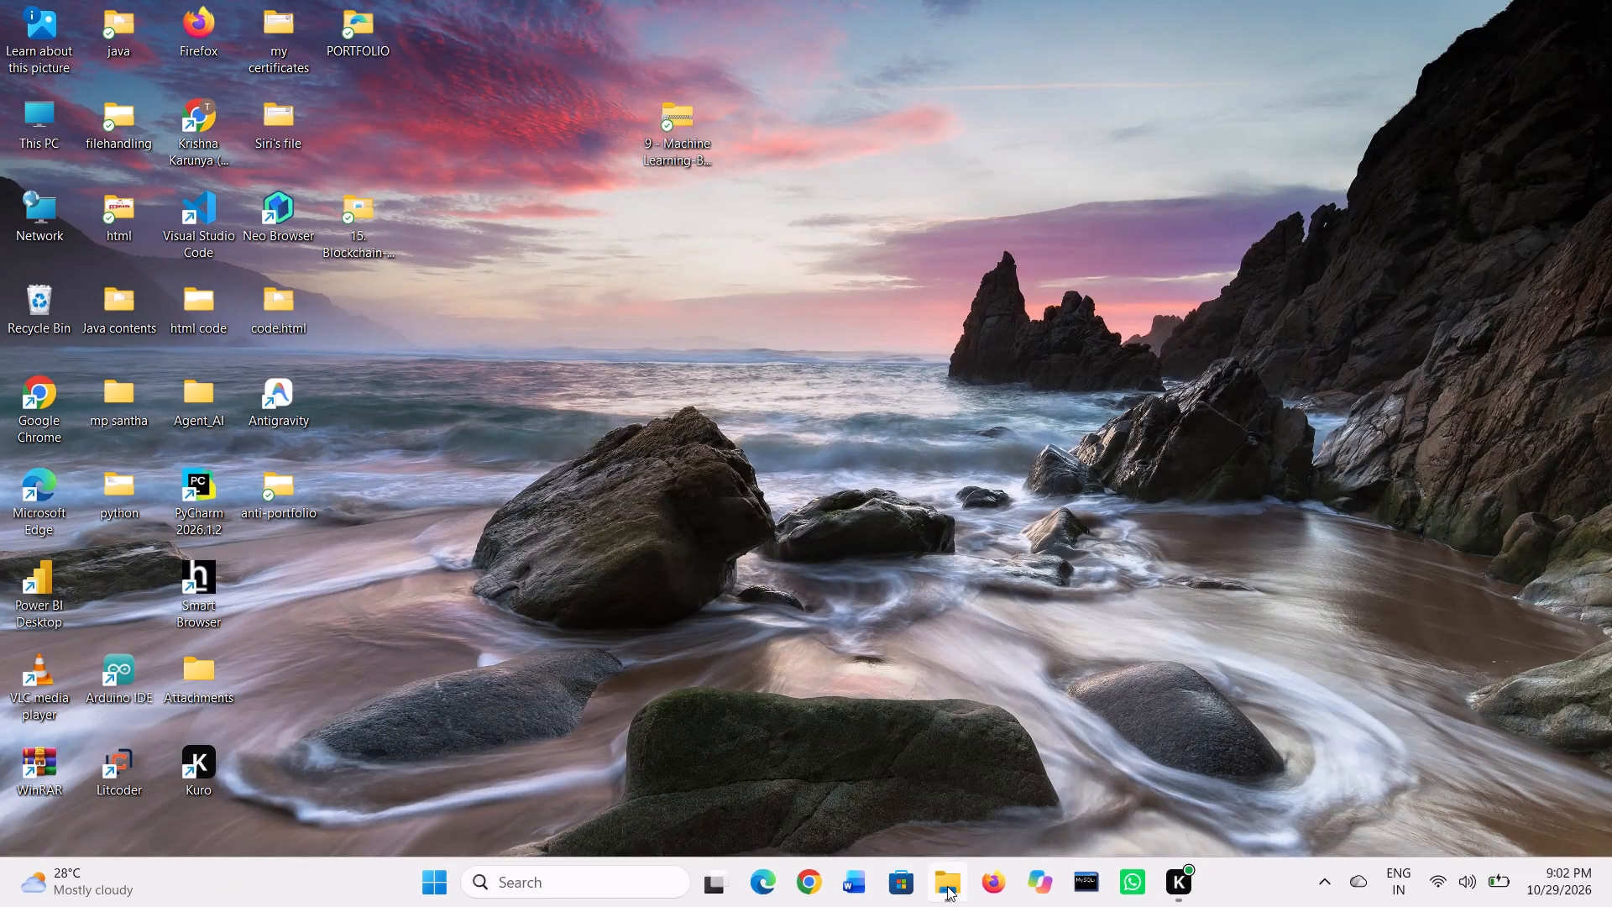
Open the recent Word document "major project" from File Explorer and enable editing.
click(947, 886)
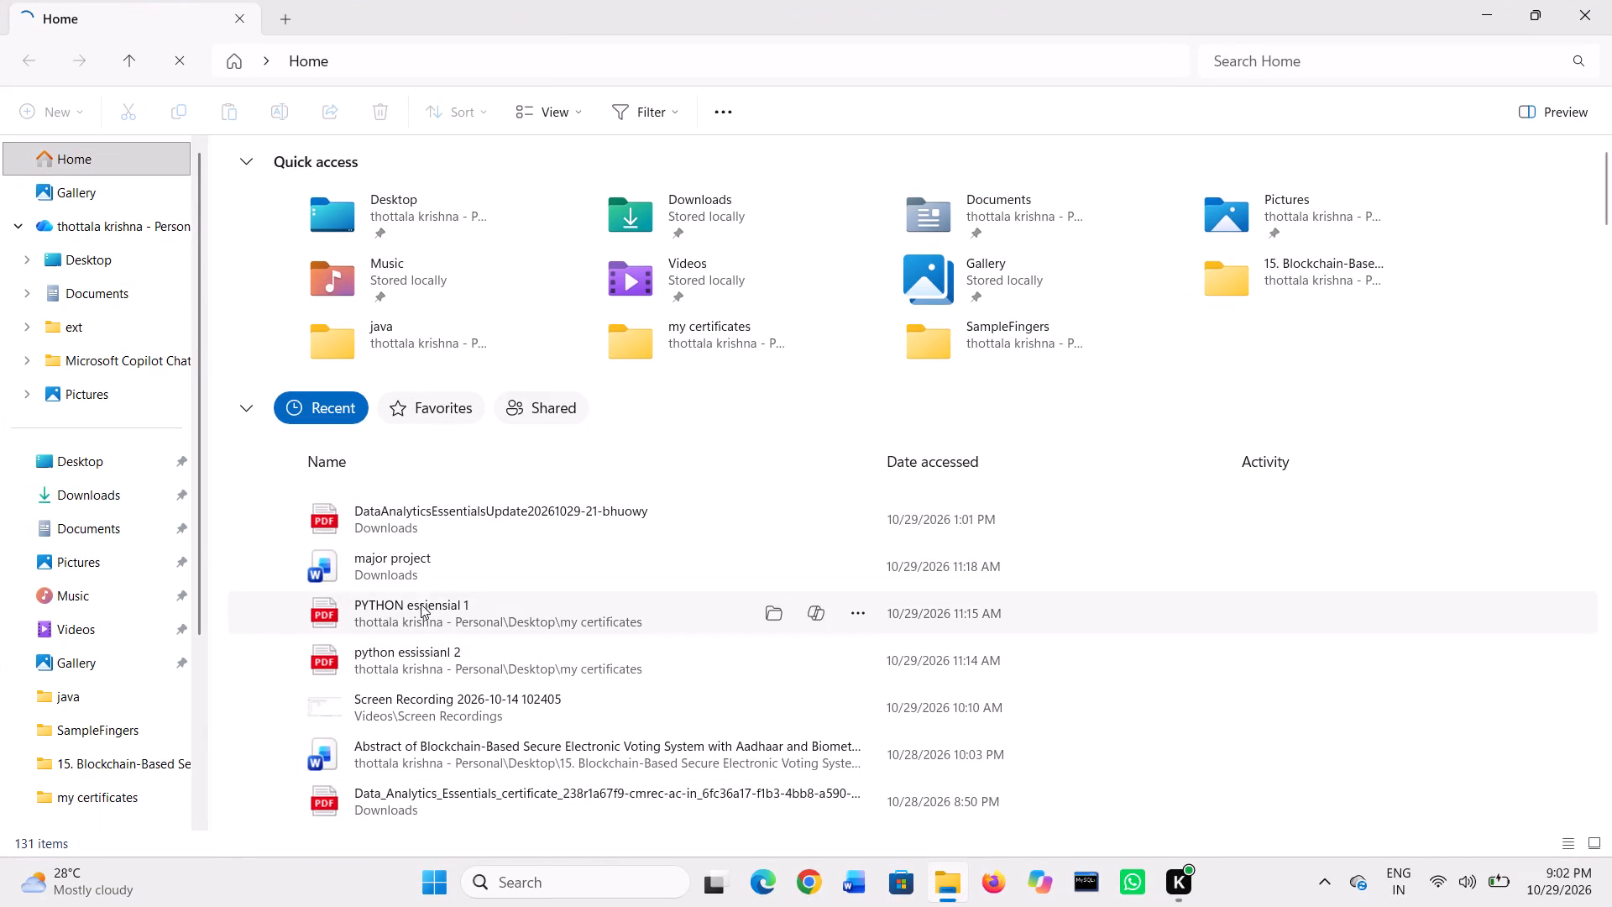
double_click(389, 562)
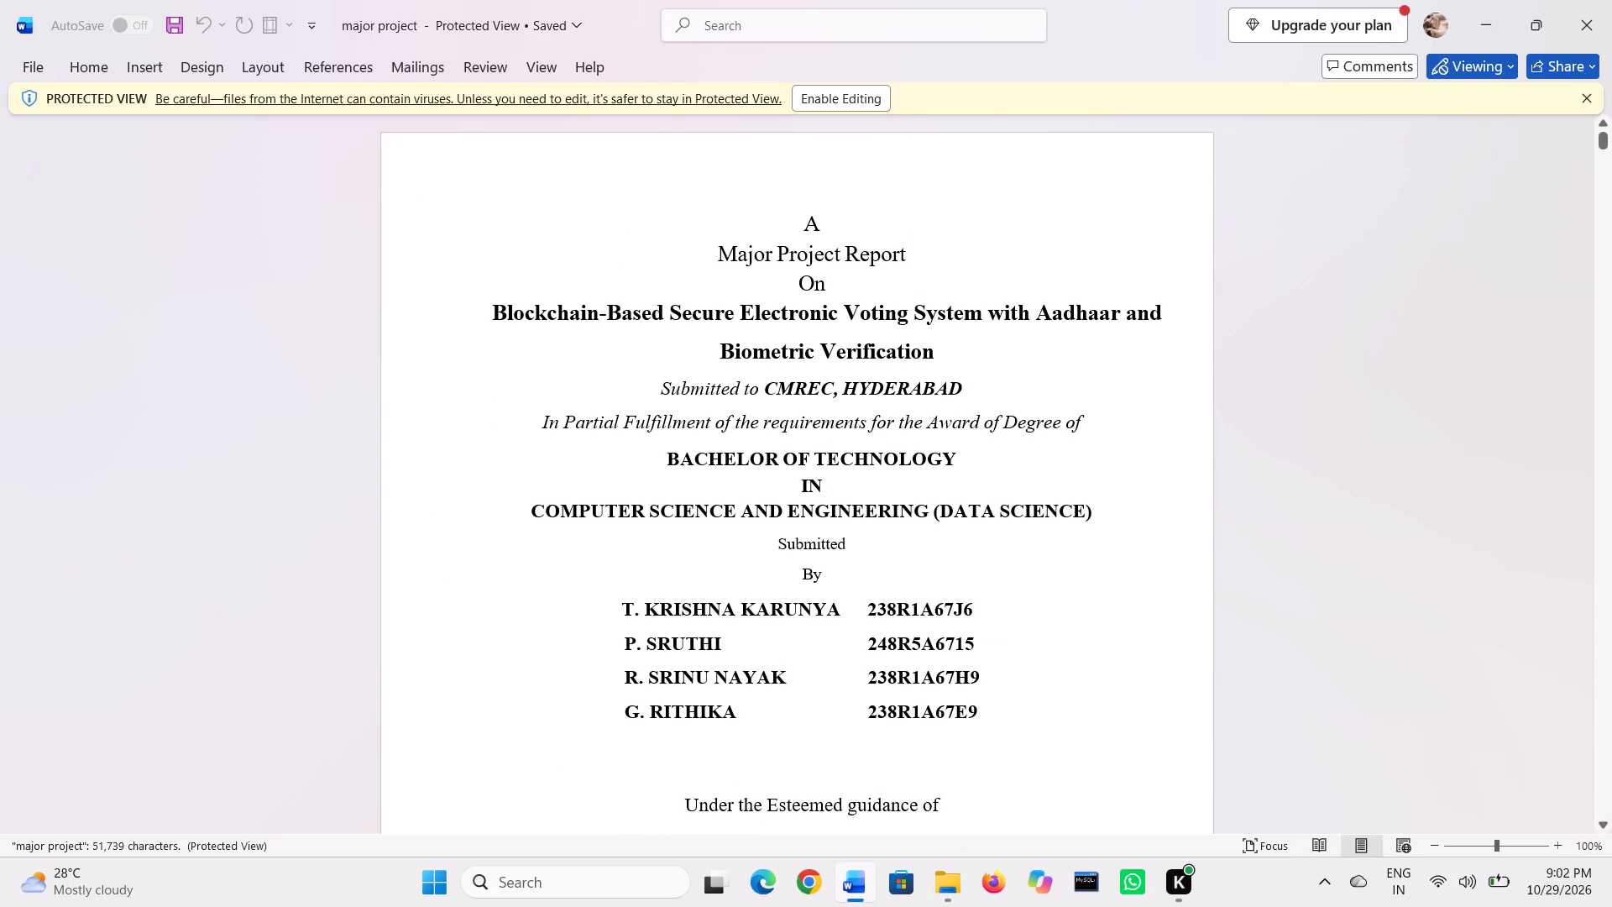
click(836, 122)
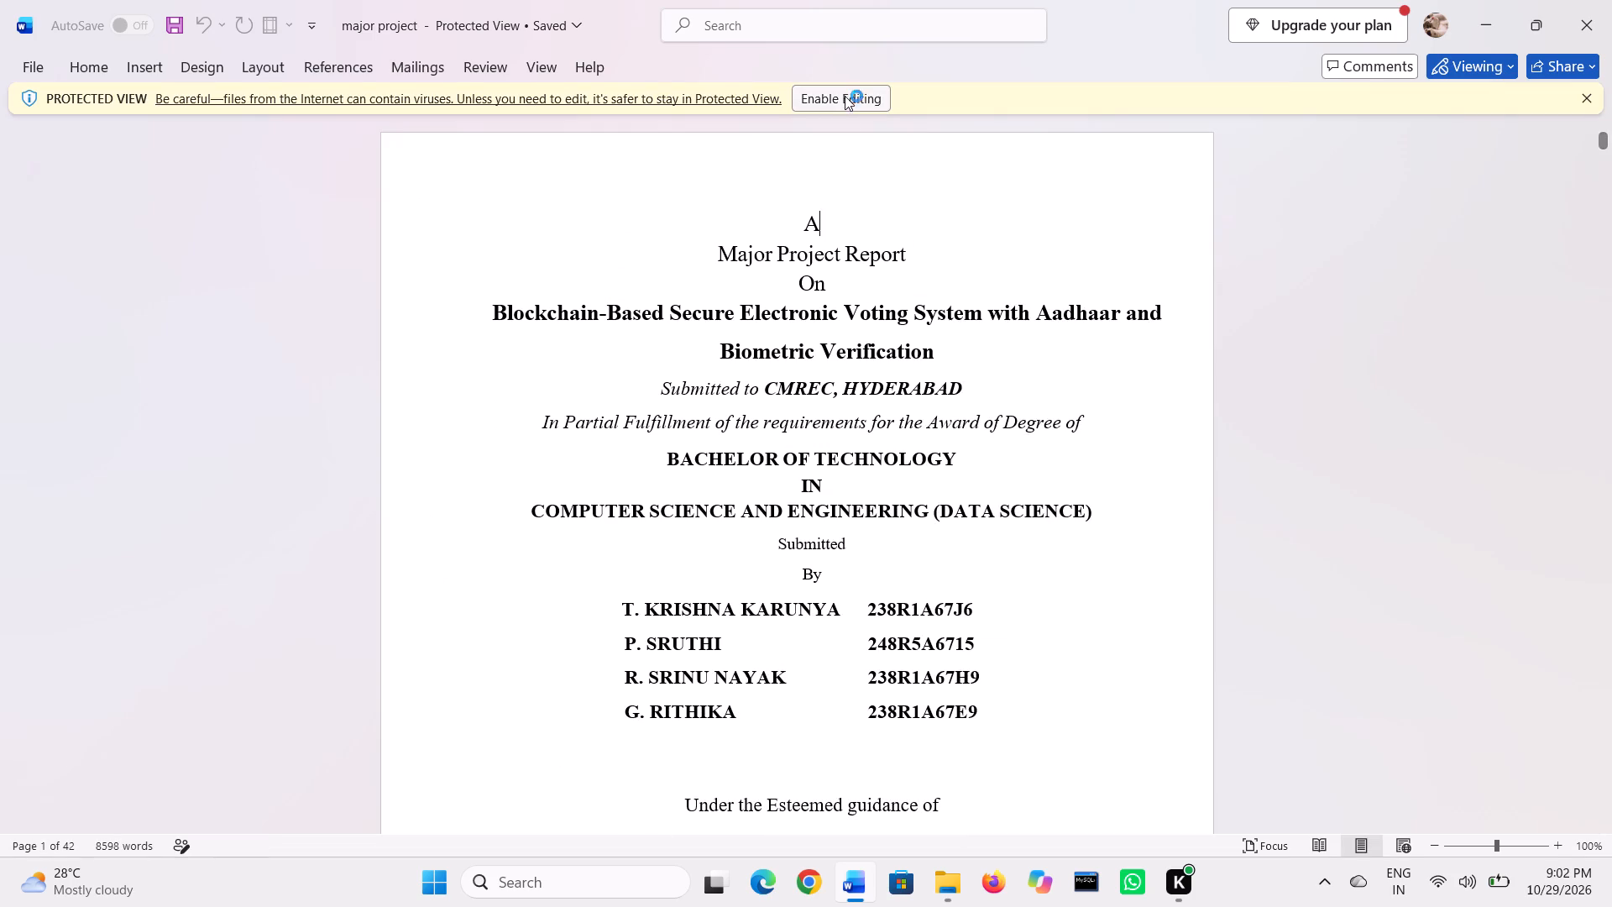
click(845, 94)
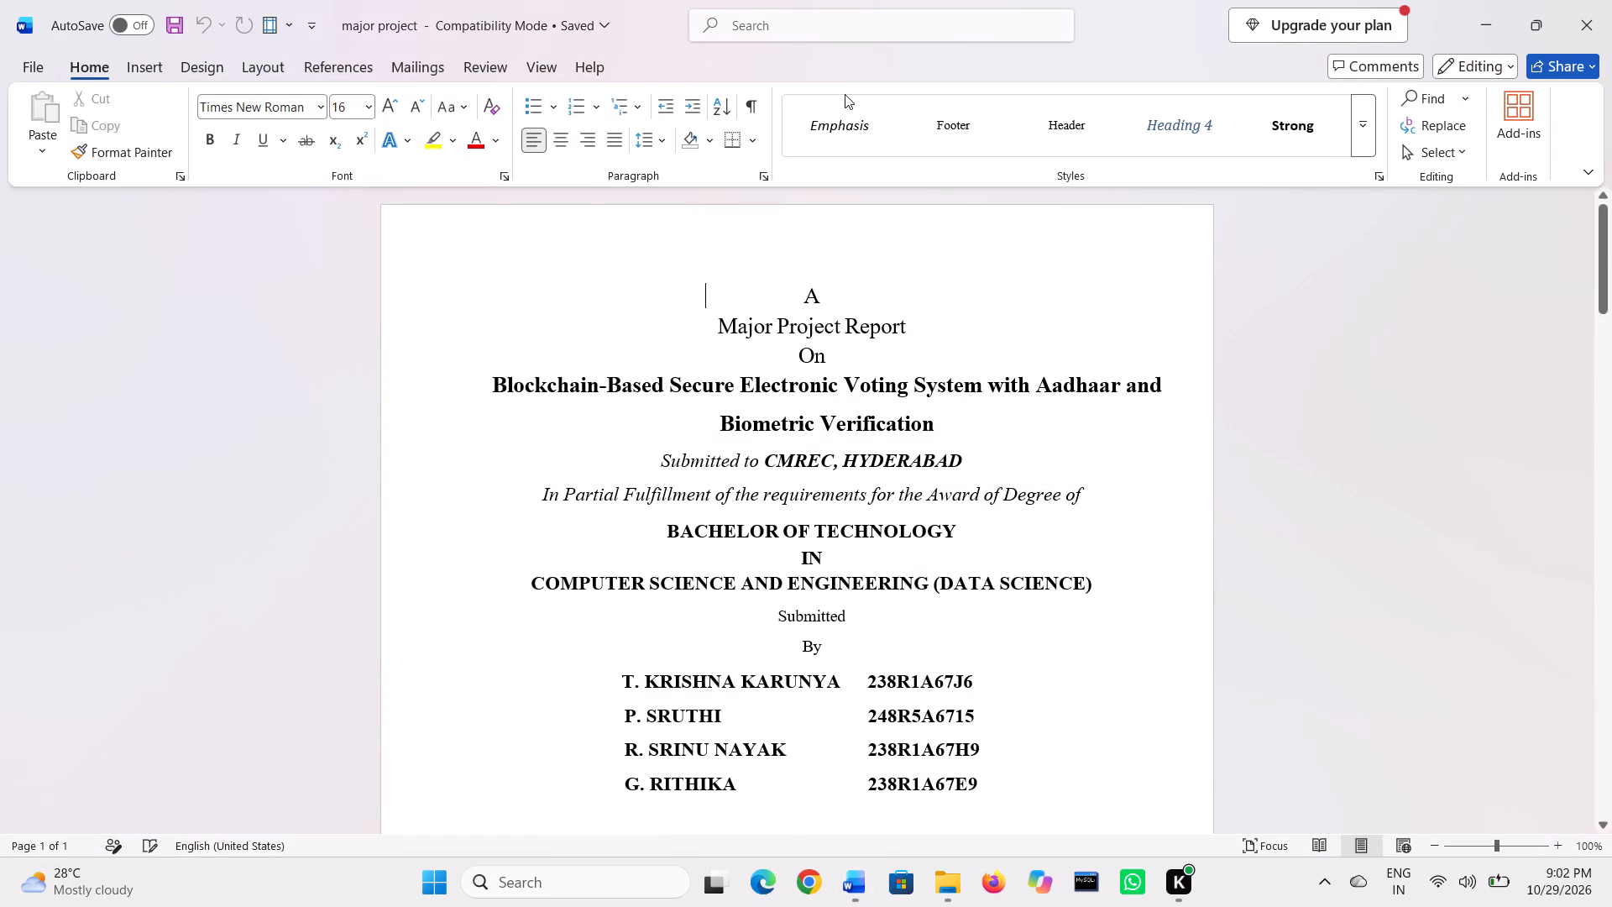
Review the report's front matter, from the title page through the certificate and declaration to the acknowledgment.
scroll(845, 94, down, 1)
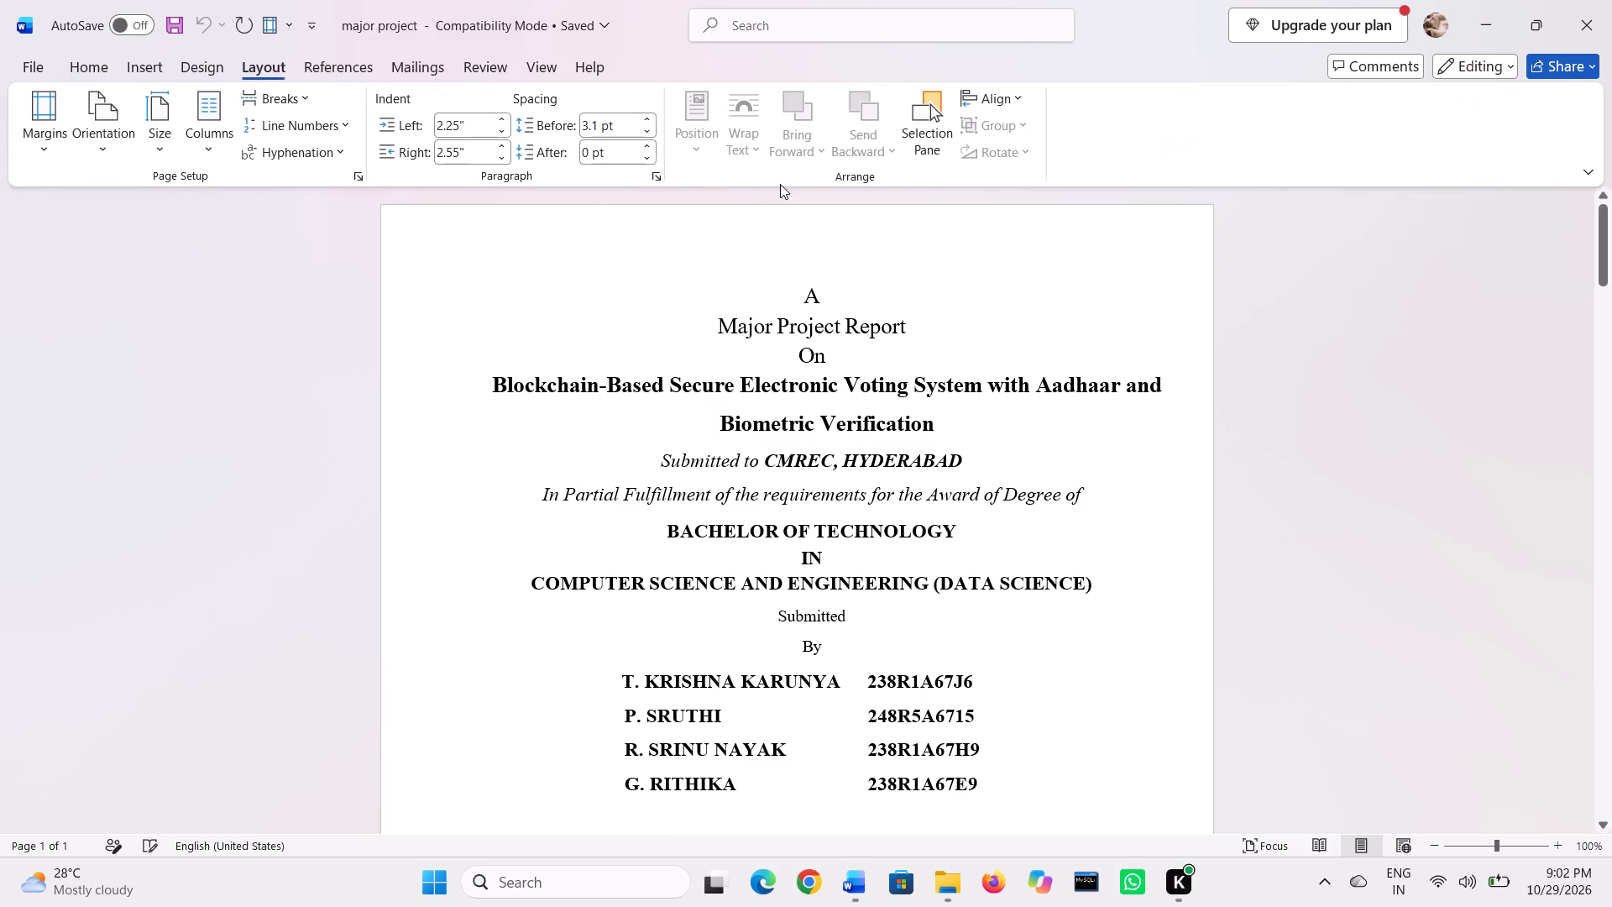
scroll(908, 202, down, 2)
scroll(871, 368, down, 1)
scroll(875, 472, down, 1)
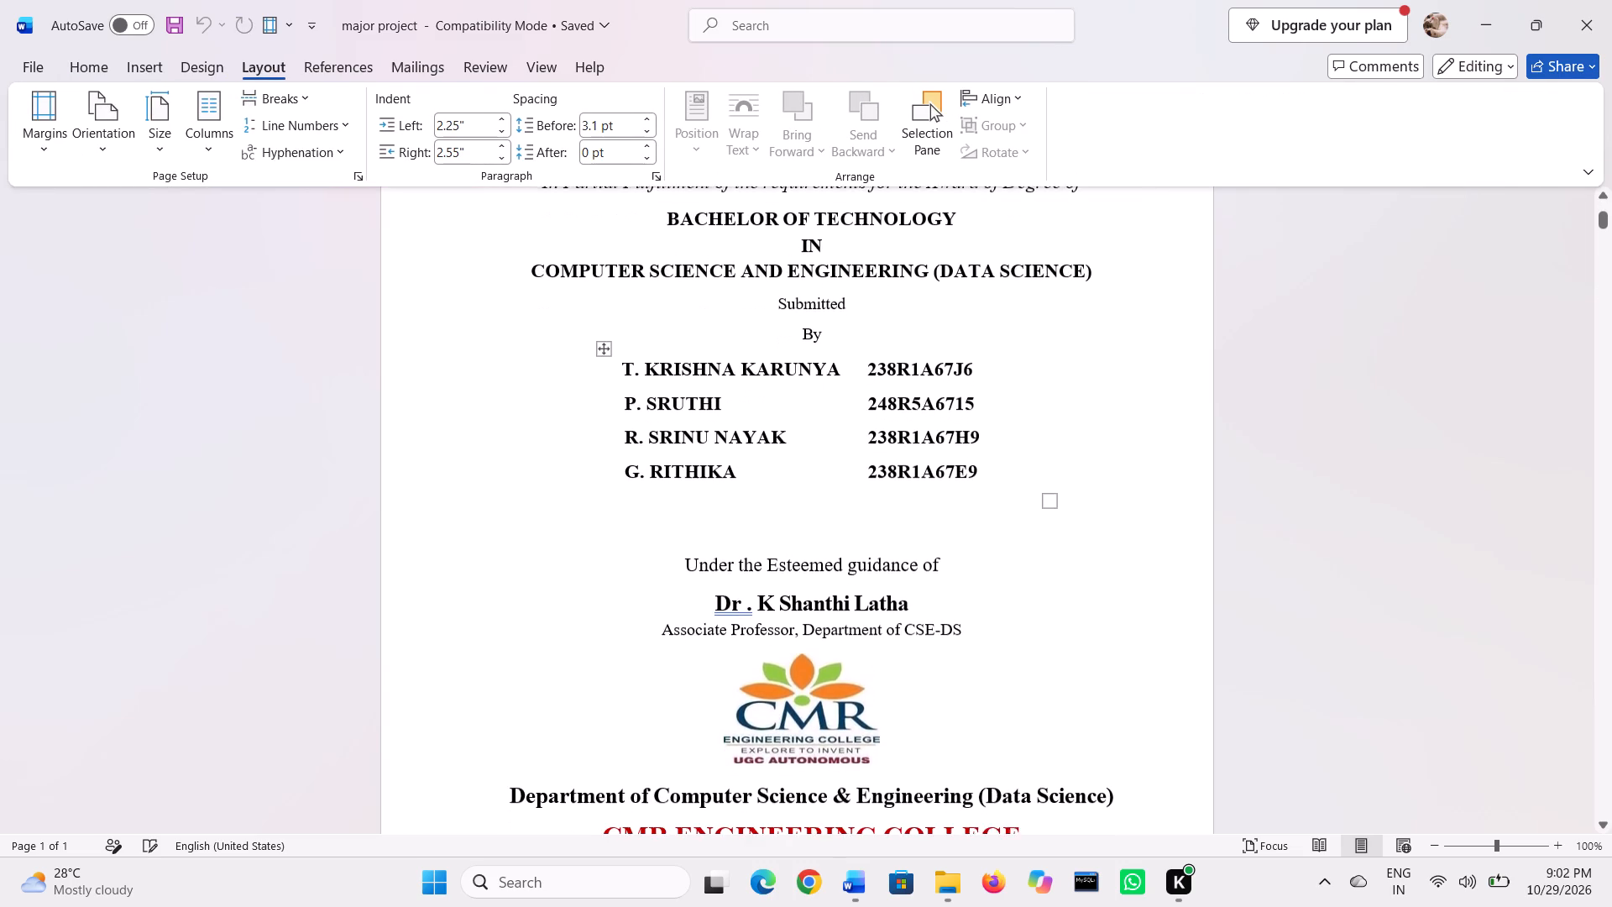
scroll(875, 472, down, 1)
scroll(781, 548, down, 2)
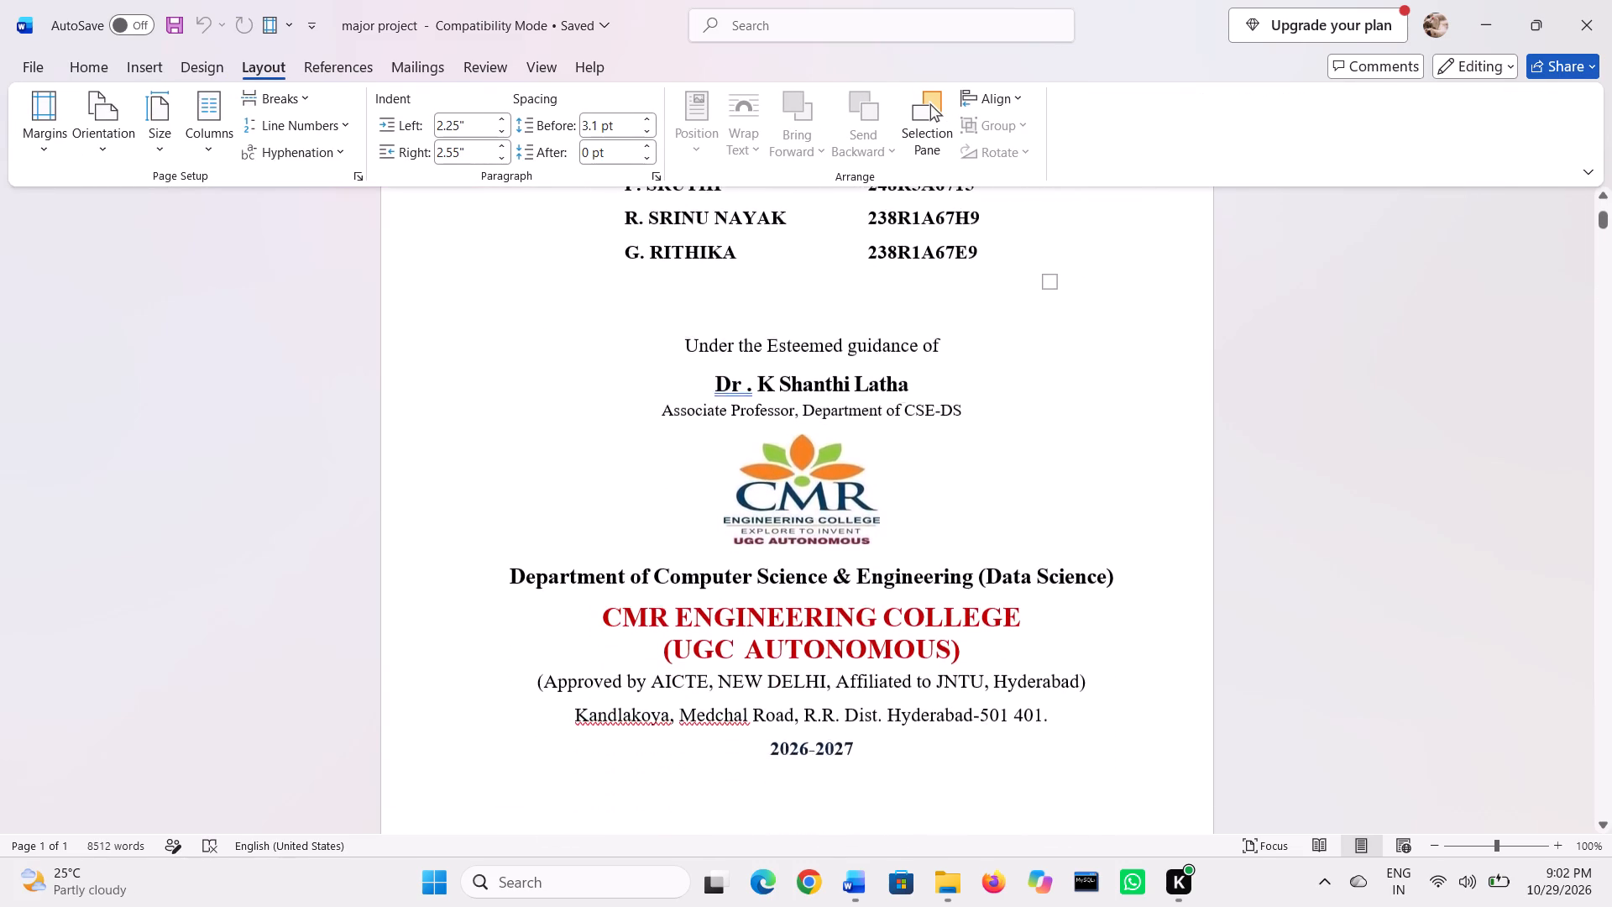
scroll(781, 548, down, 5)
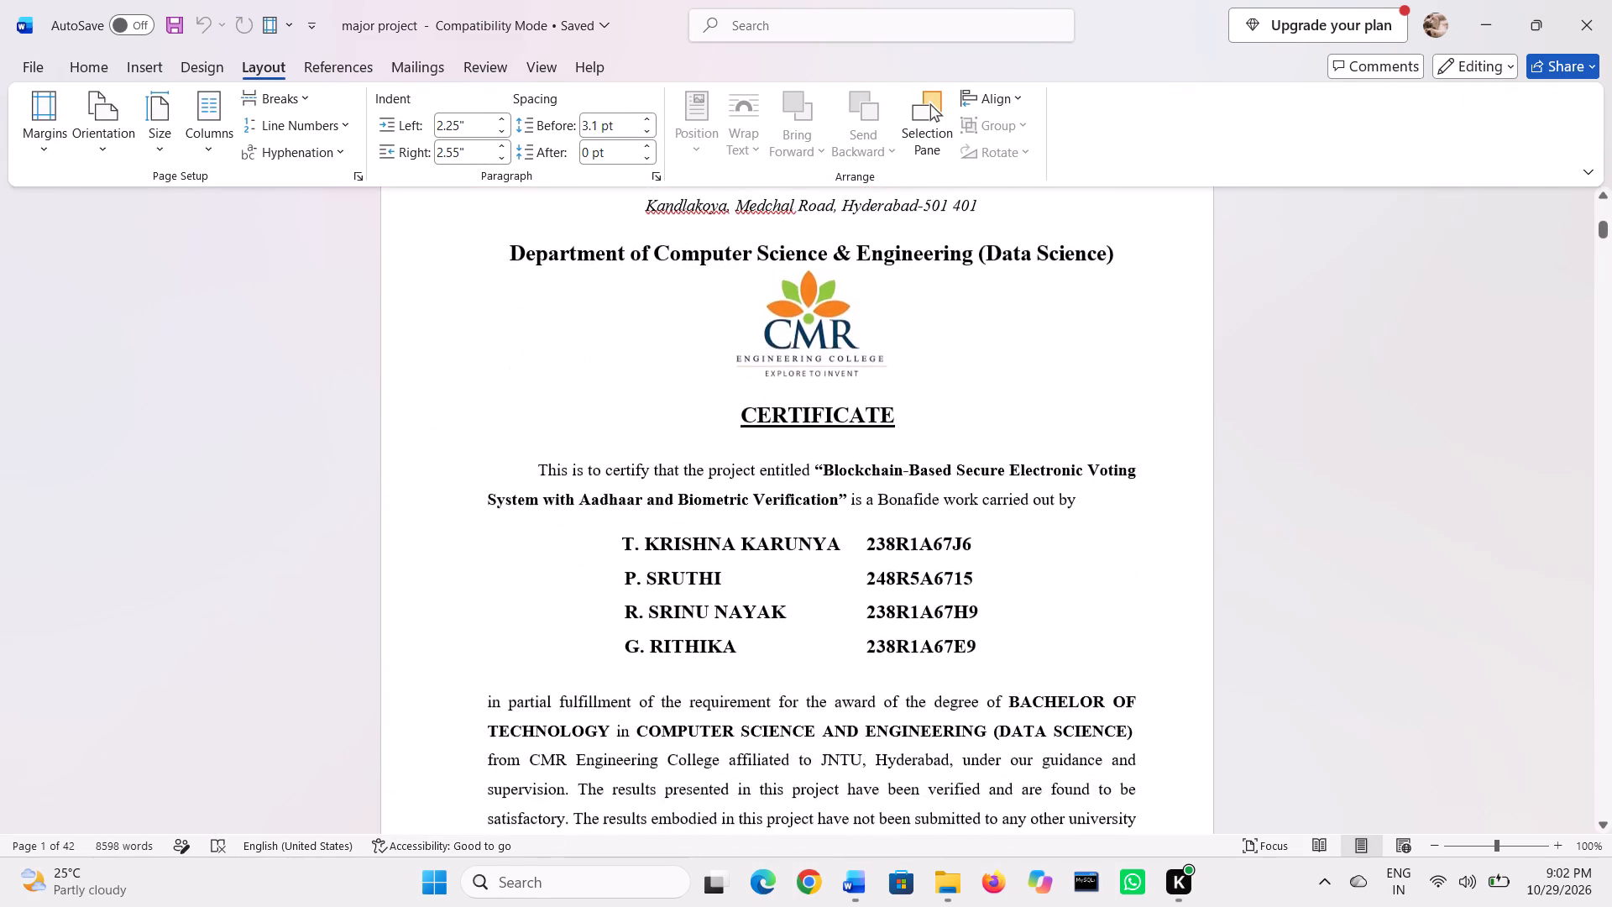
scroll(781, 548, down, 5)
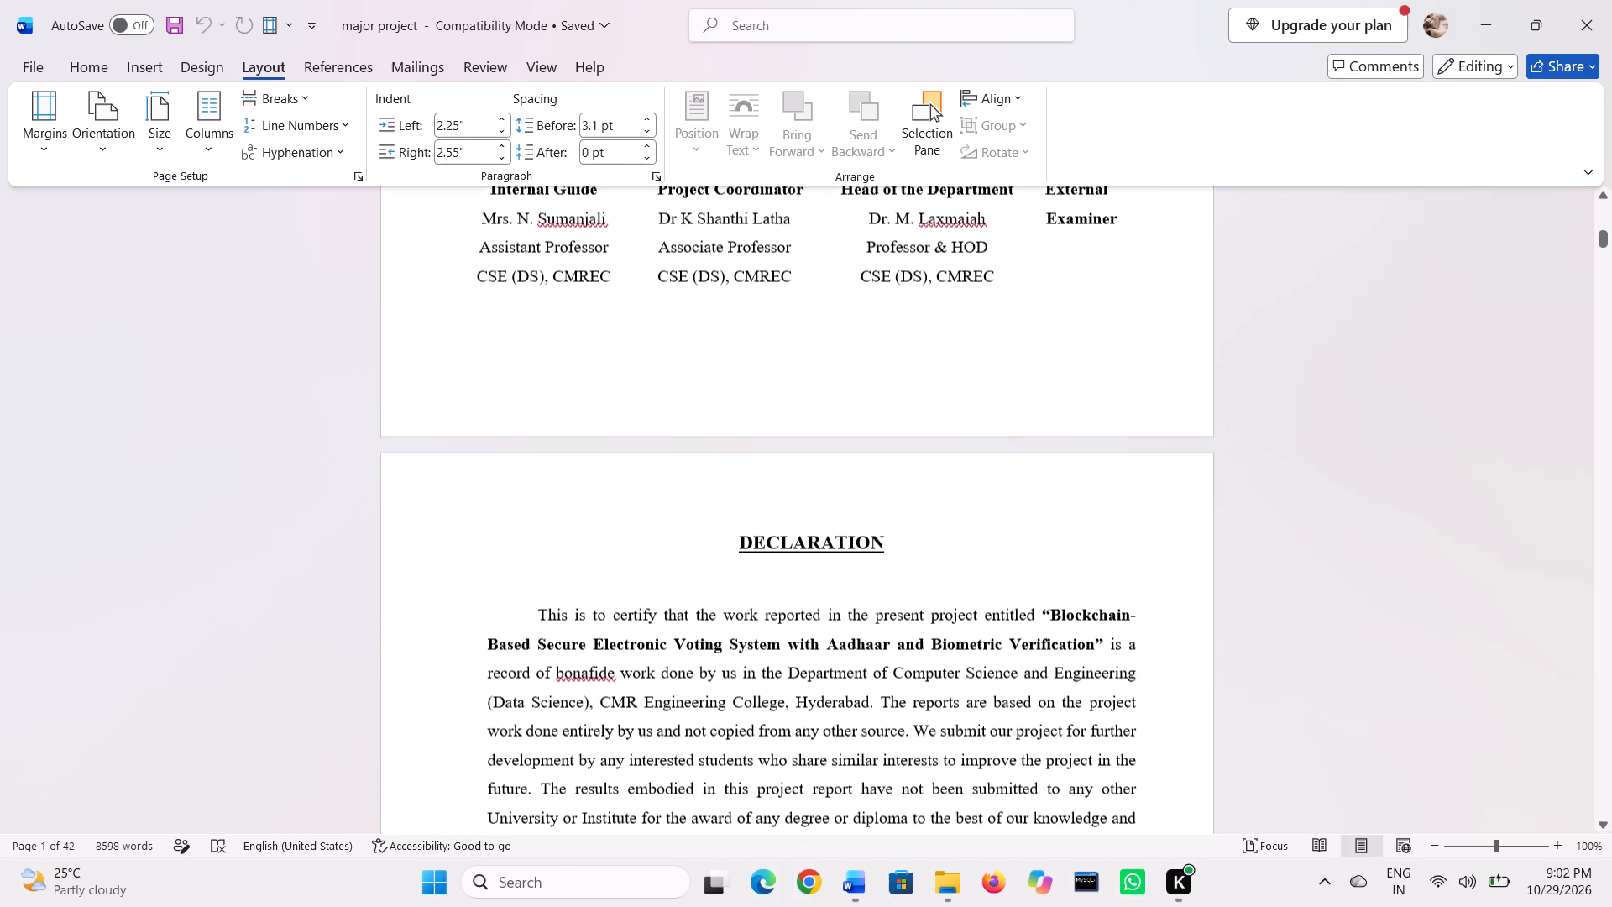
scroll(781, 548, down, 6)
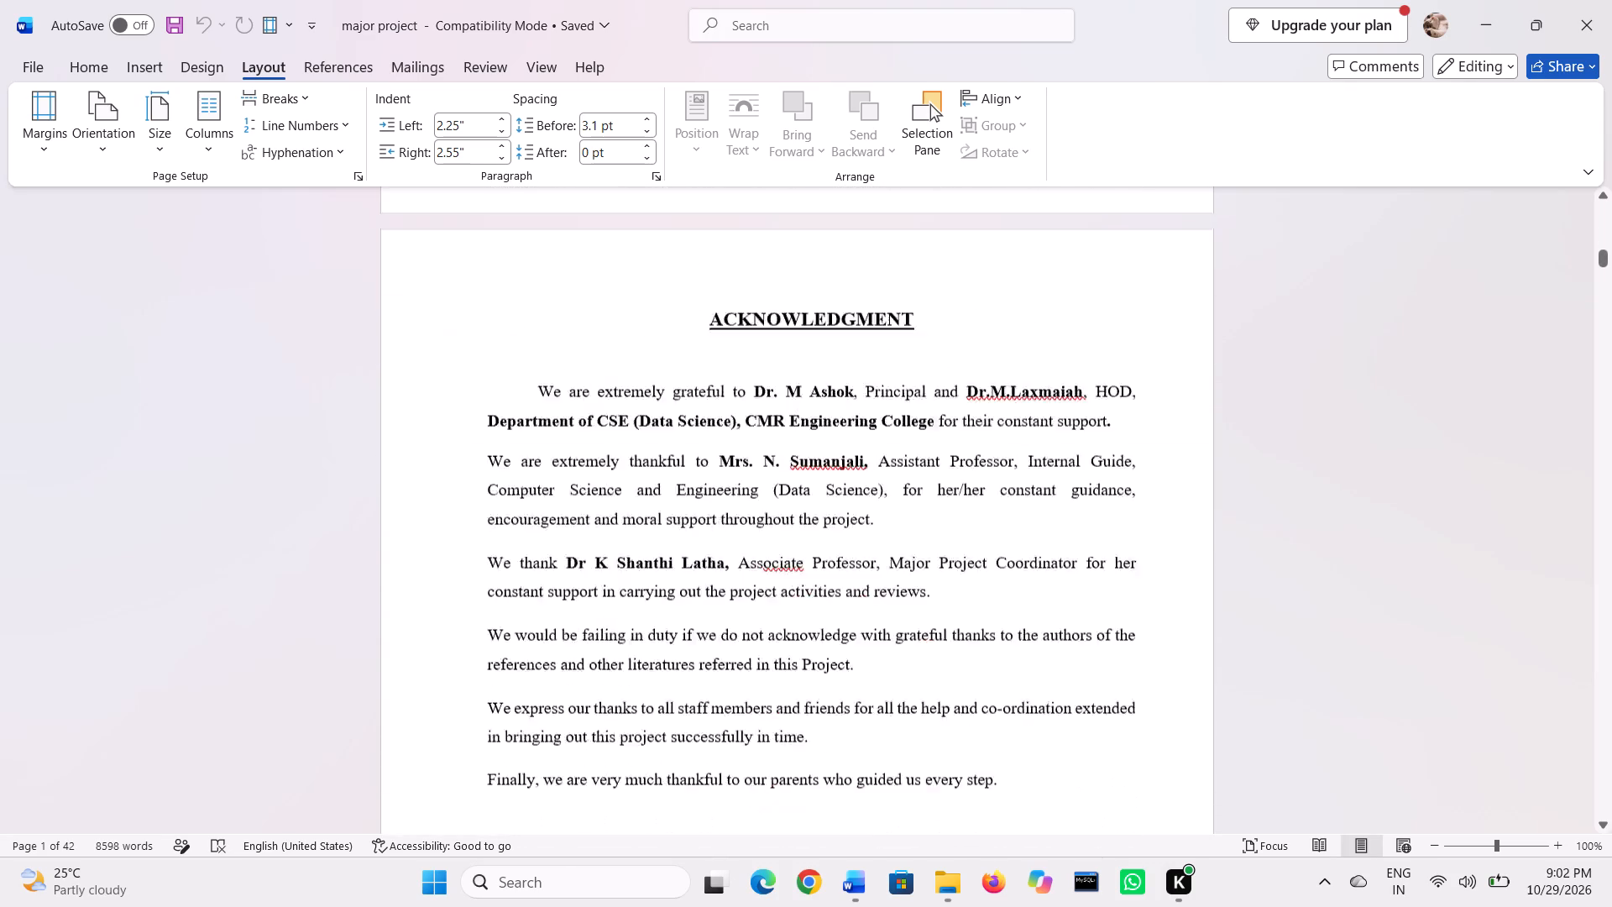
Read through the abstract, the keywords and the contents list of the major project report.
scroll(781, 548, down, 3)
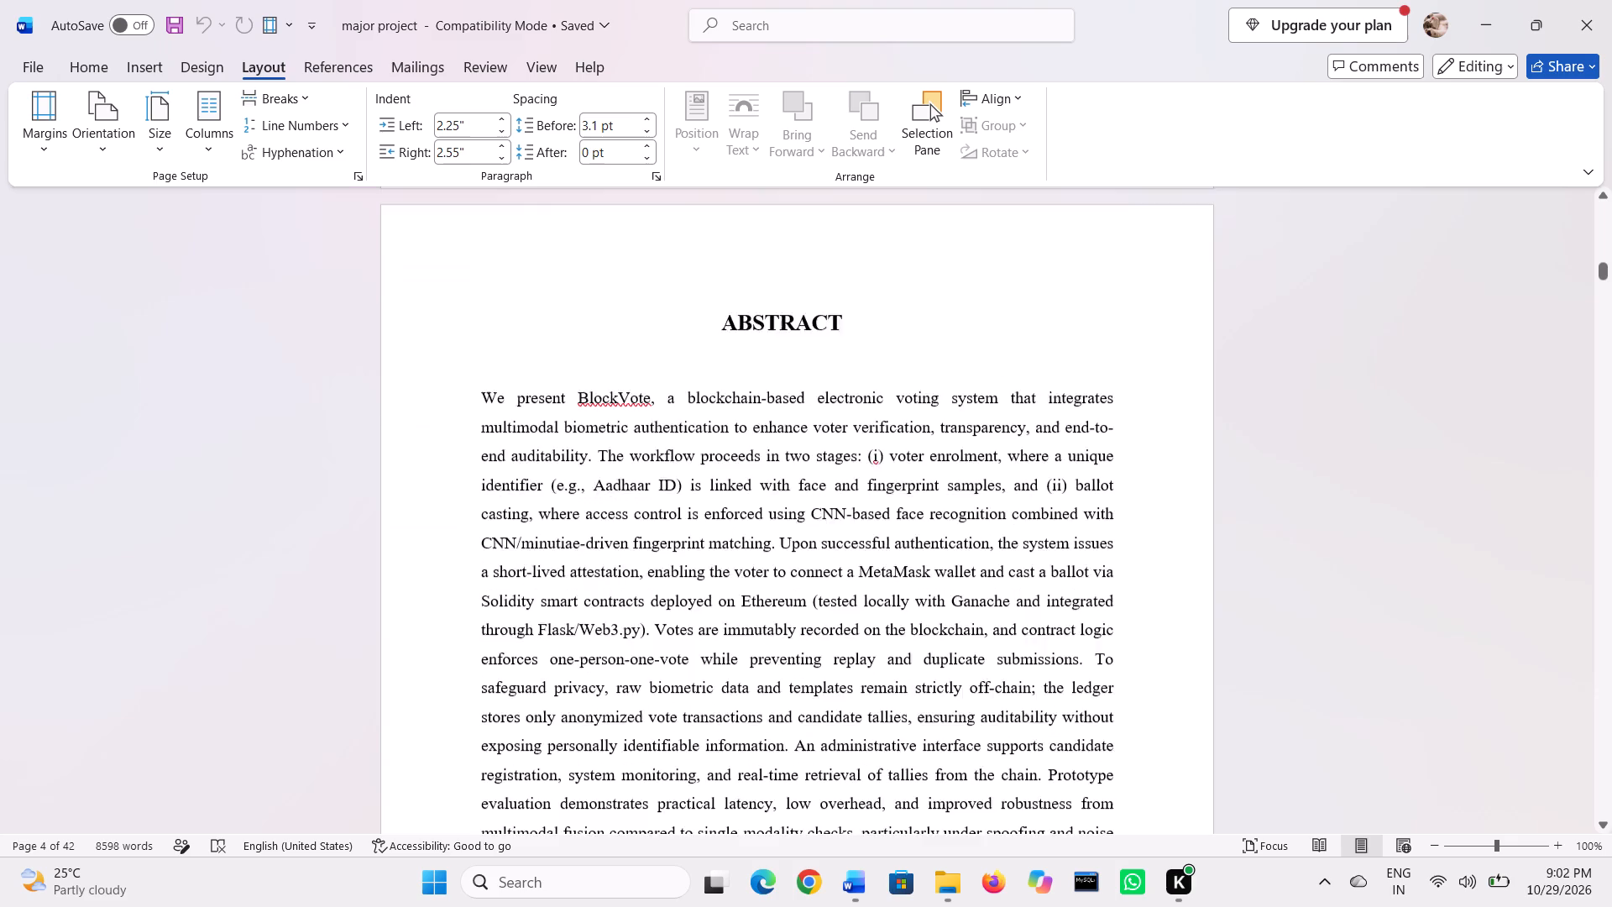
scroll(781, 548, down, 1)
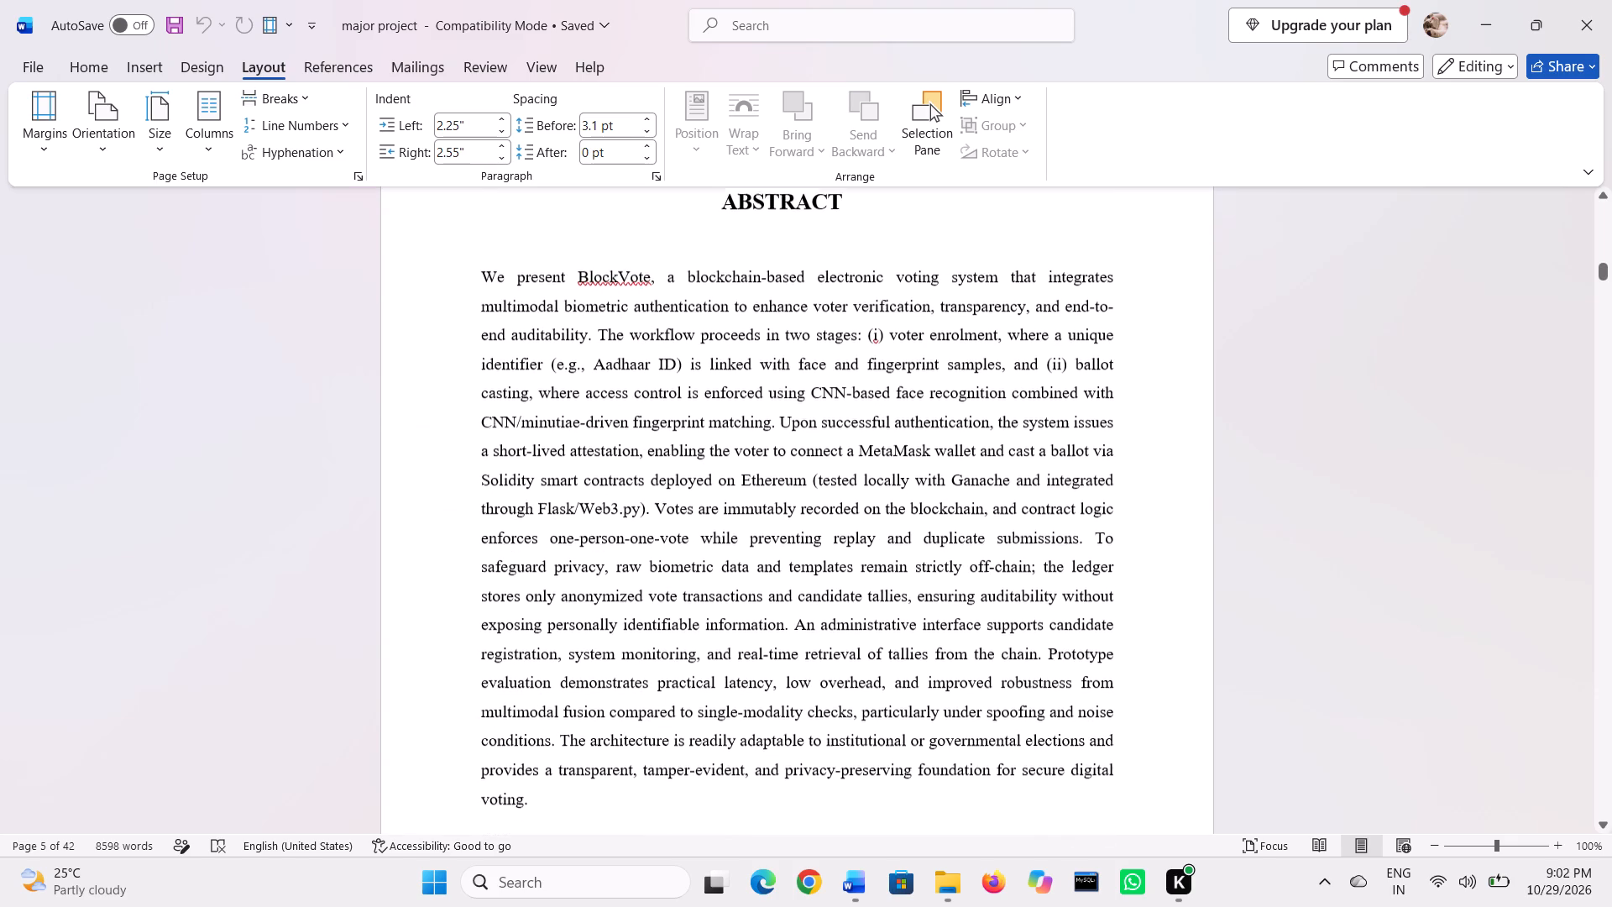
scroll(781, 548, down, 4)
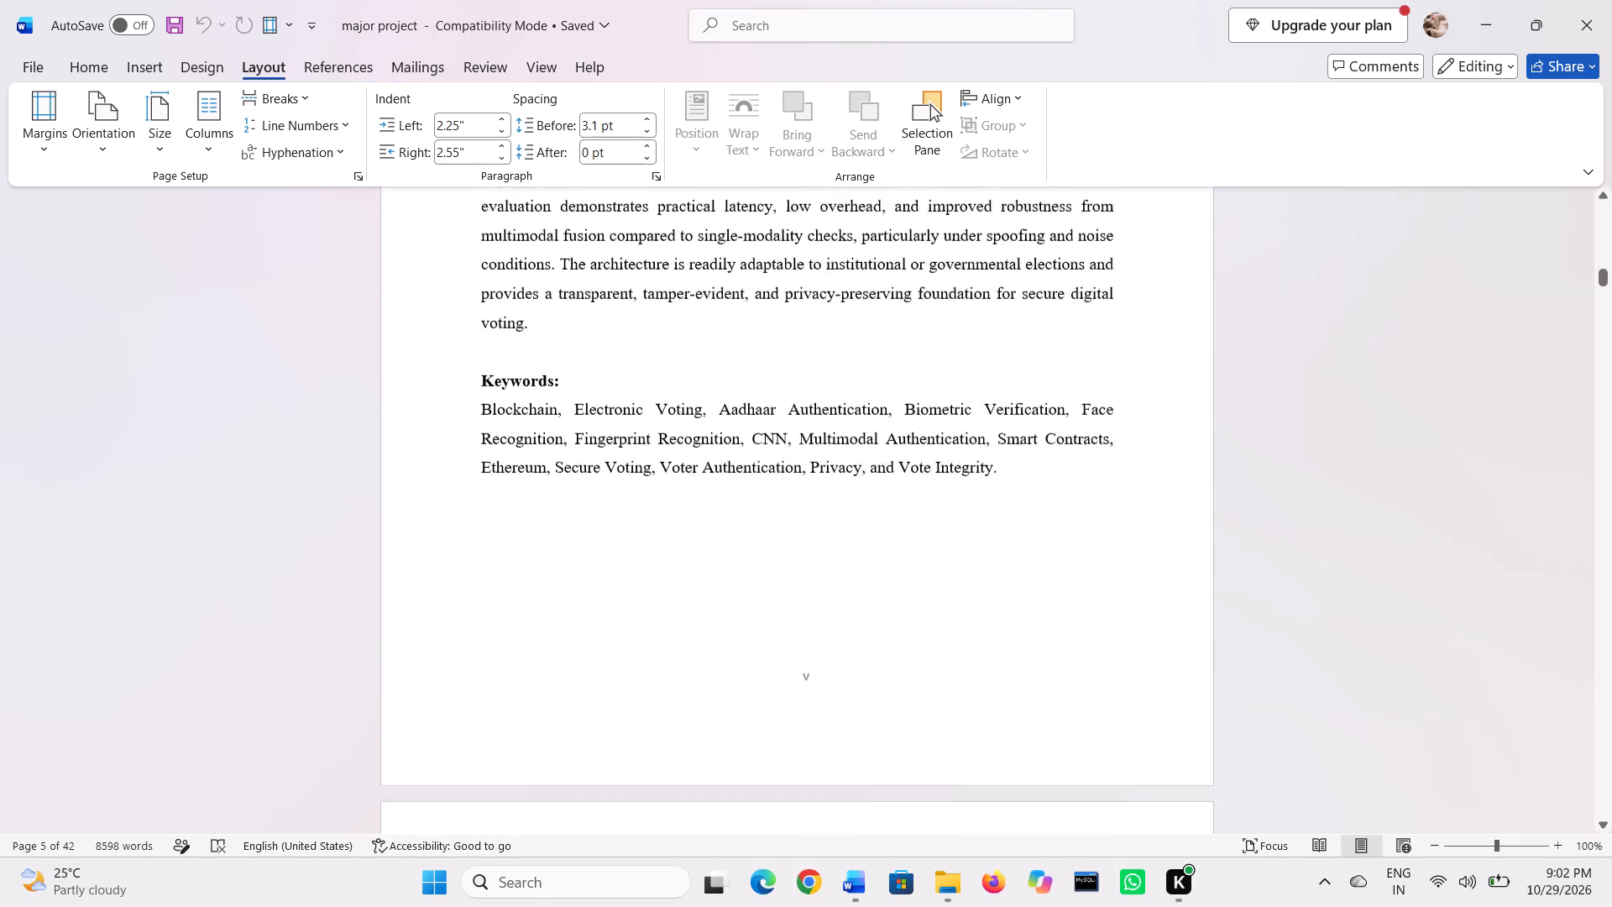
scroll(781, 548, down, 2)
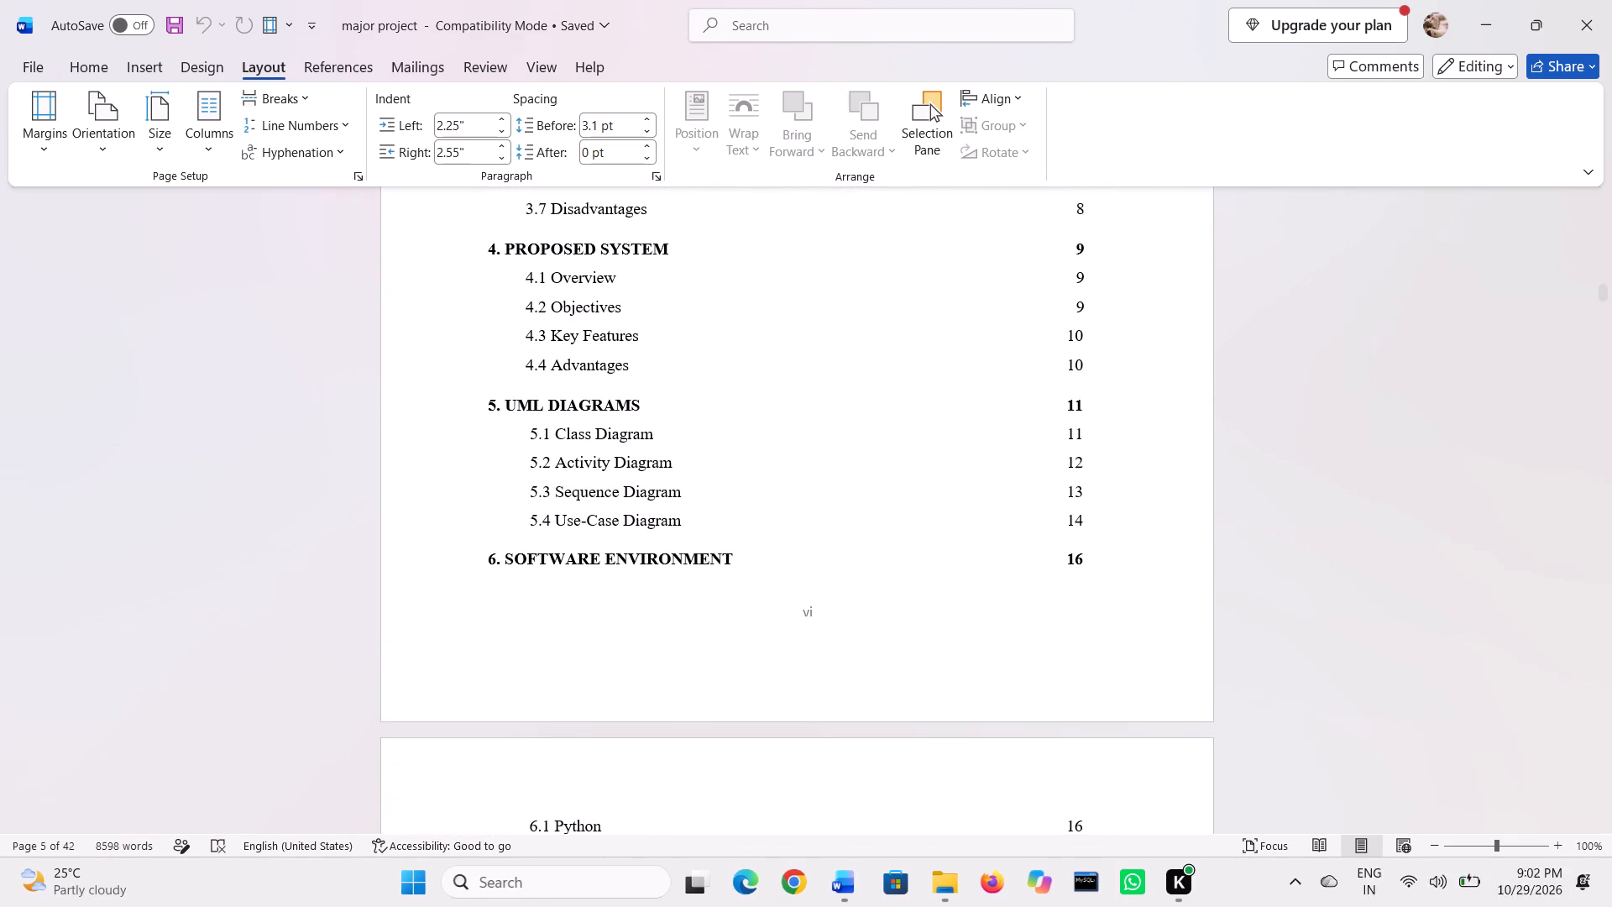
scroll(781, 548, up, 1)
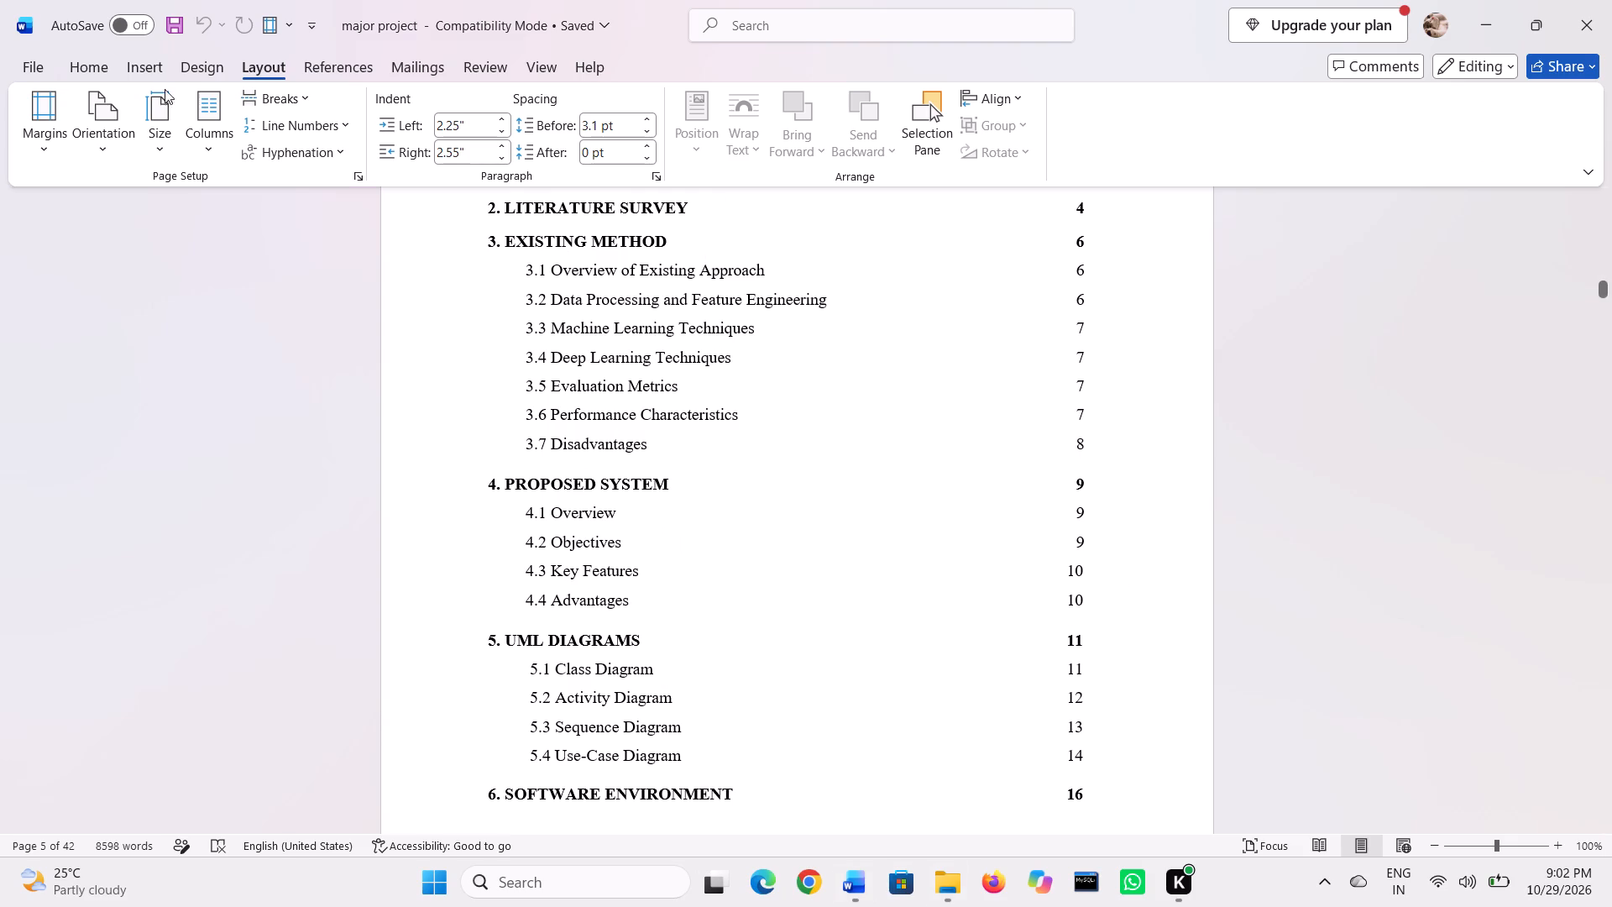
Open the recent OneDrive document "Updated Sample_Major_Project Stage-1_Documentation" and arrange it side by side with the major project report.
click(28, 71)
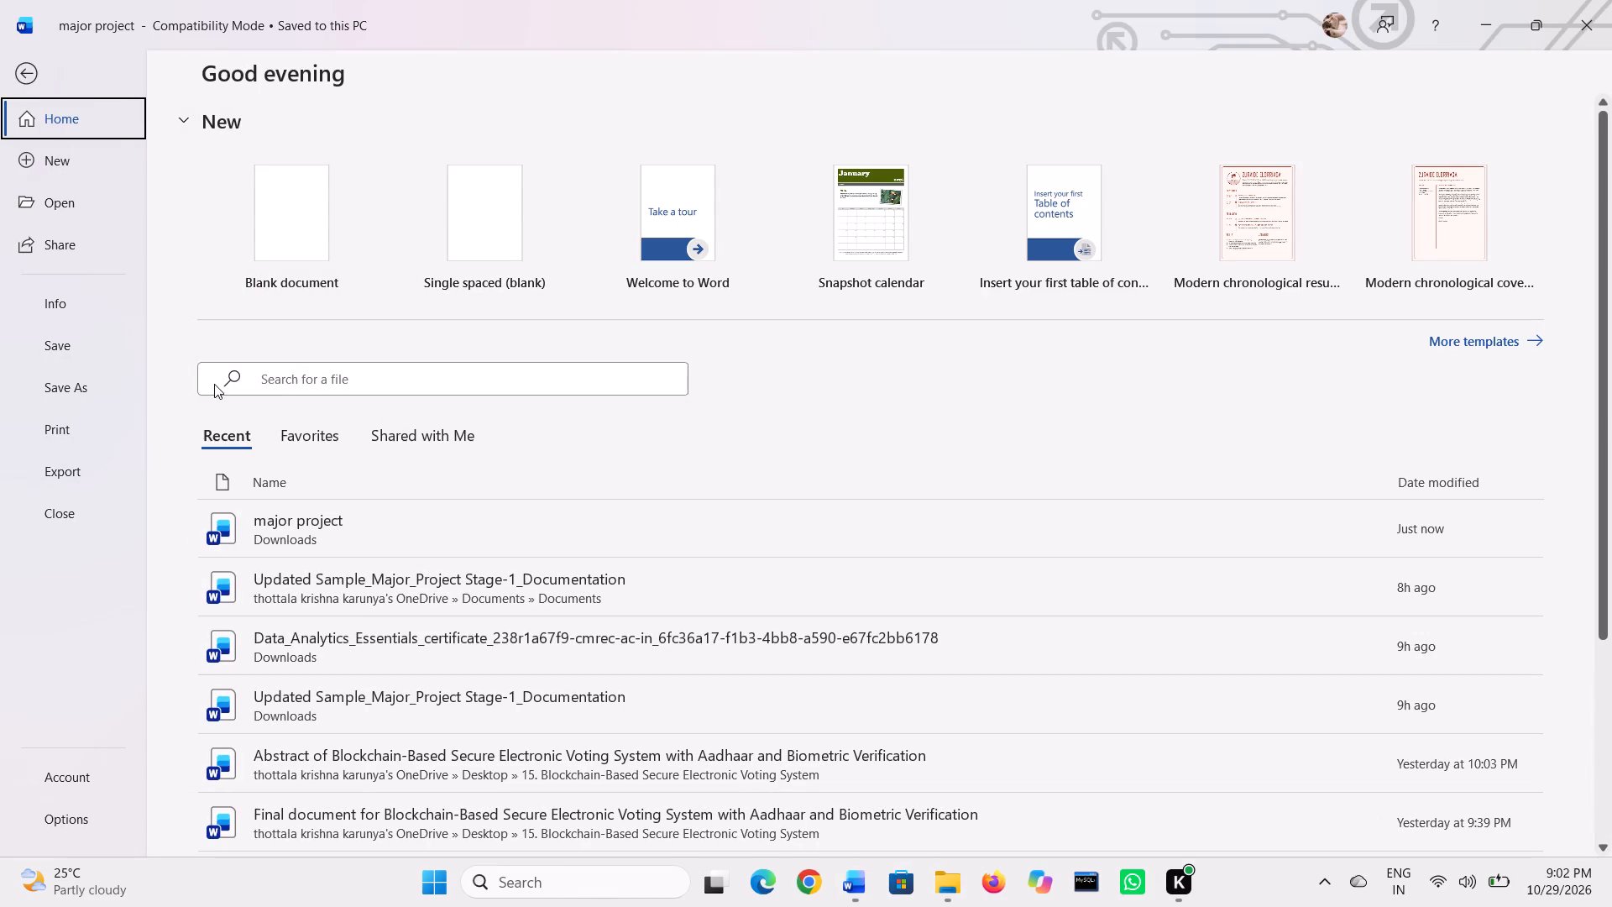
double_click(341, 588)
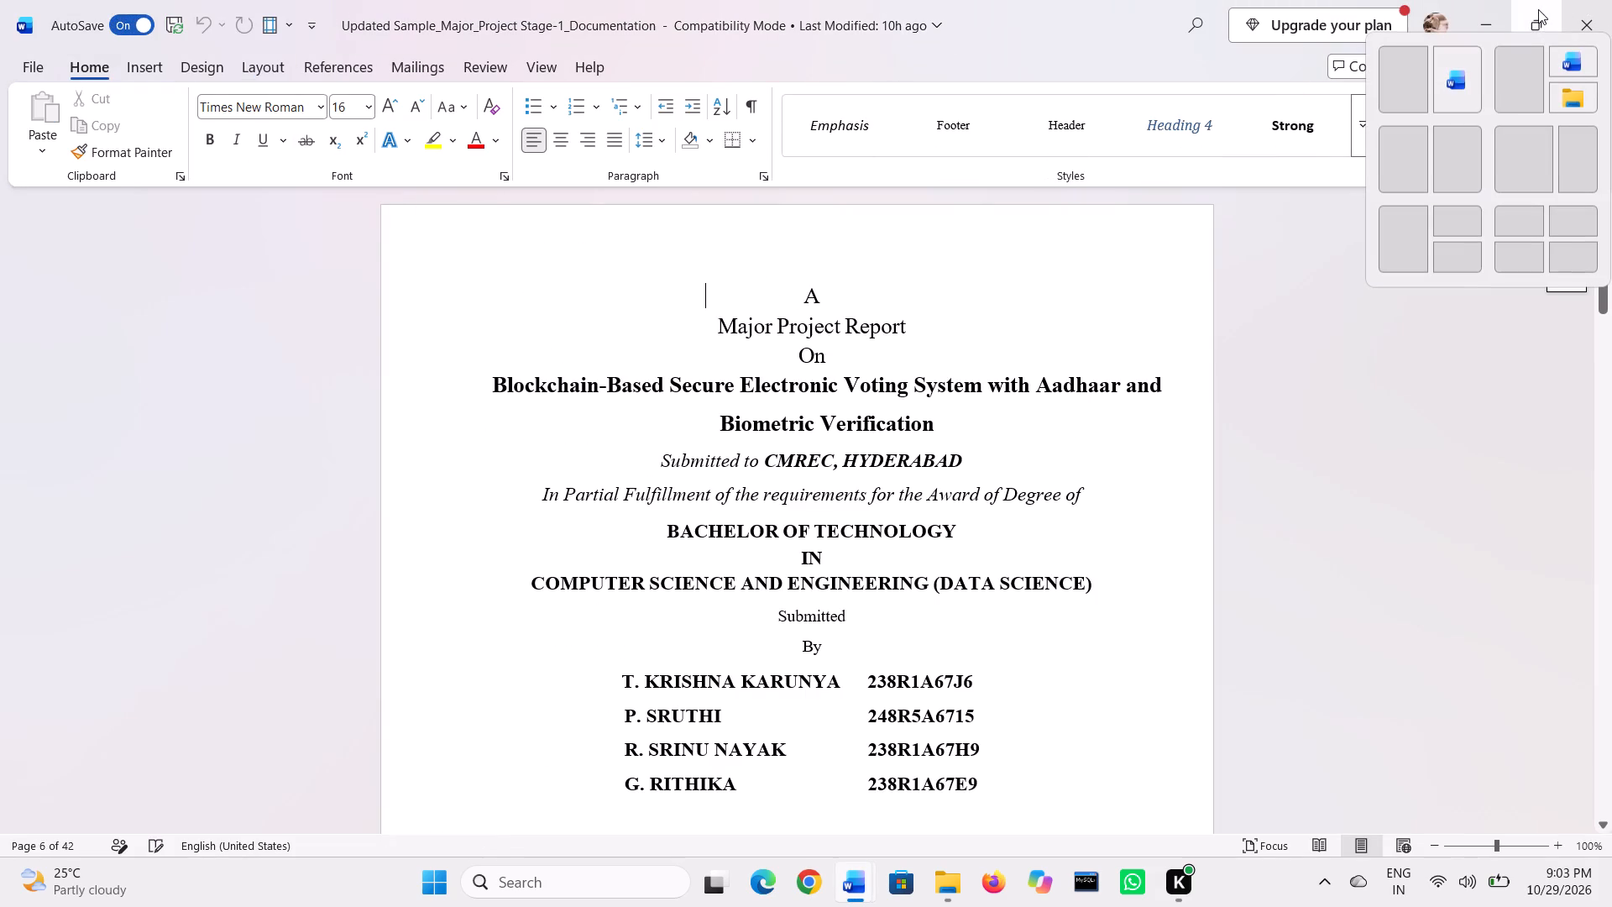
click(1463, 85)
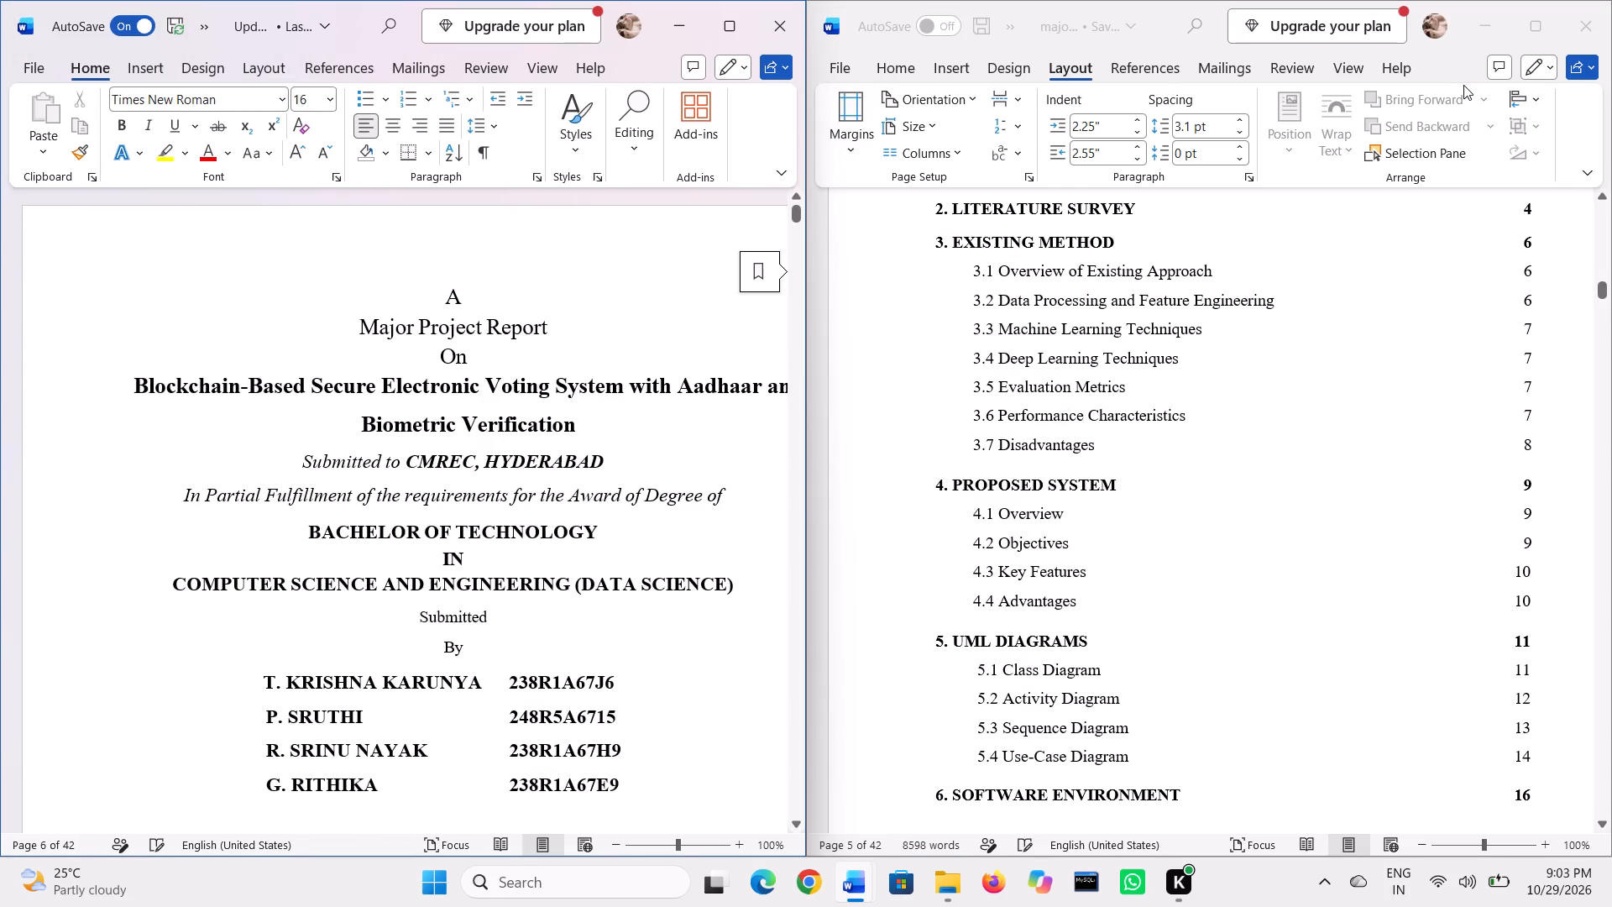
Compare the contents pages of the updated Stage-1 documentation and the major project report, checking chapters, subsections and page numbers.
scroll(1128, 346, up, 1)
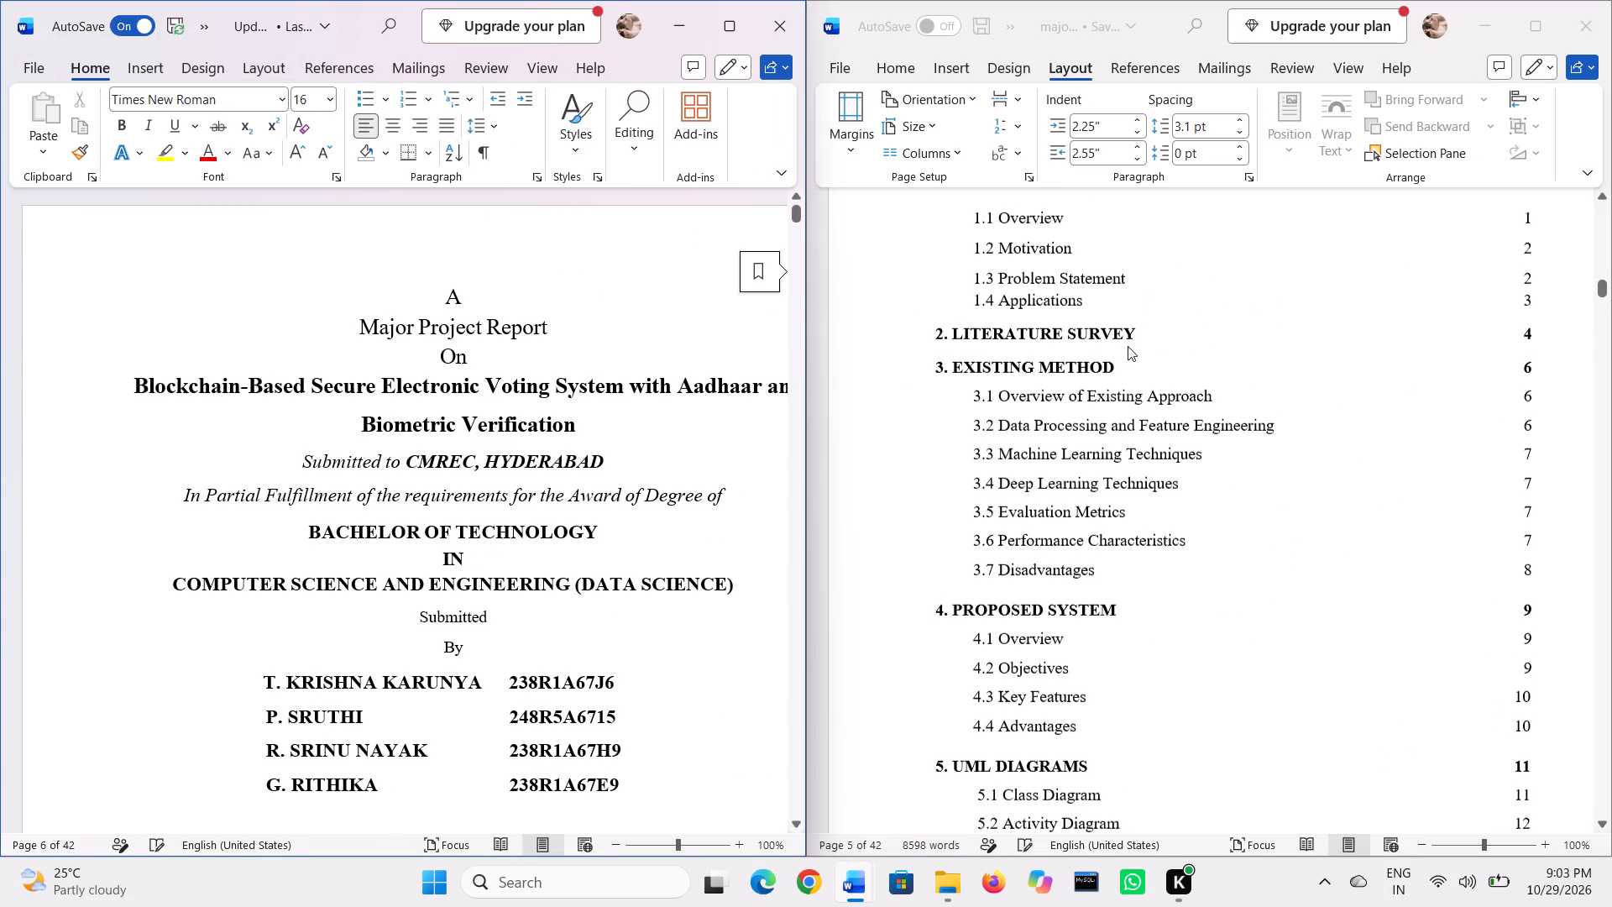
scroll(1128, 346, up, 2)
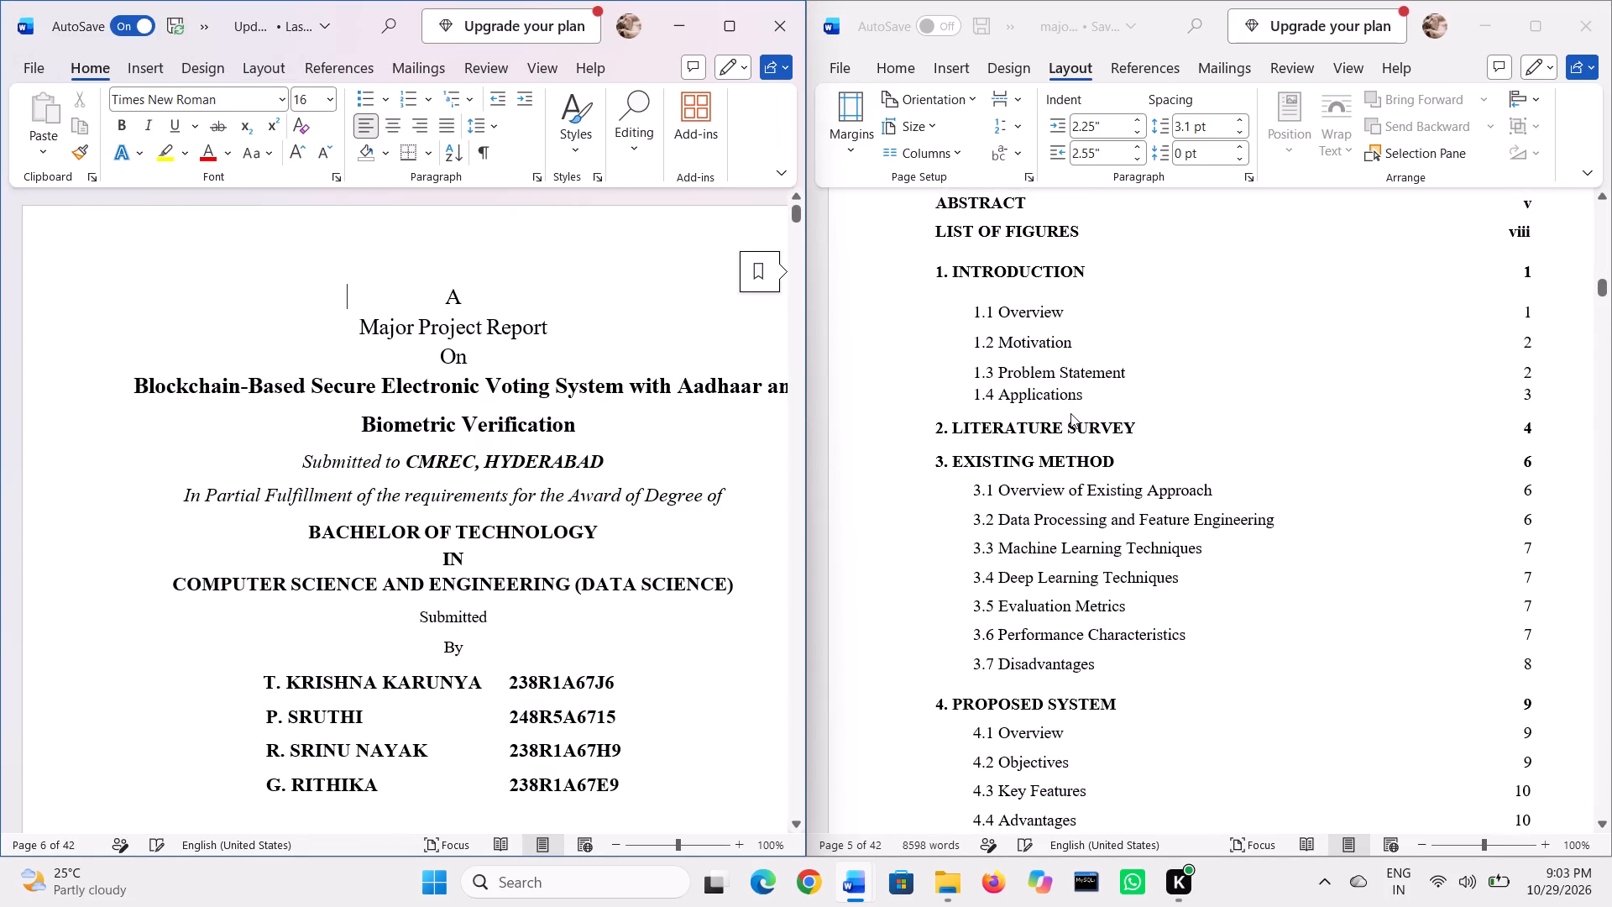
scroll(1070, 413, up, 1)
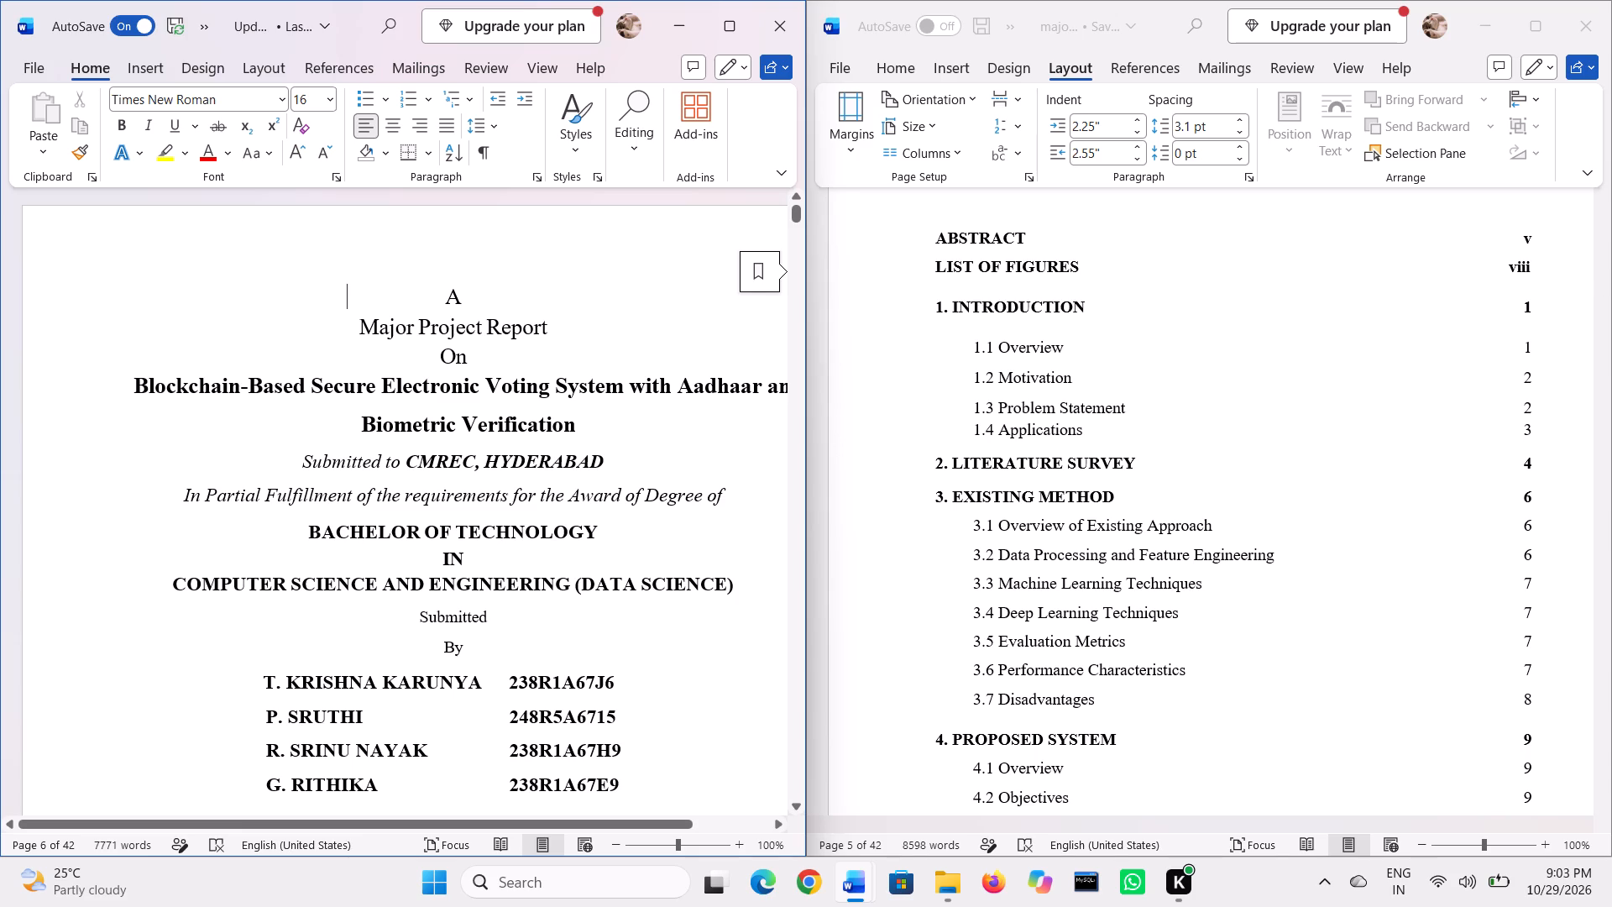
scroll(377, 742, down, 5)
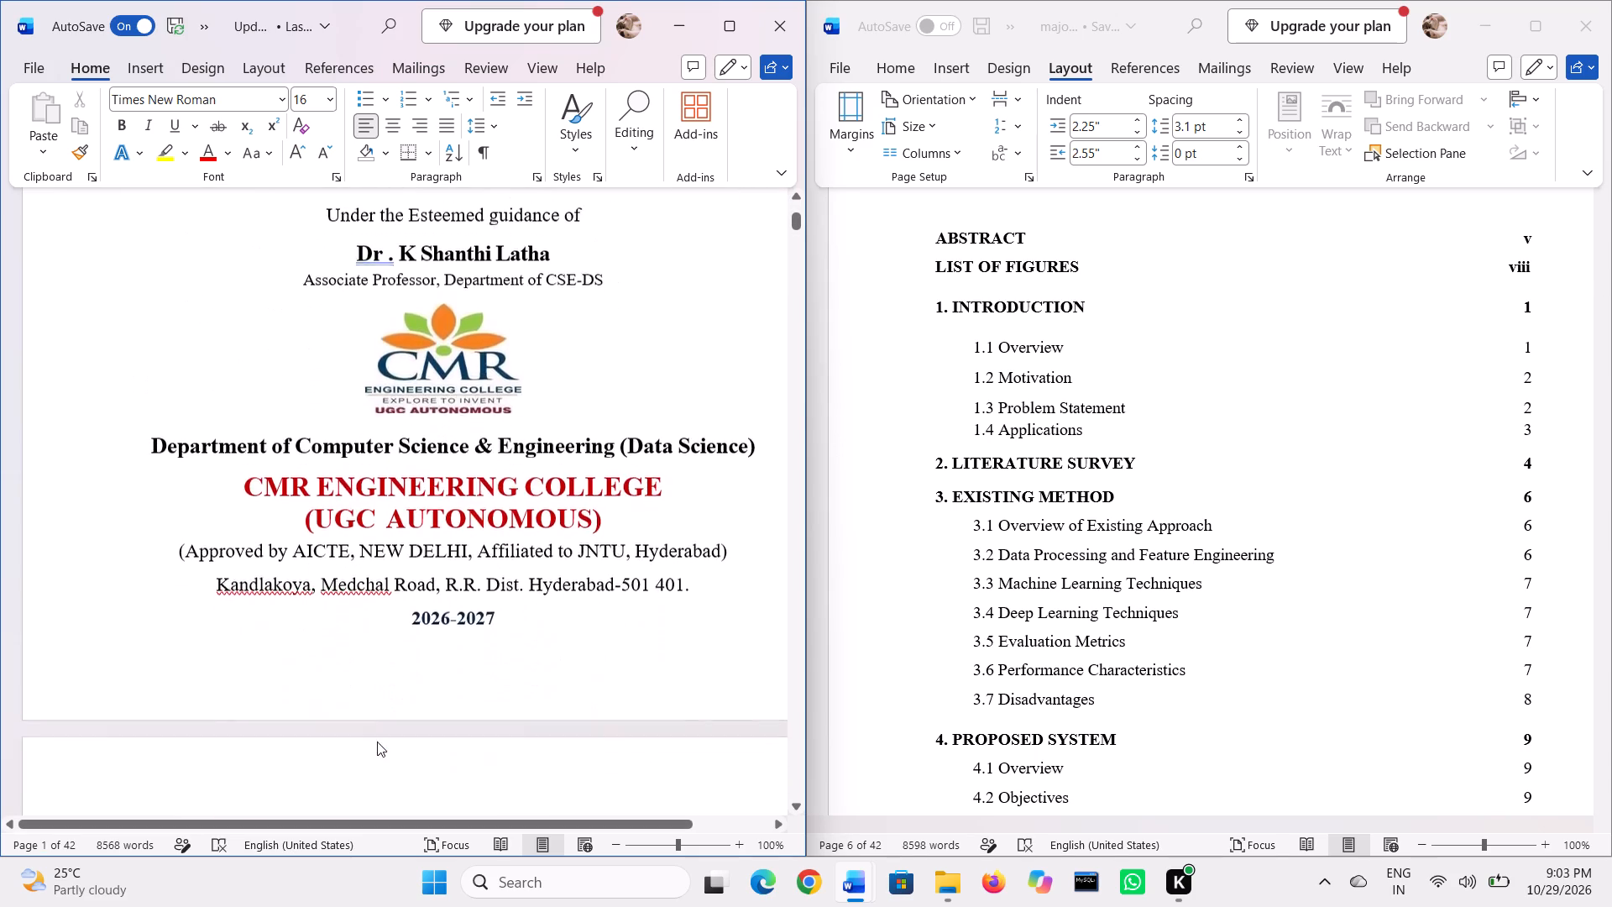
scroll(377, 742, down, 7)
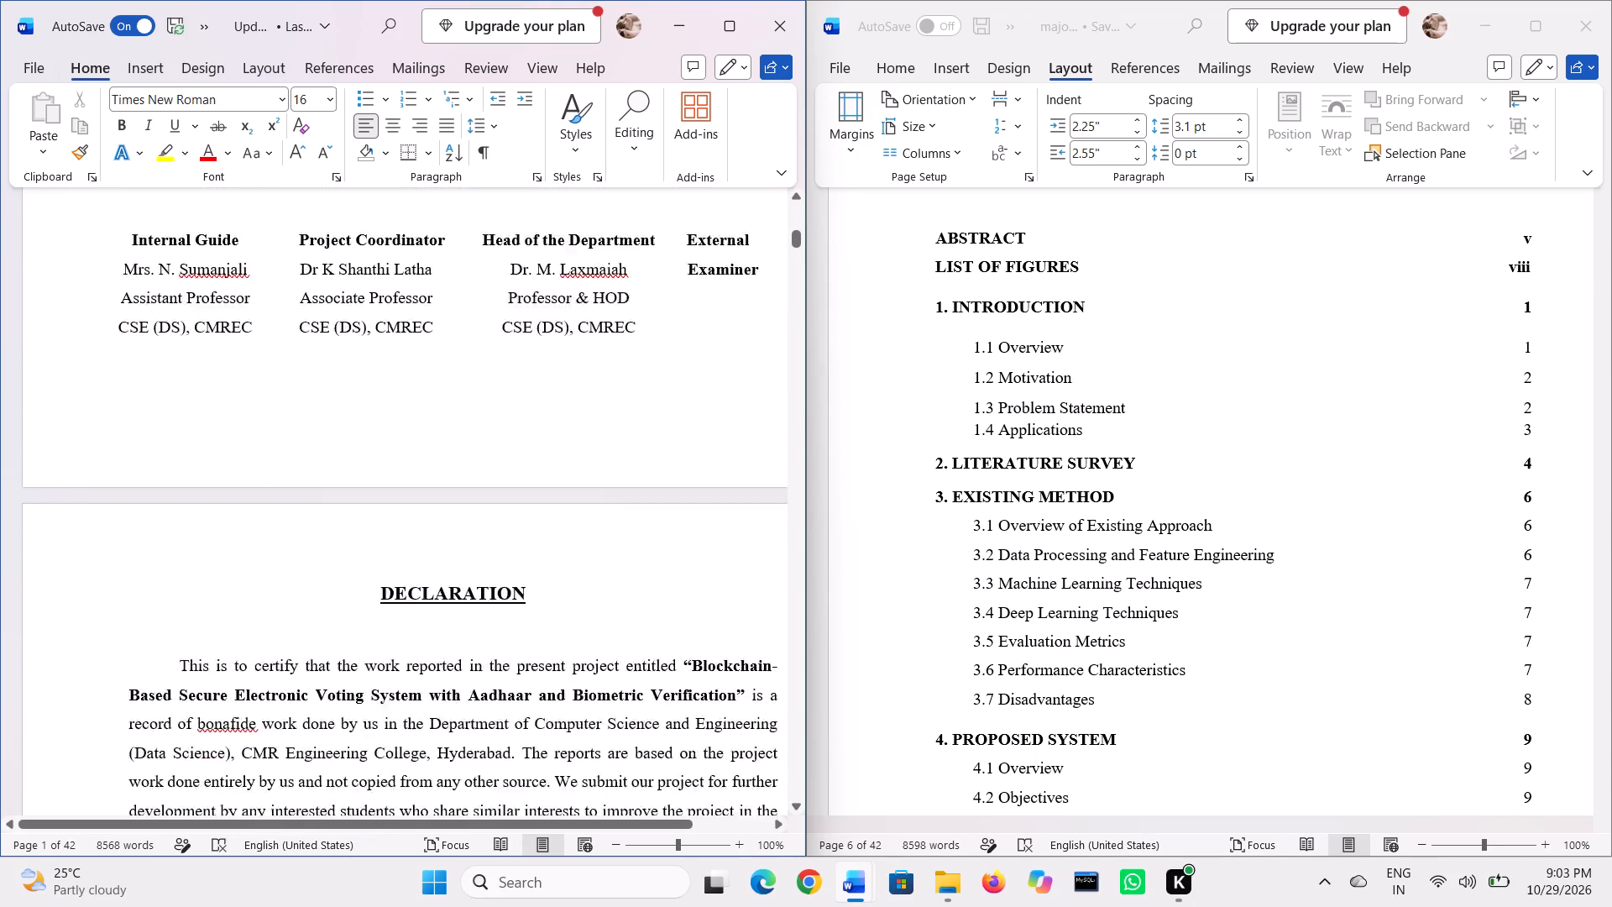
scroll(377, 742, down, 6)
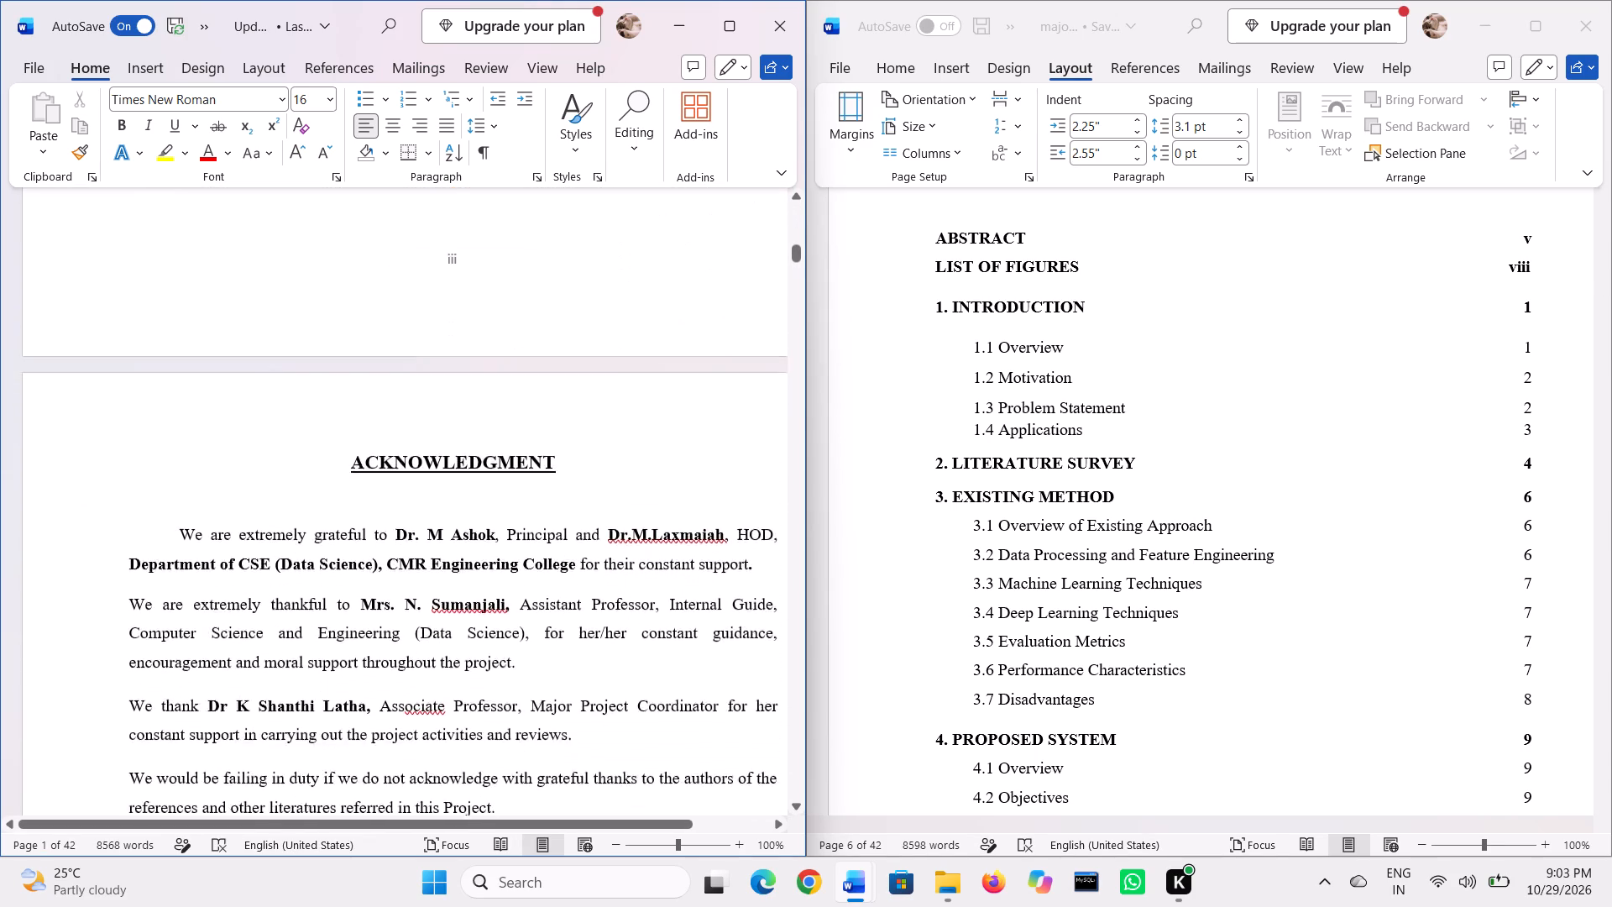
scroll(377, 742, down, 13)
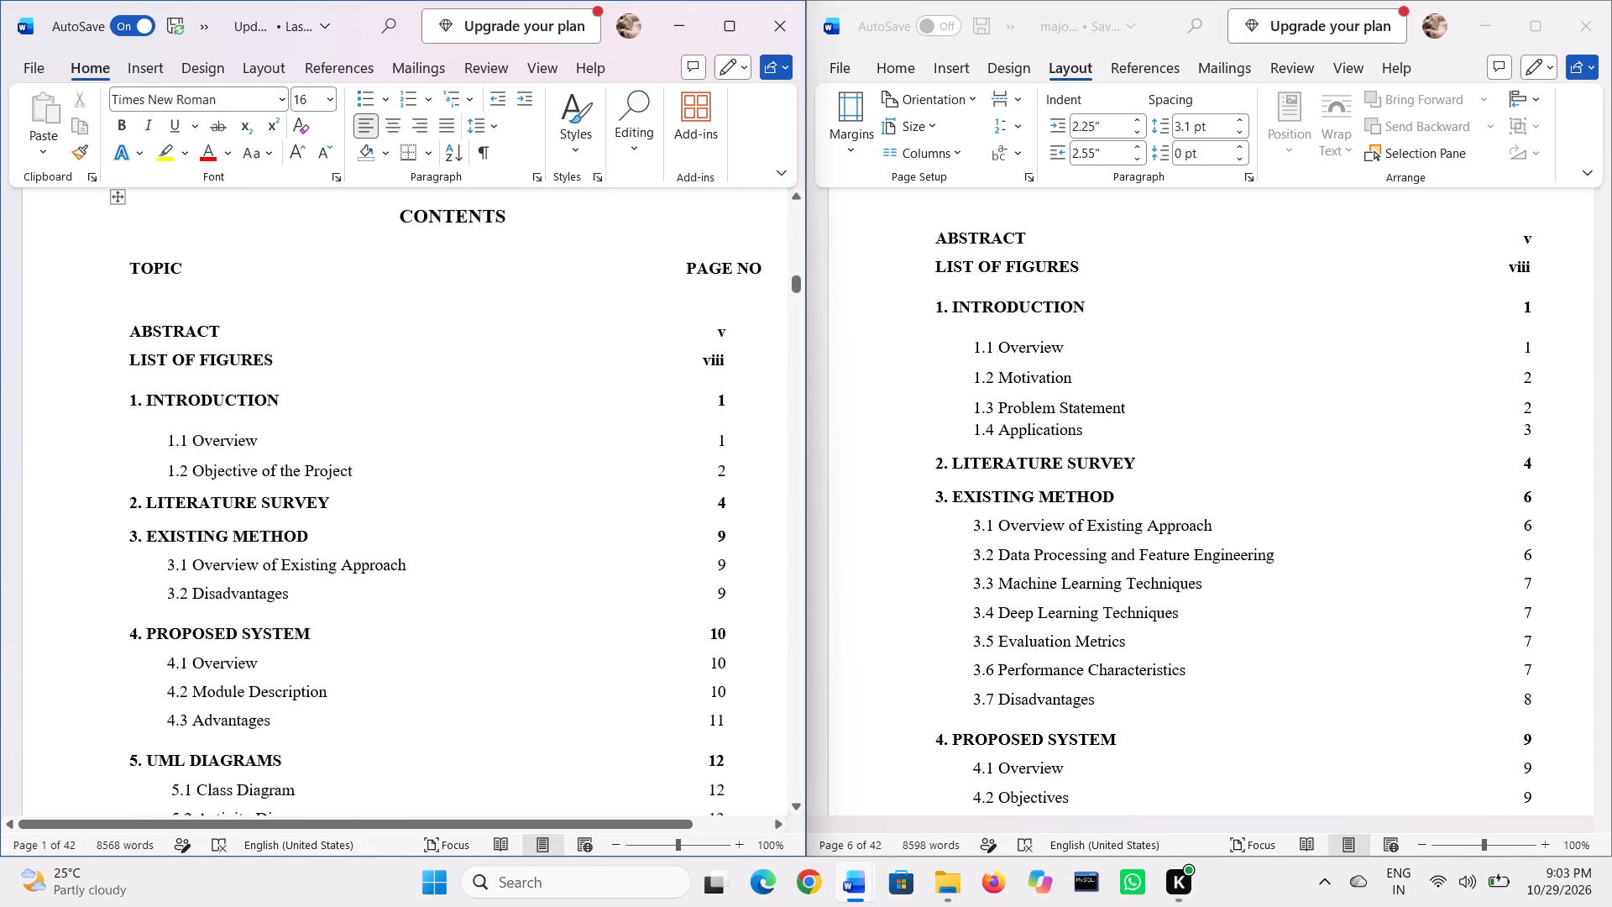
scroll(377, 742, down, 1)
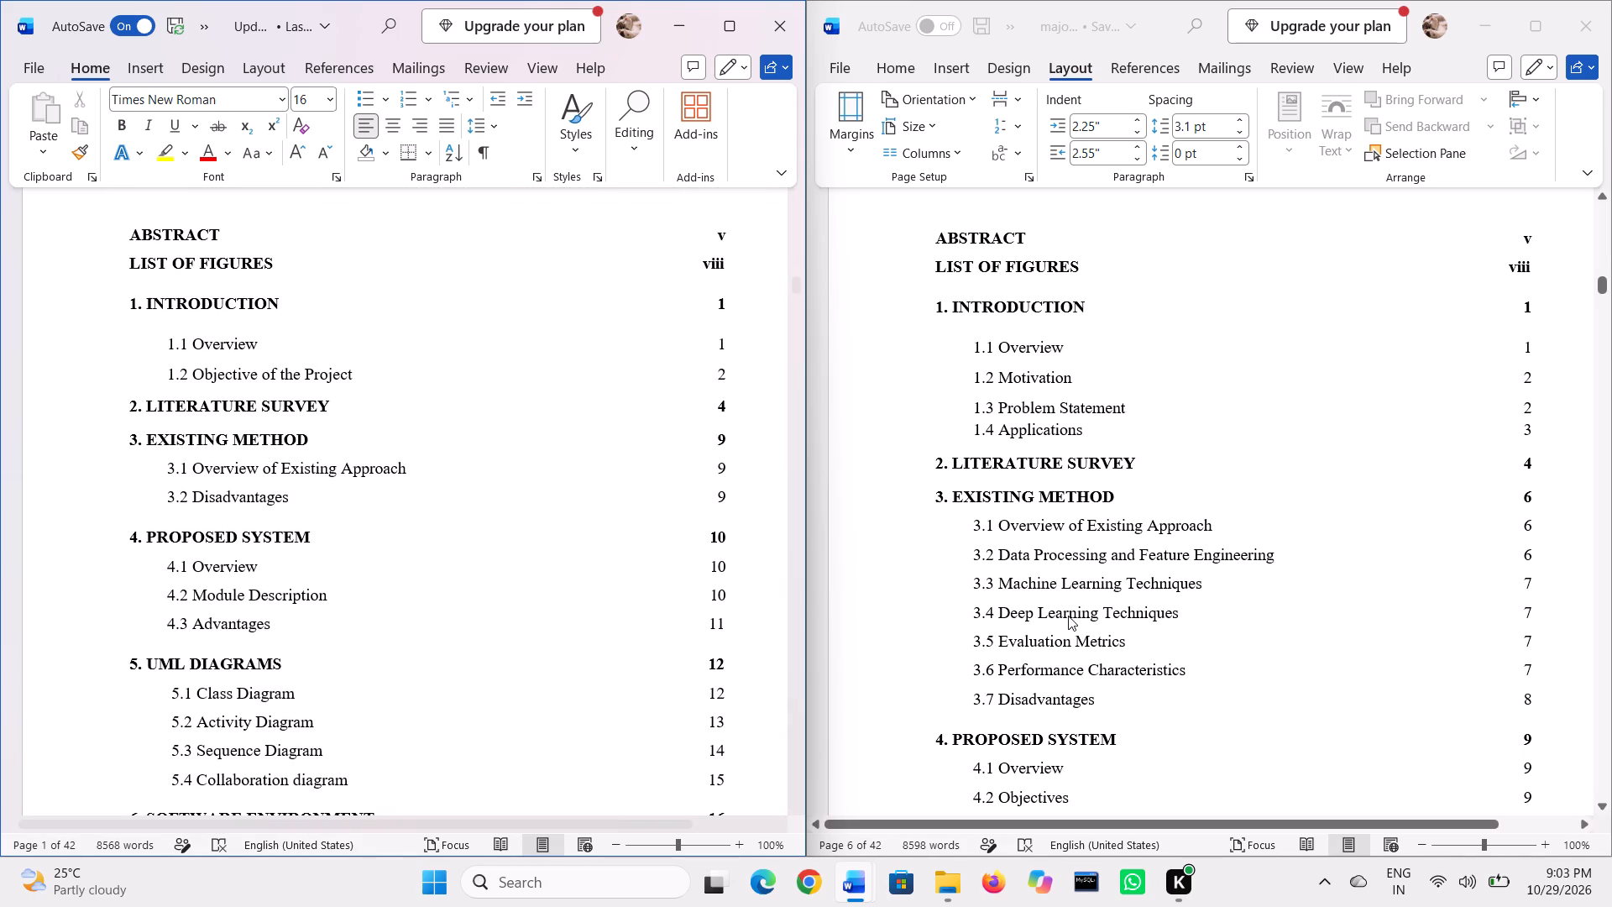
scroll(1068, 616, down, 1)
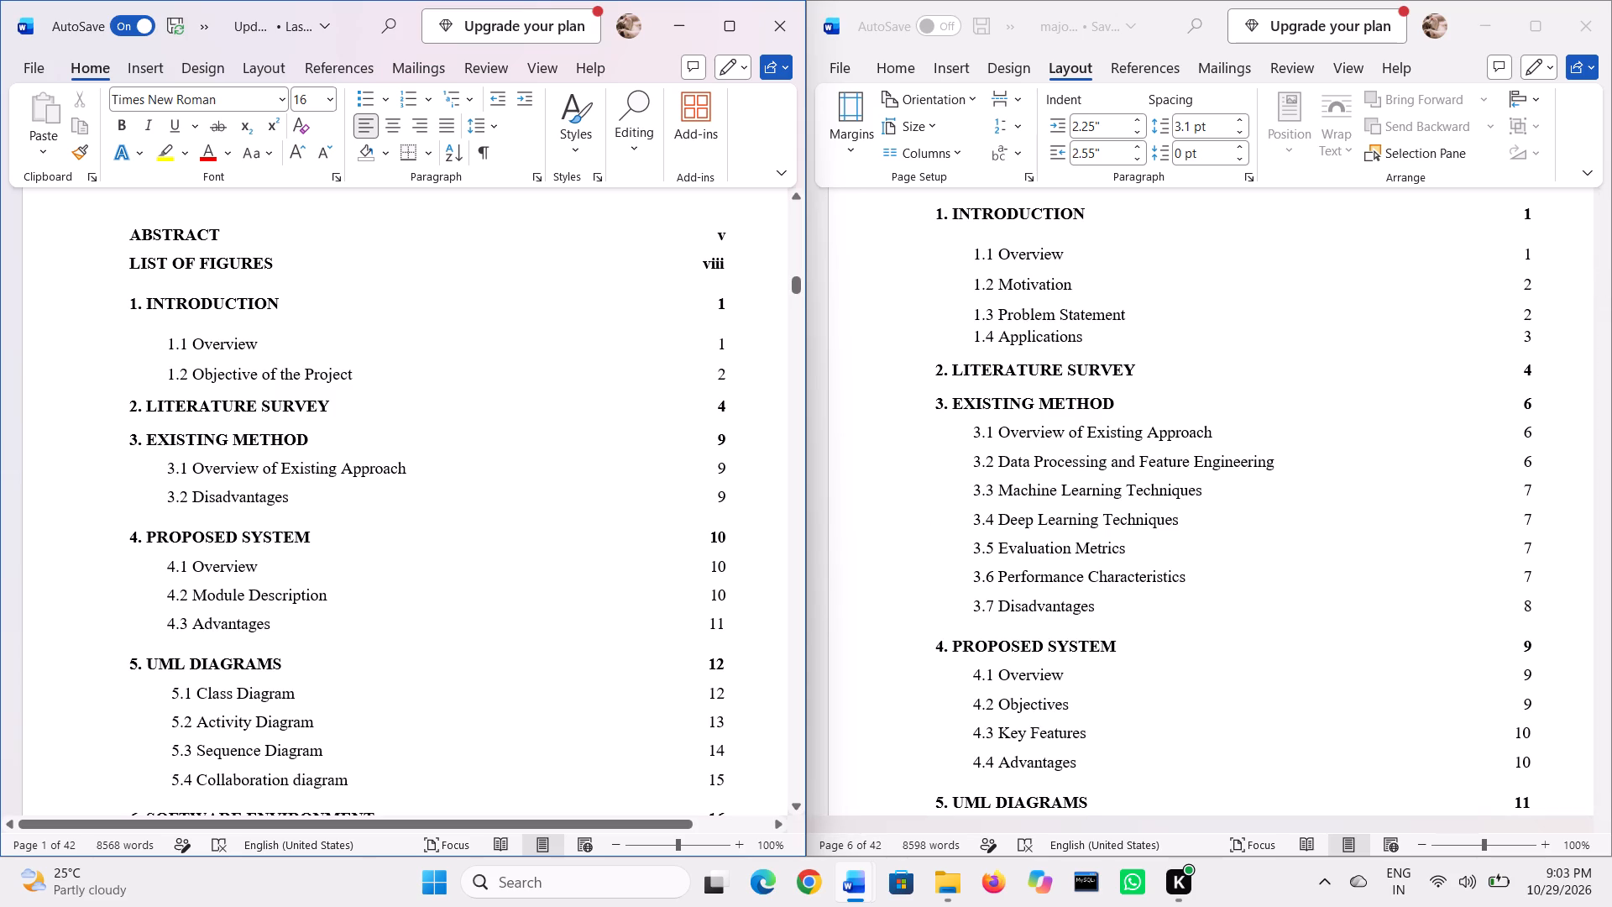
scroll(625, 590, down, 2)
Examine the UML diagram sections in the major project report, including the data flow, deployment, component and collaboration diagrams.
scroll(1227, 529, down, 11)
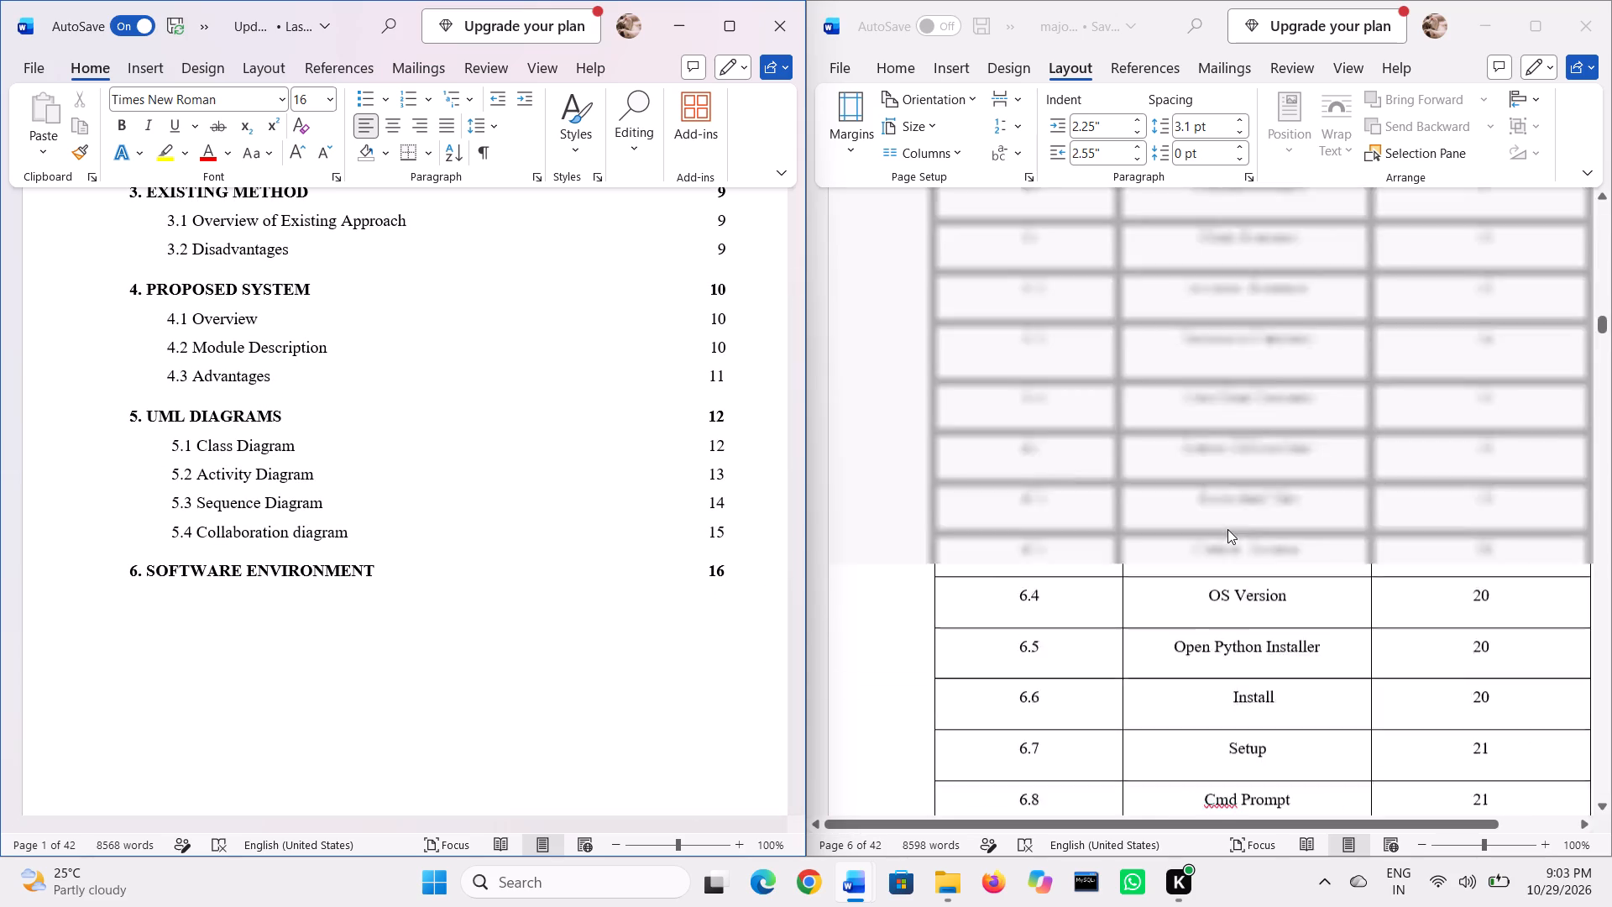
scroll(1227, 529, down, 16)
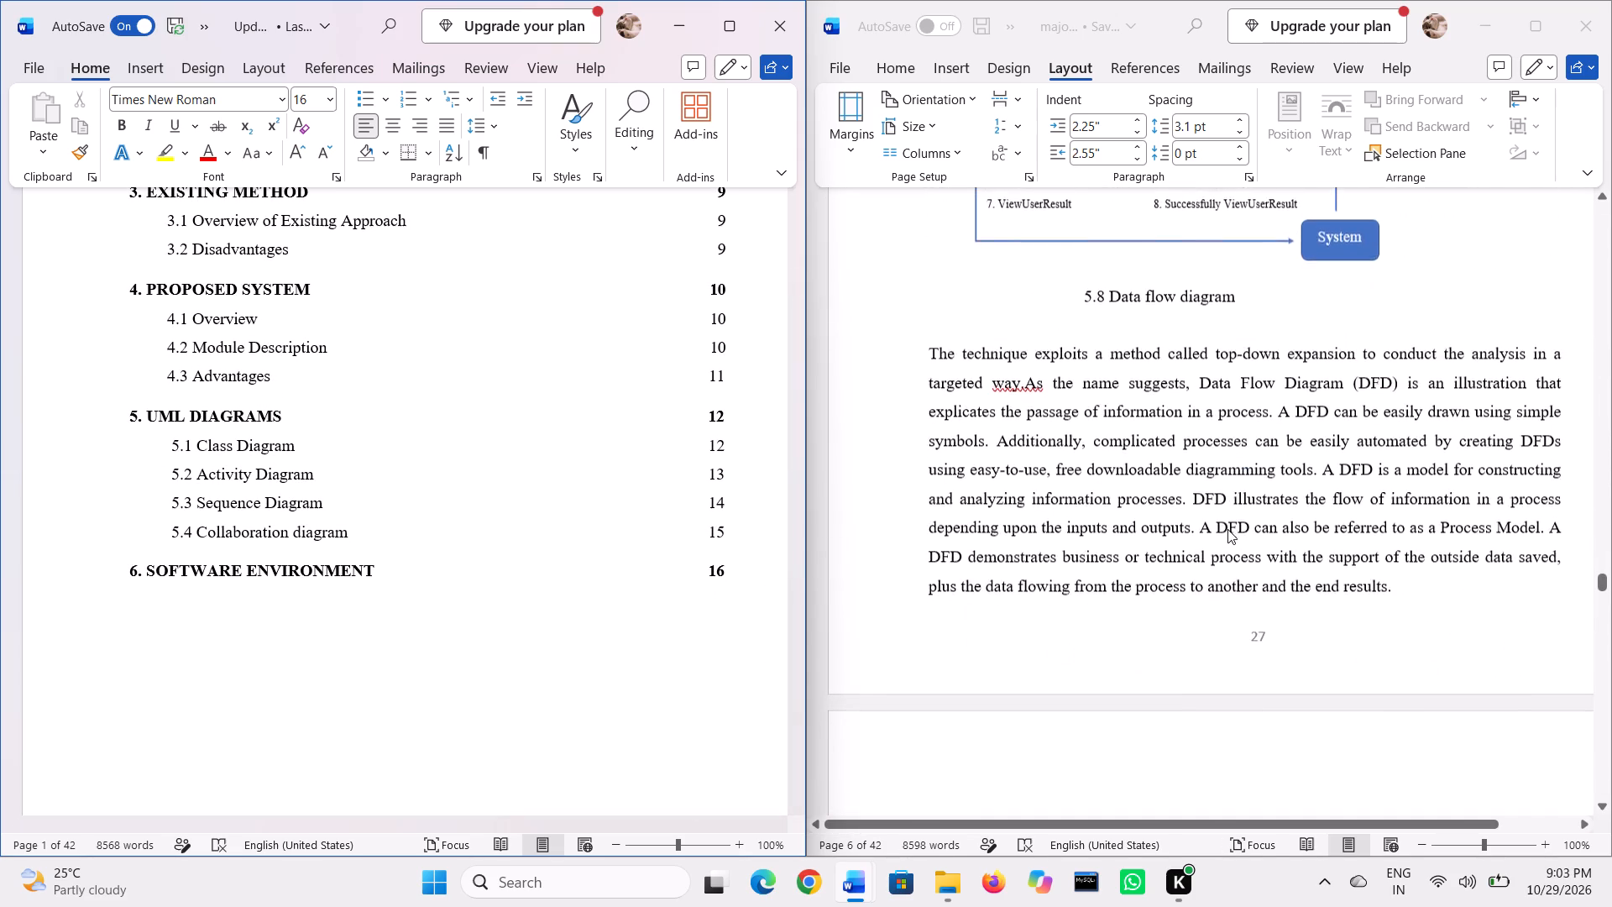
scroll(1227, 529, up, 4)
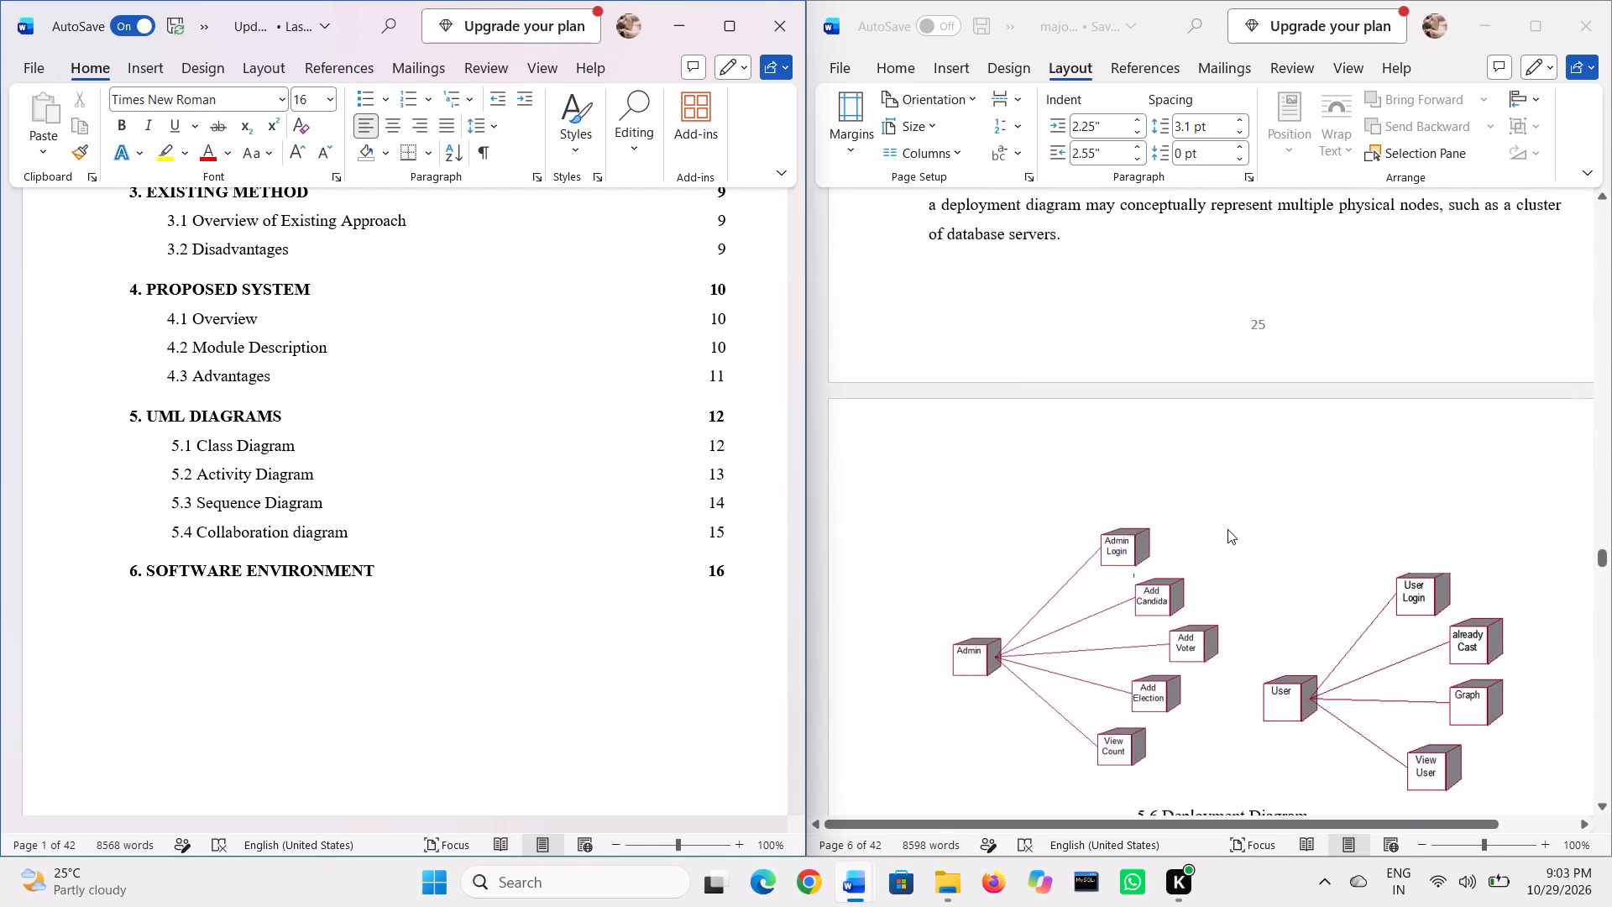
scroll(1227, 529, up, 1)
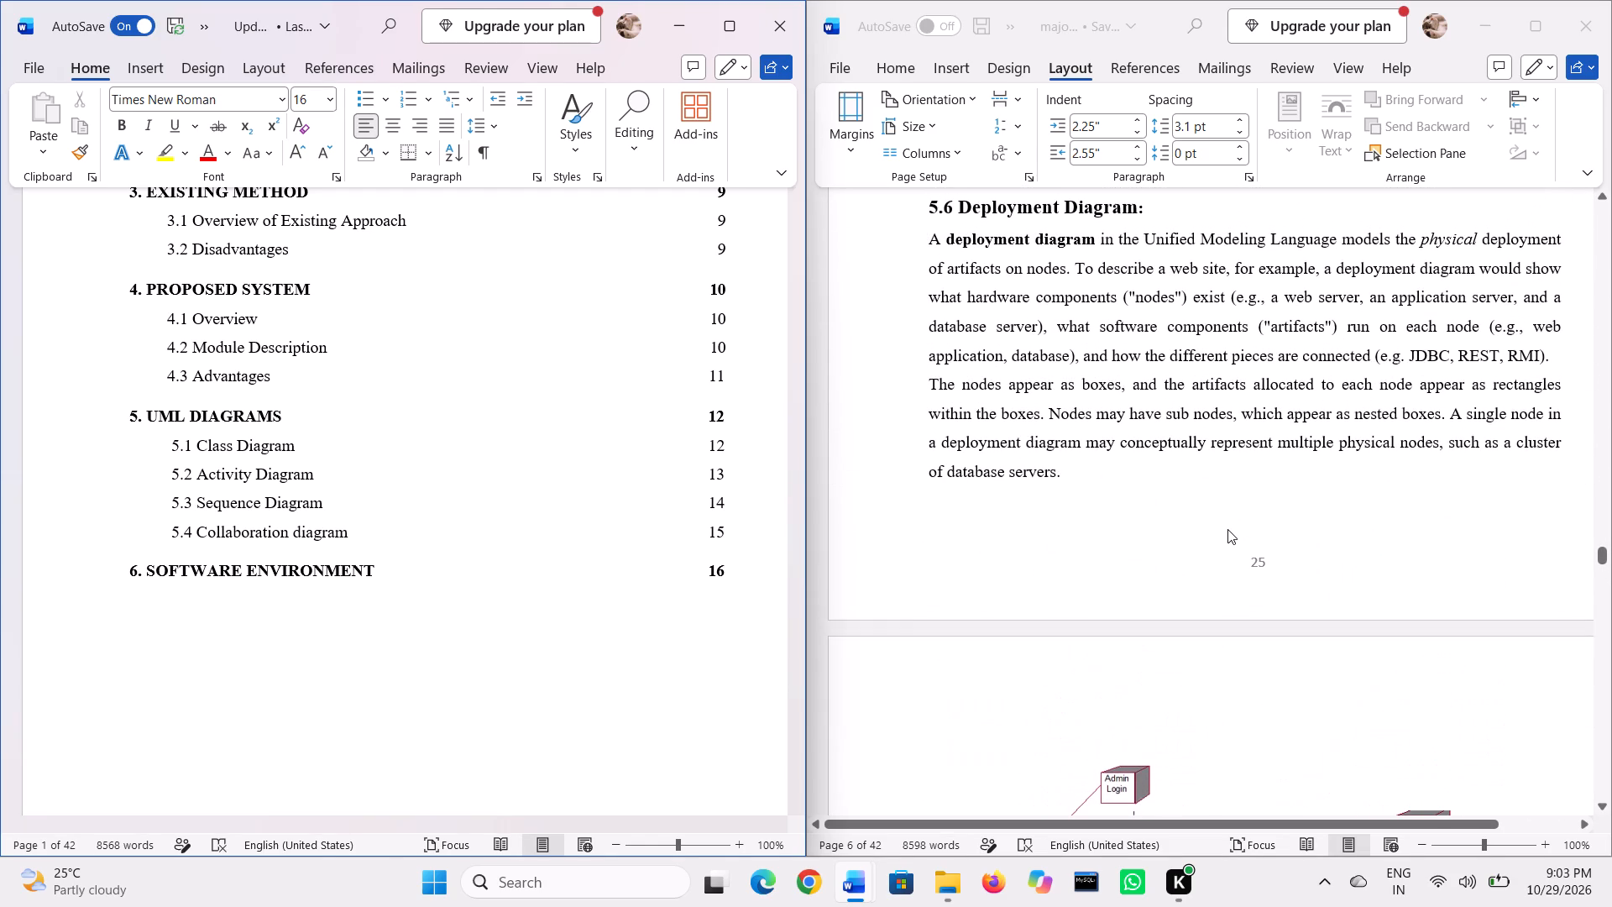
scroll(1227, 529, up, 1)
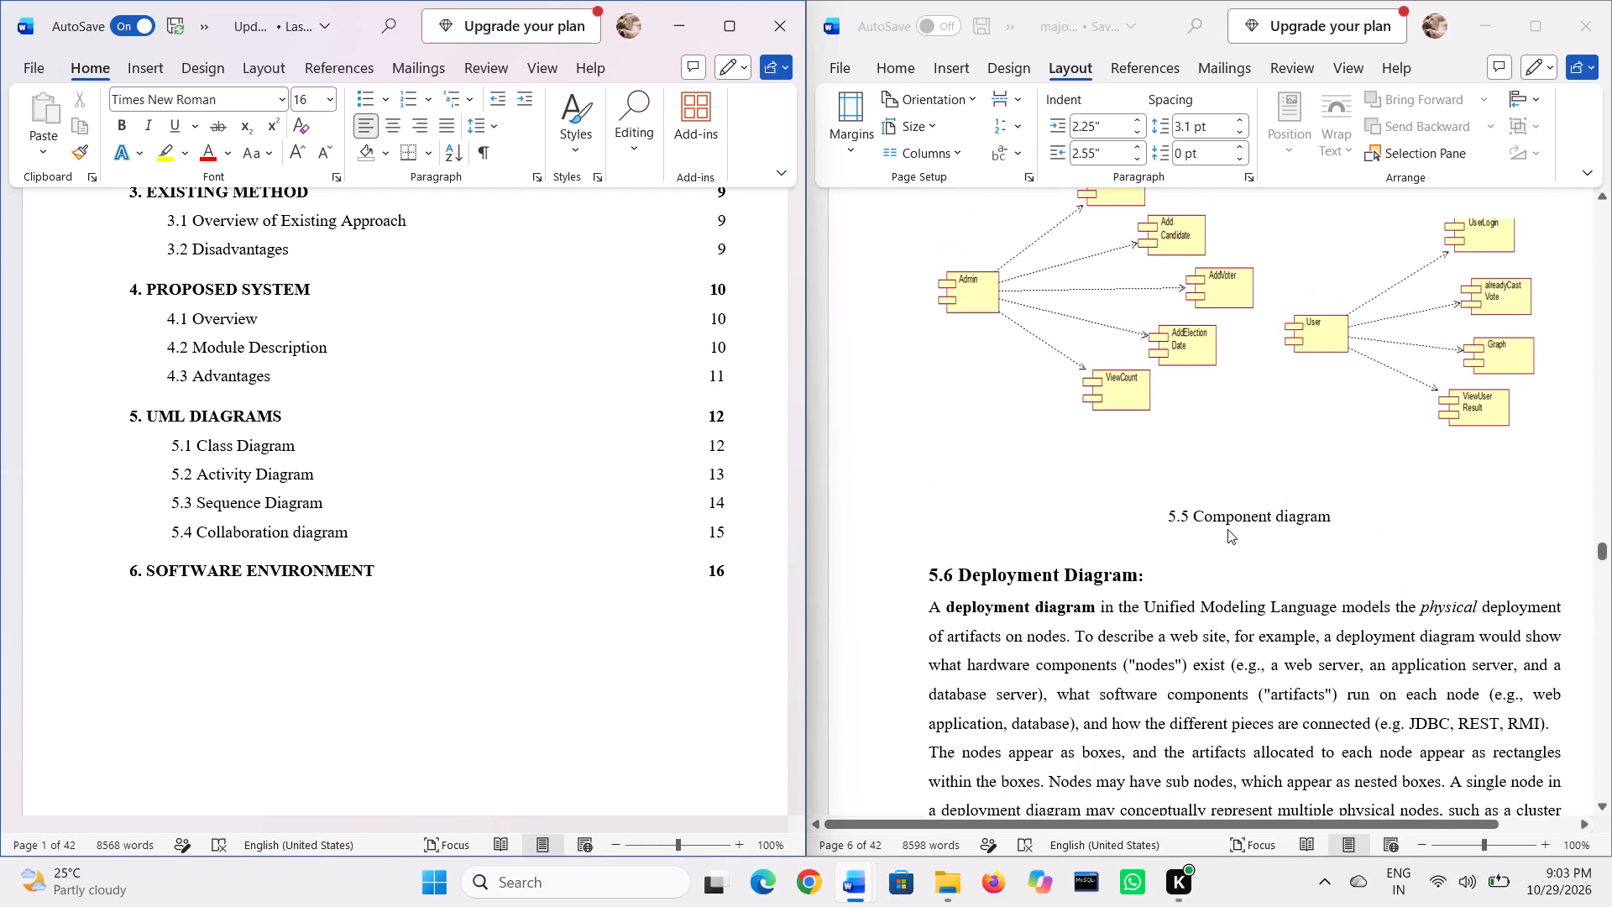
scroll(1138, 496, up, 1)
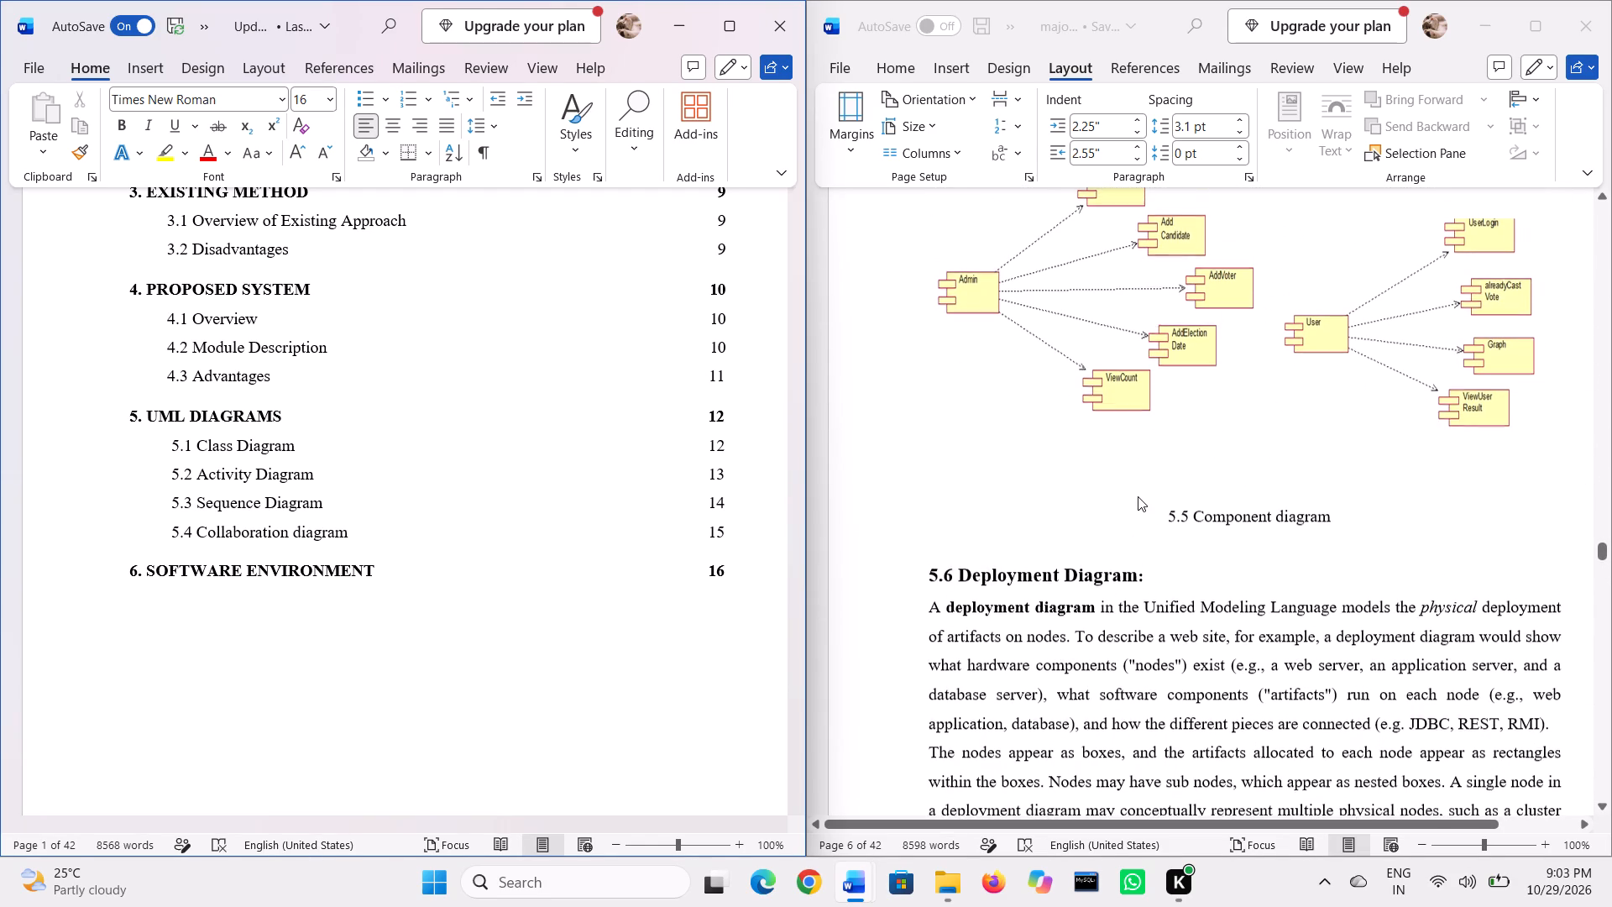
scroll(1138, 496, up, 3)
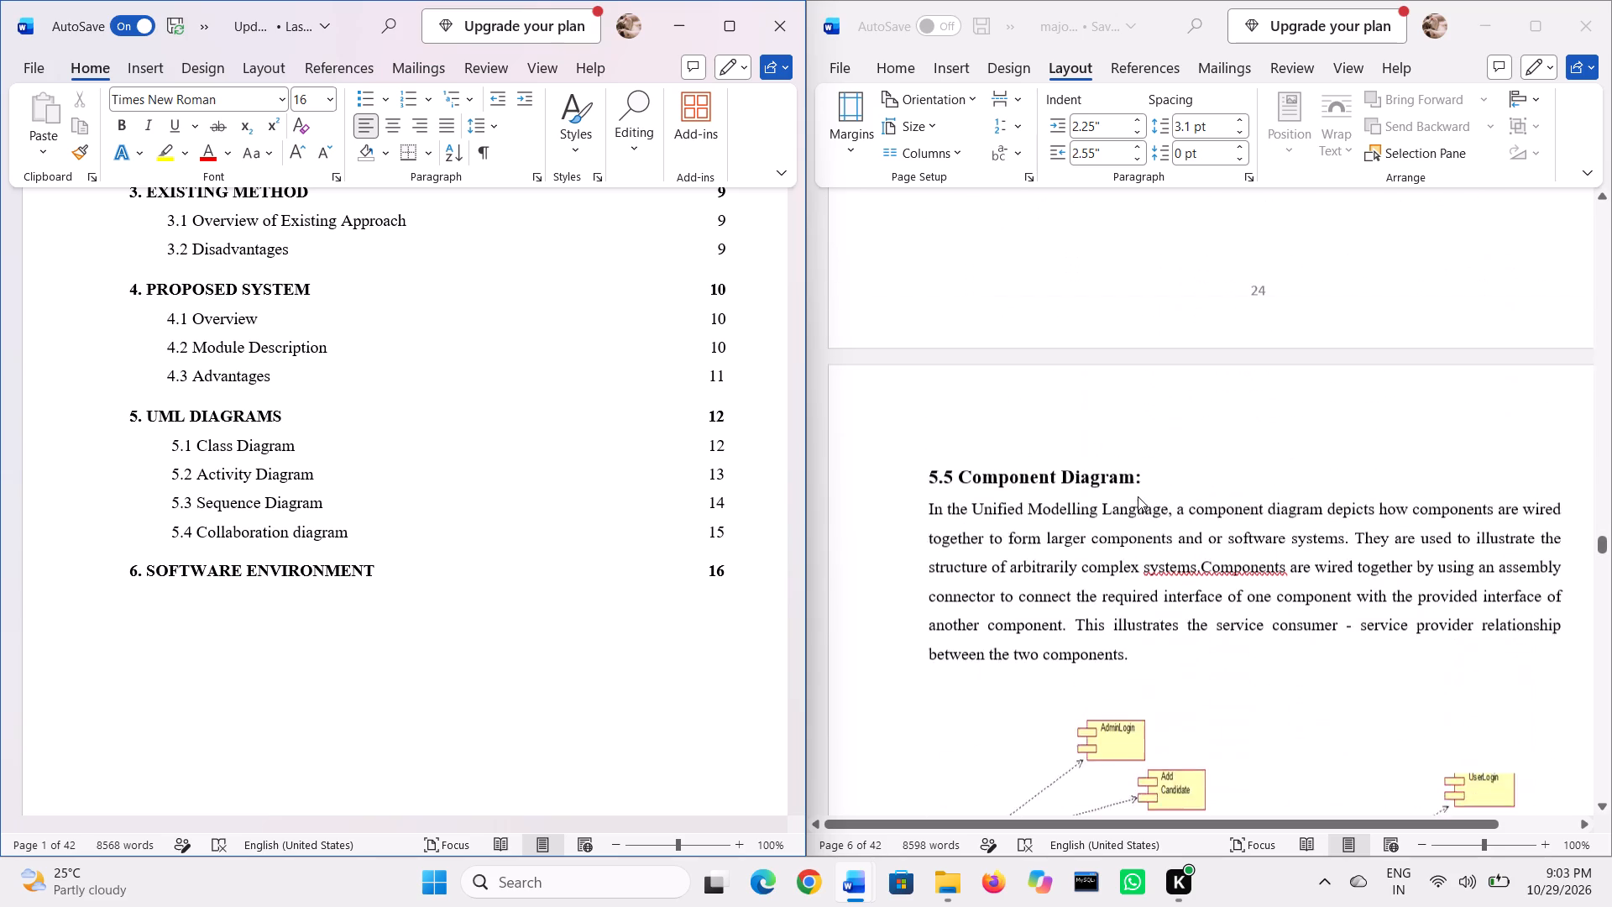
scroll(1138, 496, up, 2)
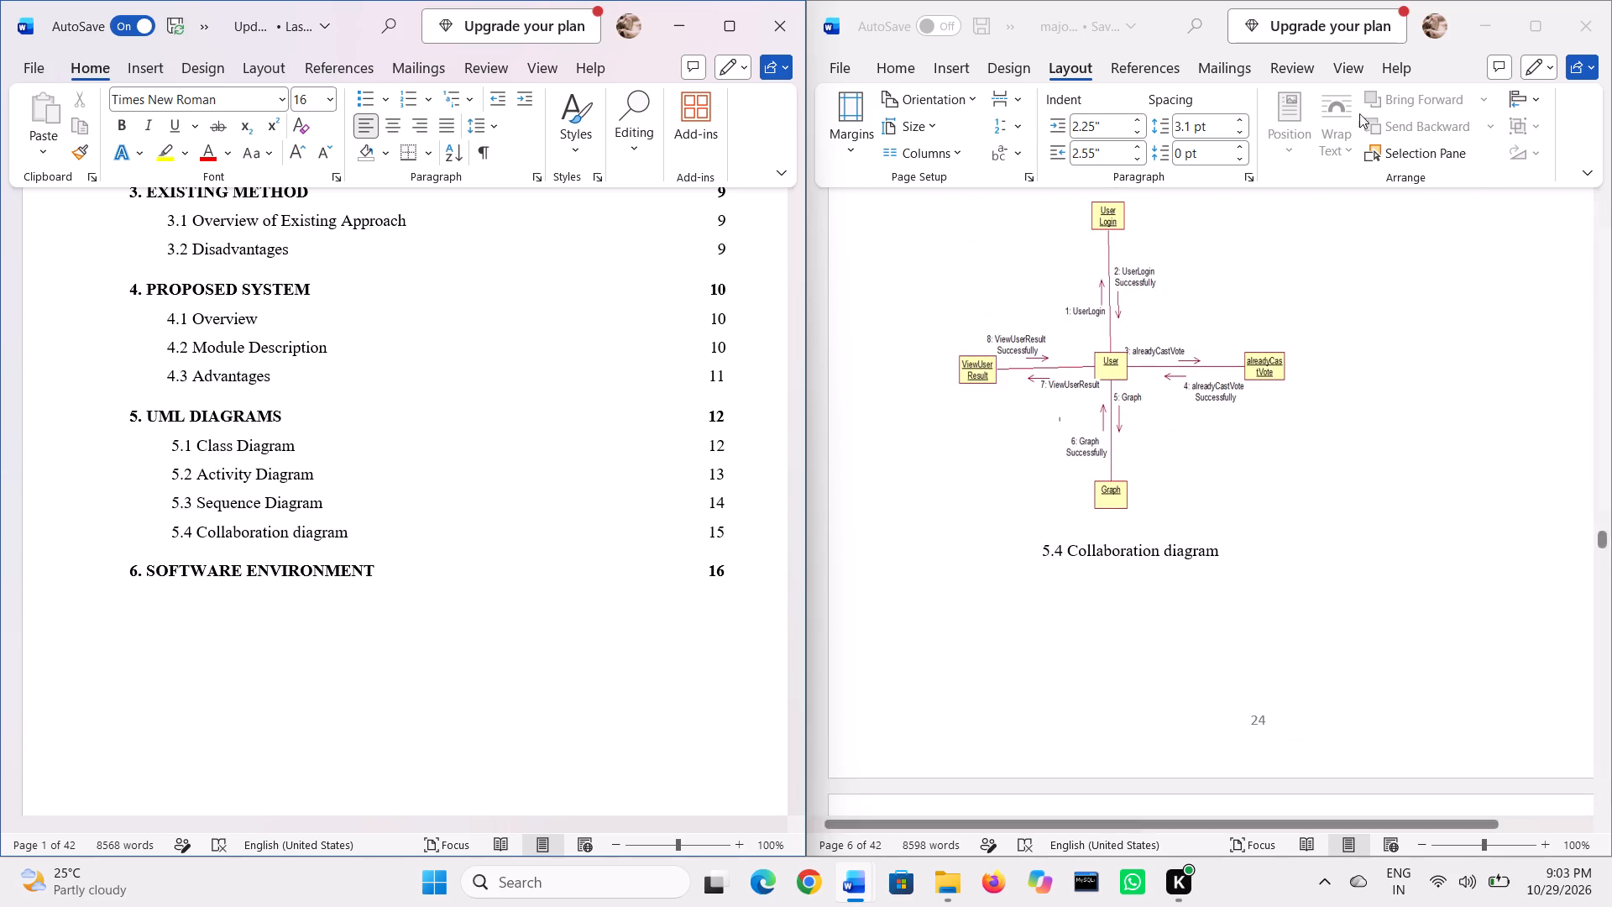
Add an empty line below the 5.4 Collaboration diagram entry and its page number in the Stage-1 documentation's contents list.
scroll(1030, 688, up, 3)
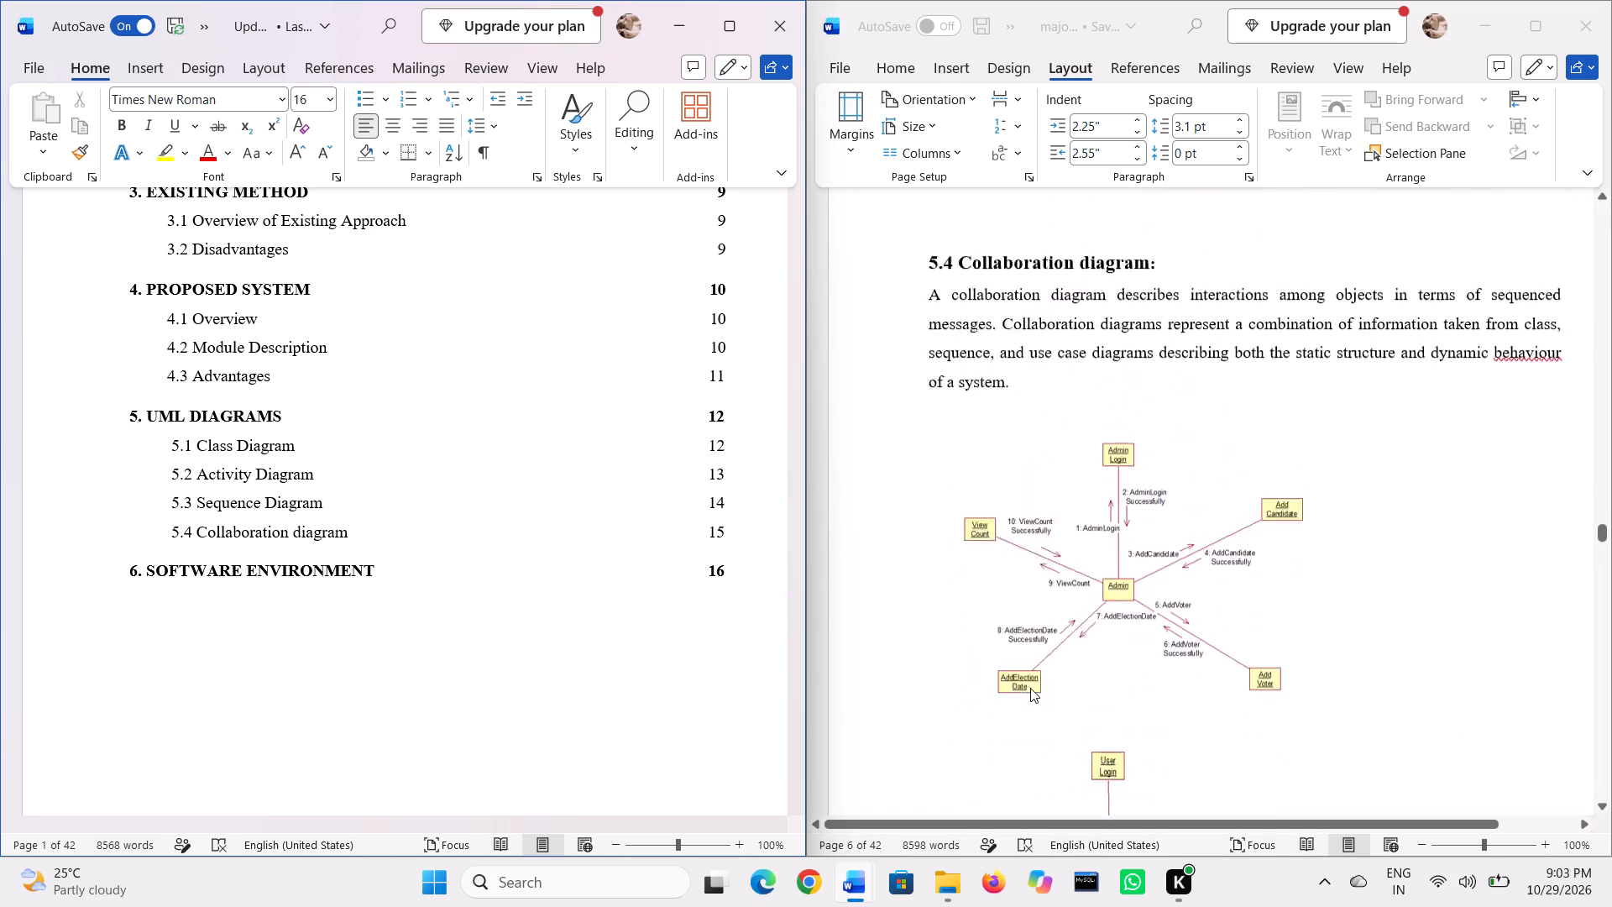
scroll(1030, 688, up, 2)
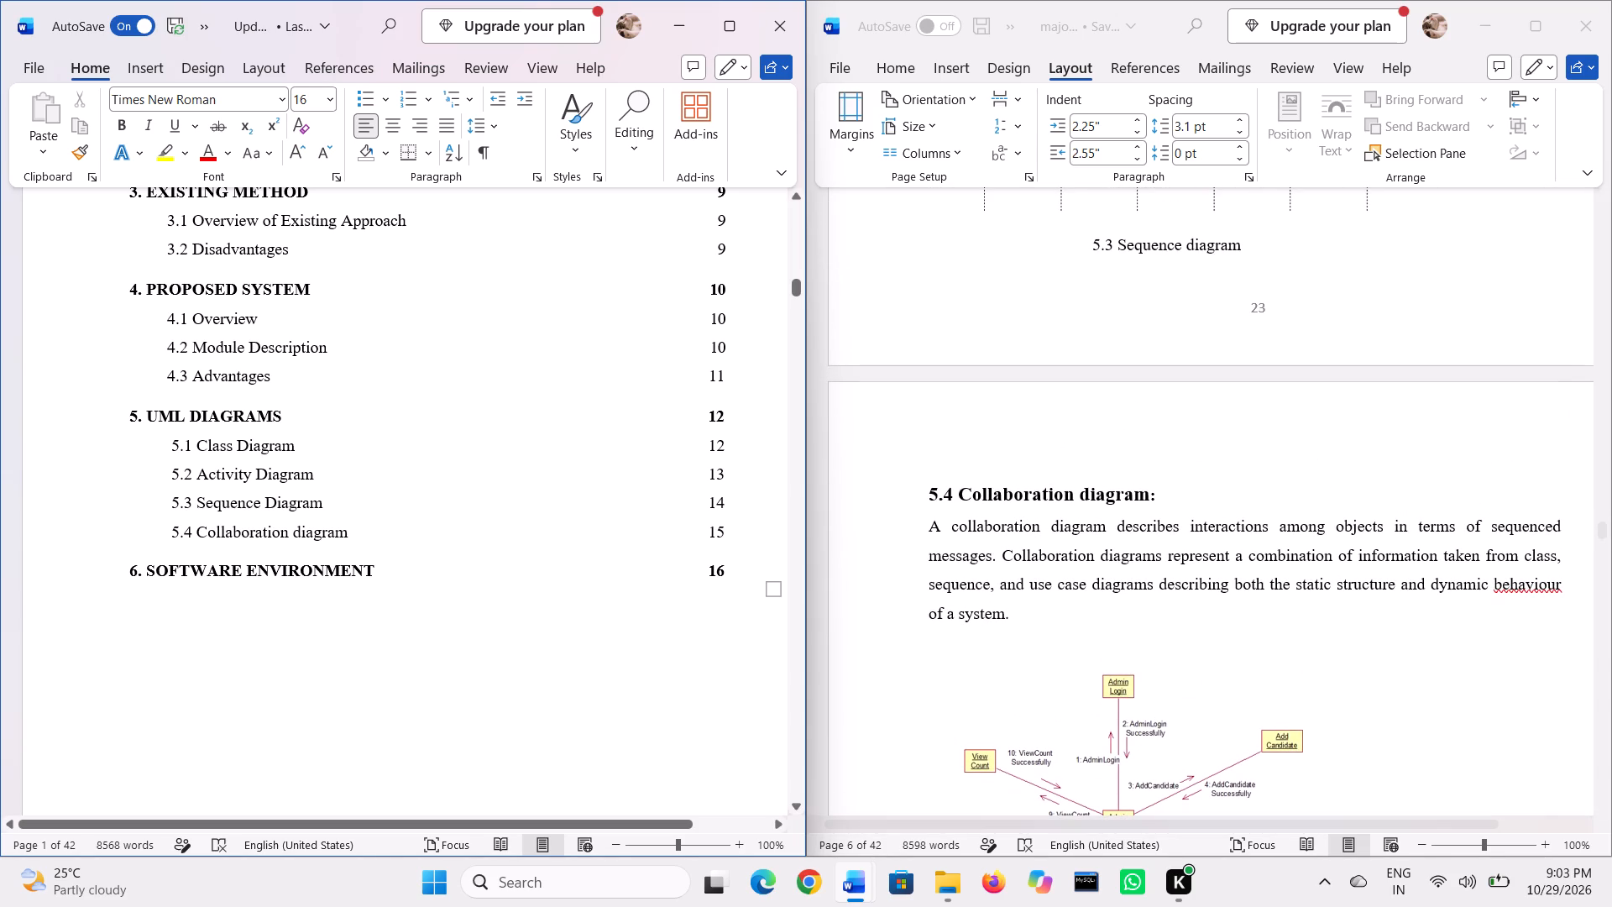
click(743, 532)
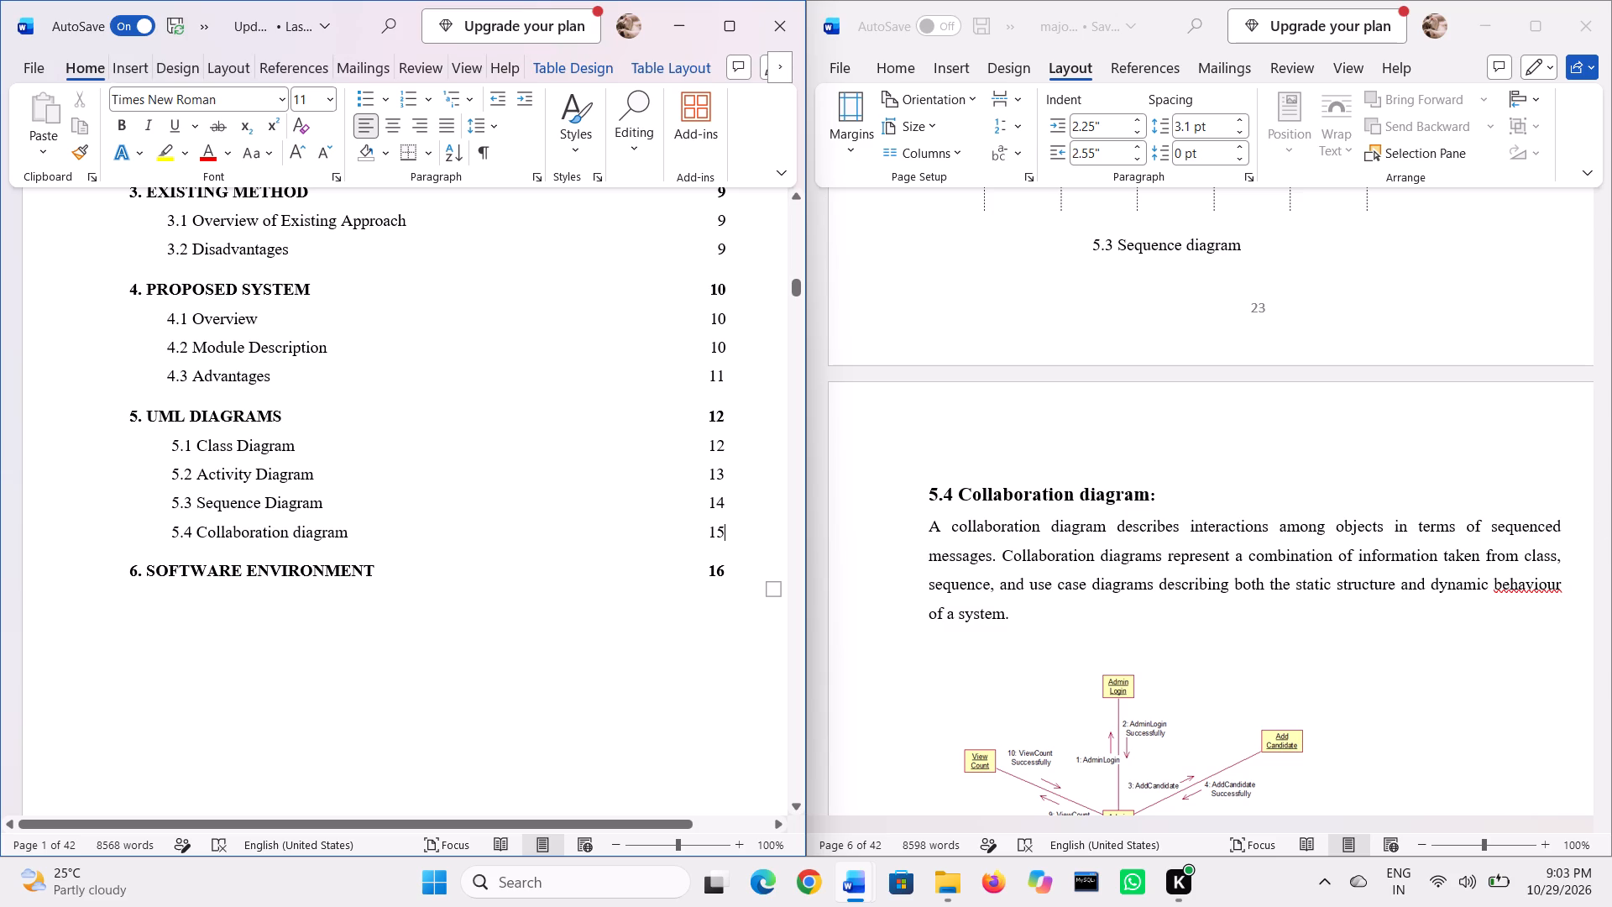
key(Return)
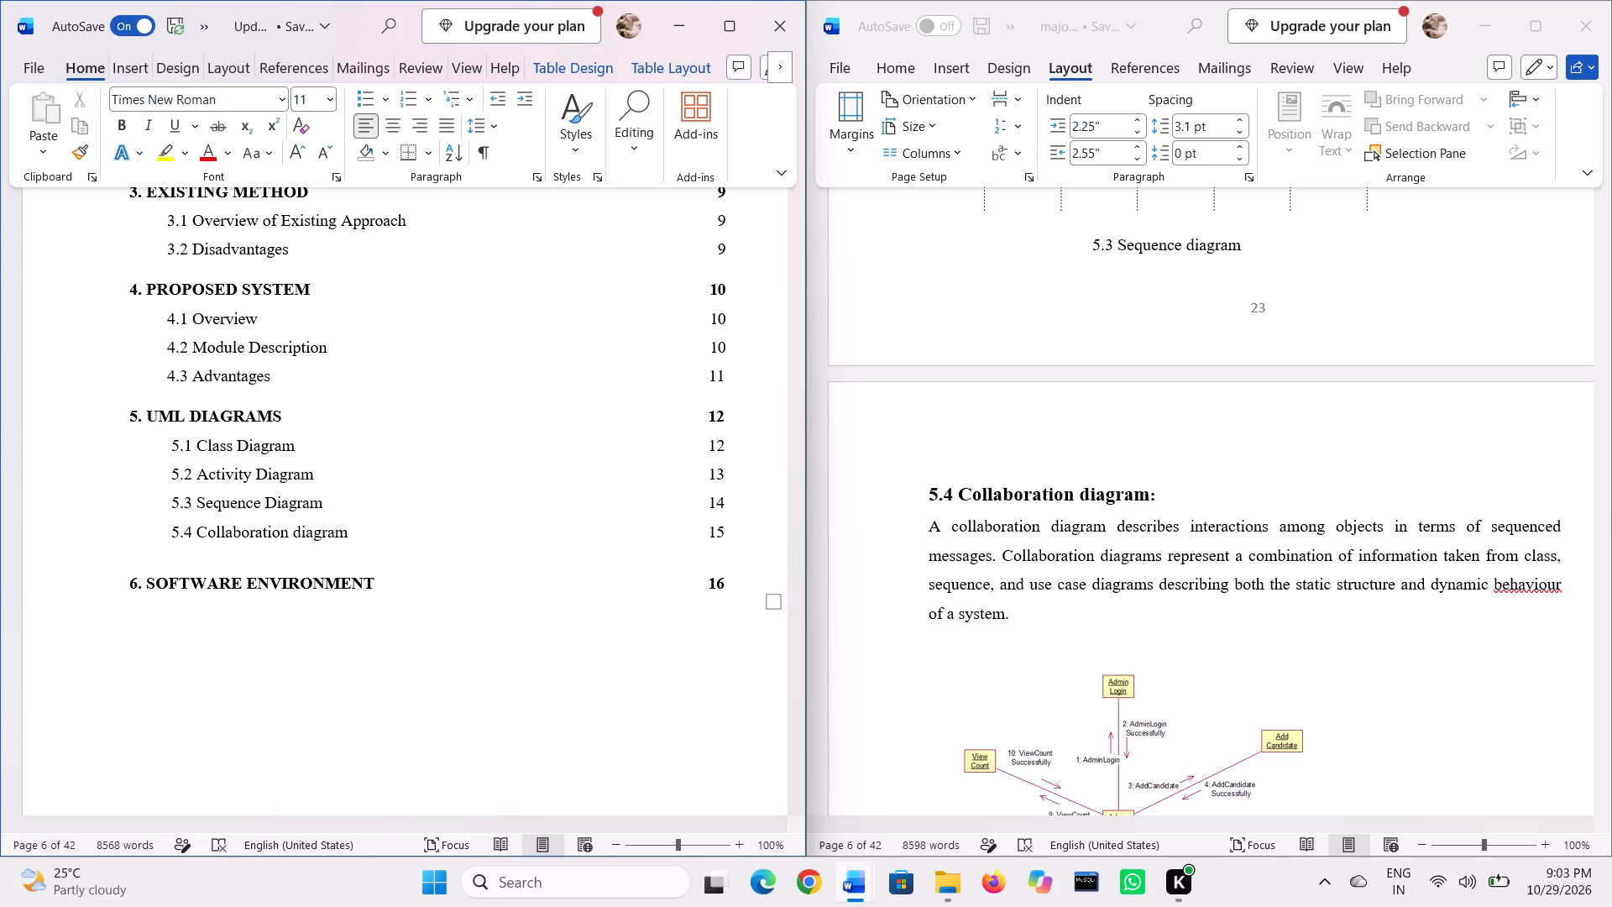
click(181, 553)
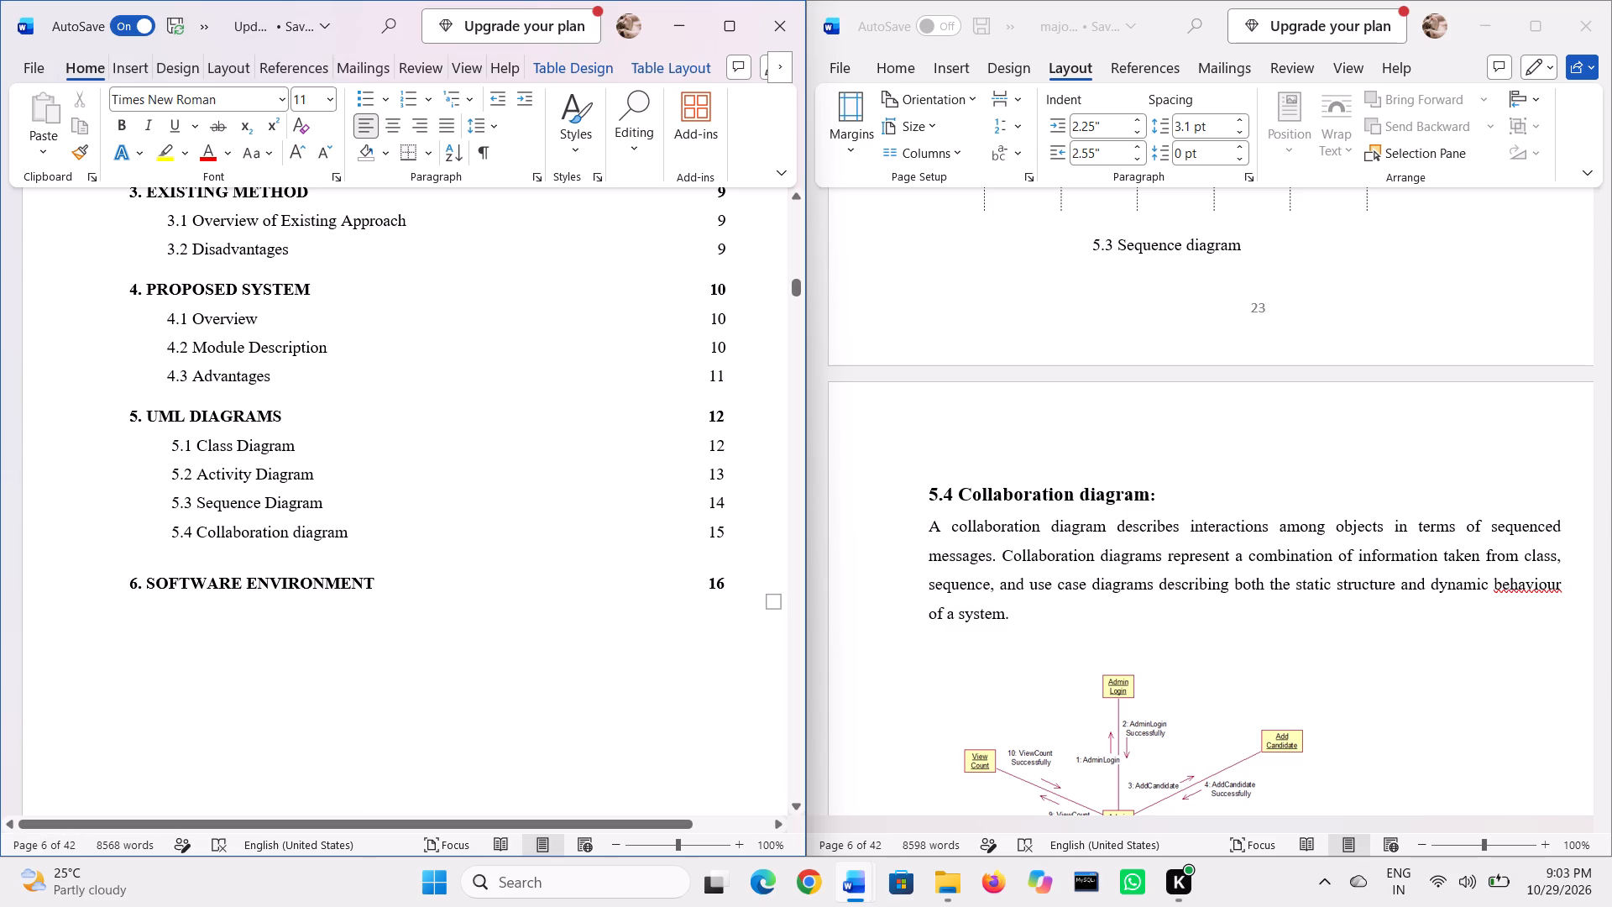
click(360, 534)
key(Return)
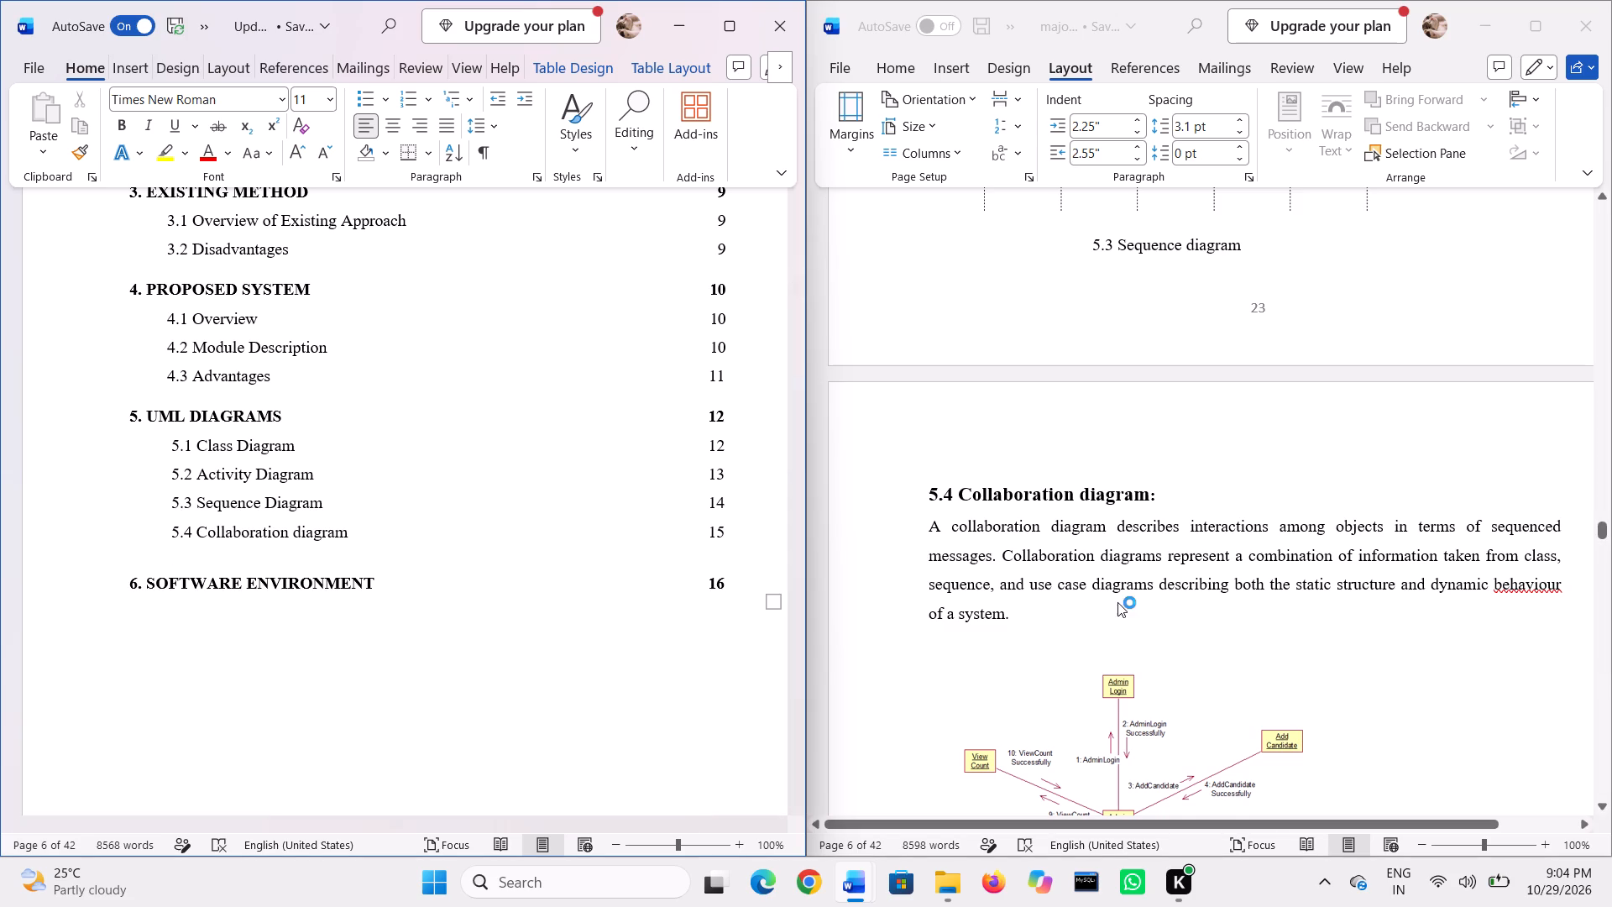
Find the UML section that follows 5.4 Collaboration diagram in the major project report and check its heading.
scroll(1117, 602, down, 7)
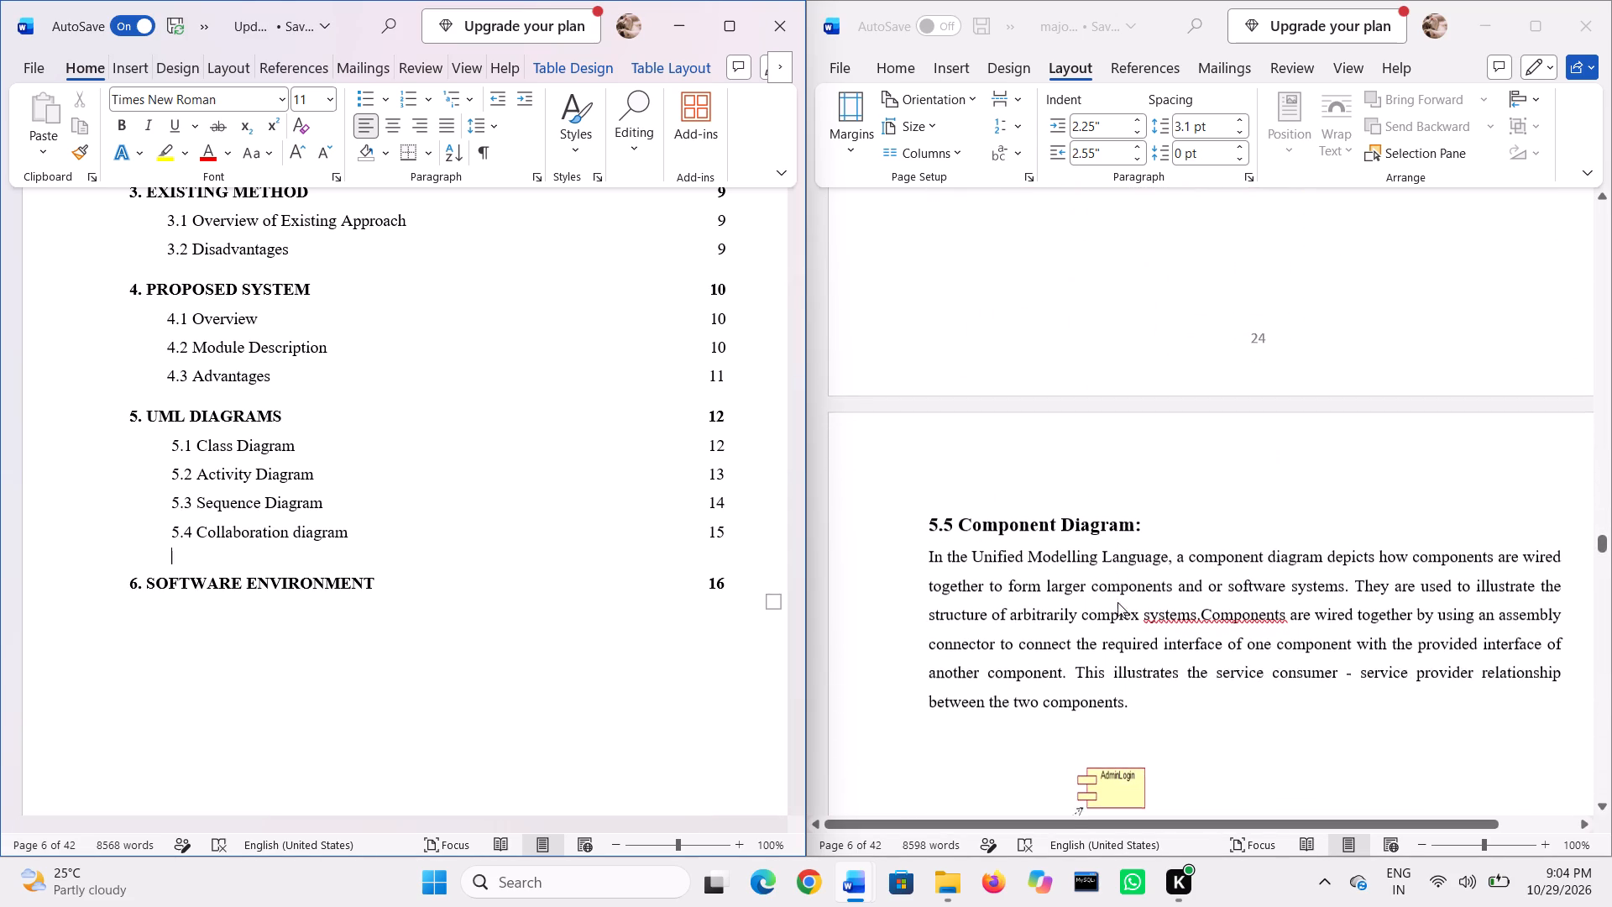
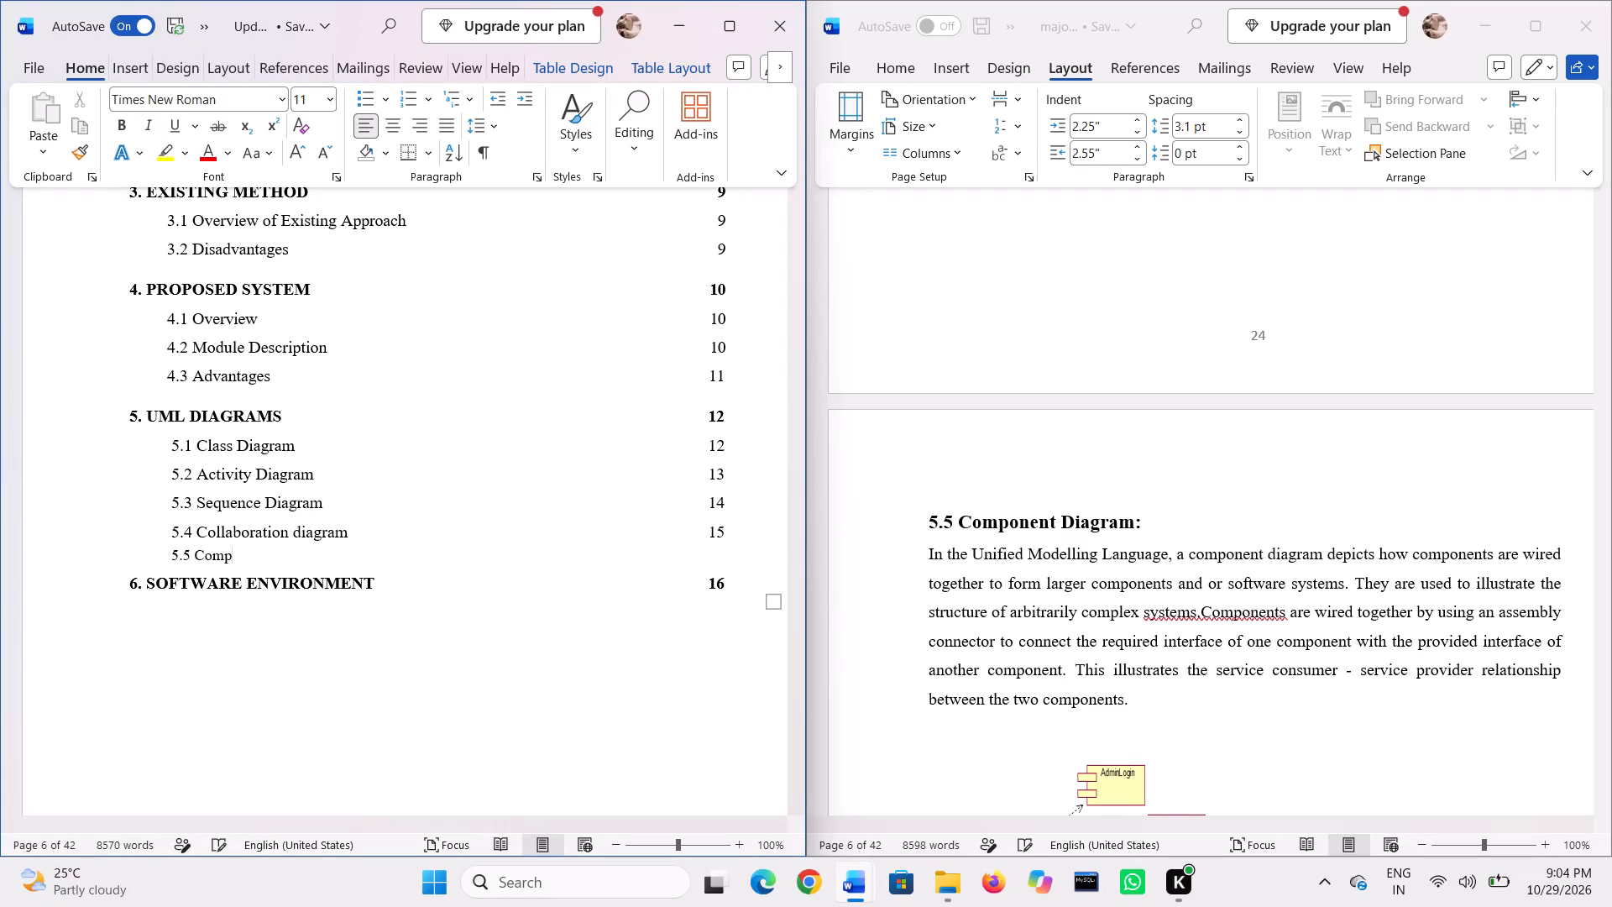
Complete the new contents entry below 5.4 Collaboration diagram so that it reads 5.5 Component Diagram.
text(onents)
key(BackSpace)
key(space)
text(DIagra)
key(BackSpace)
key(BackSpace)
key(BackSpace)
key(BackSpace)
key(BackSpace)
text(iagram)
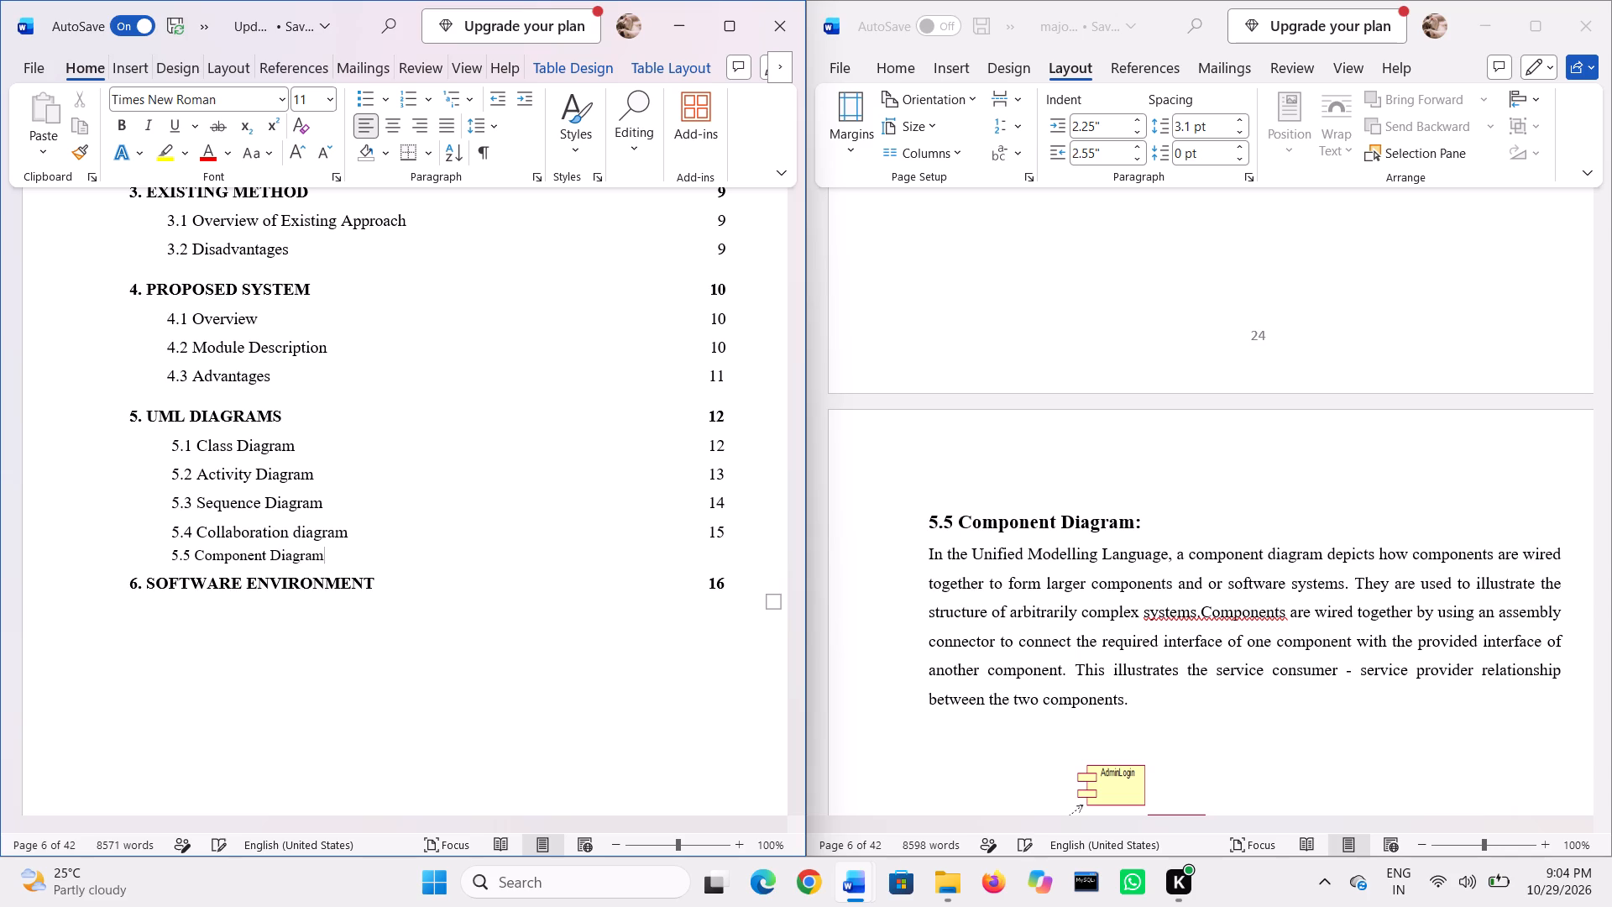
key(space)
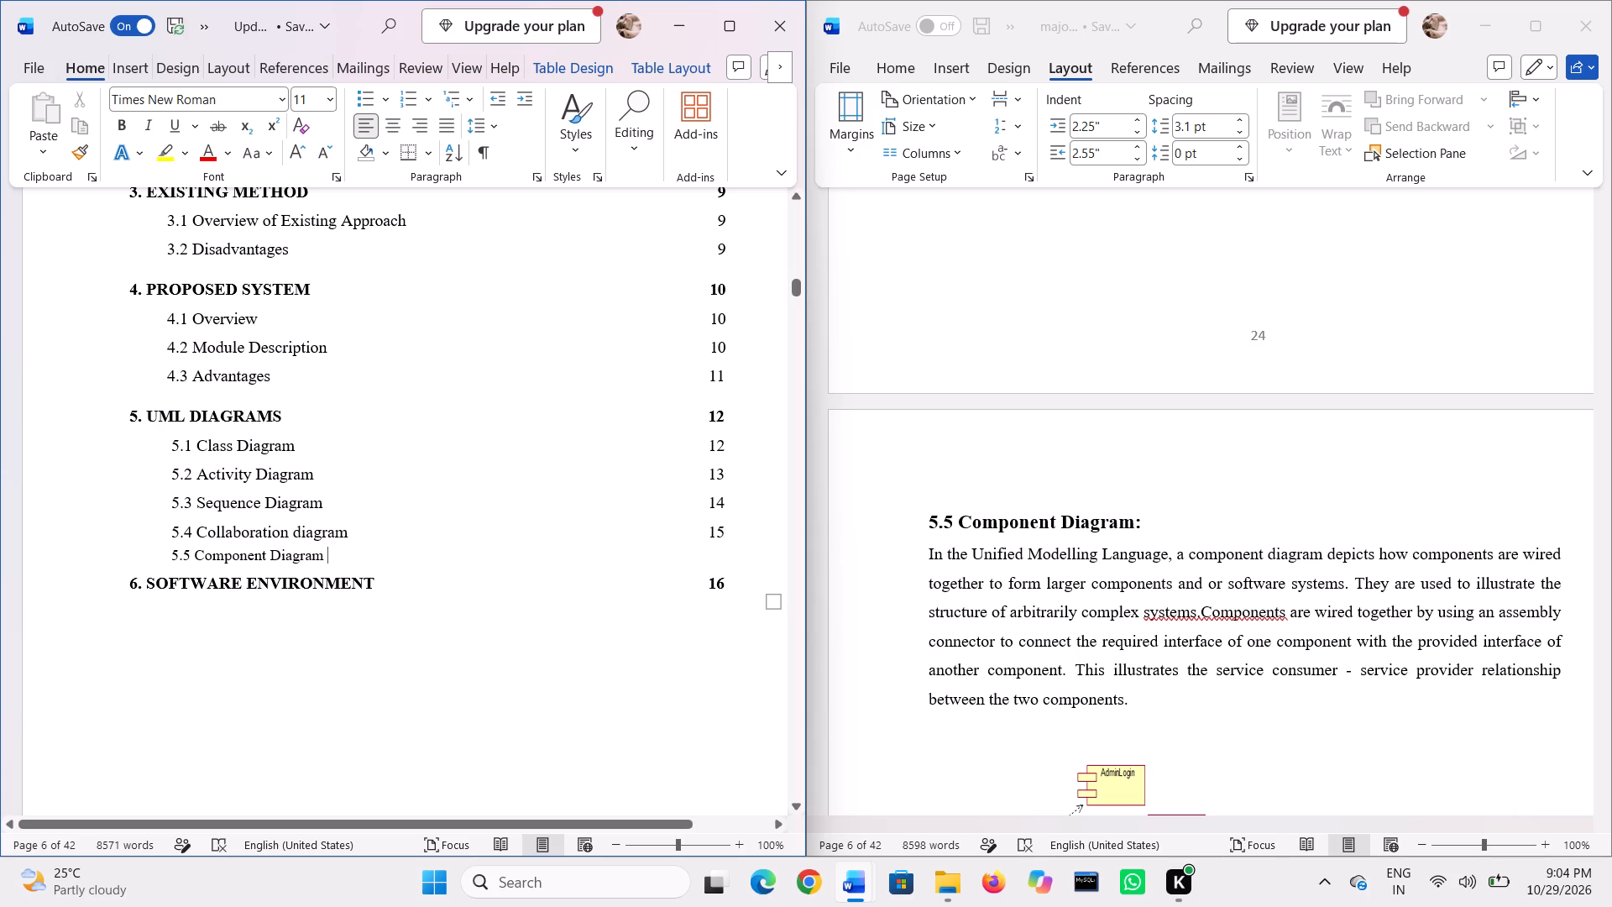
click(361, 557)
click(716, 550)
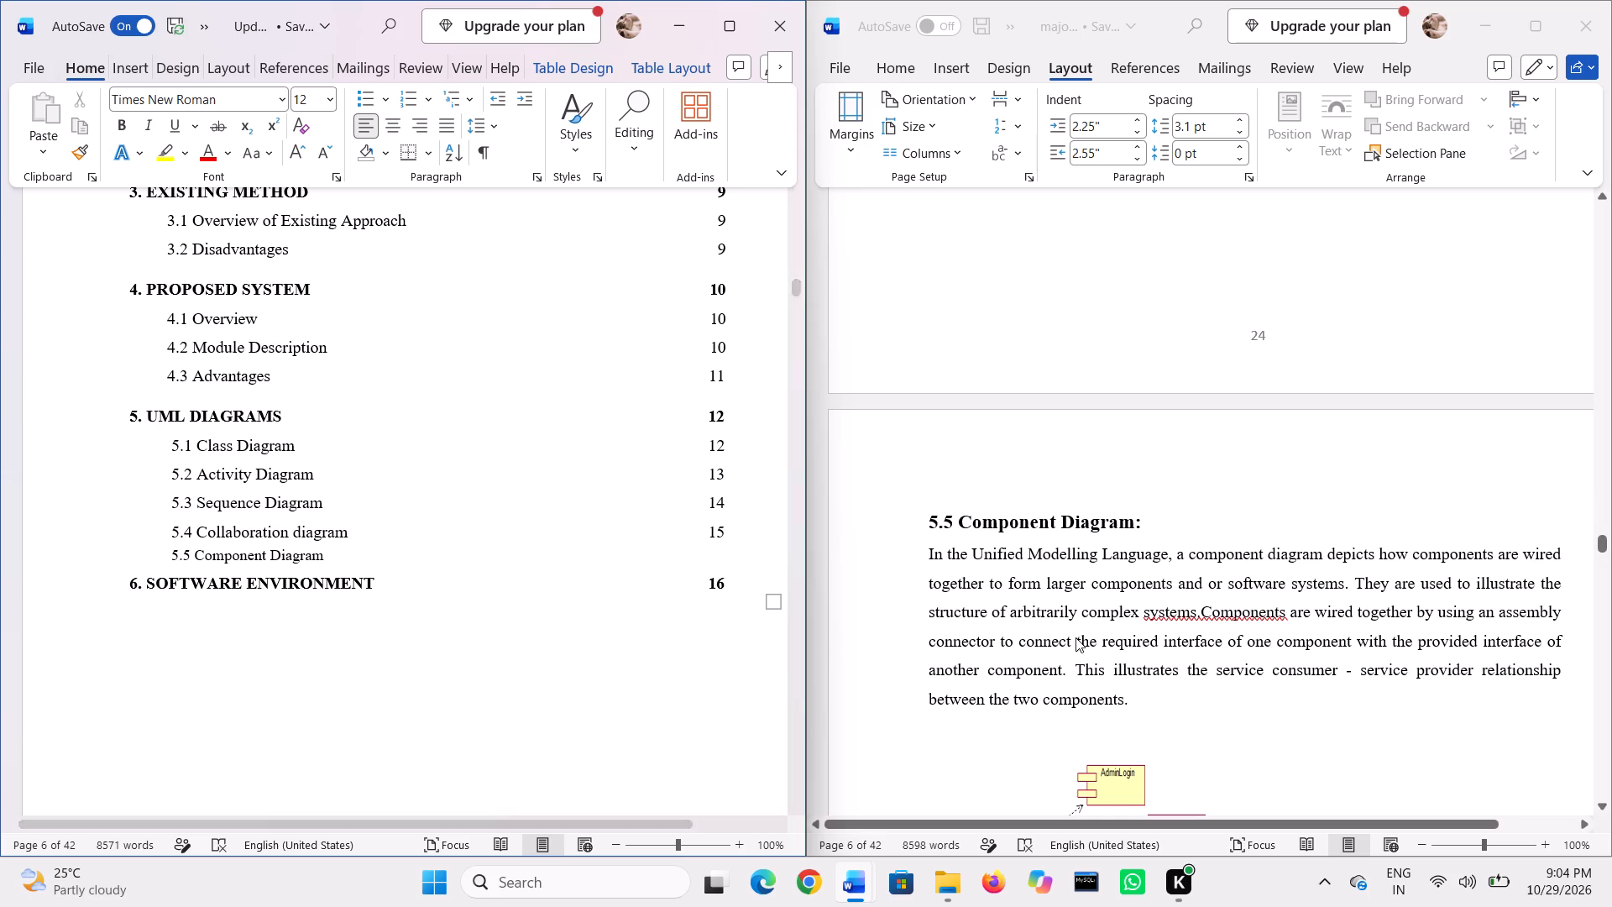
scroll(1076, 637, down, 3)
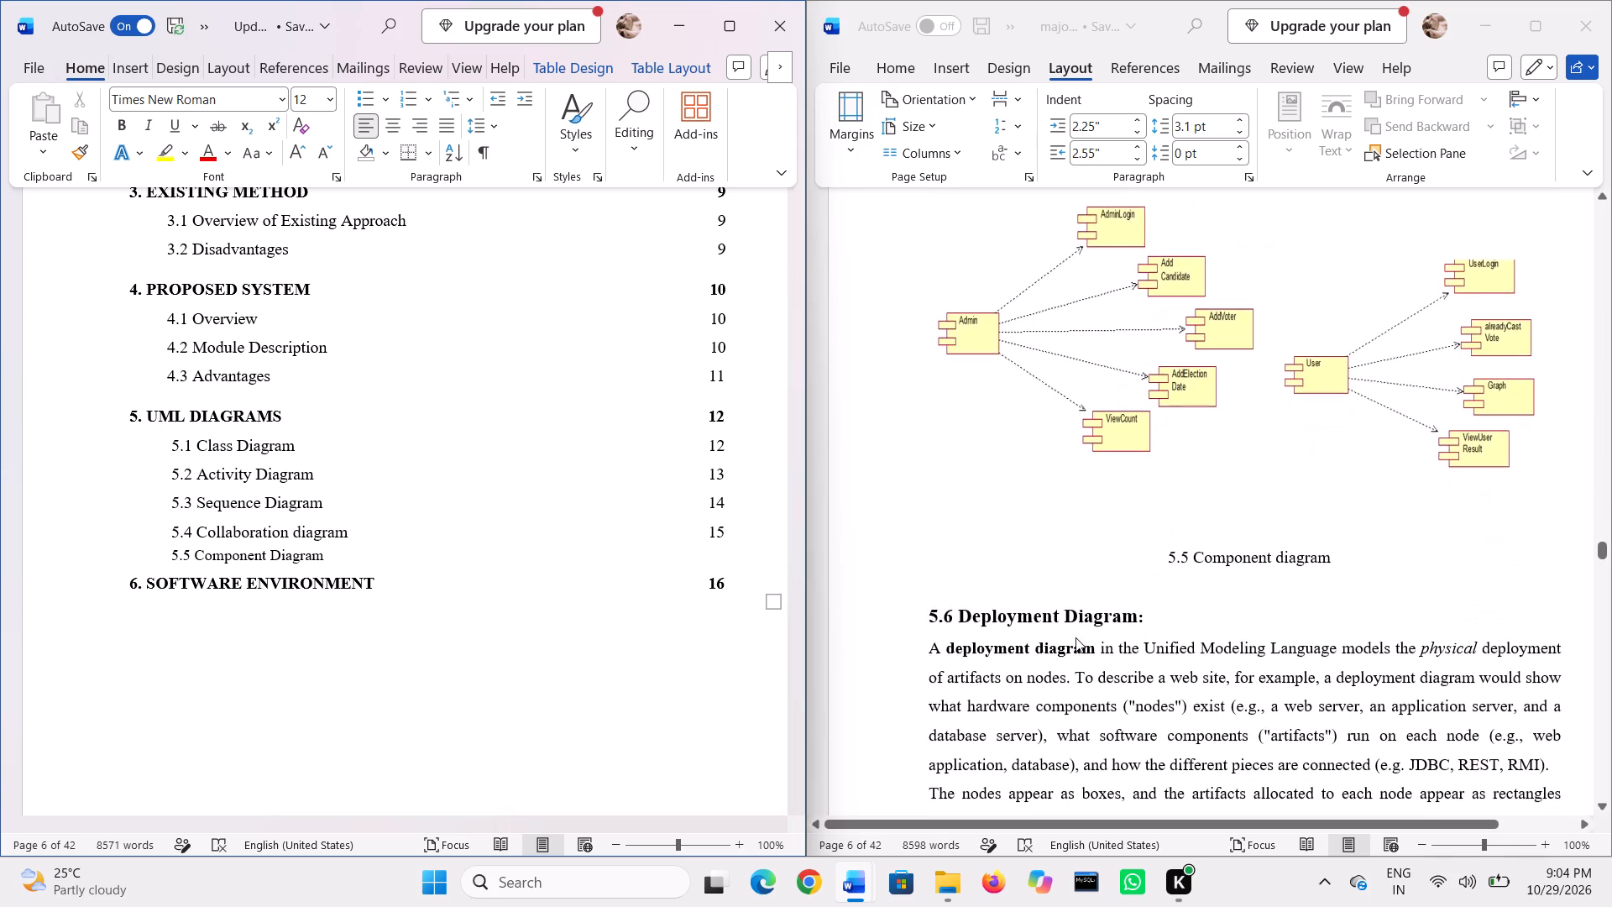
scroll(1076, 637, down, 2)
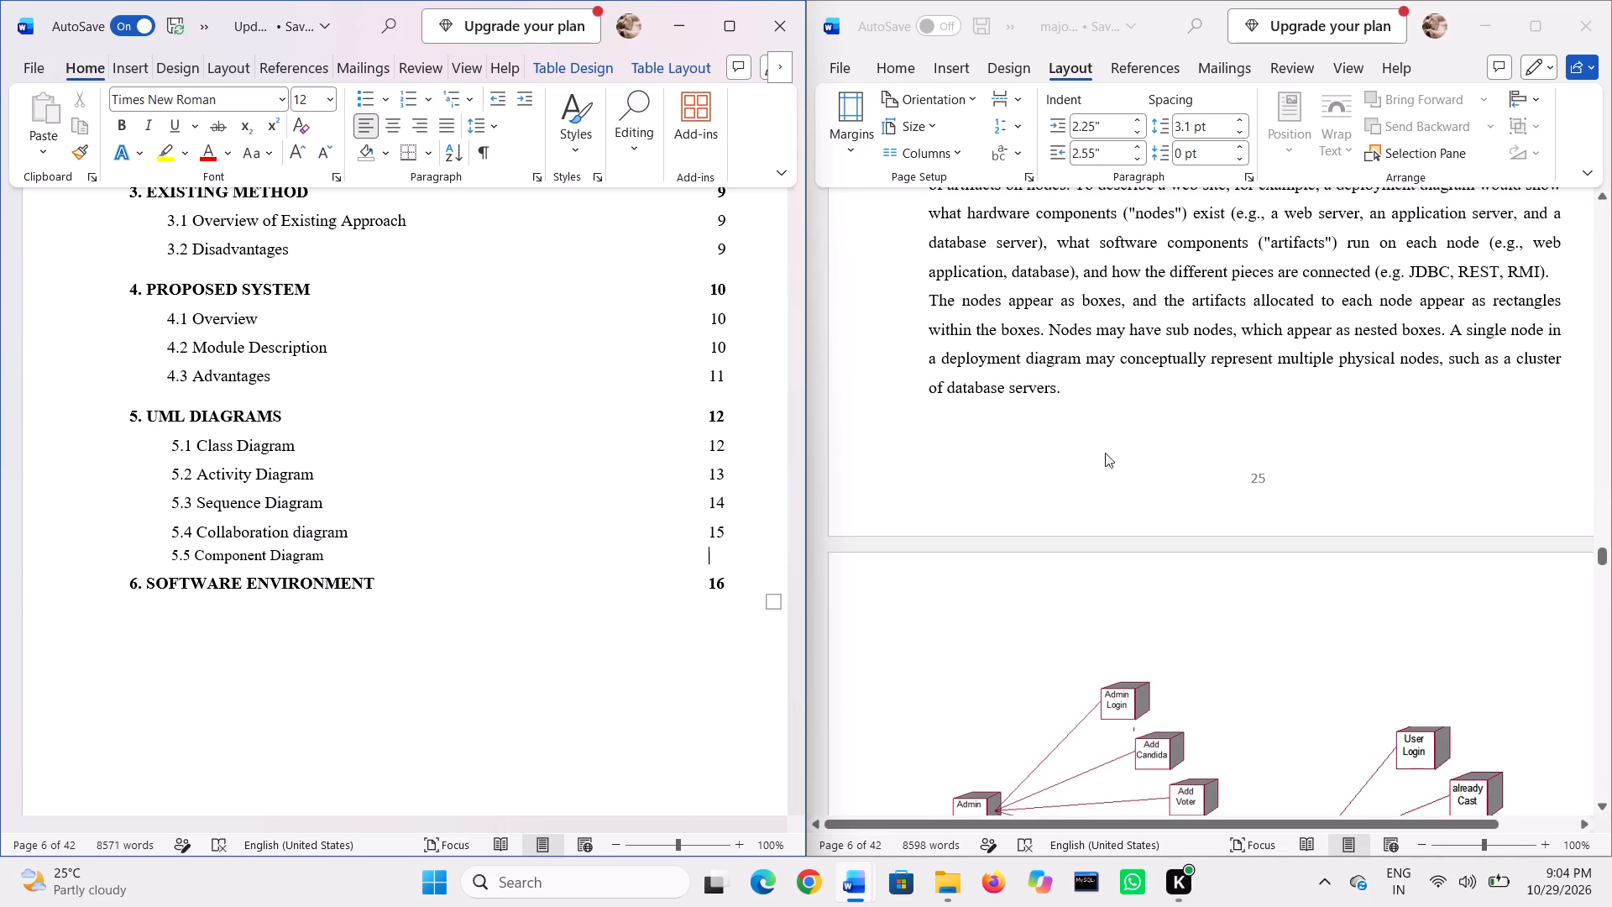
scroll(1196, 495, up, 2)
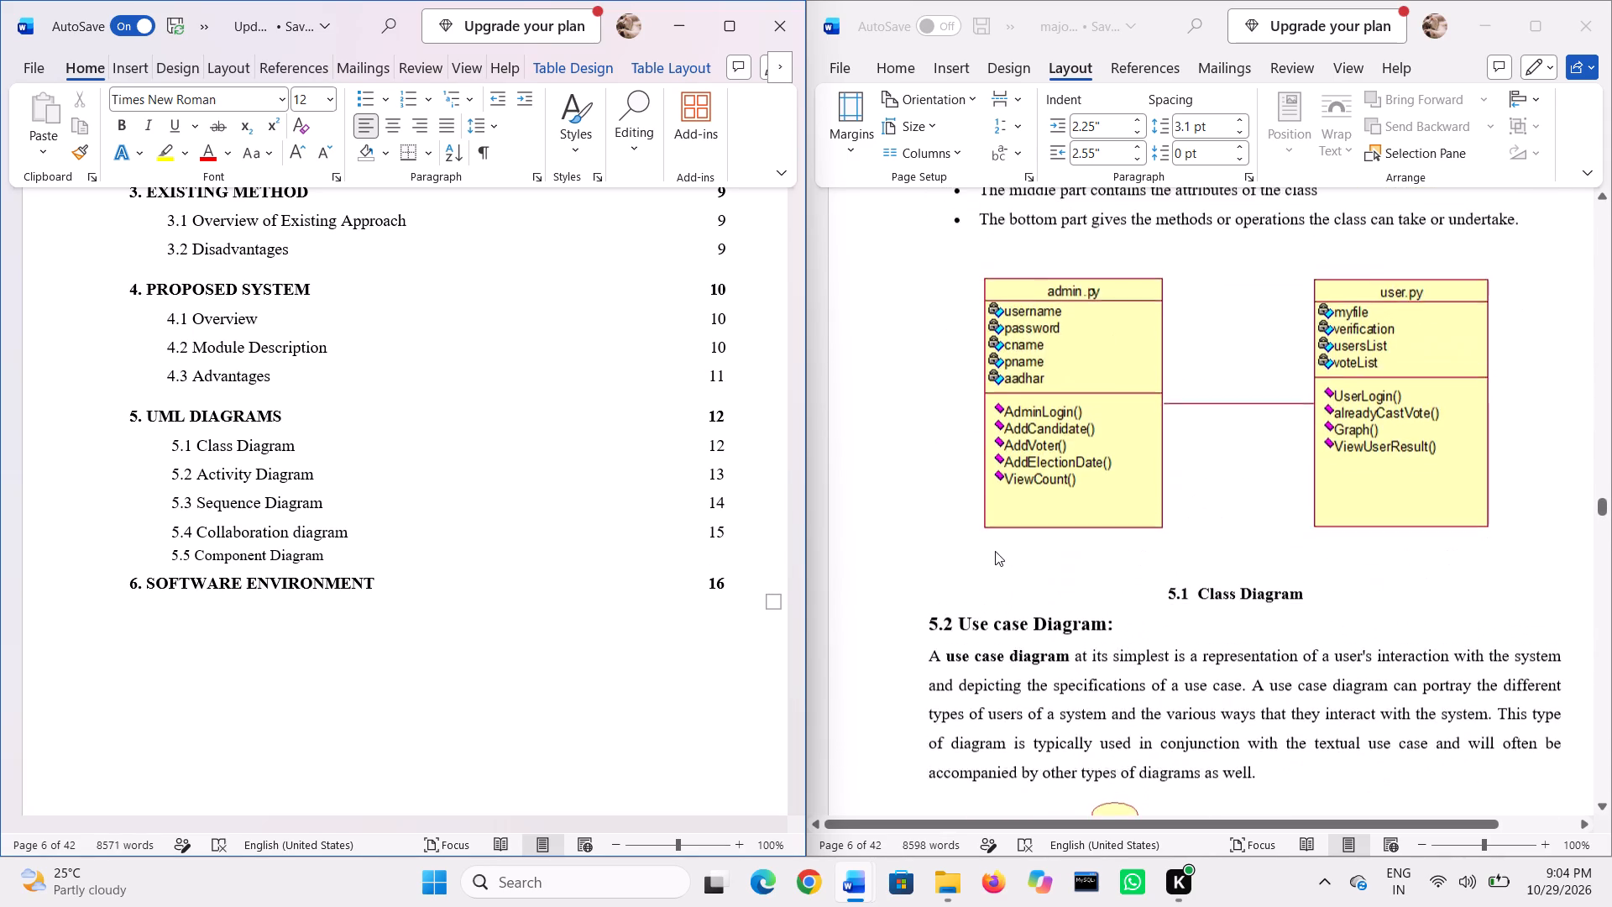
scroll(995, 551, up, 5)
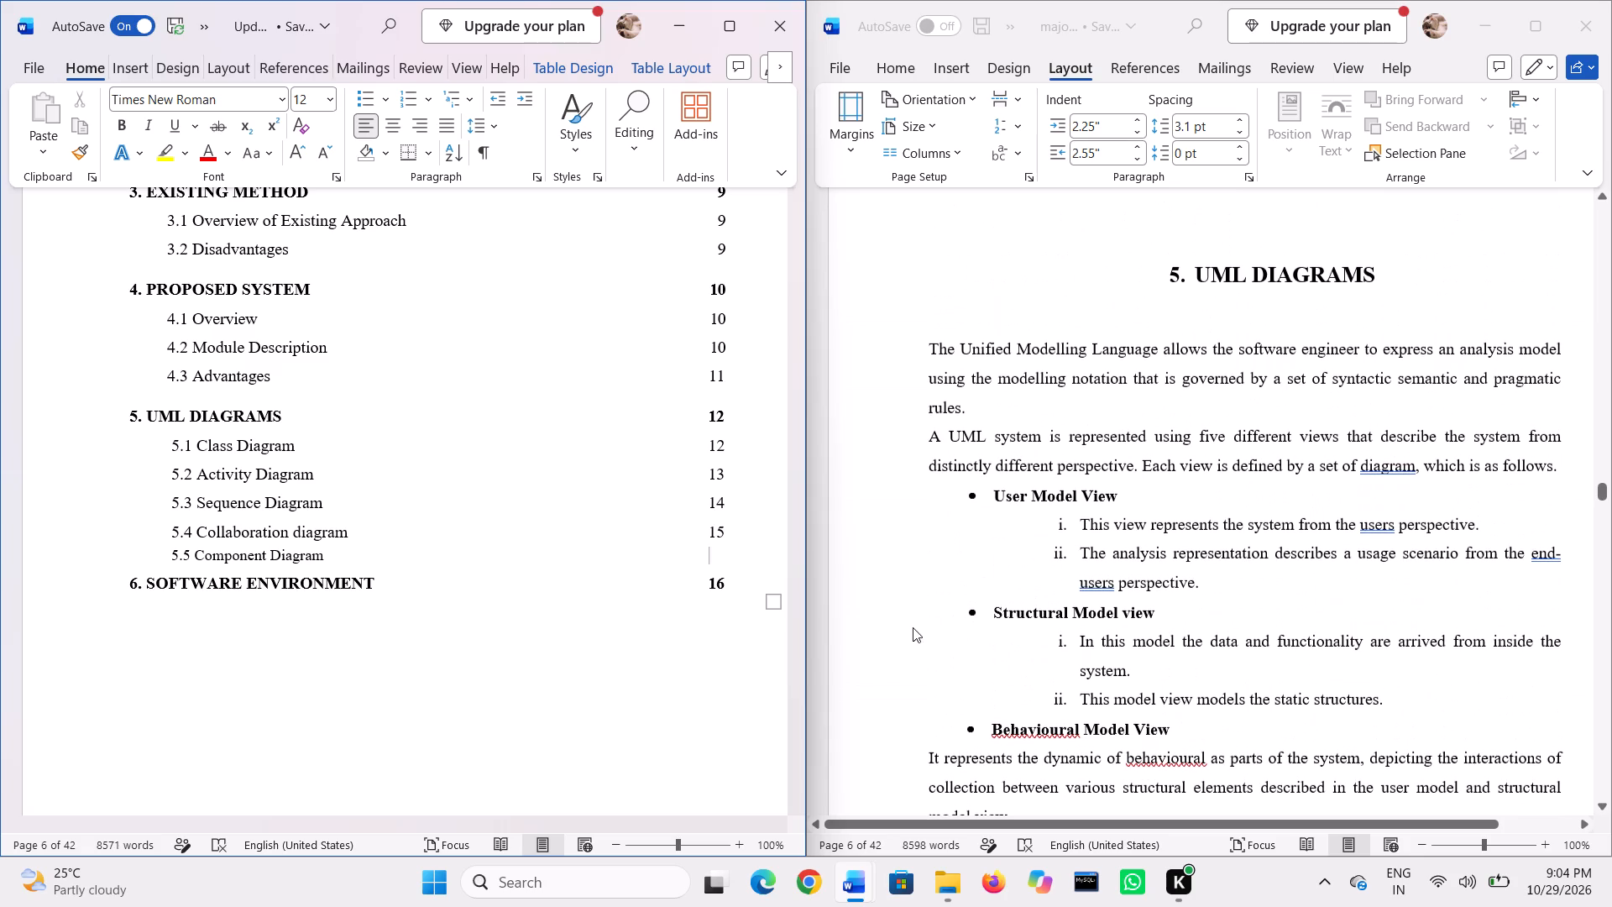
scroll(1006, 519, up, 3)
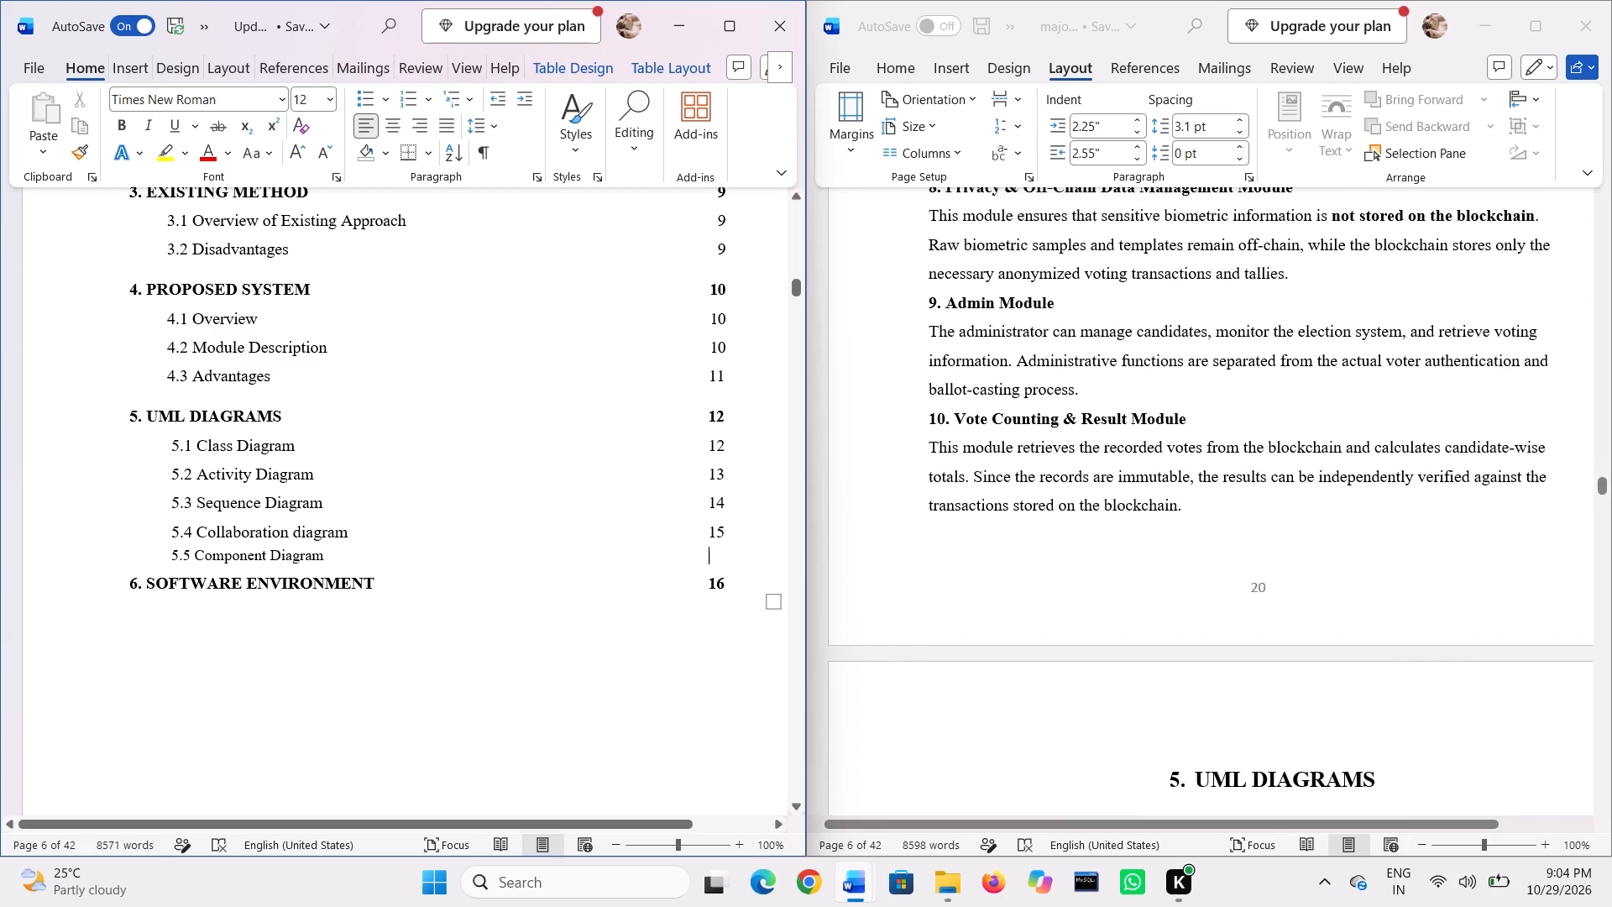
Find the UML Diagrams chapter in the Stage-1 documentation's body and examine its pages through to the class diagram.
scroll(662, 445, down, 3)
scroll(662, 445, up, 4)
scroll(495, 501, down, 1)
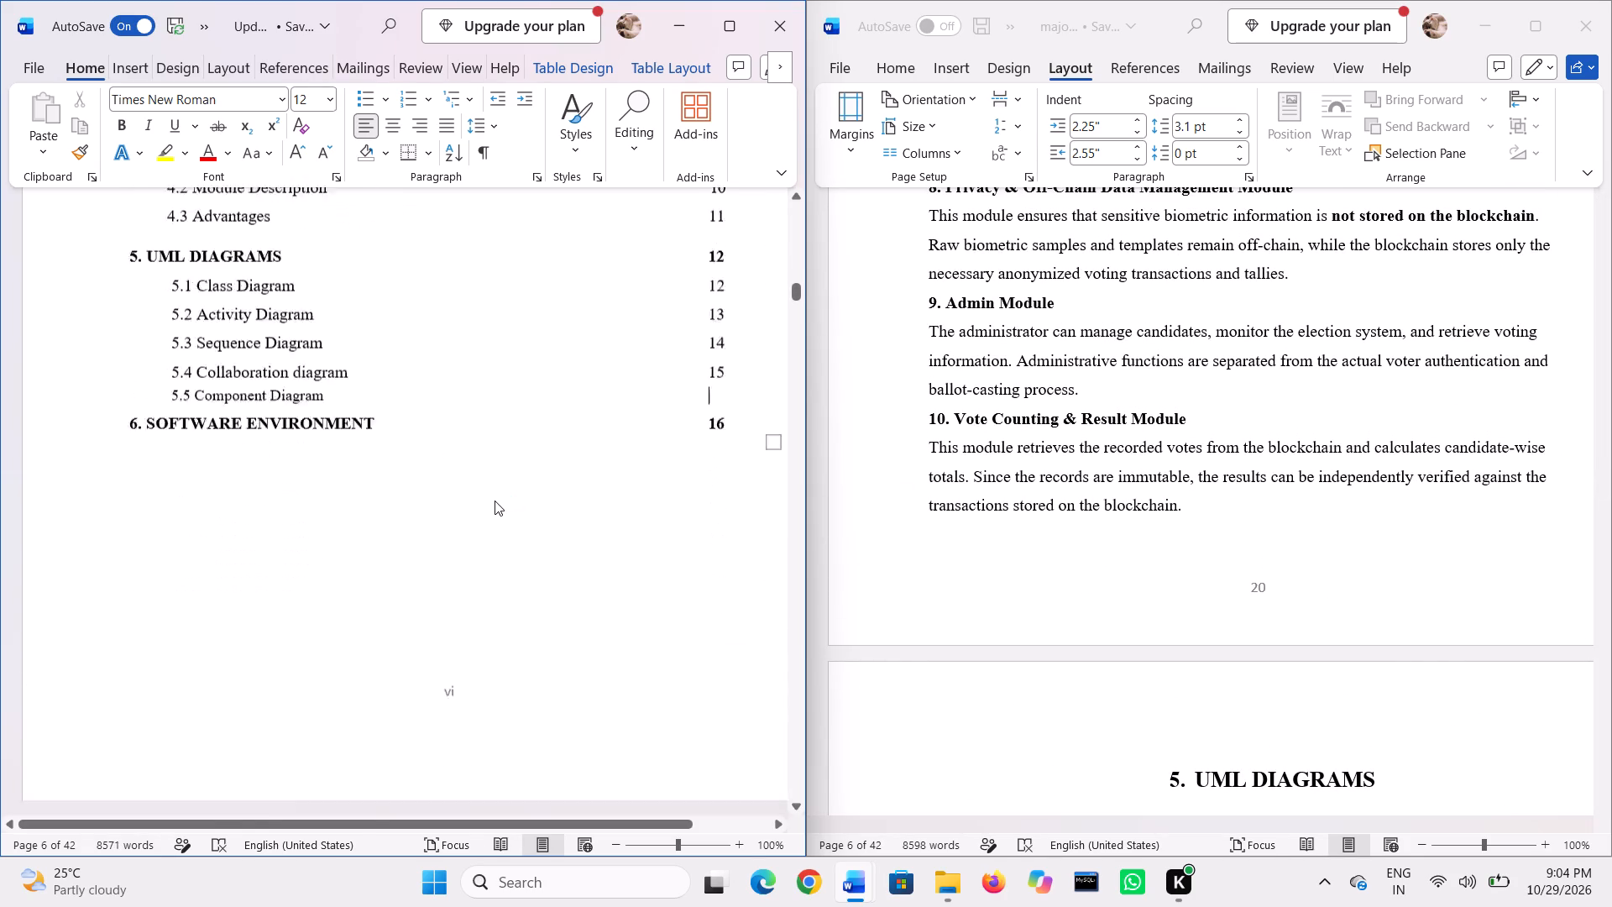
scroll(495, 501, down, 7)
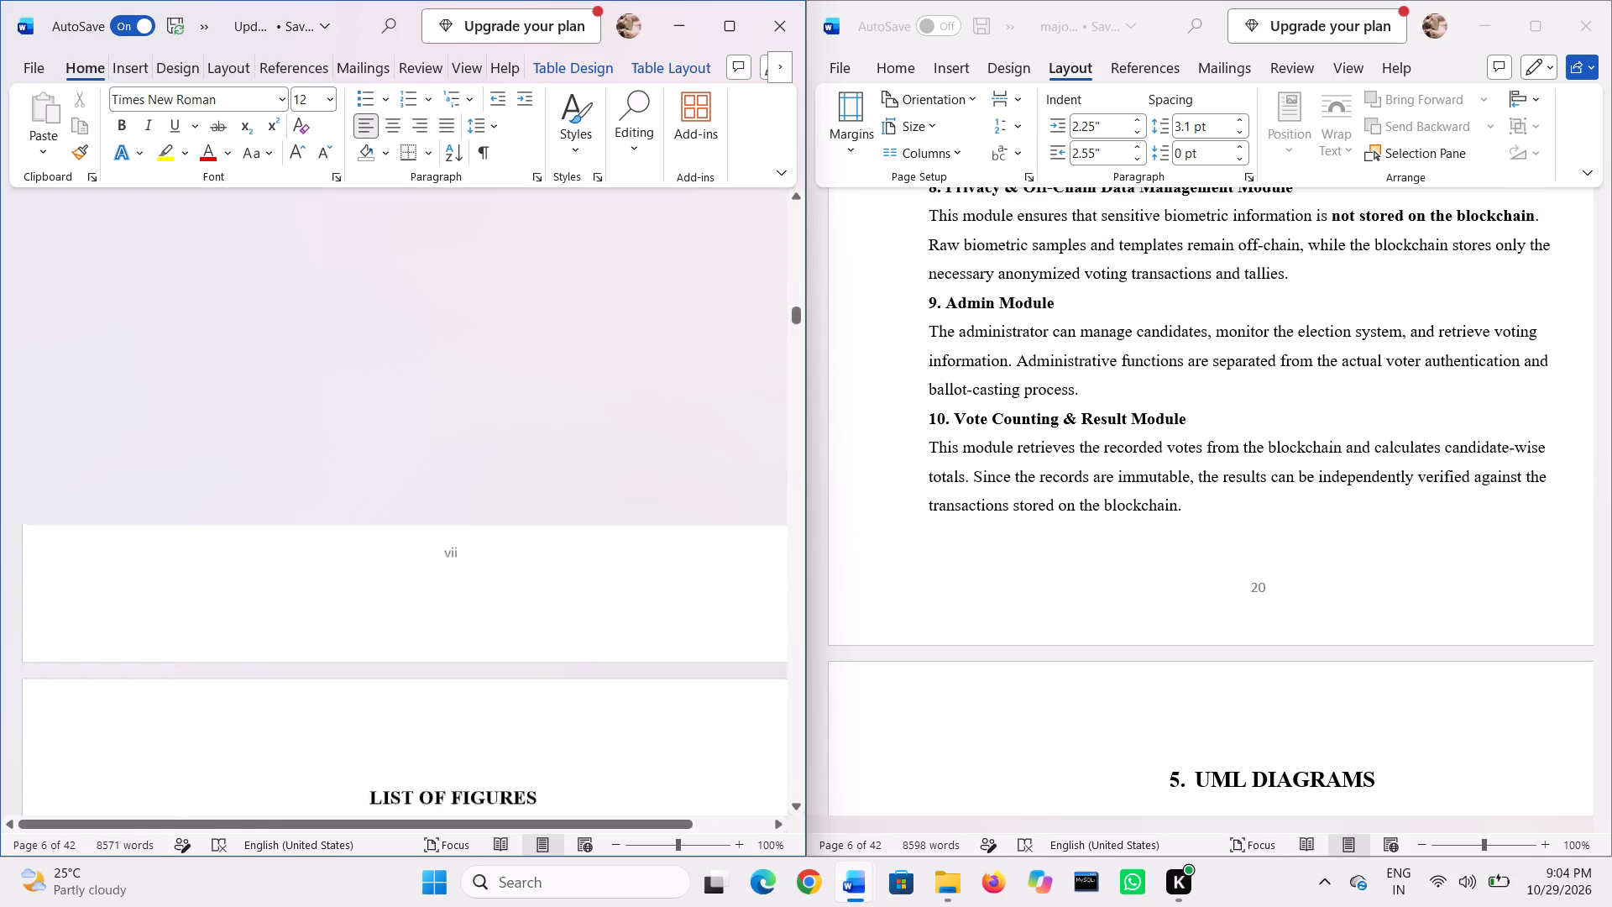
scroll(495, 501, down, 13)
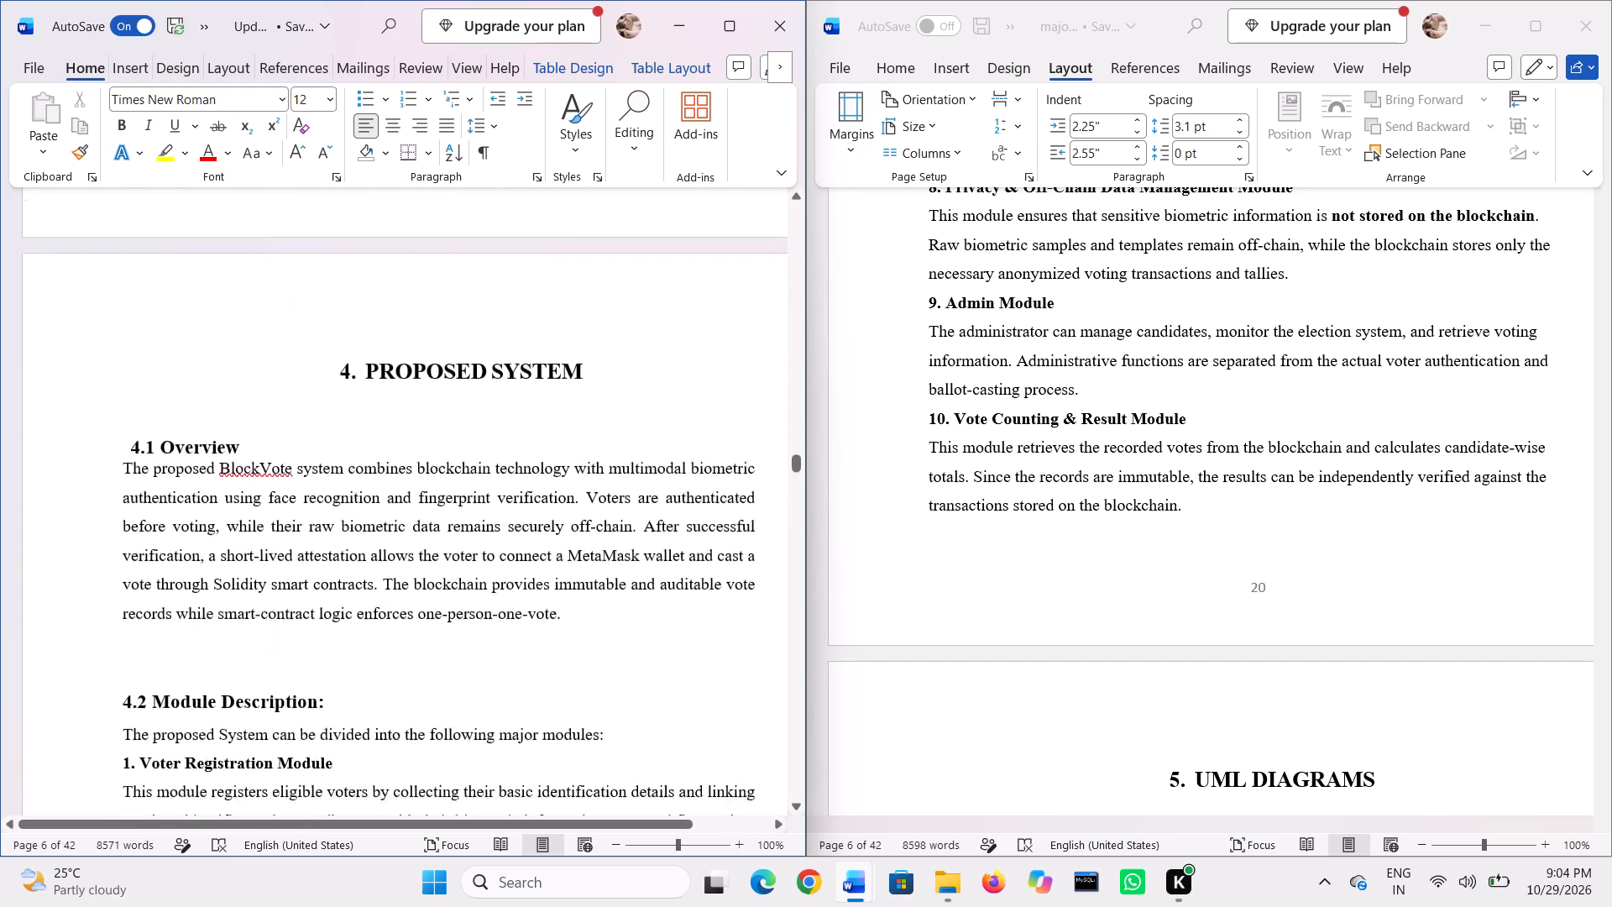
scroll(495, 501, down, 13)
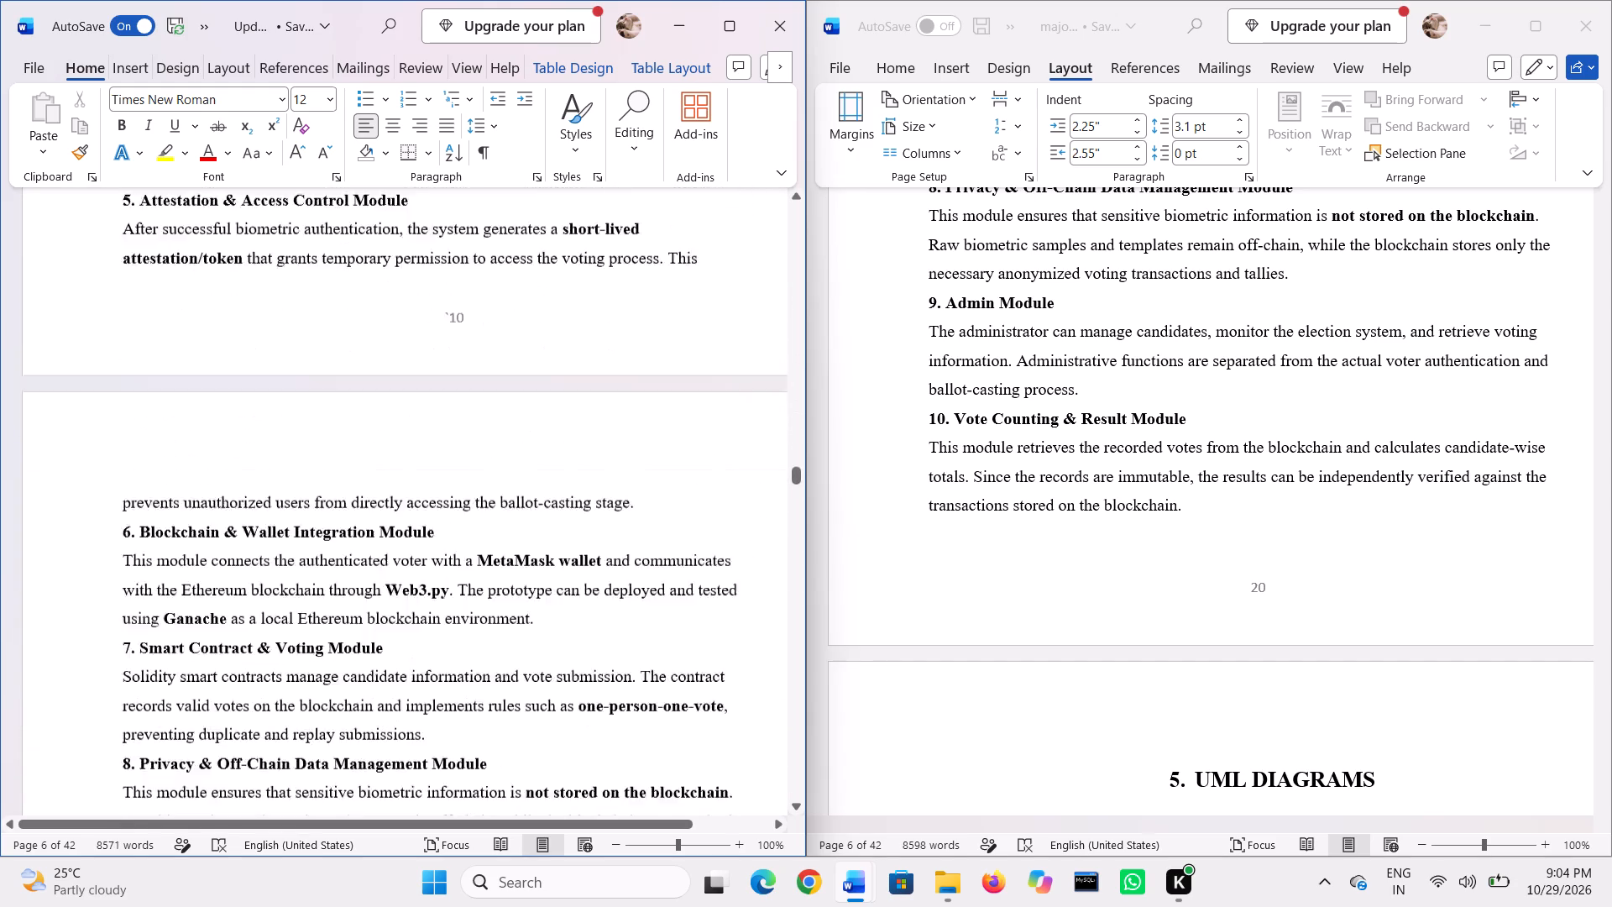
scroll(495, 501, down, 5)
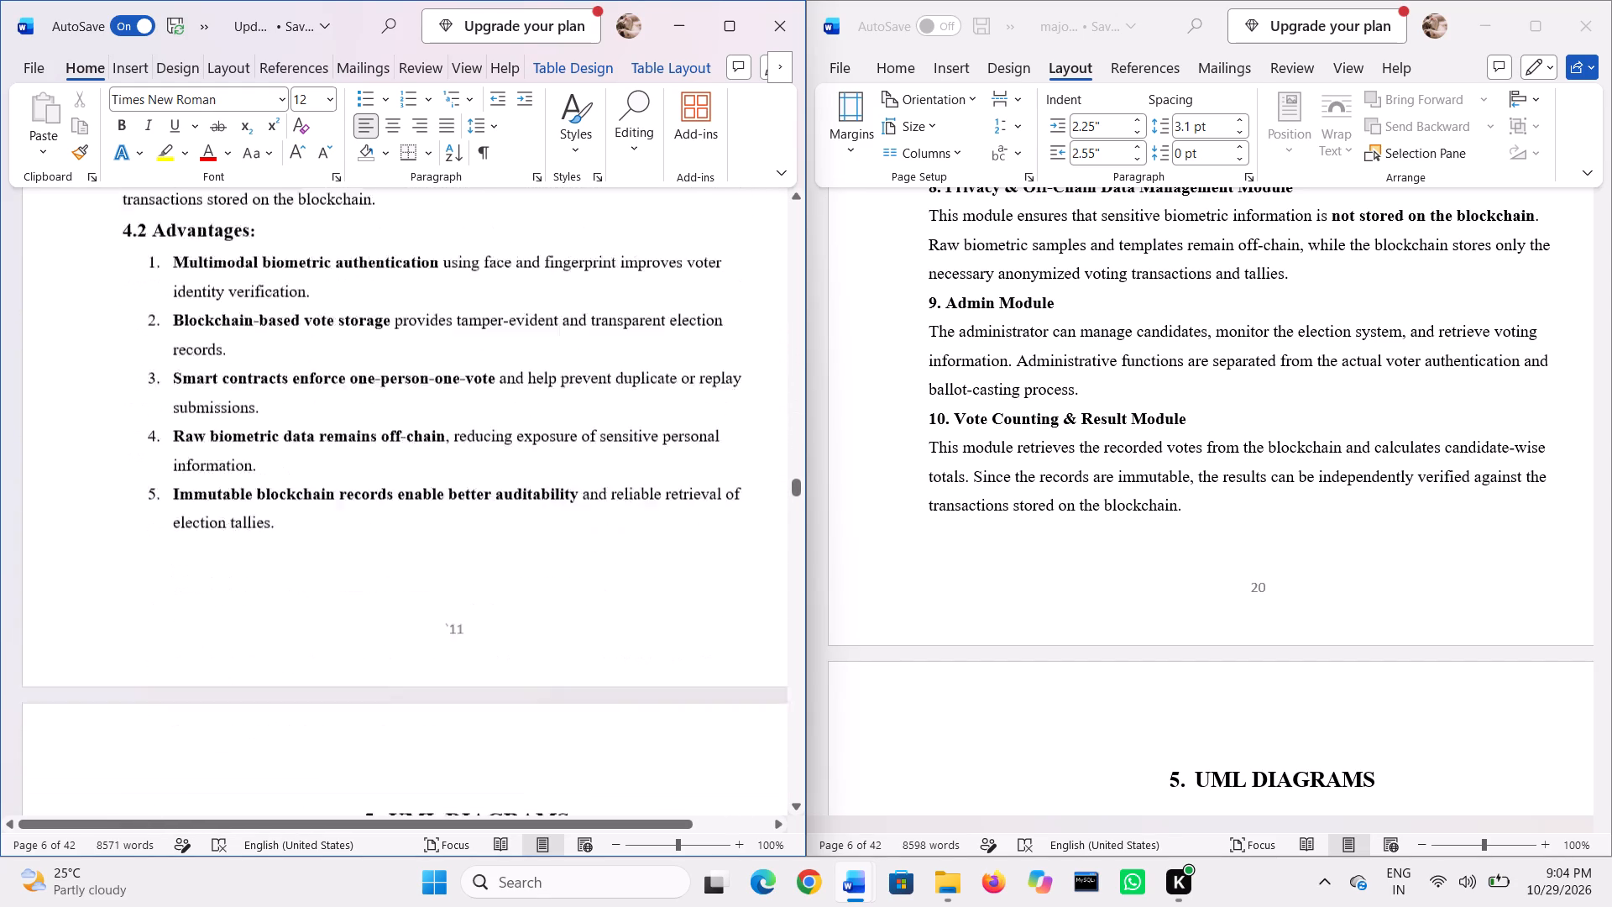
scroll(495, 501, down, 3)
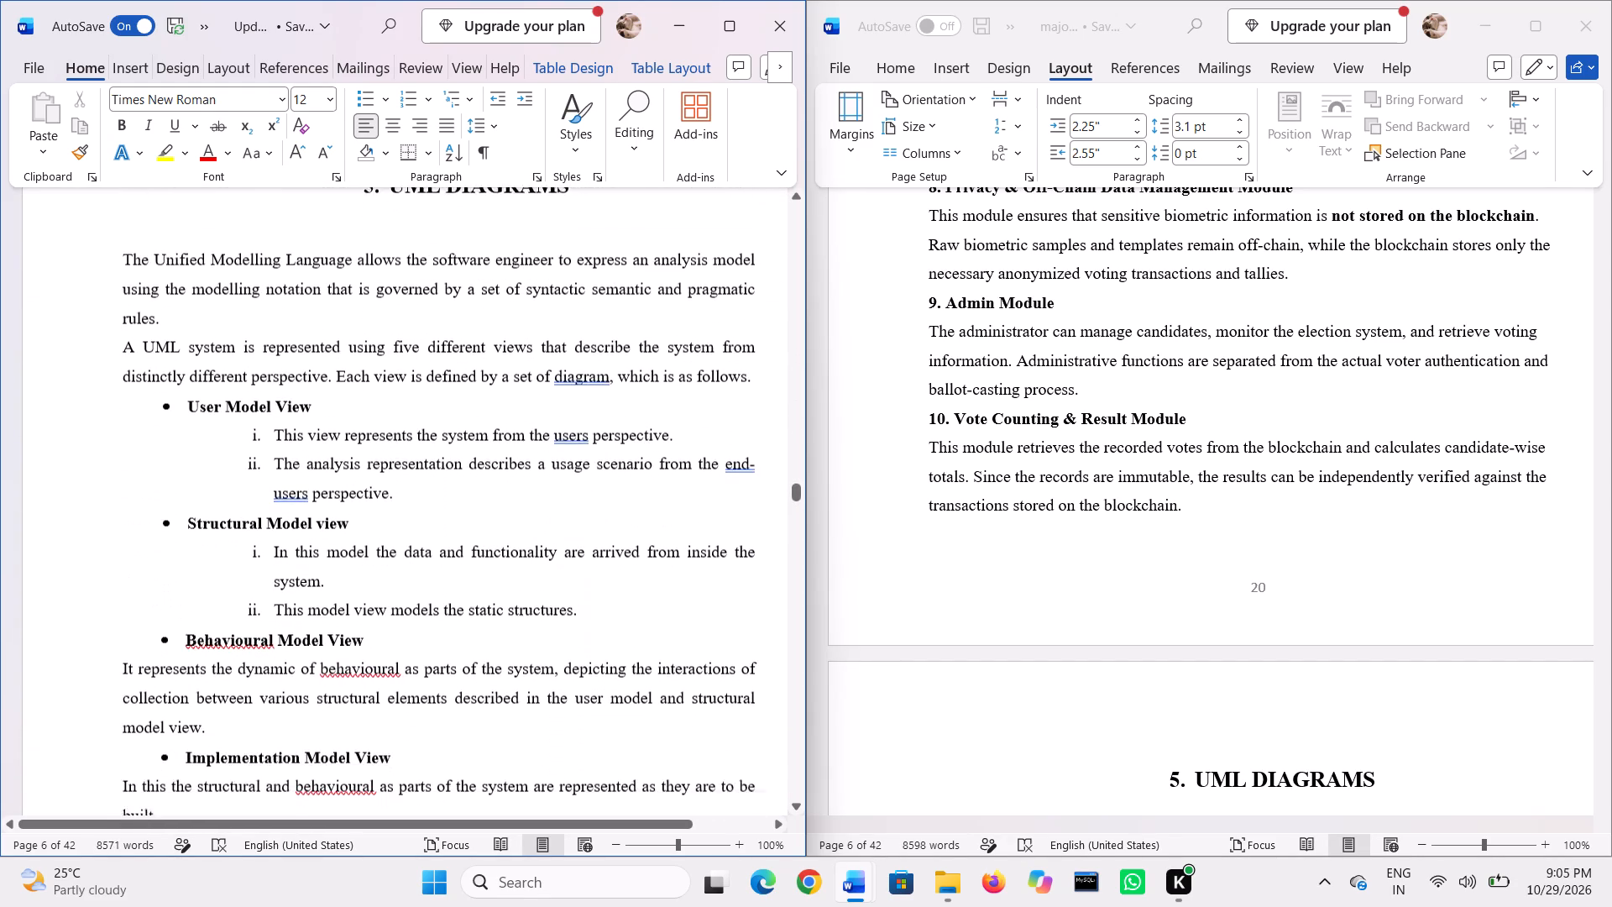
scroll(495, 501, left, 2)
scroll(495, 501, right, 1)
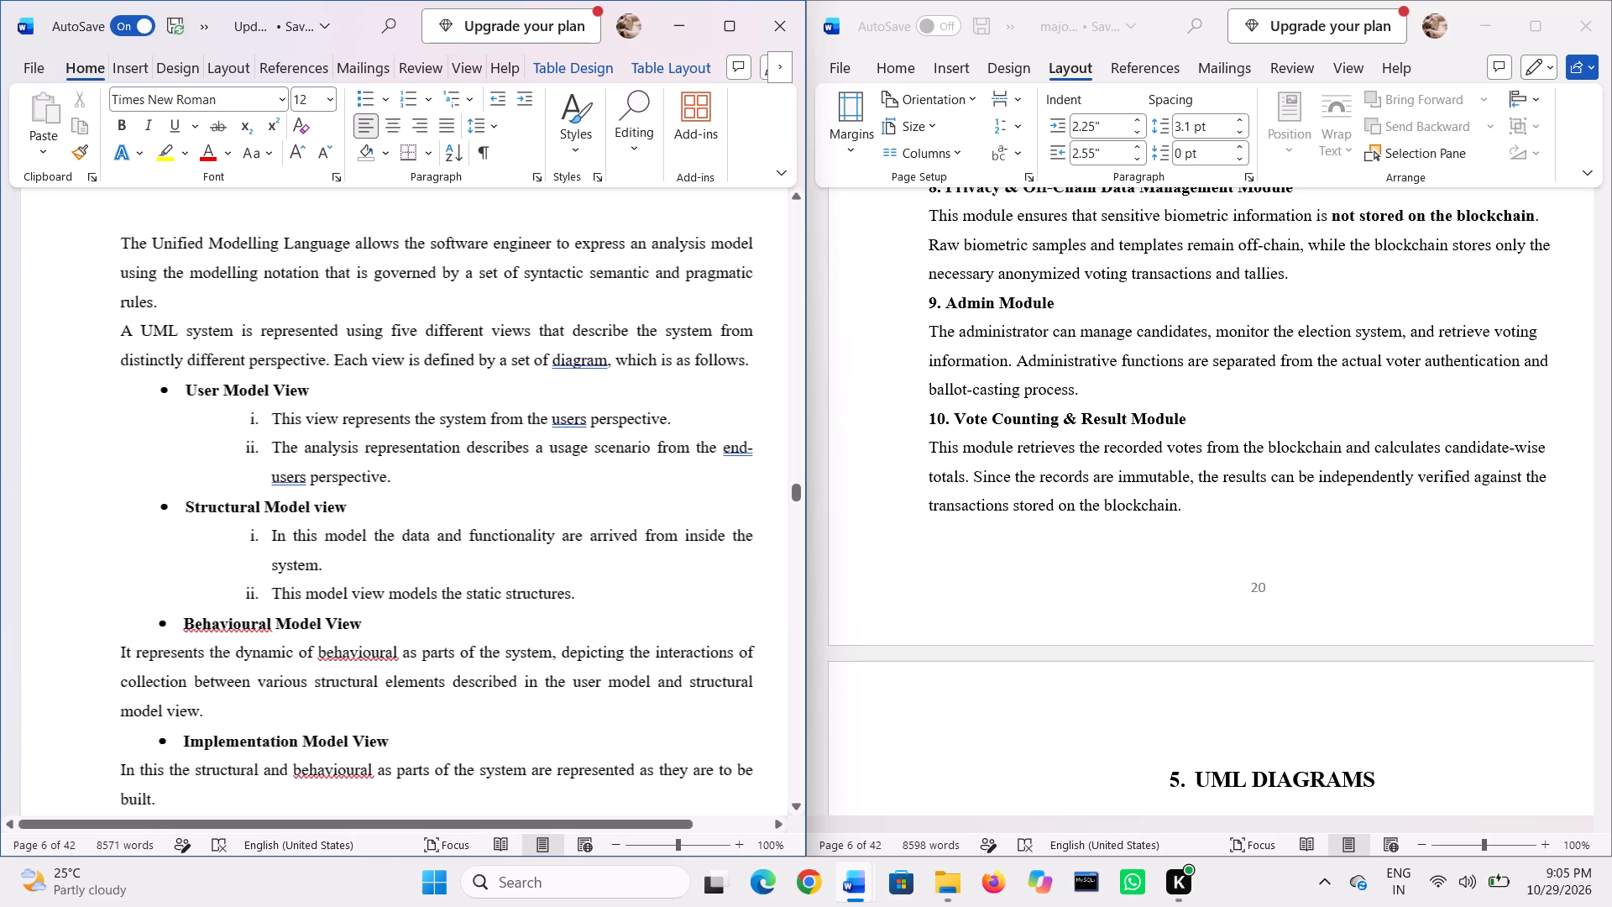
scroll(495, 501, down, 2)
scroll(495, 501, left, 2)
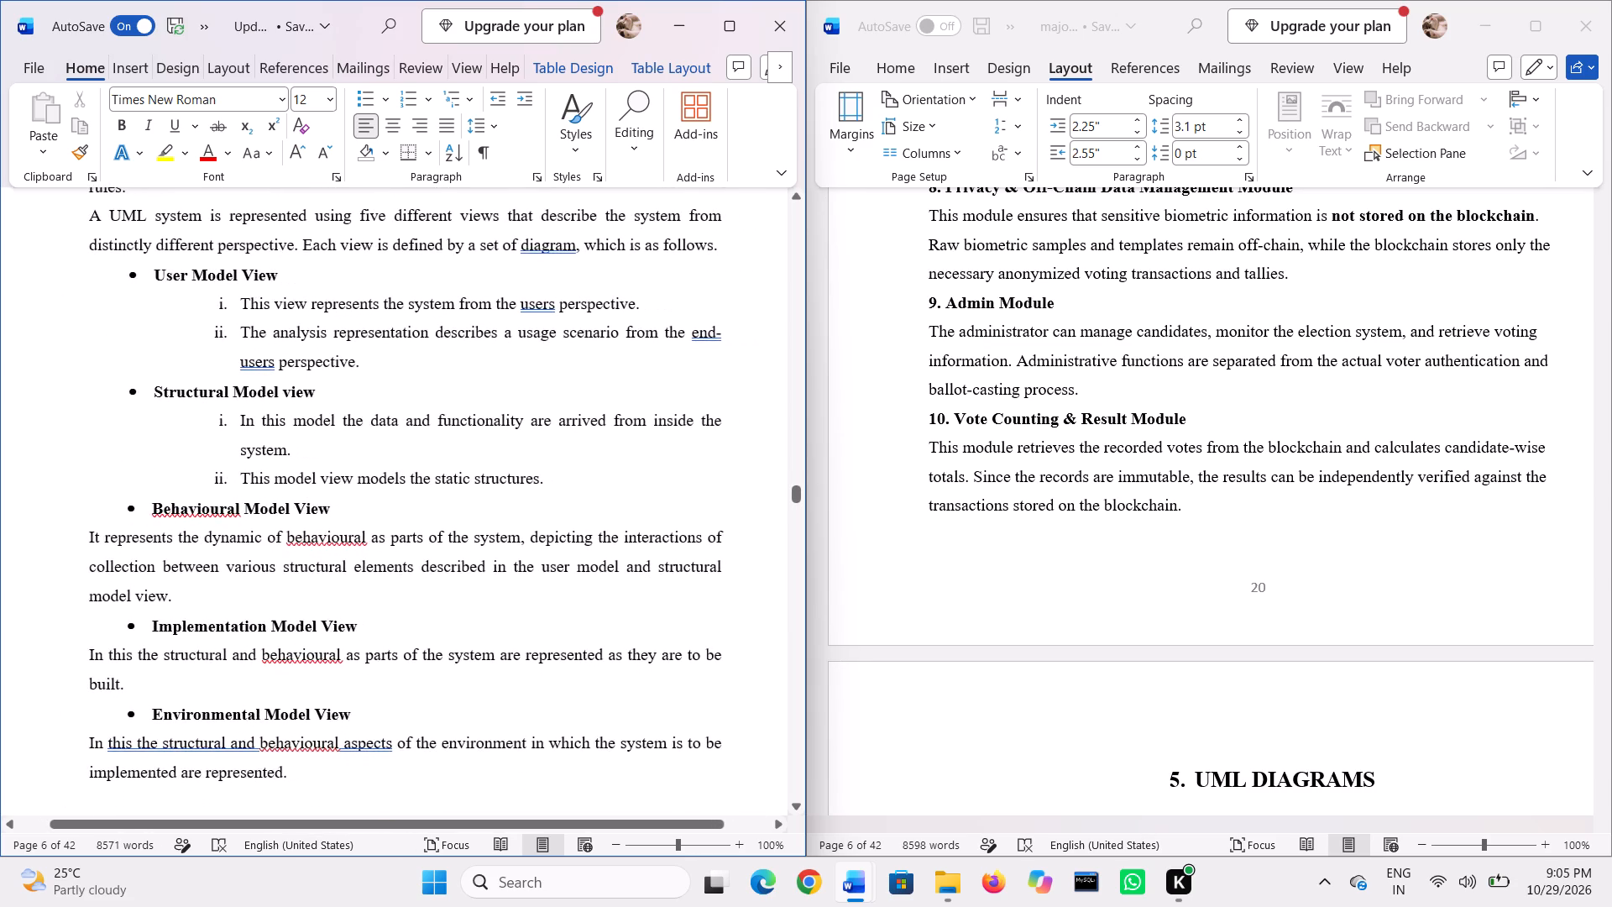
scroll(495, 501, down, 2)
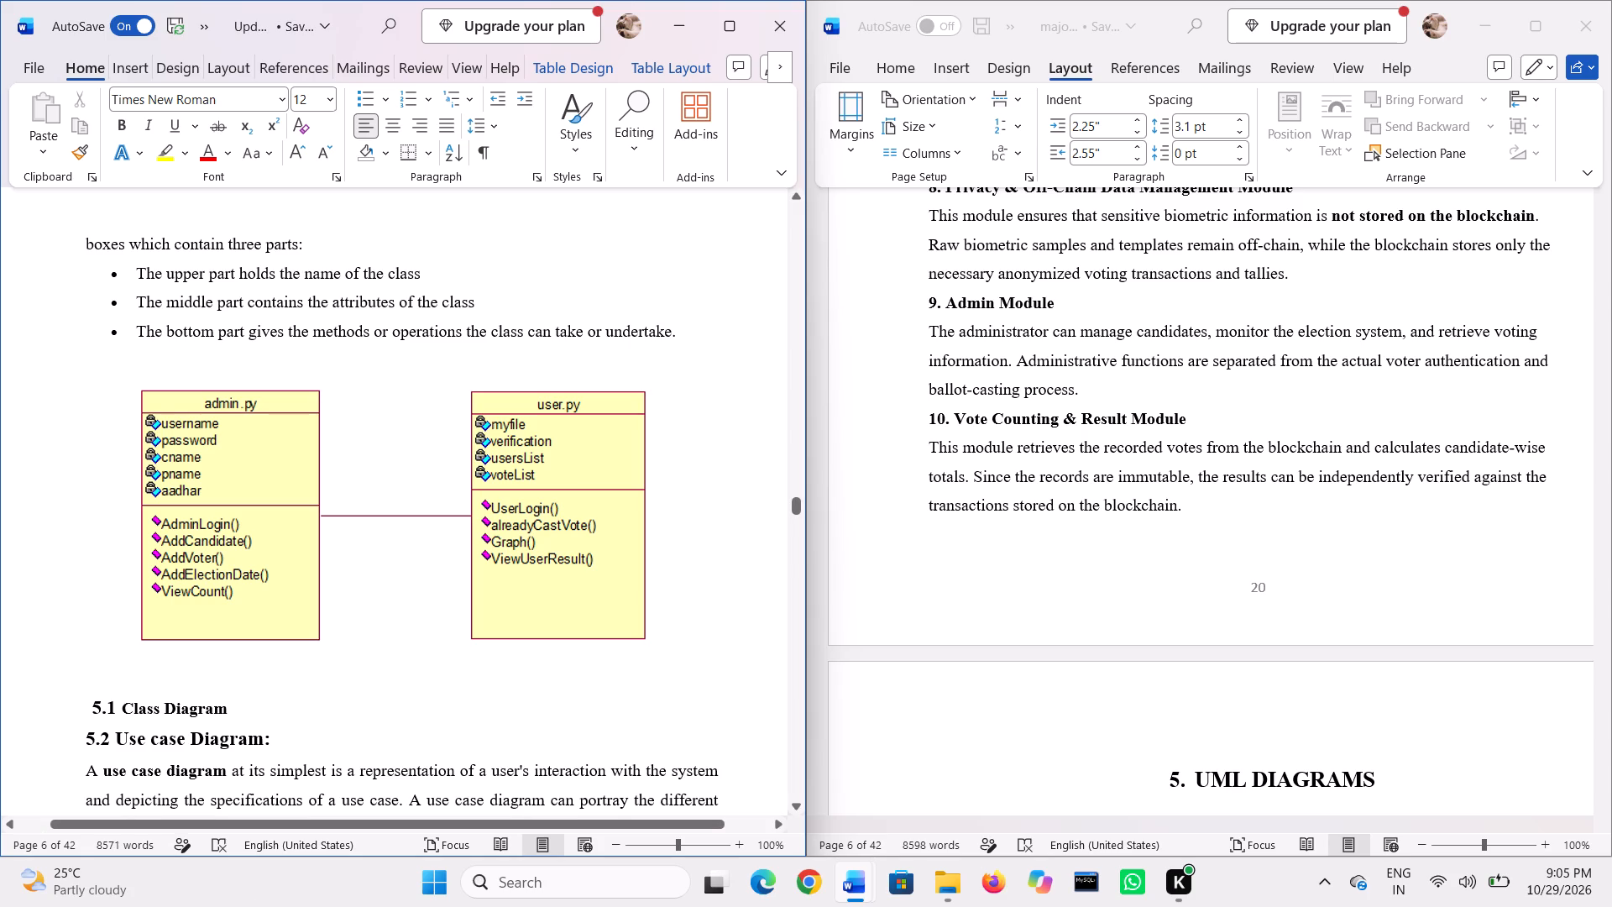
Close the major project report and maximize the Stage-1 documentation window.
click(1588, 27)
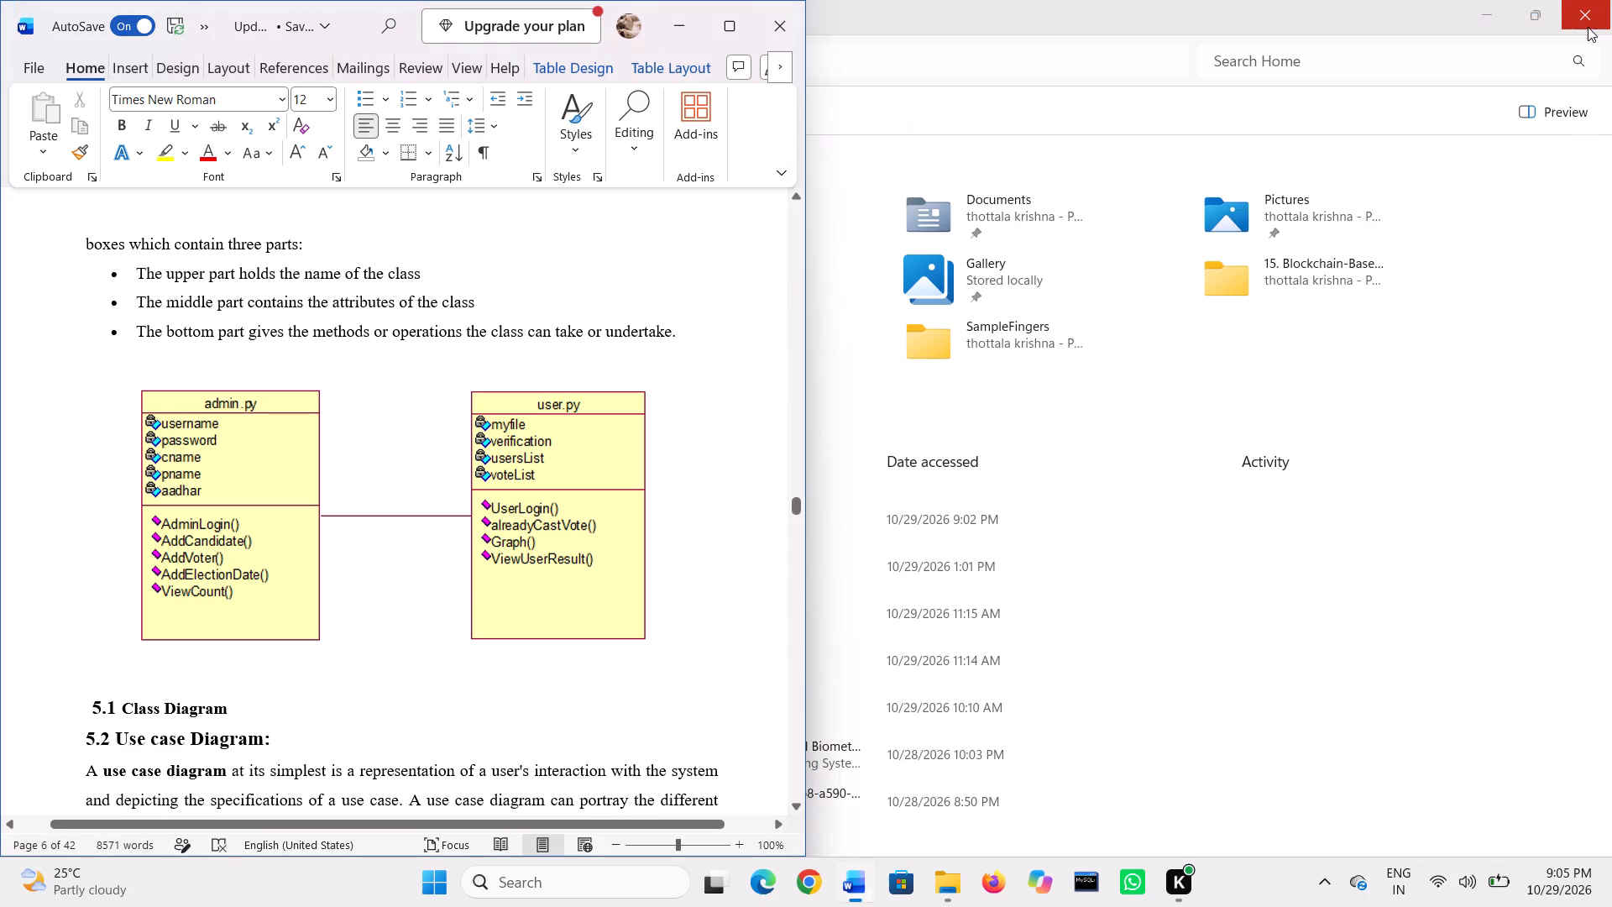
click(739, 21)
Set the font size of the number 5.1 in the caption below the class diagram to 12.
scroll(638, 453, up, 3)
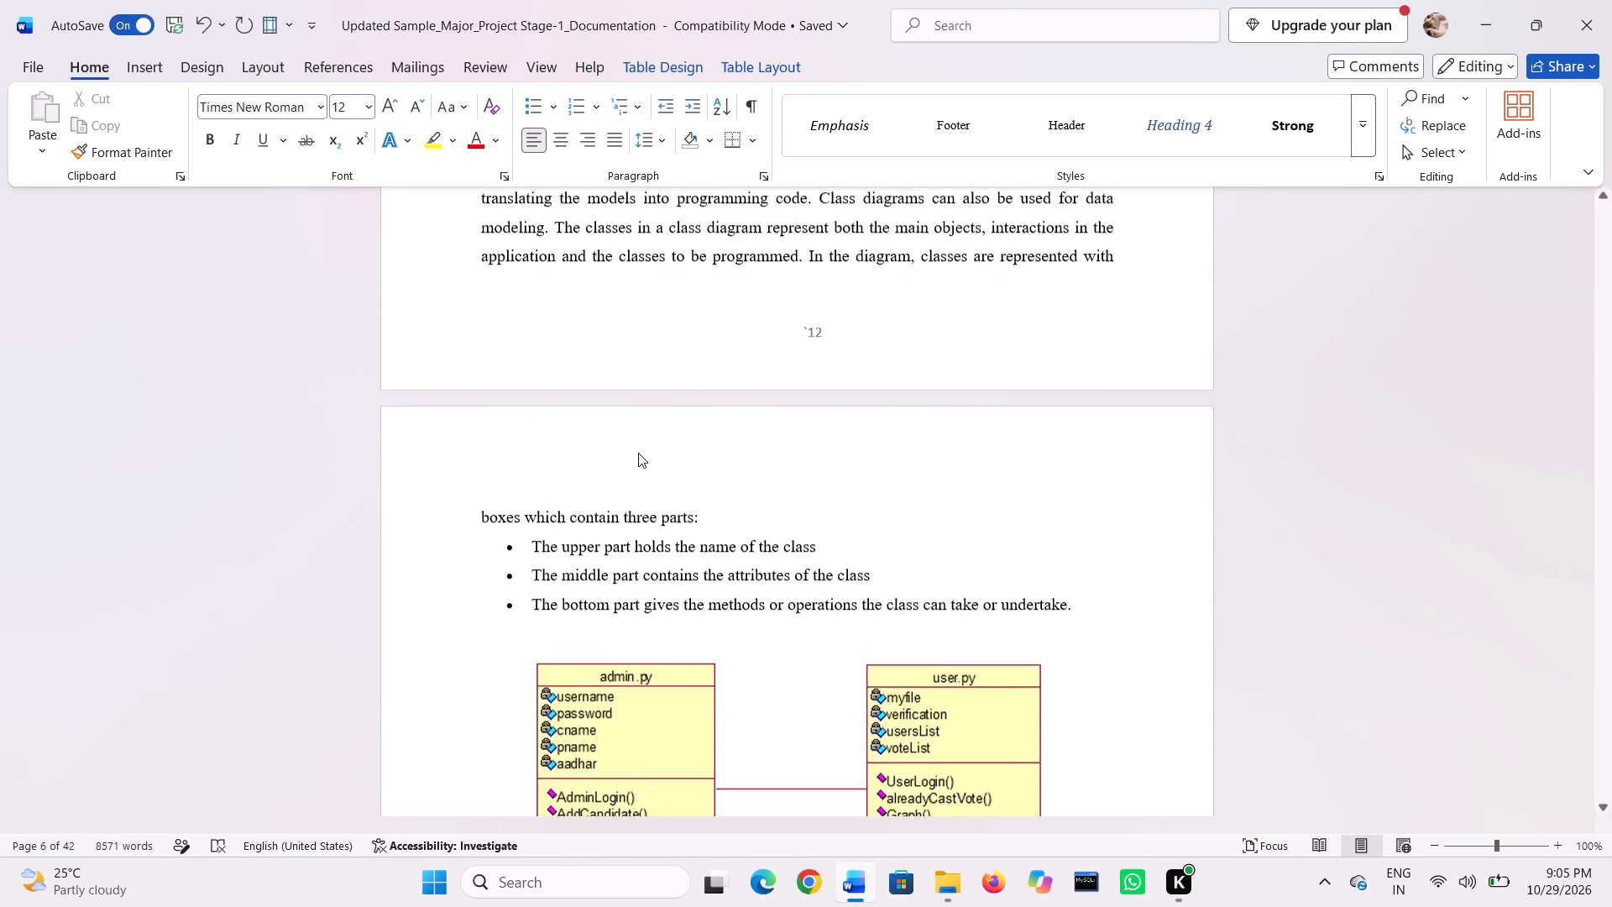
scroll(638, 453, up, 3)
scroll(638, 453, down, 1)
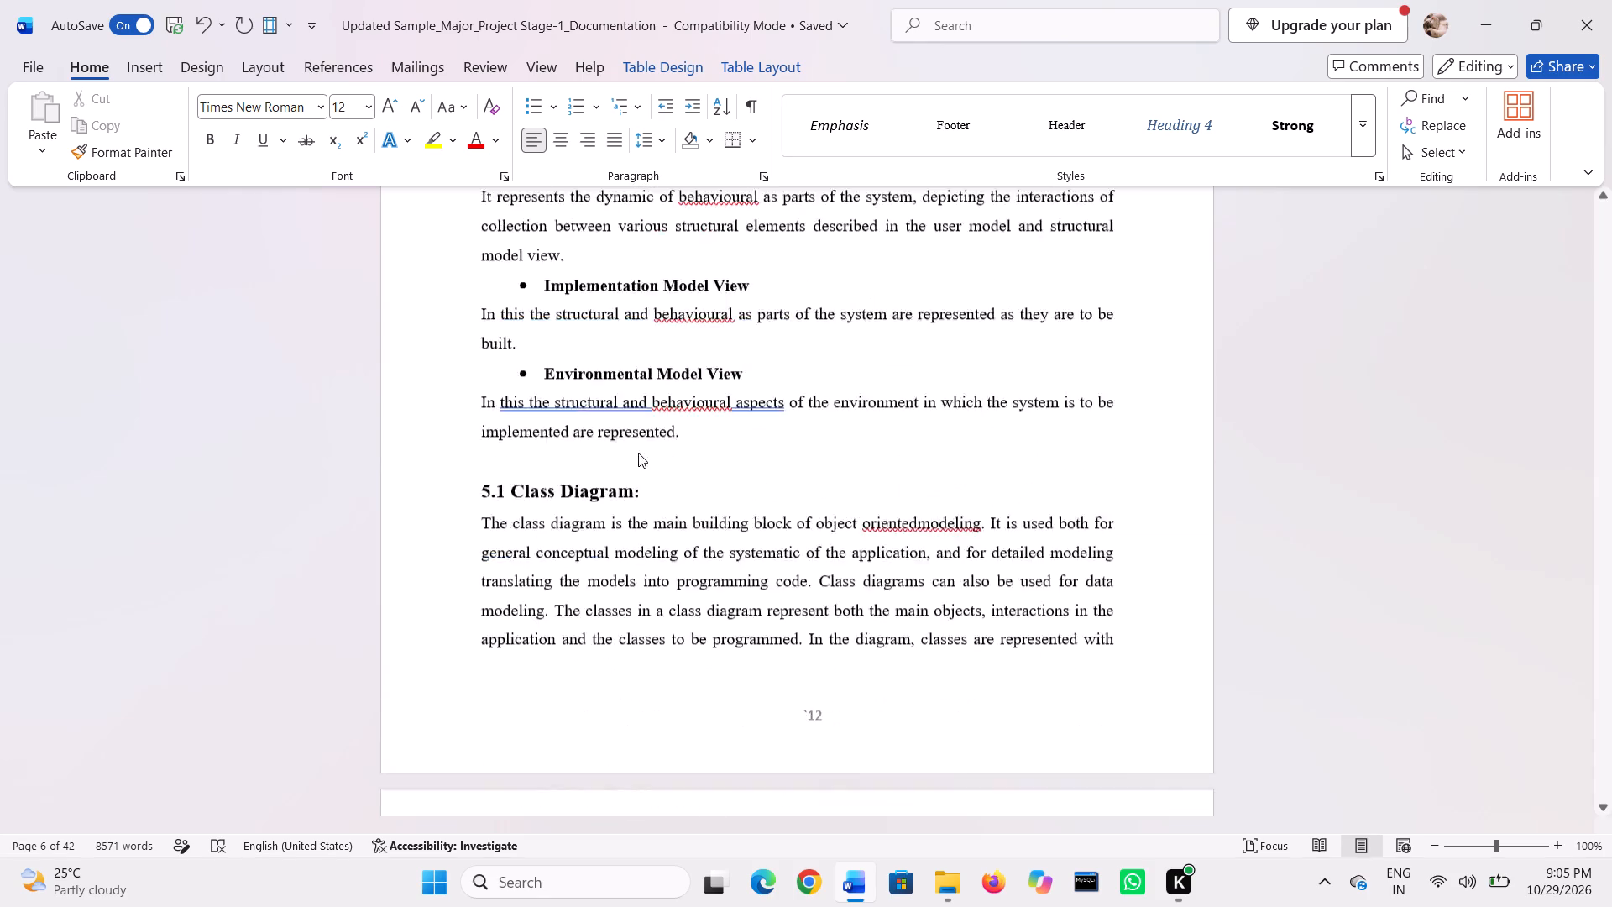
scroll(638, 453, down, 3)
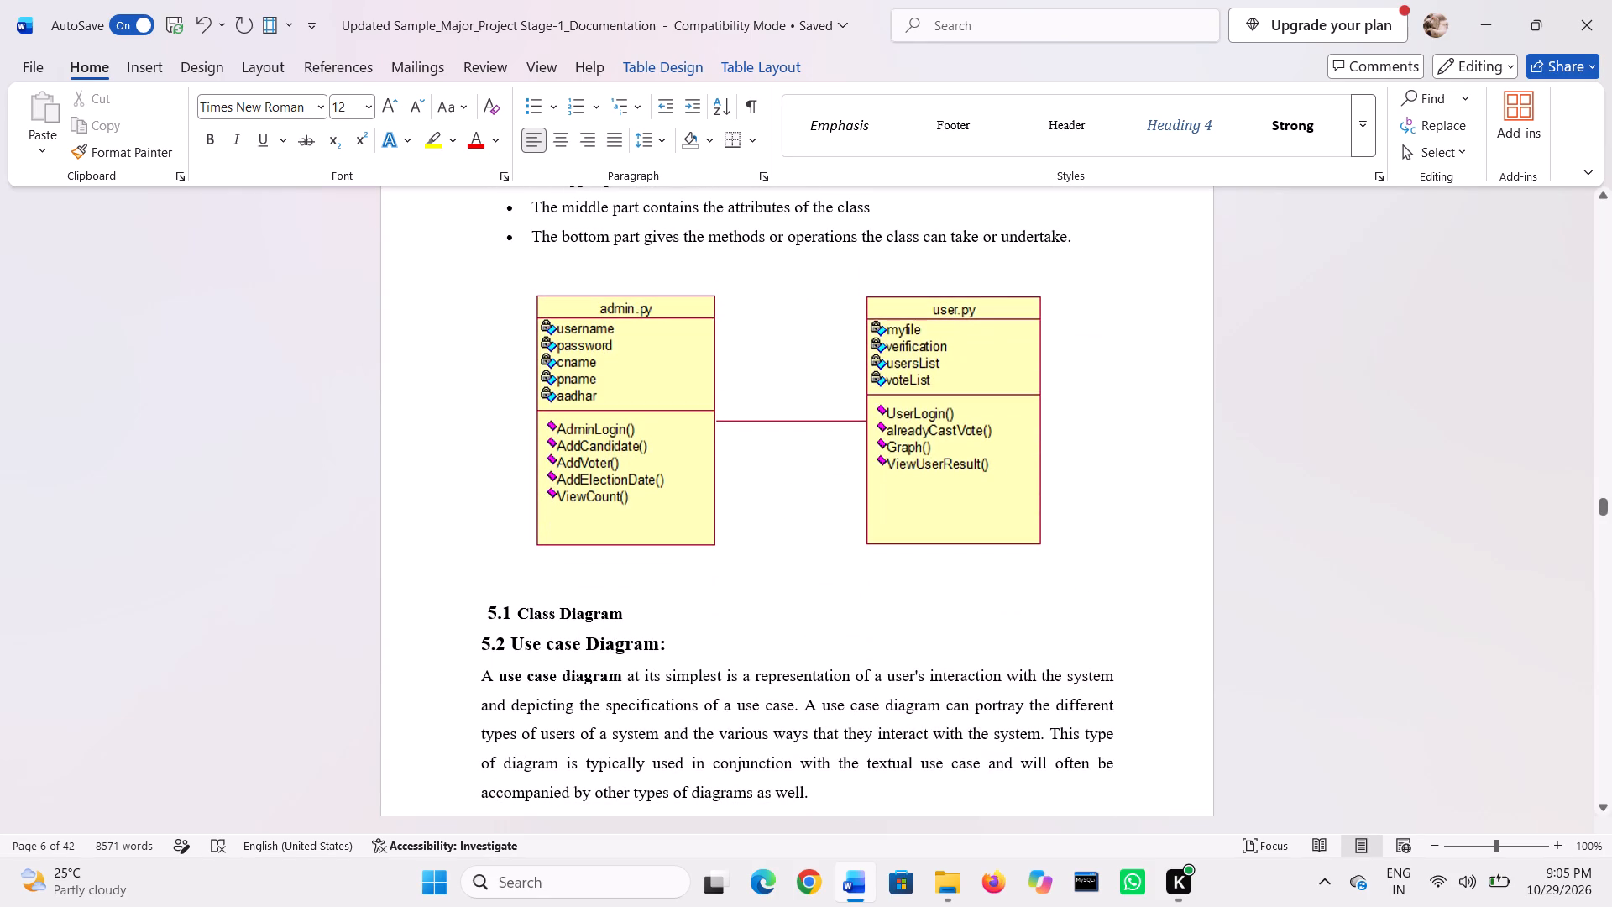
click(488, 618)
double_click(488, 618)
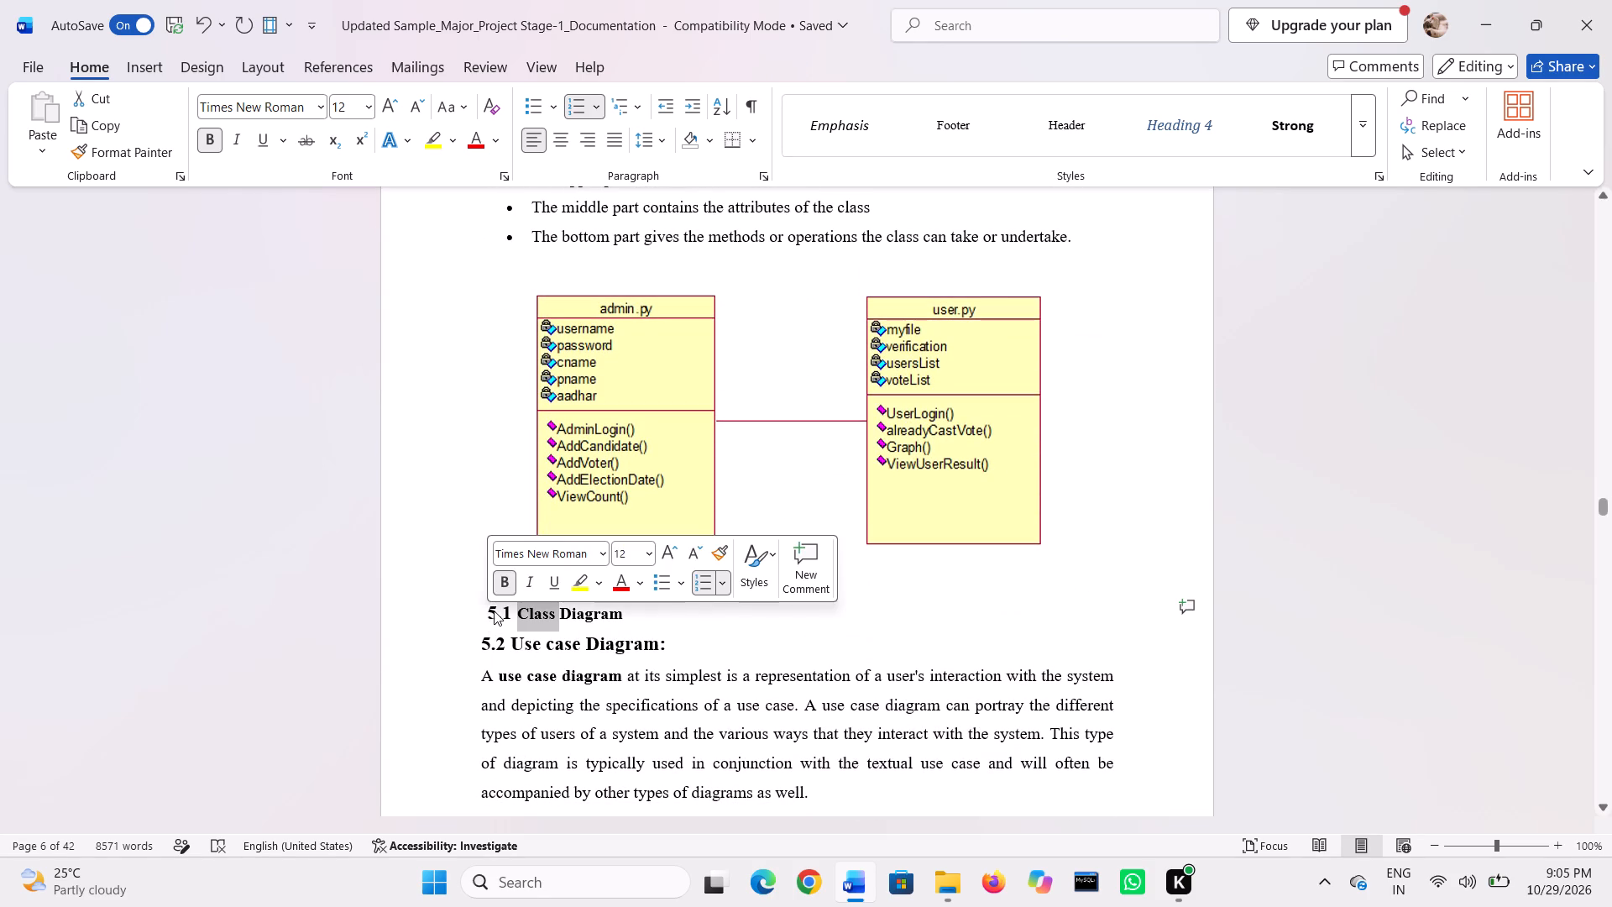
double_click(494, 611)
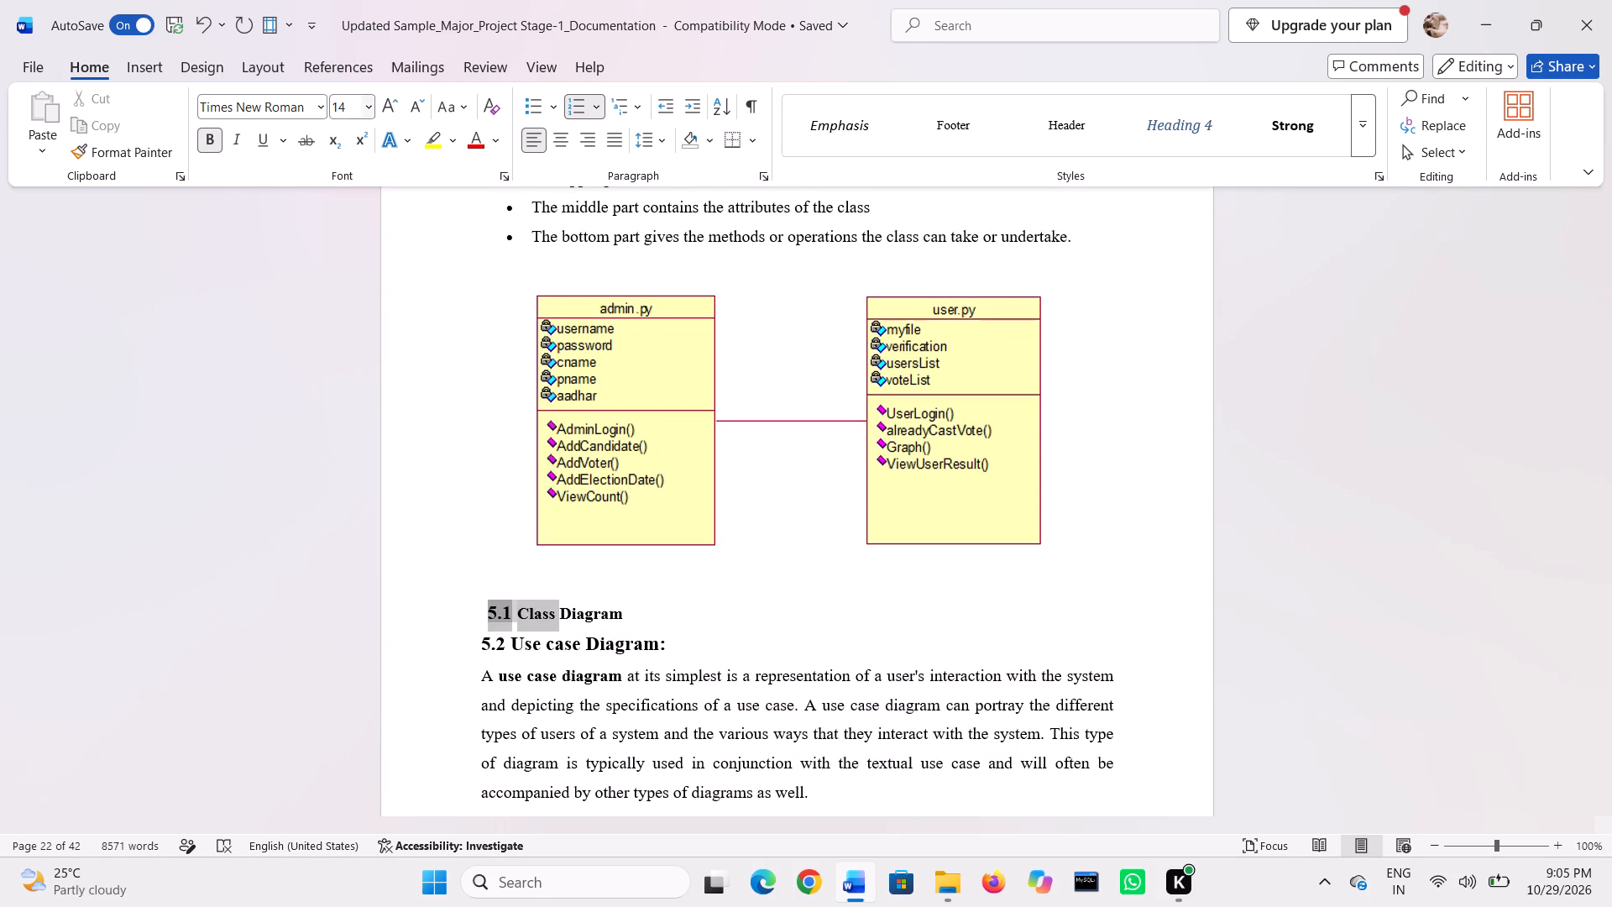
click(347, 101)
text(12)
key(Return)
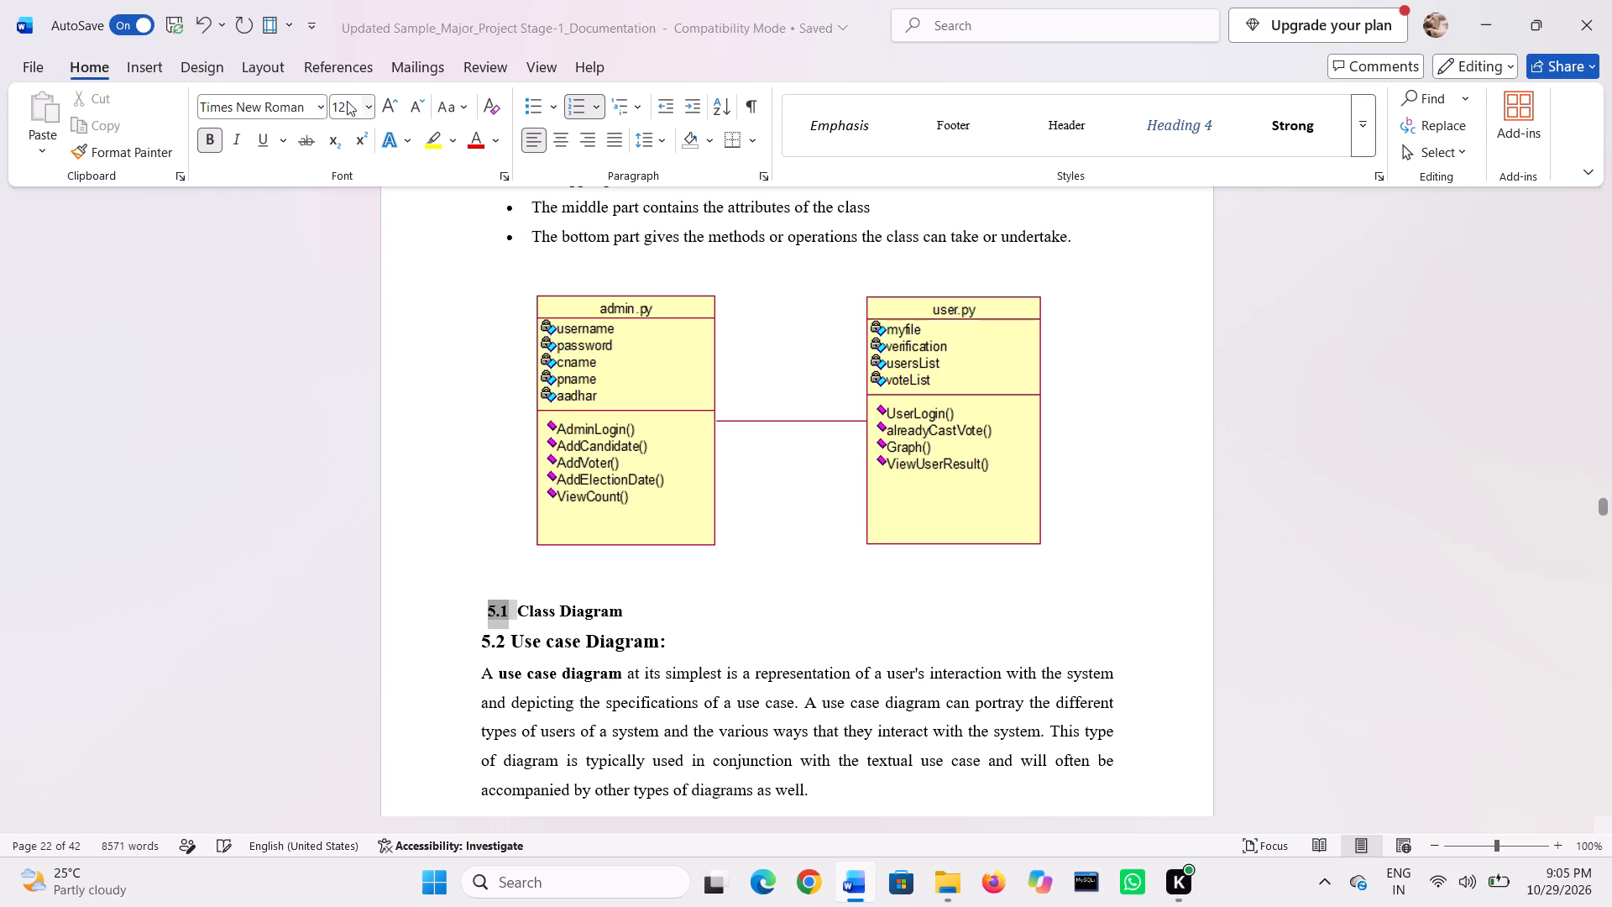
Shift the 5.1 Class Diagram caption across by its number so that it sits centred beneath the class diagram.
click(480, 611)
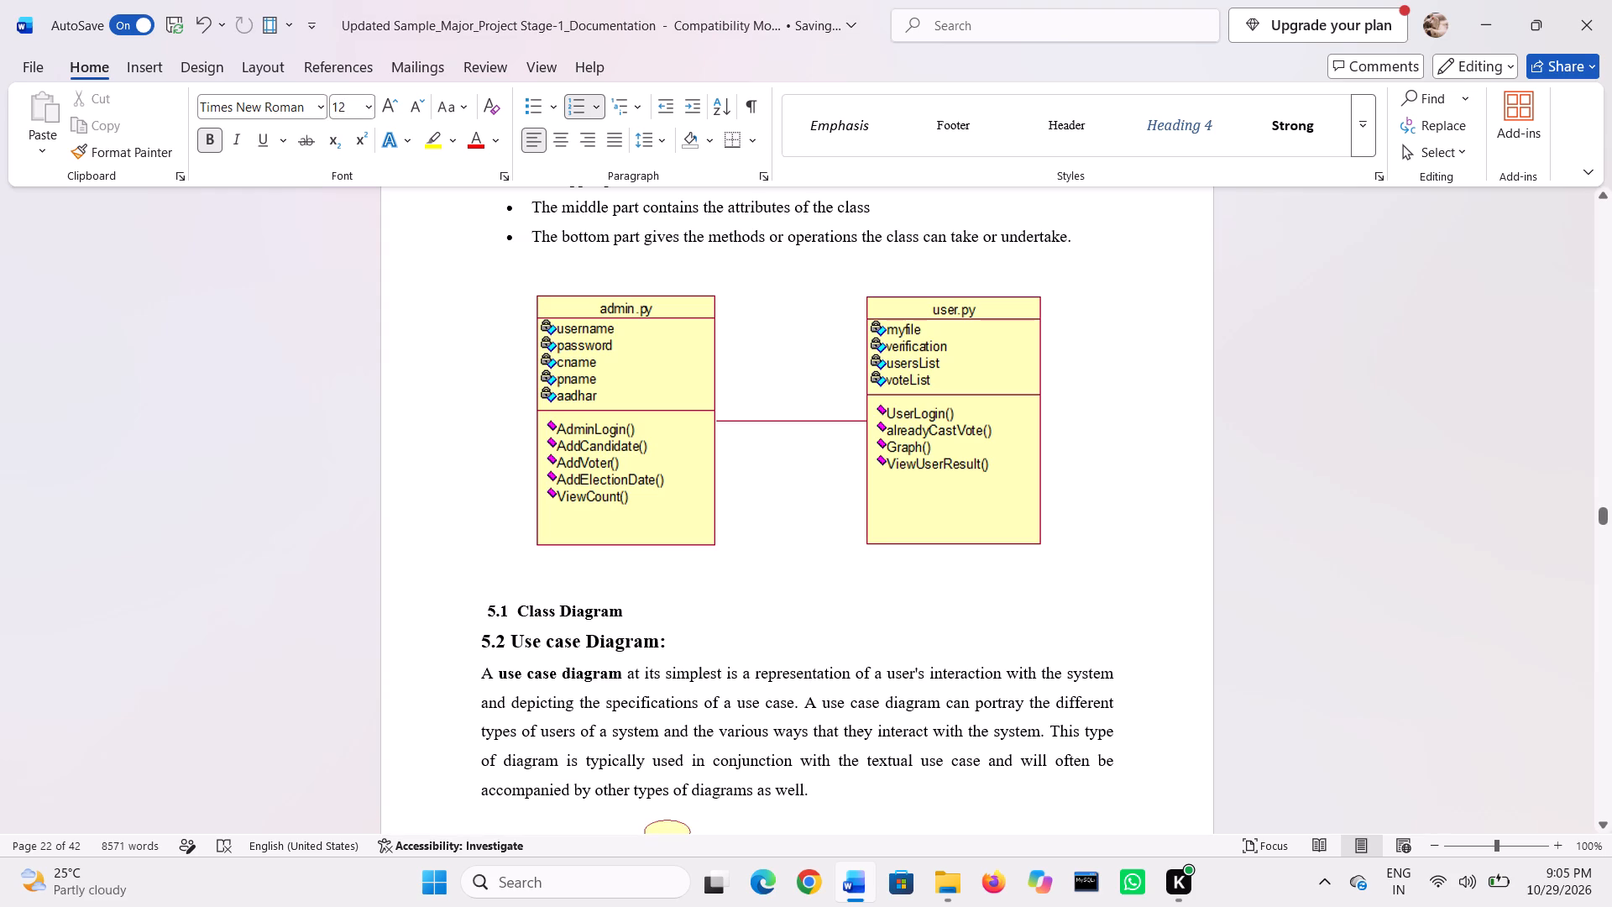
click(491, 614)
drag(489, 611, 675, 611)
drag(675, 611, 718, 611)
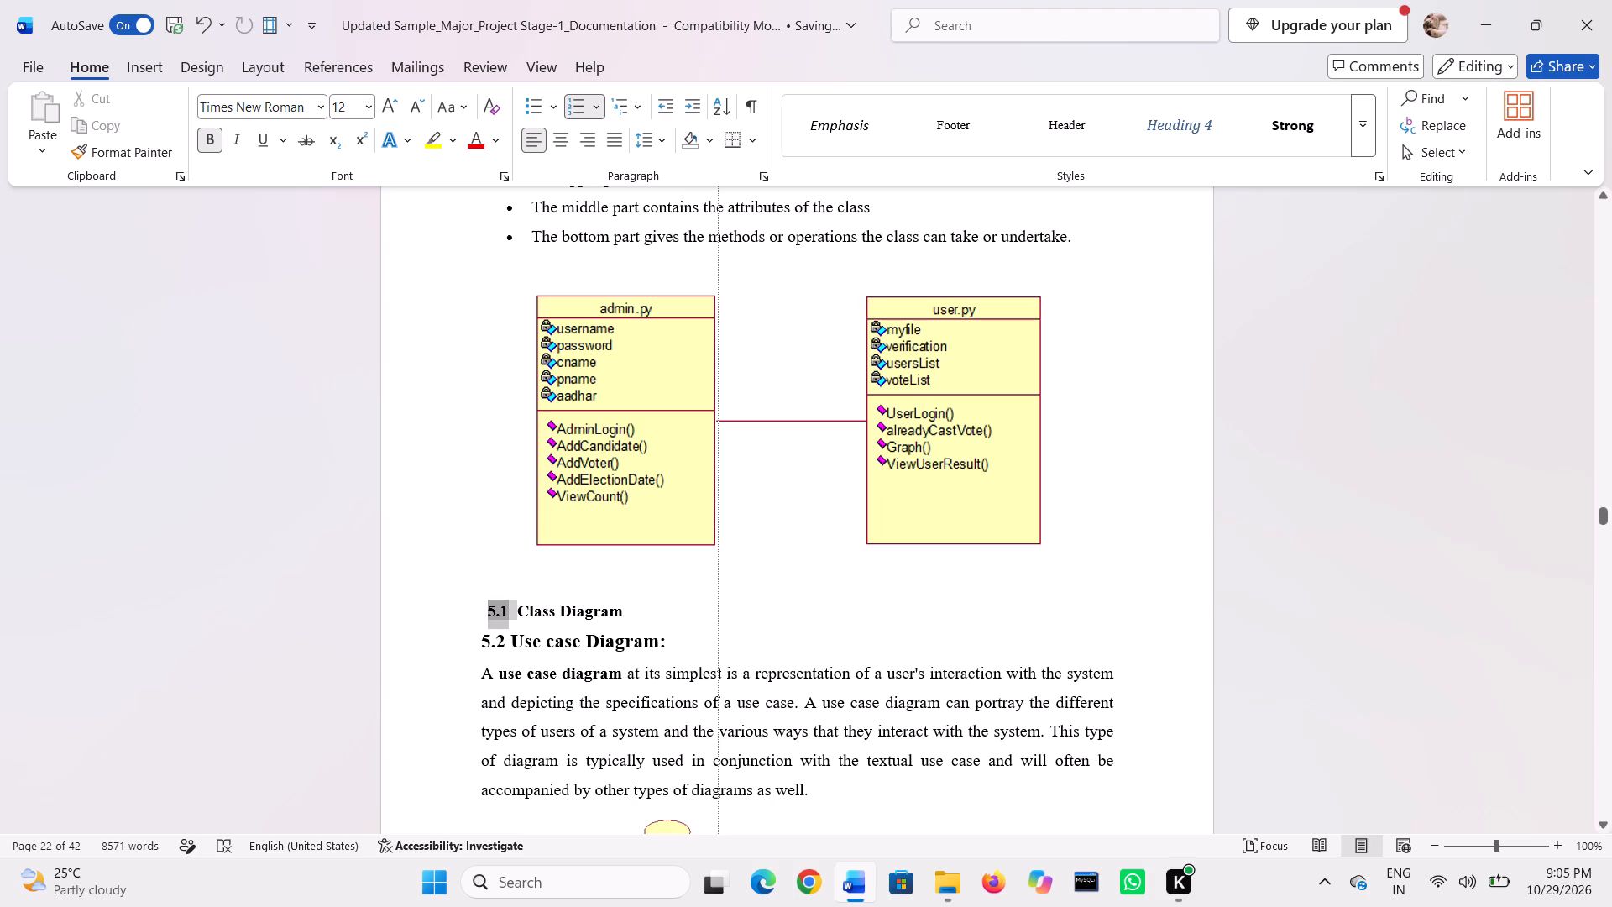
drag(718, 611, 713, 611)
click(581, 609)
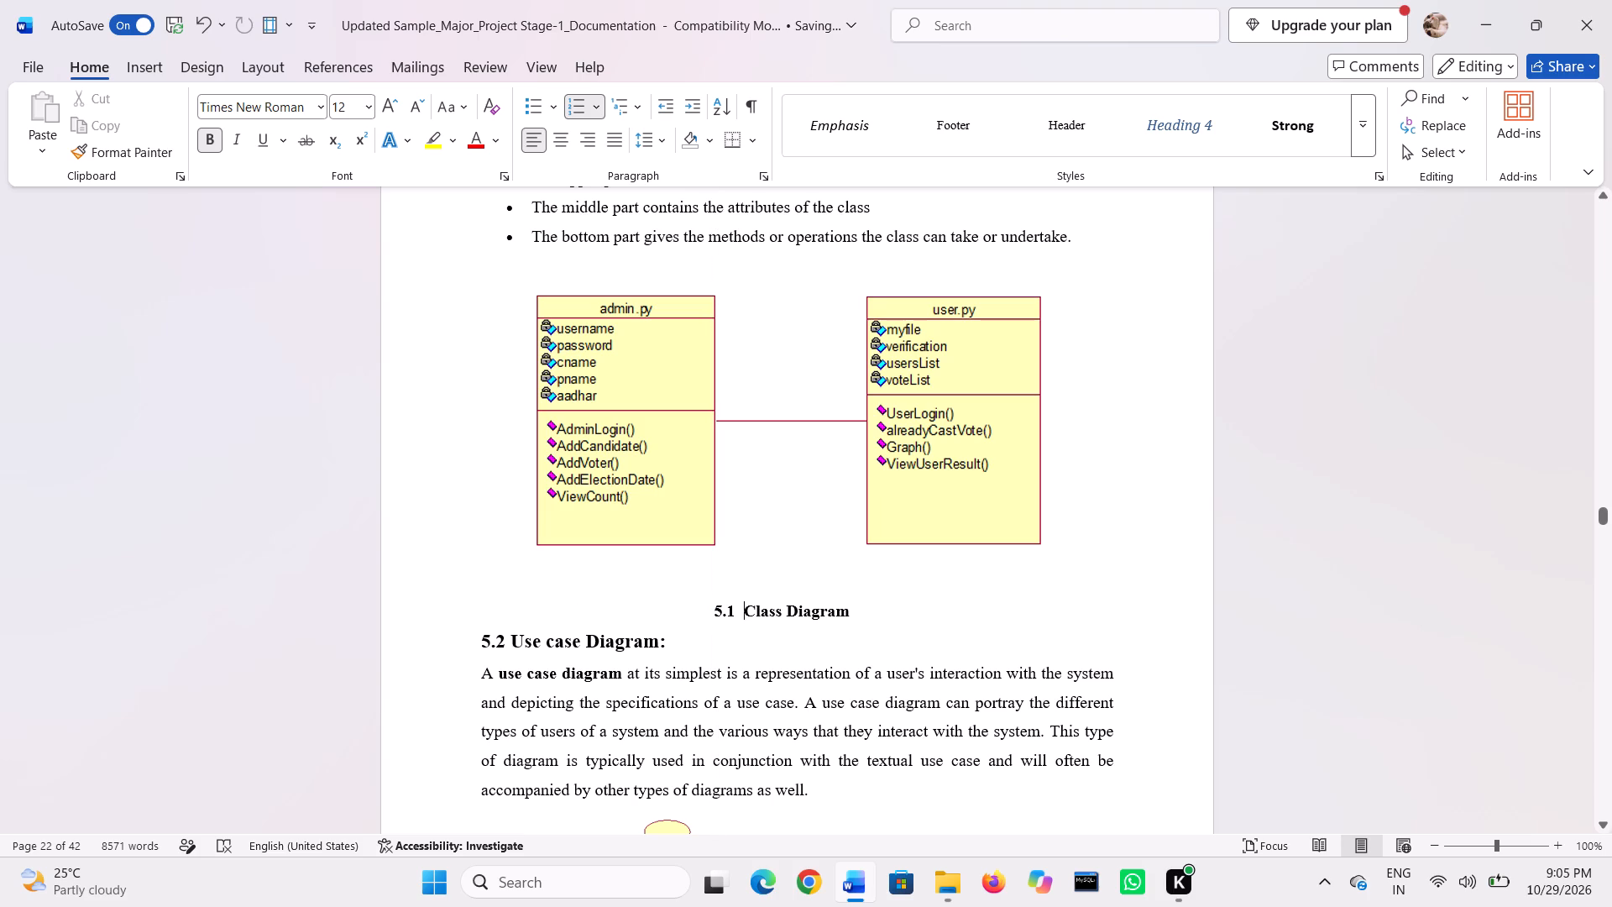
Examine the UML chapter's remaining sections, from the 5.2 use case diagram through to the 5.6 Deployment Diagram, with their captions and page numbers.
scroll(581, 613, down, 3)
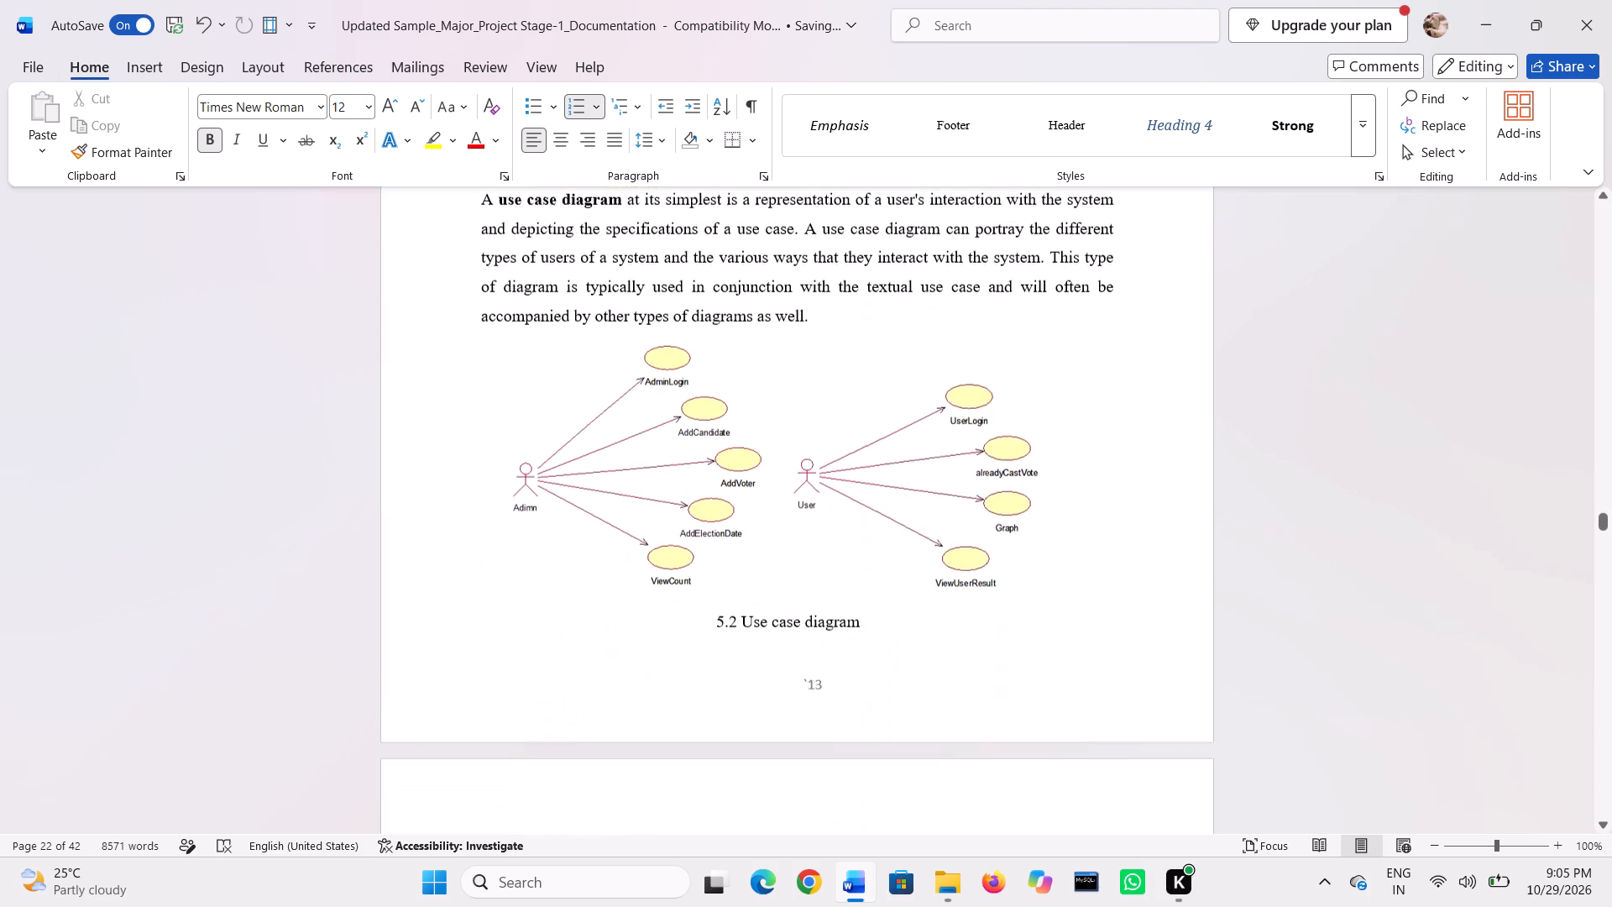
scroll(581, 613, down, 5)
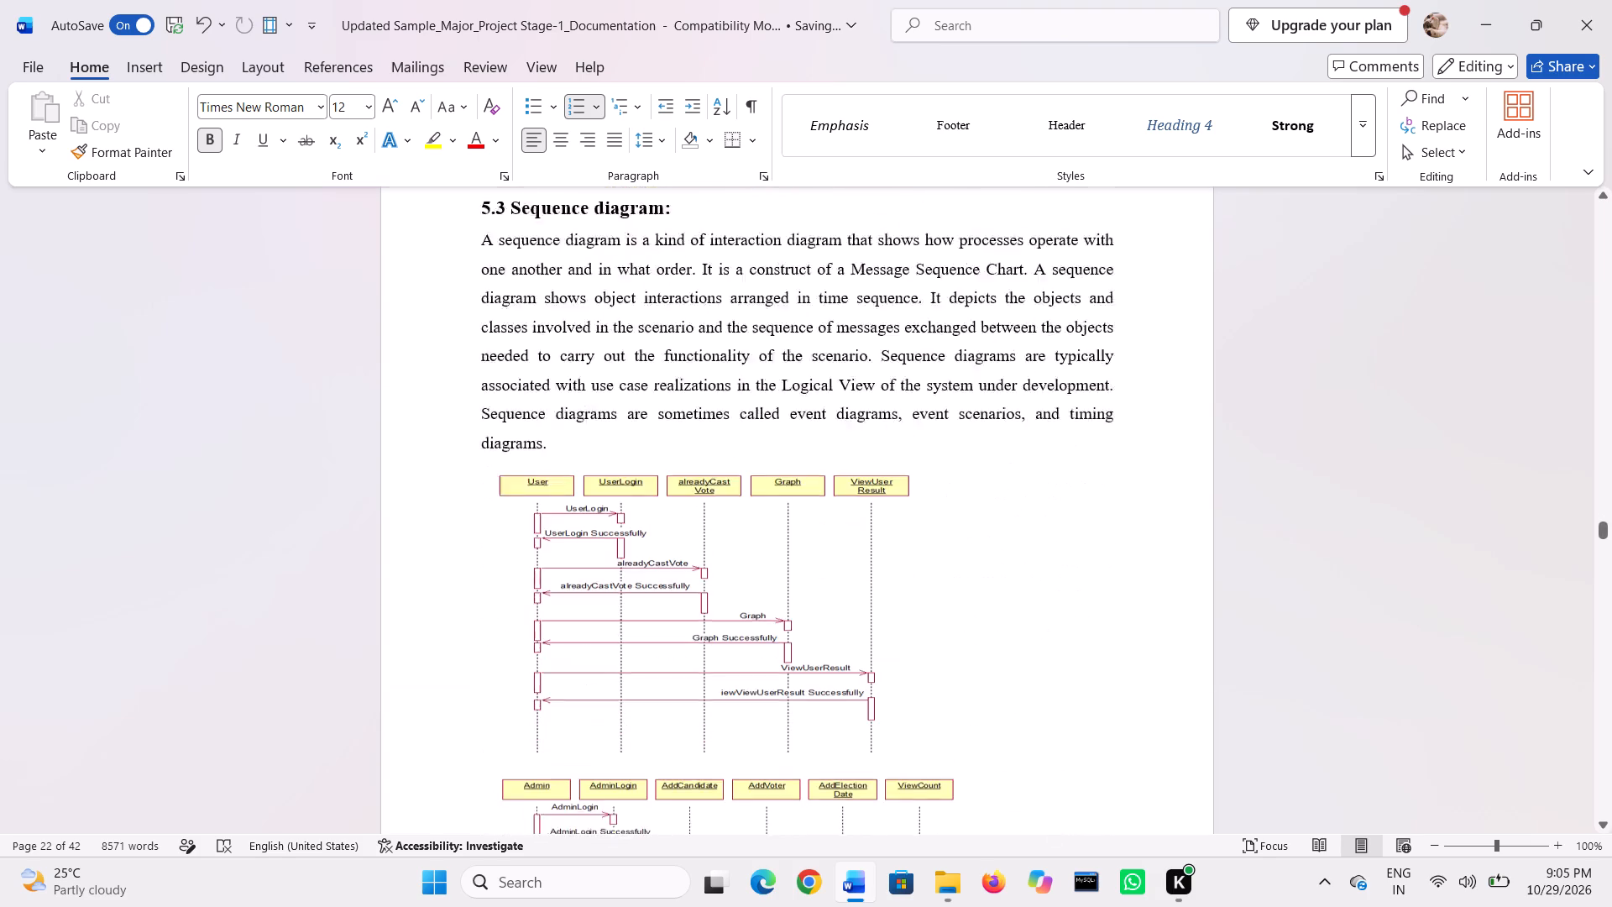
scroll(581, 613, down, 3)
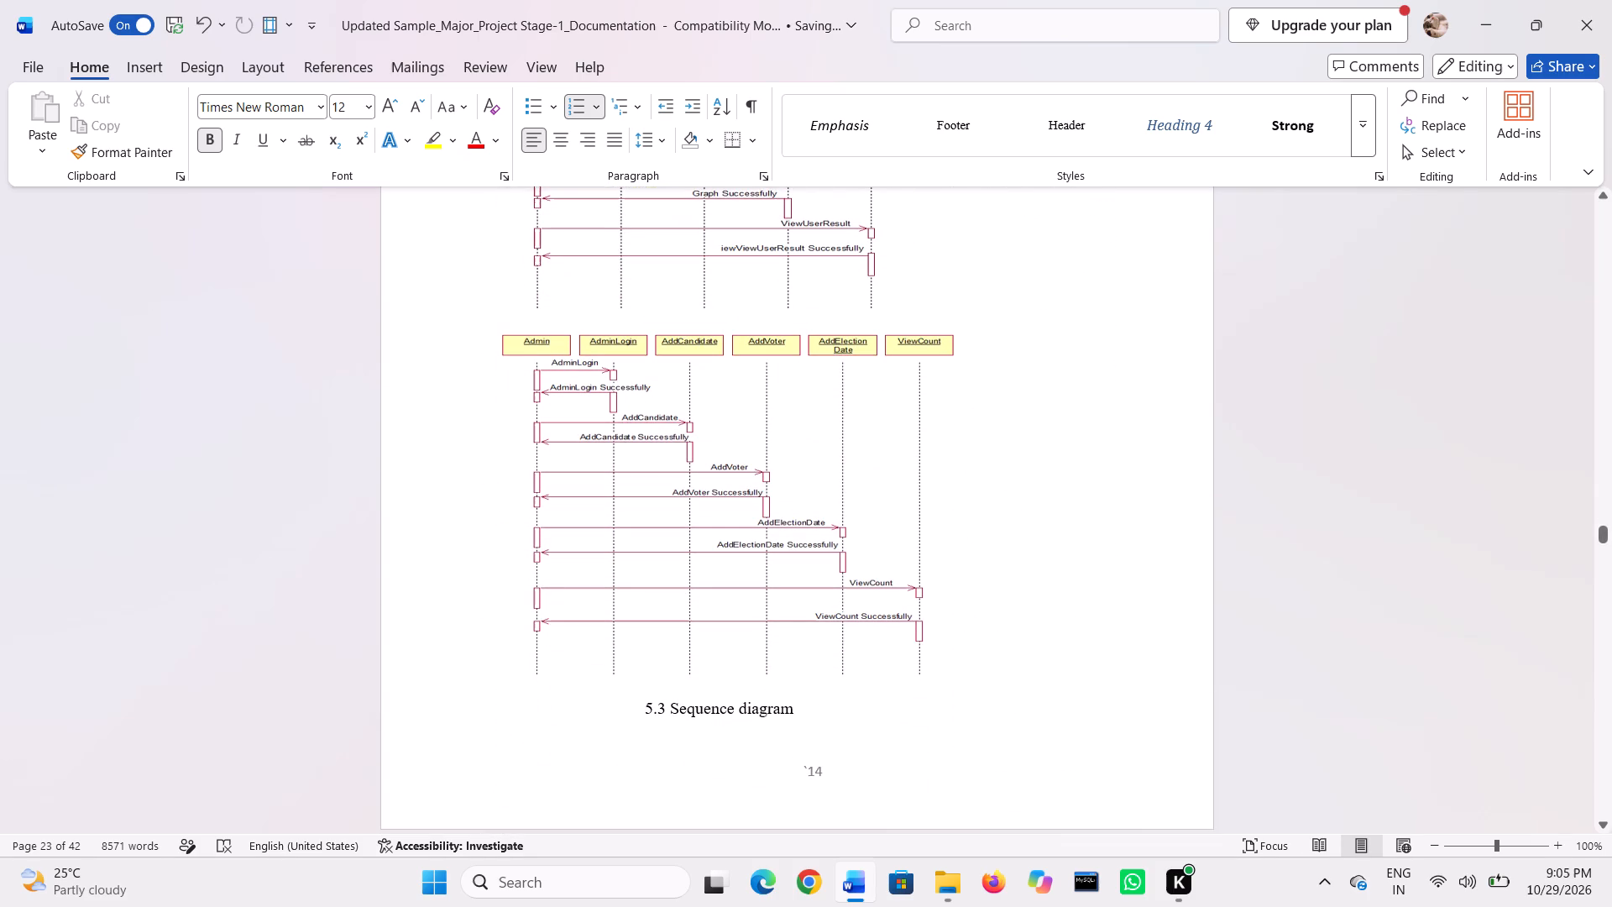
scroll(581, 613, down, 3)
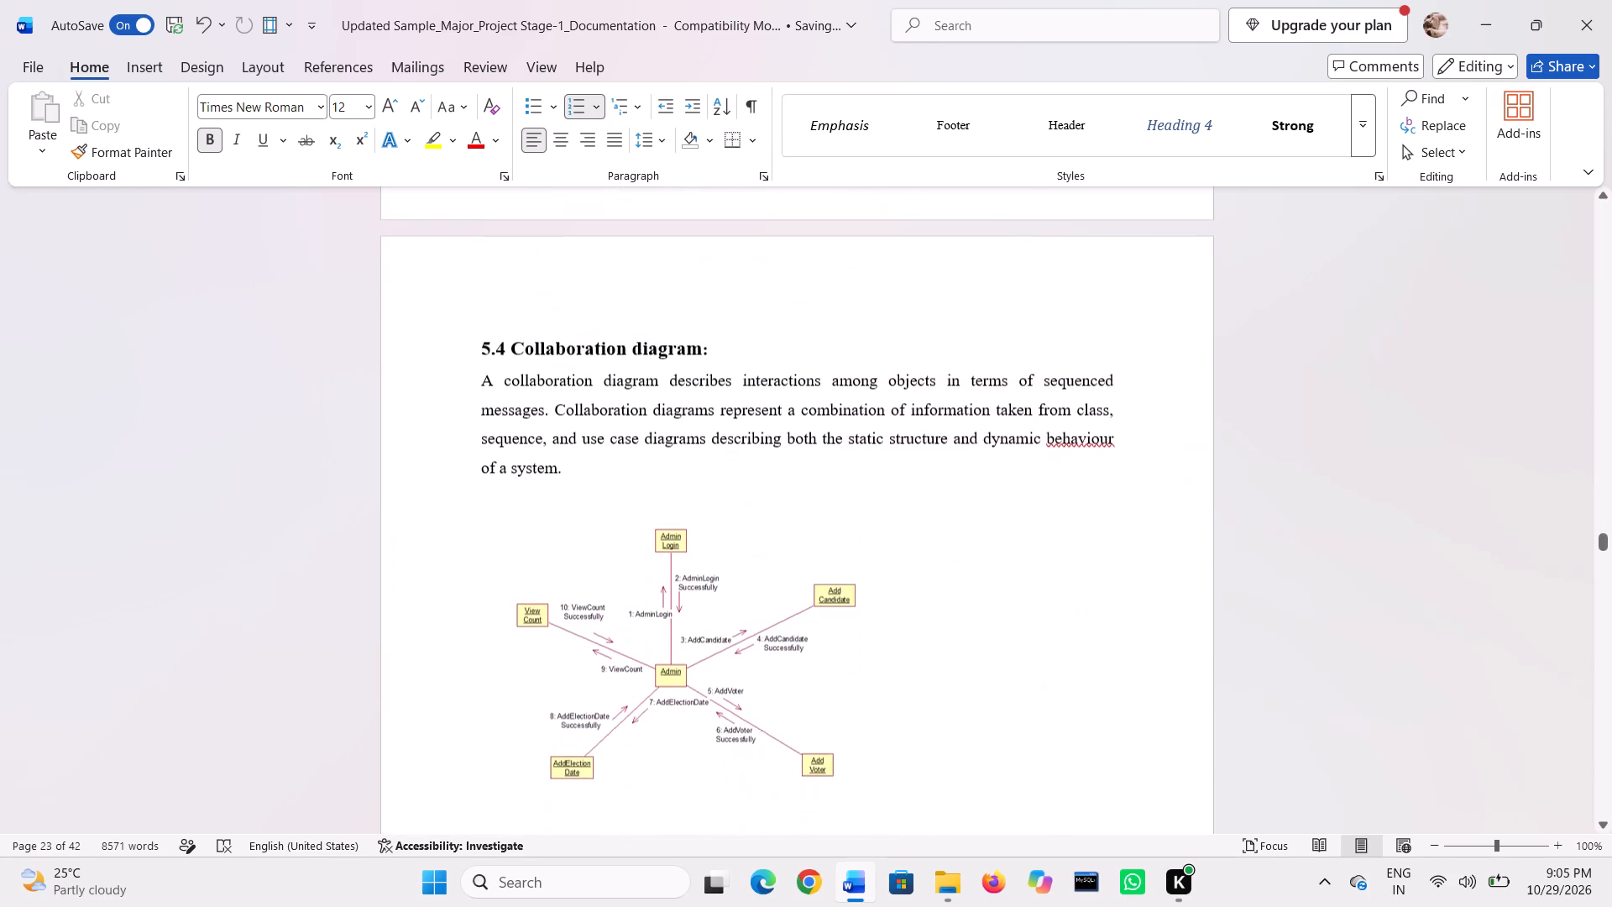
scroll(581, 613, down, 3)
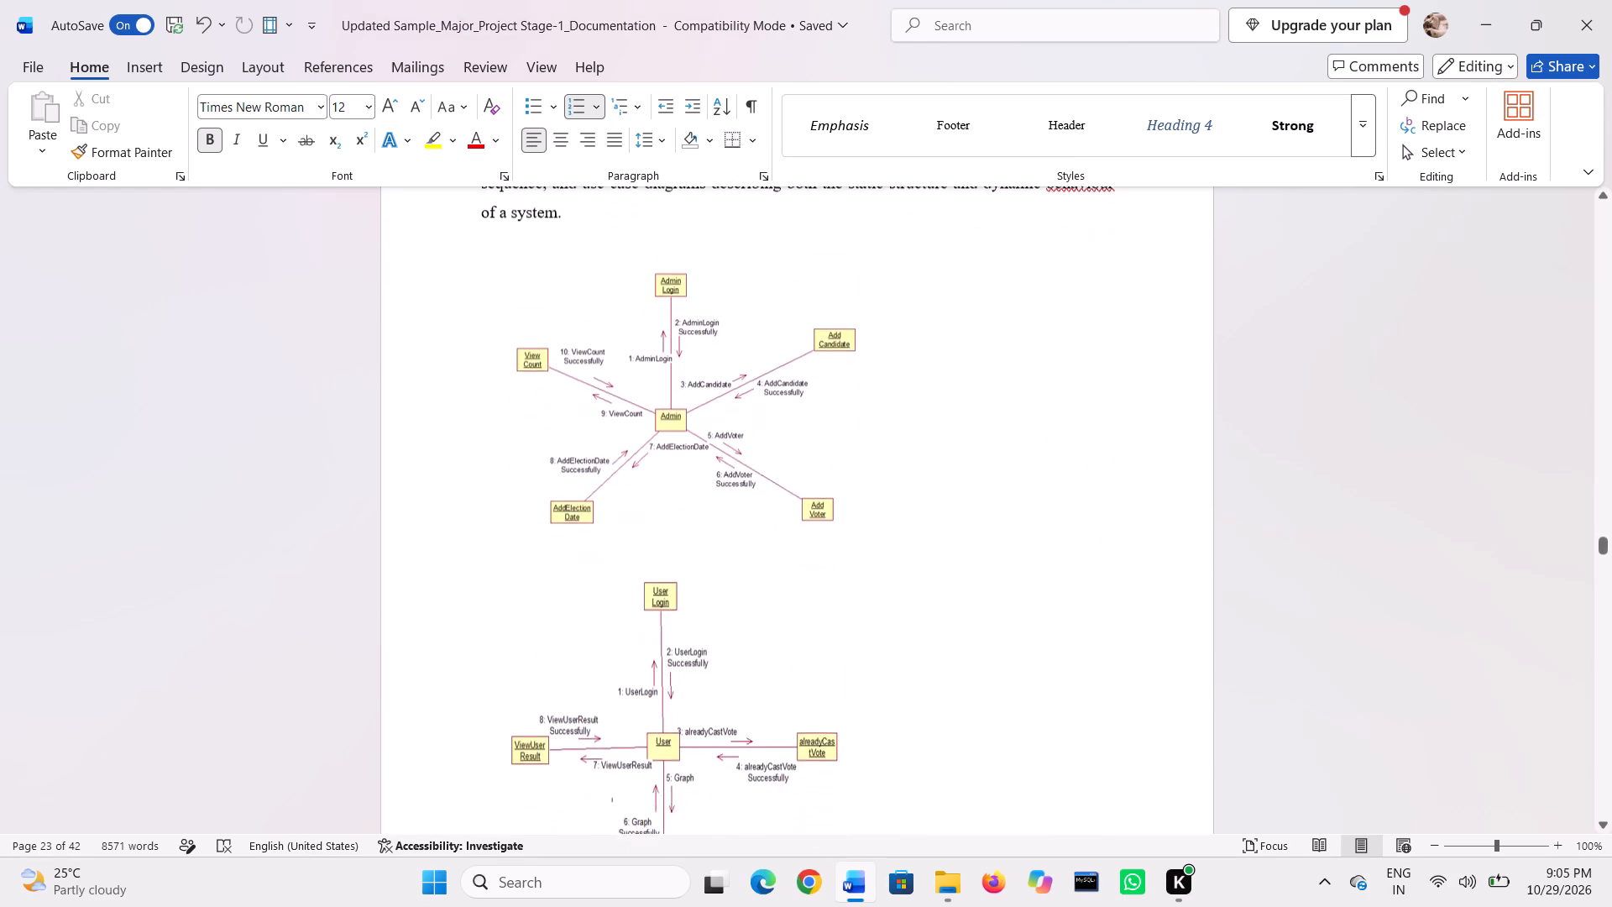
scroll(581, 613, down, 1)
click(631, 433)
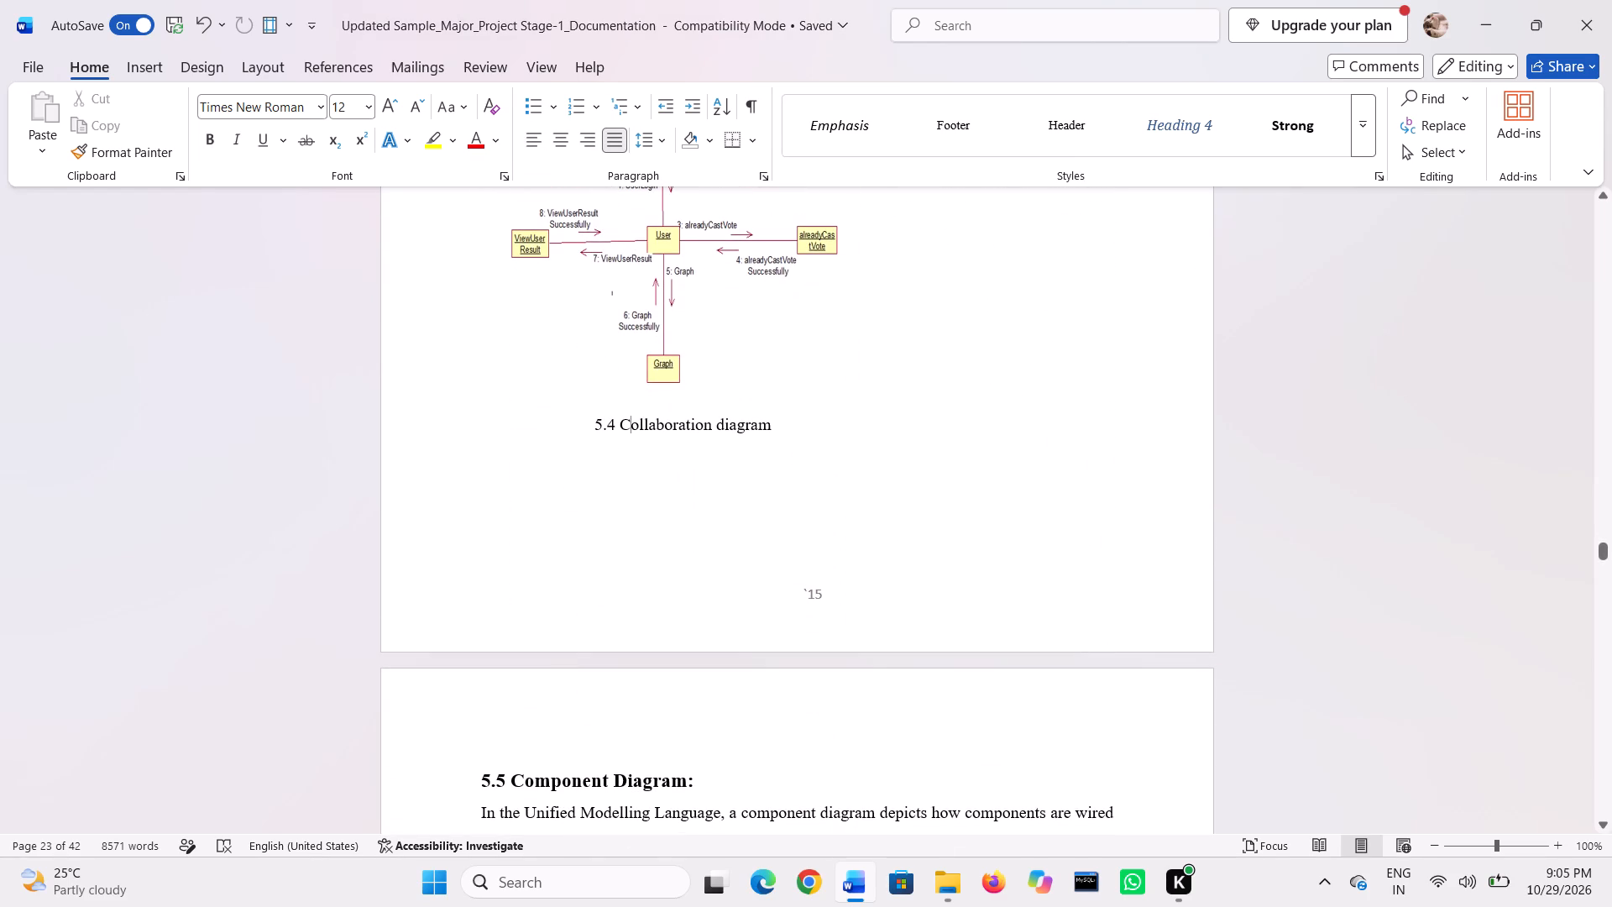
scroll(625, 529, down, 2)
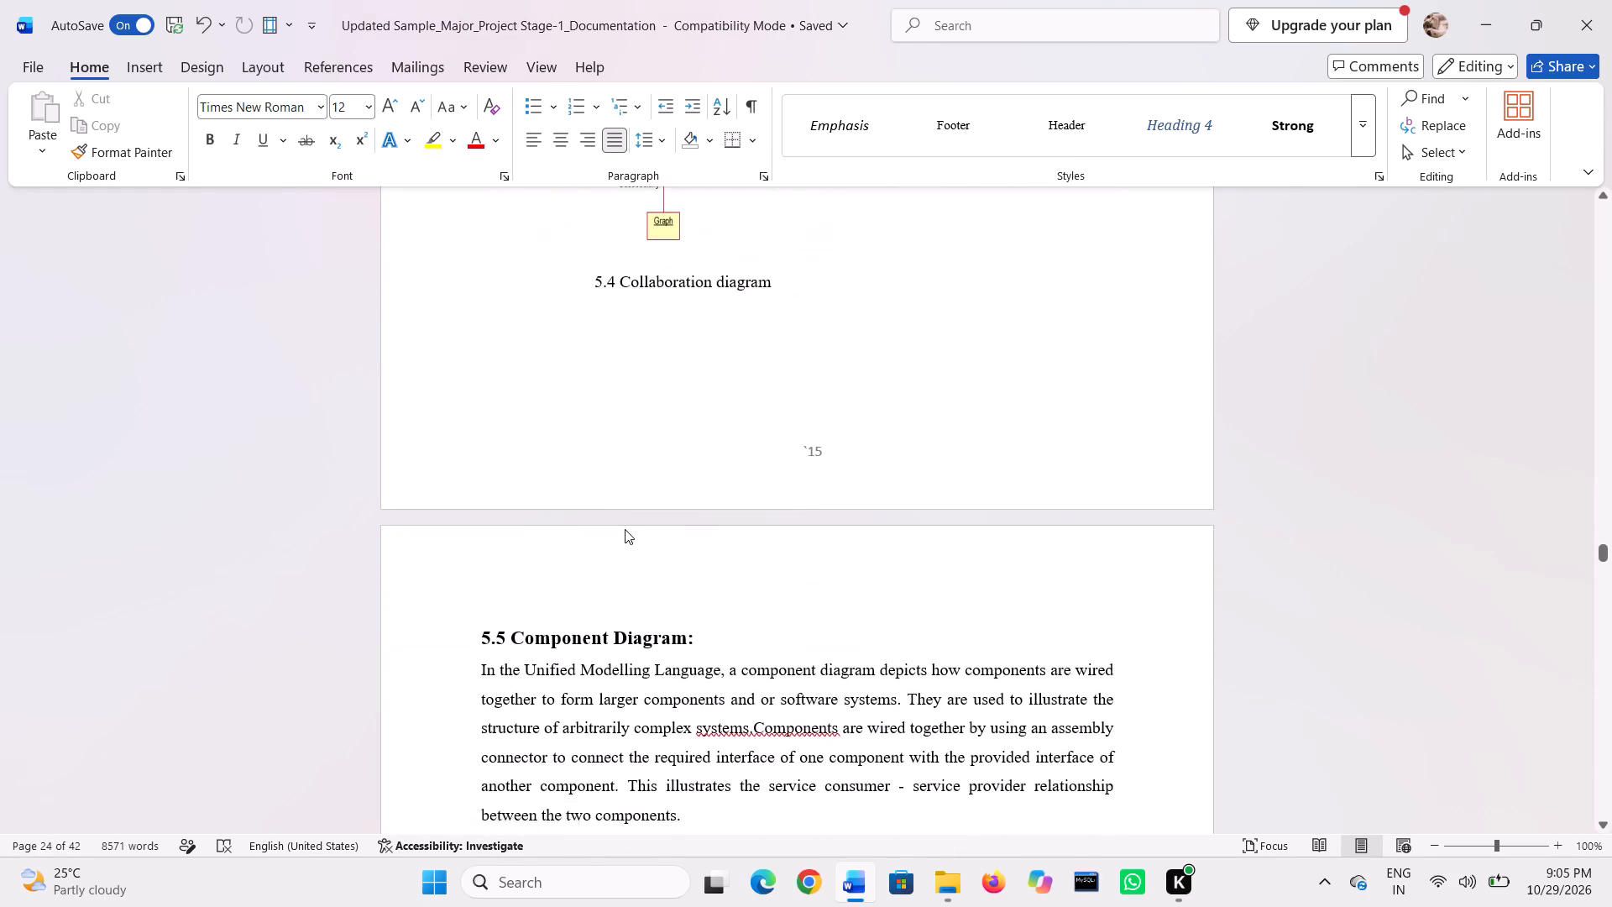
scroll(625, 529, down, 4)
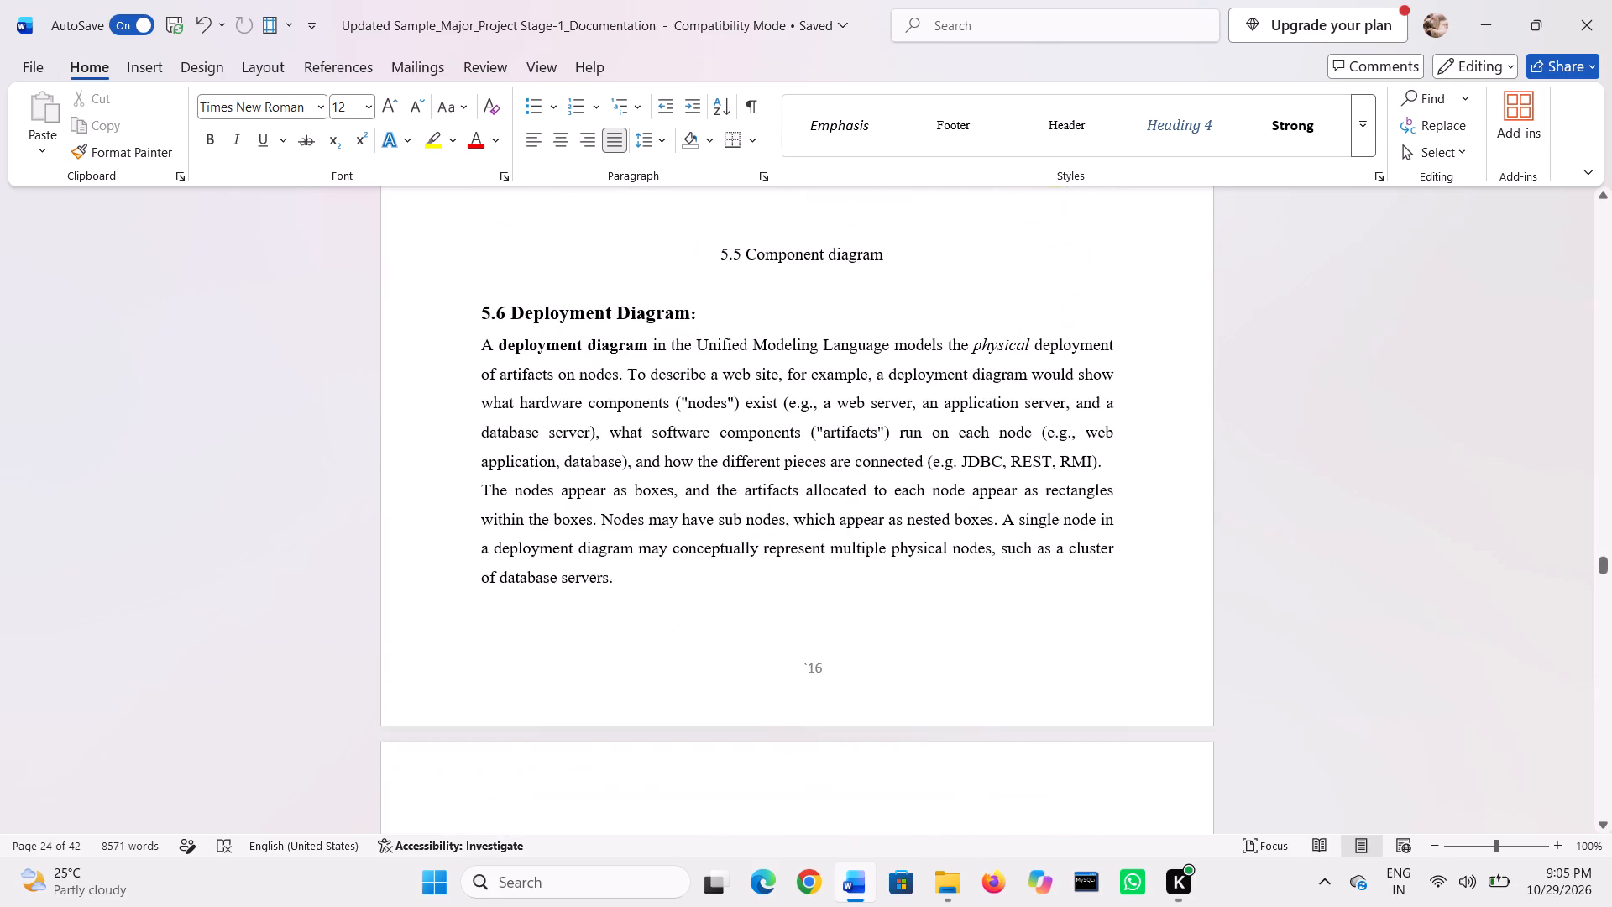
scroll(625, 529, up, 1)
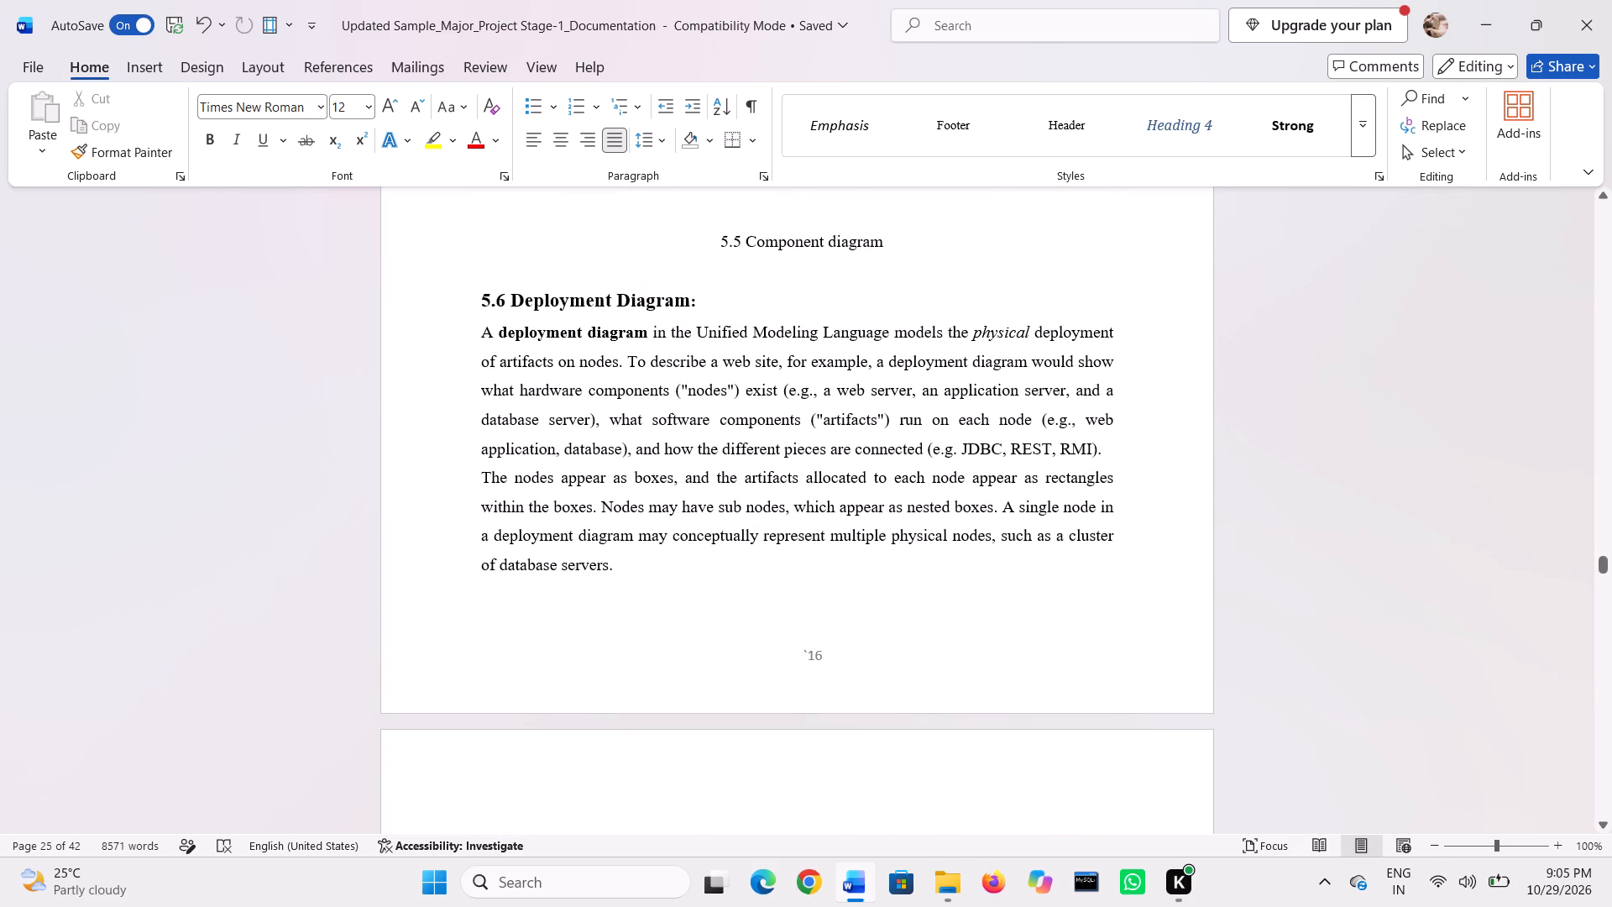
Copy the words Deployment Diagram from the 5.6 heading in the UML chapter.
drag(513, 303, 657, 302)
key(ctrl+c)
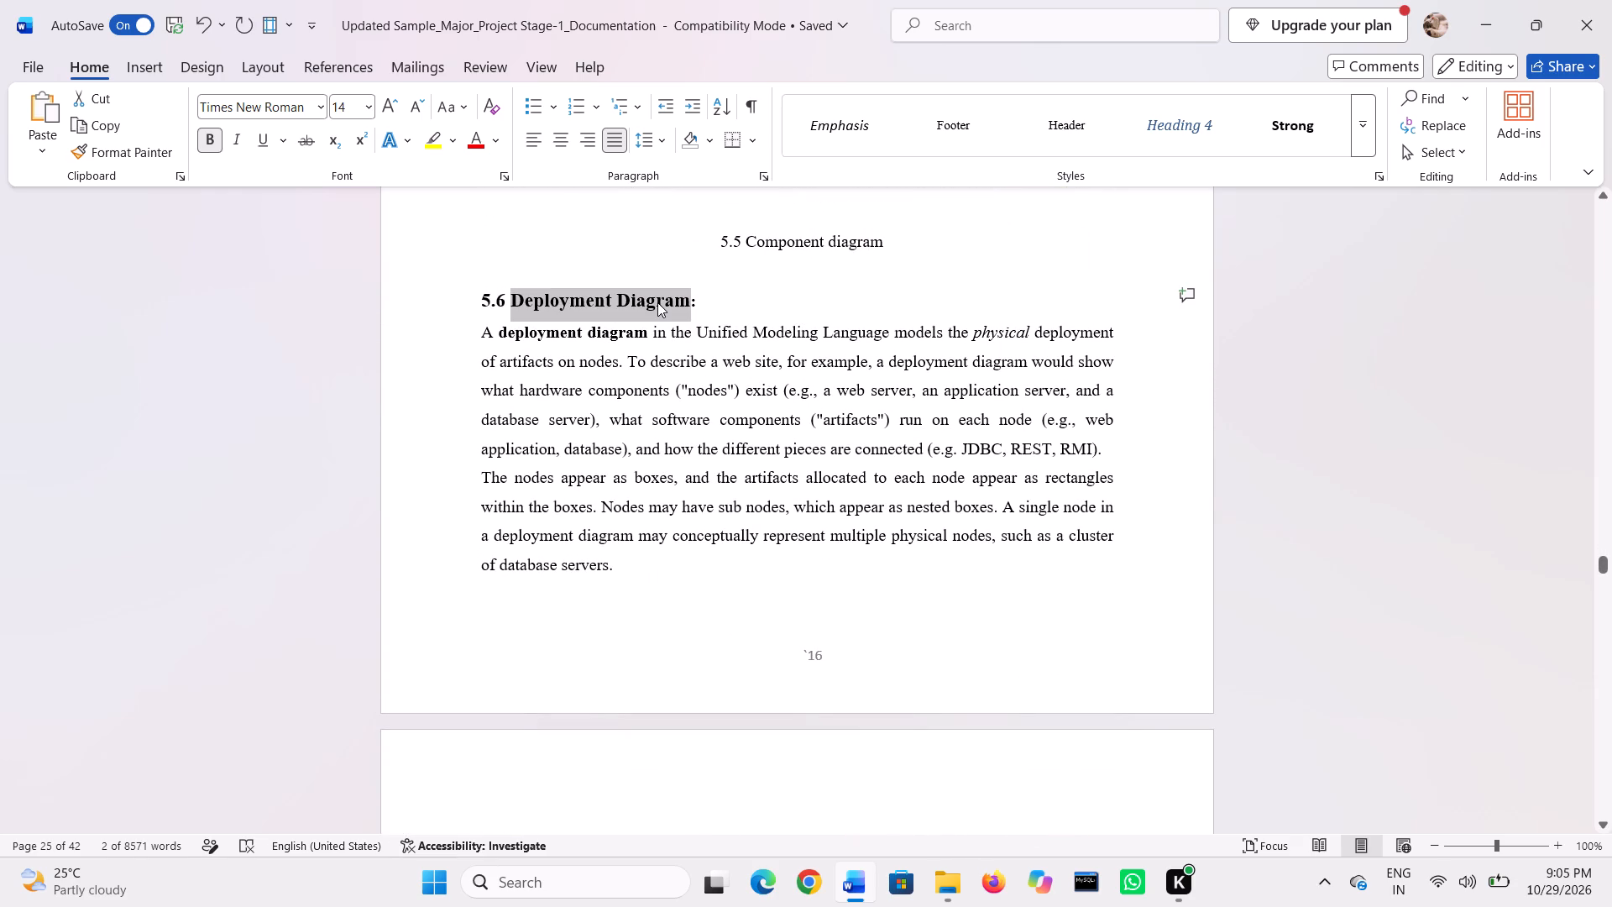
Enter page number 16 for the 5.5 Component Diagram entry in the contents list.
scroll(657, 302, up, 7)
scroll(657, 302, up, 19)
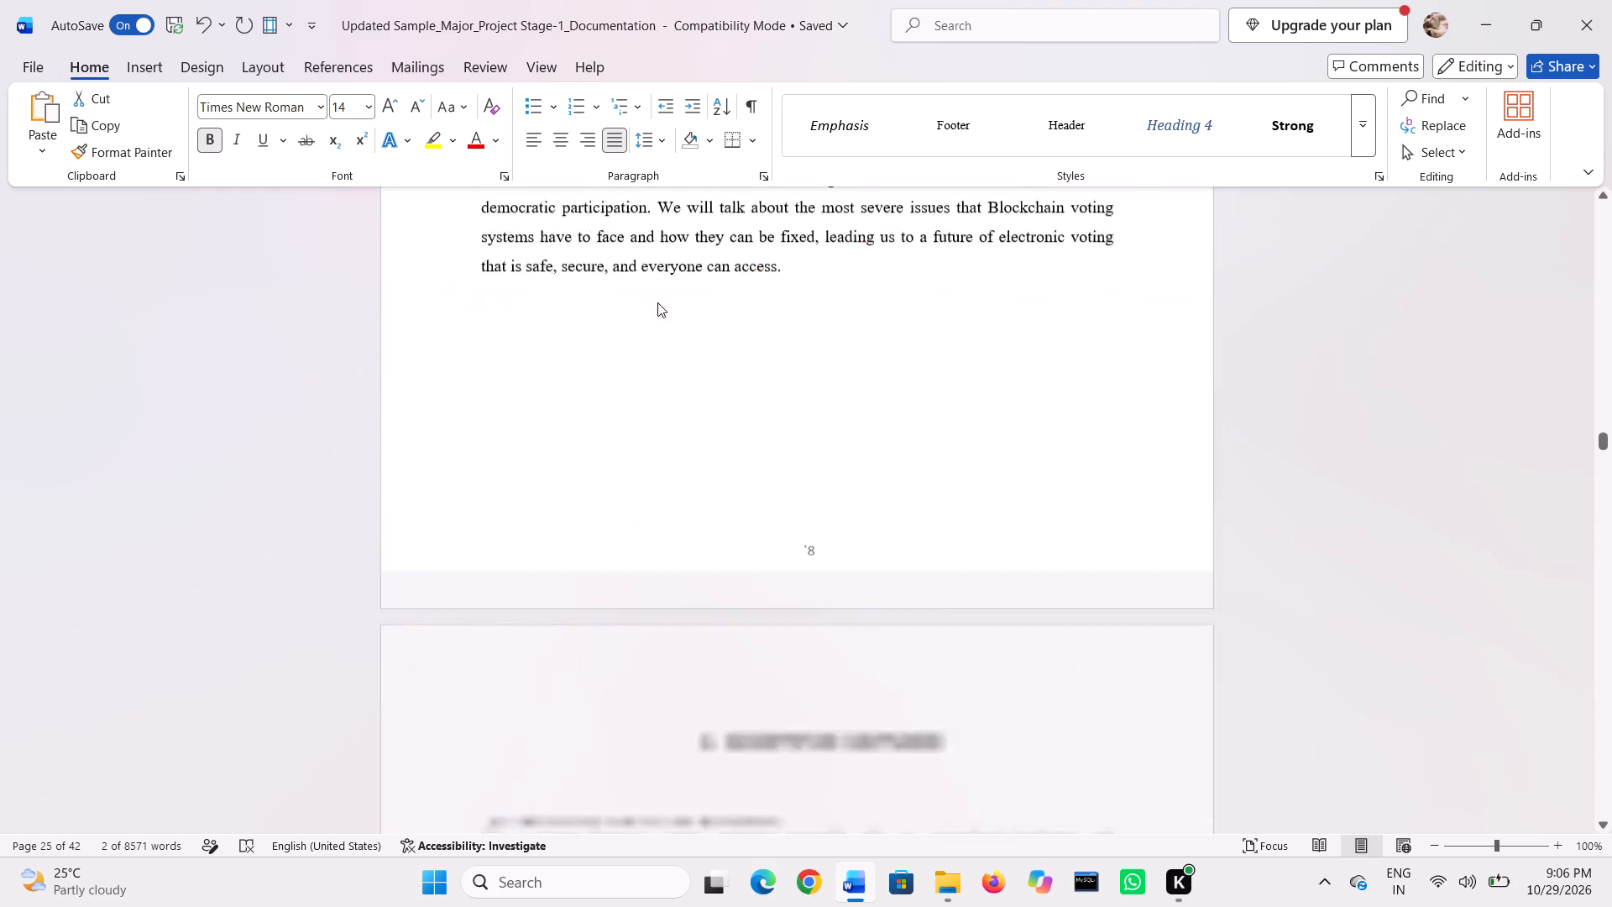
scroll(657, 302, up, 19)
scroll(657, 302, up, 4)
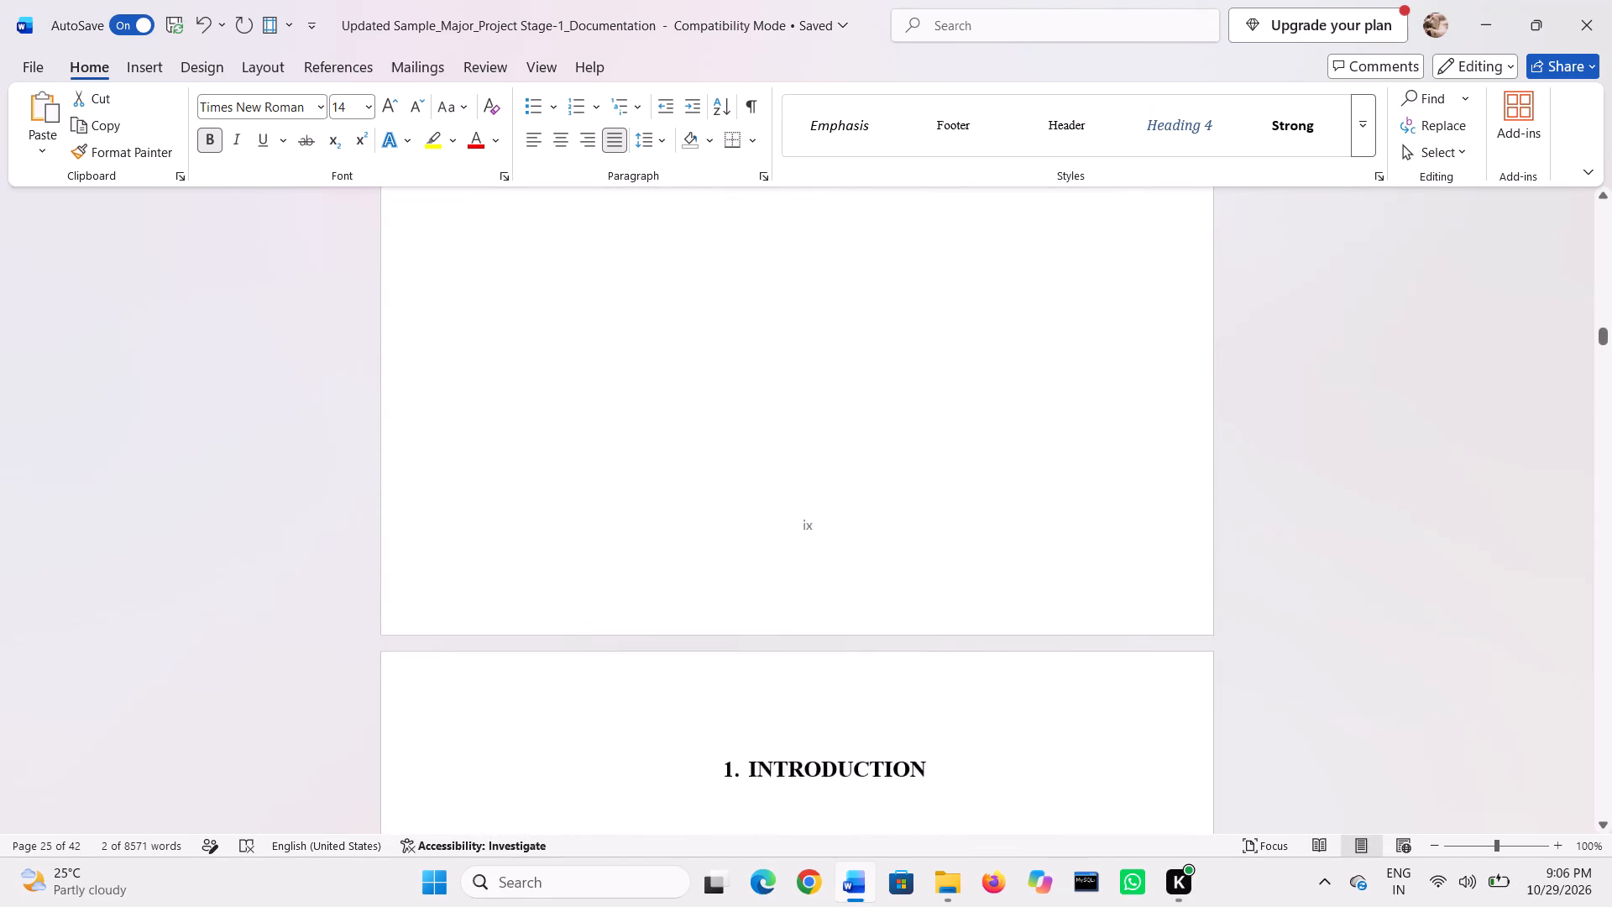
scroll(657, 302, up, 9)
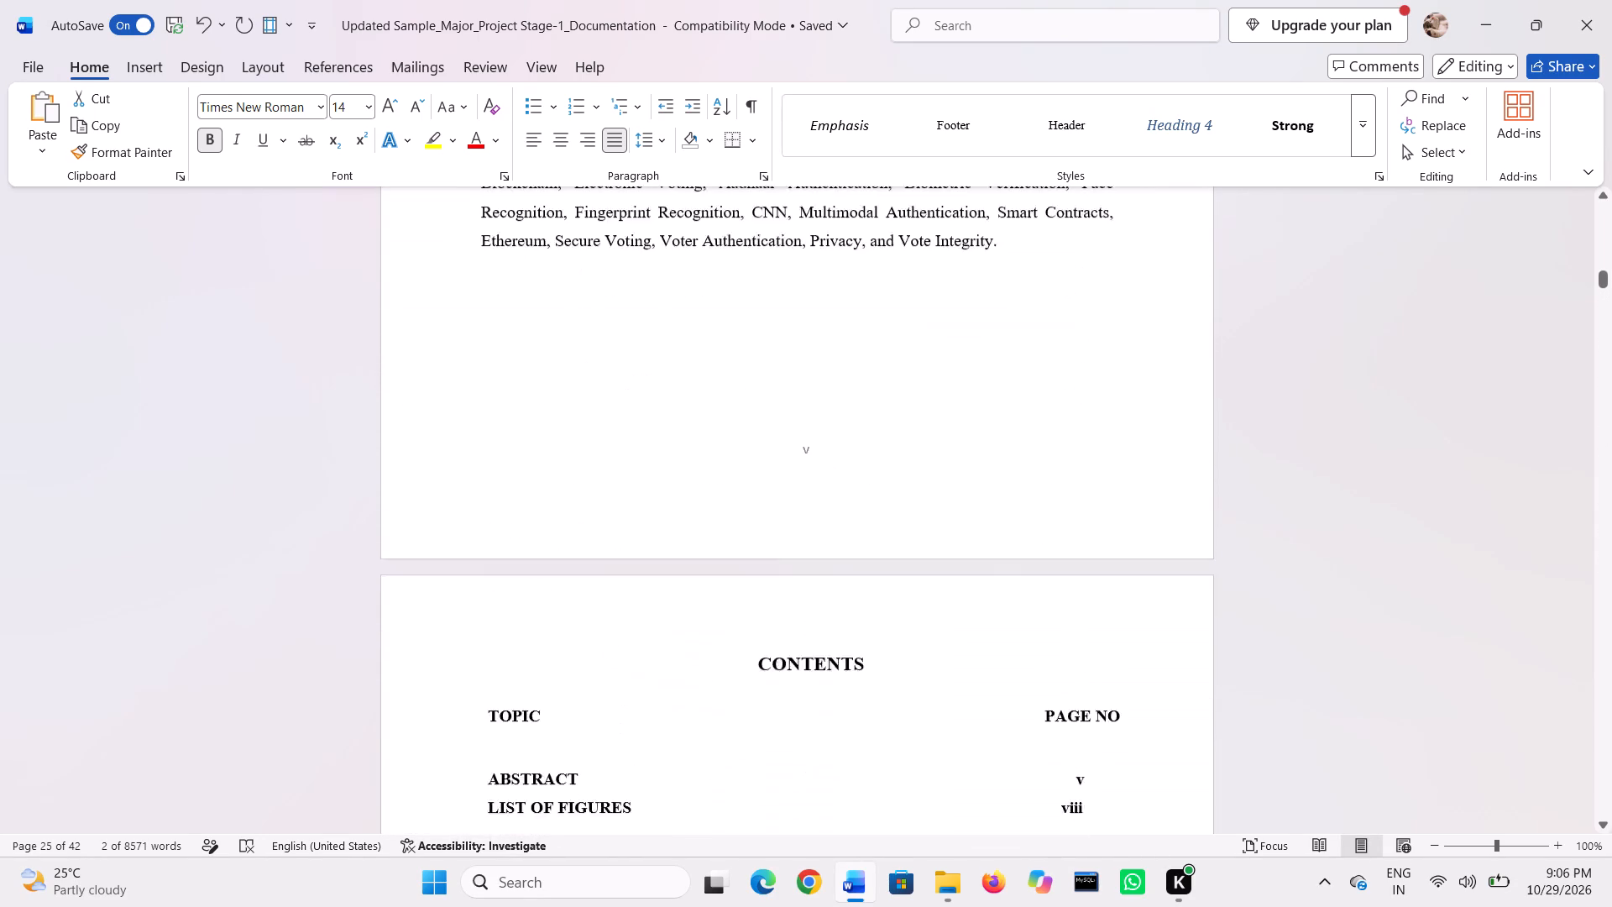
scroll(657, 302, down, 6)
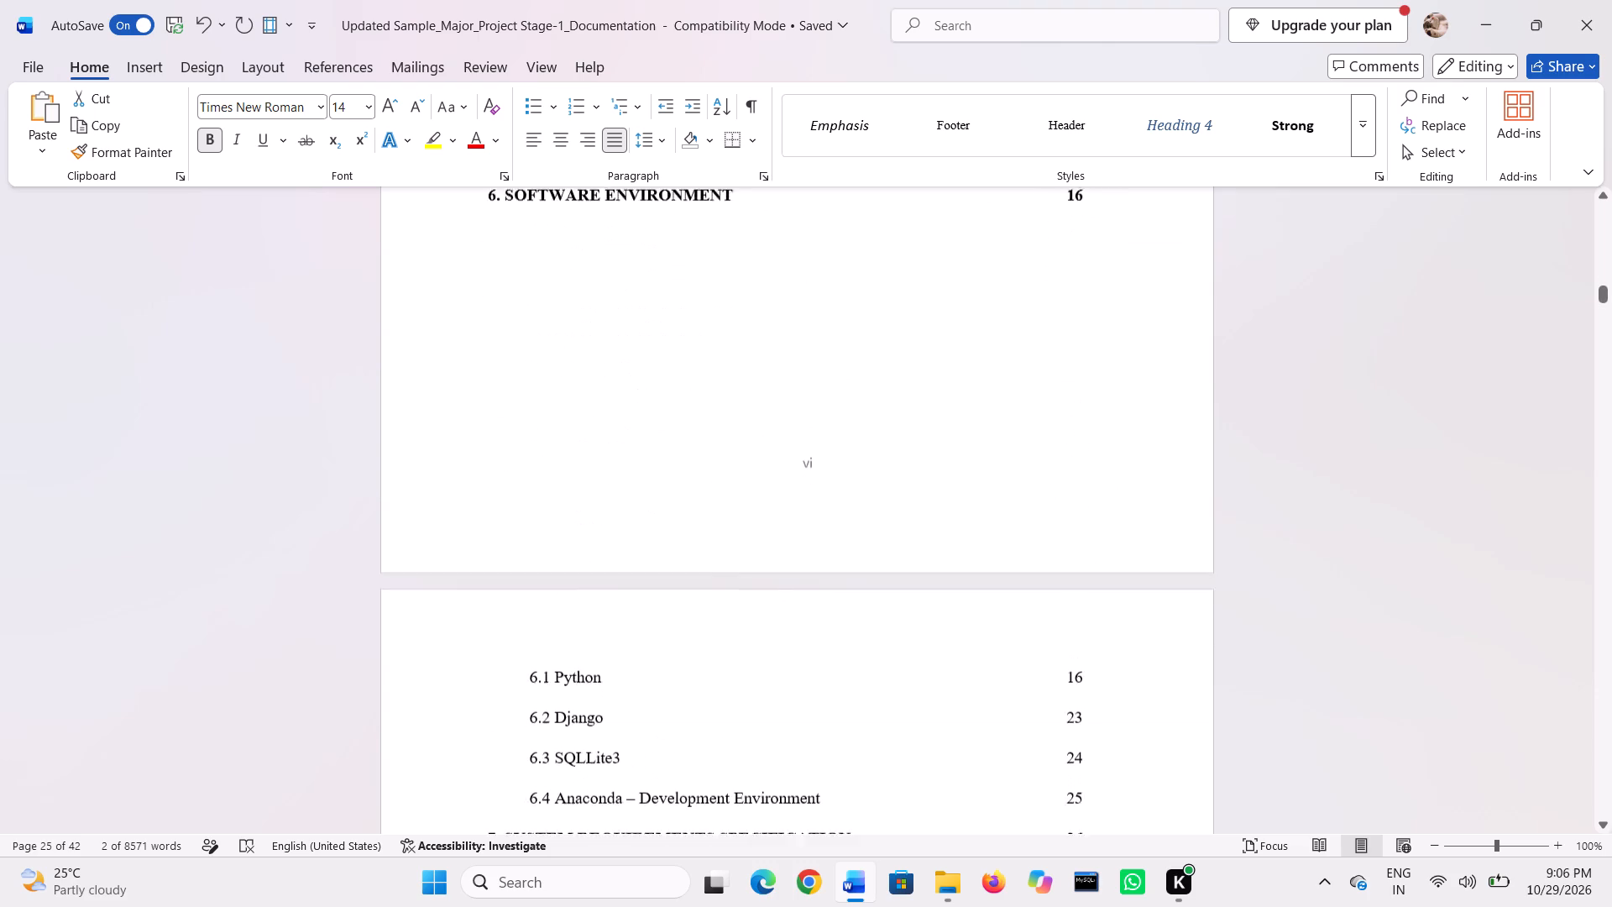
scroll(657, 302, up, 2)
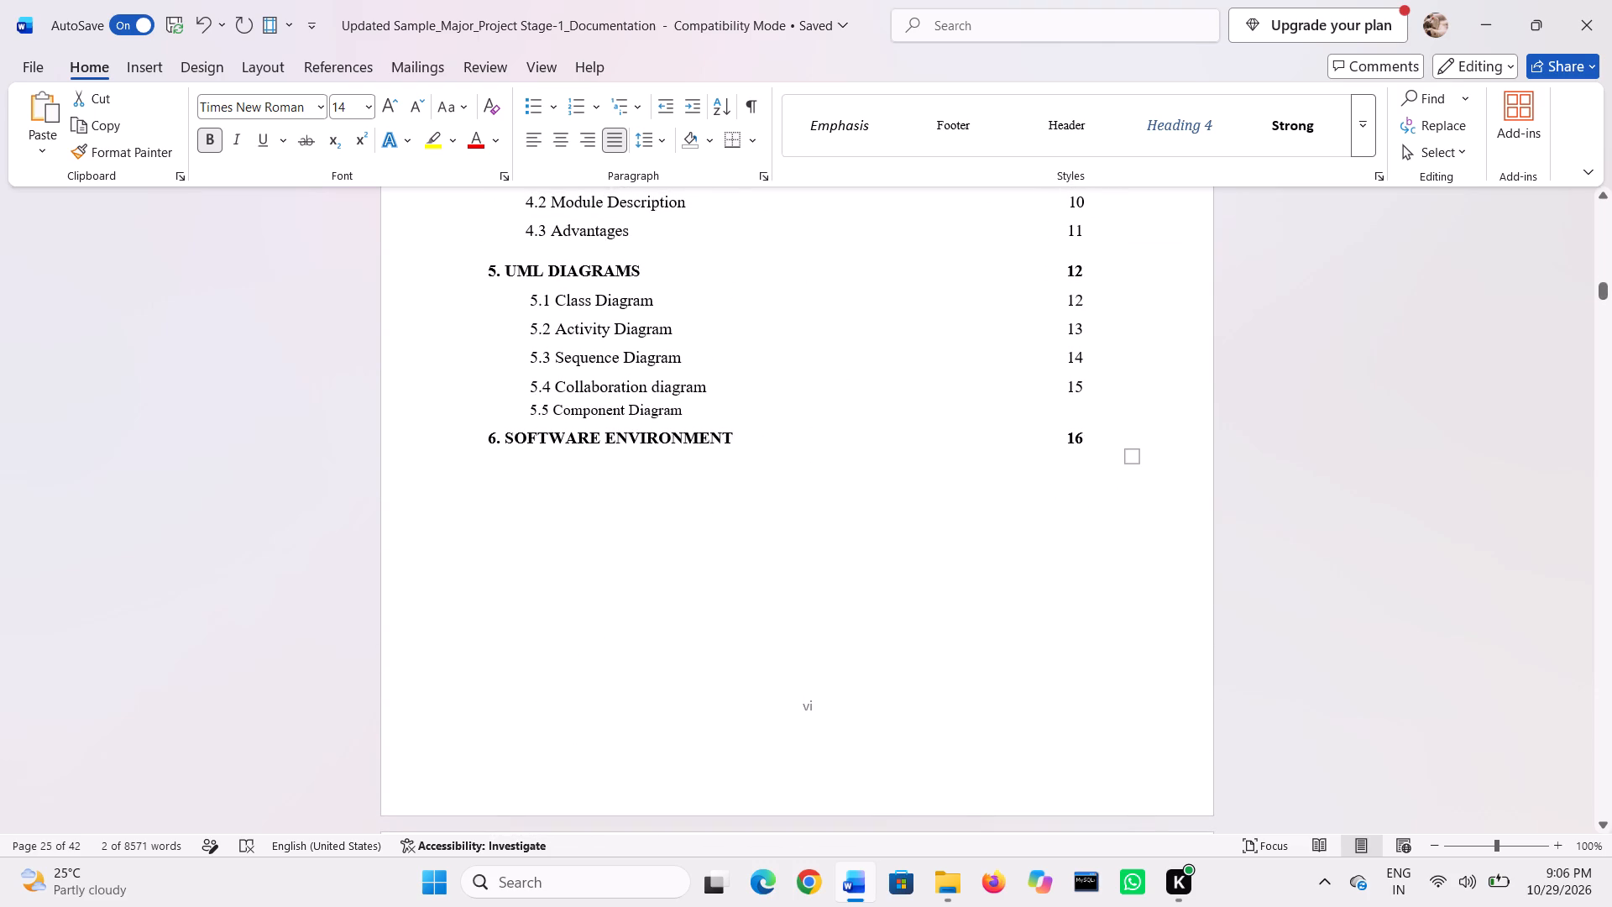
click(1076, 415)
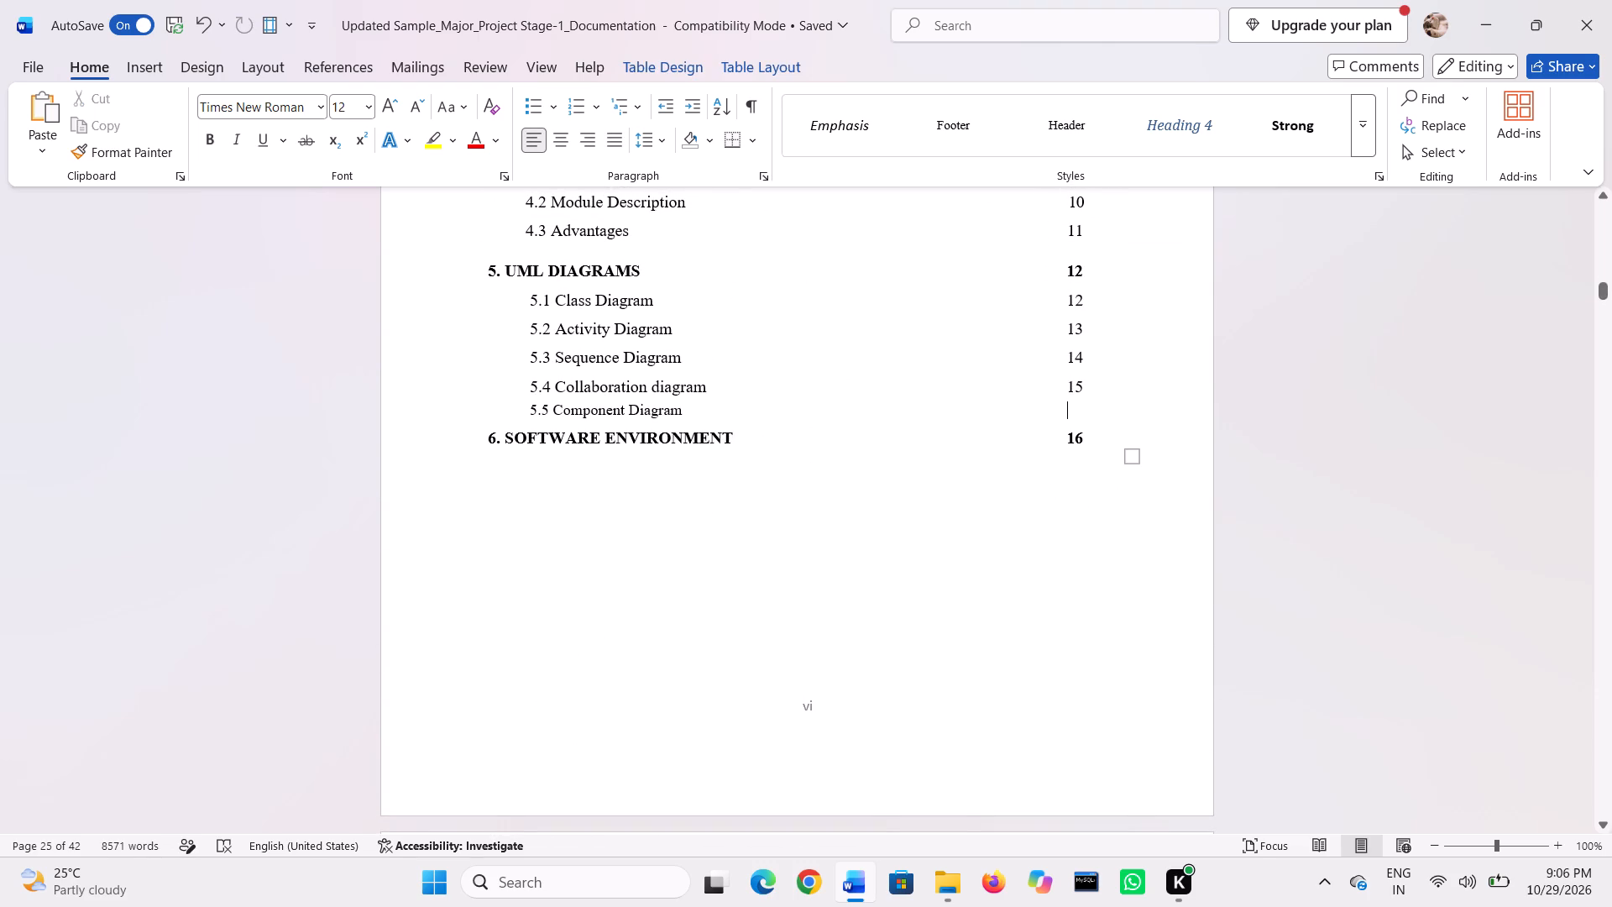
text(16)
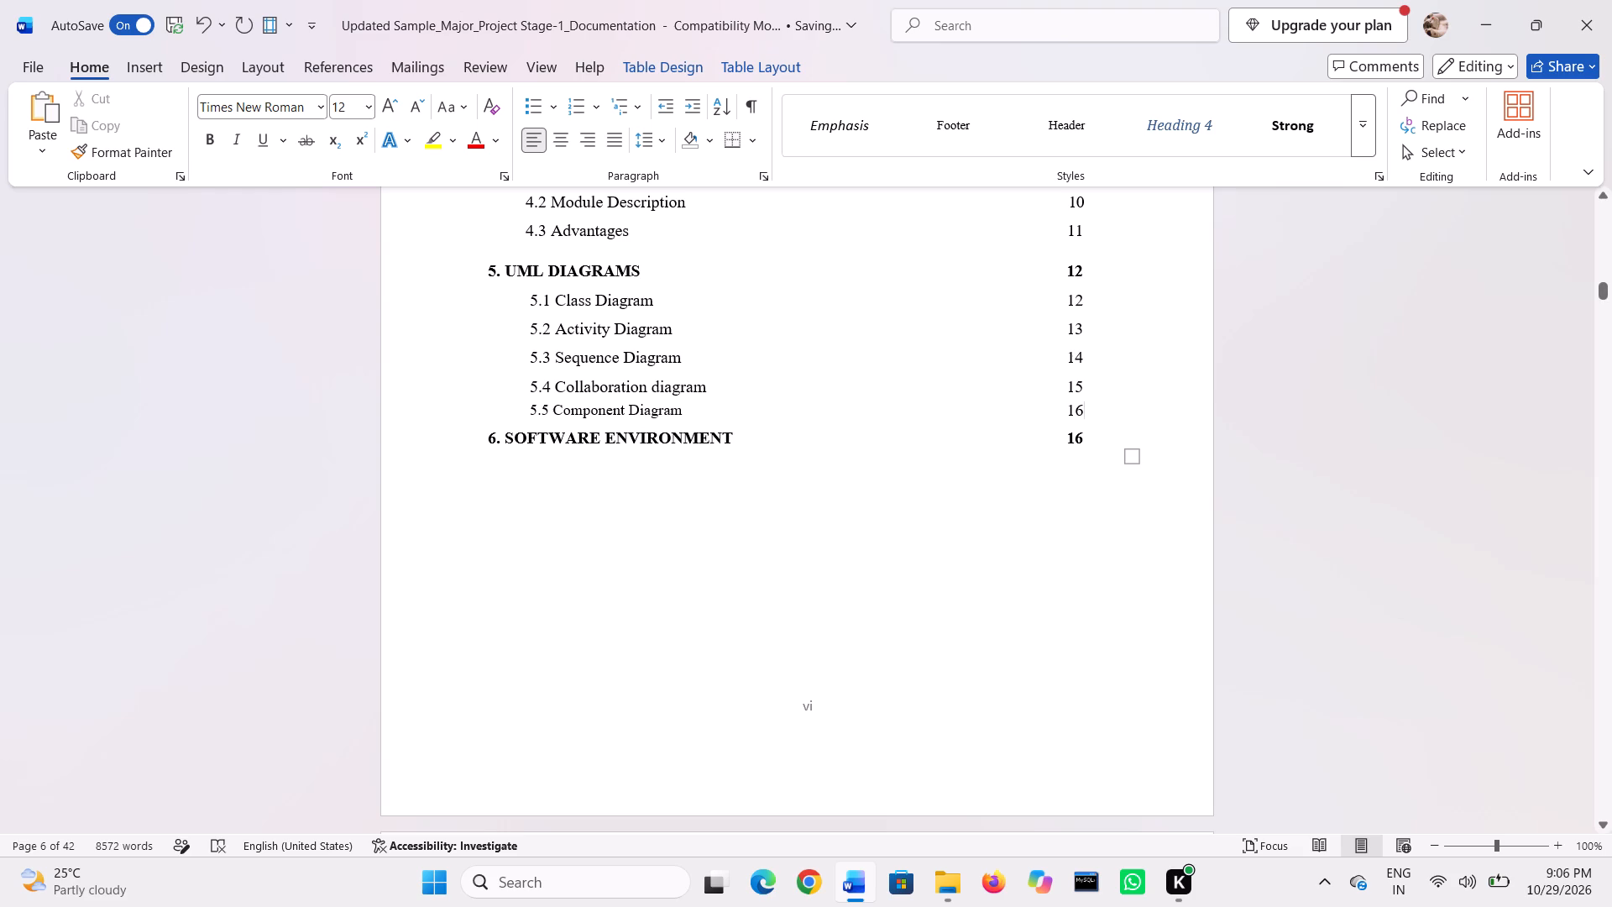
Set the font size of the 5.5 Component Diagram entry in the contents list to 12.
click(641, 414)
drag(532, 407, 710, 401)
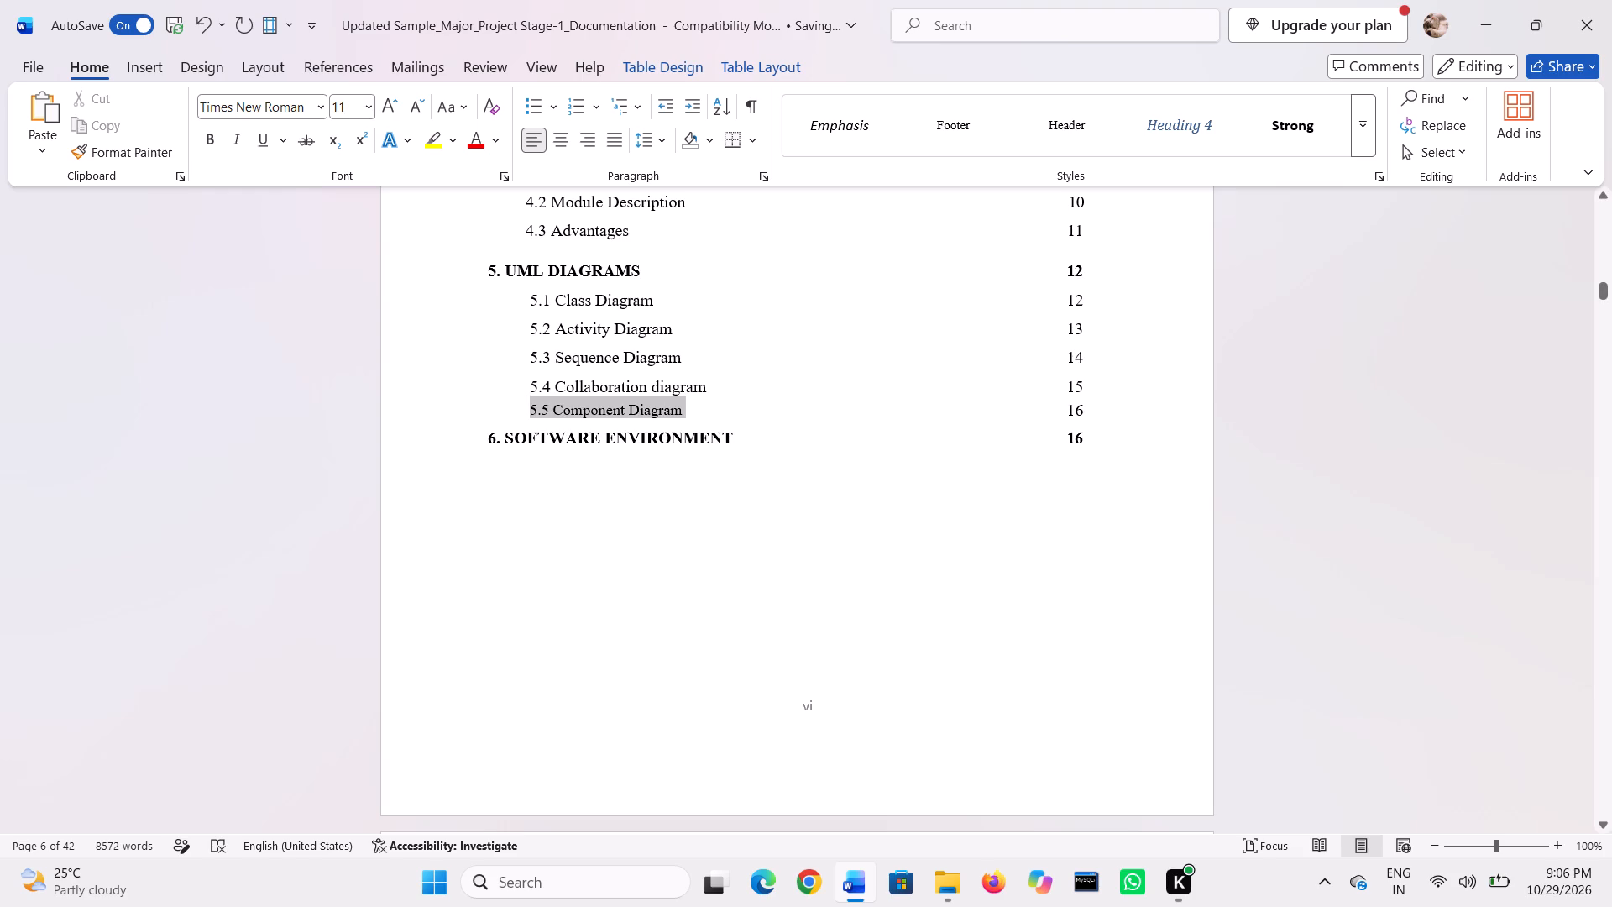
drag(710, 401, 762, 401)
click(867, 338)
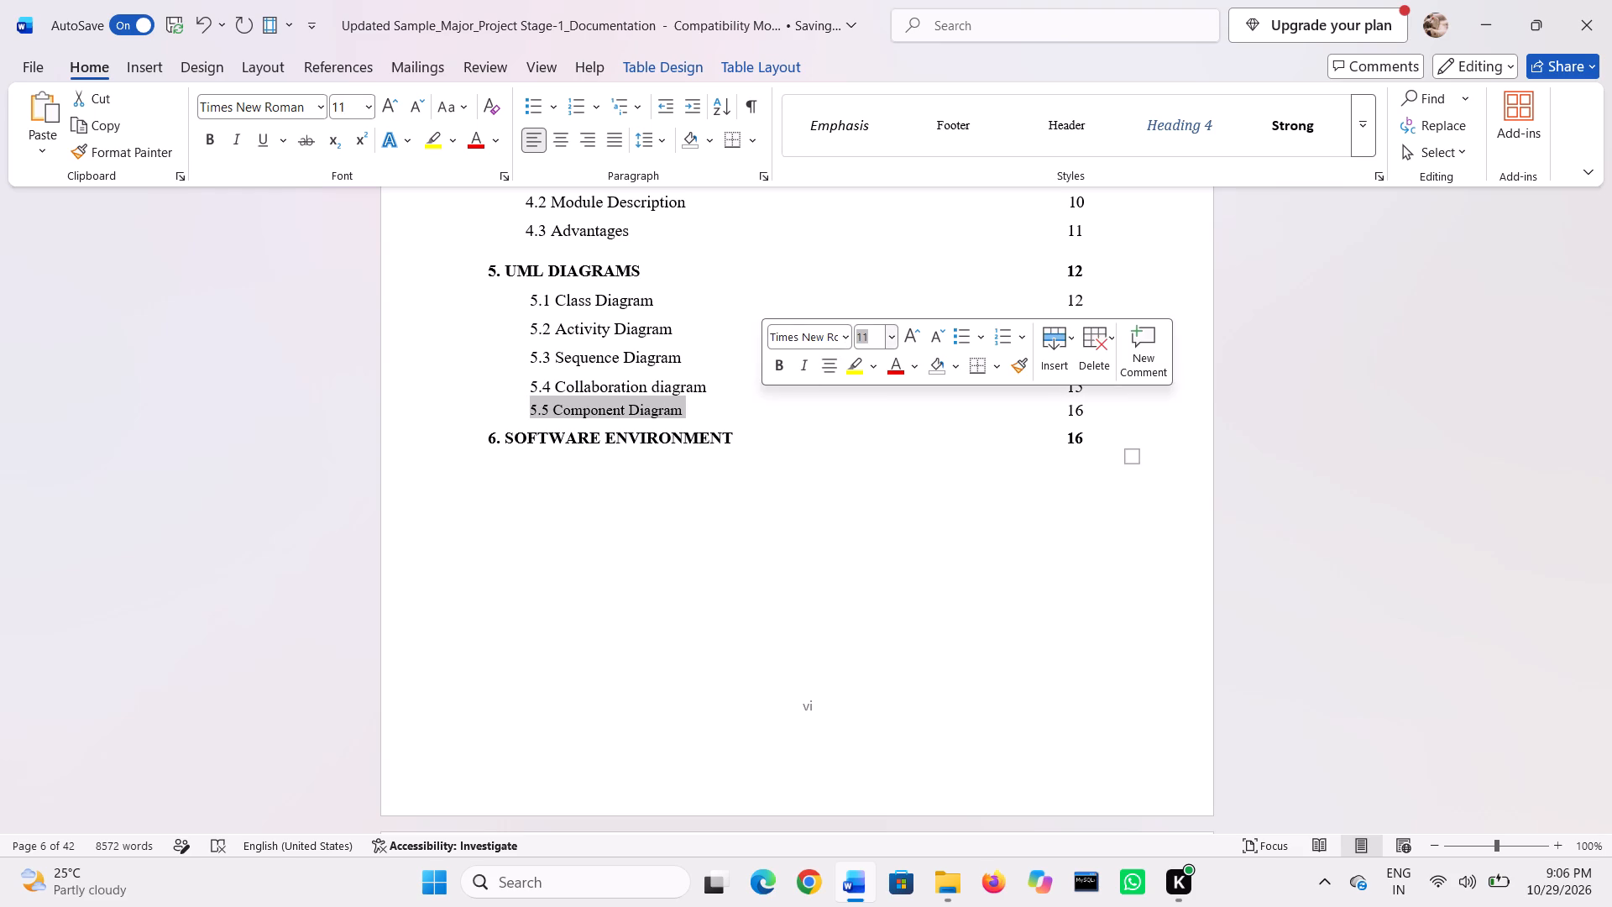
text(12)
key(Return)
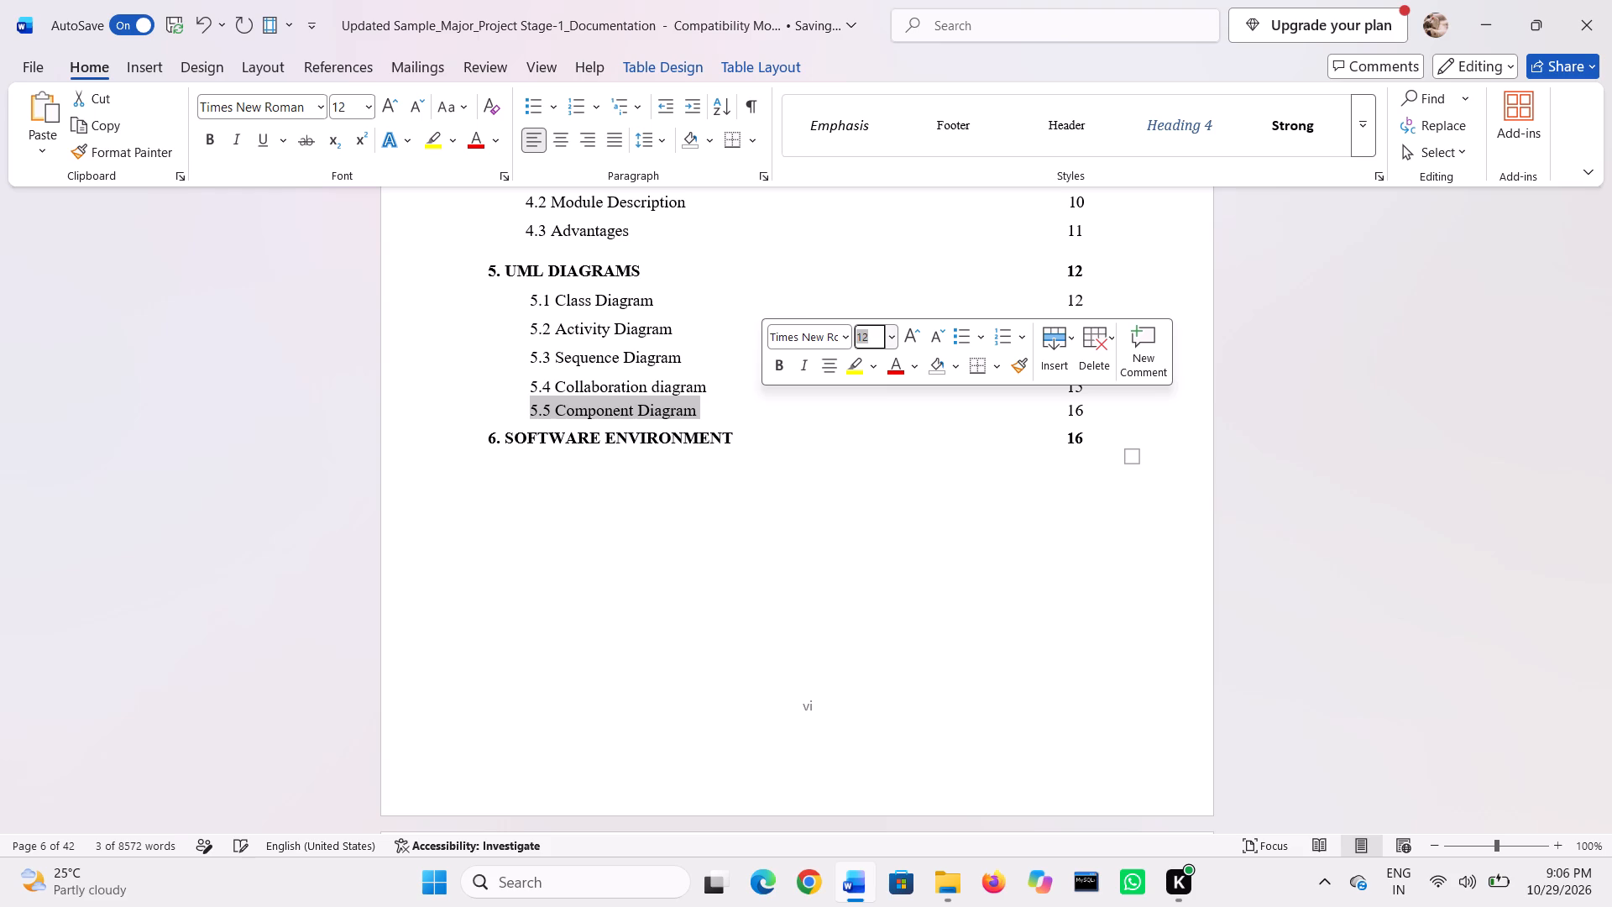
Add a 5.6 entry on a new line below 5.5 Component Diagram, using the copied Deployment Diagram title.
click(704, 411)
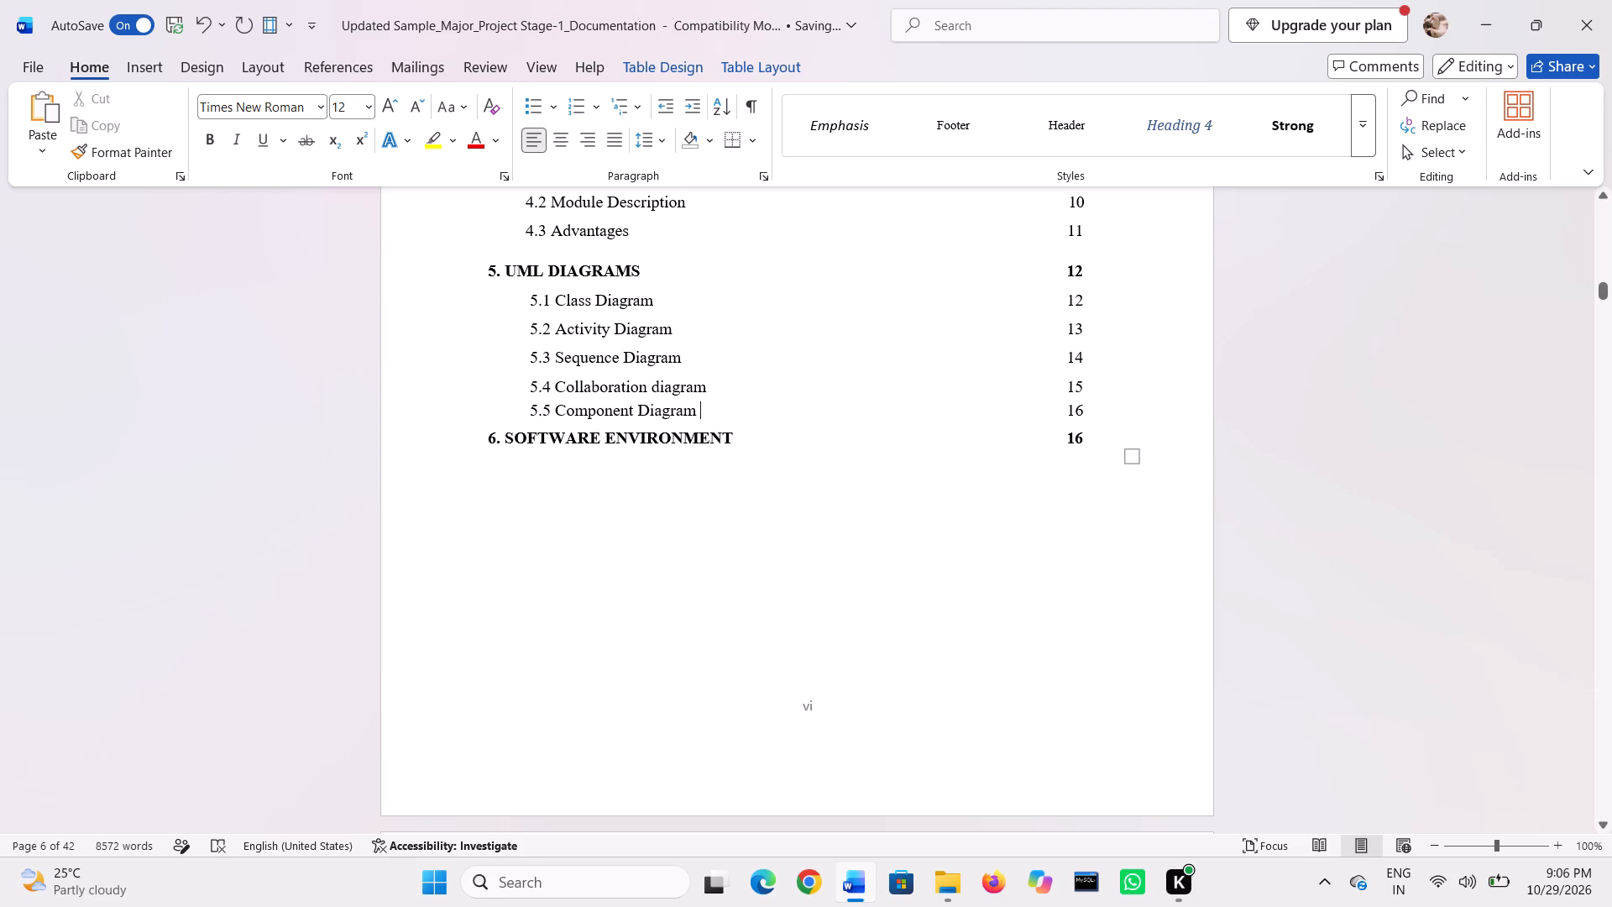
key(Return)
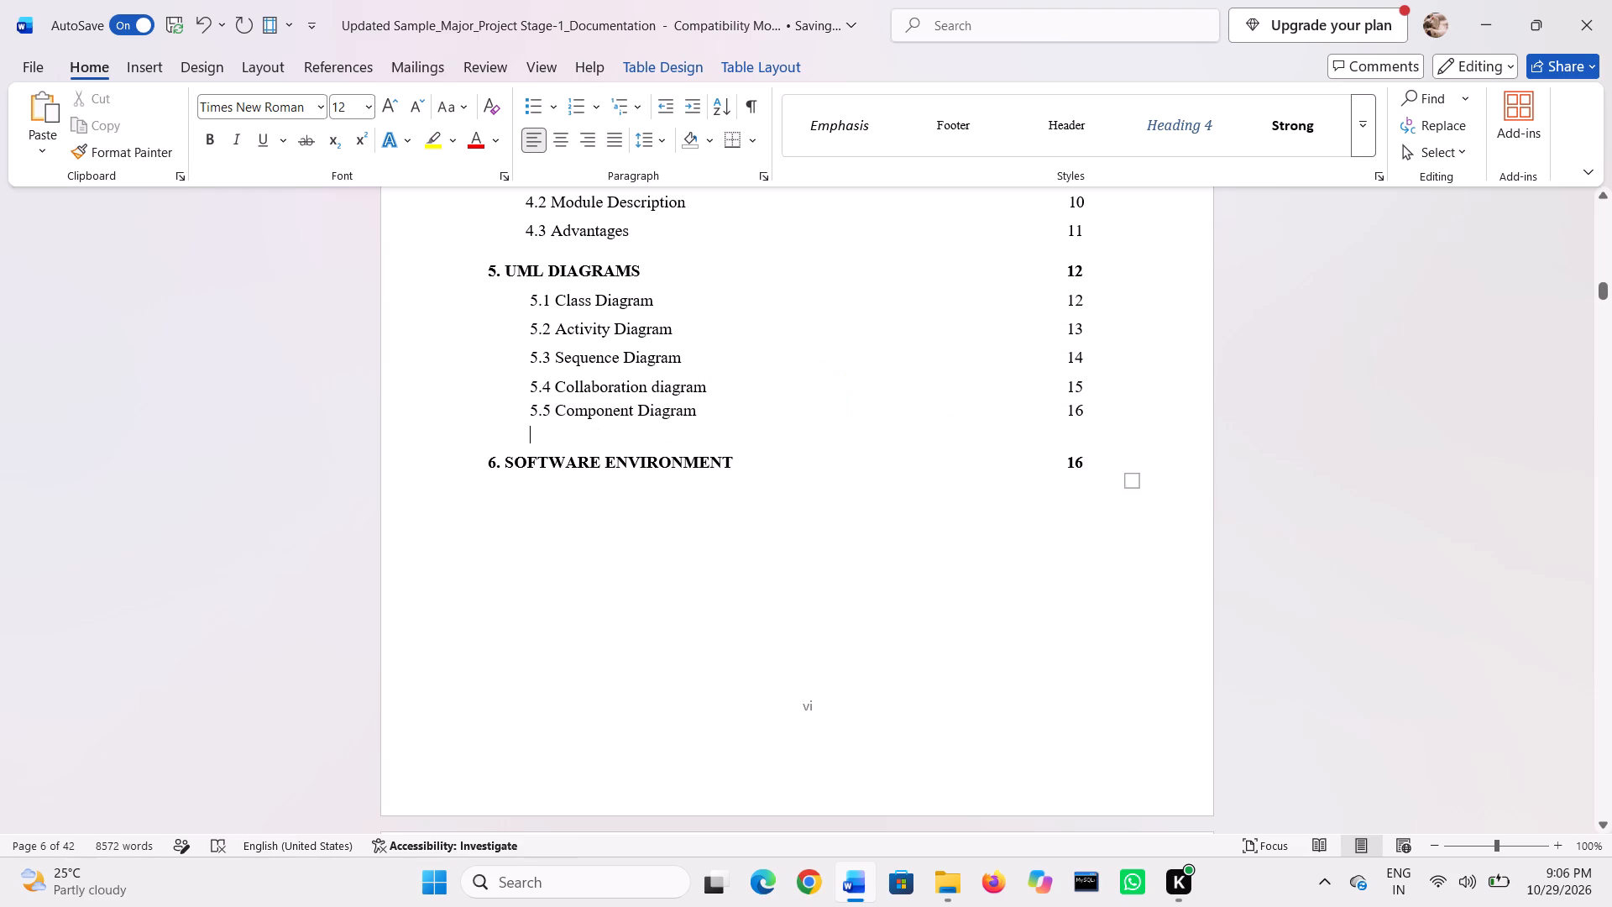
text(5.6)
key(space)
key(ctrl+v)
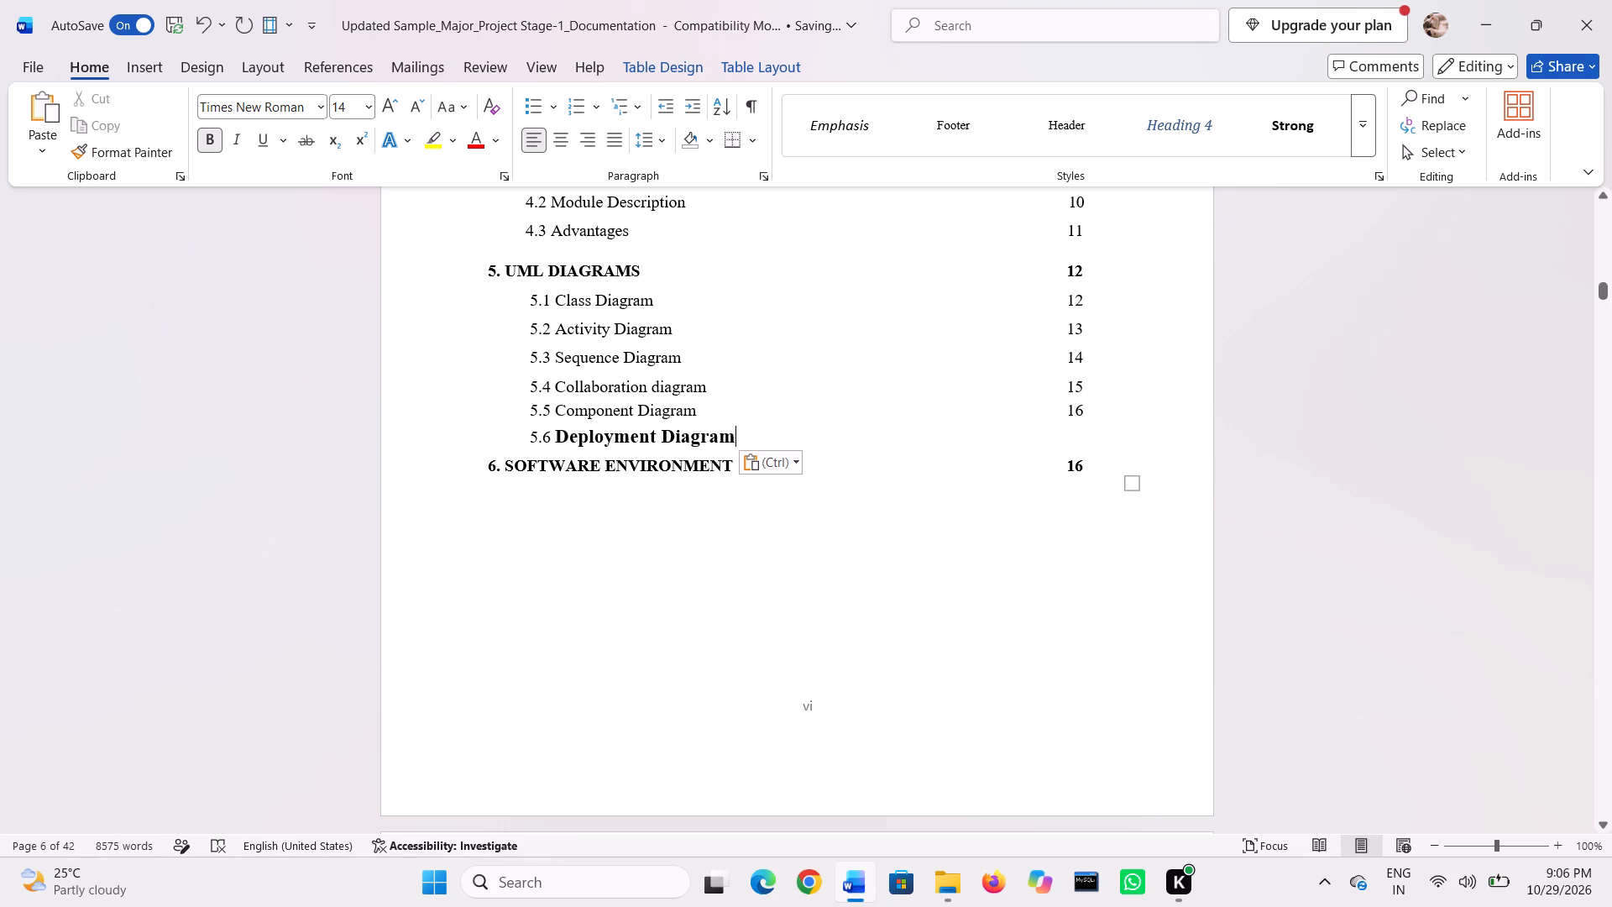
Remove the bold from the Deployment Diagram title in the contents list and set its font size to 12.
drag(554, 437, 712, 435)
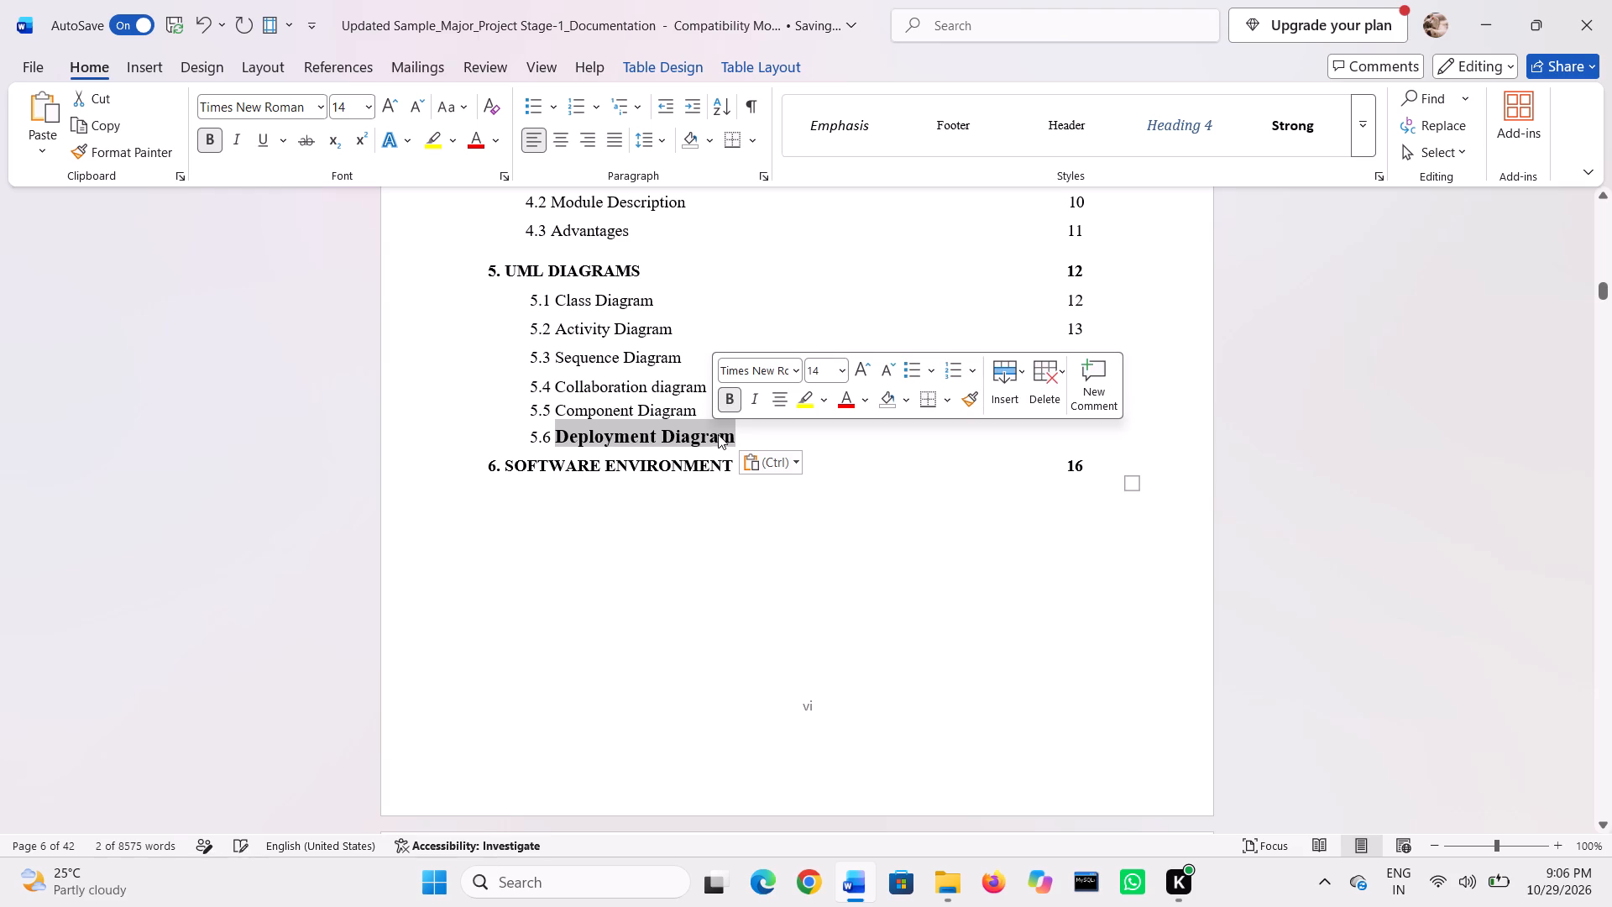
click(728, 406)
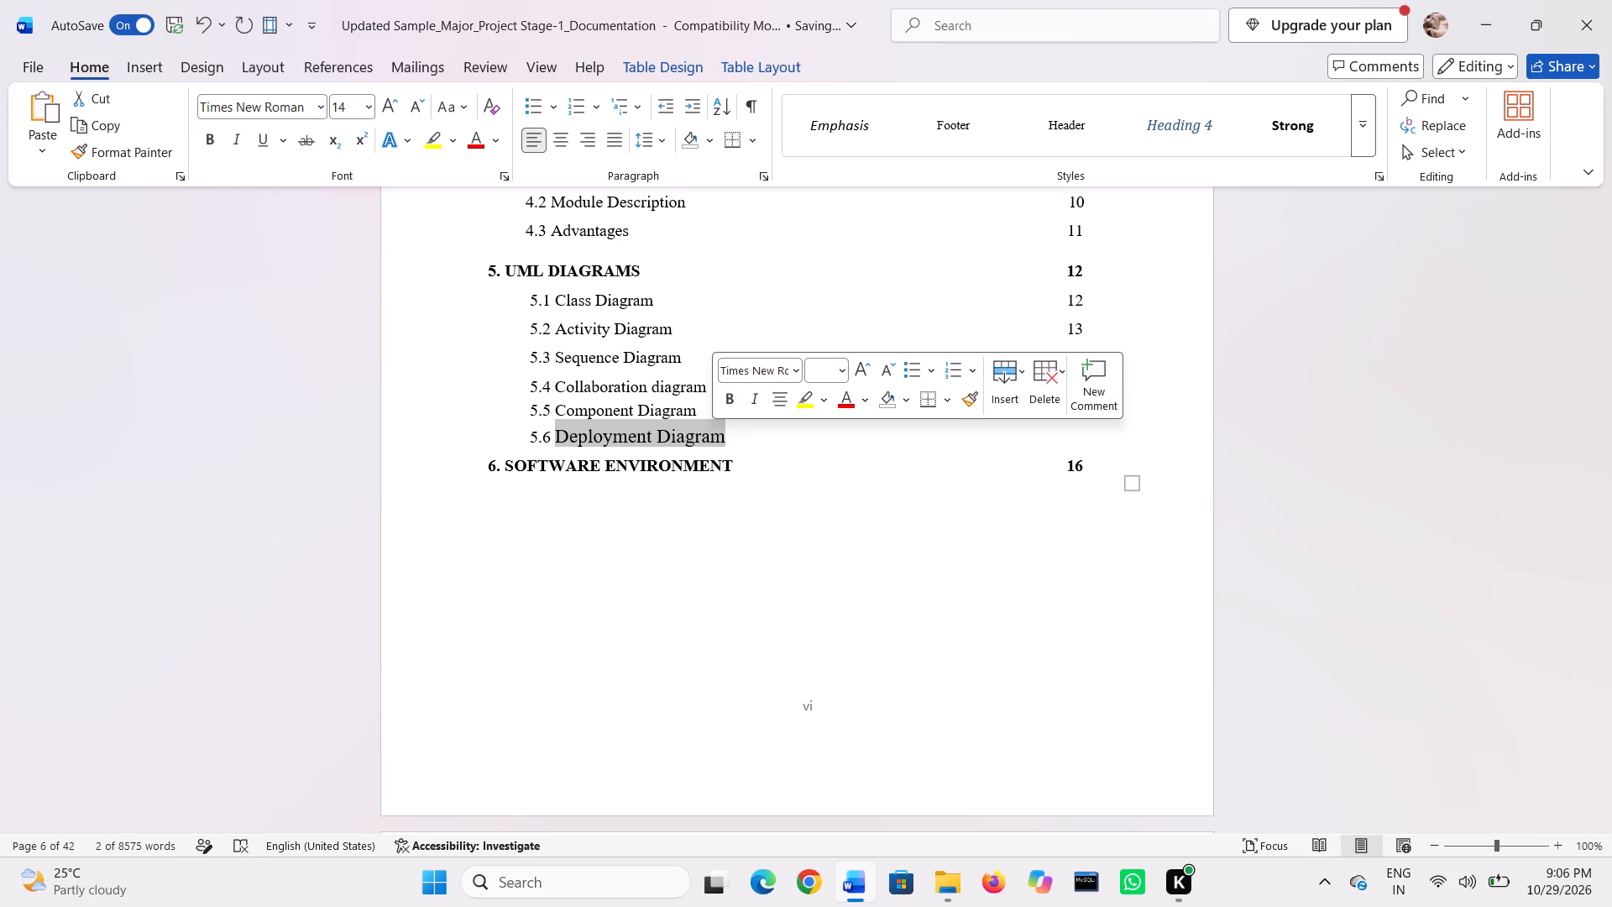
click(814, 373)
text(12)
key(Return)
Enter page number 16 for the 5.6 Deployment Diagram entry, on a new line below the 5.5 page number.
click(1170, 443)
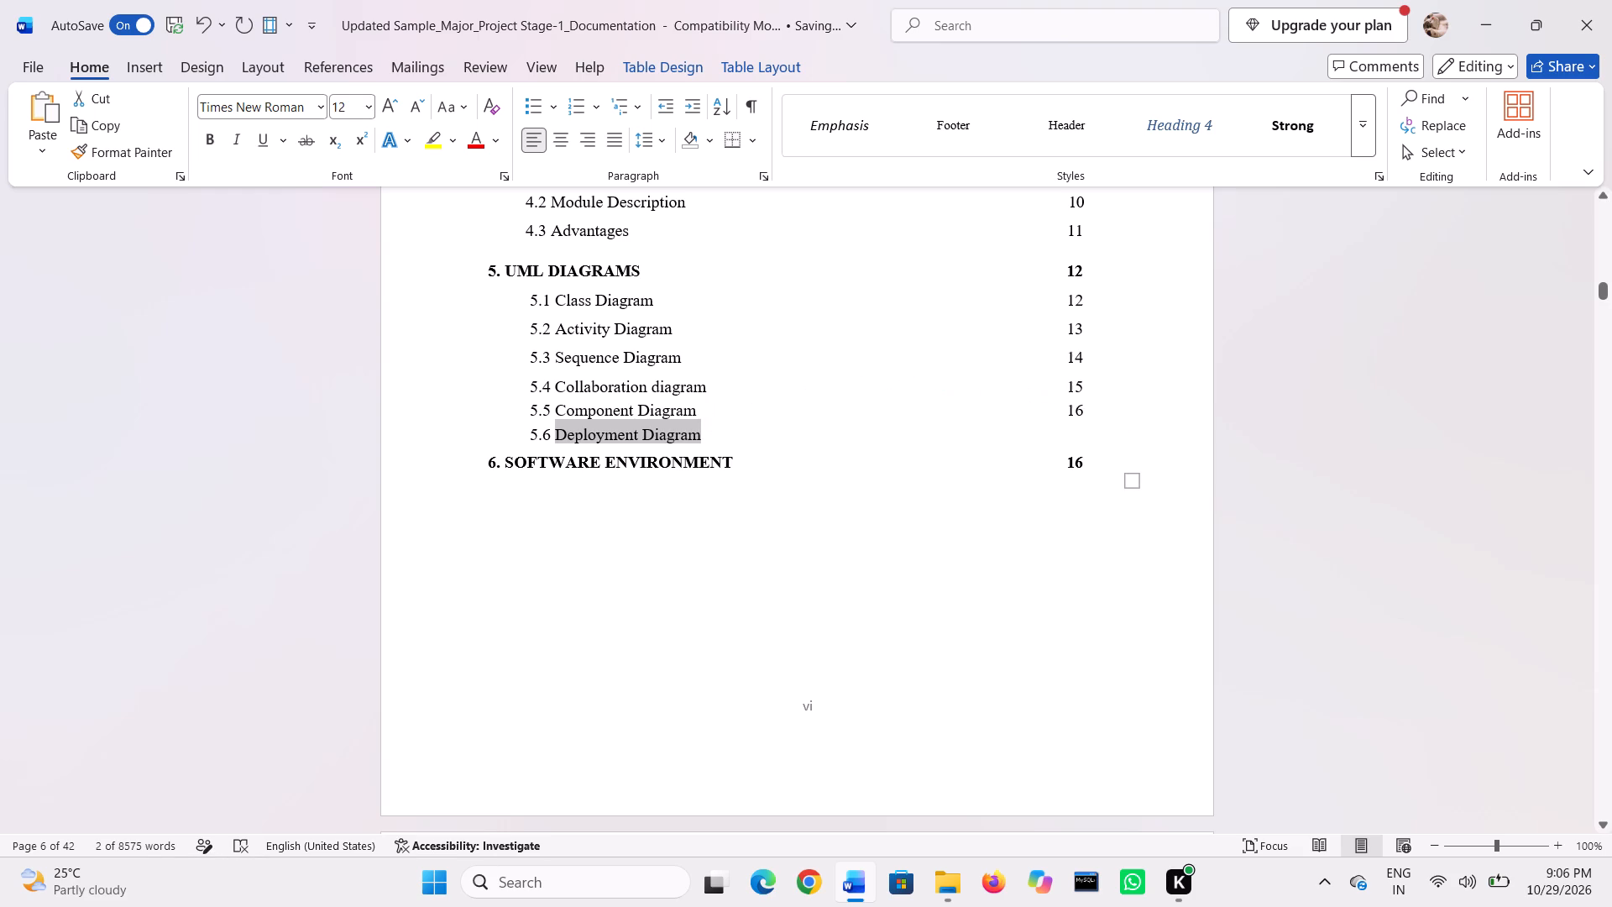
click(1093, 406)
key(Return)
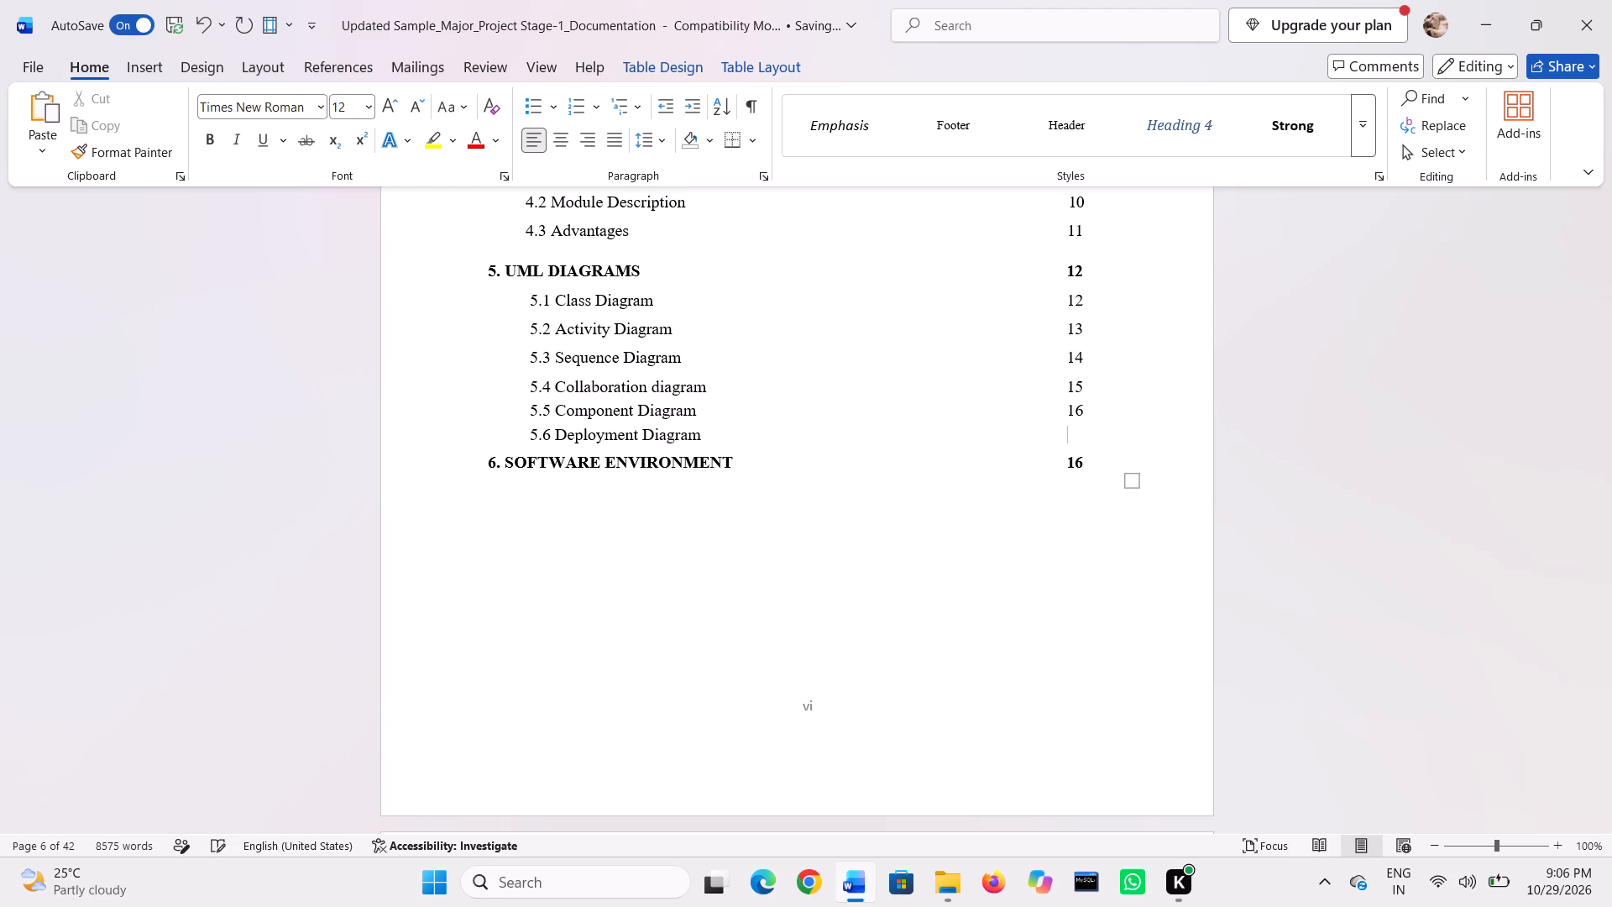
text(16)
Examine the UML diagrams chapter for the diagram sections that follow 5.6 Deployment Diagram and the pages they are on.
scroll(878, 569, down, 4)
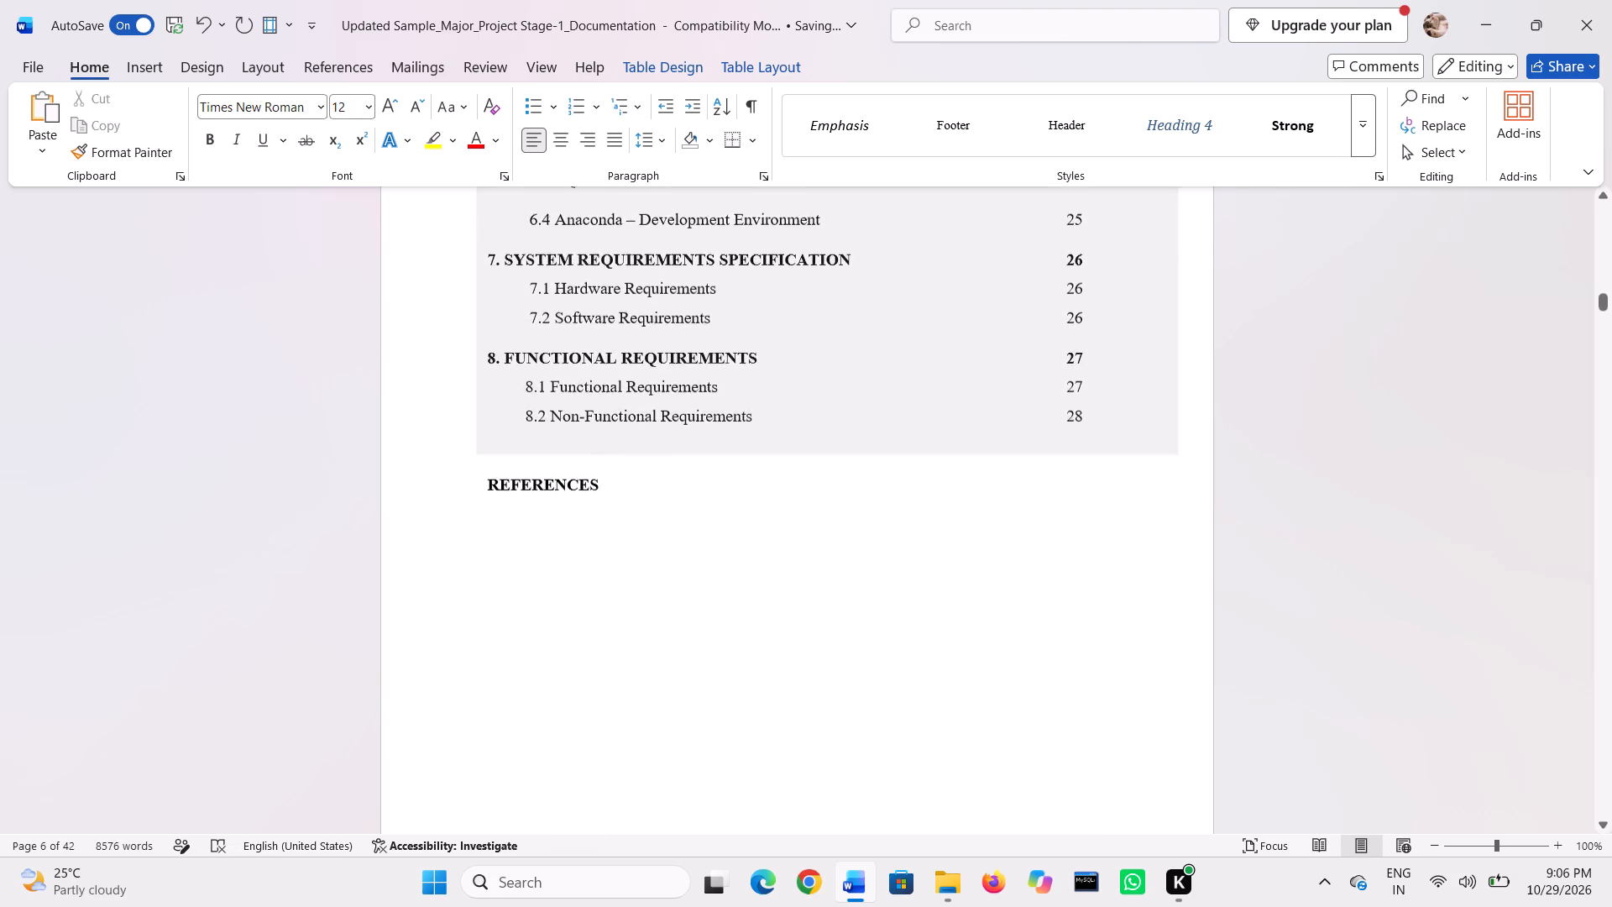
scroll(823, 595, down, 1)
click(823, 595)
ctrl+scroll(823, 595, down, 3)
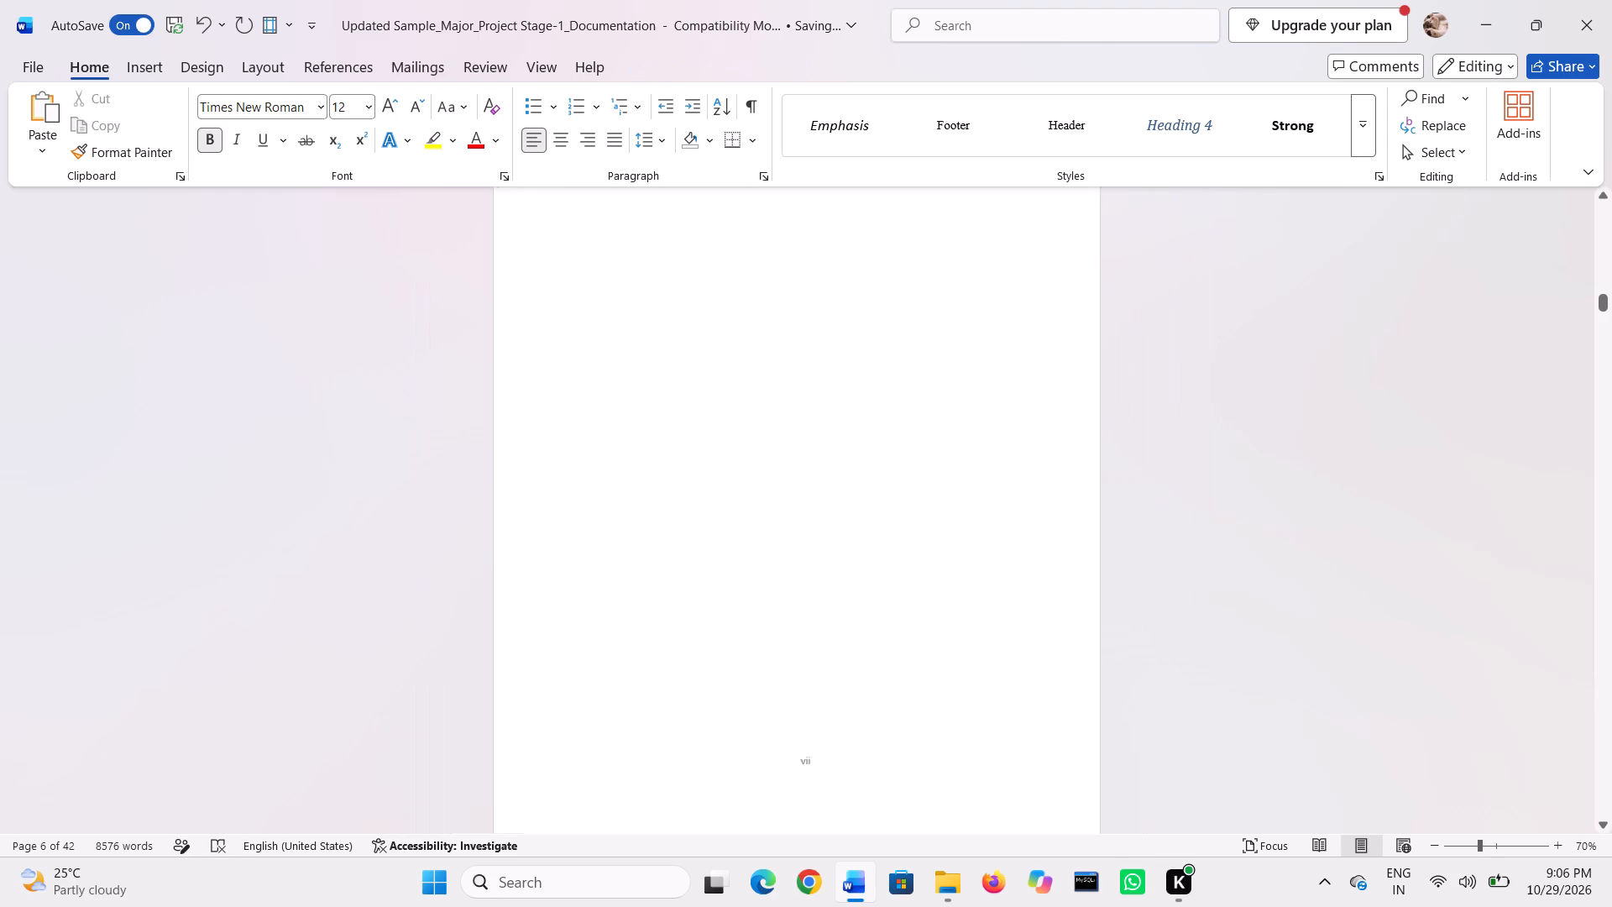
scroll(823, 595, down, 4)
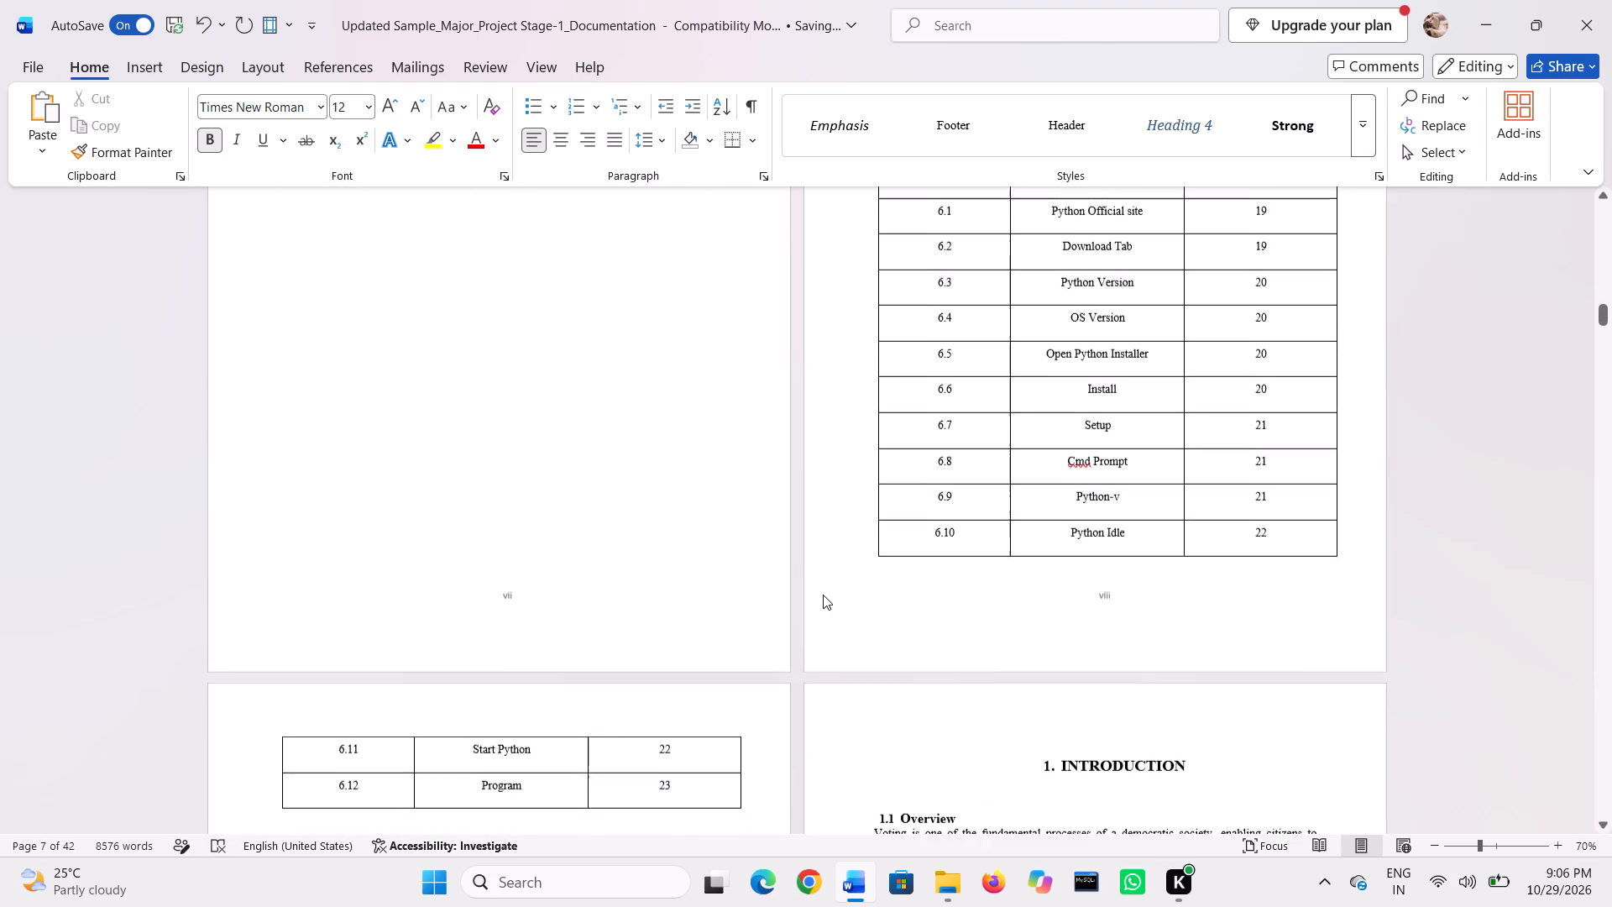
scroll(823, 595, down, 11)
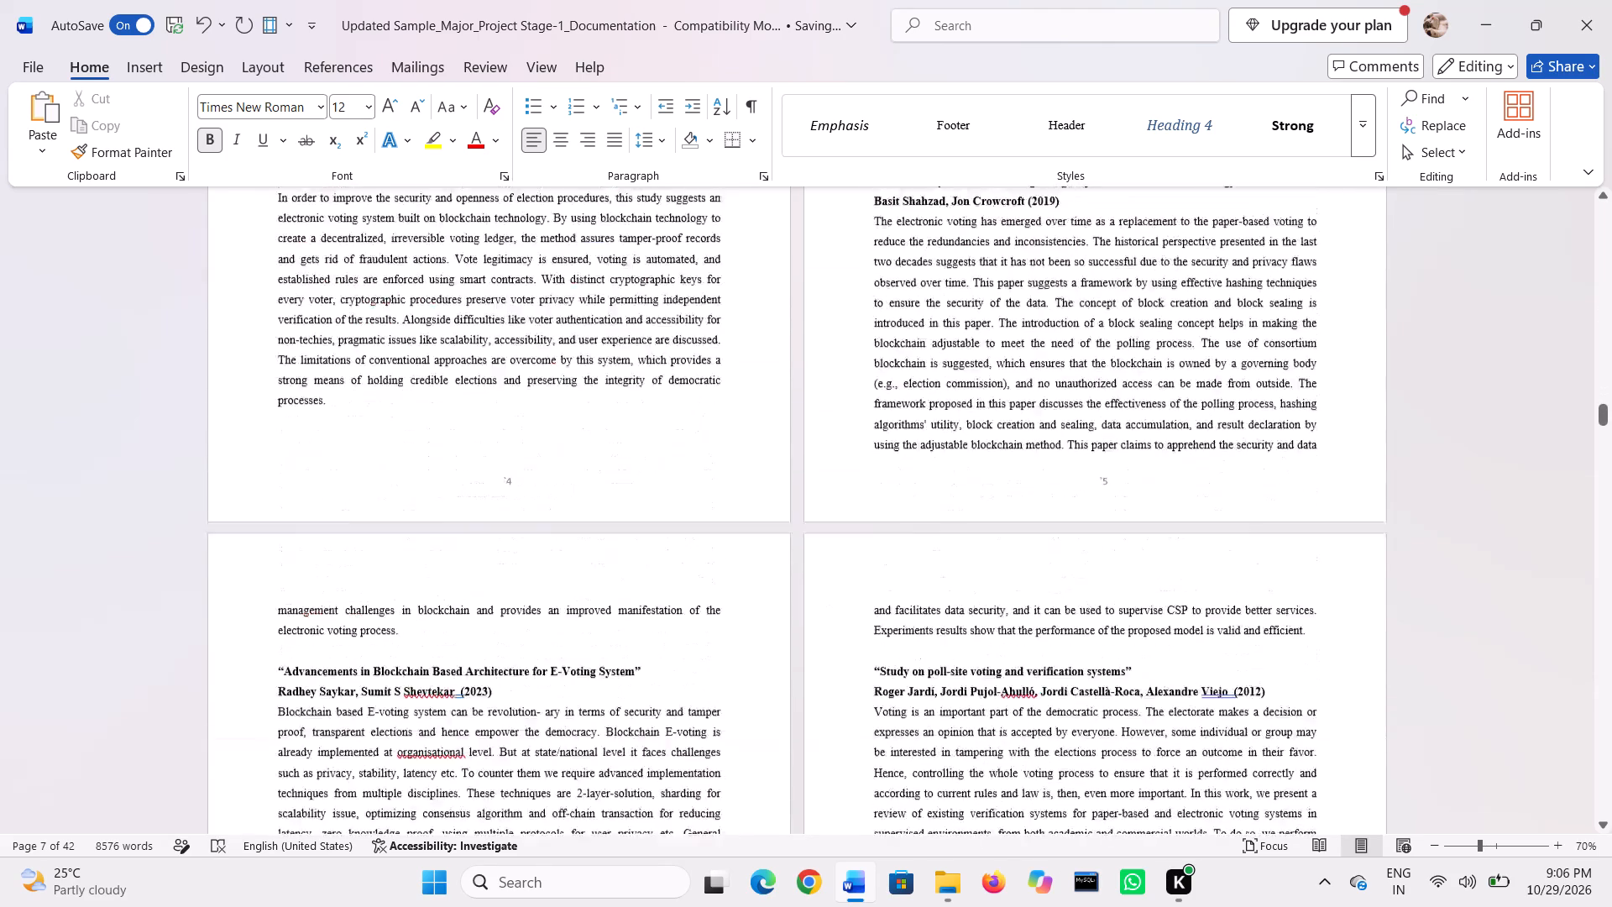
scroll(823, 595, down, 1)
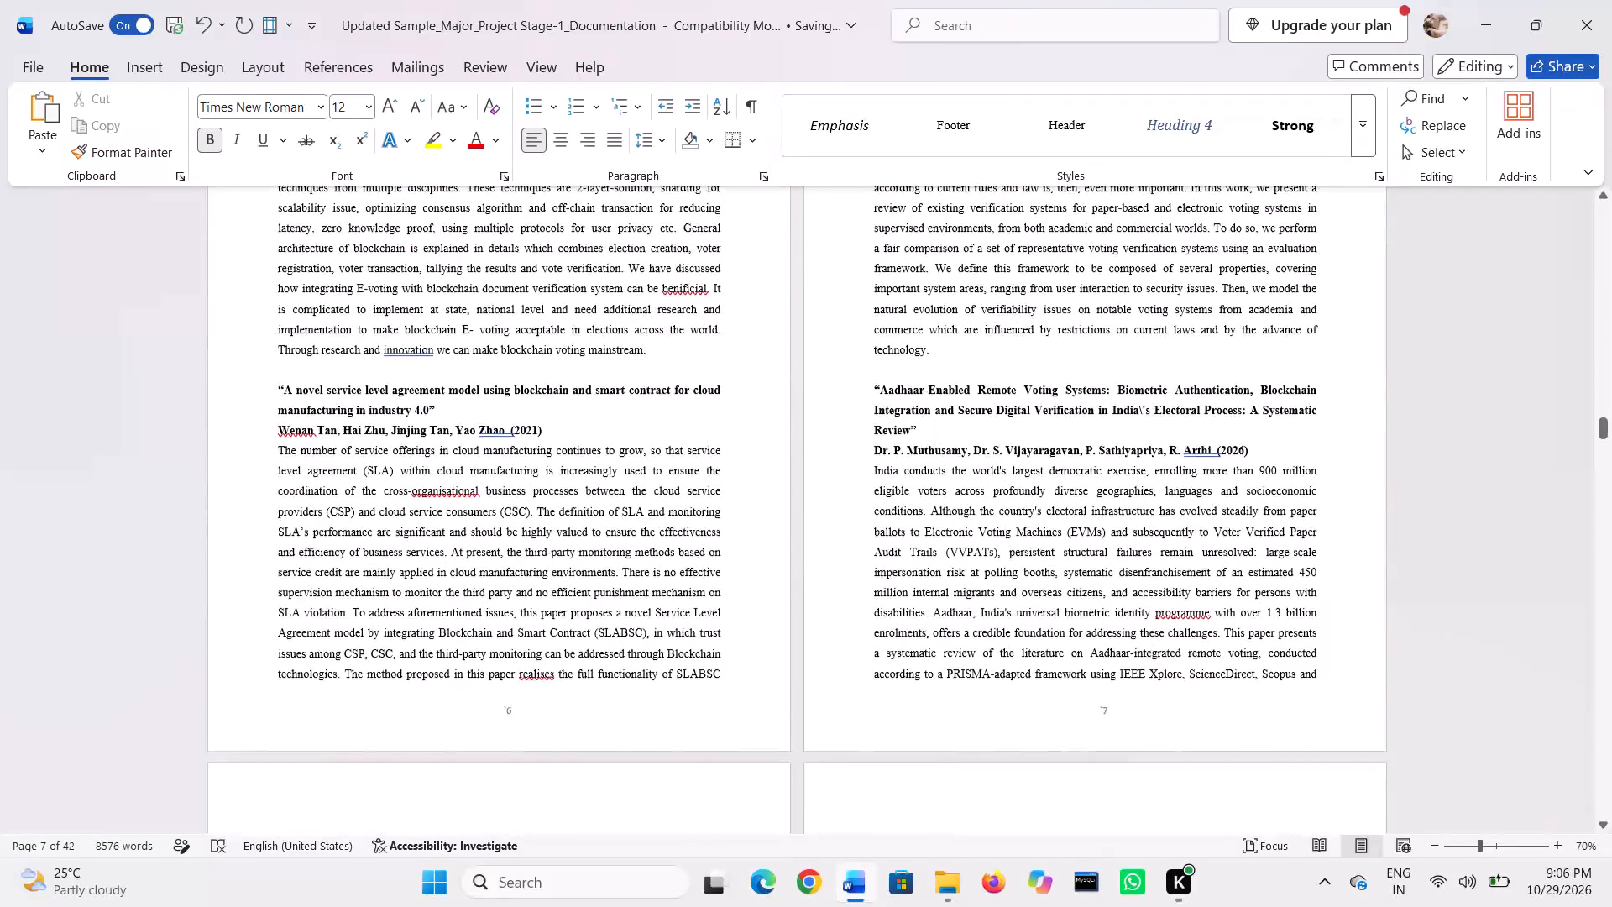
ctrl+scroll(823, 595, up, 1)
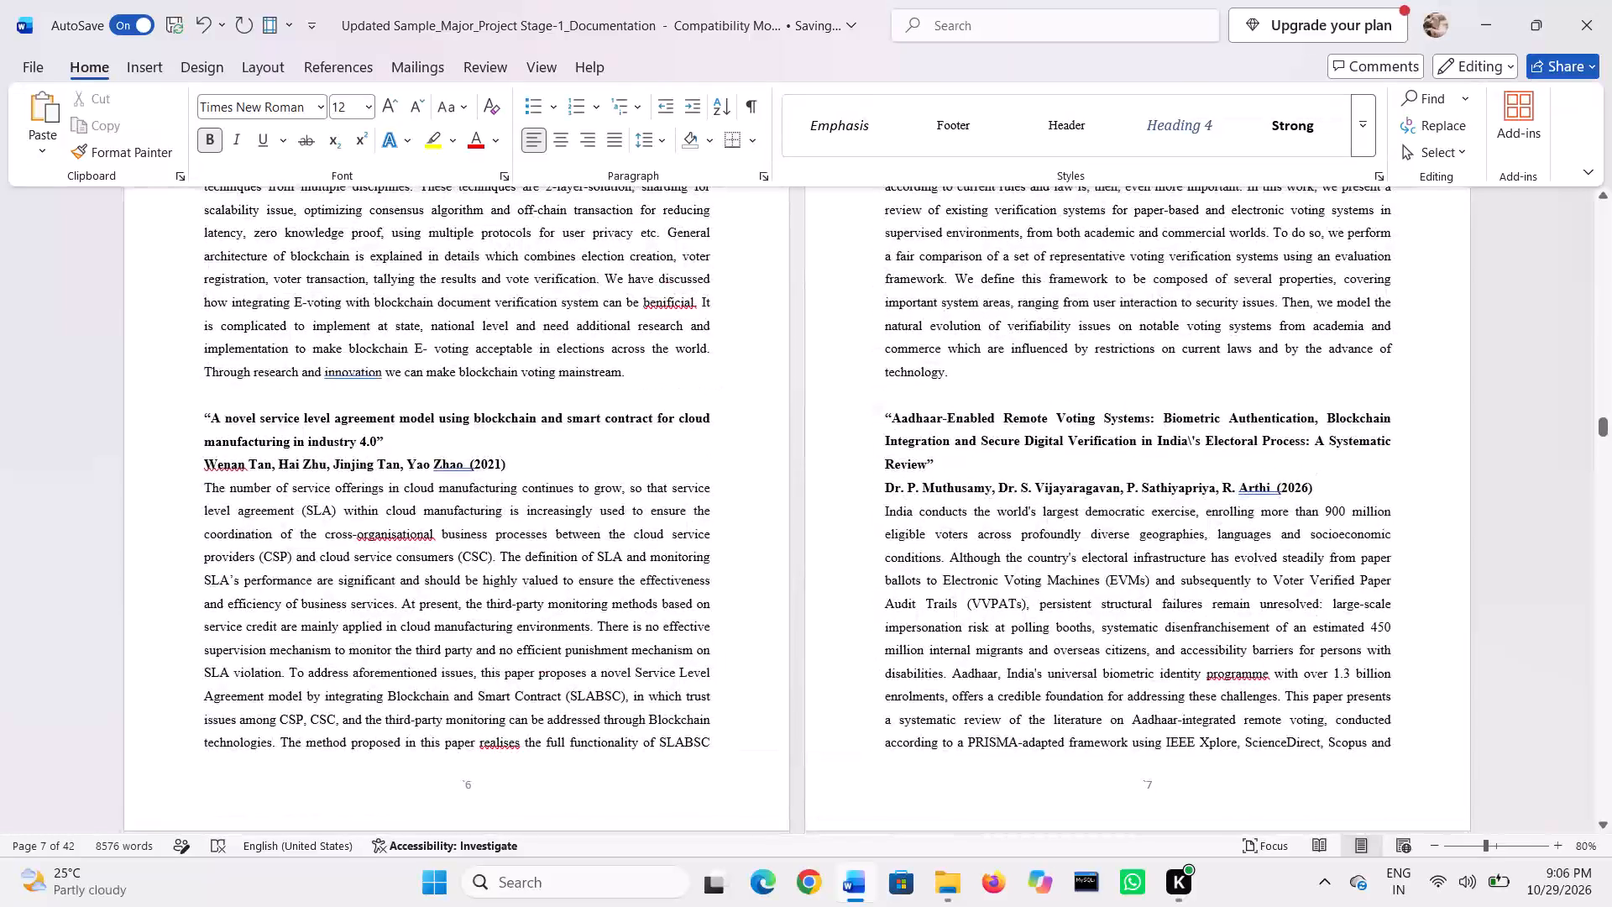
ctrl+scroll(823, 595, up, 1)
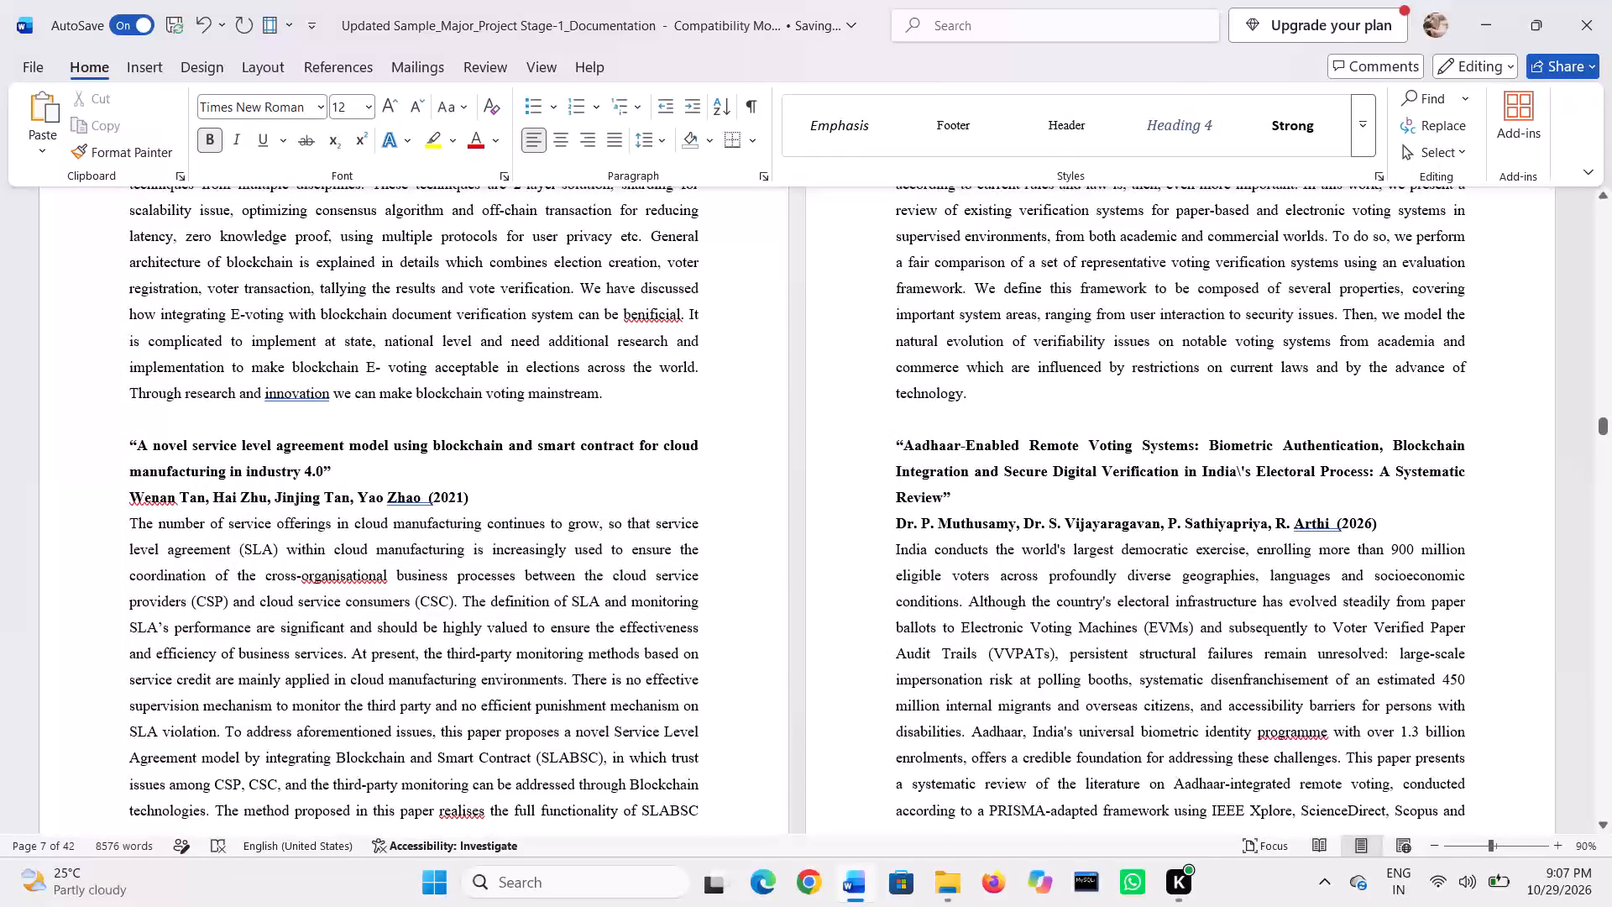
right_click(823, 595)
click(659, 653)
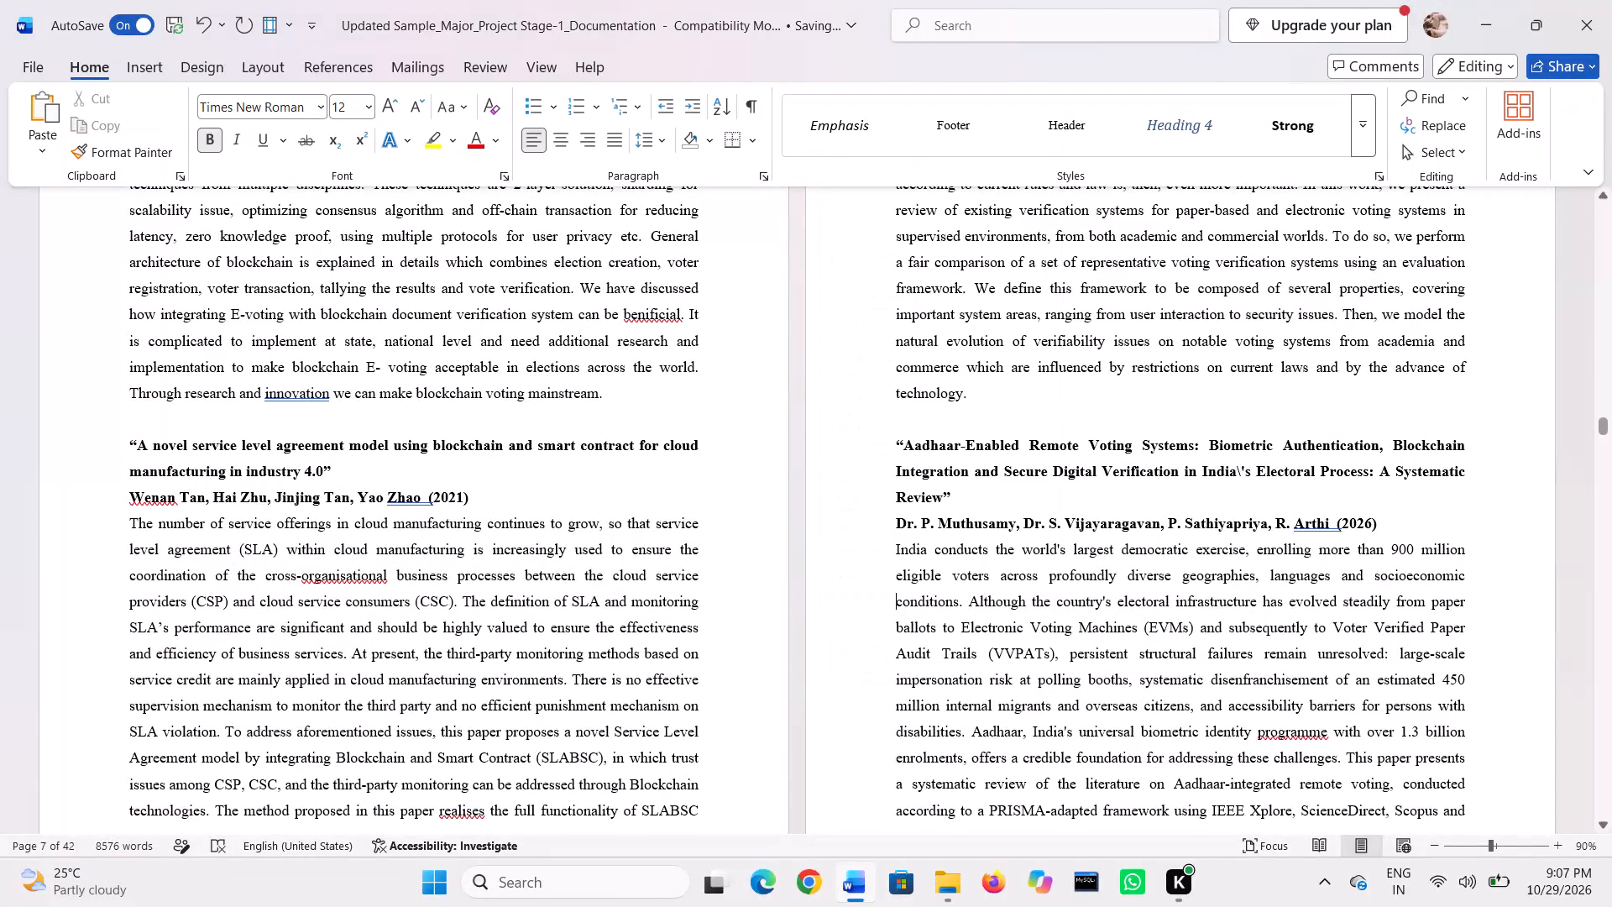
key(ctrl+equal)
key(ctrl+equal)
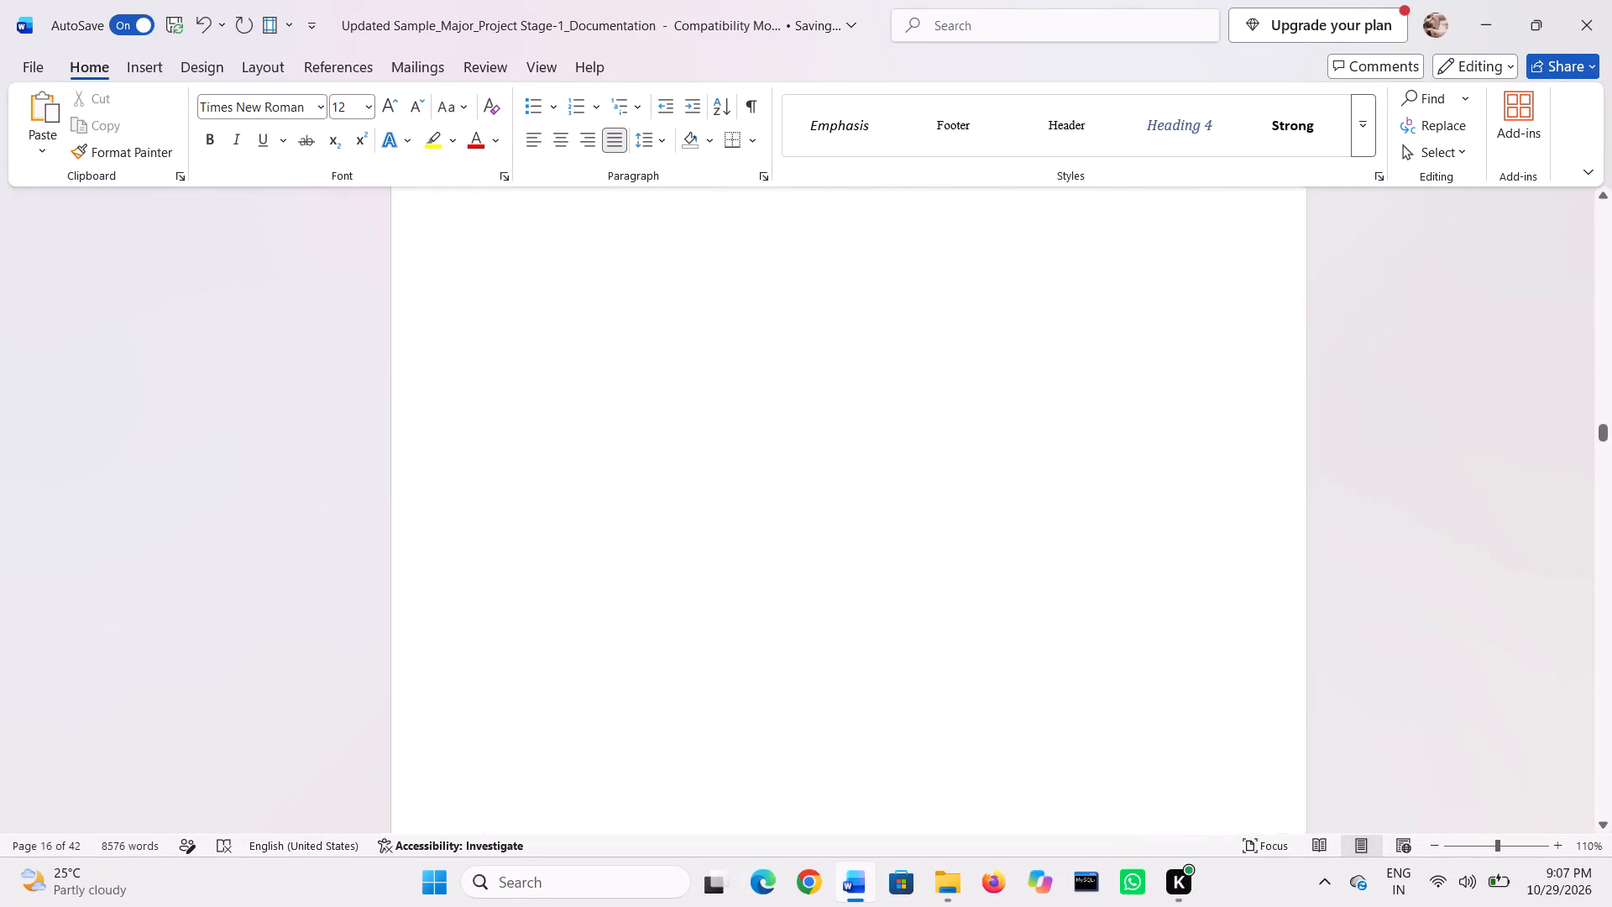
key(ctrl+minus)
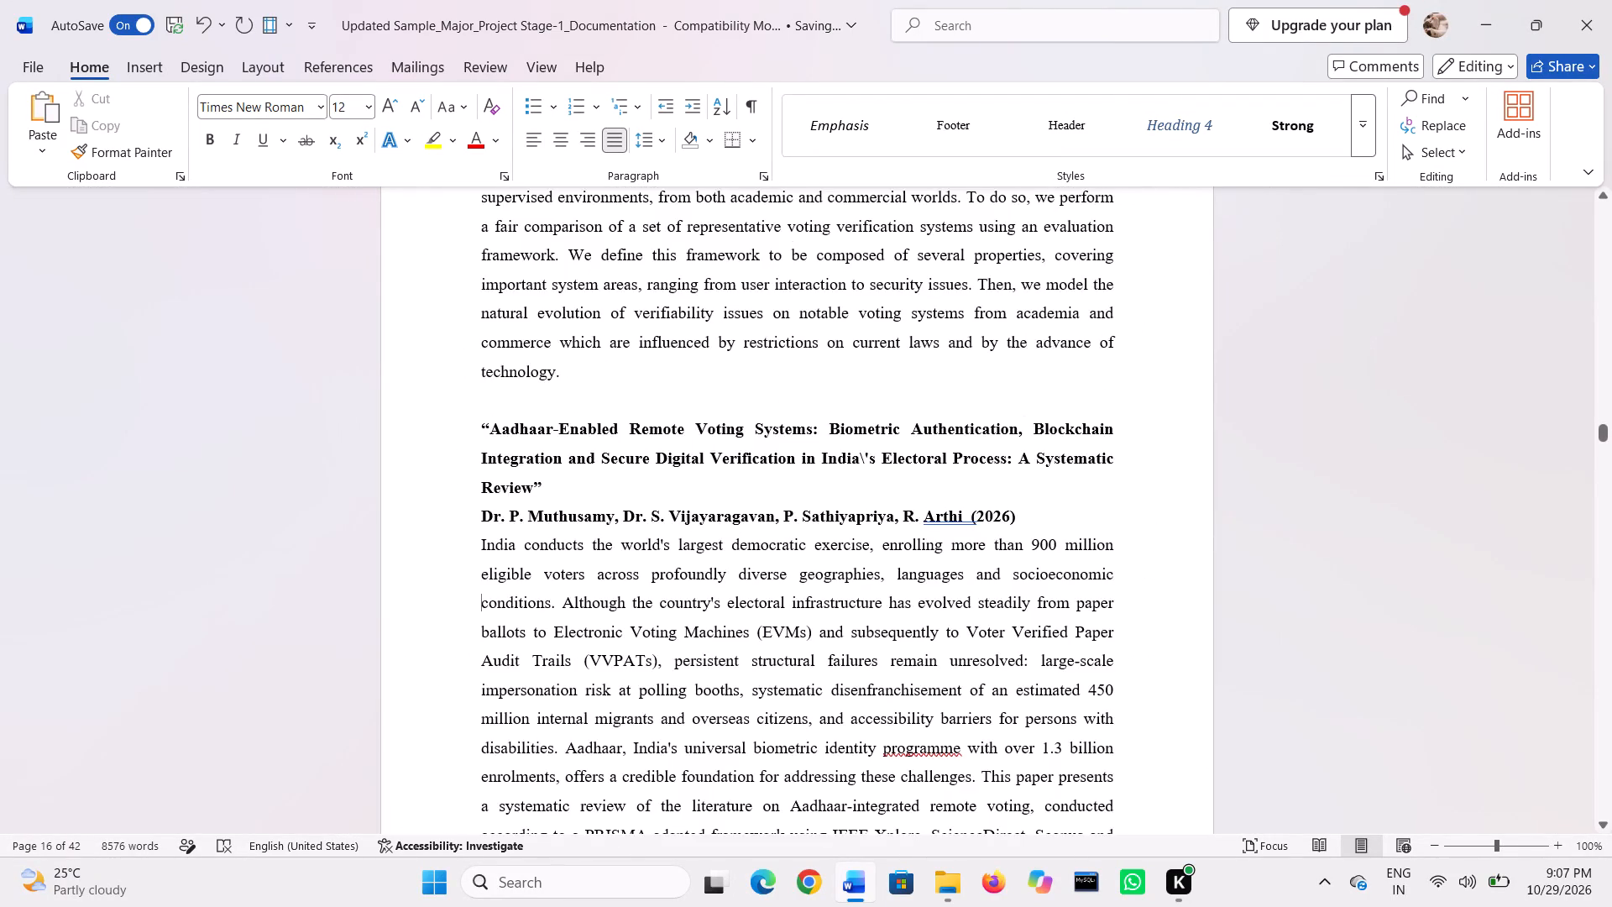
scroll(659, 653, down, 18)
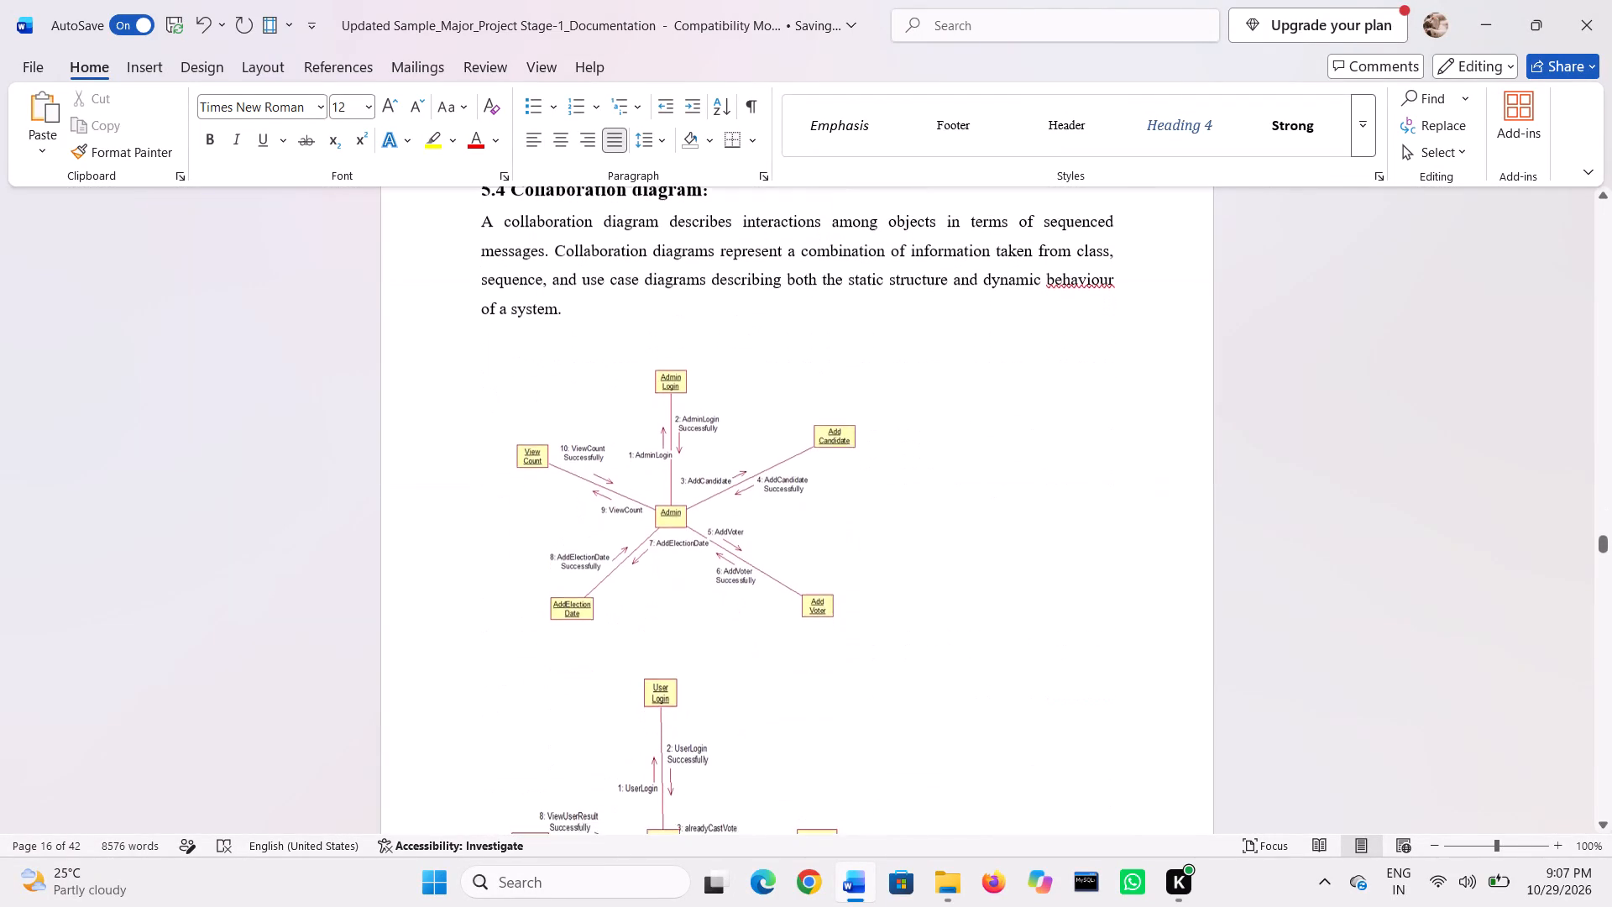
scroll(659, 653, down, 12)
scroll(659, 653, up, 1)
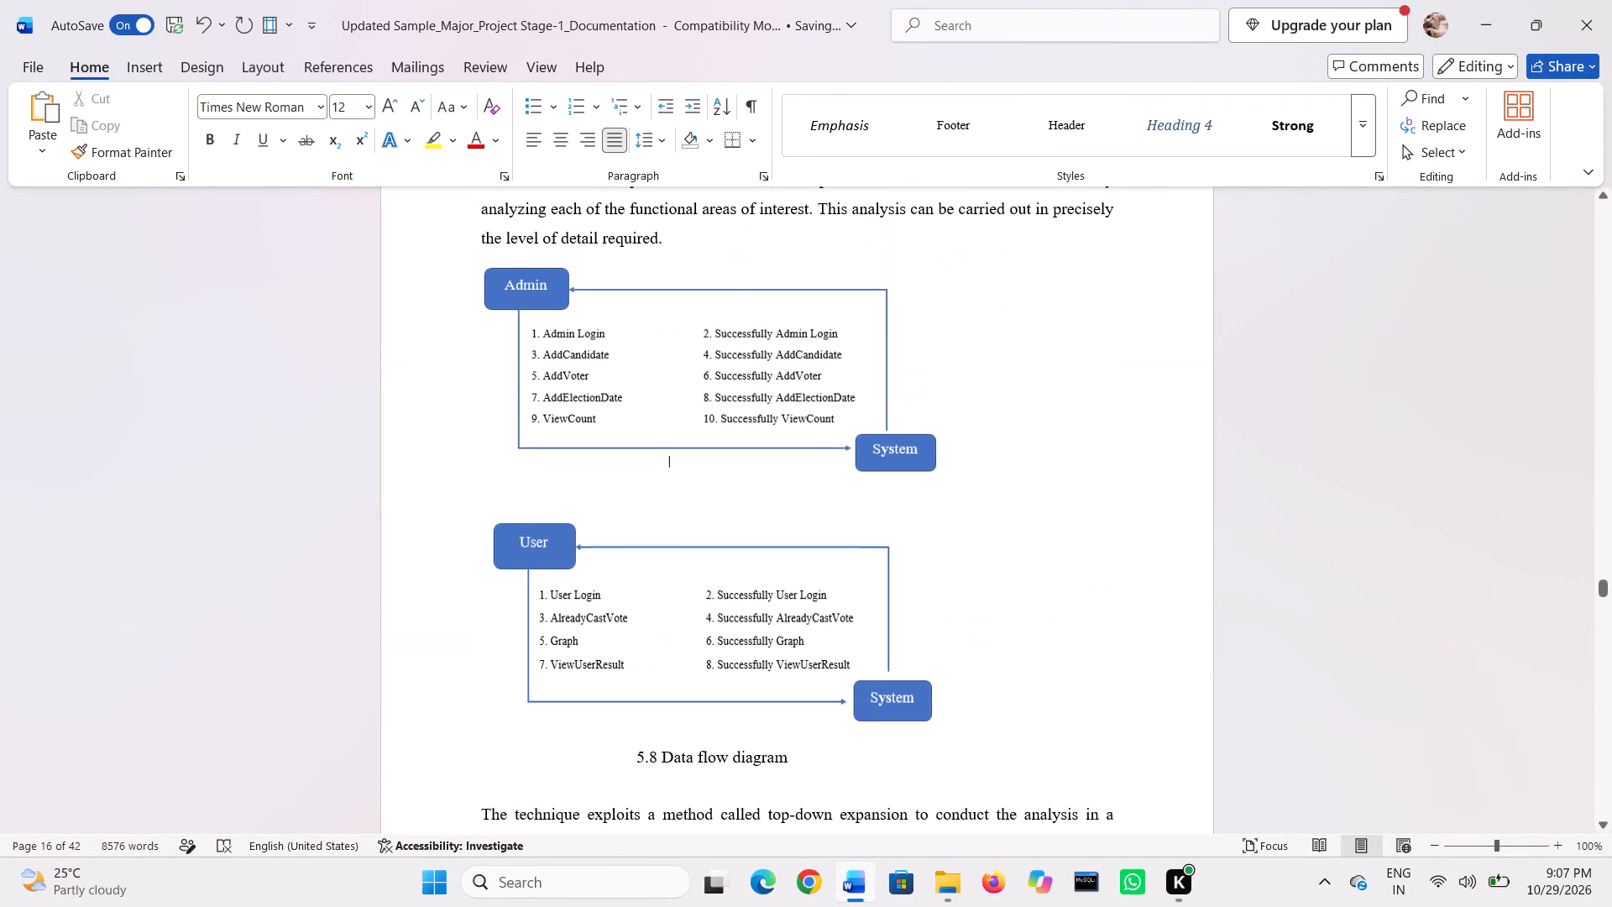
scroll(659, 653, up, 4)
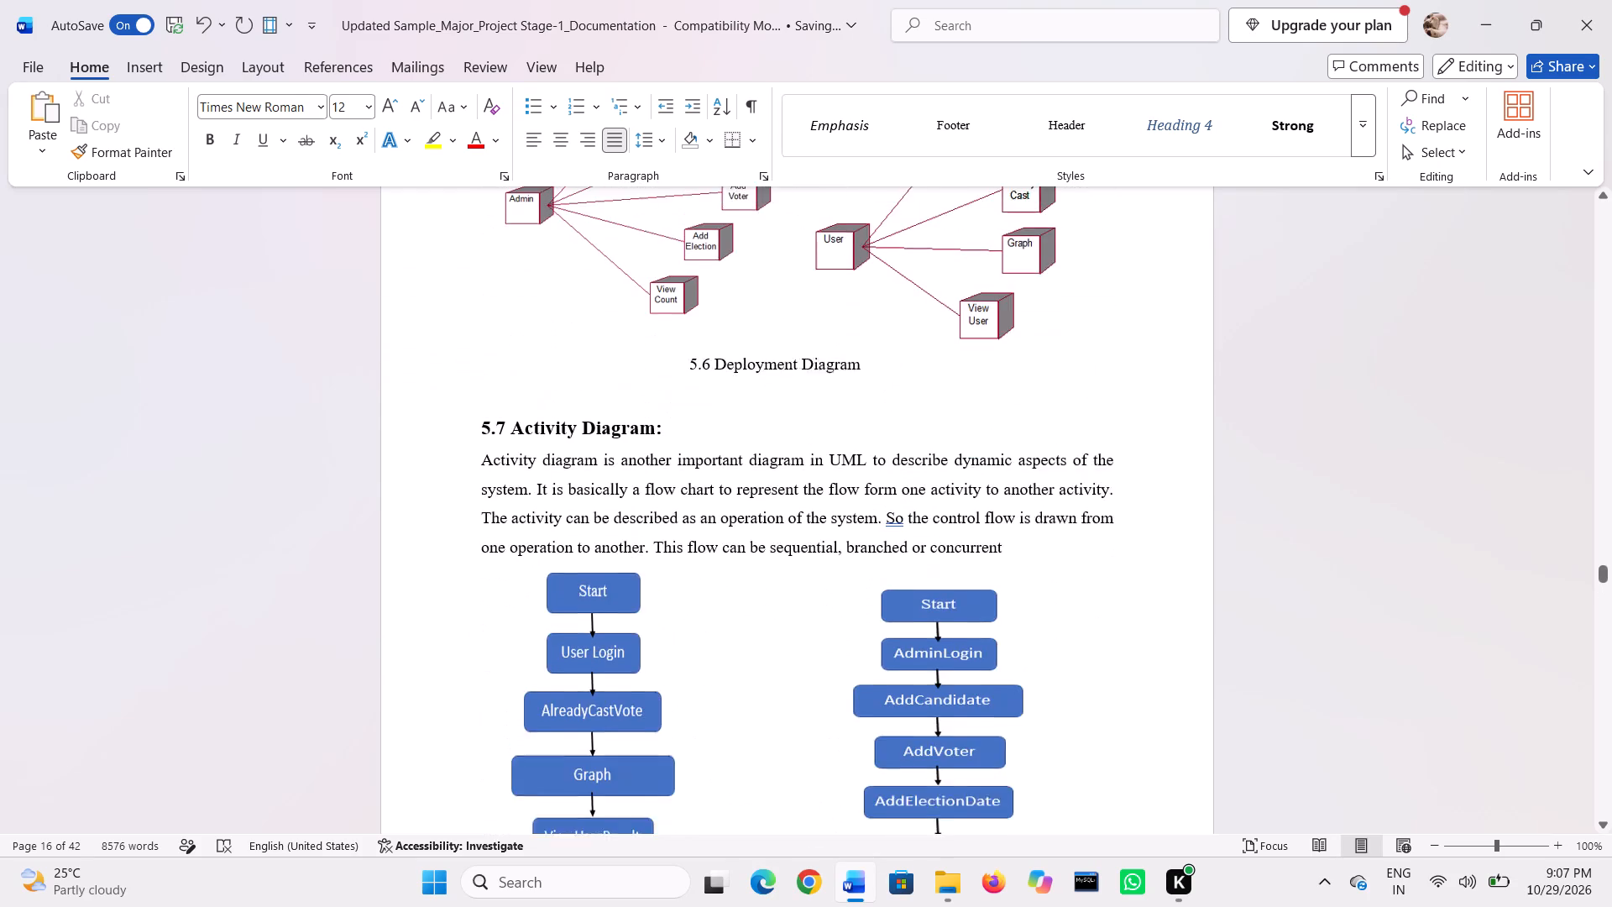
scroll(659, 653, up, 3)
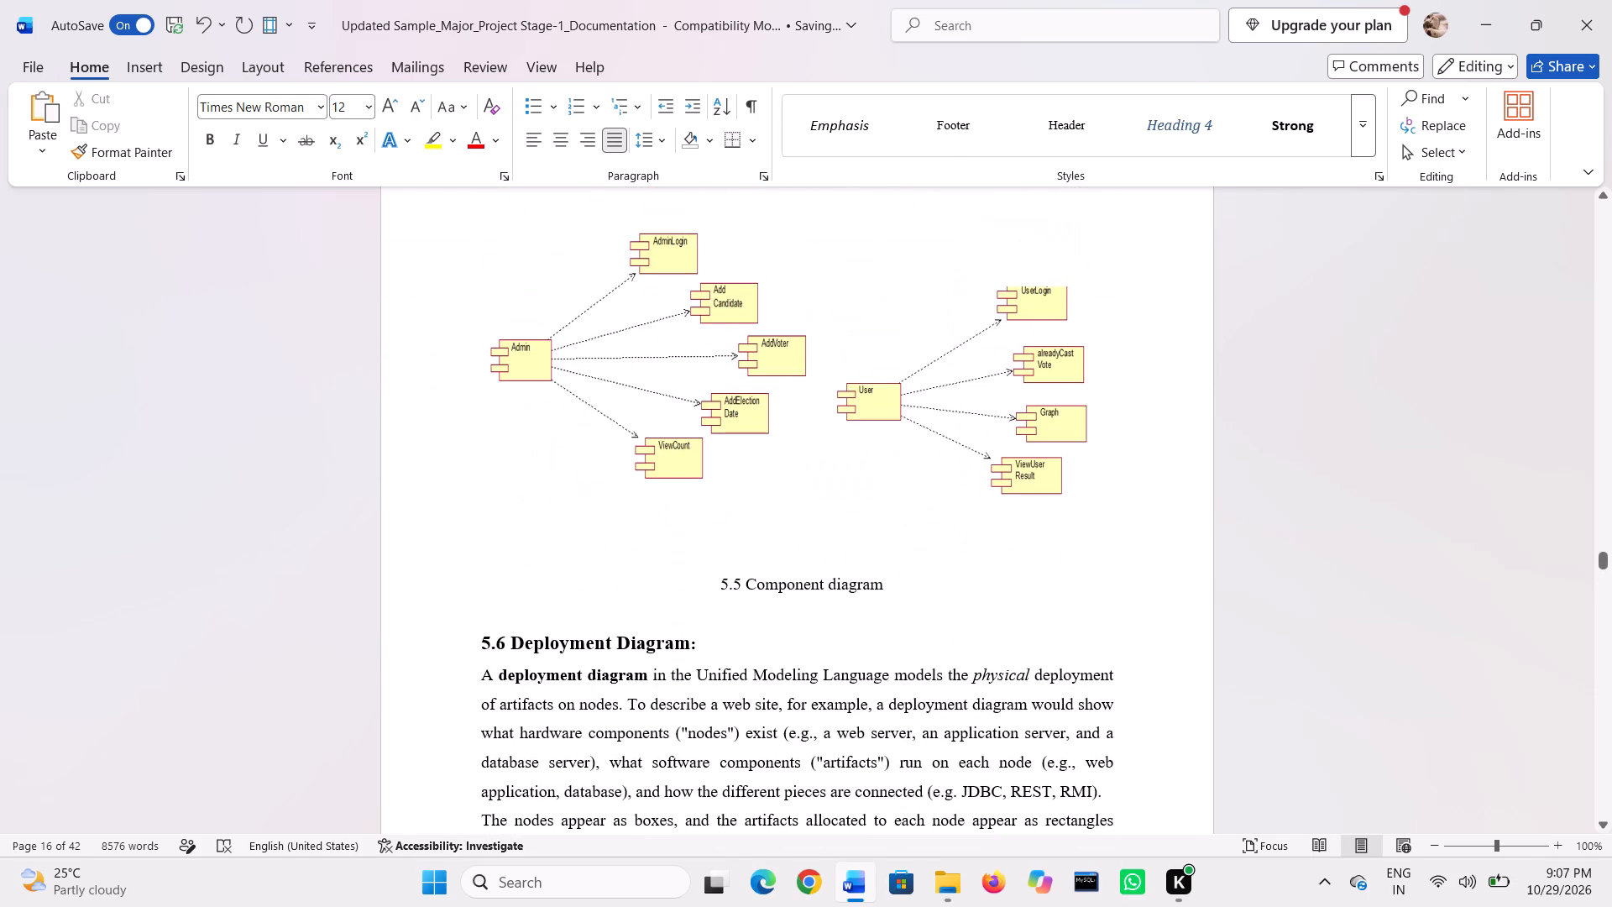
scroll(659, 653, down, 4)
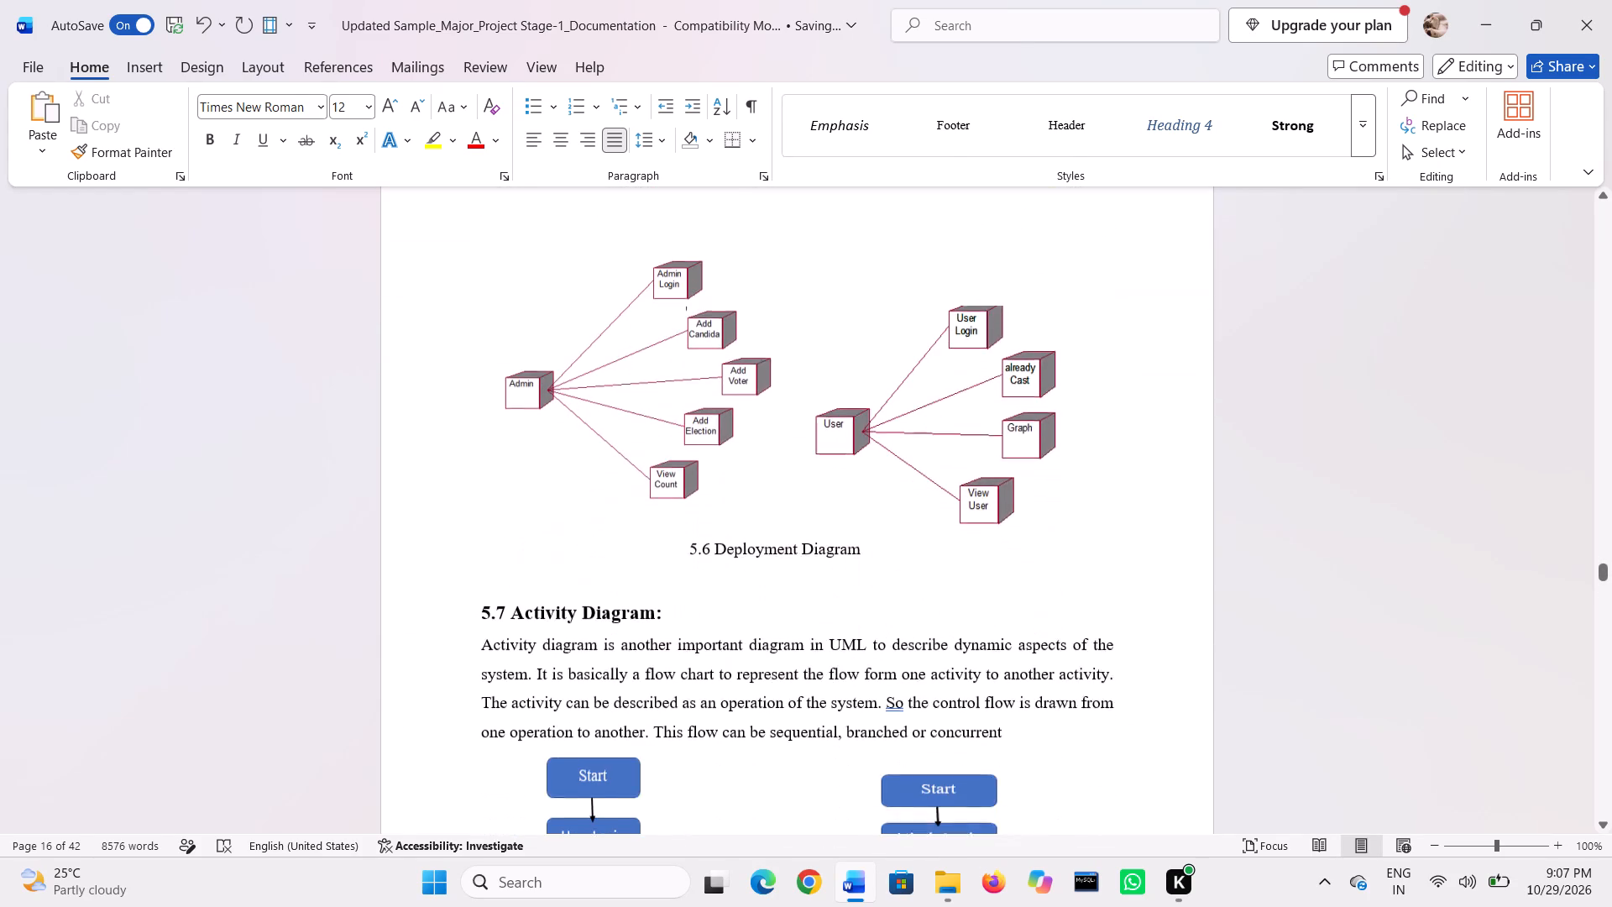
scroll(659, 653, down, 3)
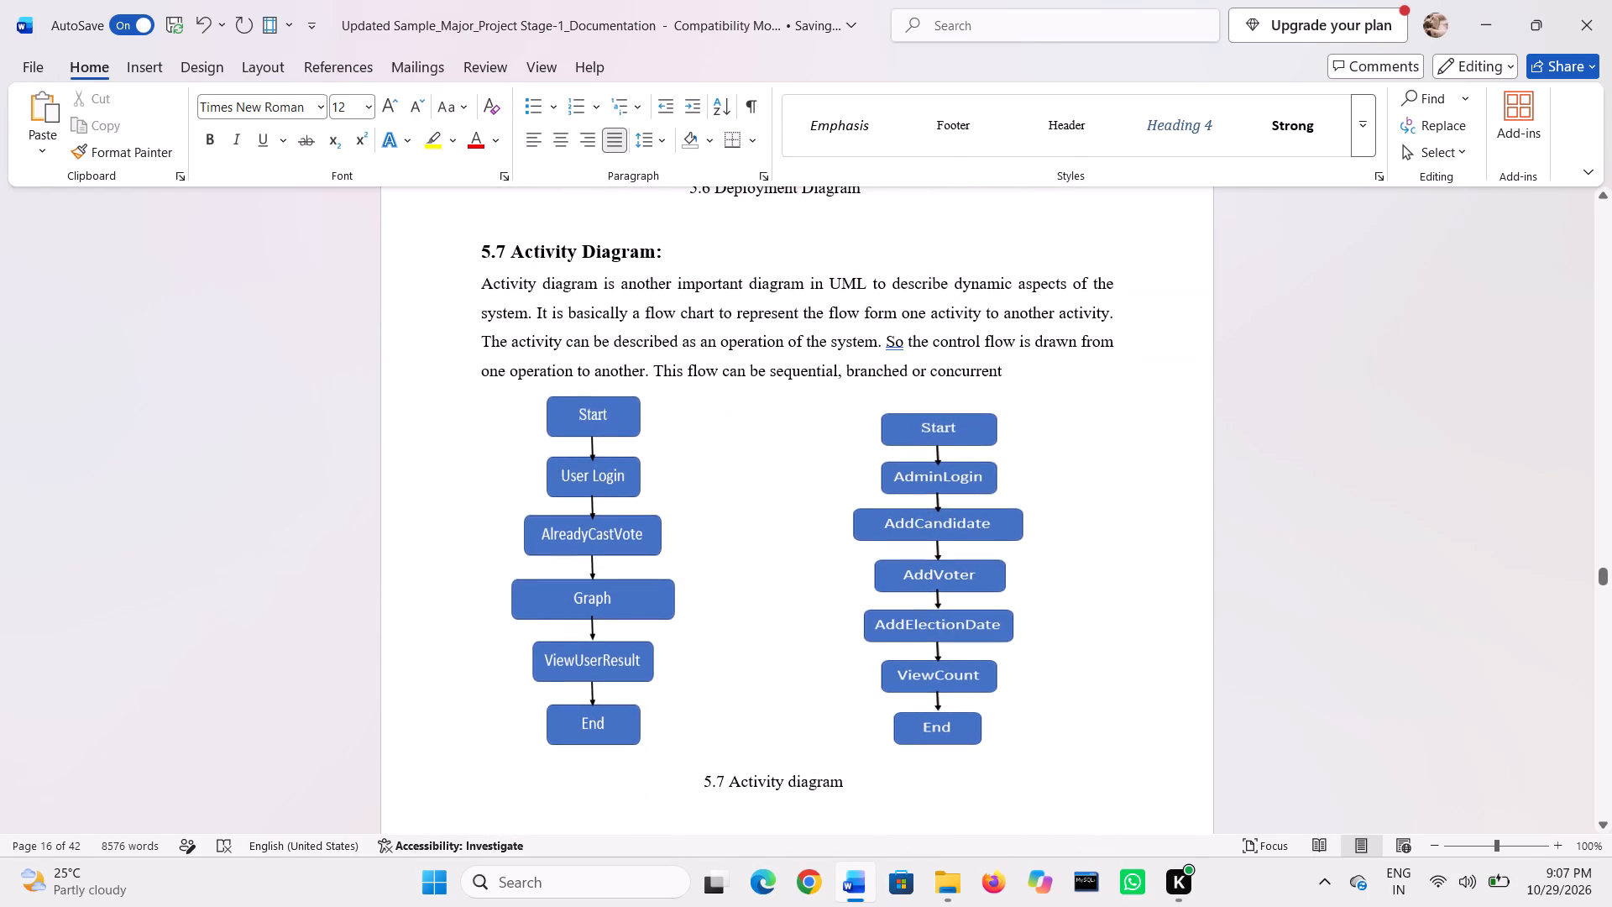
scroll(582, 486, down, 2)
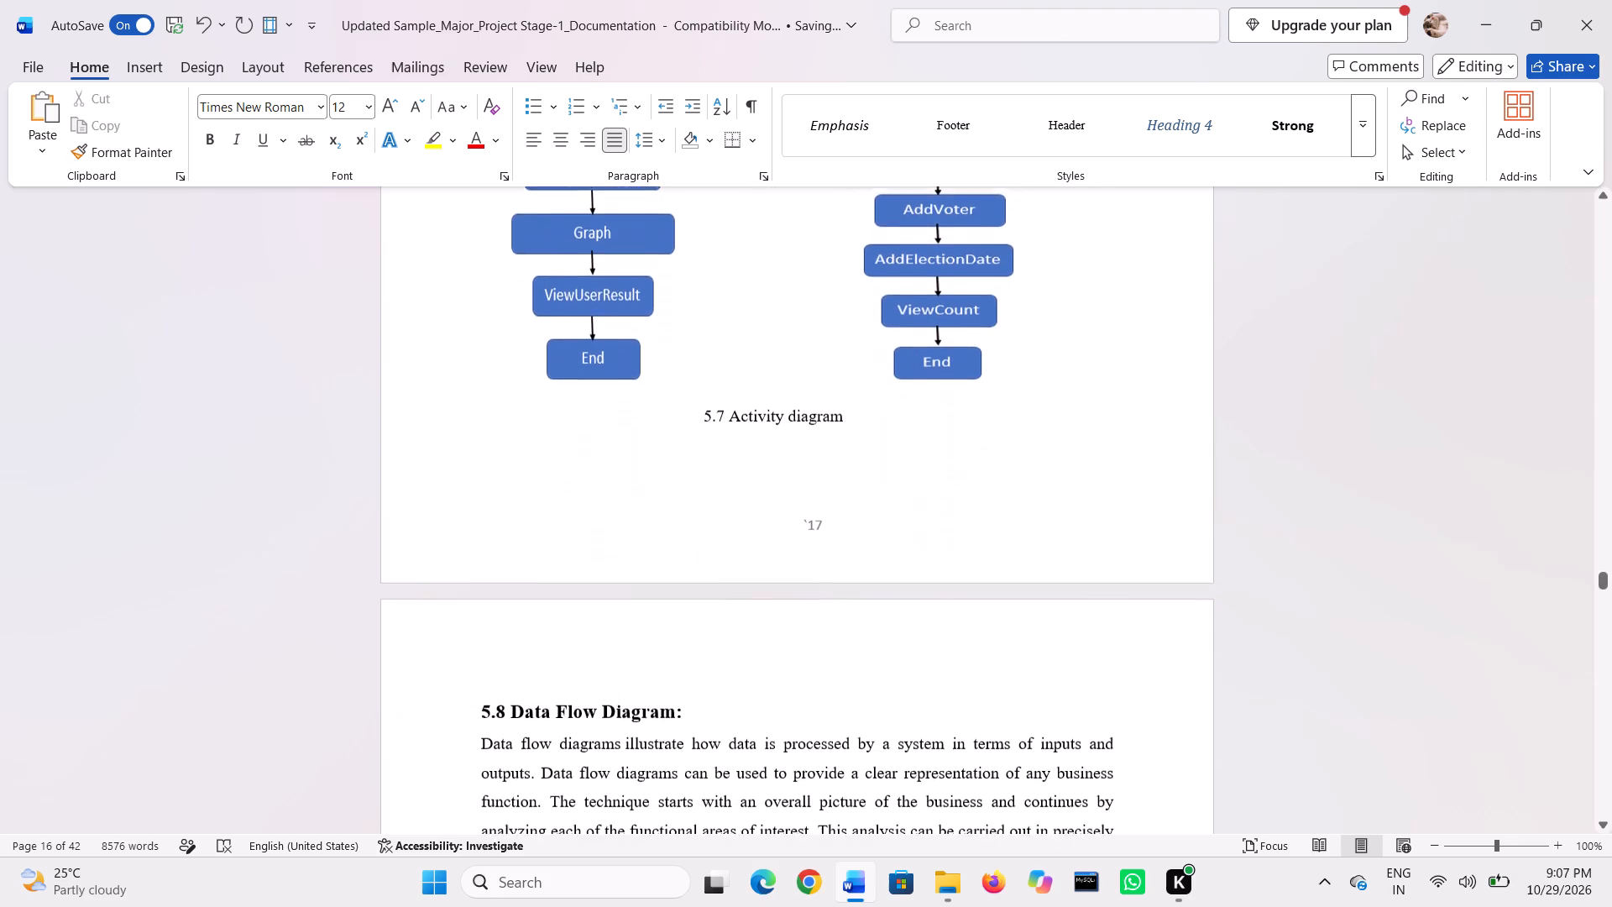
scroll(582, 486, down, 1)
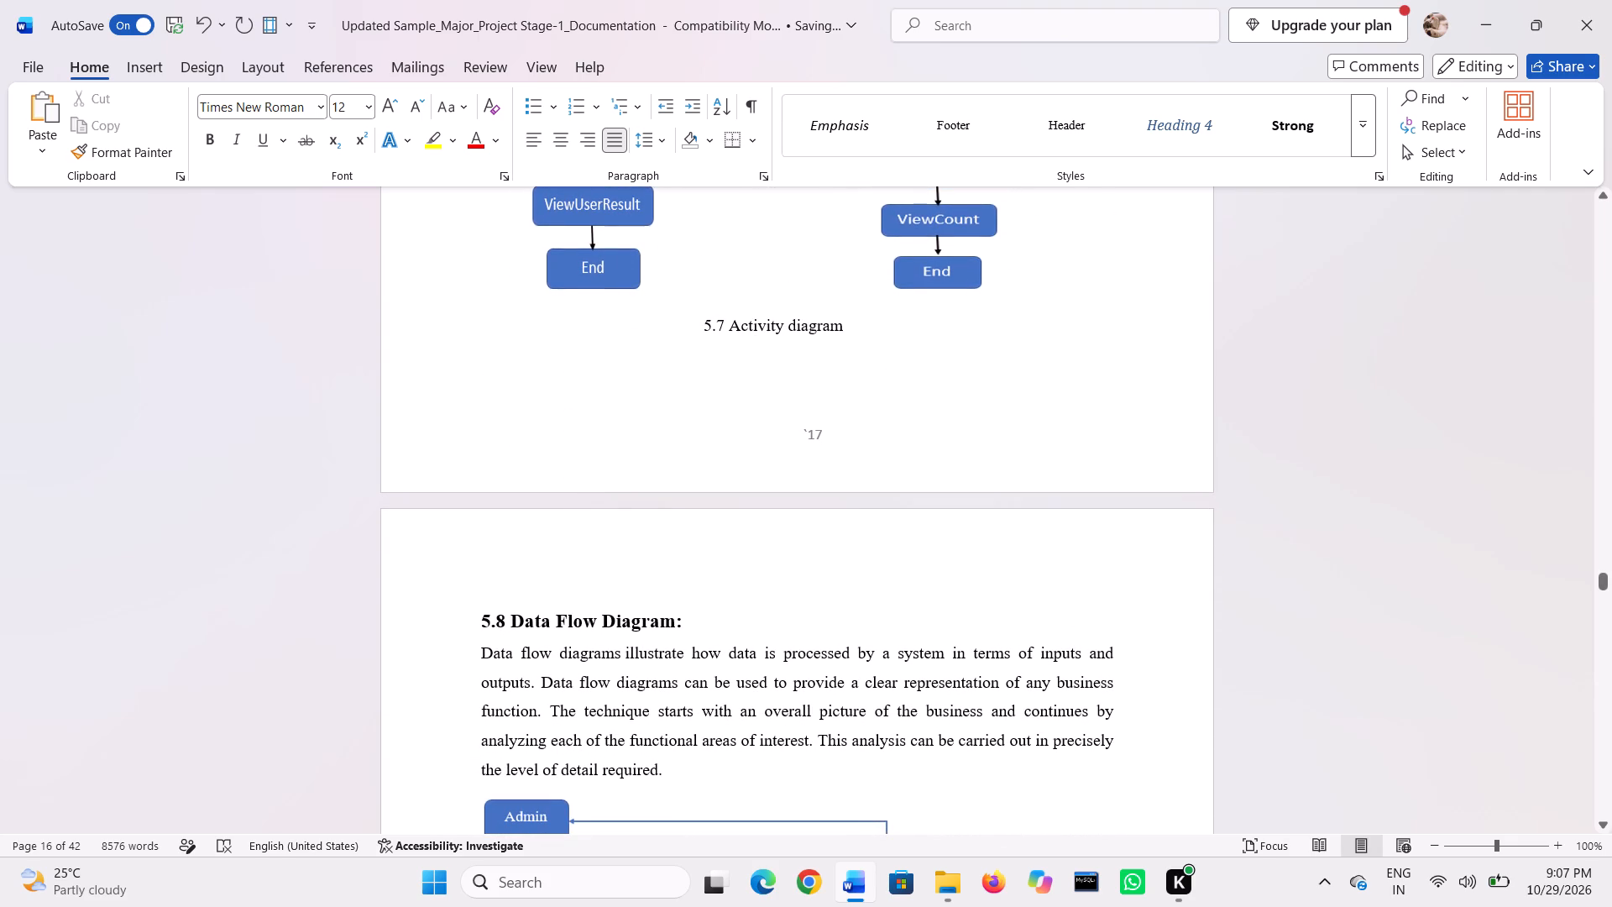
scroll(523, 615, down, 5)
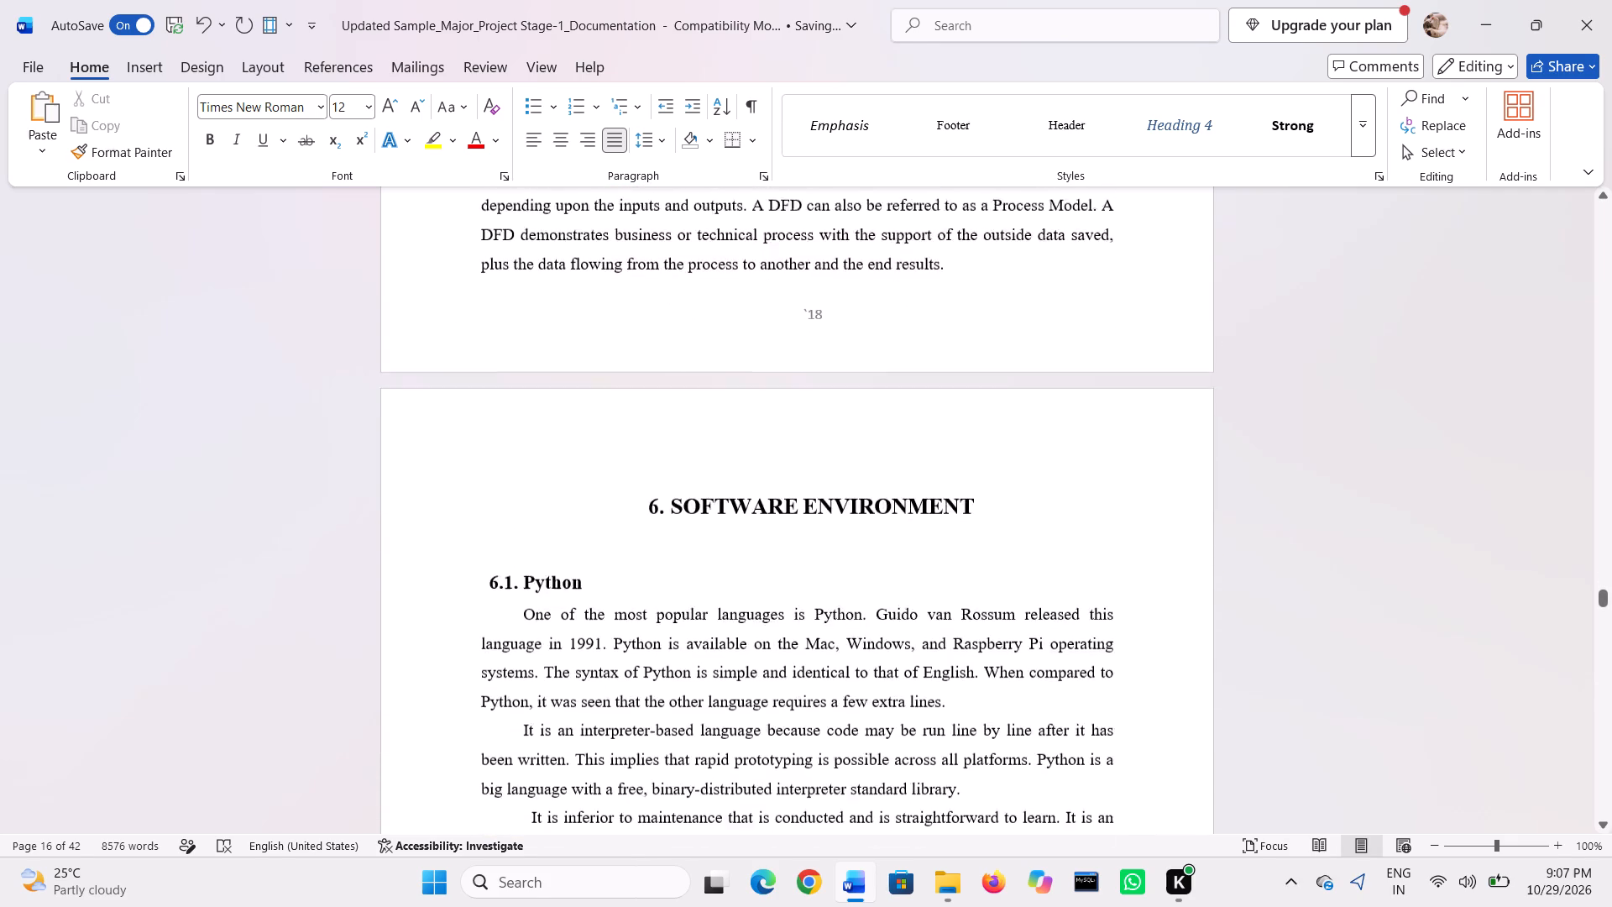
scroll(523, 615, down, 3)
Add a "5.6 Activity Diagram" entry on a new line below 5.6 Deployment Diagram in the contents list.
scroll(523, 615, up, 13)
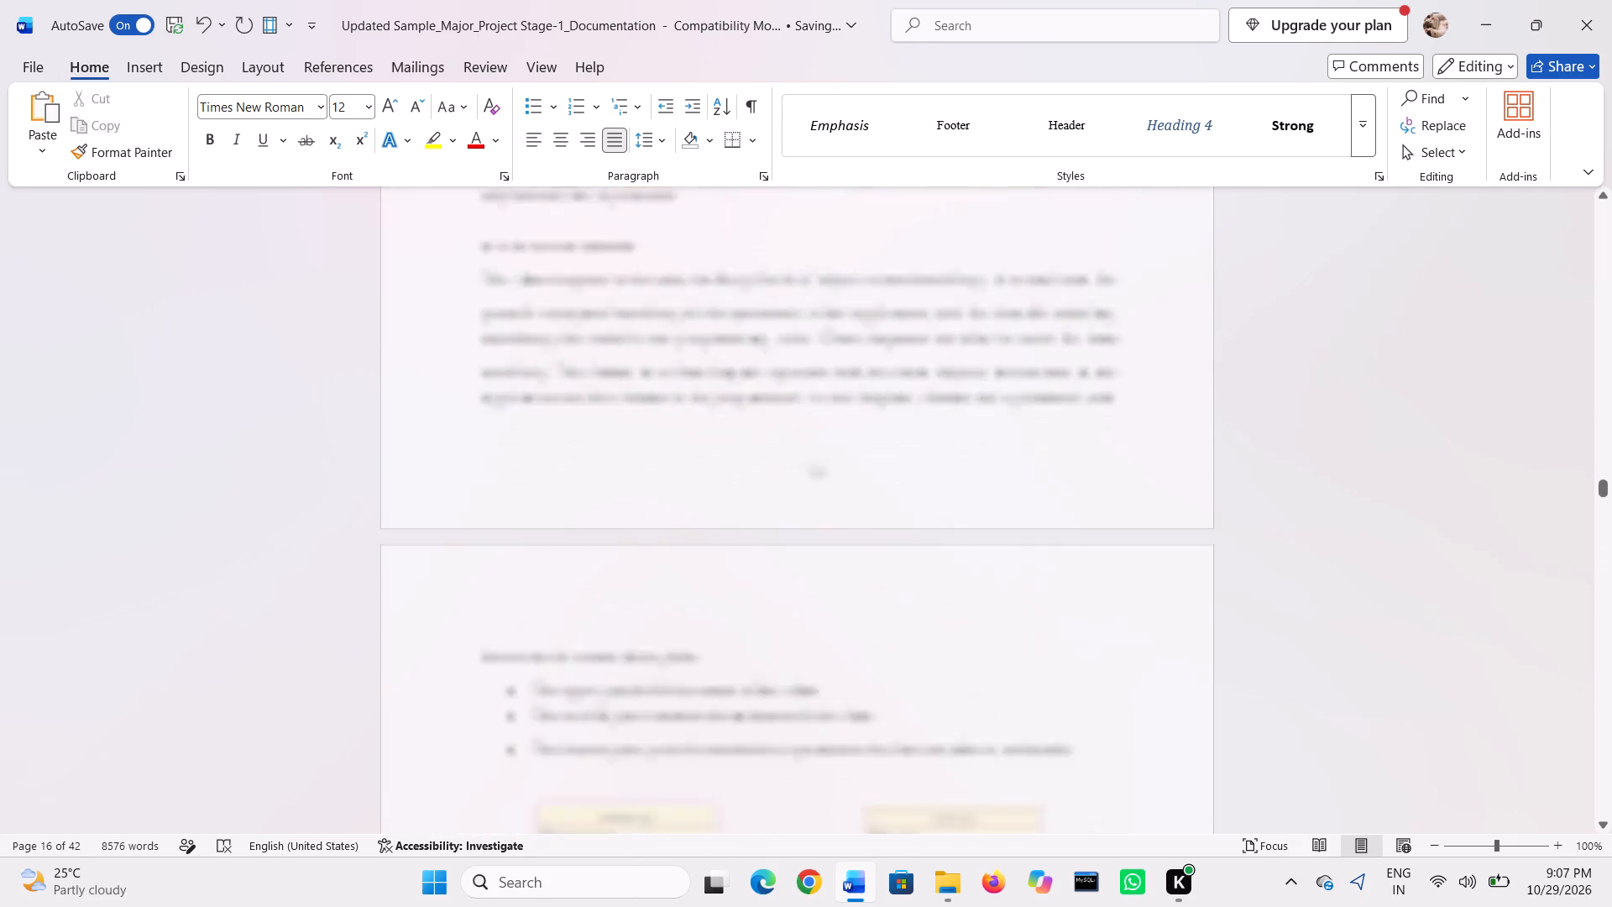
scroll(523, 615, up, 13)
scroll(523, 615, down, 1)
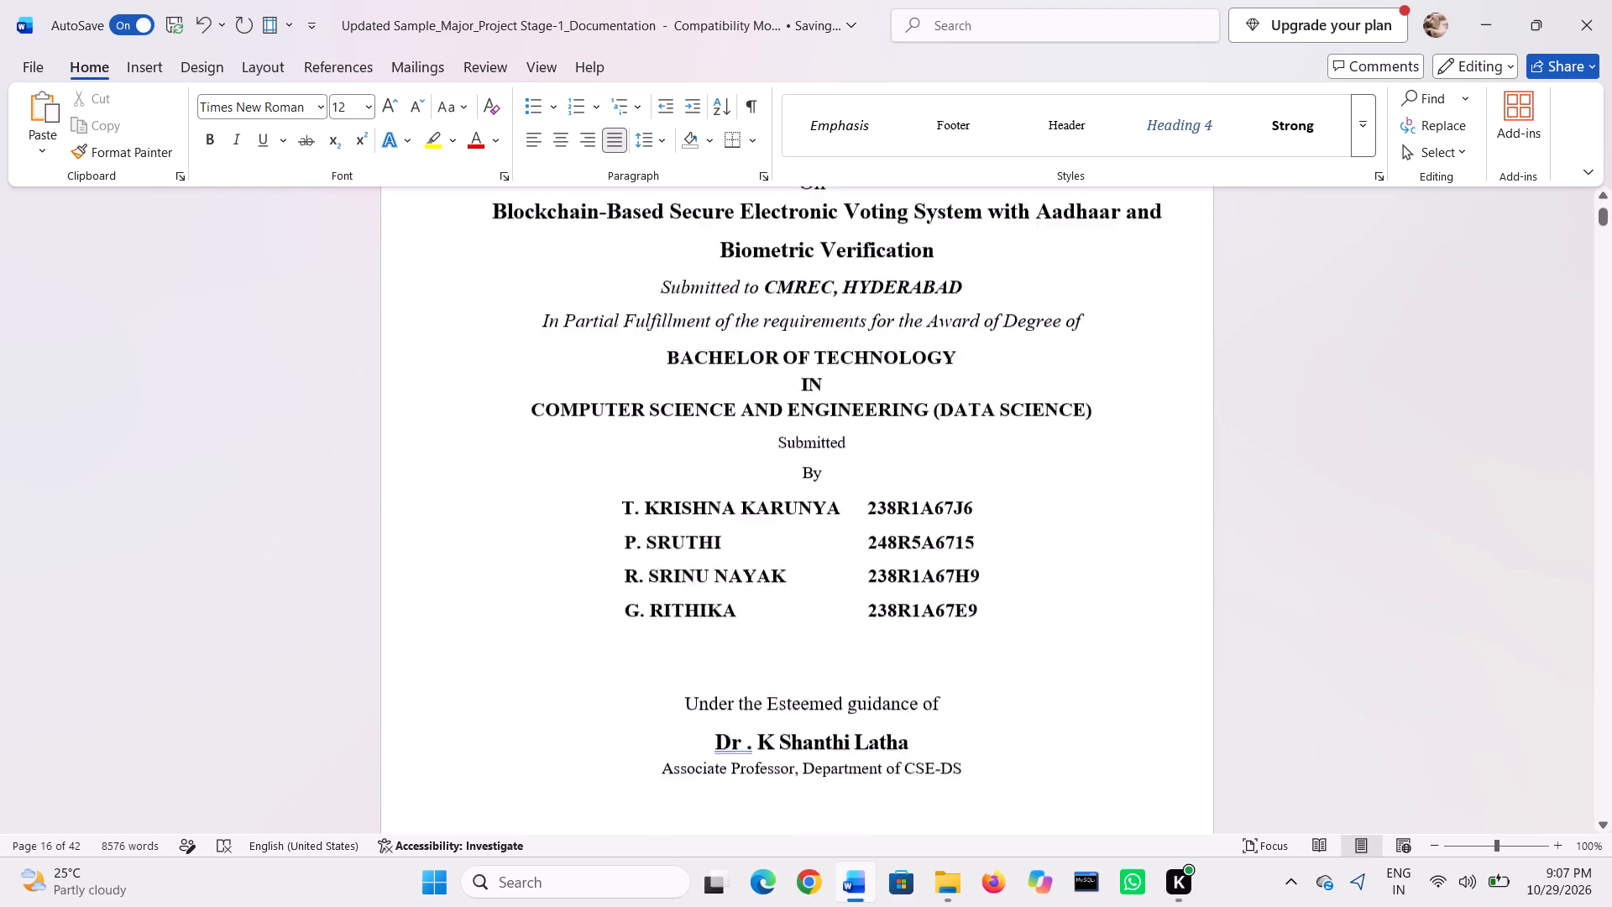
scroll(523, 615, down, 12)
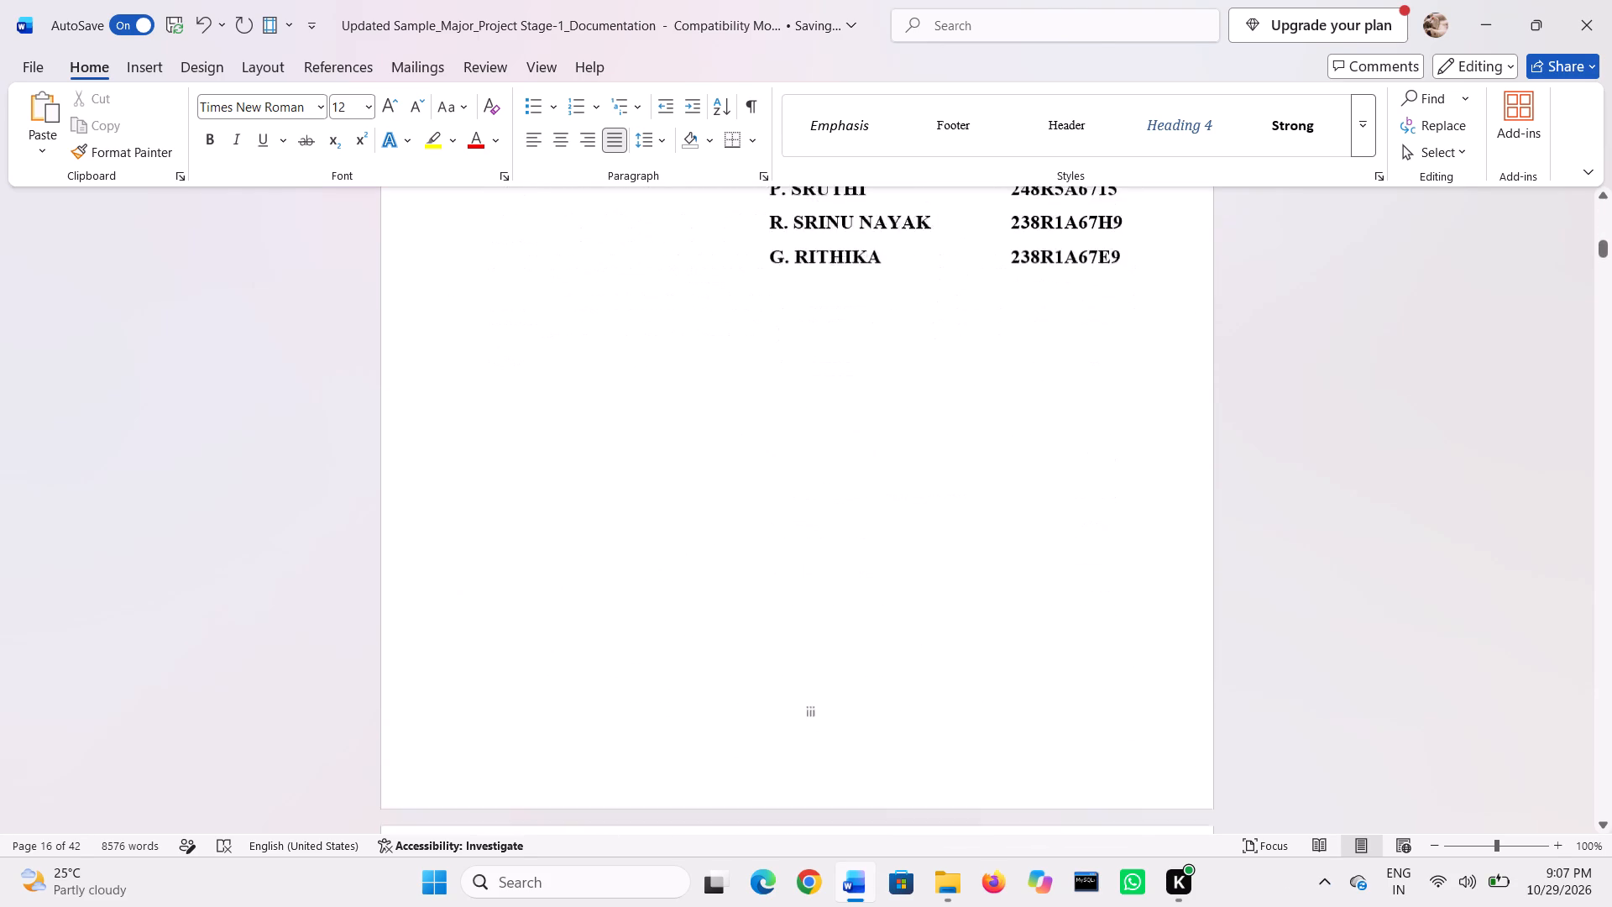
scroll(523, 615, down, 9)
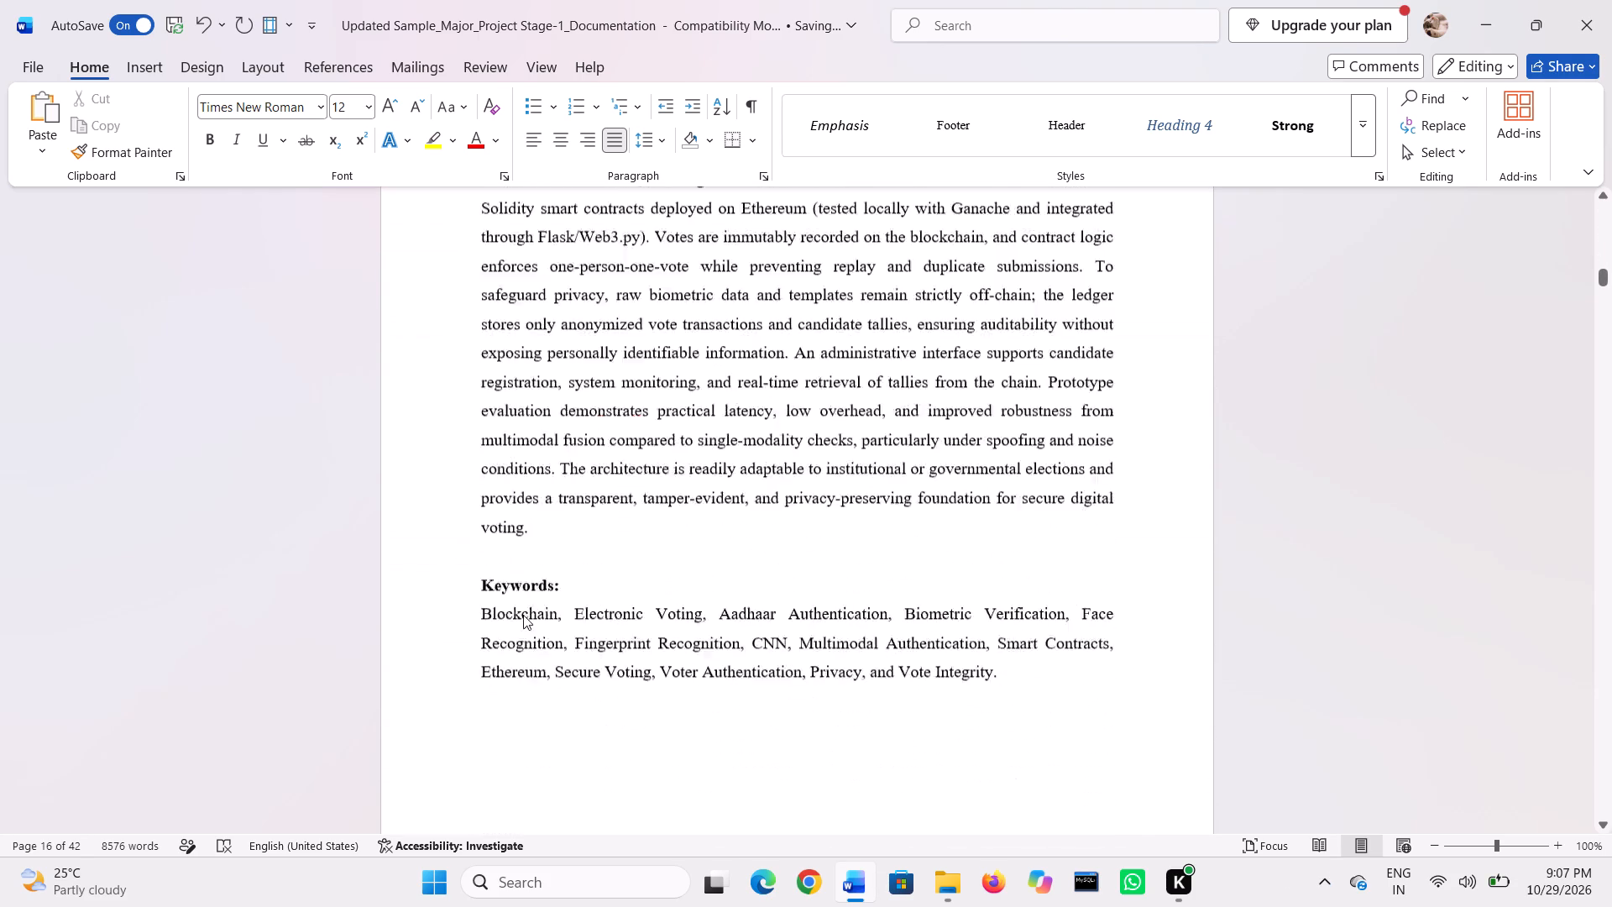
scroll(523, 615, down, 2)
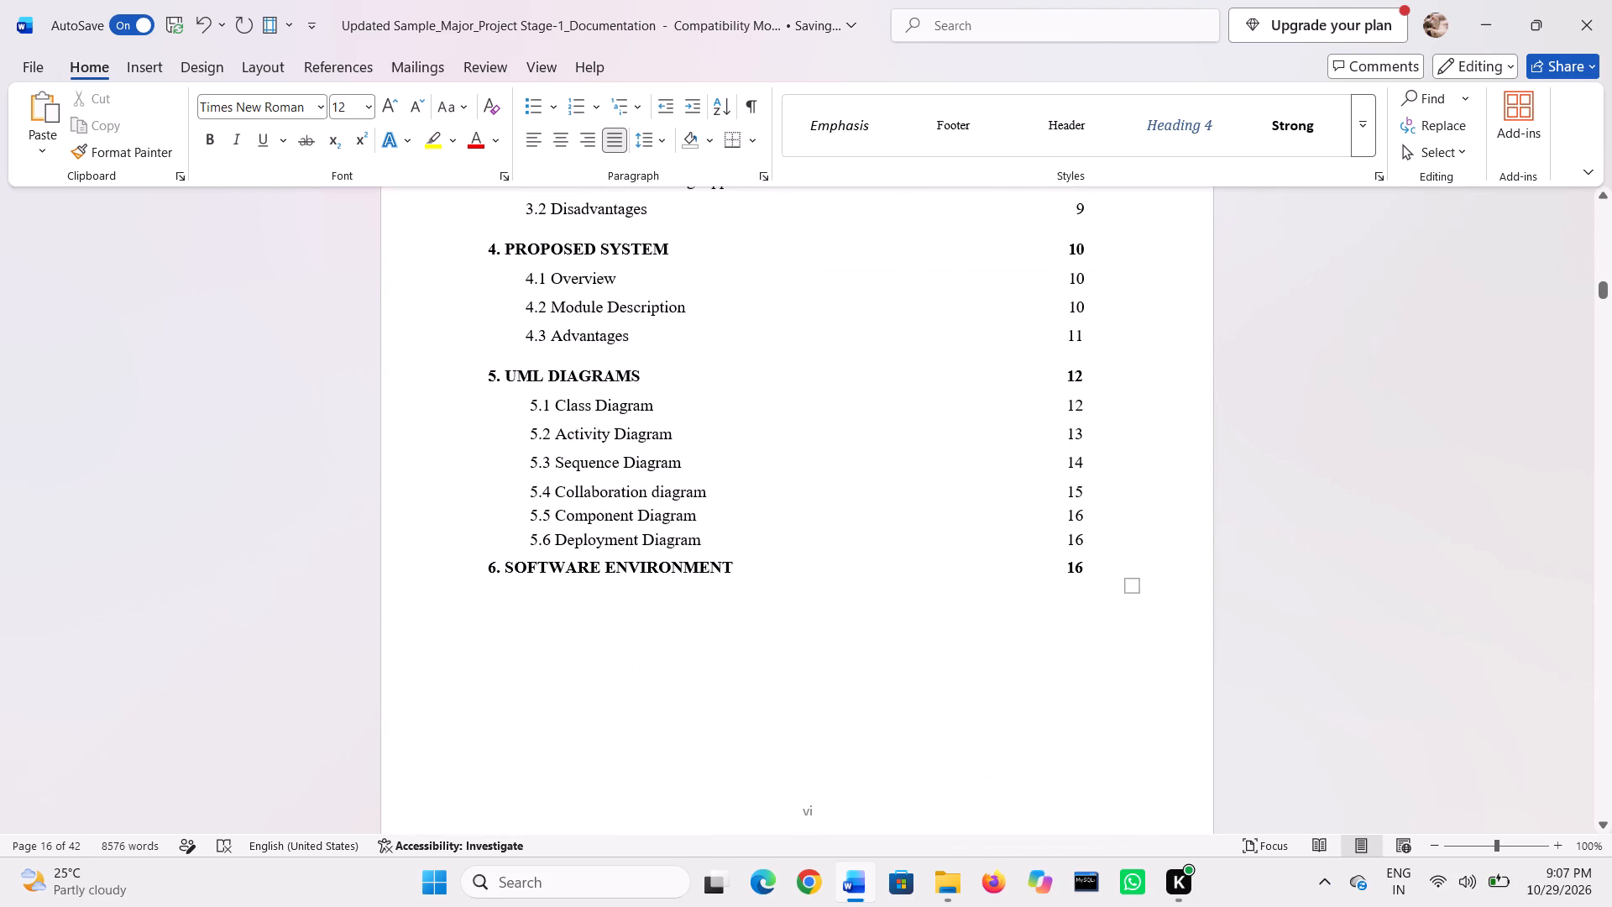
click(712, 543)
key(Return)
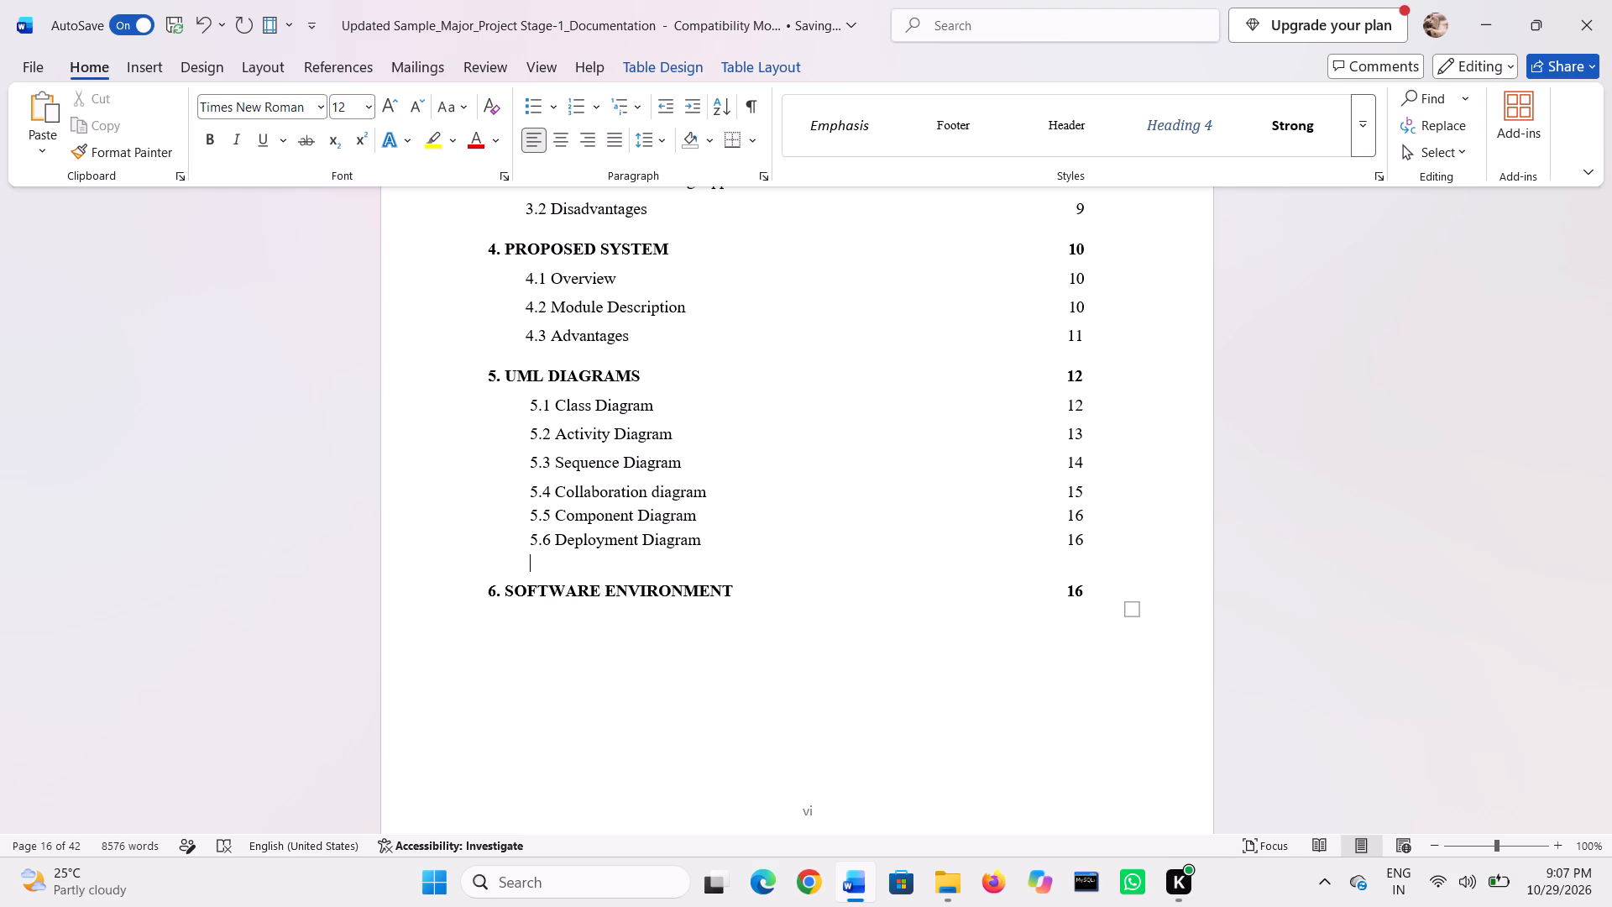
text(5.6)
key(space)
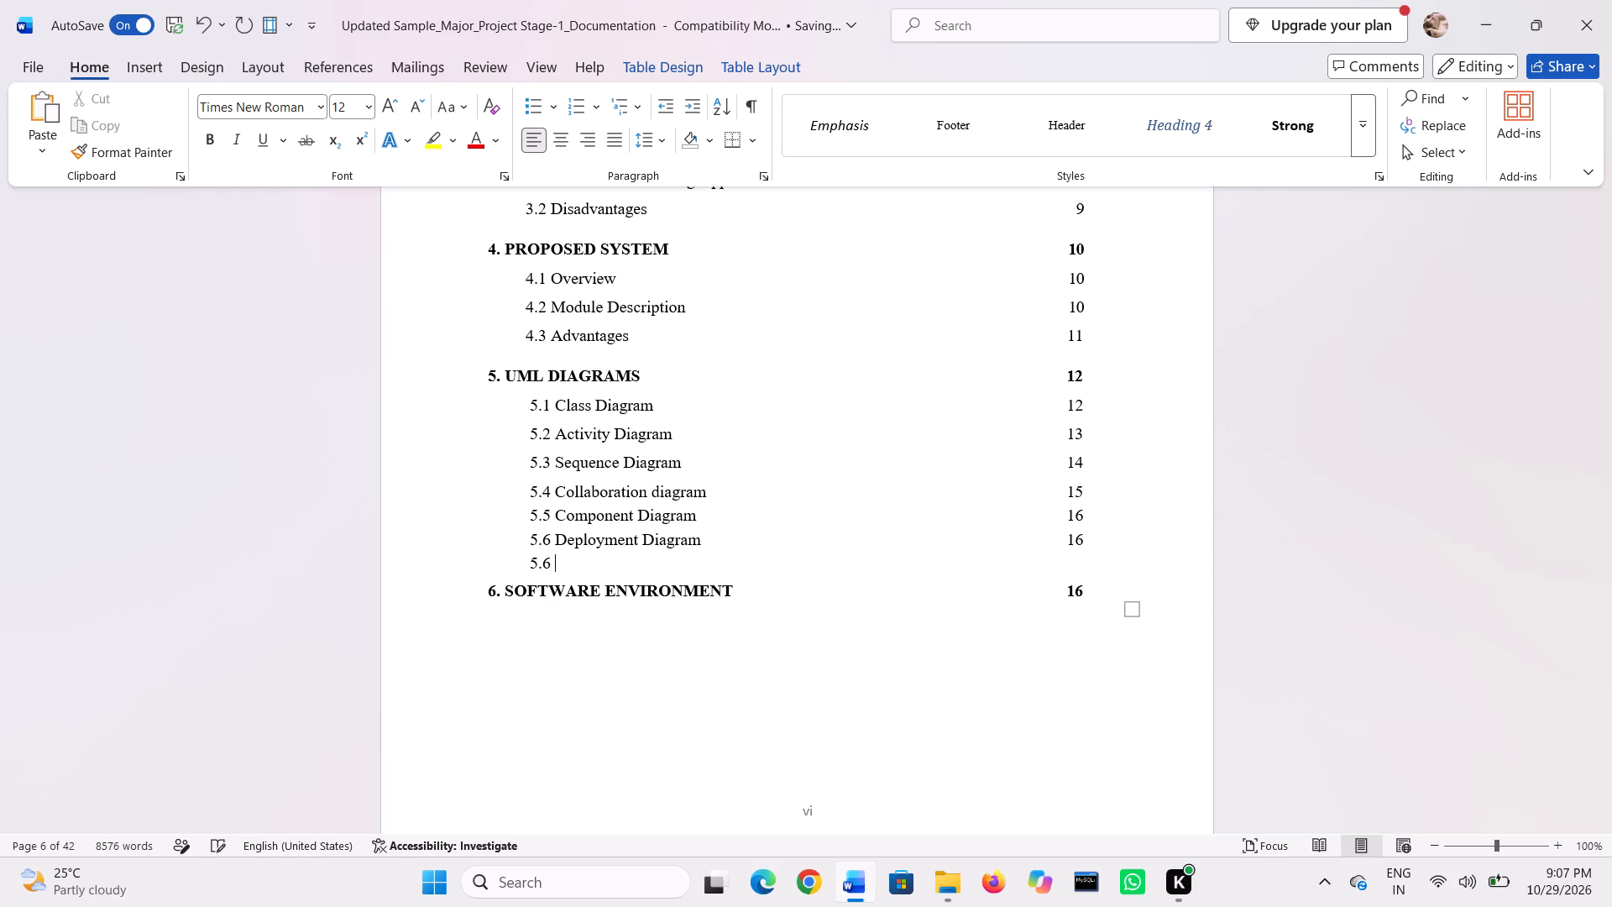
text(Acti)
text(vity)
key(space)
text(Diag)
text(ram)
key(space)
Add a "5.8 Data Flow Diagram" entry on a new line below the new Activity Diagram entry in the contents list.
key(Return)
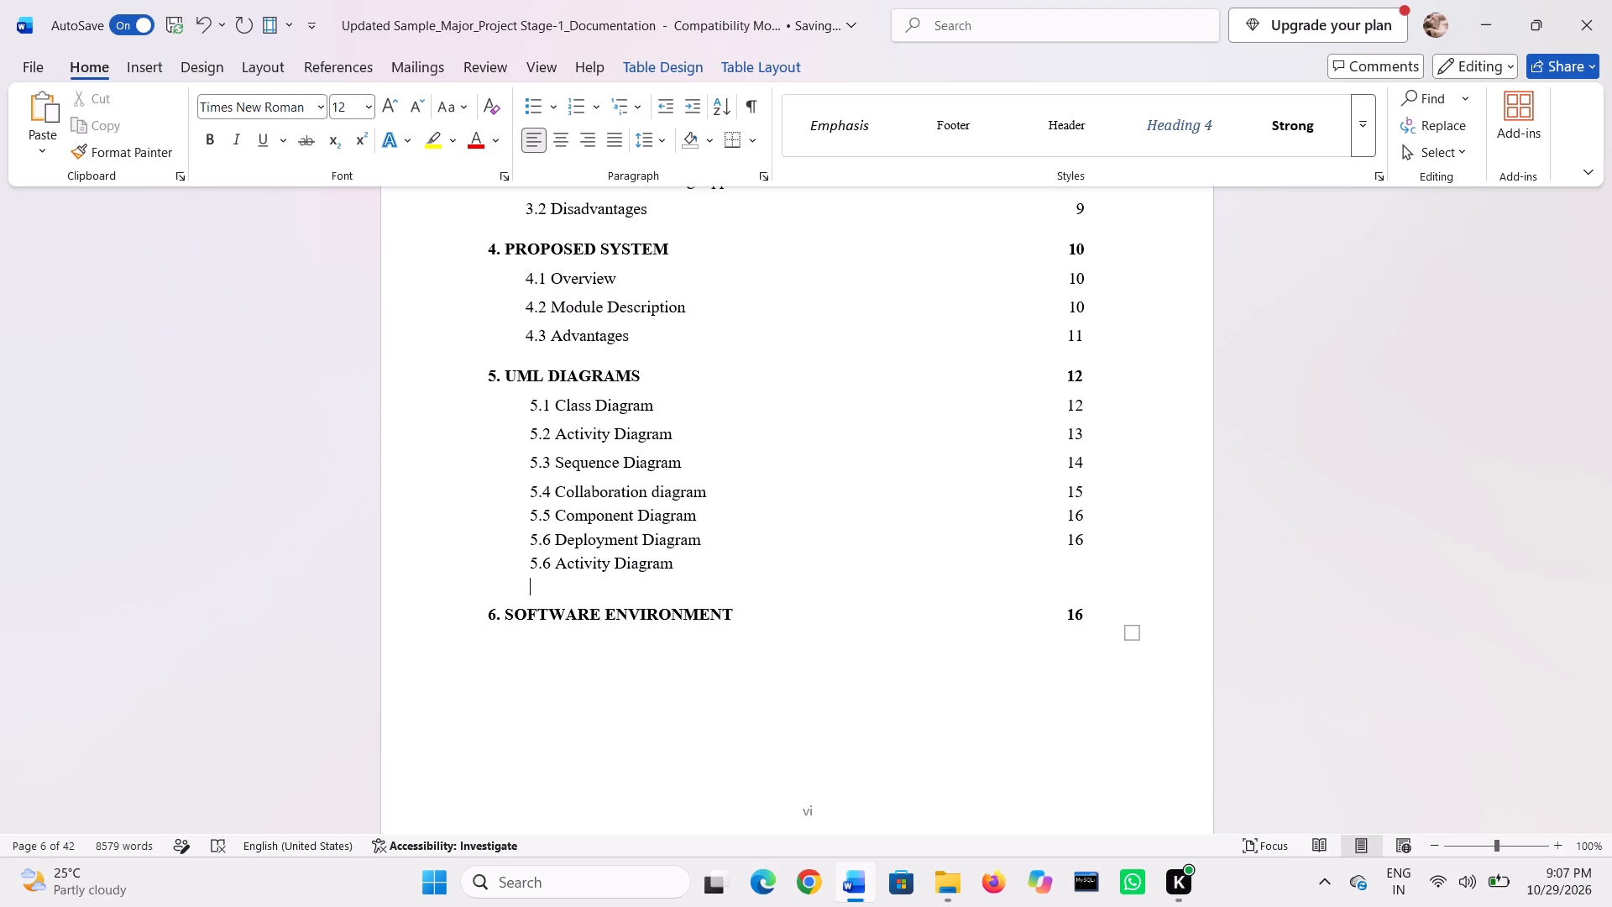
text(5.)
text(8)
key(space)
text(Data)
key(space)
text(Floe)
key(BackSpace)
text(w Diagram)
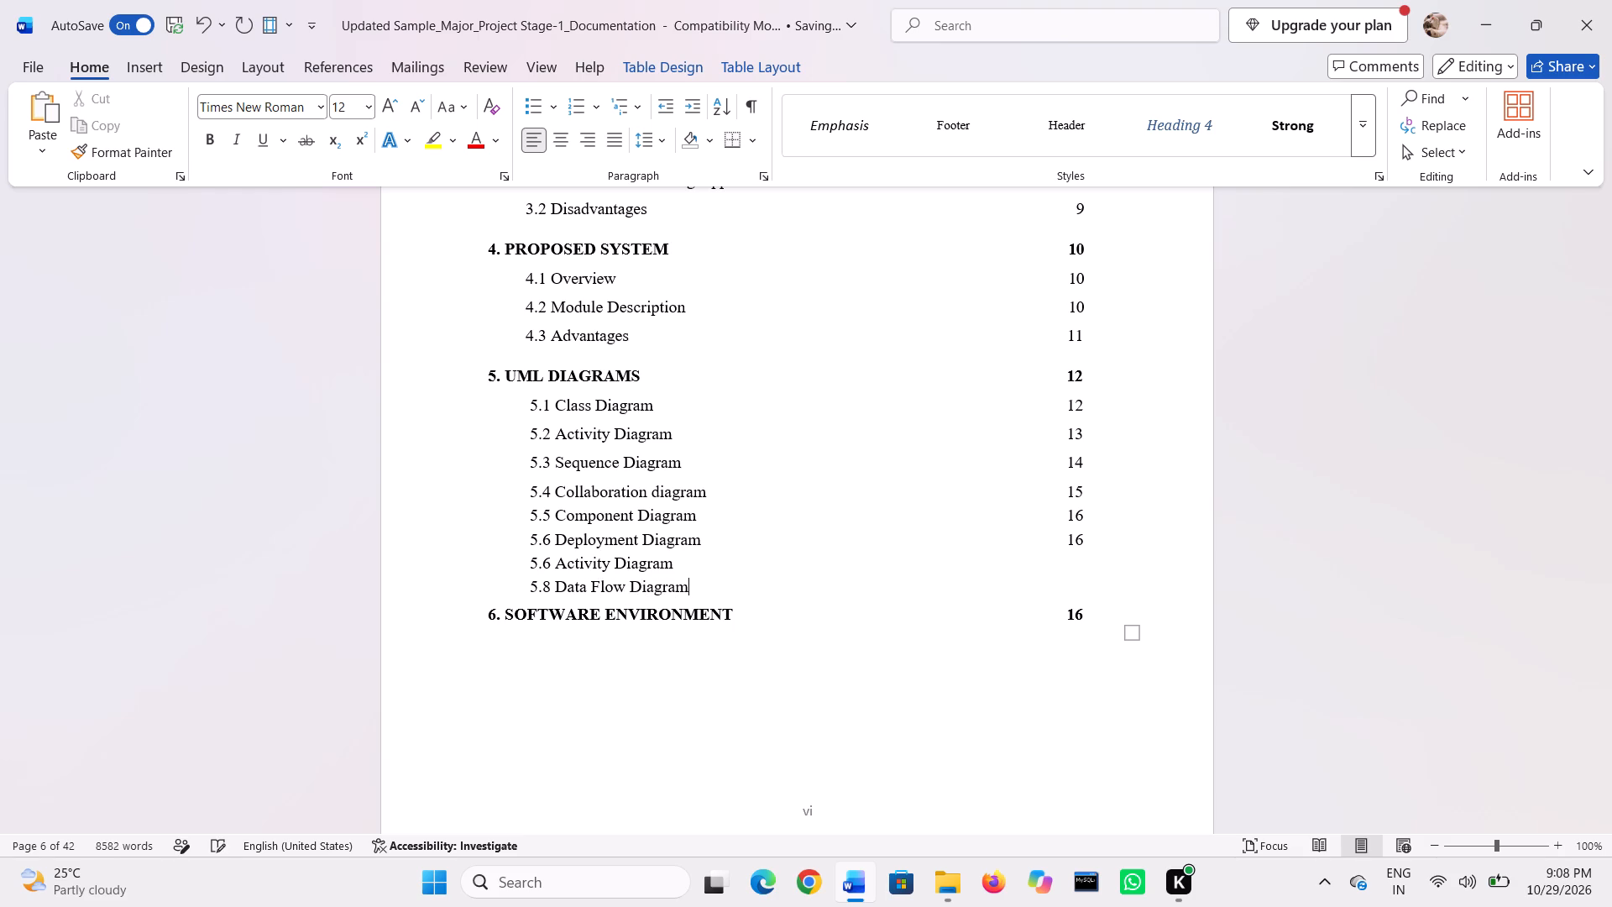
Change the number of the Activity Diagram entry above 5.8 Data Flow Diagram in the contents list to 5.7.
click(553, 563)
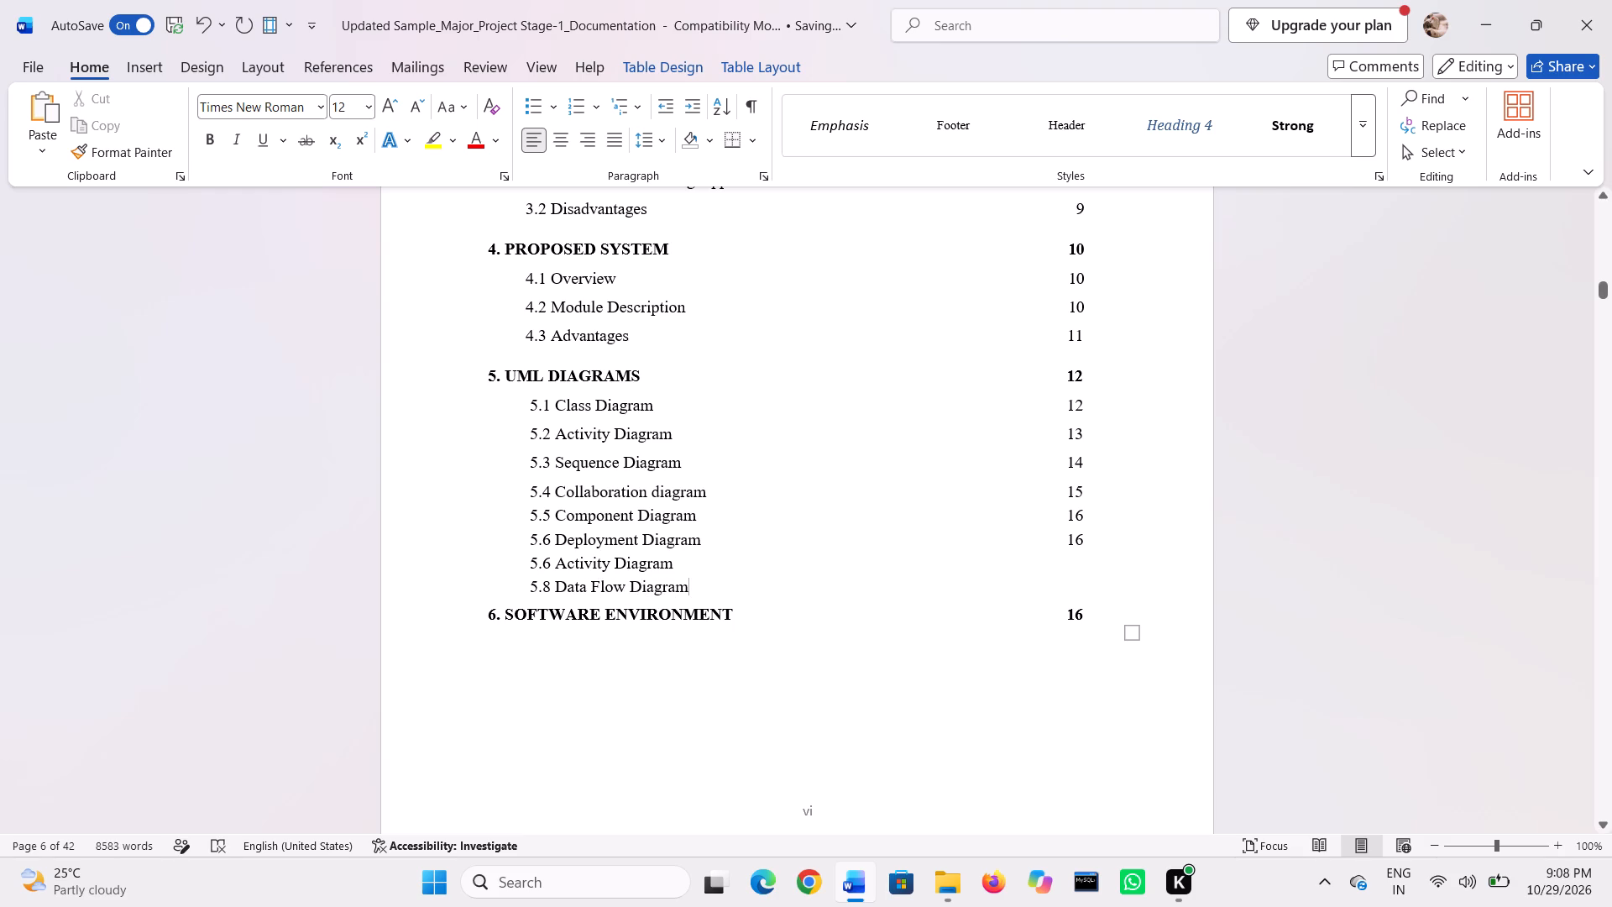
click(547, 563)
key(BackSpace)
key(7)
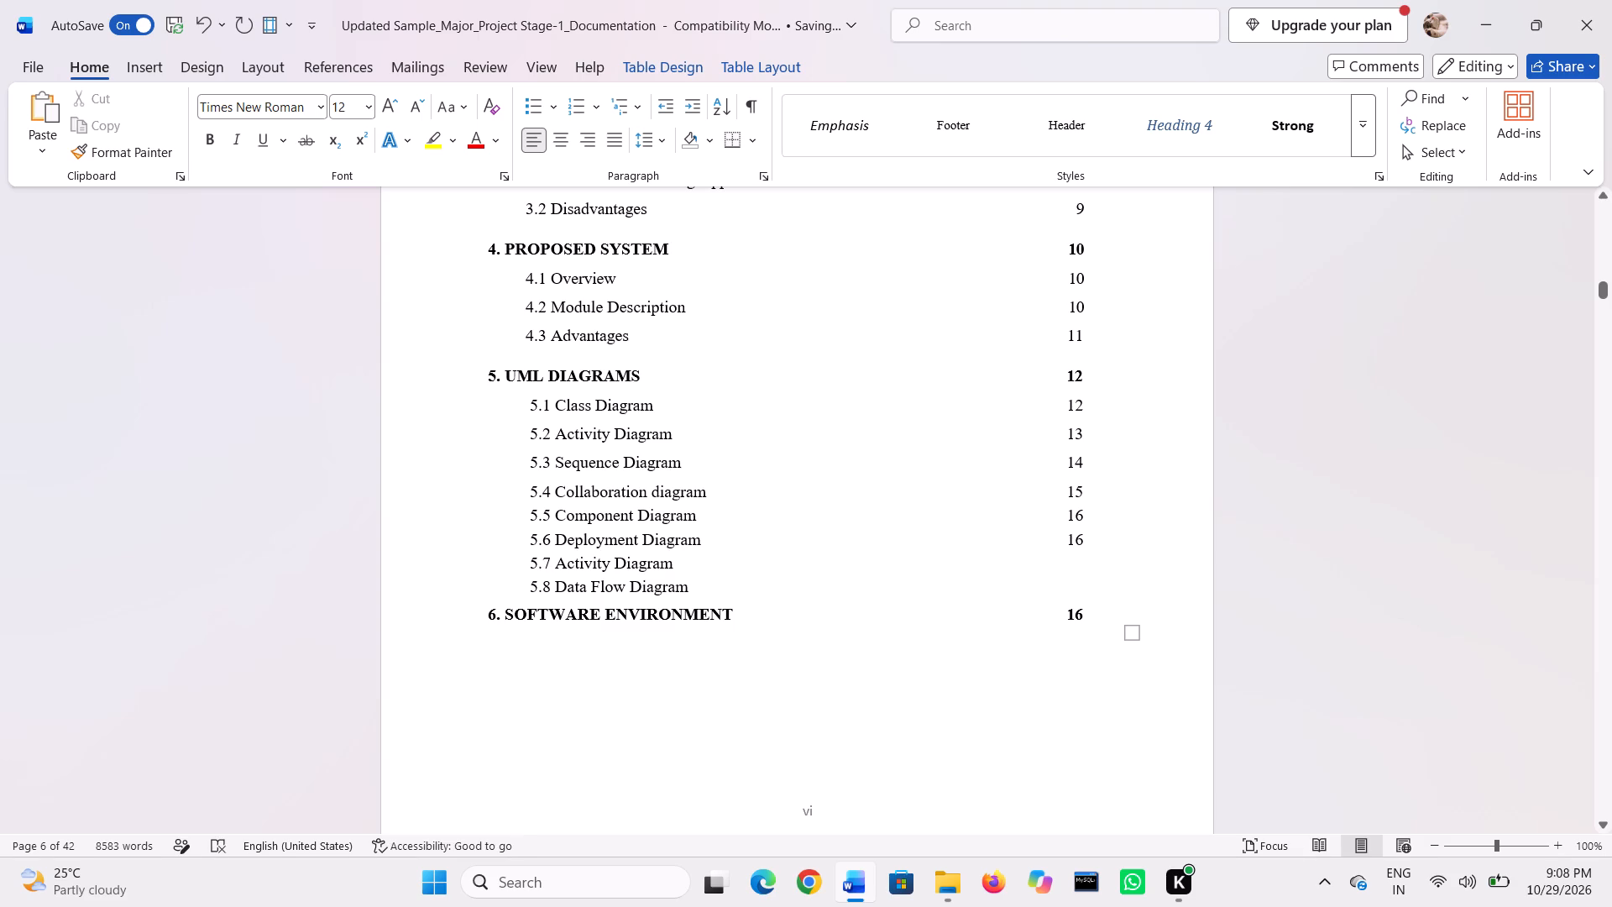
Enter page number 17 for both the 5.7 Activity Diagram and 5.8 Data Flow Diagram entries in the contents list.
click(1076, 558)
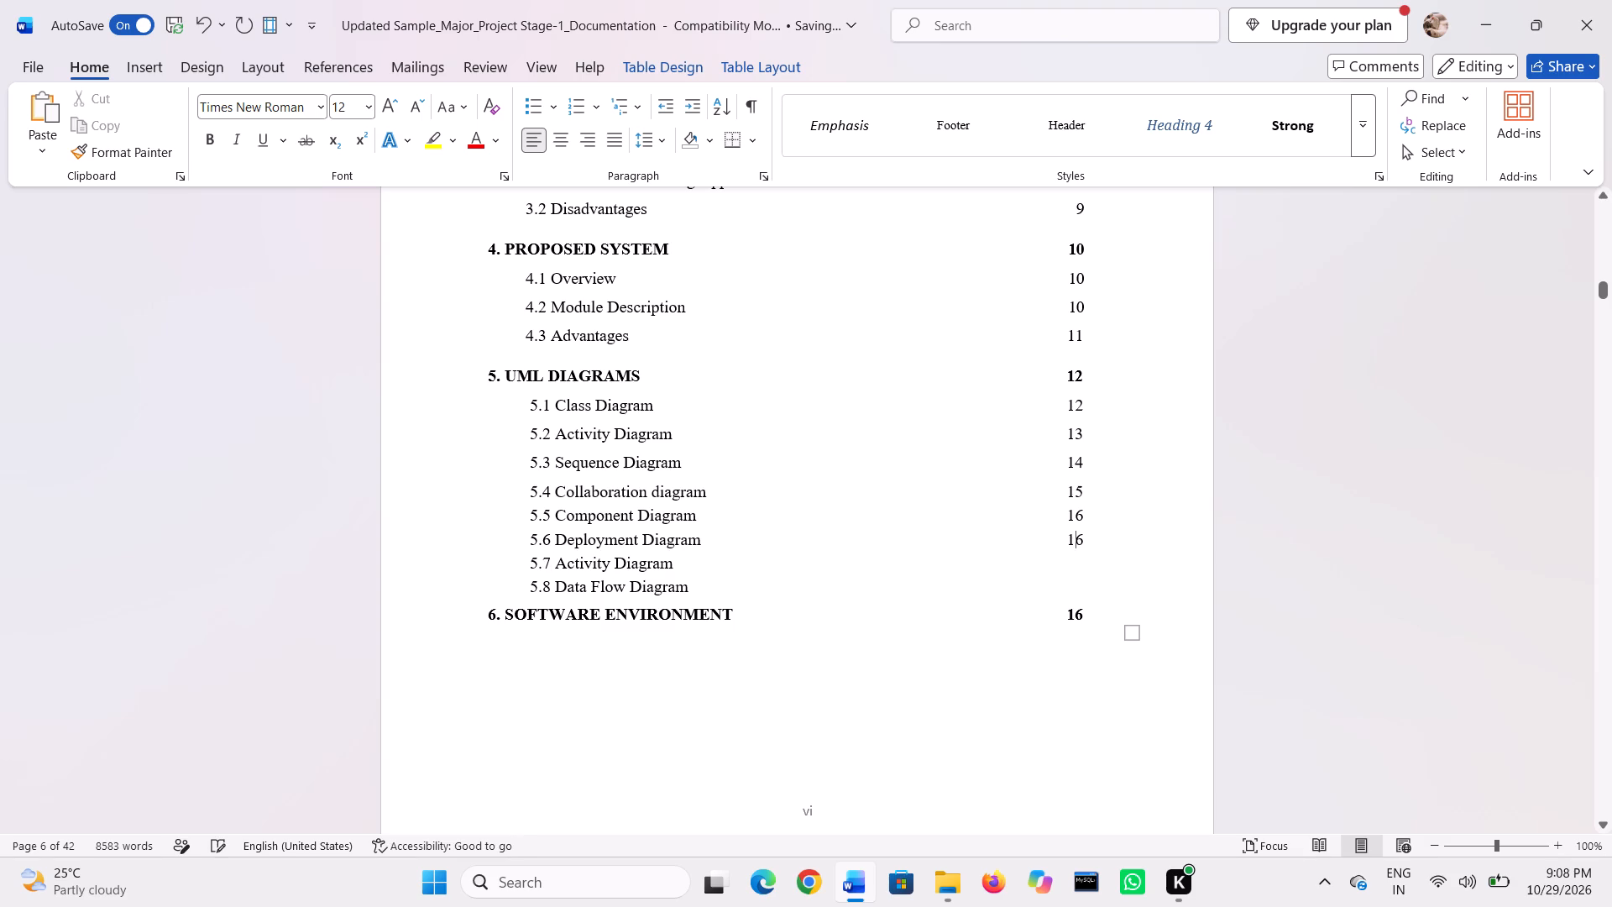
click(1070, 569)
click(1100, 540)
key(Return)
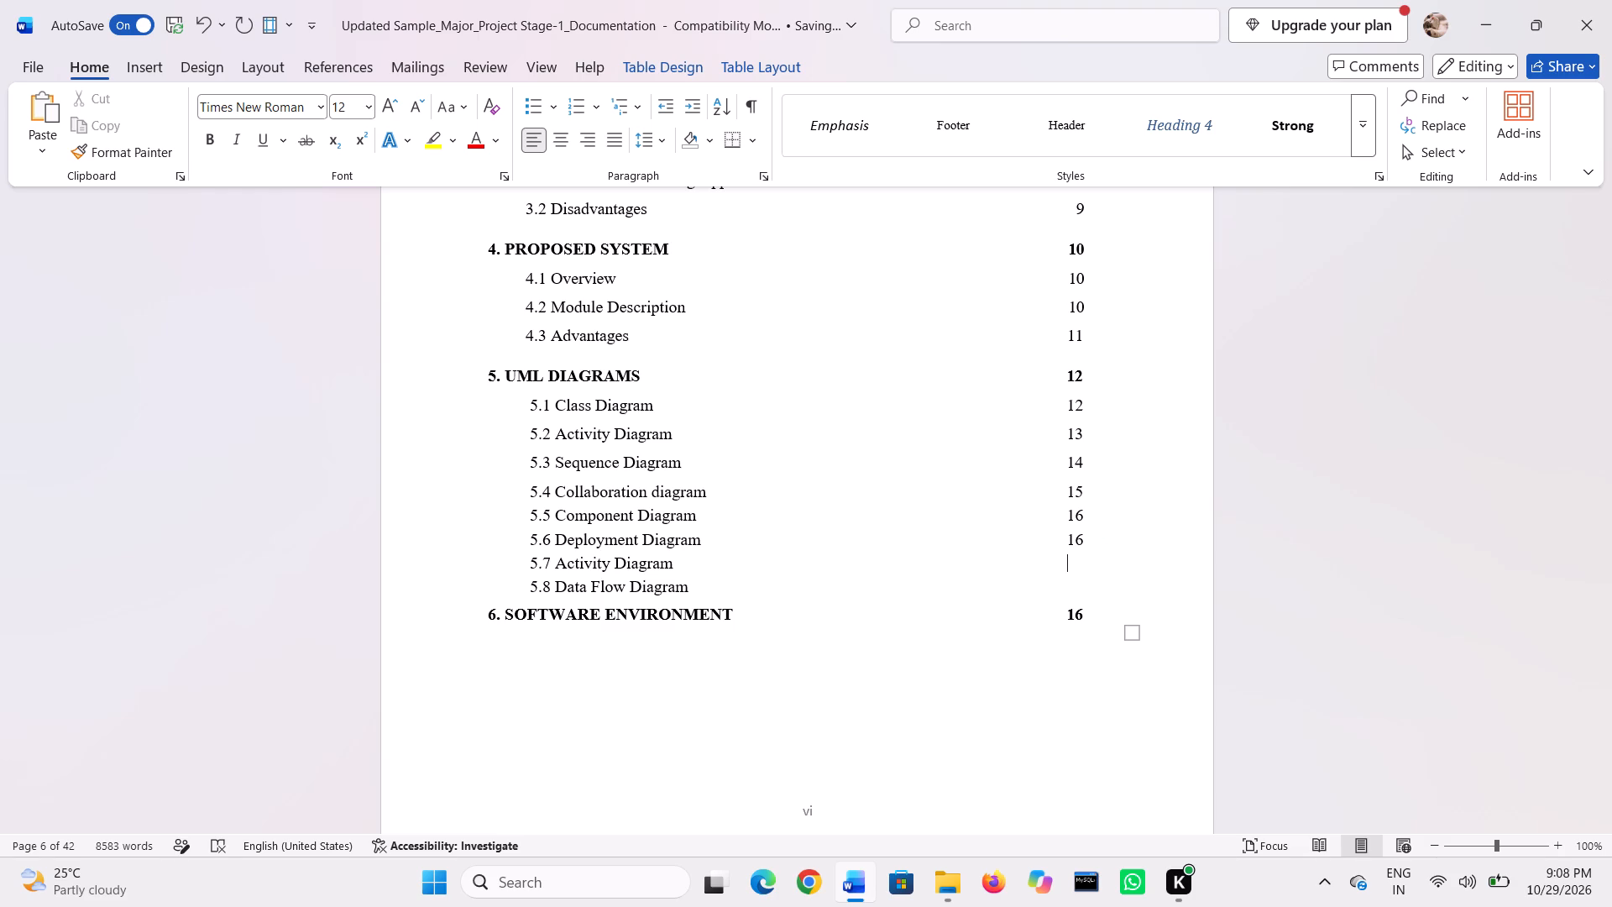
text(17)
key(Return)
text(17)
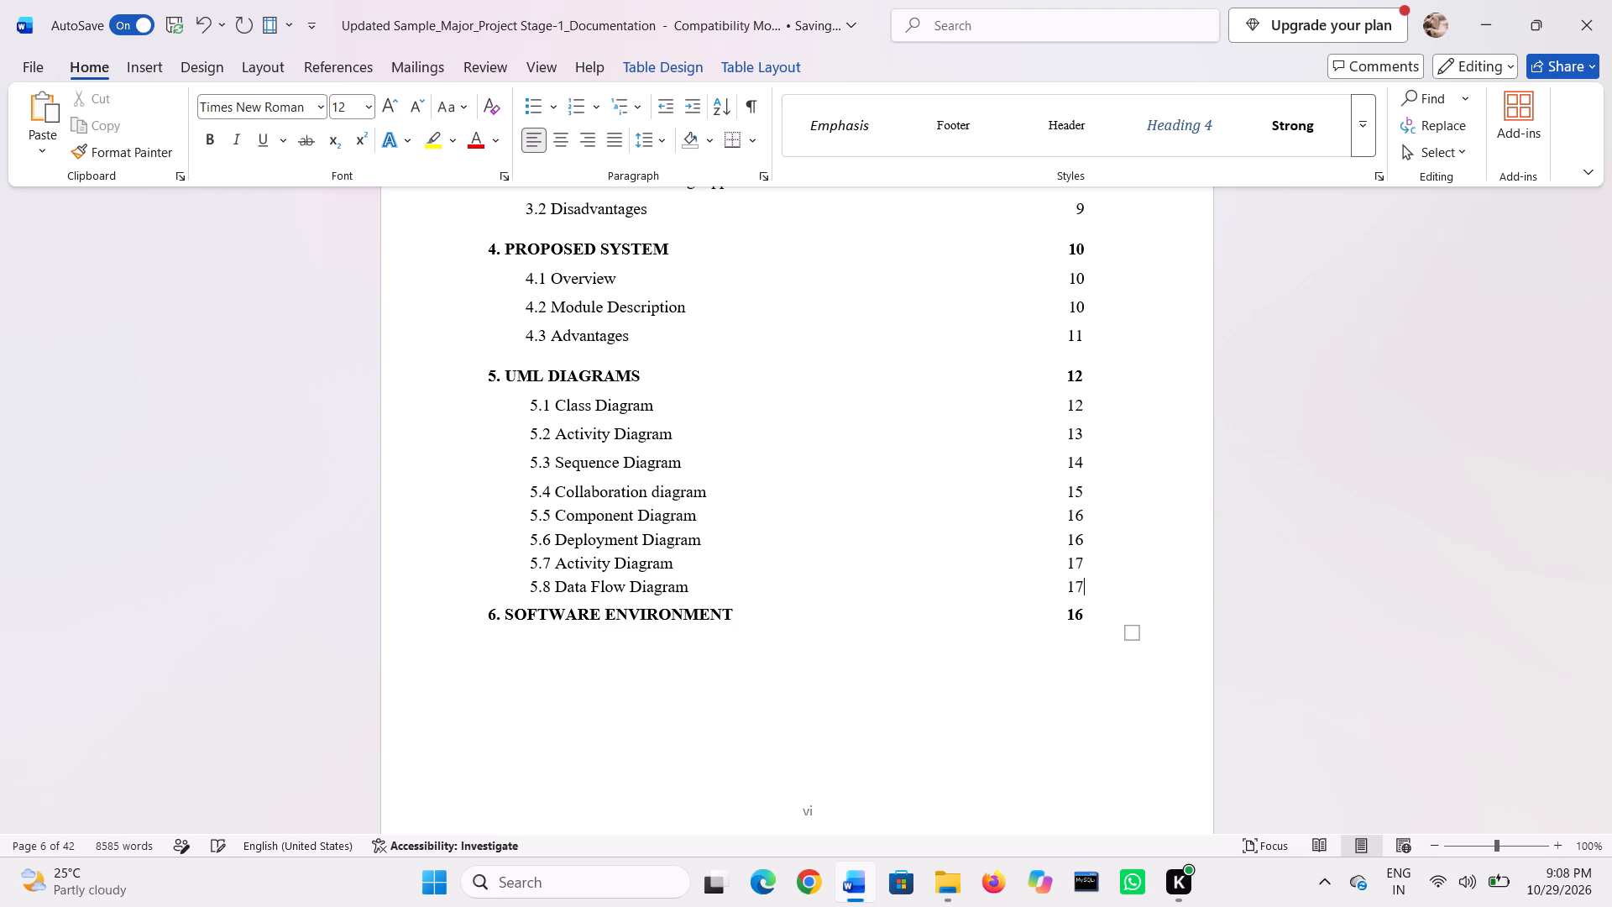
Examine the document body for the pages on which 5.8 Data Flow Diagram and chapter 6, Software Environment, begin.
scroll(1086, 590, down, 2)
ctrl+scroll(1086, 590, up, 1)
ctrl+scroll(1086, 590, down, 2)
ctrl+scroll(1086, 590, up, 1)
ctrl+scroll(1086, 590, down, 2)
scroll(1086, 590, down, 1)
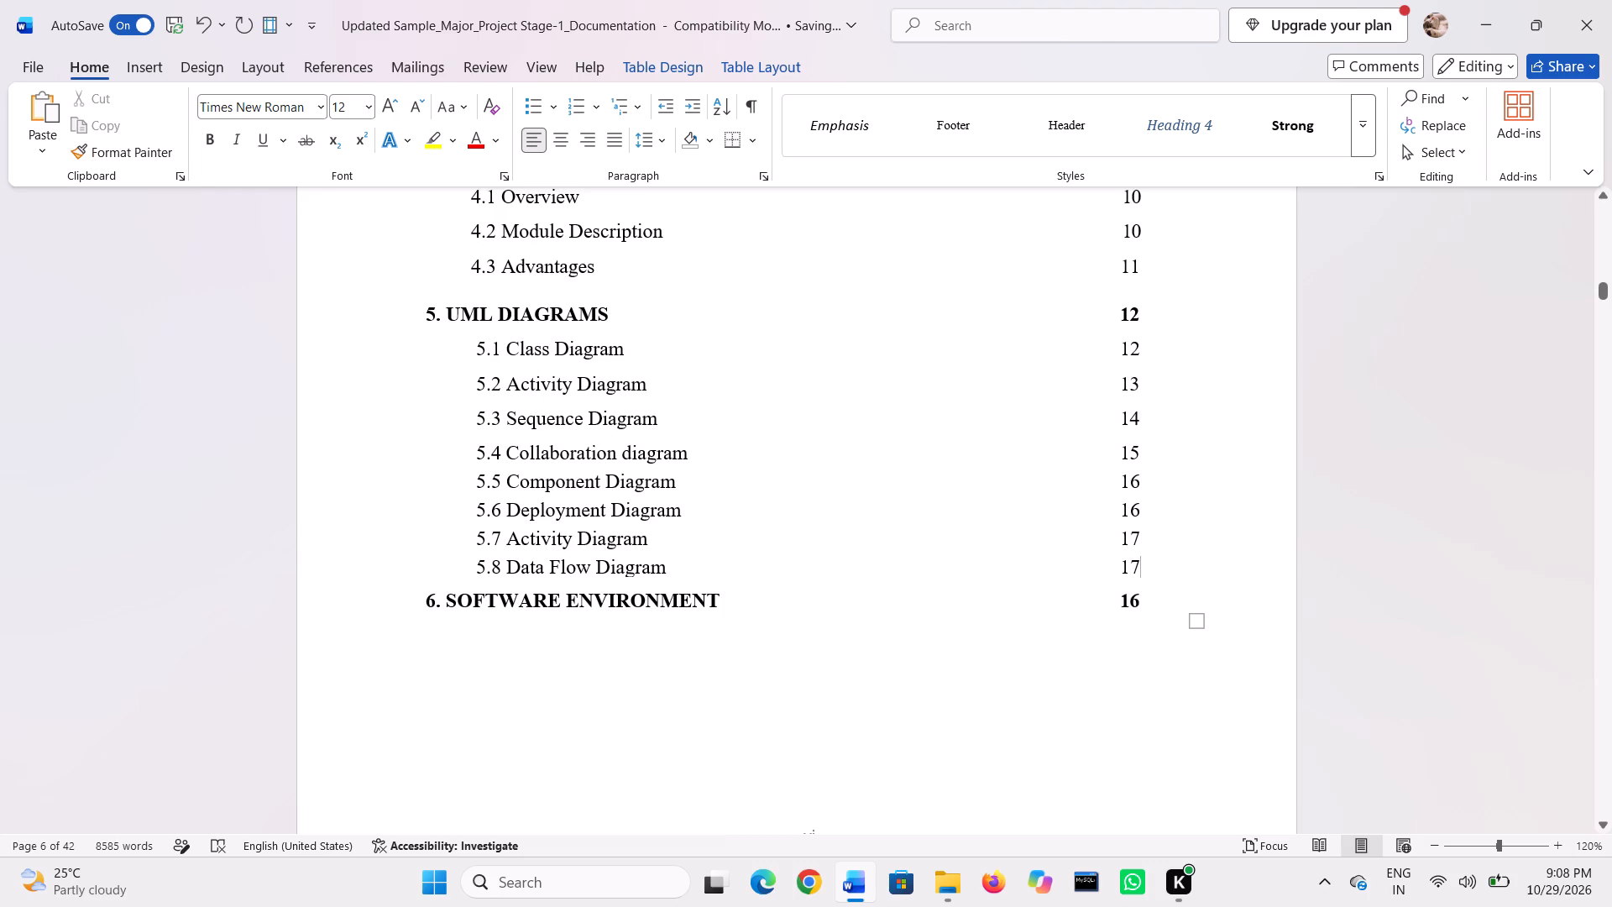
ctrl+scroll(1086, 590, down, 1)
scroll(1086, 590, down, 1)
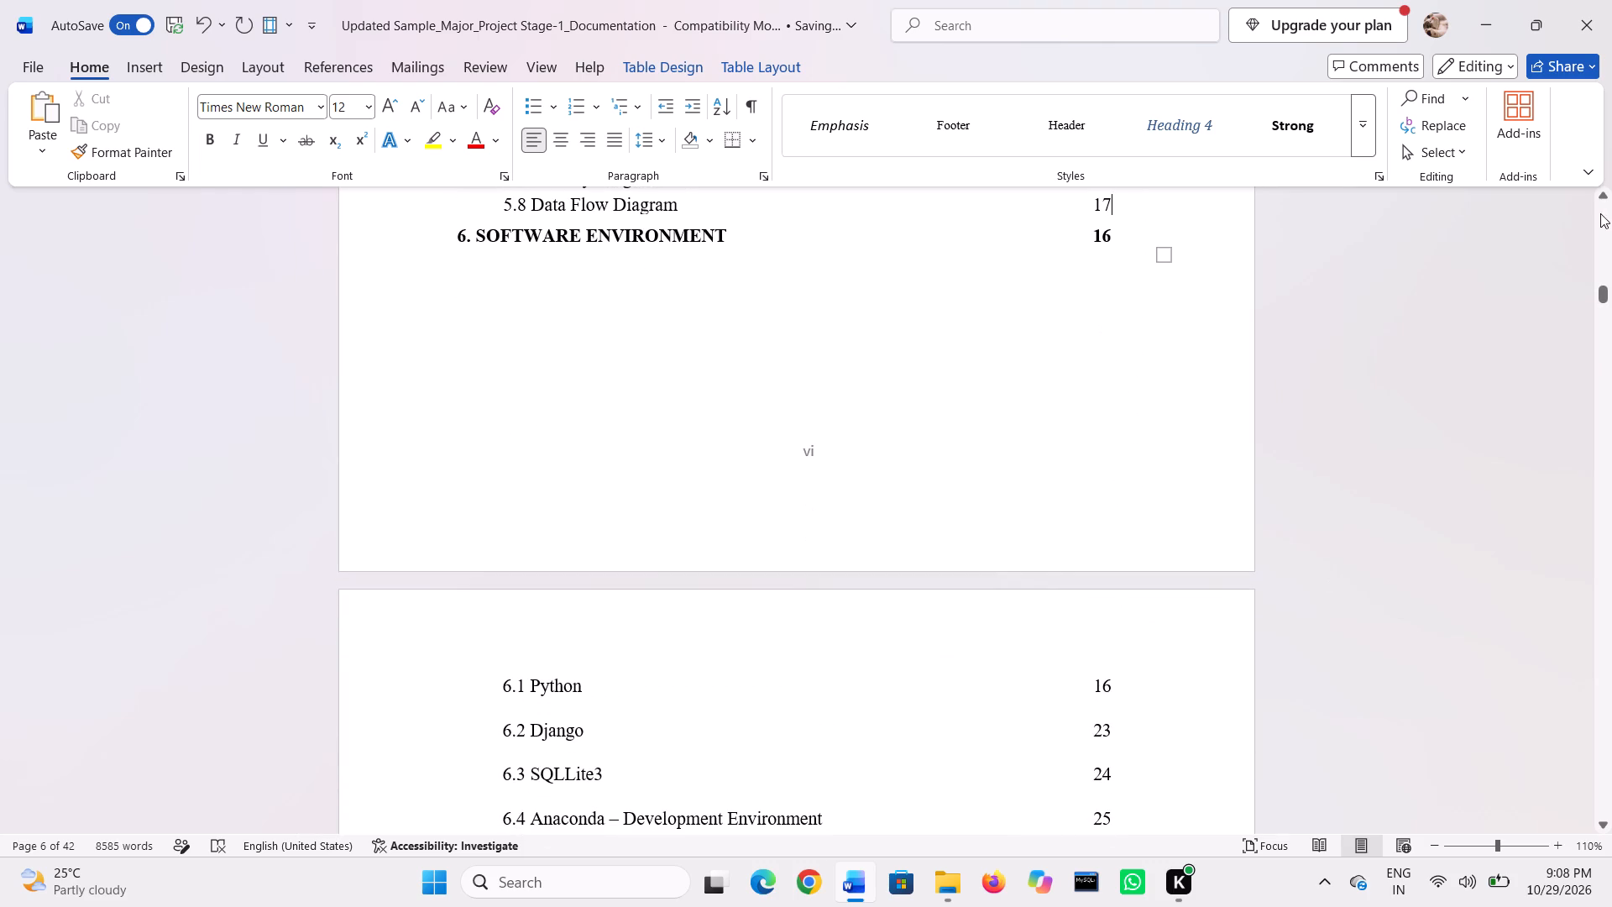
drag(1604, 284, 1609, 381)
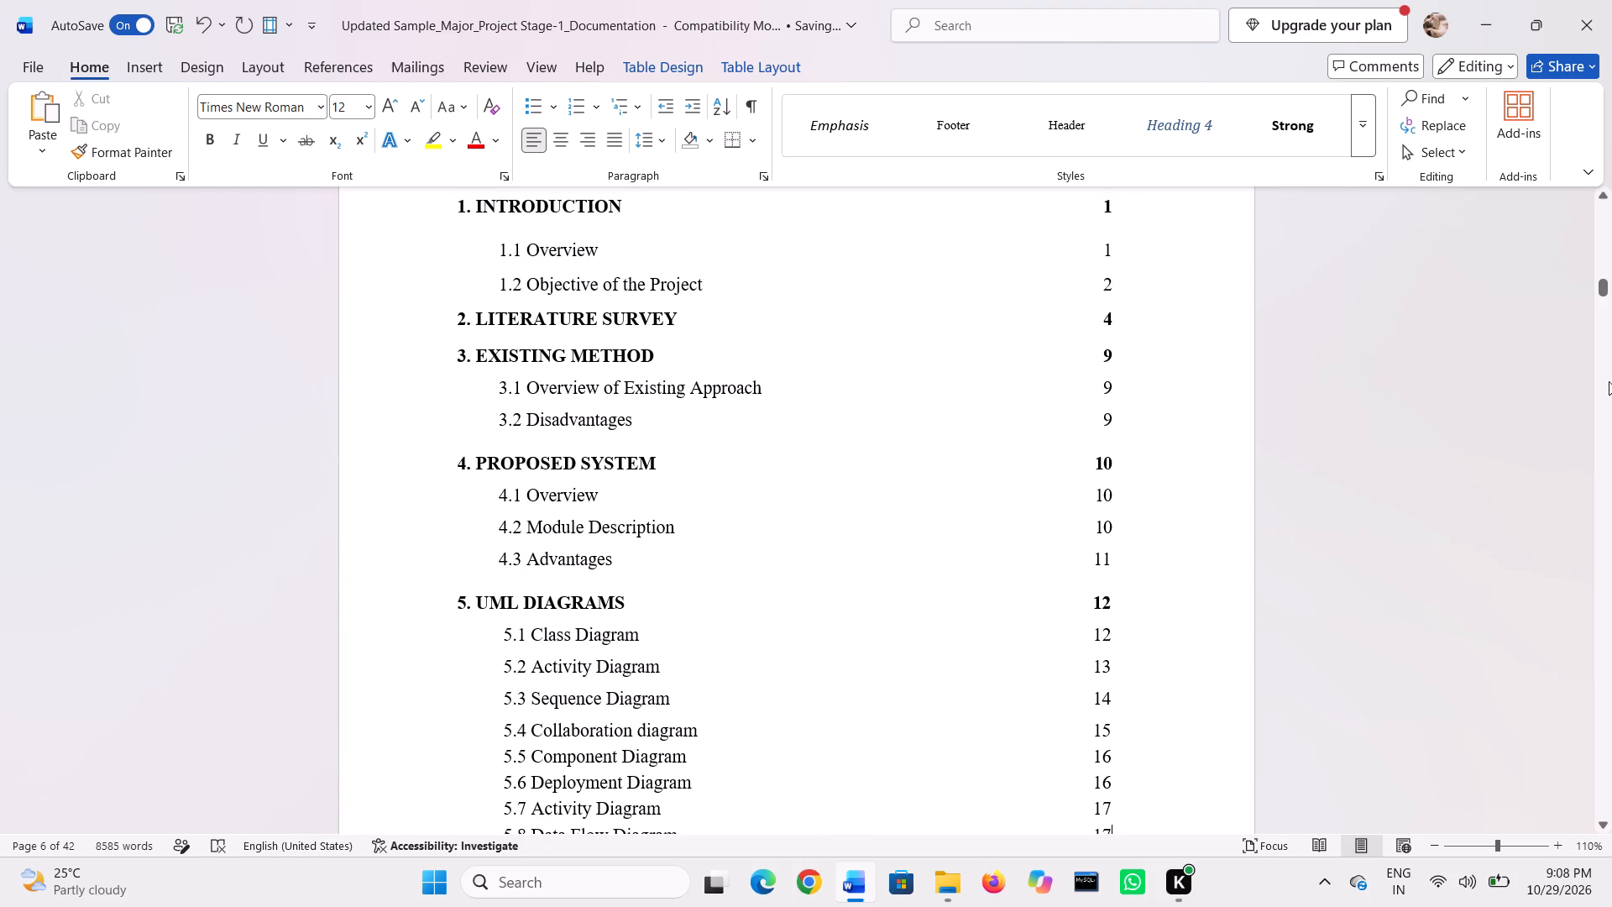
drag(1609, 381, 1611, 267)
drag(1603, 278, 1604, 347)
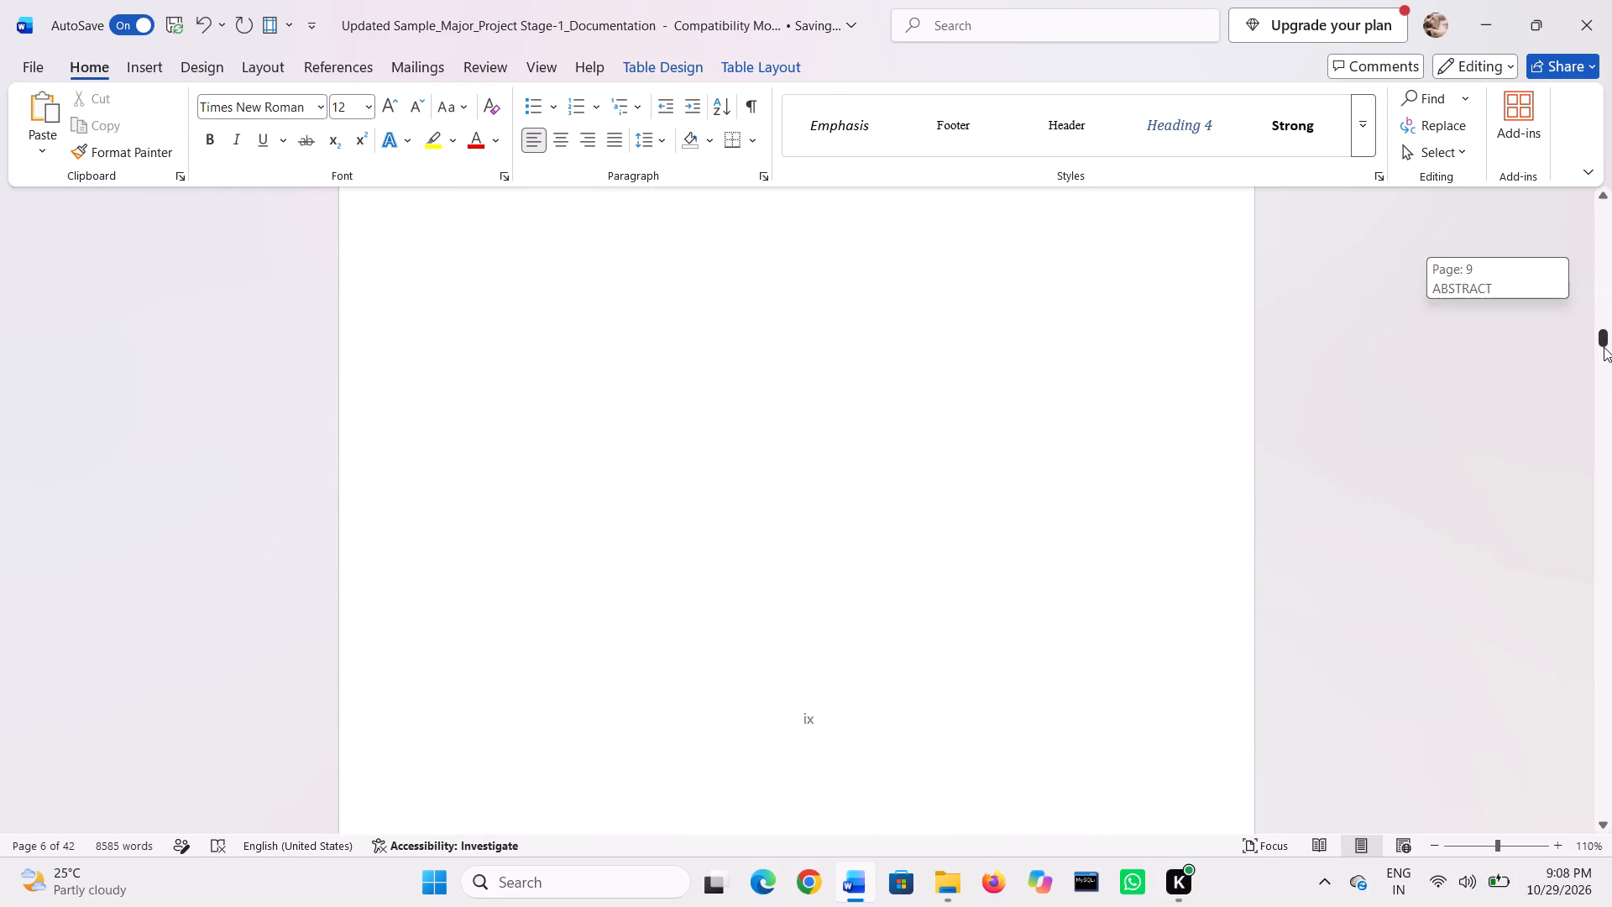
drag(1604, 347, 1610, 392)
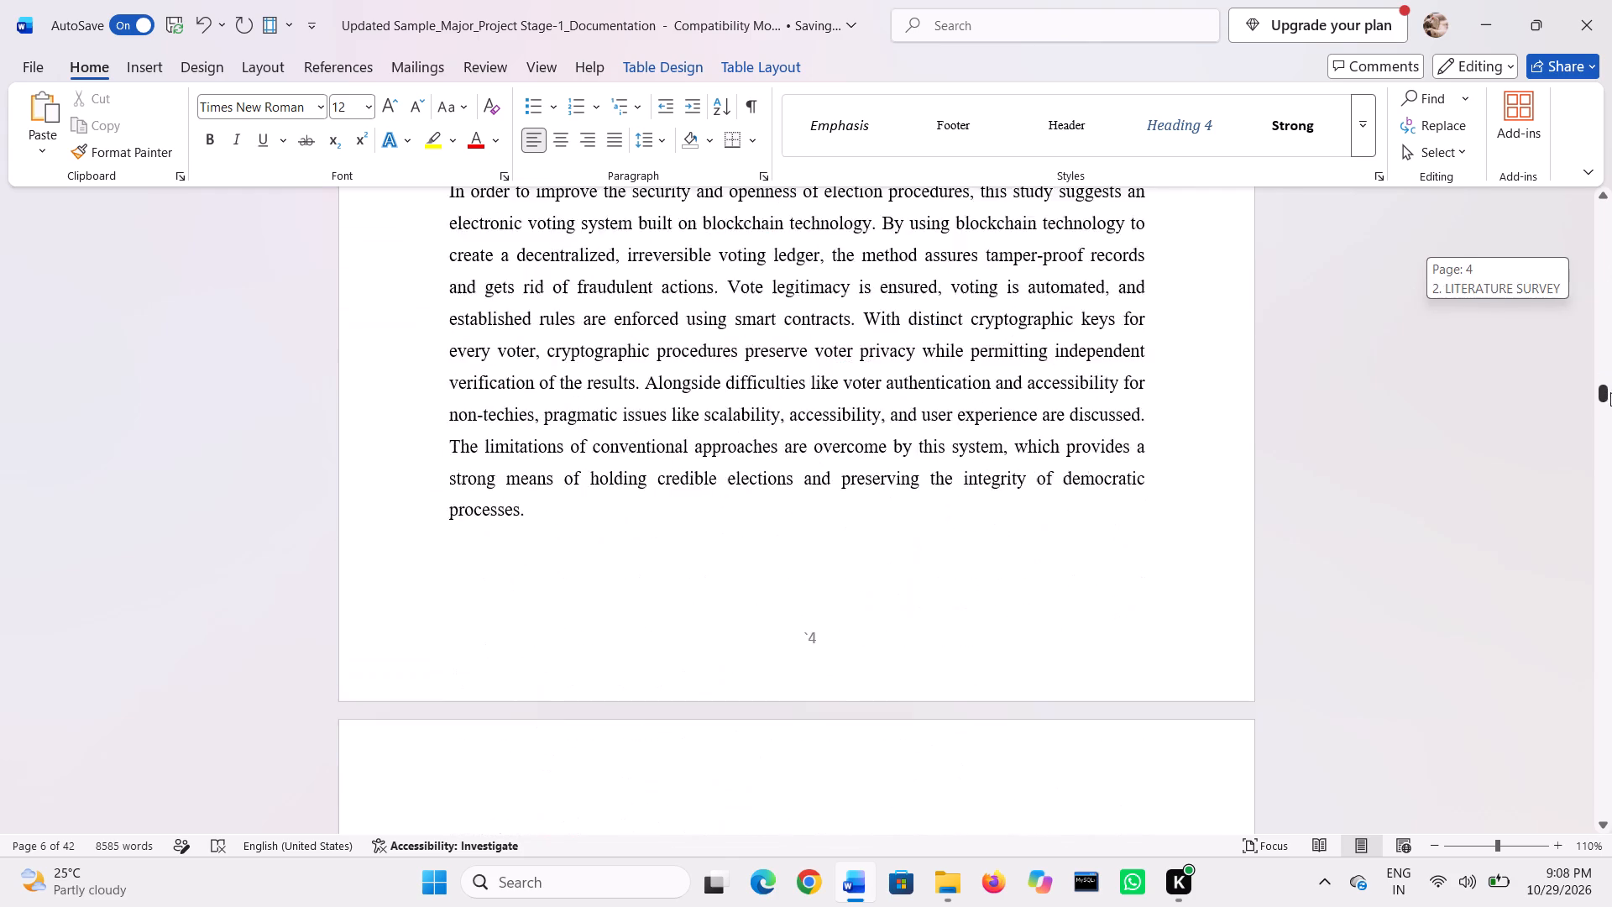
drag(1610, 392, 1604, 578)
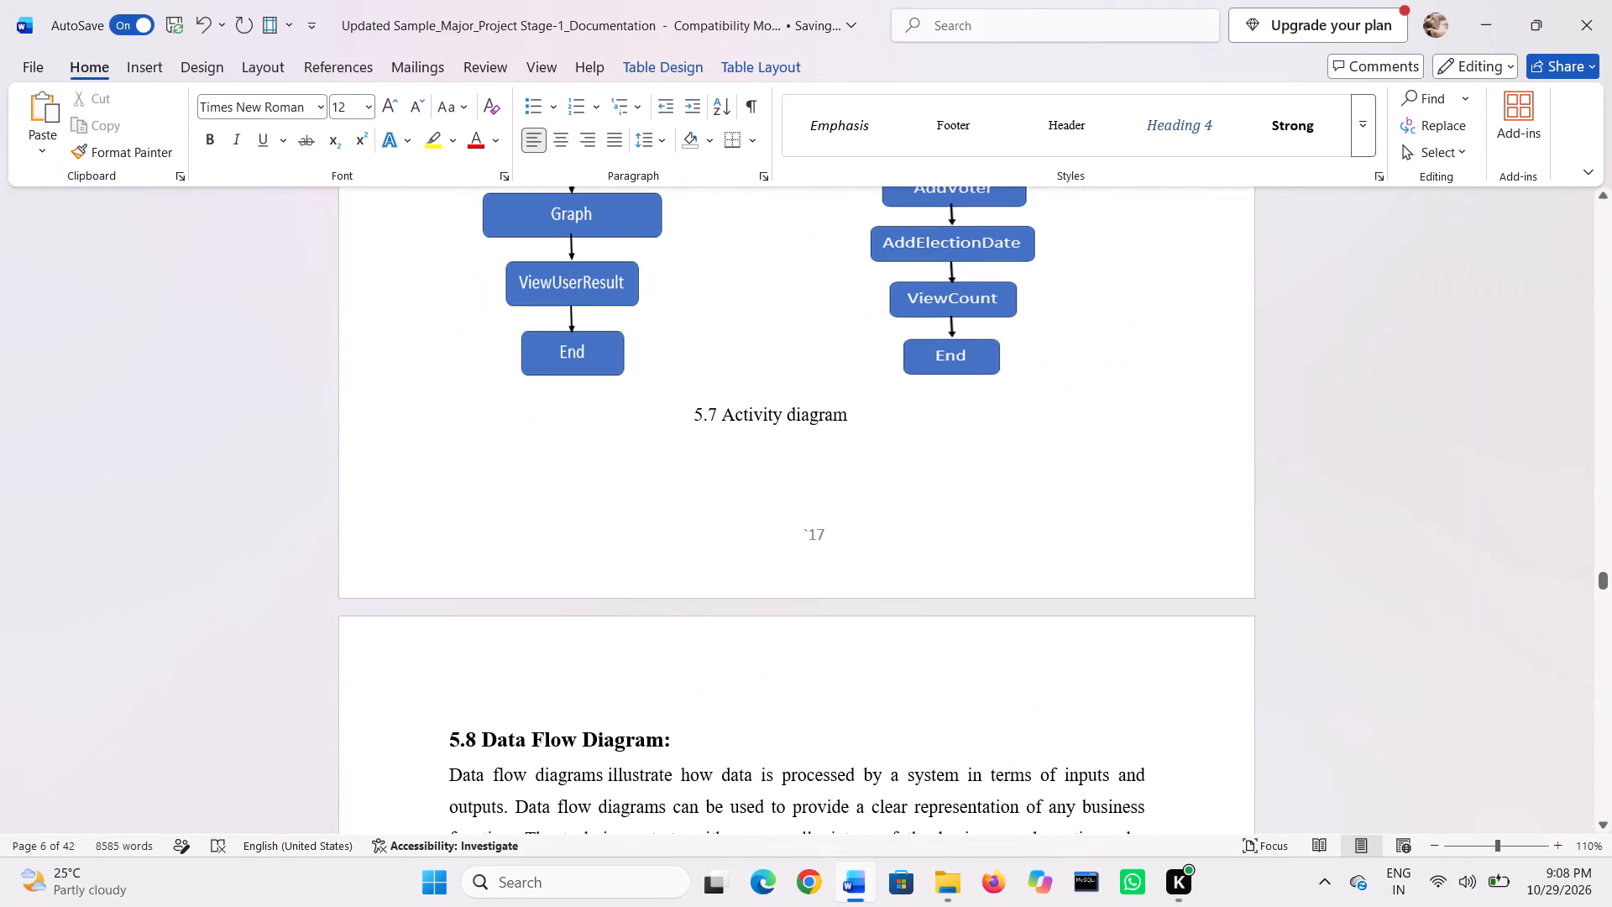
scroll(798, 494, down, 4)
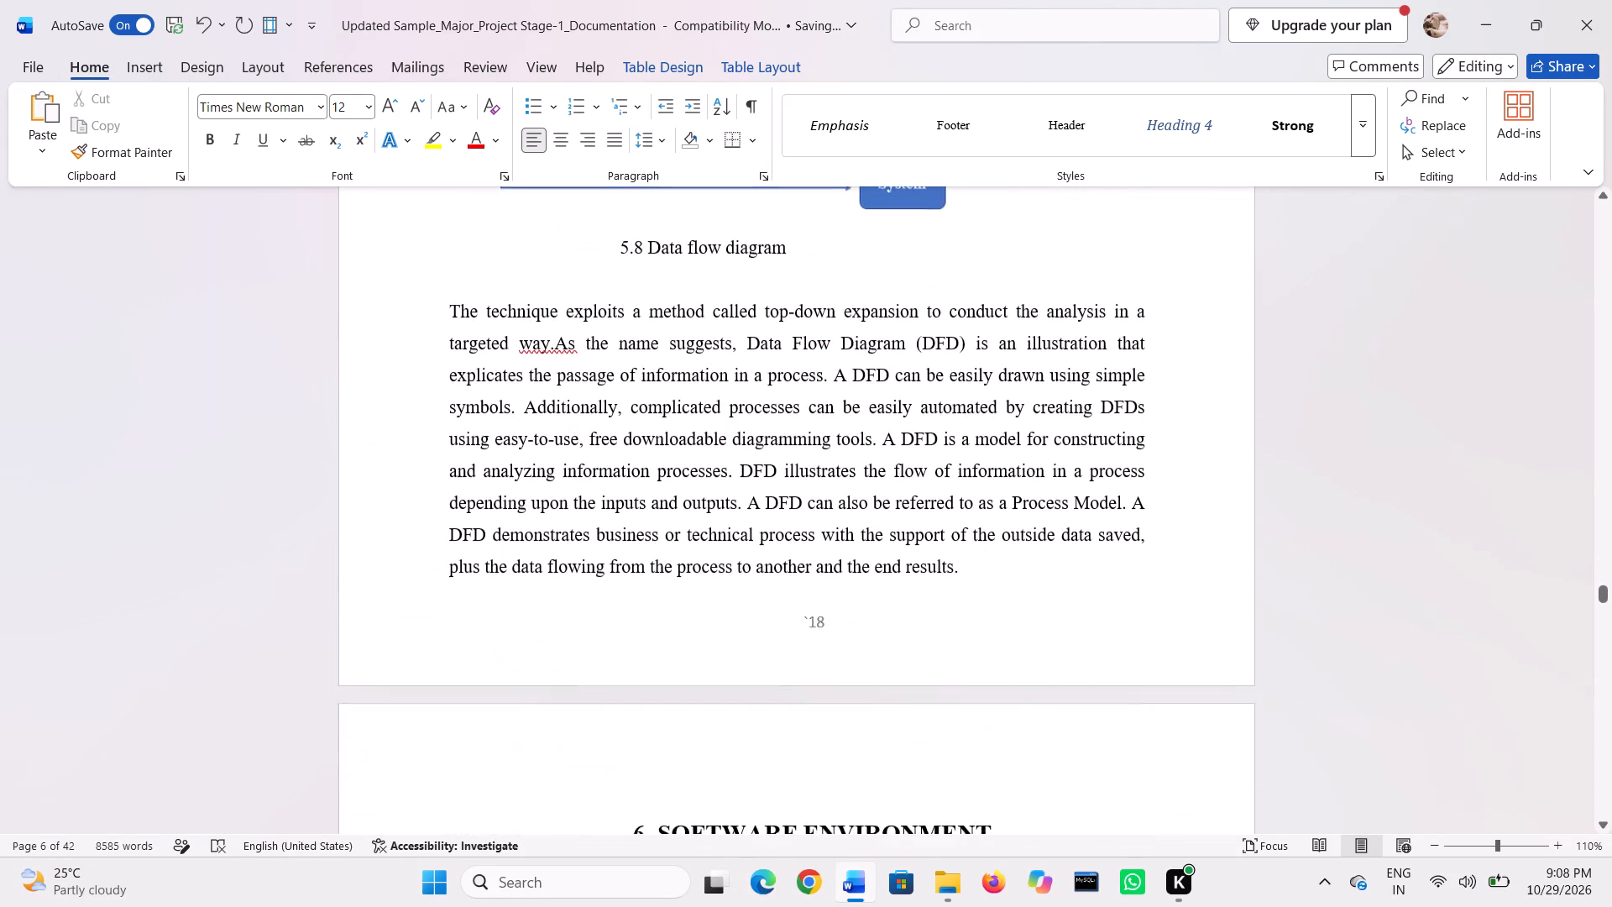
scroll(798, 494, down, 3)
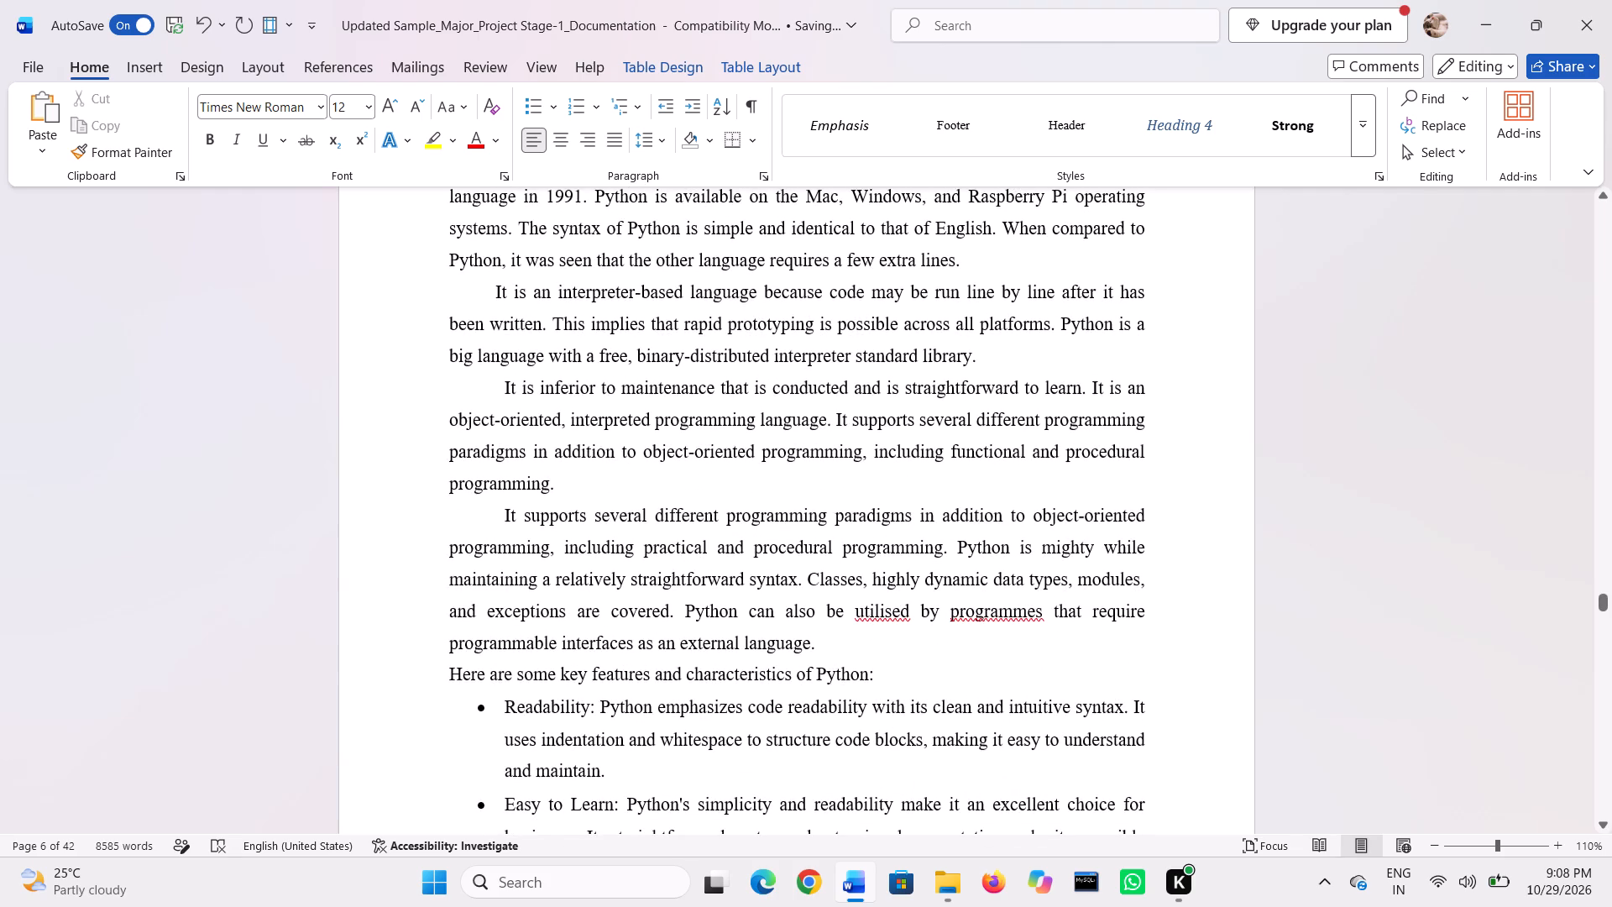
scroll(798, 492, up, 2)
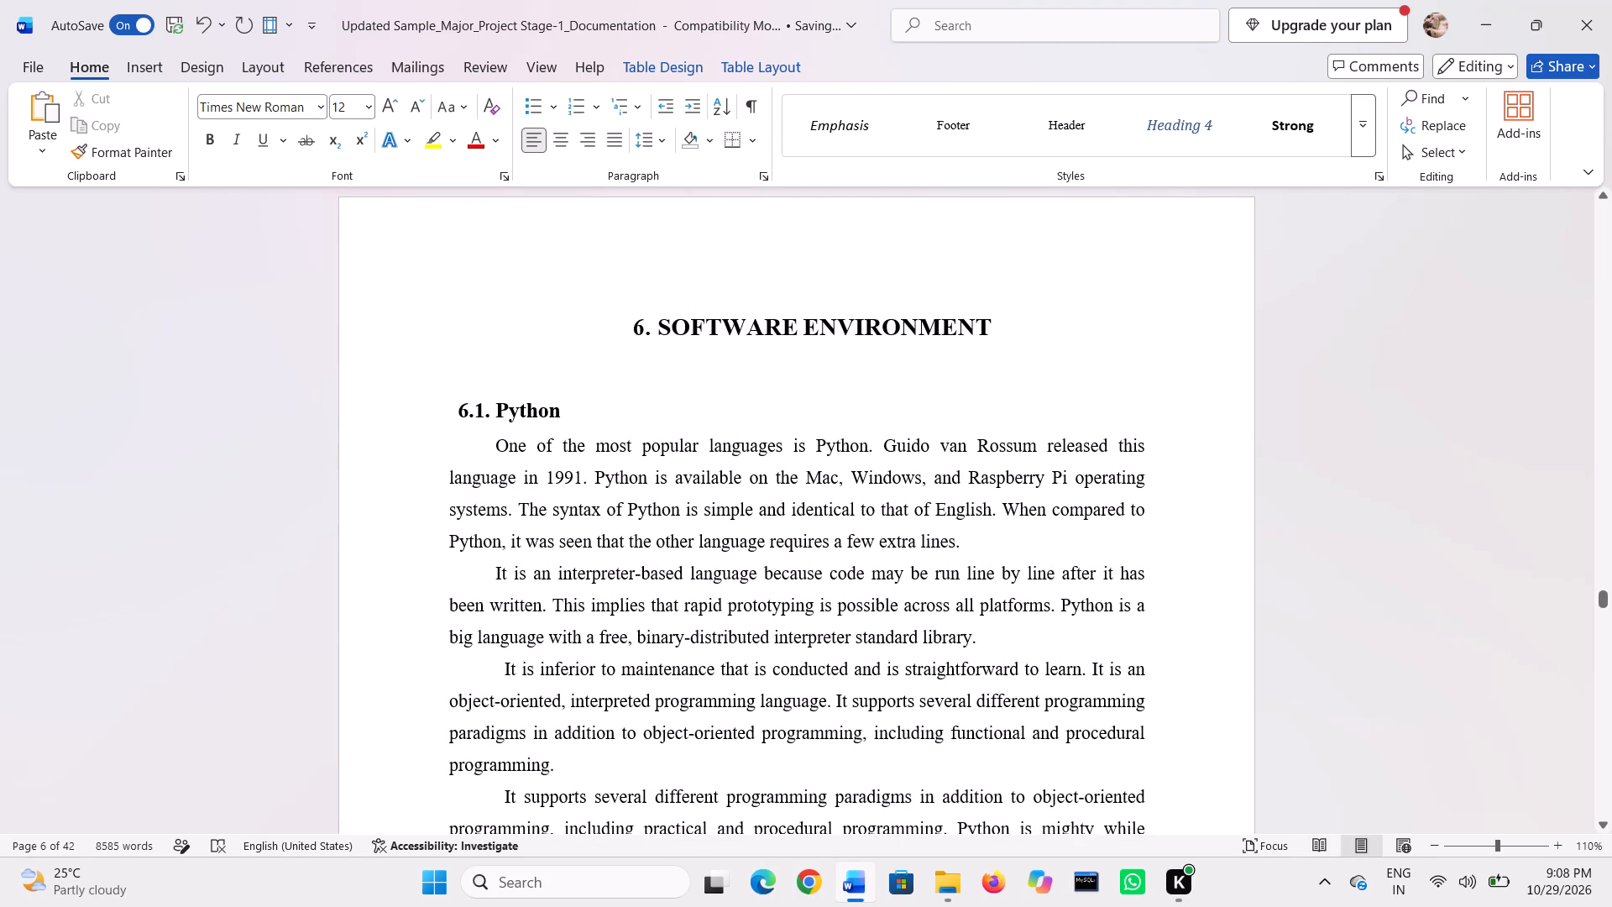
scroll(624, 521, down, 4)
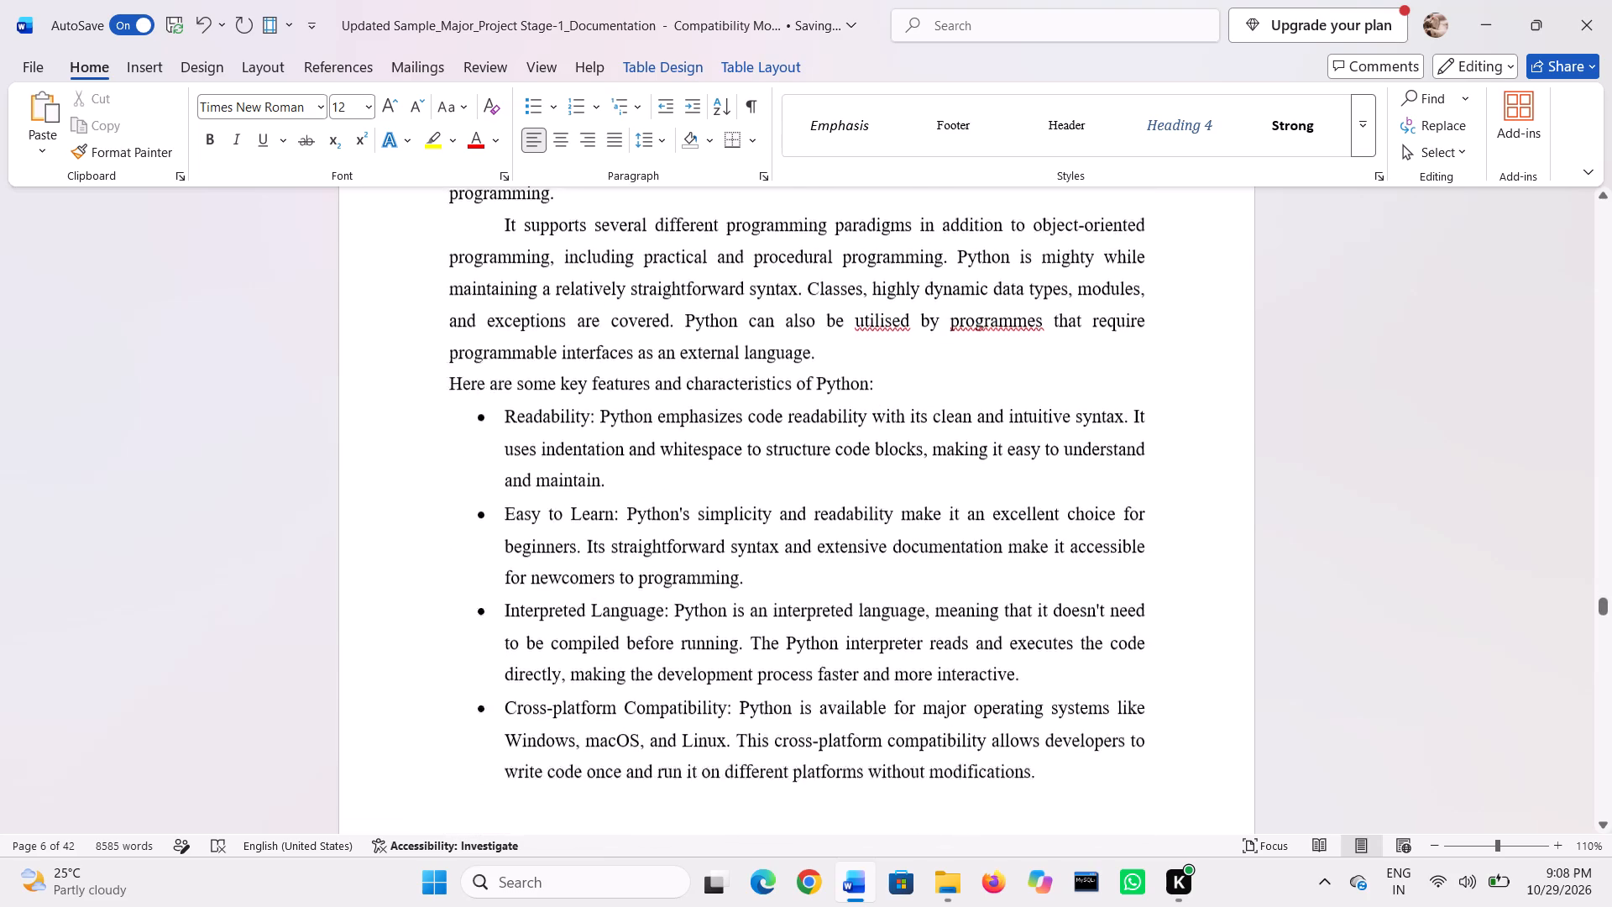
scroll(624, 521, down, 2)
scroll(624, 521, up, 11)
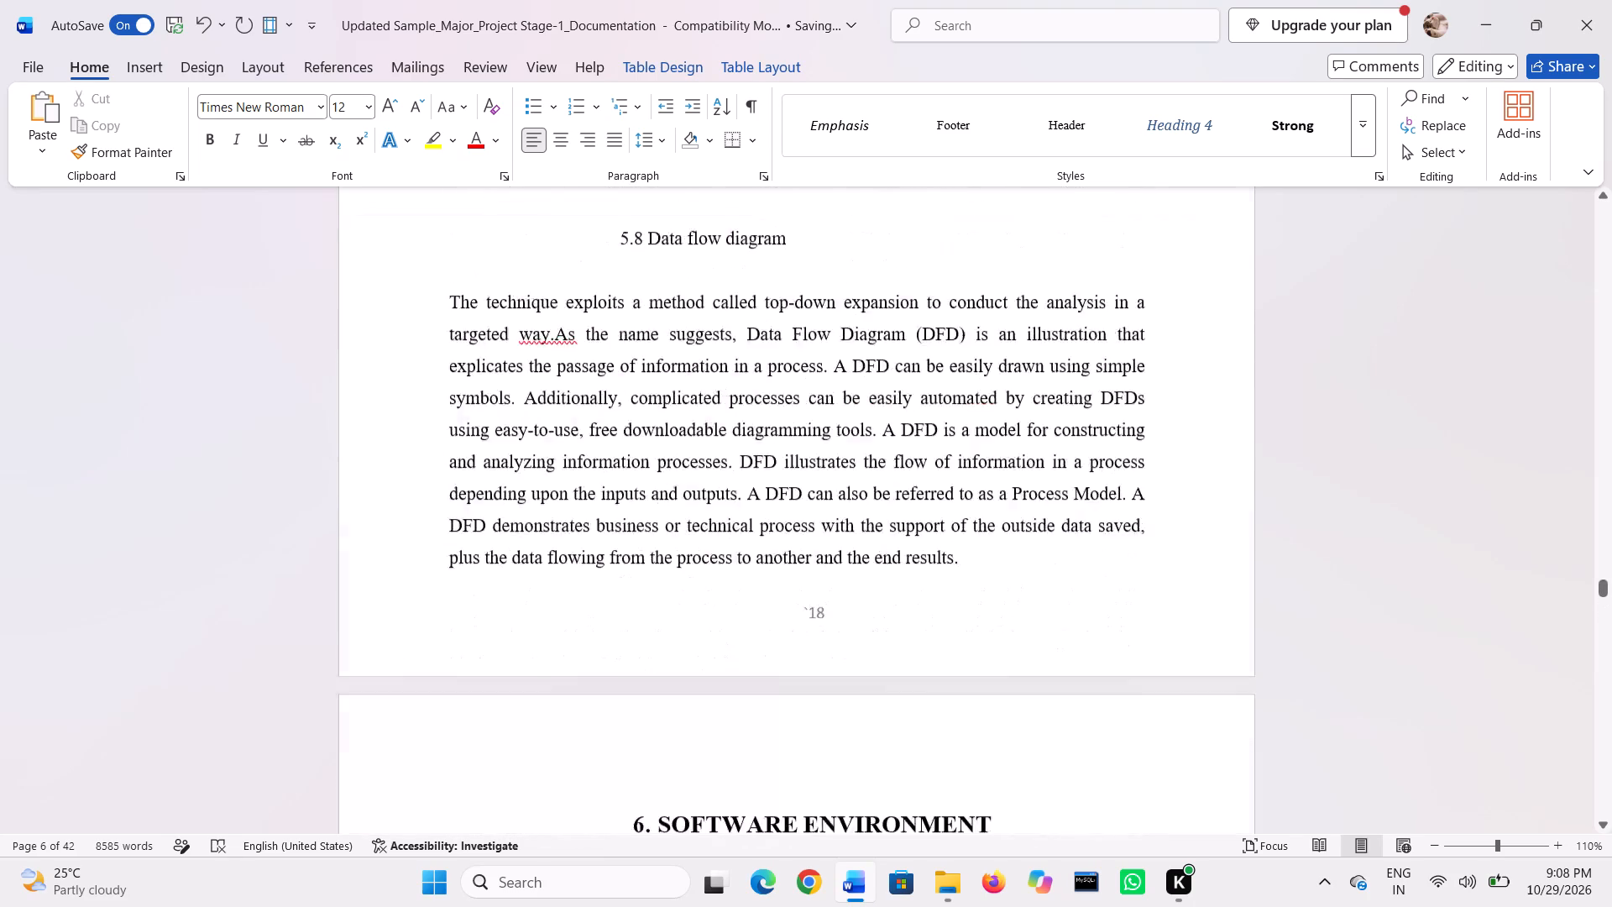
scroll(624, 521, up, 13)
Change the page number of the 5.8 Data Flow Diagram entry in the contents list to 18.
scroll(624, 521, down, 5)
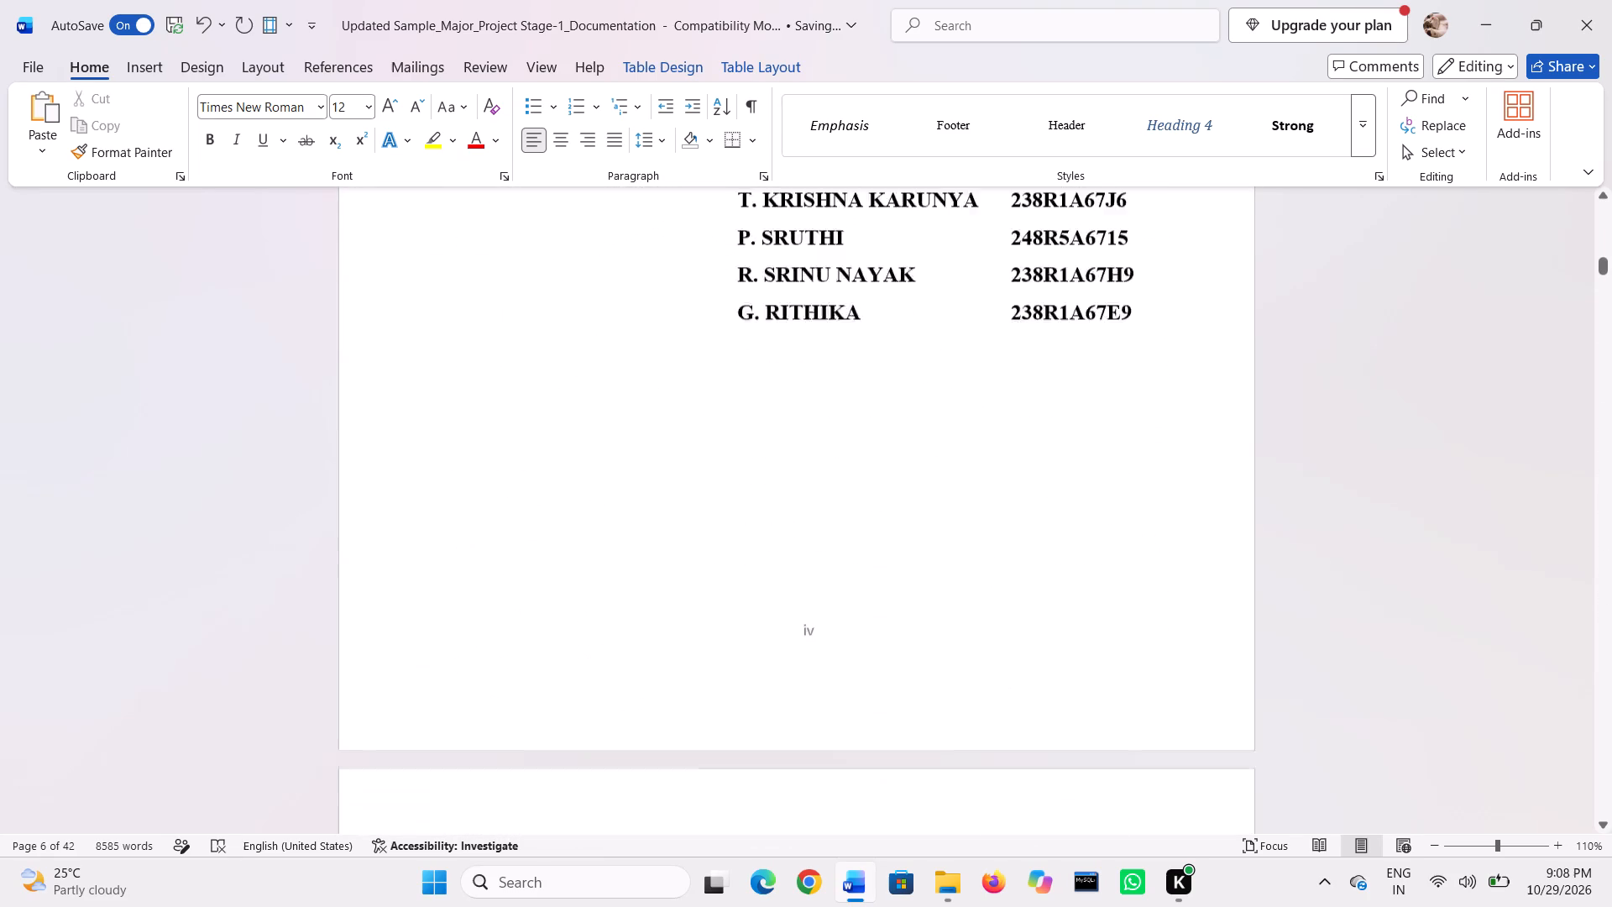
scroll(624, 521, down, 4)
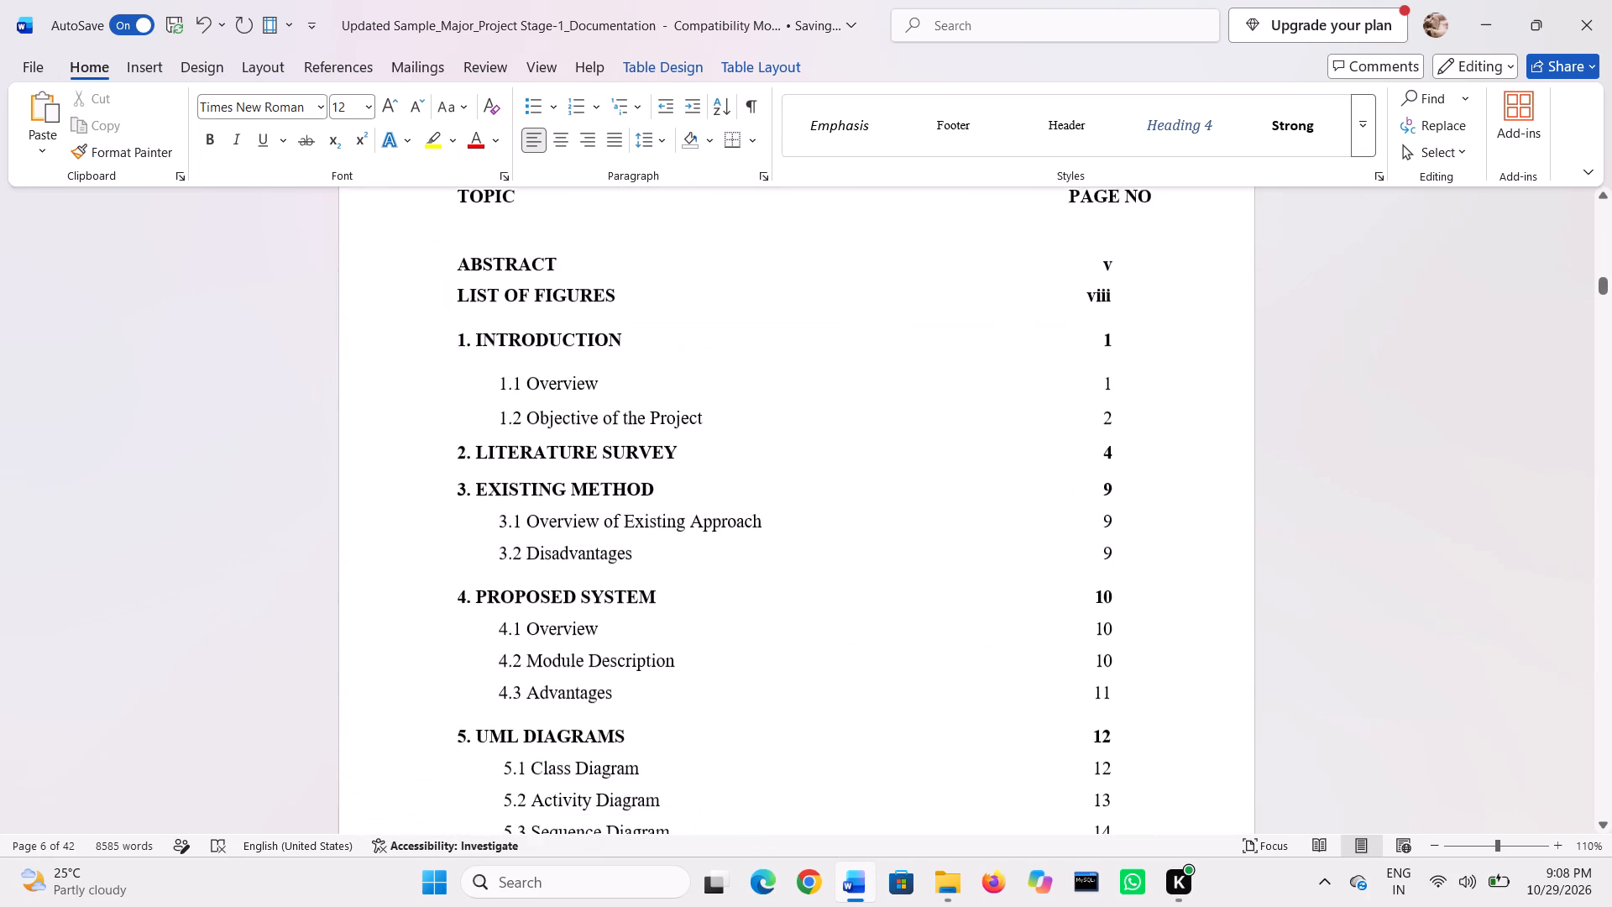
scroll(624, 521, down, 2)
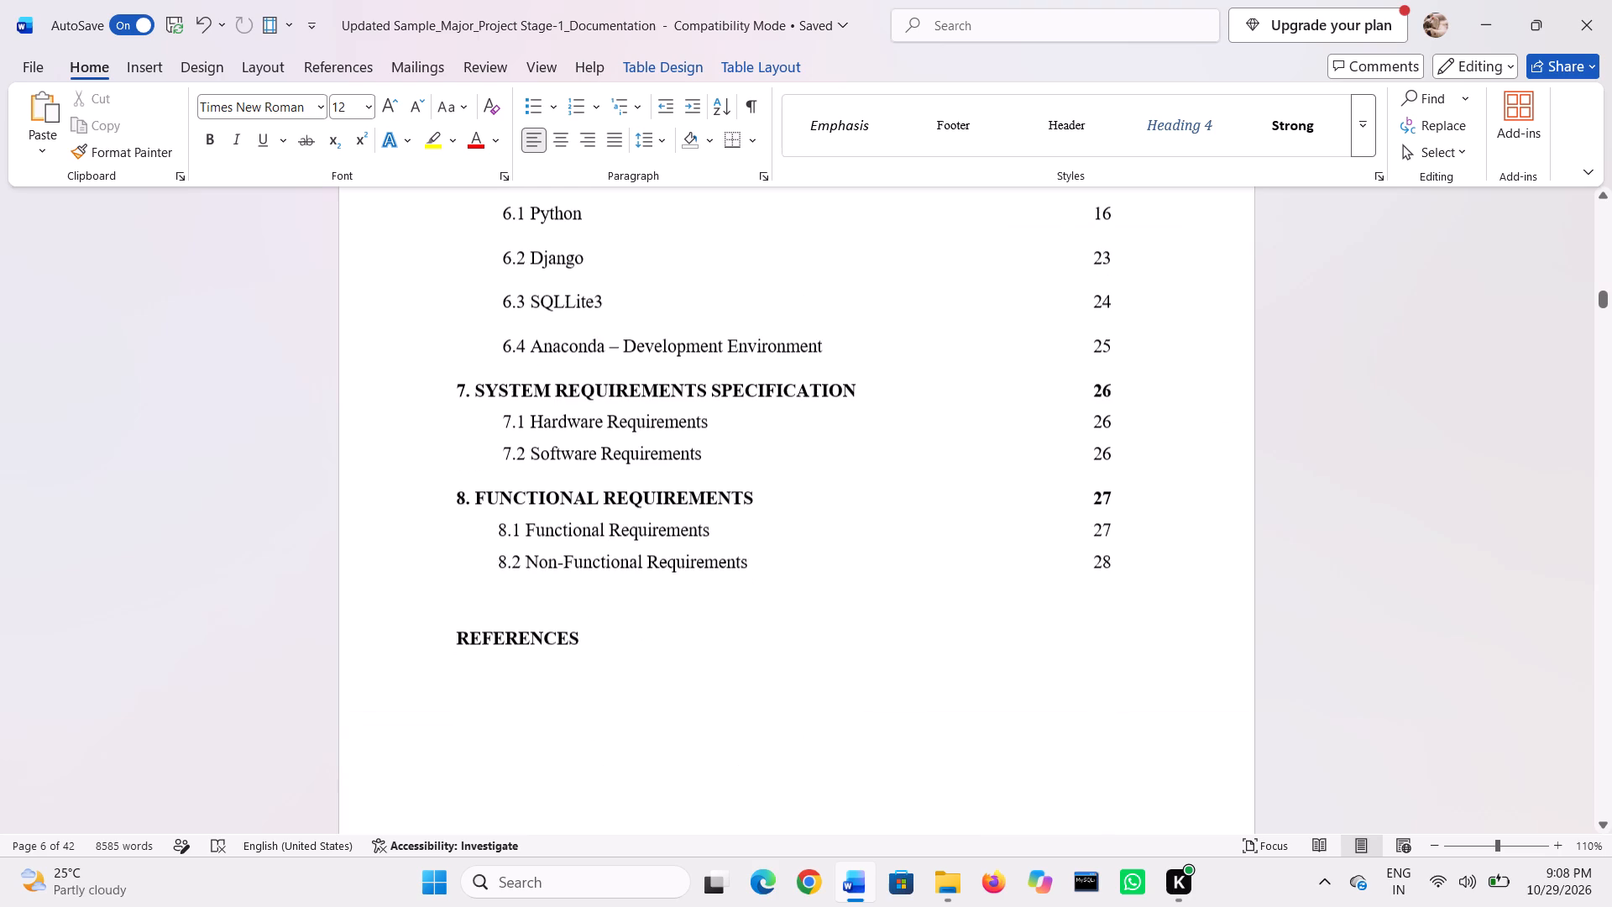
scroll(1112, 516, up, 2)
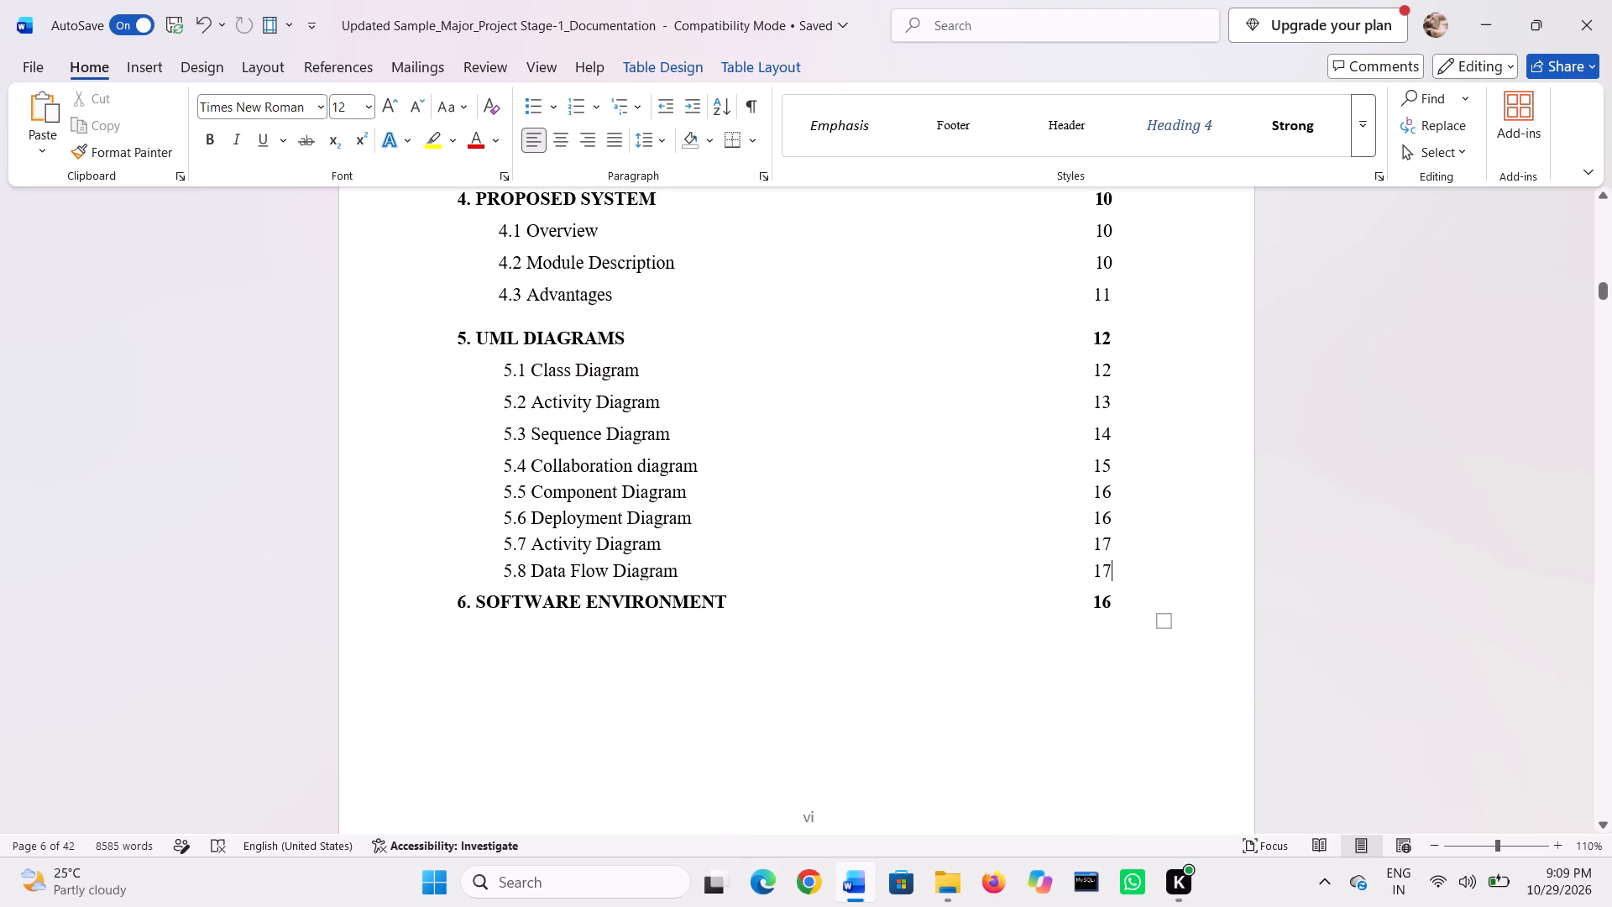
key(BackSpace)
key(8)
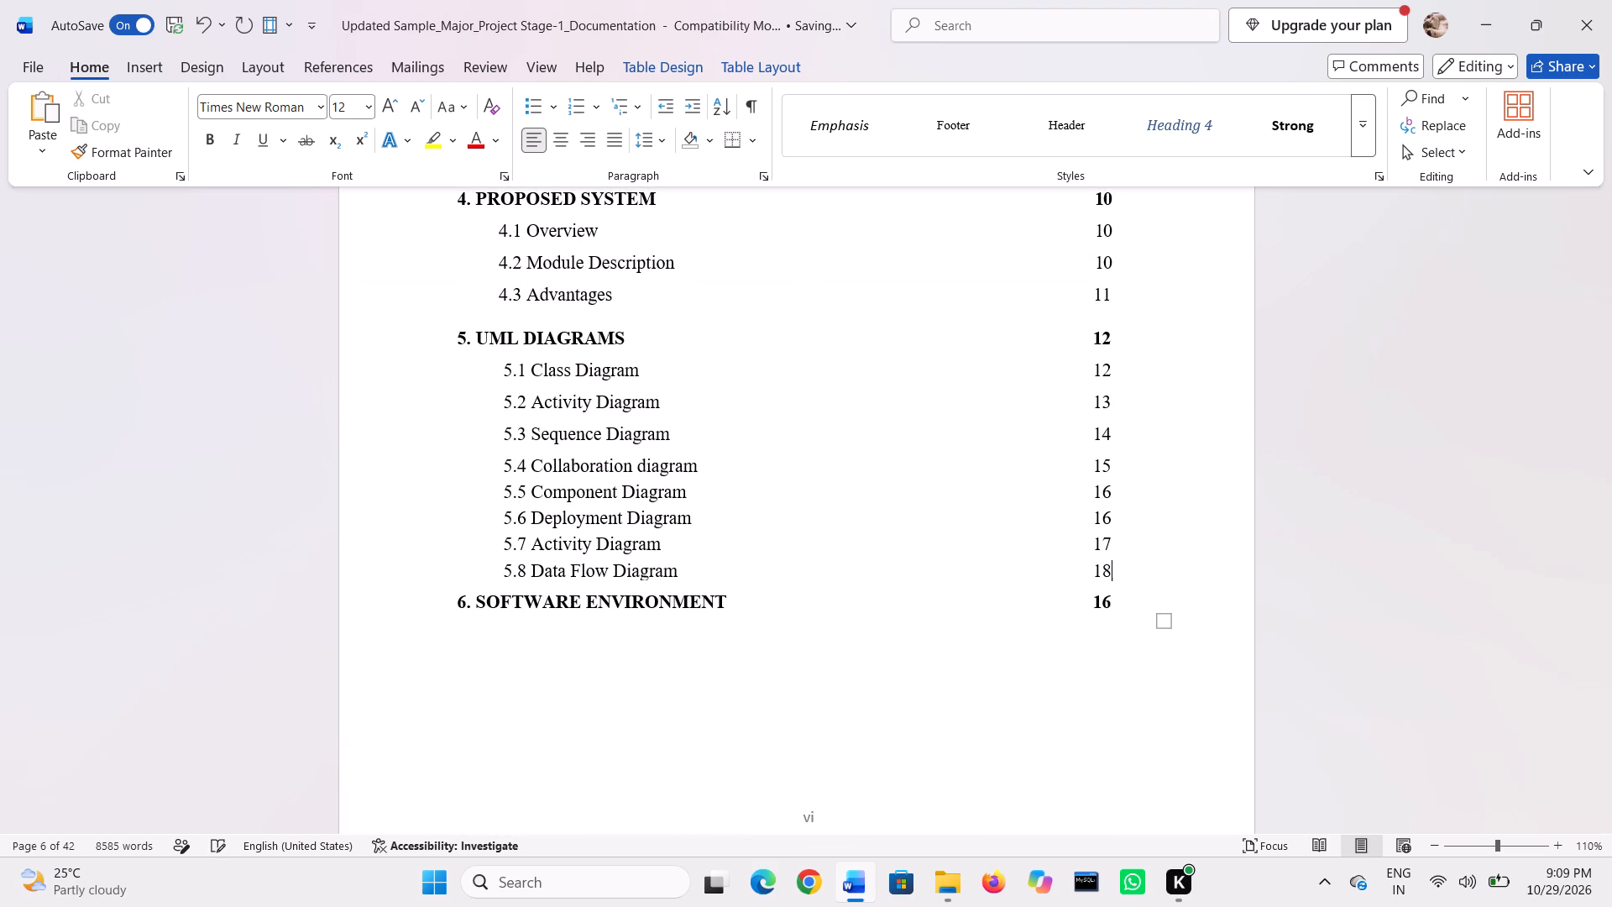
Replace the page number of the 6. SOFTWARE ENVIRONMENT entry in the contents list with 19.
click(1120, 600)
key(BackSpace)
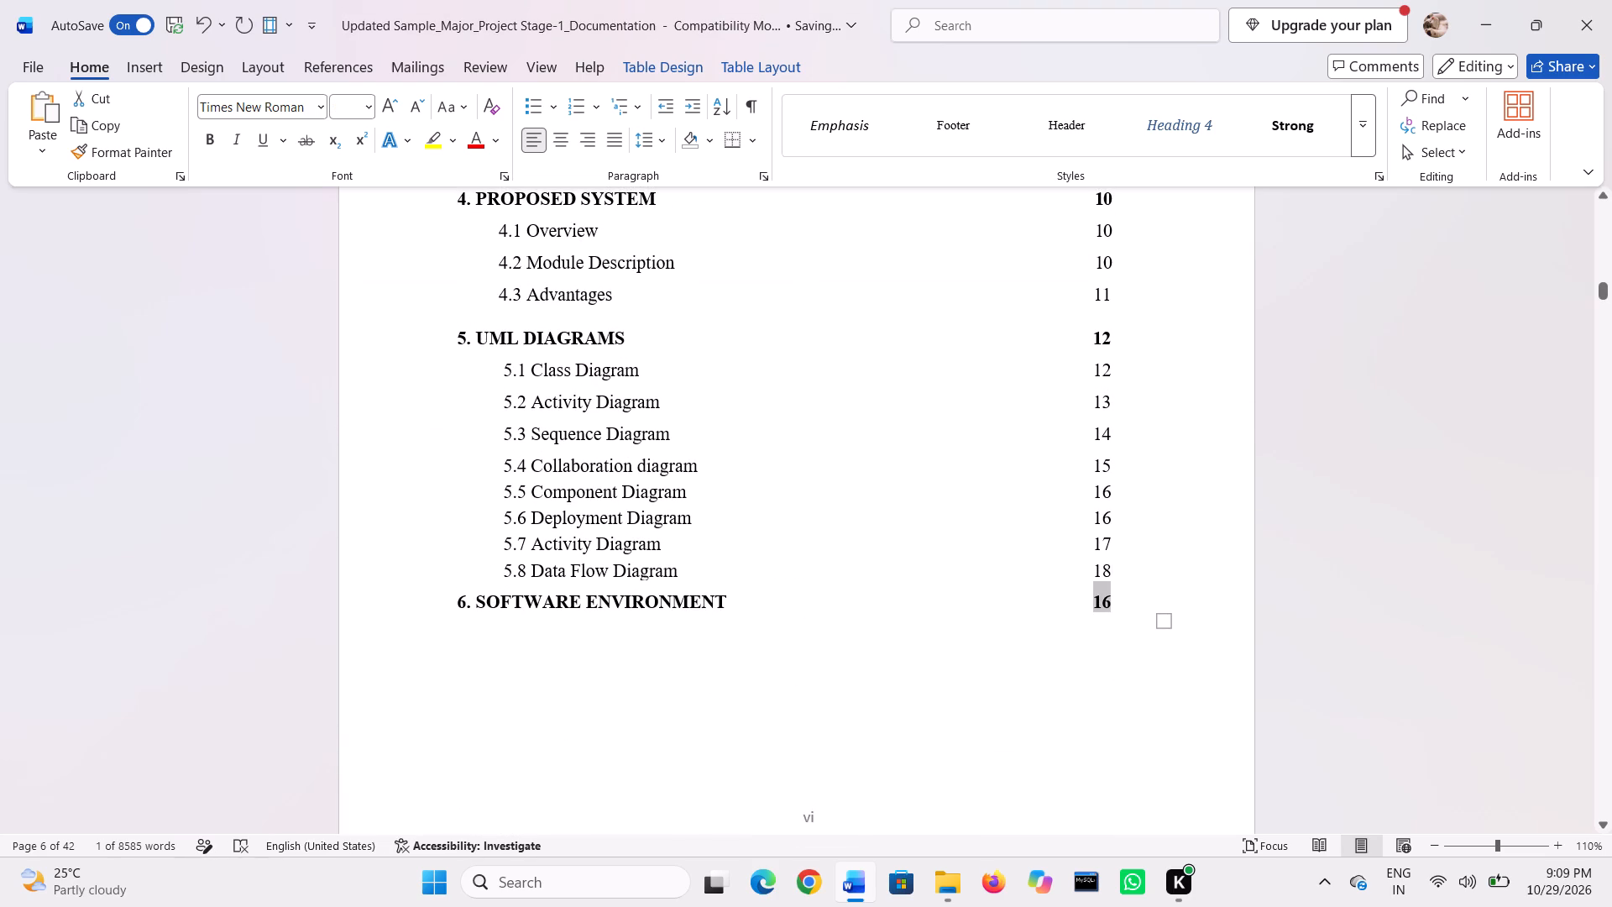
click(1120, 600)
key(BackSpace)
key(BackSpace)
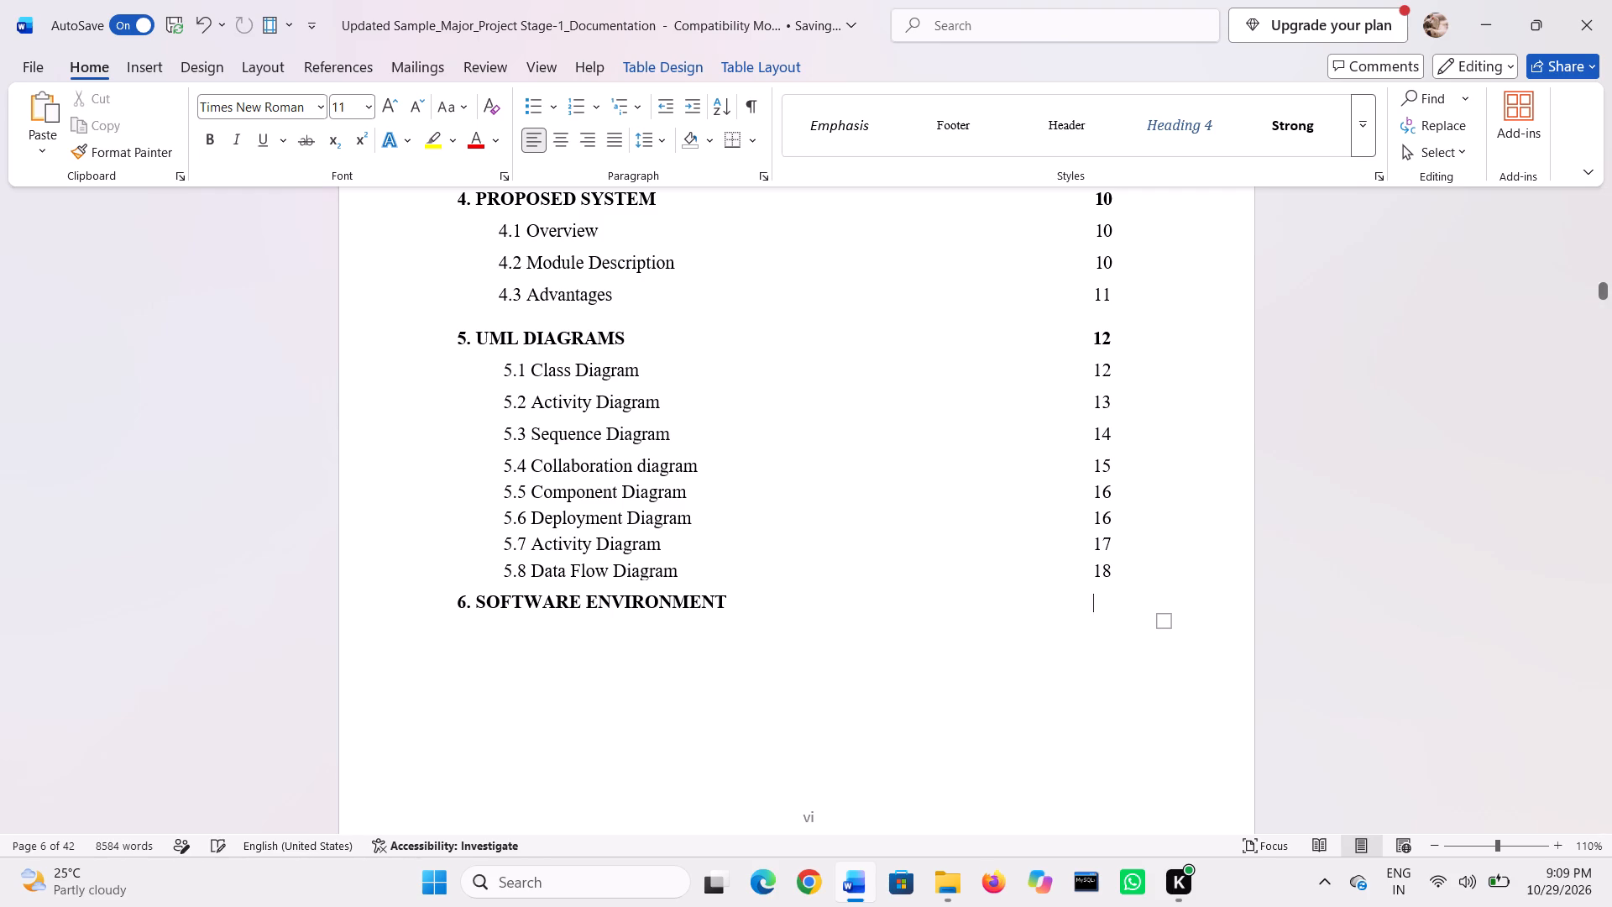
text(19)
Format the page number of the 6. SOFTWARE ENVIRONMENT entry as bold with a font size of 12.
drag(1094, 608, 1110, 606)
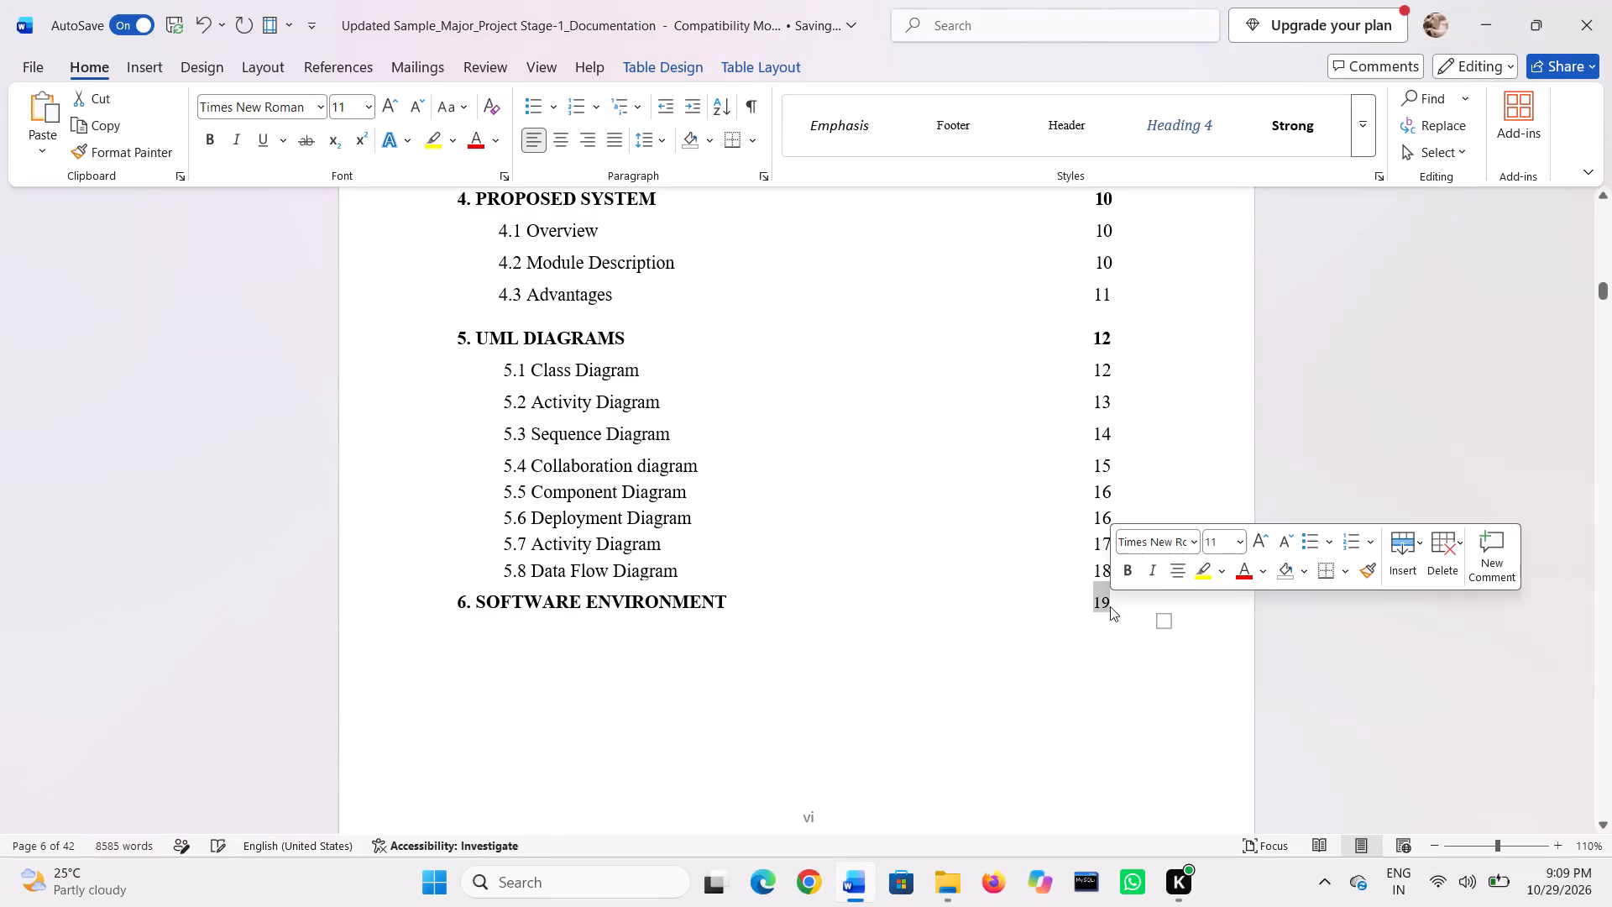
click(1128, 572)
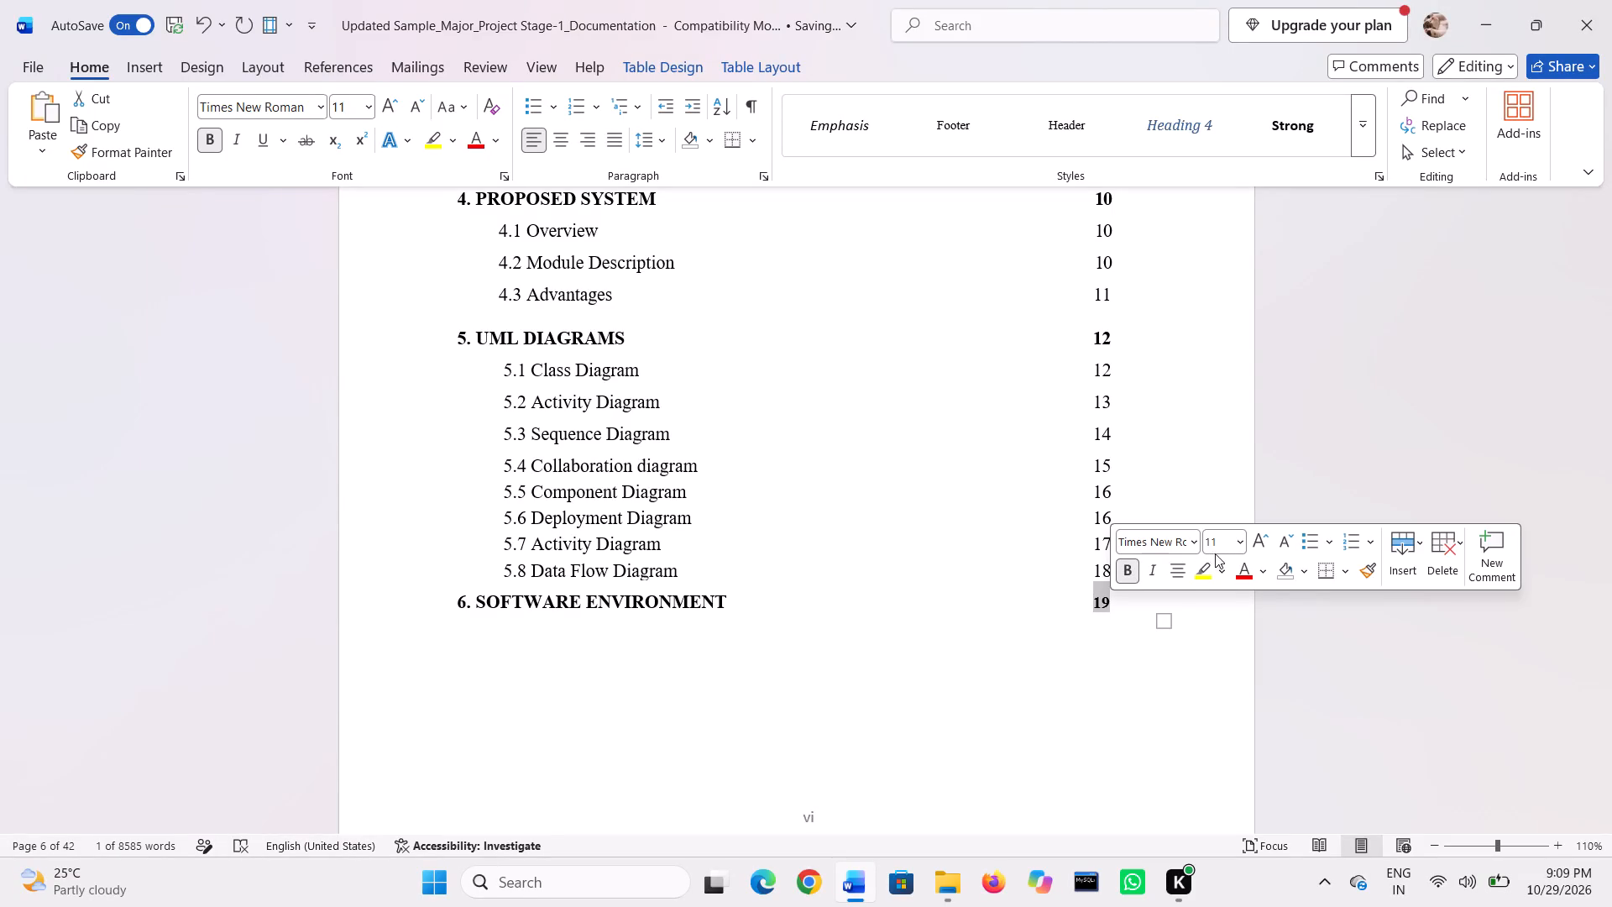
click(1053, 630)
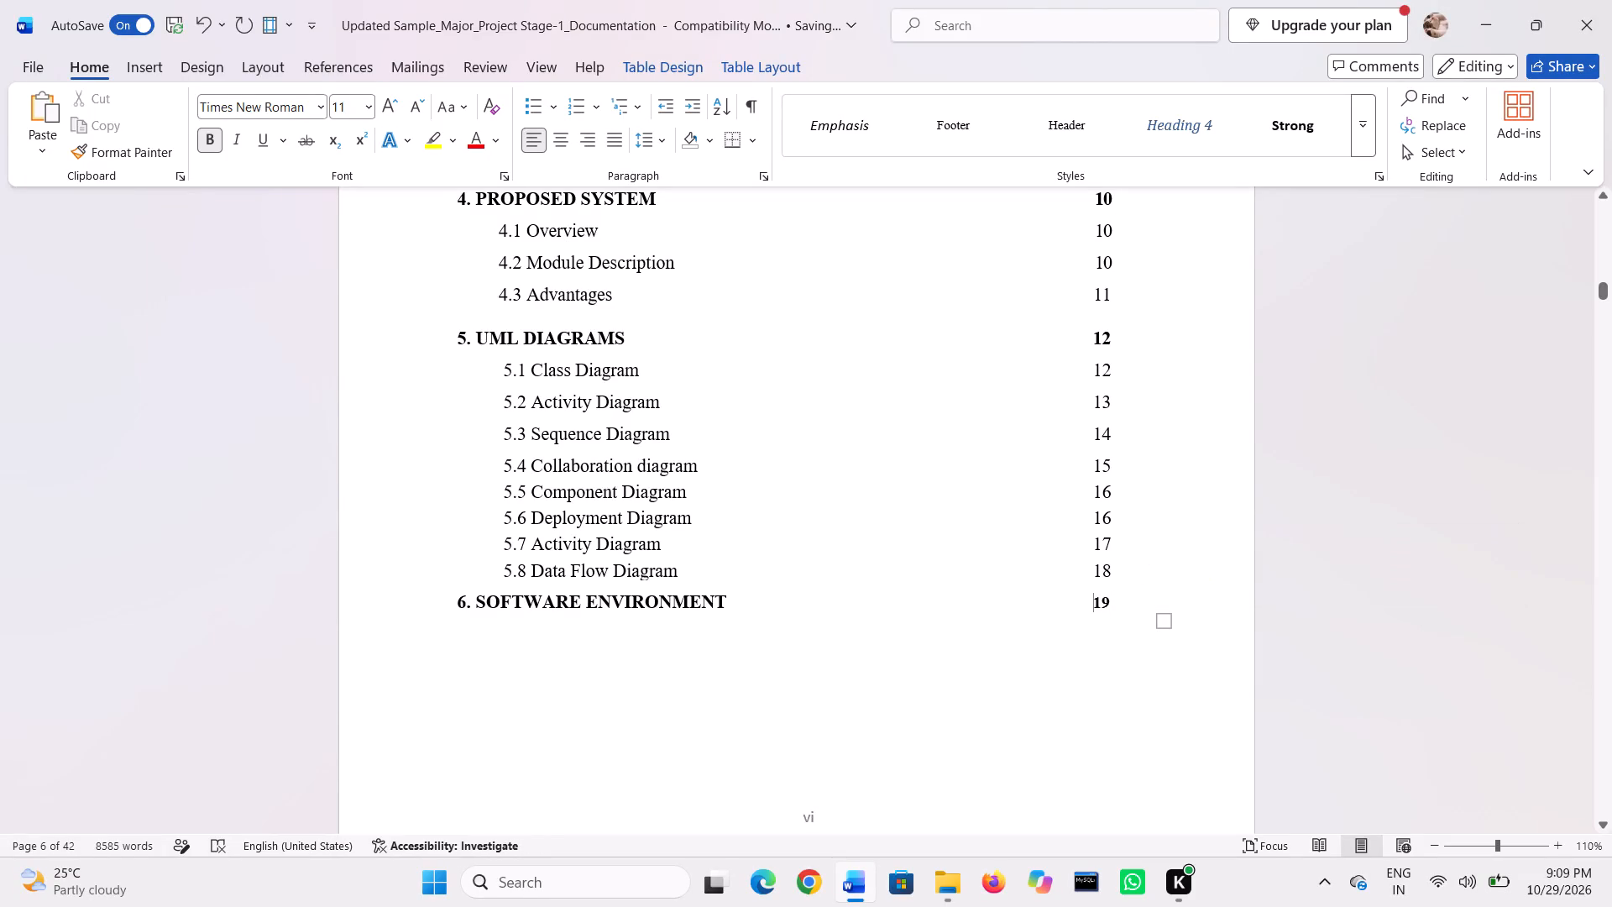
click(1096, 579)
double_click(1103, 569)
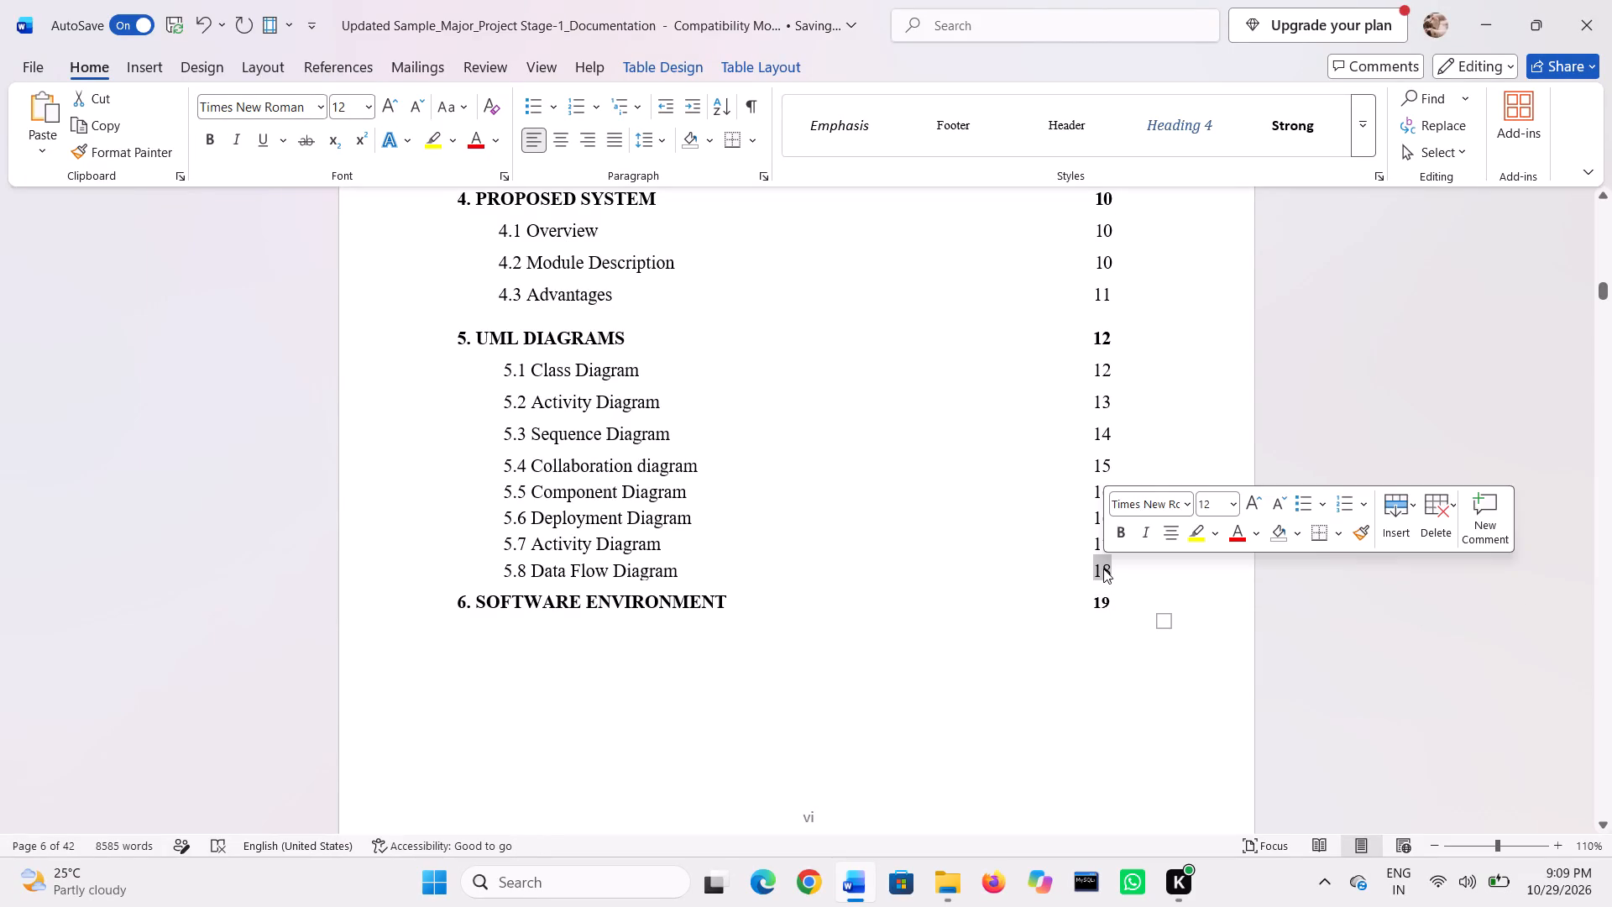
click(1101, 600)
double_click(1101, 600)
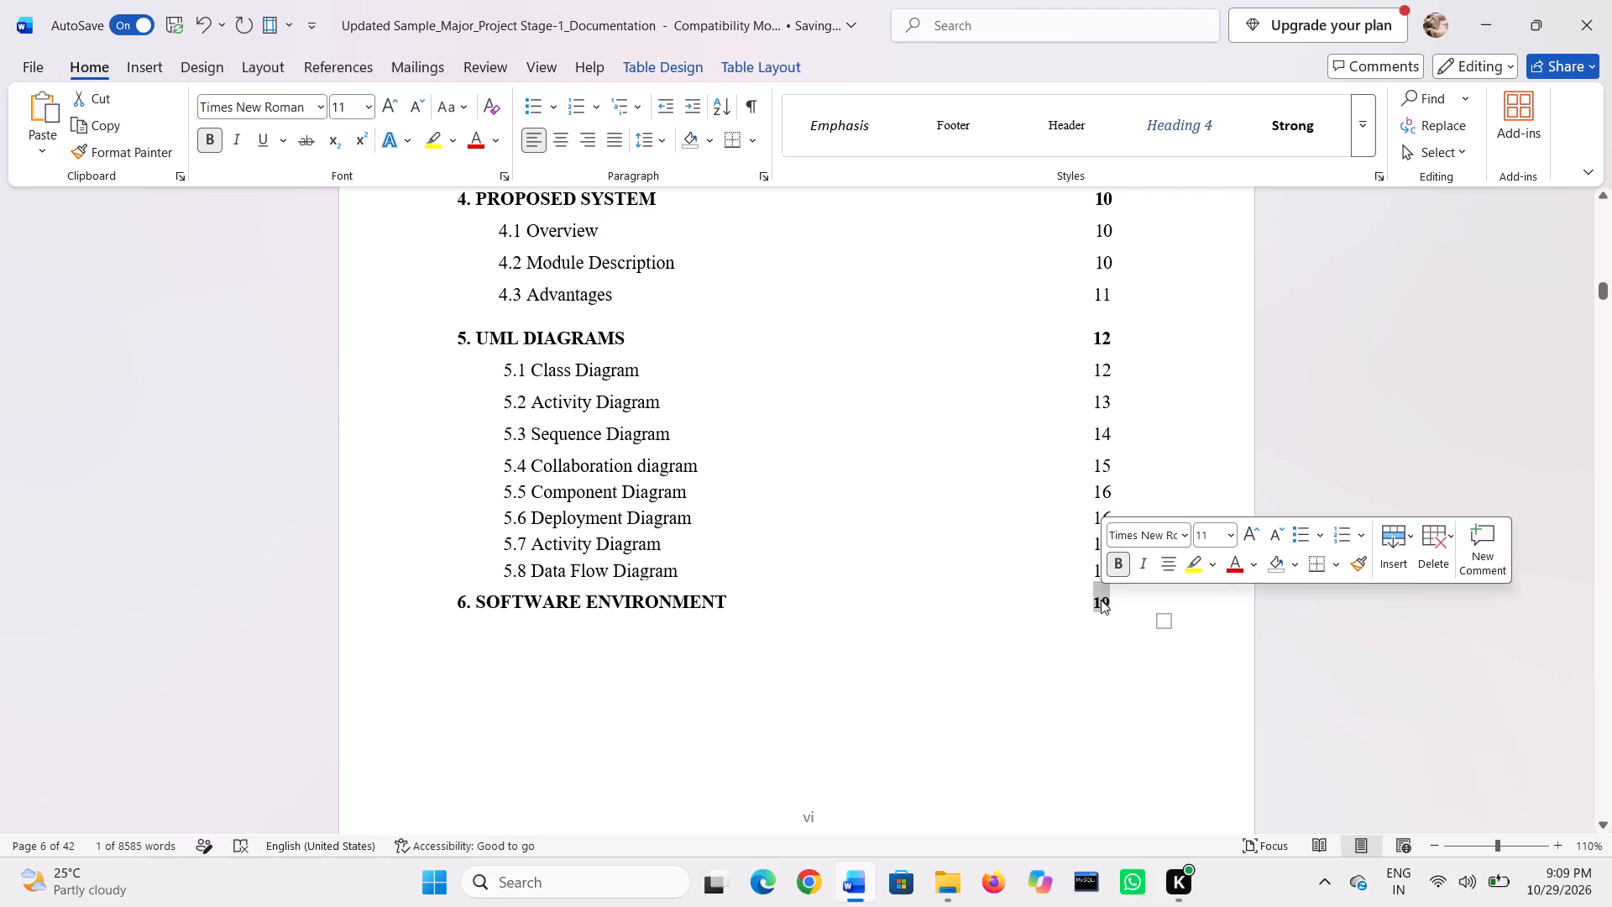
click(1201, 538)
text(12)
key(Return)
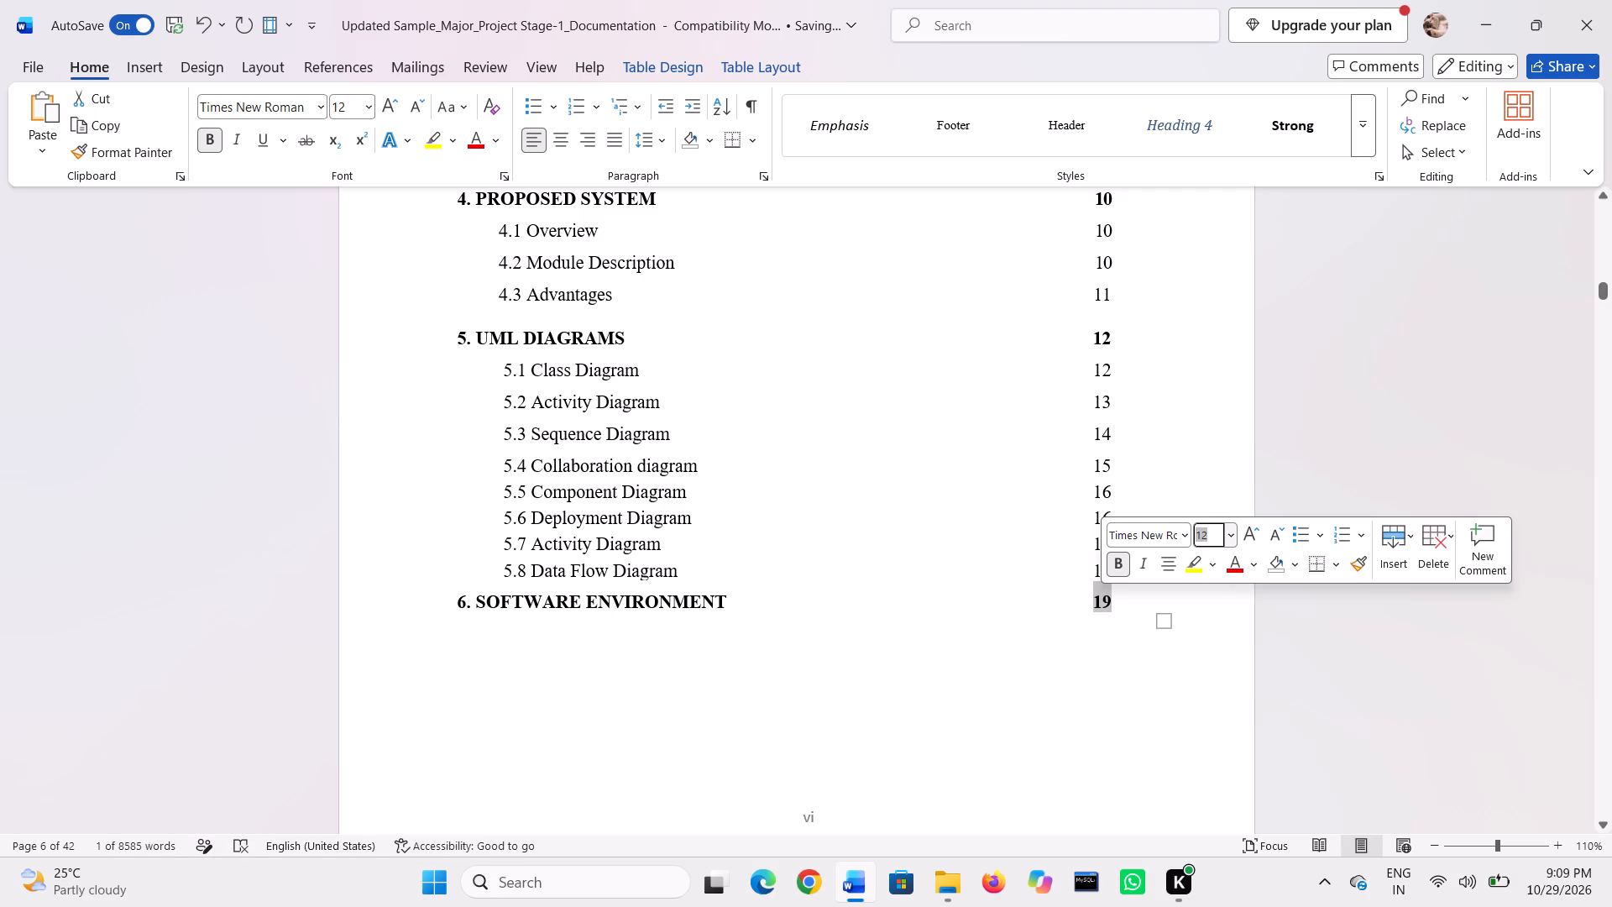
click(974, 652)
Insert two blank lines, the second indented with spaces, below the 6. SOFTWARE ENVIRONMENT entry in the contents list.
scroll(974, 652, down, 2)
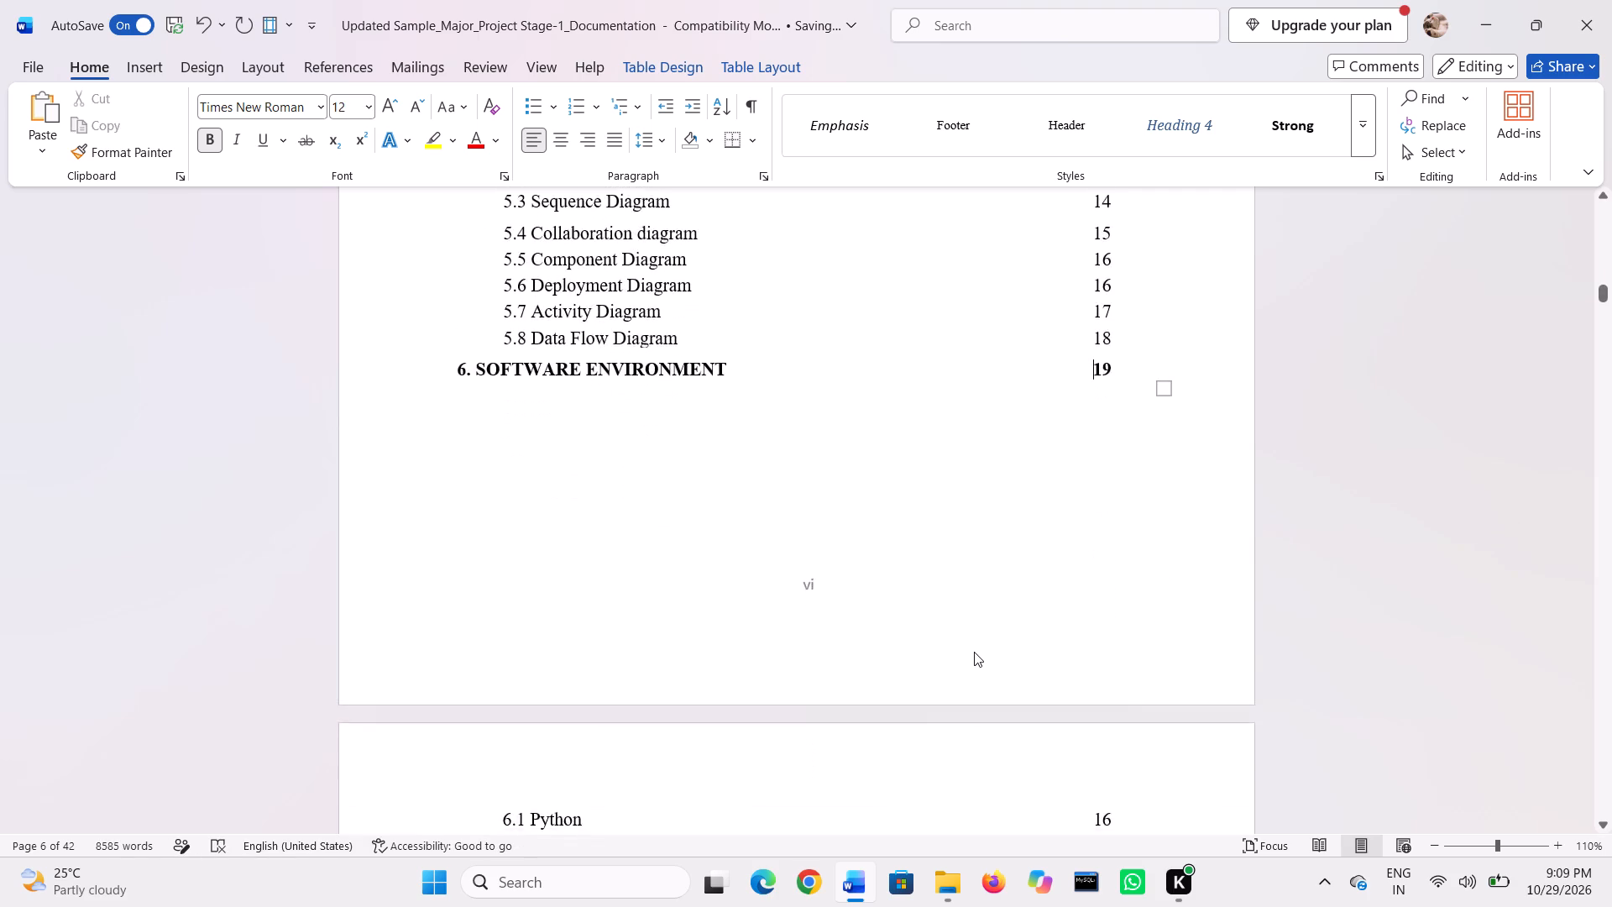
scroll(974, 652, down, 1)
scroll(974, 652, up, 1)
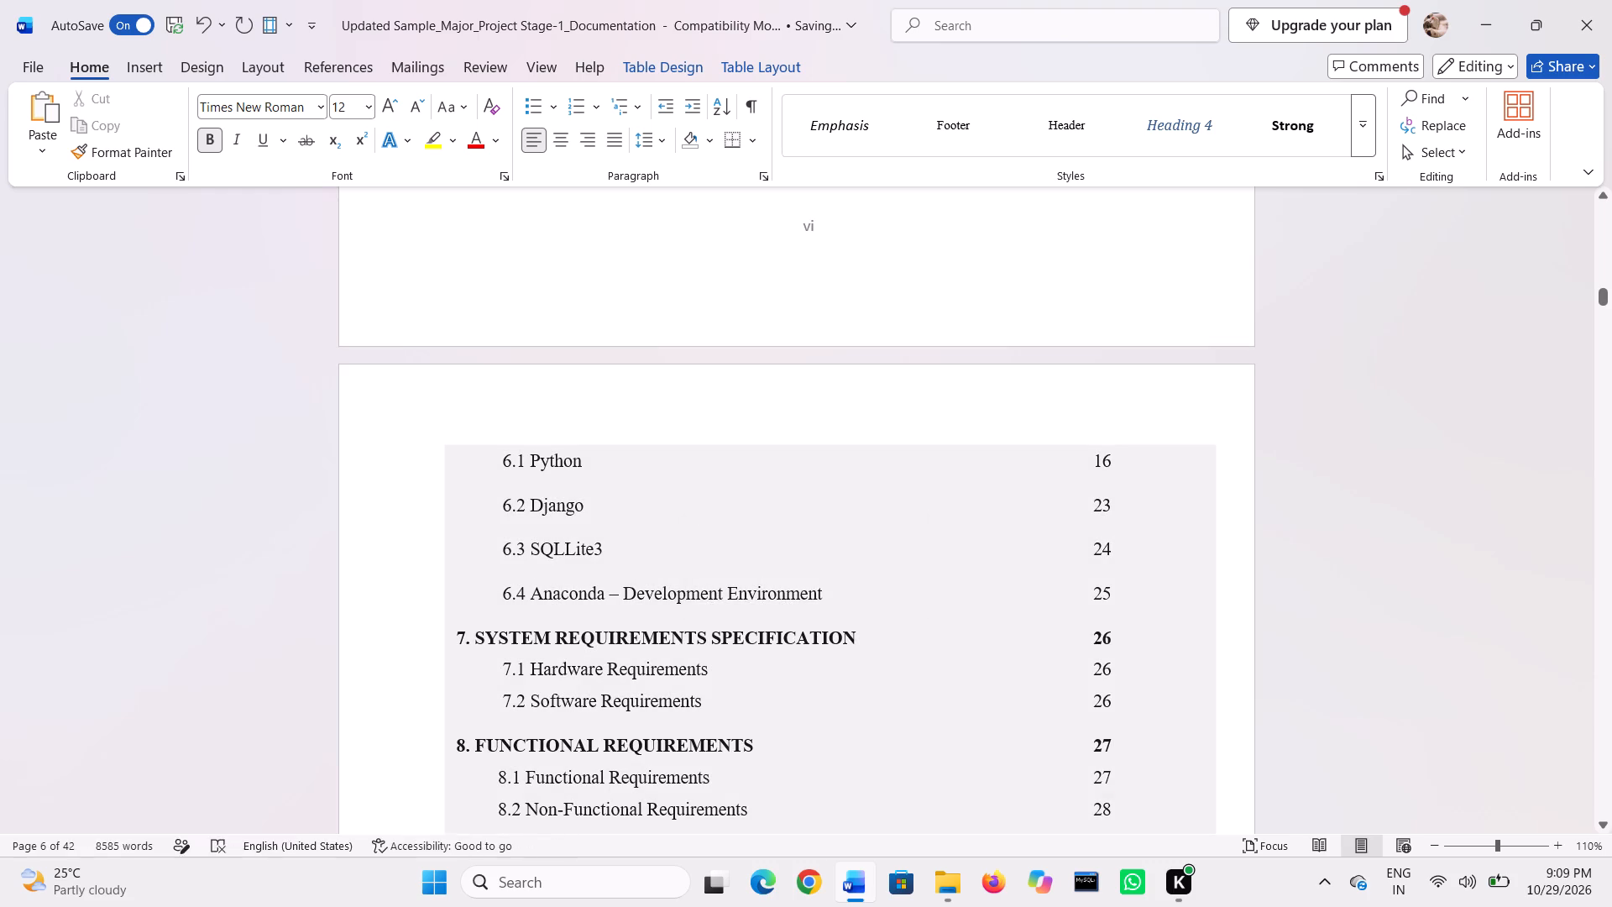
scroll(533, 504, up, 2)
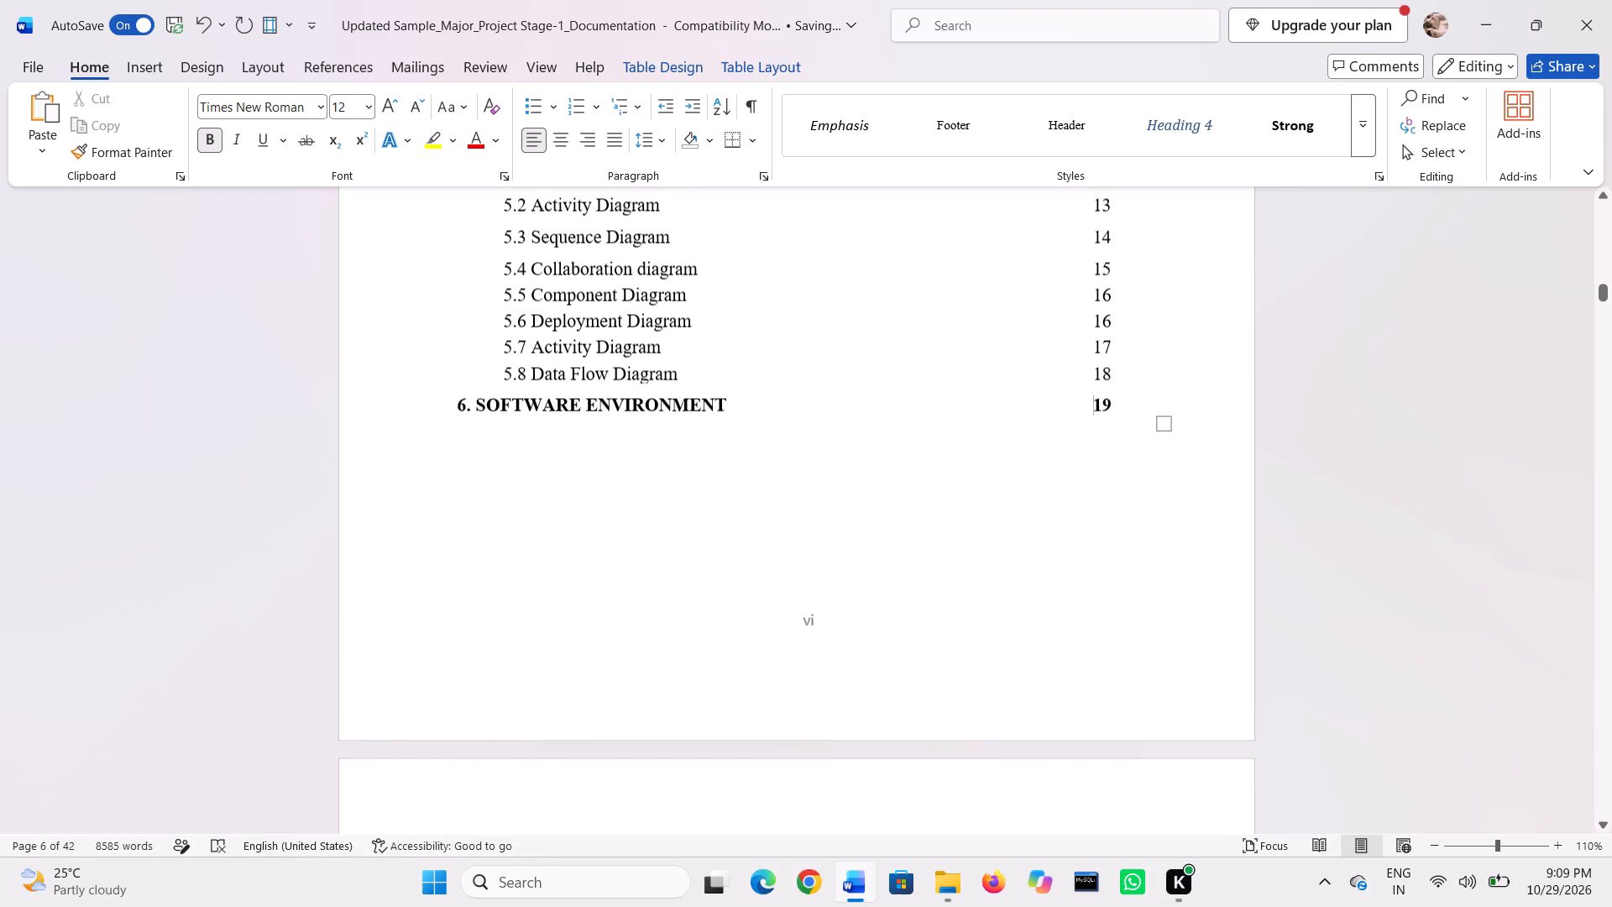
click(733, 414)
click(737, 402)
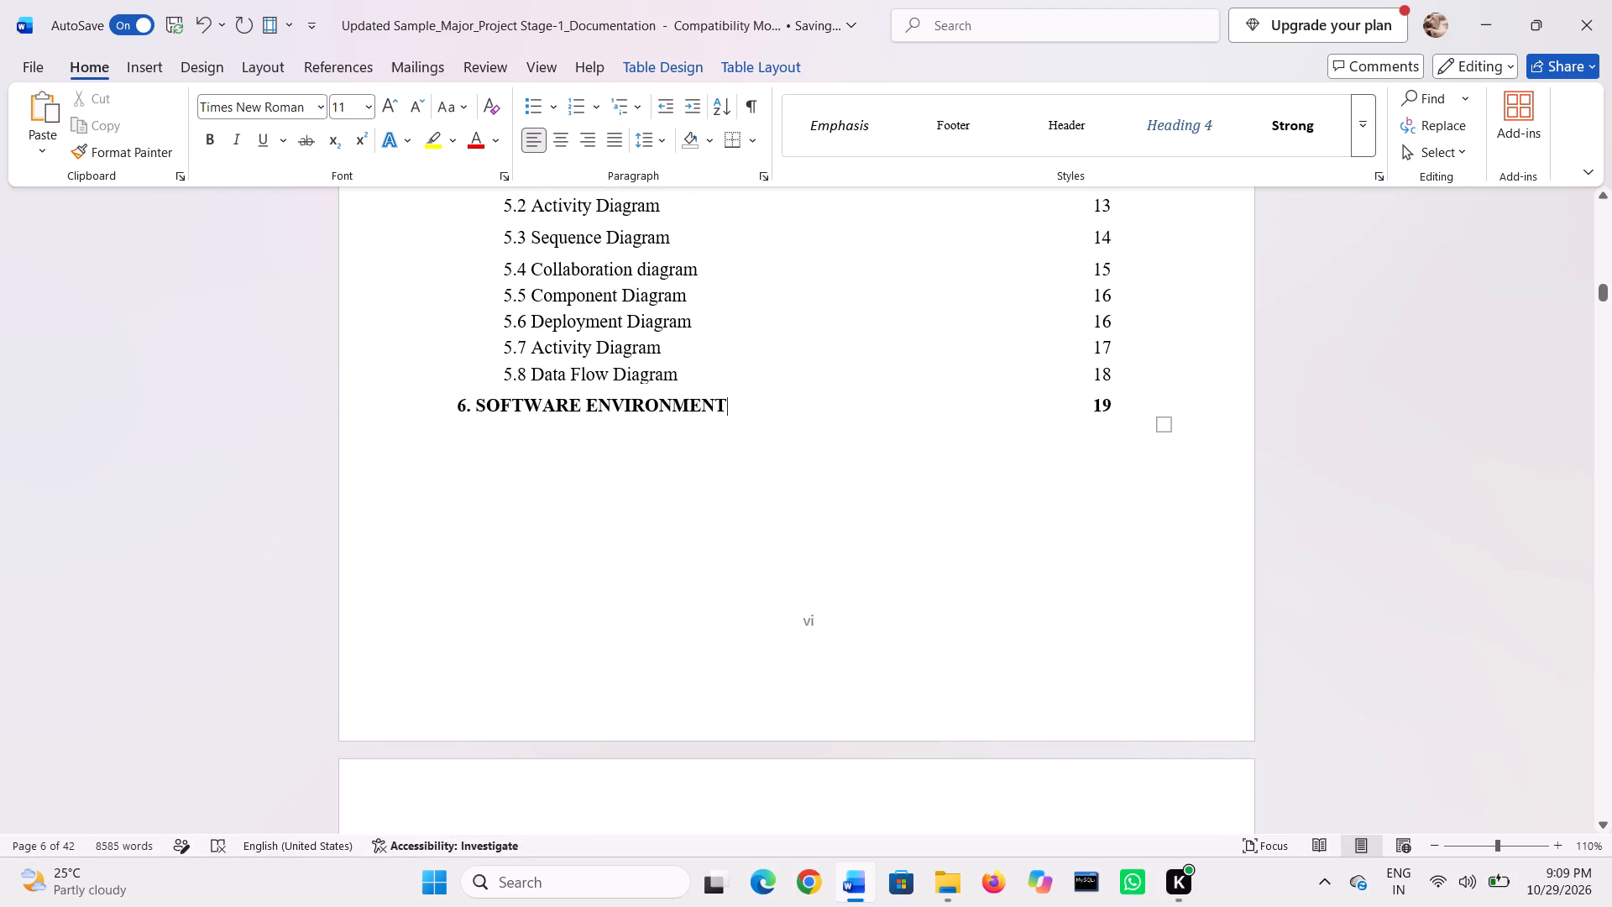
key(Return)
key(space)
key(space)
key(space)
key(space)
key(space)
key(space)
key(space)
key(space)
key(space)
scroll(737, 402, up, 1)
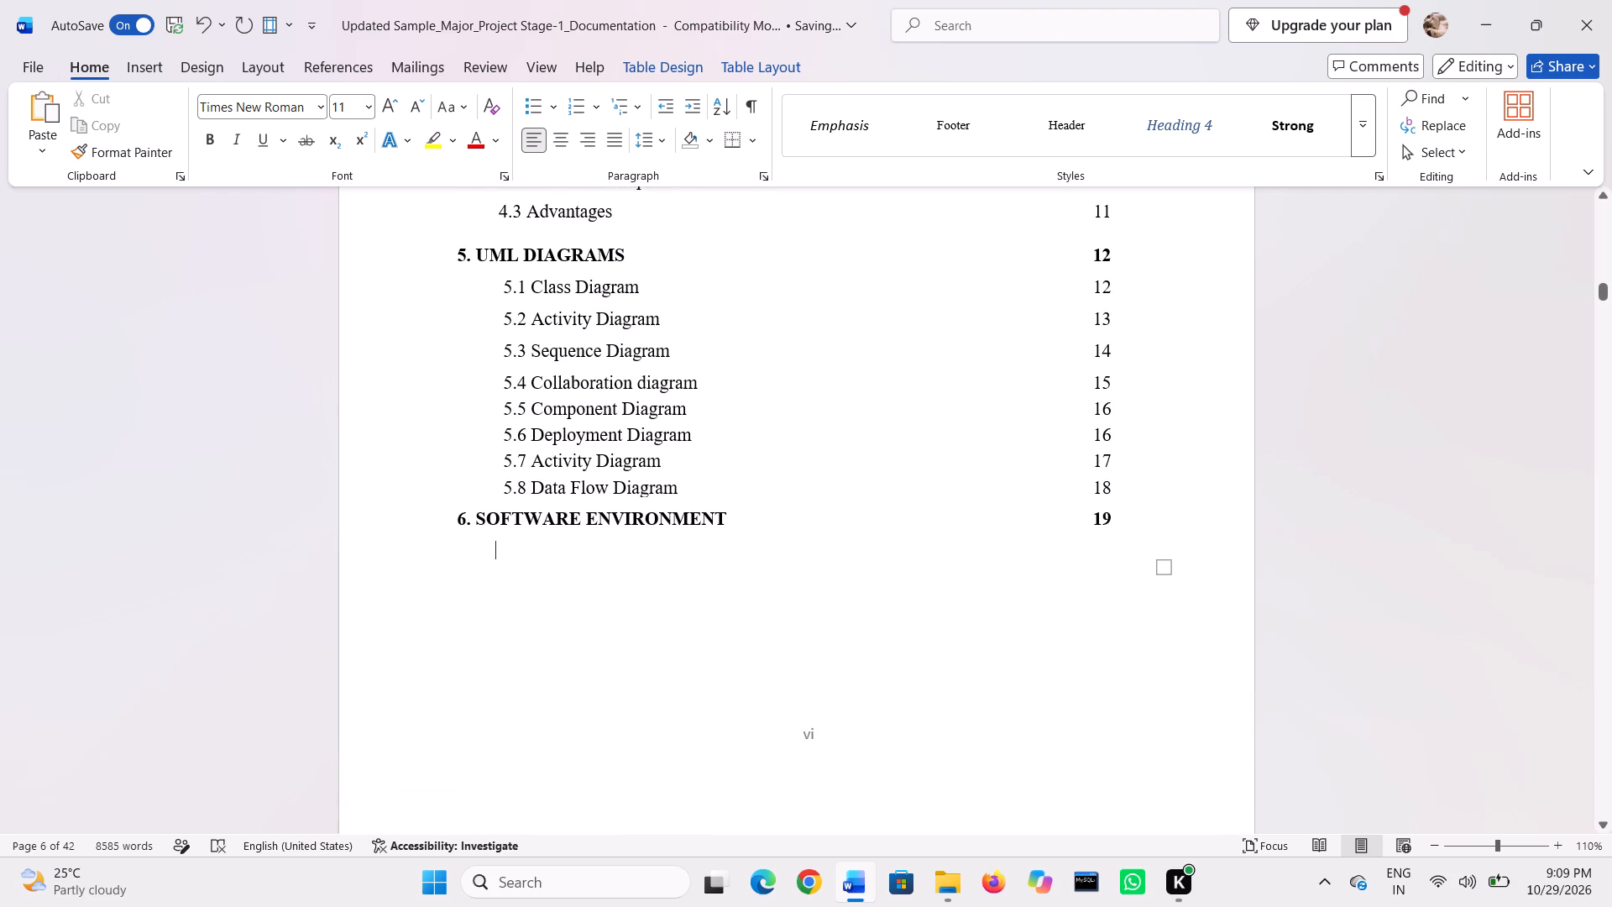
key(BackSpace)
key(BackSpace)
click(736, 521)
key(Return)
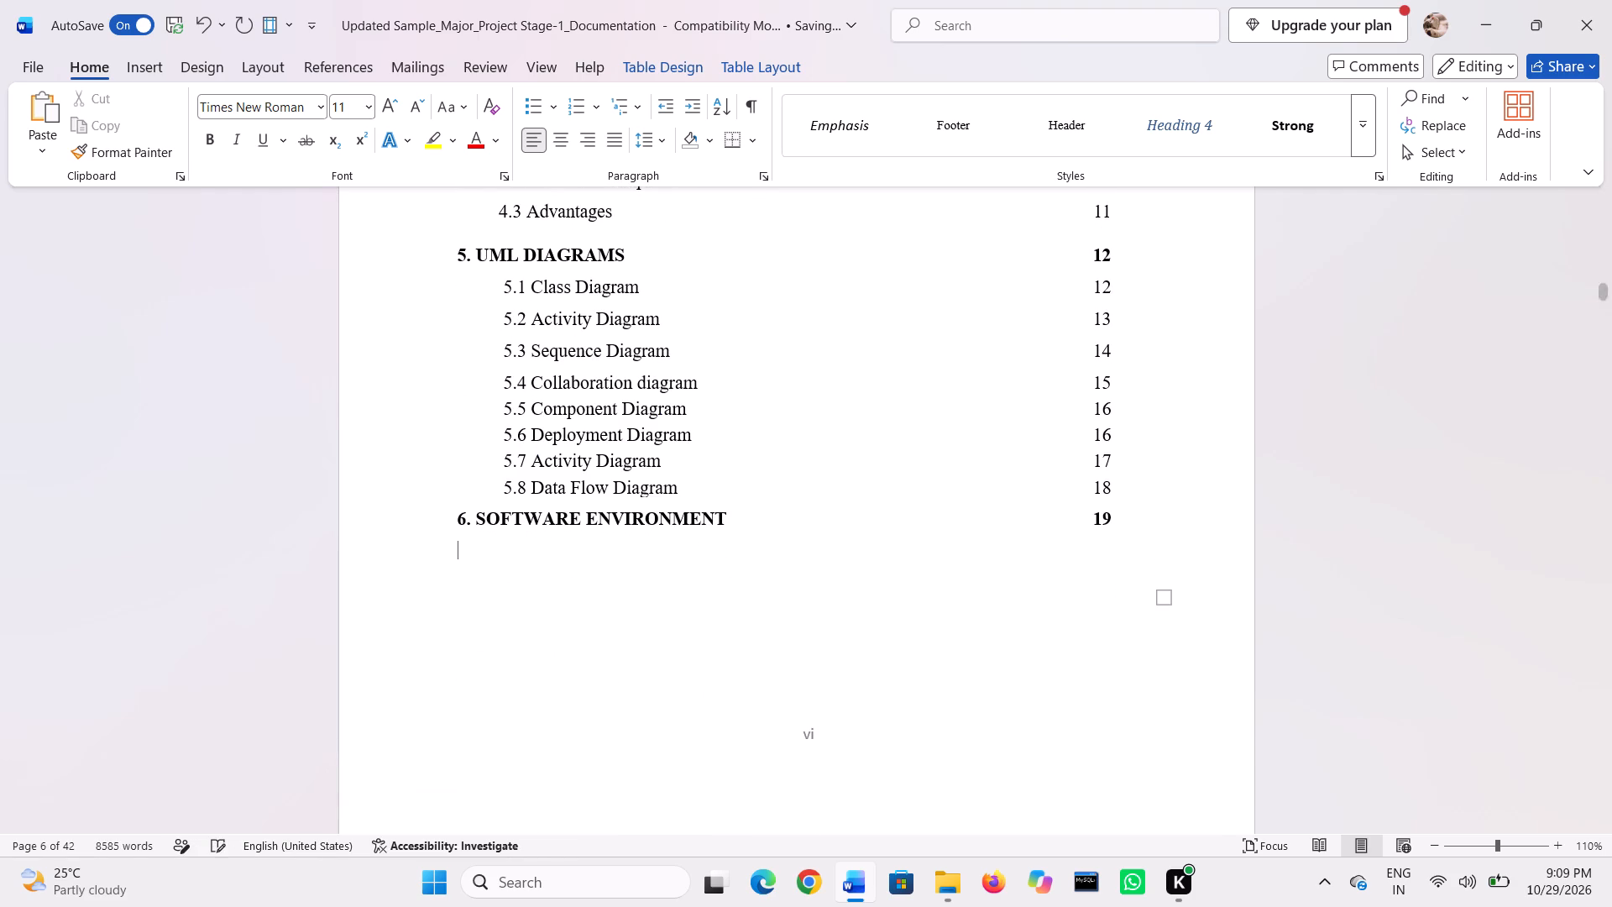
key(Tab)
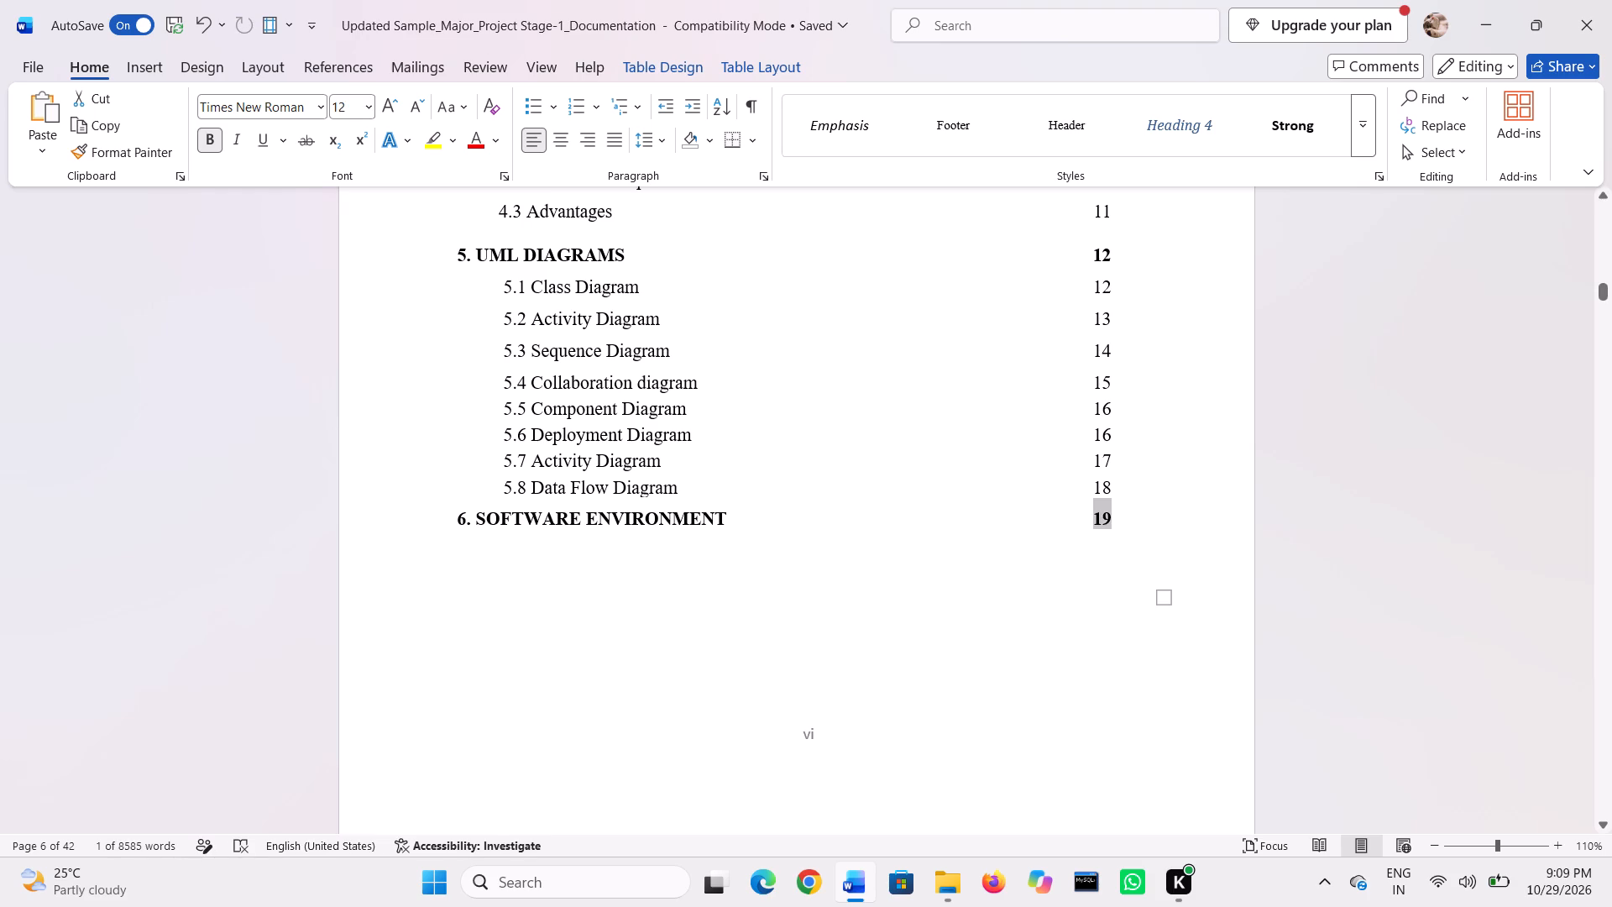
click(489, 691)
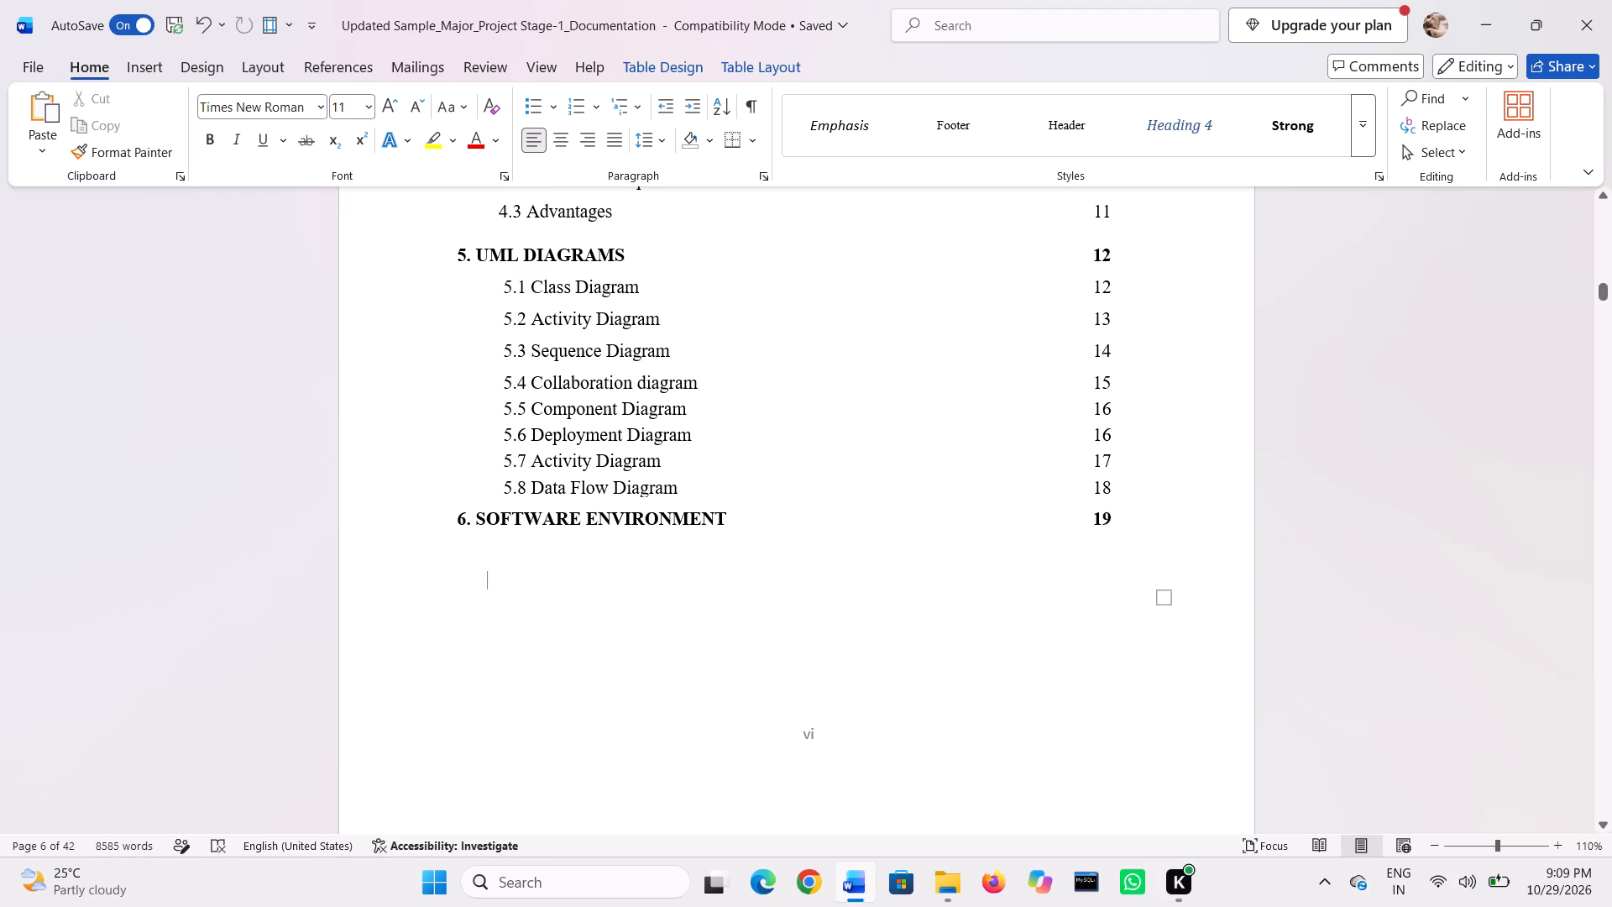
click(512, 525)
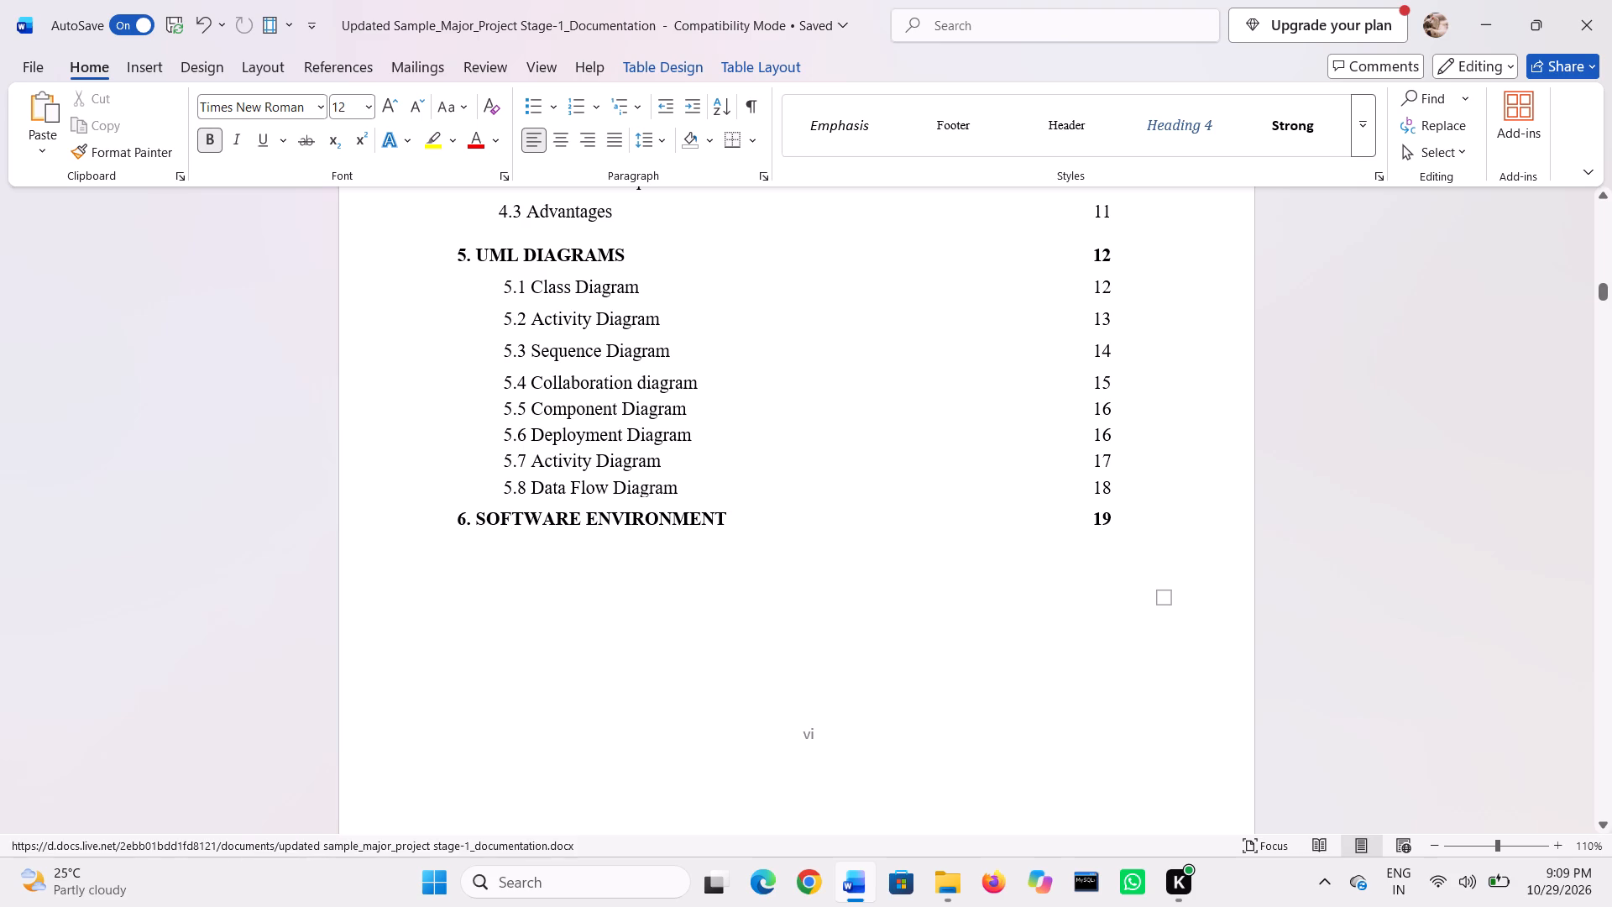
Add an indented entry reading 6.1 Python on a new line directly below 6. SOFTWARE ENVIRONMENT in the contents list.
click(737, 525)
key(Return)
key(space)
key(space)
key(space)
key(space)
key(space)
key(space)
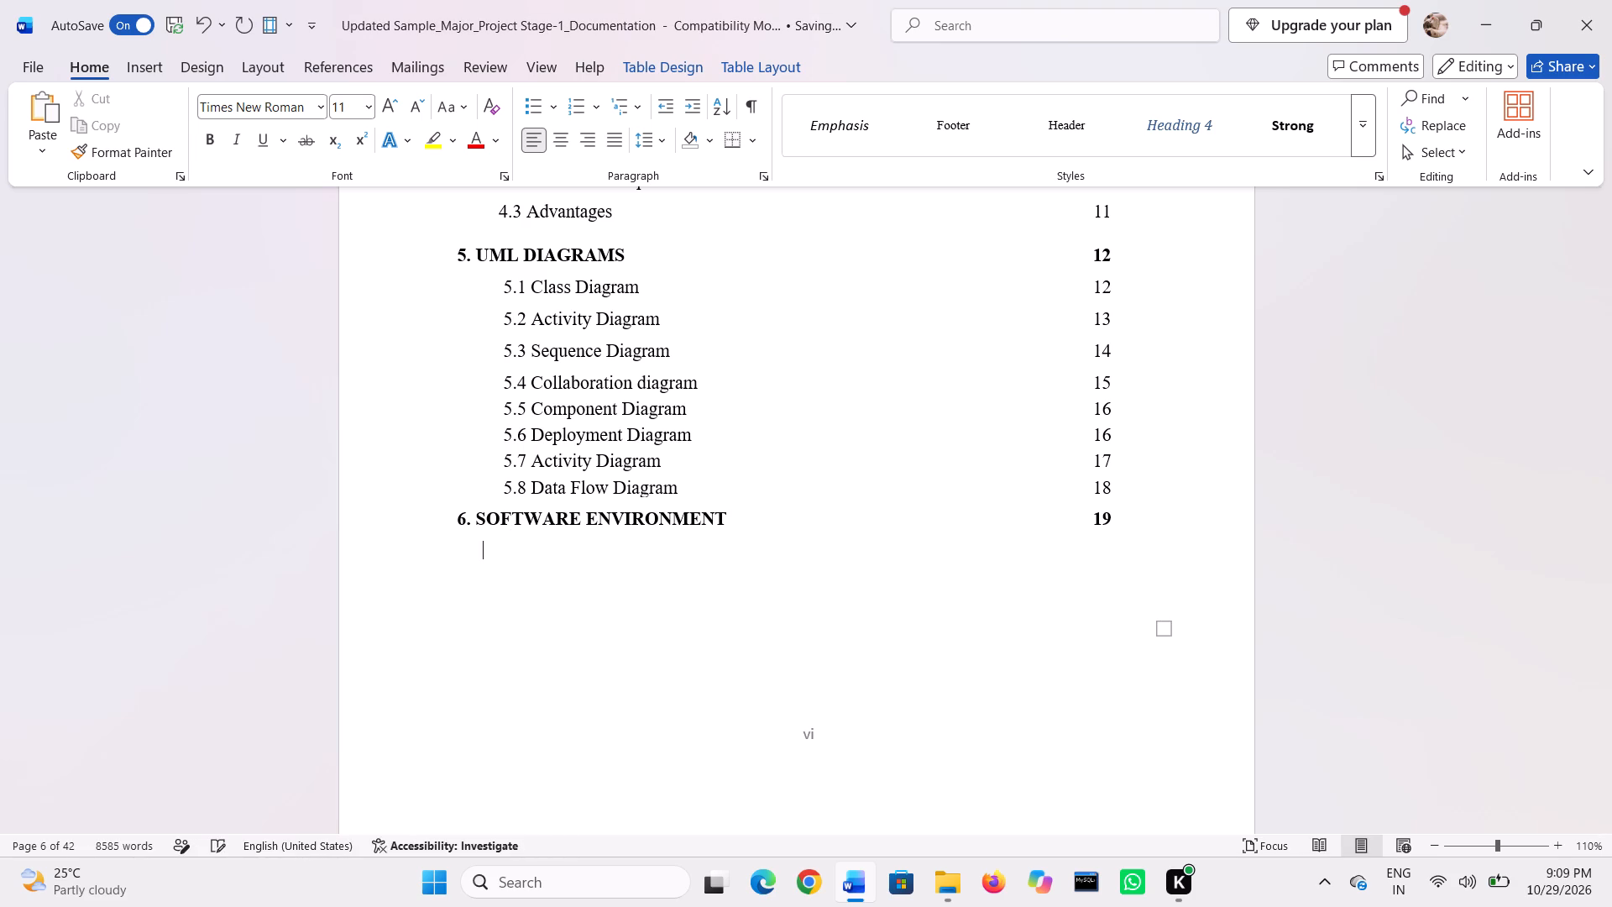
key(space)
key(space)
key(space)
key(space)
key(space)
key(6)
text(.2)
key(BackSpace)
key(2)
key(BackSpace)
text(1)
key(space)
text(Python)
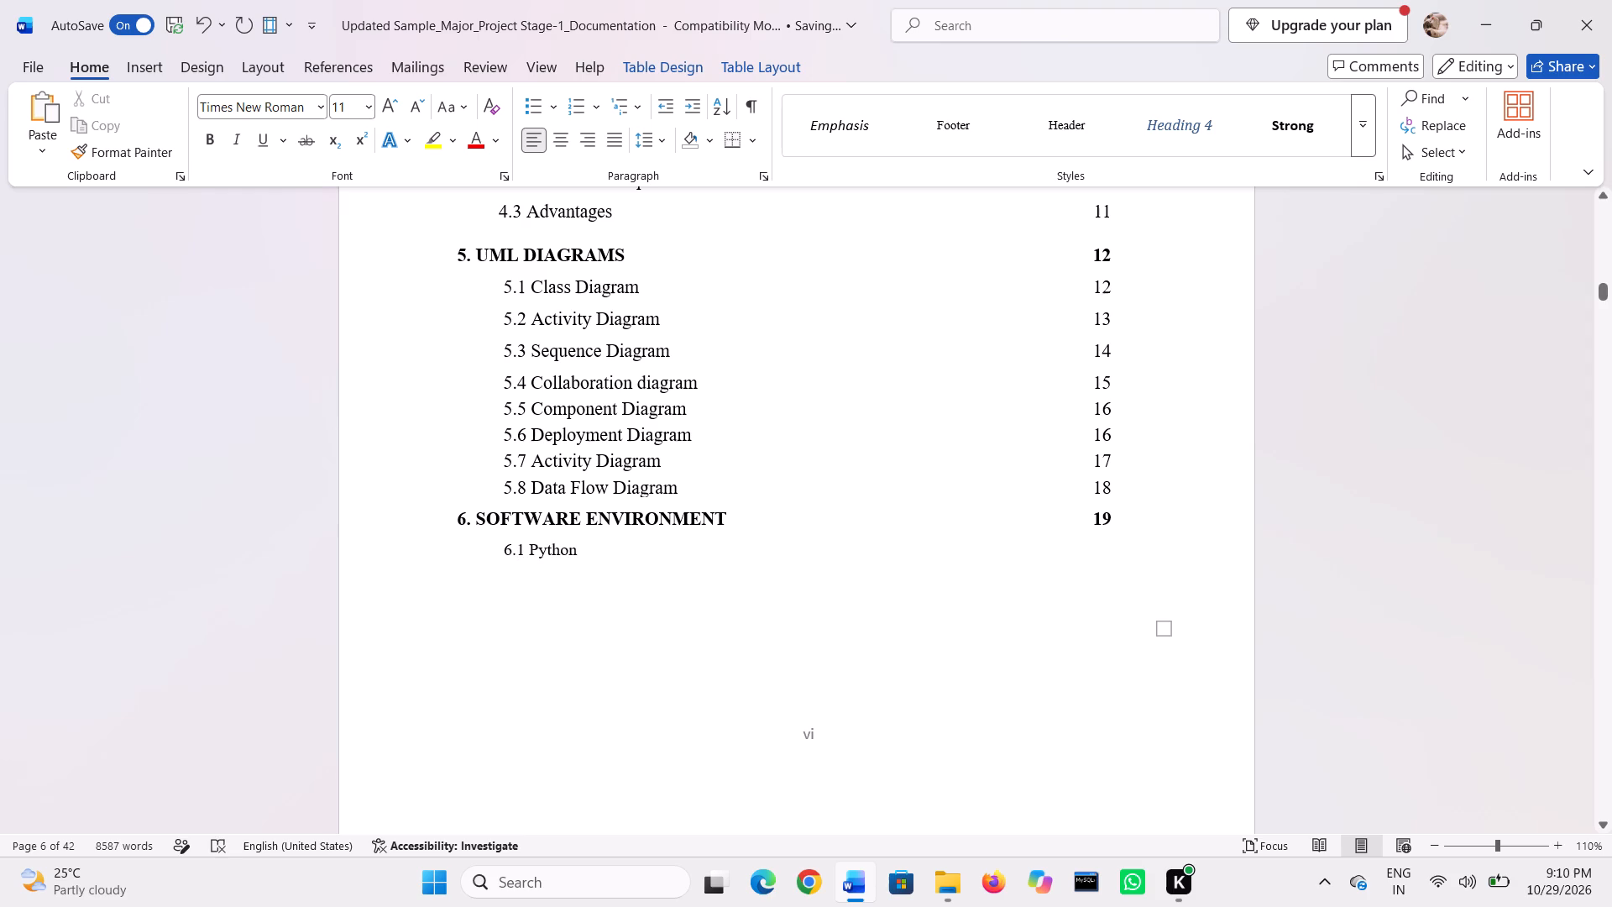
Add page number 19 for the 6.1 Python entry in the contents list and make it non-bold.
click(1124, 517)
key(Return)
text(19)
click(1097, 557)
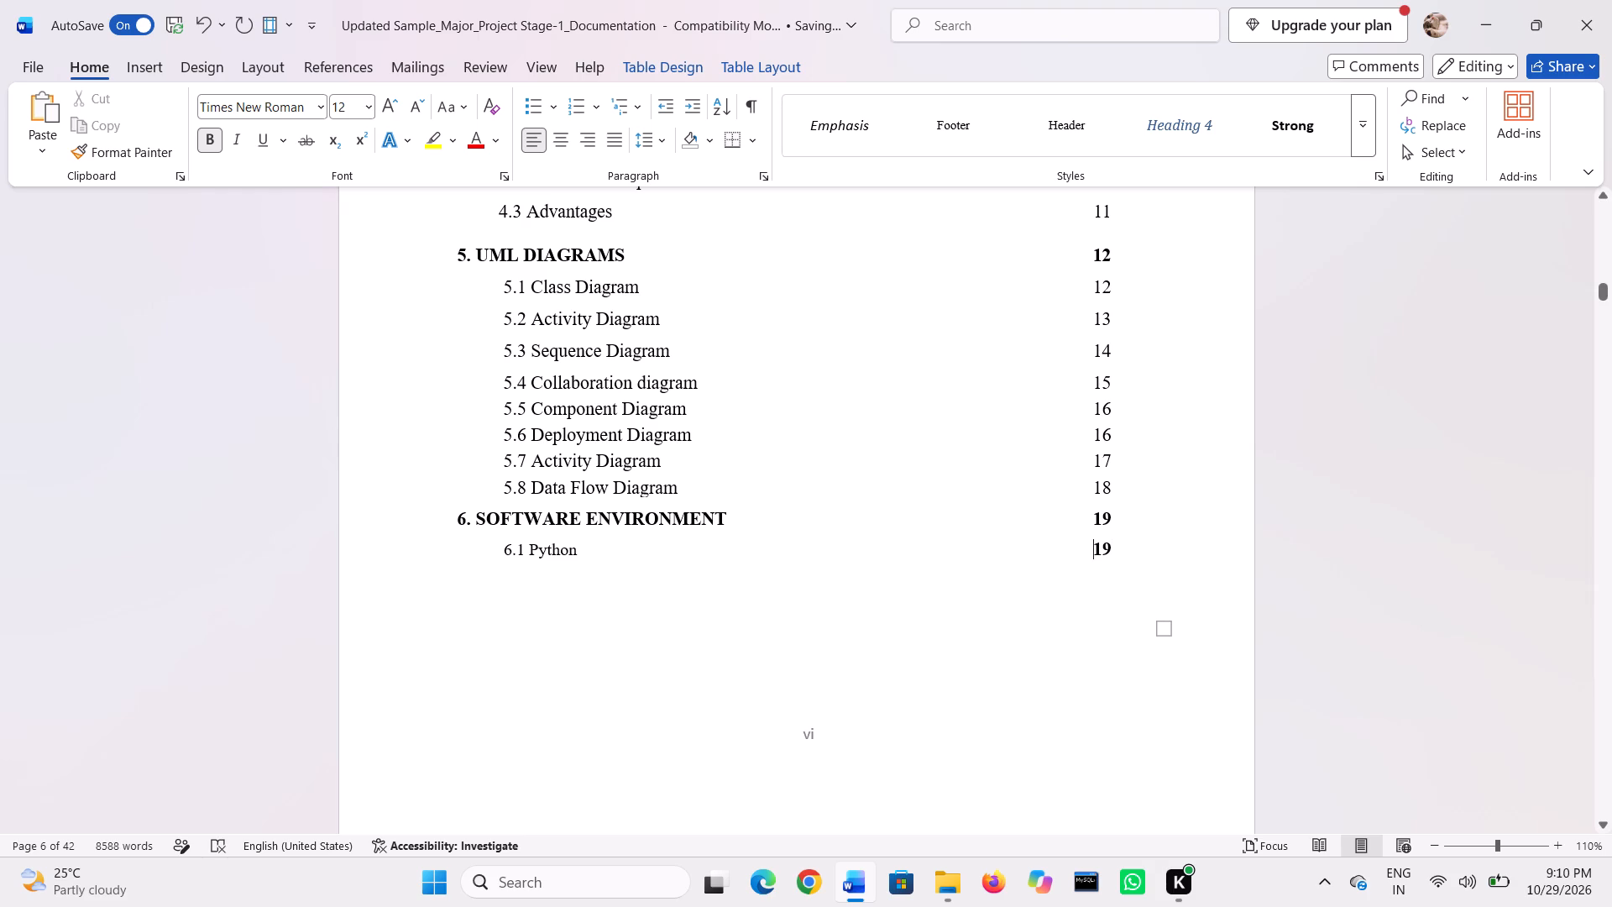
double_click(1102, 554)
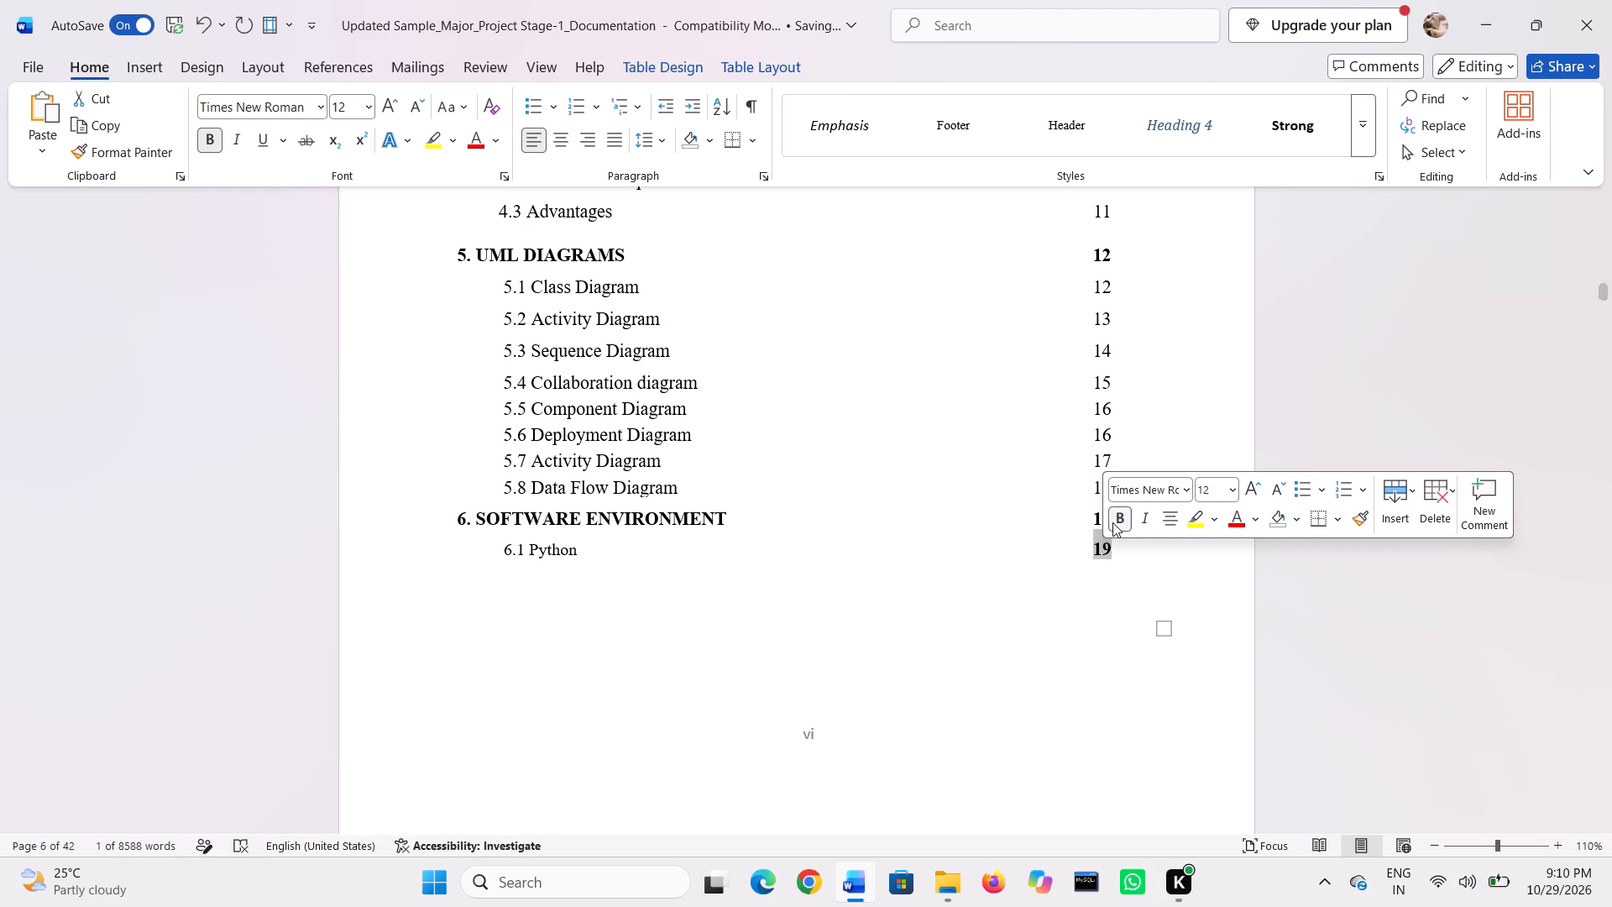
double_click(1113, 522)
click(1126, 520)
Start a new line below the 6.1 Python entry, indented with spaces to align with it.
click(599, 564)
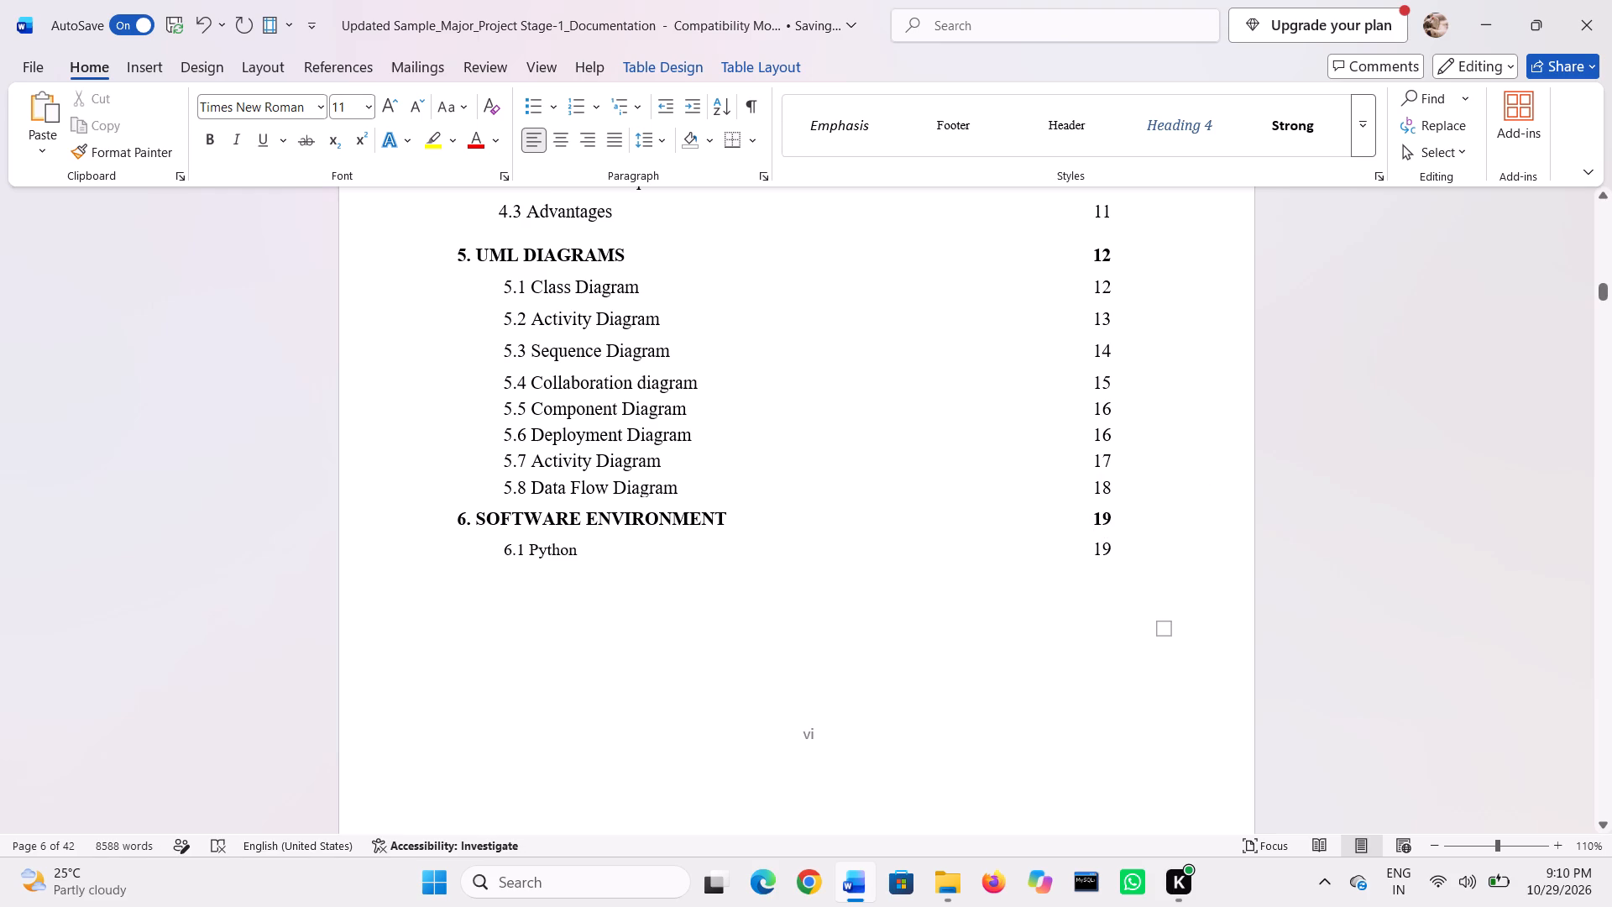
click(585, 551)
key(Return)
key(space)
key(space)
key(space)
key(space)
key(space)
key(space)
key(space)
key(space)
key(space)
key(space)
key(space)
key(space)
key(space)
key(BackSpace)
key(BackSpace)
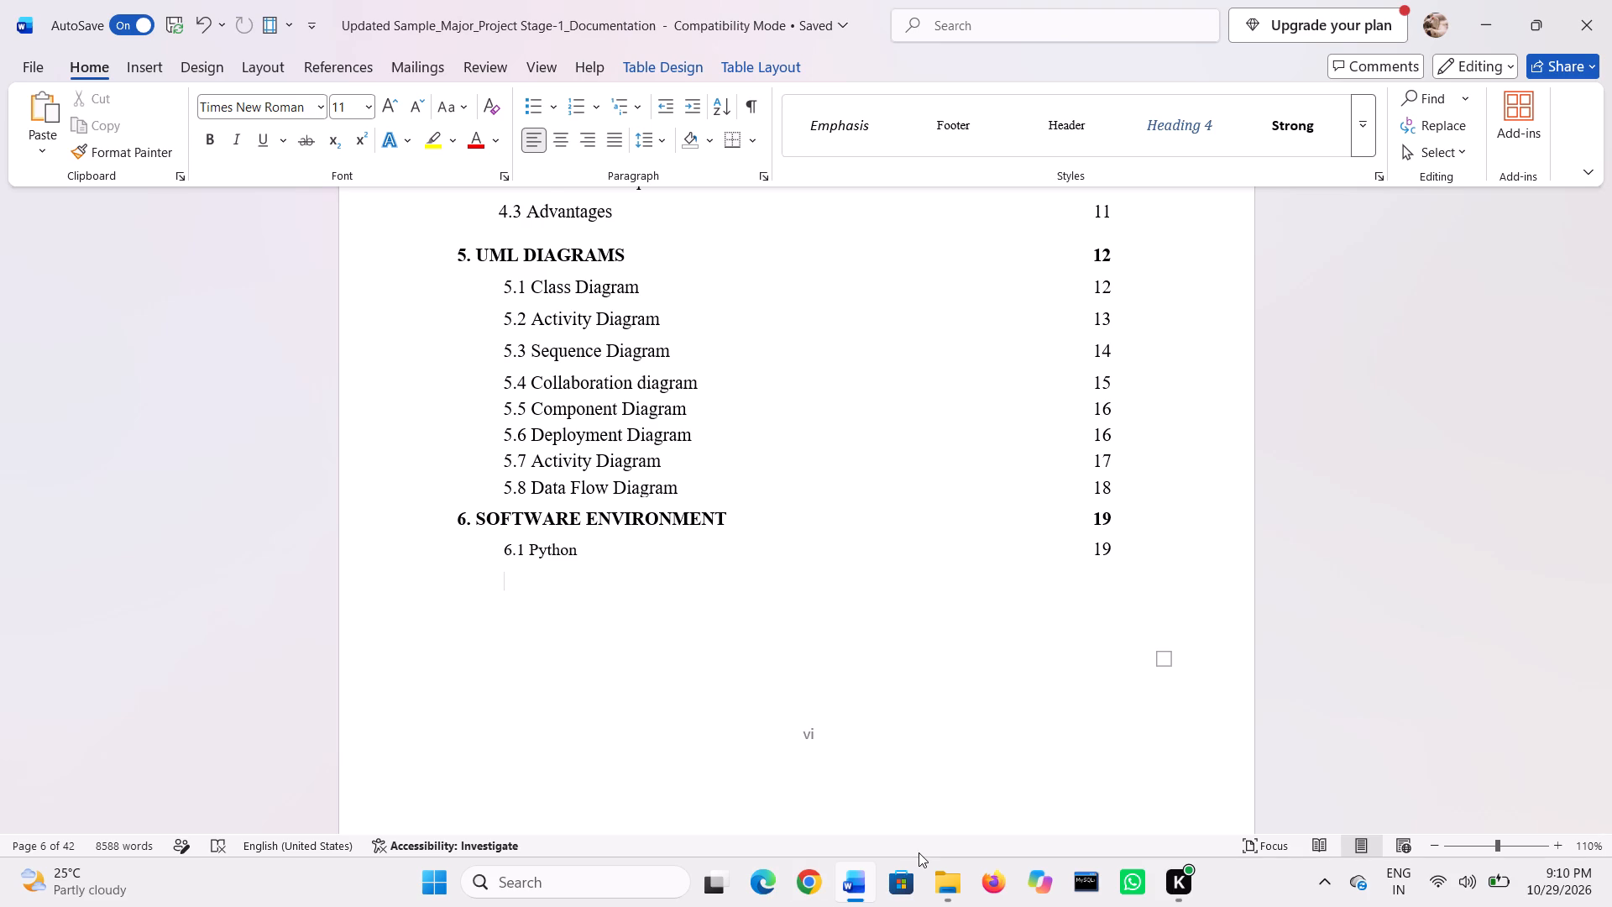
Examine chapter 6, Software Environment, in the document body for the section heading that follows 6.1 Python.
scroll(919, 852, down, 16)
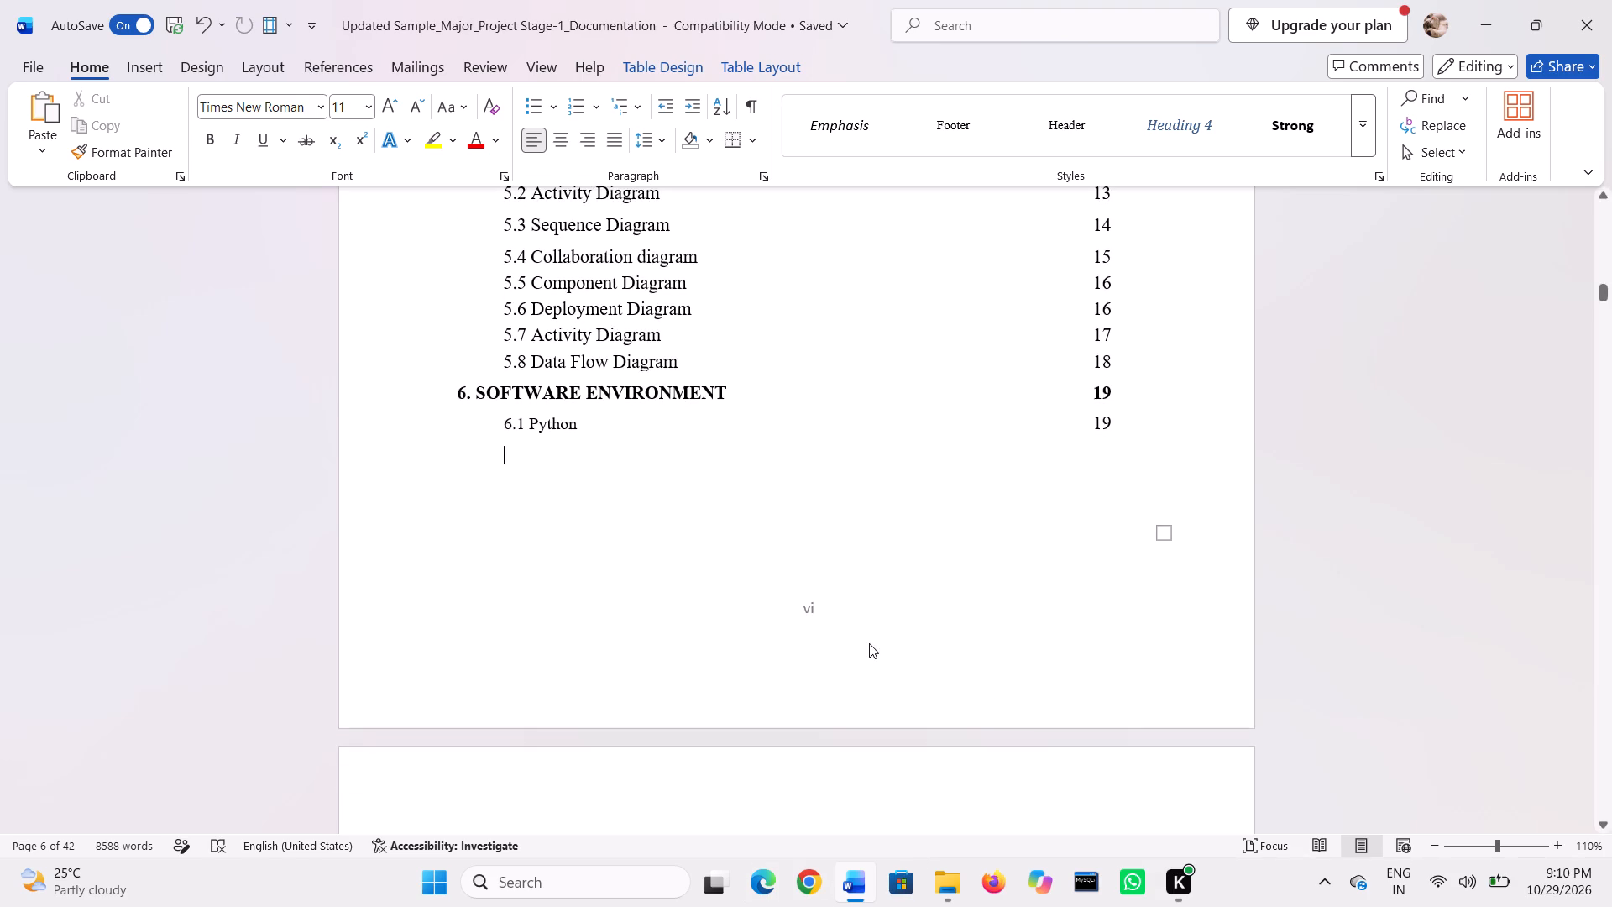
scroll(869, 643, down, 20)
scroll(869, 643, down, 1)
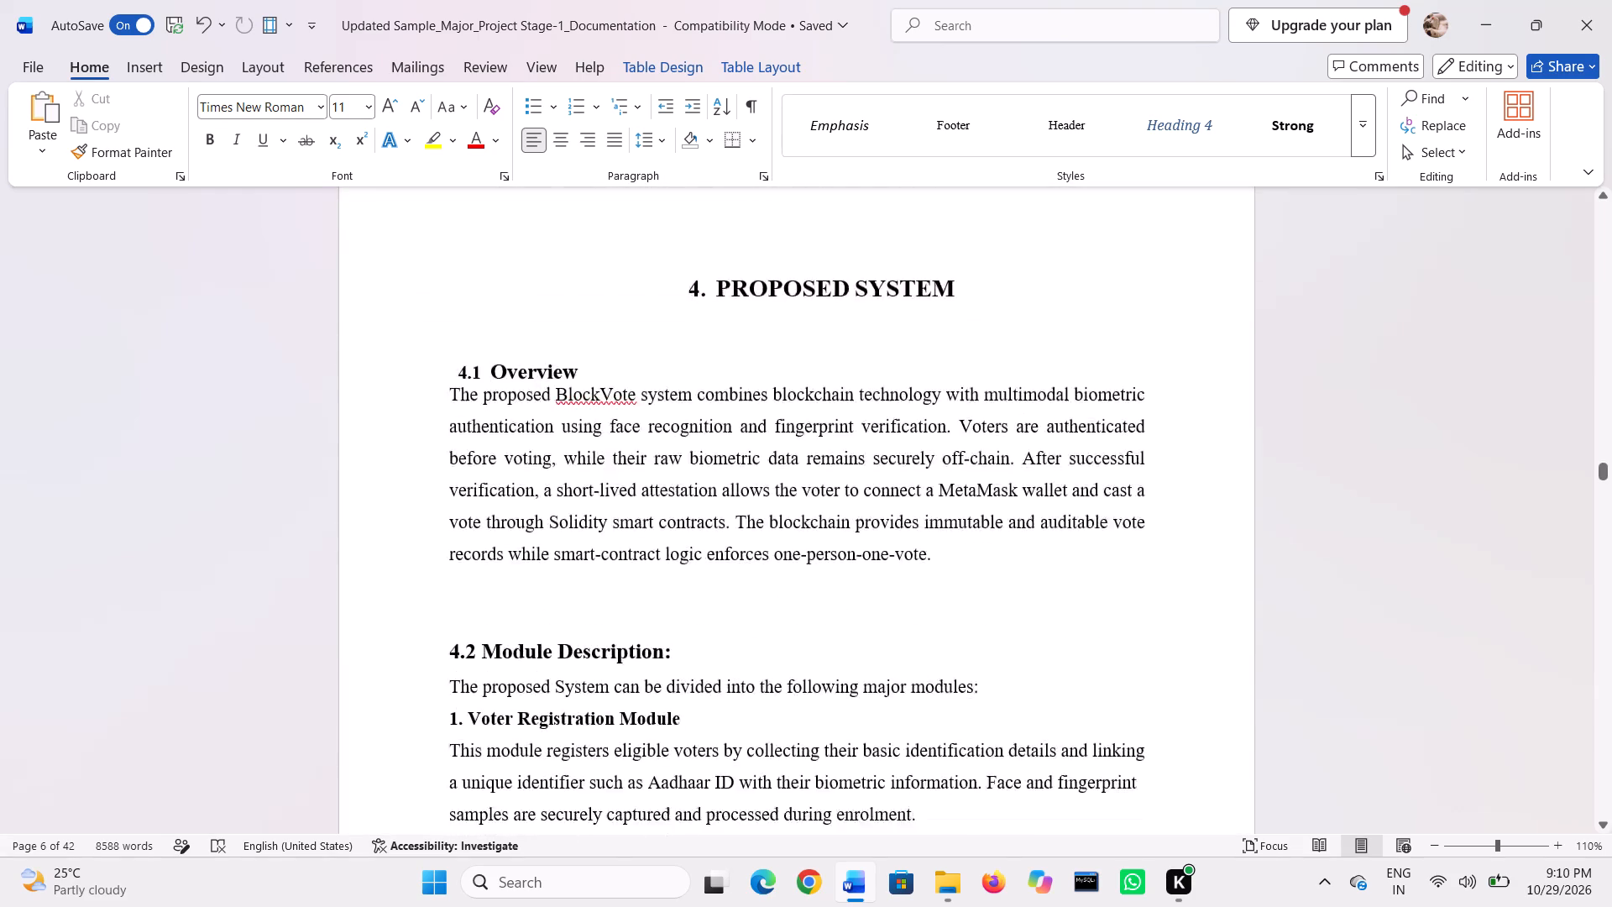
scroll(869, 643, down, 15)
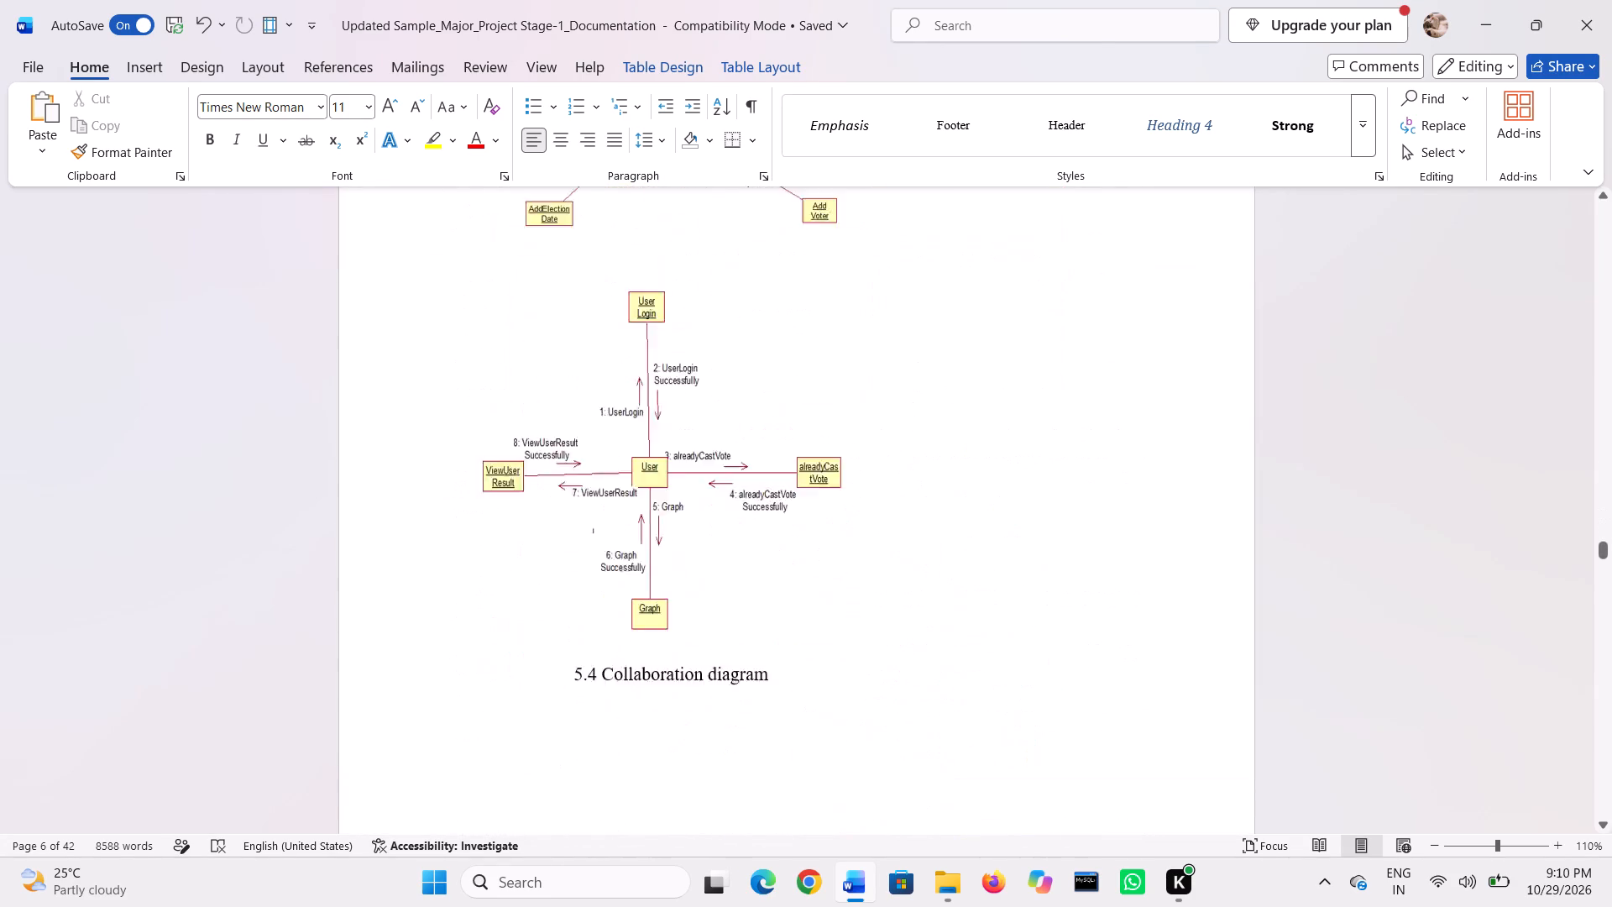
scroll(869, 643, down, 5)
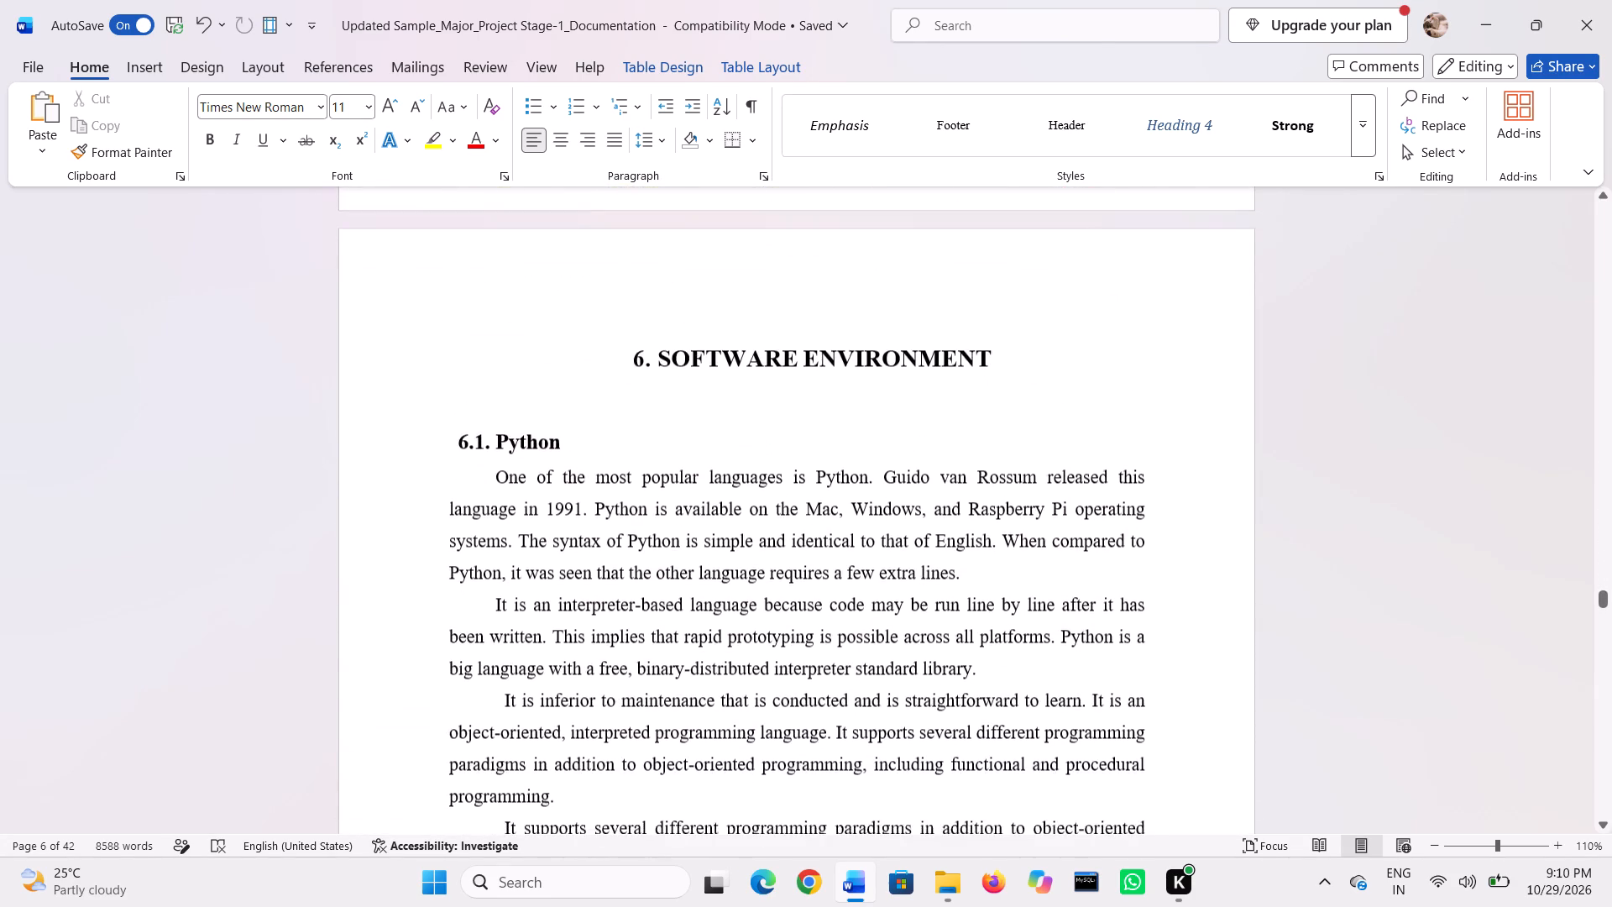
scroll(869, 643, down, 5)
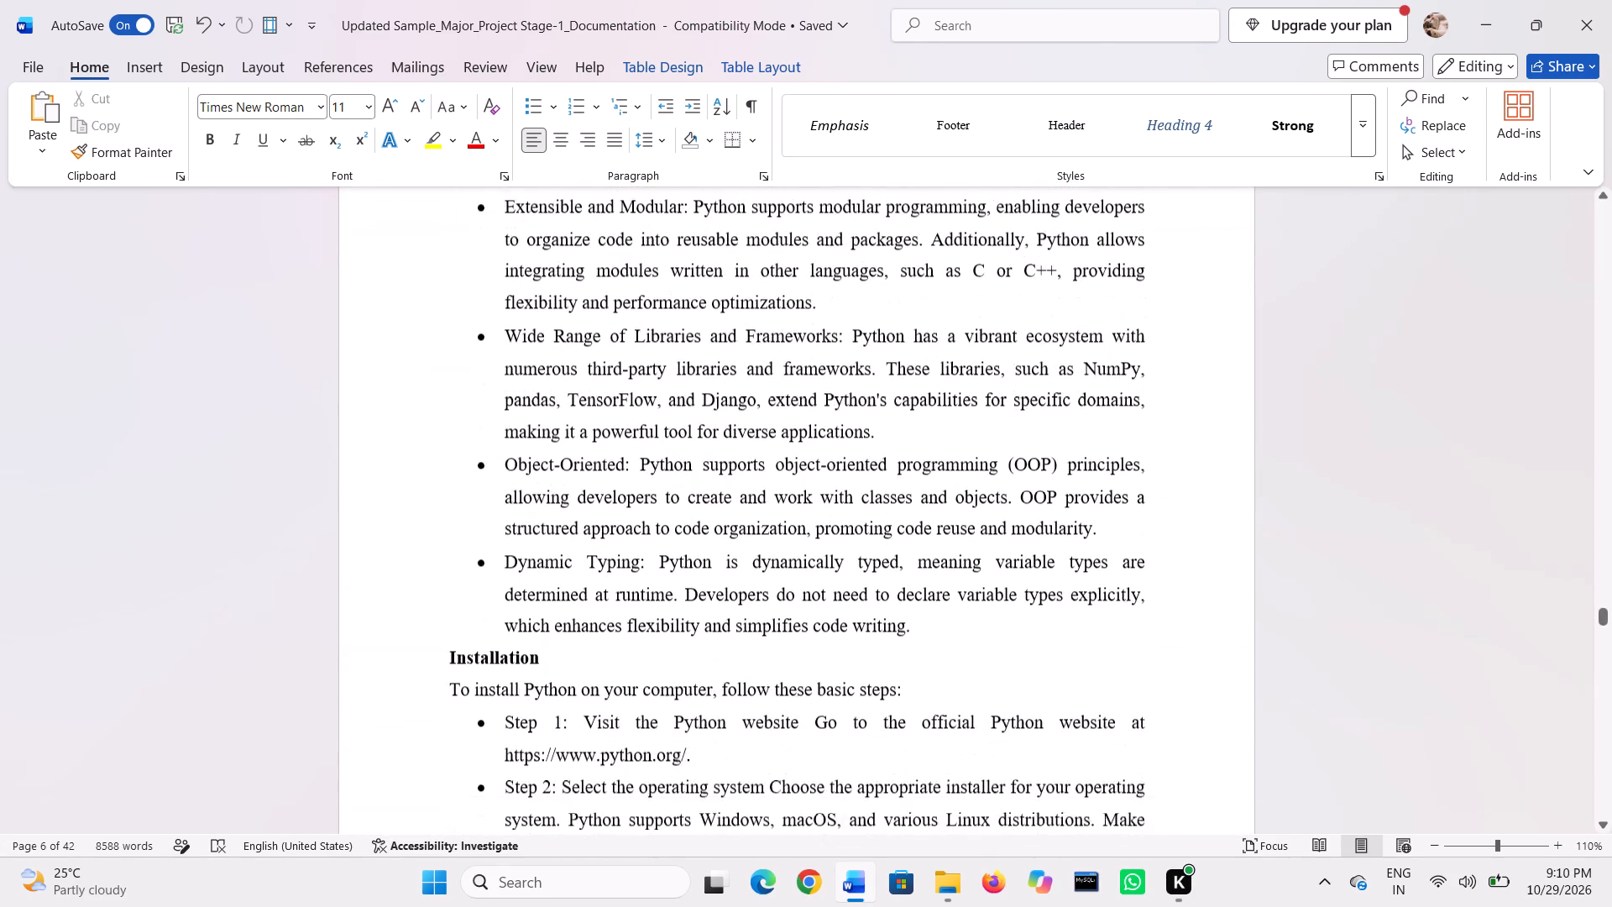
scroll(869, 643, down, 3)
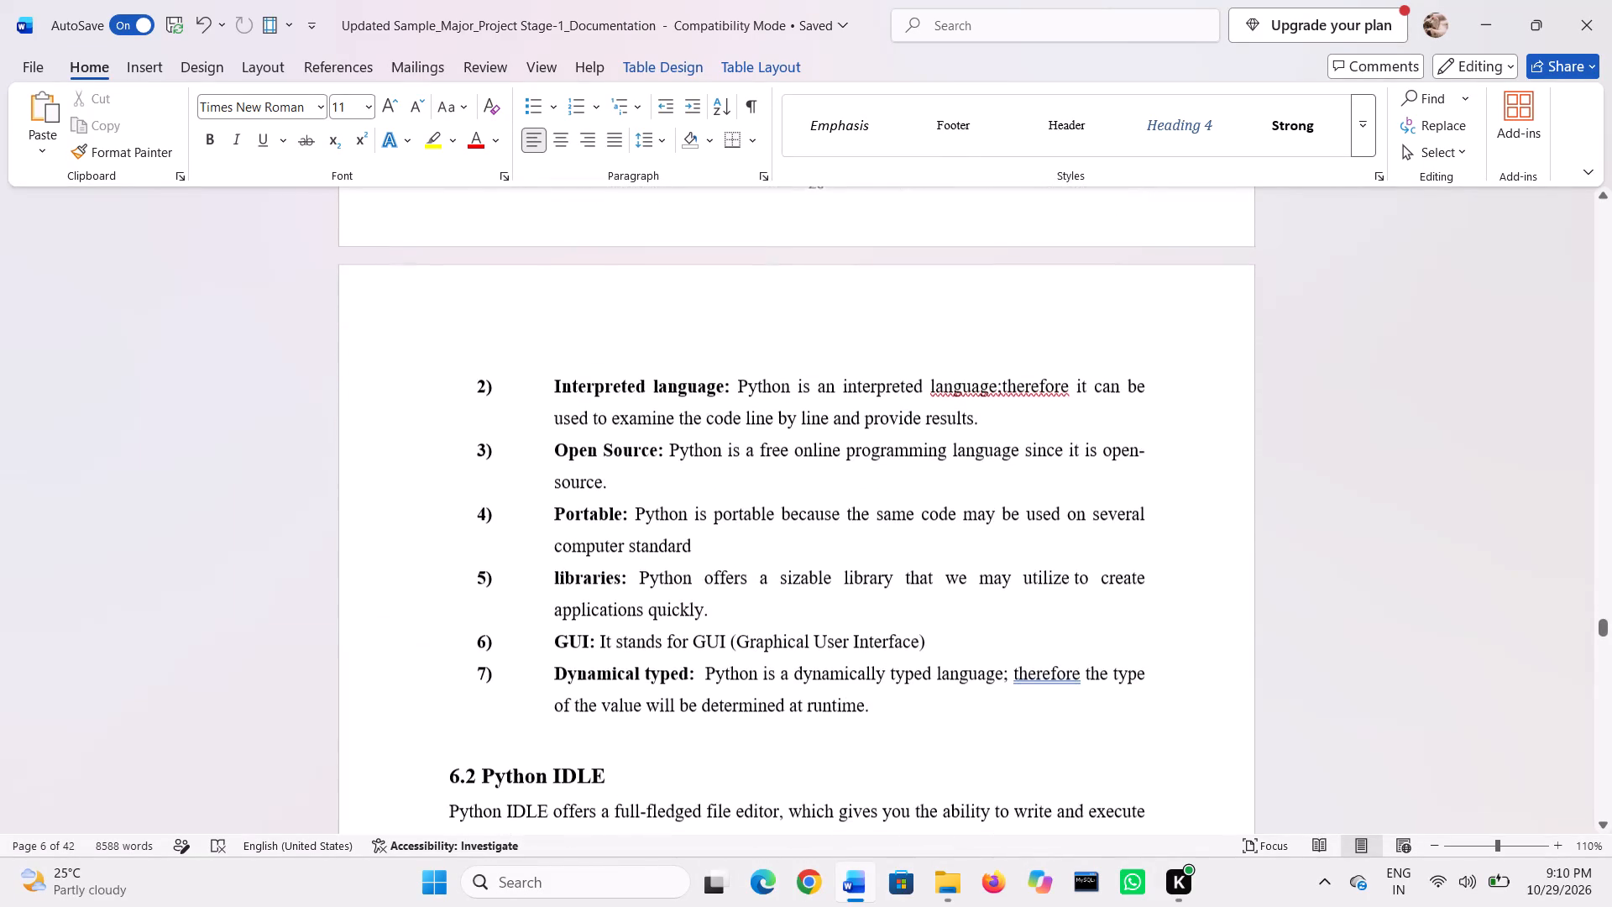
scroll(869, 643, down, 2)
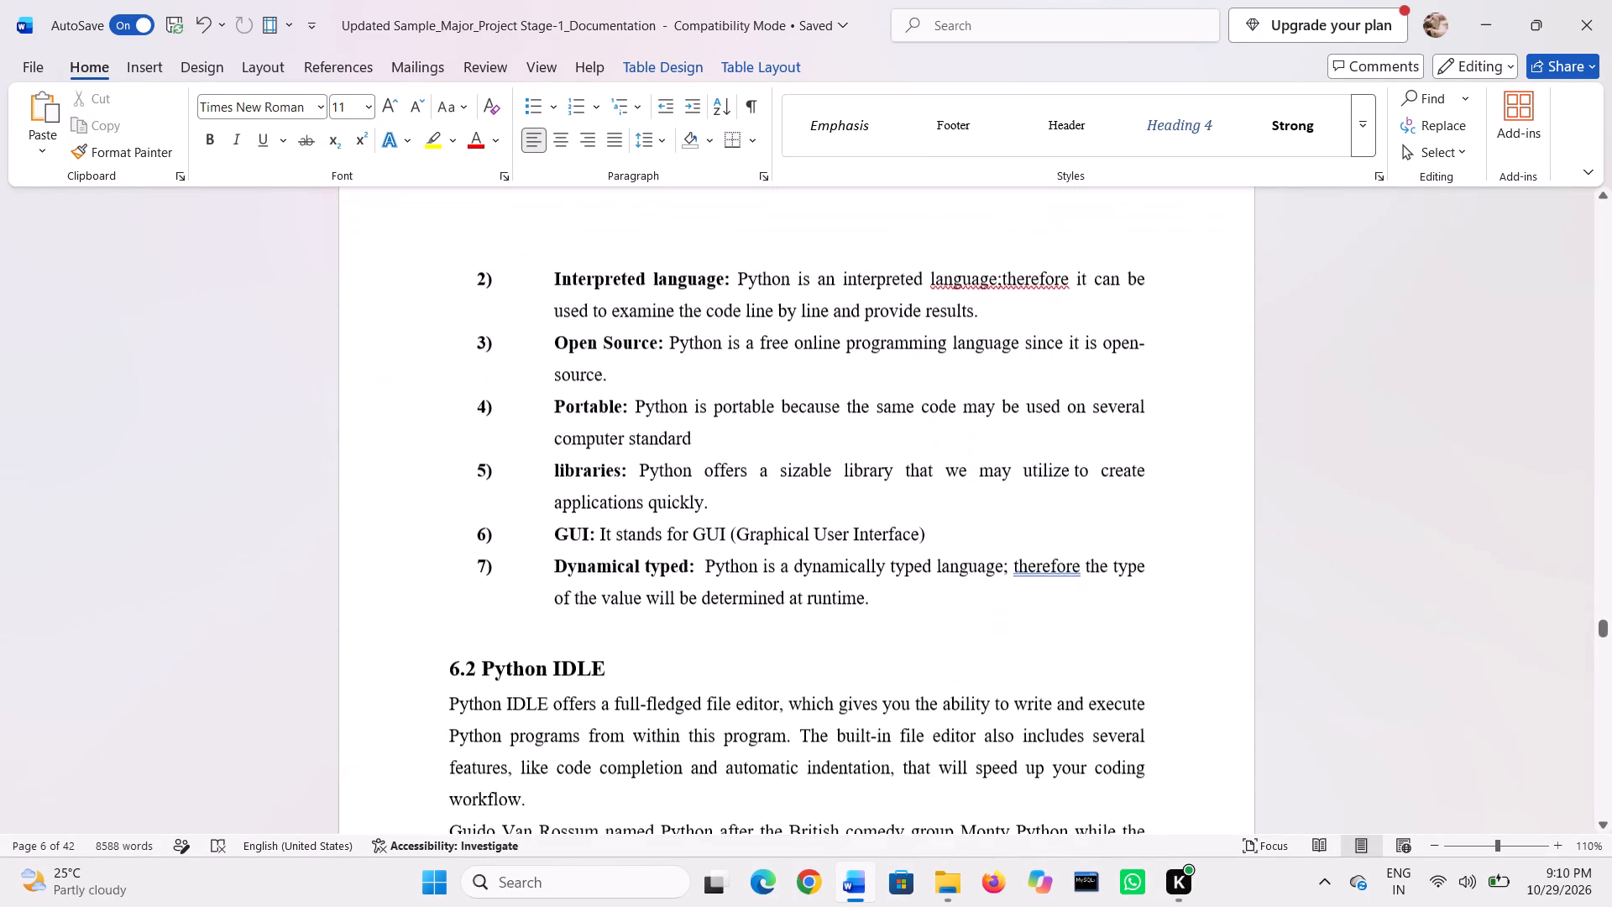
scroll(869, 643, down, 1)
scroll(869, 643, up, 1)
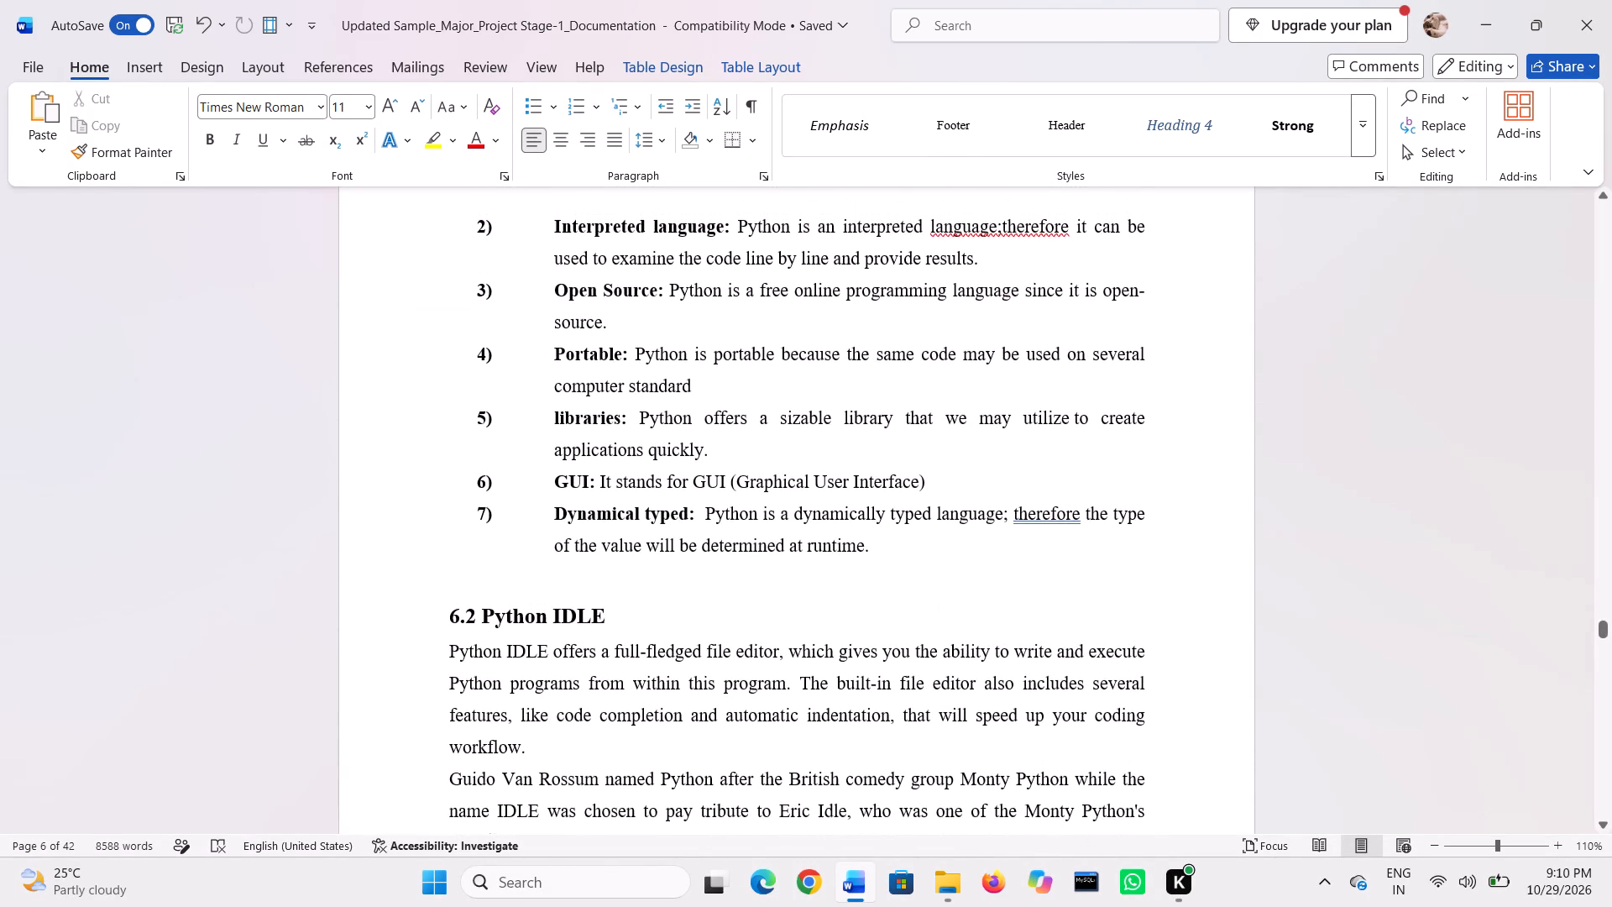
Examine chapter 6 in the document body for the pages of section 6.2 and the section heading that follows it.
scroll(869, 643, down, 4)
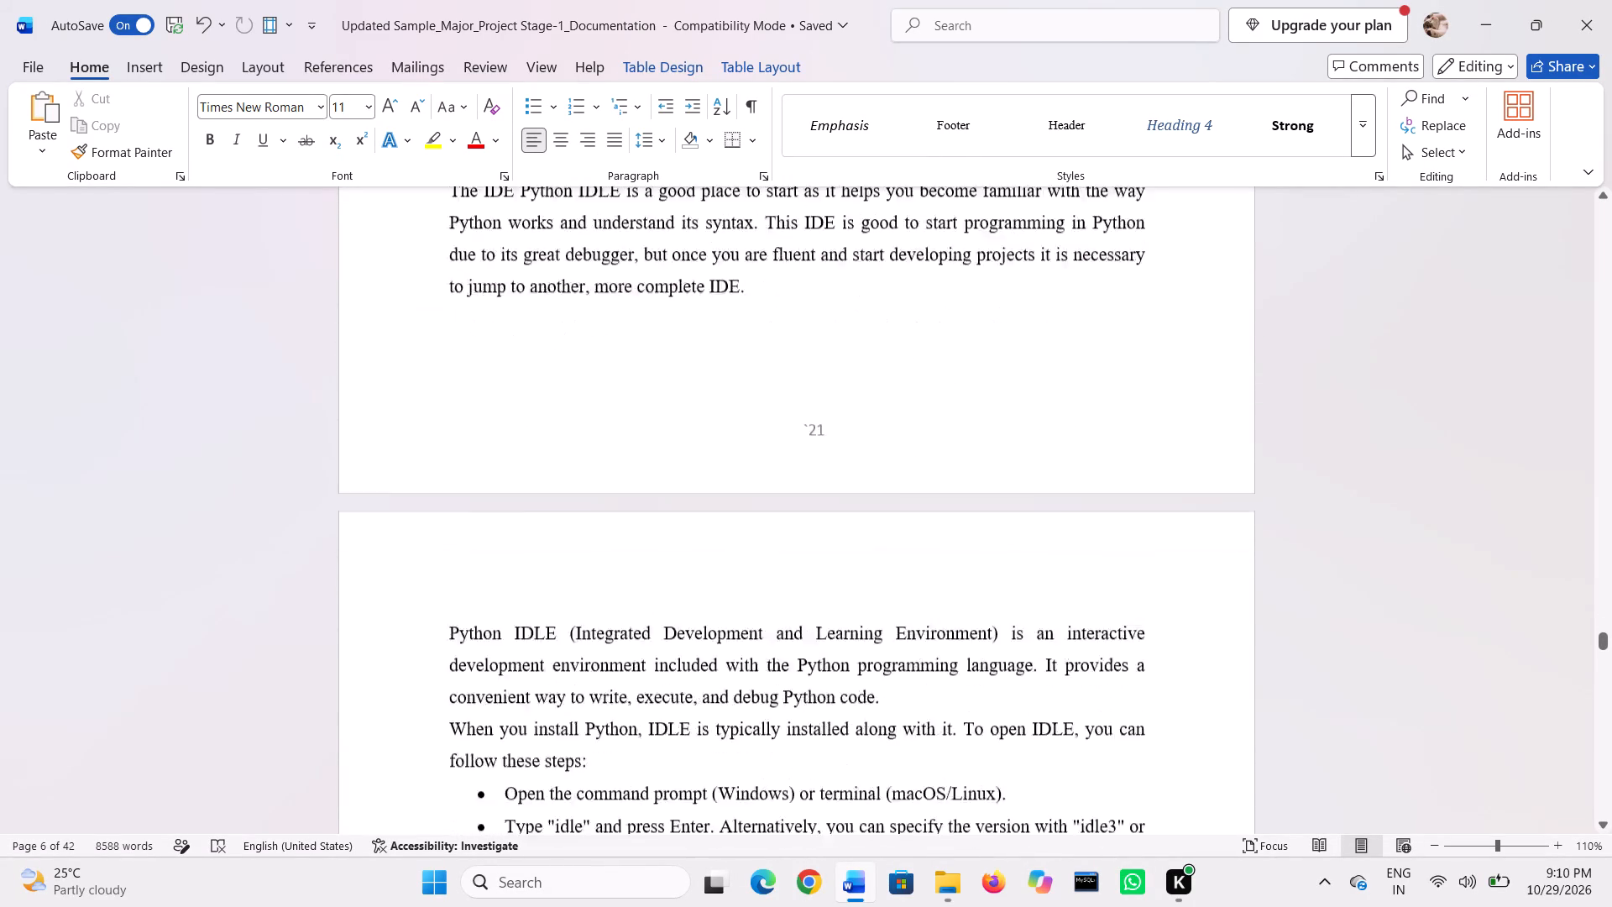
scroll(869, 643, down, 4)
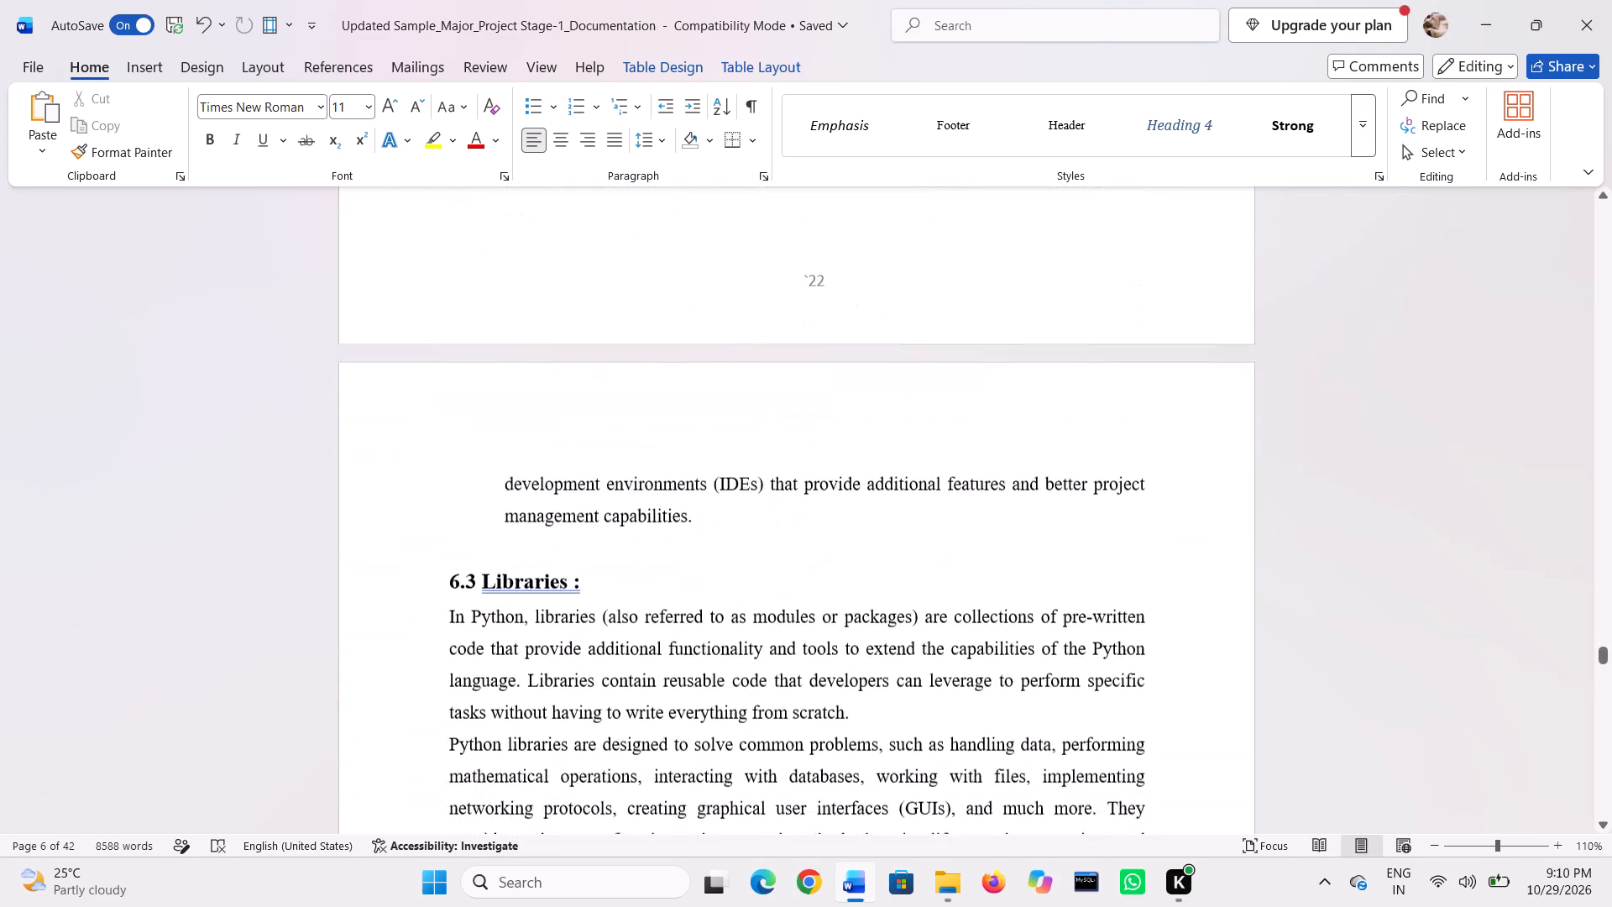
scroll(869, 643, down, 1)
scroll(869, 643, up, 4)
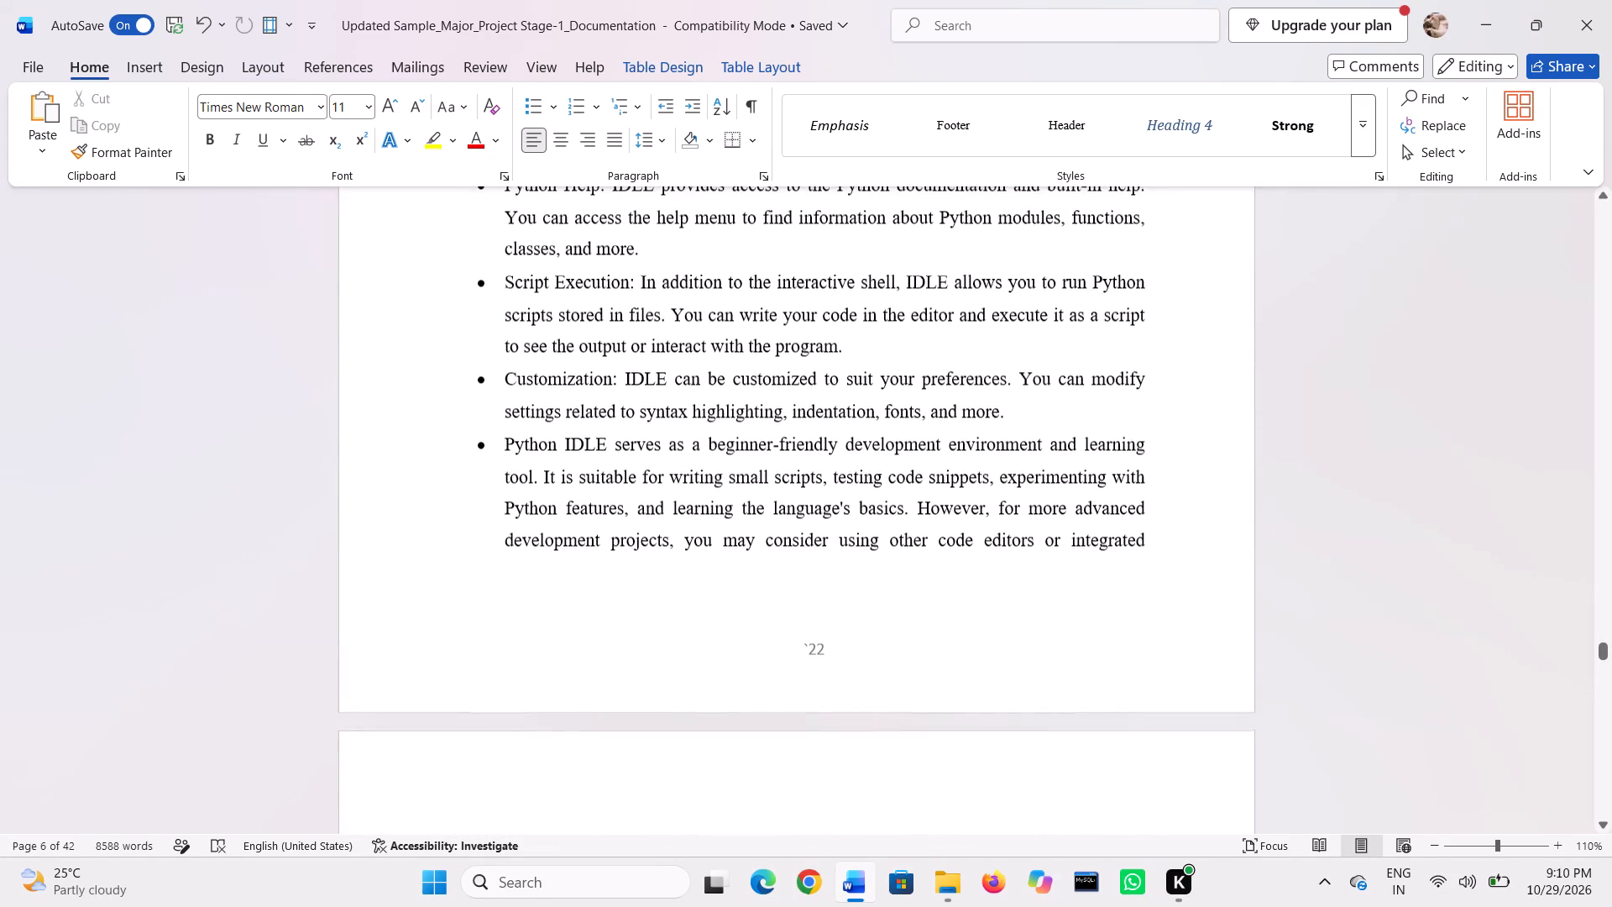
scroll(869, 643, up, 4)
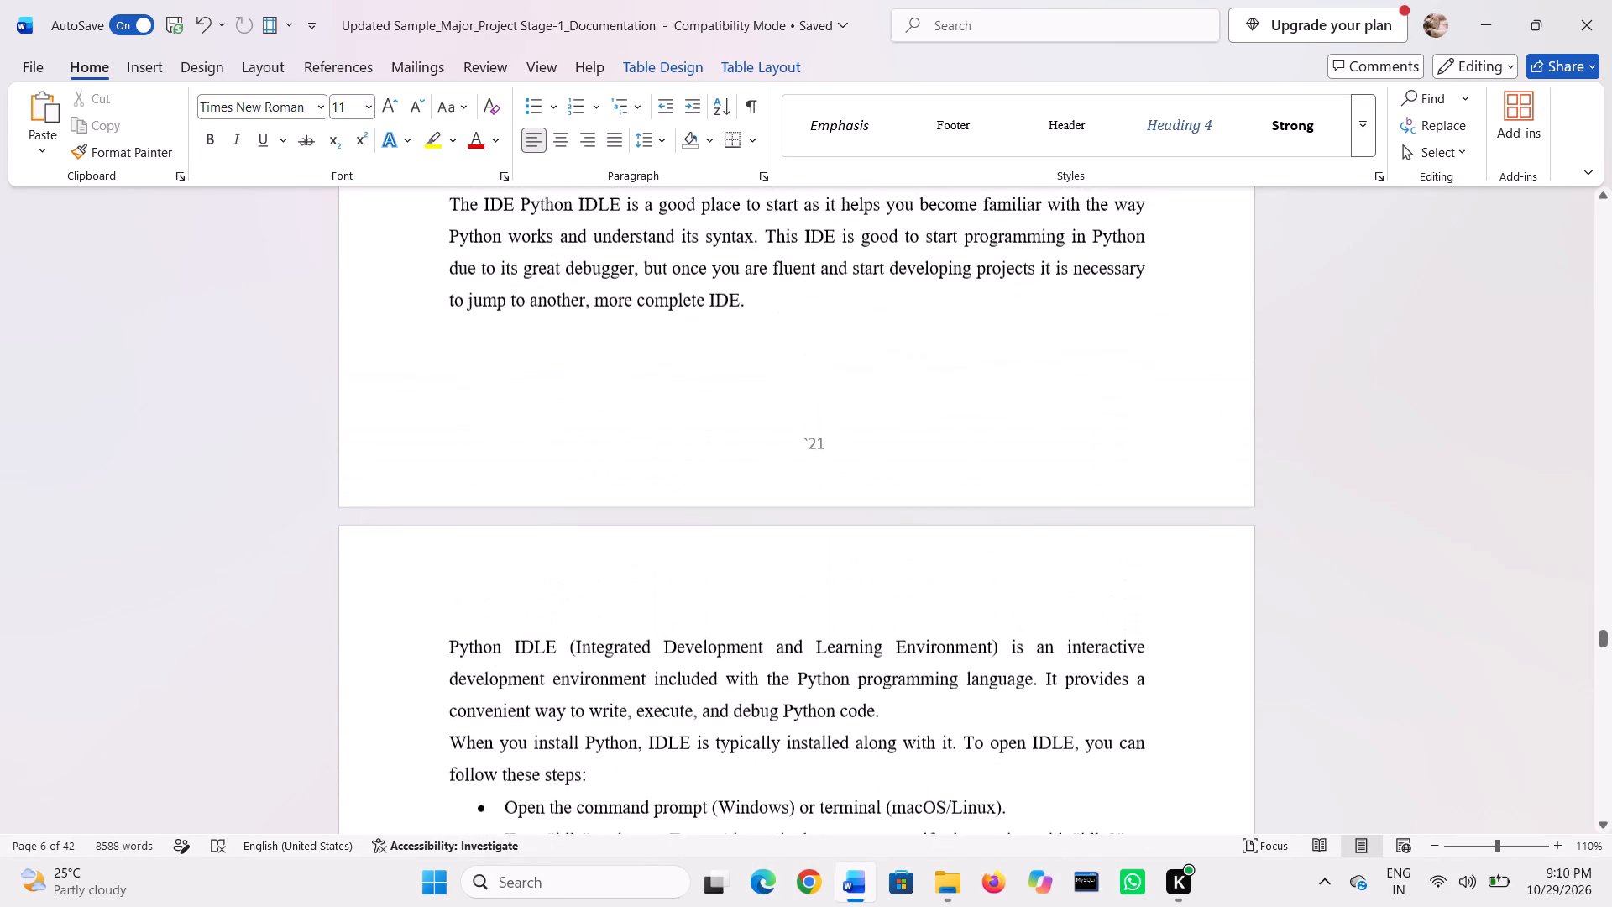
scroll(869, 643, up, 2)
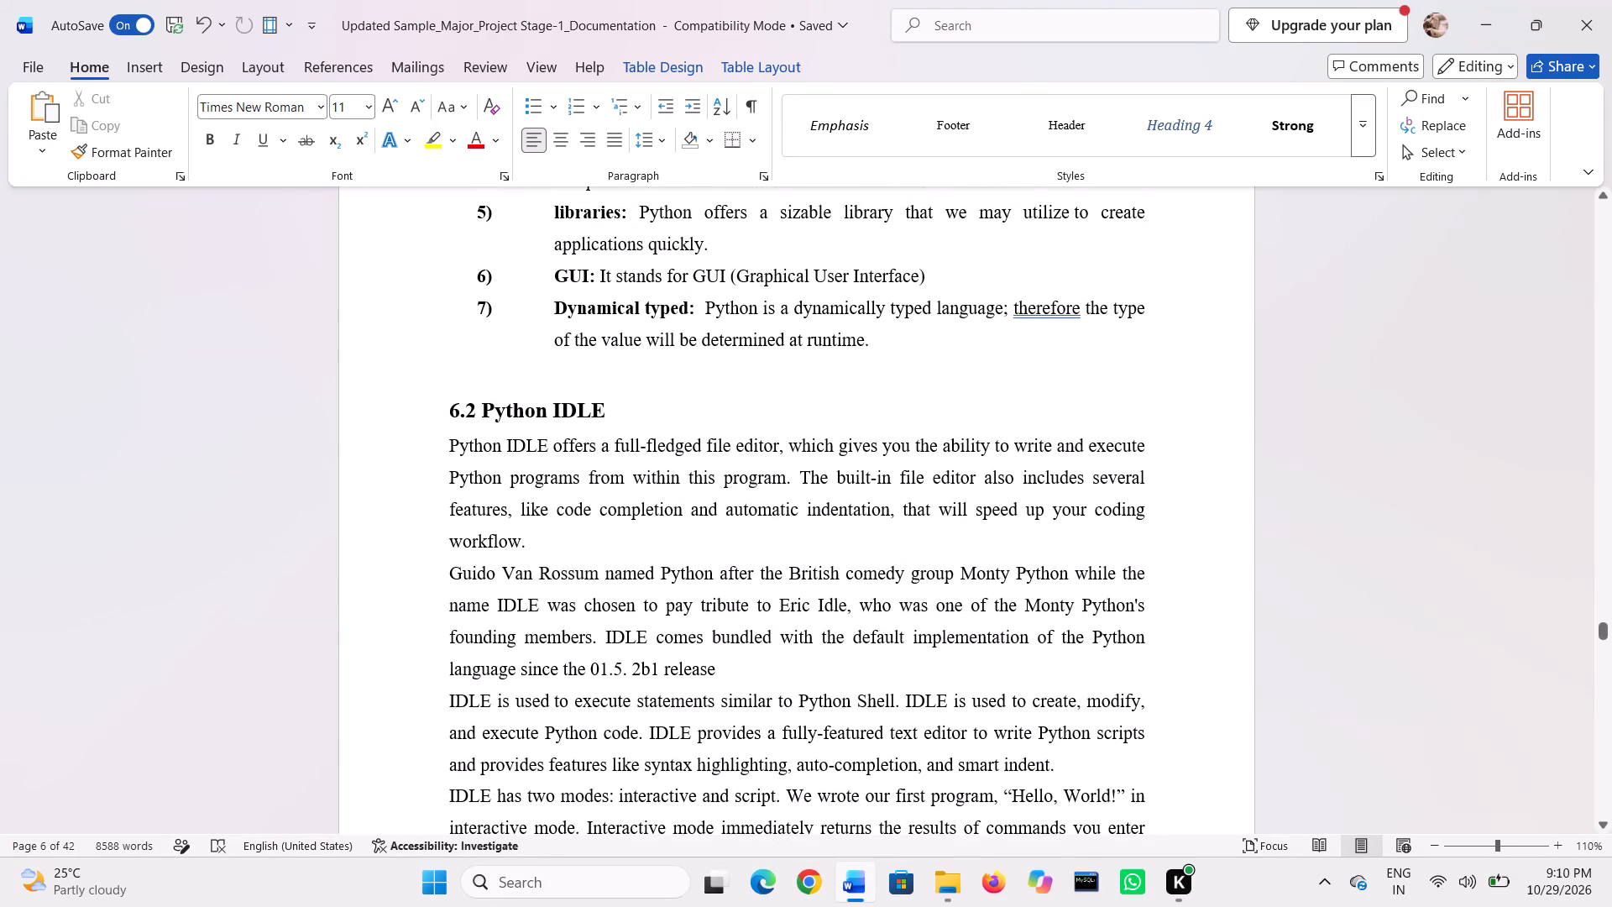
Copy the title text Python IDLE from the 6.2 section heading in the document body.
drag(486, 408, 553, 410)
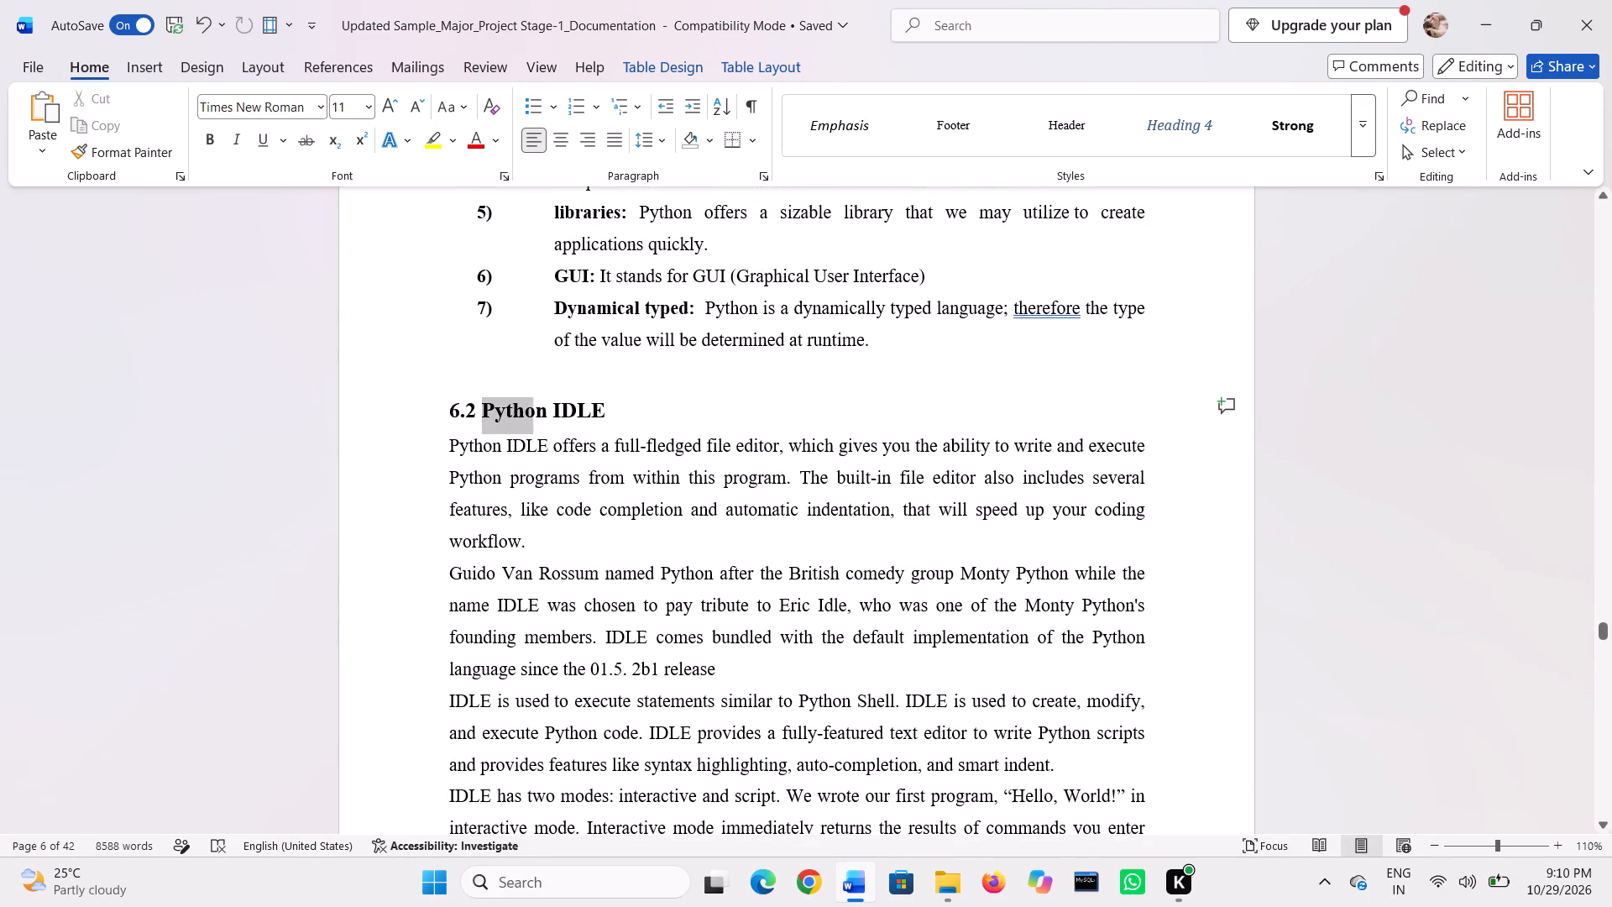
drag(553, 410, 601, 411)
key(ctrl+c)
Return to the contents list and start a new line below the 6.1 Python entry, indented with spaces to align with it.
scroll(601, 411, down, 1)
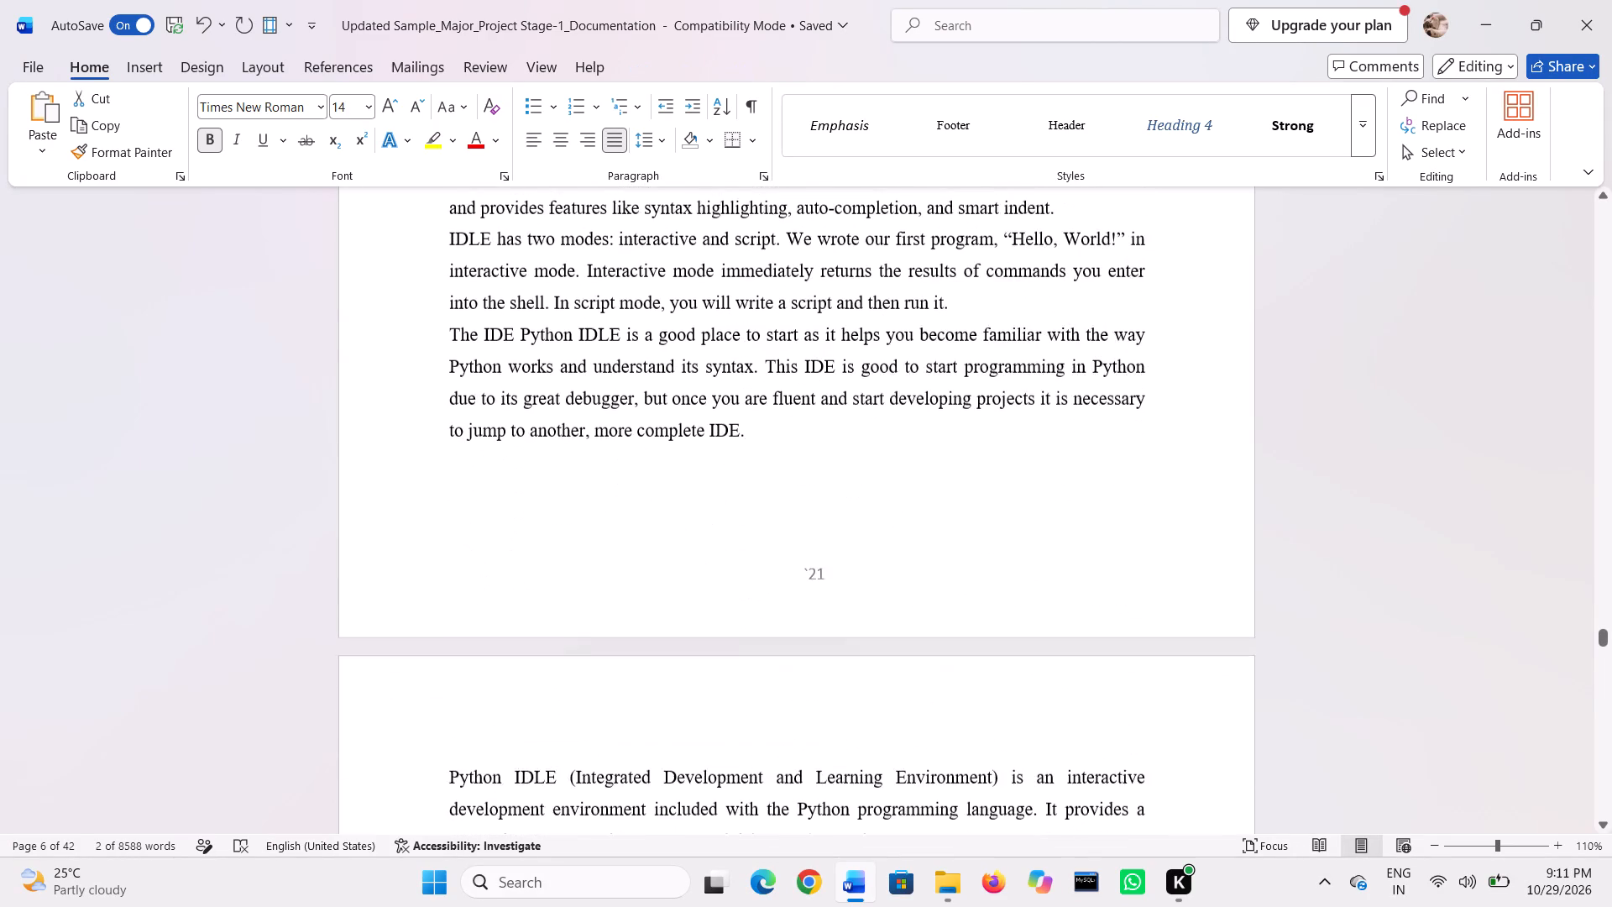
scroll(601, 411, down, 2)
scroll(601, 411, up, 15)
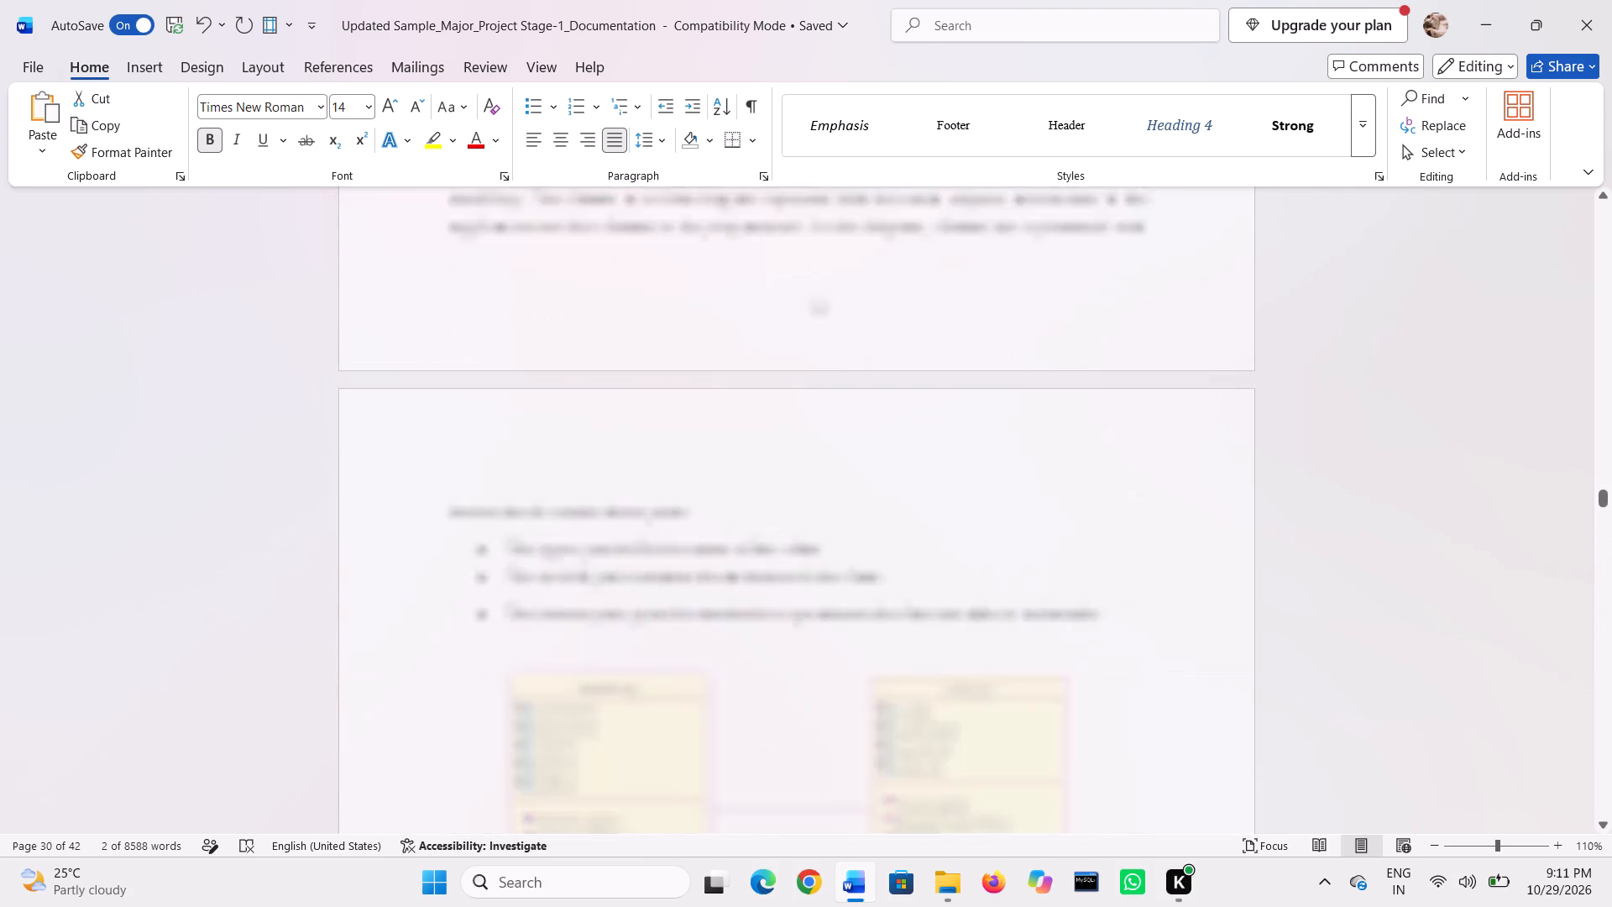
scroll(601, 411, up, 20)
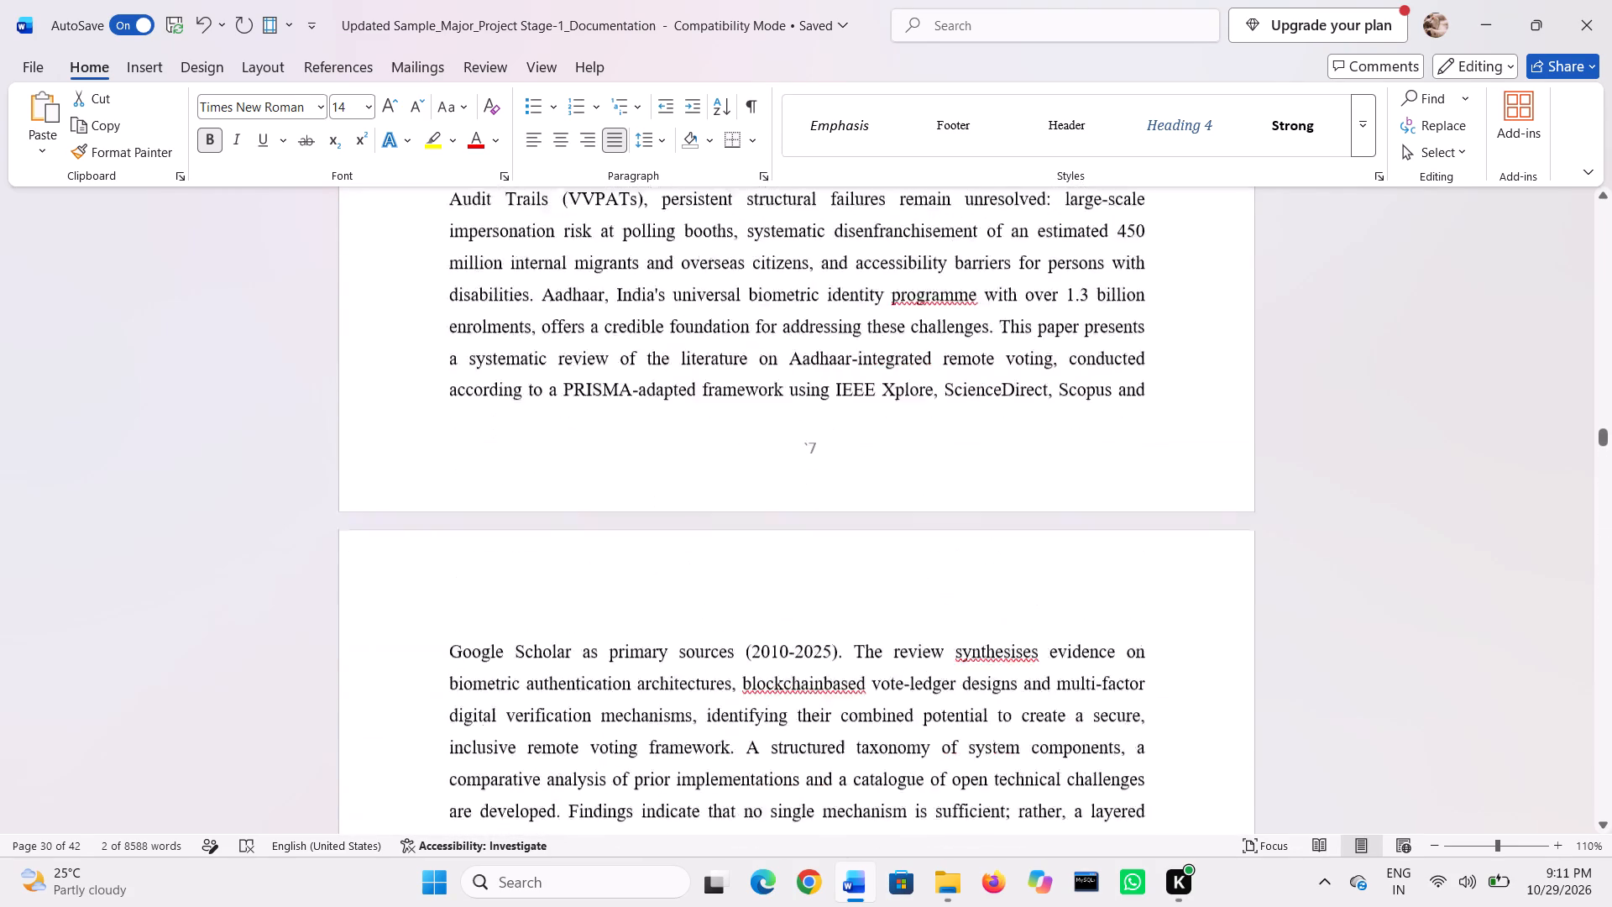
scroll(601, 411, up, 8)
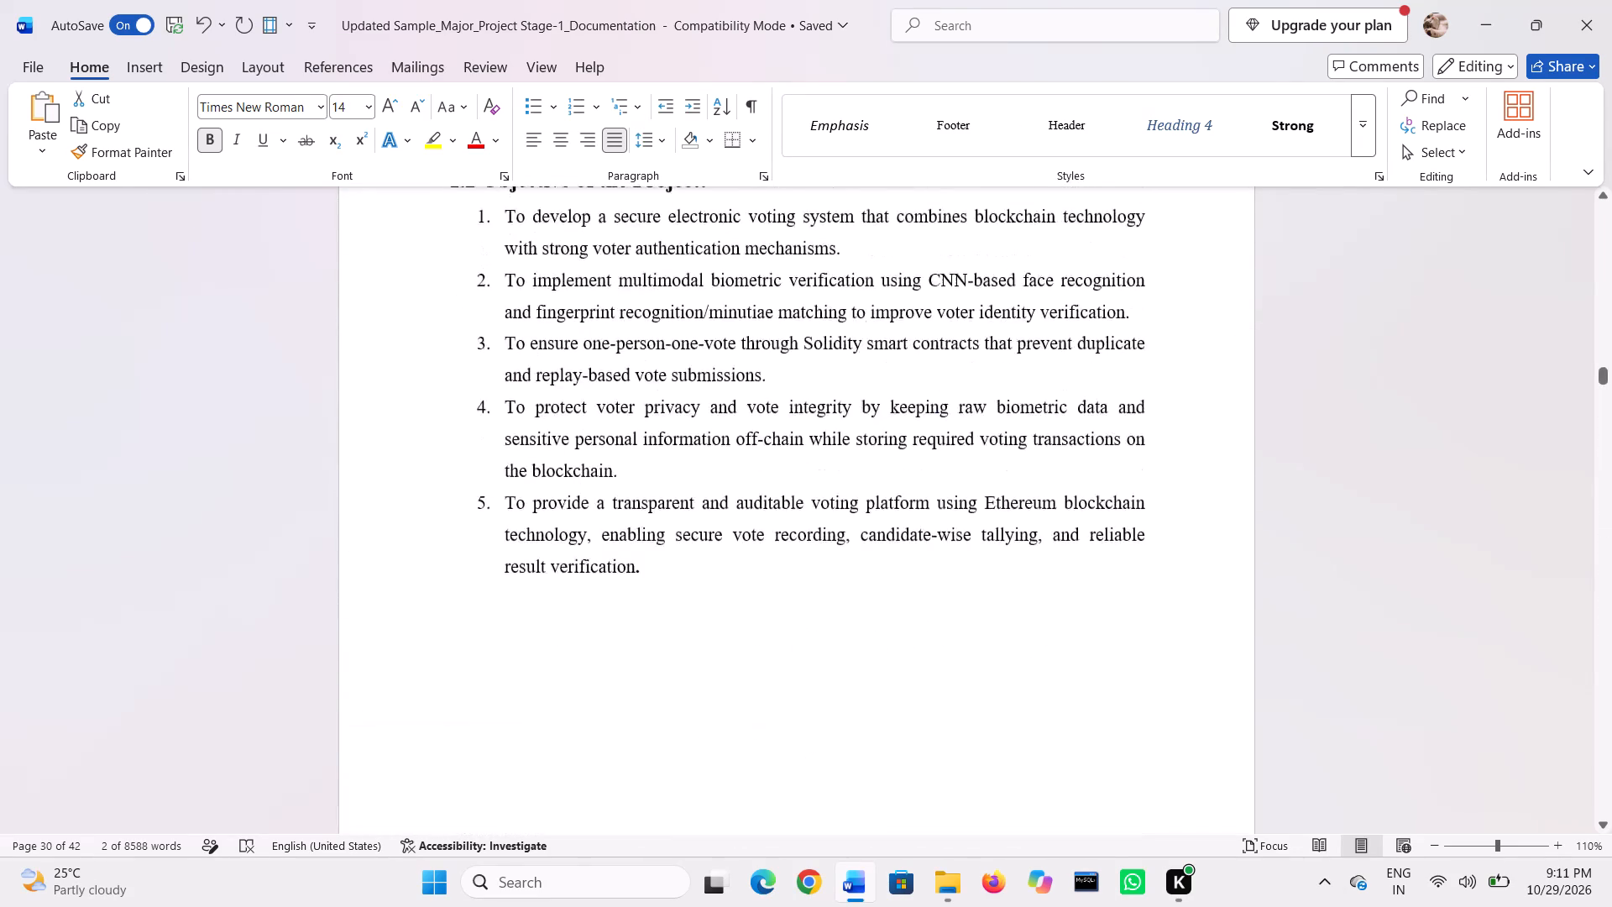
scroll(601, 411, up, 9)
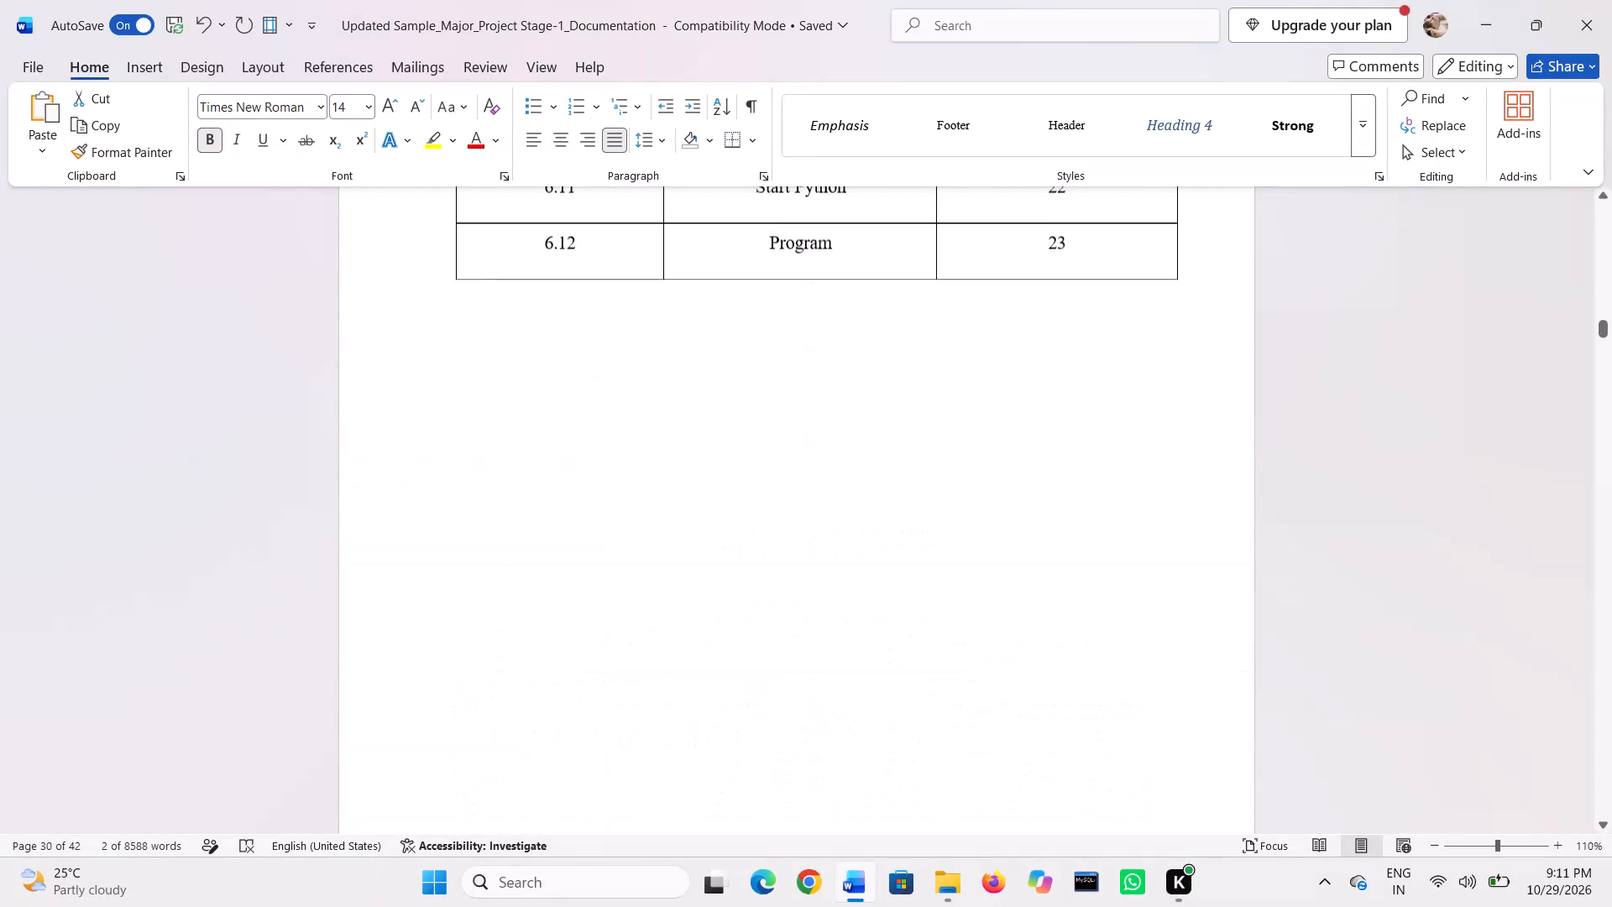
scroll(601, 411, up, 3)
scroll(601, 411, down, 1)
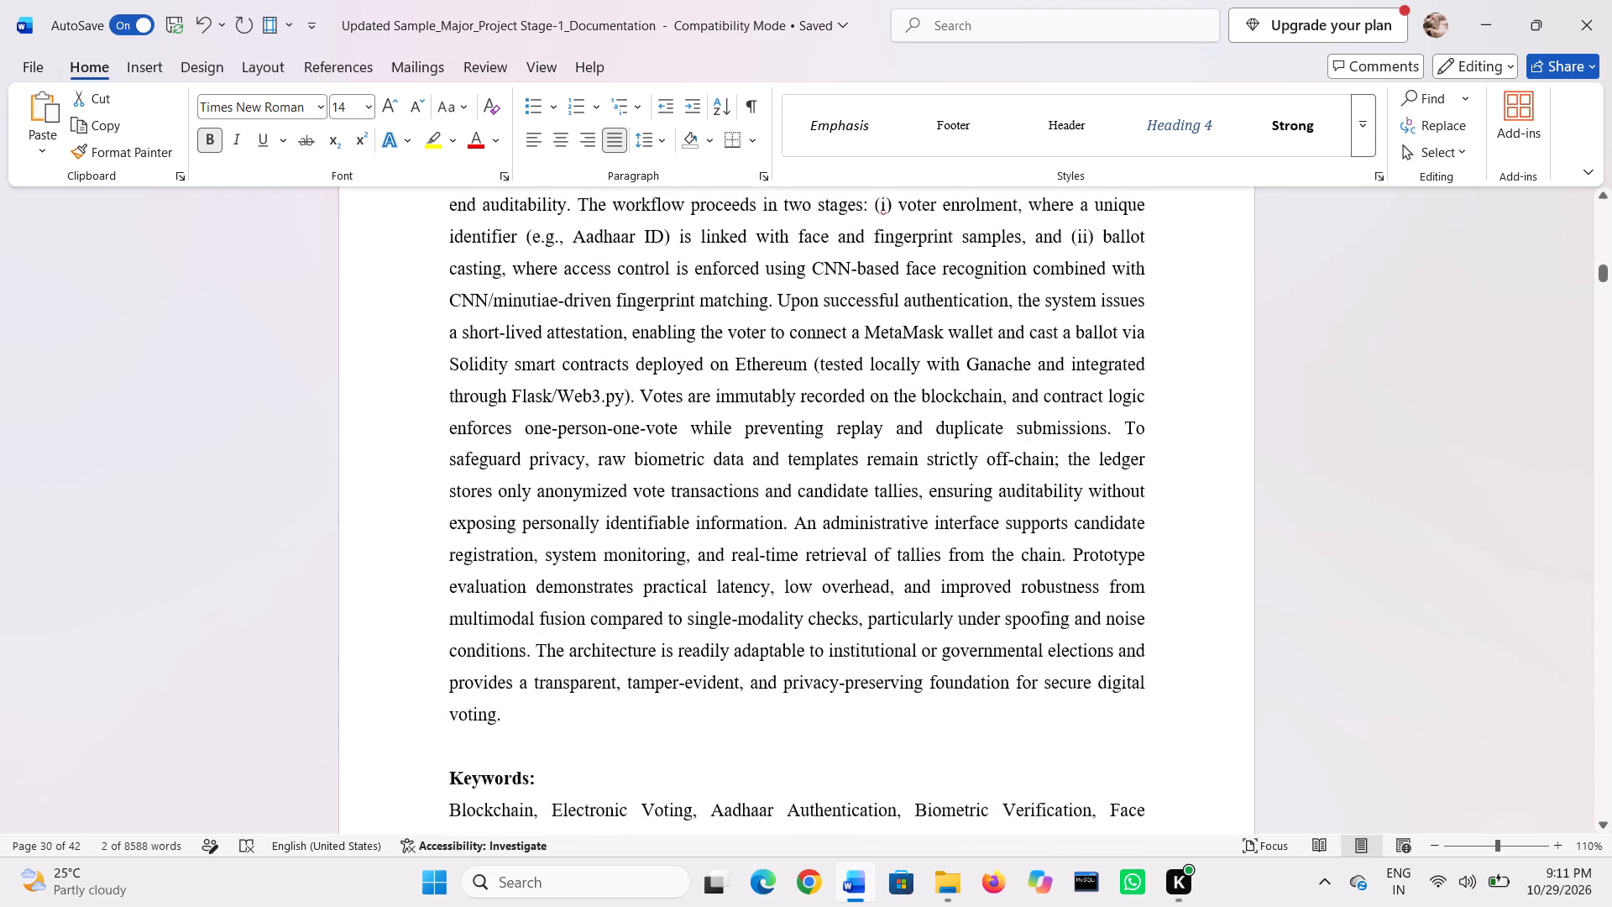
scroll(601, 411, down, 6)
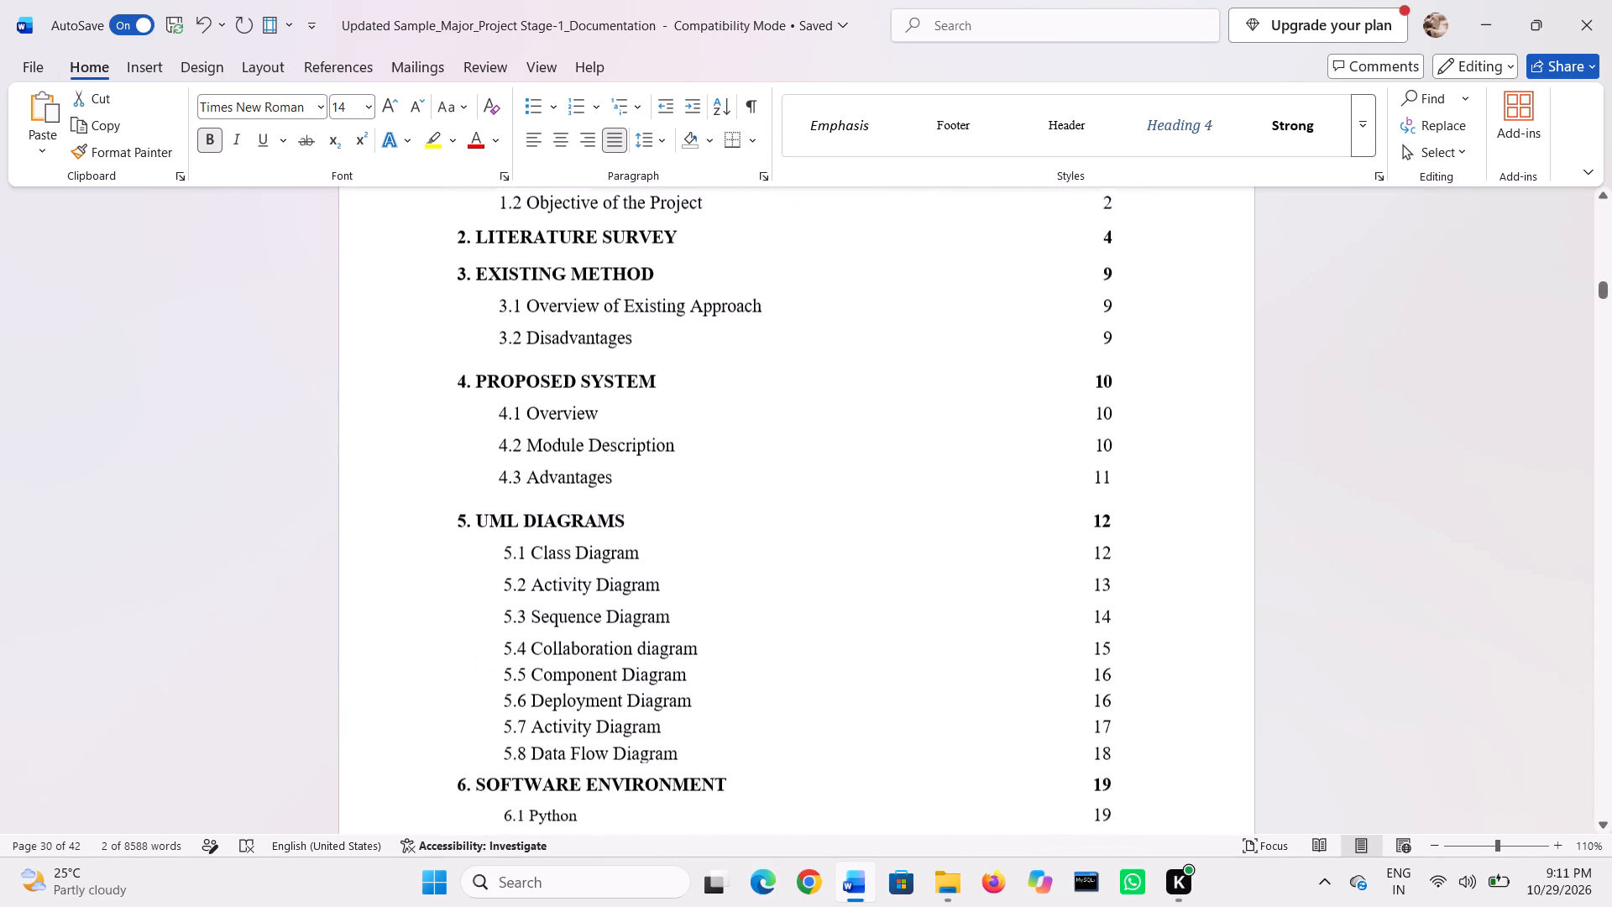
scroll(601, 411, down, 1)
right_click(601, 411)
click(580, 288)
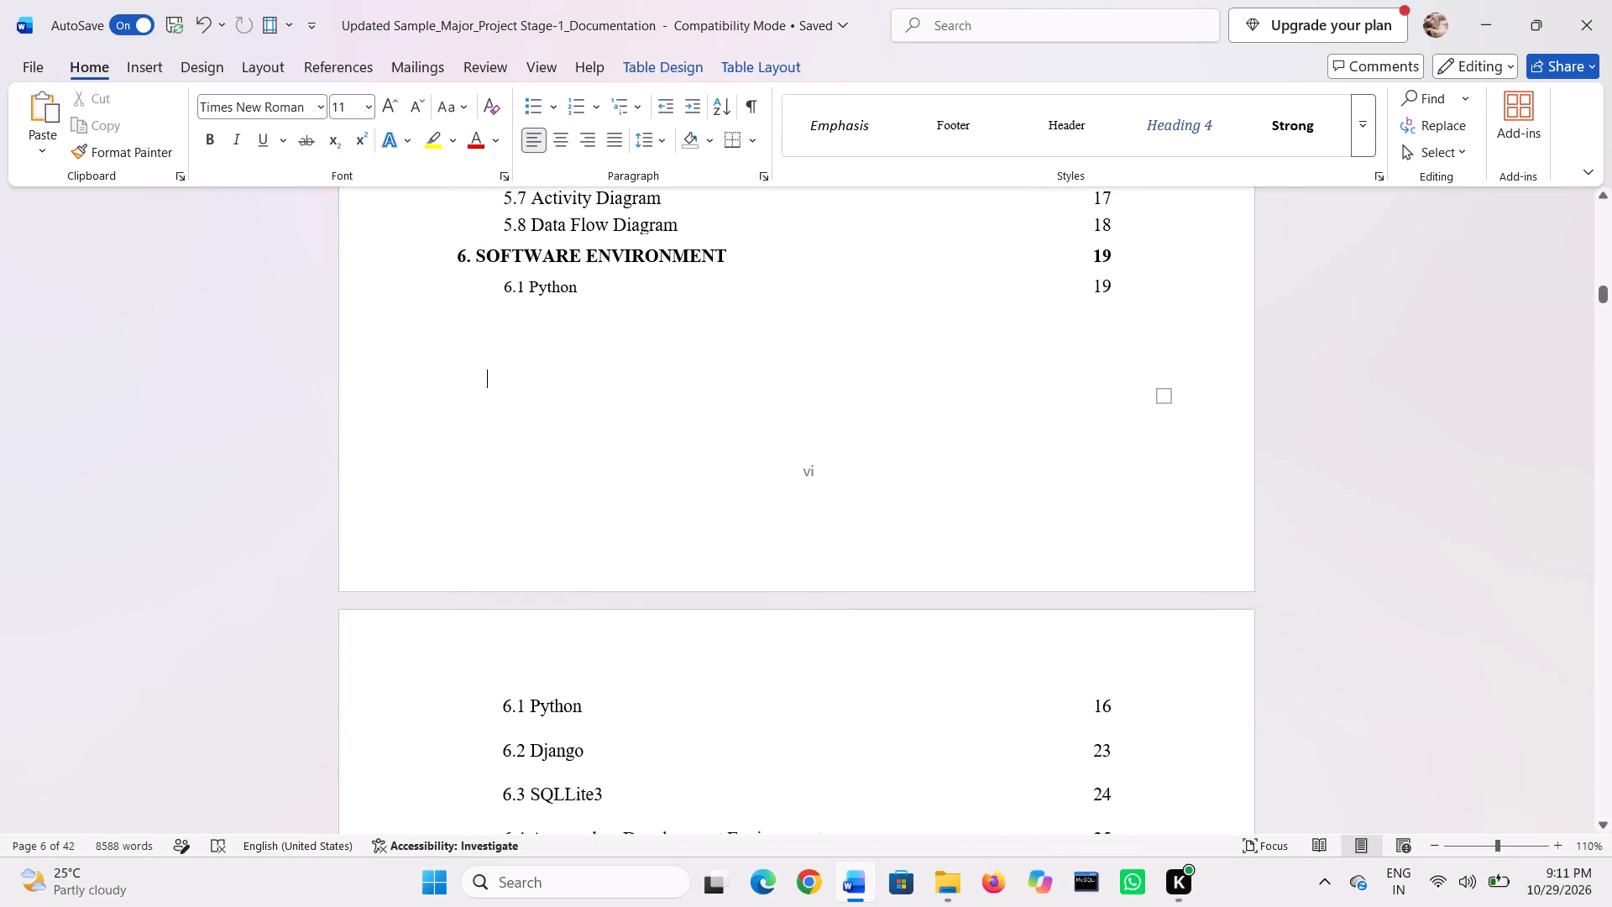
click(574, 288)
key(Return)
key(space)
key(space)
key(space)
key(space)
key(space)
key(space)
key(space)
key(space)
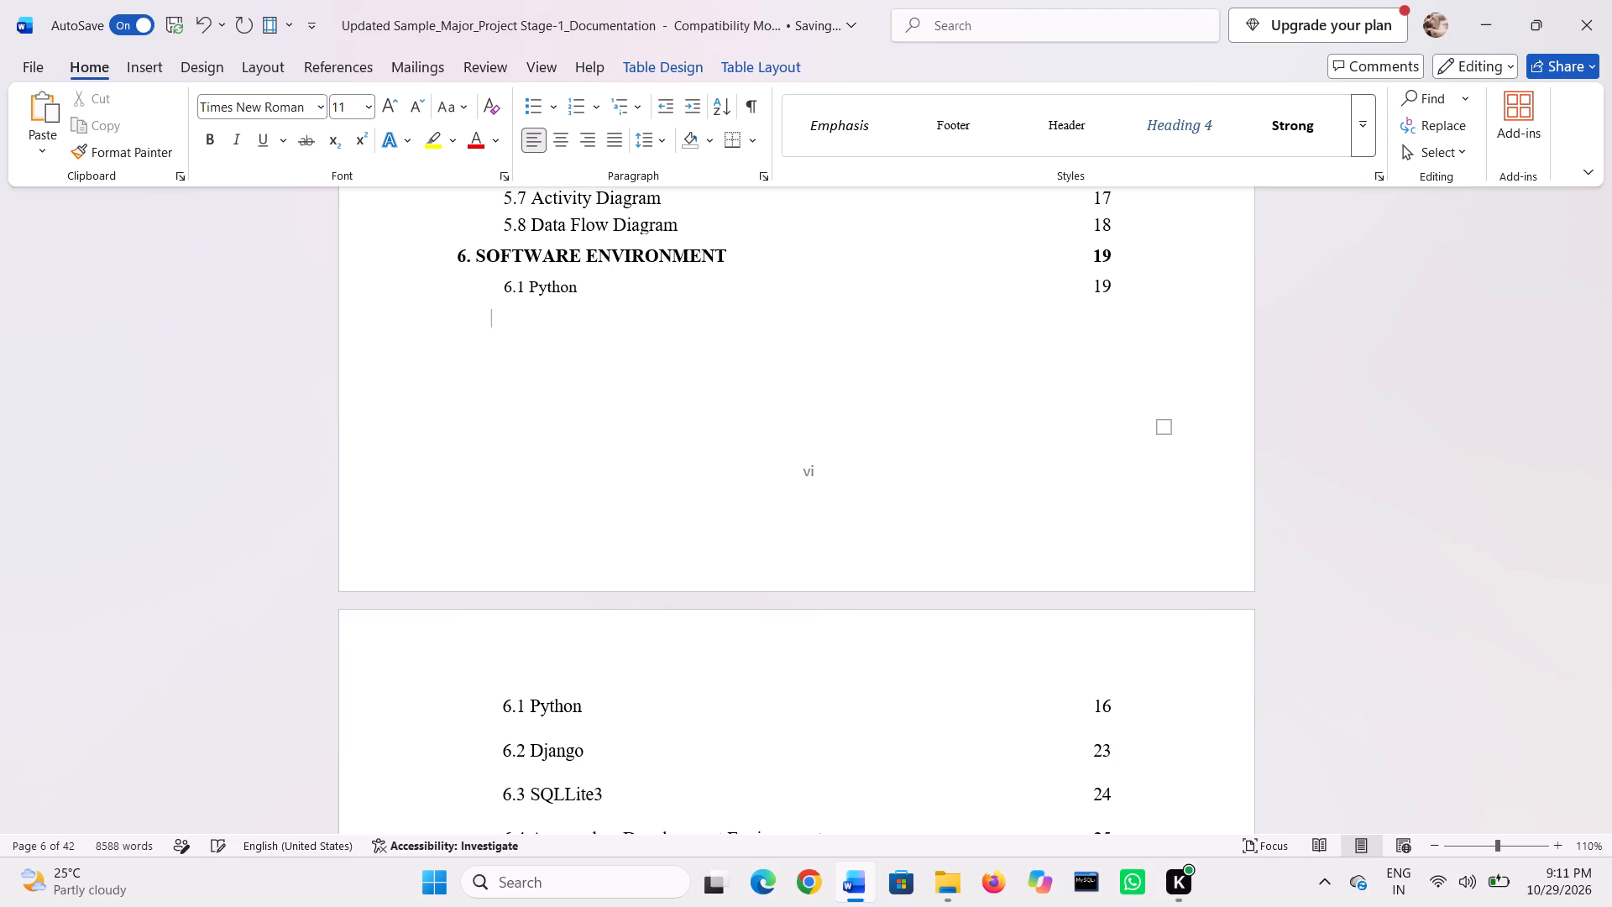
key(space)
key(space)
key(space)
key(space)
key(BackSpace)
Set the font size of the 6.1 Python entry in the contents list to 12.
drag(500, 293, 585, 291)
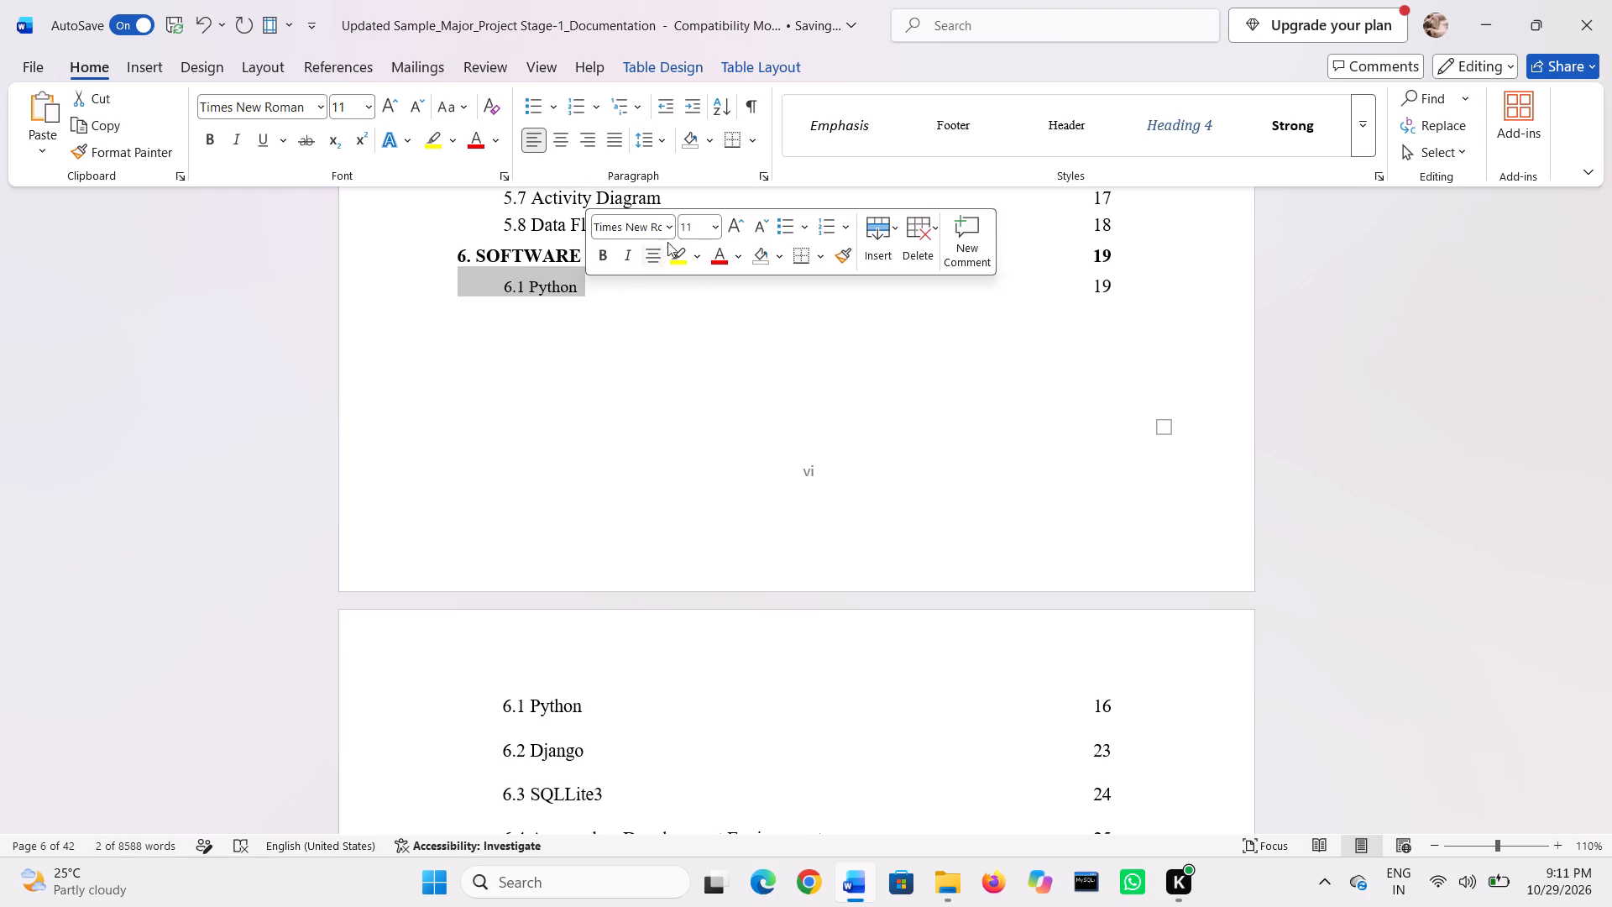
click(691, 230)
text(12)
key(Return)
Enter the section number 6.2 on the indented line below 6.1 Python and set its font size to 12.
click(604, 315)
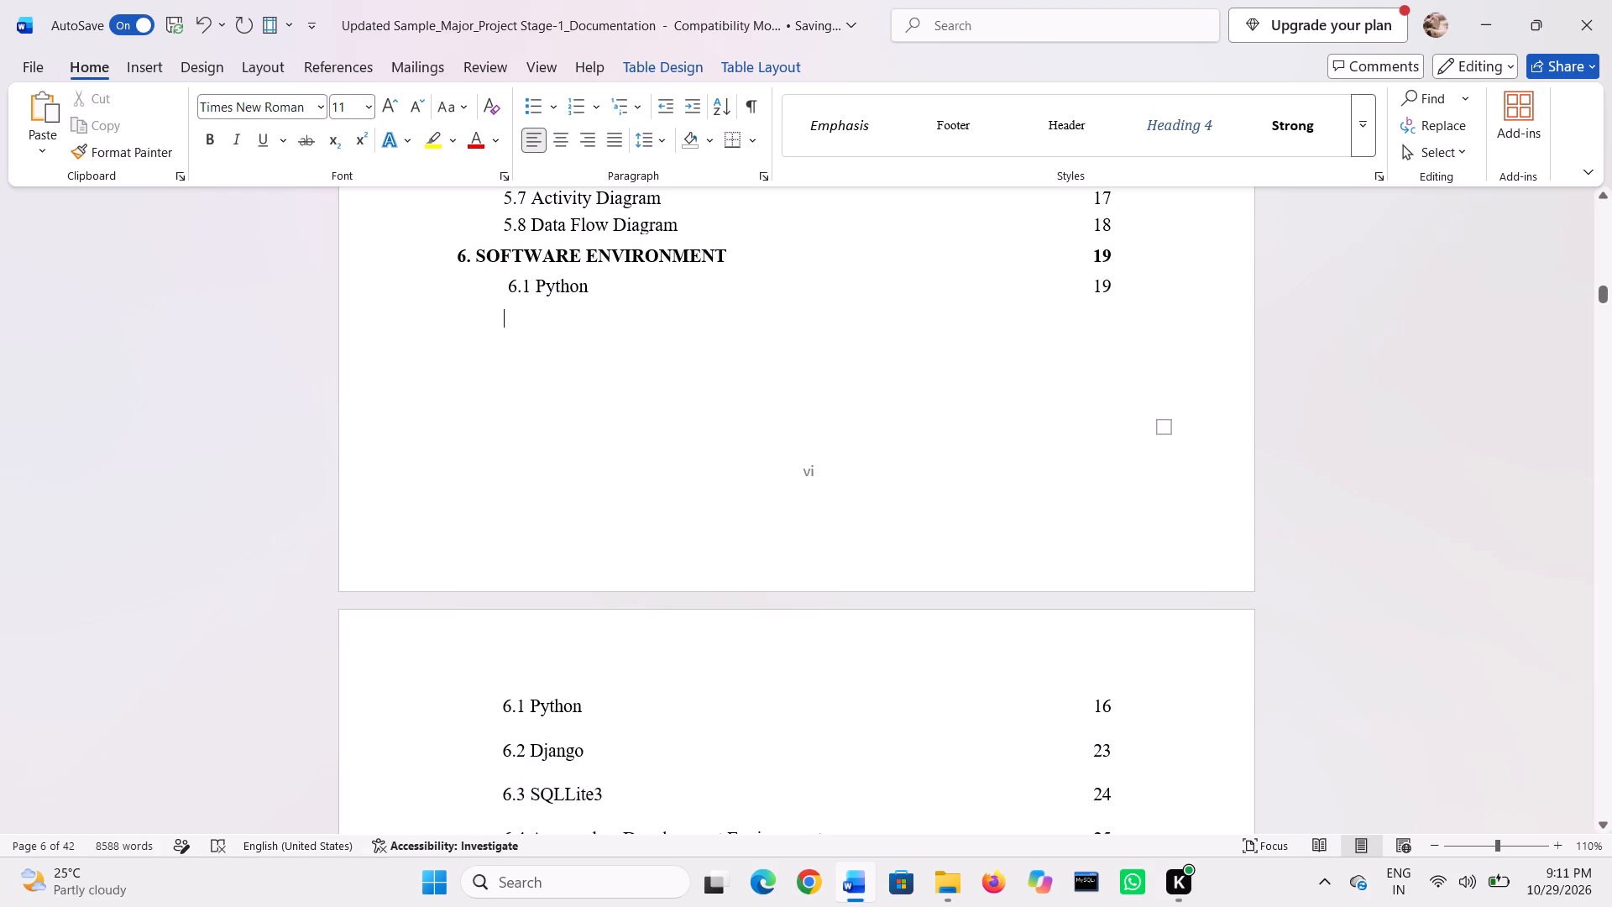
text(6.4)
key(BackSpace)
text(2)
key(space)
drag(501, 317, 548, 317)
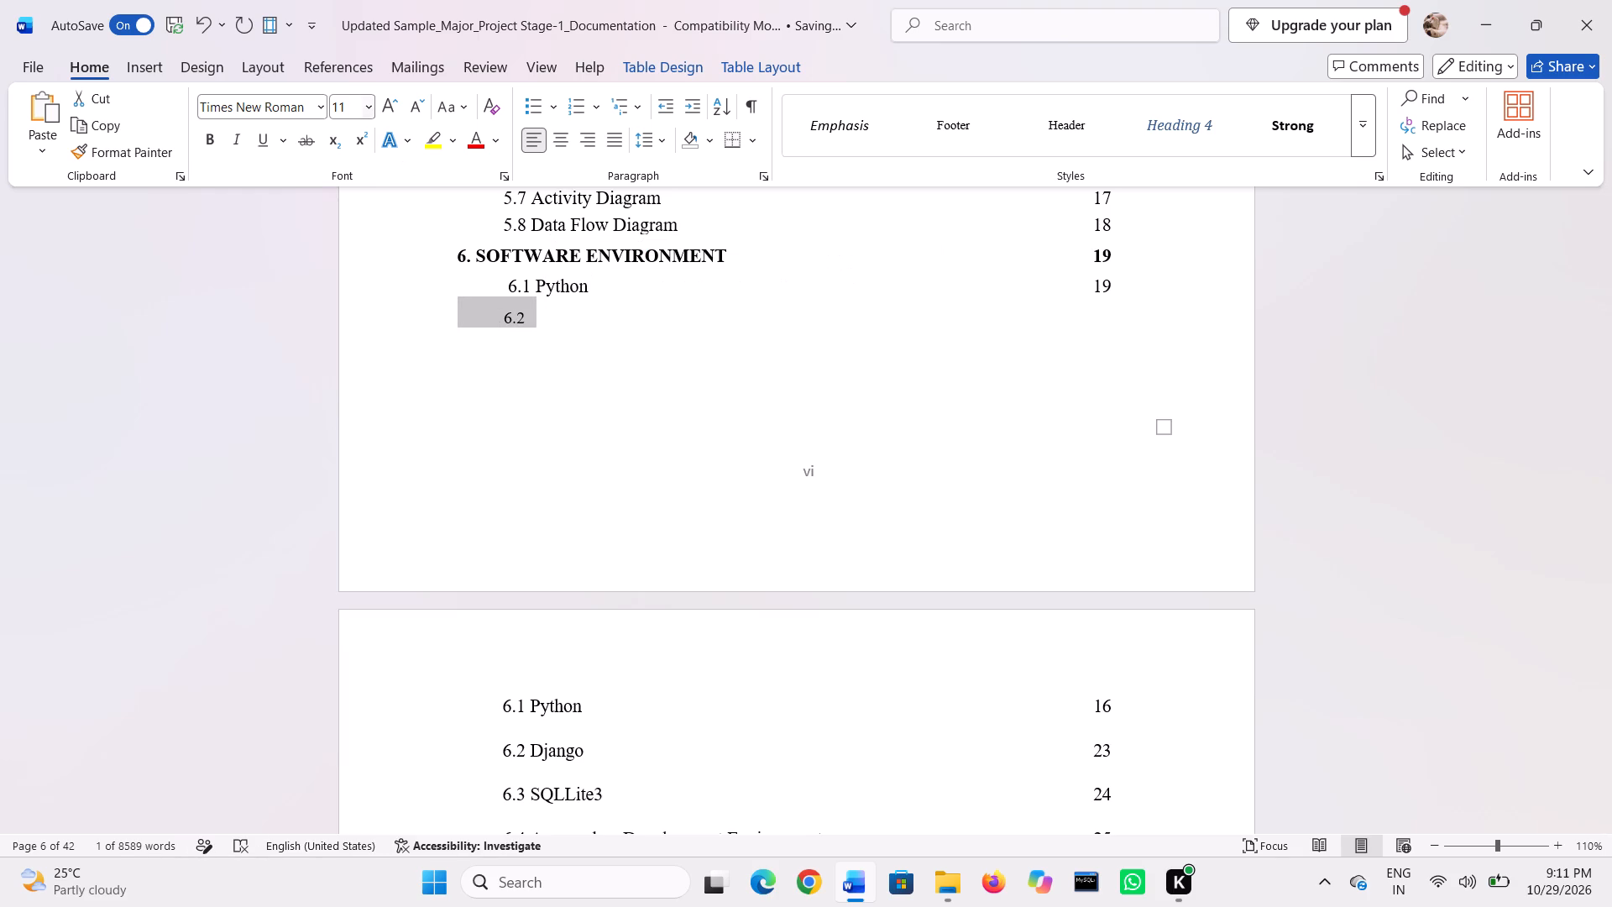
click(347, 107)
text(12)
key(Return)
Paste the copied title Python IDLE after 6.2 in the contents list, and make it size 12 and non-bold.
click(547, 338)
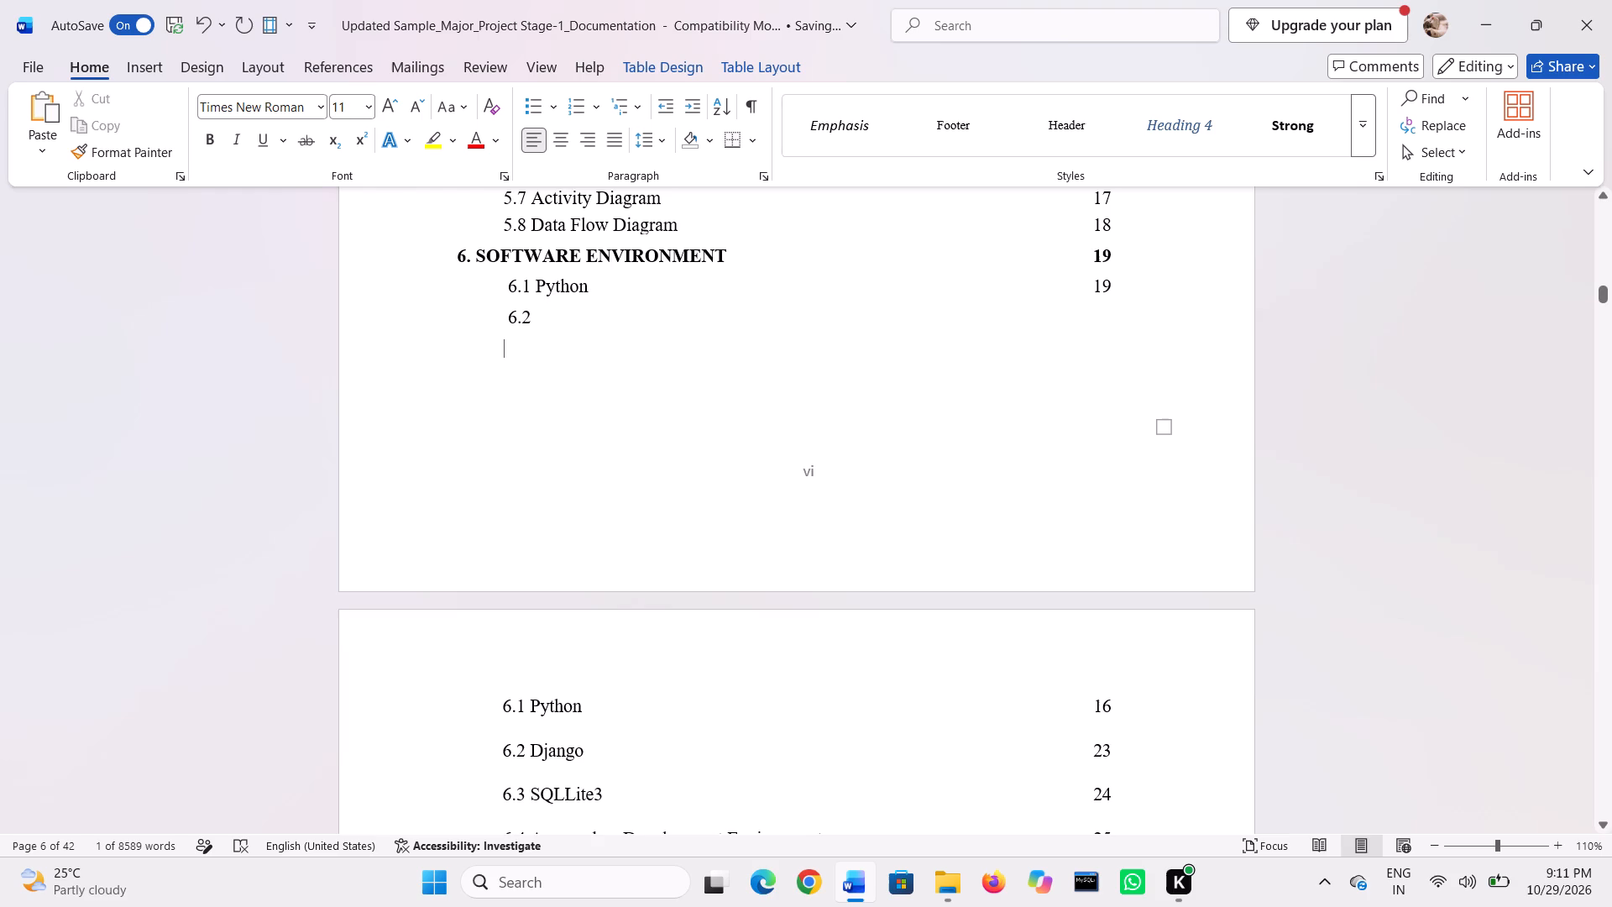
click(539, 314)
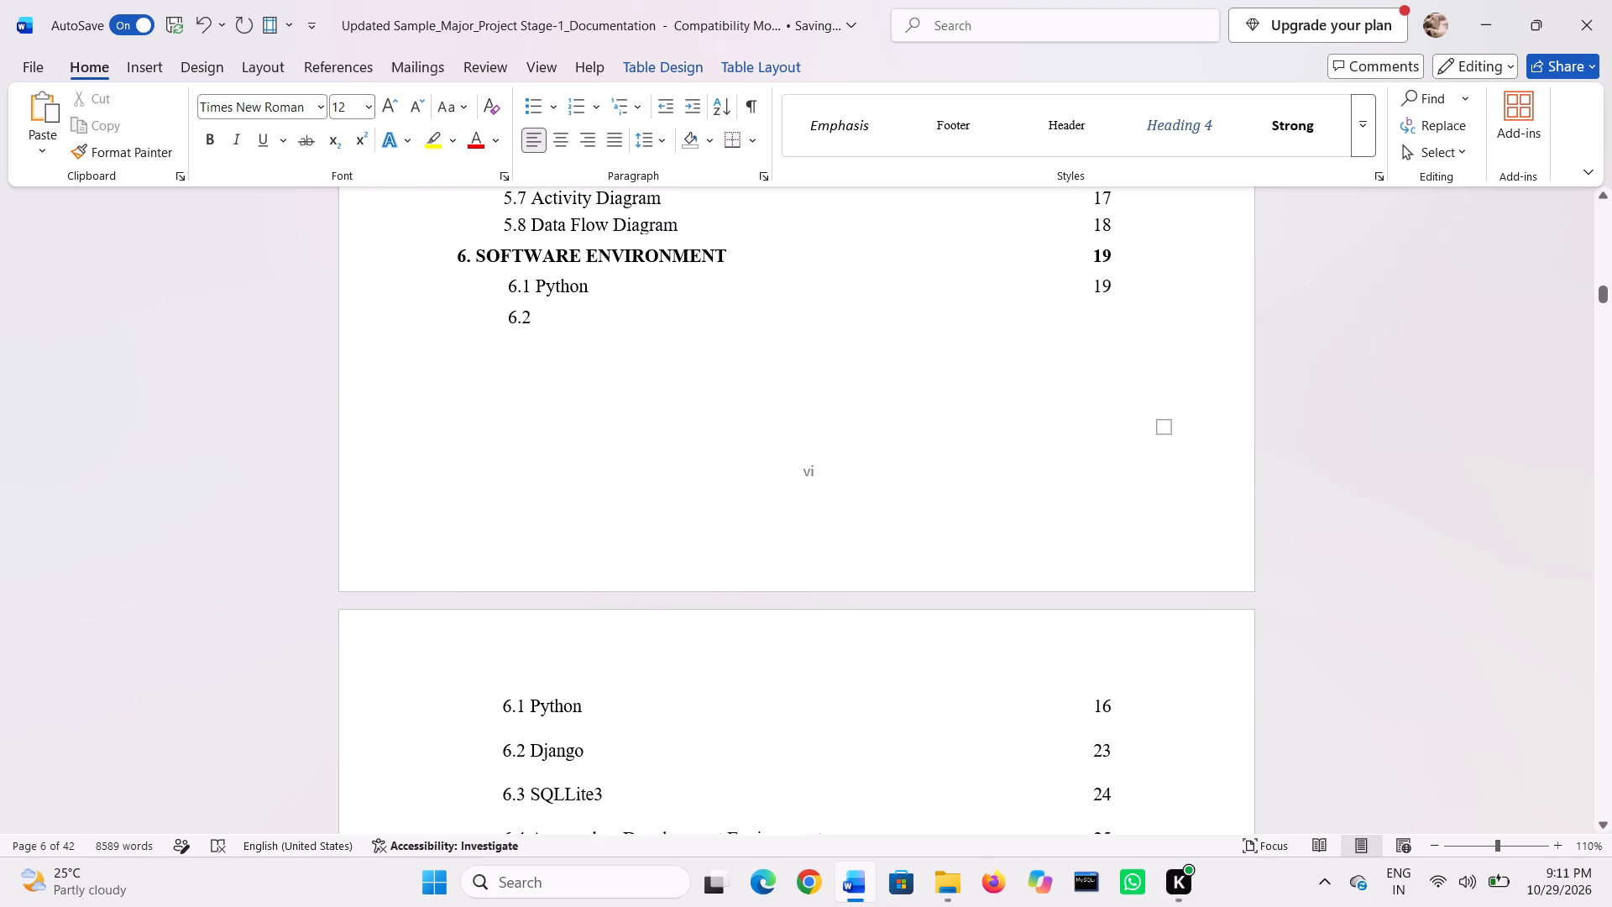
key(ctrl+v)
drag(539, 312, 642, 316)
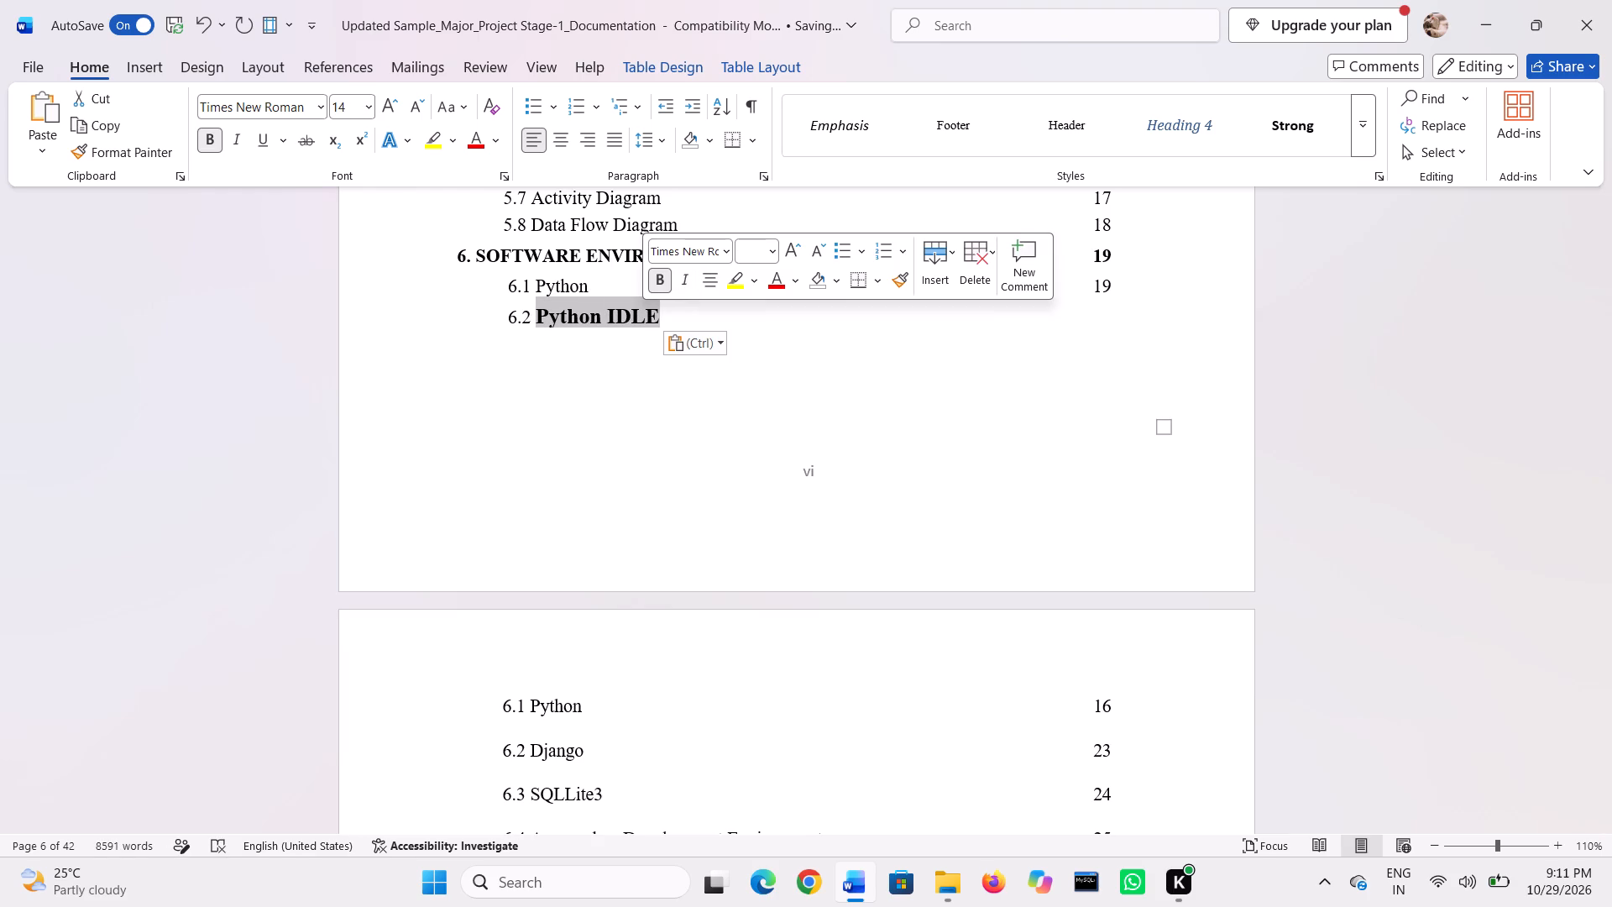
click(742, 254)
text(12)
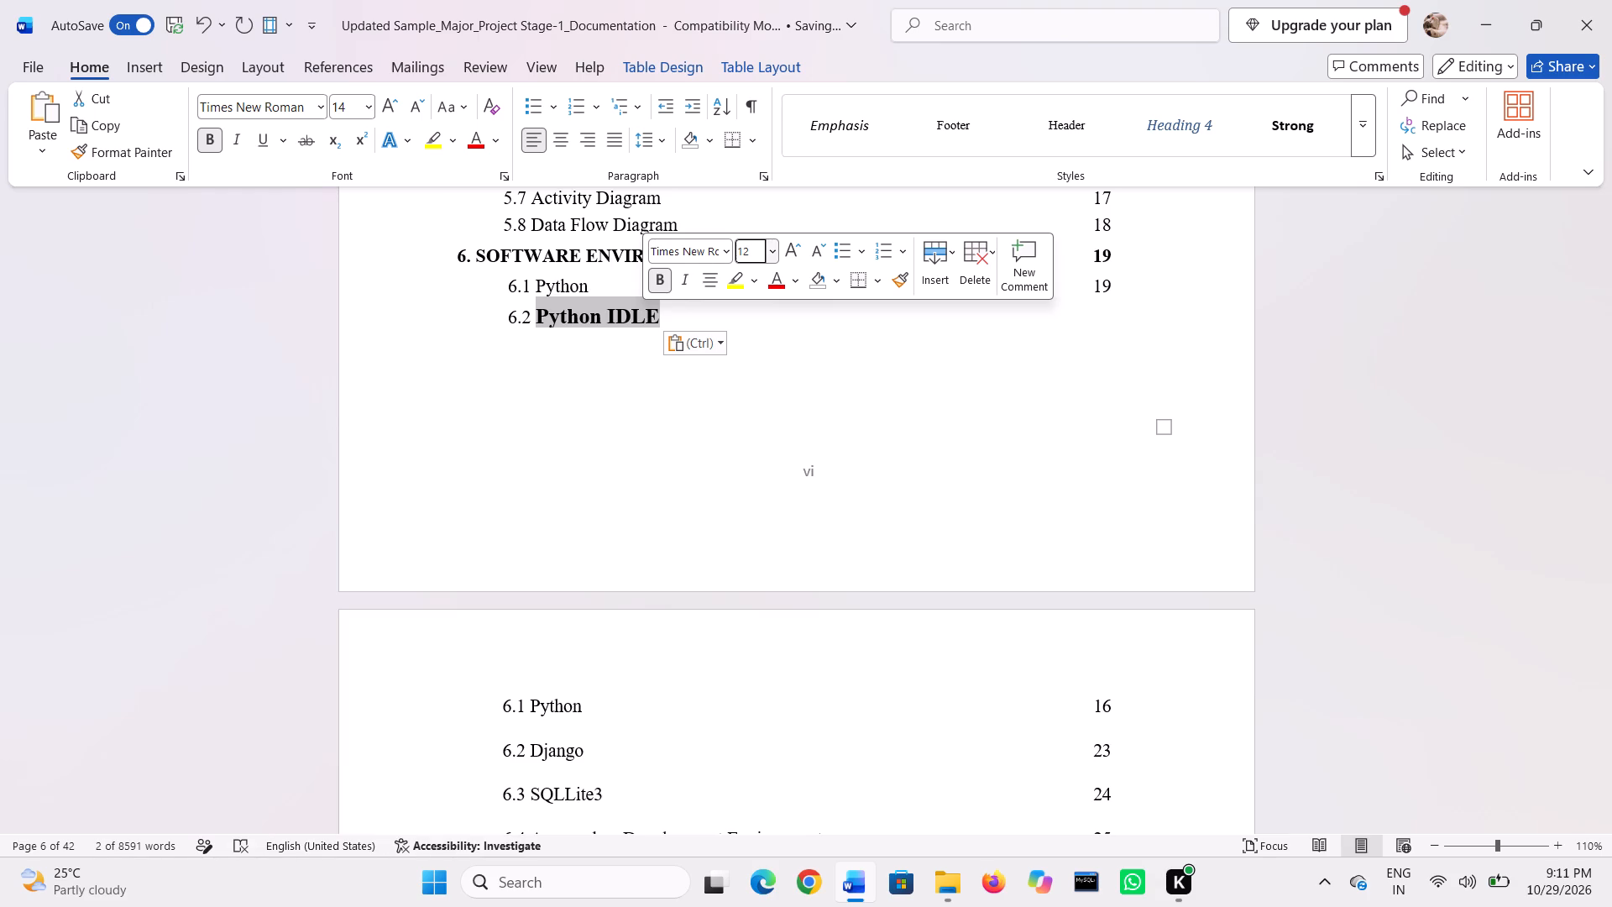
key(Return)
click(663, 293)
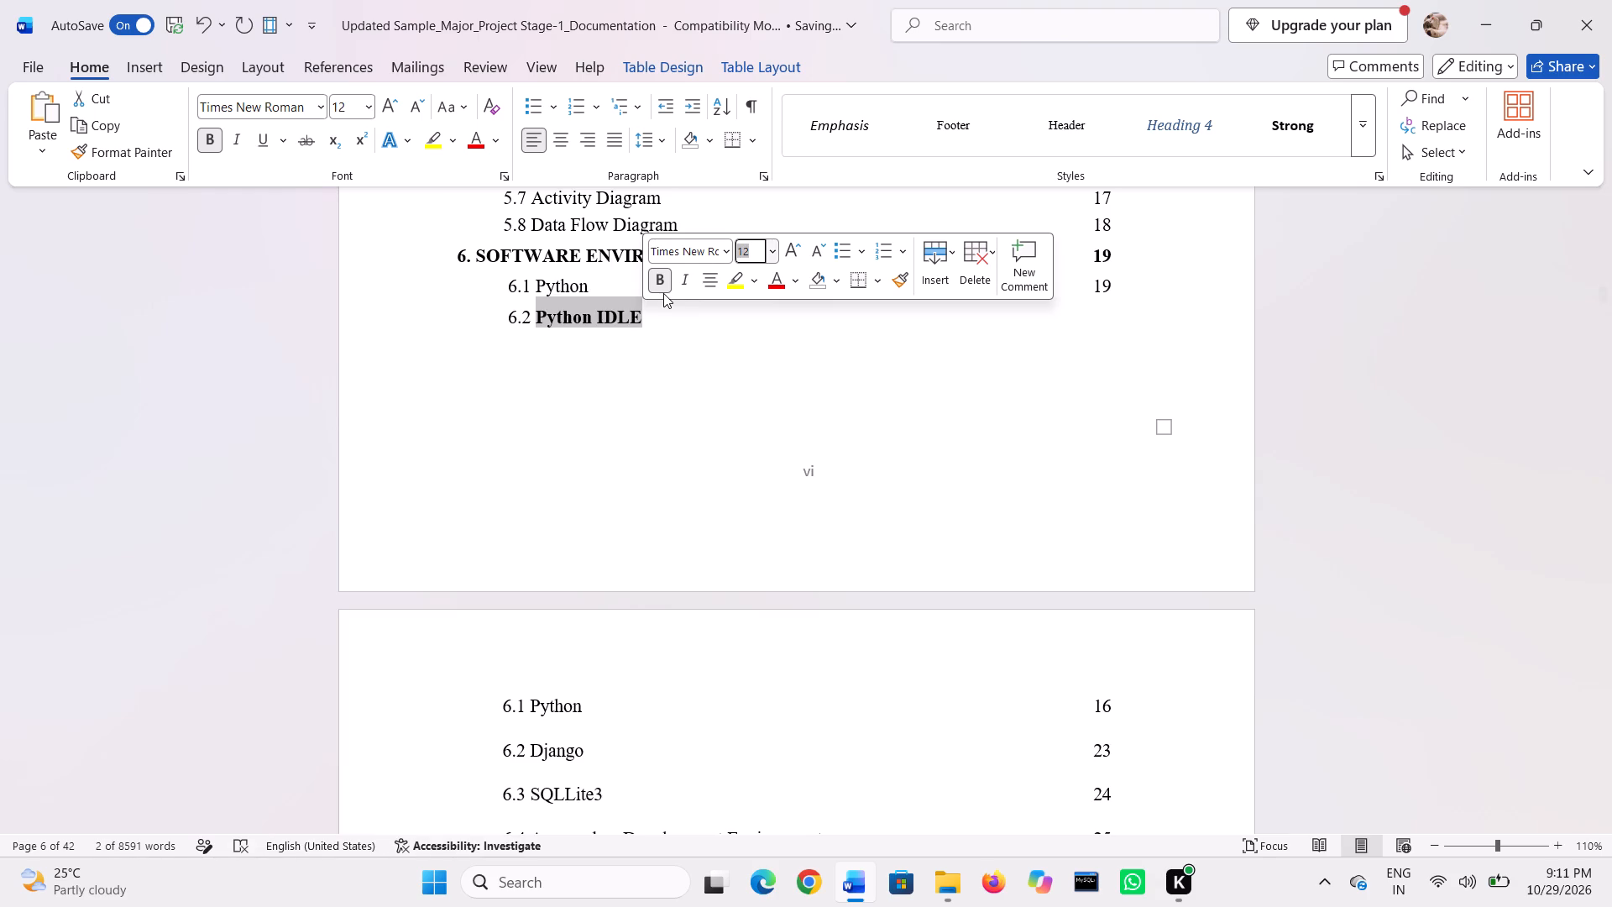
click(660, 282)
click(654, 325)
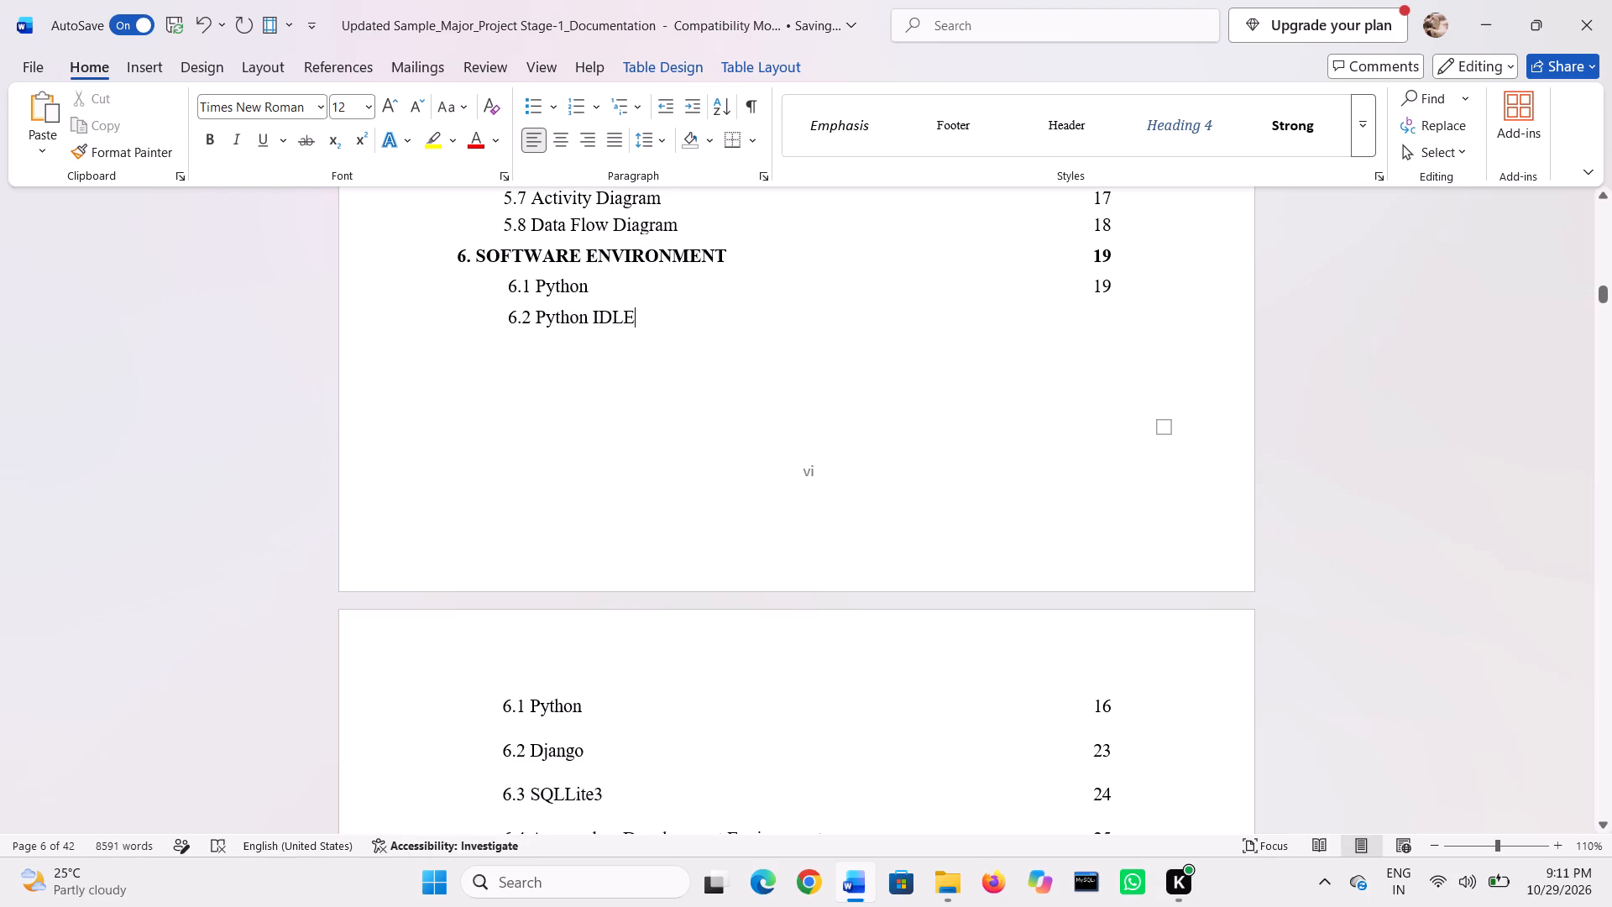
Add page number 21 for the 6.2 Python IDLE entry, below the 19 of the 6.1 Python entry.
click(1116, 287)
key(Return)
text(21)
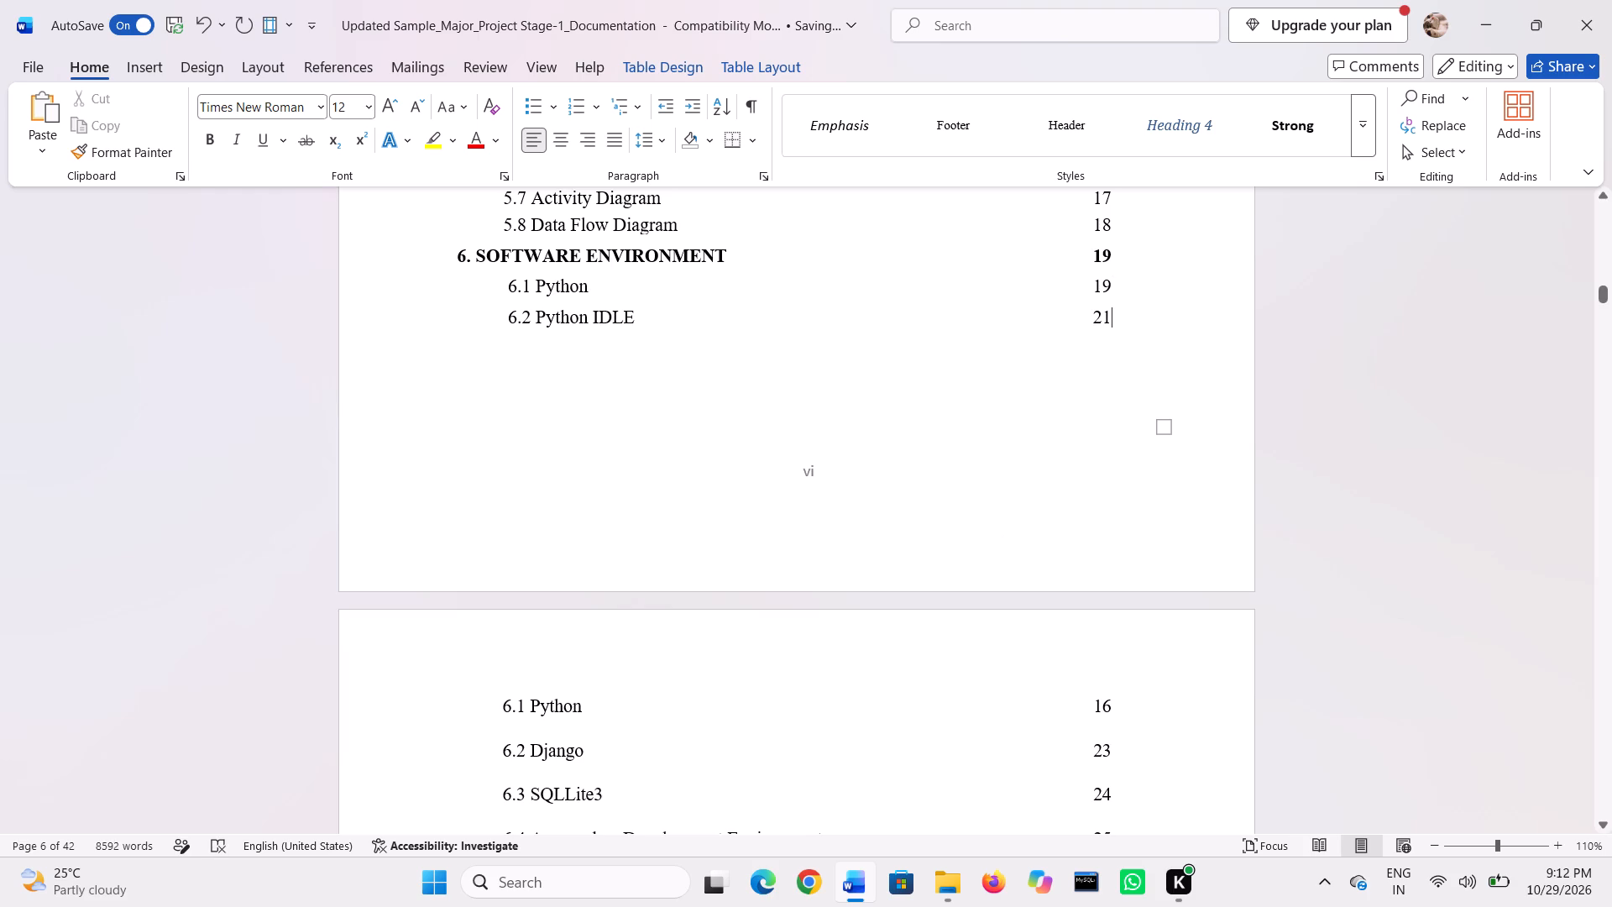
Add a new line below the 6.2 Python IDLE entry in the contents list and indent it level with the entry number above.
click(641, 321)
key(Return)
key(space)
key(space)
key(space)
key(space)
key(space)
key(space)
key(space)
key(space)
key(space)
key(space)
key(space)
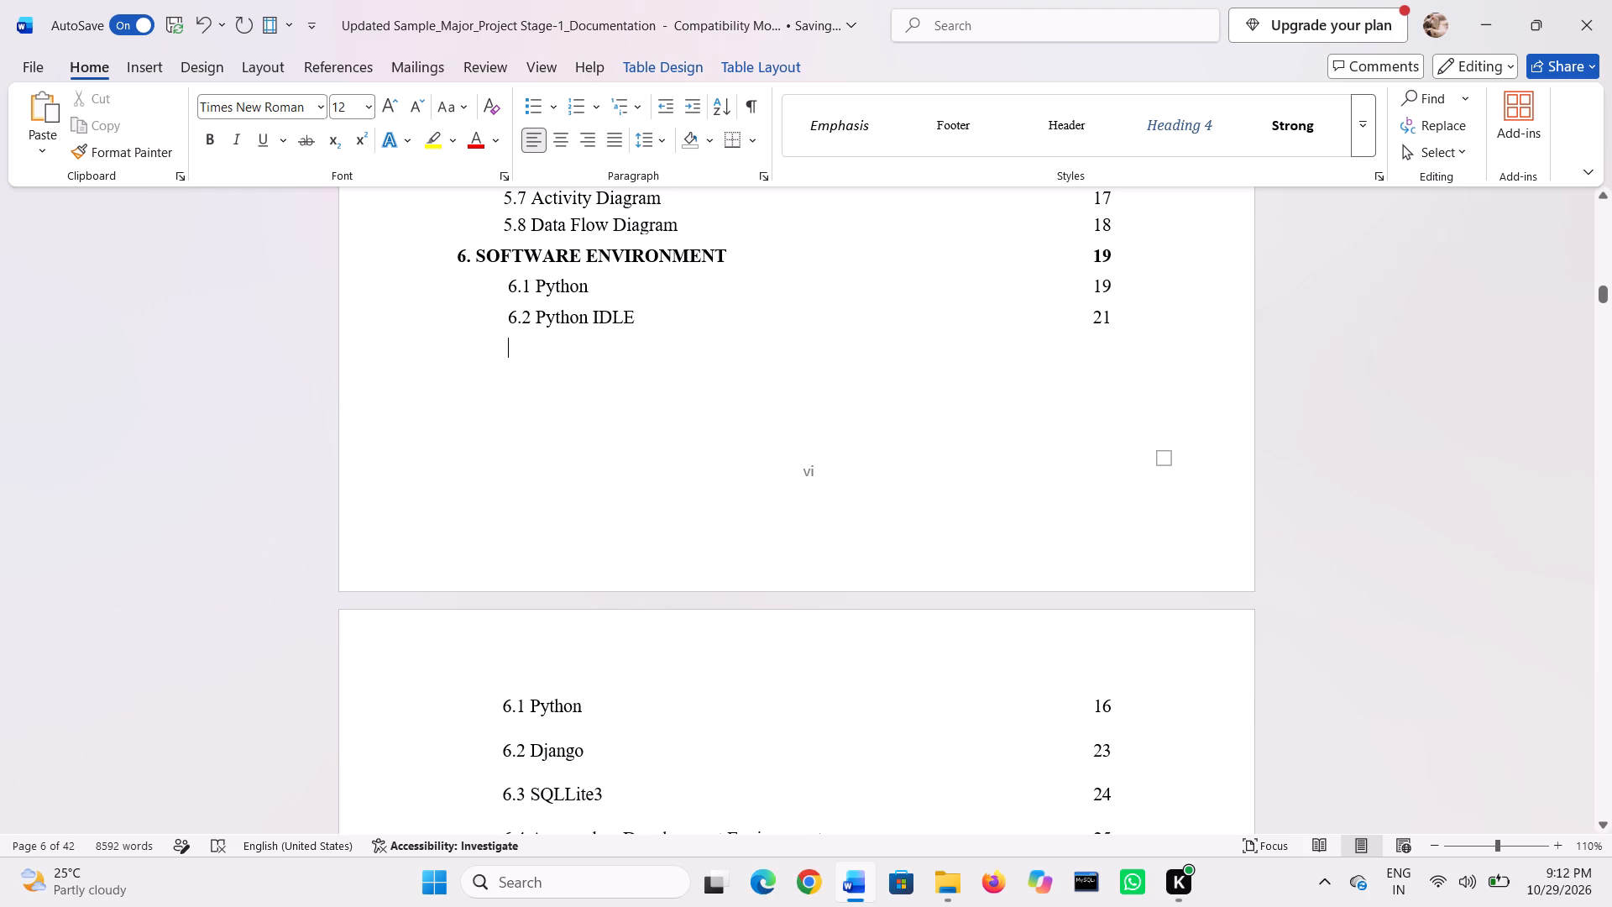
Remove one leading space from both the 6.1 Python and 6.2 Python IDLE entries so they align with the section 5 sub-entries.
click(510, 291)
key(BackSpace)
click(509, 320)
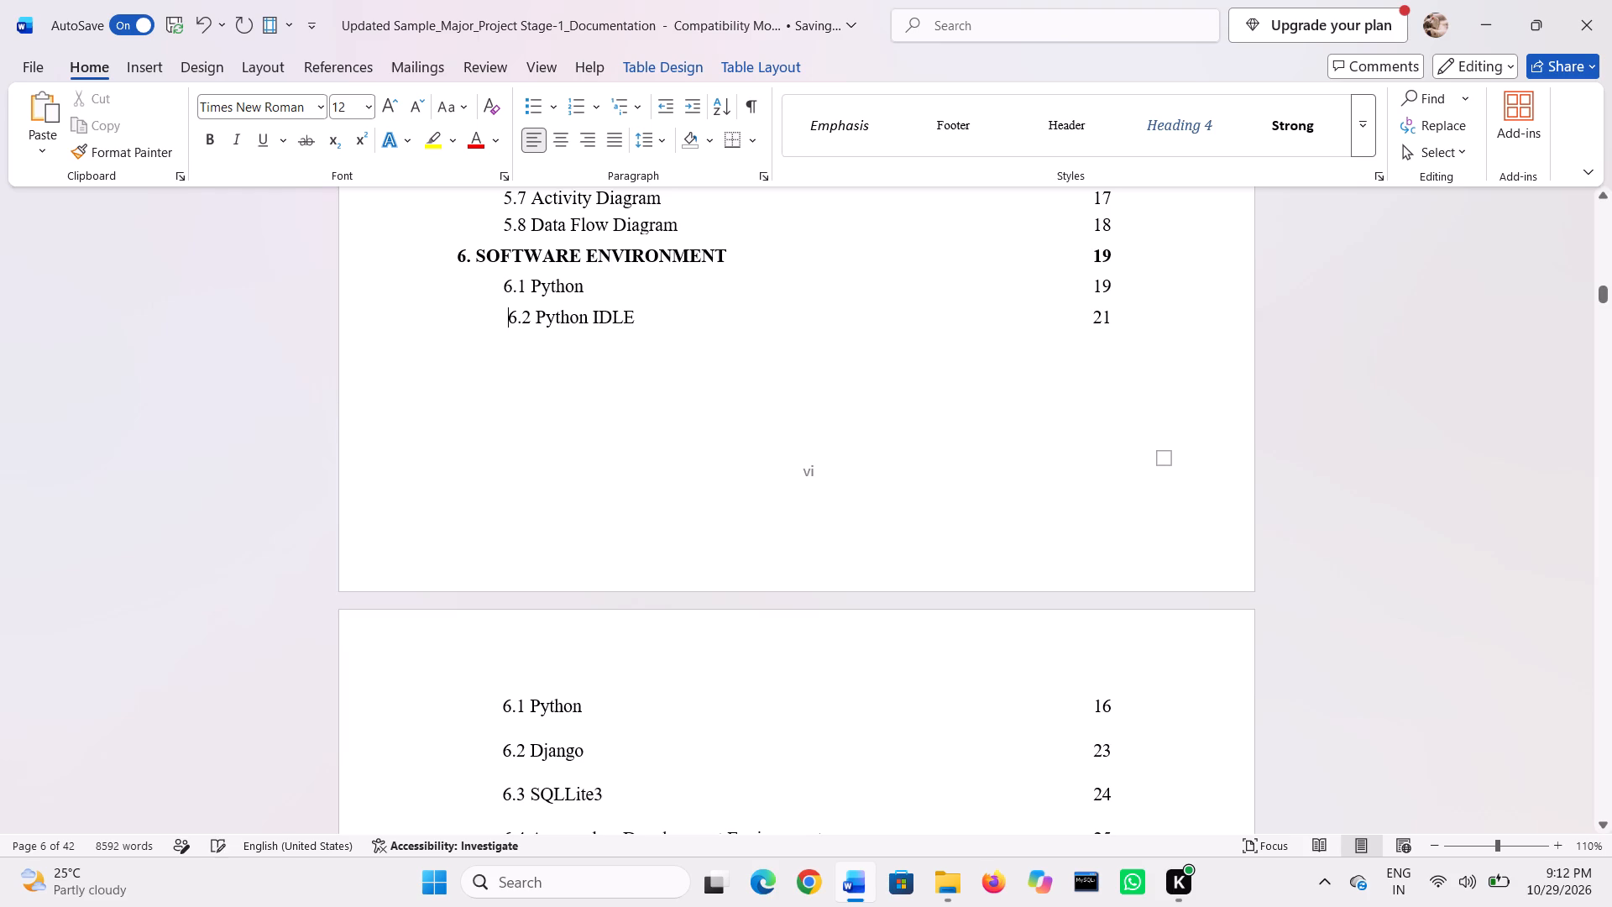
key(BackSpace)
Insert a new line directly below 6.2 Python IDLE in the contents list and indent it to align with the 6.2 number.
click(640, 323)
key(Return)
key(space)
key(space)
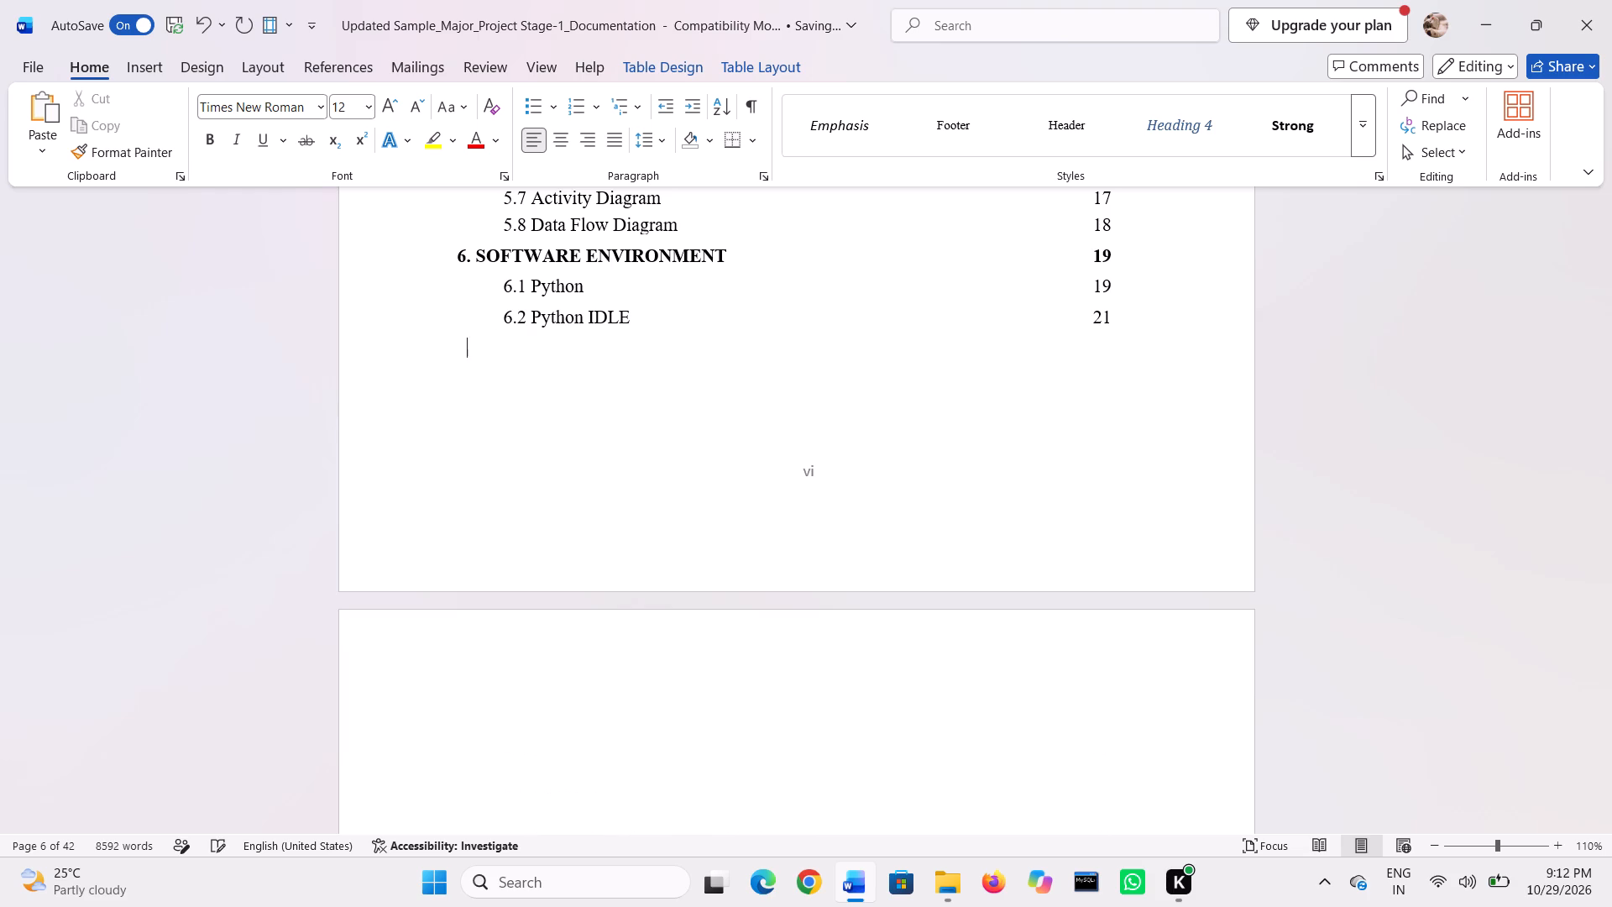
key(space)
key(space)
key(space)
key(space)
key(space)
key(space)
key(space)
key(space)
Look through the pages after the contents list, from the remaining old entries to the 1.1 Overview section, and return to the new line.
scroll(640, 323, down, 3)
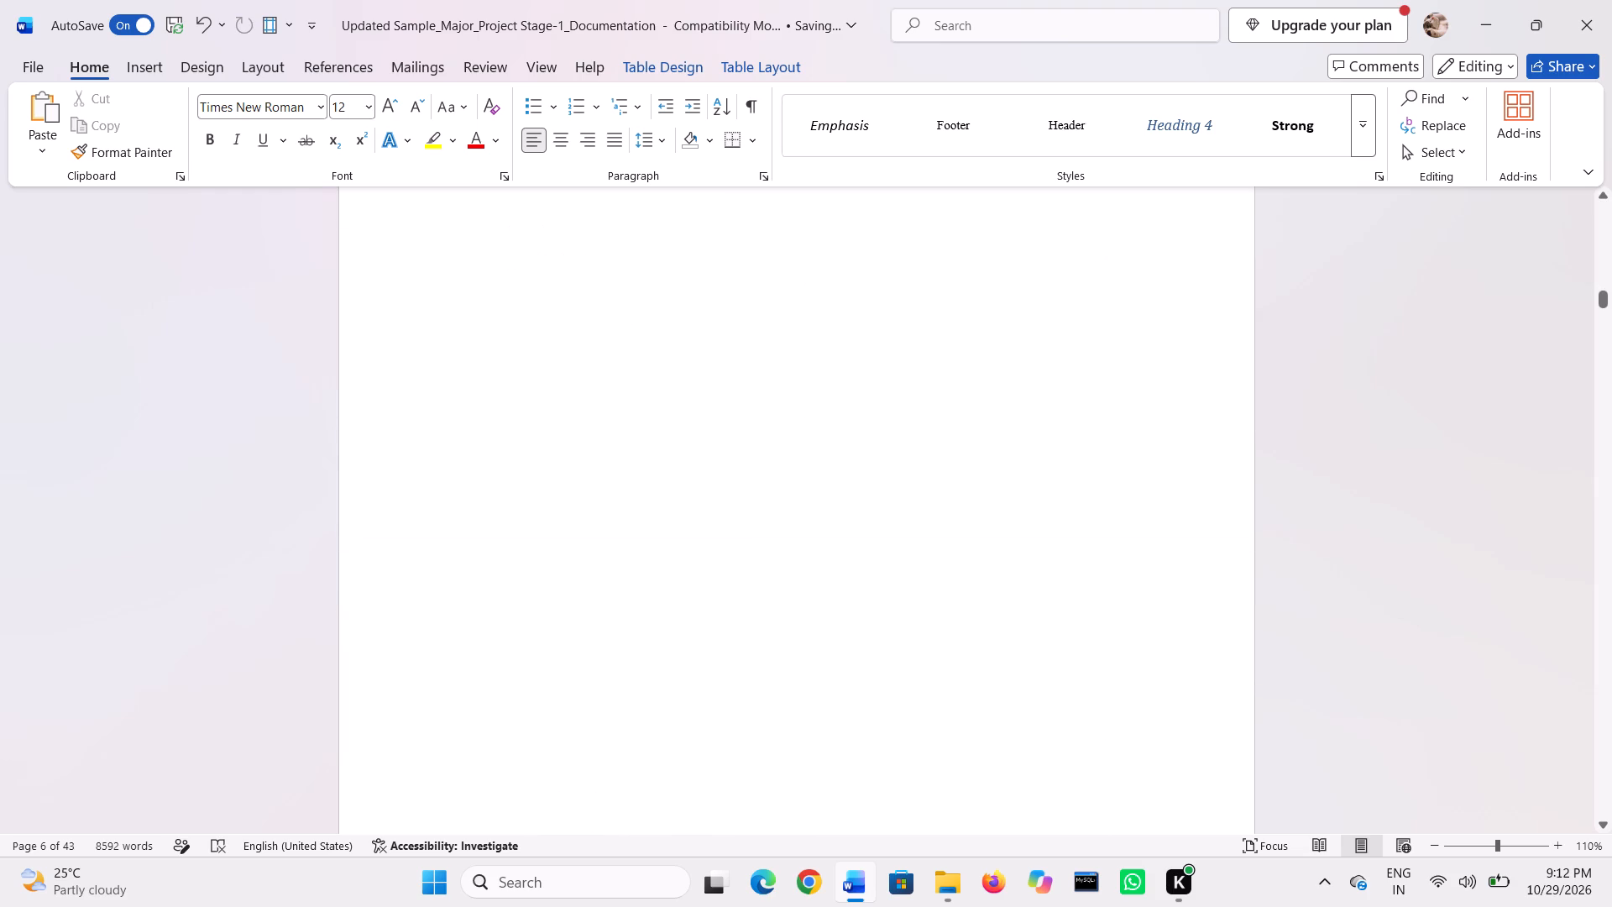
scroll(640, 323, down, 7)
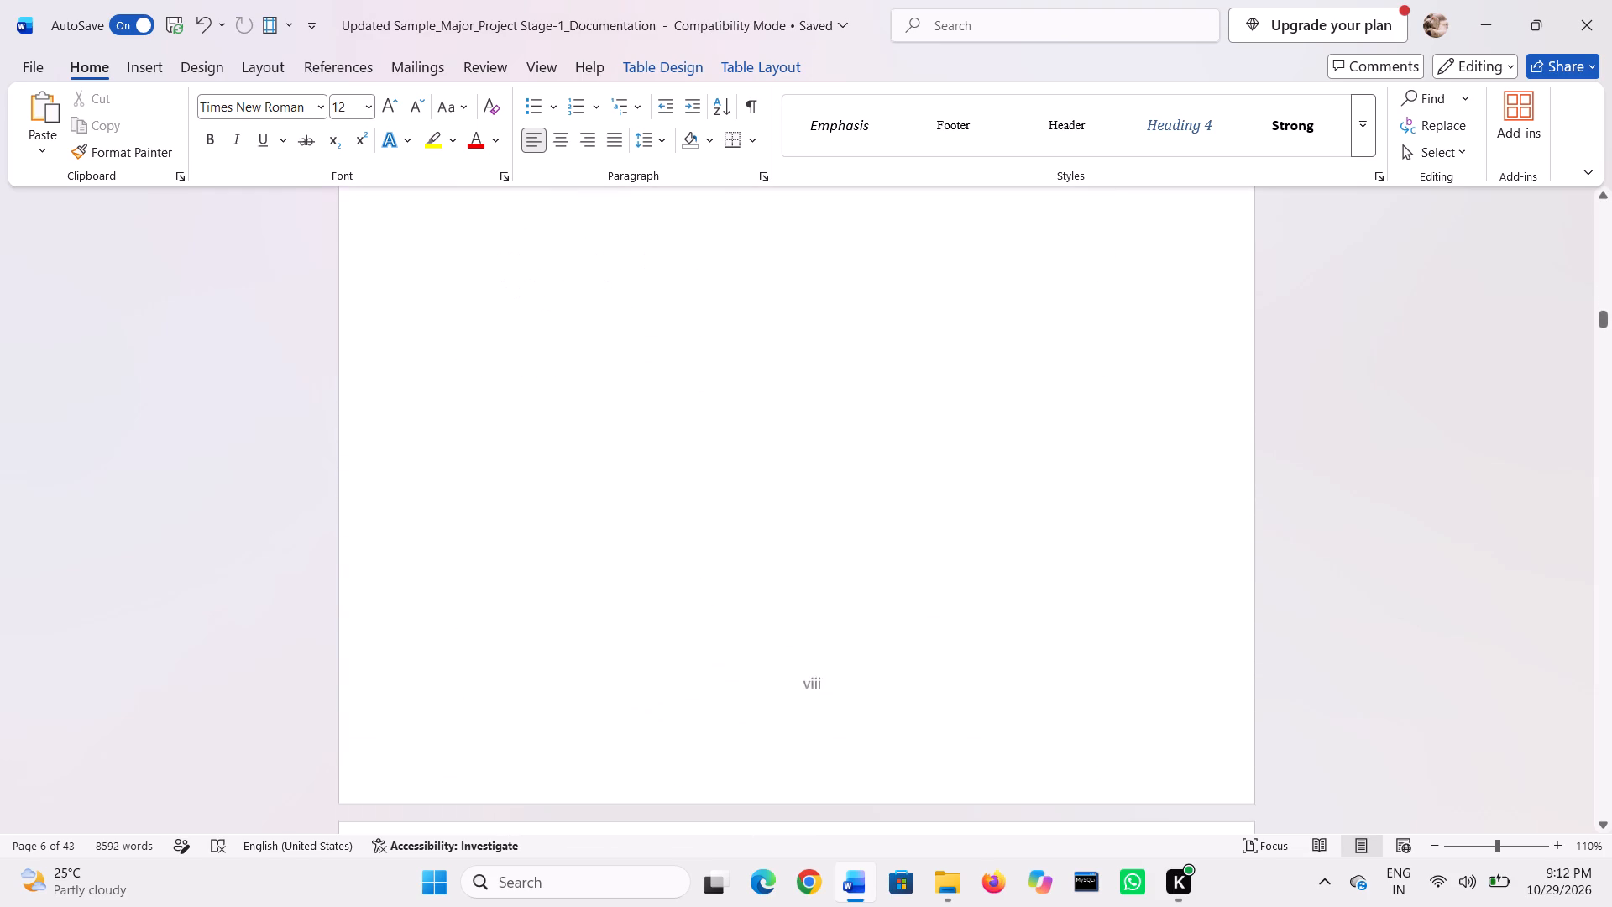
scroll(640, 323, down, 5)
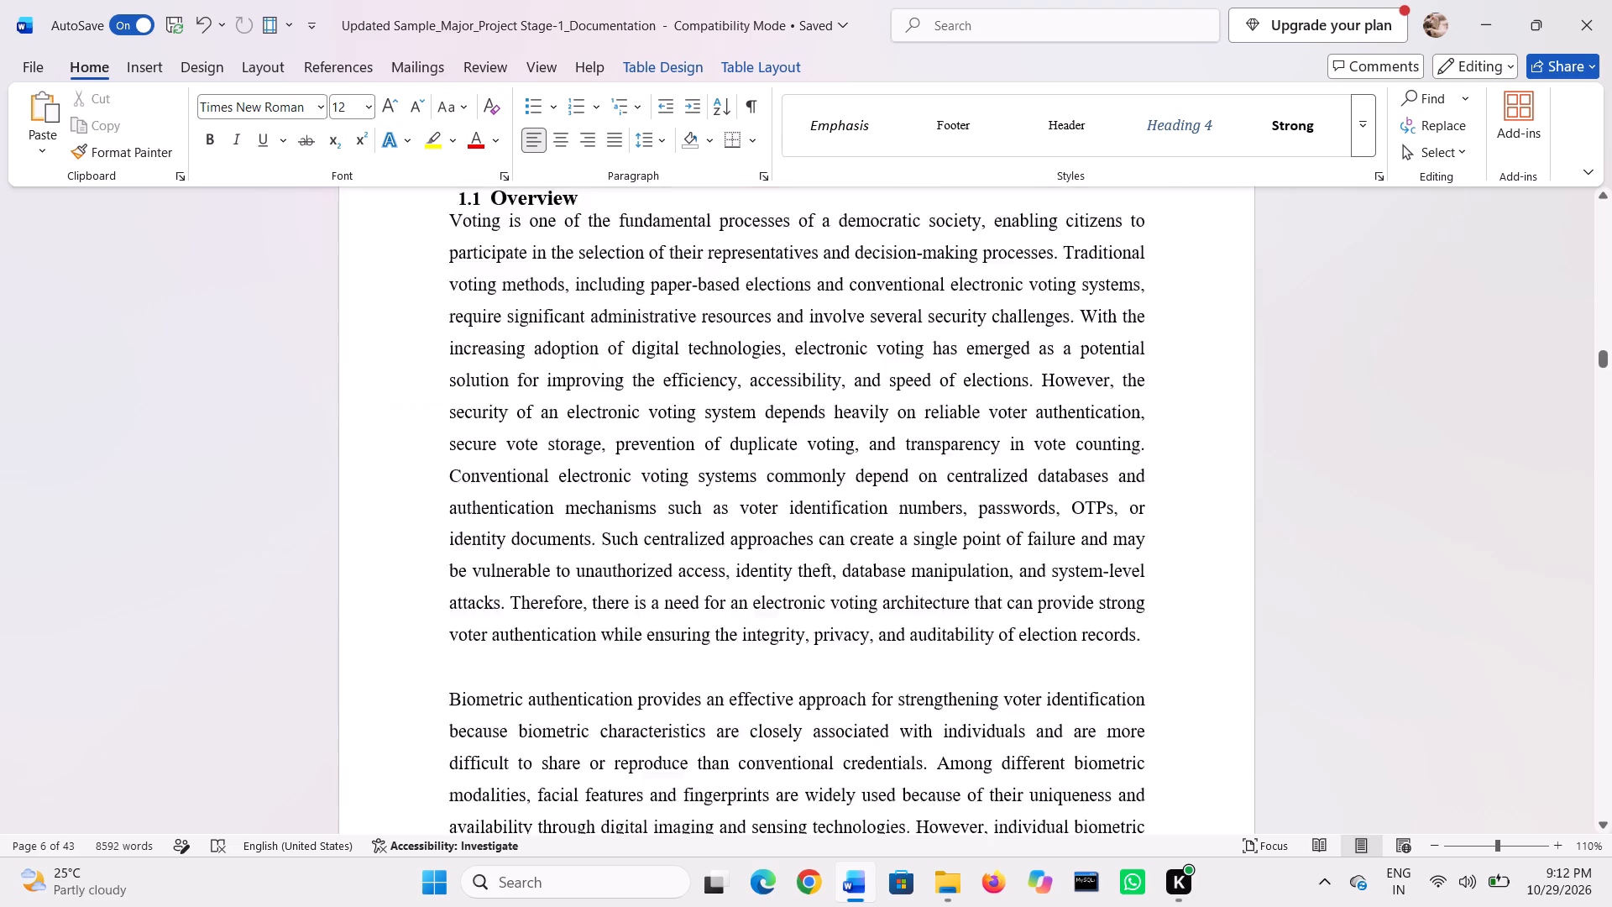
scroll(640, 323, down, 1)
scroll(640, 323, up, 1)
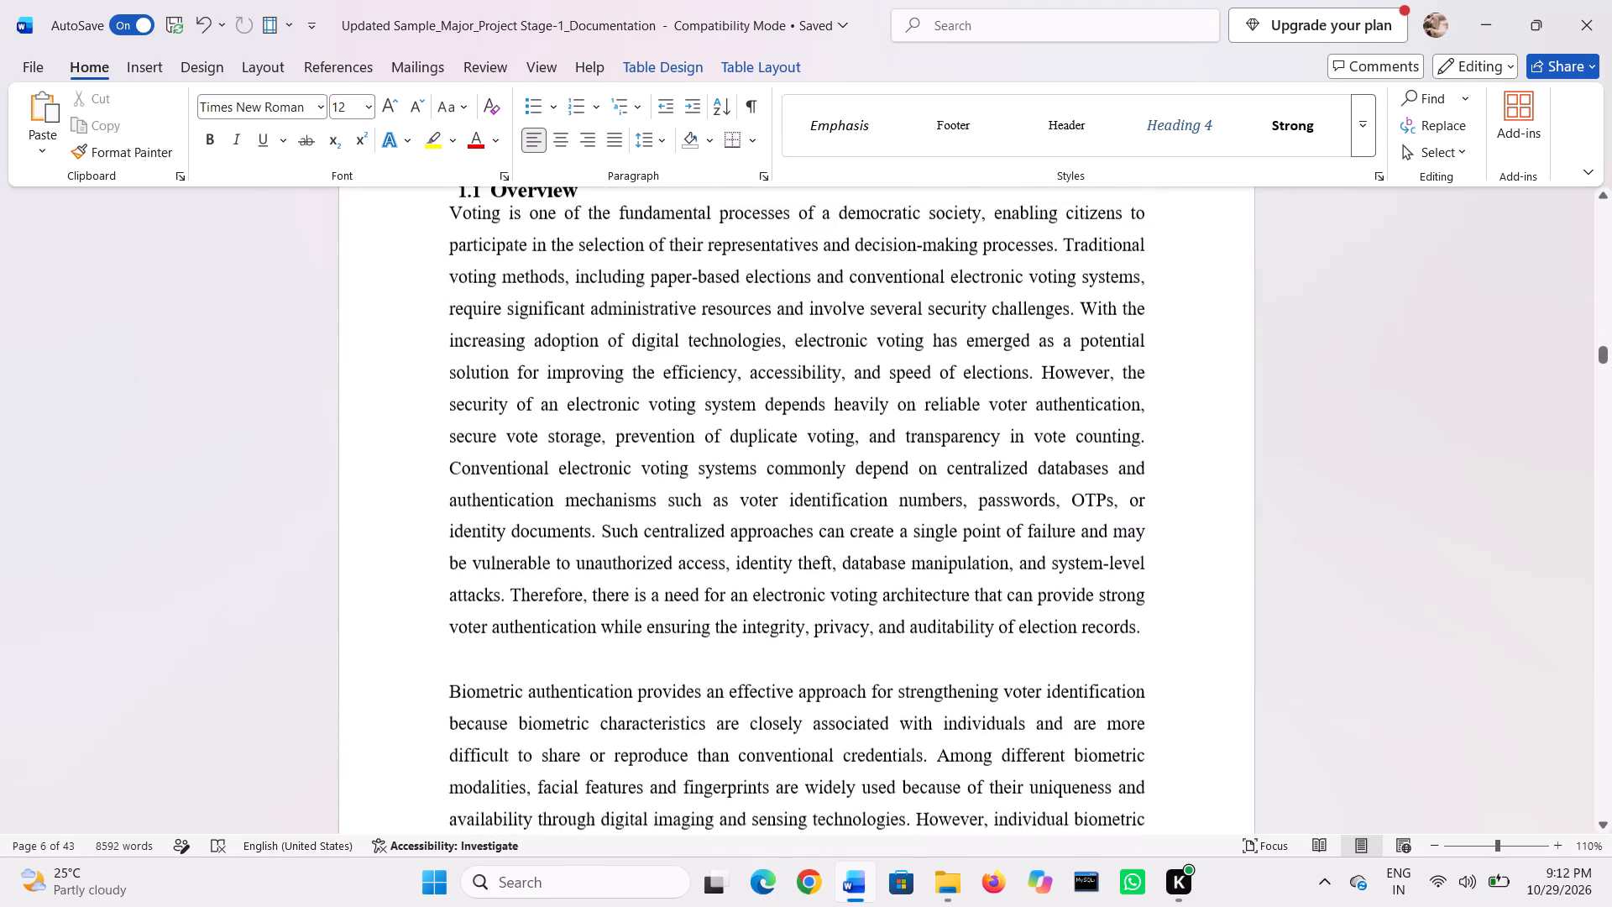
scroll(640, 323, up, 5)
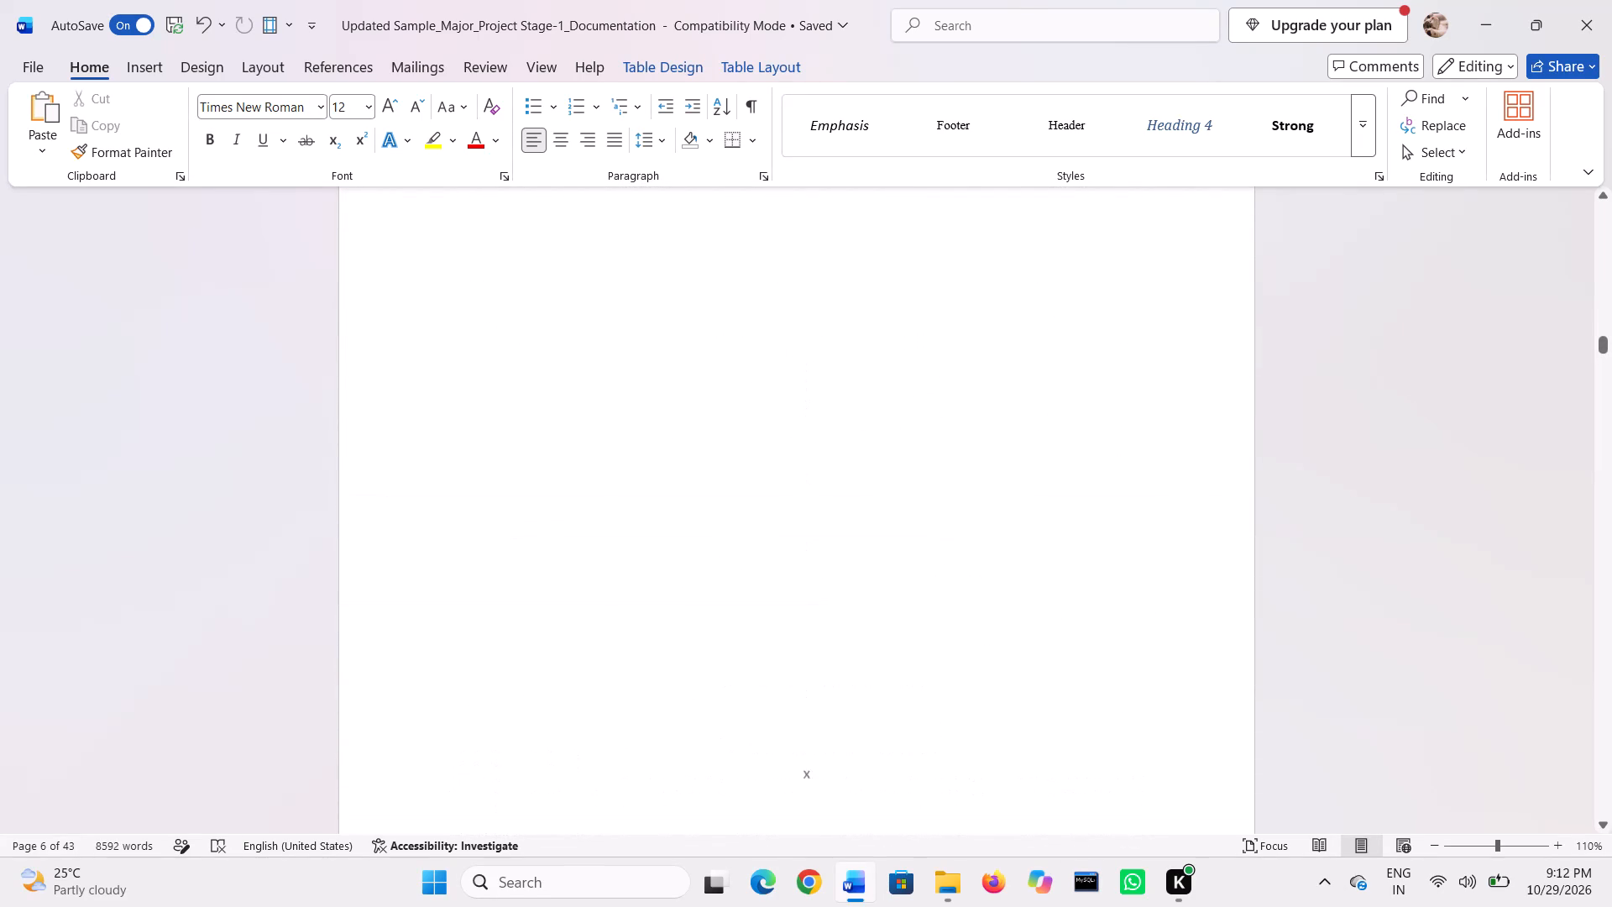
scroll(640, 323, up, 4)
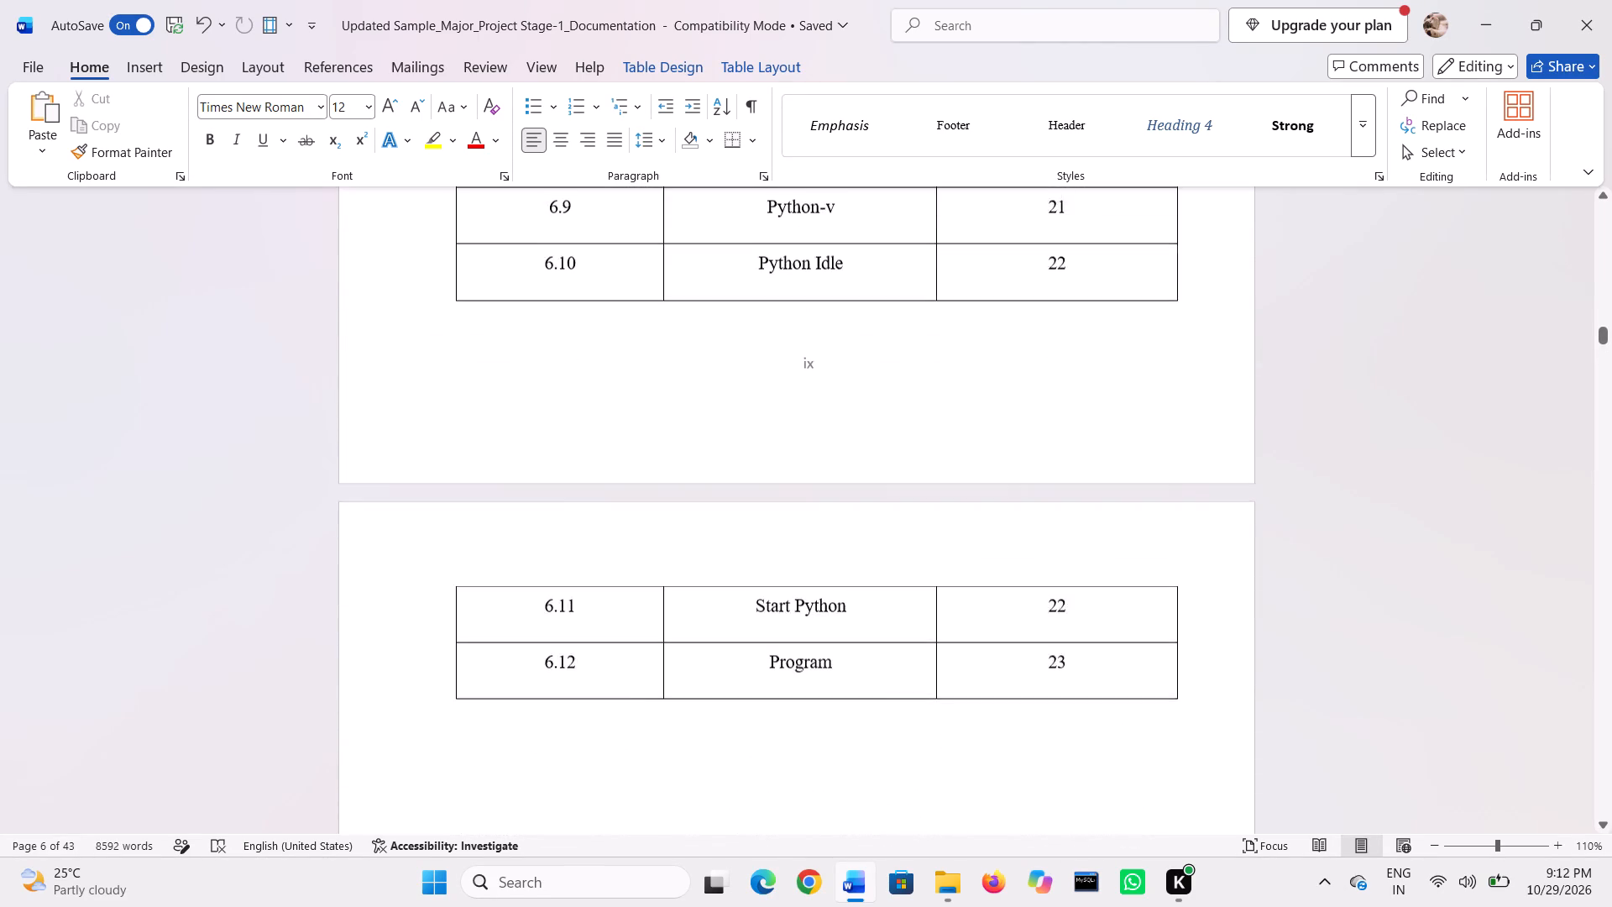
scroll(640, 323, up, 4)
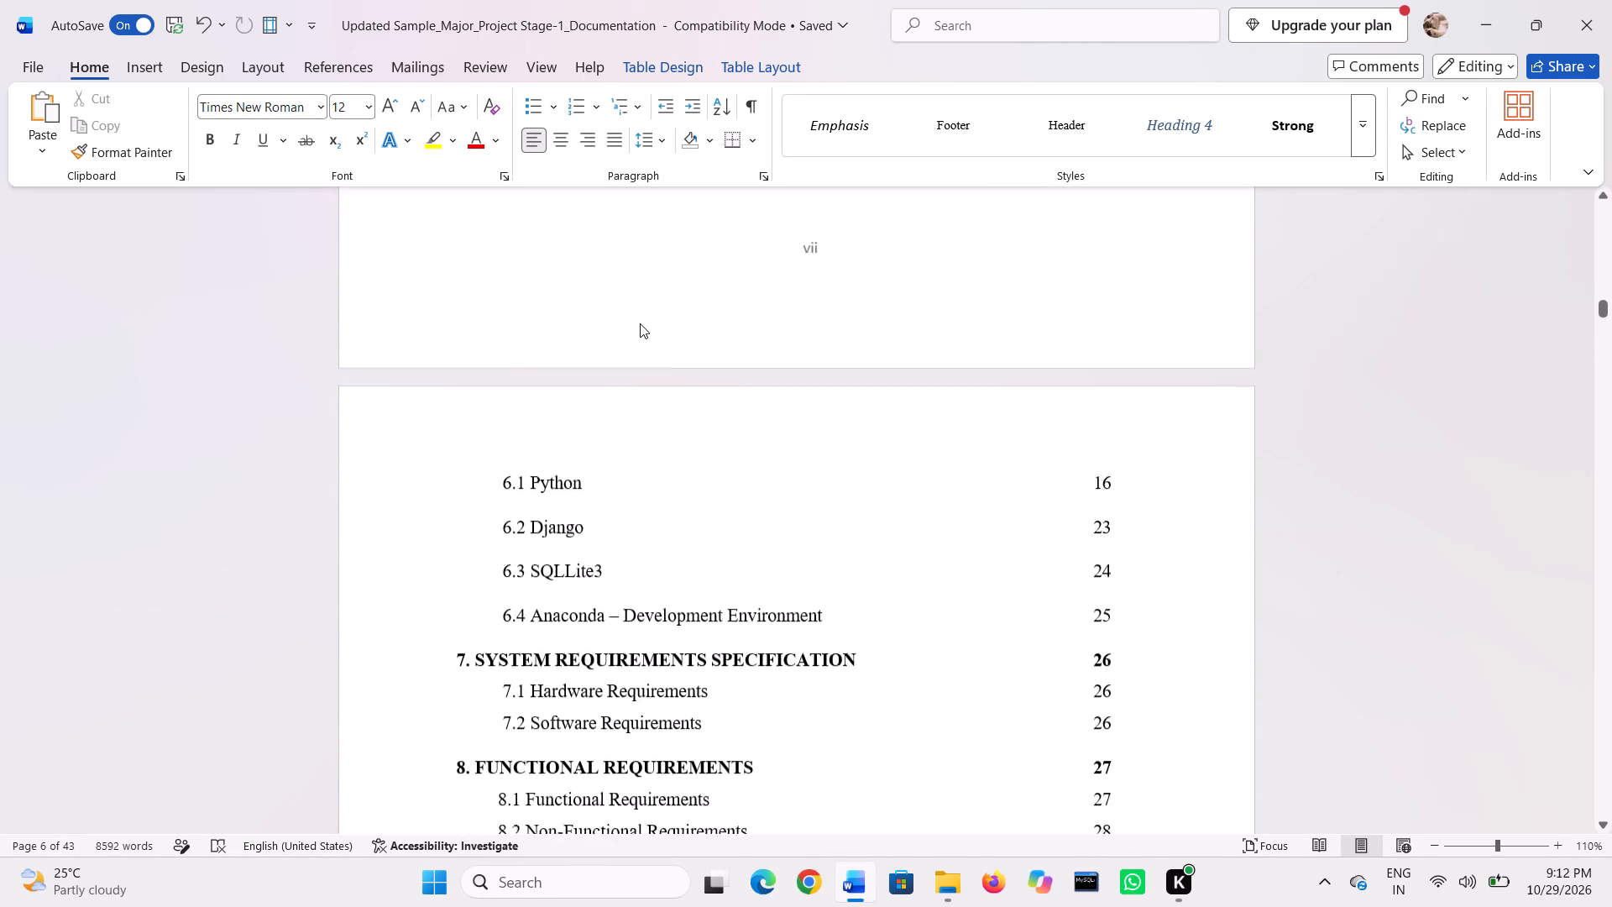
scroll(640, 323, up, 3)
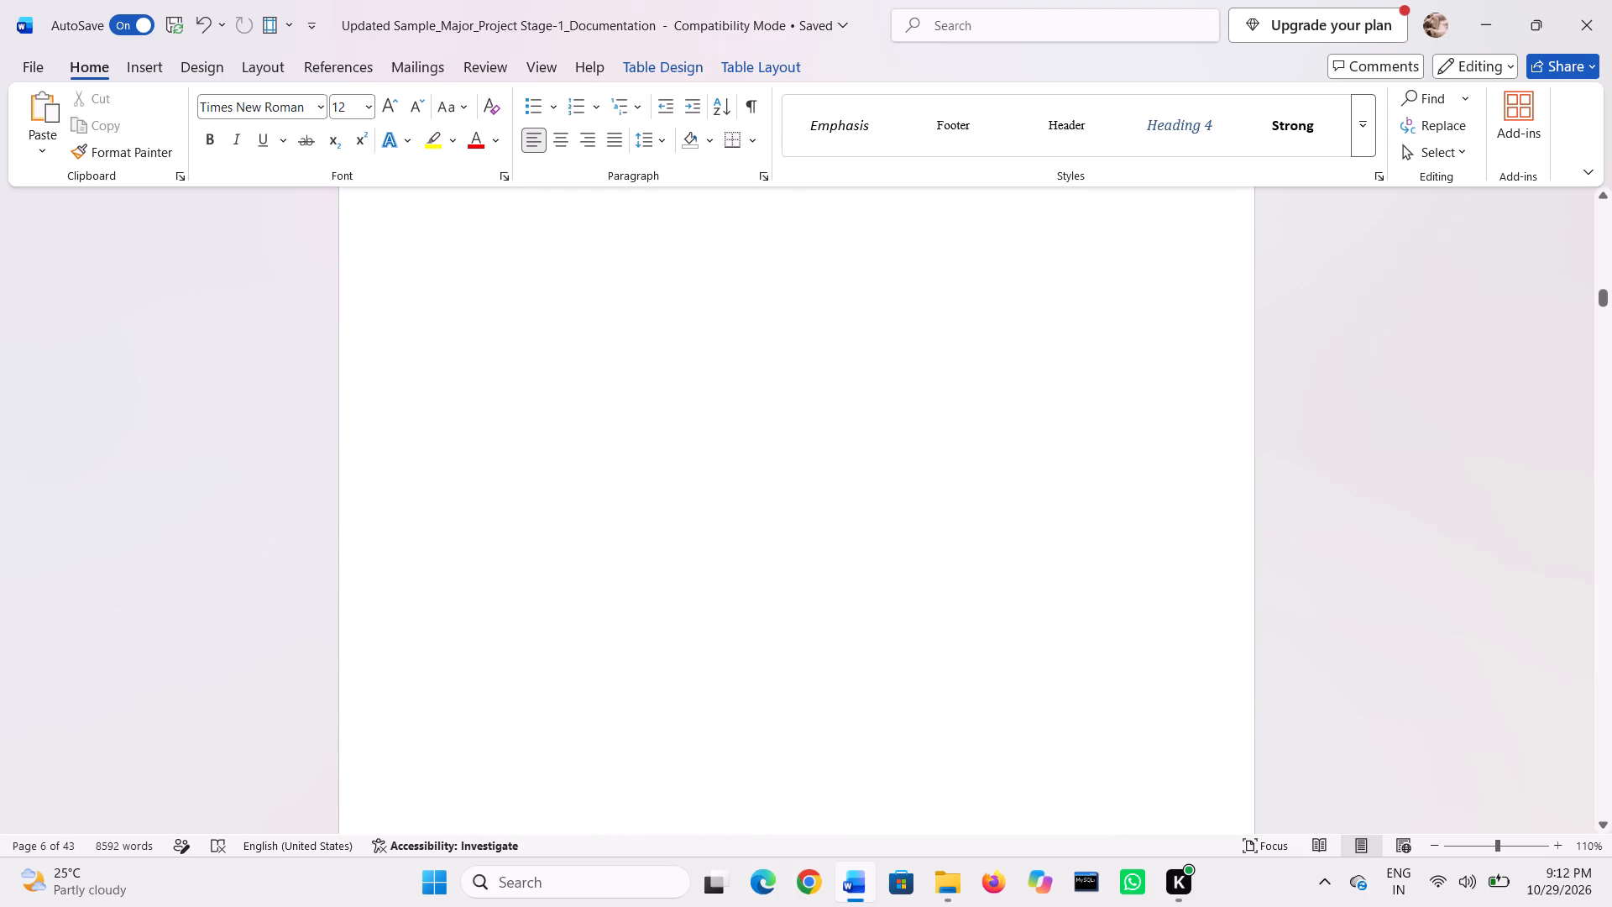
scroll(640, 323, up, 3)
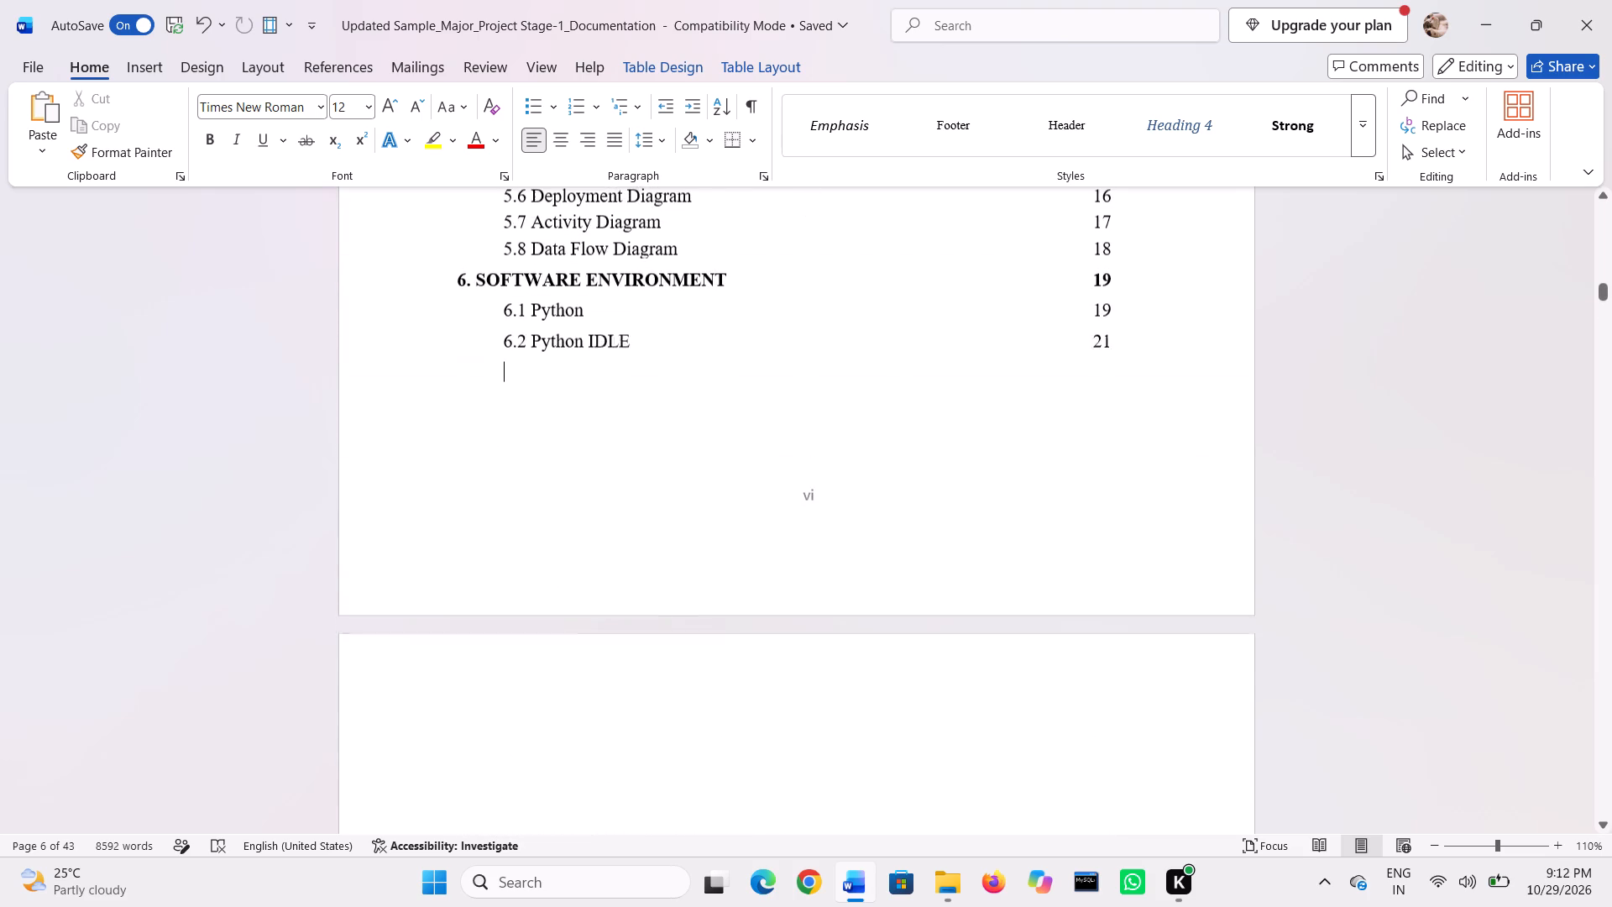
scroll(640, 323, up, 1)
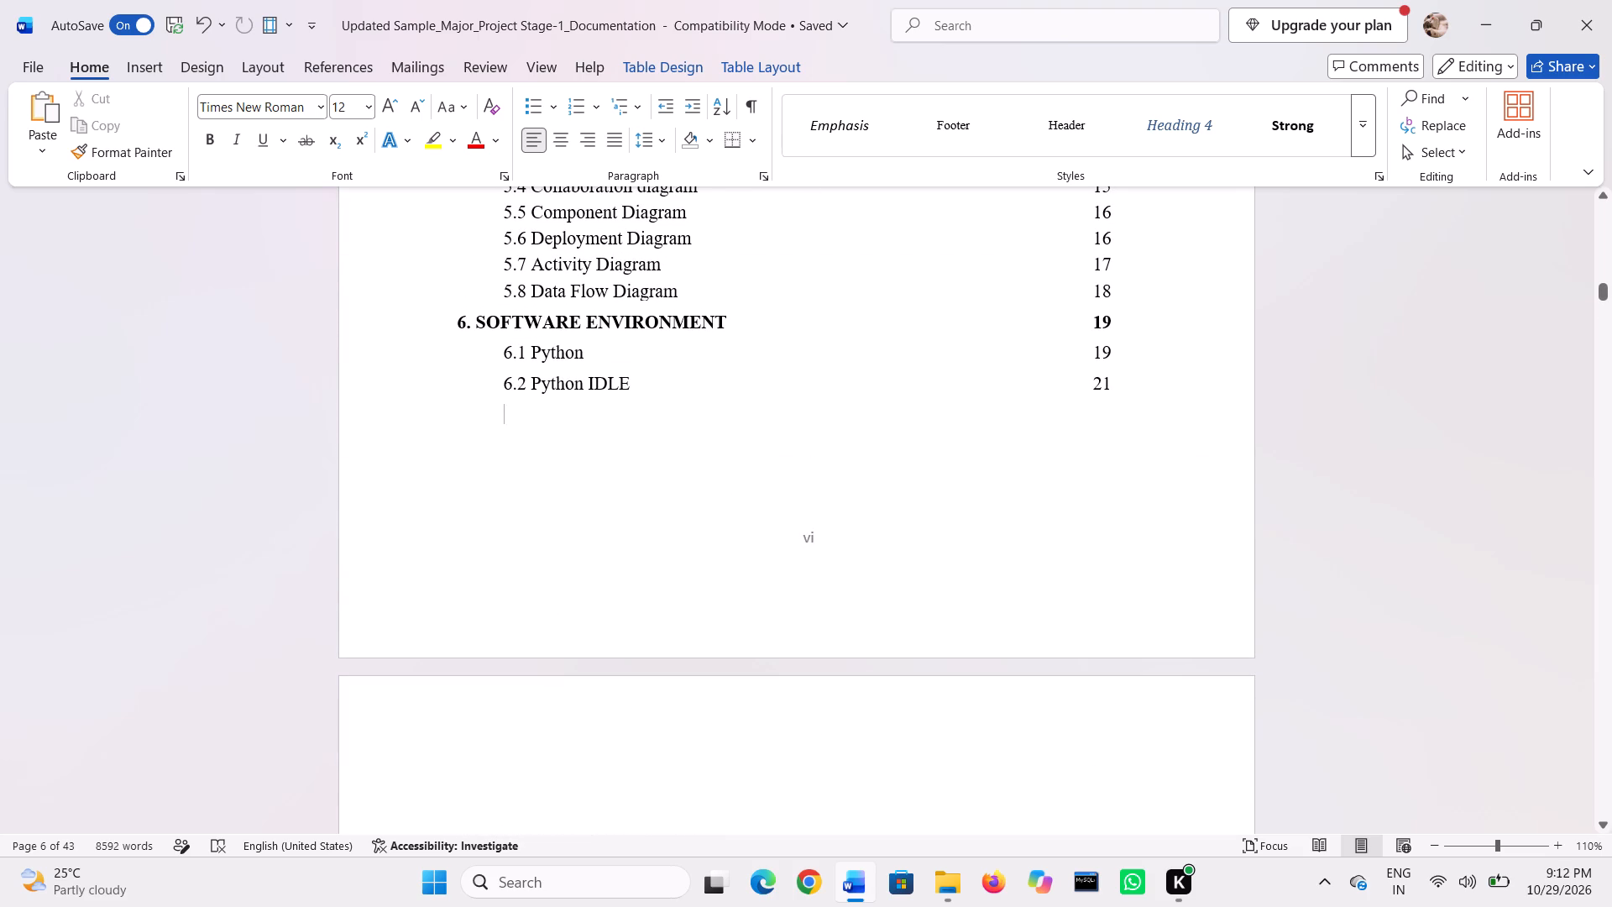
Enter the section number 6.3 followed by a space on the indented line below 6.2 Python IDLE.
text(6.3)
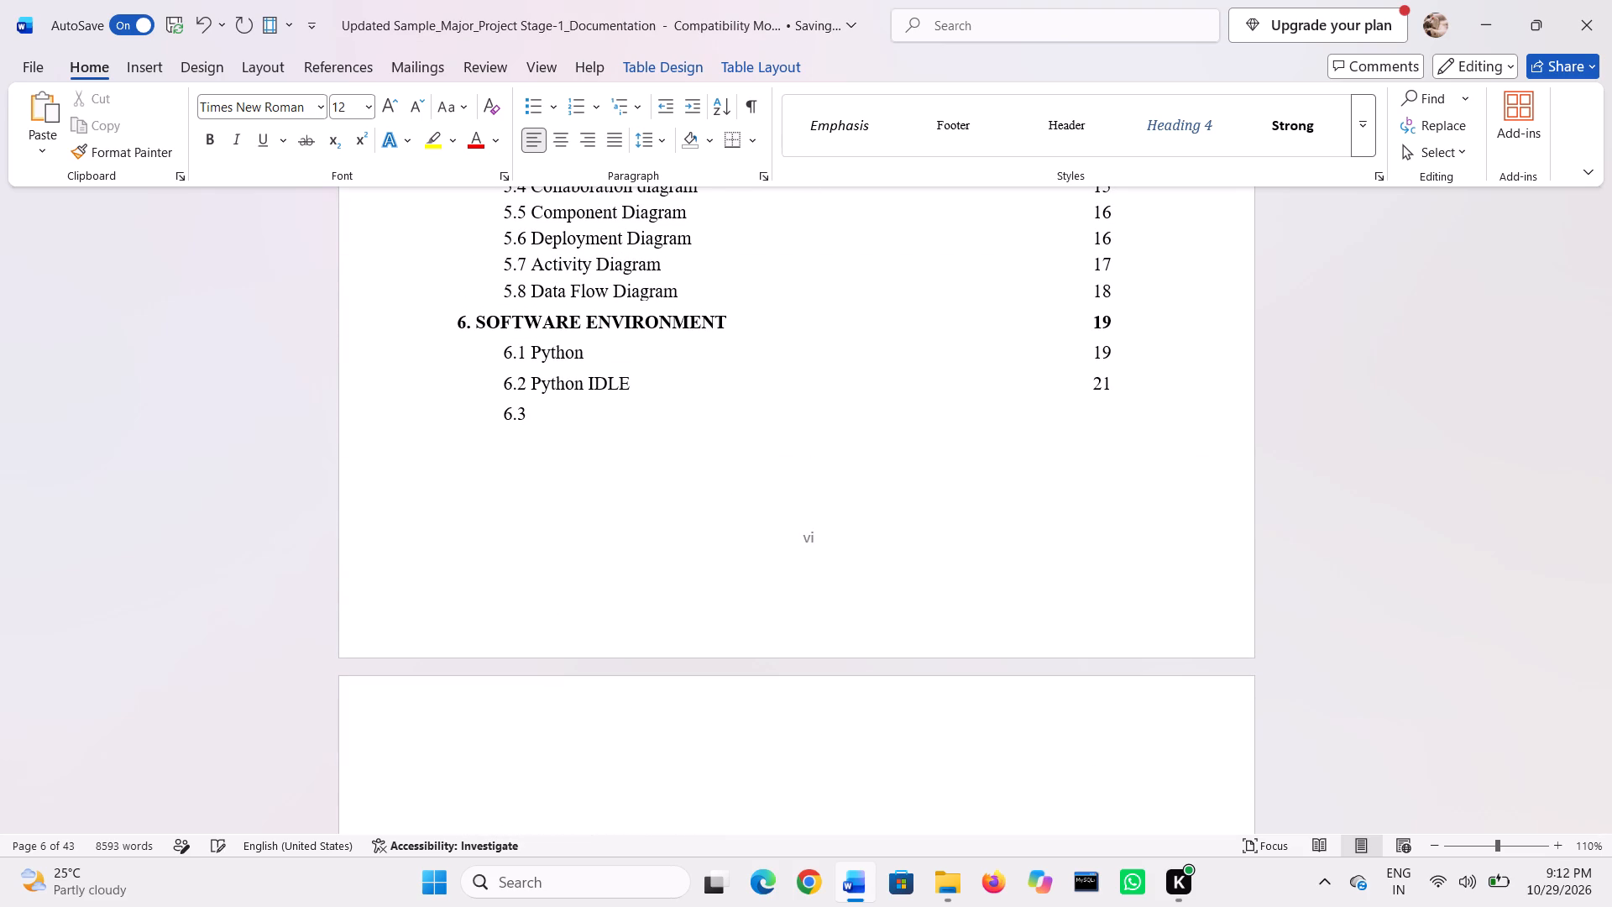
key(space)
Look through the document body for the 6.3 heading in the Software Environment chapter.
scroll(620, 386, down, 18)
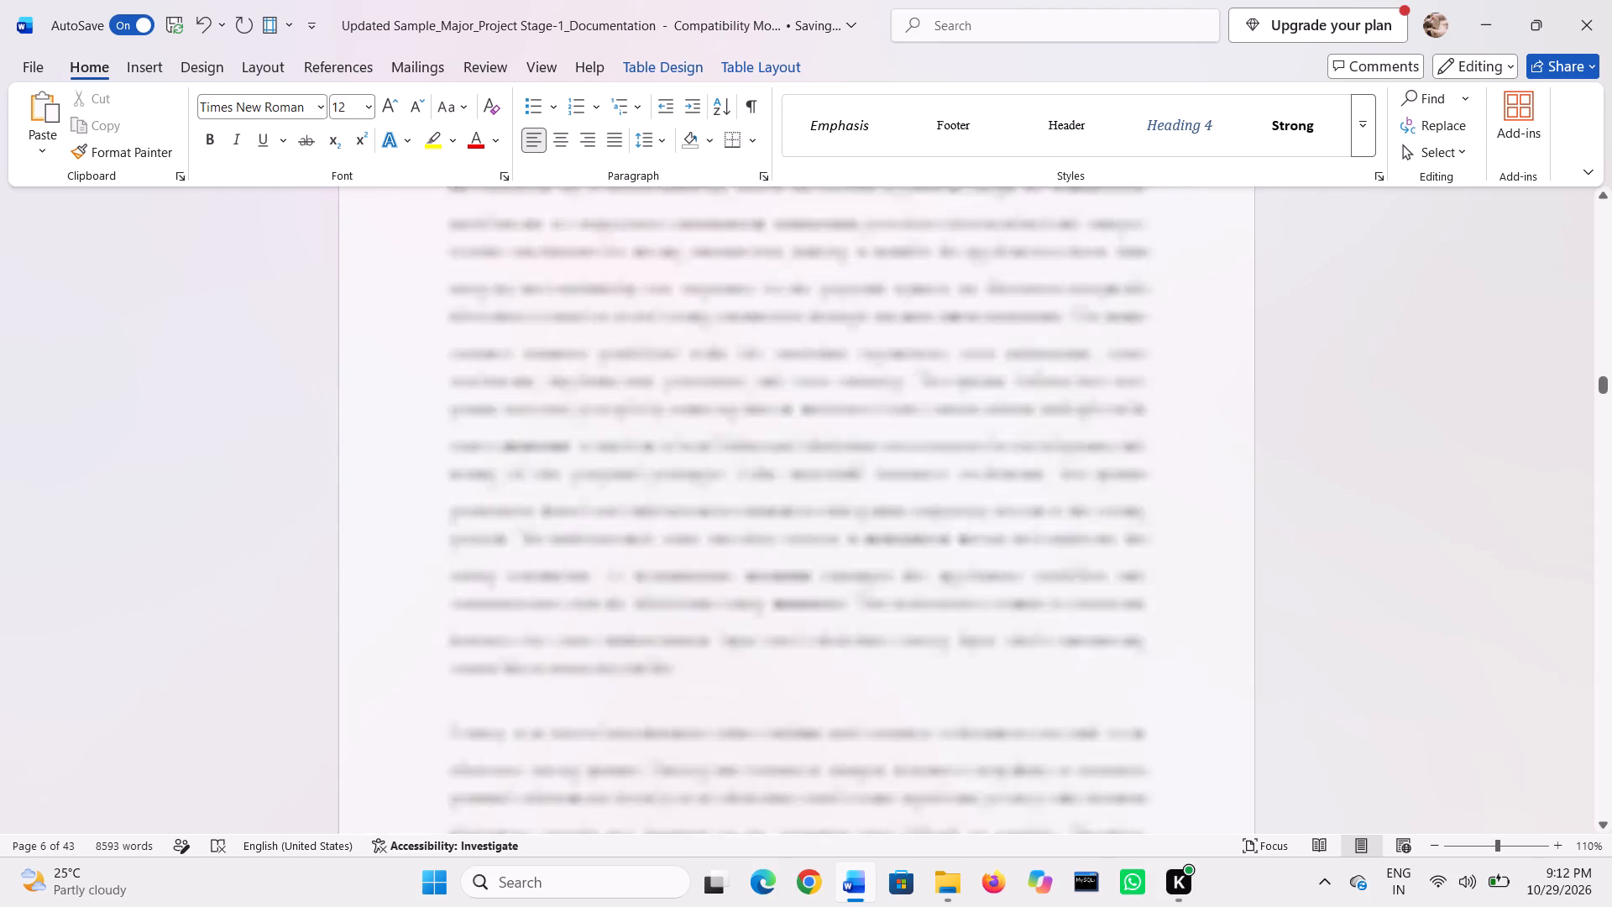
scroll(620, 386, down, 12)
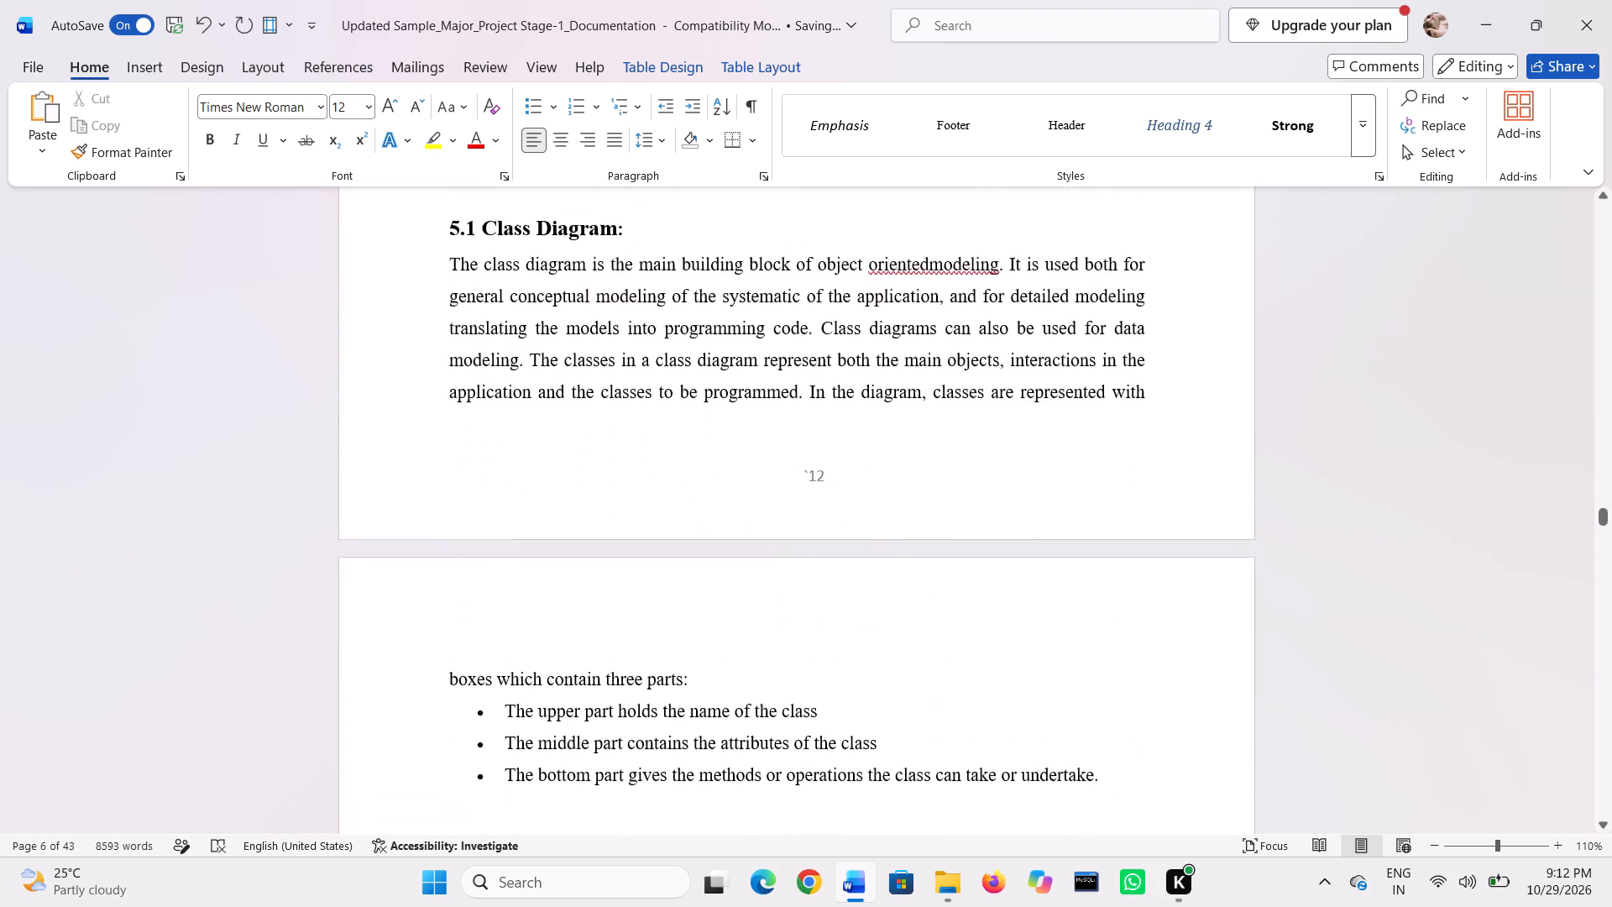
scroll(620, 386, down, 3)
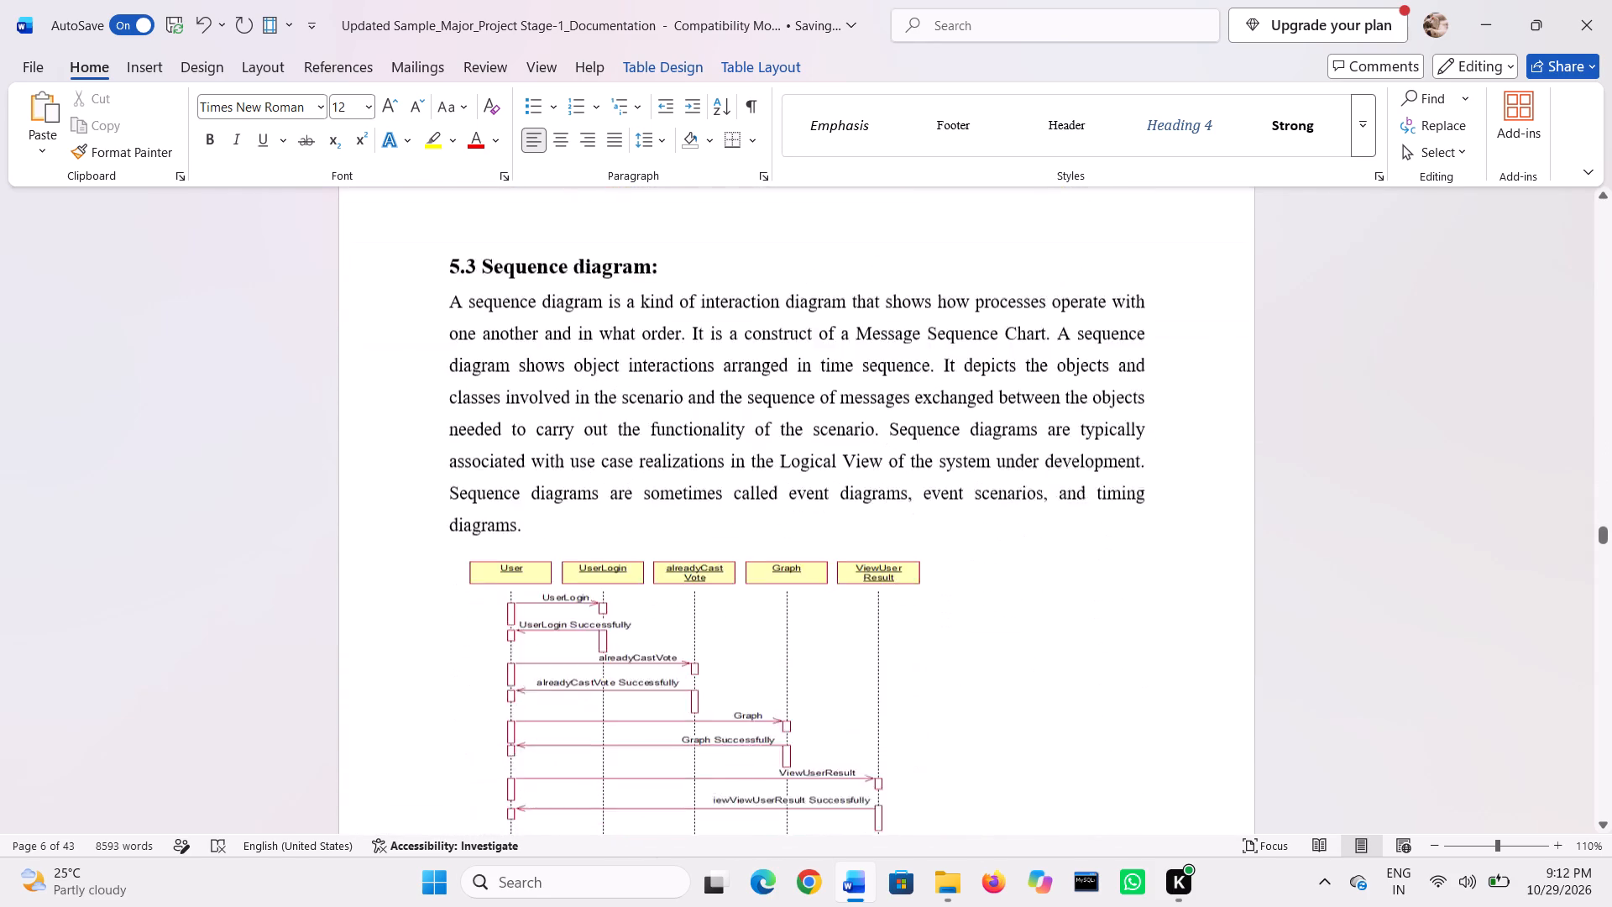
scroll(620, 386, down, 10)
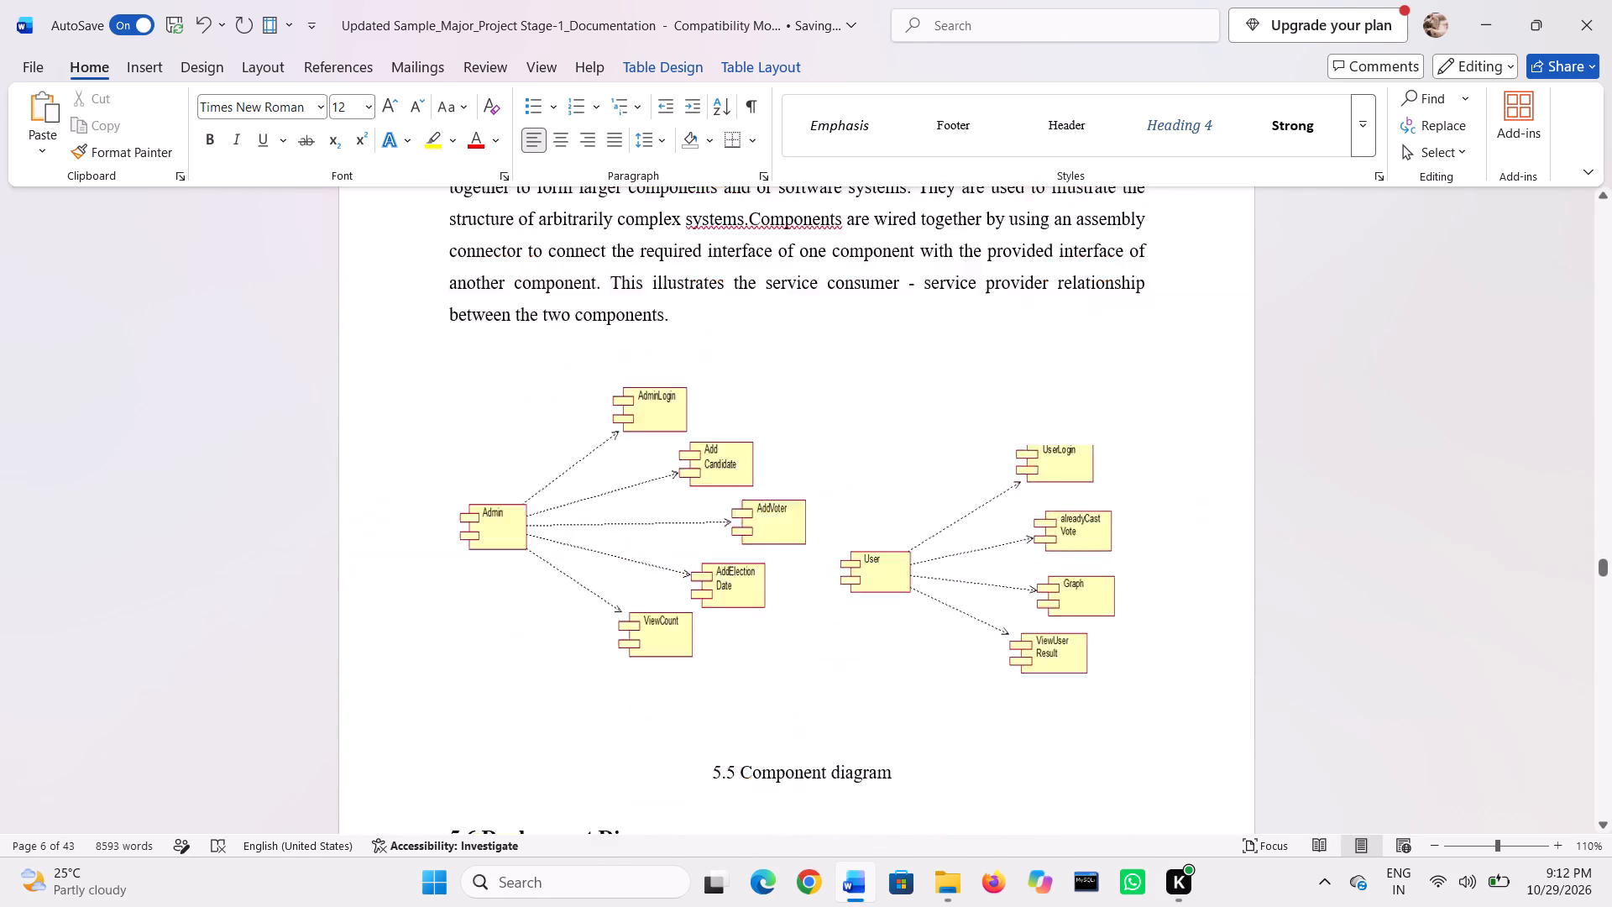
scroll(620, 386, down, 7)
scroll(620, 386, up, 1)
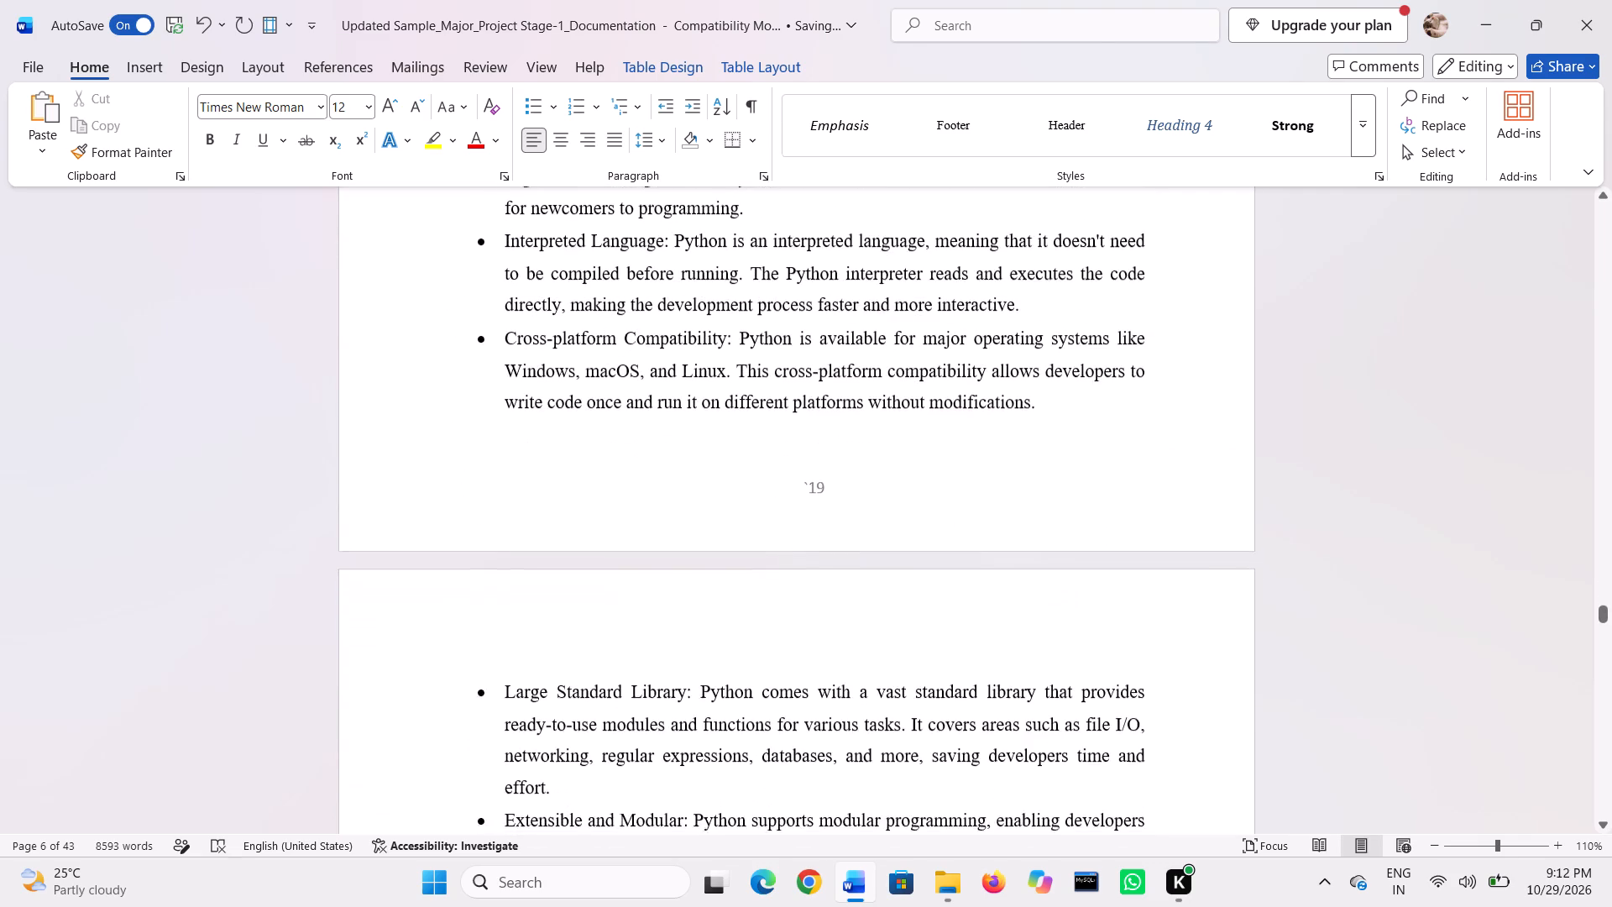
scroll(620, 386, up, 2)
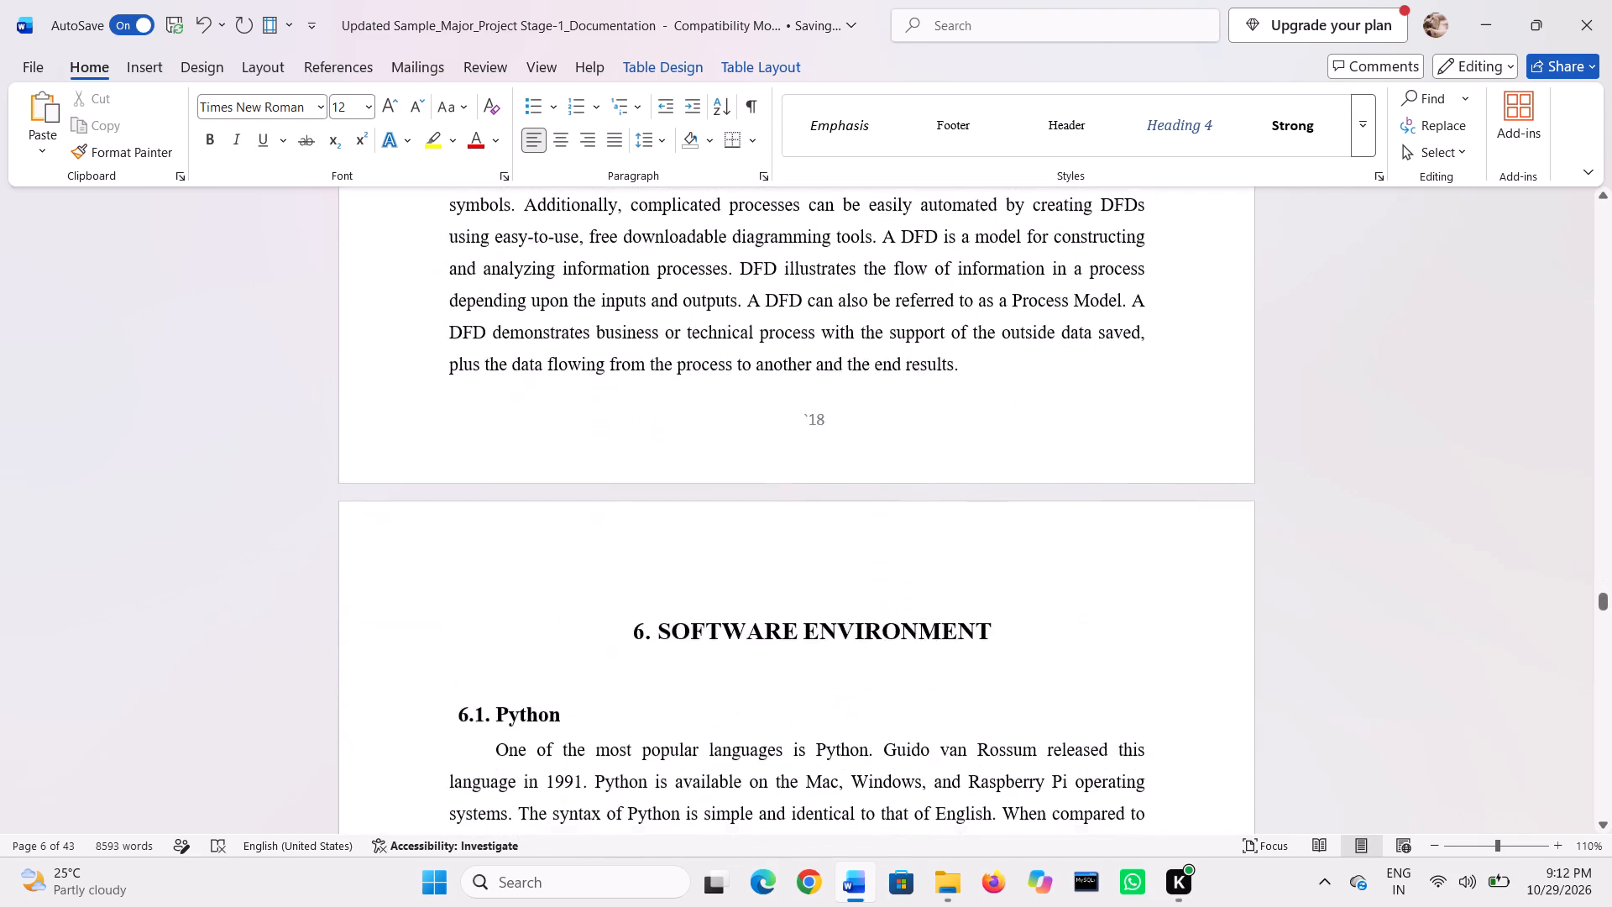
scroll(620, 386, down, 9)
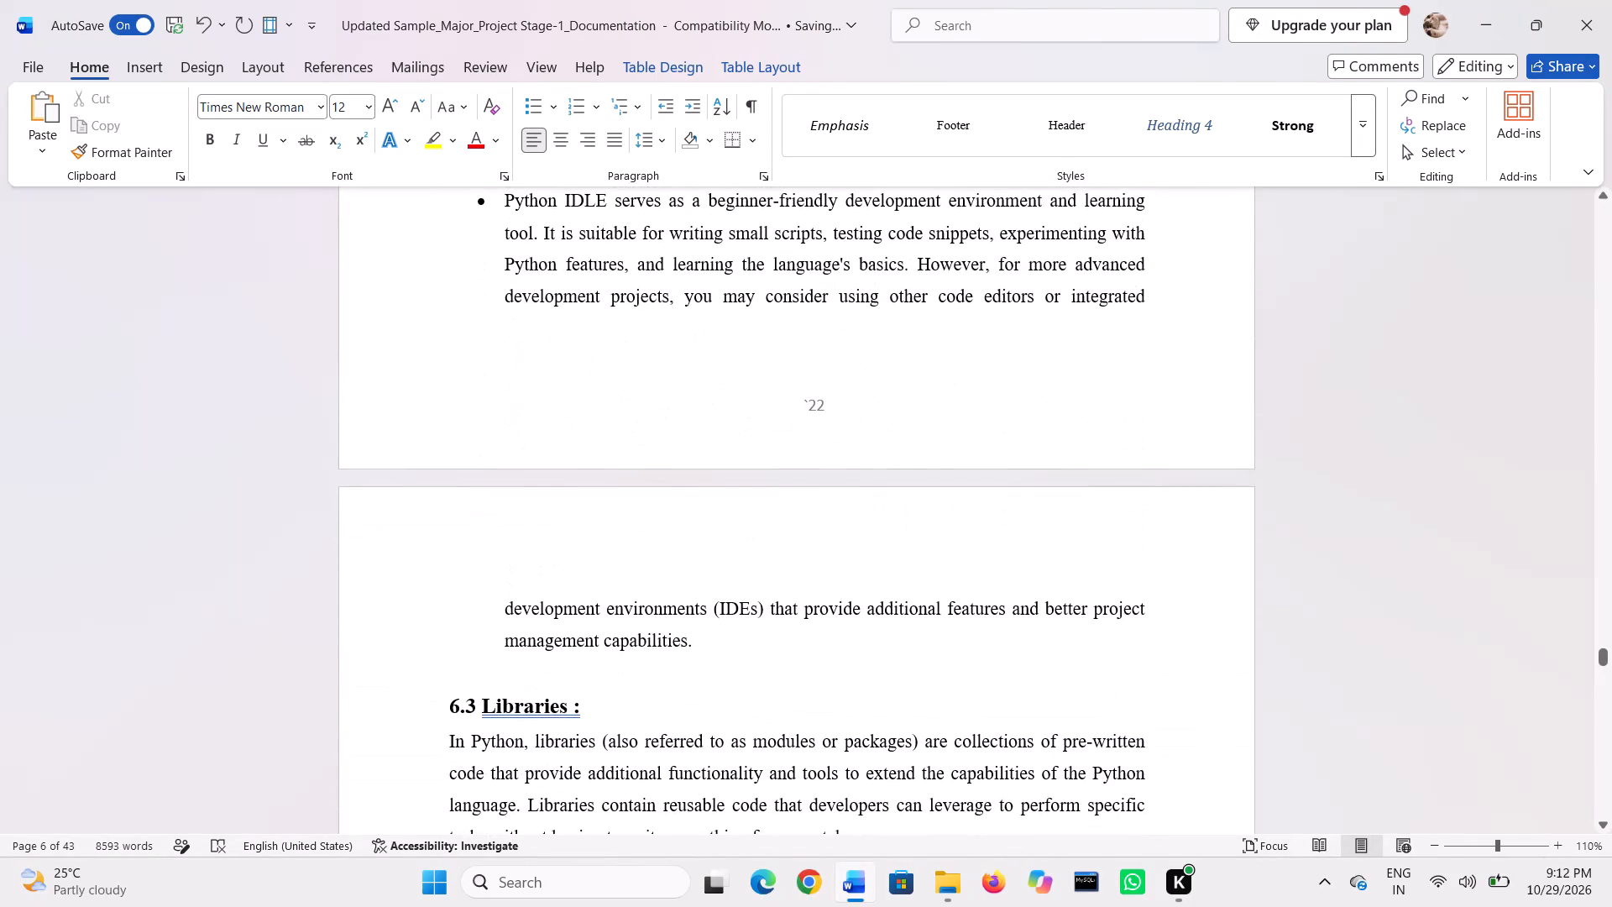
scroll(620, 385, down, 1)
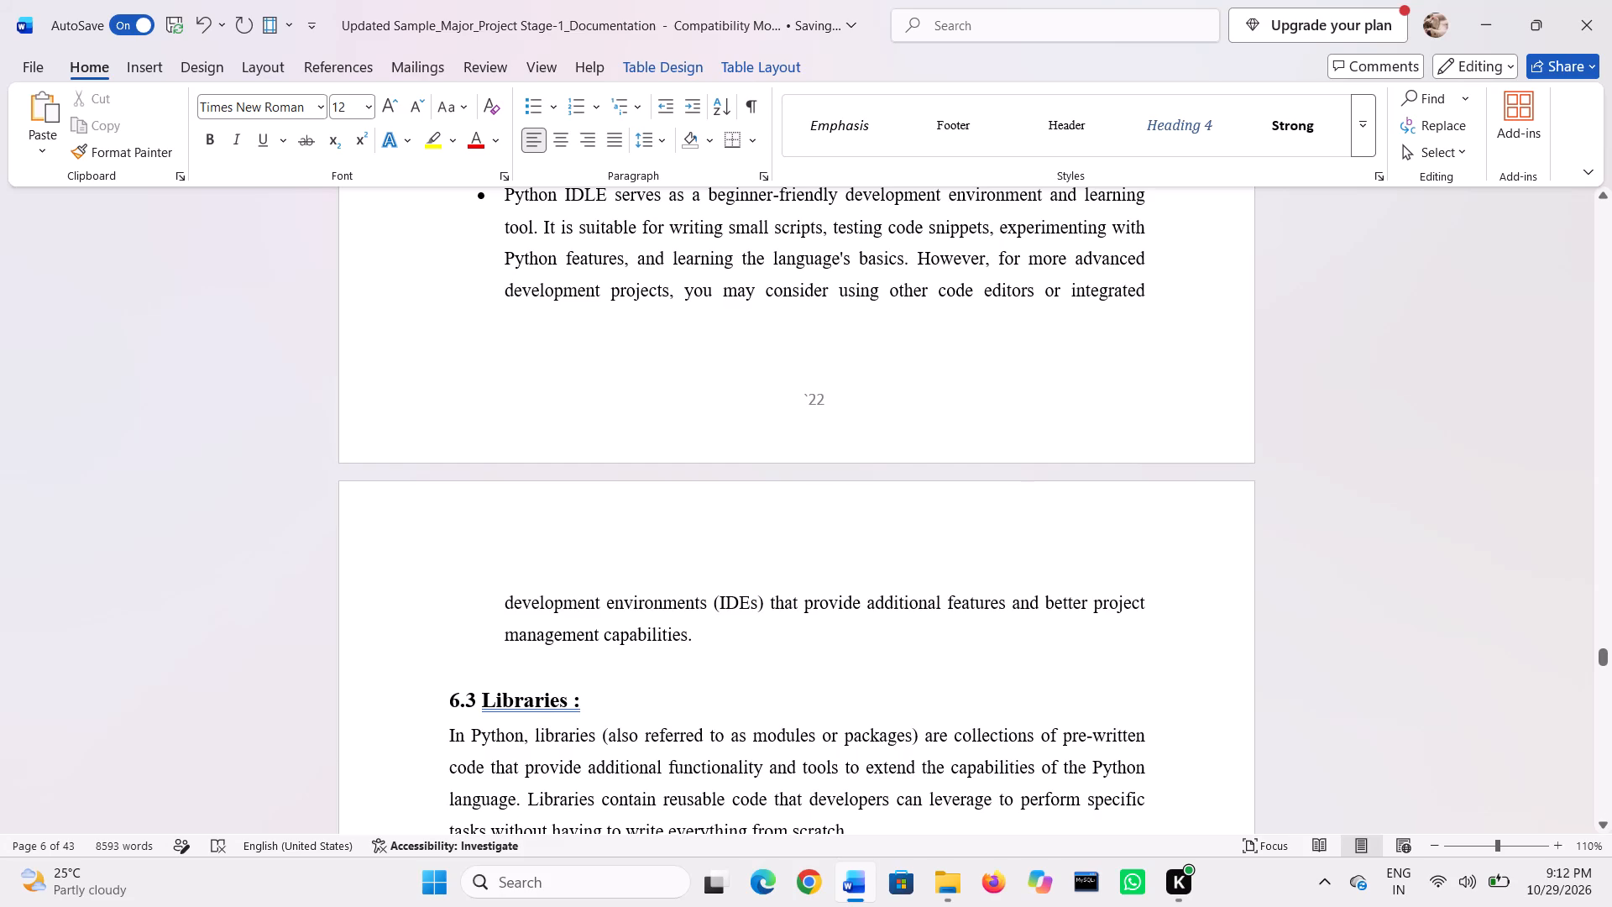
Check the page numbers around section 6.3 Libraries and the library subsections that follow it, and return to the contents list.
scroll(620, 385, up, 3)
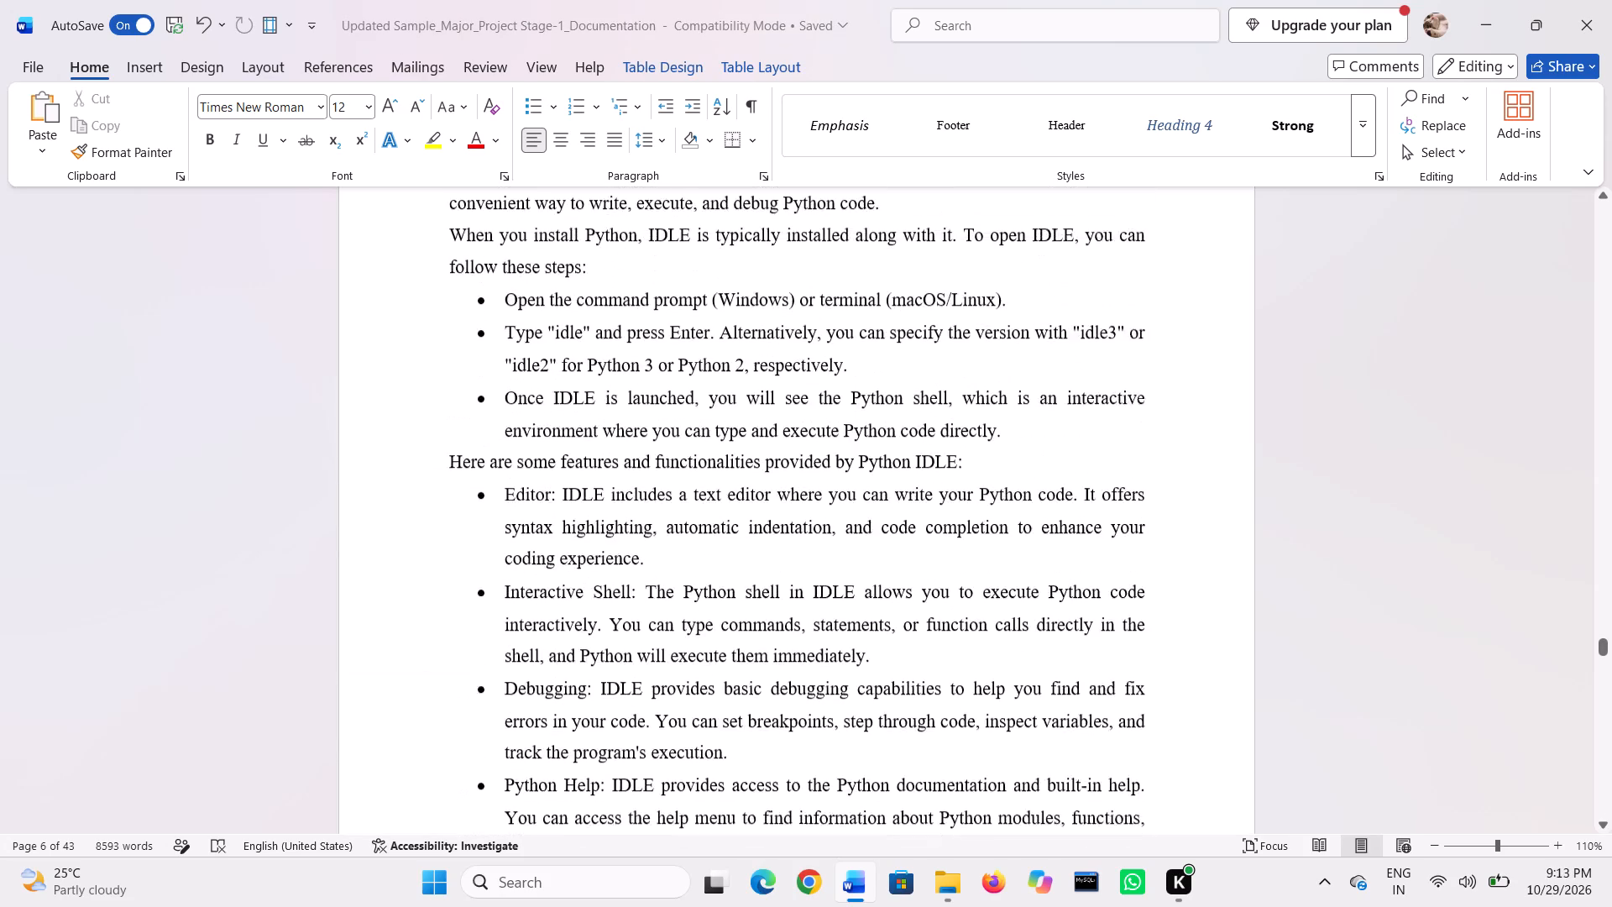
scroll(620, 385, up, 3)
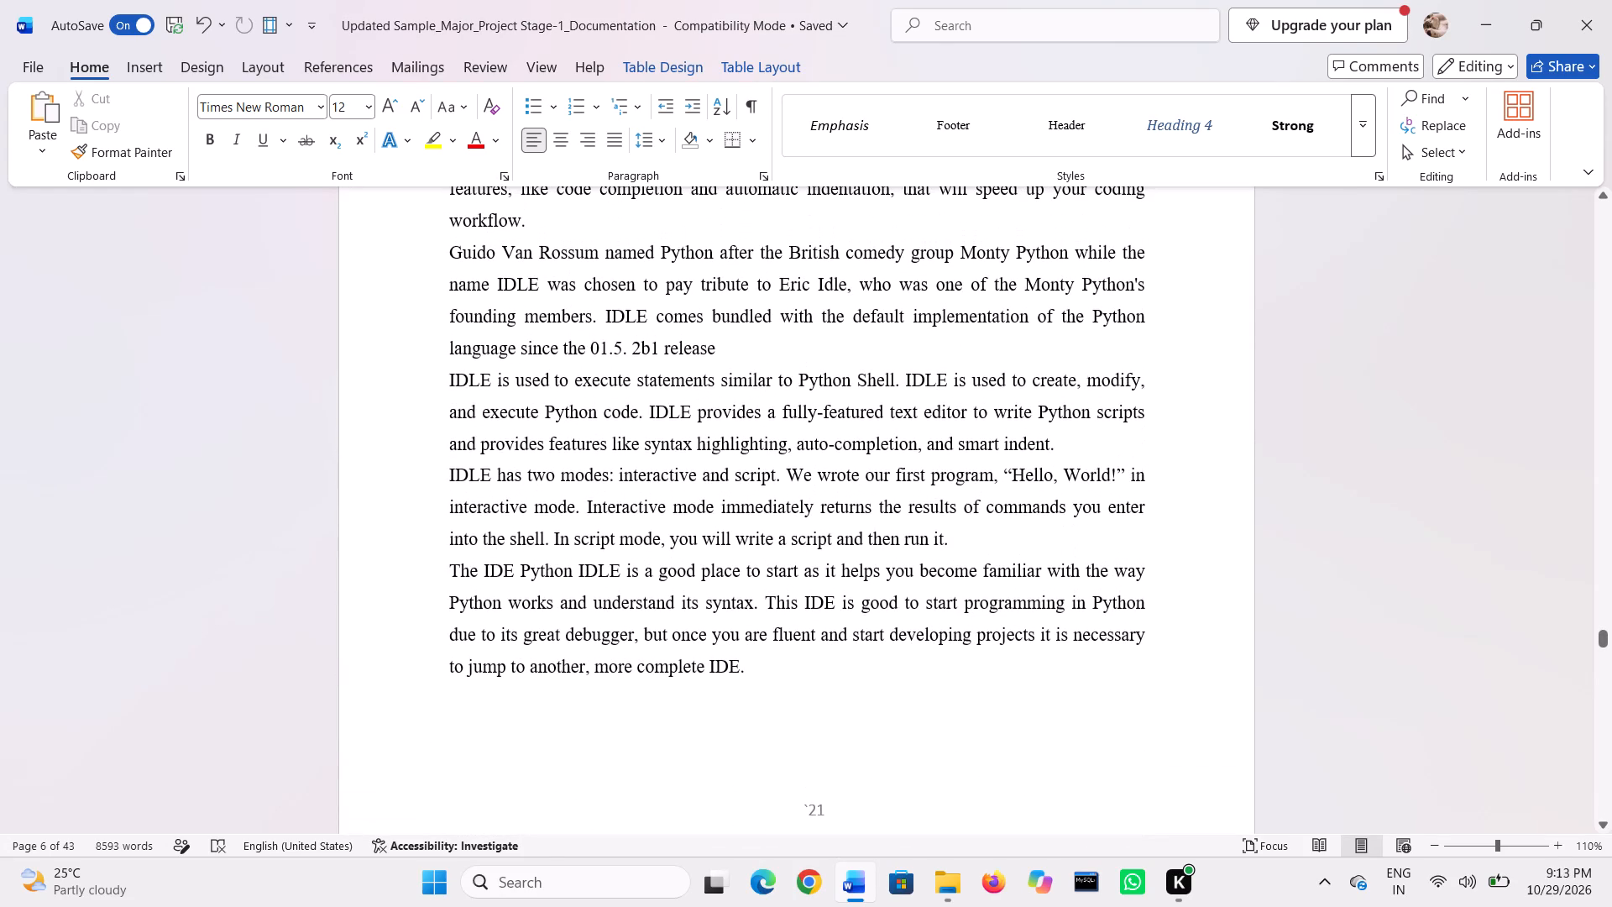
scroll(620, 385, up, 1)
scroll(620, 385, down, 3)
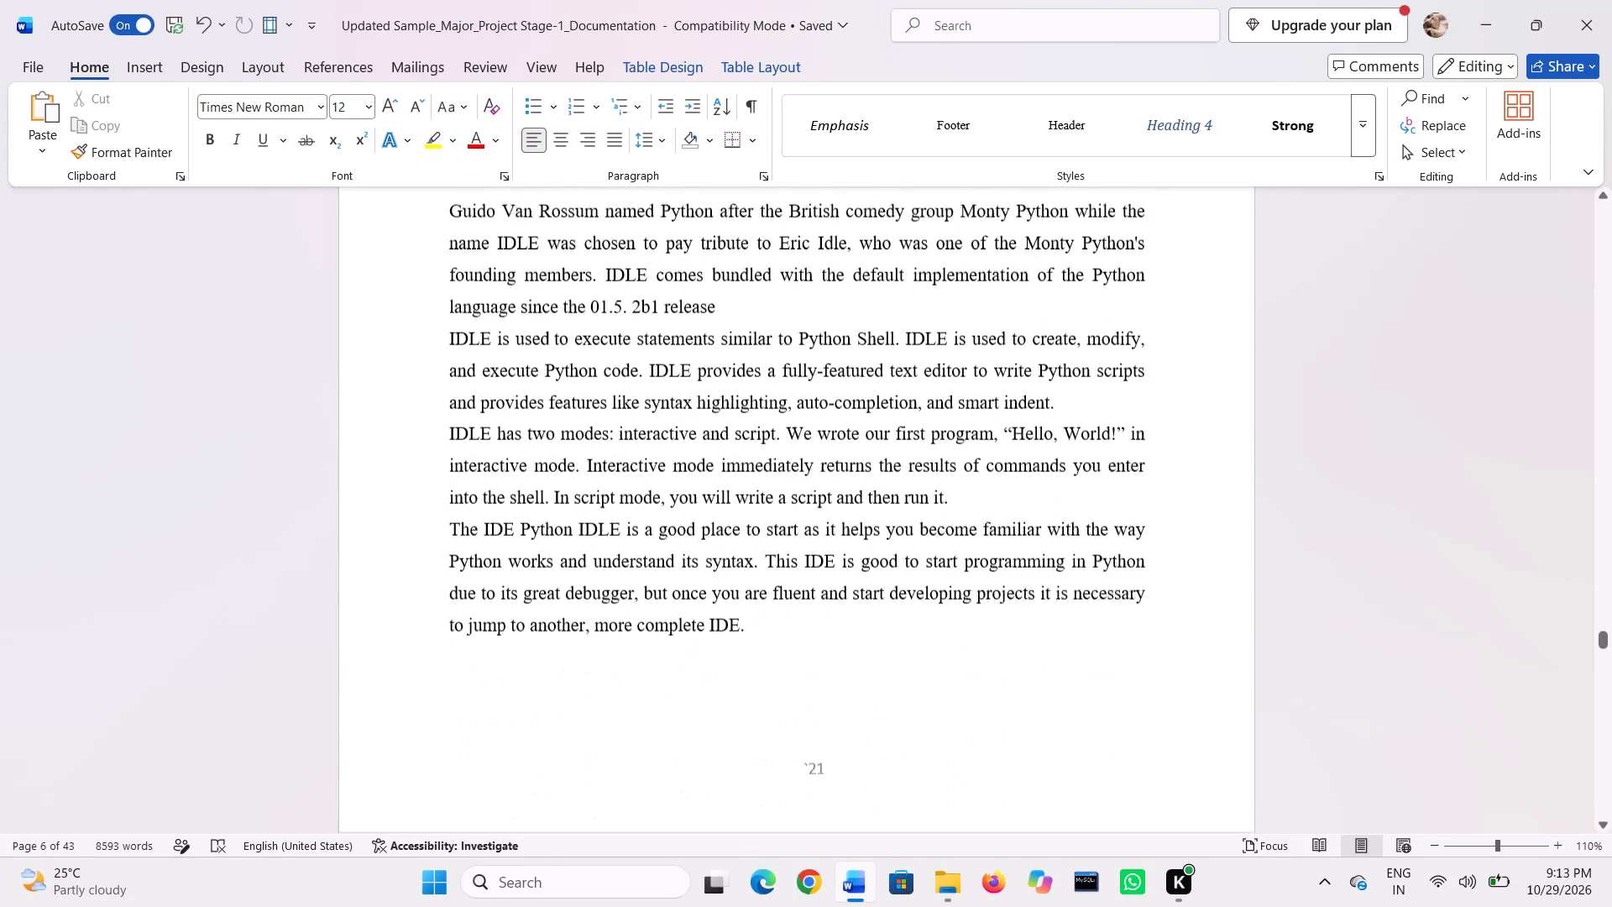
scroll(620, 385, down, 7)
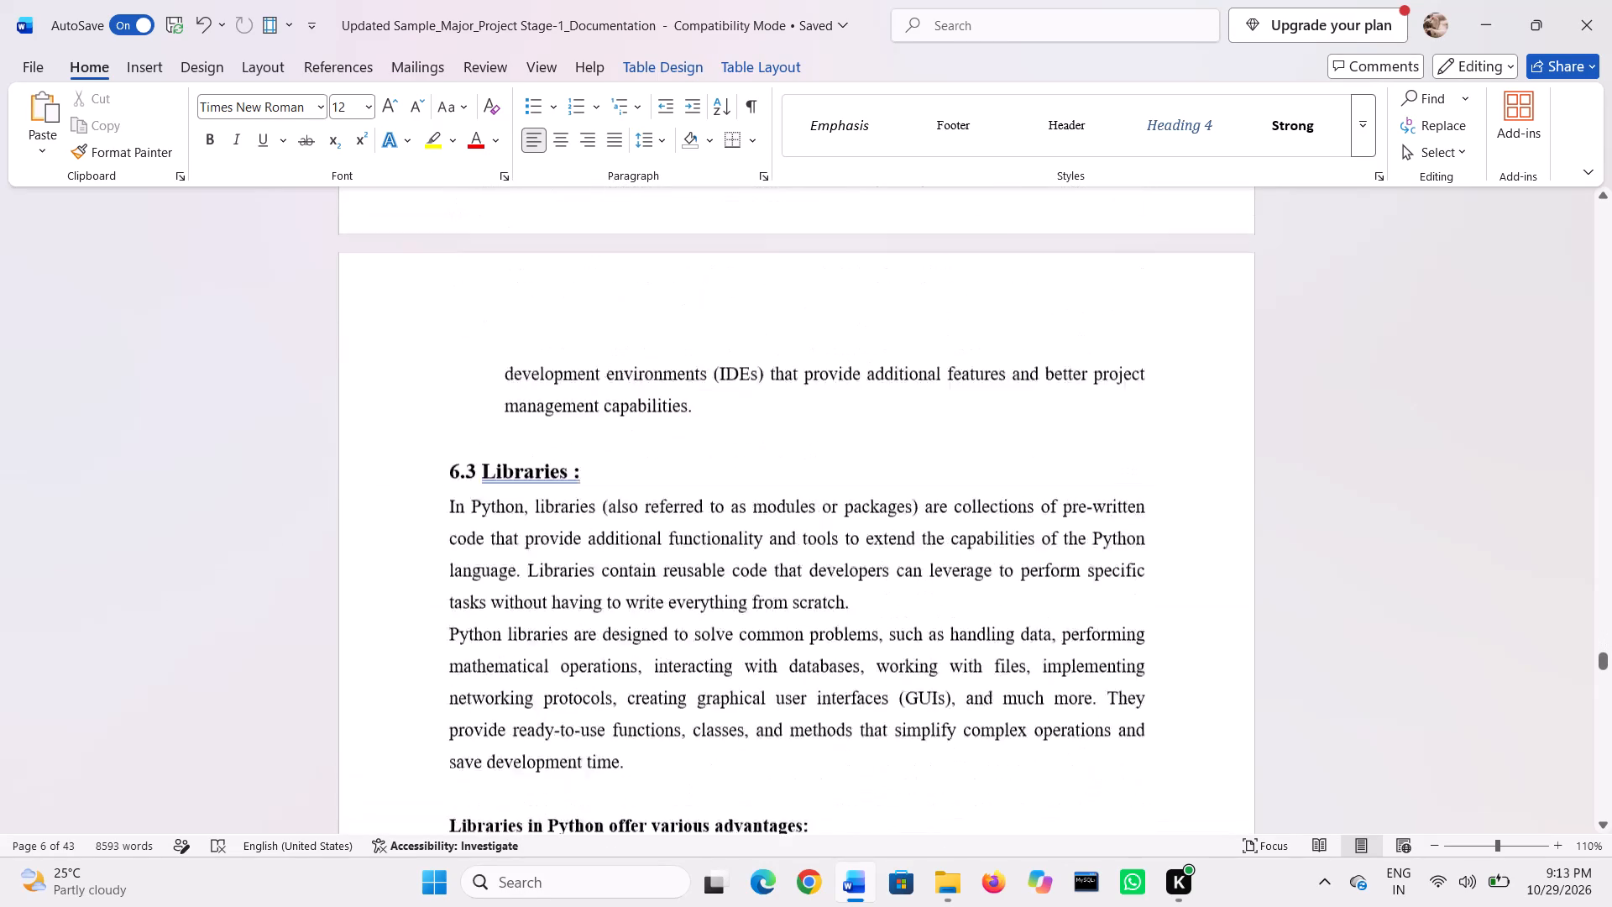
scroll(620, 385, down, 5)
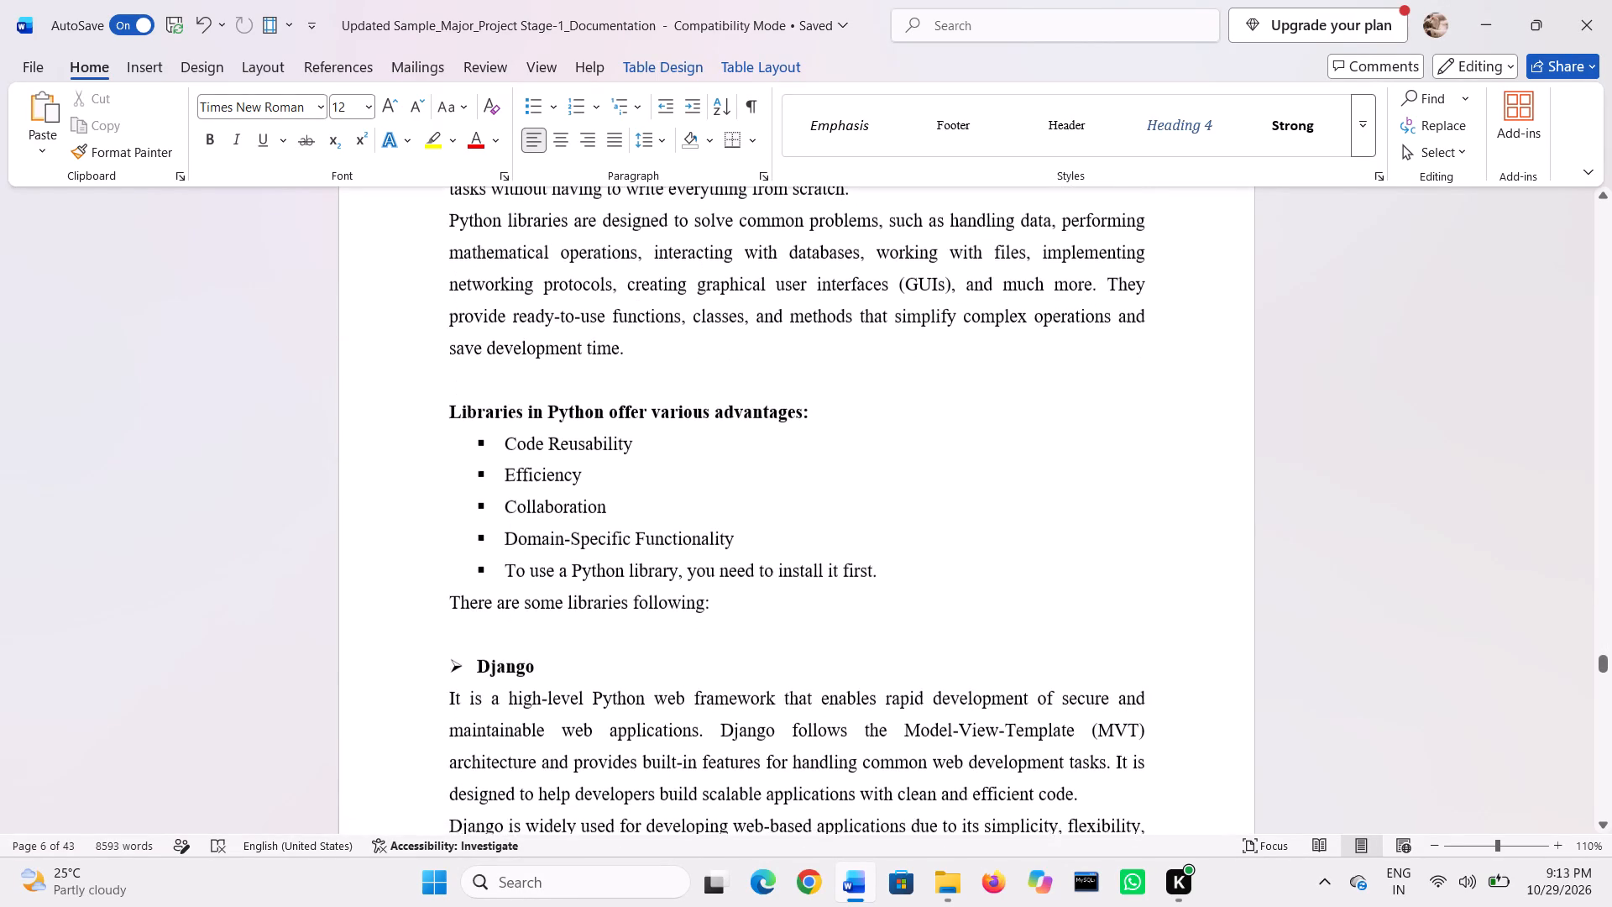
scroll(620, 385, down, 3)
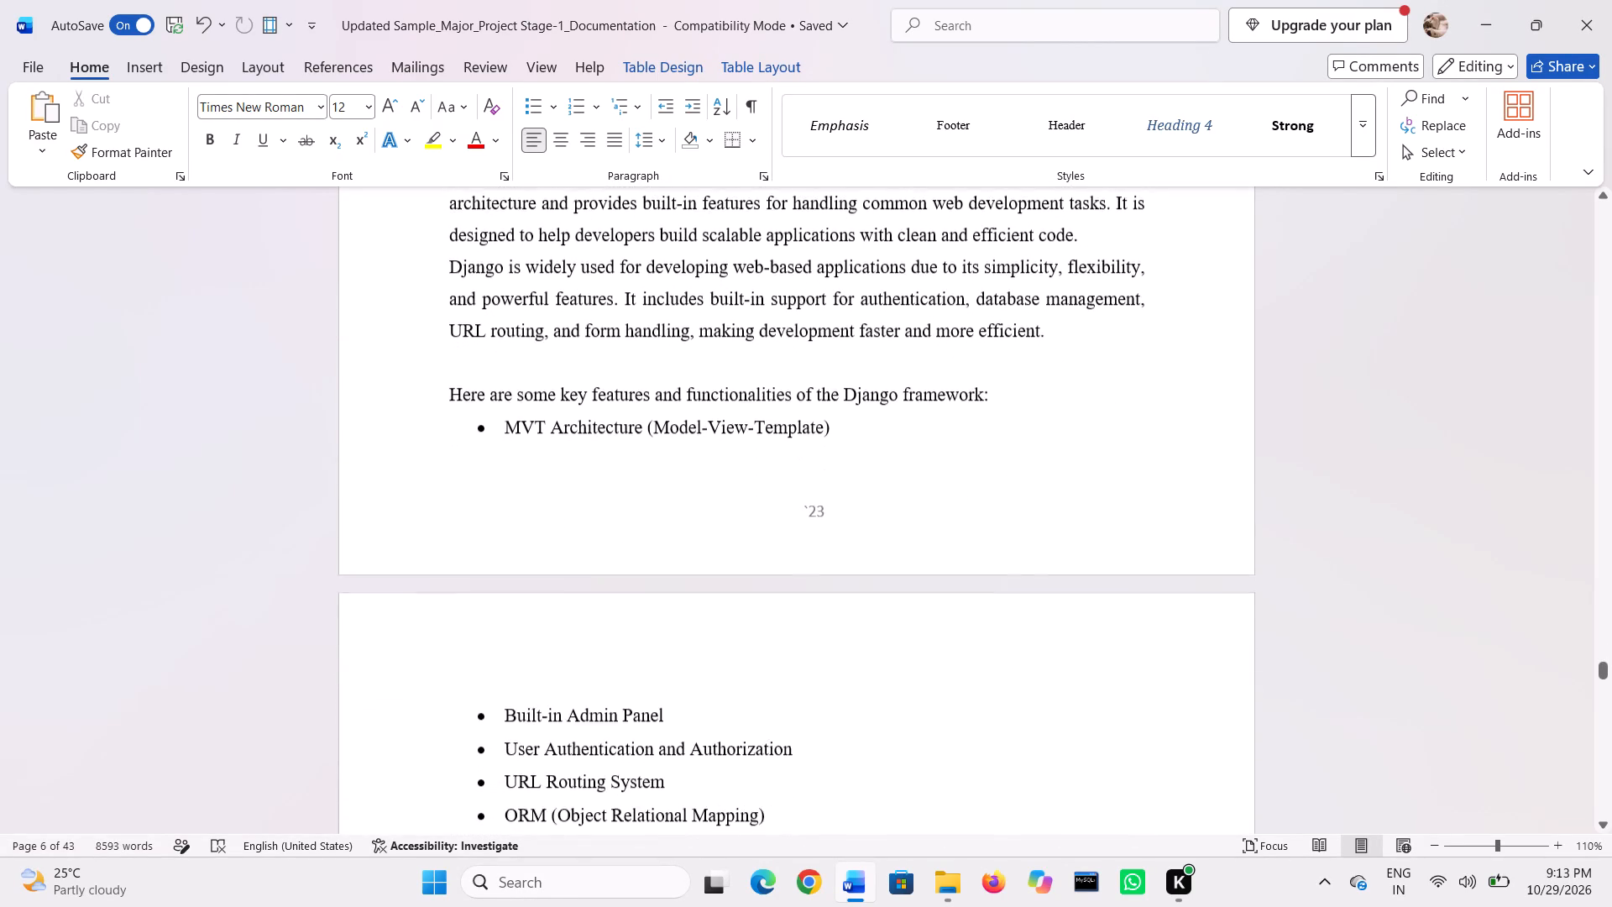
scroll(620, 385, down, 2)
scroll(620, 385, up, 3)
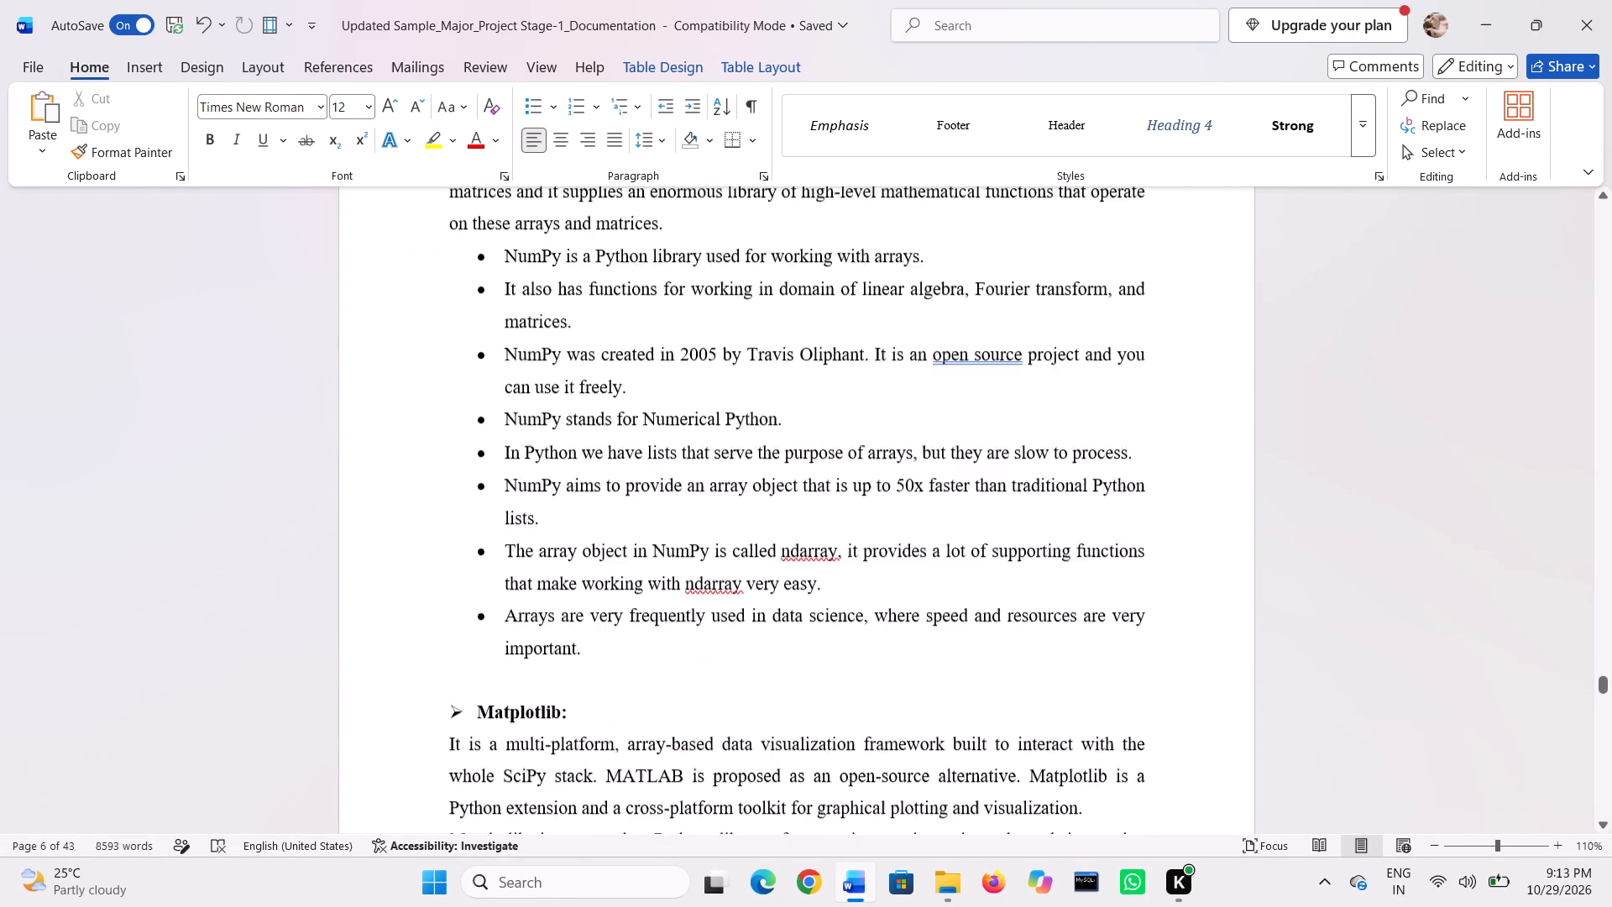
scroll(620, 385, up, 18)
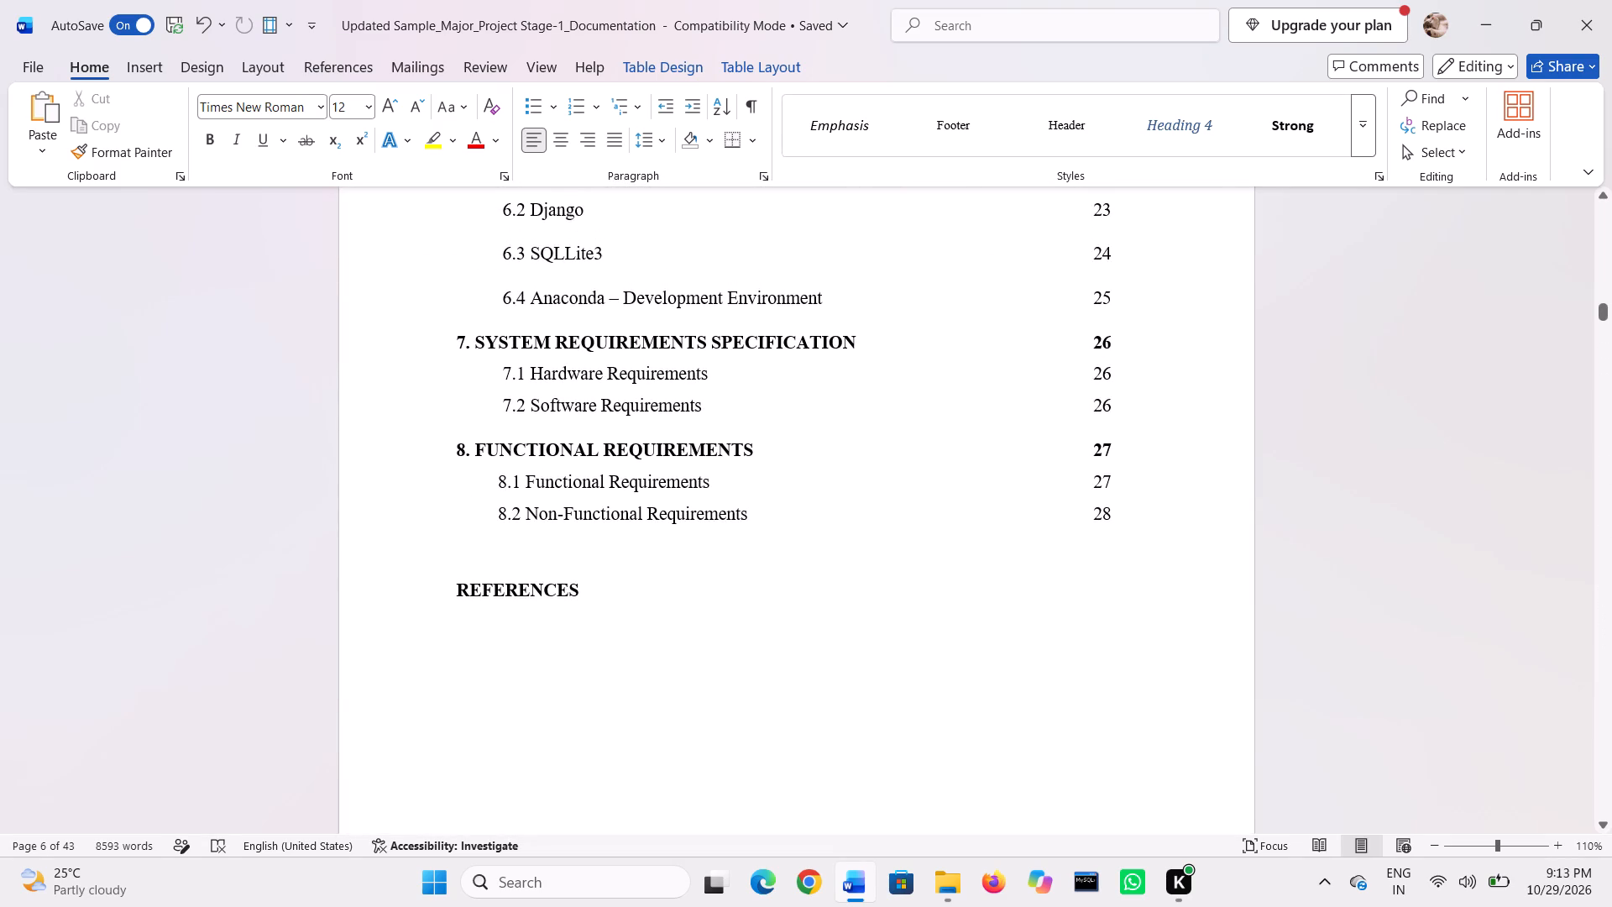
Complete the 6.3 entry in the contents list with the title Libraries and add page number 23 below 21.
scroll(581, 555, up, 4)
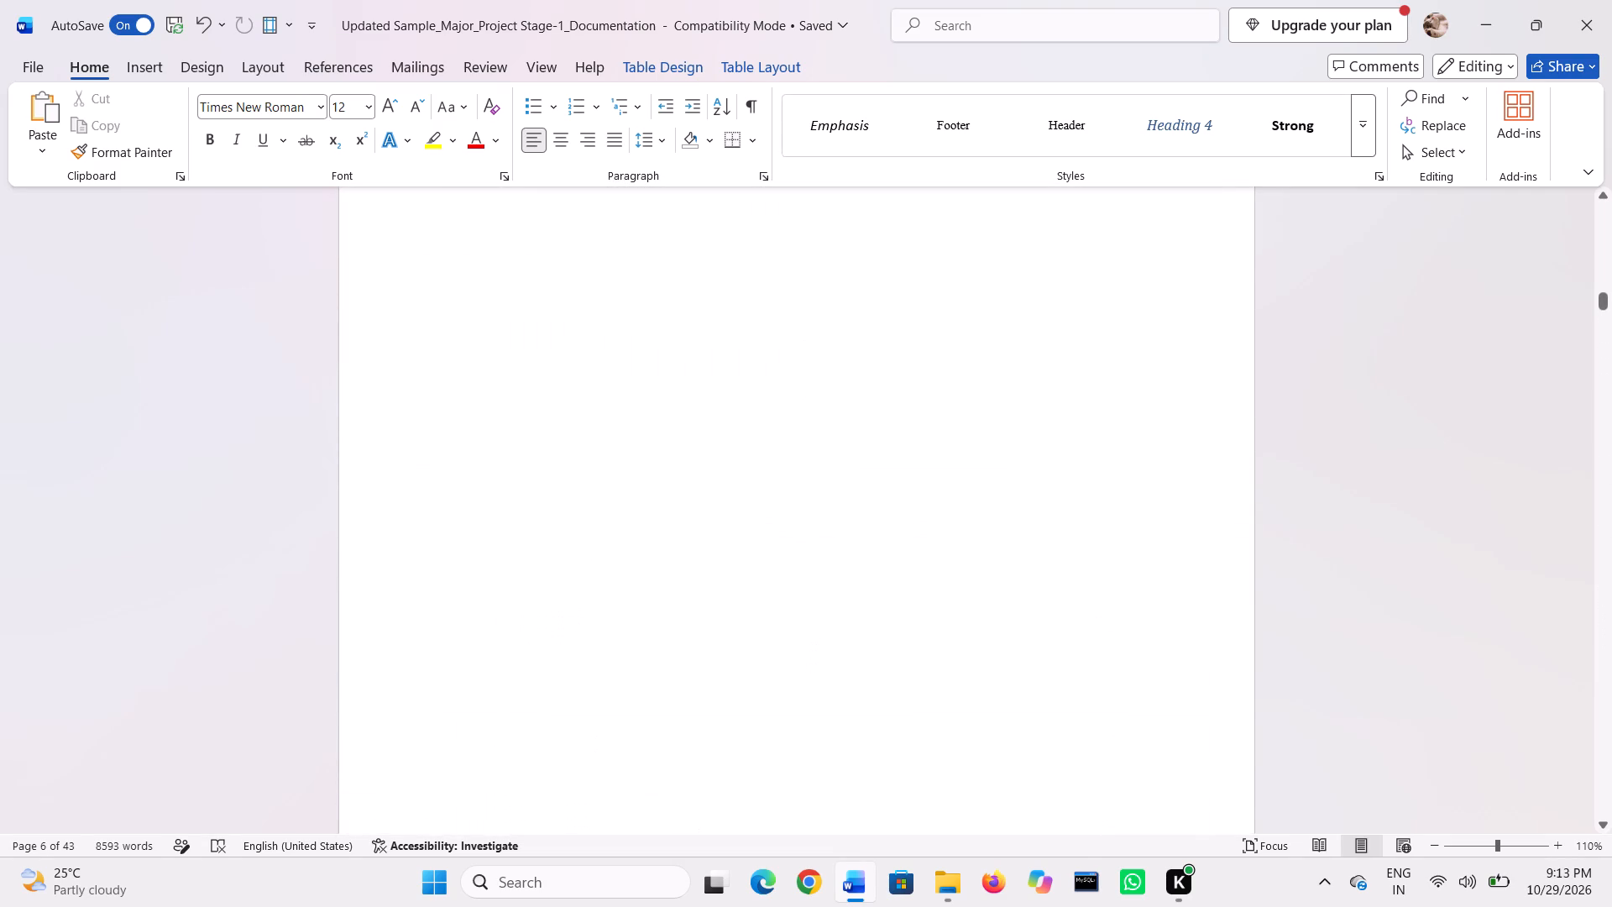
scroll(581, 555, up, 3)
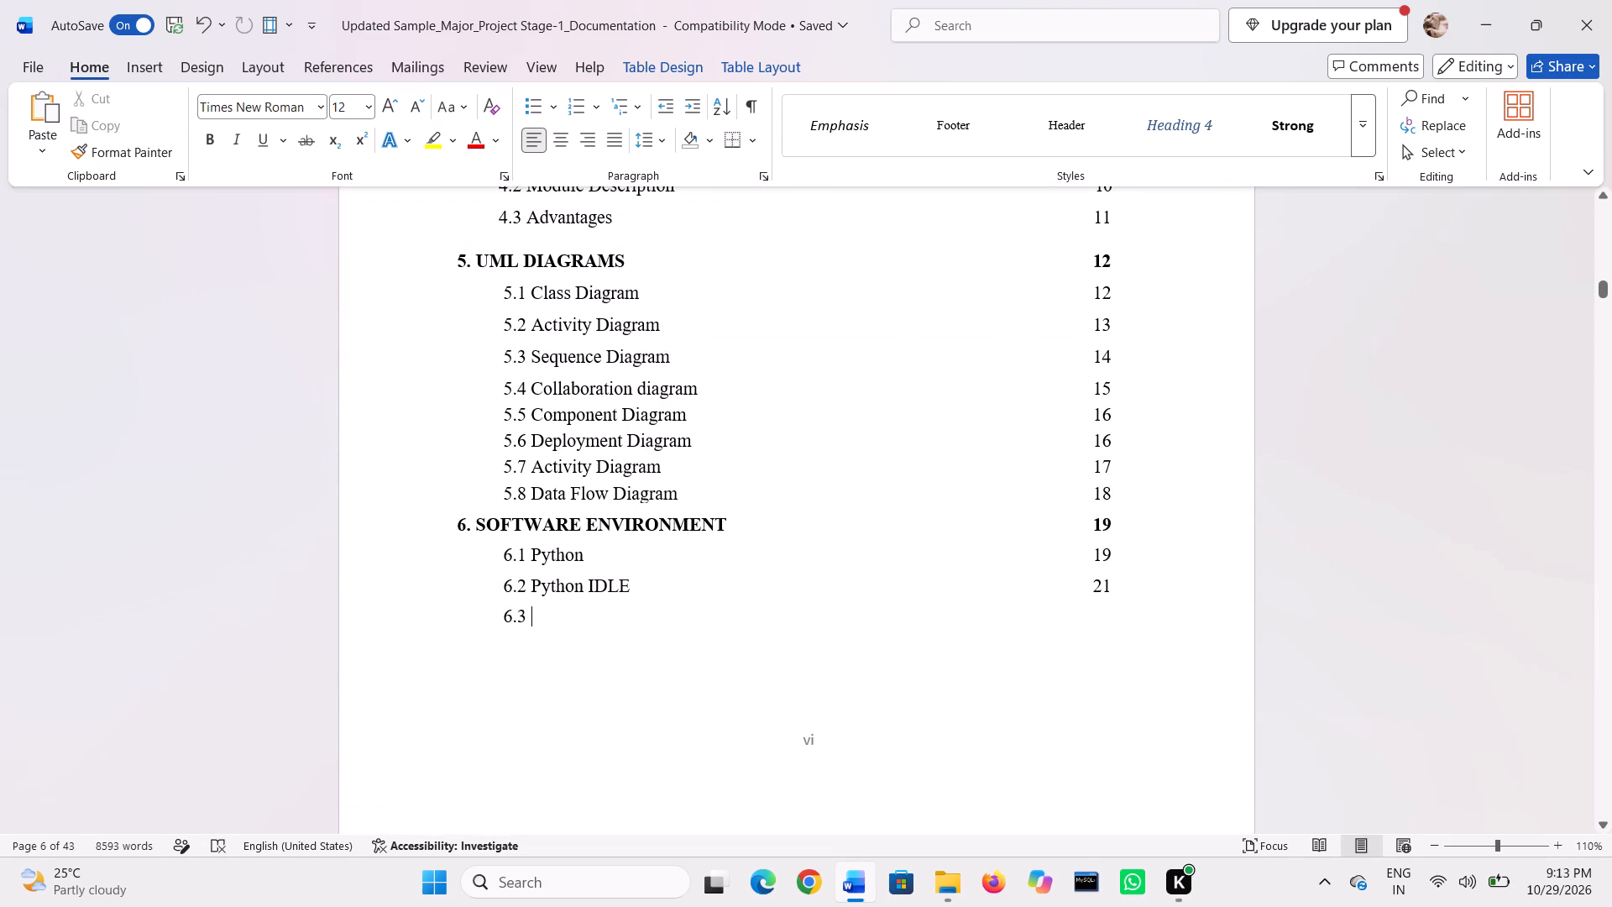
key(shift+l)
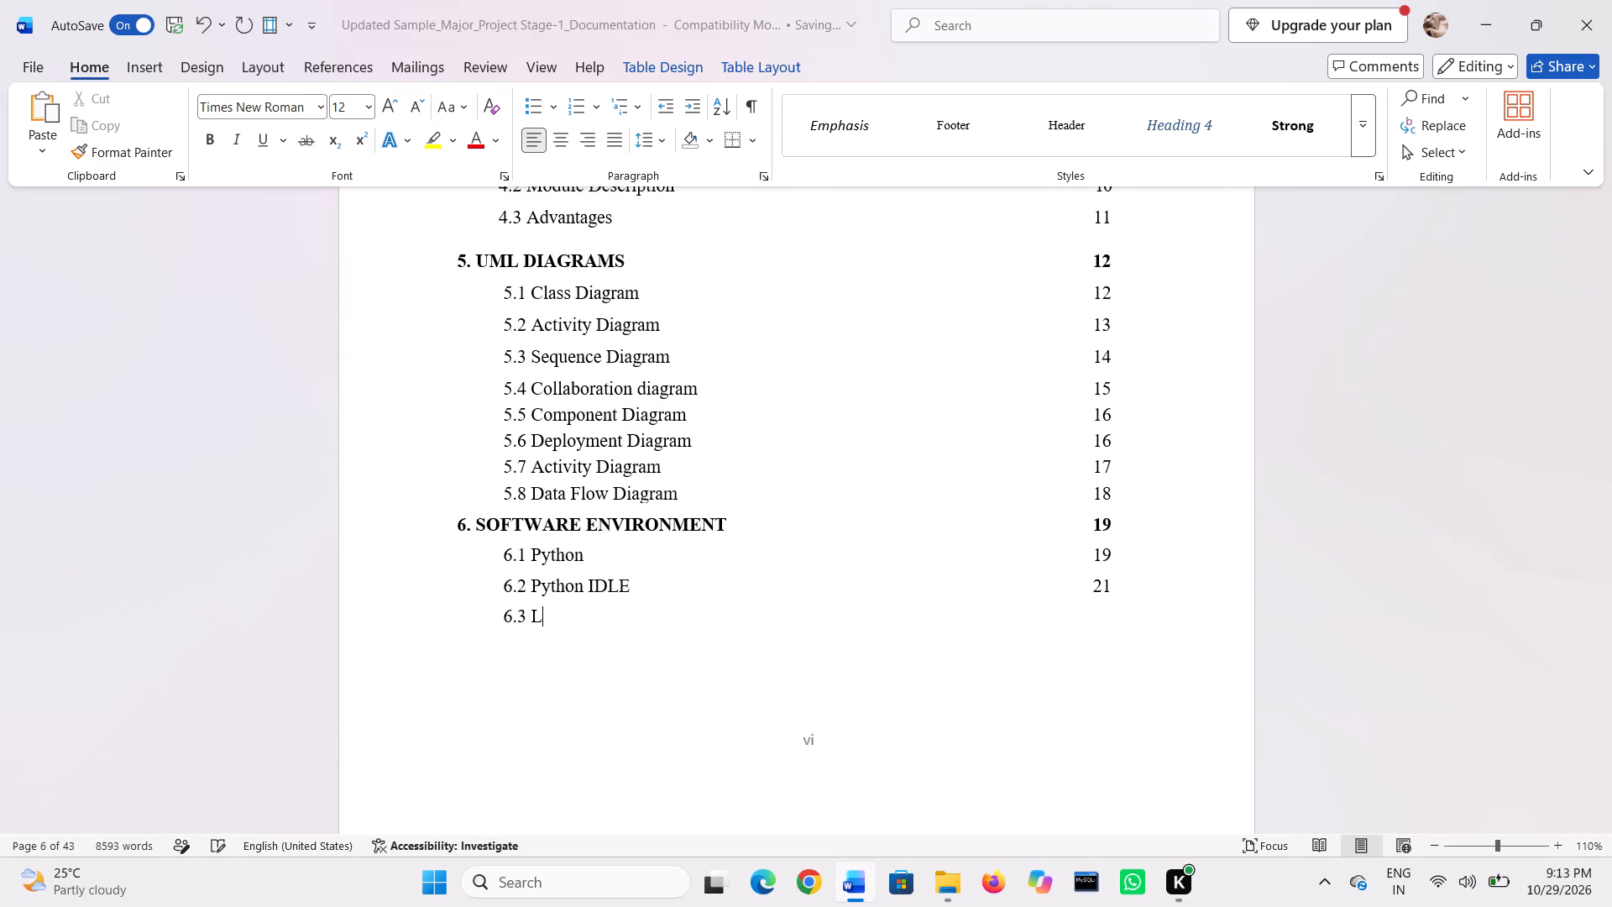
text(ibra)
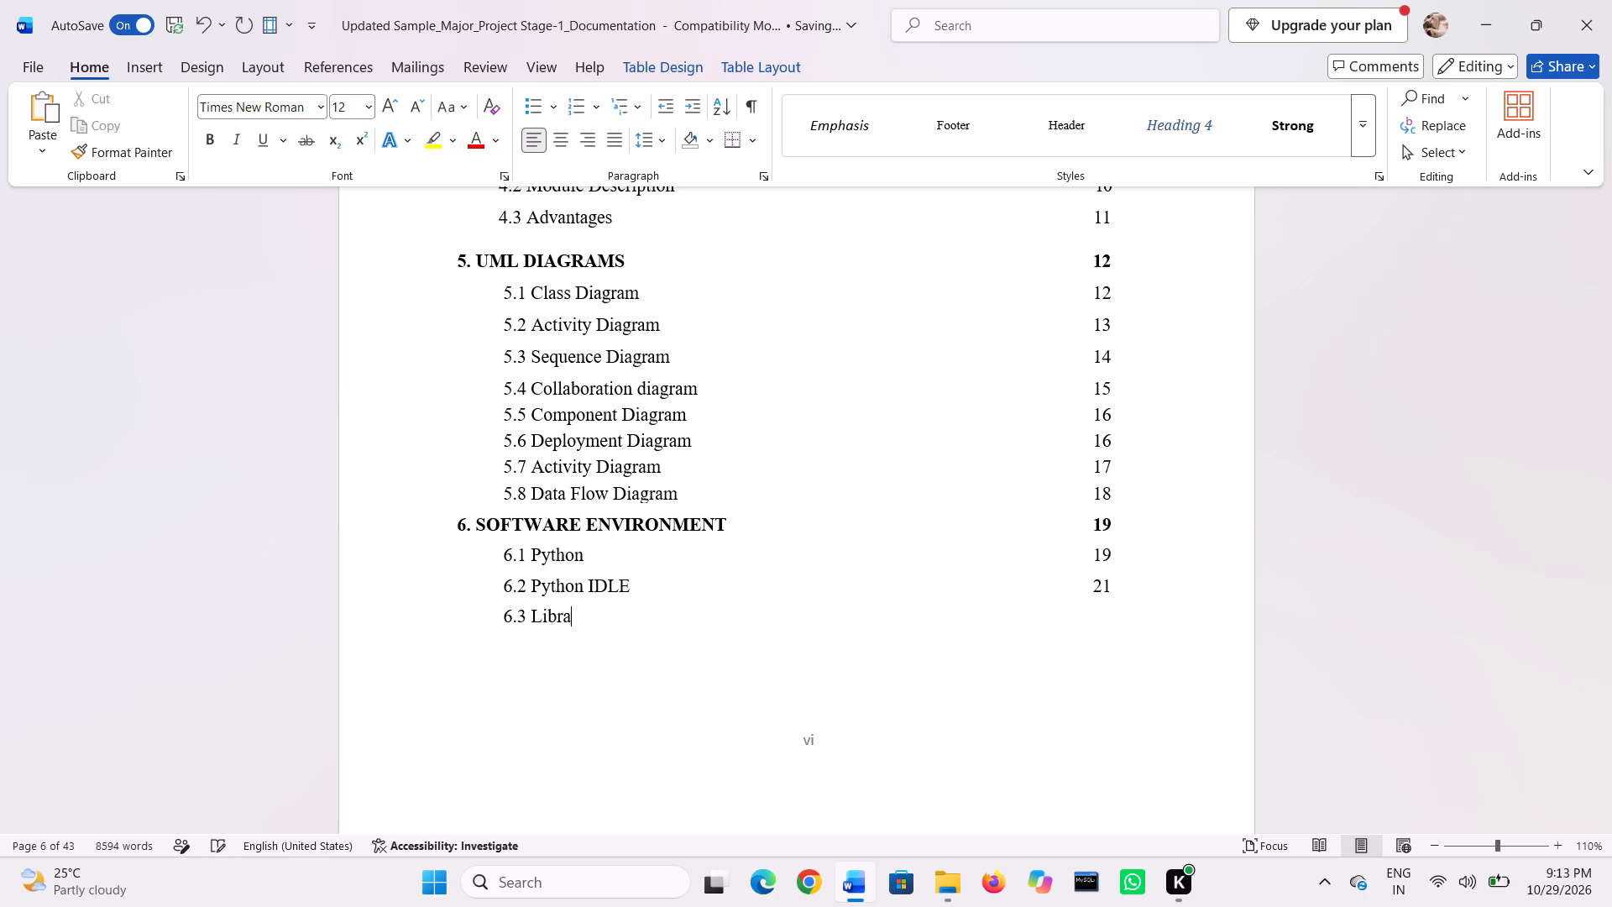
text(ries)
click(1116, 591)
key(Return)
text(23)
Check the body's page numbers from section 6.3 Libraries through the System Requirements Specifications chapter, and return to the contents list.
scroll(1116, 591, down, 20)
scroll(1116, 591, down, 4)
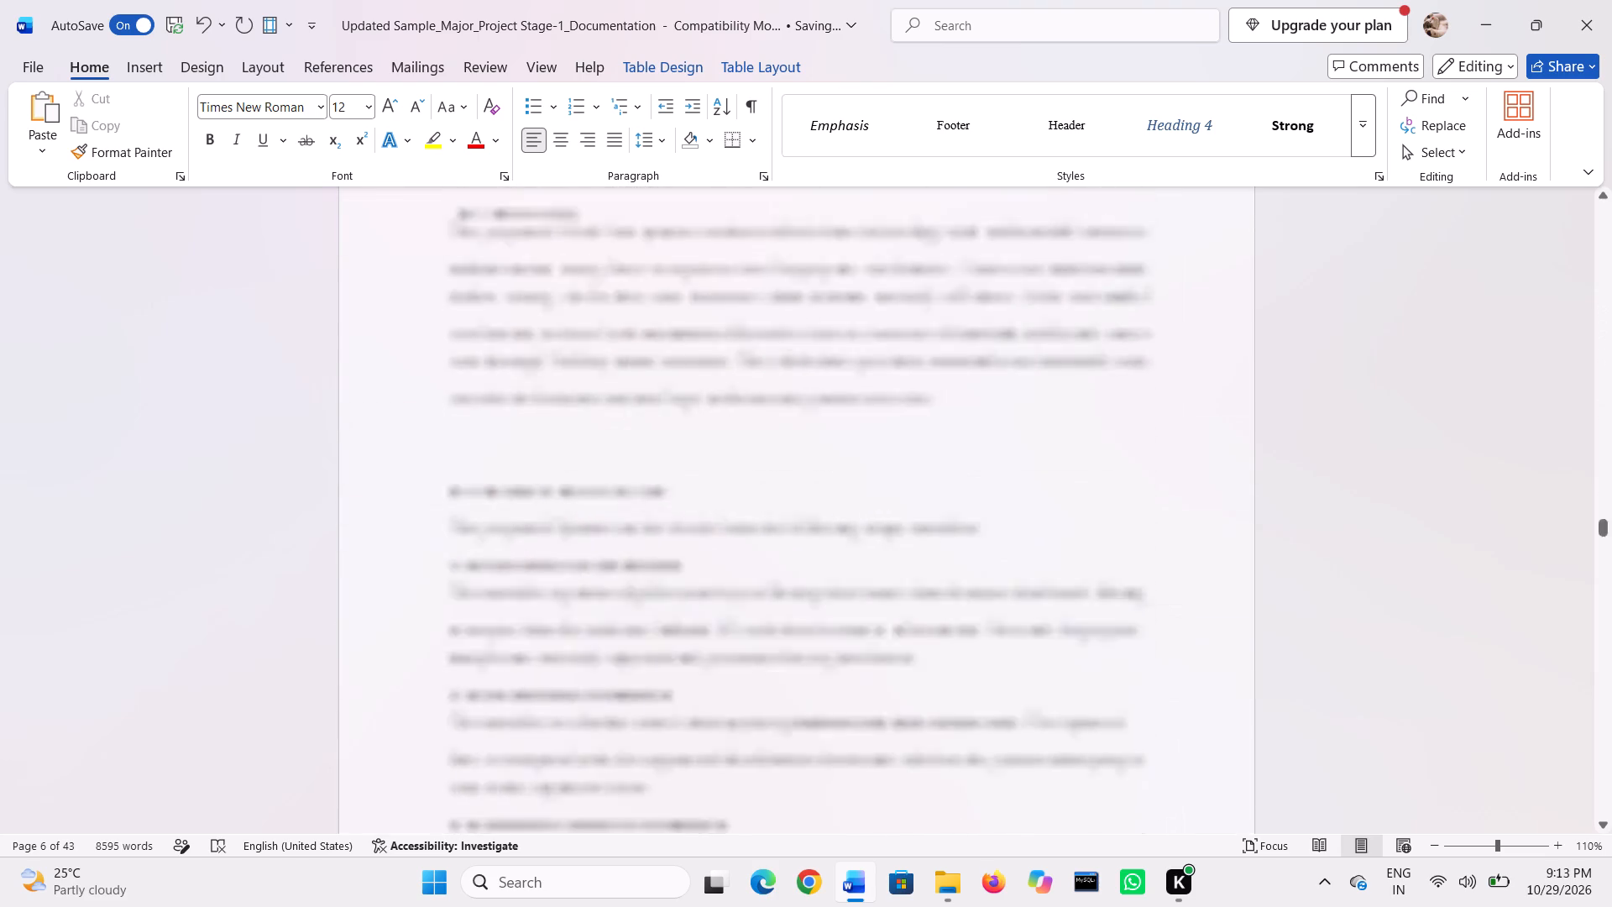
scroll(1116, 591, down, 6)
scroll(1105, 473, up, 1)
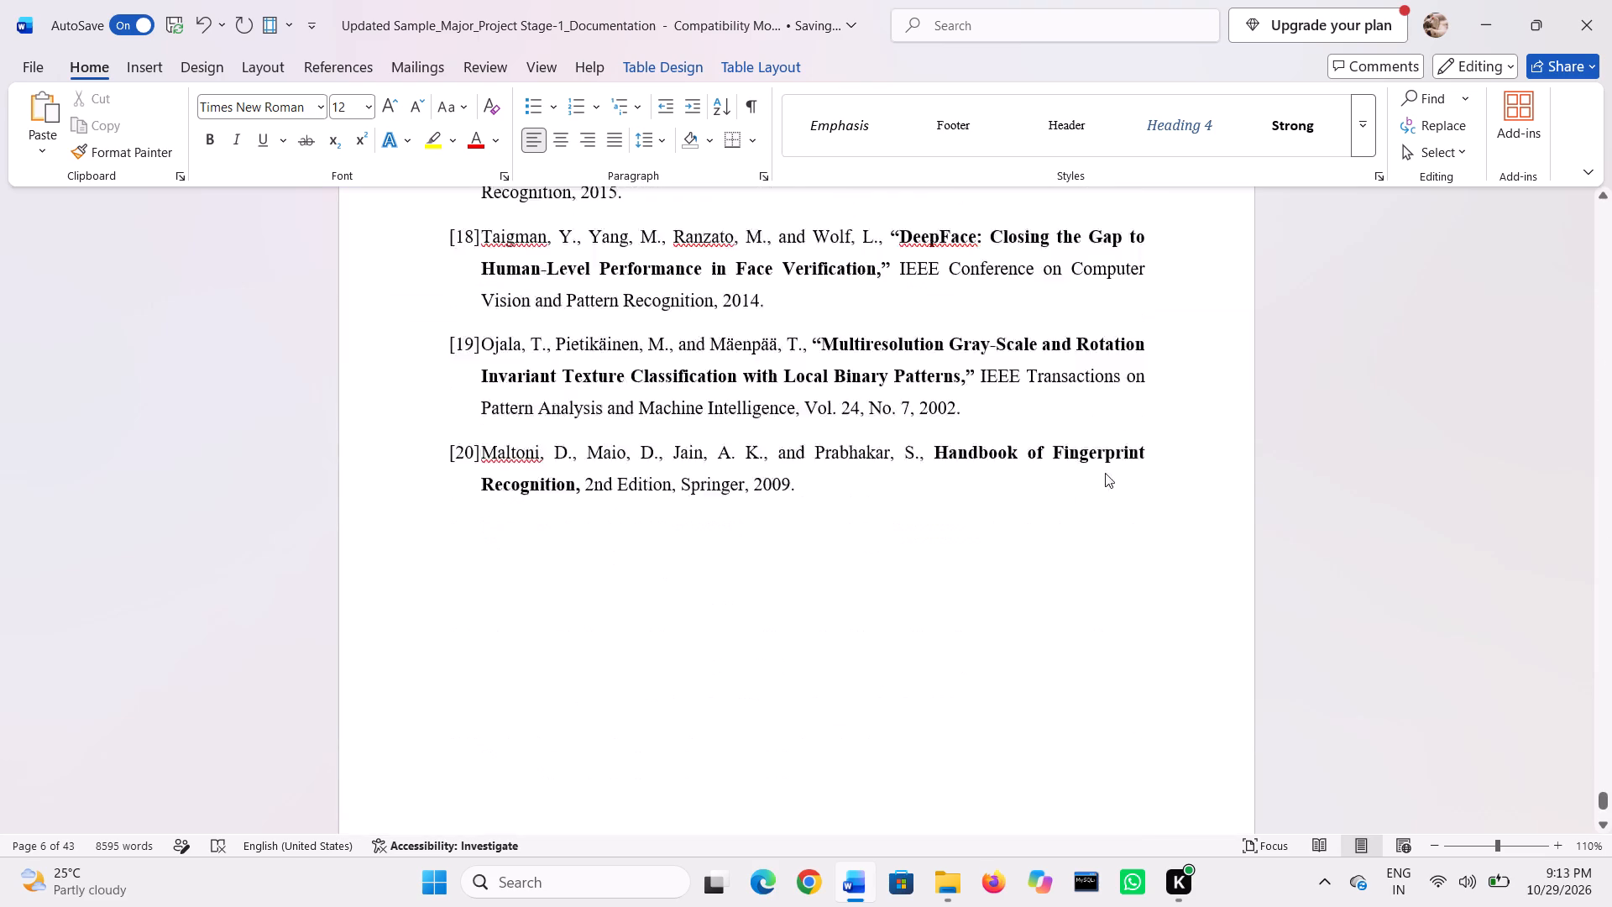
scroll(1105, 473, up, 10)
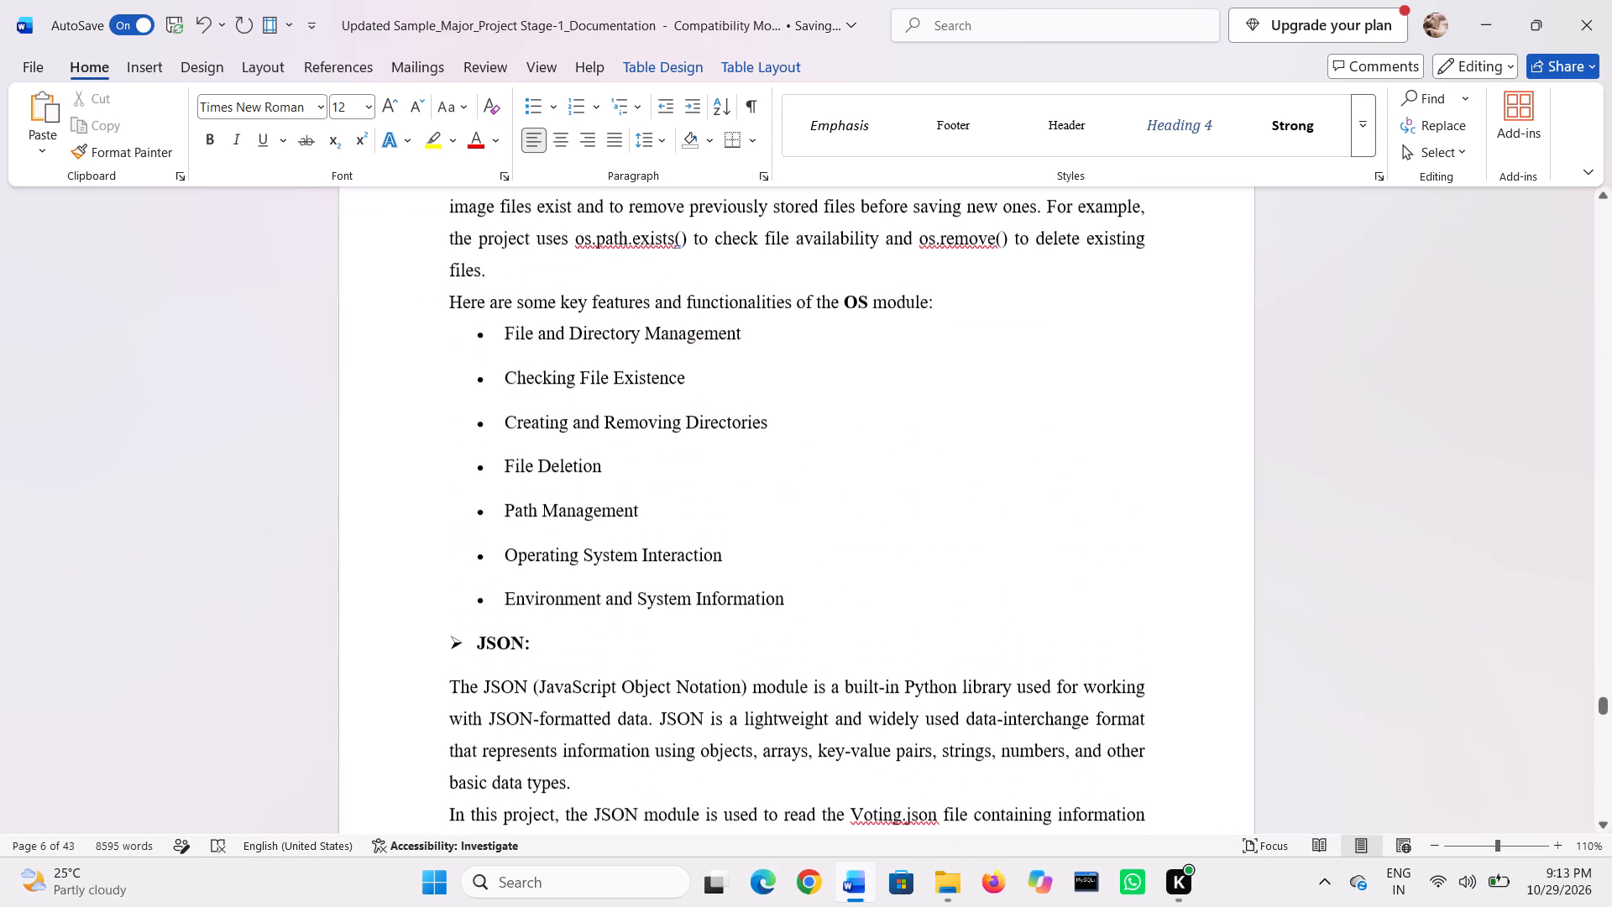
scroll(1105, 473, up, 3)
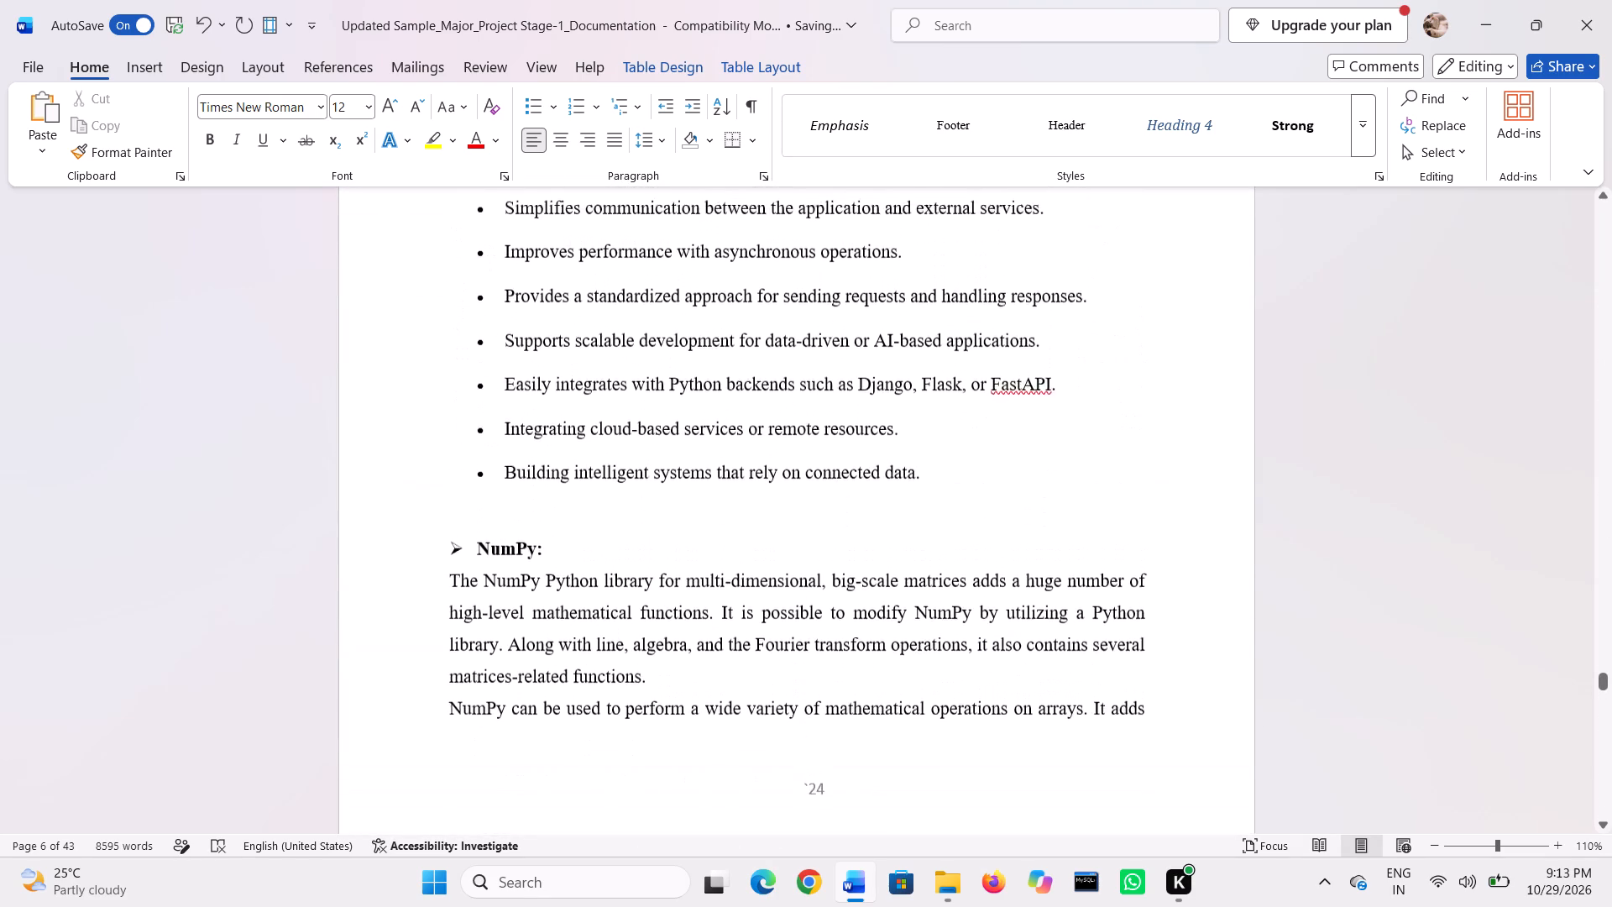
scroll(1105, 473, up, 5)
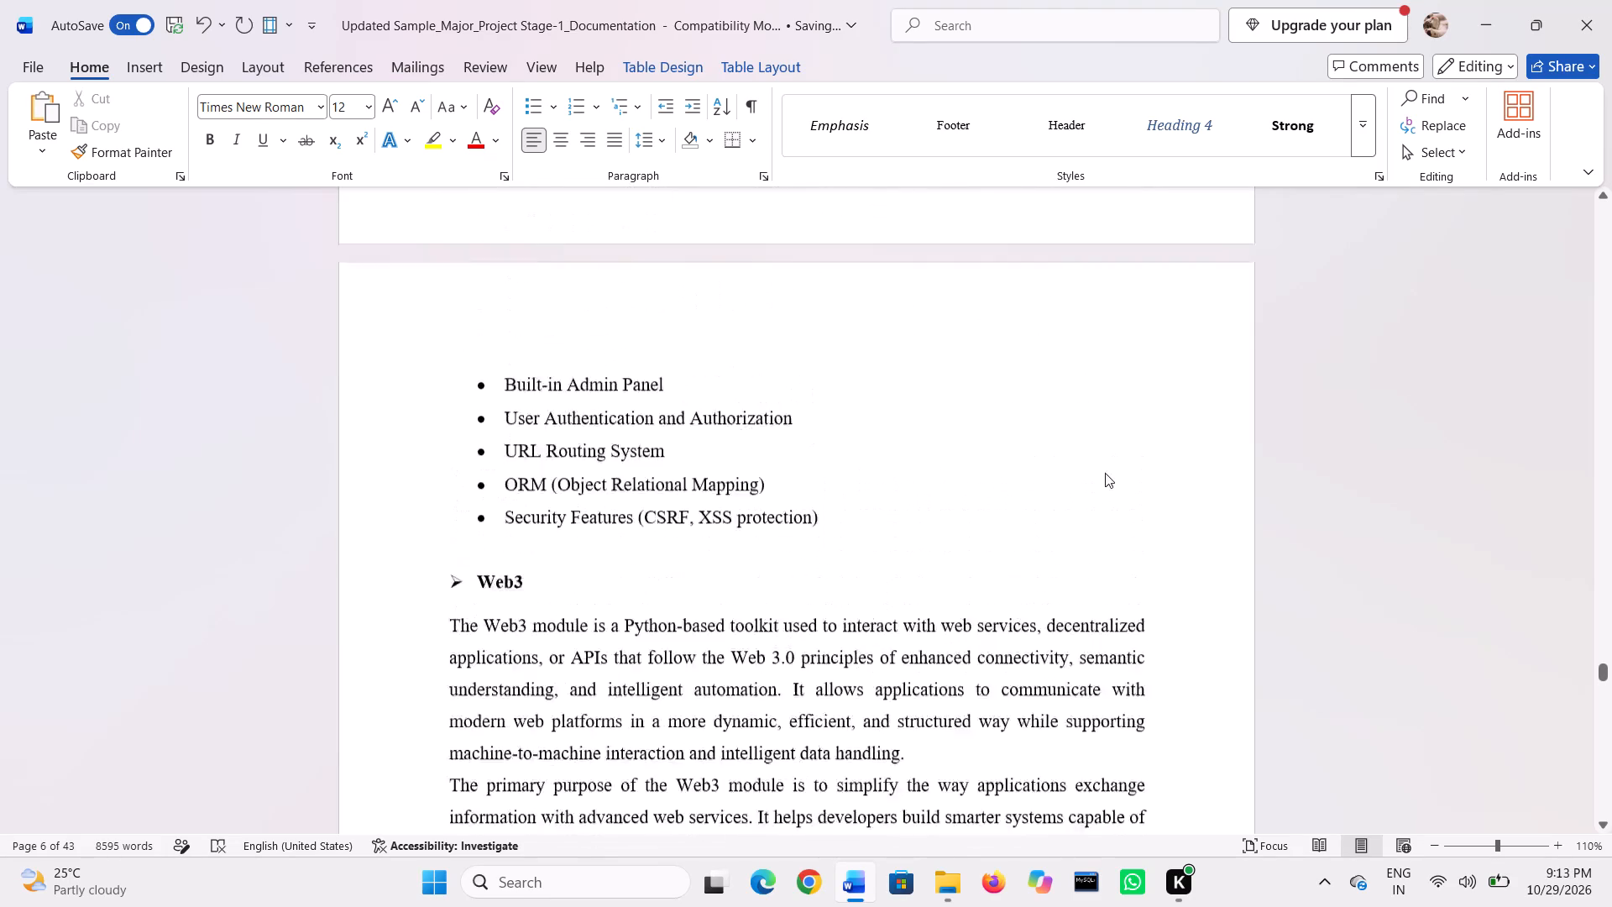
scroll(1105, 473, up, 3)
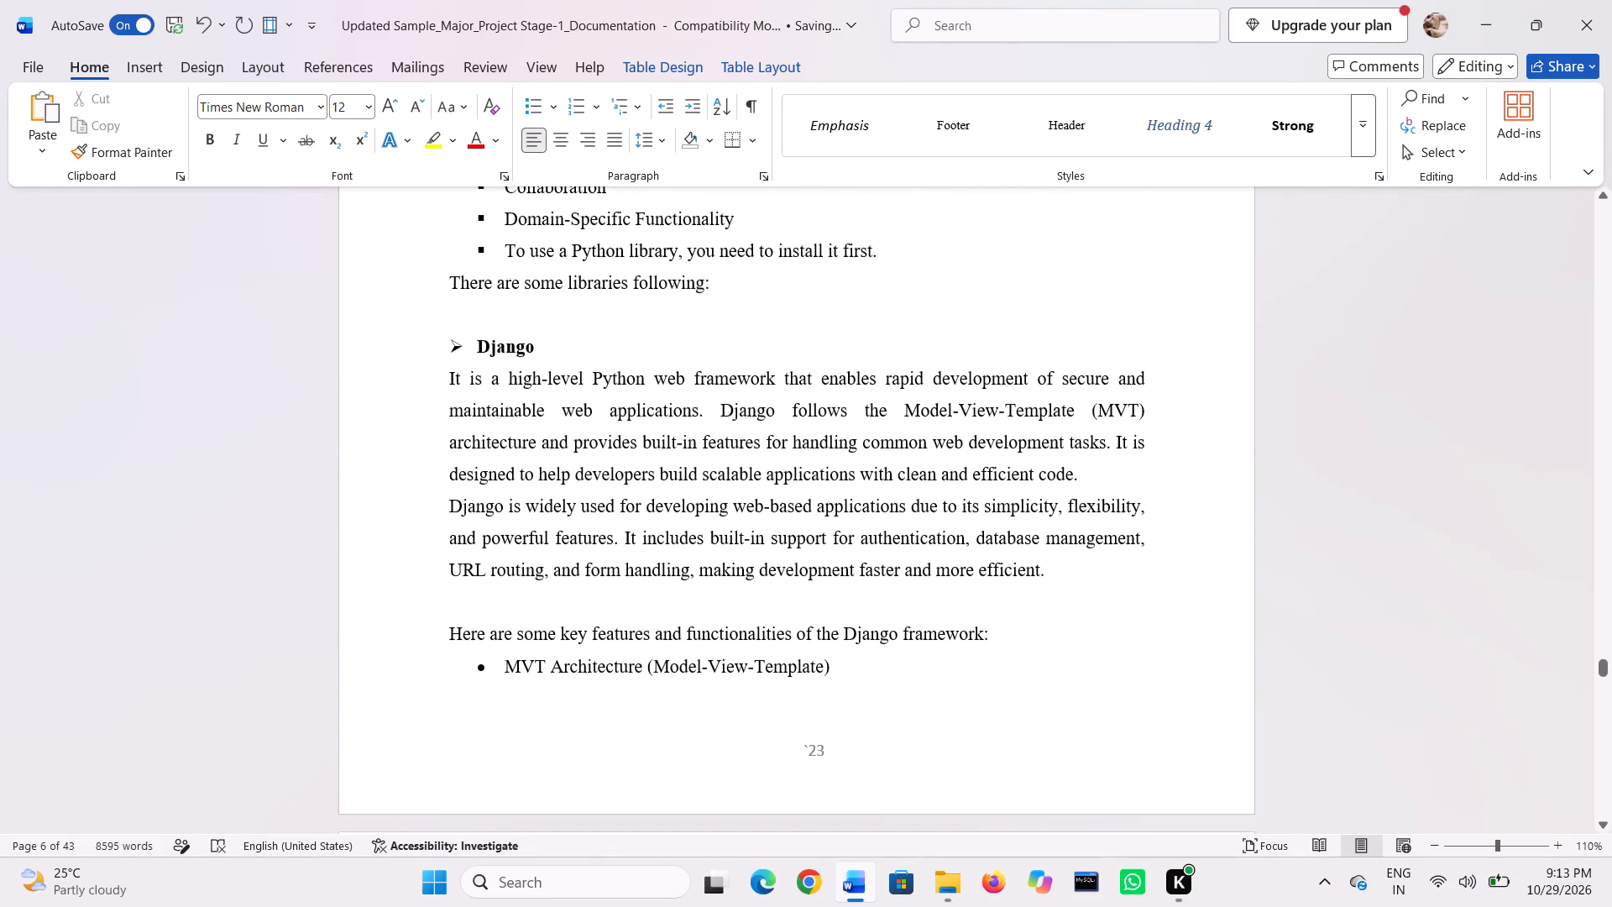
scroll(1105, 473, up, 3)
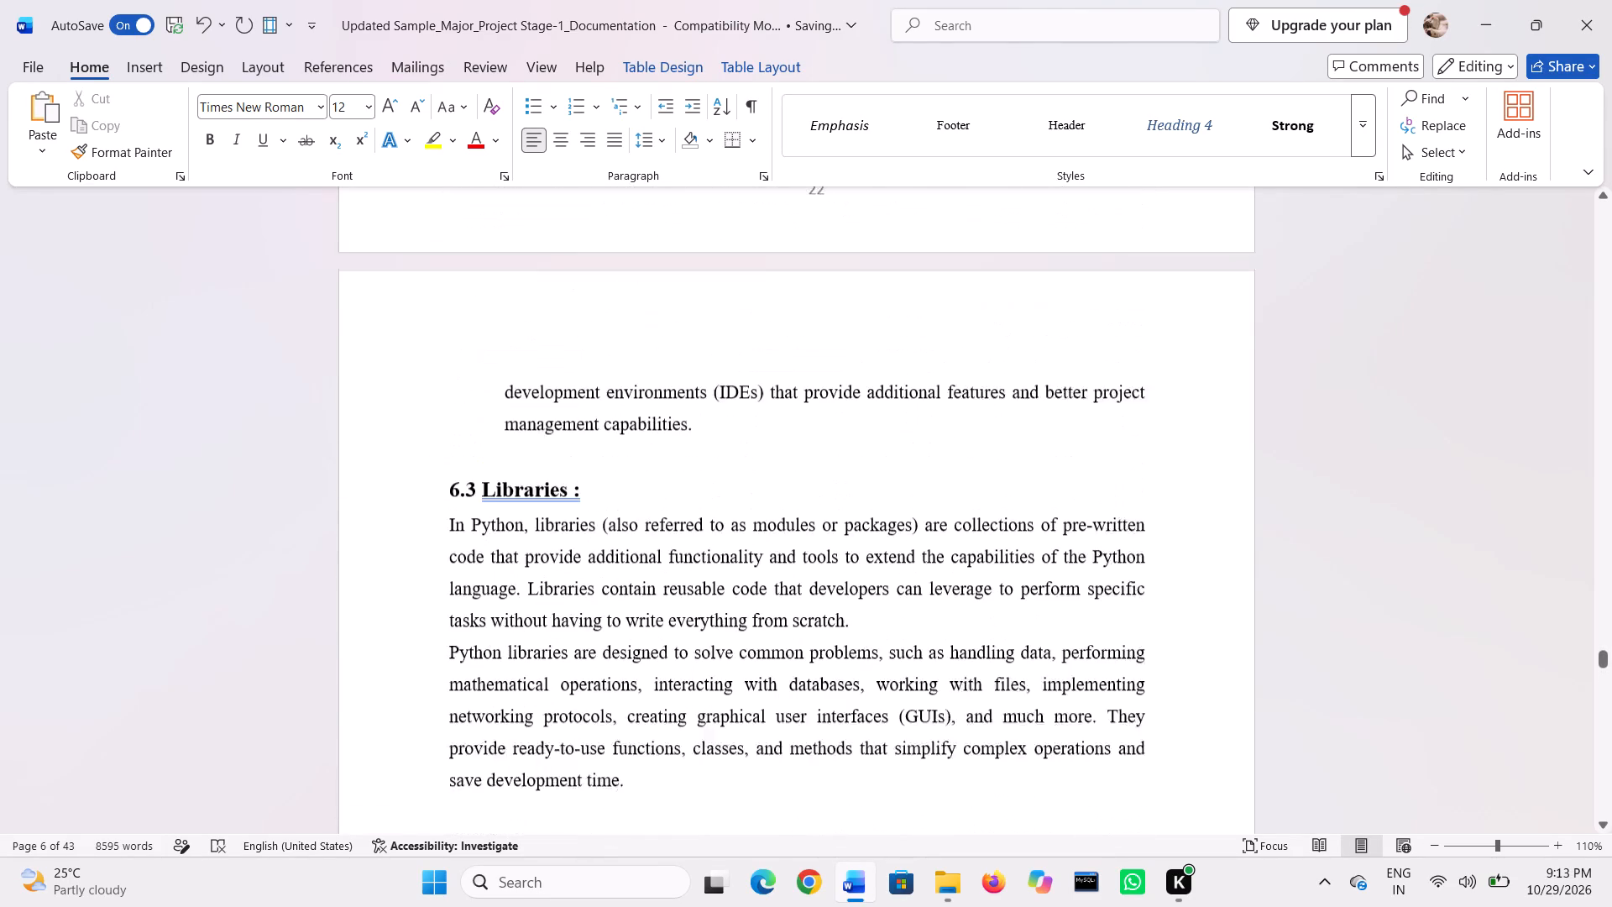
scroll(1105, 473, up, 1)
scroll(1105, 473, down, 7)
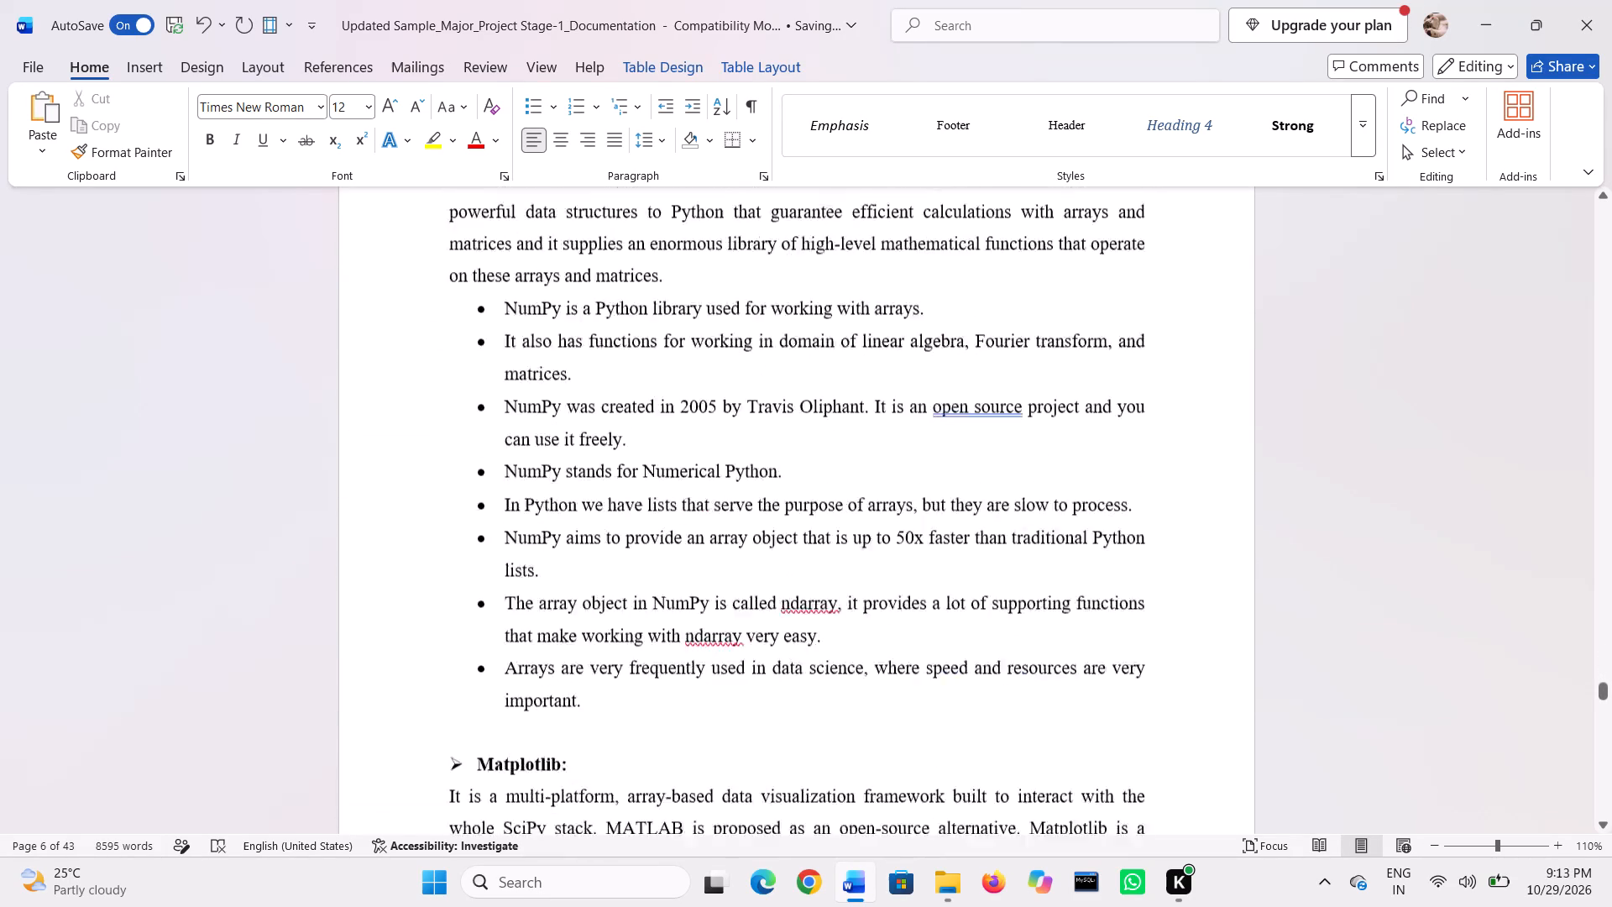
scroll(1105, 473, down, 4)
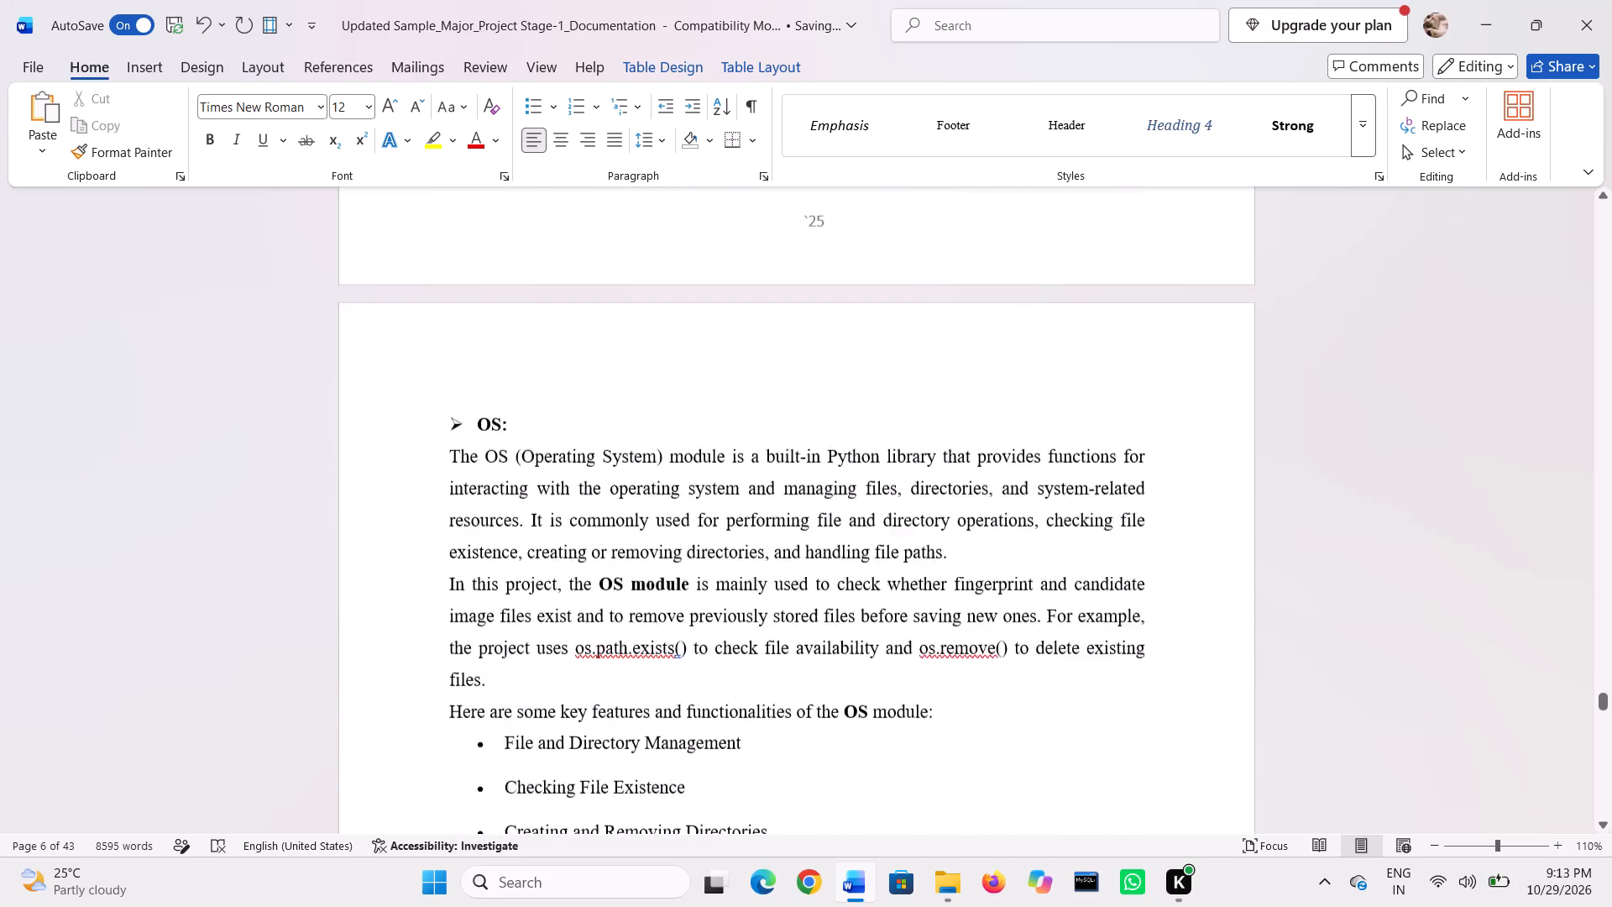
scroll(1105, 473, down, 4)
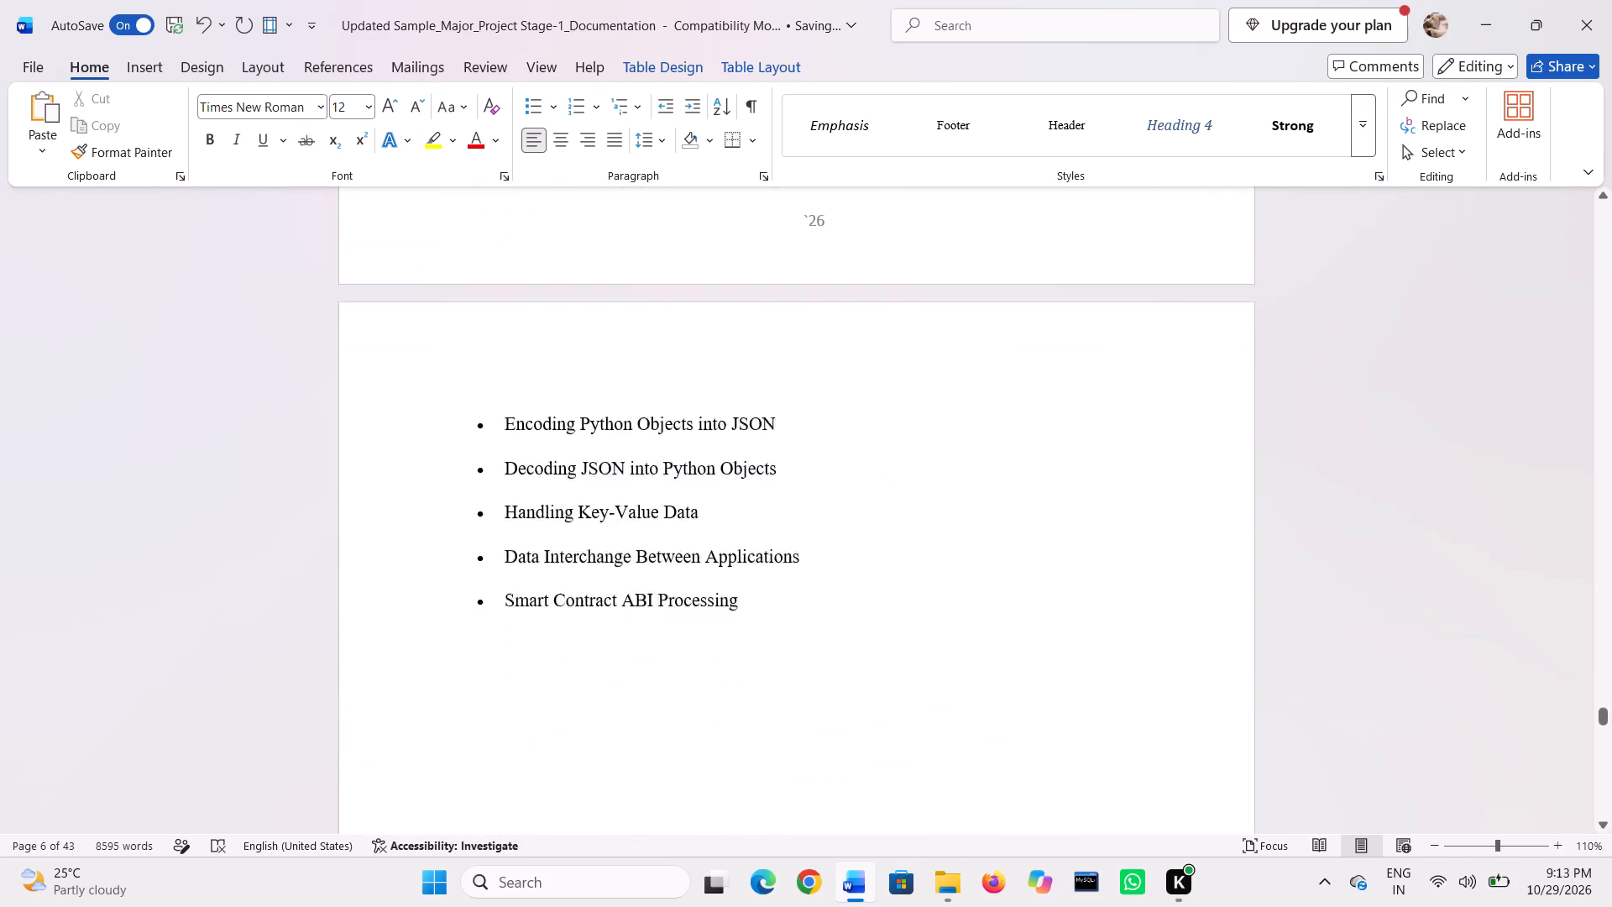
scroll(1105, 473, down, 4)
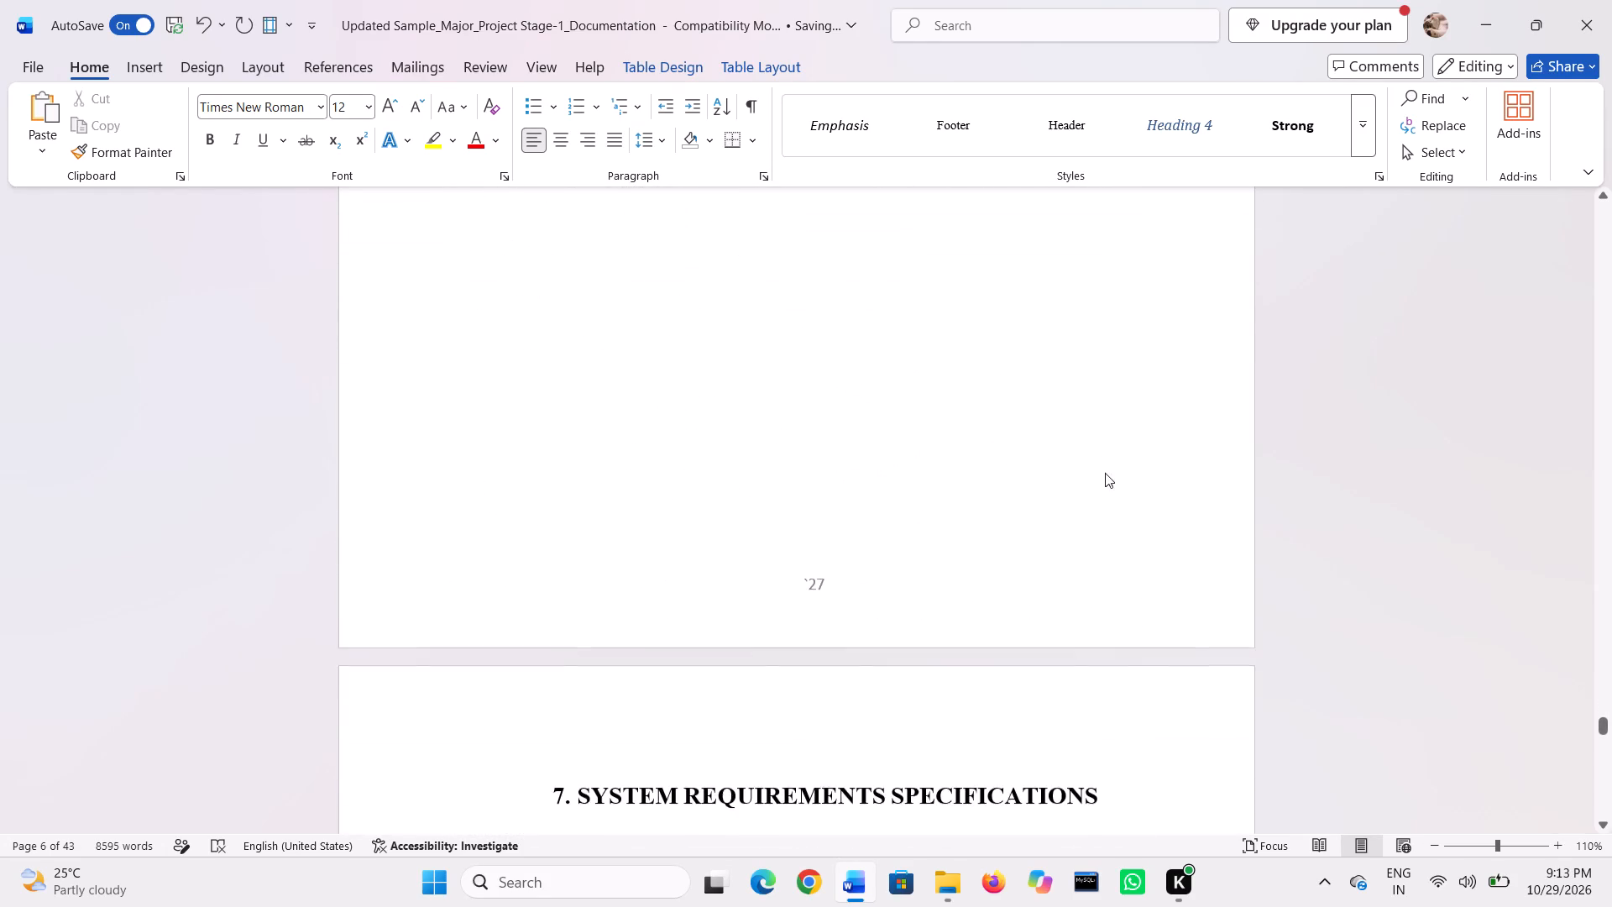
scroll(1105, 473, down, 2)
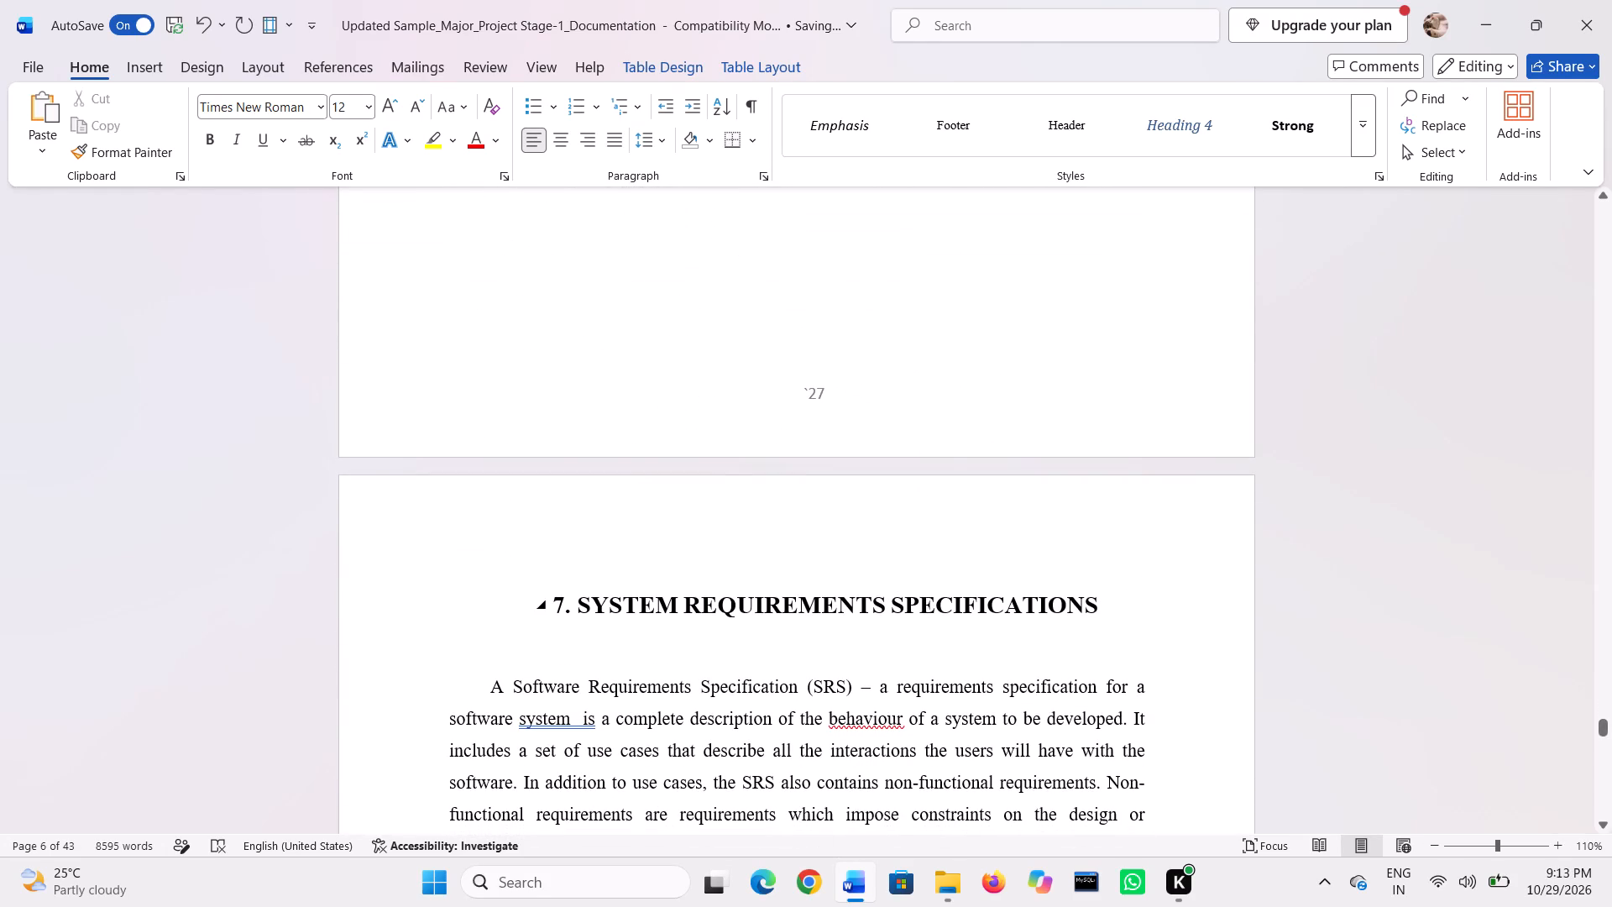
scroll(942, 644, down, 3)
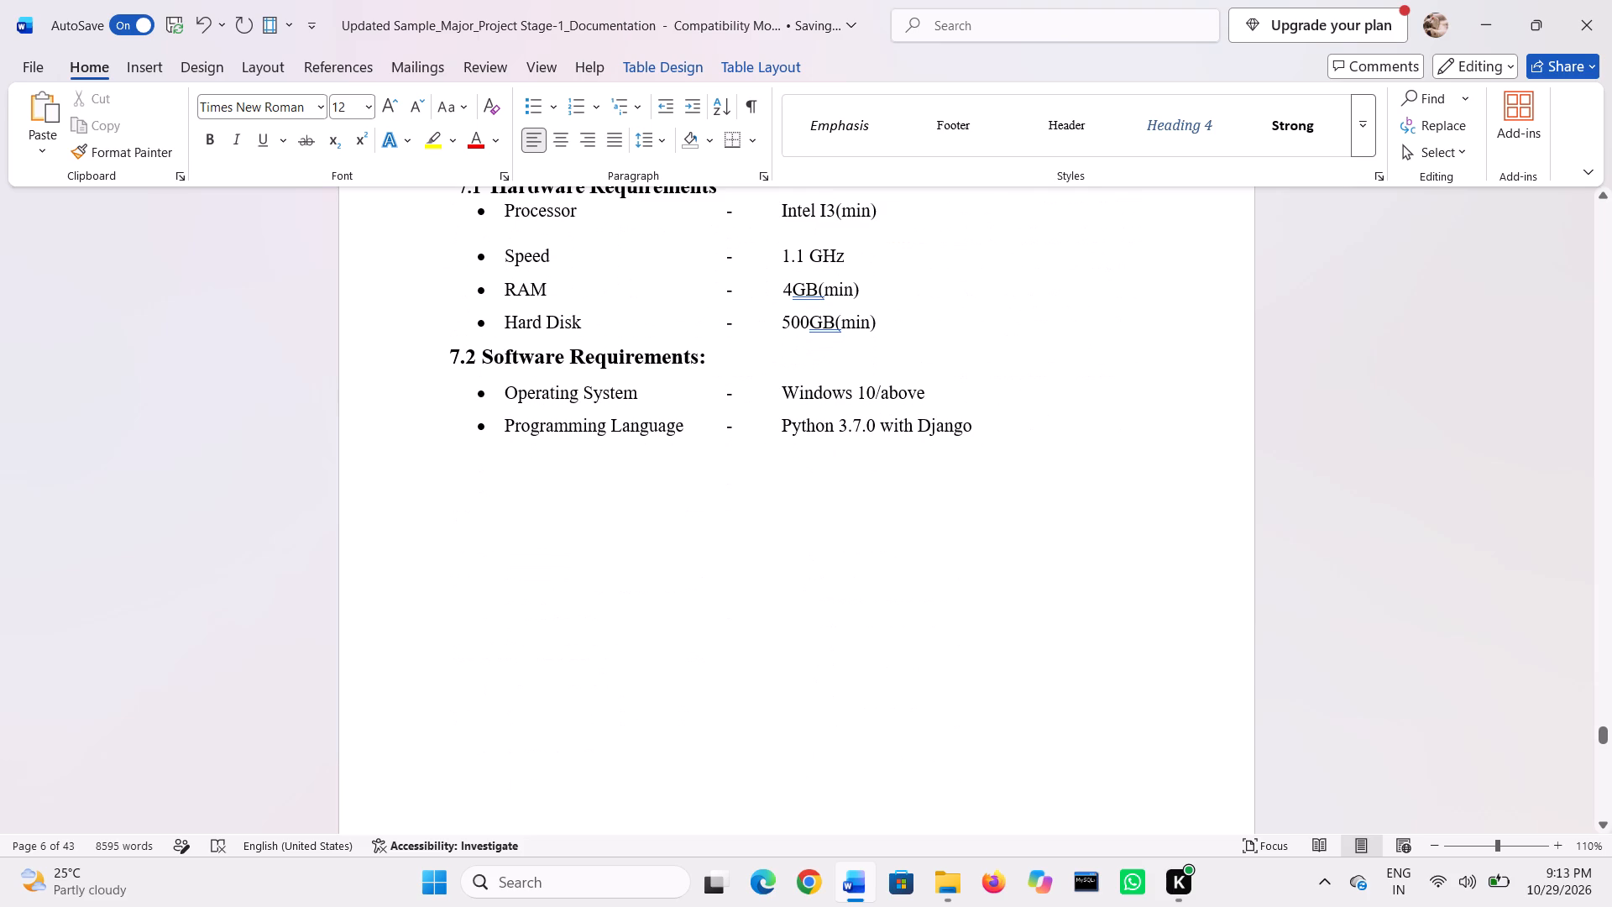
scroll(942, 644, up, 11)
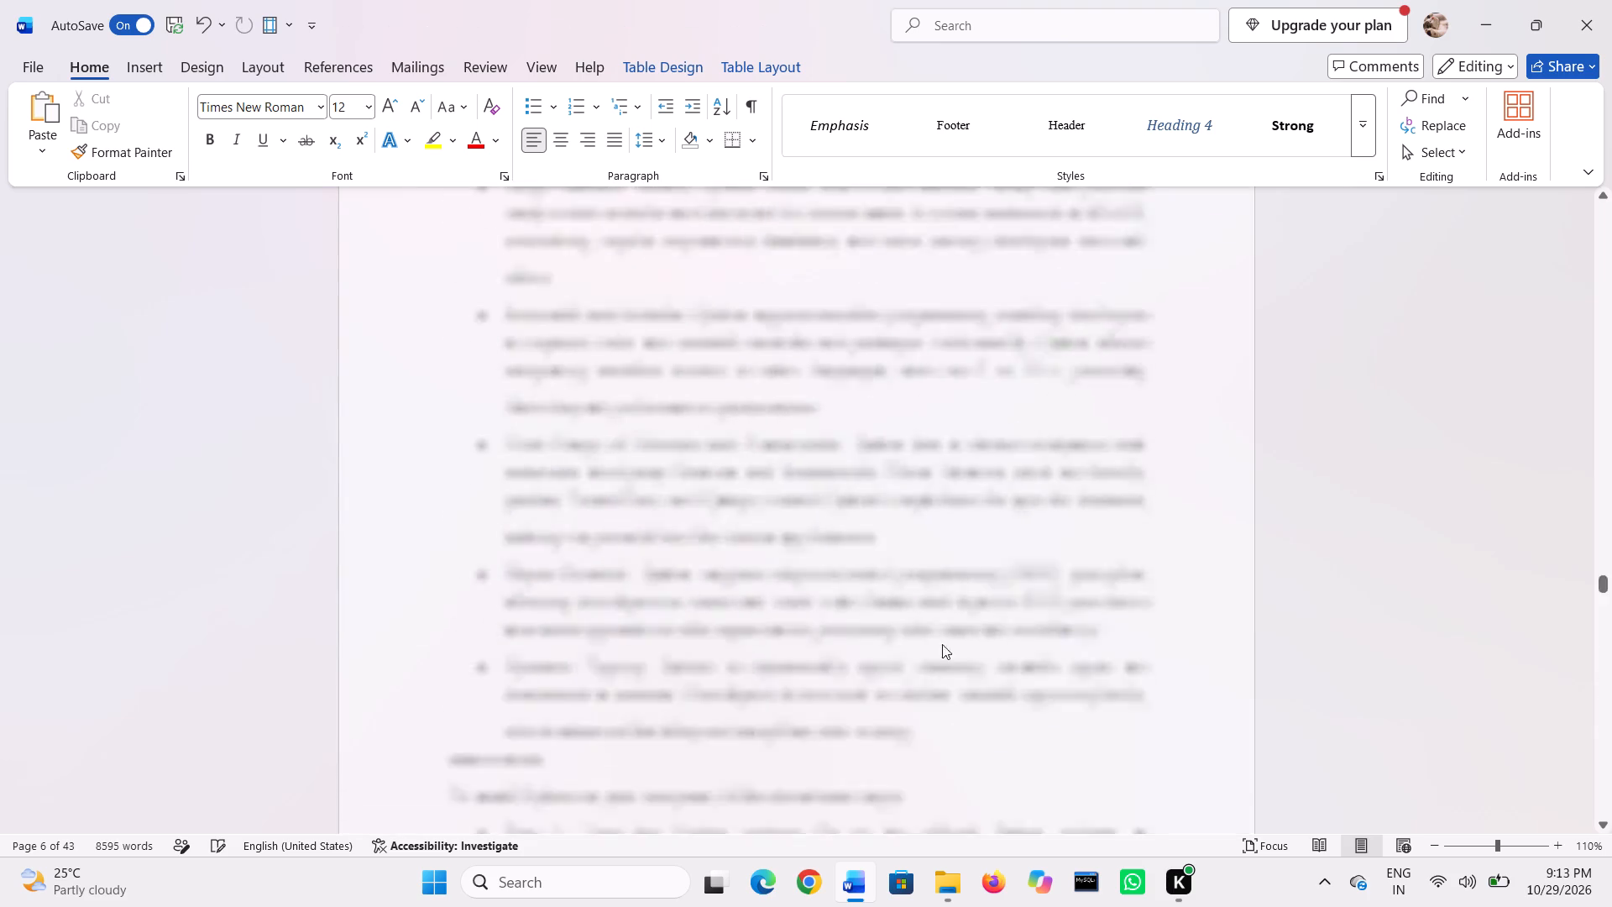
scroll(942, 644, up, 15)
scroll(942, 644, down, 7)
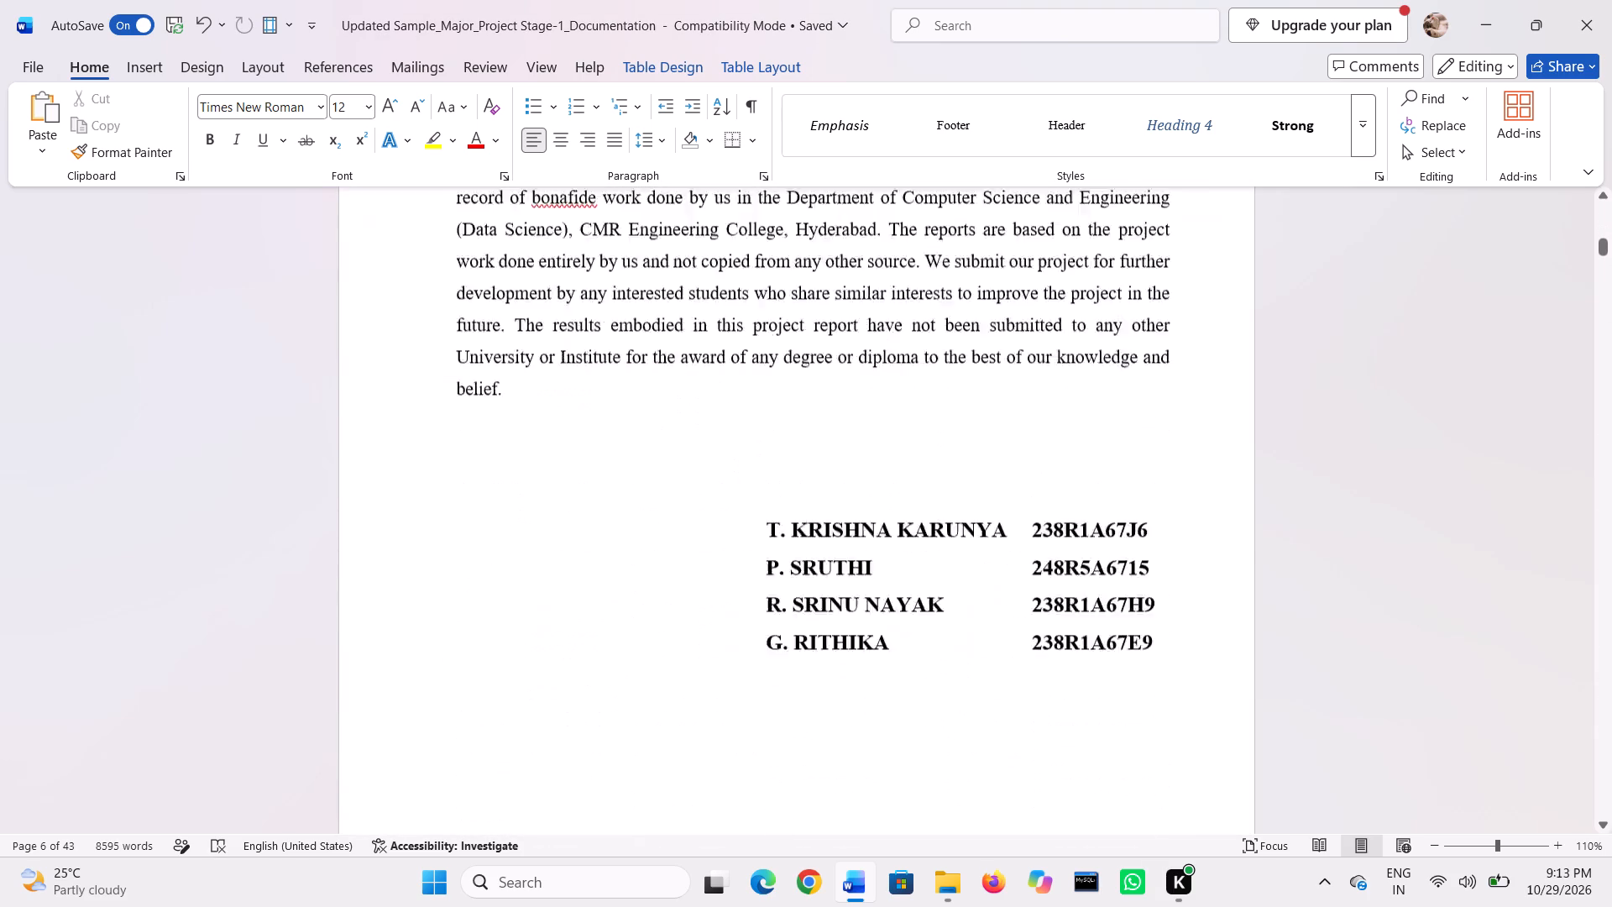
scroll(942, 644, down, 8)
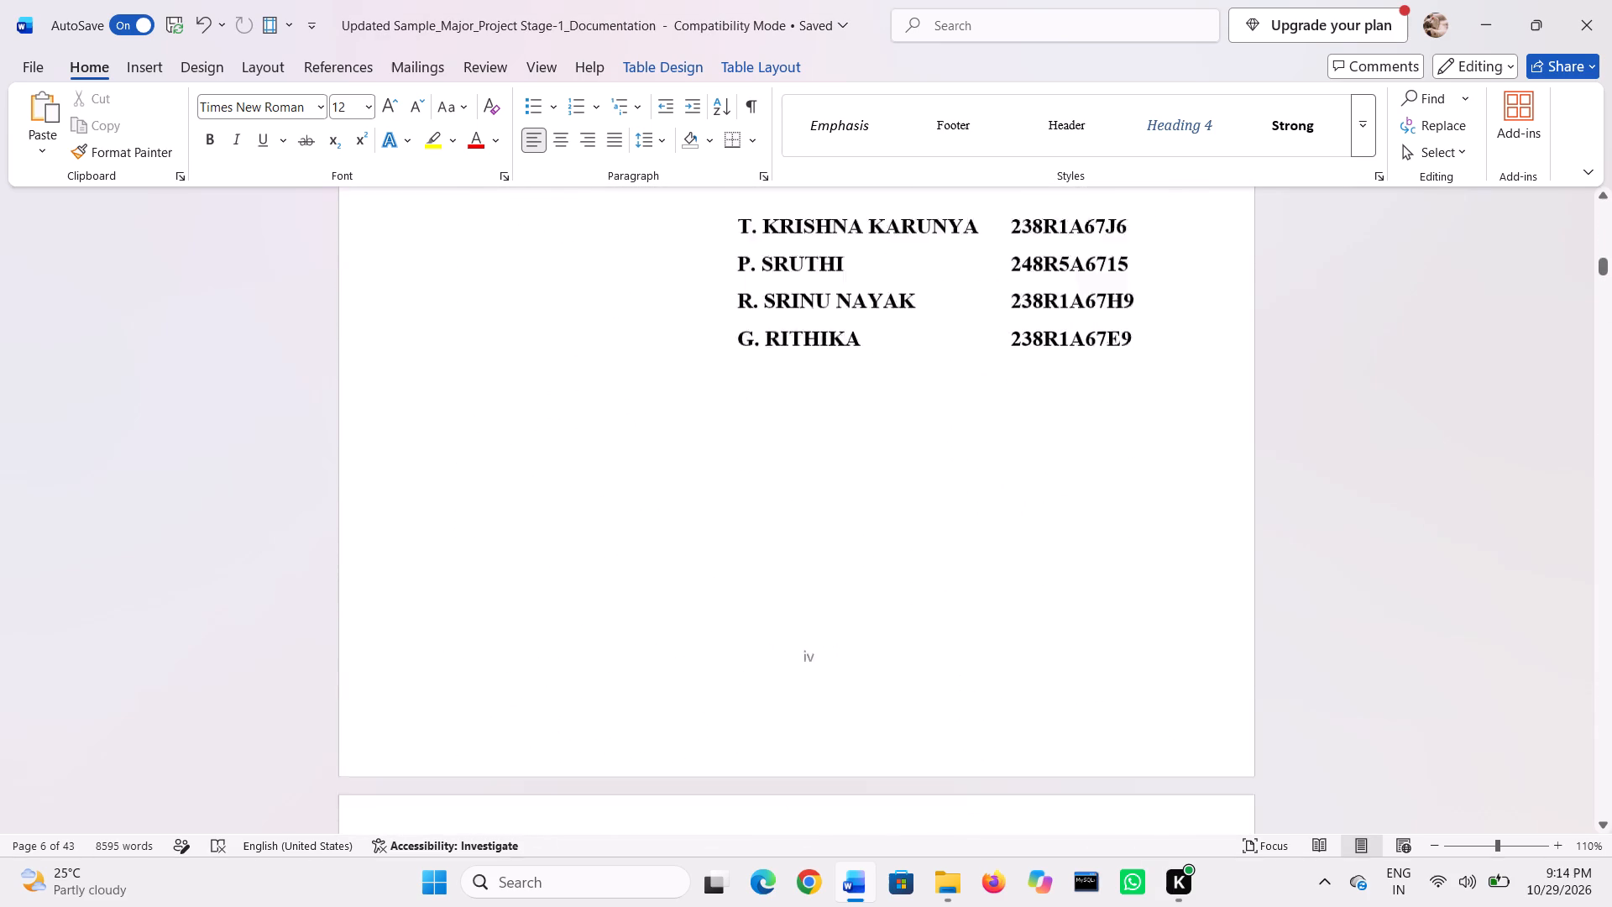
scroll(942, 644, down, 4)
scroll(942, 644, up, 2)
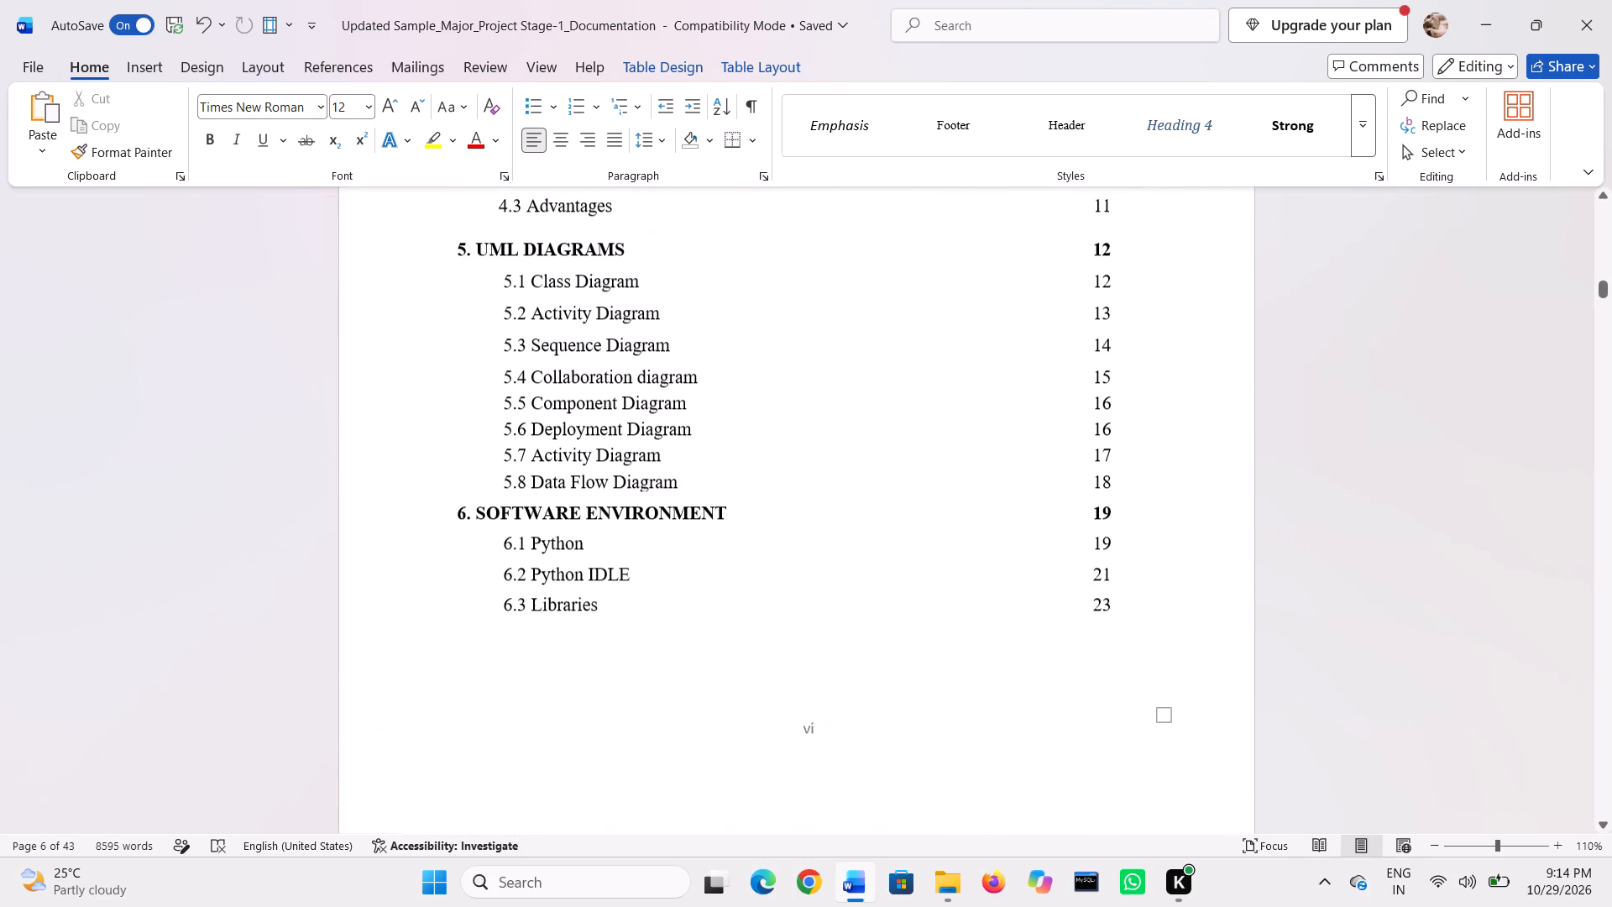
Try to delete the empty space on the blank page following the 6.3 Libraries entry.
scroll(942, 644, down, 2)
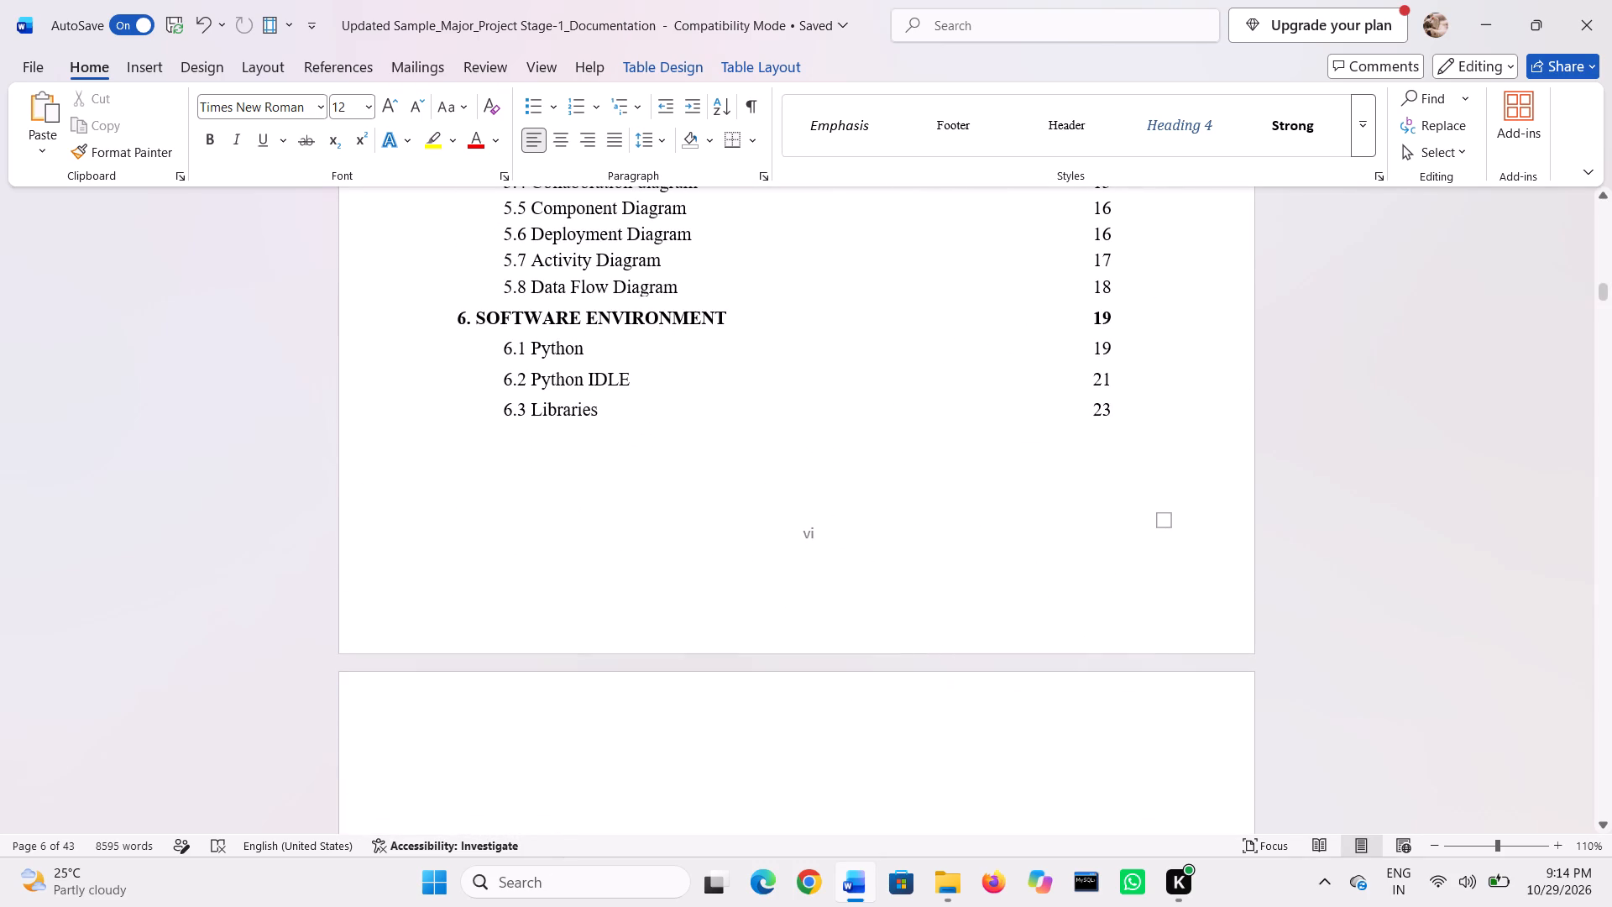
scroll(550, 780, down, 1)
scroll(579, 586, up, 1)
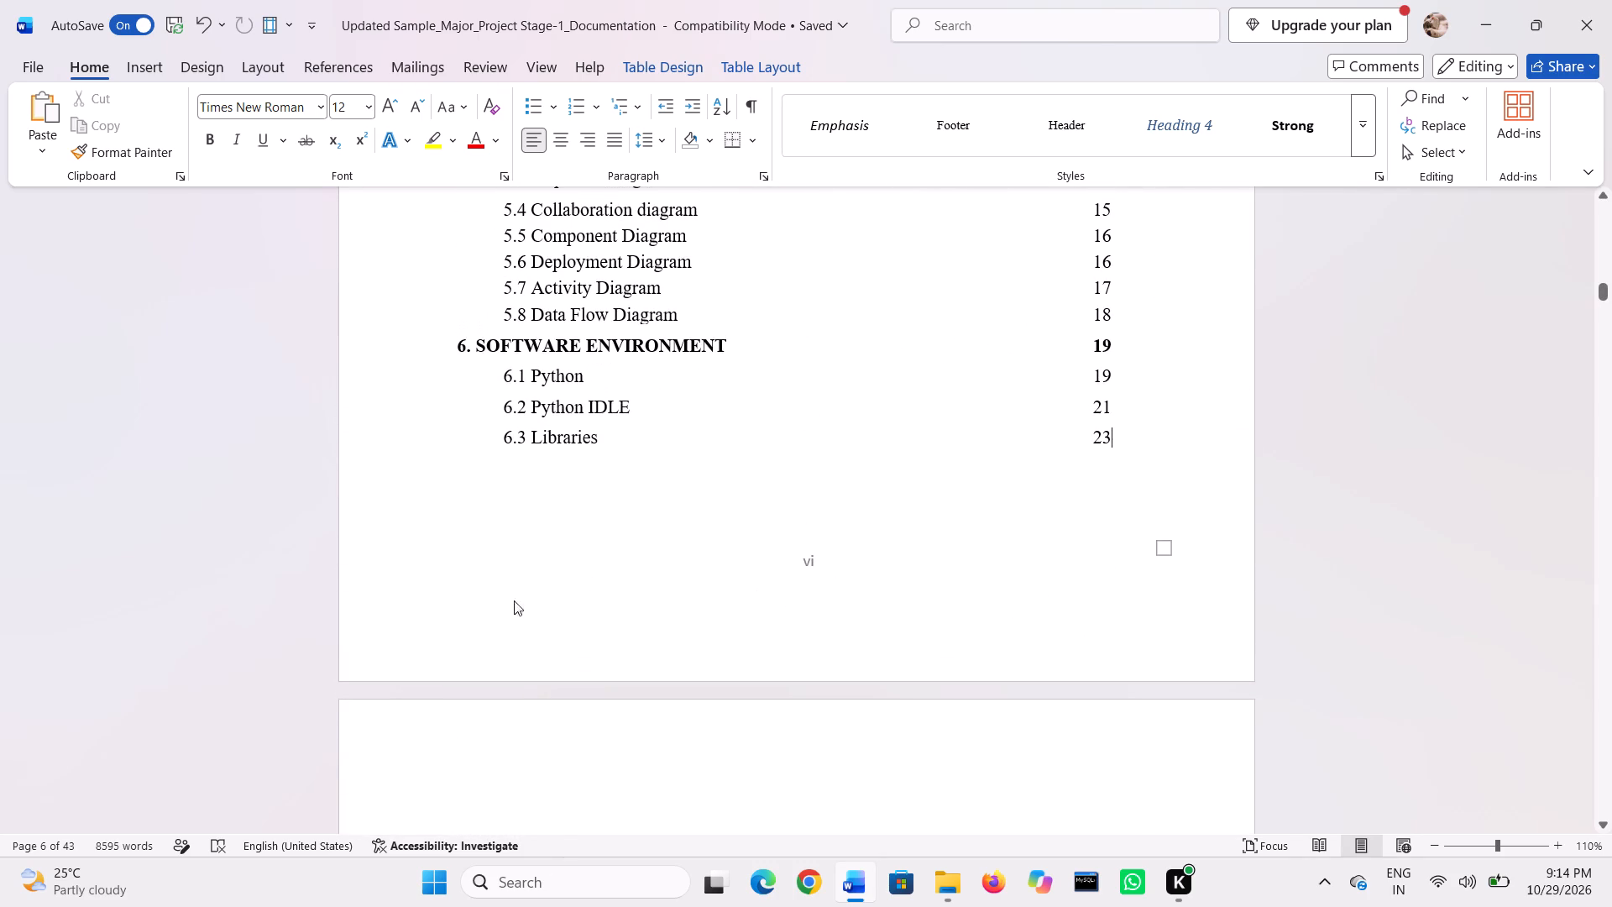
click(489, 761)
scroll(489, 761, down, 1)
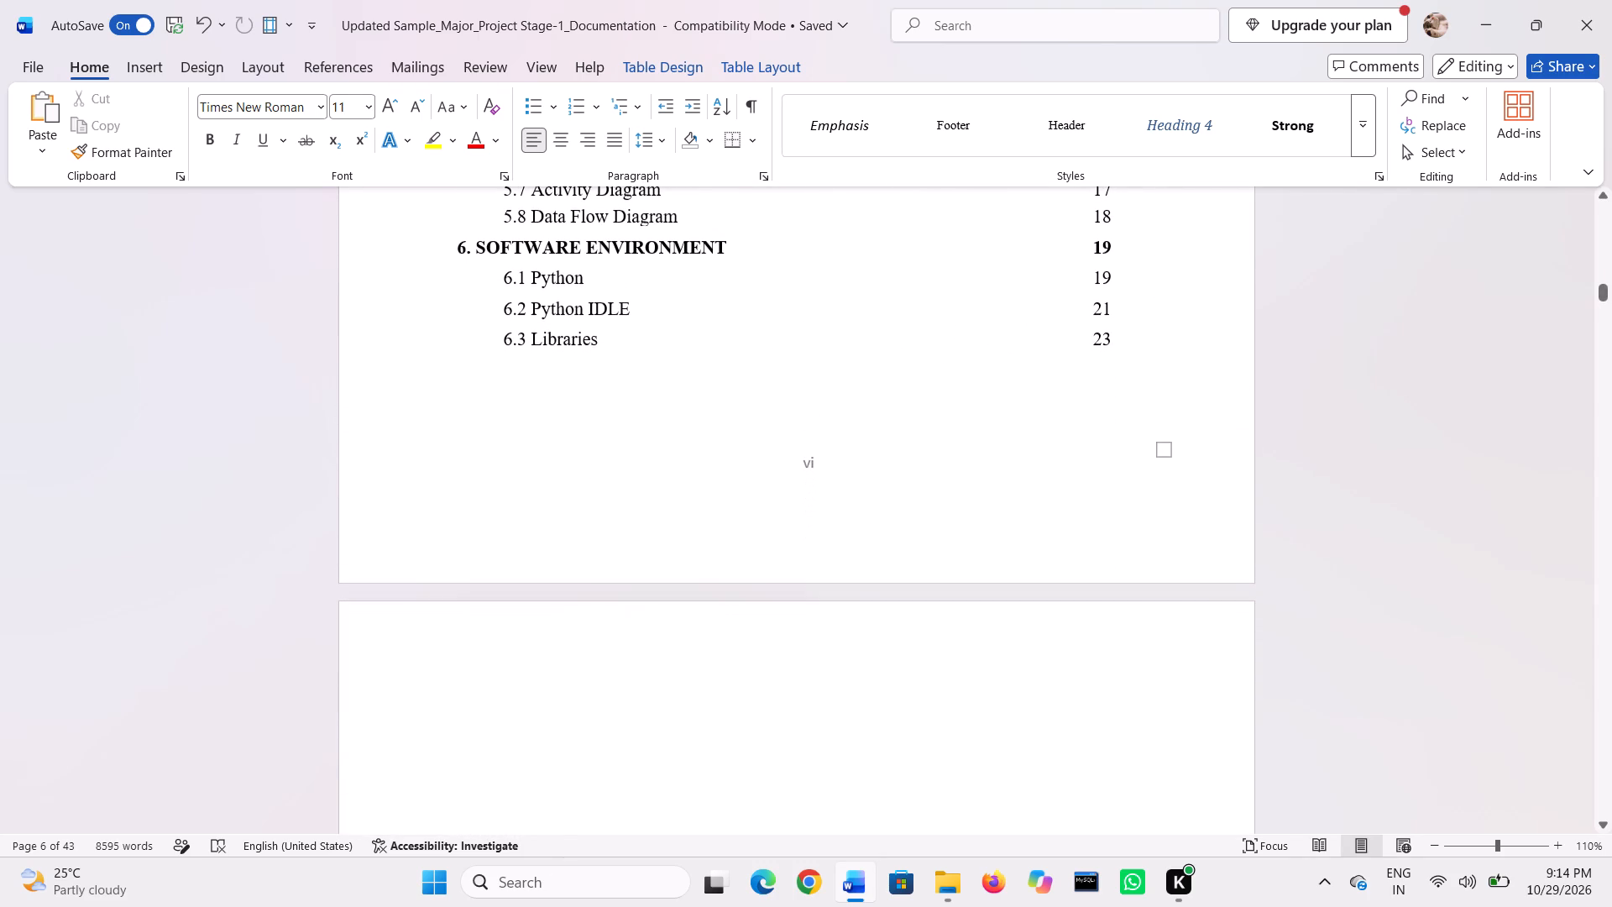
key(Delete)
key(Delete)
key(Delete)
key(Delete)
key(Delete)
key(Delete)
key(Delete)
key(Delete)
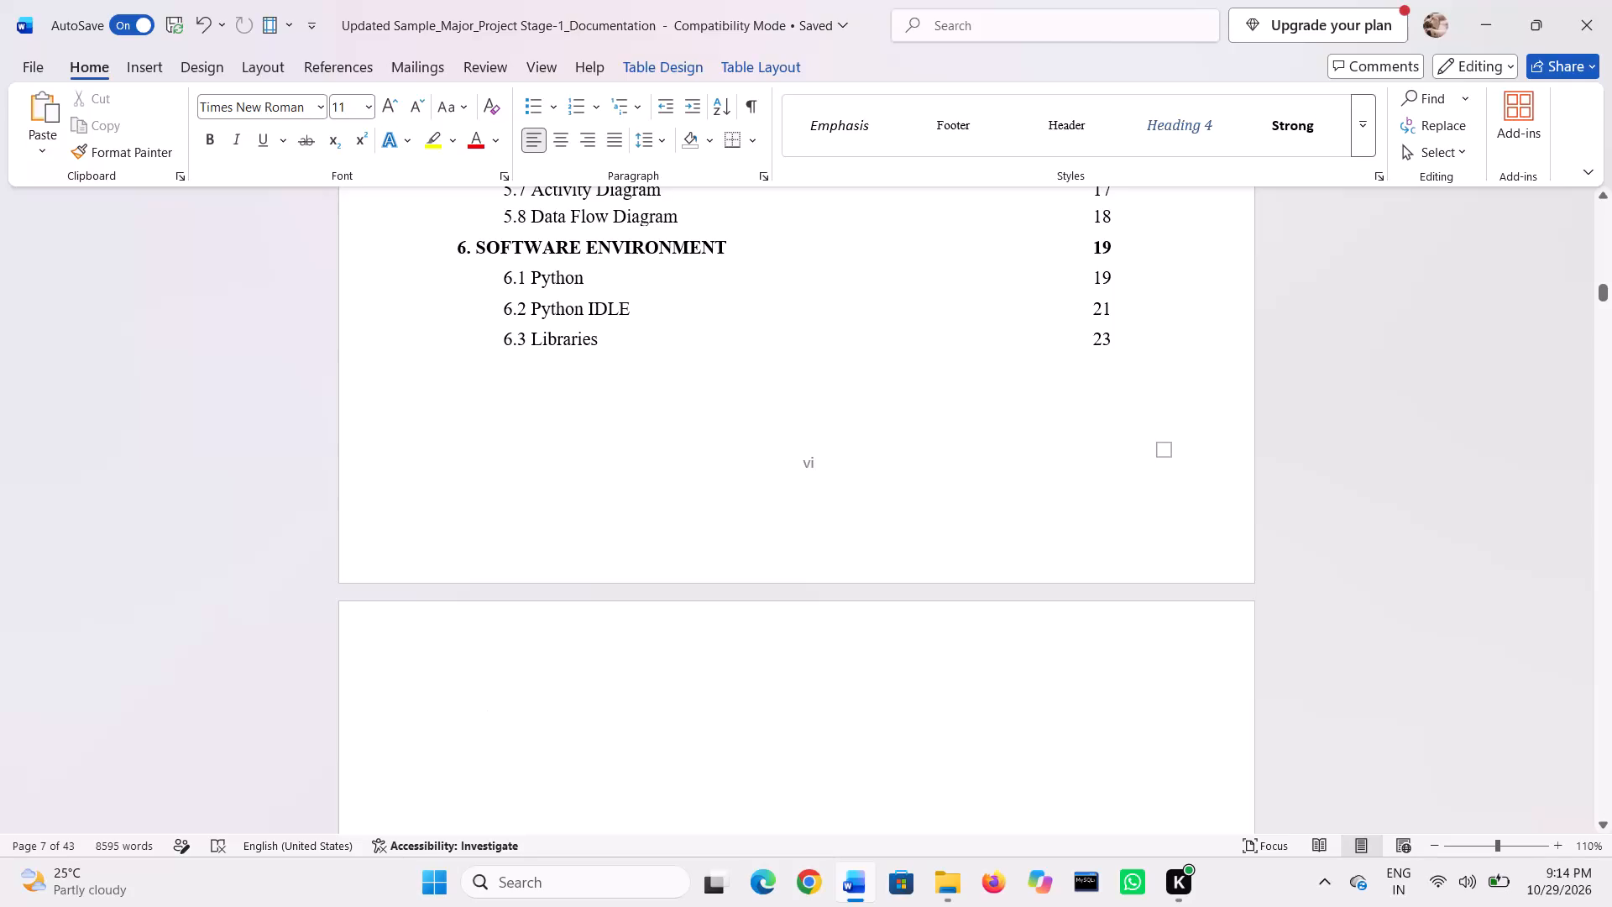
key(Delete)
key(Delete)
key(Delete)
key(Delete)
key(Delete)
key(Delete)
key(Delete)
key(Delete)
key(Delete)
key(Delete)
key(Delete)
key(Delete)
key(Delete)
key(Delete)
Delete the old contents entries from 6.1 Python to 6.4 Anaconda – Development Environment, including the leftover 6.1 number before SYSTEM REQUIREMENTS SPECIFICATION.
scroll(489, 761, down, 3)
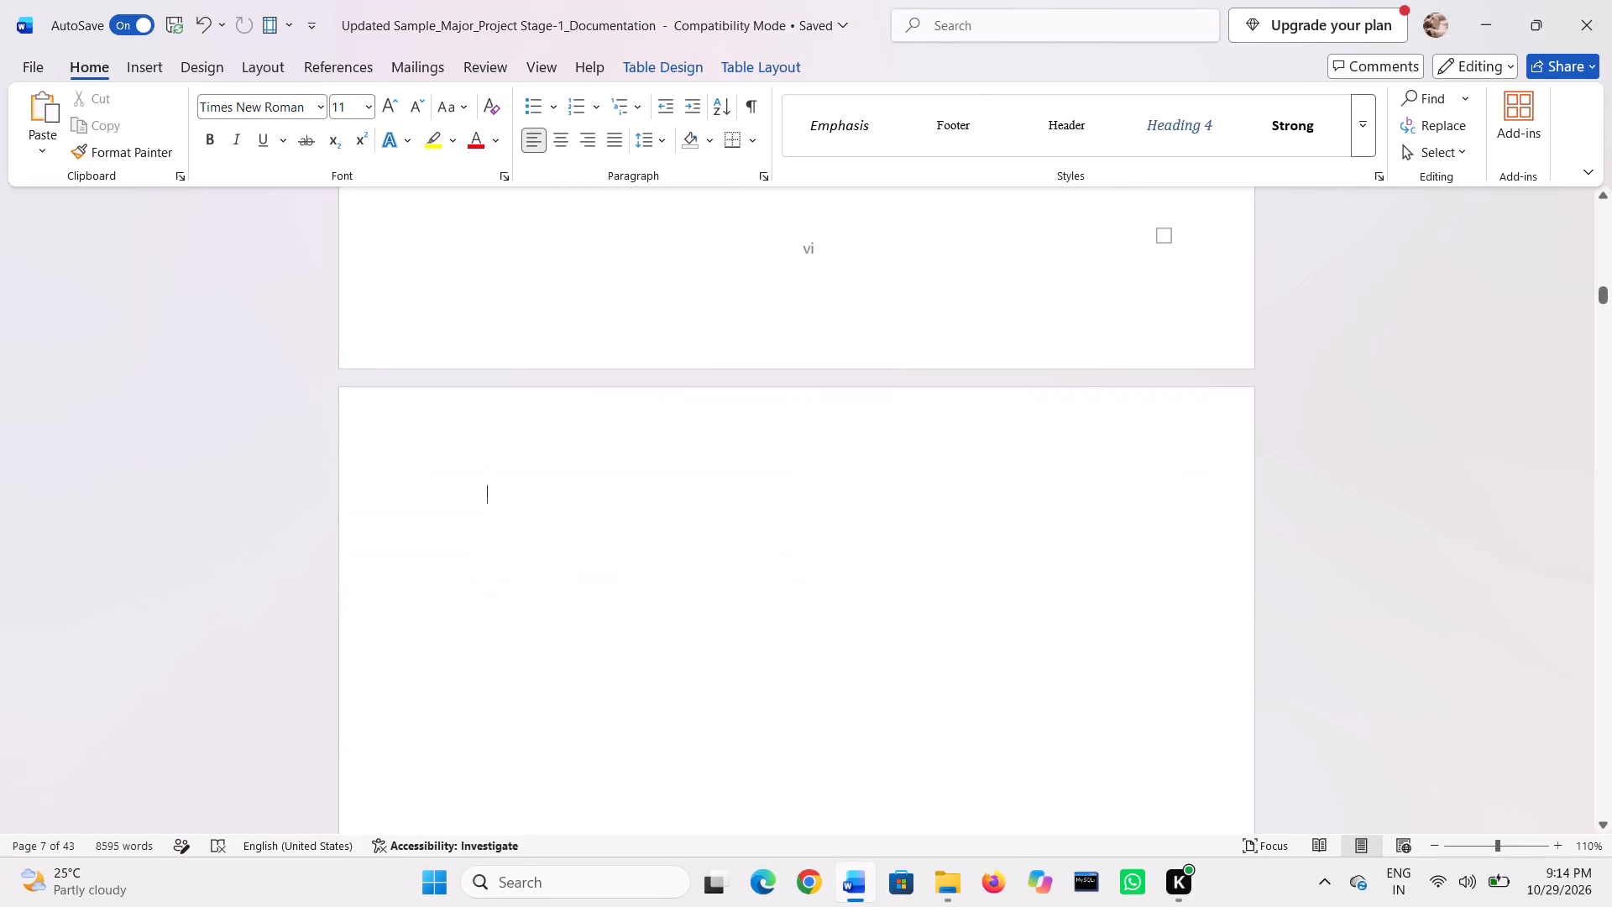
scroll(489, 761, down, 3)
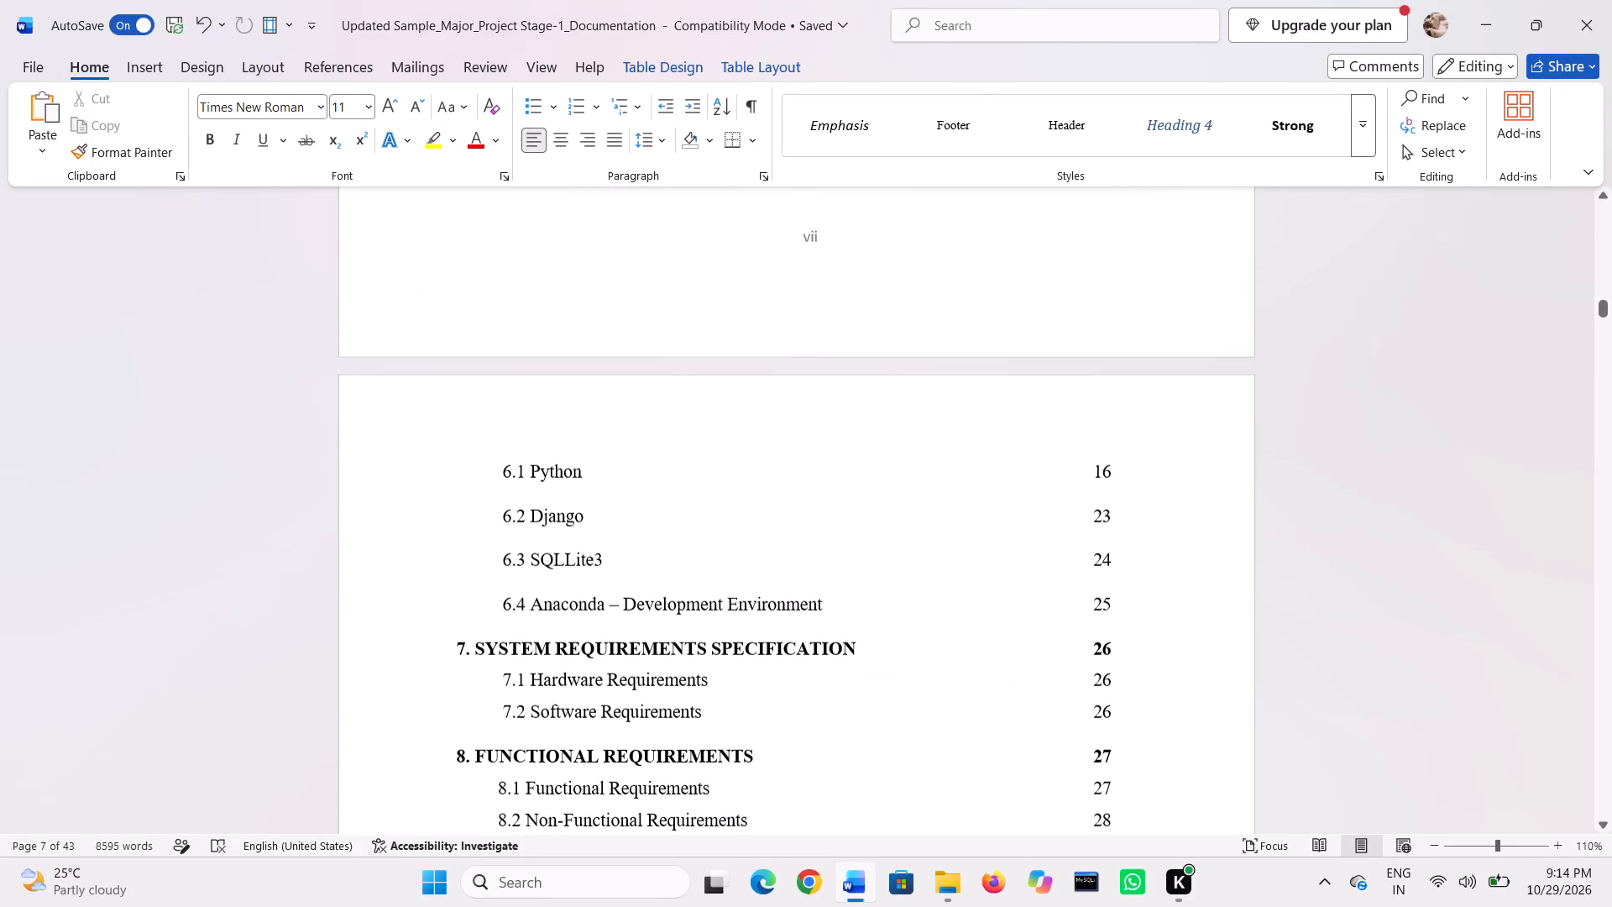
click(1121, 604)
drag(1121, 604, 599, 553)
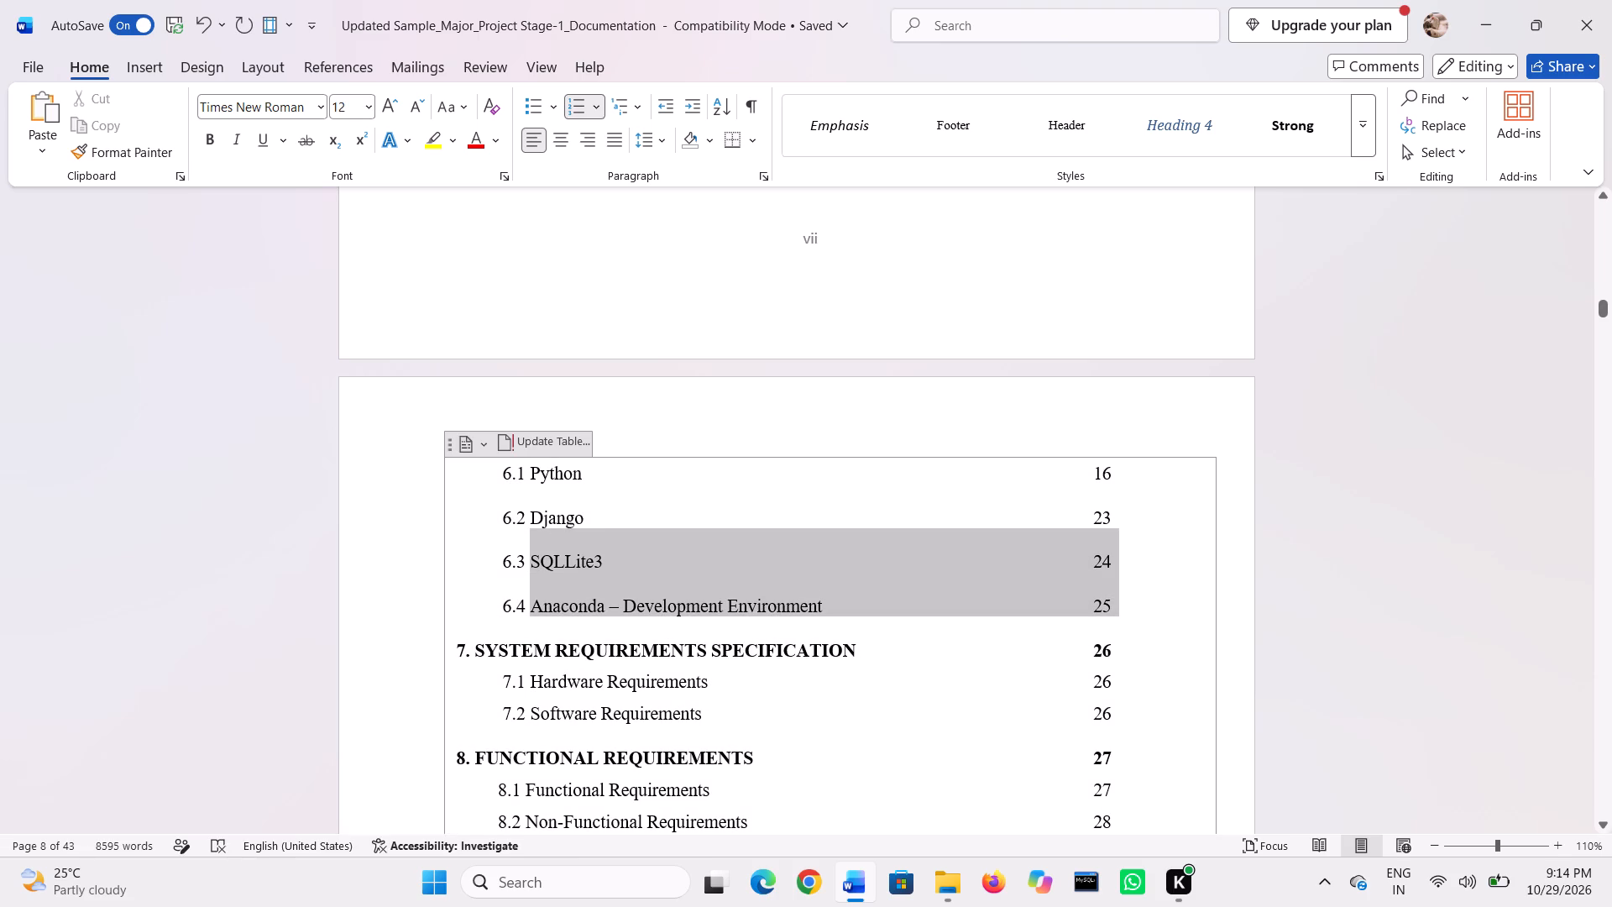
drag(599, 553, 509, 473)
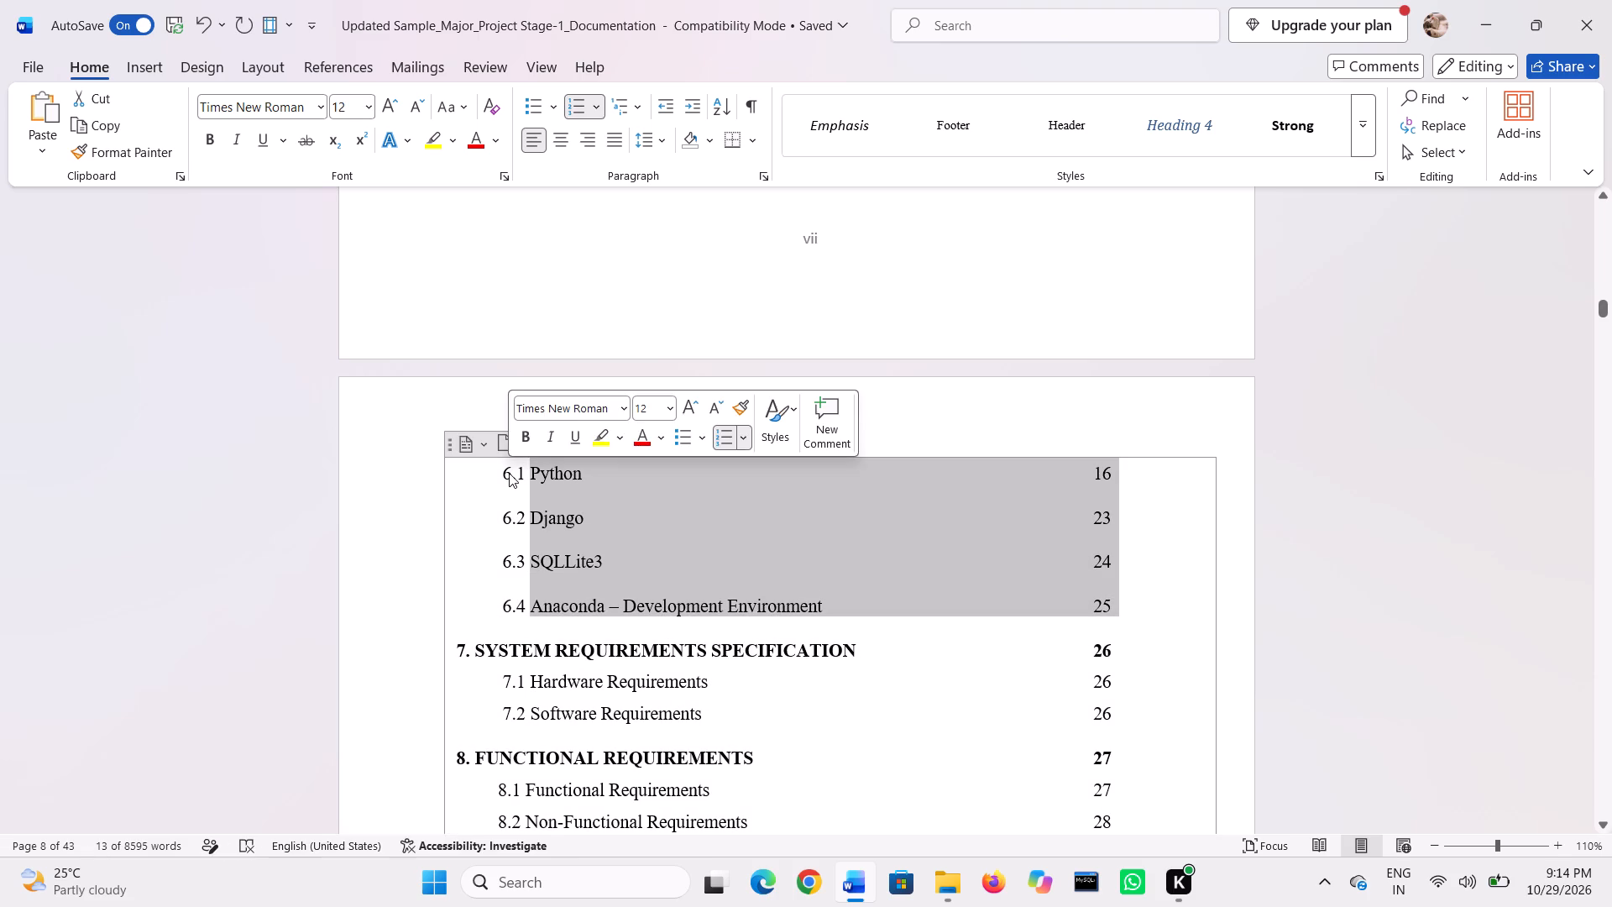
key(BackSpace)
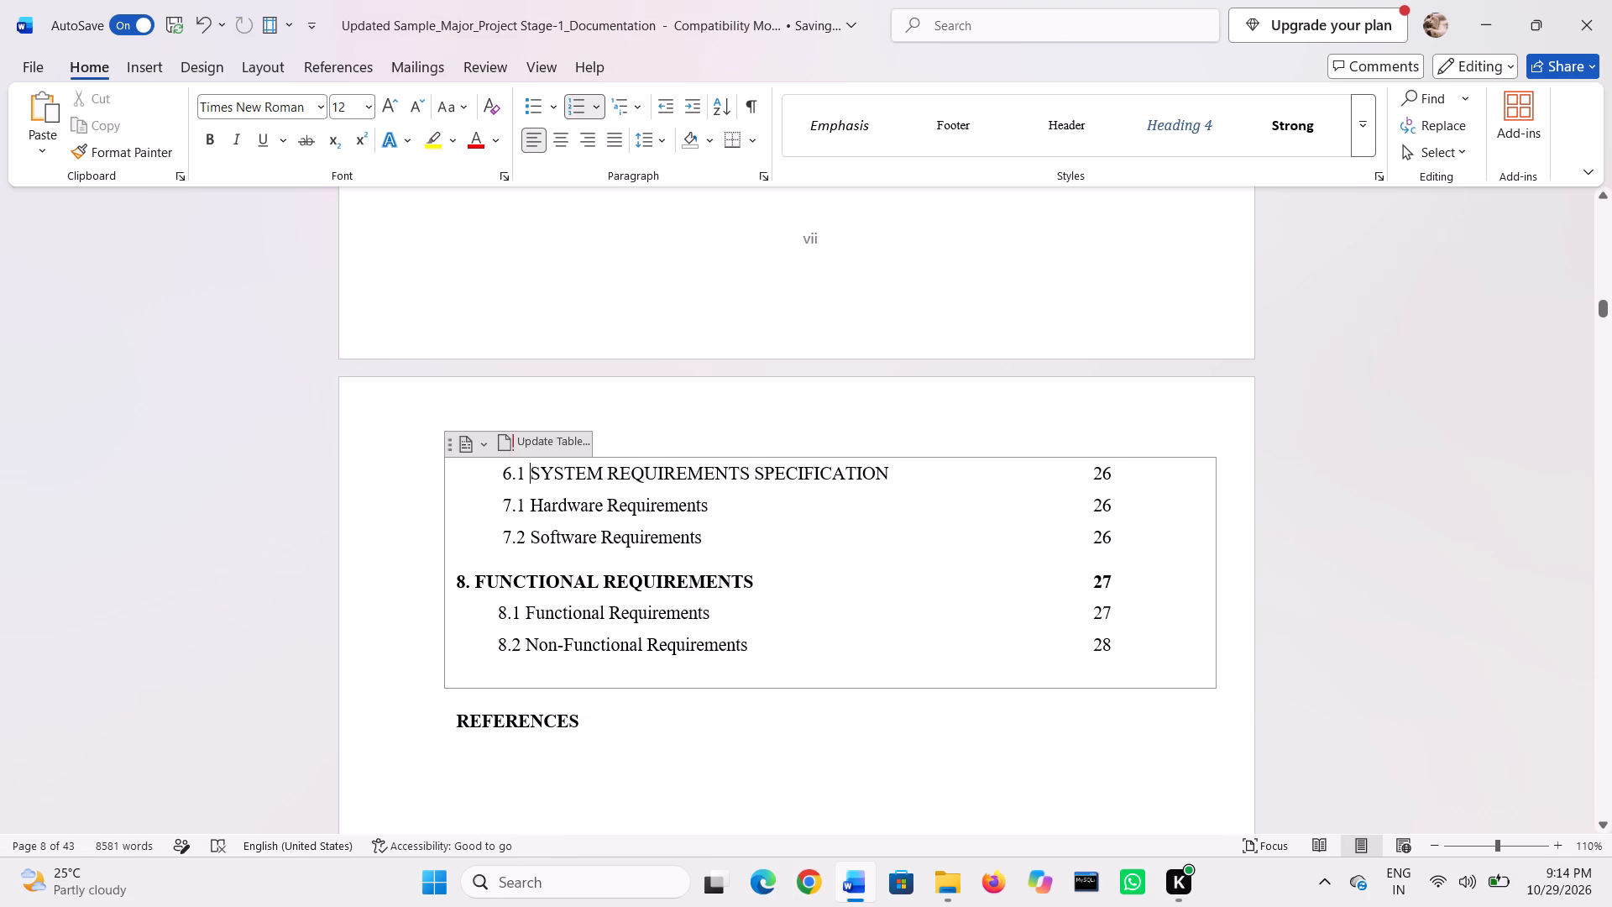
key(BackSpace)
key(BackSpace)
key(BackSpace)
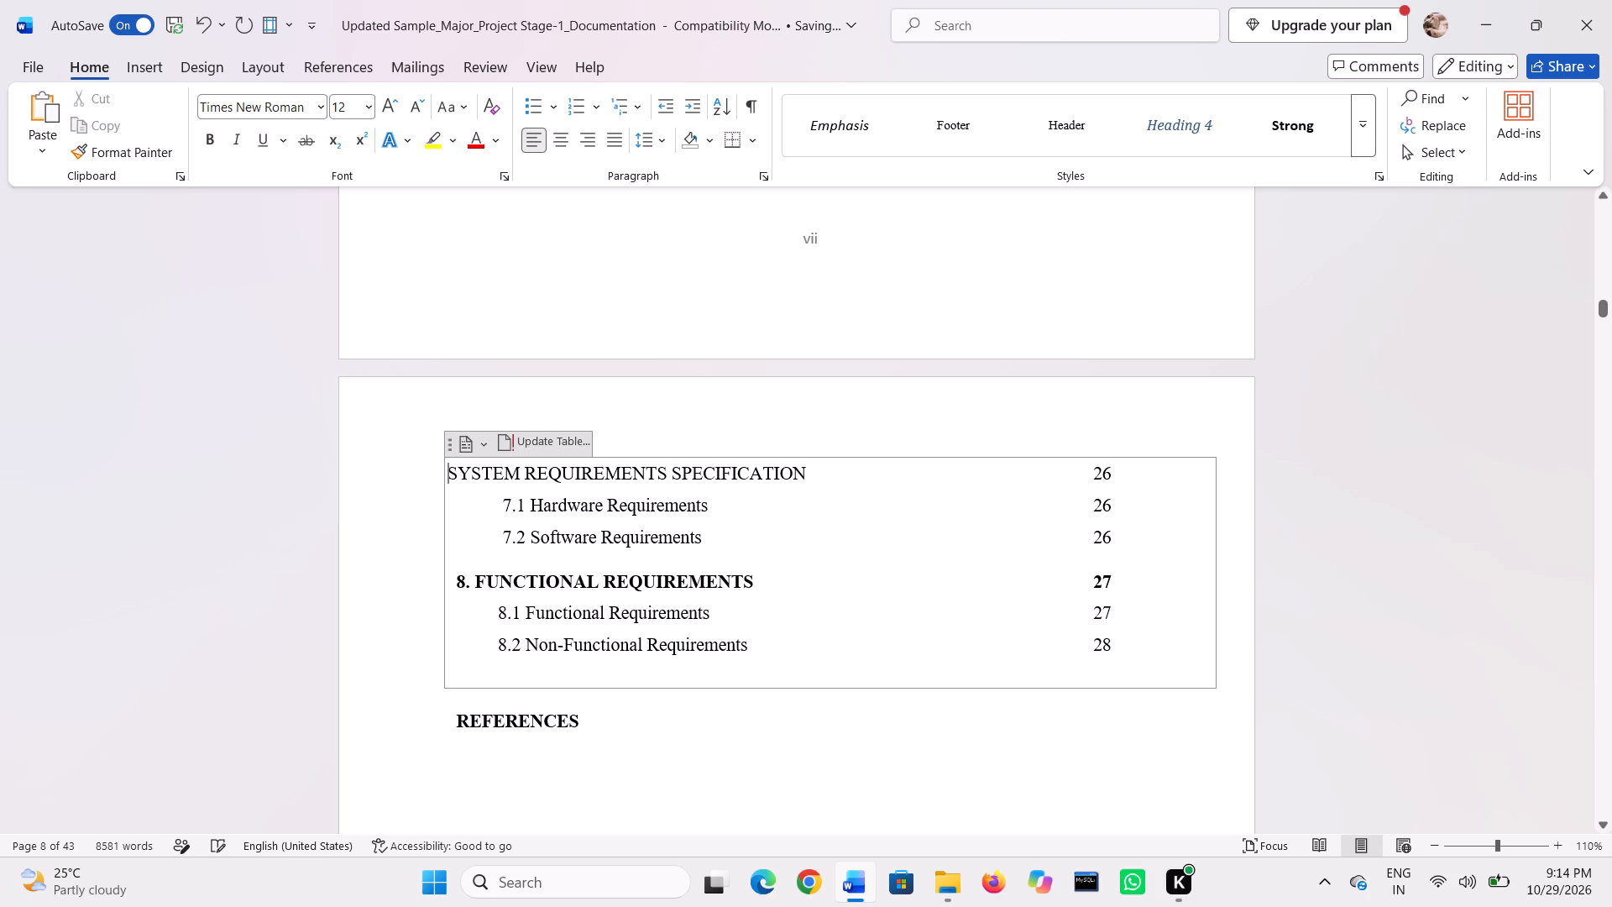
Number the SYSTEM REQUIREMENTS SPECIFICATION entry in the contents list as 7. and make its title bold.
key(shift+ampersand)
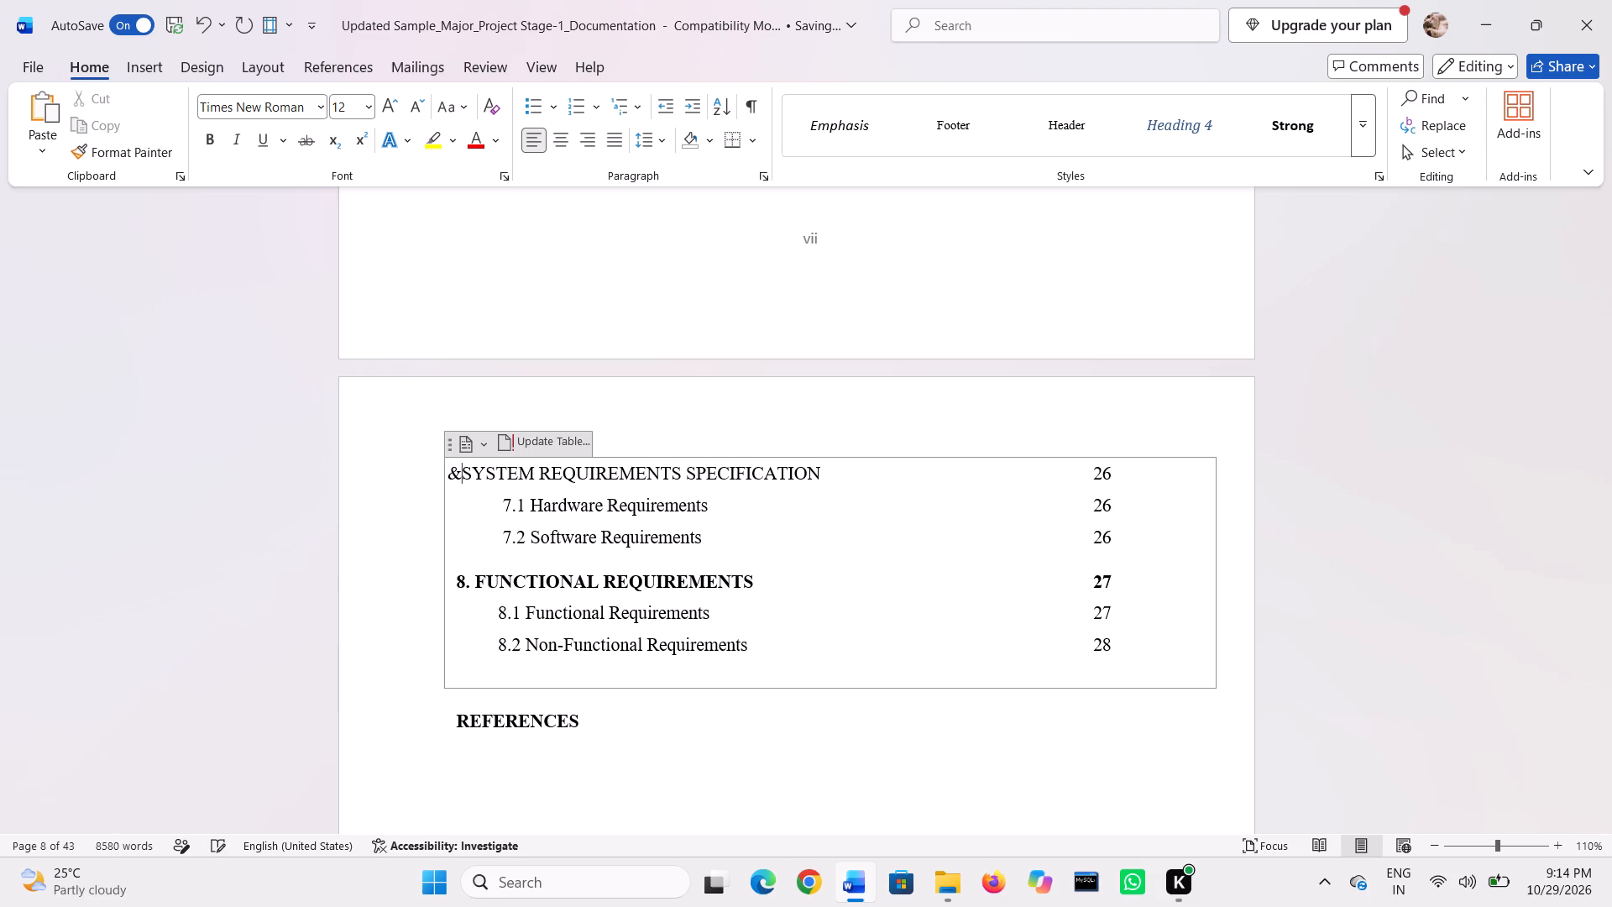
key(BackSpace)
text(7.)
key(space)
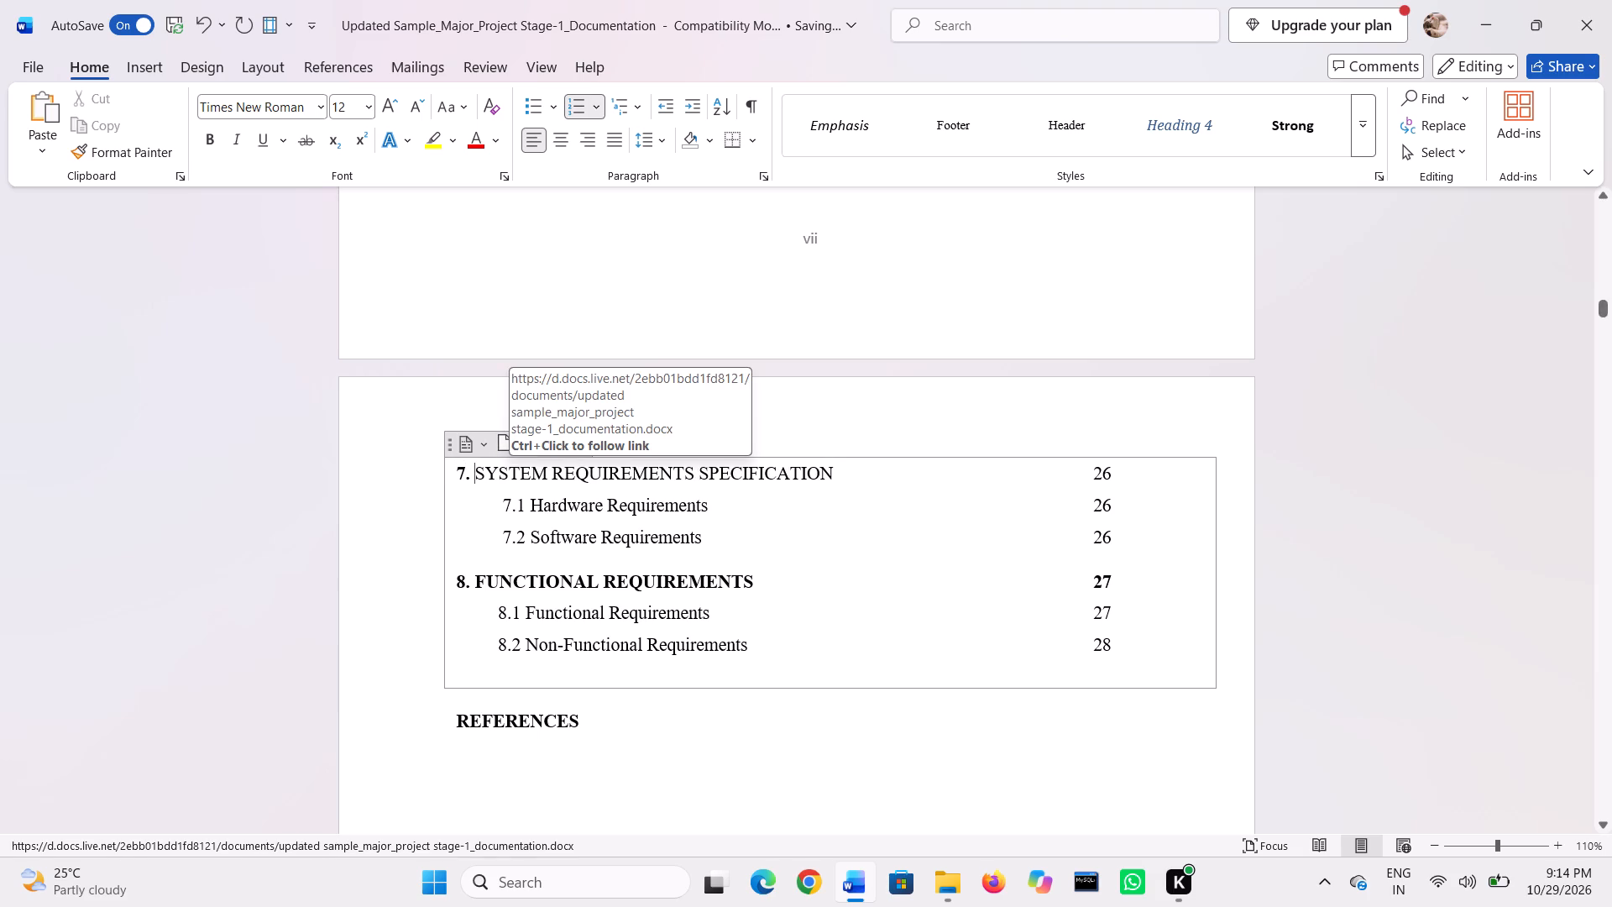
drag(473, 472, 800, 473)
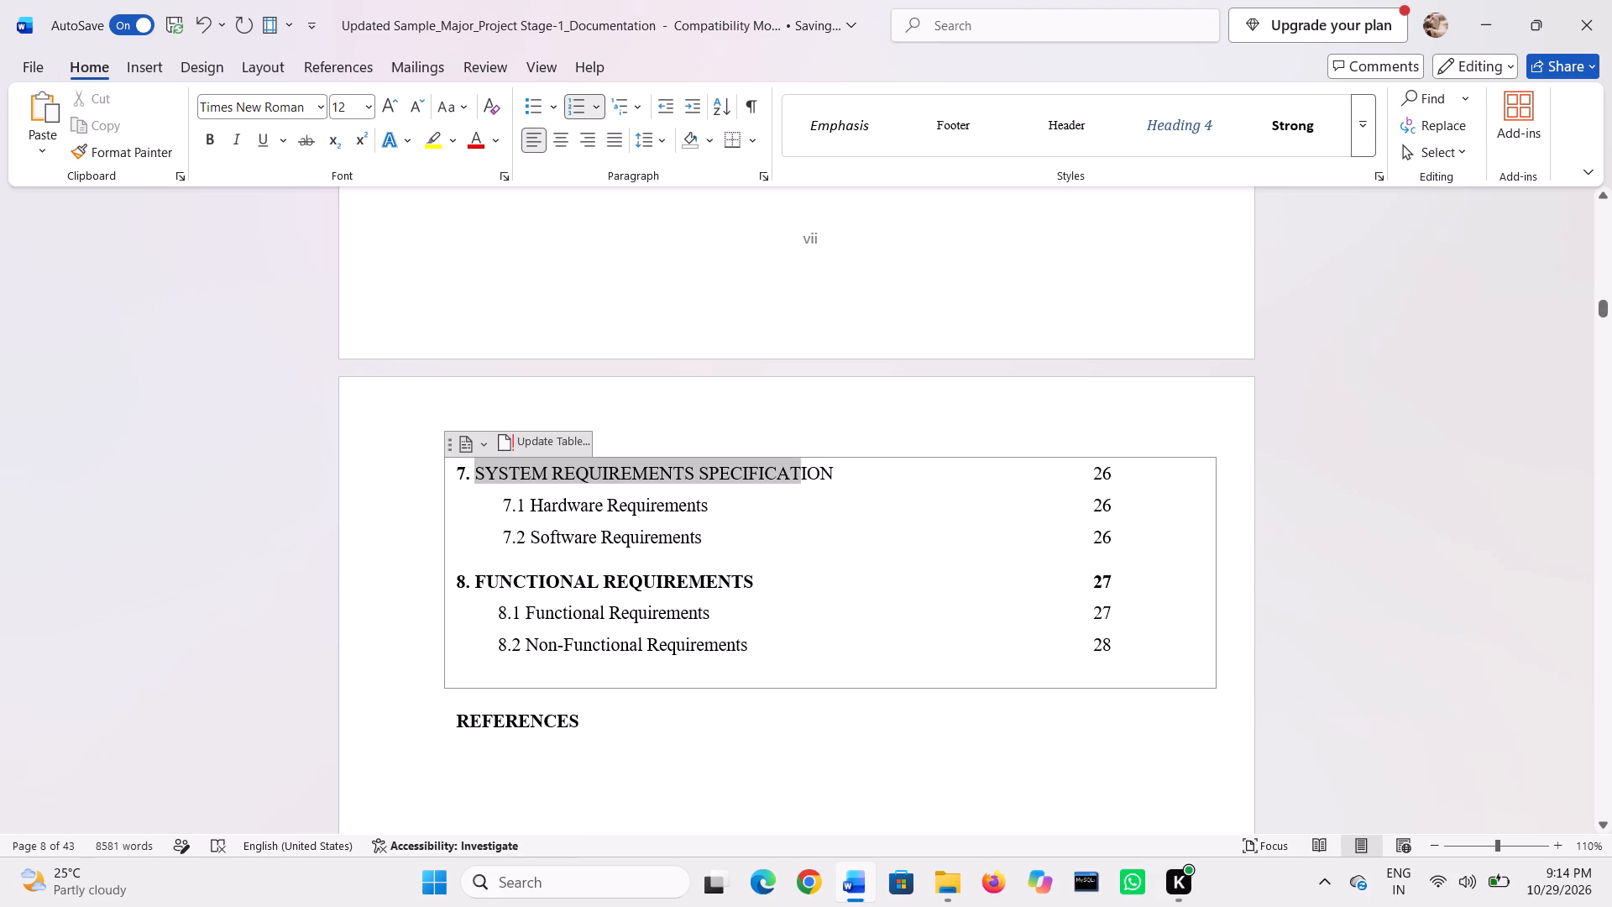
drag(800, 473, 834, 474)
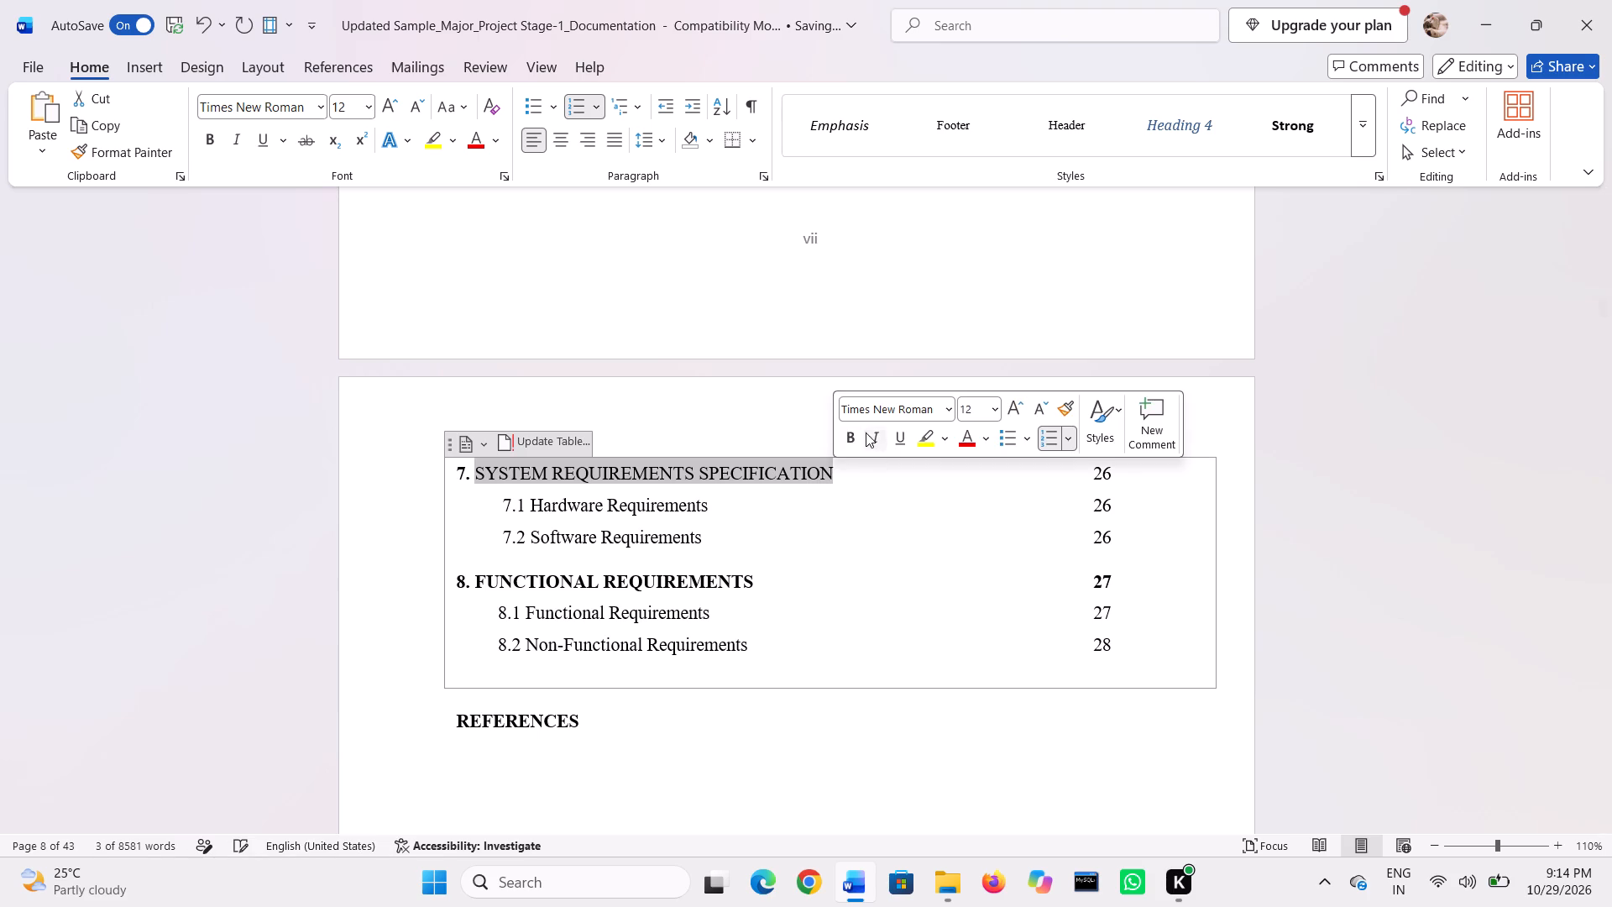
click(850, 432)
click(743, 436)
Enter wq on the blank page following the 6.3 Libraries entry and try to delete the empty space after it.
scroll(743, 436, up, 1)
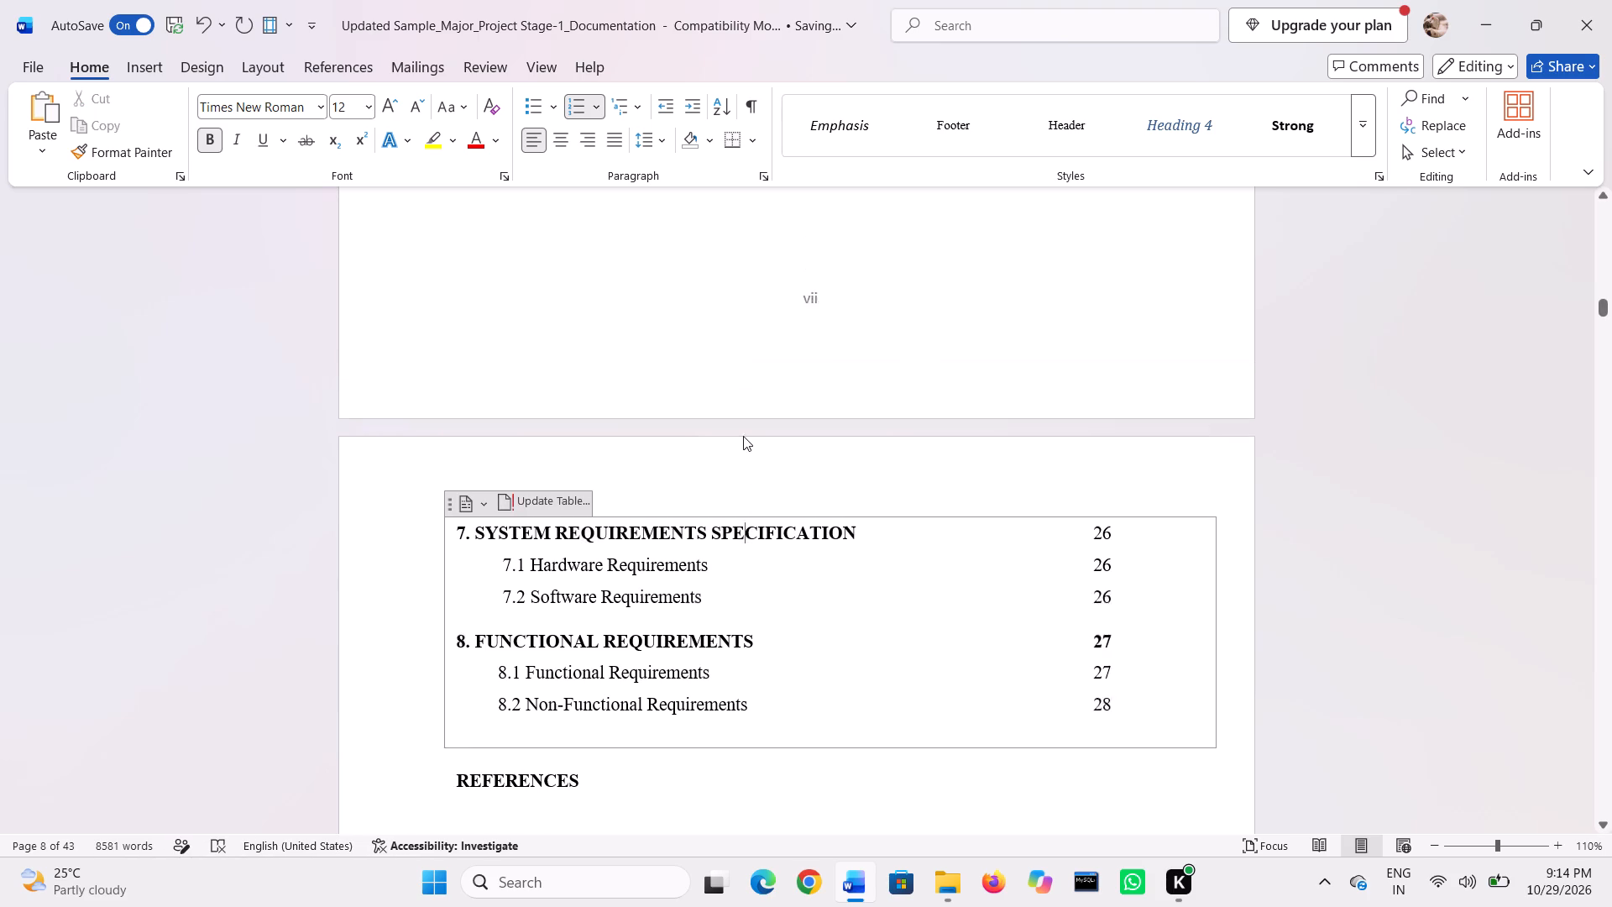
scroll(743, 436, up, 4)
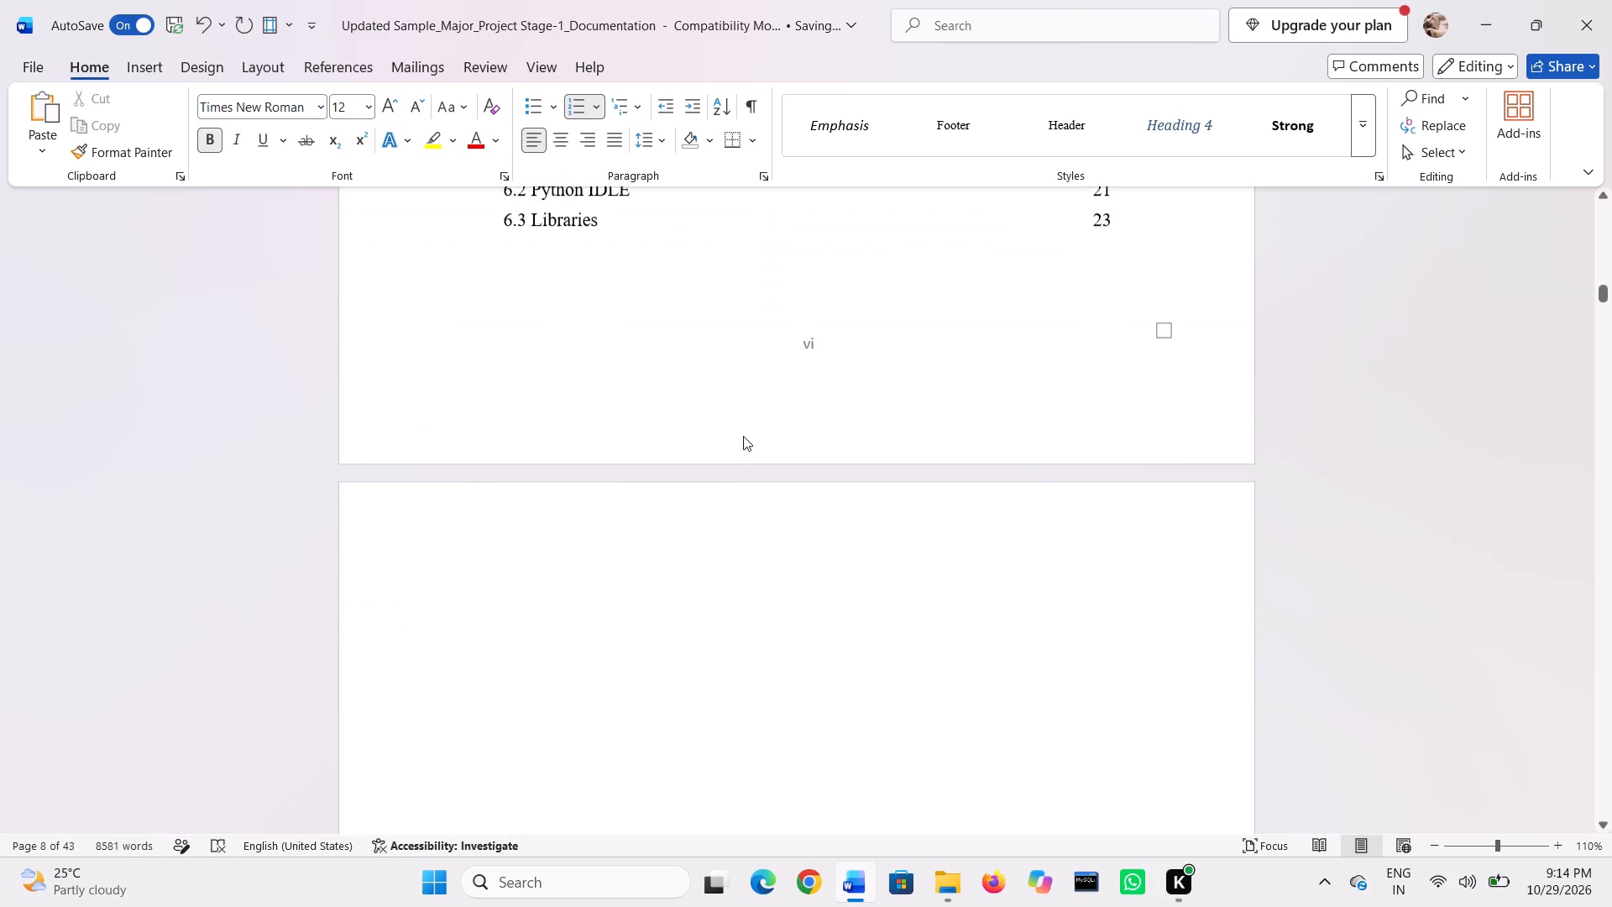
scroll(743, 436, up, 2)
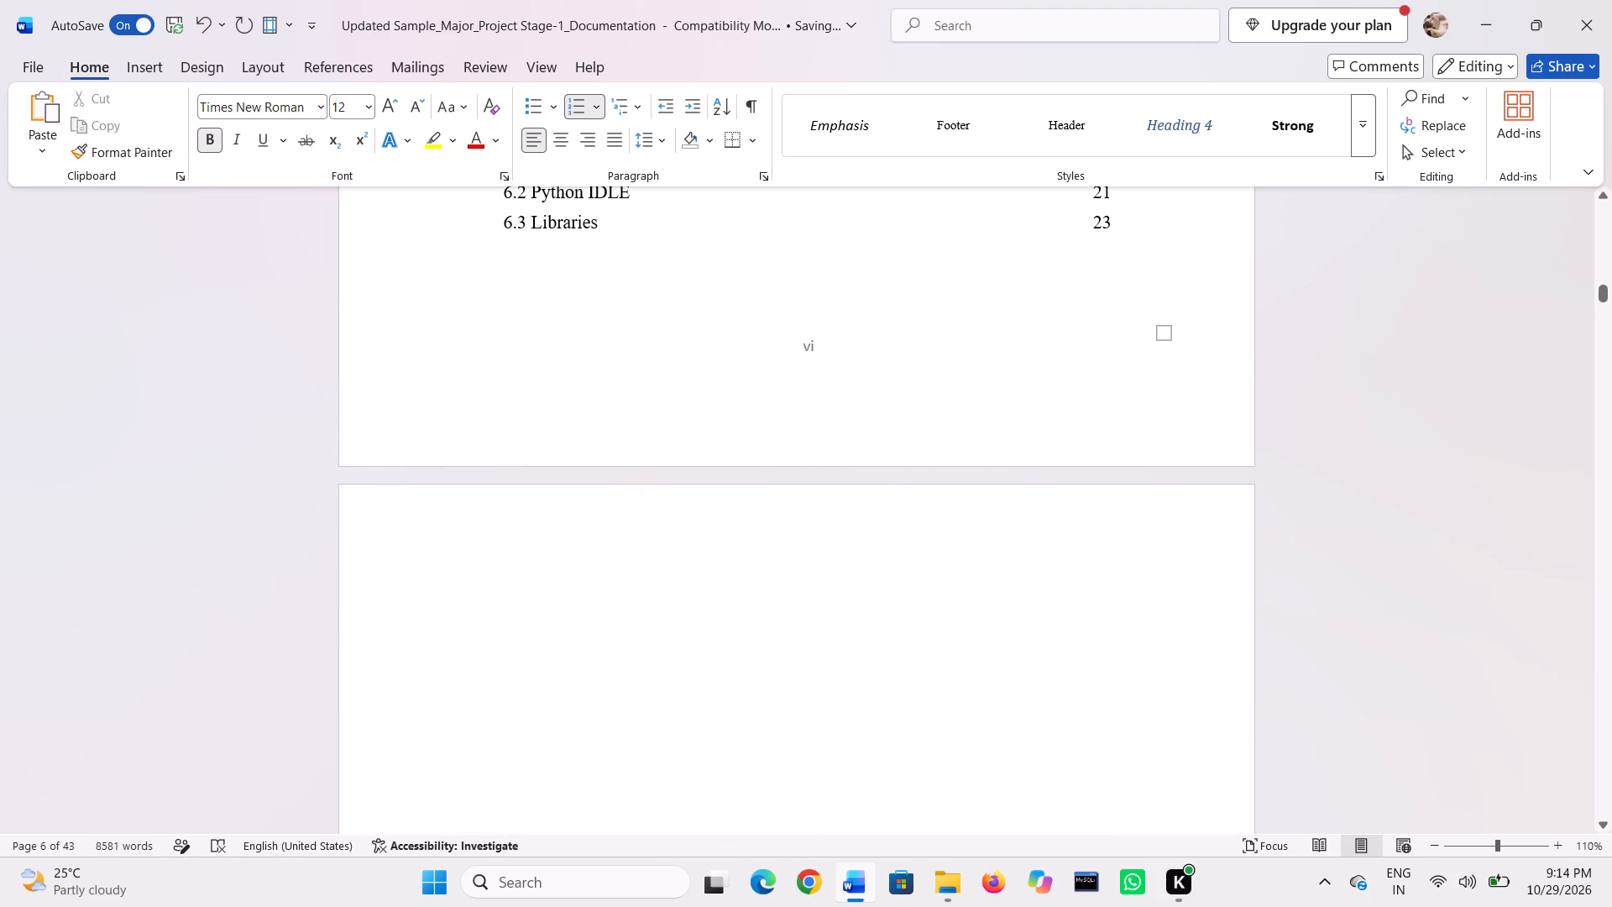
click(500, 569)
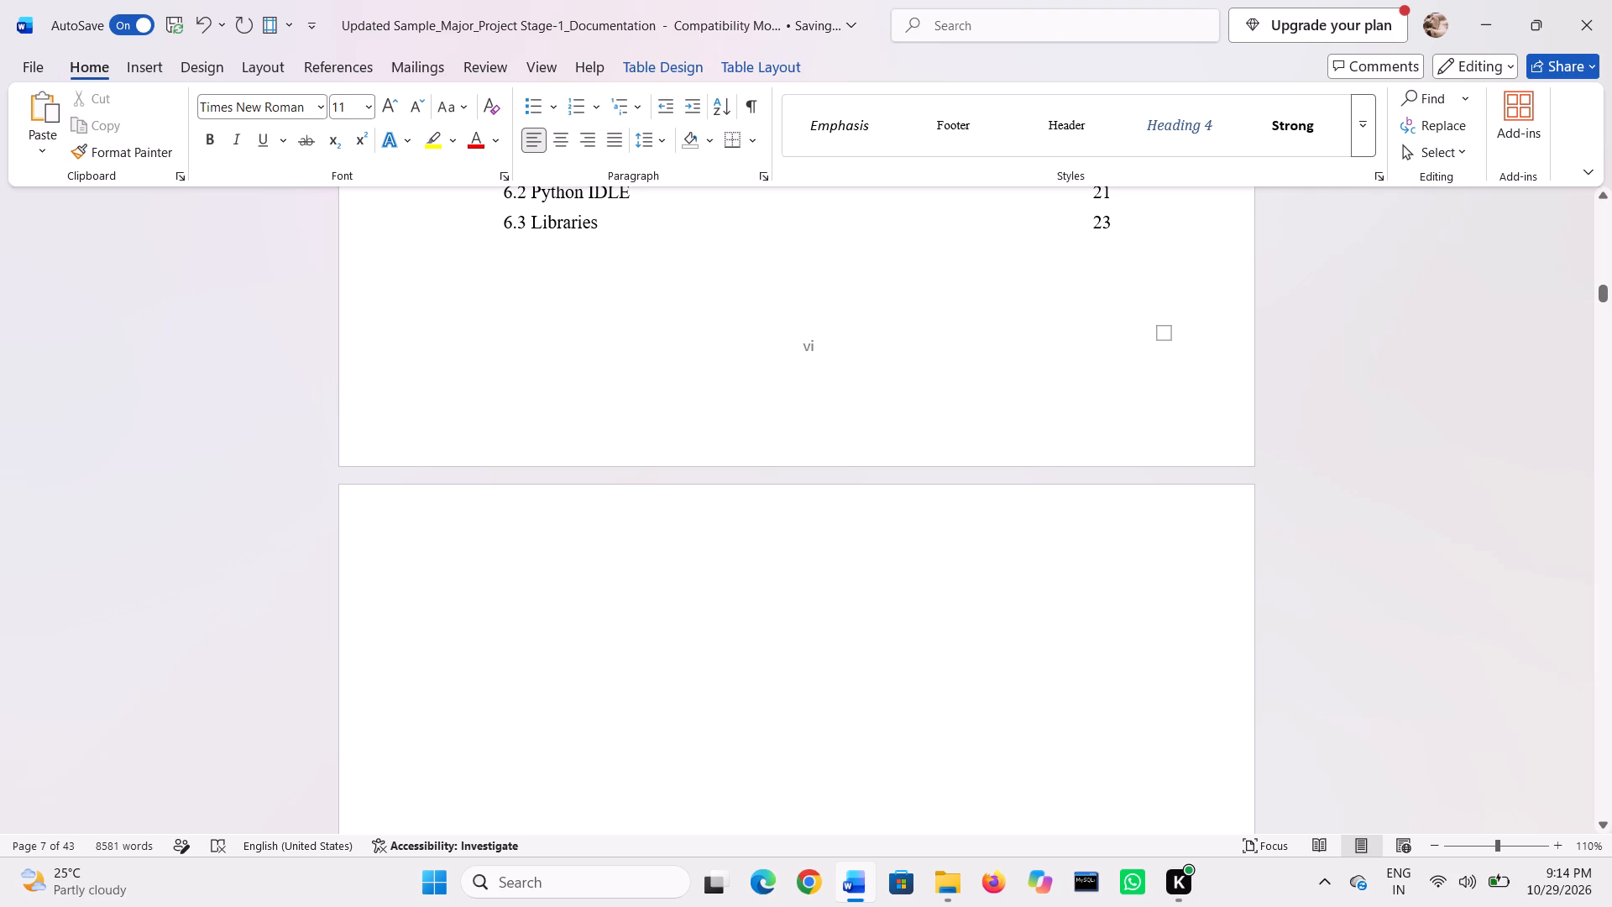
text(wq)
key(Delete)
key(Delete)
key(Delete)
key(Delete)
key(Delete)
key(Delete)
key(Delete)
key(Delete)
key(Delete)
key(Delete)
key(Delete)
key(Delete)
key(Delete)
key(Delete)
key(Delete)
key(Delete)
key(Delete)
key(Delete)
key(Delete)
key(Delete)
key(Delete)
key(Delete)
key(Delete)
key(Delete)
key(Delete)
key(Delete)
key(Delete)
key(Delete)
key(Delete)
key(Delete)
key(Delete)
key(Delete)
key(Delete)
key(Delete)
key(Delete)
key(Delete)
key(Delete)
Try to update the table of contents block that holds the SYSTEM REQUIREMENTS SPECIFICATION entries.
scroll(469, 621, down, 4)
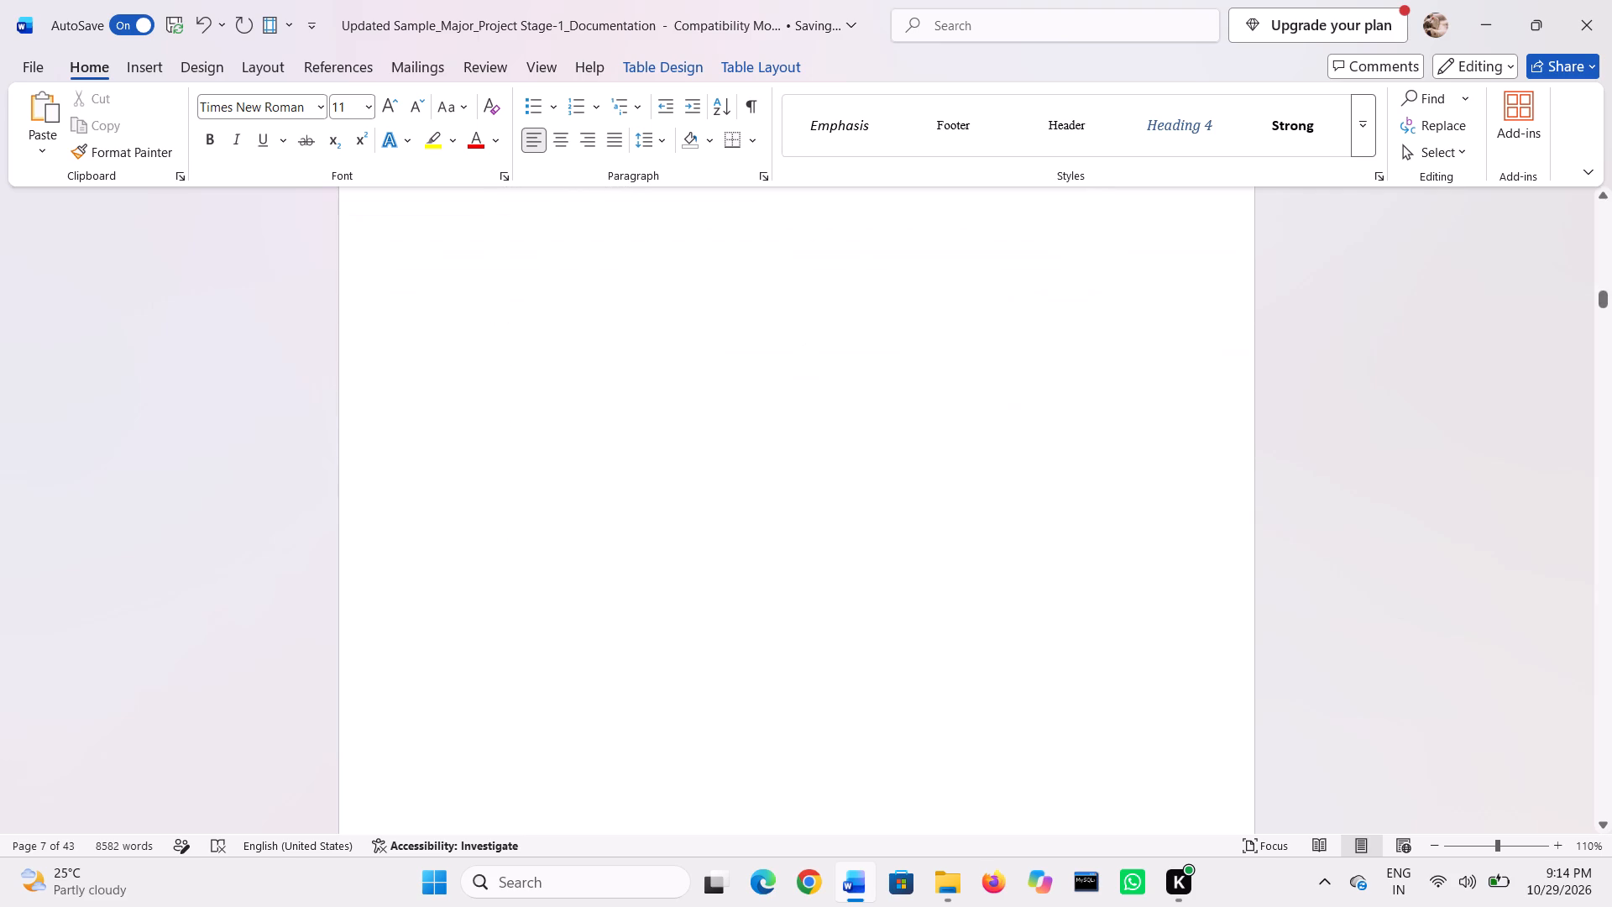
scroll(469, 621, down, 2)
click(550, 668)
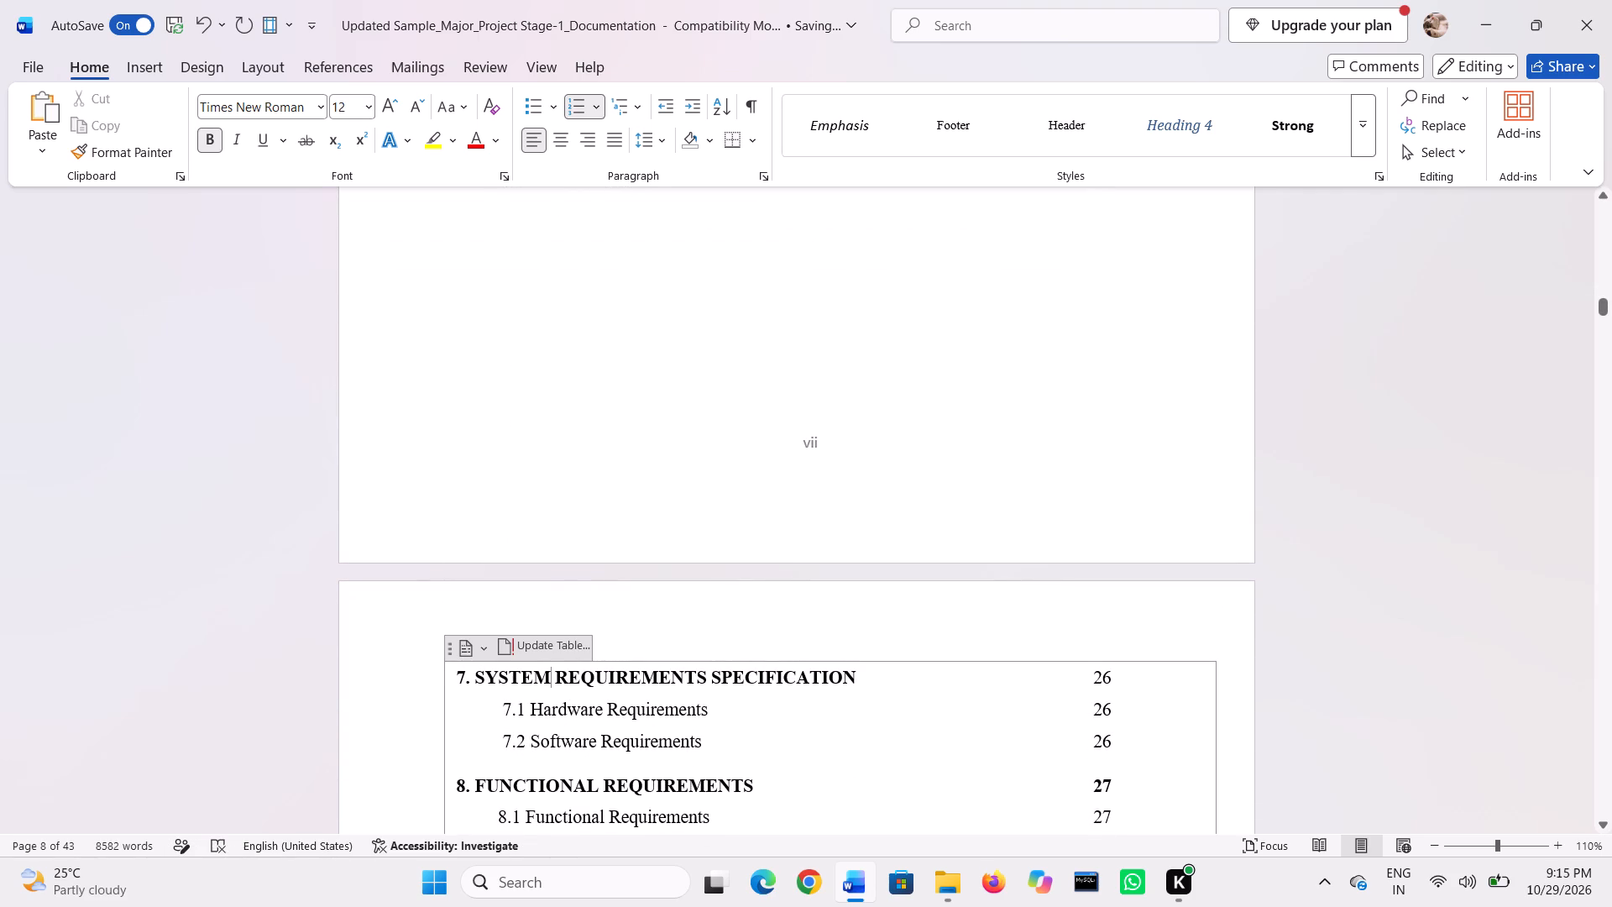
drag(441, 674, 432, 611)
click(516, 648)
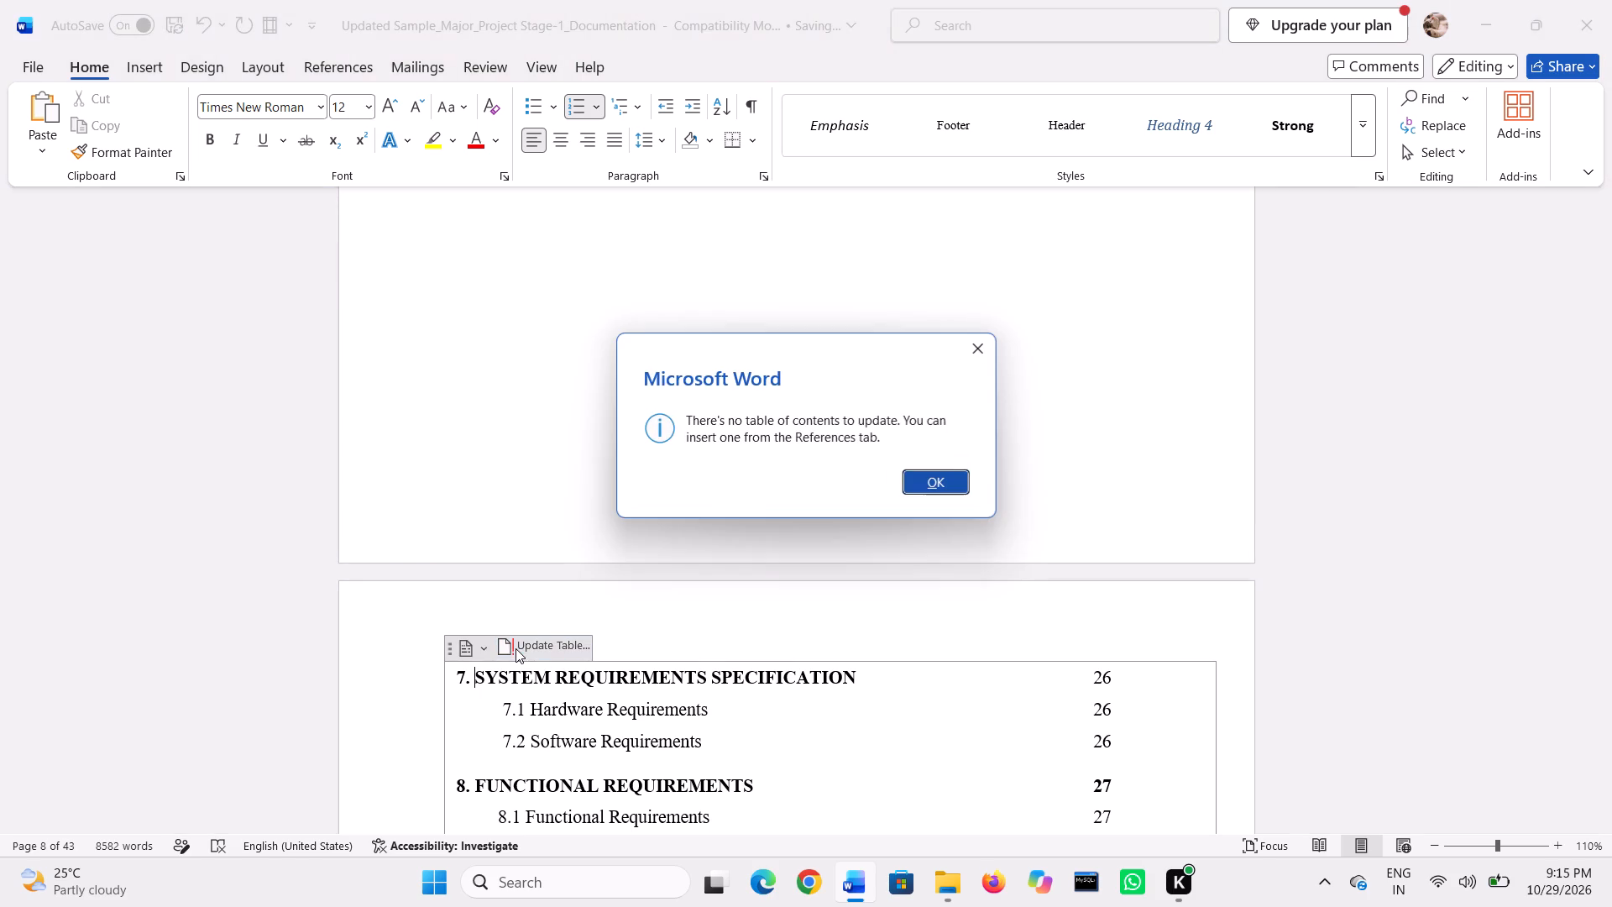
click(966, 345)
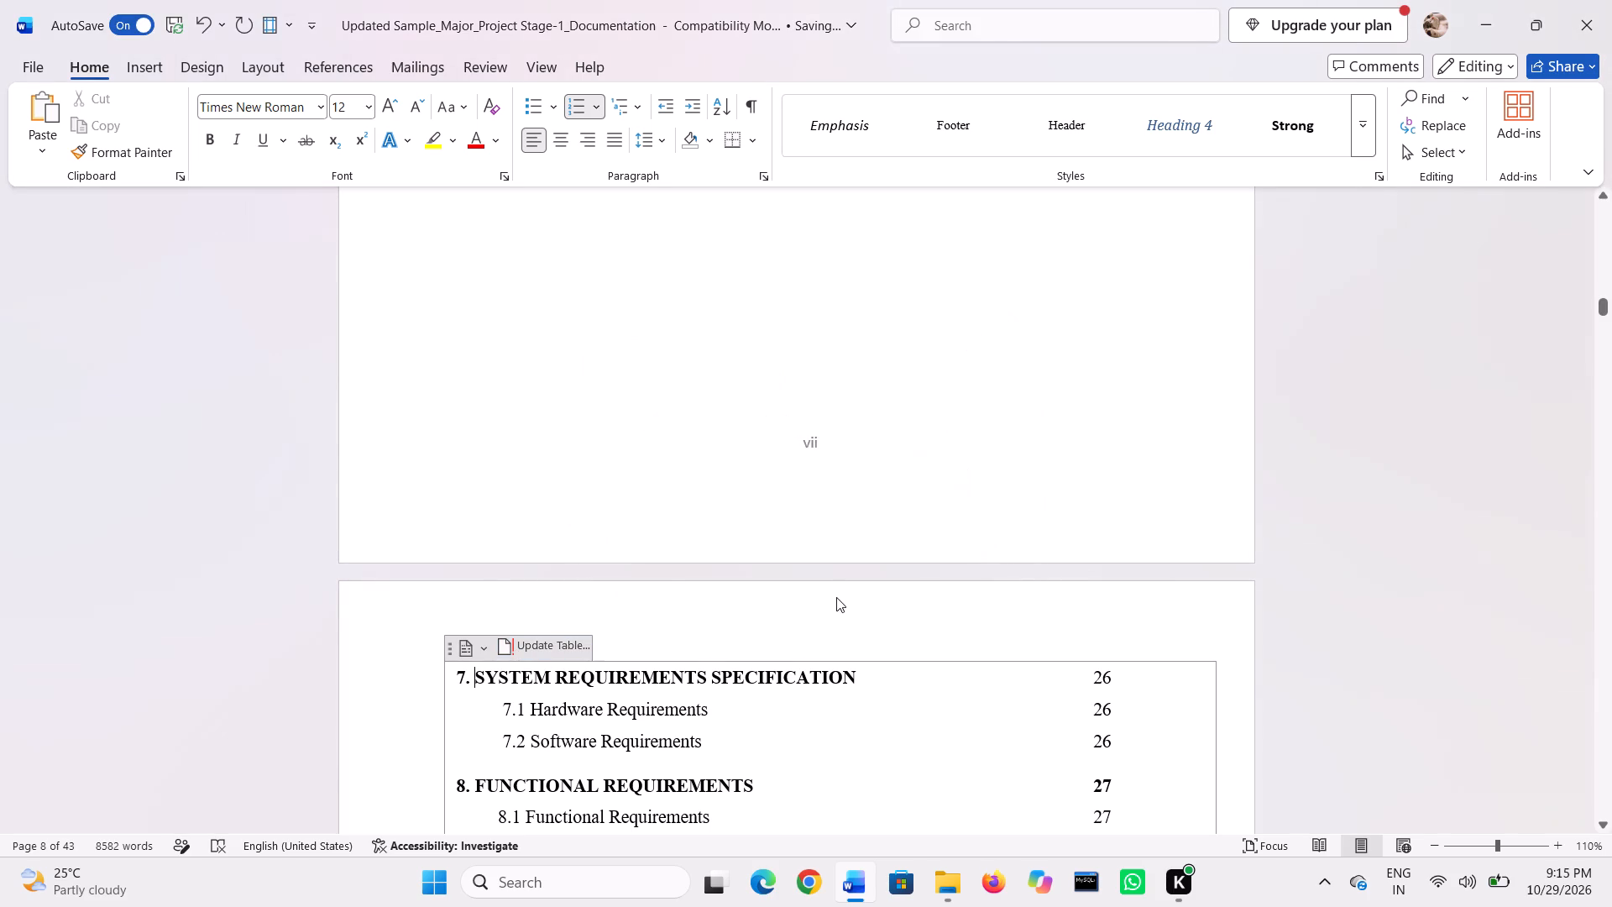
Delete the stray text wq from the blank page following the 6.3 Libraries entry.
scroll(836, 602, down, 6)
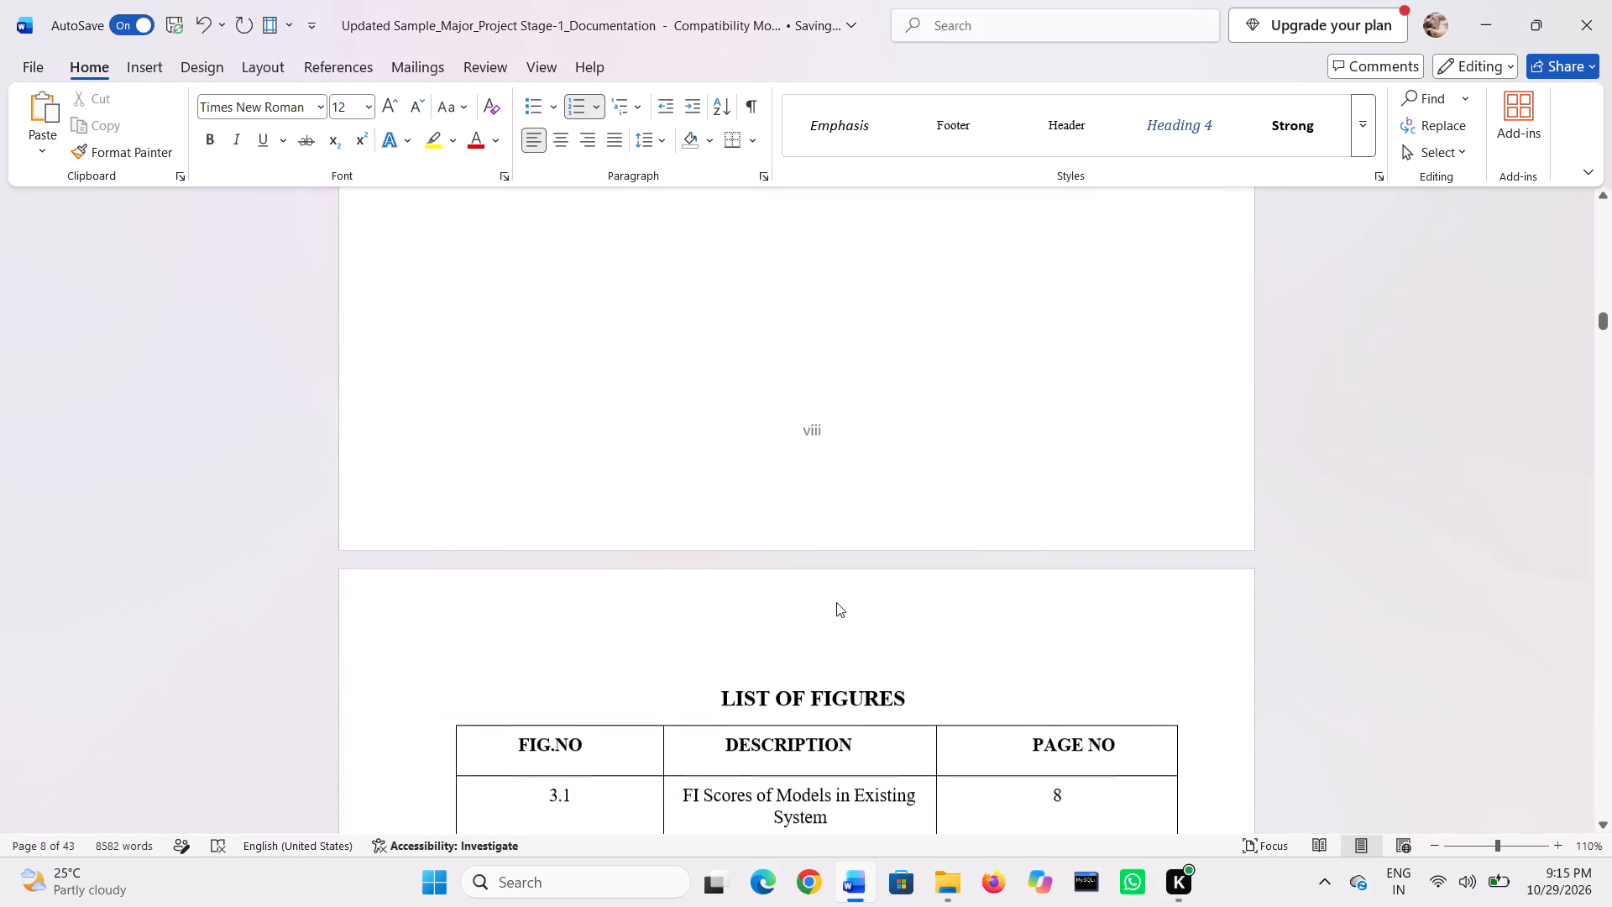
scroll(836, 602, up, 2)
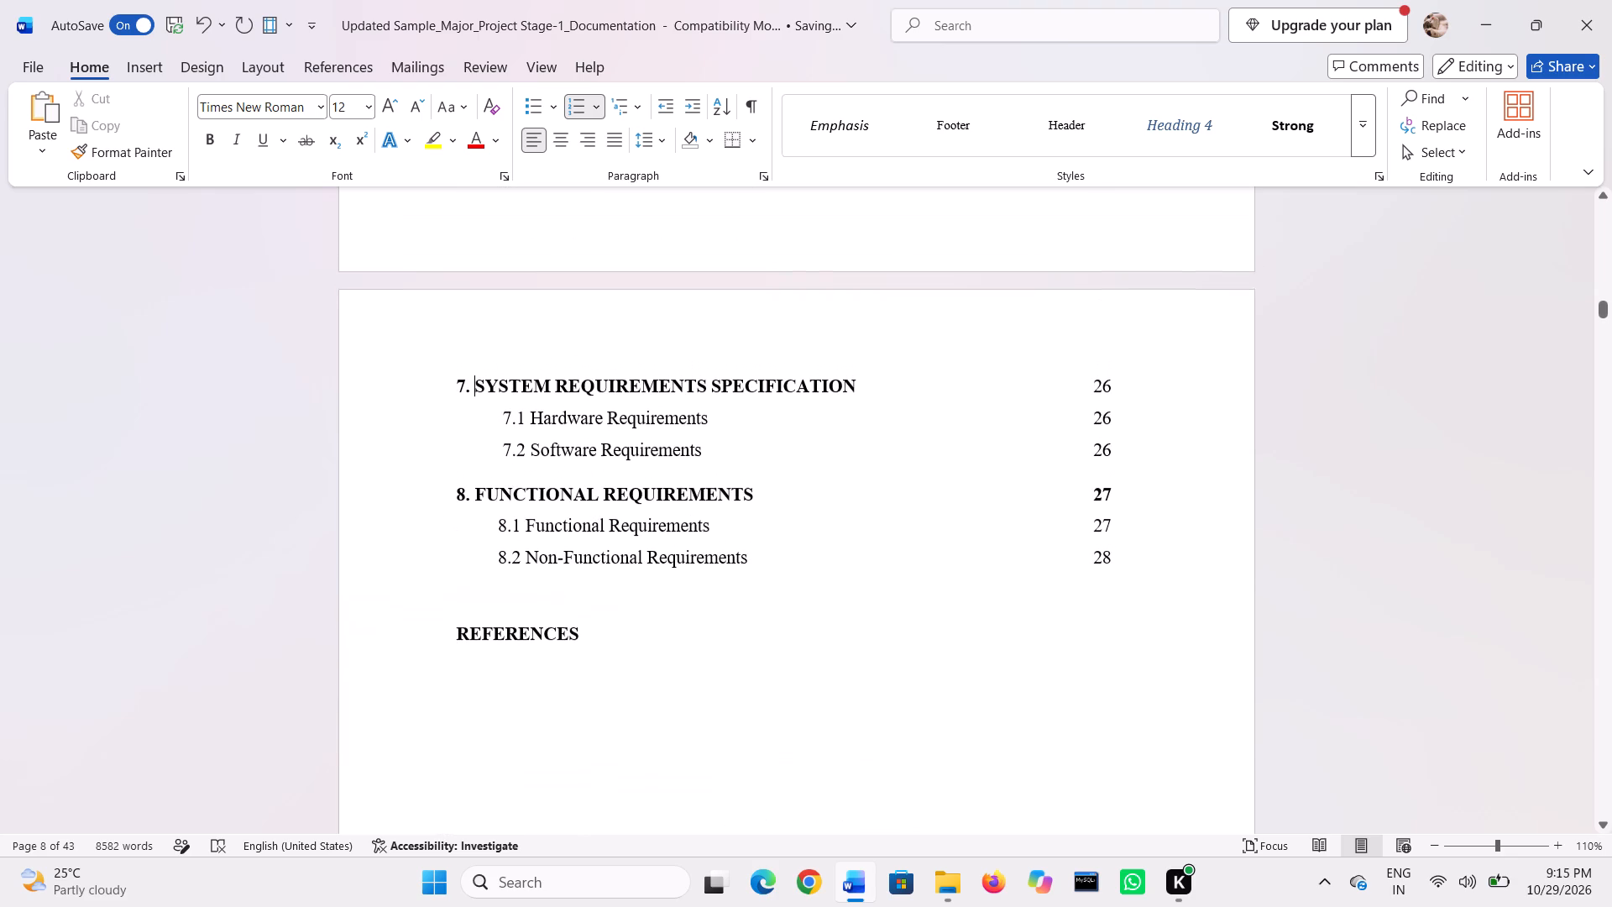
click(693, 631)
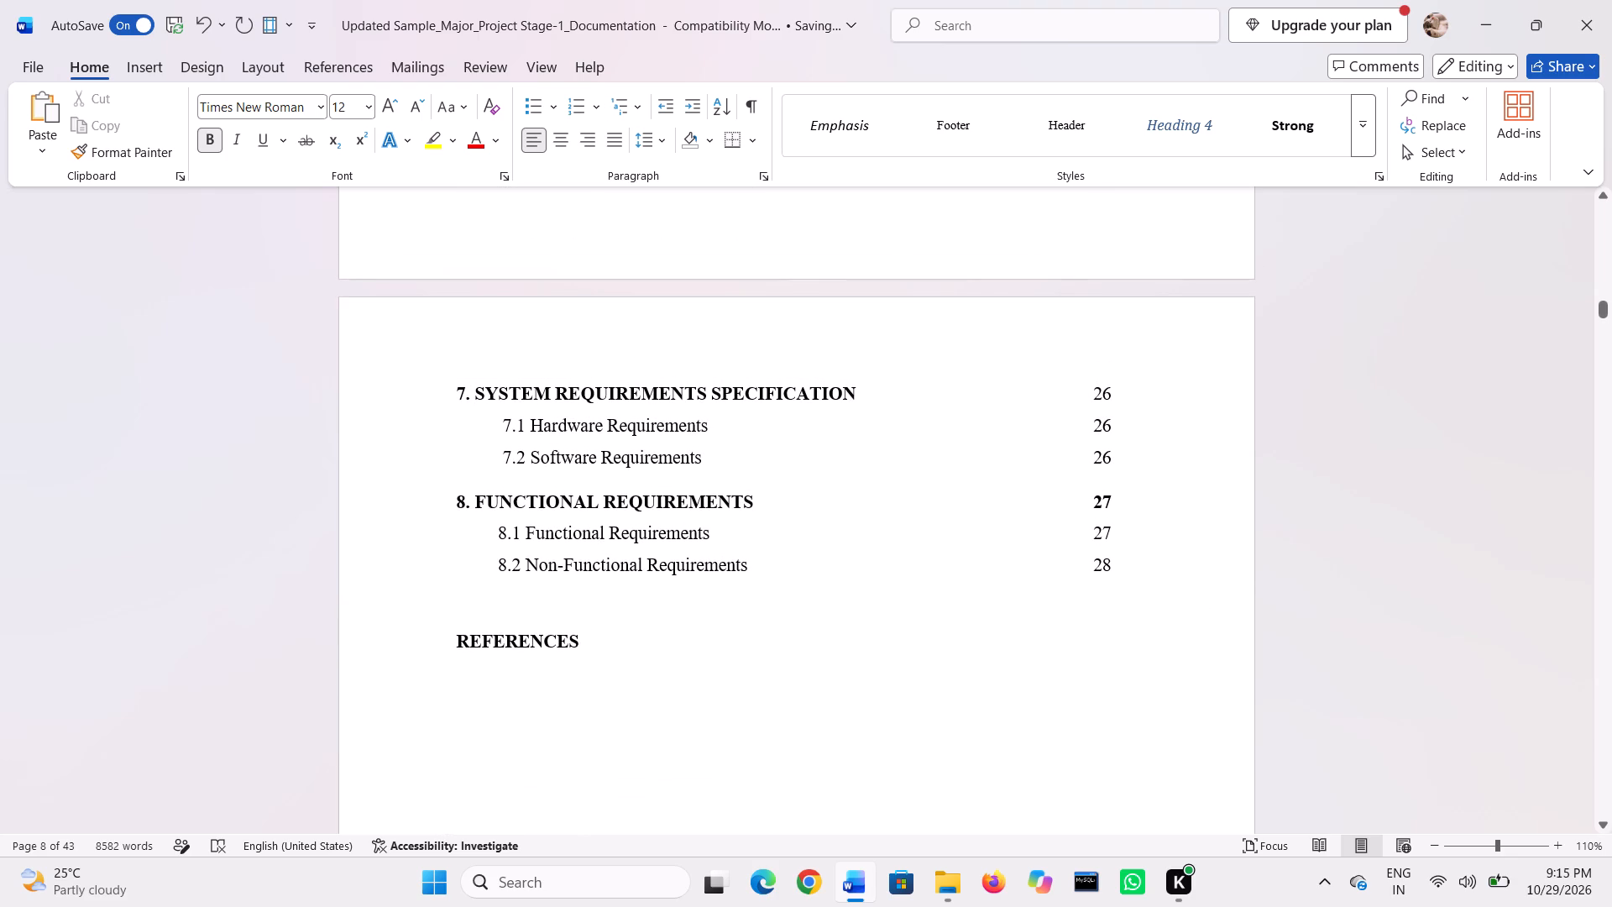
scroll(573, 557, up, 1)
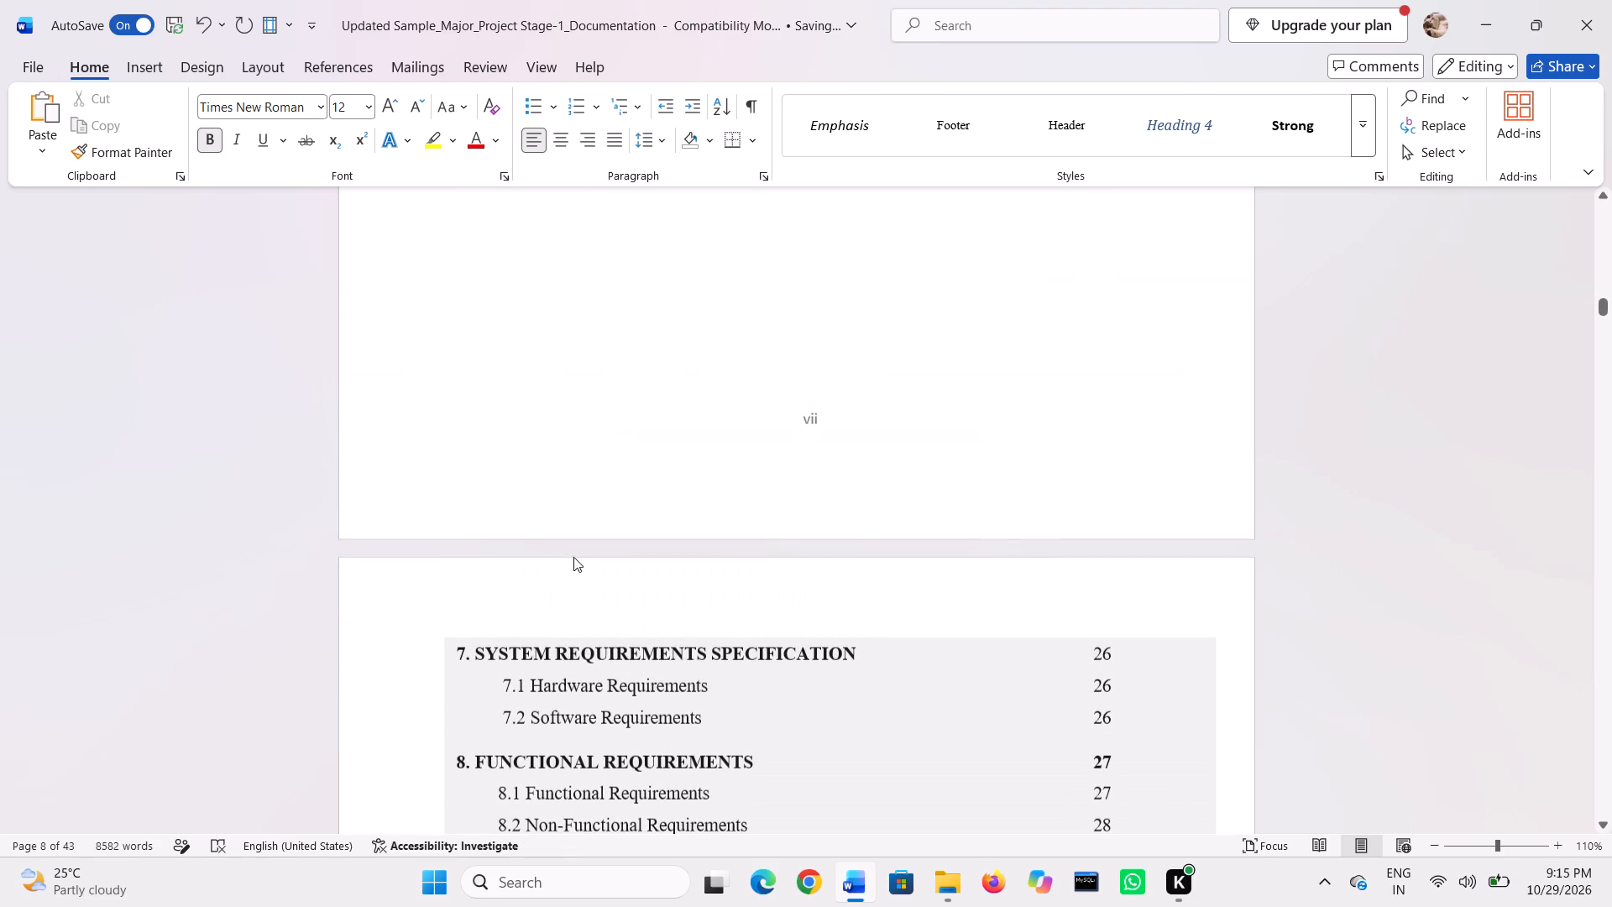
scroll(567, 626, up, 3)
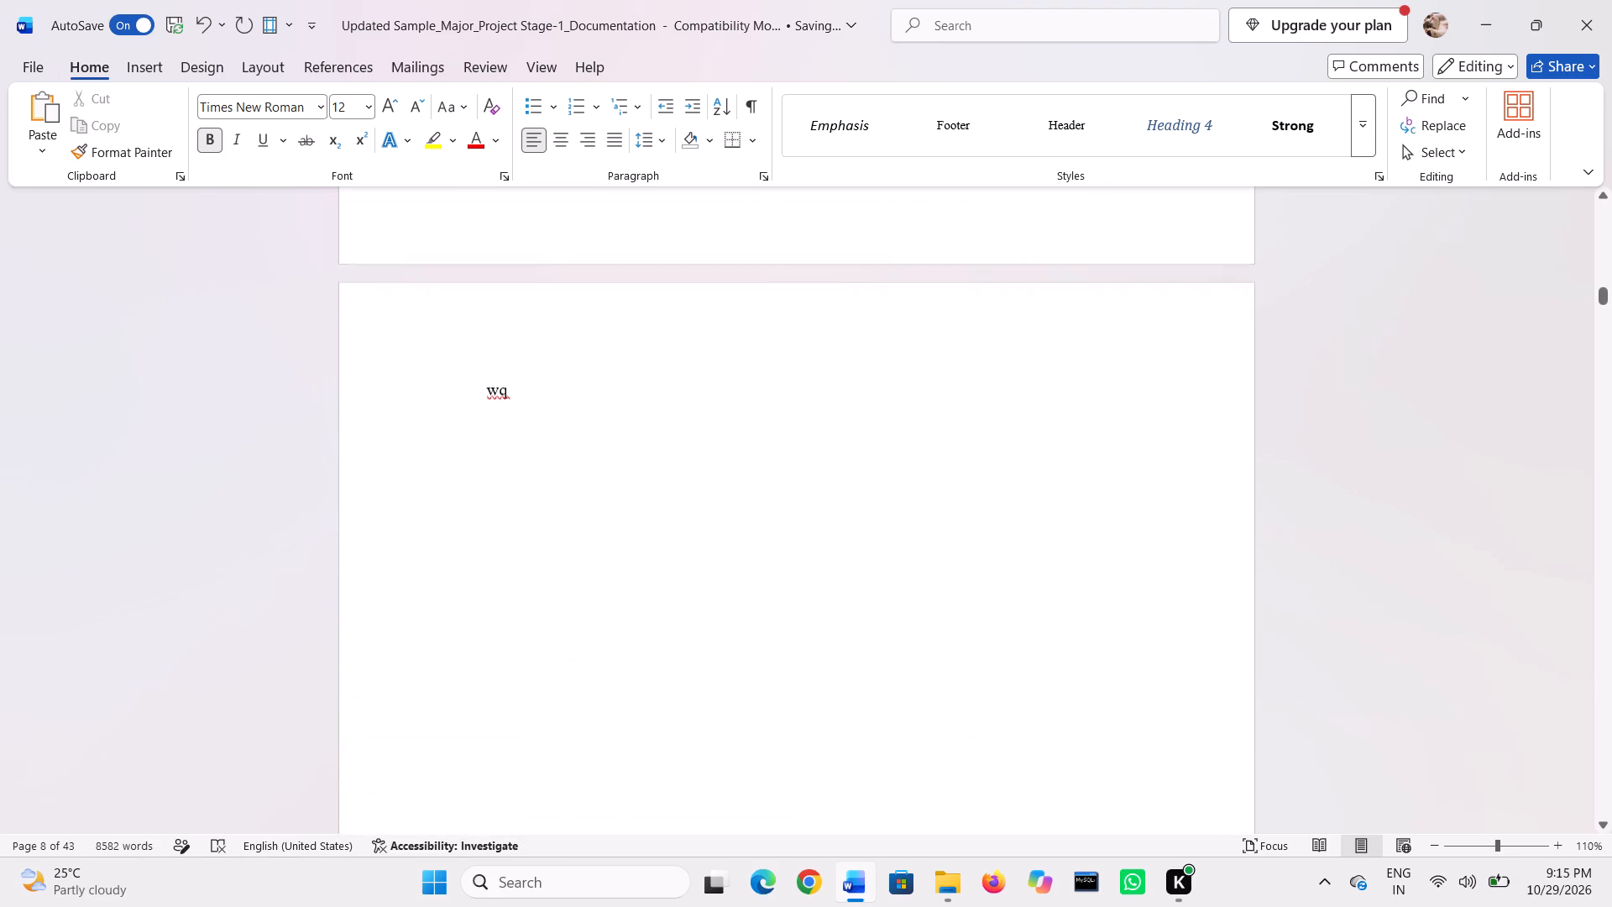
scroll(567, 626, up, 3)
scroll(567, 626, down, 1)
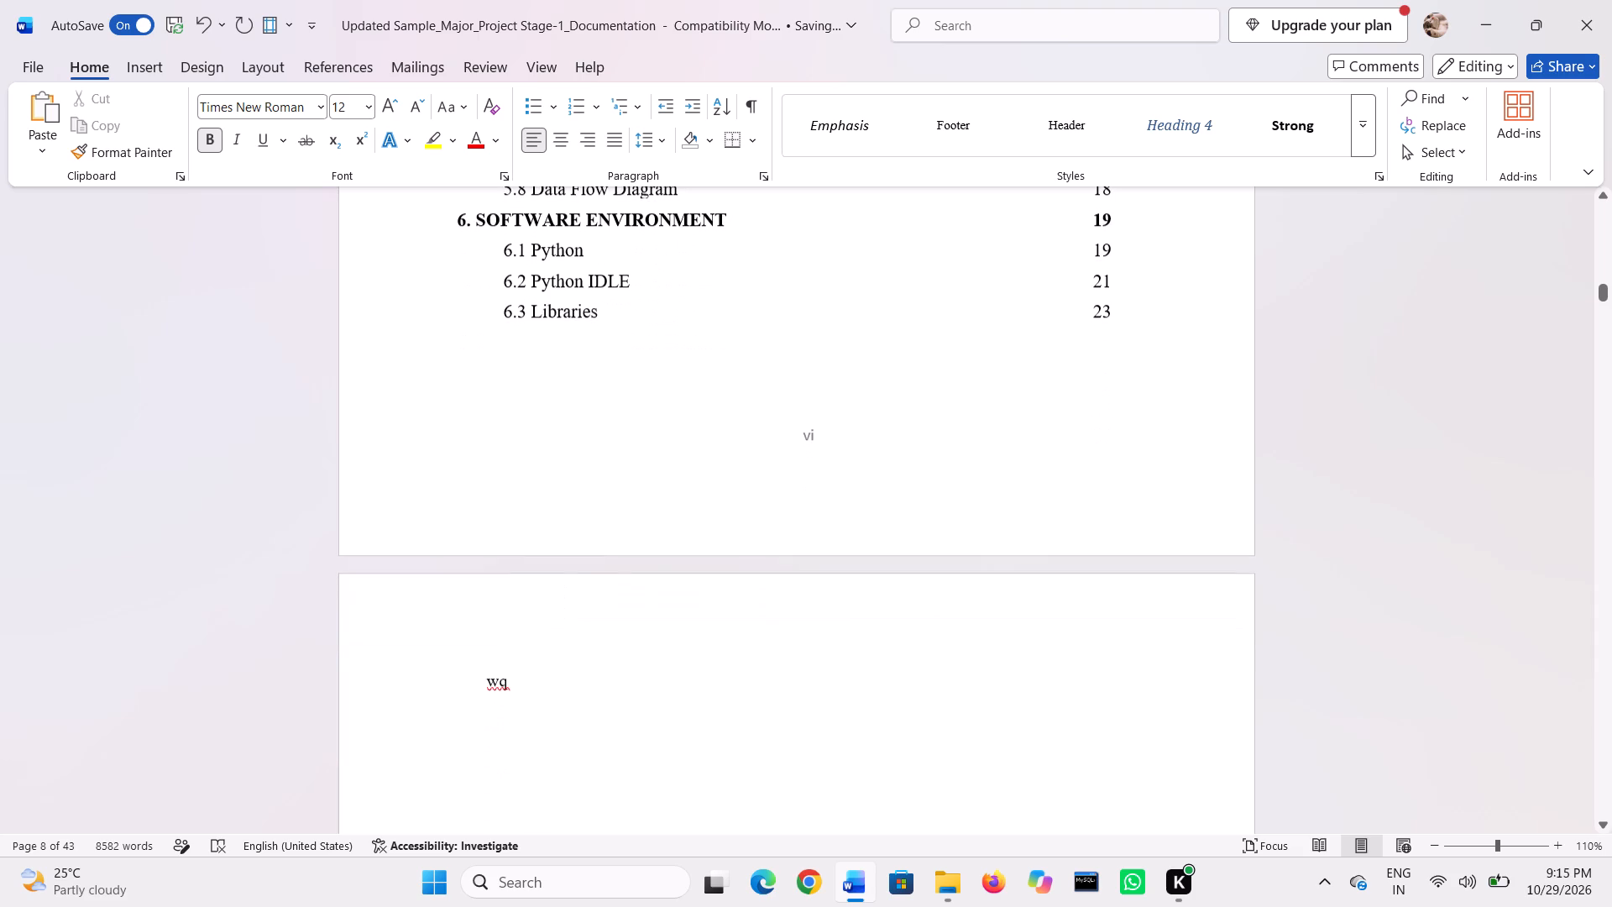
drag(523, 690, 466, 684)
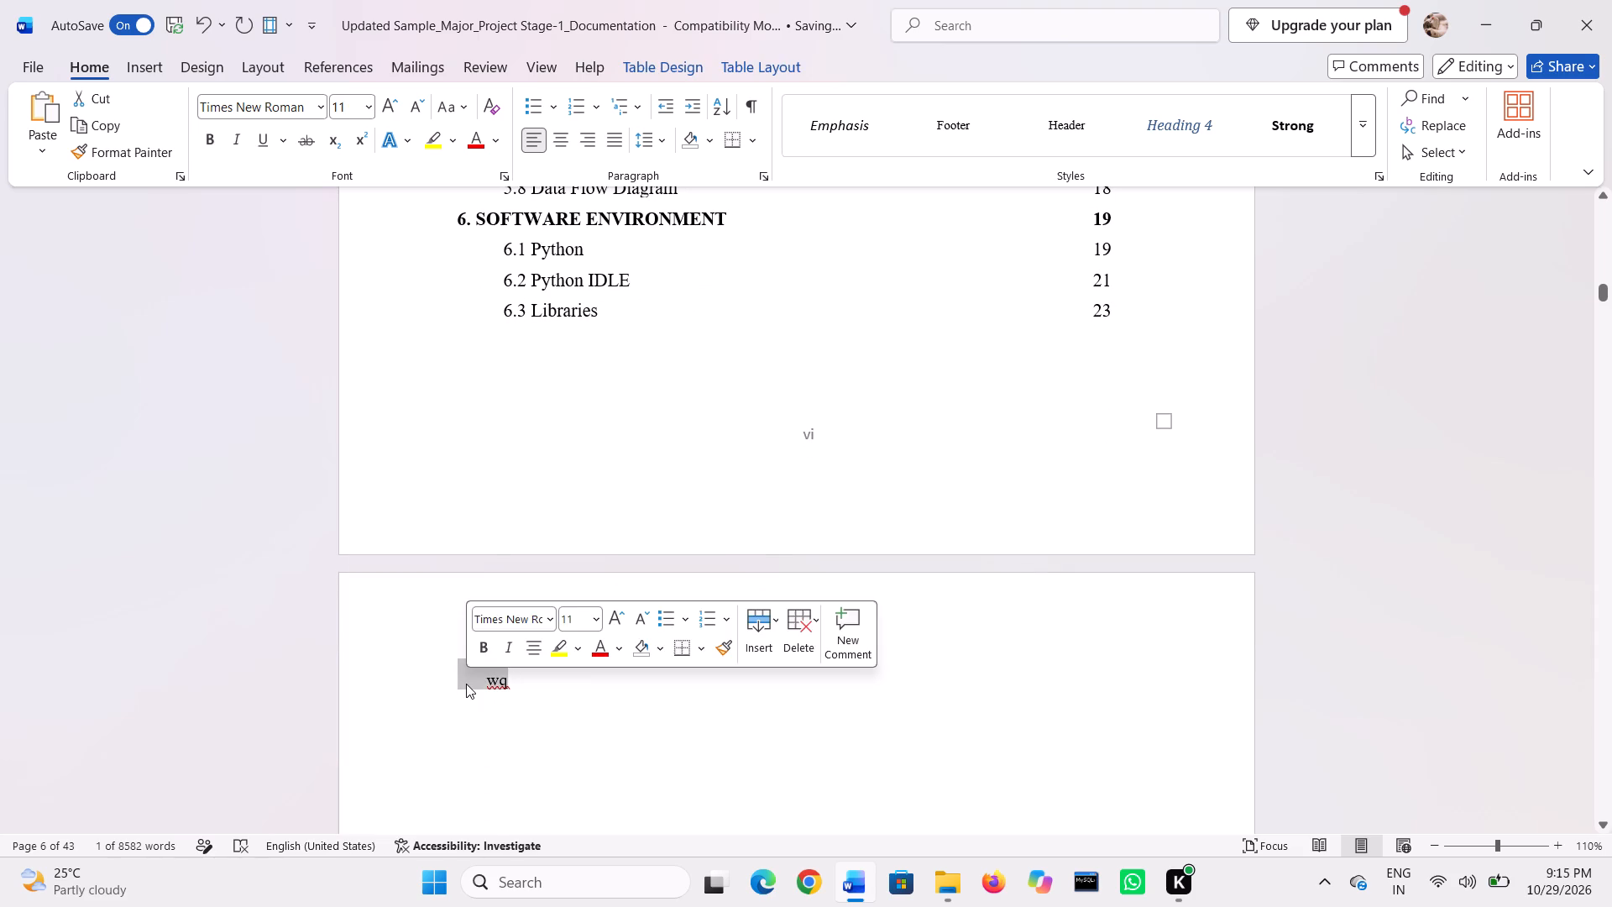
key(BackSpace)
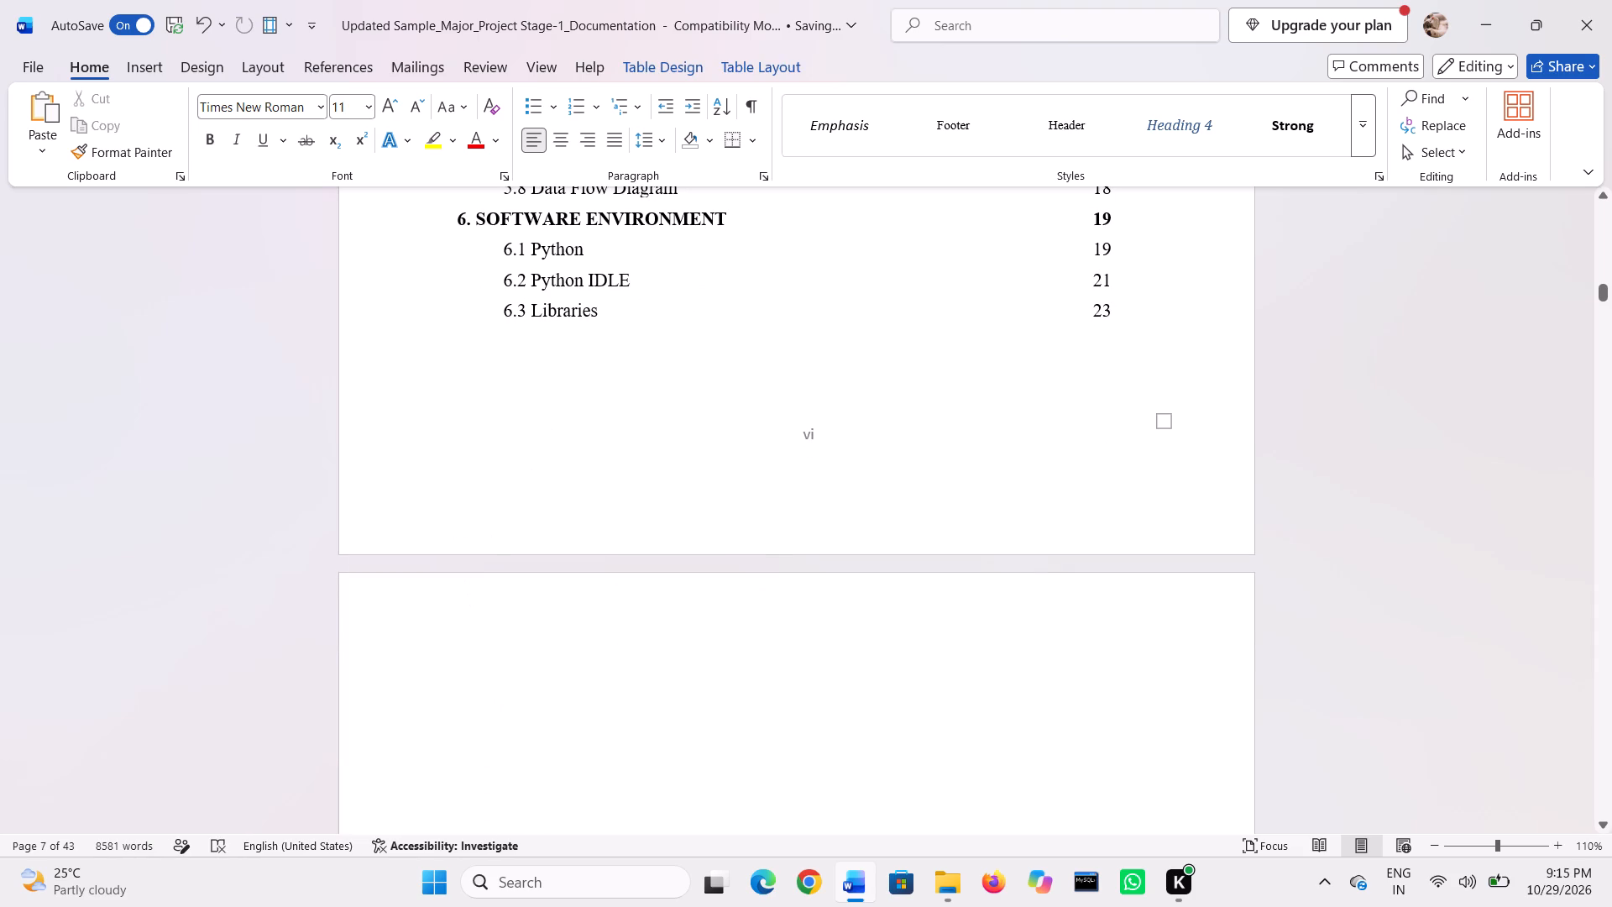
Add blank lines below the 6.3 Libraries entry and start a new chapter line numbered 7. on the following page.
click(621, 325)
key(Return)
key(Return)
key(Return)
key(shift+ampersand)
key(BackSpace)
key(7)
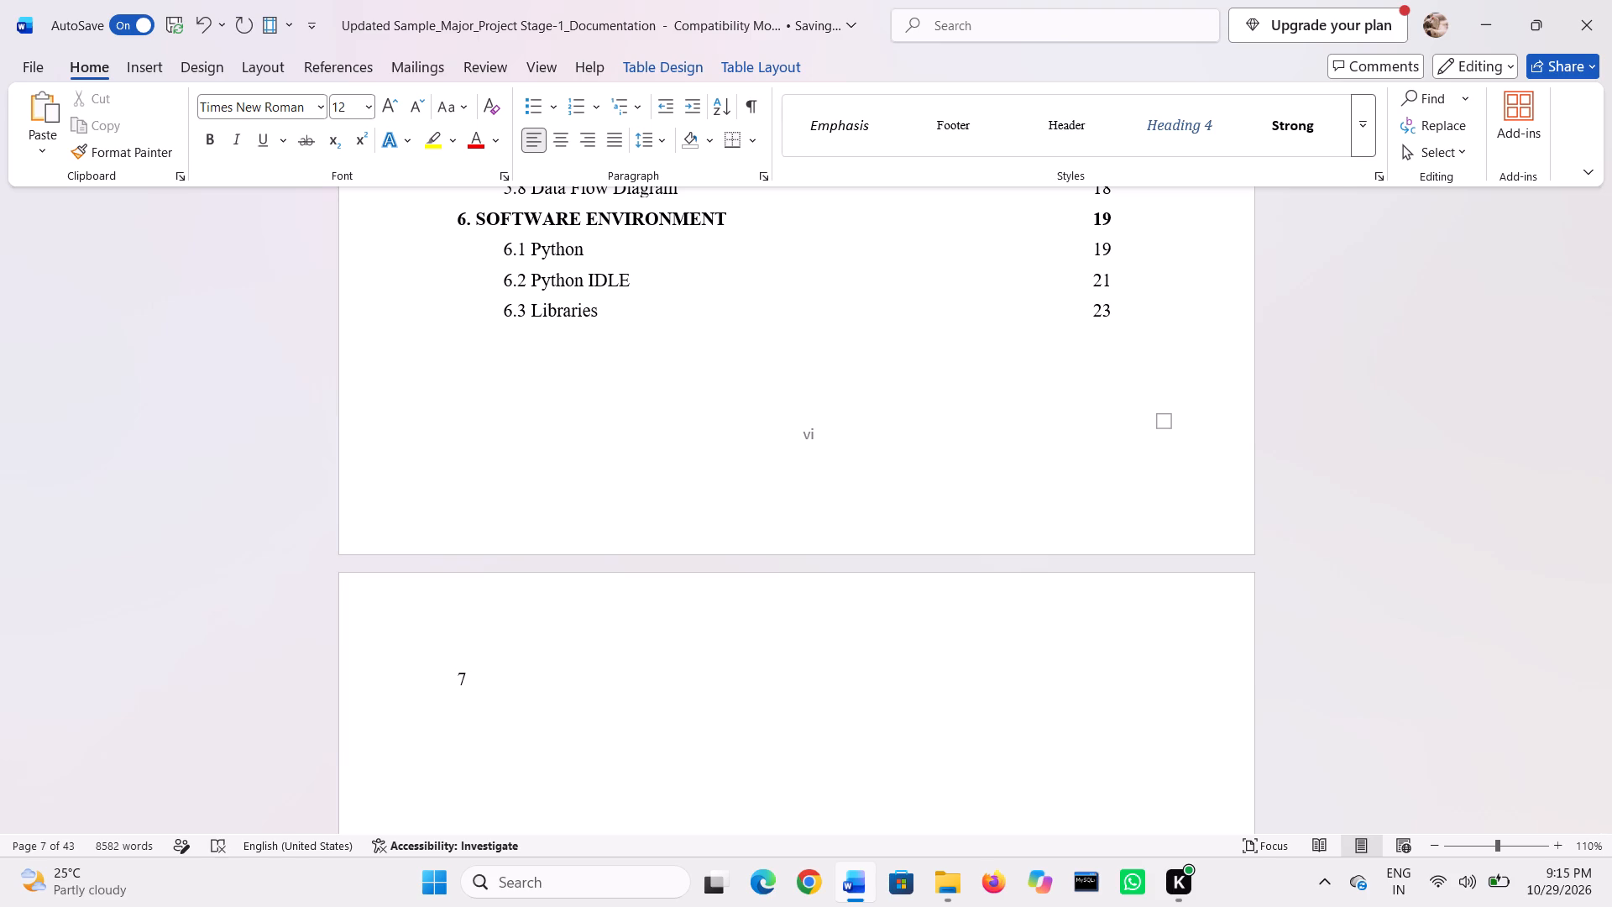
text(.)
key(space)
Copy the old contents entries from SYSTEM REQUIREMENTS SPECIFICATION through REFERENCES, and delete them along with their emptied page before LIST OF FIGURES.
scroll(621, 325, down, 2)
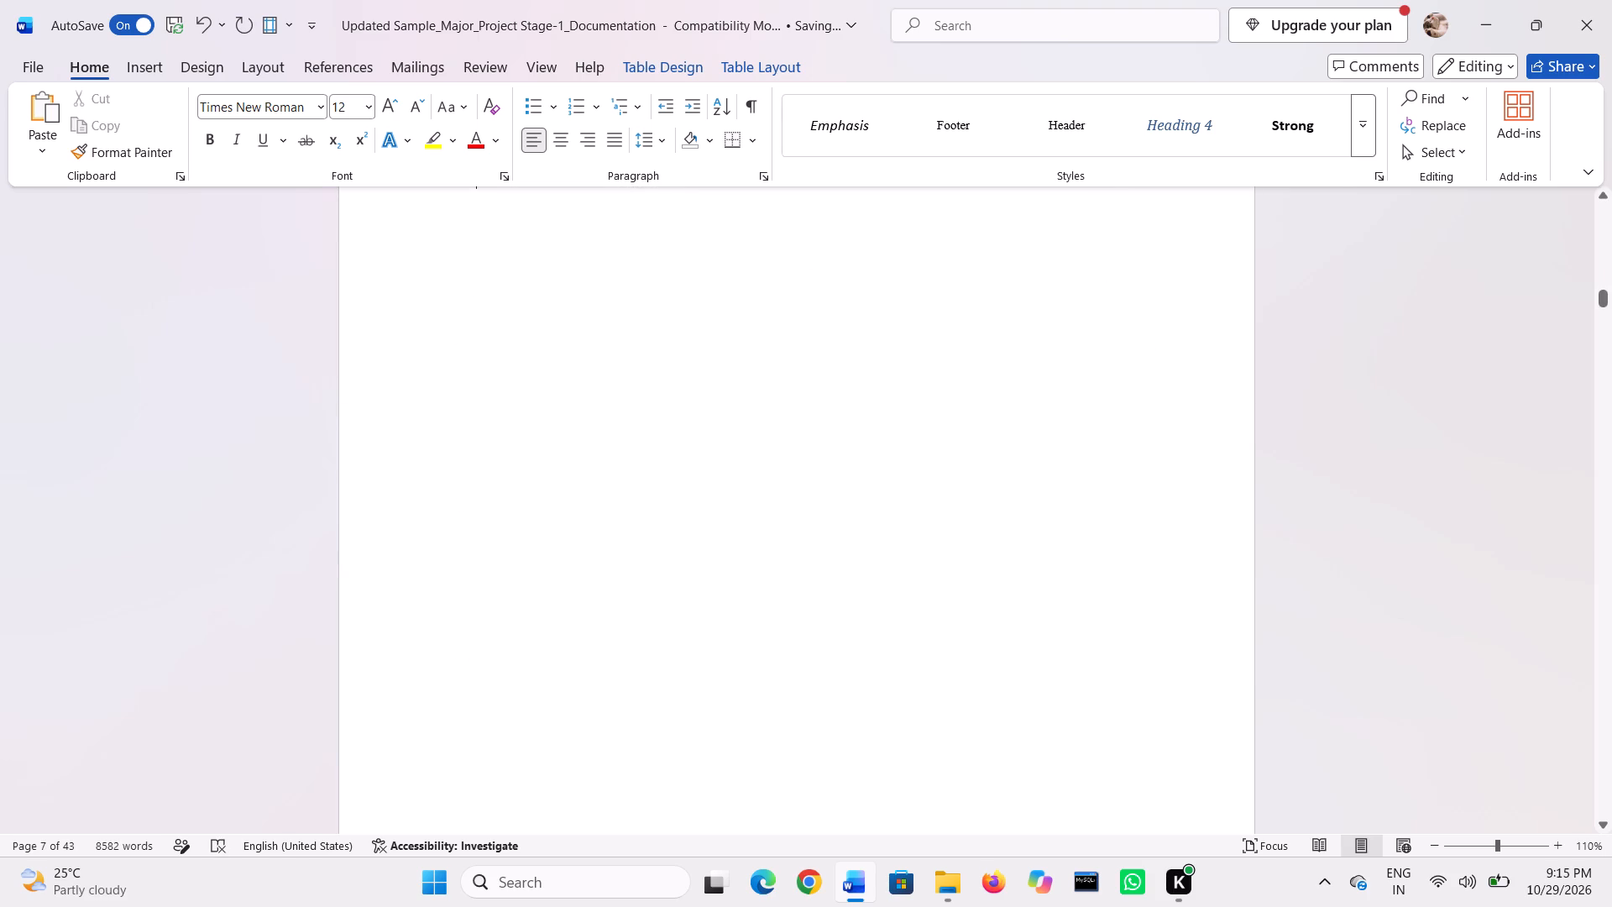
scroll(621, 325, down, 4)
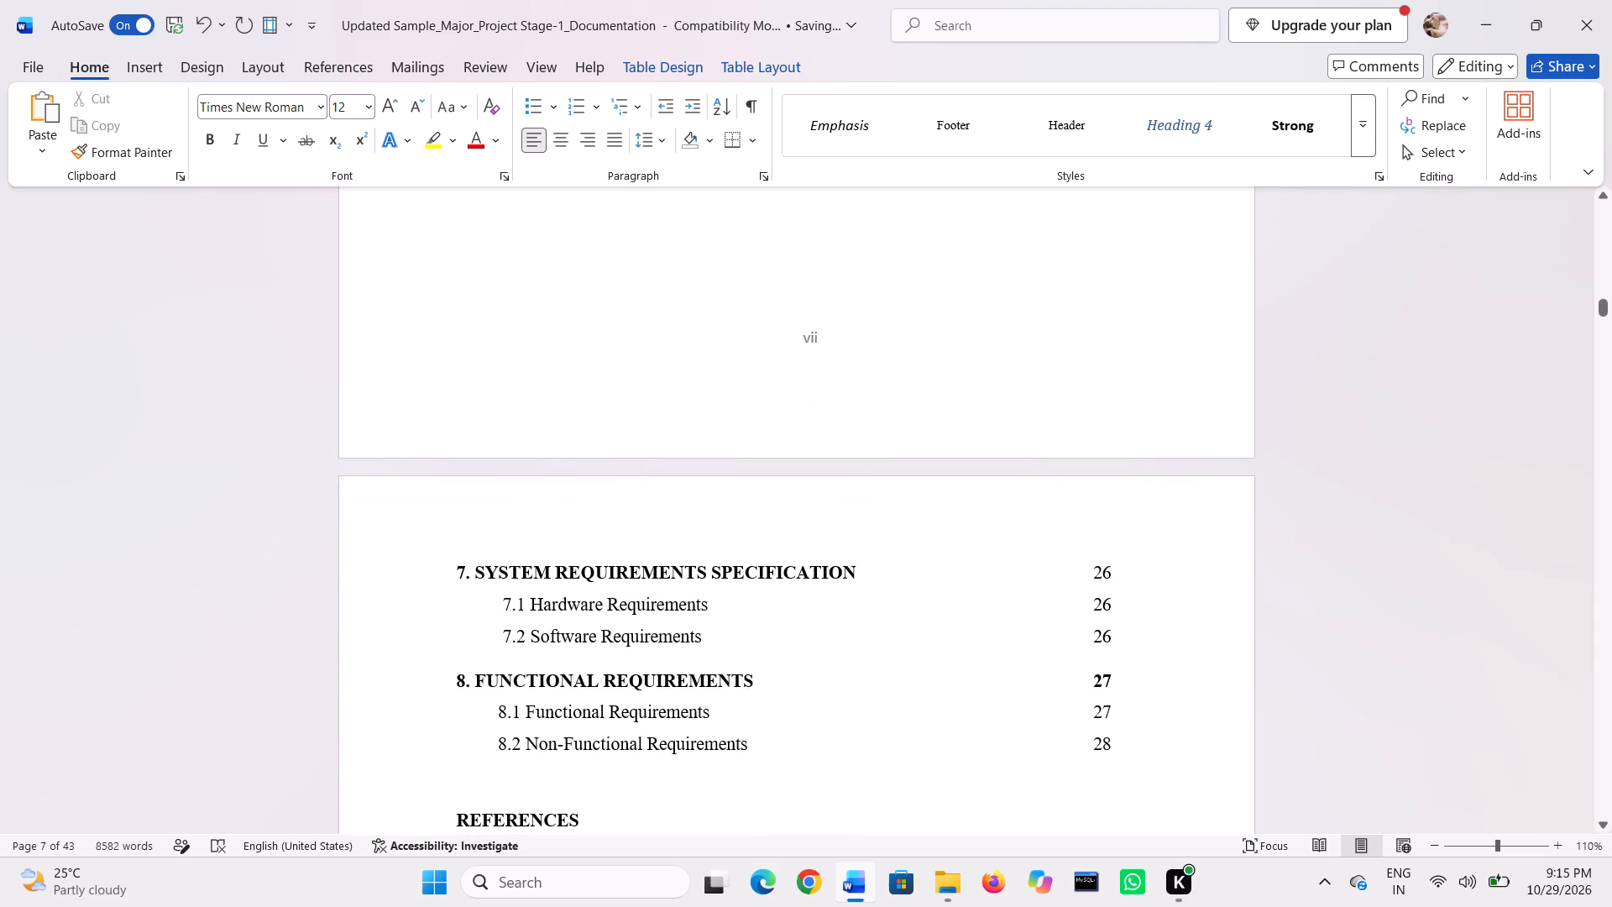
drag(452, 571, 625, 702)
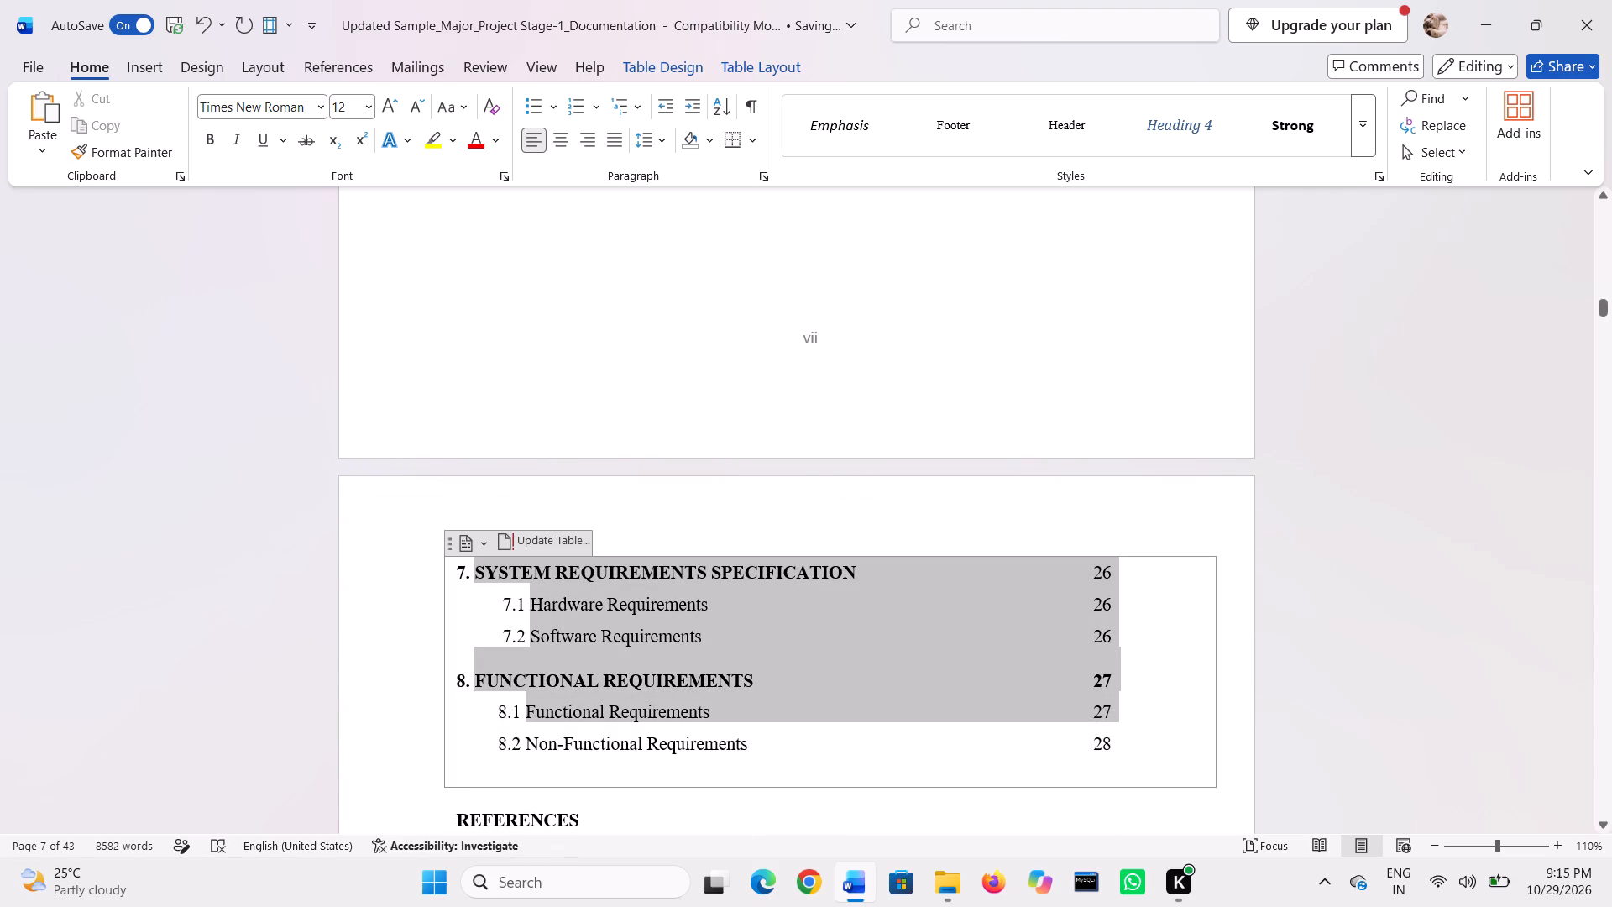
drag(625, 702, 688, 809)
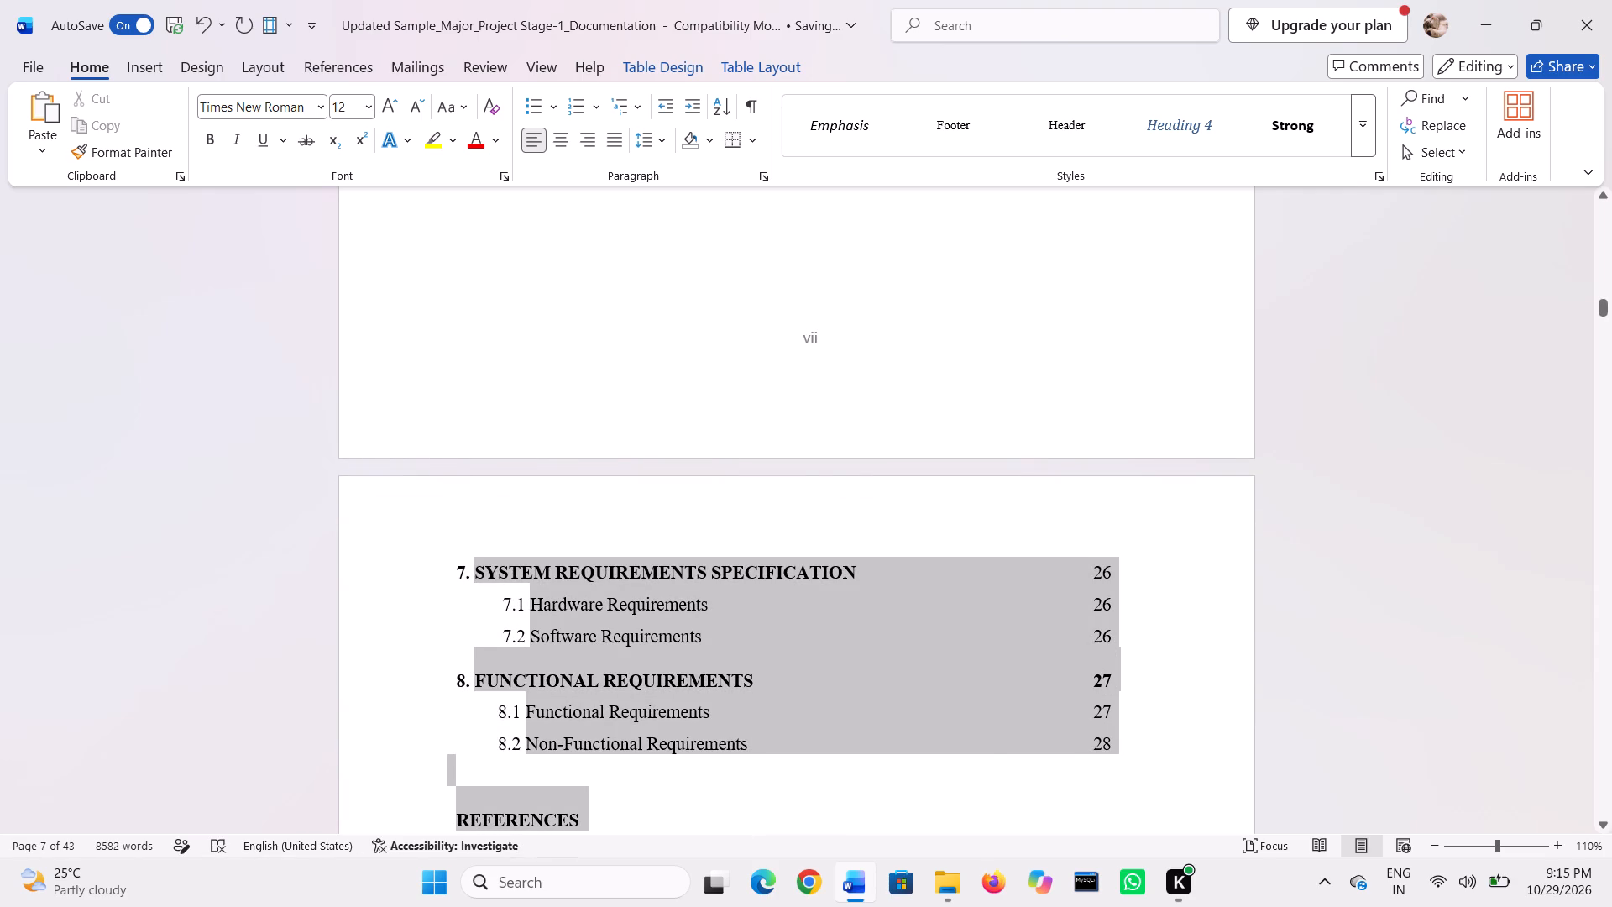
drag(688, 809, 686, 826)
key(ctrl+c)
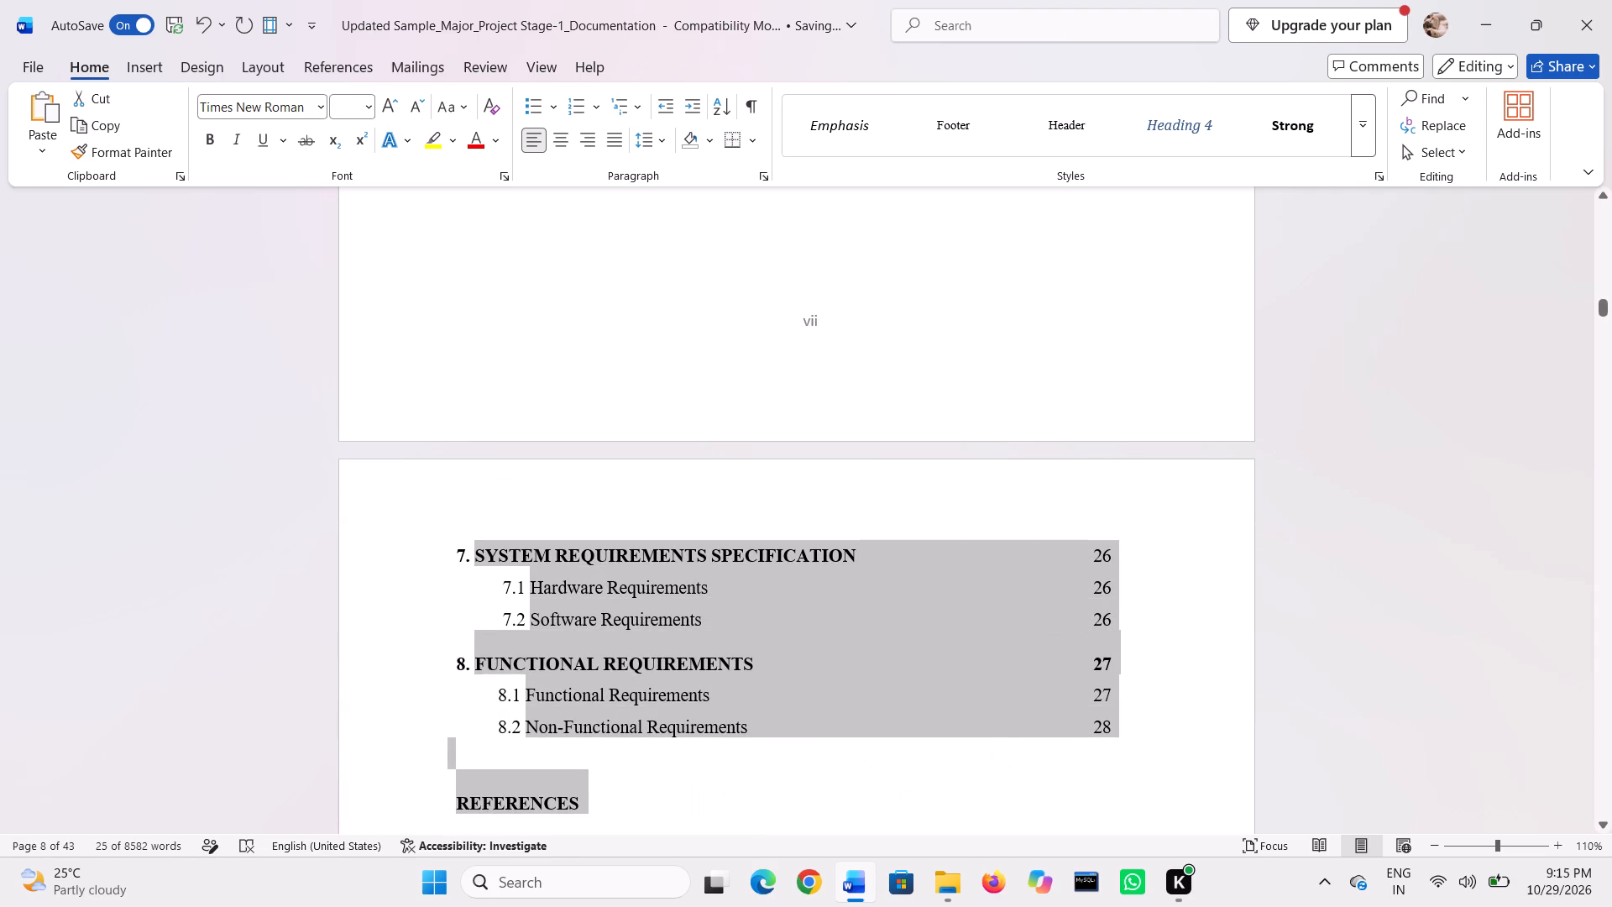
key(BackSpace)
key(BackSpace)
key(BackSpace)
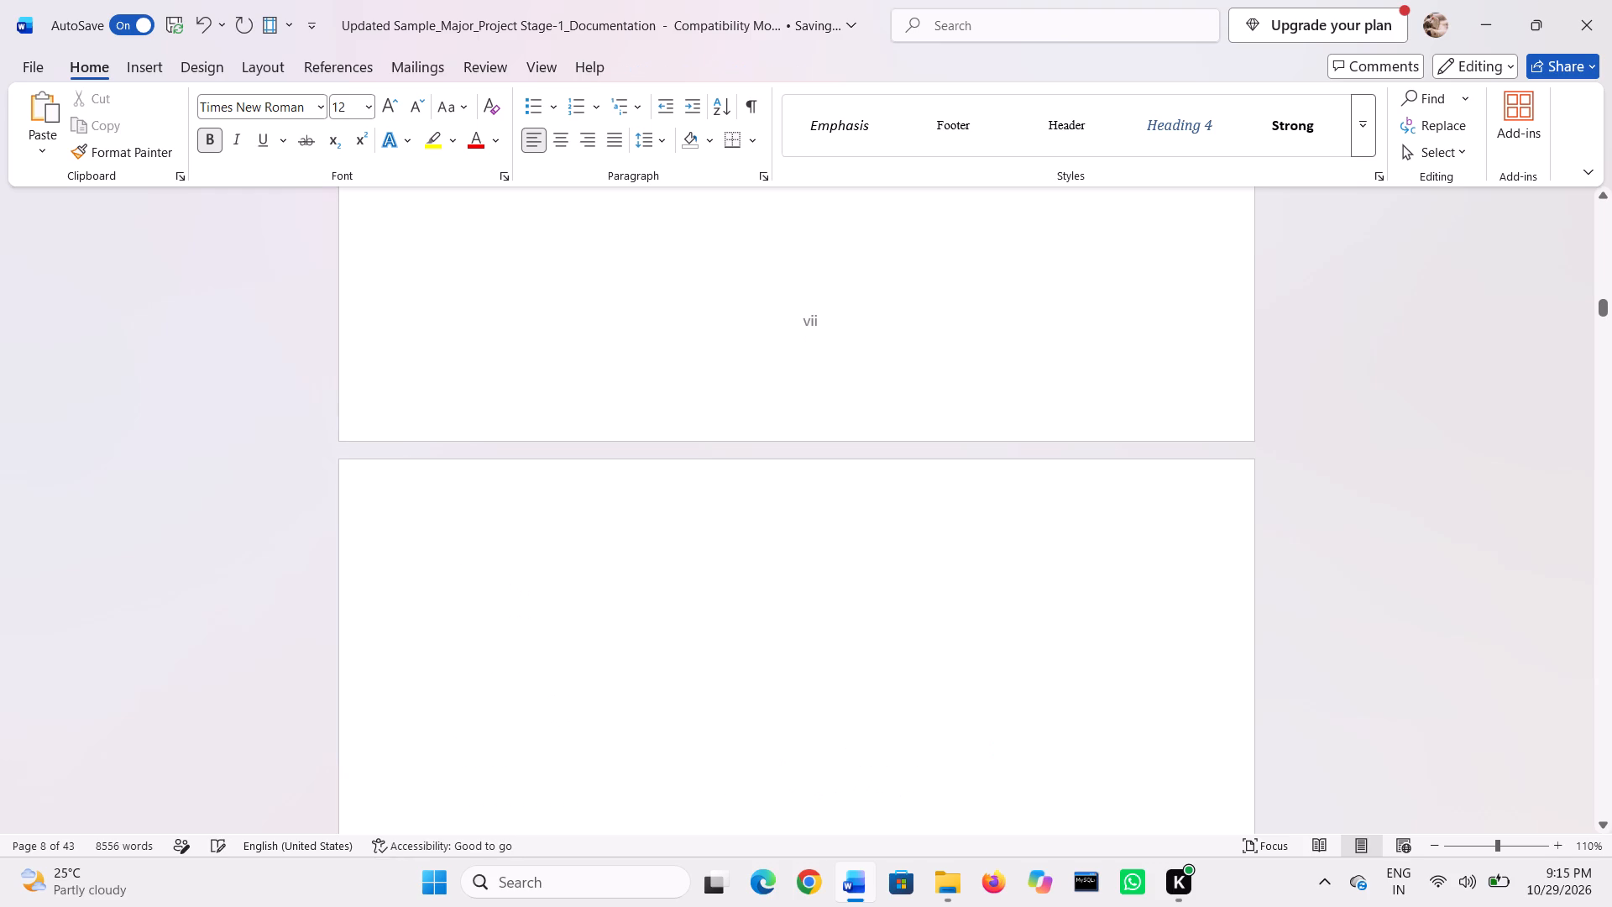
key(BackSpace)
key(Delete)
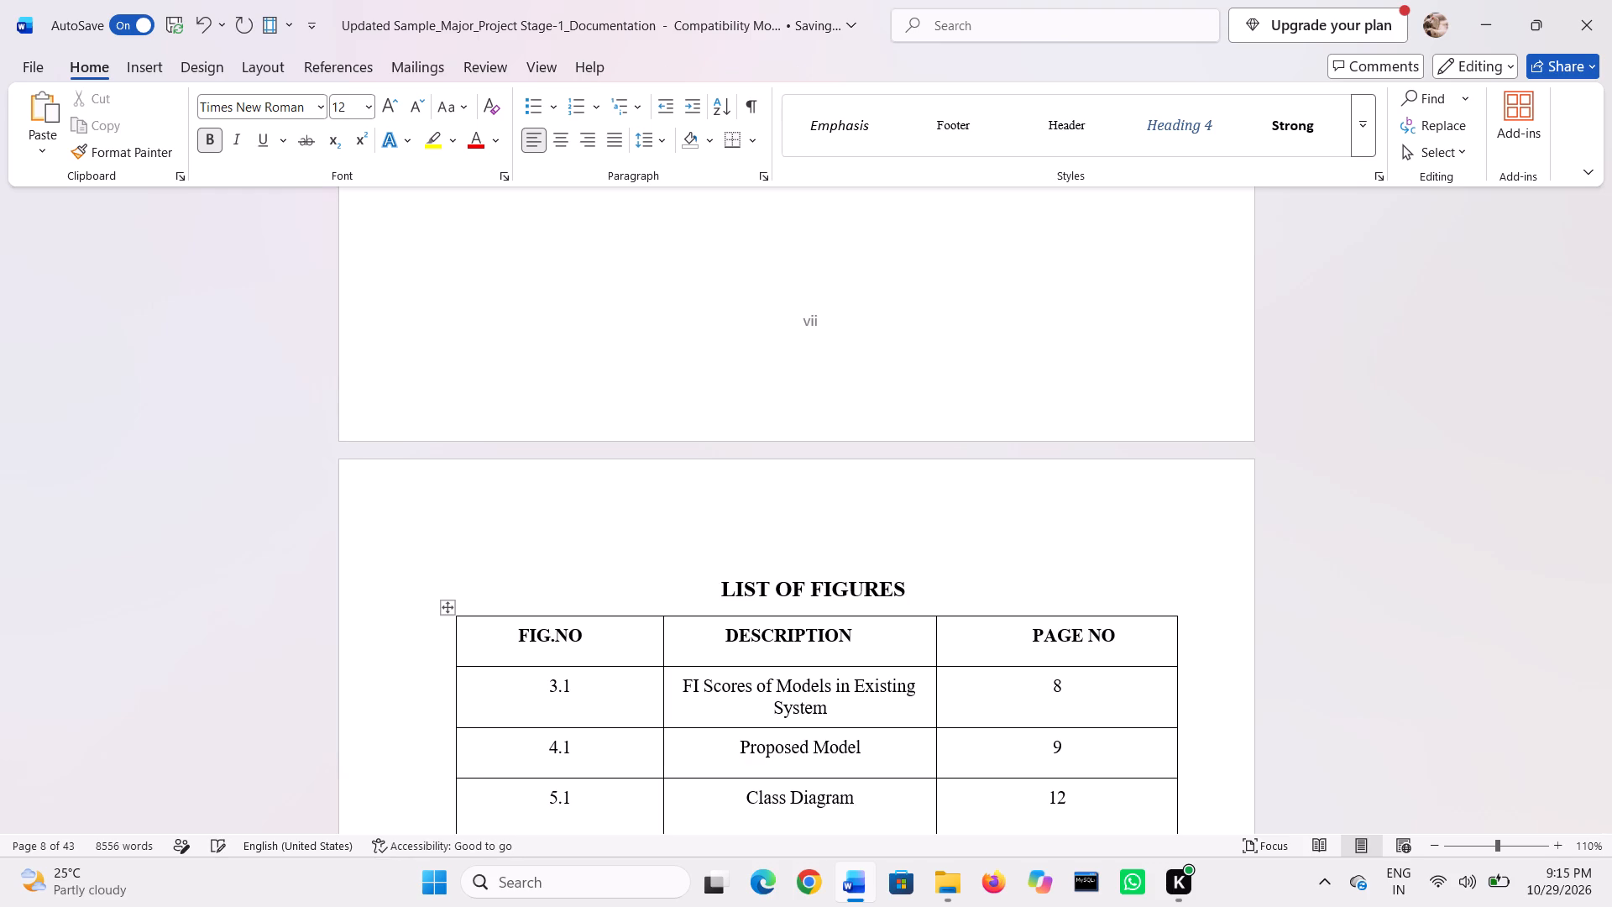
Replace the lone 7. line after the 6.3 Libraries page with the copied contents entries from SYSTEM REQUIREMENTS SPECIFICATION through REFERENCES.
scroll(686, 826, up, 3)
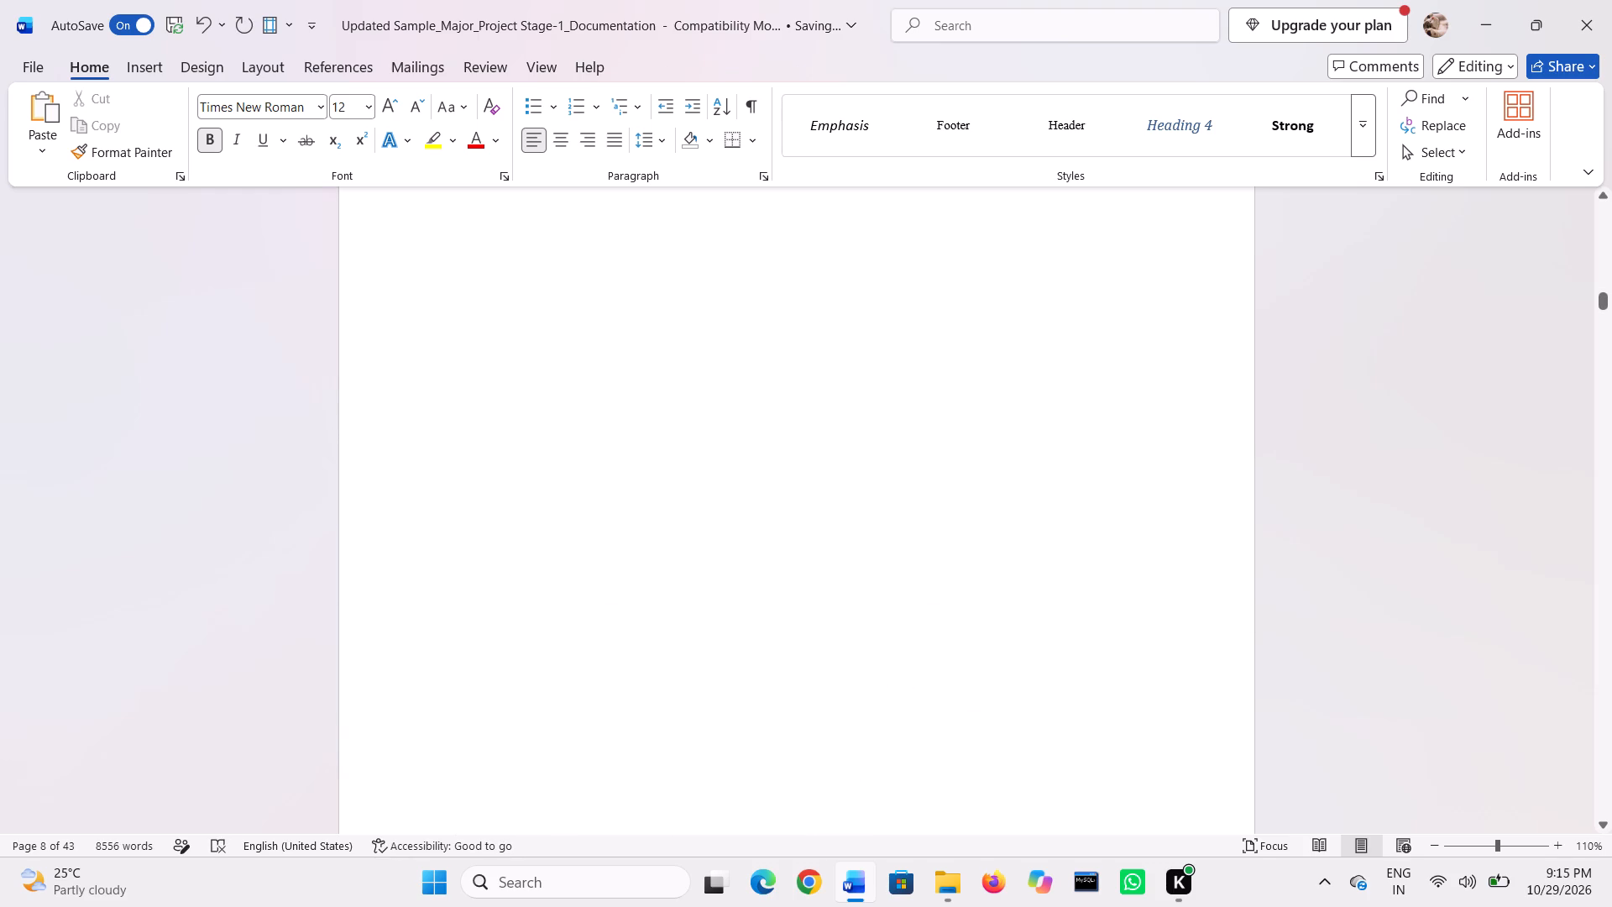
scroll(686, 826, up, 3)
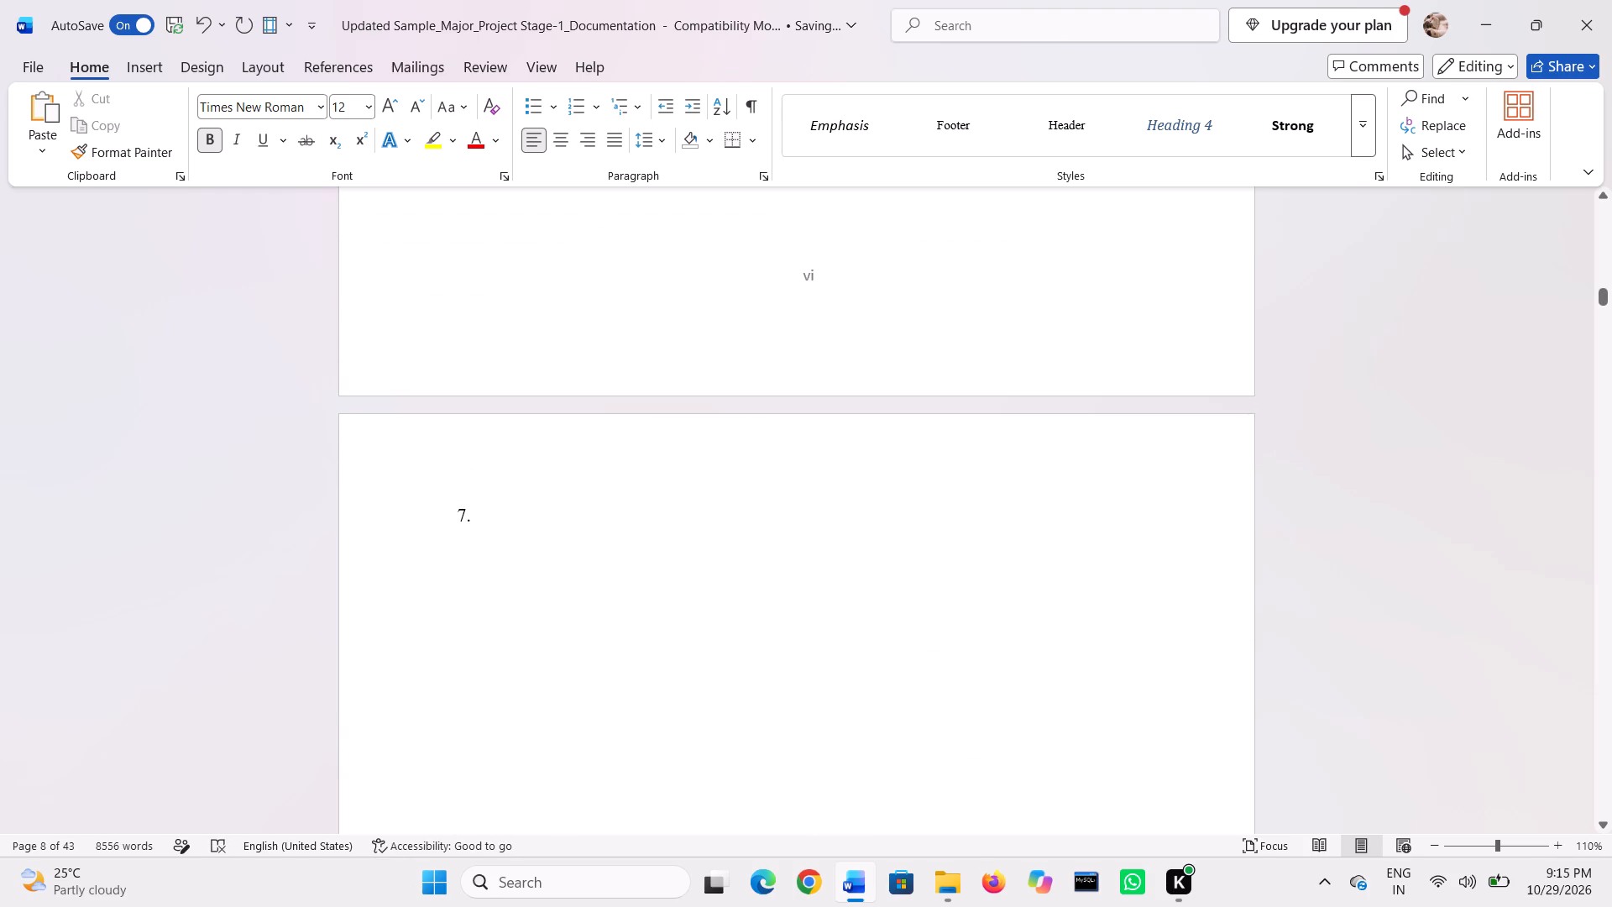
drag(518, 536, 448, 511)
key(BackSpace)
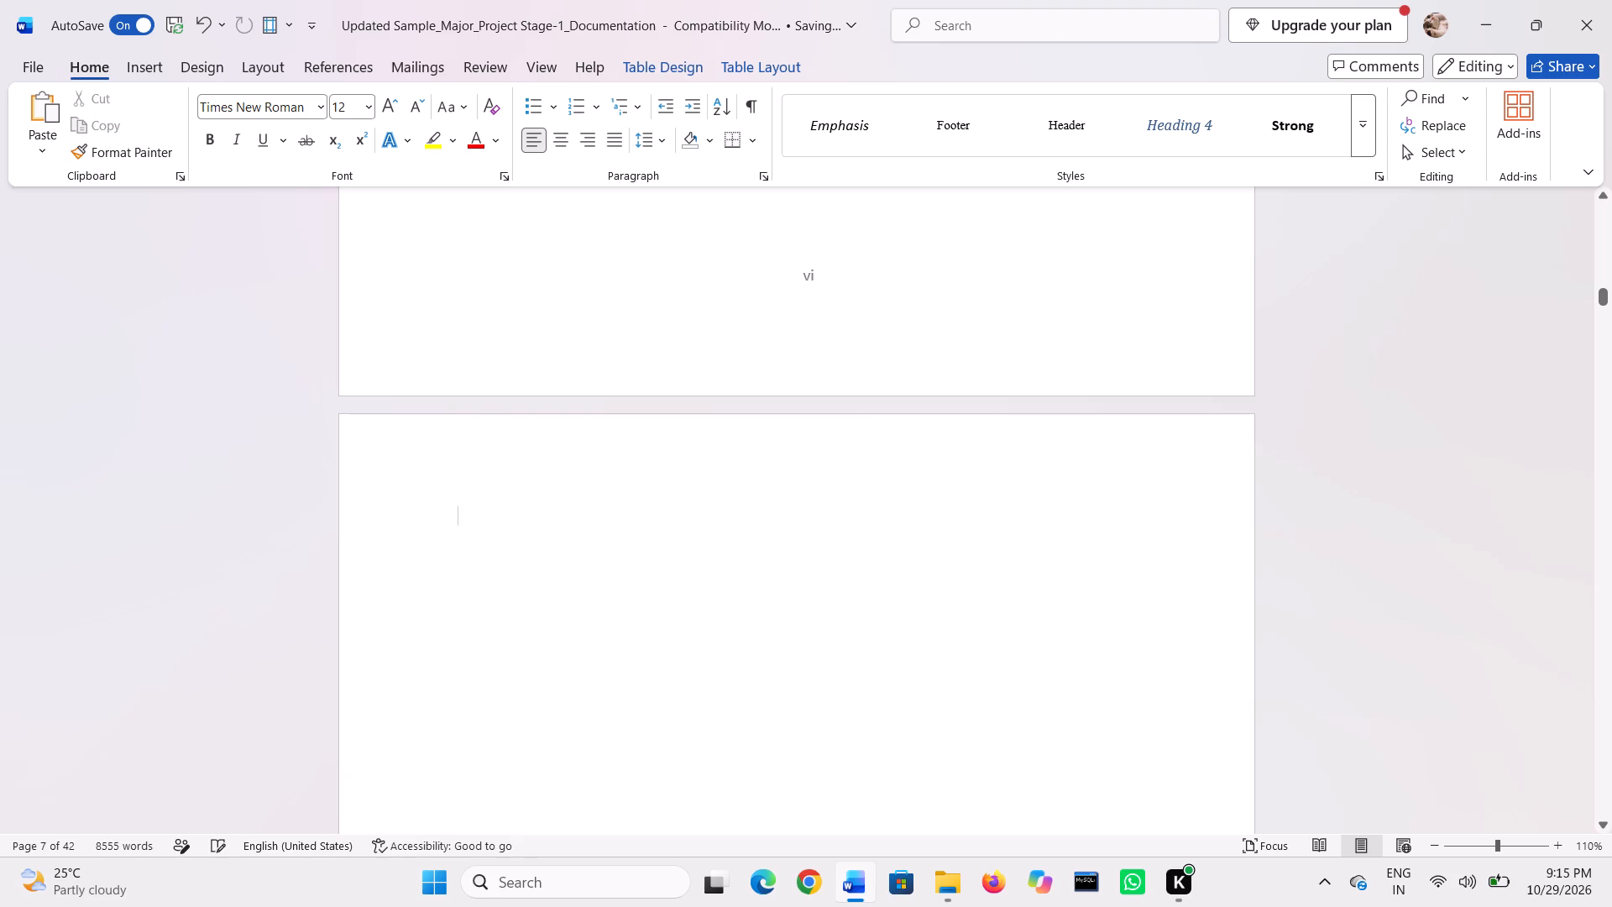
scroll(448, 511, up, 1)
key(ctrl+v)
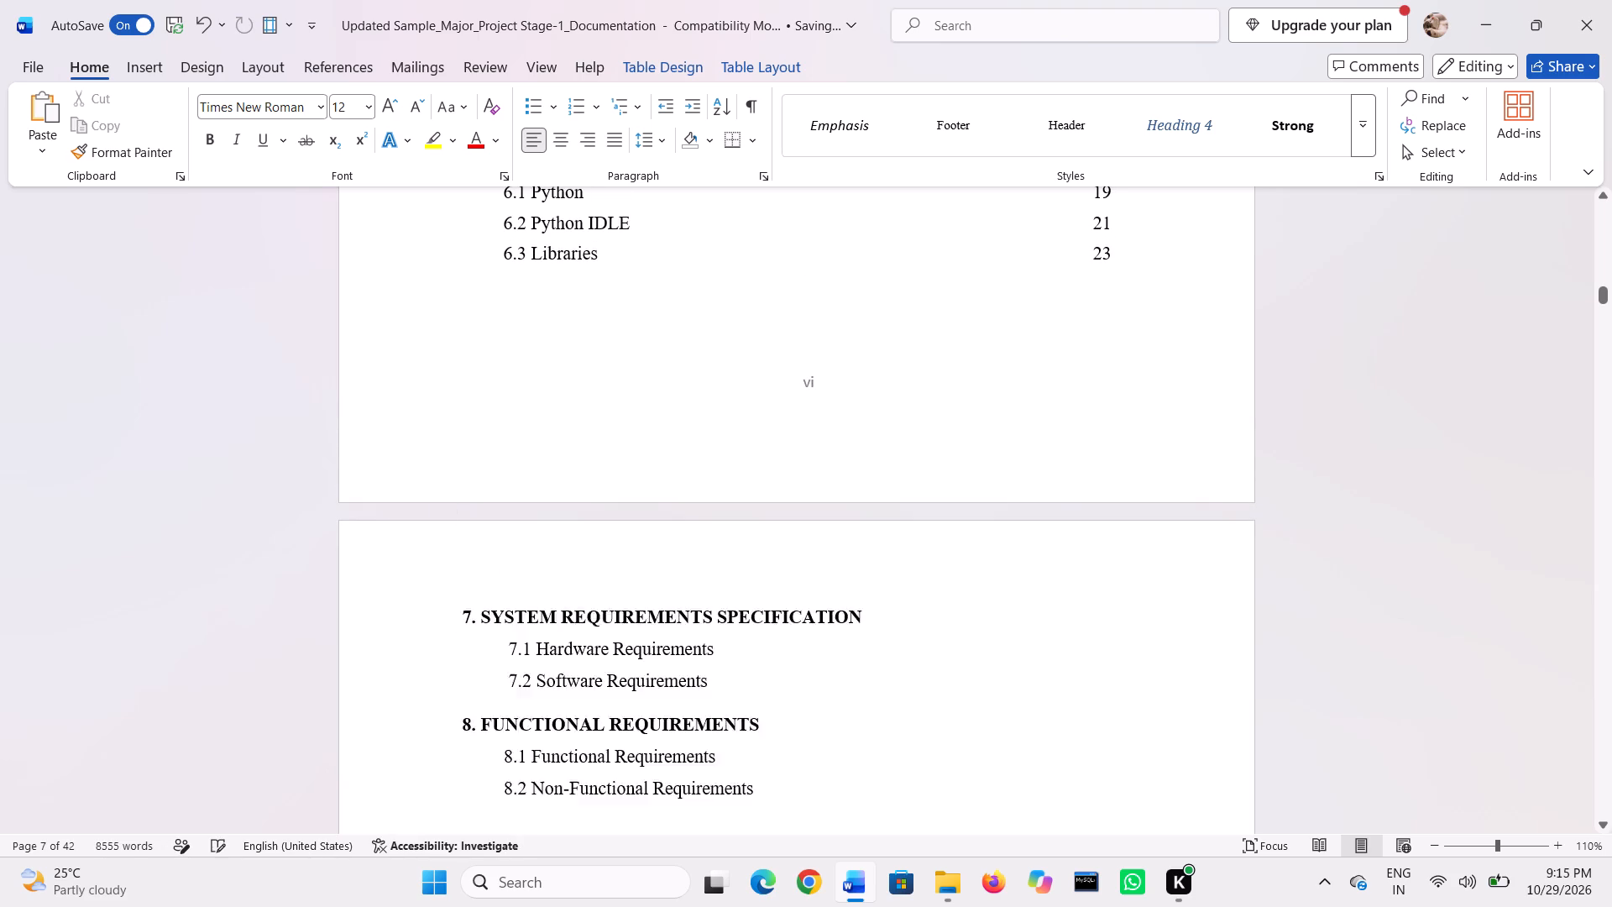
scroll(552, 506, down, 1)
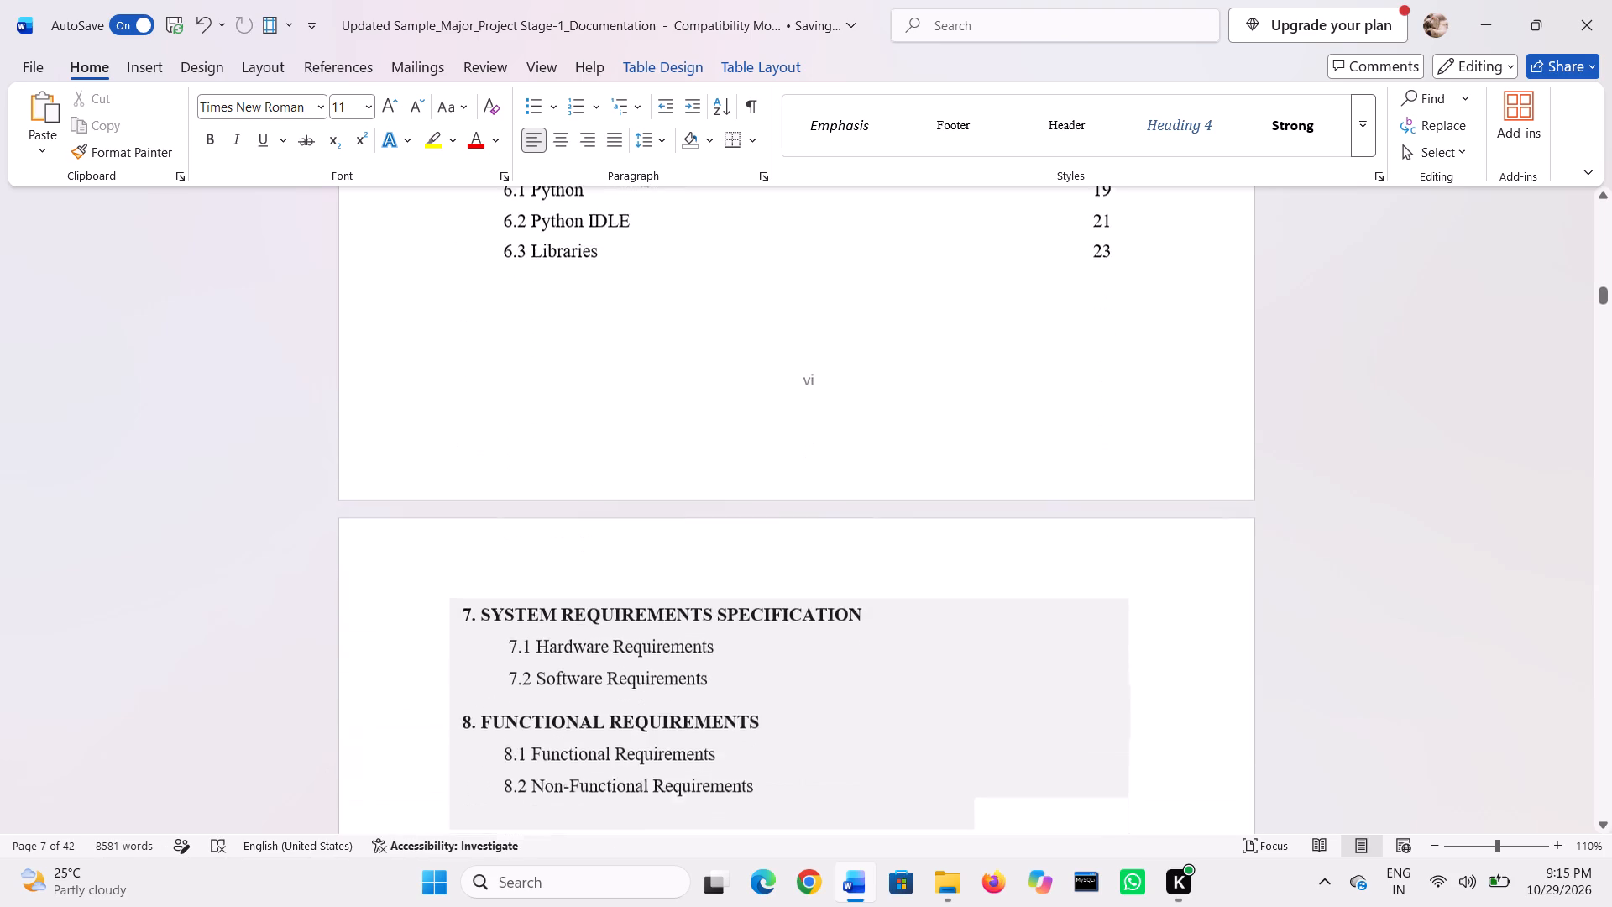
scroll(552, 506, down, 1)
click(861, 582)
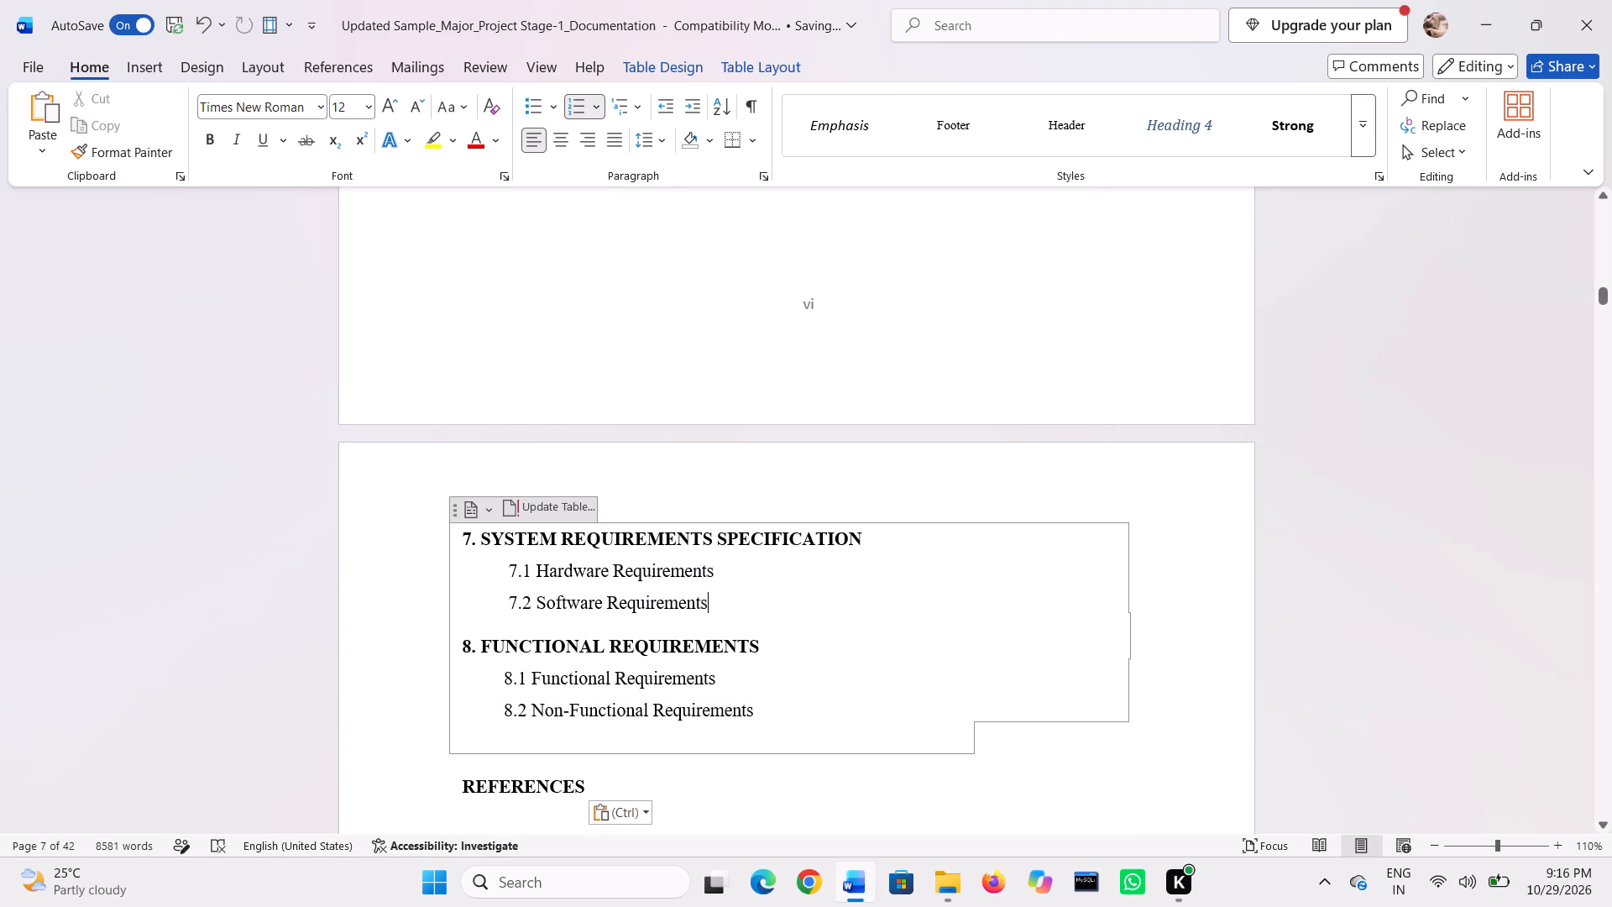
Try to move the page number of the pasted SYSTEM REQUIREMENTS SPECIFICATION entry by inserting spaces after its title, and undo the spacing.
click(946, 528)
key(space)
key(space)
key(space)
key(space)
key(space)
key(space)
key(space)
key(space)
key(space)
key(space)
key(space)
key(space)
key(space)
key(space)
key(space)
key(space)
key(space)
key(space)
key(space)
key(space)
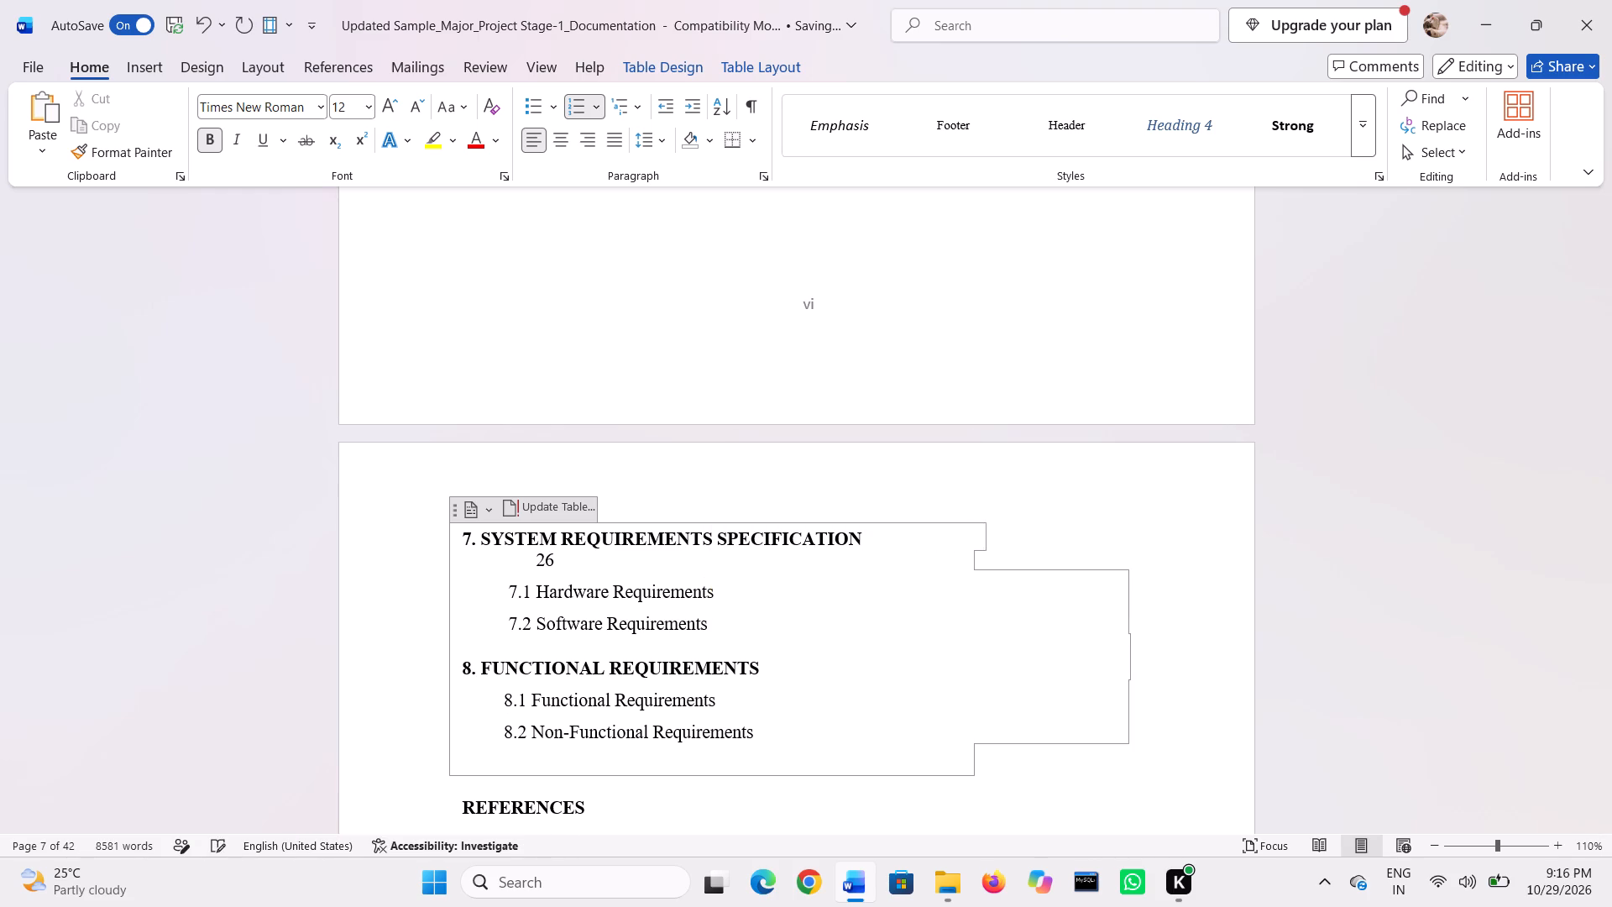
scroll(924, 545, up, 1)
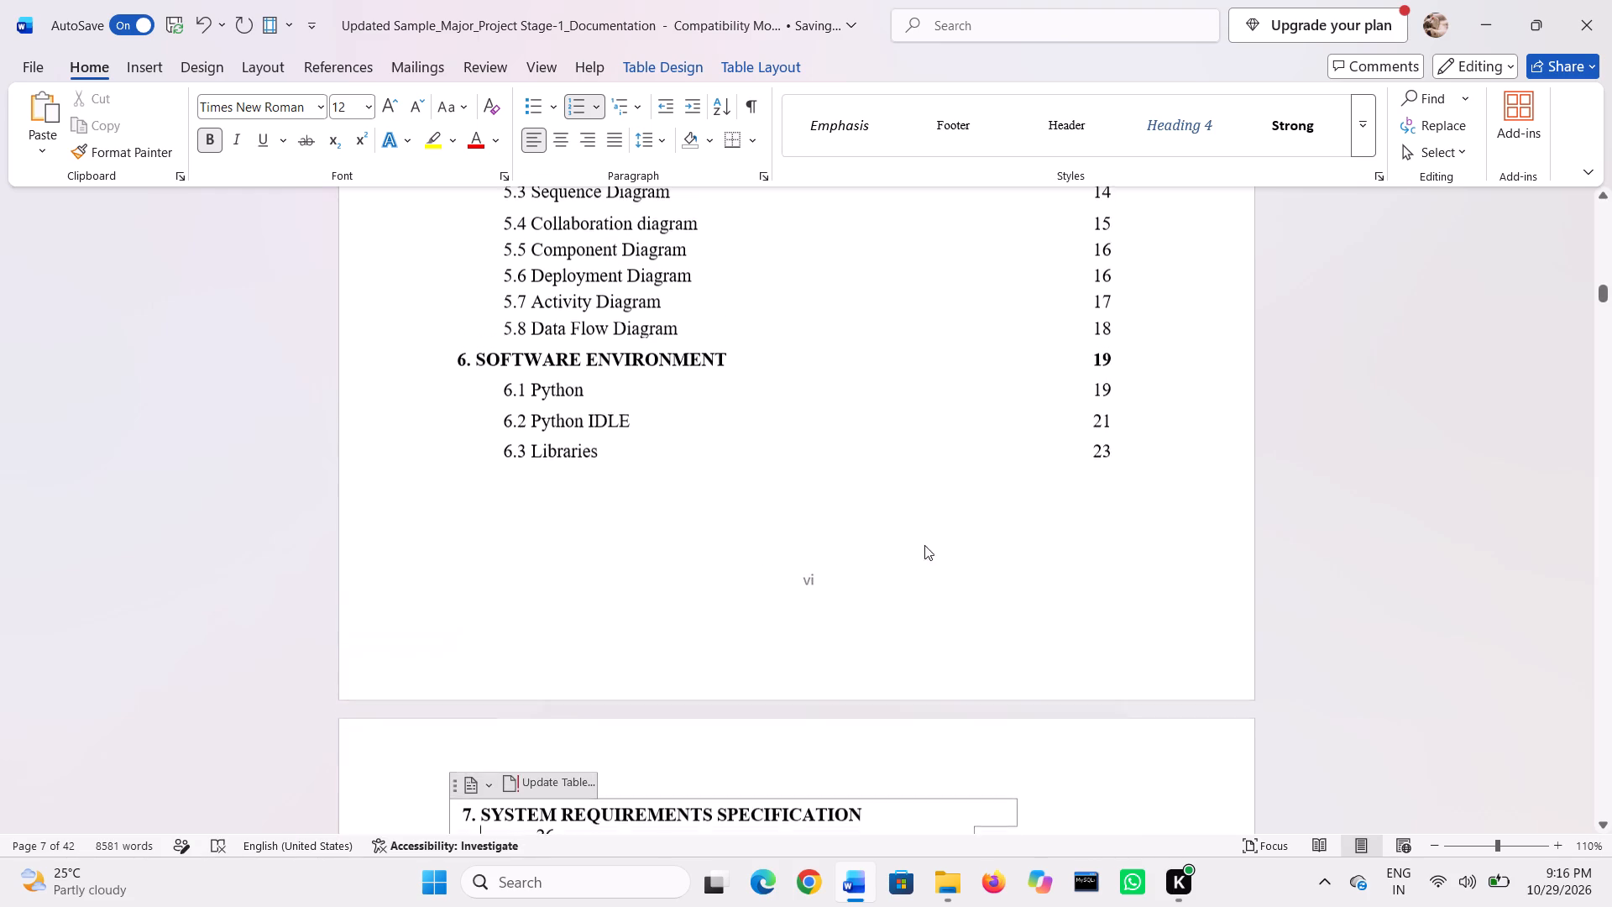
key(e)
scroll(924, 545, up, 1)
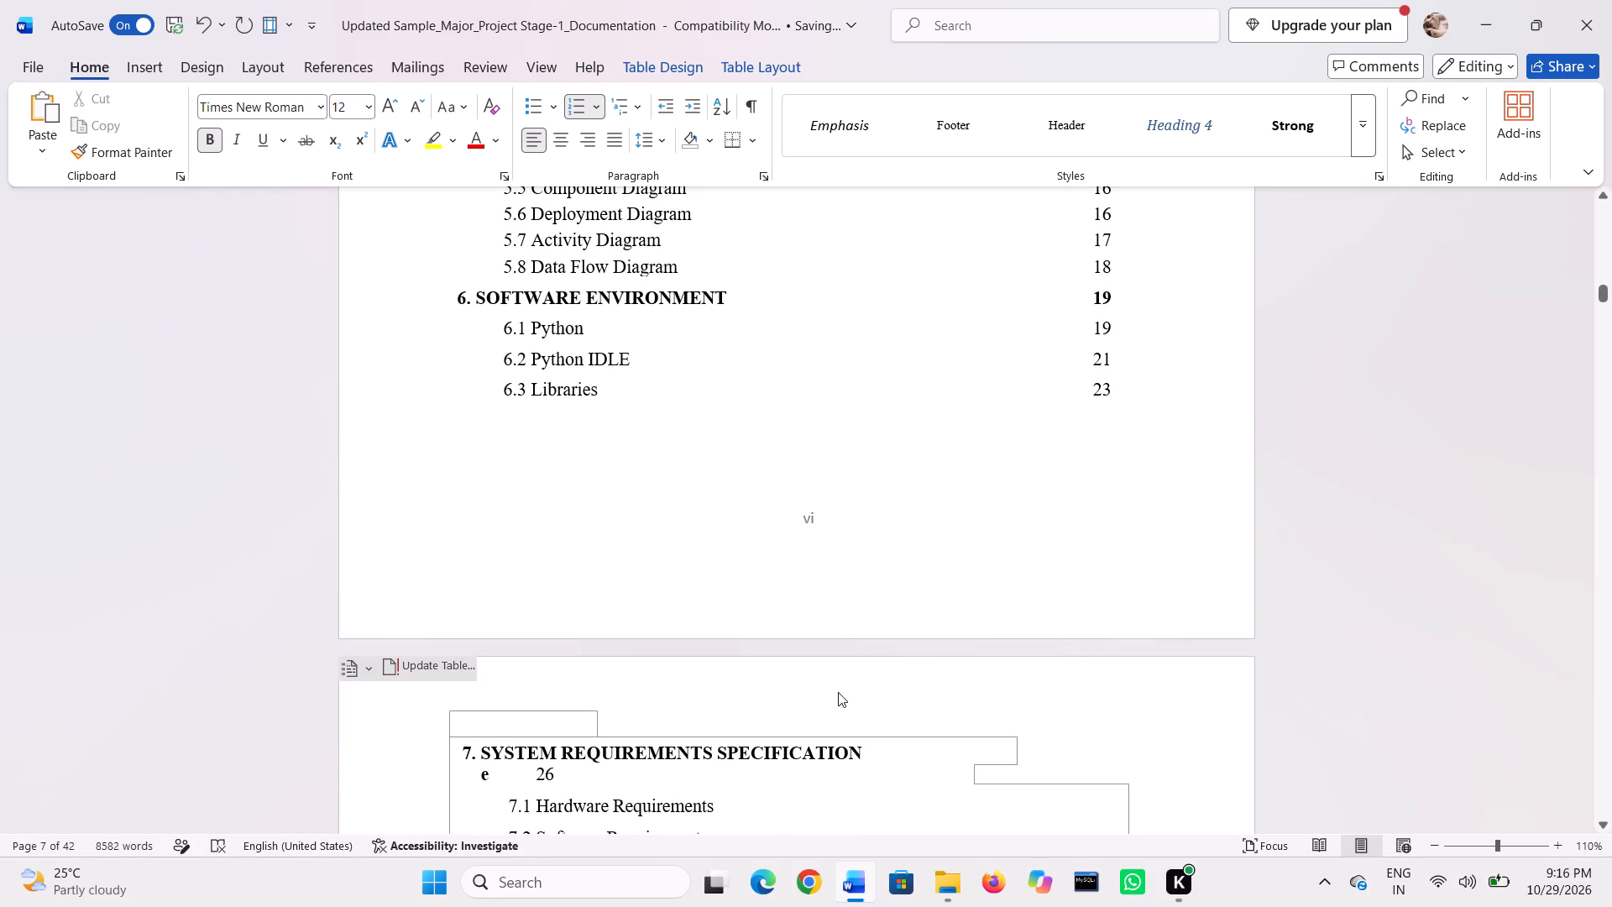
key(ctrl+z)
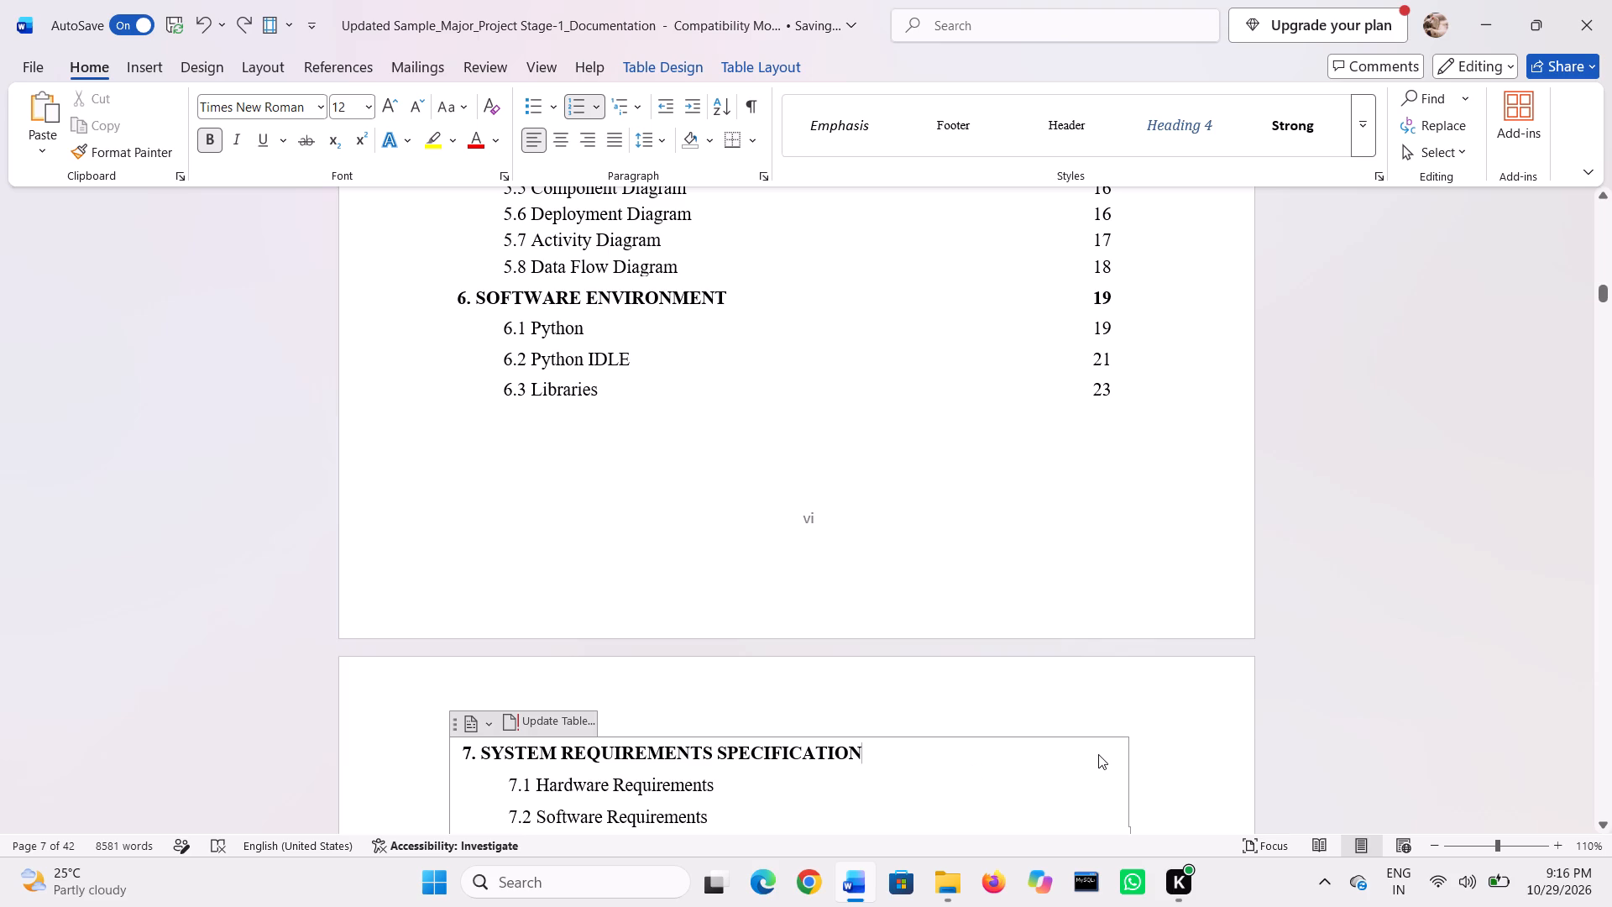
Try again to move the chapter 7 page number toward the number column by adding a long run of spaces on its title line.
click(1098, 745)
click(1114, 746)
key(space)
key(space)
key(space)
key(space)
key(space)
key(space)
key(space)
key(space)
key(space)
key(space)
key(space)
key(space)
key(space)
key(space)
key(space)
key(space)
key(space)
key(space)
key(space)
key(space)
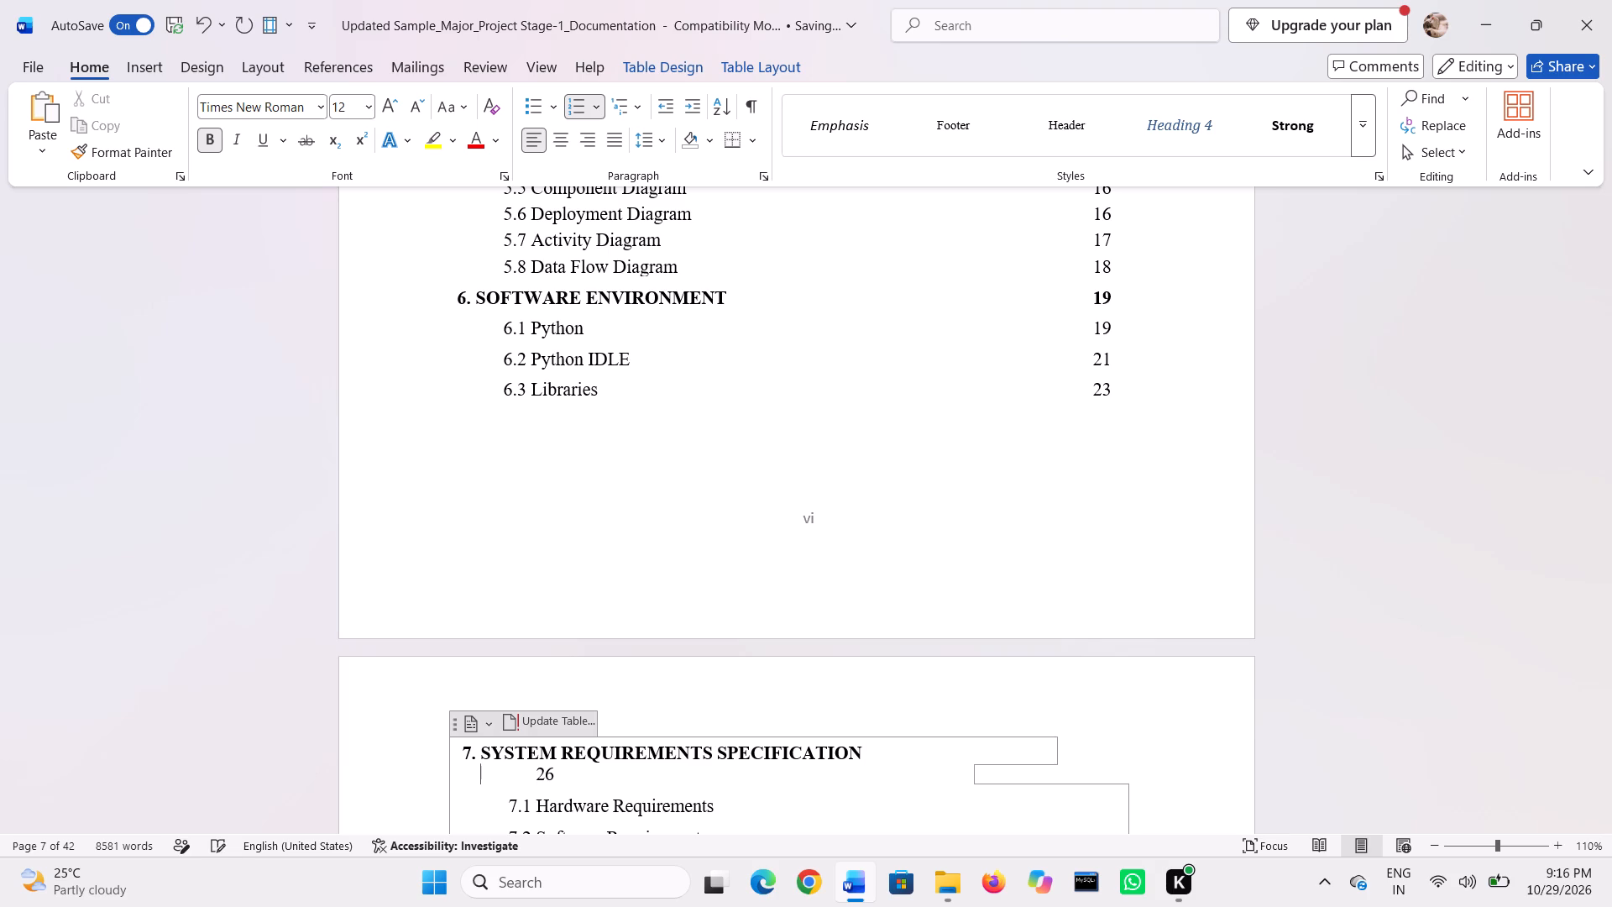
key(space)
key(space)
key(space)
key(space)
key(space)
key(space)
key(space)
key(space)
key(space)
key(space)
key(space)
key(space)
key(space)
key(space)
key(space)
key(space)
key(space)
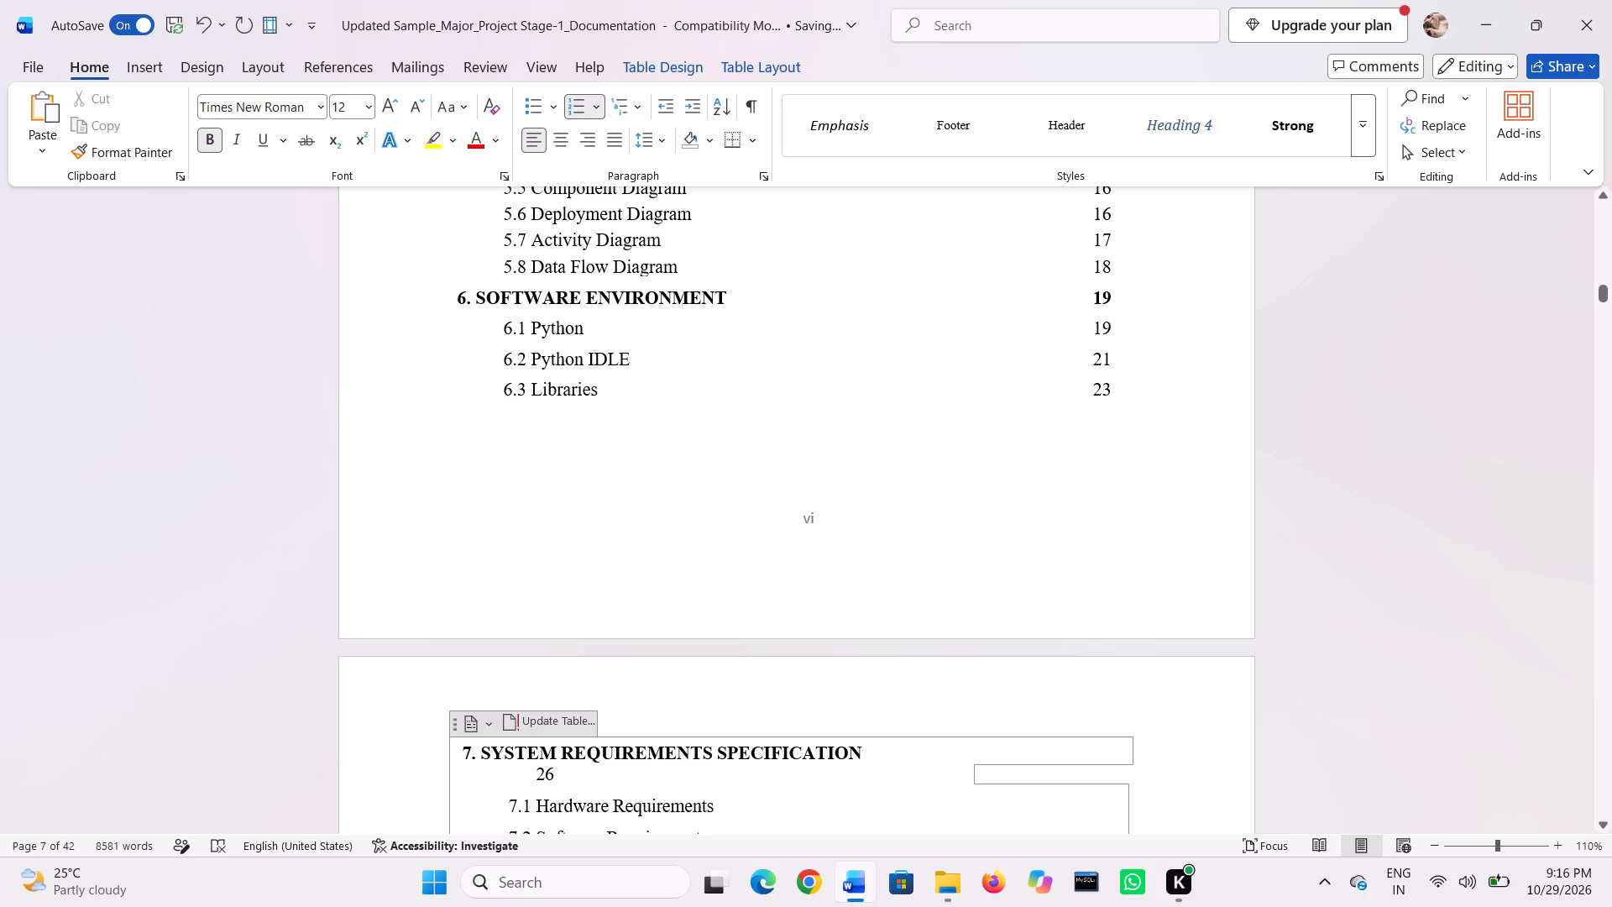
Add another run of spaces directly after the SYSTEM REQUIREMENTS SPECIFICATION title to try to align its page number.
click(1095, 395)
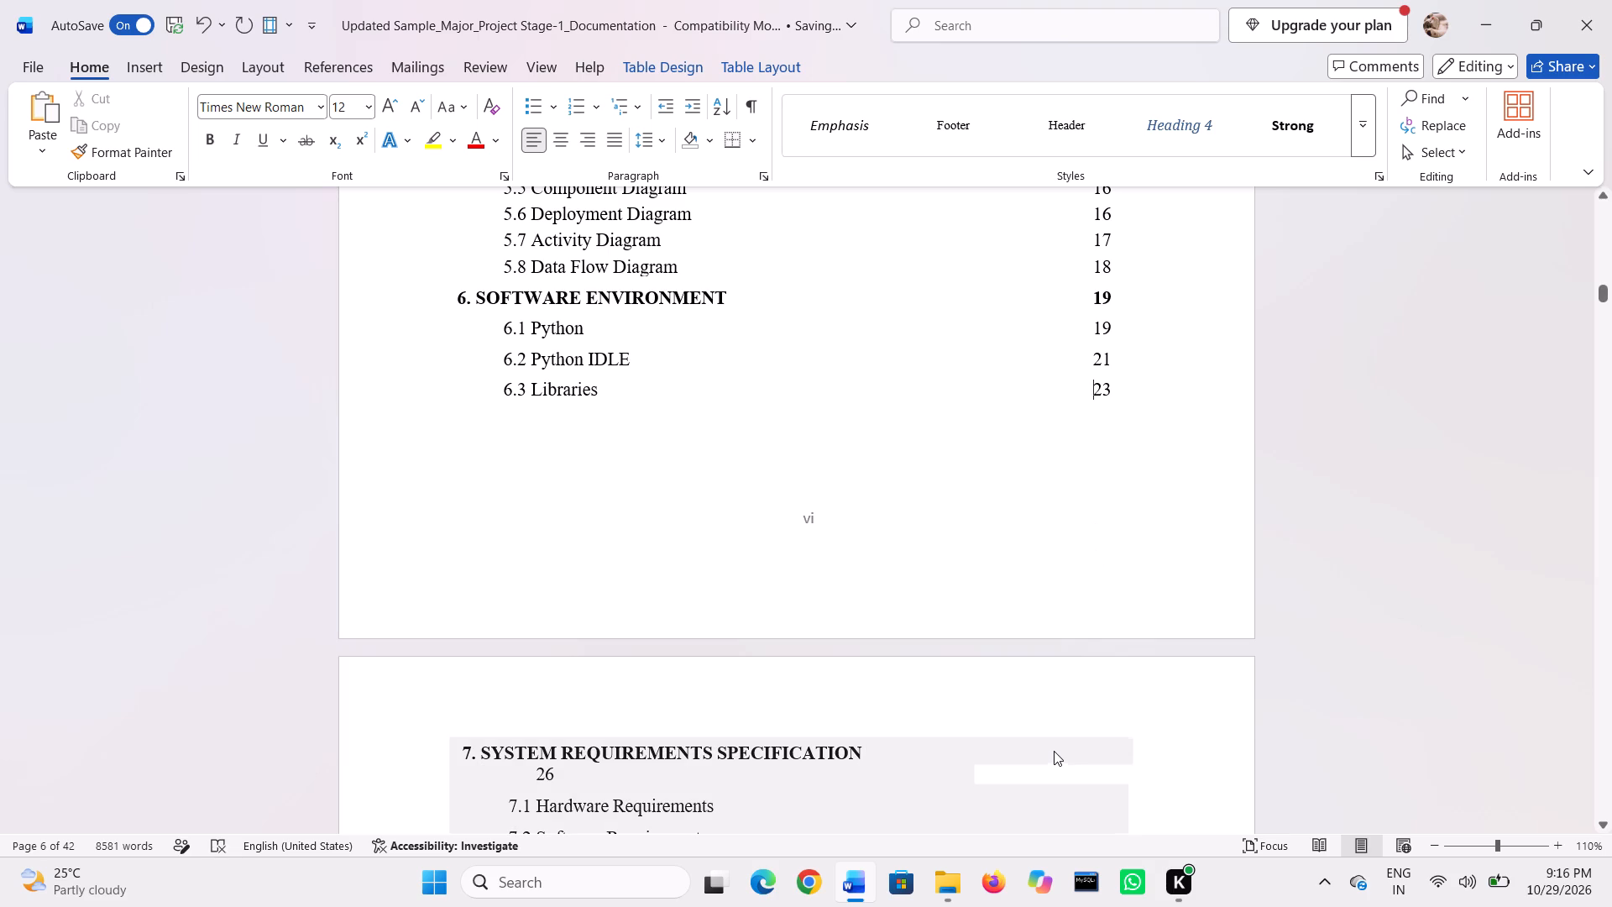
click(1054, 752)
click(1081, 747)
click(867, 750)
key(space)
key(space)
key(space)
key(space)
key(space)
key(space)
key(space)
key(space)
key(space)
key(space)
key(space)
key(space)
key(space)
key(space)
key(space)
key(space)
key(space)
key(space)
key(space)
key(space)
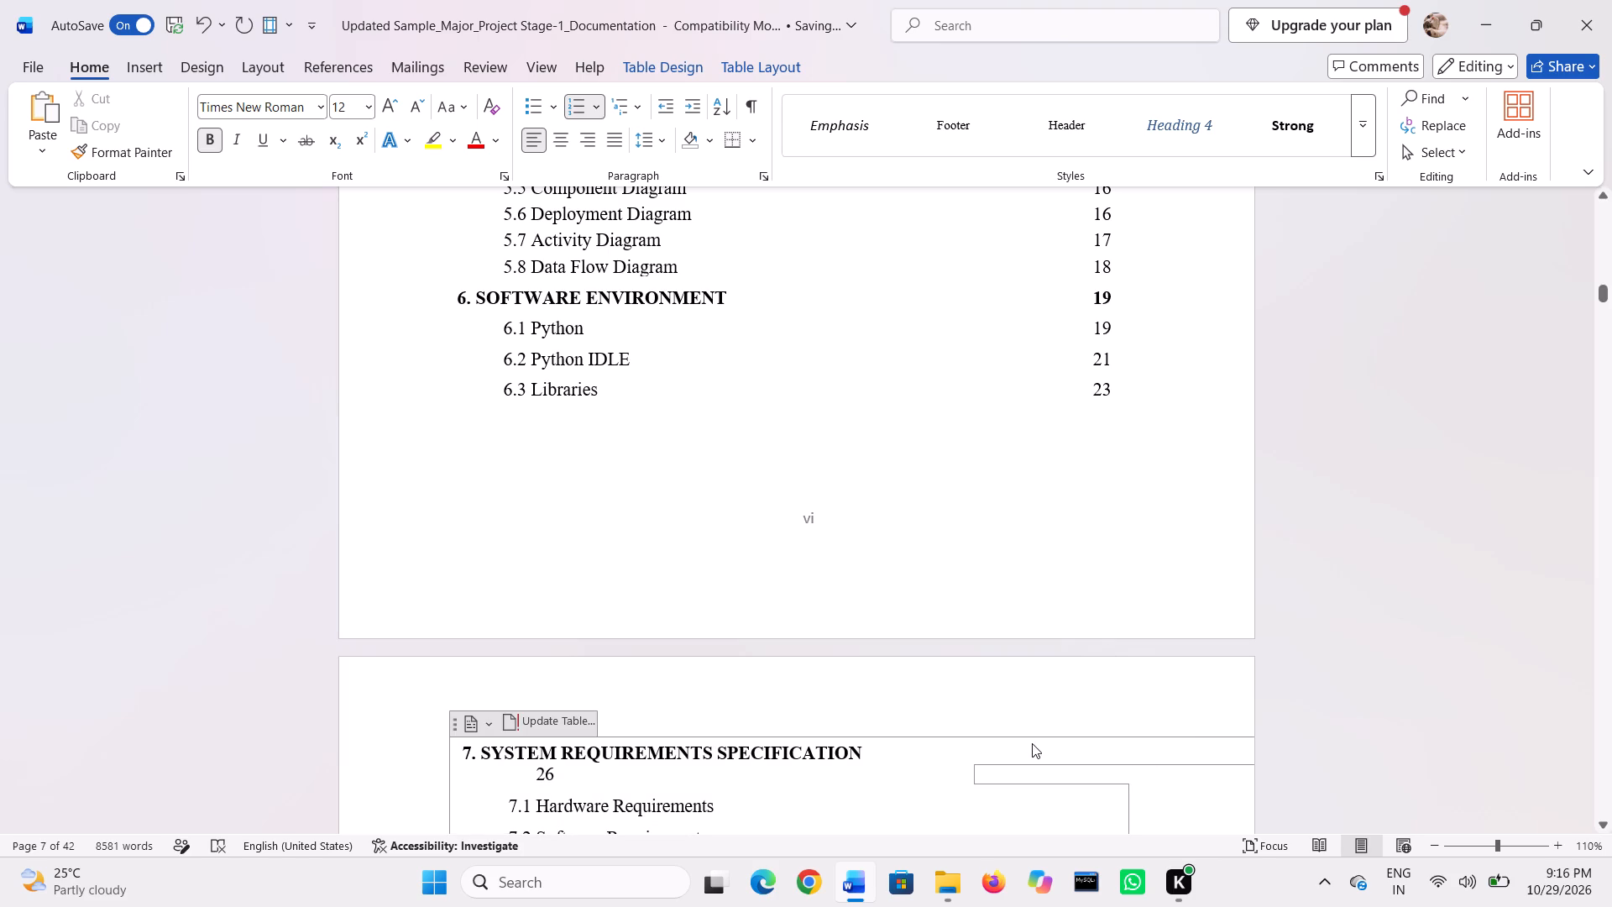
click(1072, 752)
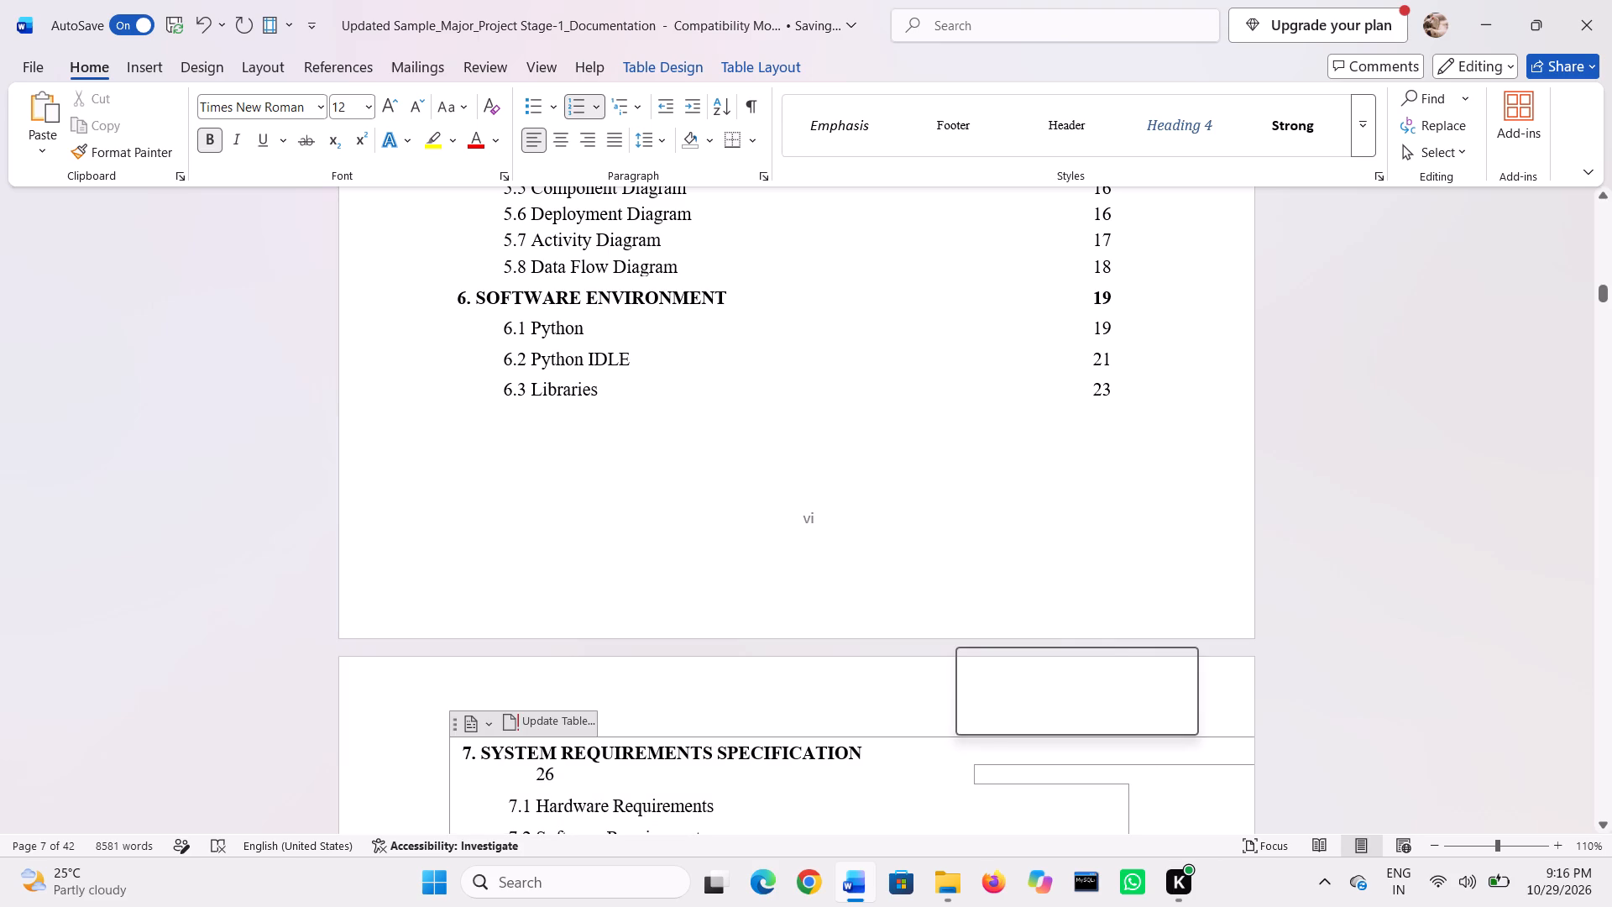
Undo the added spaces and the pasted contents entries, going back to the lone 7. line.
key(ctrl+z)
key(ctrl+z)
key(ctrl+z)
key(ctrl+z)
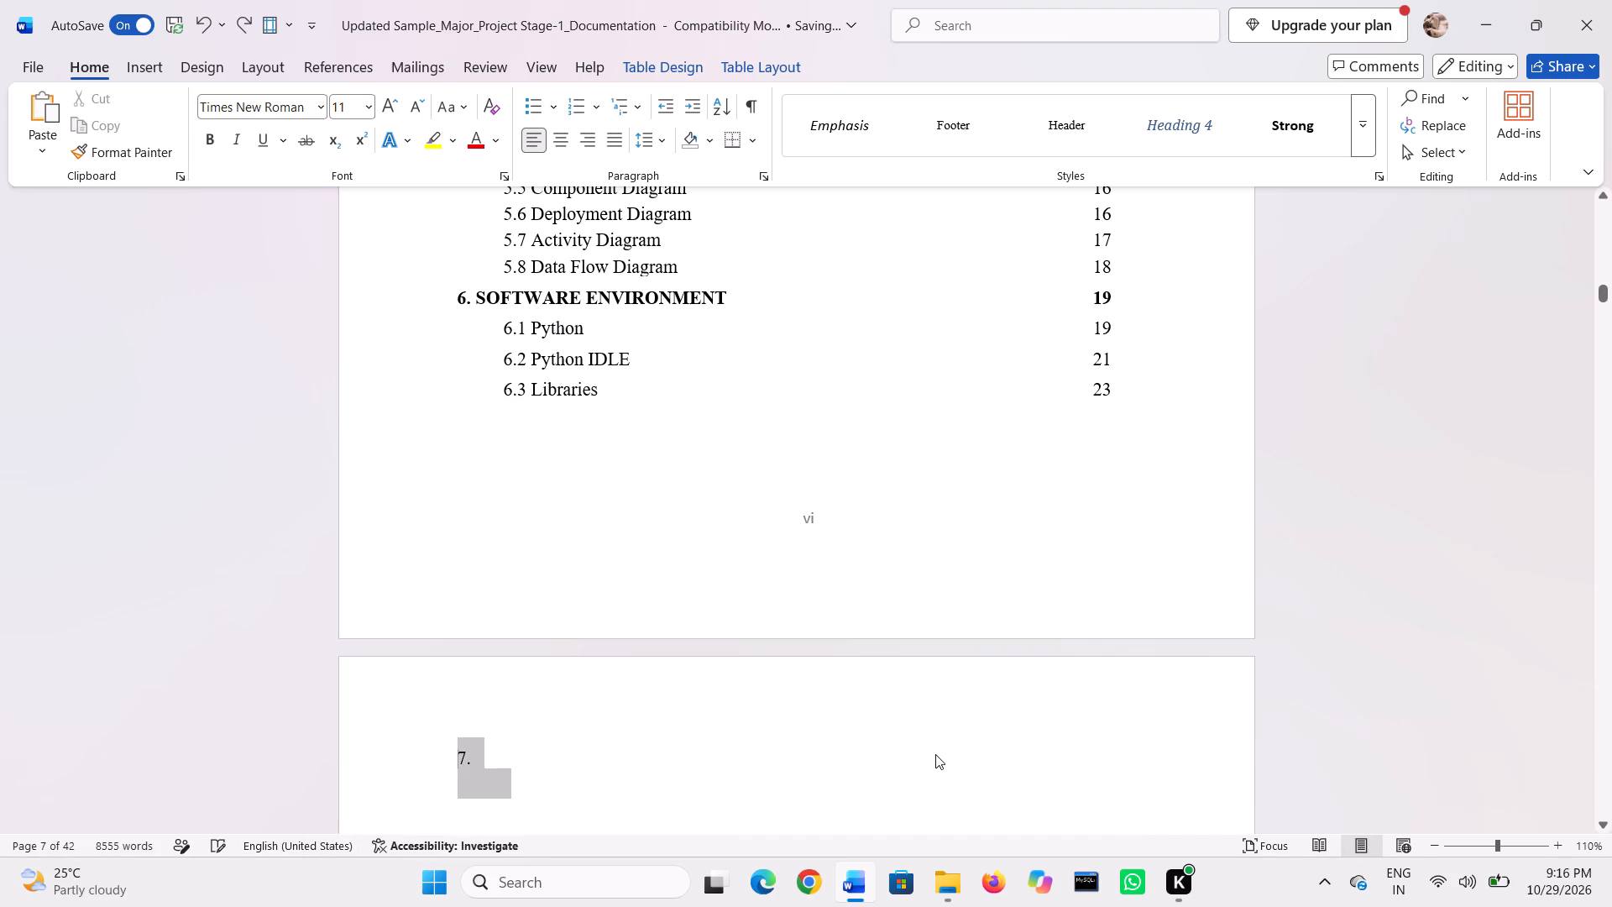
Undo the deletion of the old contents entries from SYSTEM REQUIREMENTS SPECIFICATION onward on the page before LIST OF FIGURES.
key(ctrl+z)
scroll(935, 754, down, 2)
ctrl+scroll(935, 754, up, 1)
ctrl+scroll(935, 754, down, 1)
ctrl+scroll(935, 754, up, 1)
ctrl+scroll(935, 754, down, 1)
ctrl+scroll(935, 754, up, 1)
ctrl+scroll(935, 754, down, 2)
scroll(935, 754, down, 4)
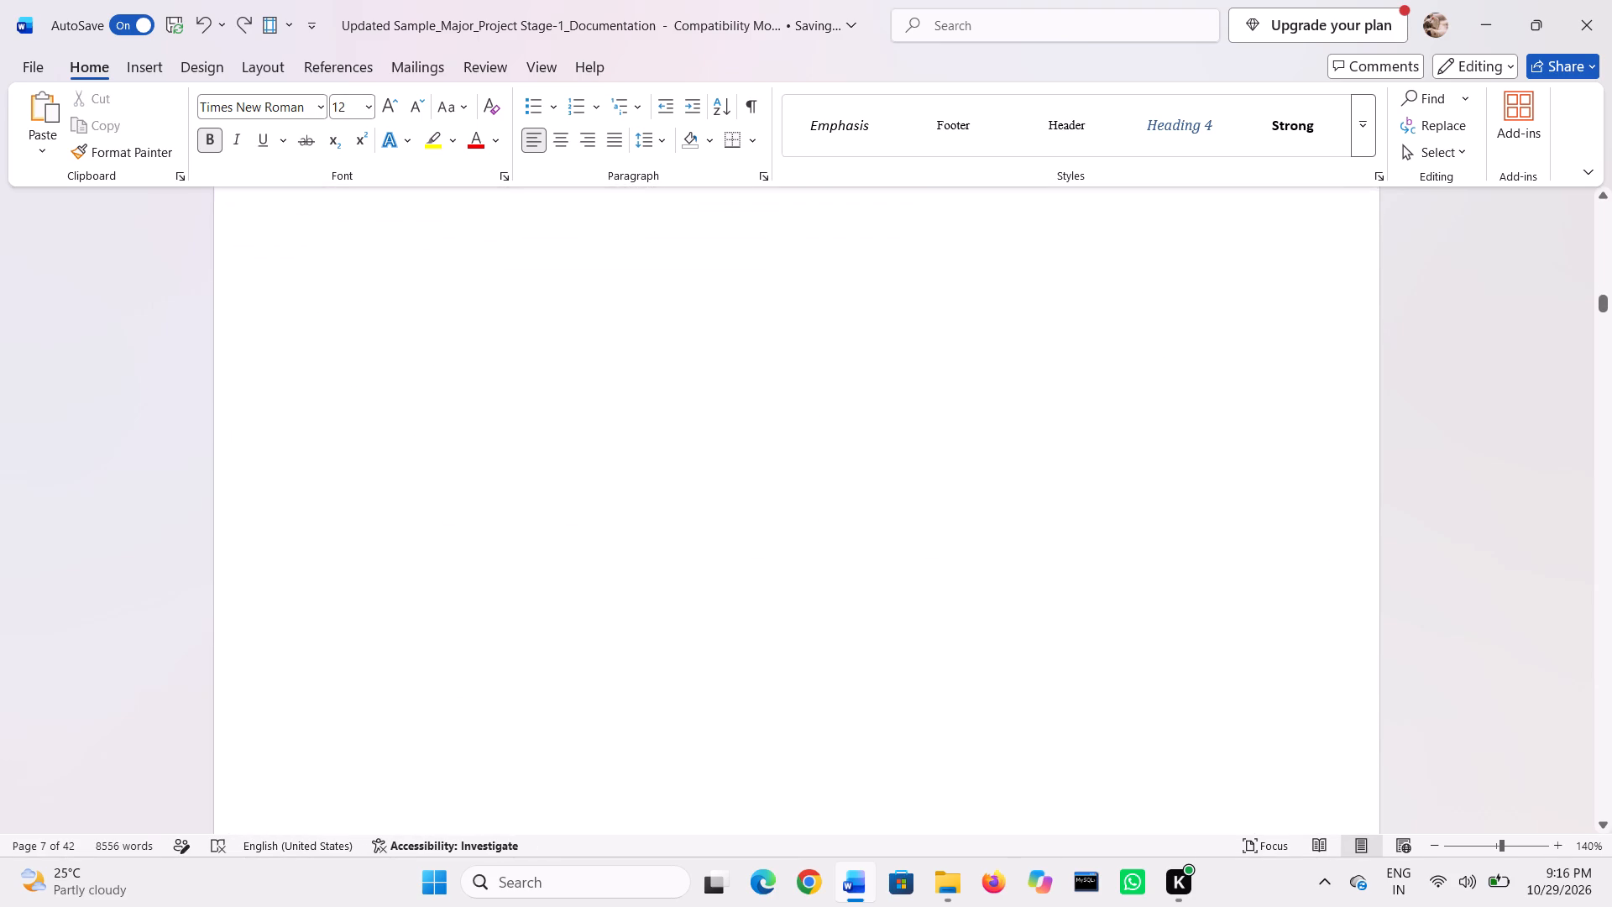
scroll(935, 754, down, 4)
ctrl+scroll(935, 754, up, 1)
ctrl+scroll(935, 754, down, 1)
ctrl+scroll(935, 754, up, 1)
ctrl+scroll(935, 754, down, 1)
ctrl+scroll(935, 754, up, 3)
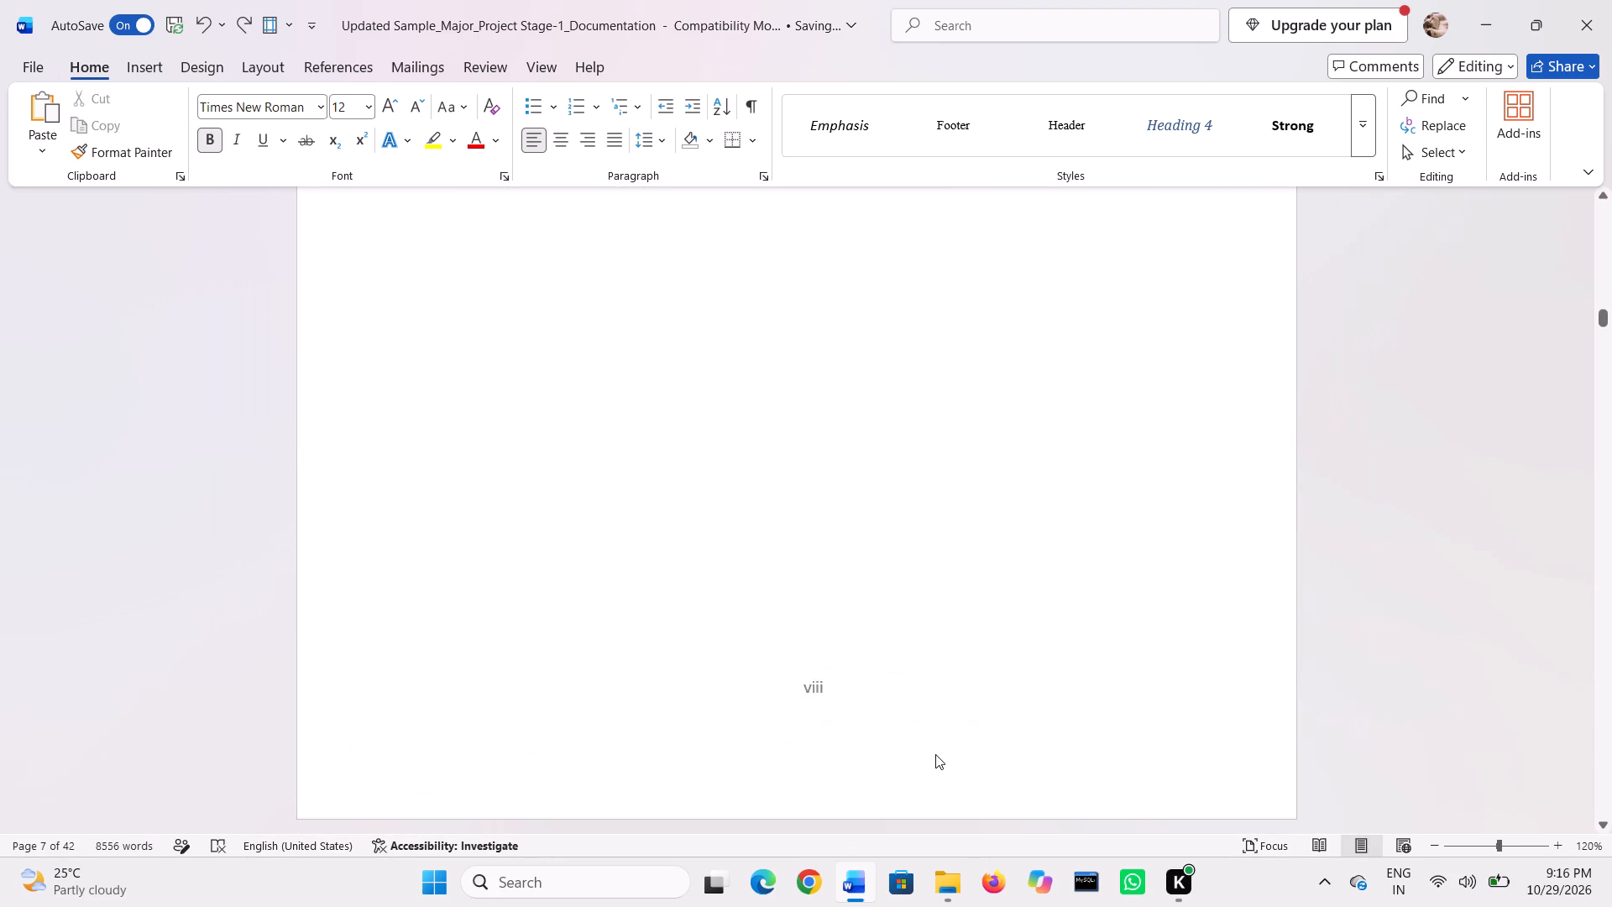
ctrl+scroll(935, 754, up, 4)
key(ctrl+z)
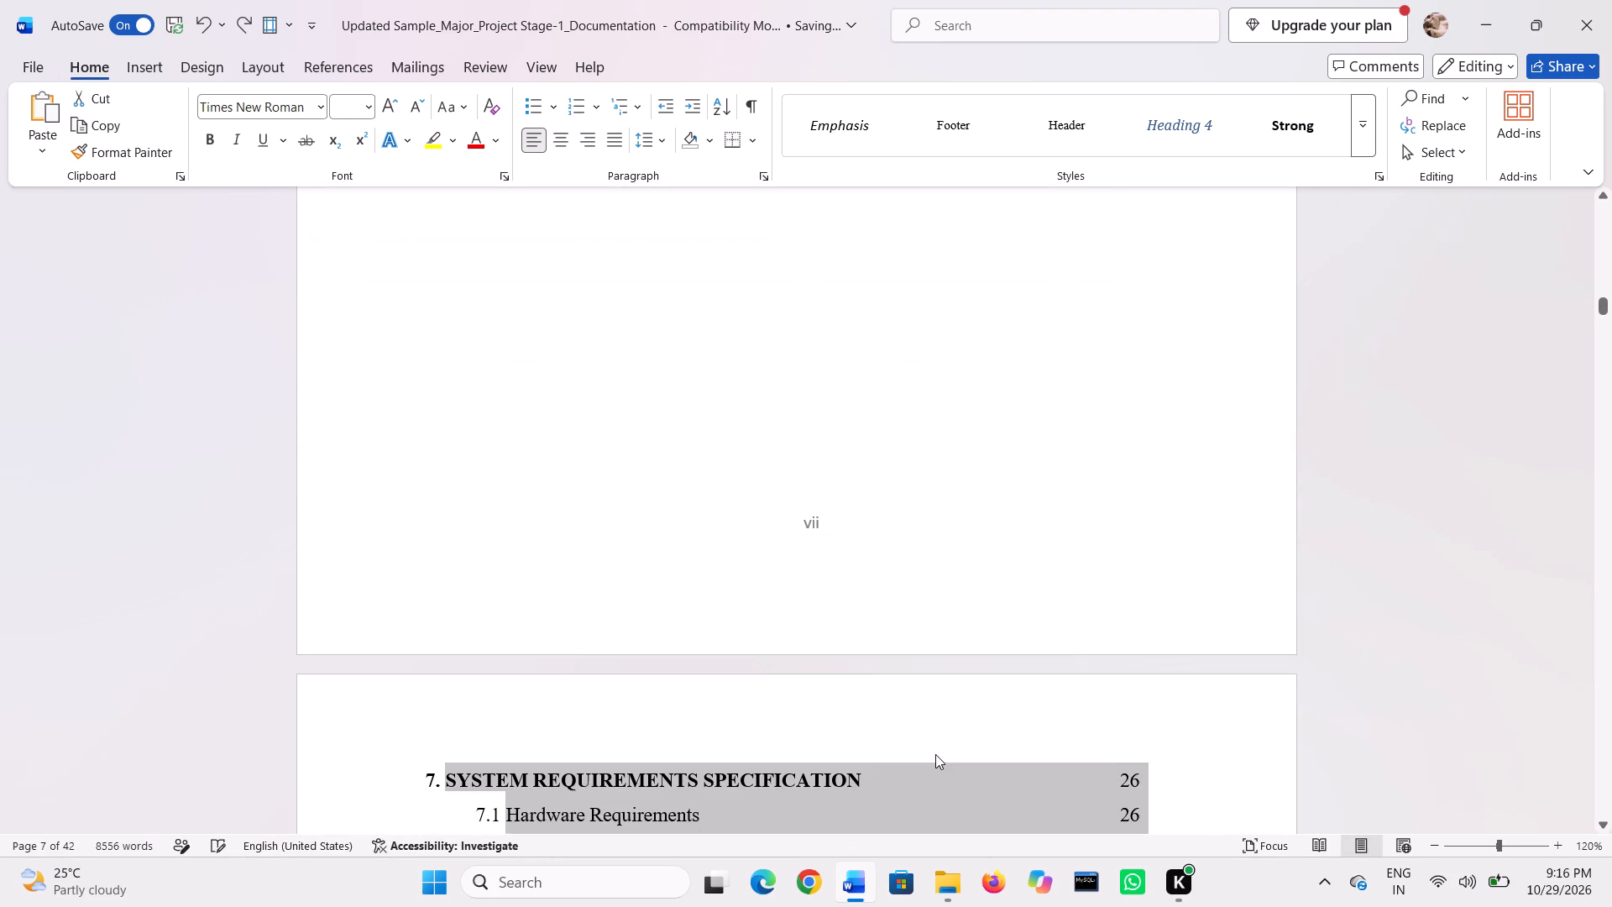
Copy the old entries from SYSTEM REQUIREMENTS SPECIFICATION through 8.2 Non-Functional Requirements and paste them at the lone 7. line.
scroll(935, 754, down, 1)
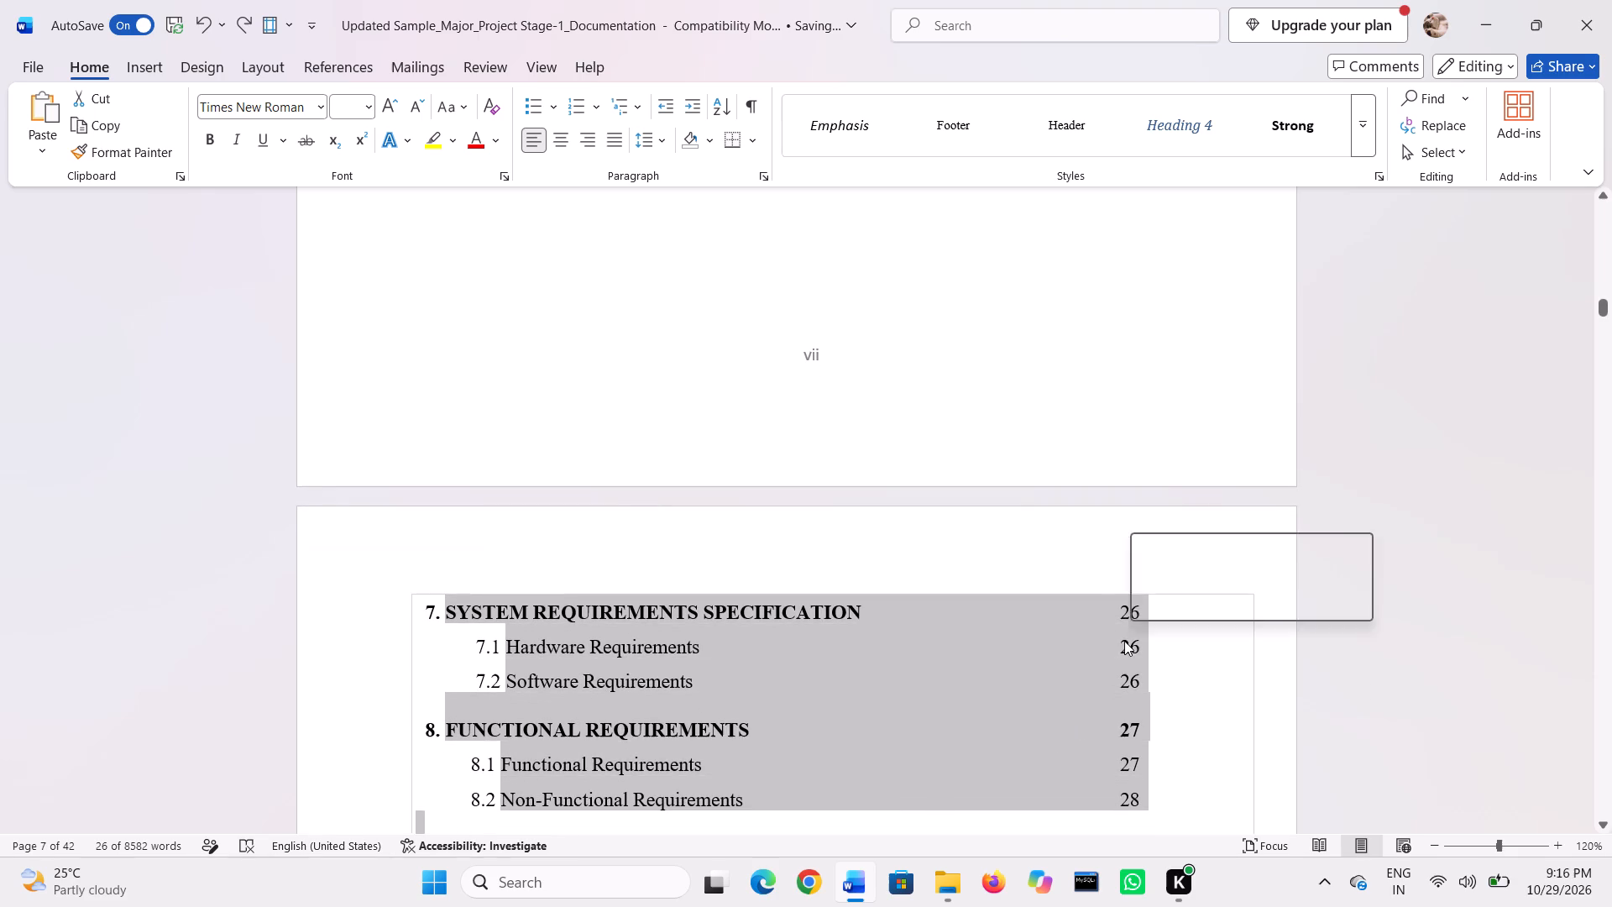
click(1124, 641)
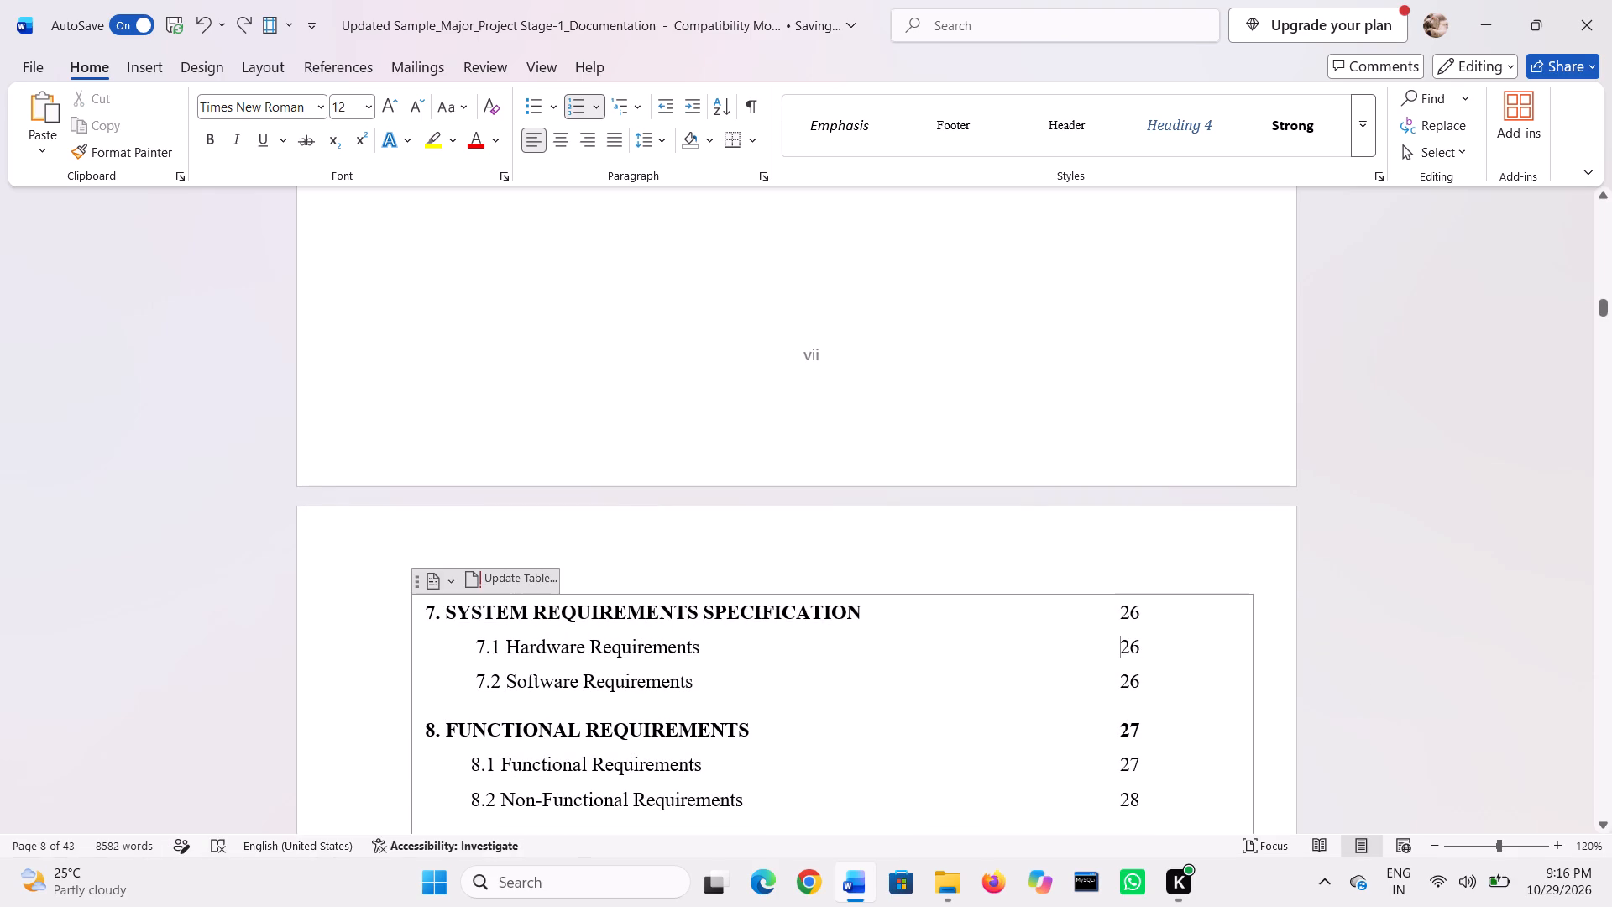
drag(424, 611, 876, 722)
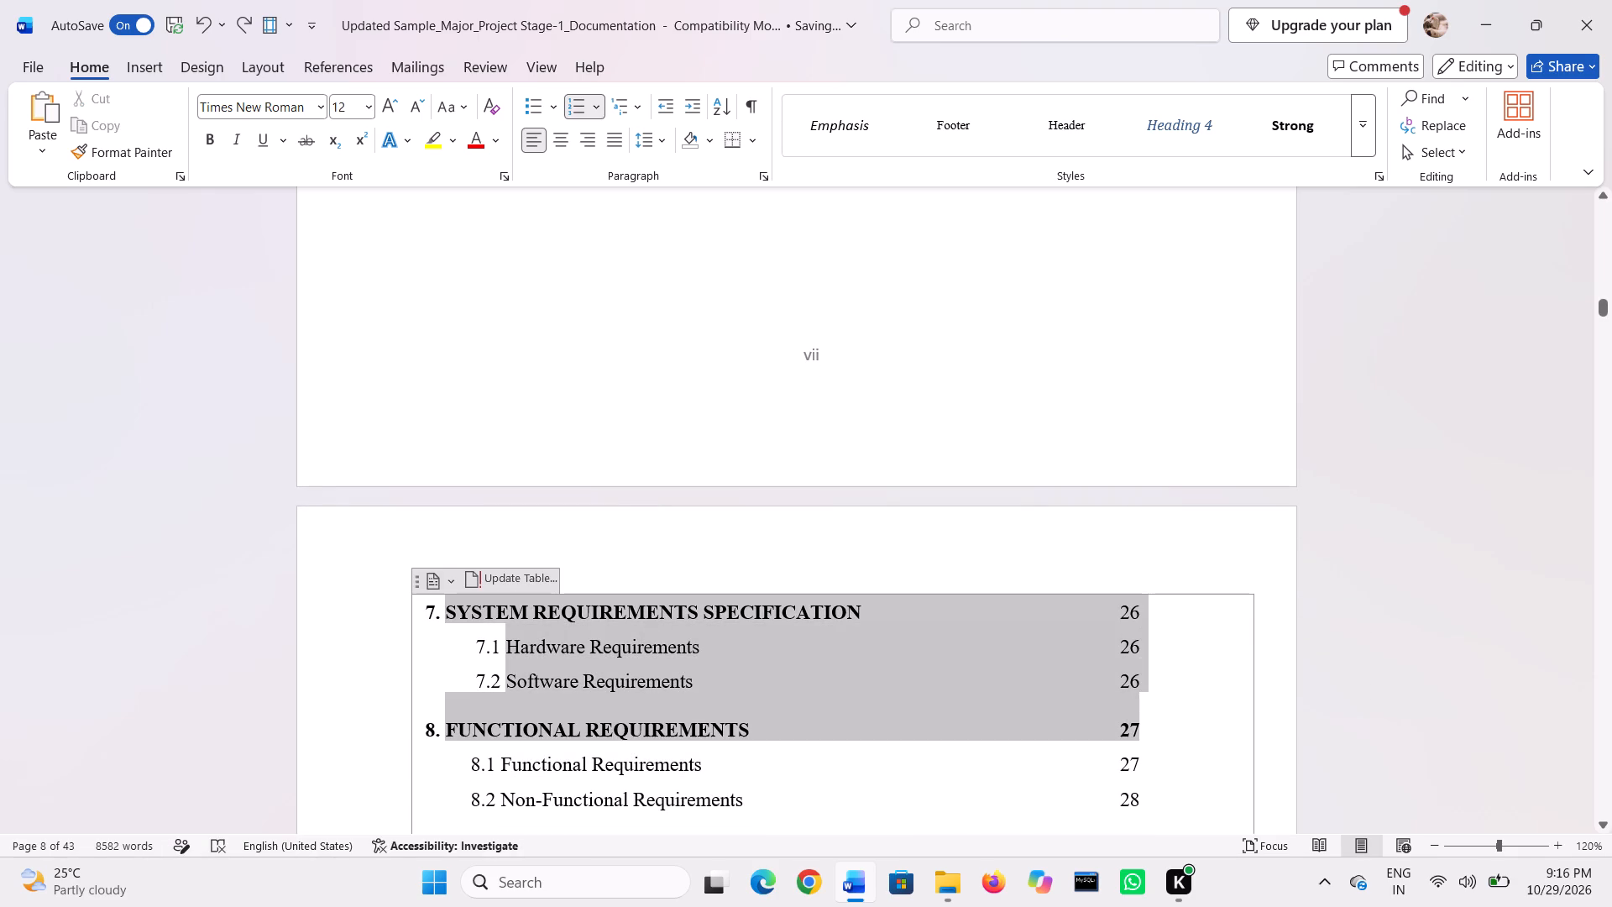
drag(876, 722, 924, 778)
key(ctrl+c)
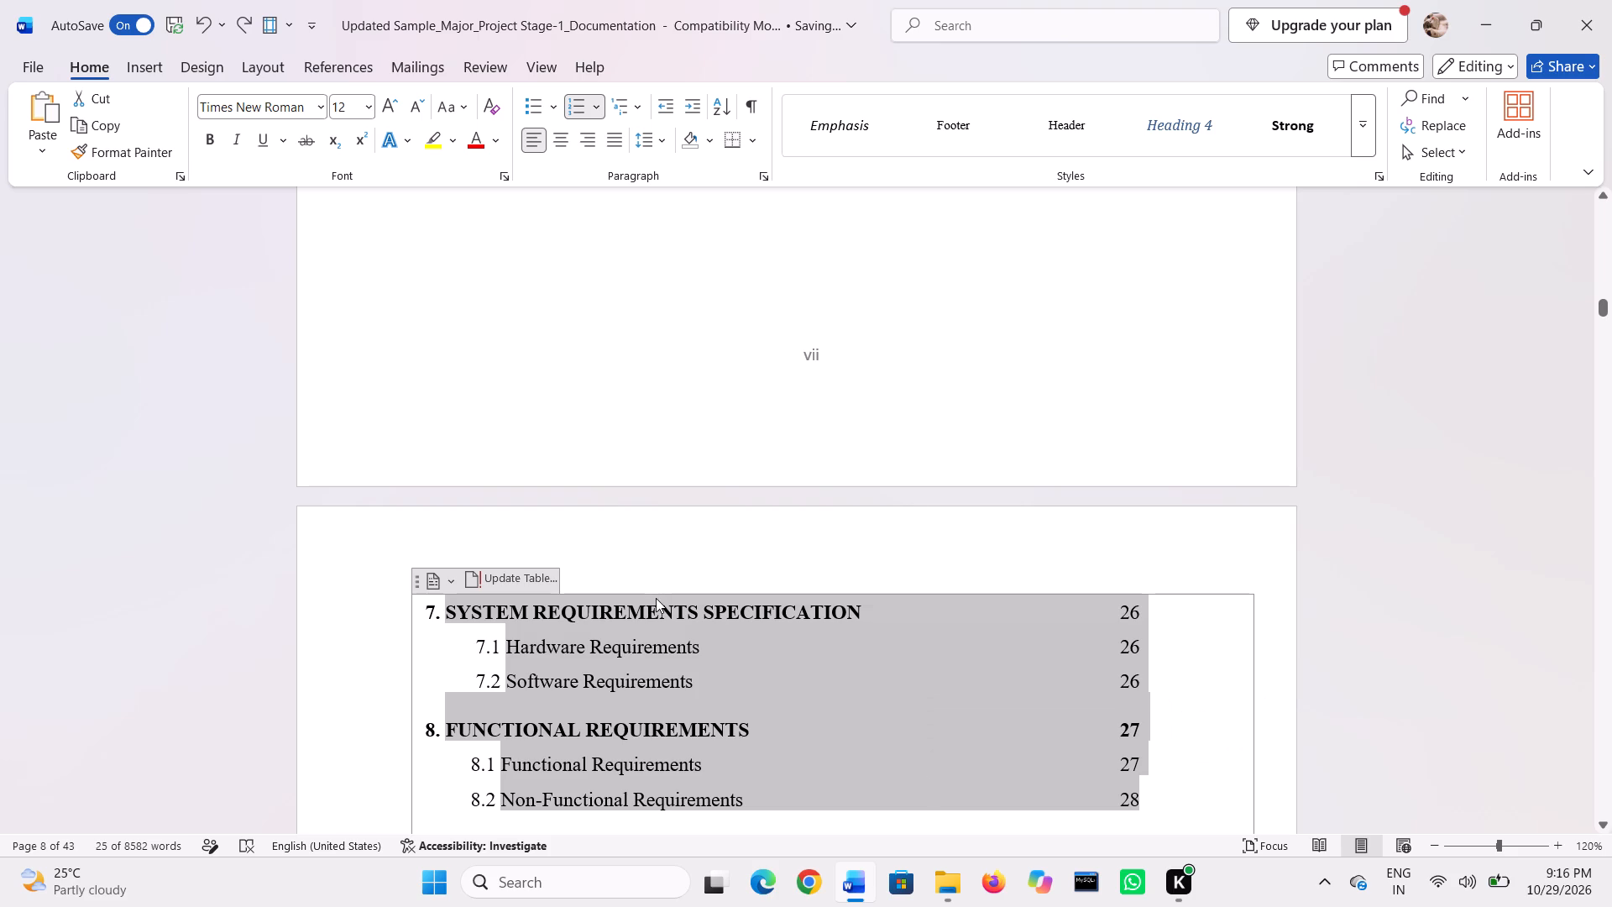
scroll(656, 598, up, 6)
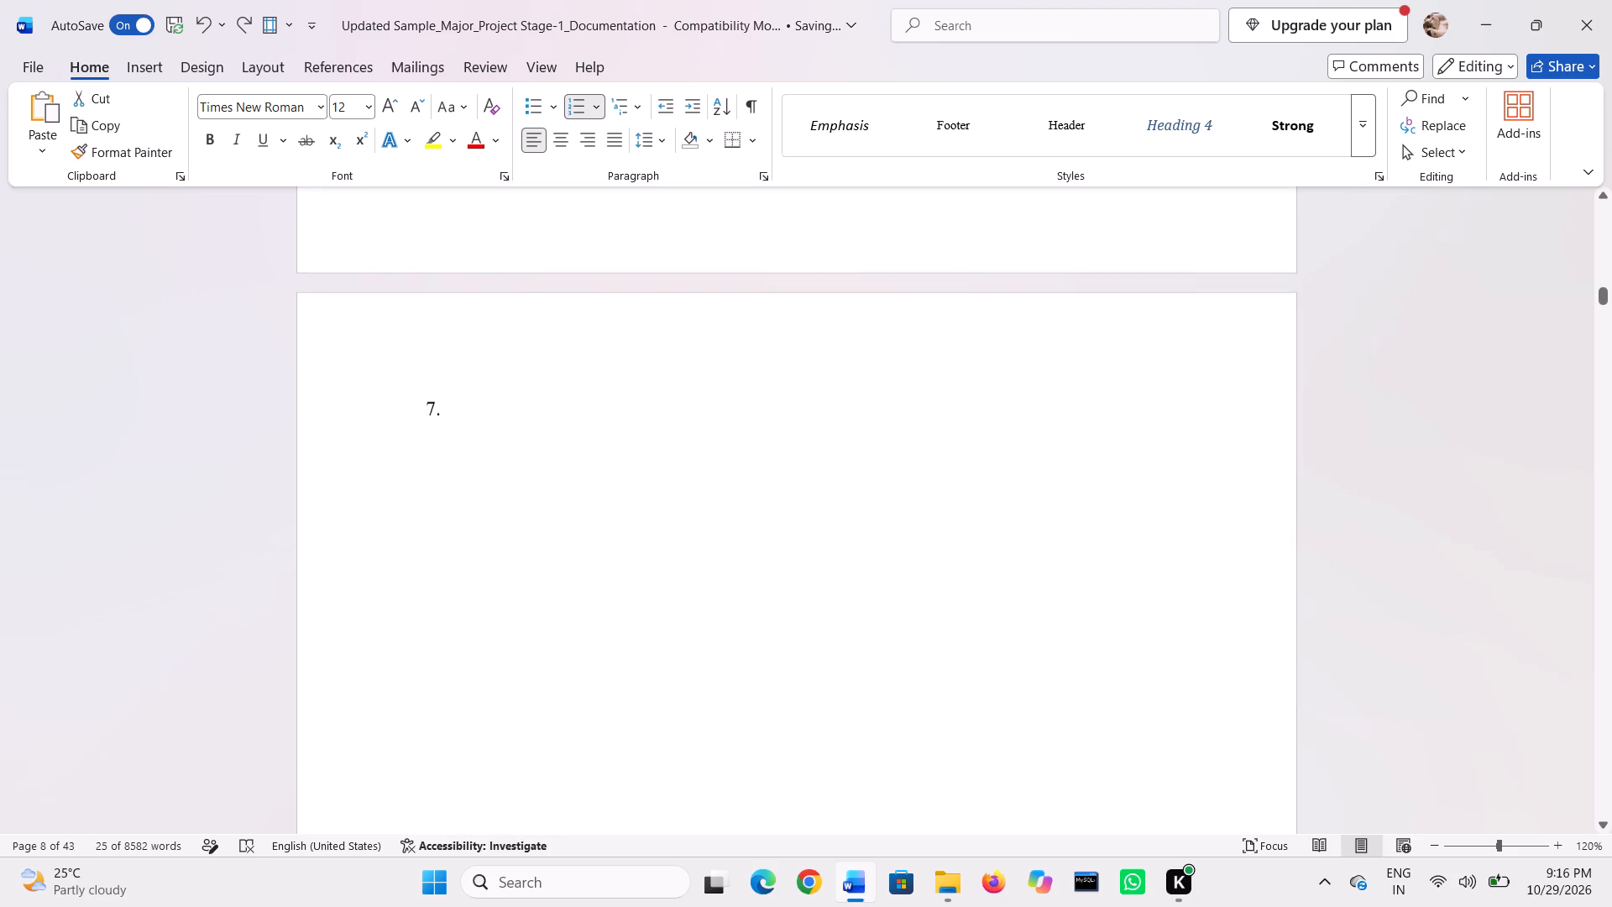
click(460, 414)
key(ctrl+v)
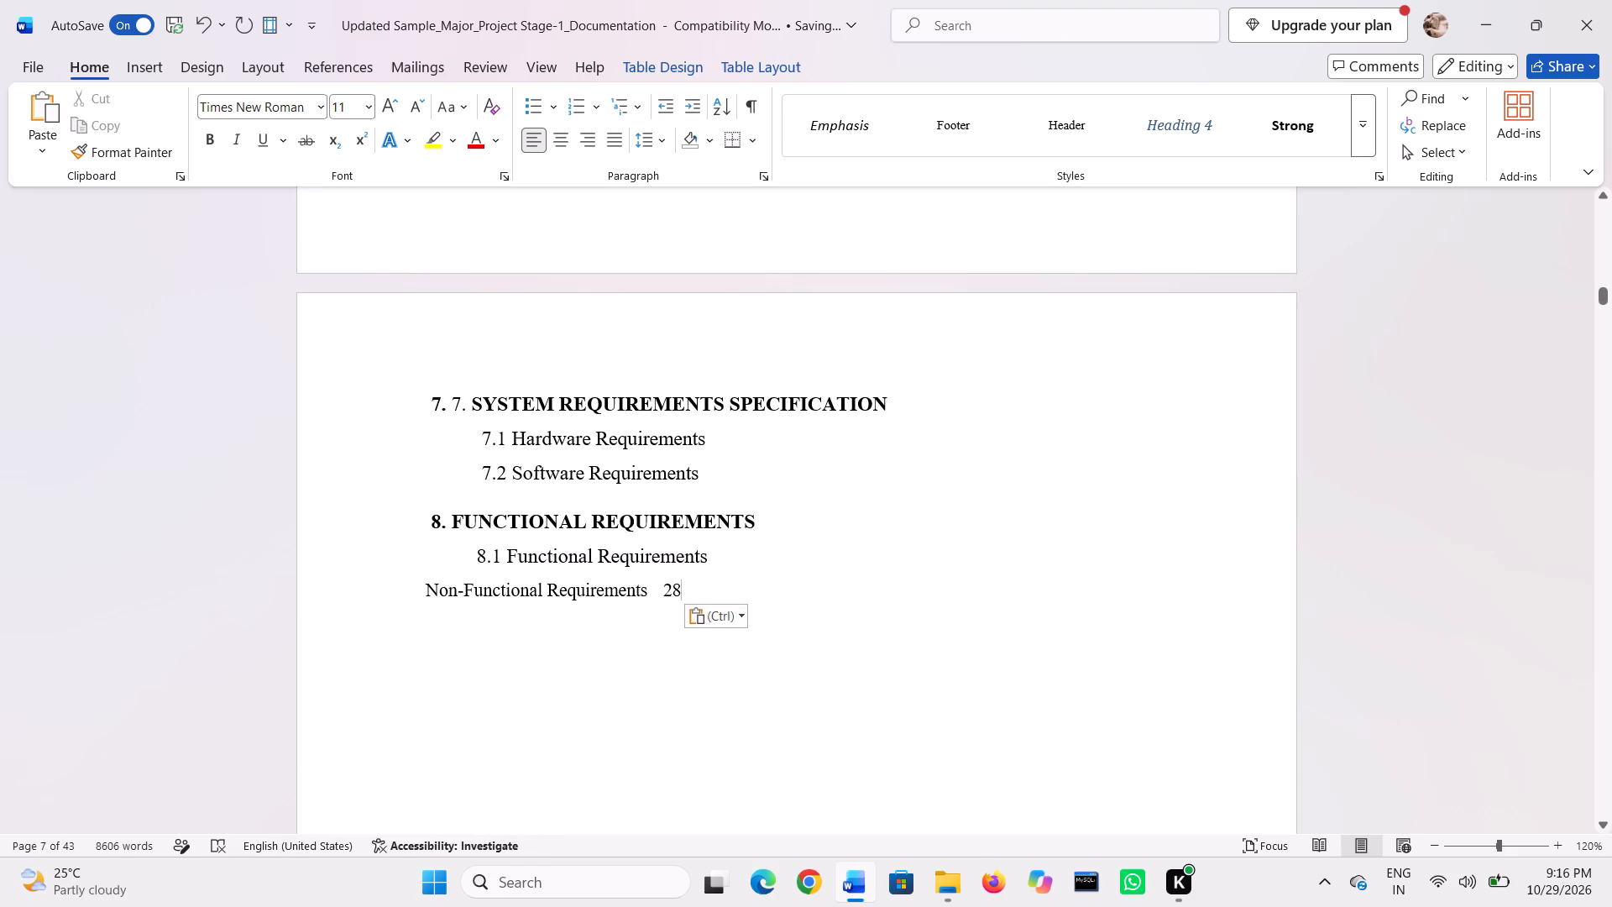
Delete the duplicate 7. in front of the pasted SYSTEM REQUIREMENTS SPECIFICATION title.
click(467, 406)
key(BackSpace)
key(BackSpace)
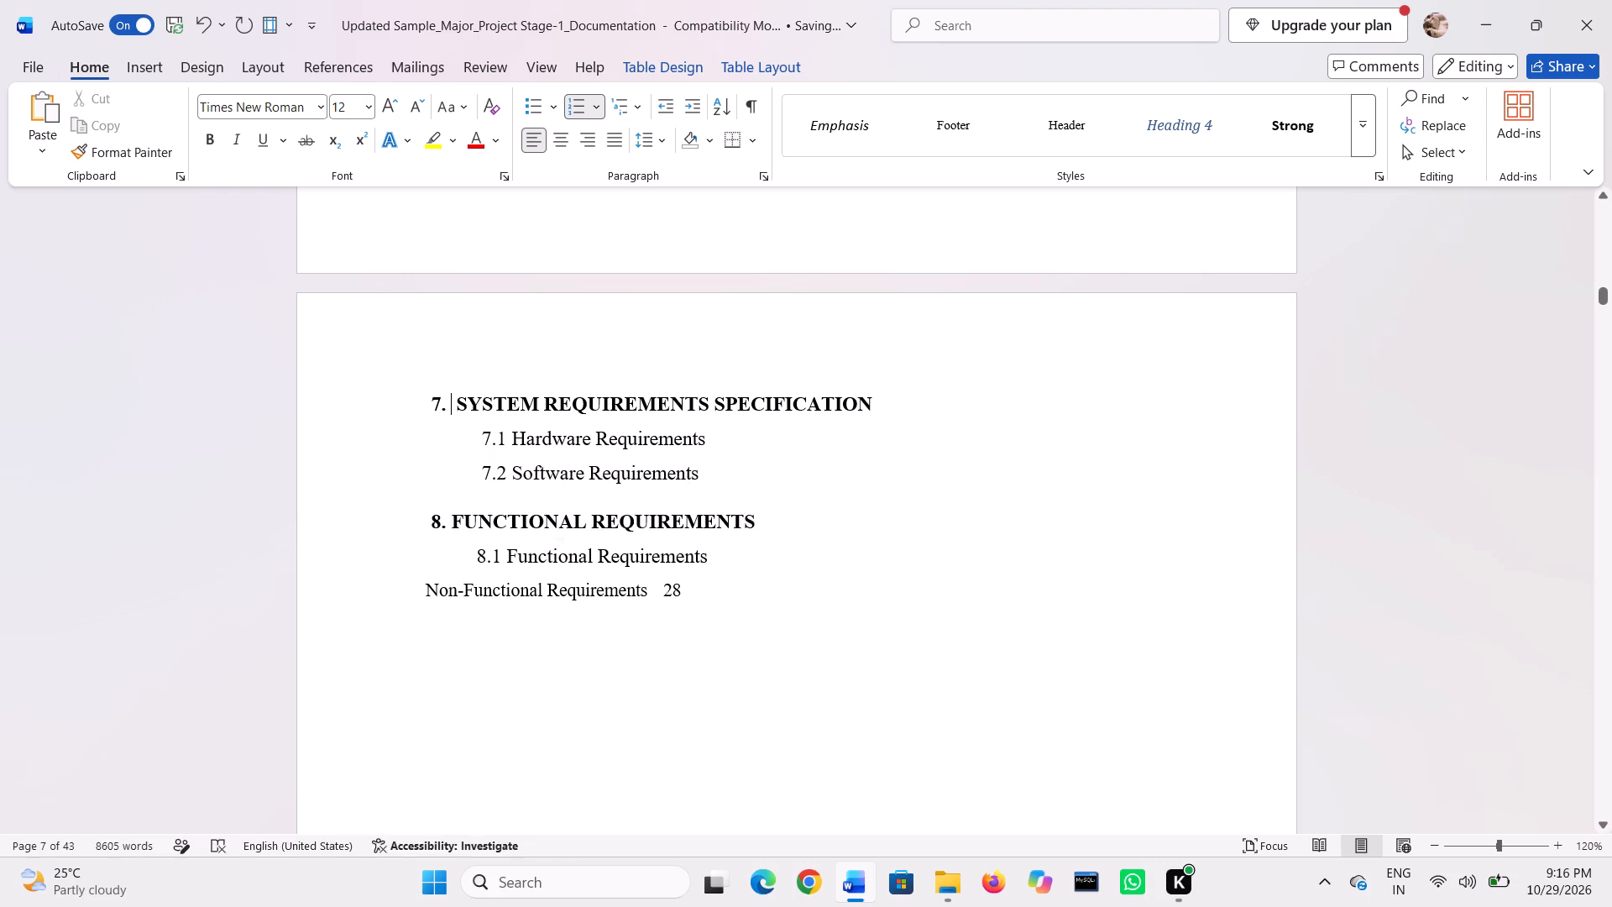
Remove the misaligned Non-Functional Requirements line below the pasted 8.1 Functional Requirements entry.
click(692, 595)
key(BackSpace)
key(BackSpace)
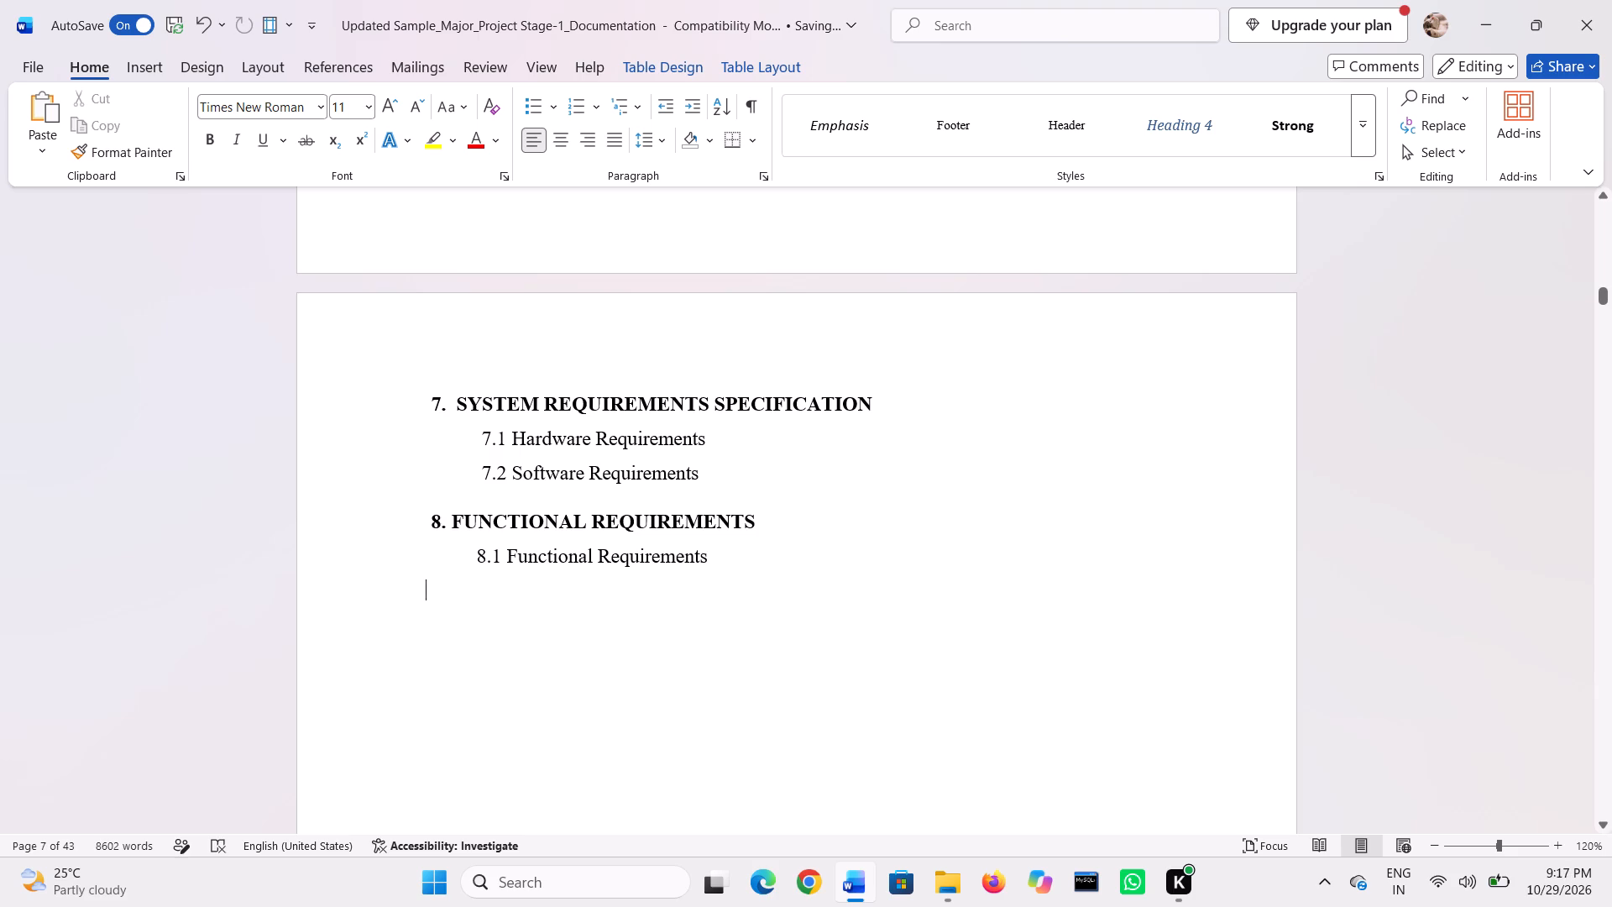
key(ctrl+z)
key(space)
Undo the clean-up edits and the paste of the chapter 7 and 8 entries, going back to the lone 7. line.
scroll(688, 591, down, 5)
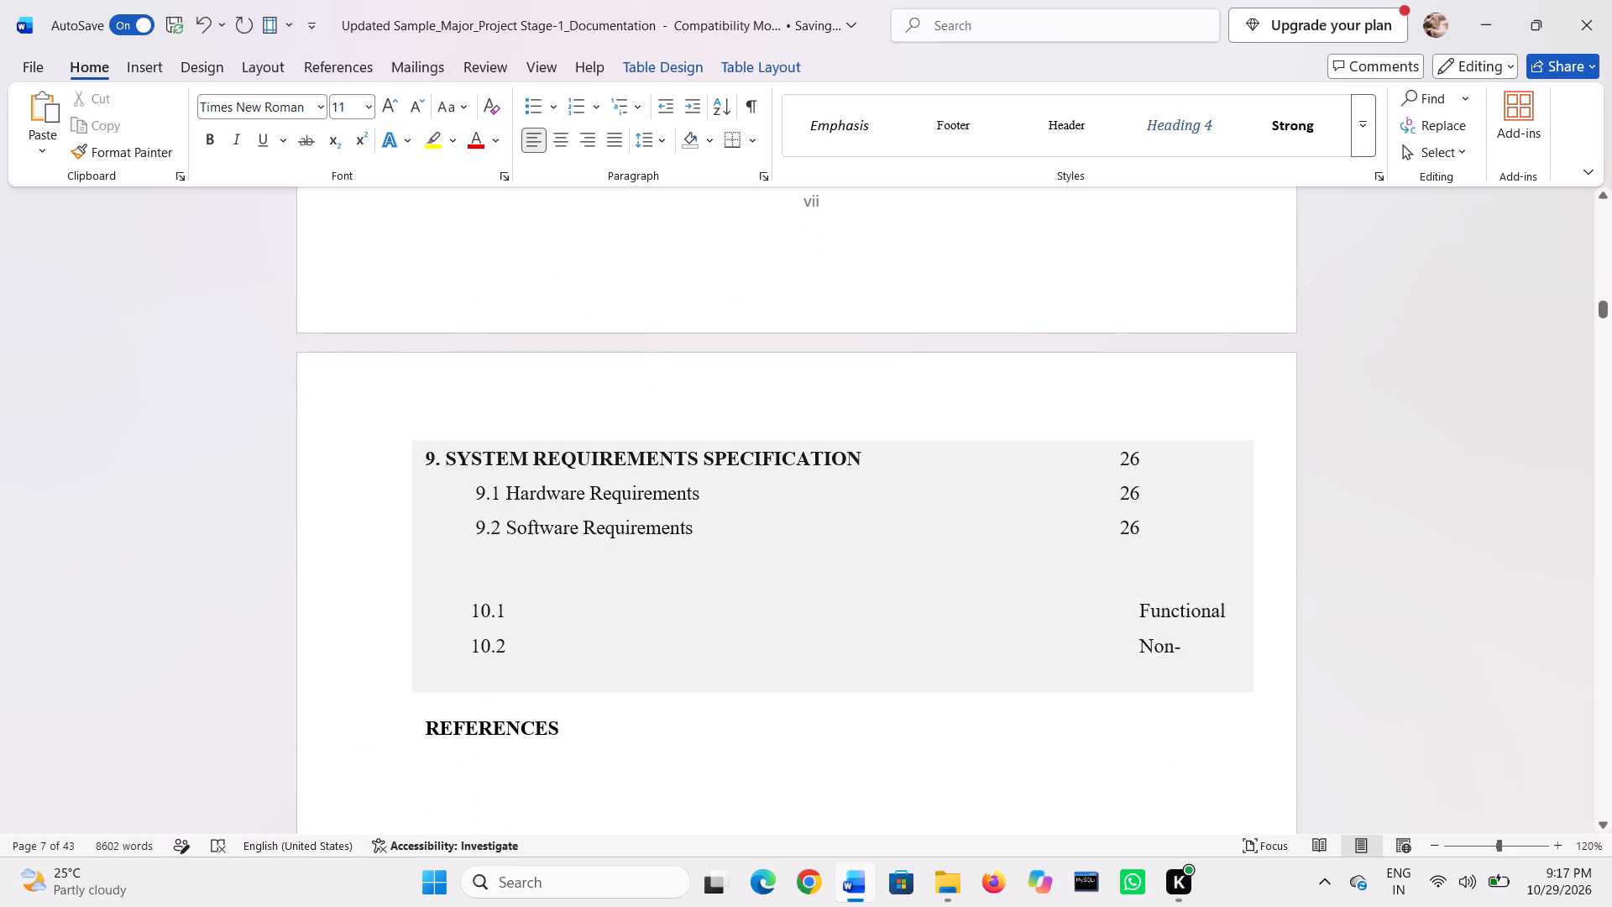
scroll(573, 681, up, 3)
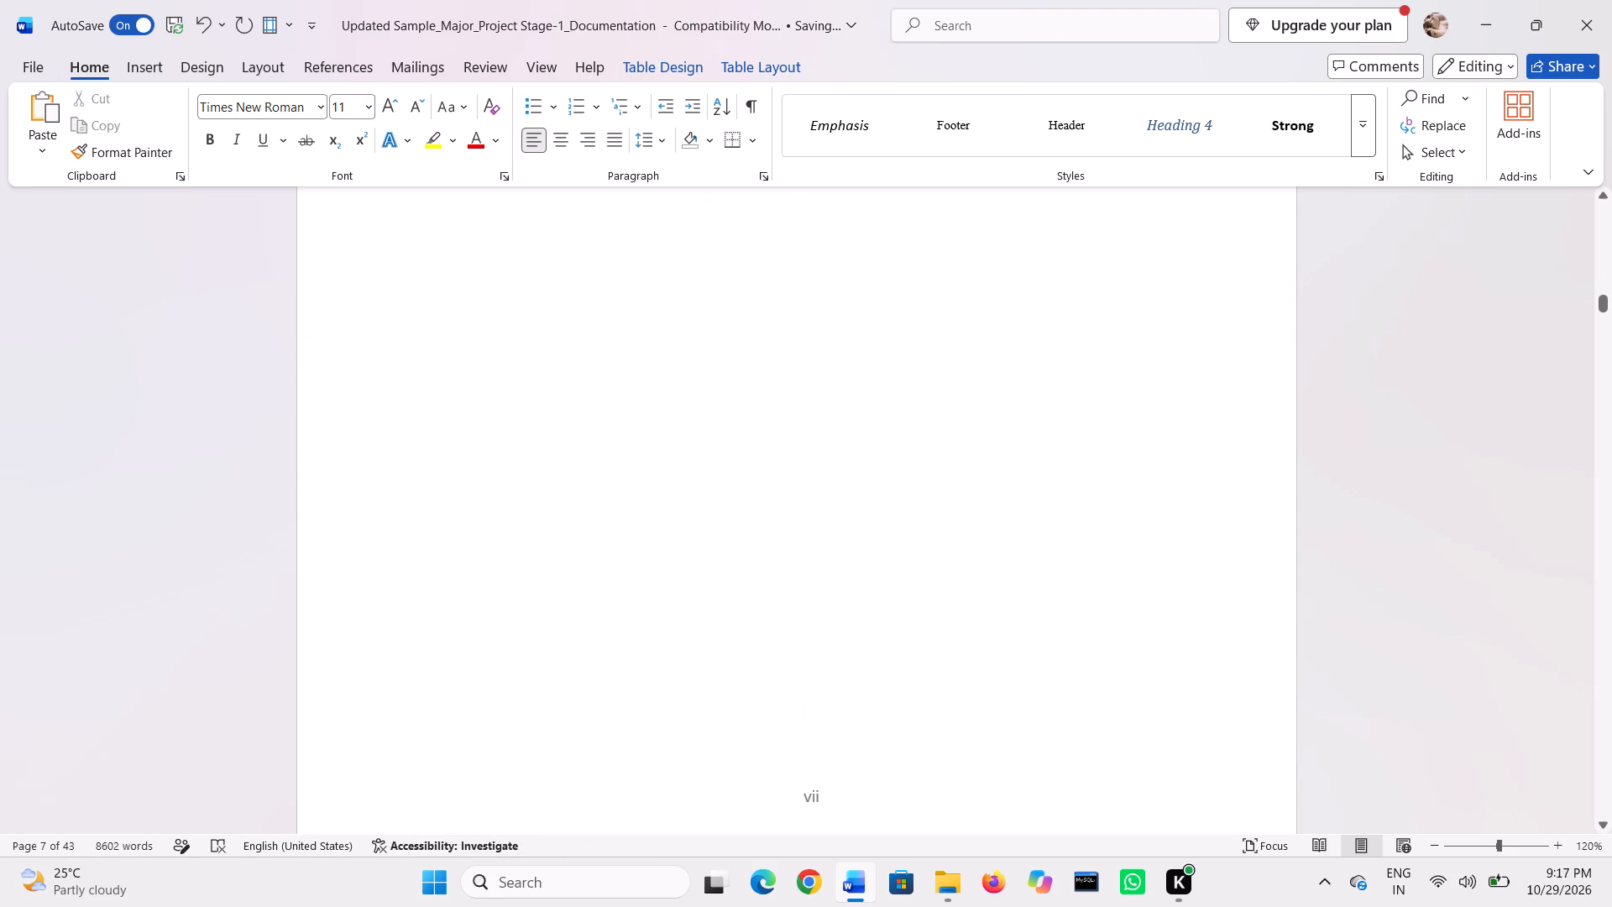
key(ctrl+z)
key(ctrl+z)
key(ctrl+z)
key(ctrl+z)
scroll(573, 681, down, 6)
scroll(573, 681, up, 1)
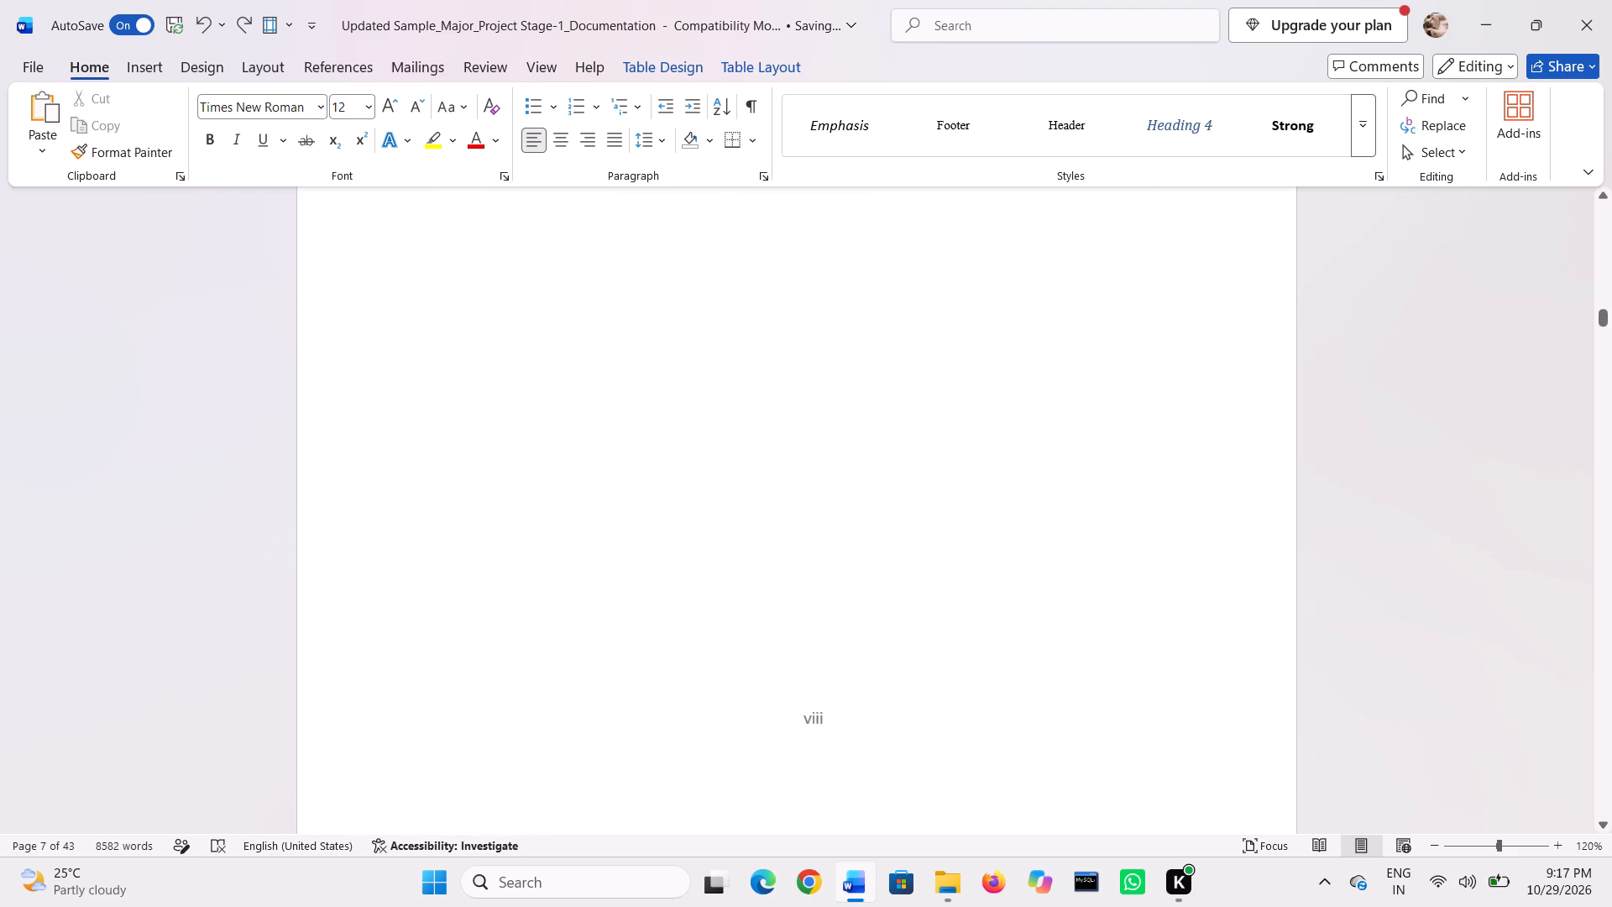
Undo the earlier edits that added the lone 7. line on the page after the 6.3 Libraries entry.
scroll(573, 681, up, 2)
scroll(573, 681, down, 4)
scroll(573, 681, up, 4)
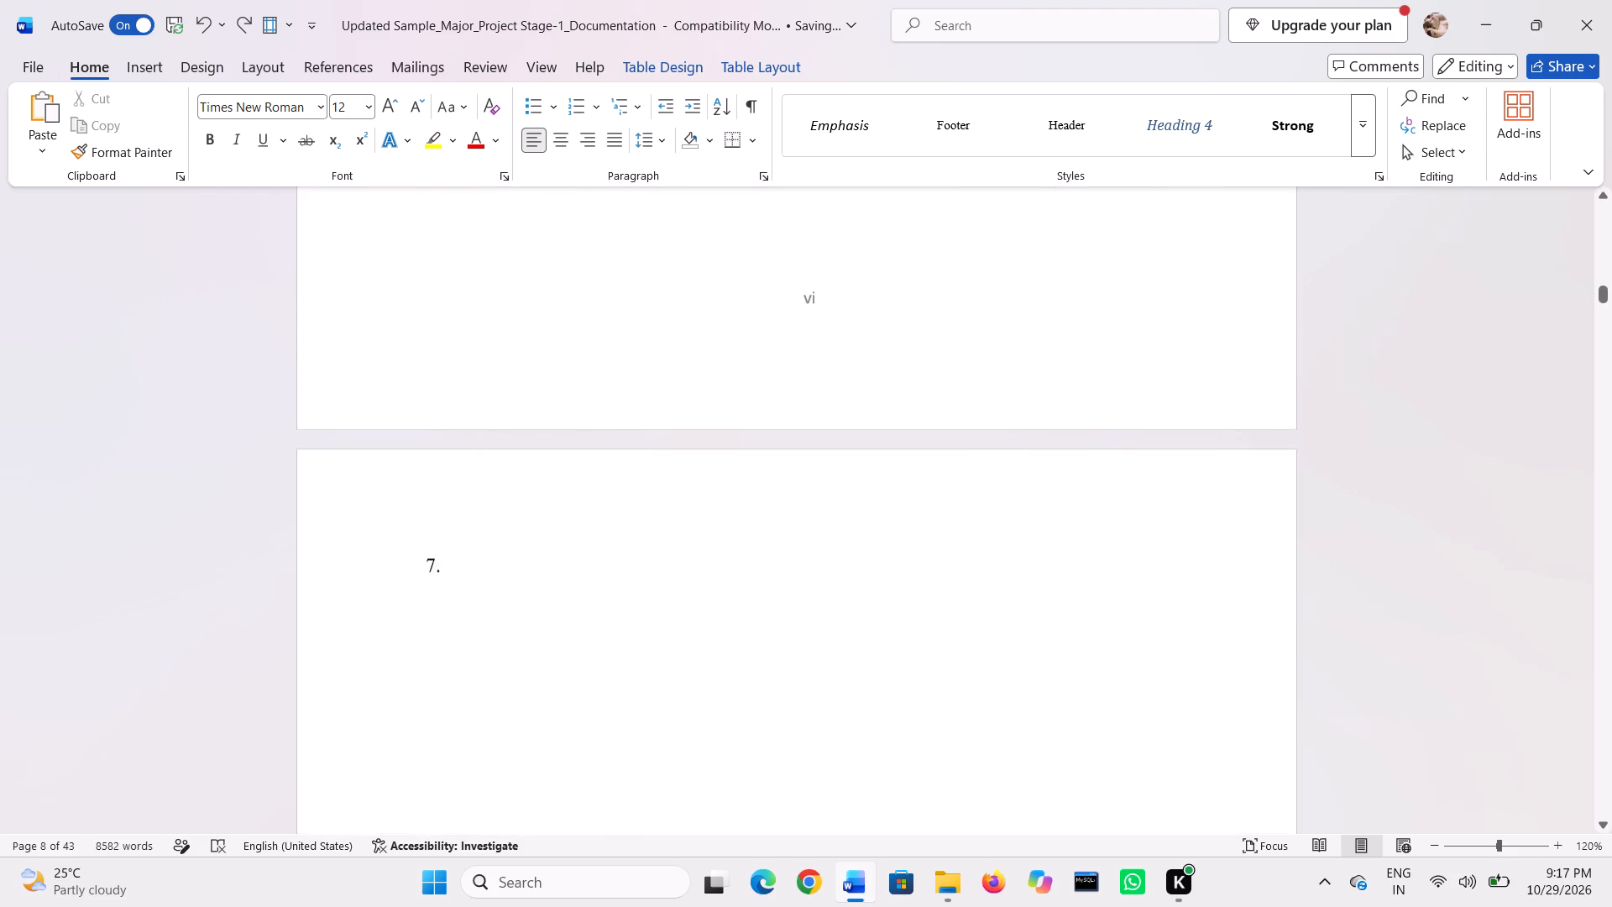
scroll(573, 681, up, 1)
scroll(573, 681, down, 1)
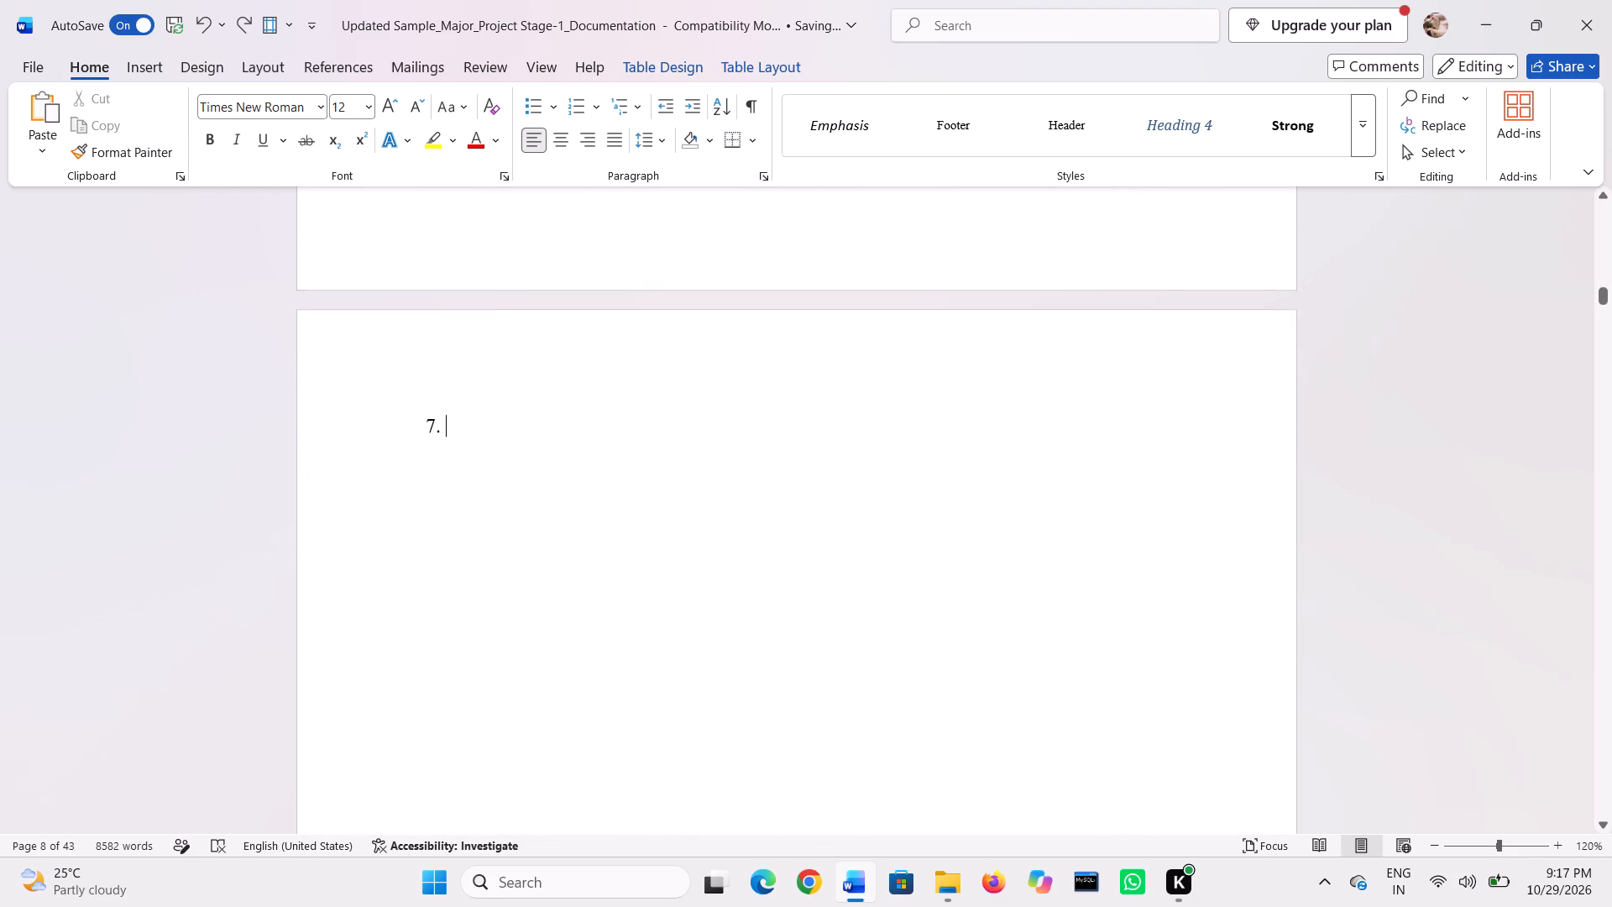
scroll(573, 681, down, 4)
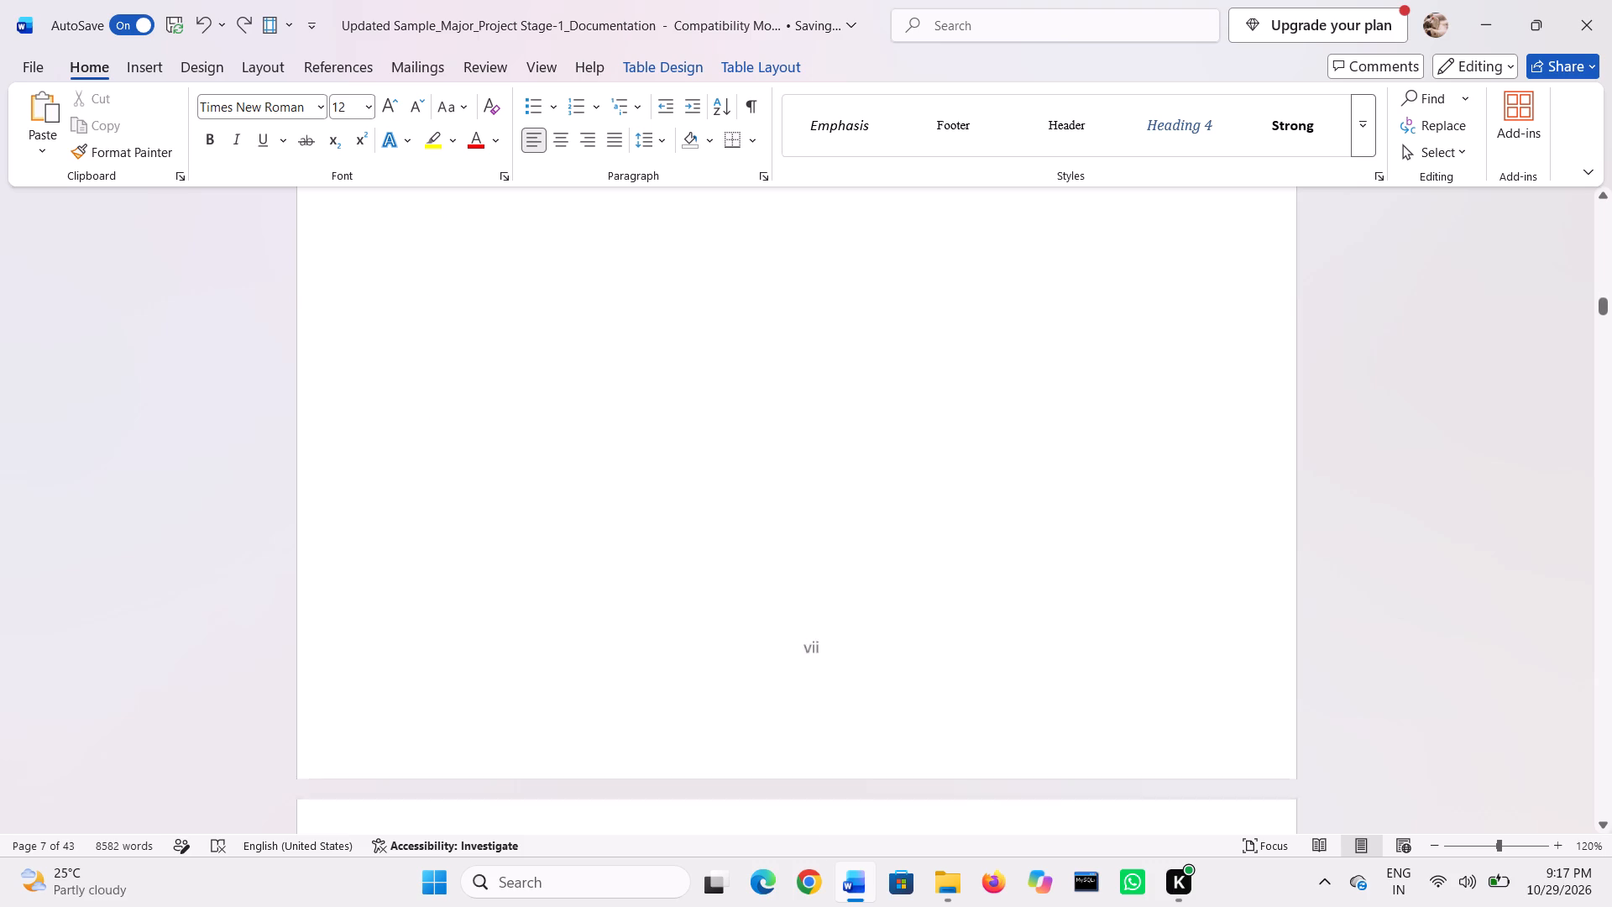
scroll(573, 681, down, 2)
click(573, 681)
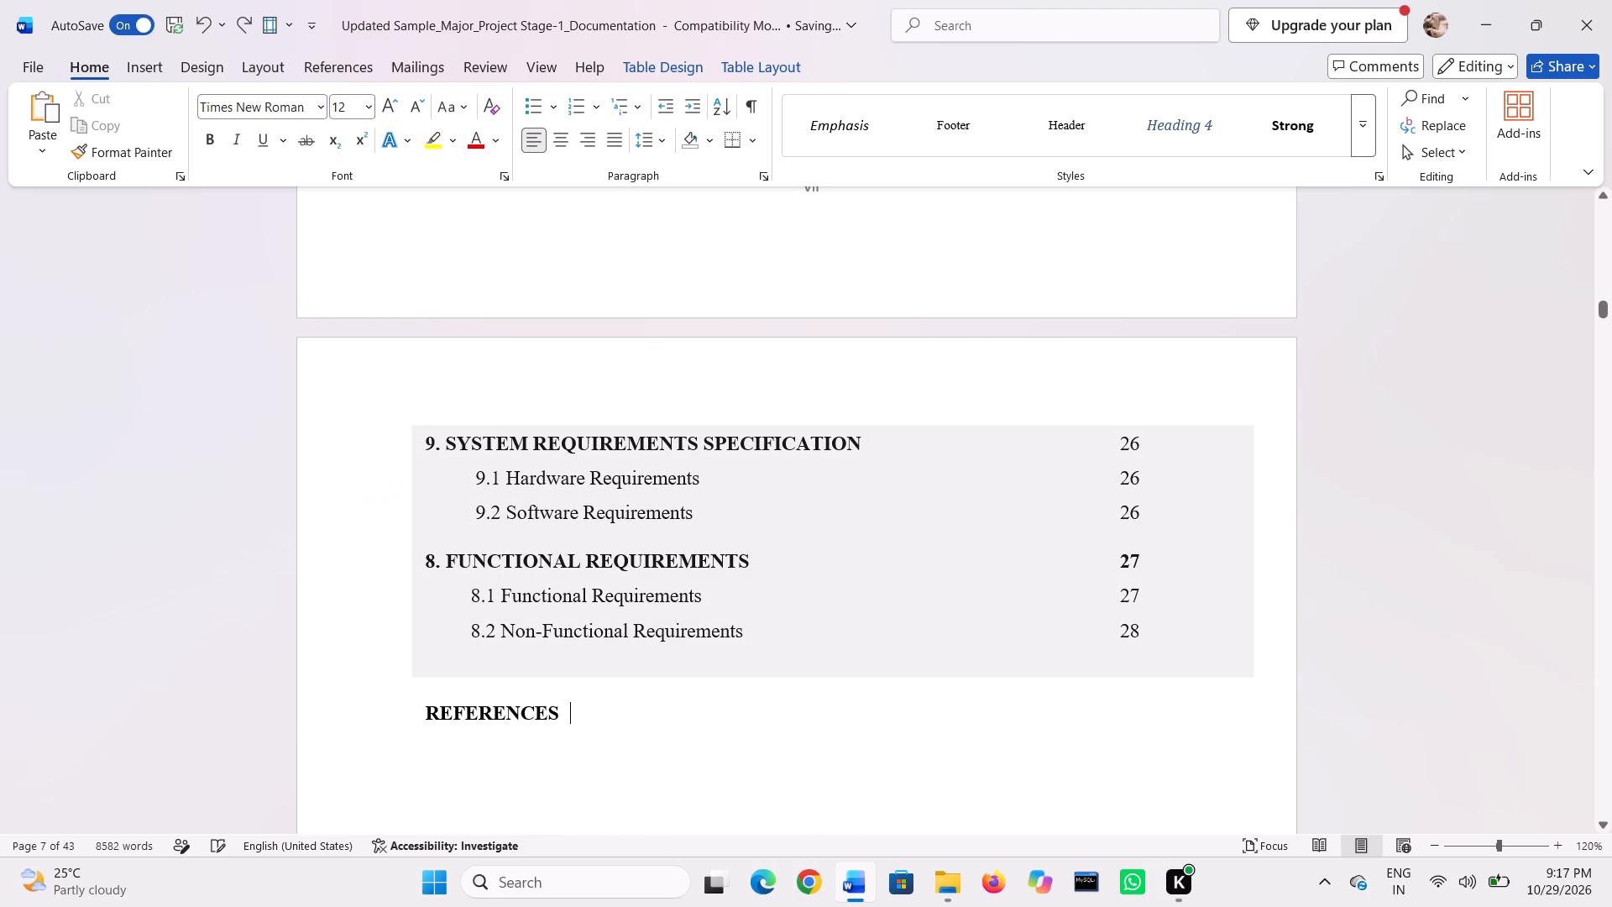
key(ctrl+z)
key(ctrl+z)
key(ctrl+z)
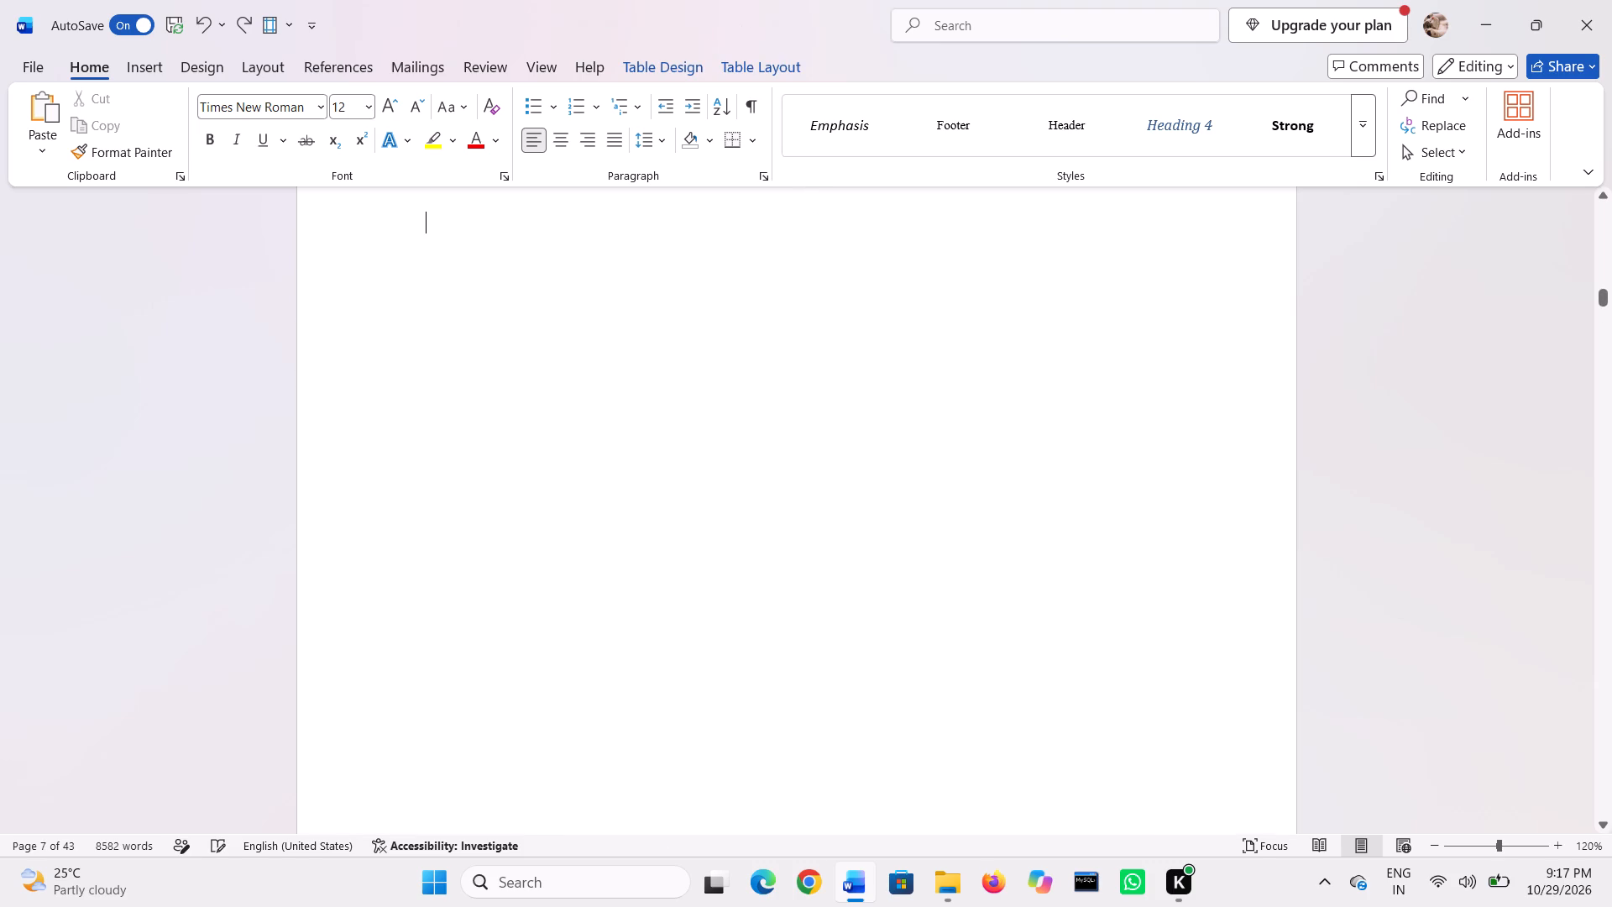
key(ctrl+z)
key(ctrl+z)
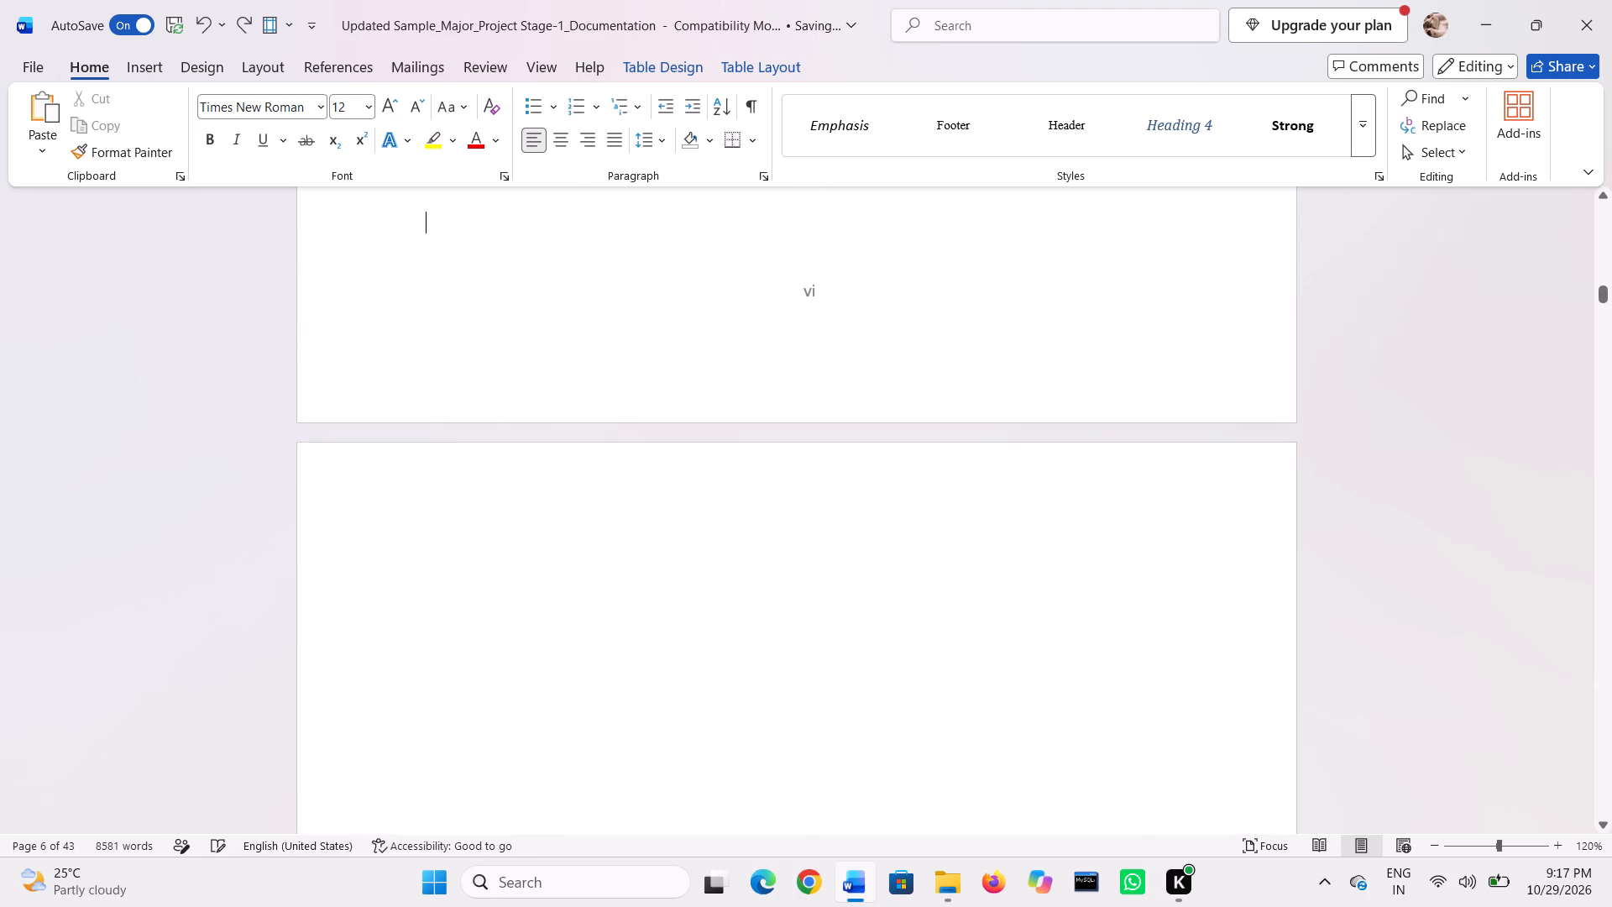
key(ctrl+z)
key(ctrl+z)
key(ctrl+z)
Examine the contents pages from the chapter 5 and 6 entries through the SYSTEM REQUIREMENTS SPECIFICATION, FUNCTIONAL REQUIREMENTS and REFERENCES entries.
scroll(573, 681, down, 6)
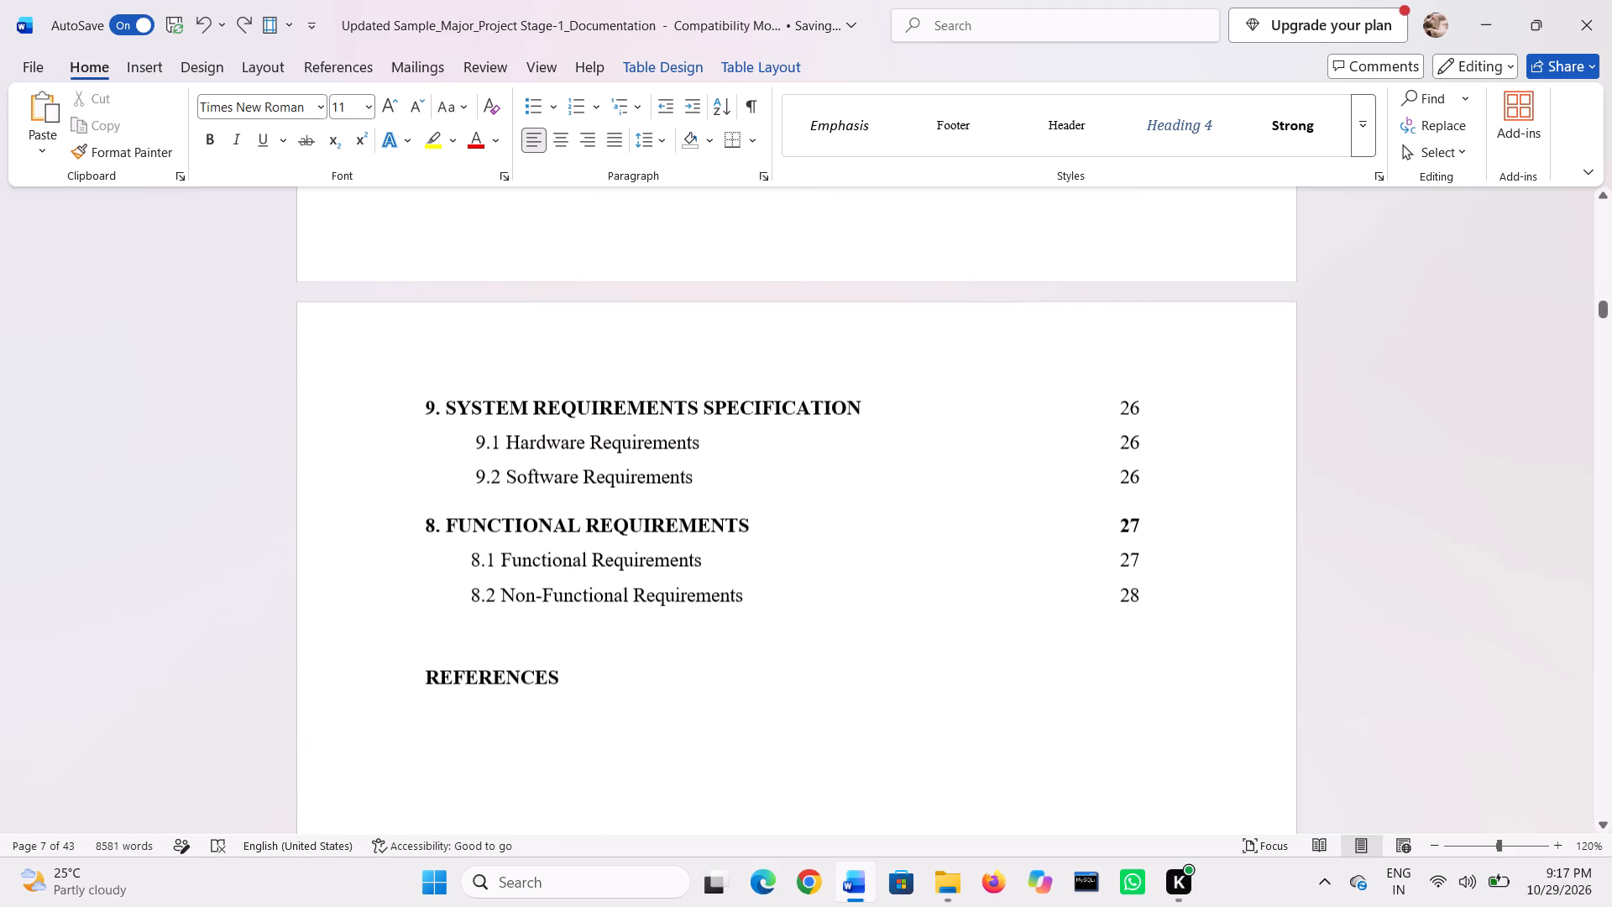
scroll(573, 681, down, 3)
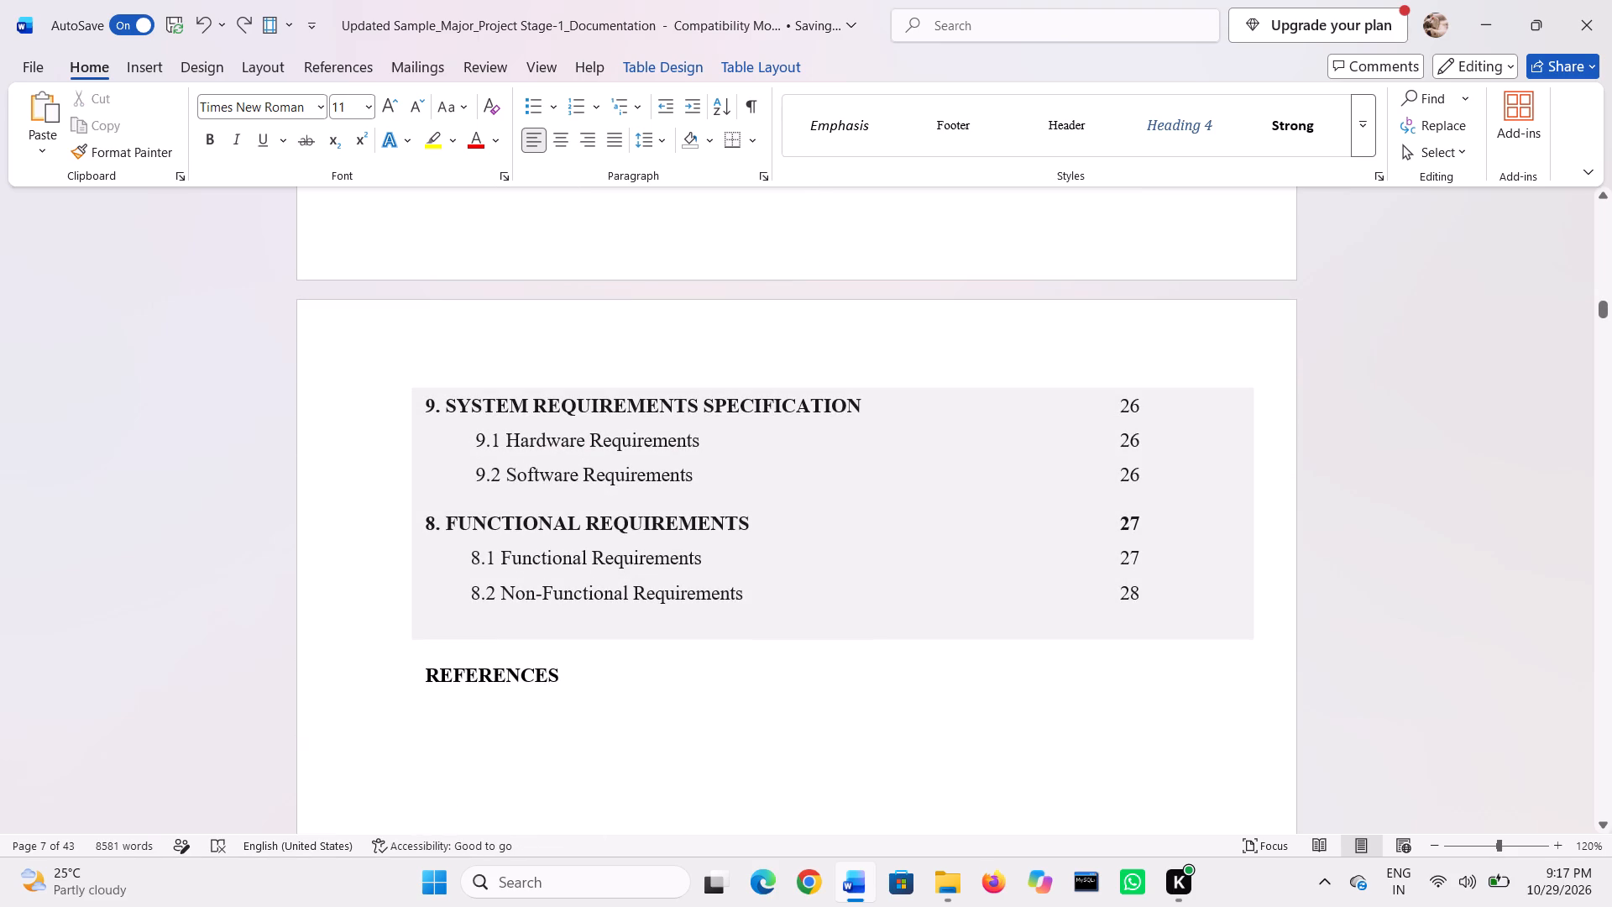
scroll(573, 681, up, 3)
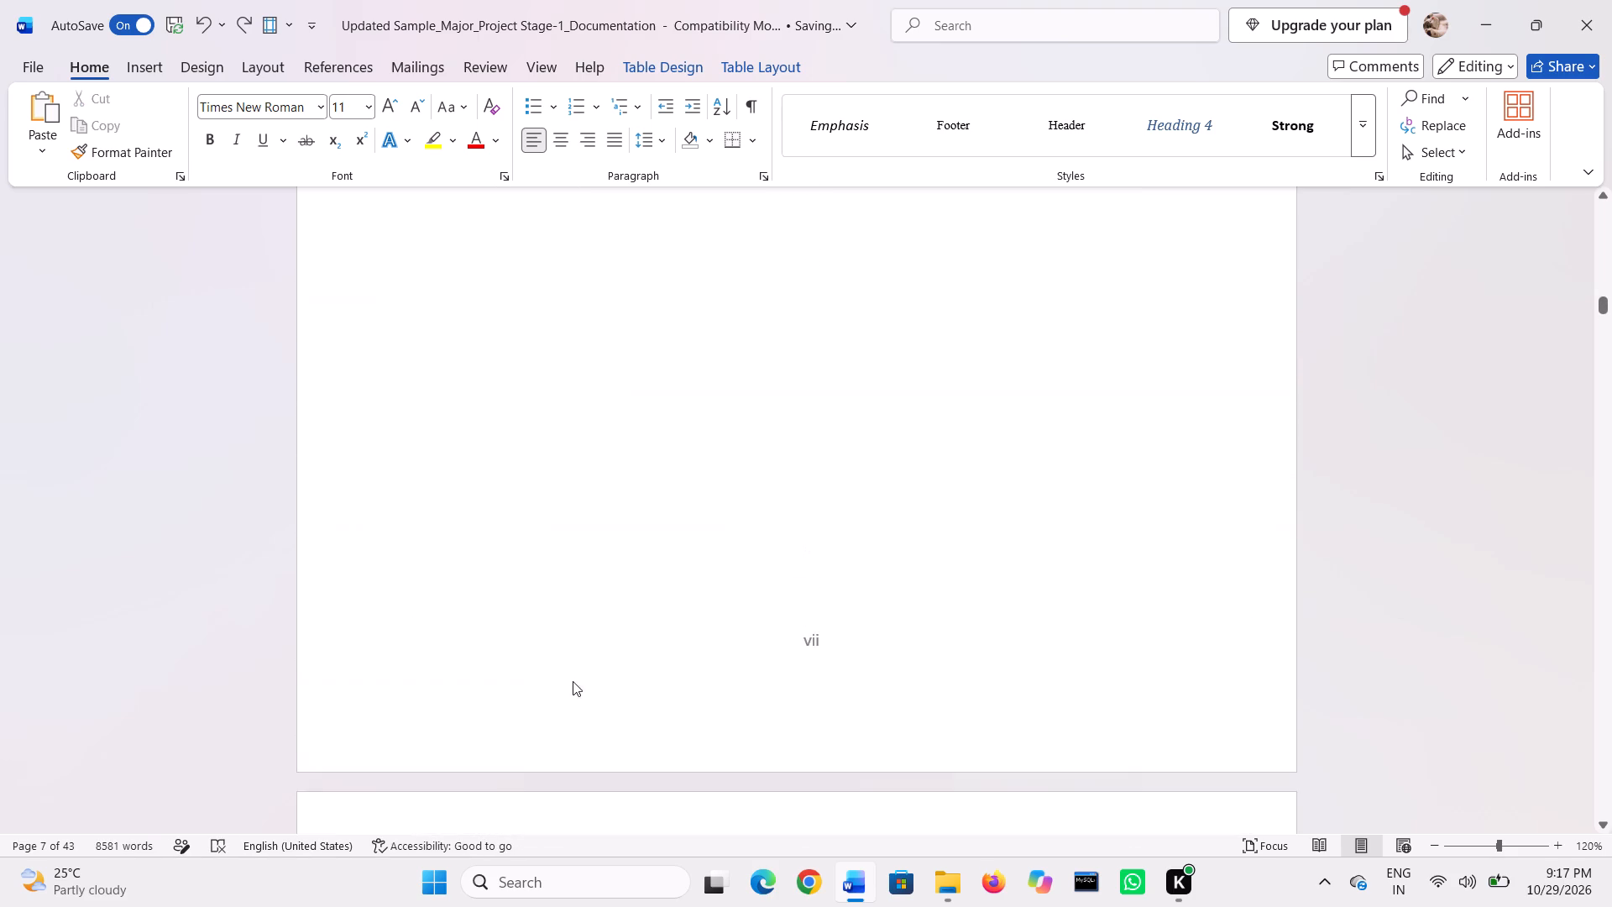
scroll(573, 681, up, 6)
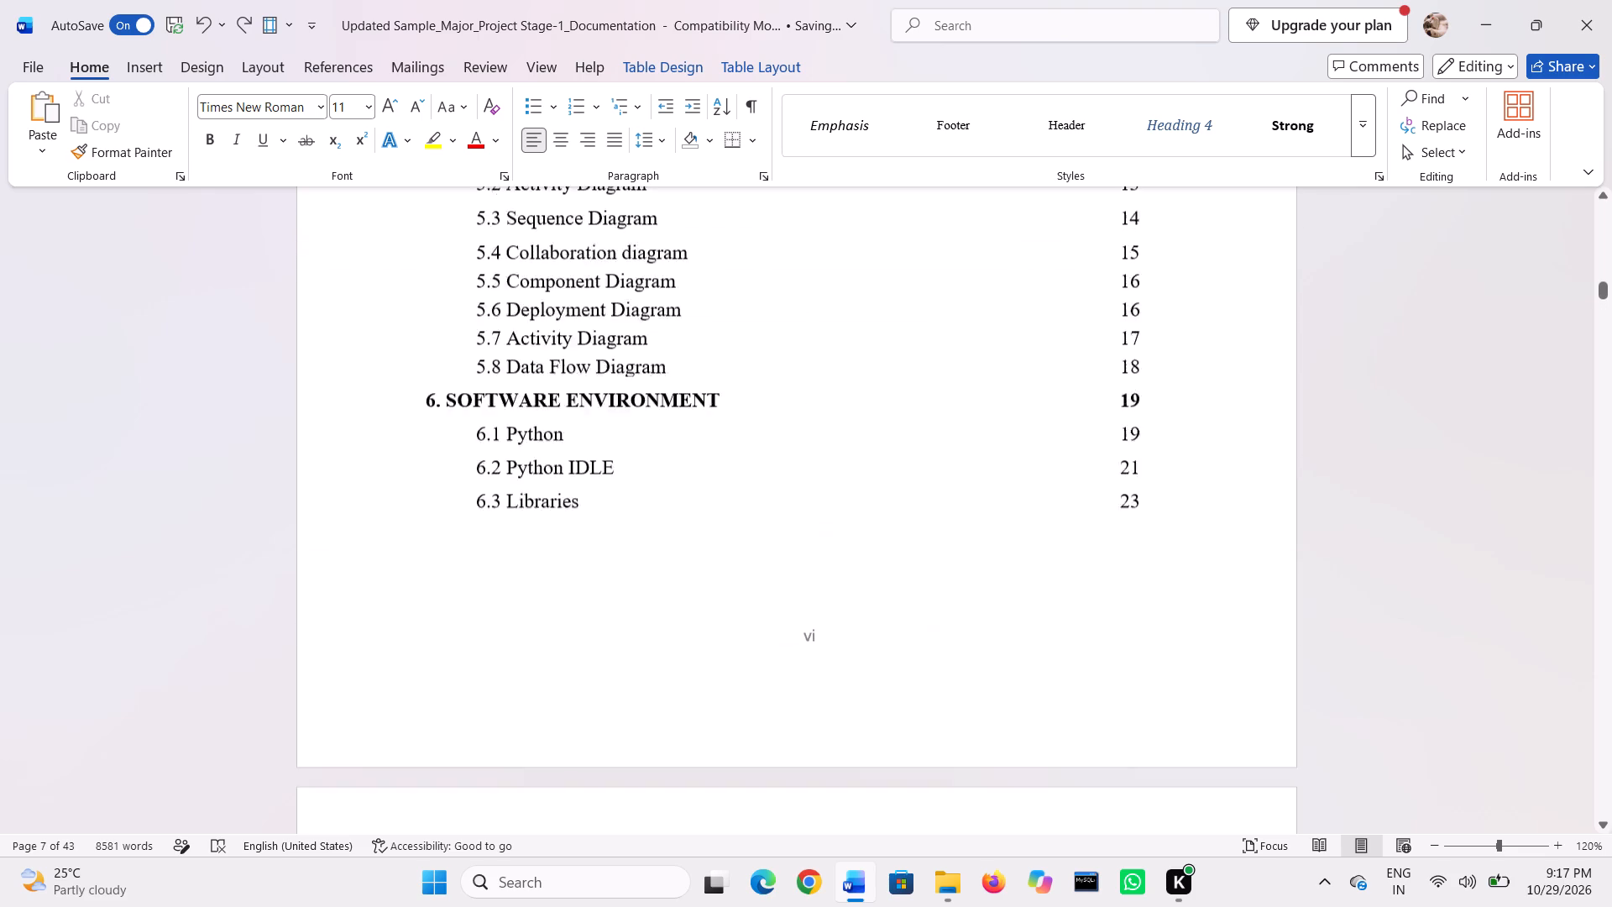
scroll(573, 681, up, 1)
scroll(573, 681, down, 6)
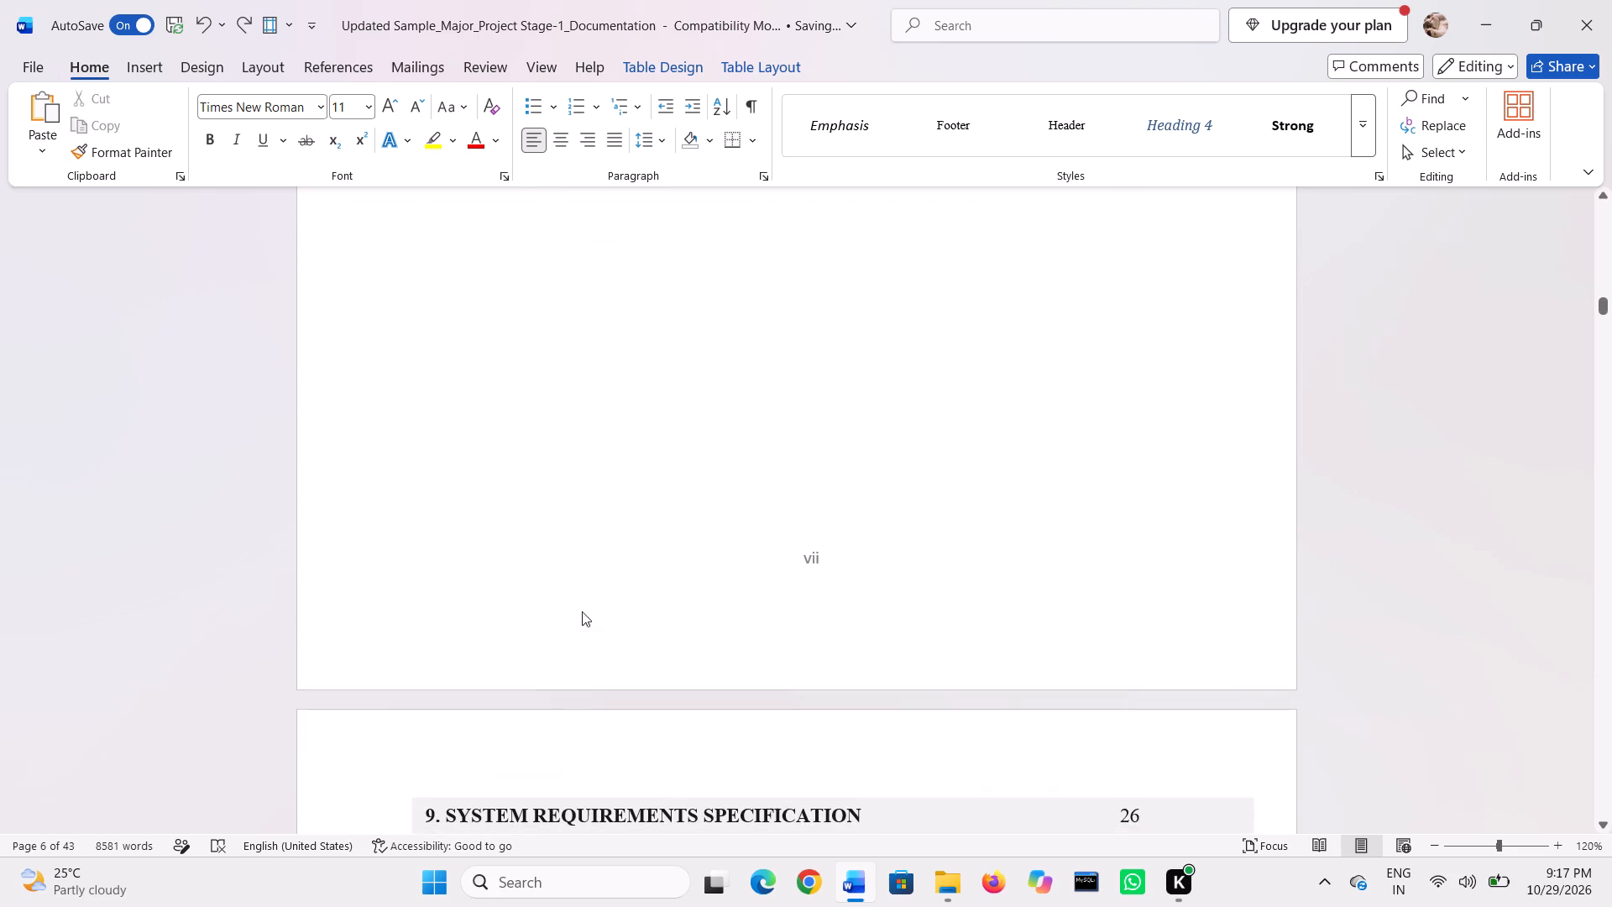
Move the contents entries from SYSTEM REQUIREMENTS SPECIFICATION through REFERENCES to the empty page directly after 6.3 Libraries.
scroll(579, 582, down, 1)
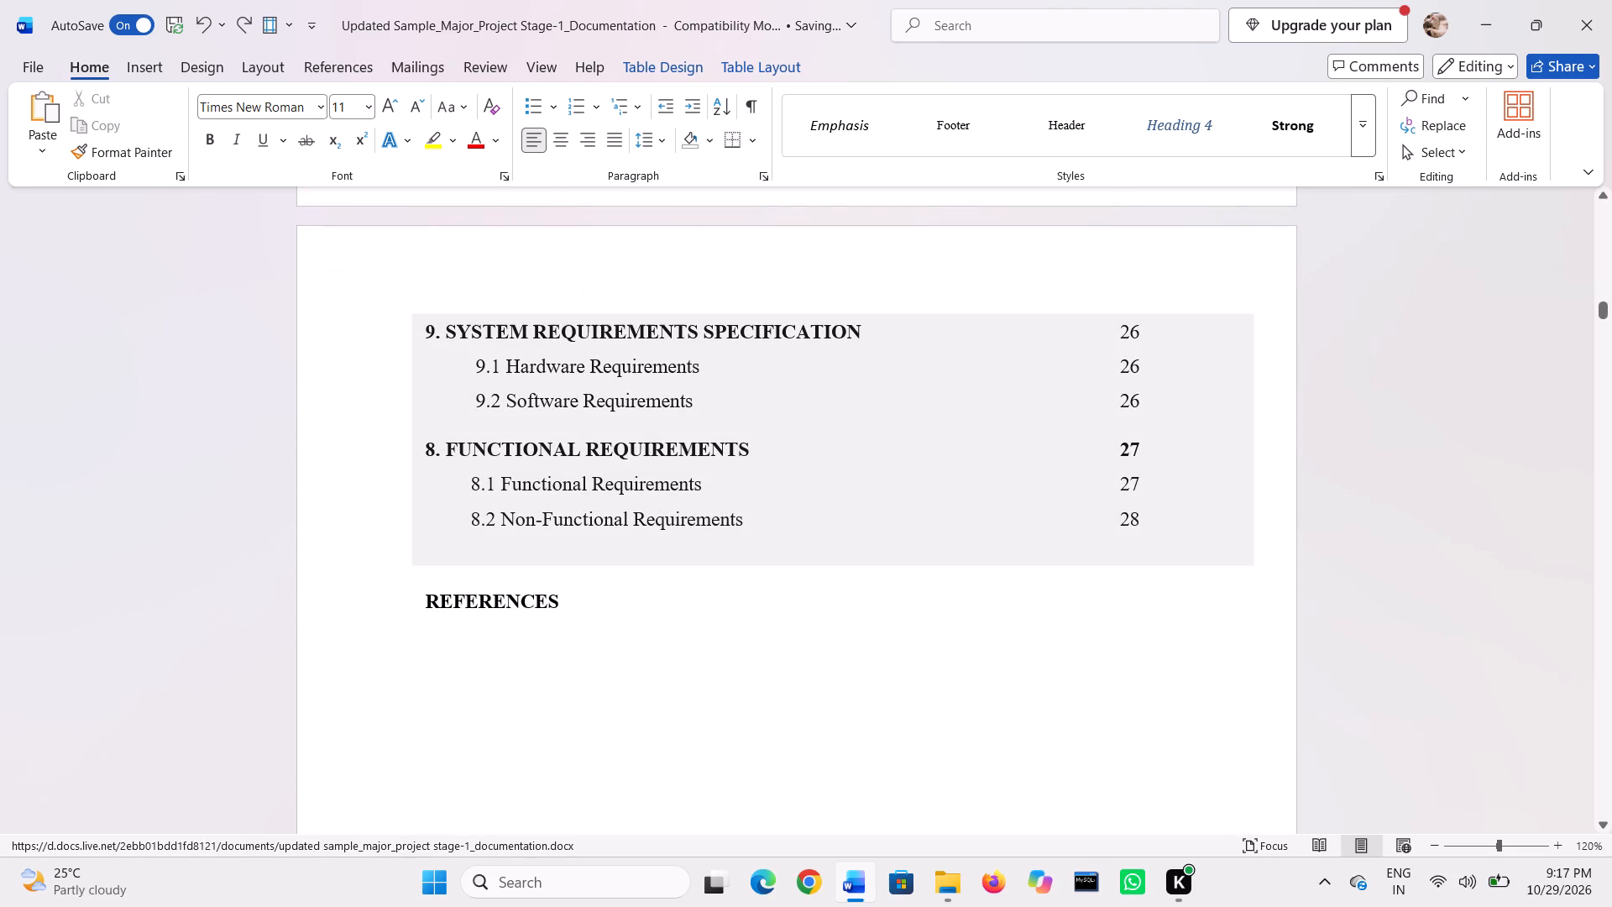
drag(424, 336, 780, 544)
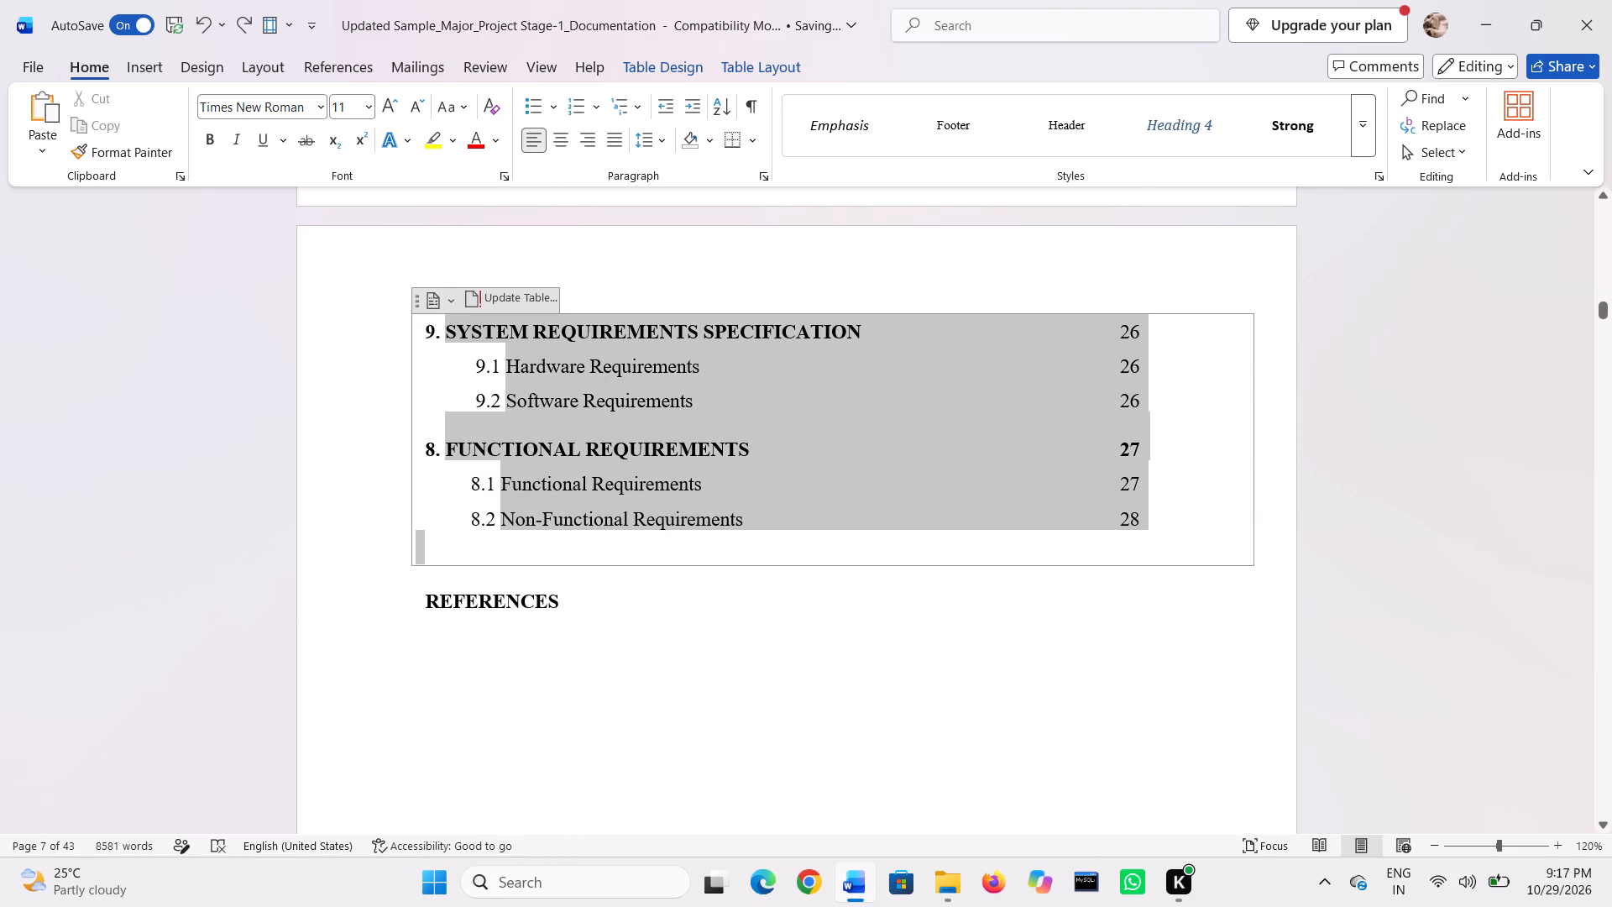
drag(780, 544, 643, 611)
key(ctrl+c)
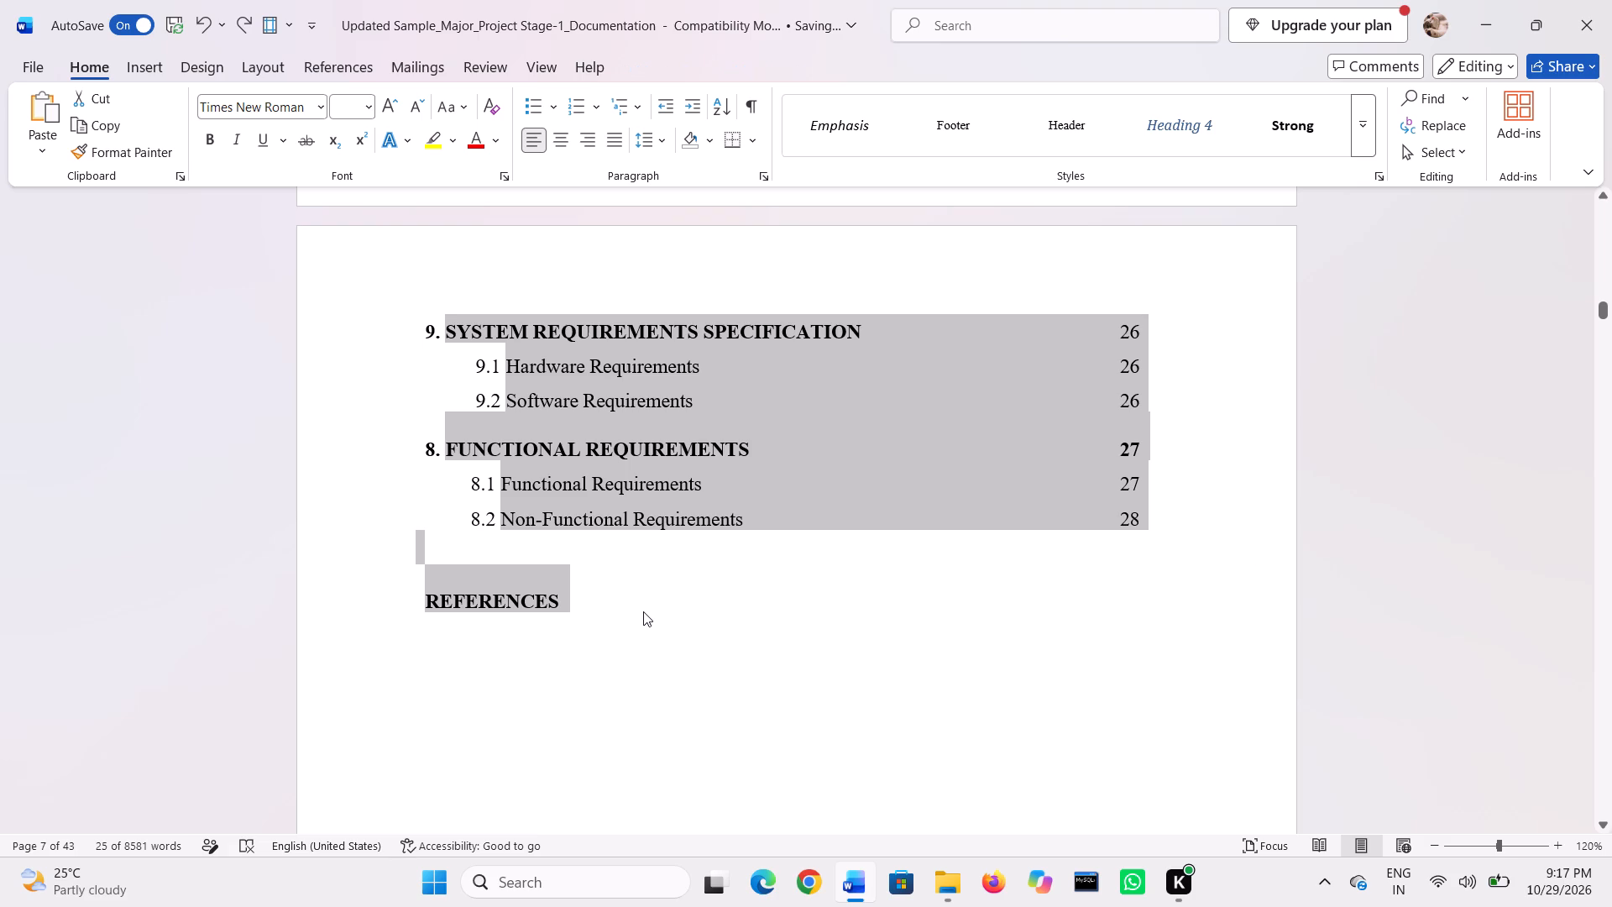
key(BackSpace)
scroll(643, 611, up, 5)
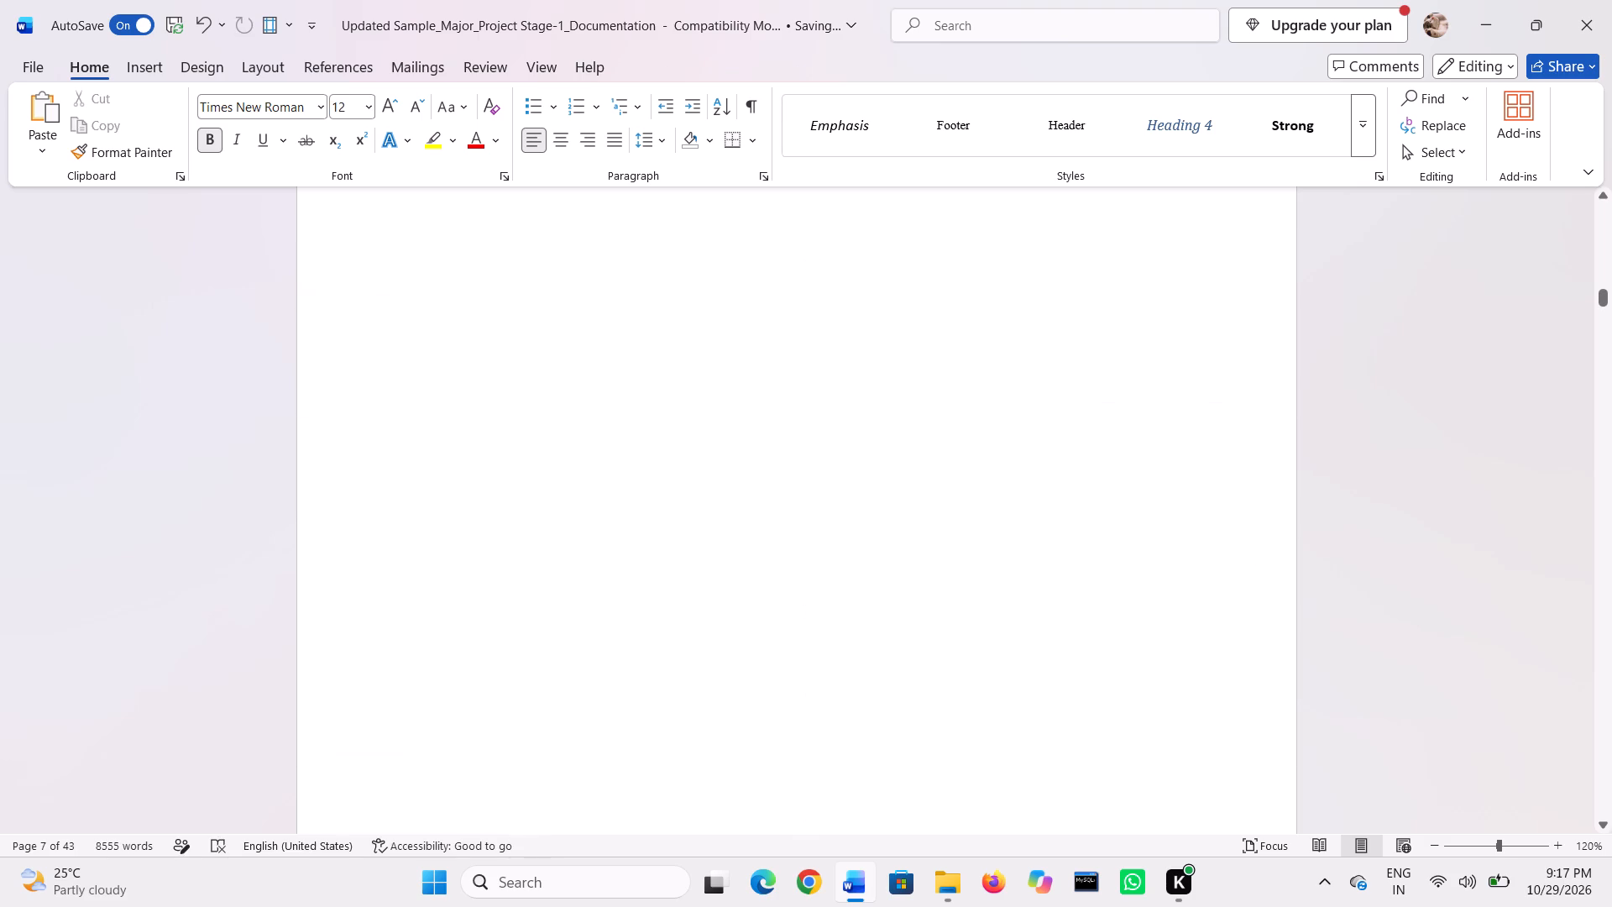
scroll(643, 611, up, 1)
click(560, 630)
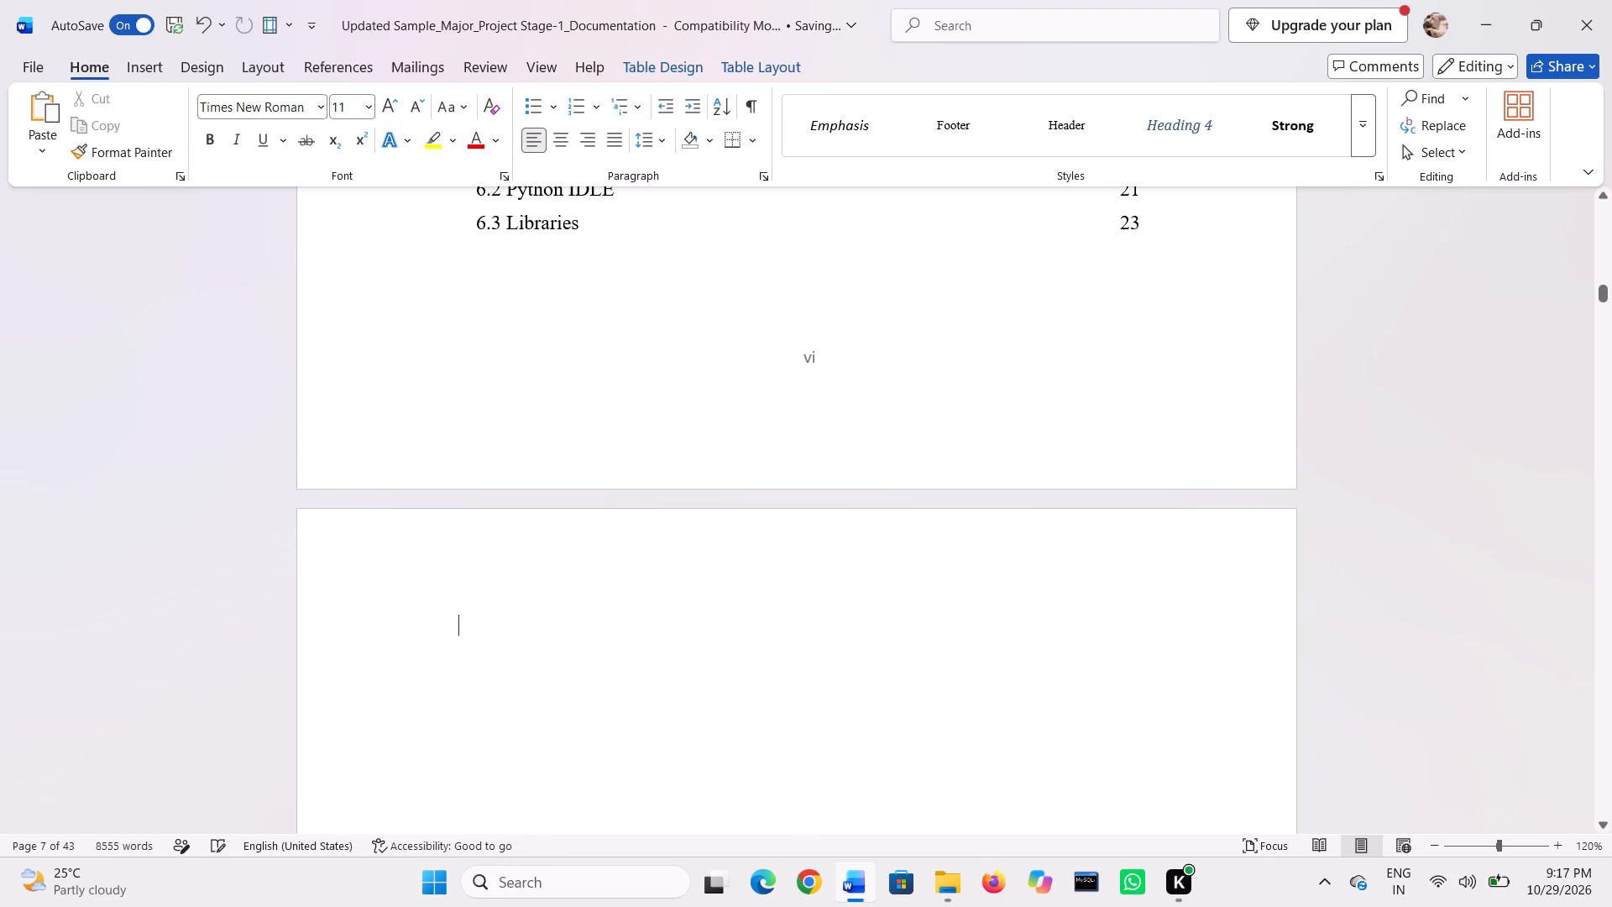
key(ctrl+v)
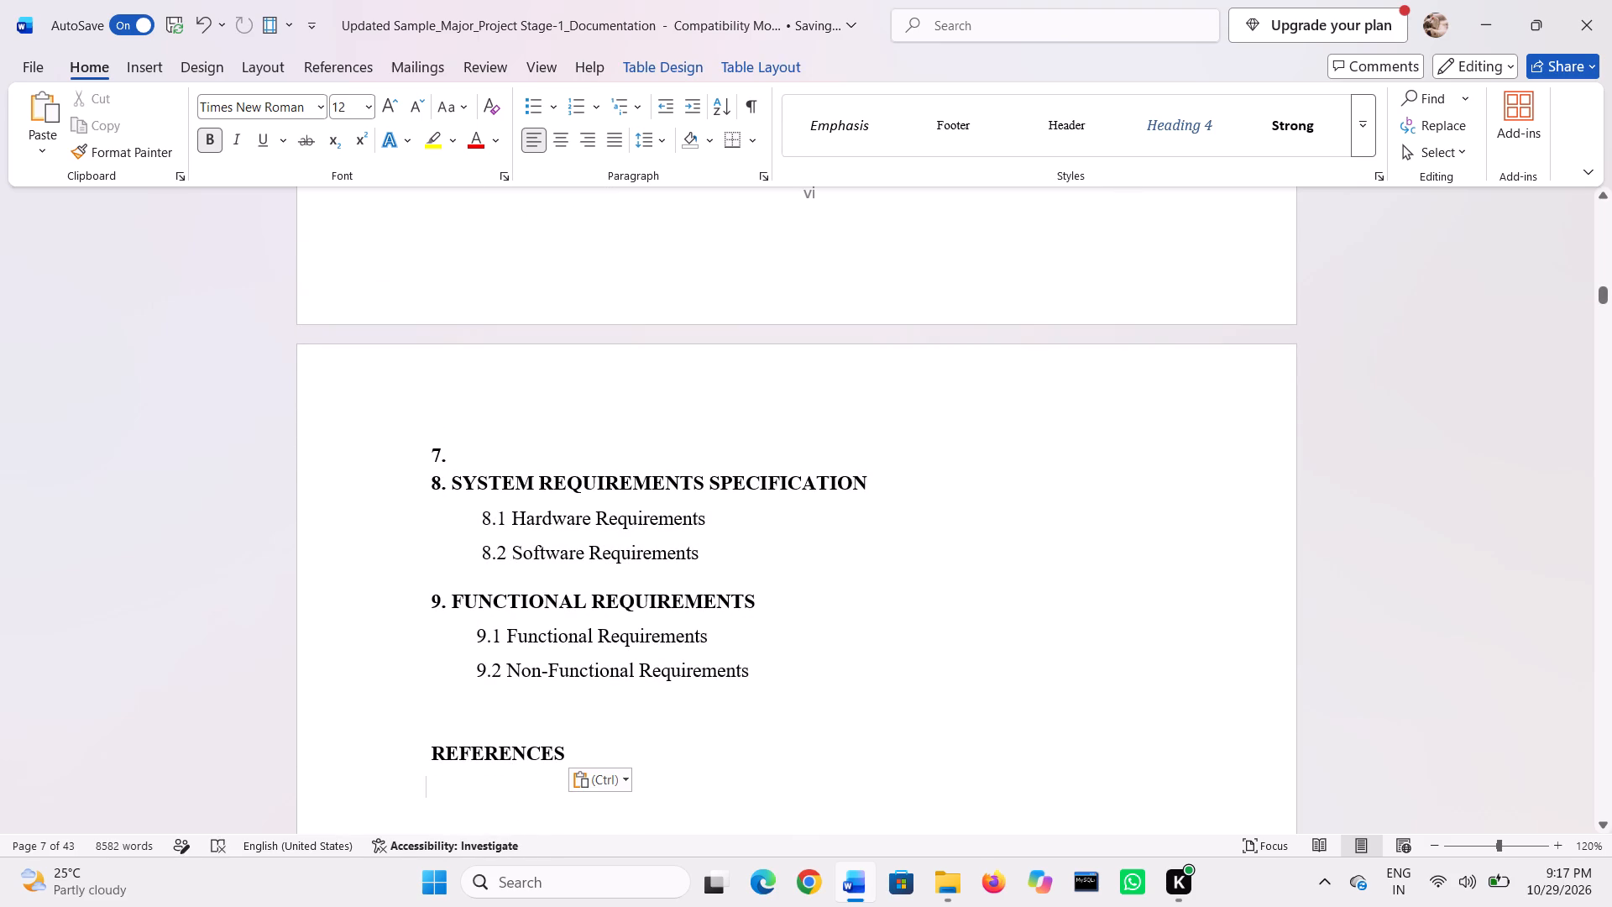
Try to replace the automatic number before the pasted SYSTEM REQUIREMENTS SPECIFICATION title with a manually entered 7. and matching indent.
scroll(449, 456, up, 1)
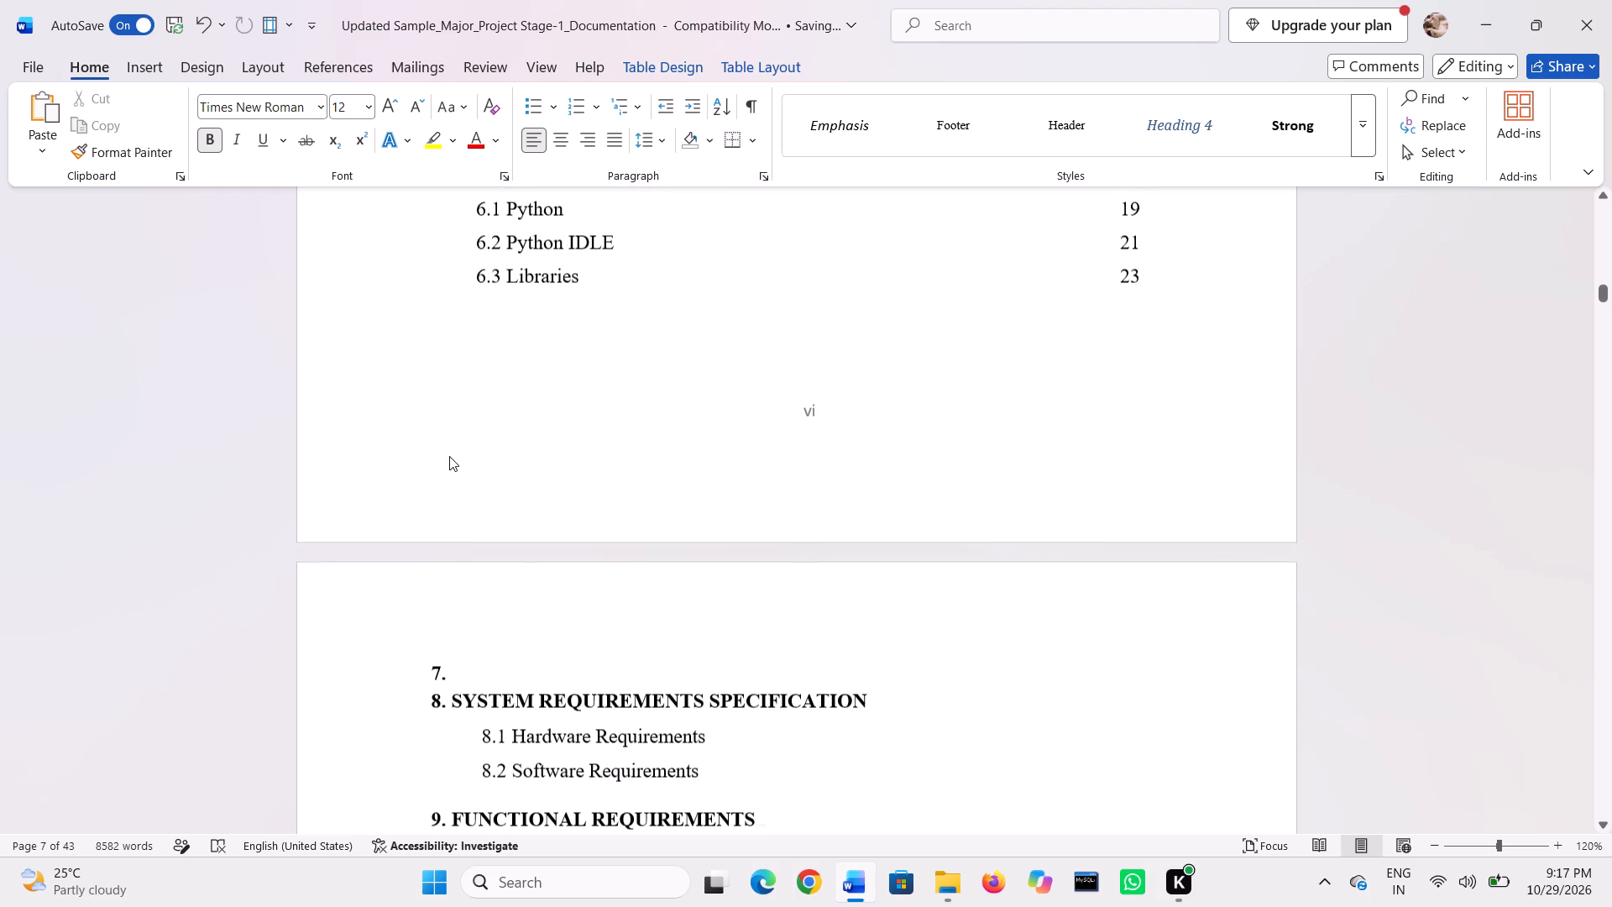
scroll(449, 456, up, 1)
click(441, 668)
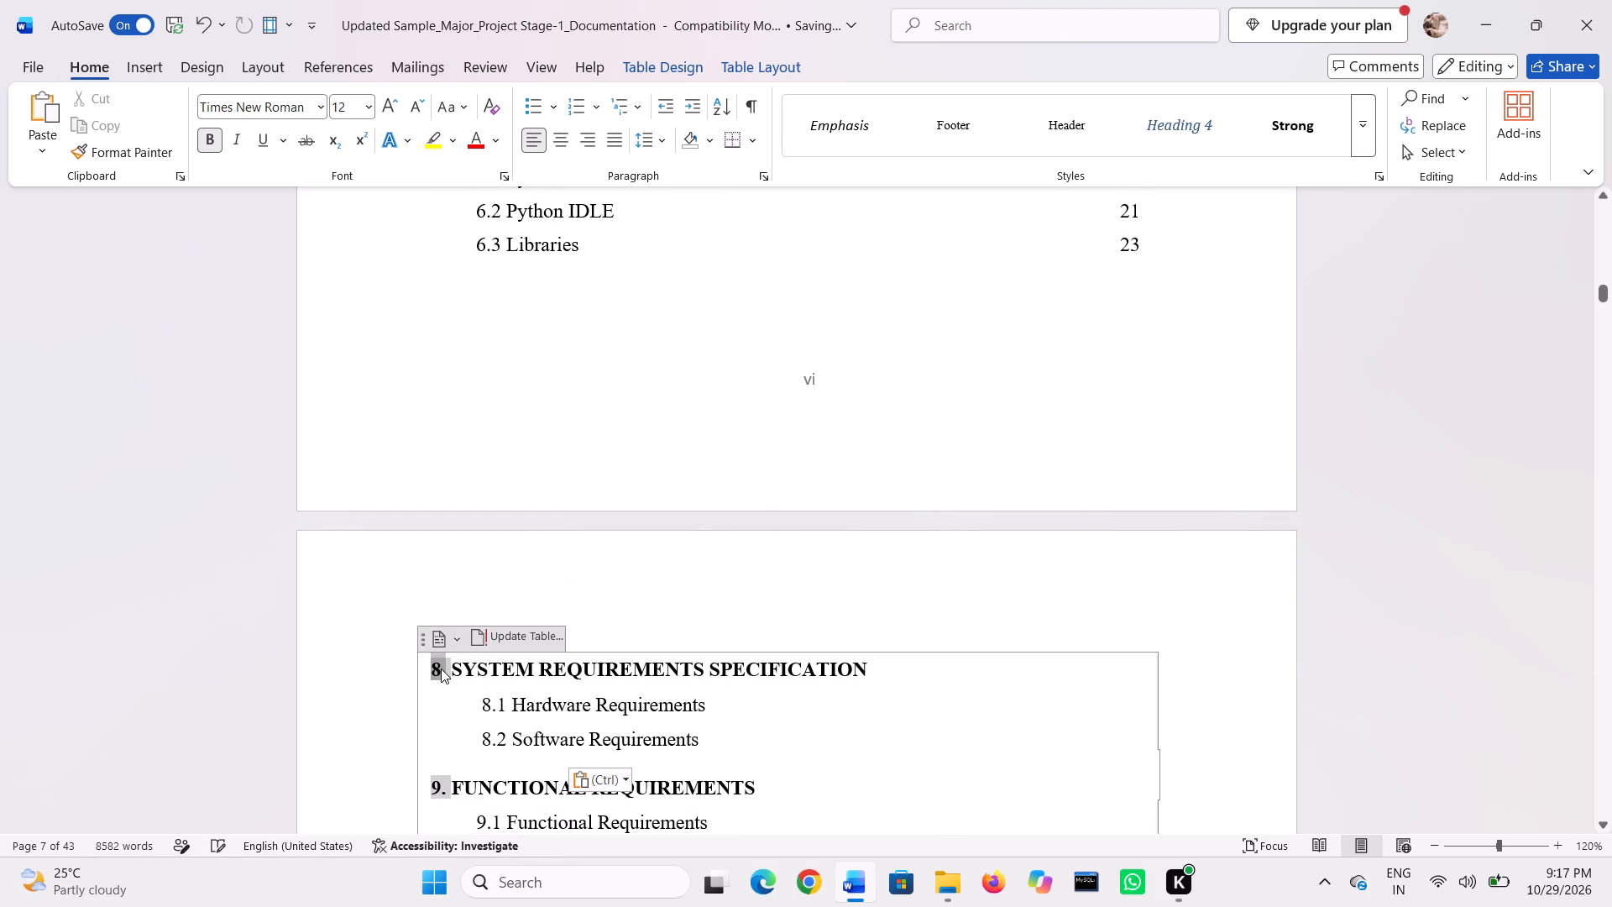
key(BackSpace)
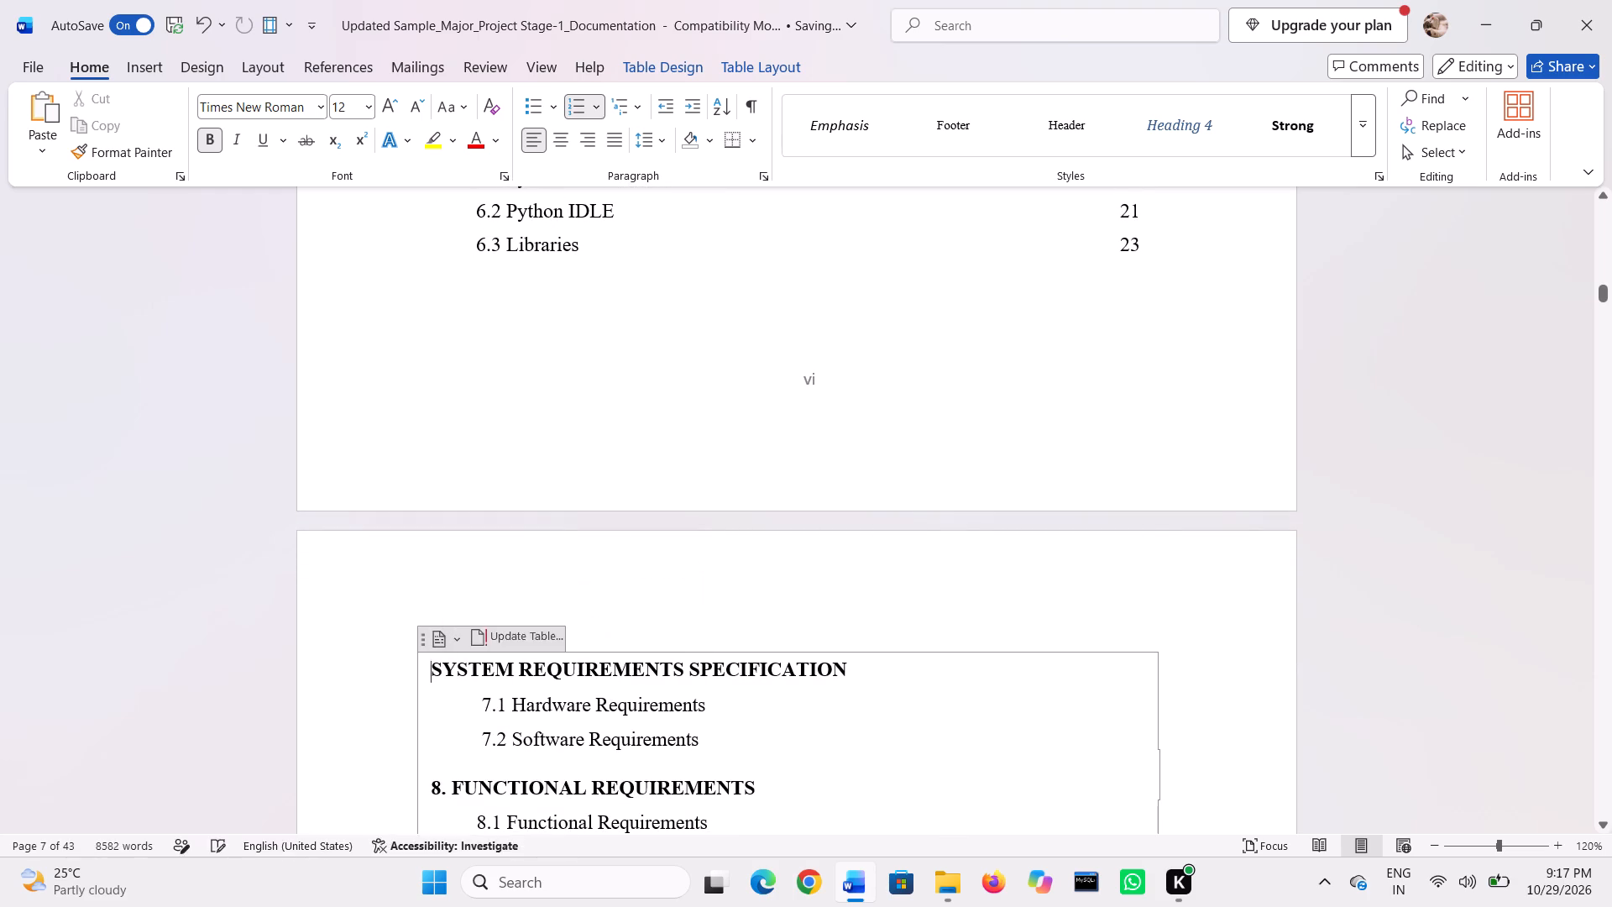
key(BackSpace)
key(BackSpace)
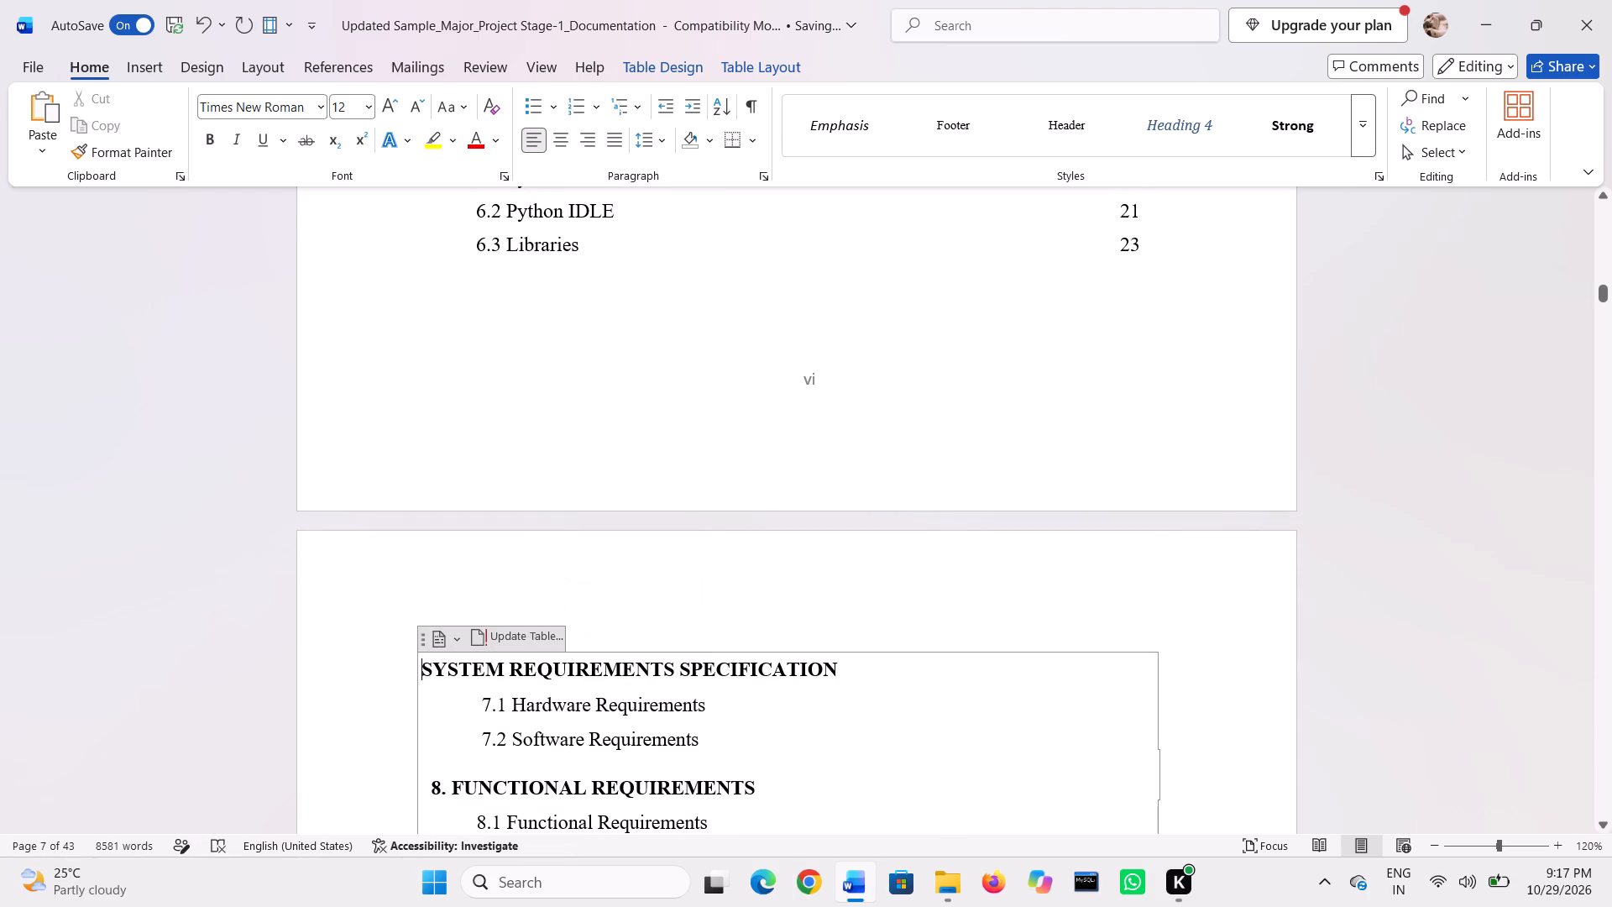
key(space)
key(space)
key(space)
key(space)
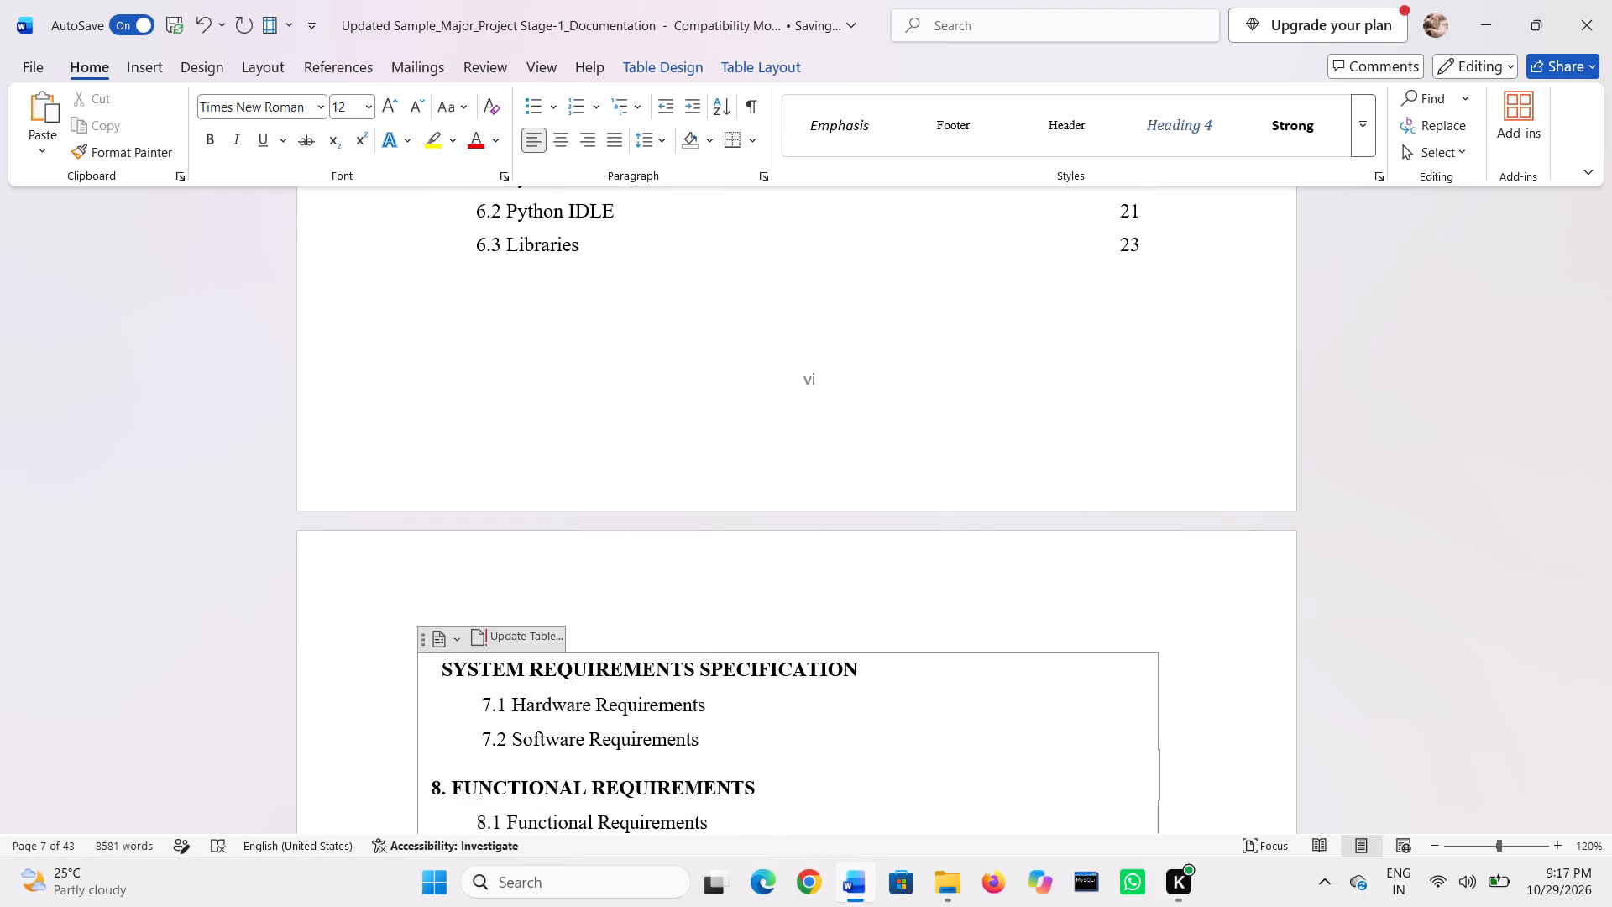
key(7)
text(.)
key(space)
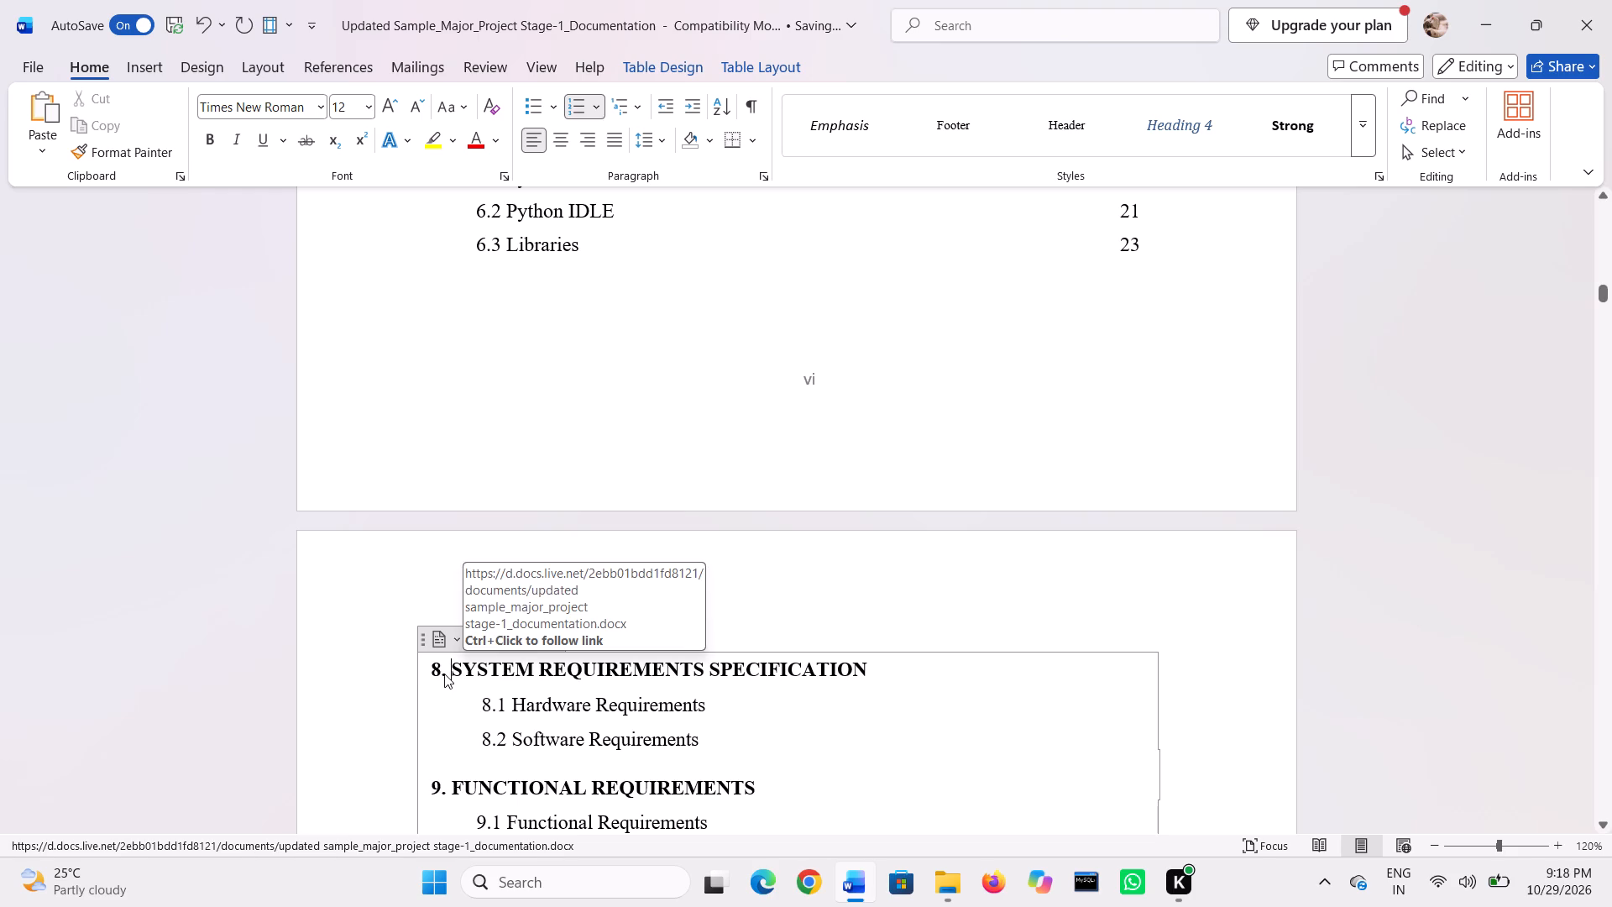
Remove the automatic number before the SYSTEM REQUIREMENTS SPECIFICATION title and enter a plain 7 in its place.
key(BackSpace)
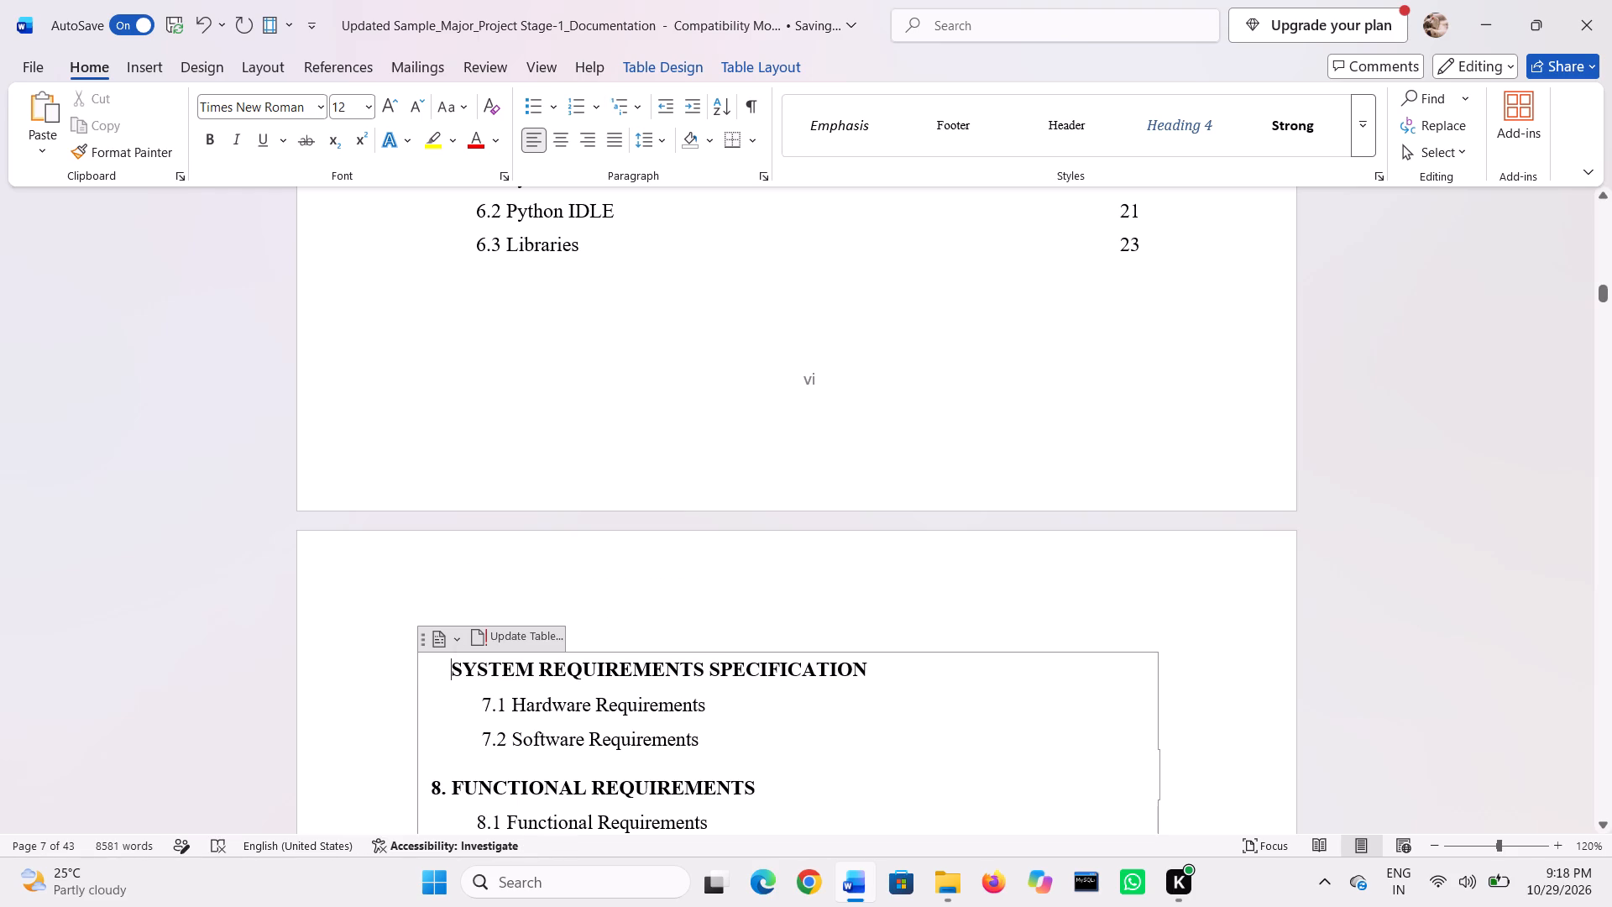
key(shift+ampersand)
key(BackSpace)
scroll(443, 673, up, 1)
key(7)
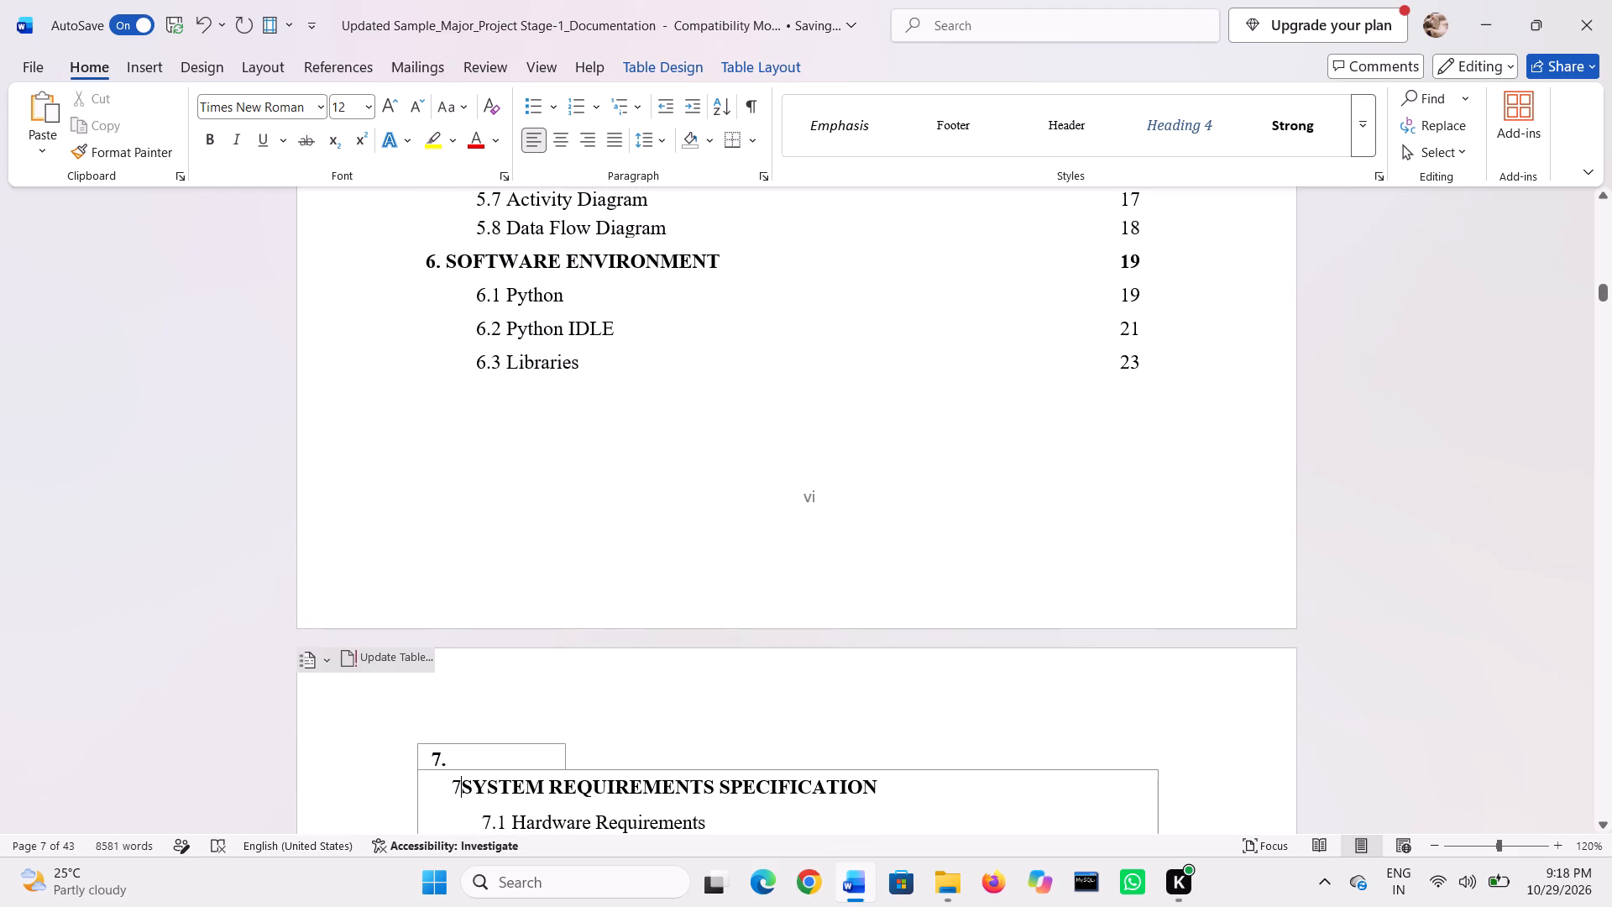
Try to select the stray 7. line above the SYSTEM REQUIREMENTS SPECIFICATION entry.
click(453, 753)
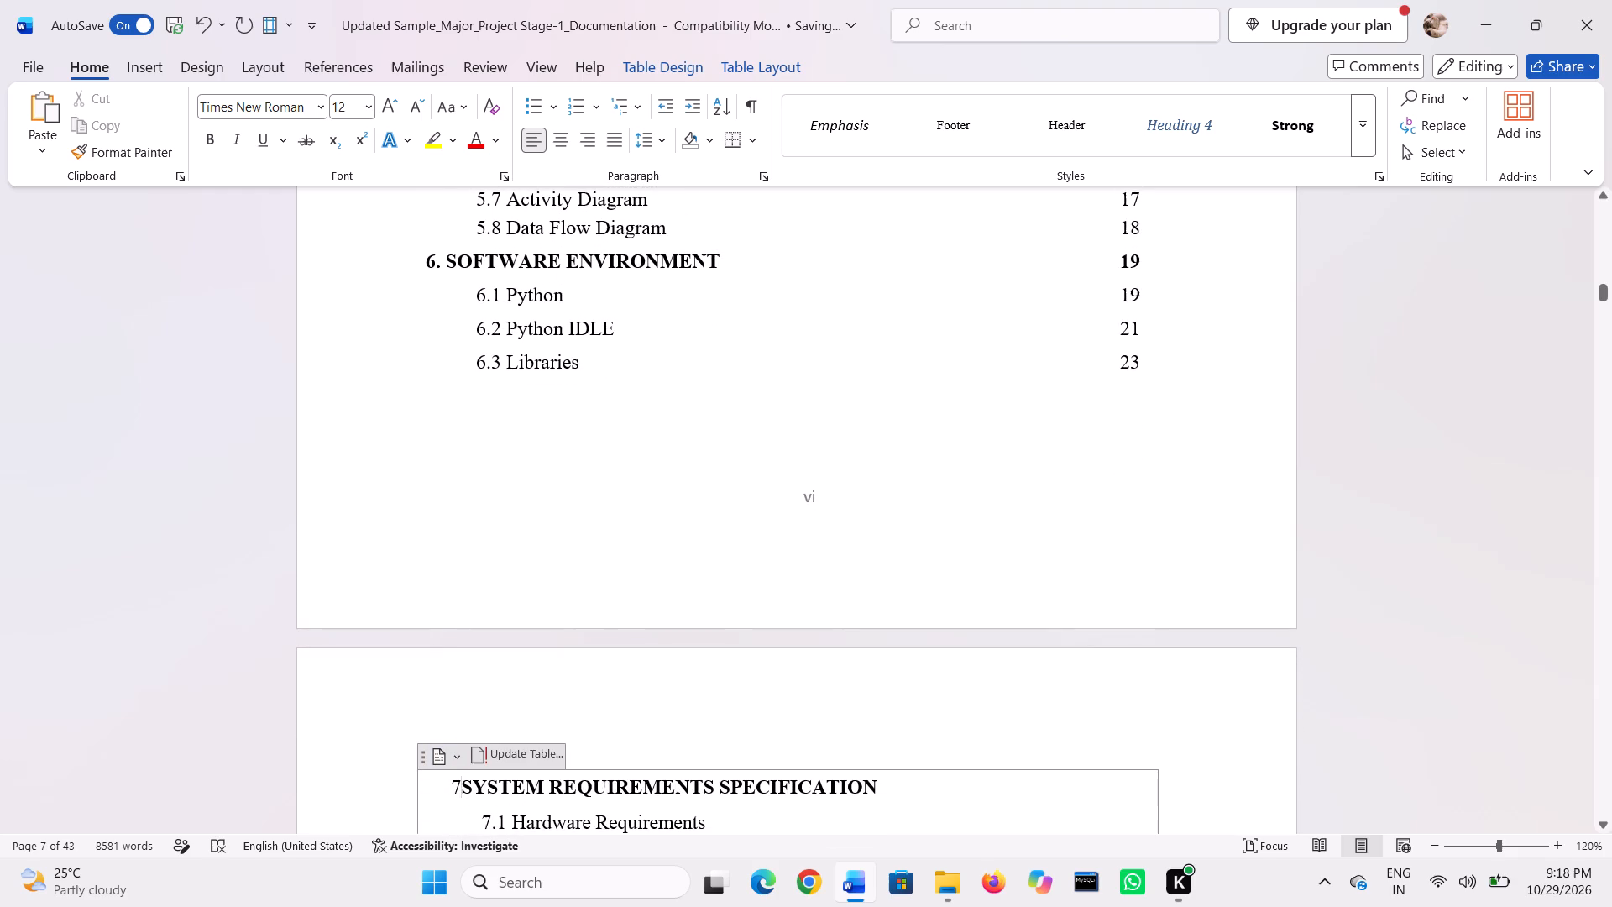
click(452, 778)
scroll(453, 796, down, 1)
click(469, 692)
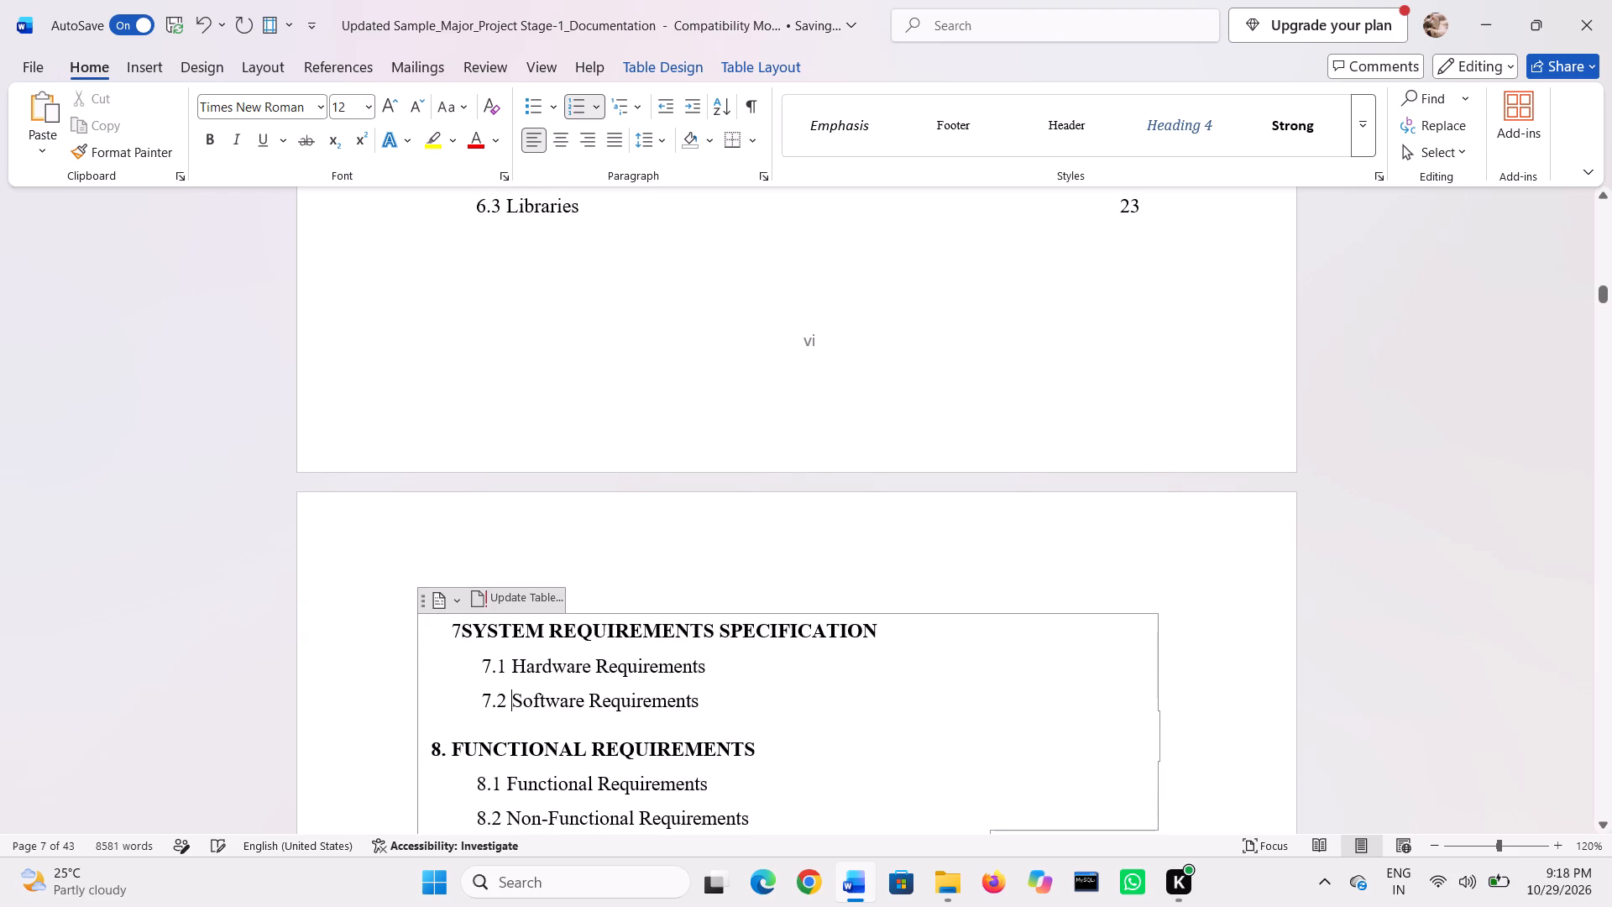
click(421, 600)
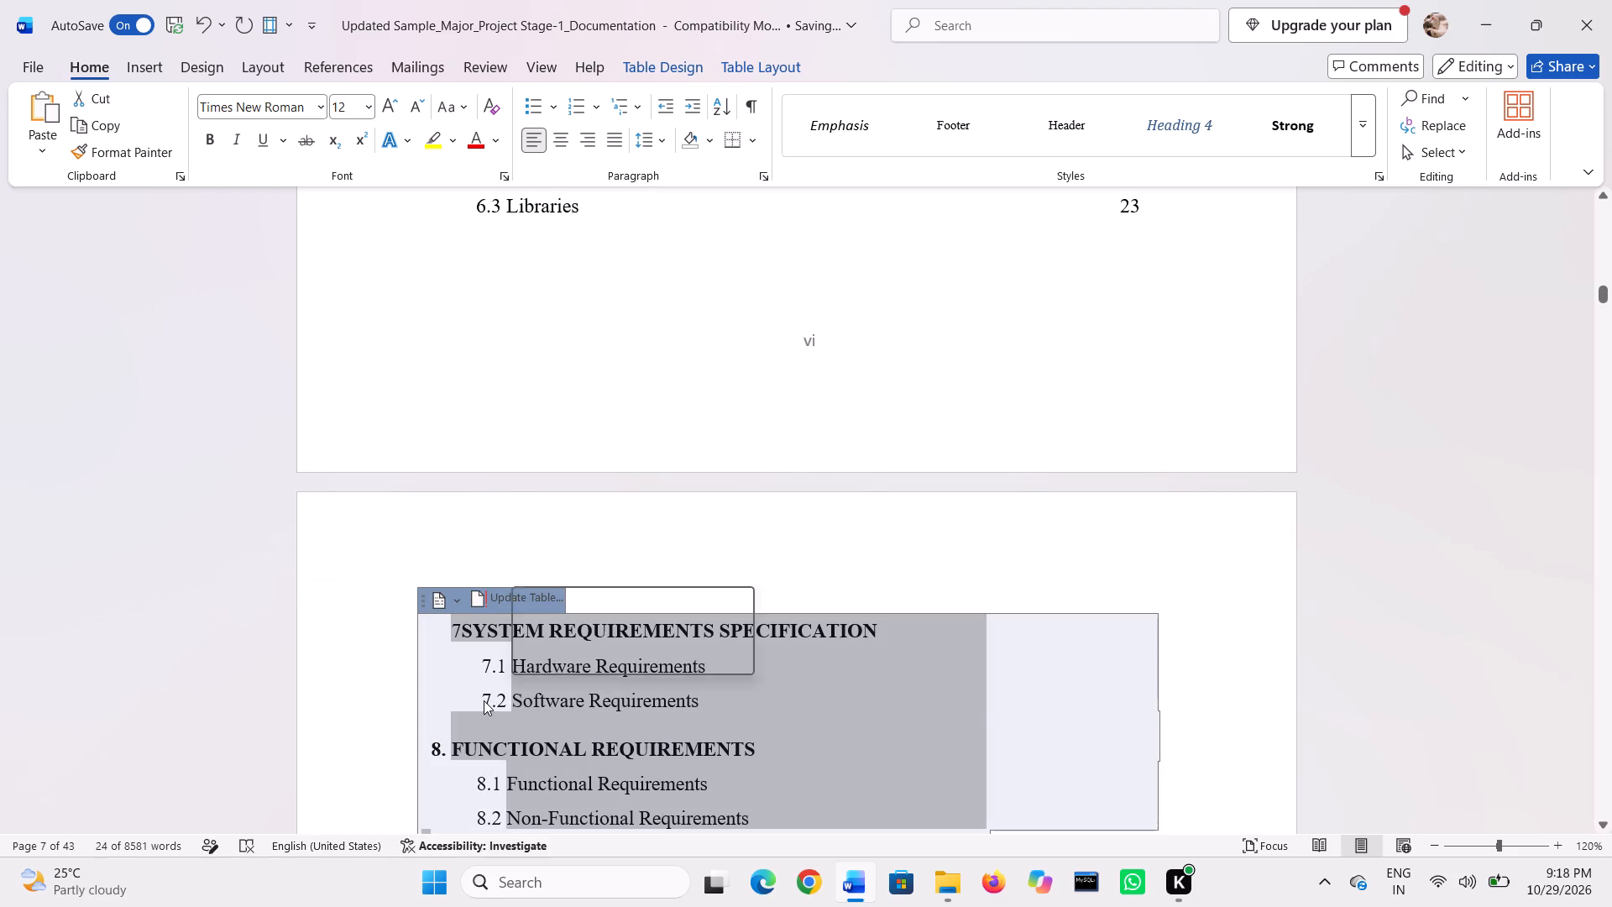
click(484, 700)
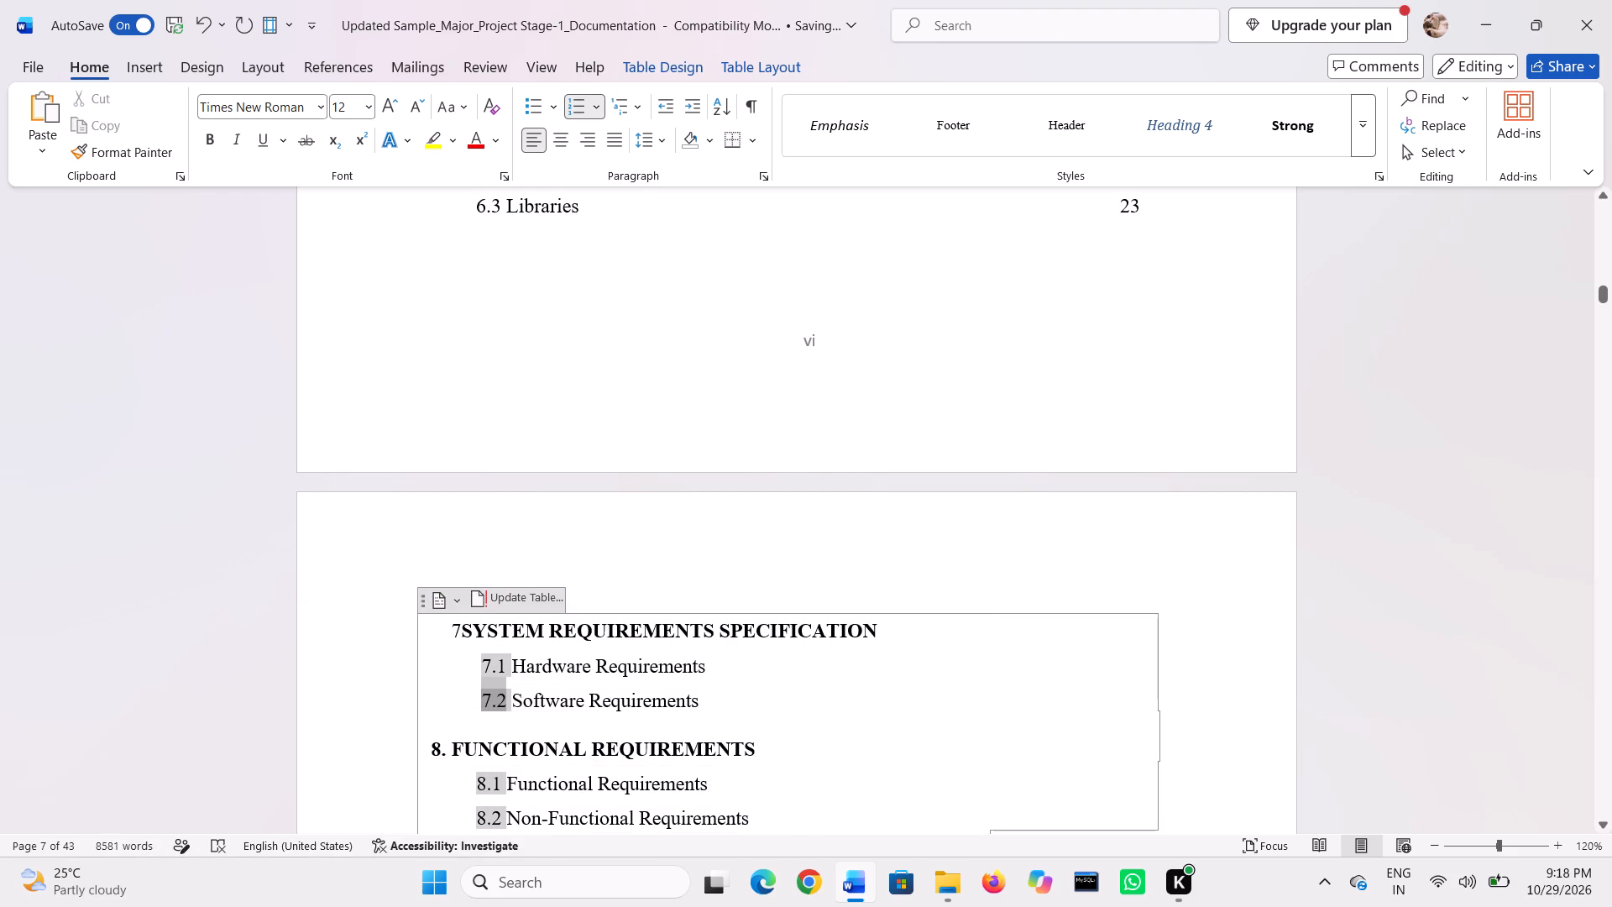
Undo the numbering edits and the pasted chapter 7, 8 and REFERENCES entries, returning to the empty page after 6.3 Libraries.
key(ctrl+z)
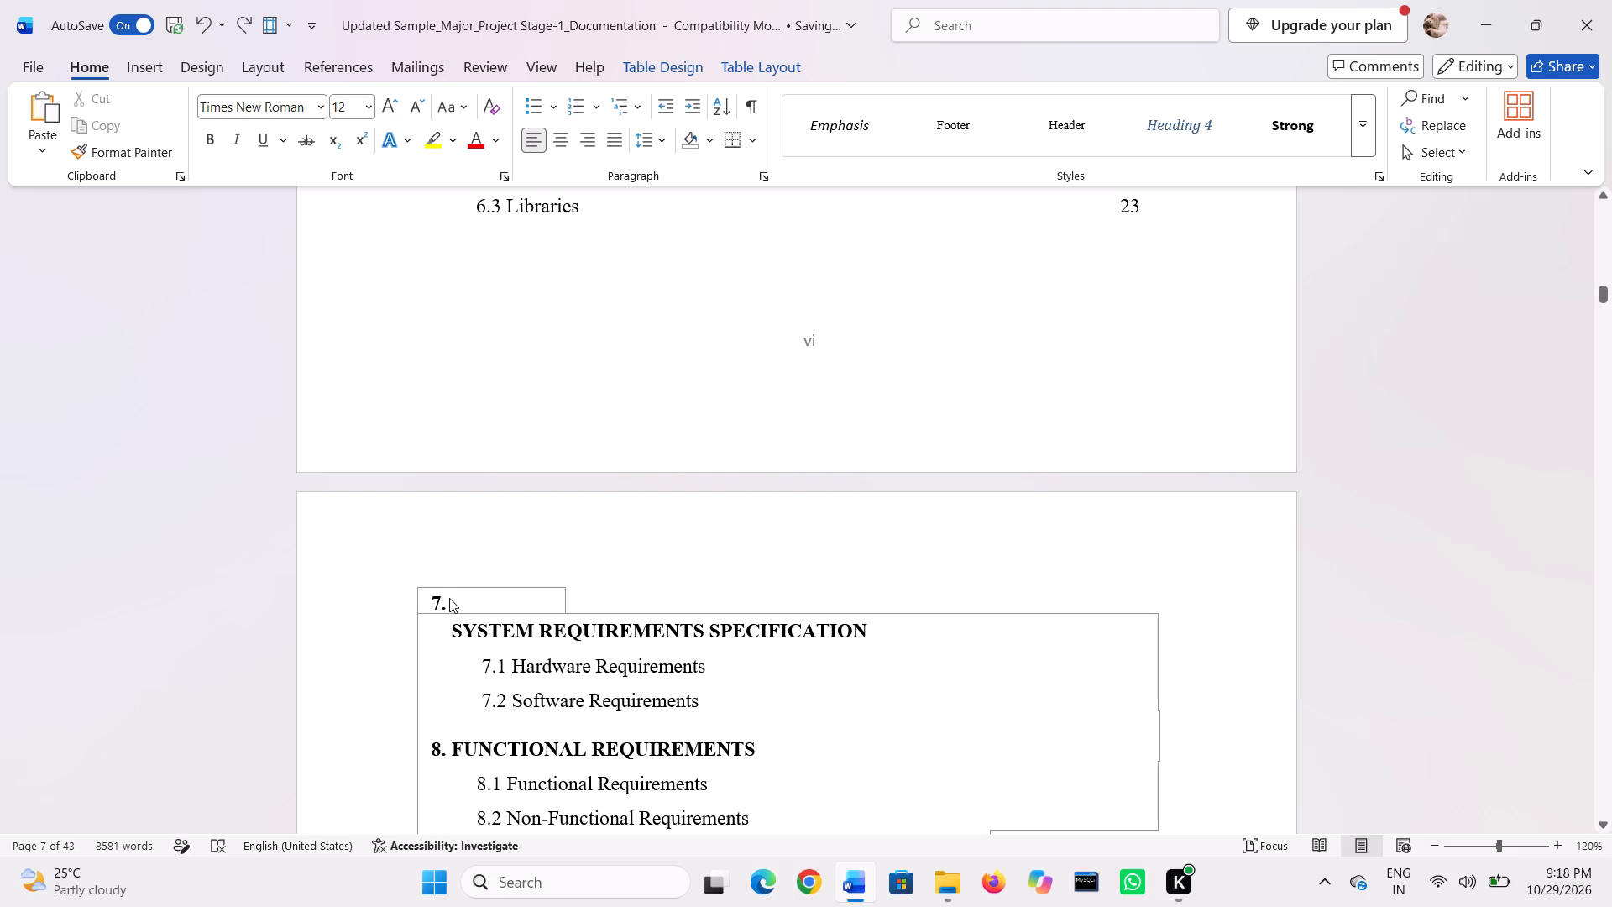
click(449, 598)
drag(449, 598, 447, 614)
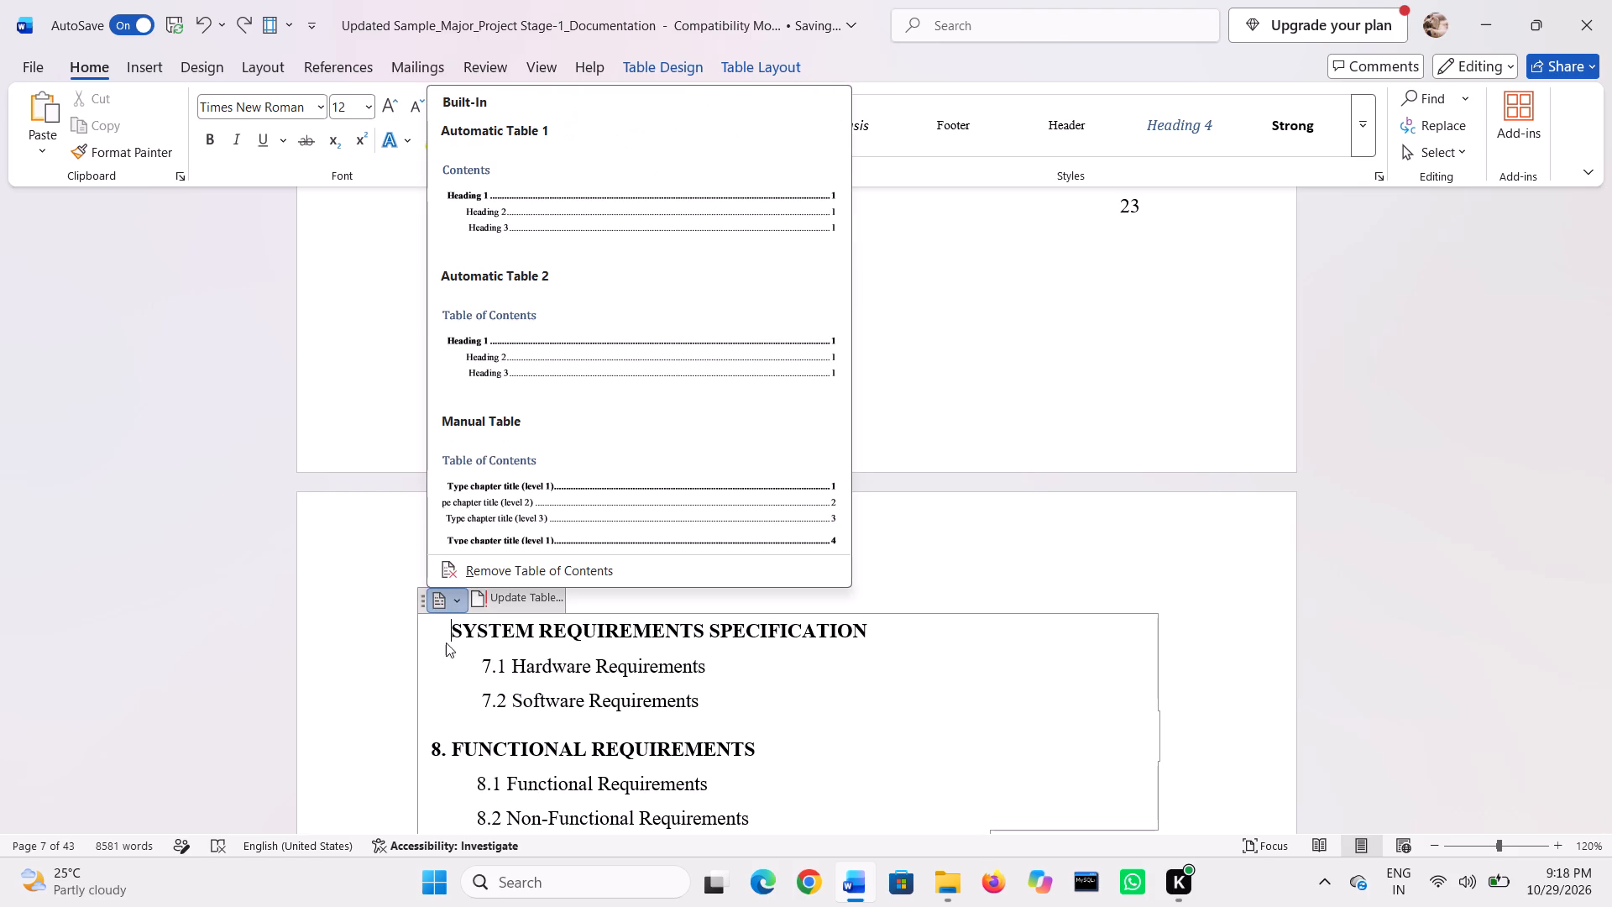
click(447, 651)
key(ctrl+z)
key(ctrl+z)
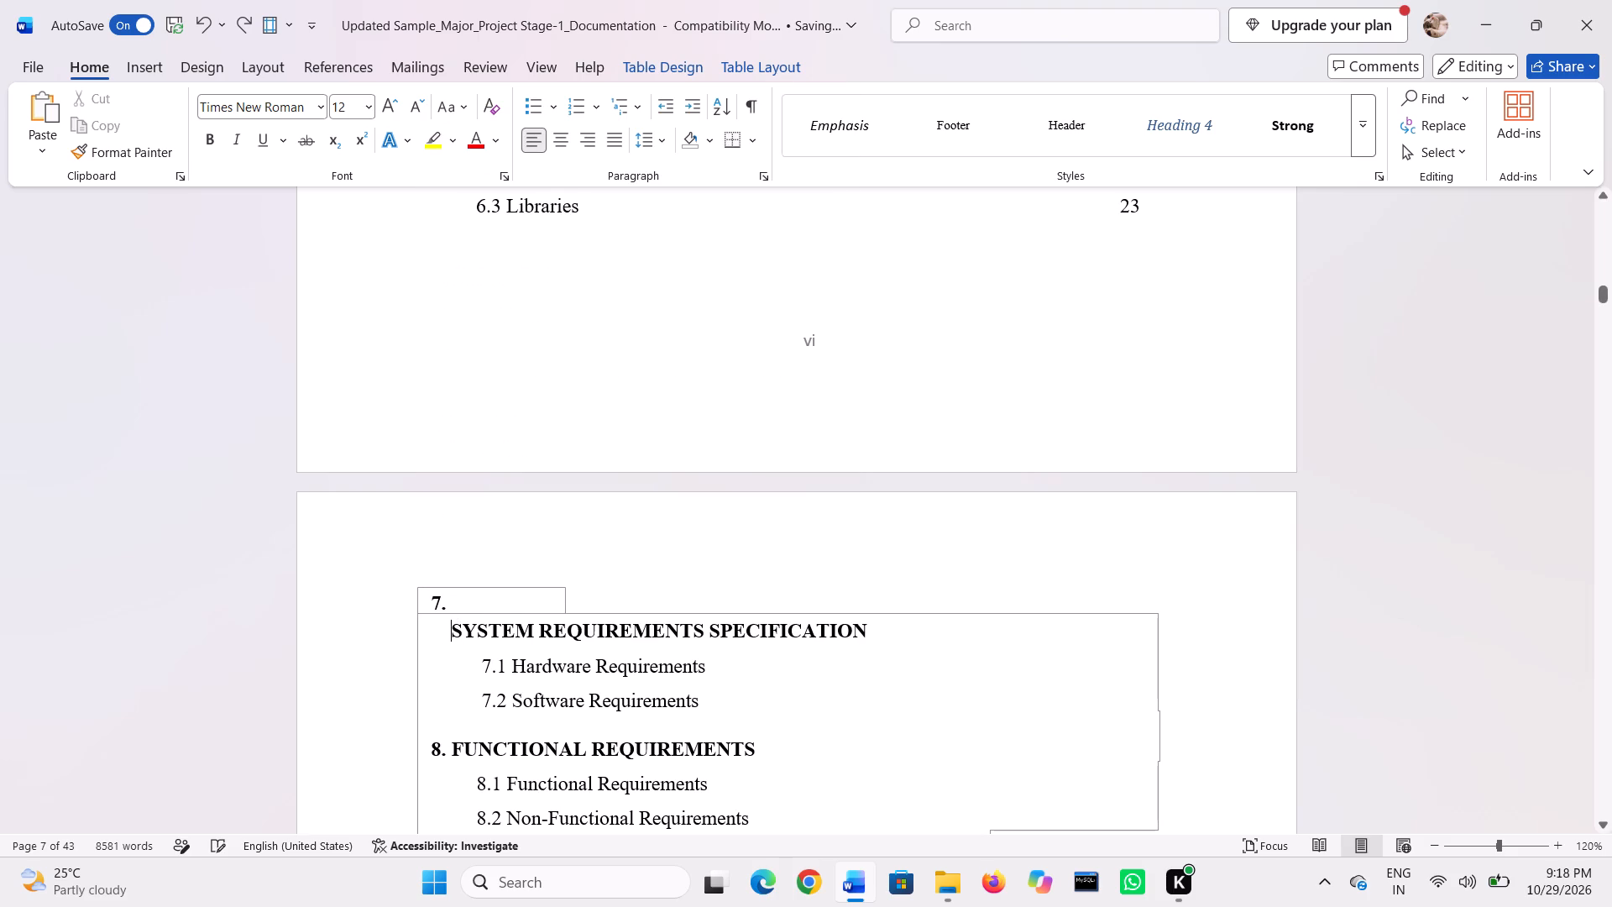
key(ctrl+z)
key(ctrl+z)
key(ctrl+z)
key(ctrl+z)
key(ctrl+z)
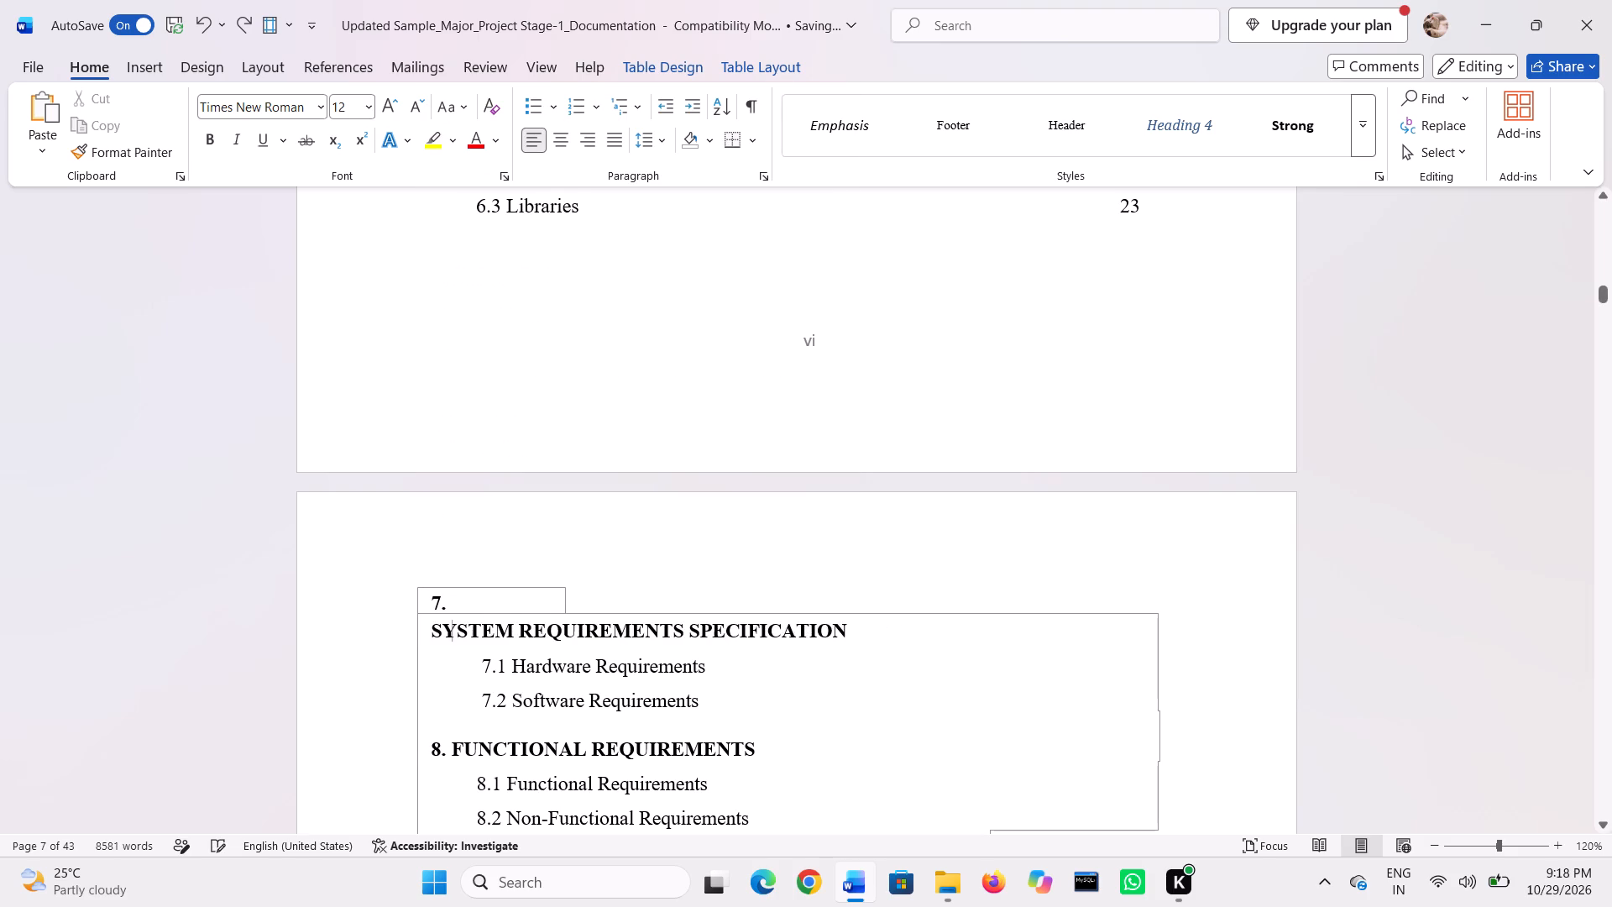
key(ctrl+z)
key(ctrl+z)
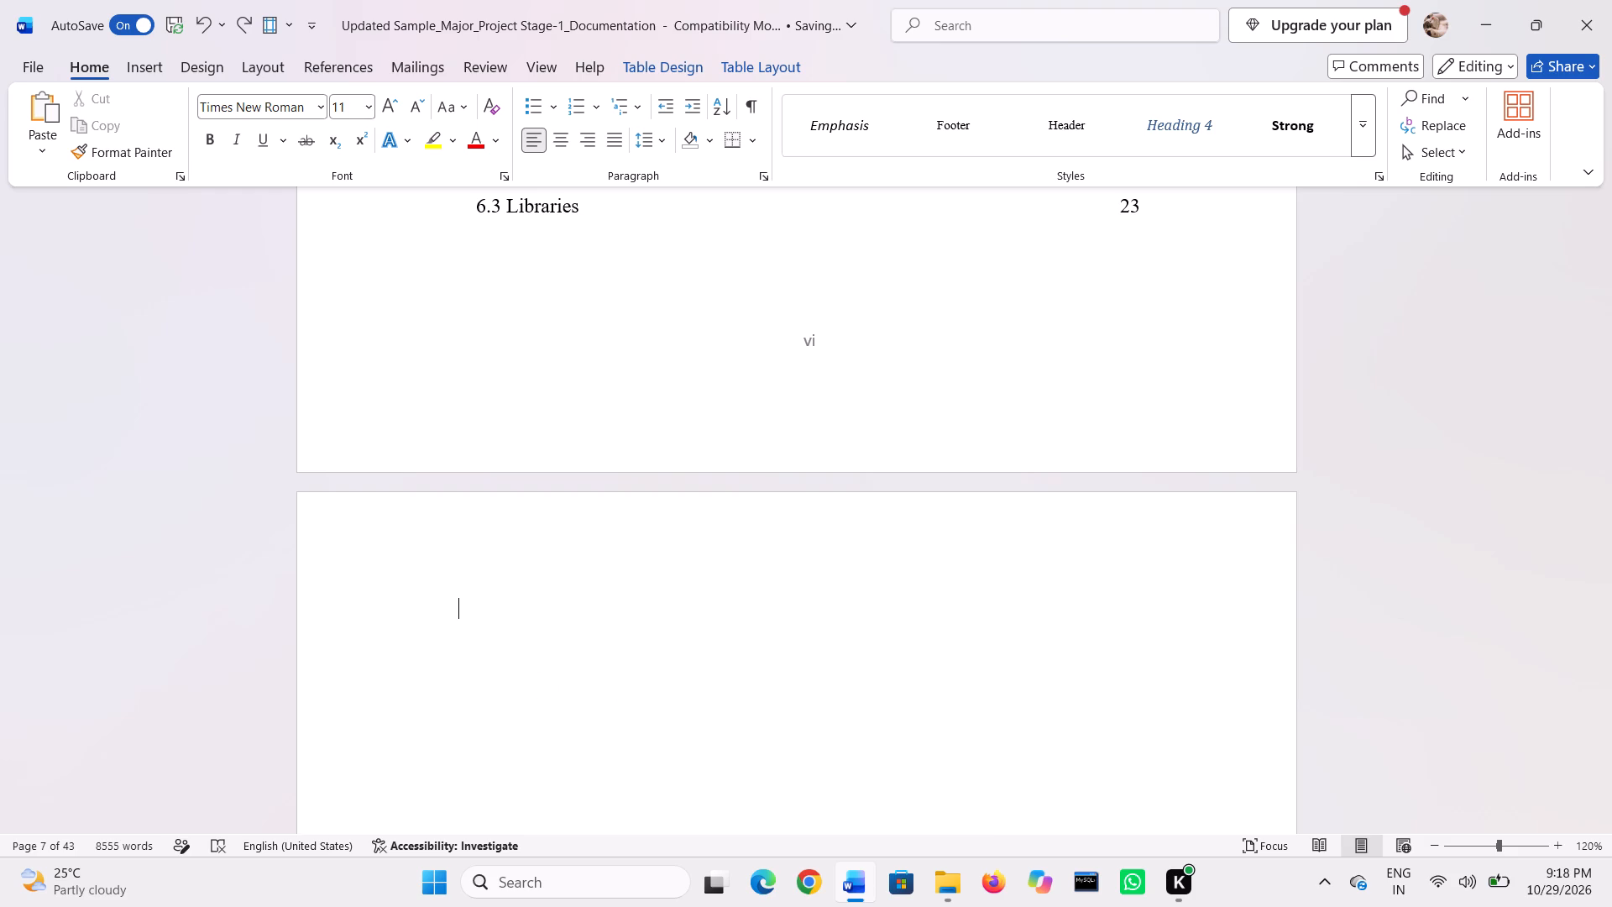
Paste the contents entries again after 6.3 Libraries and clear the empty numbered line so SYSTEM REQUIREMENTS SPECIFICATION is numbered 7.
key(ctrl+v)
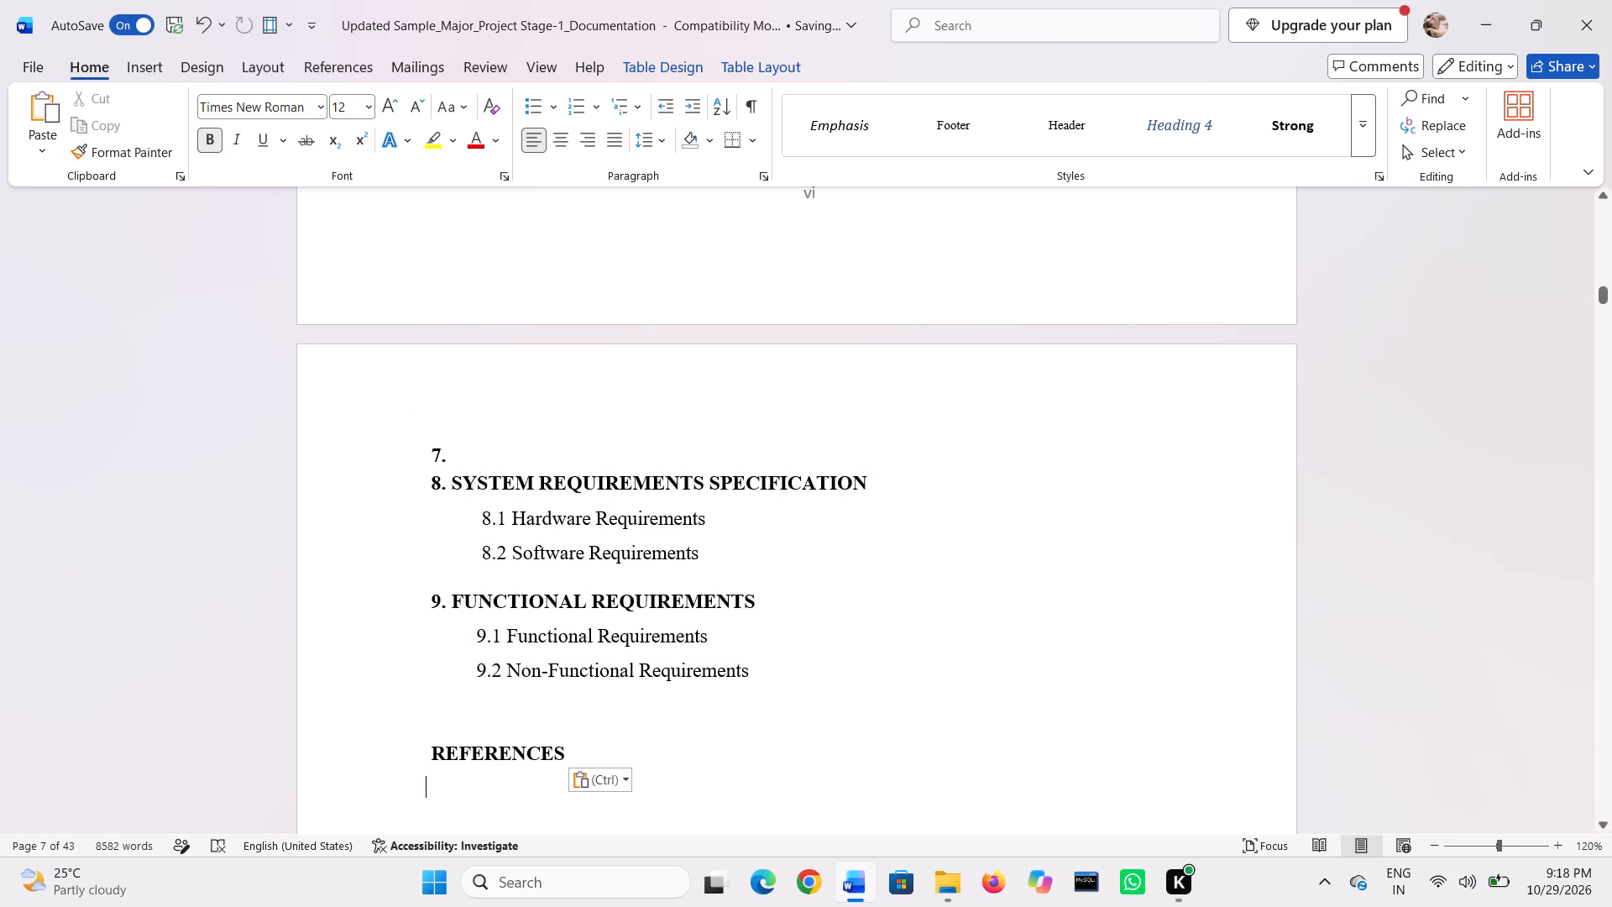
click(463, 454)
key(BackSpace)
key(BackSpace)
key(BackSpace)
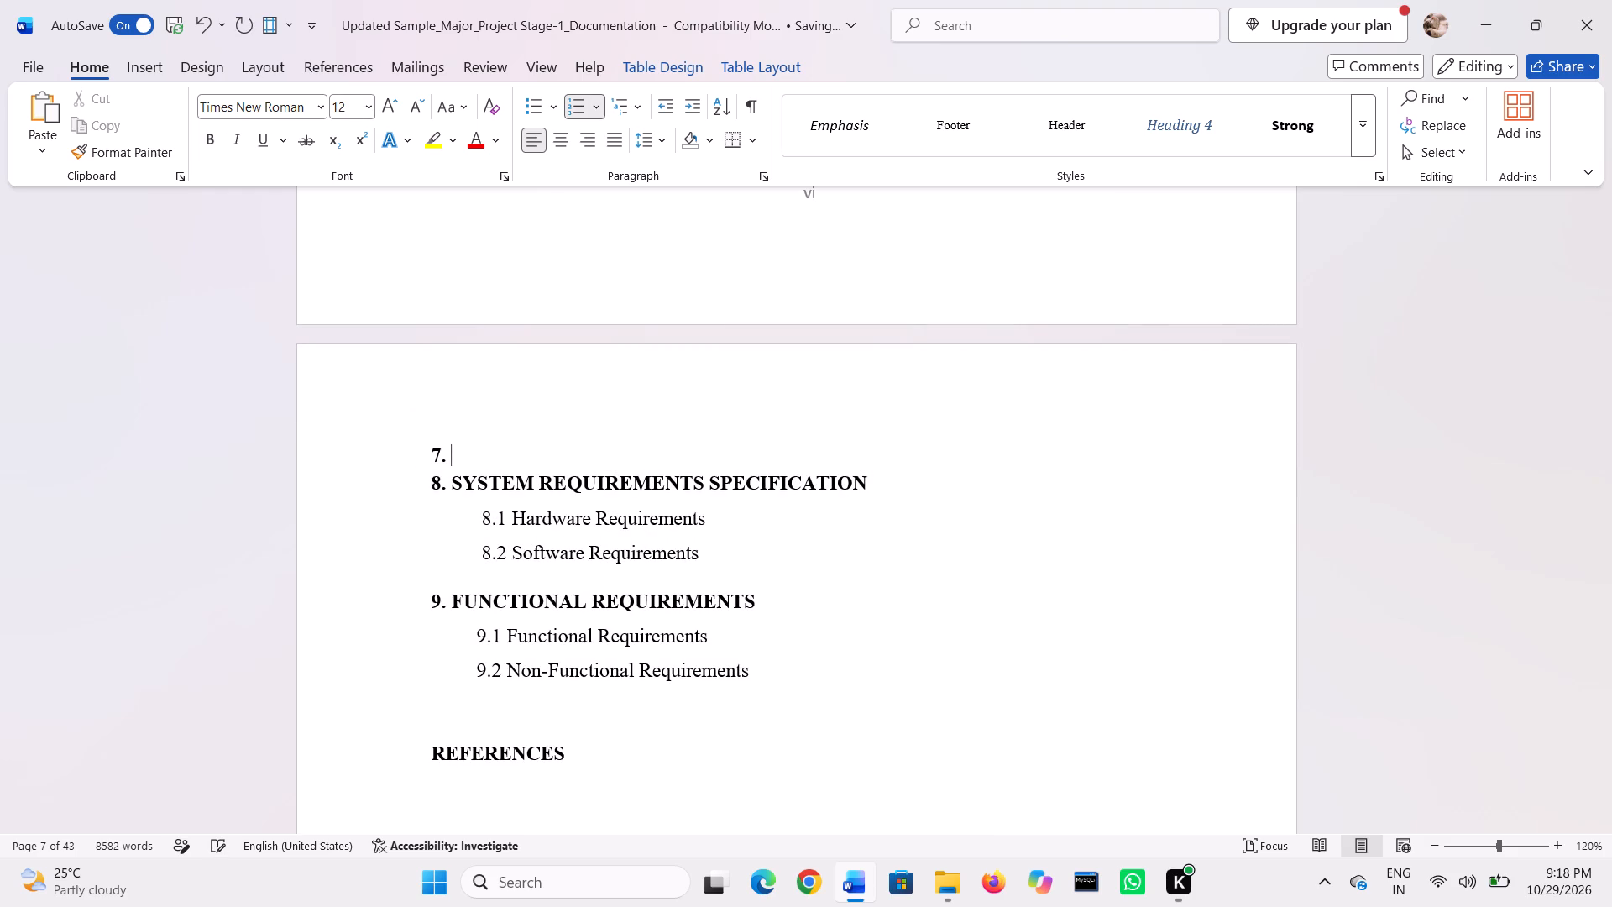
key(BackSpace)
key(BackSpace)
Pad the contents line with spaces after SYSTEM REQUIREMENTS SPECIFICATION to make room for its page number.
scroll(463, 454, up, 1)
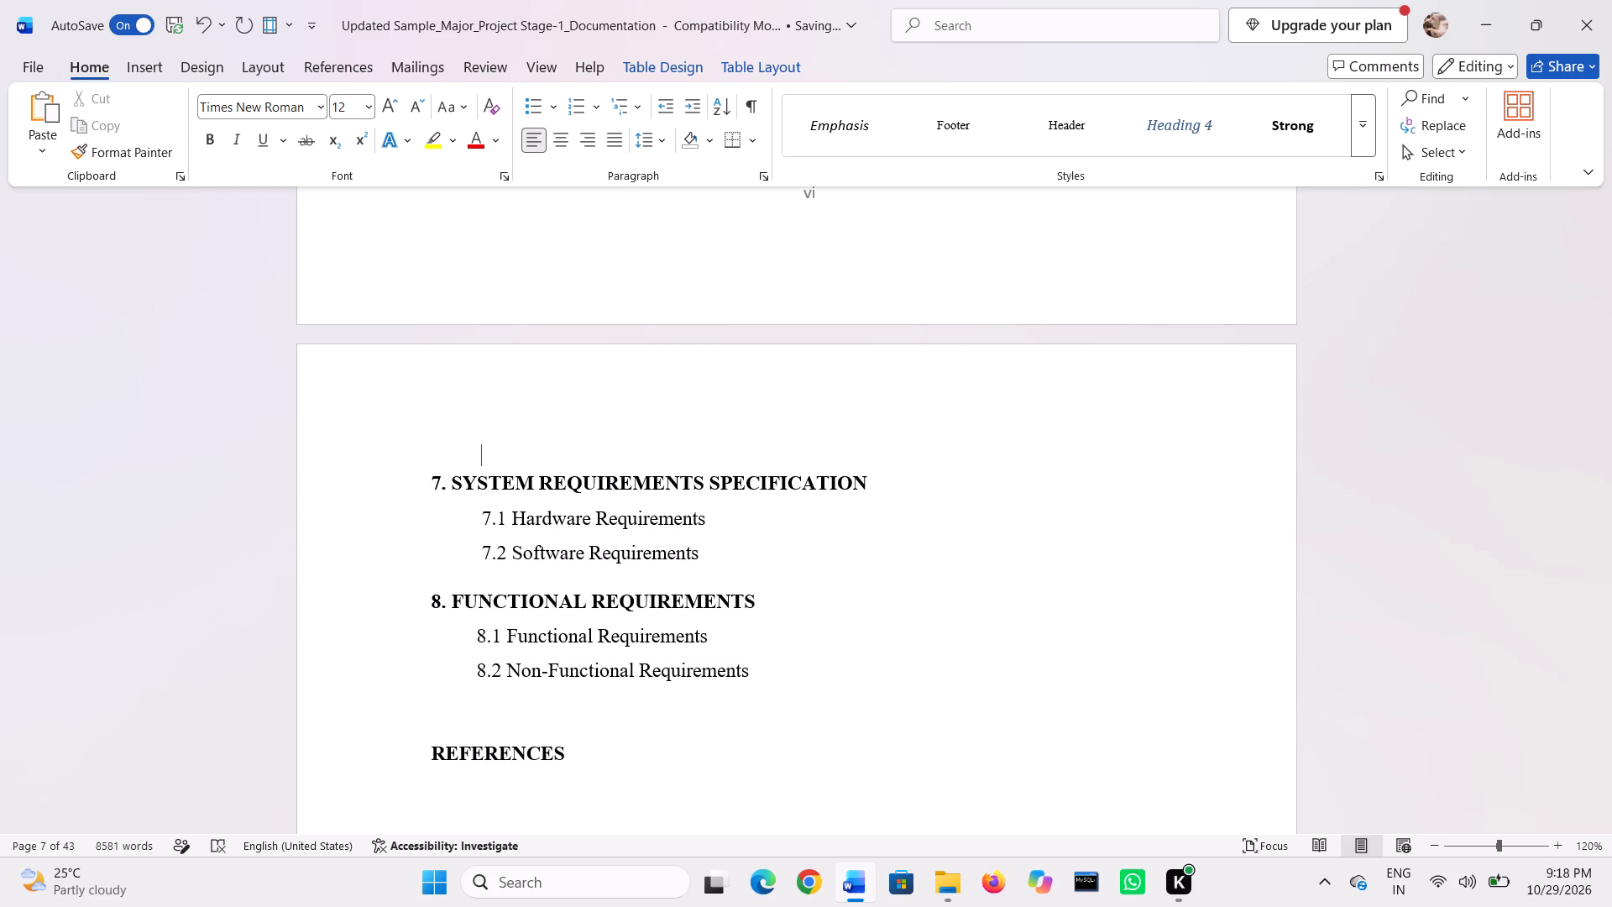
scroll(463, 454, up, 1)
ctrl+scroll(463, 454, down, 1)
ctrl+scroll(463, 454, up, 1)
ctrl+scroll(463, 454, down, 1)
ctrl+scroll(463, 454, up, 1)
scroll(463, 454, up, 1)
ctrl+scroll(463, 454, down, 1)
ctrl+scroll(463, 454, up, 1)
ctrl+scroll(463, 454, down, 1)
ctrl+scroll(463, 454, up, 1)
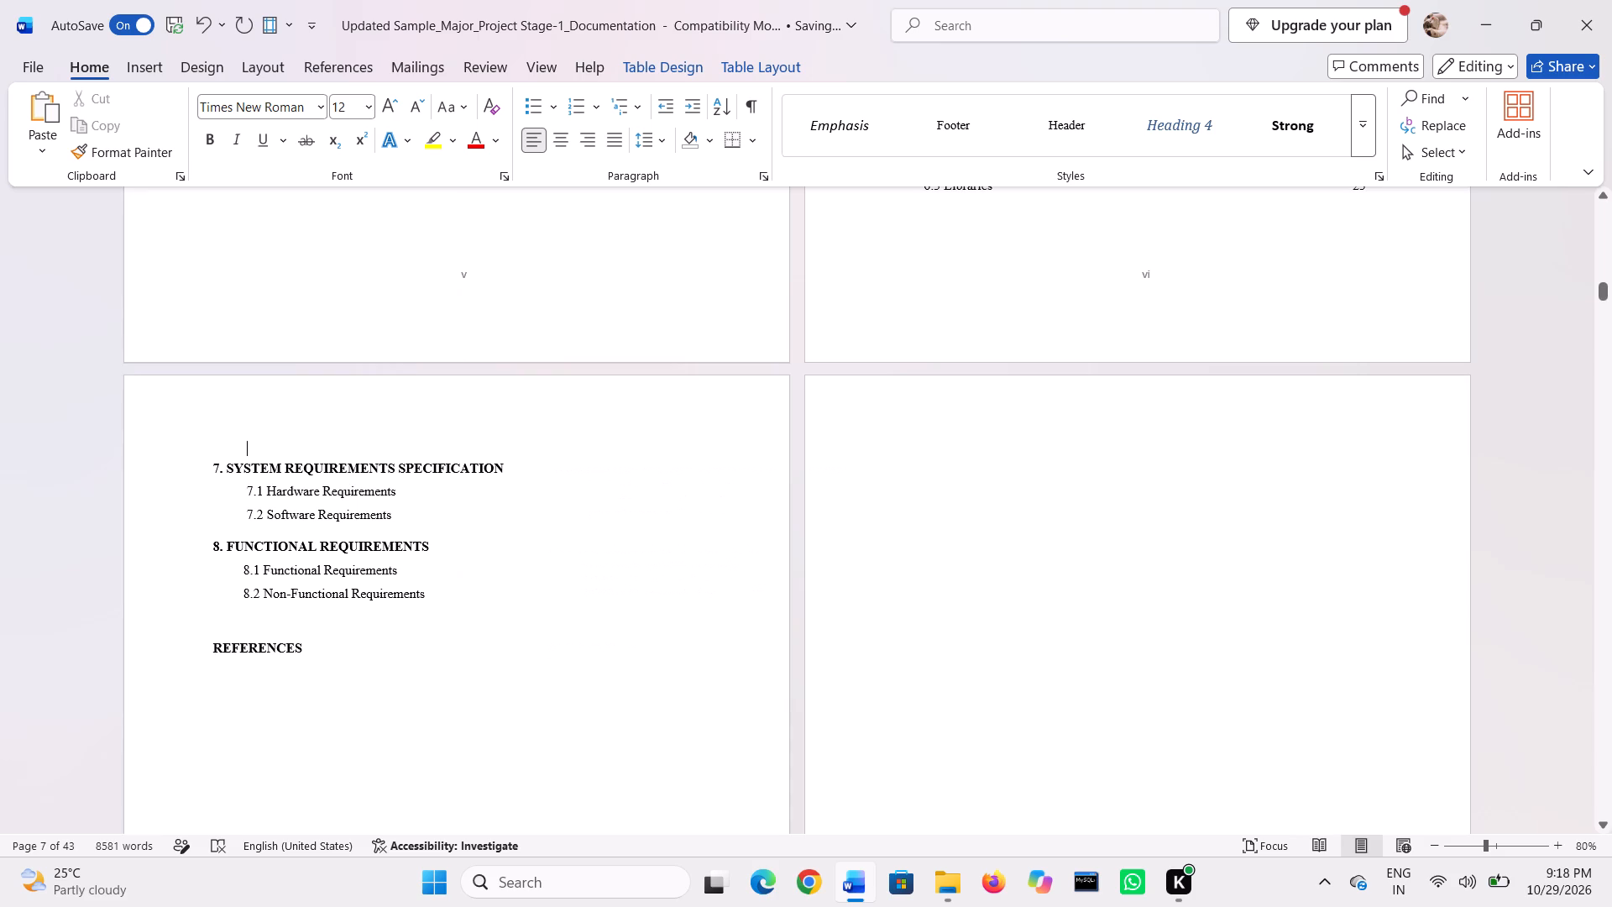
ctrl+scroll(672, 434, up, 2)
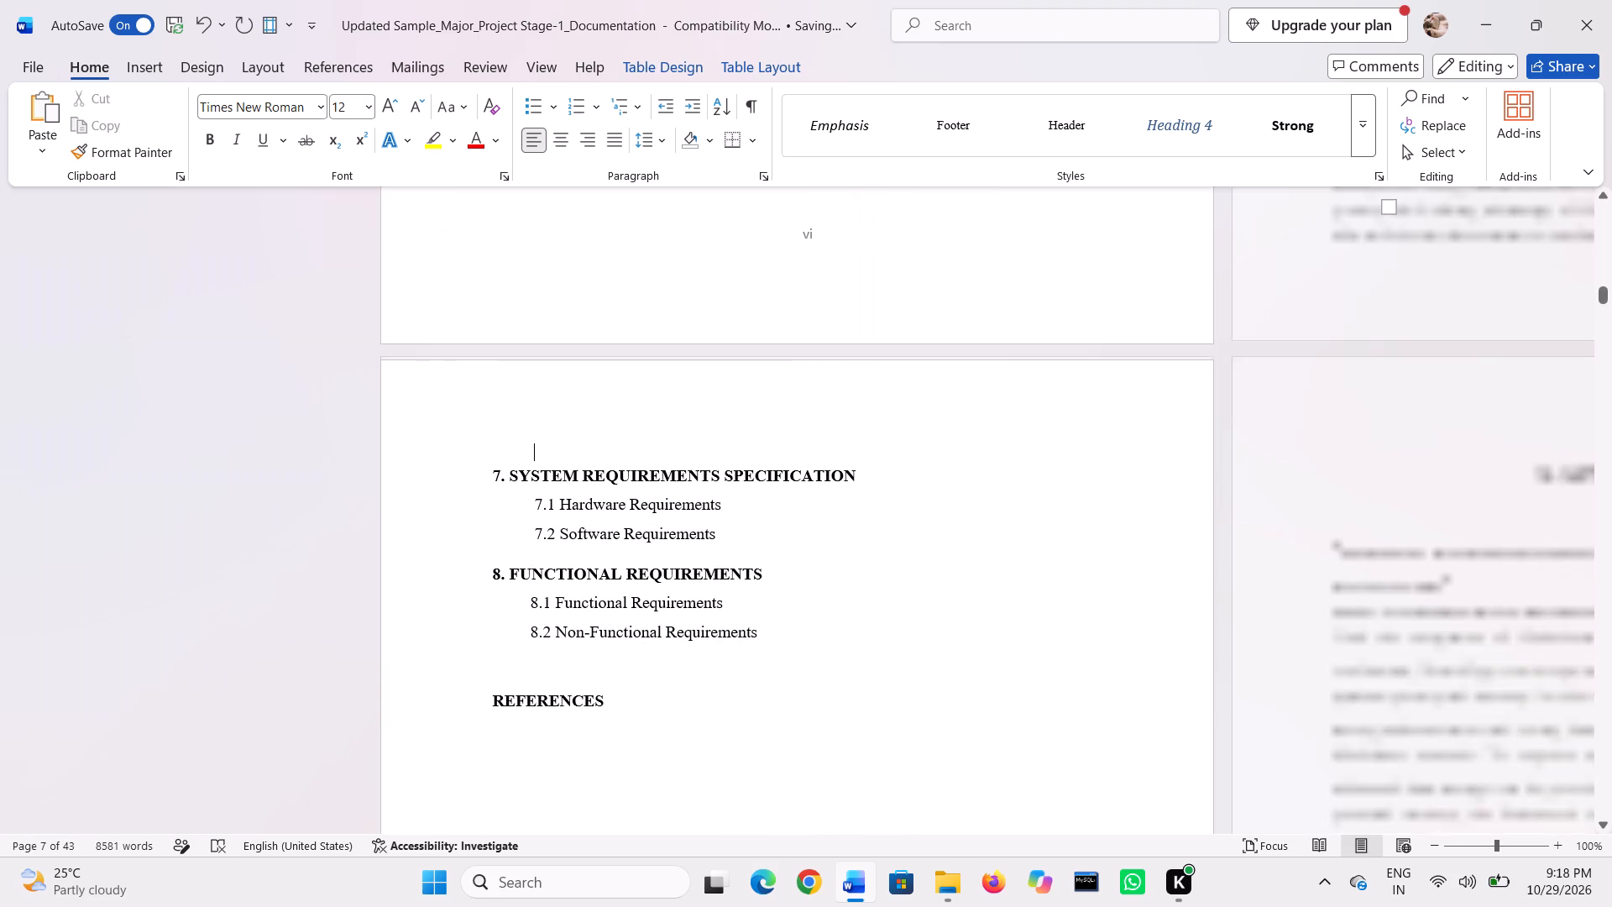
scroll(965, 348, up, 2)
scroll(965, 348, down, 1)
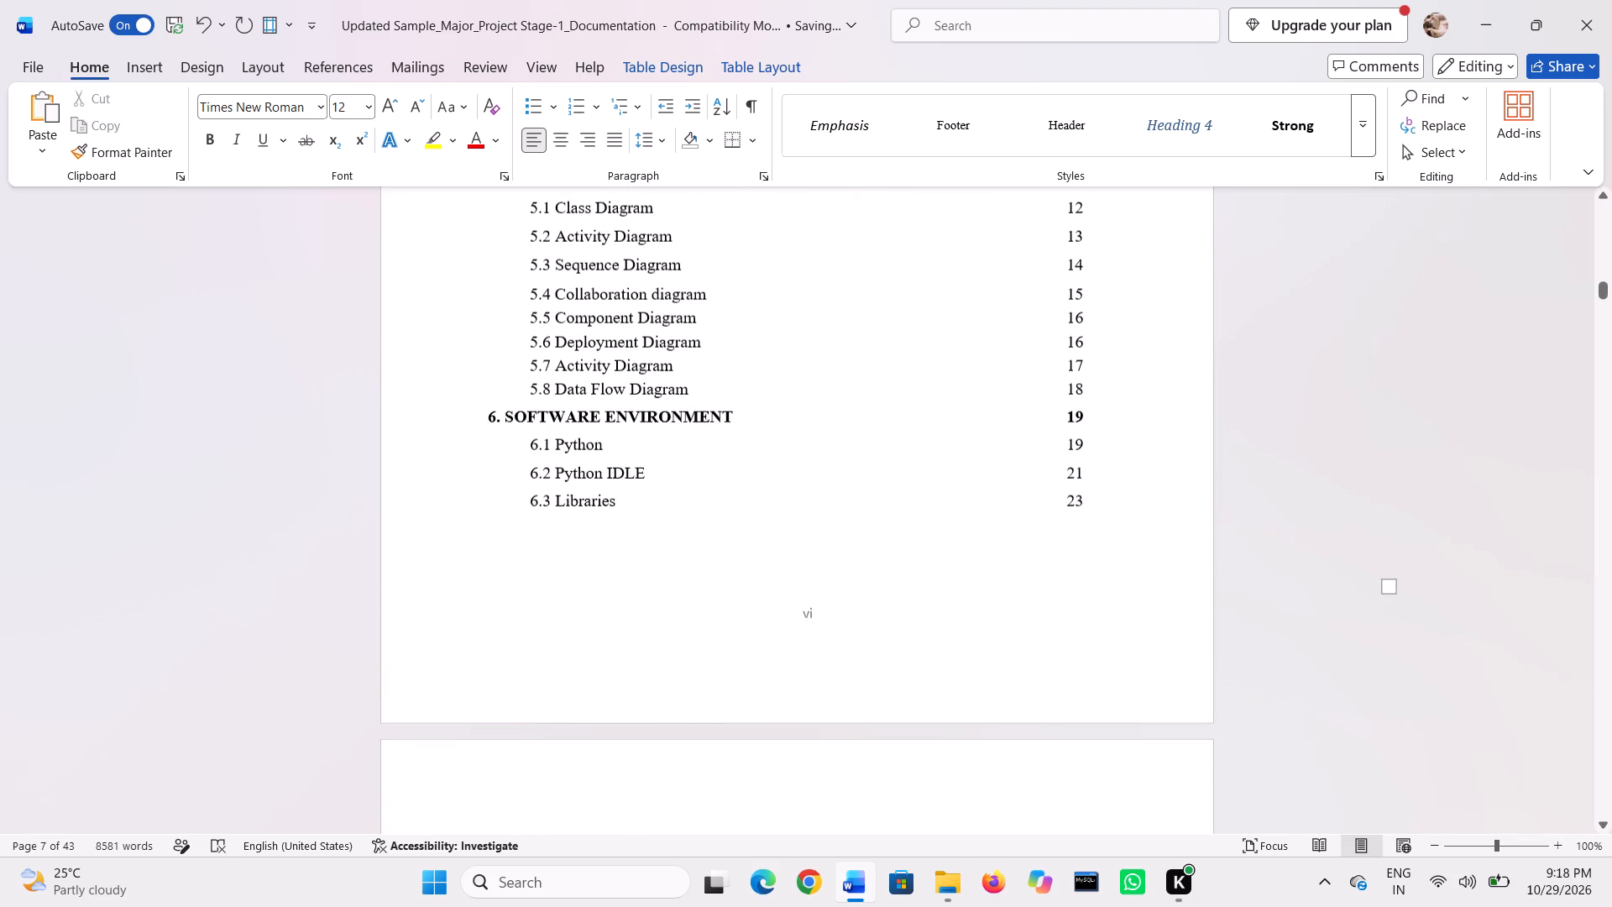
scroll(965, 348, down, 1)
click(879, 586)
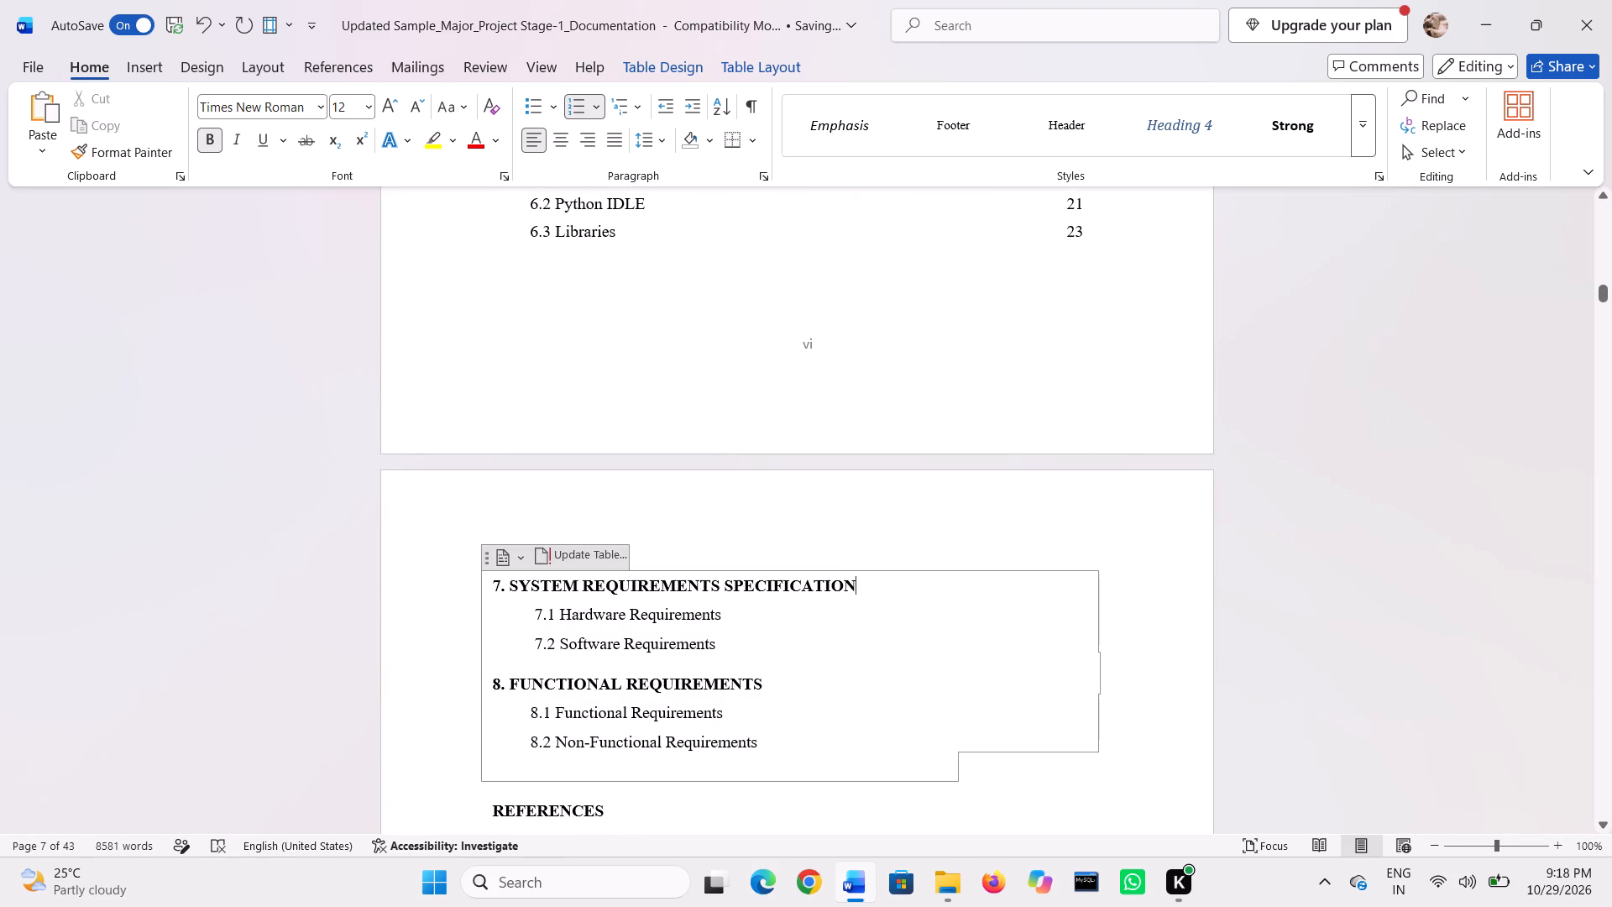
key(space)
key(space)
key(space)
key(space)
key(space)
key(space)
key(space)
key(space)
key(space)
key(space)
key(space)
key(space)
key(space)
key(space)
key(space)
key(space)
key(space)
key(space)
key(space)
key(space)
Look through the document body for the page where chapter 7, SYSTEM REQUIREMENTS SPECIFICATIONS, is located.
scroll(983, 575, down, 7)
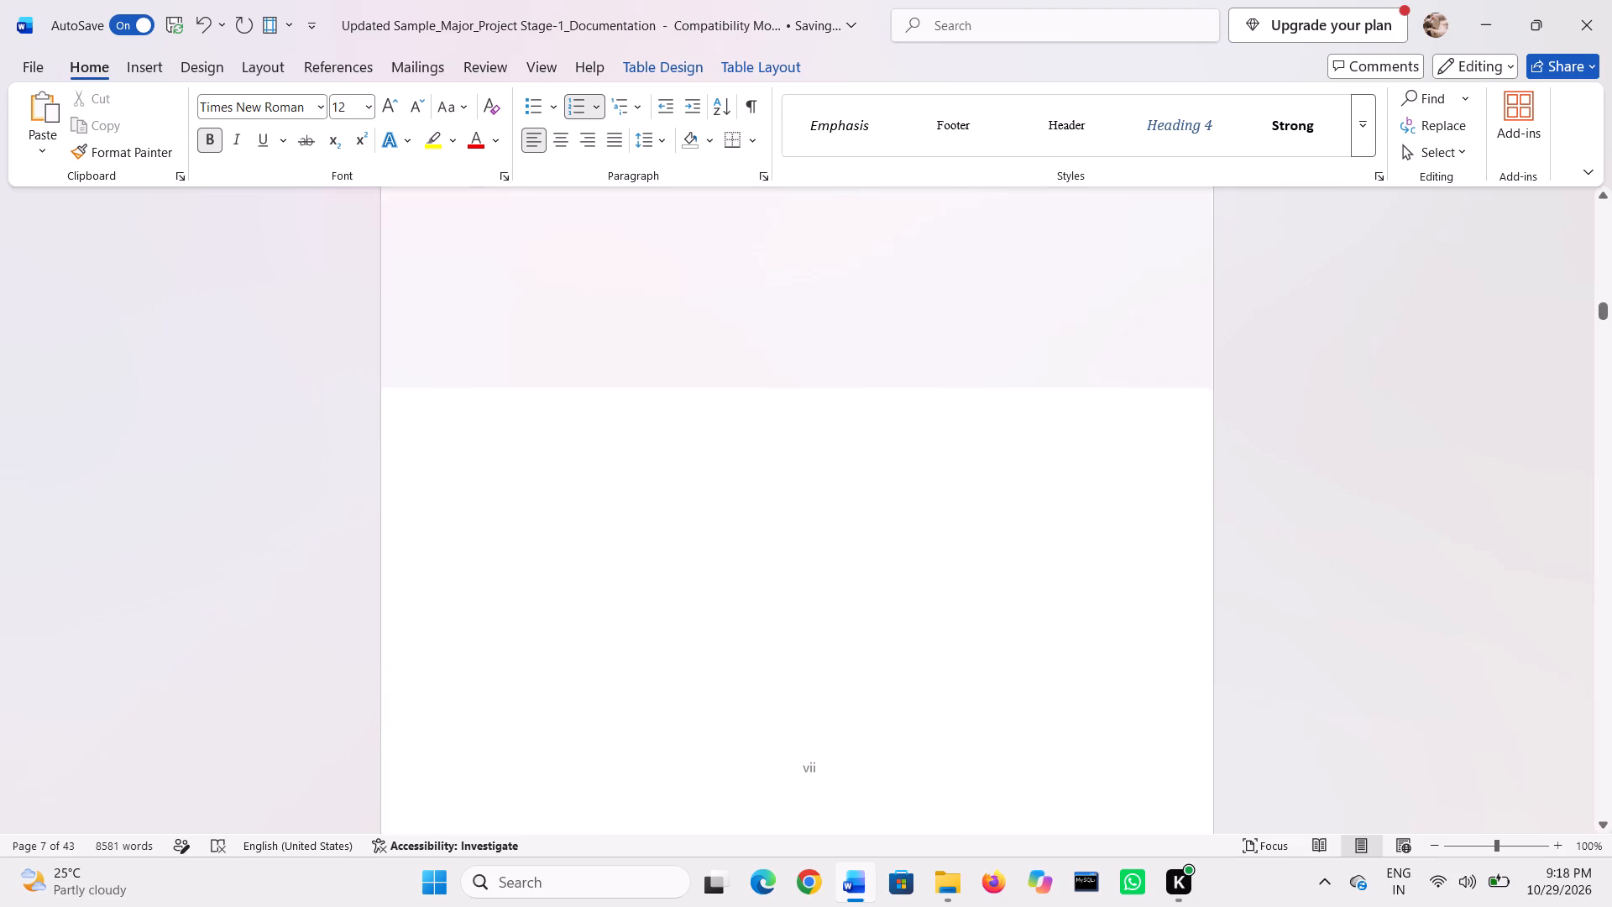
scroll(983, 575, down, 9)
scroll(983, 575, down, 20)
scroll(983, 575, down, 3)
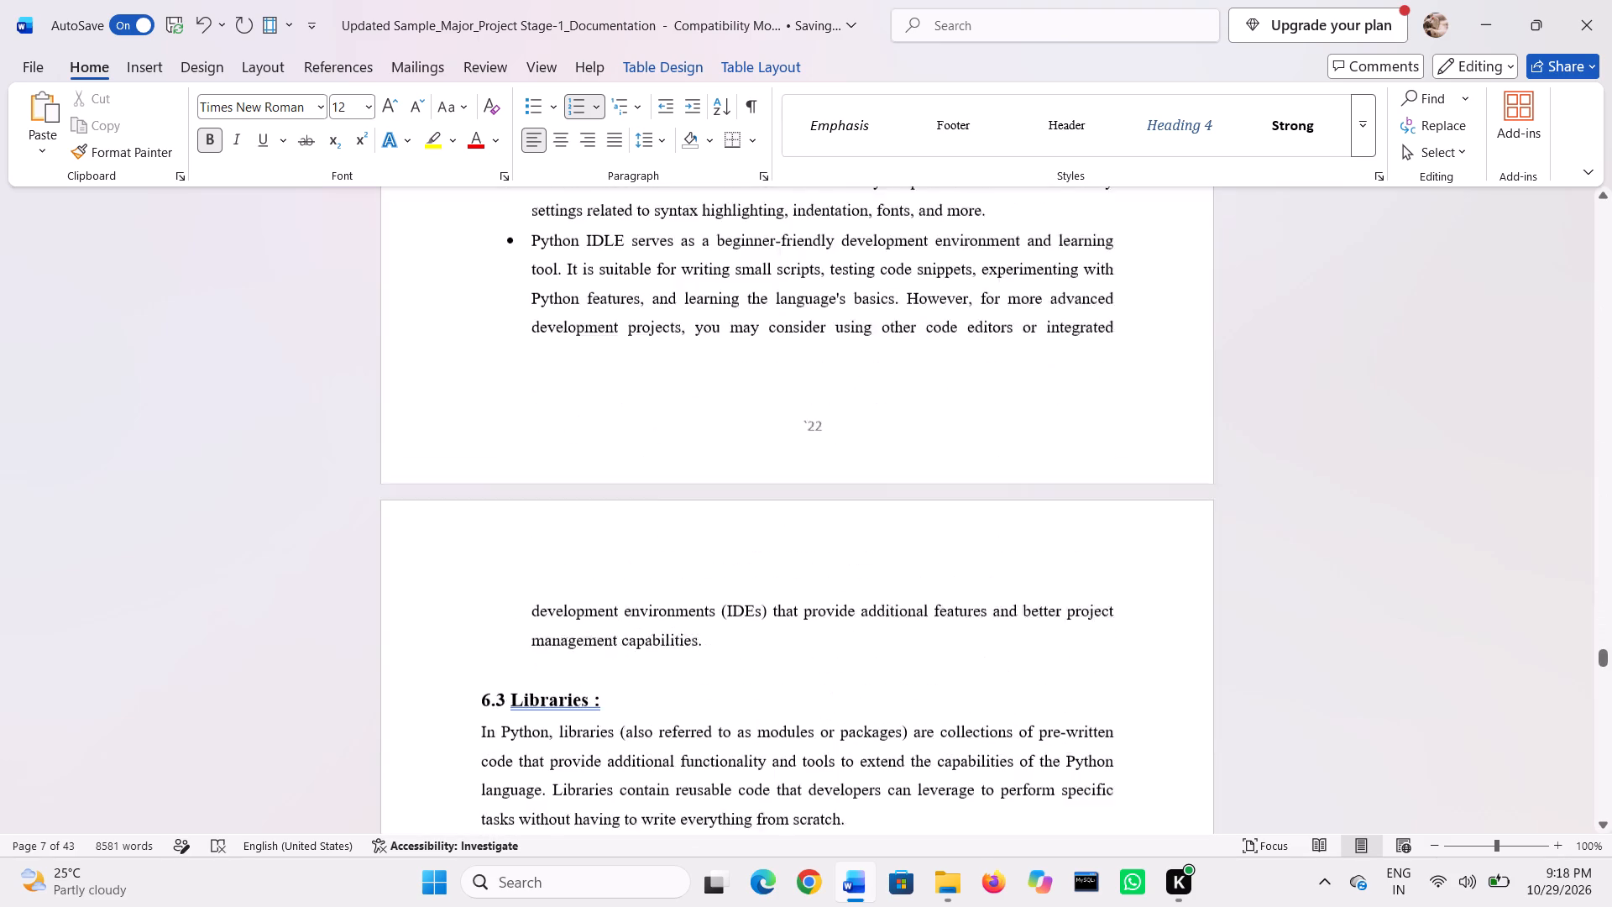
scroll(983, 575, down, 9)
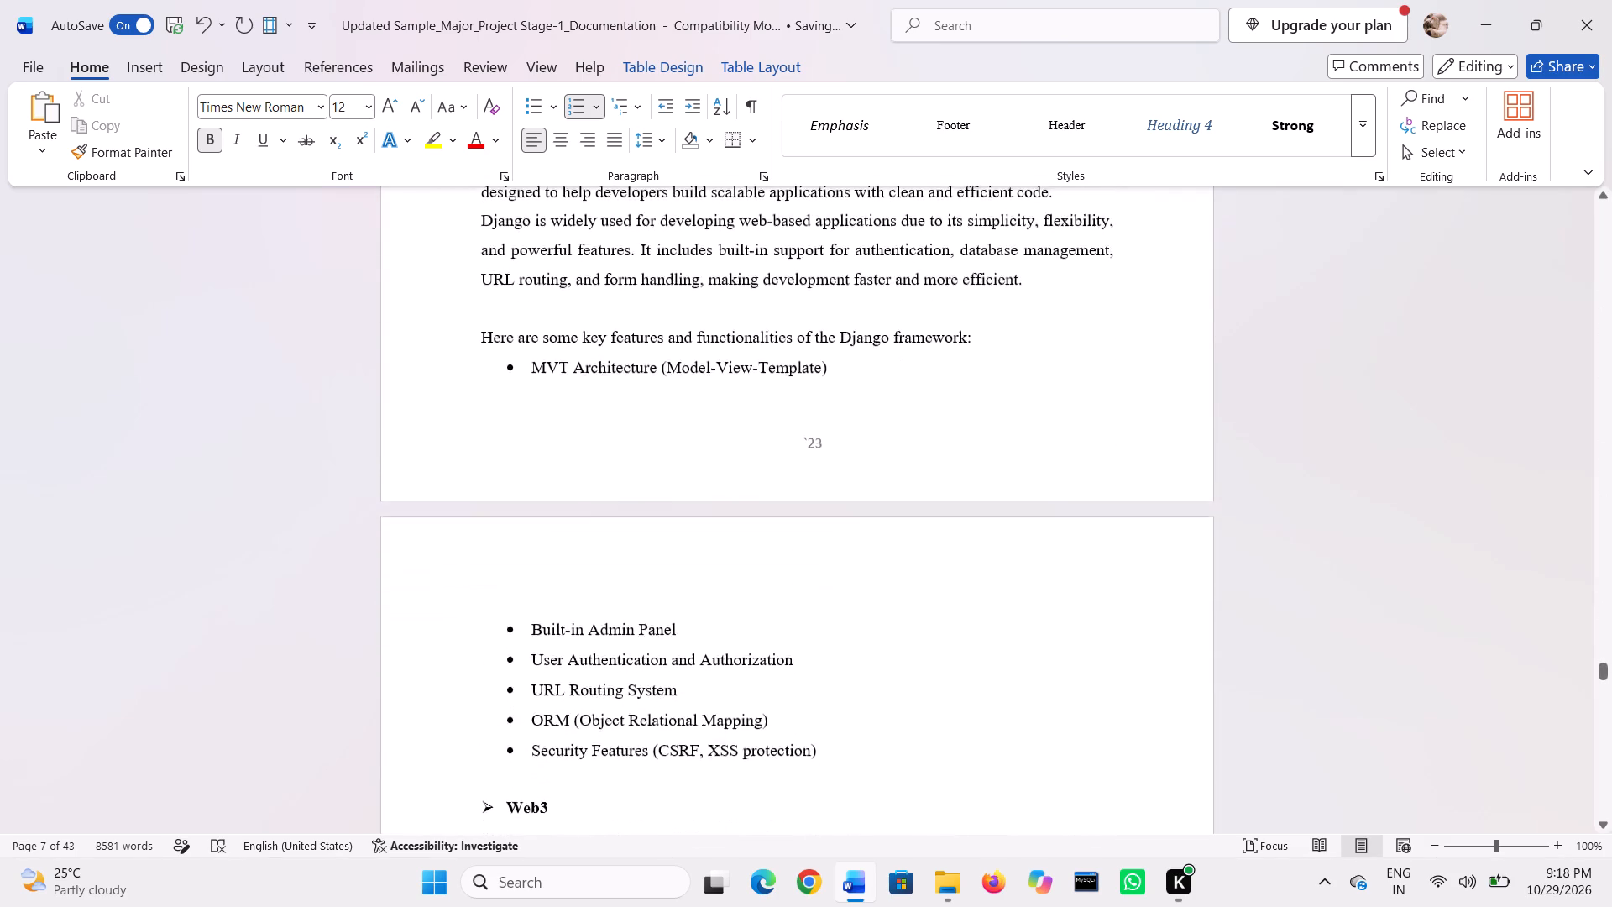
scroll(983, 575, down, 7)
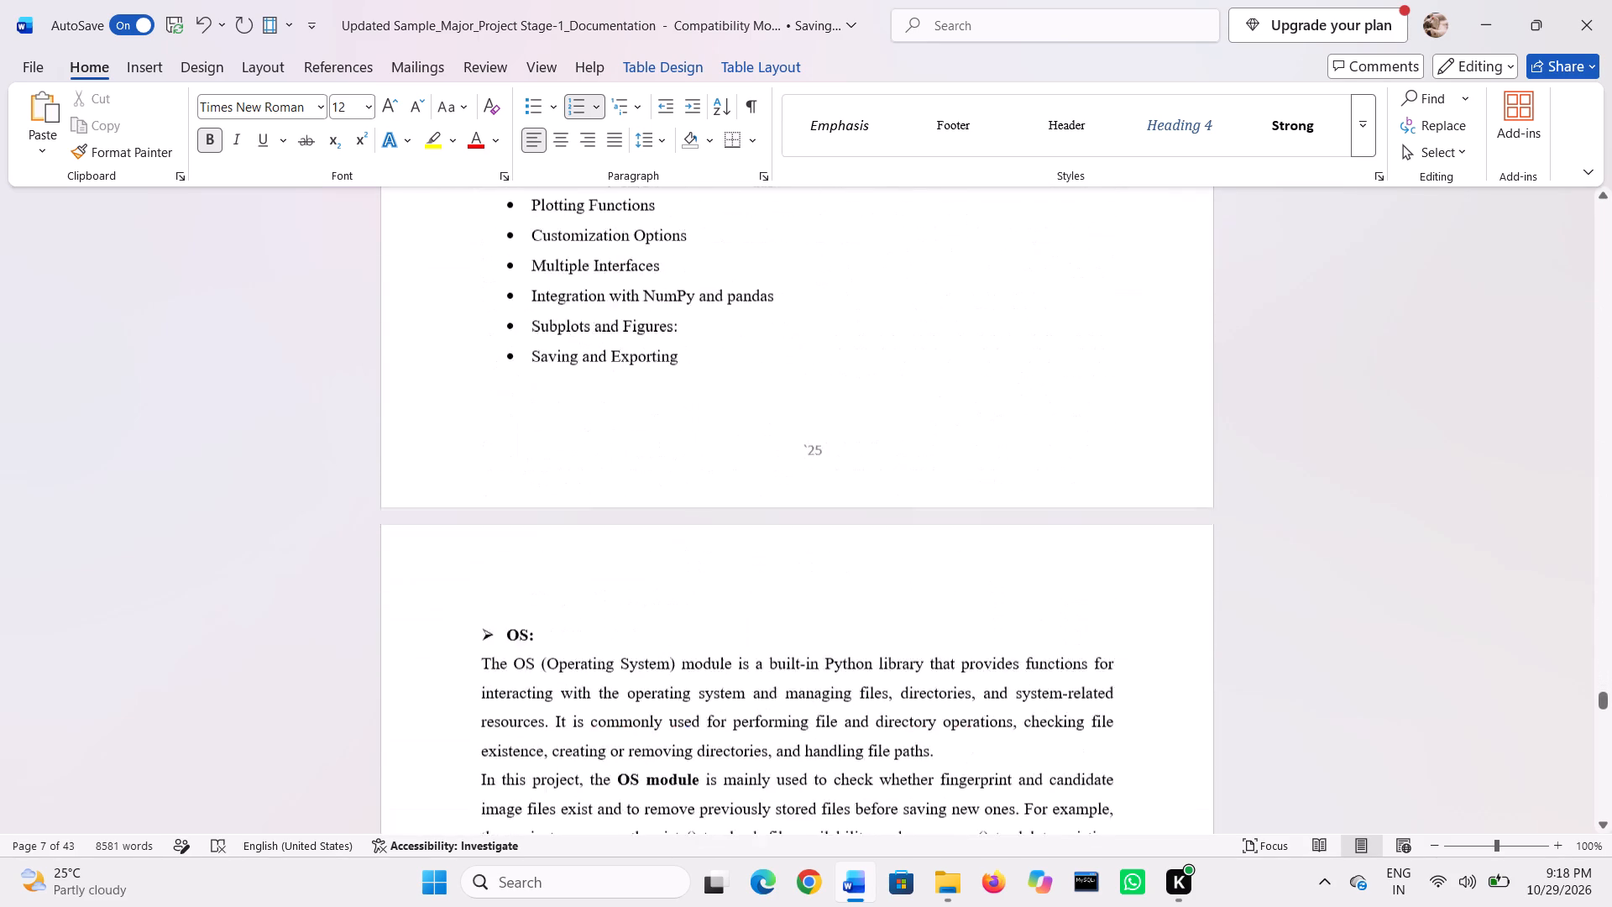
scroll(983, 575, down, 11)
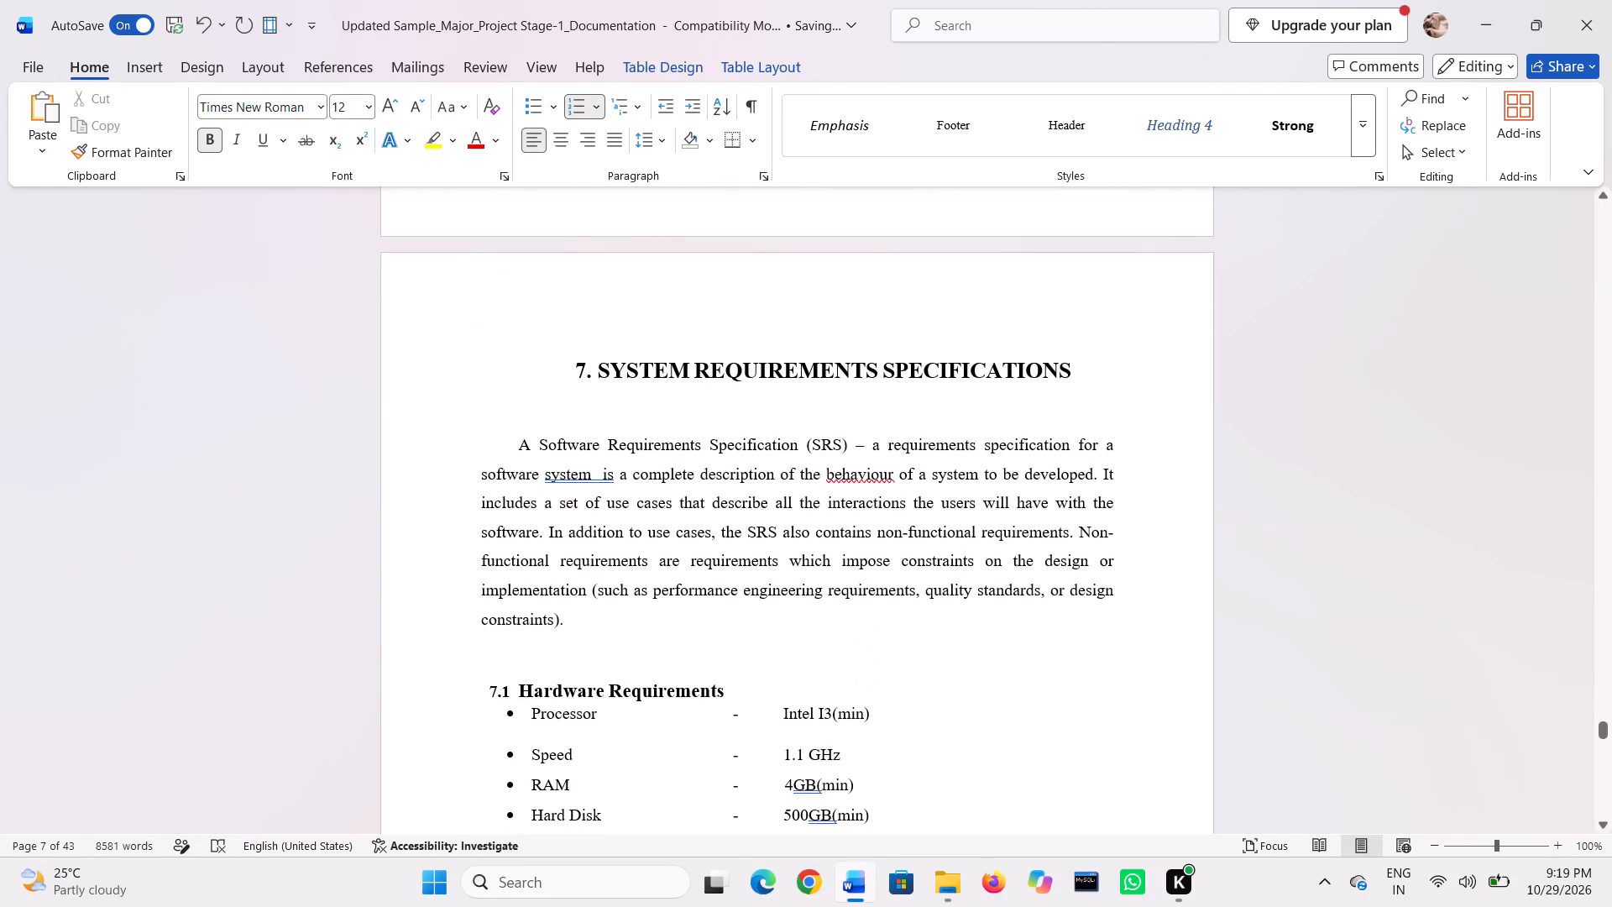
scroll(983, 575, down, 4)
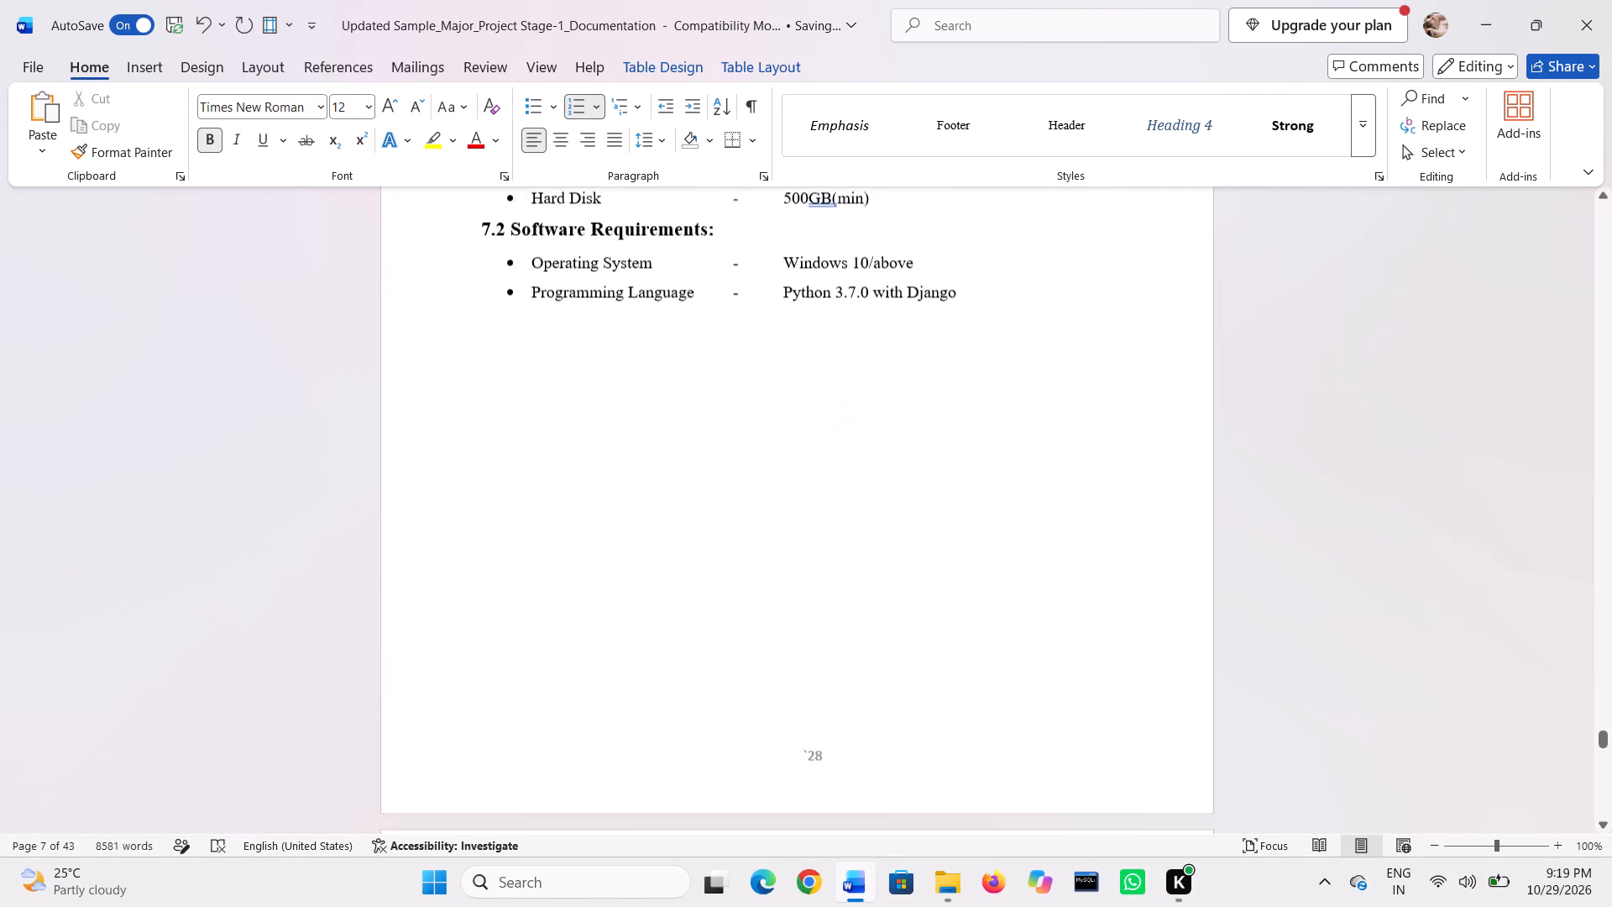
scroll(983, 575, down, 1)
Enter page number 28 for the SYSTEM REQUIREMENTS SPECIFICATION entry in the contents list.
scroll(983, 575, up, 18)
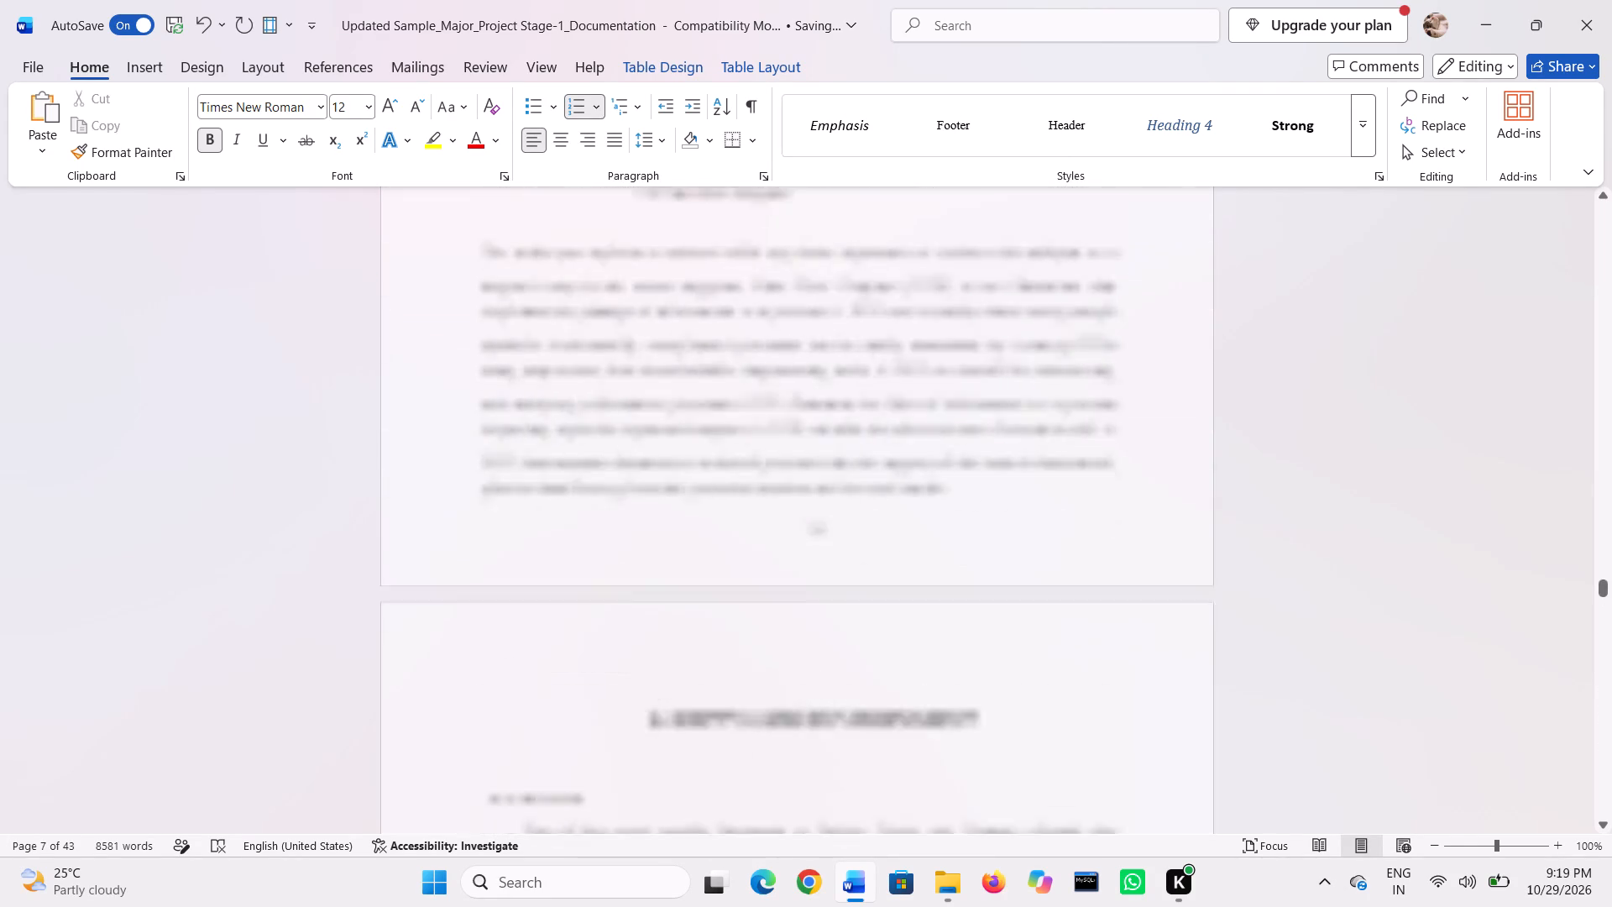
scroll(983, 575, up, 14)
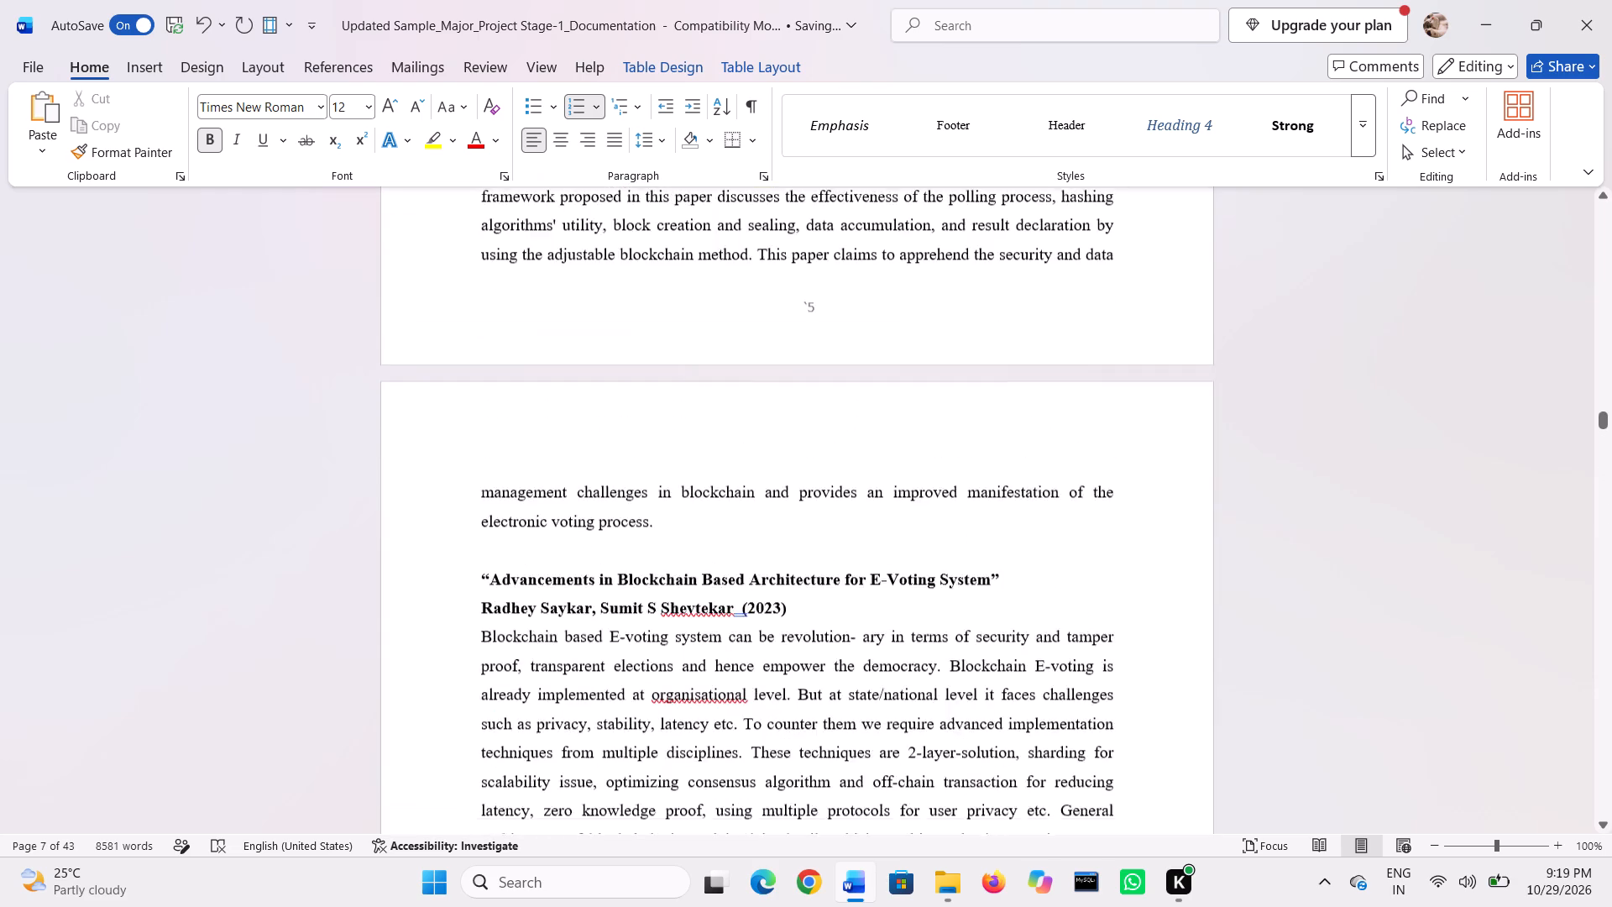
scroll(983, 575, up, 13)
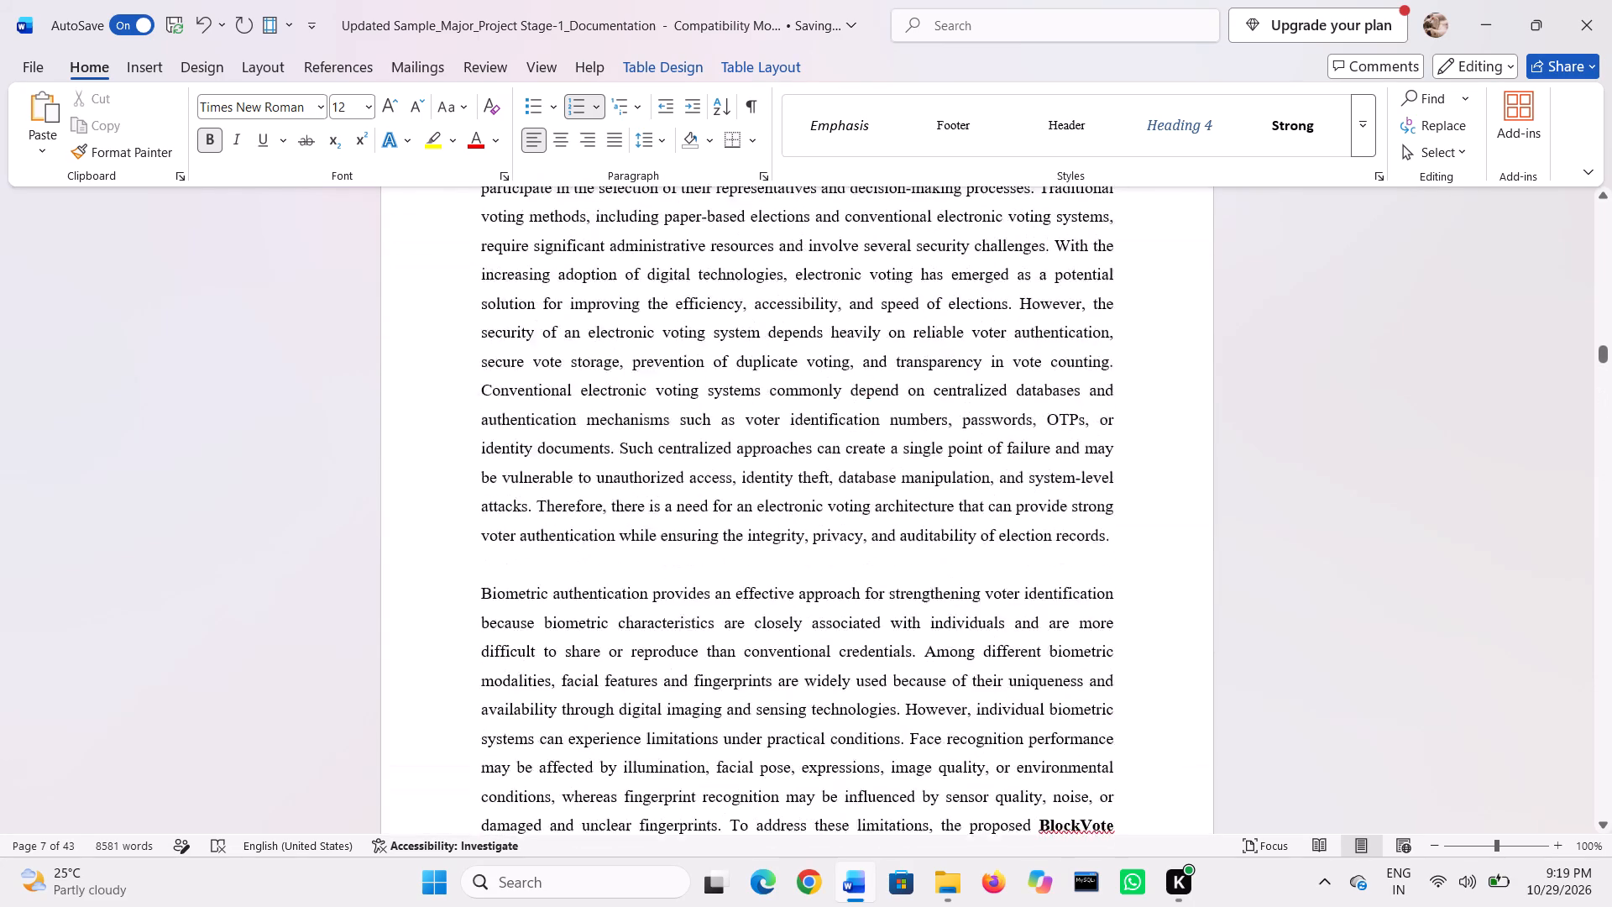
scroll(983, 575, up, 9)
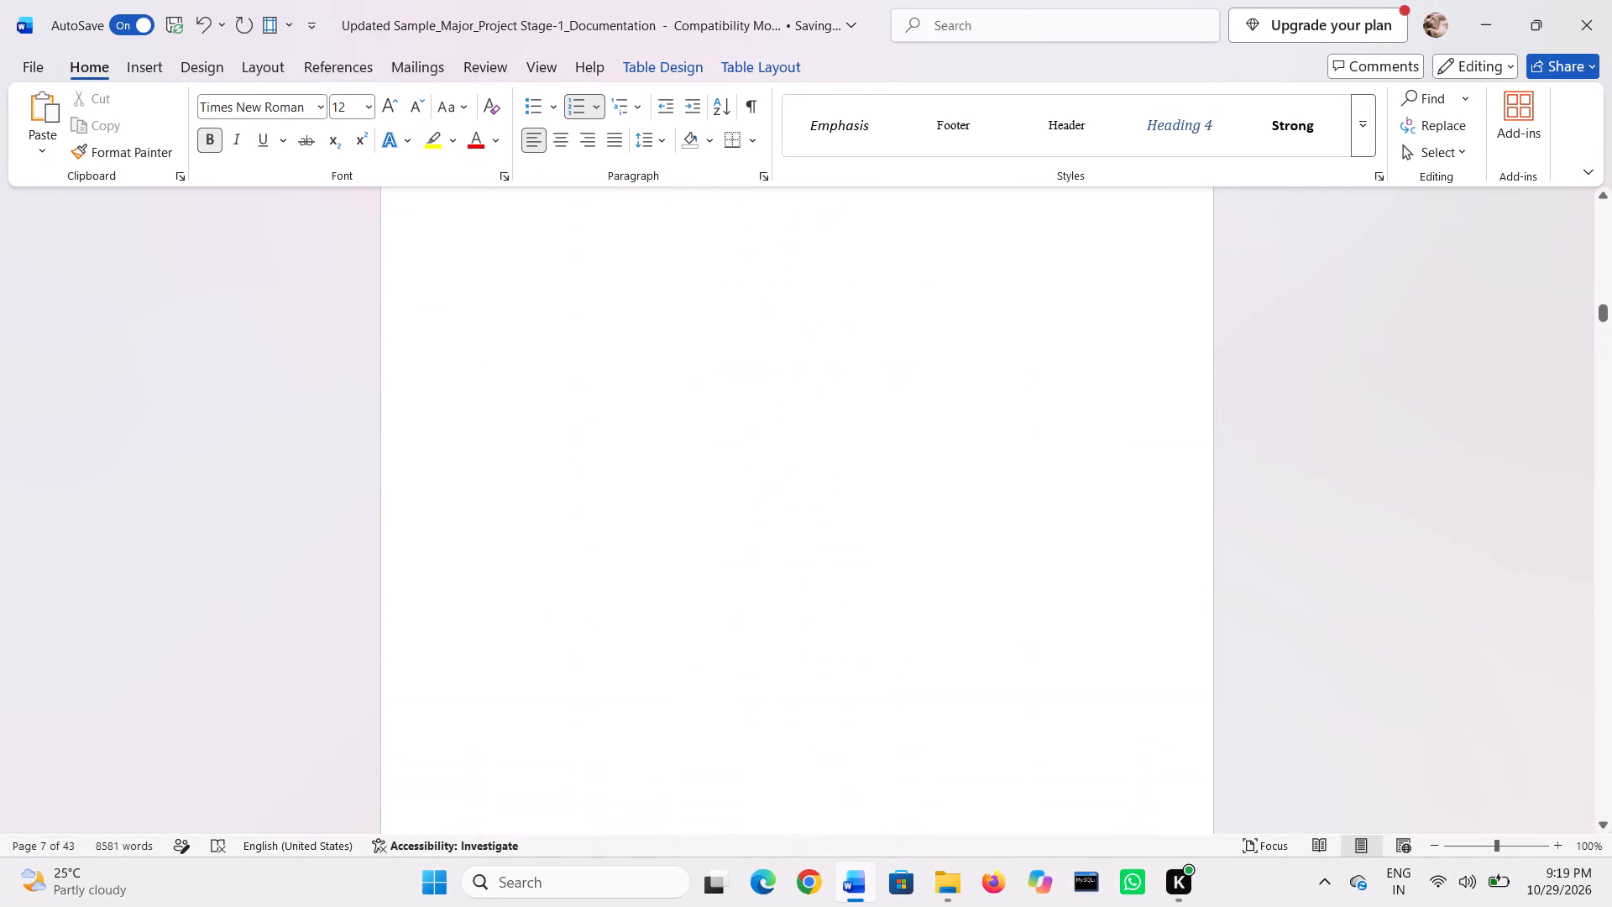
scroll(983, 575, up, 1)
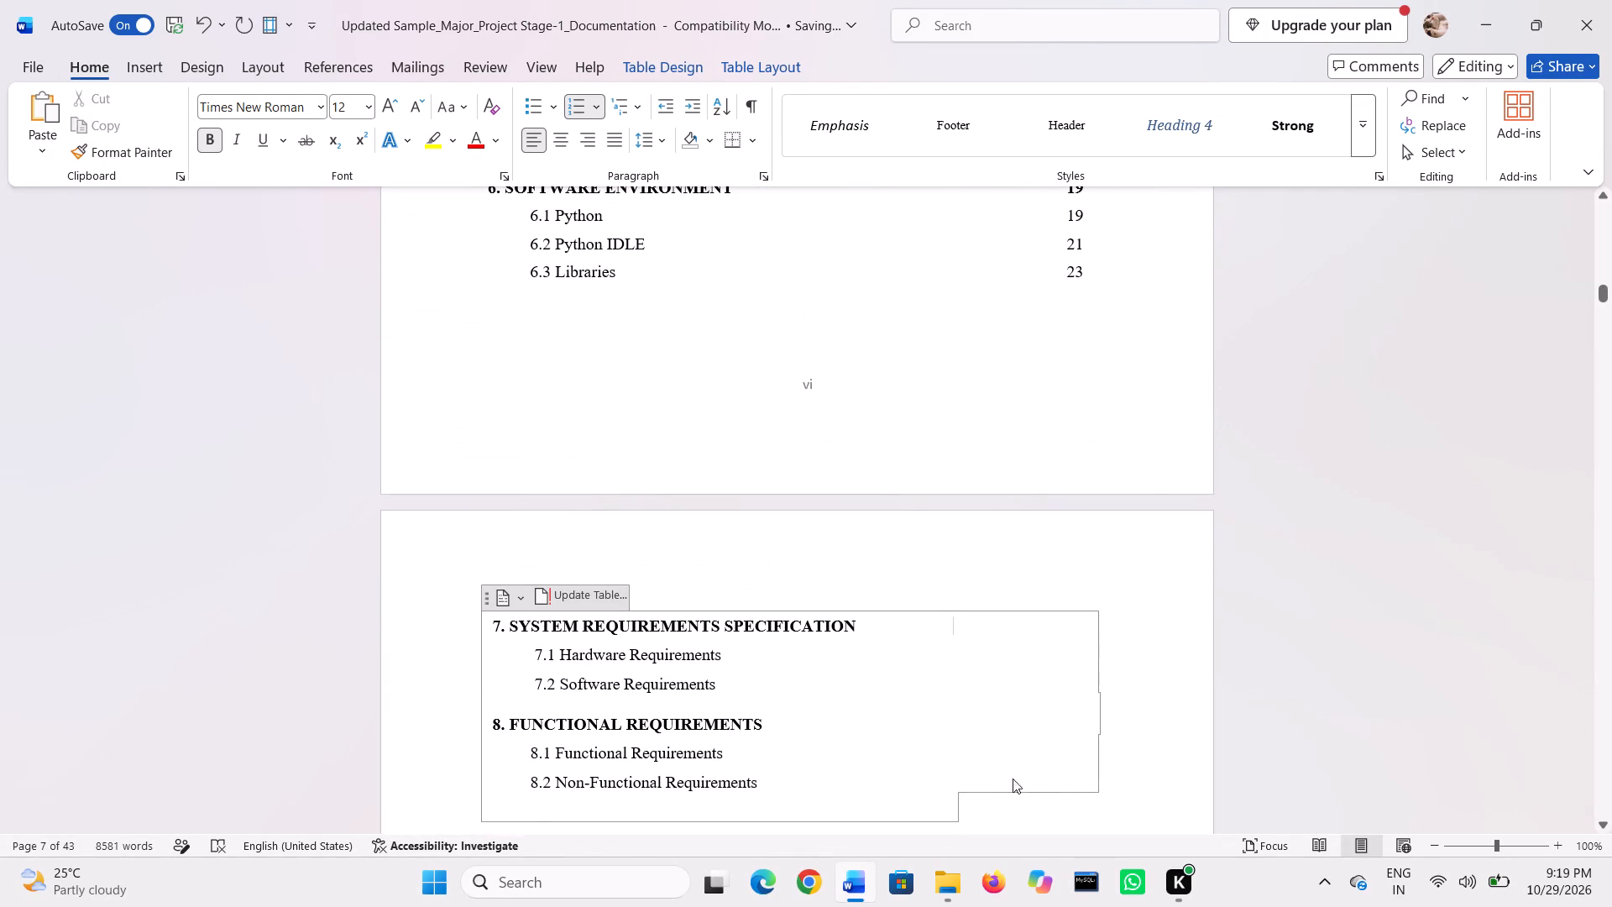
click(903, 624)
text(28)
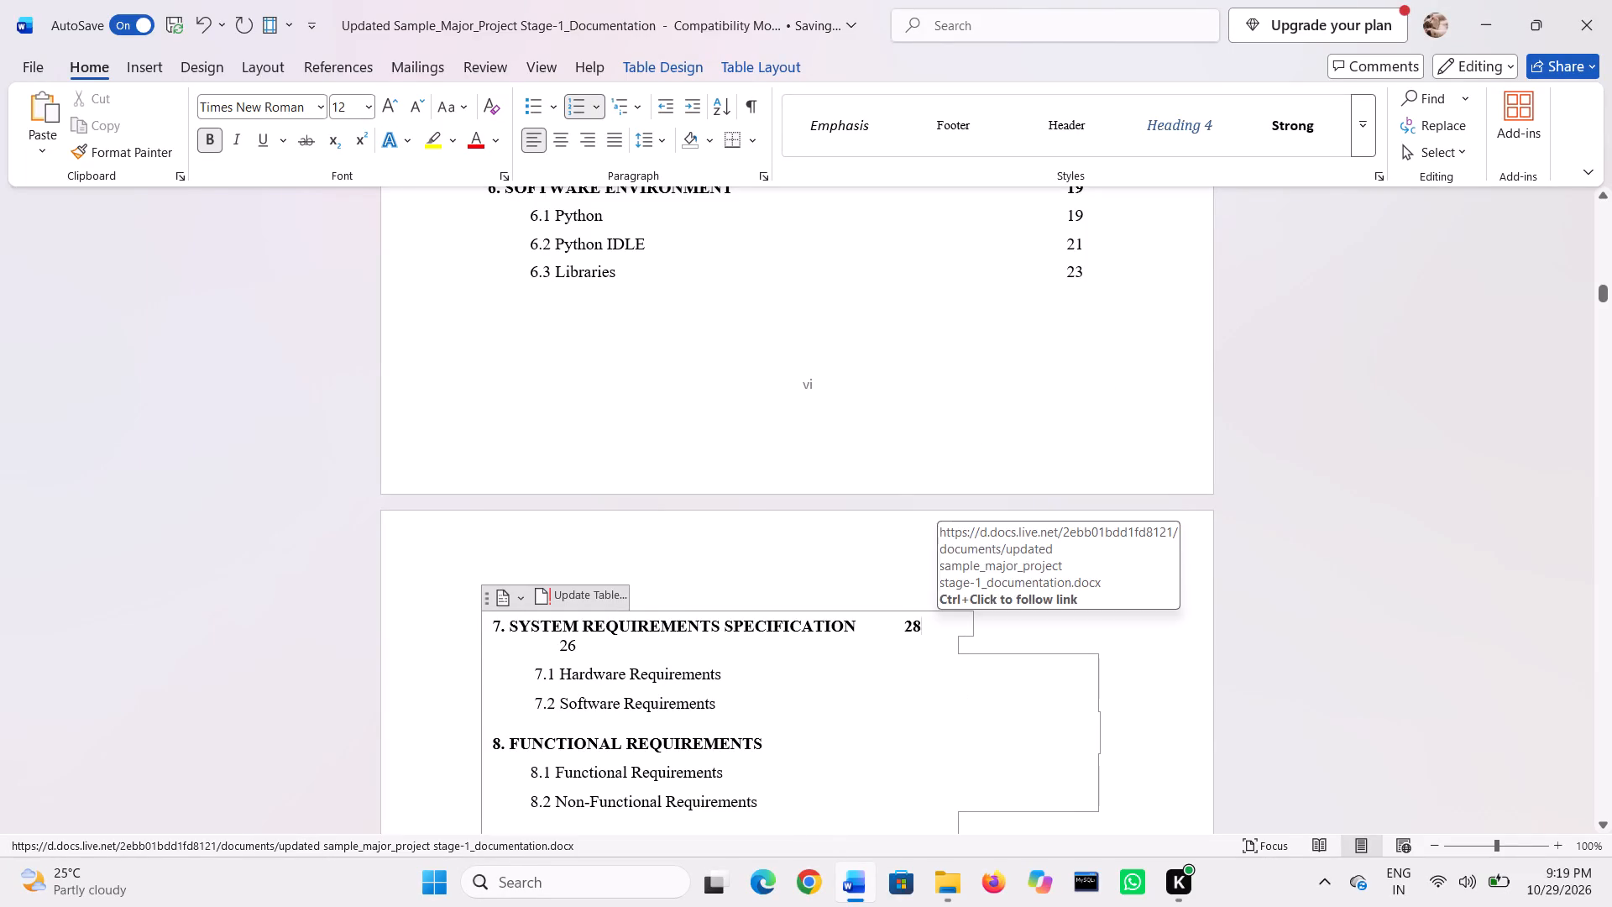
Try to align the 28 of the SYSTEM REQUIREMENTS SPECIFICATION entry with the page-number column by inserting more spaces before it.
click(901, 628)
key(space)
key(space)
key(space)
key(space)
key(space)
key(space)
key(space)
key(space)
key(space)
key(space)
key(space)
key(space)
key(space)
key(space)
key(space)
key(space)
key(space)
key(space)
key(space)
key(space)
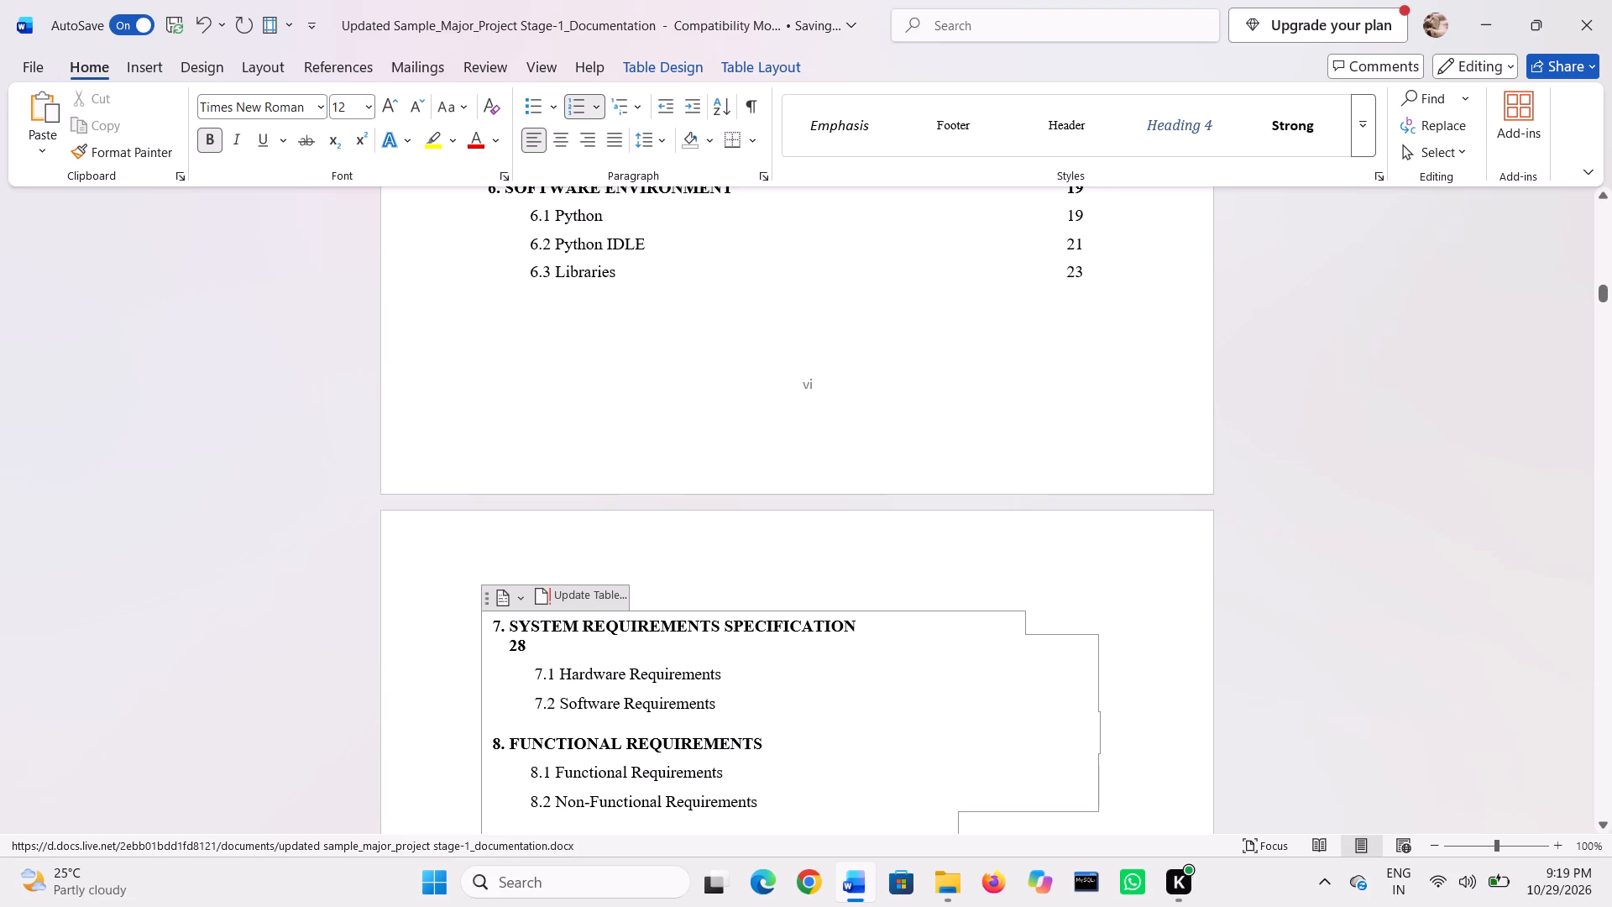
click(936, 627)
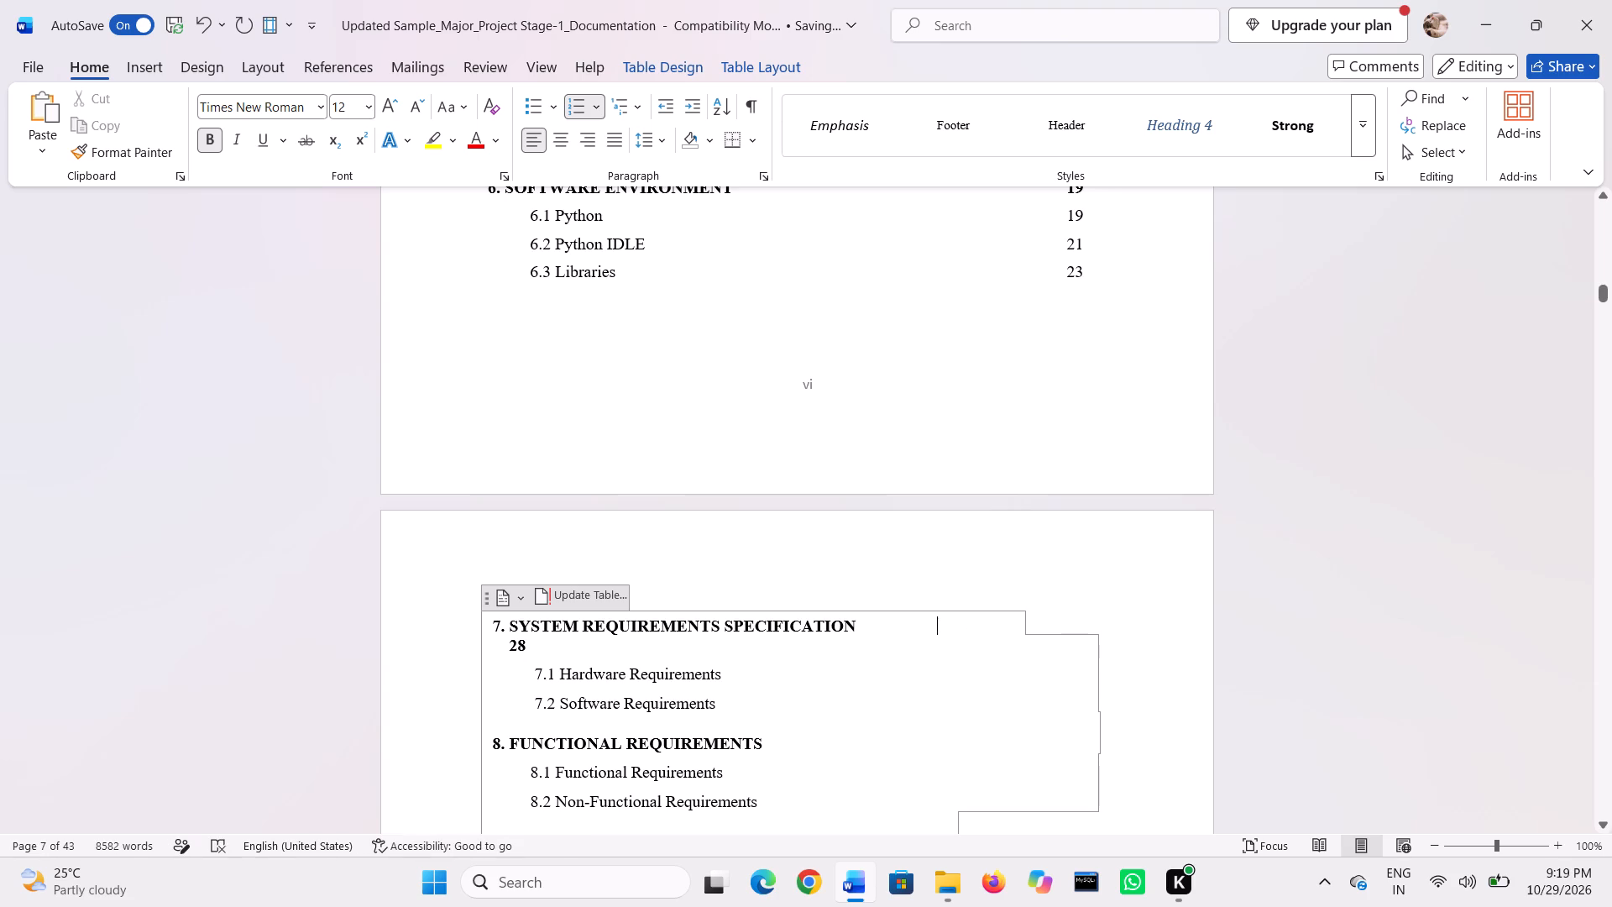
key(space)
key(space)
key(space)
key(space)
key(space)
key(space)
key(space)
key(space)
key(space)
key(space)
key(space)
key(space)
key(space)
key(space)
key(space)
key(space)
key(space)
key(space)
key(space)
key(space)
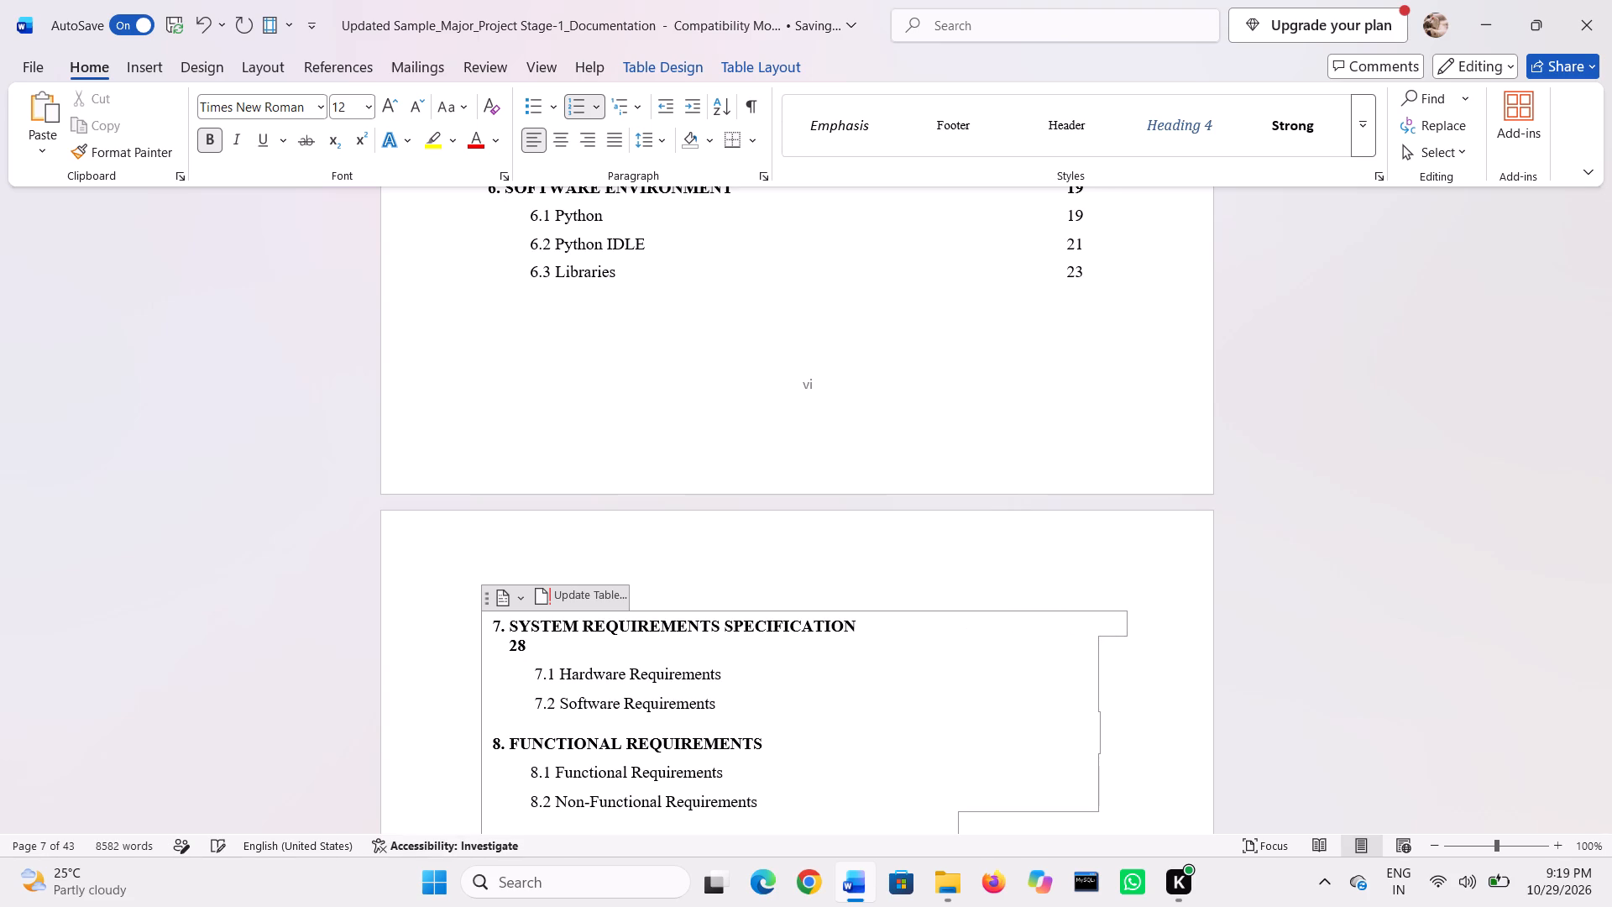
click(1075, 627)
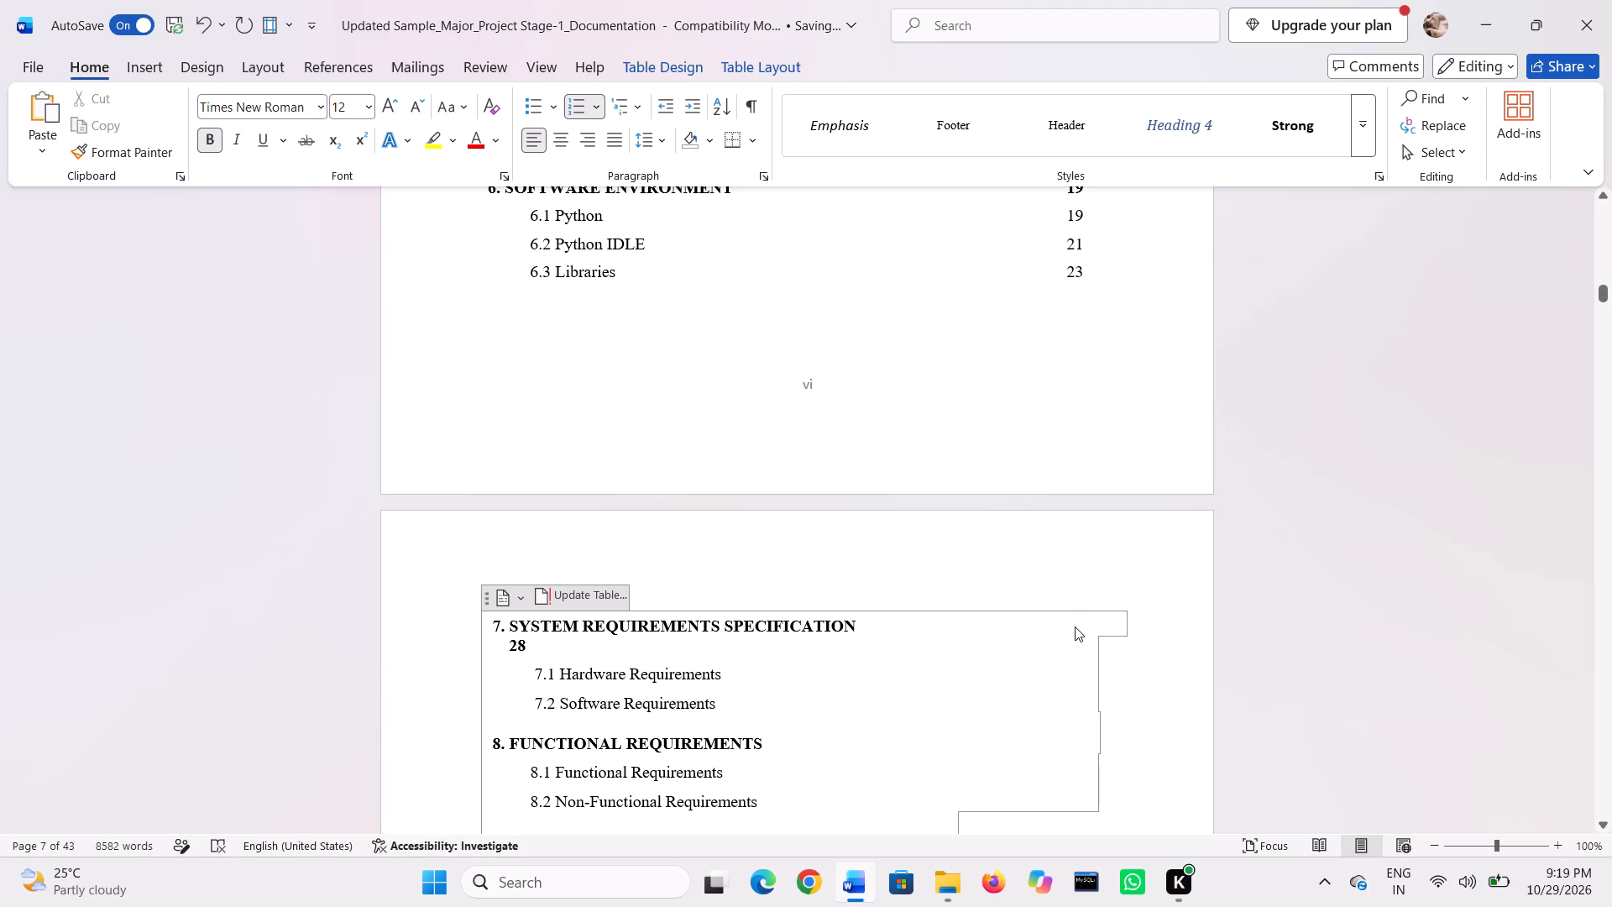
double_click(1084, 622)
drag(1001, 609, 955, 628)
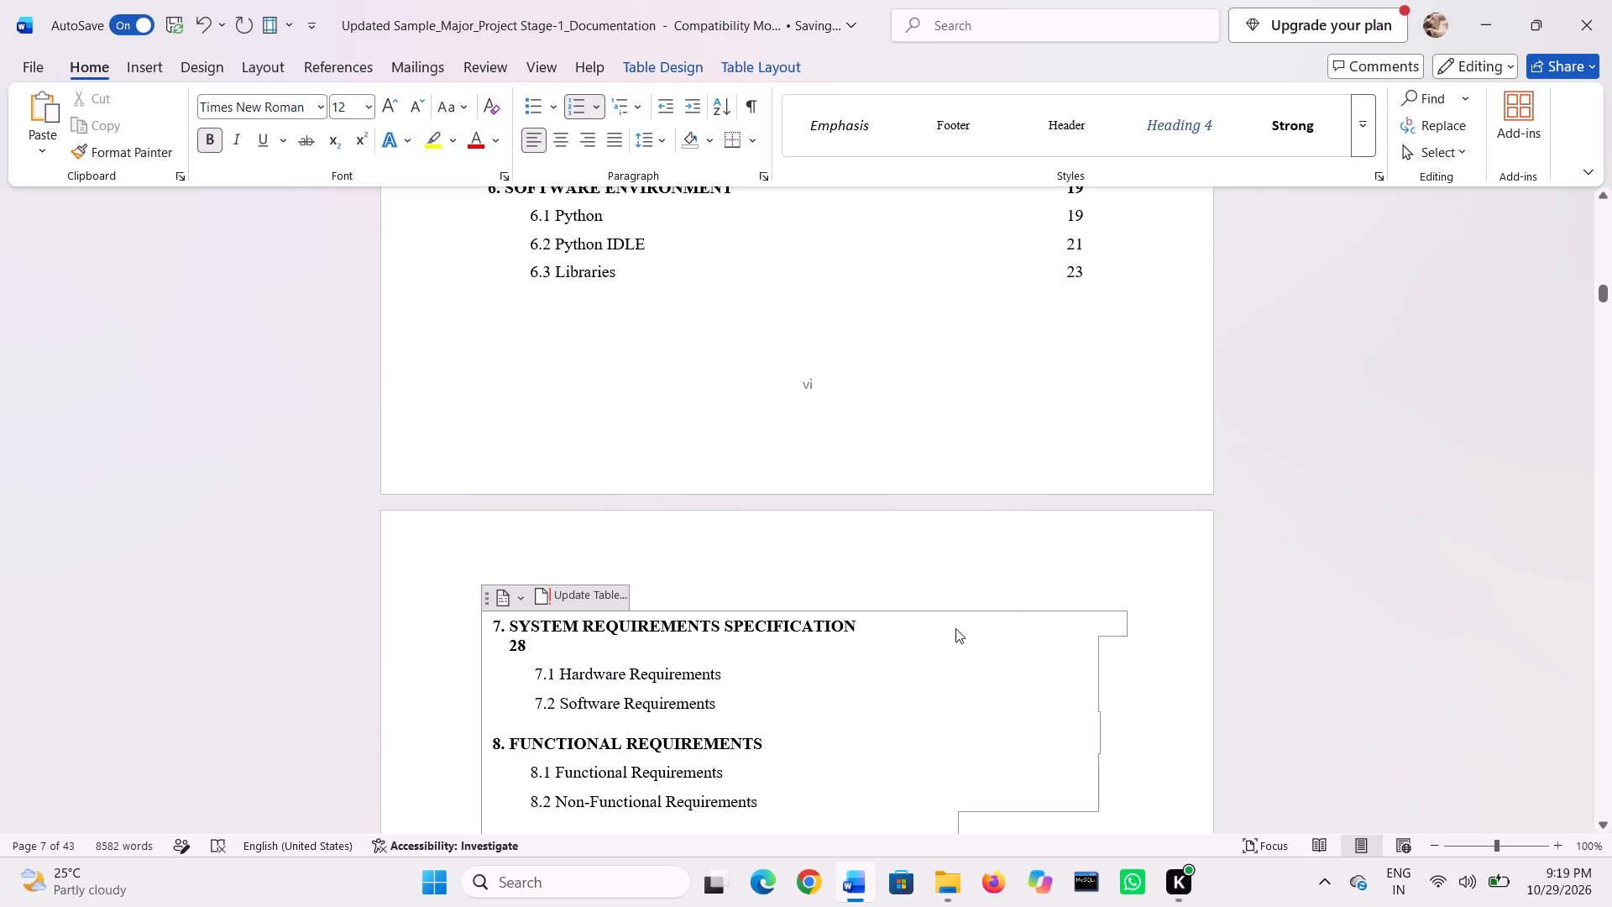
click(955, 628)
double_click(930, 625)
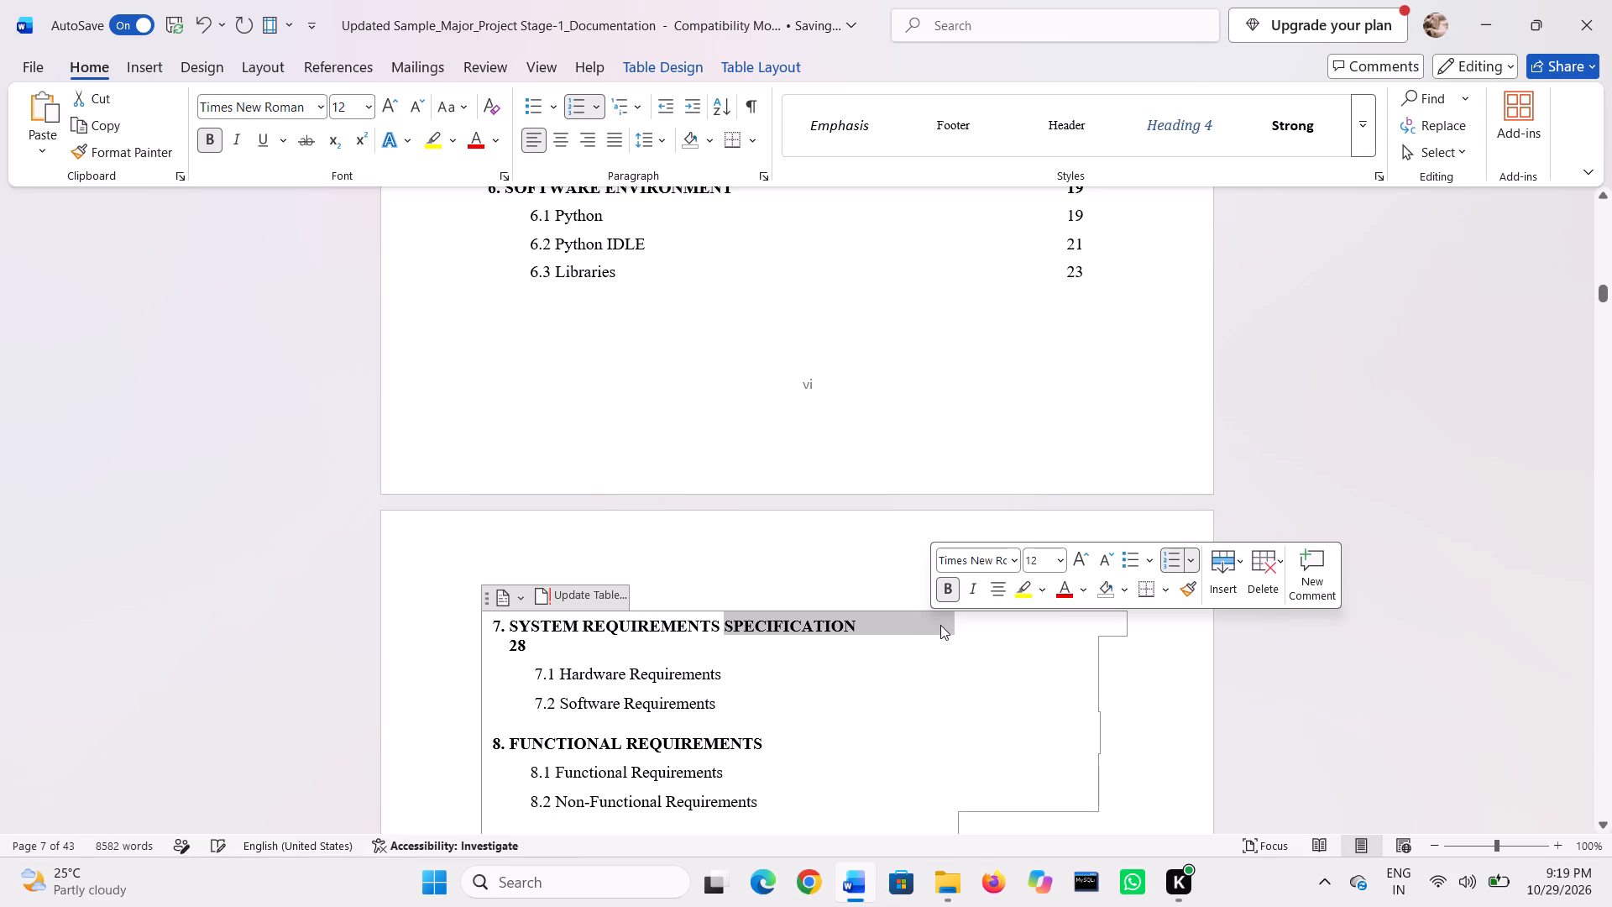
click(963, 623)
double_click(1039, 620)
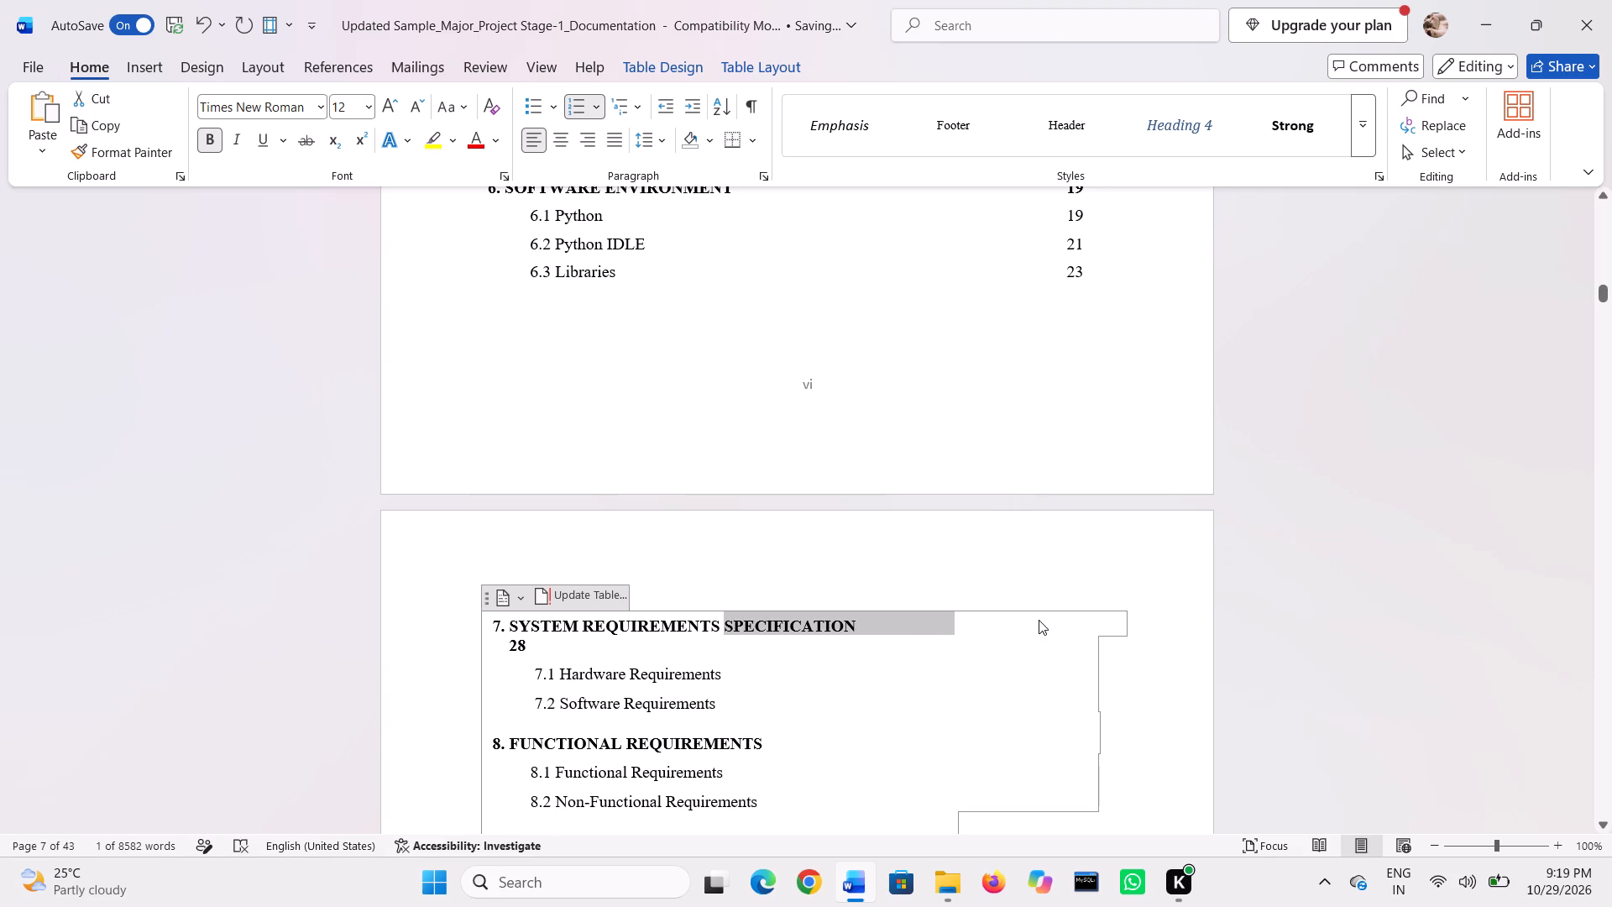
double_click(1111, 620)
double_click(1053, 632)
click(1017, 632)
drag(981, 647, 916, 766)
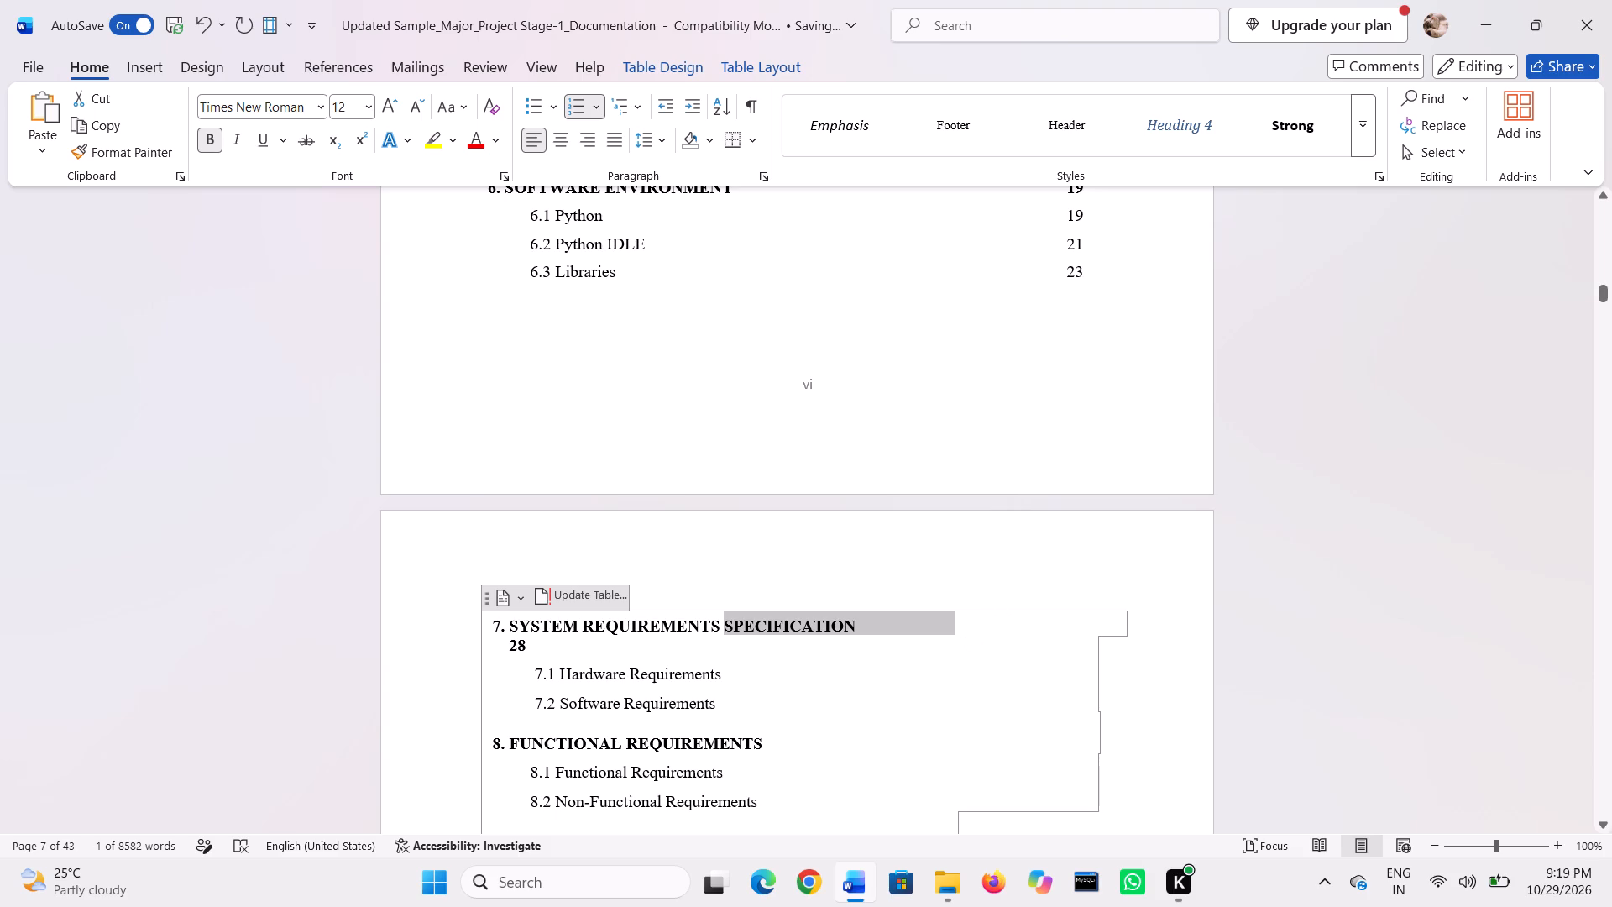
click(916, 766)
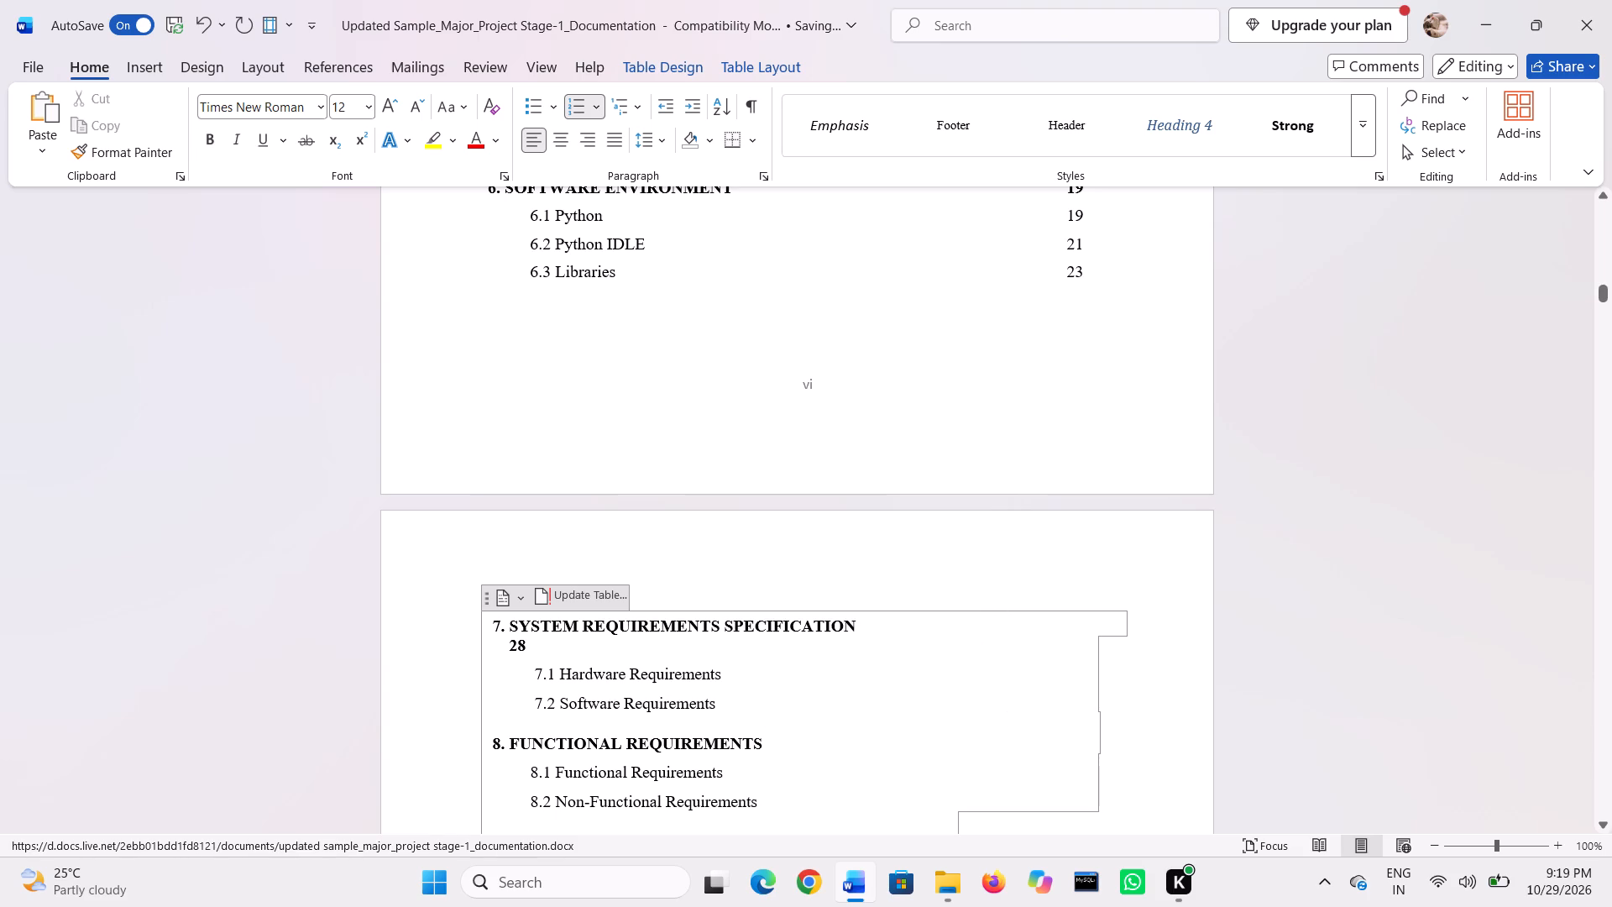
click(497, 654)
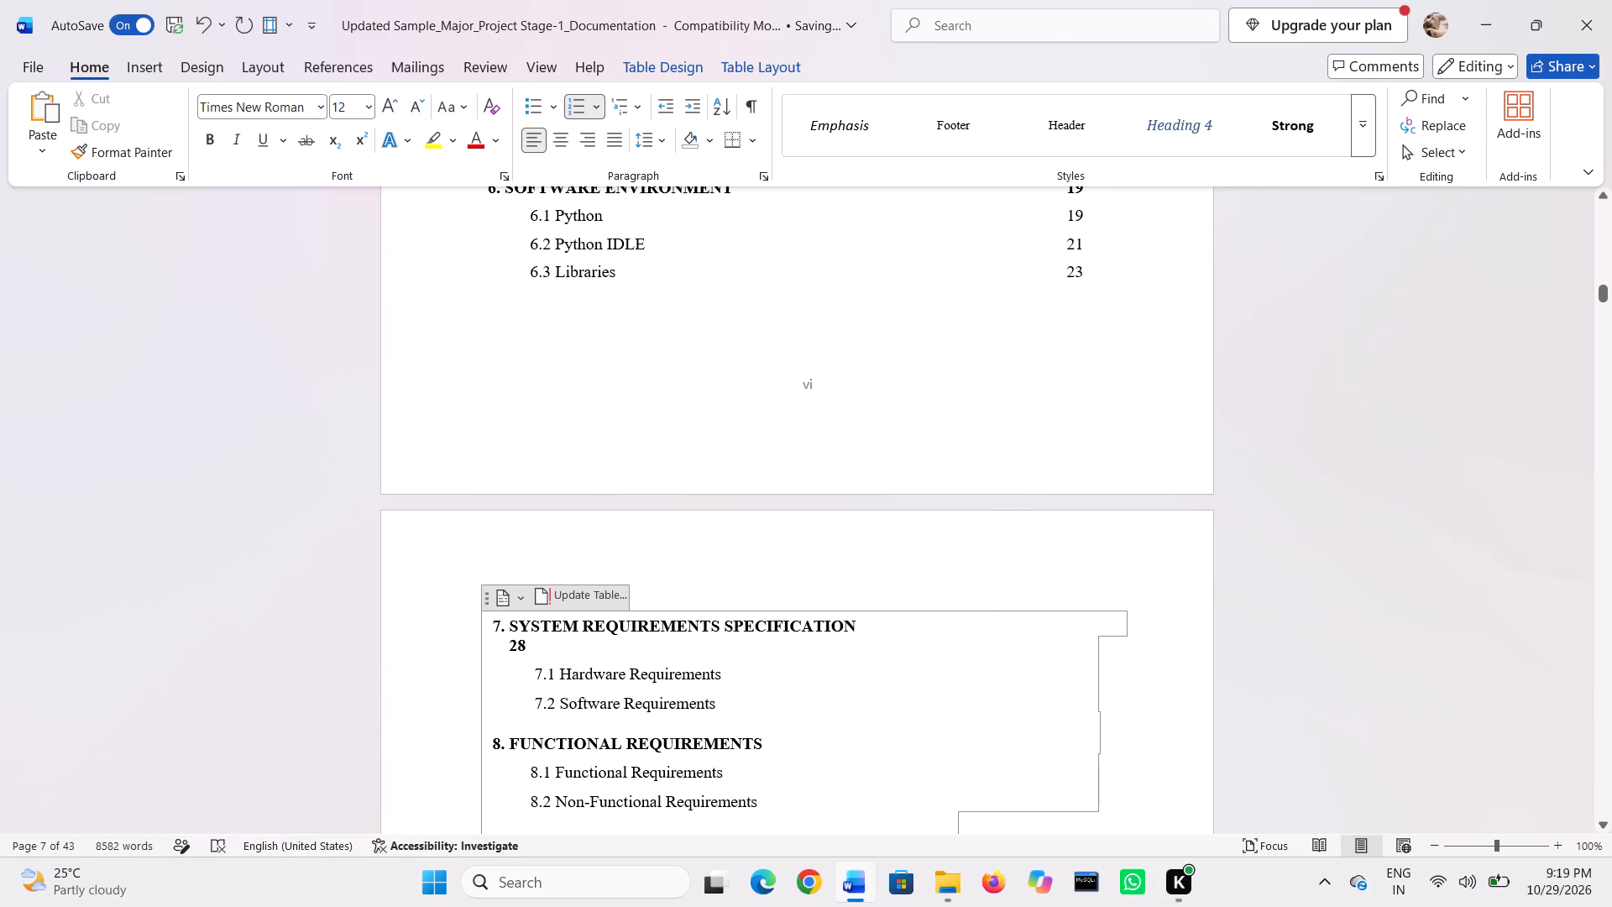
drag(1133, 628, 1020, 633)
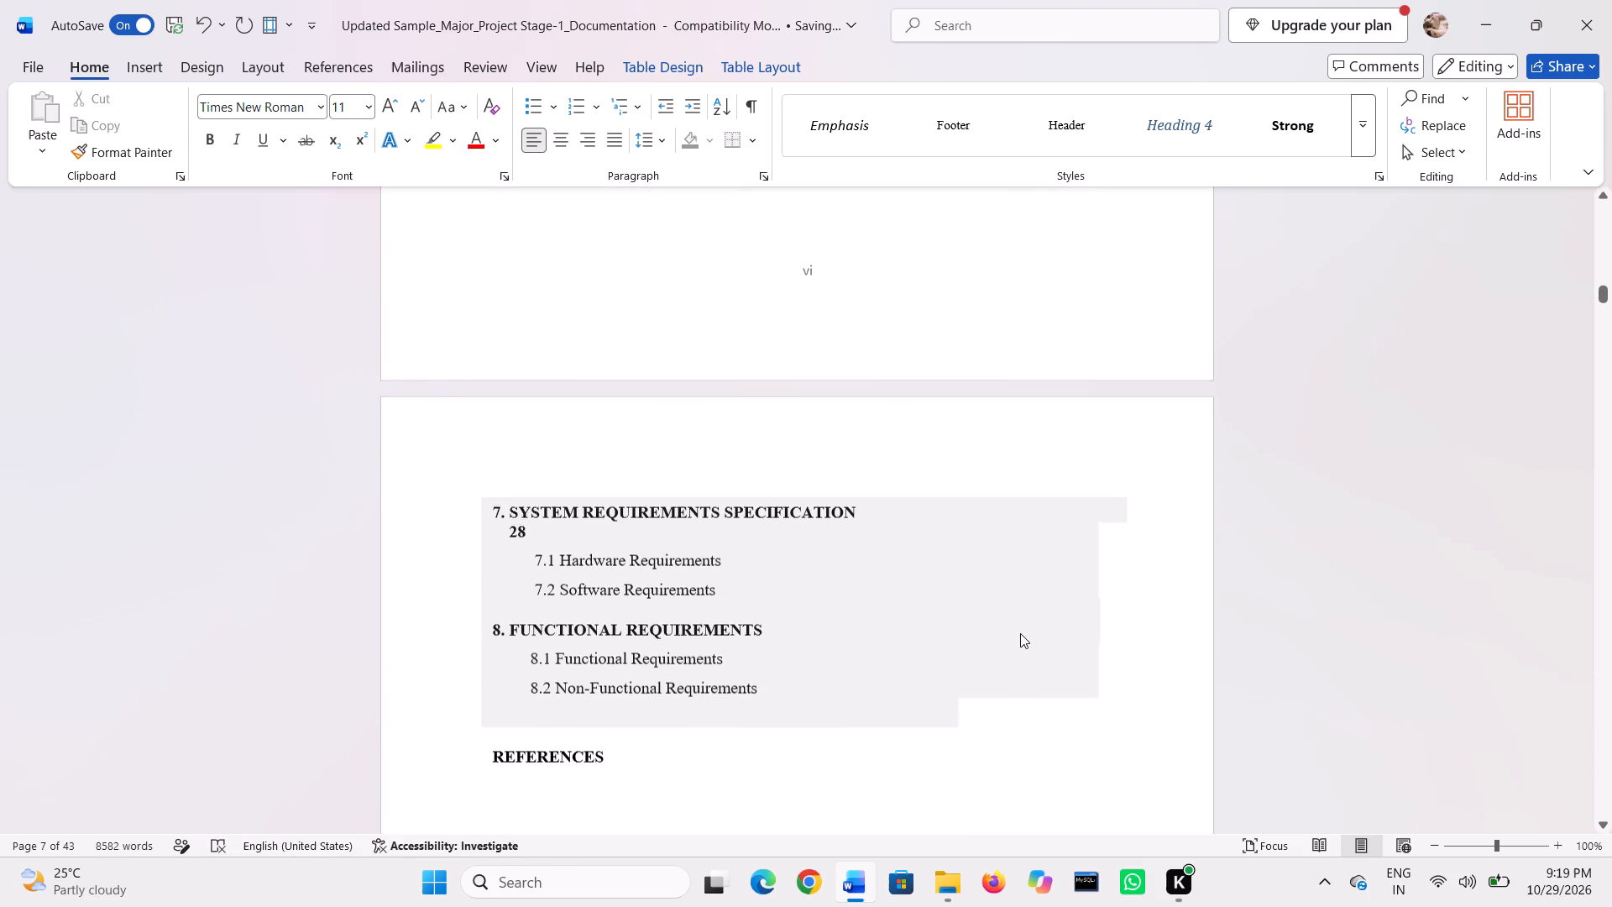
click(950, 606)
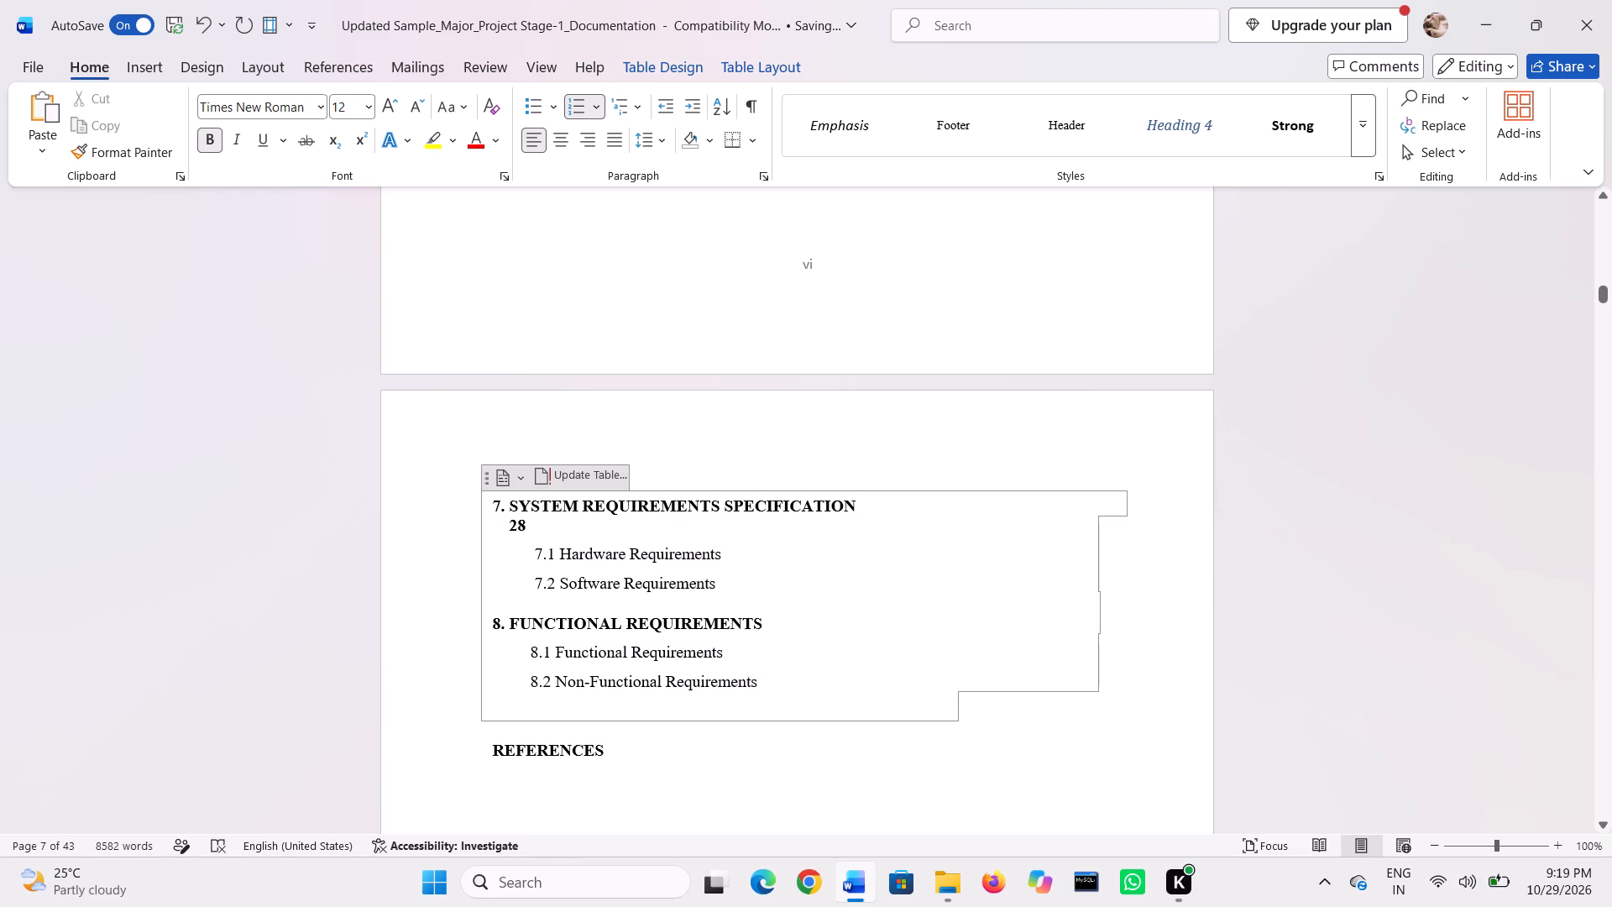
Delete the contents entries for chapters 7 and 8, including their subsections, and the REFERENCES line after 6.3 Libraries.
click(768, 669)
key(ctrl+a)
click(768, 669)
drag(637, 767, 499, 550)
key(BackSpace)
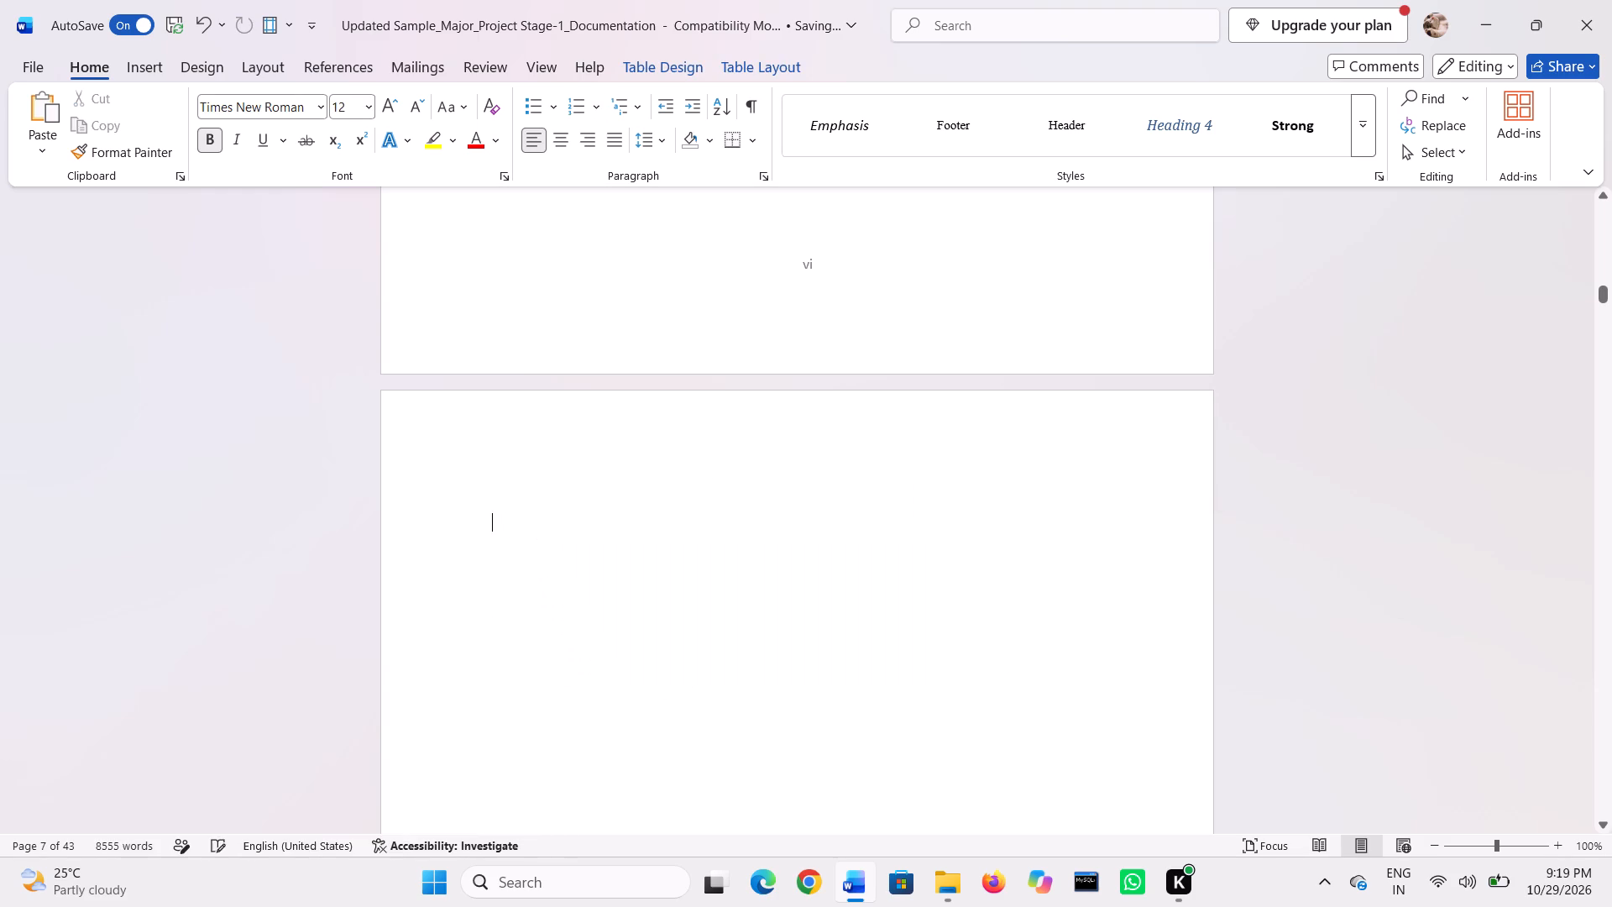
Begin a fresh contents entry after 6.3 Libraries with the text "7. S".
scroll(525, 492, up, 1)
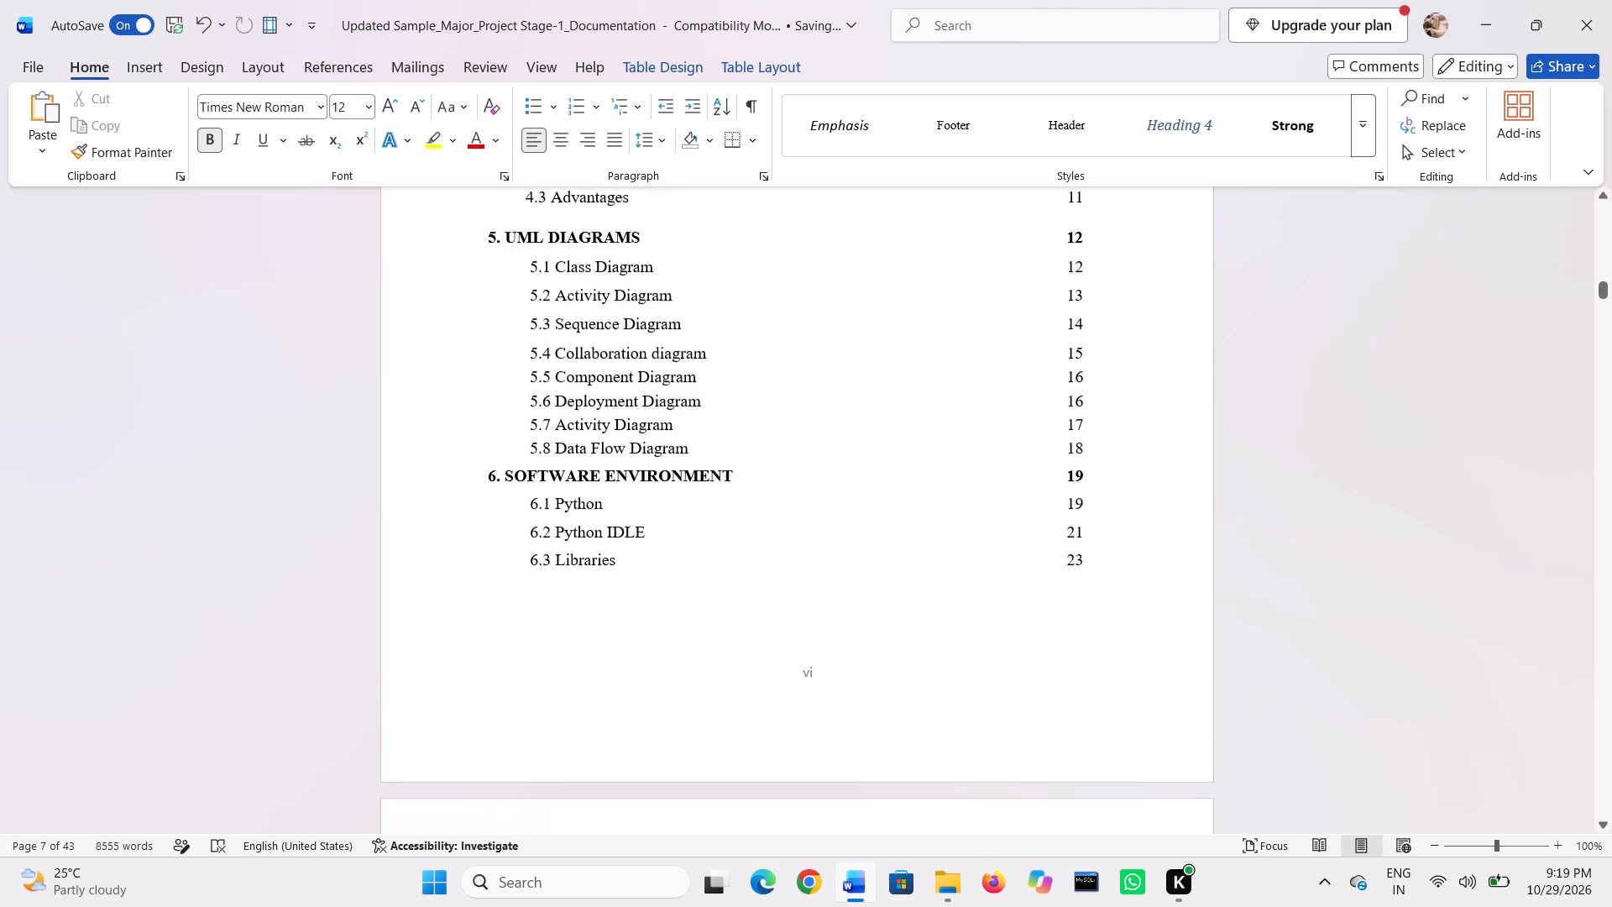
key(7)
text(.)
key(space)
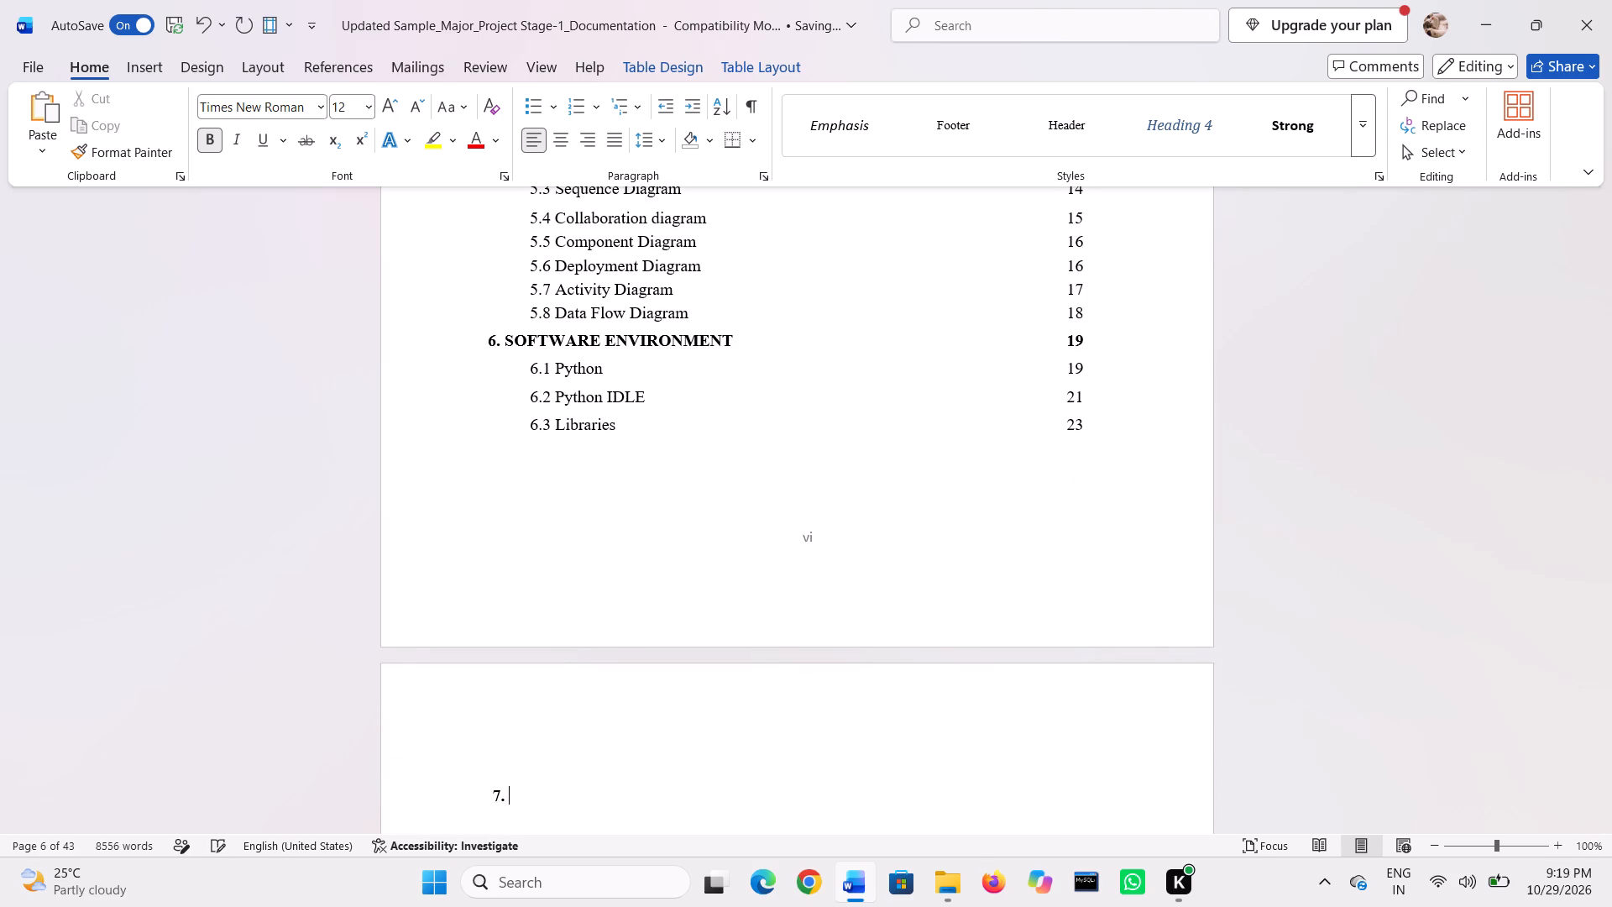
click(508, 793)
key(shift+s)
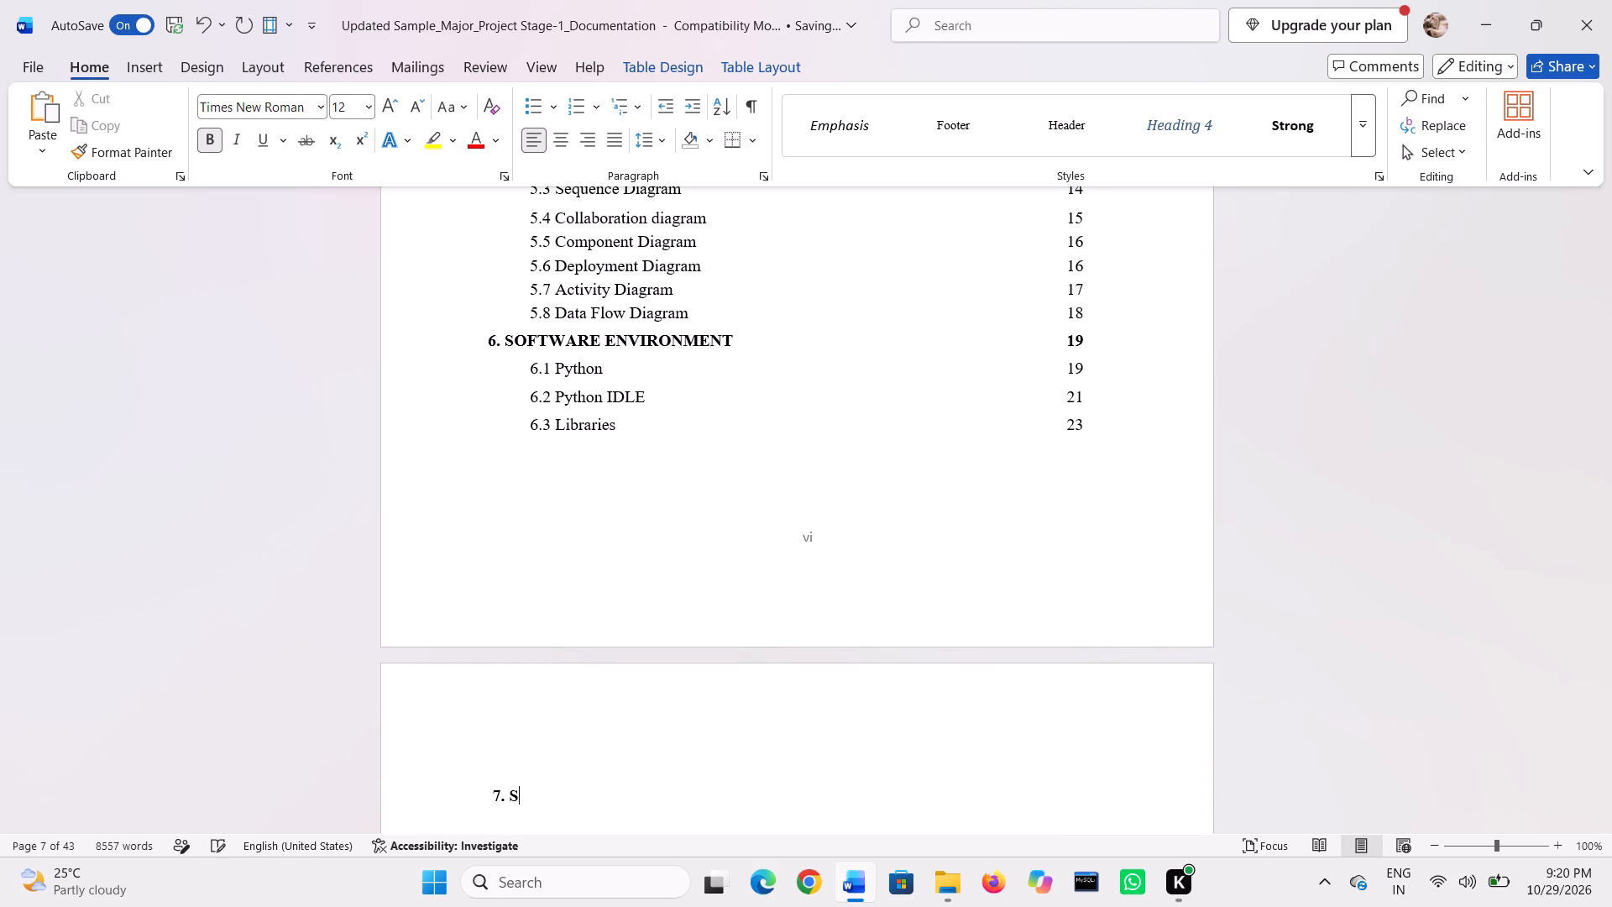
Copy the heading text SYSTEM REQUIREMENTS SPECIFICATIONS, without its number, from the start of chapter 7 in the document body.
scroll(508, 793, down, 9)
scroll(508, 793, down, 16)
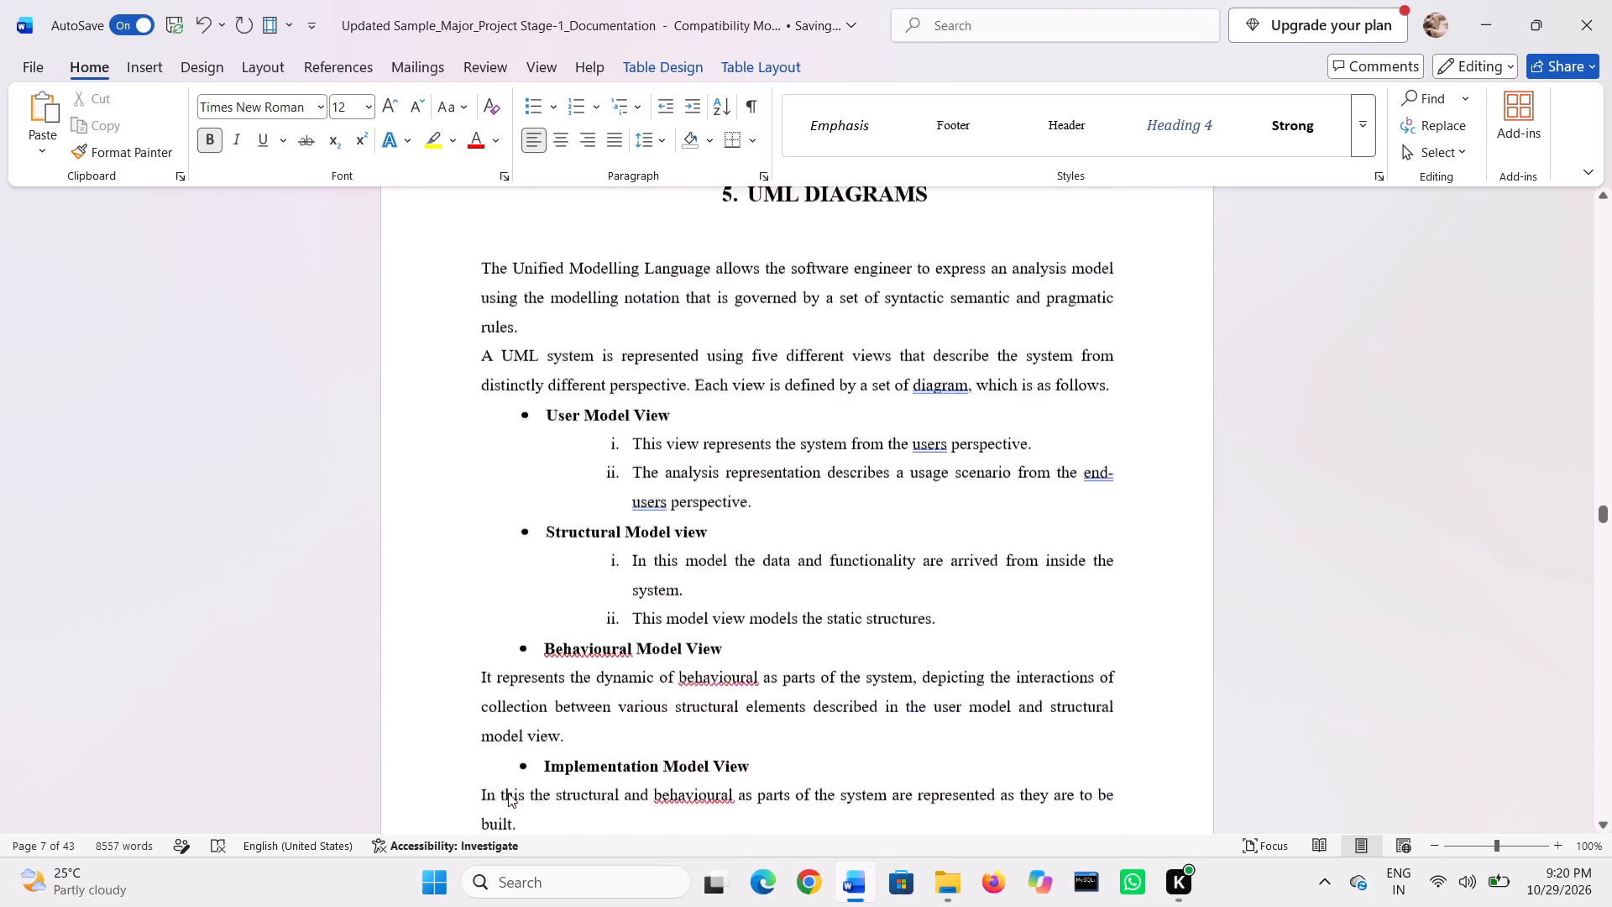
scroll(508, 793, down, 7)
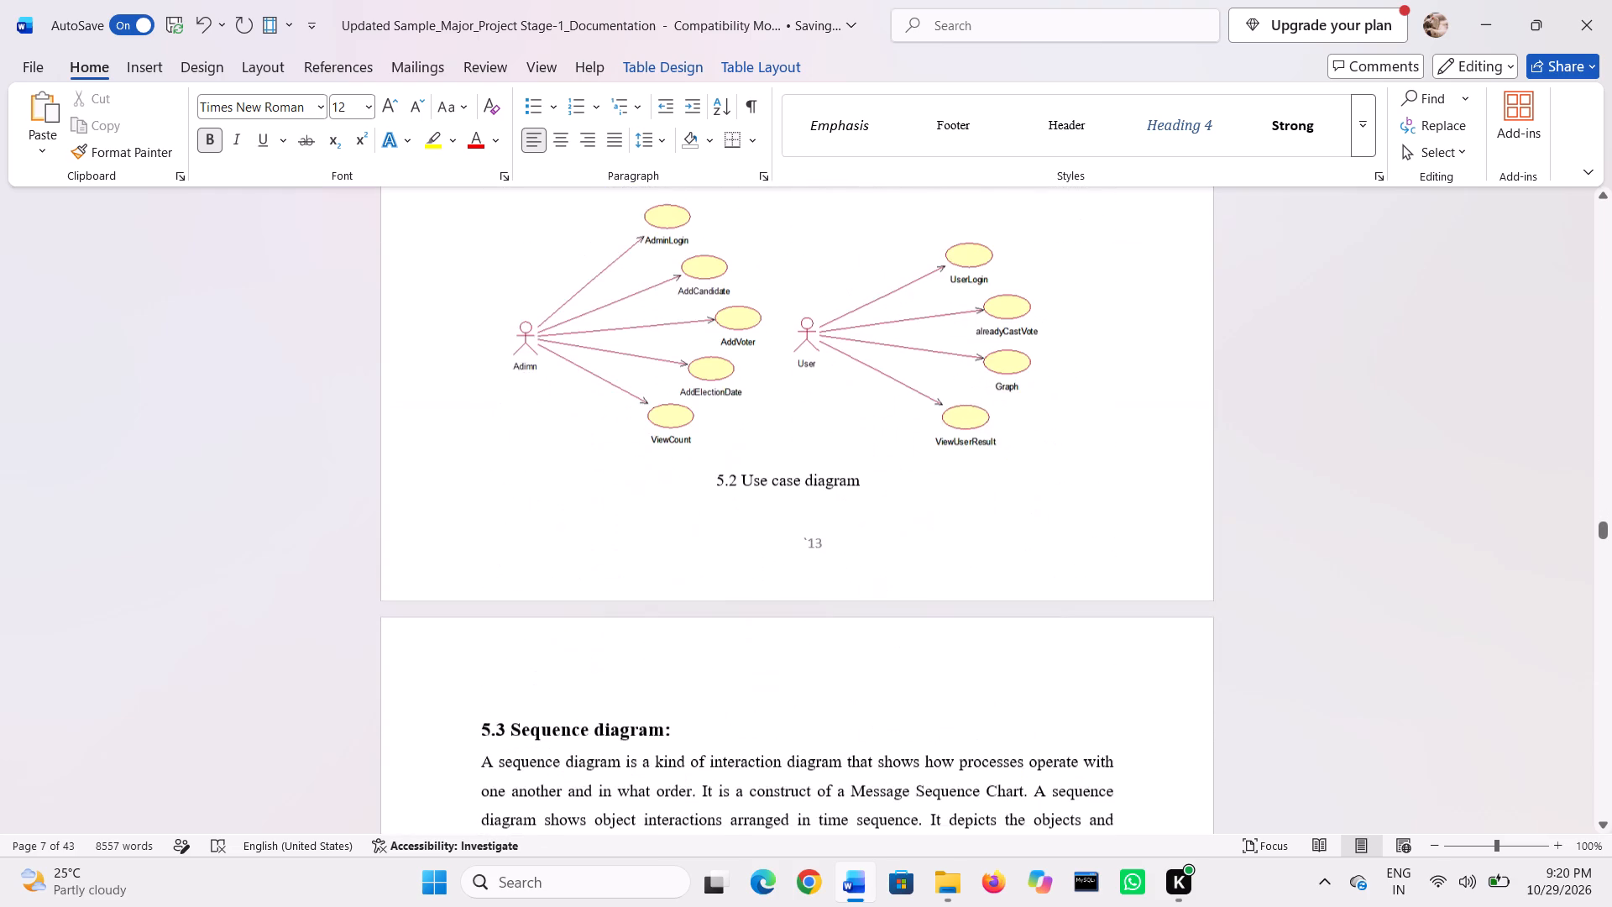
scroll(508, 793, down, 5)
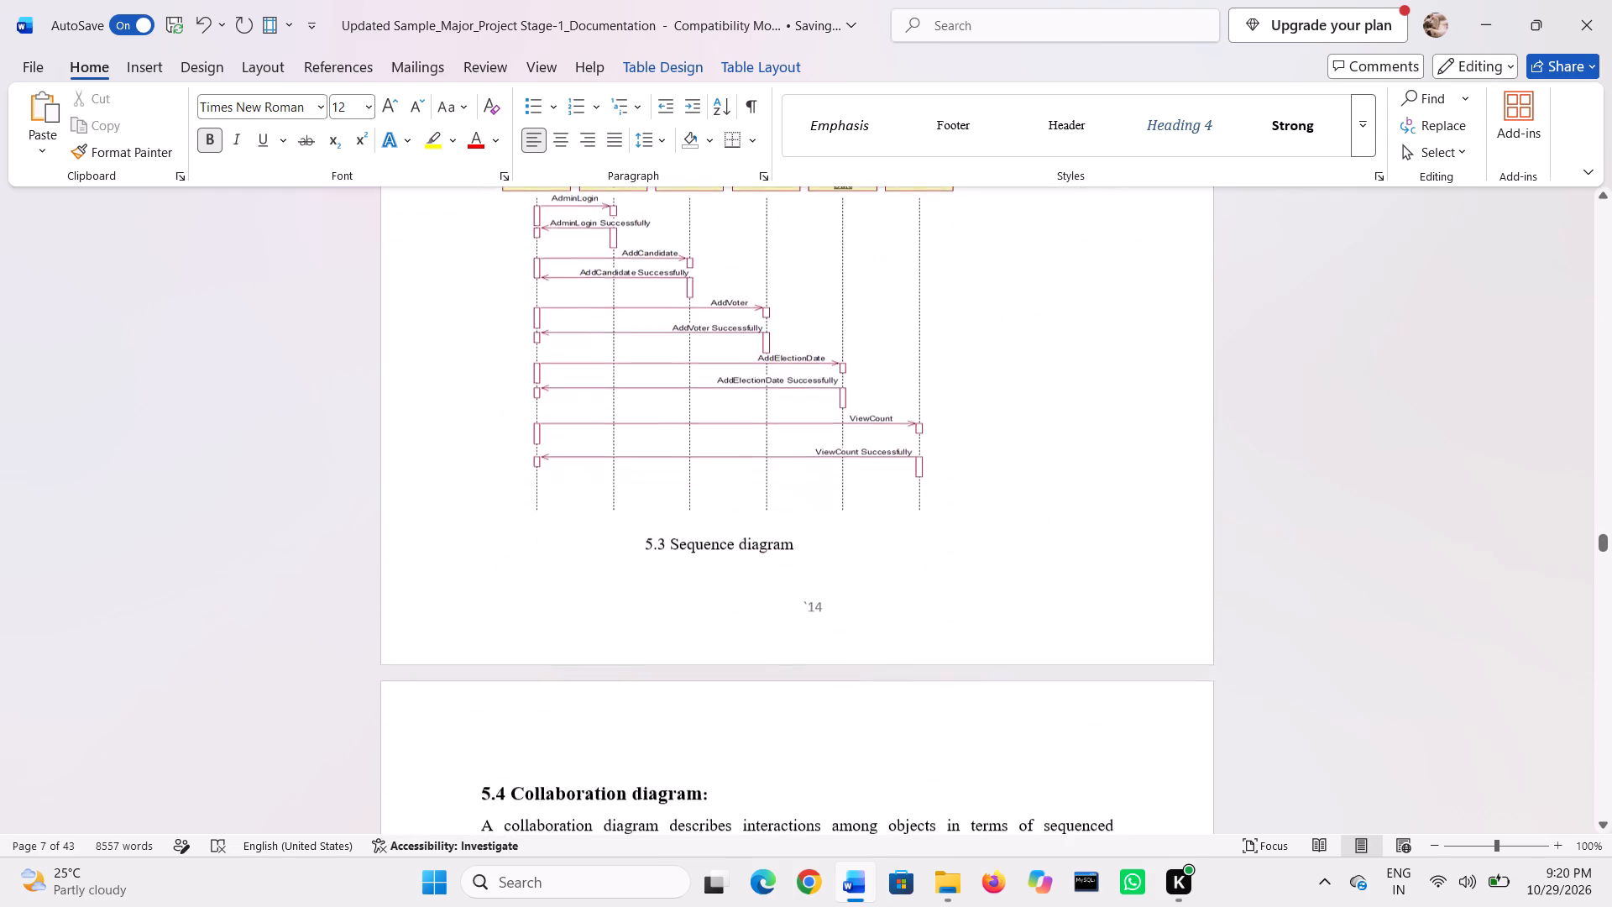
scroll(508, 793, down, 5)
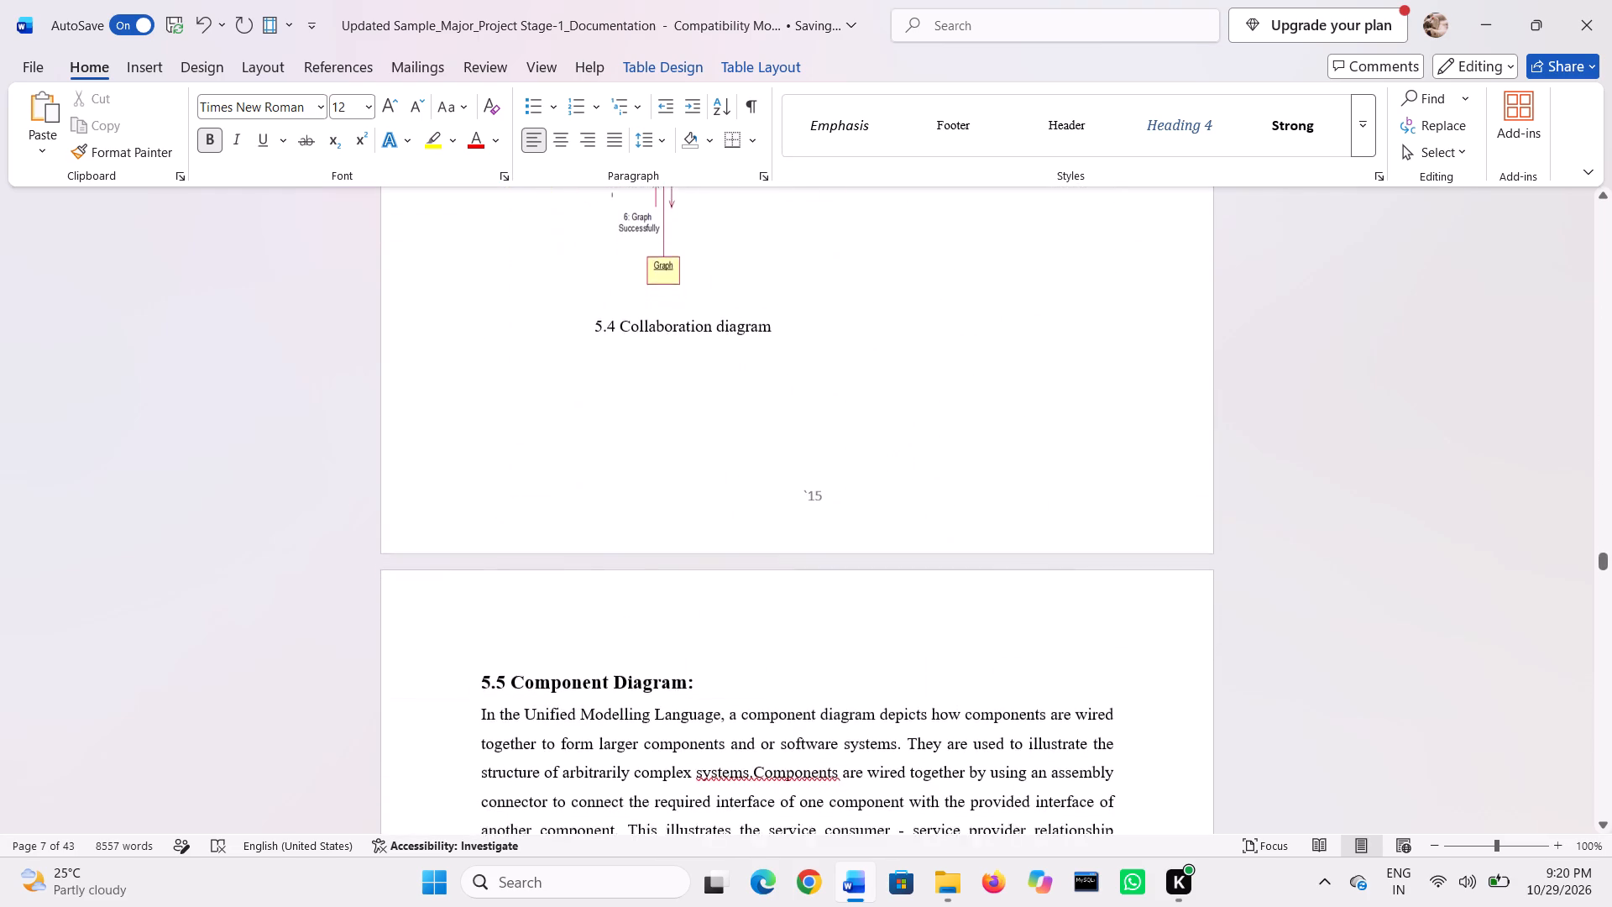
scroll(508, 793, down, 12)
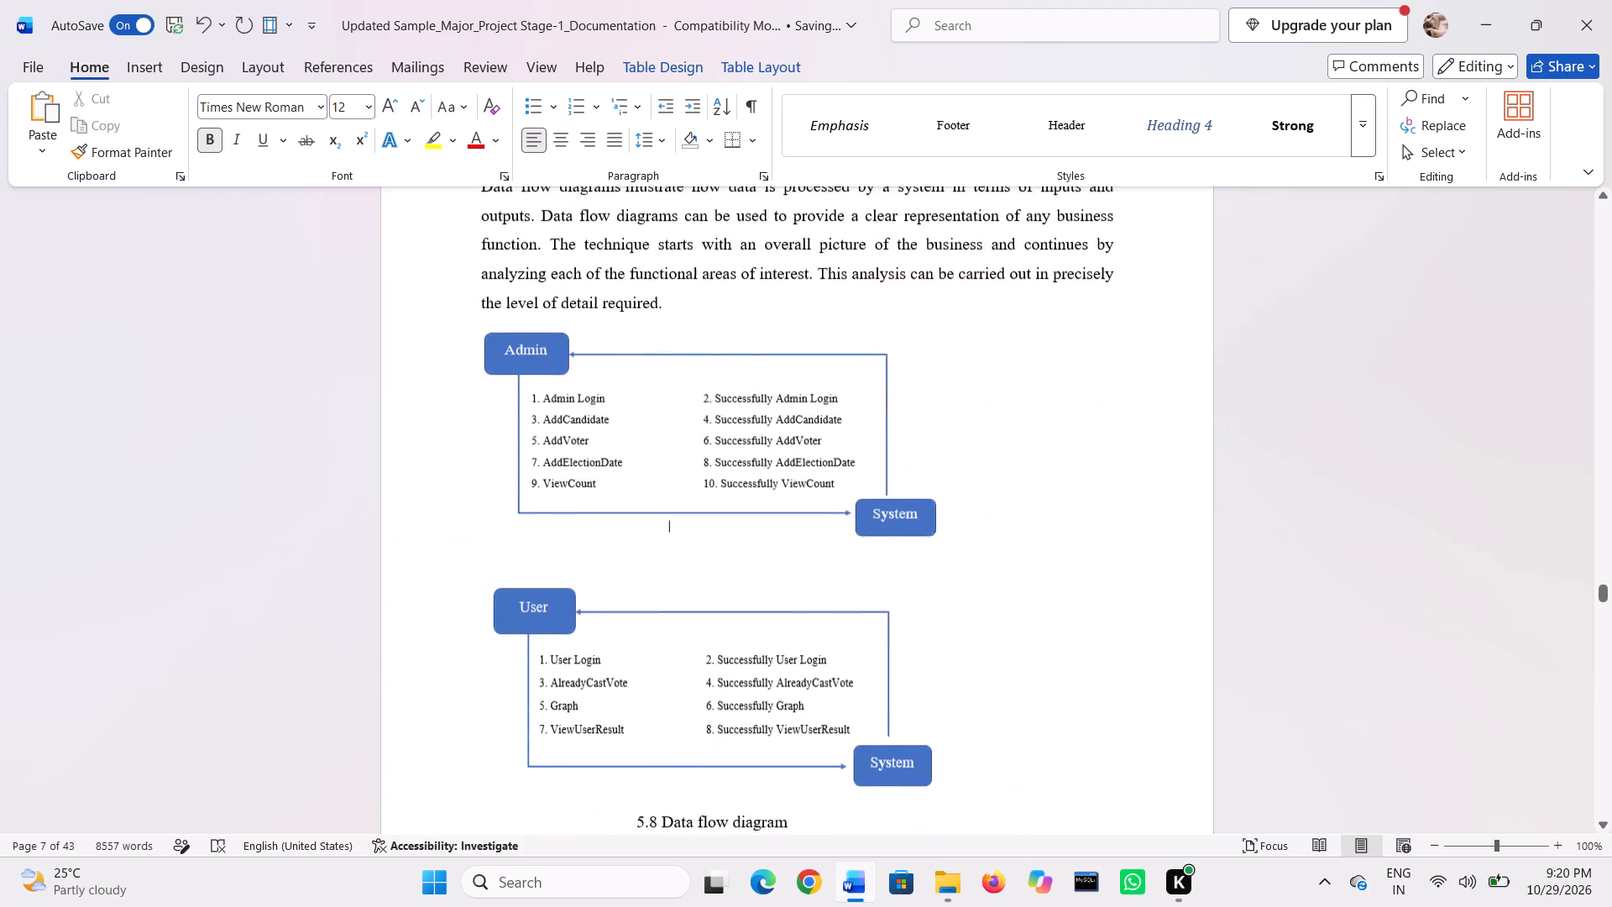
scroll(508, 793, down, 7)
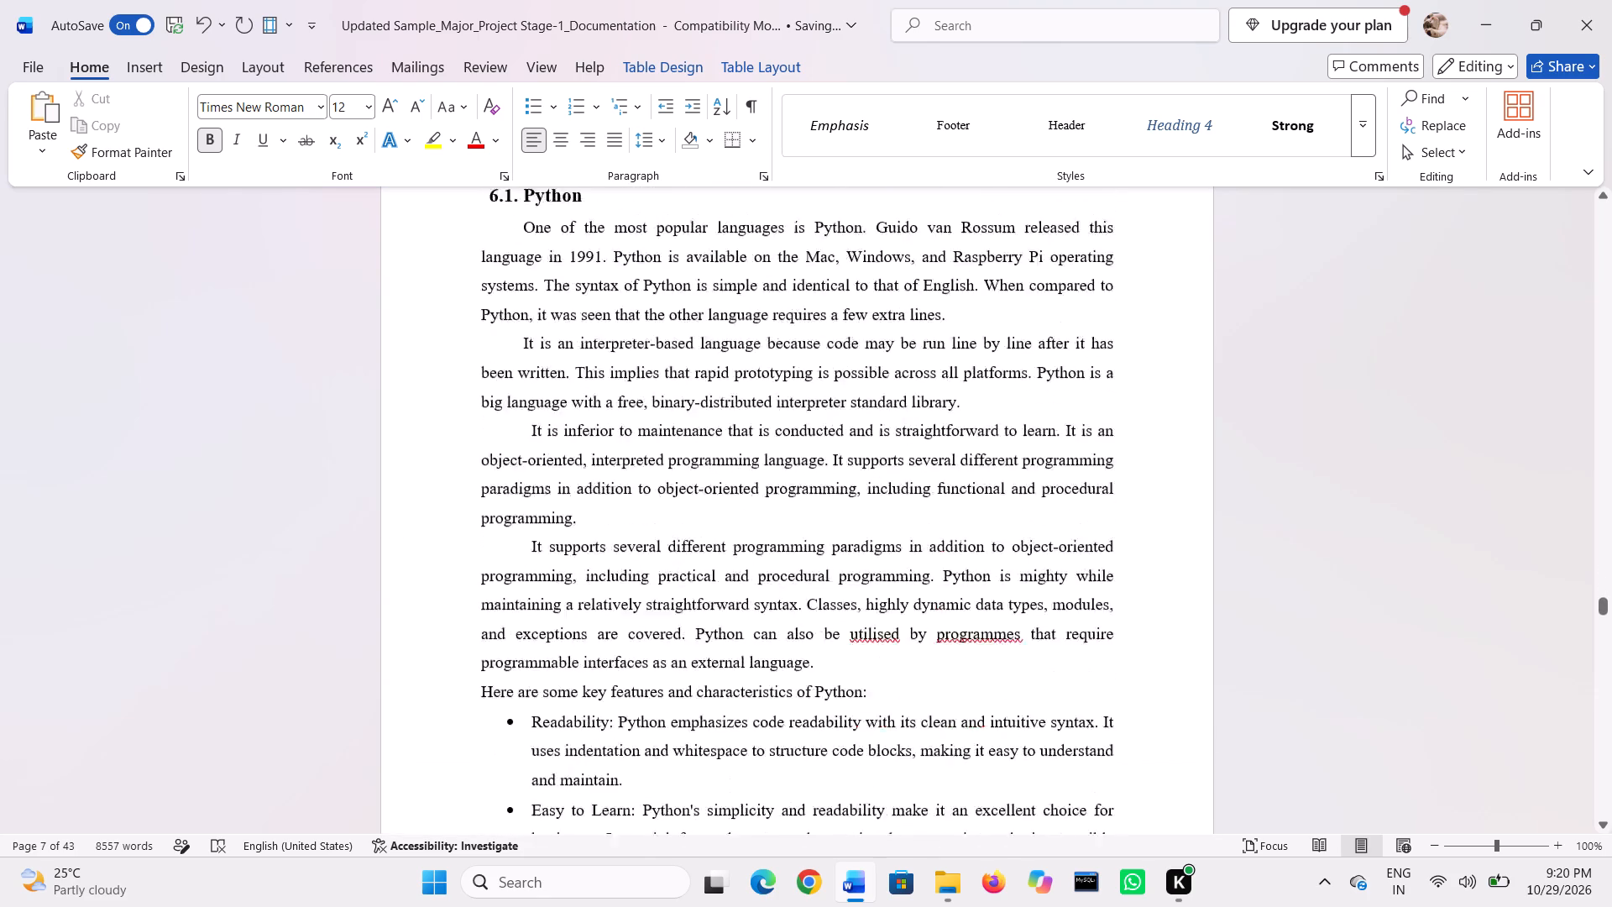
scroll(508, 793, down, 4)
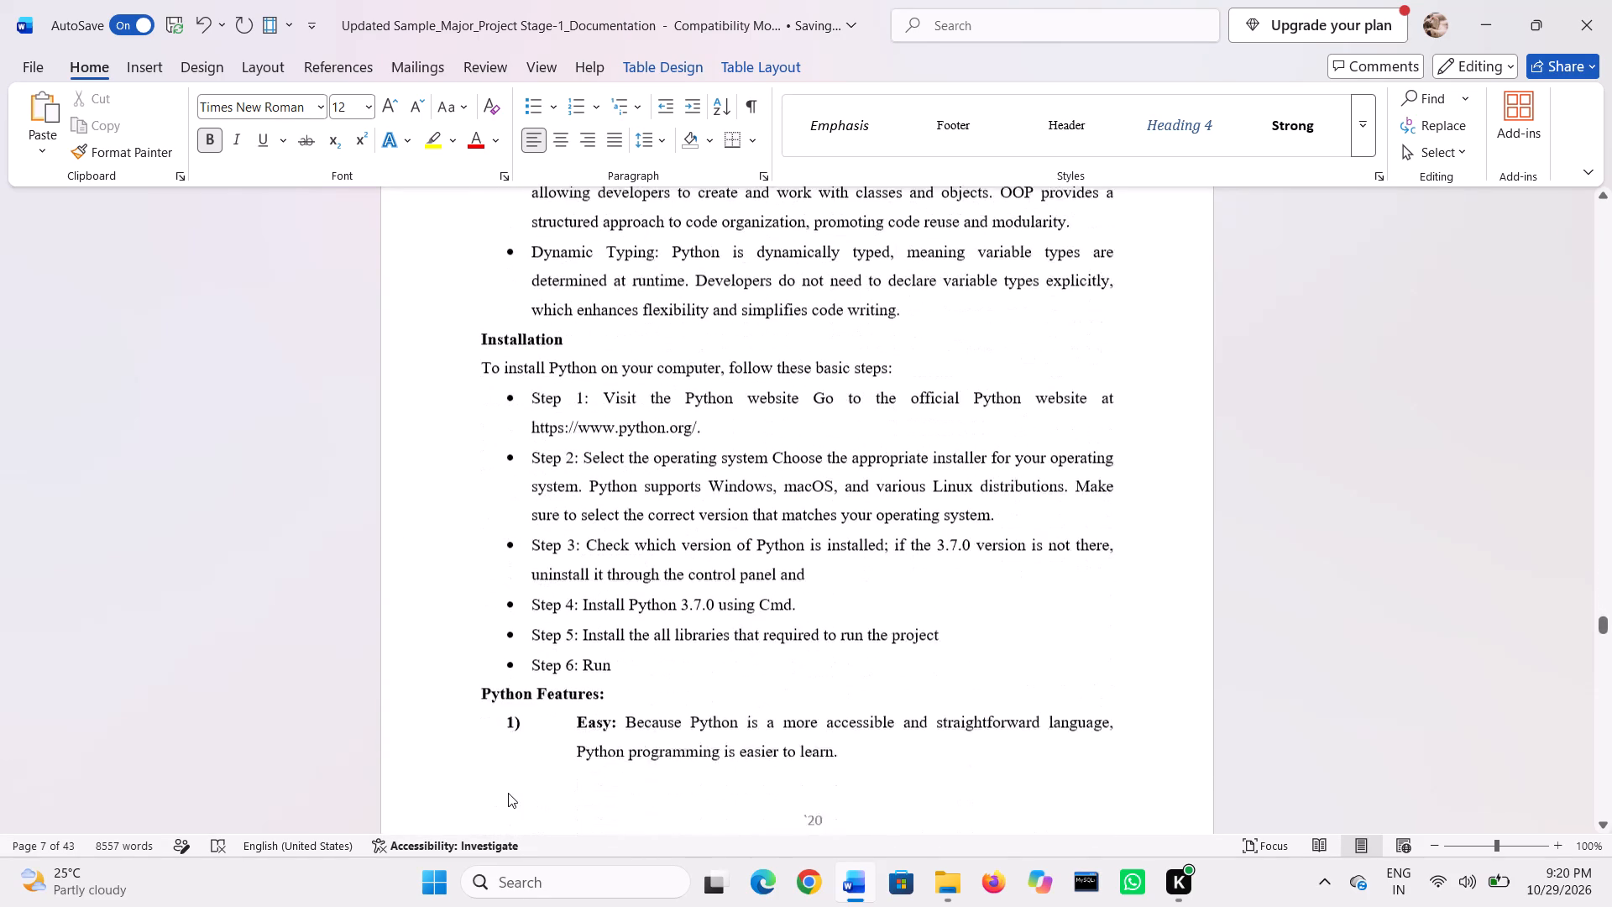
scroll(508, 793, down, 12)
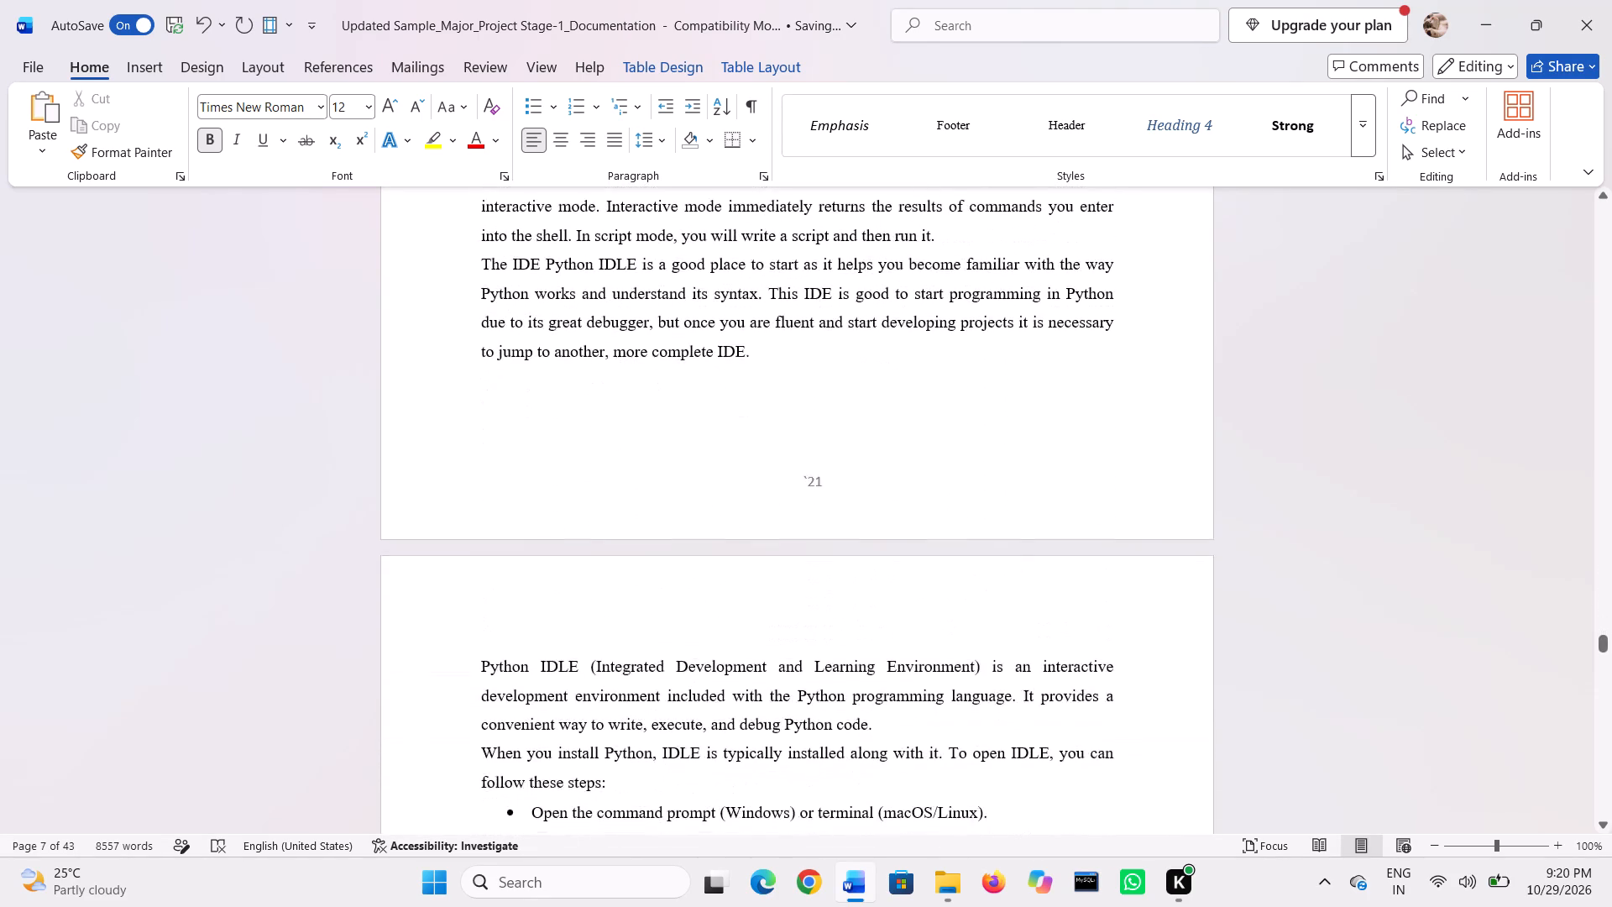
scroll(508, 793, down, 15)
scroll(508, 793, down, 14)
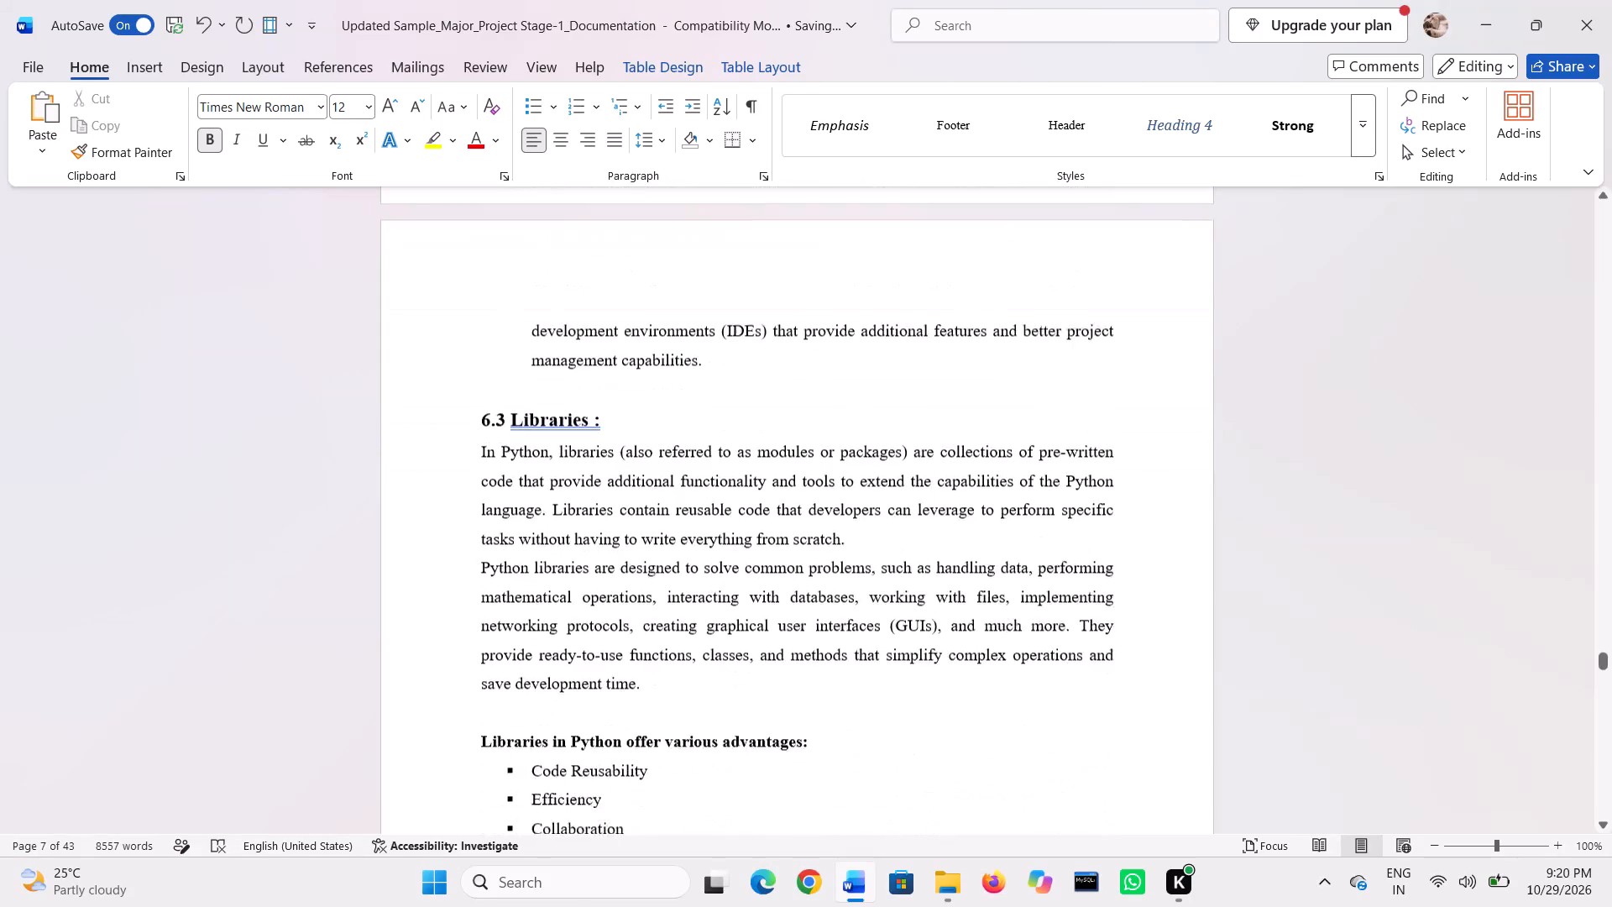
scroll(508, 793, down, 6)
scroll(508, 793, down, 19)
scroll(508, 793, down, 12)
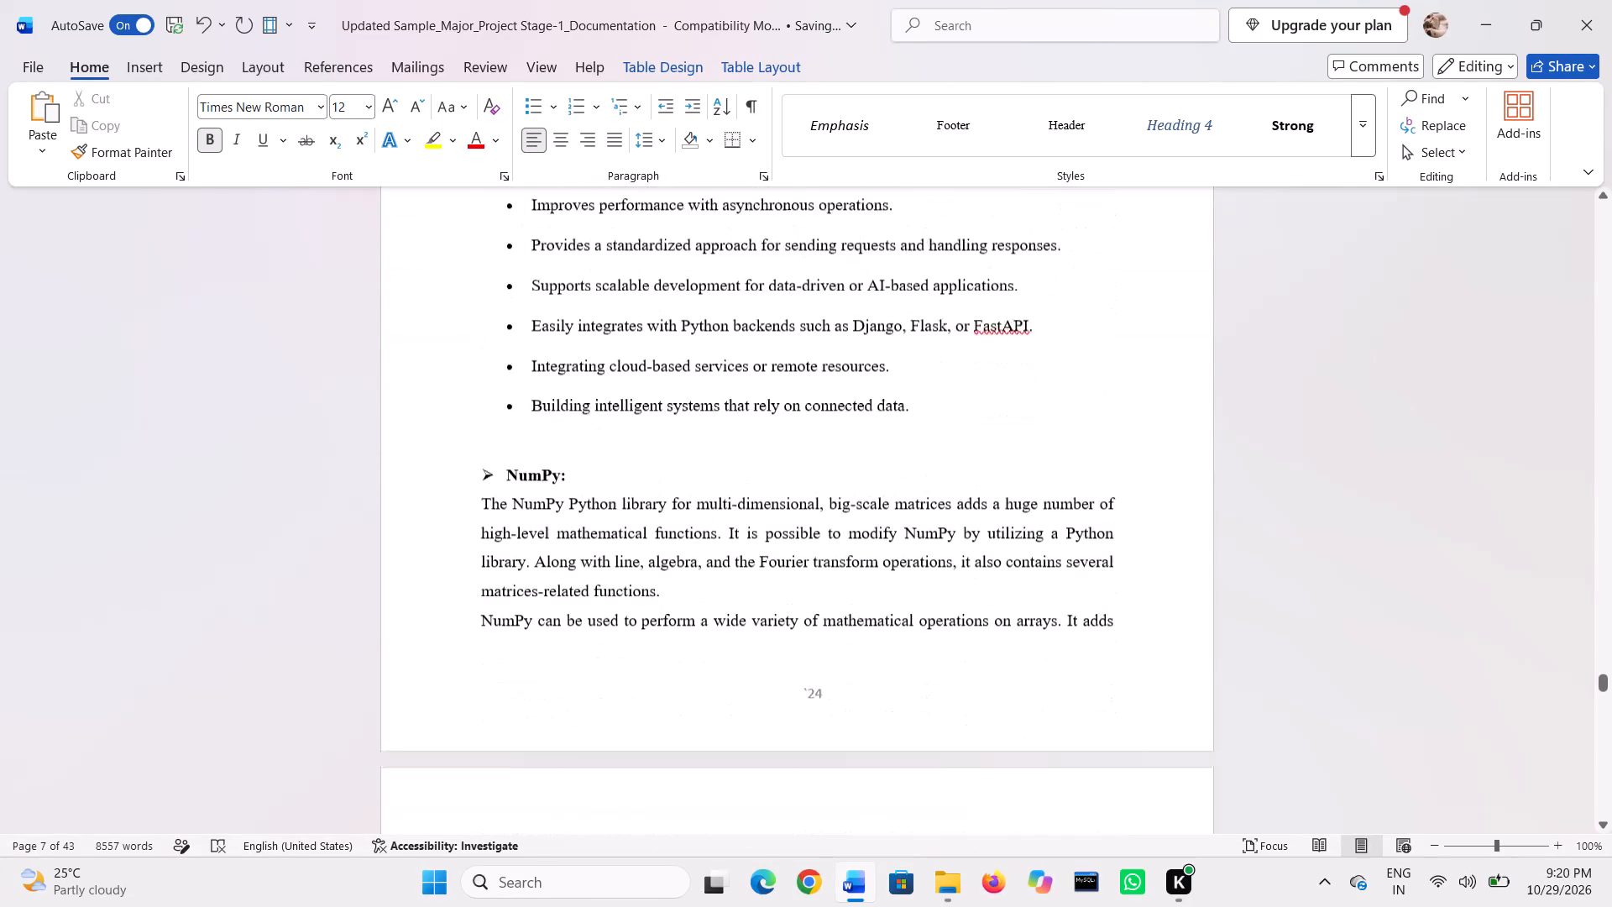
scroll(508, 793, down, 16)
scroll(508, 793, down, 7)
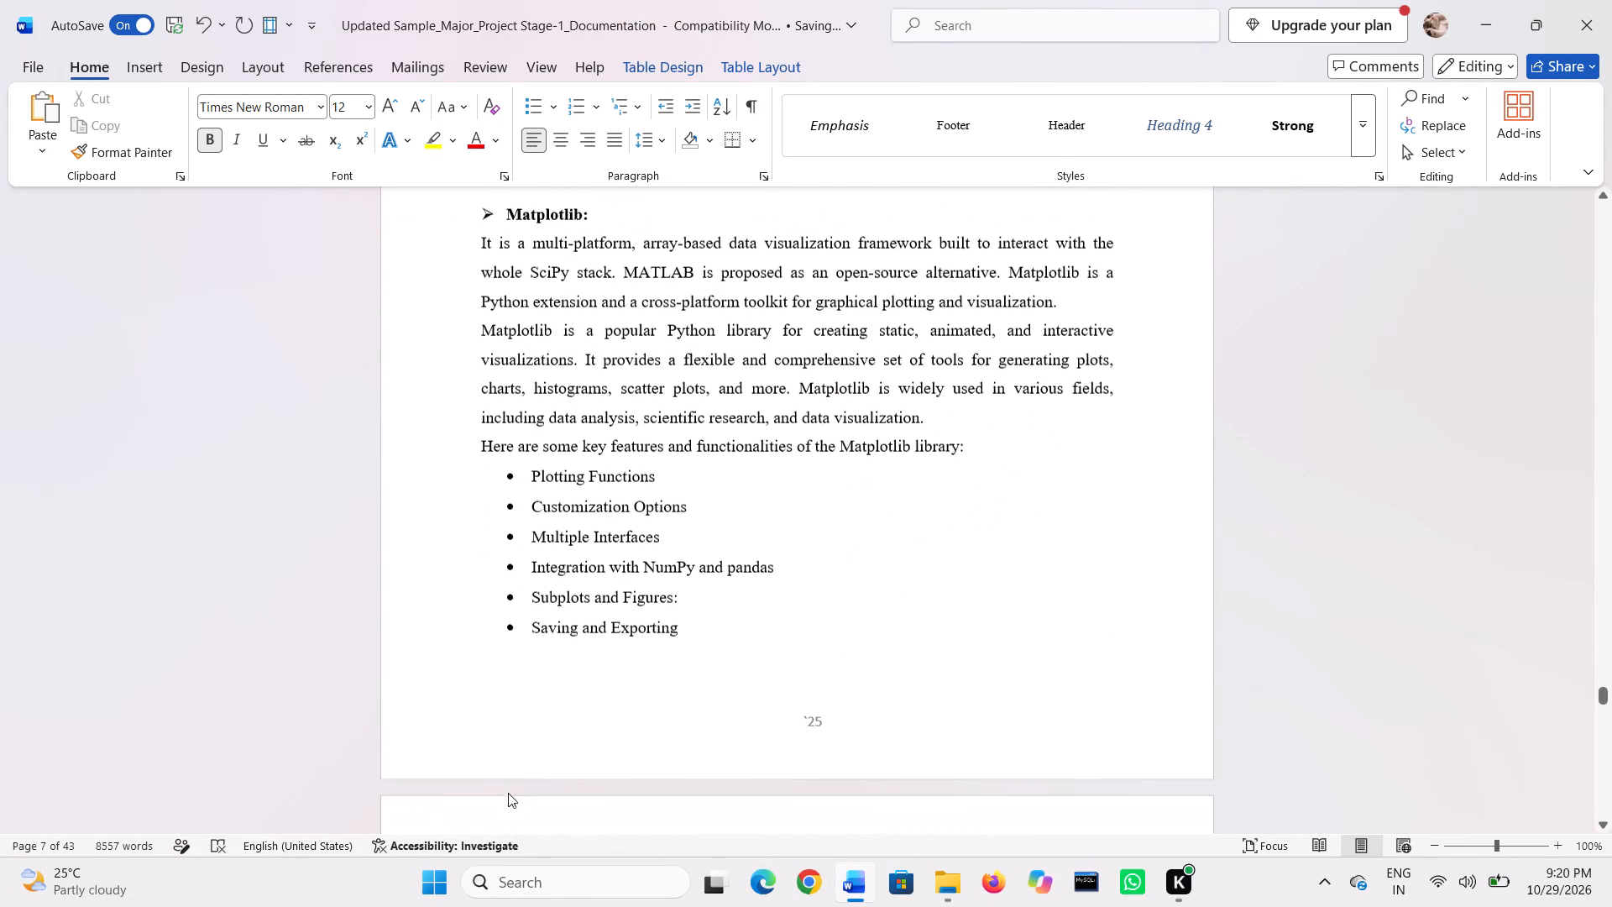
scroll(508, 793, down, 15)
scroll(508, 793, down, 16)
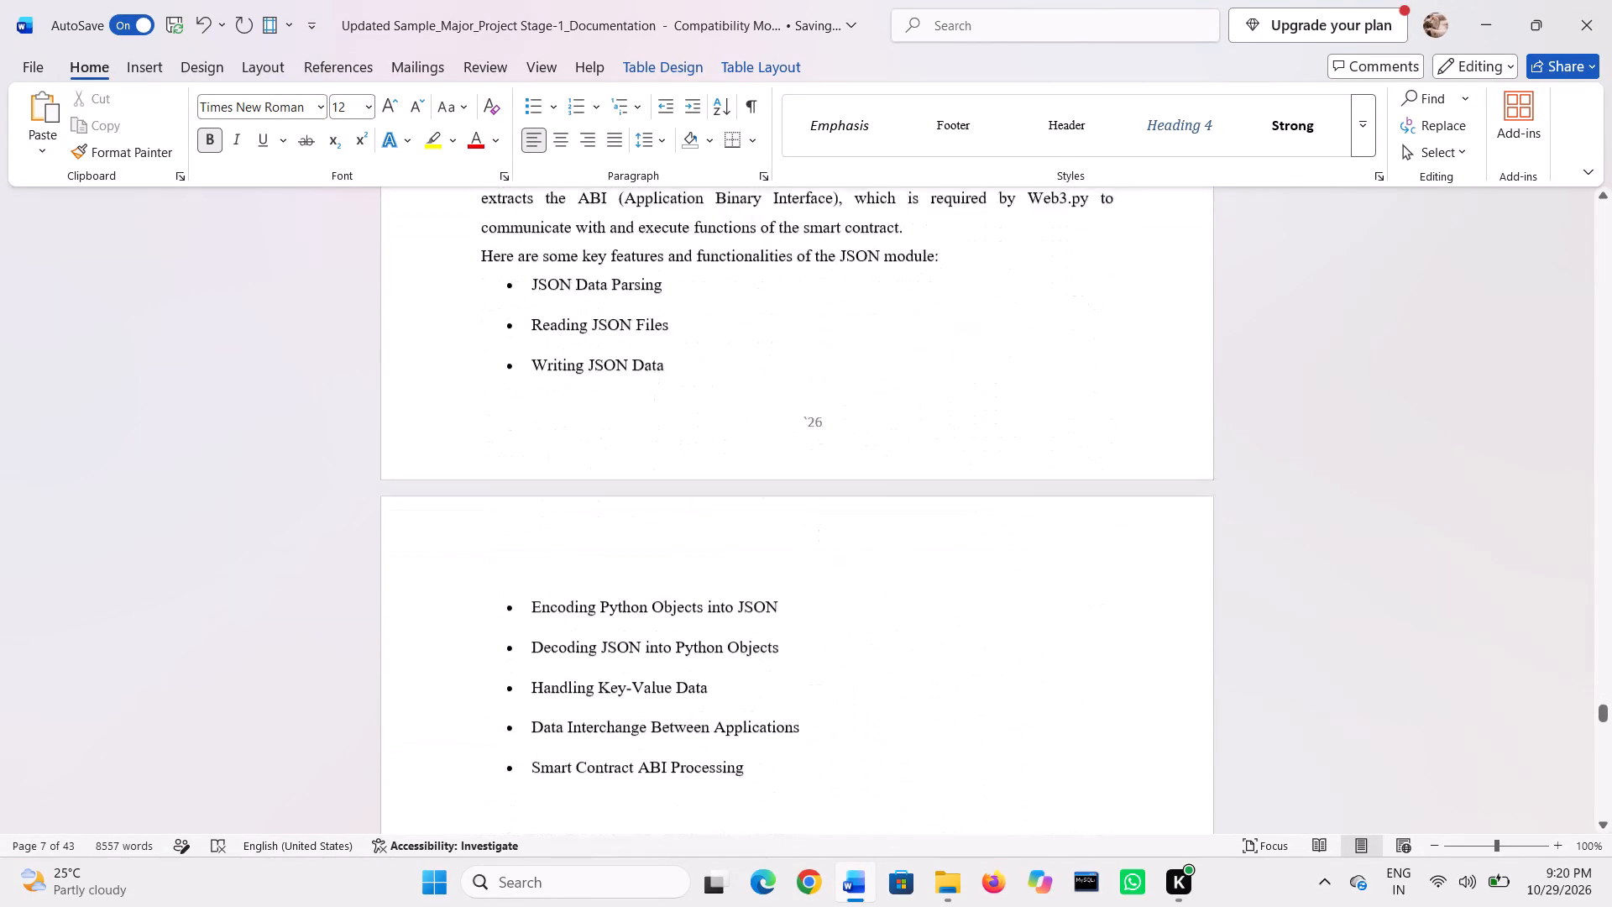
scroll(508, 793, down, 14)
scroll(508, 793, down, 20)
scroll(508, 793, down, 4)
scroll(508, 793, up, 6)
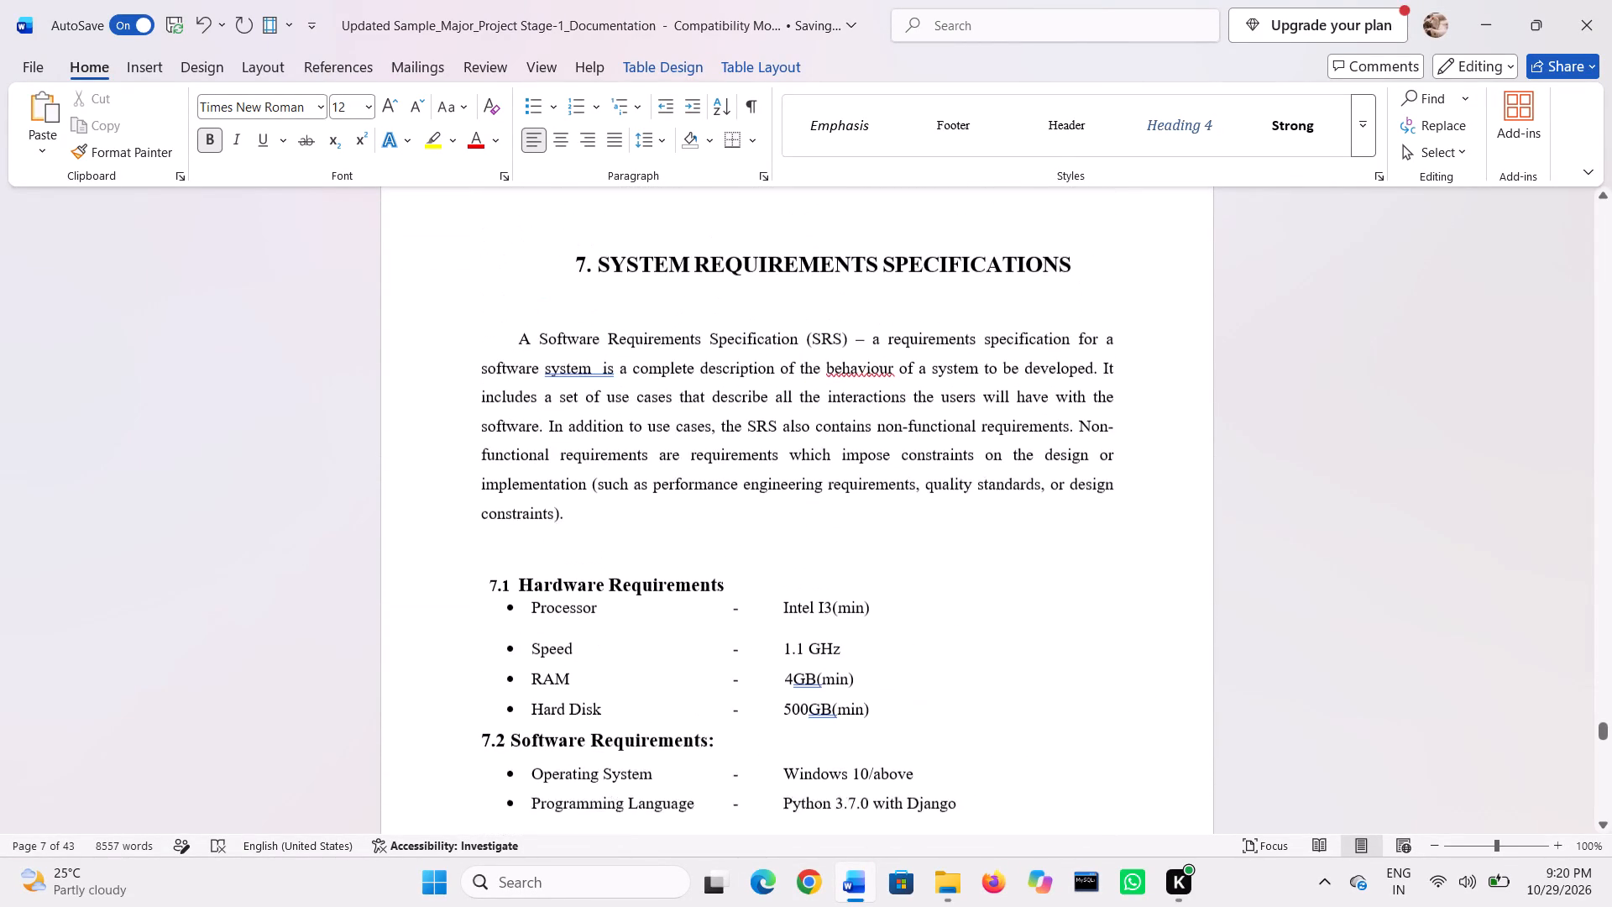
scroll(508, 793, up, 2)
scroll(521, 793, down, 2)
drag(599, 301, 985, 317)
scroll(627, 310, right, 1)
key(ctrl+c)
Replace the S of the "7. S" contents entry with the copied SYSTEM REQUIREMENTS SPECIFICATIONS heading text.
scroll(985, 317, up, 1)
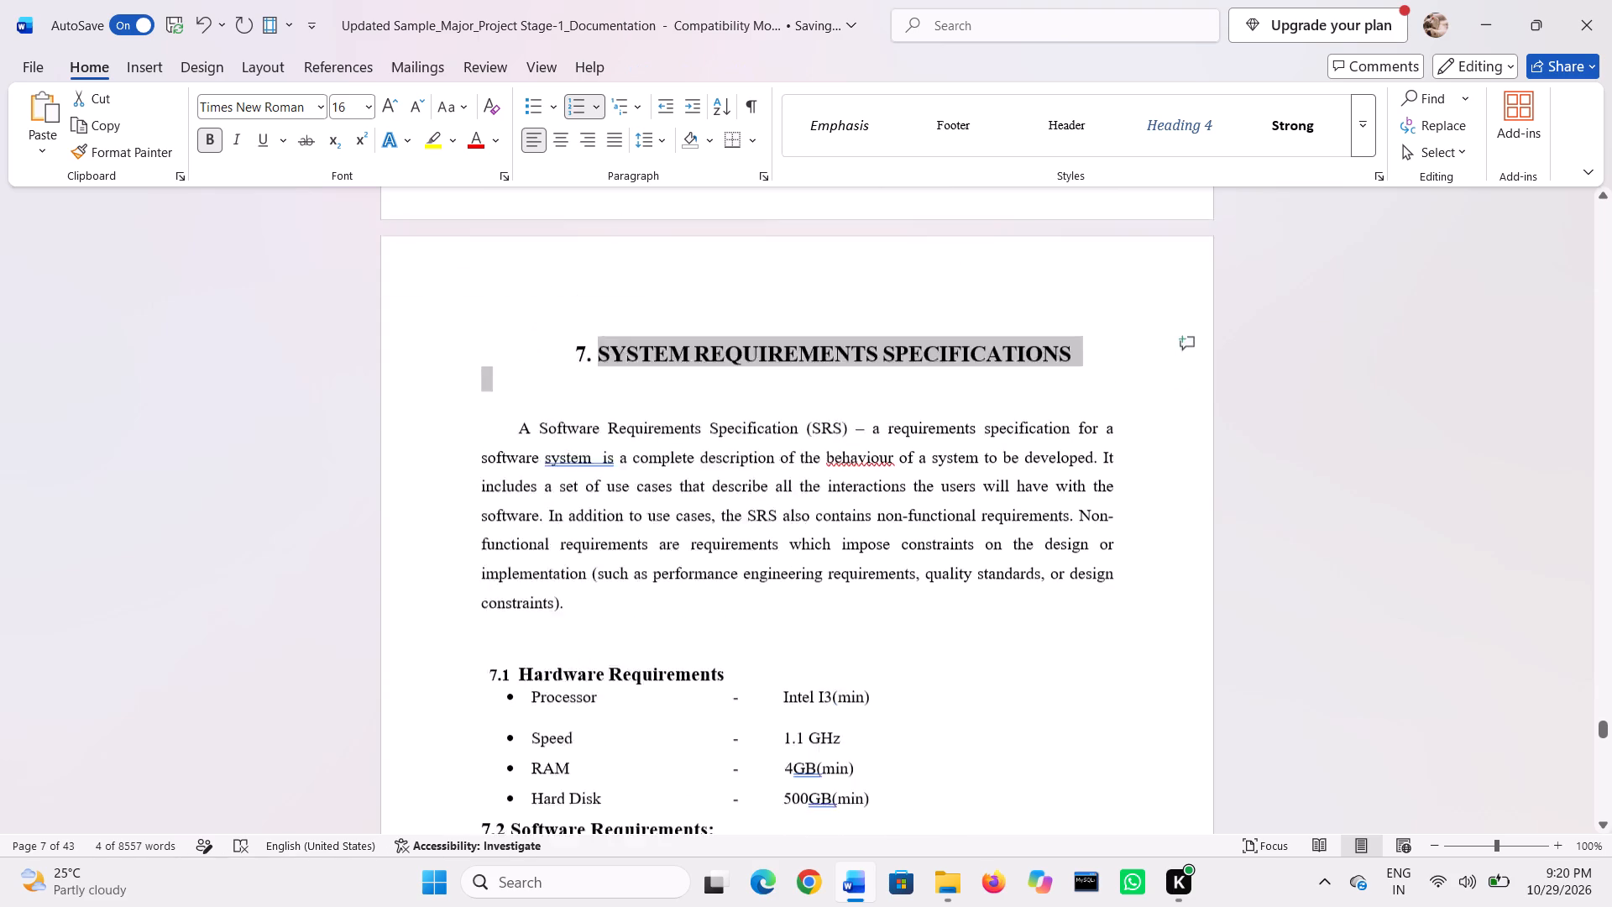
scroll(985, 317, up, 14)
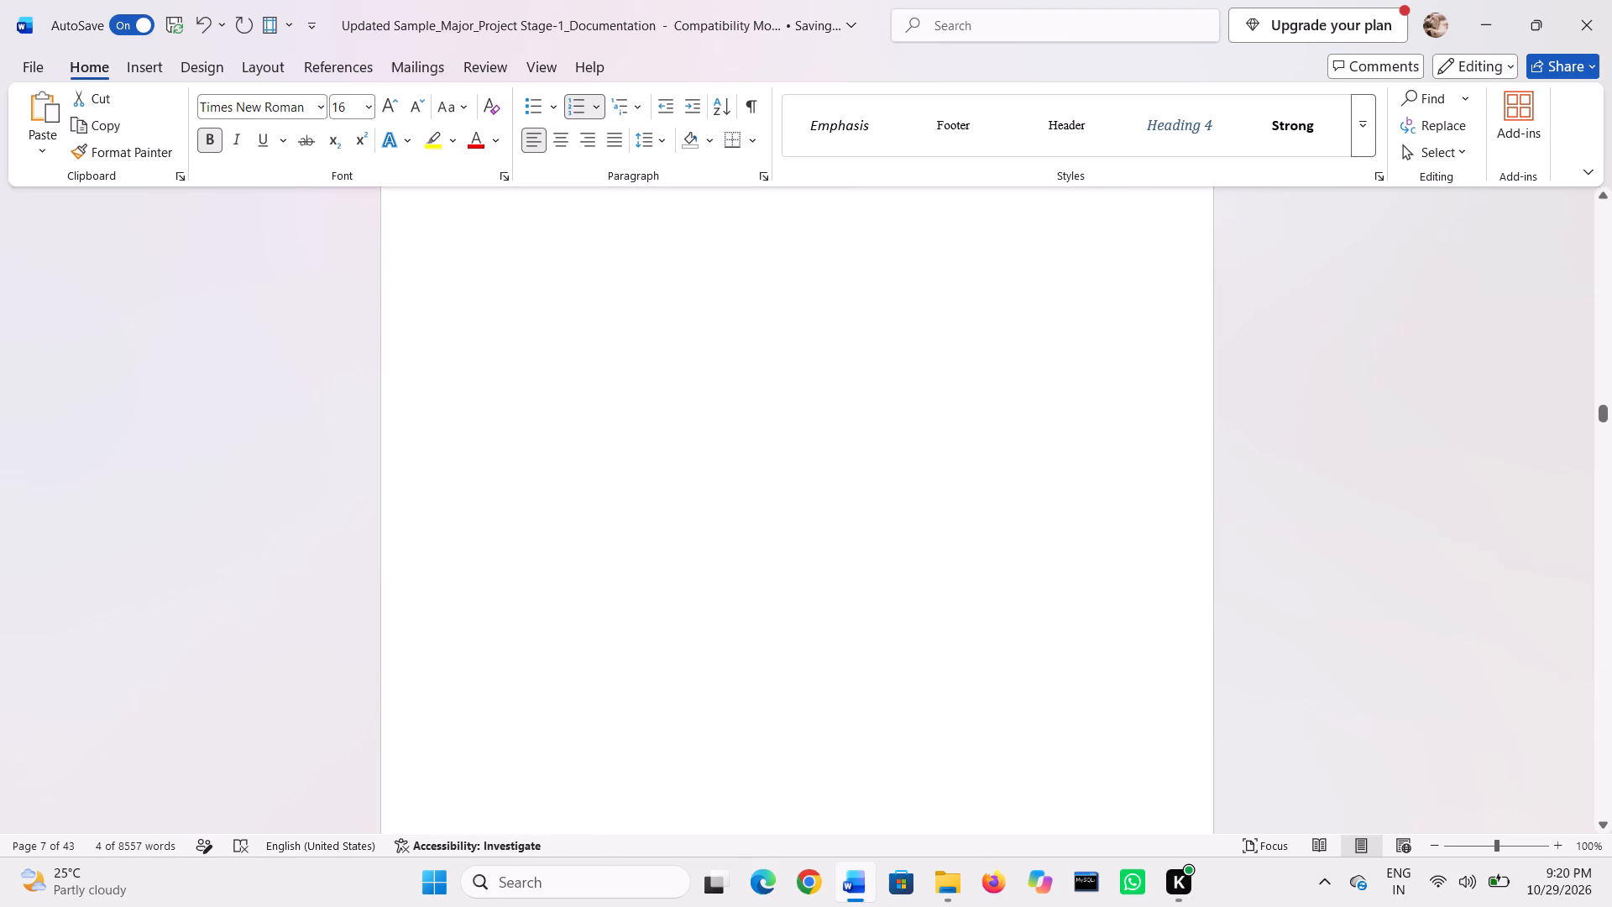
scroll(985, 317, up, 20)
scroll(985, 317, up, 3)
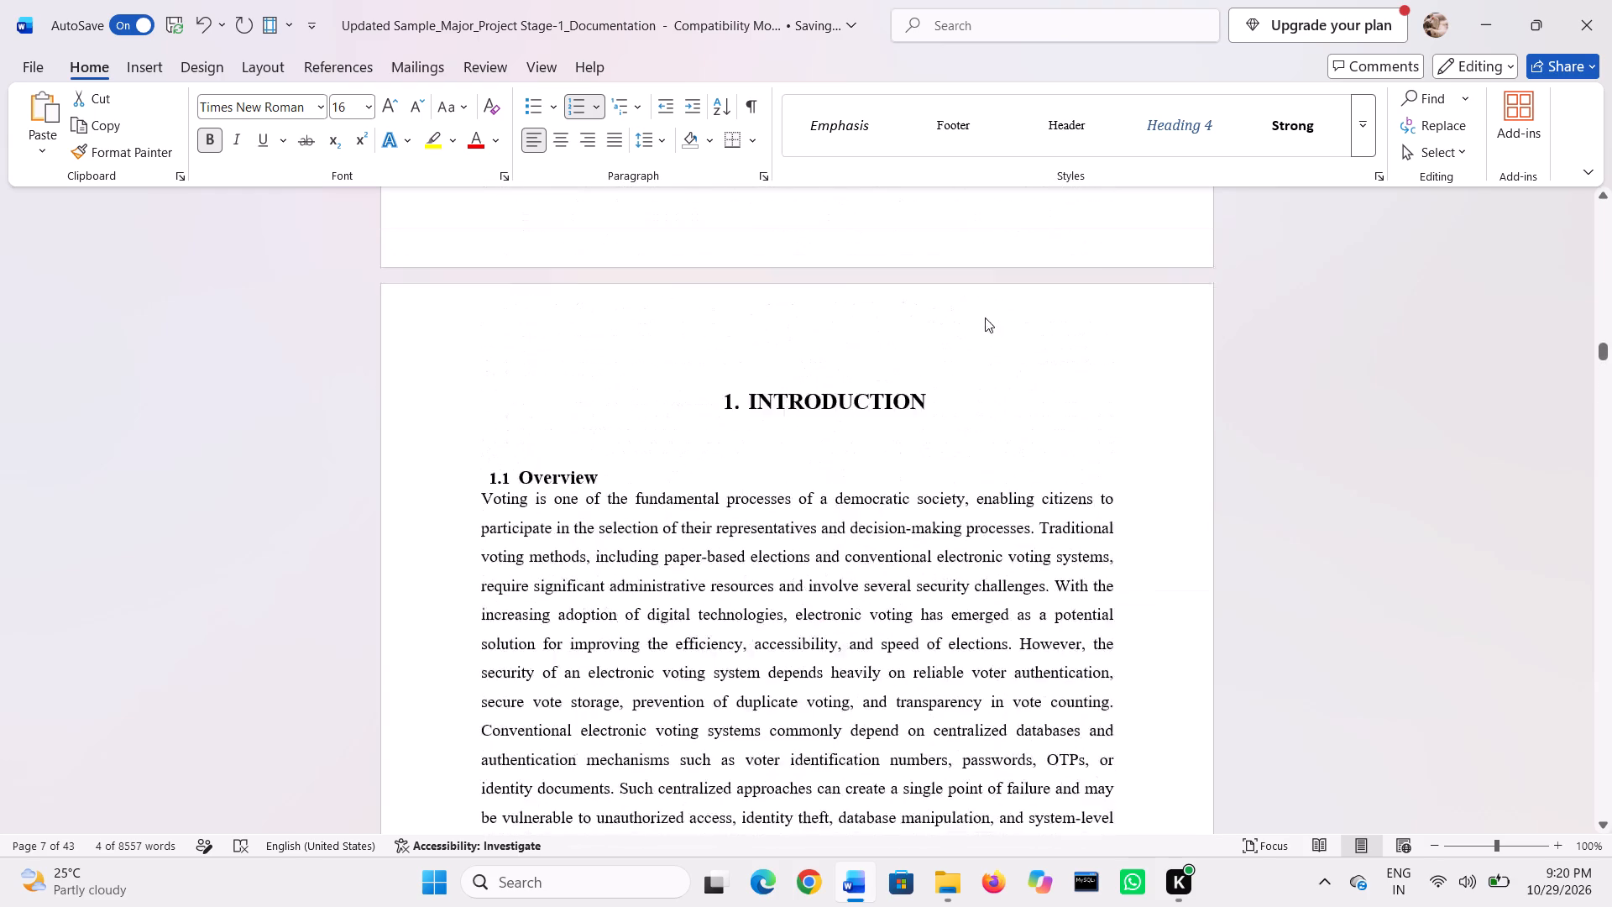
scroll(985, 317, up, 9)
scroll(985, 317, down, 1)
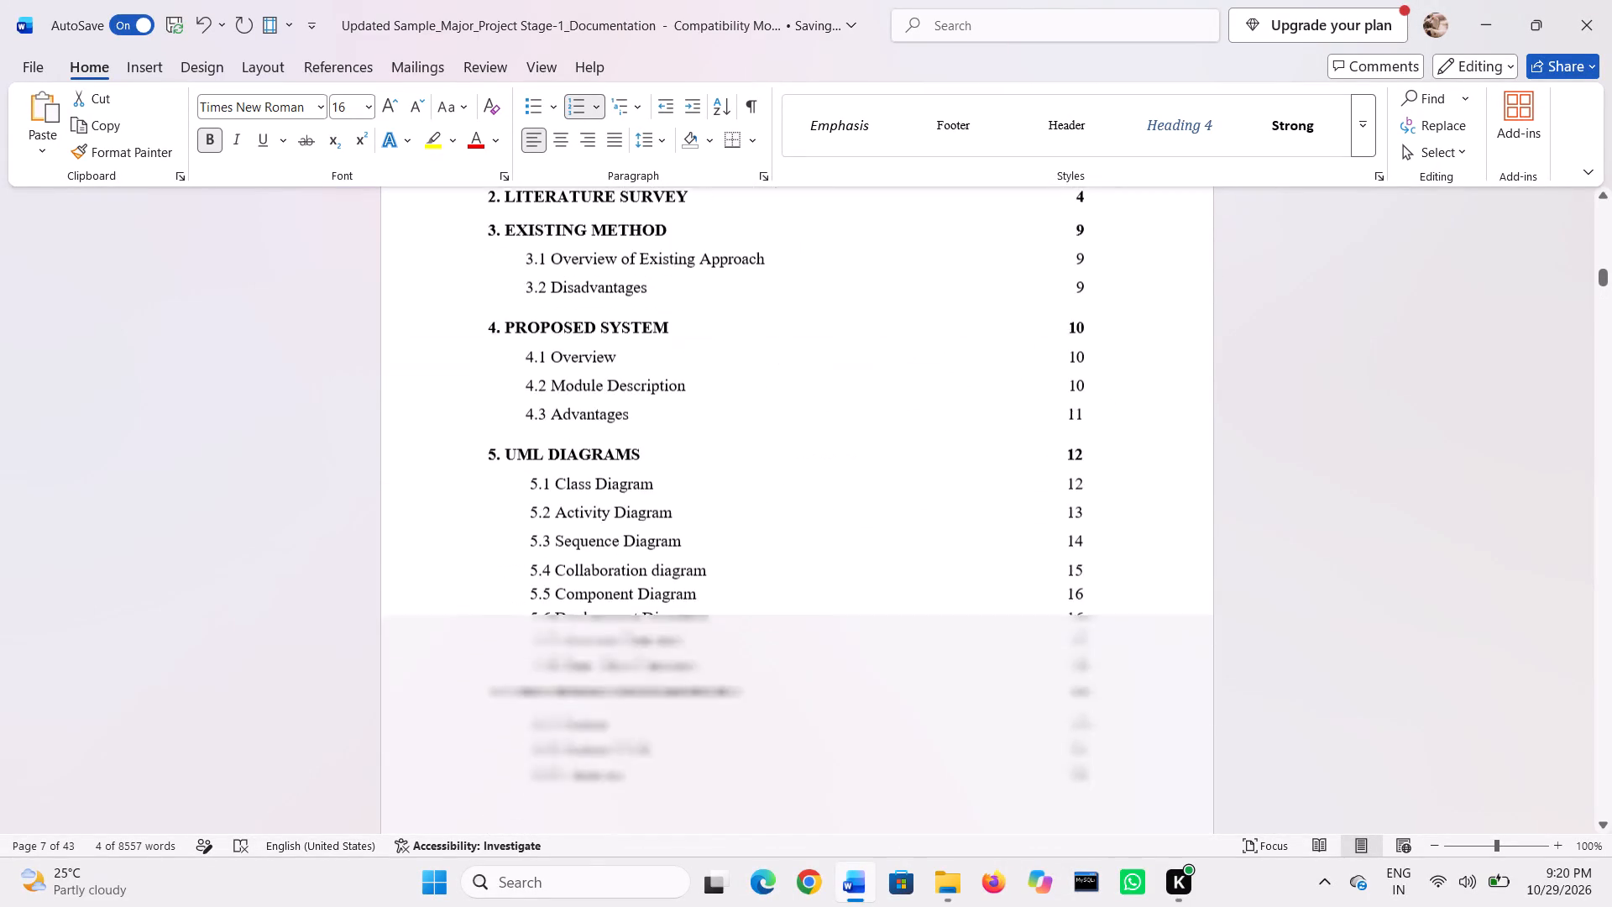
scroll(985, 317, down, 5)
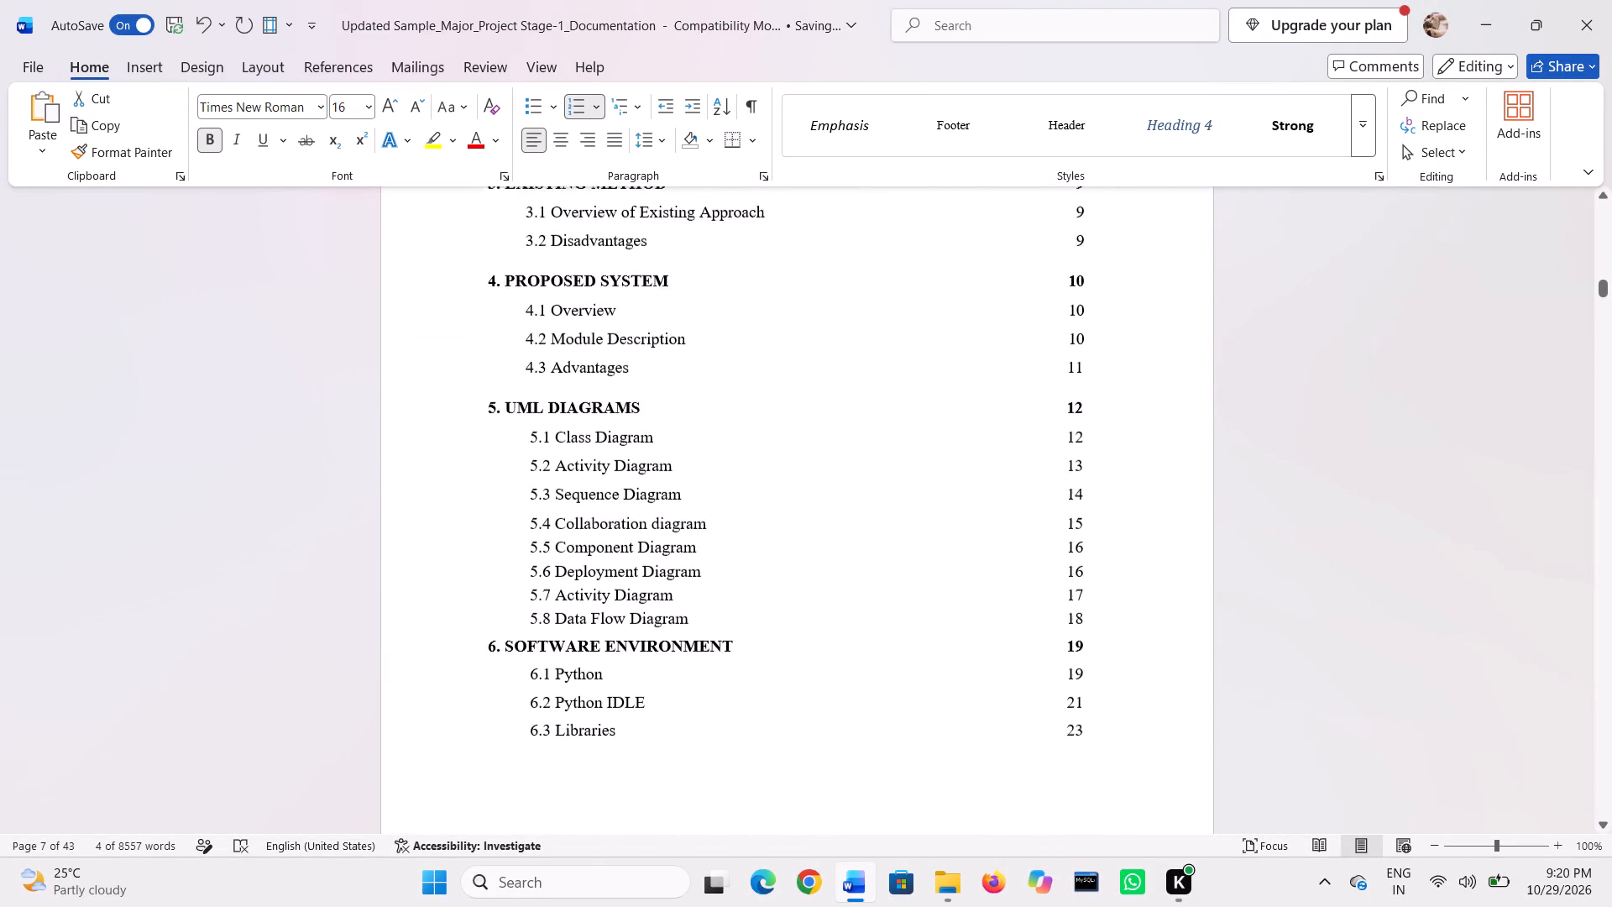
scroll(985, 317, down, 1)
drag(521, 573, 505, 574)
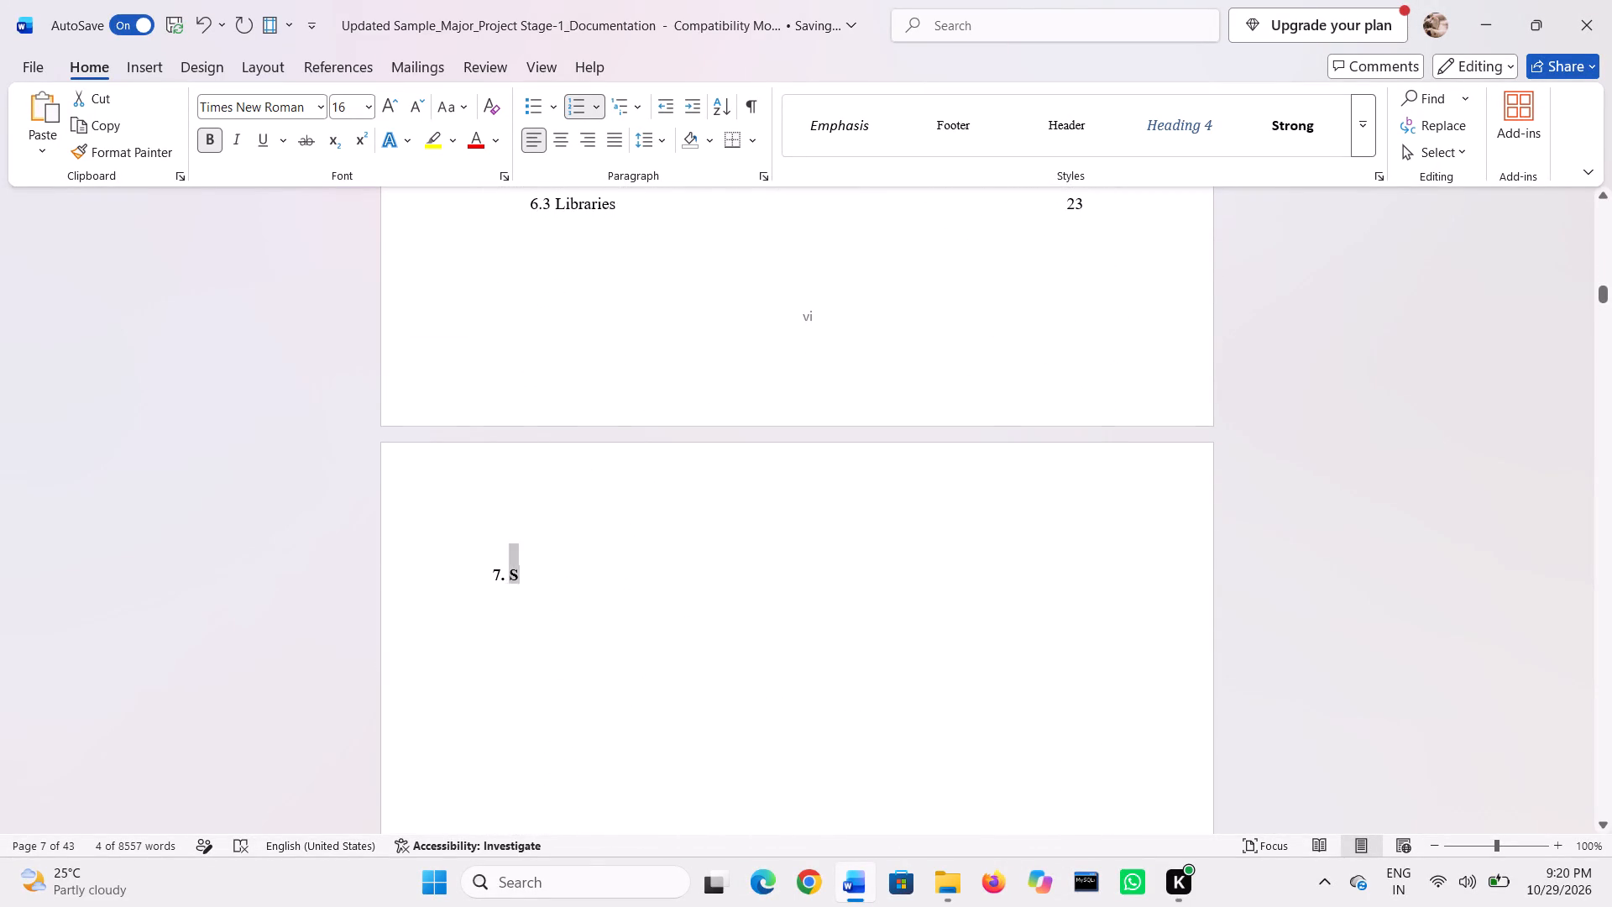
drag(505, 574, 509, 575)
key(ctrl+v)
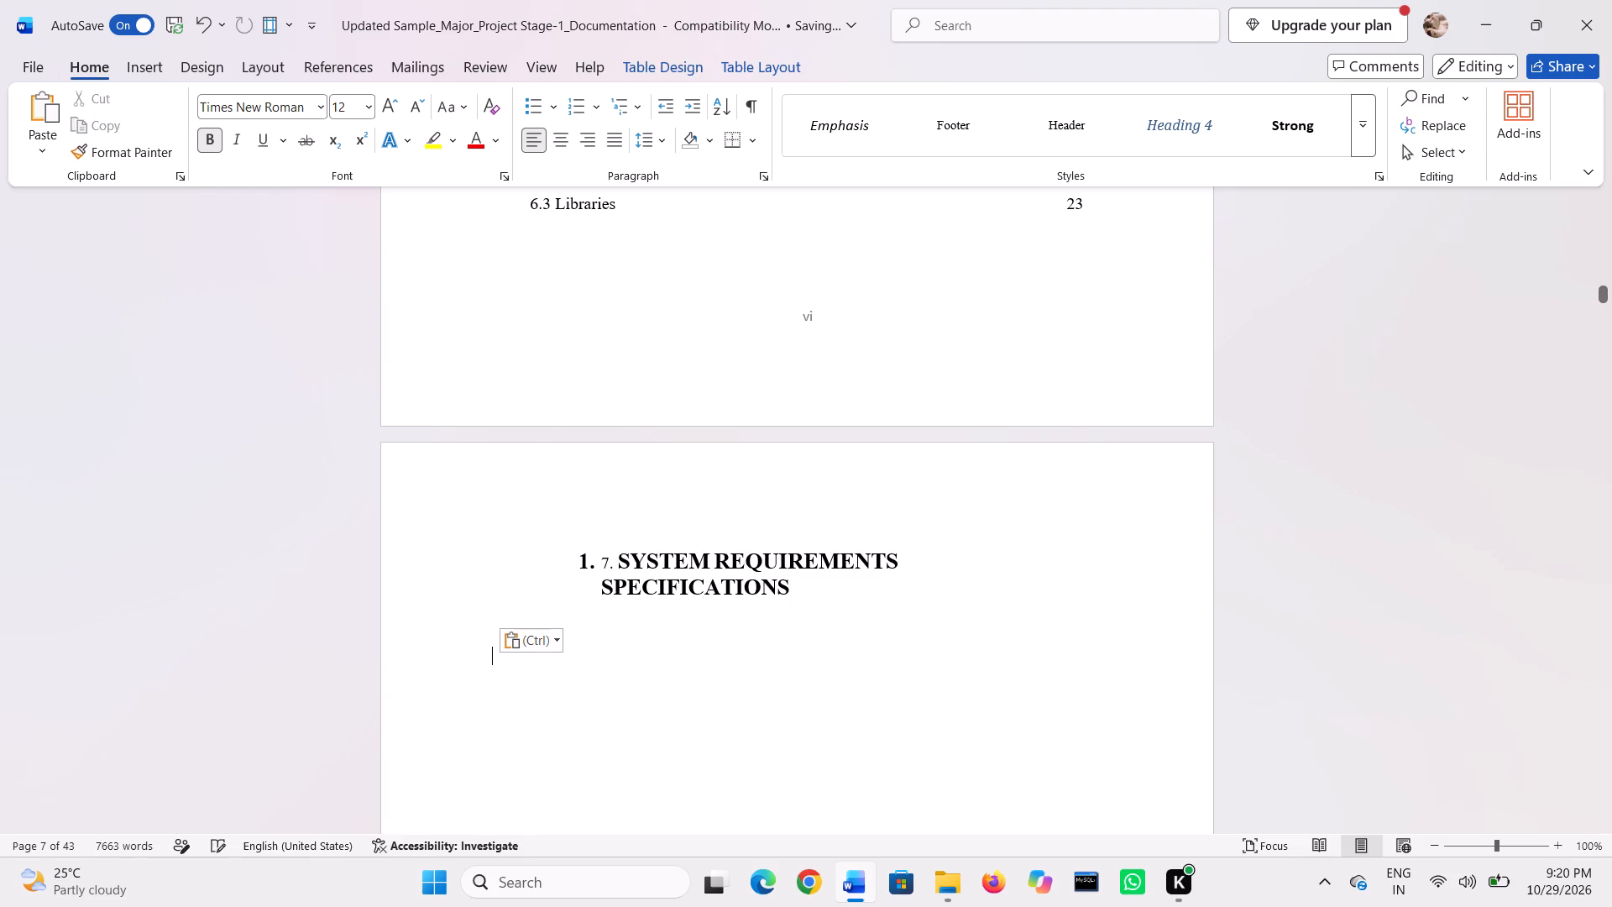
Remove the doubled numbering before the pasted SYSTEM REQUIREMENTS SPECIFICATIONS entry and number it "7." instead.
click(616, 564)
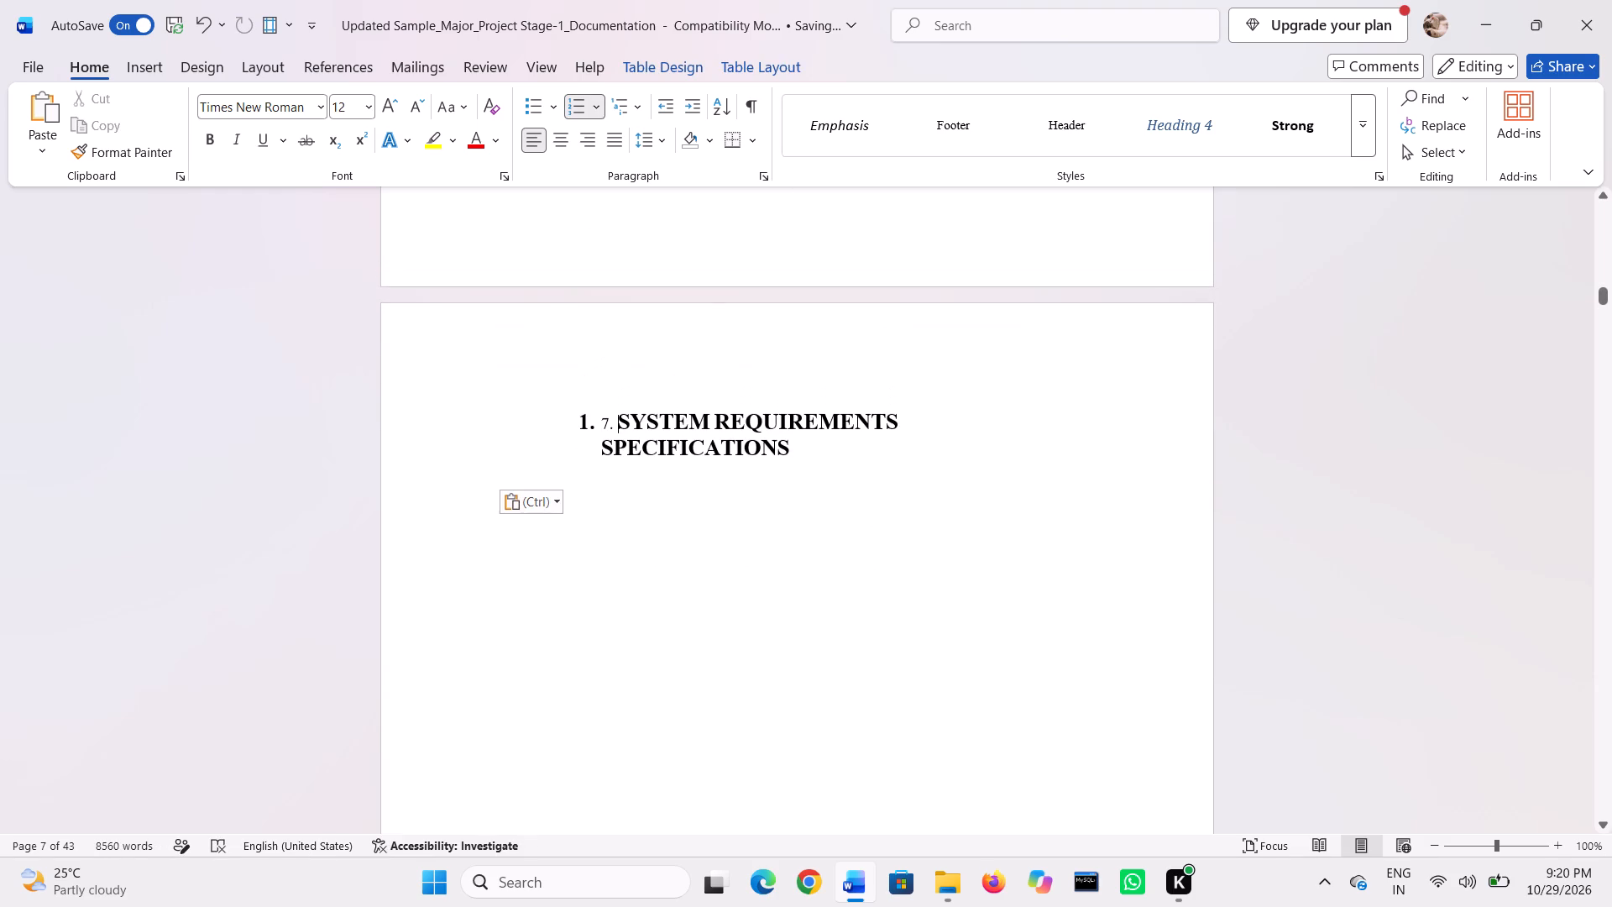
key(BackSpace)
key(BackSpace)
key(BackSpace)
key(BackSpace)
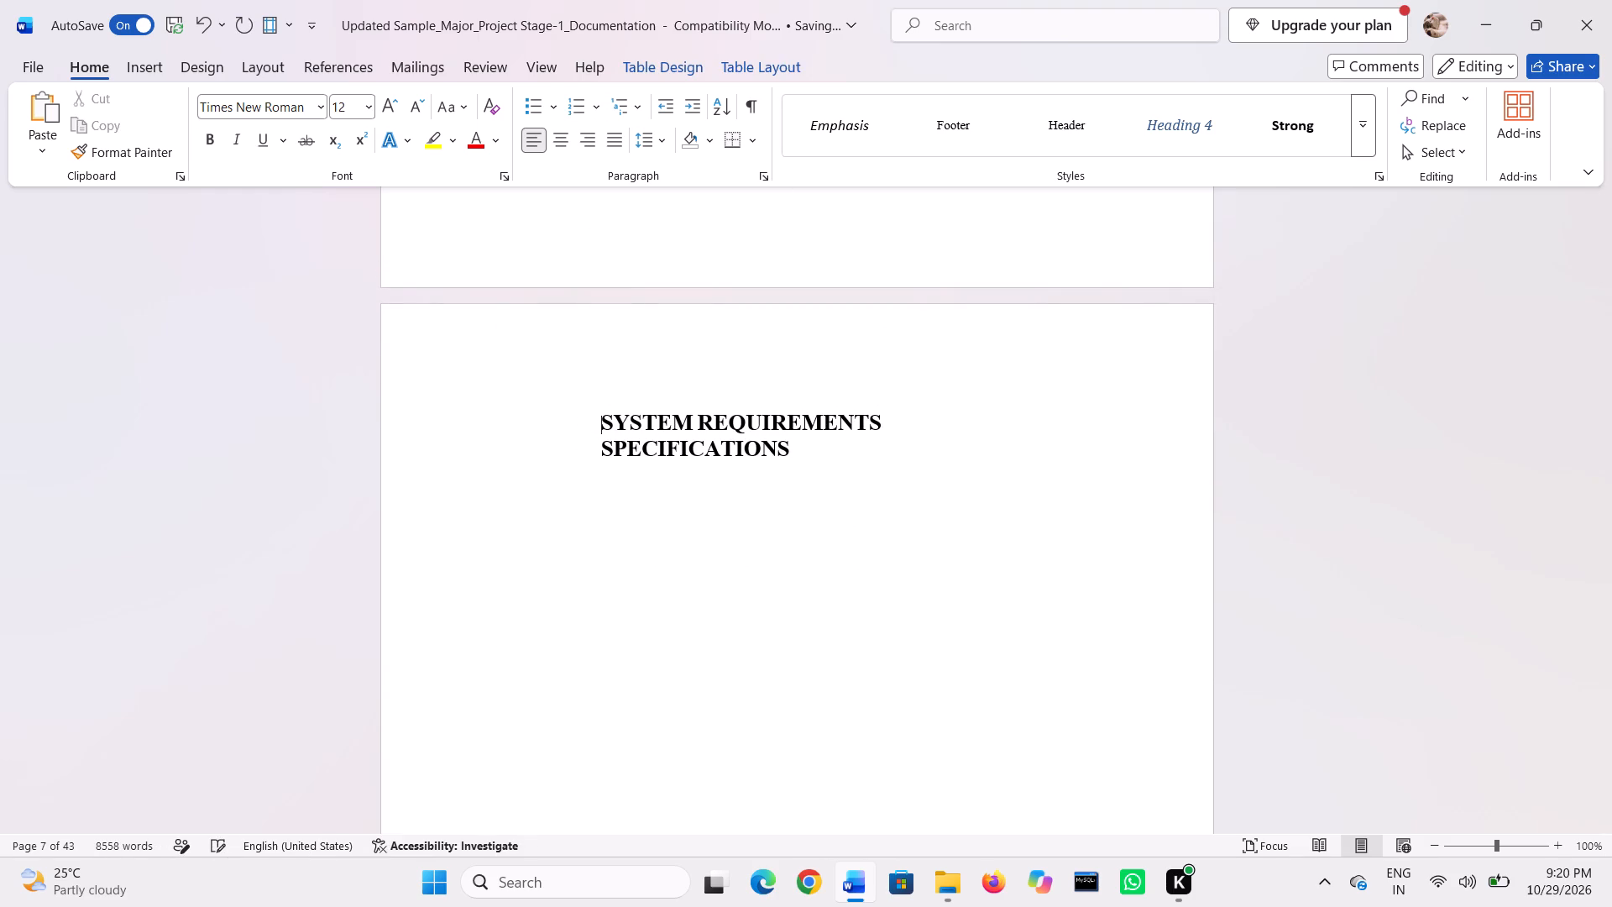
key(BackSpace)
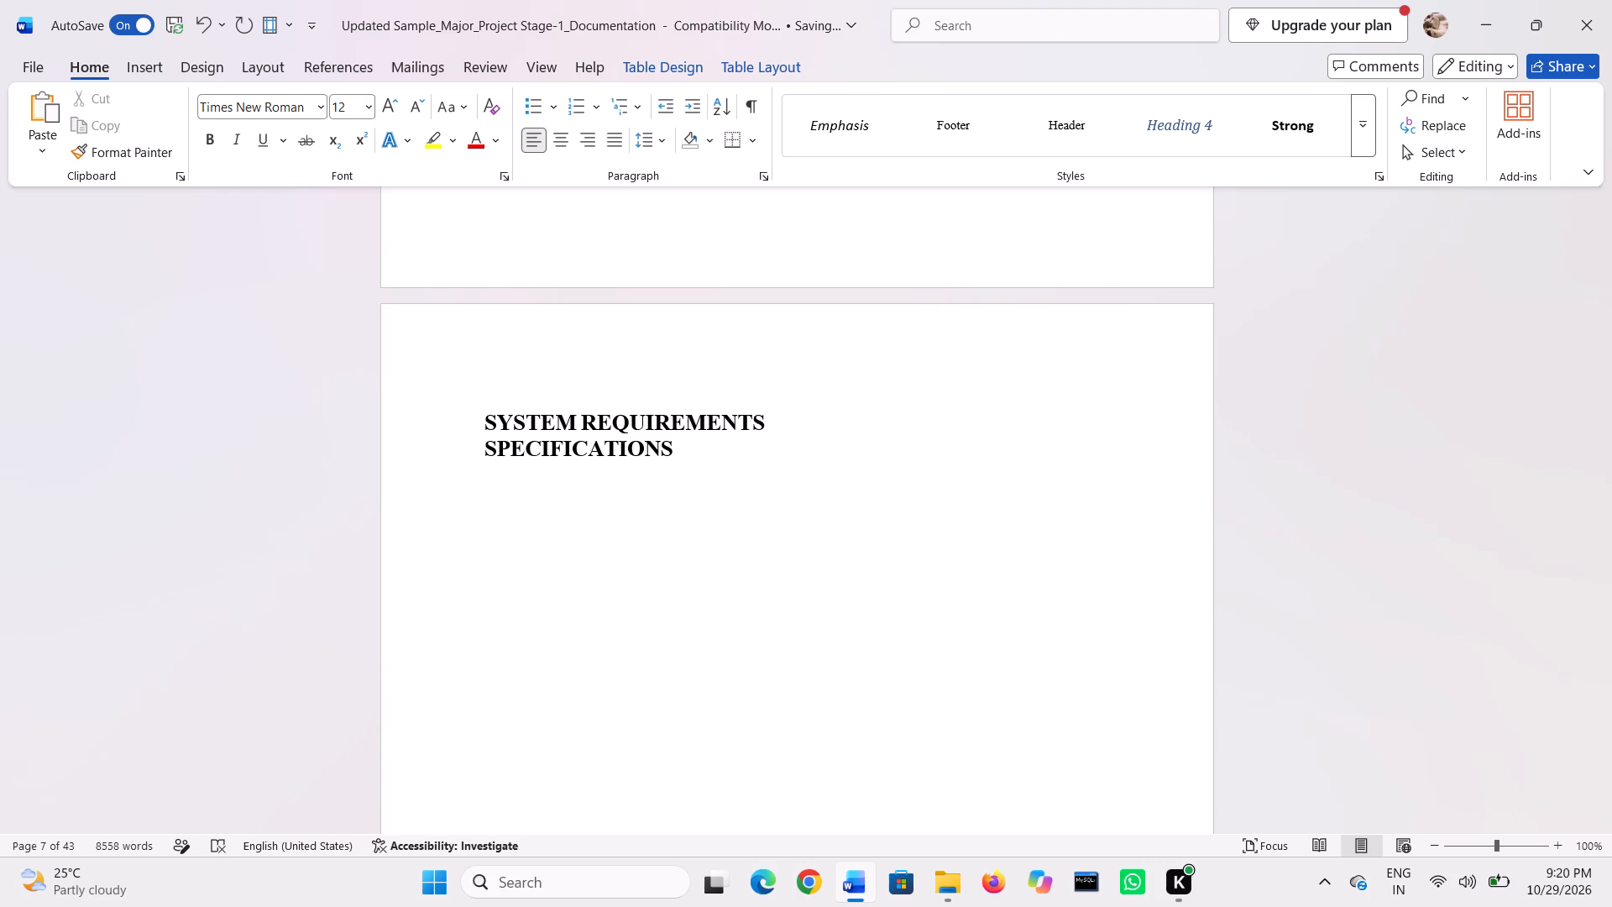
text(7.)
key(space)
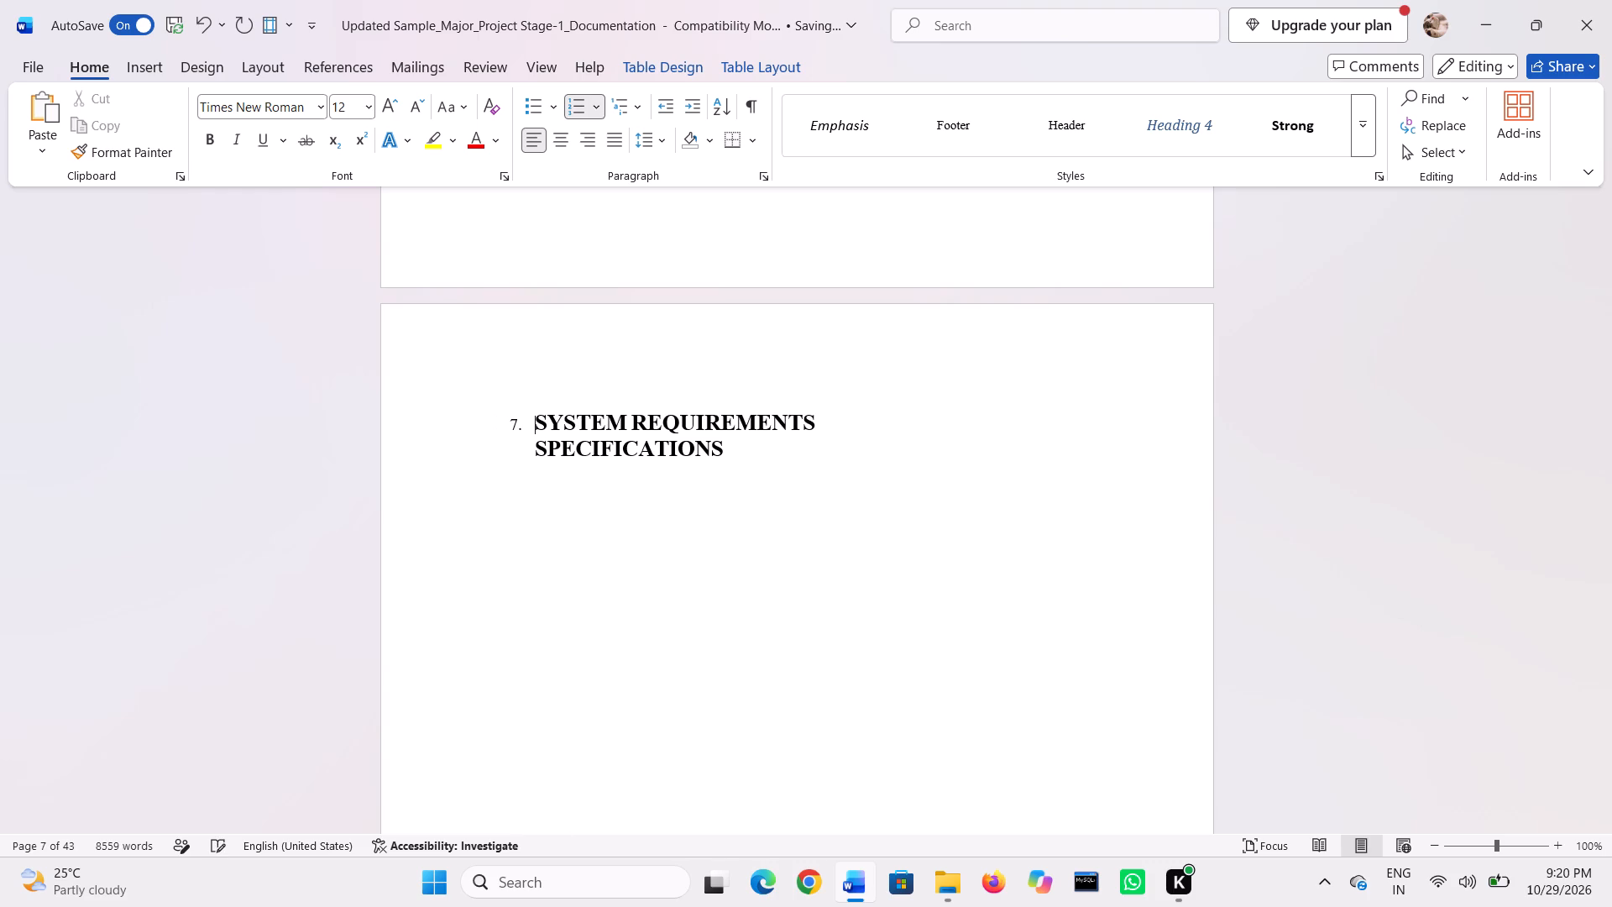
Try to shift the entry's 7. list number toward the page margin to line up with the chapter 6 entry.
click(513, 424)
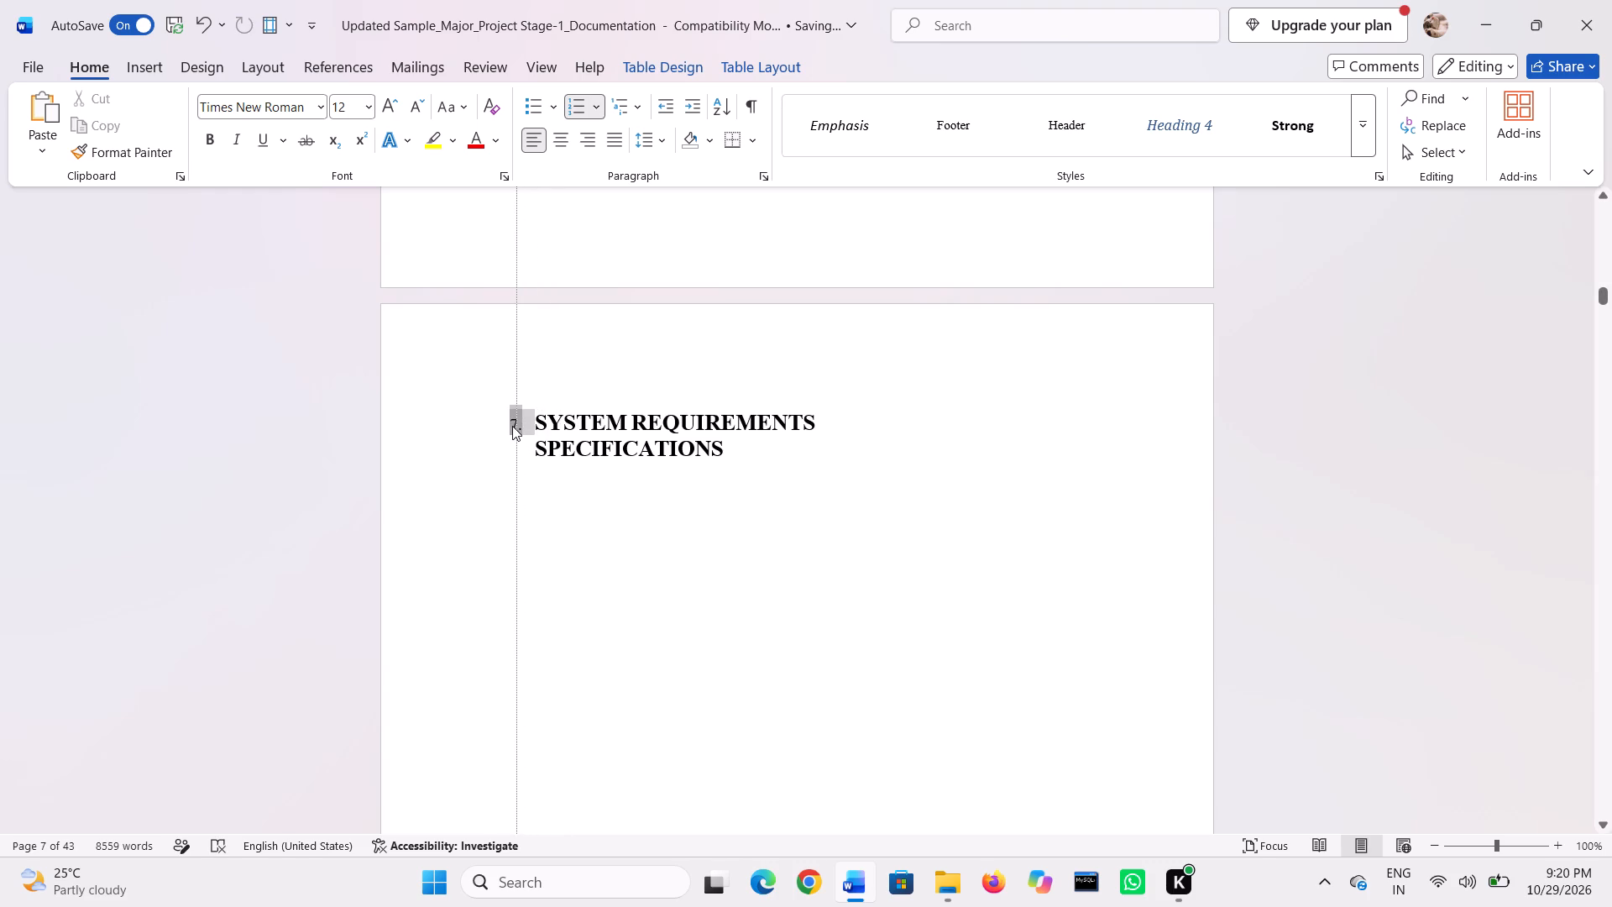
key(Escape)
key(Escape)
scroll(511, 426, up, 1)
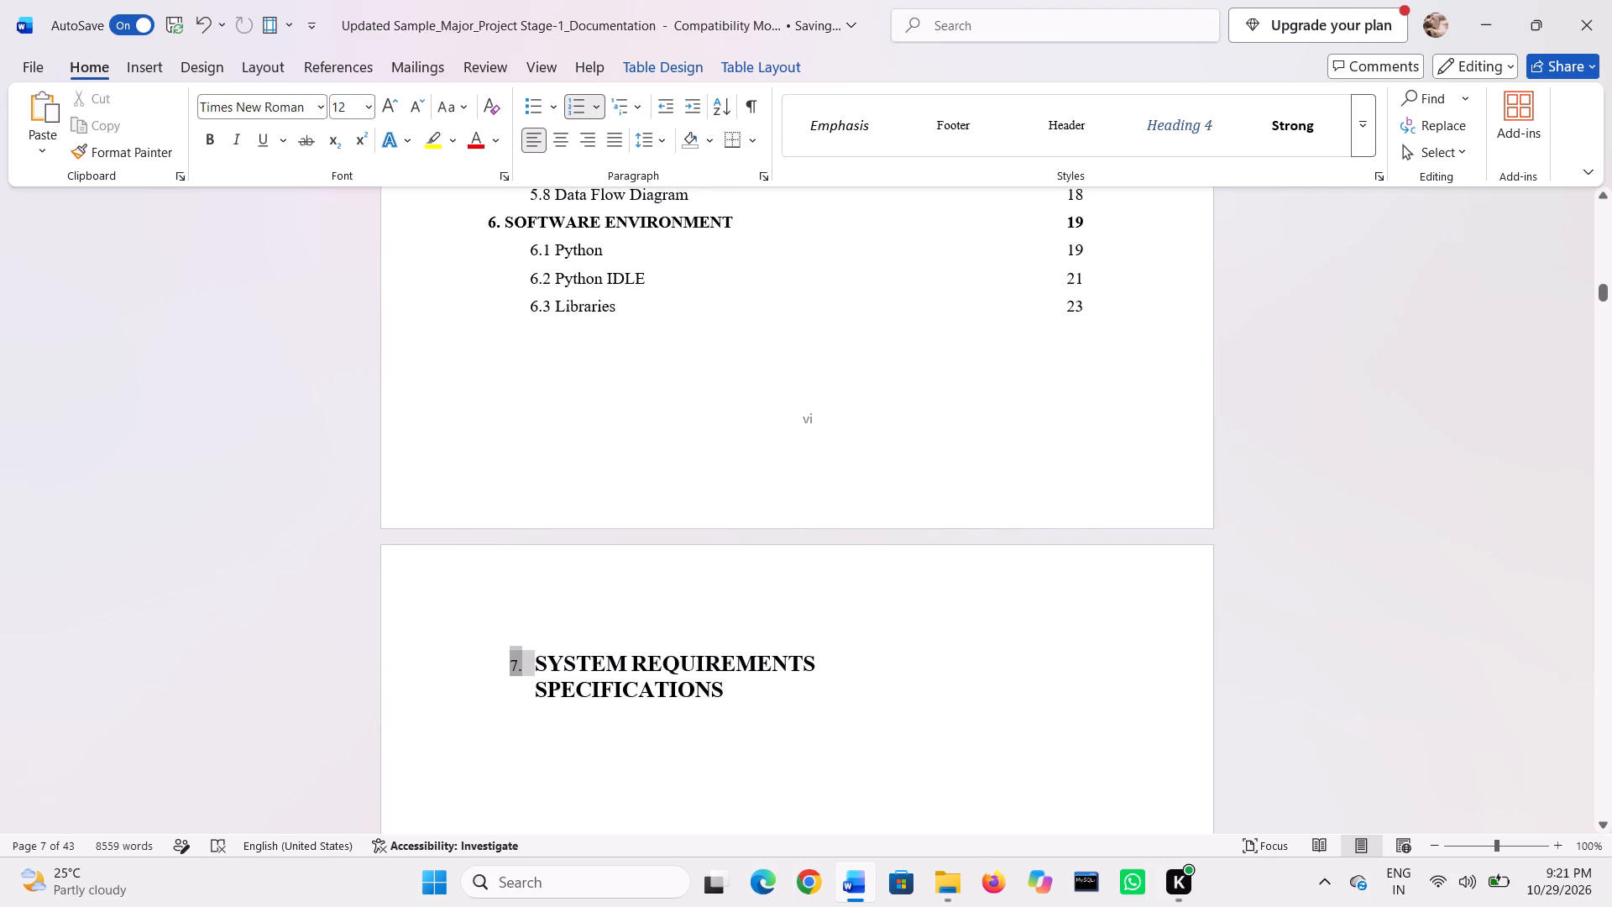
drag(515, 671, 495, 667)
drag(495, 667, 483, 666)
Make the 7. list number of the SYSTEM REQUIREMENTS SPECIFICATIONS entry bold.
click(349, 112)
click(213, 135)
Set the font size of the SYSTEM REQUIREMENTS SPECIFICATIONS entry text to 12.
click(533, 647)
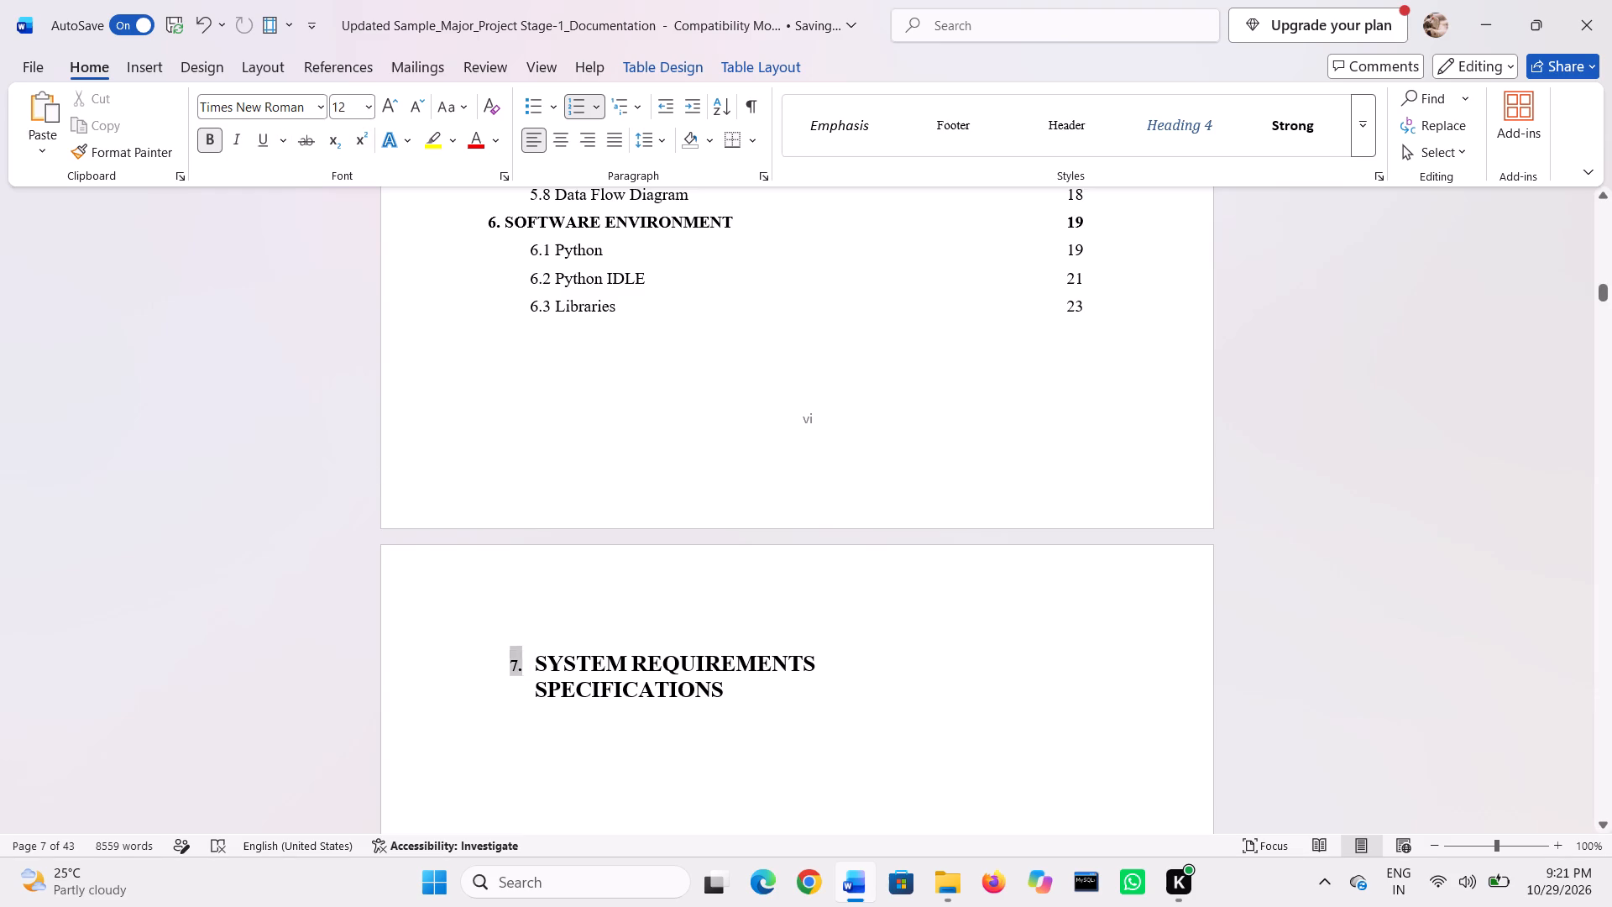
drag(531, 666, 683, 709)
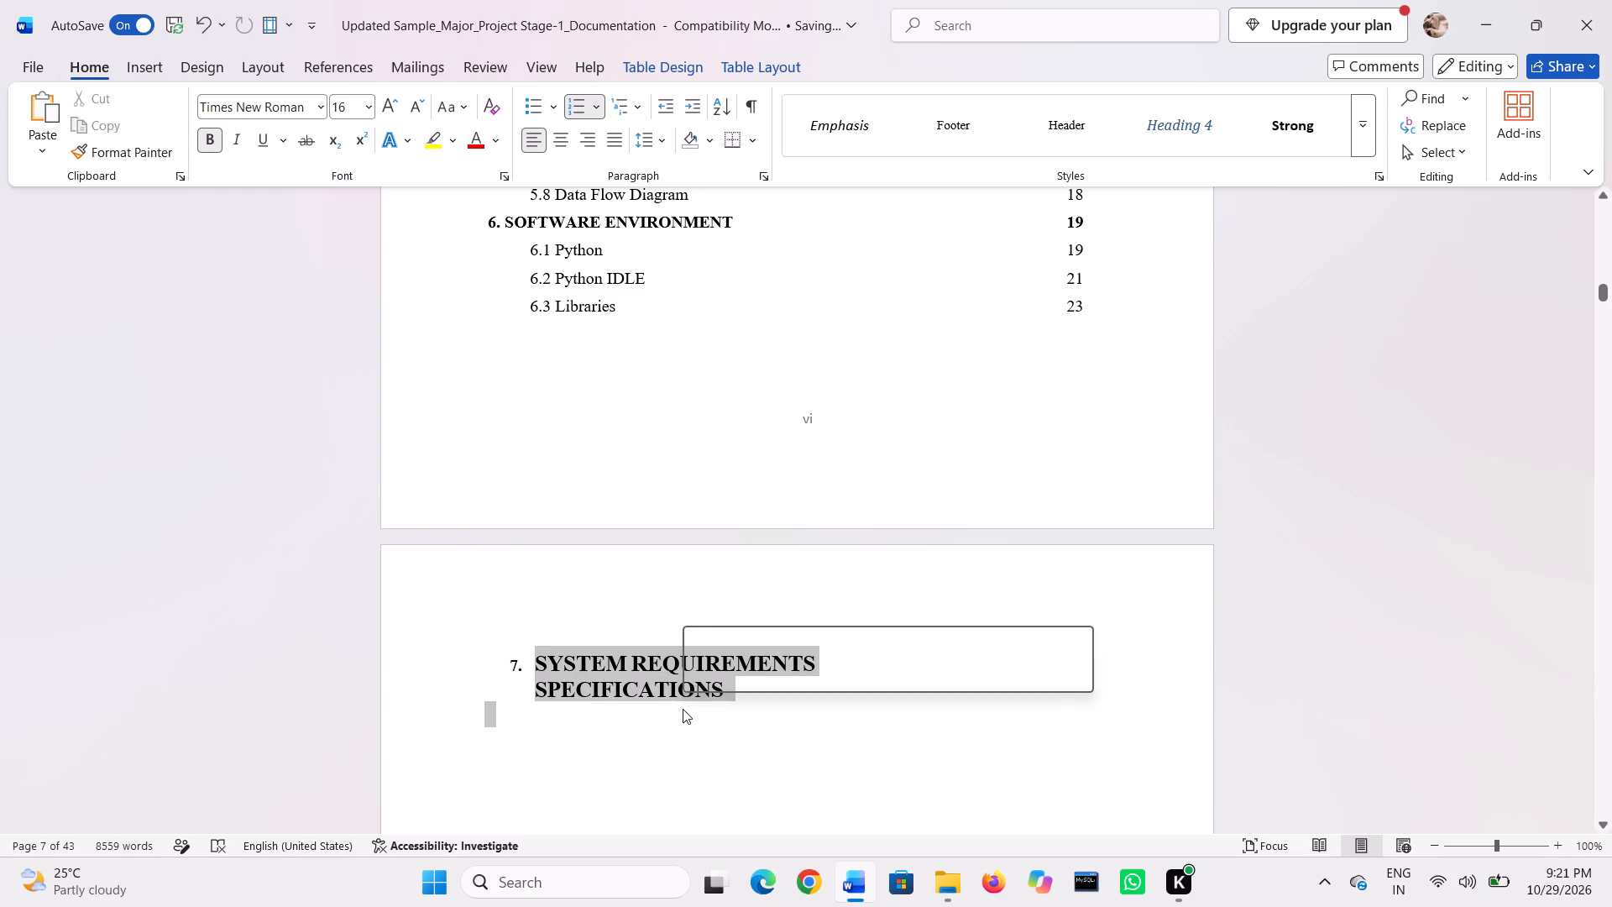
click(794, 649)
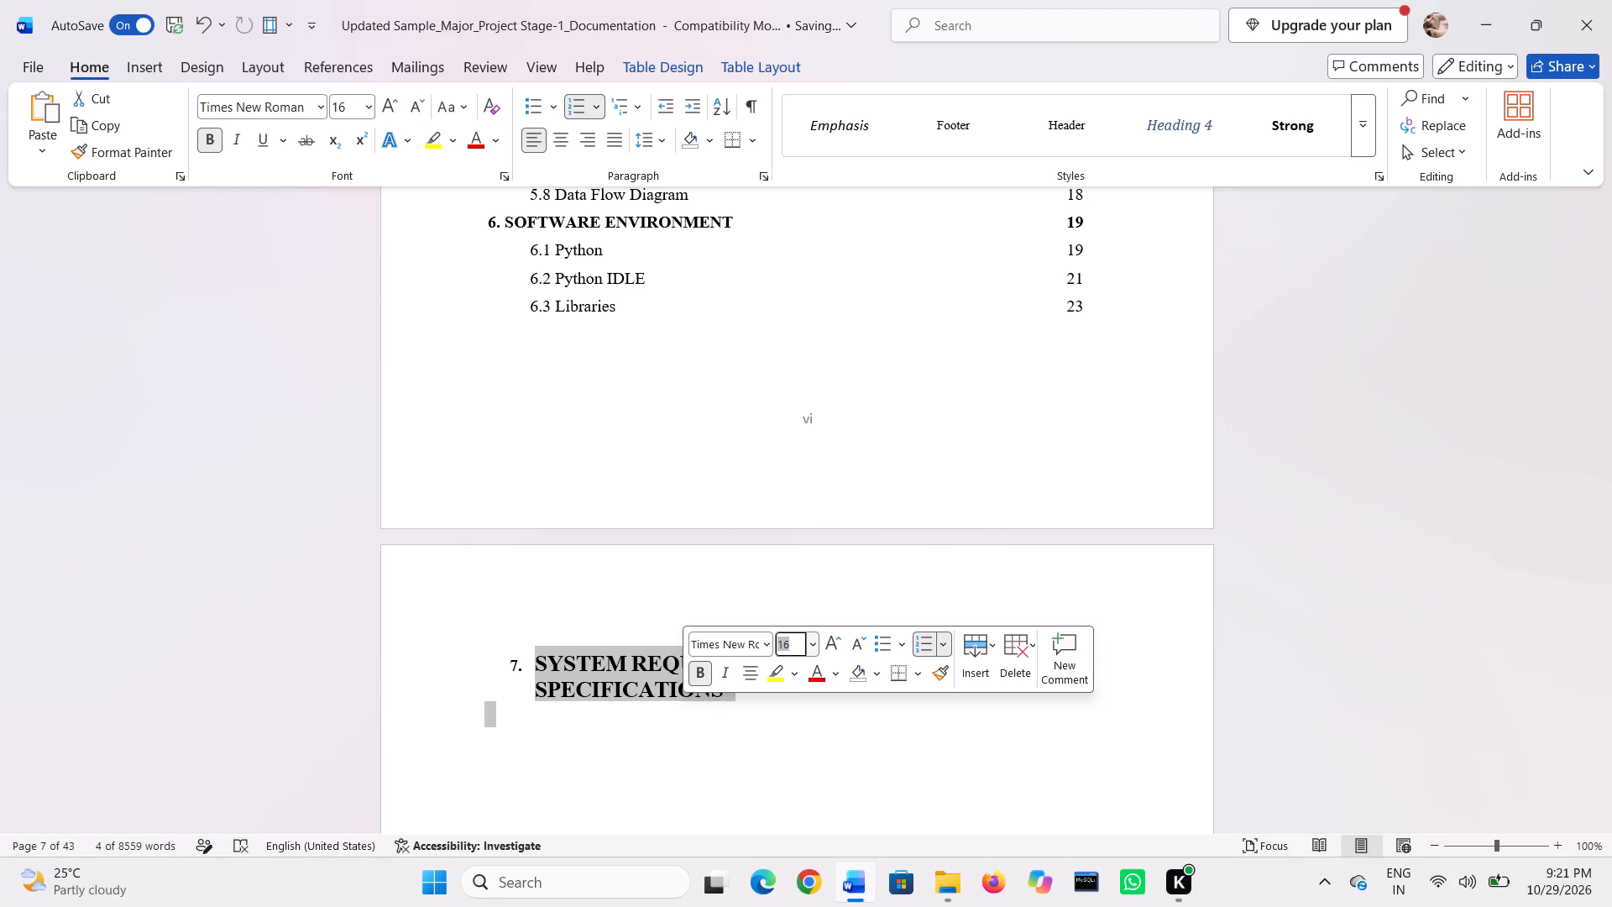
text(12)
key(Return)
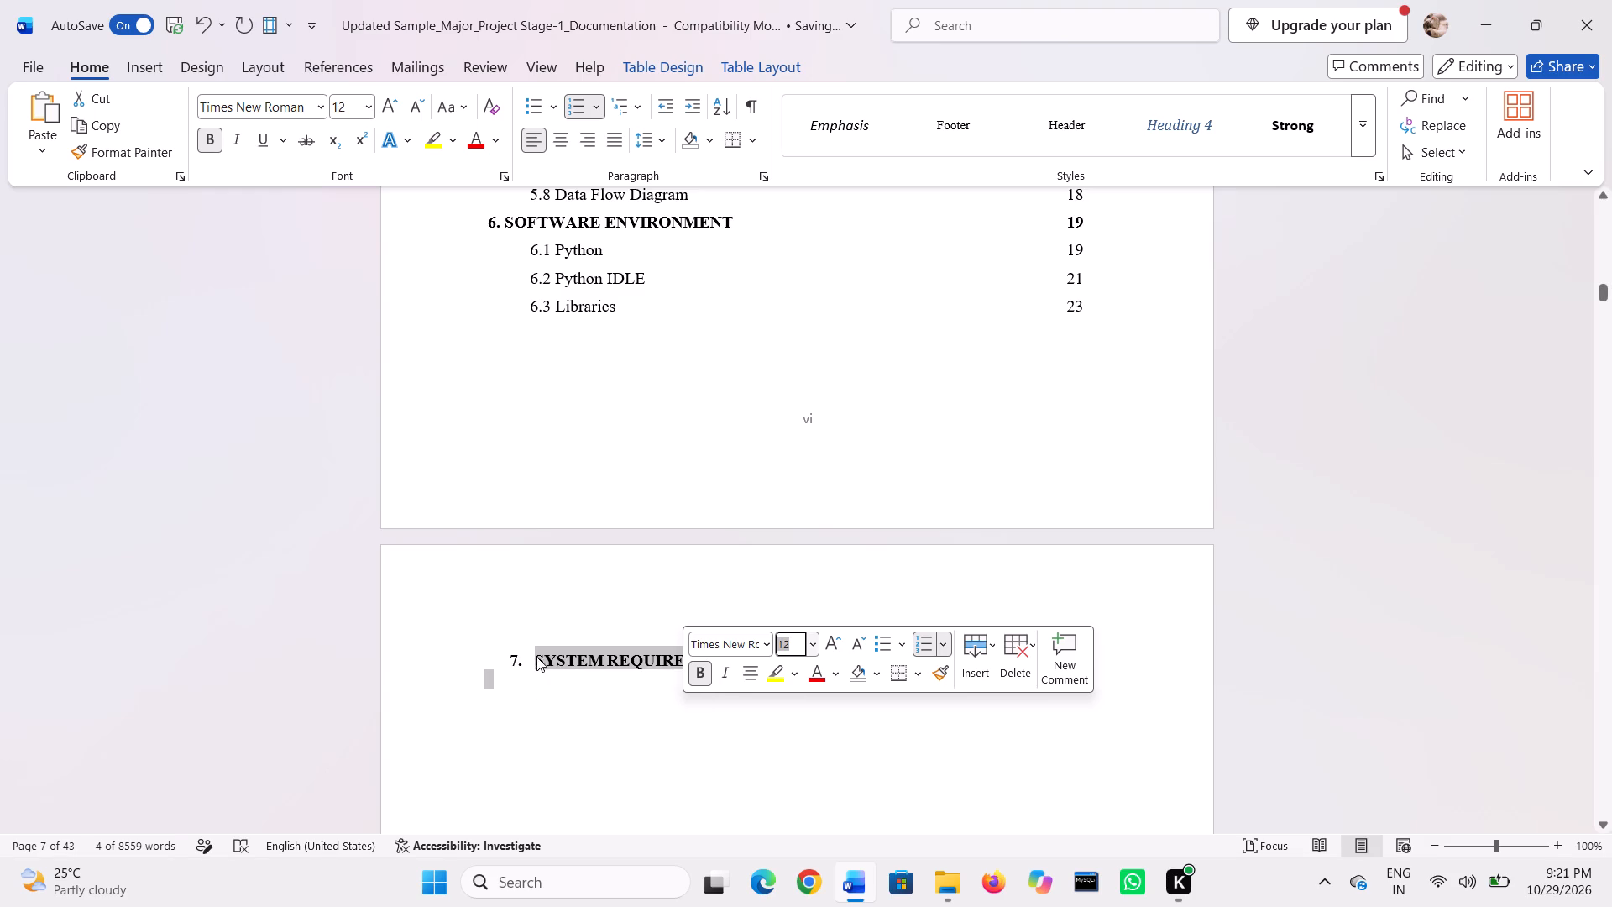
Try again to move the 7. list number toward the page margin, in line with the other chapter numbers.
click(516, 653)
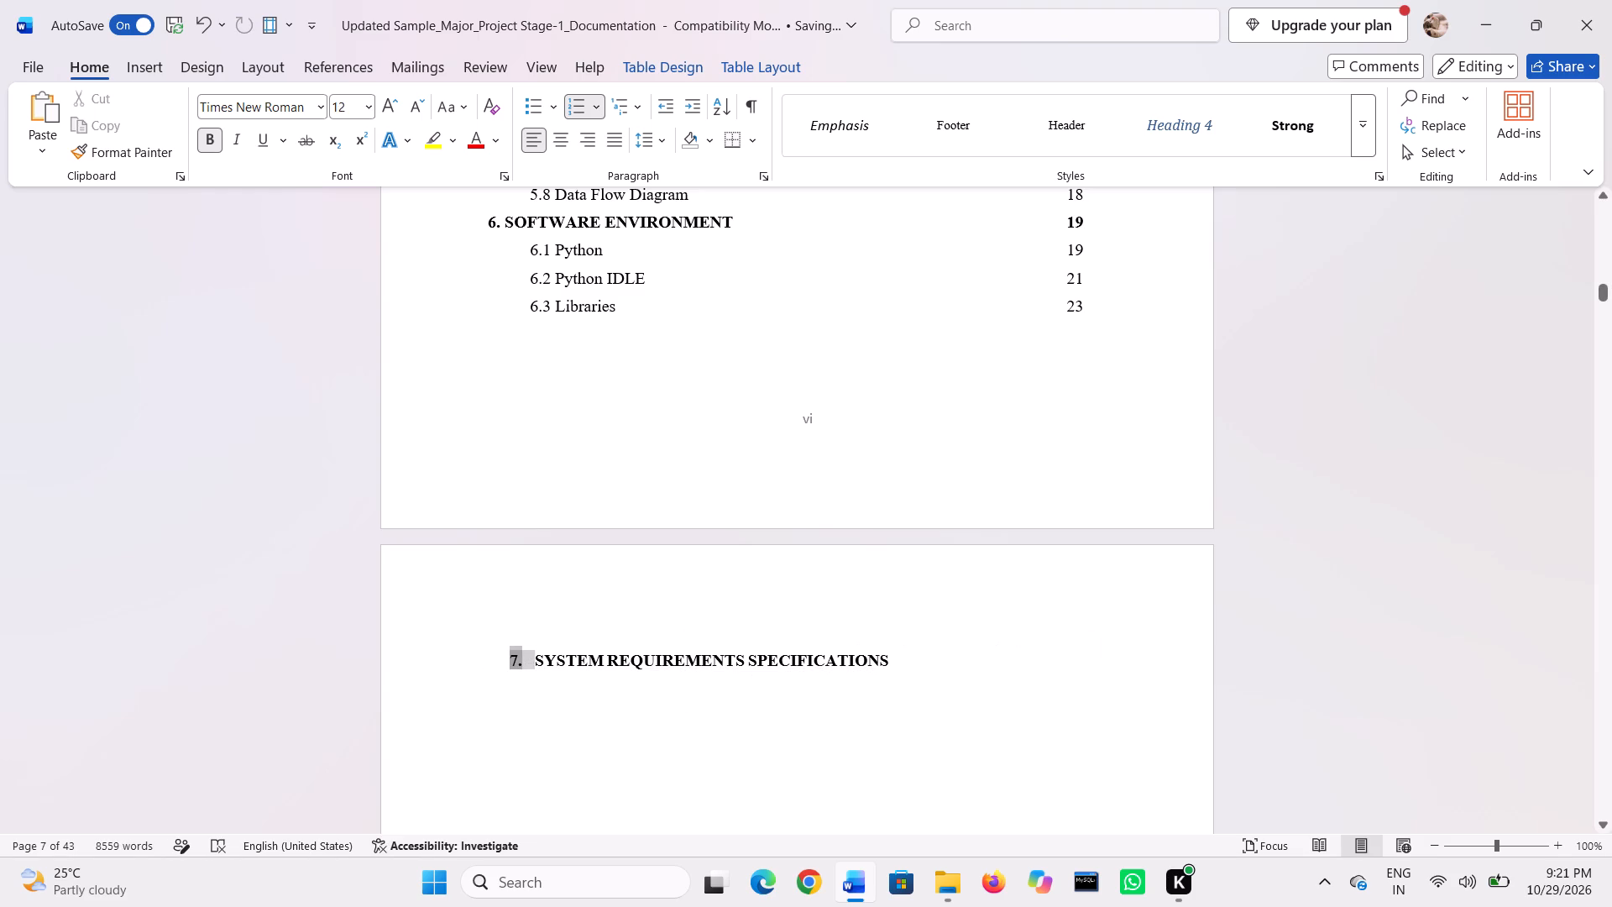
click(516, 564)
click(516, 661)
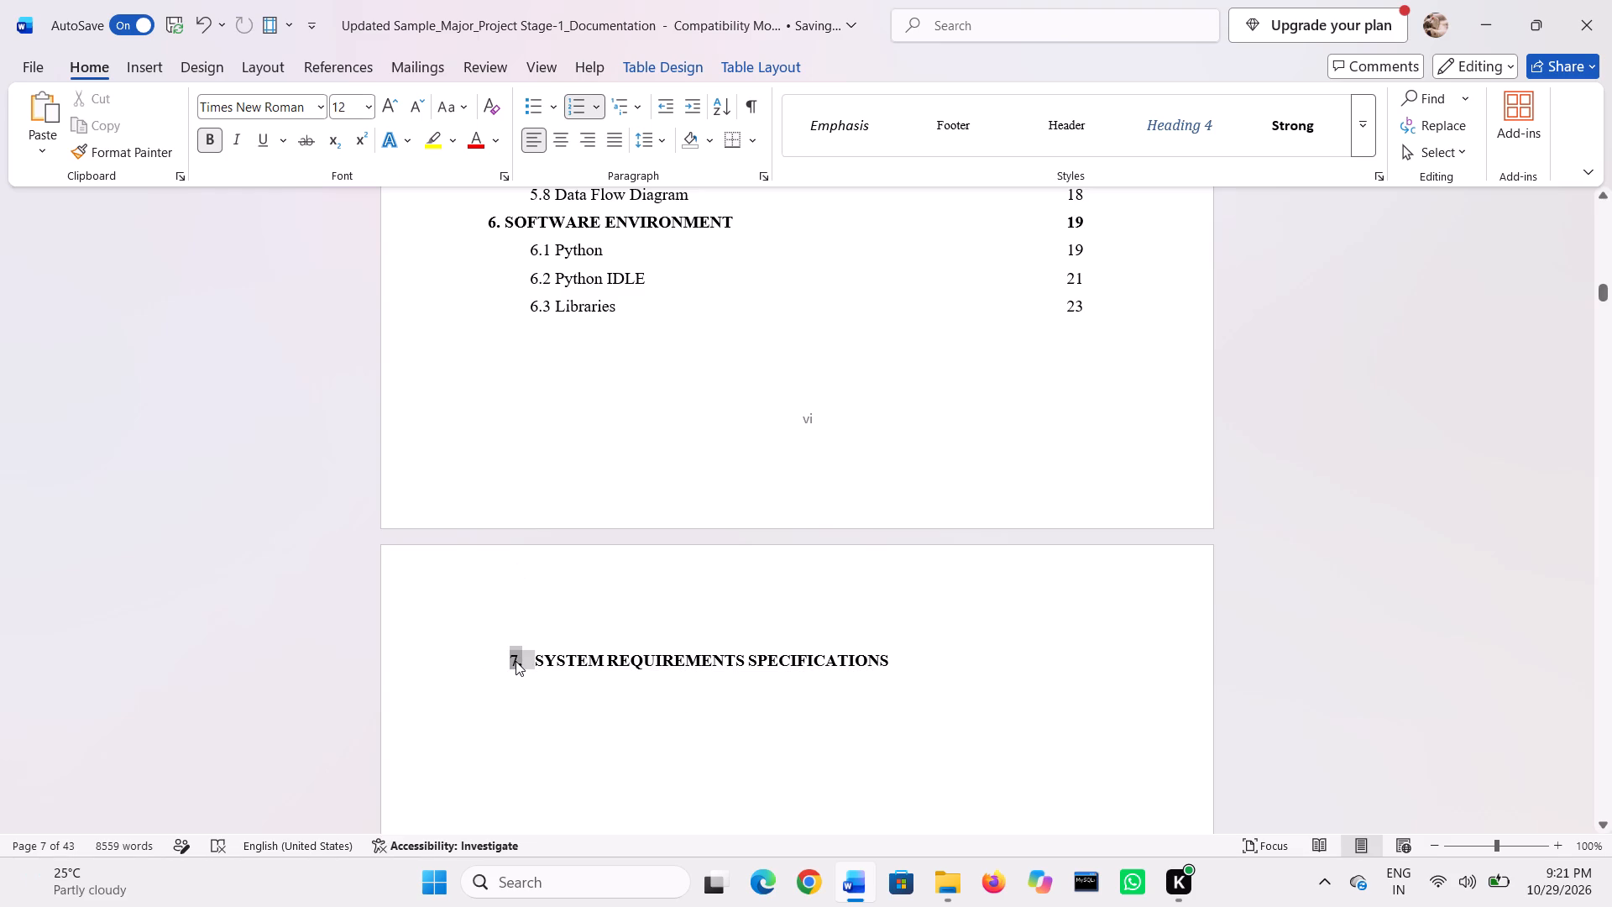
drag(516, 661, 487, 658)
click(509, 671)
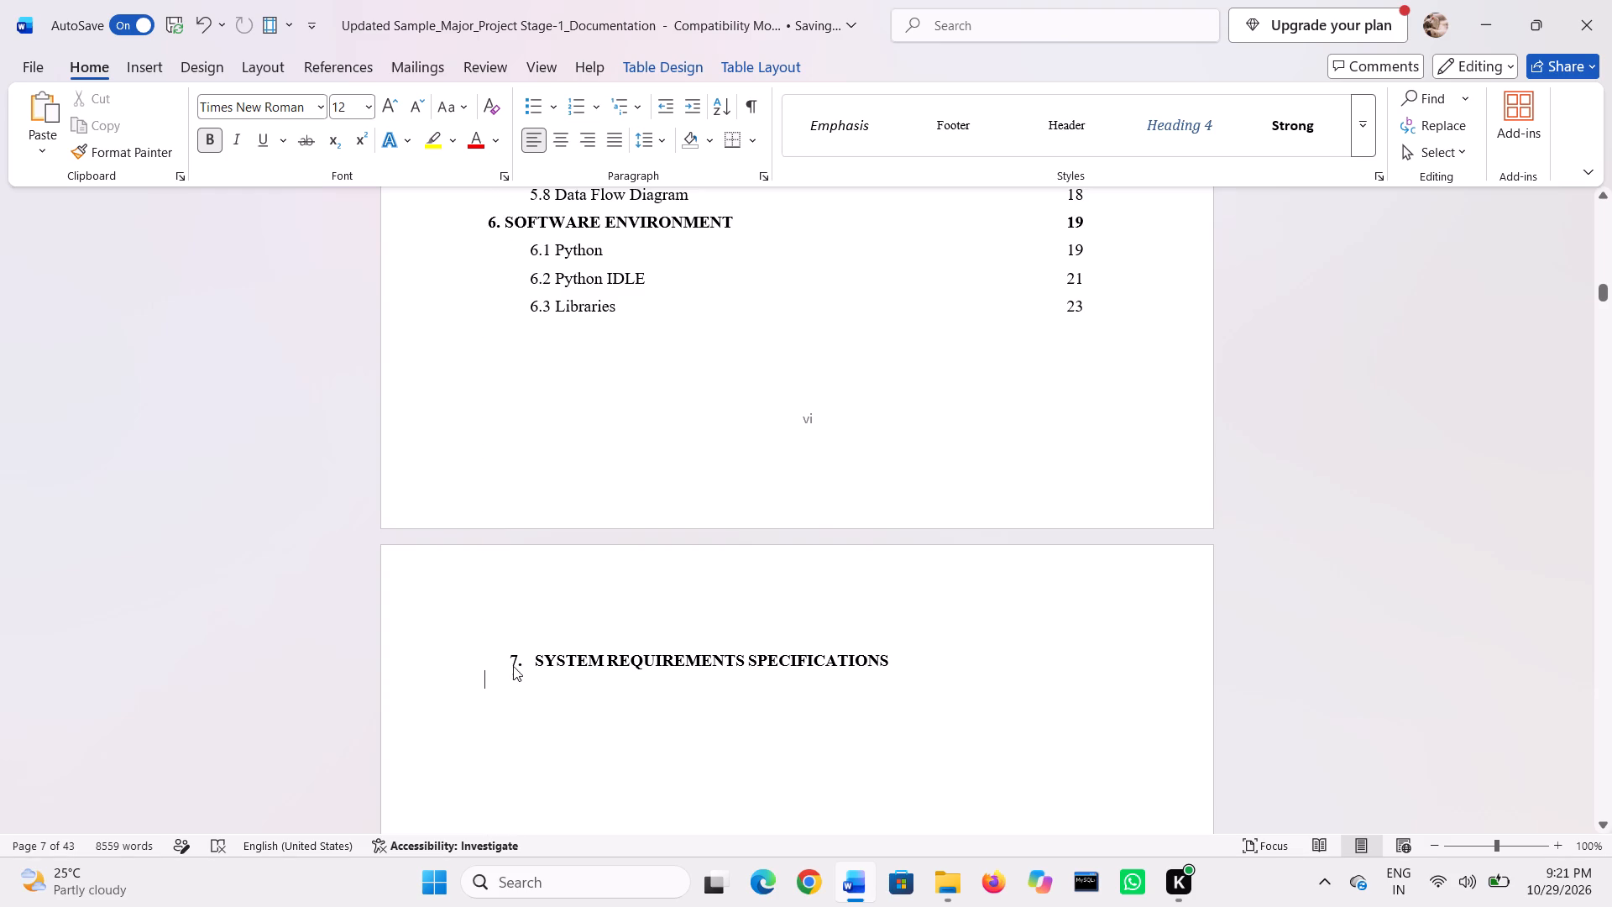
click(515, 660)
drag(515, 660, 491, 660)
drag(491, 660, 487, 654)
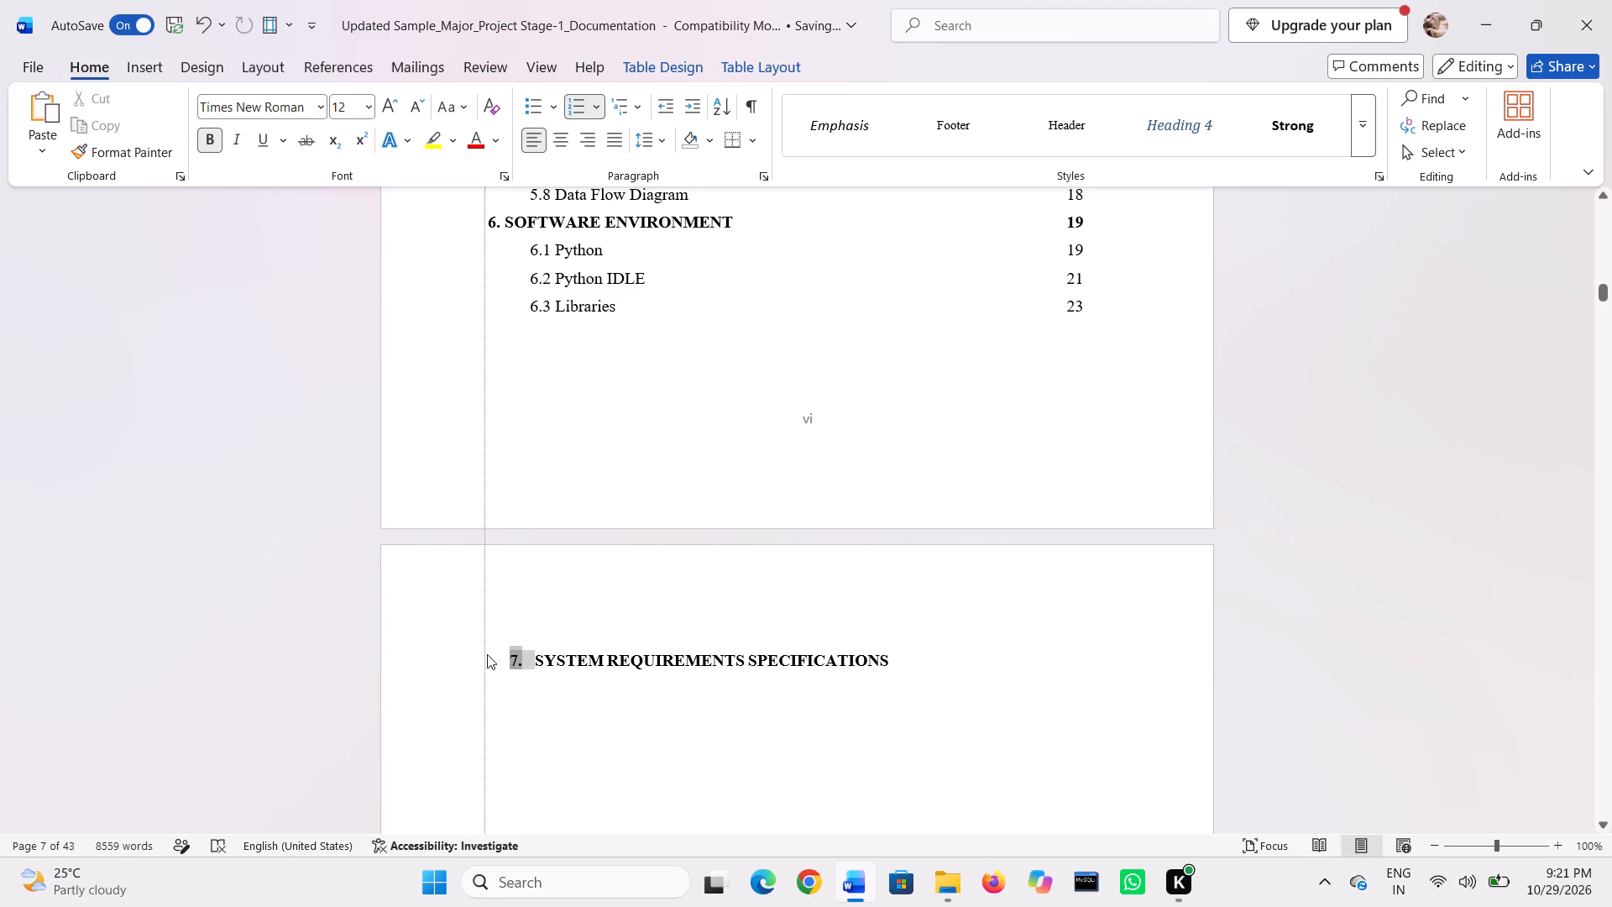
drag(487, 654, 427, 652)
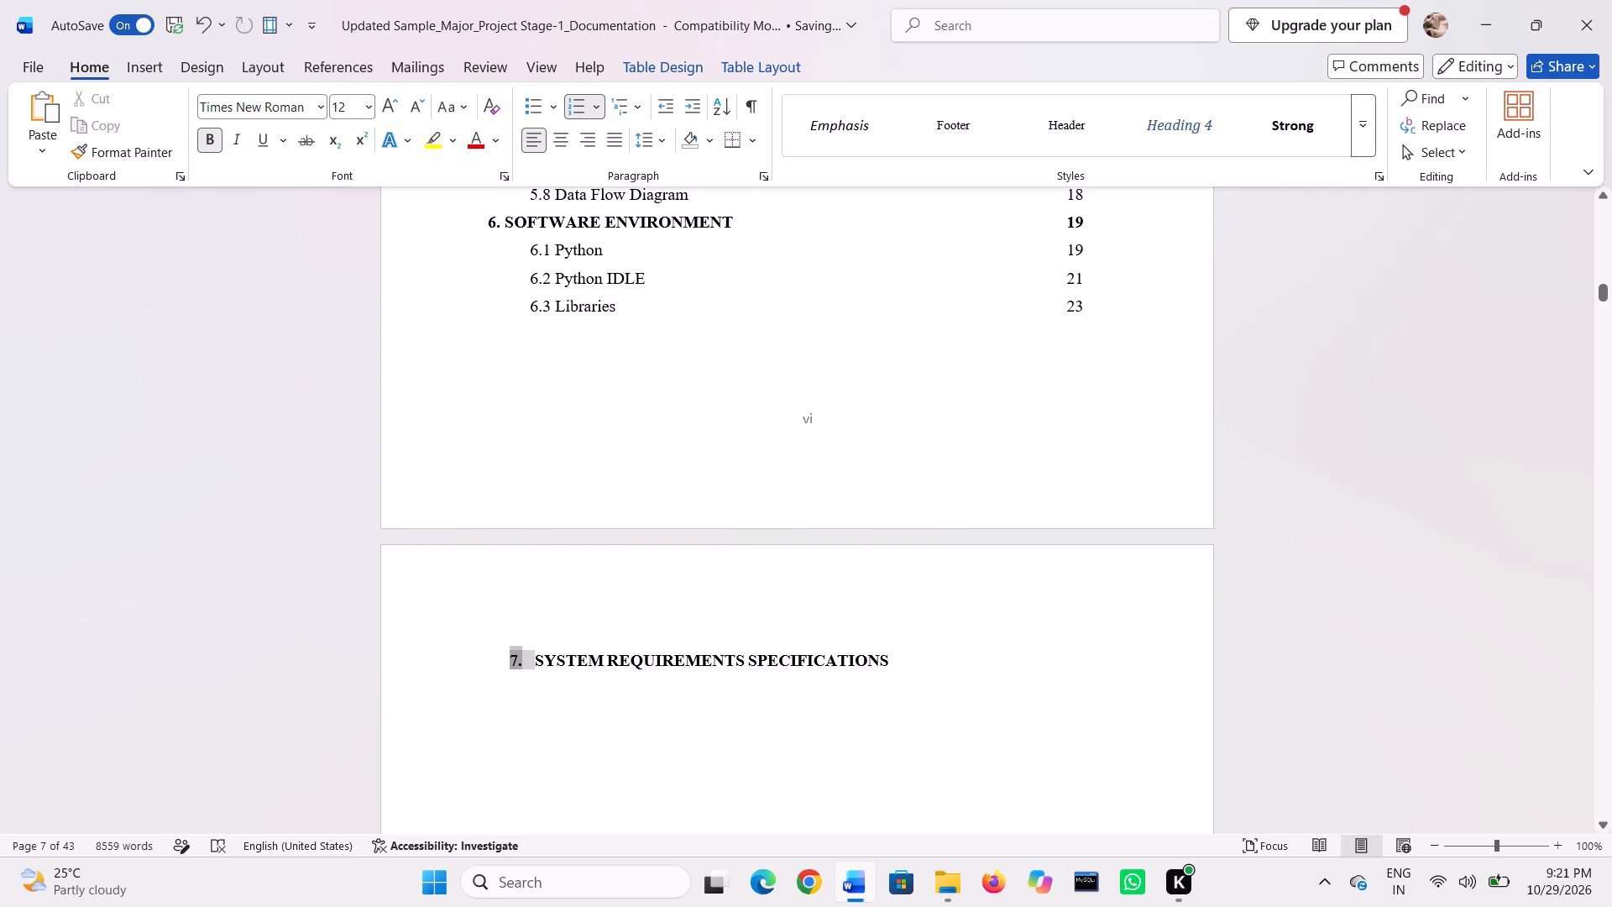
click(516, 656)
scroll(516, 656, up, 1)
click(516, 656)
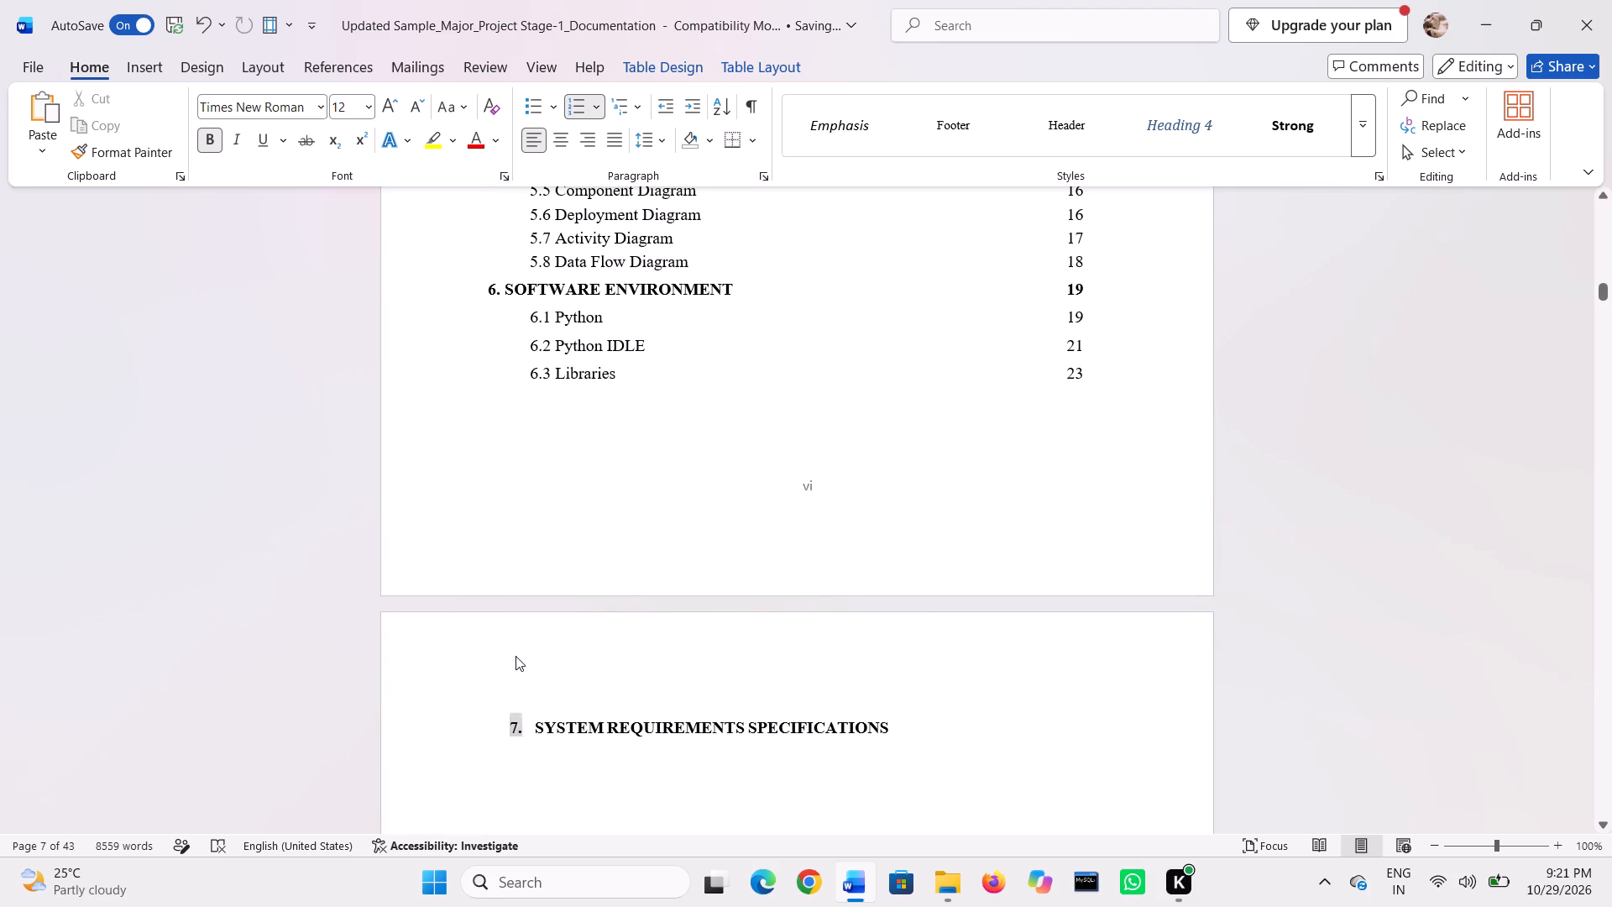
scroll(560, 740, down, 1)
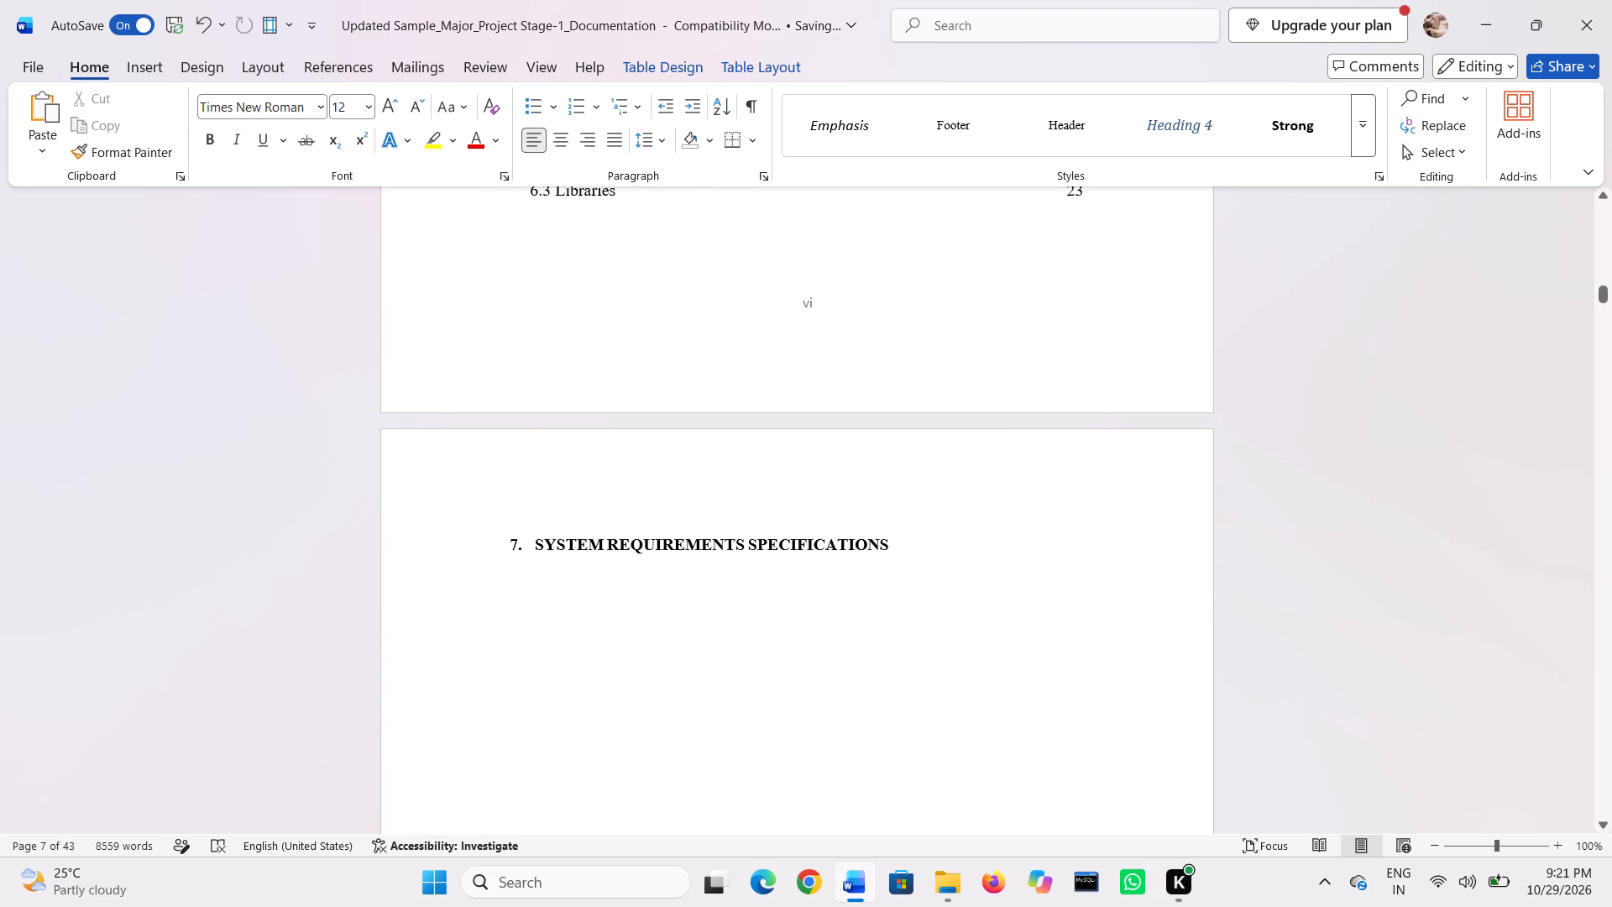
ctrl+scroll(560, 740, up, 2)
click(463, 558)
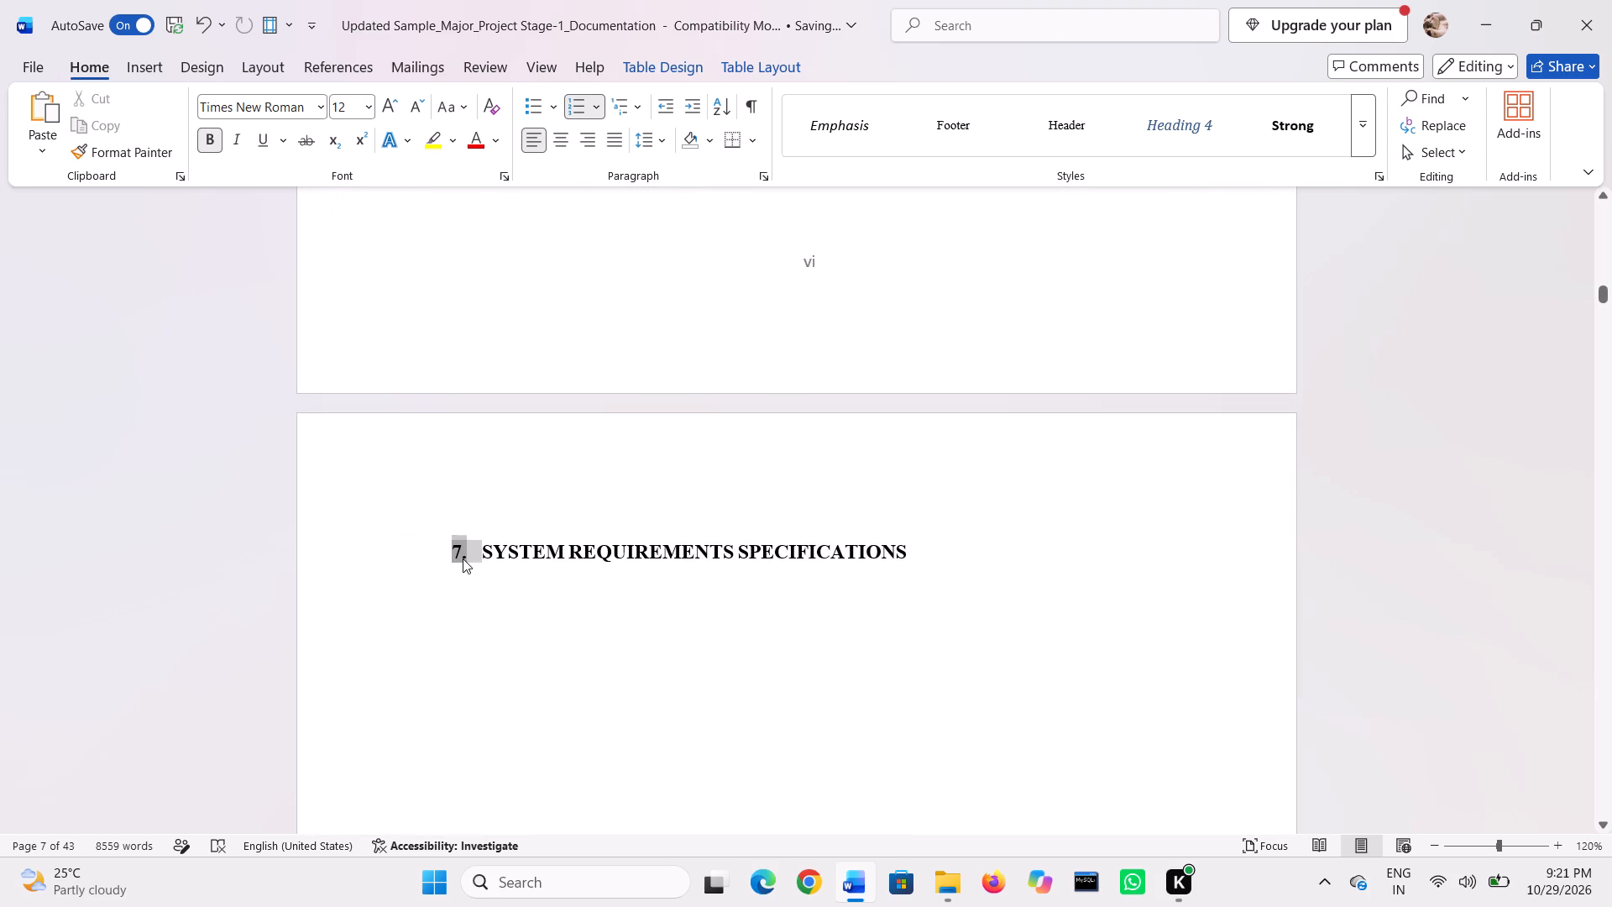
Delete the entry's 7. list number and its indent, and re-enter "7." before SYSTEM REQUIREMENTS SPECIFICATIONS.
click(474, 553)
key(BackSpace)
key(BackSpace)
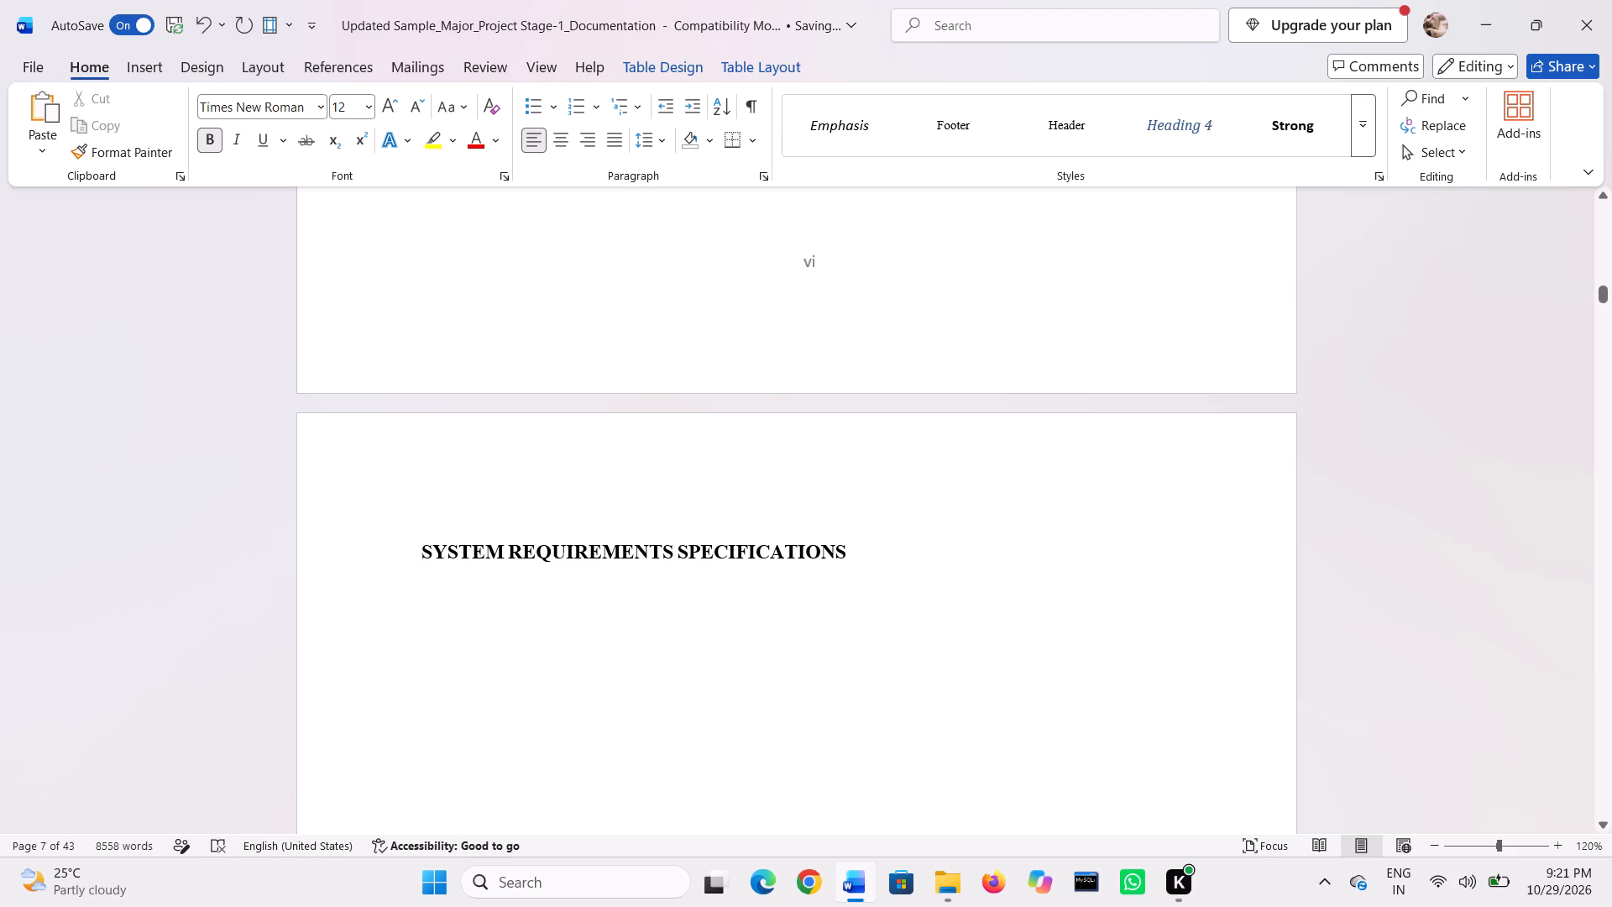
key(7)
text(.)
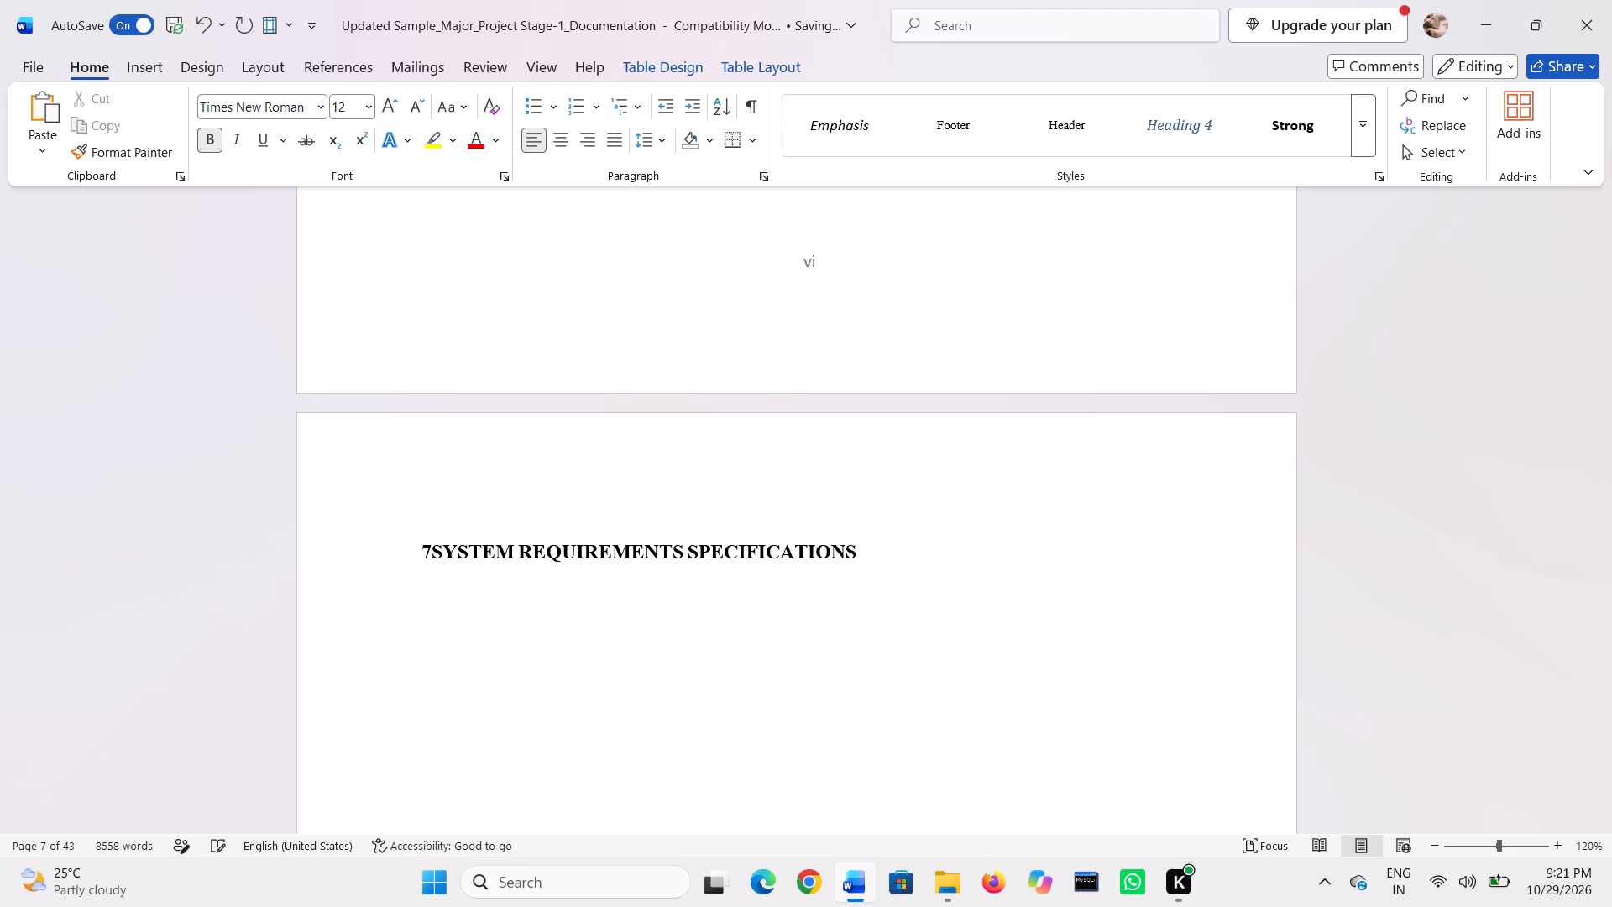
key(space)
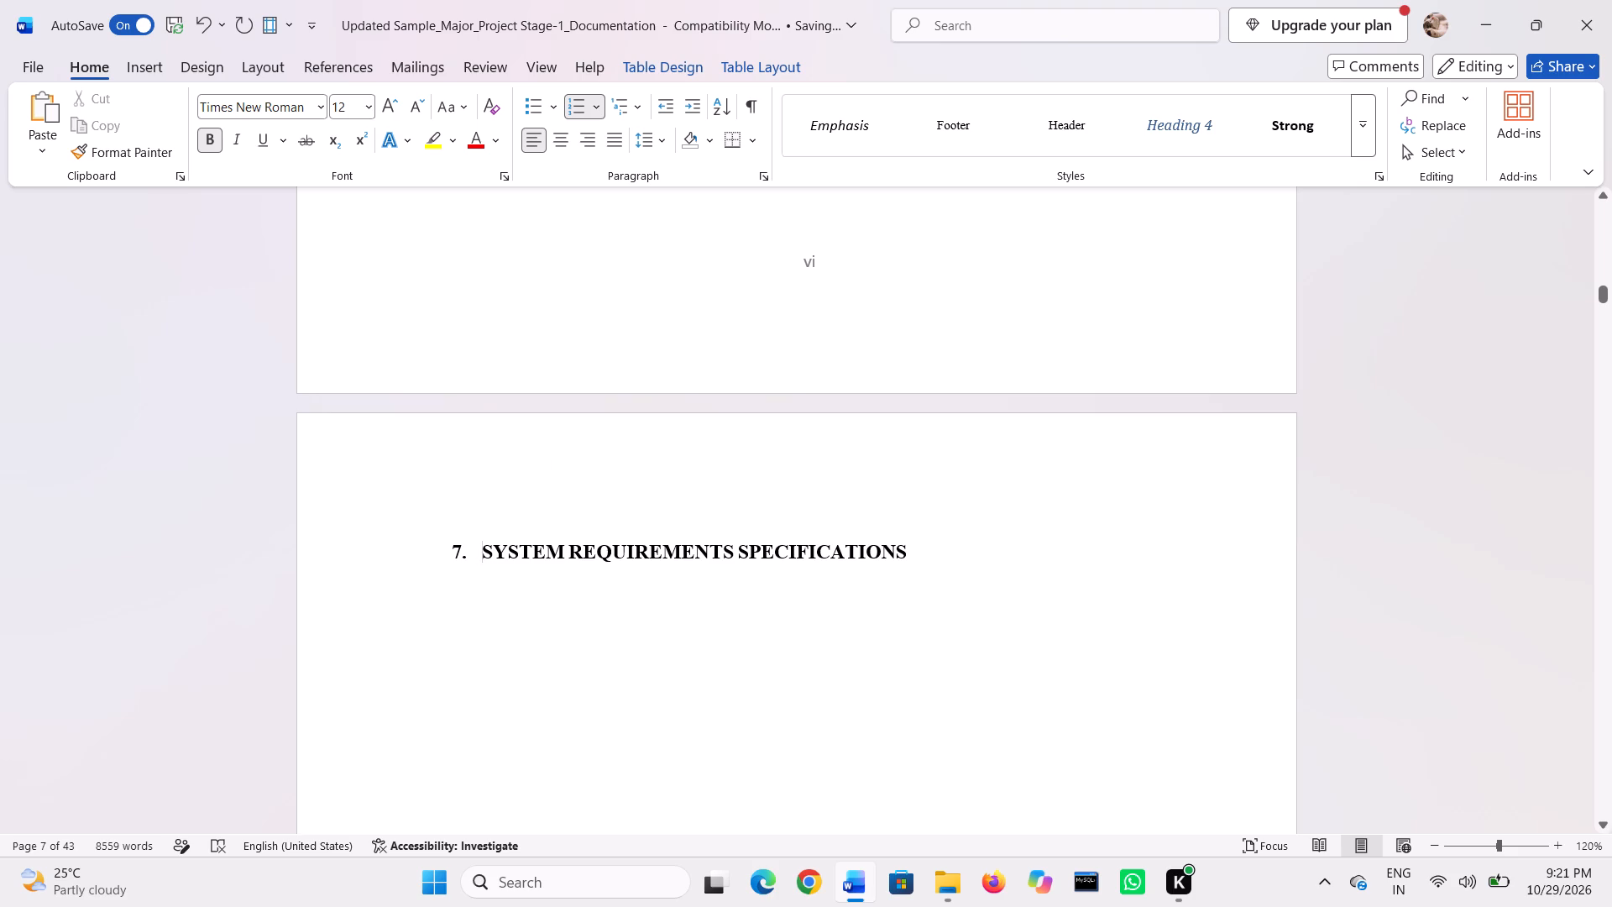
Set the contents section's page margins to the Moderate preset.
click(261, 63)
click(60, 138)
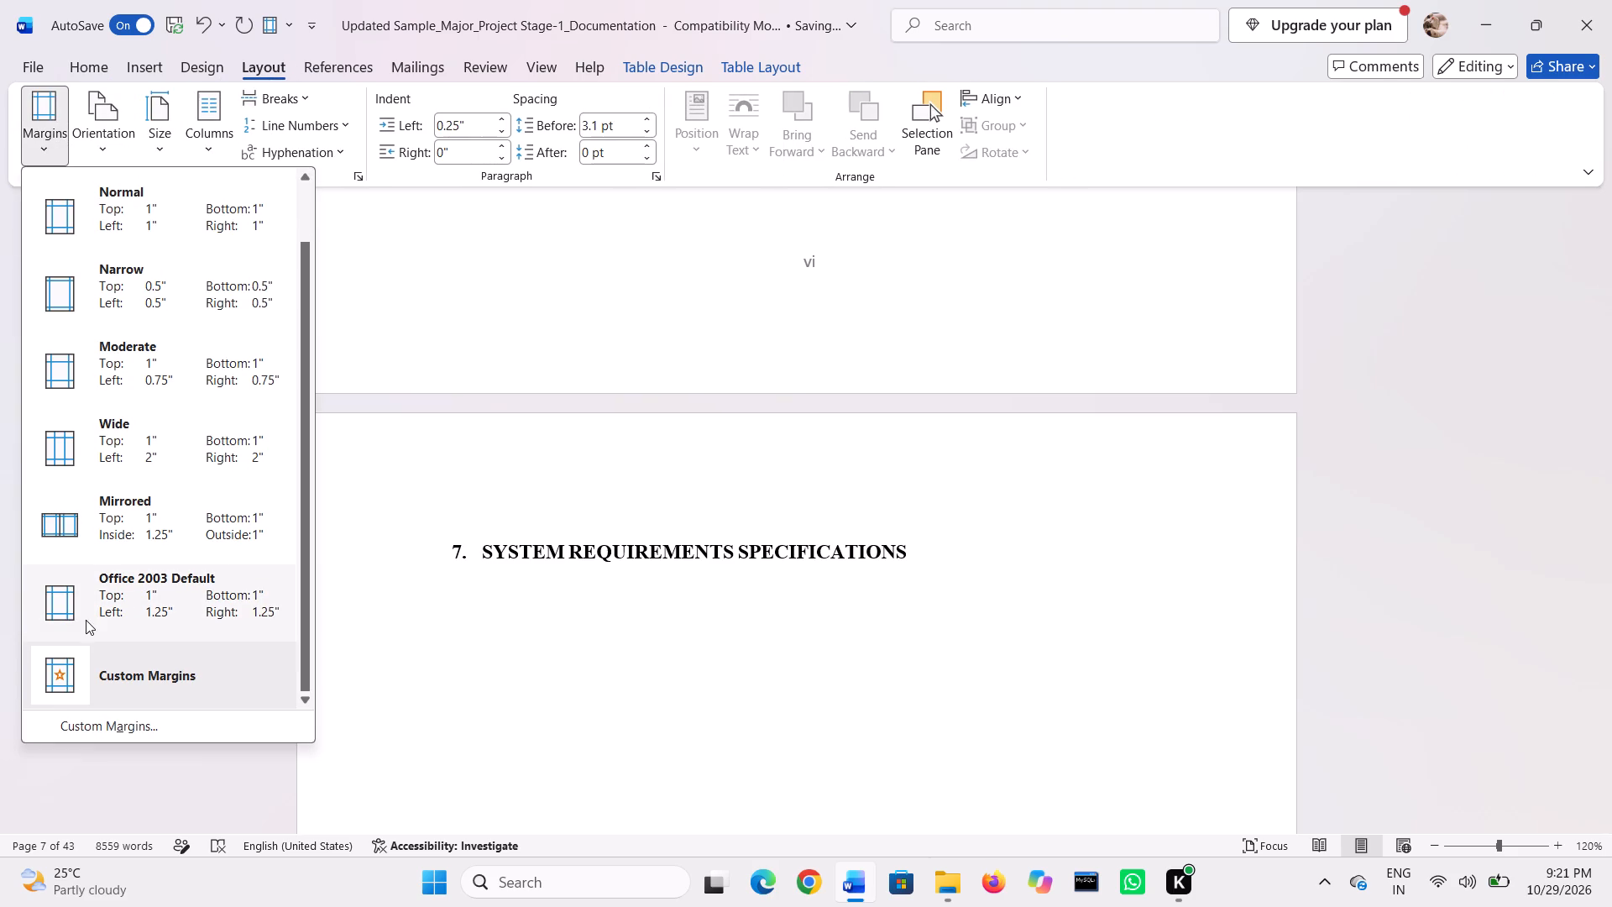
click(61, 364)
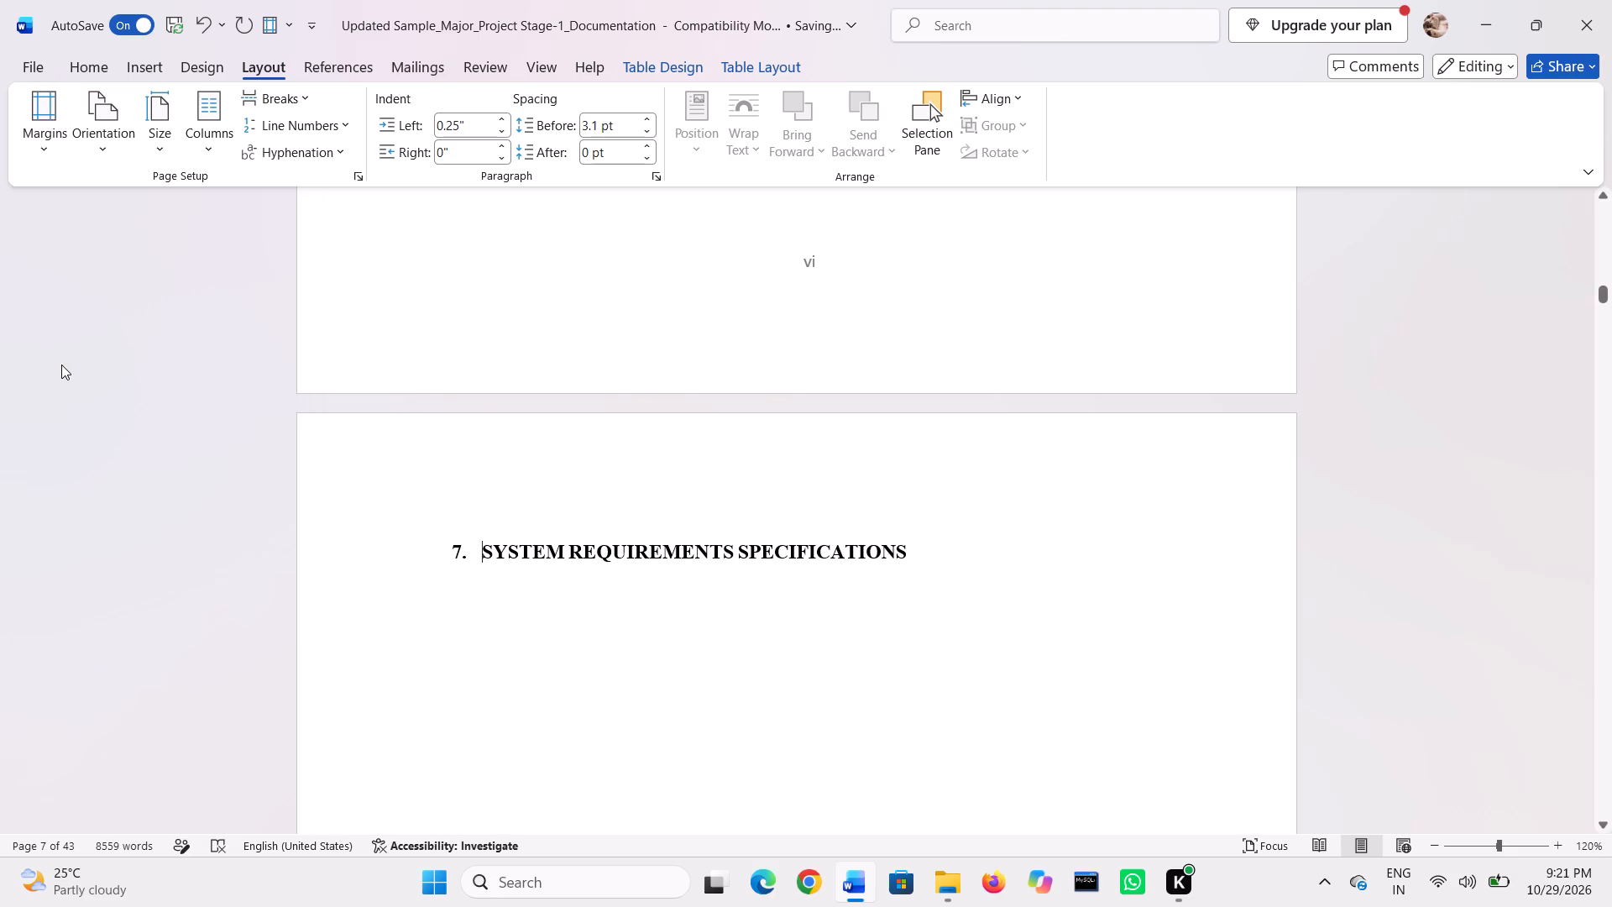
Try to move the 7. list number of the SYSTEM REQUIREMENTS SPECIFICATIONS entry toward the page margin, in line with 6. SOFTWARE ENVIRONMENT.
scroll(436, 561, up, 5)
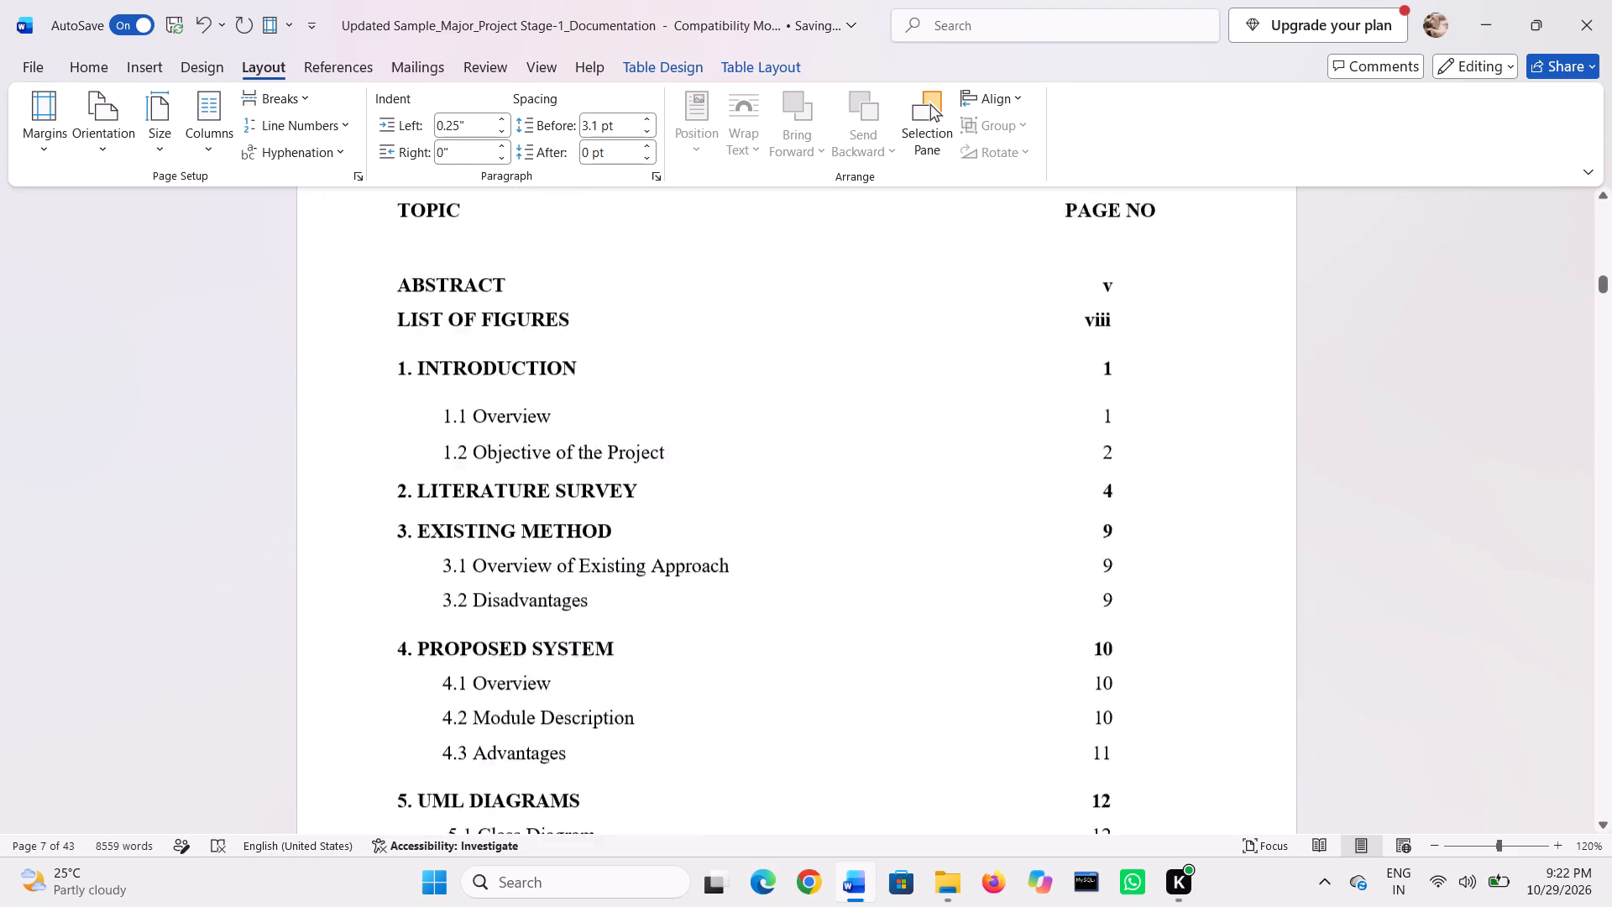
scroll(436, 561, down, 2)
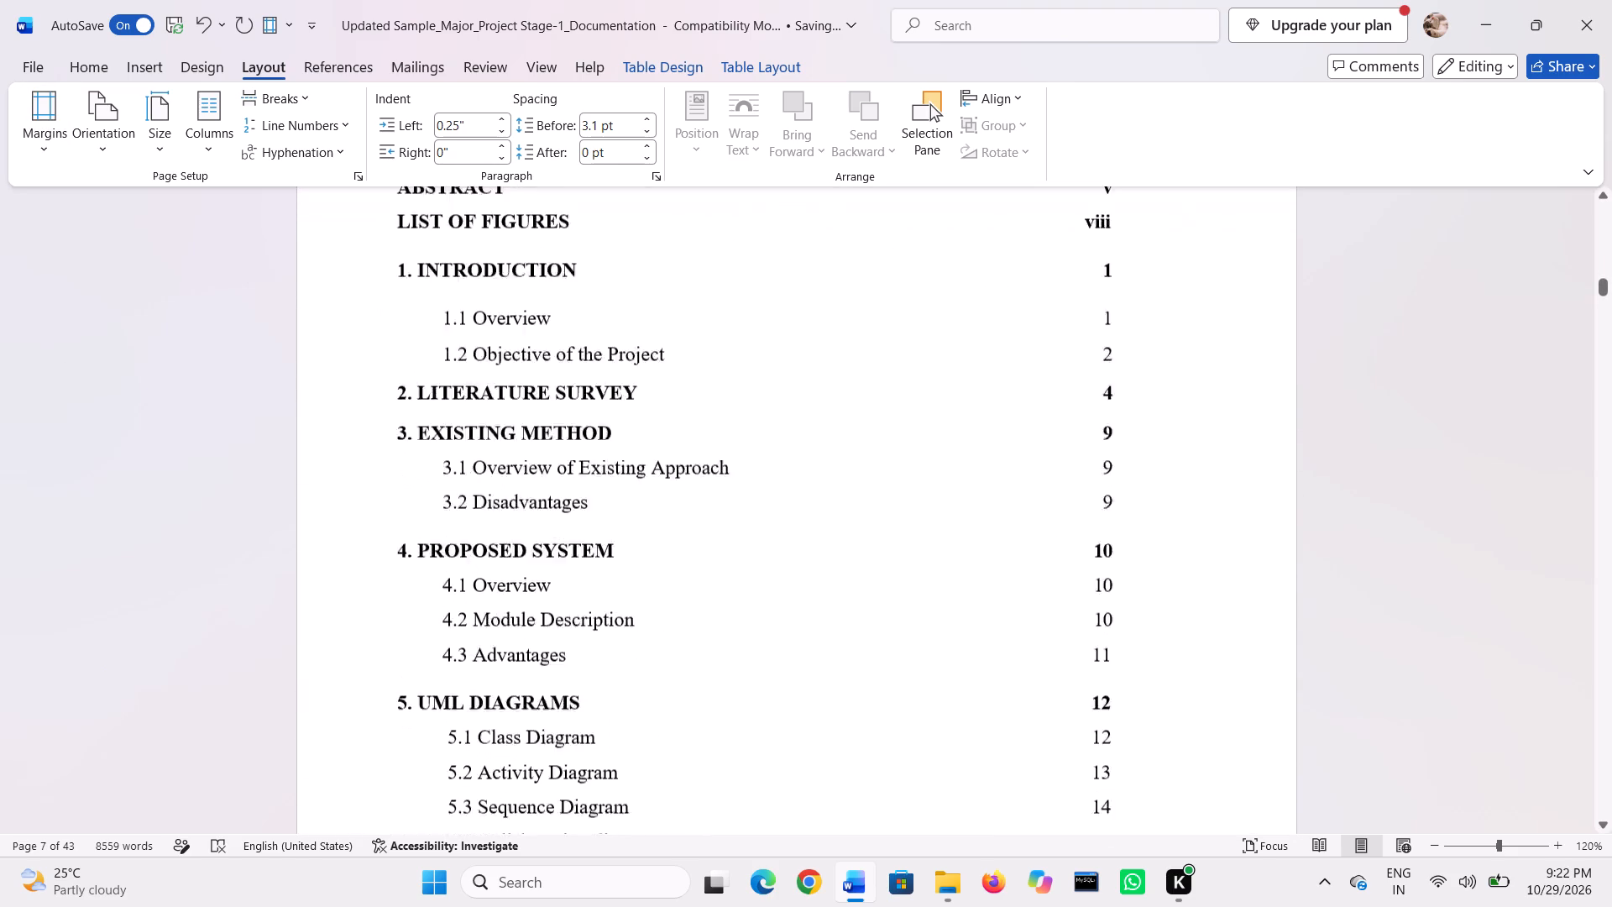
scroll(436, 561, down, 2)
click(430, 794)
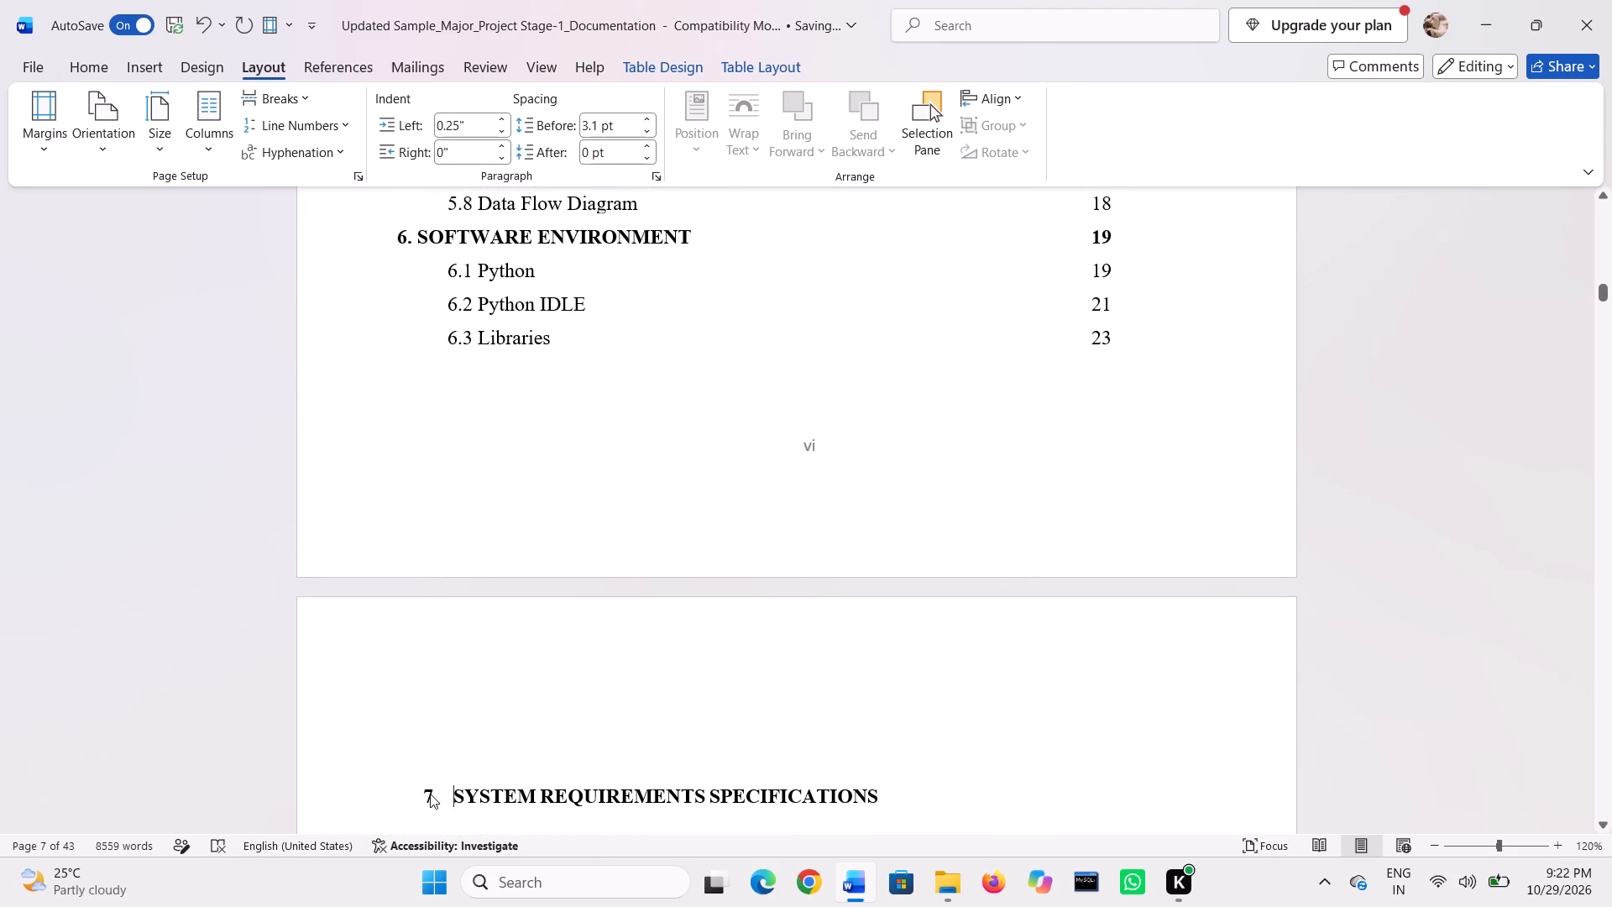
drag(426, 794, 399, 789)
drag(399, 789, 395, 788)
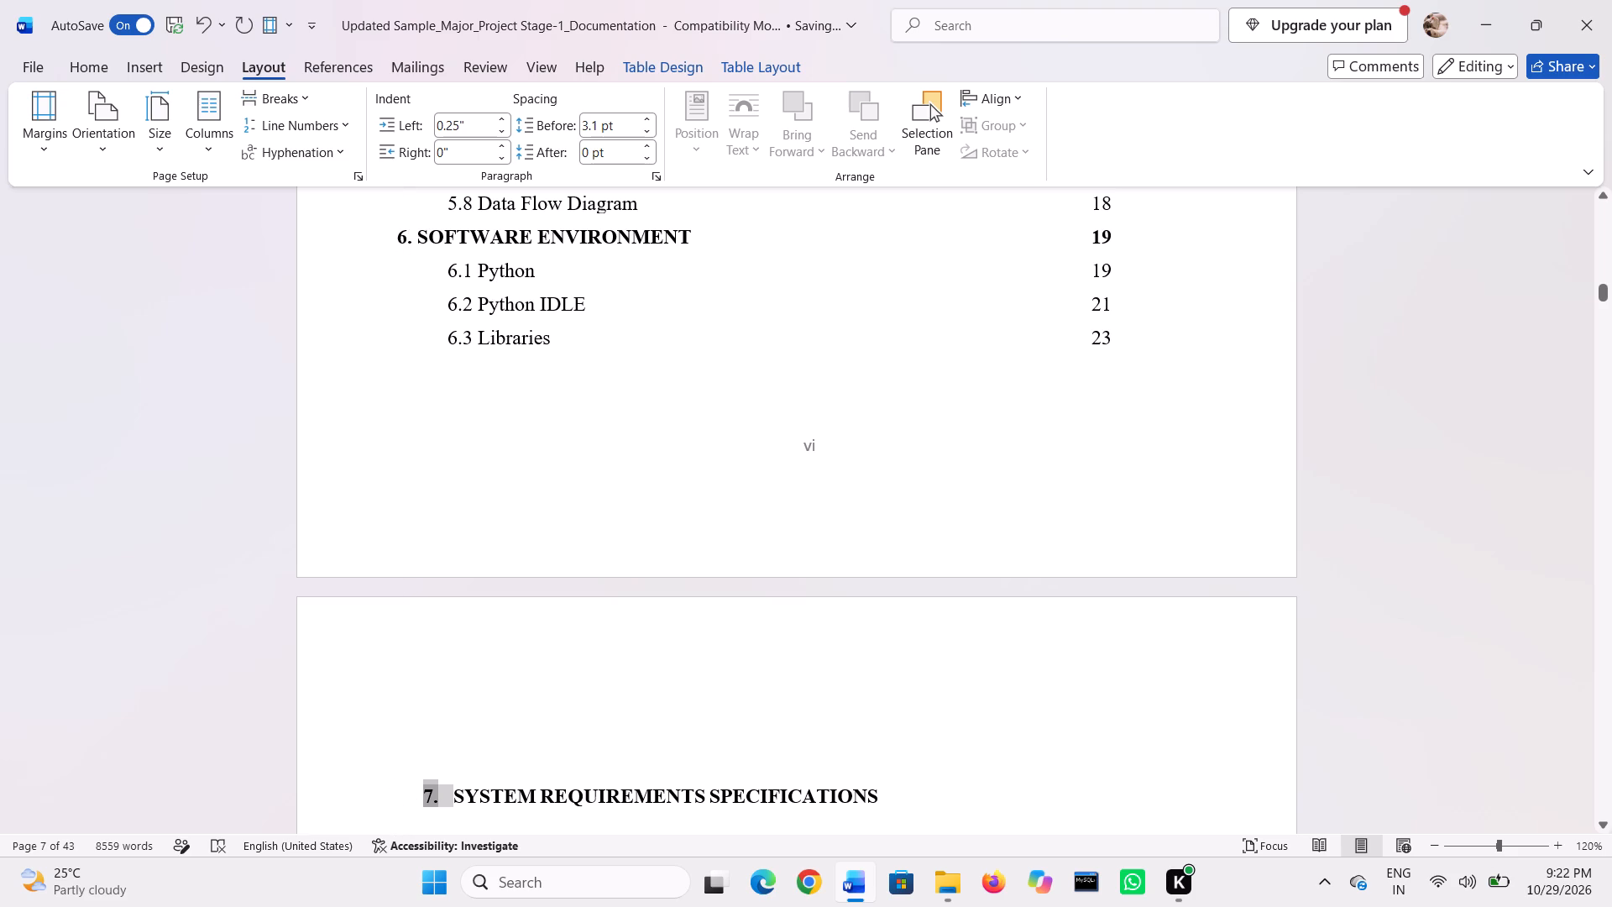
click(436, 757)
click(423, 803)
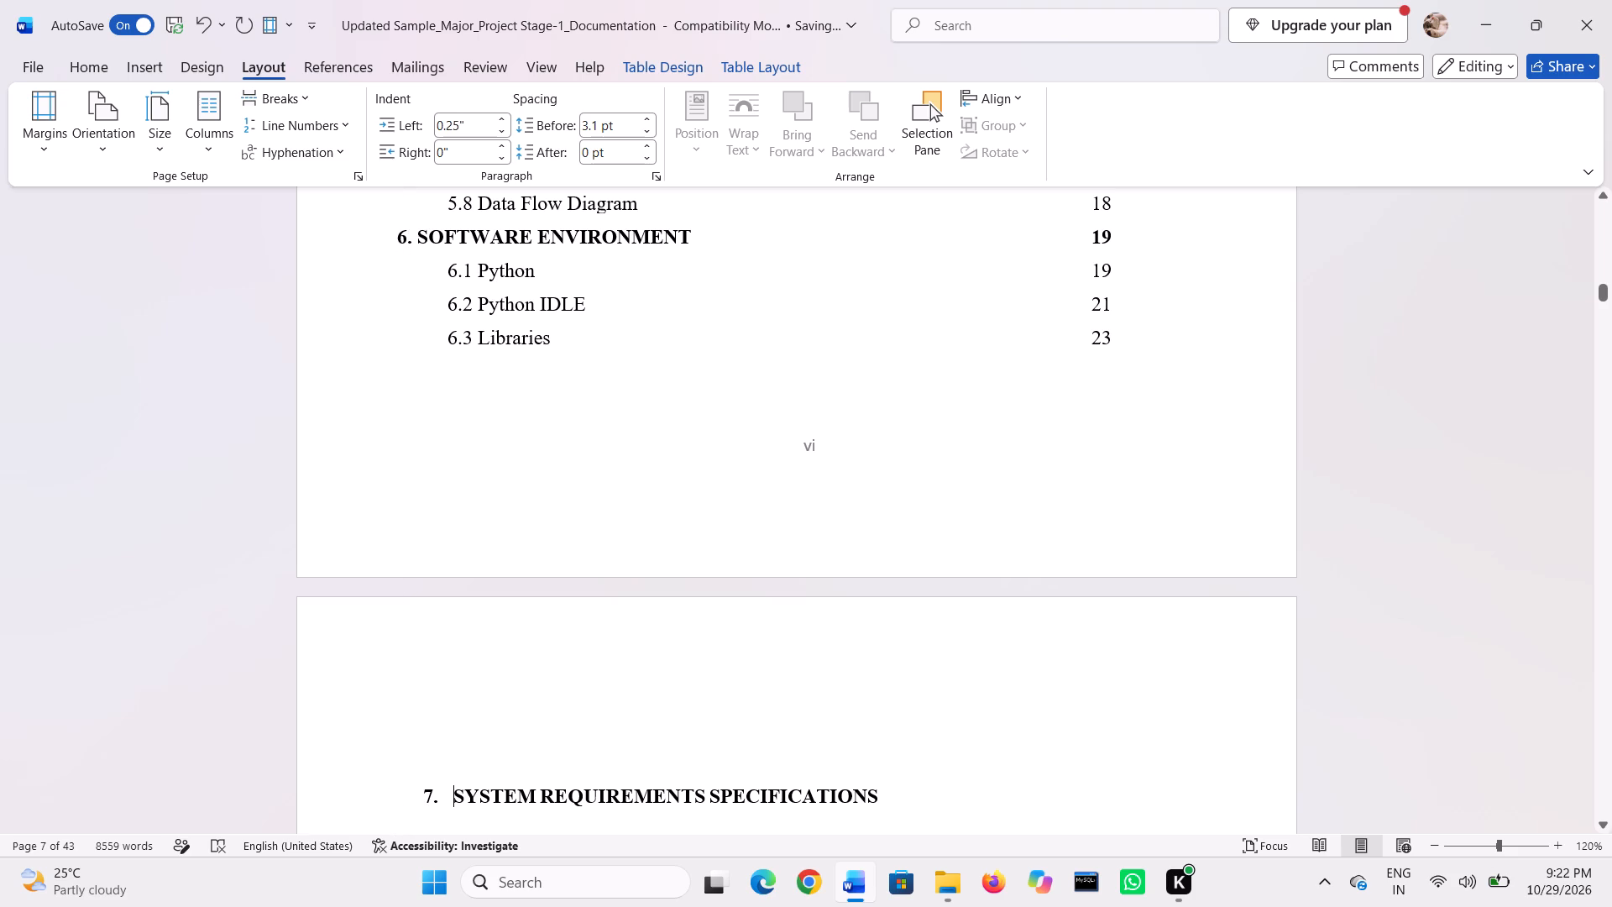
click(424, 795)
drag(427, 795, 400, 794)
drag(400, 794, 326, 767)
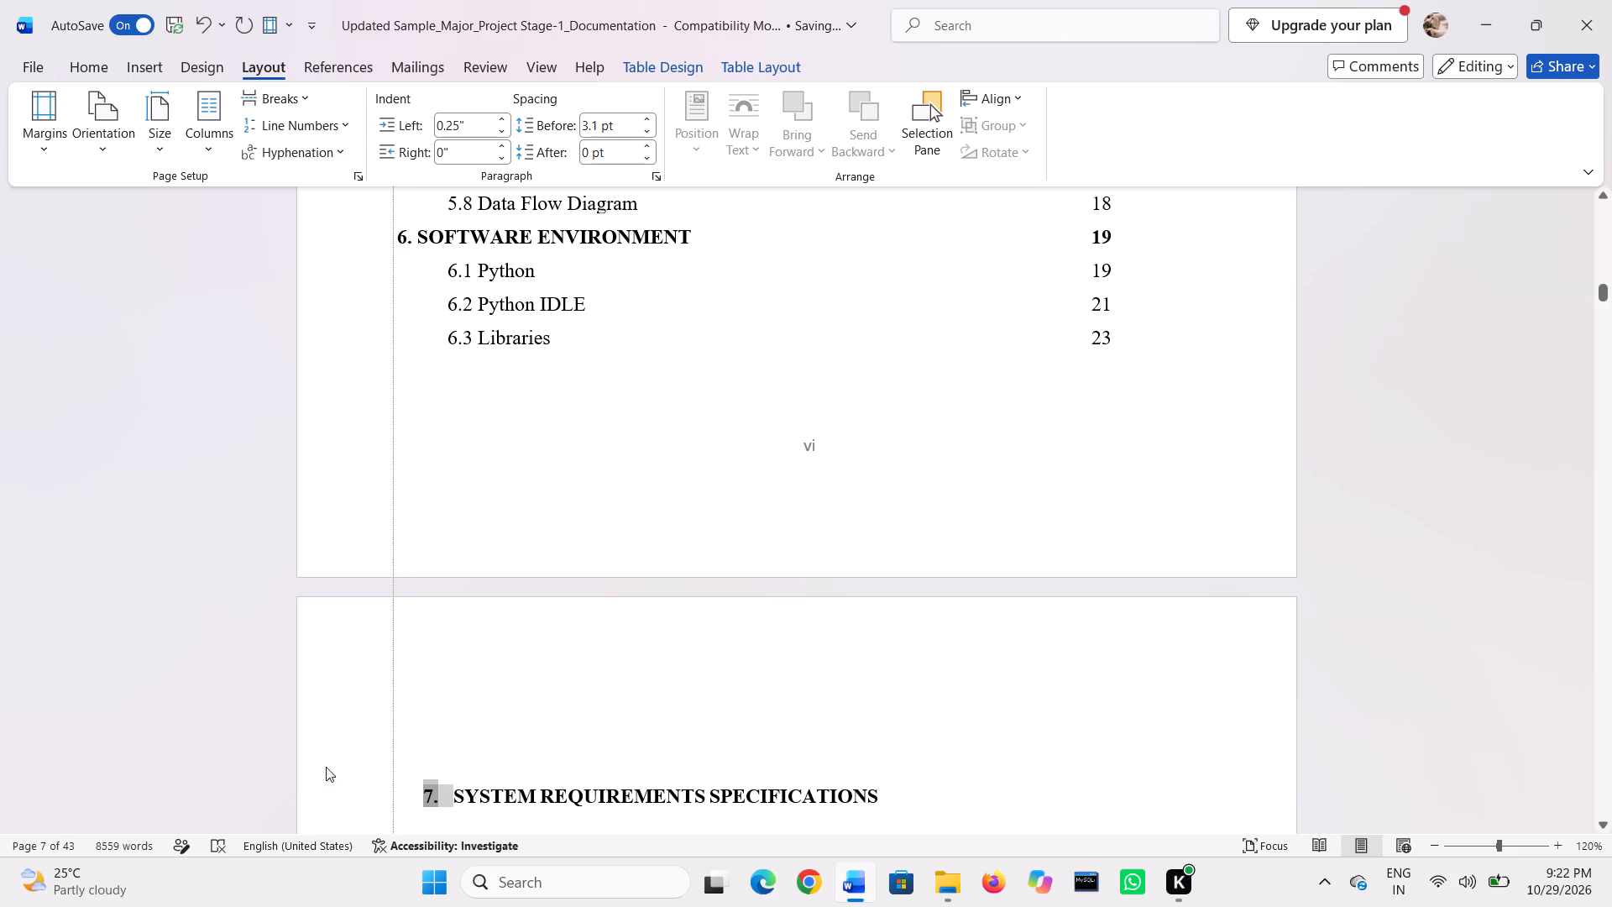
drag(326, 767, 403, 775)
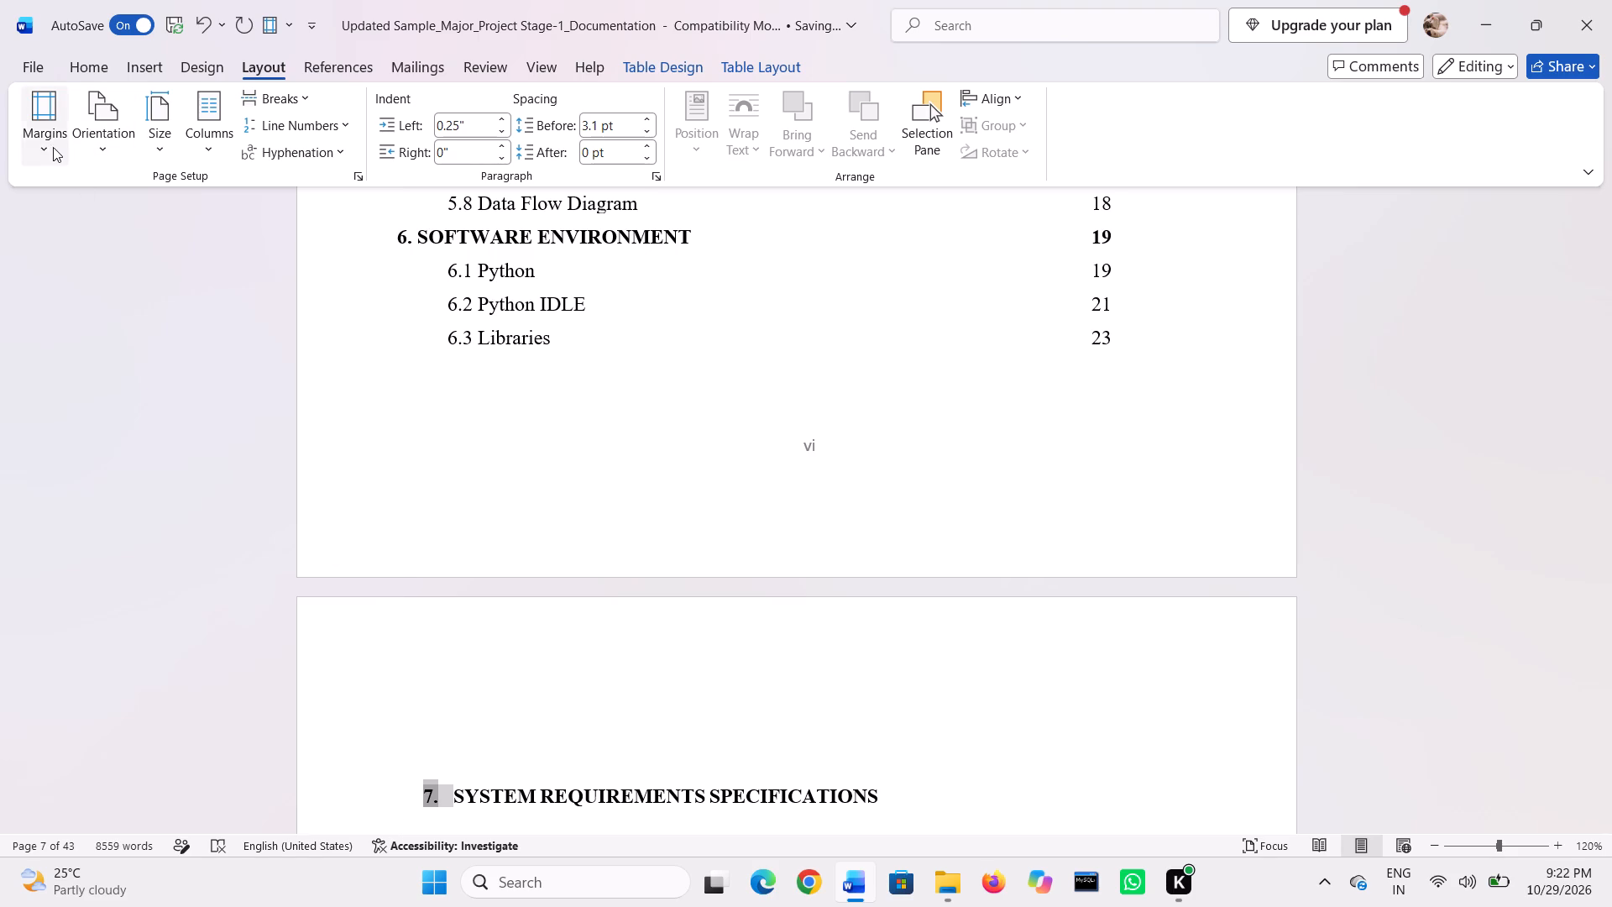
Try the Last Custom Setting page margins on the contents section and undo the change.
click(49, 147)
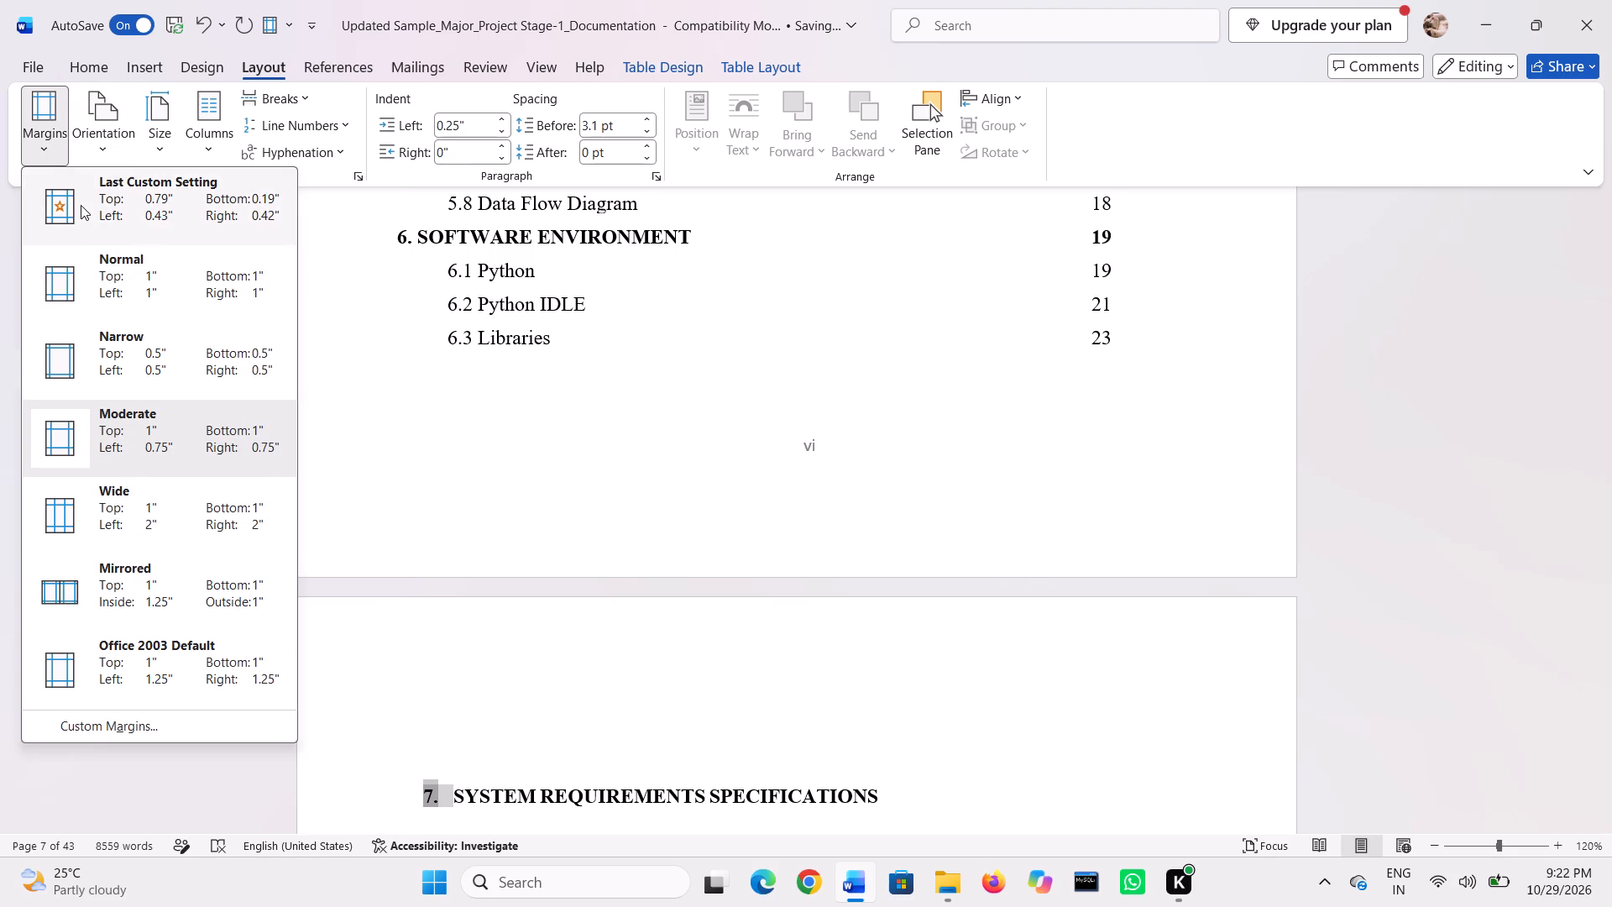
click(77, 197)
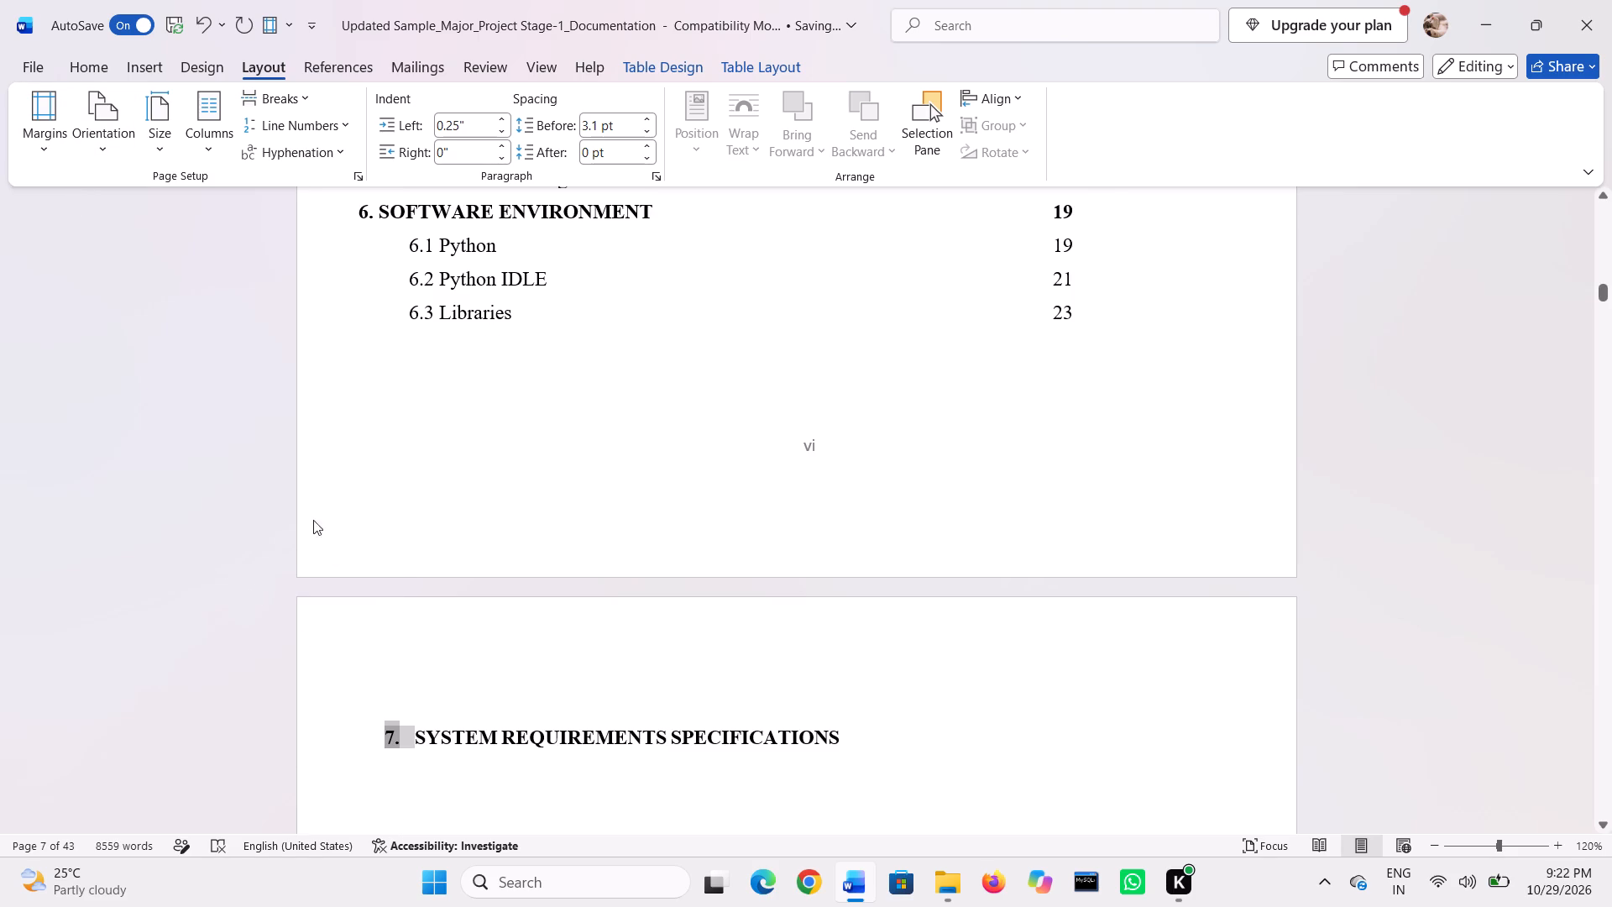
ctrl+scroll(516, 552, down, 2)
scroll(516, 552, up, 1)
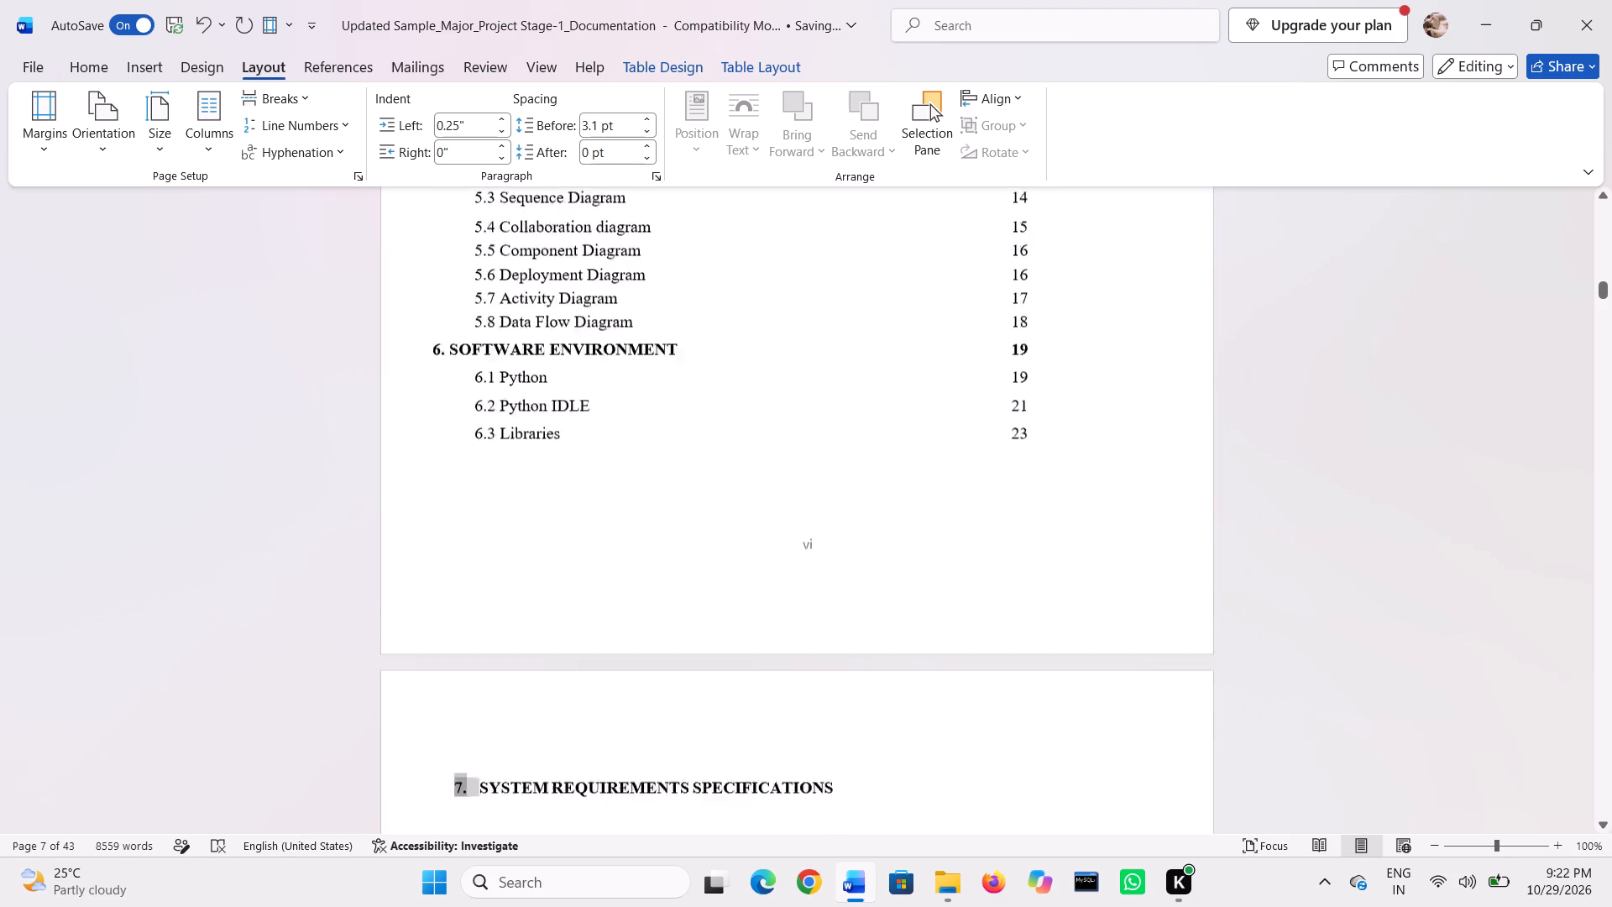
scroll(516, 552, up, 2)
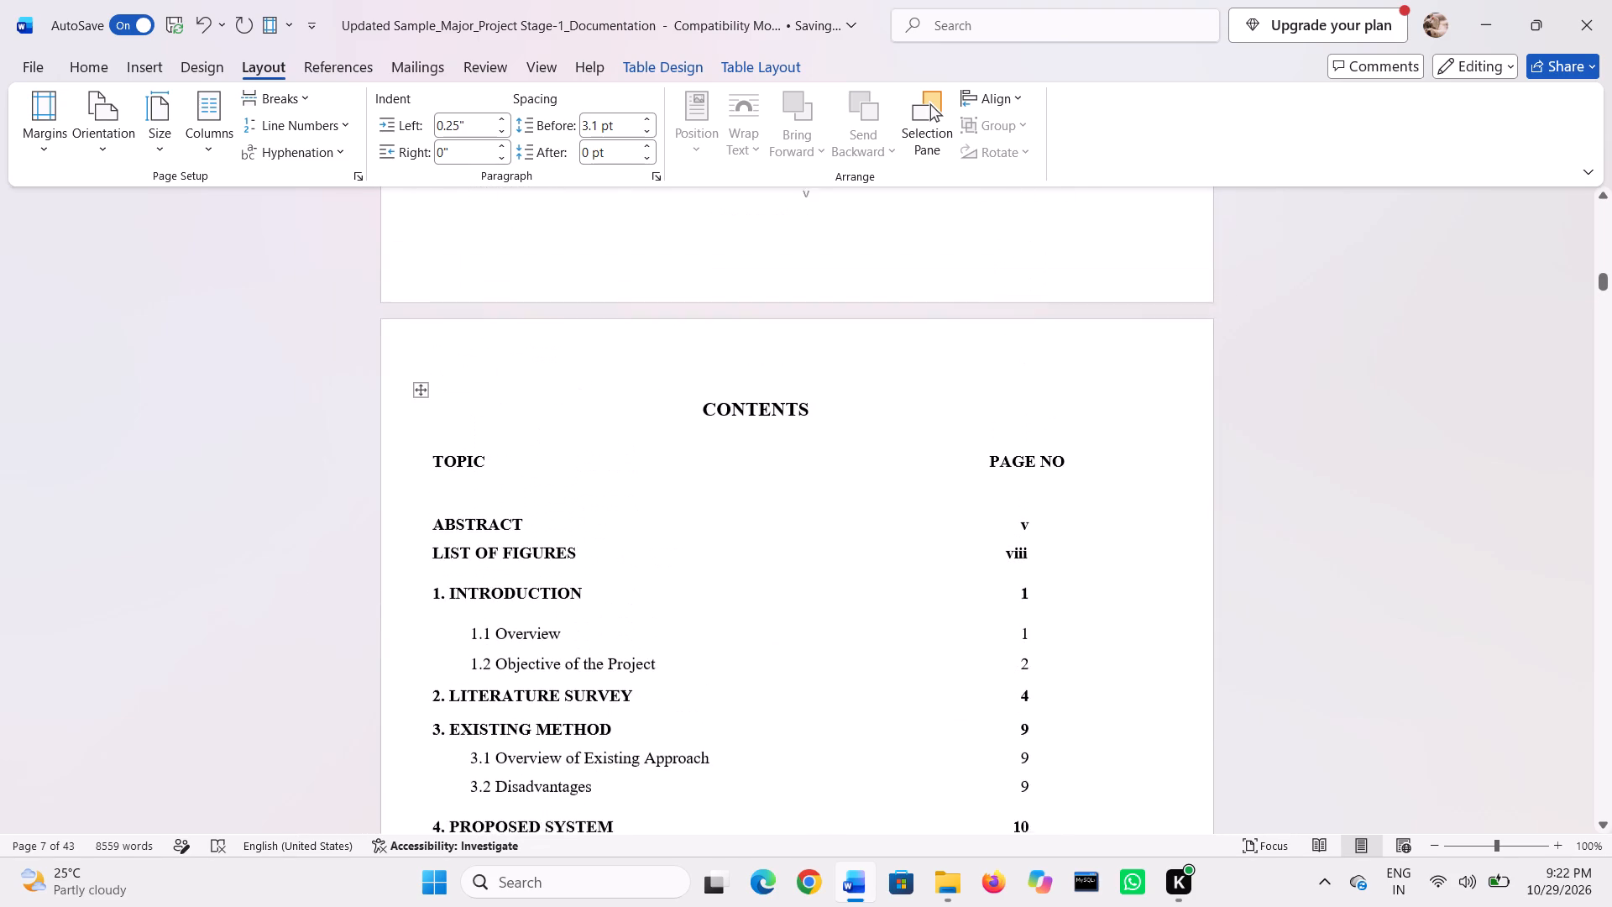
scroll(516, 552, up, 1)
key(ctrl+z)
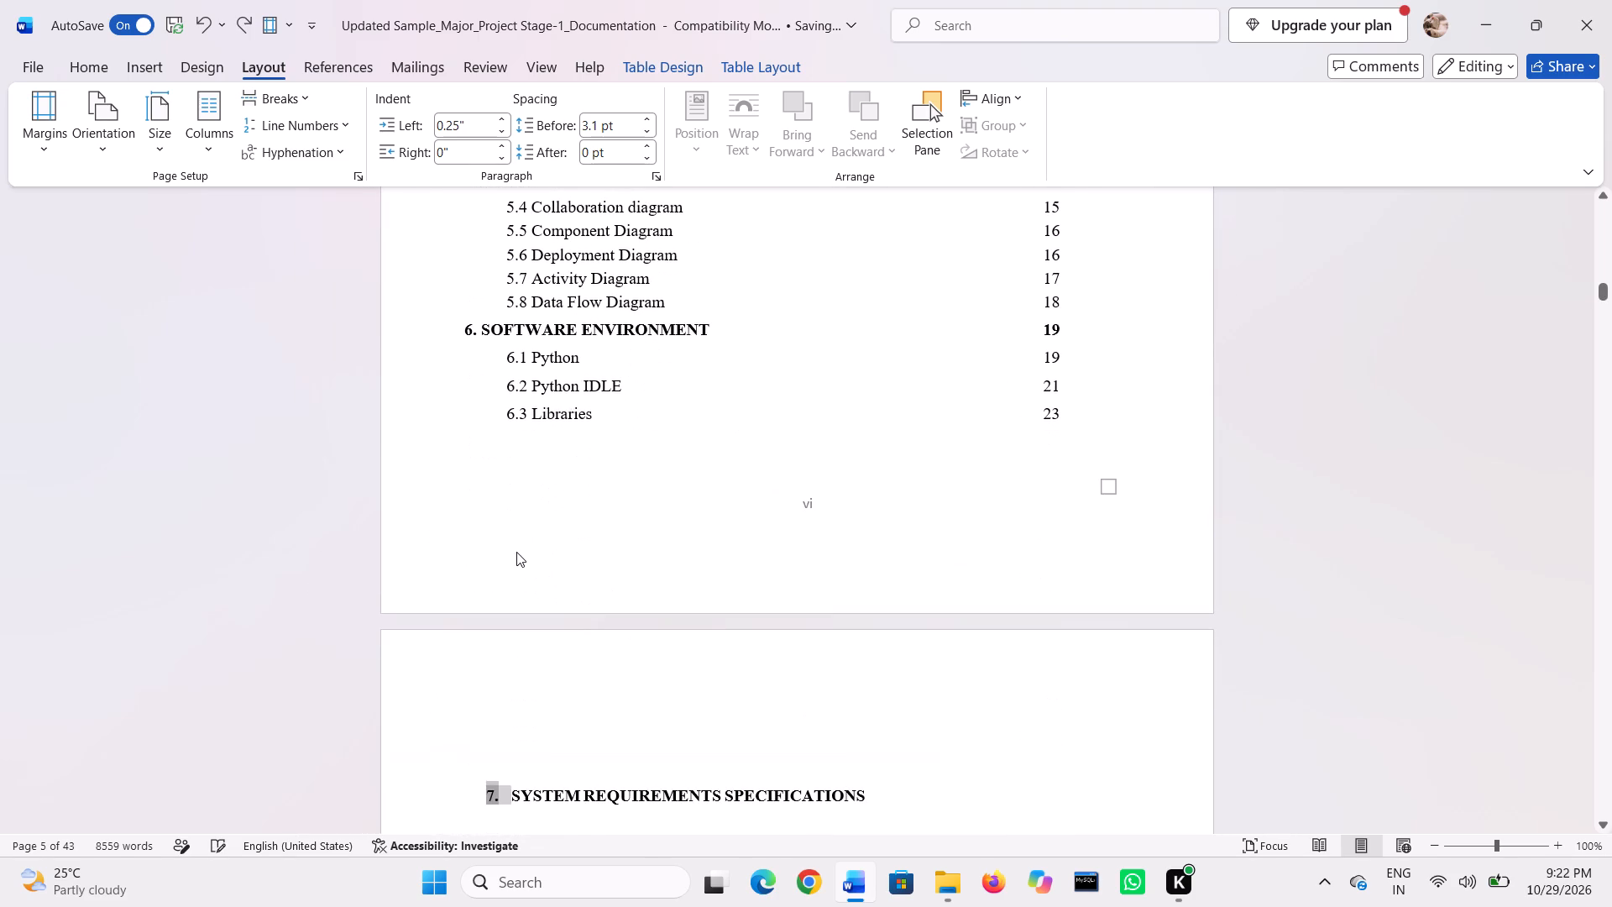
Delete the blank lines above the 7. SYSTEM REQUIREMENTS SPECIFICATIONS entry.
scroll(516, 552, down, 1)
click(522, 639)
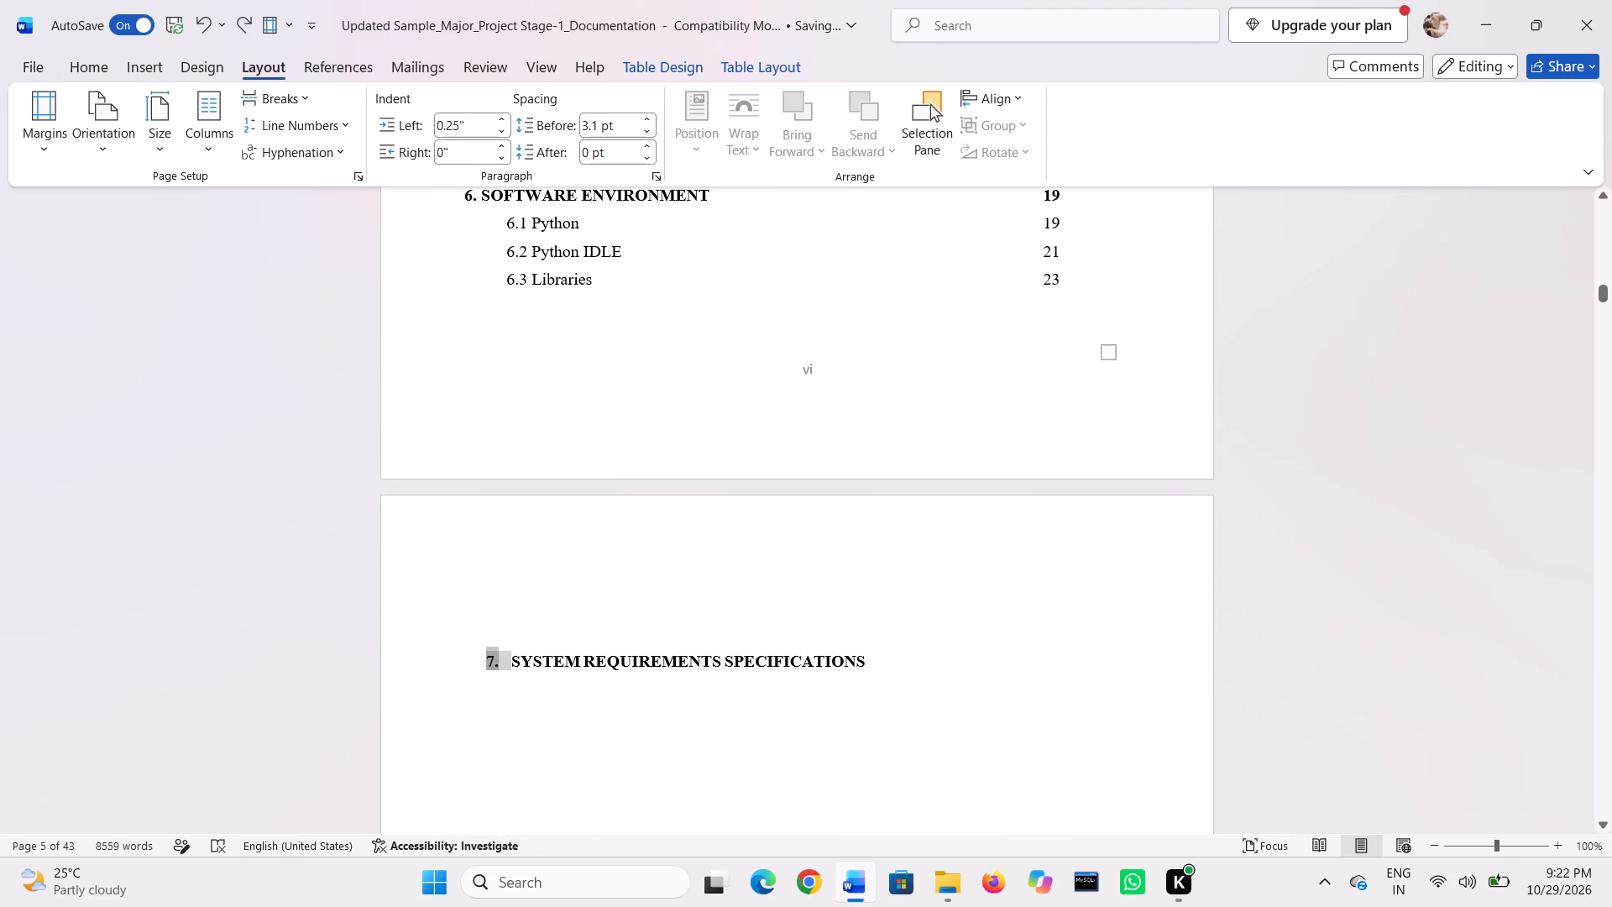
click(510, 665)
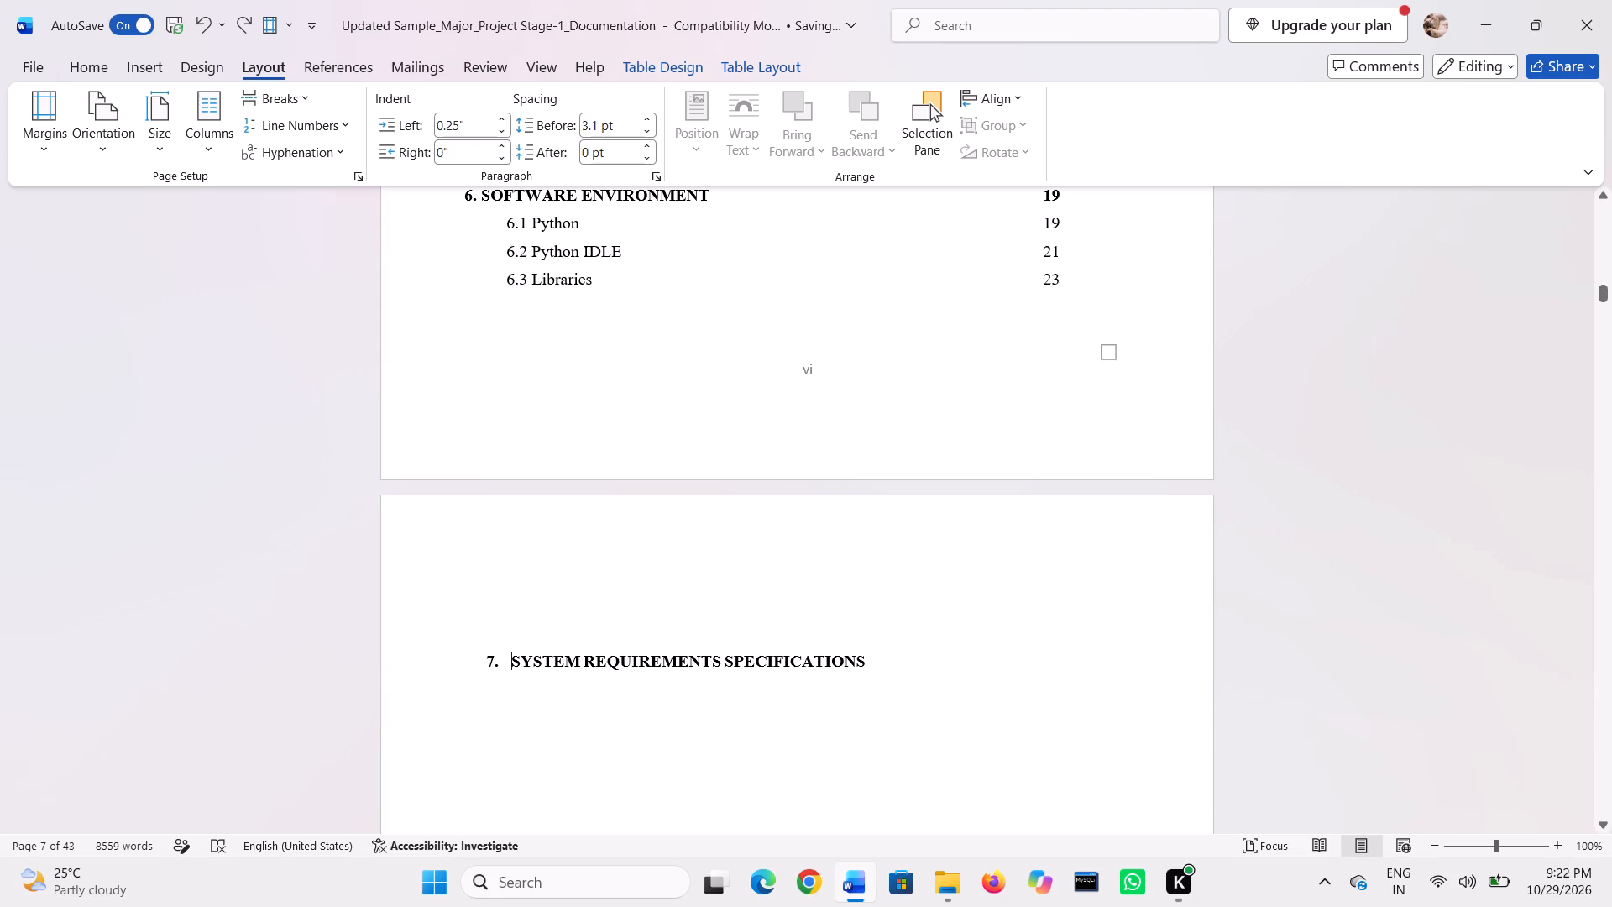
click(478, 629)
key(BackSpace)
key(BackSpace)
key(BackSpace)
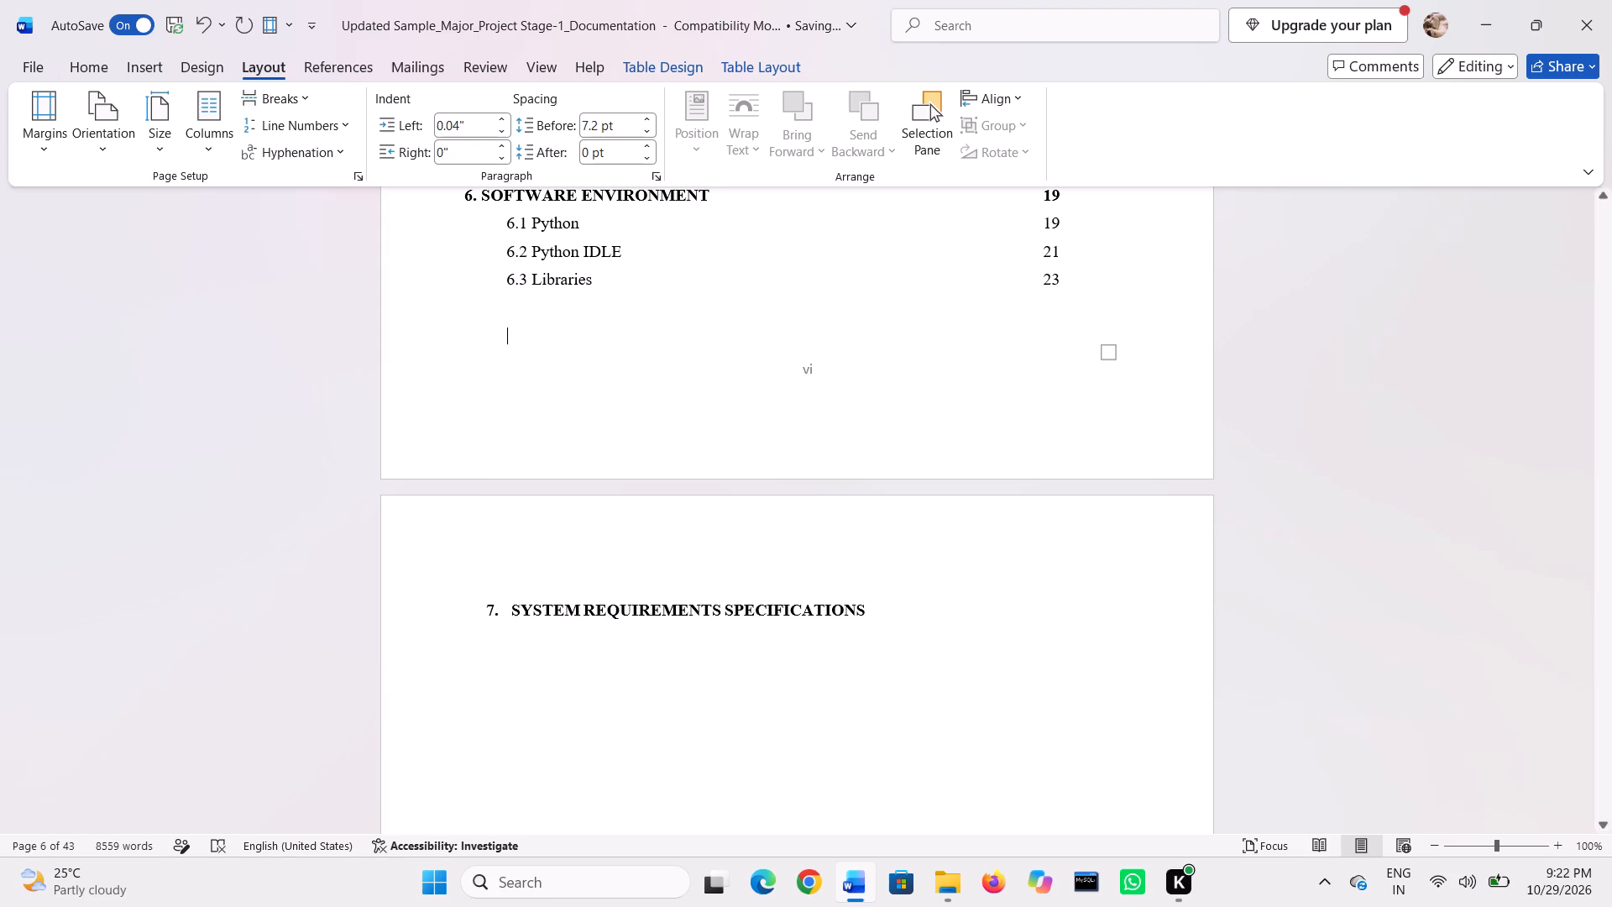
Move the 7. list number toward the page margin, in line with 6. SOFTWARE ENVIRONMENT, giving the entry a left indent of 0.06".
click(502, 609)
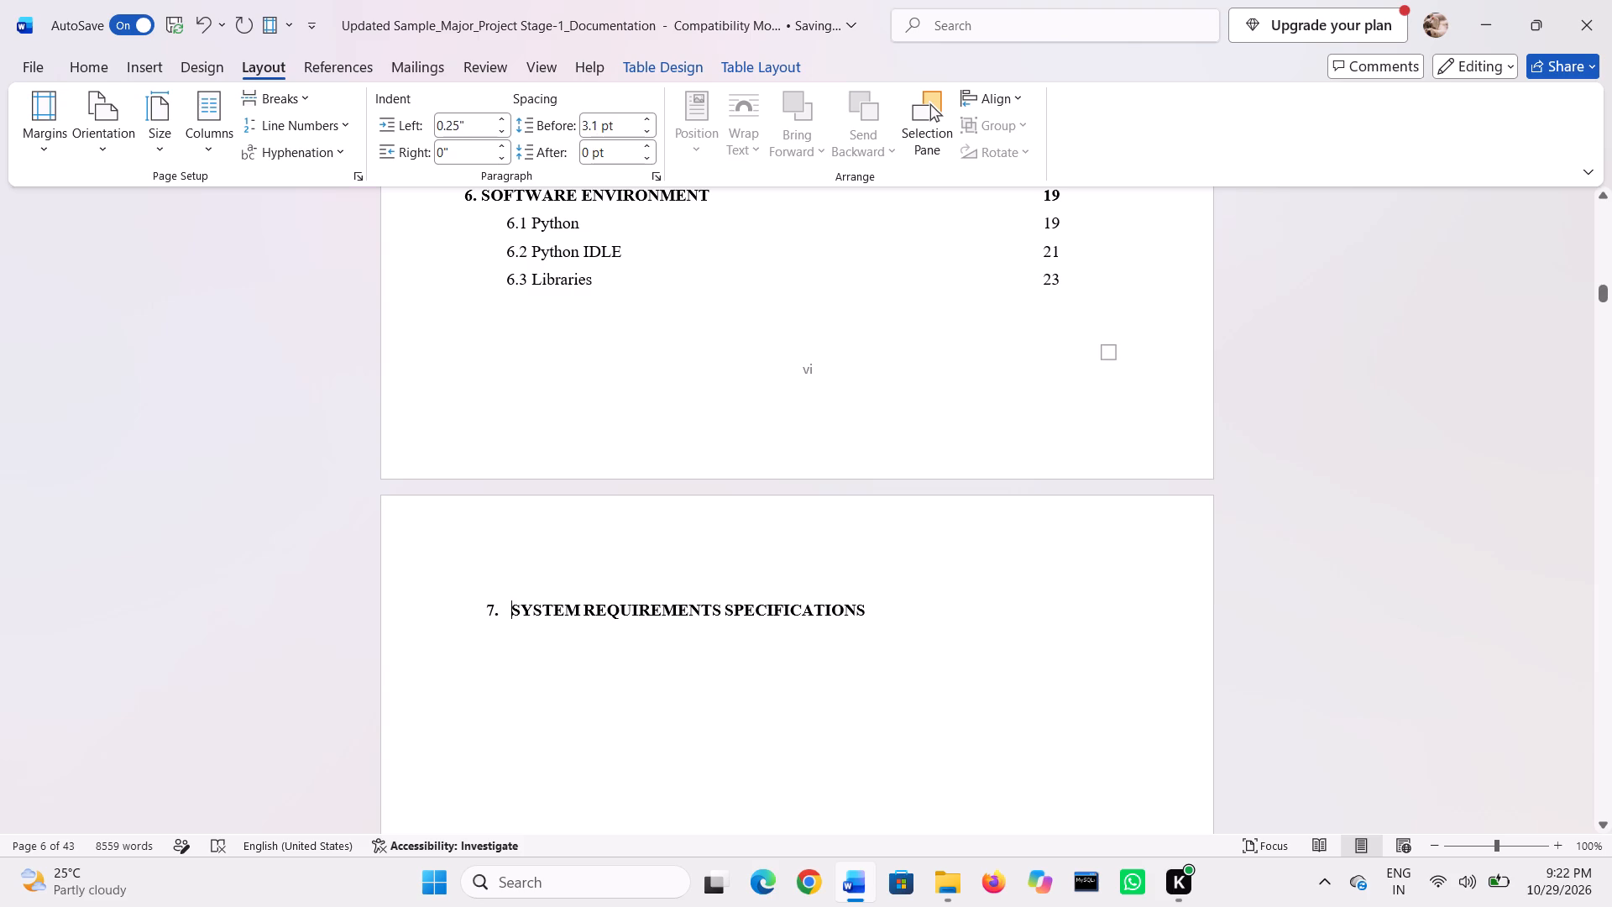
click(488, 609)
drag(488, 609, 482, 609)
drag(482, 609, 464, 602)
drag(464, 602, 463, 602)
click(568, 470)
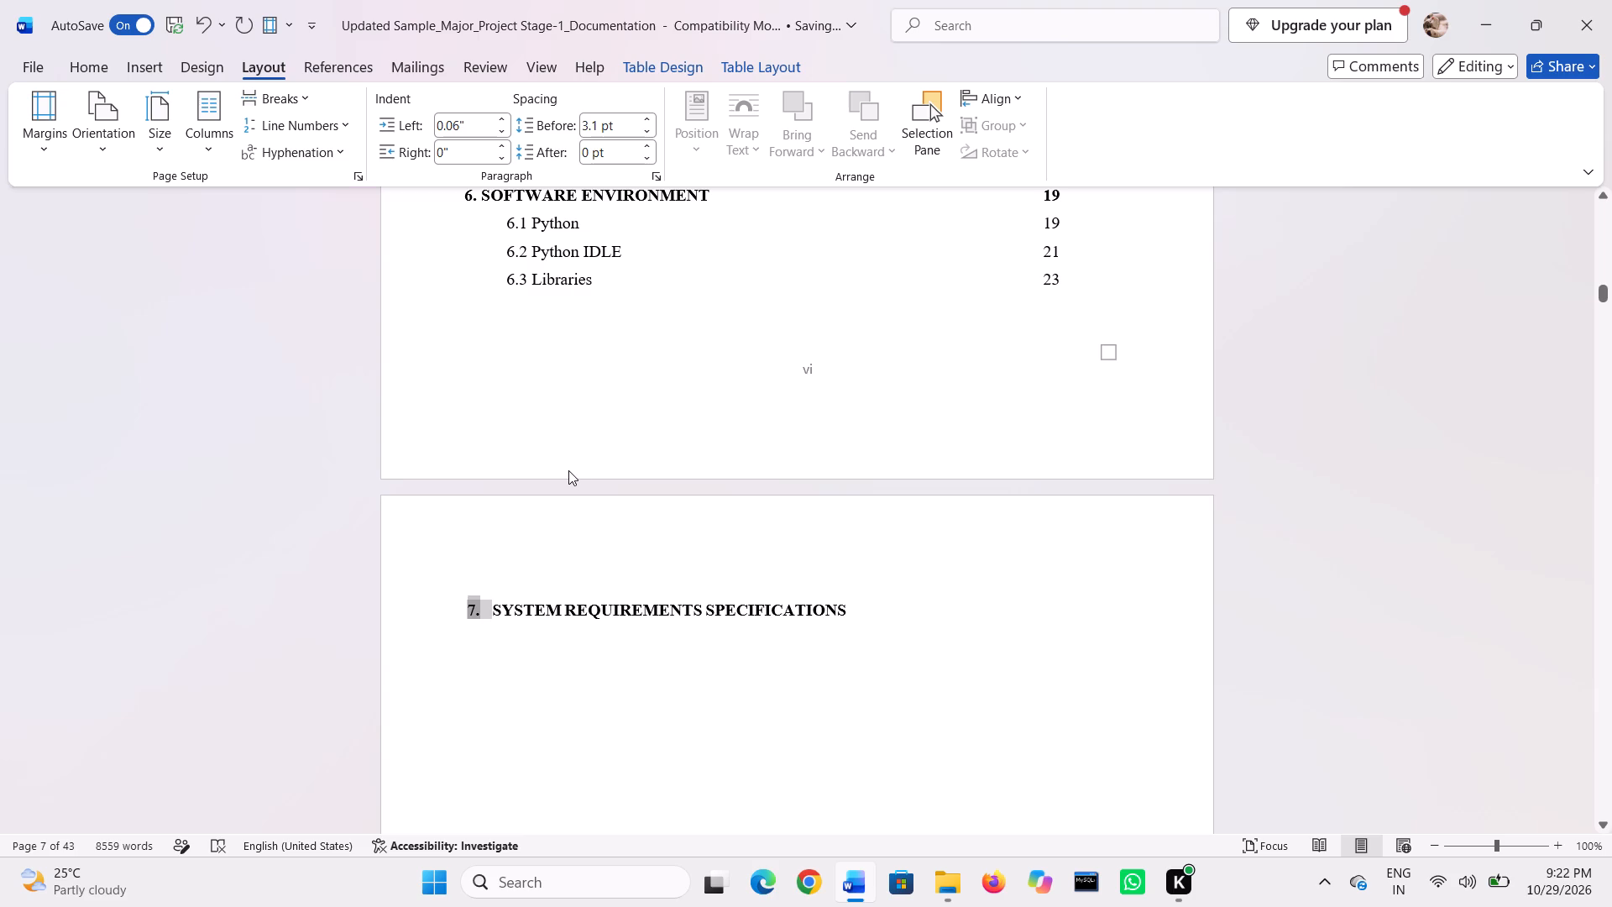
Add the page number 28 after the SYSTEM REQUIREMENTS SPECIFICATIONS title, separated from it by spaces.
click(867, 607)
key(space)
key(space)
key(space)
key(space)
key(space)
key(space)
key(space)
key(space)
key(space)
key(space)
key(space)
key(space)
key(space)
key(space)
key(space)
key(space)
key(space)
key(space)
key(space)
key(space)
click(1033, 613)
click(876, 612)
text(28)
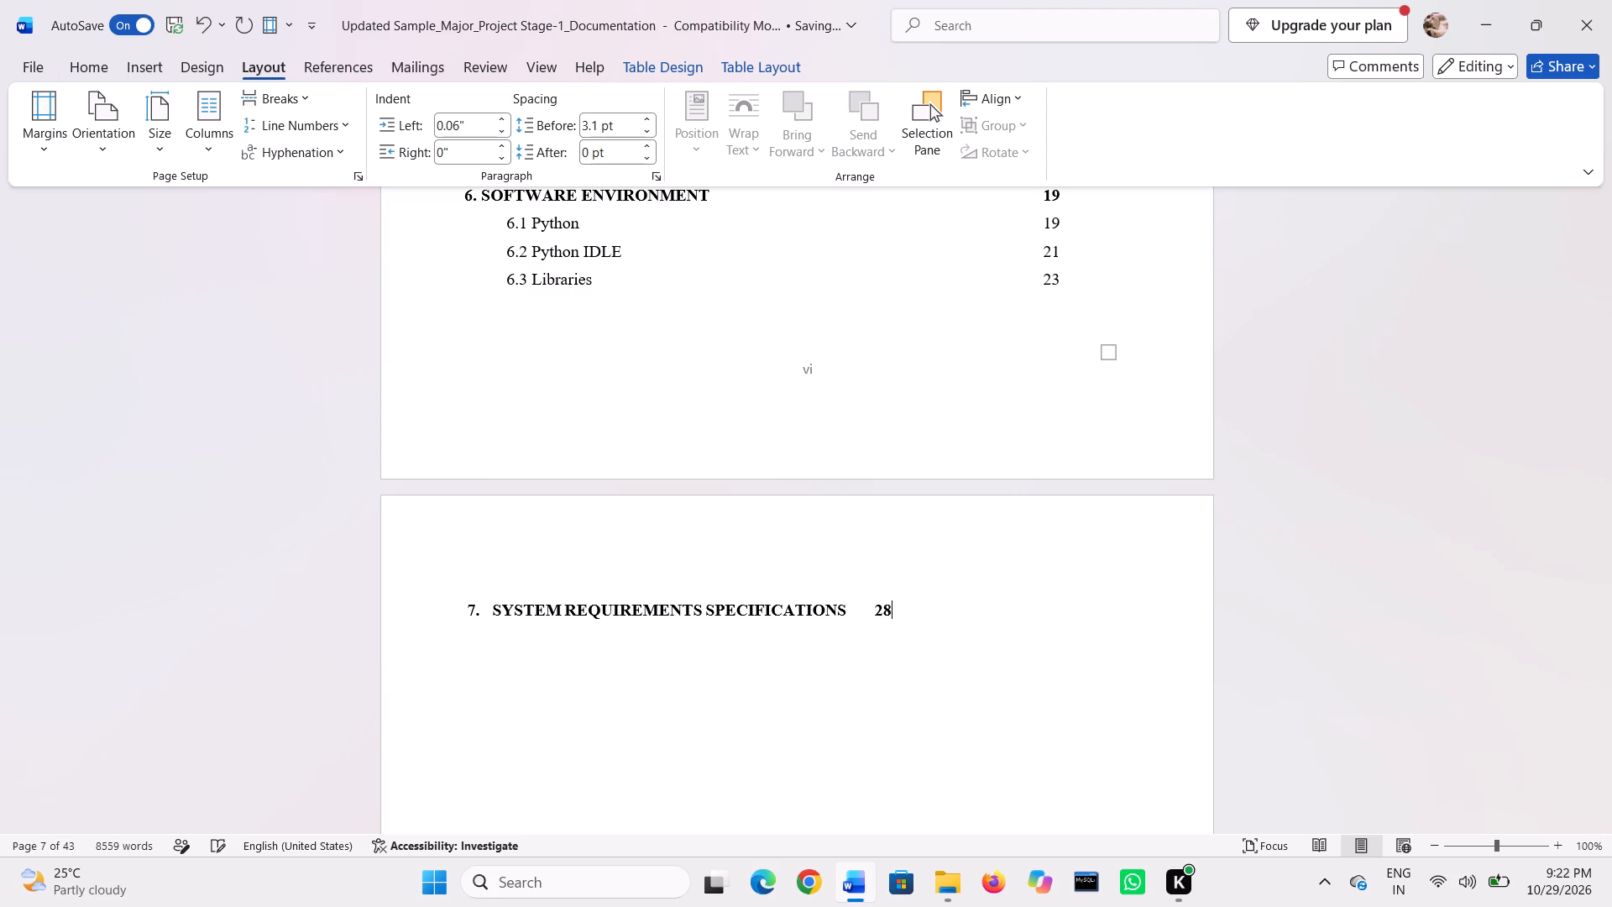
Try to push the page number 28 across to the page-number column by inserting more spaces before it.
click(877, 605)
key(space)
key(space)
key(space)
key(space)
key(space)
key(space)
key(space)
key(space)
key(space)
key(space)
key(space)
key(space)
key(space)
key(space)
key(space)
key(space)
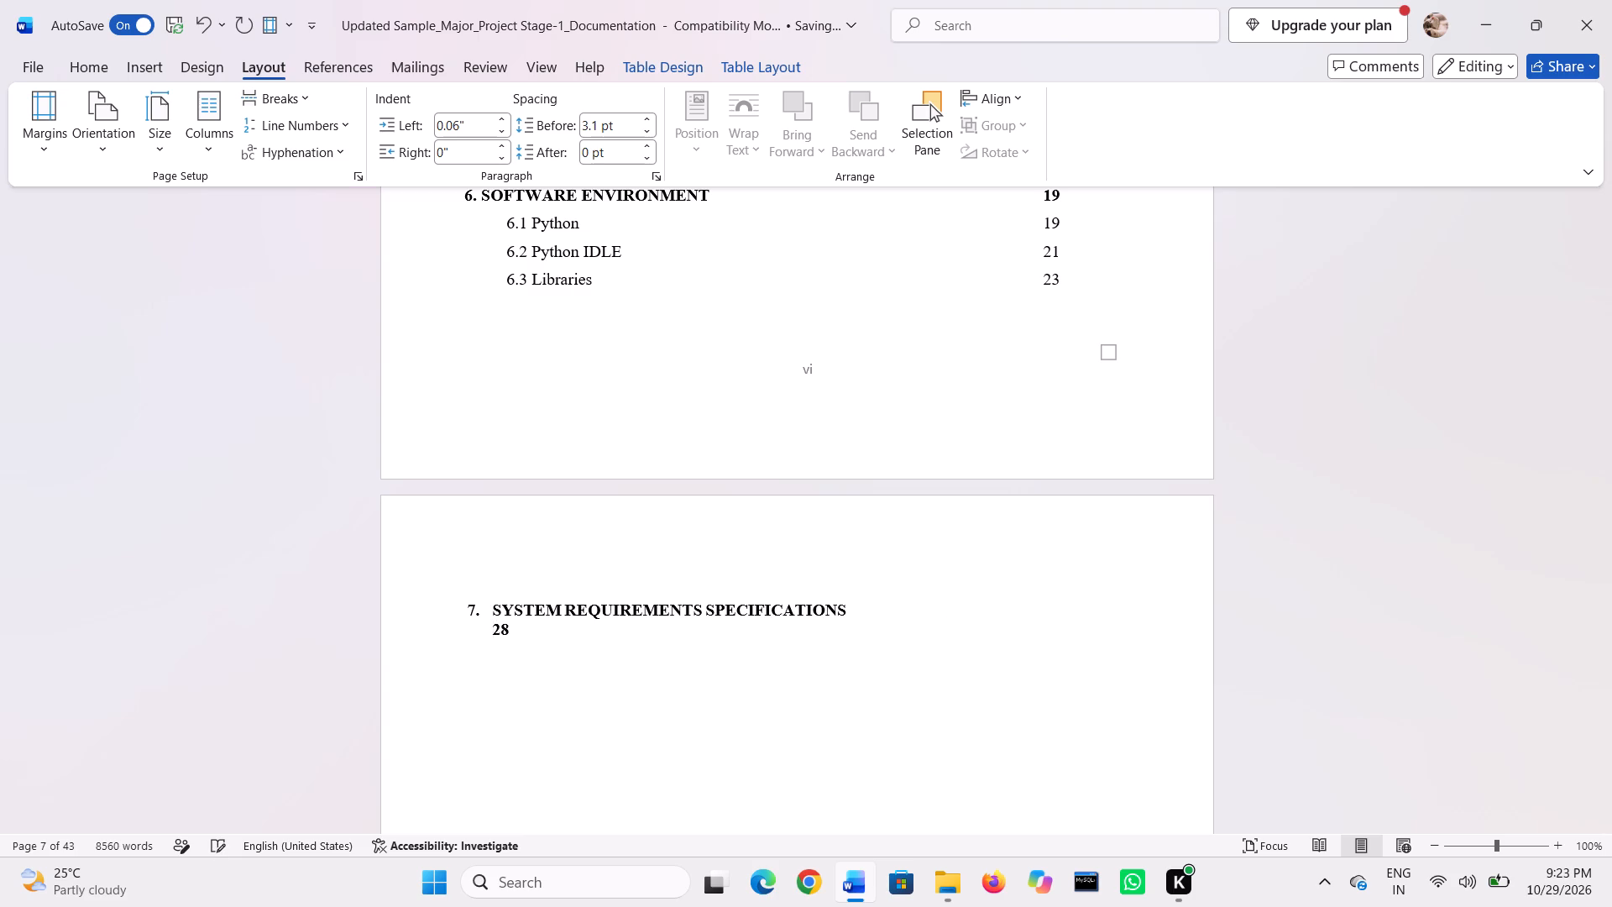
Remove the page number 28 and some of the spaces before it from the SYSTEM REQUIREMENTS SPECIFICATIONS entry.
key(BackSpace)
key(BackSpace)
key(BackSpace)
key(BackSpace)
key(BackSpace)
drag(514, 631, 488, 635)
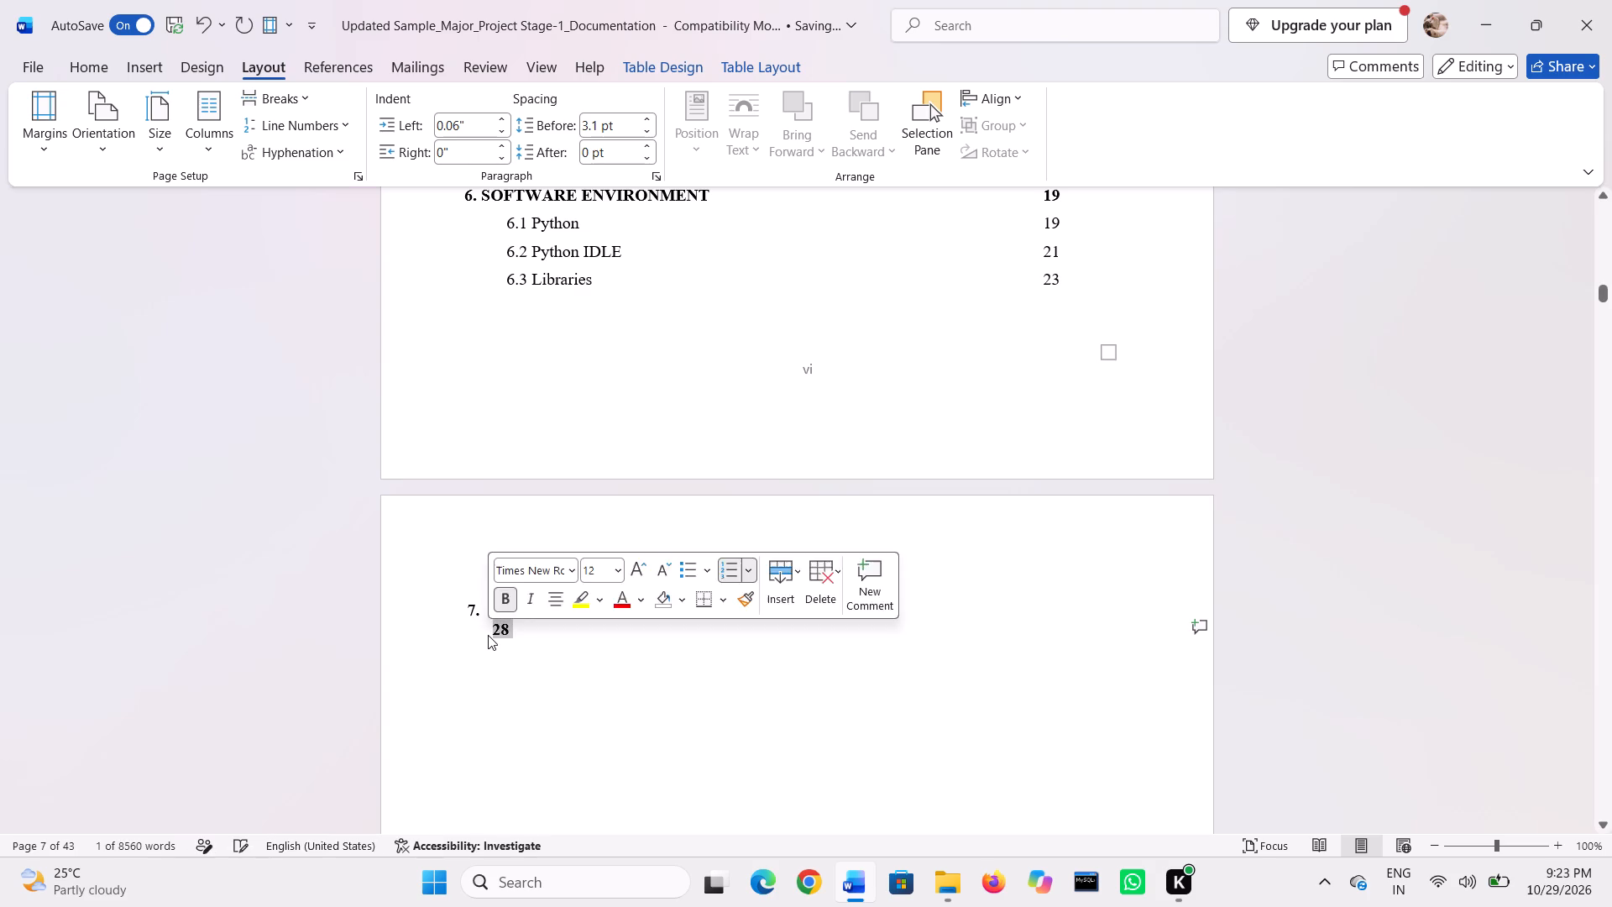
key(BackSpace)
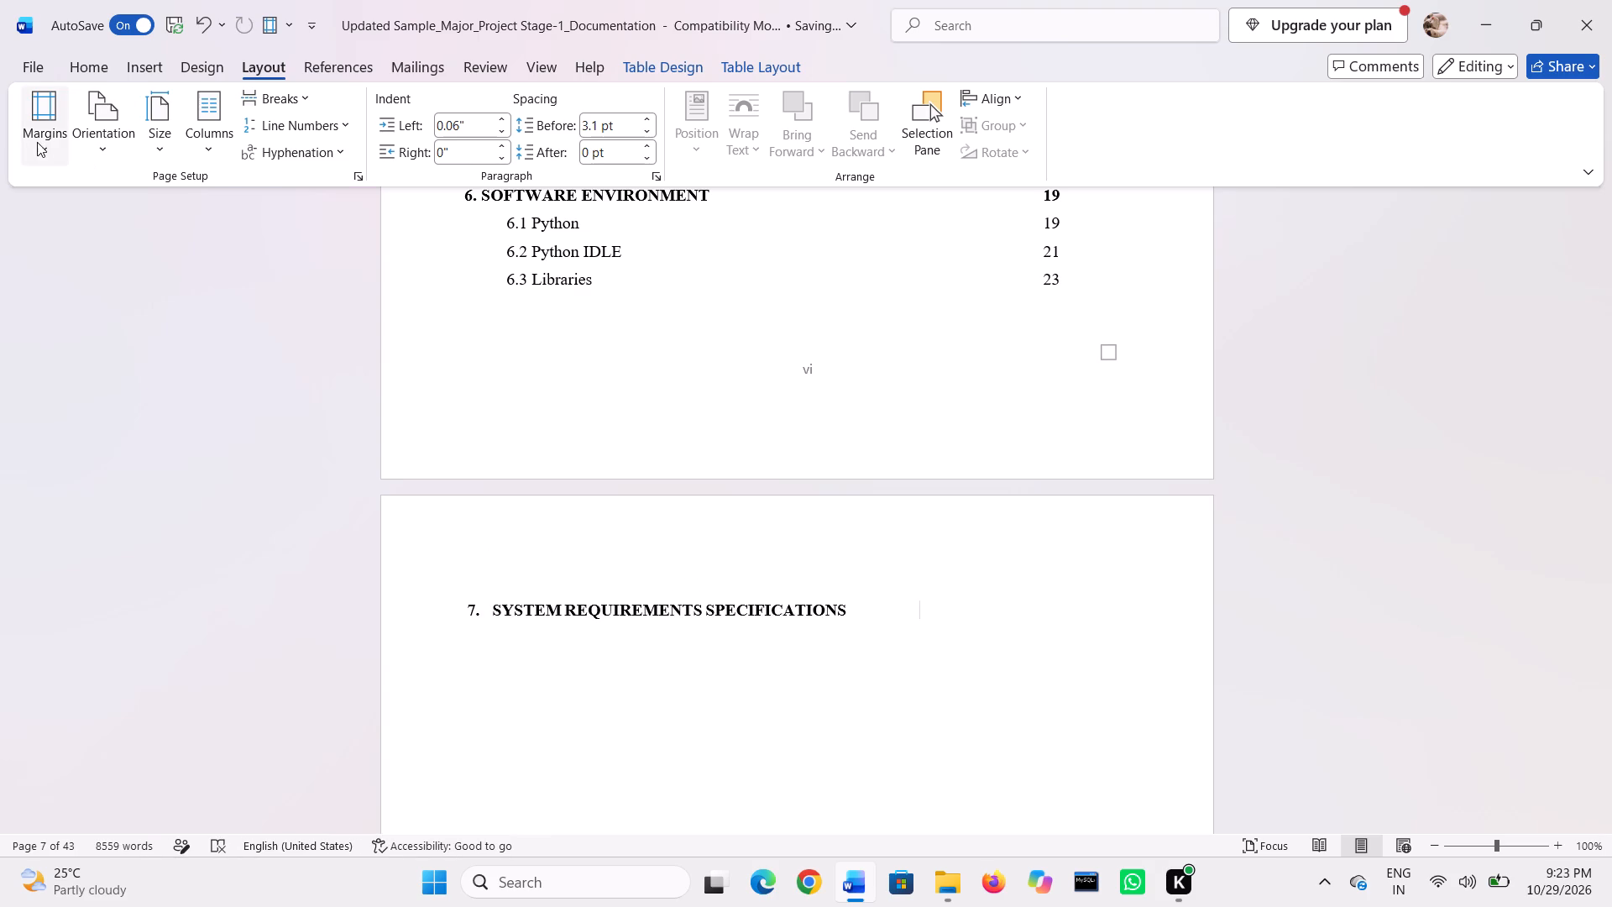
Set the contents section's page margins to the Normal preset, 1" on every side.
click(37, 142)
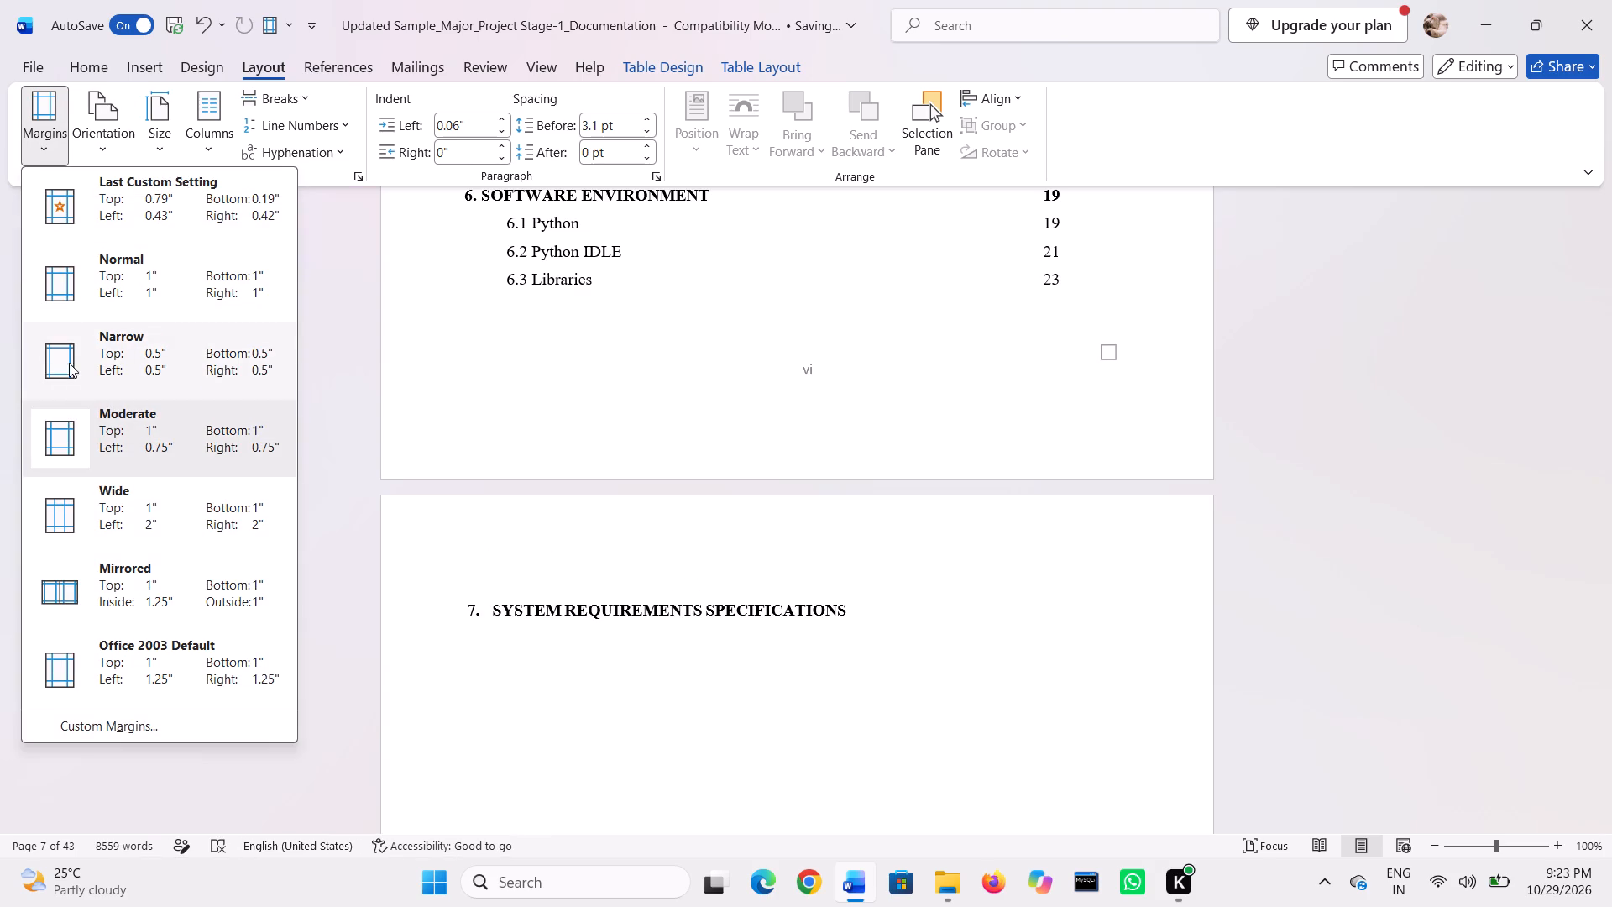
click(60, 296)
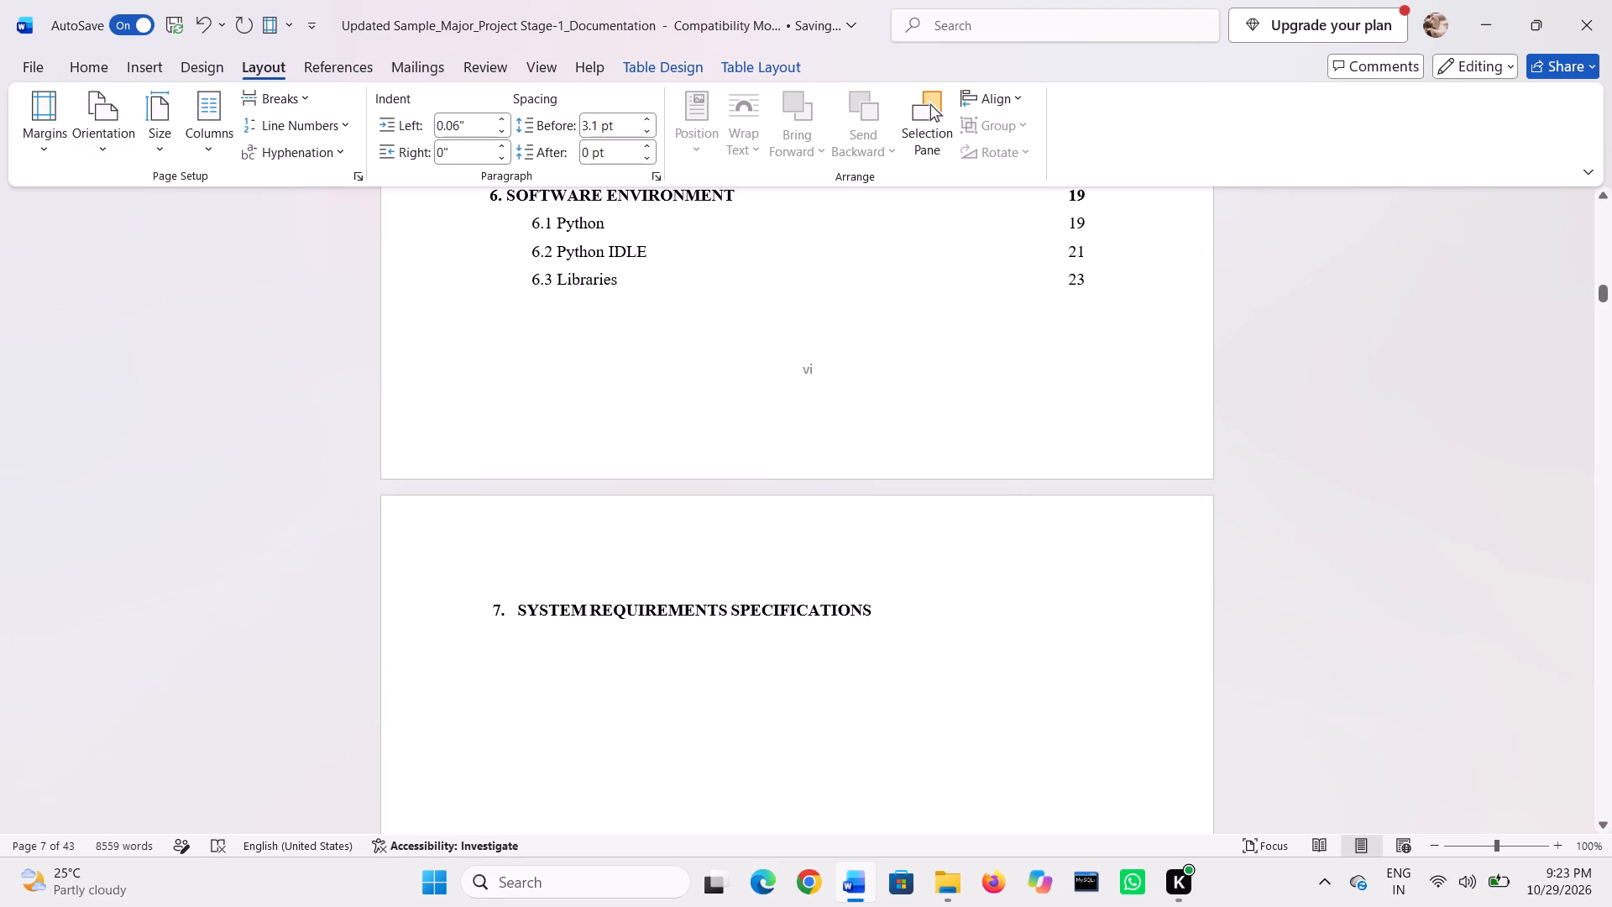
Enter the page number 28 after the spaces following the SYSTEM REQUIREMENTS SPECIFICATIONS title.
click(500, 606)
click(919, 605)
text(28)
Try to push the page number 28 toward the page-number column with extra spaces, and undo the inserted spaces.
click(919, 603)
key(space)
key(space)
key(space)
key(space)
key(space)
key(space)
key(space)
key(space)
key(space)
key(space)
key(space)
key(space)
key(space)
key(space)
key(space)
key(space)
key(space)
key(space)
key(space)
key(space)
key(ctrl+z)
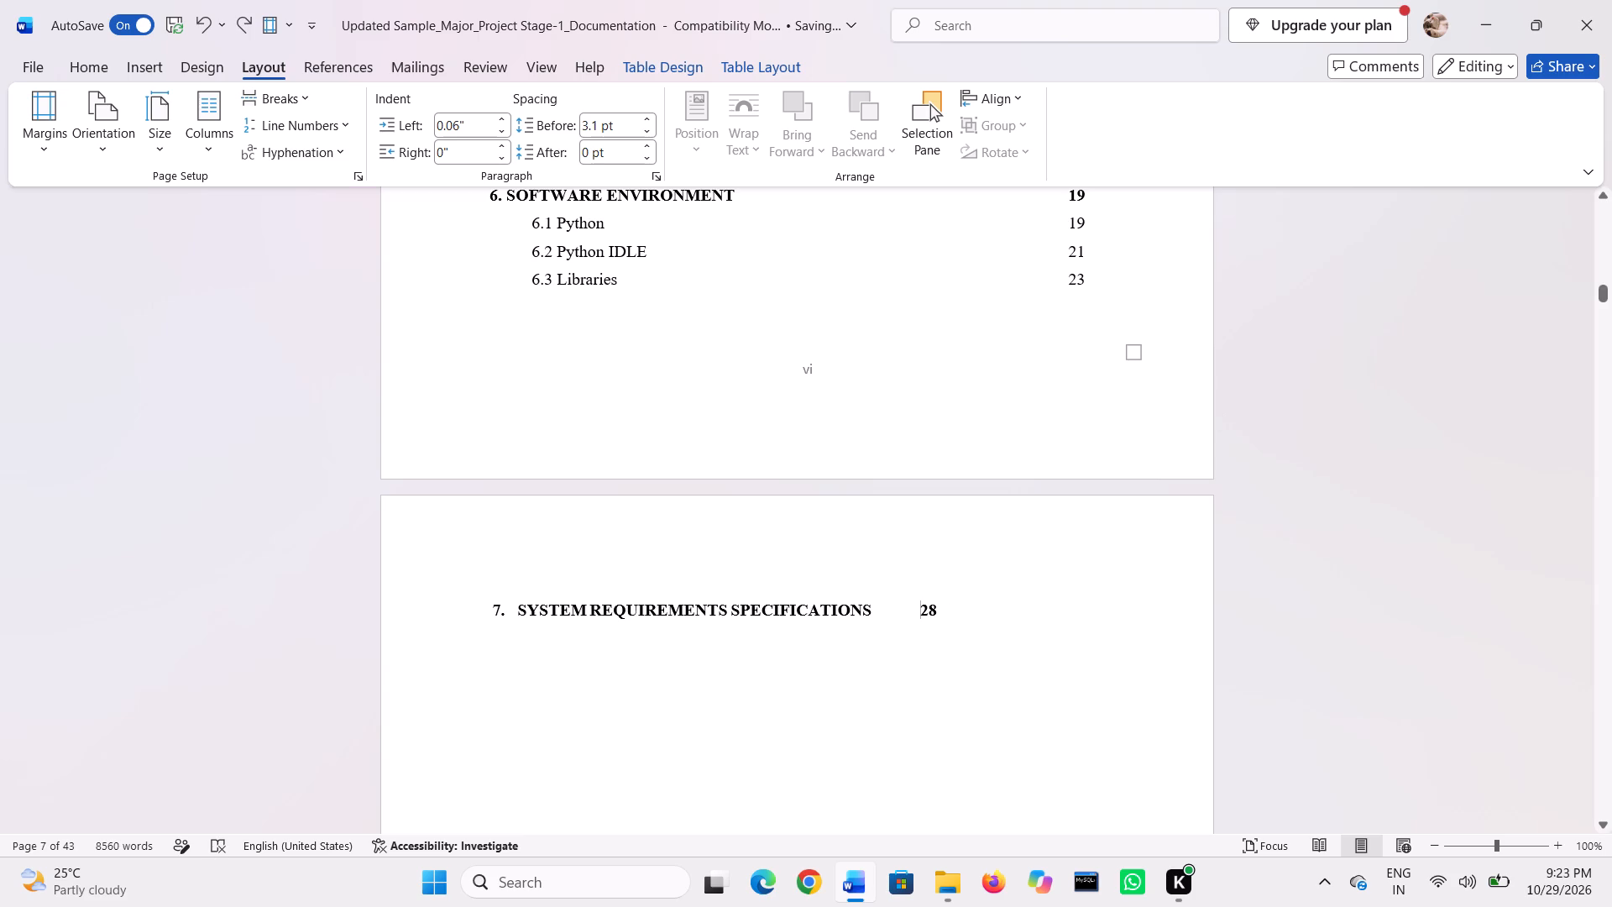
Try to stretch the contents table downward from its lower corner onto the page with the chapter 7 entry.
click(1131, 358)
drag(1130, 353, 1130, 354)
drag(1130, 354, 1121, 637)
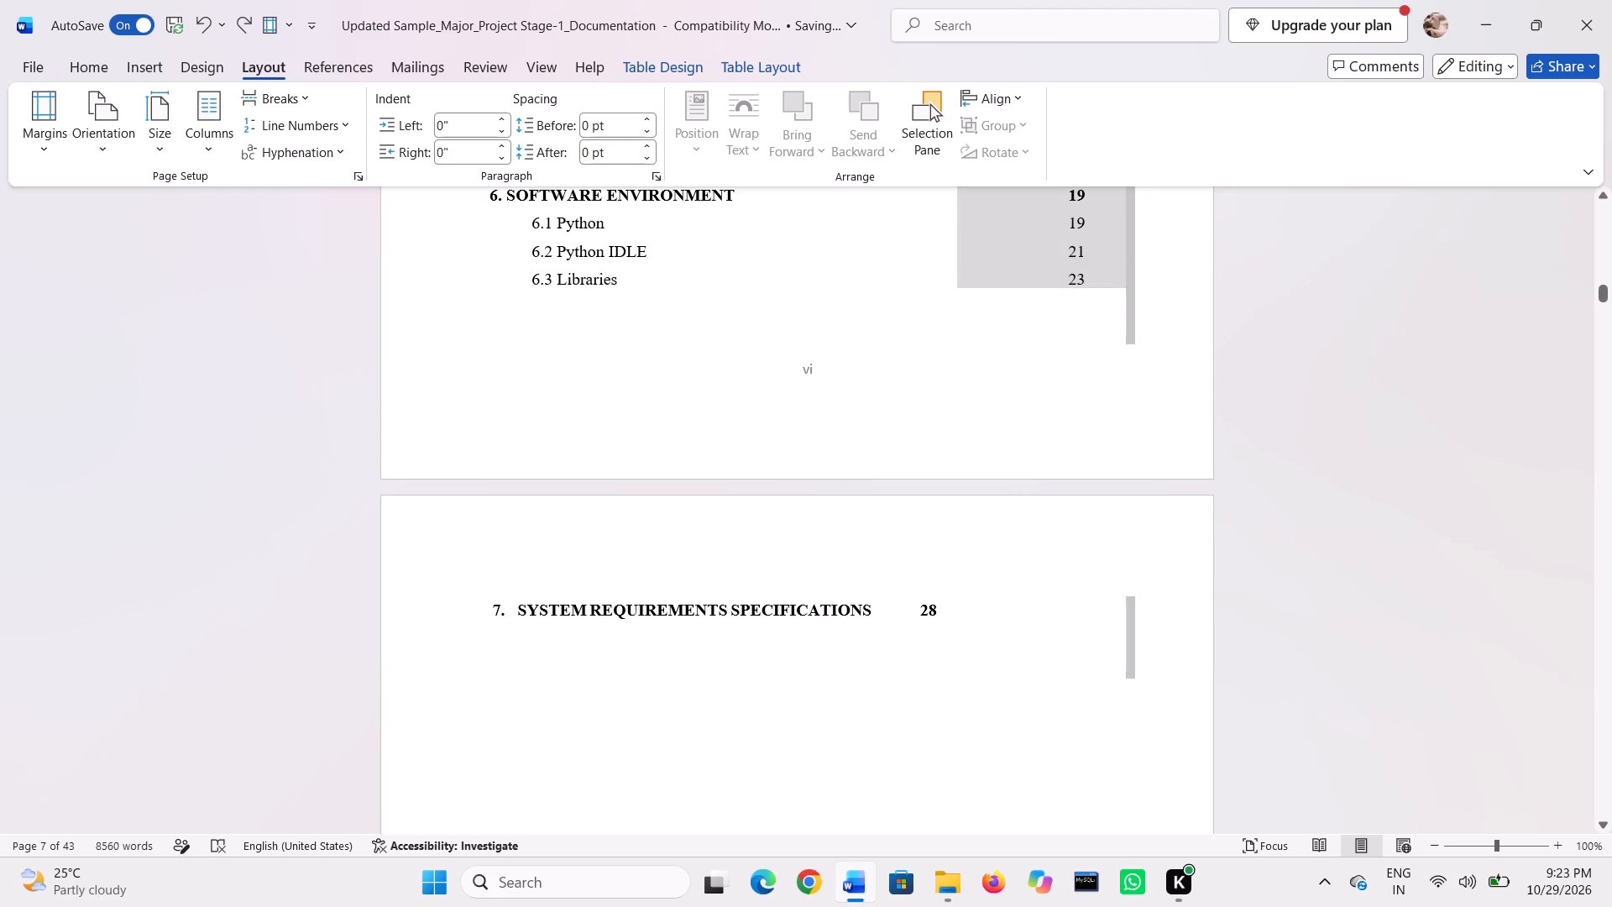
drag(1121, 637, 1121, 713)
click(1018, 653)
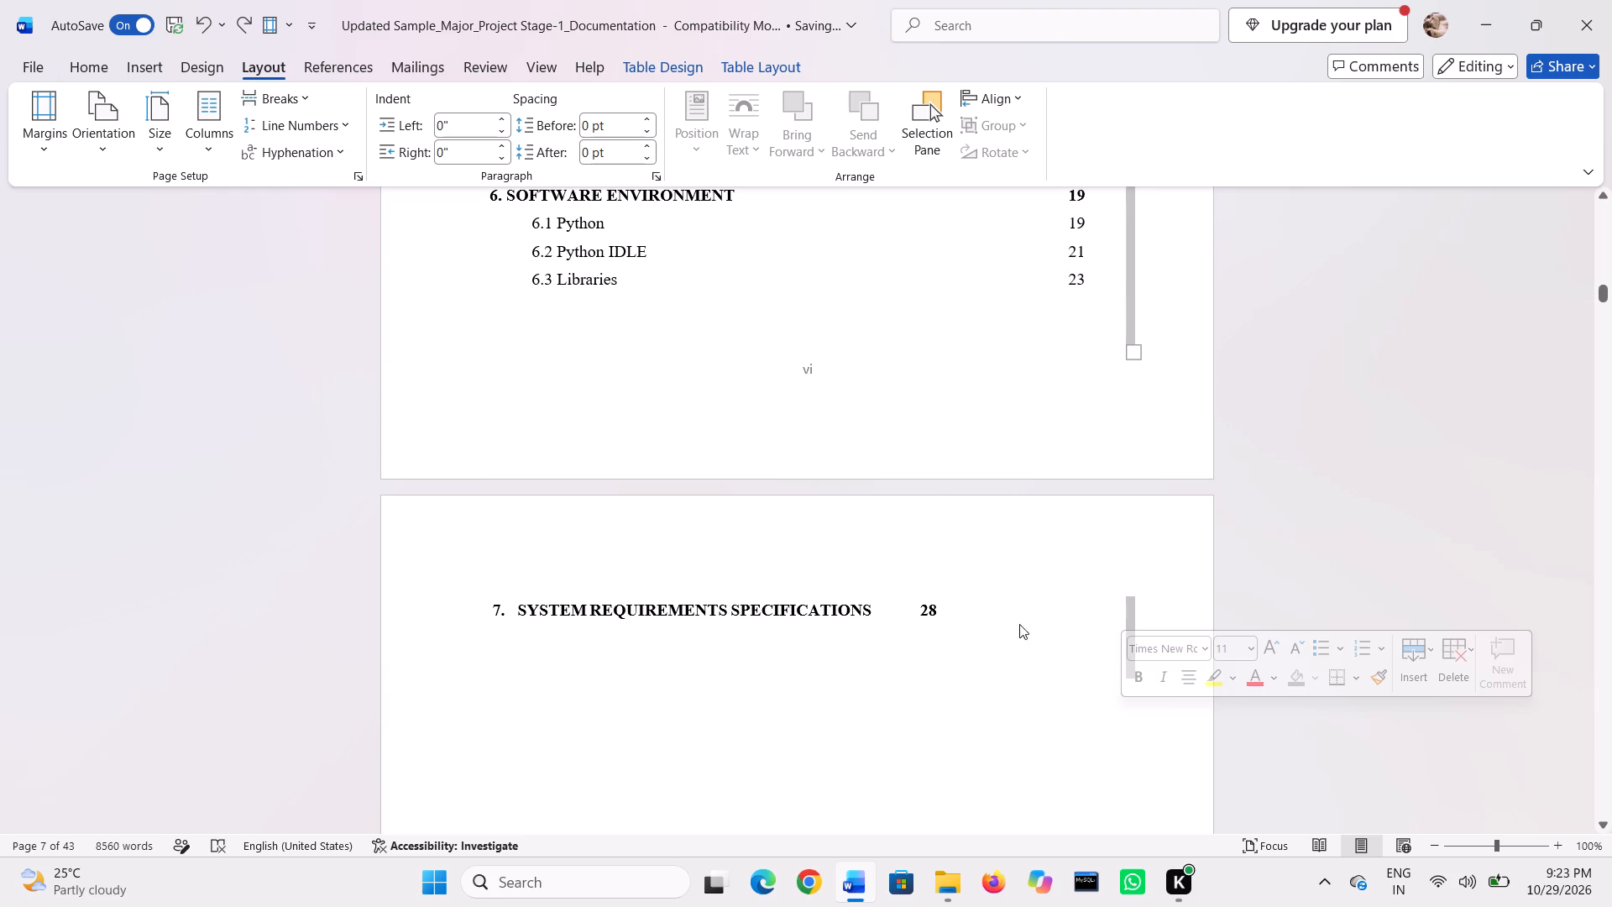
Copy the SYSTEM REQUIREMENTS SPECIFICATIONS title and delete the auto-numbered chapter 7 entry, including its page number 28.
click(632, 288)
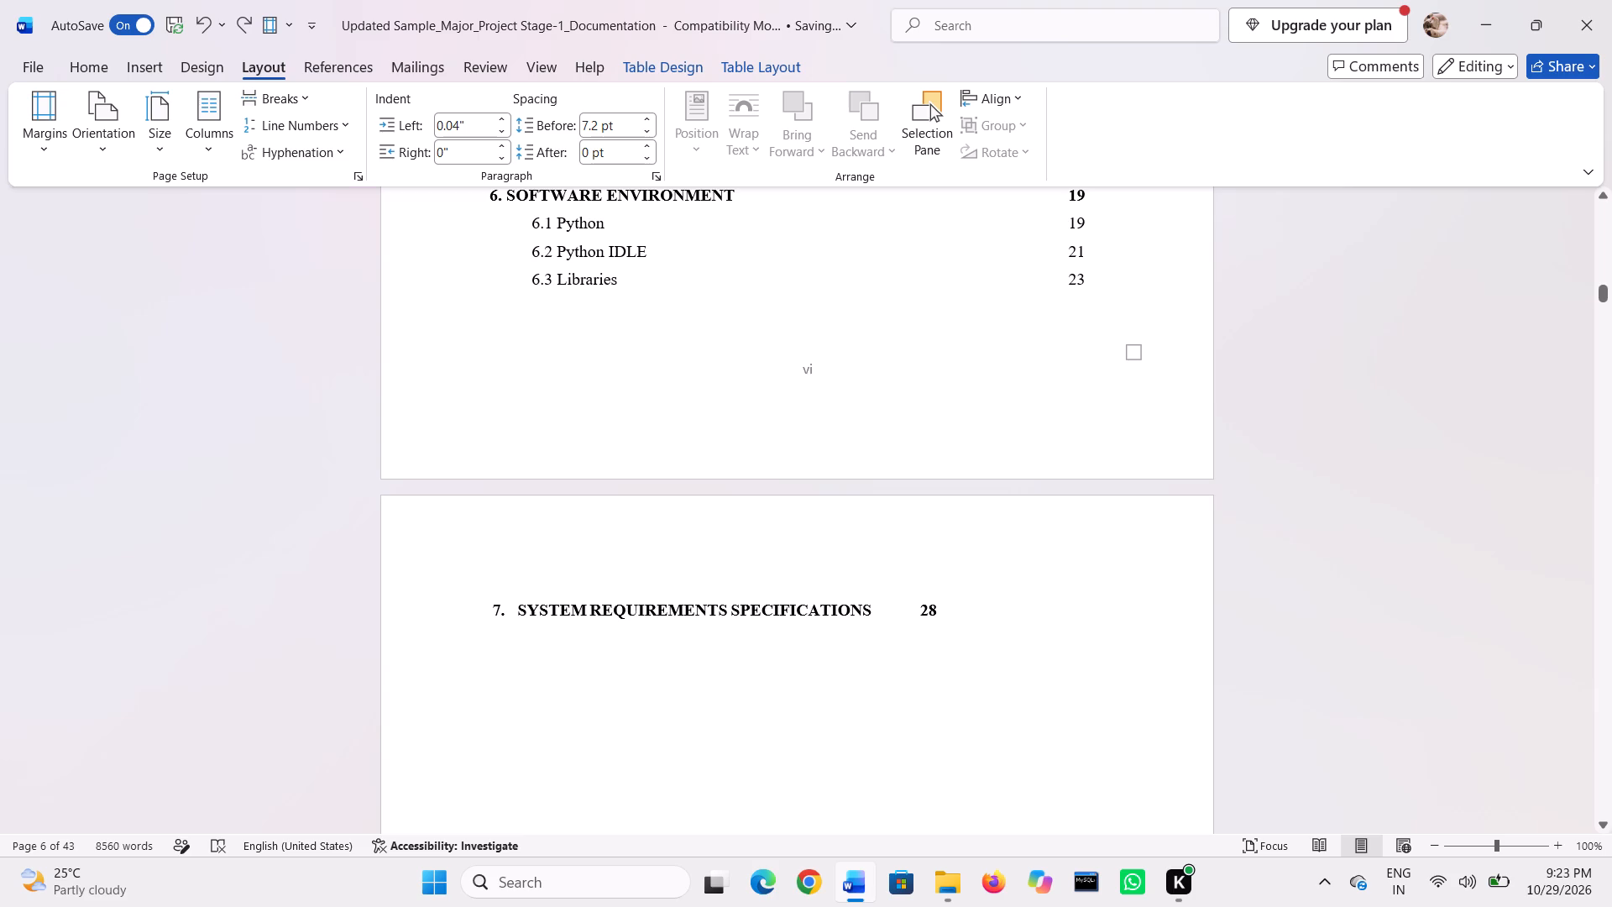
drag(878, 609, 490, 616)
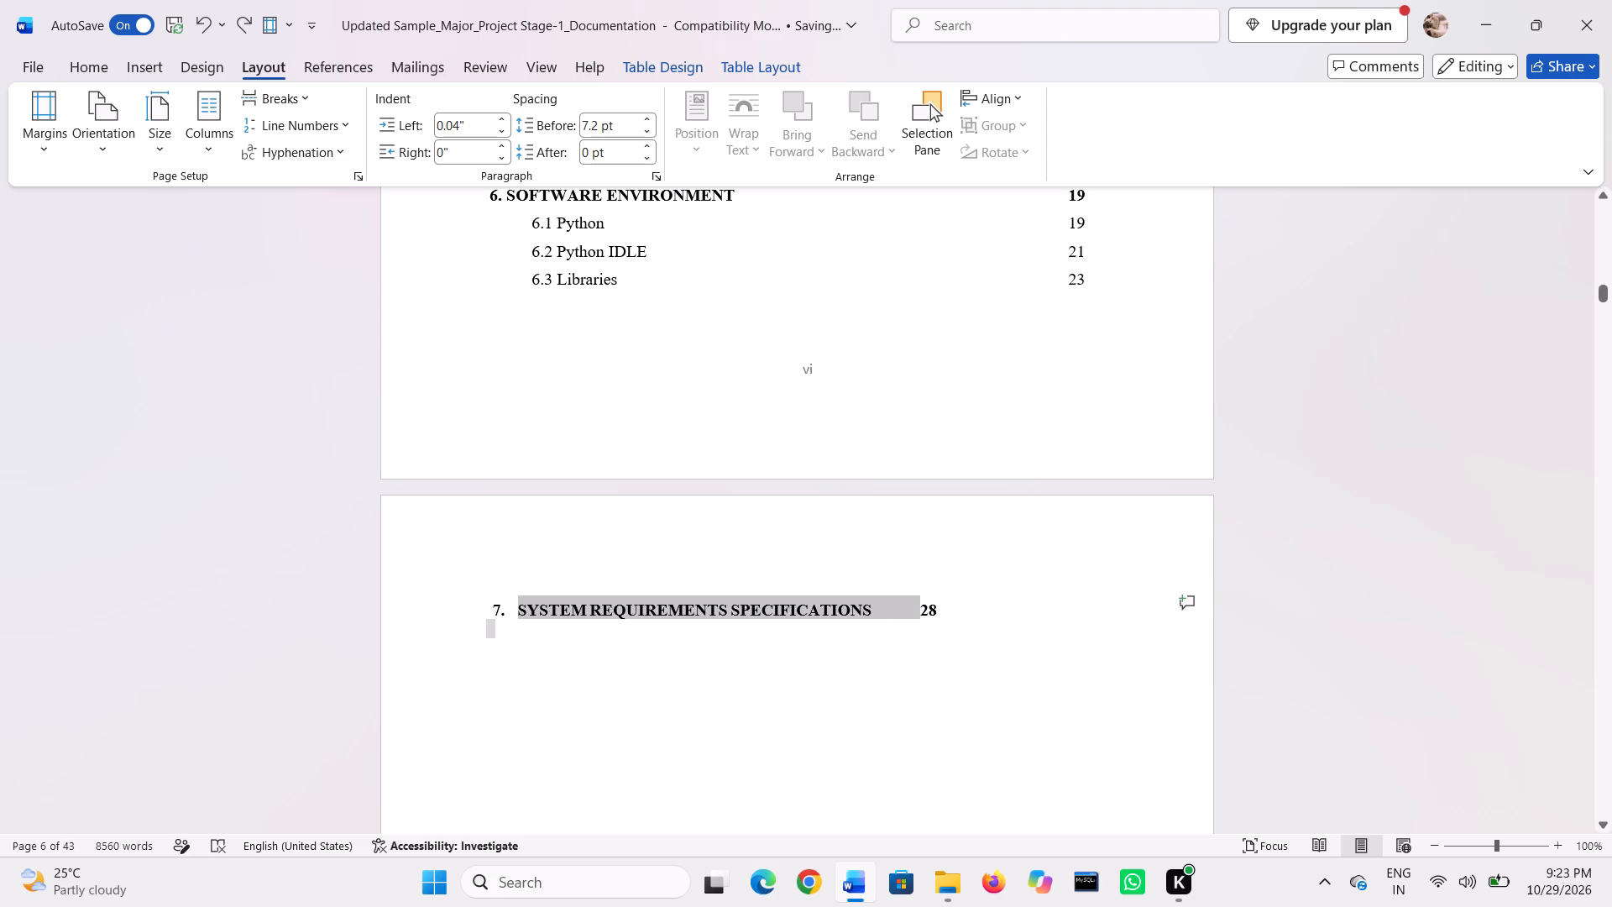
drag(490, 616, 499, 617)
key(ctrl+c)
key(BackSpace)
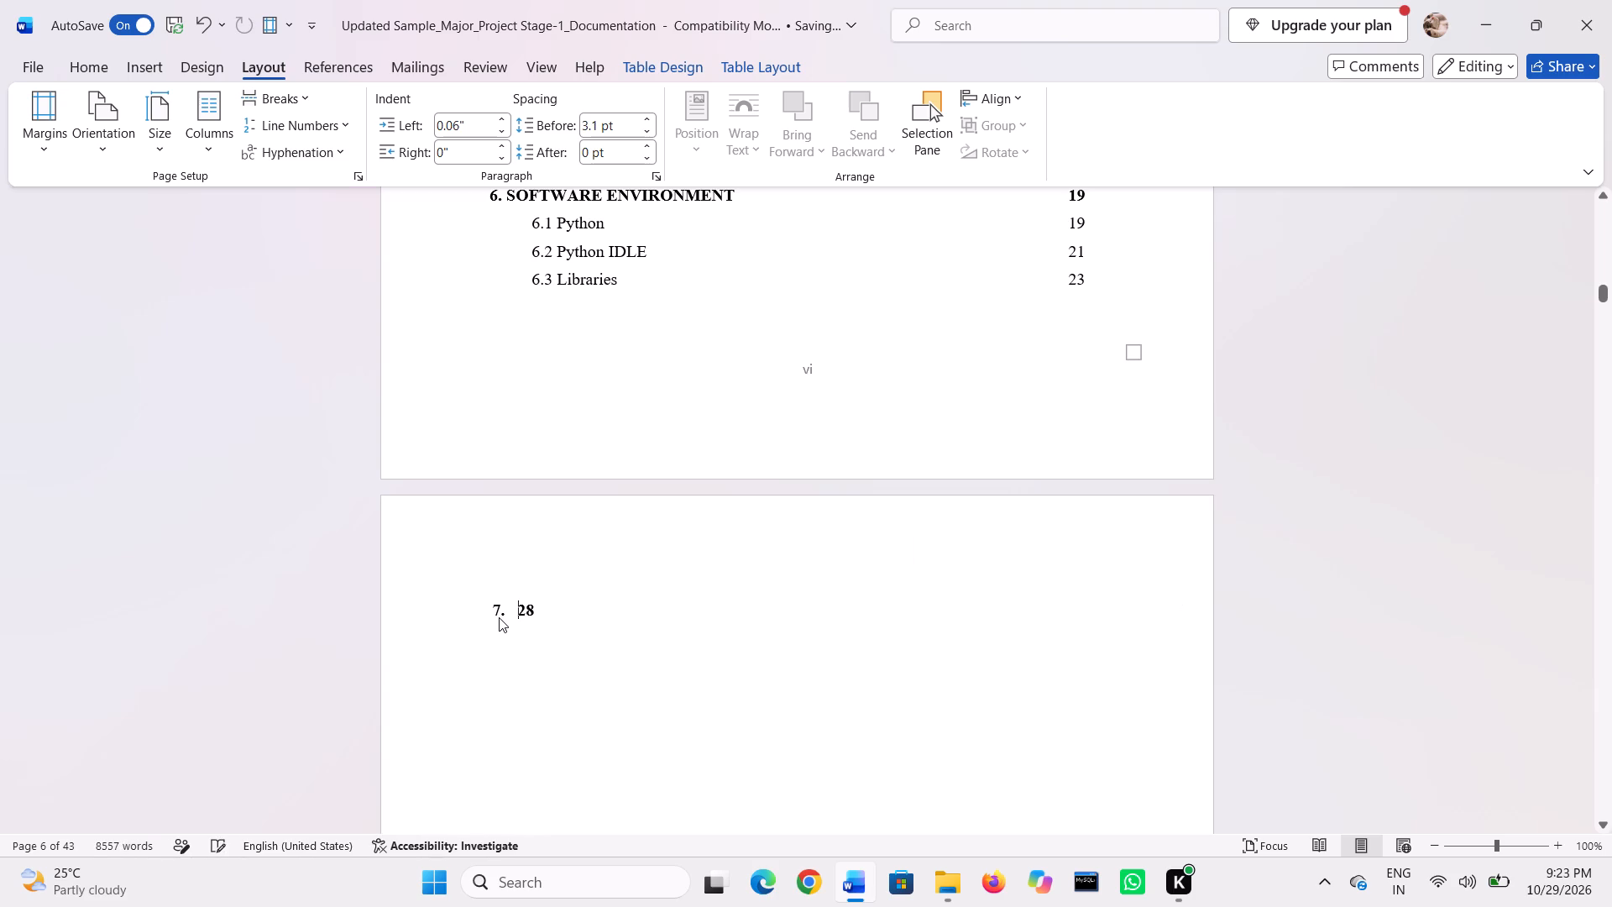
key(Right)
key(Right)
key(BackSpace)
key(BackSpace)
key(BackSpace)
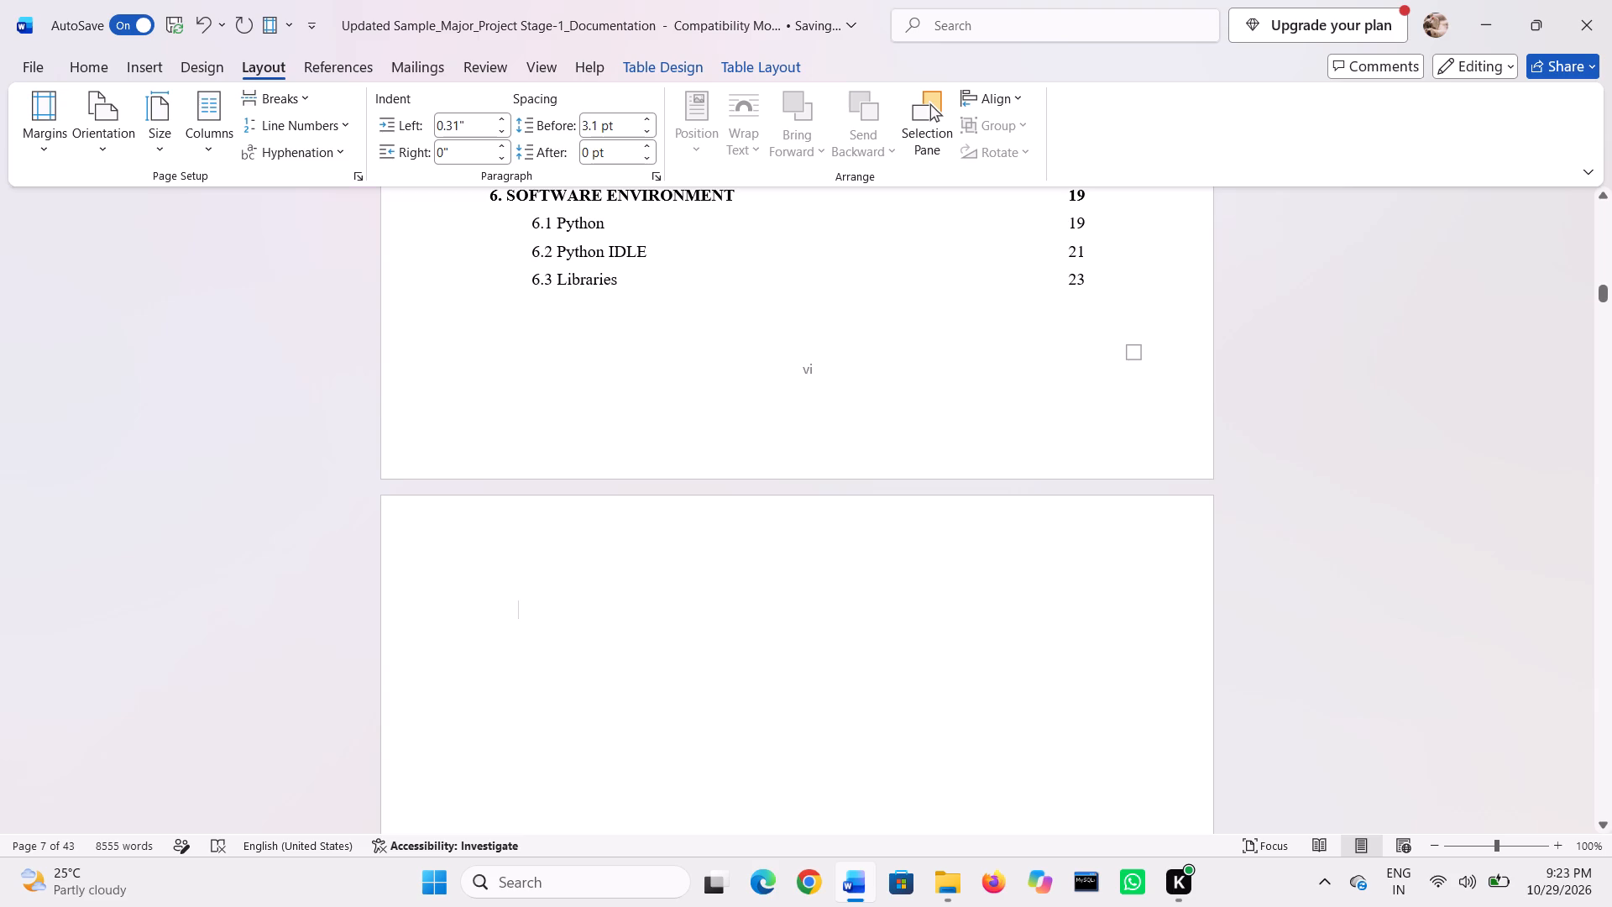
Add new lines below 6.3 Libraries, enter a plain "7. " as the chapter number, and save the document.
click(641, 280)
key(Return)
key(Return)
key(Return)
key(shift+ampersand)
key(BackSpace)
key(7)
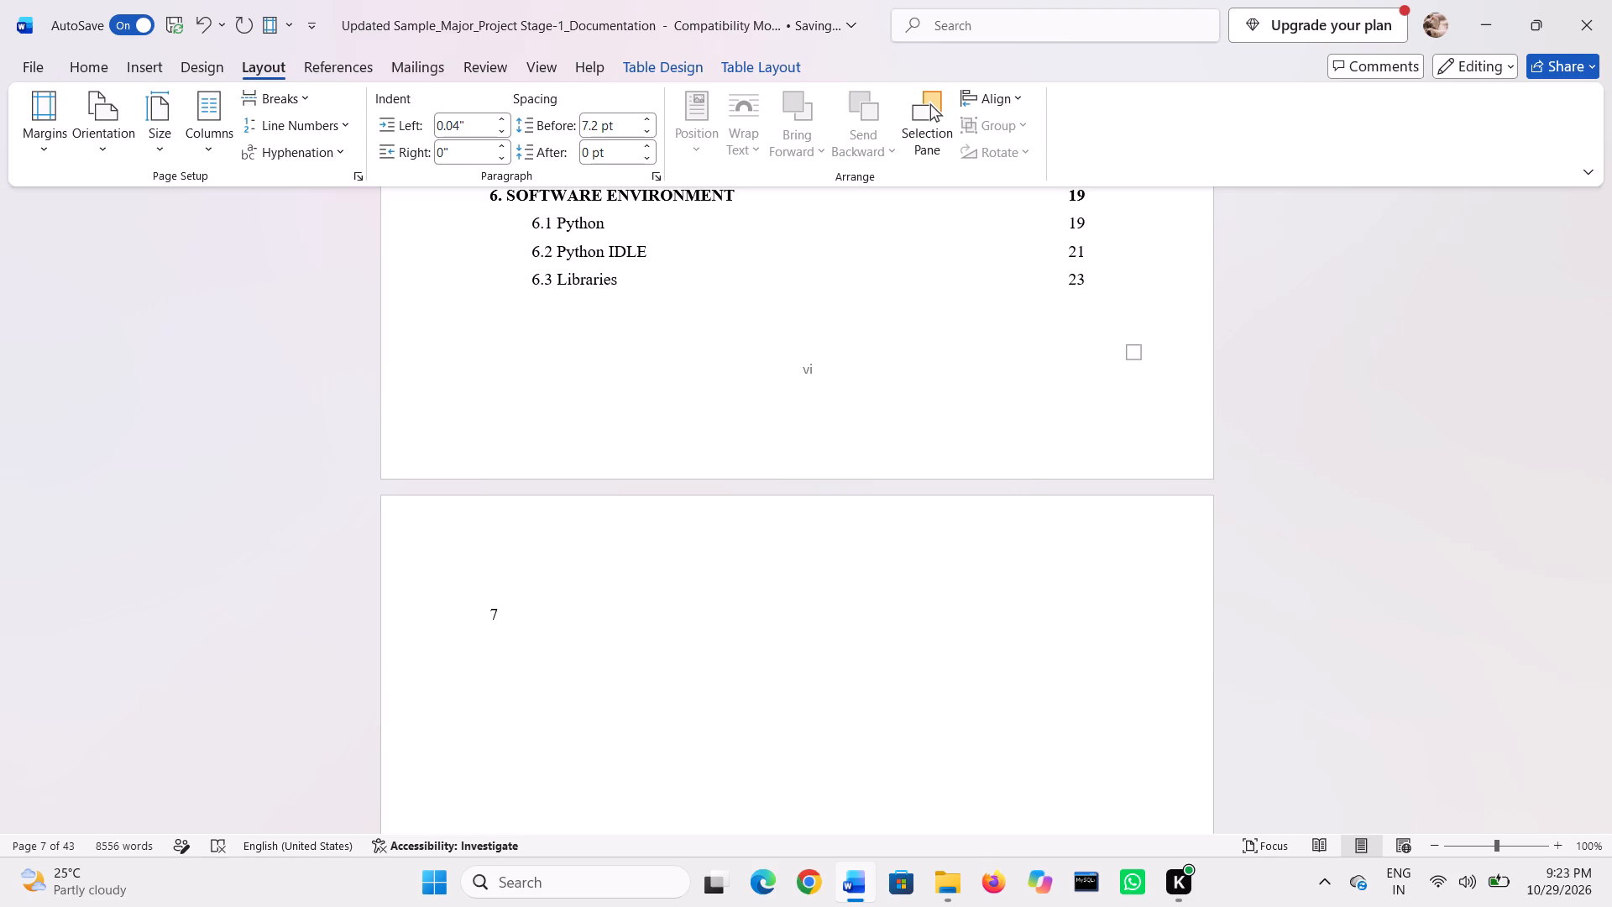
key(space)
text(.)
key(space)
key(BackSpace)
key(BackSpace)
key(BackSpace)
text(.)
key(space)
key(ctrl+s)
Paste the title SYSTEM REQUIREMENTS SPECIFICATIONS after the 7. and make the whole entry bold.
click(510, 611)
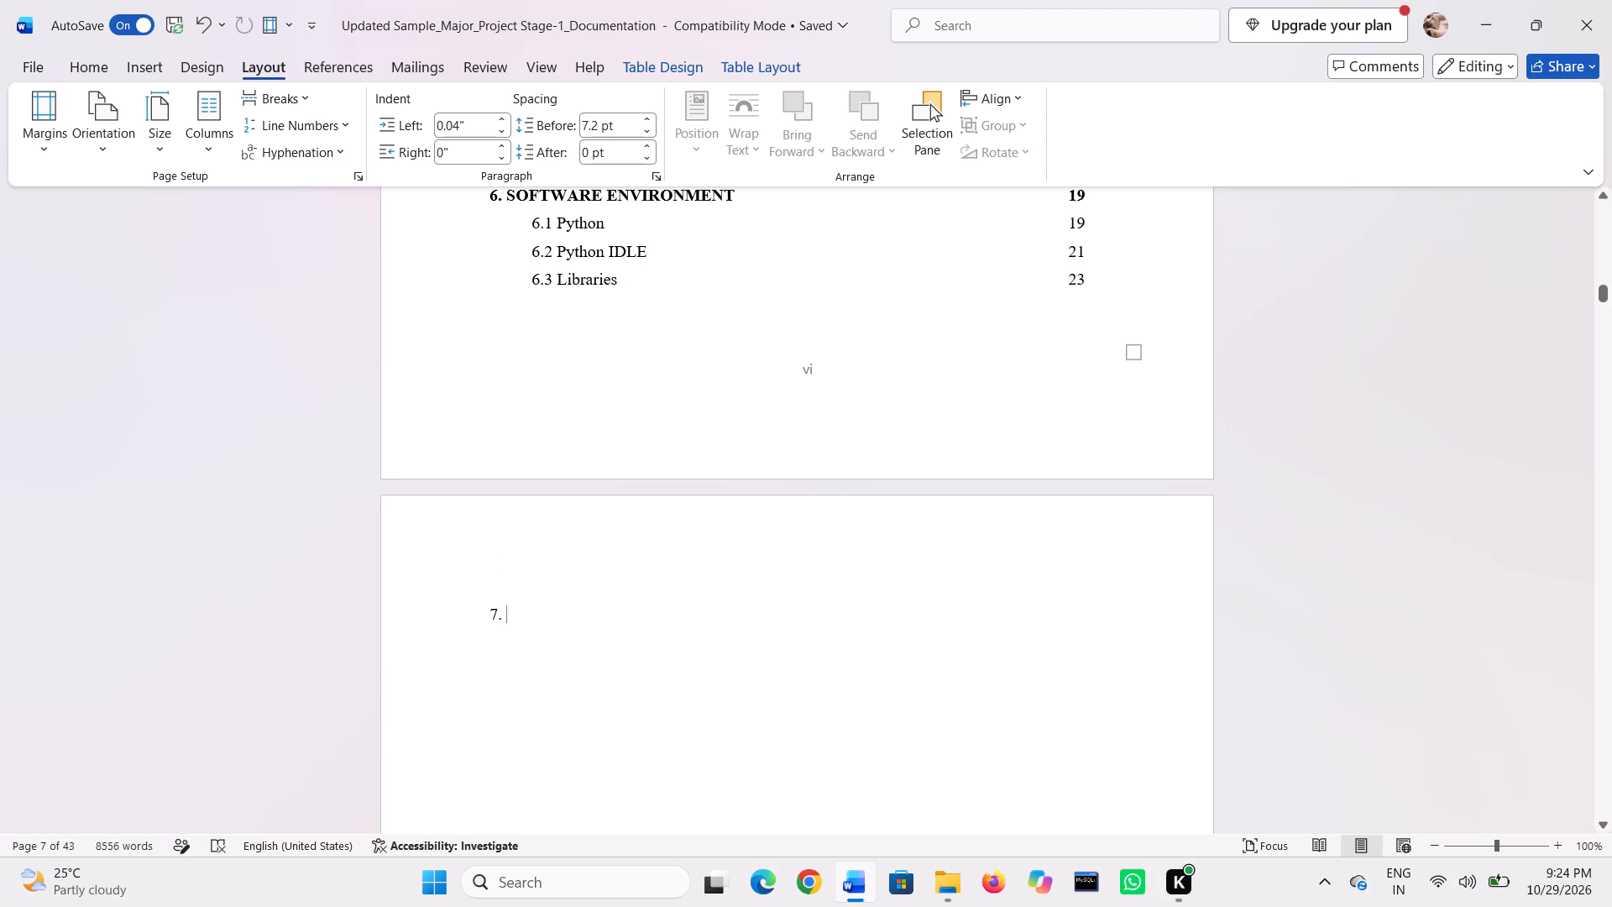
key(ctrl+v)
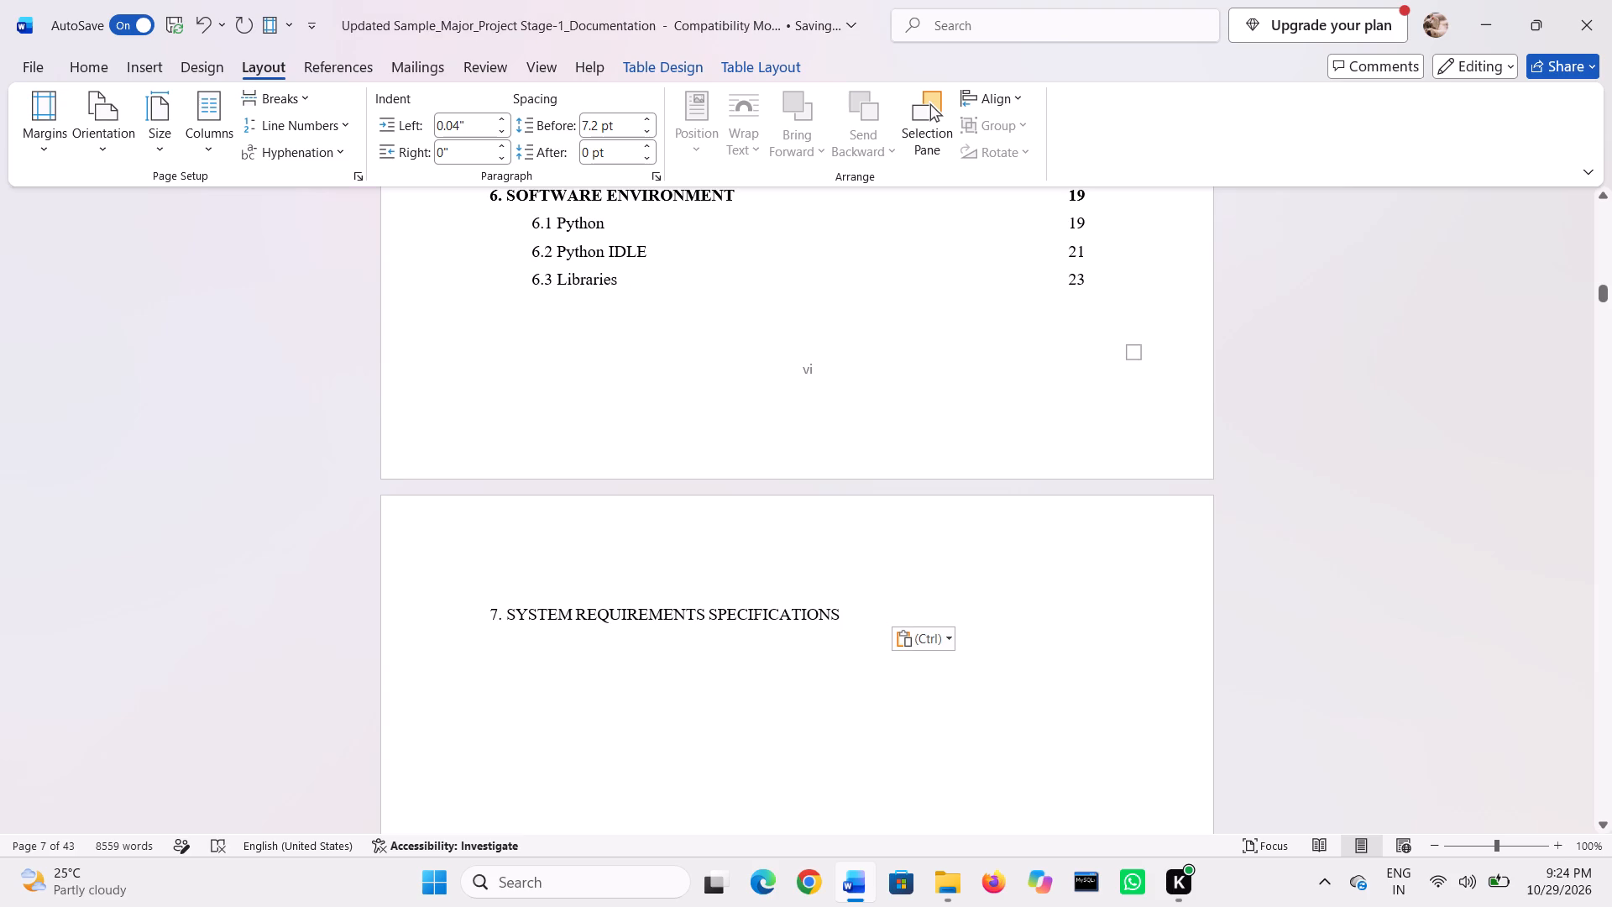
drag(840, 610, 492, 617)
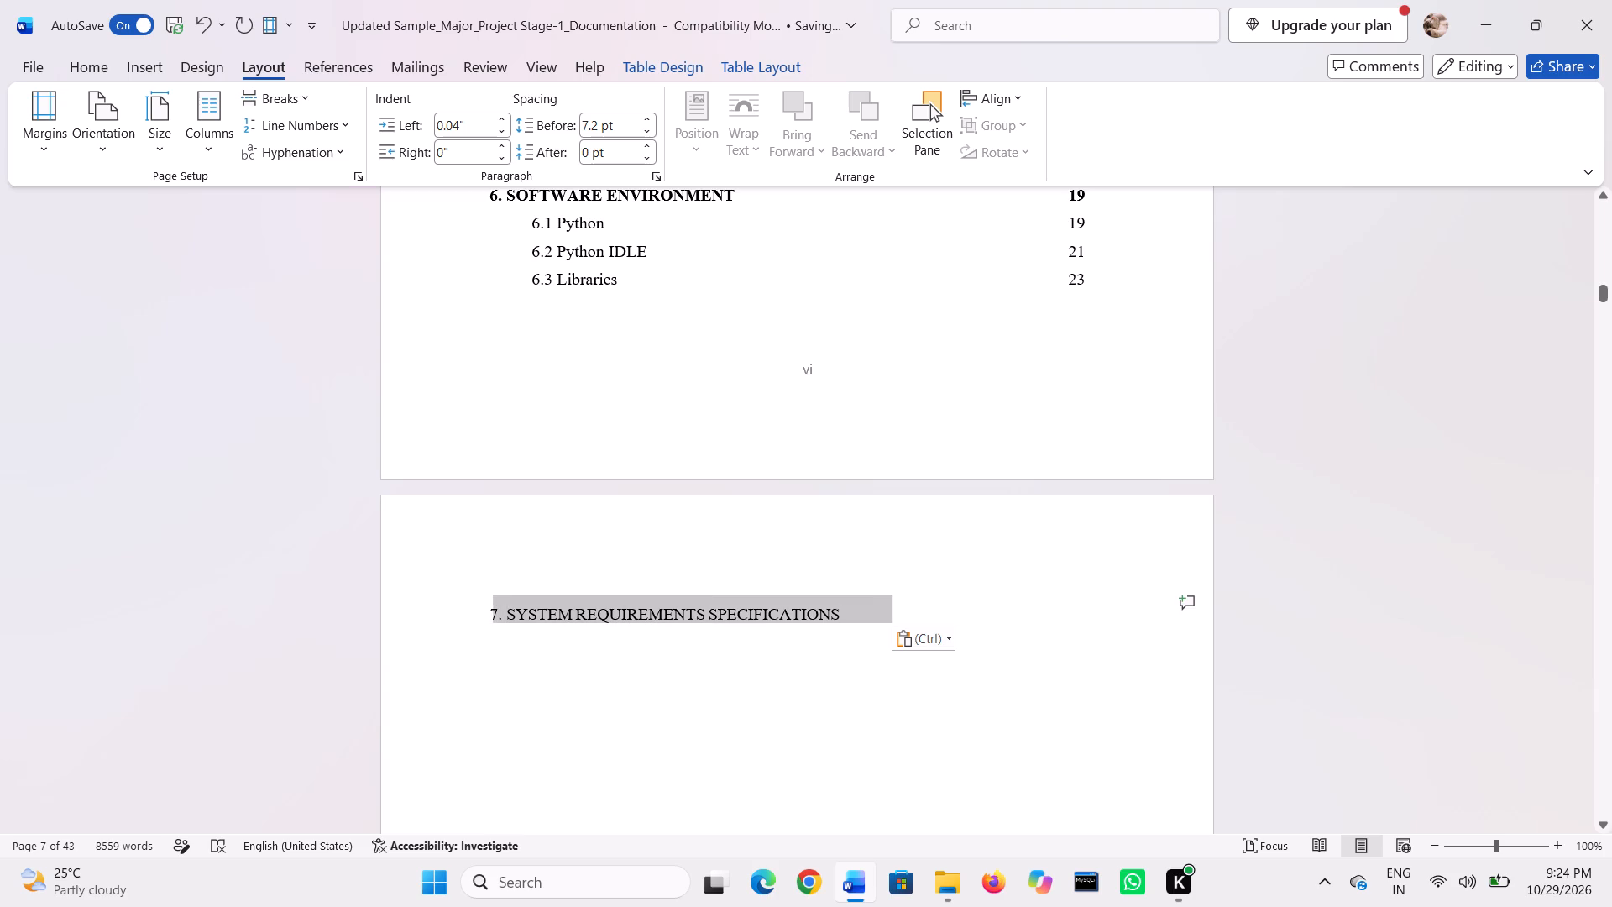
drag(492, 617, 490, 616)
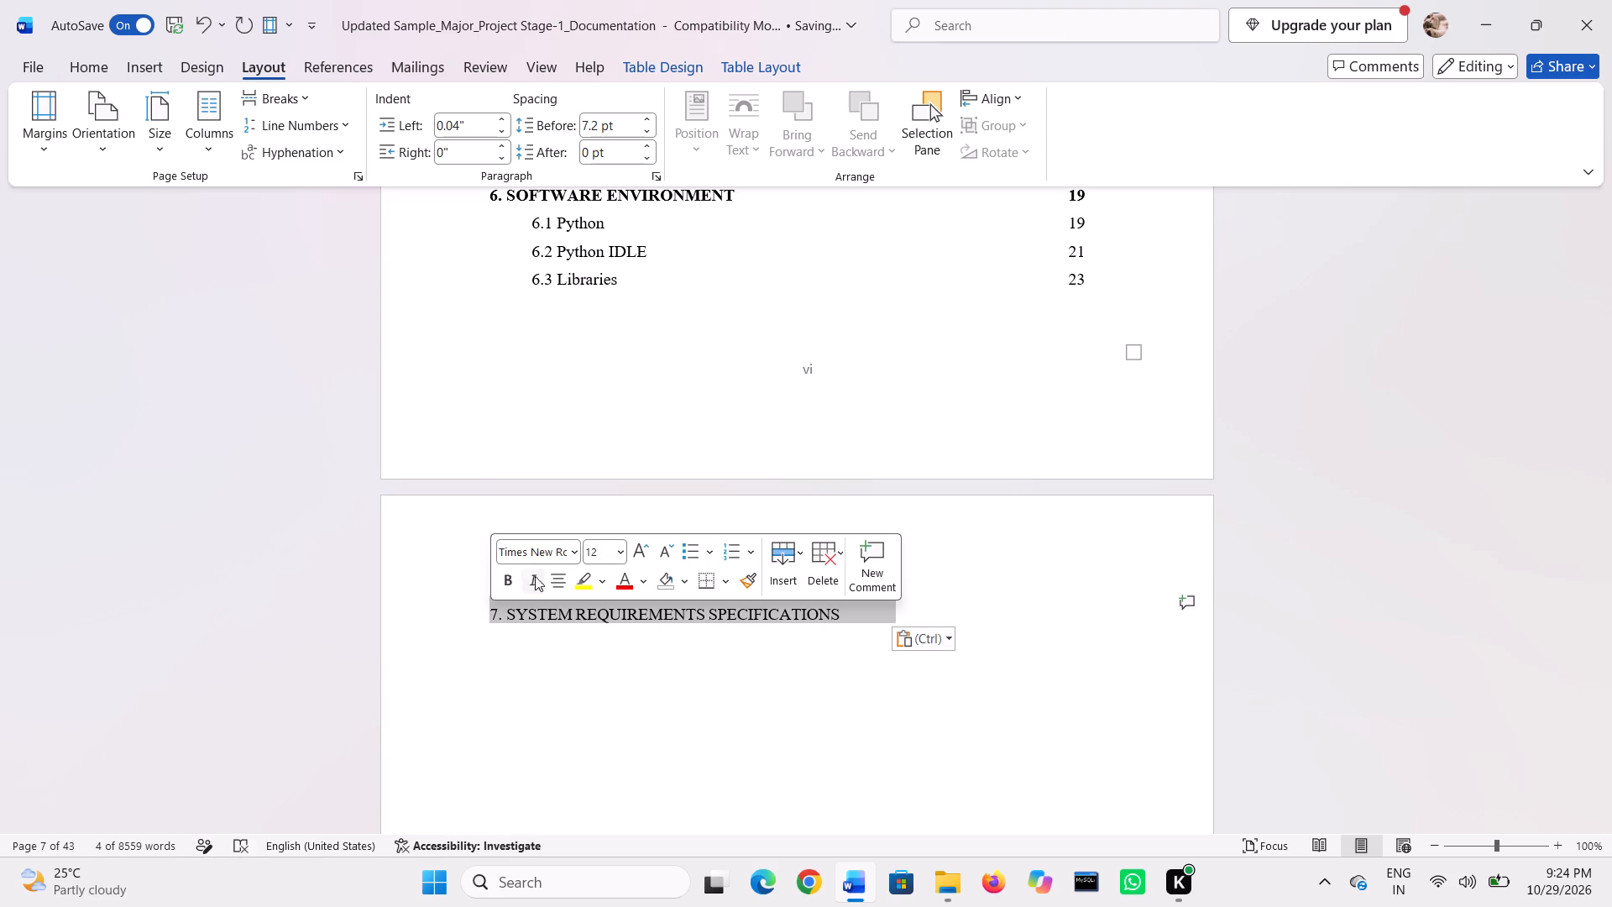
click(509, 578)
click(505, 626)
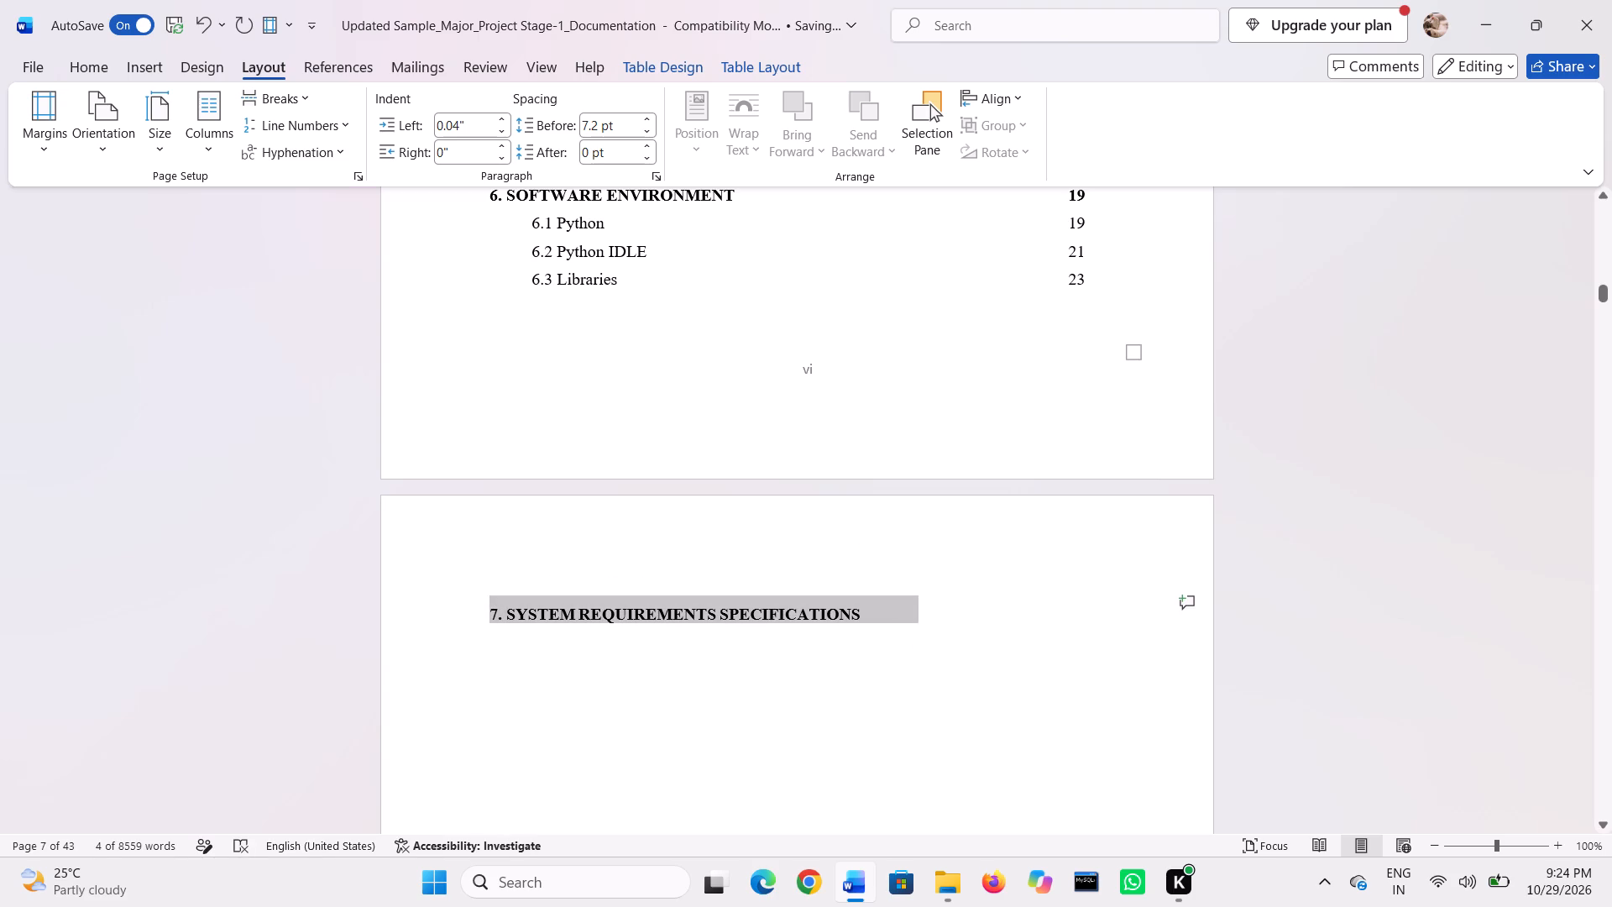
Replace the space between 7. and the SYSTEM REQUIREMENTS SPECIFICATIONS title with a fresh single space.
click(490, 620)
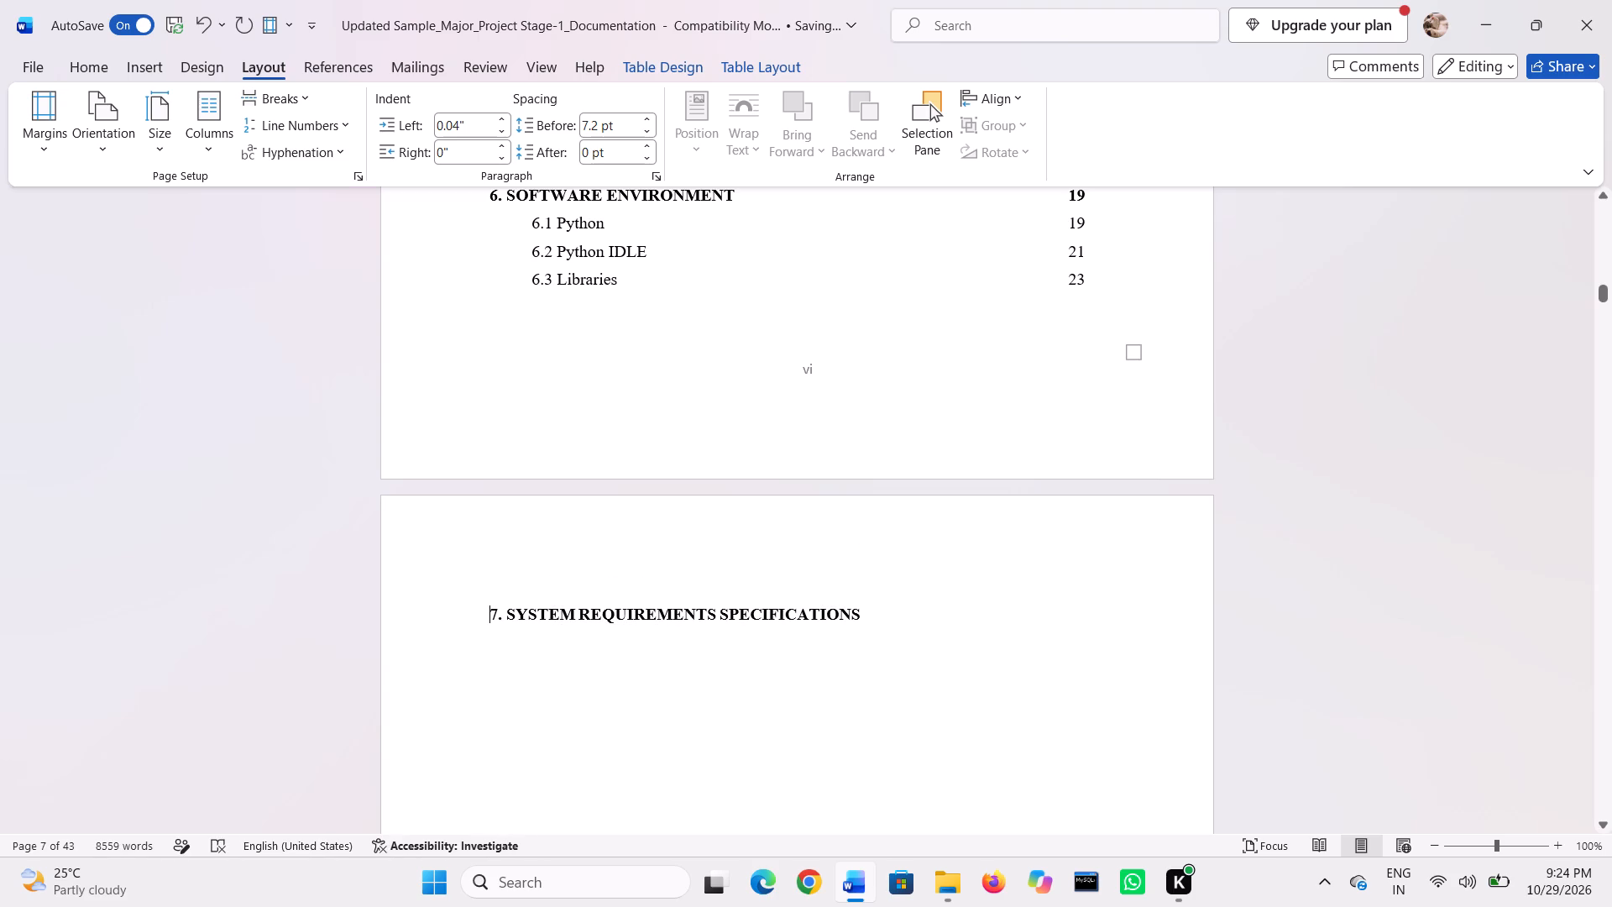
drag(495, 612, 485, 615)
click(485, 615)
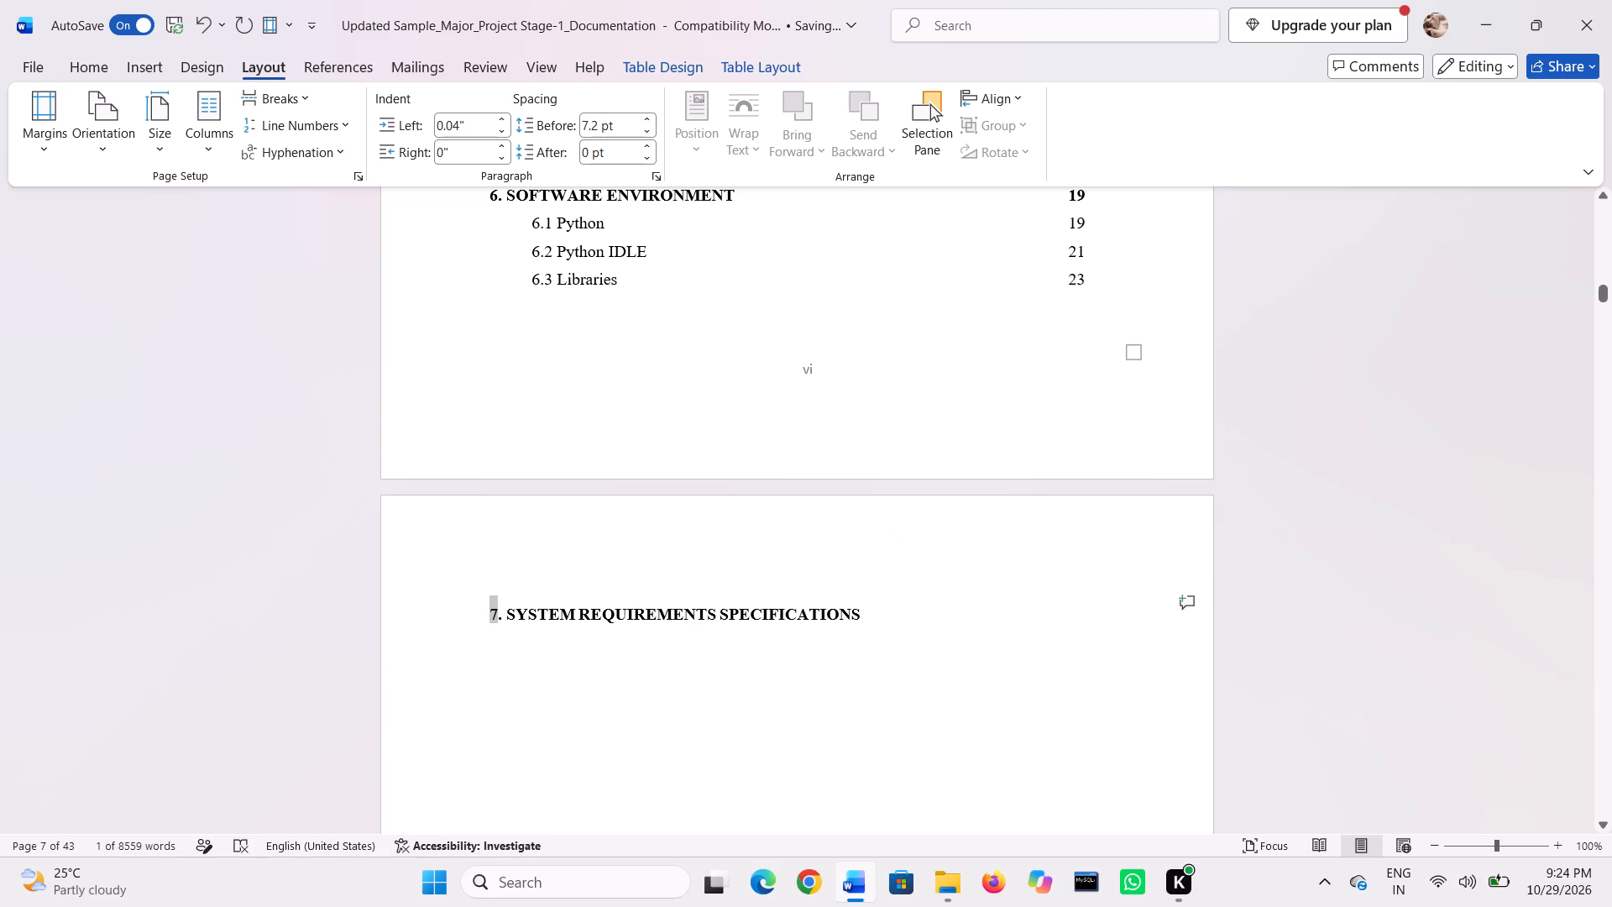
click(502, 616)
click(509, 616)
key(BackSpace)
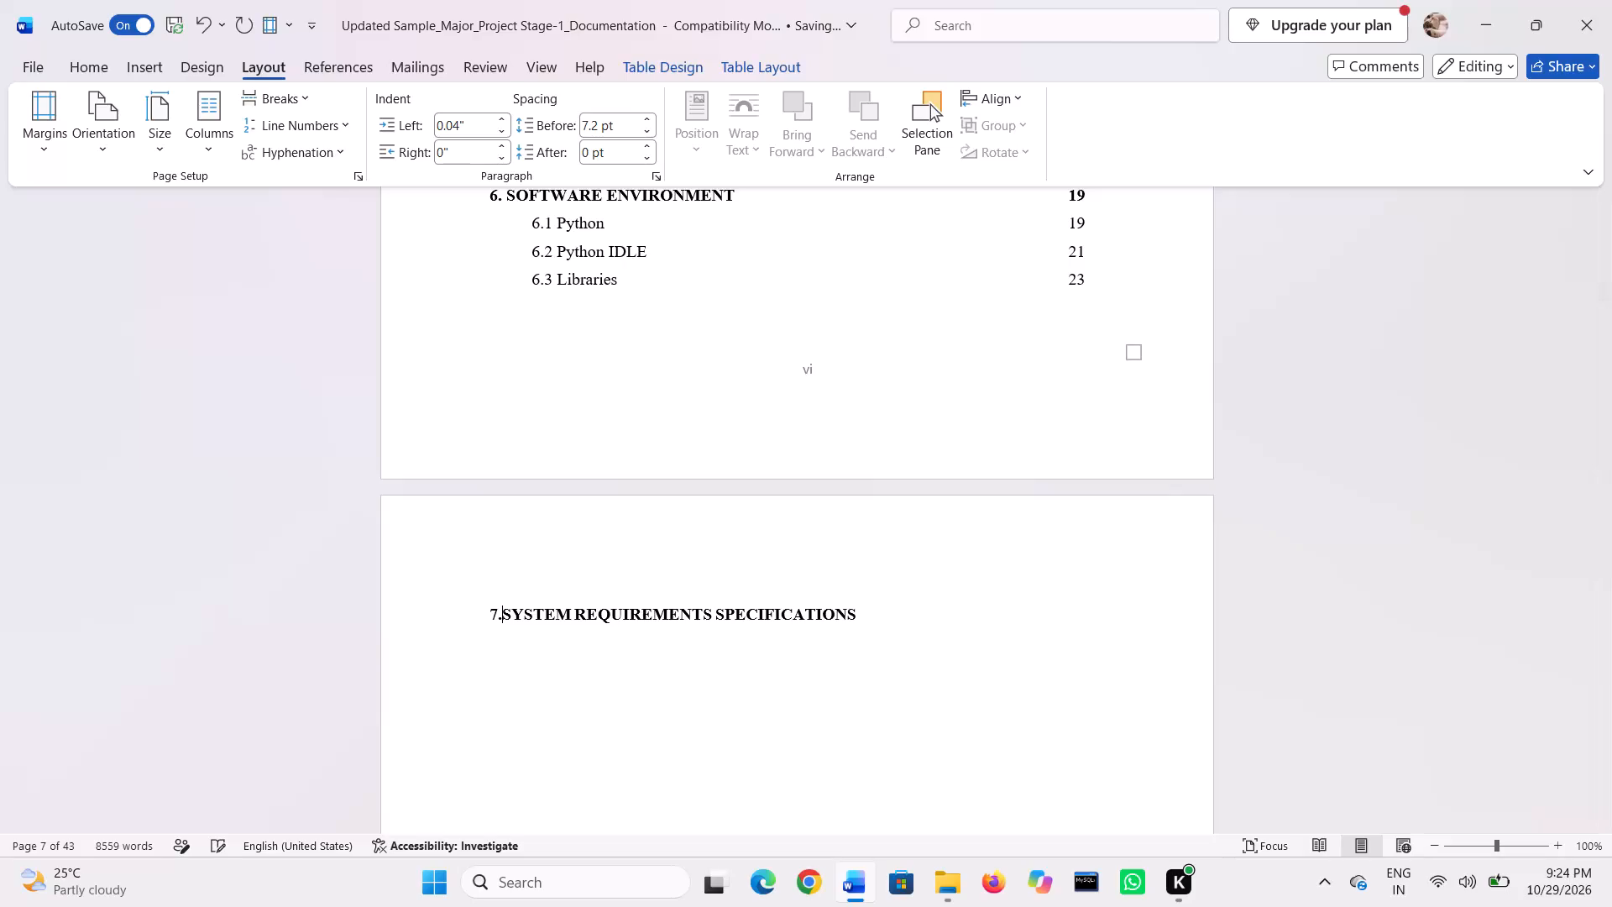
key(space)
Insert extra spaces after the SYSTEM REQUIREMENTS SPECIFICATIONS title, toward the page-number column.
click(882, 616)
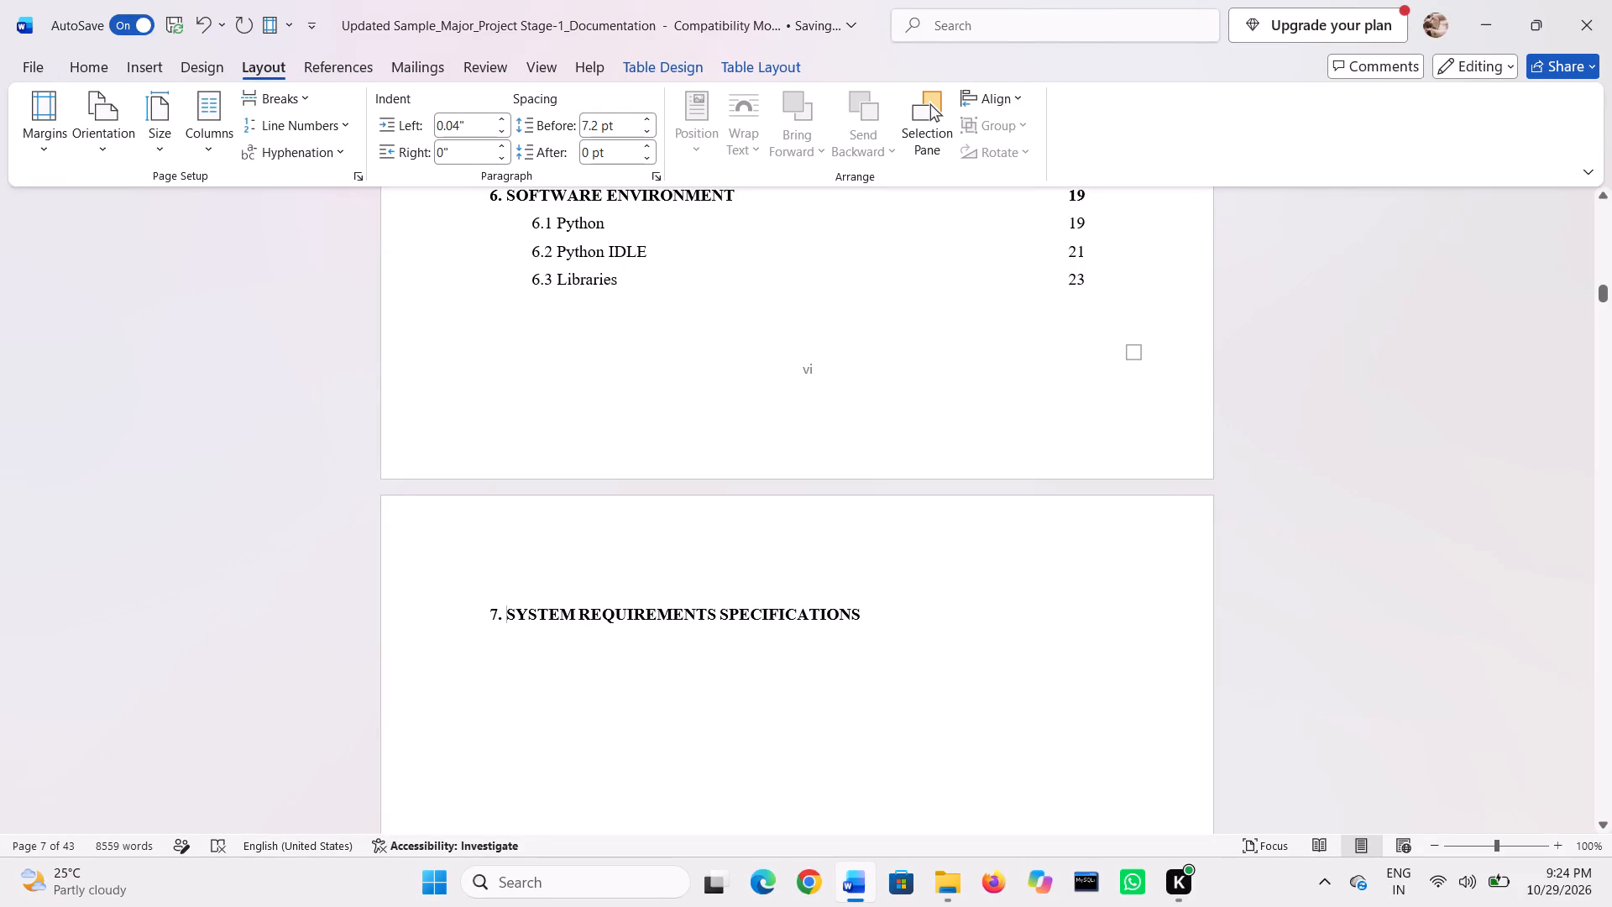
key(space)
key(space)
key(space)
key(space)
key(space)
key(space)
key(space)
click(1063, 610)
click(978, 609)
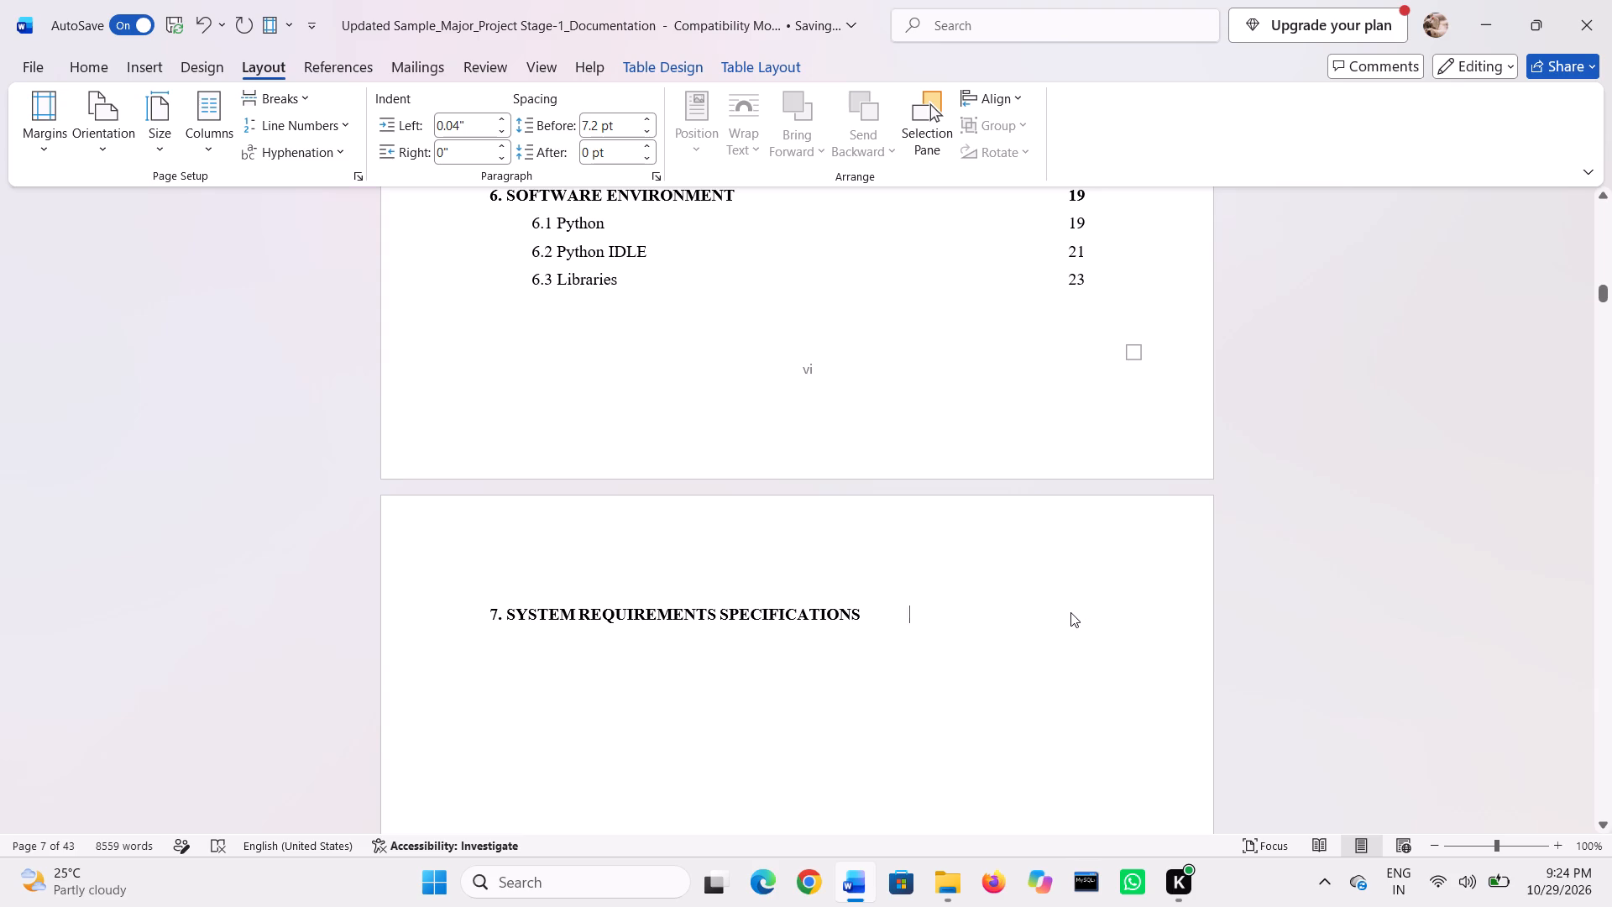
click(1067, 621)
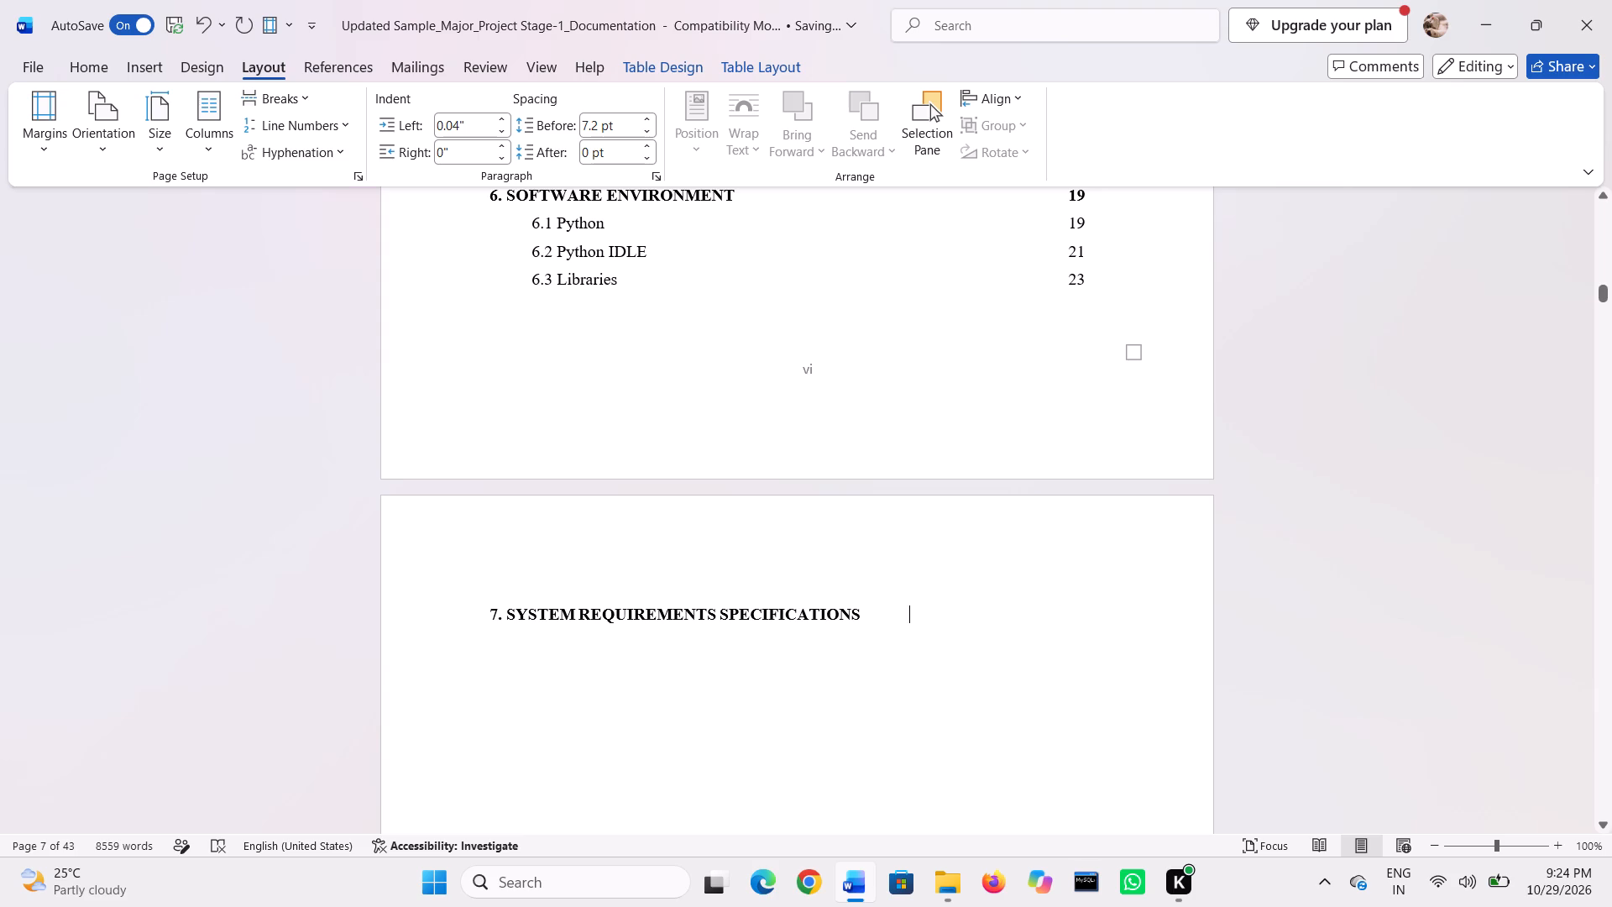
Add new lines after 23 in the page-number column and enter 28 level with the chapter 7 entry.
click(1086, 285)
key(Return)
key(Return)
key(Return)
text(28)
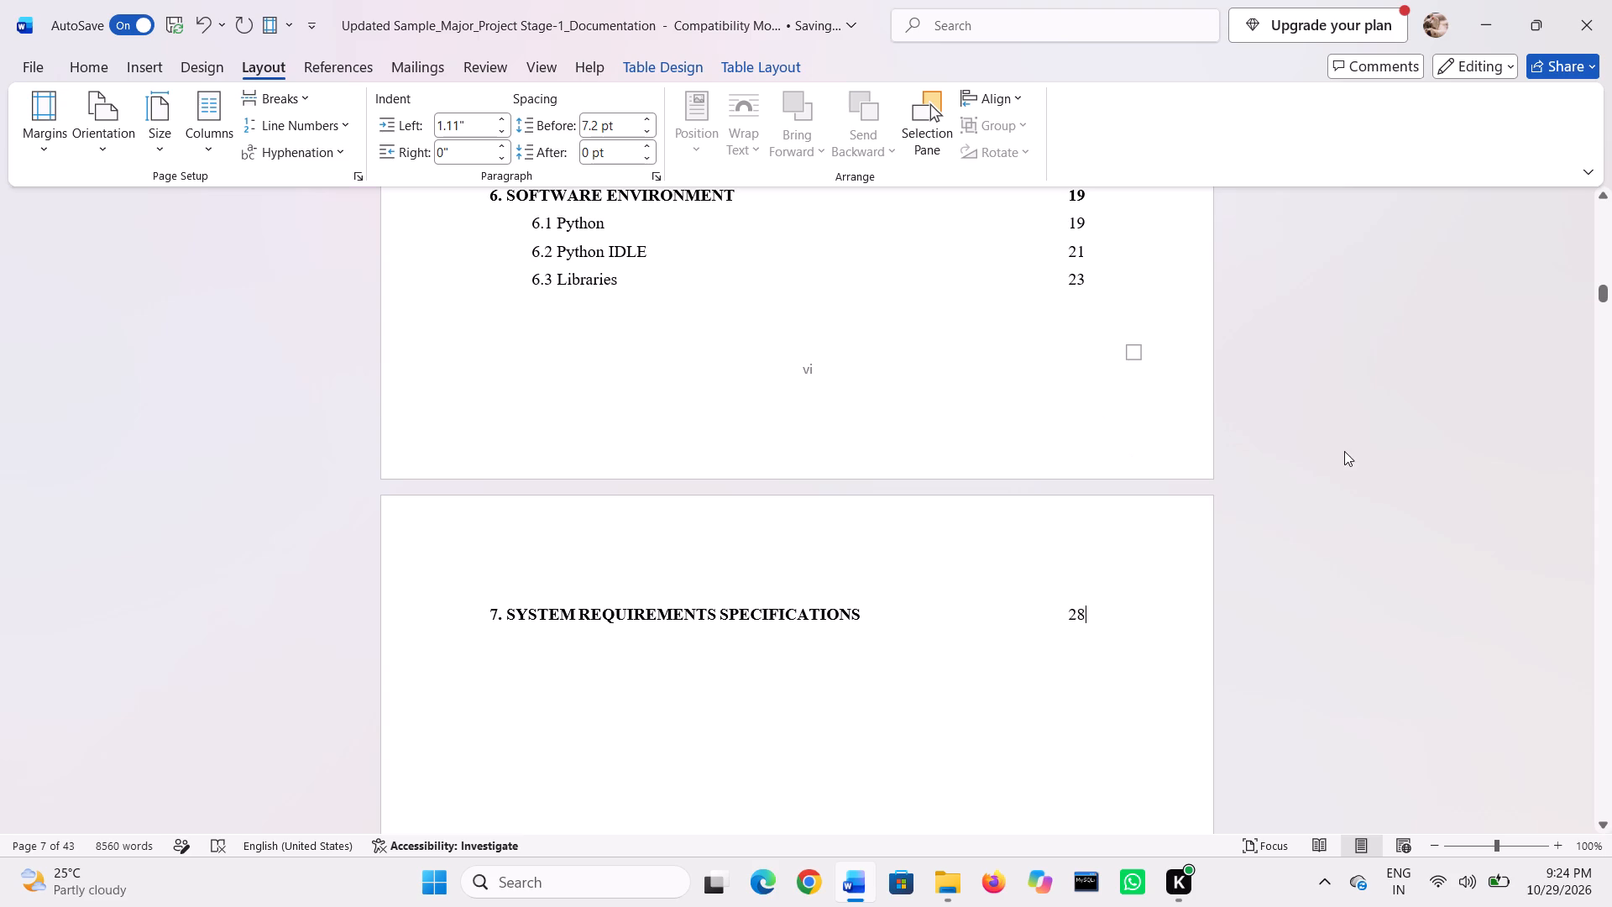
Make the page number 28 beside the chapter 7 contents entry bold.
drag(1065, 612, 1085, 617)
drag(1085, 617, 1086, 617)
click(1100, 587)
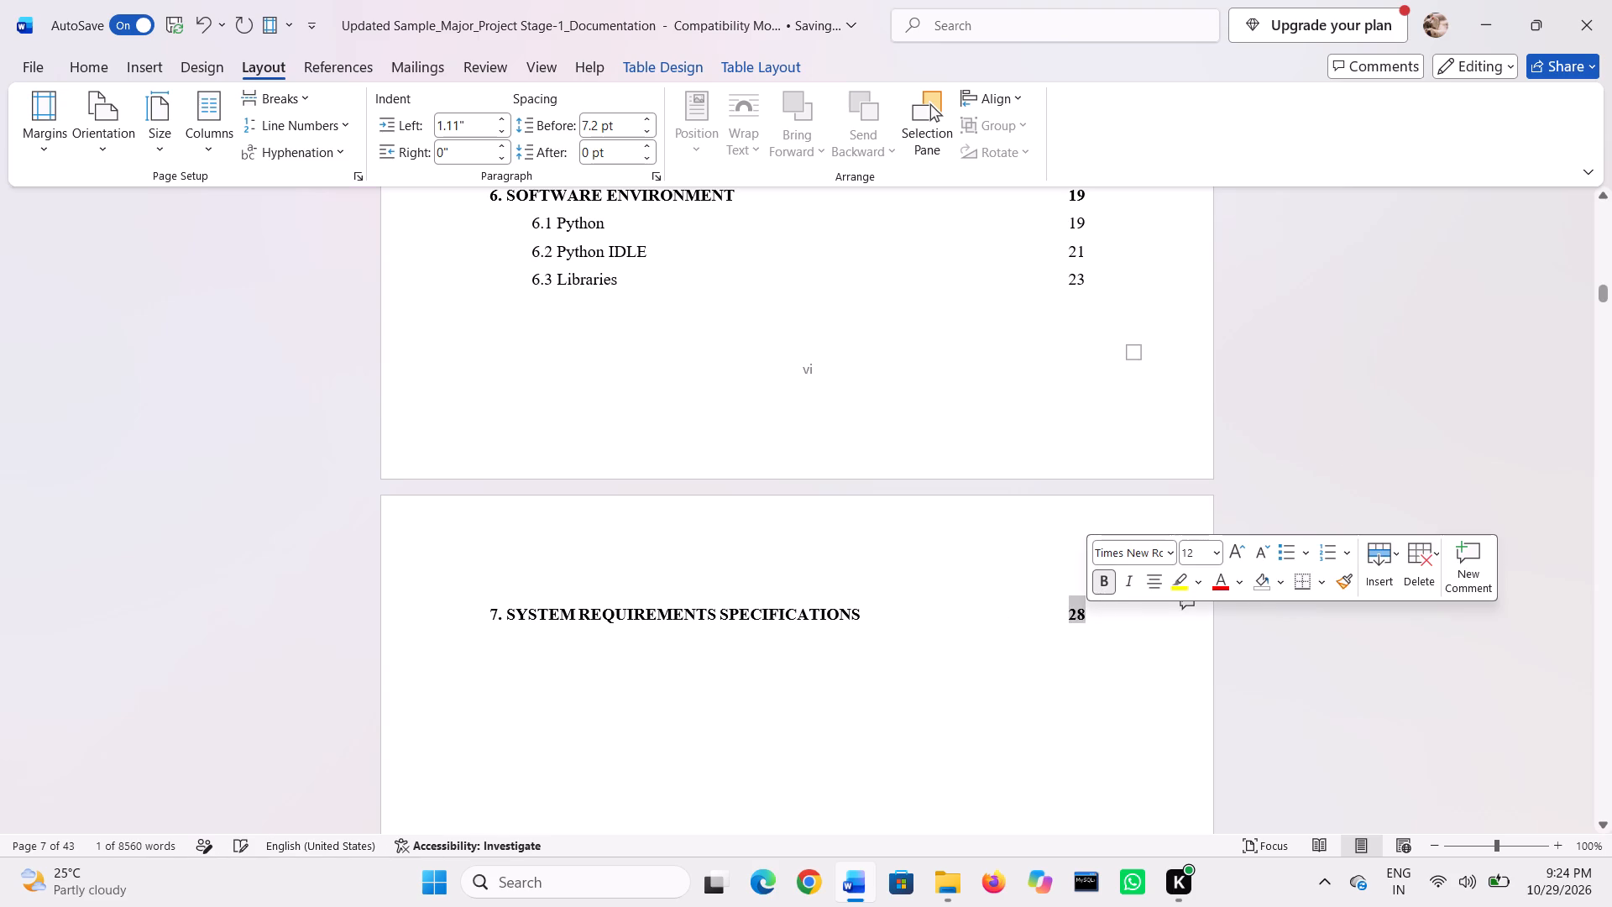
Add a new line below the SYSTEM REQUIREMENTS SPECIFICATIONS contents entry and indent it with eight spaces.
click(983, 634)
click(863, 622)
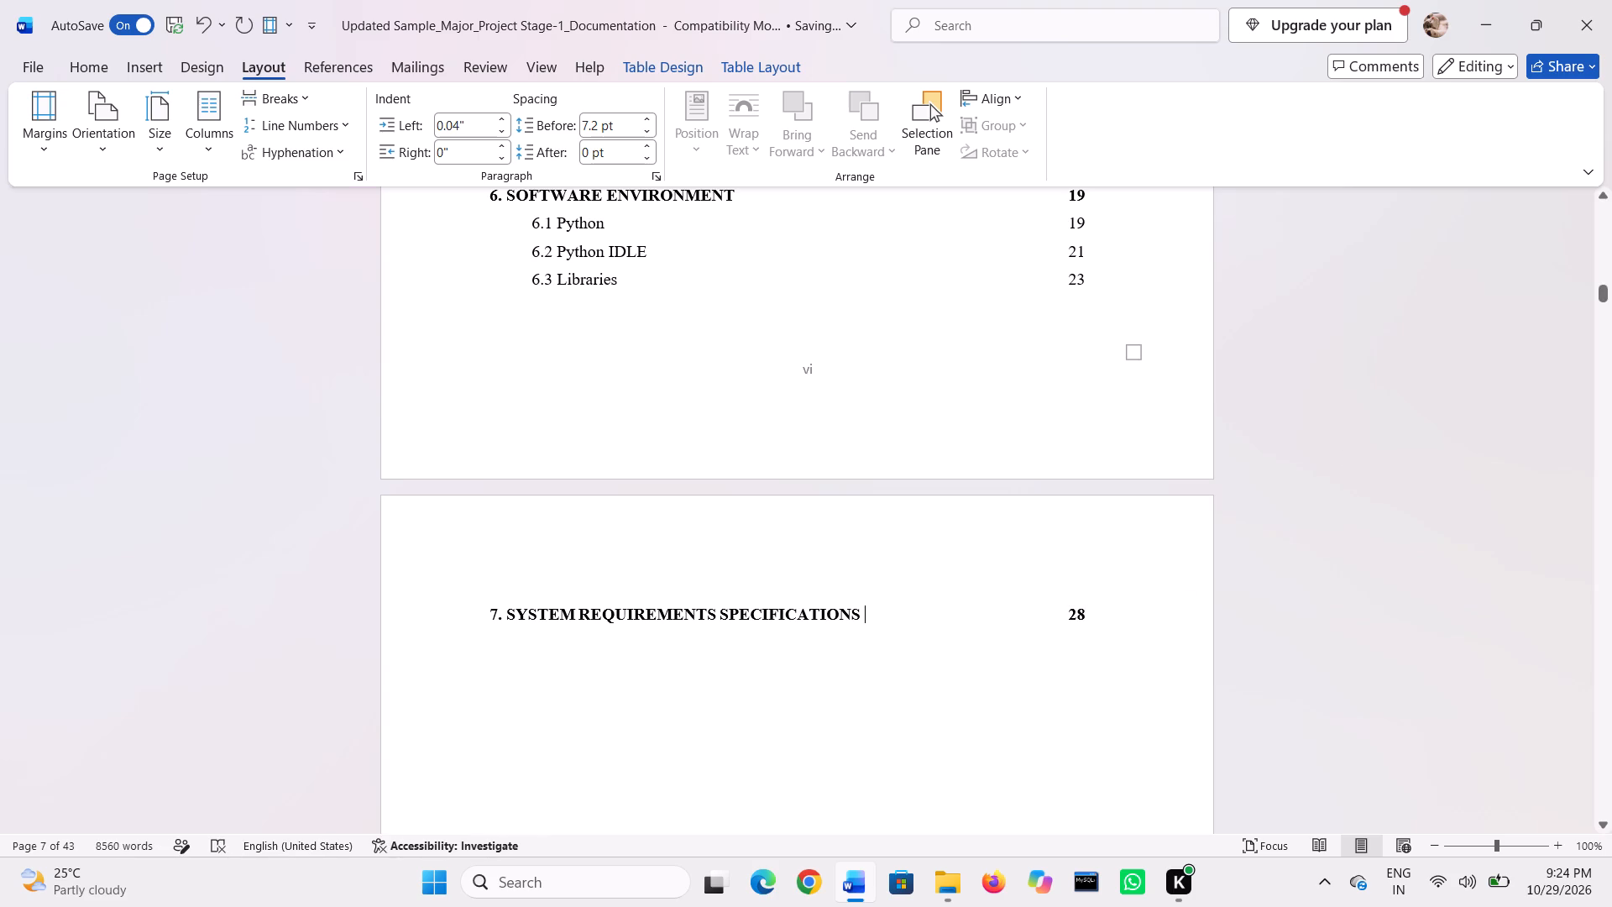
key(Return)
click(492, 612)
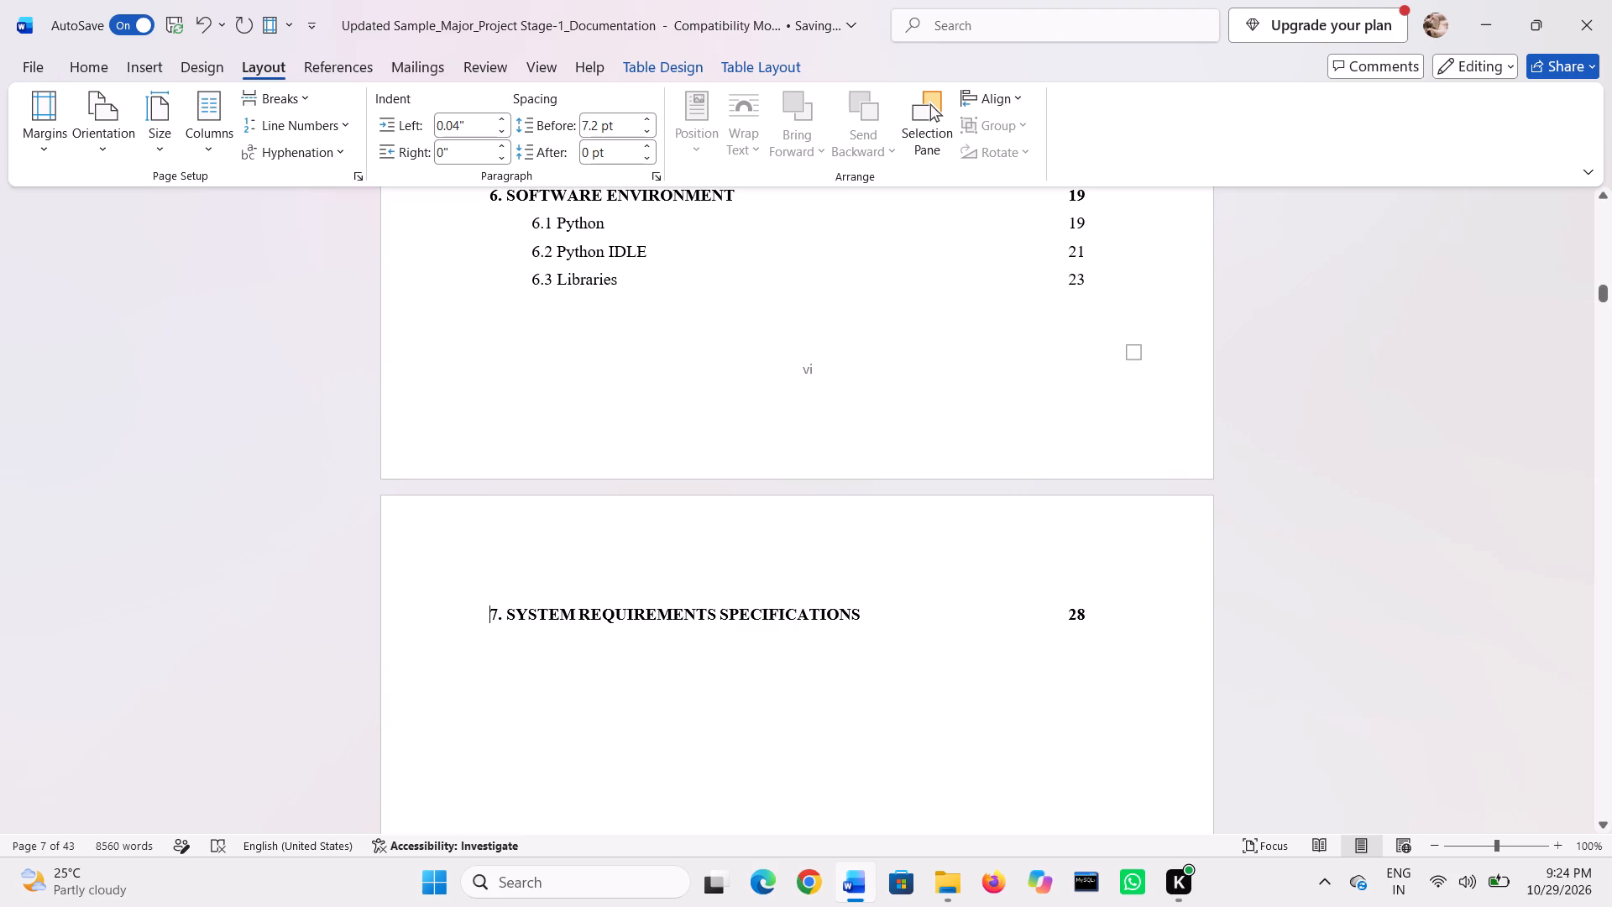
double_click(492, 612)
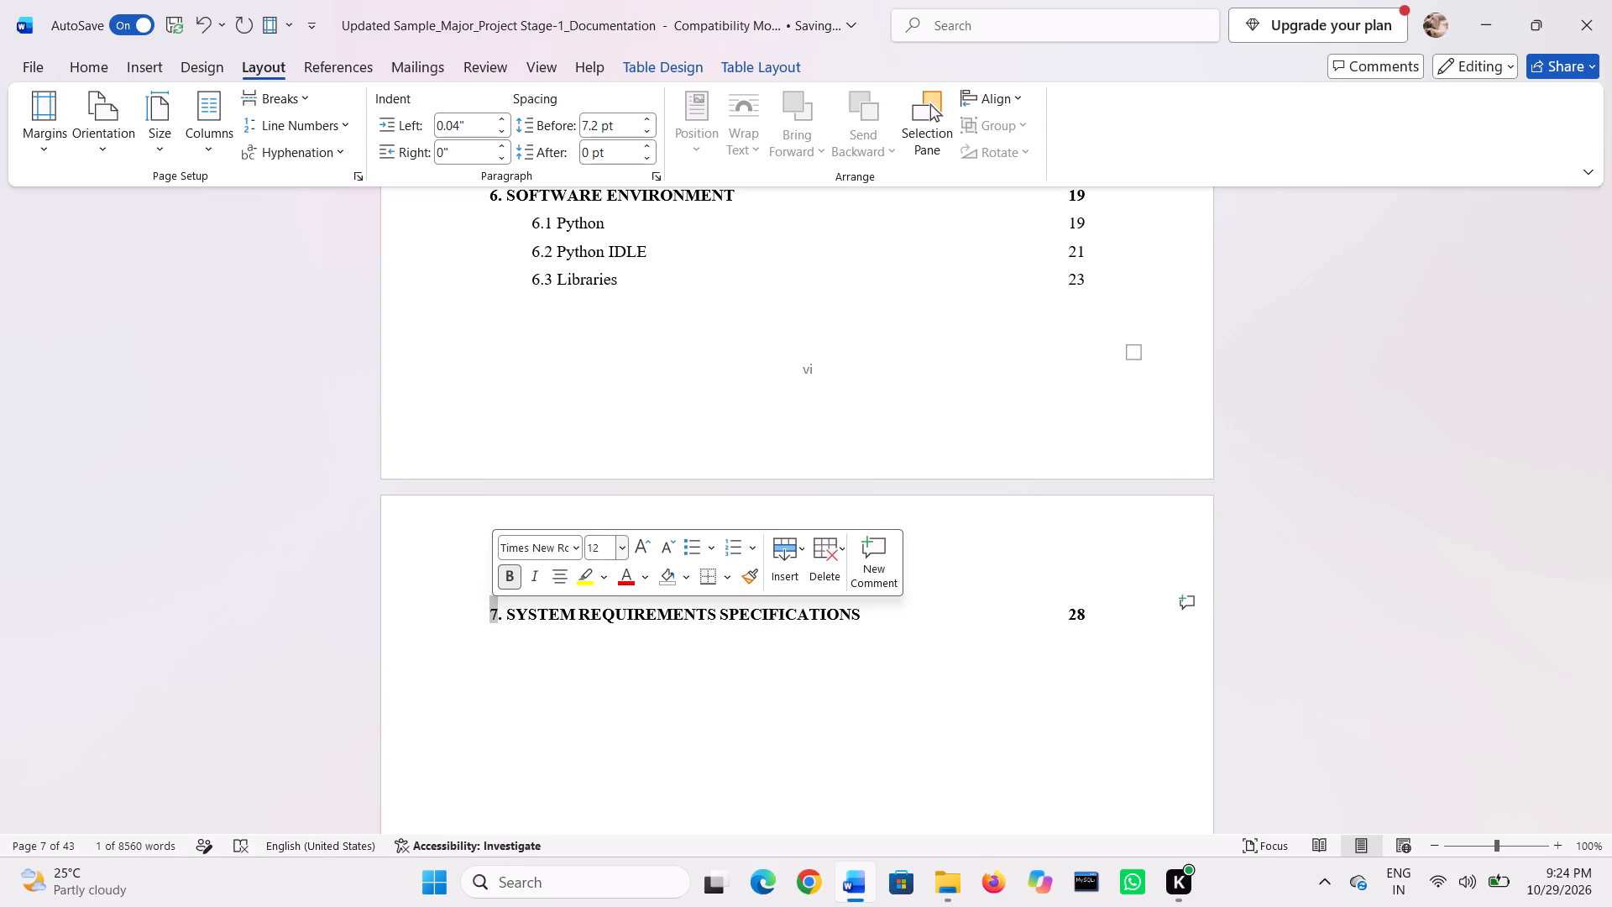
click(602, 548)
click(538, 685)
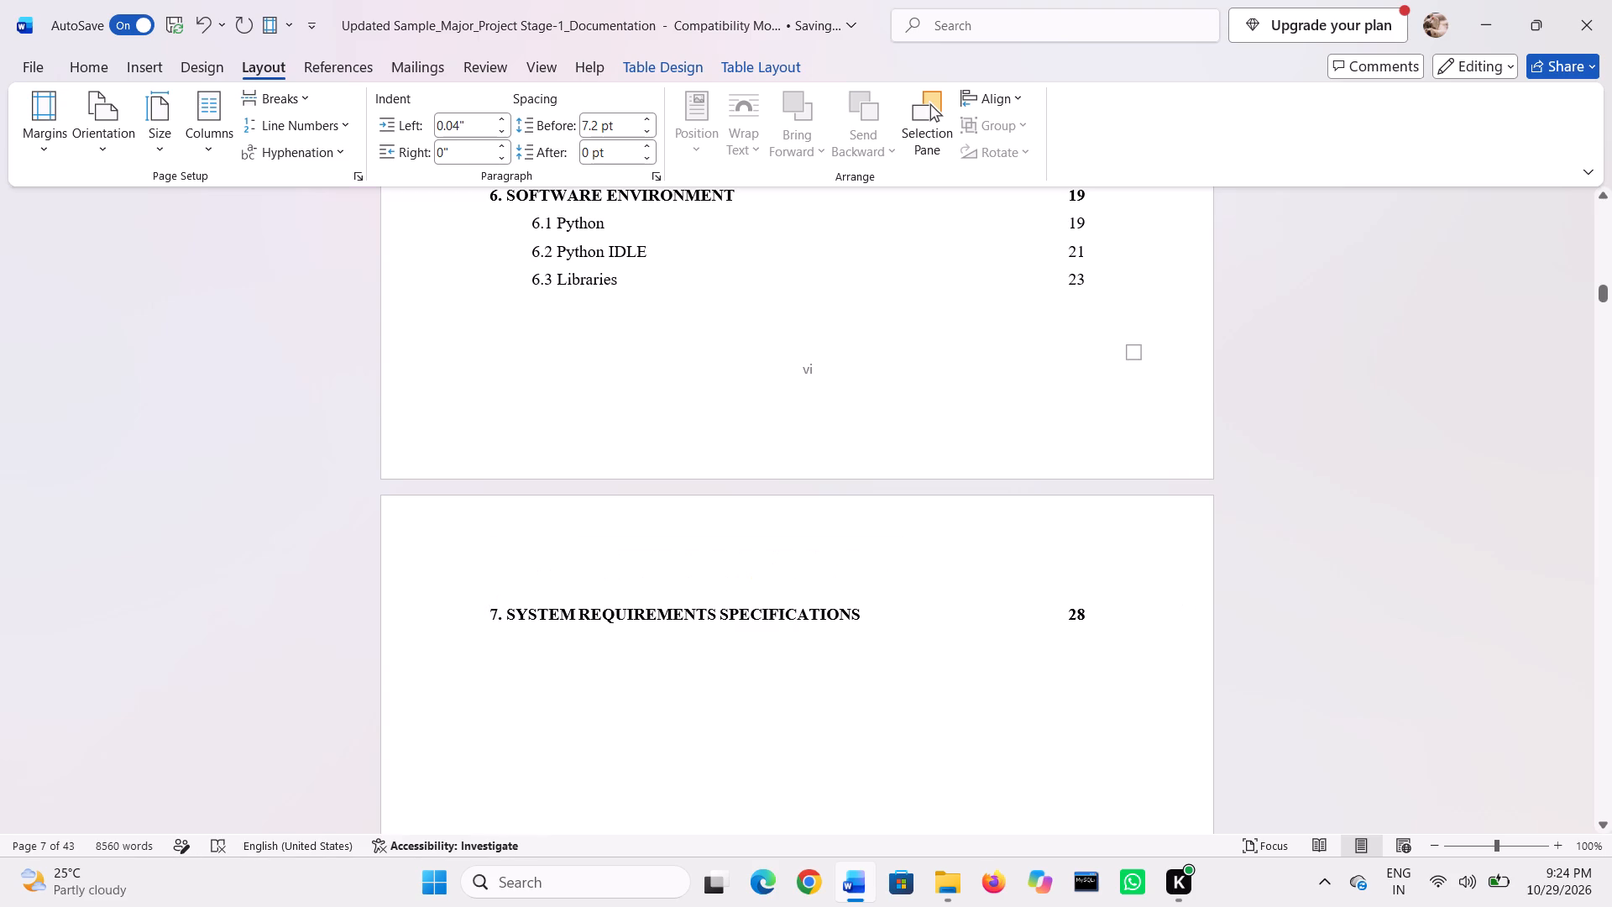
ctrl+scroll(538, 685, up, 3)
scroll(538, 685, up, 1)
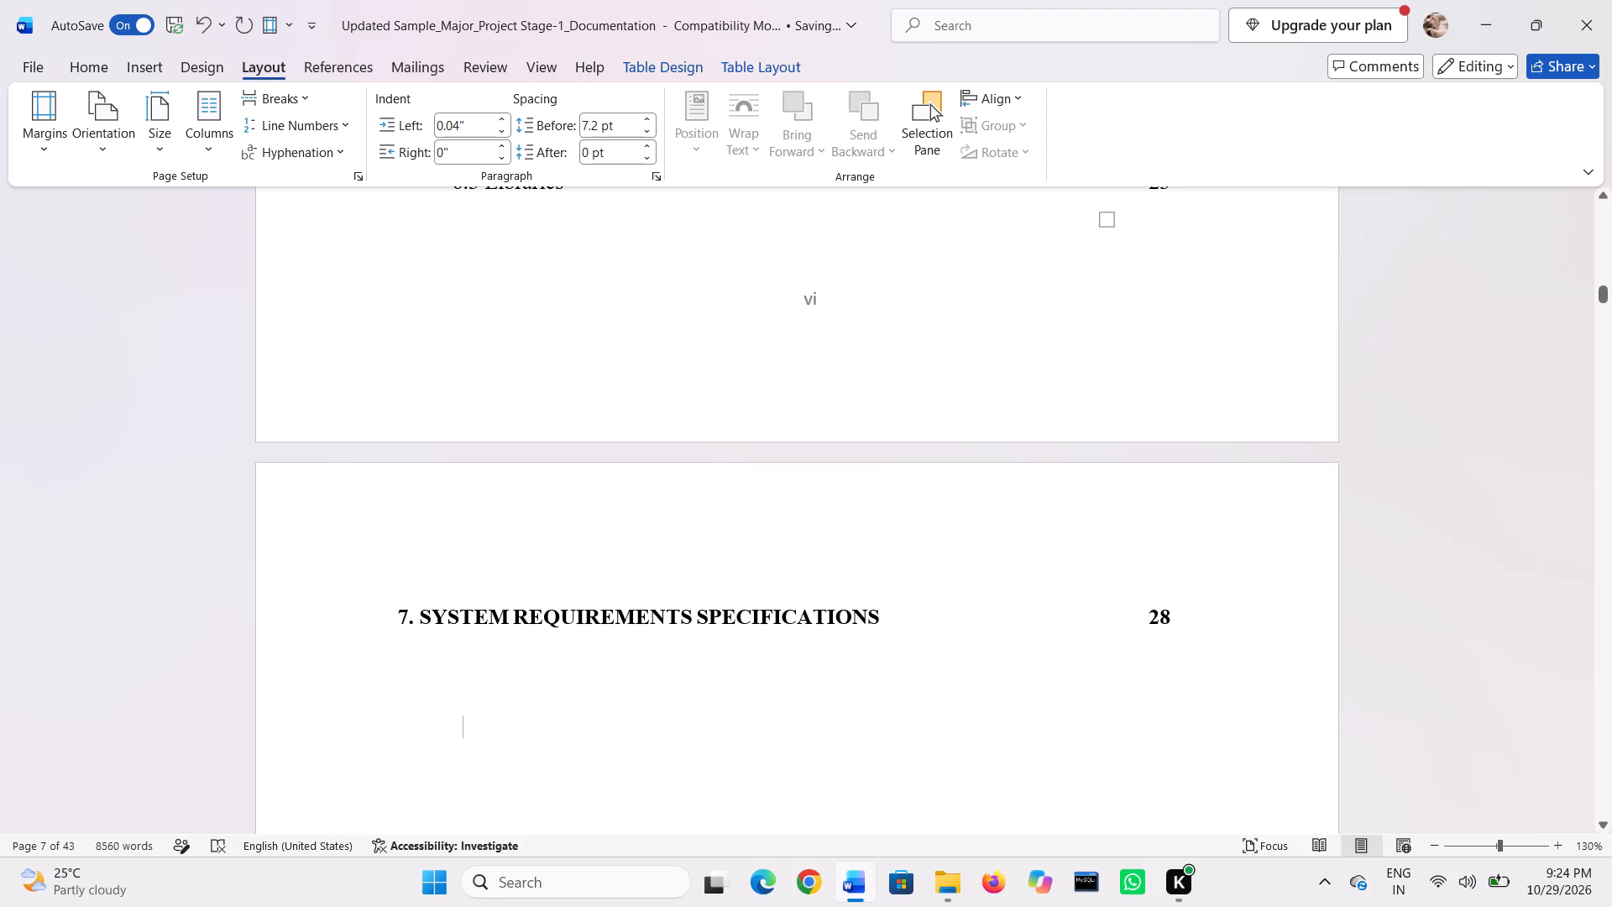
click(881, 612)
key(Return)
key(space)
key(space)
key(space)
key(space)
key(space)
key(space)
key(space)
key(space)
Enter the subentry 7.1 Hardware Requirement on the indented line under chapter 7 in the contents list.
scroll(881, 612, up, 1)
scroll(881, 612, down, 1)
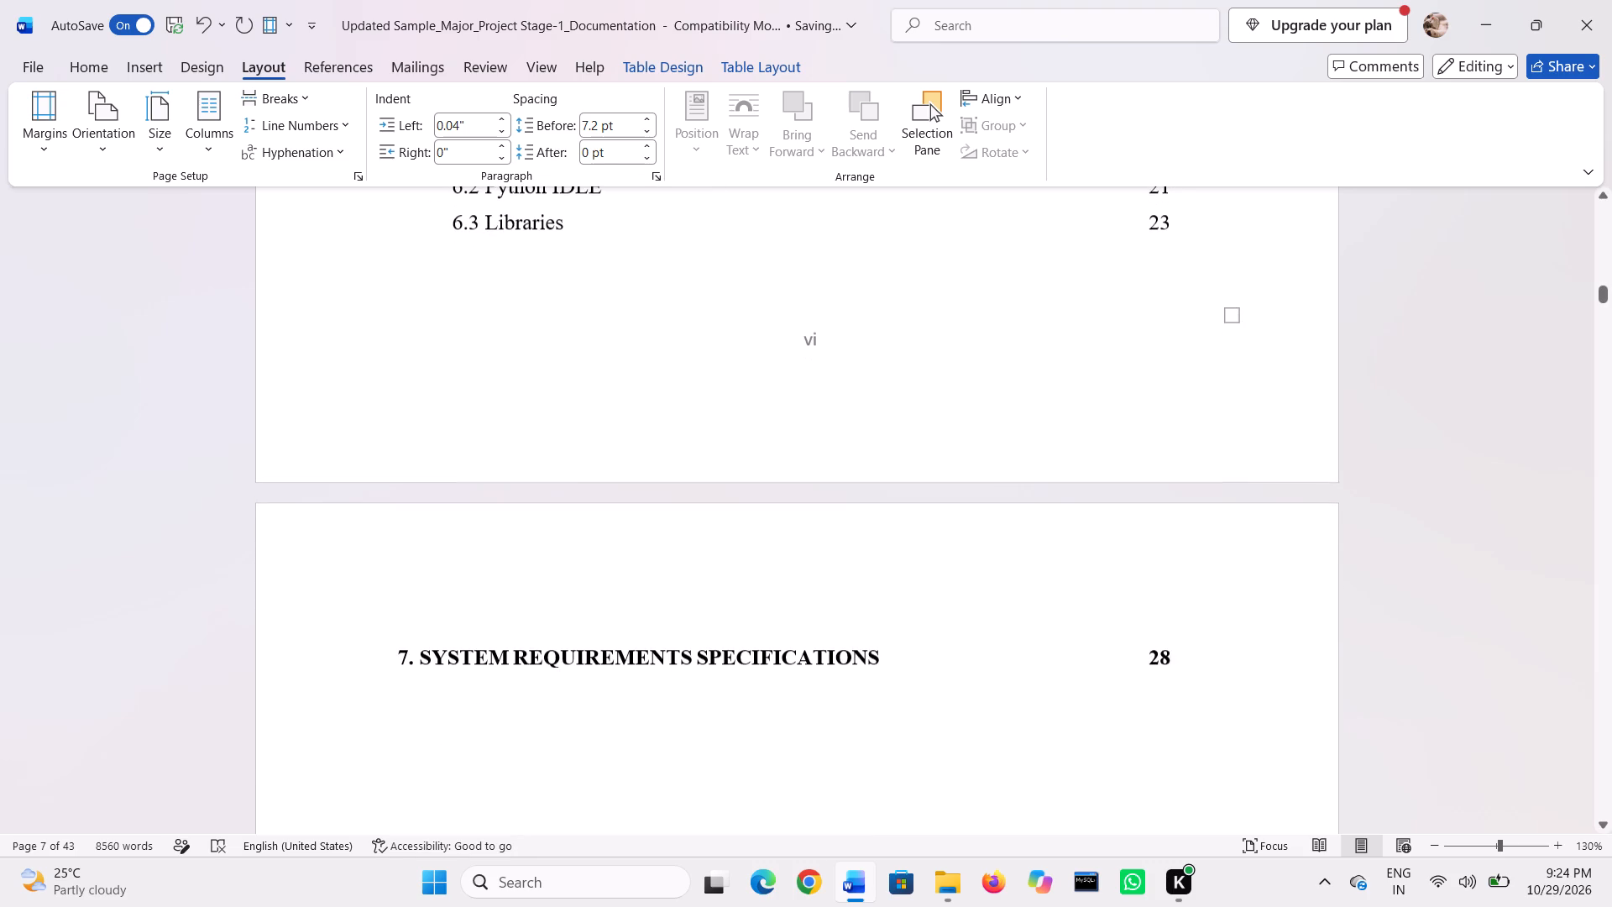
key(7)
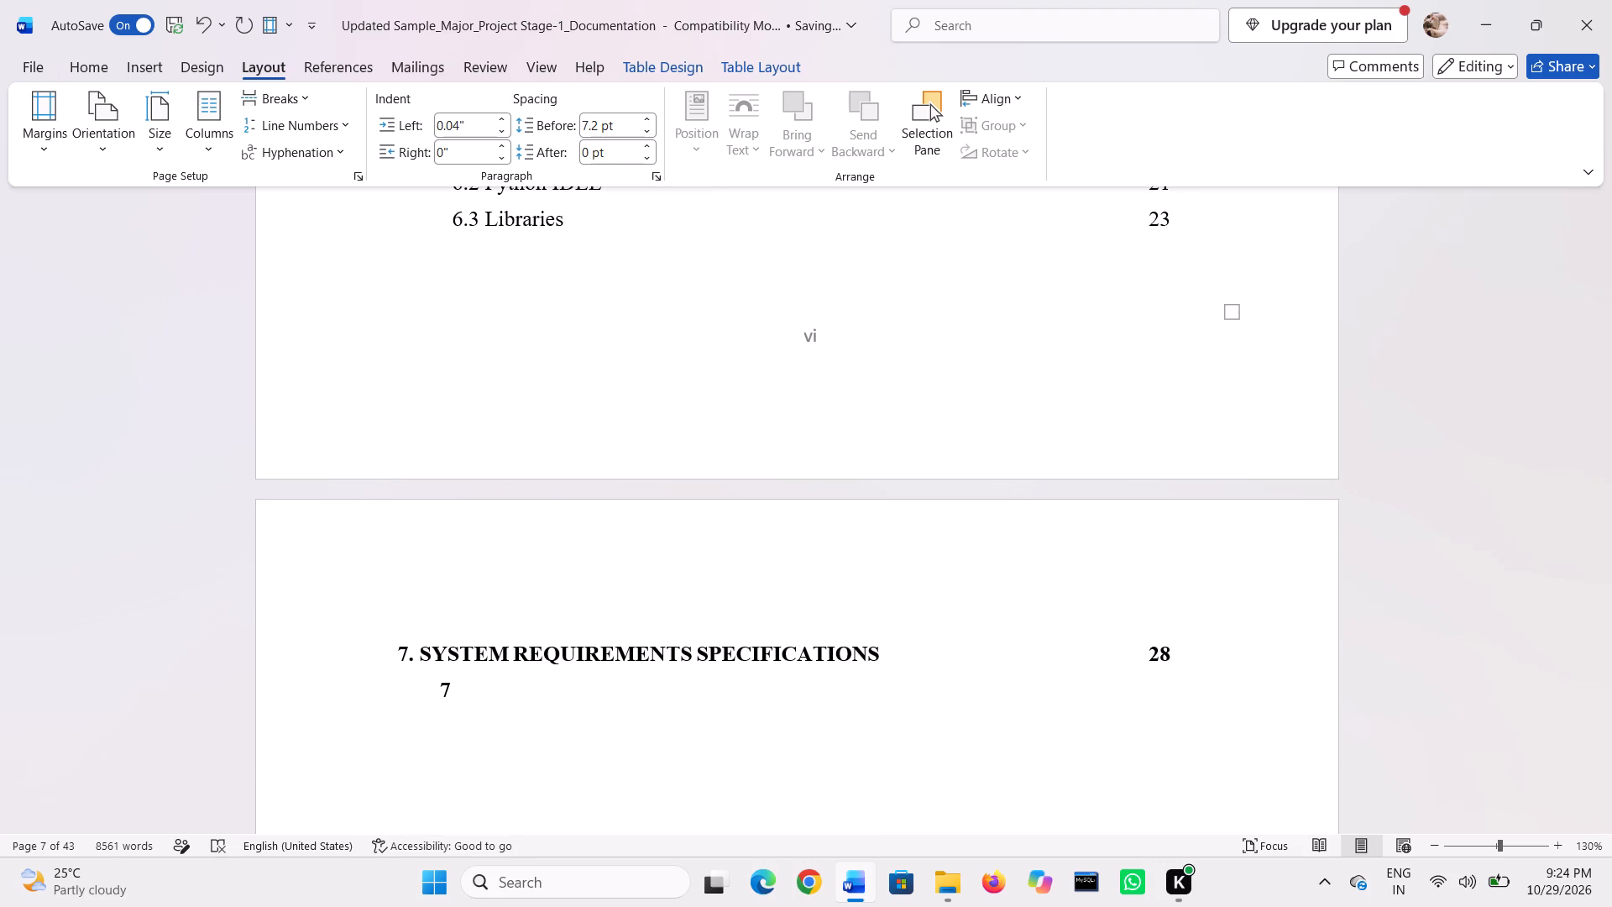
text(.1)
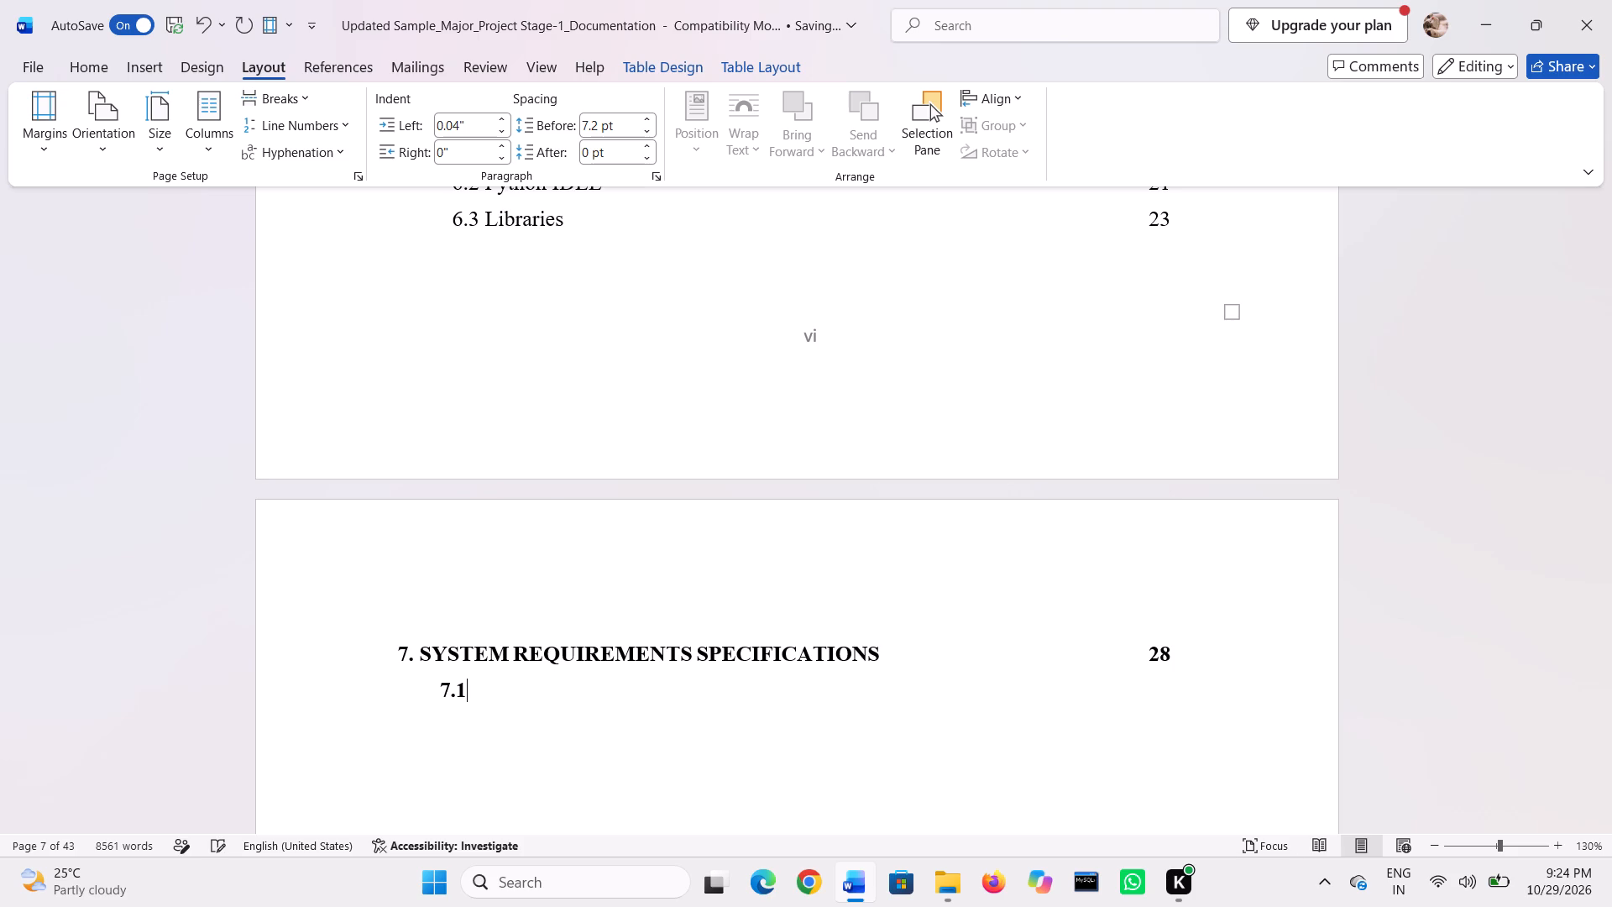
click(102, 74)
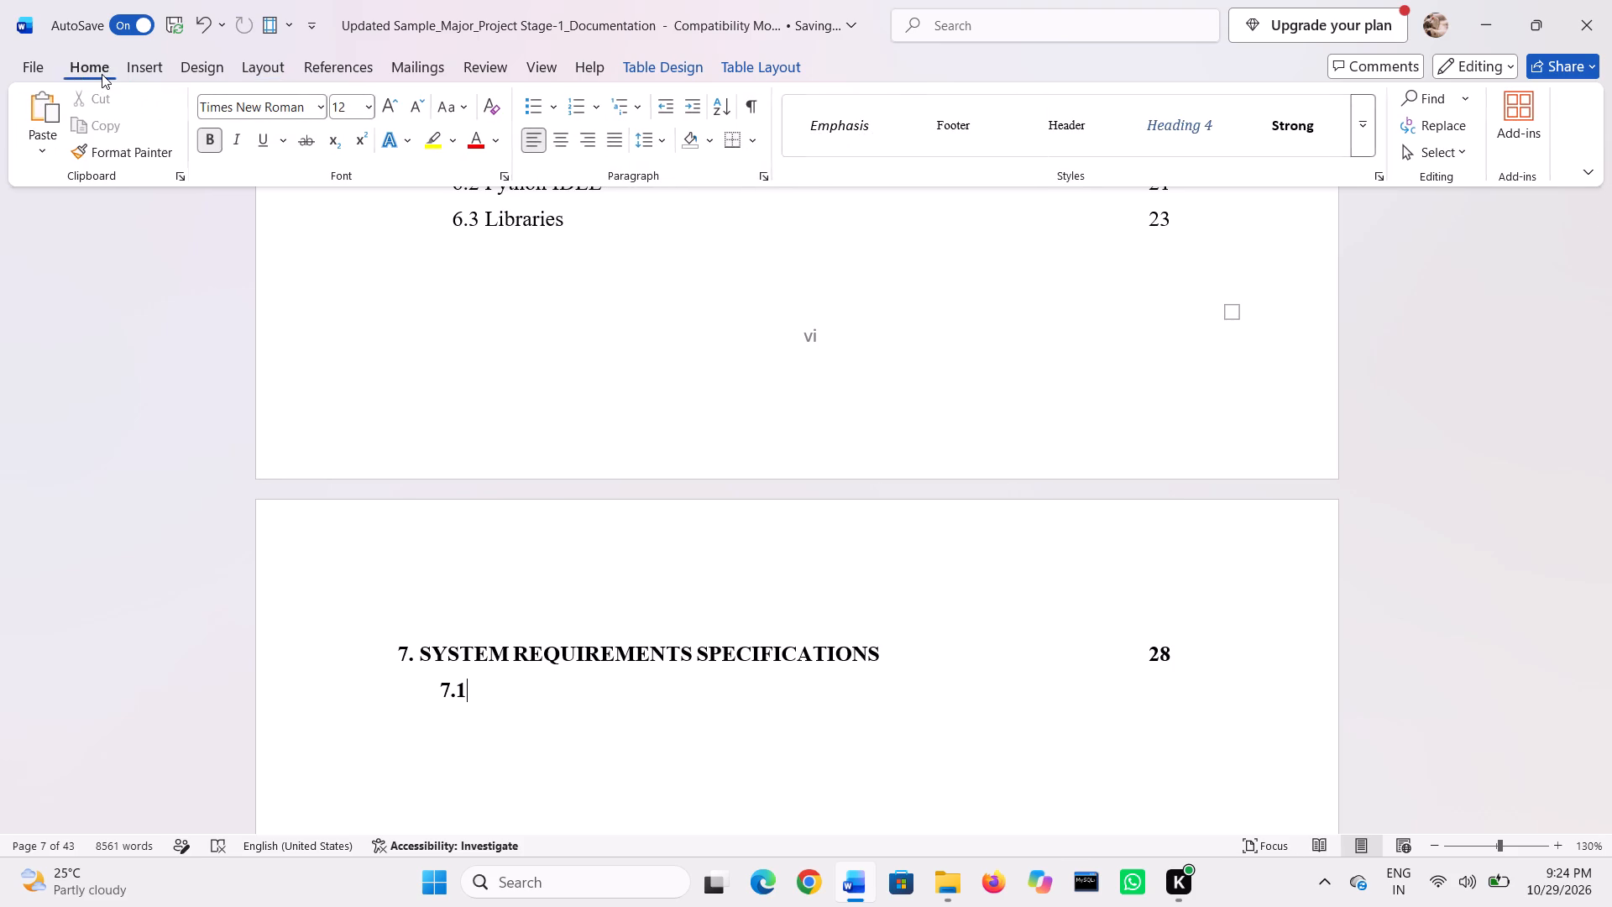
key(space)
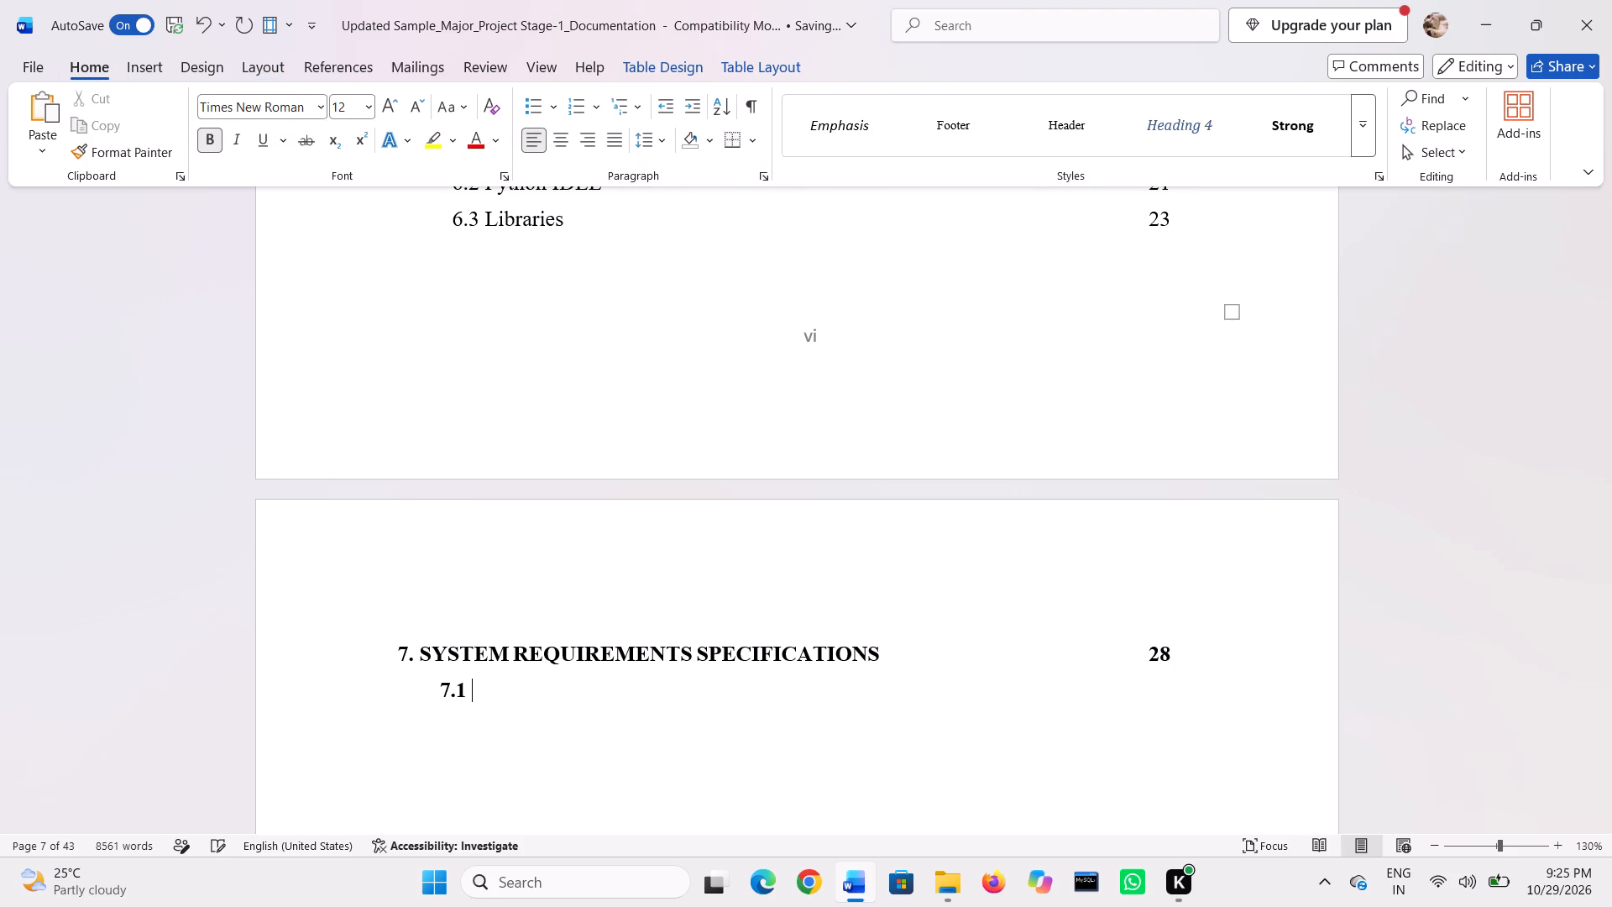
key(shift+h)
text(ard)
text(ware Requi)
key(BackSpace)
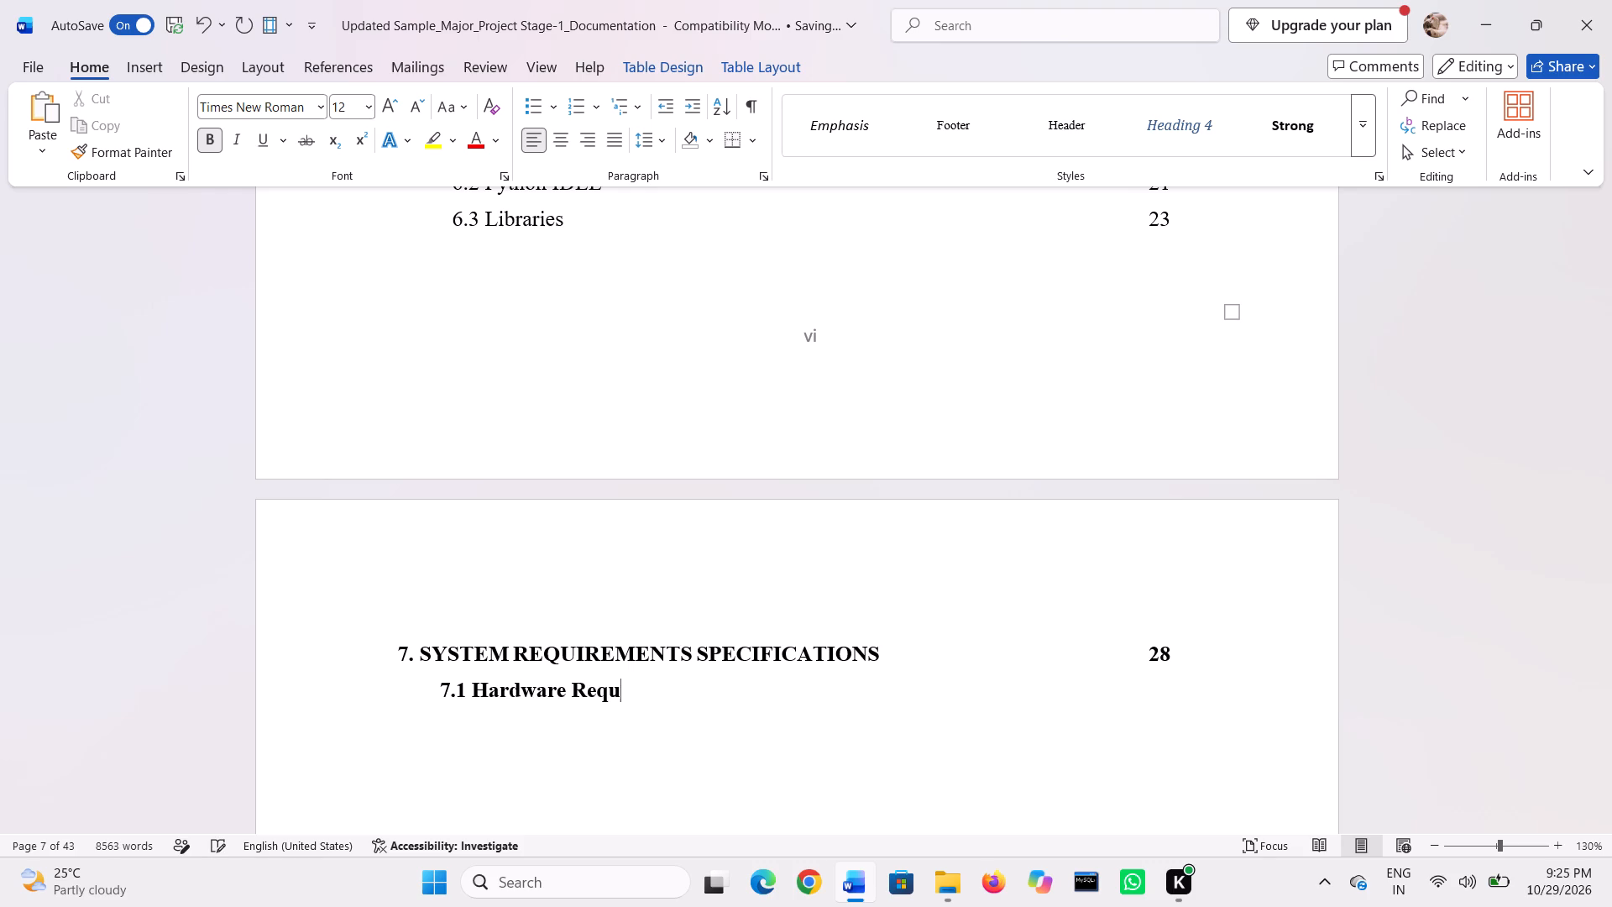
text(iremern)
key(BackSpace)
key(BackSpace)
text(tn)
key(BackSpace)
key(BackSpace)
text(tn)
key(BackSpace)
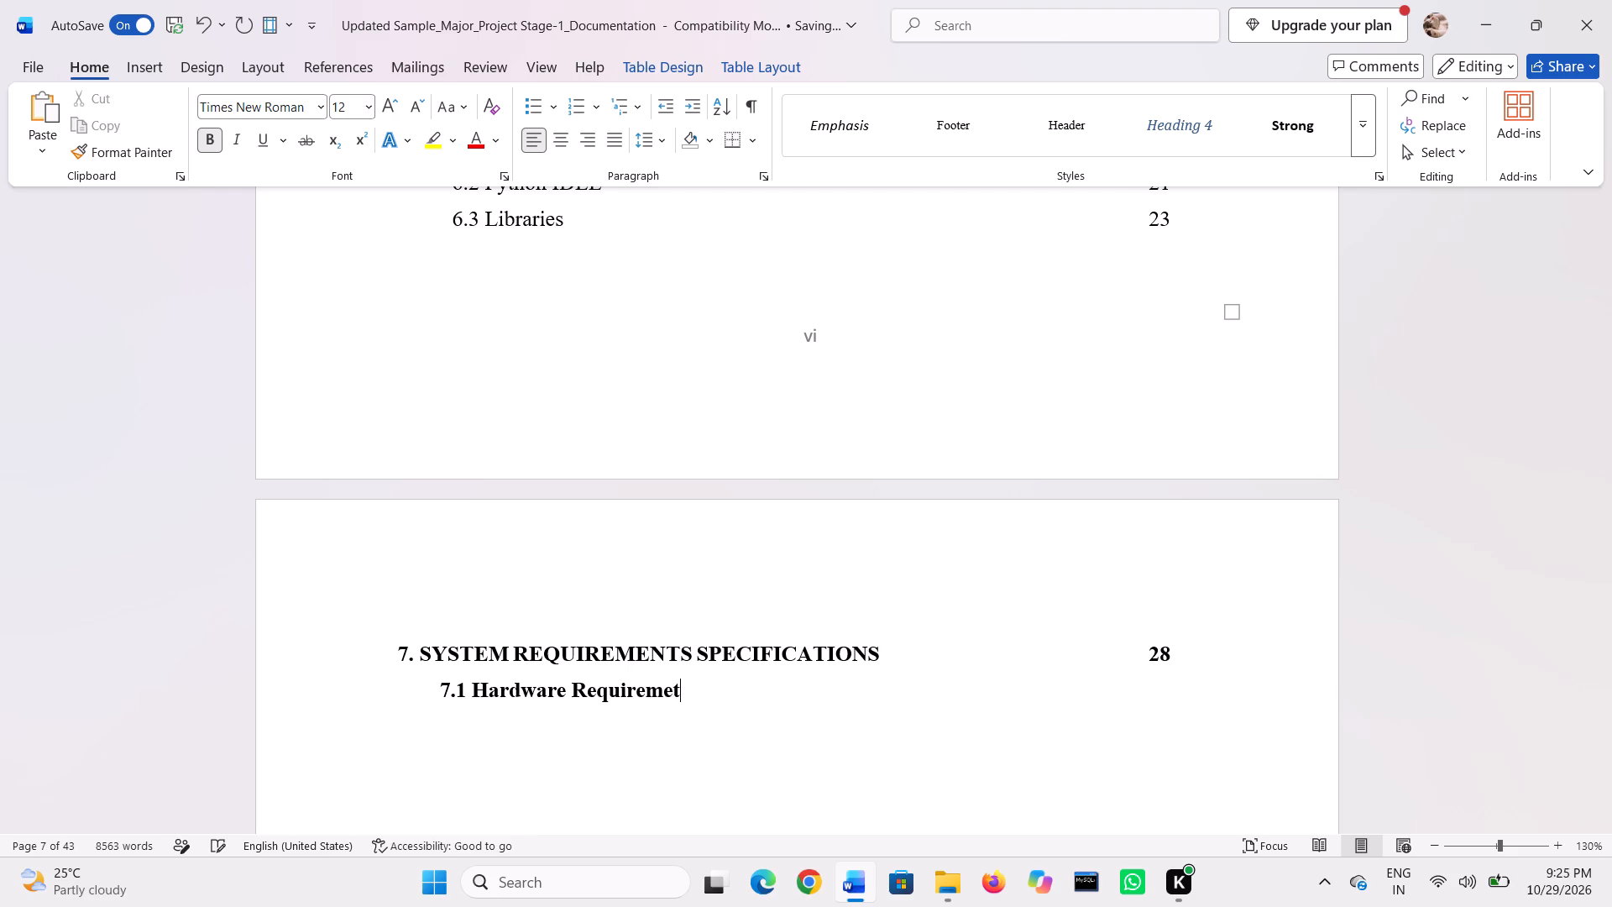
key(BackSpace)
text(nt)
Copy the title Software Requirements, without its colon, from the 7.2 heading in the document body.
scroll(504, 692, down, 5)
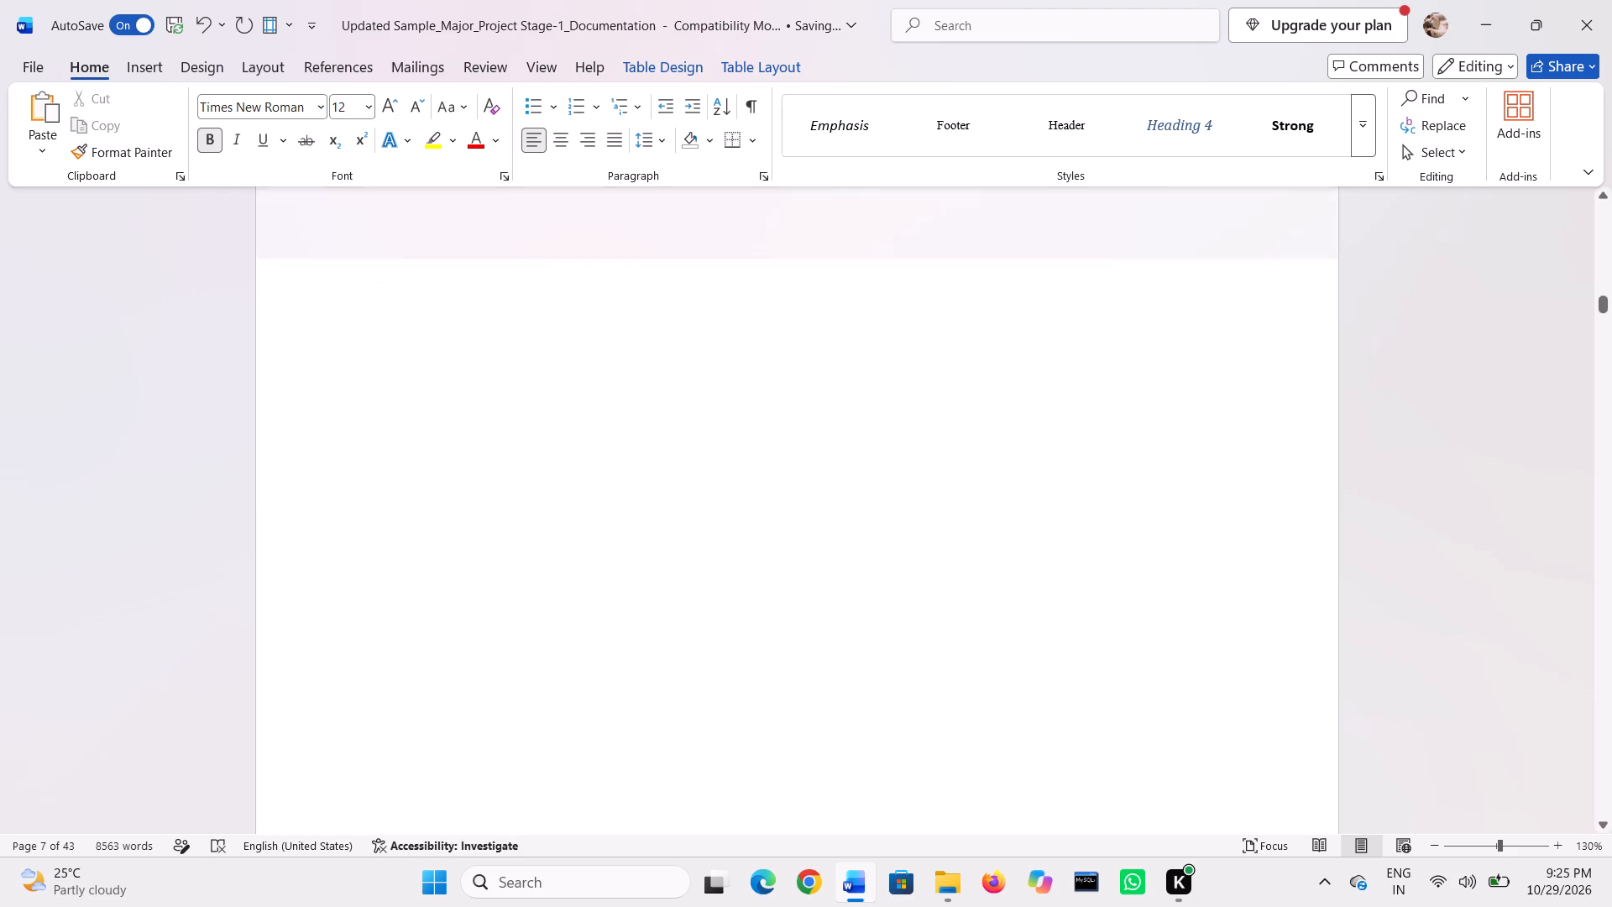
scroll(504, 692, down, 19)
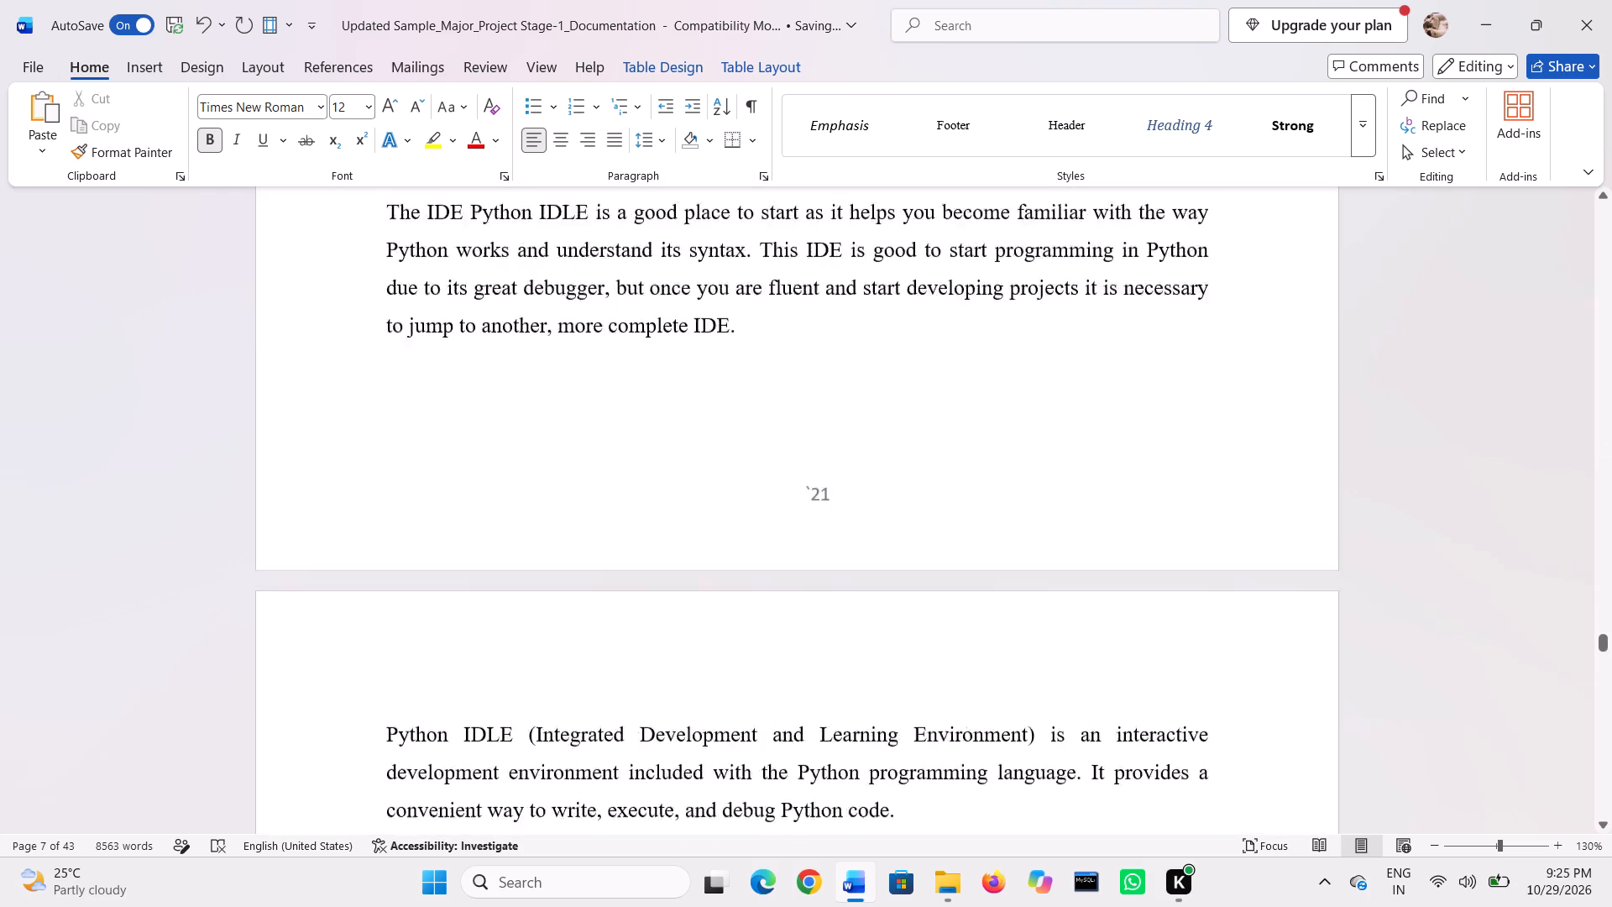
scroll(504, 692, down, 8)
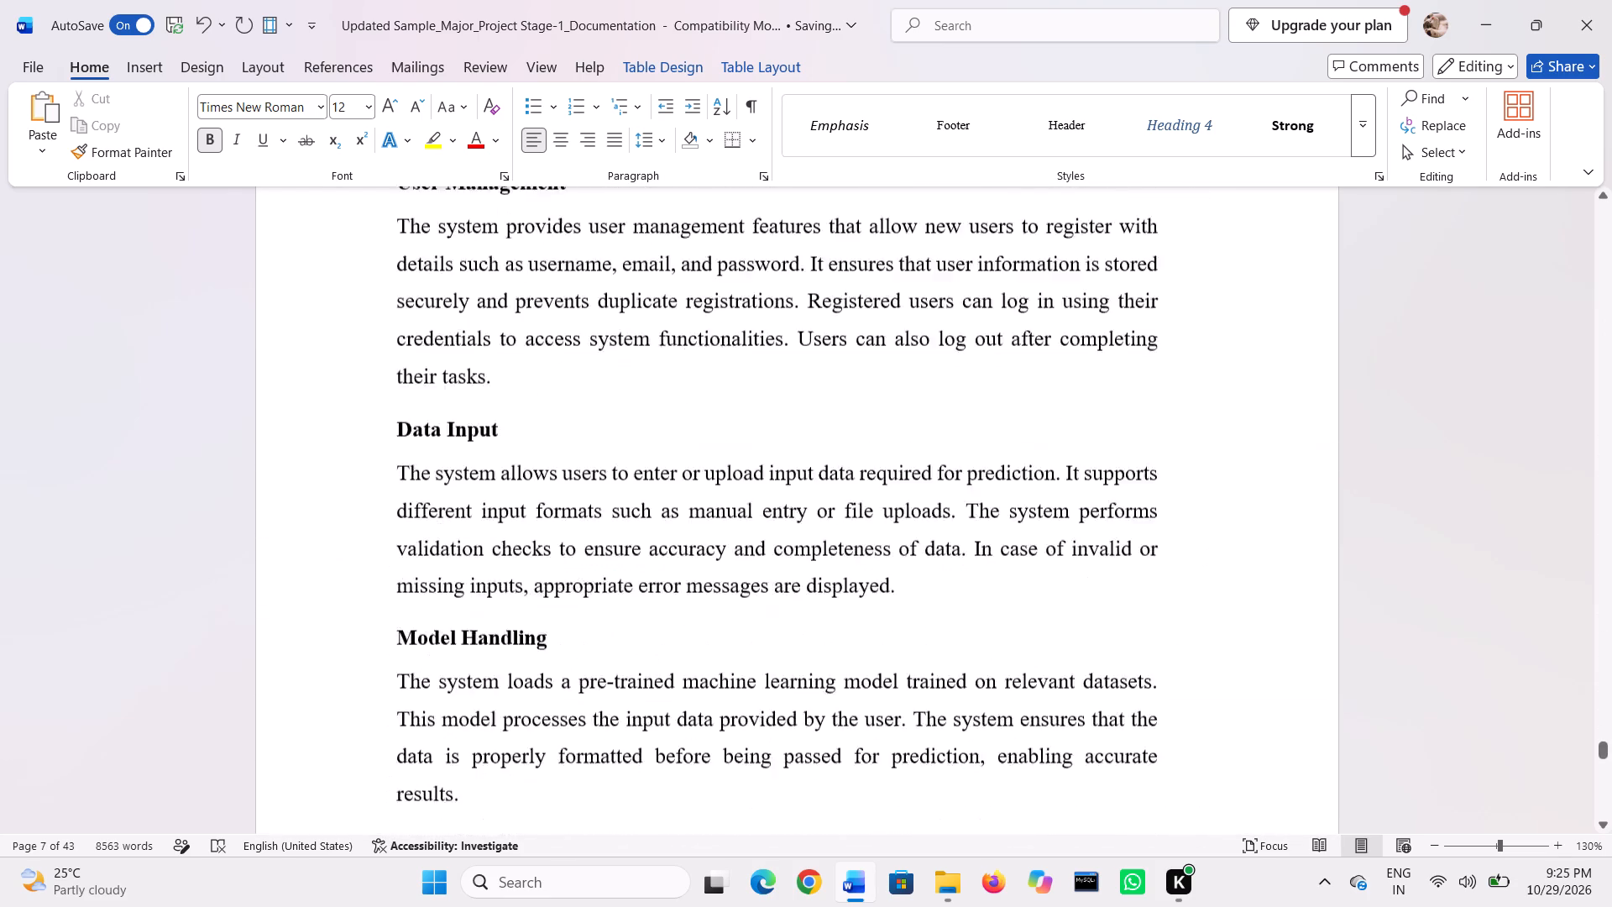
scroll(504, 692, down, 1)
scroll(504, 692, up, 6)
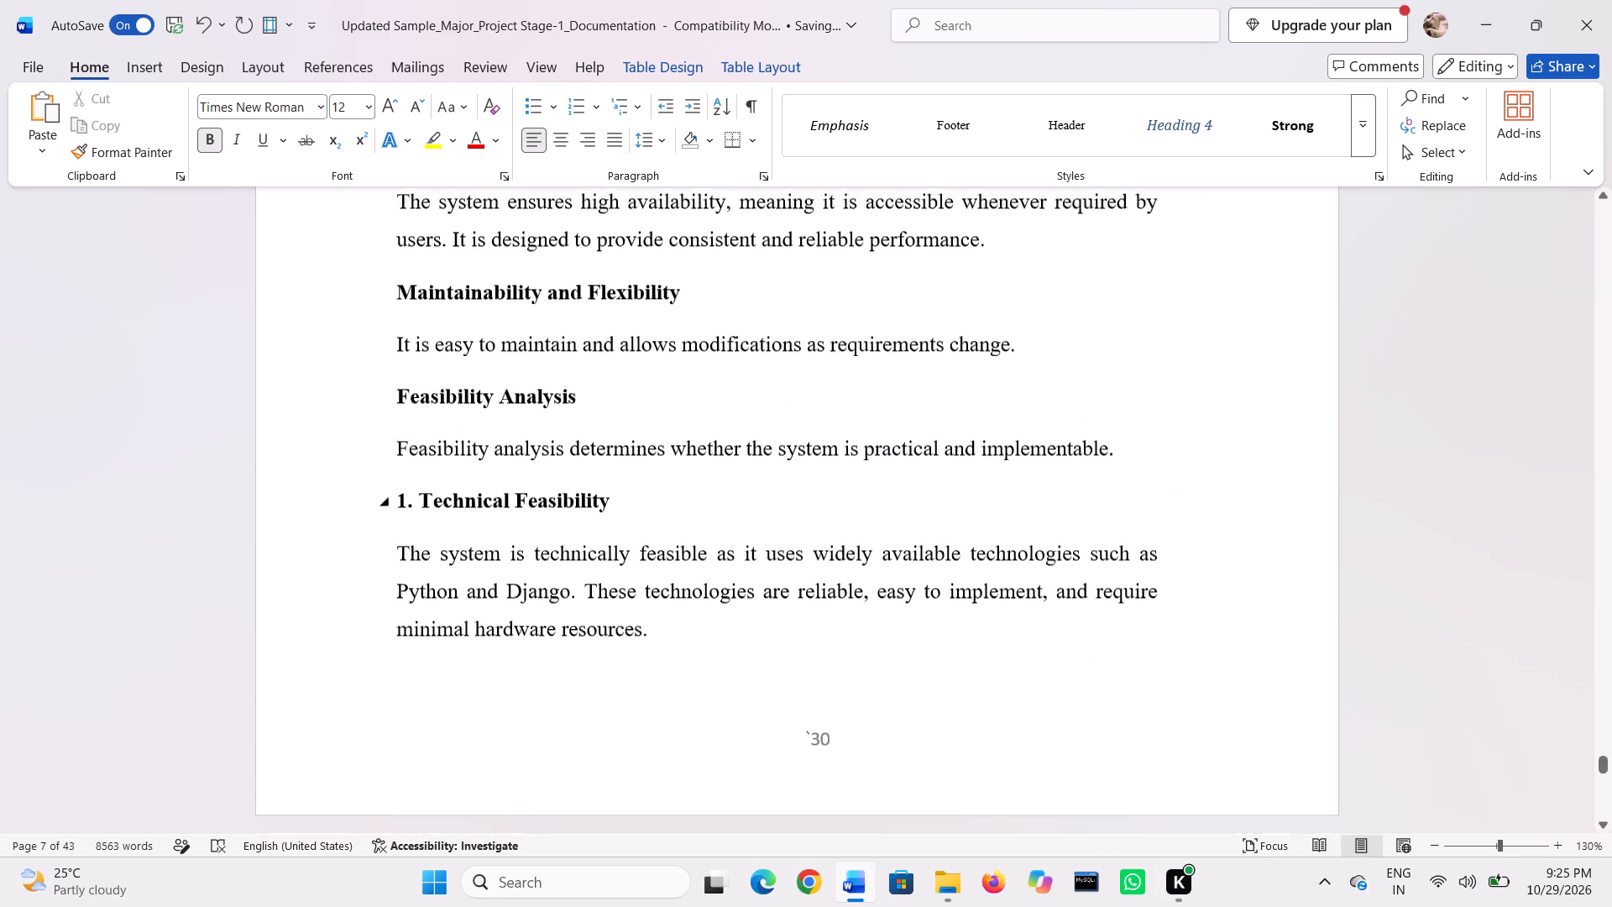
scroll(504, 692, up, 8)
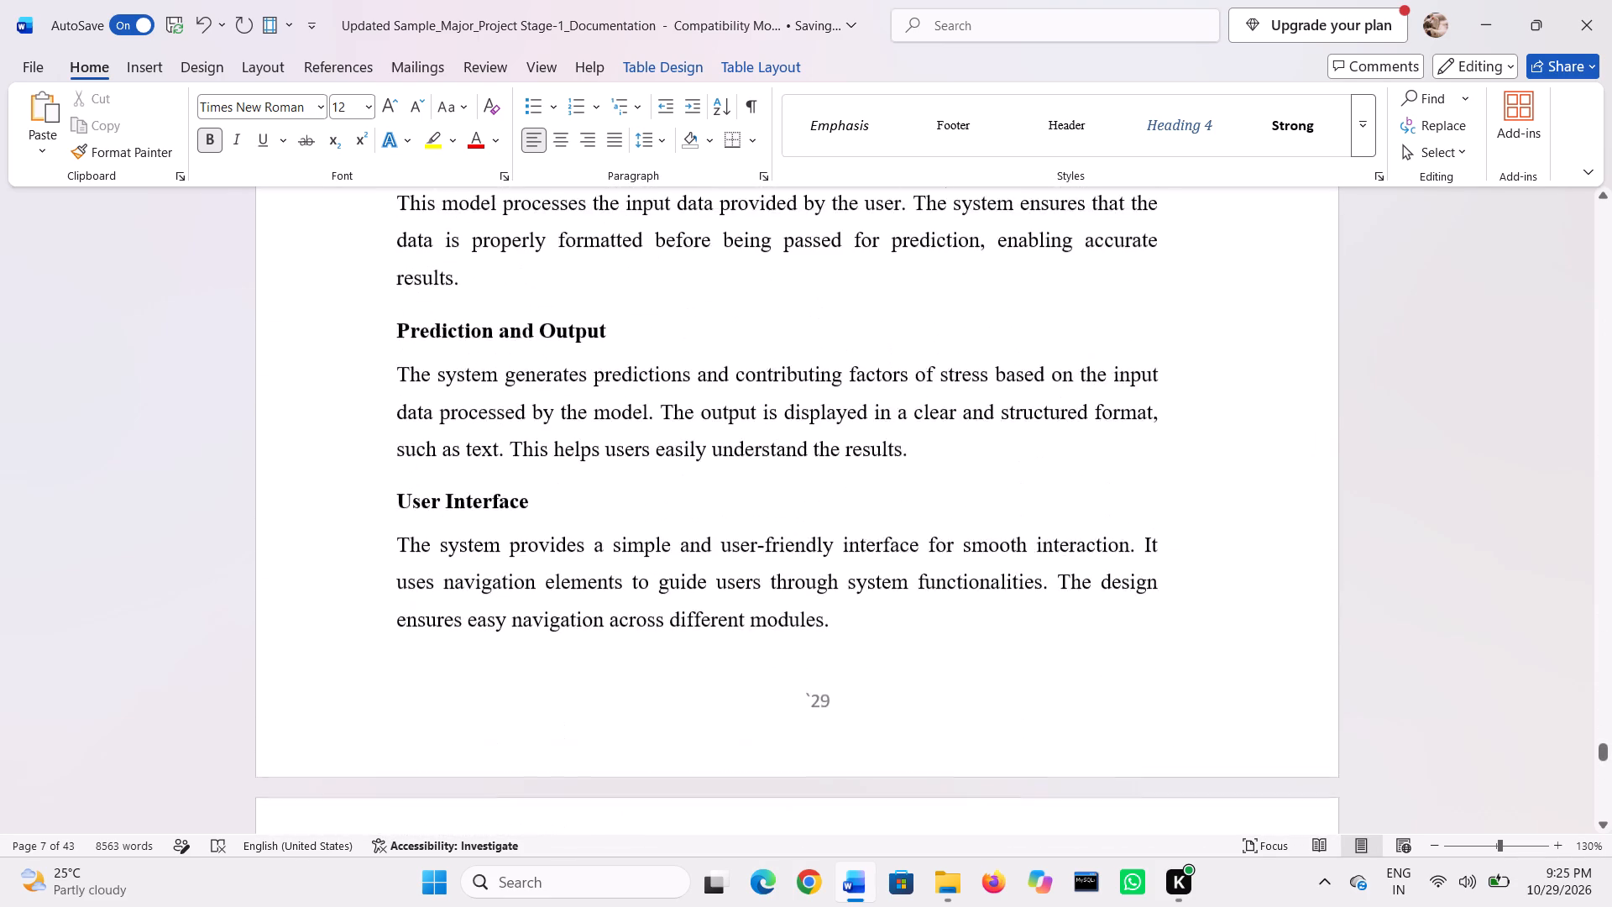
scroll(504, 692, up, 5)
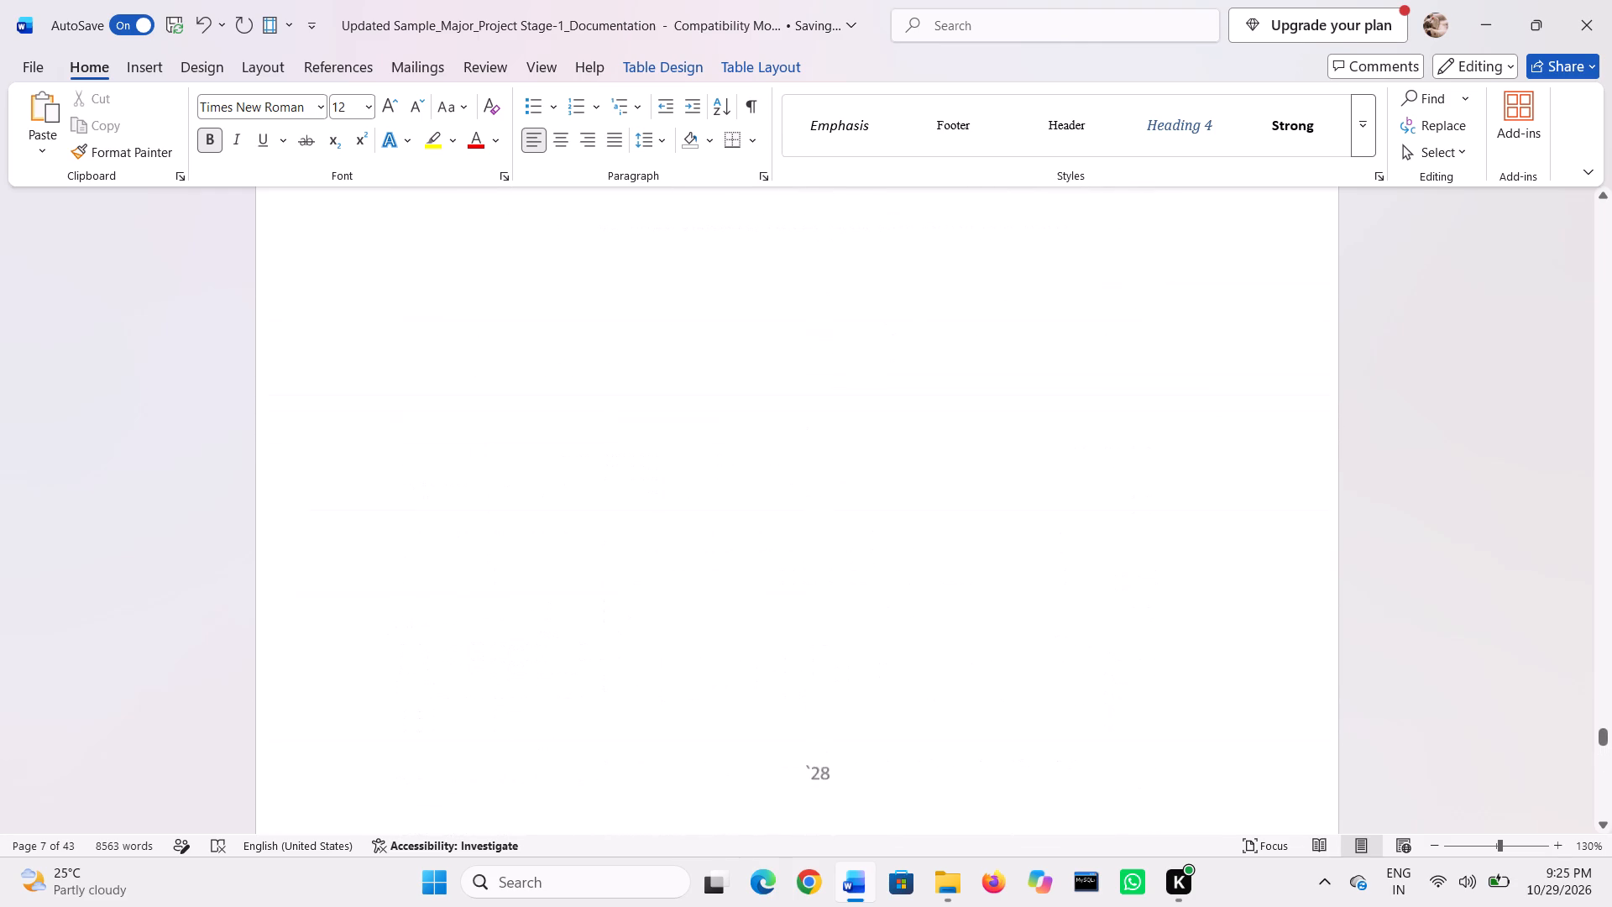
scroll(504, 692, up, 3)
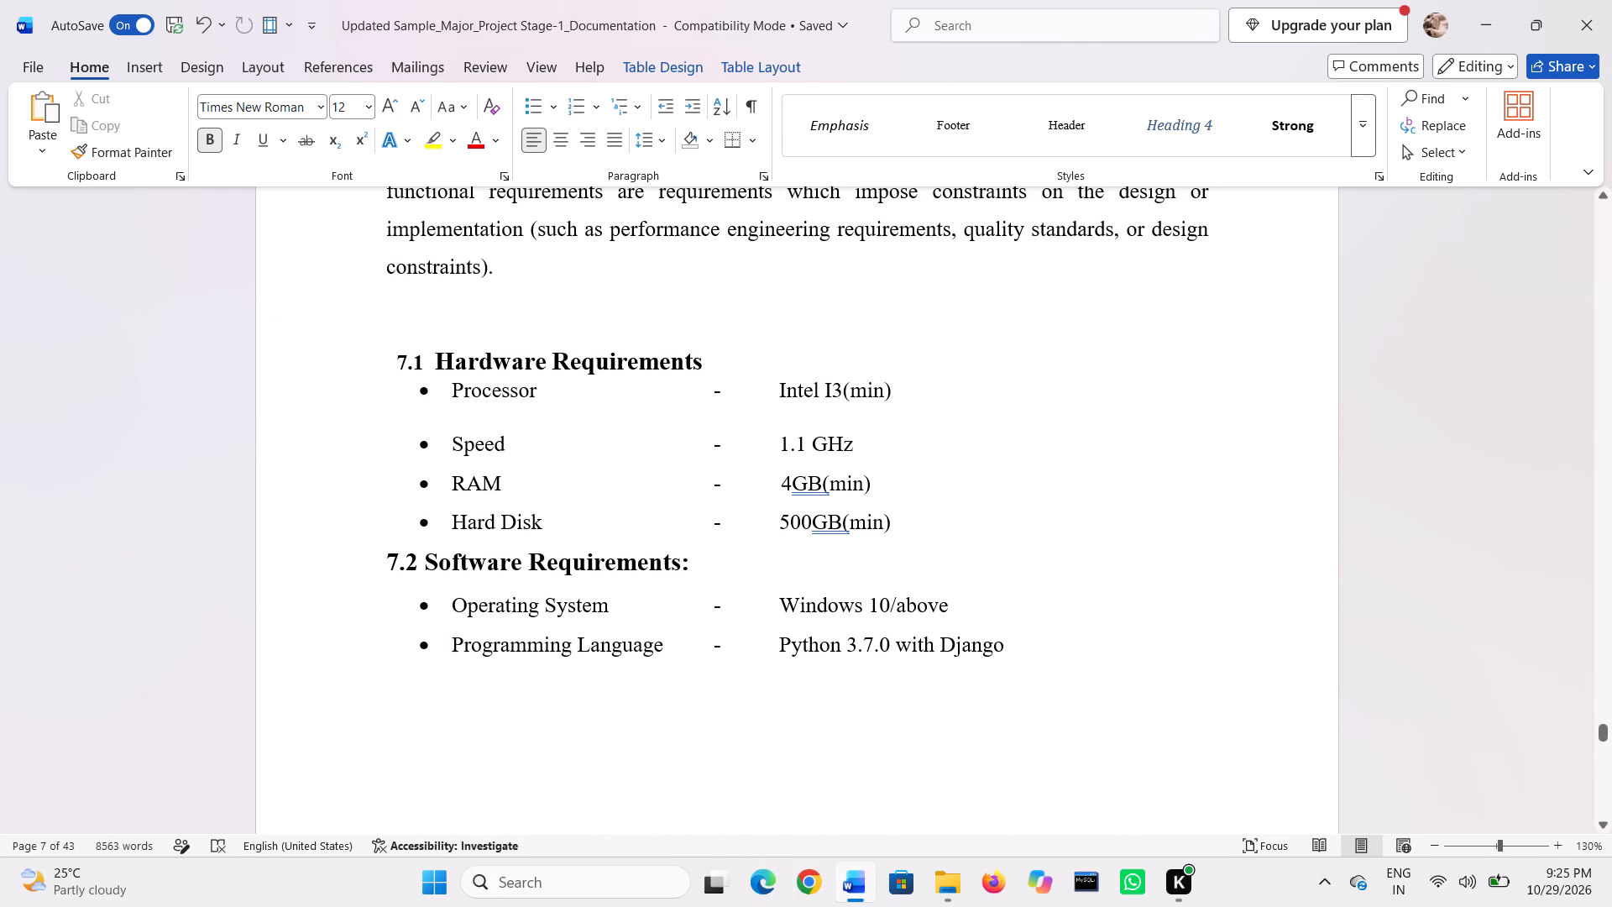
drag(421, 567, 638, 565)
key(ctrl+c)
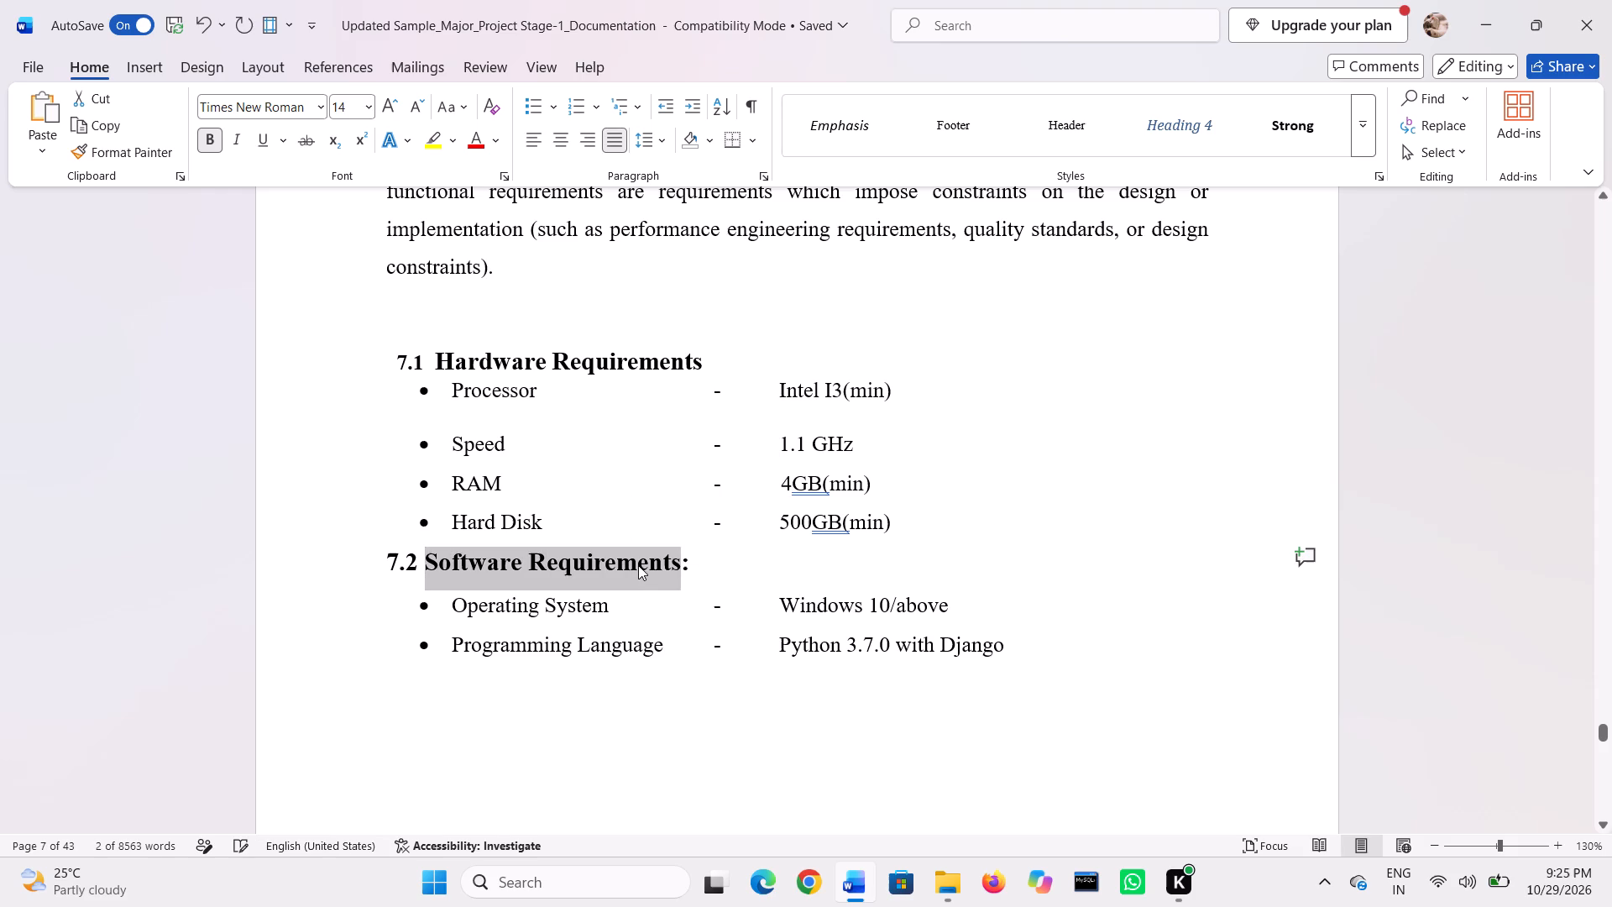
Remove the bold formatting from the 7.1 Hardware Requirement subentry in the contents list.
scroll(638, 565, down, 1)
scroll(638, 565, up, 13)
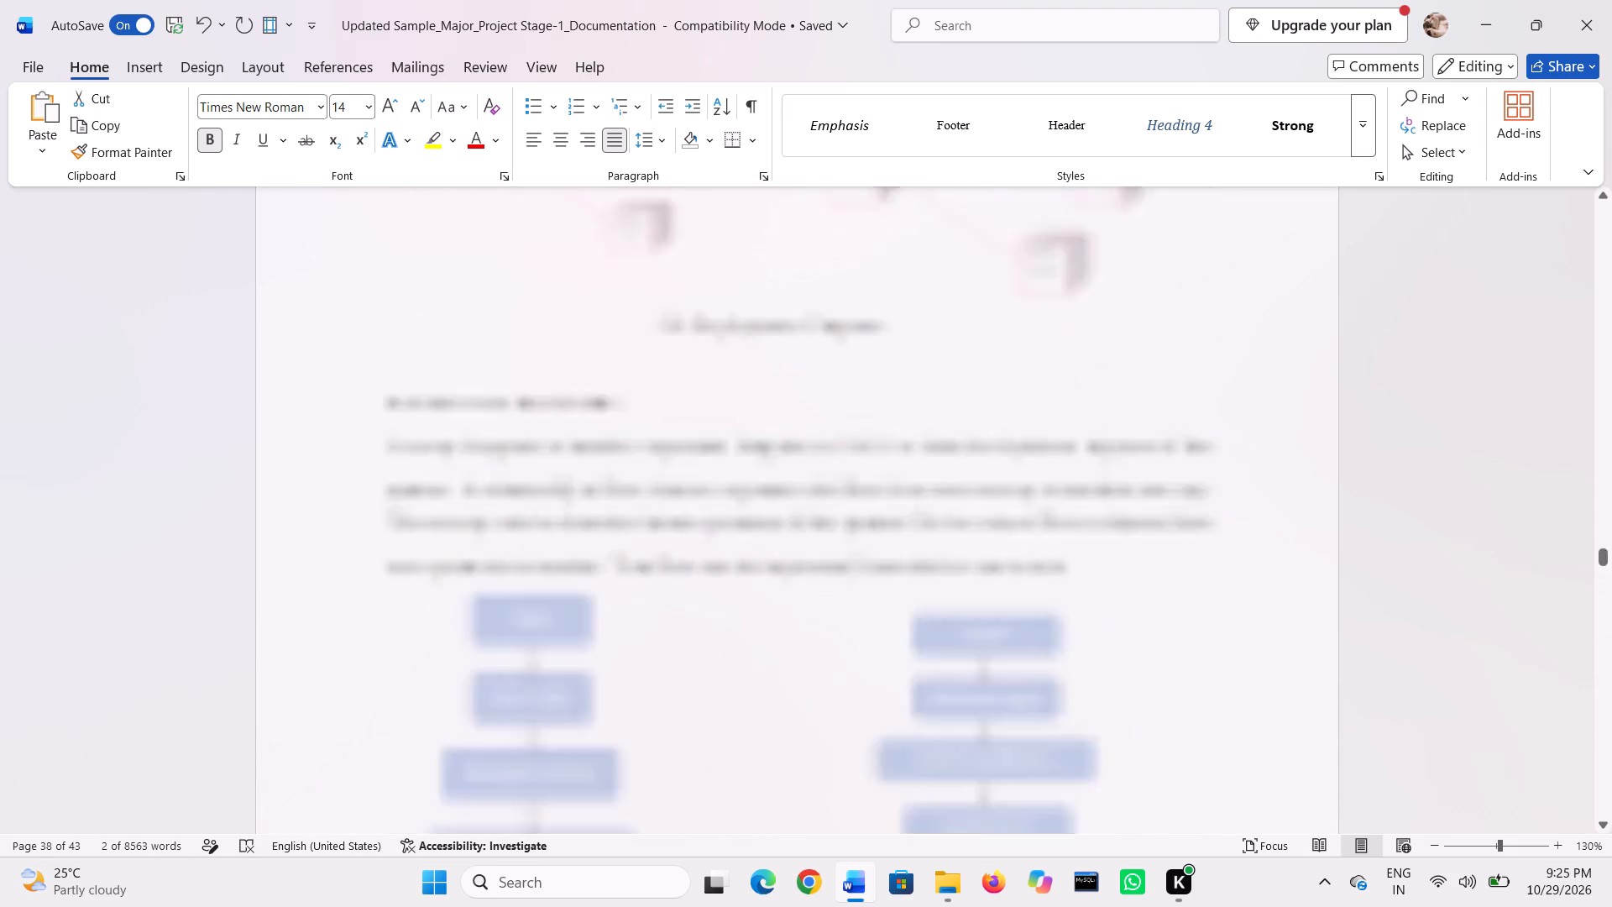
scroll(638, 565, up, 5)
scroll(638, 565, down, 7)
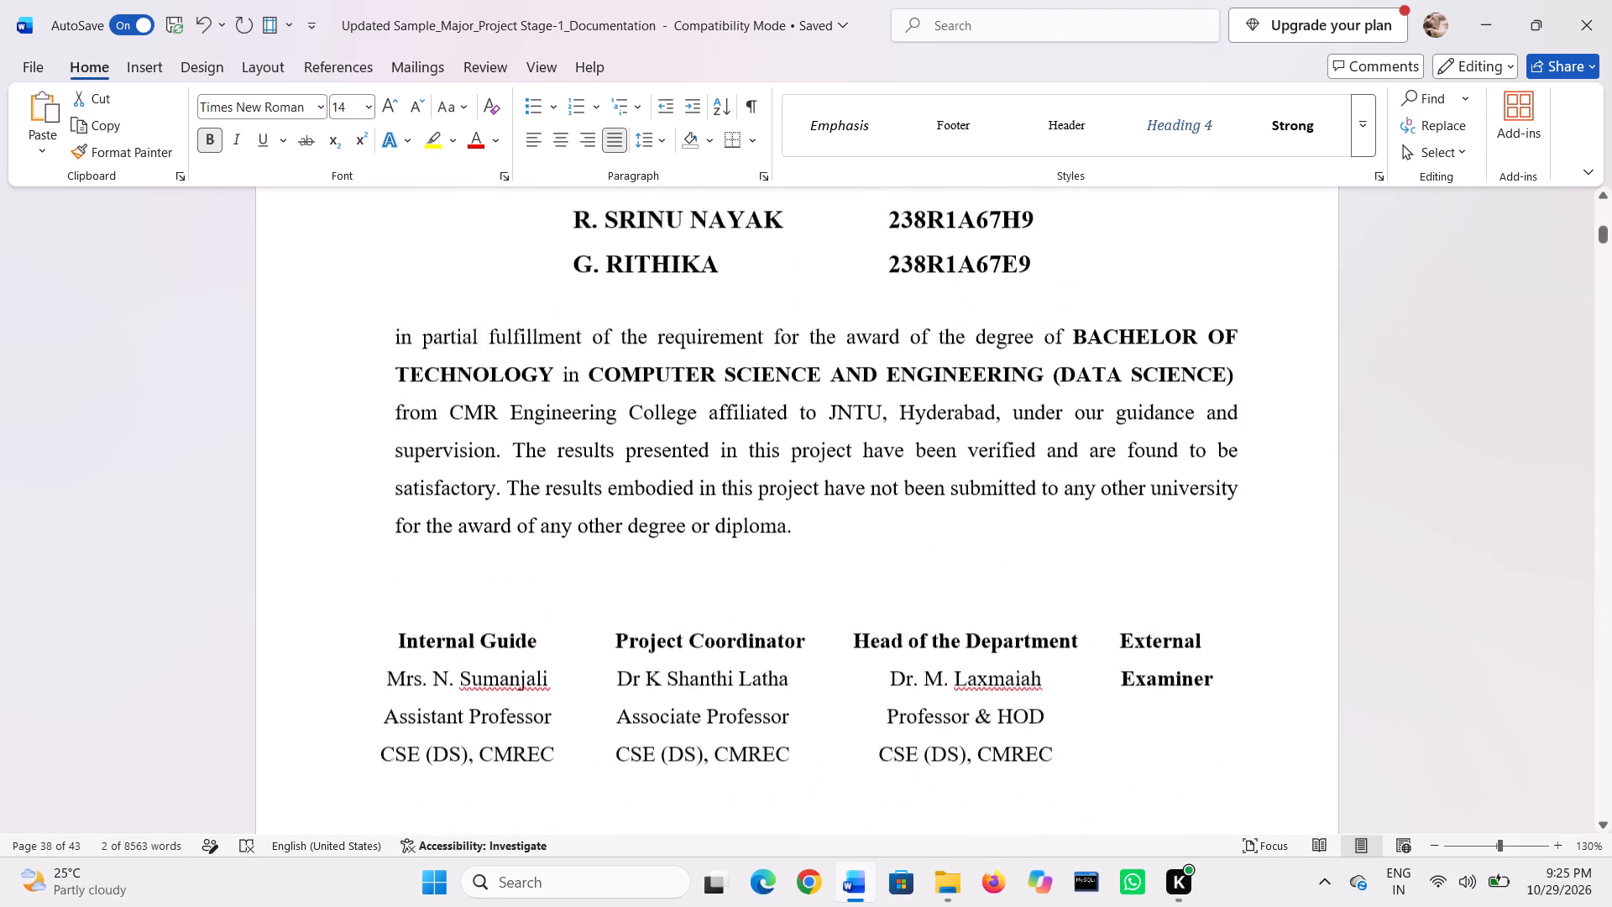
scroll(638, 565, down, 6)
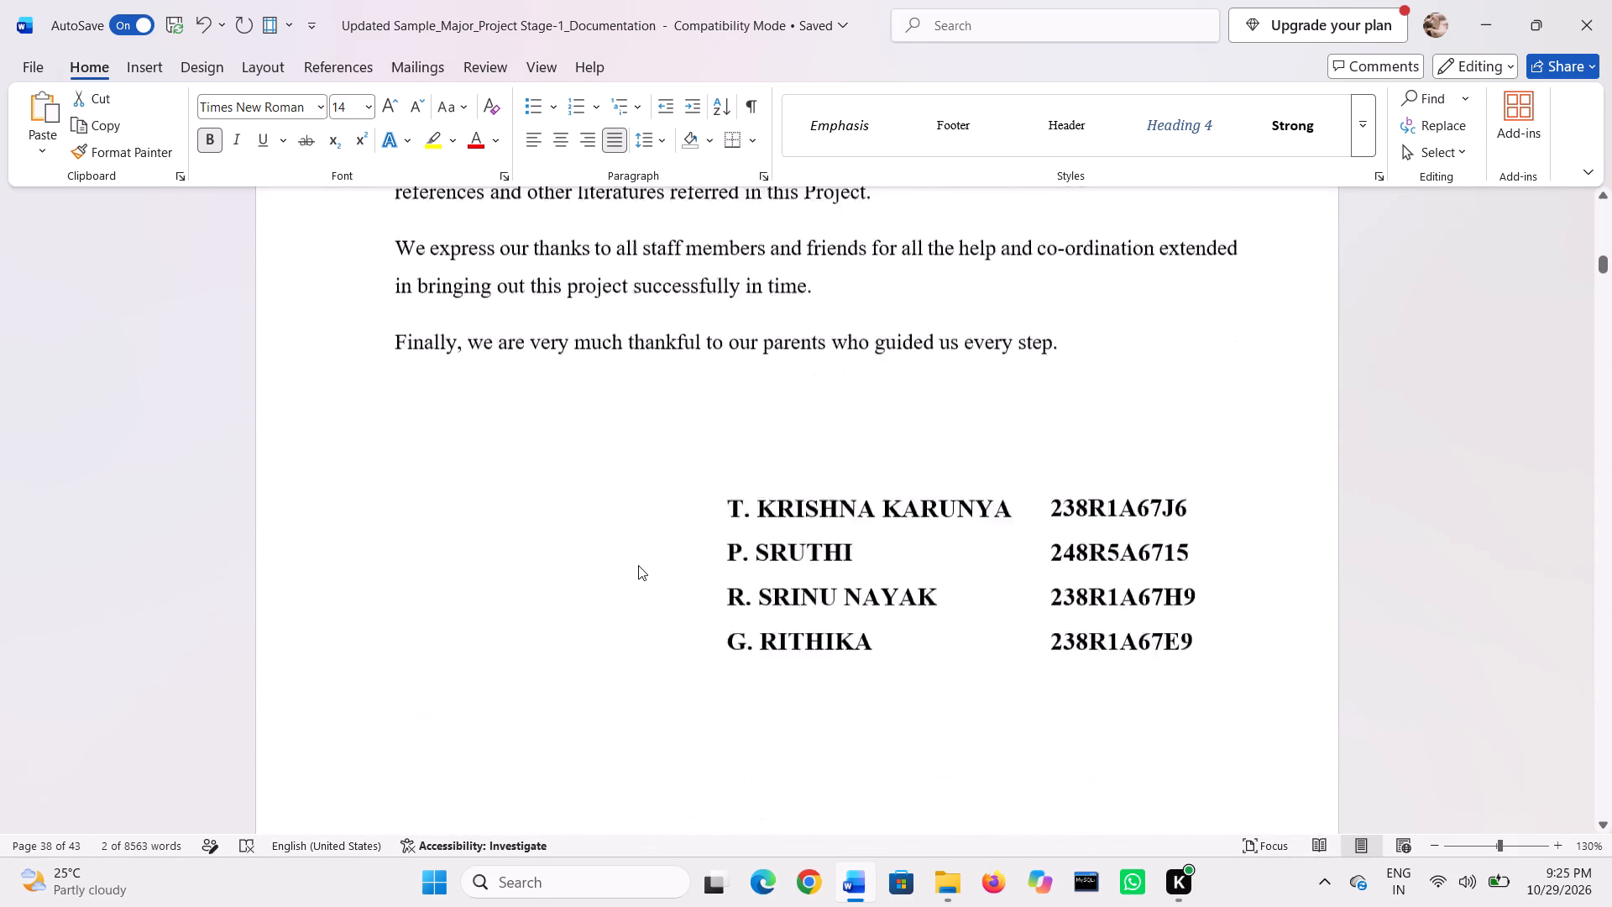
scroll(638, 565, down, 5)
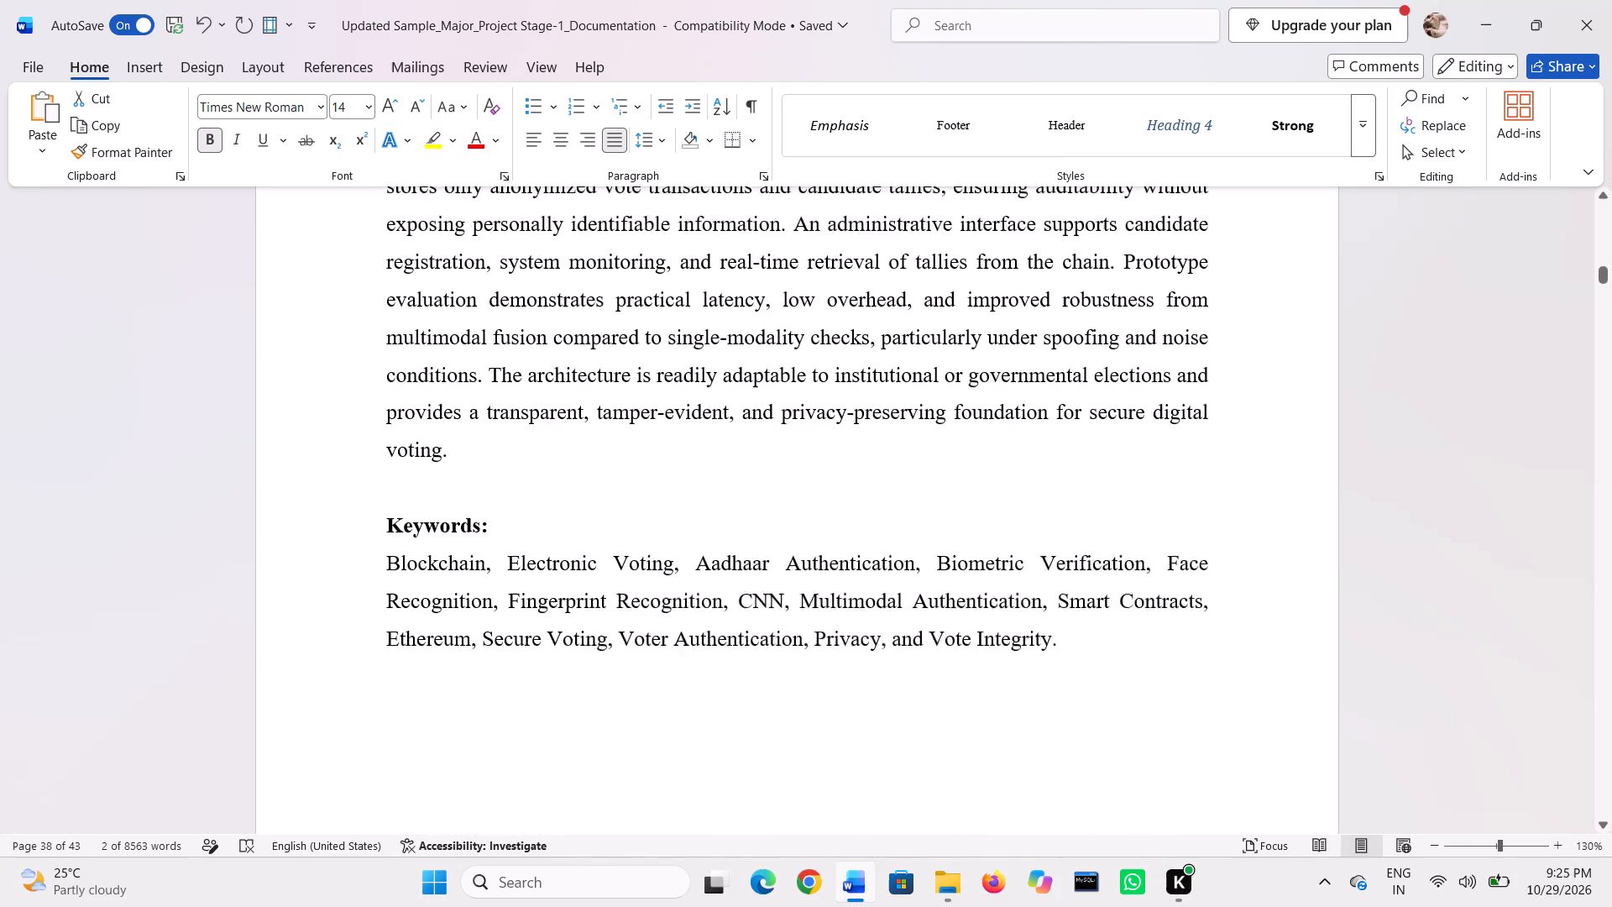
scroll(638, 565, down, 8)
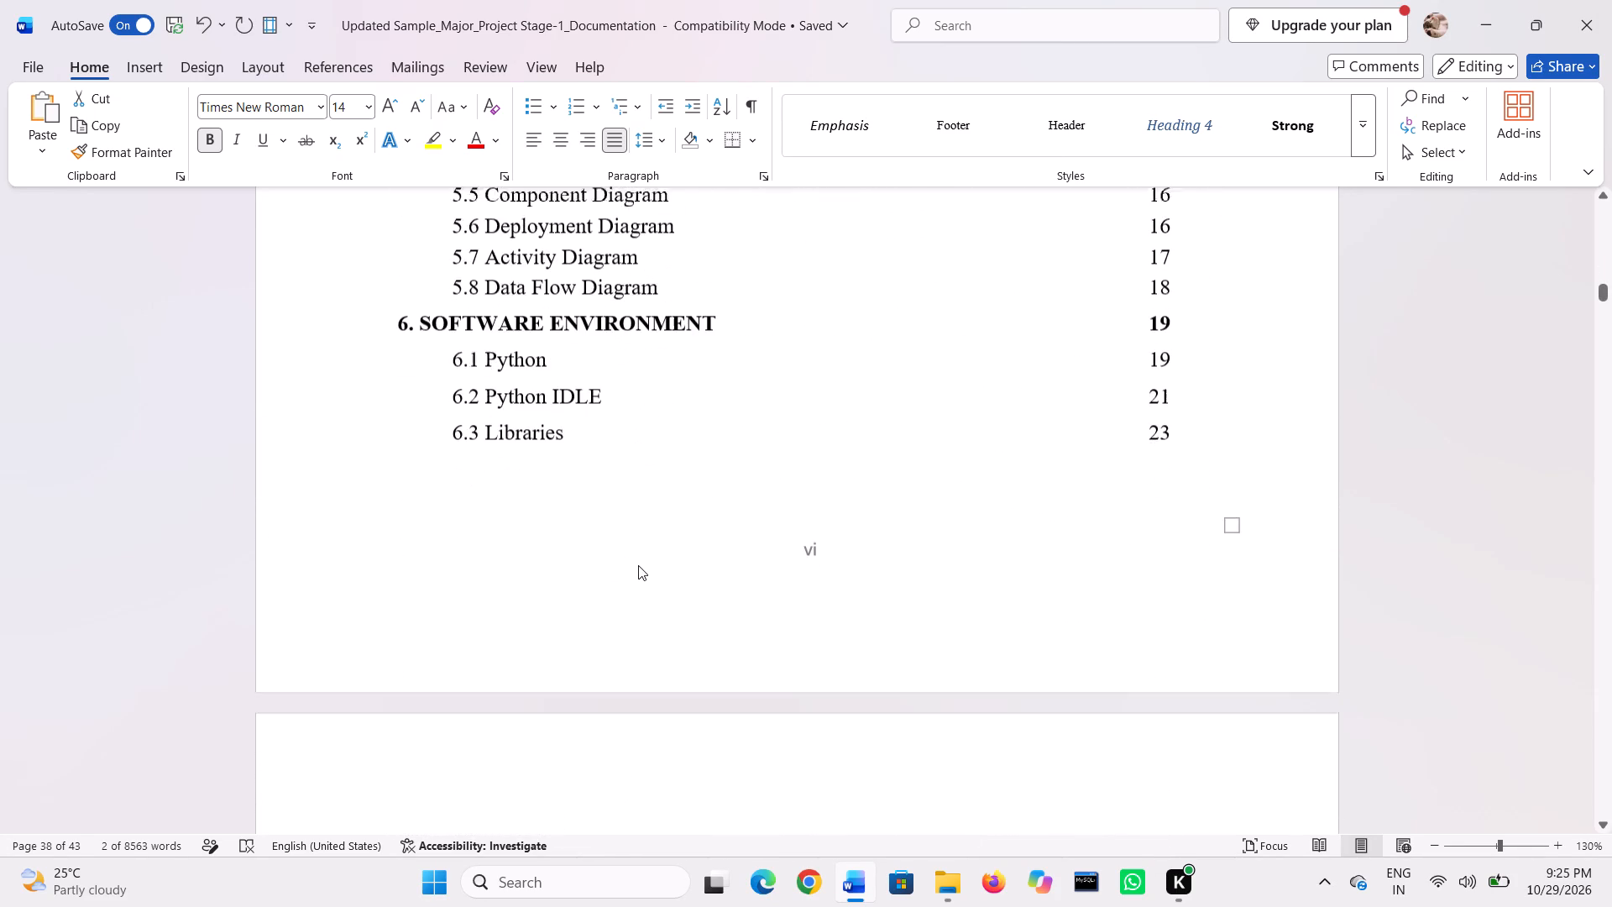
scroll(638, 565, down, 2)
scroll(637, 567, up, 1)
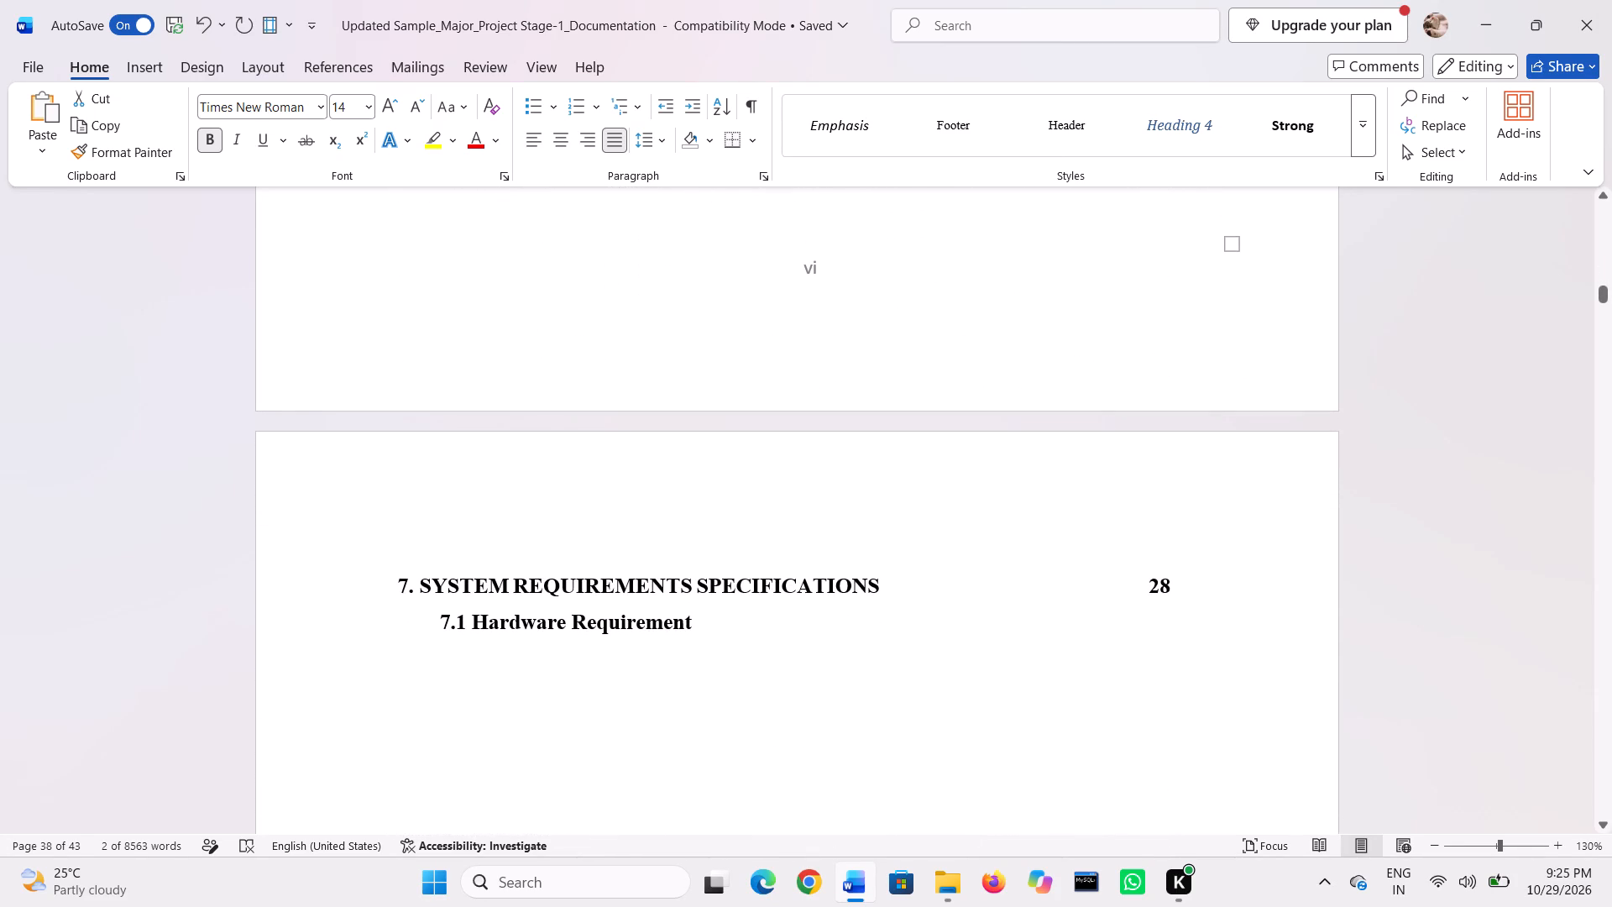
drag(438, 621, 689, 609)
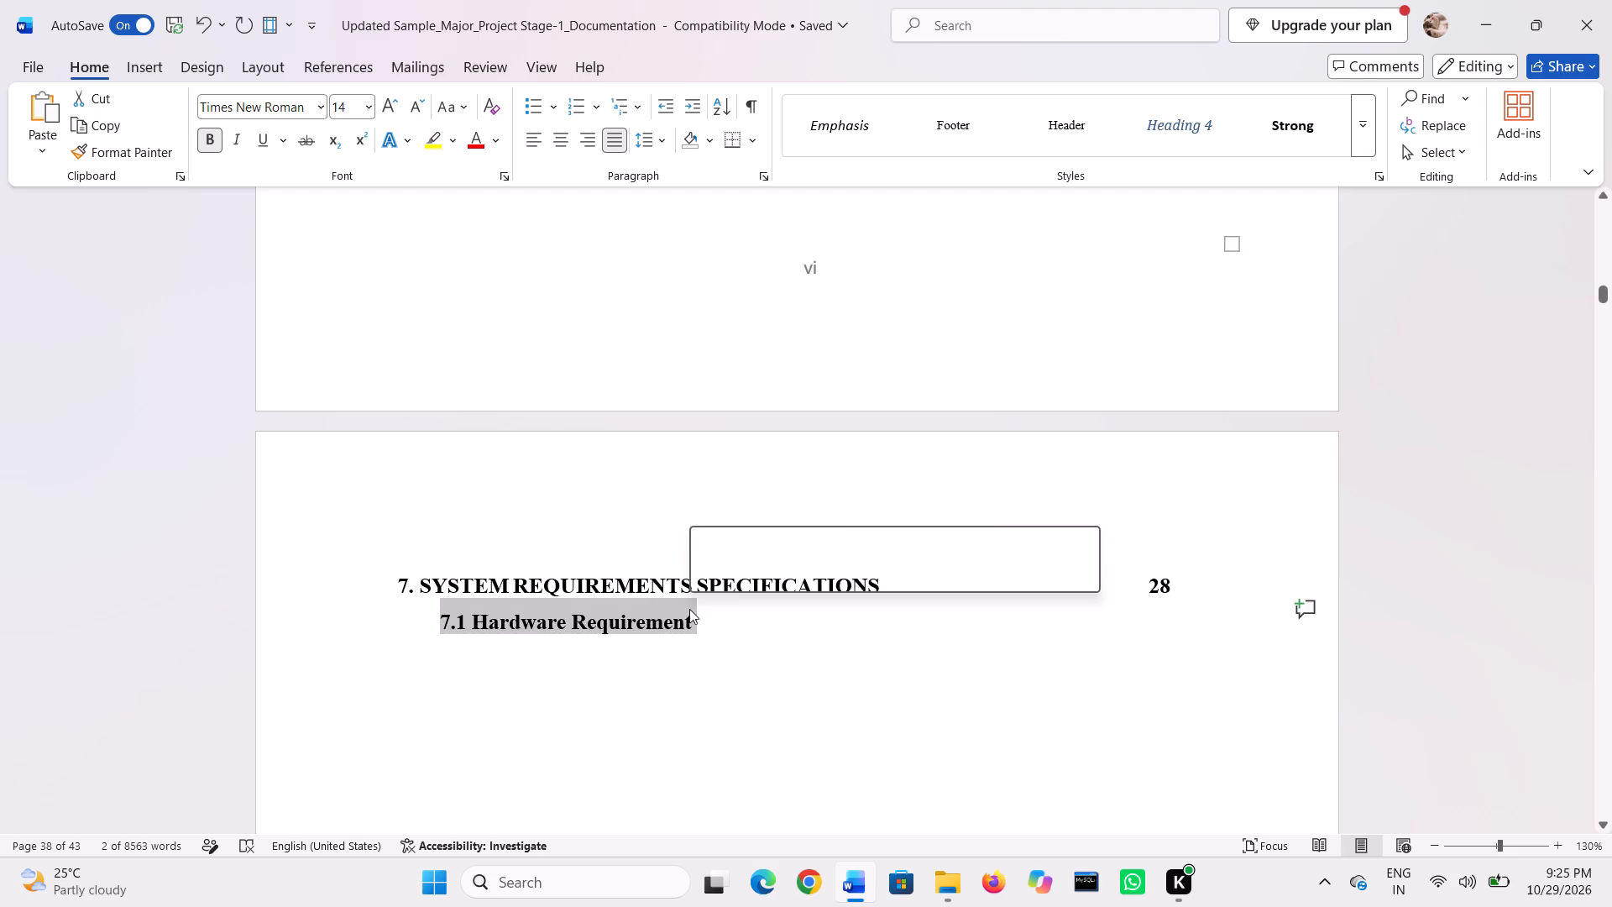
click(708, 569)
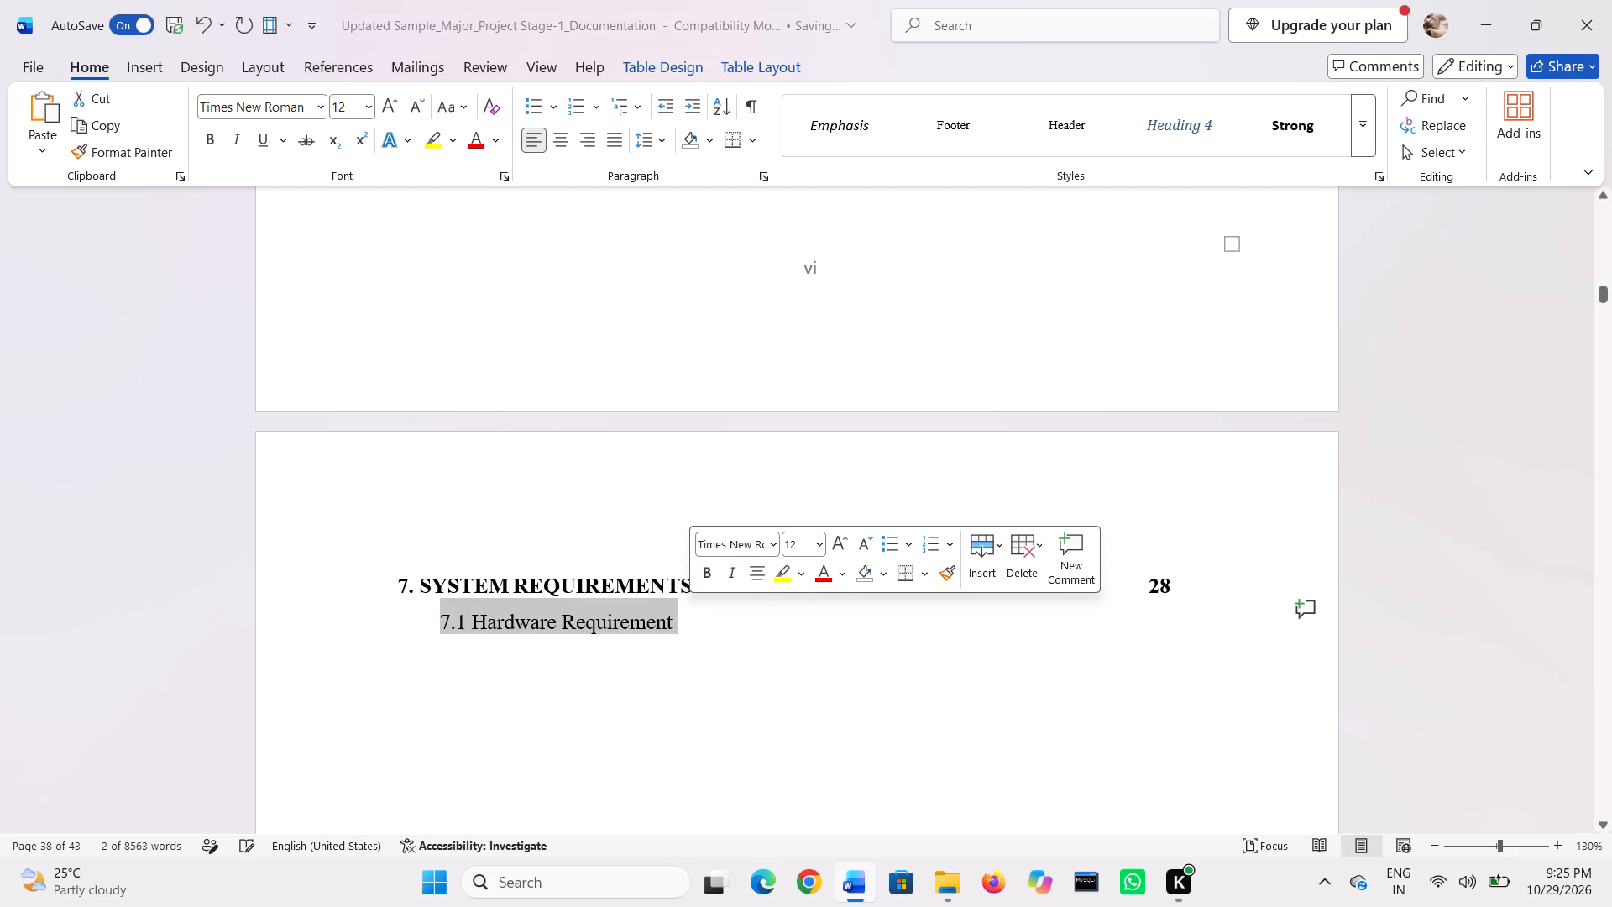
Add a new line below the 7.1 Hardware Requirement subentry, indent it with eight spaces and number it 7.2.
click(700, 646)
click(679, 623)
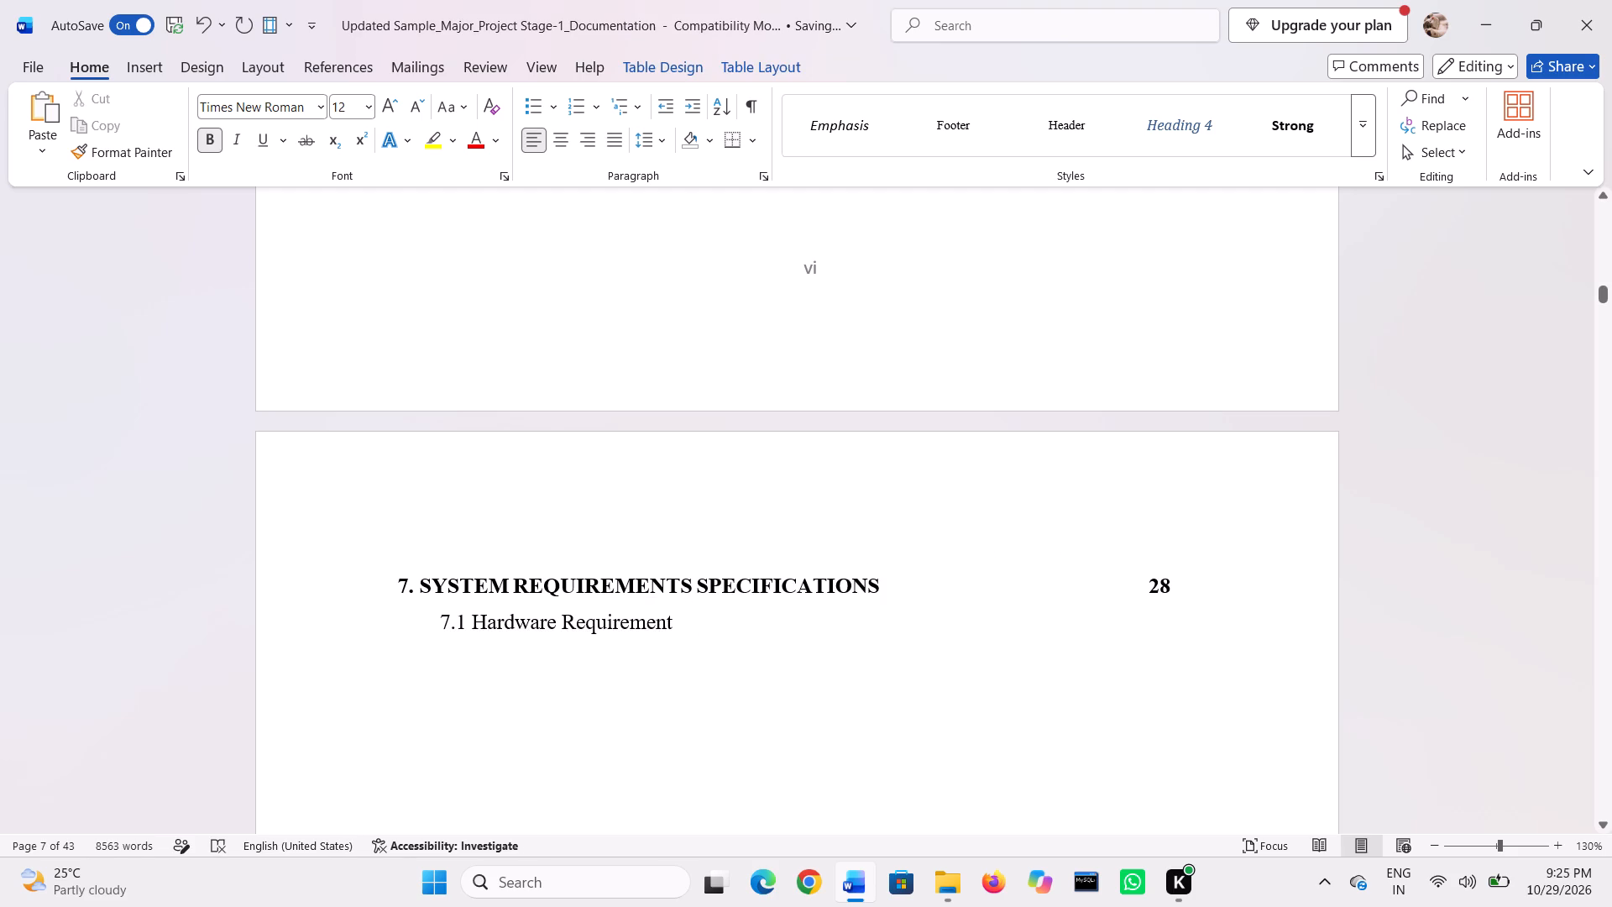
key(Return)
key(space)
key(space)
key(space)
key(space)
key(space)
key(space)
key(space)
key(space)
key(space)
text(7.2)
key(Left)
key(Left)
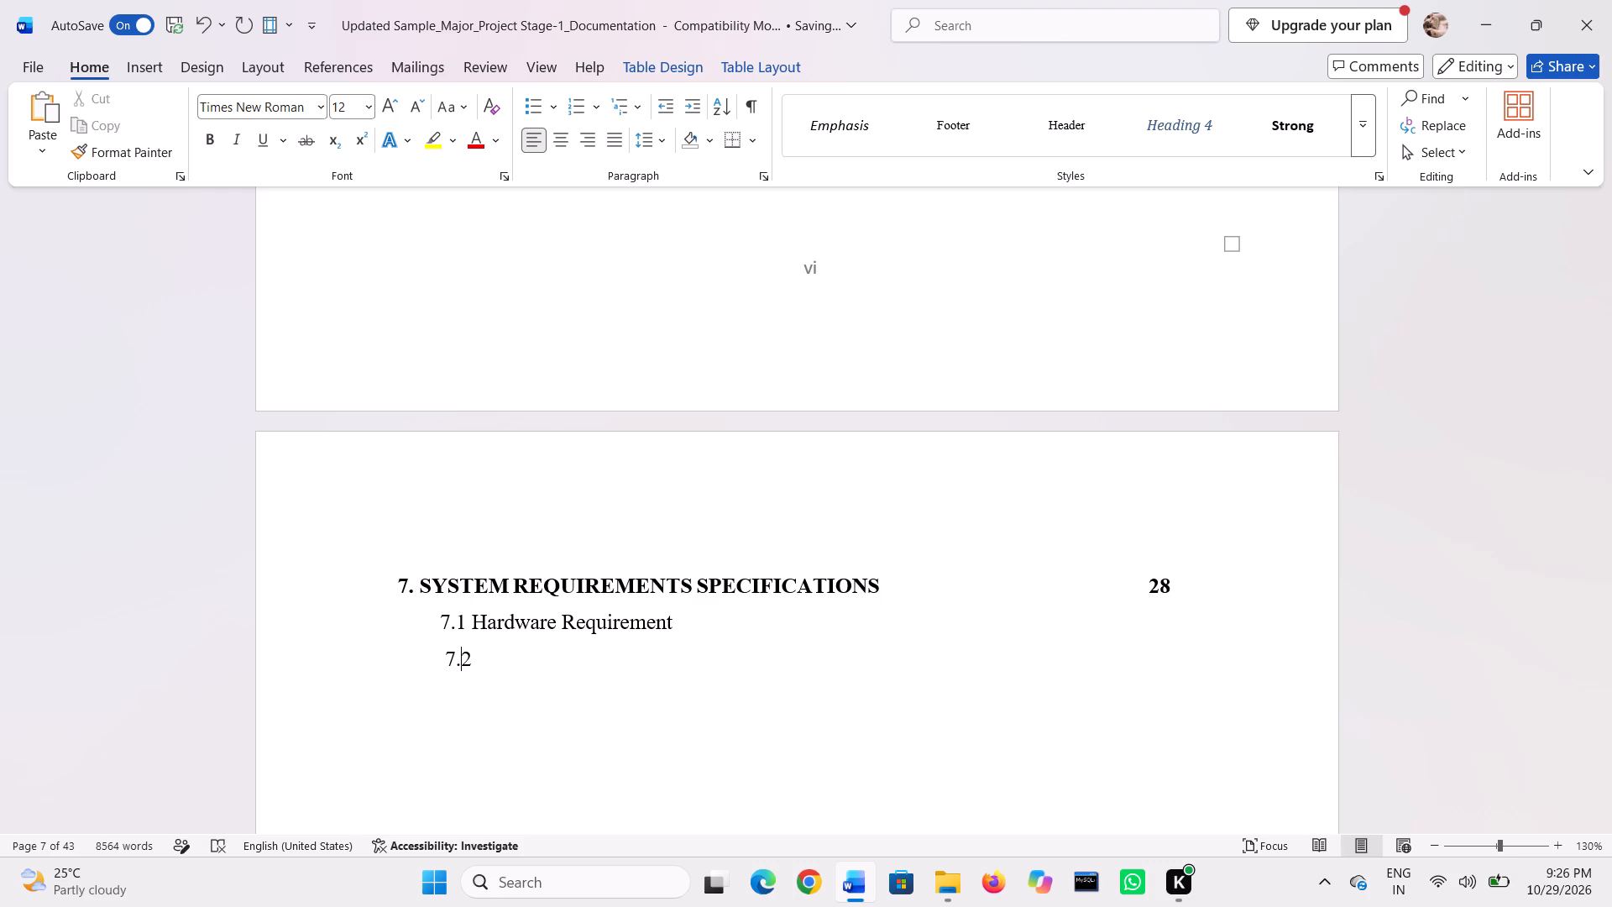
key(Left)
key(BackSpace)
Insert the copied title Software Requirements after the number 7.2, separated by a space.
click(492, 671)
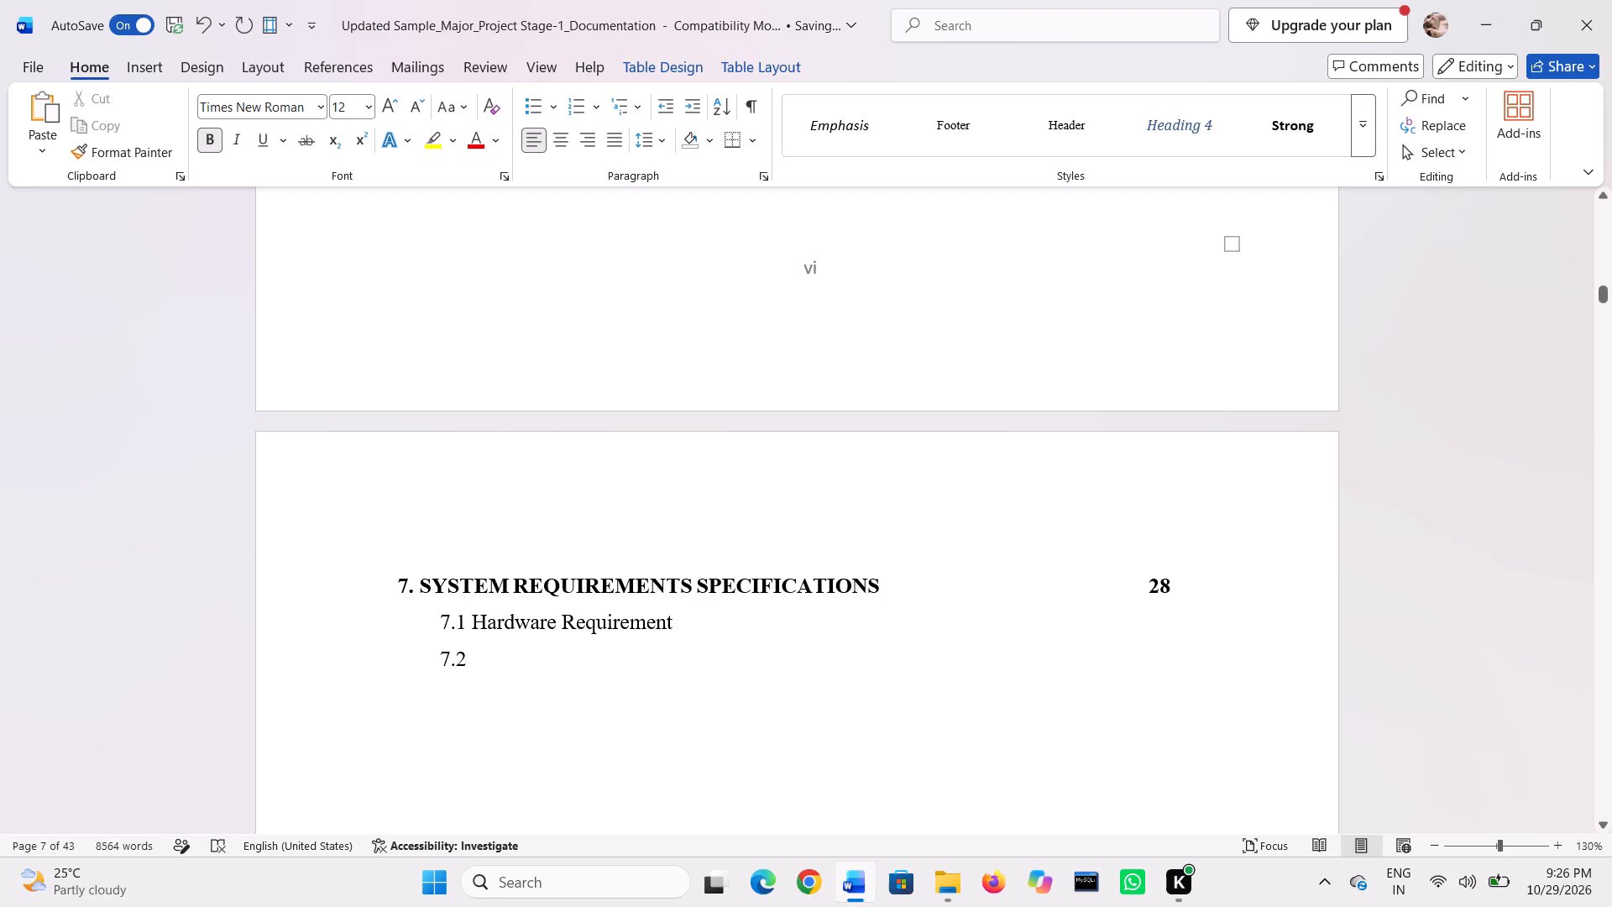
click(477, 659)
key(space)
key(ctrl+v)
Remove the bold formatting from the Software Requirements title in subentry 7.2 and set its font size to 12.
drag(472, 658, 683, 663)
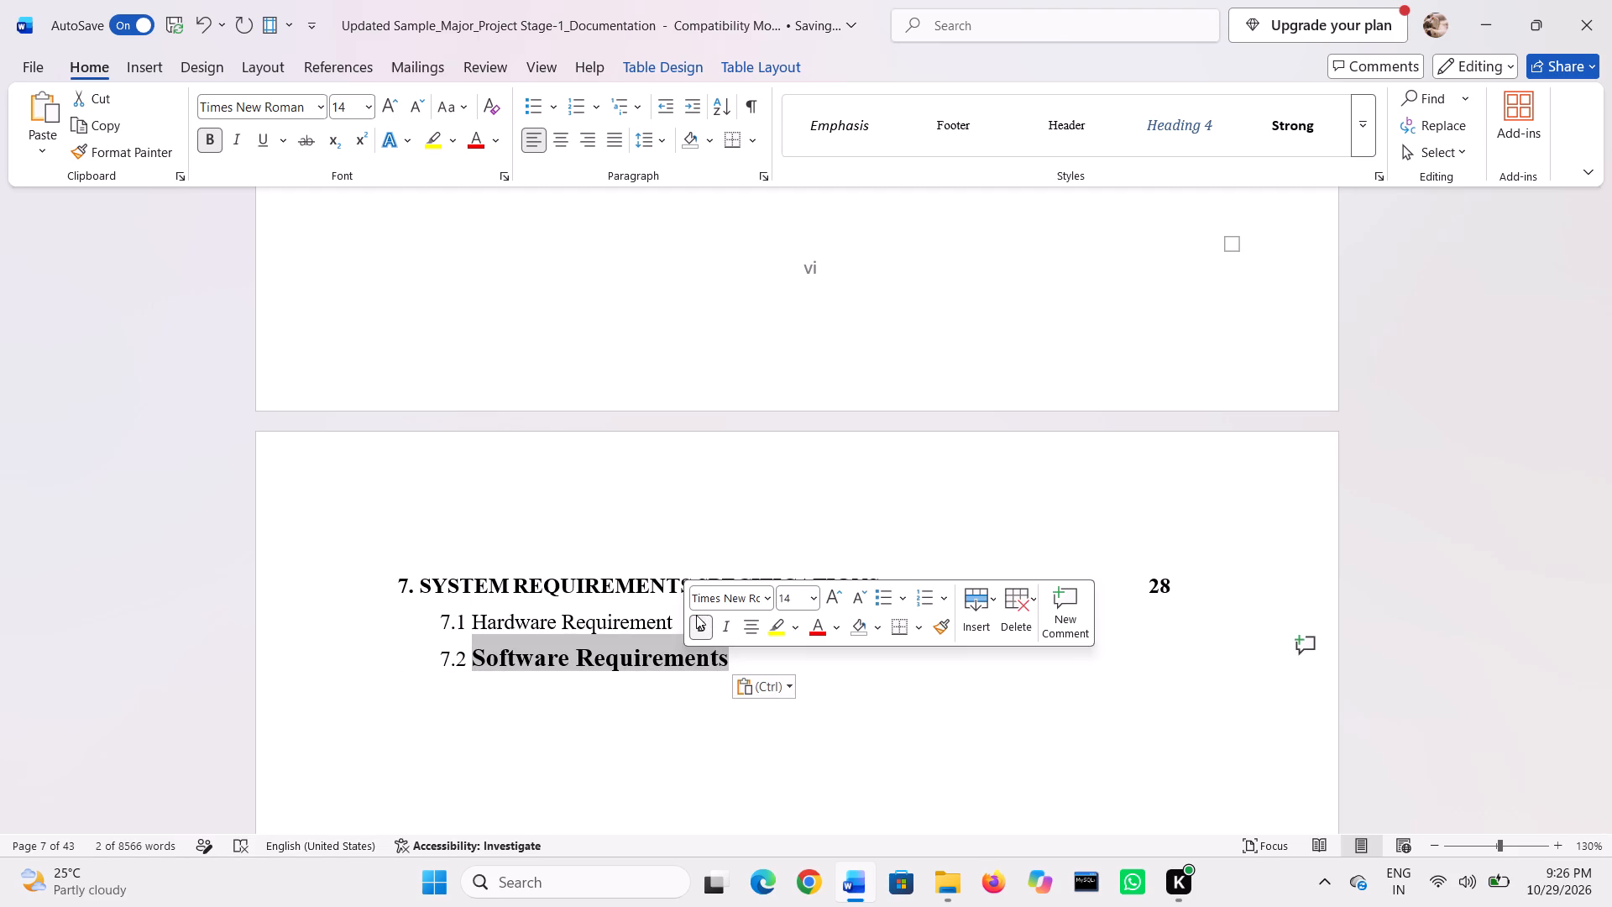
click(696, 615)
click(788, 592)
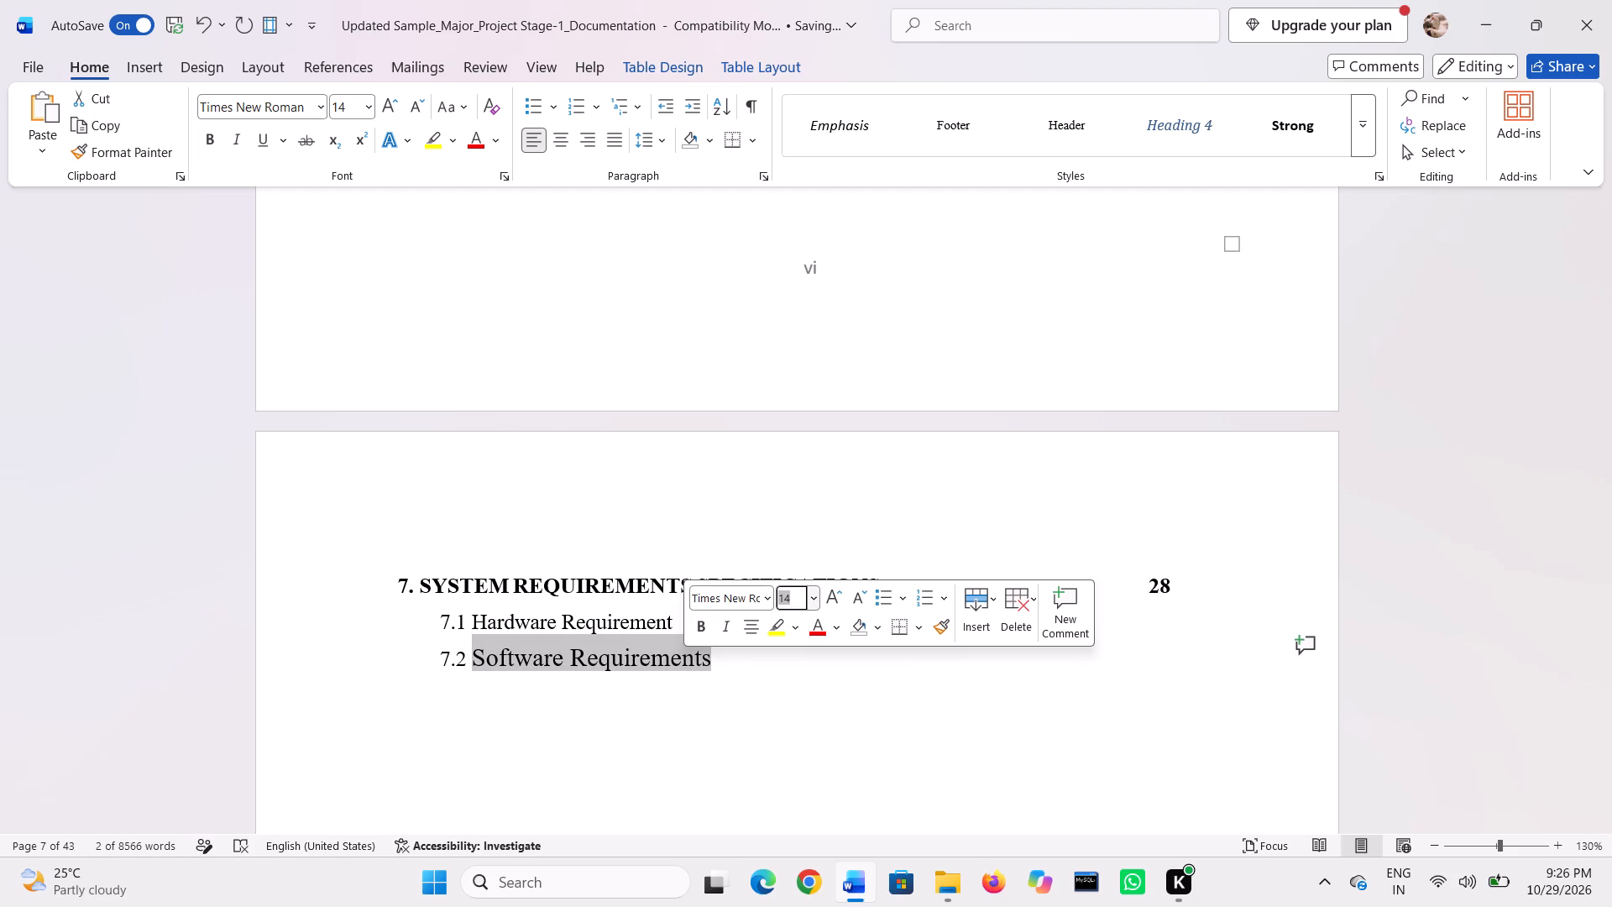
text(12)
key(Return)
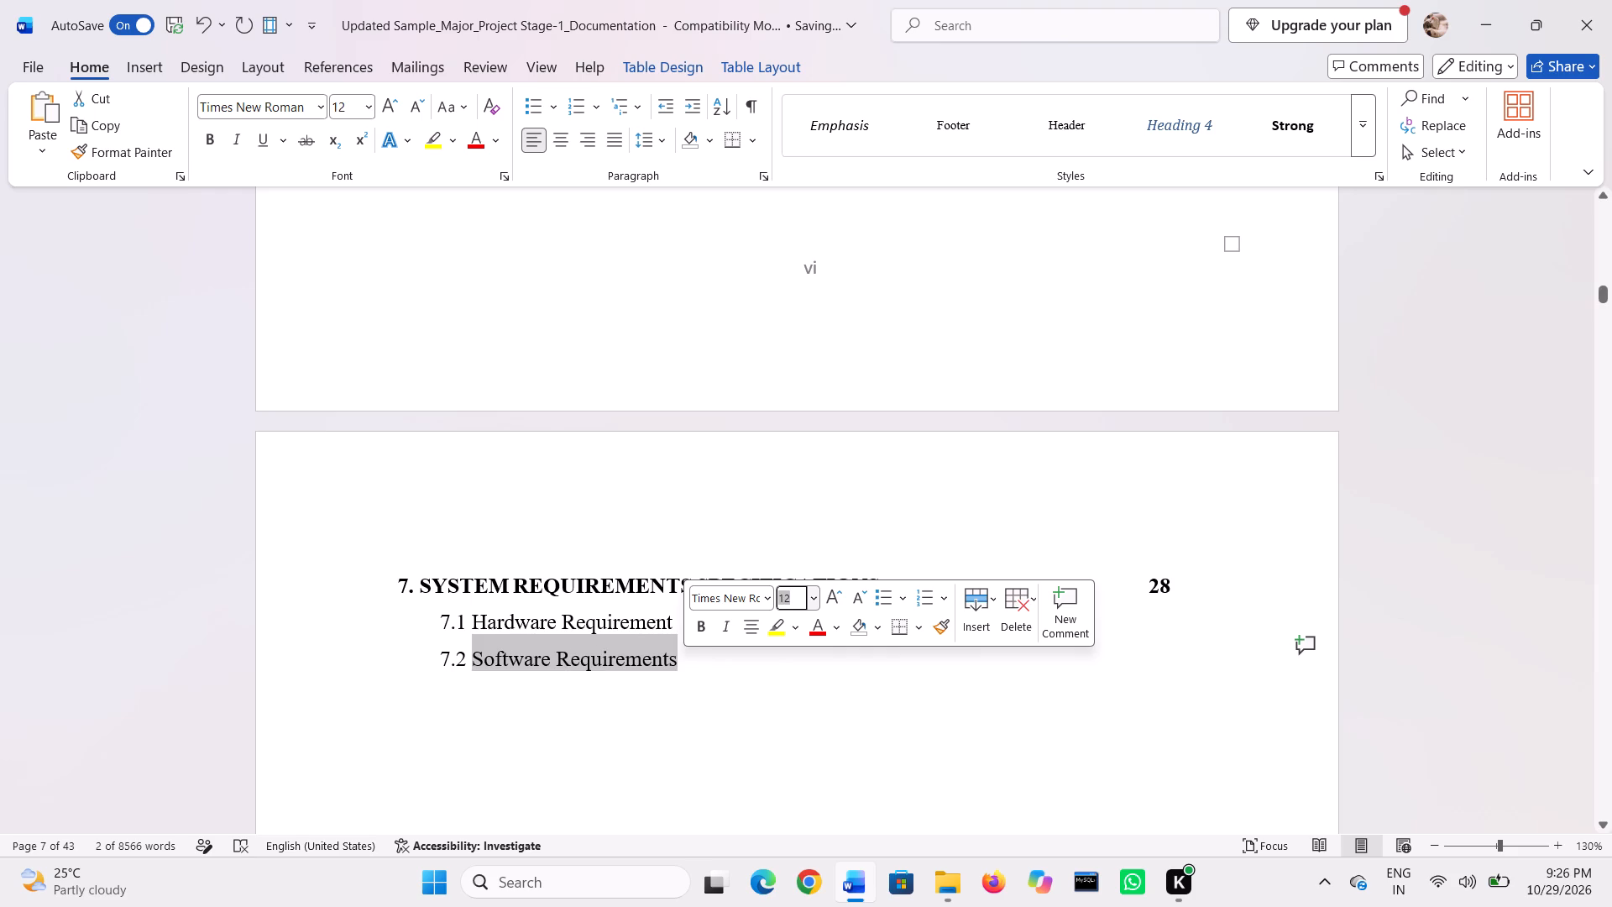
click(721, 703)
Enter page number 28 for both the 7.1 and 7.2 subentries in the contents list.
click(1184, 585)
key(Return)
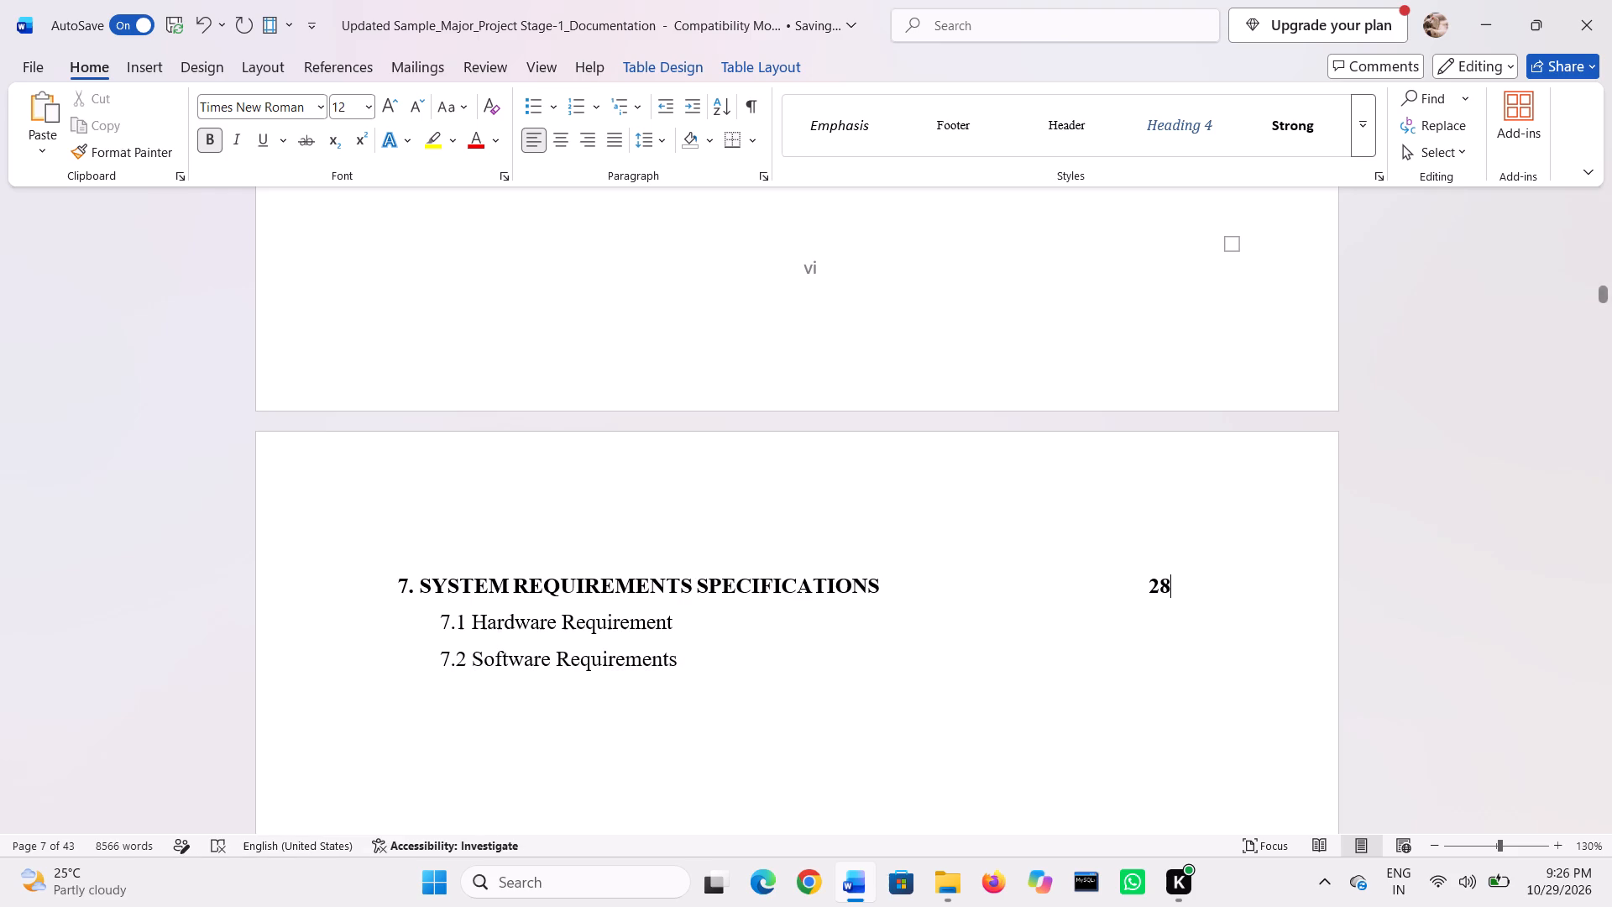
text(28)
key(Return)
text(28)
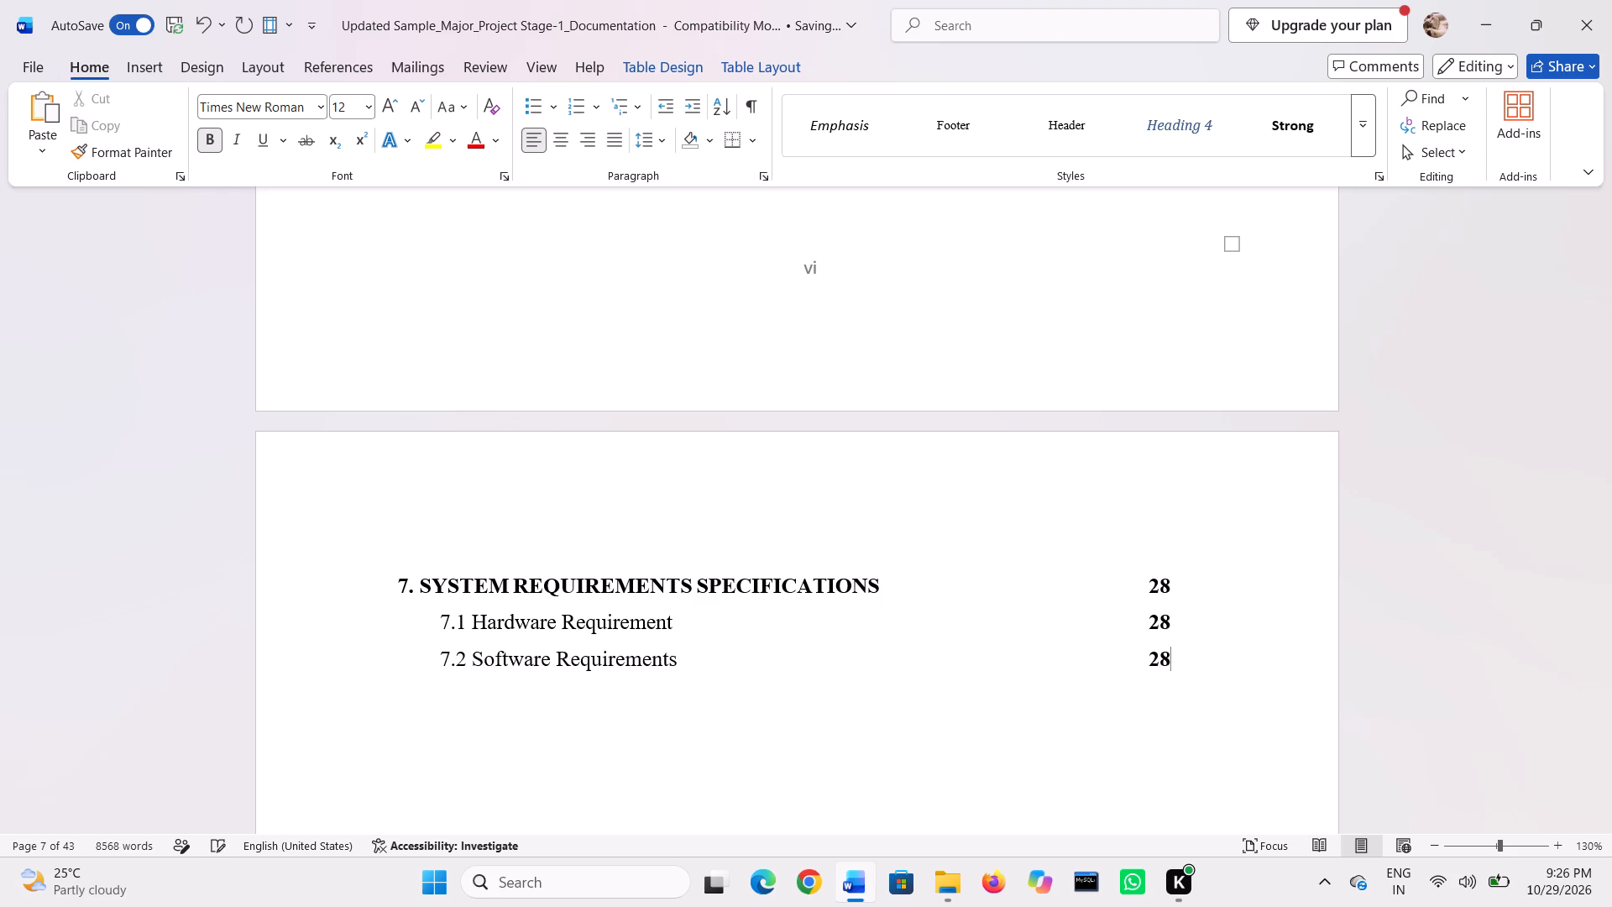
Remove the bold formatting from the page numbers of the 7.1 and 7.2 subentries.
drag(1141, 622, 1170, 628)
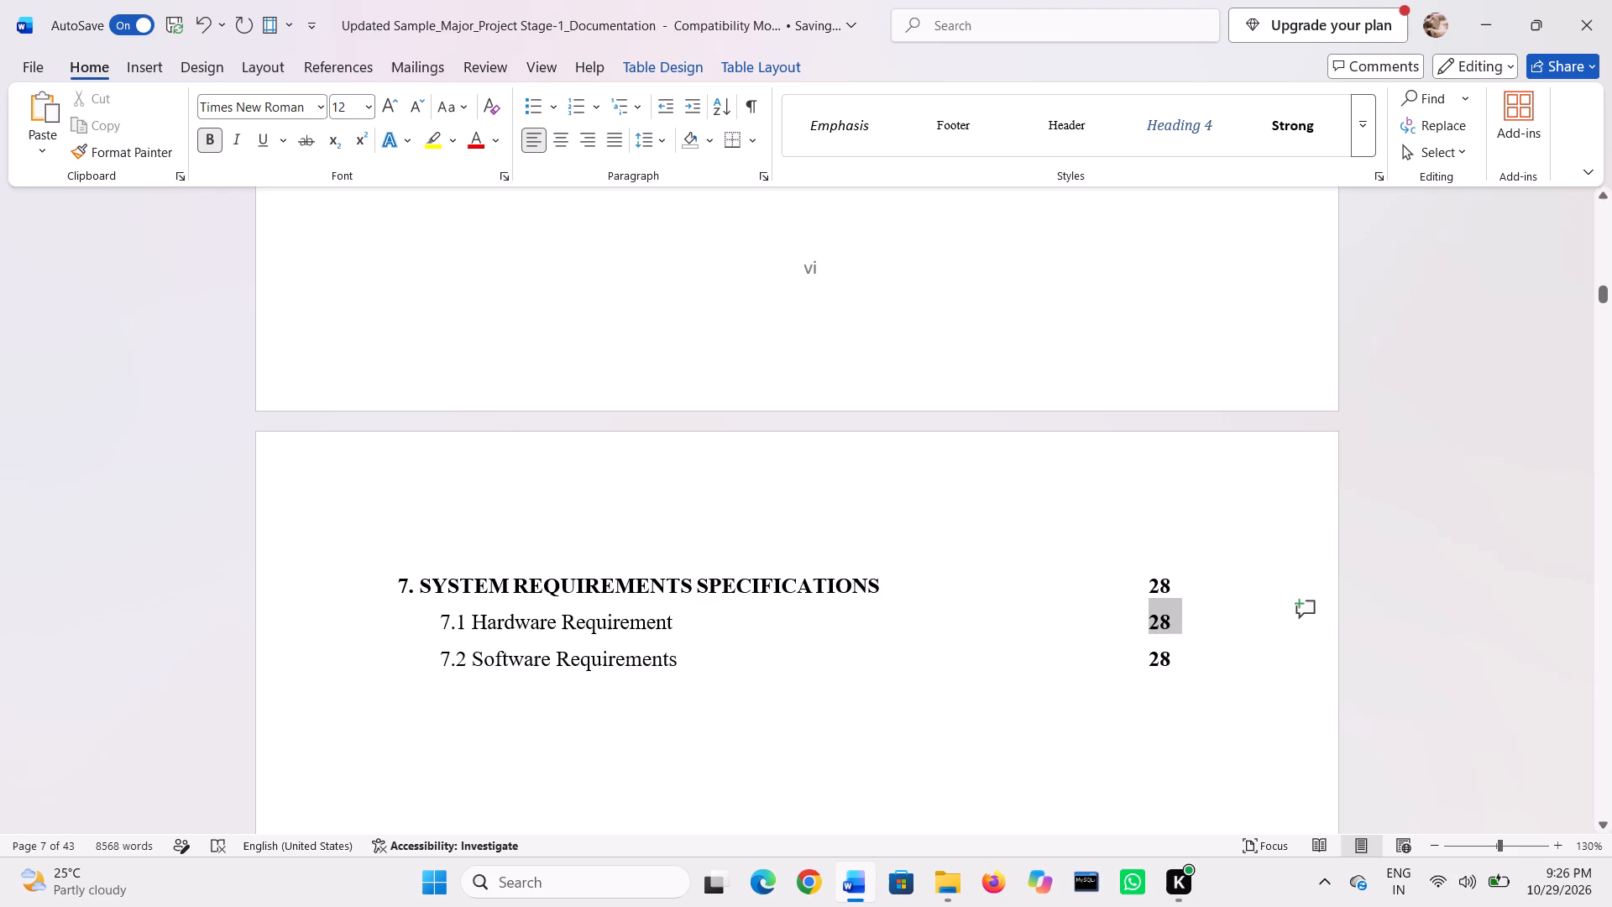
drag(1170, 628, 1175, 645)
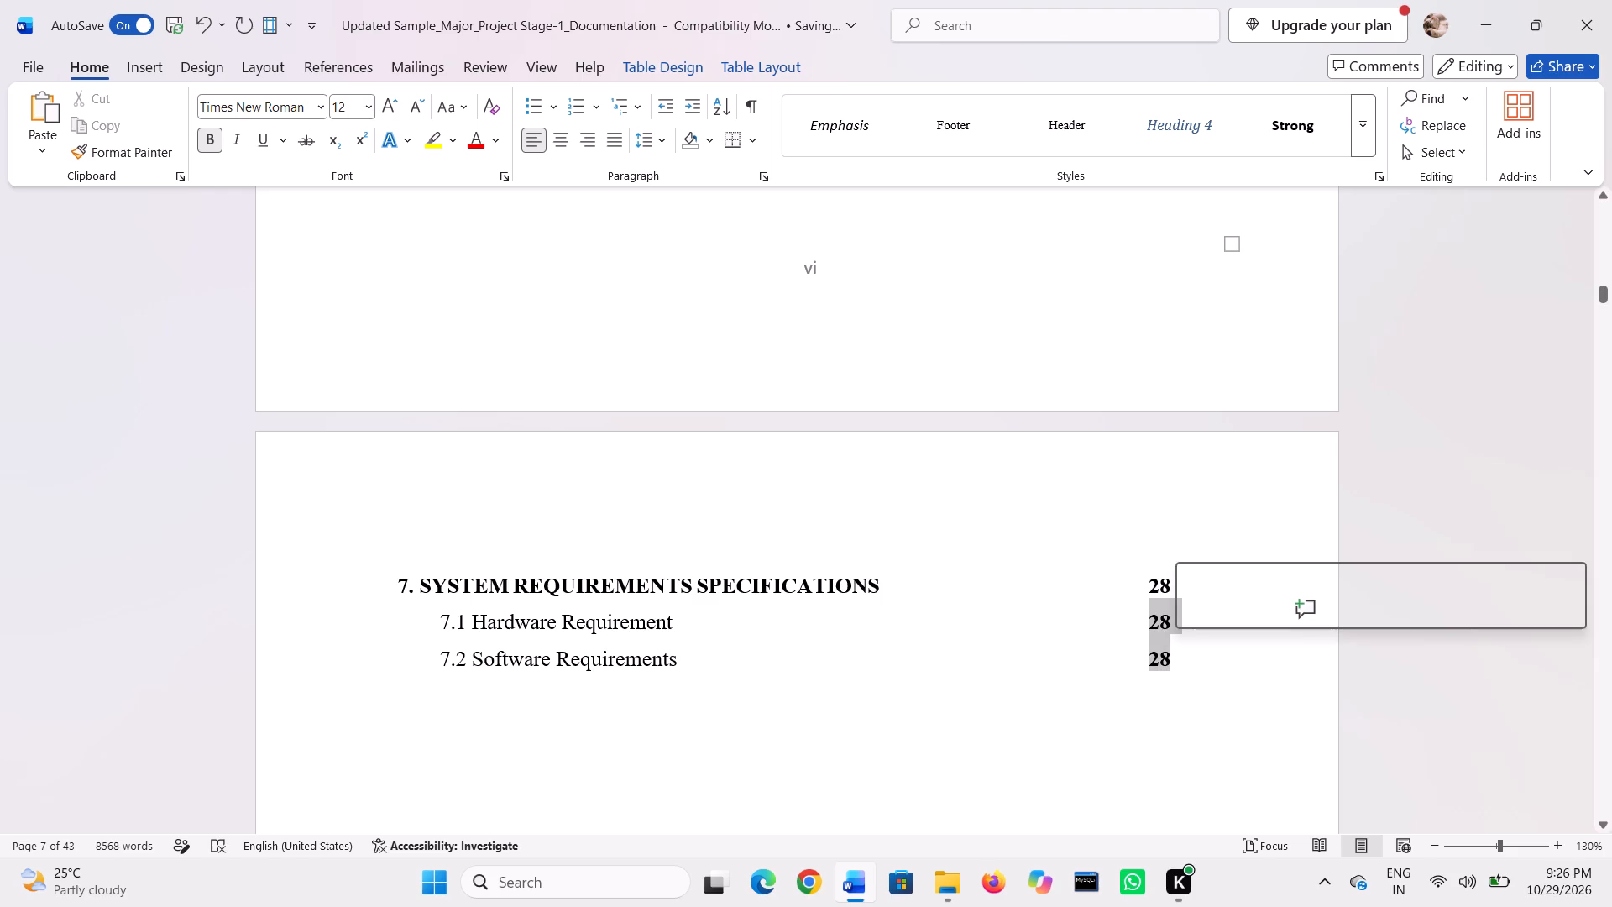
click(1187, 617)
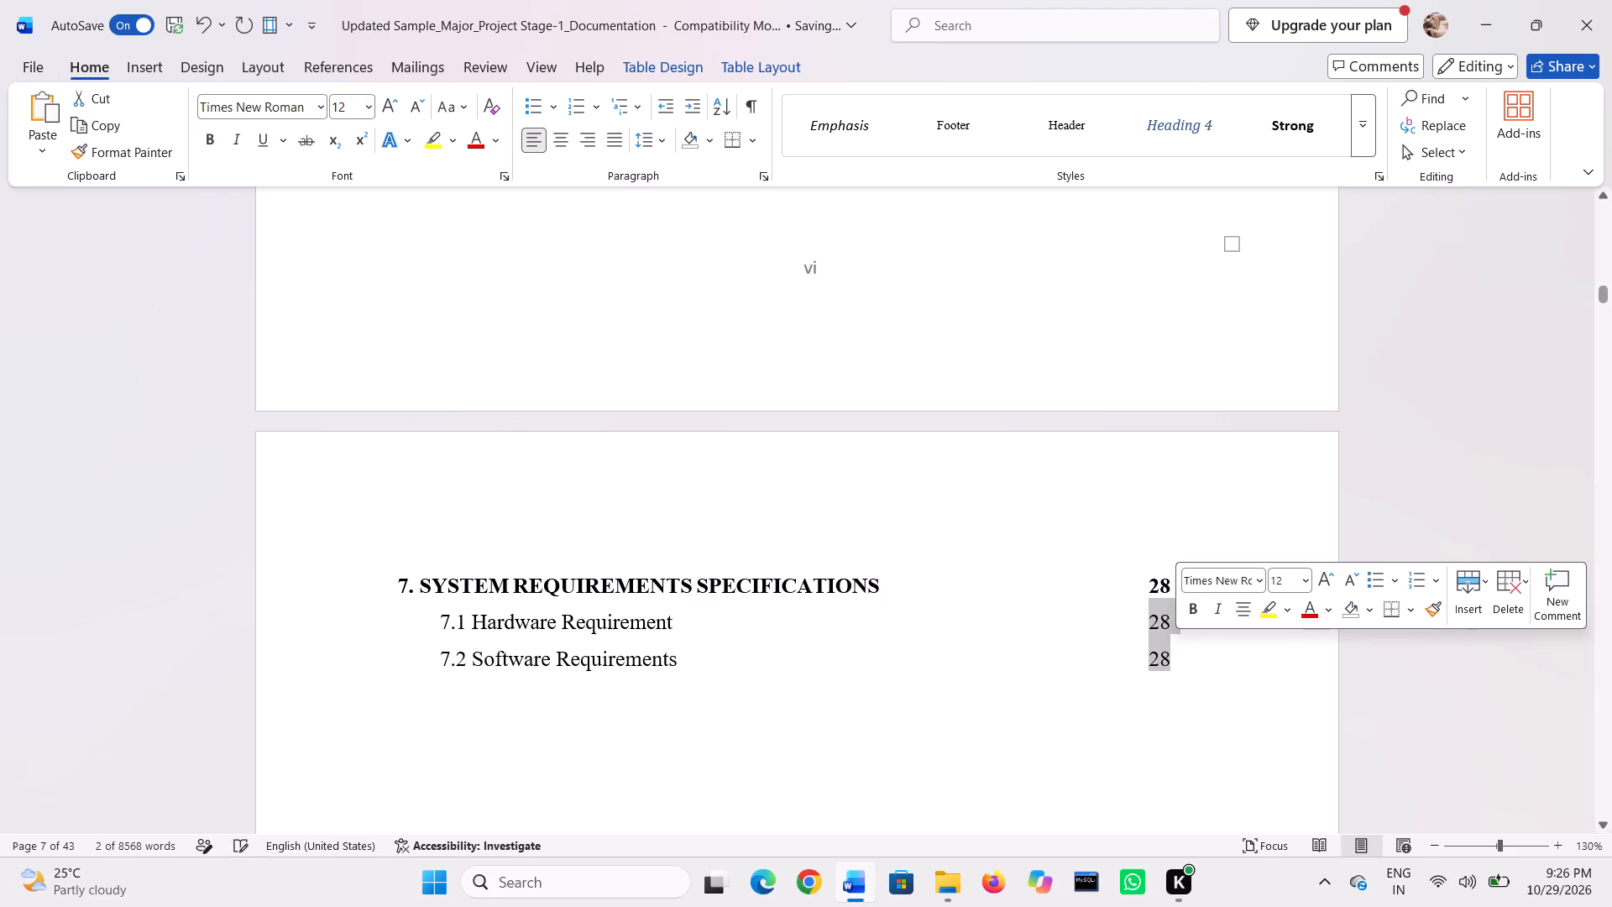
Add page number 29 on a new line below the 7.2 subentry's page number and make it bold.
click(1180, 653)
key(Return)
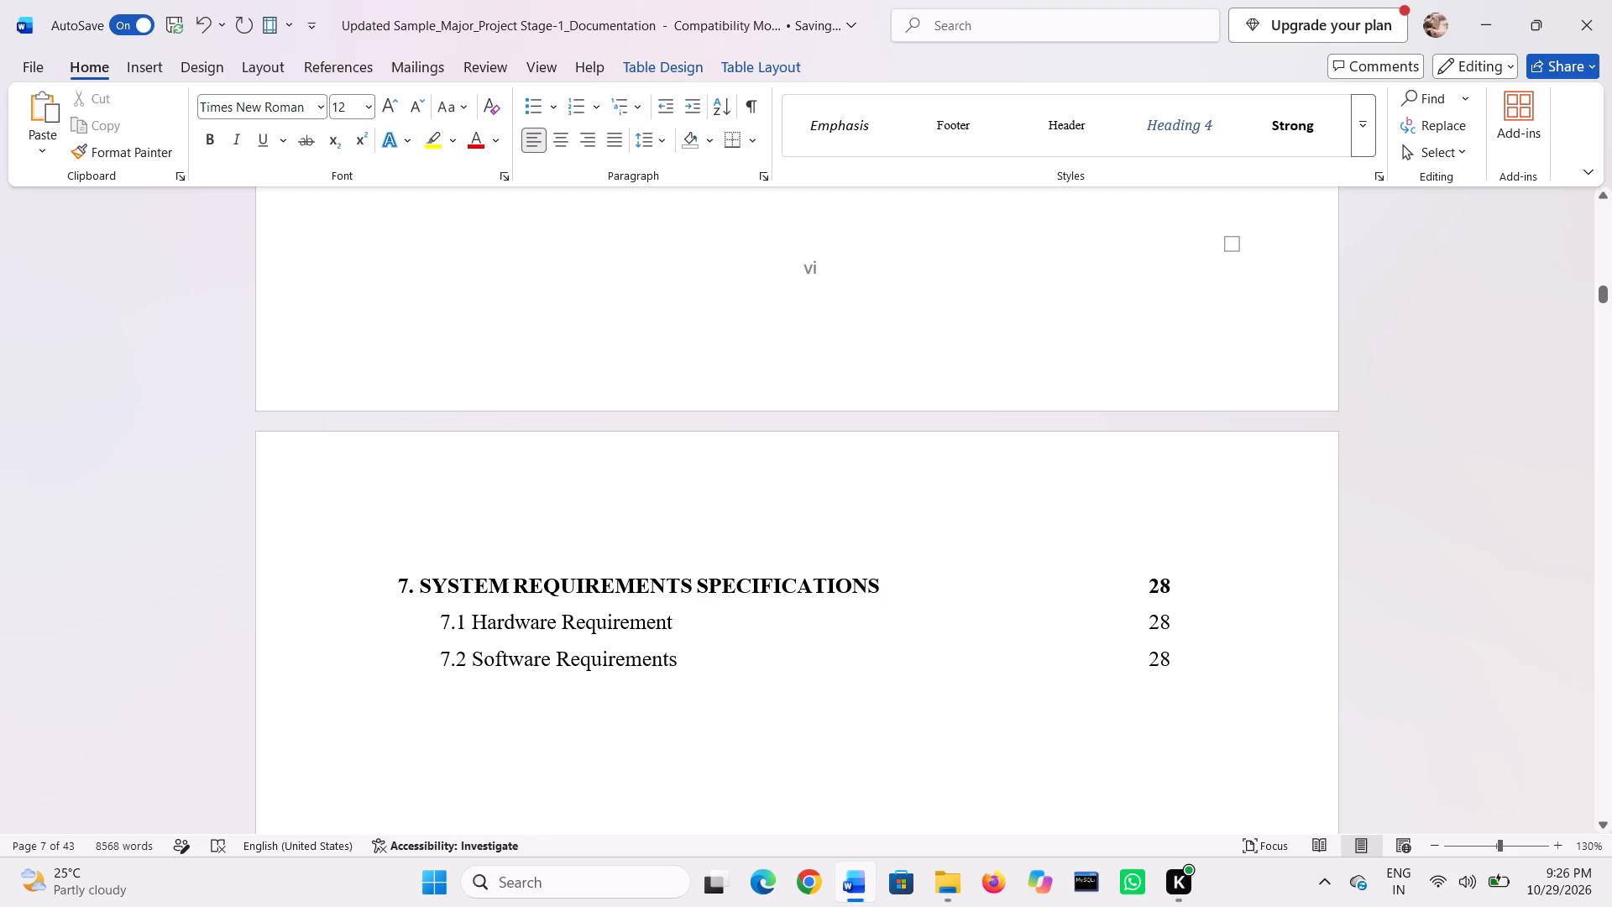
text(29)
drag(1152, 698, 1165, 698)
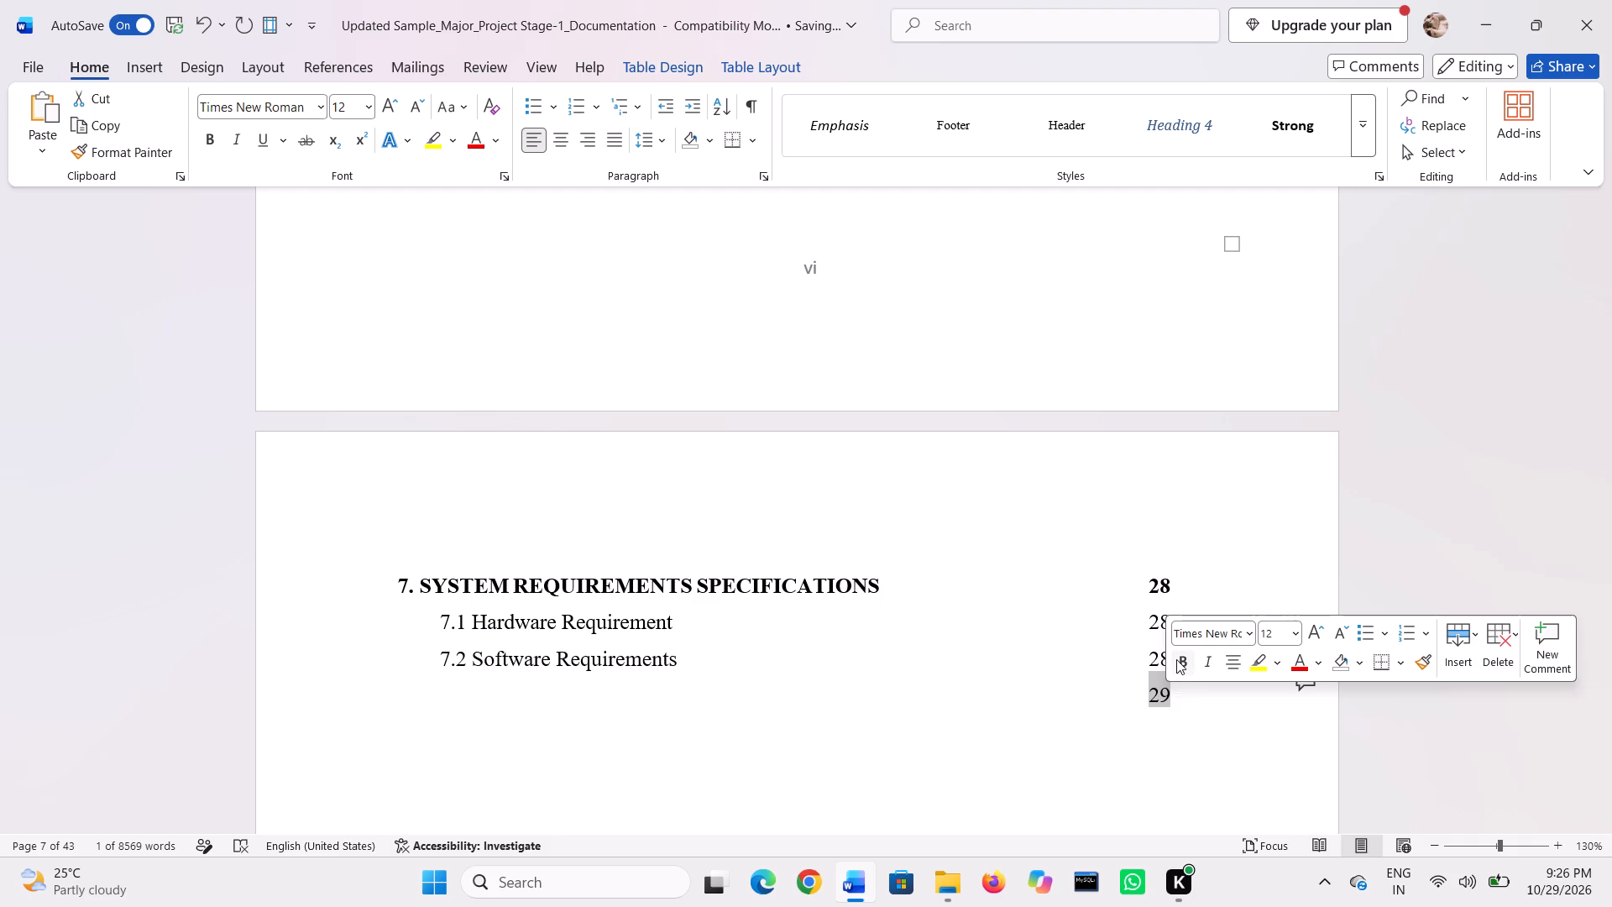
click(1176, 659)
Start a new line below the 7.2 Software Requirements subentry in the contents list's title column.
click(693, 683)
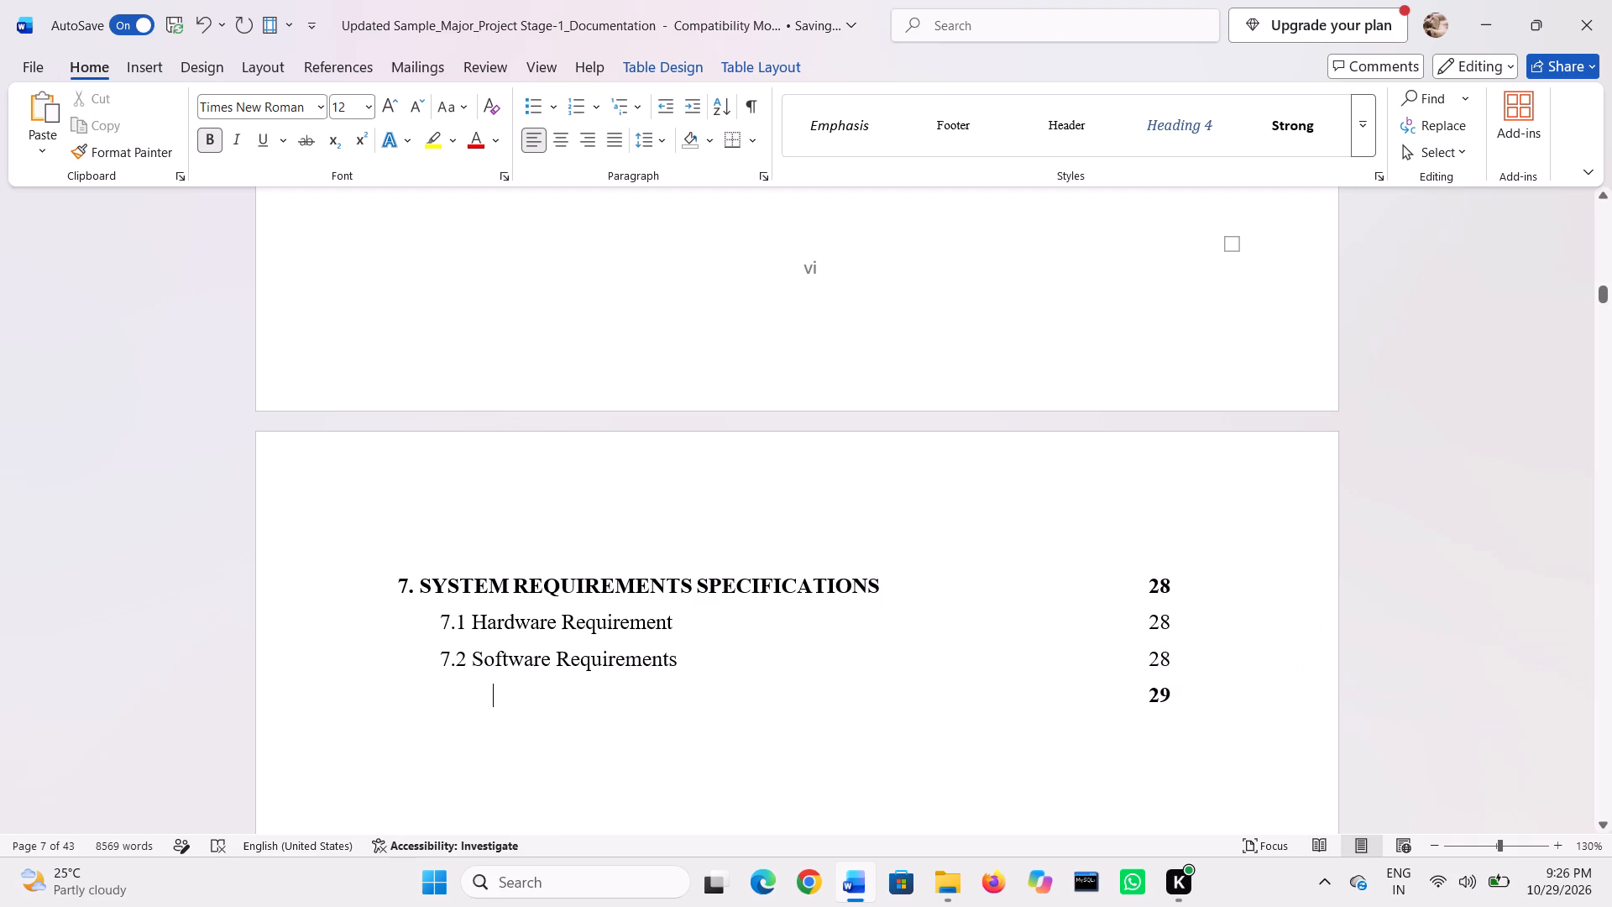
click(693, 668)
key(Return)
Copy the chapter title FUNCTIONAL REQUIREMENTS, without its number, from the chapter 8 heading in the document body.
scroll(693, 668, up, 2)
scroll(693, 668, down, 3)
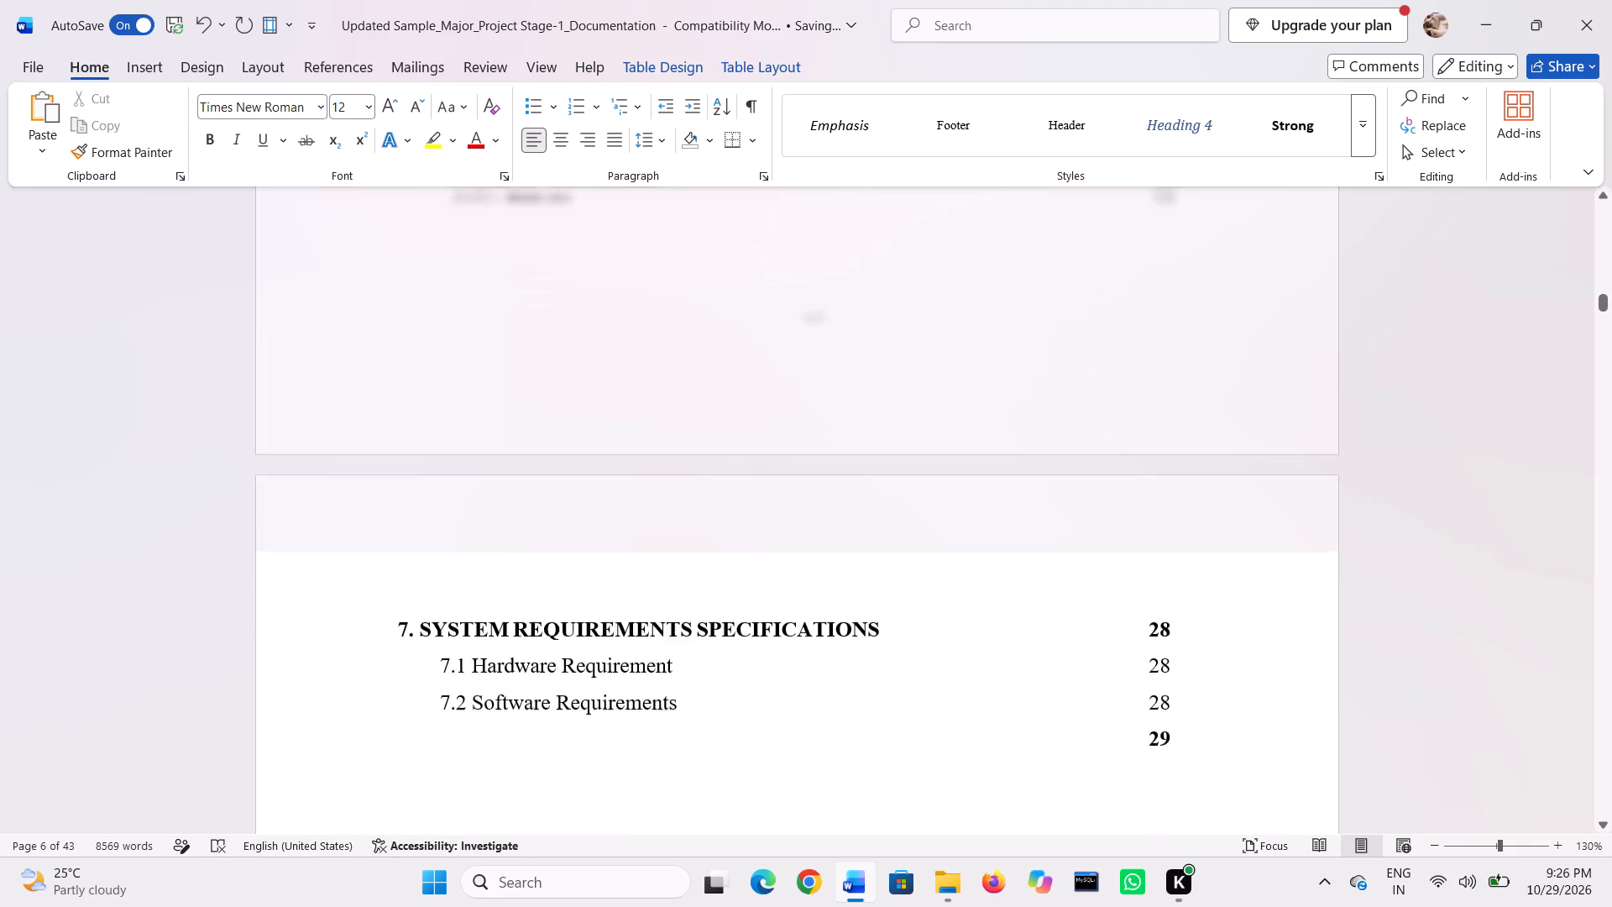
scroll(693, 668, down, 20)
scroll(693, 668, down, 8)
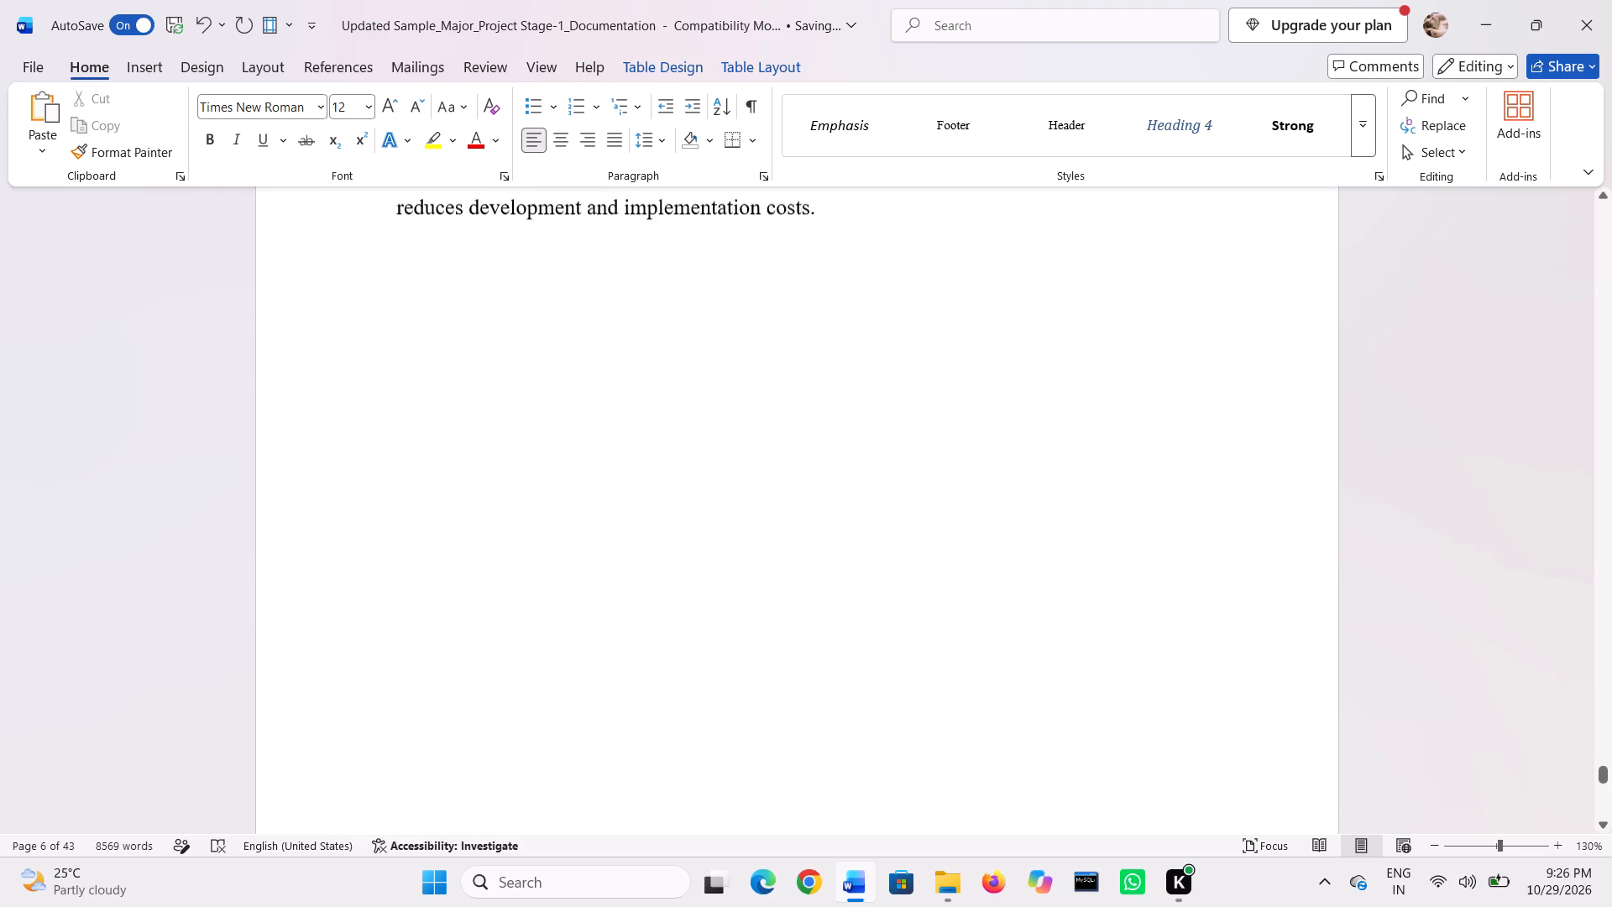
scroll(693, 668, up, 5)
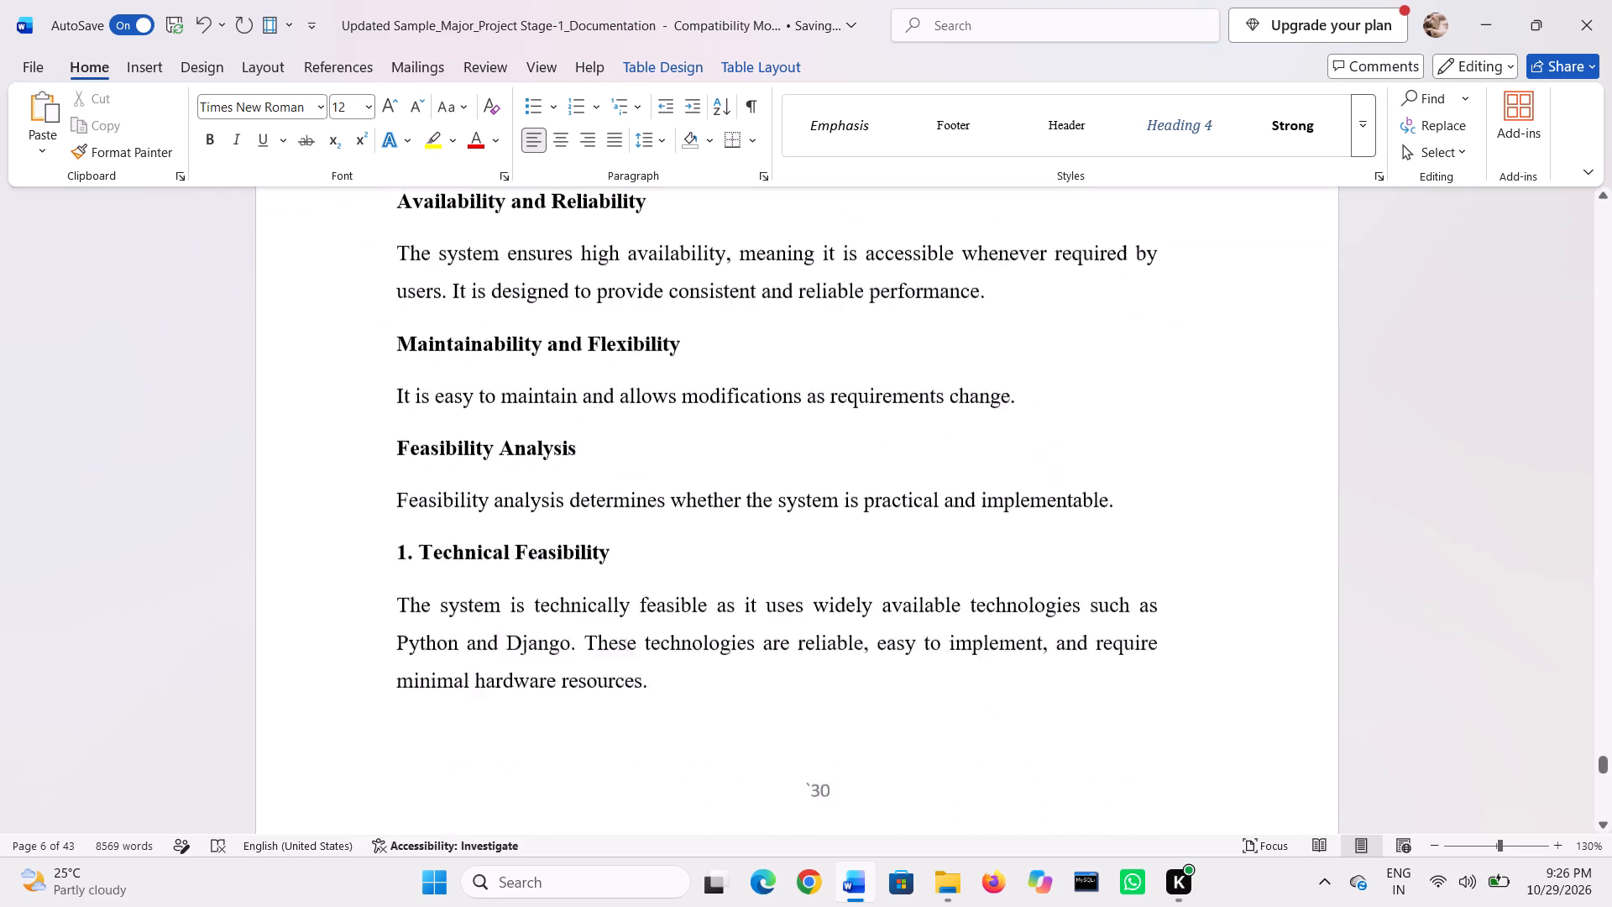
scroll(693, 668, up, 5)
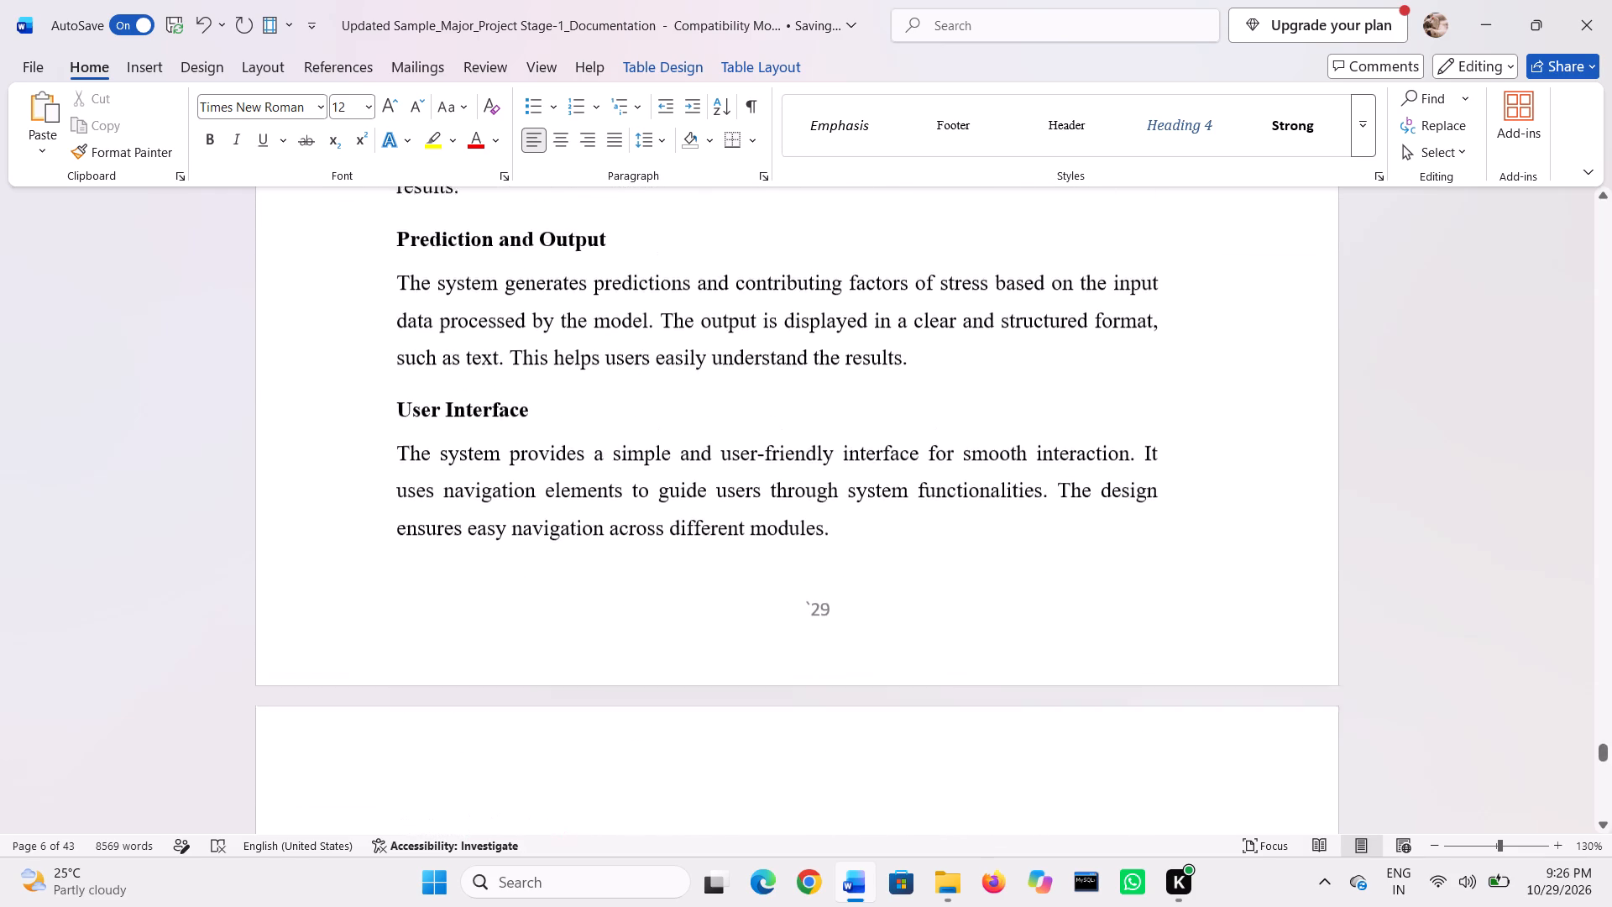
scroll(693, 668, up, 5)
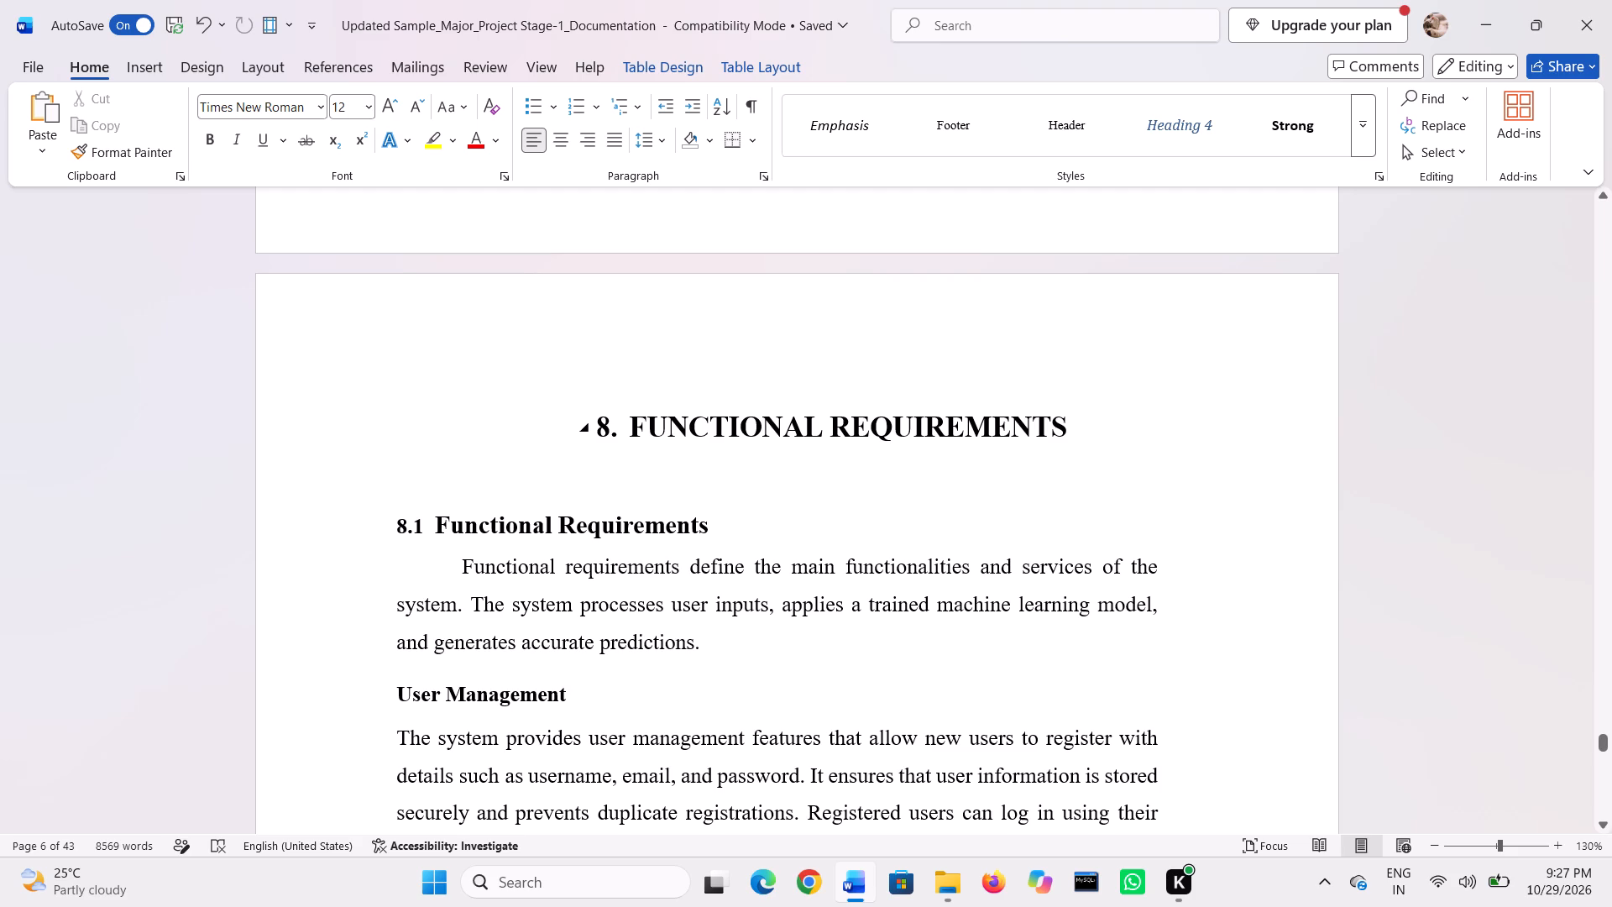
drag(633, 426, 978, 437)
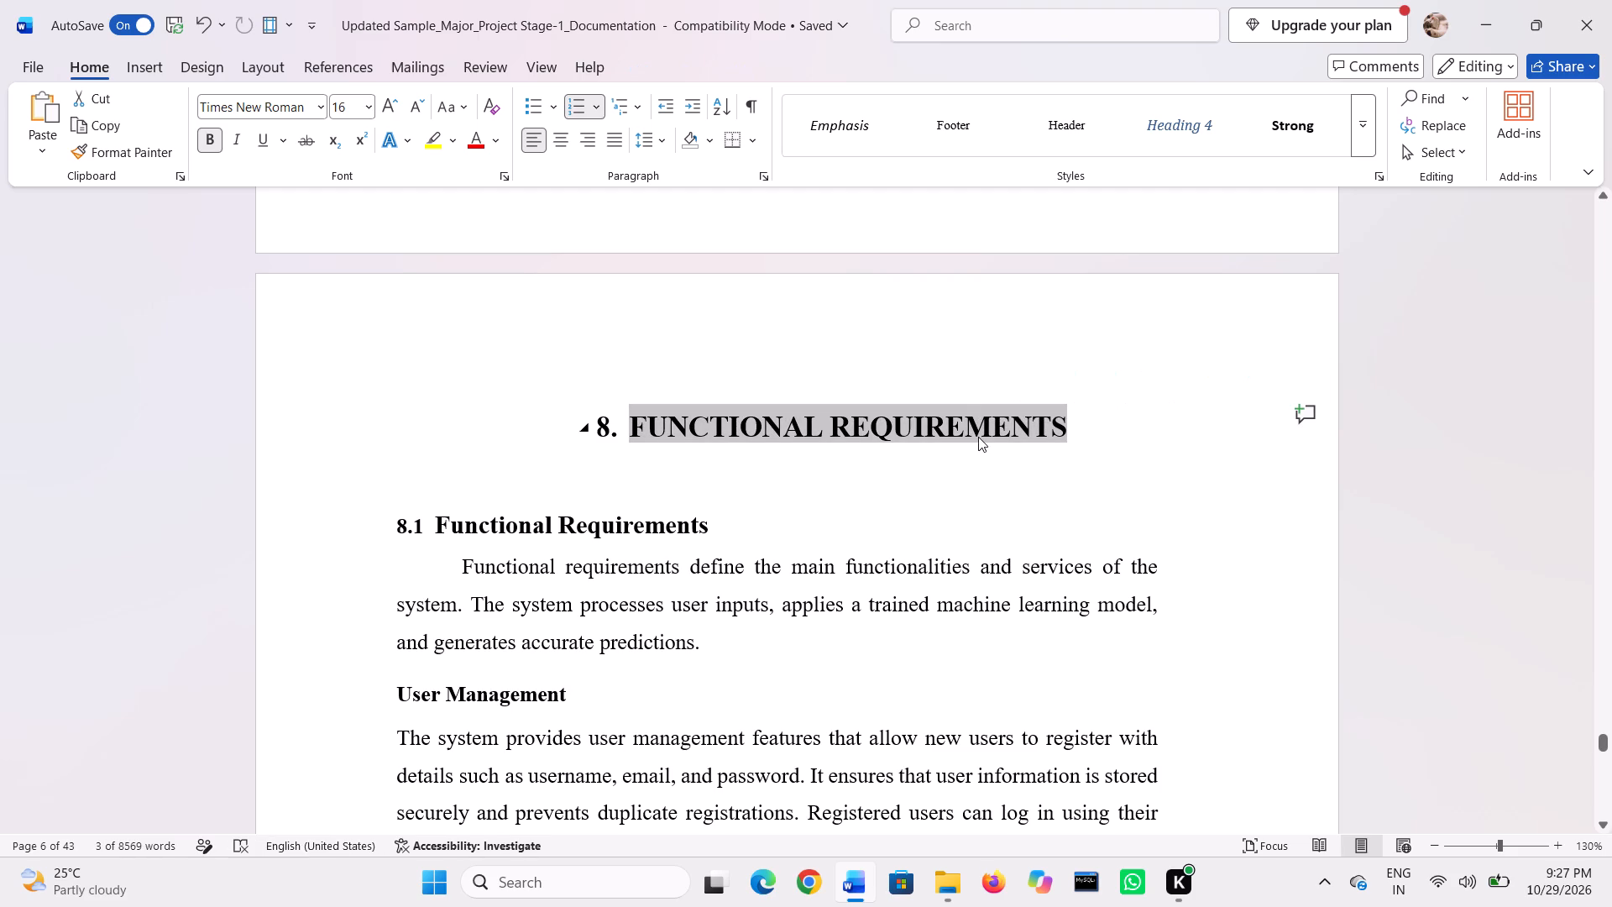
key(ctrl+c)
Add the entry 8. FUNCTIONAL REQUIREMENTS on the empty line below 7.2 in the contents list, using the copied chapter title.
scroll(978, 437, up, 11)
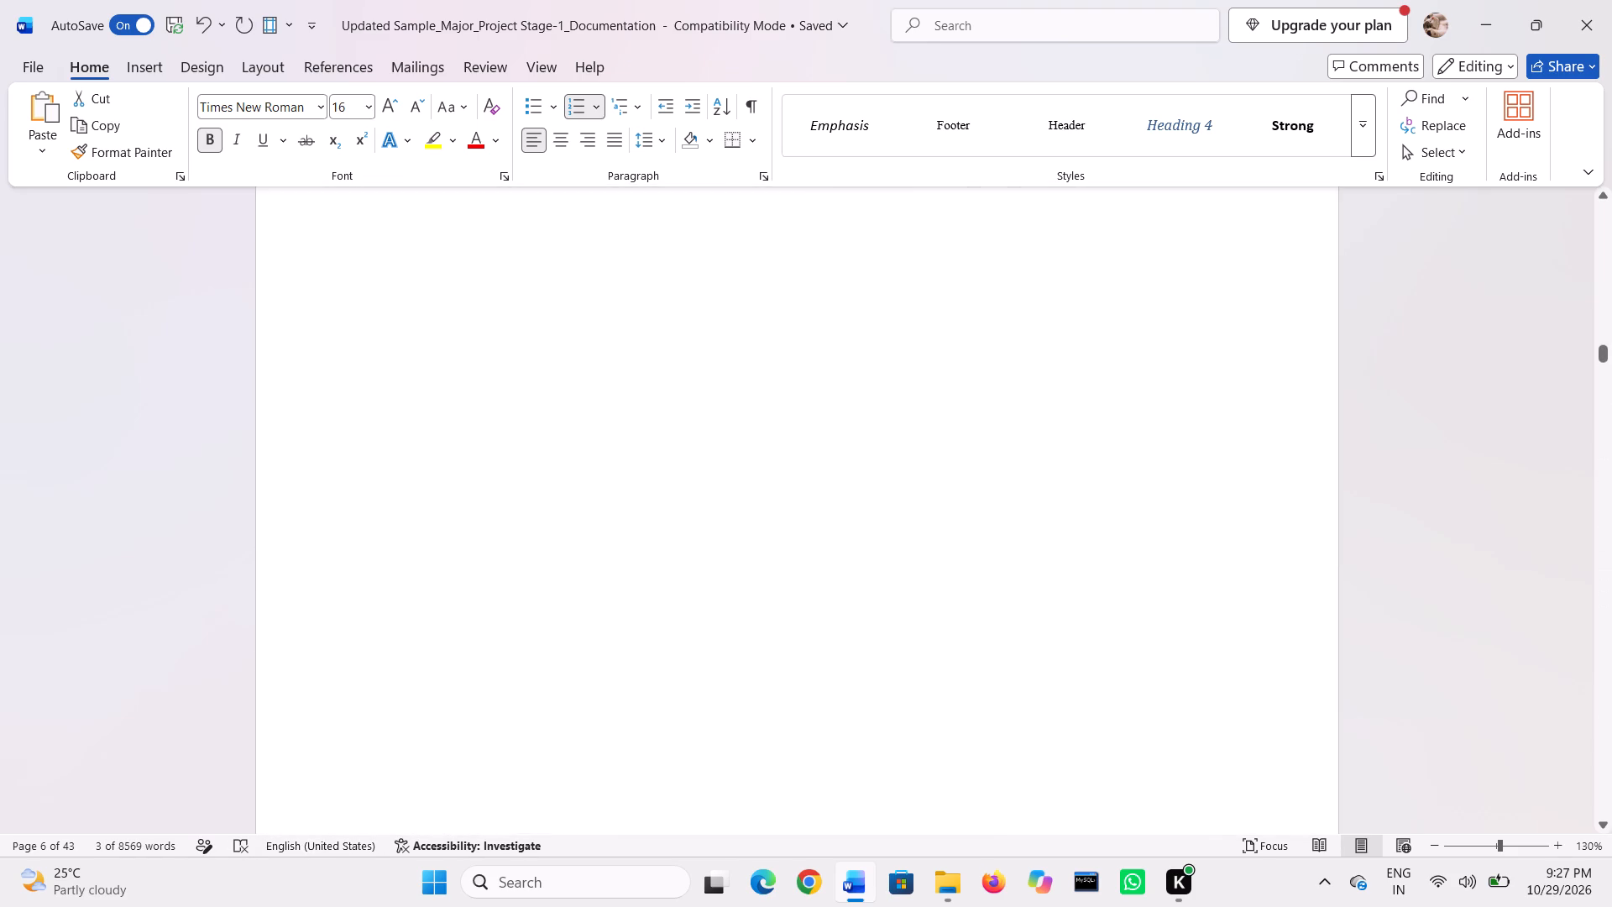
scroll(978, 437, up, 10)
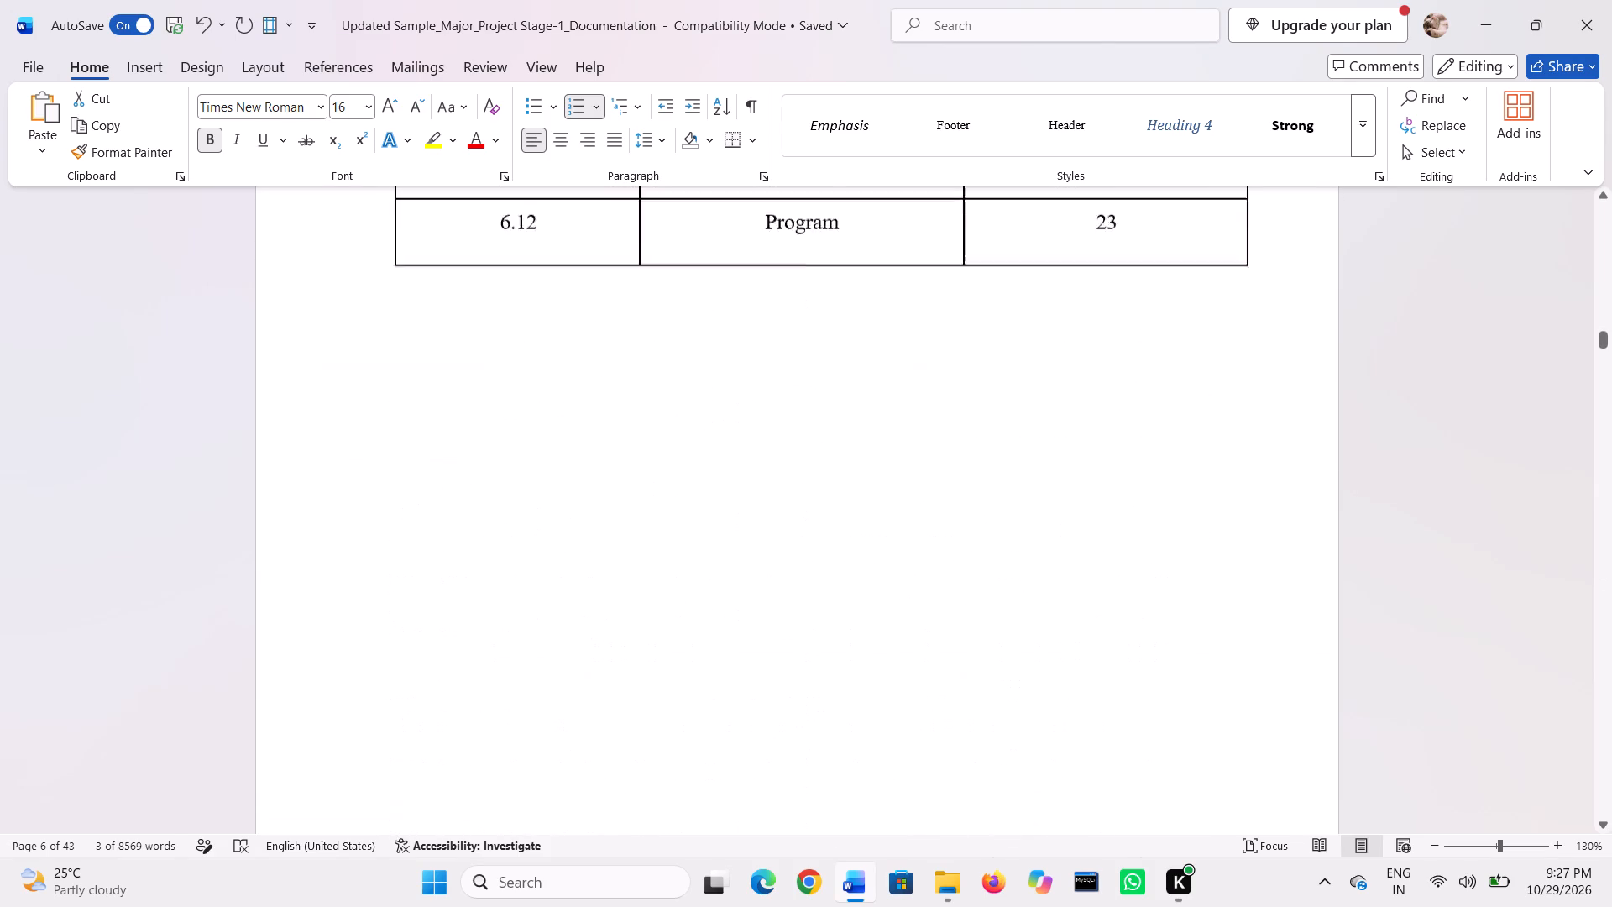
scroll(978, 437, up, 10)
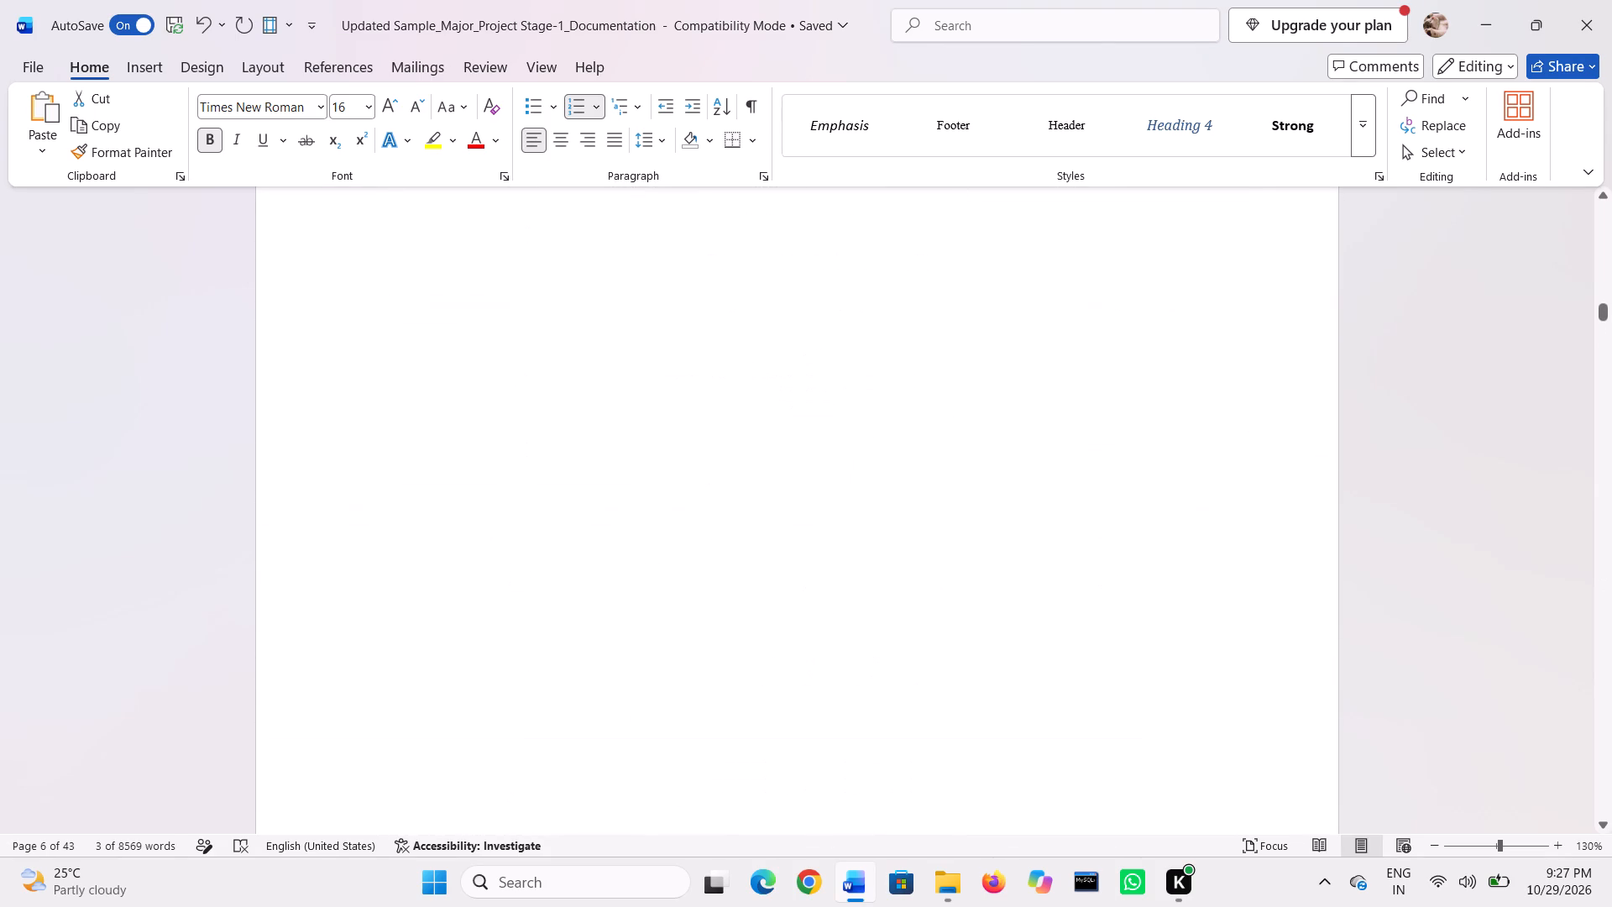
scroll(978, 437, up, 8)
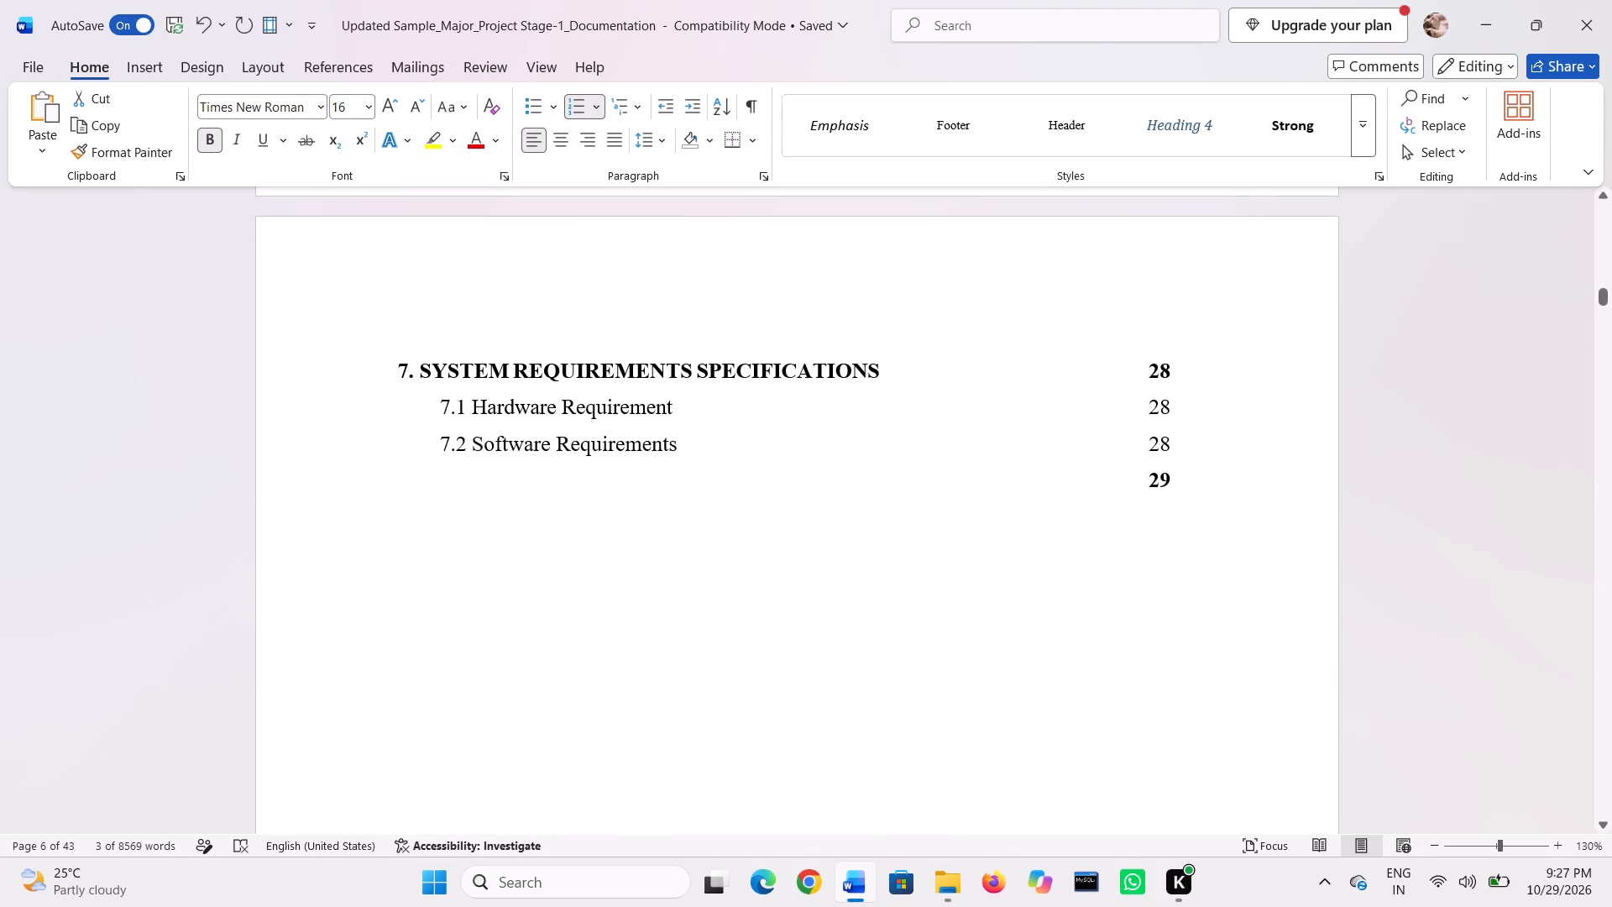
click(688, 486)
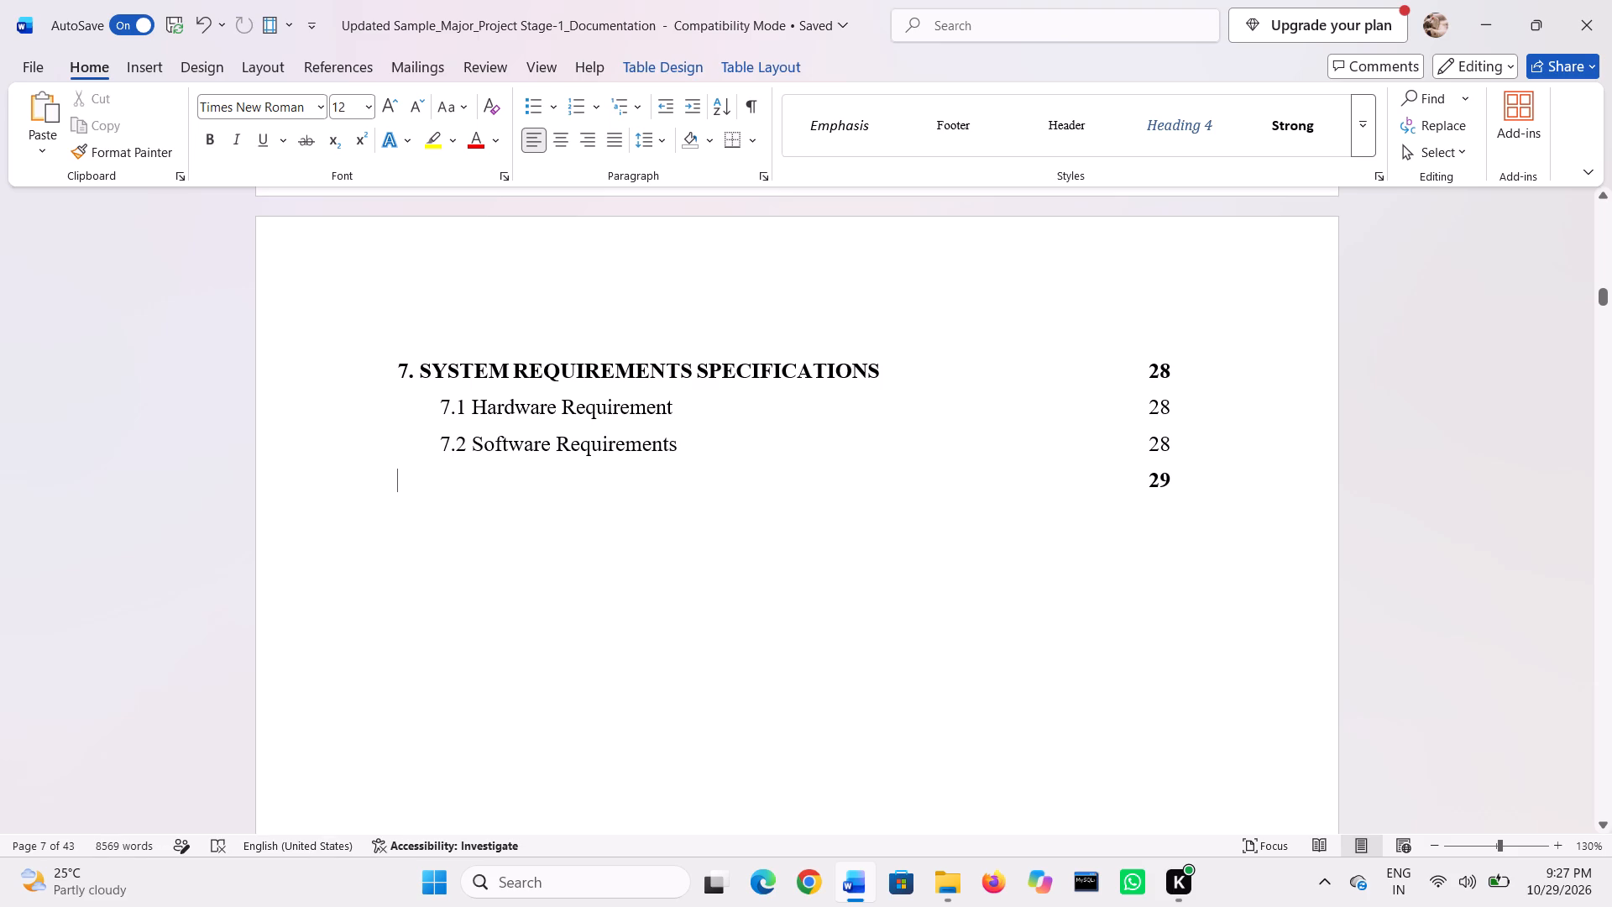
key(8)
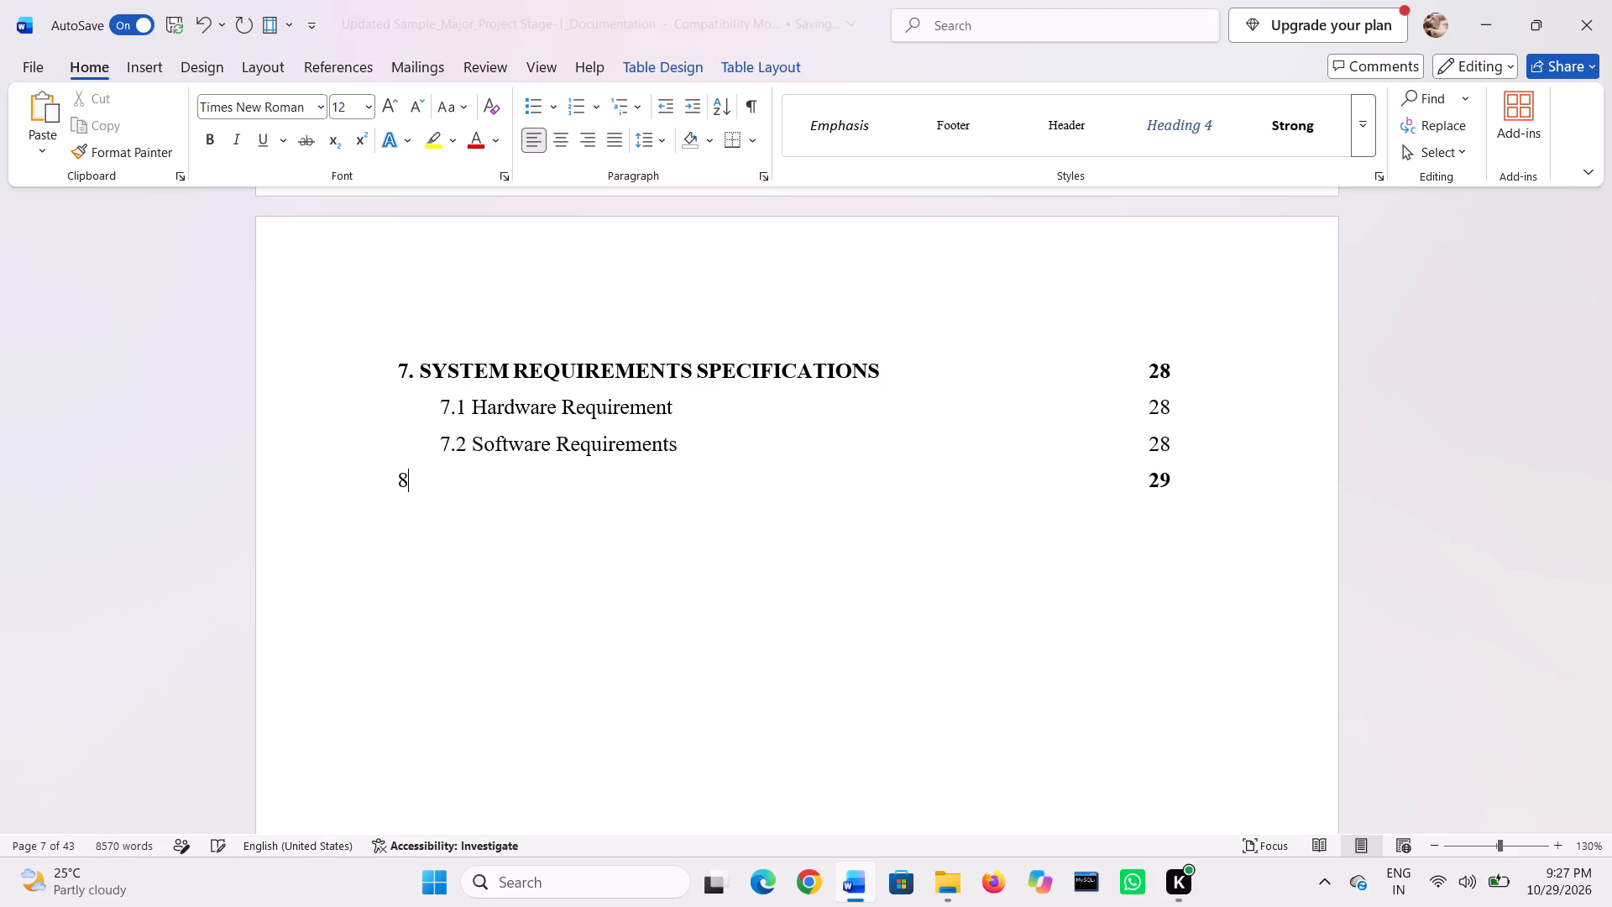
text(/)
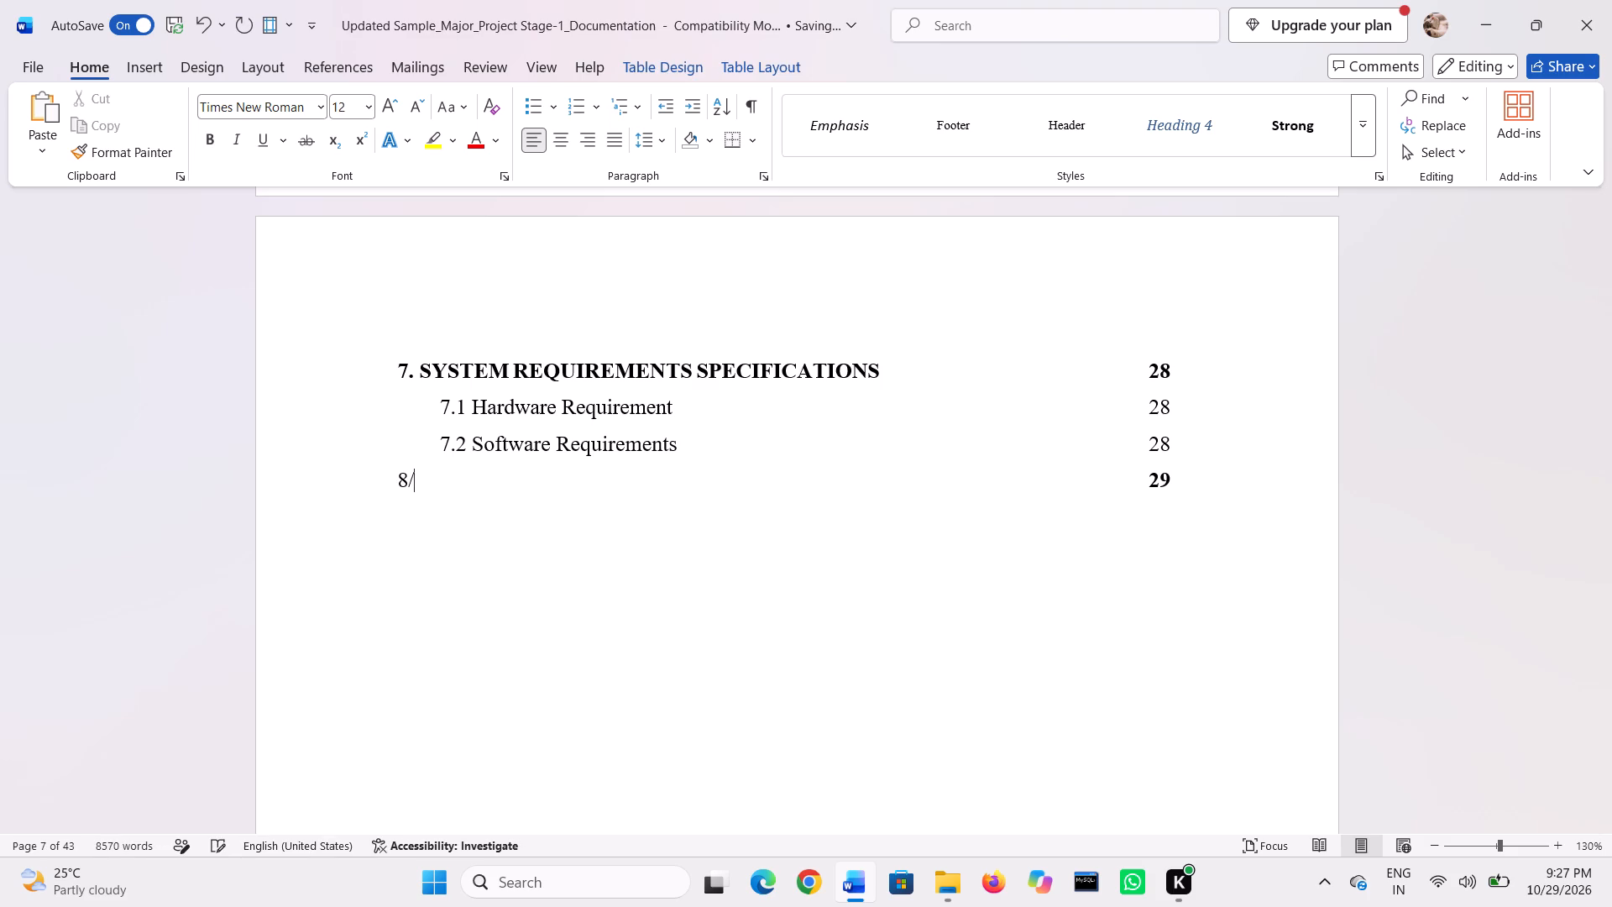
key(space)
key(BackSpace)
key(BackSpace)
text(.)
key(space)
key(ctrl+v)
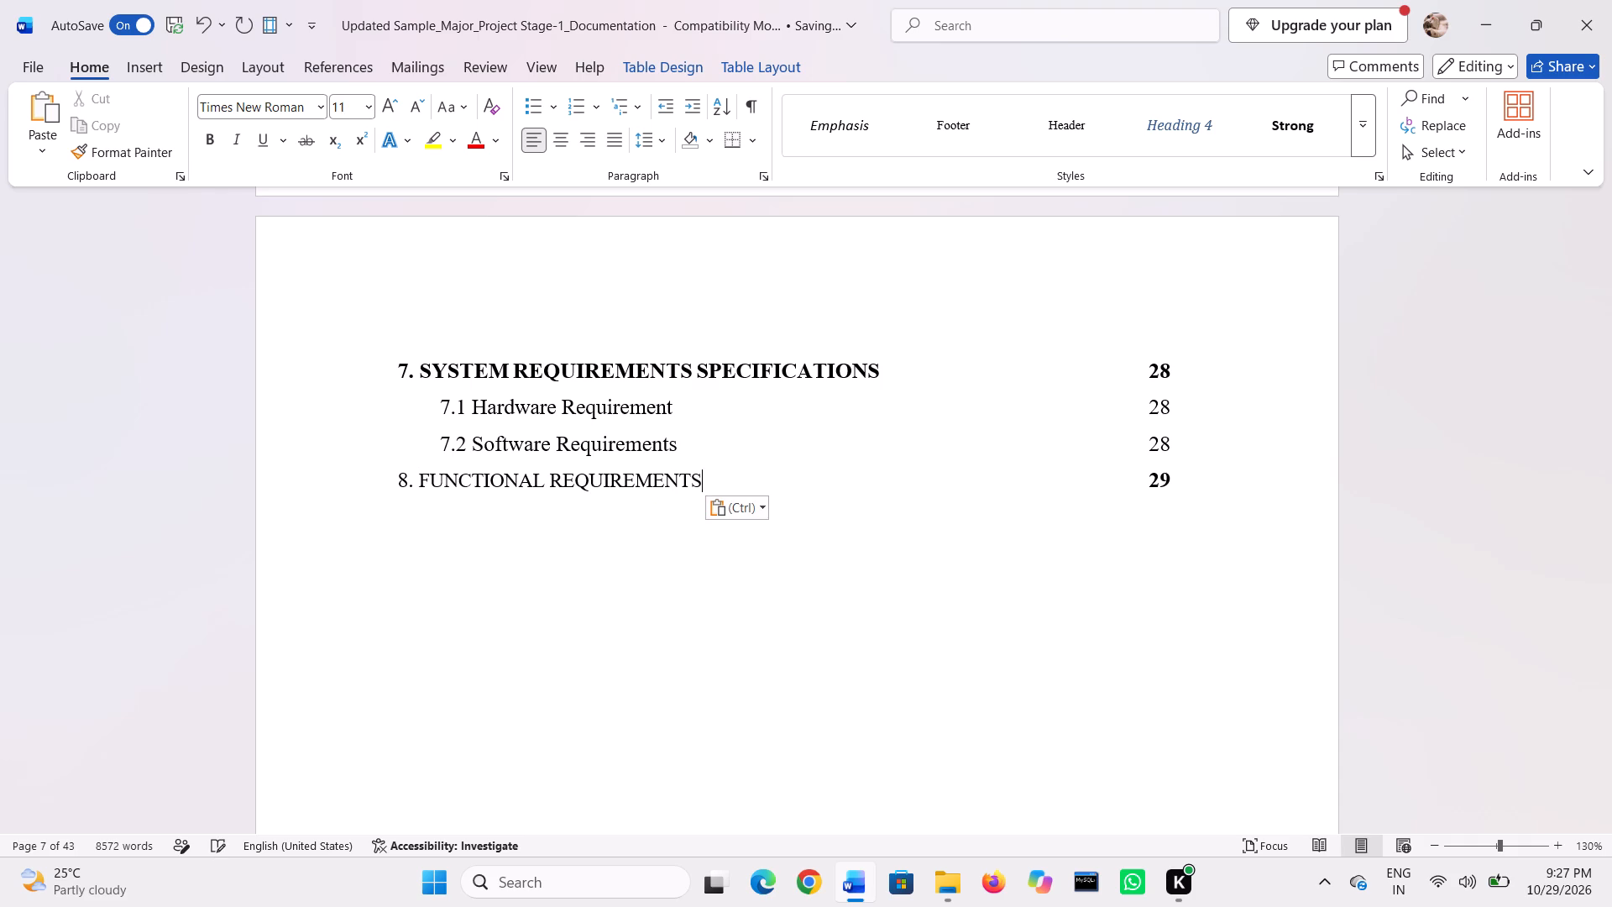
Make the whole 8. FUNCTIONAL REQUIREMENTS entry in the contents list bold.
drag(390, 479, 409, 479)
click(409, 479)
drag(401, 479, 623, 485)
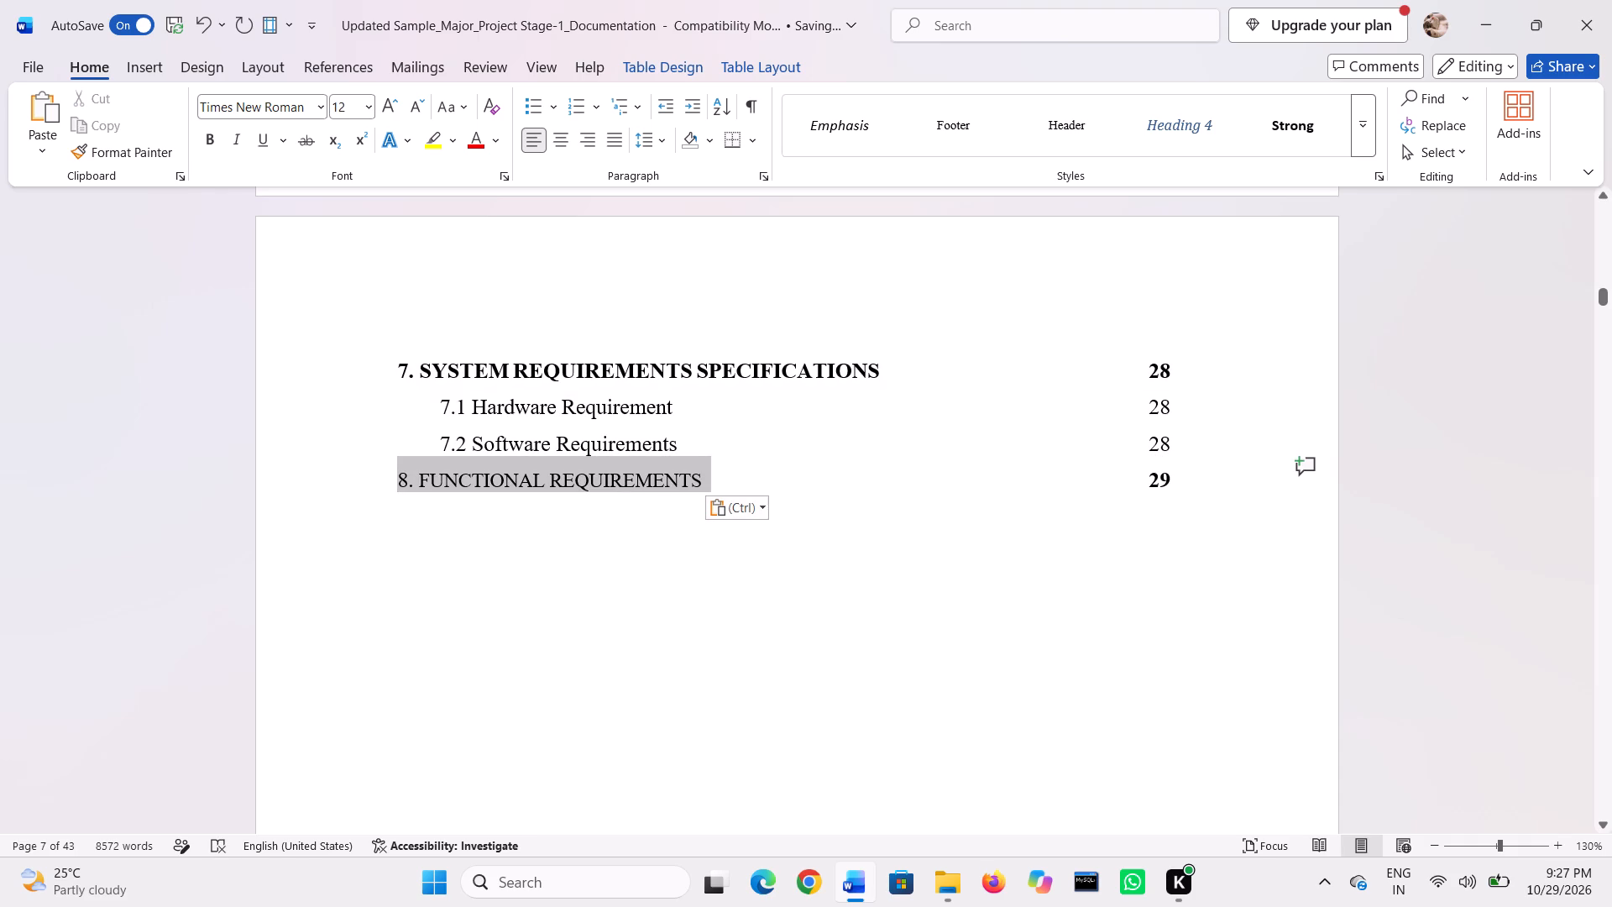
drag(623, 485, 628, 482)
click(646, 443)
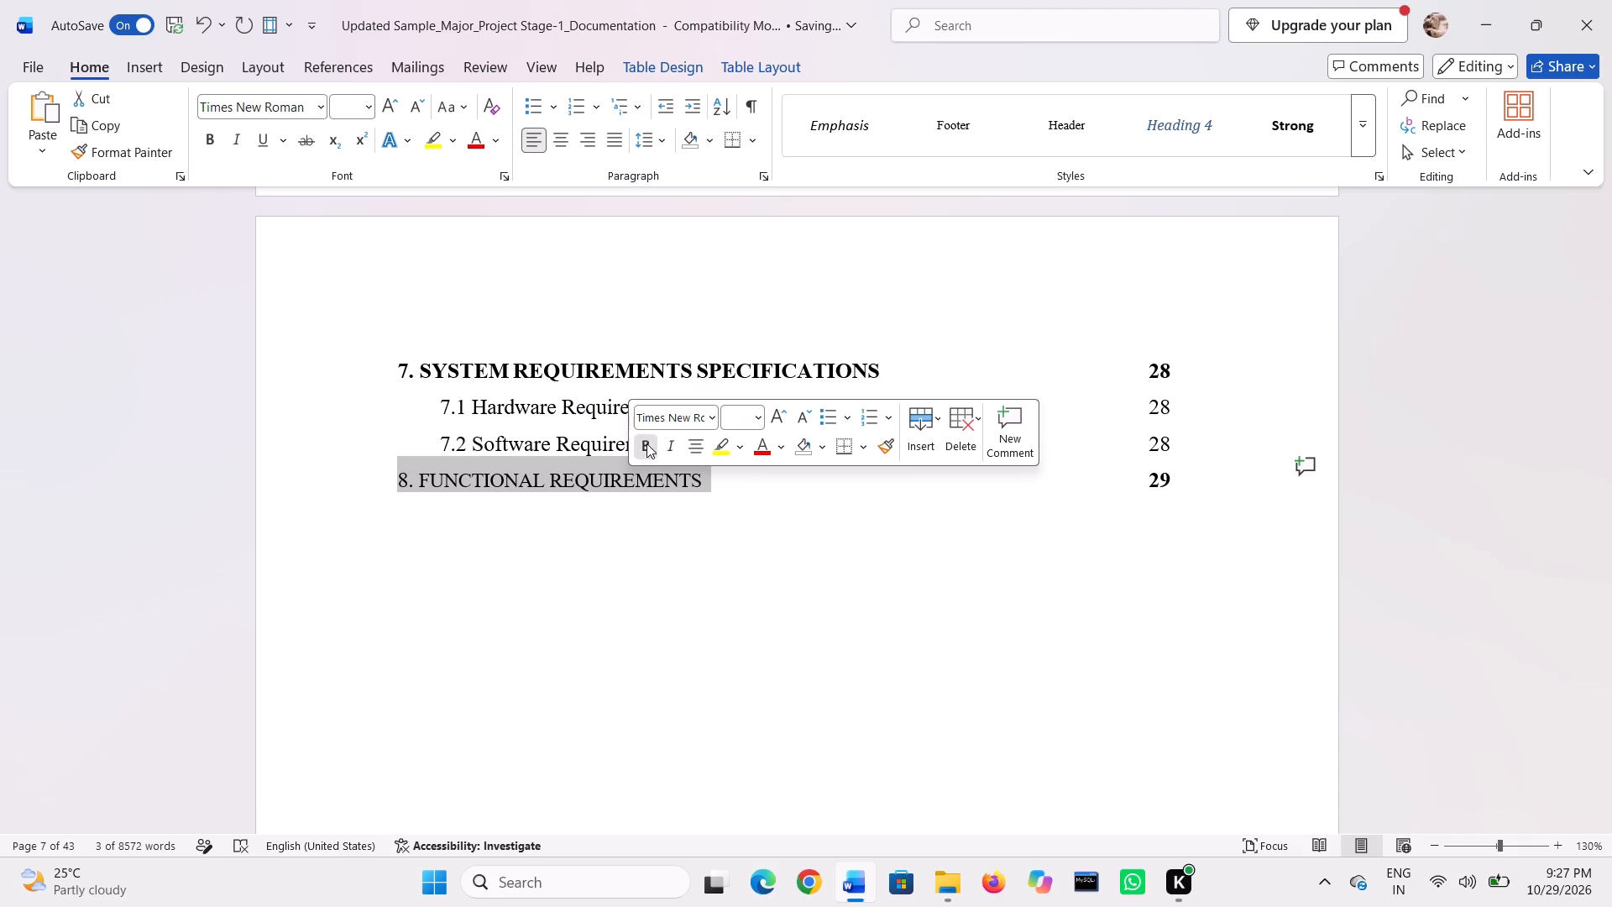
click(721, 545)
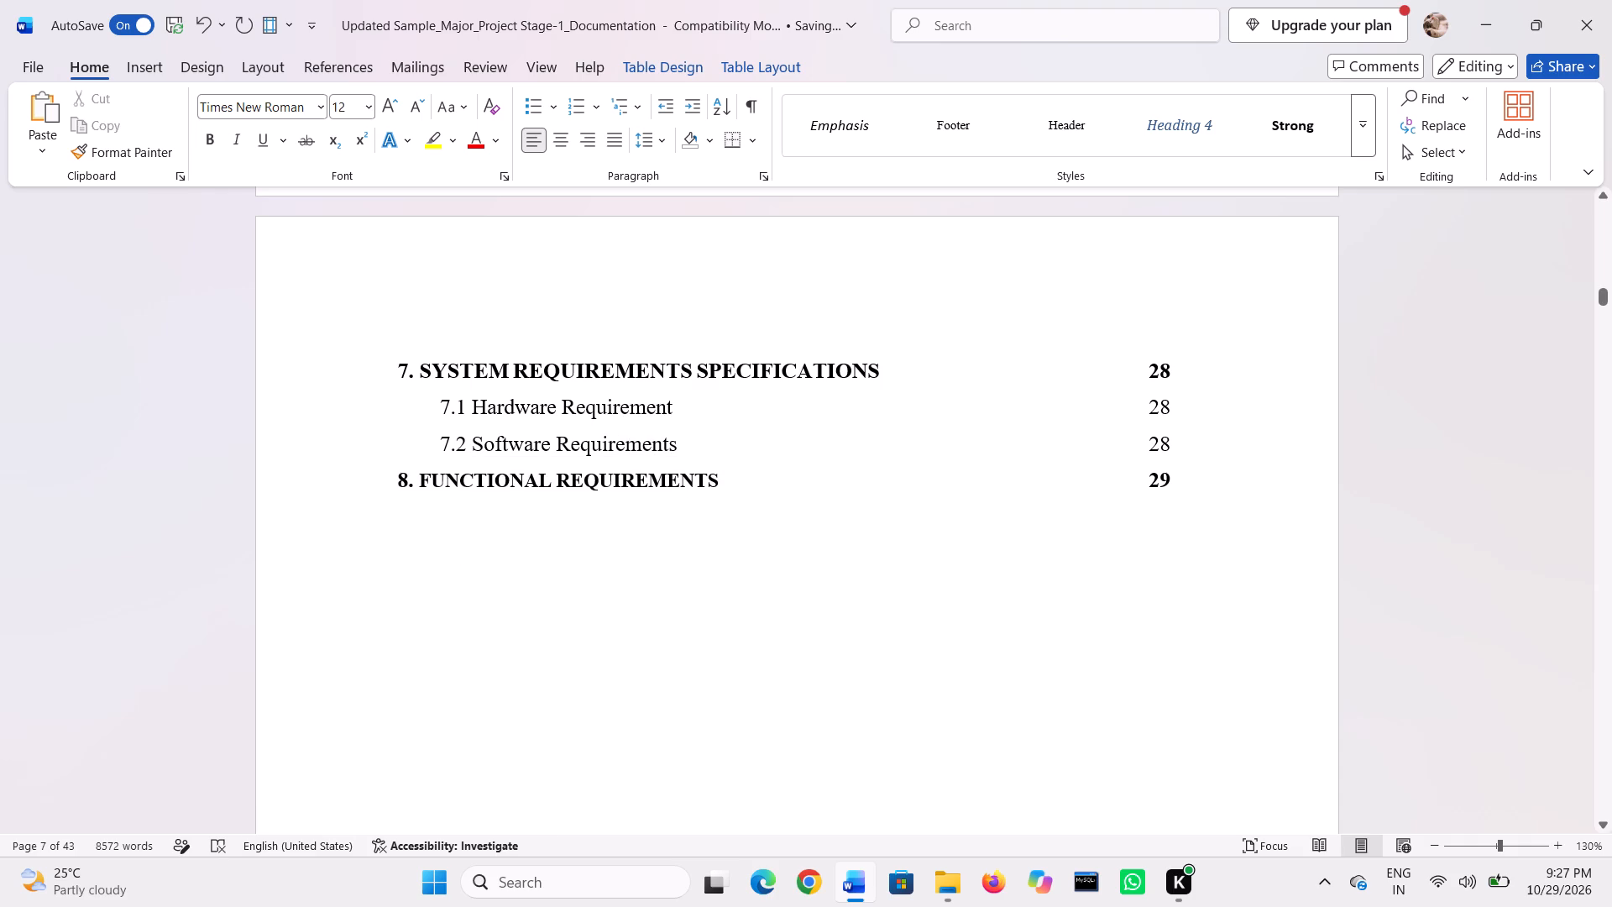
Start a new line below the chapter 8 entry with the number 8.1, indented to align with the 7.1 and 7.2 subentries.
click(729, 487)
key(Return)
key(space)
key(space)
key(space)
key(space)
key(space)
key(space)
key(space)
key(space)
key(space)
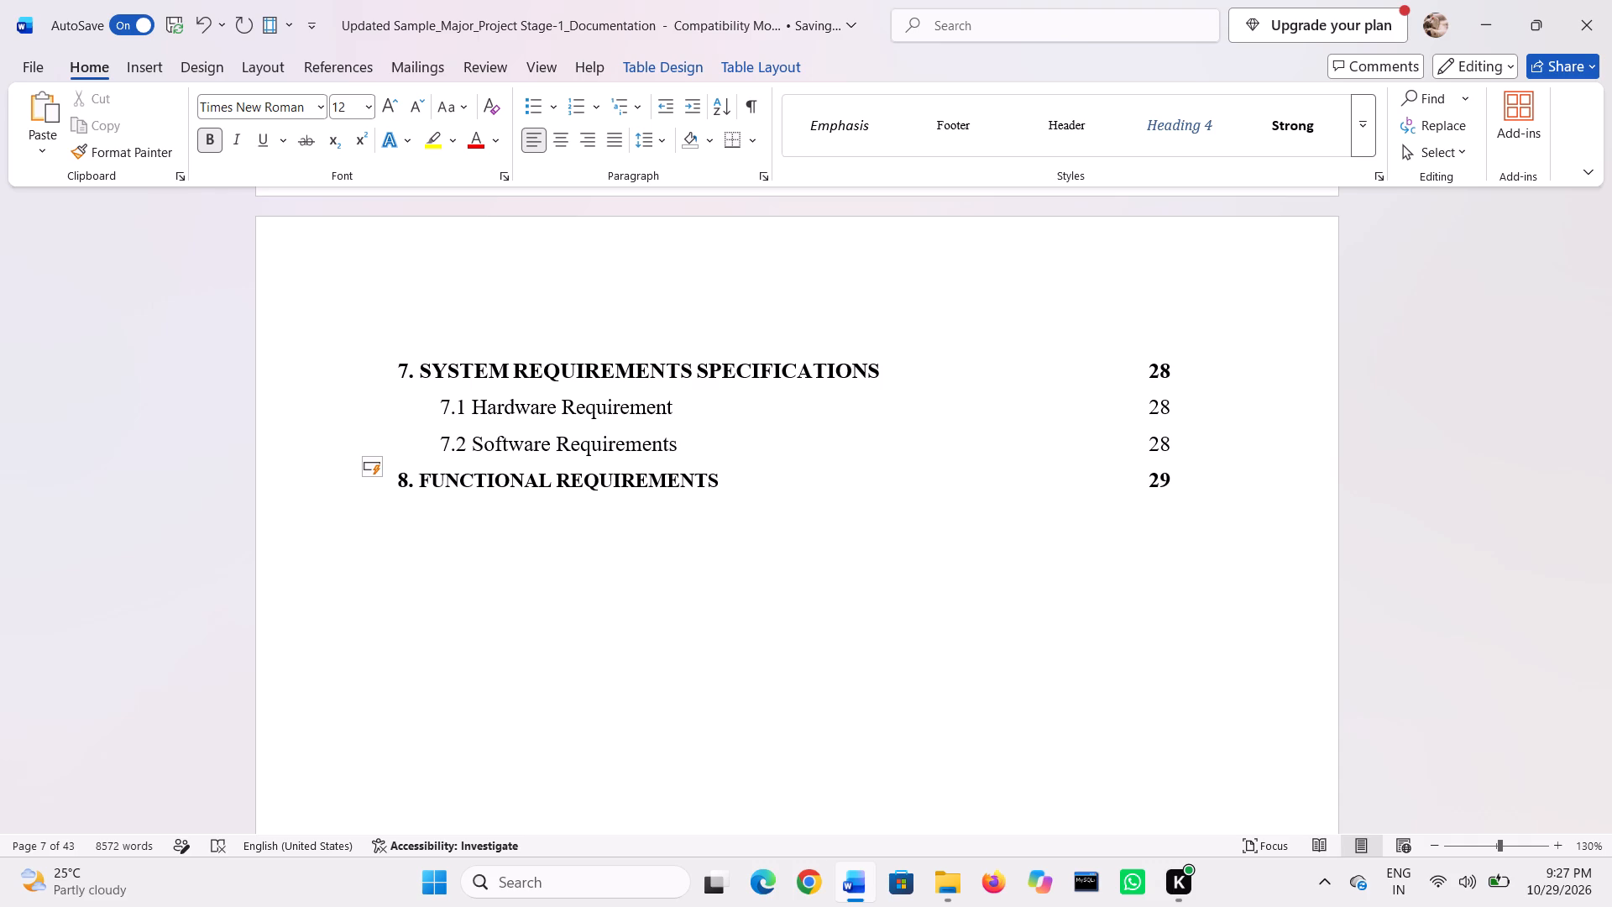
key(8)
text(.1)
key(space)
click(443, 522)
key(BackSpace)
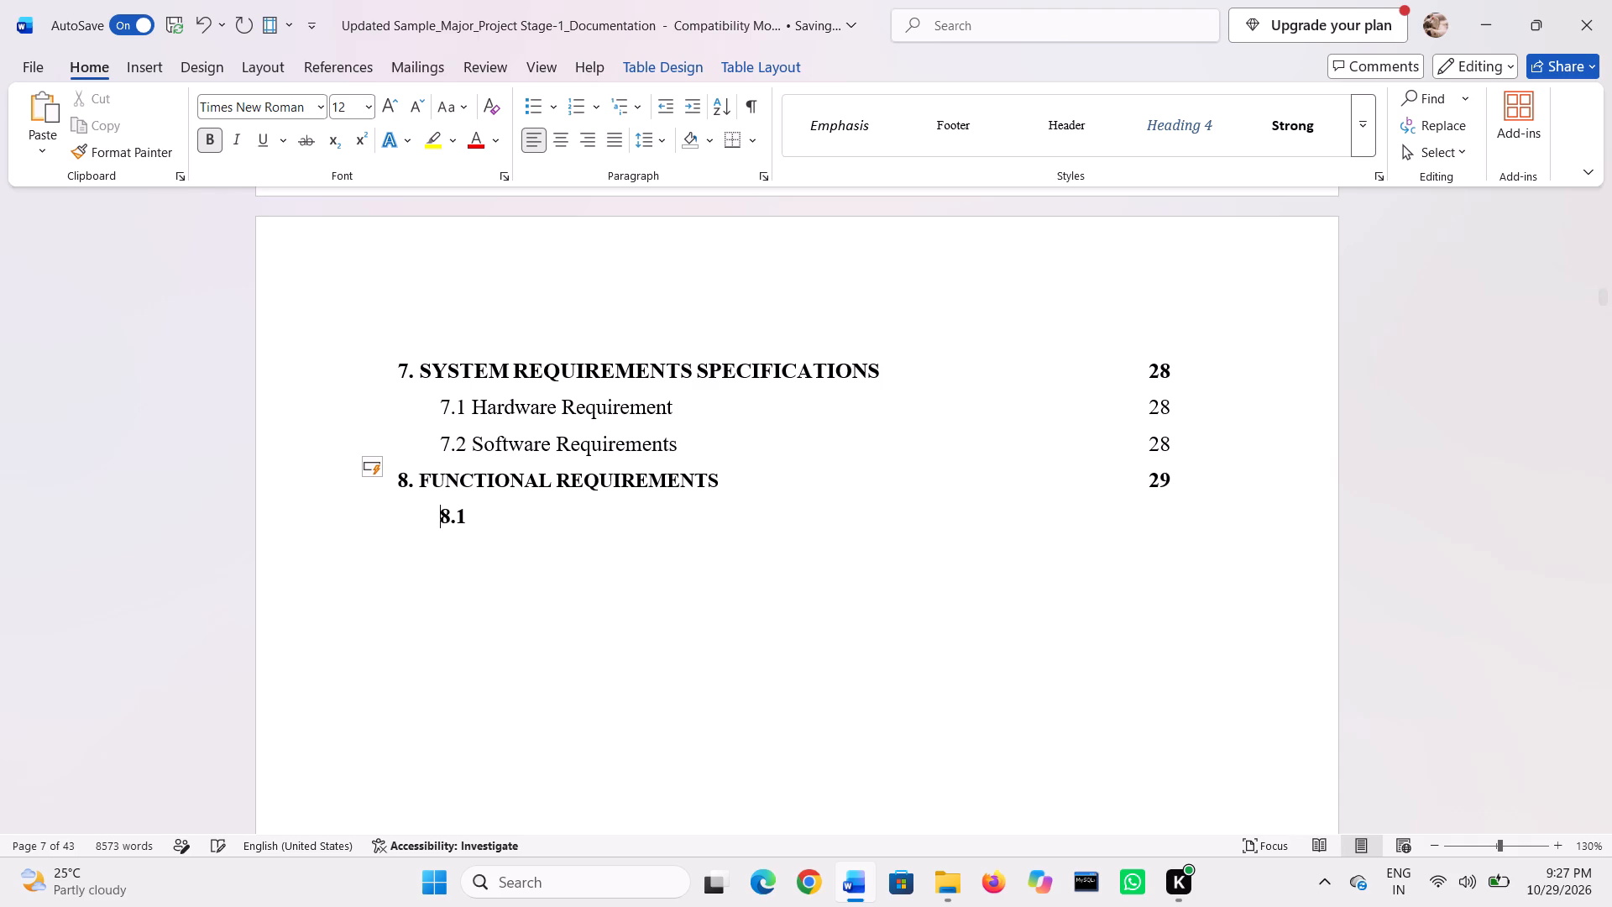
Remove the bold formatting from the number 8.1 in the contents list.
double_click(449, 516)
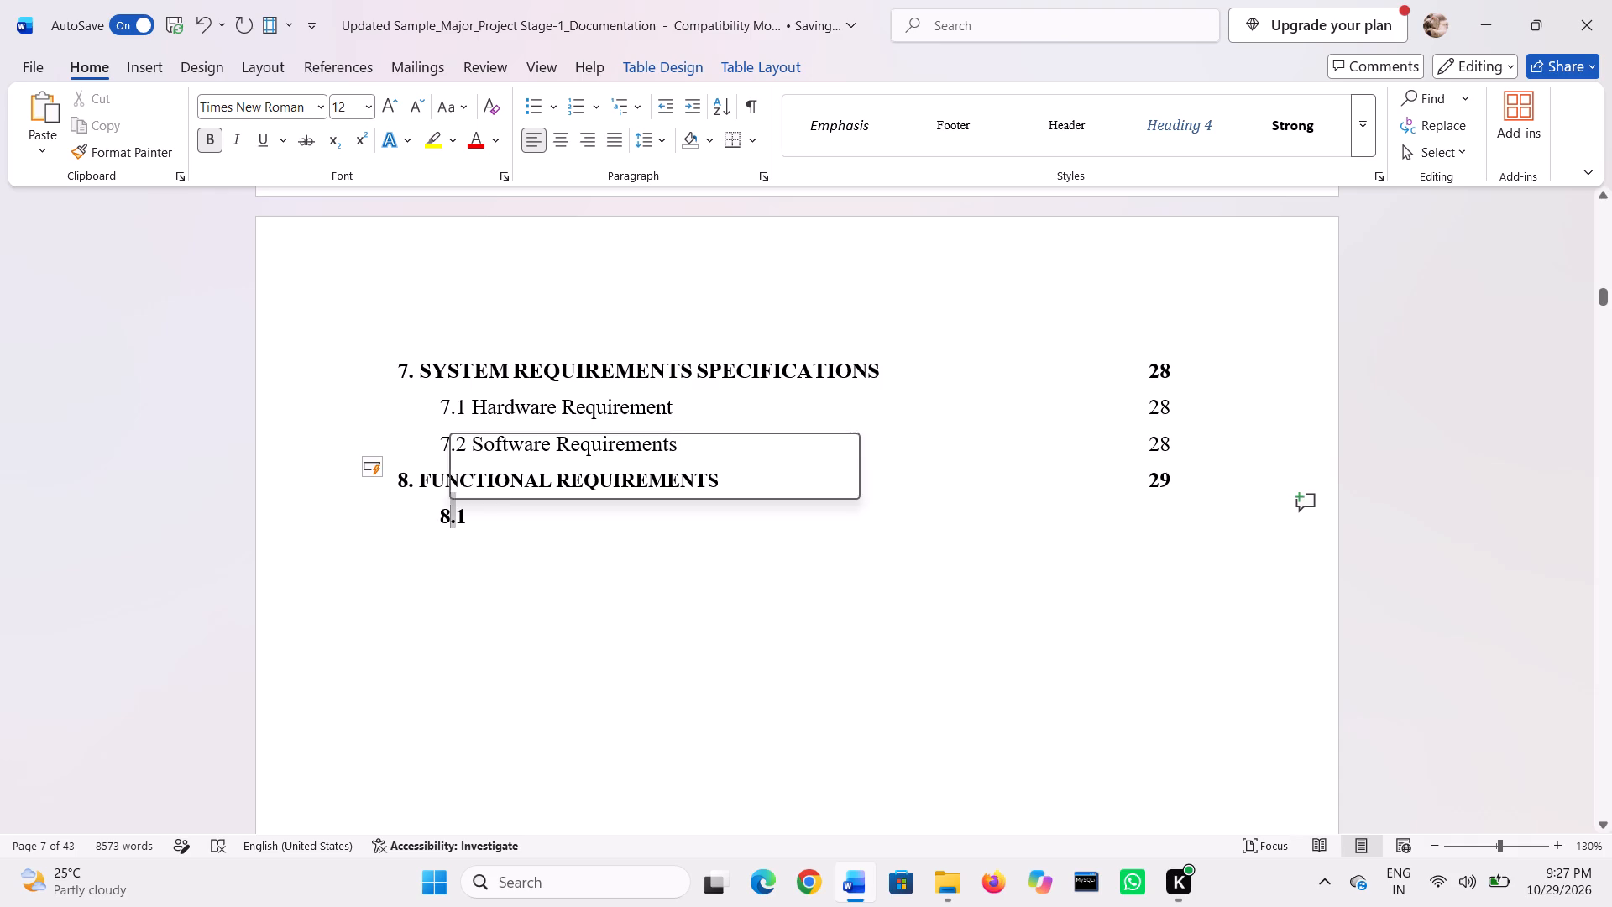
click(440, 525)
drag(440, 517, 469, 518)
click(486, 480)
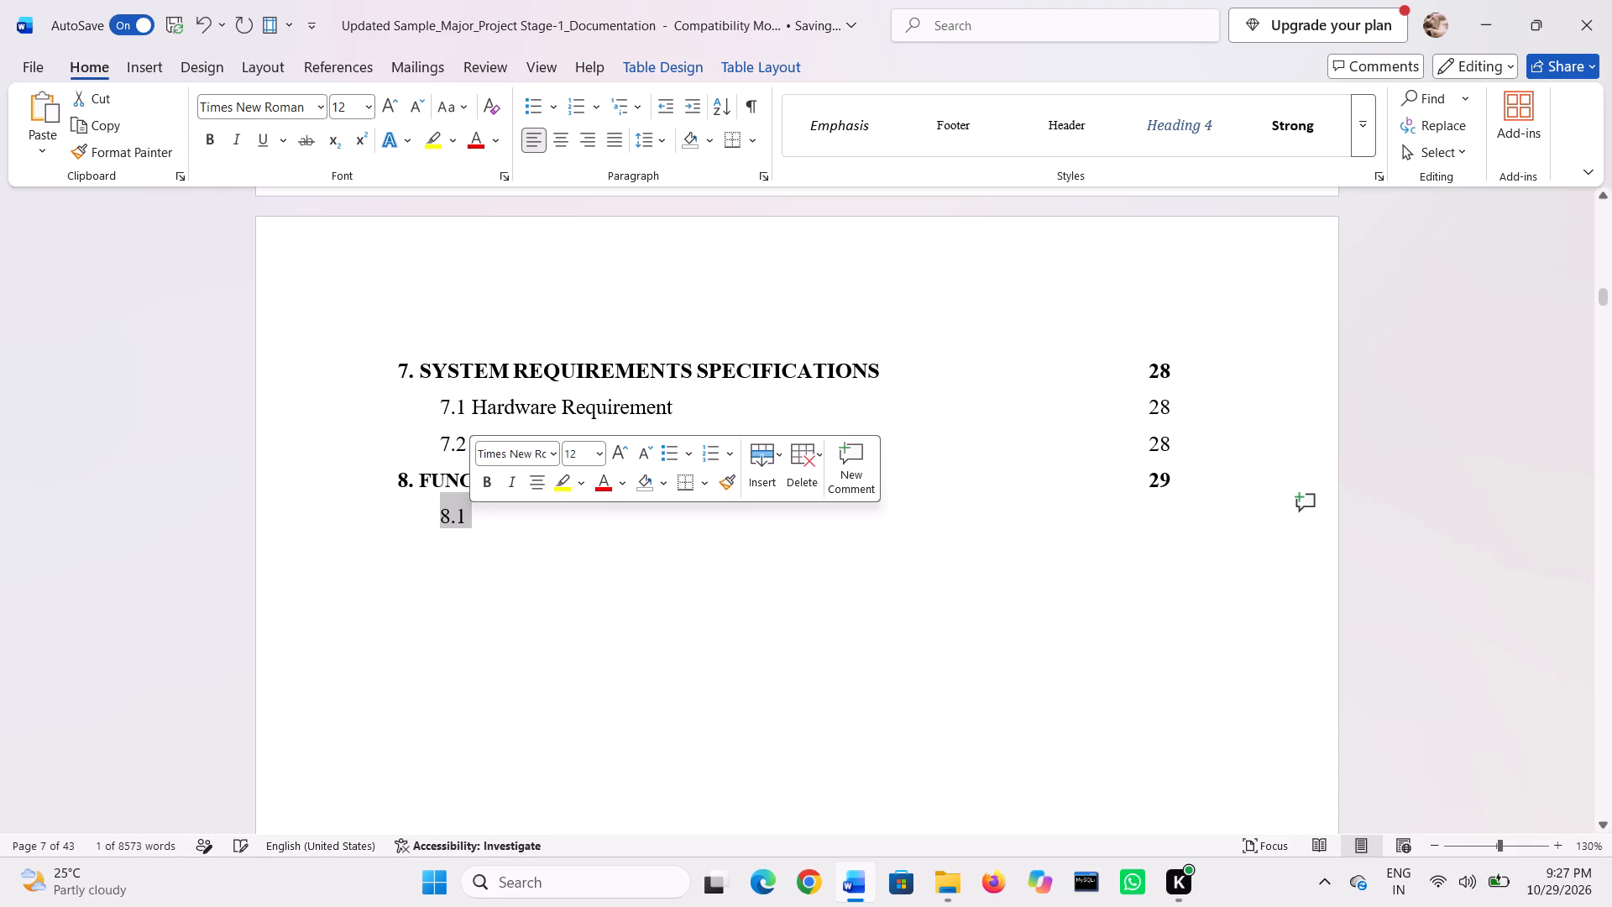
click(484, 532)
Copy the title Functional Requirements, without its number, from the 8.1 heading in the document body.
scroll(565, 579, down, 7)
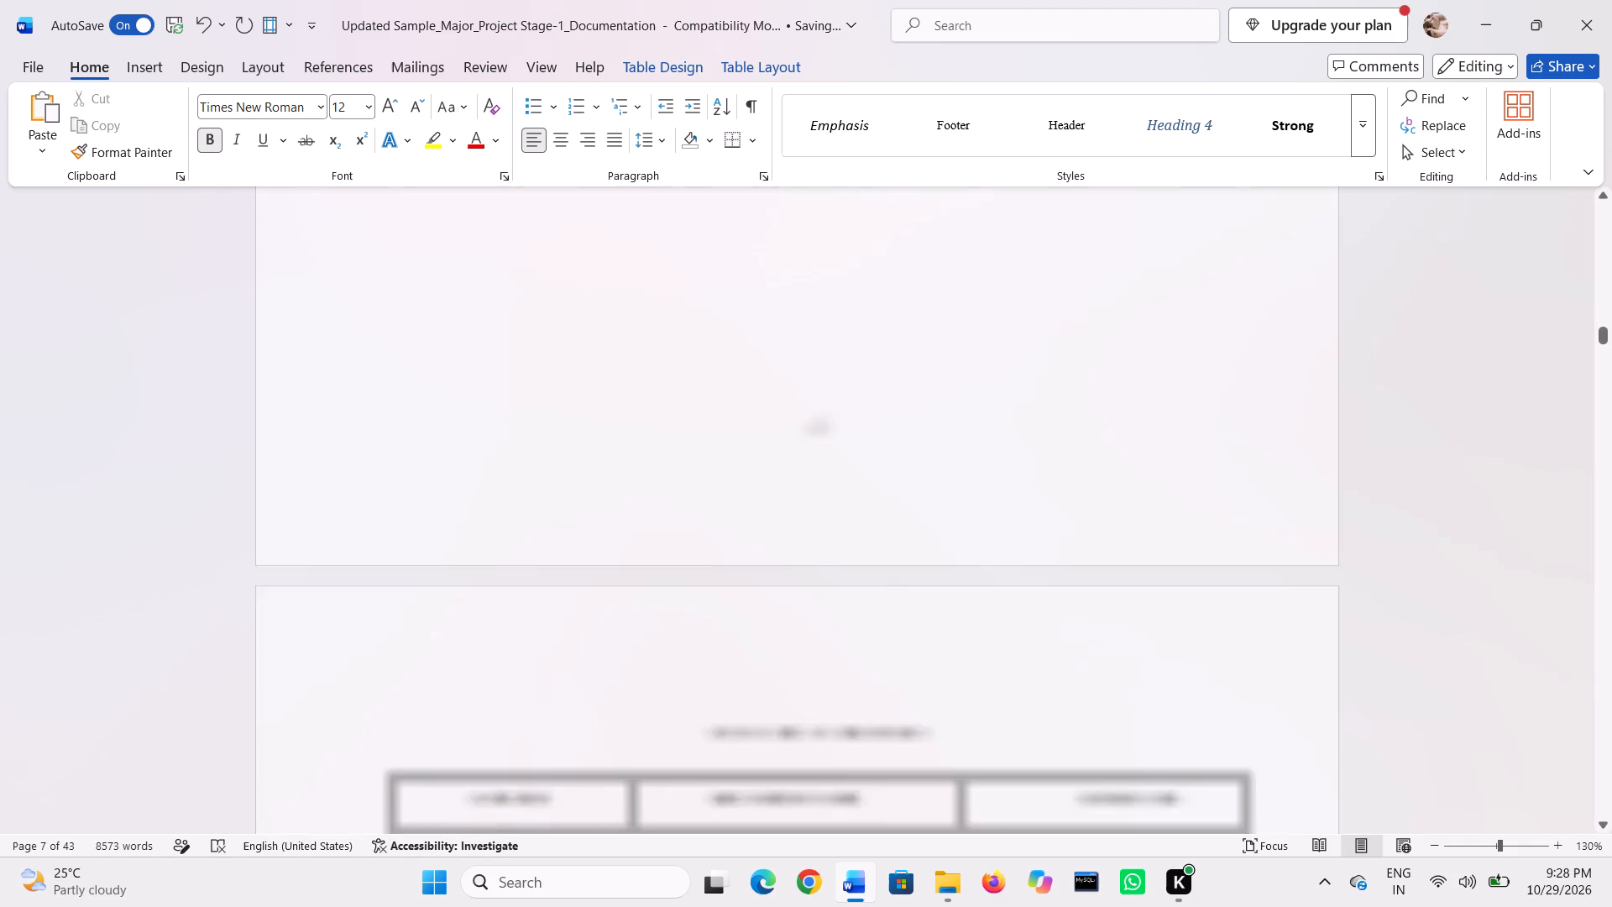
scroll(565, 579, down, 18)
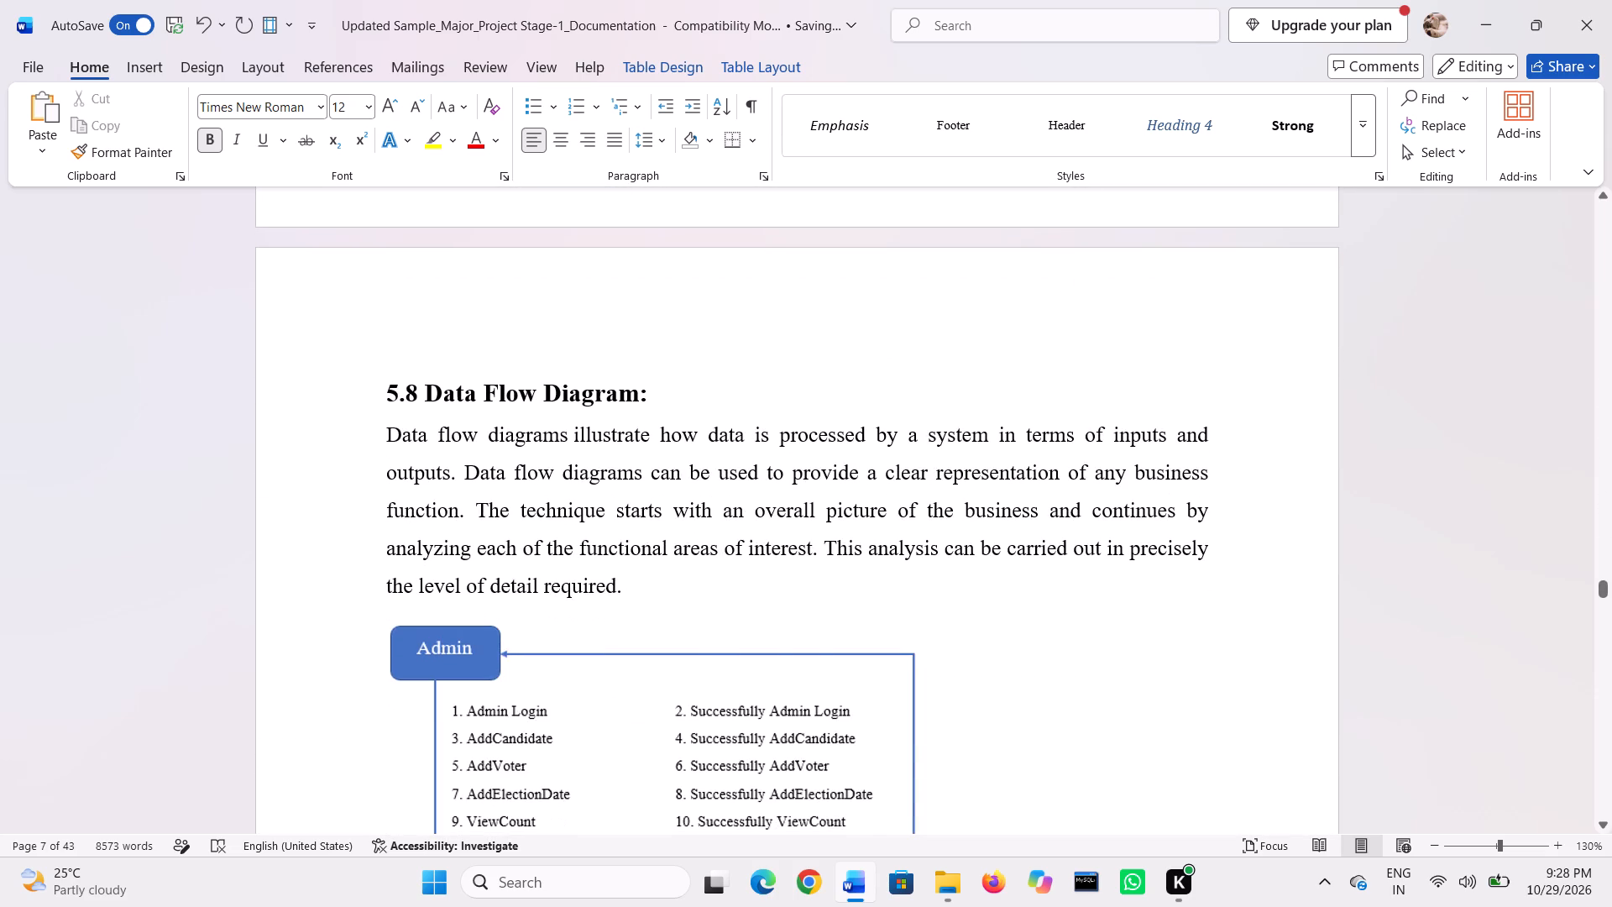
scroll(565, 579, down, 11)
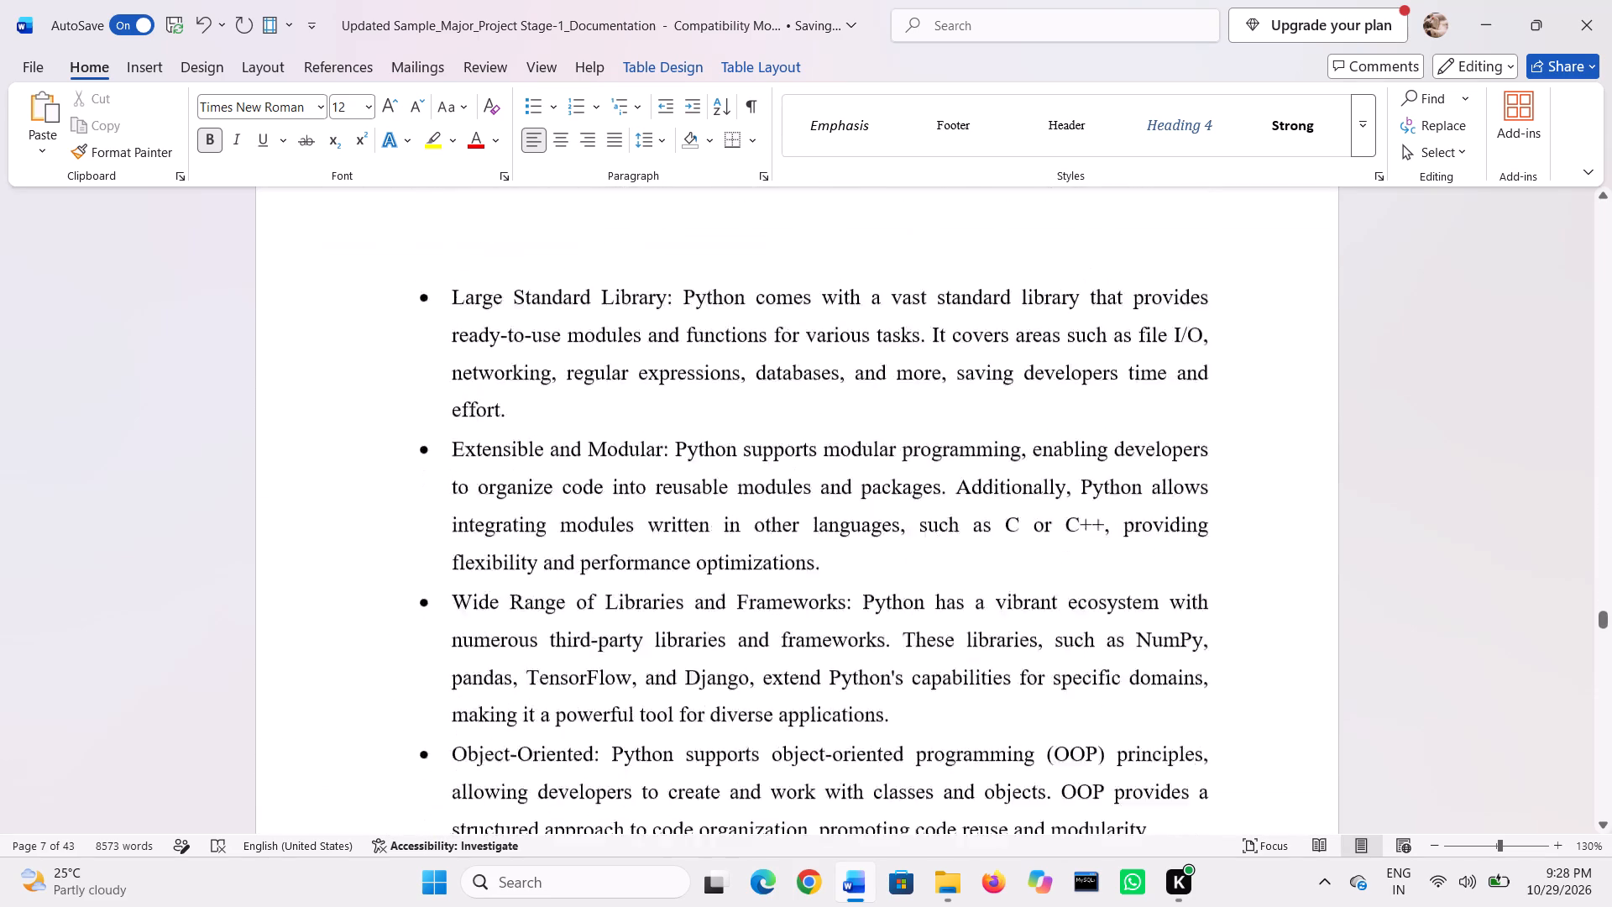
scroll(565, 579, down, 12)
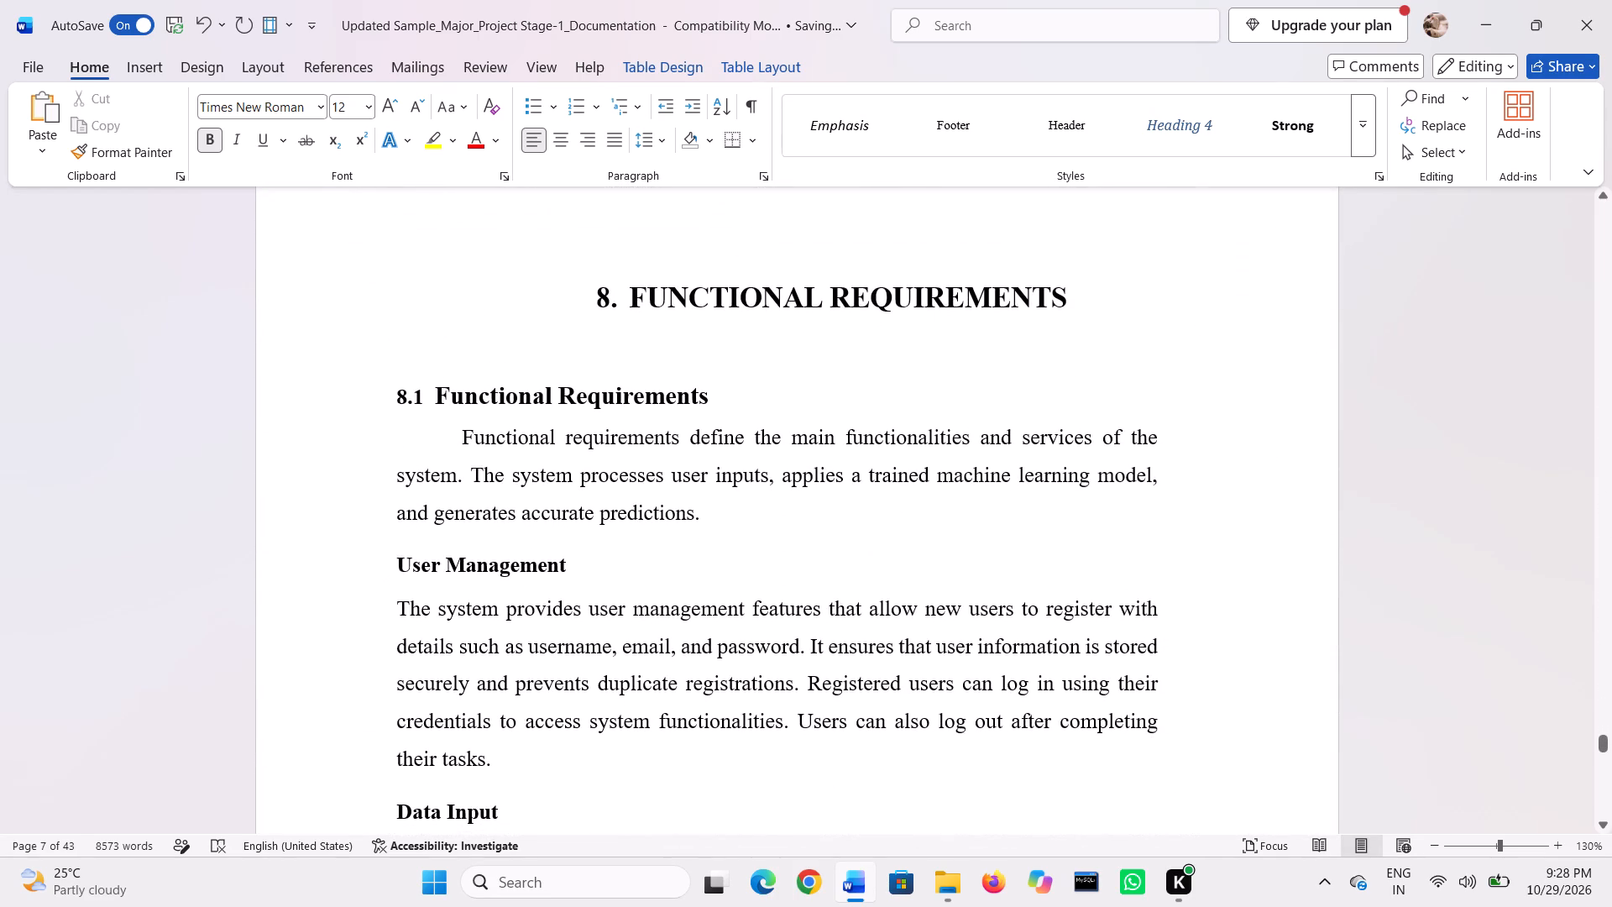
scroll(565, 579, down, 2)
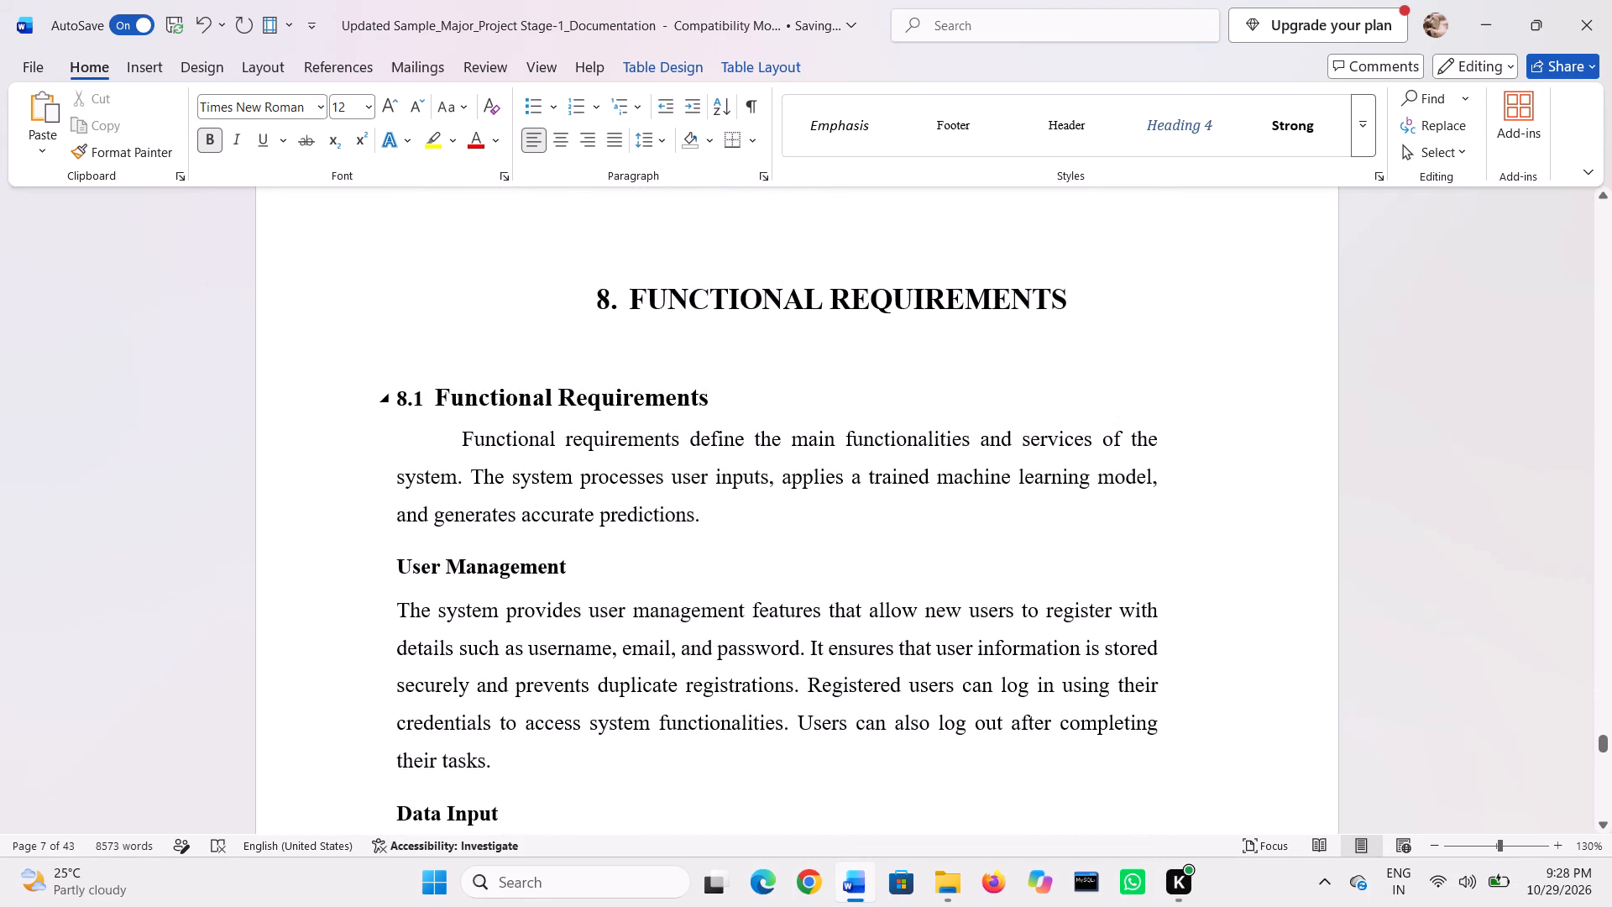
drag(432, 396, 639, 405)
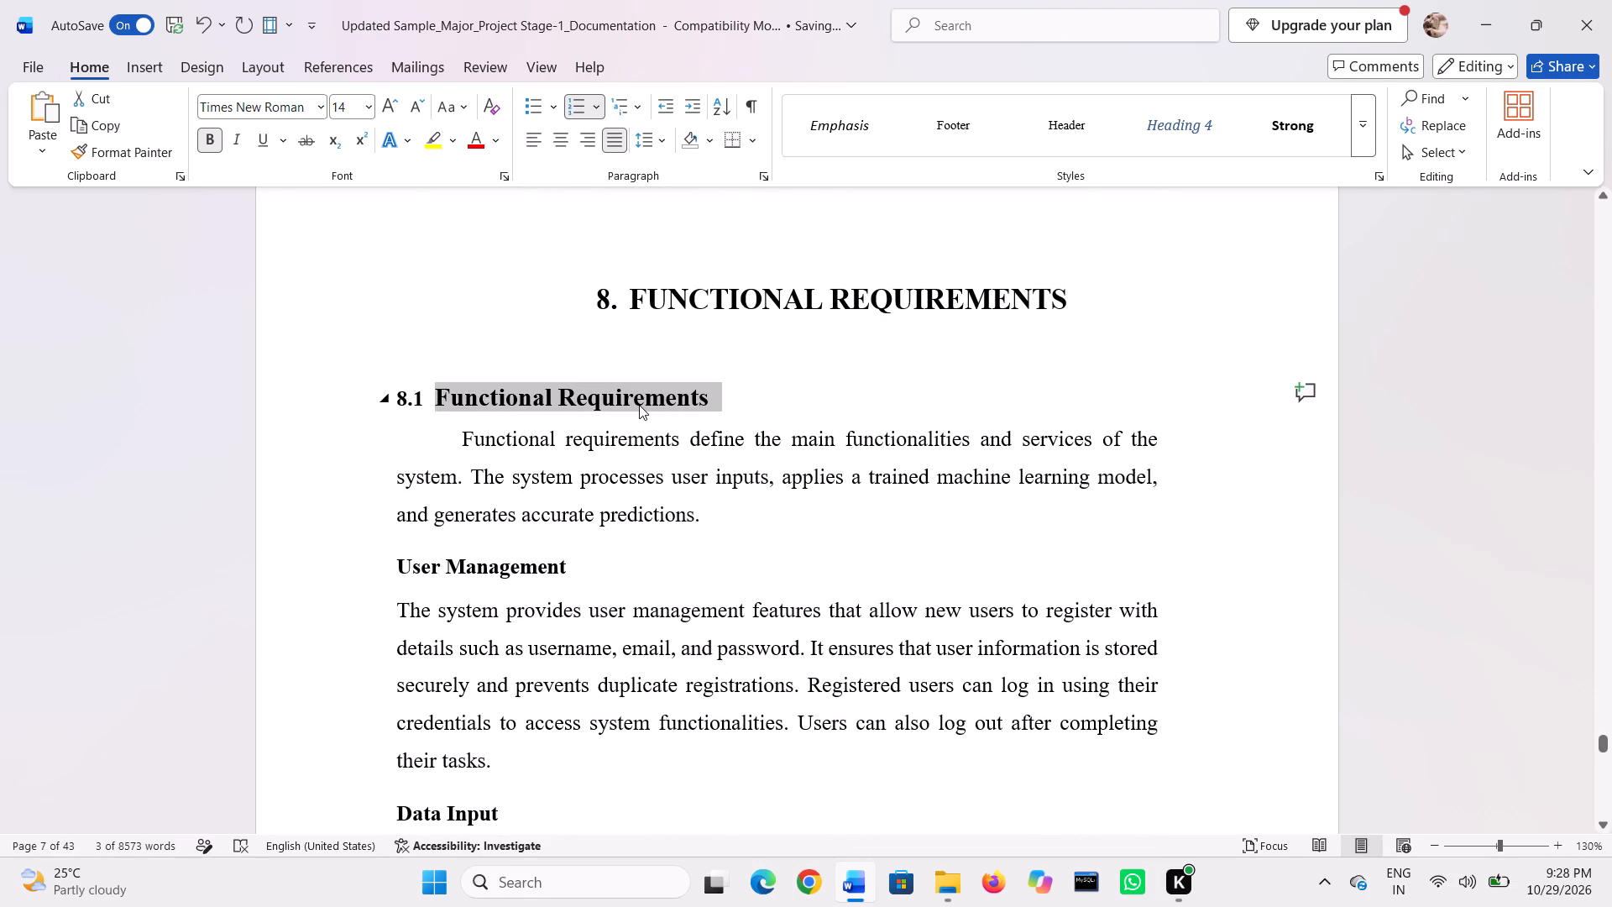
key(ctrl+c)
Look through the rest of chapter 8 in the document body for its further numbered subheadings and their pages.
scroll(639, 405, down, 1)
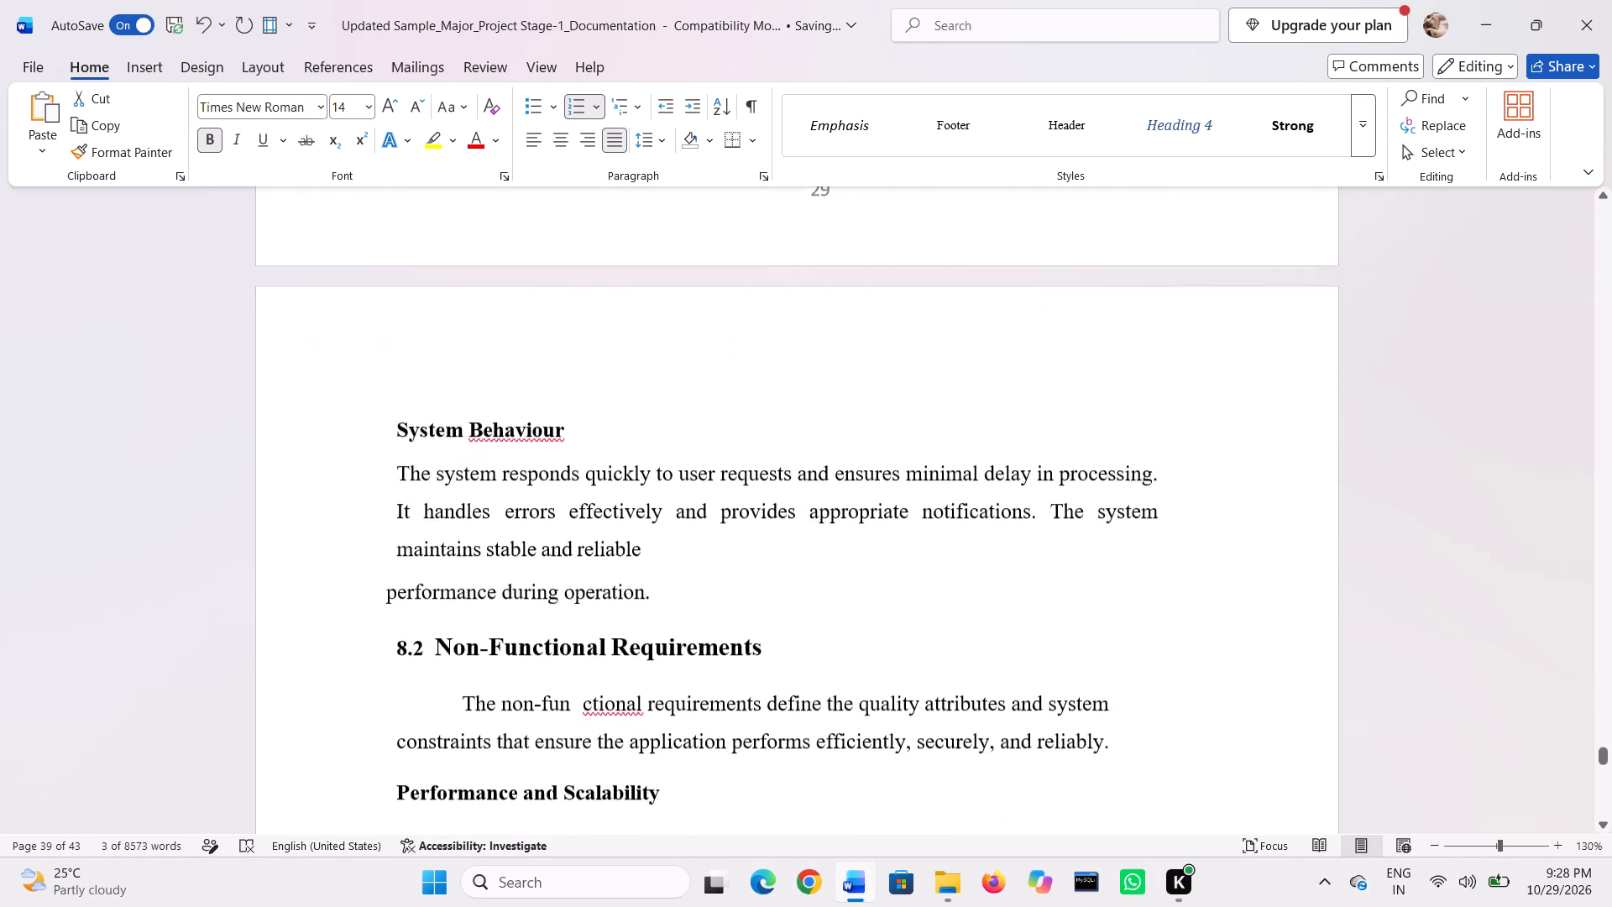
scroll(639, 405, down, 4)
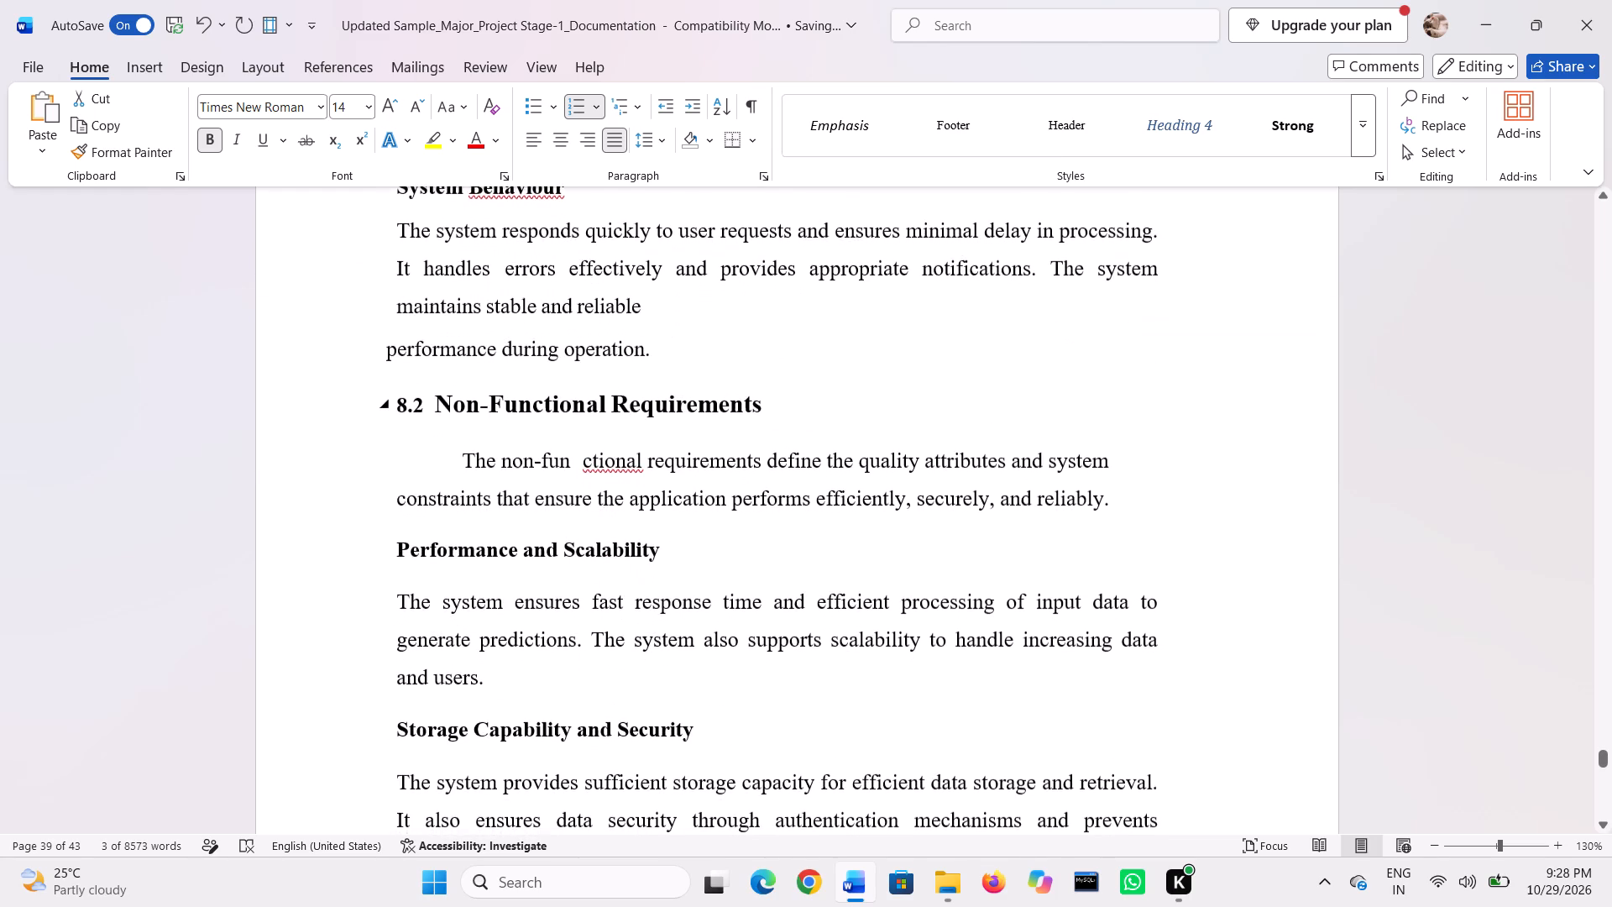
scroll(639, 405, down, 2)
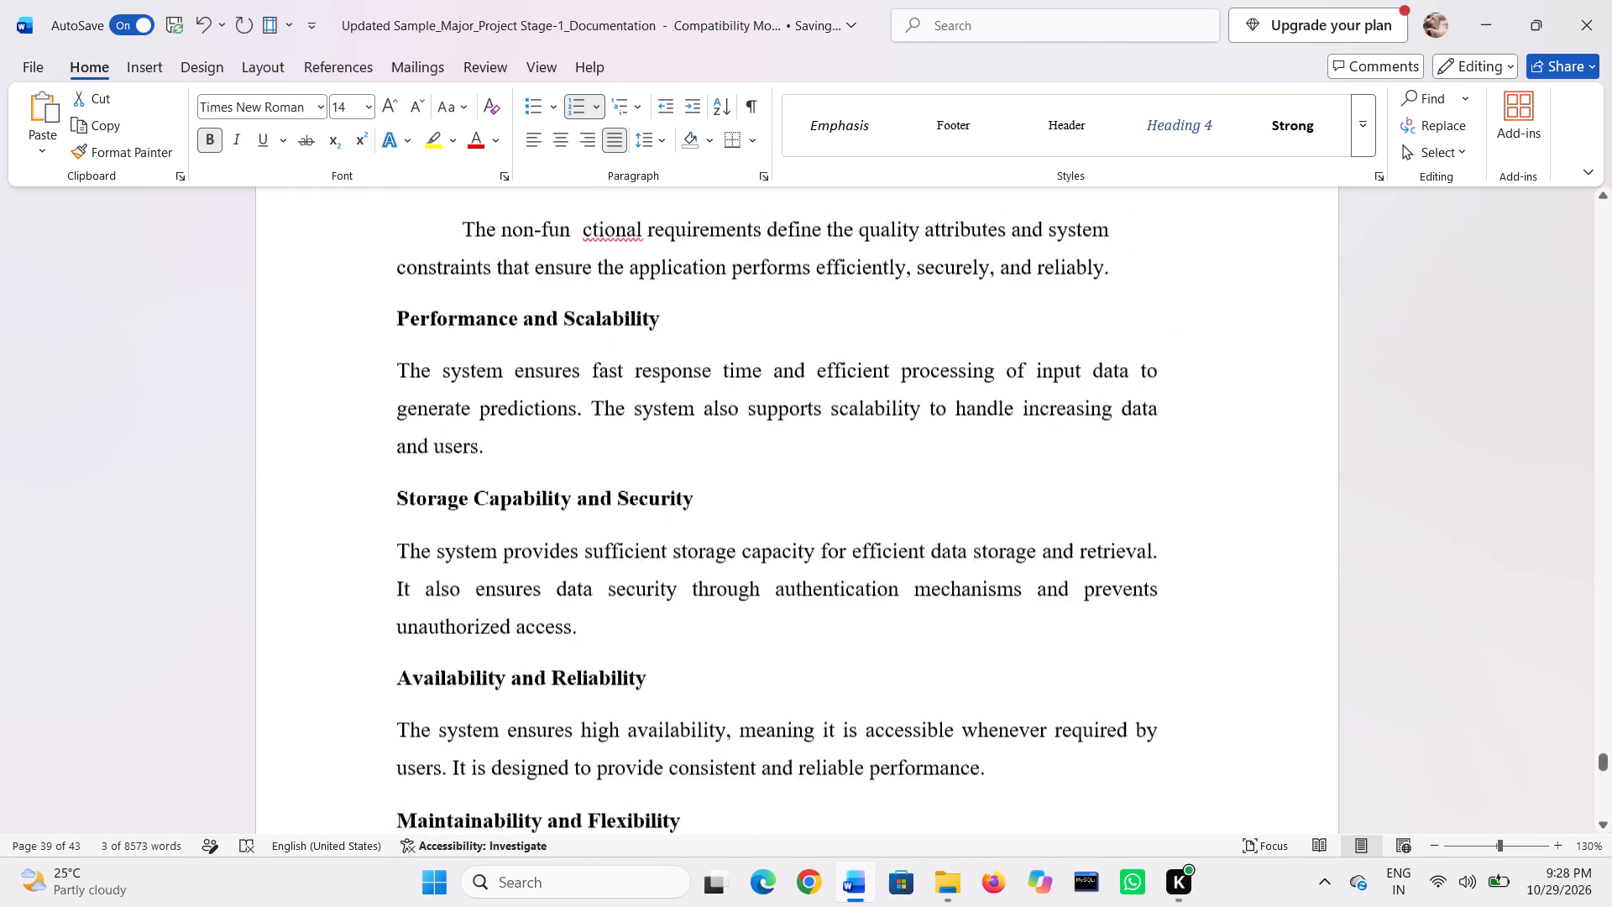
scroll(639, 405, down, 1)
Paste the title Functional Requirements after 8.1 in the contents list and remove the automatic number that comes with it.
scroll(639, 405, up, 4)
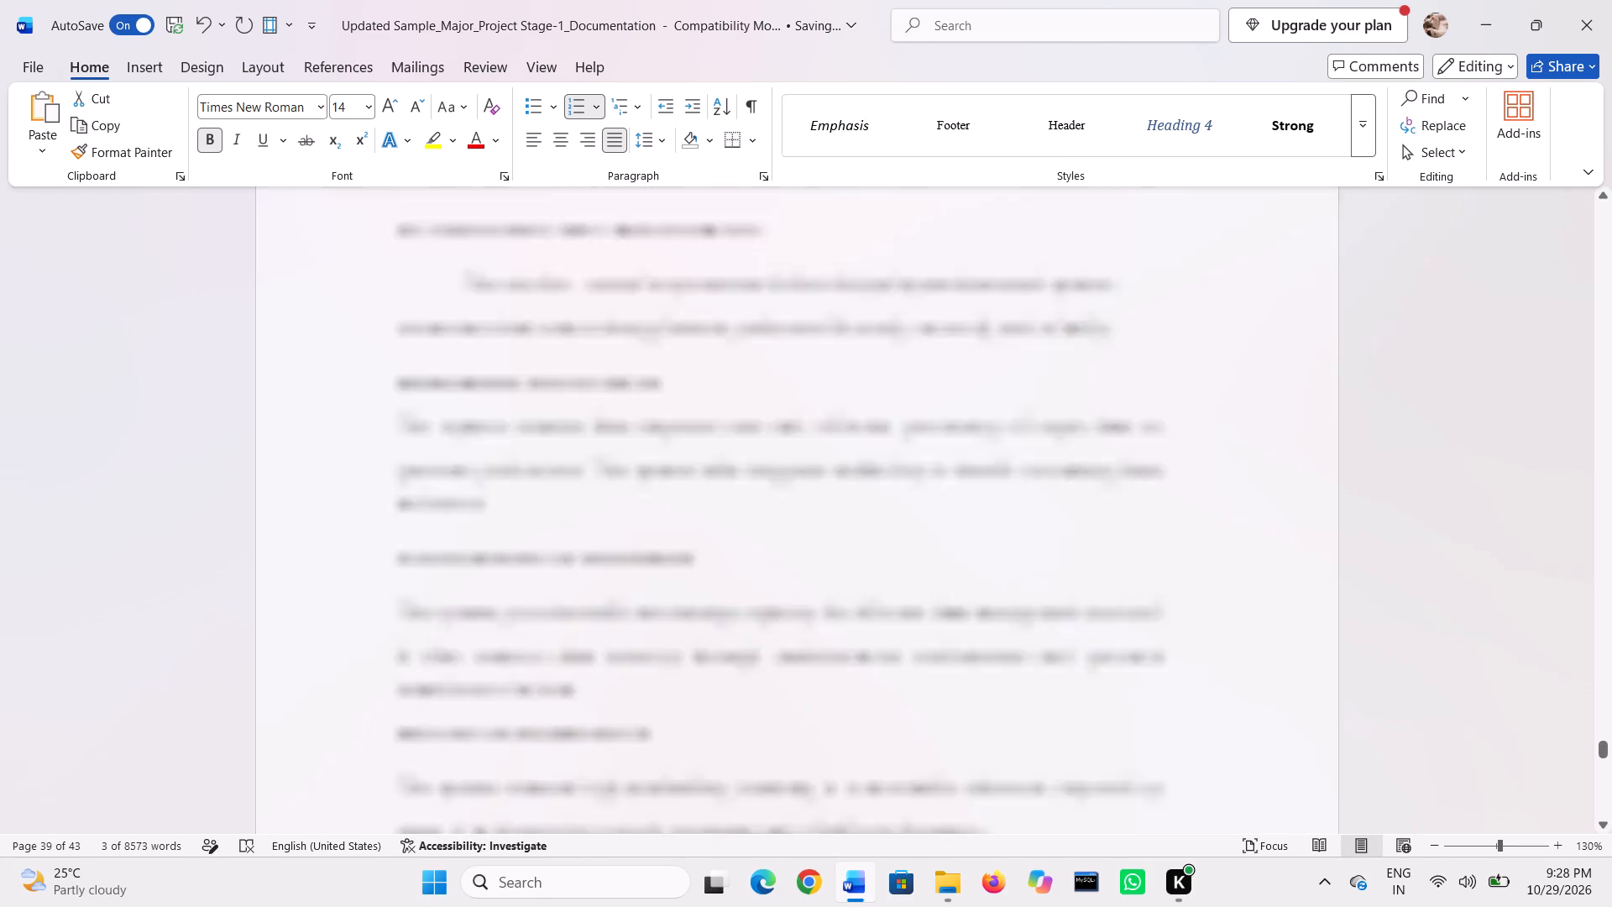
scroll(639, 405, up, 20)
scroll(639, 405, up, 7)
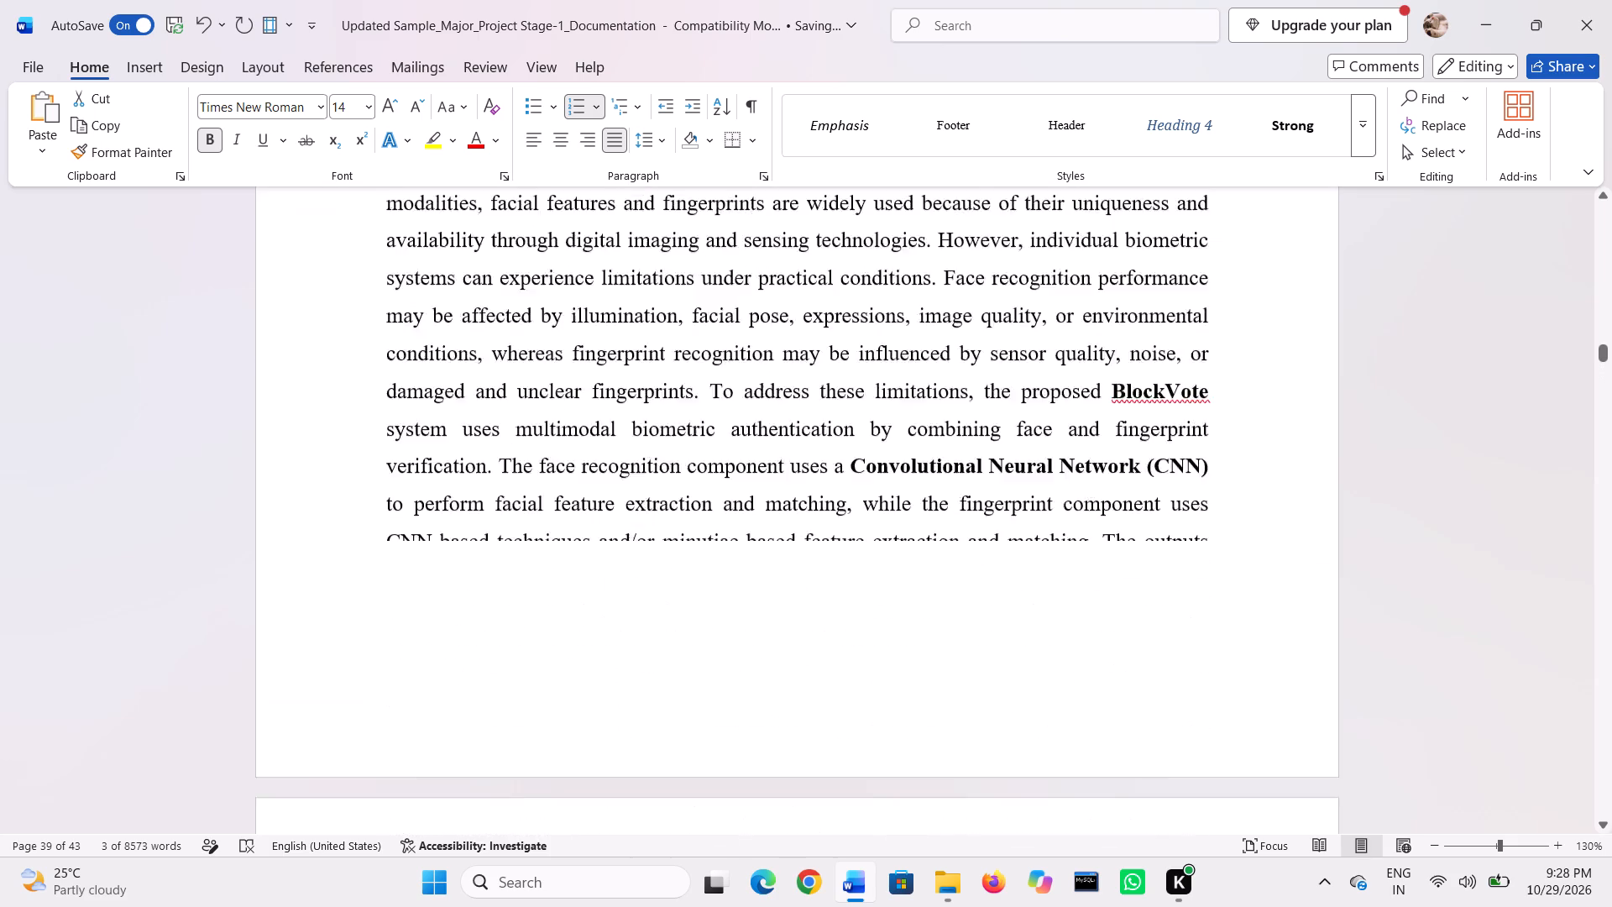
scroll(639, 405, up, 7)
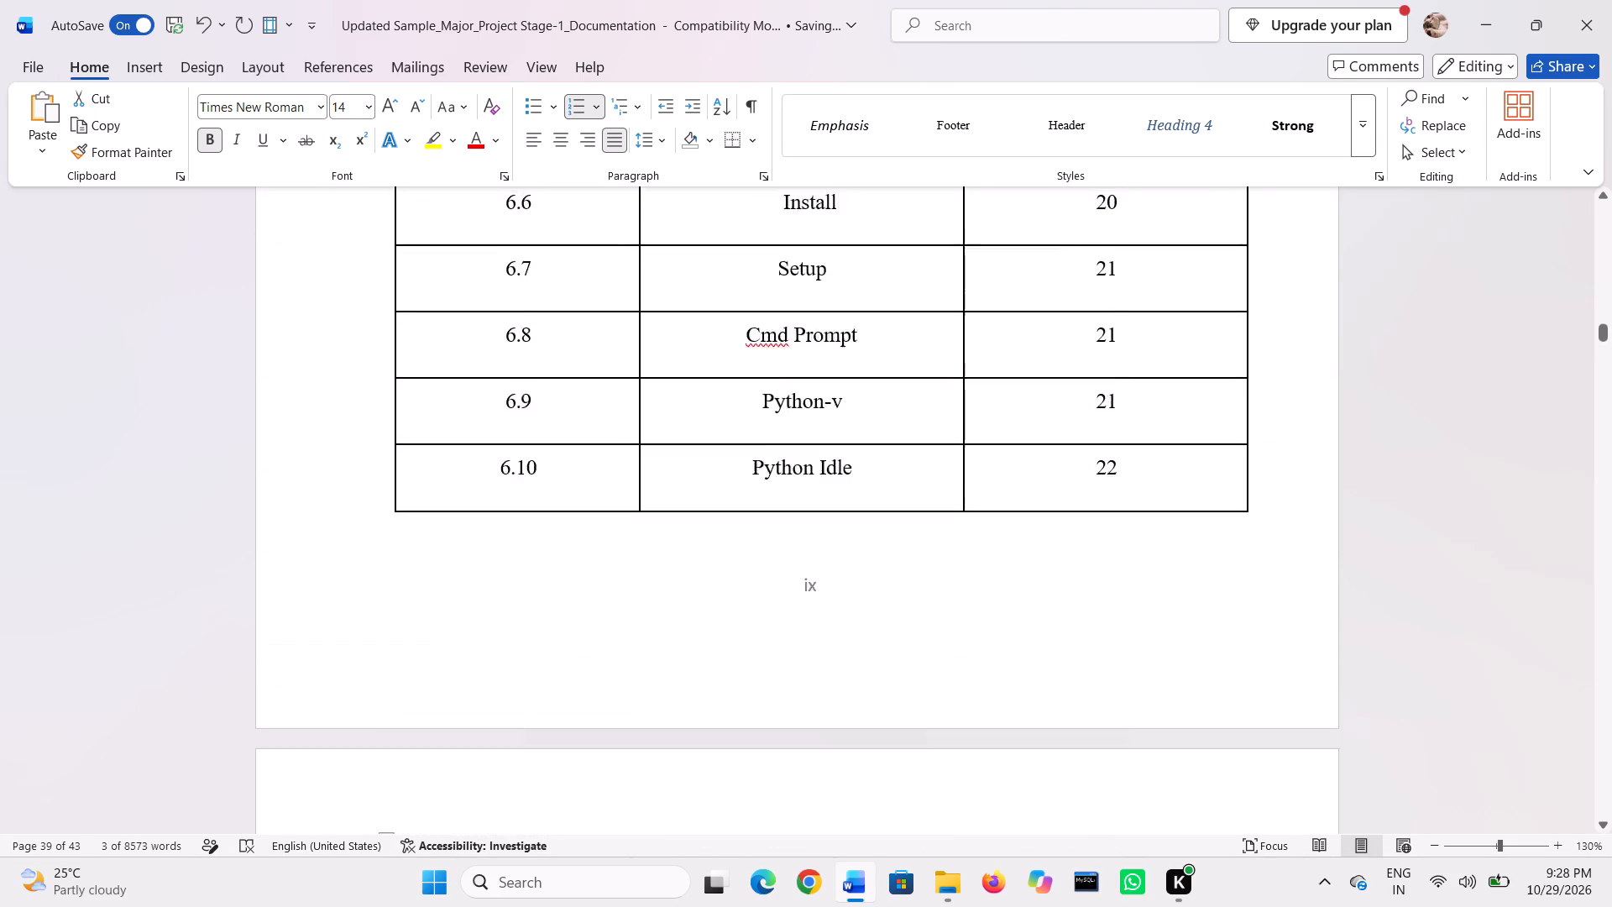
scroll(639, 405, up, 6)
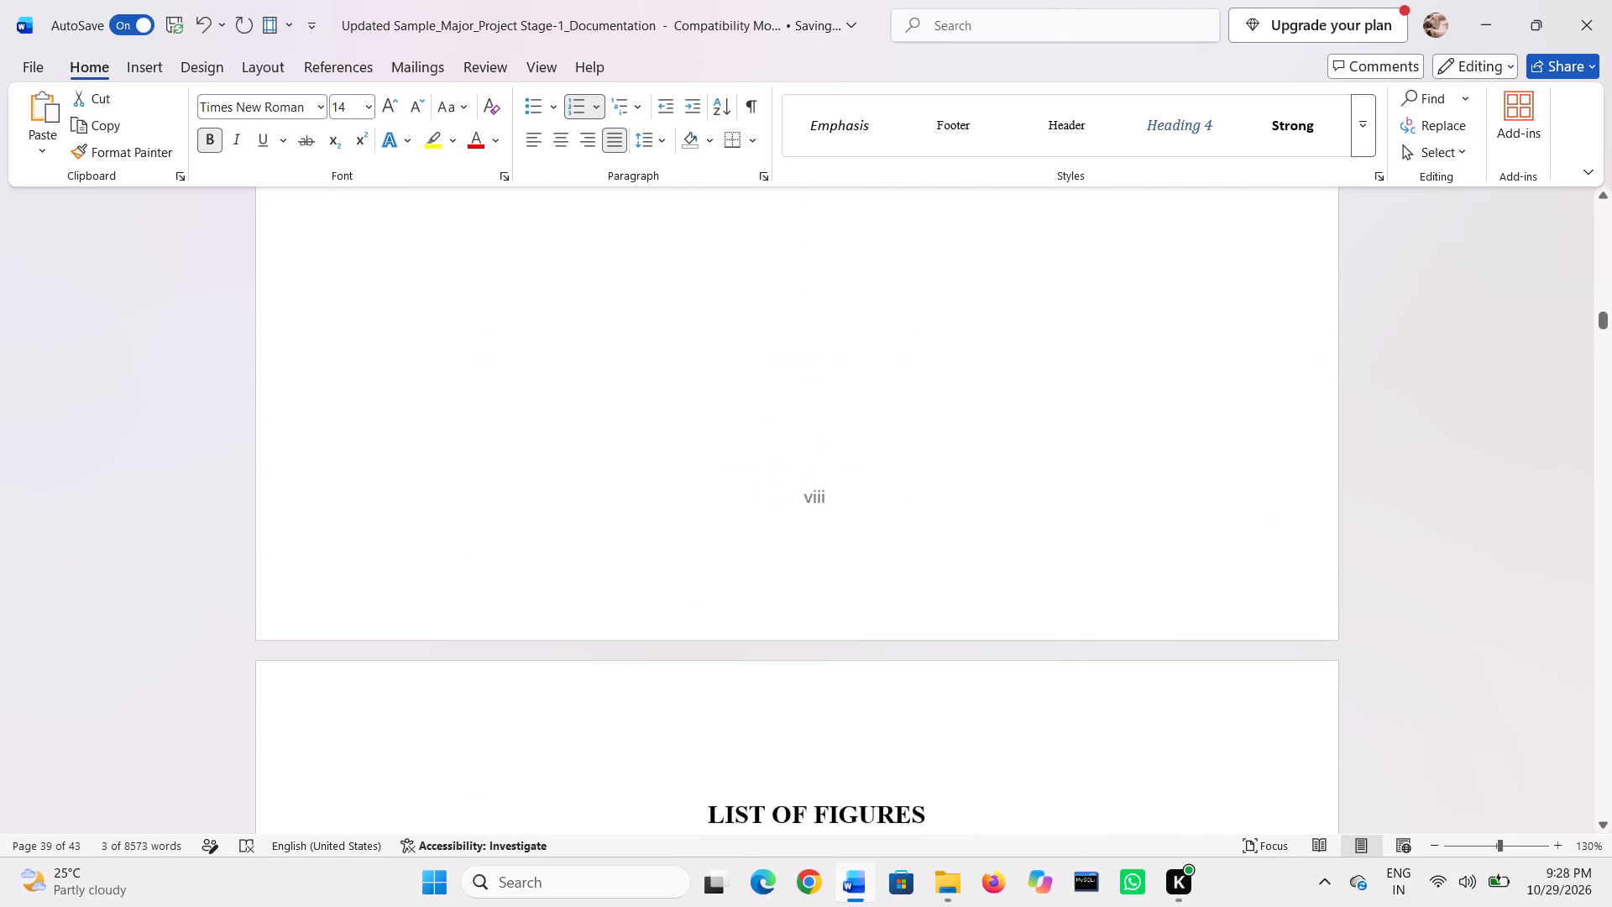
scroll(639, 405, up, 6)
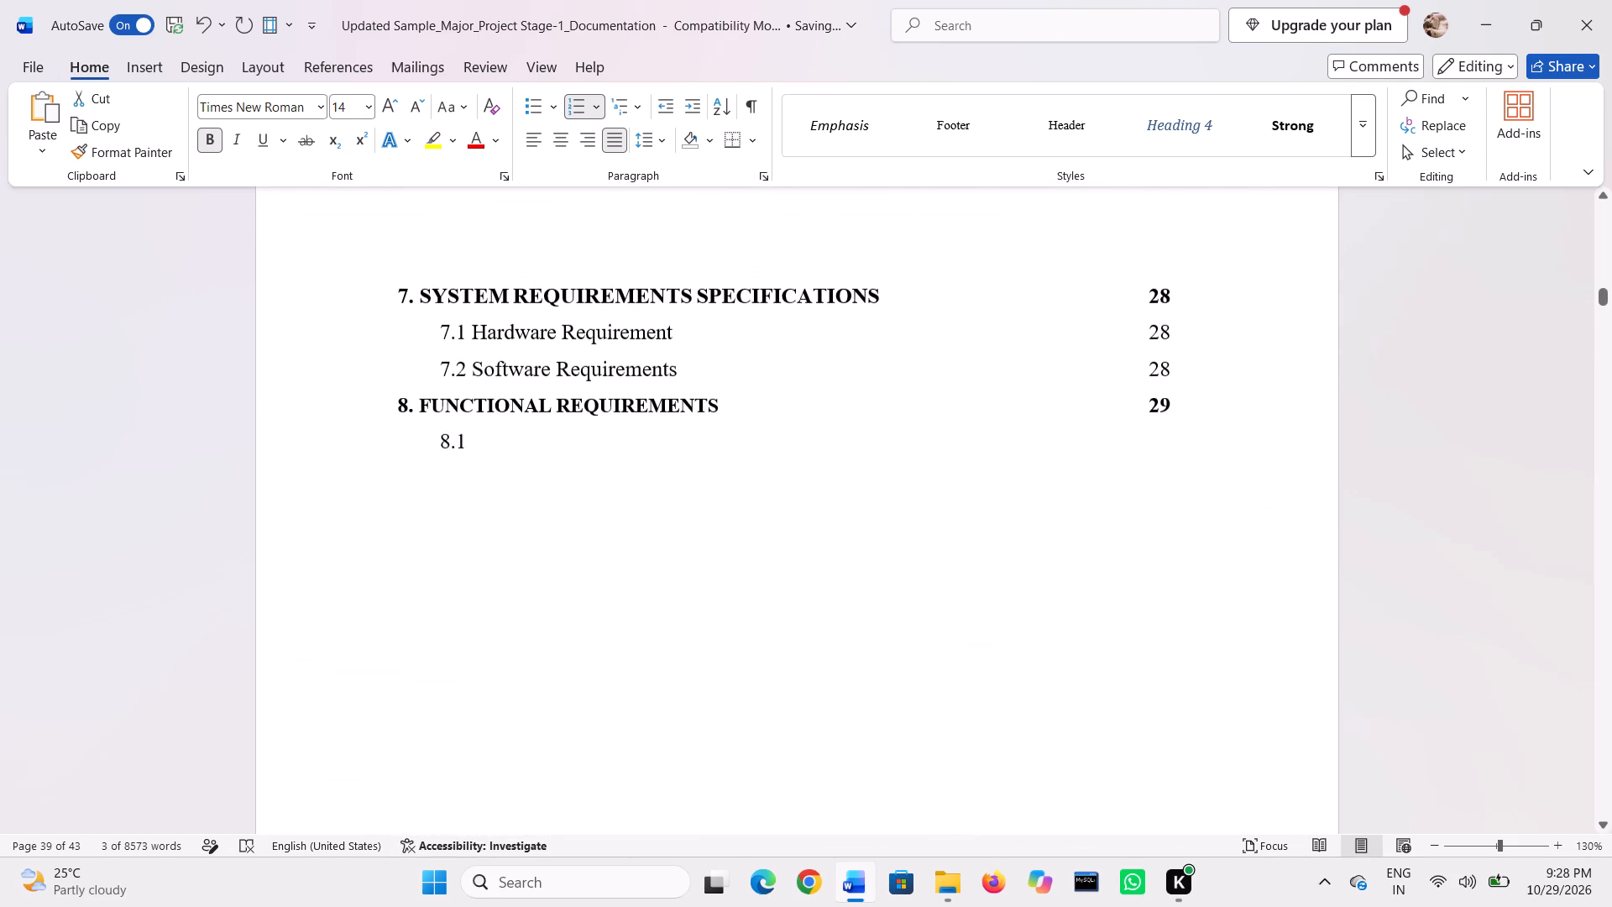
click(487, 455)
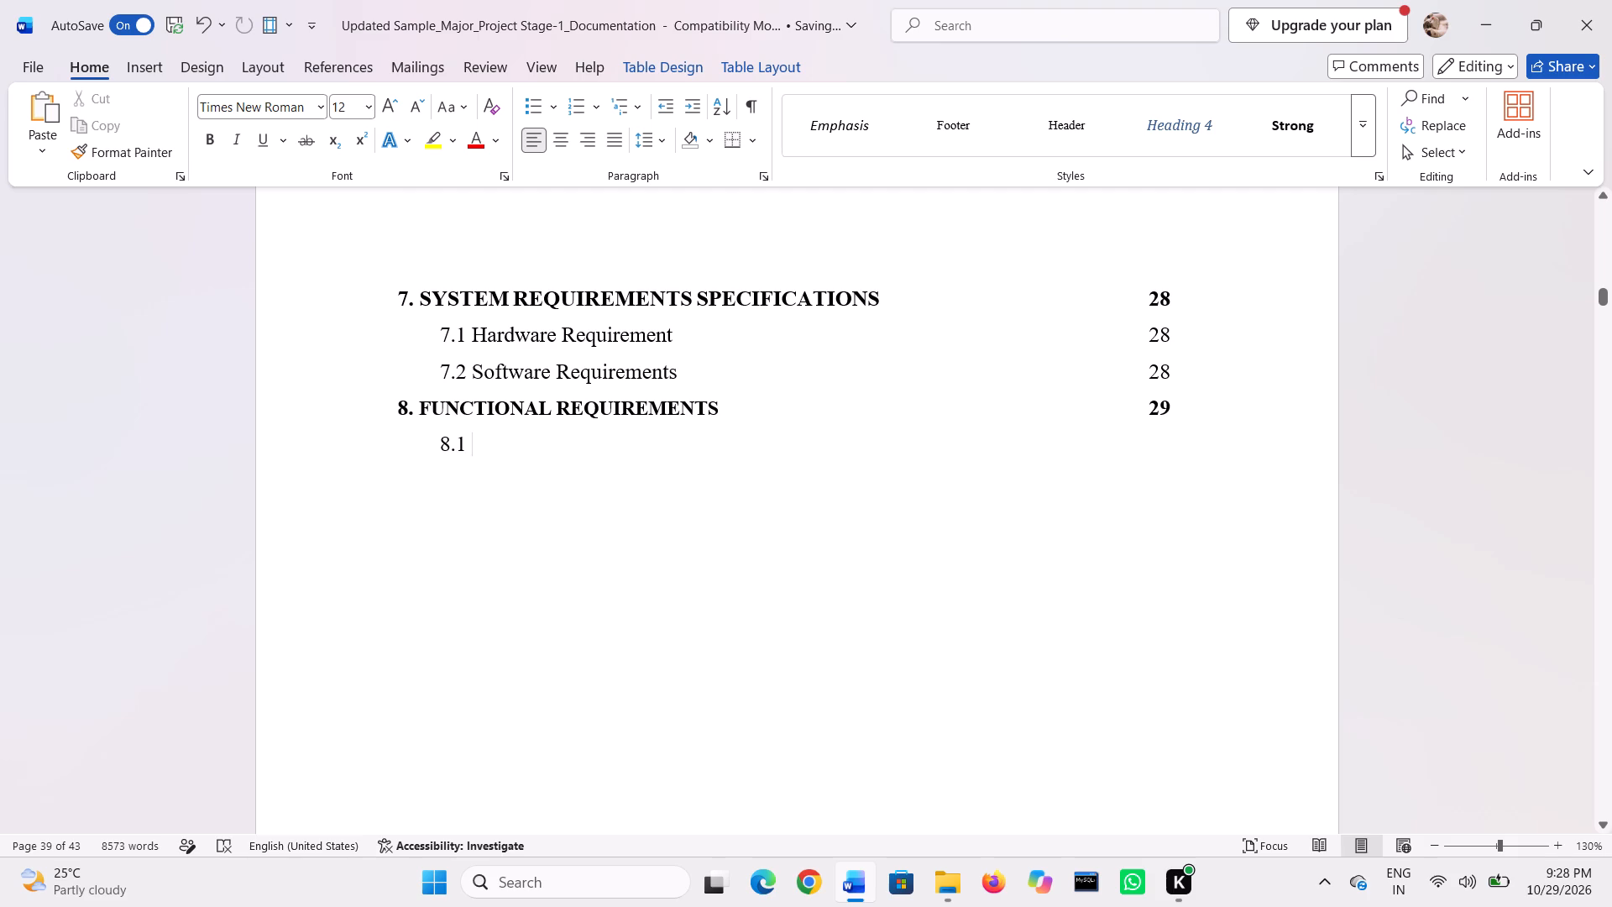
key(ctrl+v)
click(447, 439)
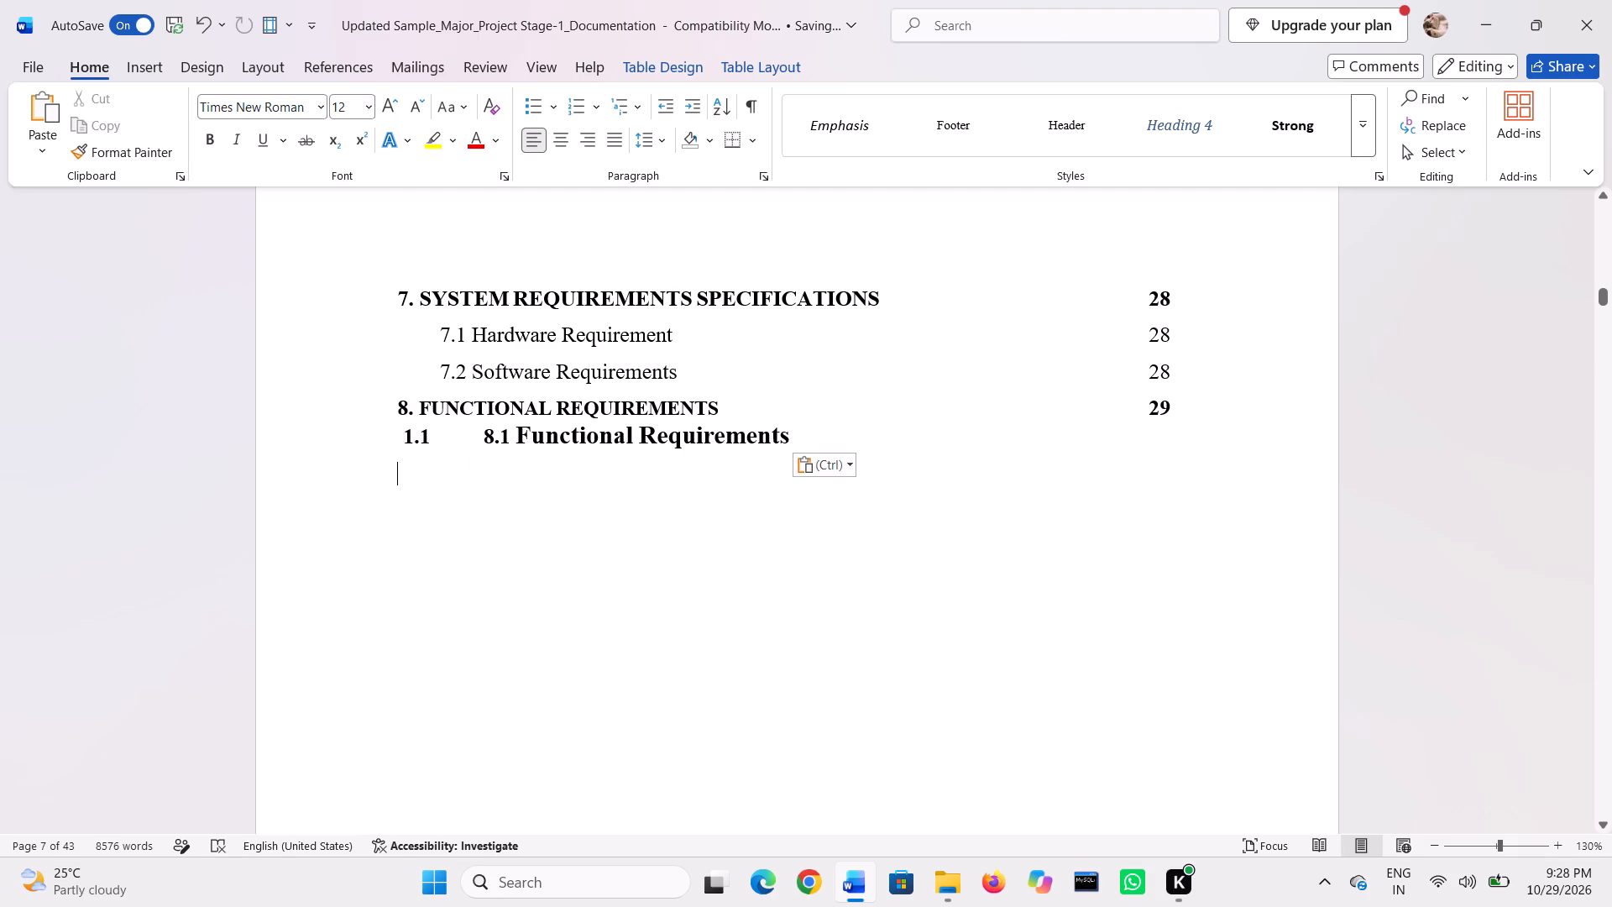
key(BackSpace)
key(BackSpace)
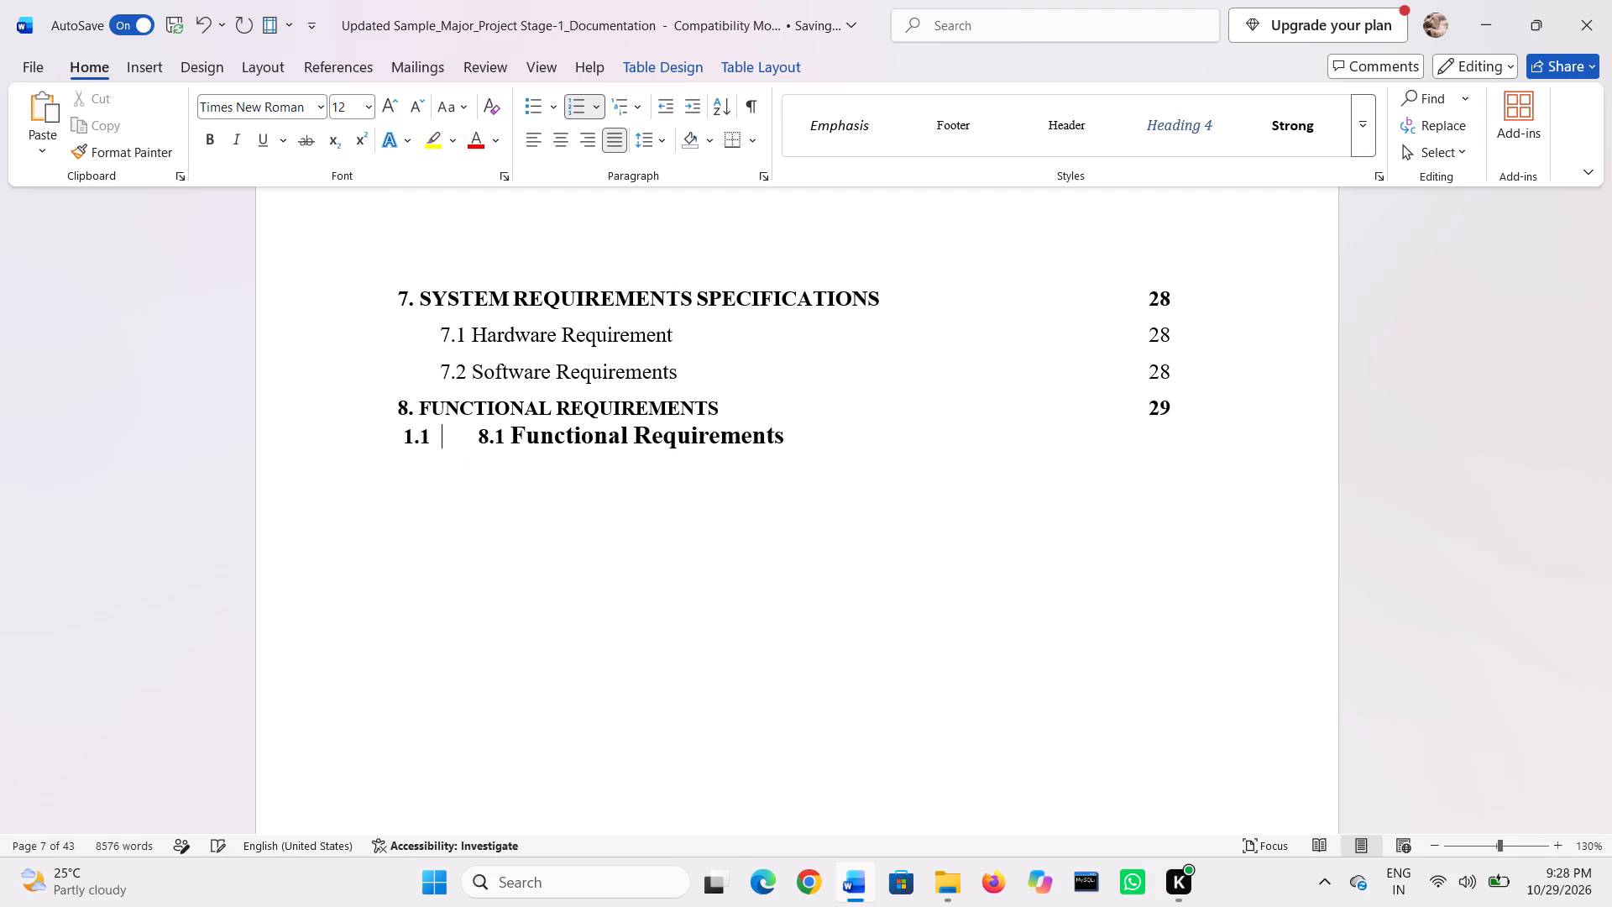
key(BackSpace)
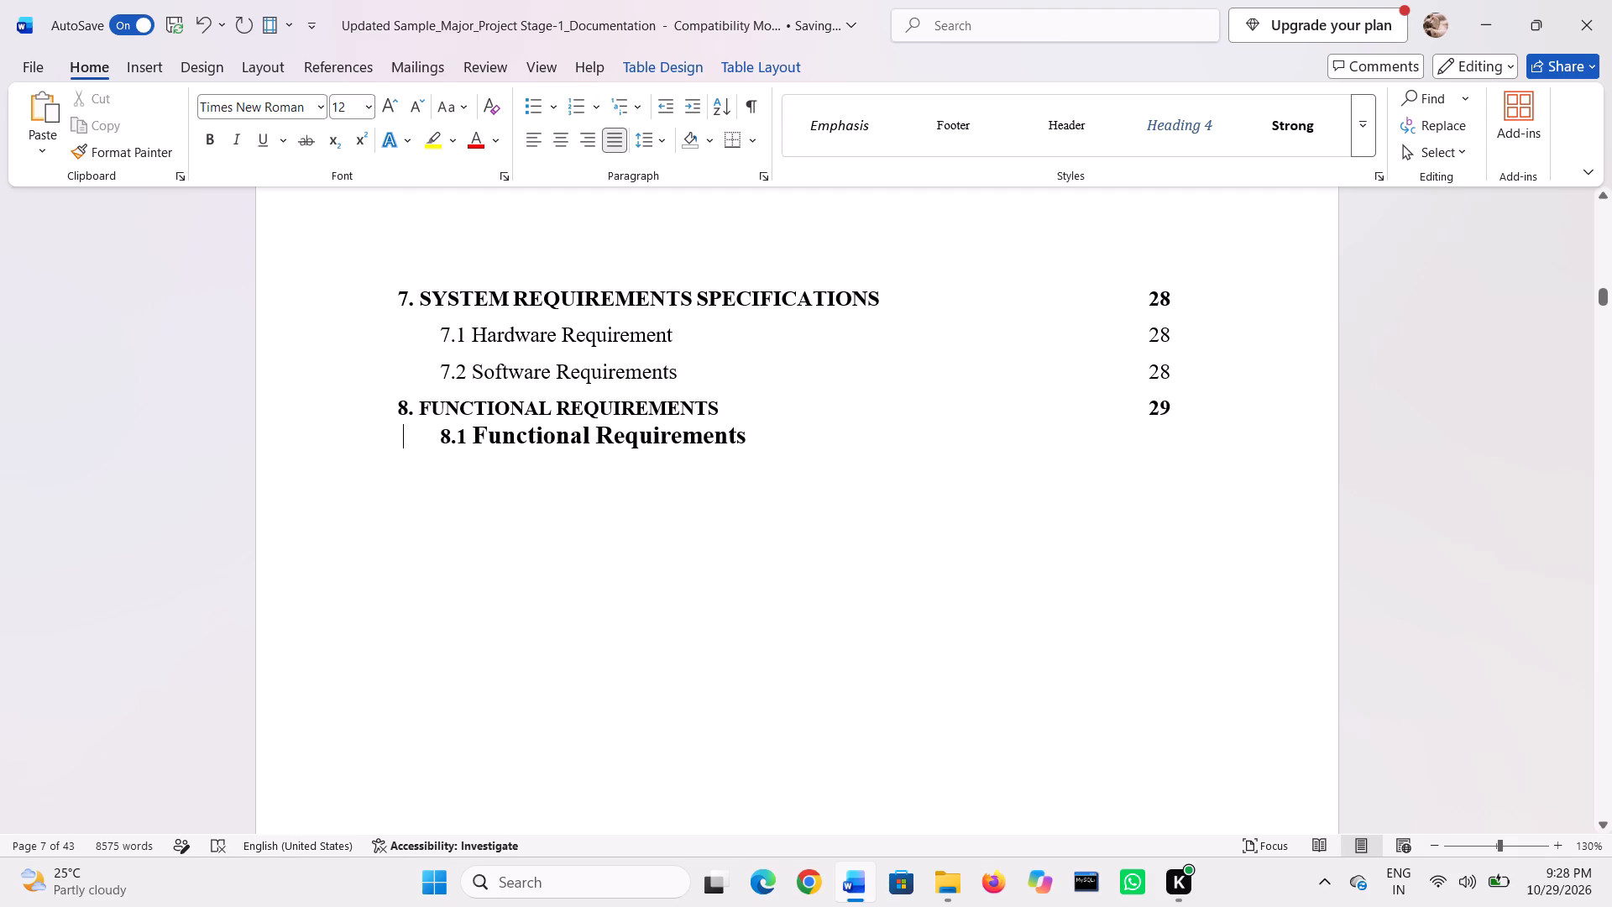
Remove the bold formatting from the whole 8.1 Functional Requirements entry in the contents list.
drag(435, 443, 584, 452)
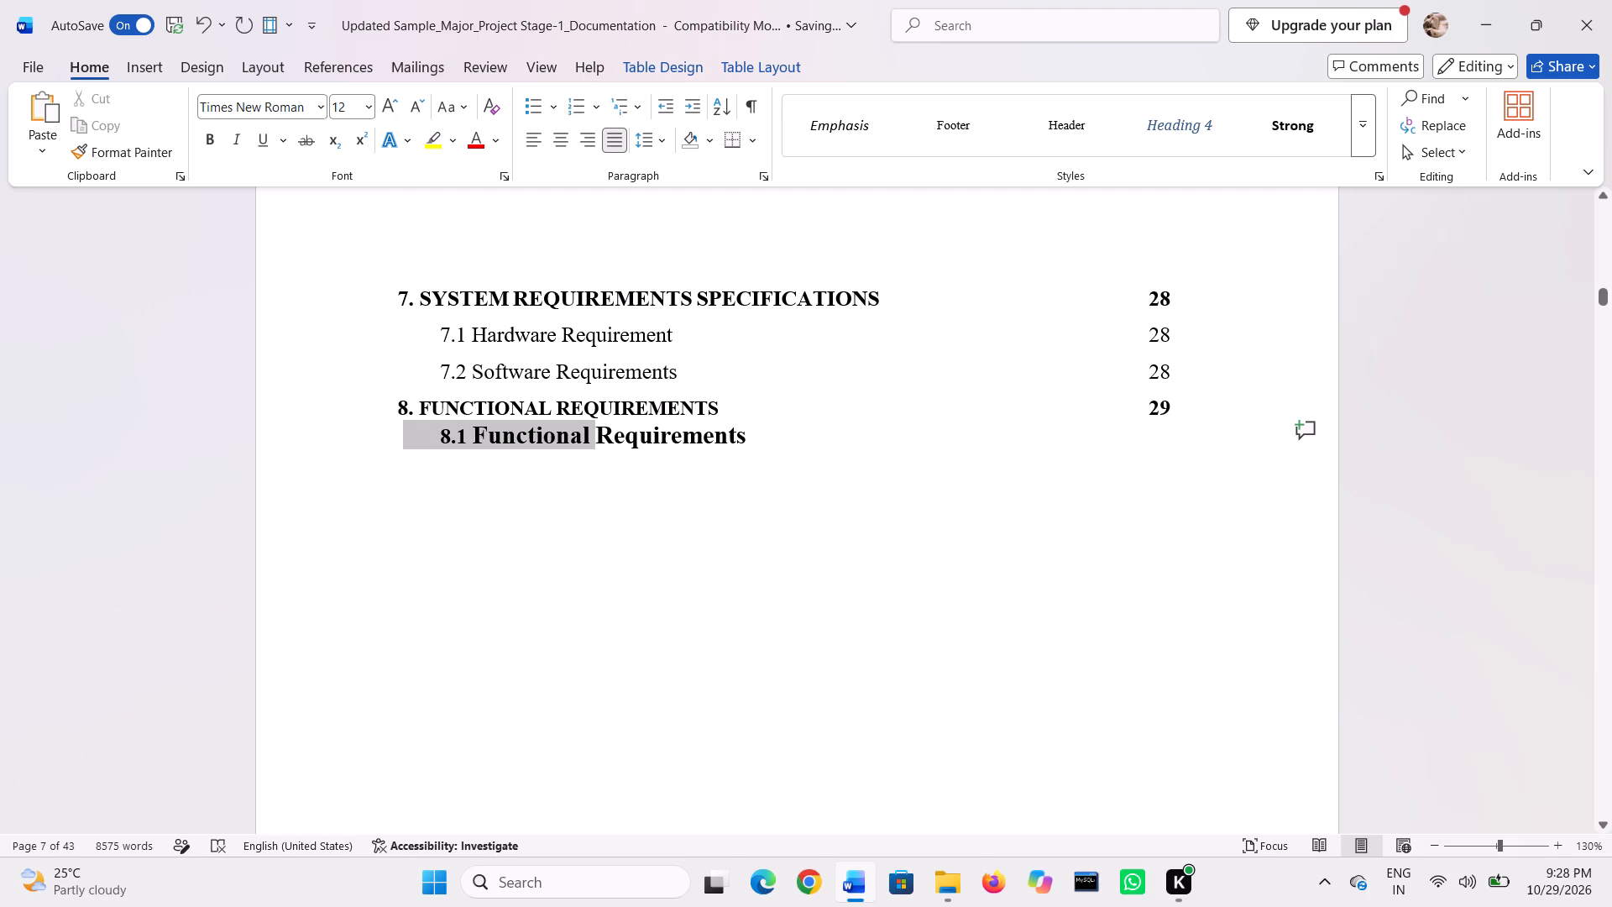
drag(584, 452, 613, 458)
click(636, 421)
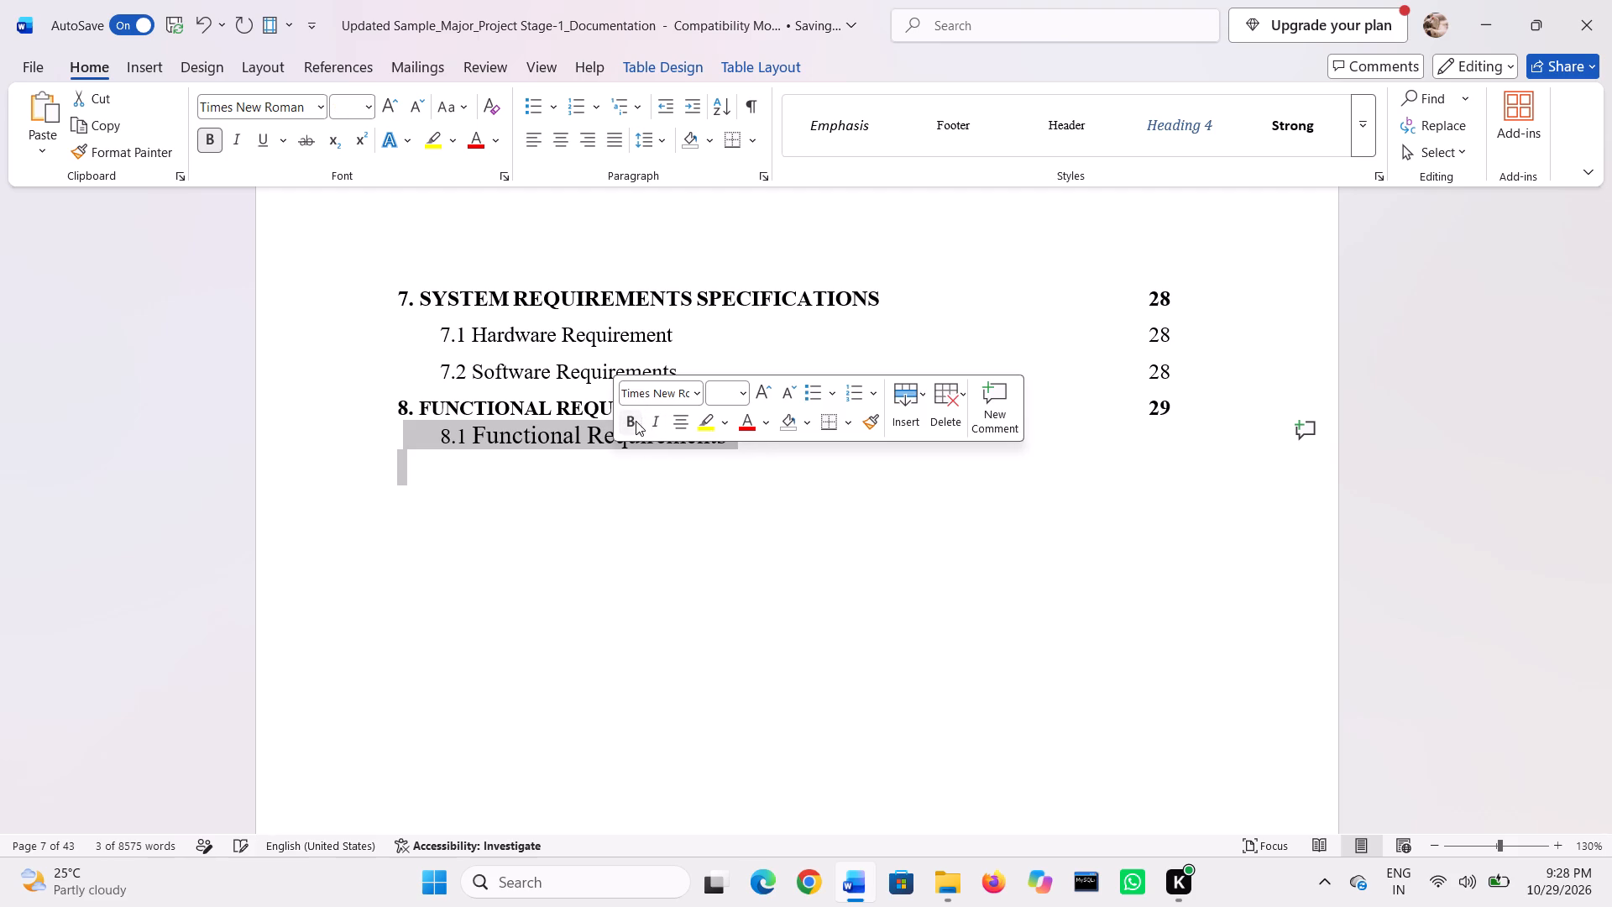
click(513, 438)
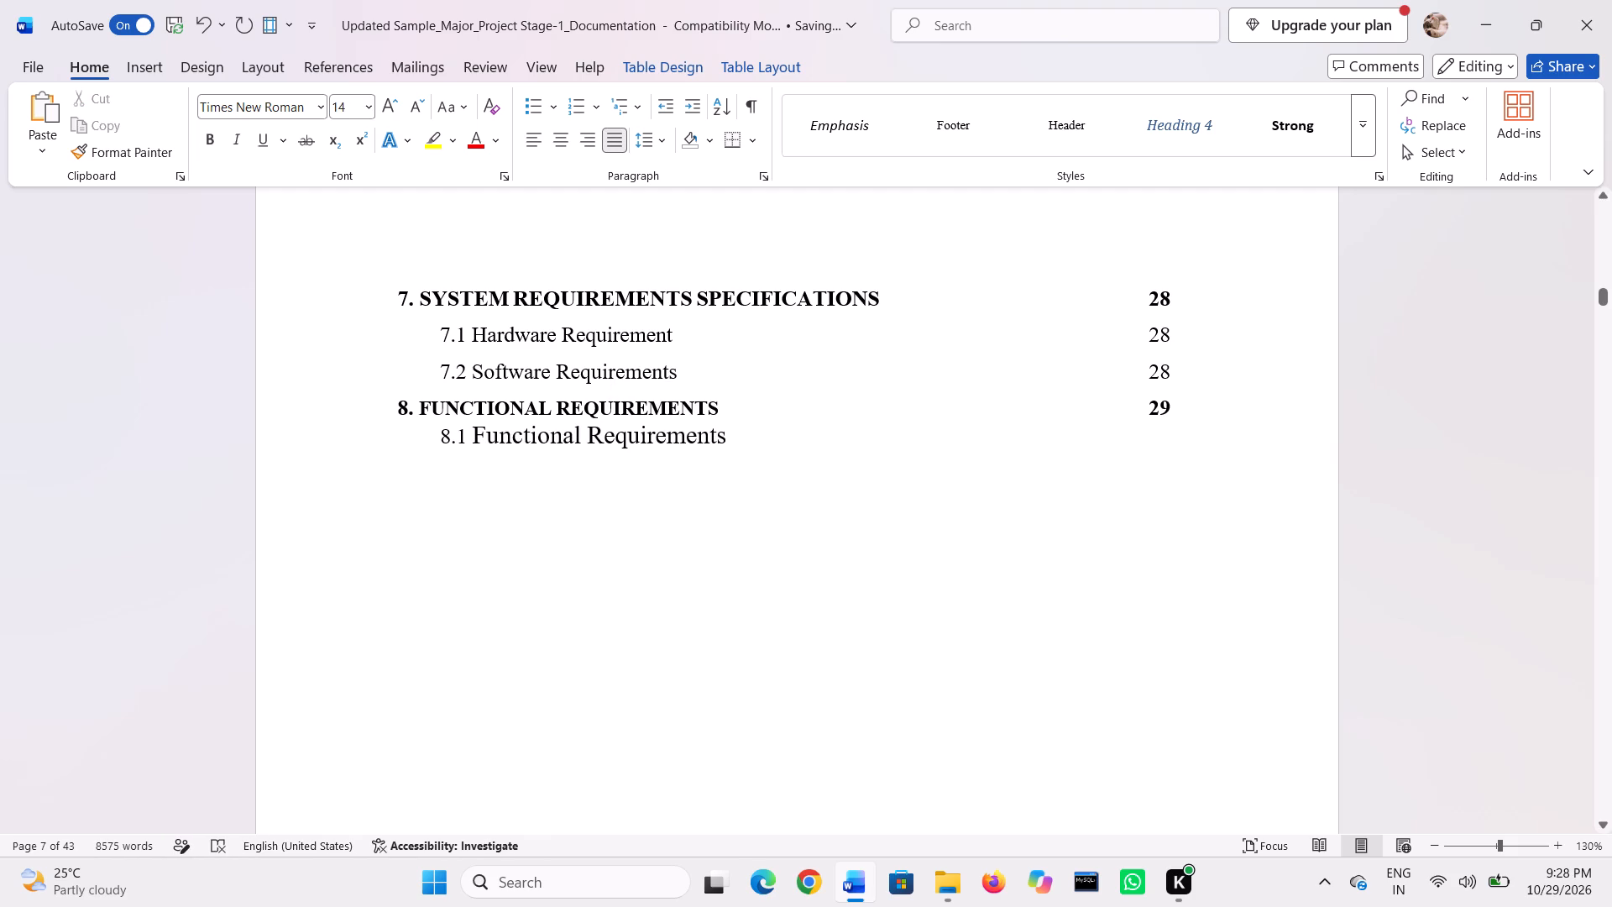
Add an indented 8.2 line below 8.1 with the pasted title Functional Requirements and remove its automatic number.
click(732, 446)
key(Return)
key(space)
key(space)
key(space)
key(space)
key(space)
key(space)
key(8)
text(.2)
key(space)
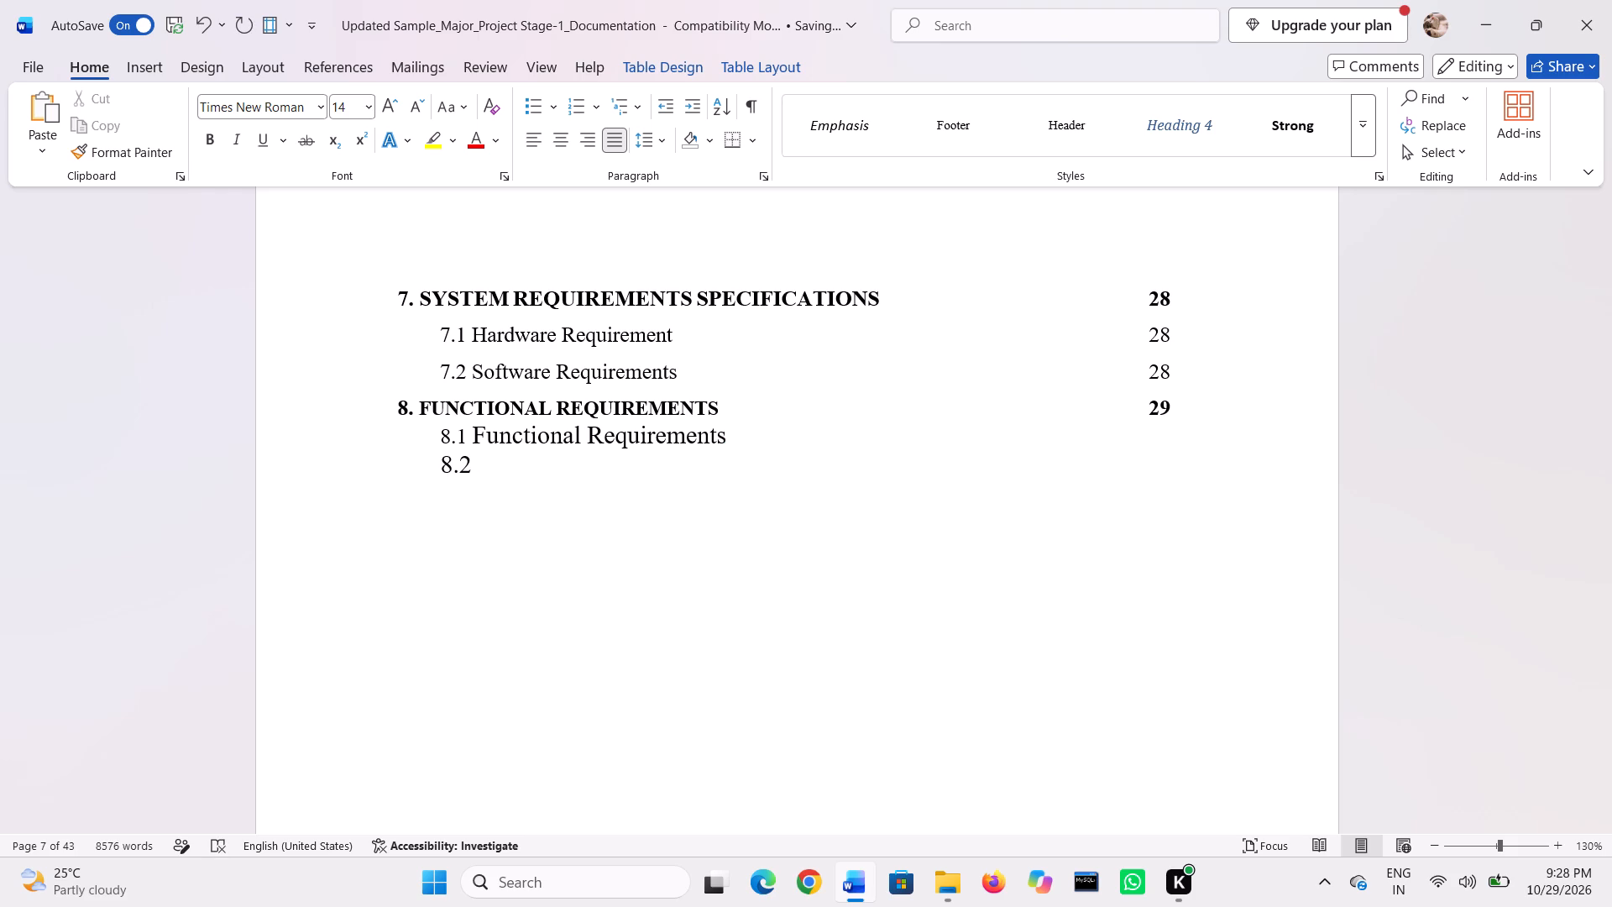
key(ctrl+v)
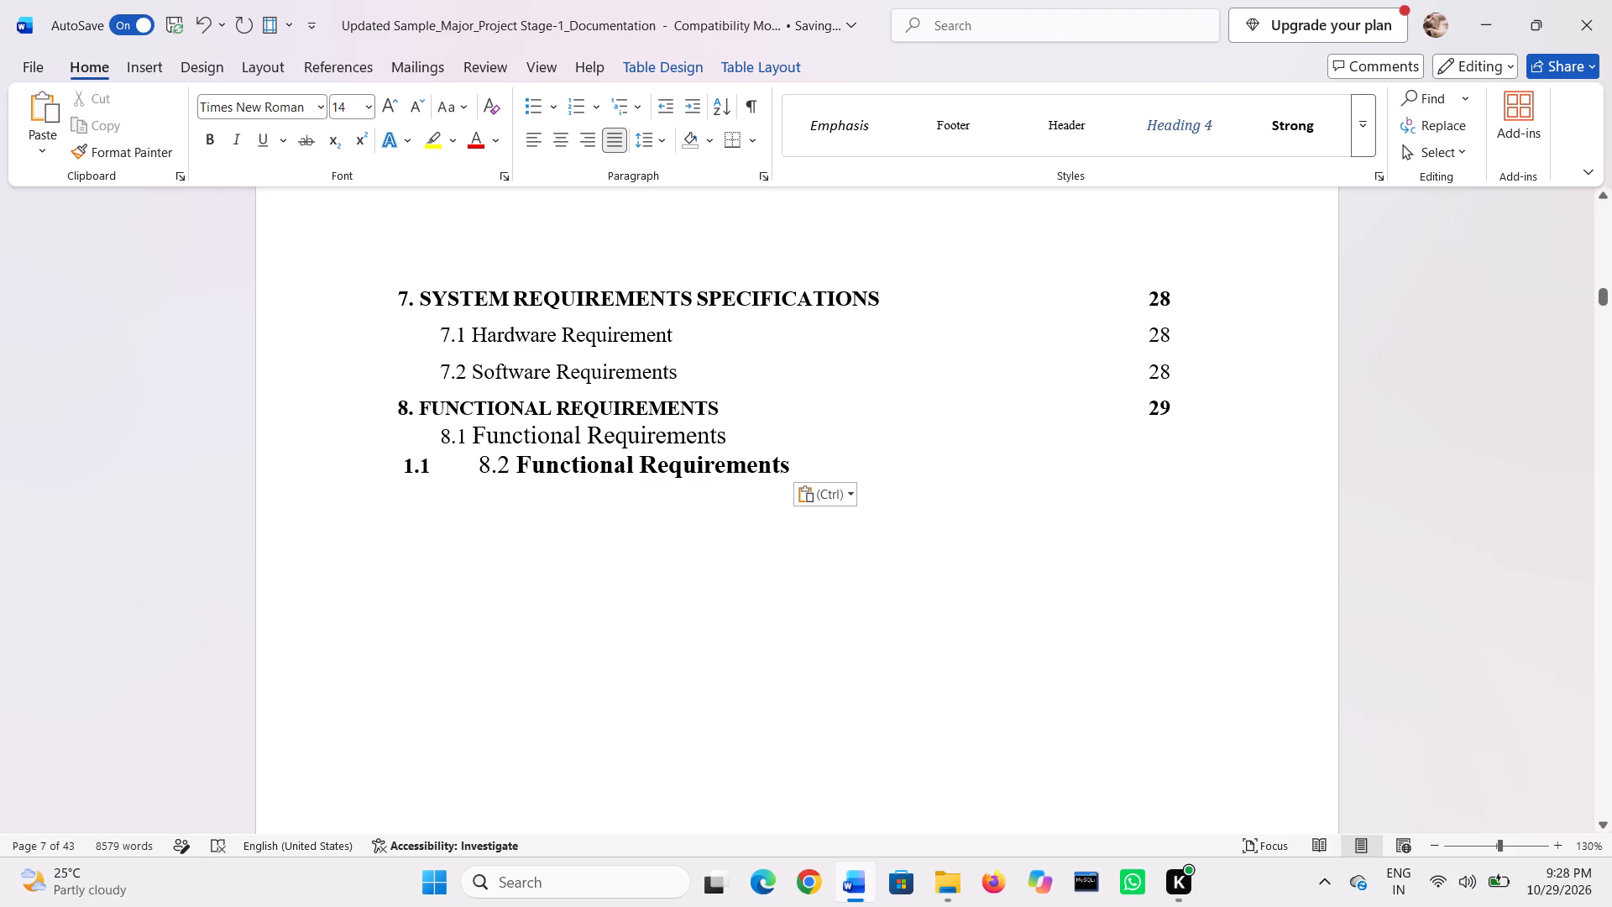
click(437, 478)
key(BackSpace)
key(BackSpace)
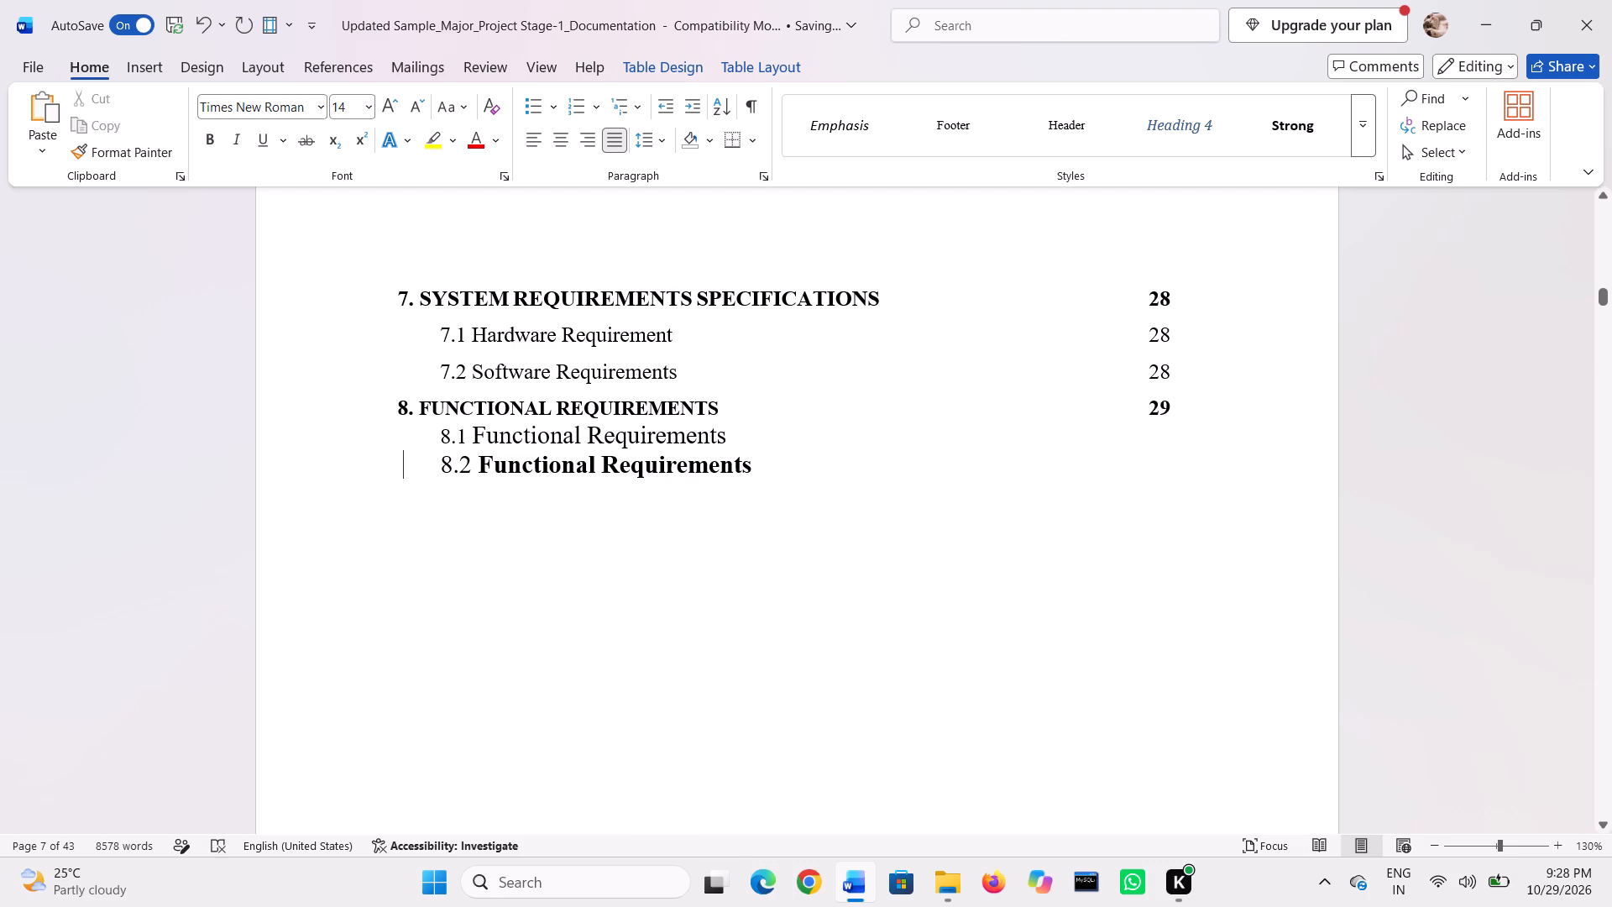
Make the 8.1 title and the 8.2 entry in the contents list non-bold at font size 12.
drag(471, 435, 693, 501)
click(709, 472)
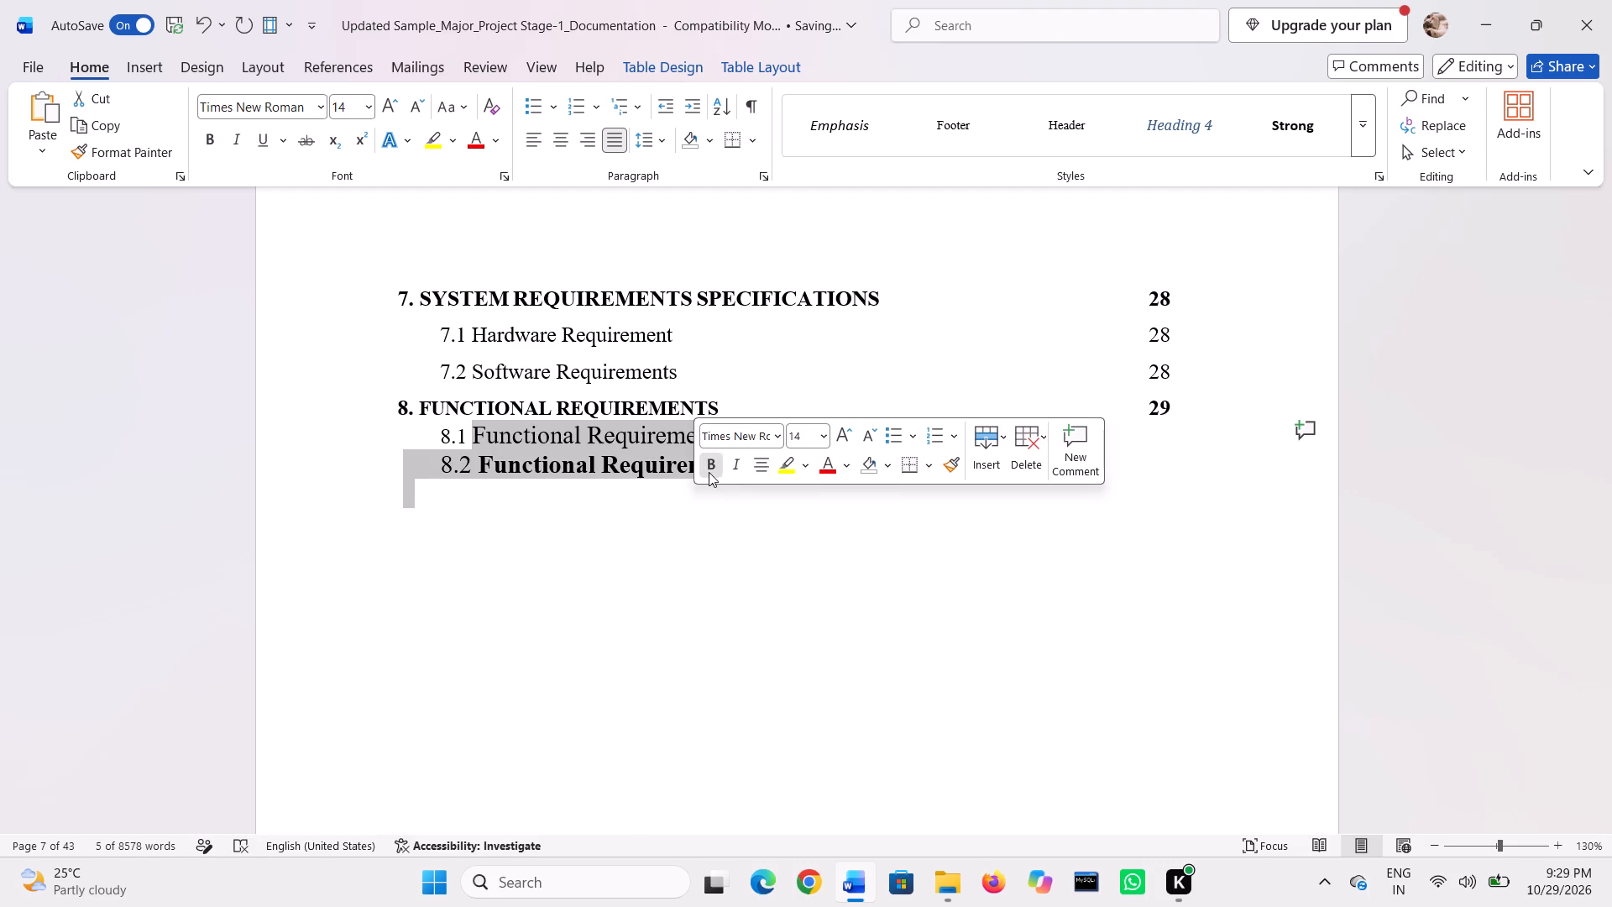
click(709, 472)
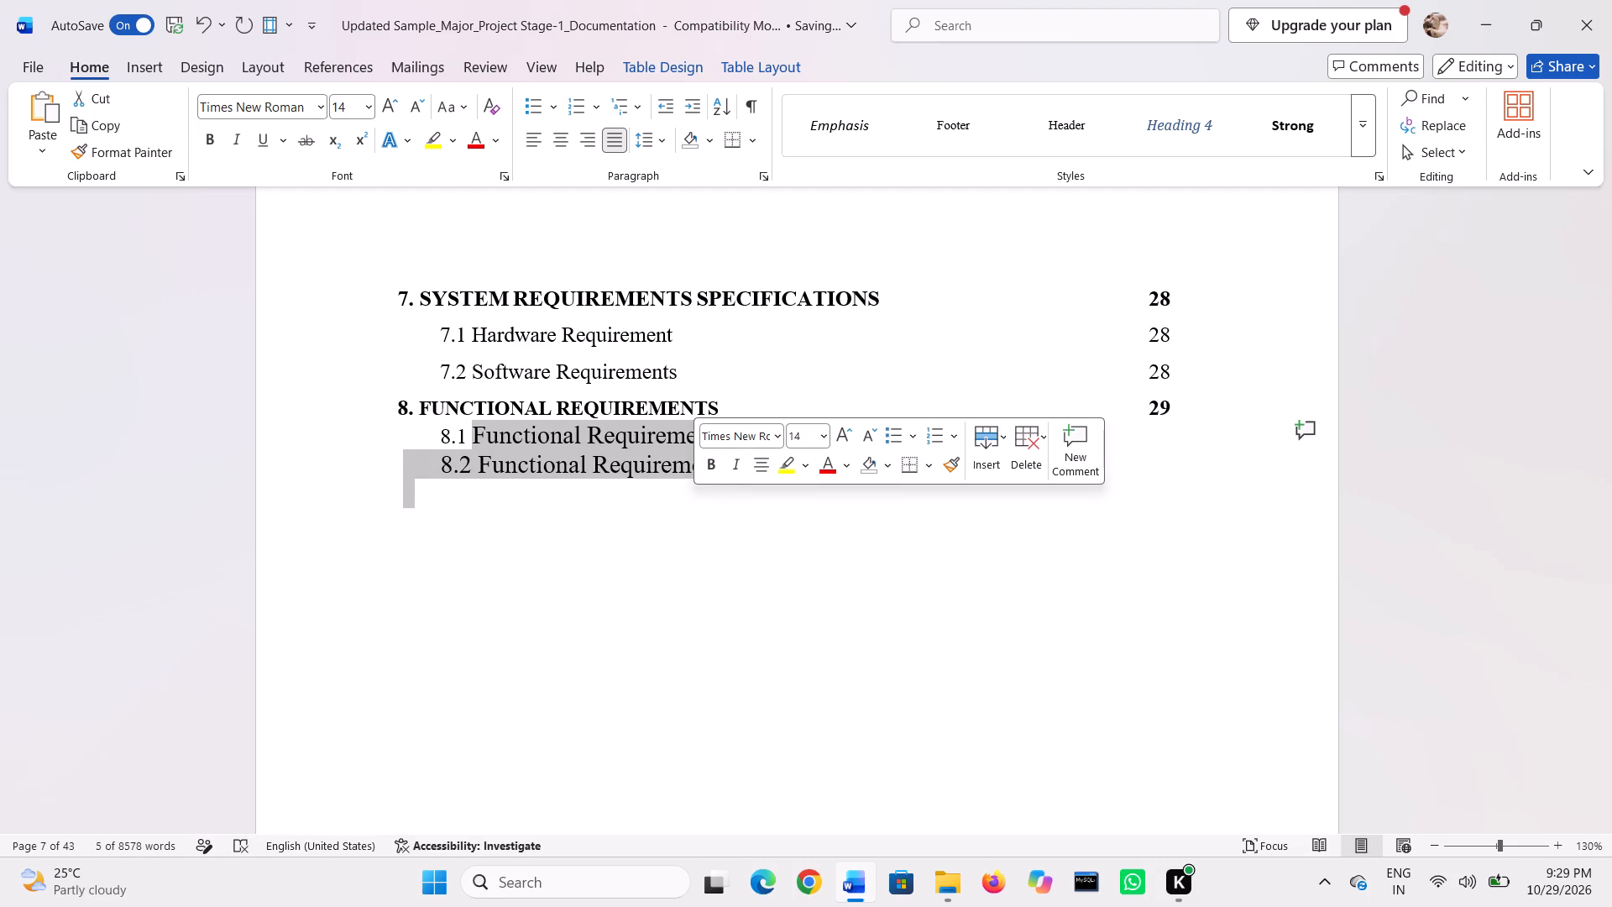
click(800, 439)
text(12)
key(Return)
click(642, 462)
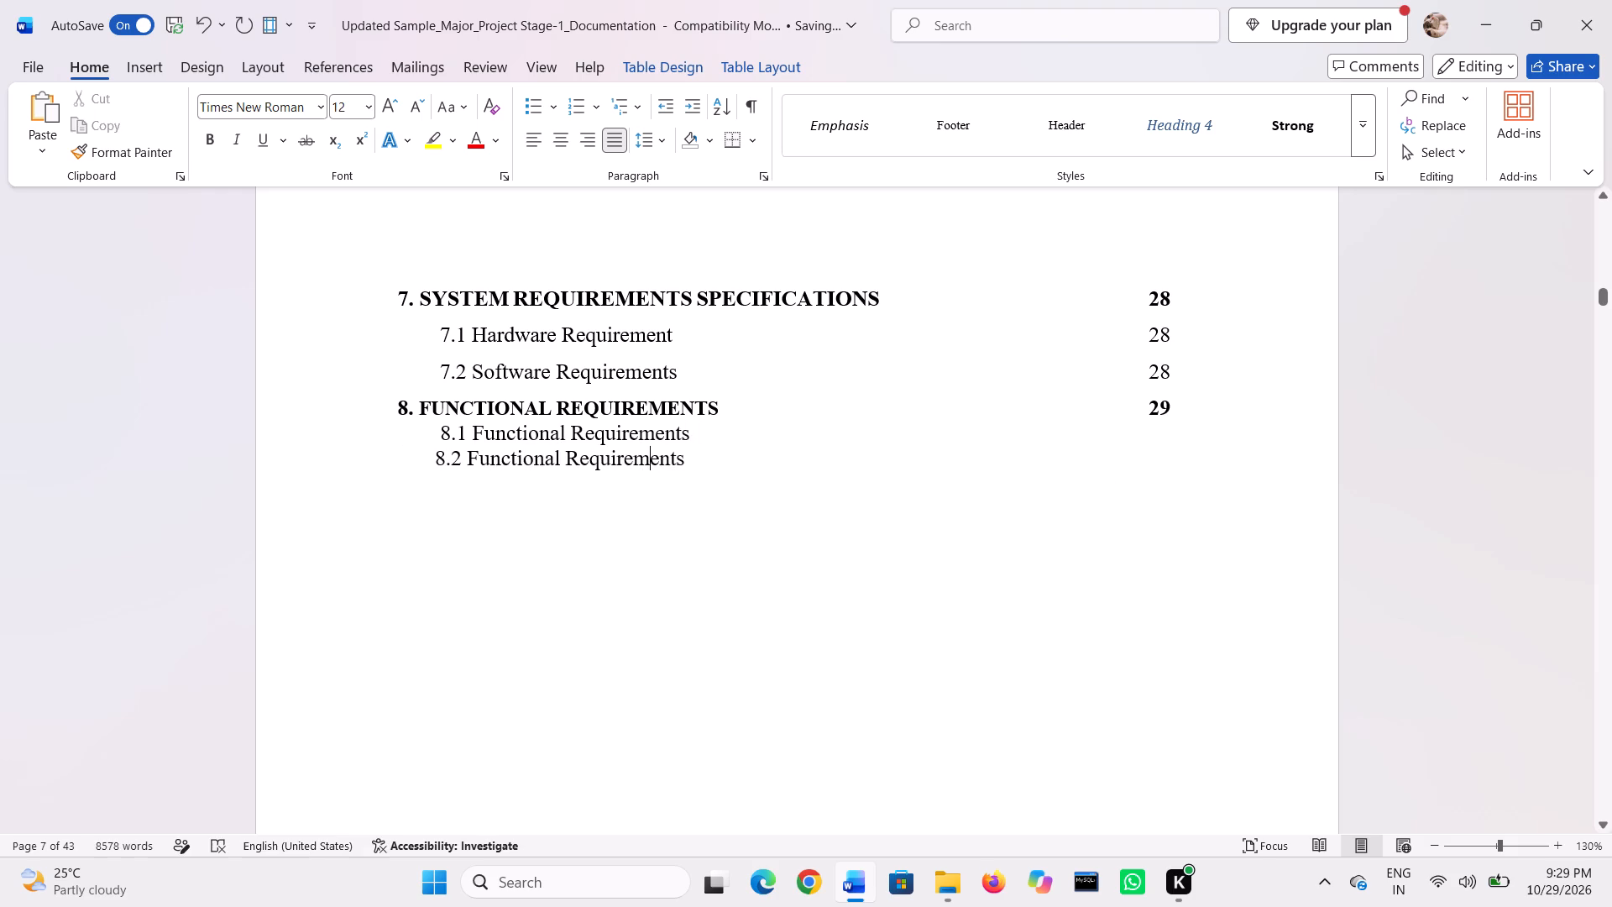
Indent the 8.2 entry by one more space so that it lines up with the 8.1 entry.
click(437, 459)
key(space)
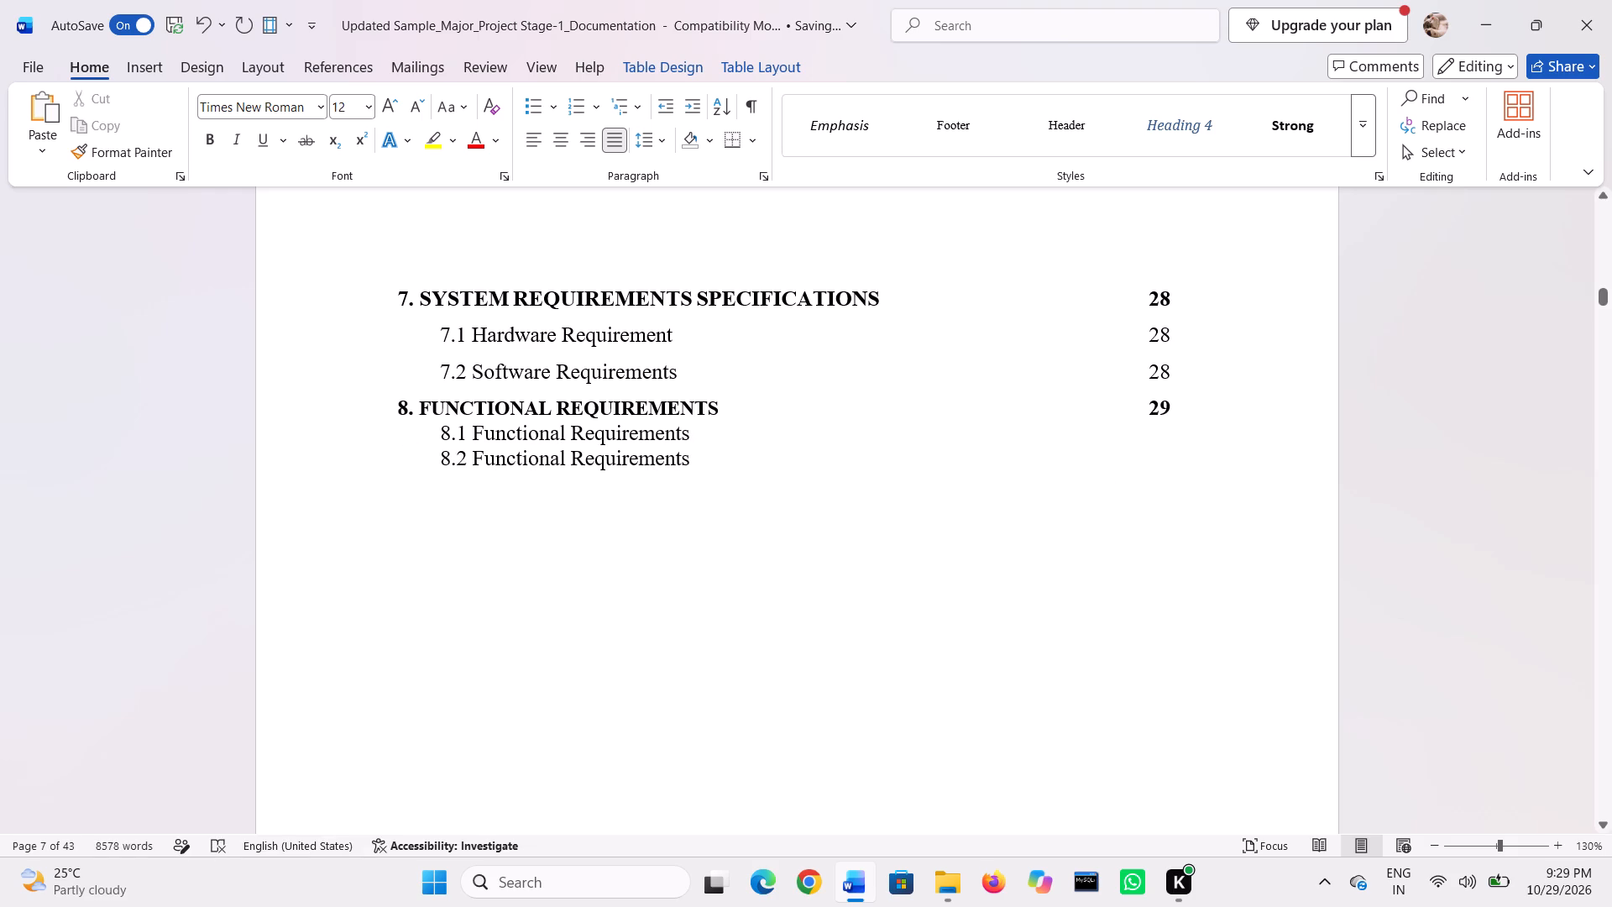
Enter page numbers 29 for 8.1 and 30 for 8.2 below the chapter 8 page number.
click(1182, 411)
key(Return)
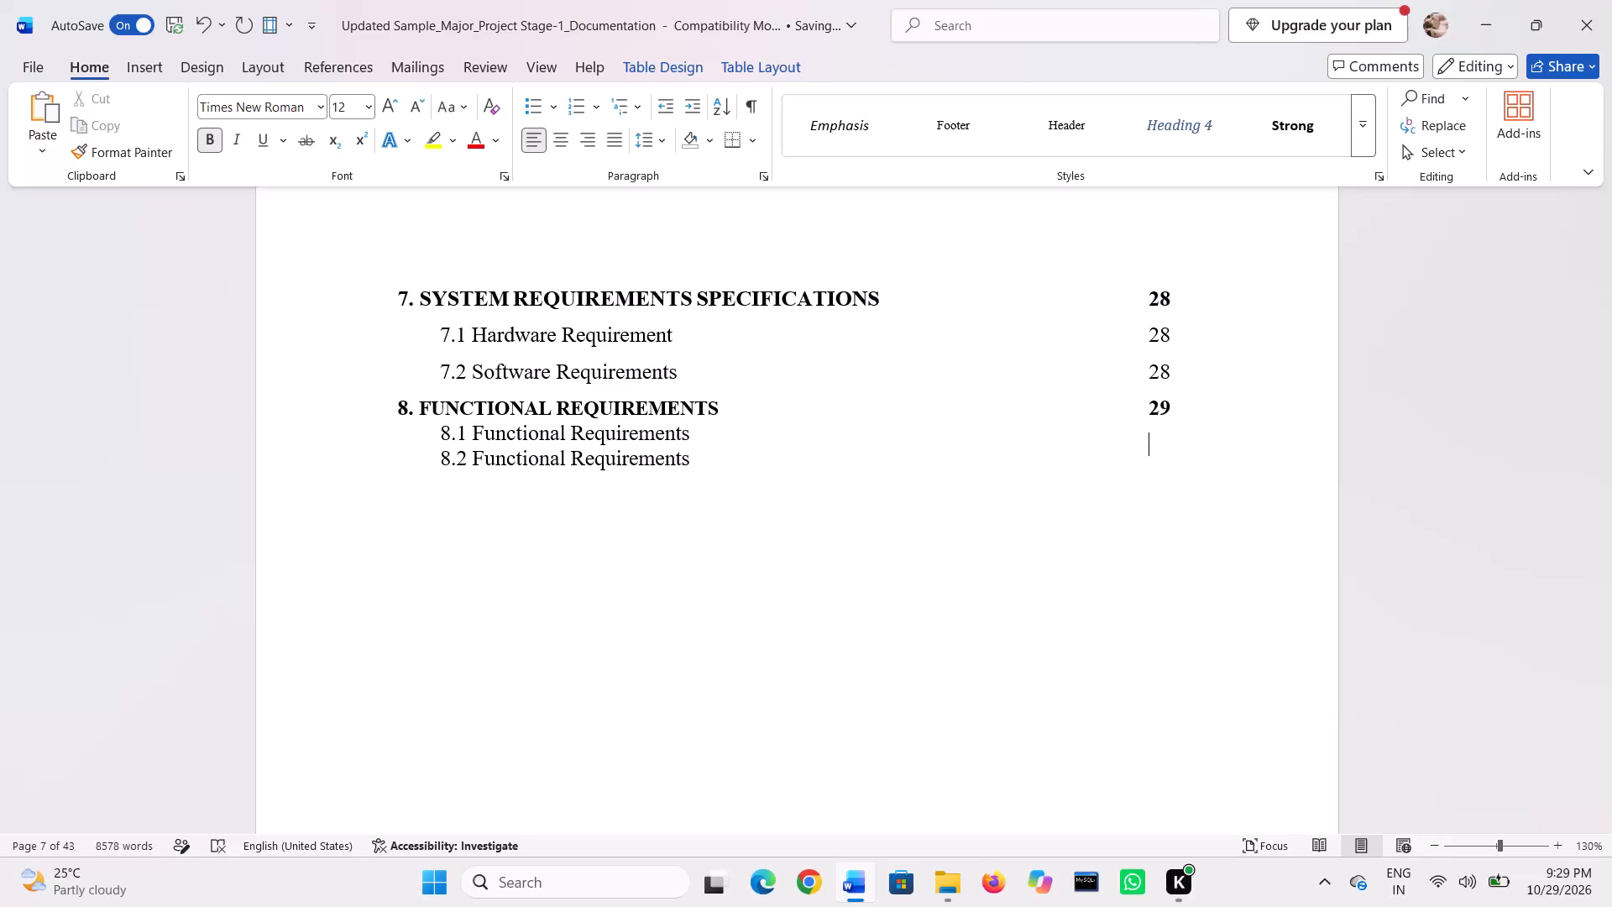
text(29)
key(Return)
text(30)
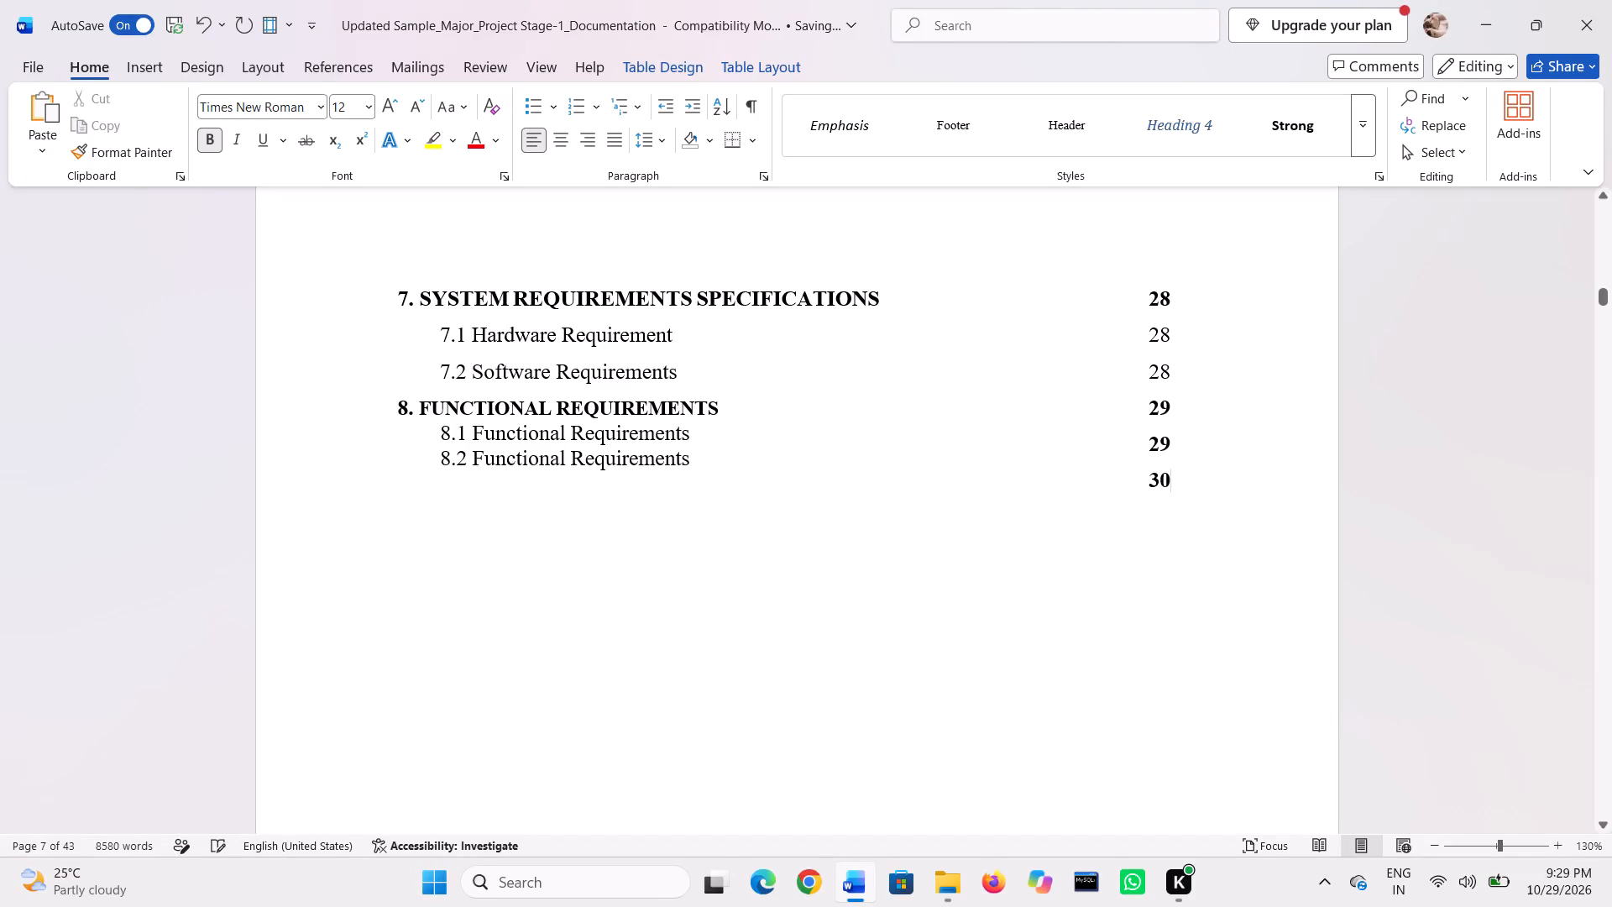
Remove the bold formatting from the page numbers of the 8.1 and 8.2 entries.
drag(1143, 443, 1180, 476)
click(1196, 441)
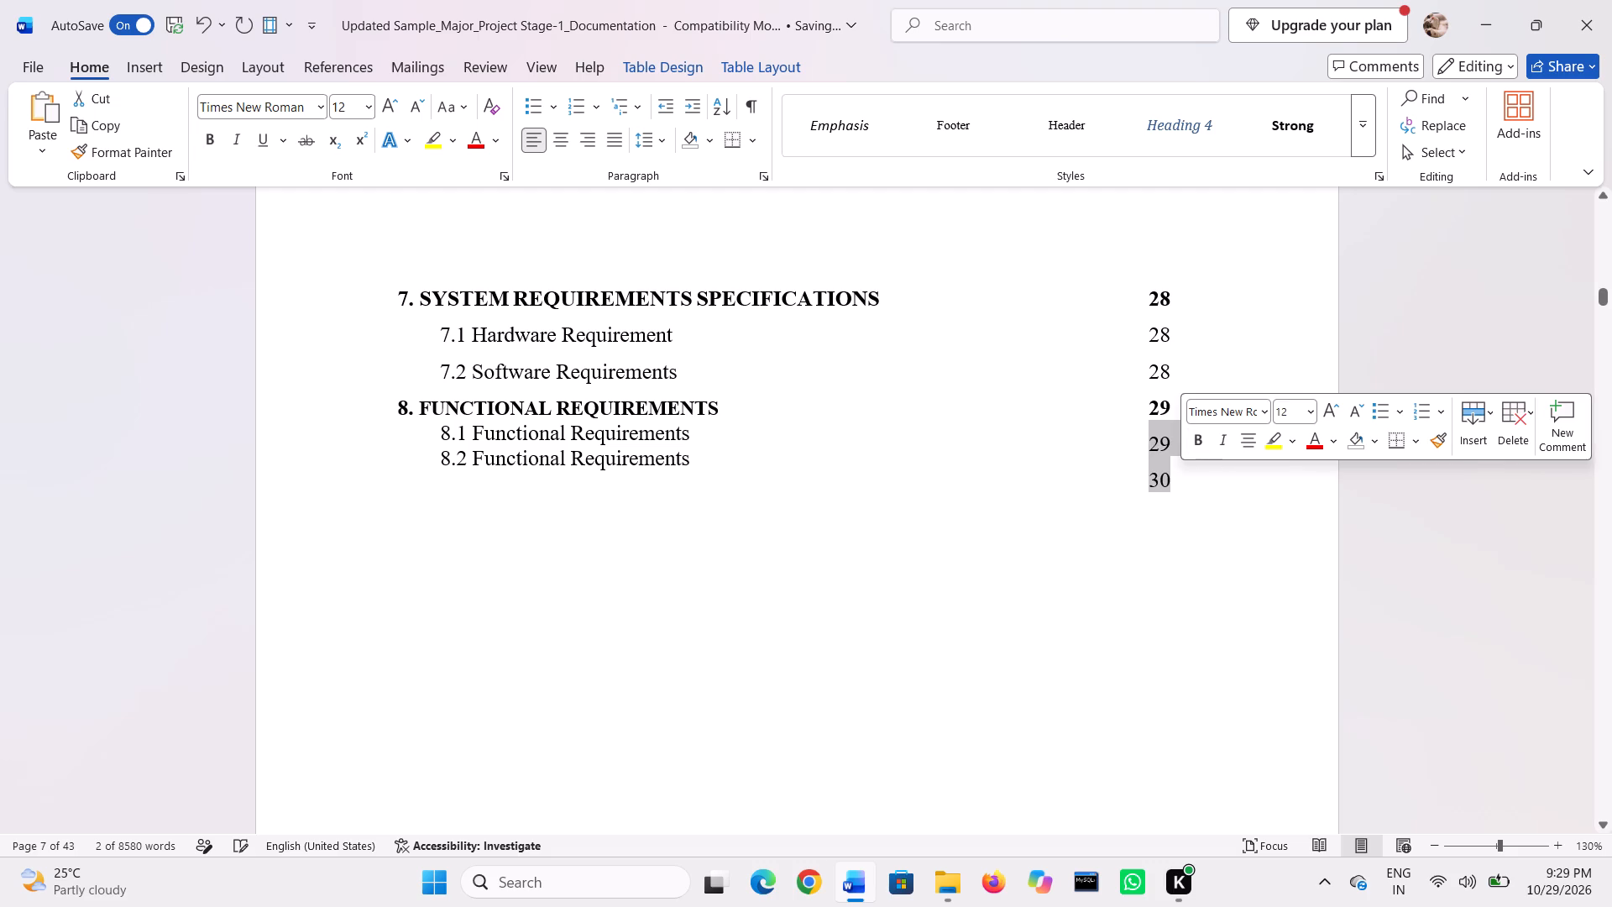
click(976, 583)
Delete the blank page between the contents list and the LIST OF FIGURES heading.
scroll(976, 583, down, 4)
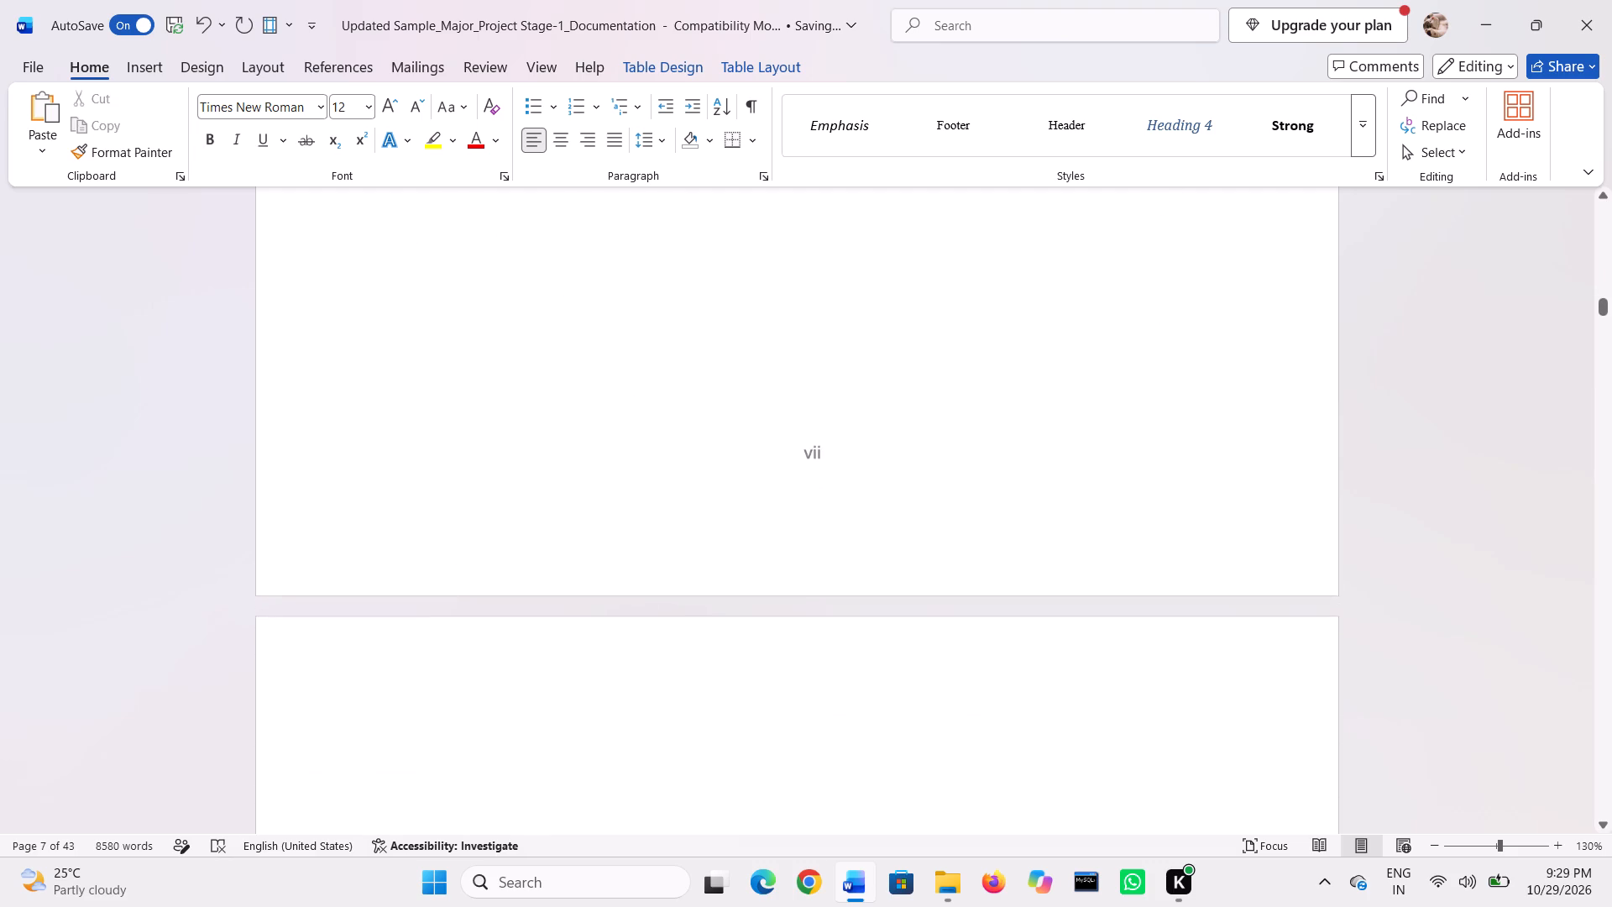
scroll(976, 583, down, 1)
scroll(976, 583, up, 2)
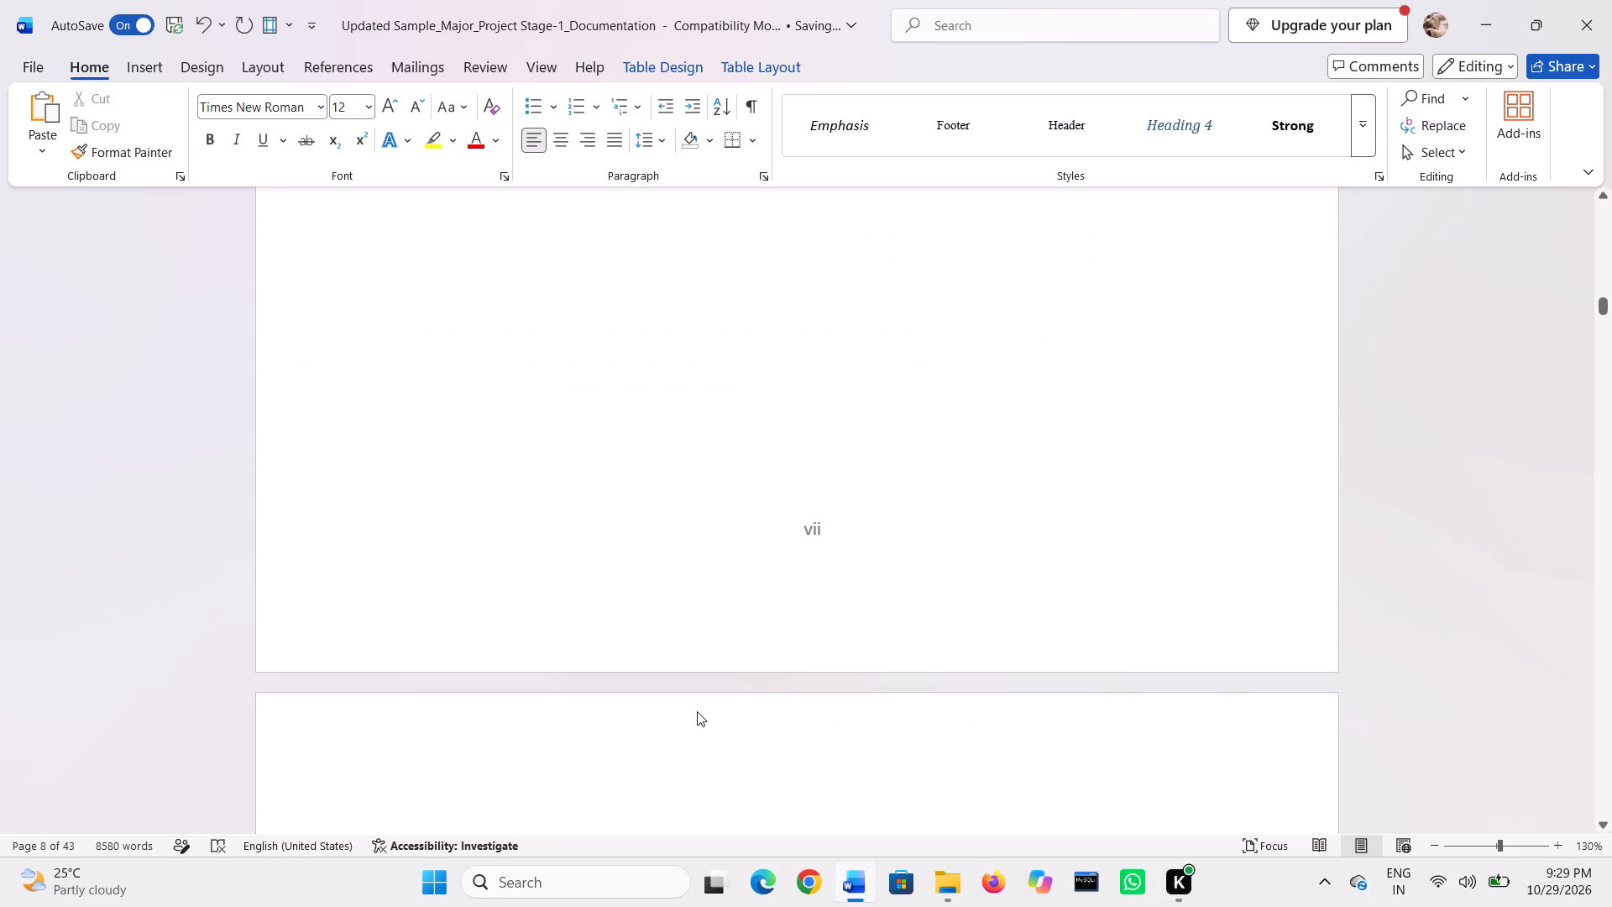
click(489, 786)
scroll(489, 786, down, 2)
click(458, 647)
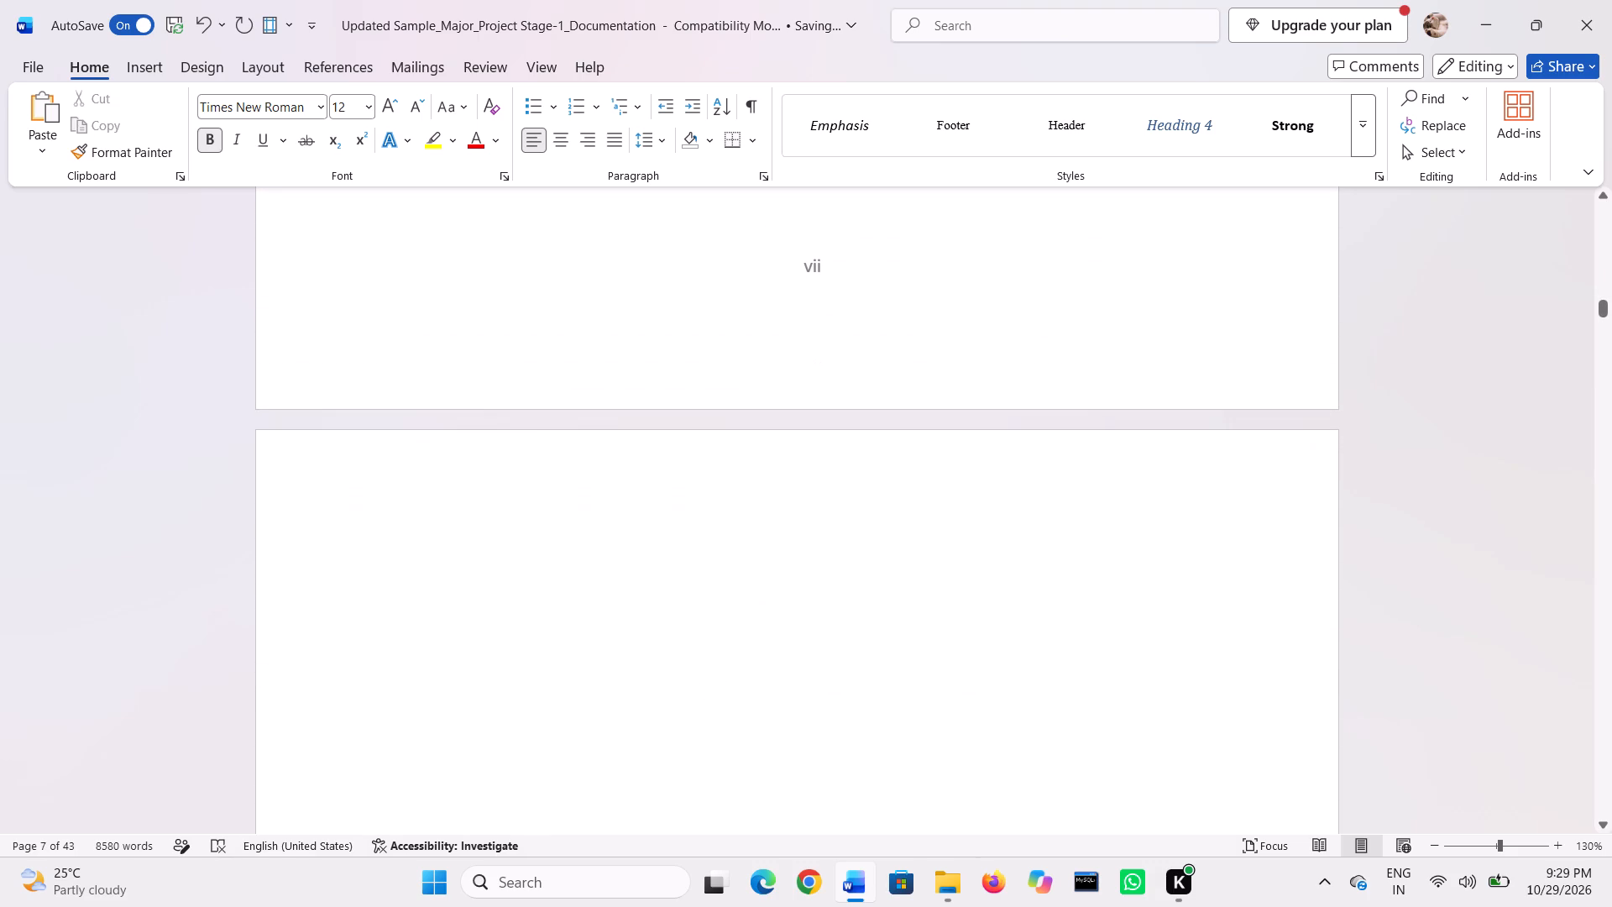
double_click(458, 647)
key(Delete)
key(Delete)
key(Delete)
key(Delete)
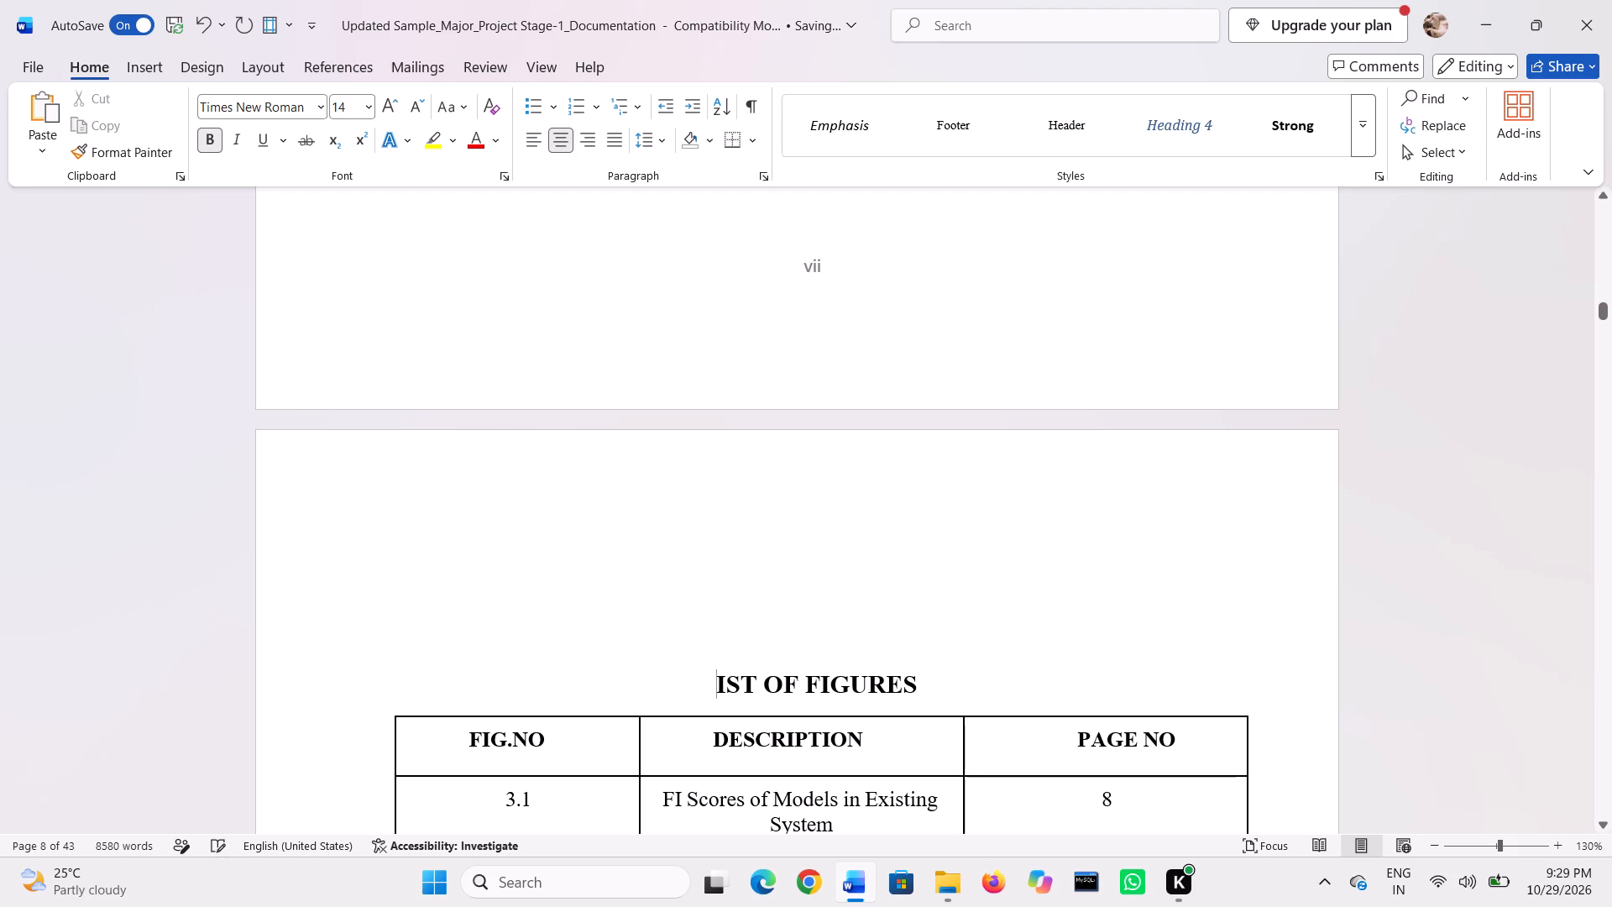
Restore the deleted capital L at the start of the LIST OF FIGURES heading by undoing the last edits.
key(l)
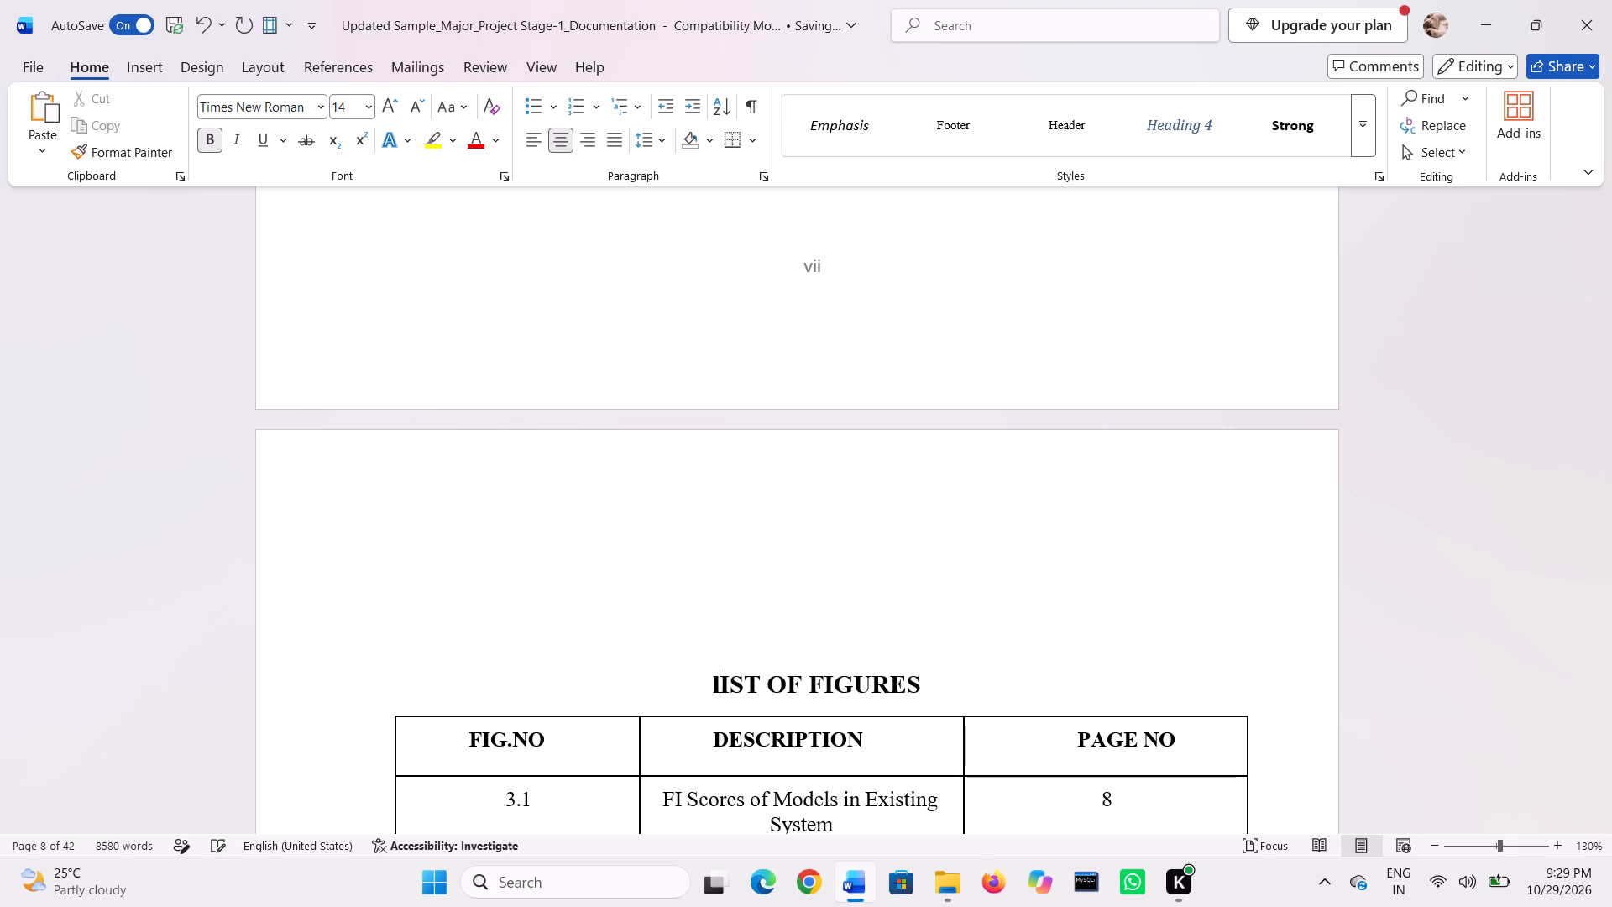
key(ctrl+z)
key(ctrl+z)
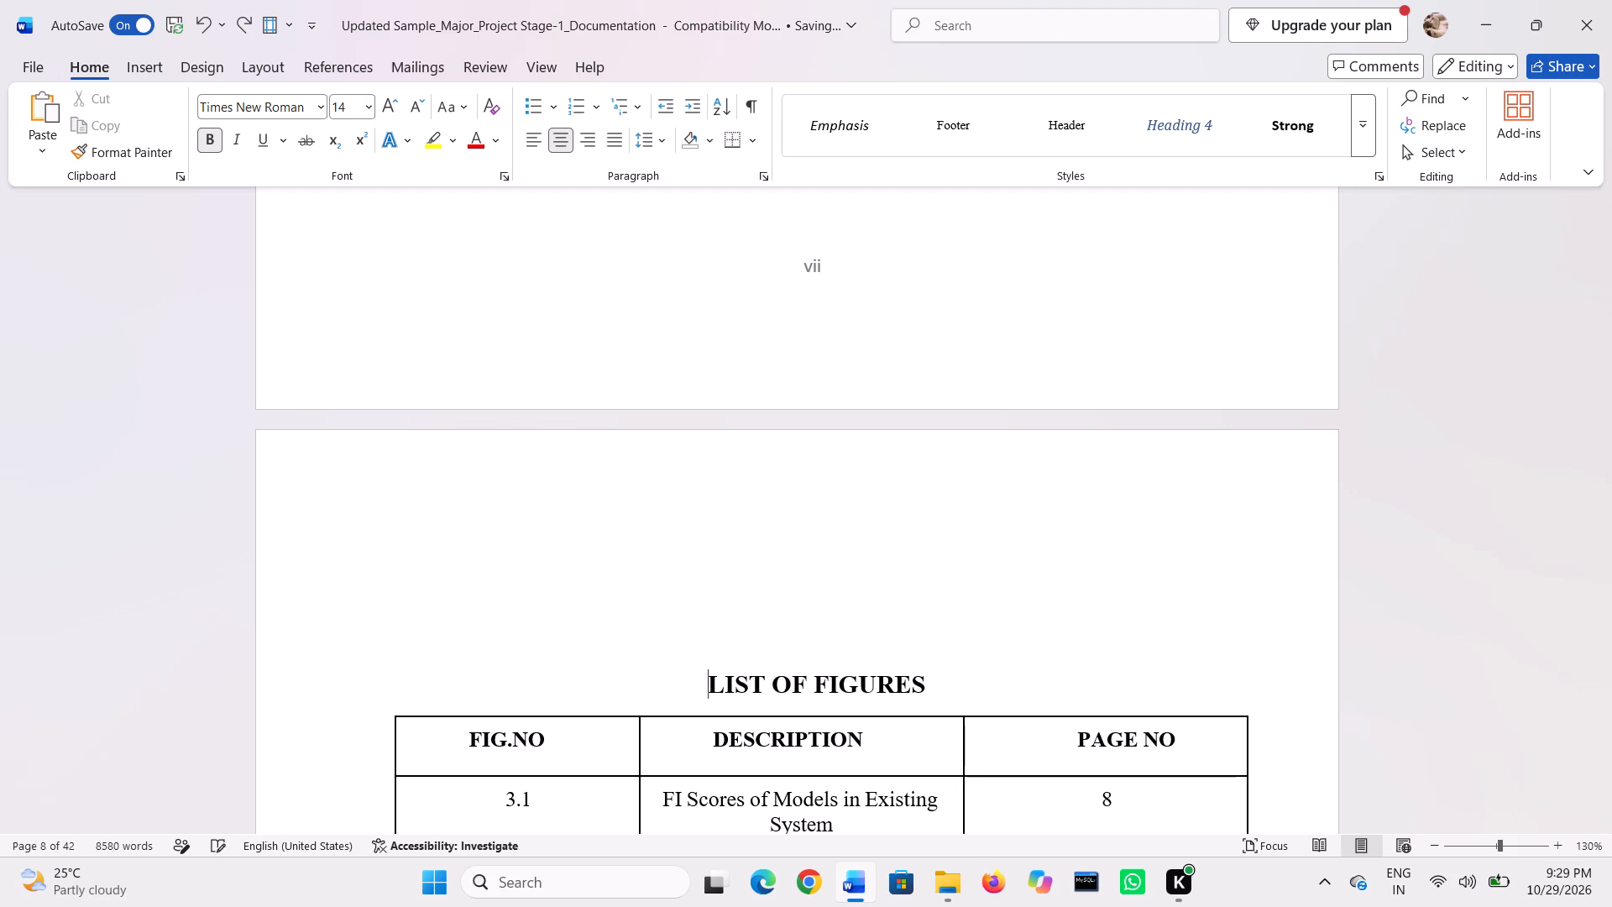
Remove the centring and the extra blank lines above the LIST OF FIGURES heading so that it moves up the page.
key(BackSpace)
key(BackSpace)
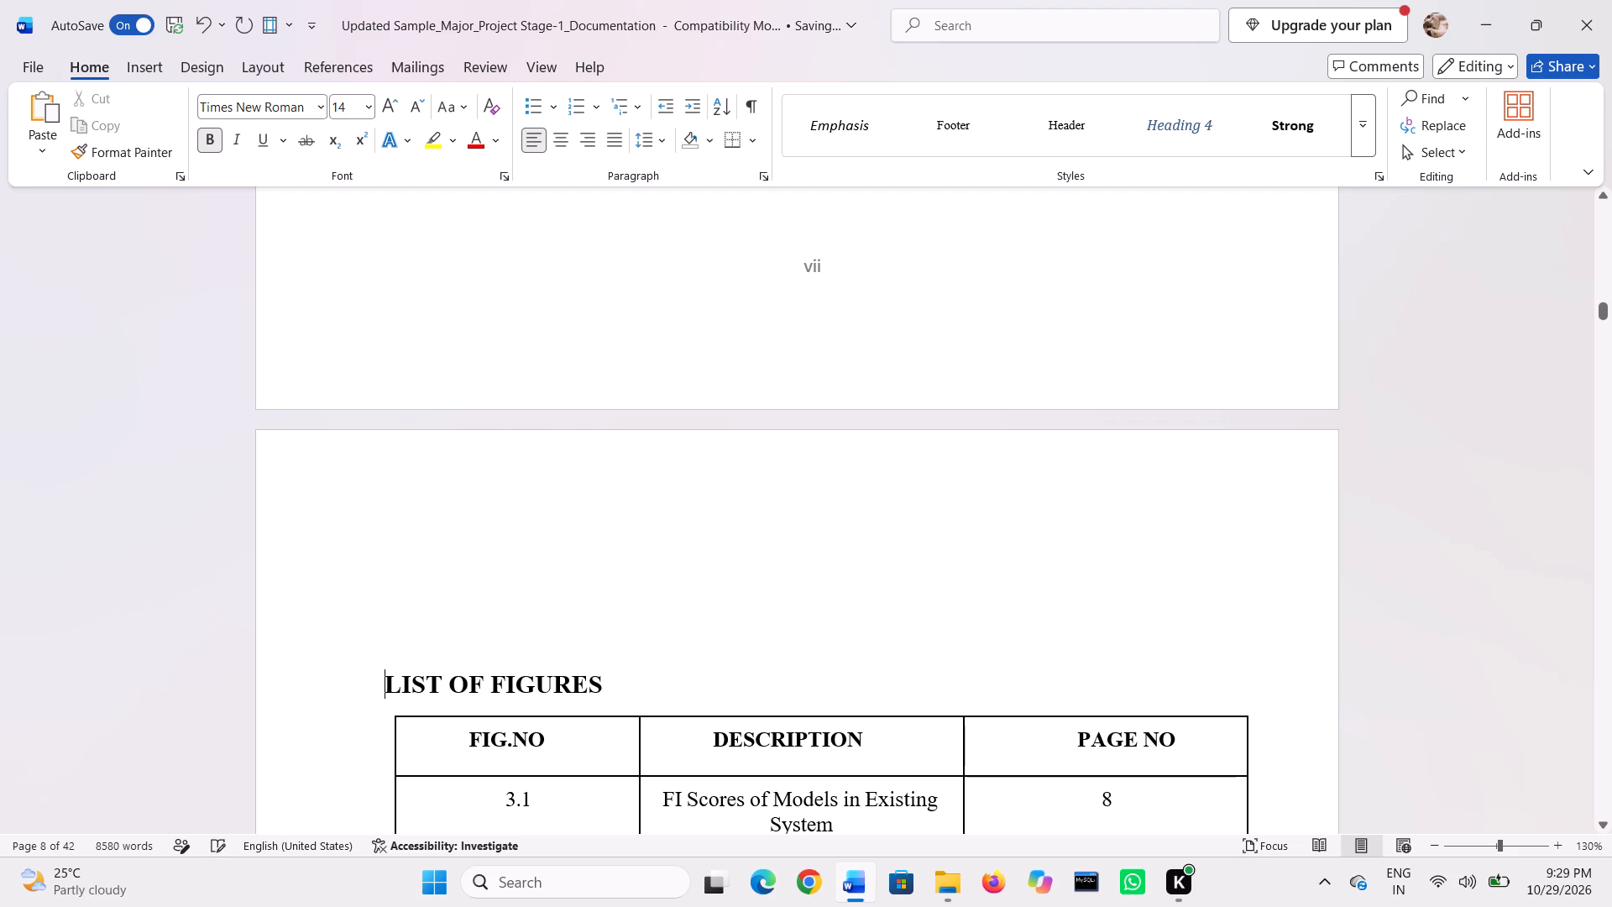
key(BackSpace)
key(BackSpace)
key(BackSpace)
key(BackSpace)
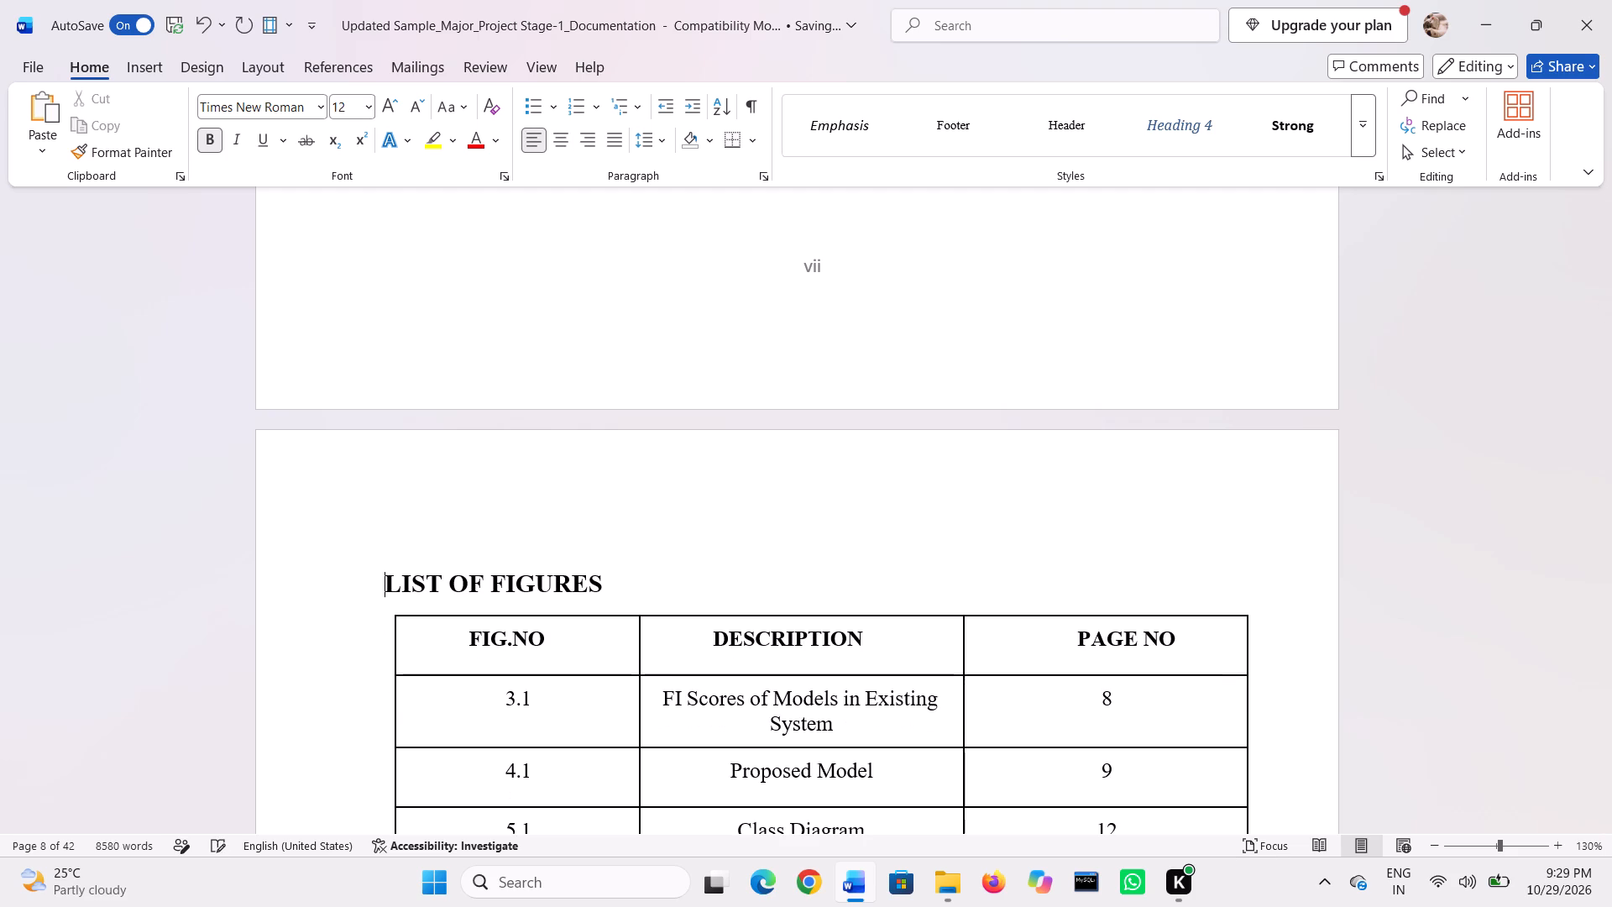
key(BackSpace)
key(BackSpace)
Centre the LIST OF FIGURES heading and pad its start with 23 spaces to bring it closer to the table's middle.
scroll(382, 611, up, 5)
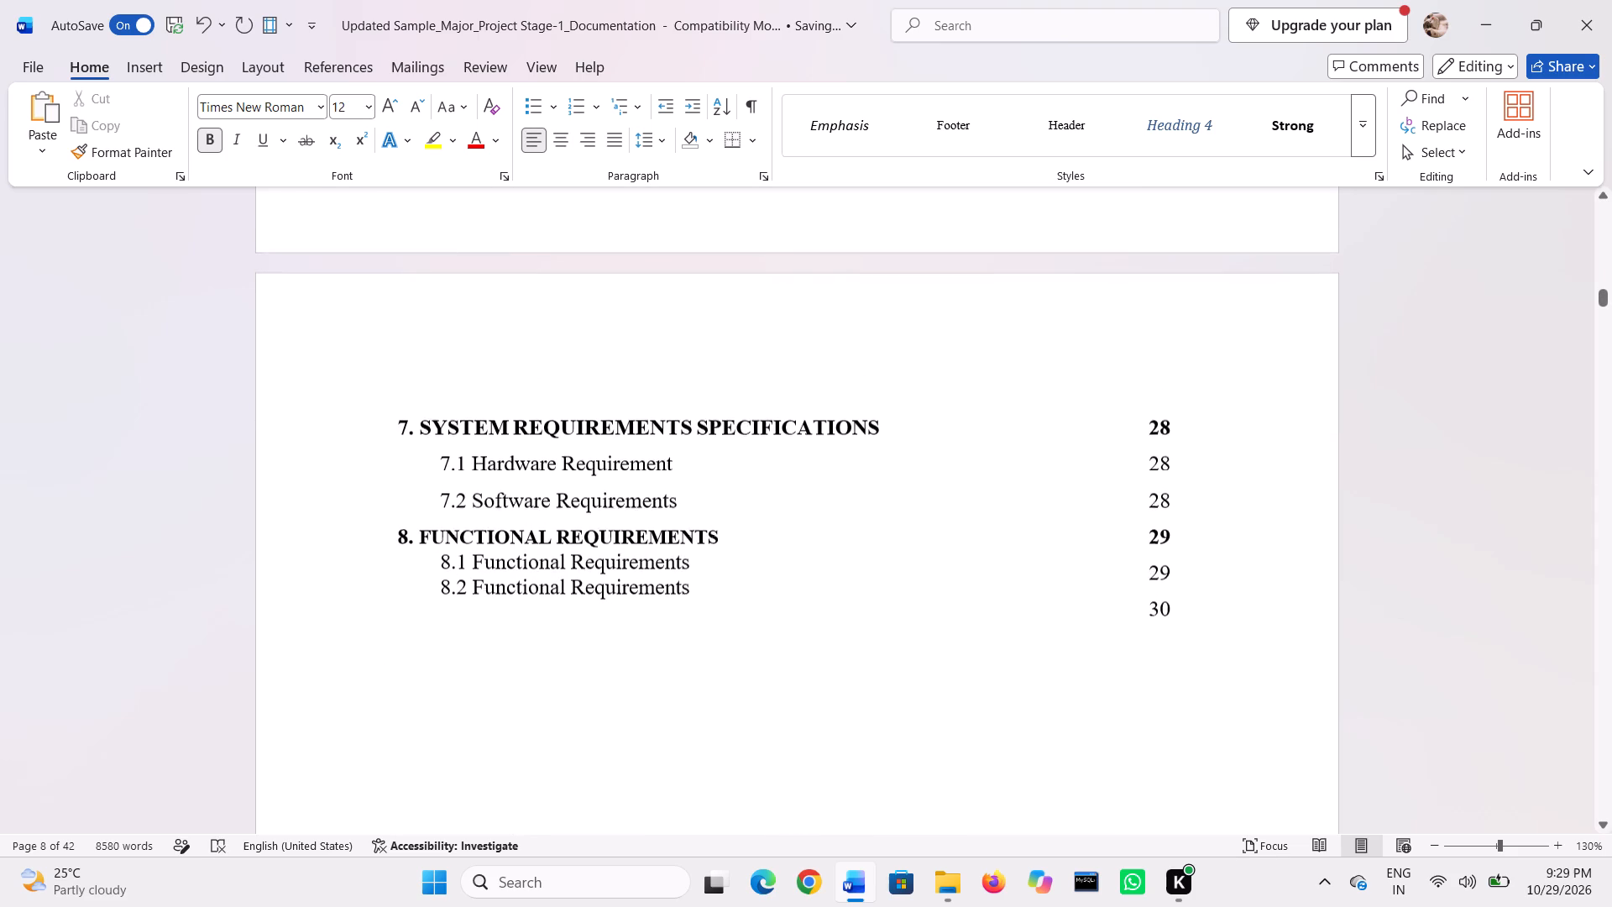
scroll(382, 611, up, 2)
scroll(328, 621, down, 3)
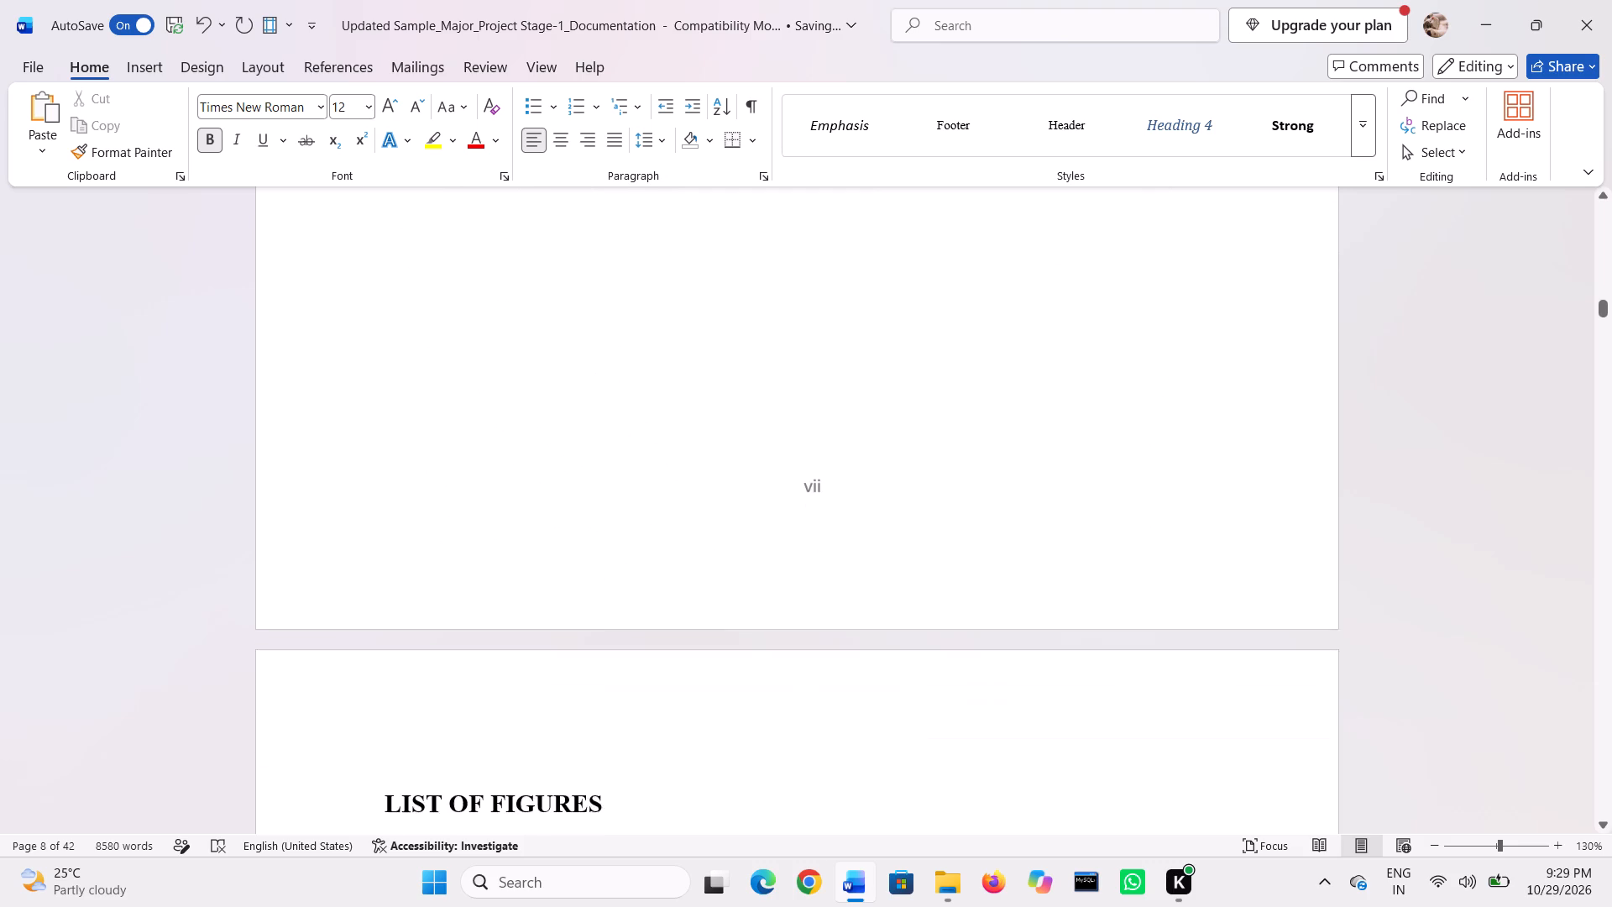
scroll(328, 621, down, 1)
click(377, 598)
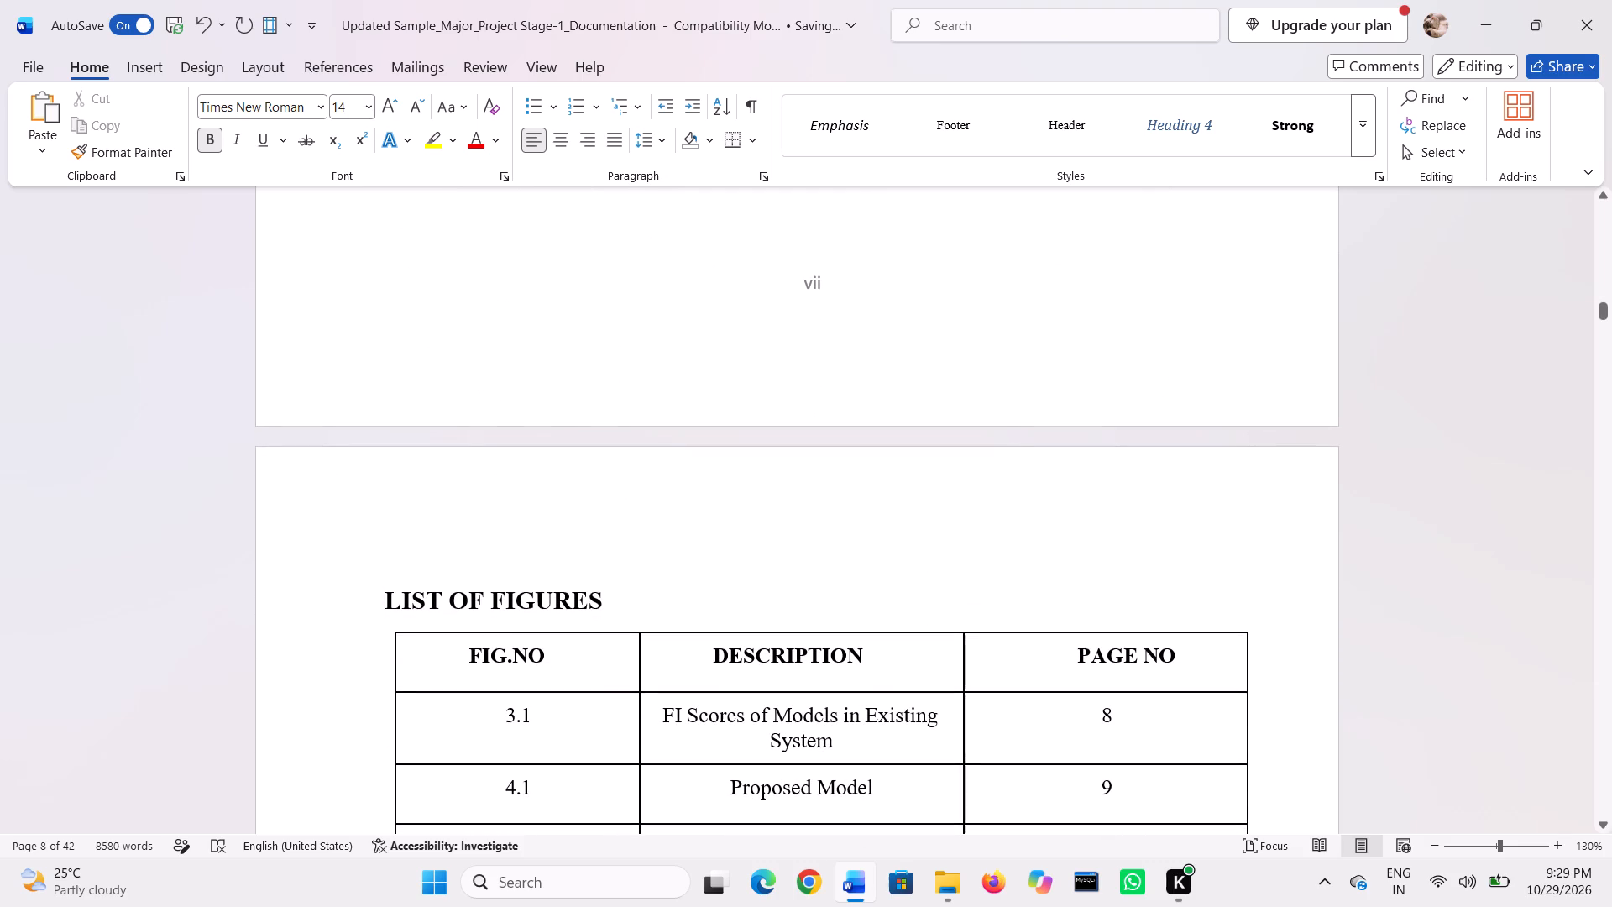
click(560, 139)
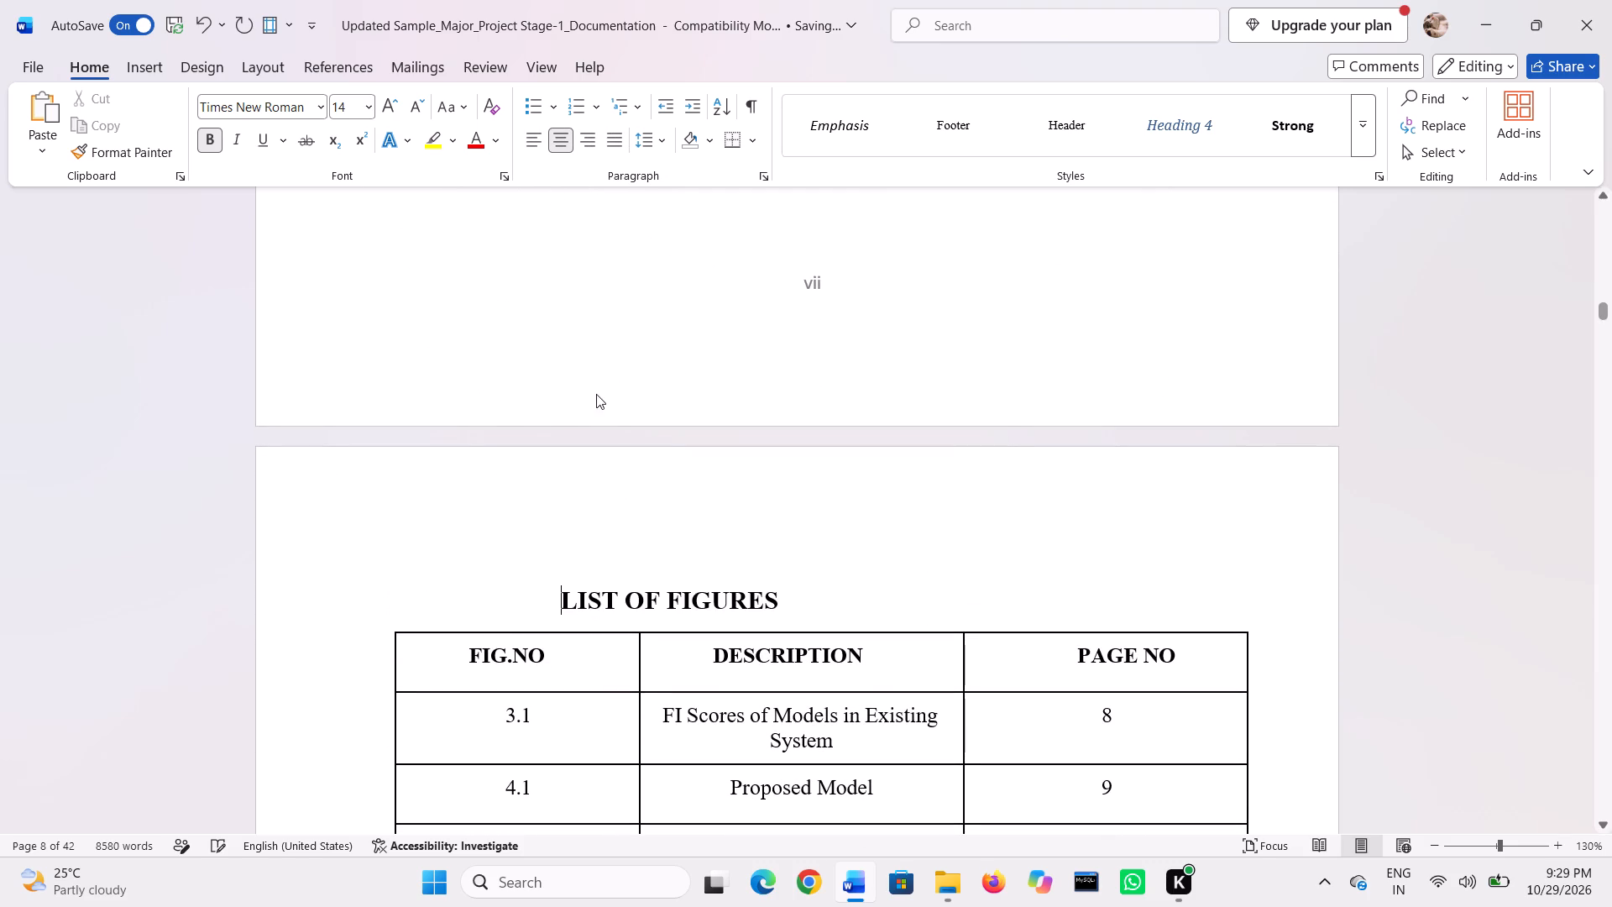
key(space)
key(space)
key(space)
key(space)
key(space)
key(space)
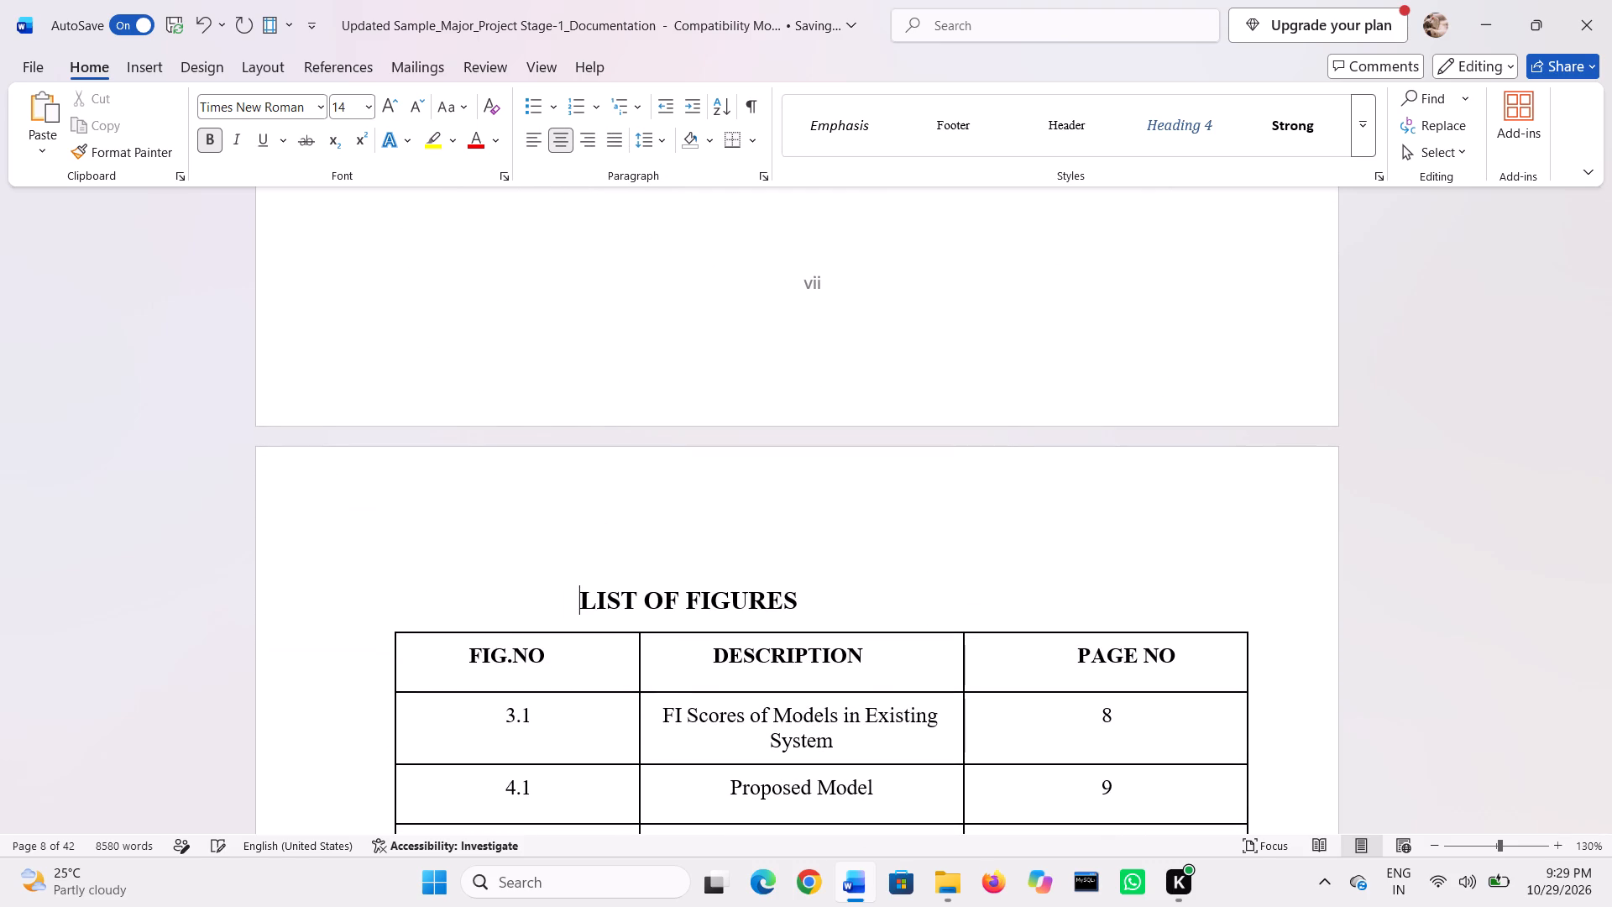
key(space)
key(space)
key(space)
key(space)
key(space)
key(space)
key(space)
key(space)
key(space)
key(space)
key(space)
key(space)
key(space)
key(space)
key(space)
key(space)
key(space)
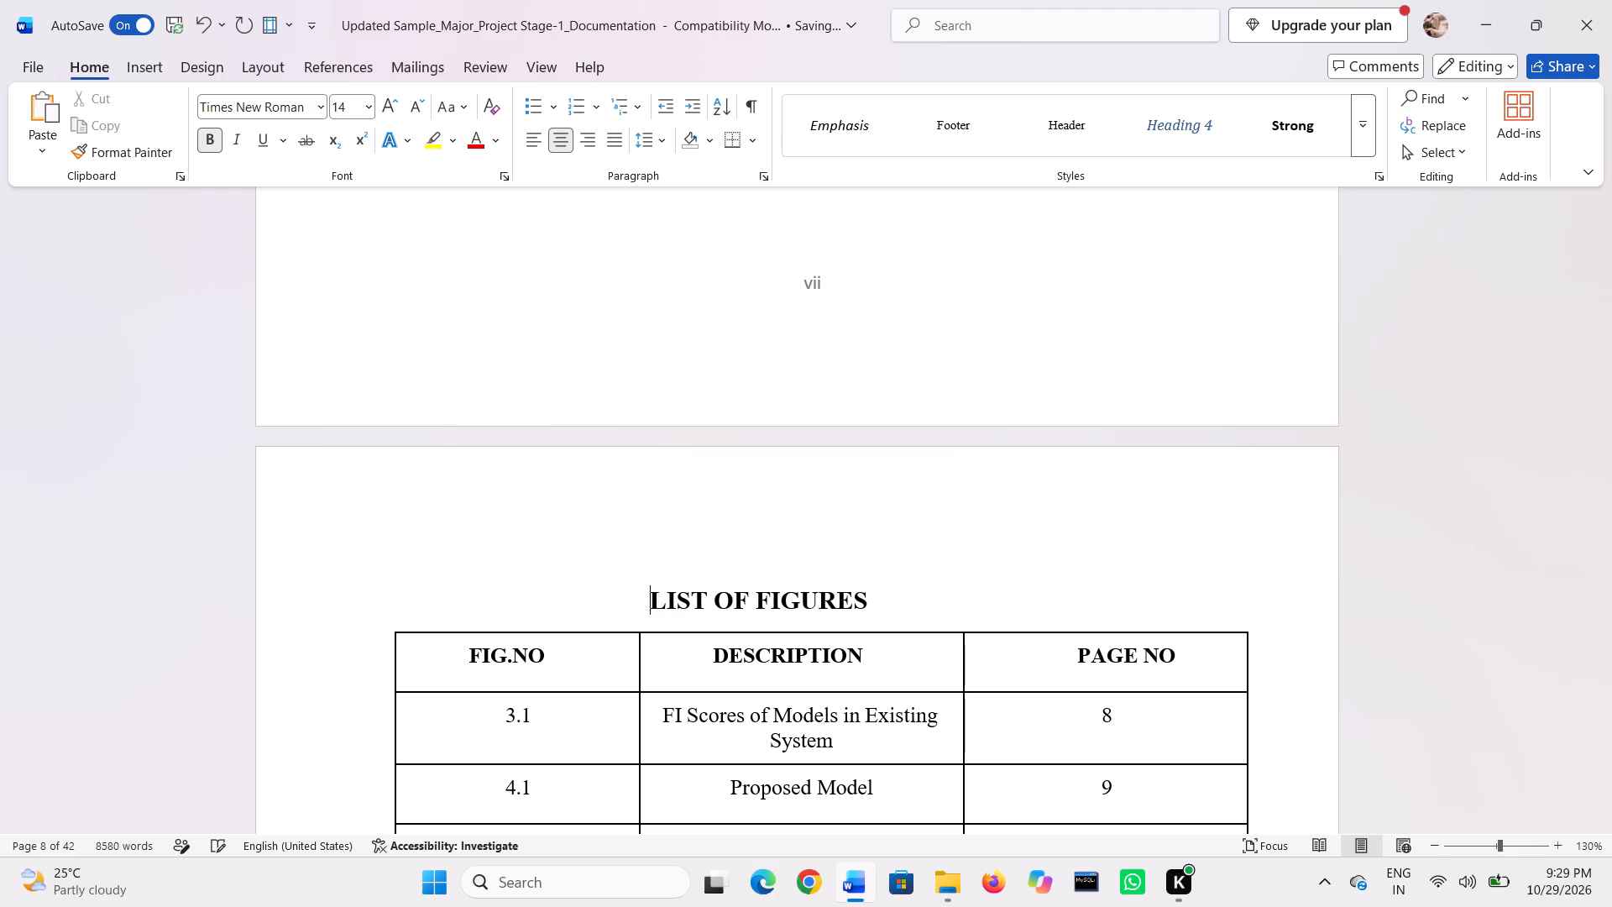
Look through the list of figures table and the first pages of the Introduction chapter to check their layout.
scroll(588, 527, down, 2)
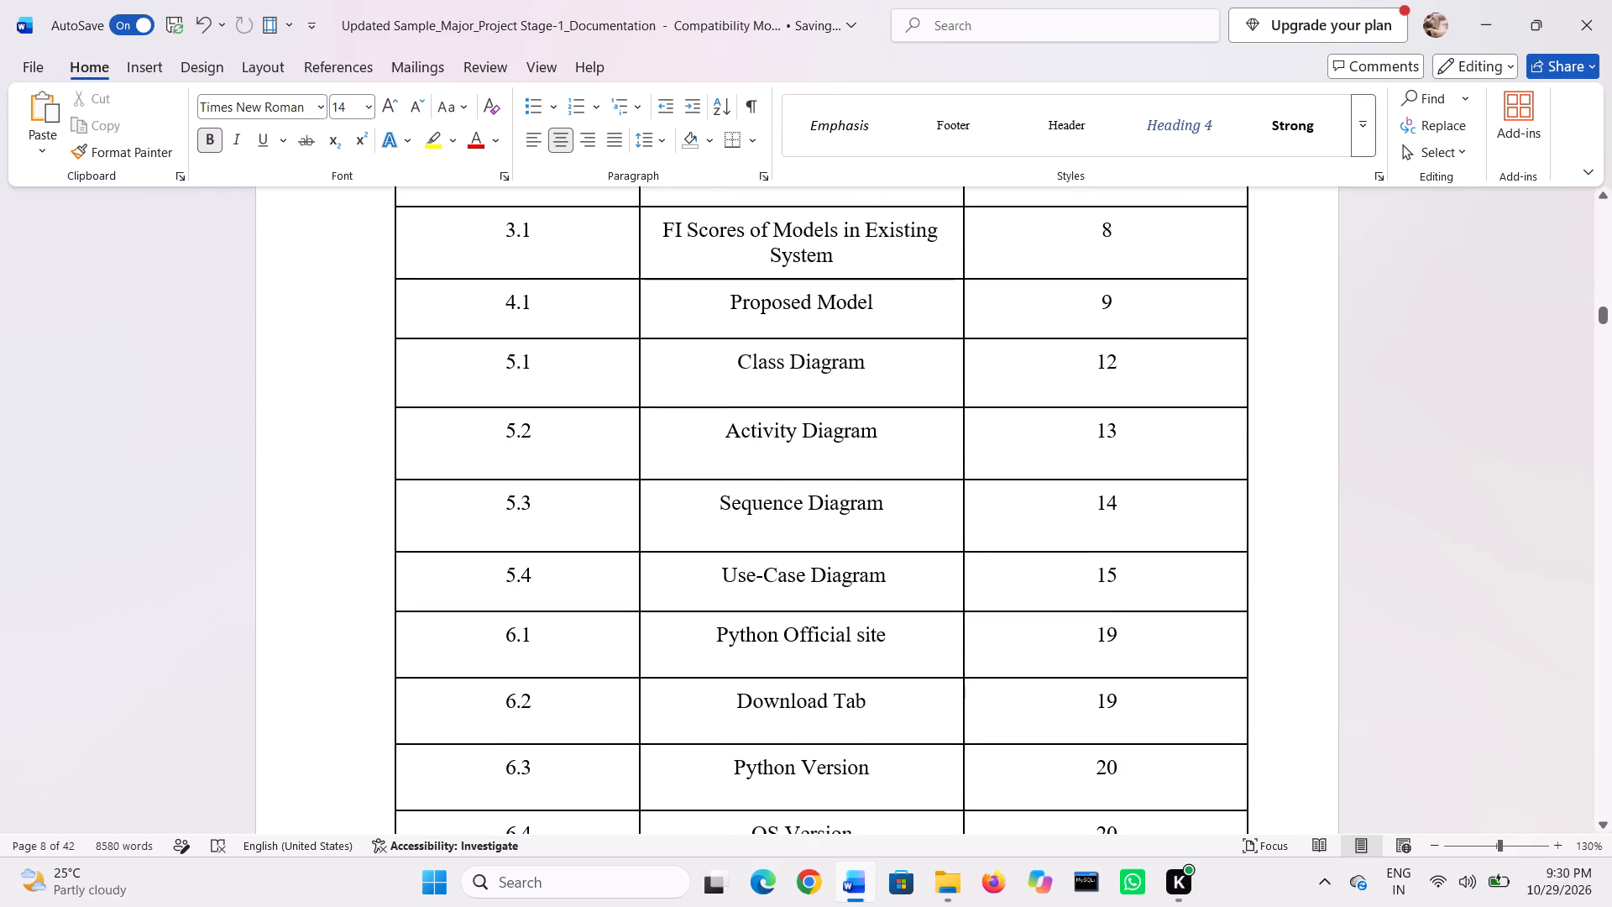
scroll(588, 527, up, 1)
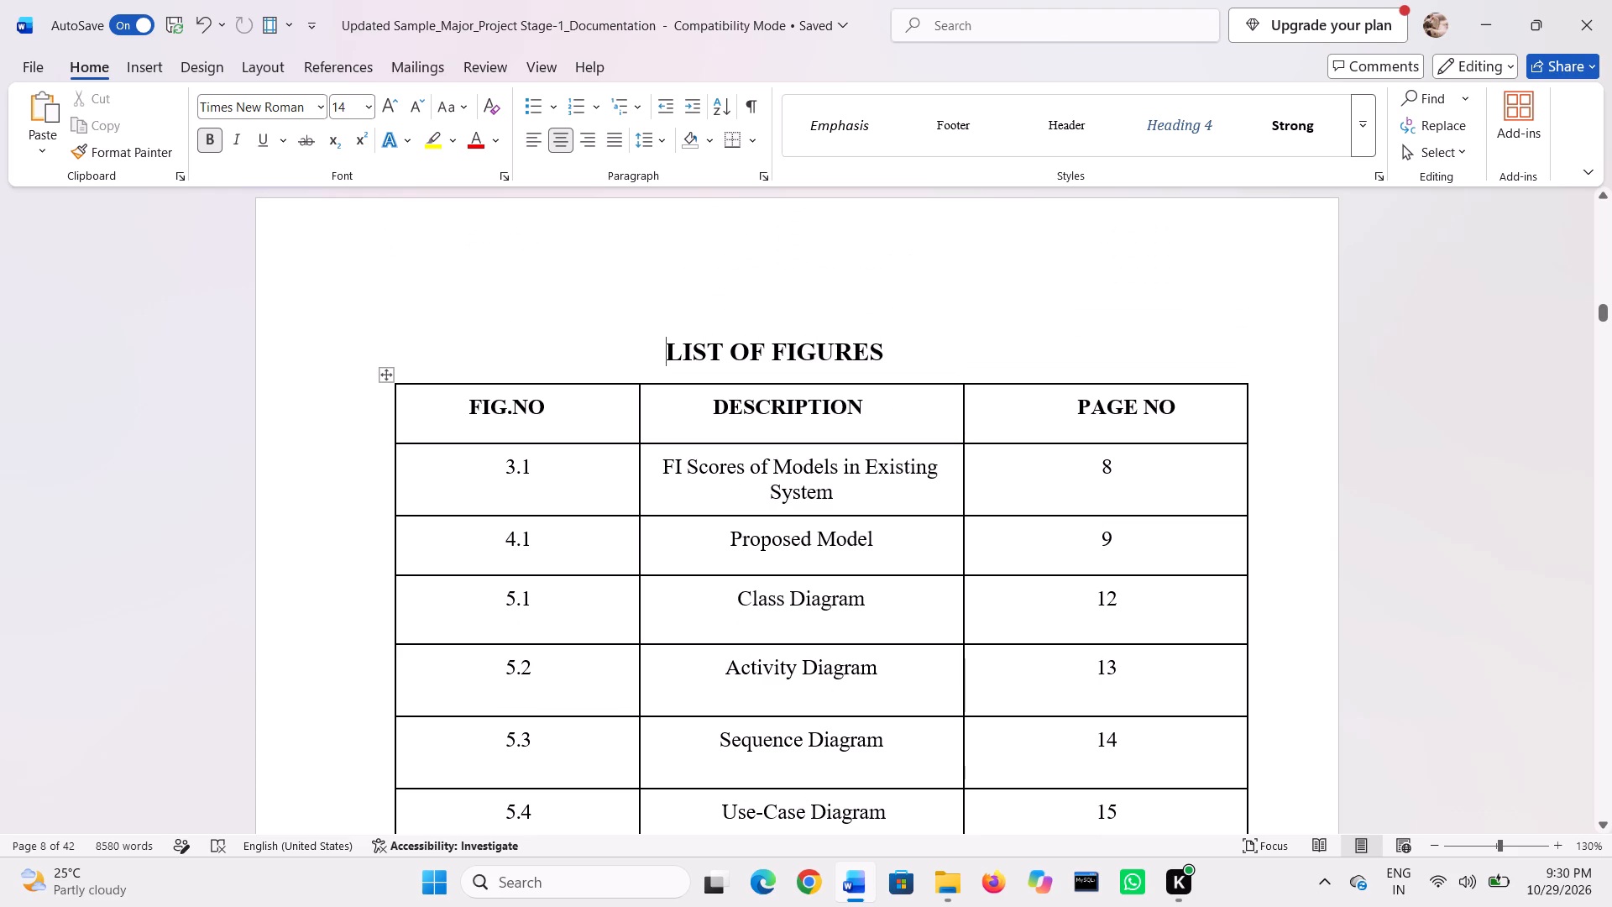
scroll(588, 527, down, 3)
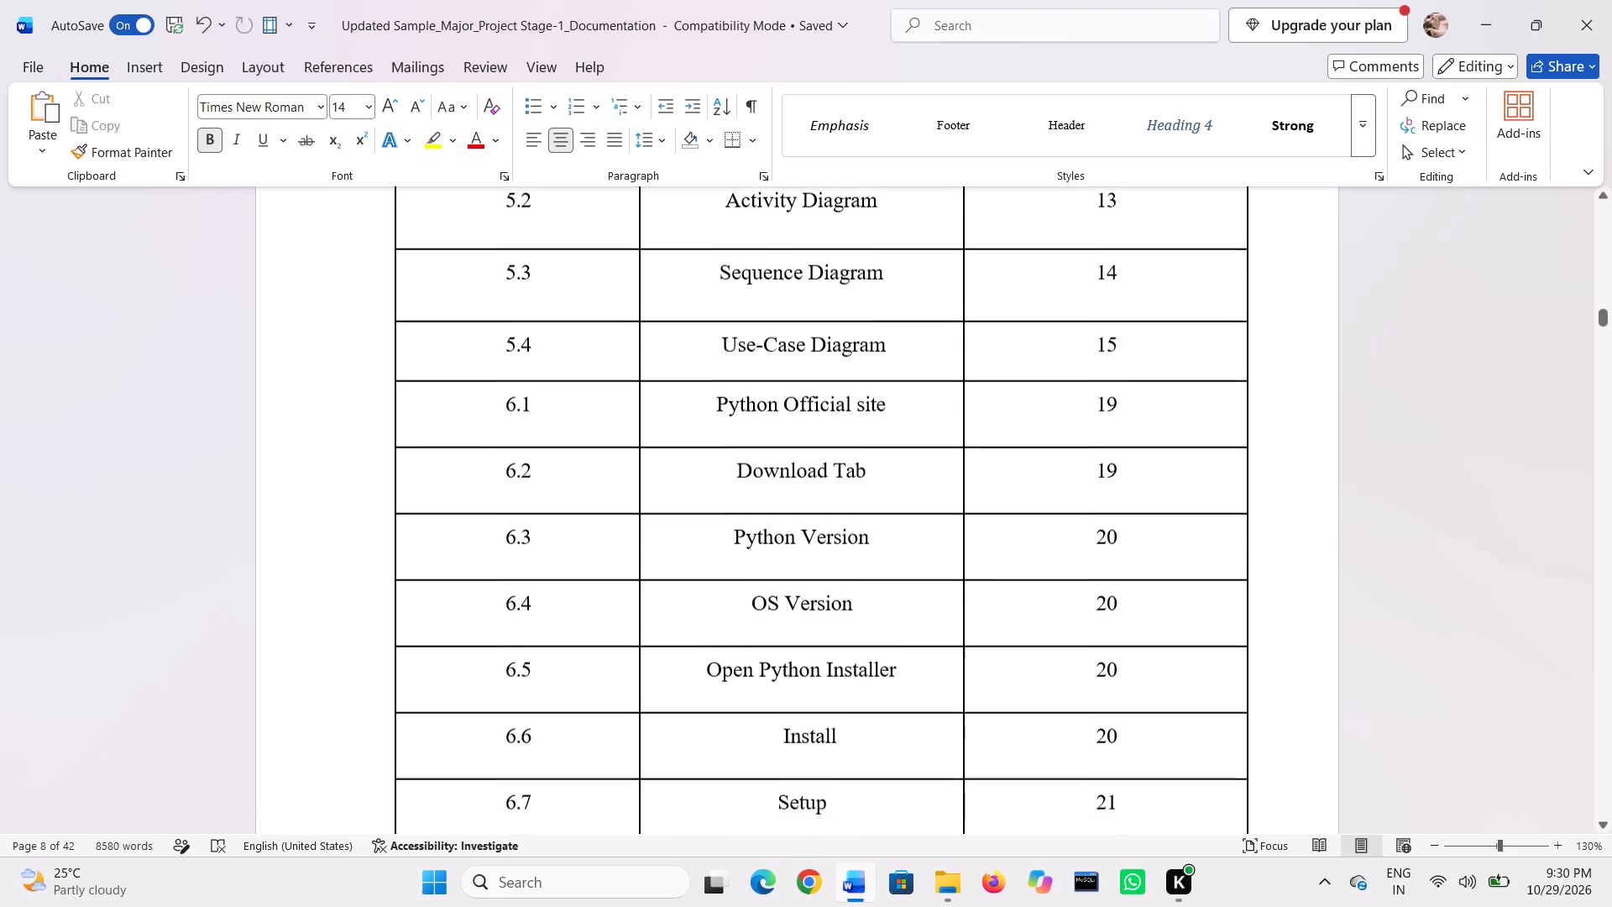
scroll(588, 527, down, 6)
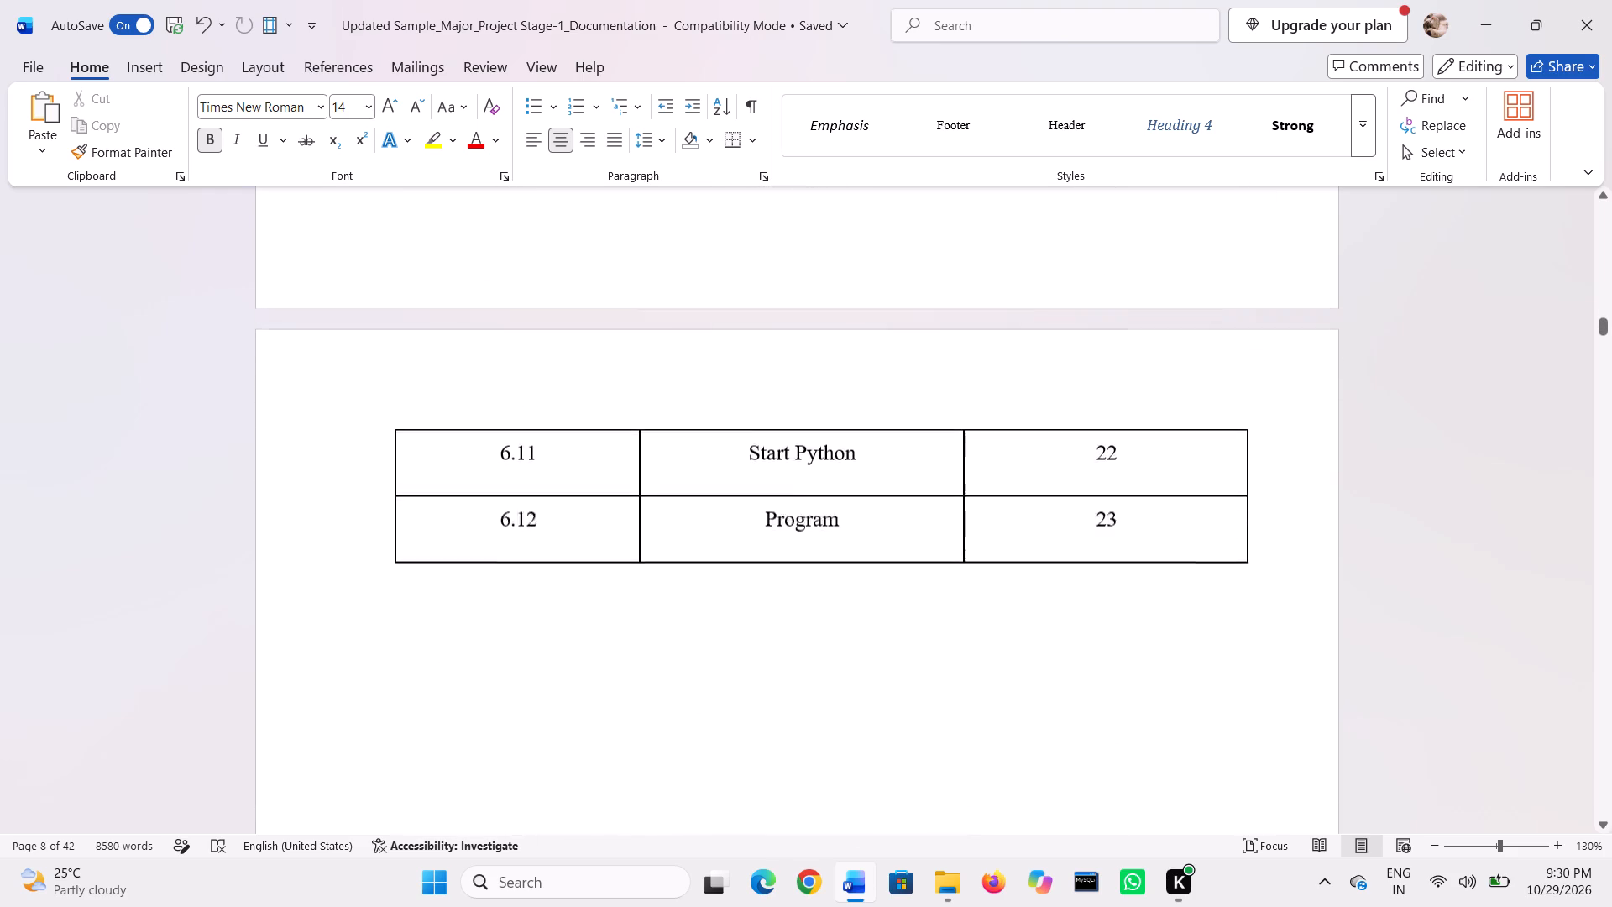
scroll(595, 515, down, 7)
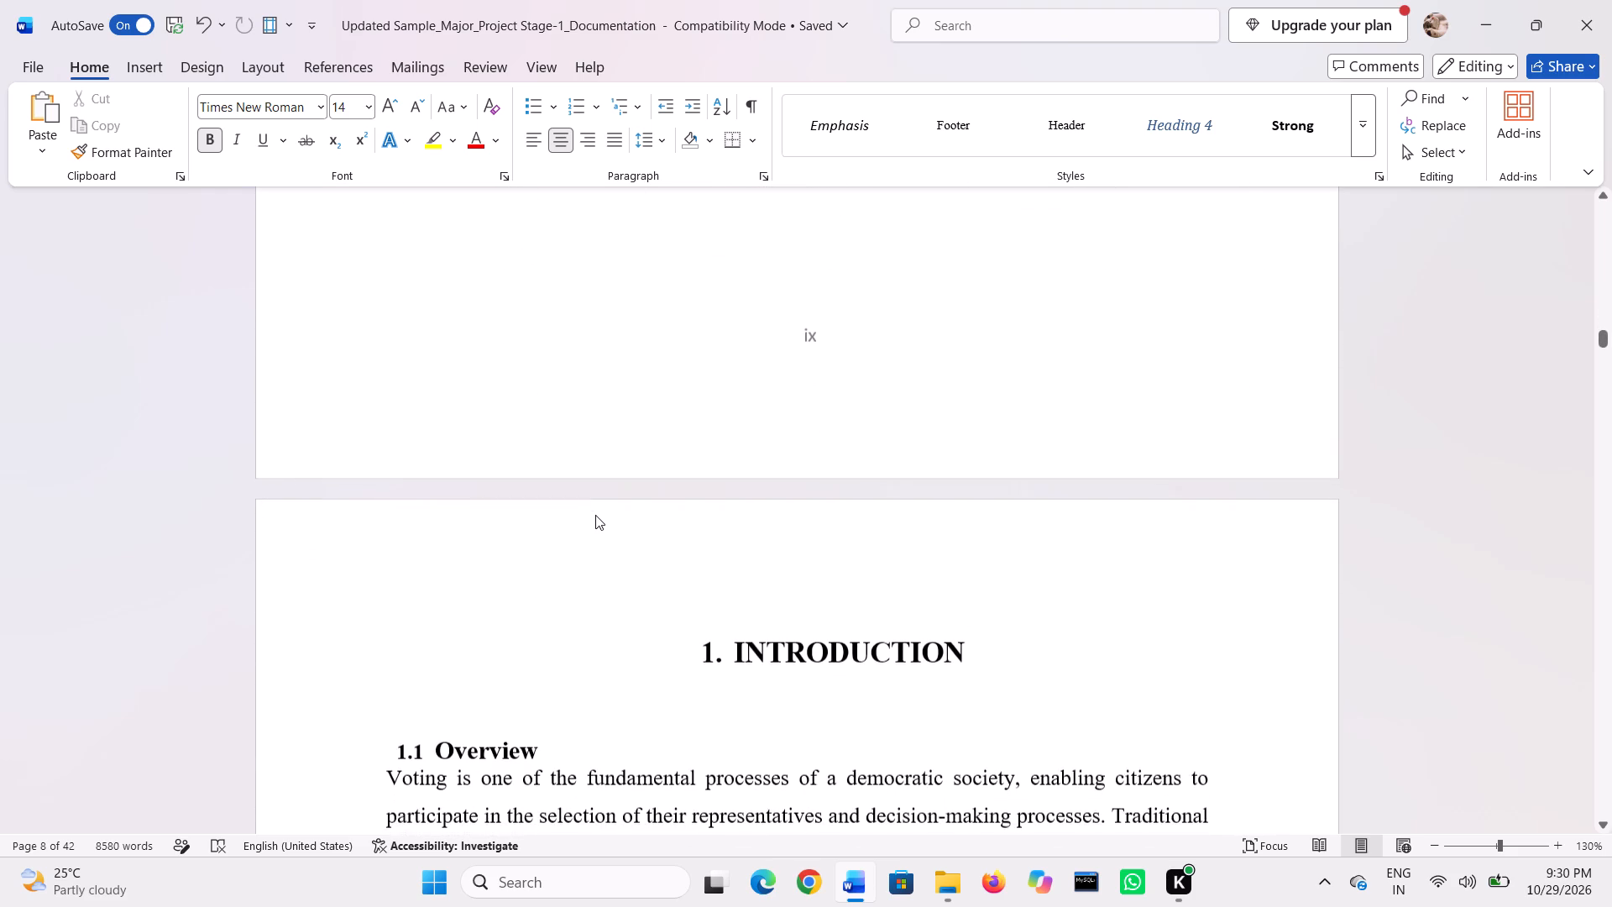
scroll(595, 515, down, 4)
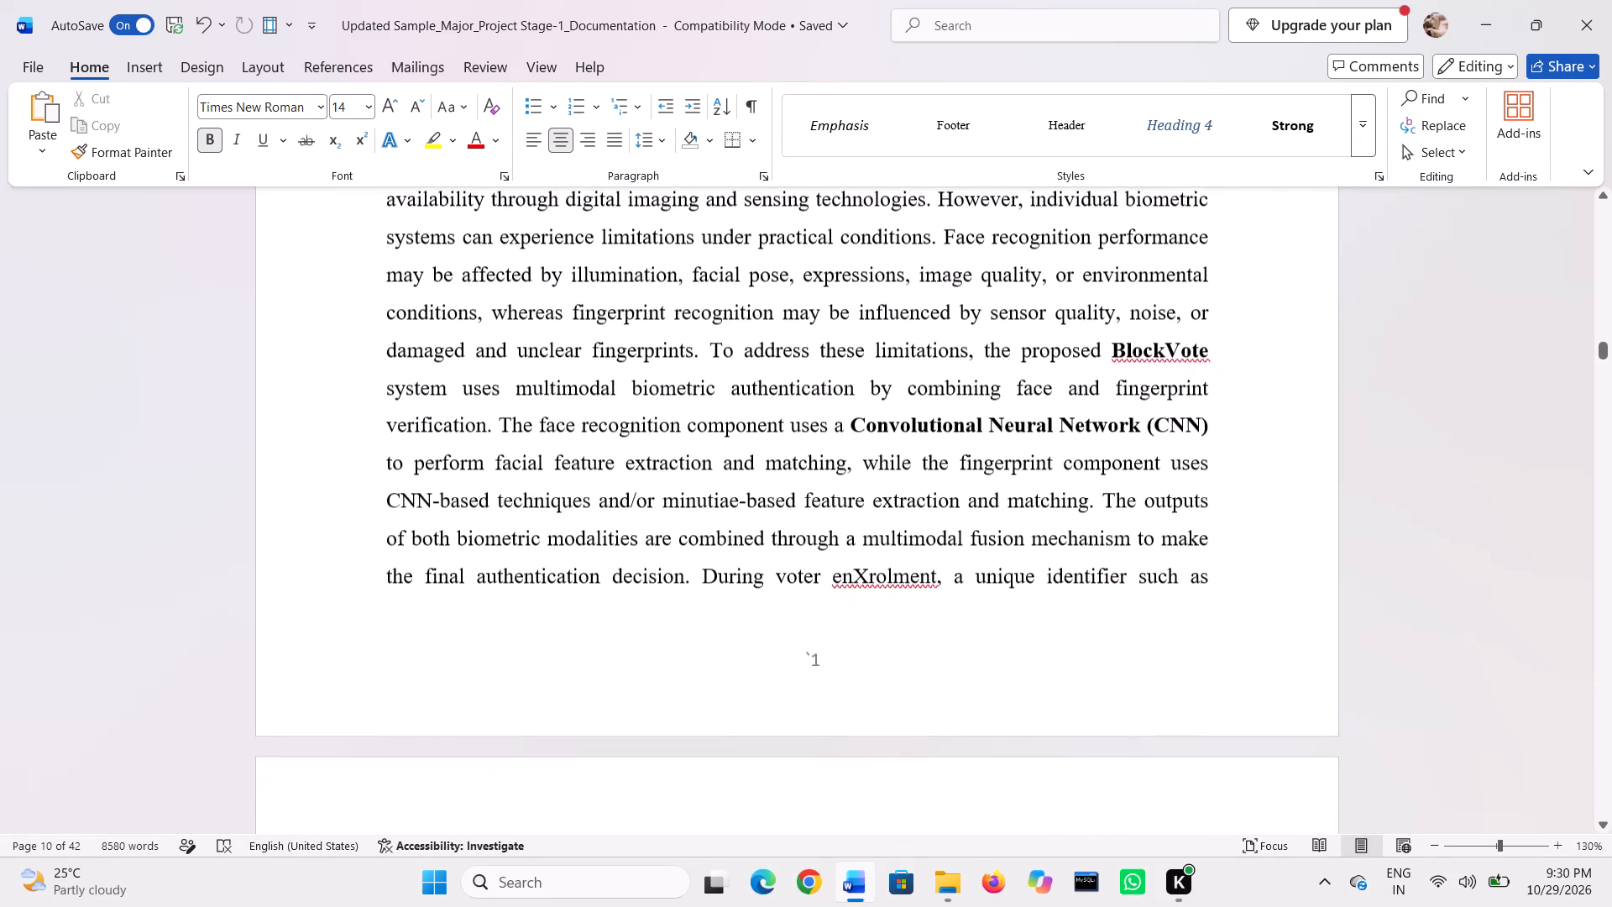
scroll(595, 515, down, 1)
scroll(595, 515, up, 4)
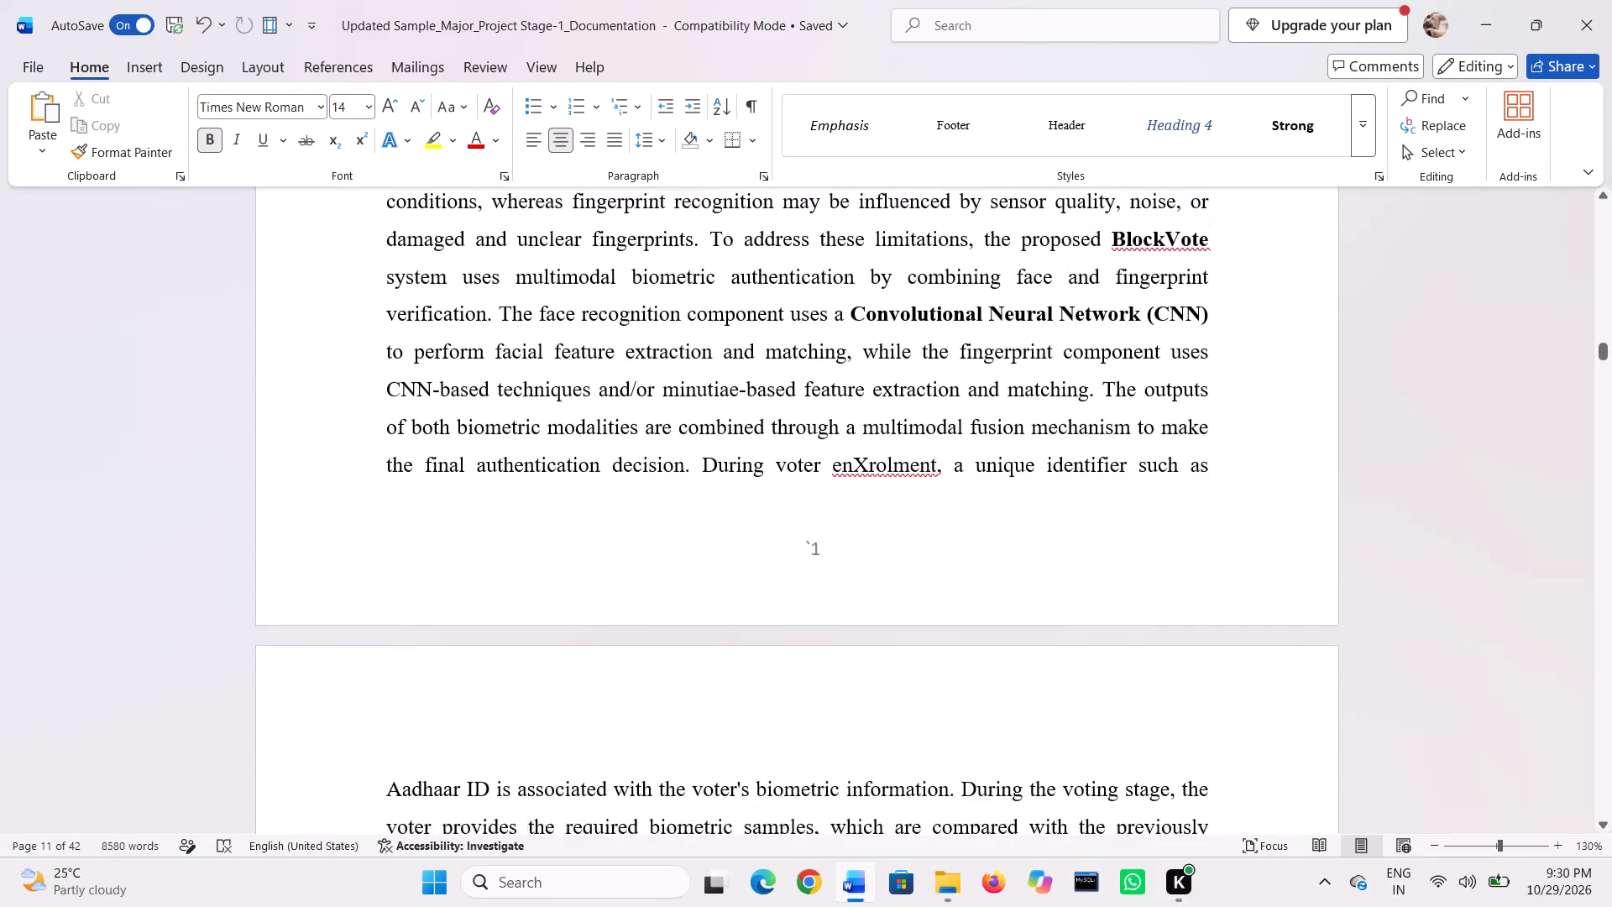
scroll(595, 515, up, 1)
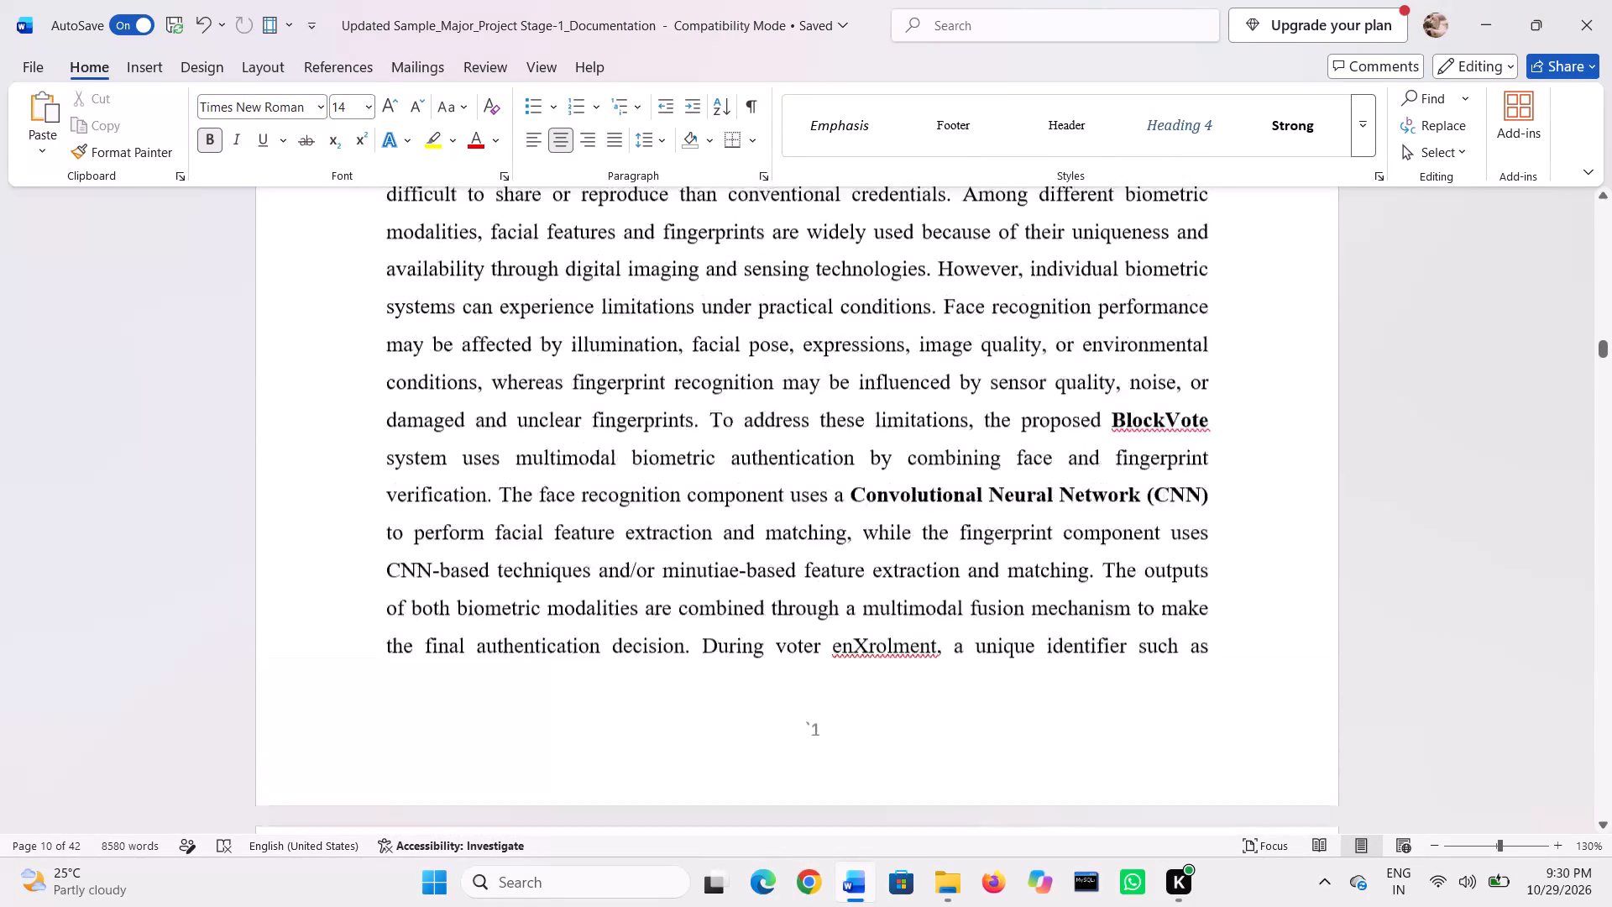
scroll(595, 515, up, 8)
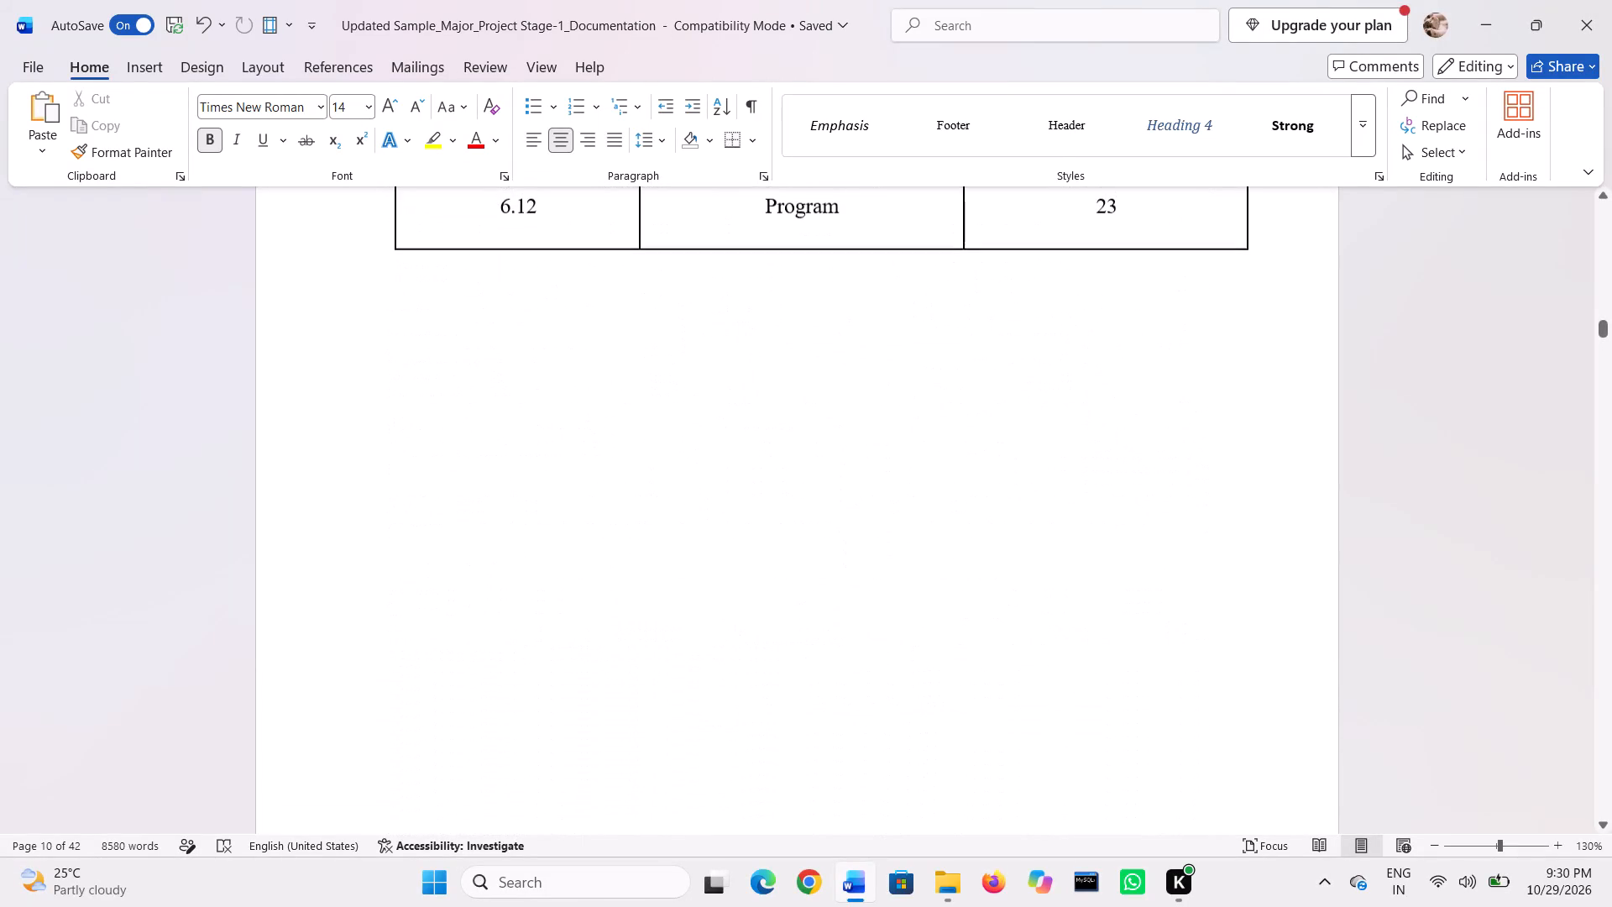
Shift the chapter 9 REFERNCES heading slightly to the left by adjusting the indent of its list number.
scroll(595, 515, down, 9)
scroll(595, 515, down, 14)
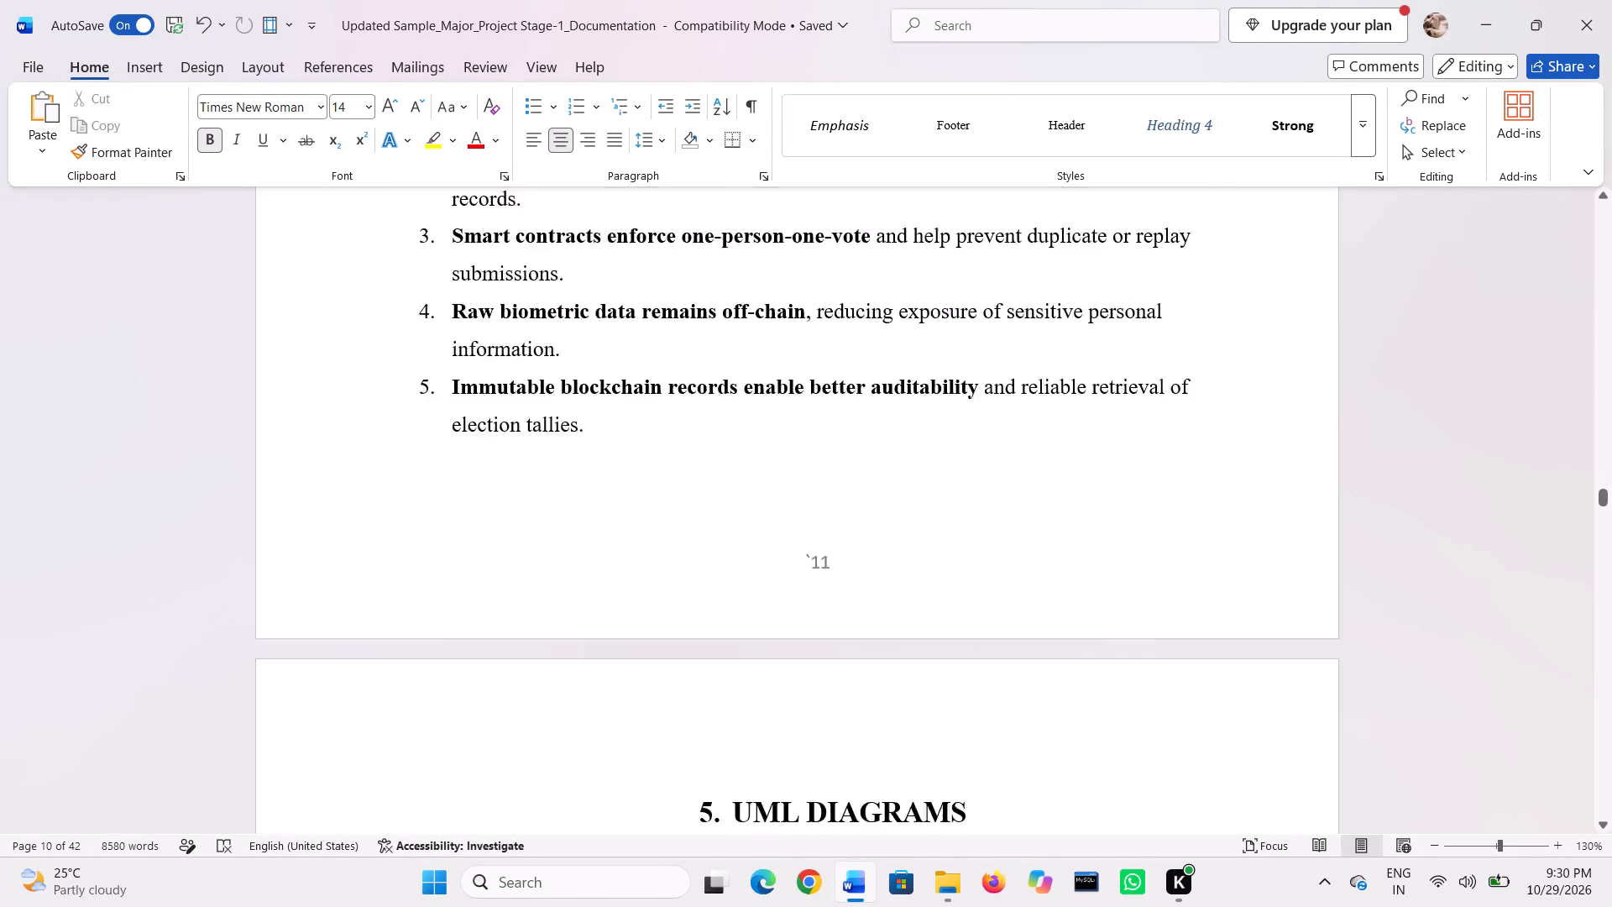
scroll(595, 515, down, 13)
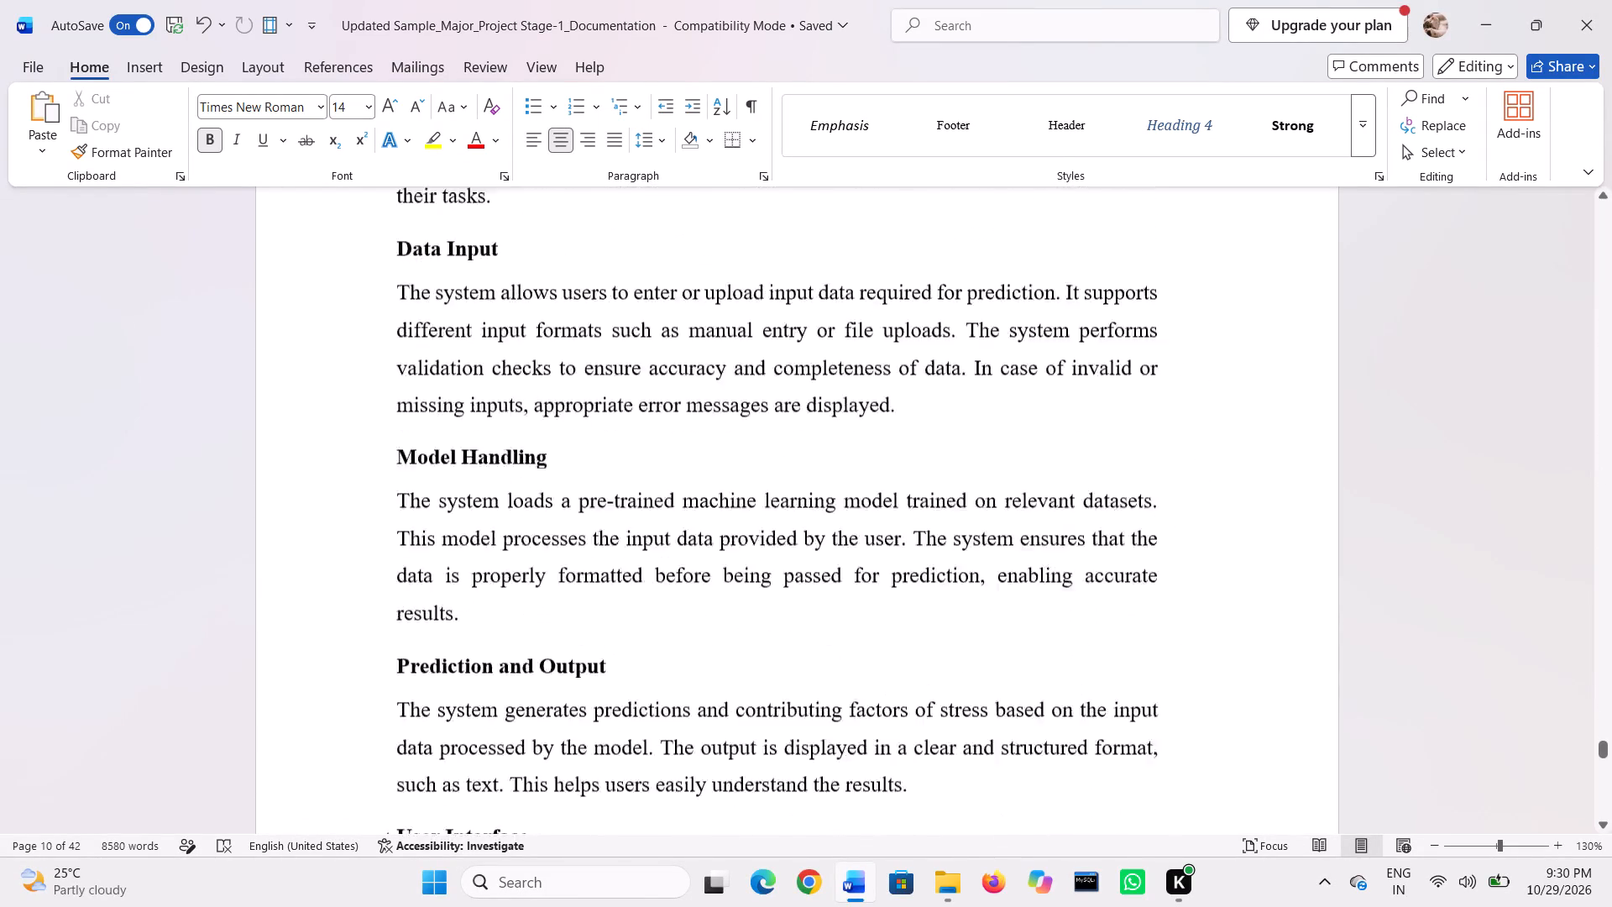
scroll(595, 515, down, 8)
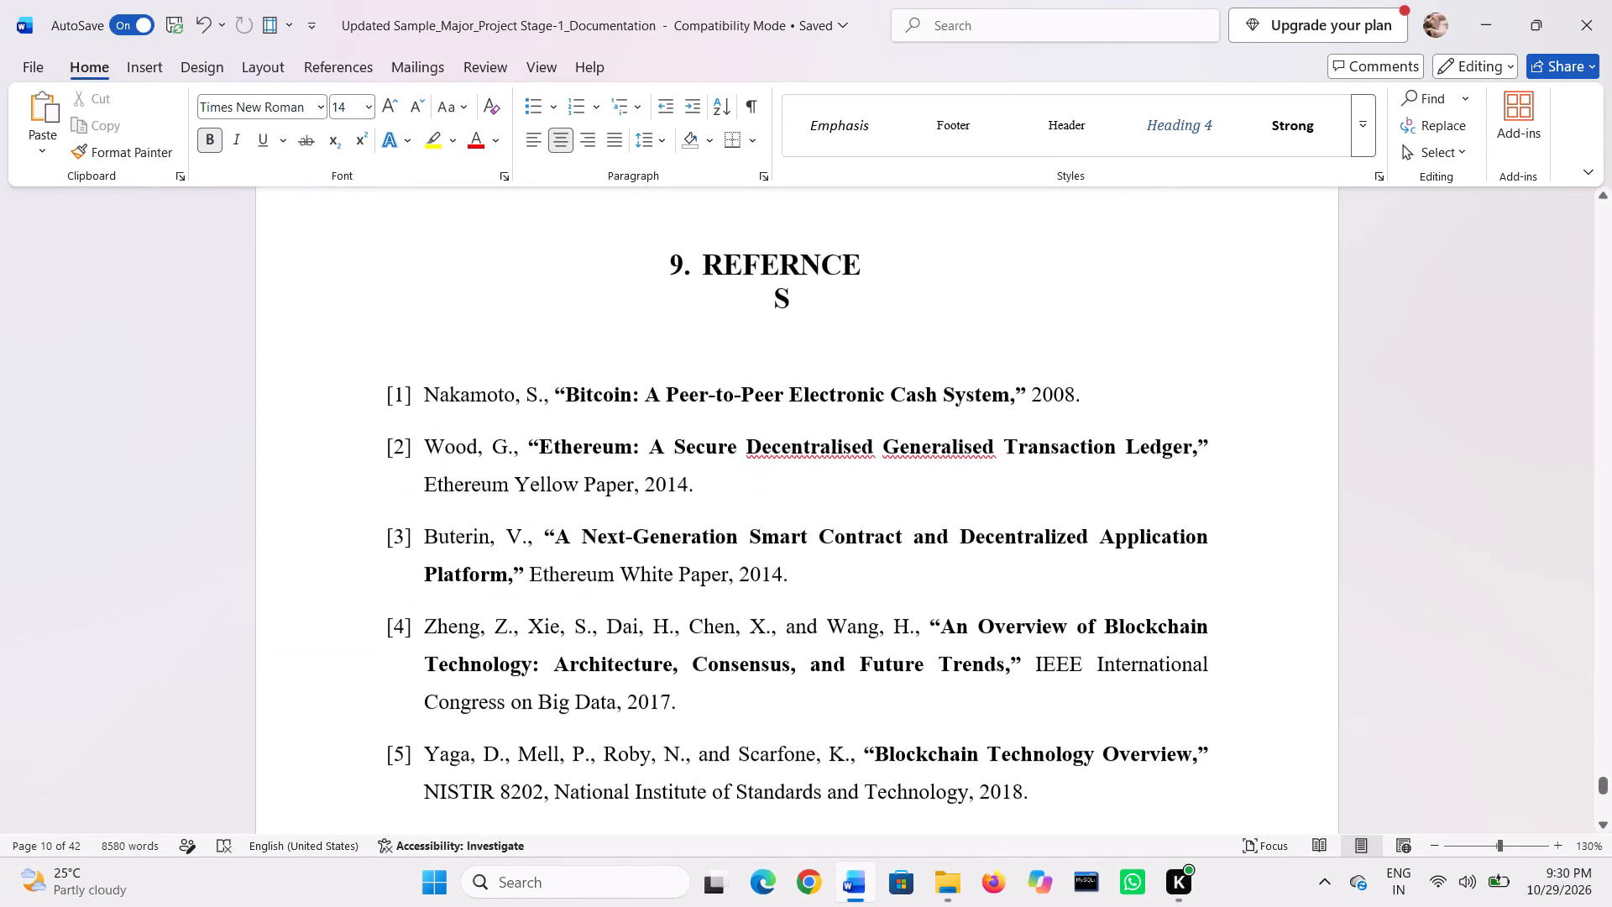
scroll(595, 515, down, 6)
scroll(595, 515, up, 8)
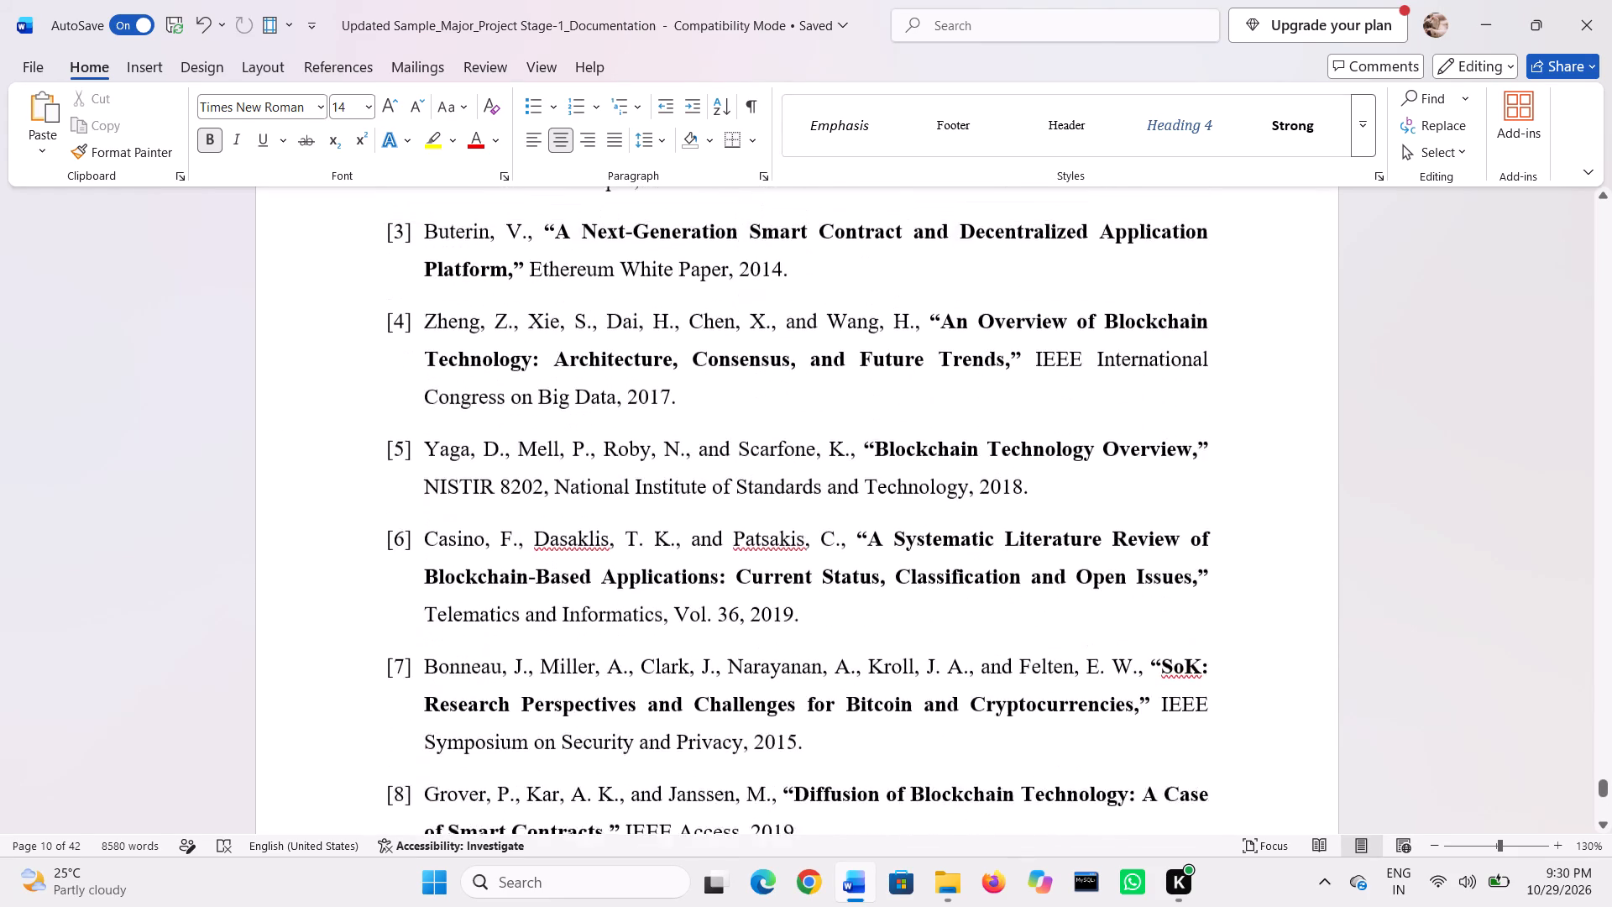
scroll(595, 515, up, 1)
scroll(603, 632, down, 3)
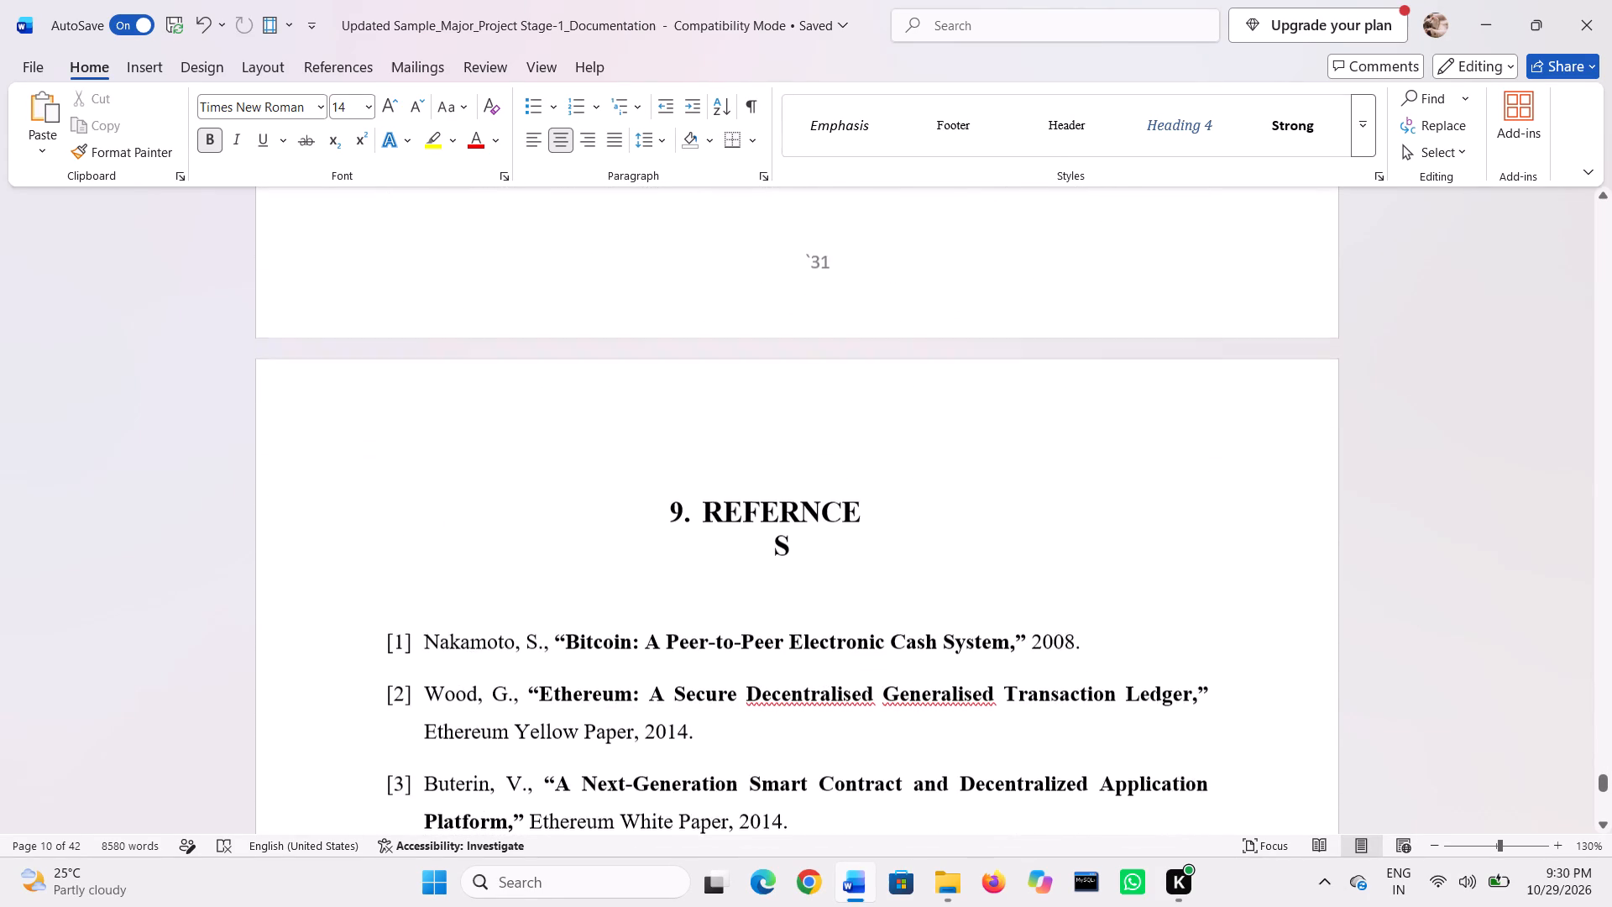
click(664, 502)
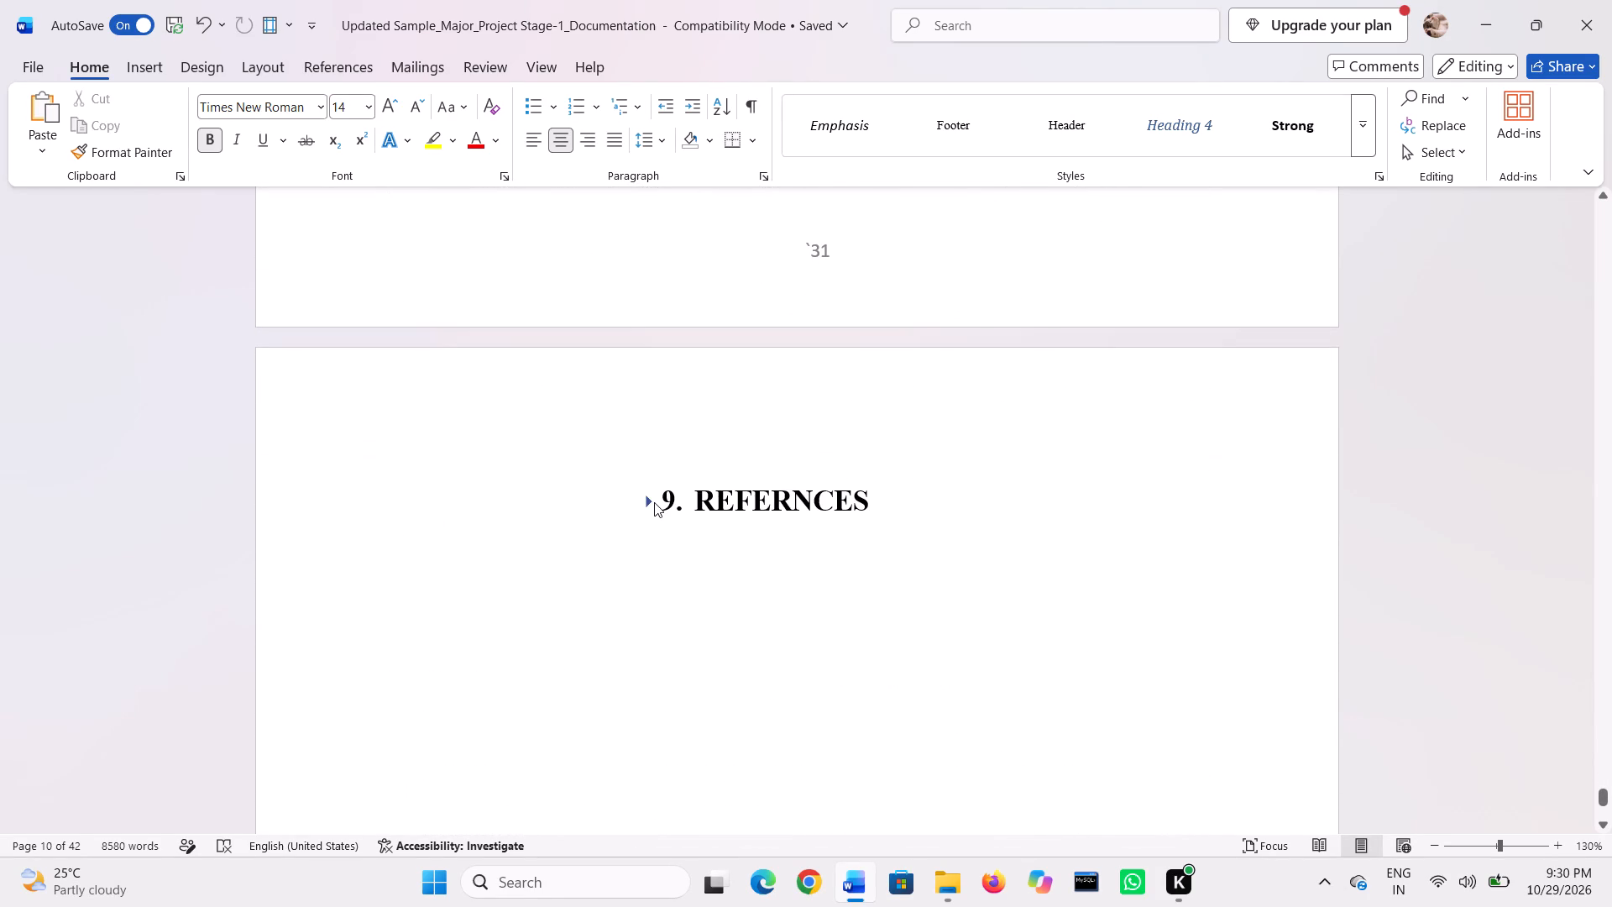
click(654, 502)
drag(662, 502, 651, 502)
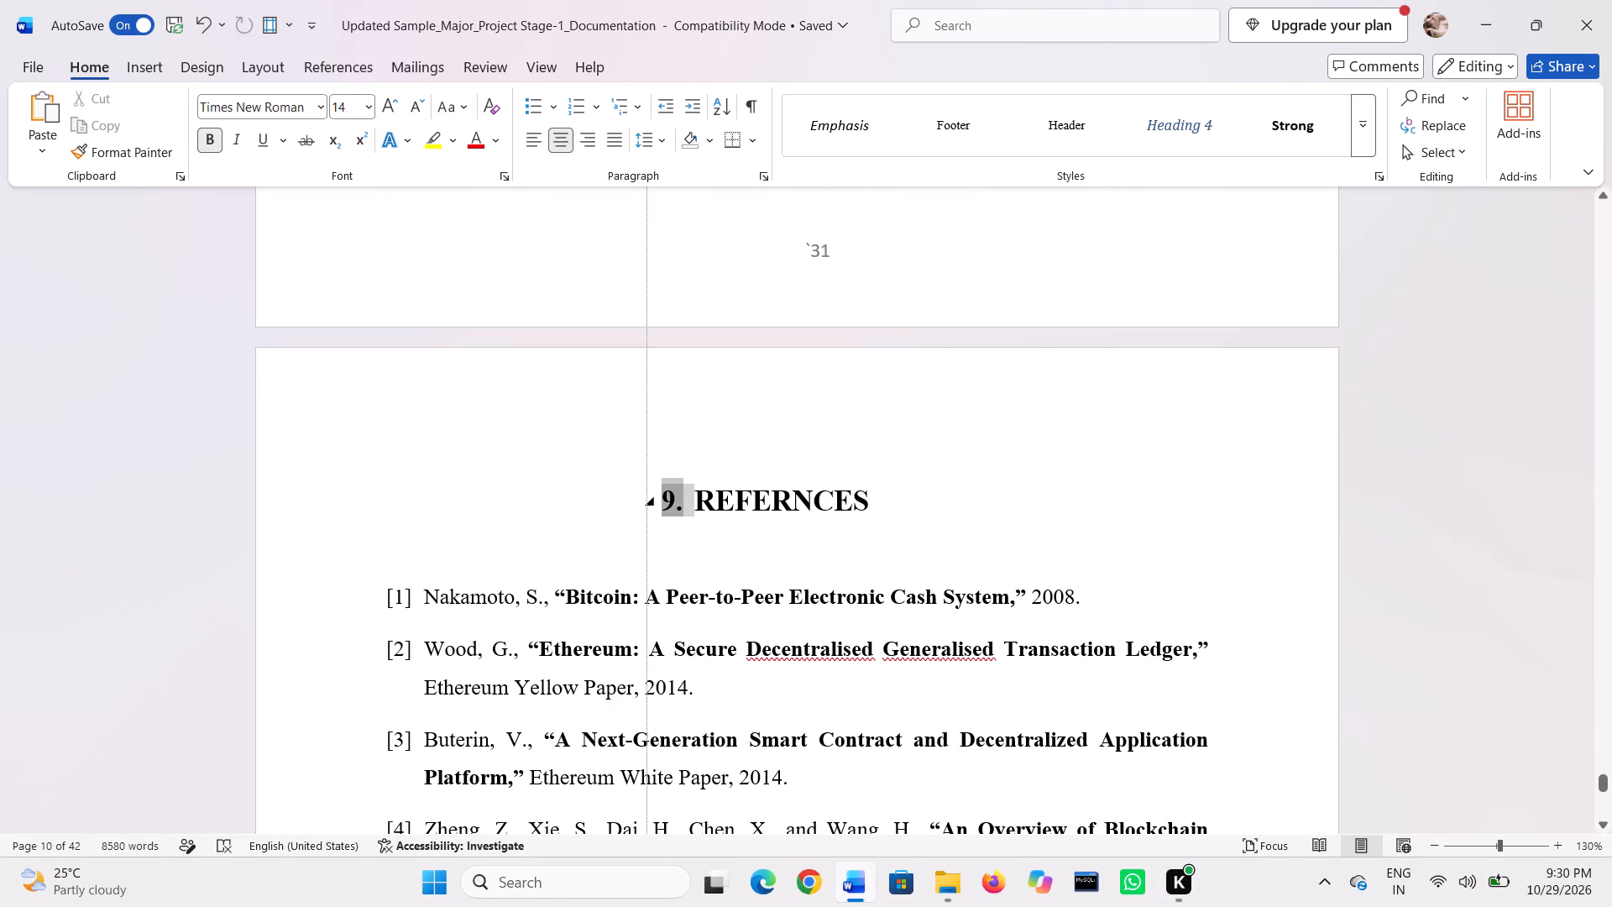
drag(651, 502, 650, 502)
click(662, 428)
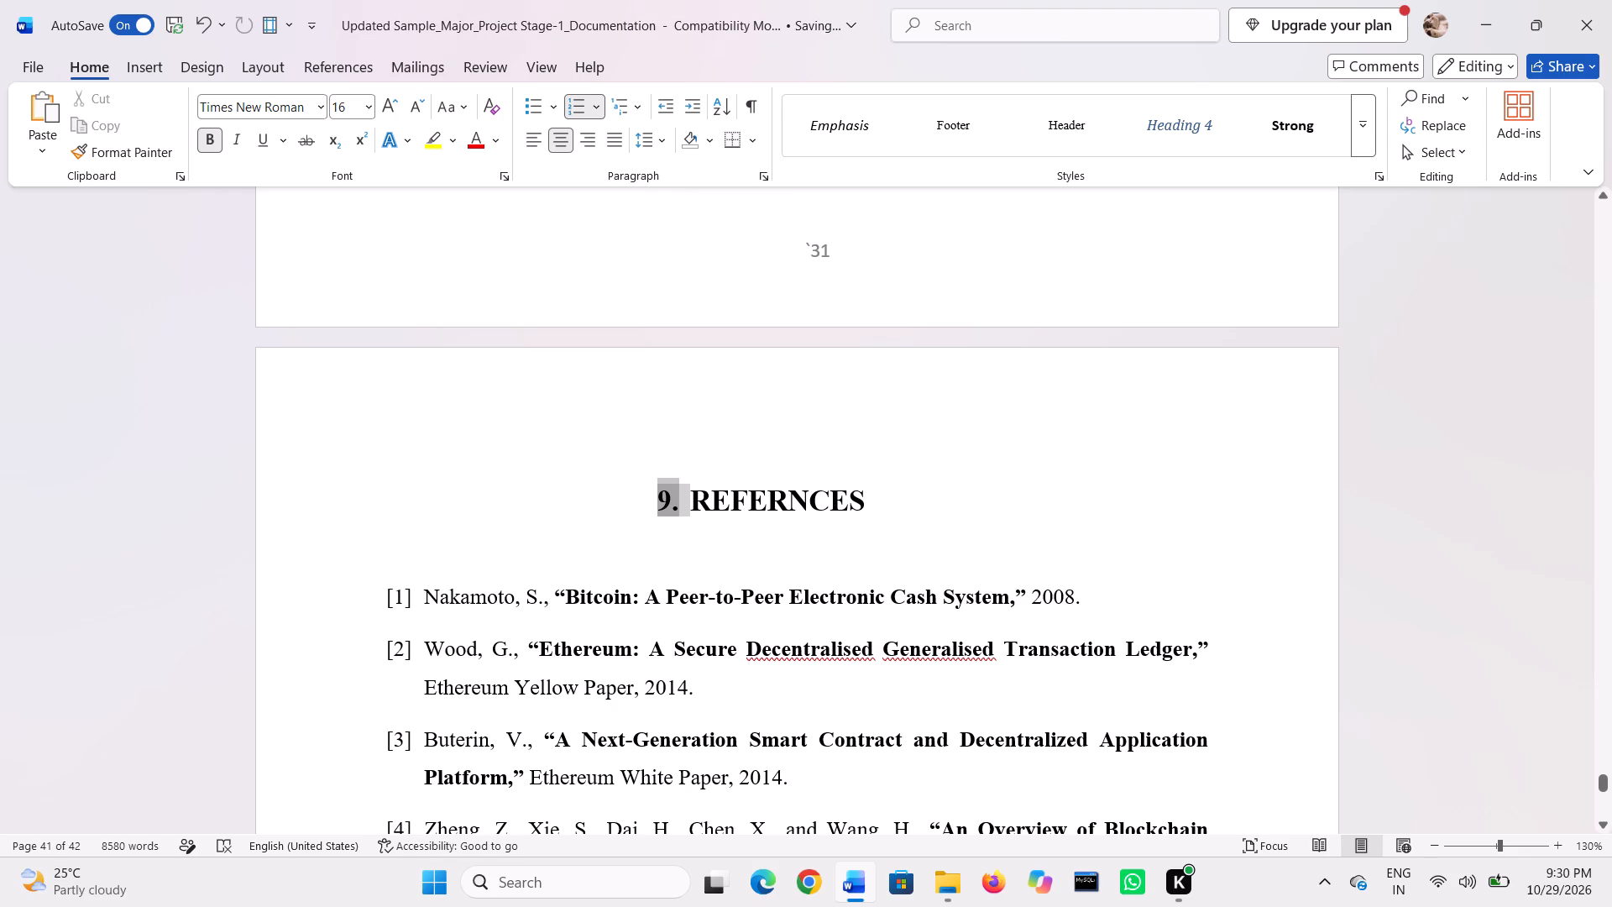
click(766, 432)
Examine the reference entries [1] to [20] through to the end of the document, returning to the chapter 9 heading.
scroll(659, 522, down, 2)
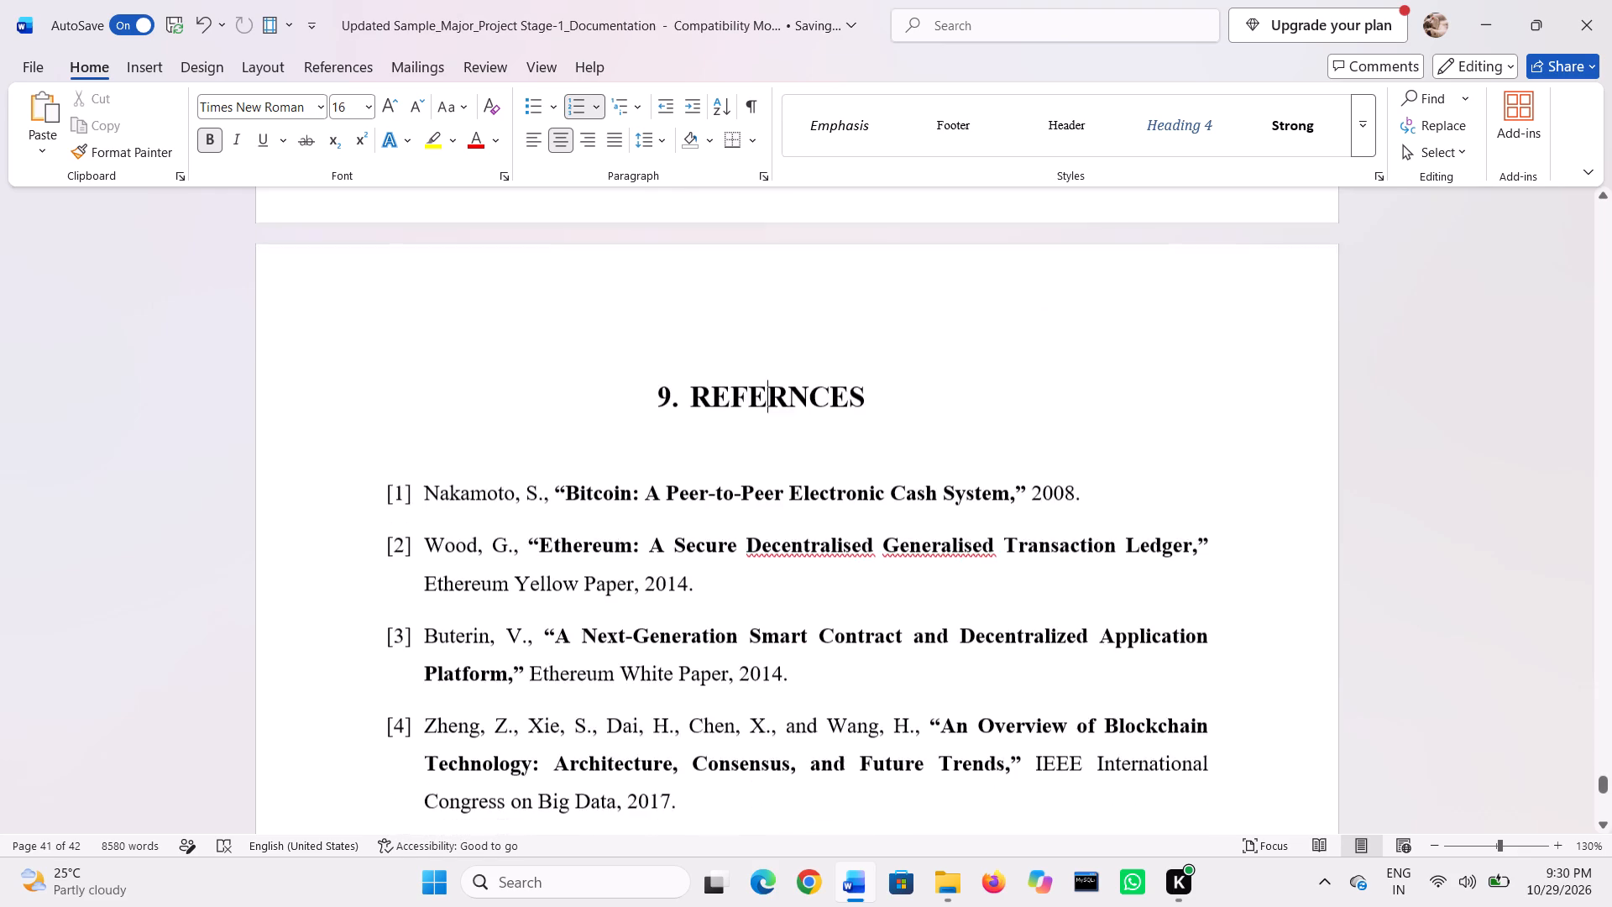
scroll(659, 522, down, 4)
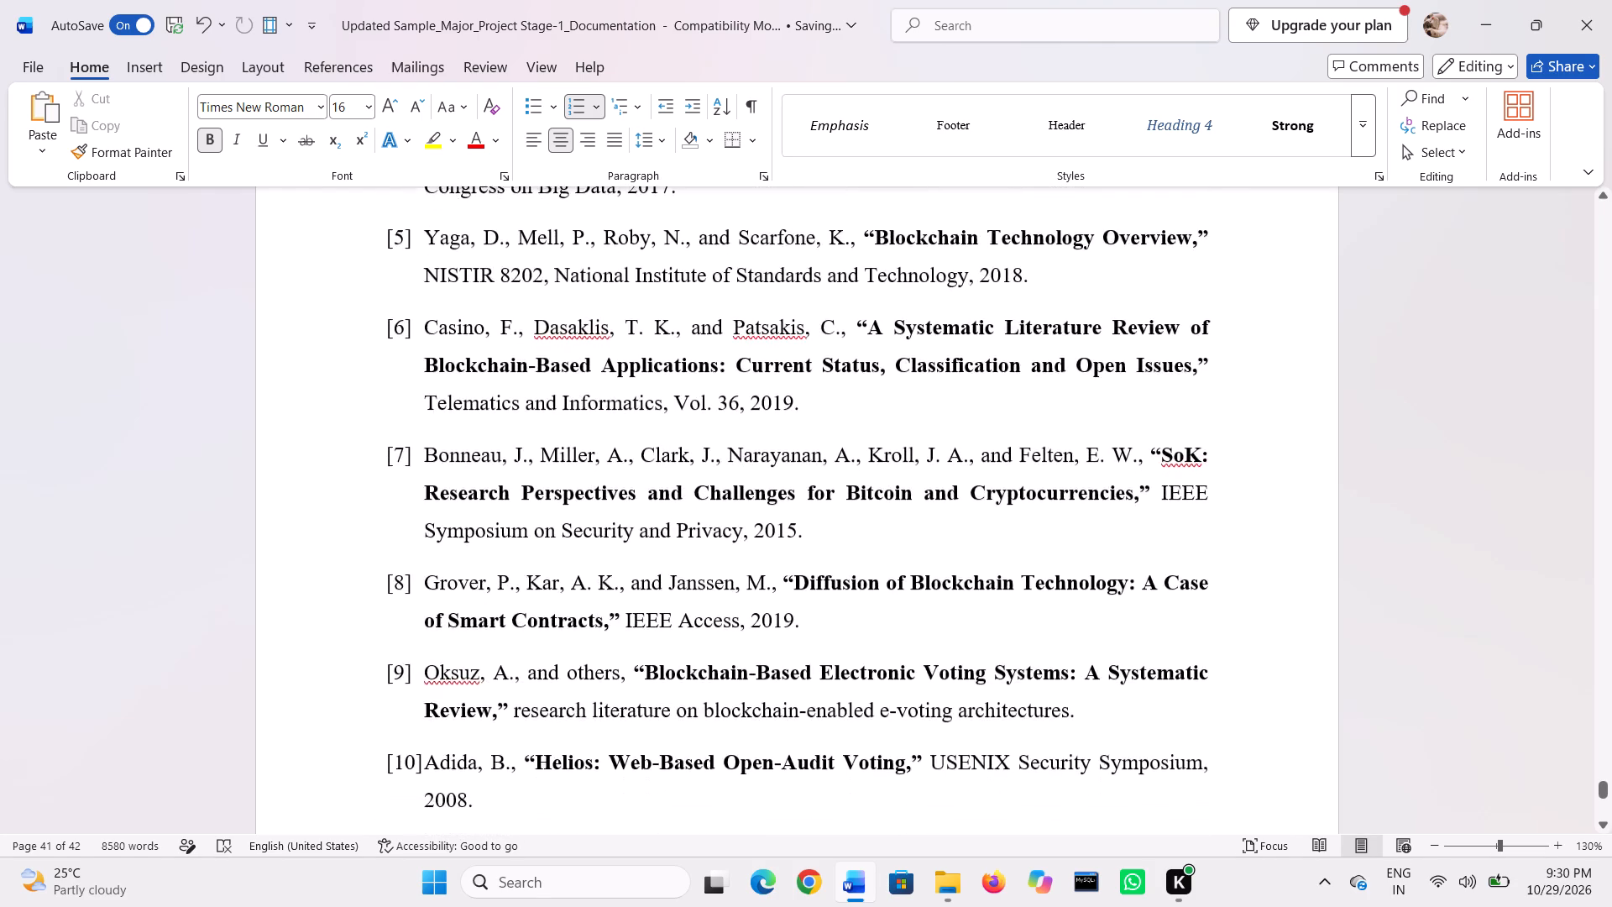
scroll(659, 522, down, 1)
scroll(527, 470, down, 1)
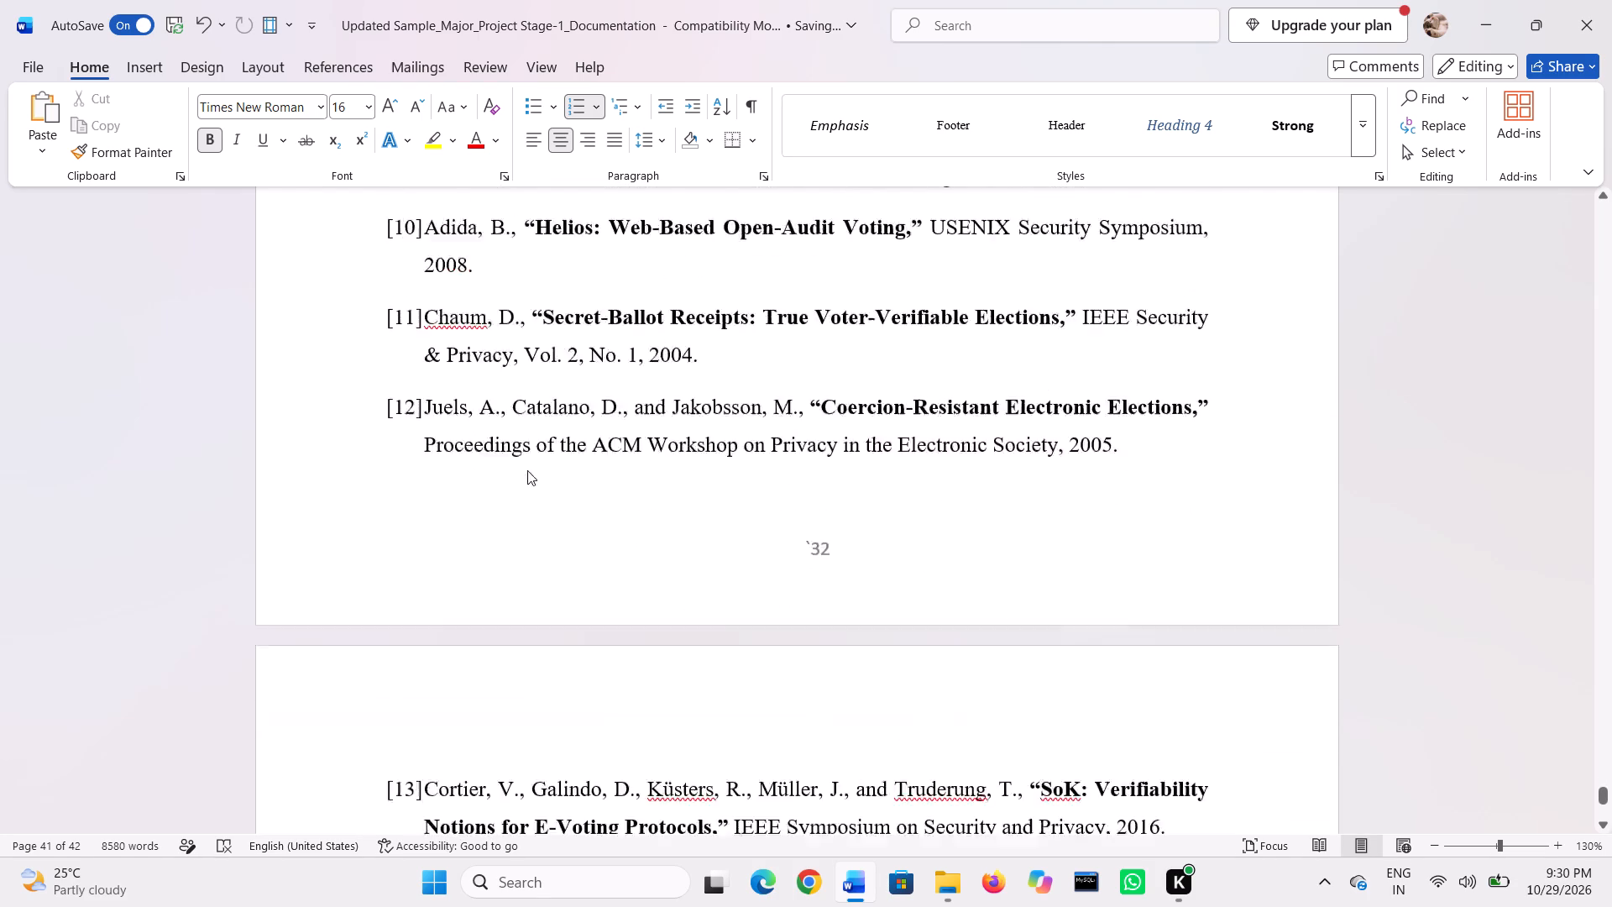
scroll(527, 470, down, 5)
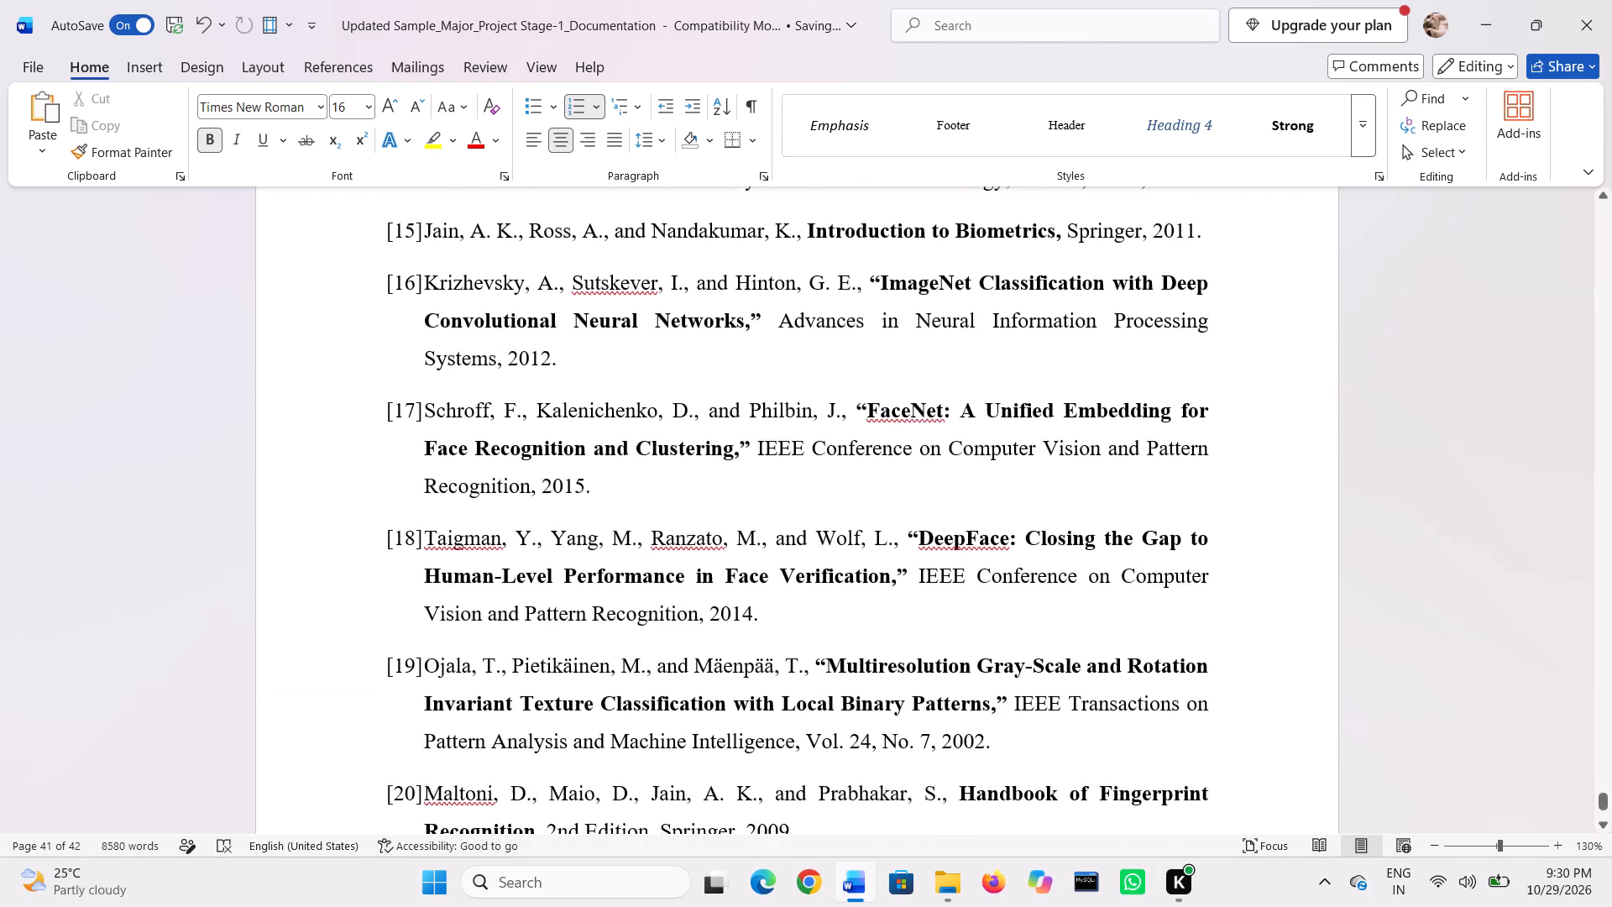
scroll(527, 470, down, 2)
scroll(527, 470, up, 2)
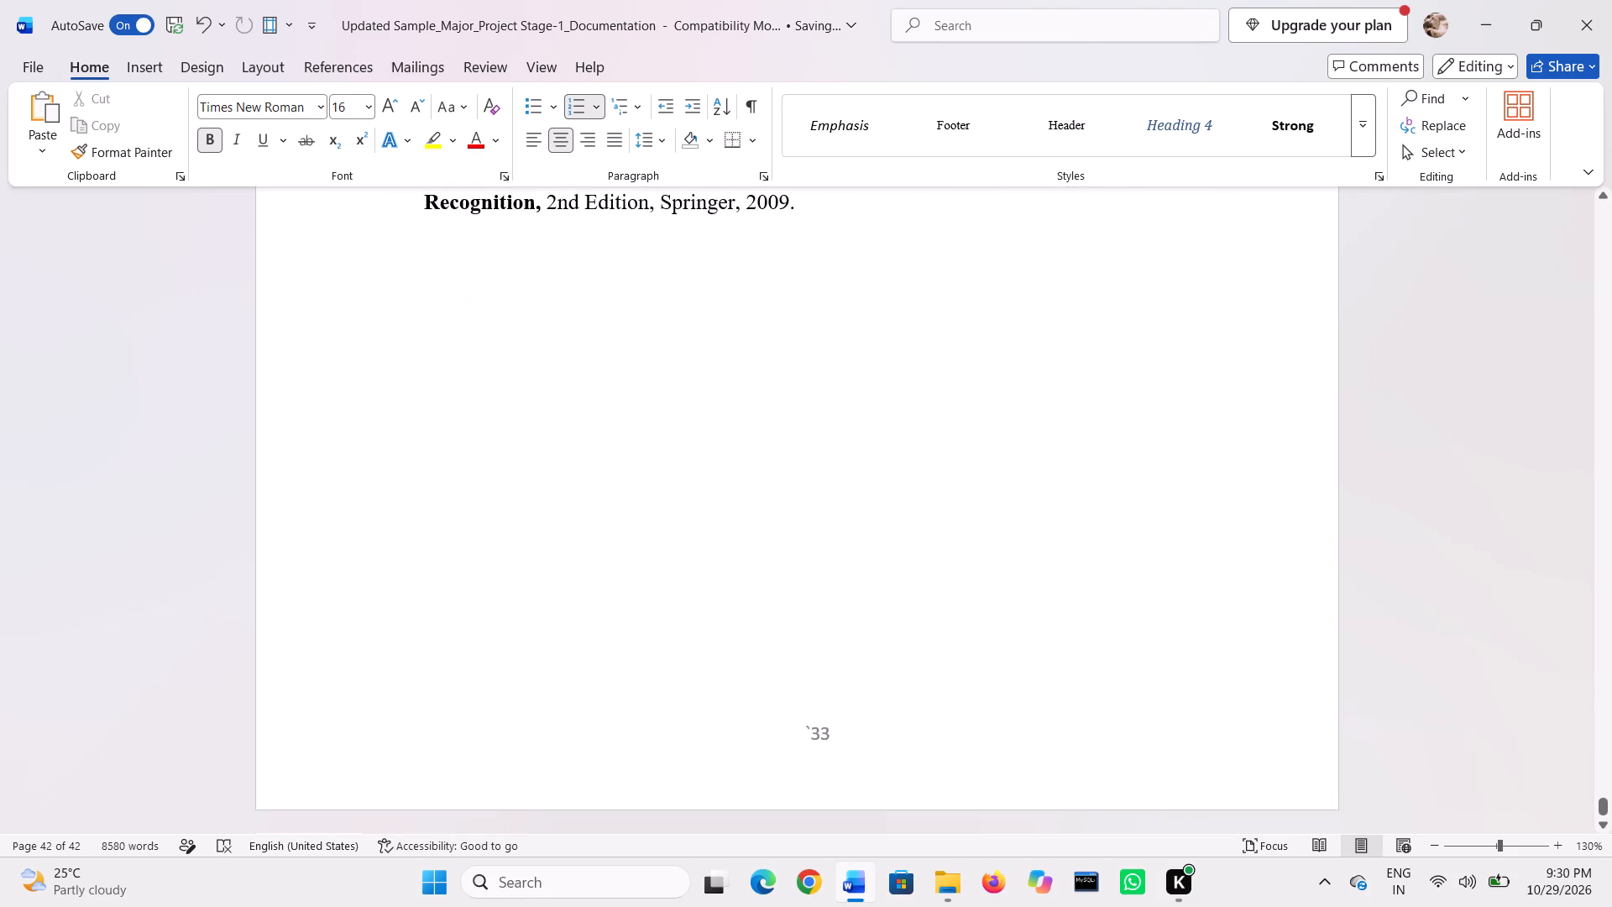
scroll(527, 470, up, 5)
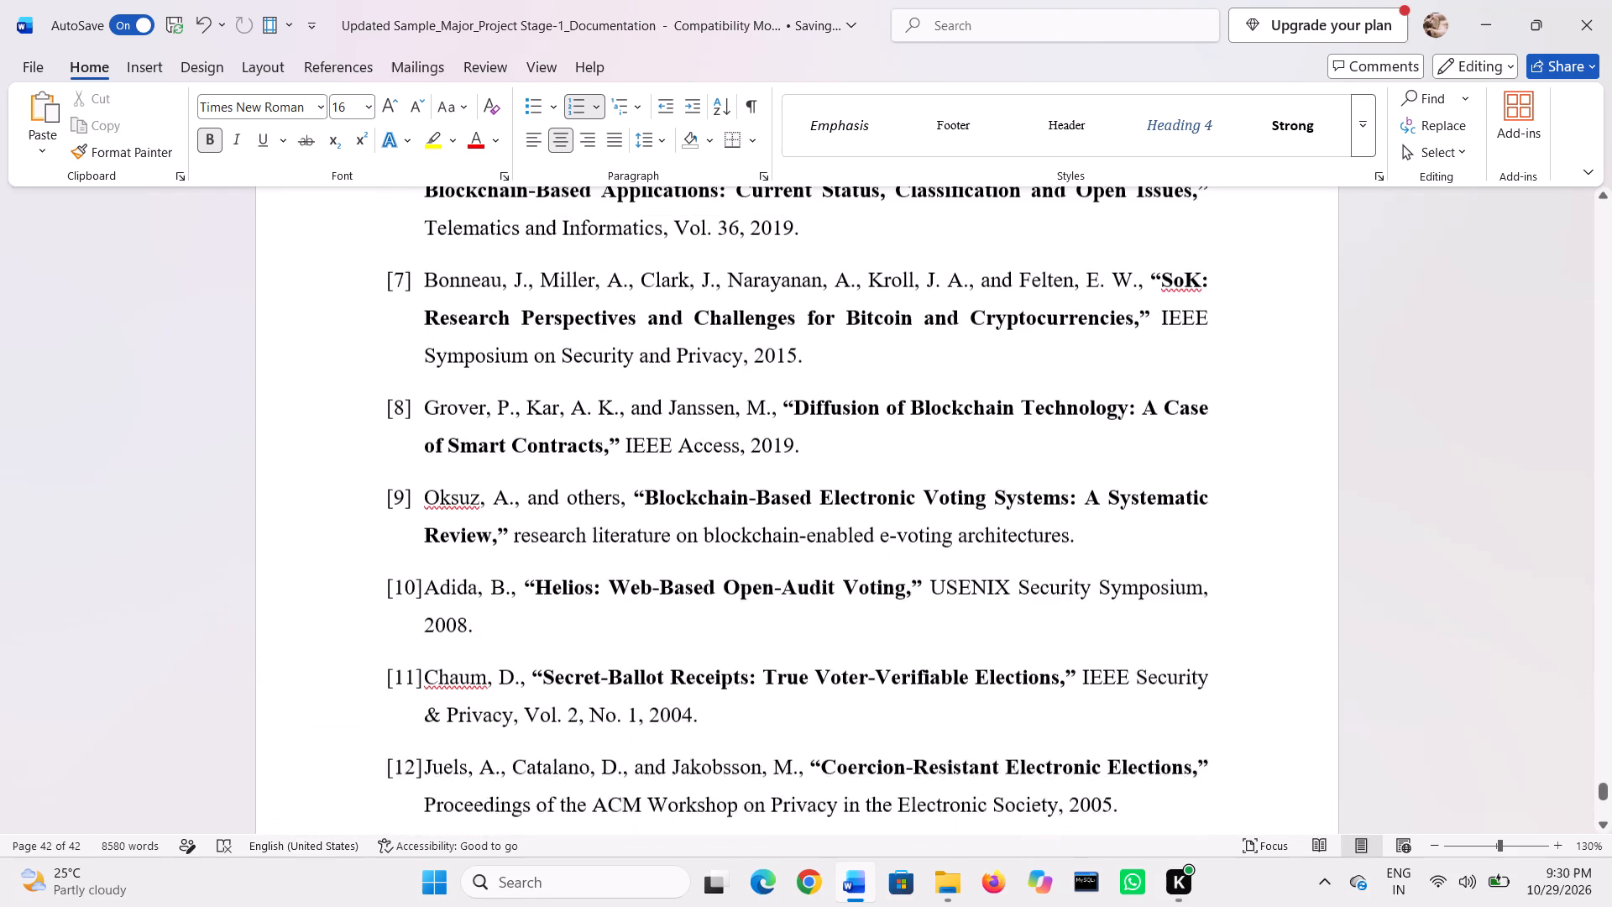
scroll(527, 470, up, 4)
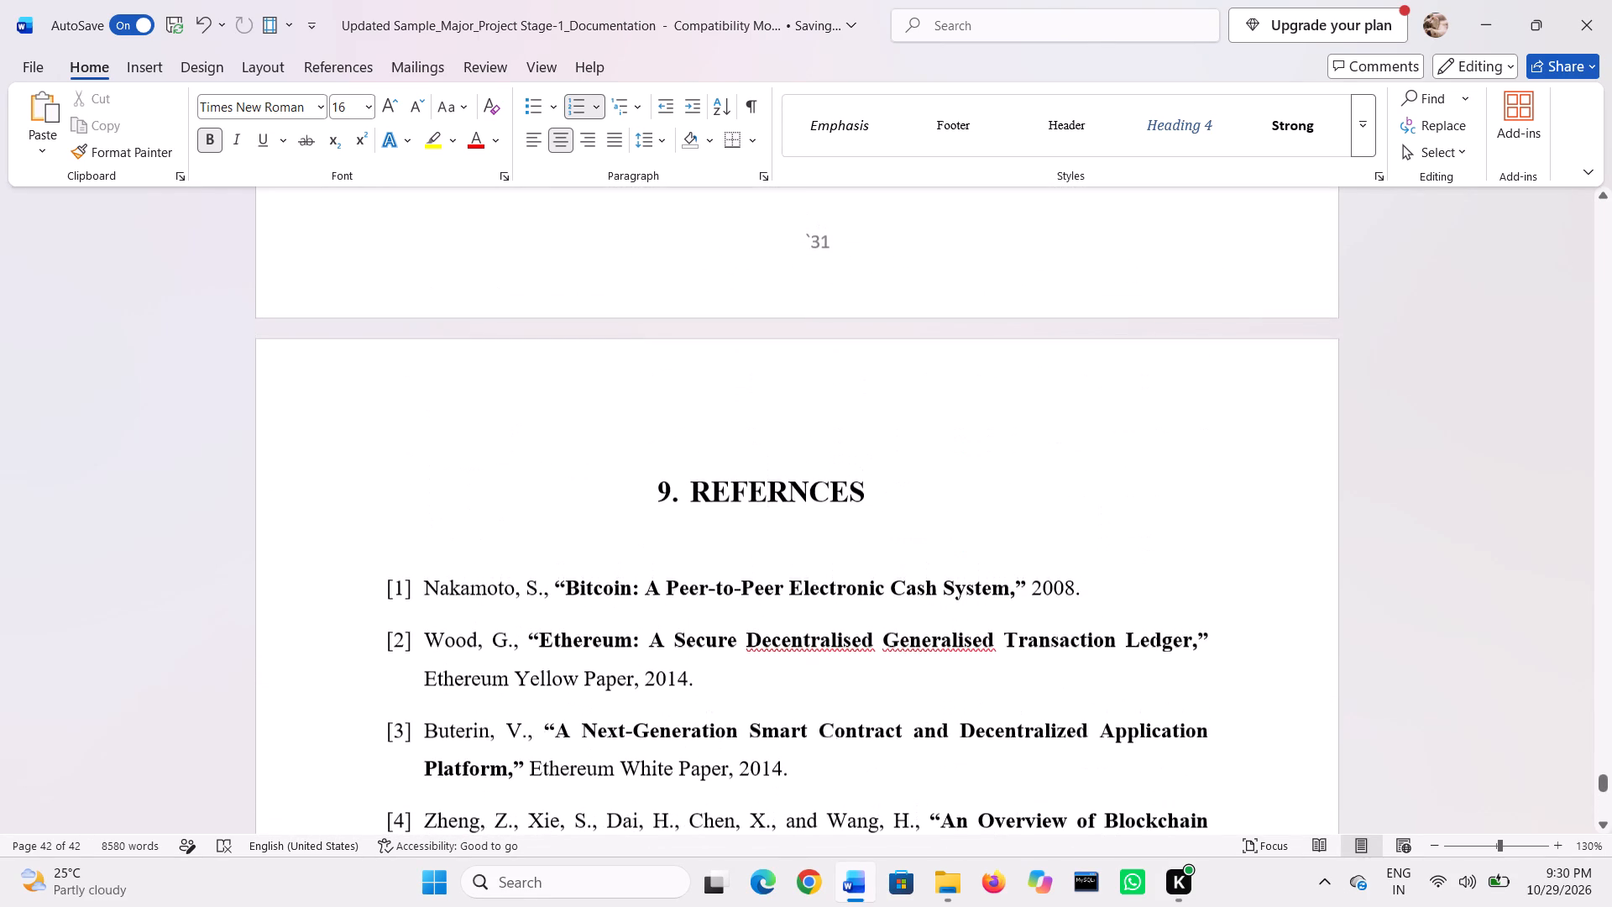
Add the entry "9. REFERNCES" on a new line below 8.2 Functional Requirements in the contents list.
scroll(527, 470, up, 20)
scroll(527, 470, up, 3)
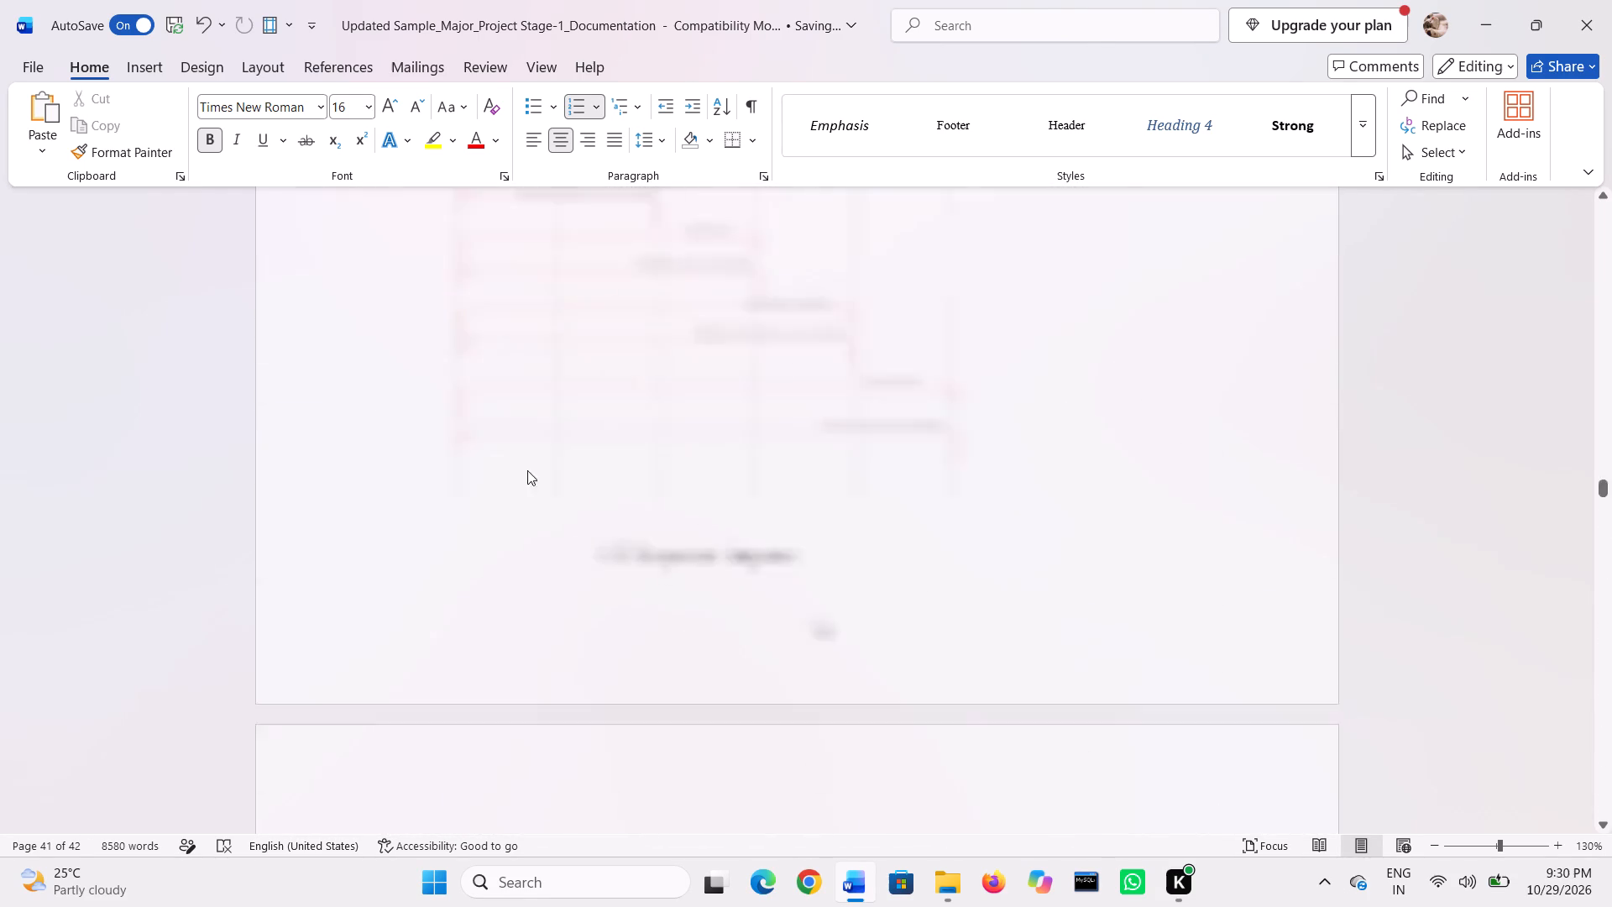
scroll(527, 470, up, 10)
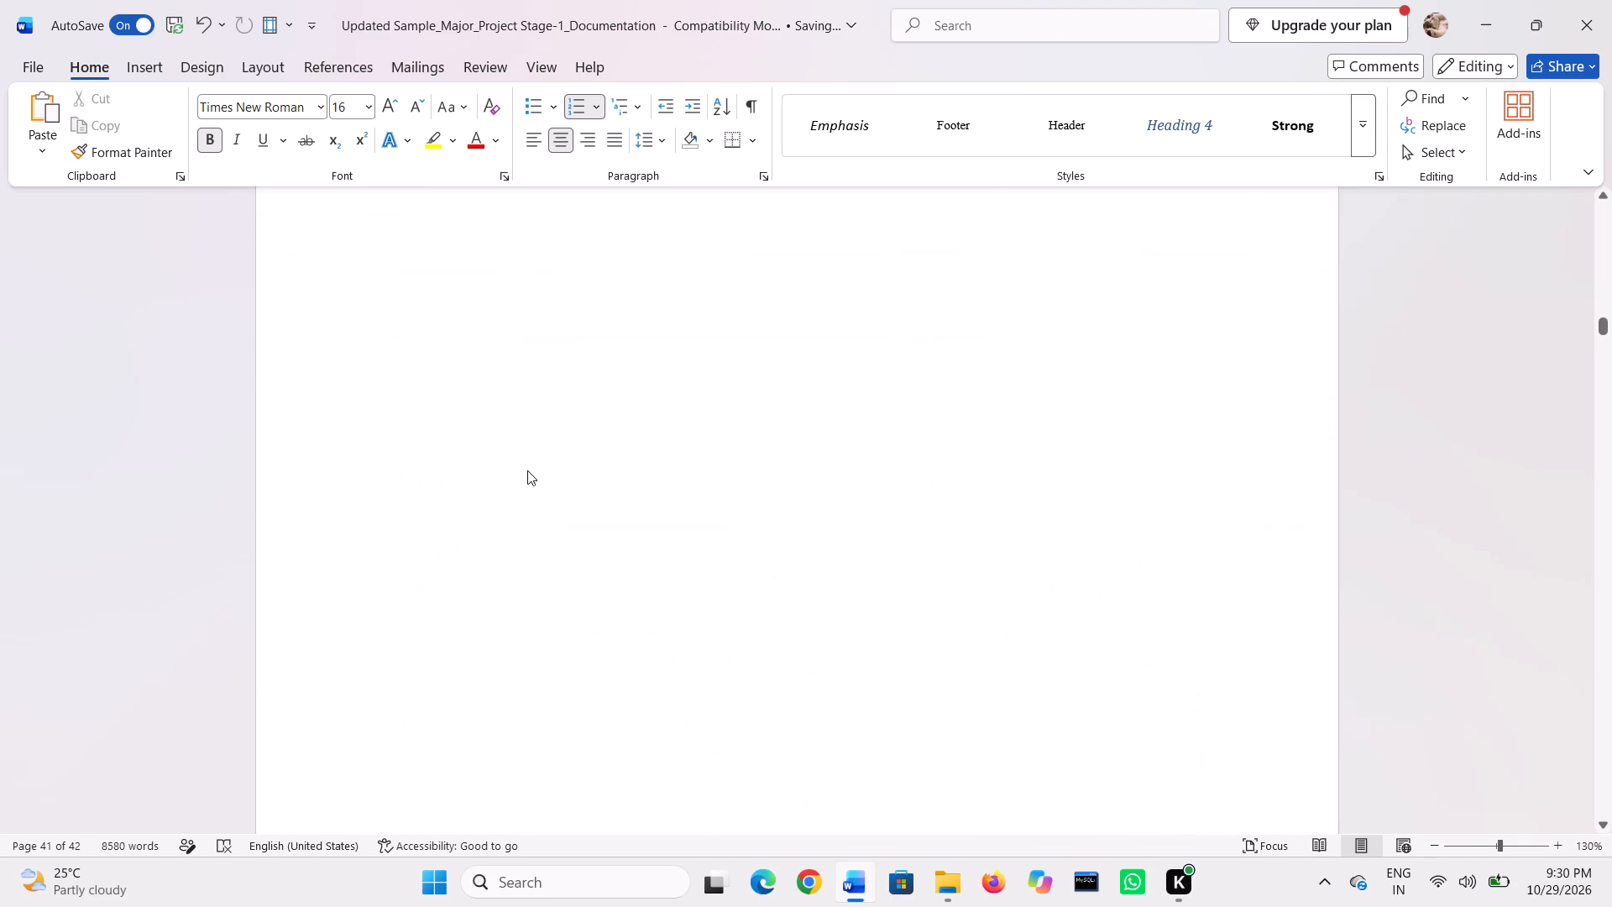
scroll(527, 470, up, 7)
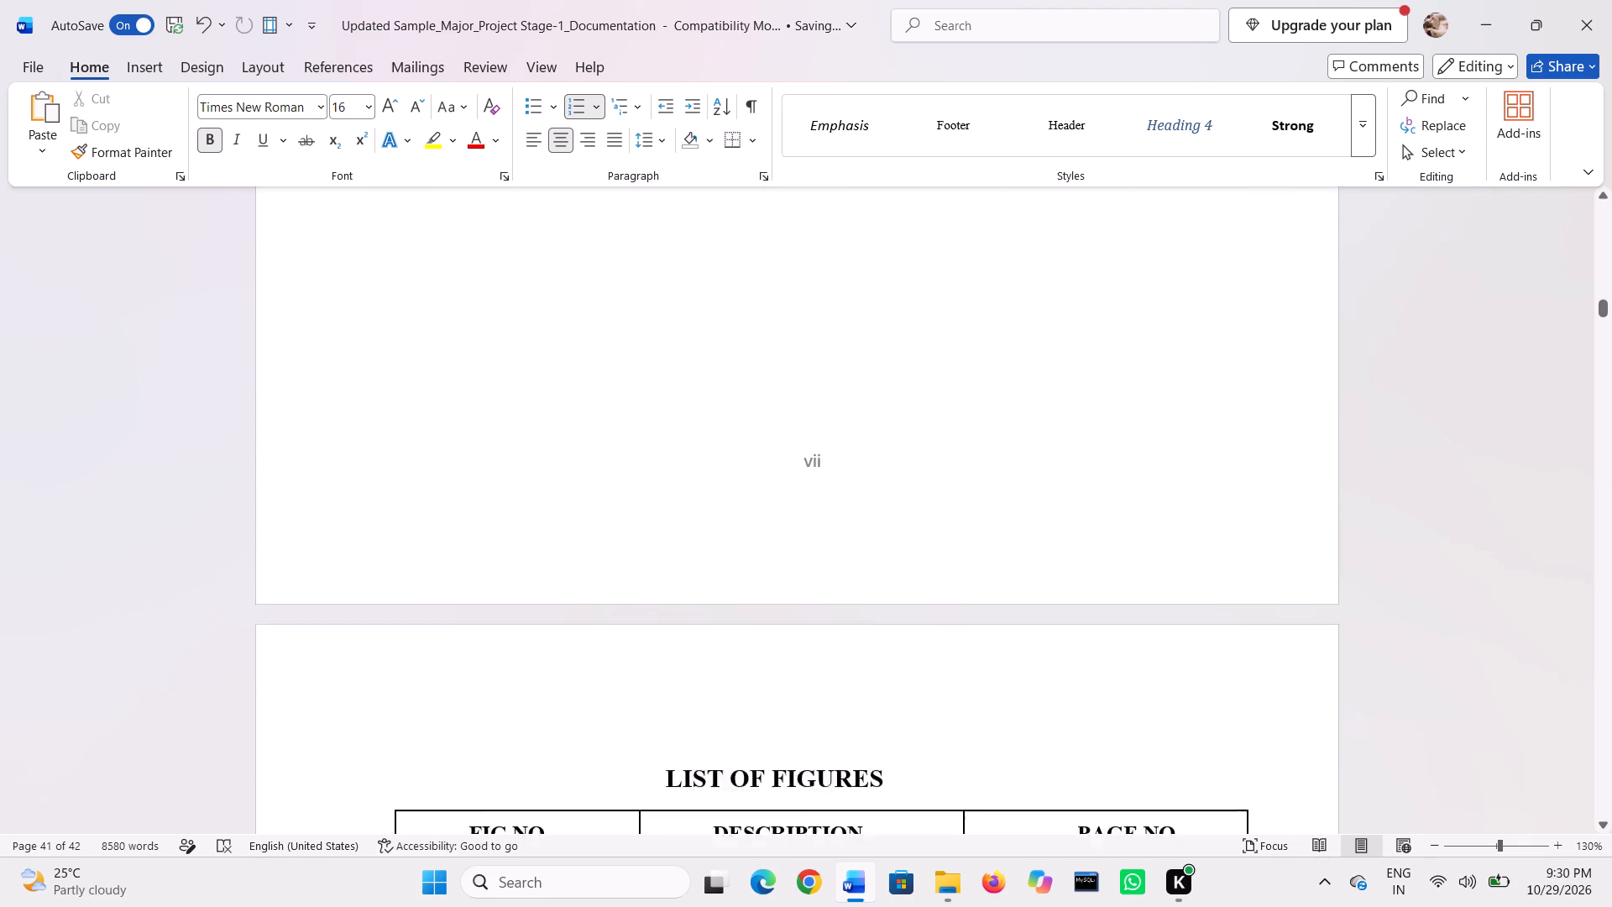
scroll(527, 470, up, 4)
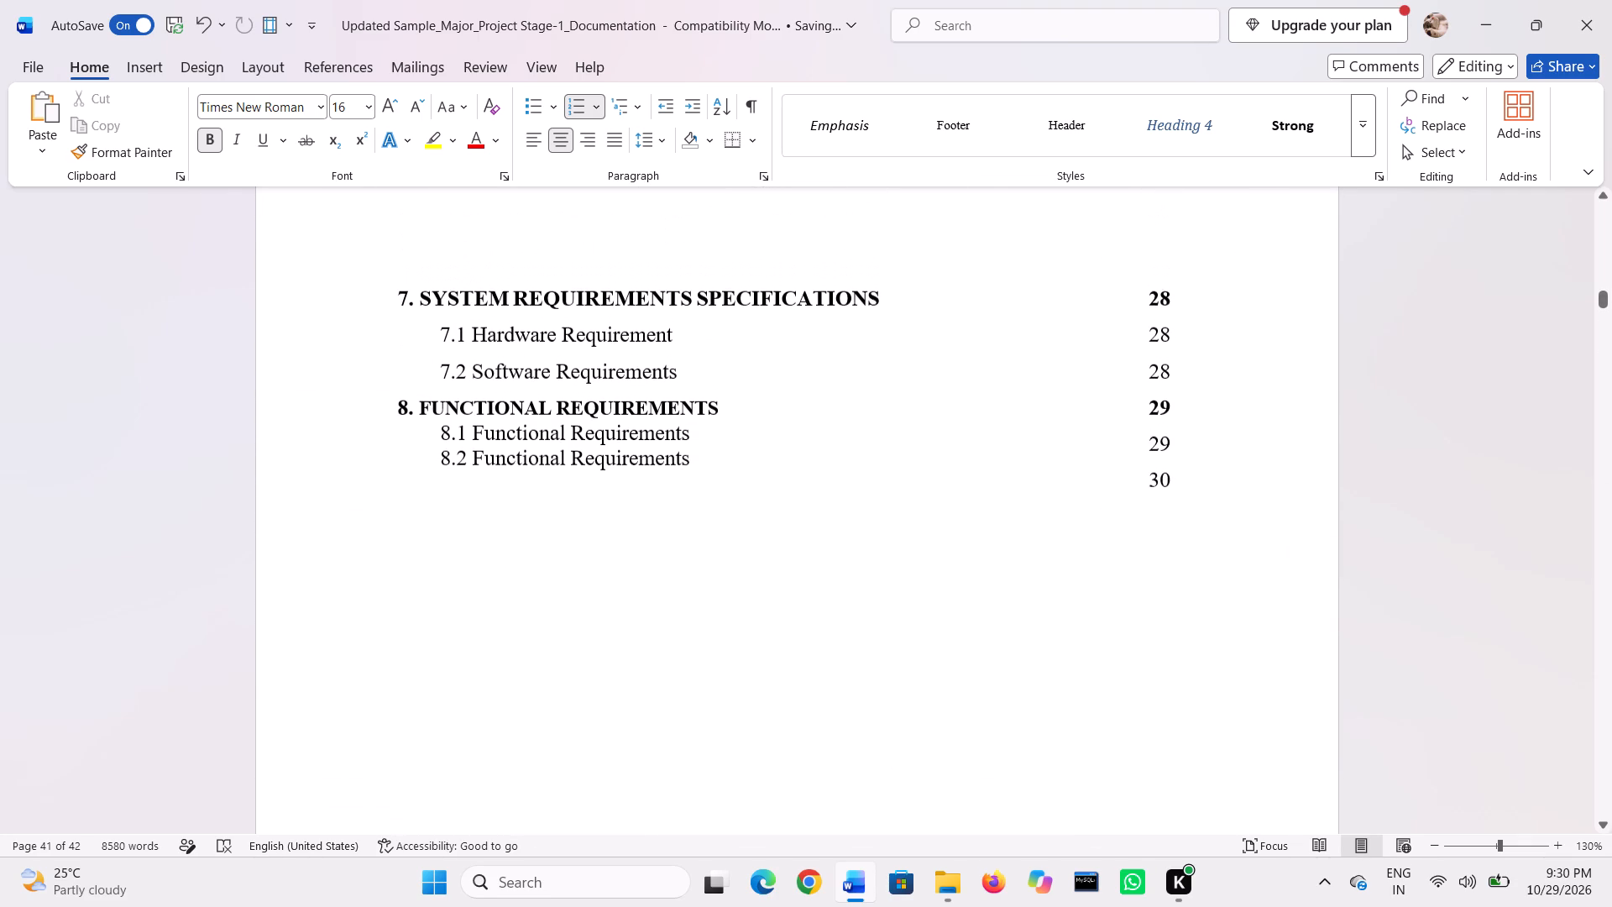
click(730, 463)
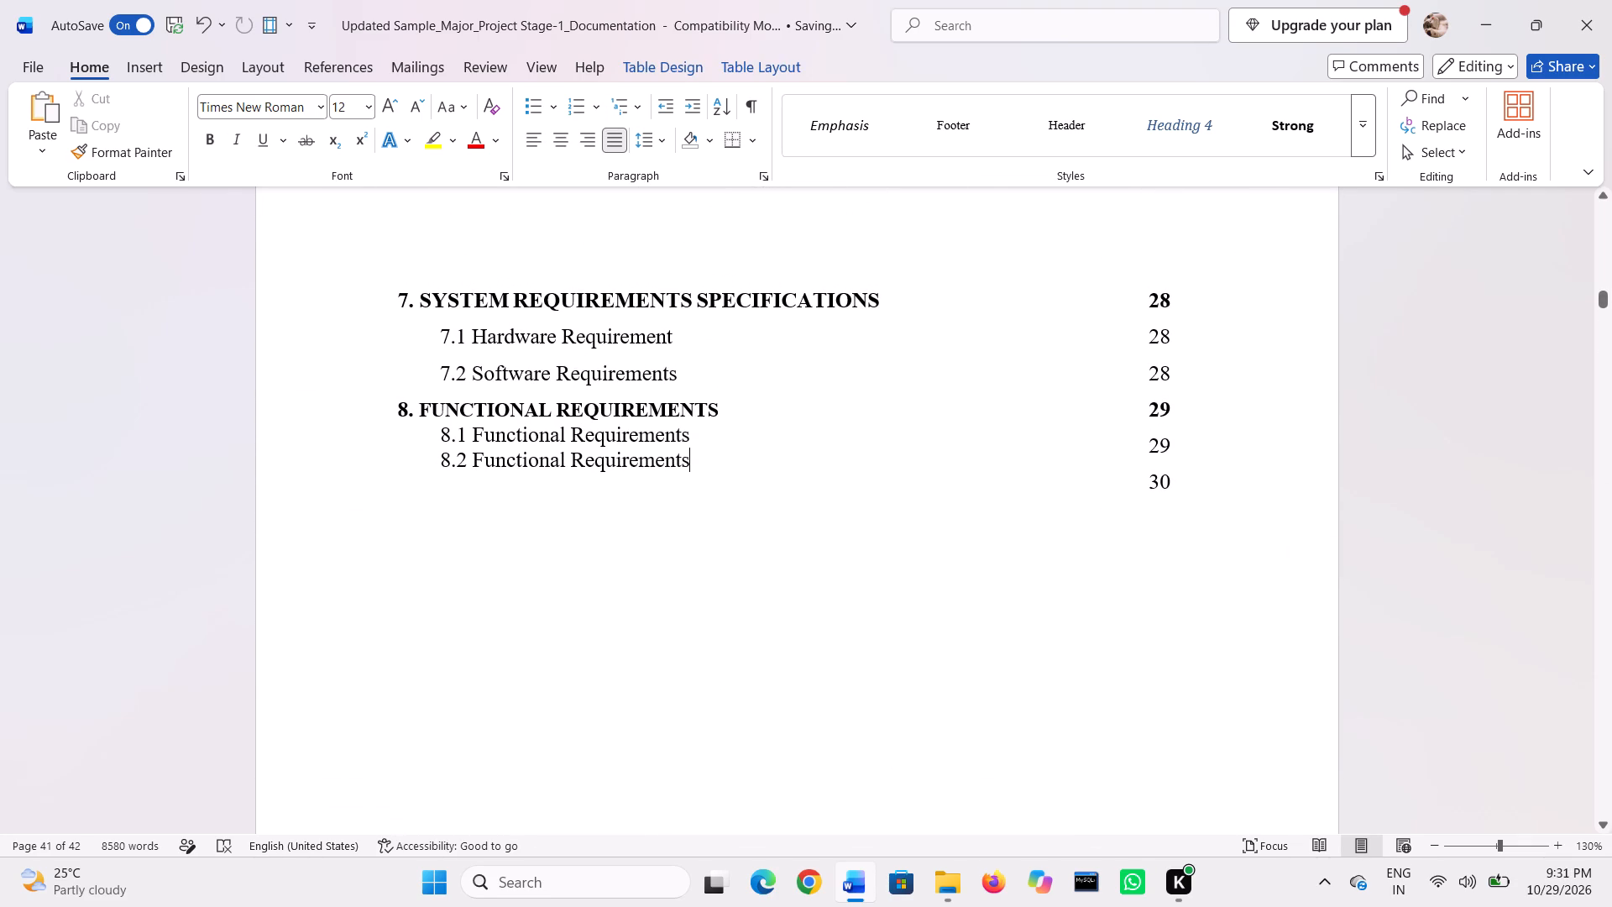
key(Return)
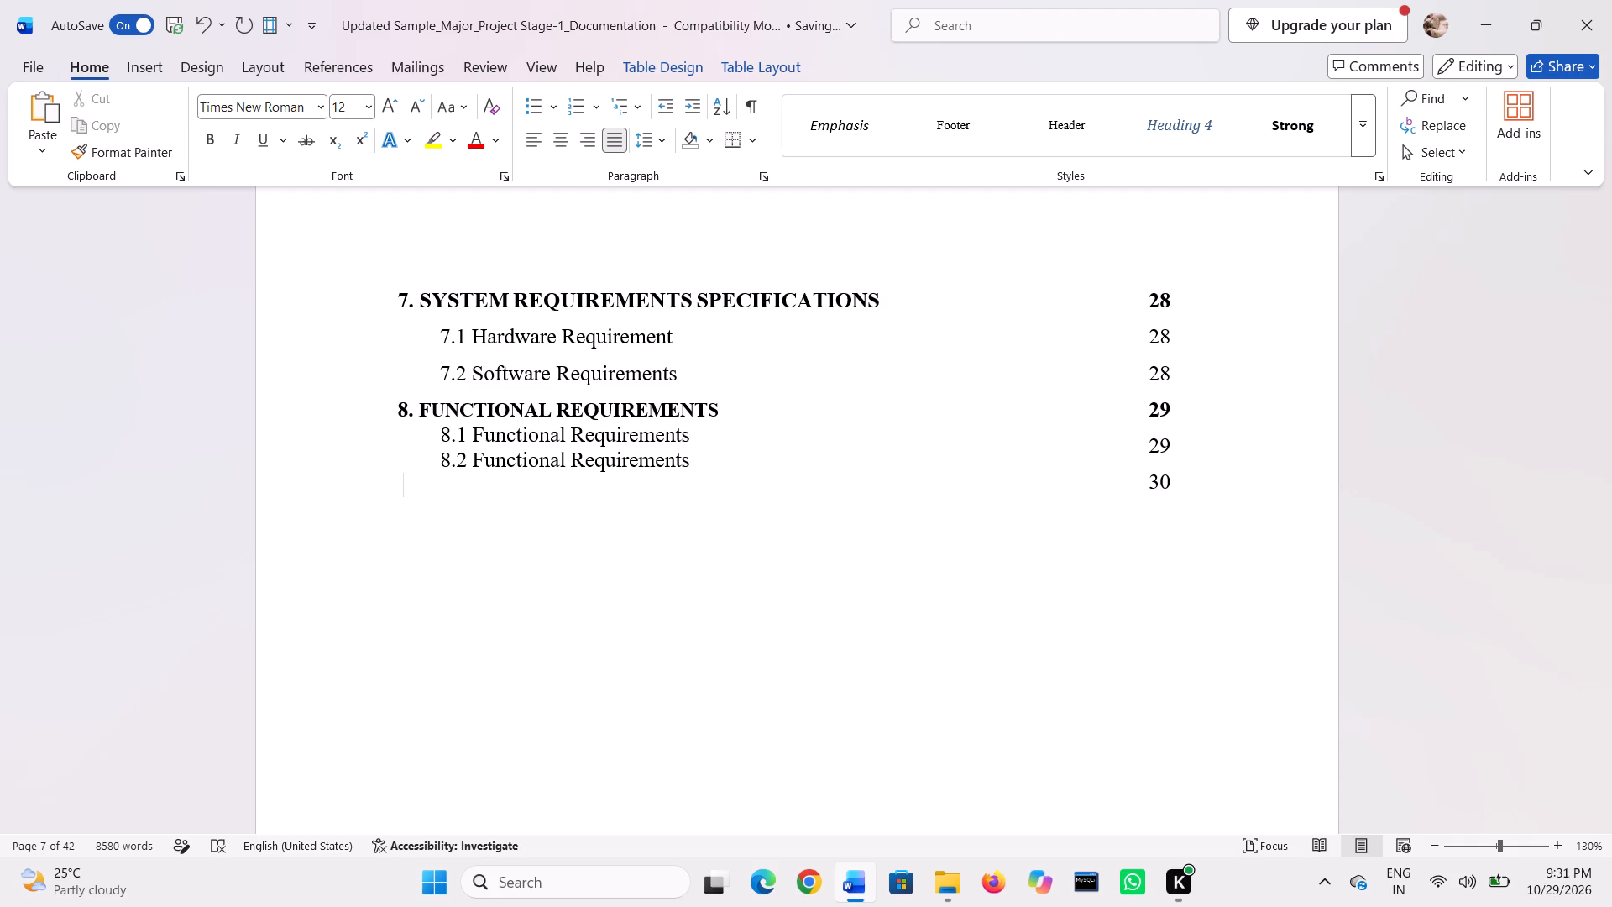
key(9)
text(.)
key(space)
text(RE)
text(FER)
text(NCES)
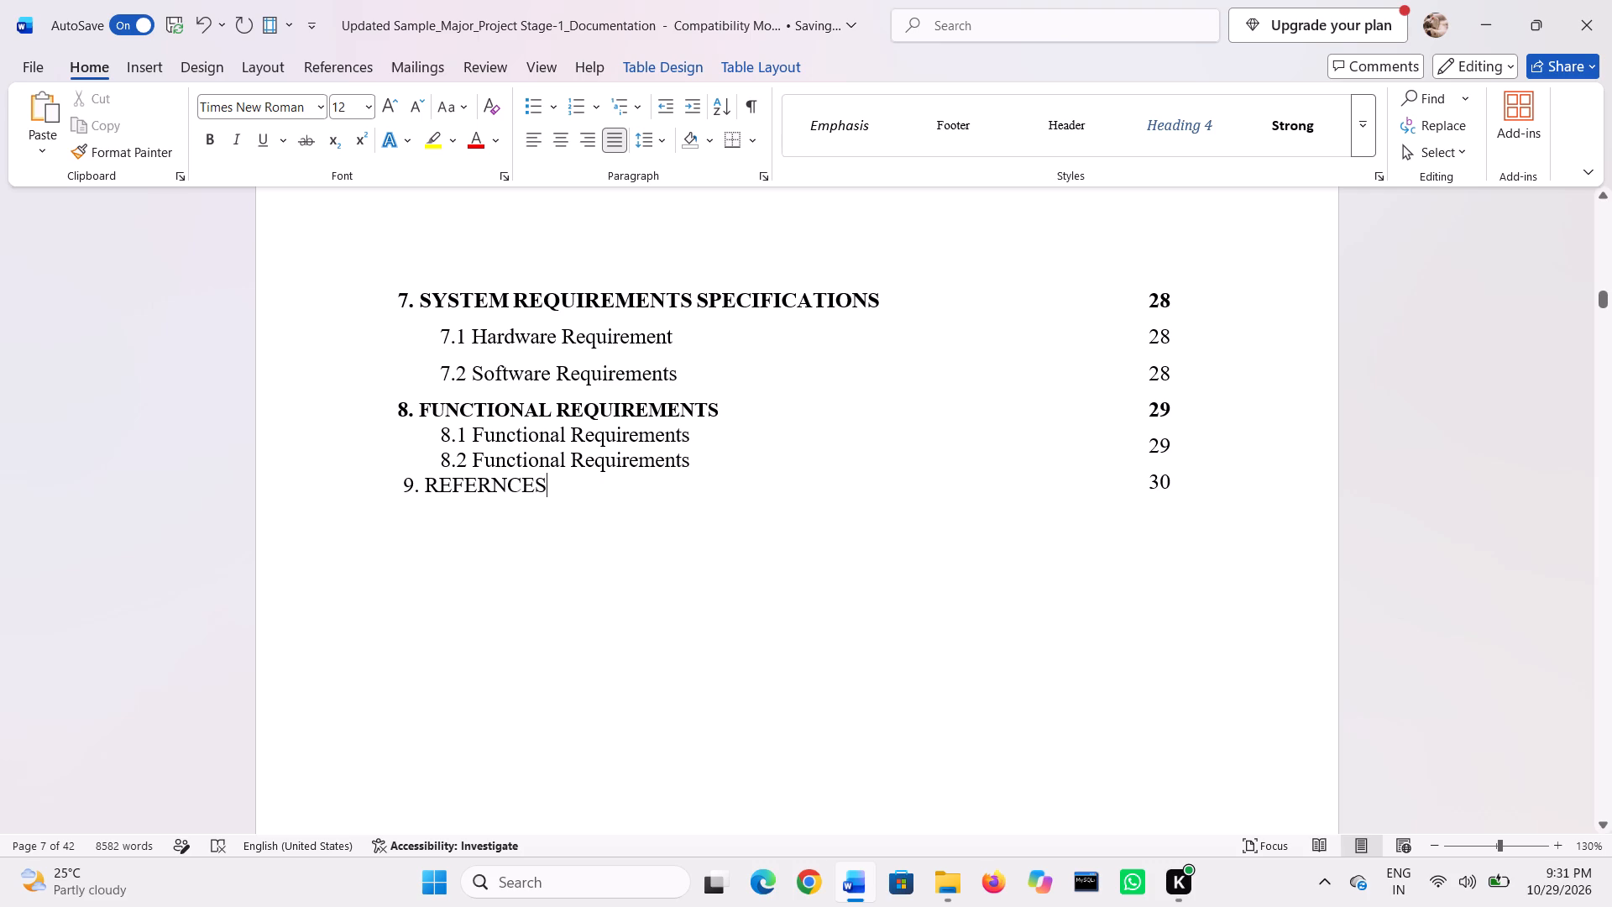
Remove the indent before the 9. REFERNCES contents entry and make the entry bold.
click(400, 484)
key(BackSpace)
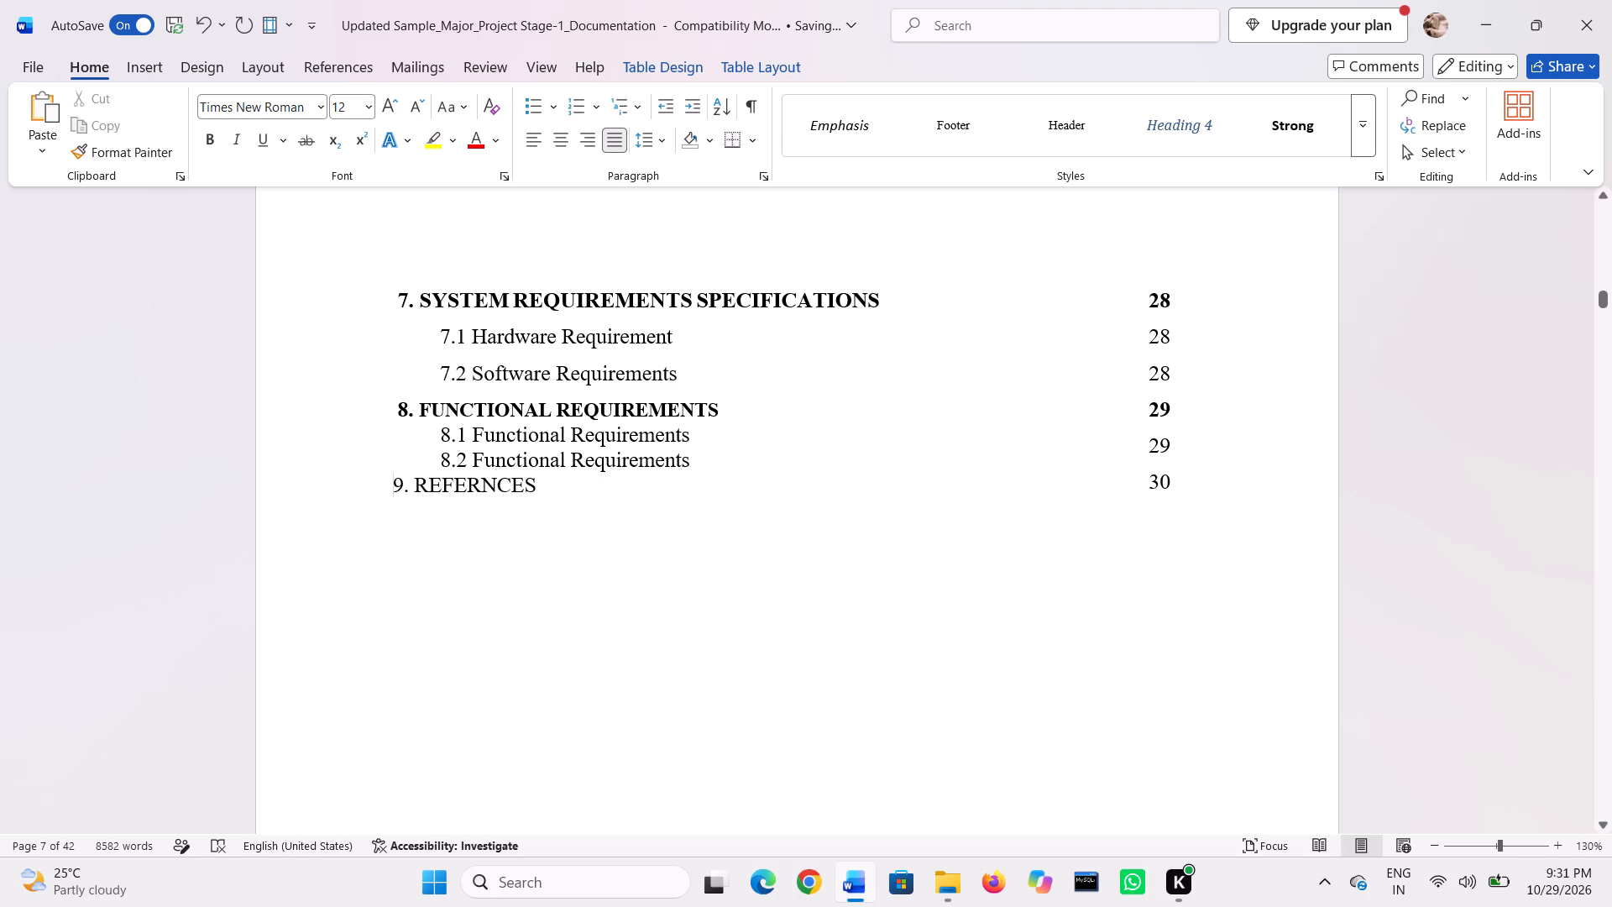
drag(394, 484, 503, 490)
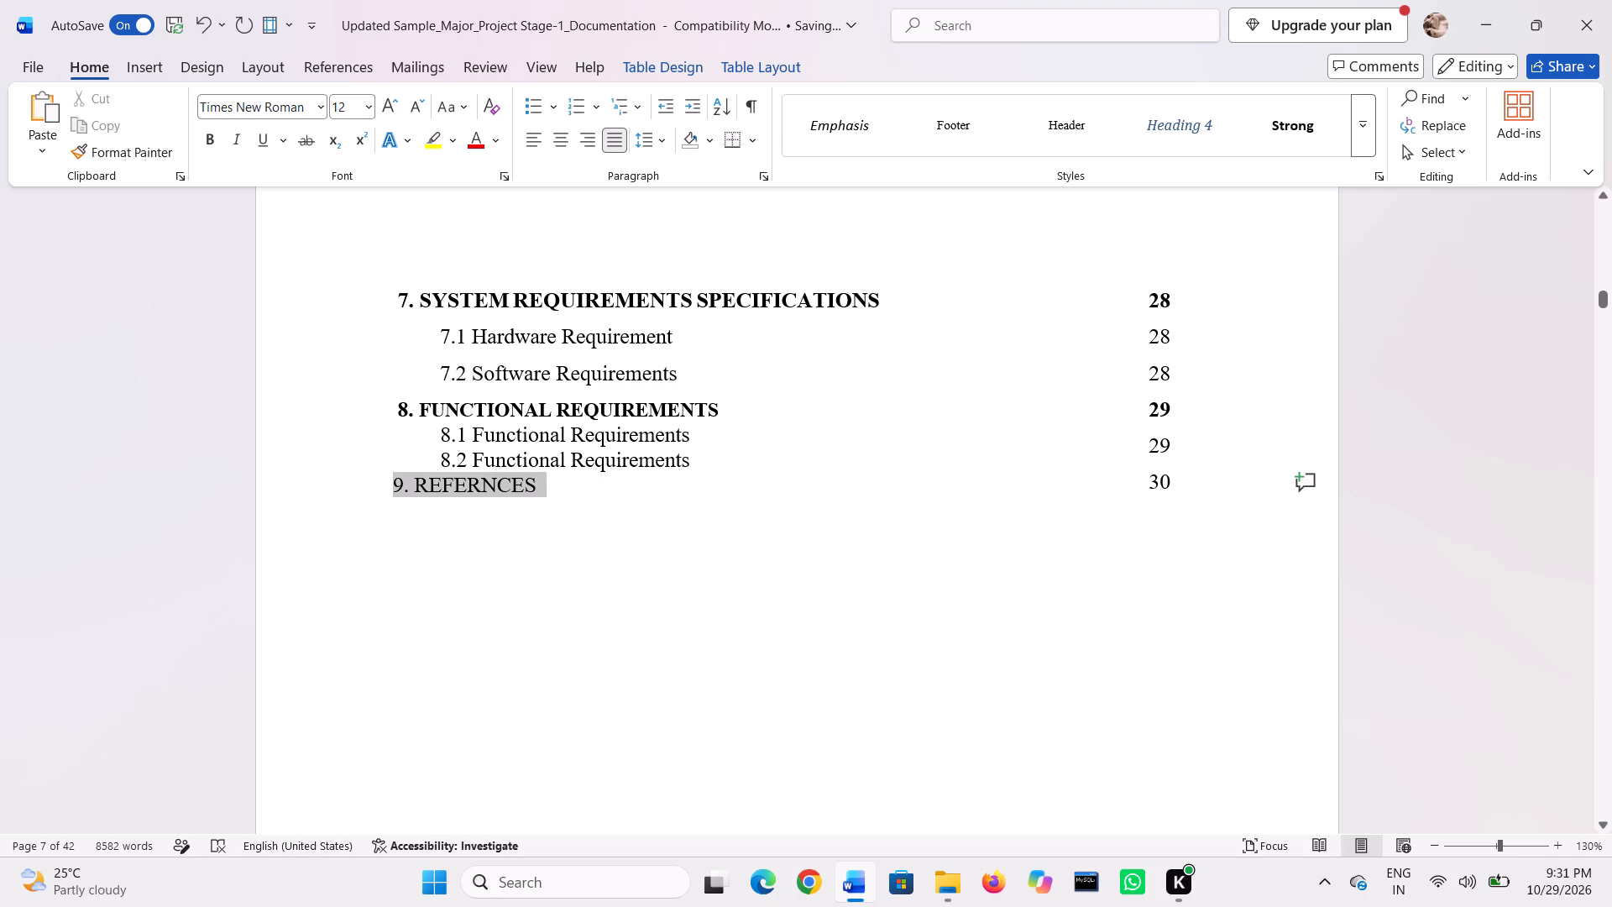
click(521, 451)
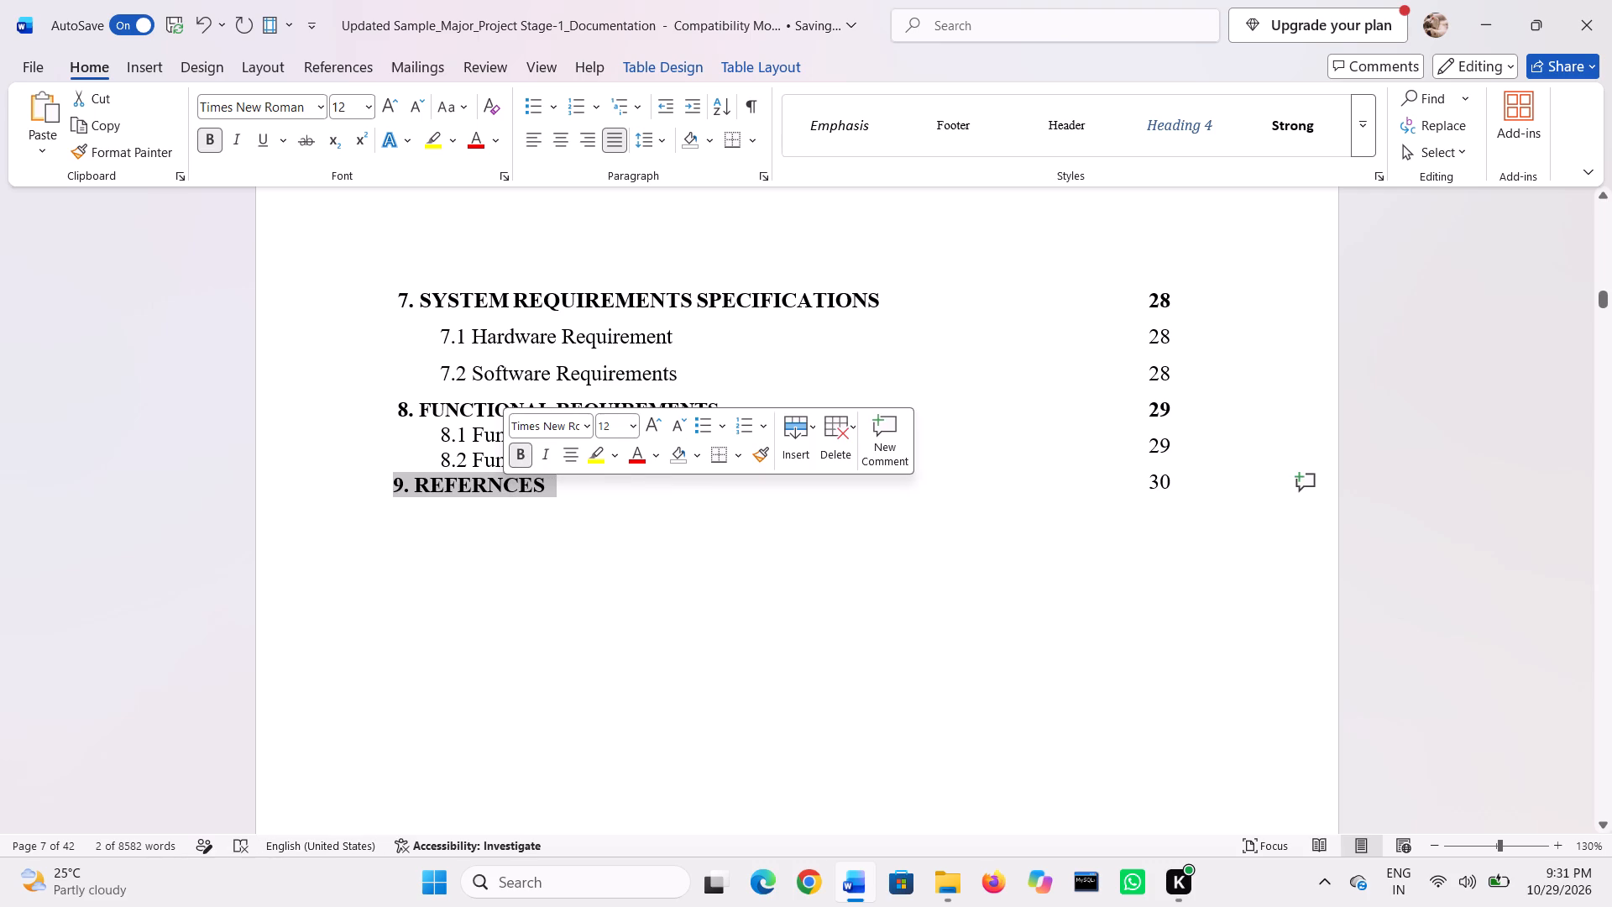
click(588, 535)
Add page number 32 for the References entry on a new line below 30 in the contents page-number column.
click(1180, 479)
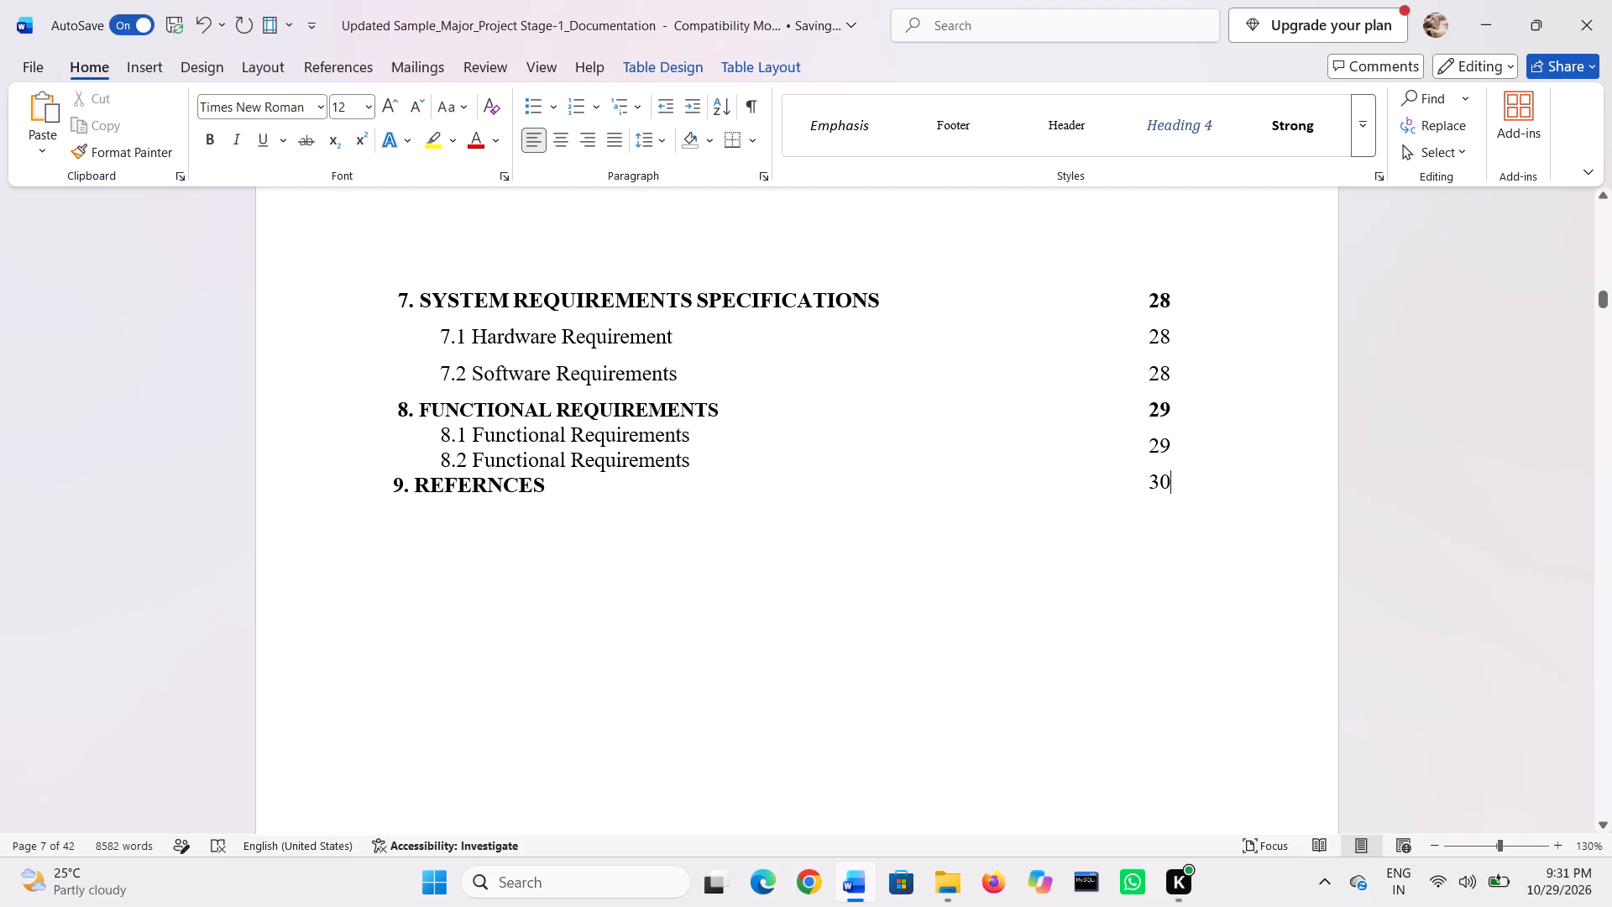
key(Return)
text(32)
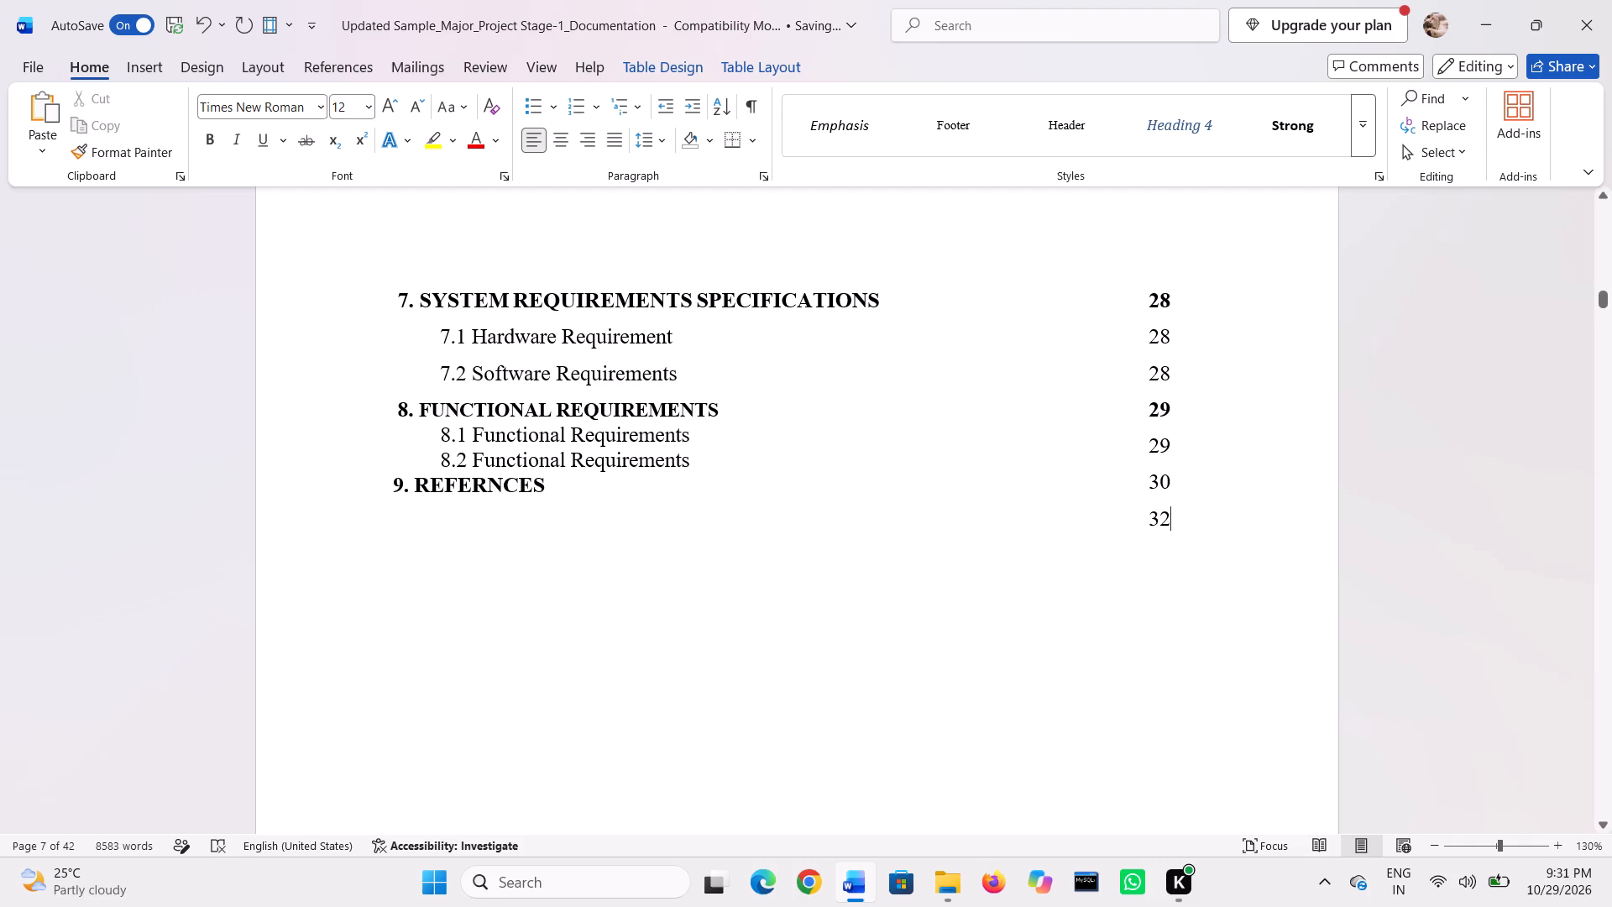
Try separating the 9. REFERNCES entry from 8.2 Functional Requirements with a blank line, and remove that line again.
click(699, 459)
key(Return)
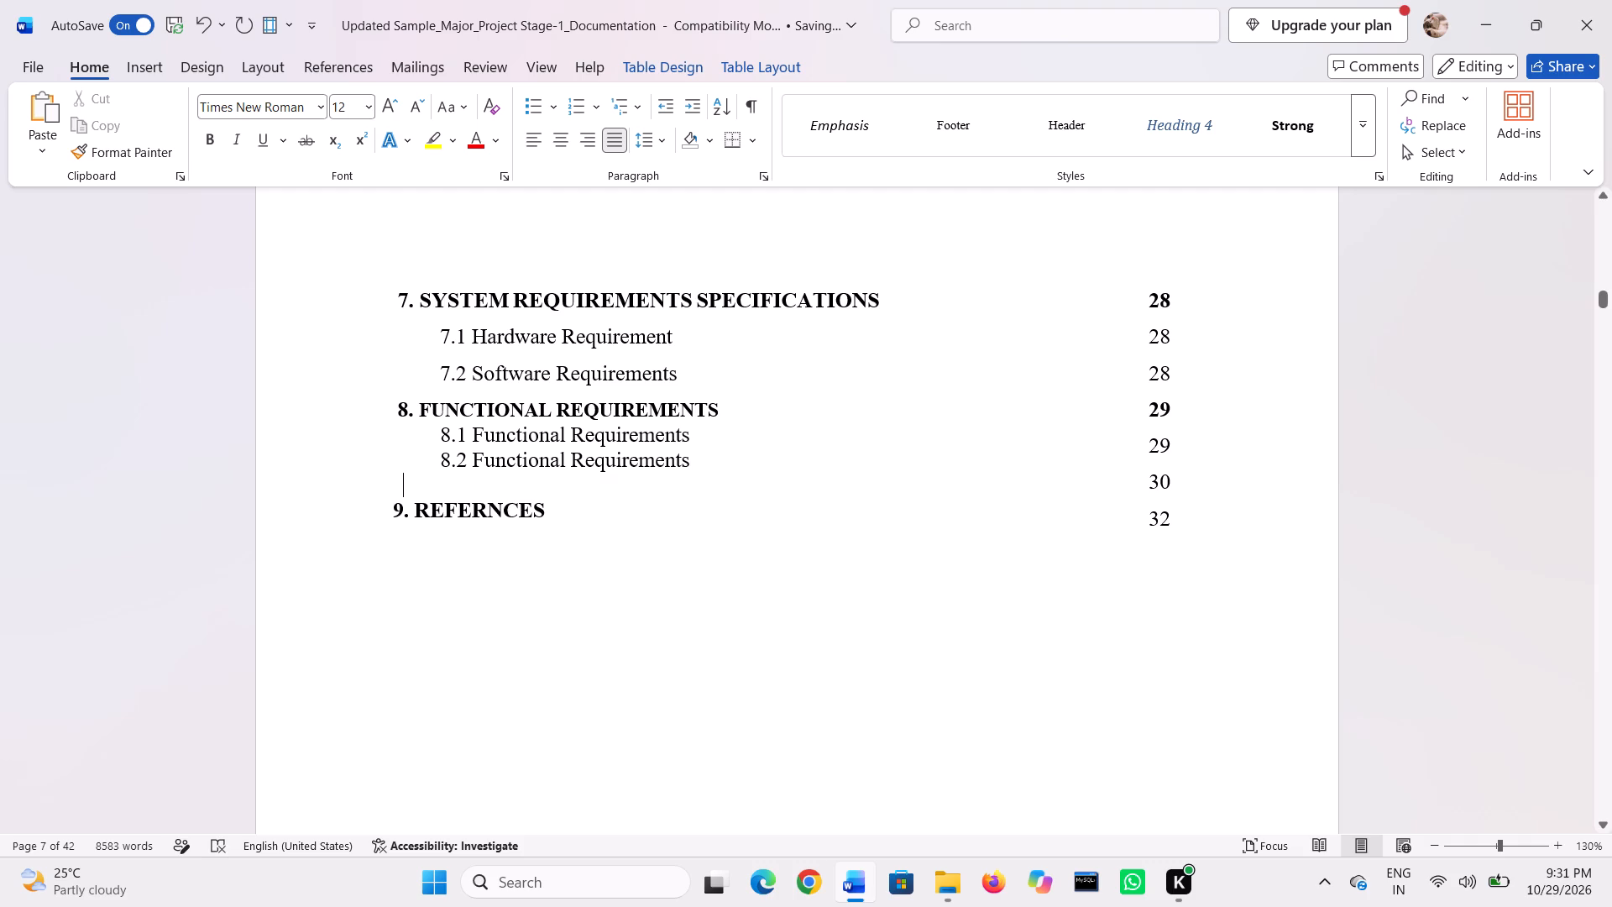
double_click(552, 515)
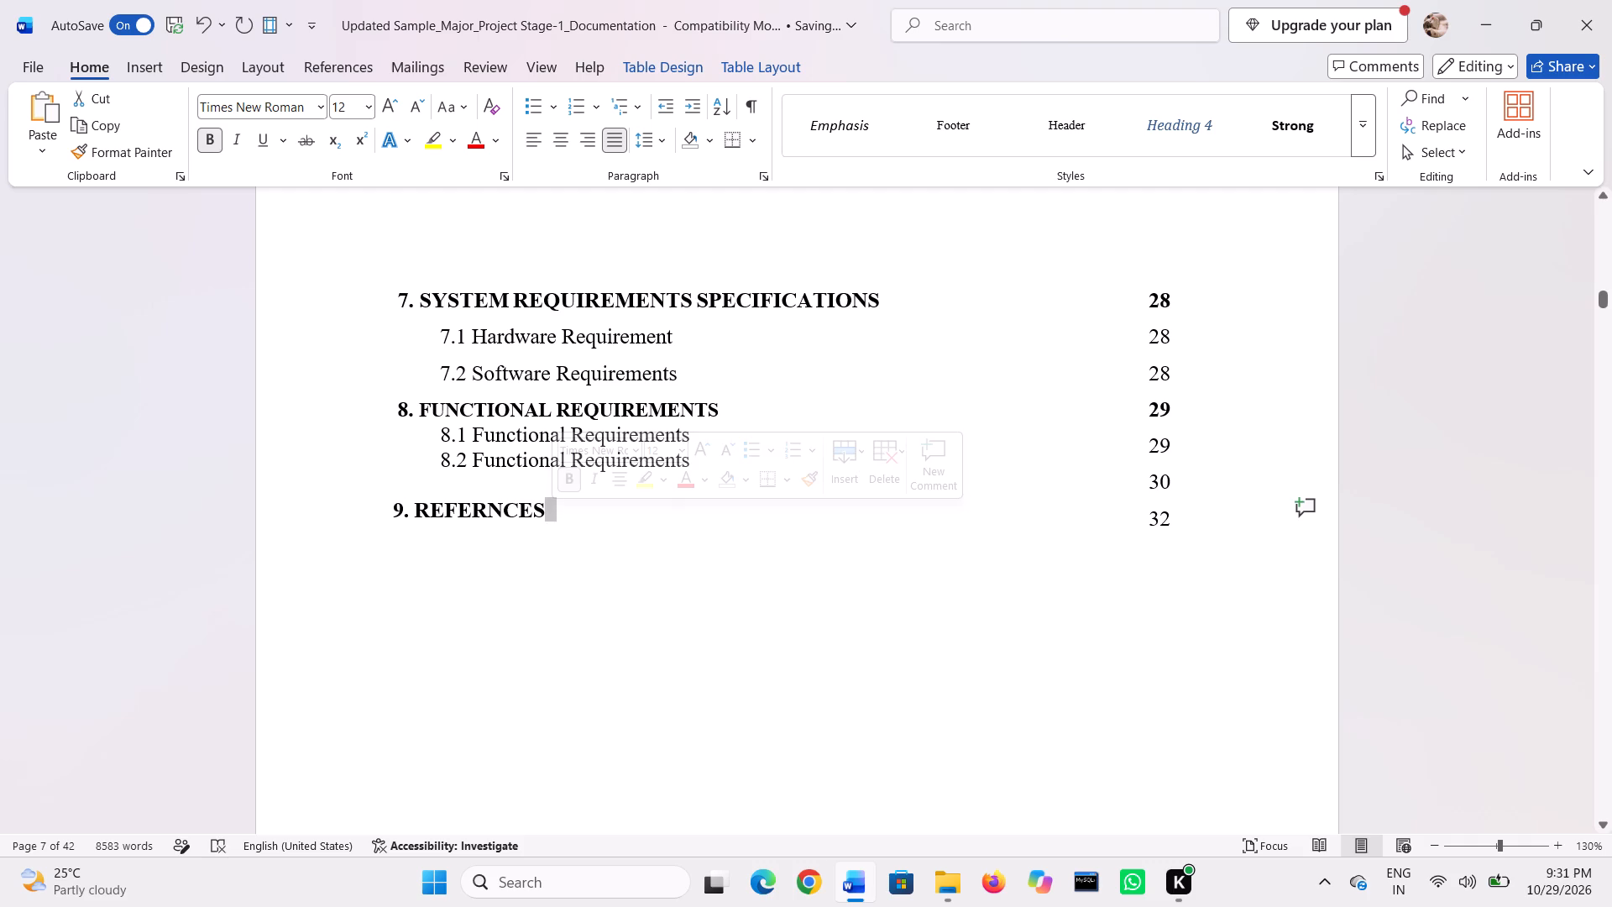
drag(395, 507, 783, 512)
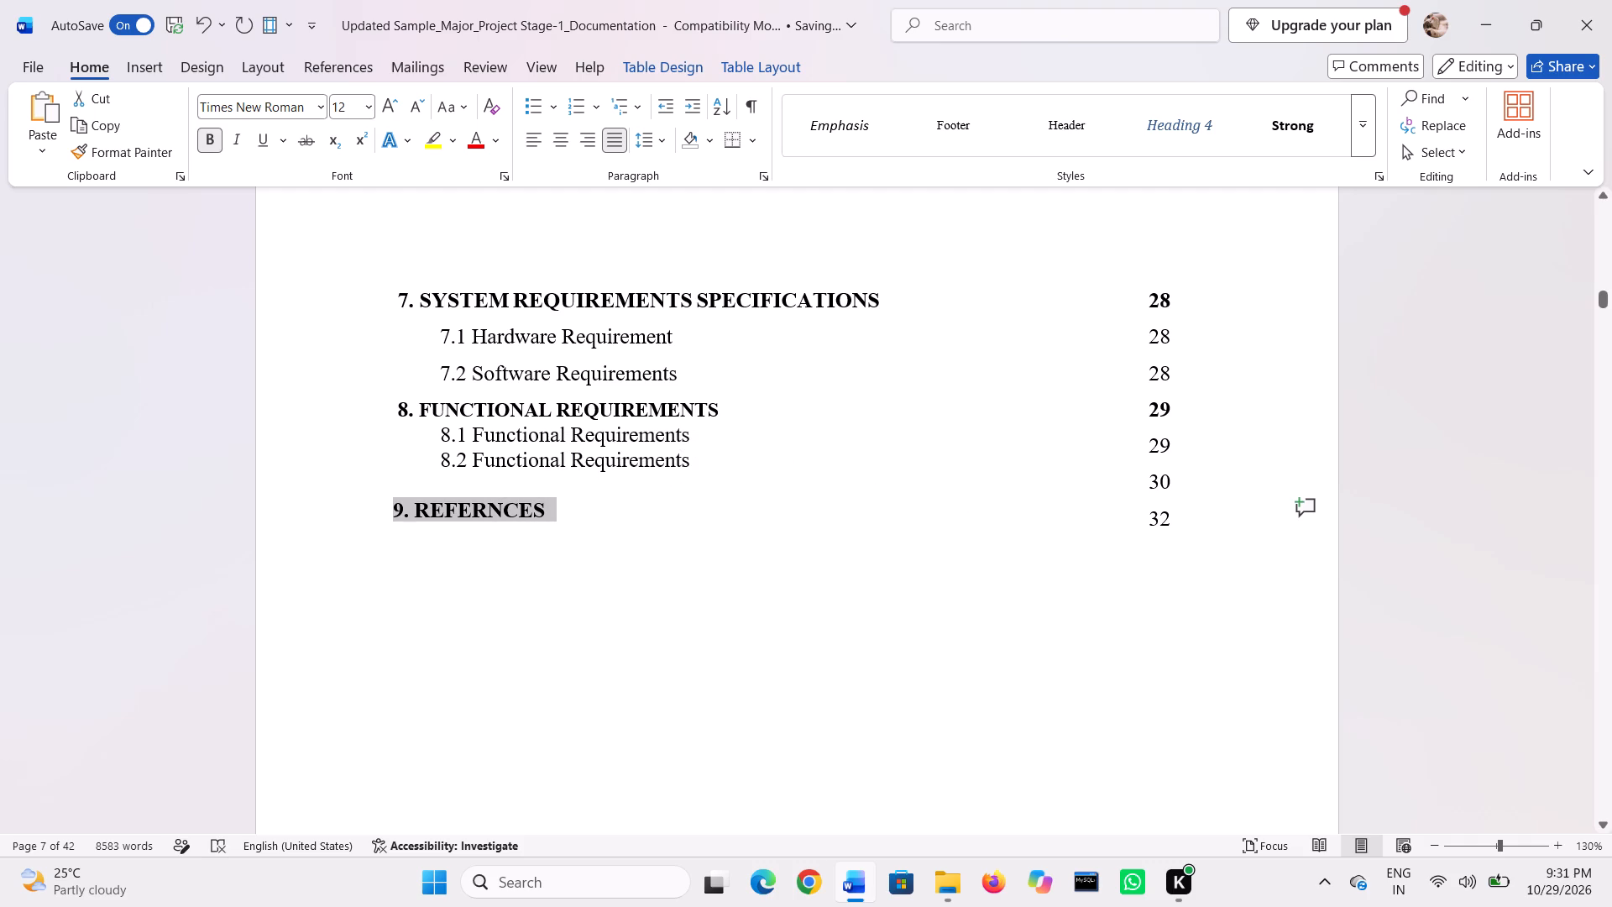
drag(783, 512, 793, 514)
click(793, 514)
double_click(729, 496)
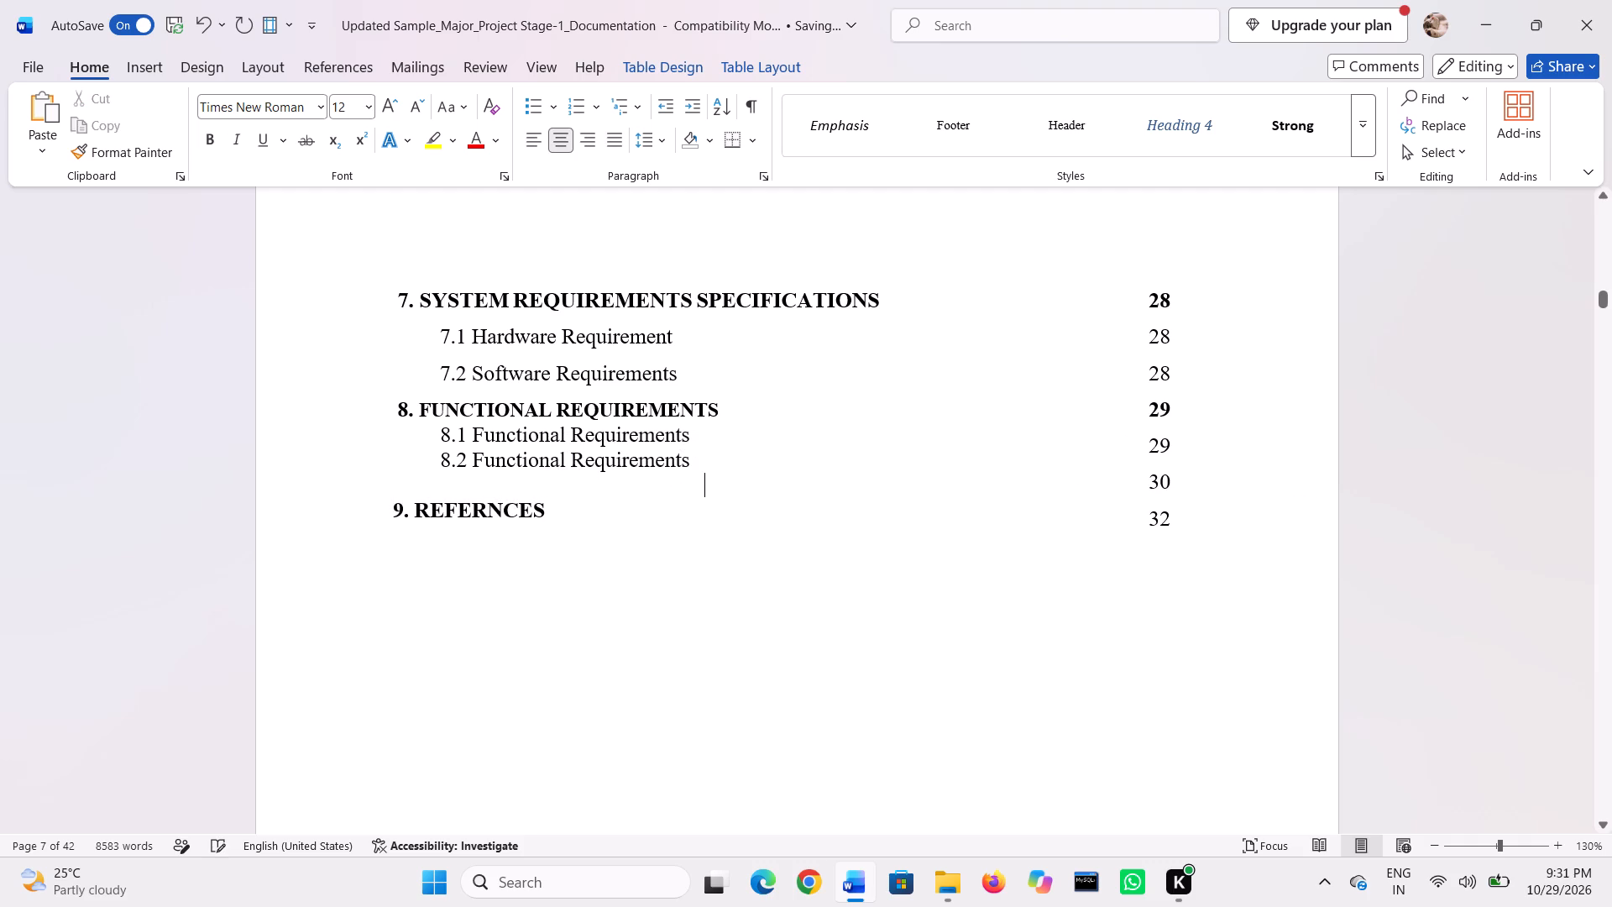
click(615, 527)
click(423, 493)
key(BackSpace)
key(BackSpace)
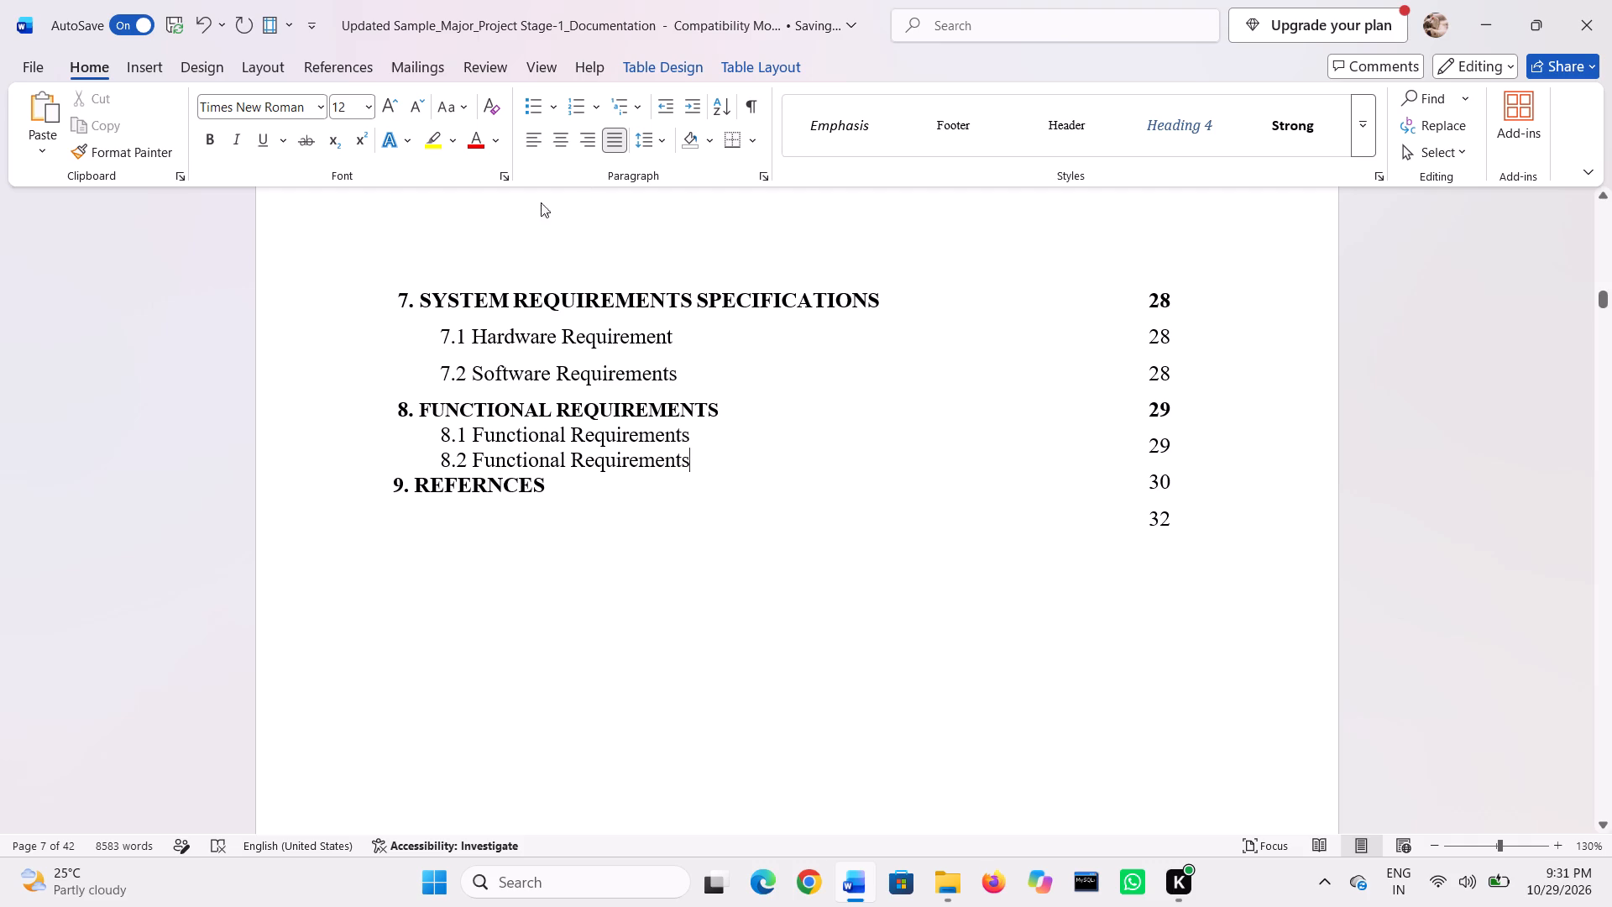
Set the line spacing of the 8.2 Functional Requirements contents entry to 1.5.
click(652, 145)
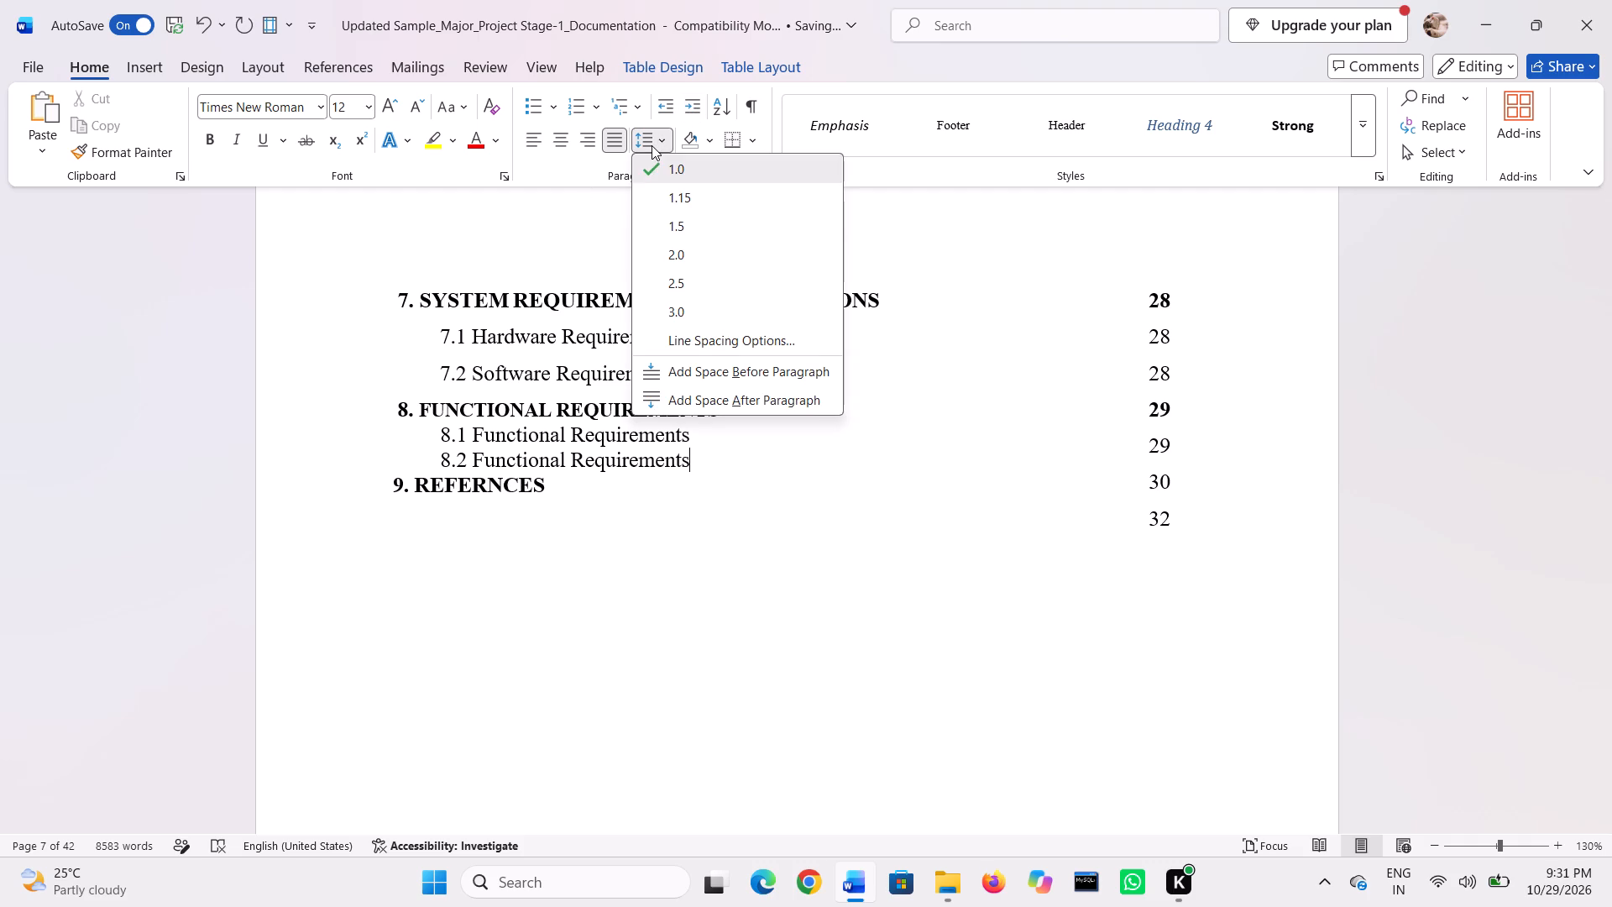
click(667, 227)
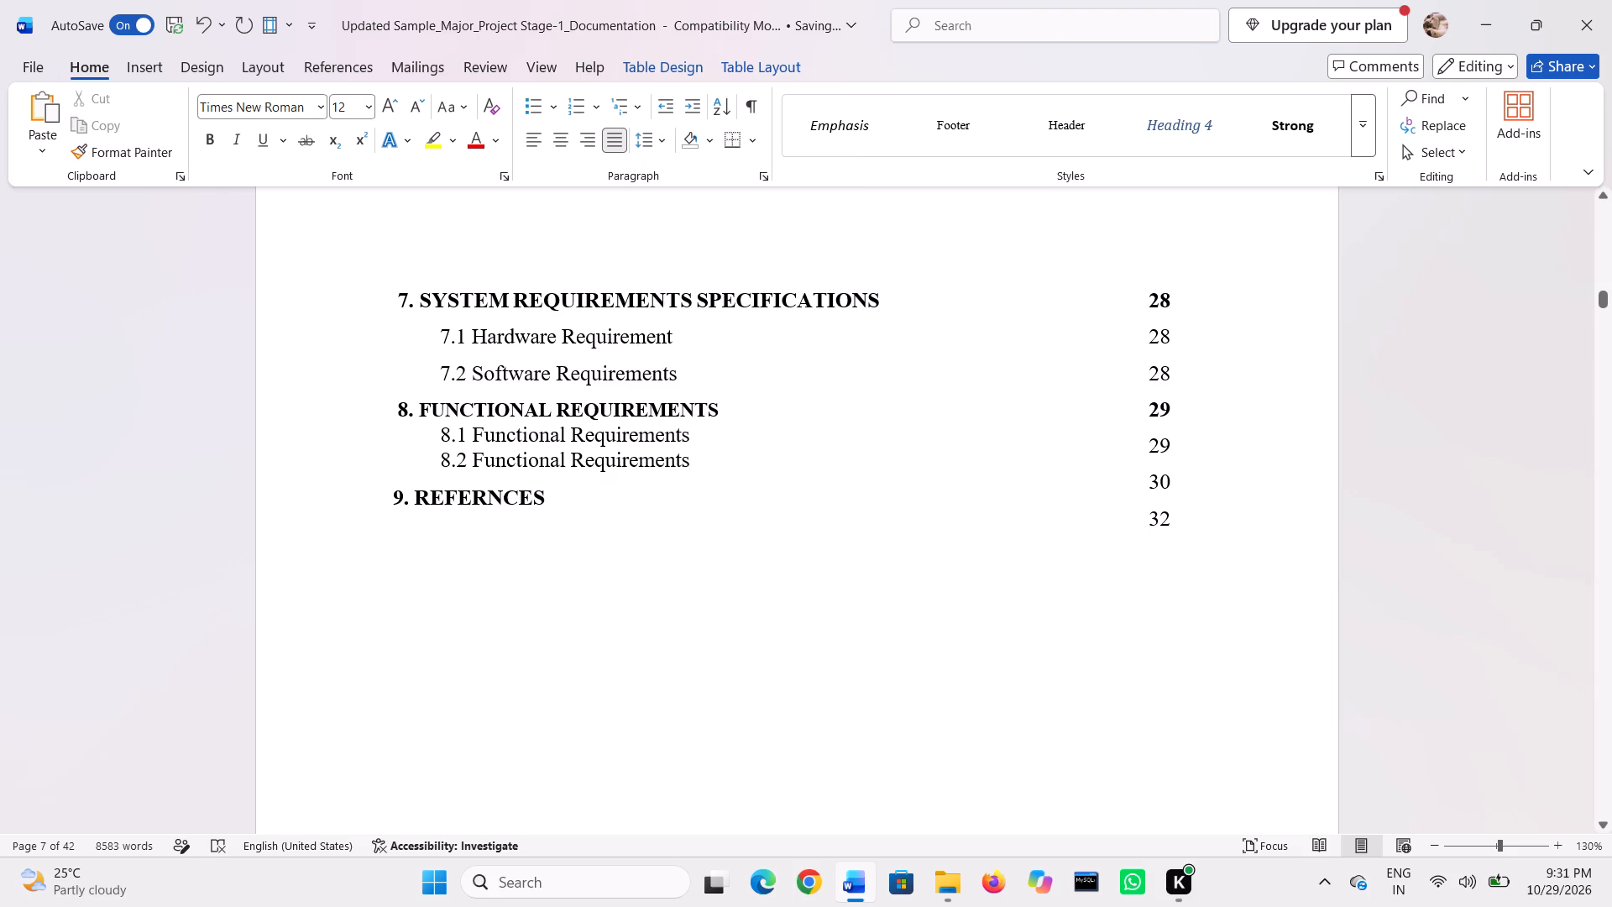
Look through the contents pages and the list of figures table to check their entries, page numbers and layout.
scroll(648, 375, up, 6)
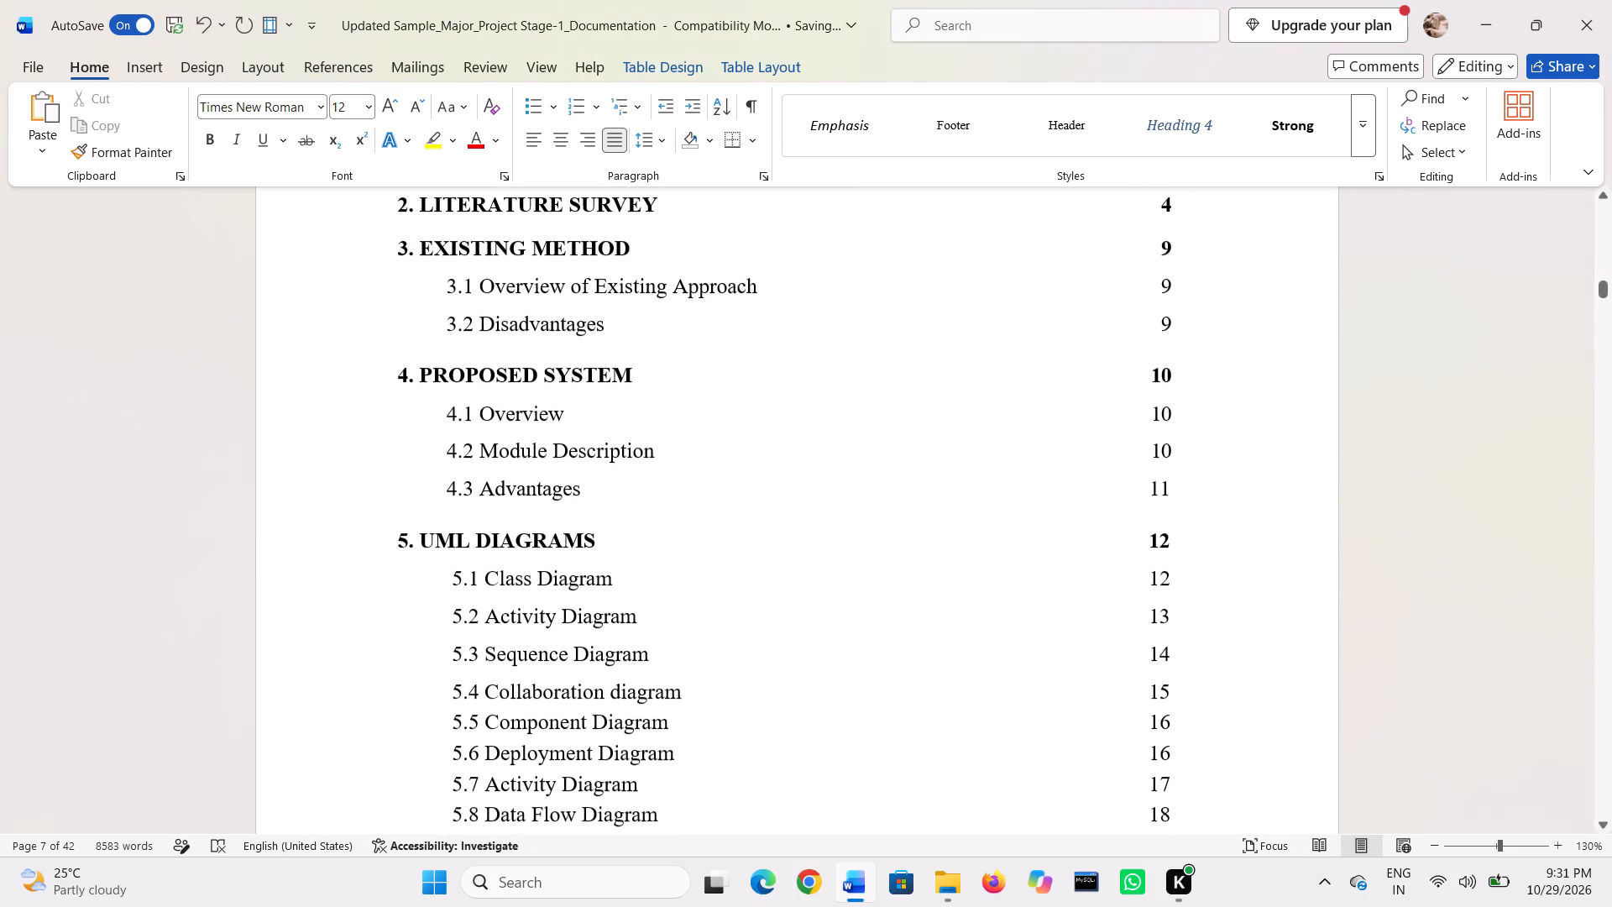
scroll(648, 375, up, 3)
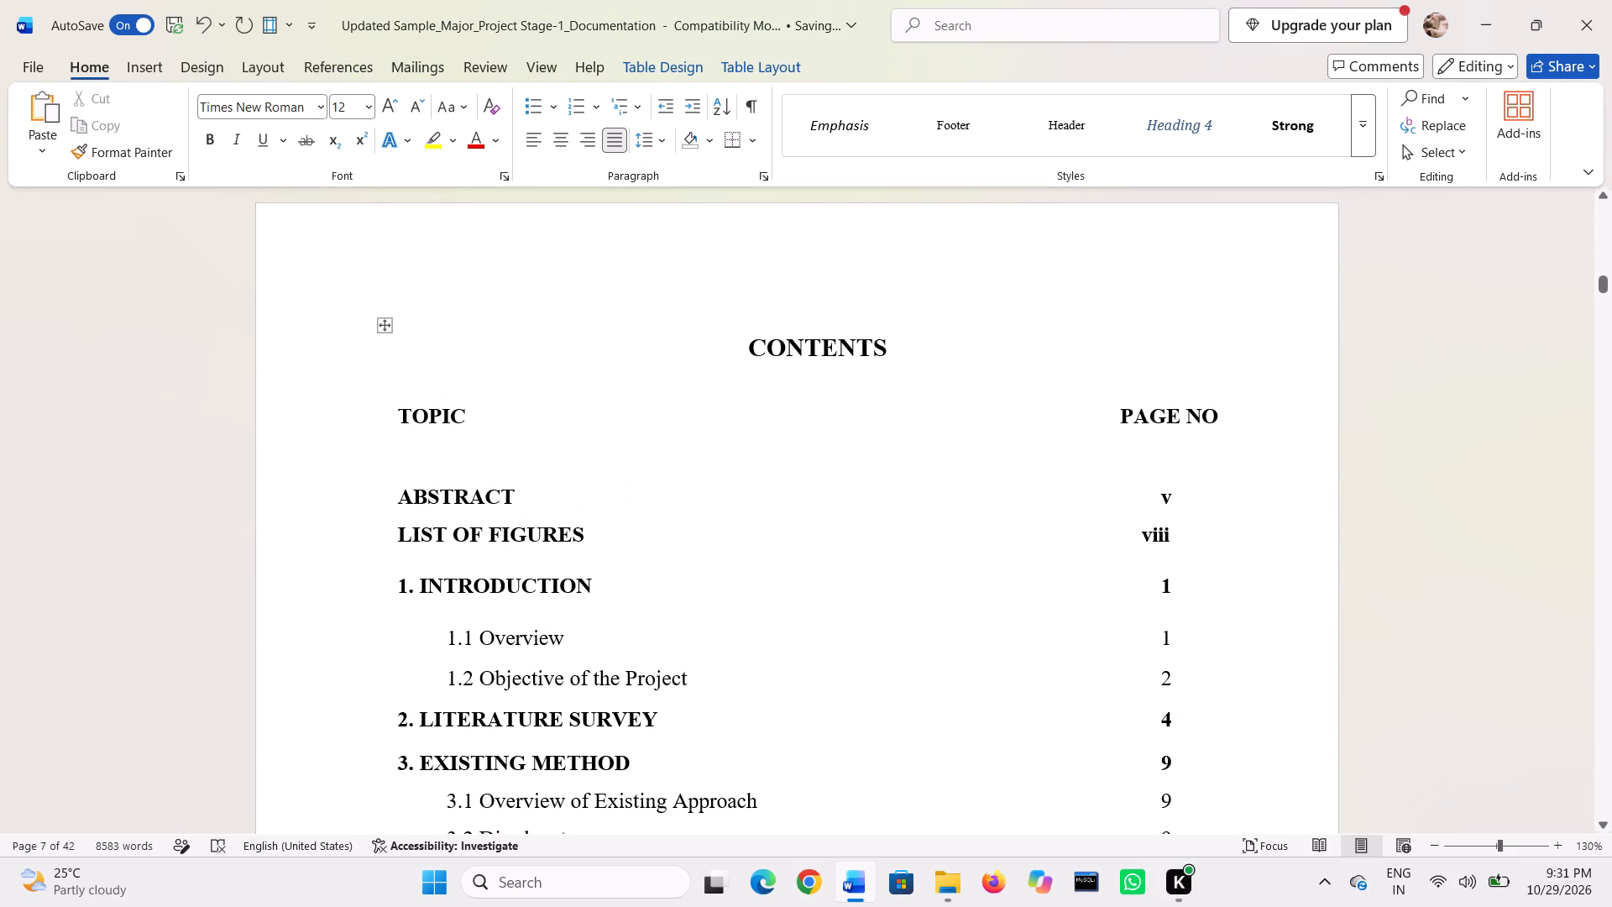
scroll(648, 375, up, 2)
scroll(648, 375, down, 1)
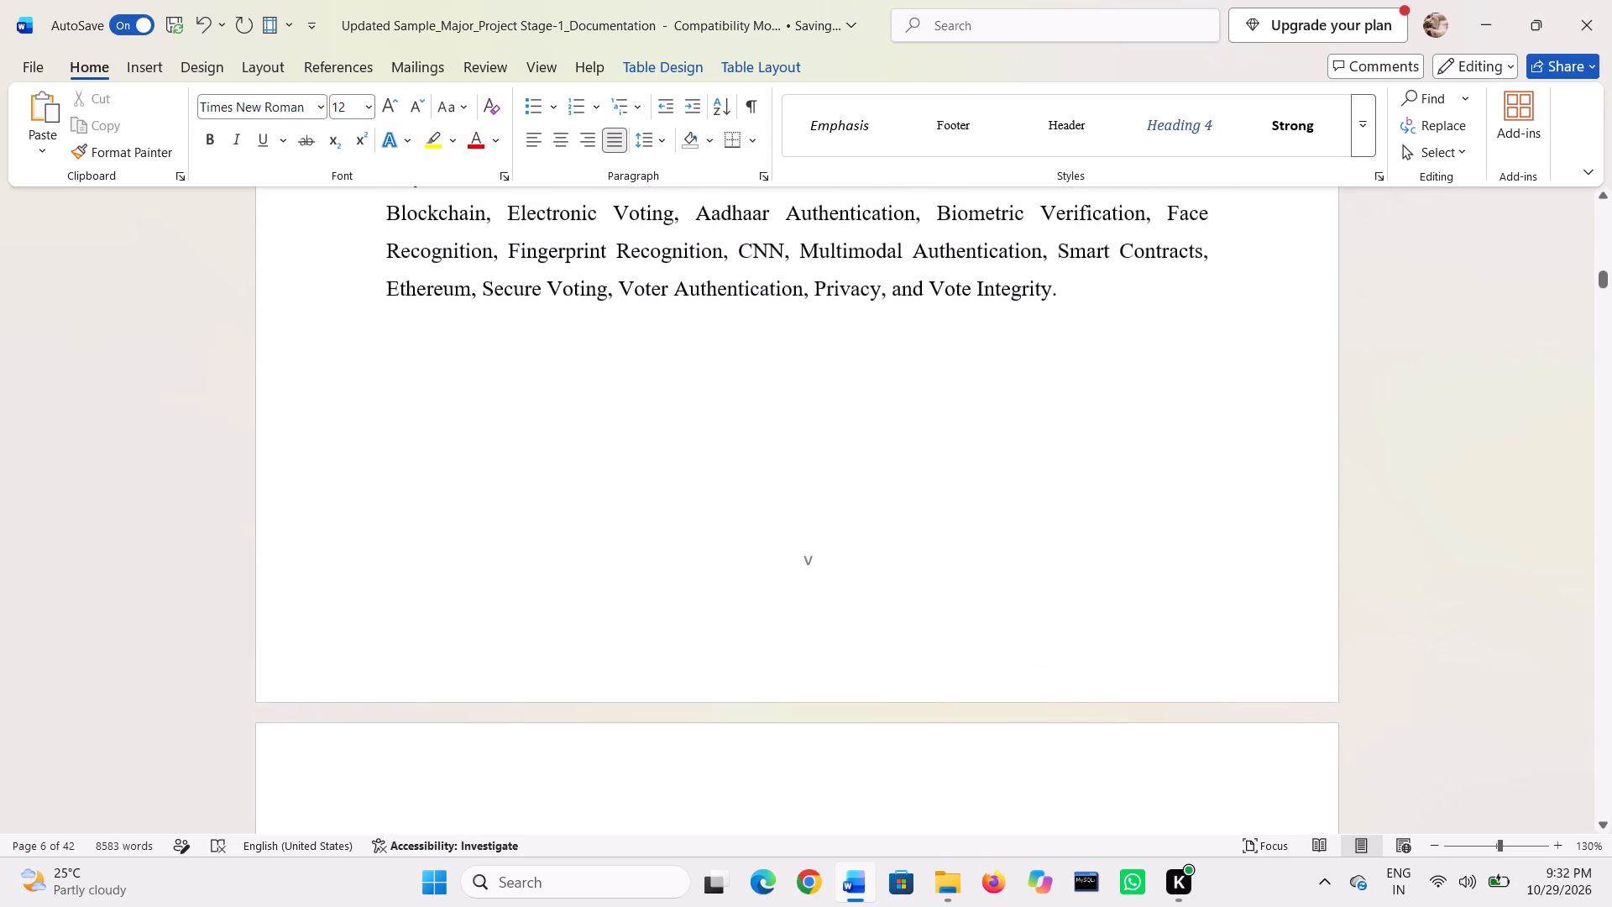
scroll(648, 375, down, 3)
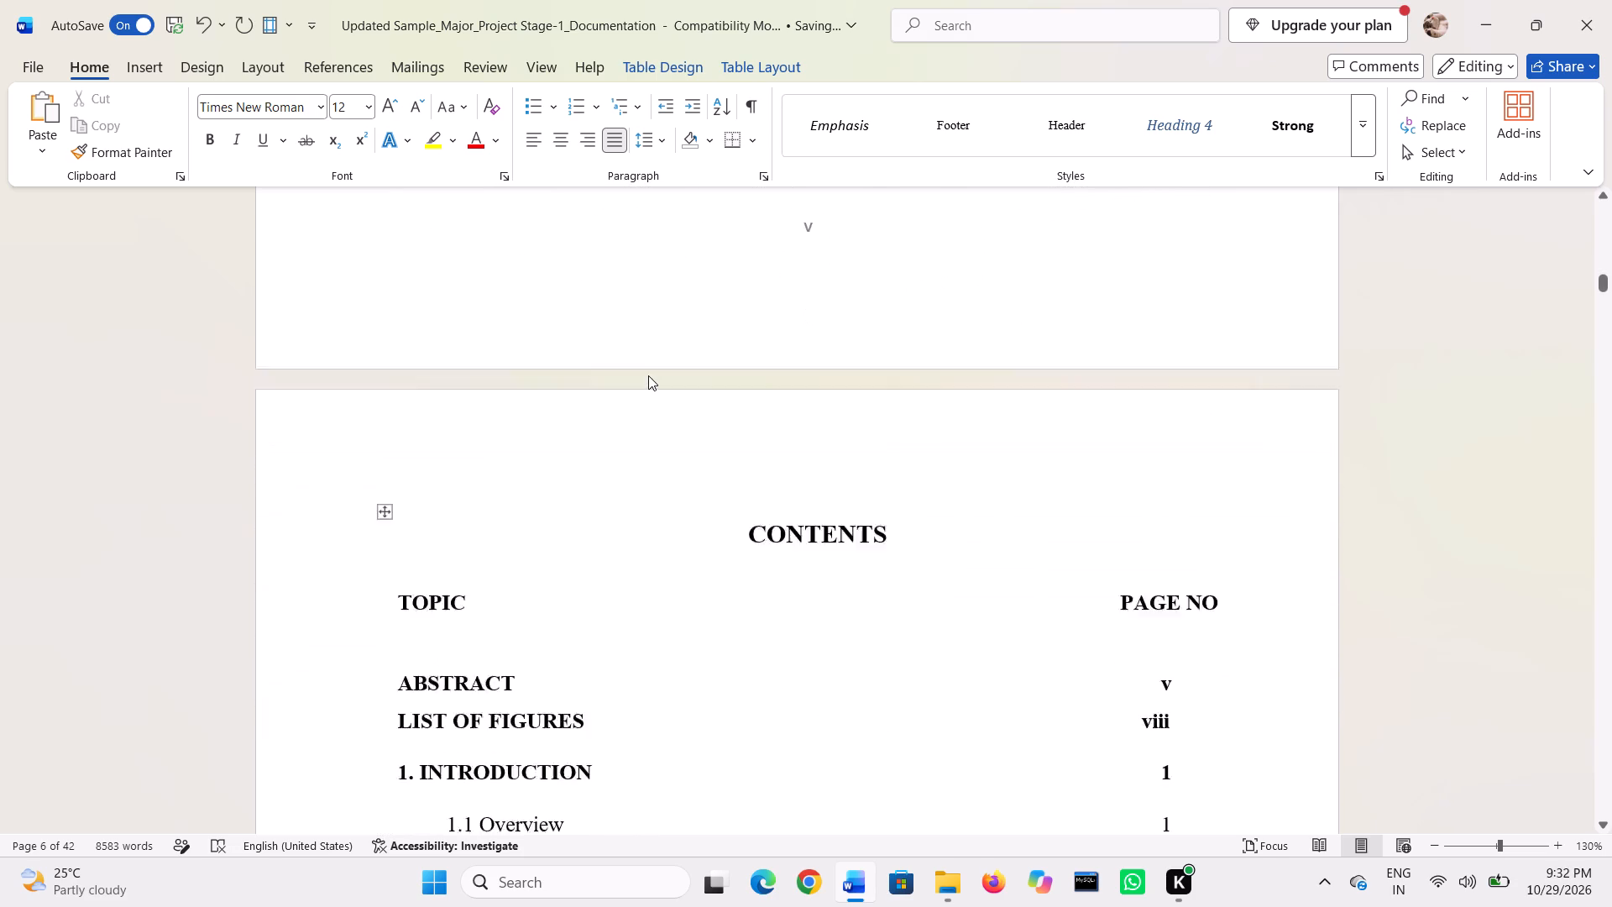
scroll(648, 375, down, 5)
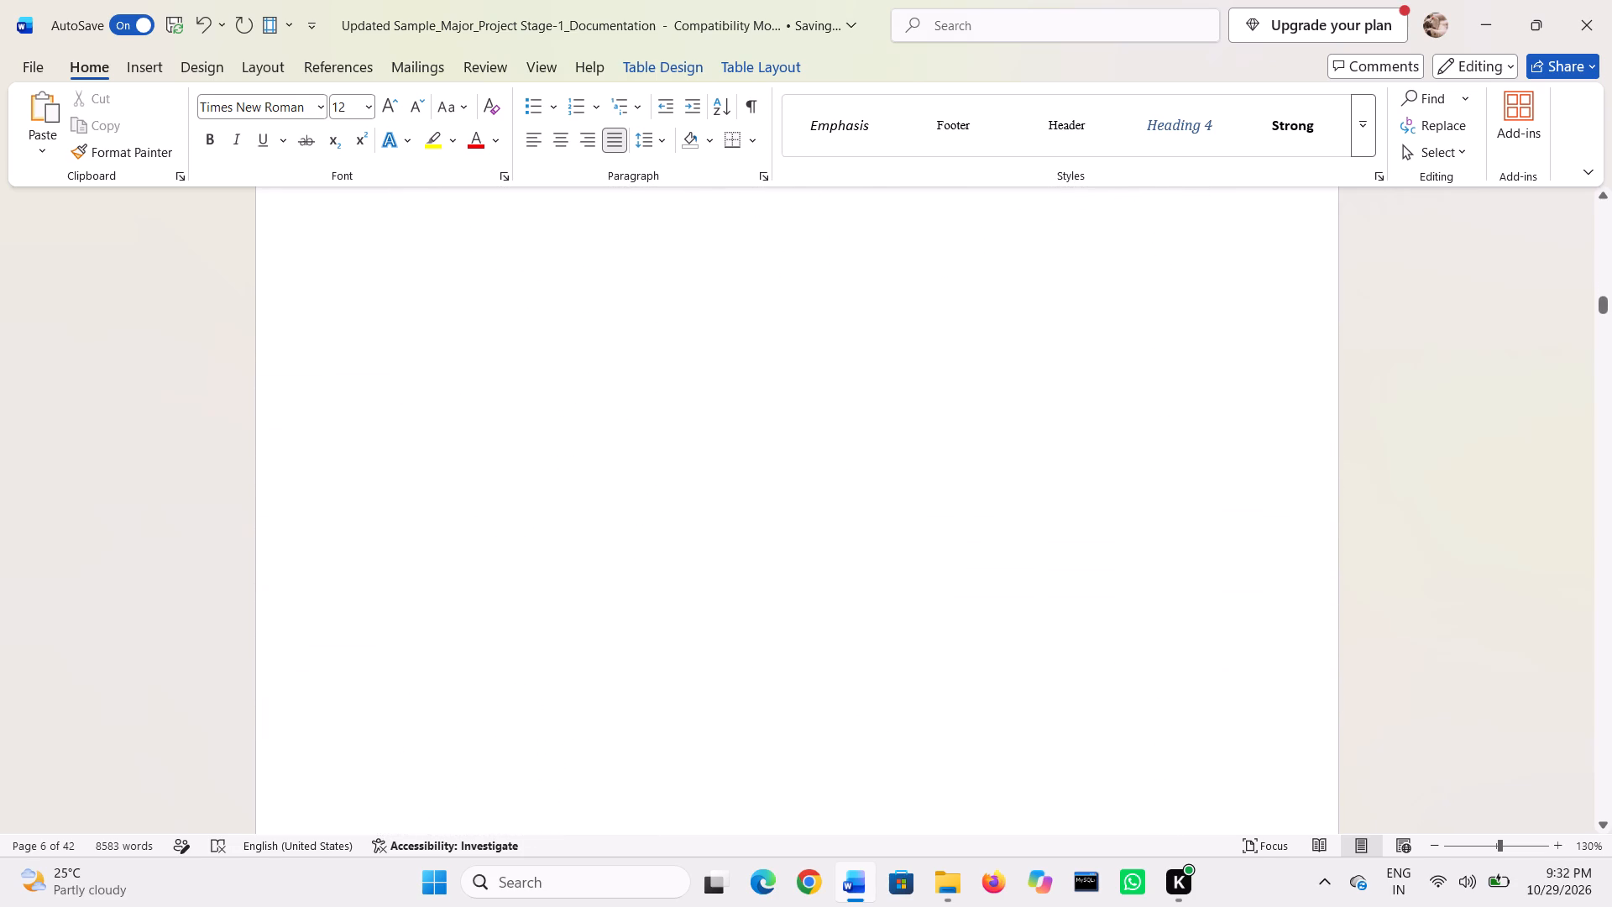
scroll(648, 375, down, 3)
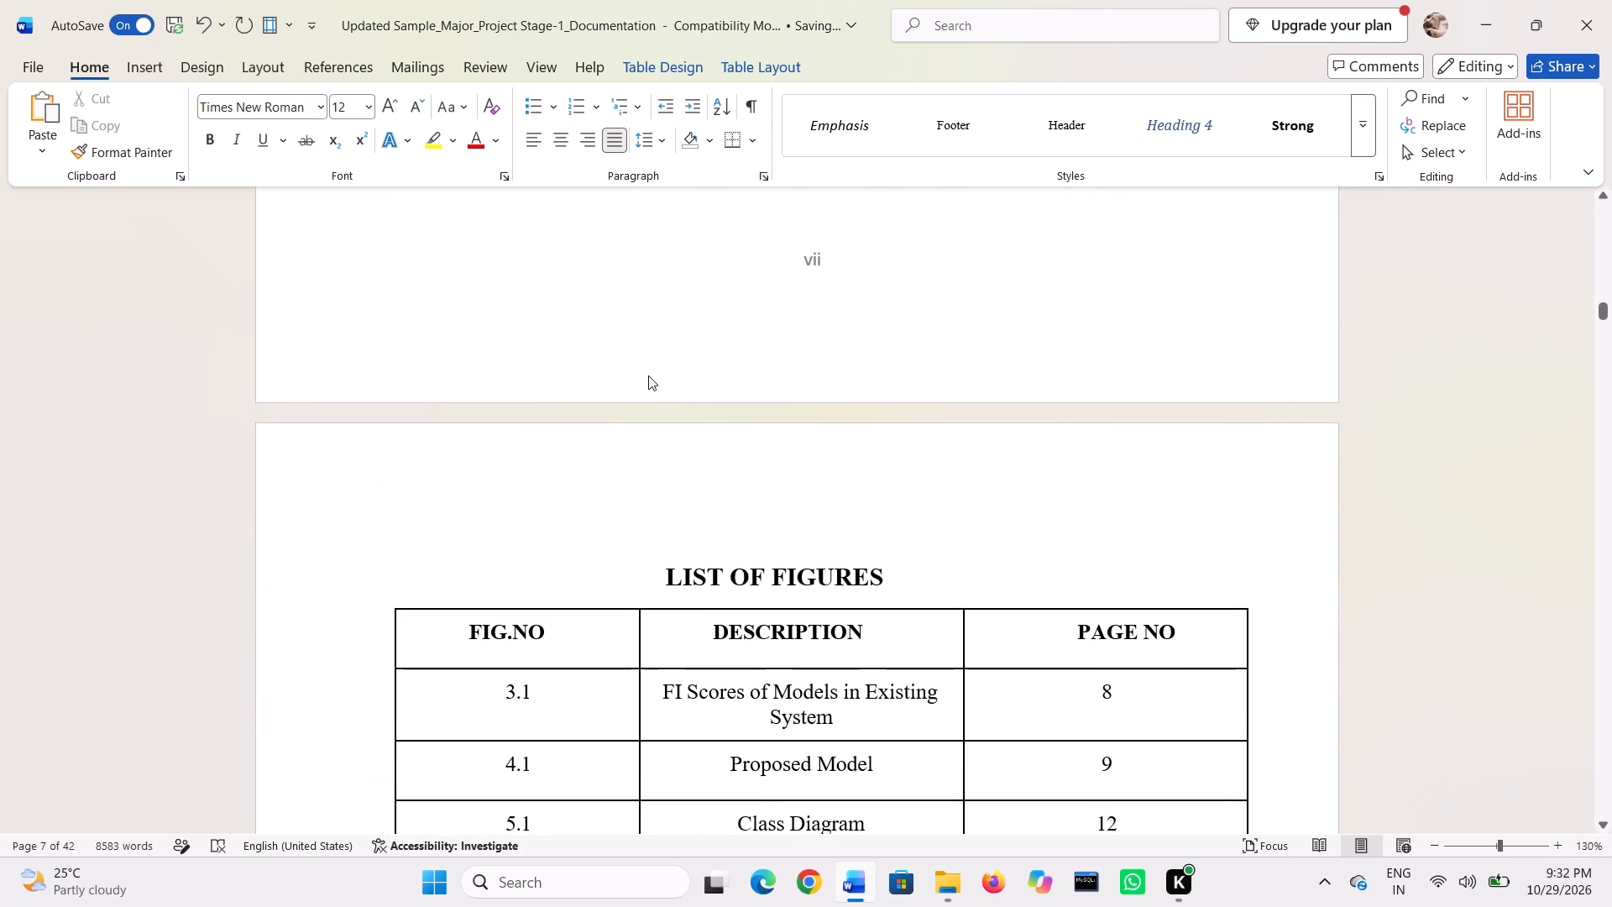
scroll(648, 375, down, 2)
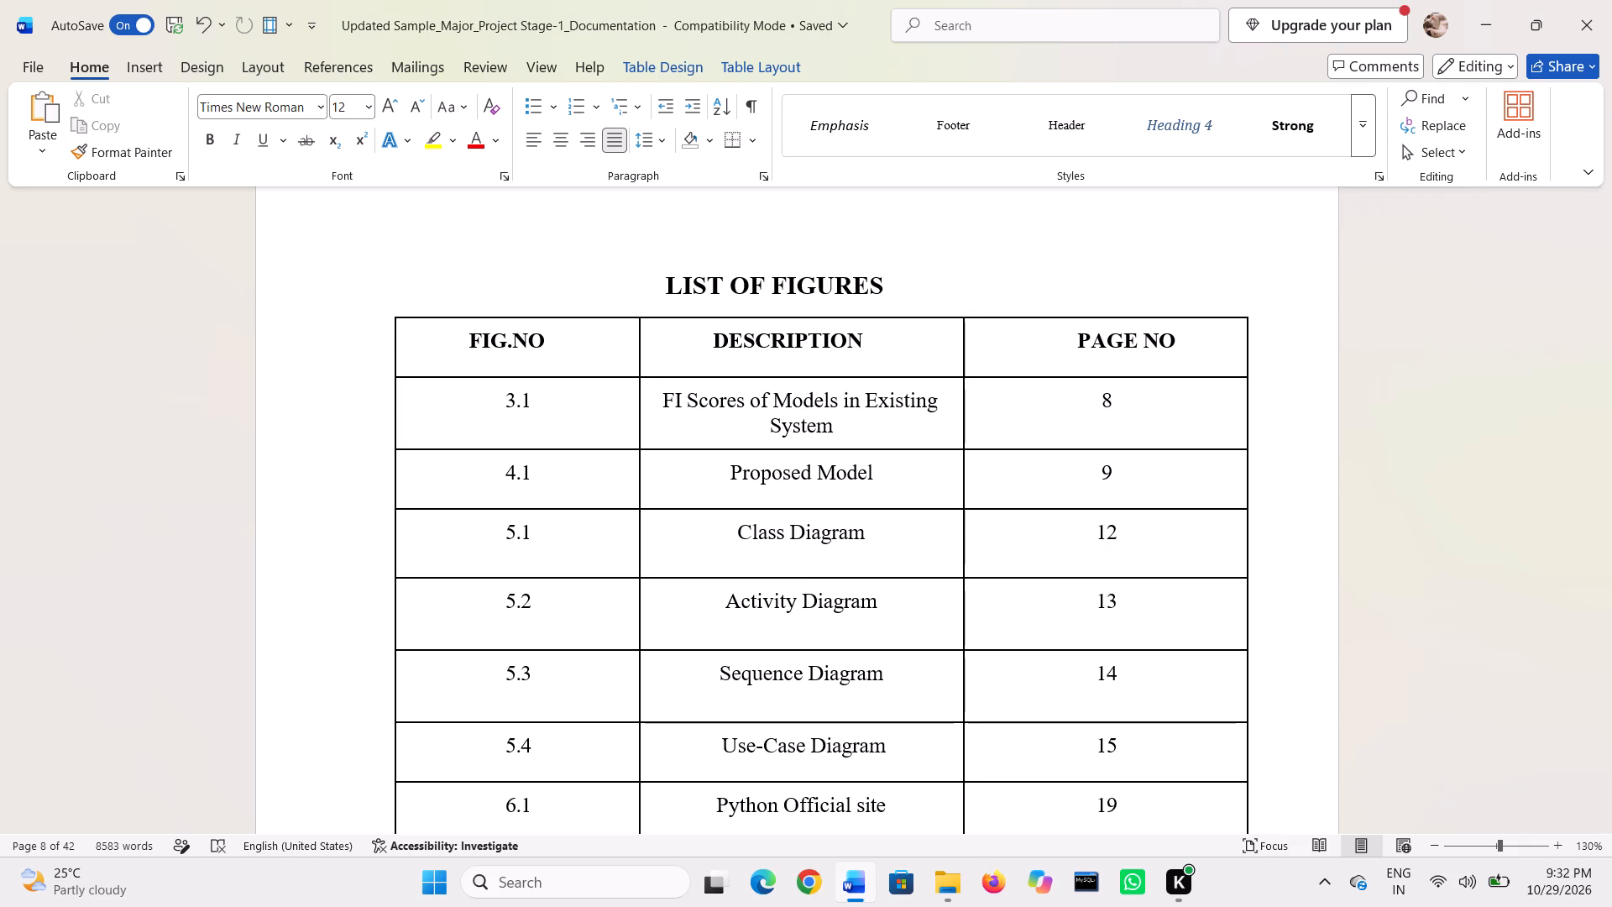
scroll(648, 375, down, 7)
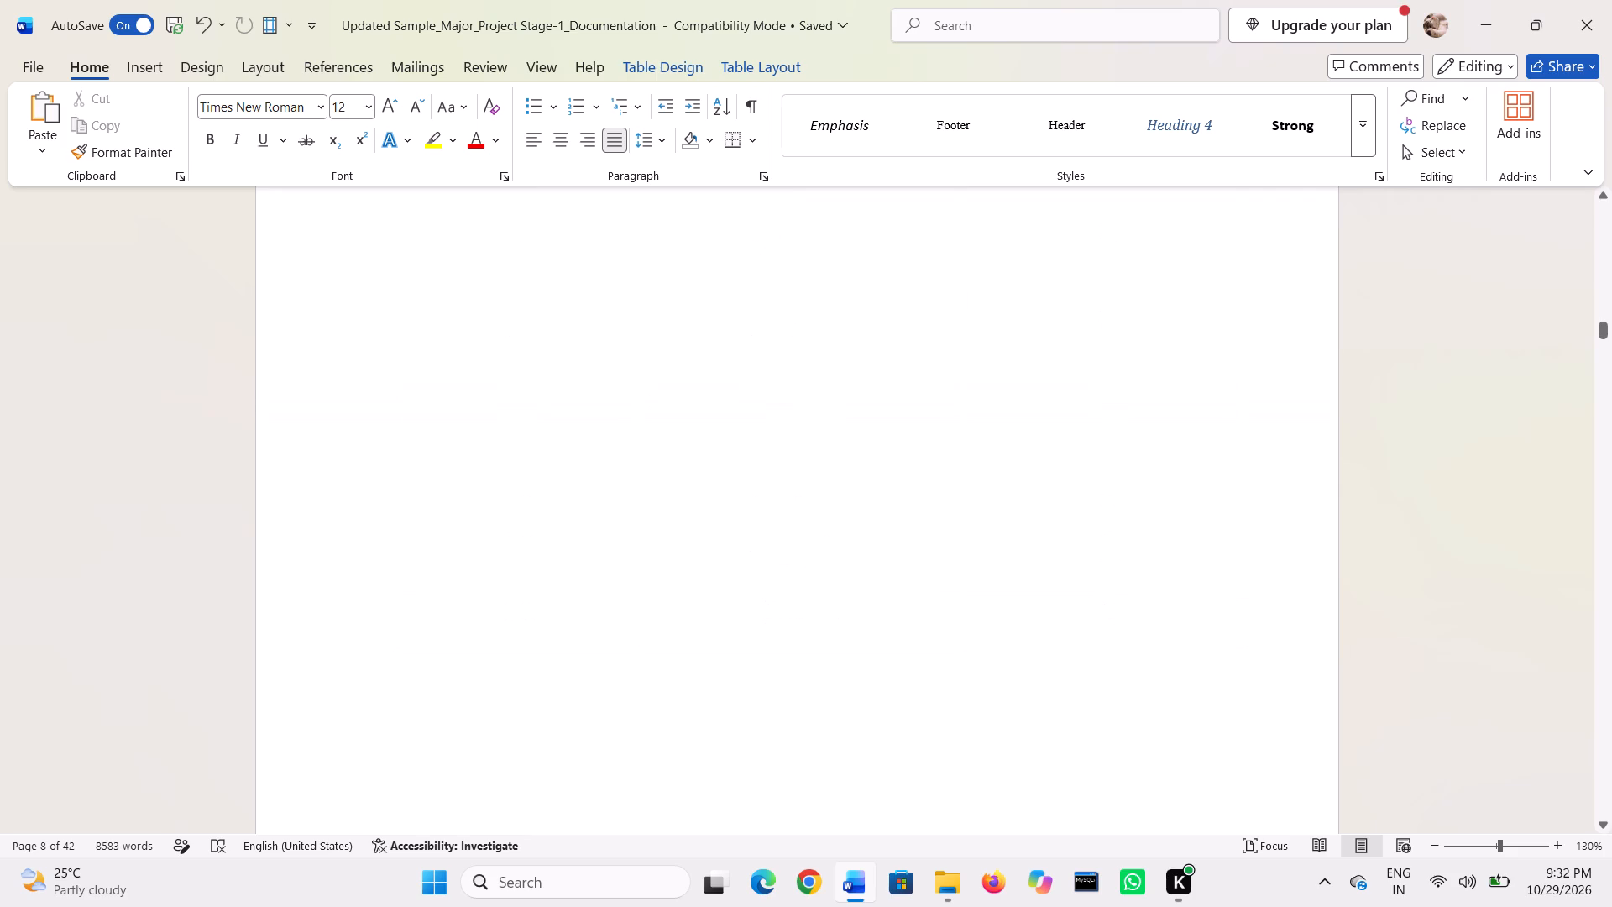
scroll(648, 375, down, 3)
scroll(648, 375, up, 8)
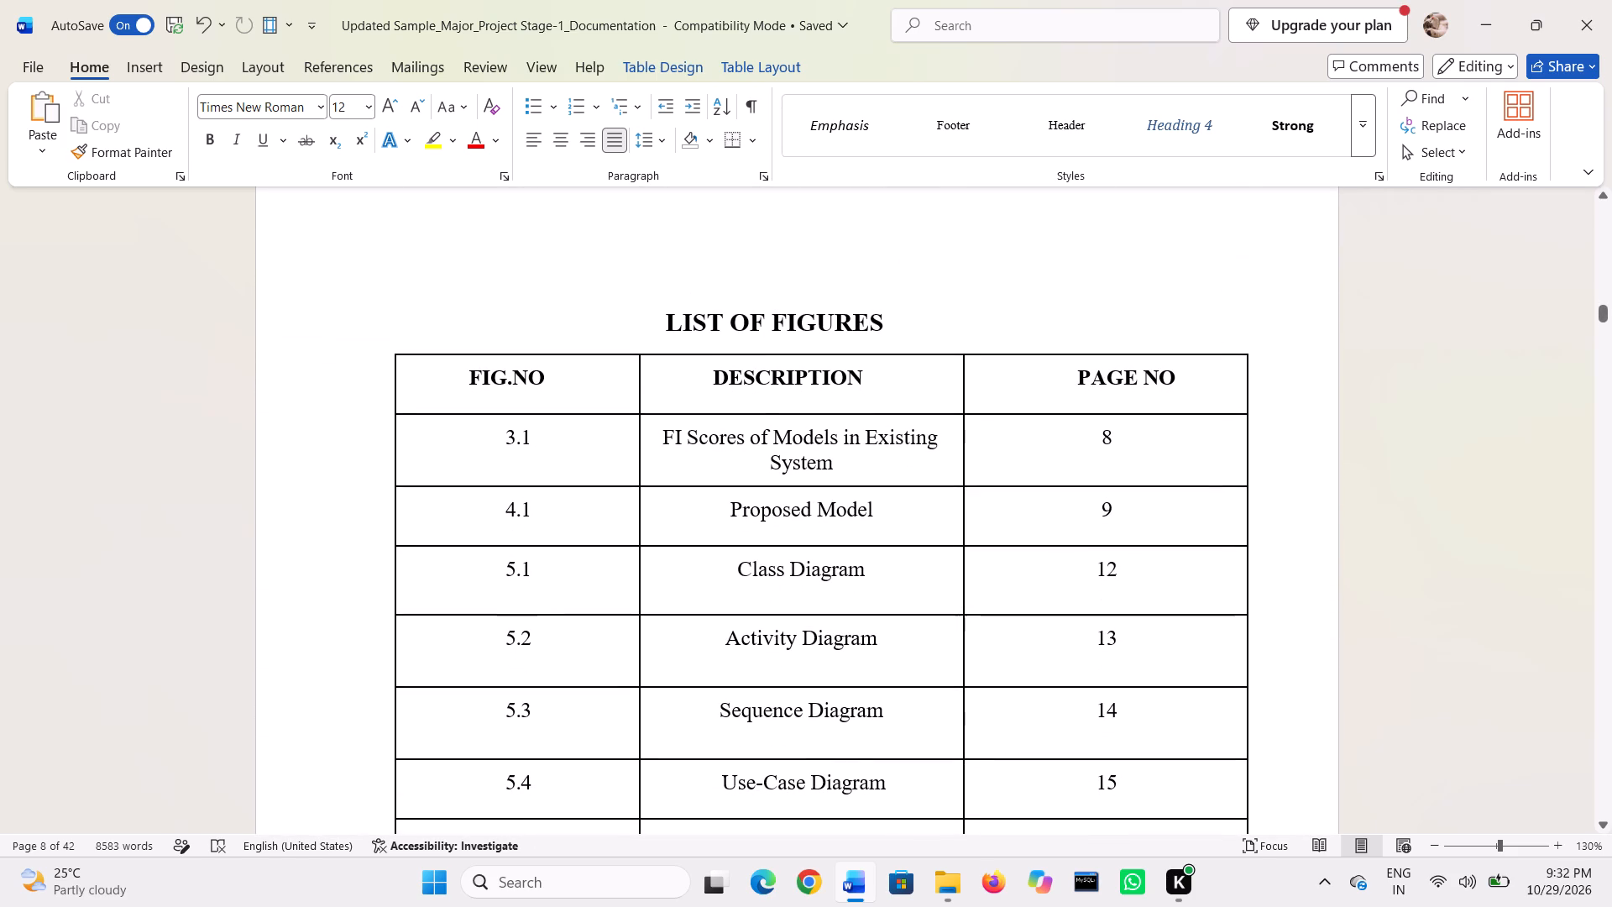
Clear the figure number 3.1 and the description FI Scores of Models in Existing System from the list of figures' first entry.
drag(656, 443, 805, 474)
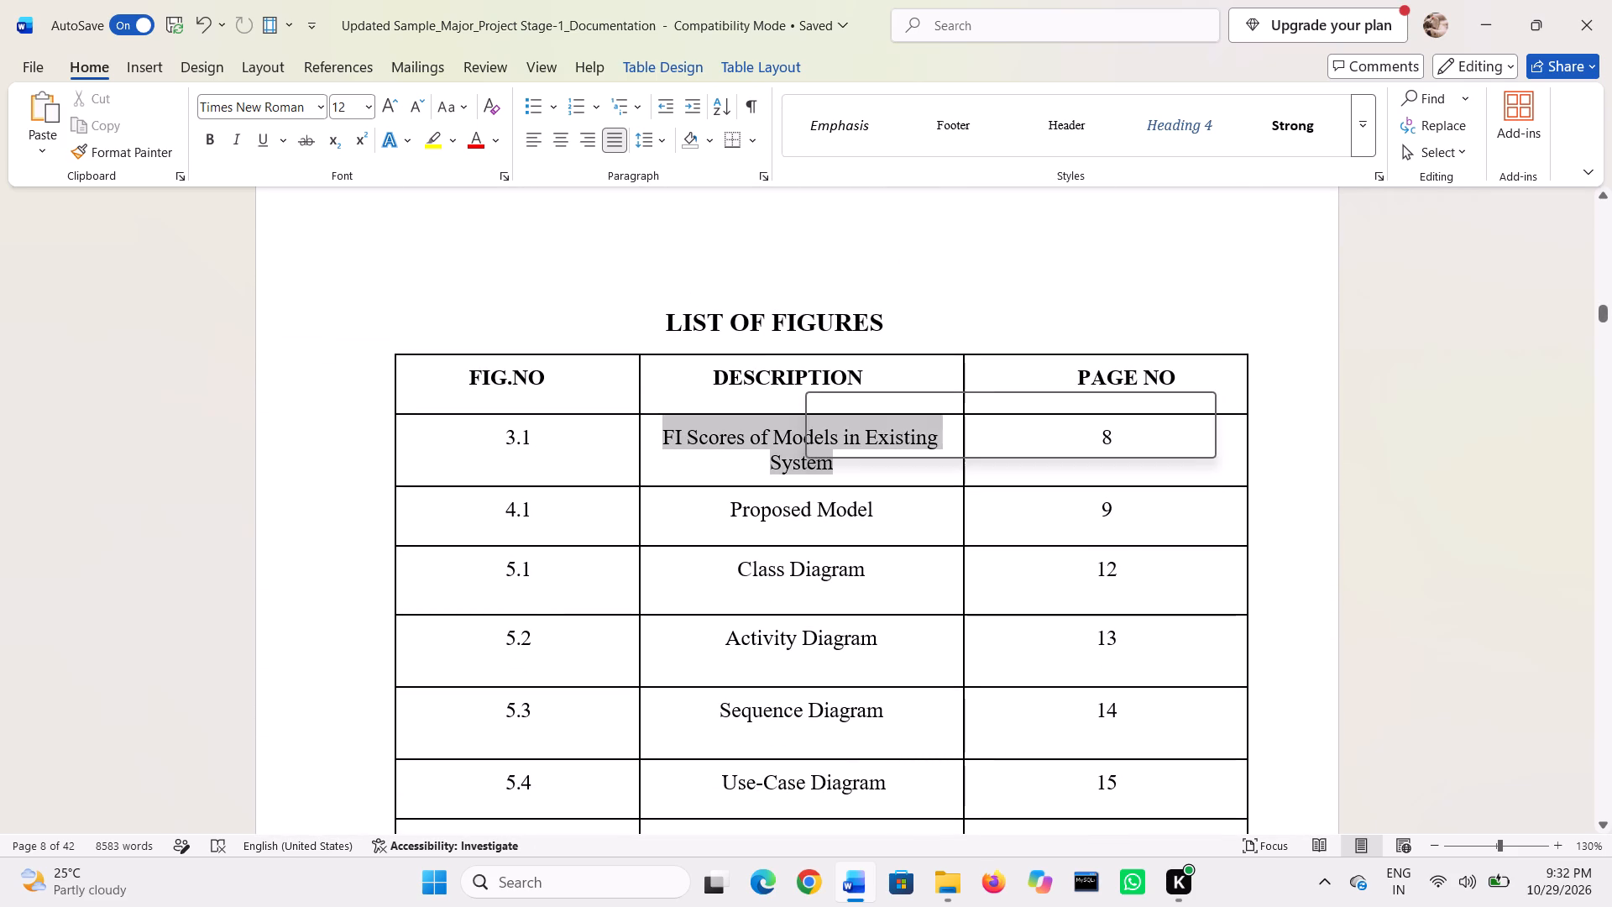
key(BackSpace)
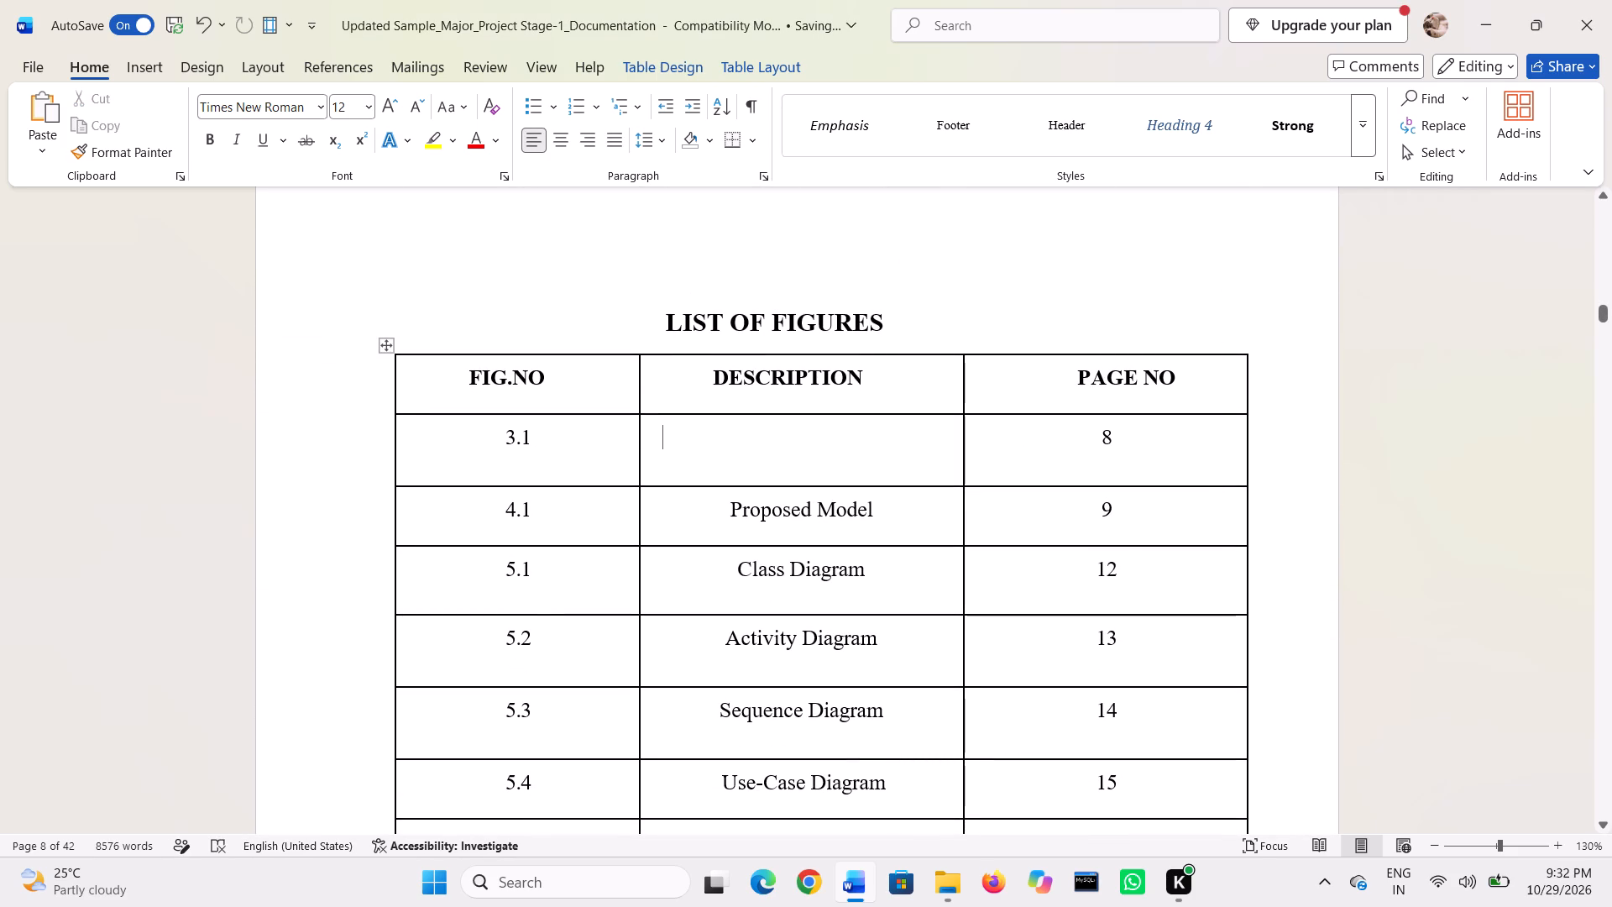
drag(501, 440, 535, 440)
key(BackSpace)
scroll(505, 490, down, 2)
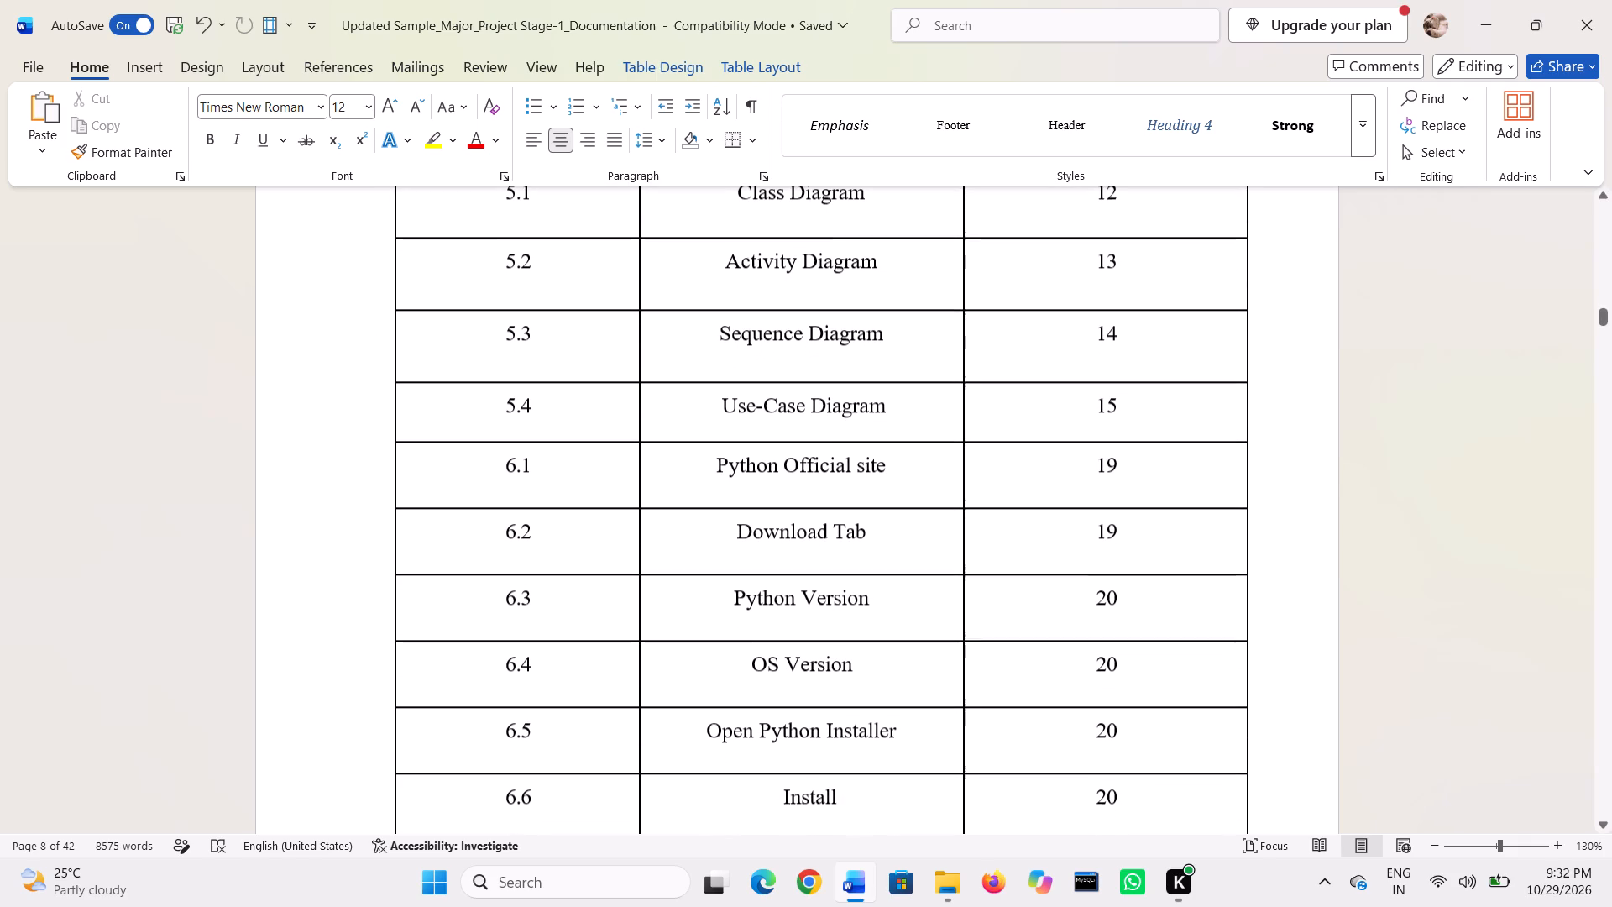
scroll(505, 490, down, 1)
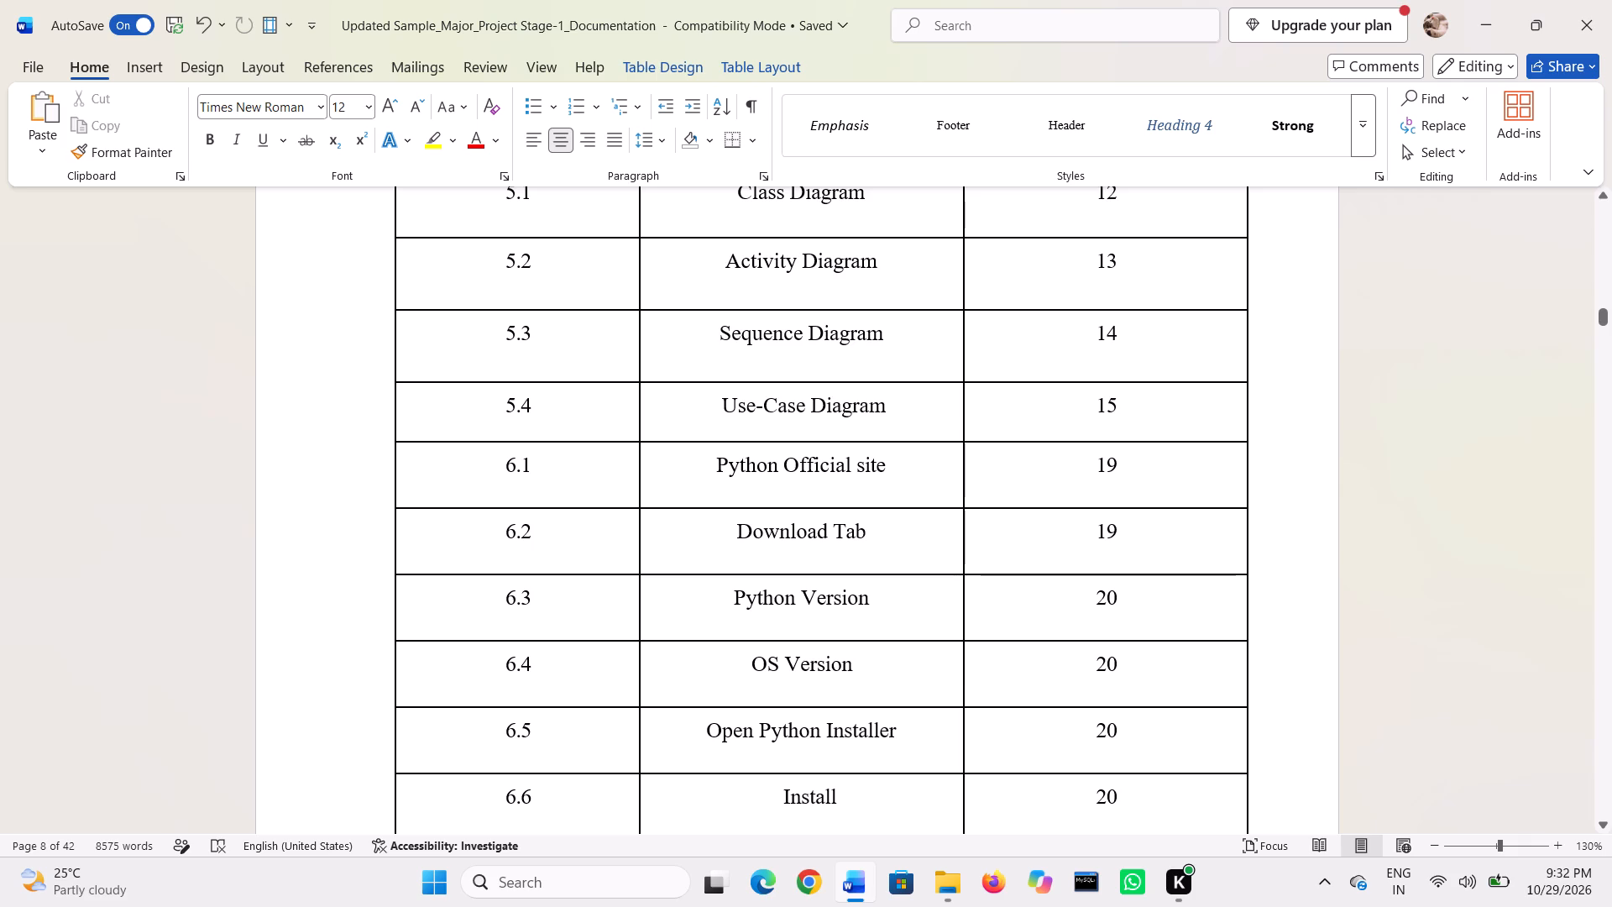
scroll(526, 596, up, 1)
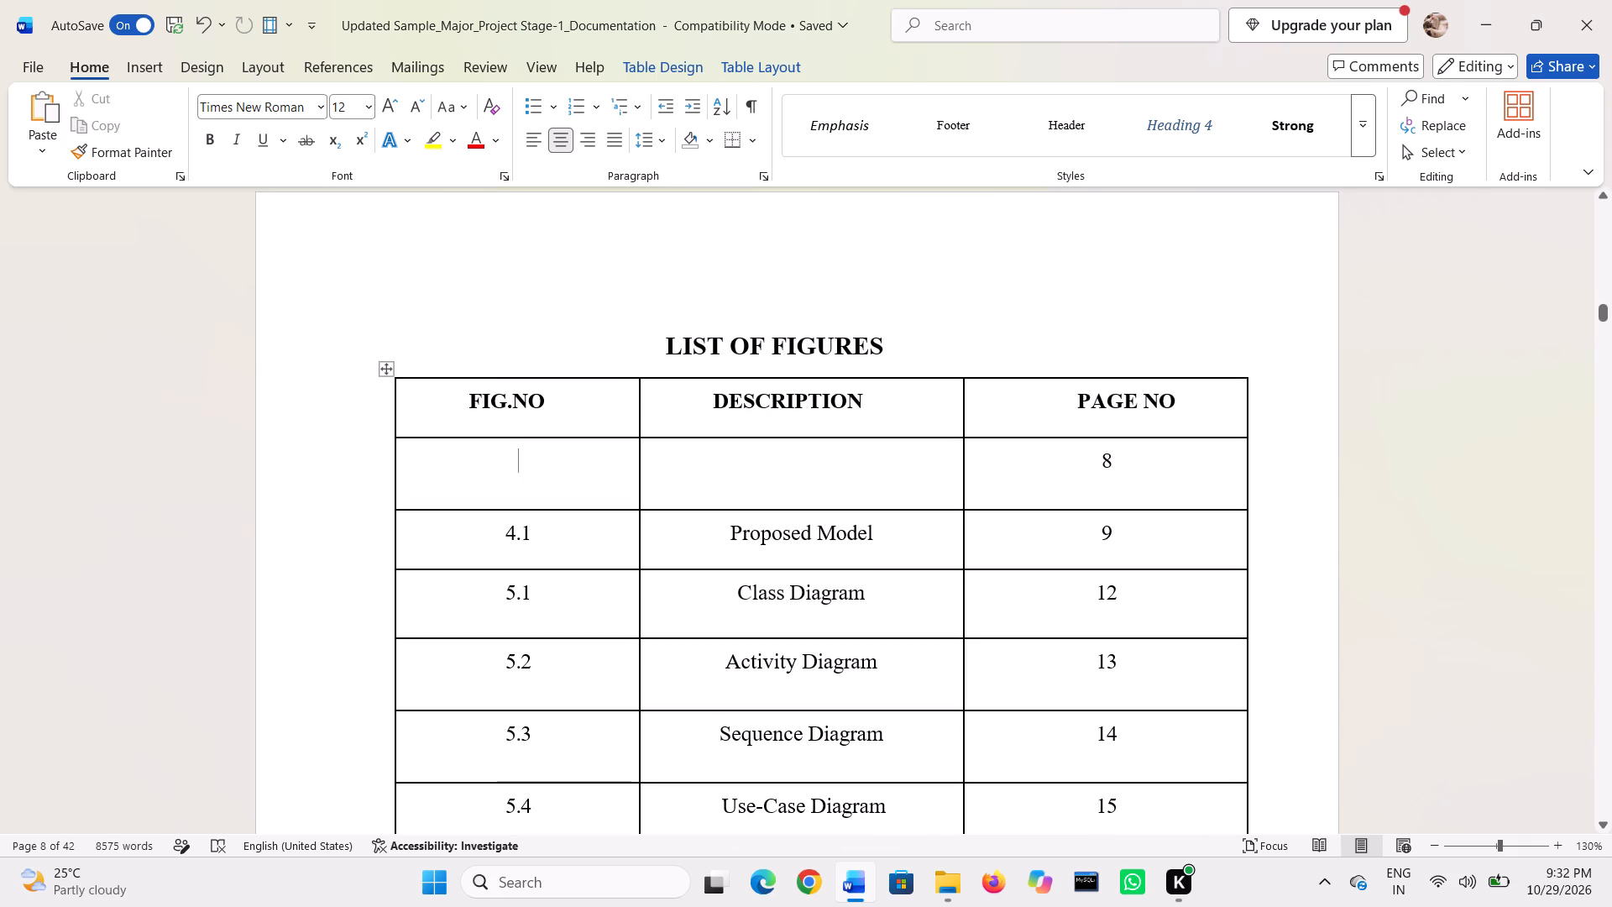
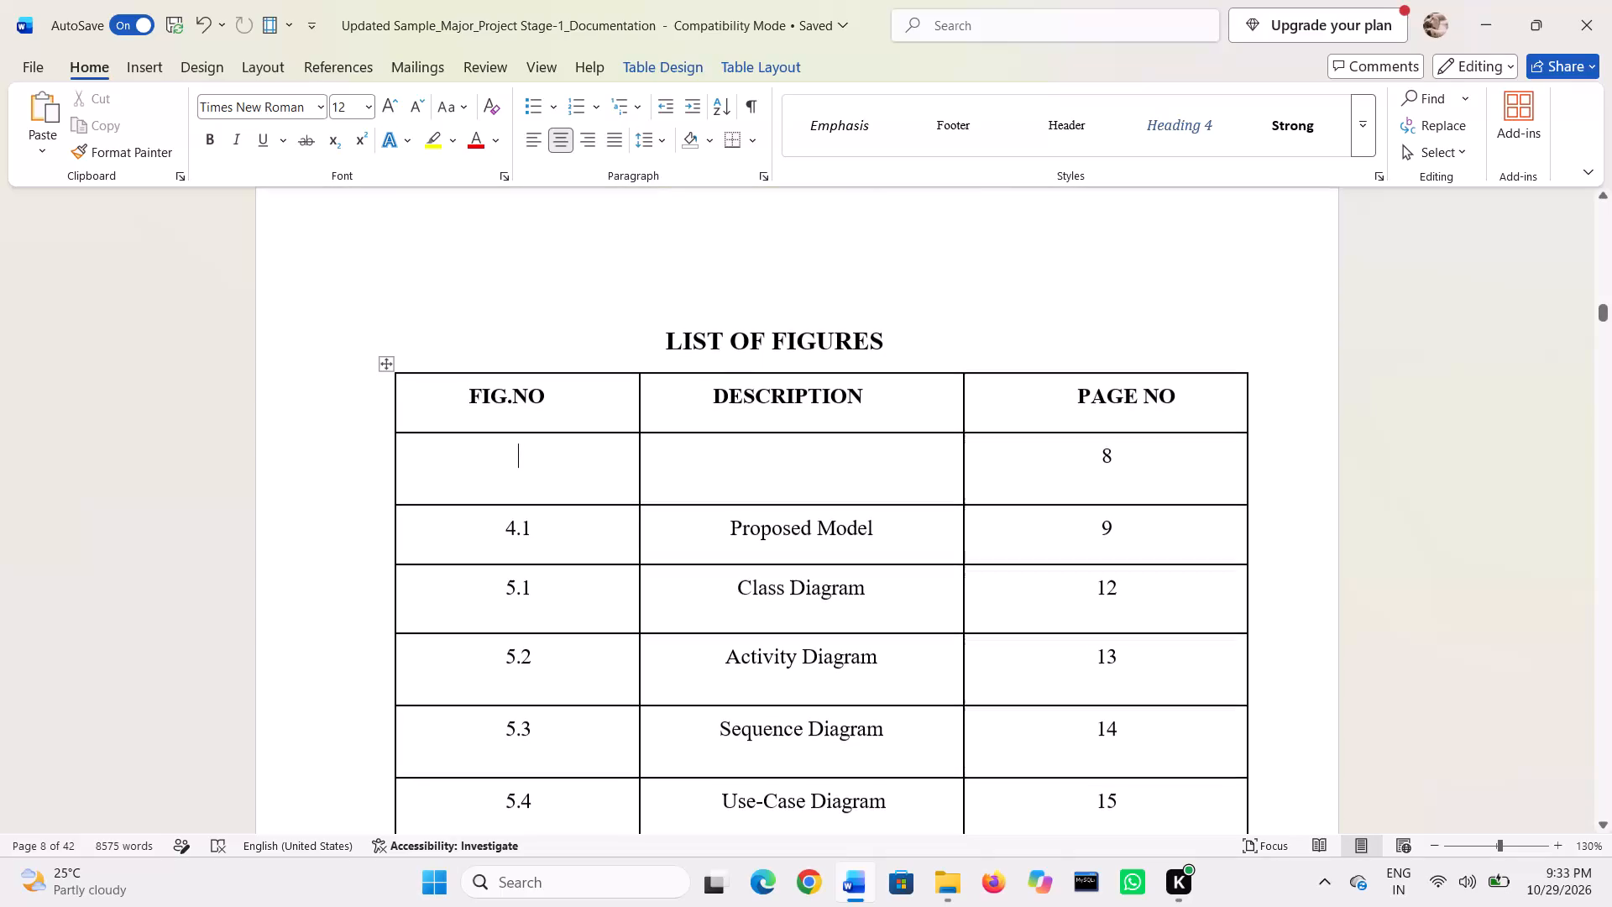
Undo the clearing of the figure number and description in the list of figures' first entry.
key(ctrl+z)
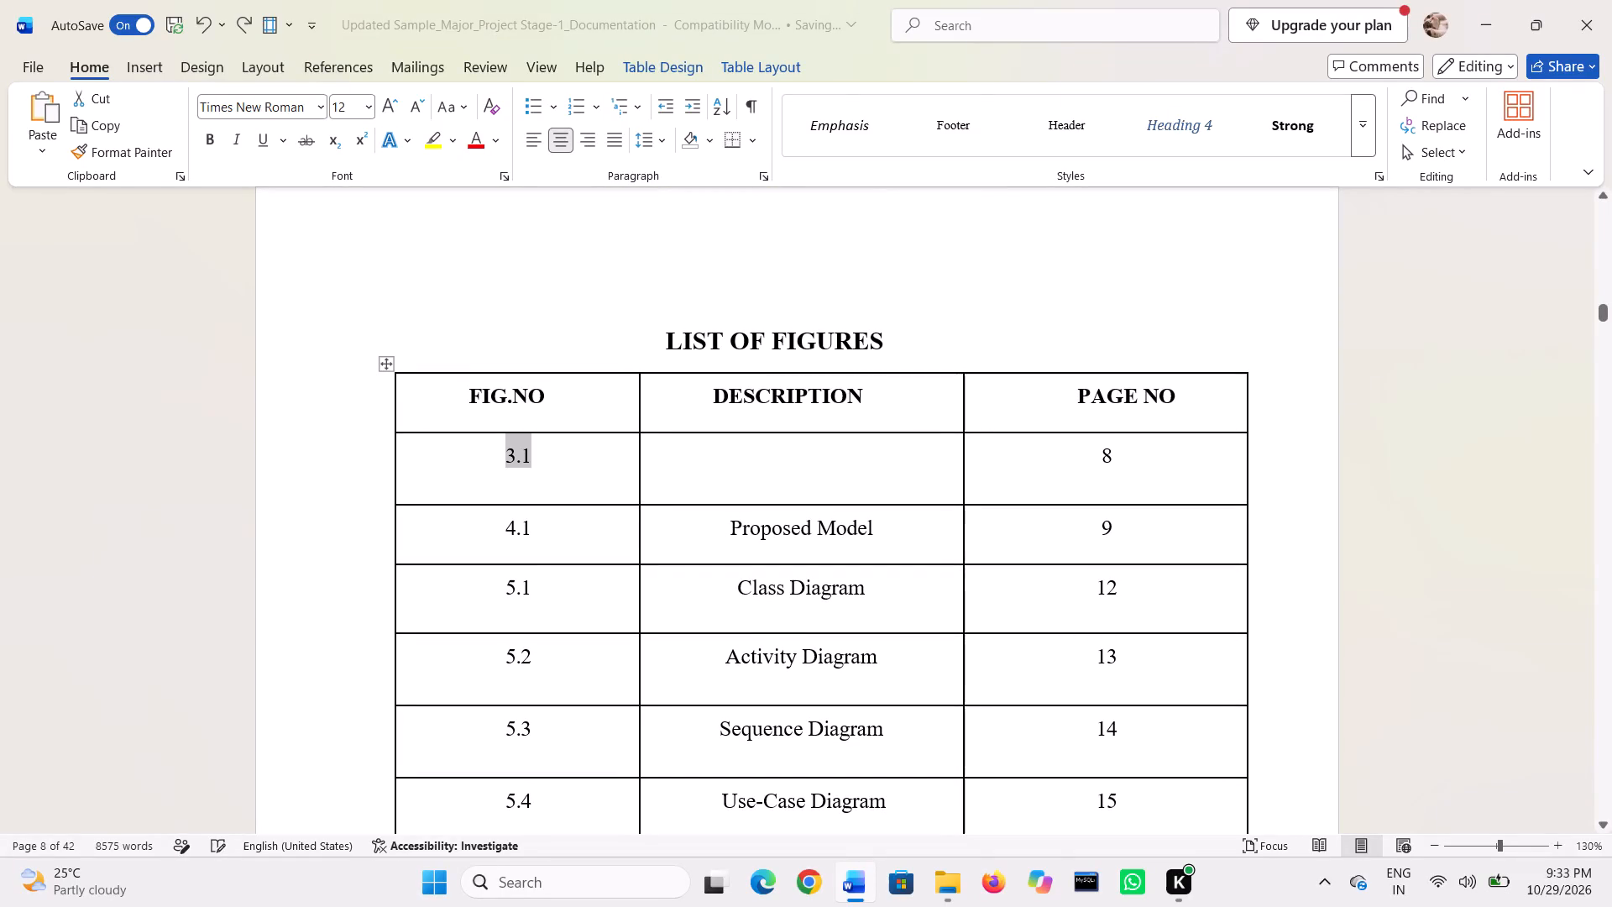
key(ctrl+z)
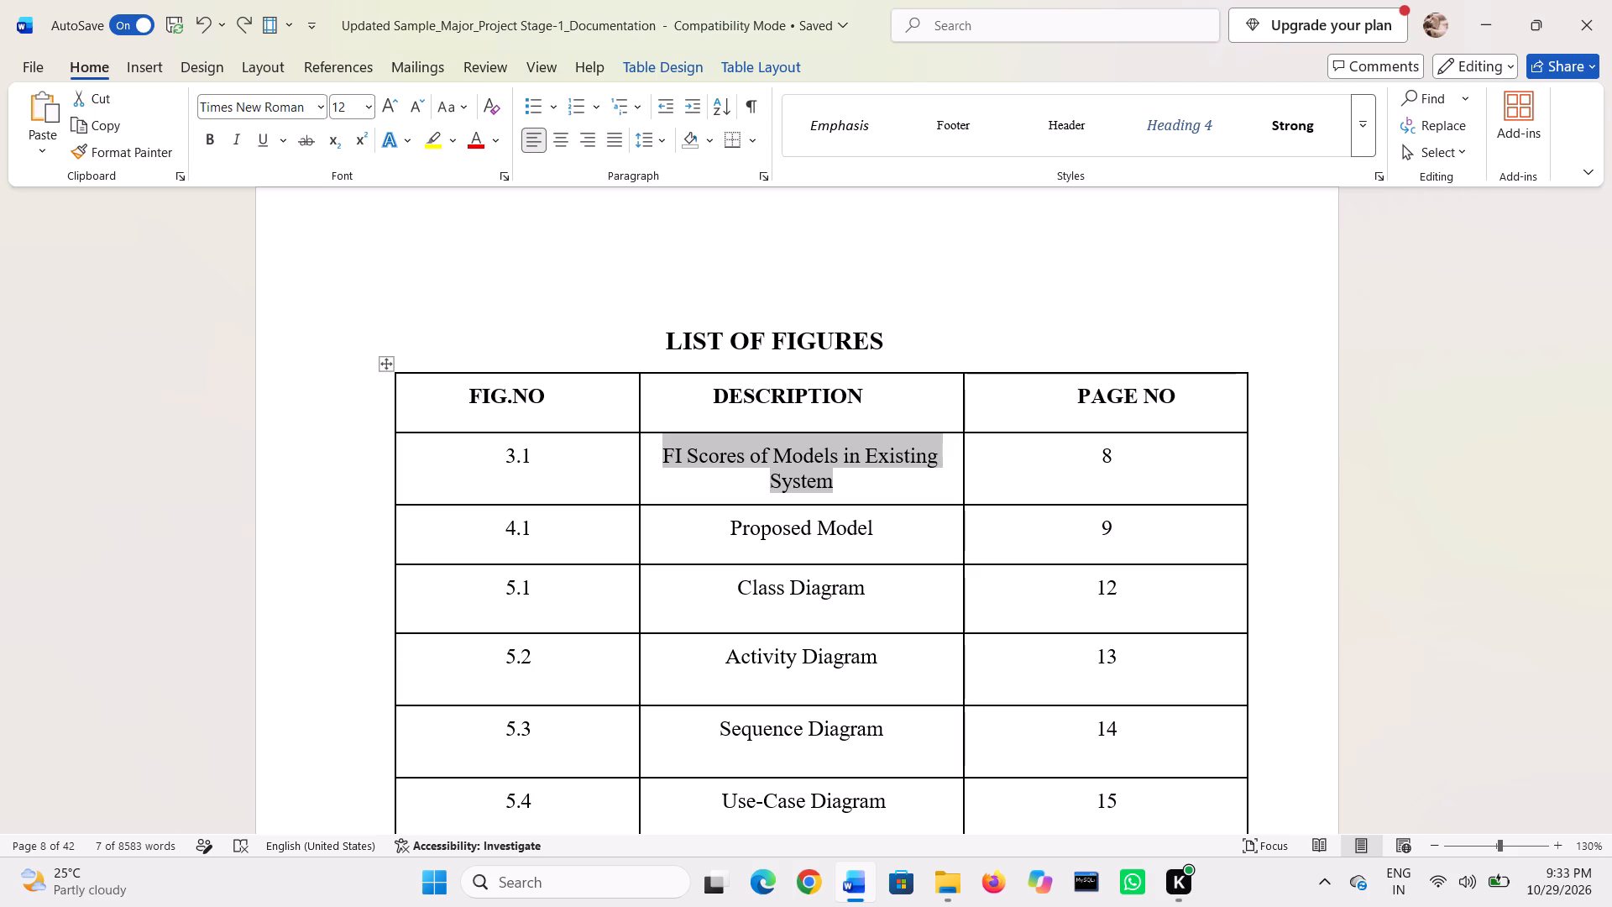
Review the list of figures table across both pages, checking its figure numbers, descriptions, page numbers and page break.
scroll(526, 596, down, 3)
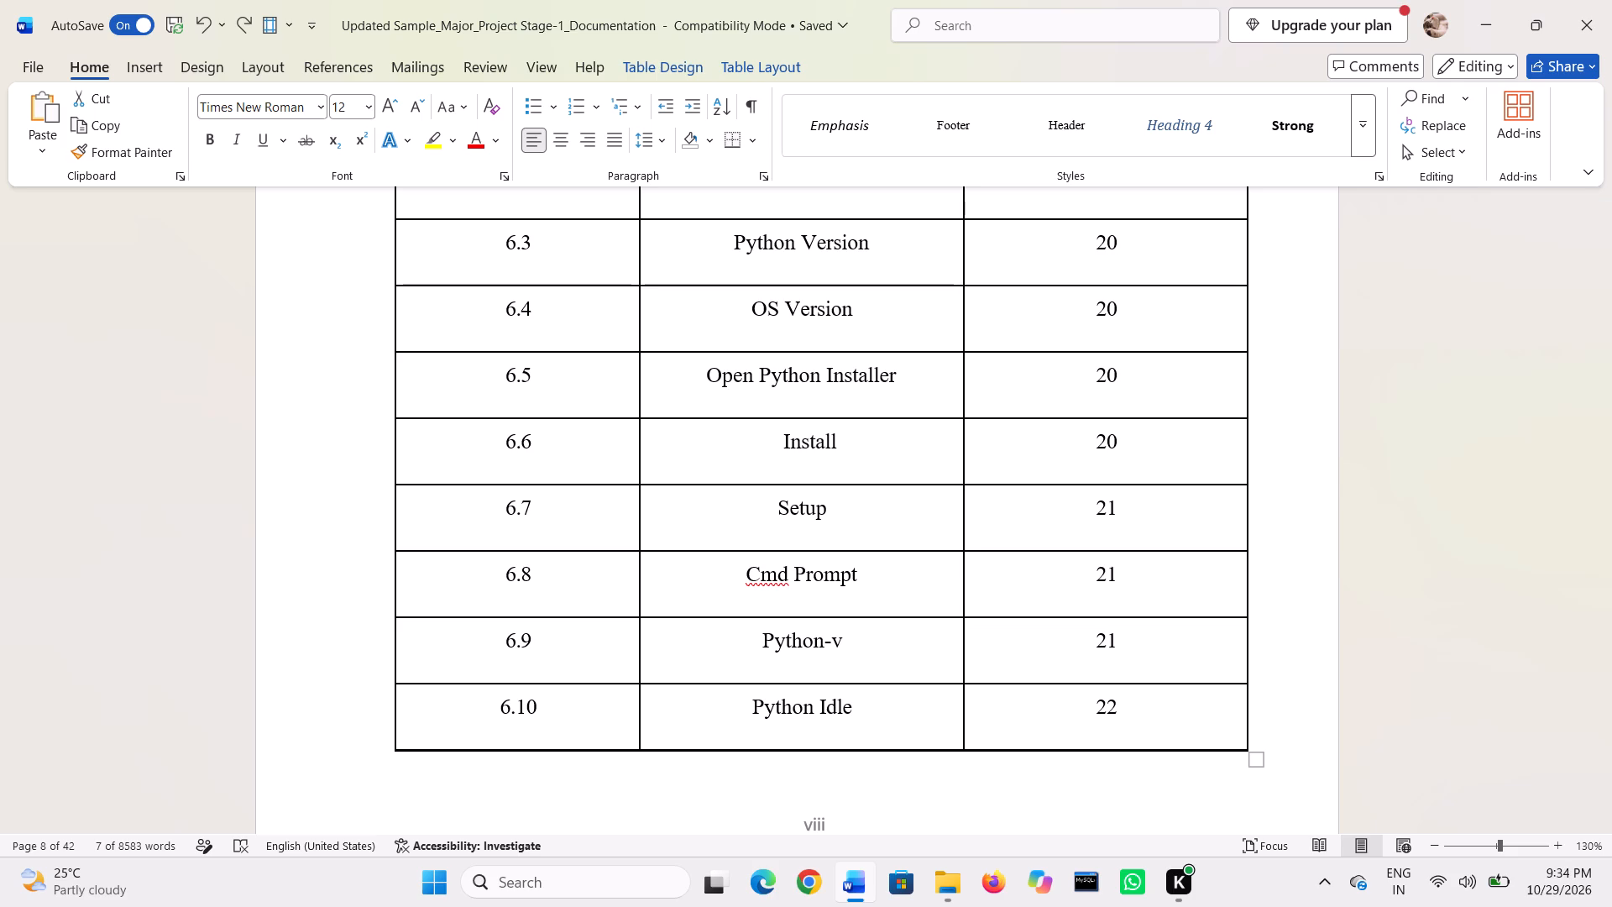
scroll(526, 596, down, 3)
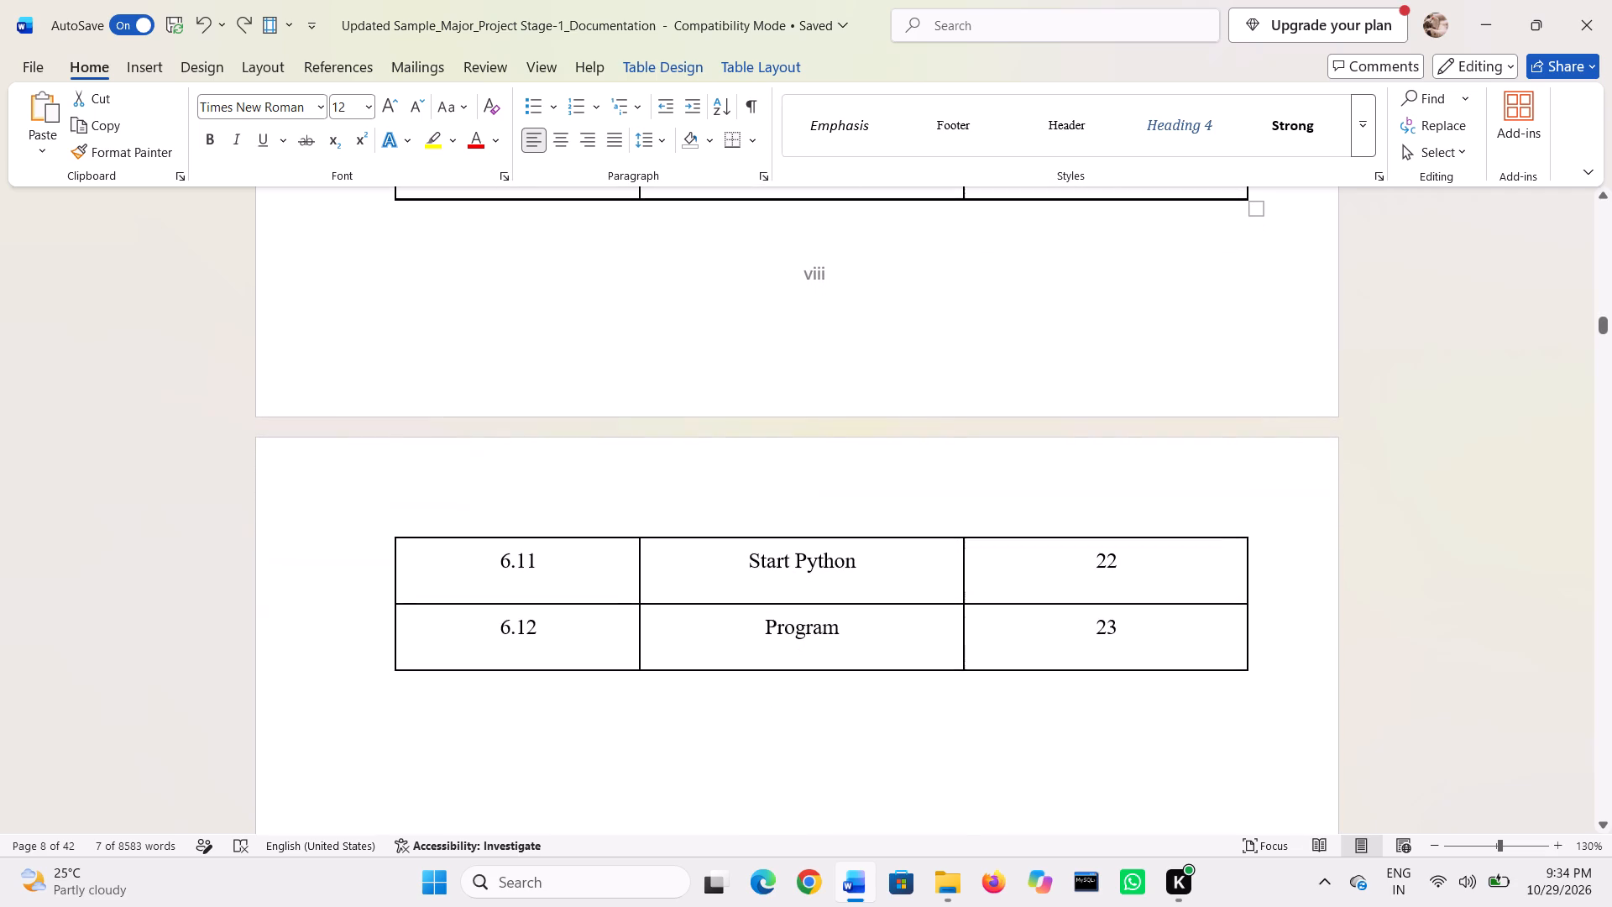
scroll(741, 616, down, 2)
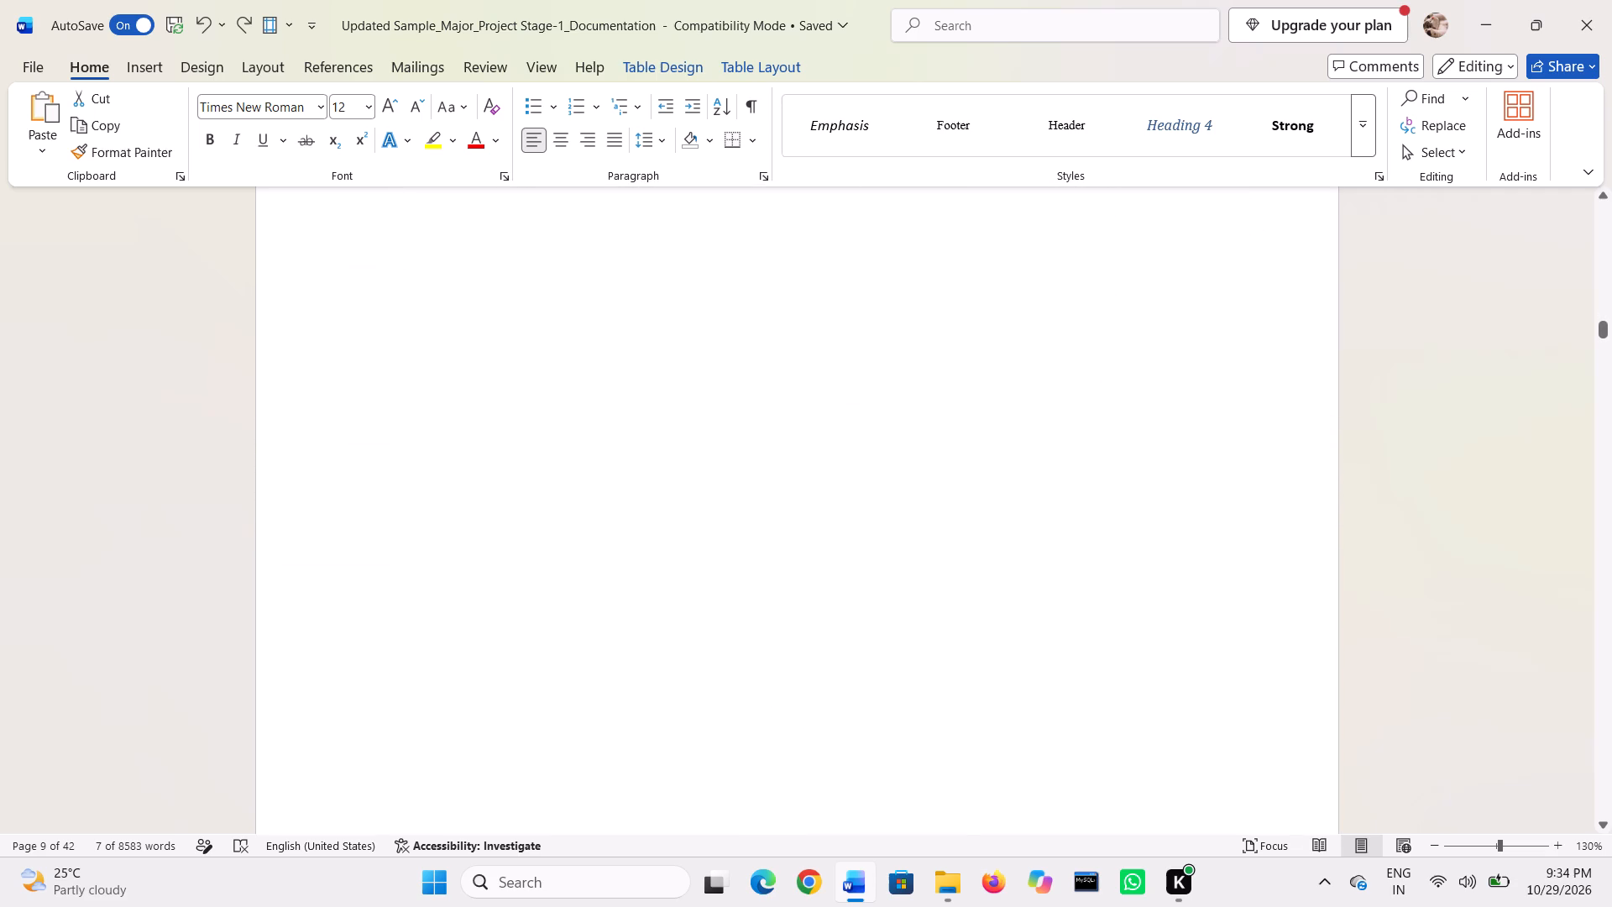
scroll(741, 616, up, 1)
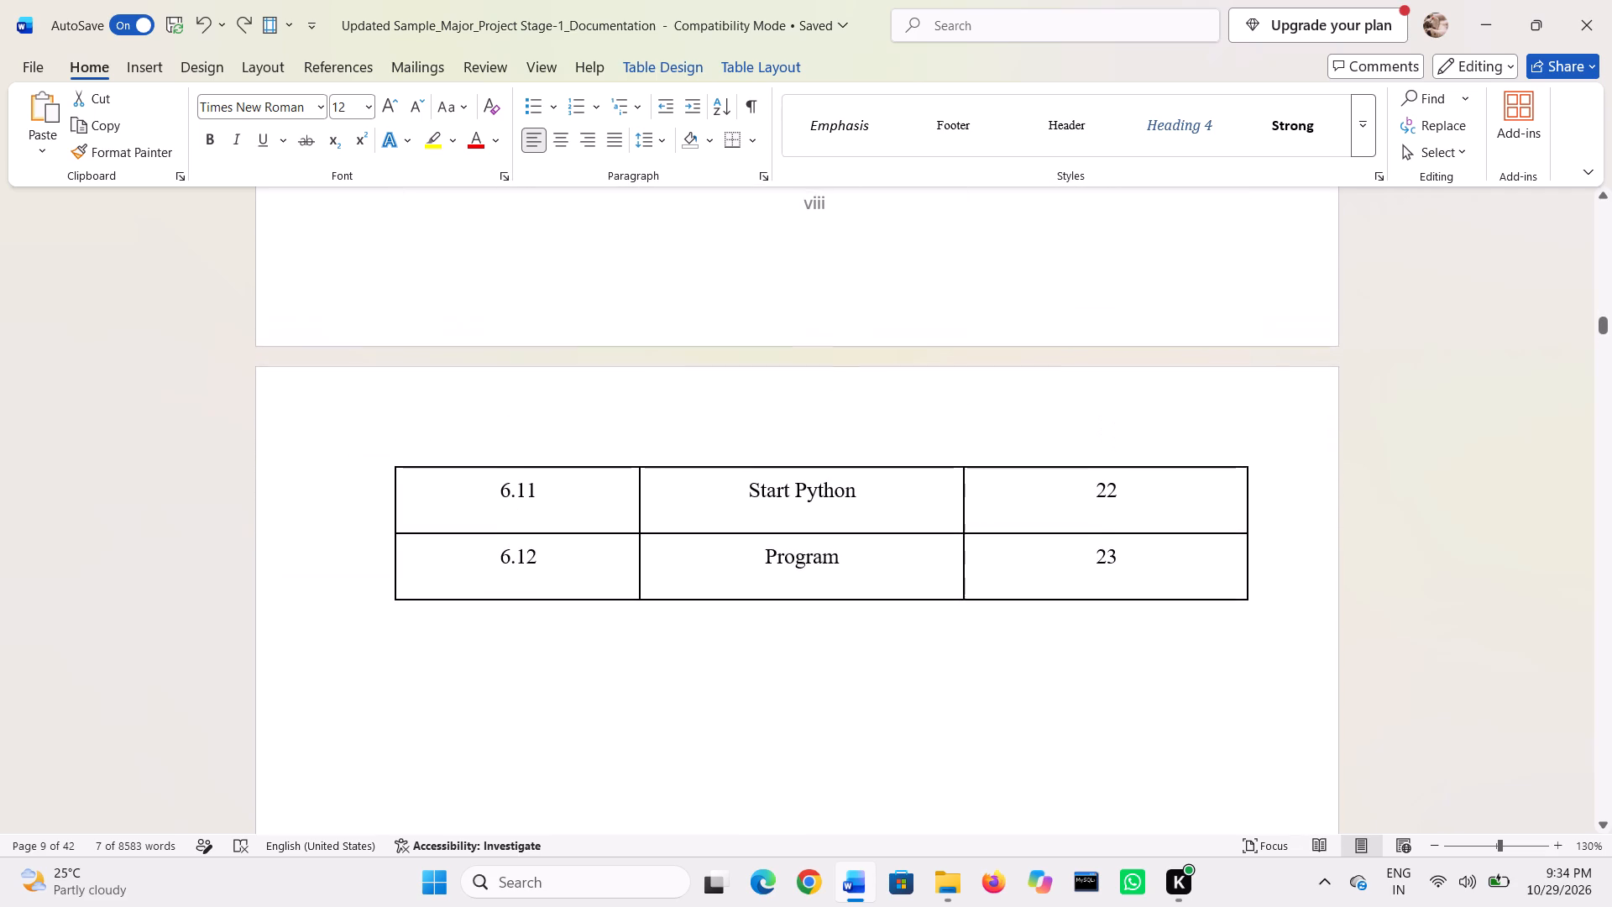
scroll(741, 616, up, 1)
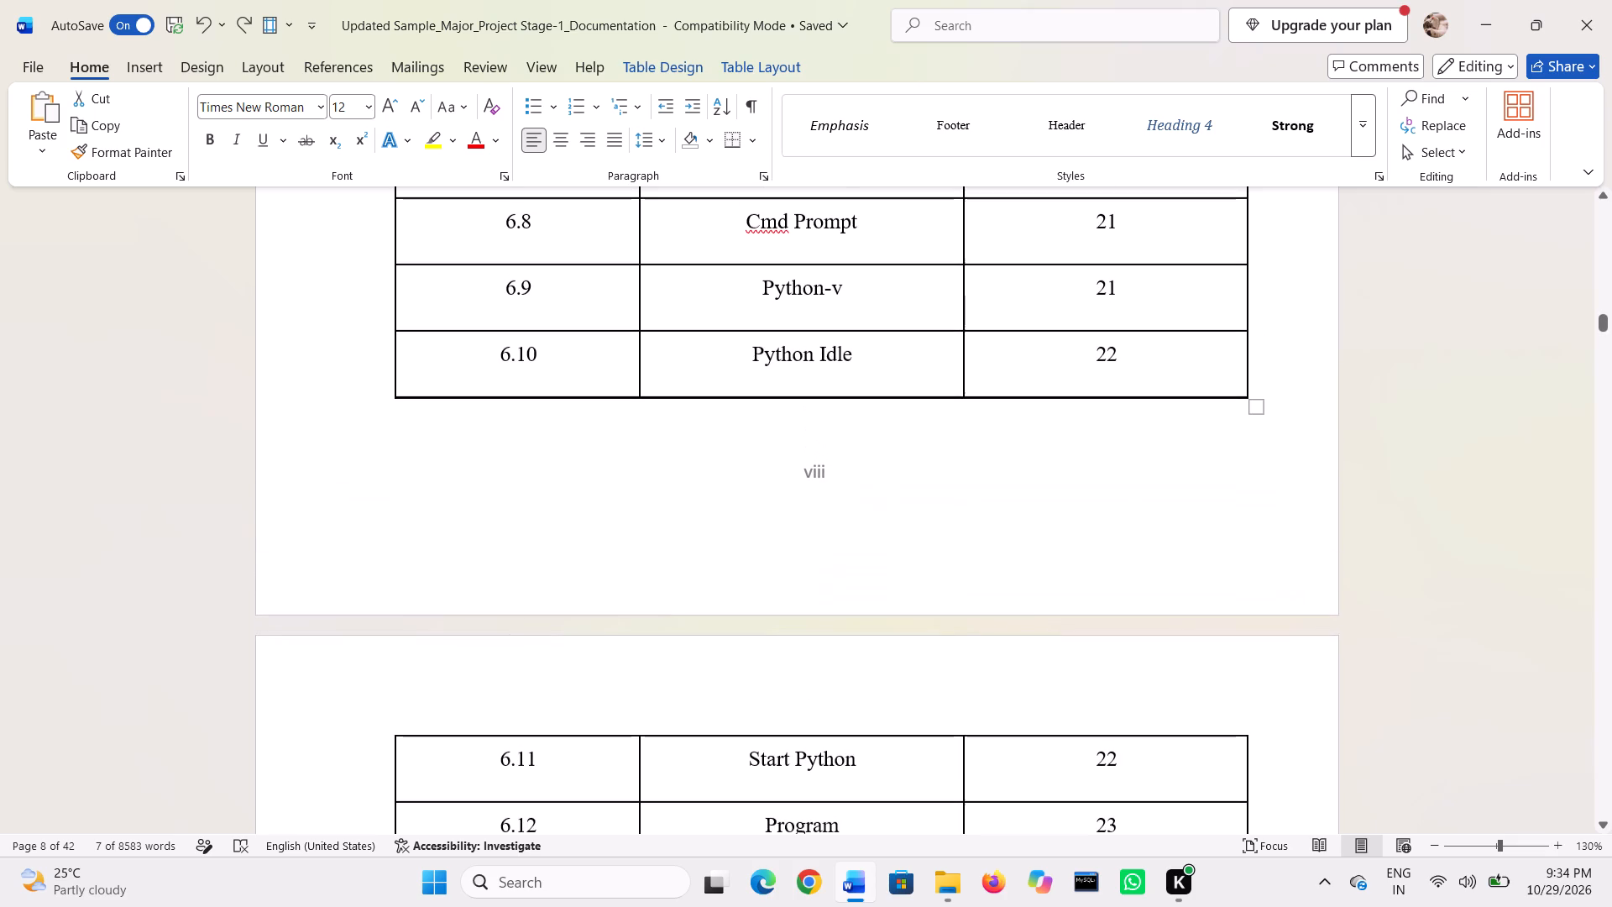
scroll(741, 616, up, 2)
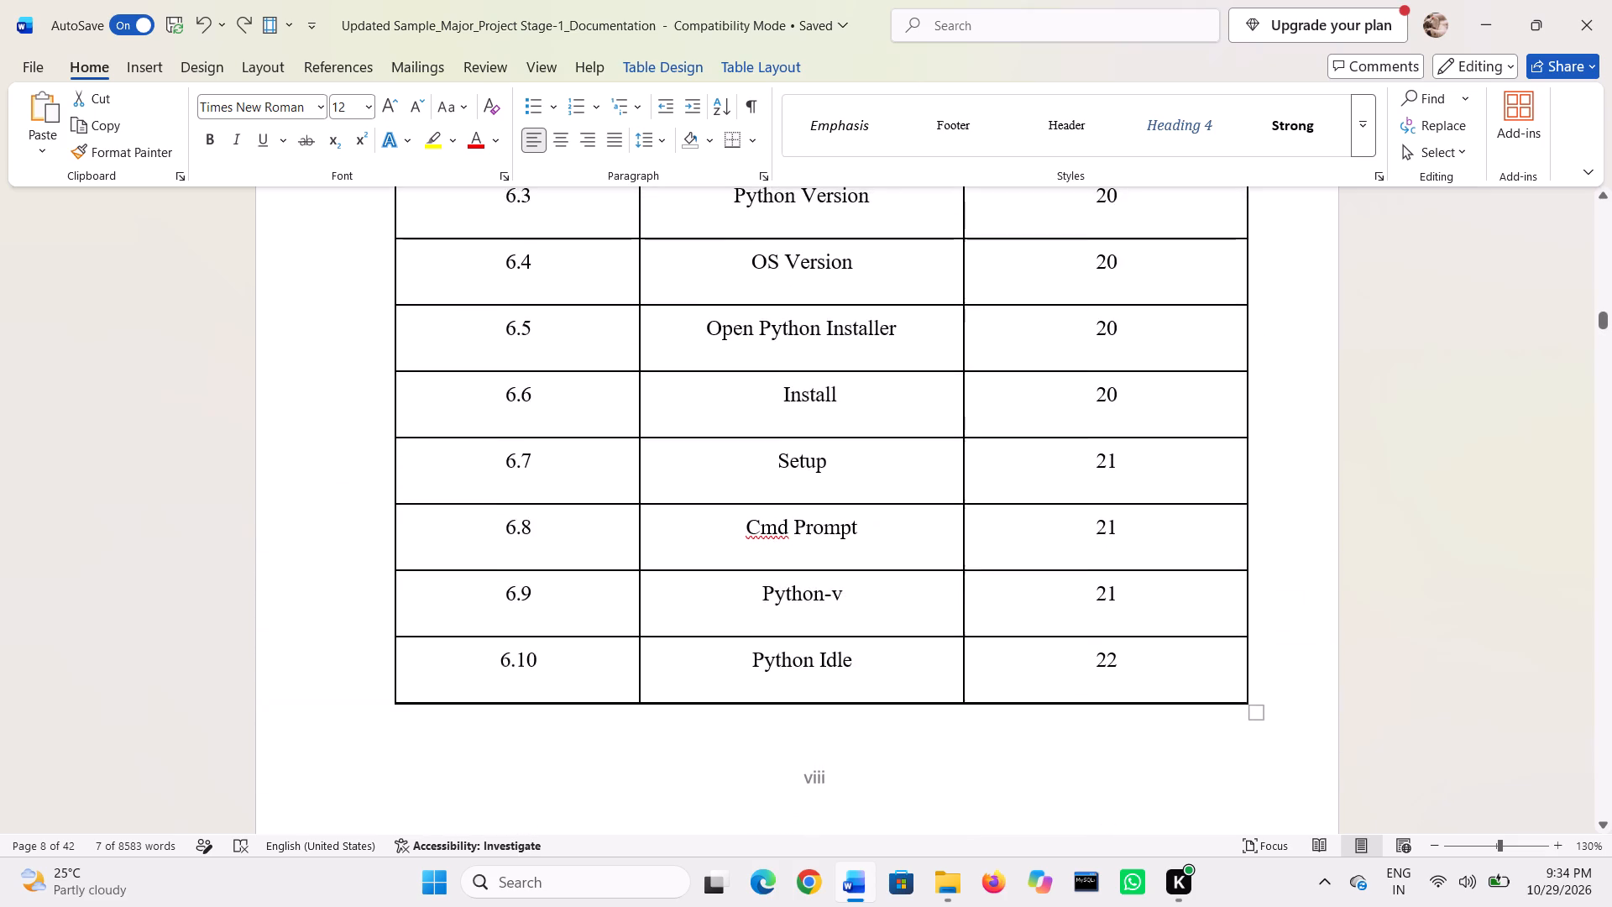
scroll(741, 616, up, 3)
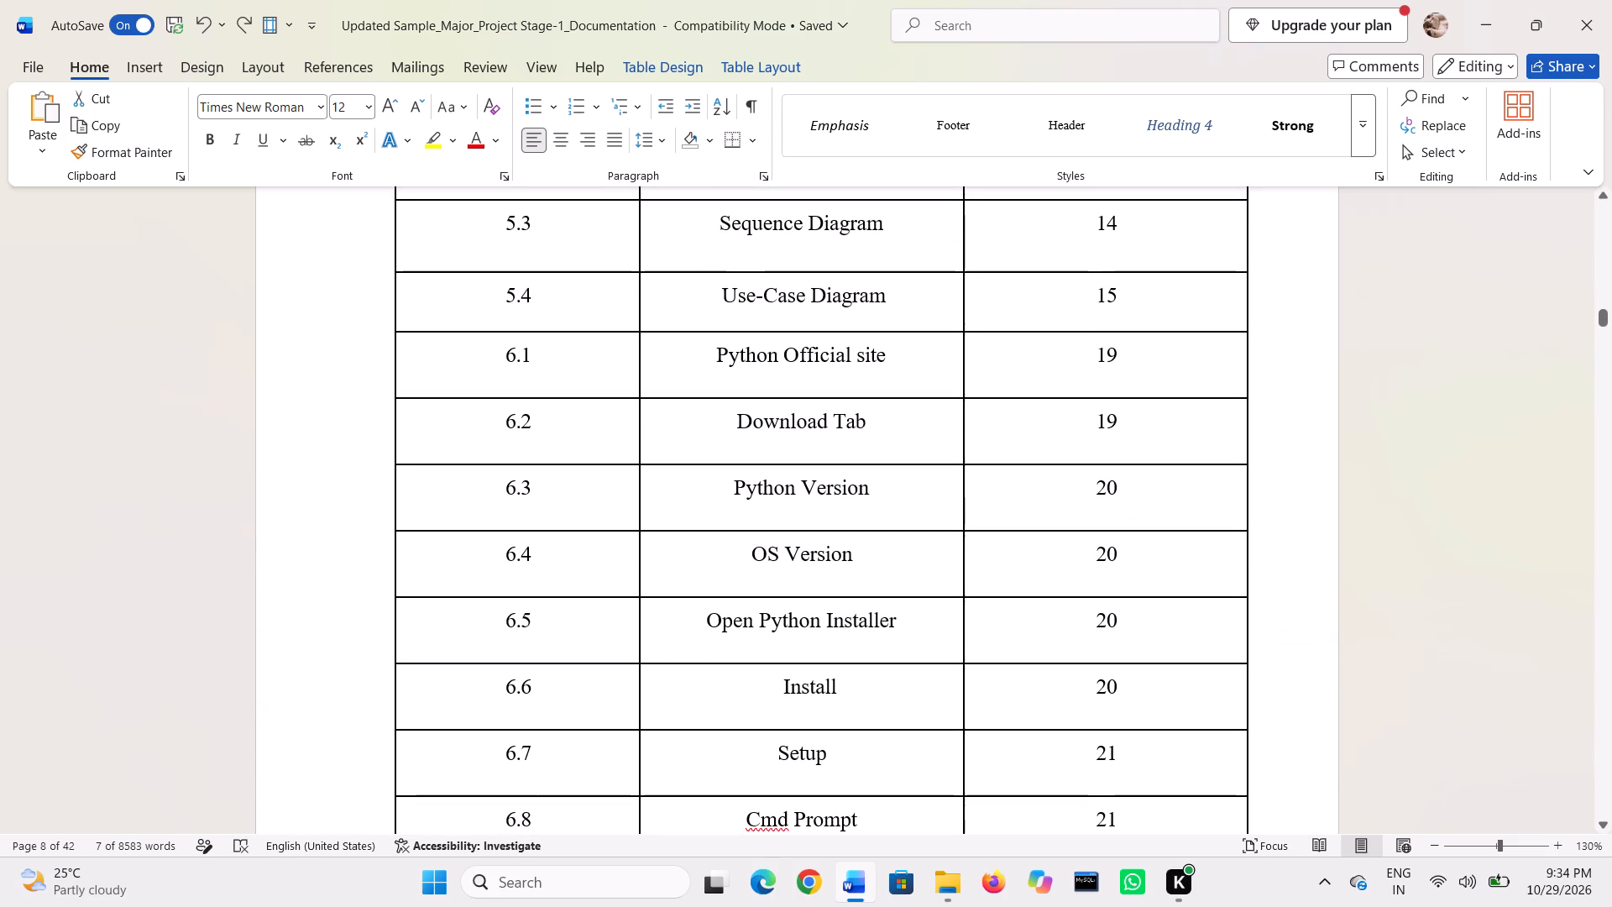
scroll(741, 616, down, 1)
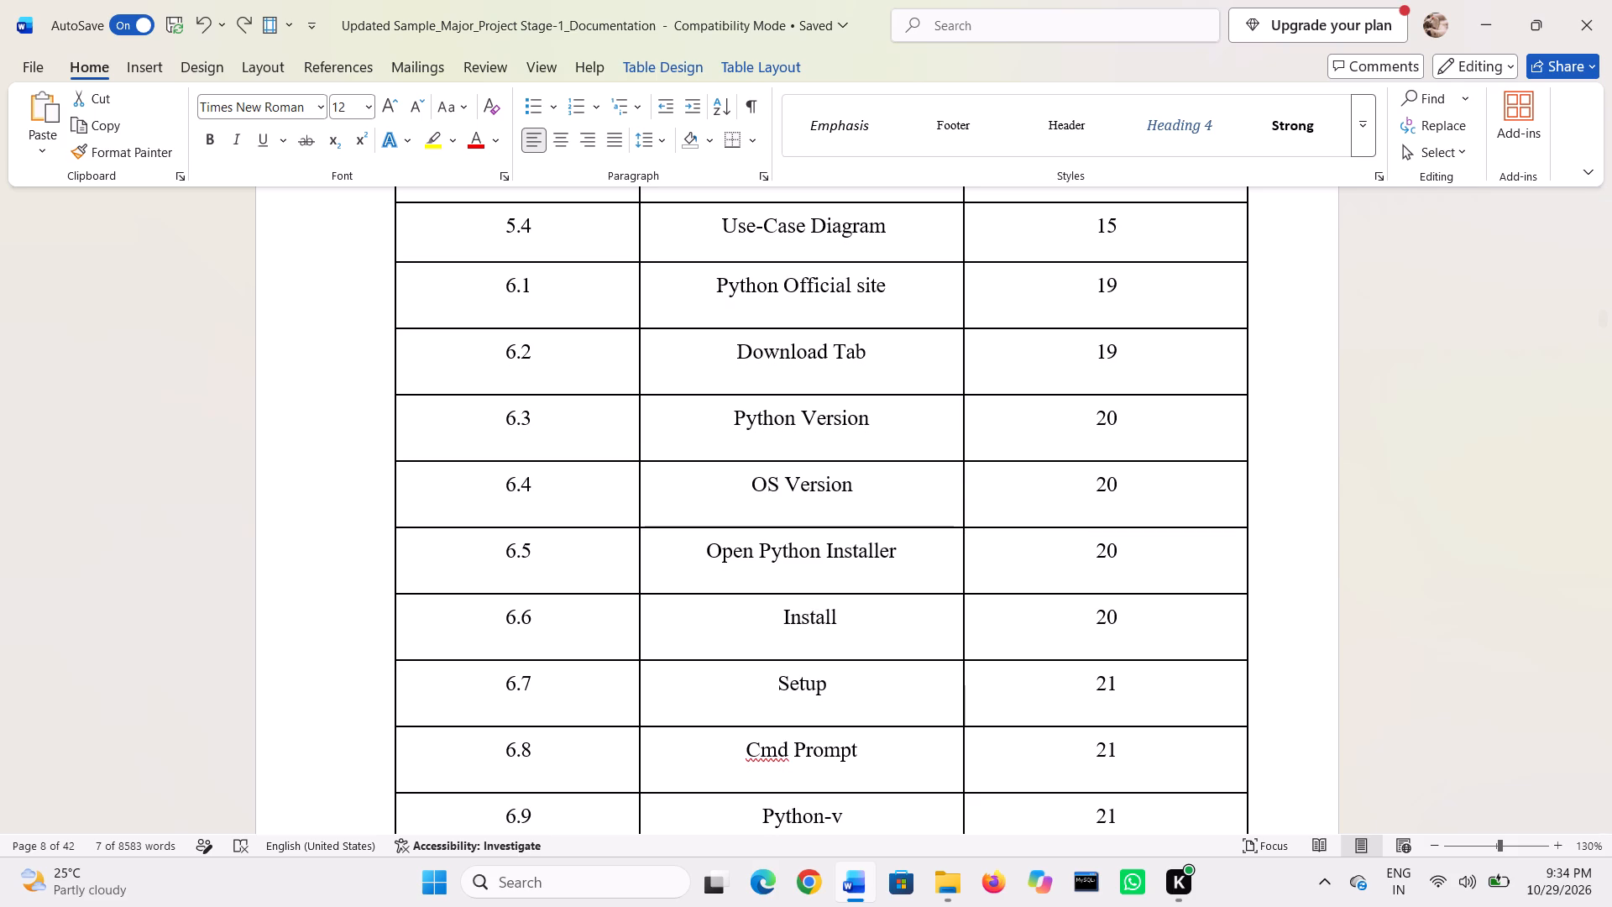
scroll(741, 616, up, 2)
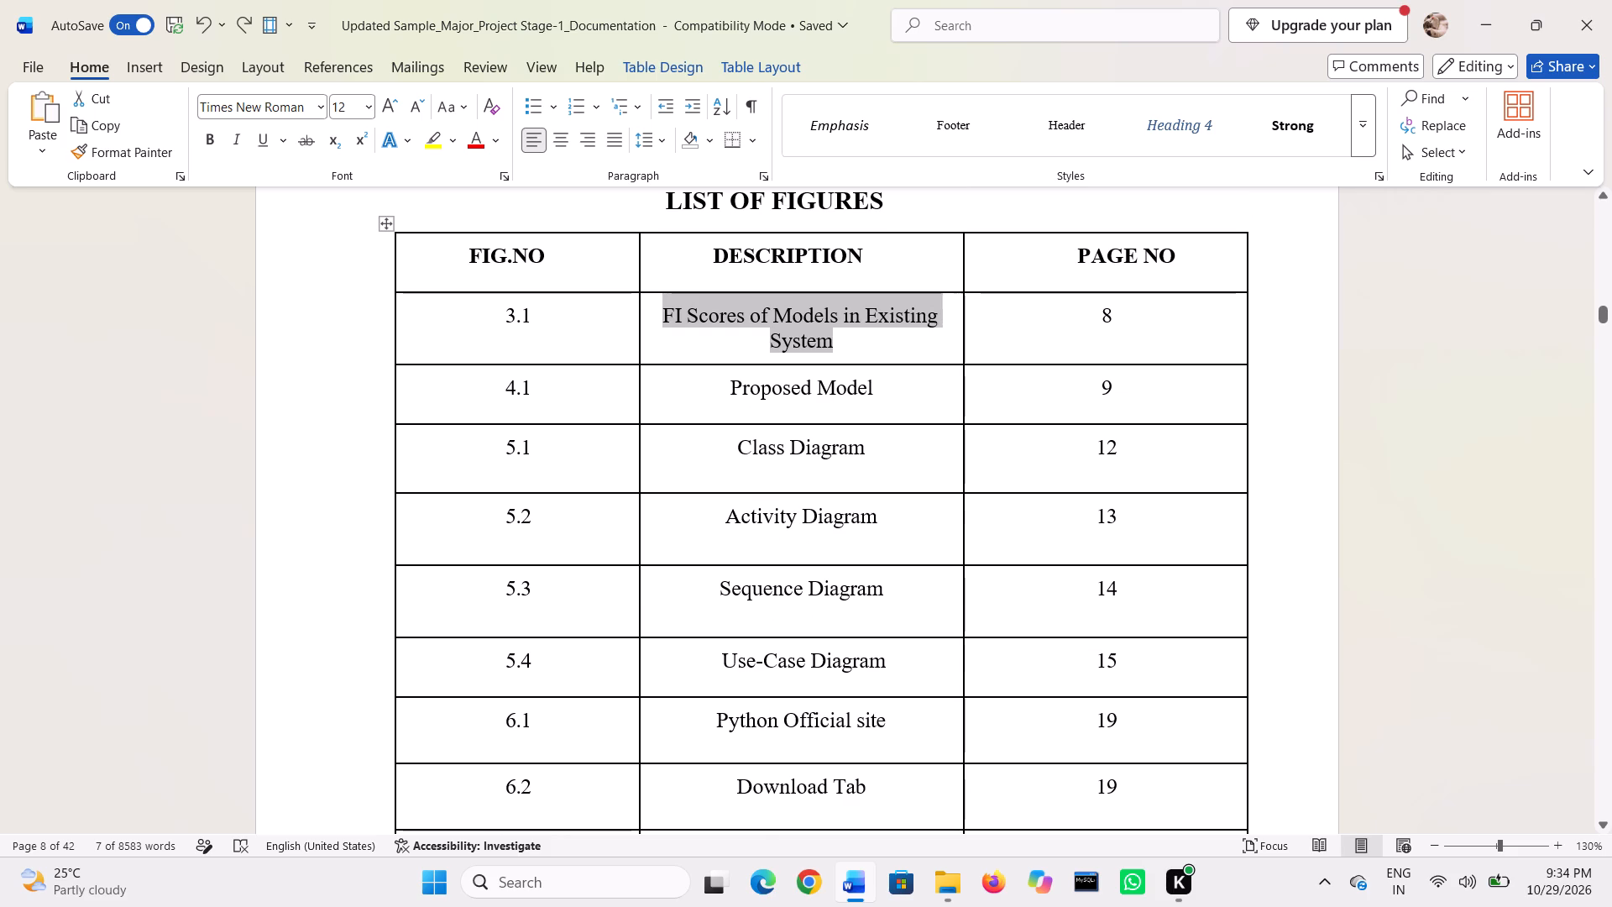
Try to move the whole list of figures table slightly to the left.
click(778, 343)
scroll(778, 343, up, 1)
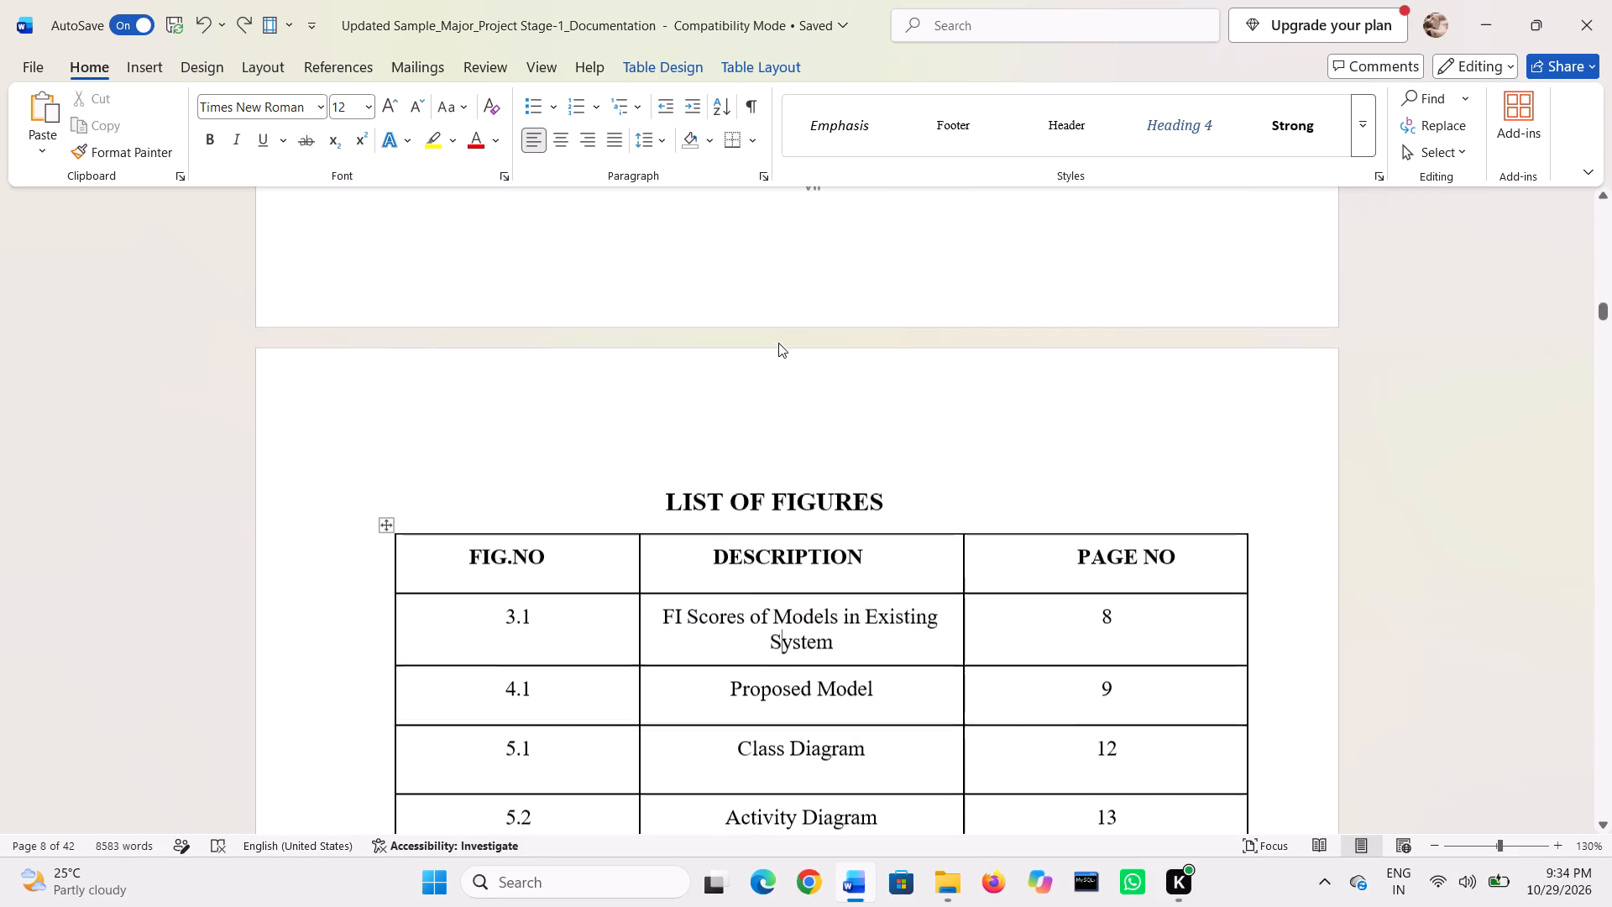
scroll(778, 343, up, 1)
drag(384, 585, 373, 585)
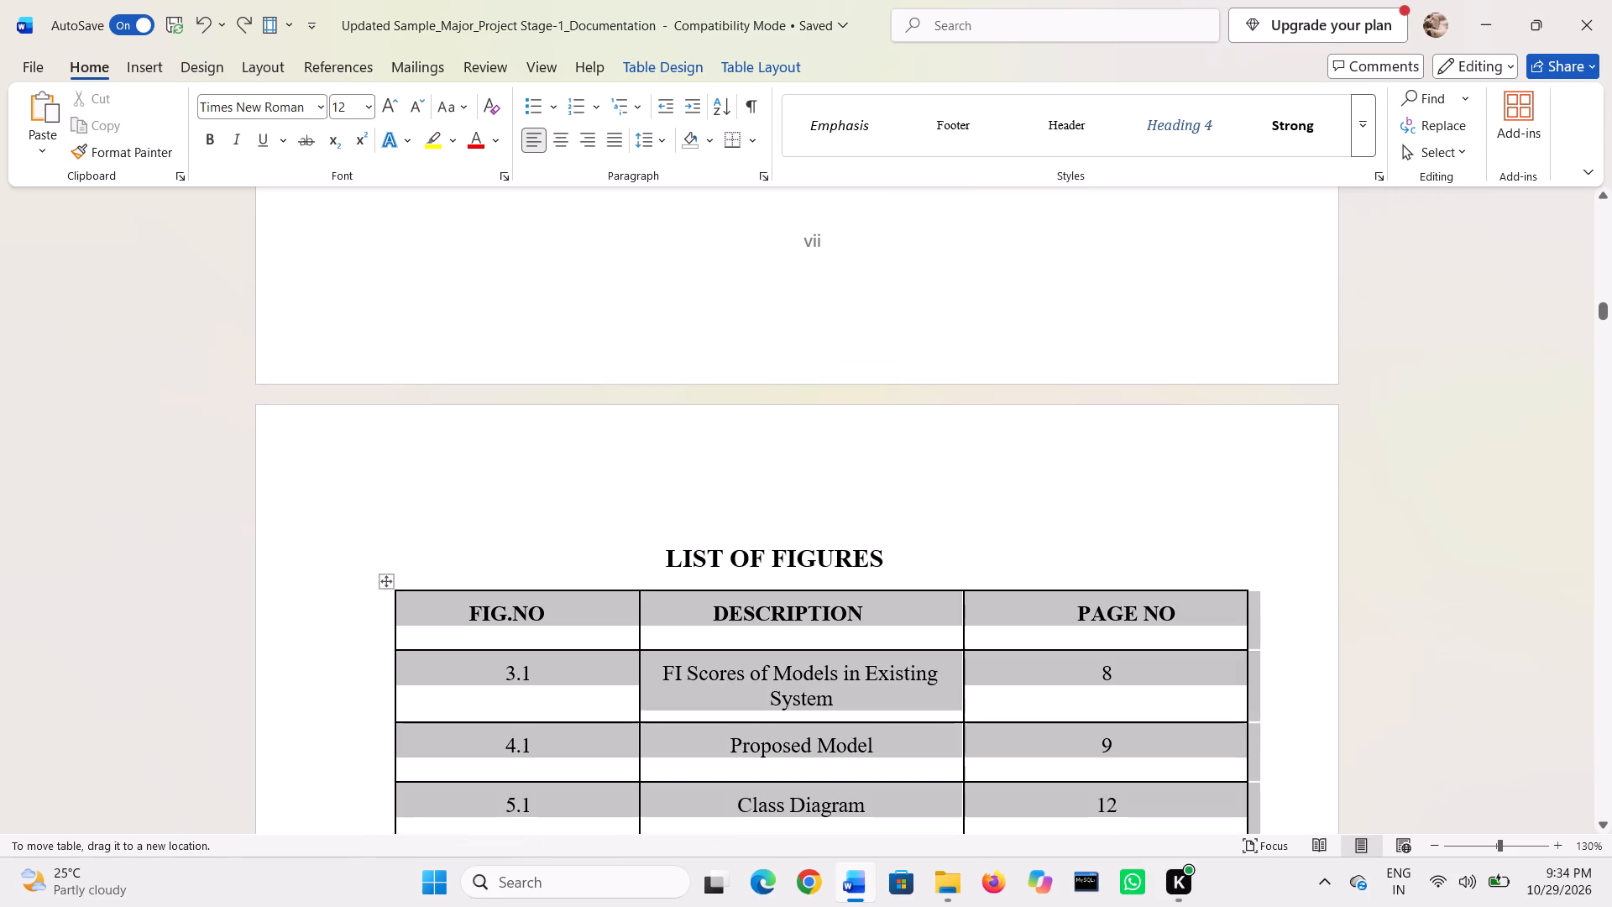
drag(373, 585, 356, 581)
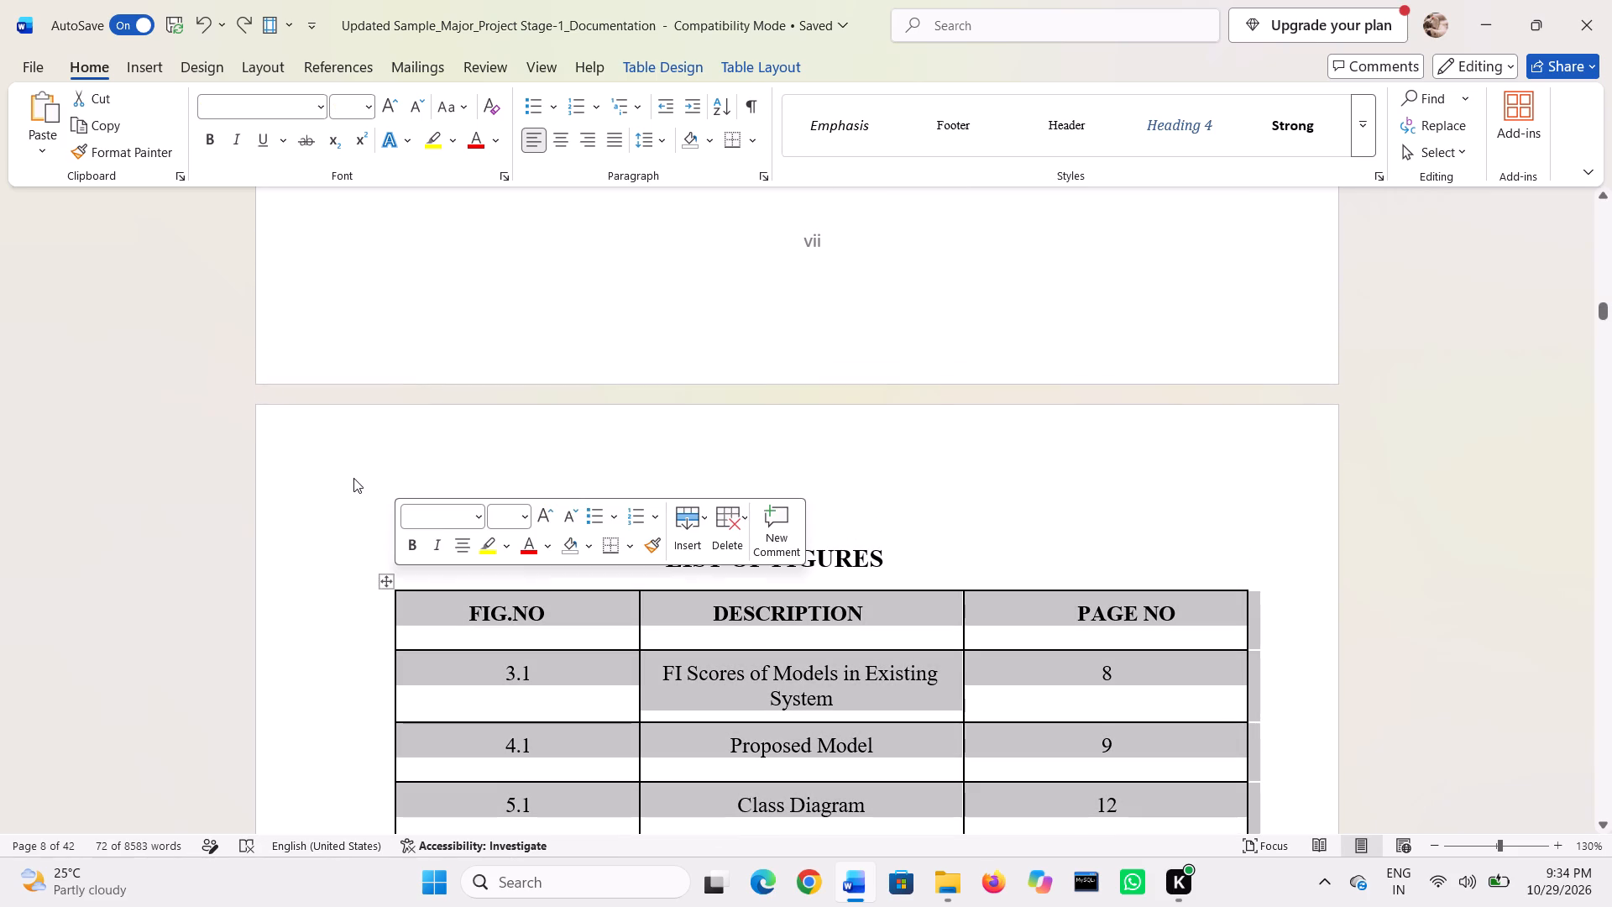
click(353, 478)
Shift the LIST OF FIGURES heading rightward with eight leading spaces so it sits centred over the table.
click(782, 516)
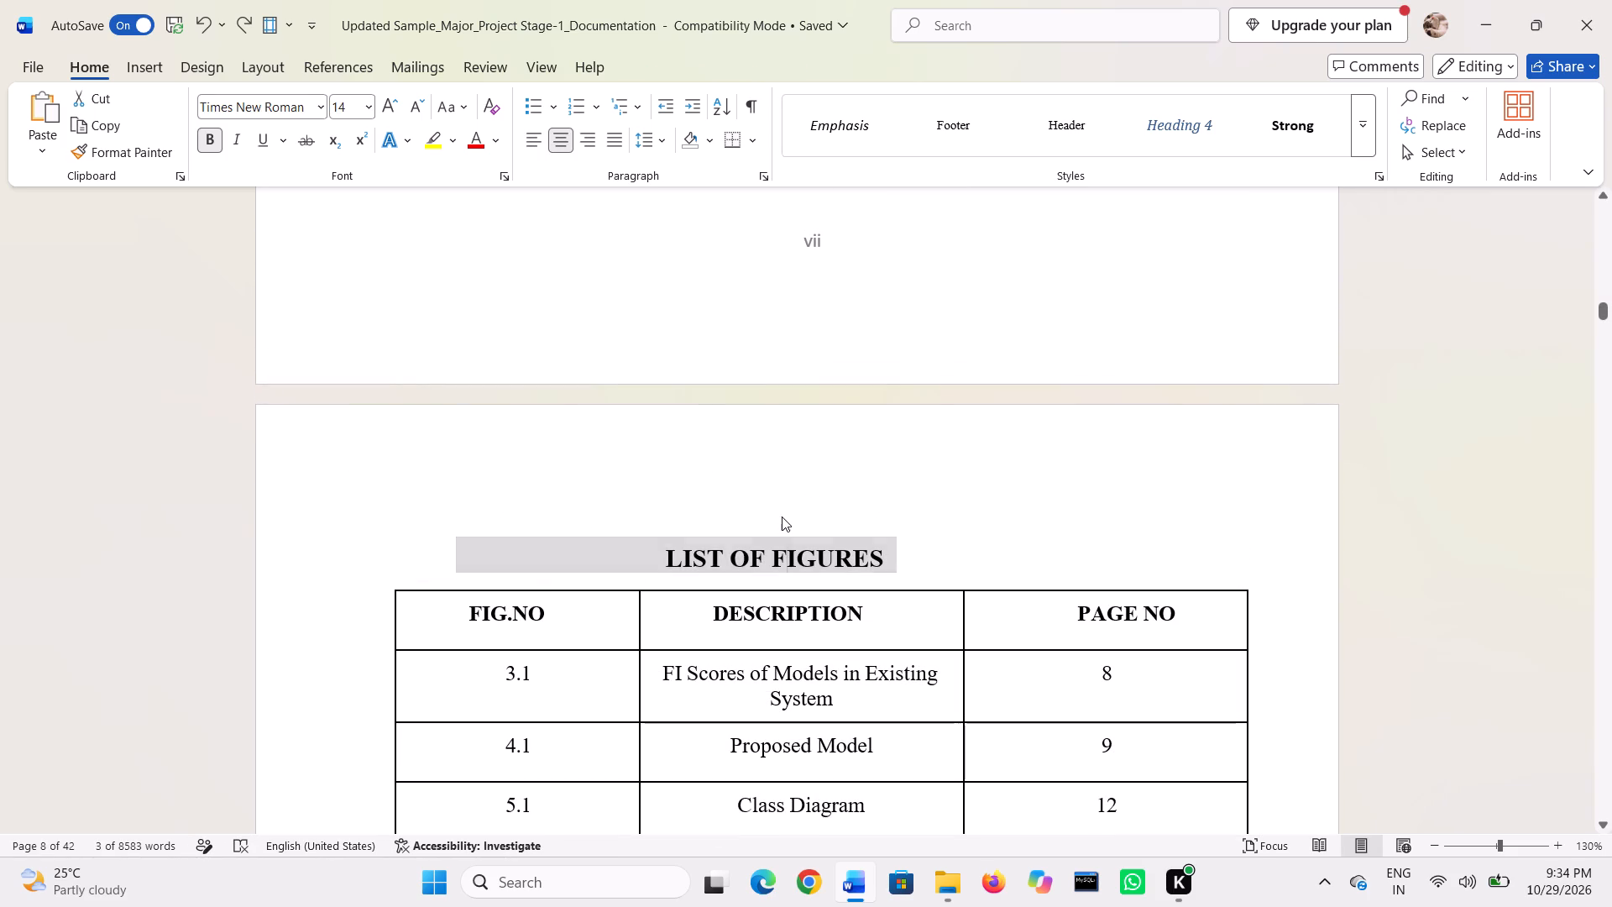
click(671, 561)
key(space)
key(space)
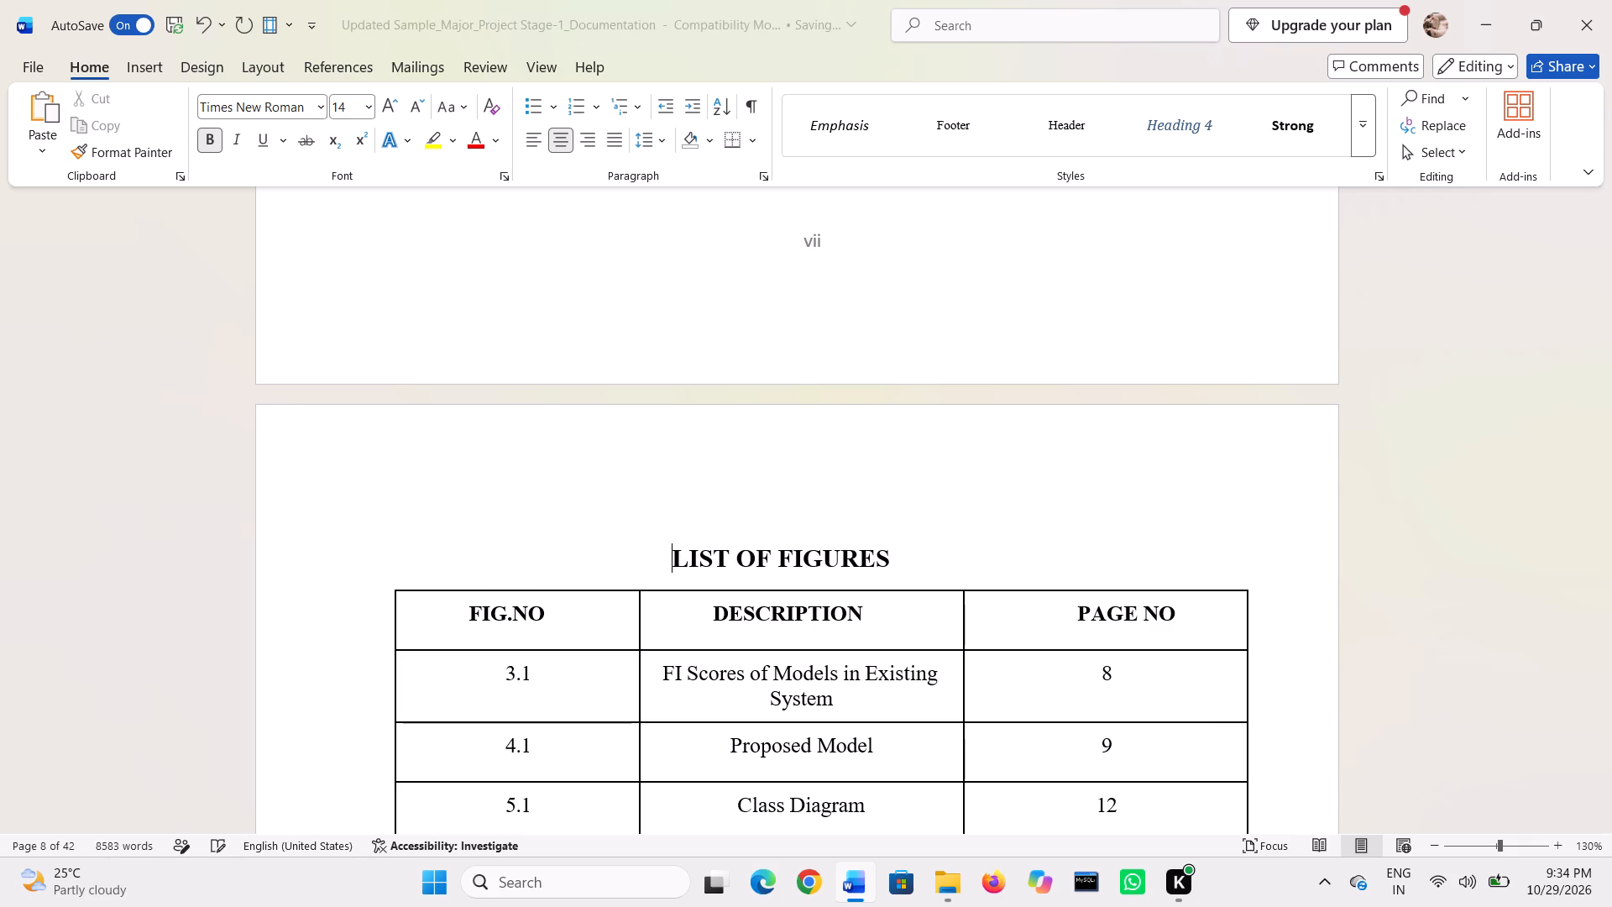
key(space)
key(space)
key(space)
key(space)
key(space)
key(space)
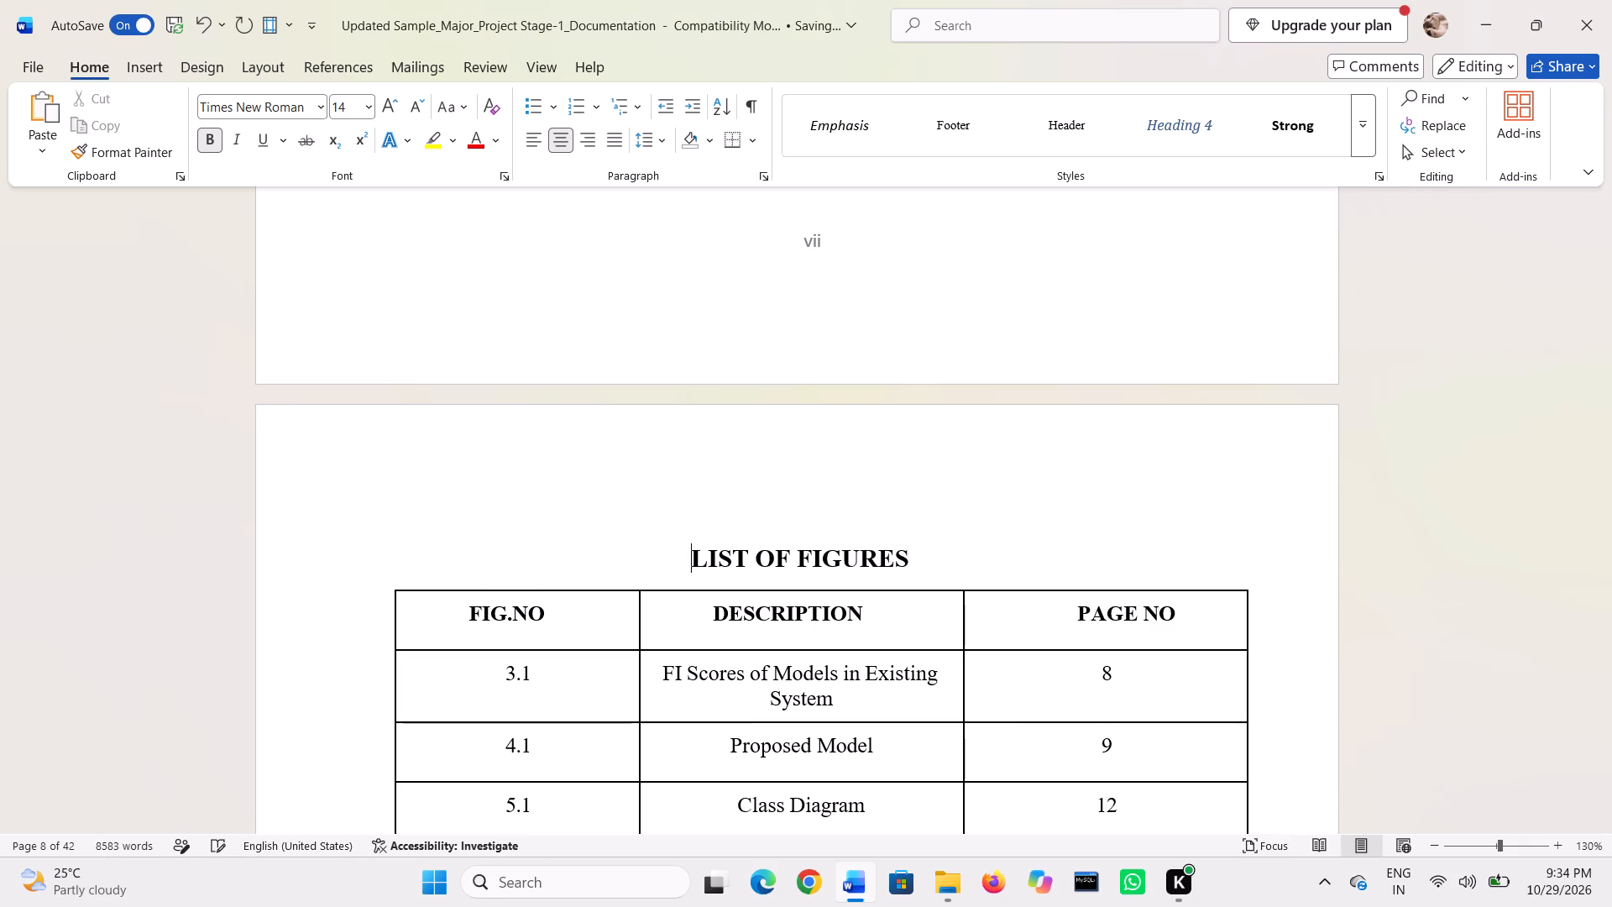
Check the list of figures table from its heading down to the rows continuing on the following page.
scroll(671, 561, down, 1)
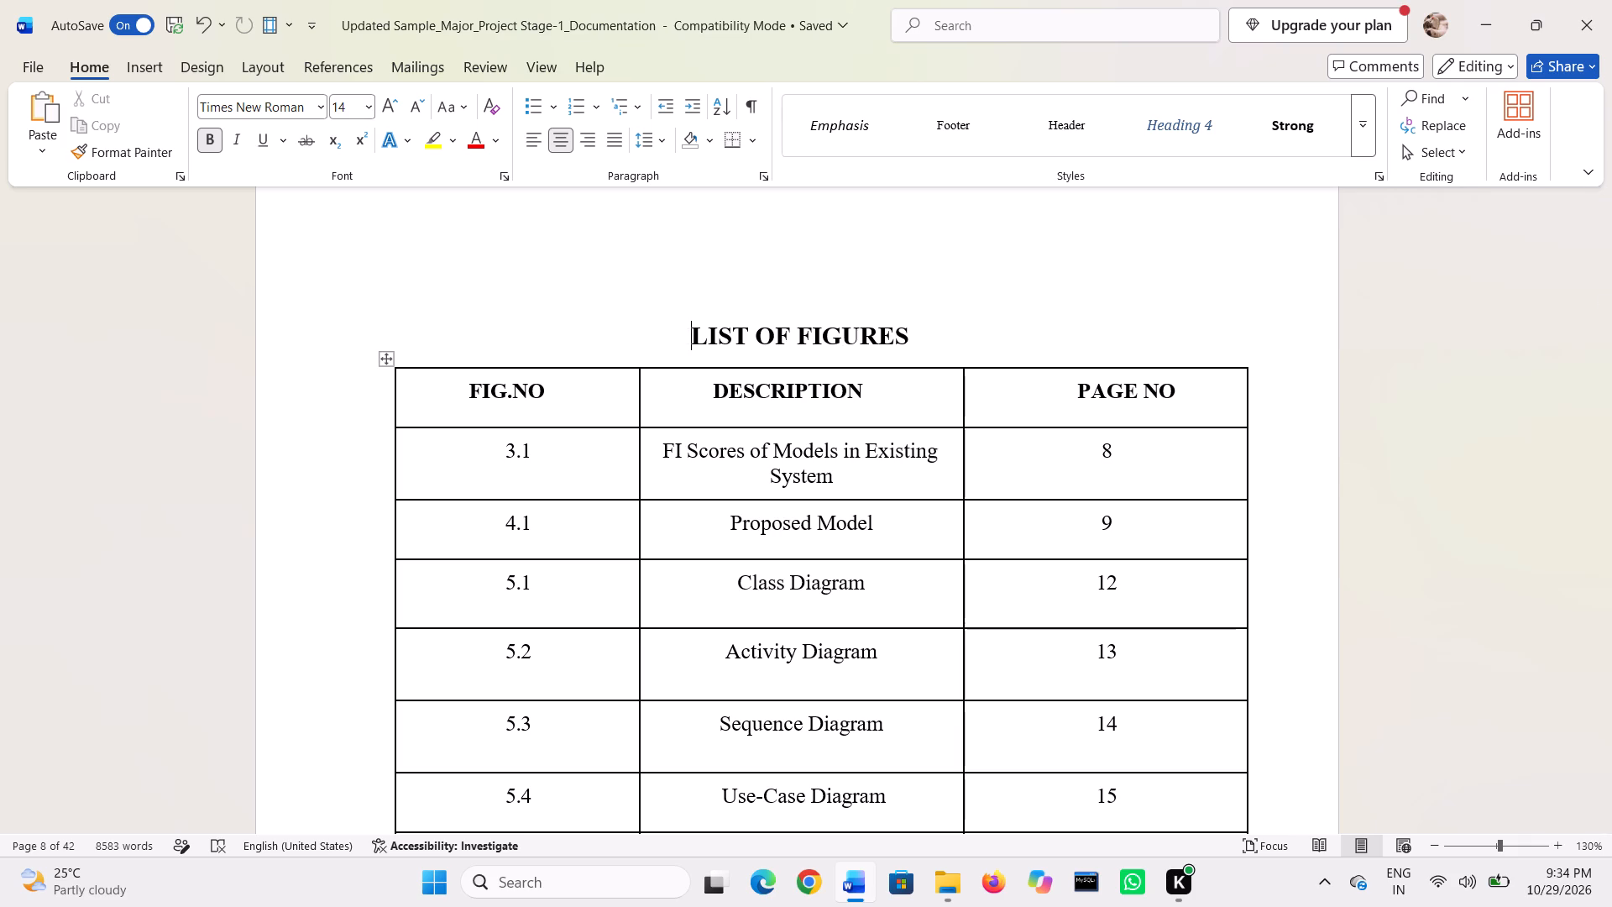
scroll(671, 561, down, 1)
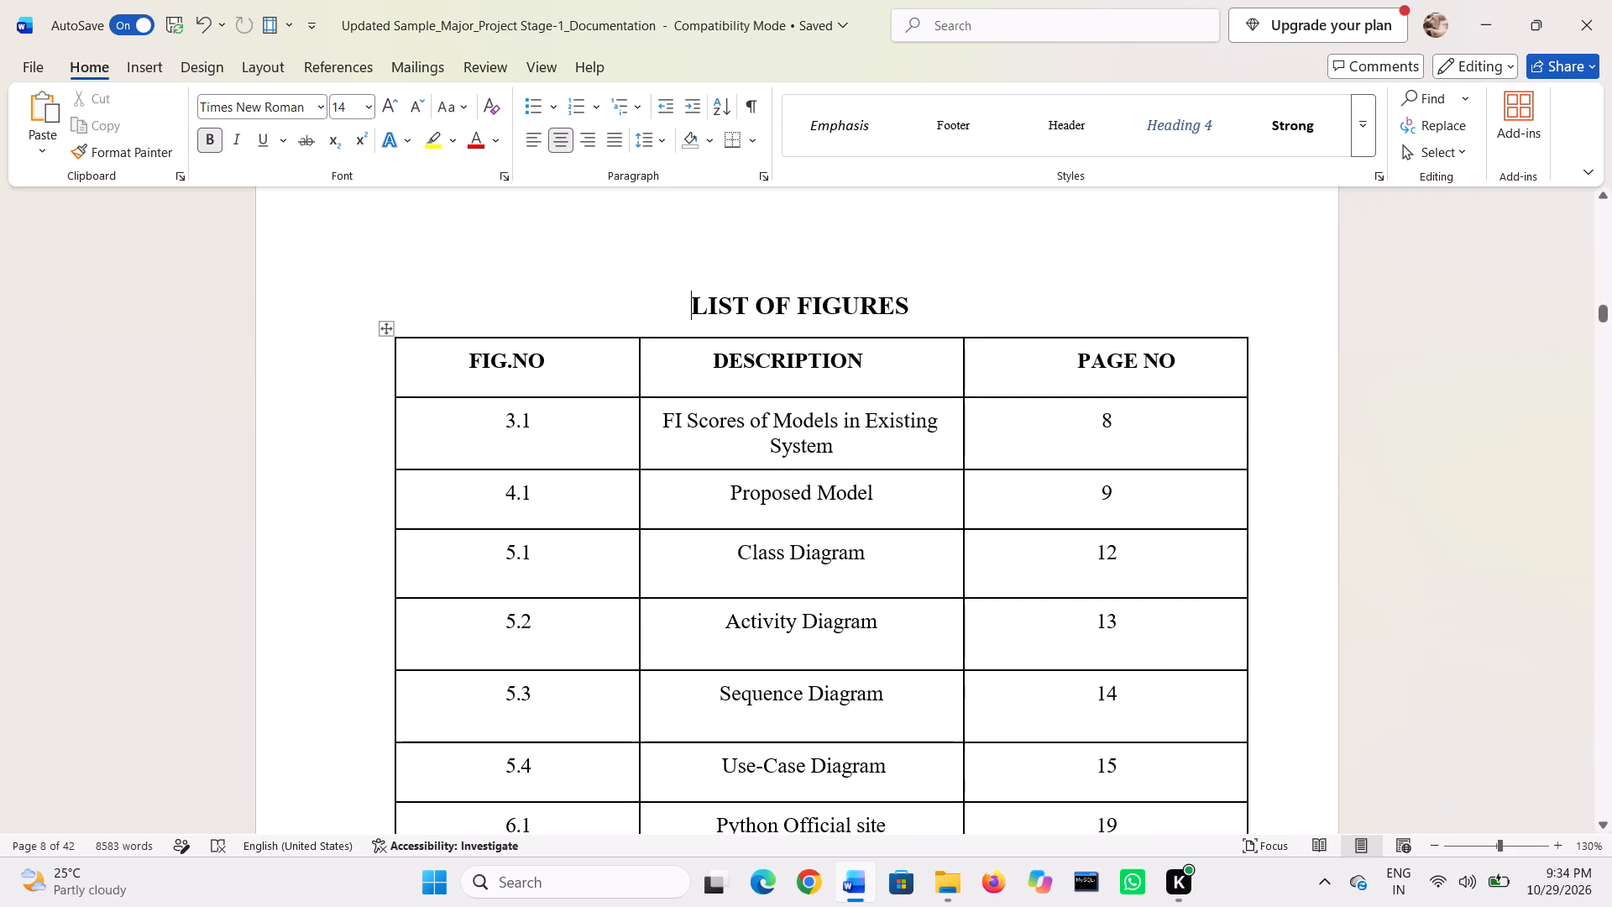
scroll(796, 437, down, 1)
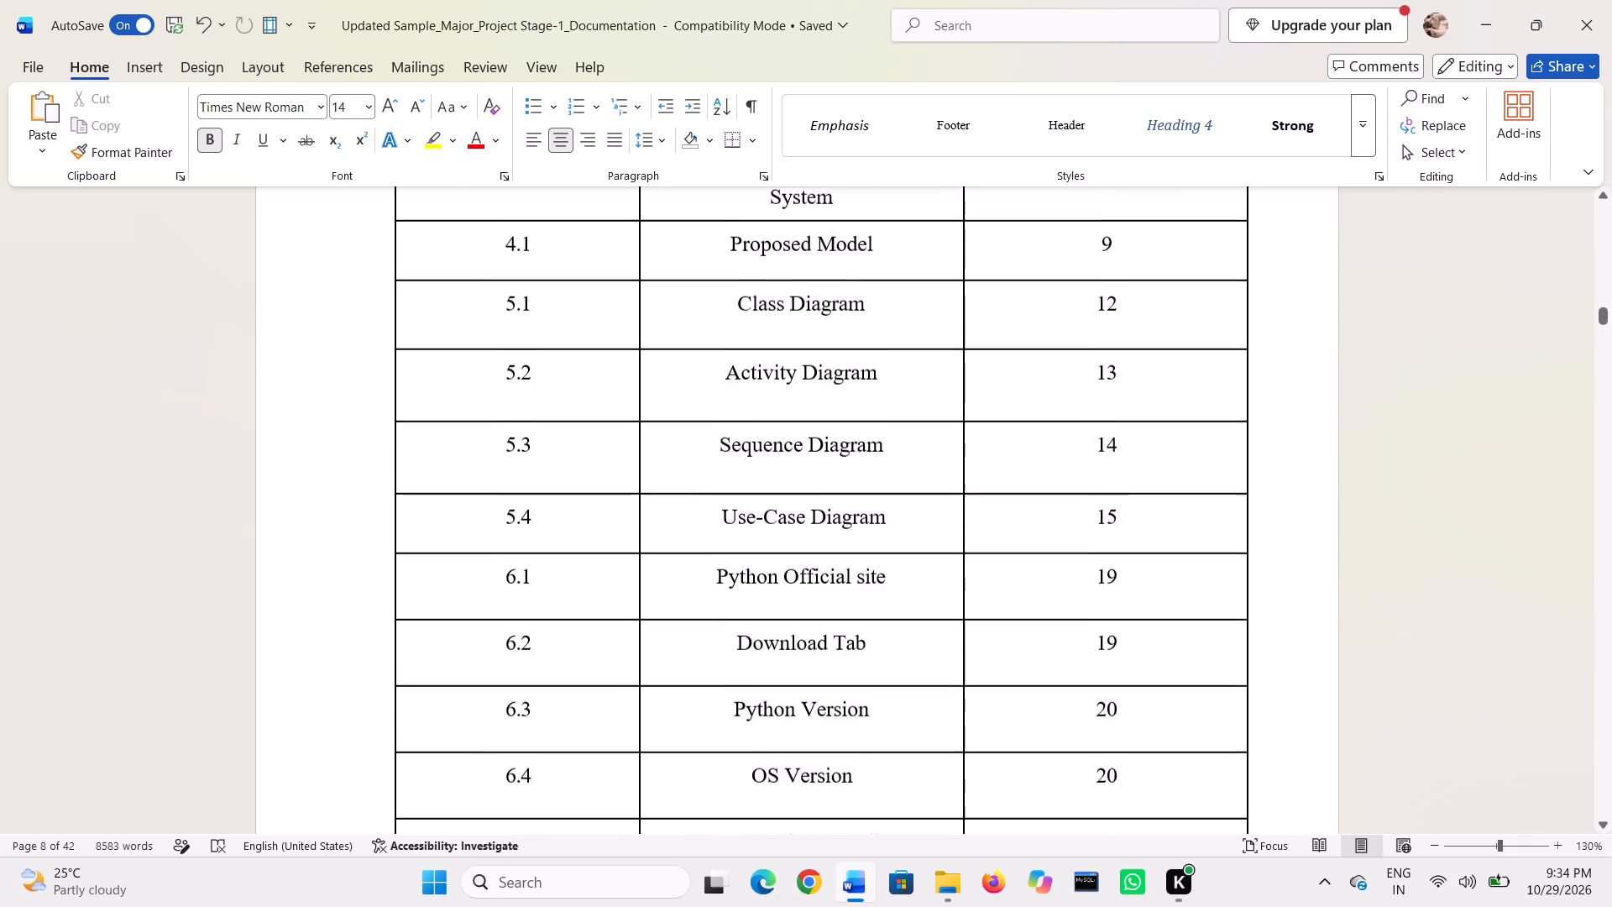
scroll(796, 437, down, 2)
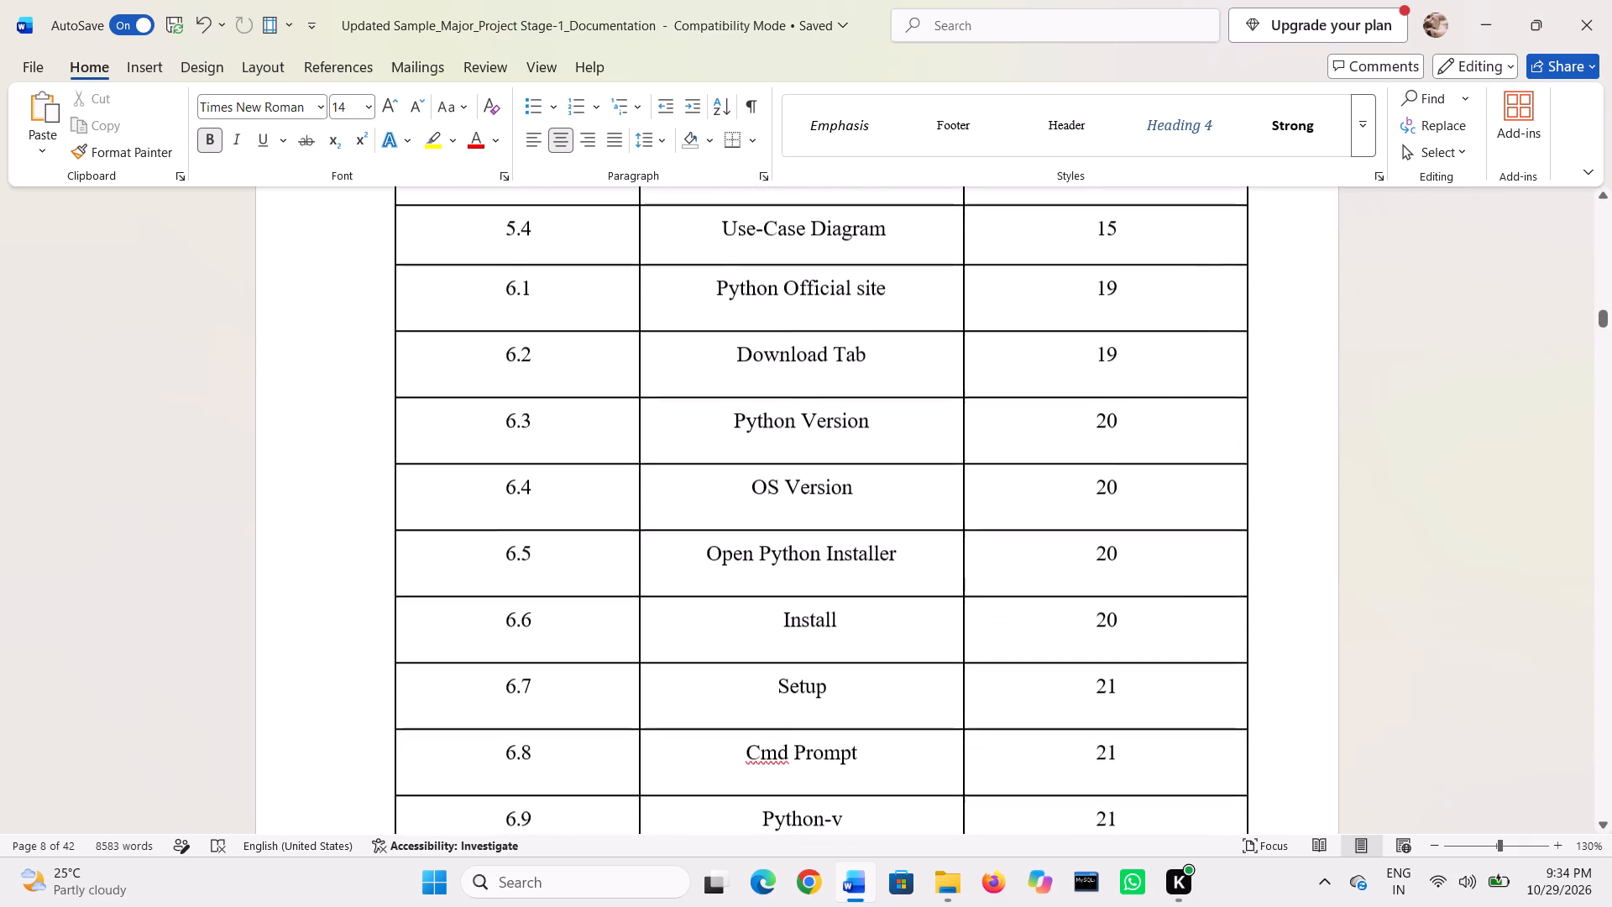
scroll(796, 437, down, 2)
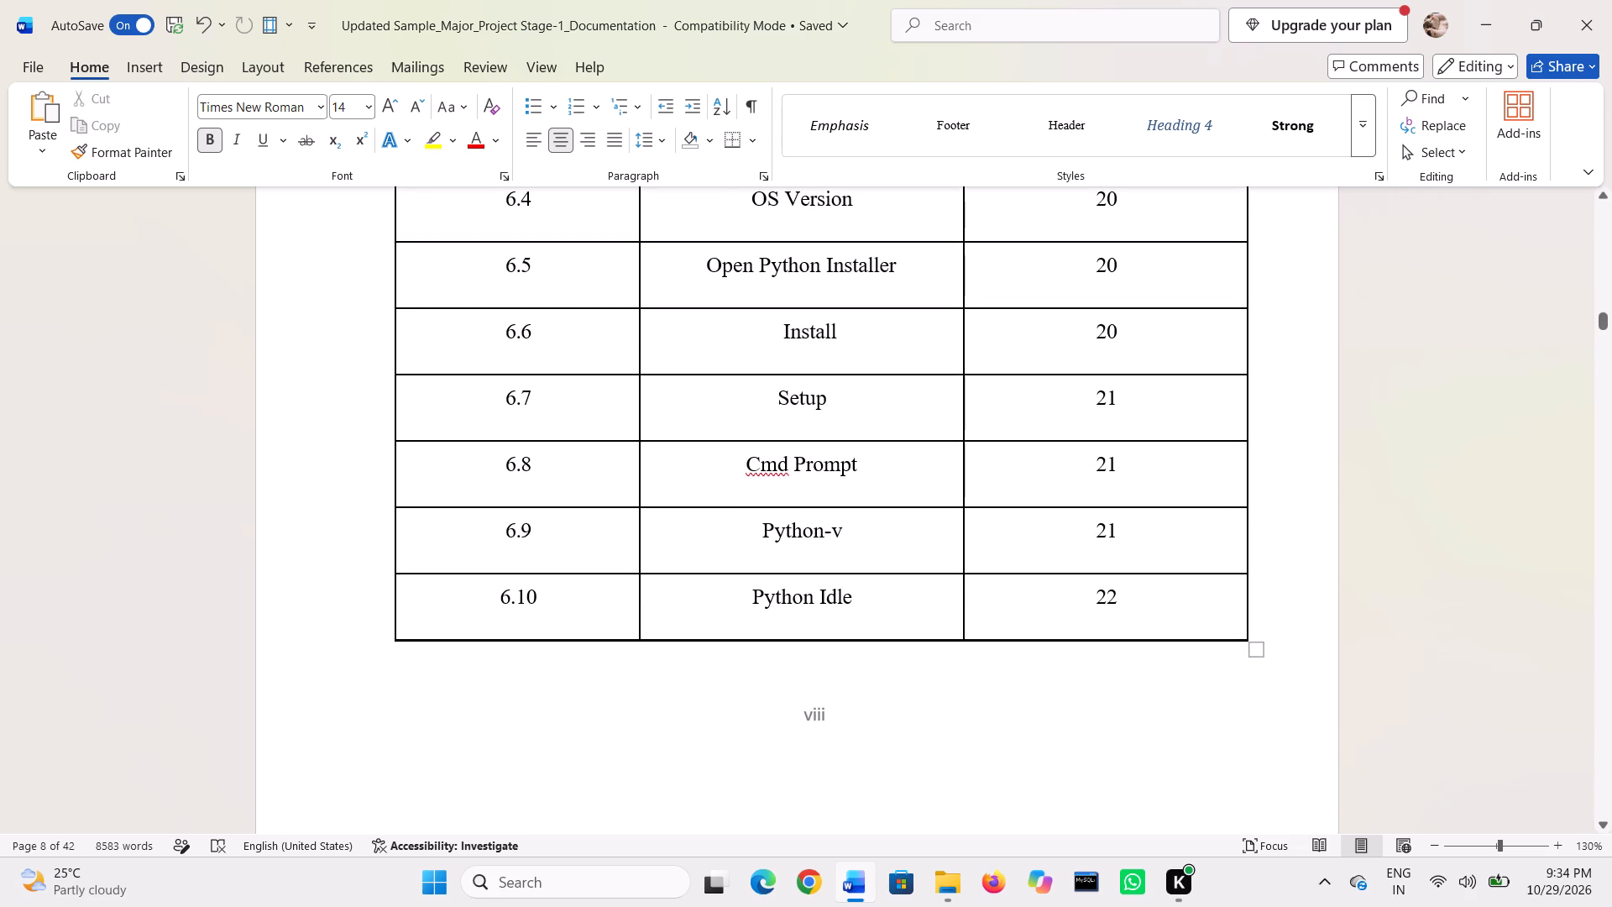
scroll(797, 492, down, 1)
scroll(797, 492, up, 1)
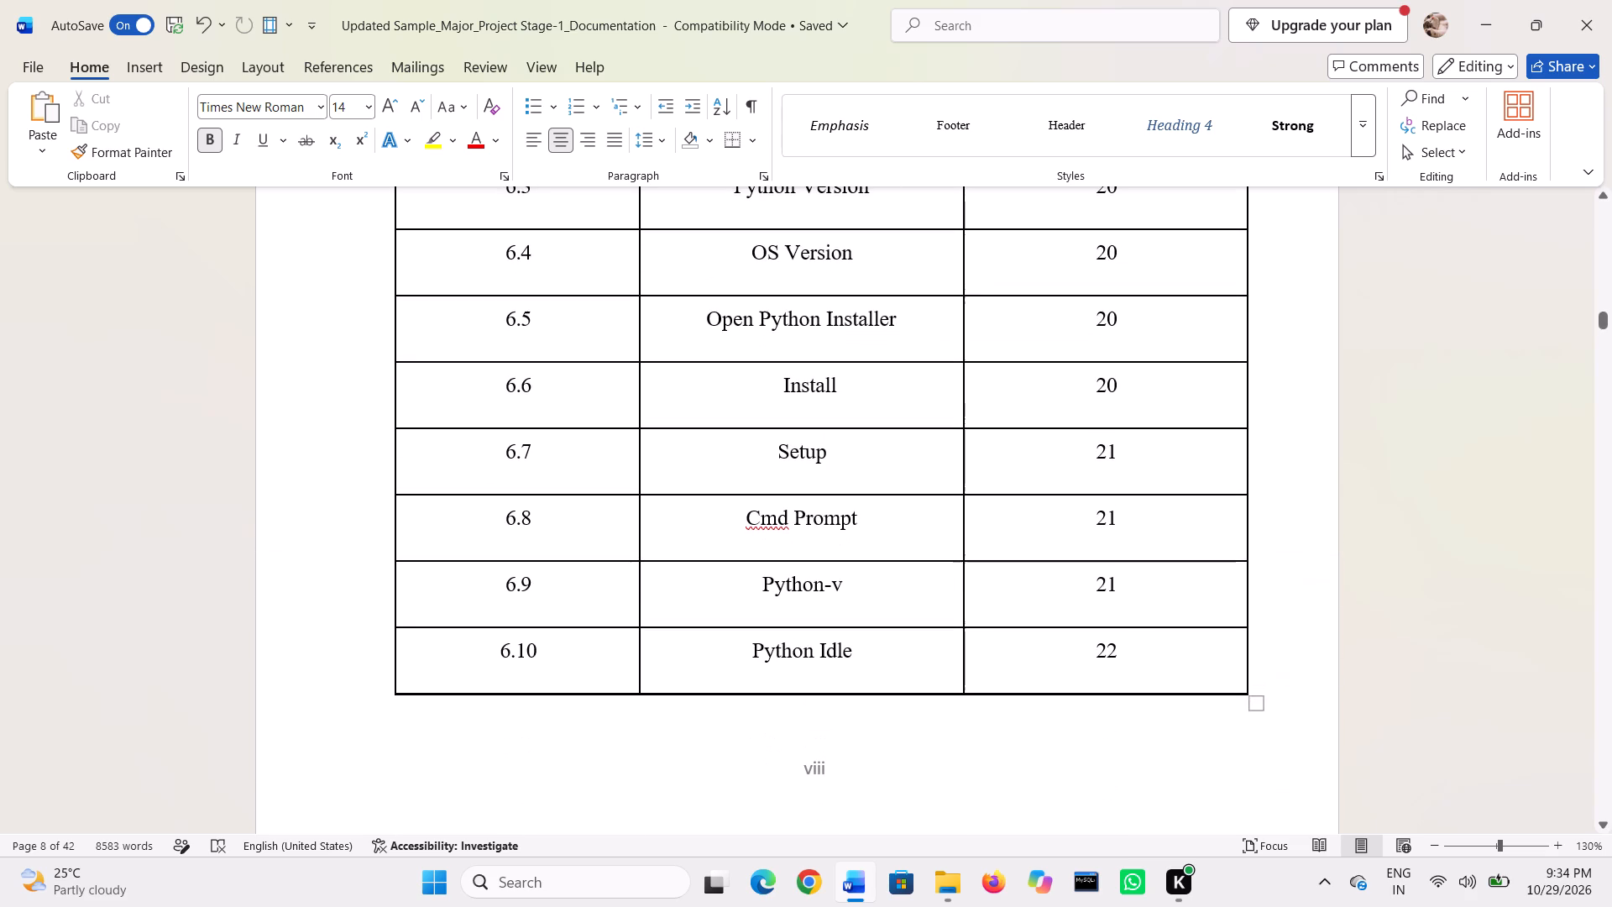
scroll(797, 492, down, 2)
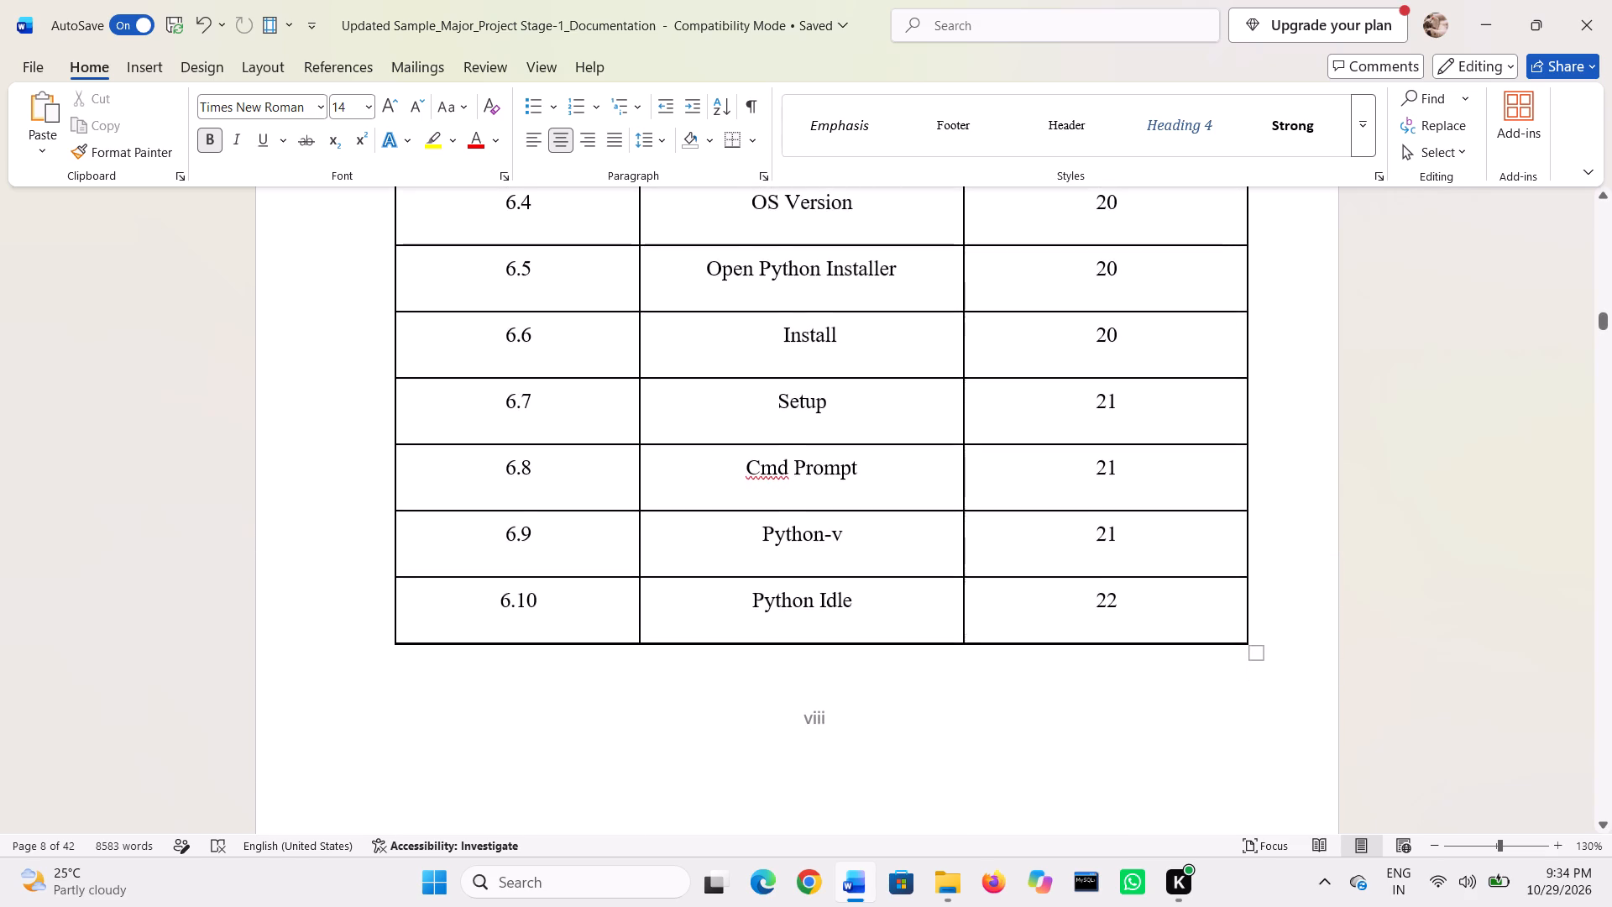
scroll(797, 492, down, 1)
In File Explorer, open the Final document for Blockchain-Based Secure Electronic Voting System from the 15. Blockchain-Based Secure Electronic Voting System folder.
click(936, 878)
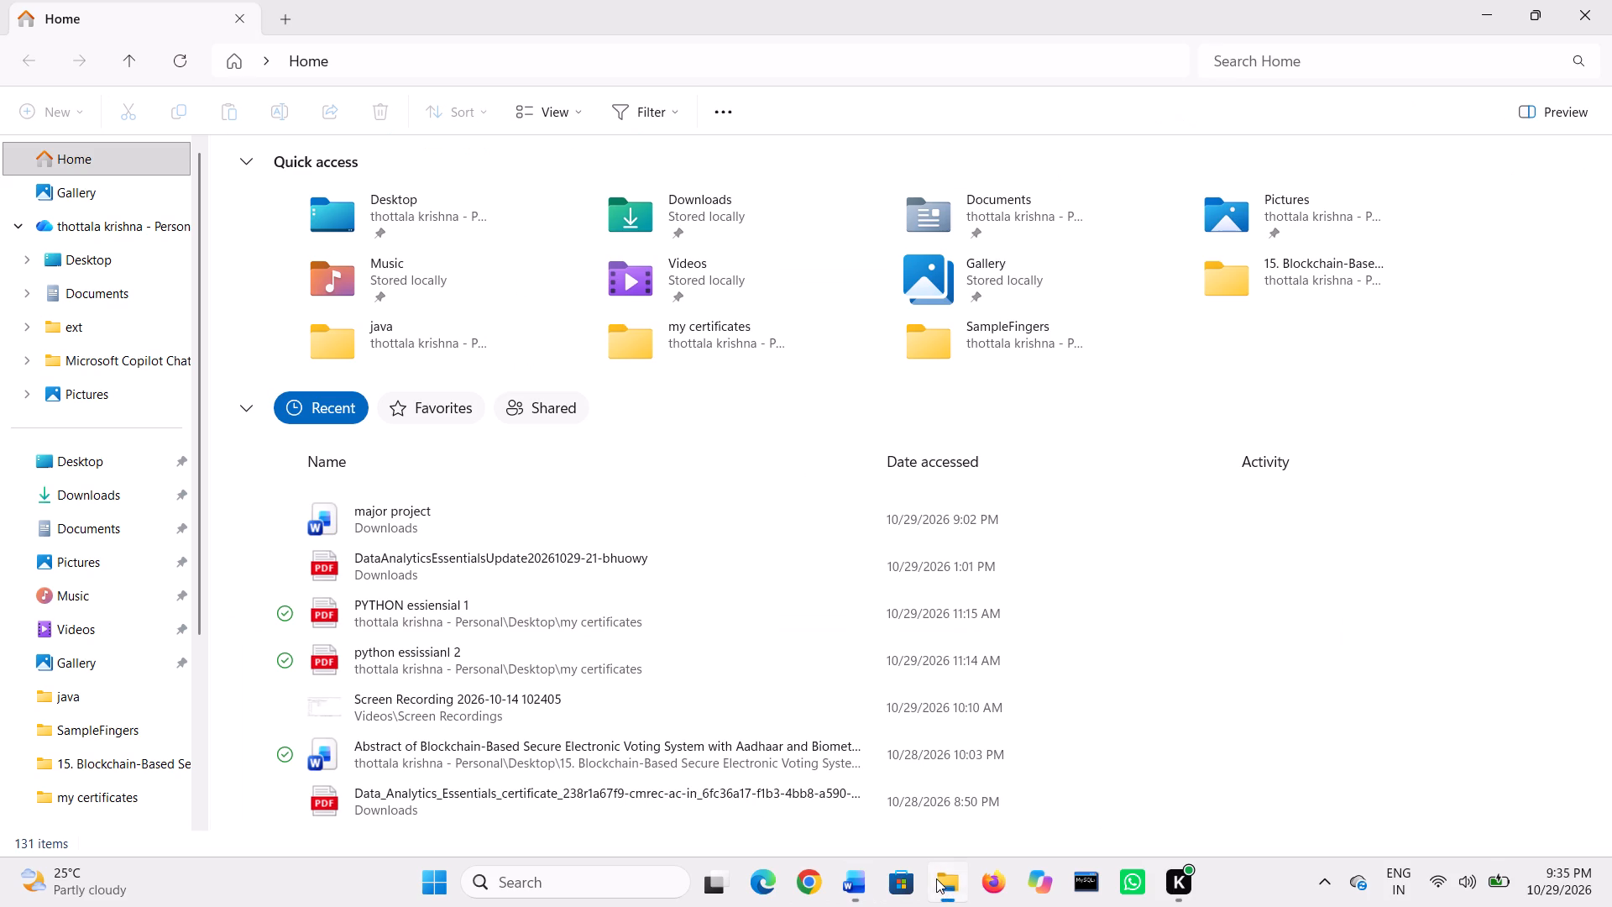
scroll(350, 726, down, 1)
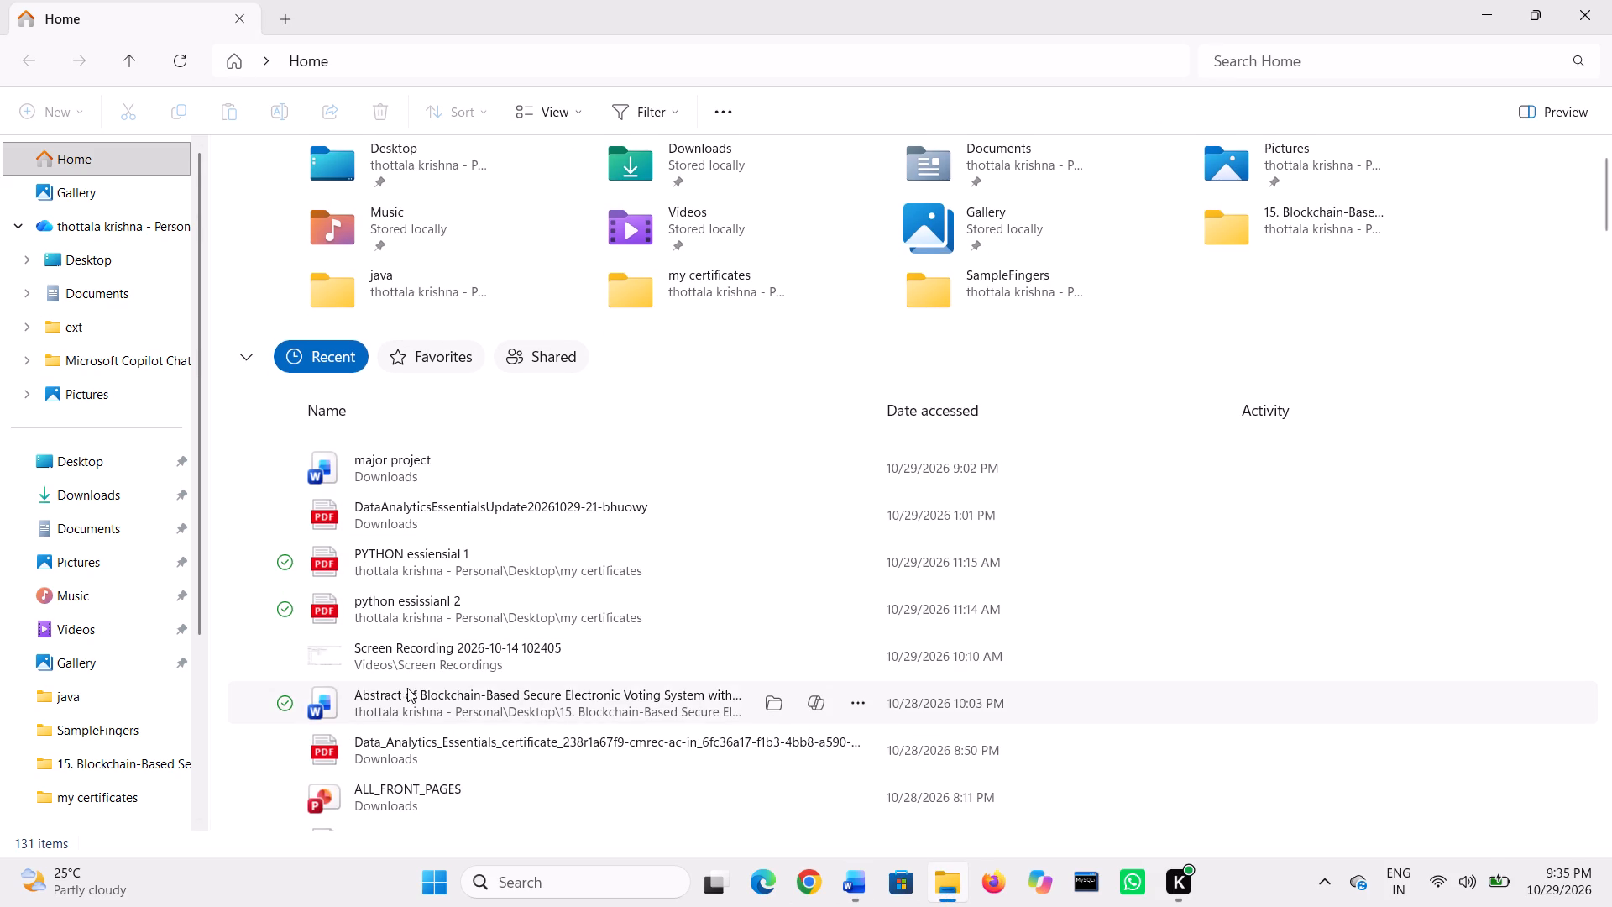
scroll(296, 685, down, 1)
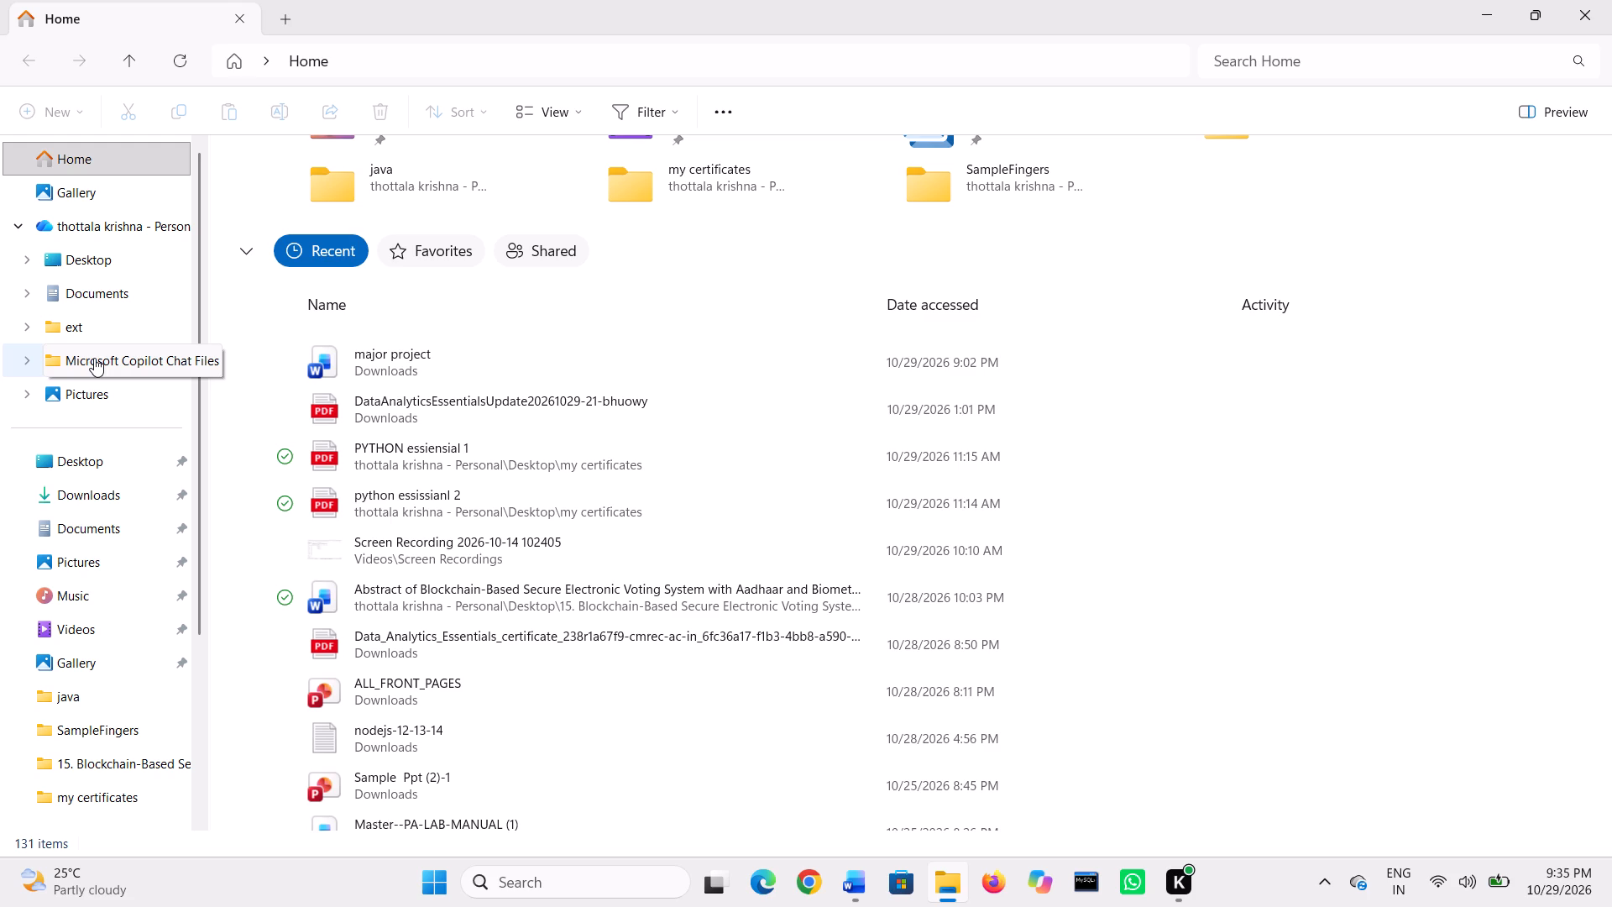
scroll(94, 358, up, 1)
scroll(68, 585, down, 1)
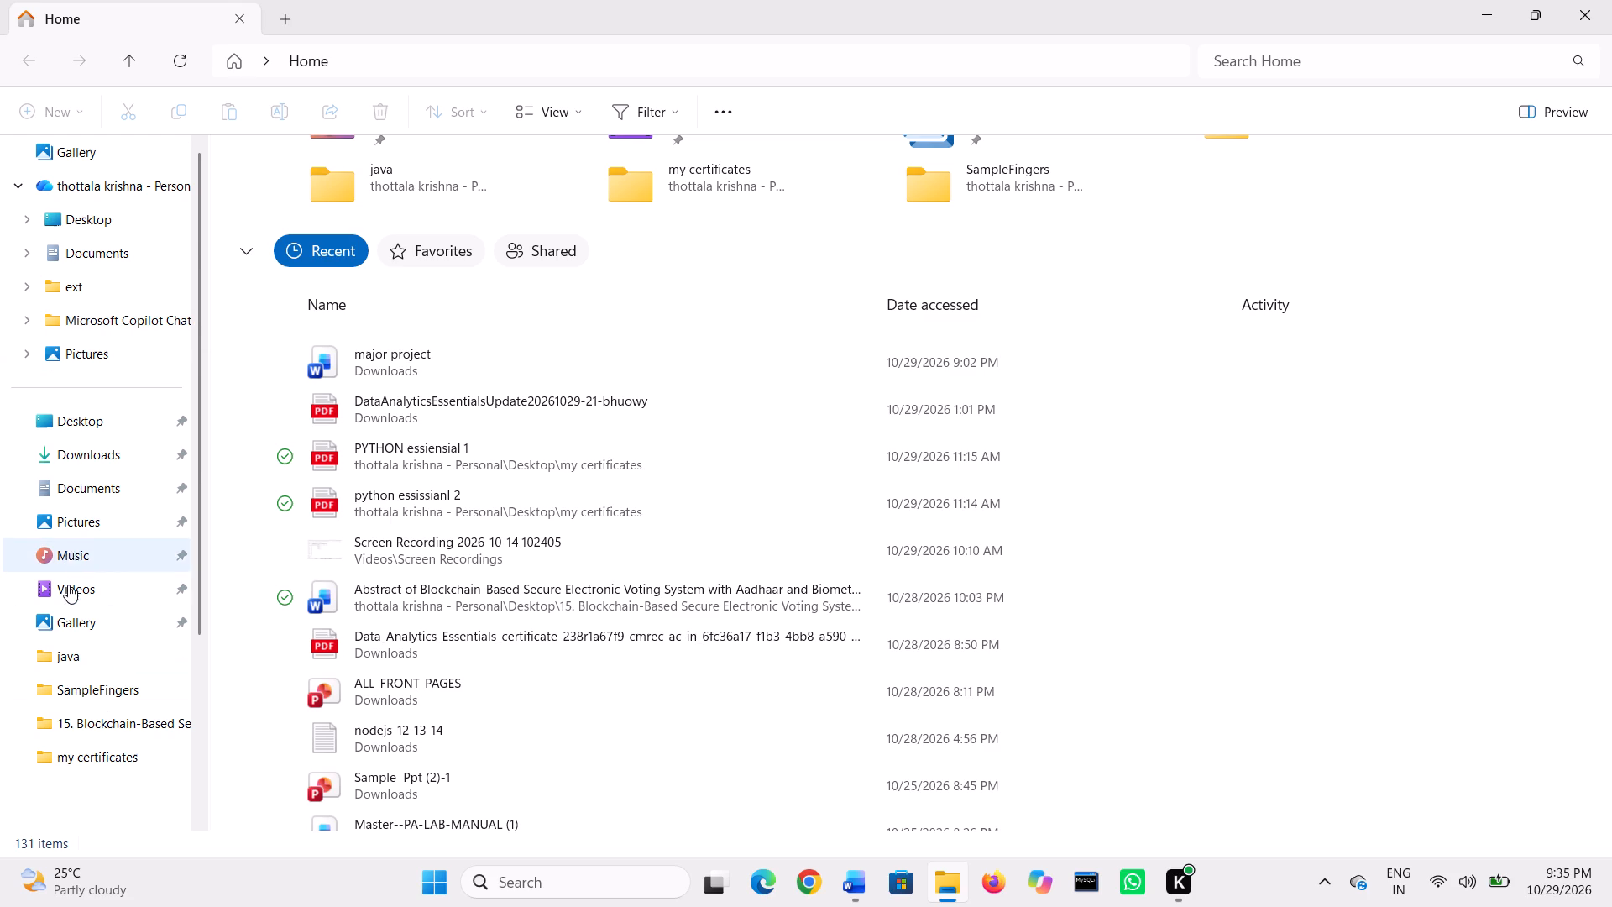
scroll(68, 585, down, 1)
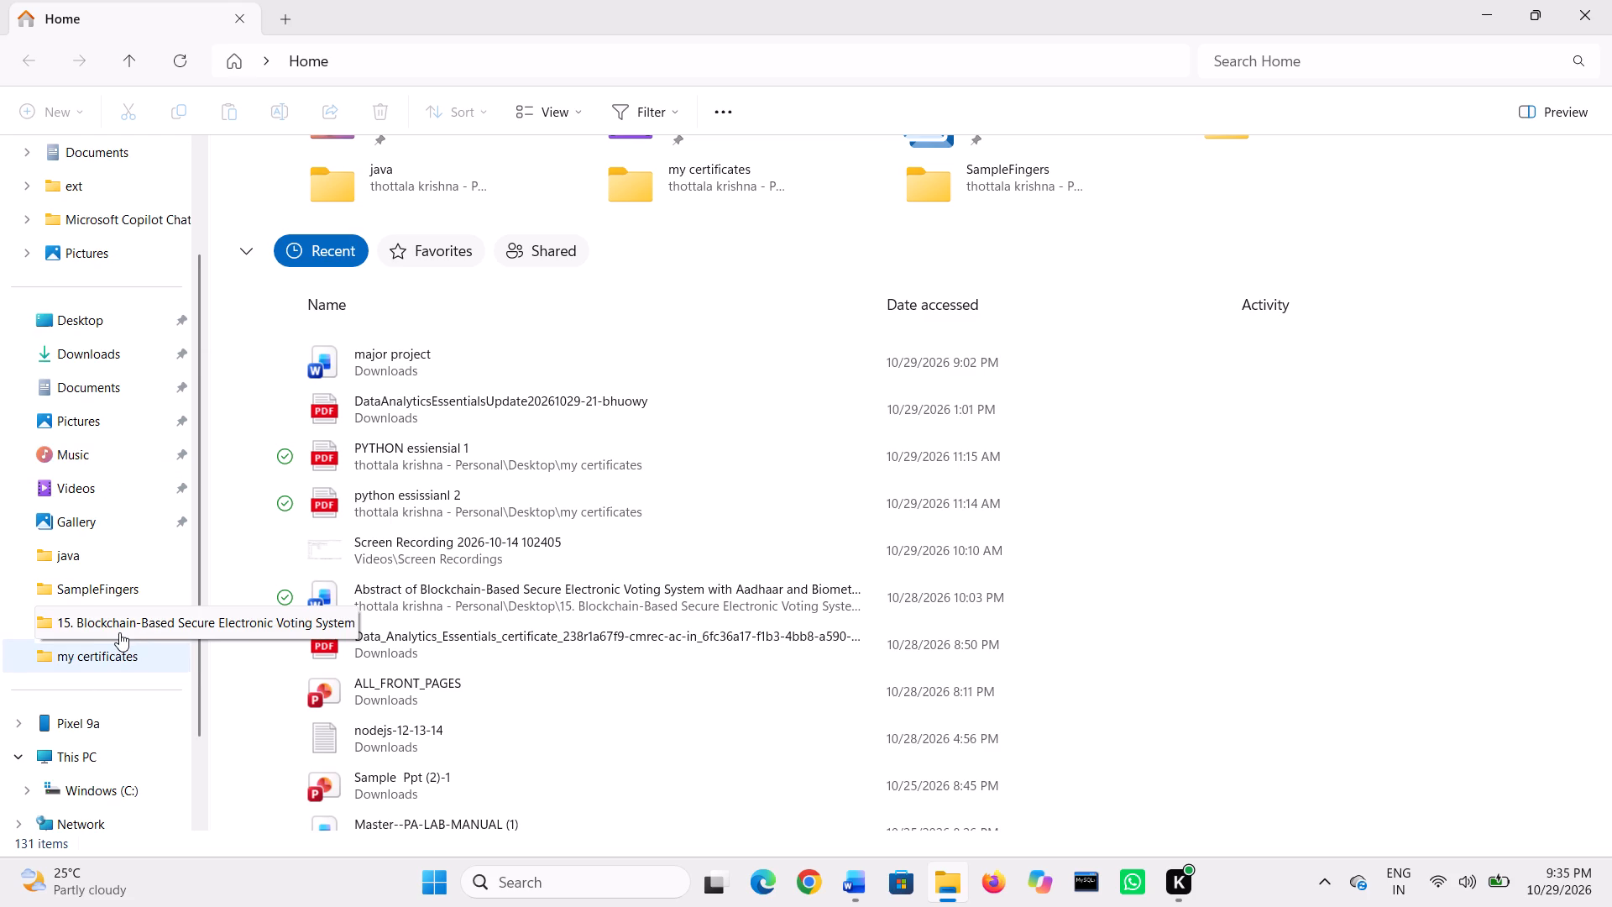
click(119, 632)
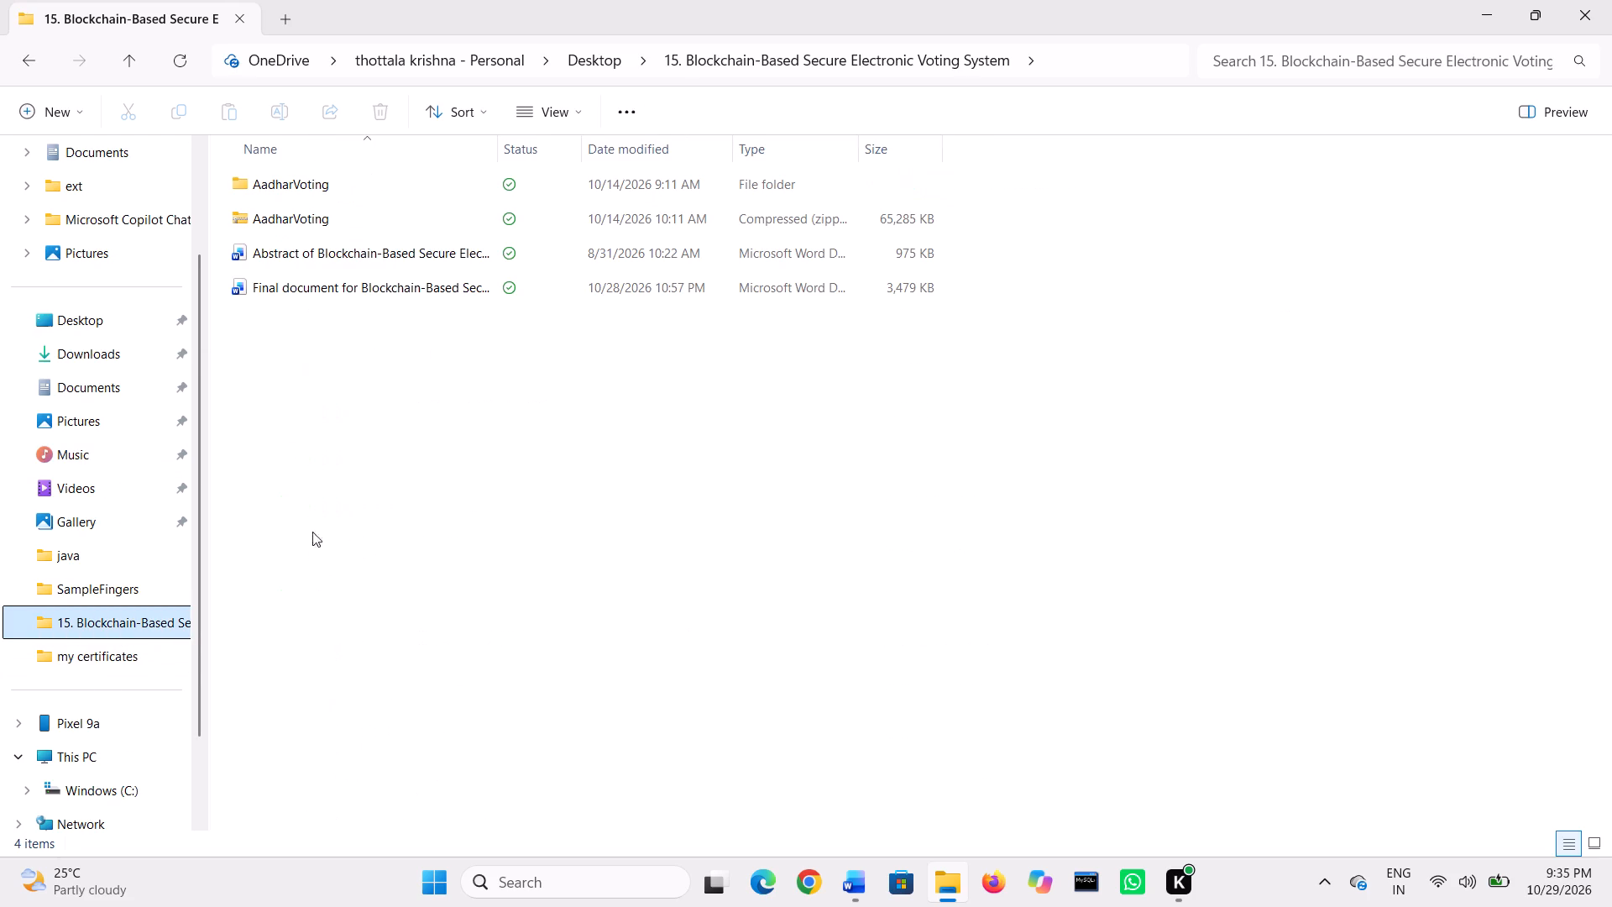
double_click(358, 286)
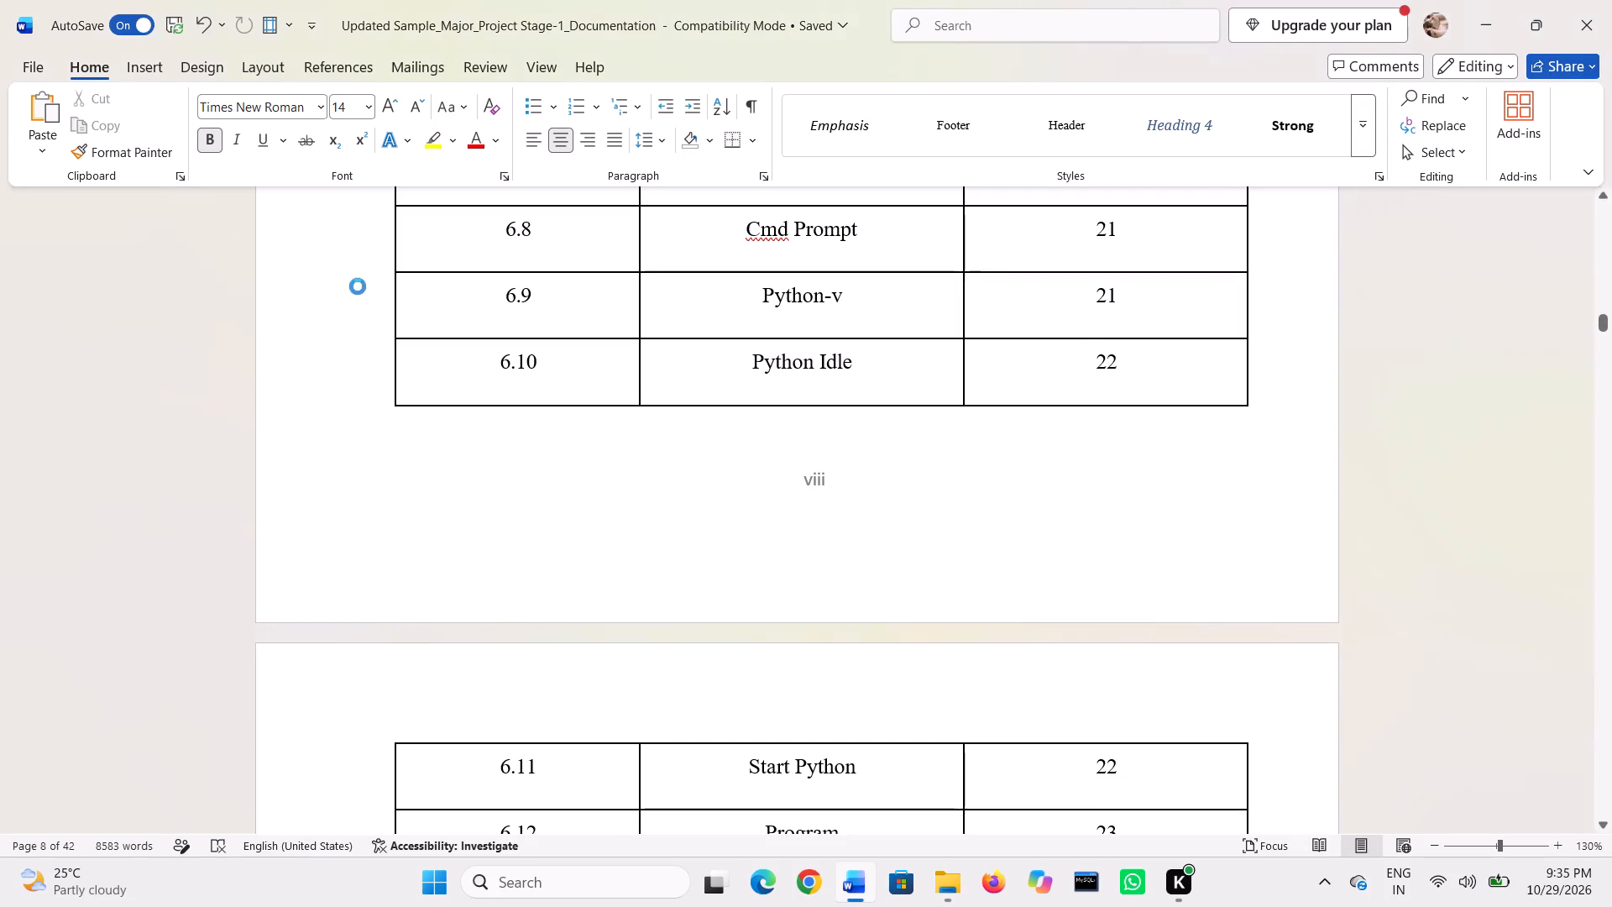
Copy the System Architecture diagram from the Final document for Blockchain-Based Secure Electronic Voting System.
scroll(358, 286, down, 5)
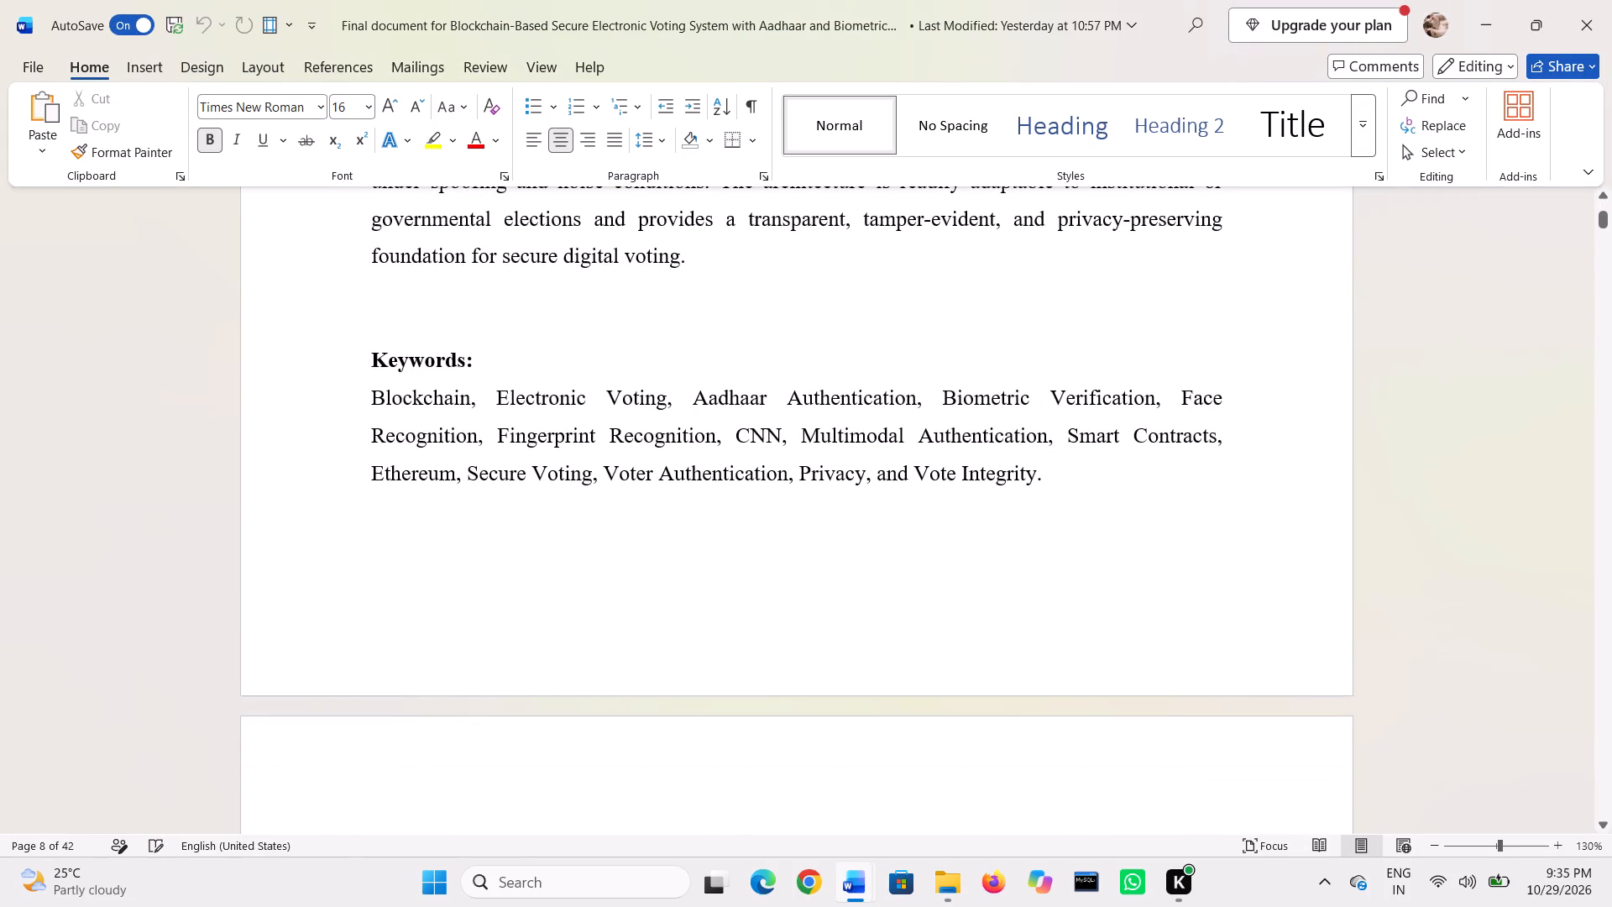
scroll(702, 407, down, 6)
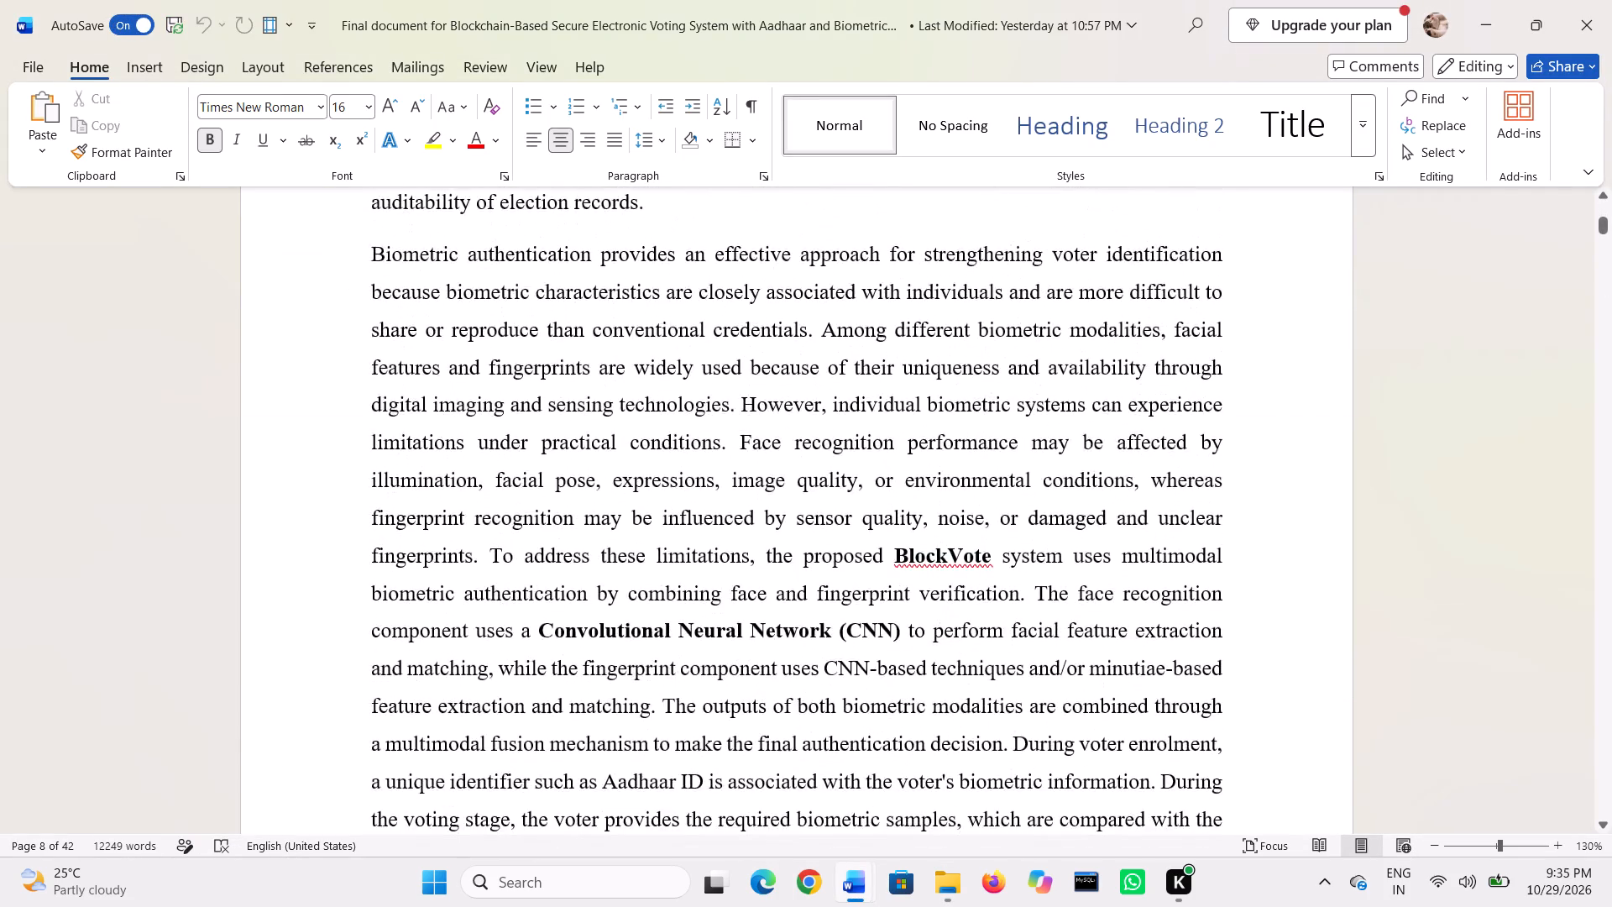
scroll(702, 407, down, 5)
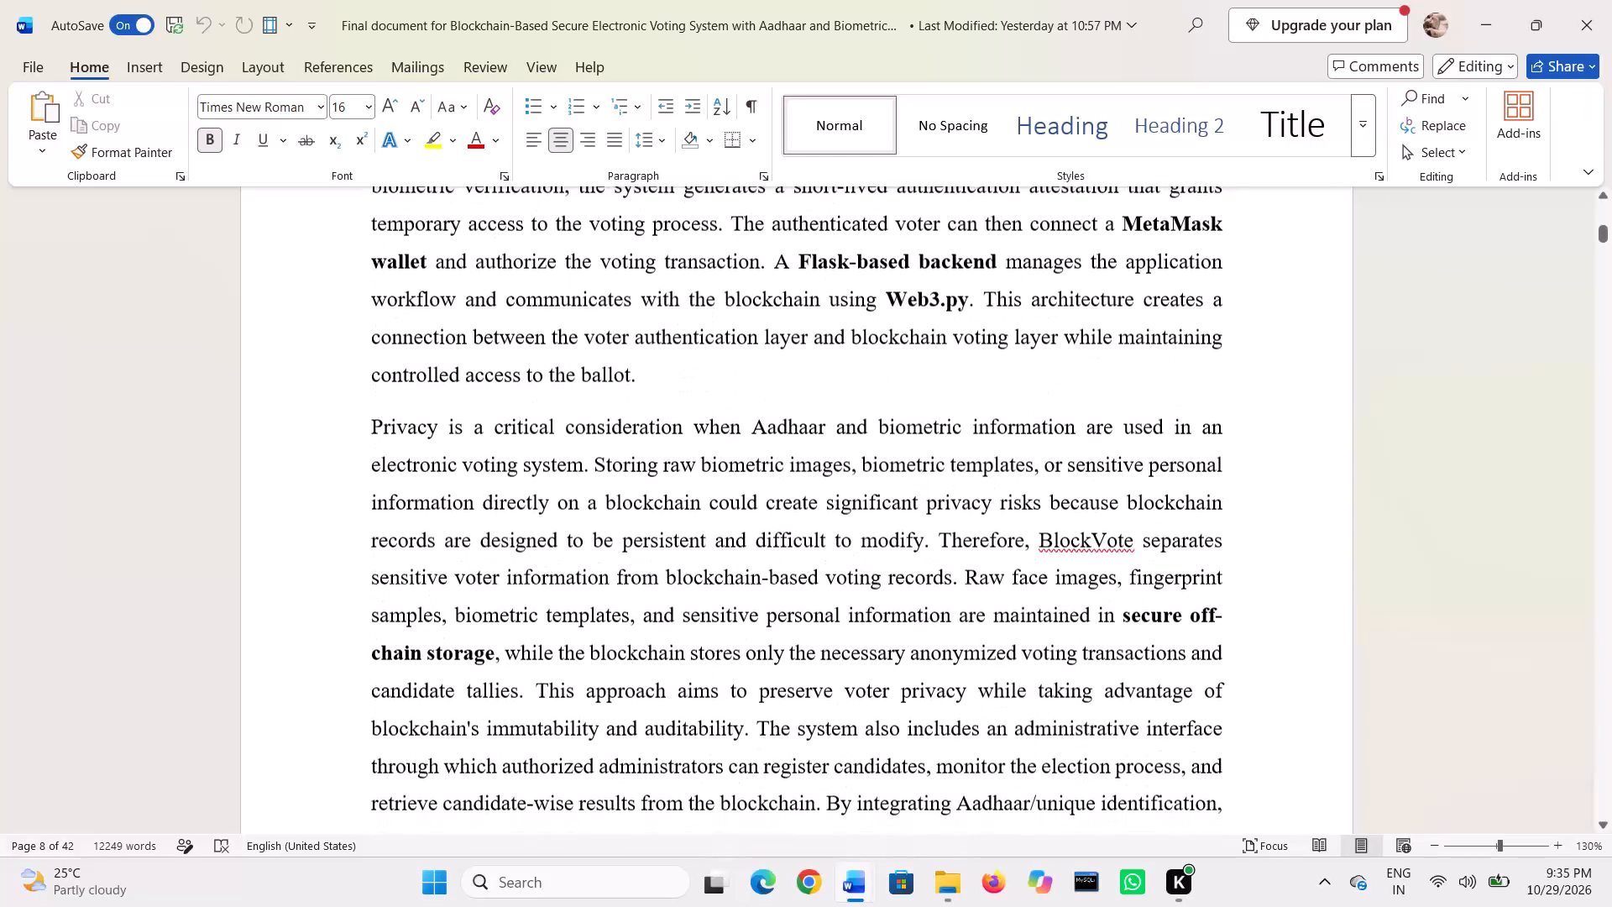
scroll(702, 407, down, 6)
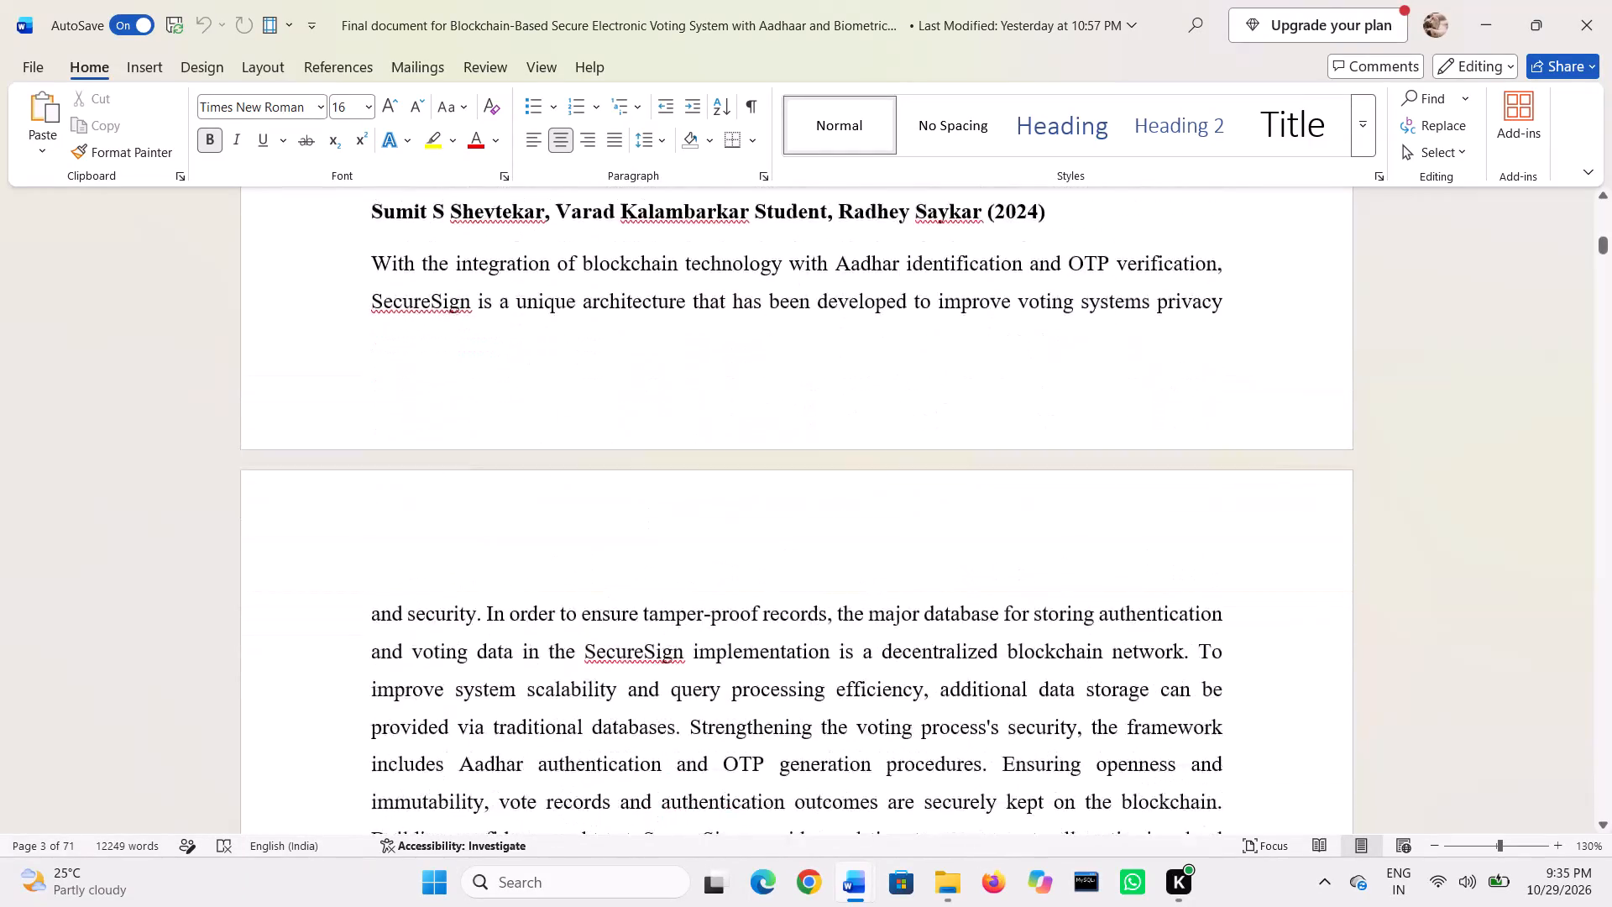
scroll(702, 407, down, 6)
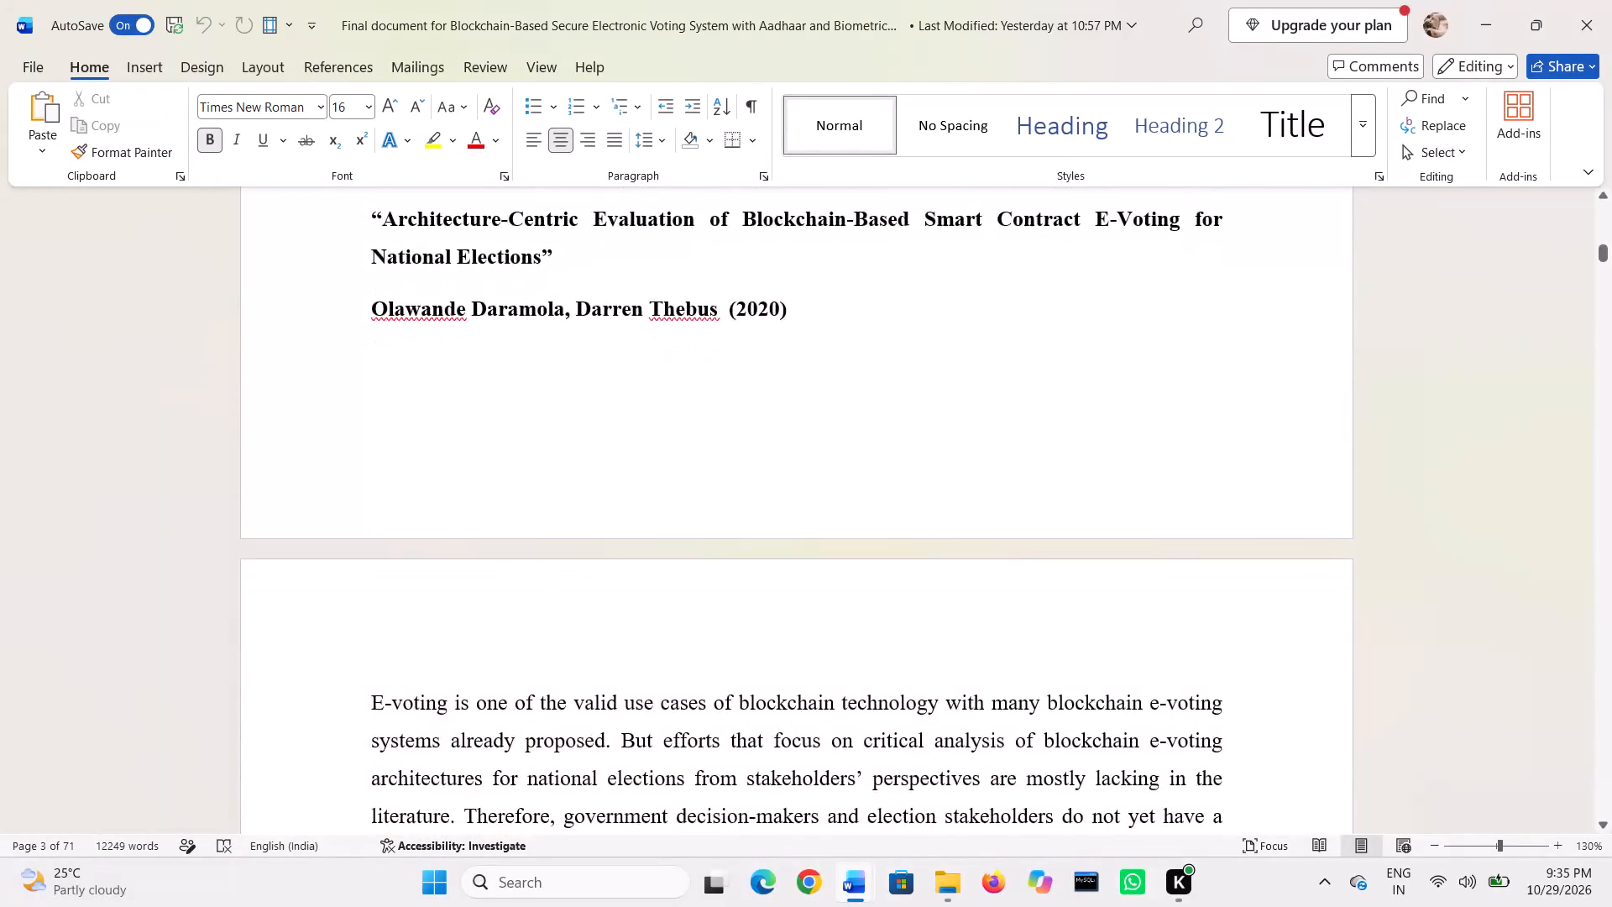
scroll(702, 407, down, 6)
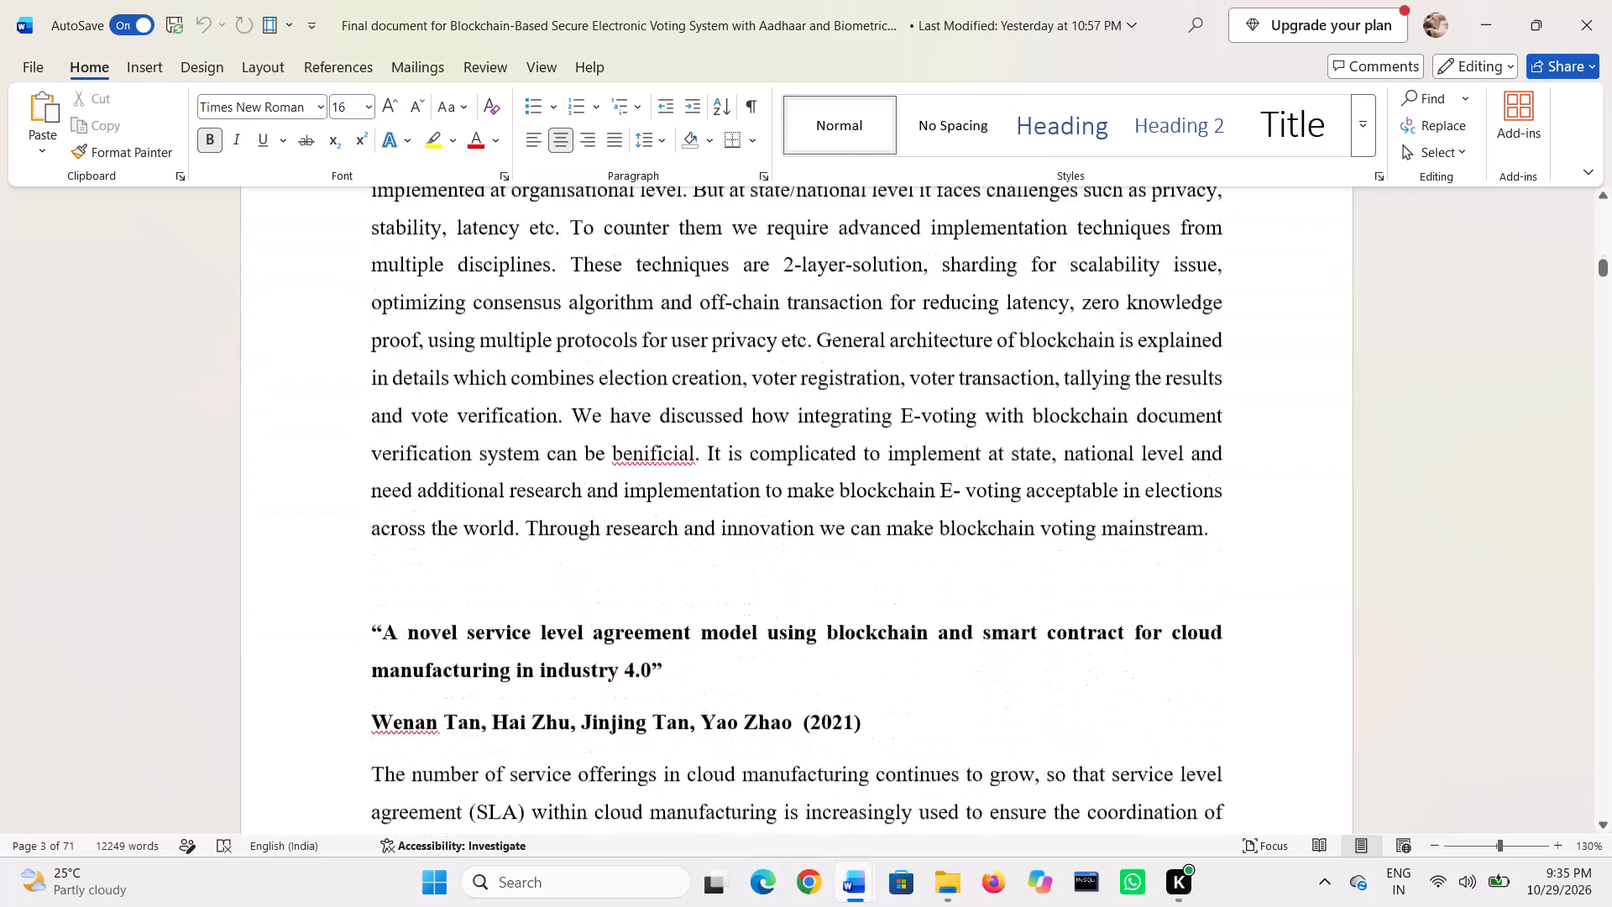
scroll(702, 407, down, 6)
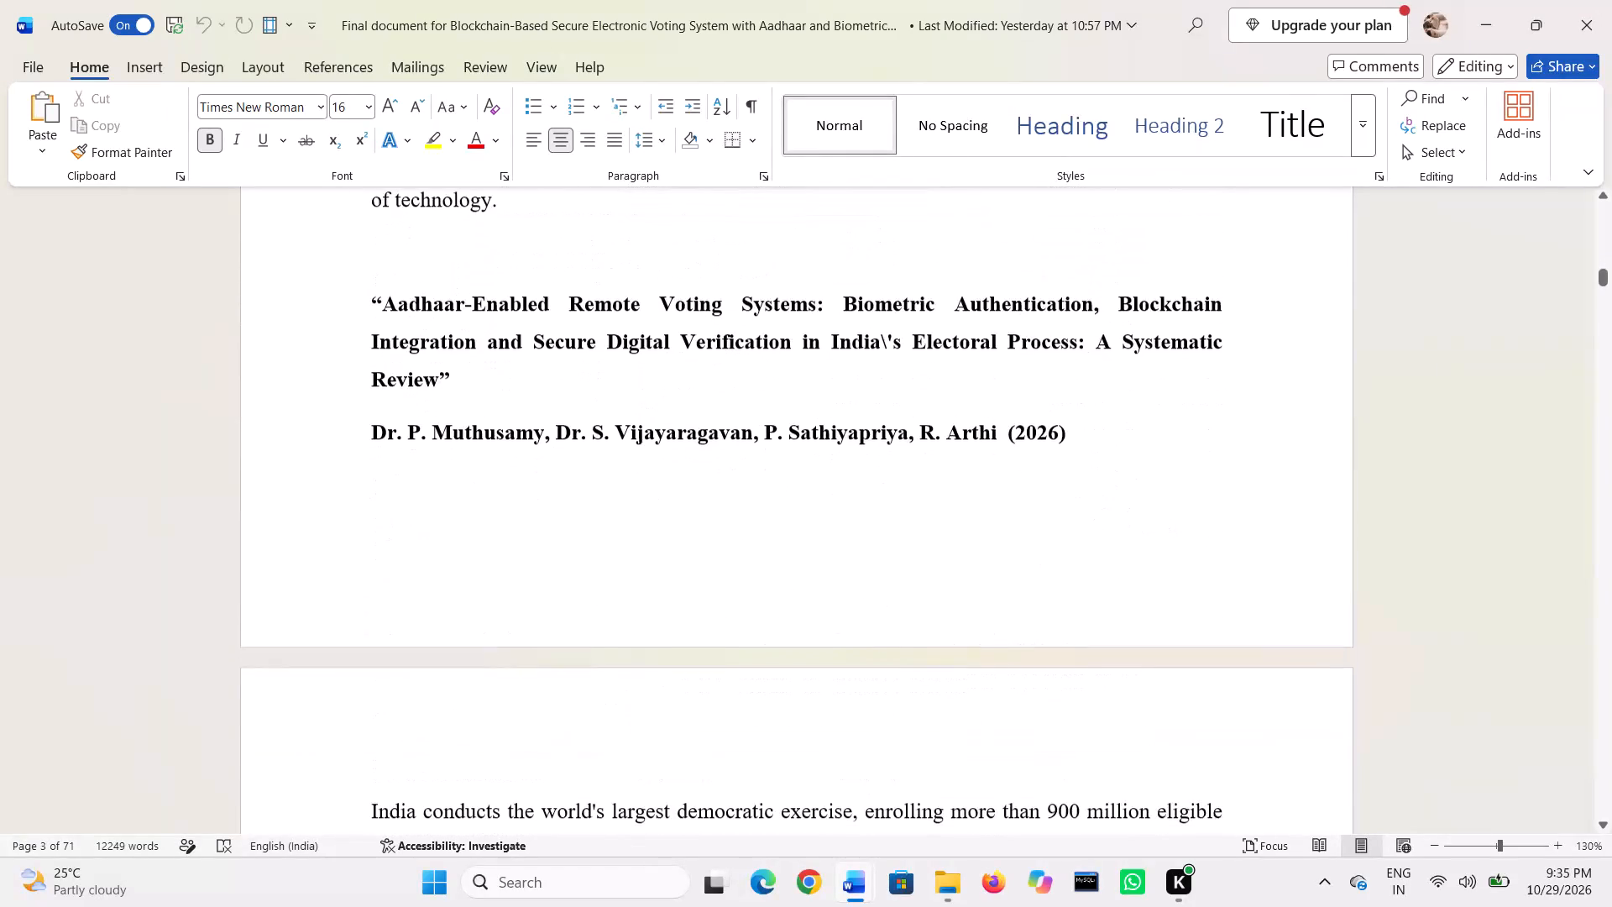
scroll(702, 407, down, 4)
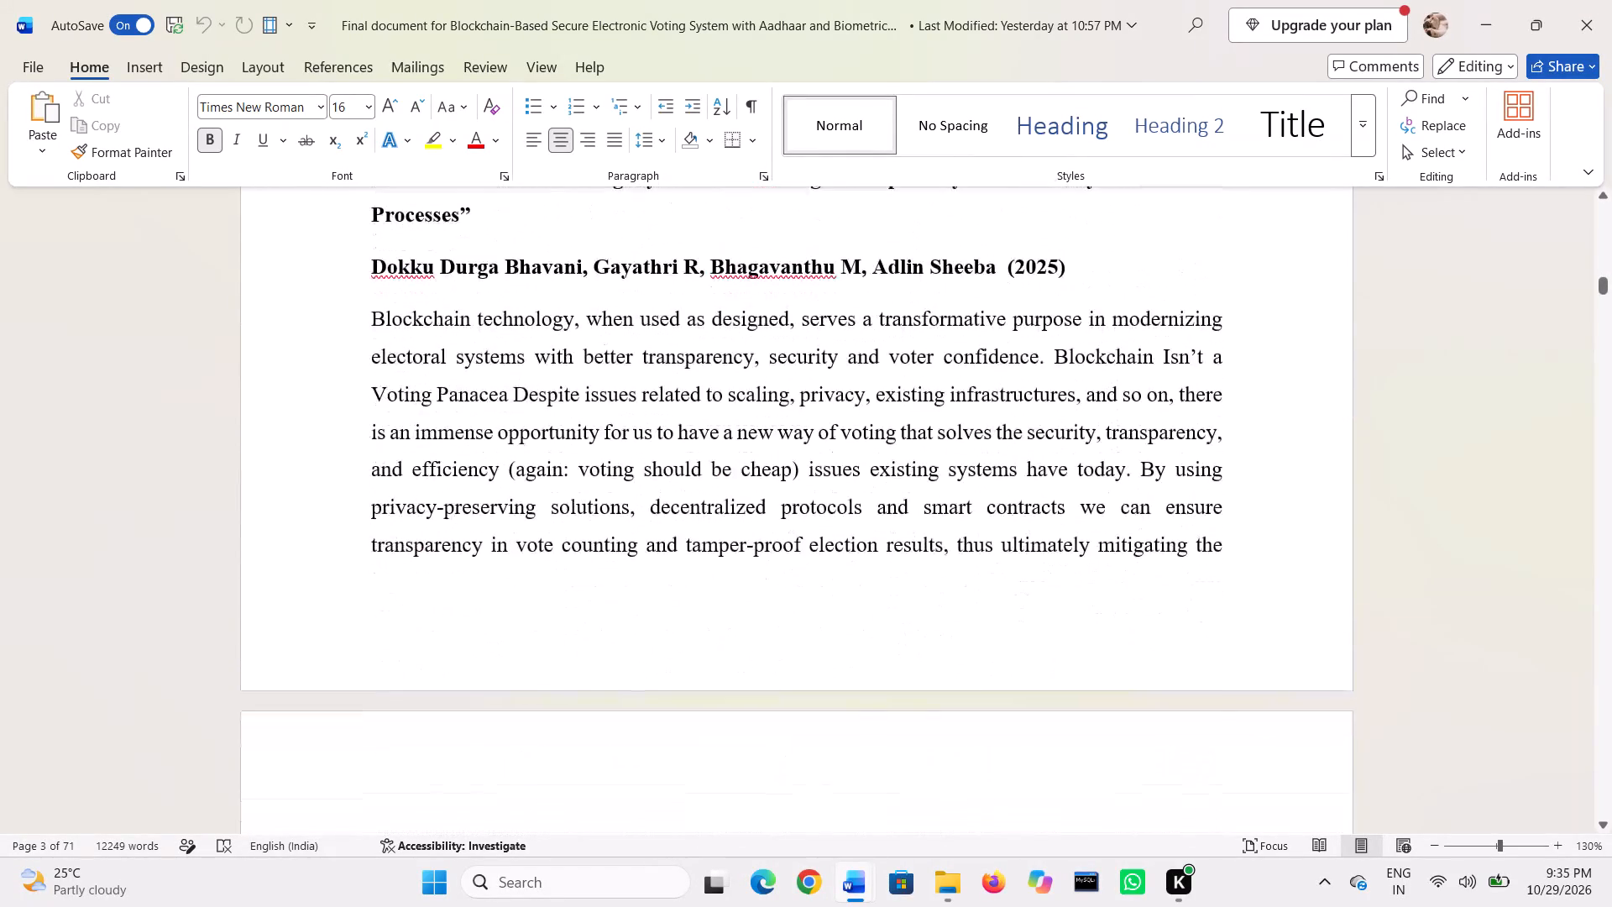
scroll(702, 407, down, 4)
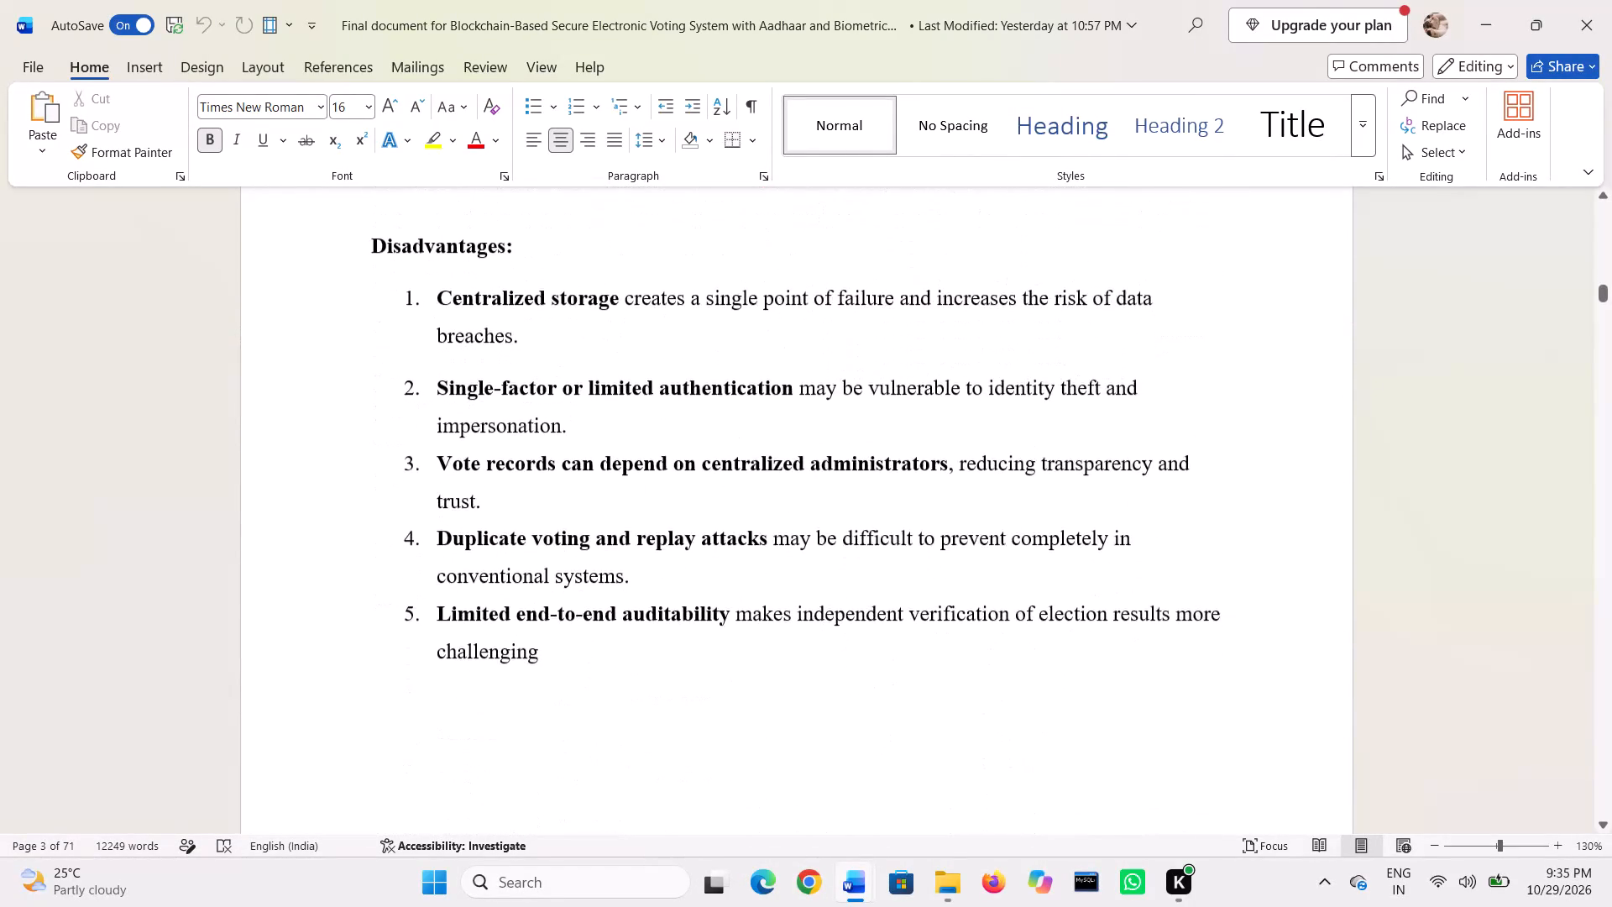
scroll(702, 407, down, 5)
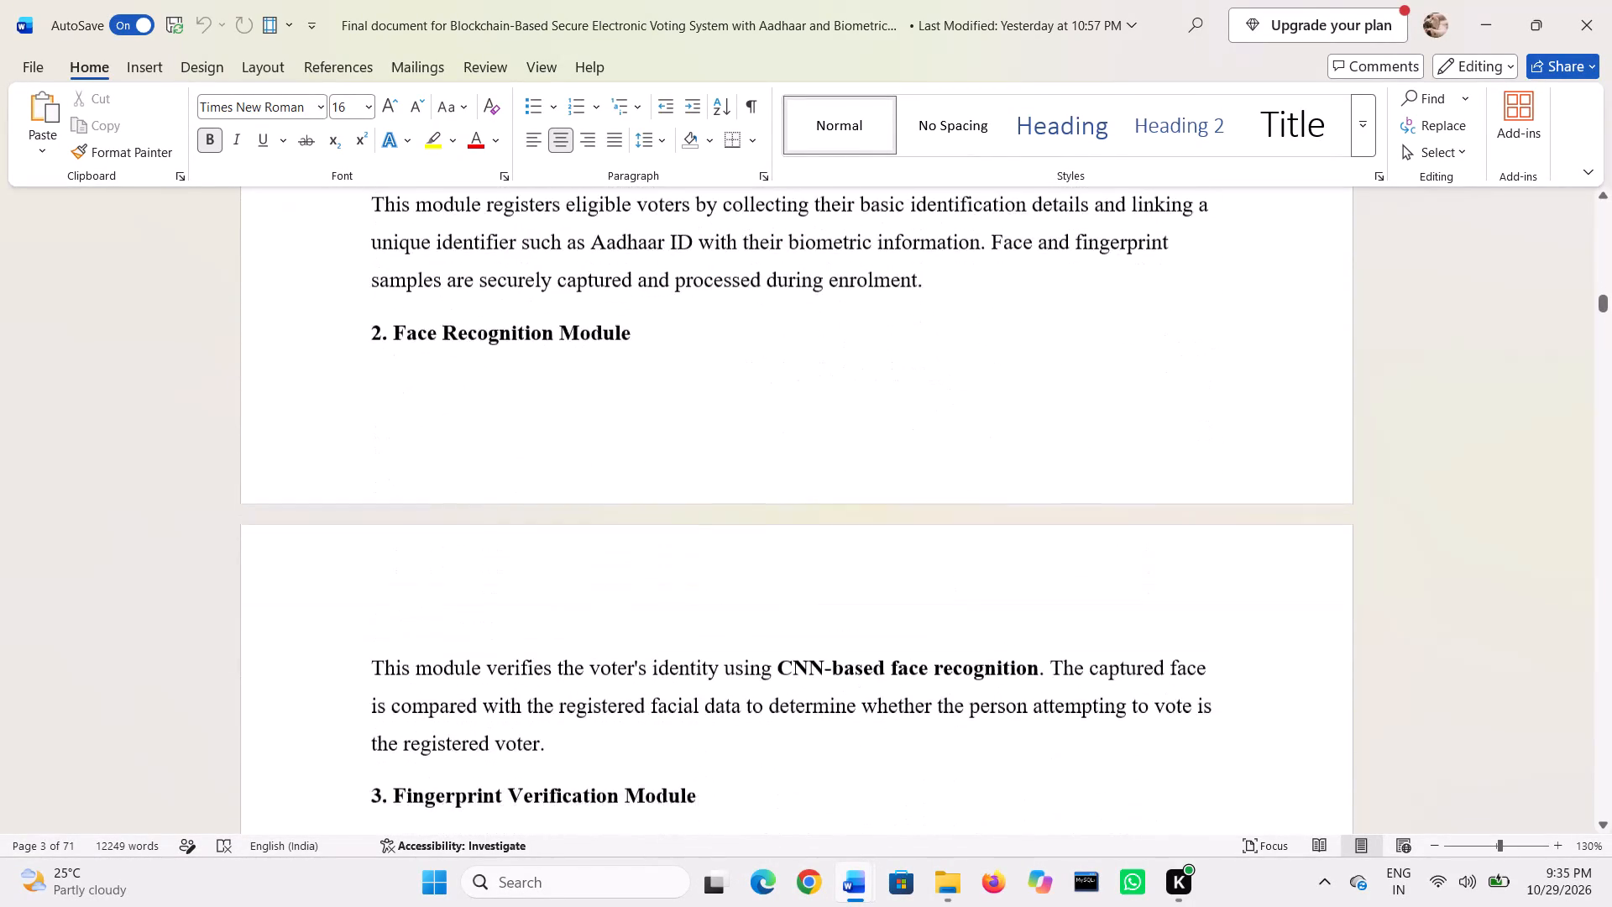
scroll(702, 407, down, 4)
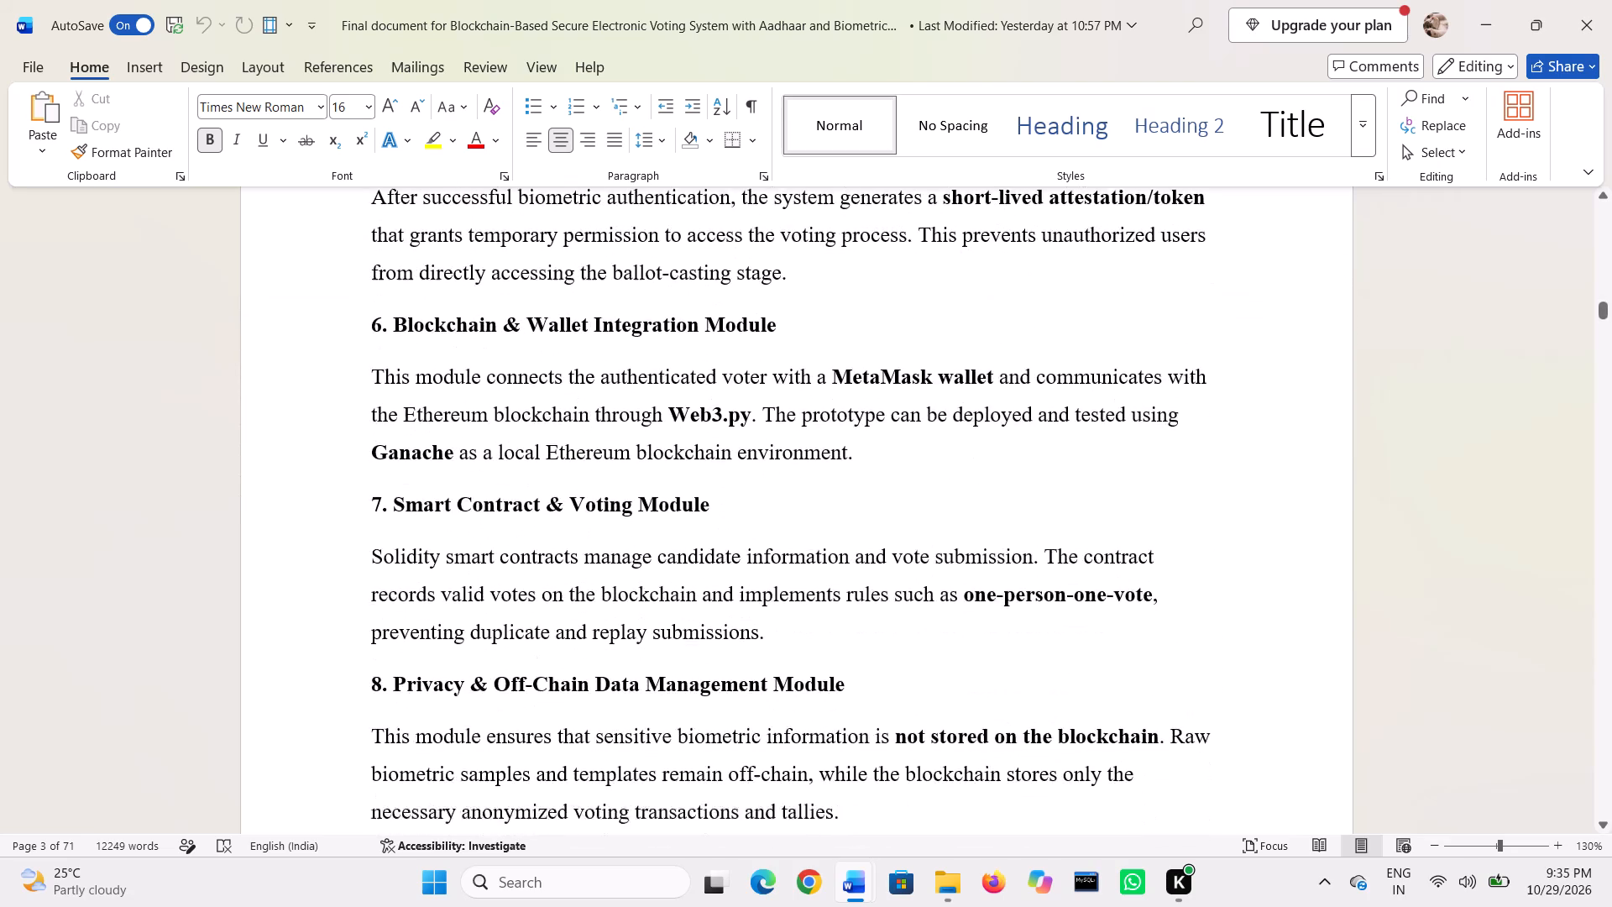
scroll(702, 407, down, 4)
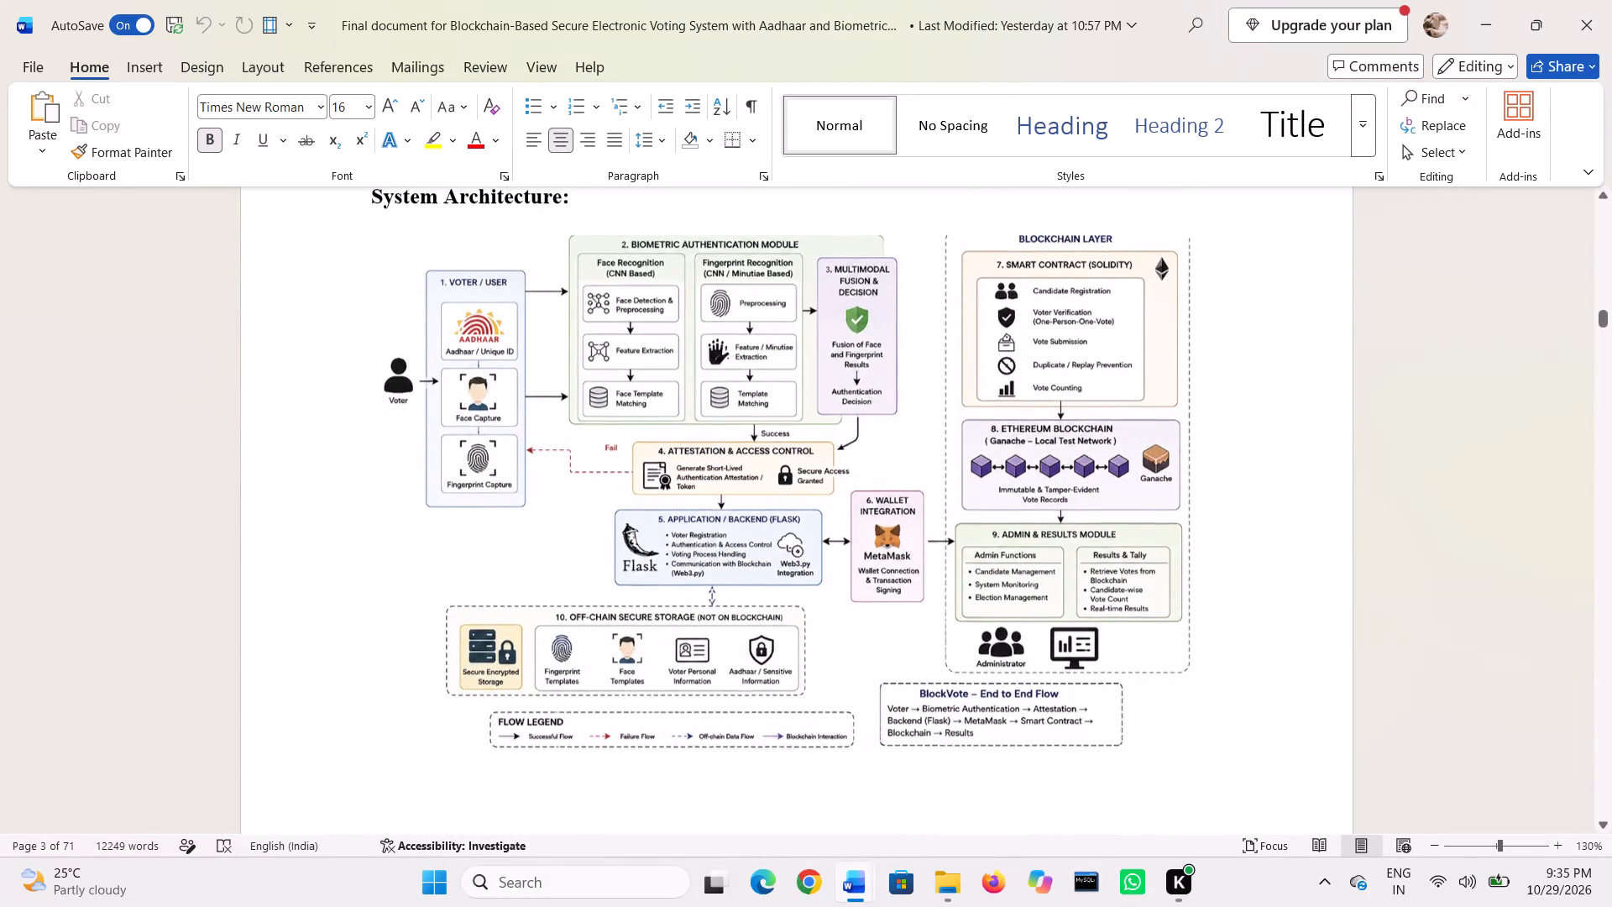
click(696, 499)
right_click(696, 499)
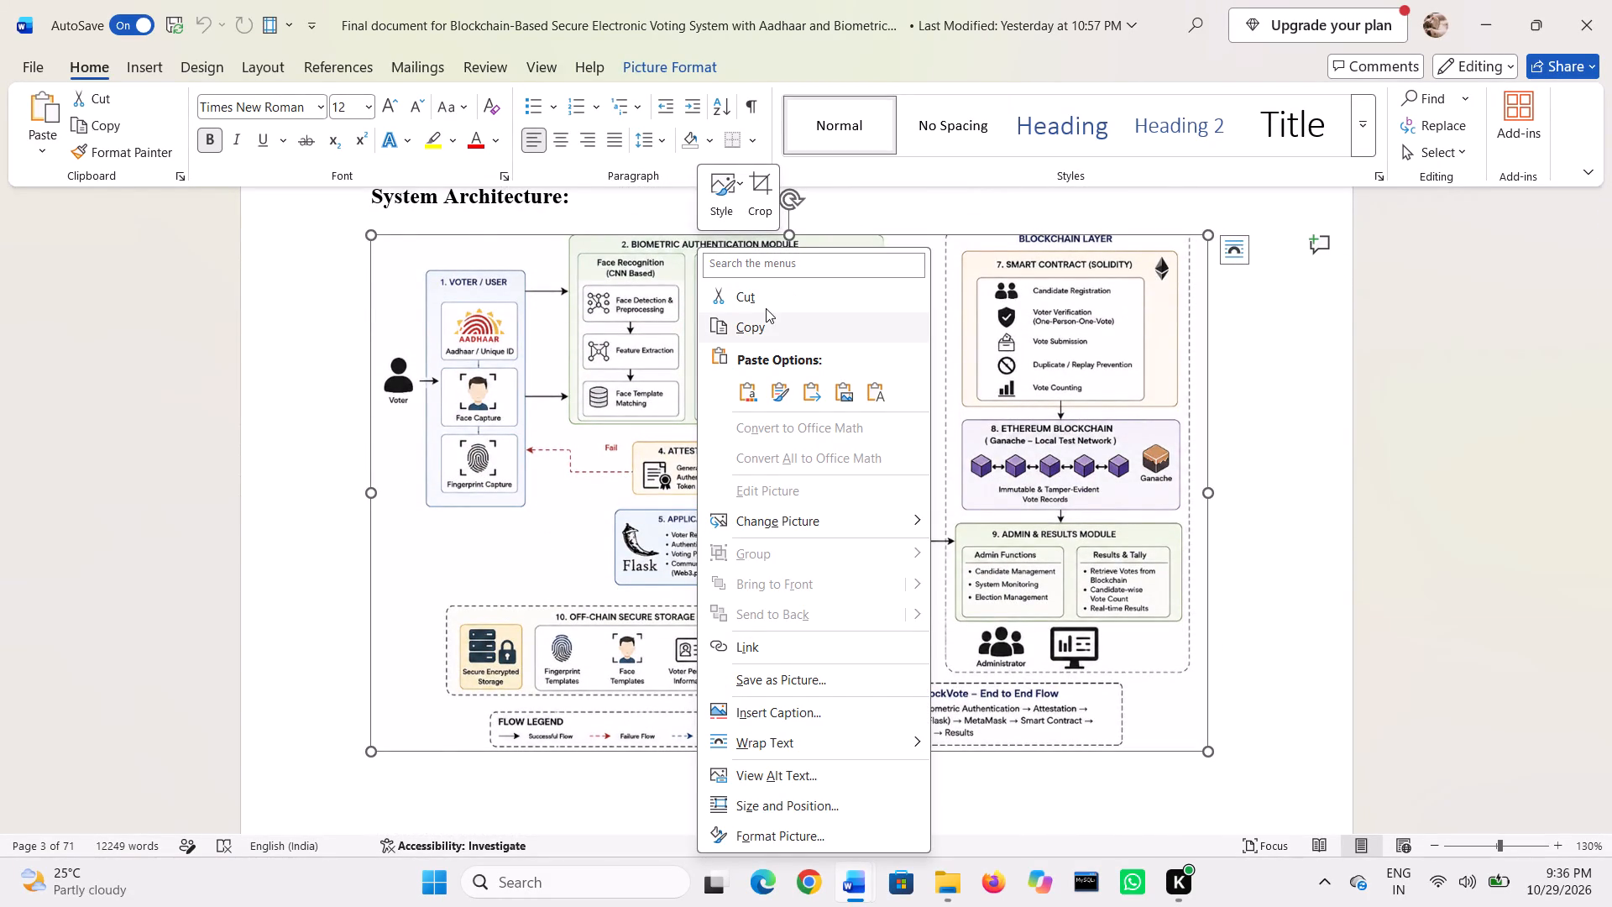
click(752, 331)
Return to the Updated Sample_Major_Project Stage-1_Documentation file and look over the opening pages of the 1. INTRODUCTION chapter.
scroll(583, 381, up, 1)
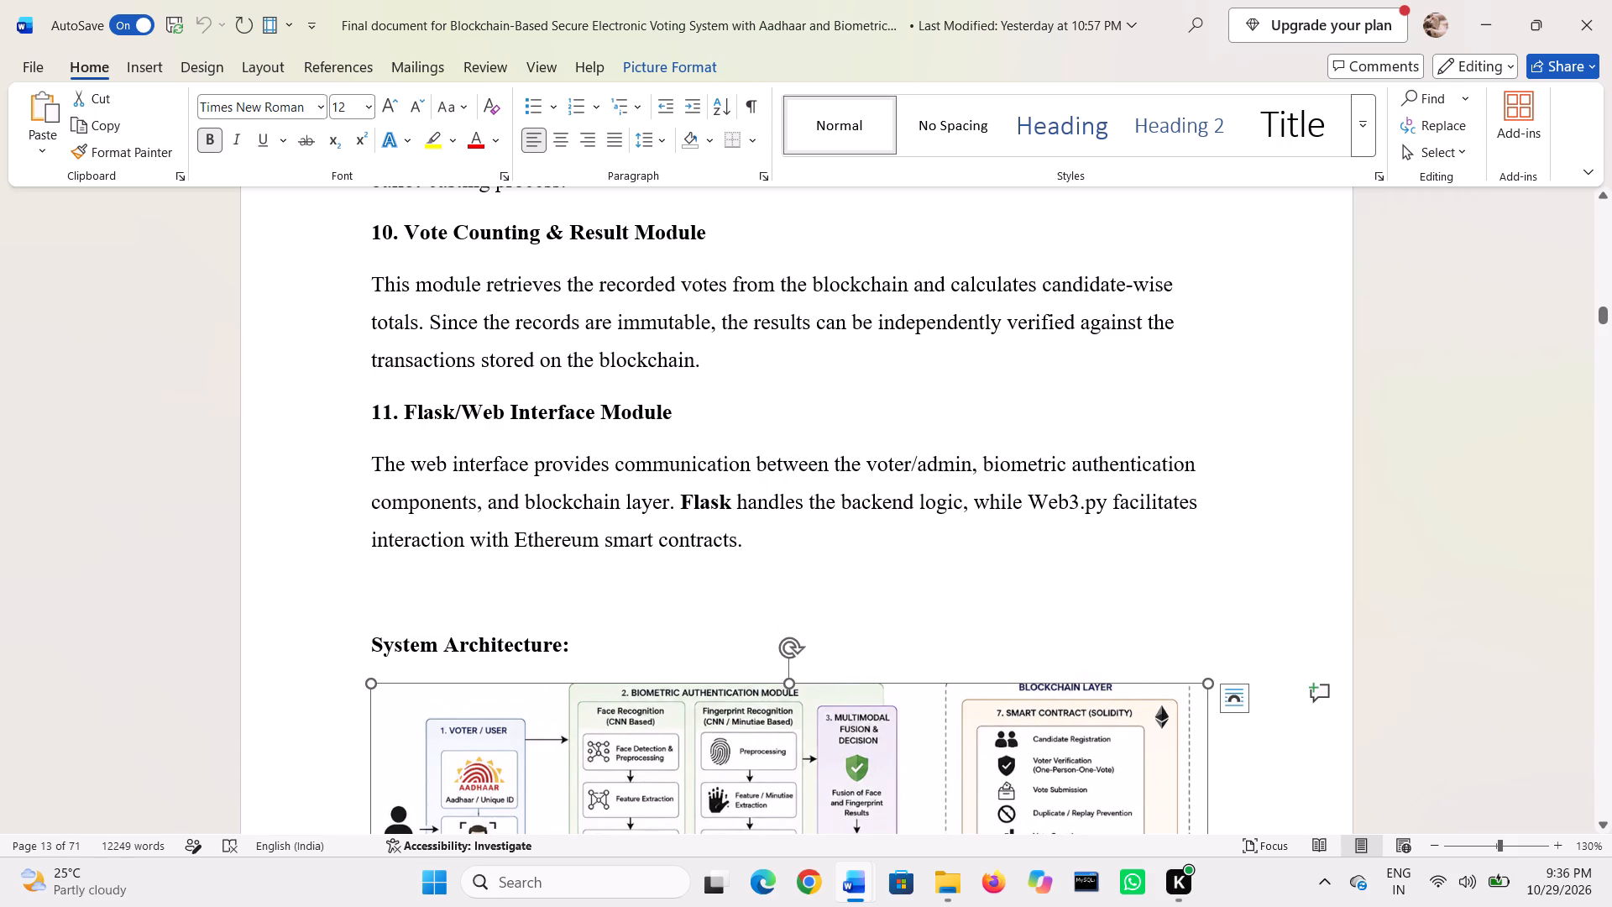
scroll(583, 381, down, 4)
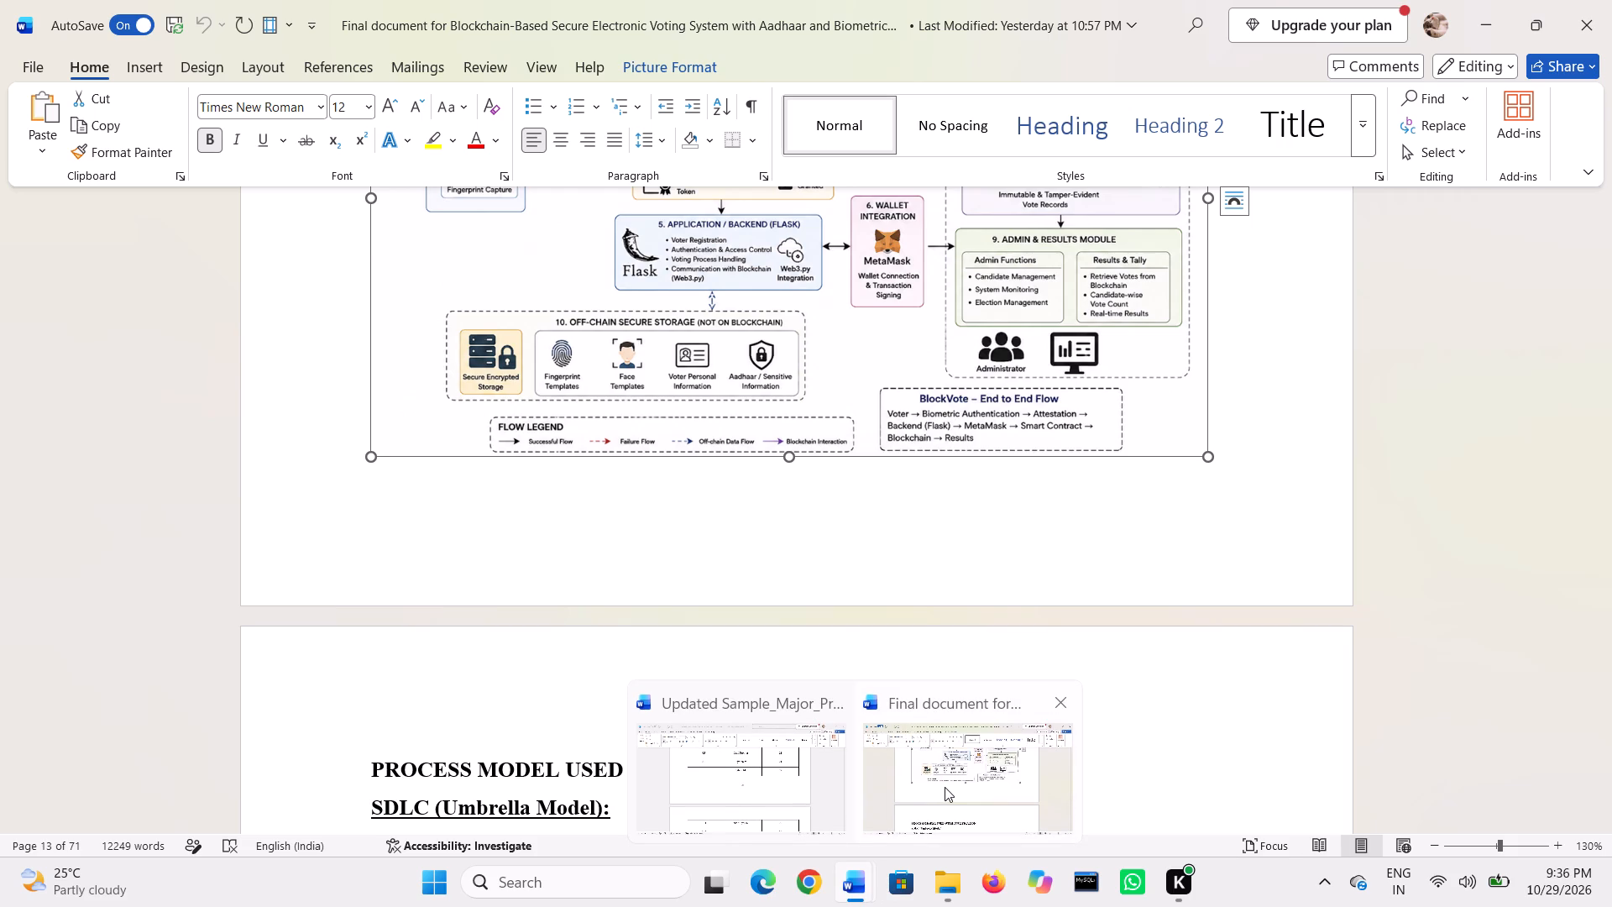
click(791, 784)
scroll(774, 589, down, 5)
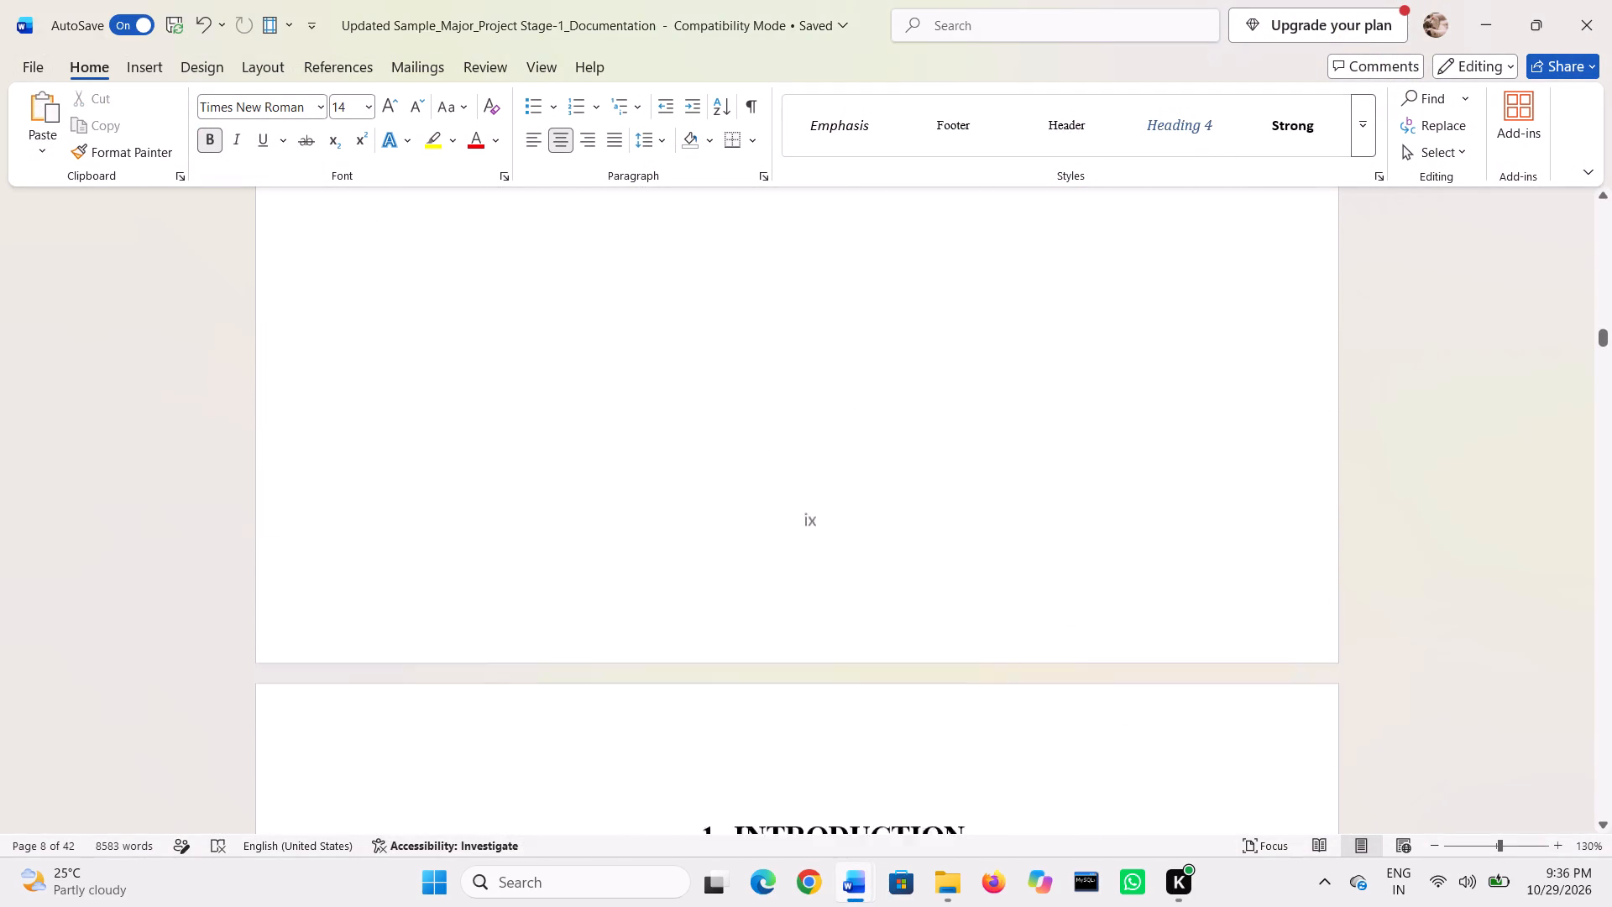
scroll(774, 589, down, 5)
scroll(774, 589, up, 6)
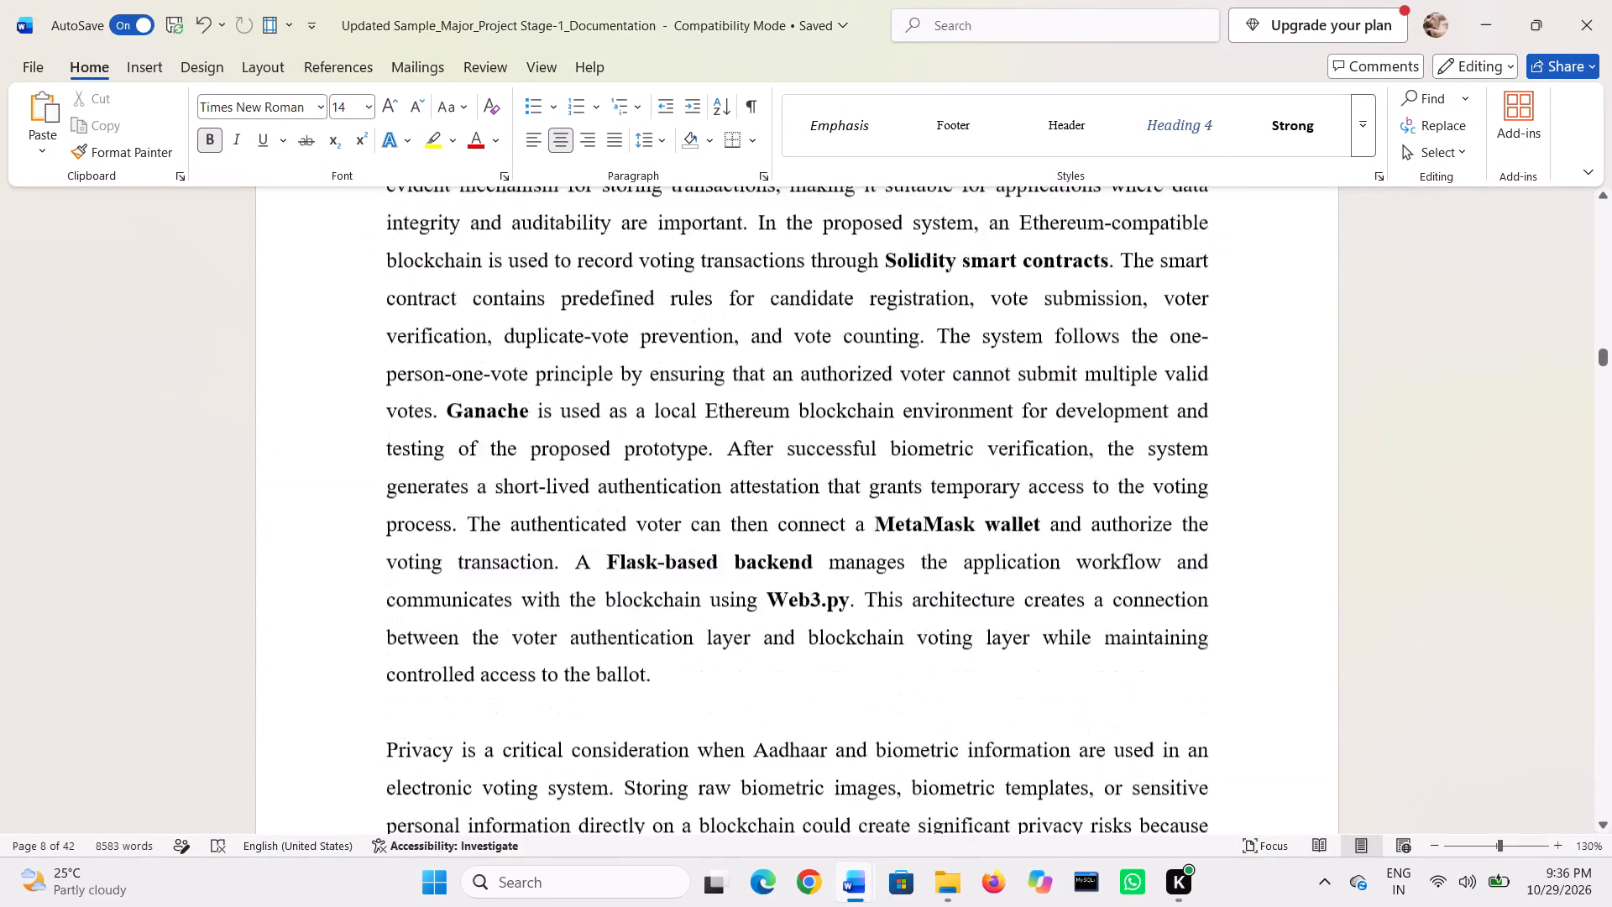
scroll(774, 589, up, 7)
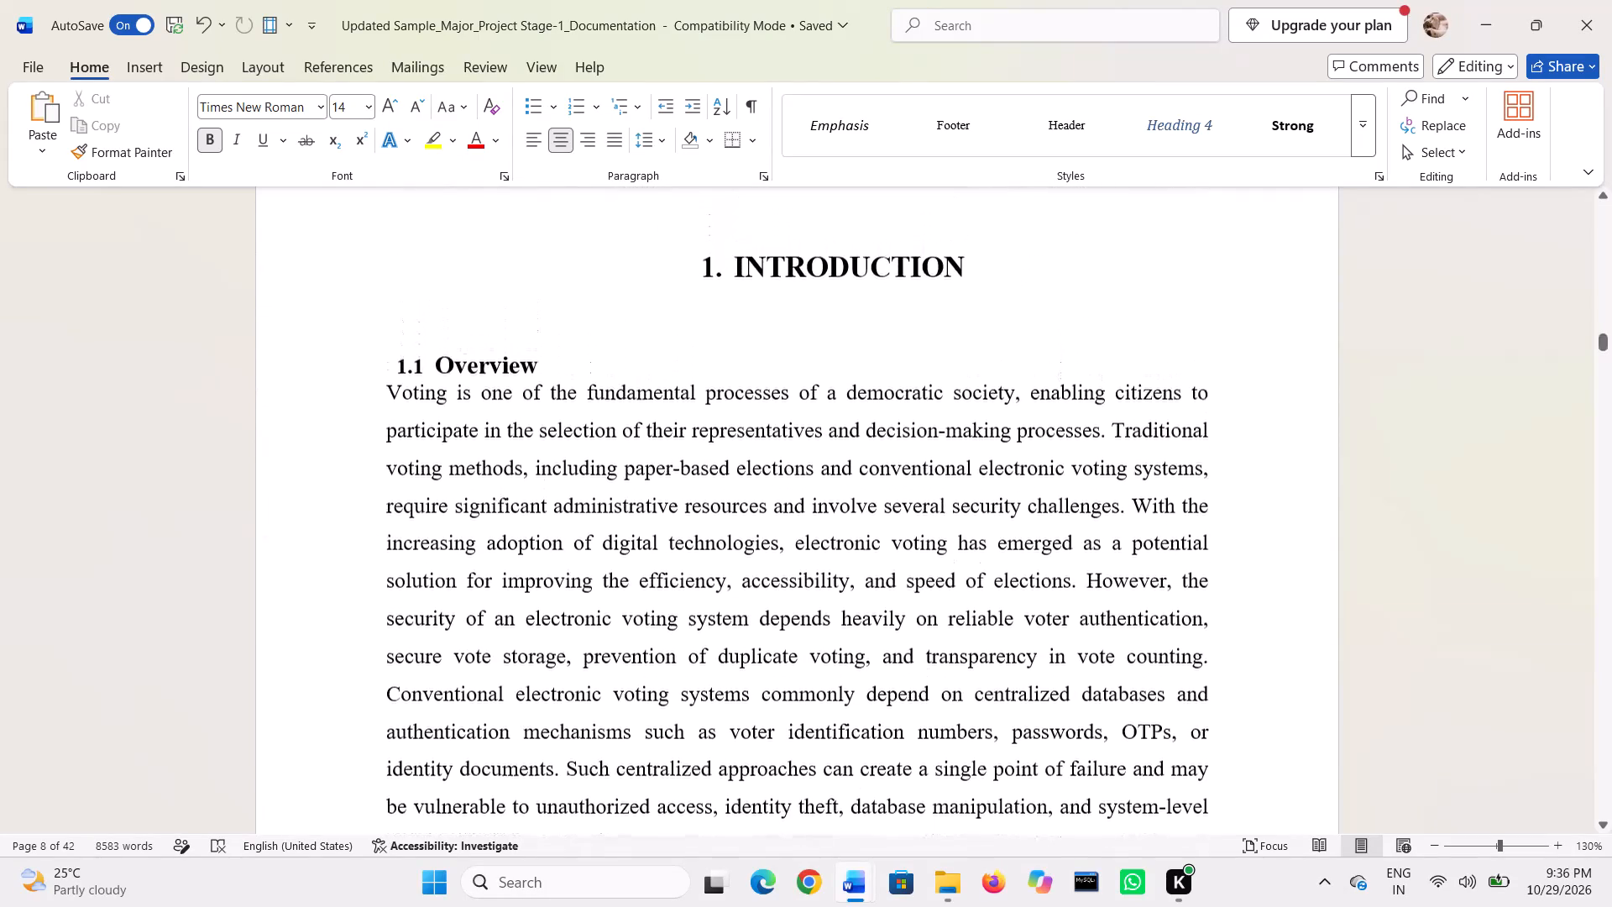
scroll(751, 424, up, 1)
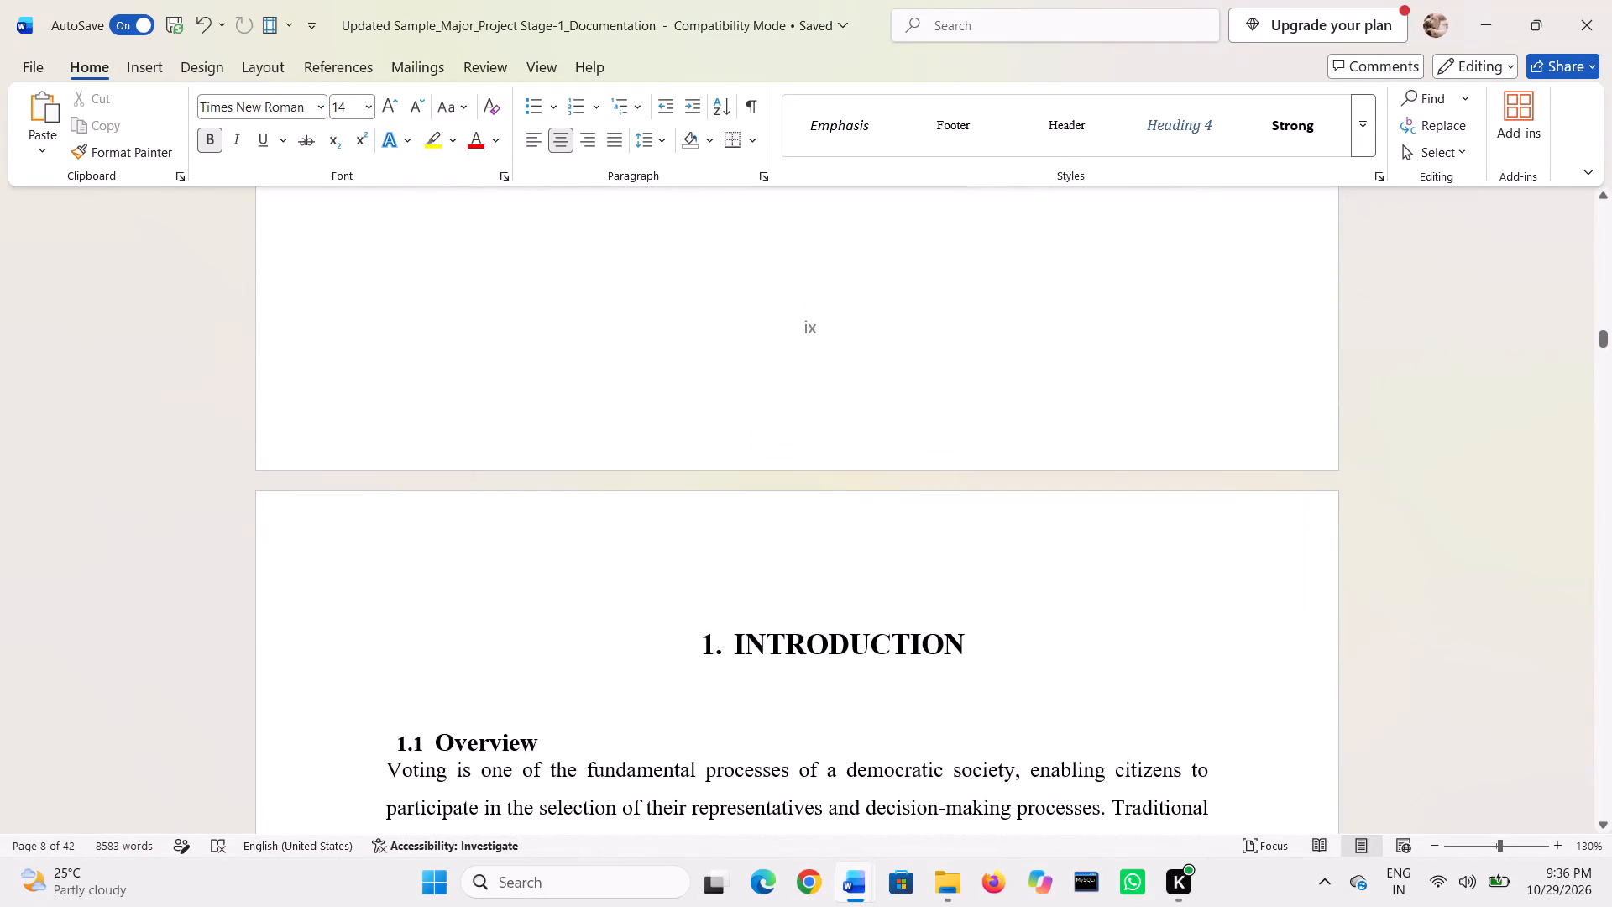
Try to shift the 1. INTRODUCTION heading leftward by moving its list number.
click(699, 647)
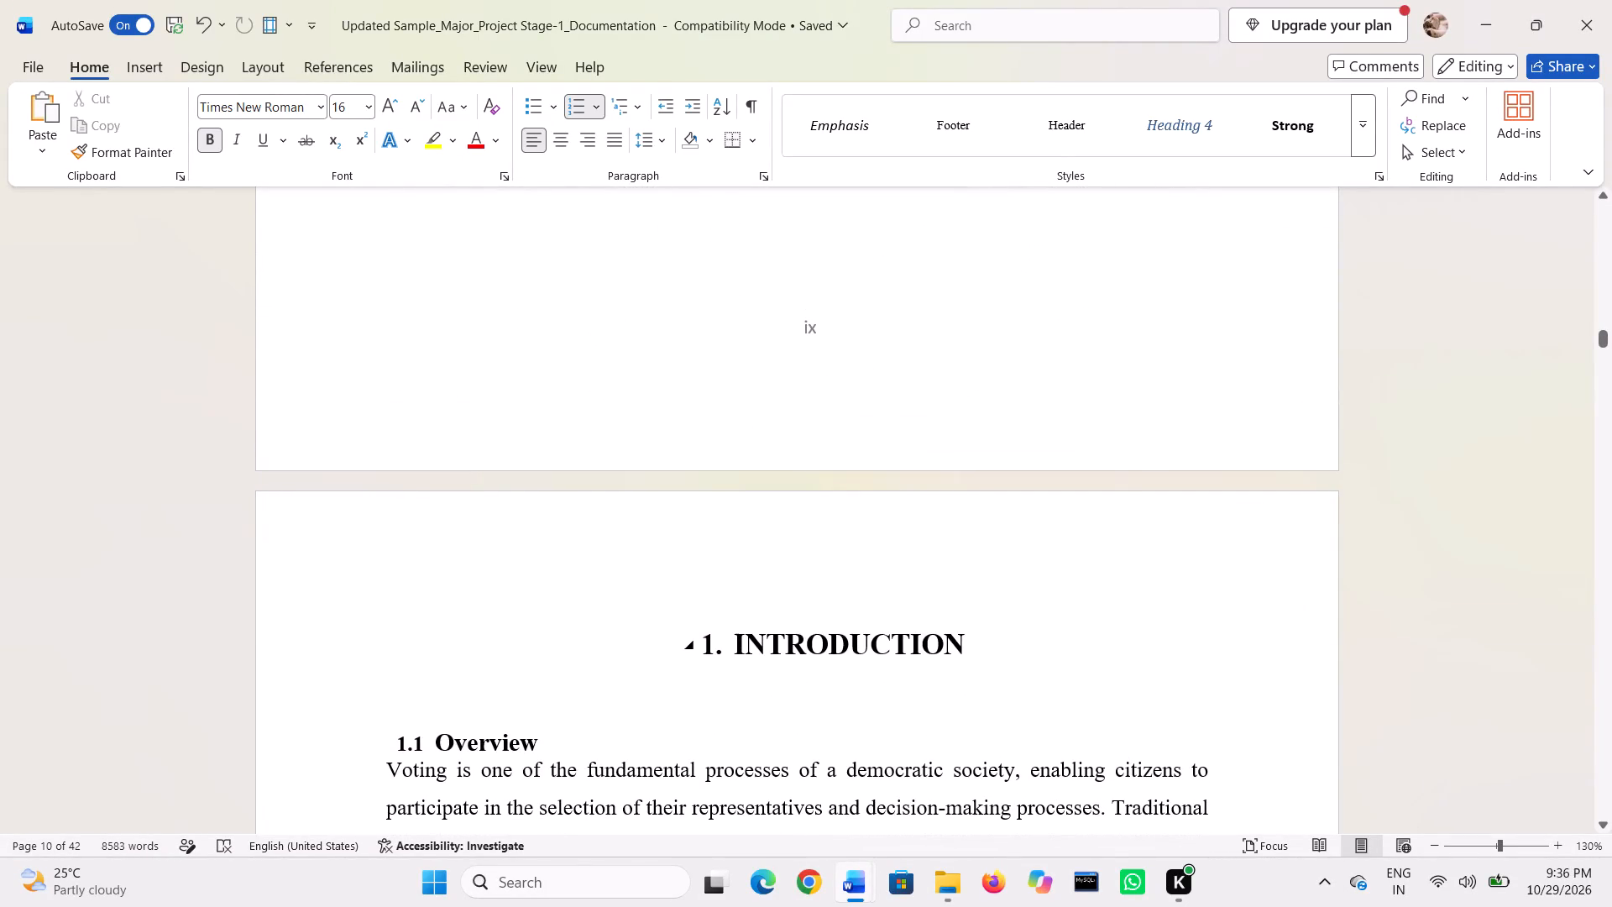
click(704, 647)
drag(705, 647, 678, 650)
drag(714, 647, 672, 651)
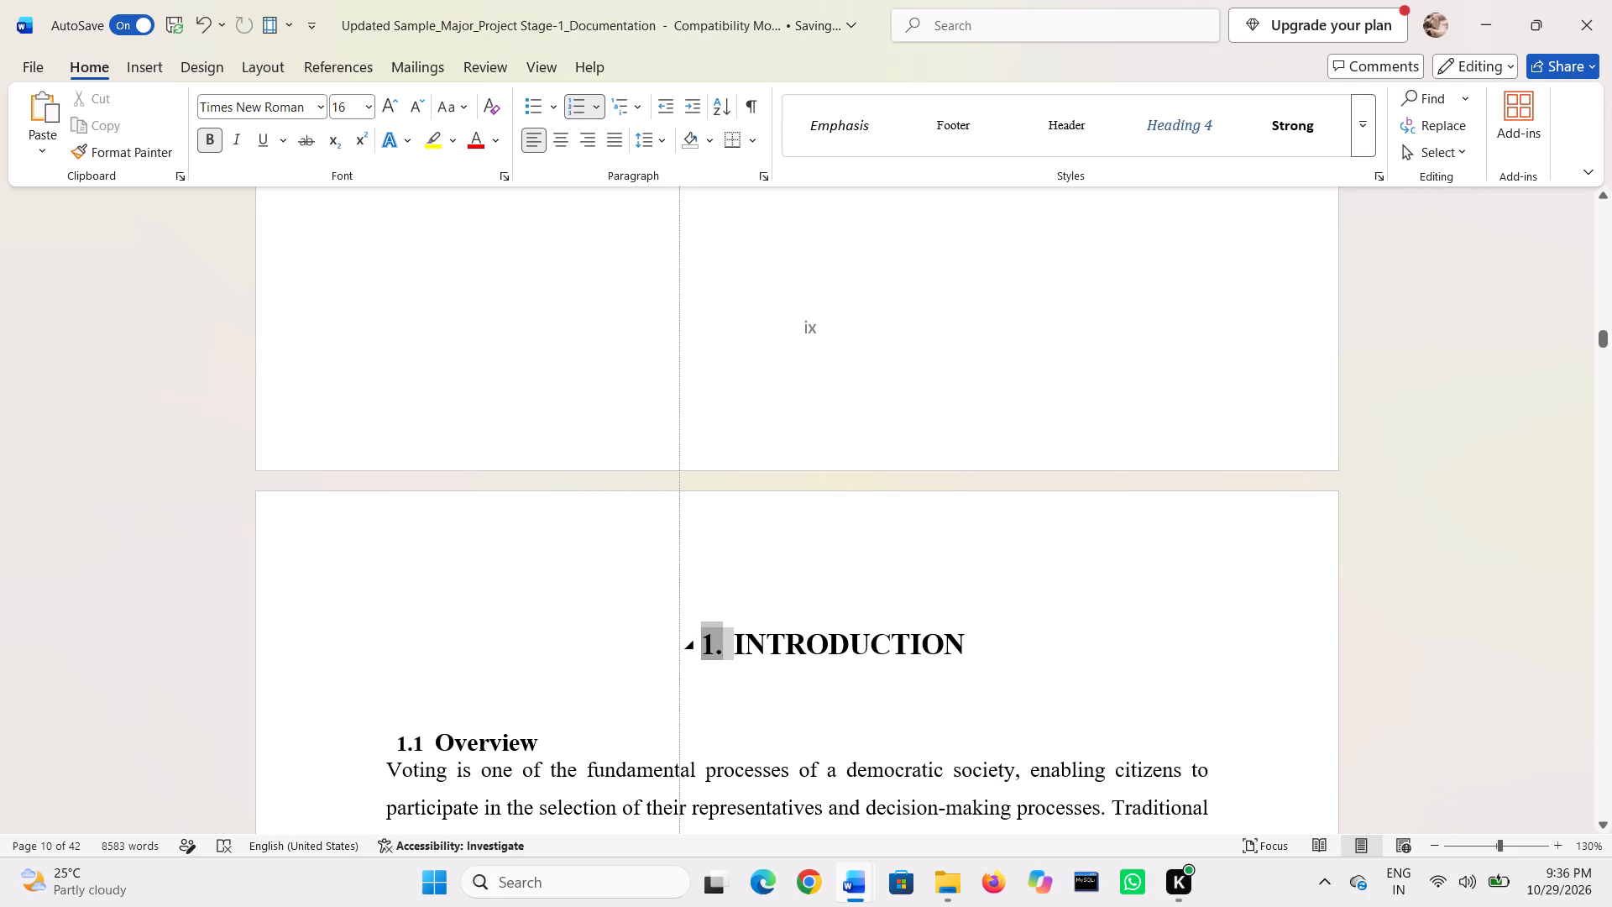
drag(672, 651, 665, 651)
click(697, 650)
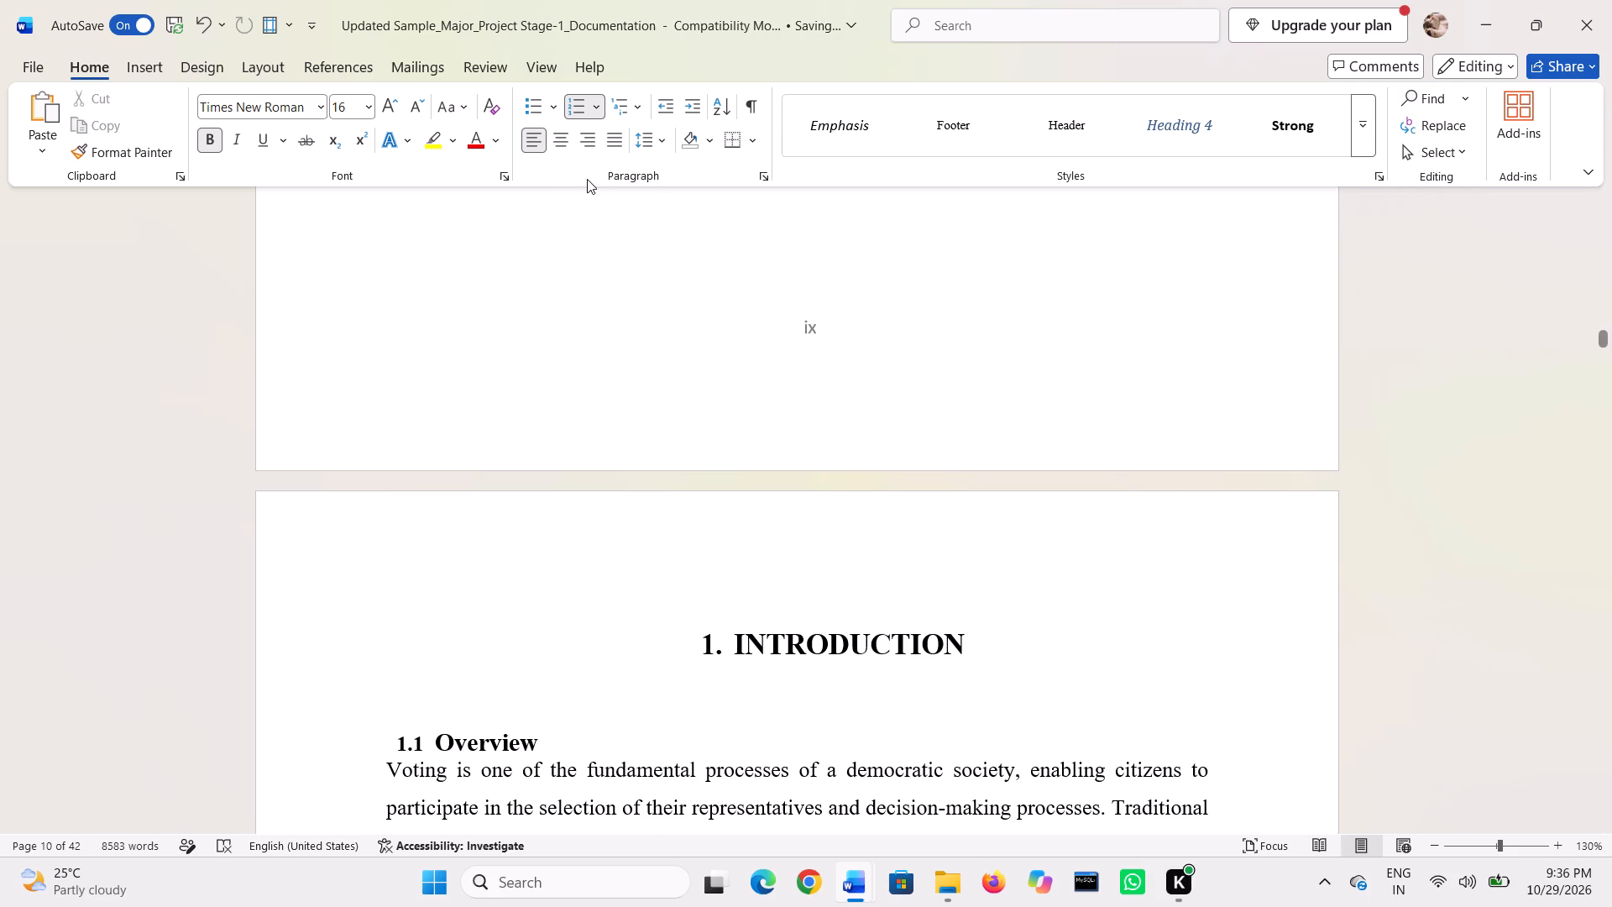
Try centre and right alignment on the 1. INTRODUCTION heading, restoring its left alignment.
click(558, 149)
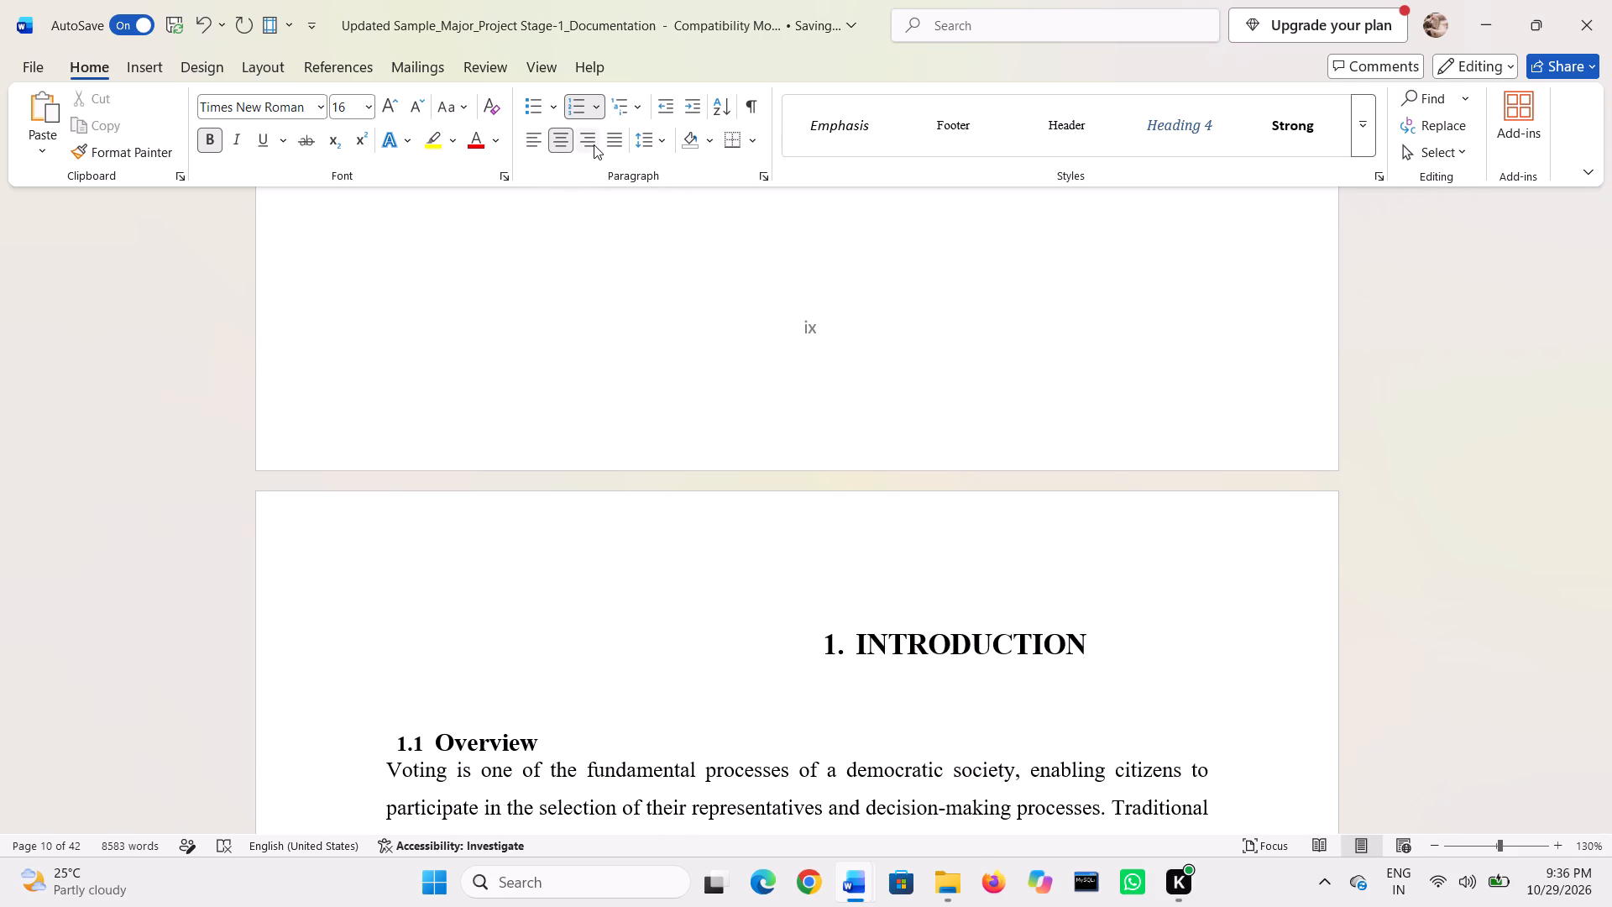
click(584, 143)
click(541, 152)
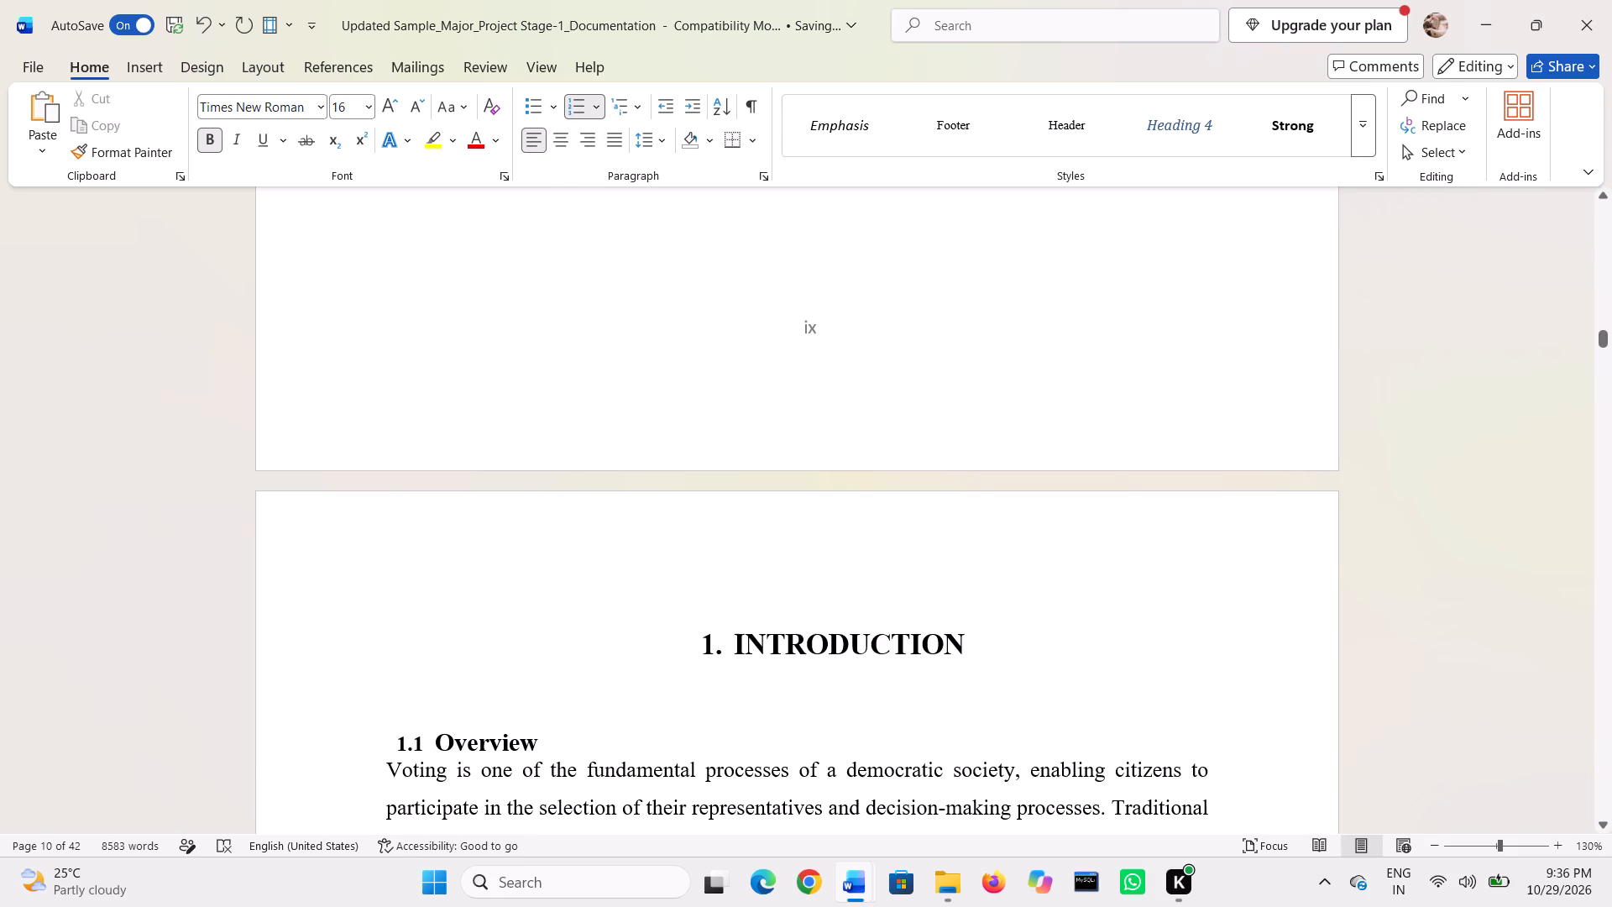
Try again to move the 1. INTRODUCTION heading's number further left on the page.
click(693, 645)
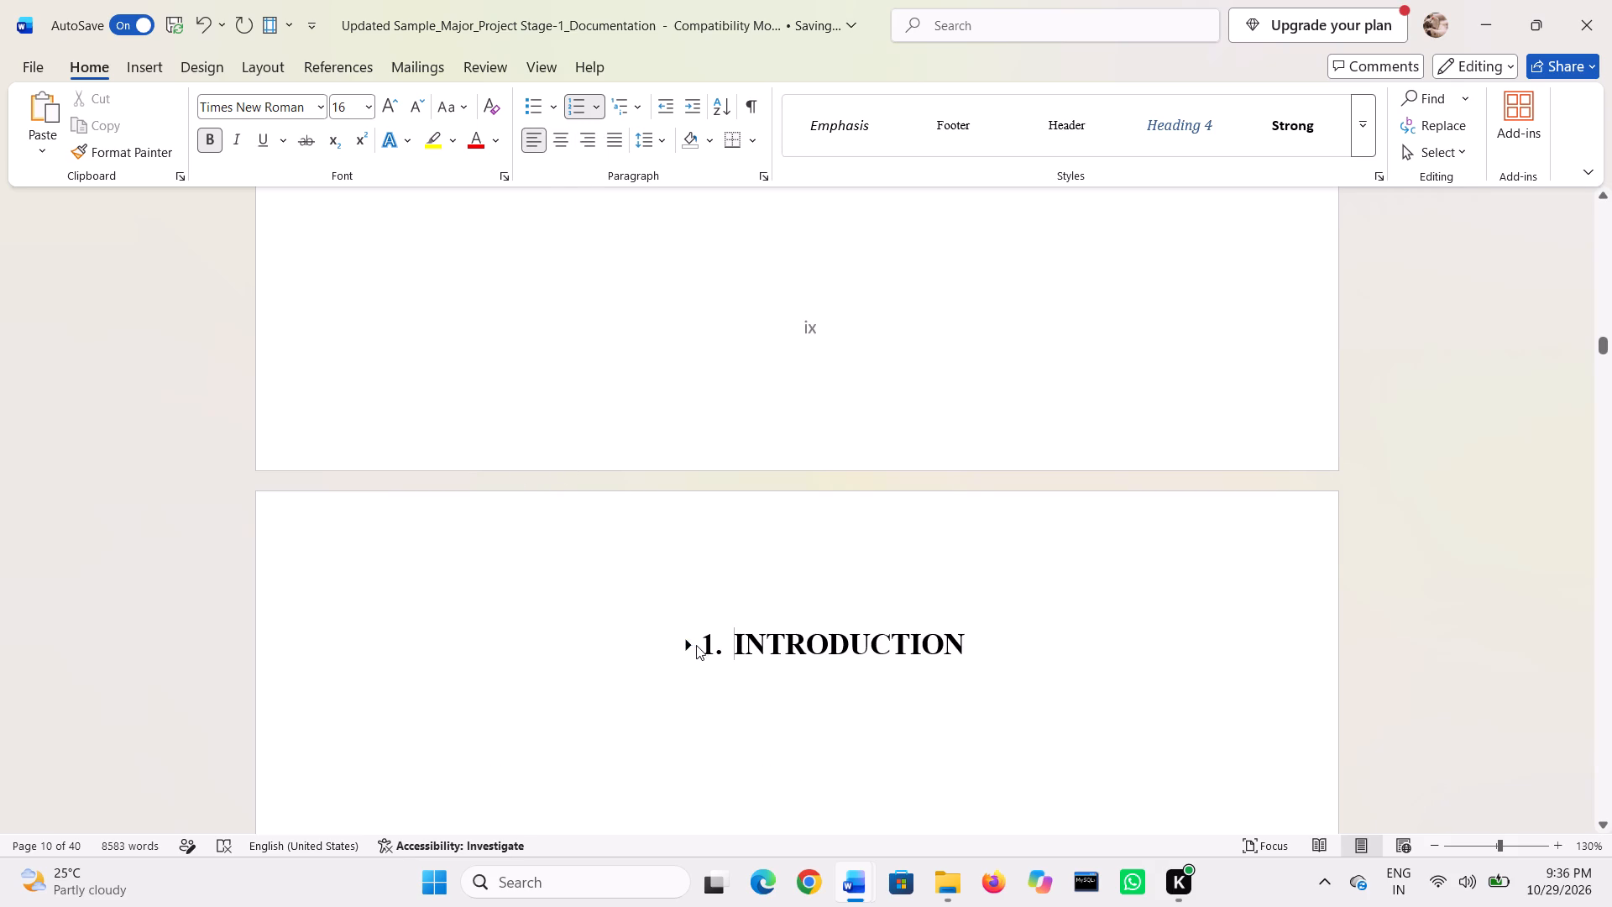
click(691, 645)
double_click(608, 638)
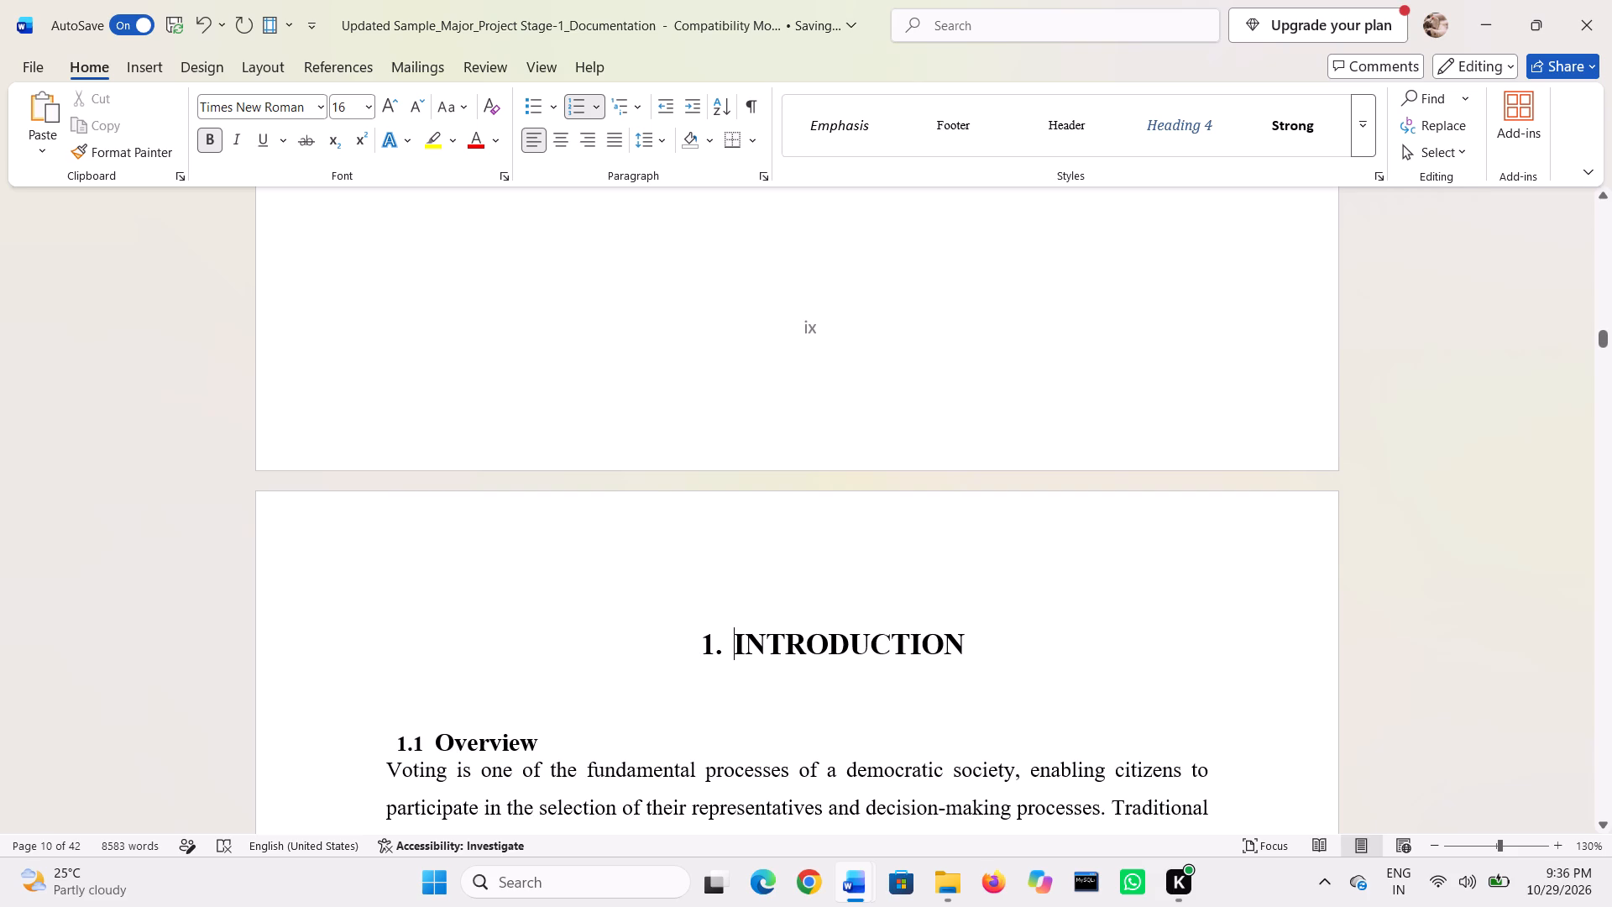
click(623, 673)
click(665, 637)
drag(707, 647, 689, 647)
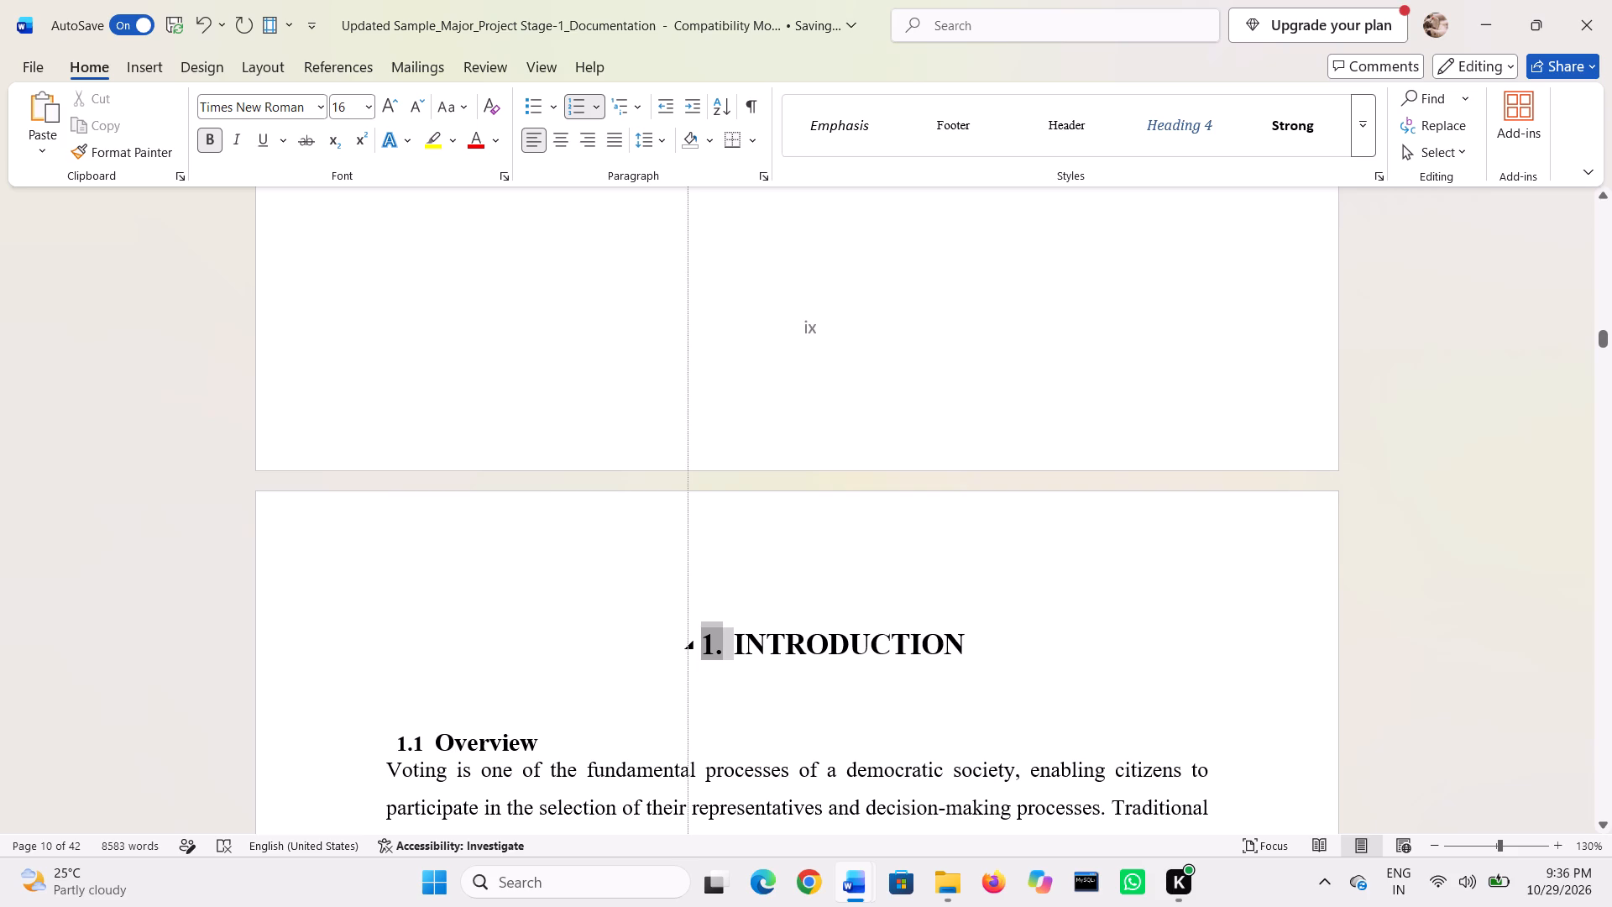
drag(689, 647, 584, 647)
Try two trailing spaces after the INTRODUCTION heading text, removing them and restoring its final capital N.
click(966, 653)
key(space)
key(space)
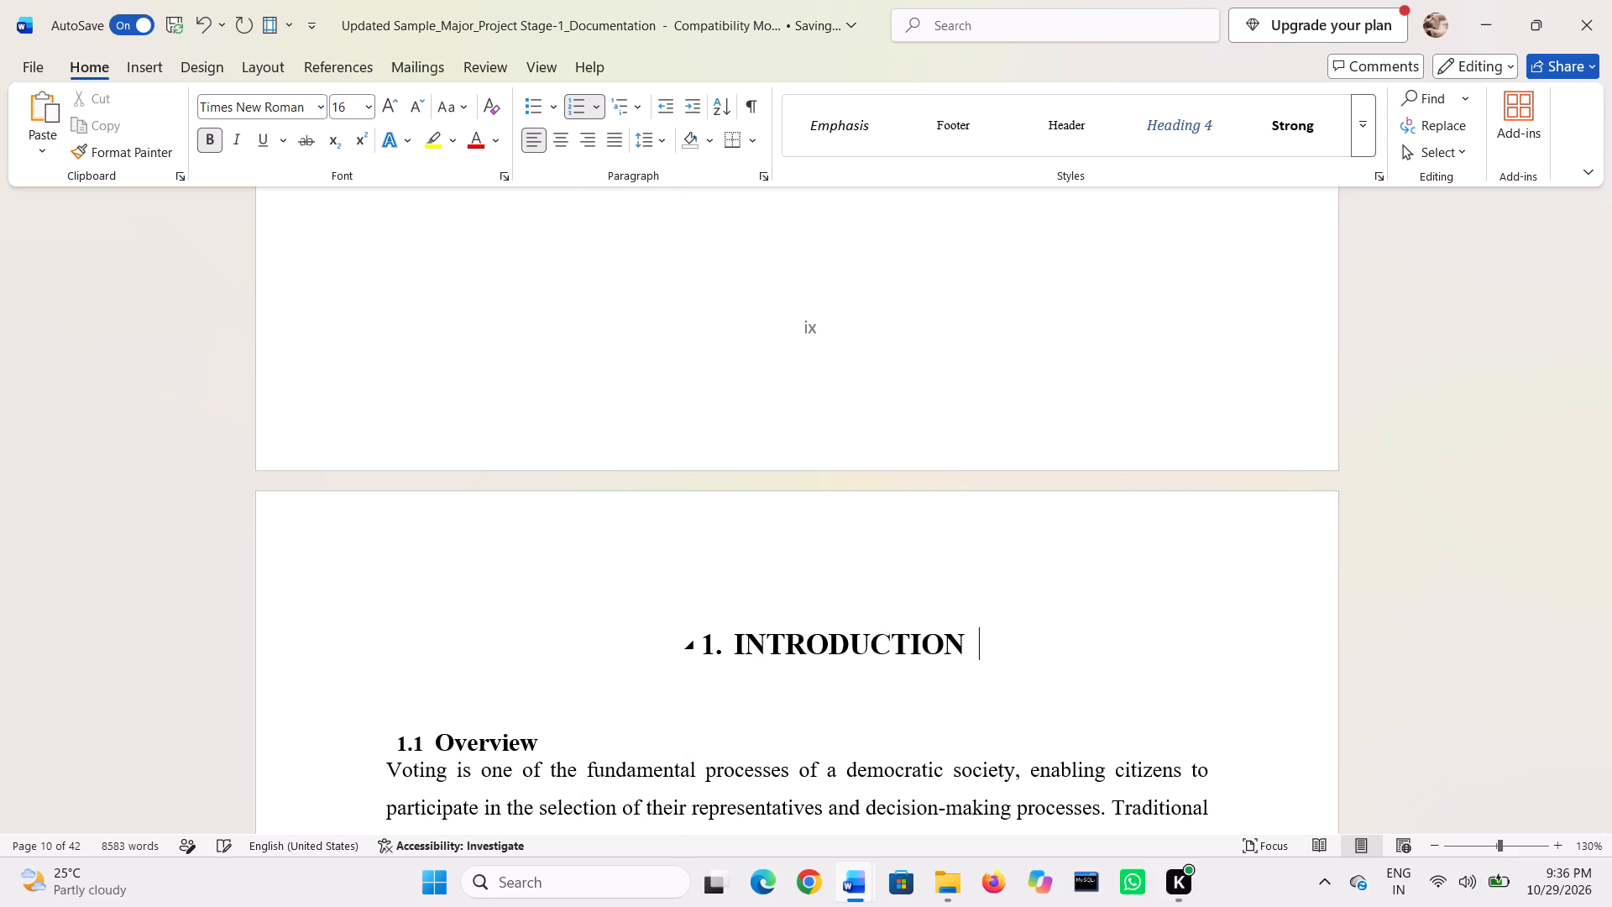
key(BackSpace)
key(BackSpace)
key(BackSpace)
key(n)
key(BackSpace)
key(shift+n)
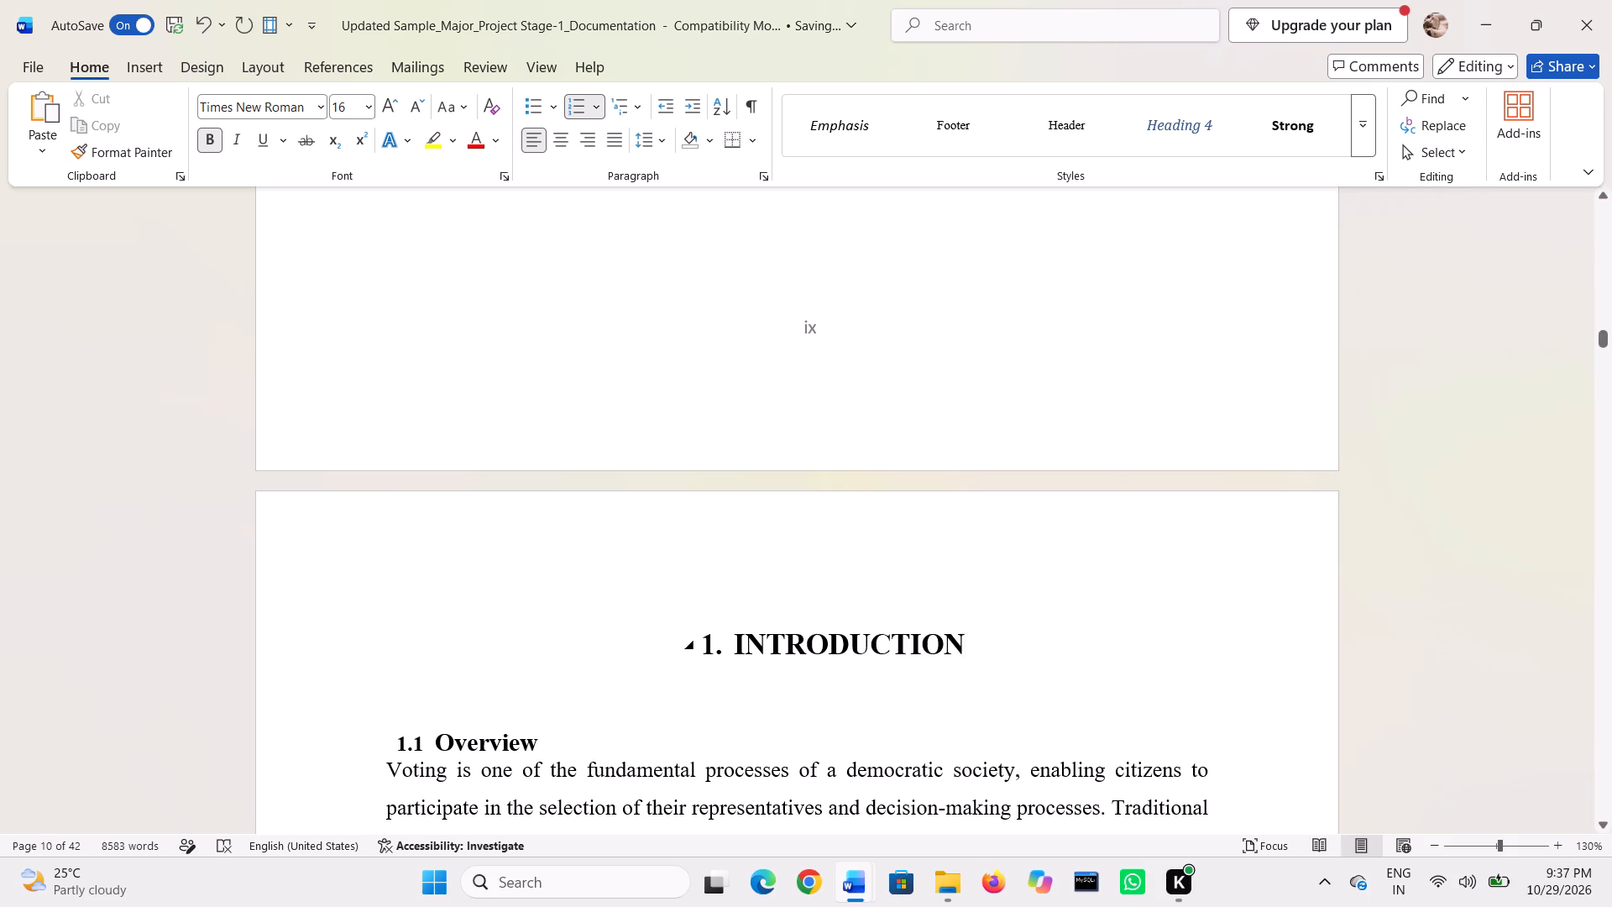
Replace the INTRODUCTION heading's list number with seven leading spaces and a retyped "1." so the heading sits further left.
click(719, 644)
key(BackSpace)
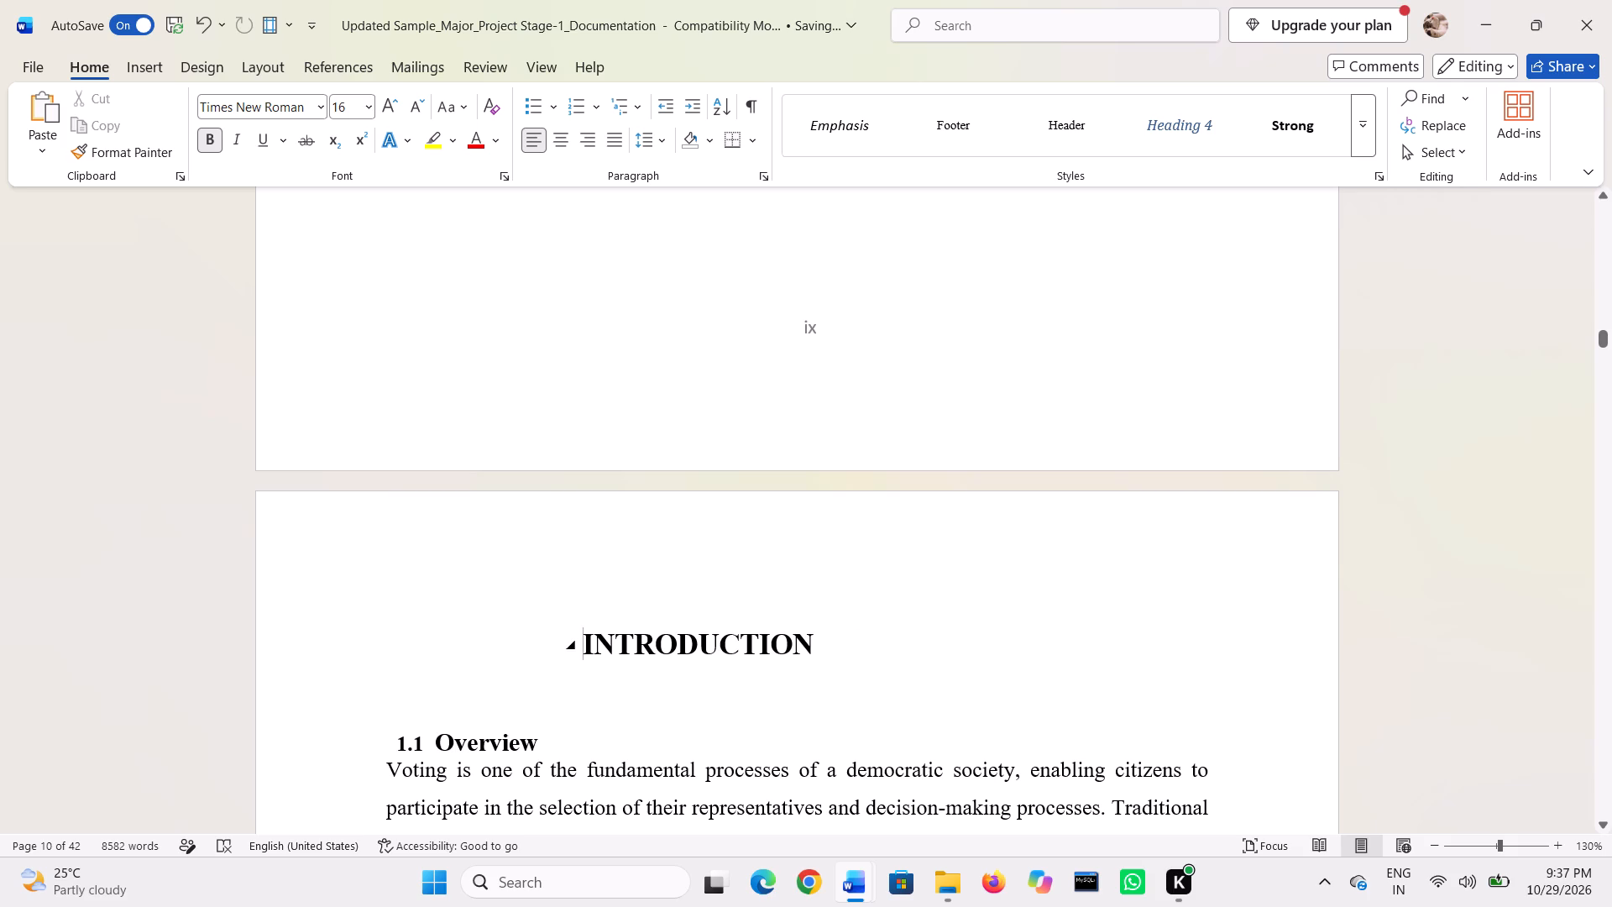
key(space)
key(space)
key(space)
key(space)
key(space)
key(space)
key(space)
key(space)
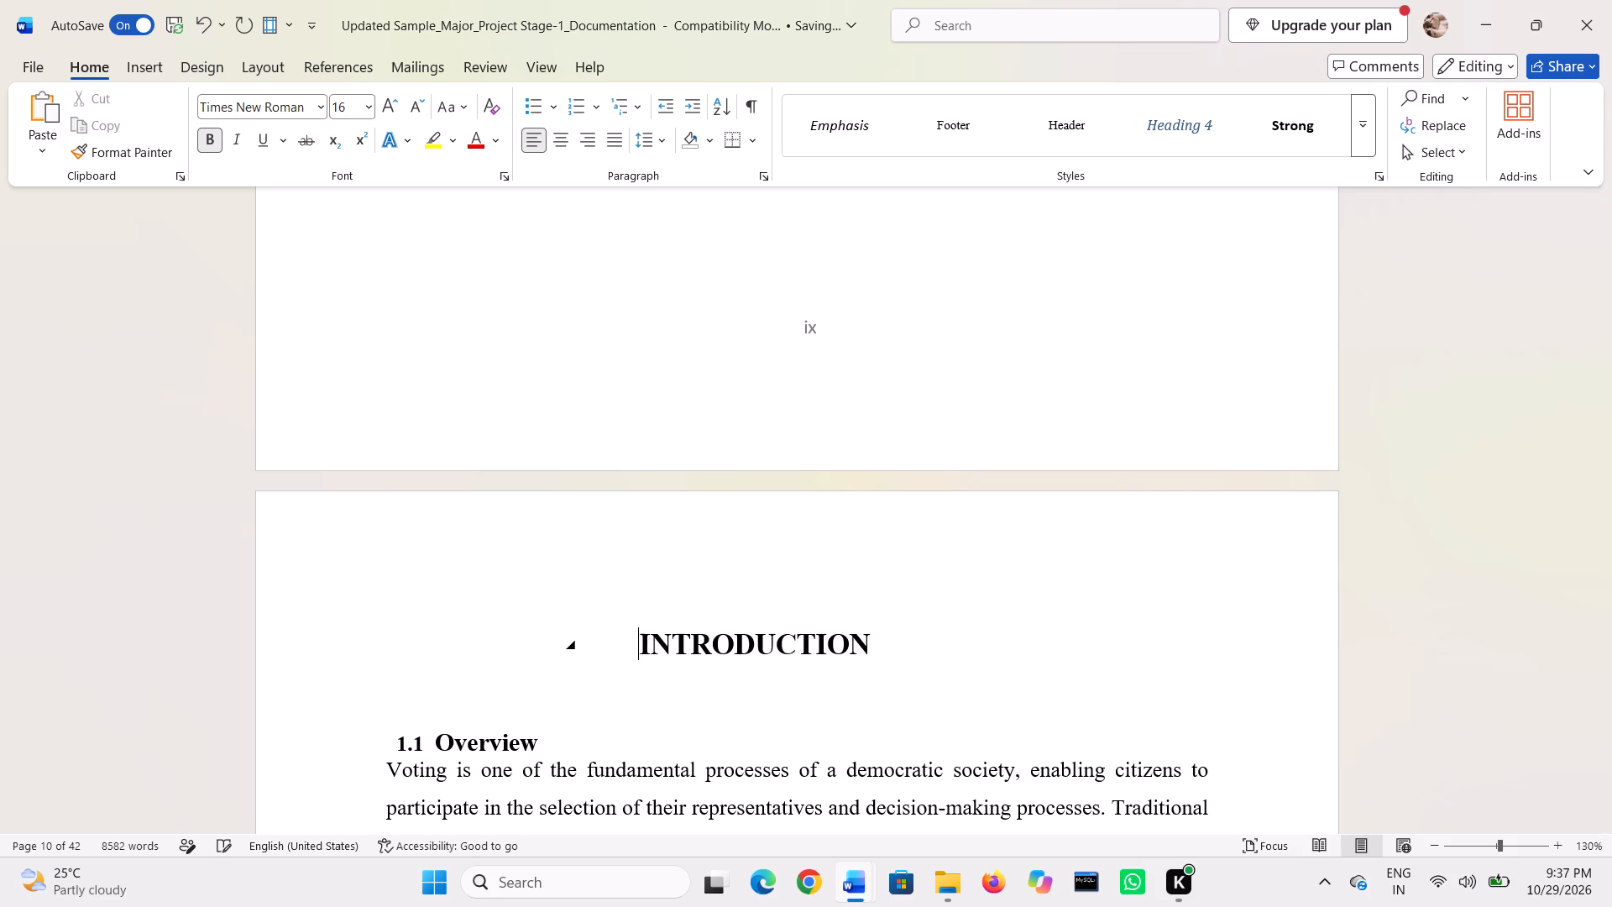
key(space)
key(BackSpace)
key(BackSpace)
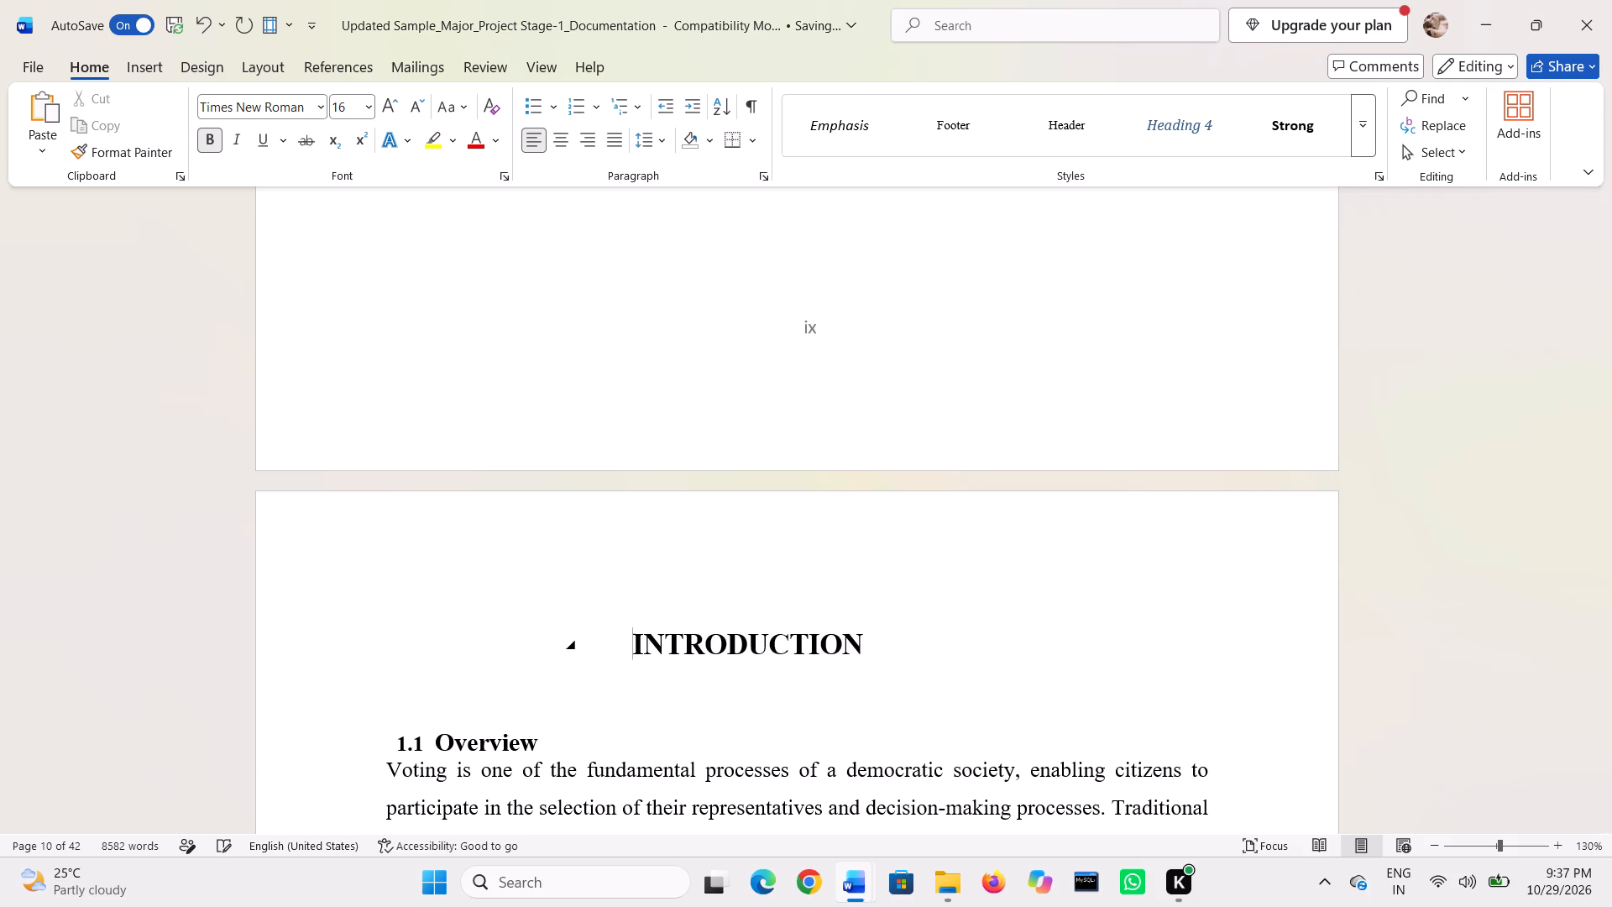
text(1.)
key(space)
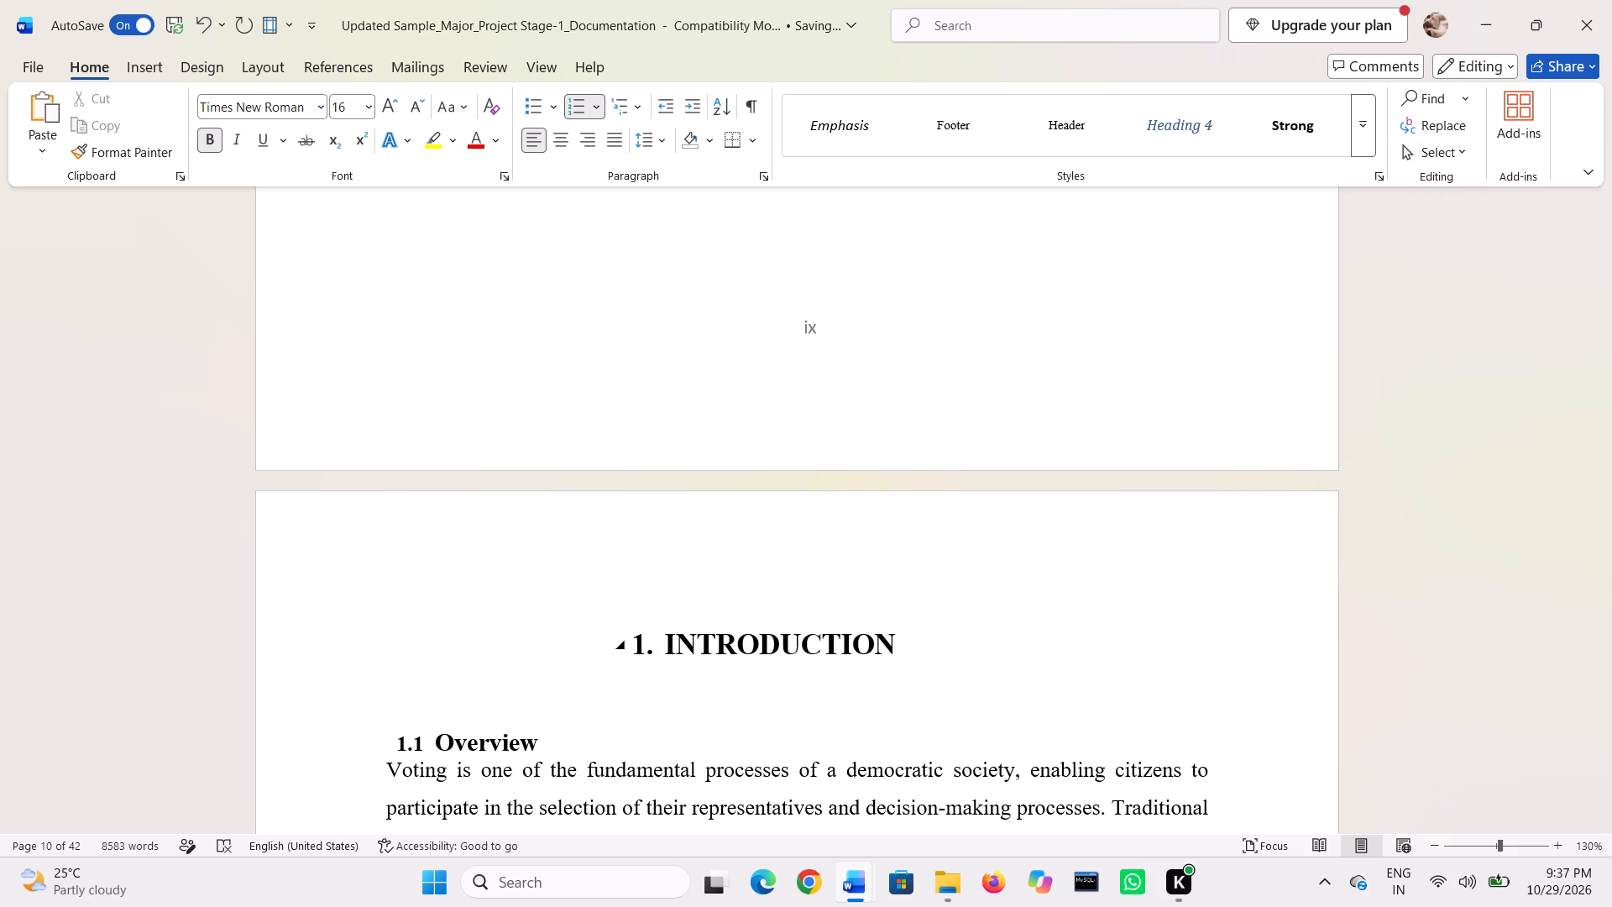
click(664, 536)
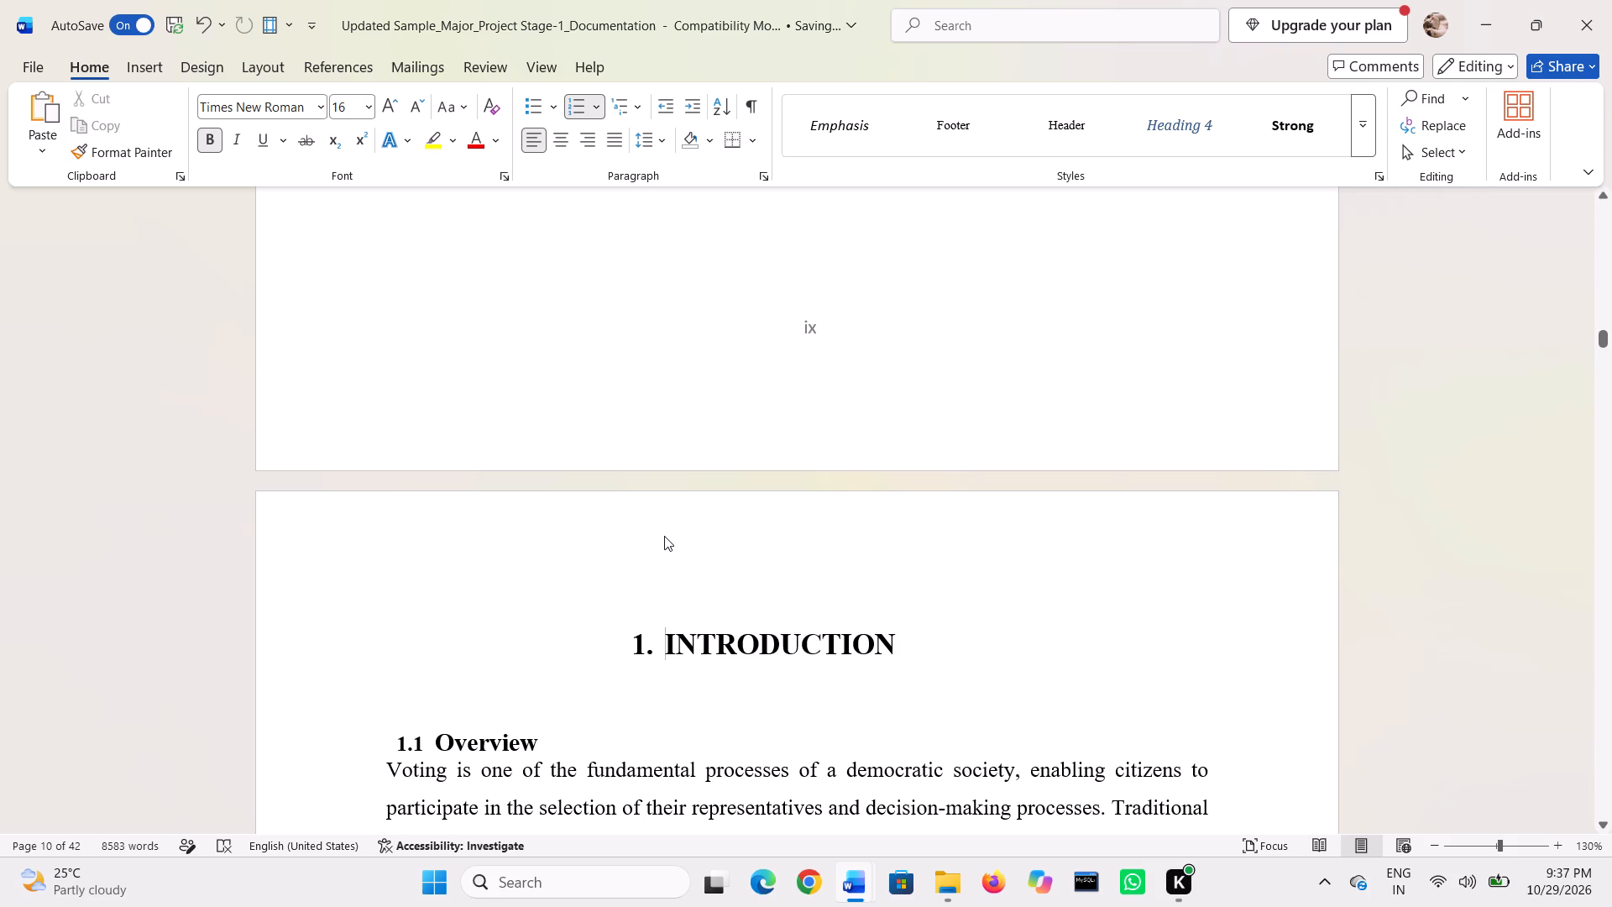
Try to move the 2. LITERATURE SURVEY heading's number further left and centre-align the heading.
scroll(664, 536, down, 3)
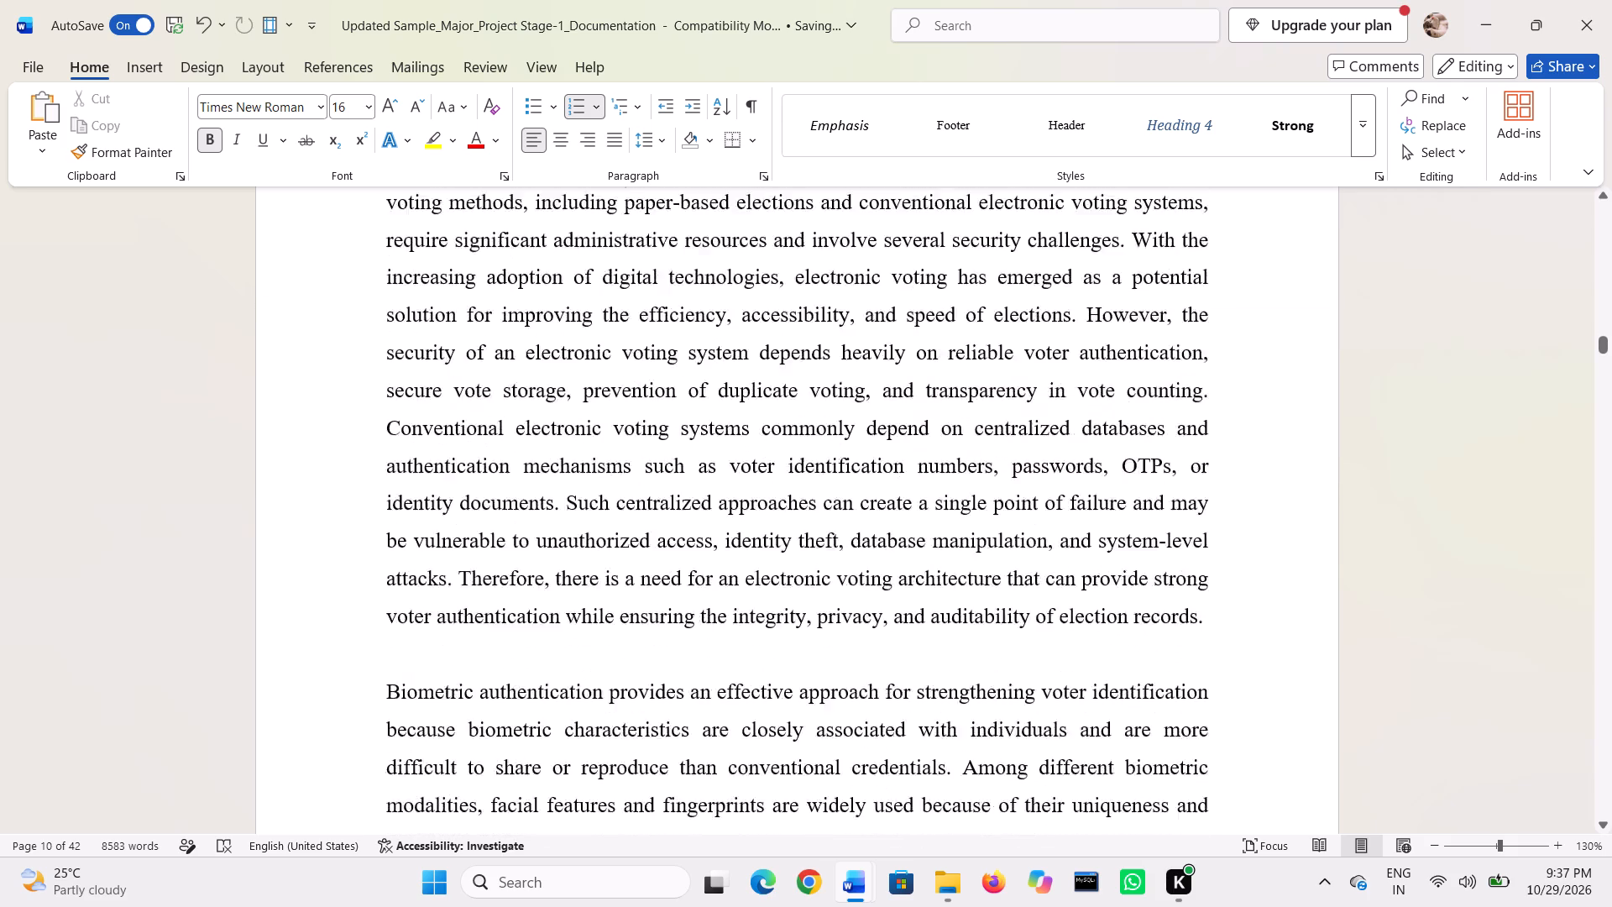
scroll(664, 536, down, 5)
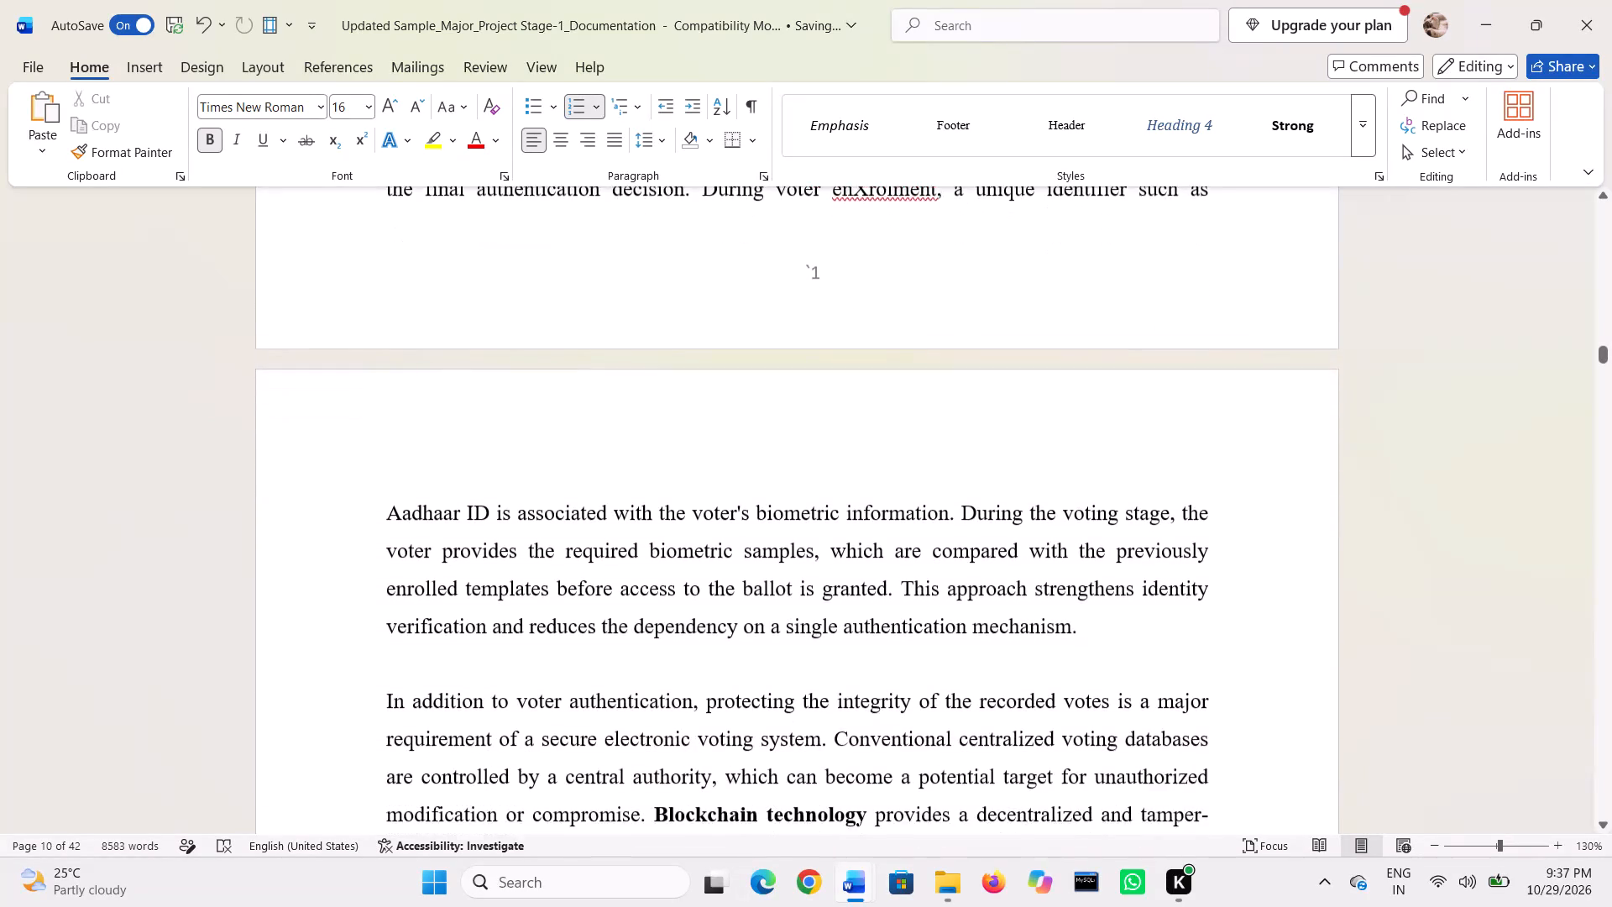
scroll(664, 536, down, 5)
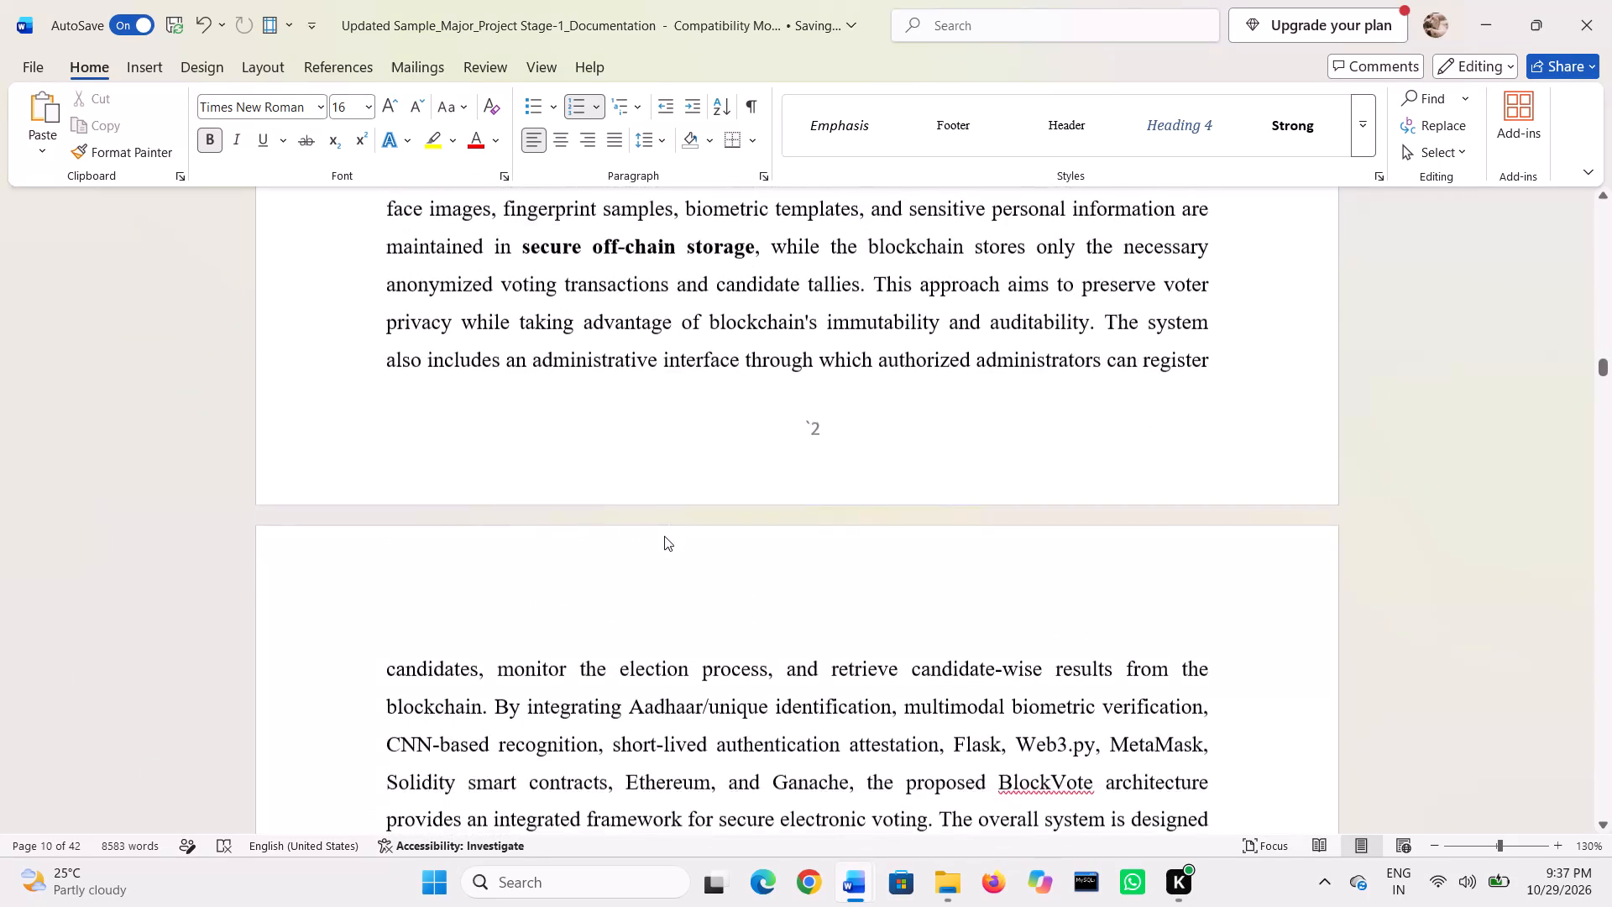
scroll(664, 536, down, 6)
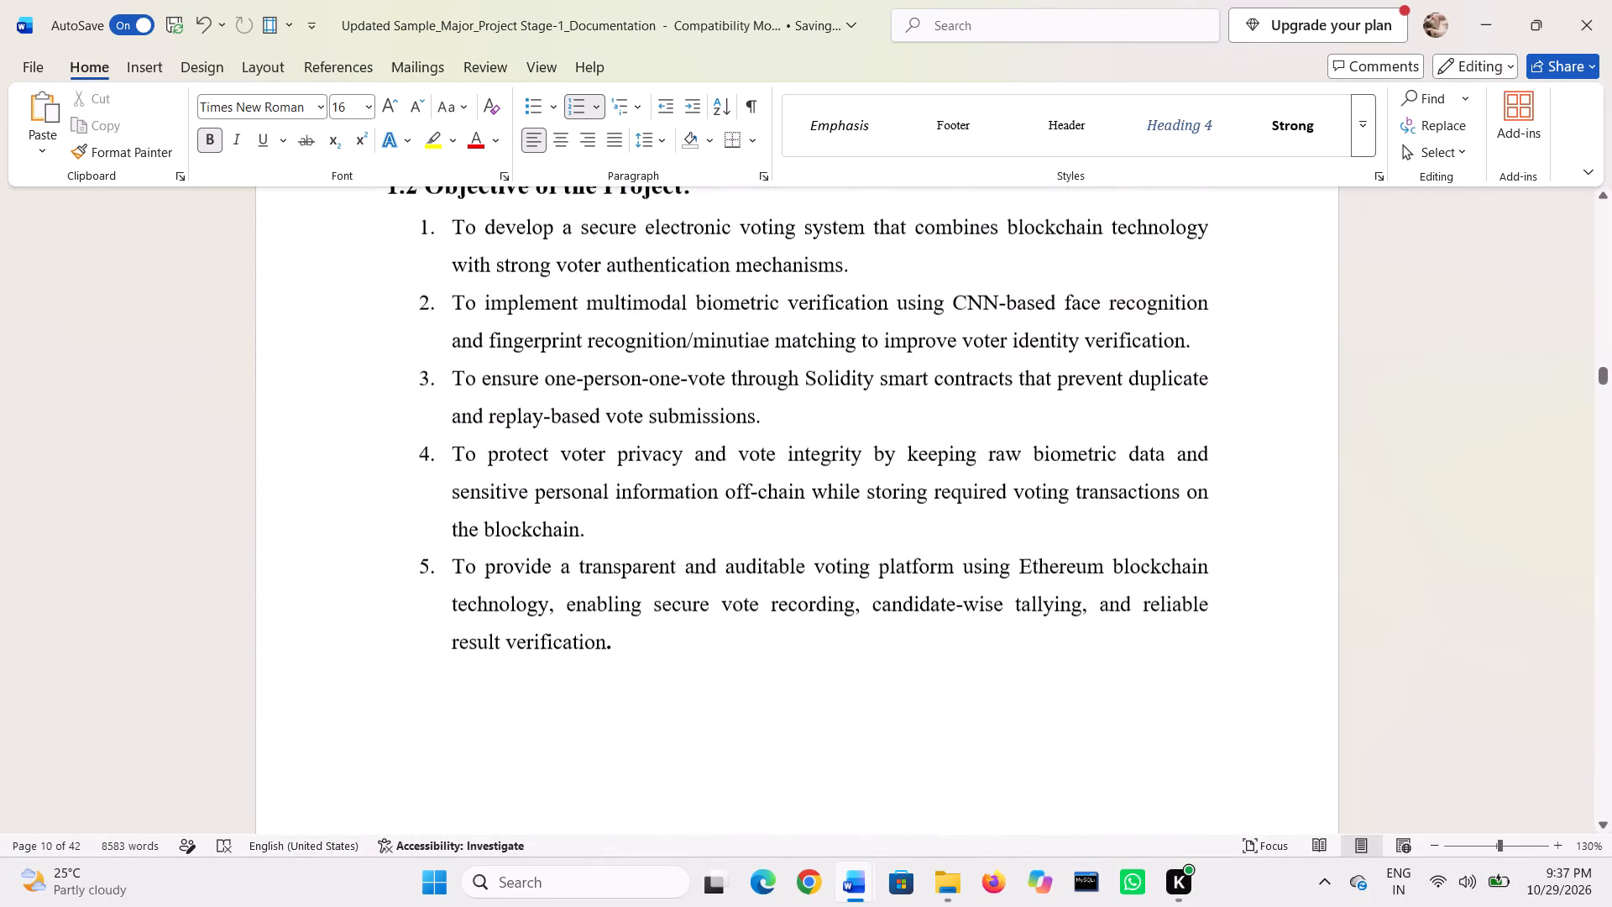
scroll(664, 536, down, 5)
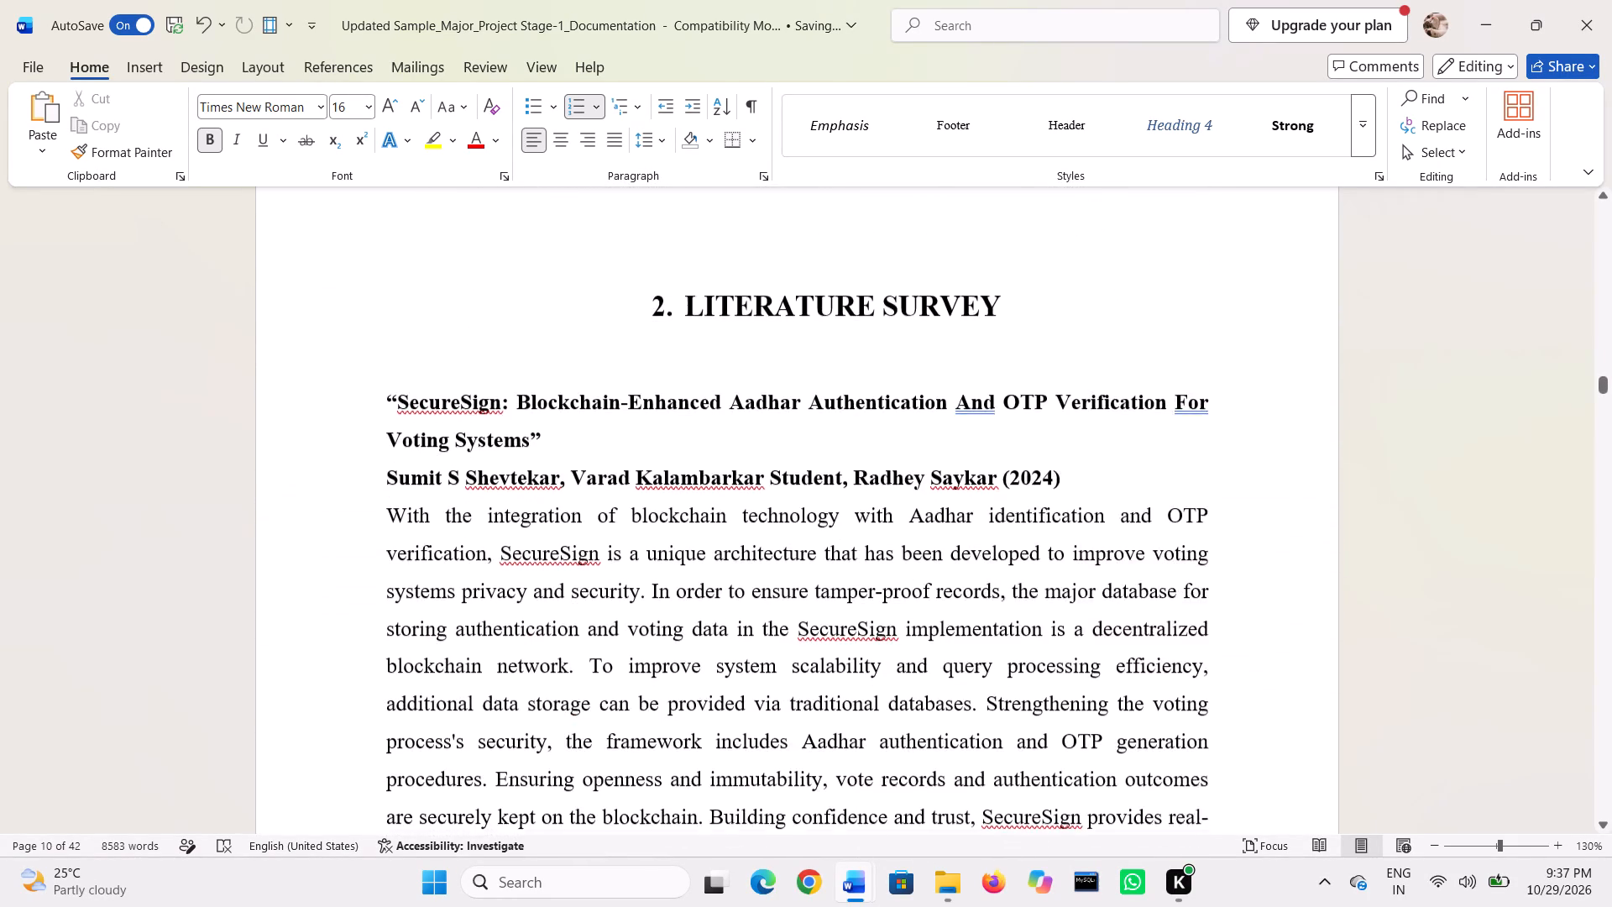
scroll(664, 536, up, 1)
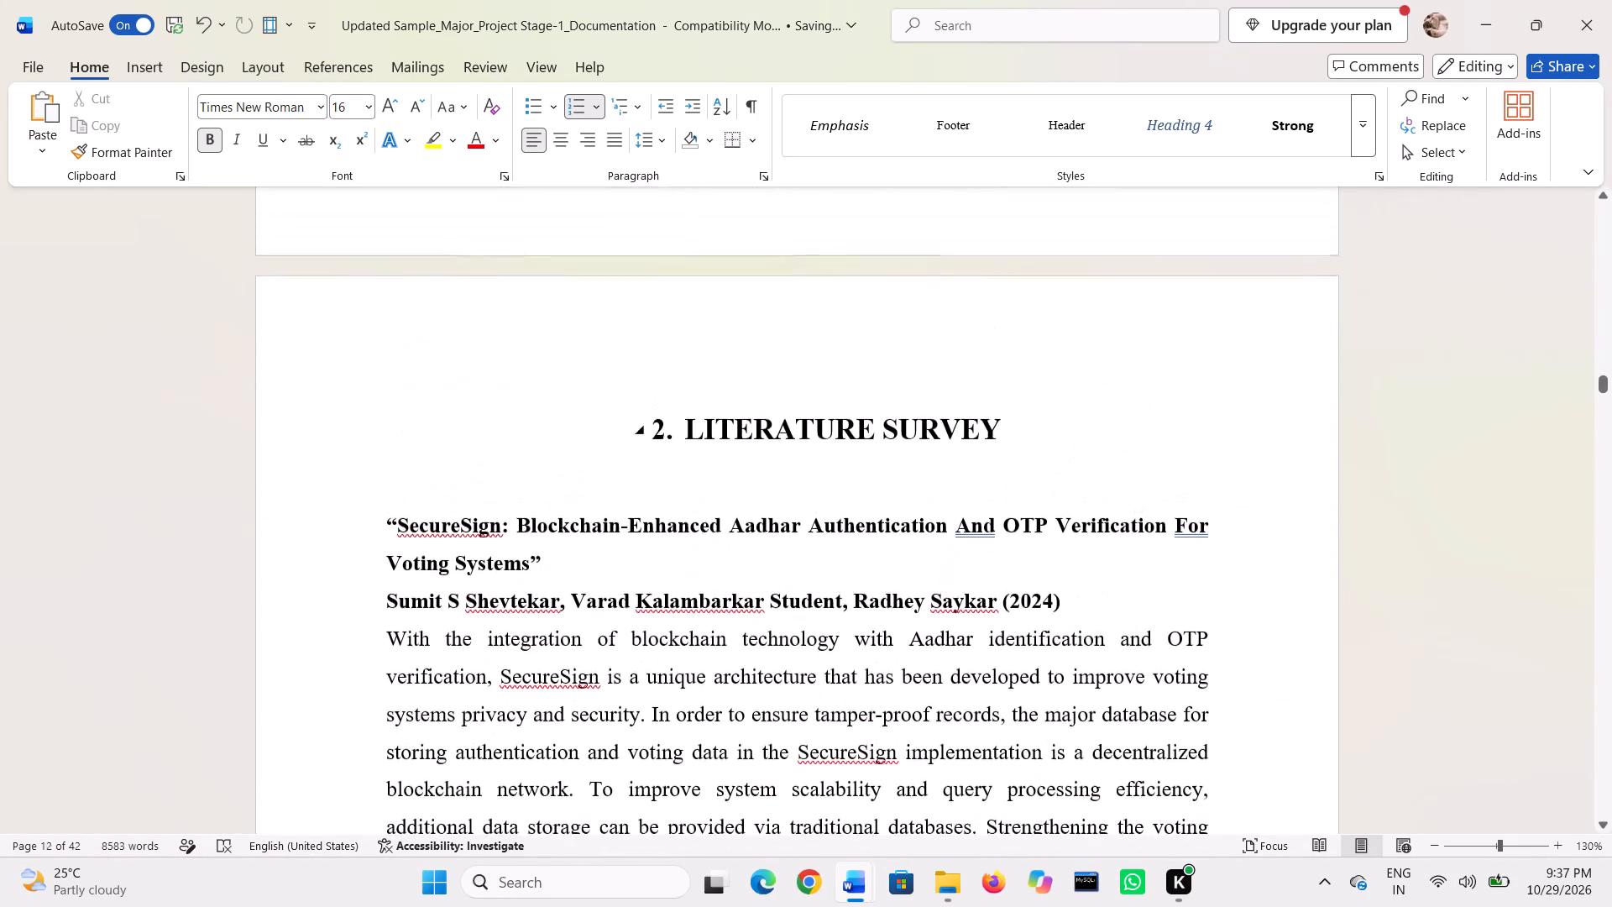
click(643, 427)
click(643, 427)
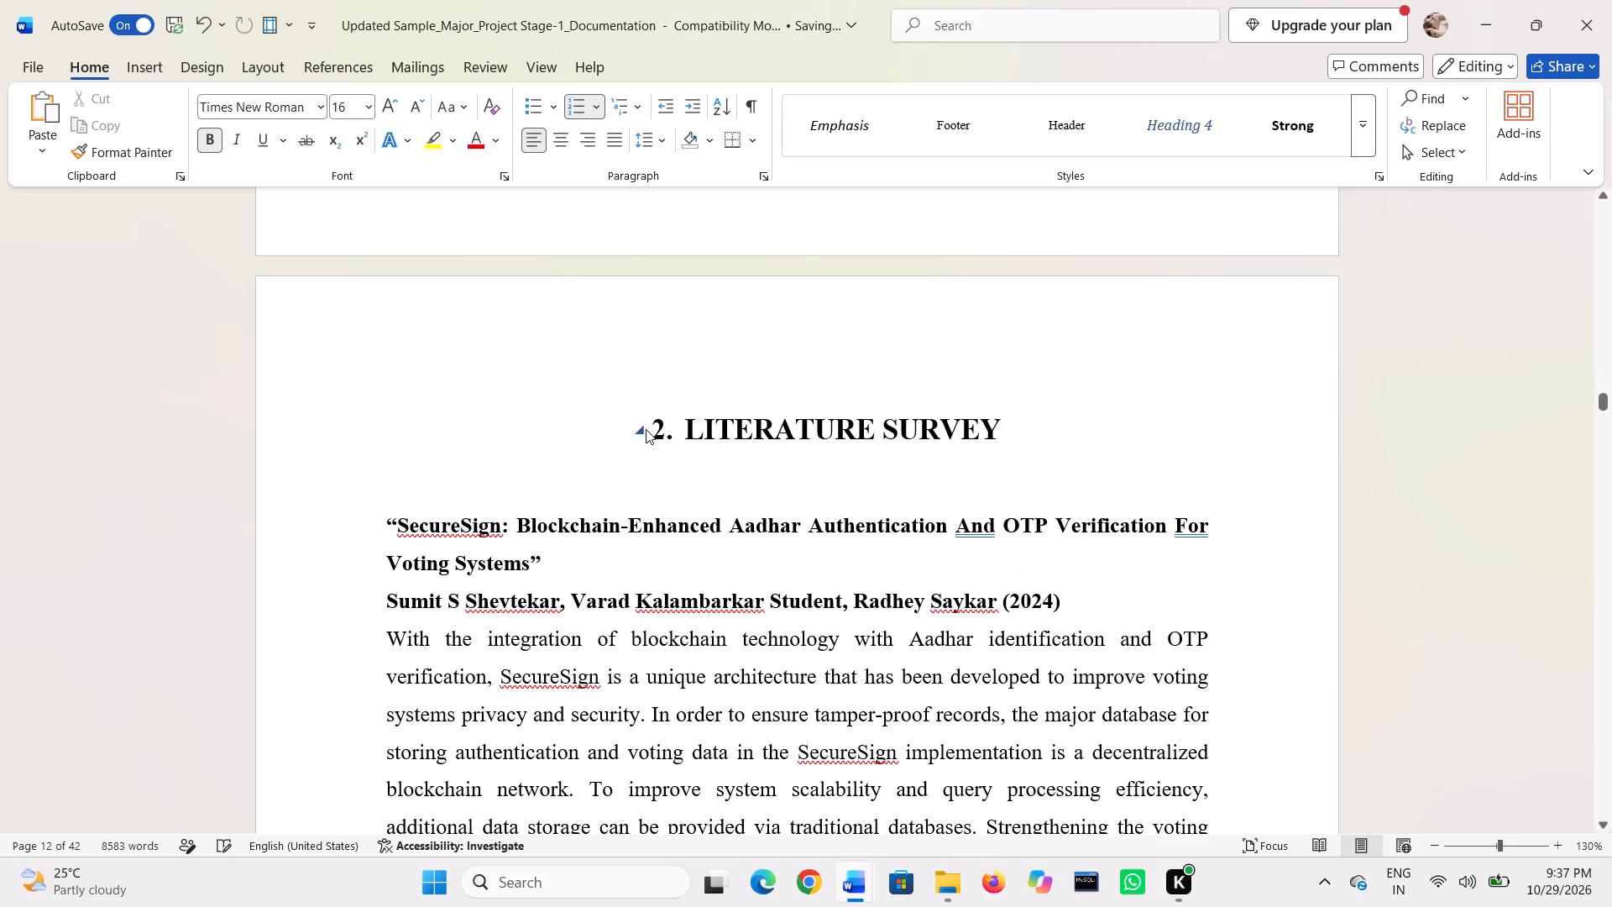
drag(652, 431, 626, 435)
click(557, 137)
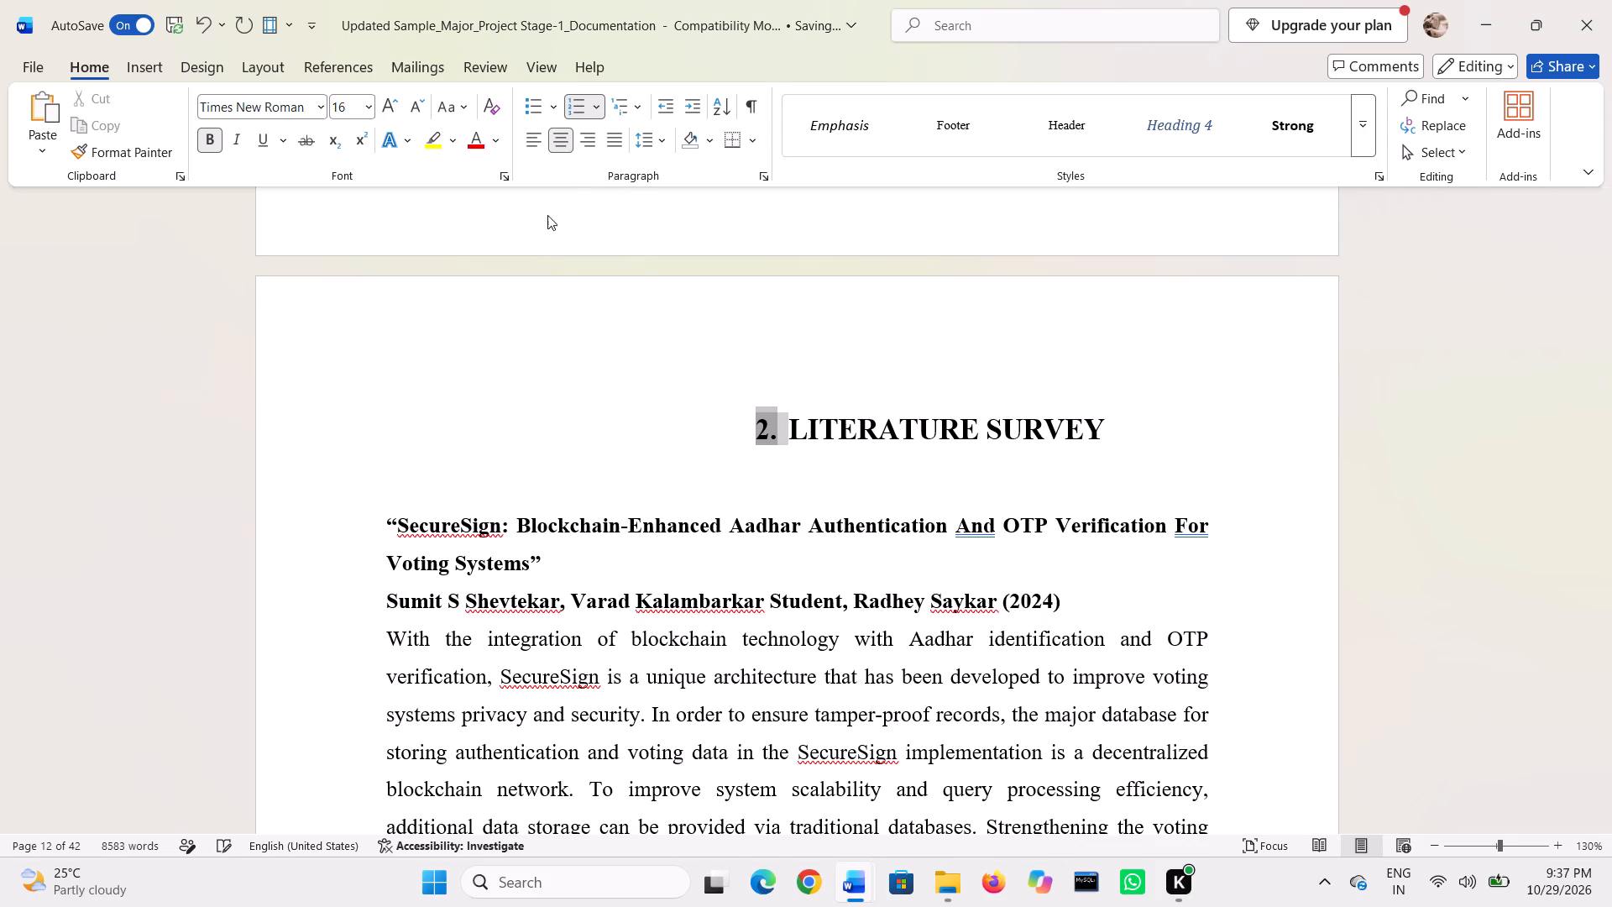
Replace the LITERATURE SURVEY heading's list number with 17 leading spaces and a retyped "2.", starting from the left margin.
click(785, 438)
key(BackSpace)
key(BackSpace)
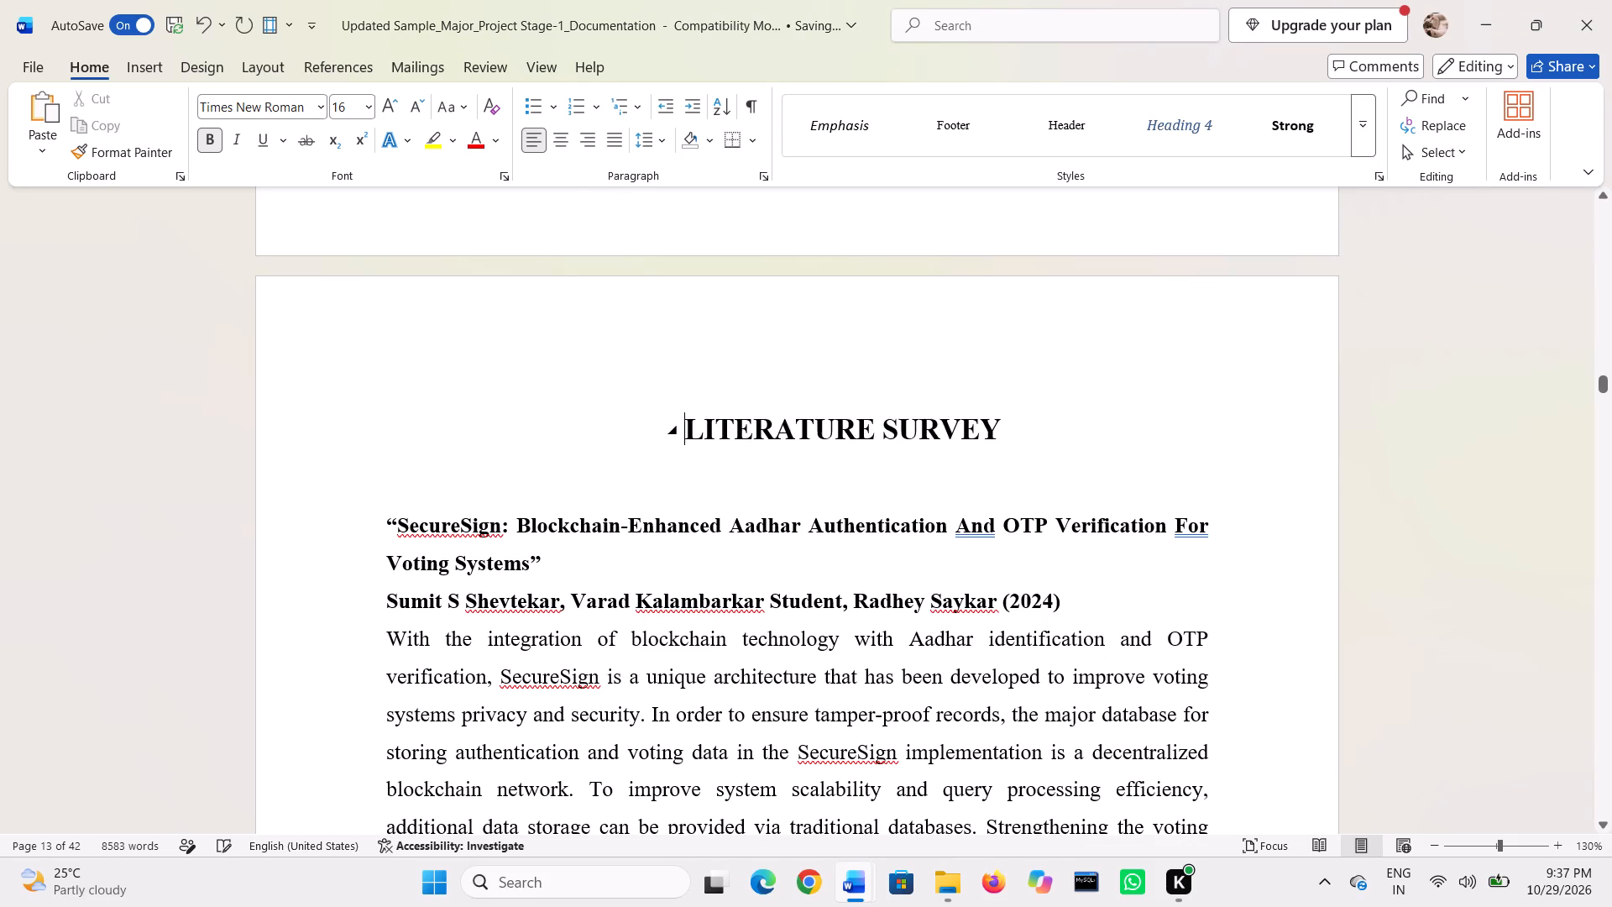
key(BackSpace)
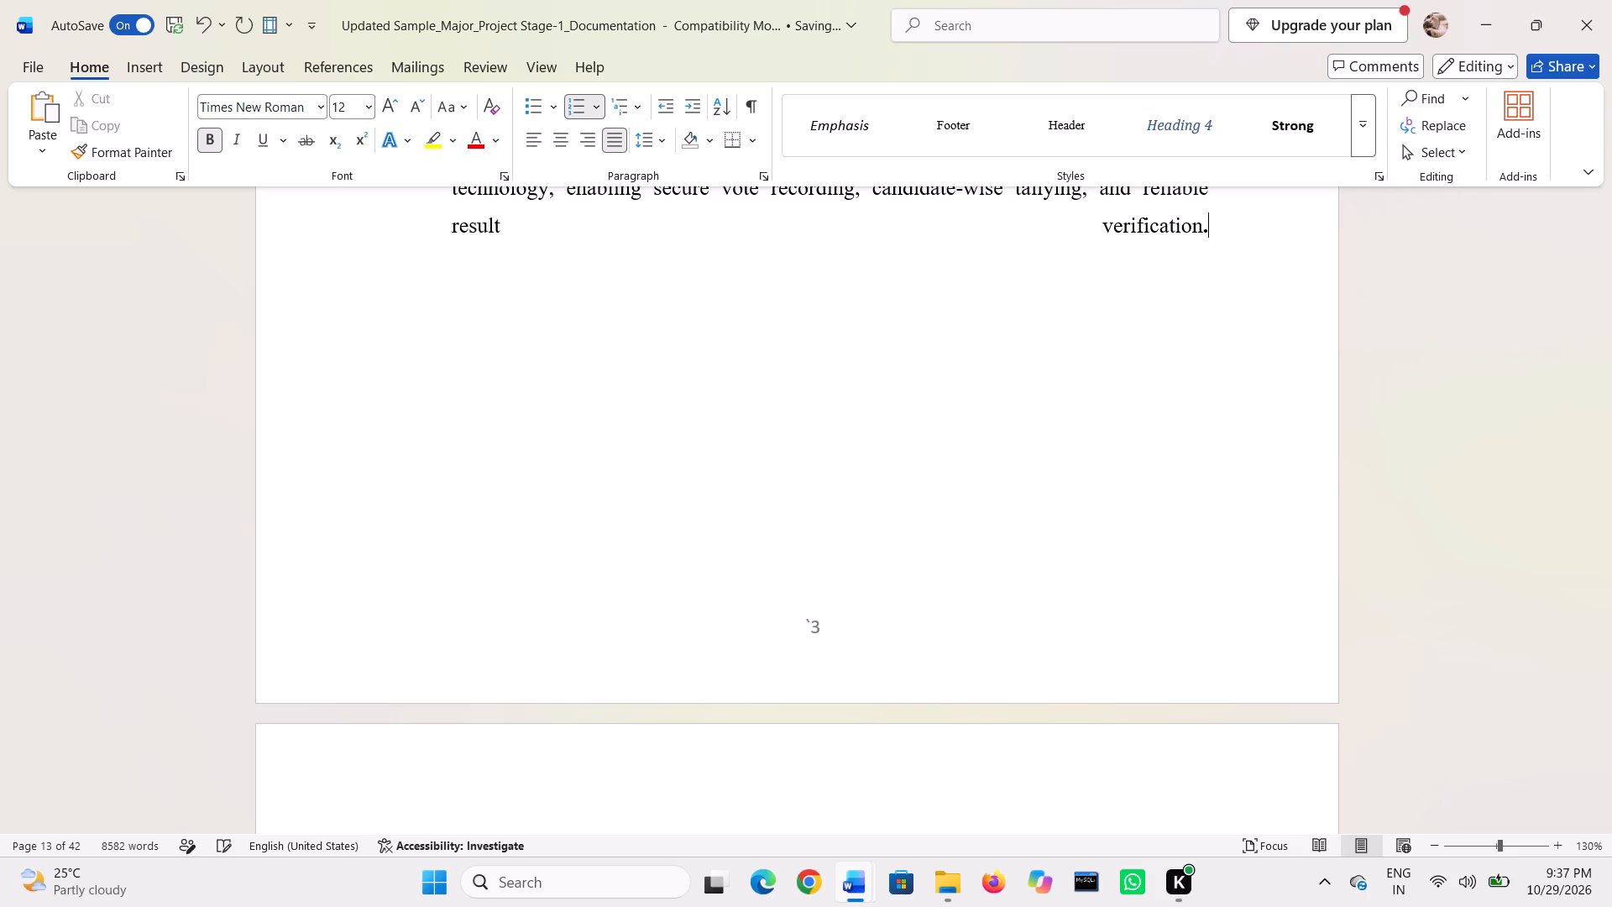
key(ctrl+z)
scroll(785, 438, down, 2)
key(space)
key(space)
key(space)
key(space)
key(space)
key(space)
key(space)
key(space)
key(space)
key(space)
key(space)
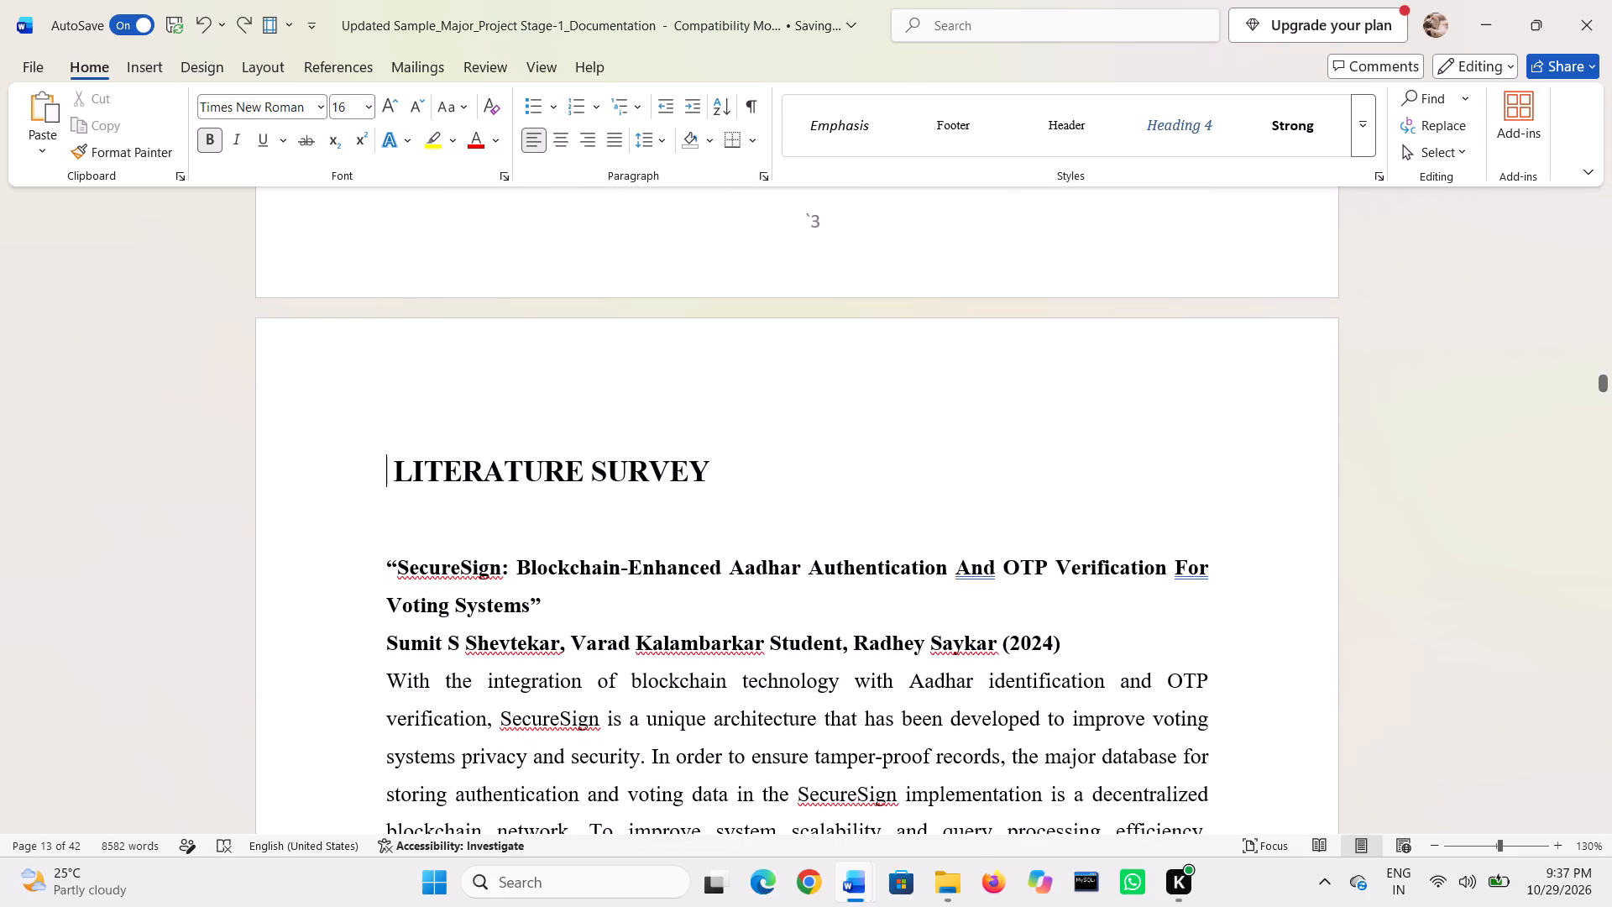
key(space)
key(space)
key(space)
key(space)
key(space)
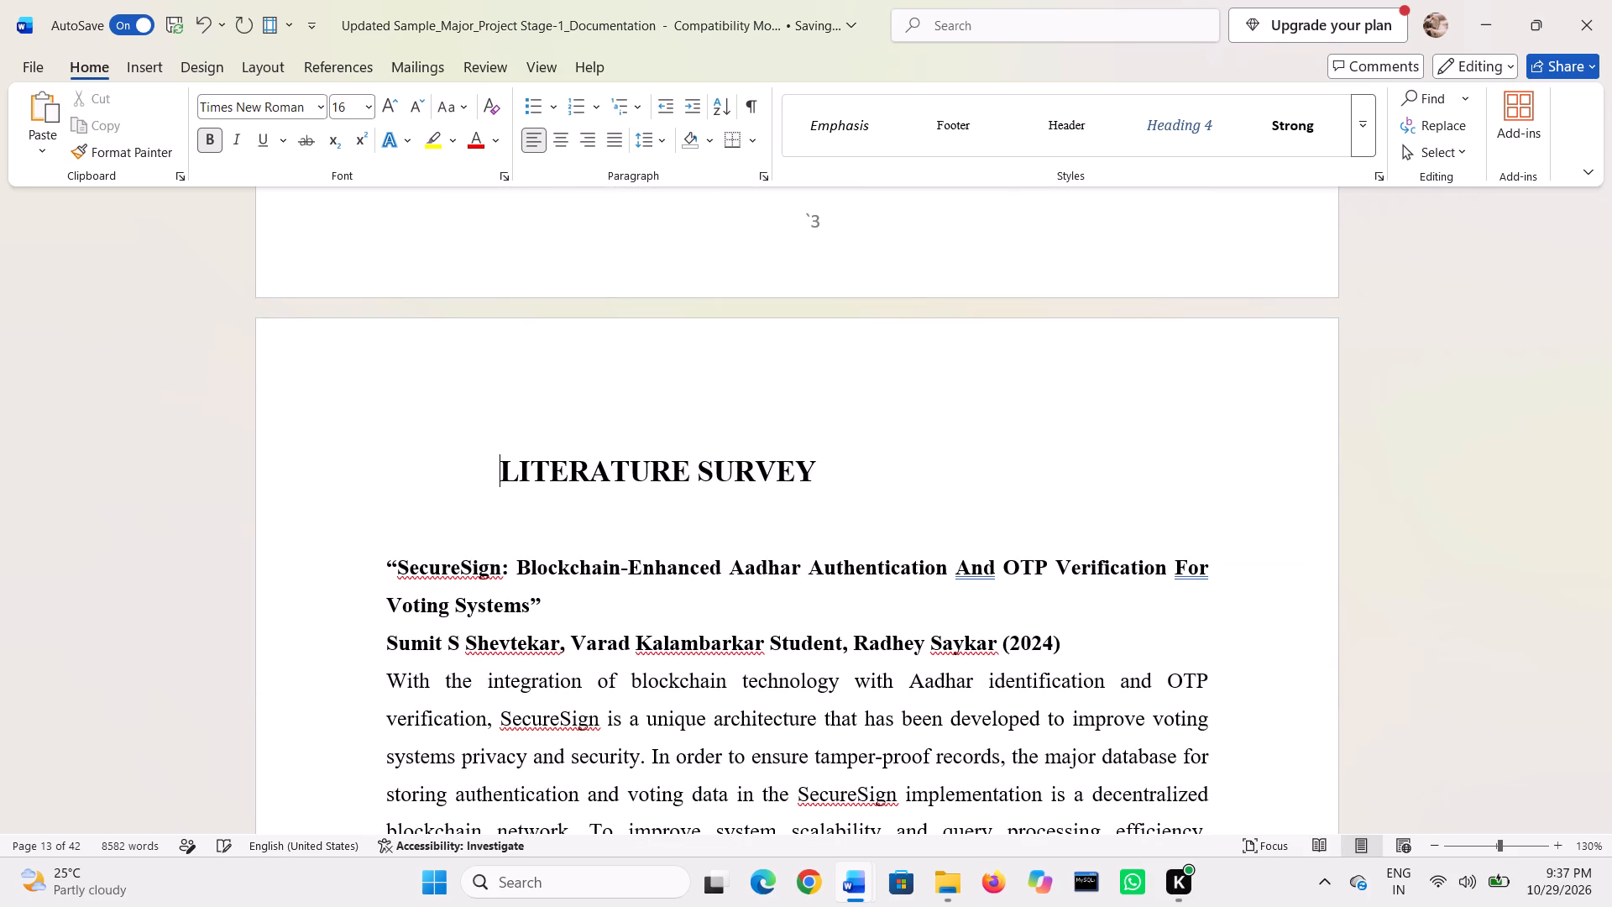
key(space)
text(2.)
key(space)
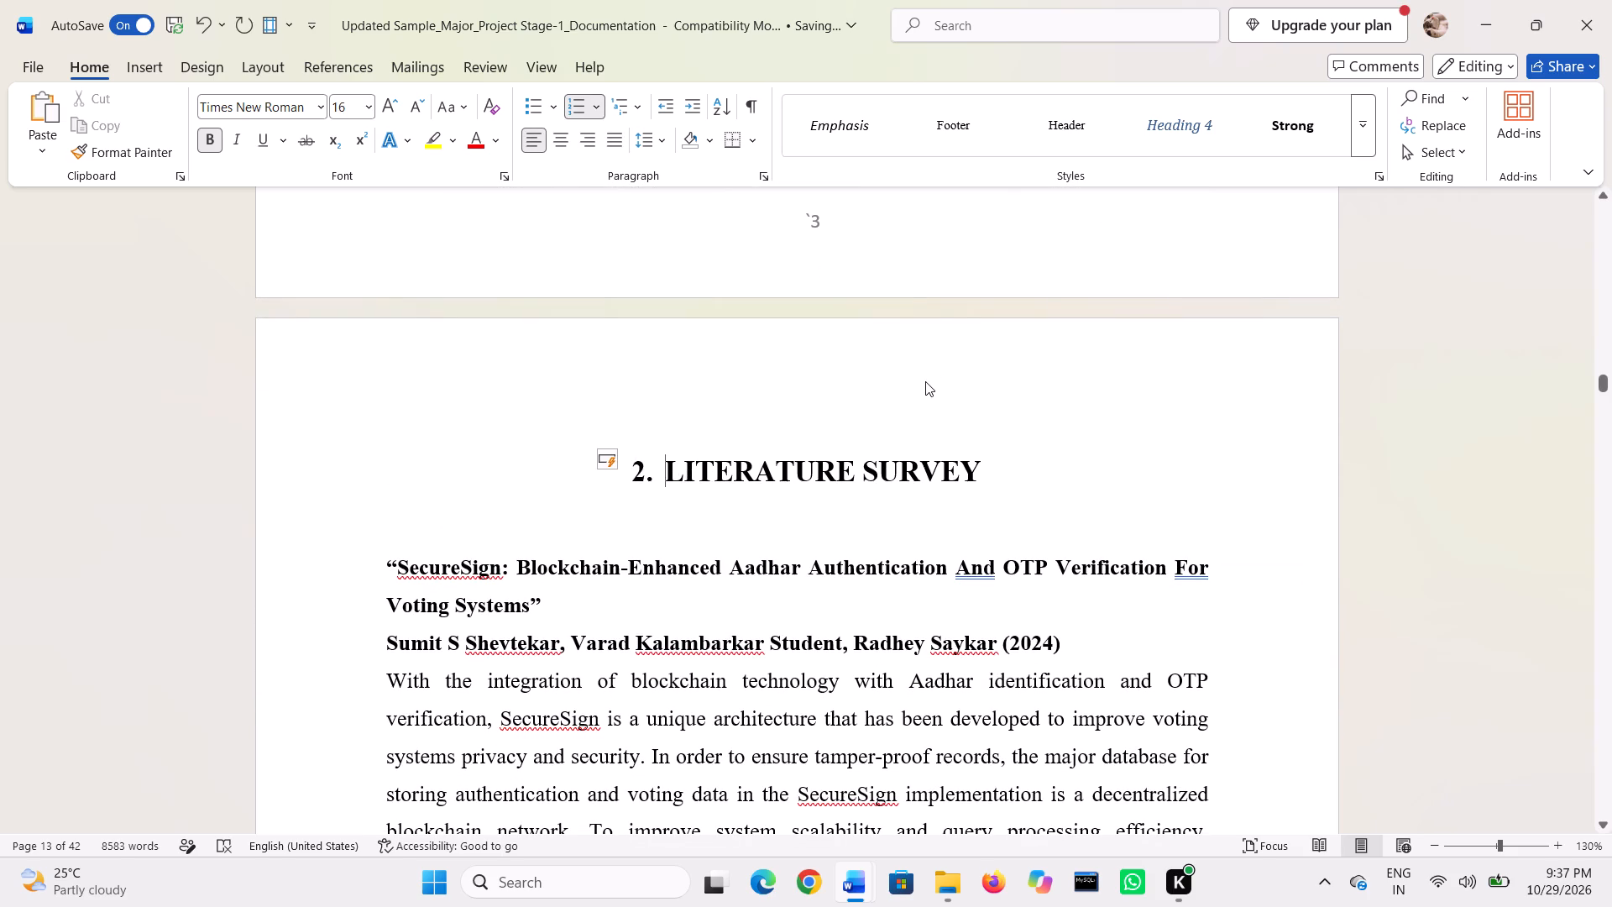
click(919, 390)
Paste the copied System Architecture diagram on a new line after the Vote Counting & Result Module text, before 4.2 Advantages.
scroll(919, 390, down, 7)
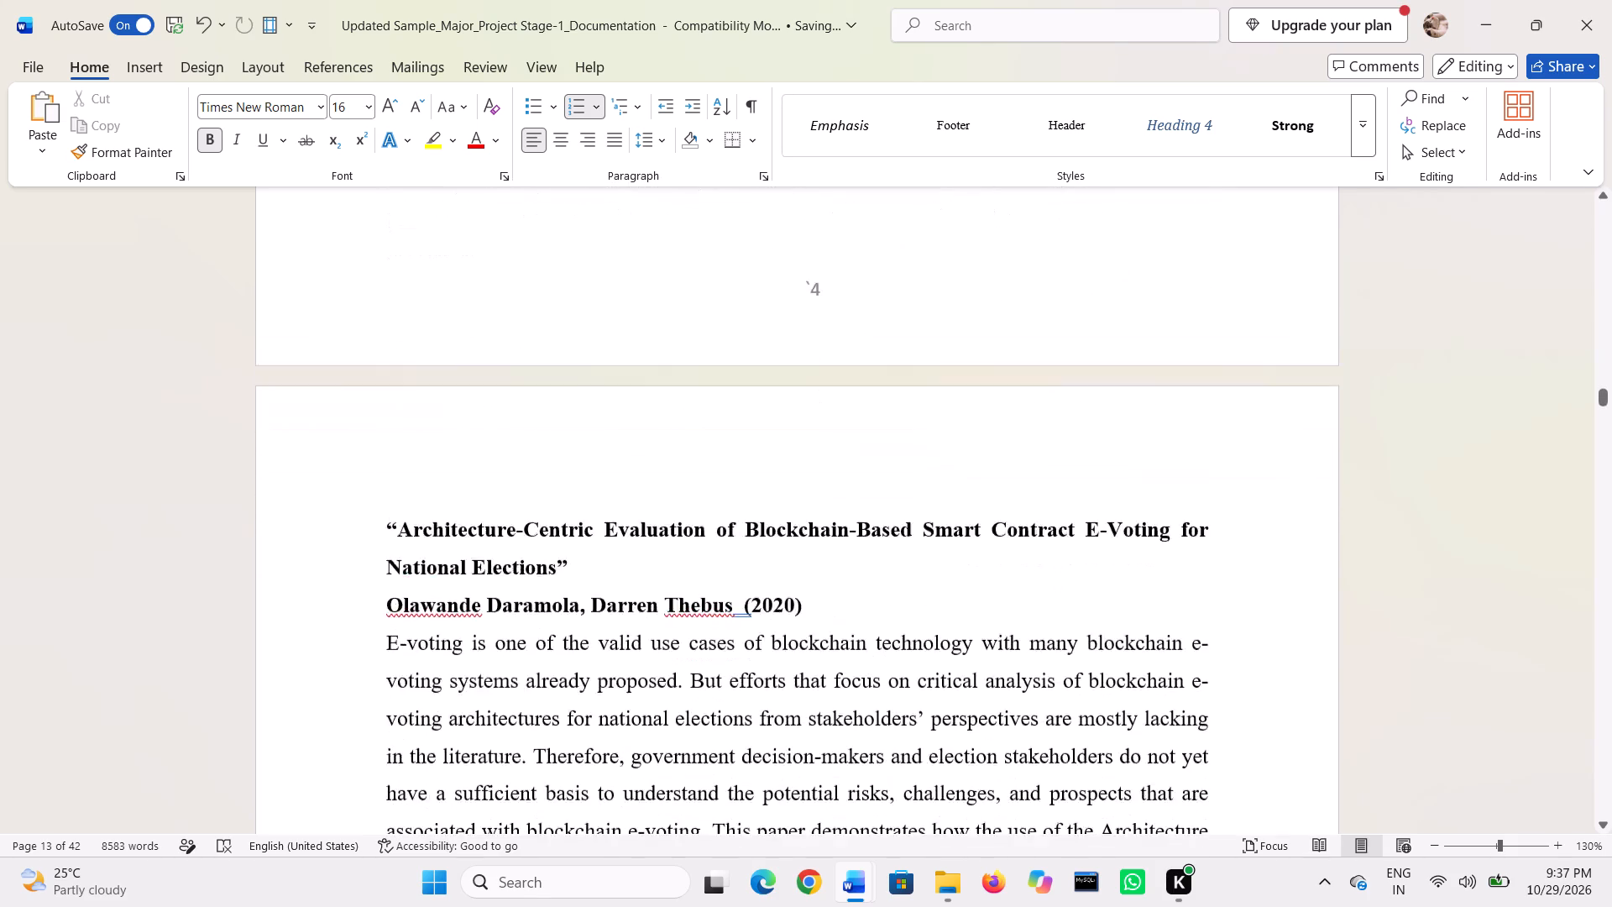
scroll(919, 390, down, 9)
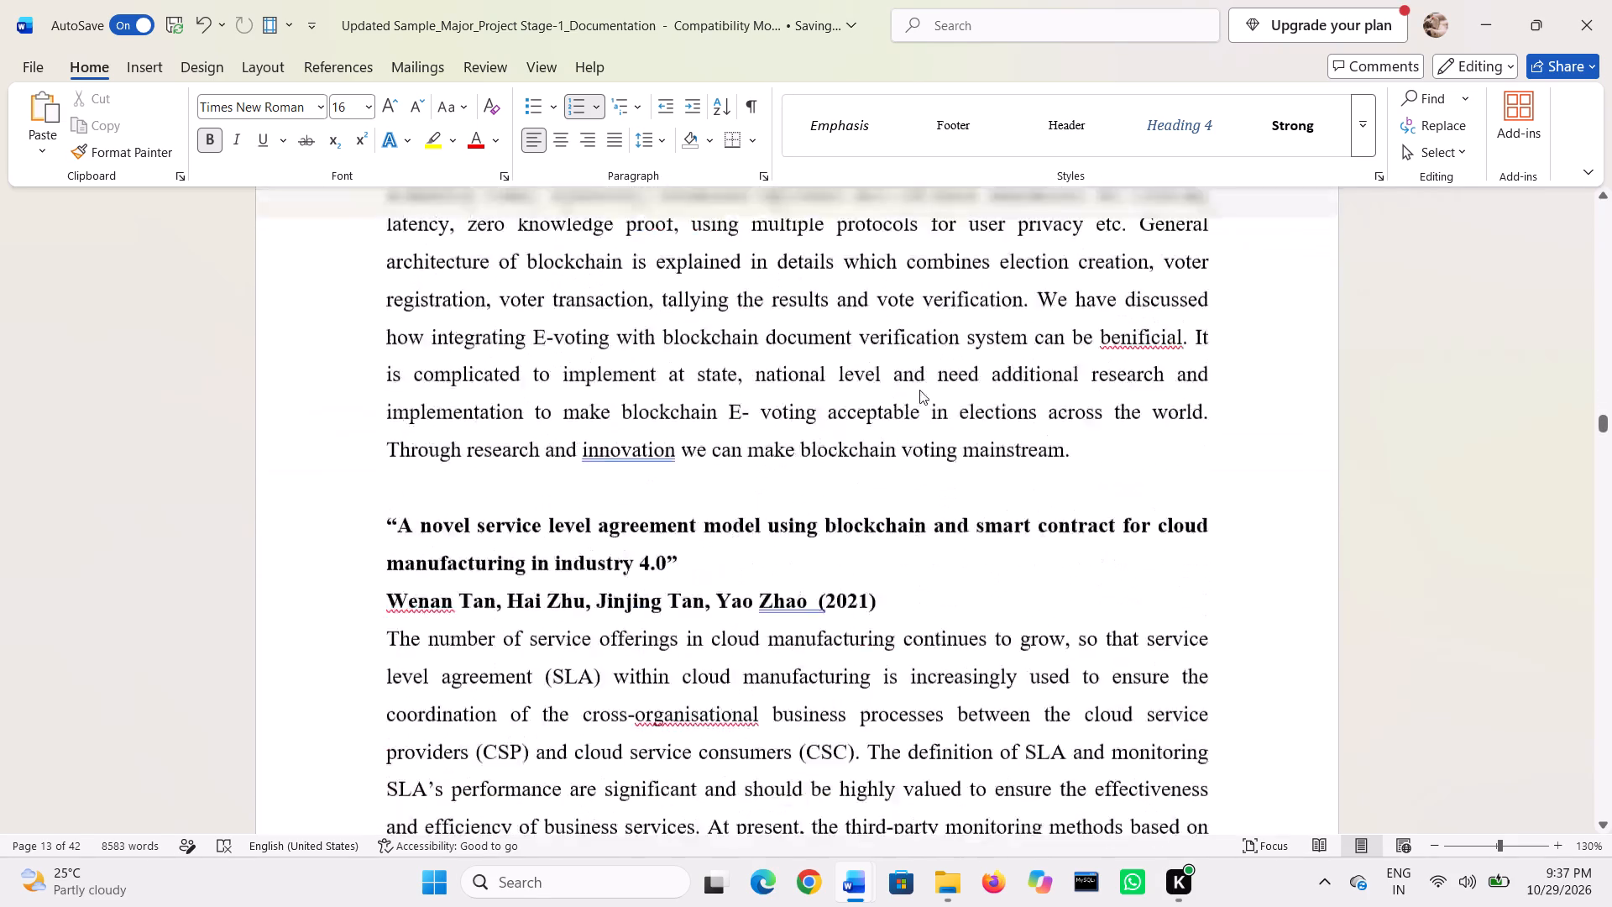
scroll(919, 390, down, 6)
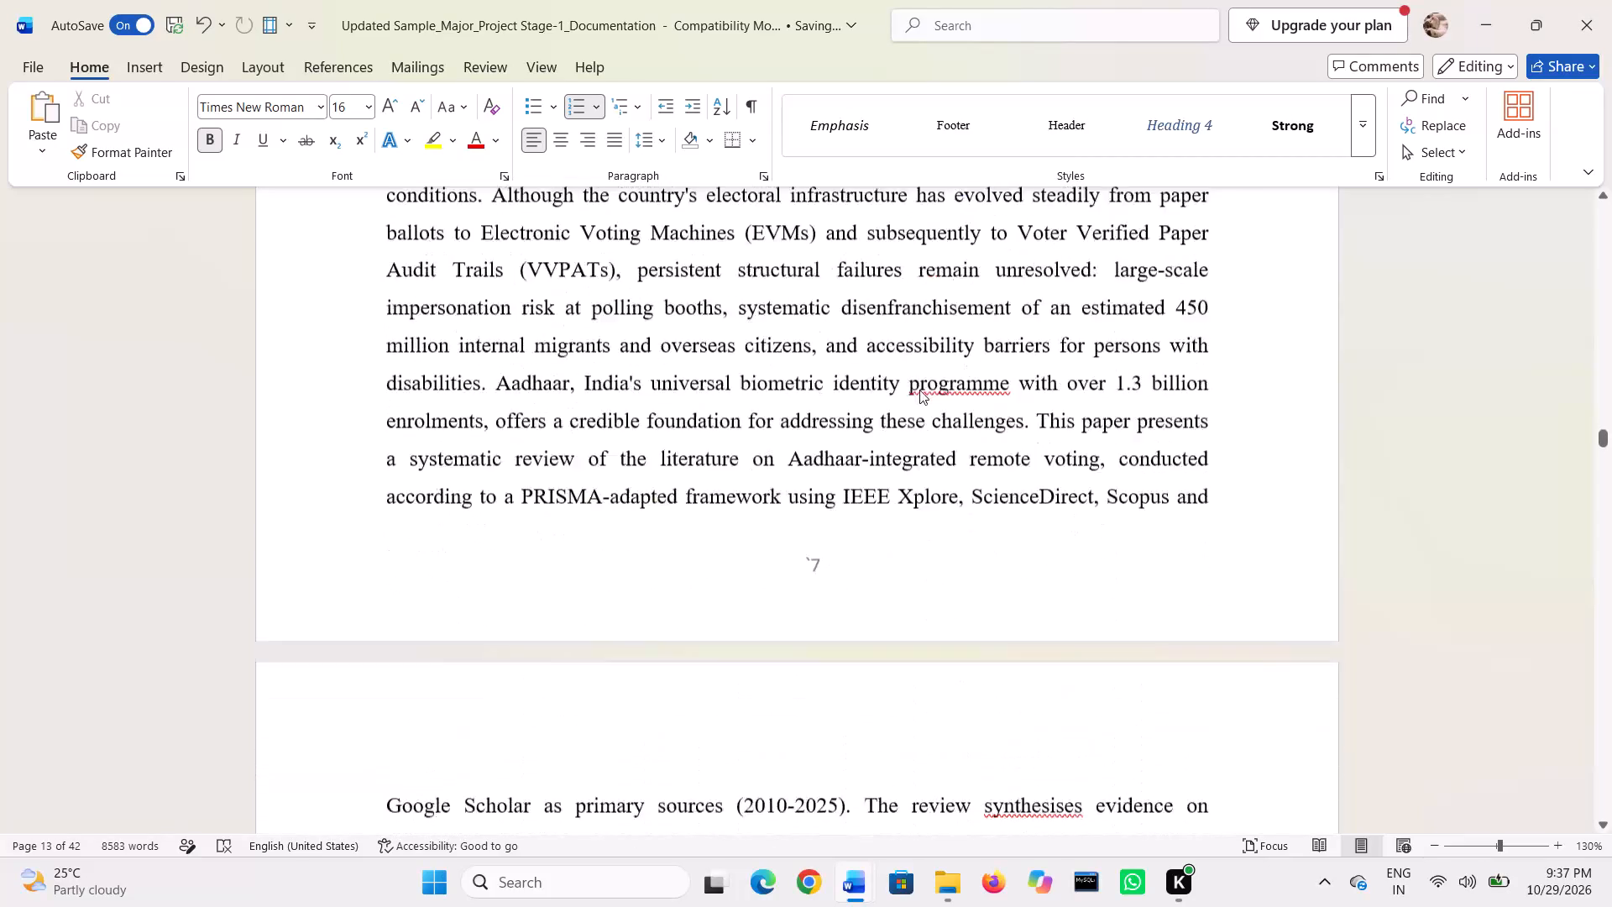
scroll(919, 390, down, 5)
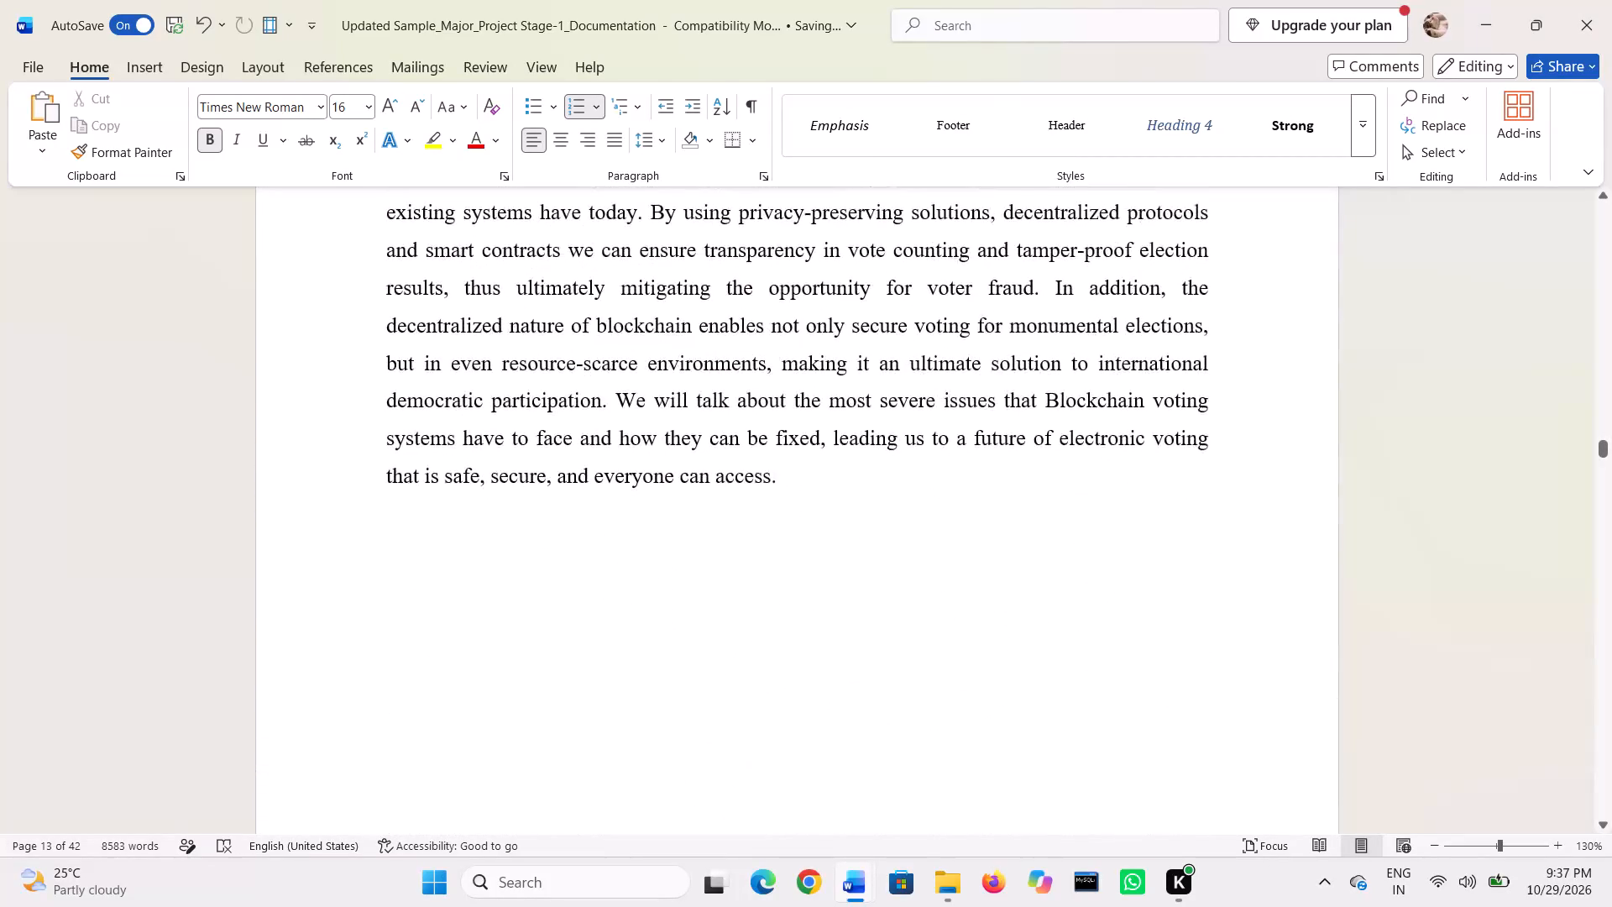
scroll(919, 390, down, 4)
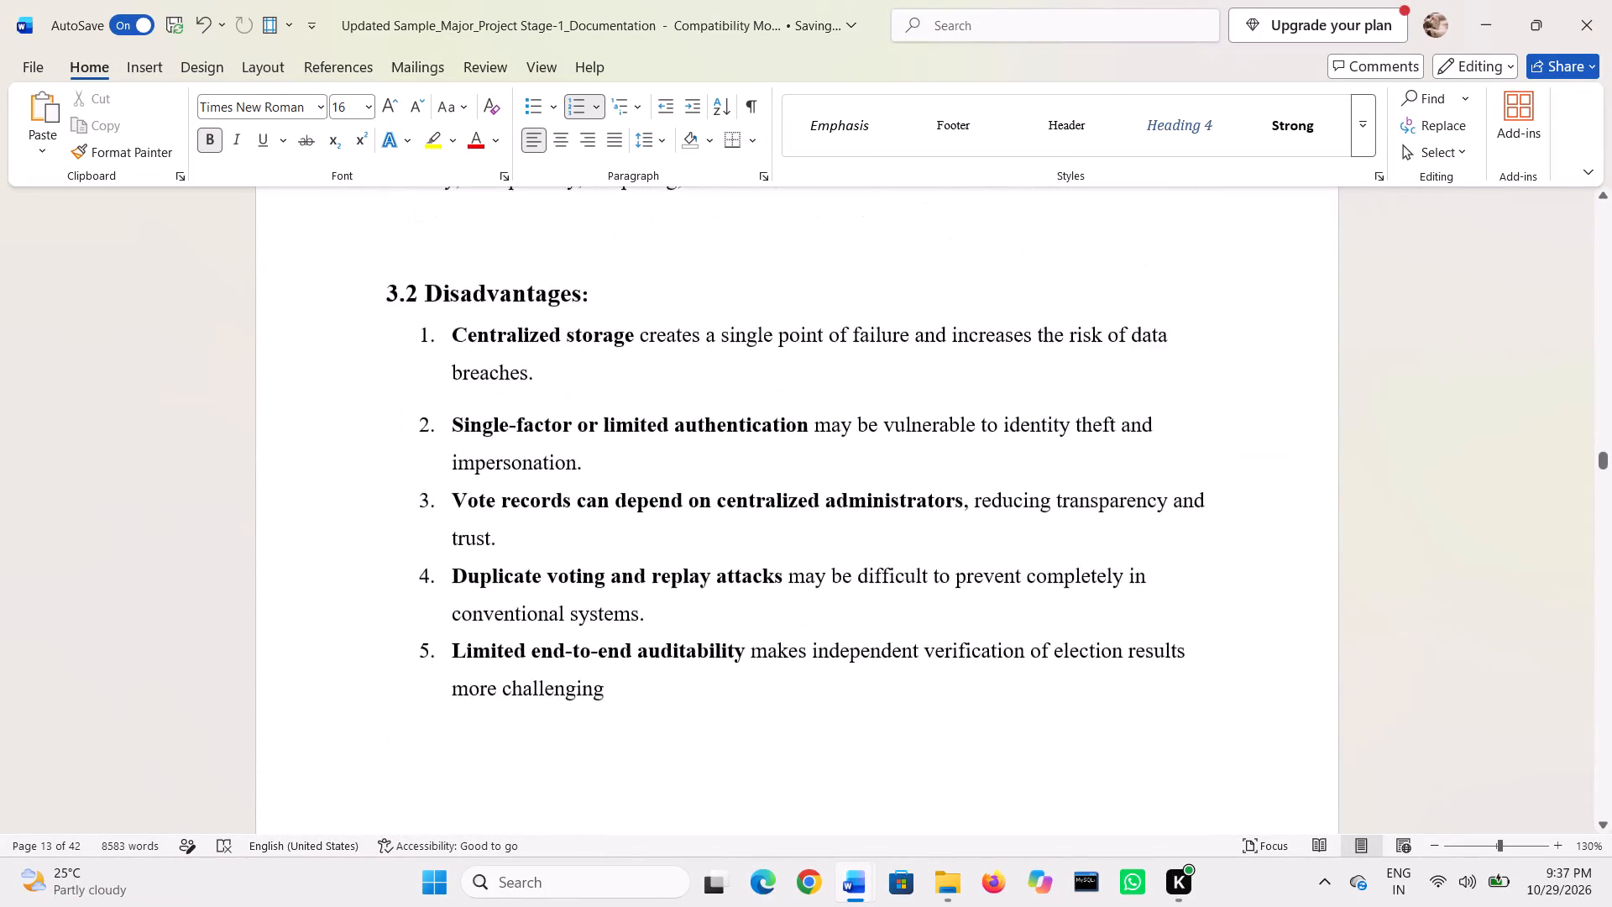
scroll(919, 390, down, 6)
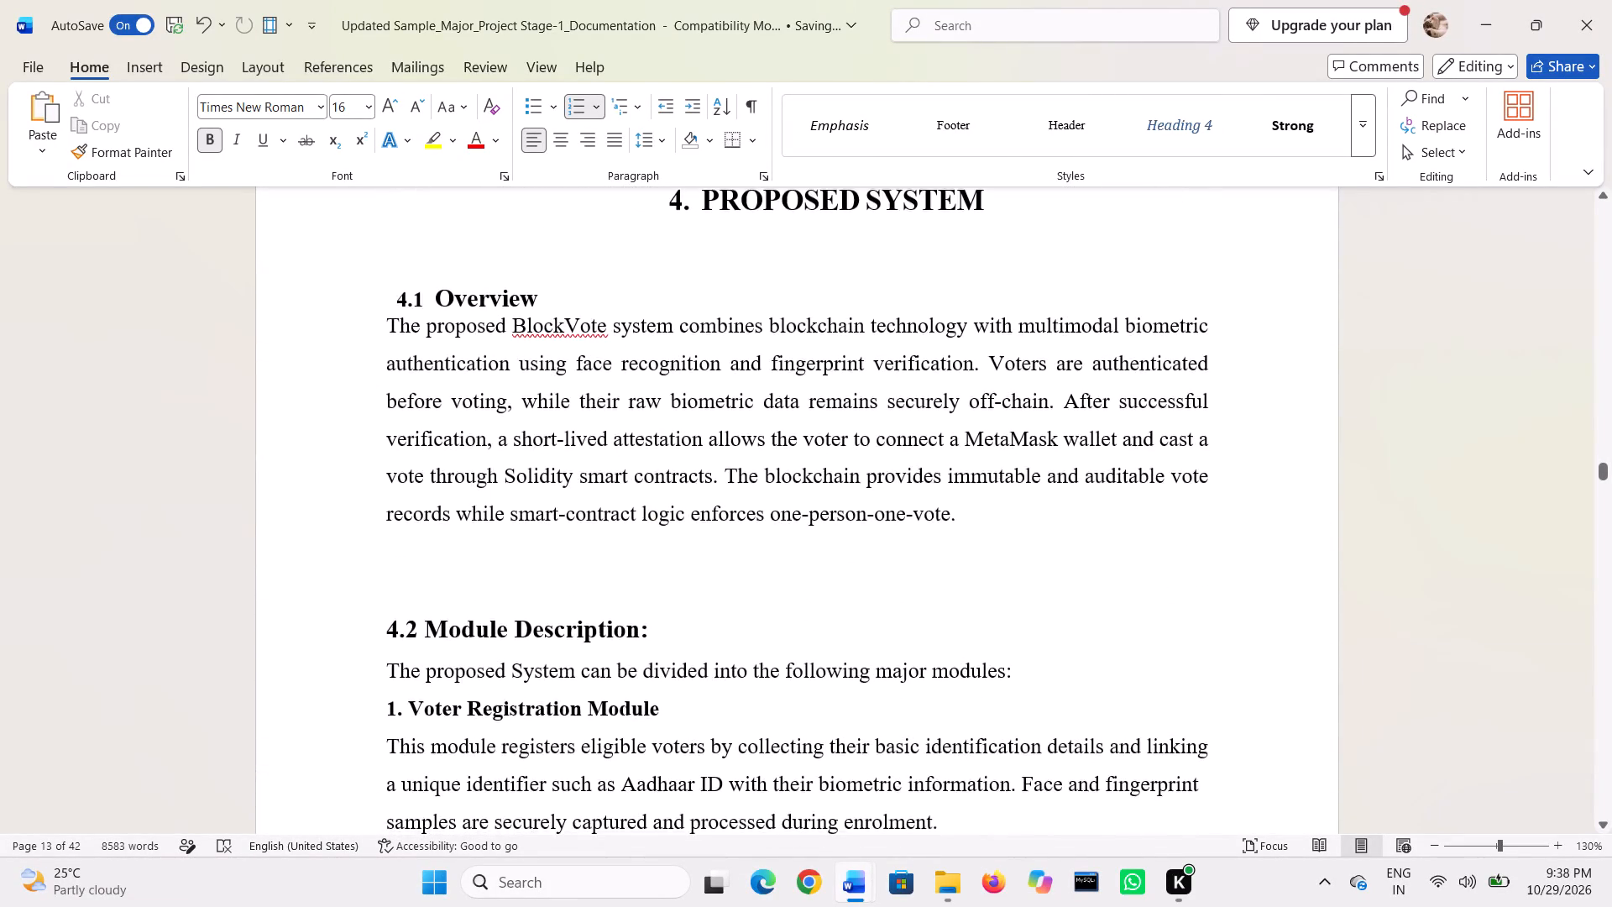
scroll(919, 390, down, 6)
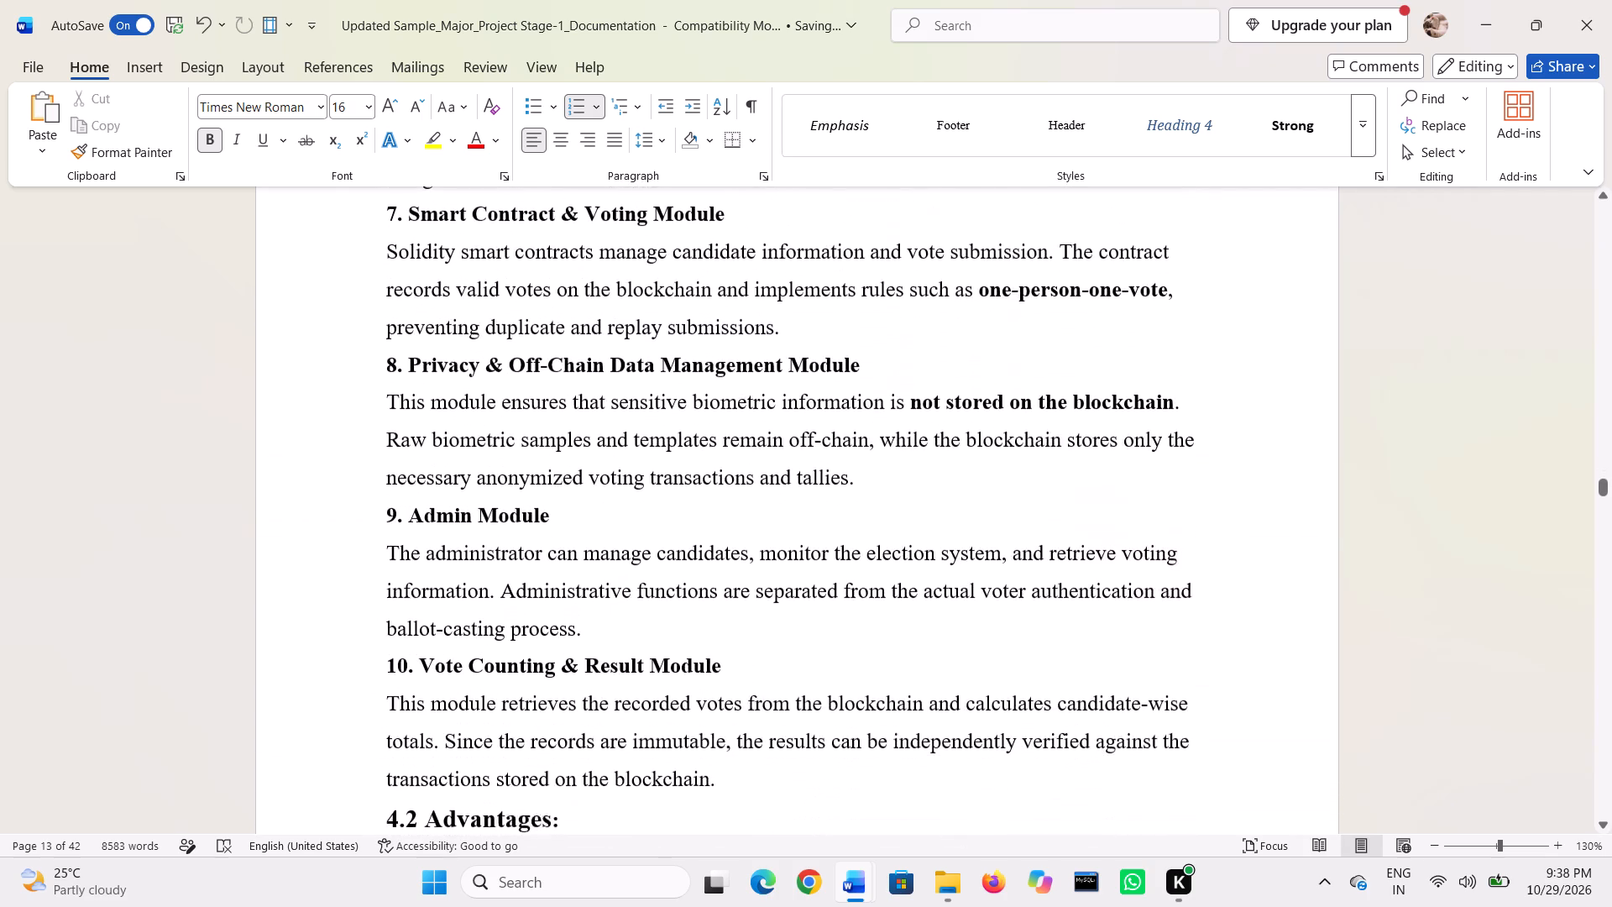
scroll(919, 390, down, 4)
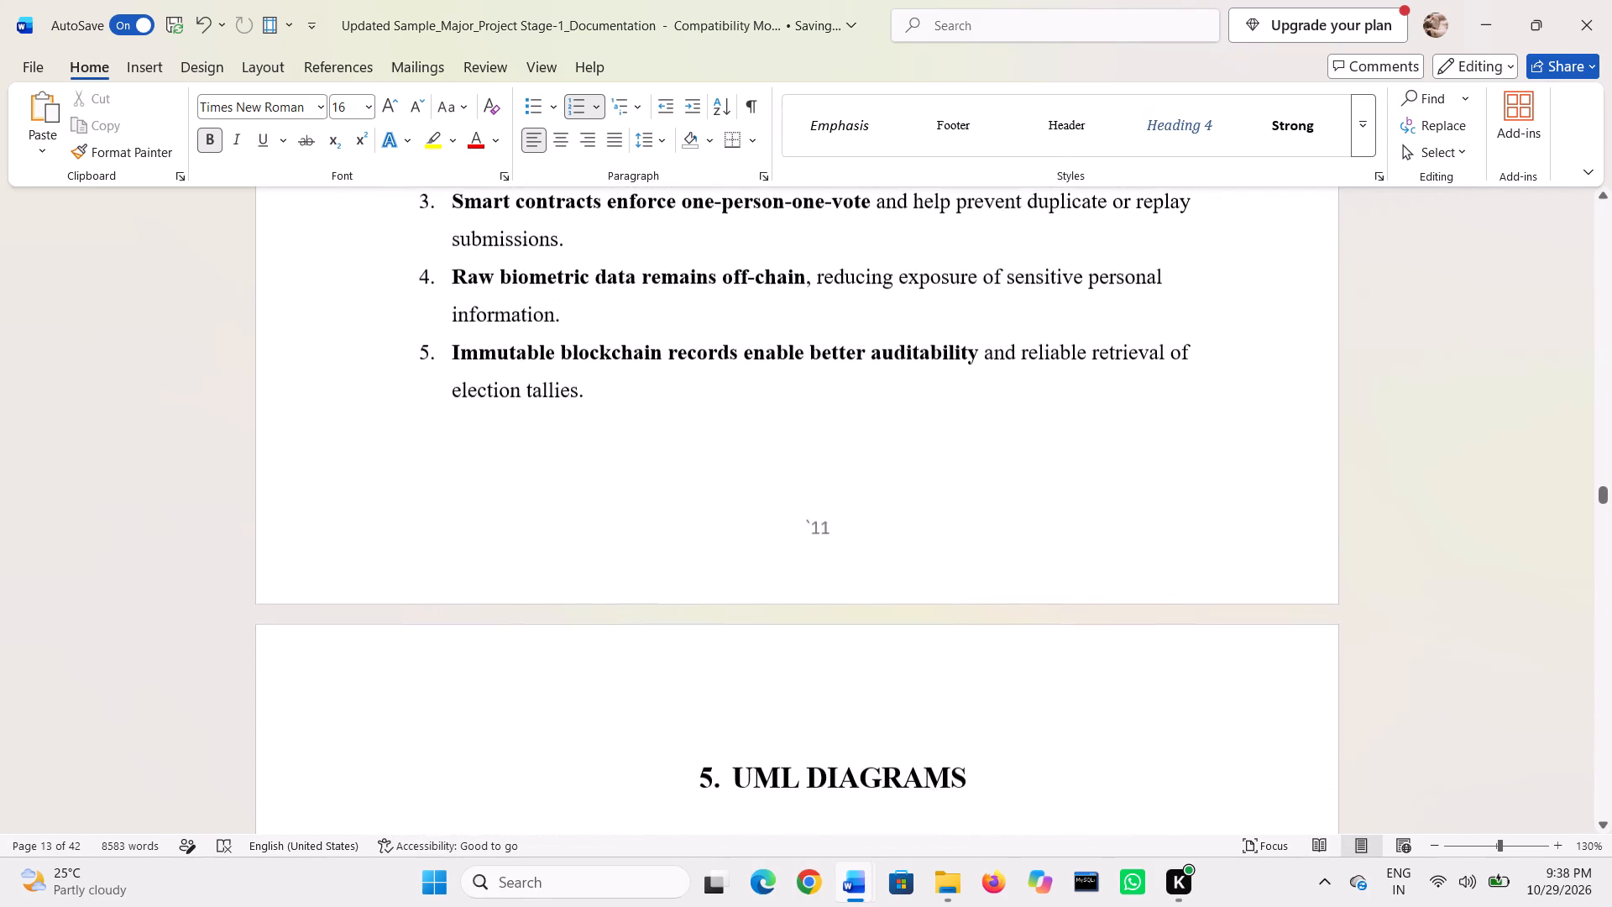
scroll(919, 390, down, 2)
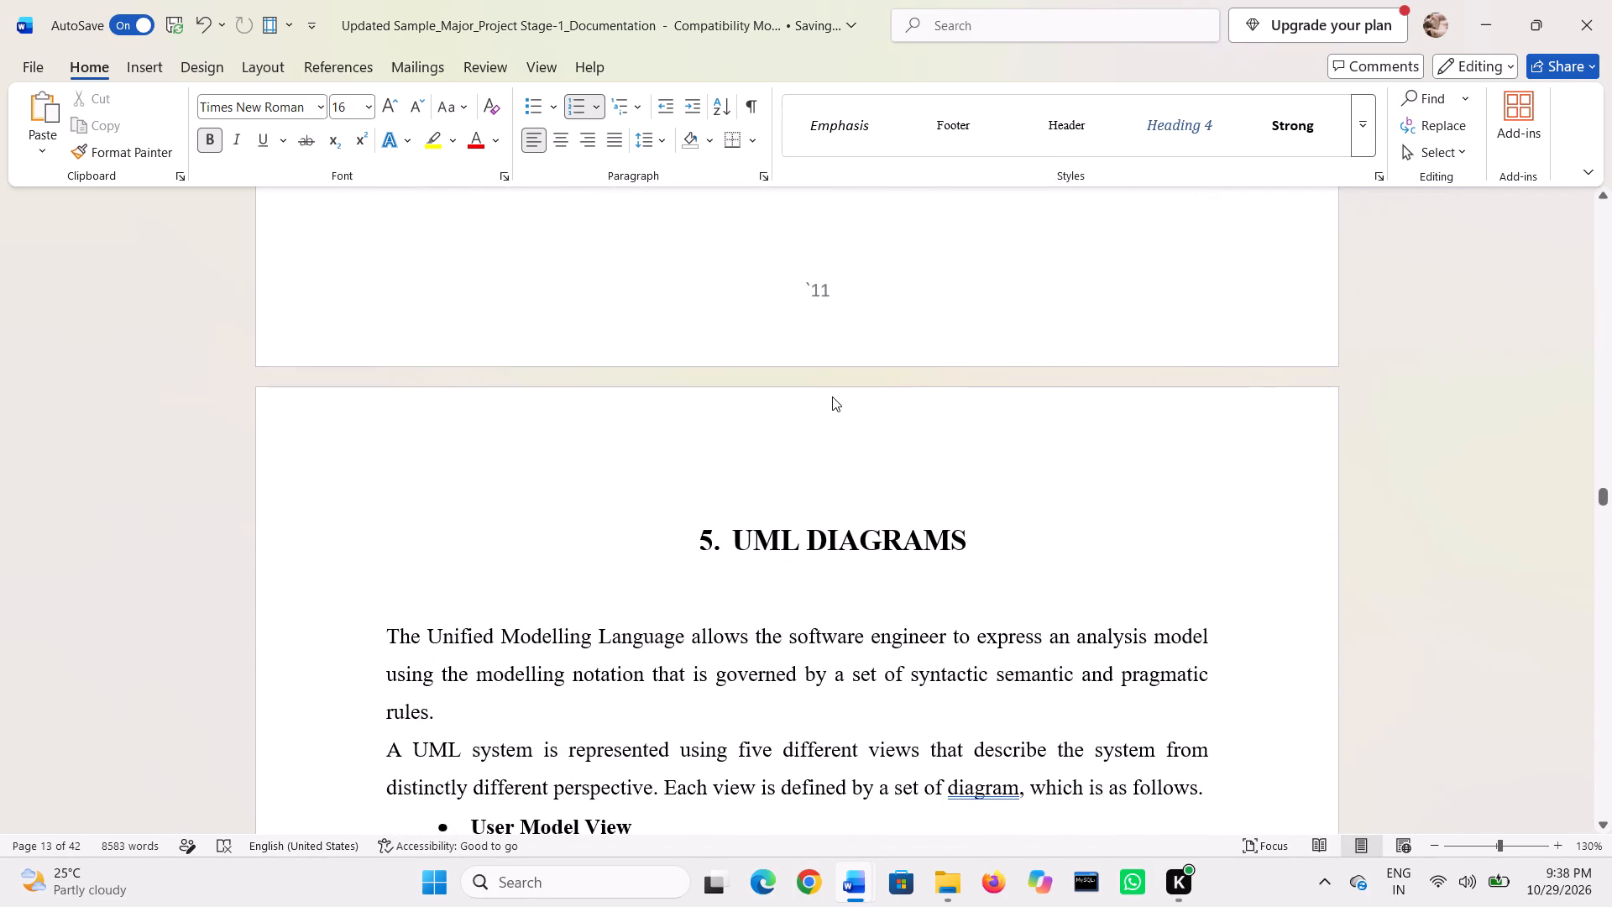
scroll(832, 396, up, 5)
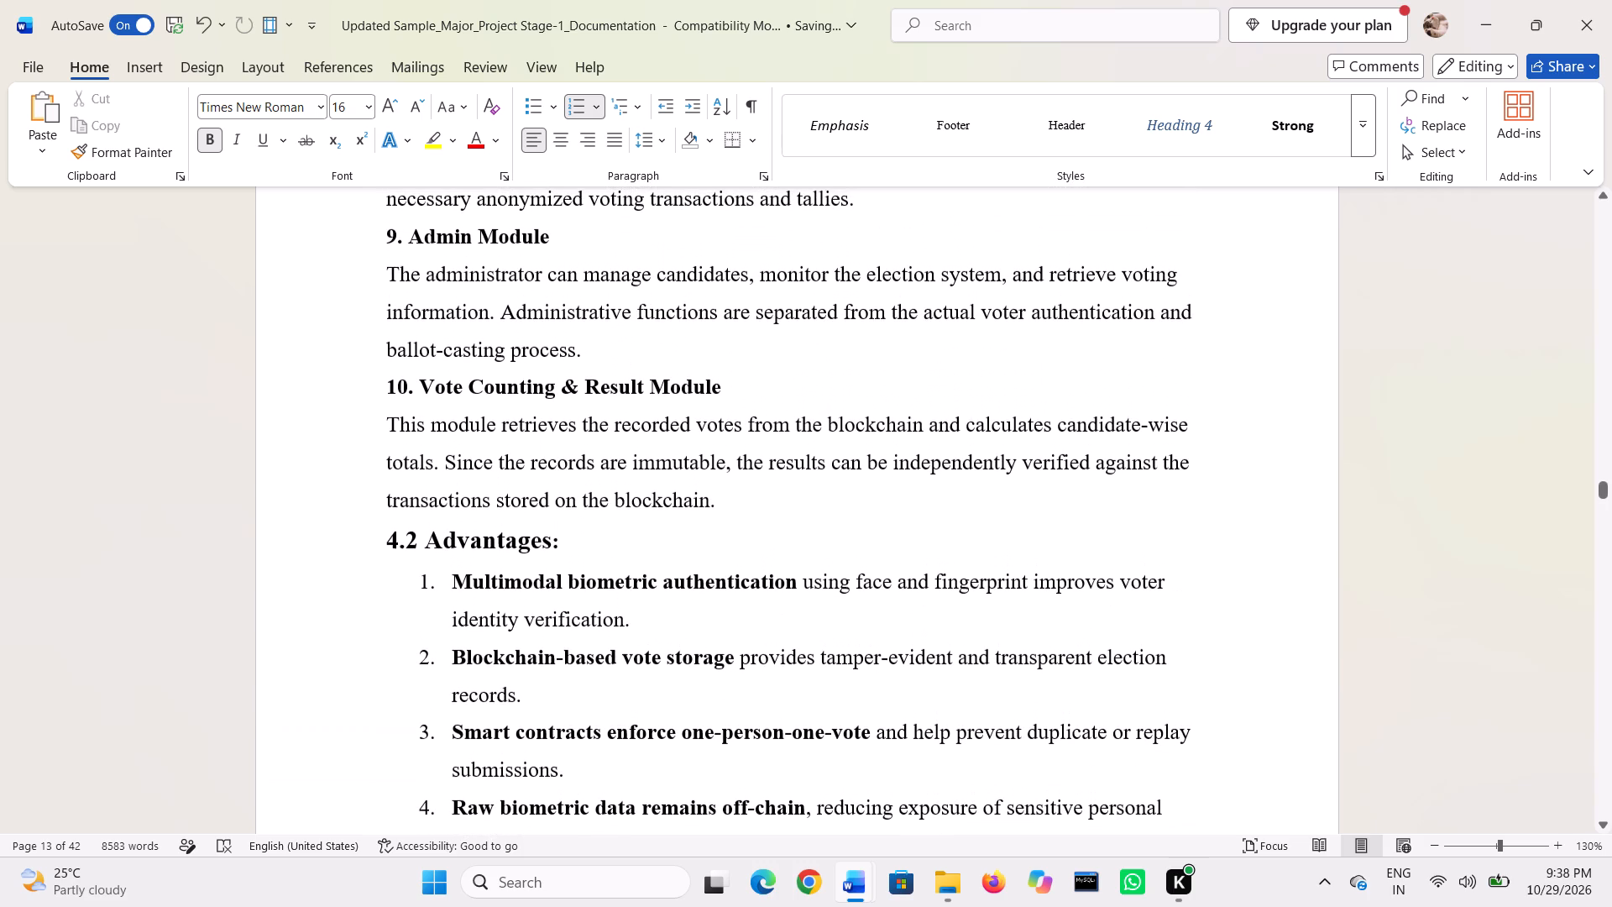
click(740, 494)
key(Return)
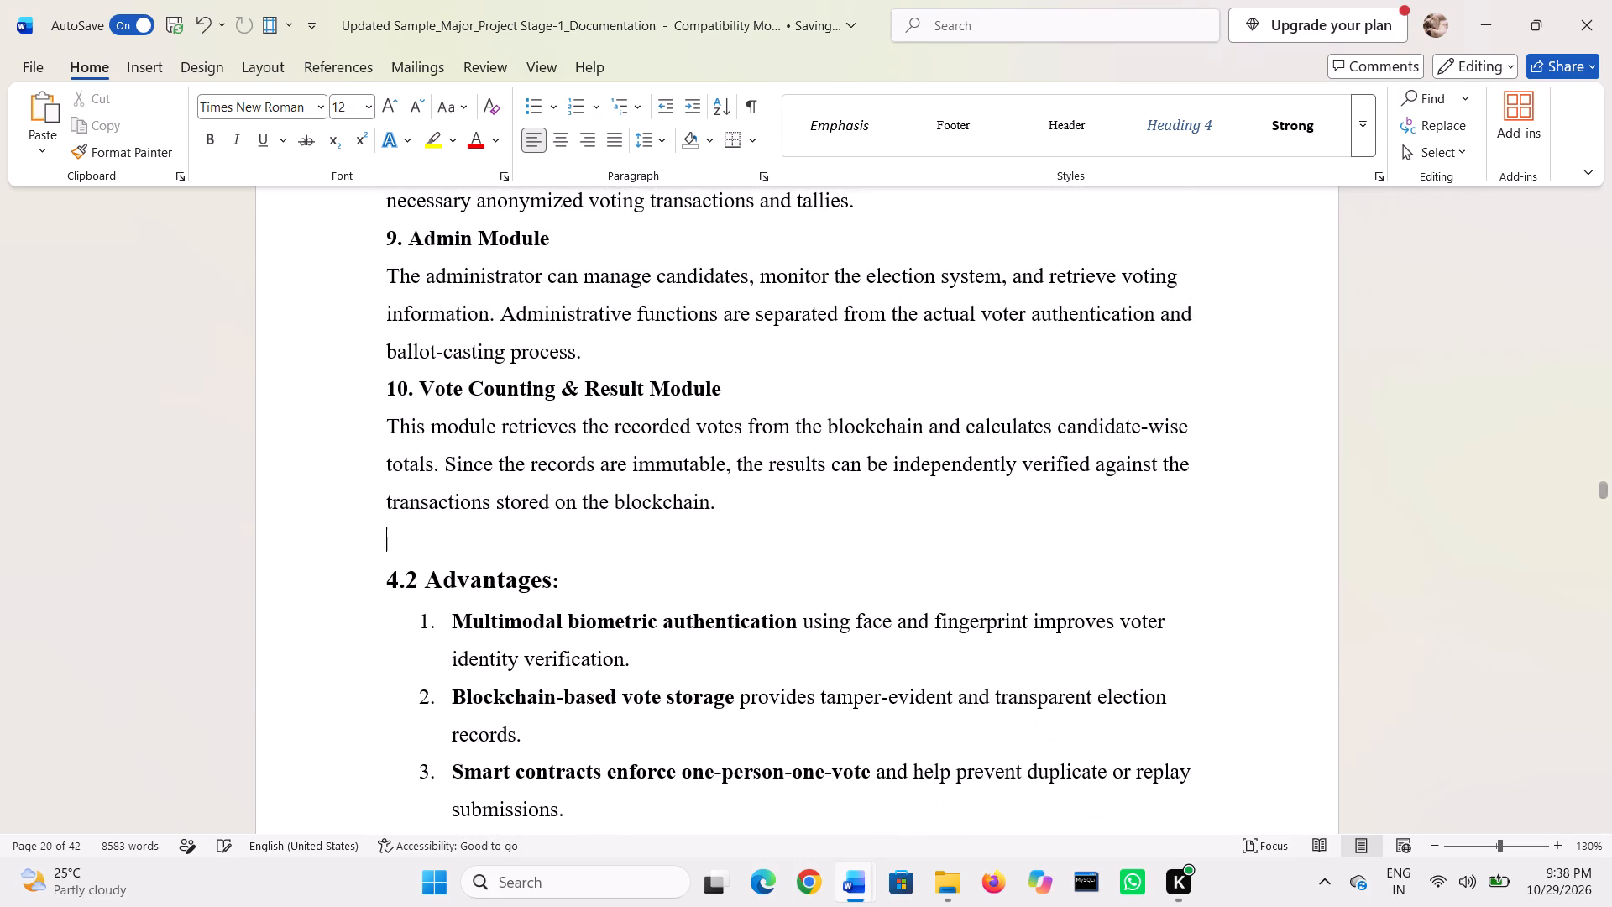
key(ctrl+v)
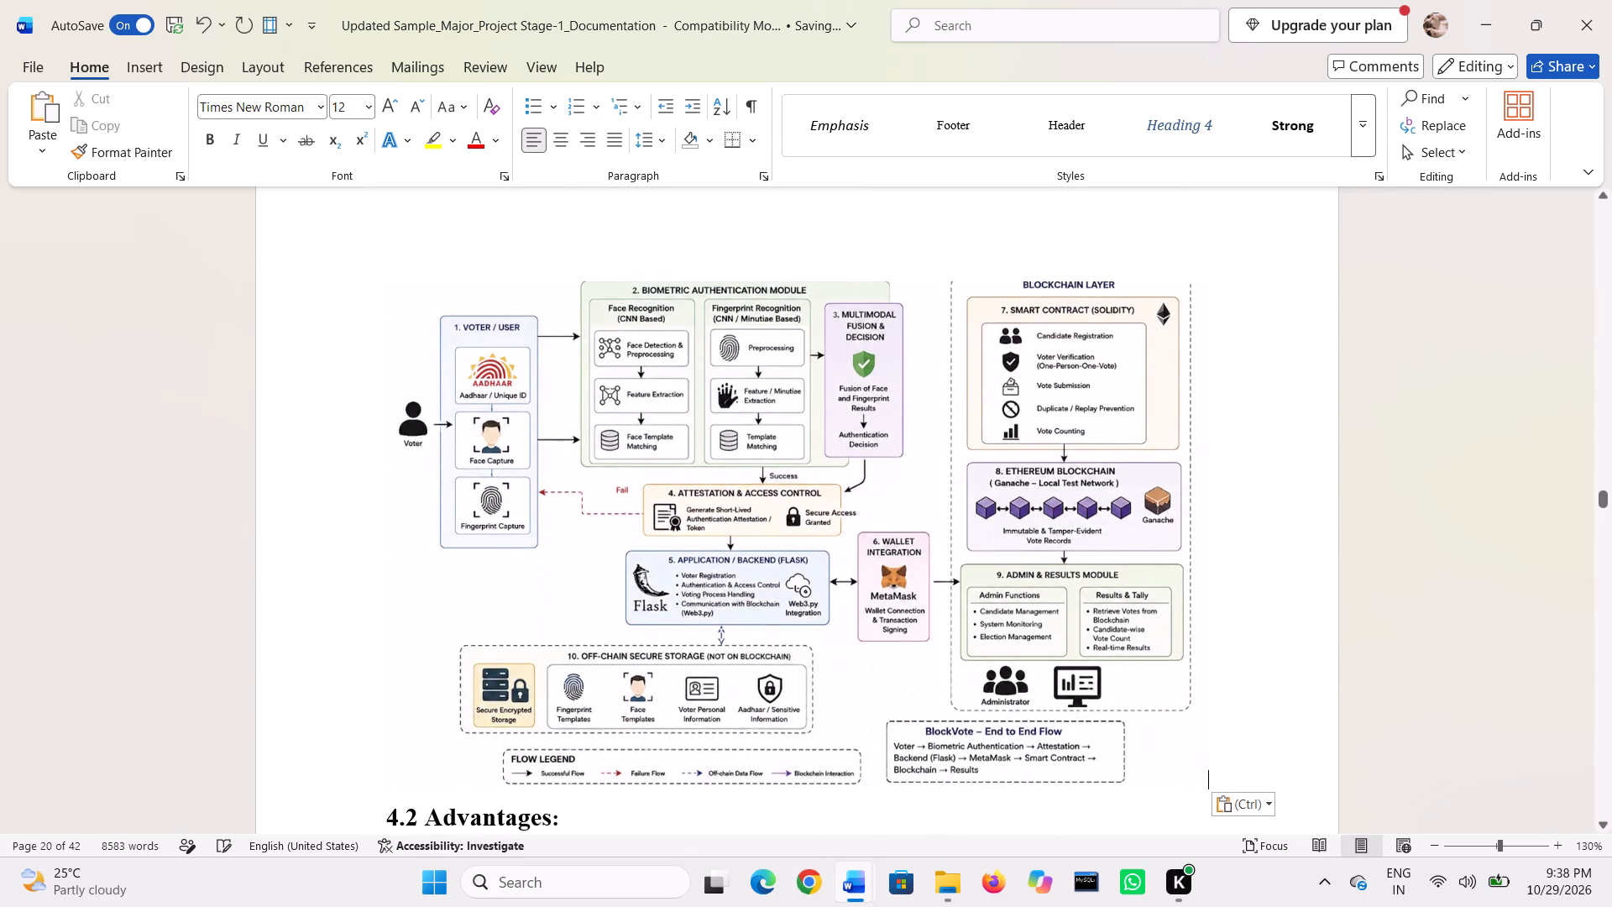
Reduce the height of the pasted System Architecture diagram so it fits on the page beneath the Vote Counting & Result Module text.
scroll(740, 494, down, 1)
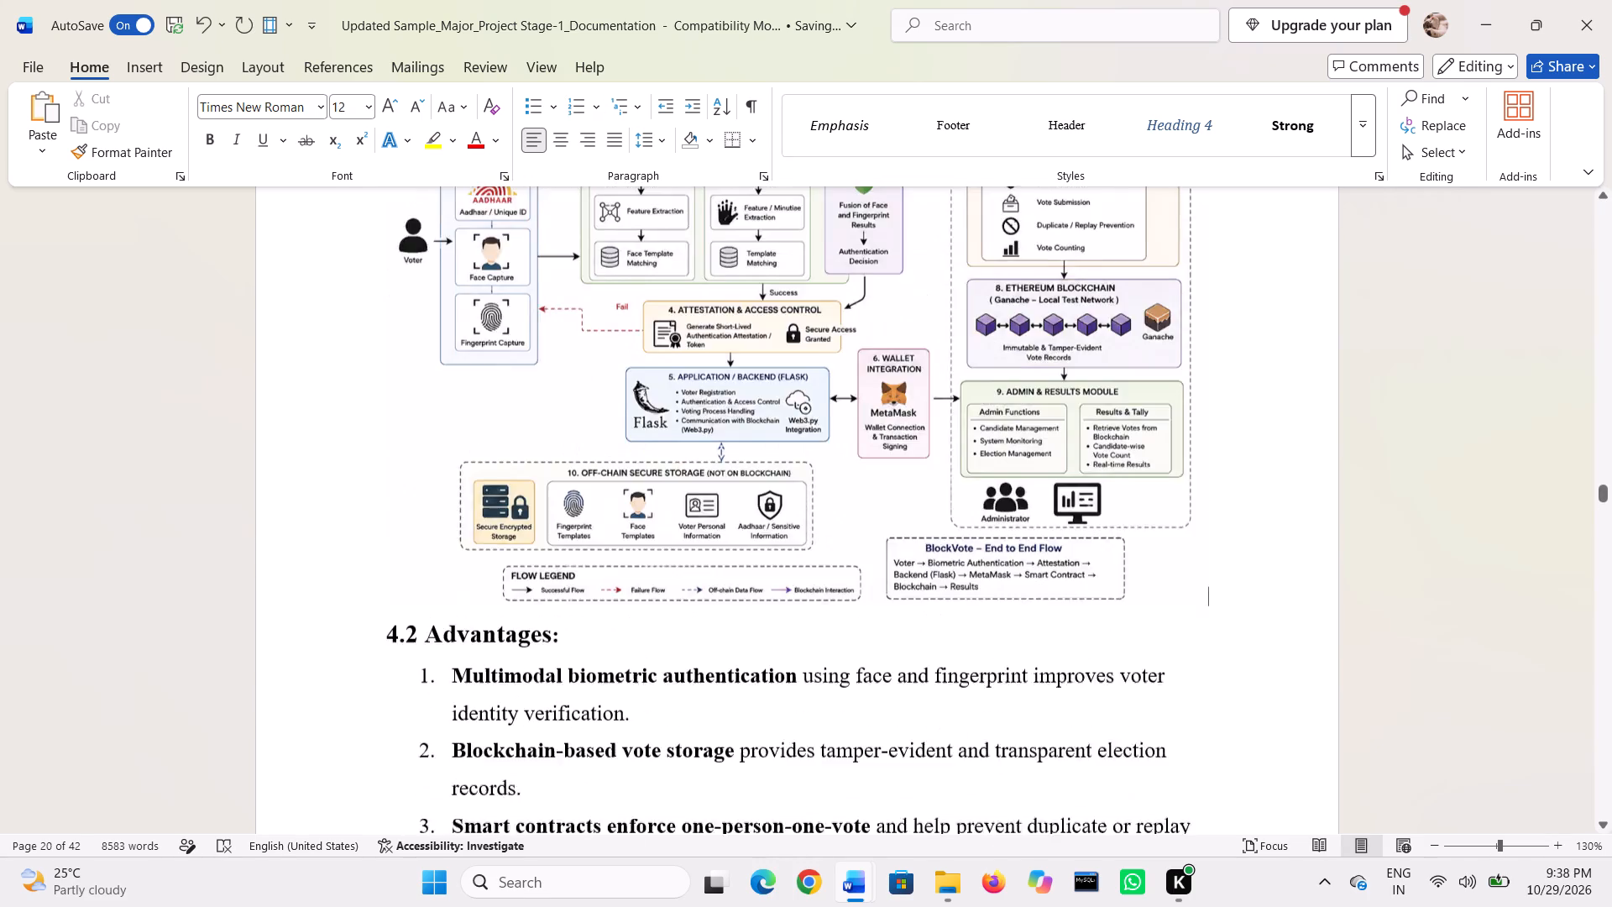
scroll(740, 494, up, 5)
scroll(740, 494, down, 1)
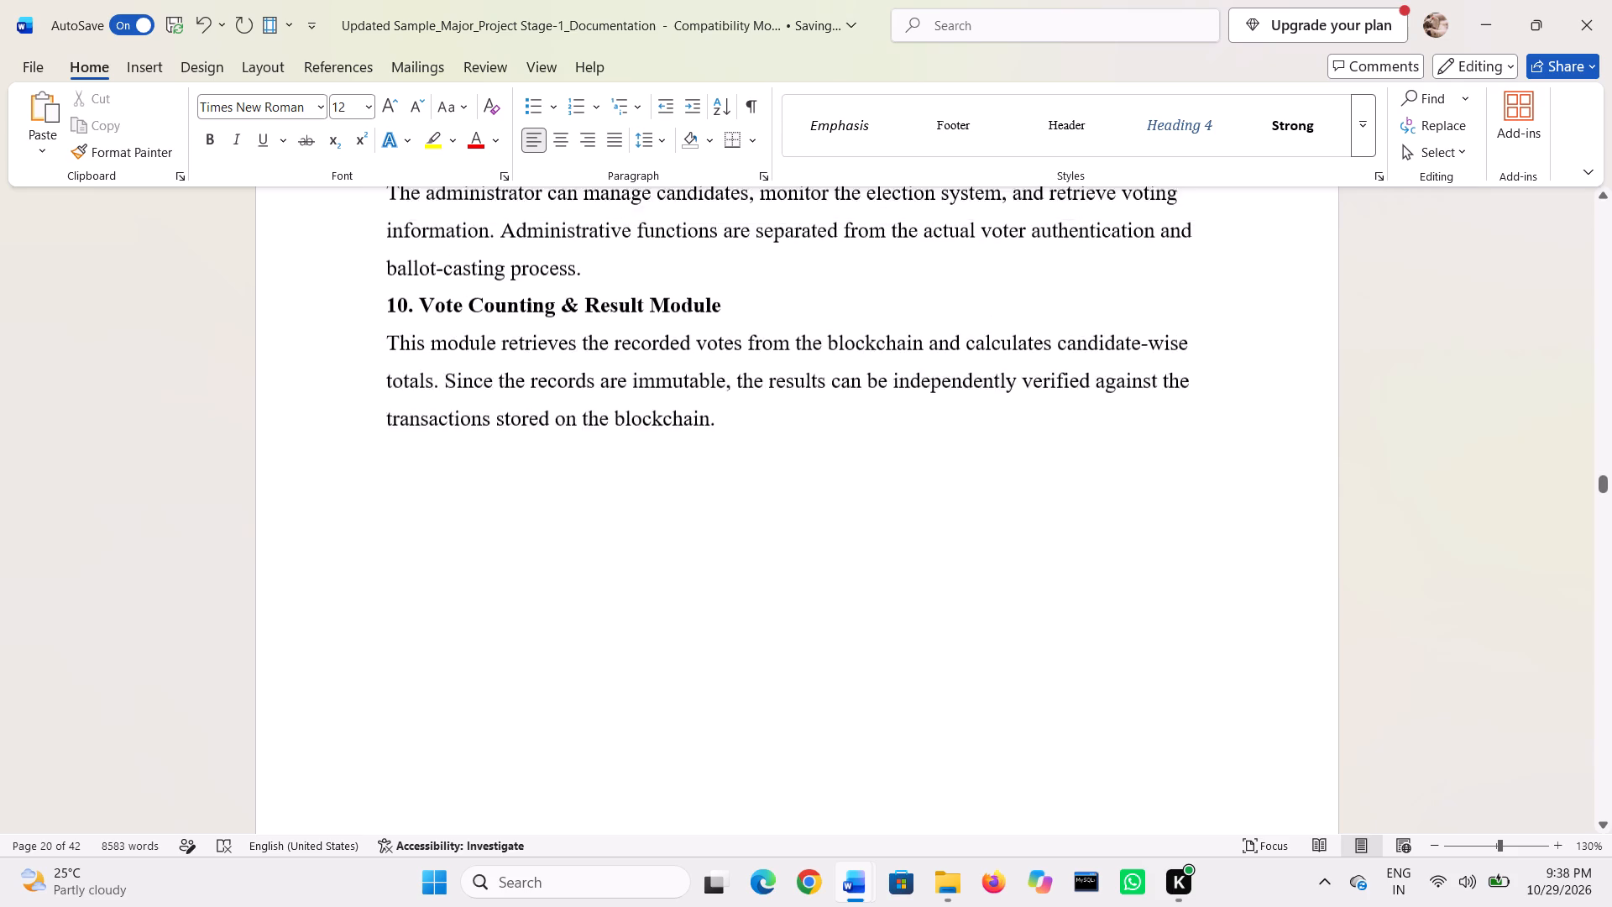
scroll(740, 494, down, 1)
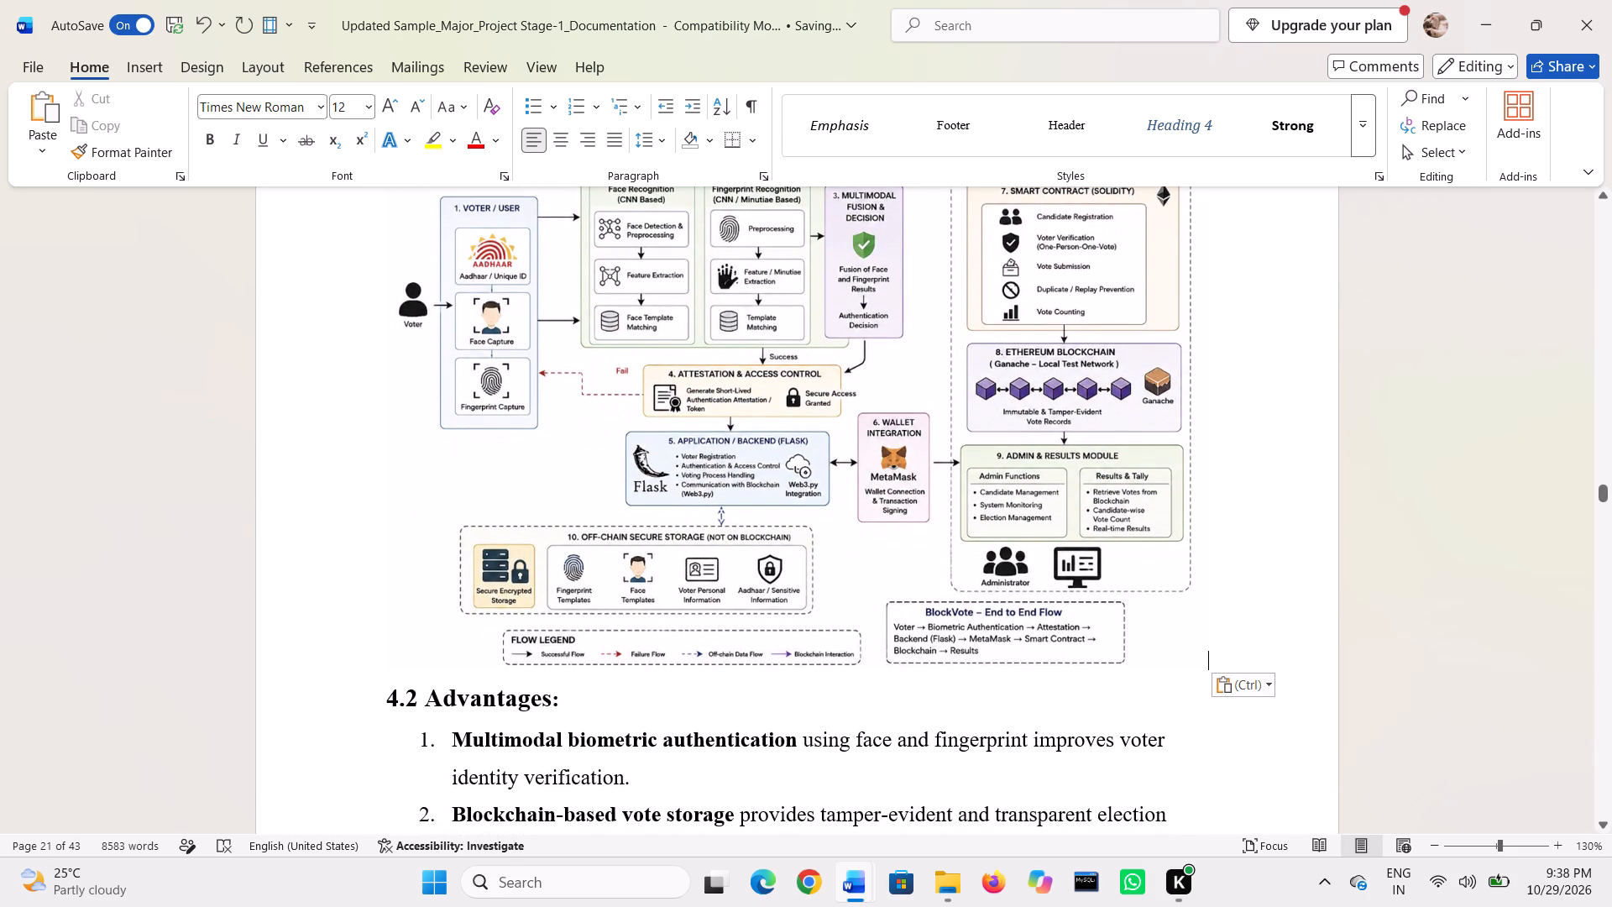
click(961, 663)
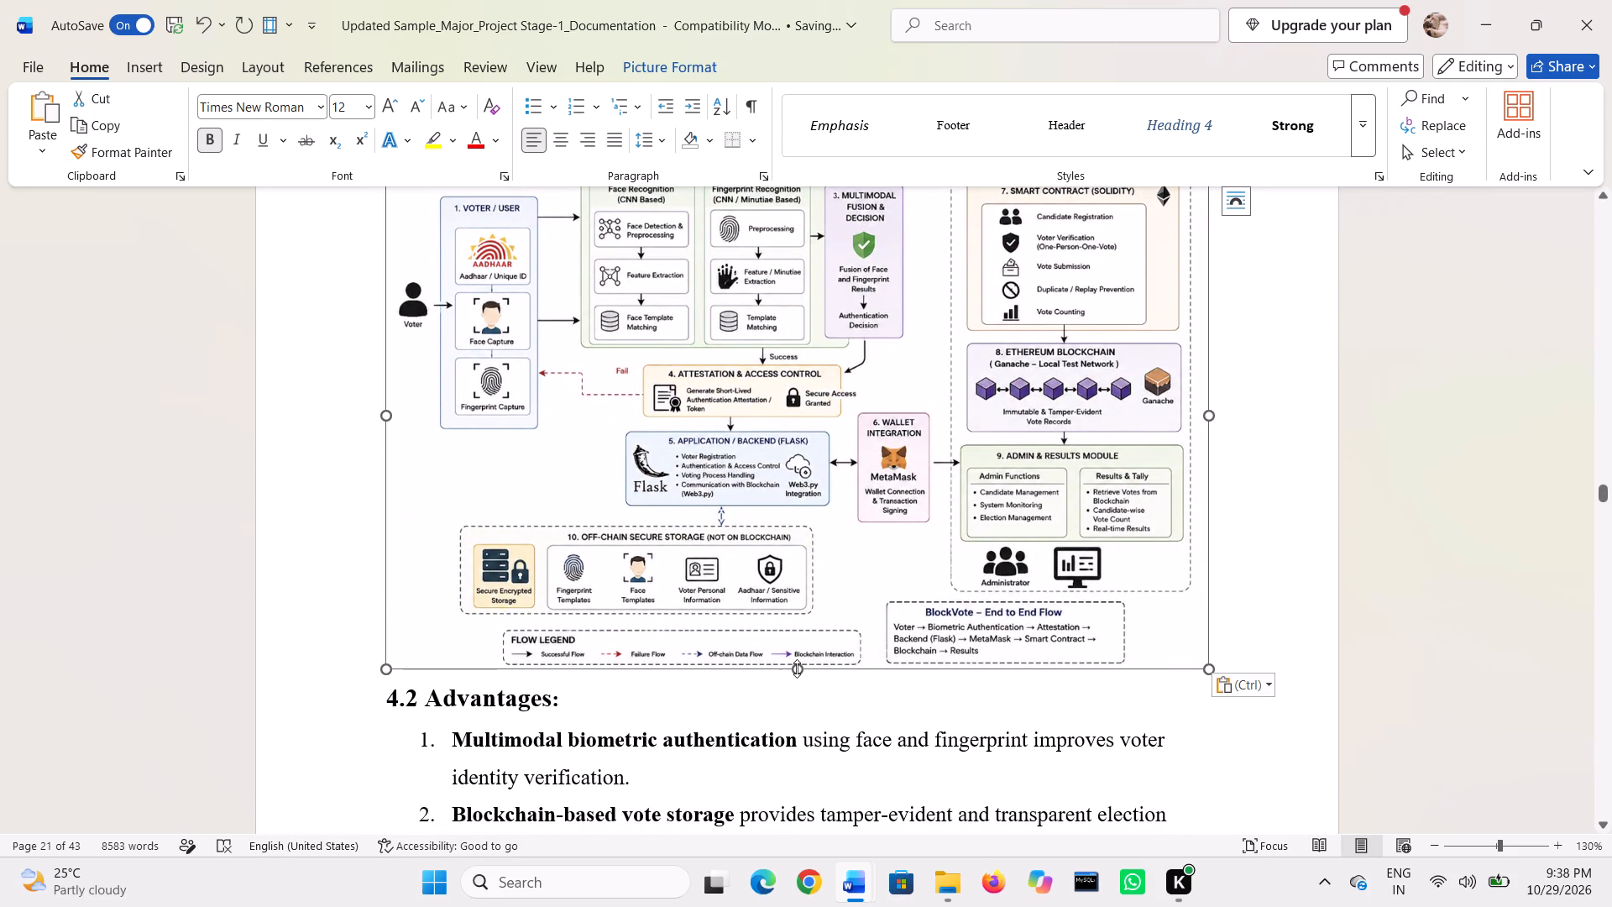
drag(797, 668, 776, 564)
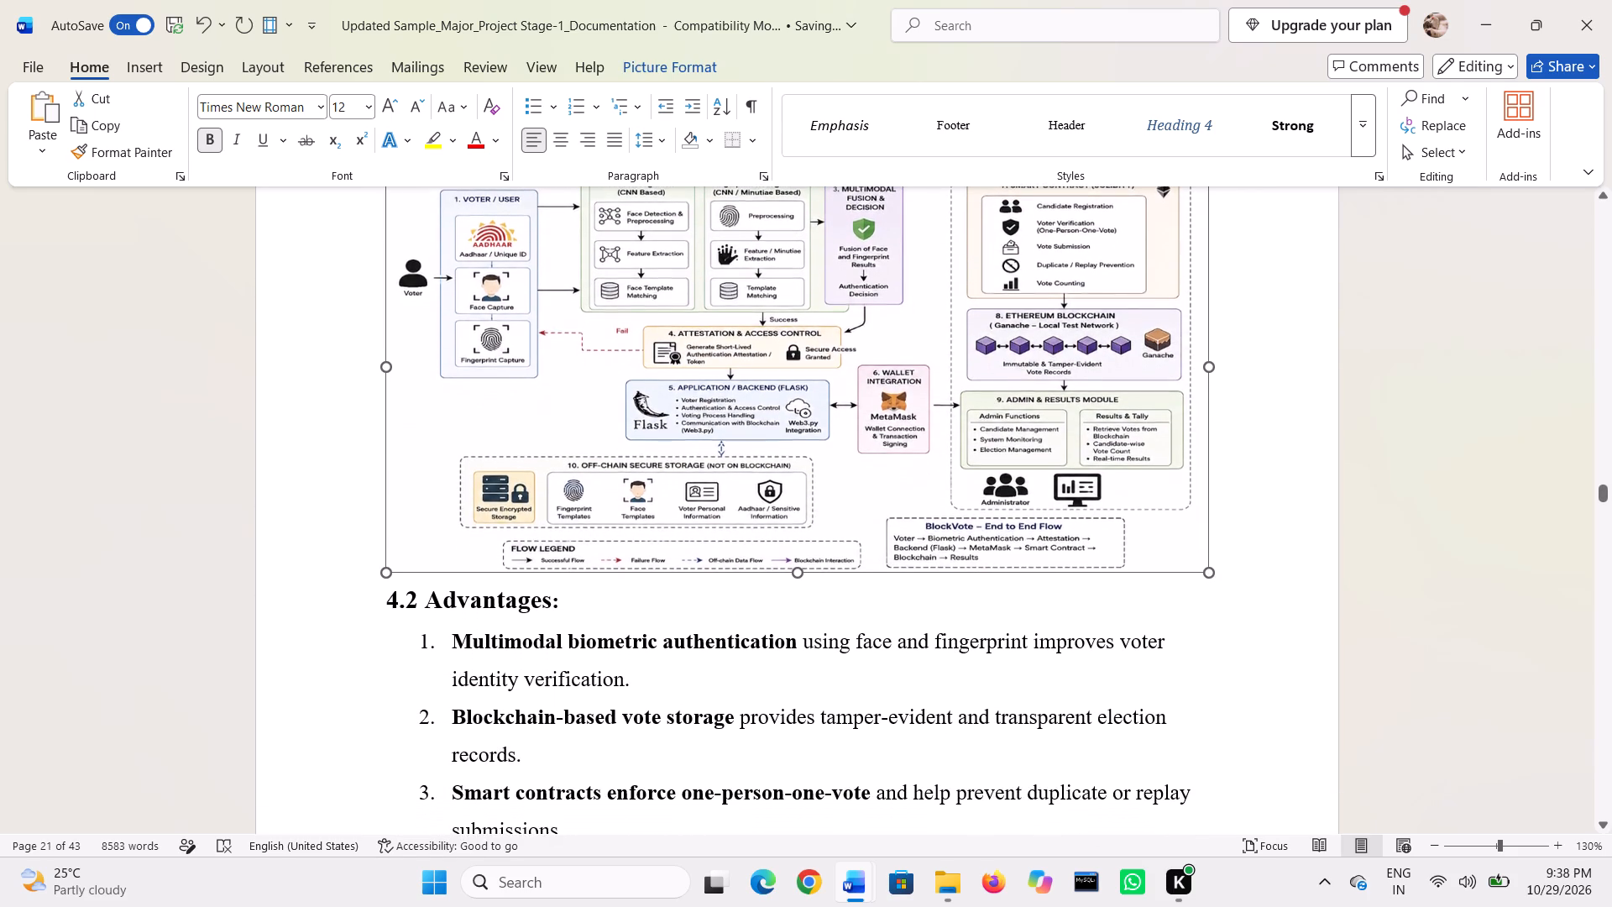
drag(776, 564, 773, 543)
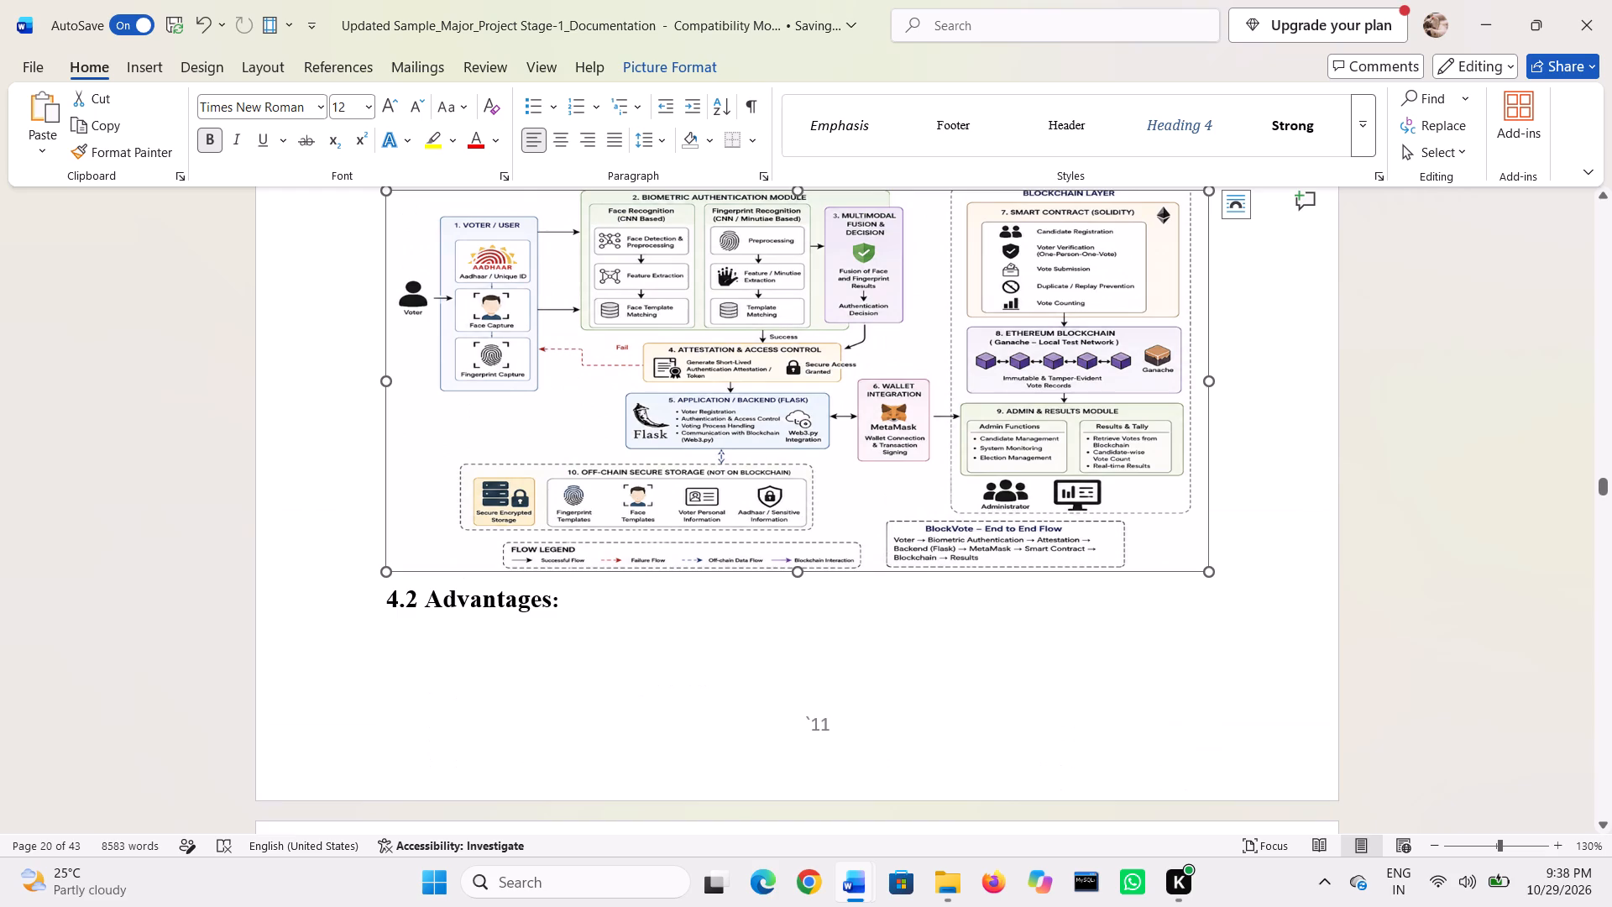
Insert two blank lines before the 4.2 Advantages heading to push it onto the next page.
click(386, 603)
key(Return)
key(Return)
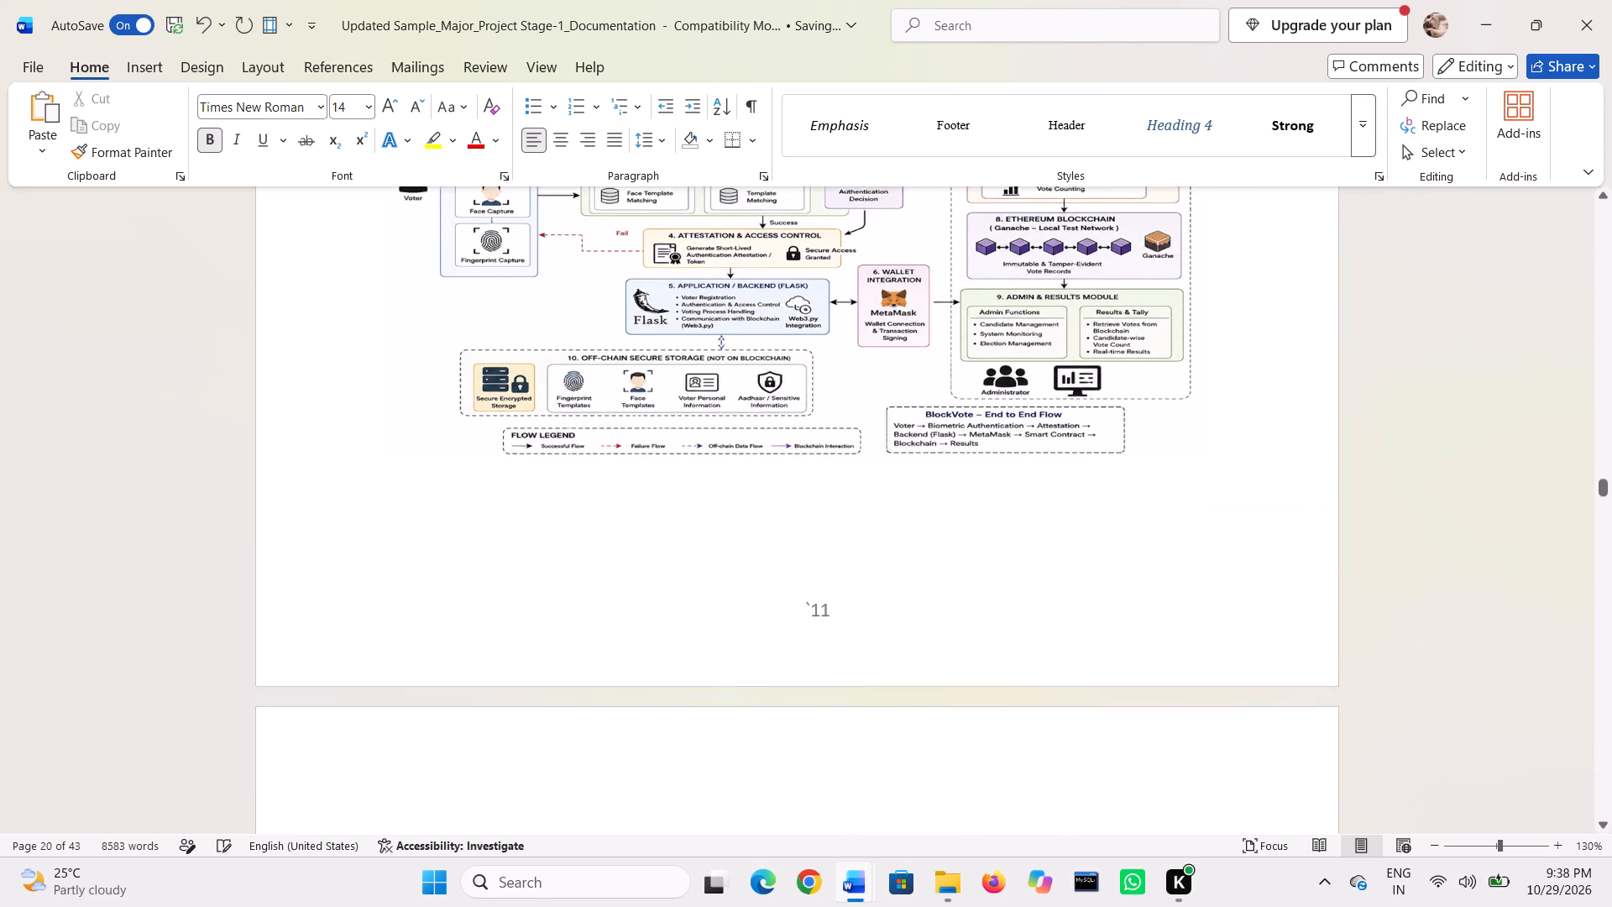
Stretch the System Architecture diagram's height downward to fill more of the space beneath the Vote Counting & Result Module text.
scroll(386, 603, up, 2)
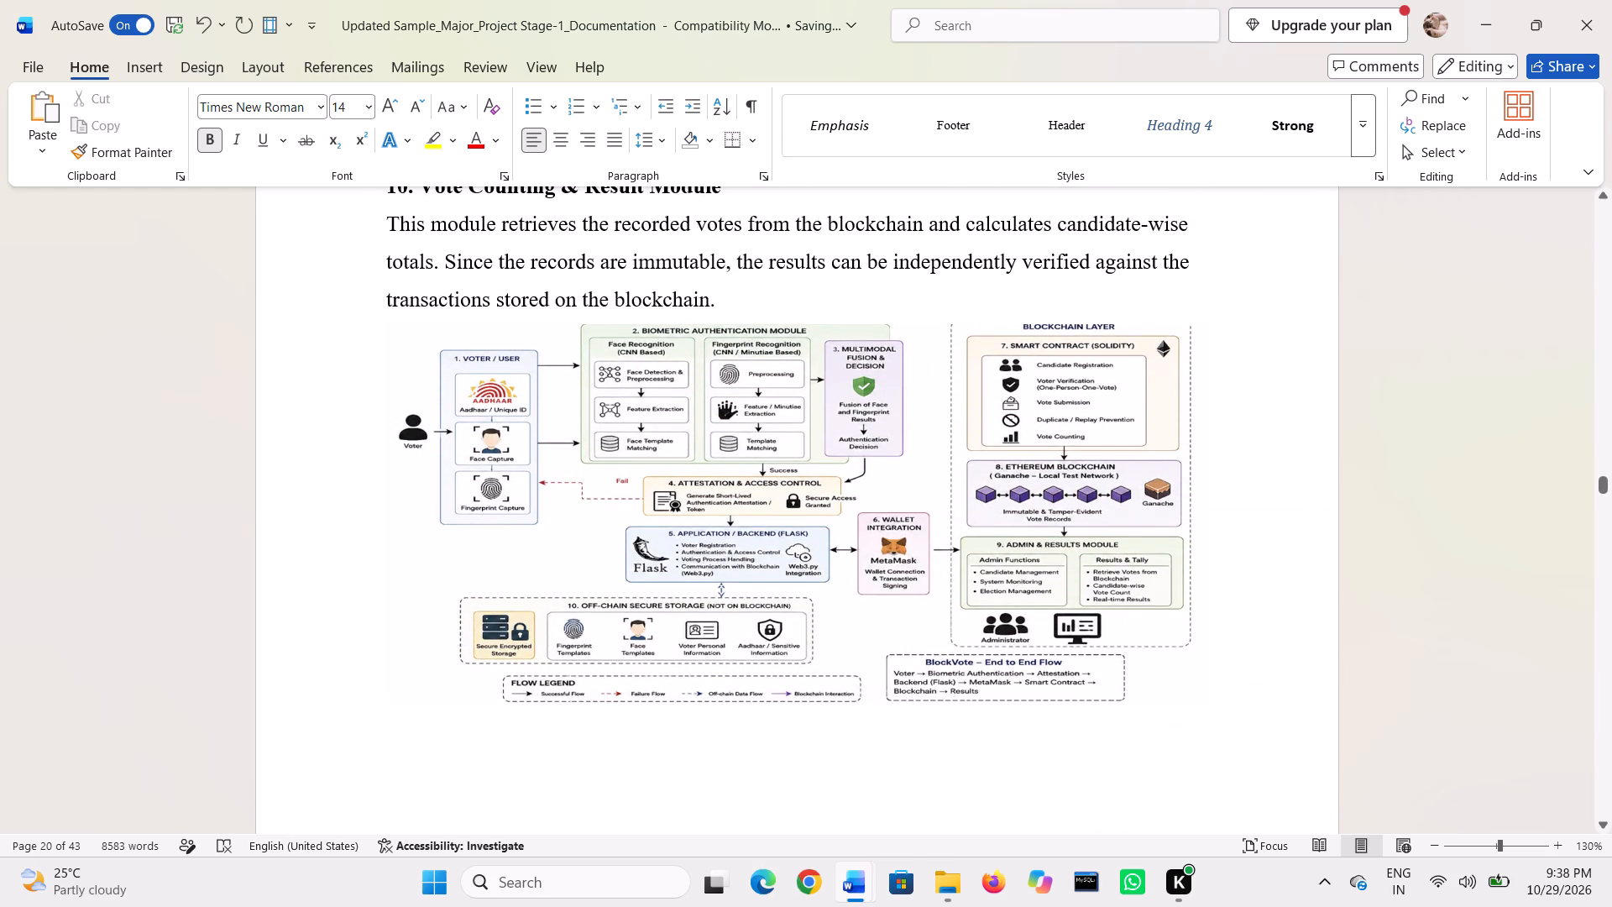
click(688, 574)
drag(796, 708, 813, 784)
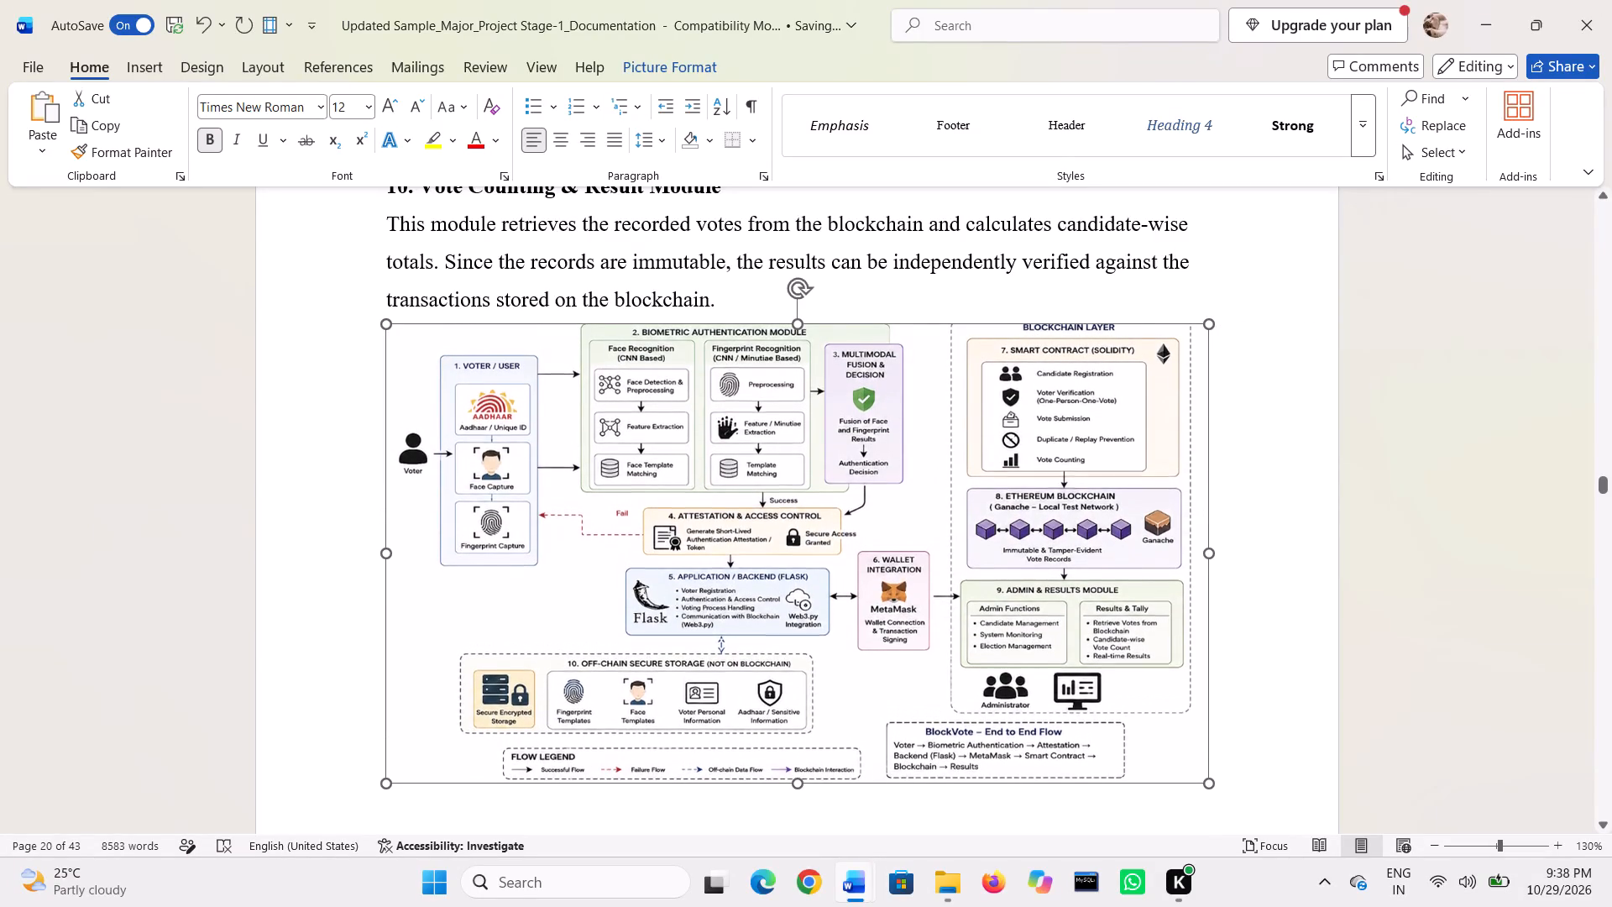
drag(813, 784, 814, 789)
click(804, 625)
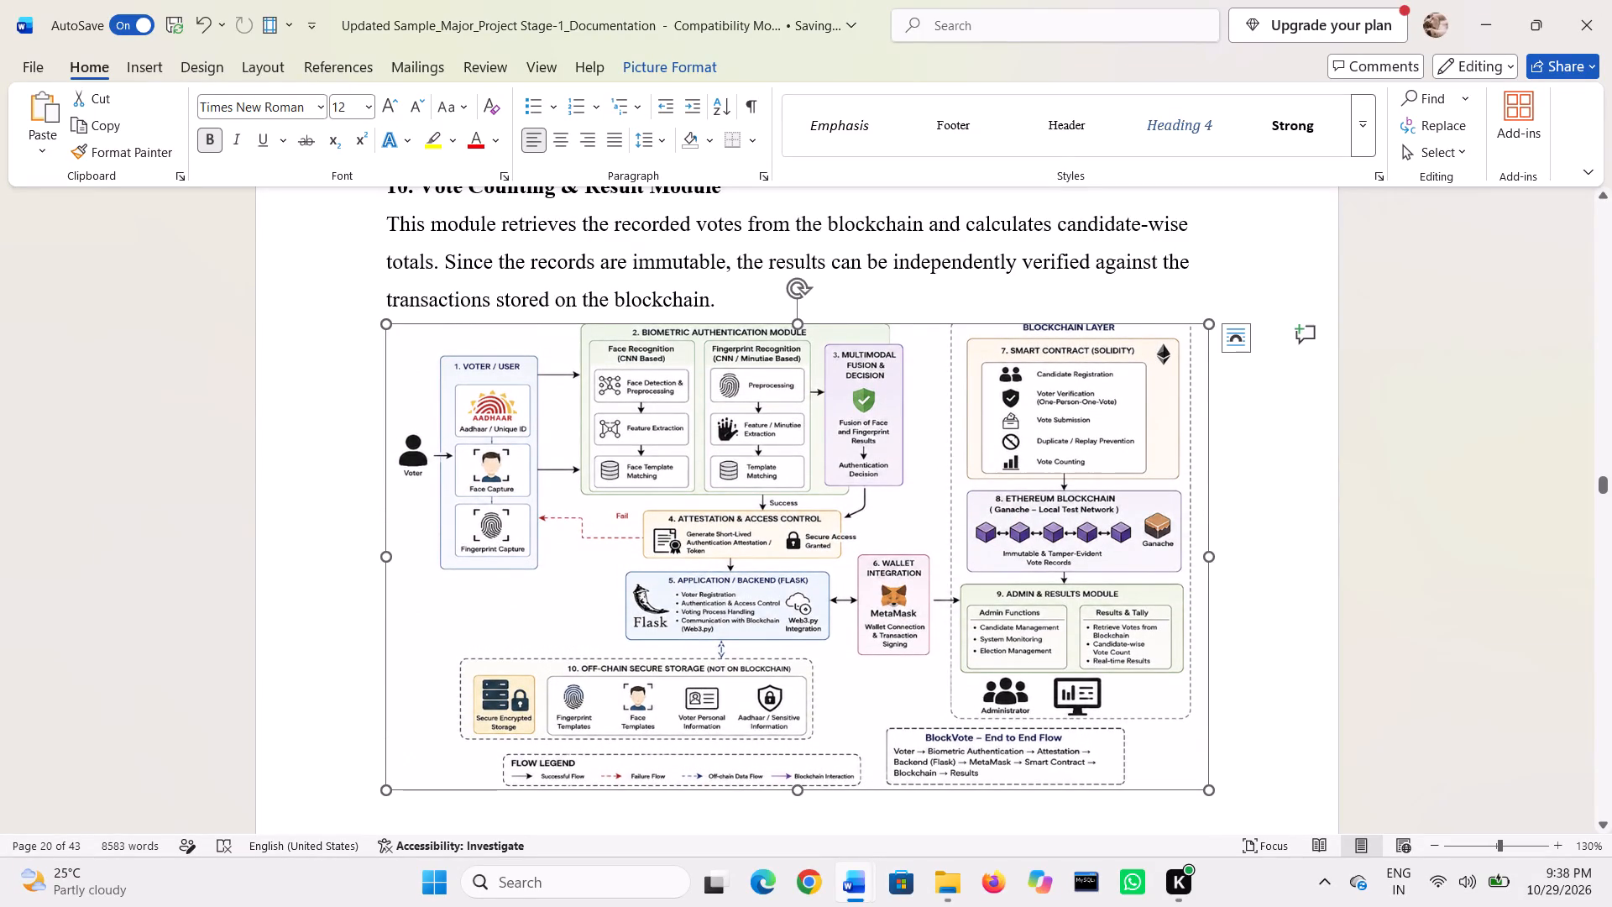
Cut the System Architecture diagram and delete the blank lines left above the 4.2 Advantages heading.
right_click(788, 557)
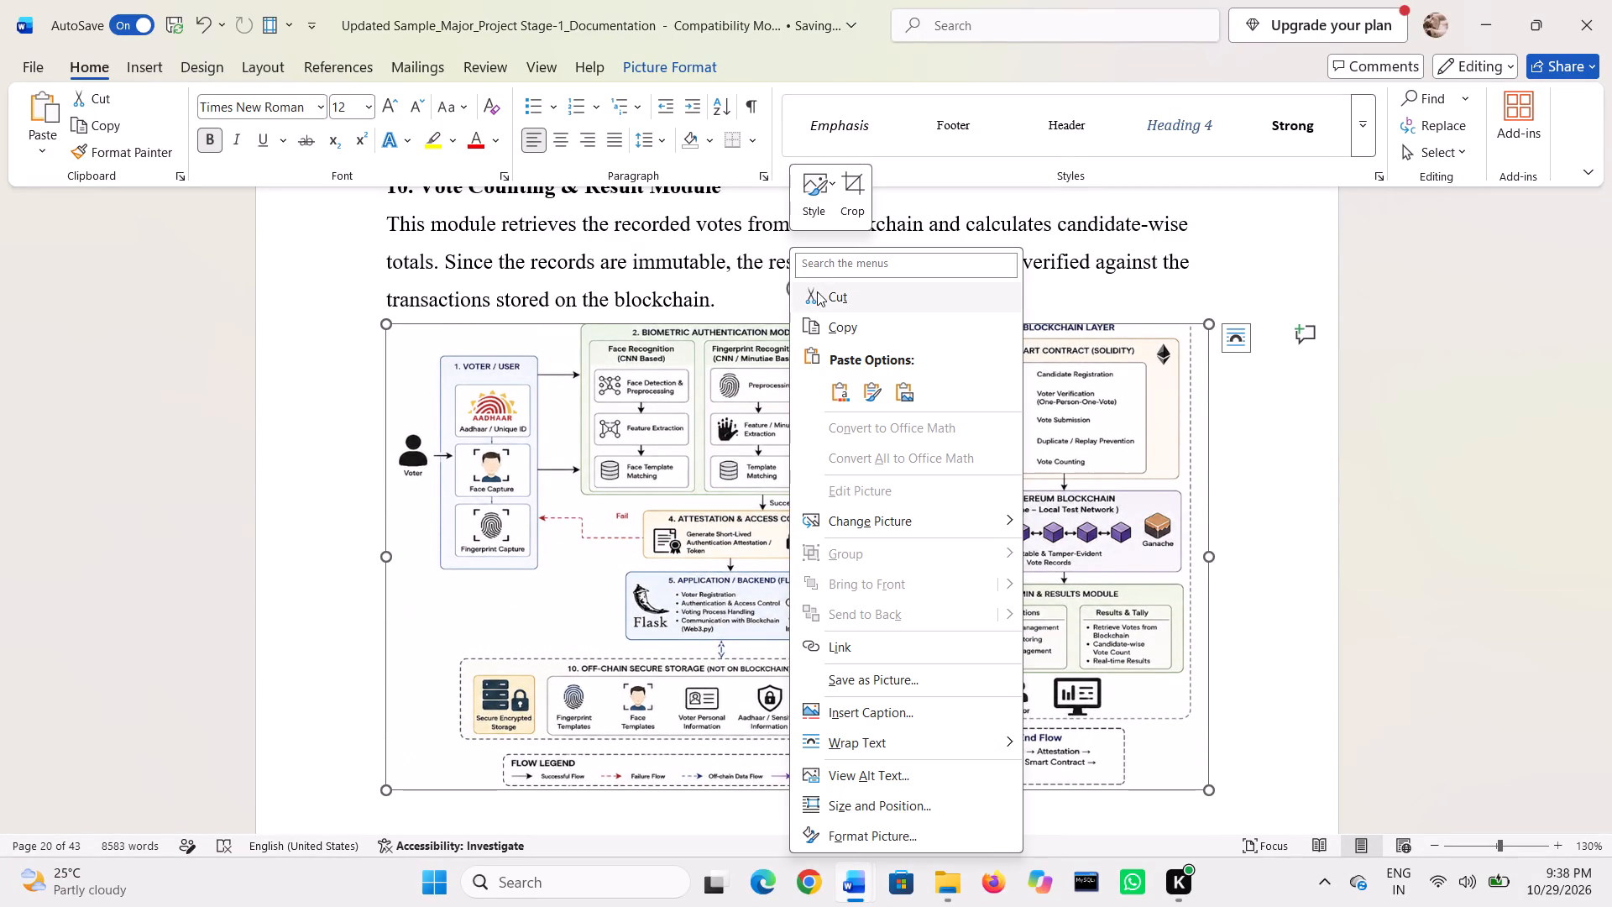
click(820, 296)
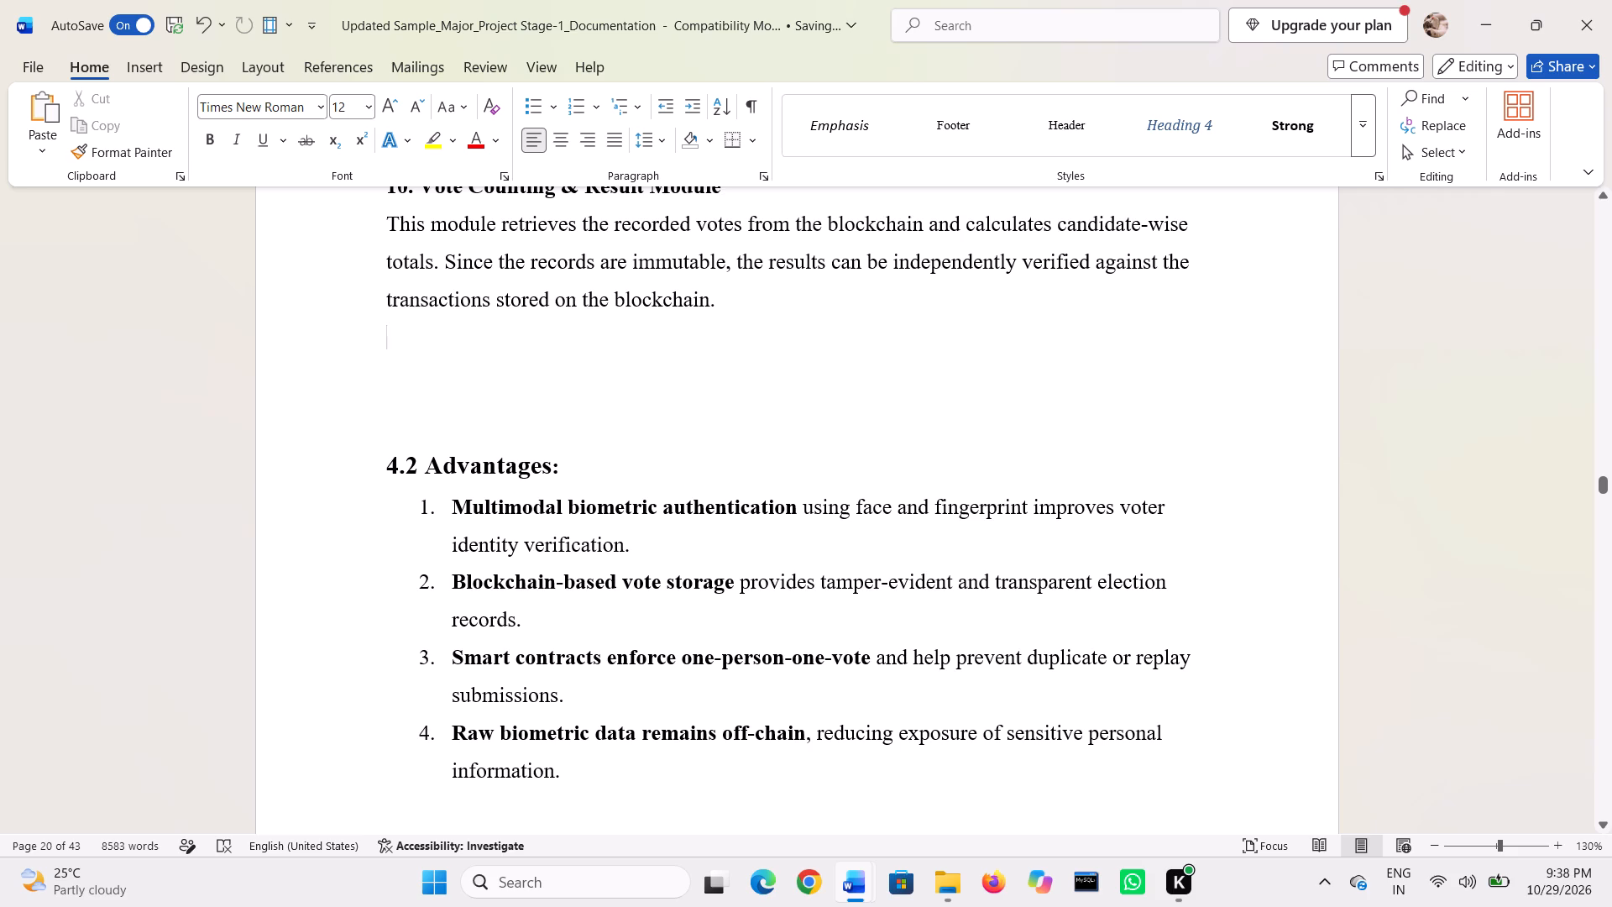
click(378, 463)
key(BackSpace)
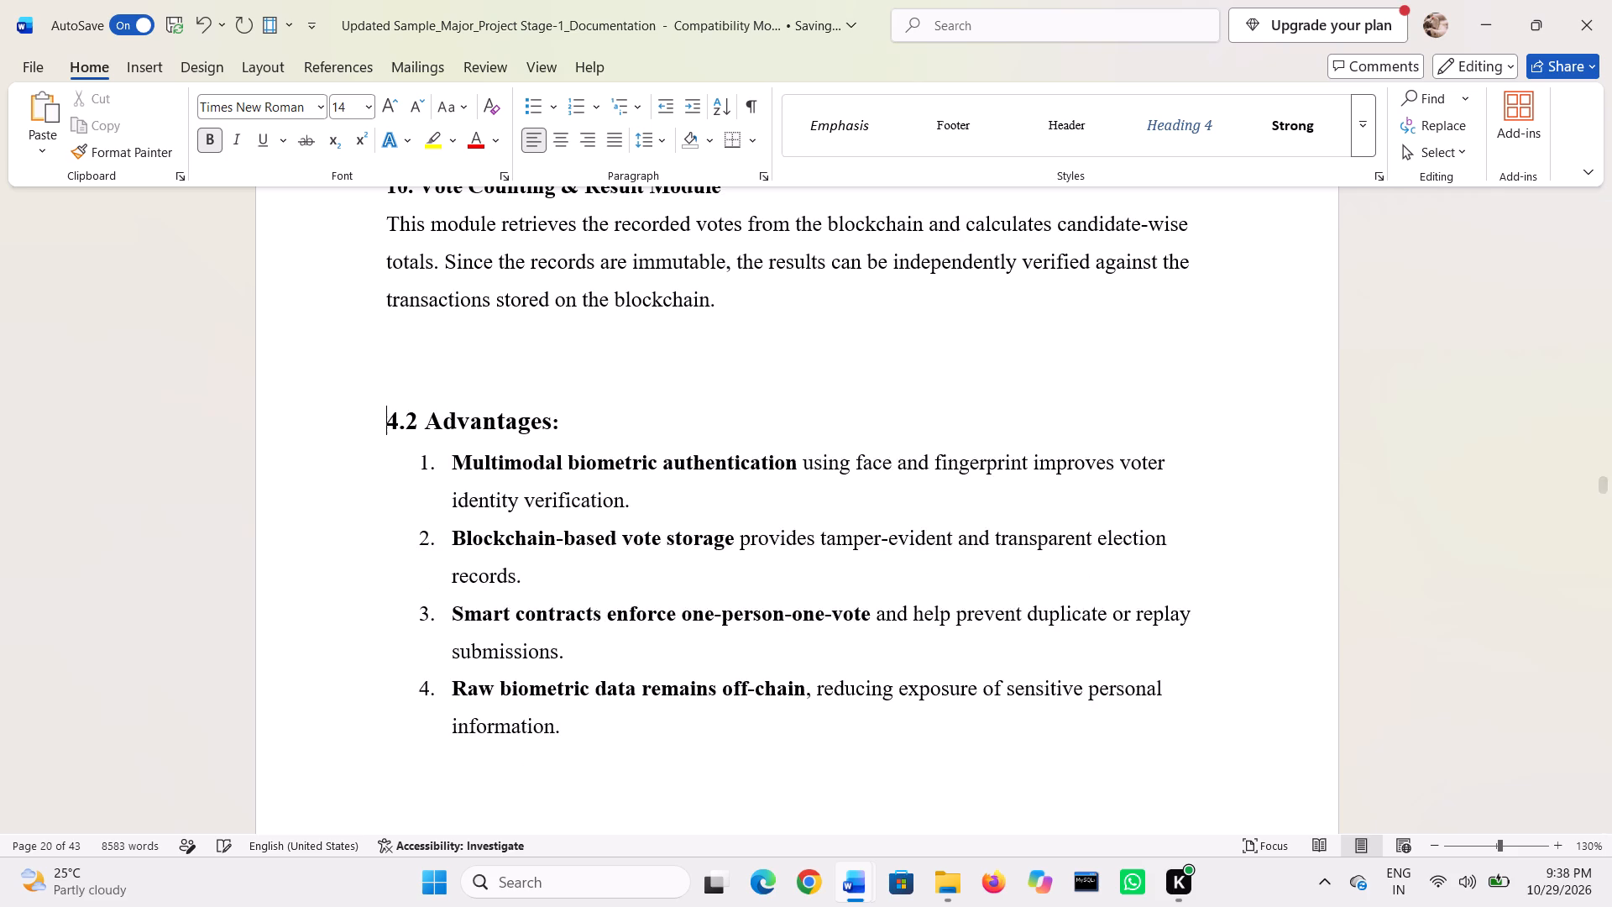
key(BackSpace)
key(BackSpace)
Paste the cut System Architecture diagram after the last item of the Advantages list, before the UML DIAGRAMS chapter.
scroll(378, 463, down, 2)
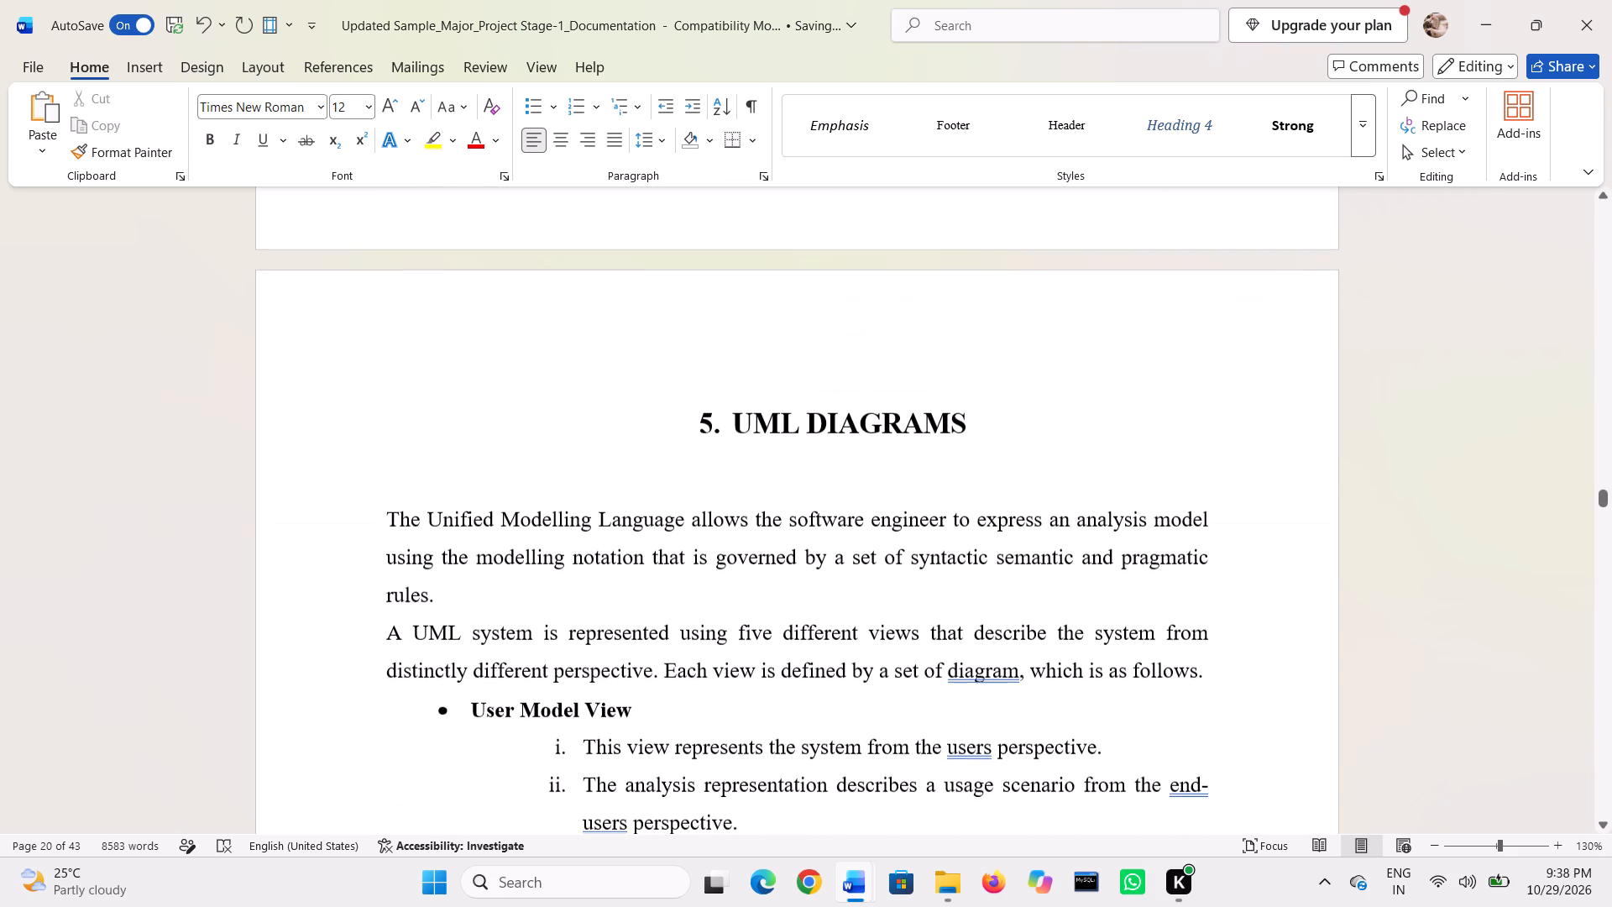
scroll(682, 323, up, 1)
click(656, 433)
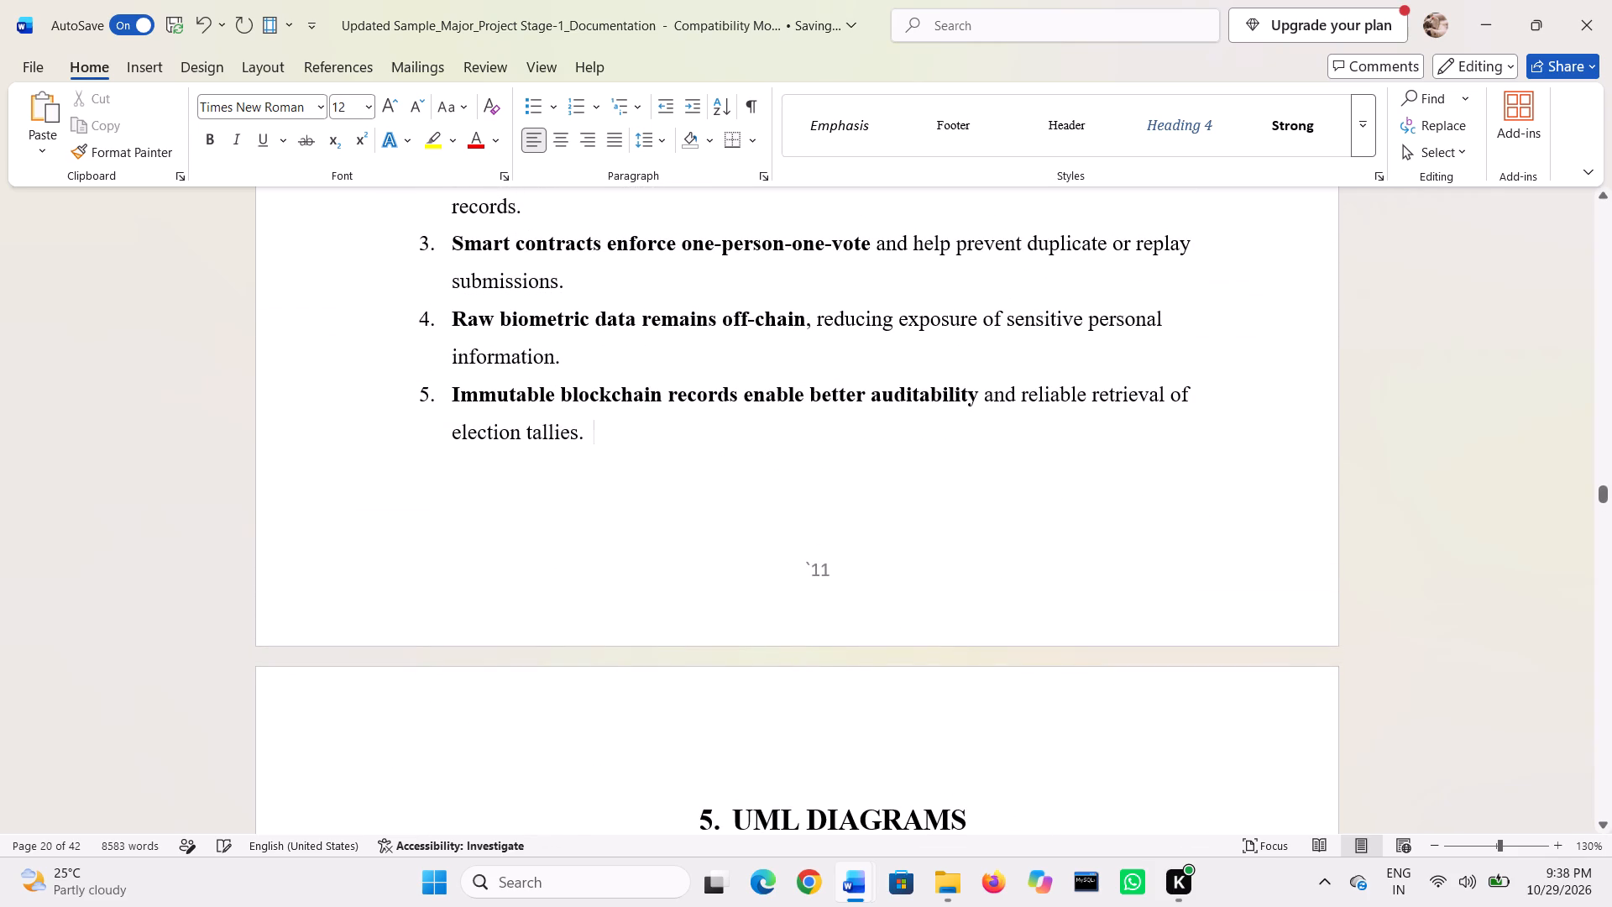
key(ctrl+v)
Start a caption in the empty space below the System Architecture diagram with the text "4.2 Proposed".
scroll(670, 485, down, 1)
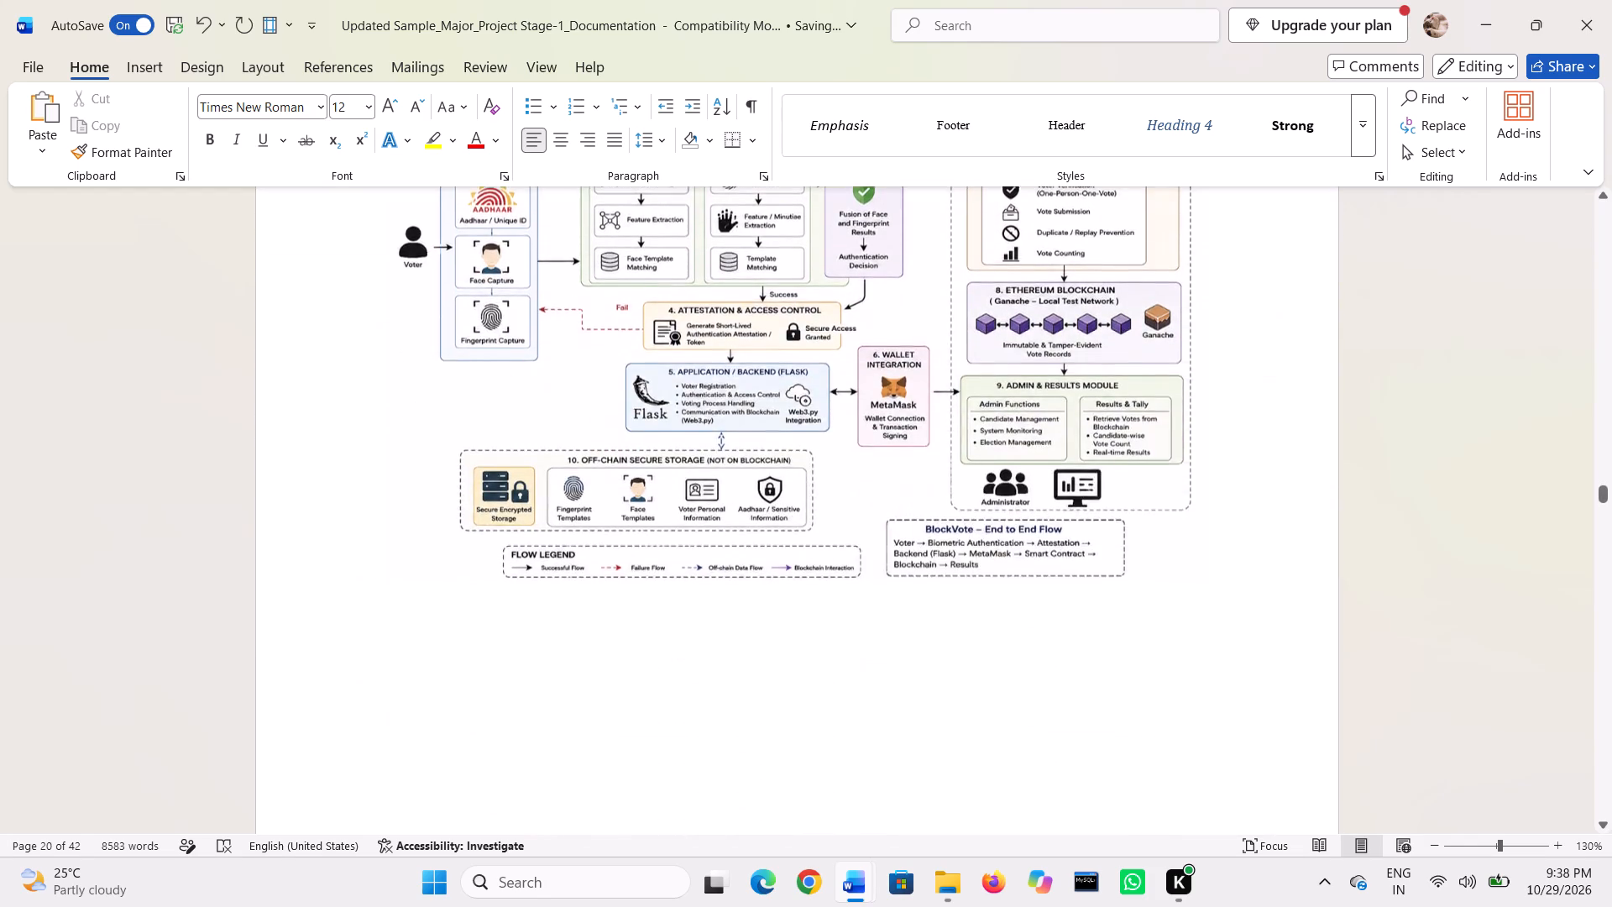
scroll(670, 485, down, 1)
click(718, 445)
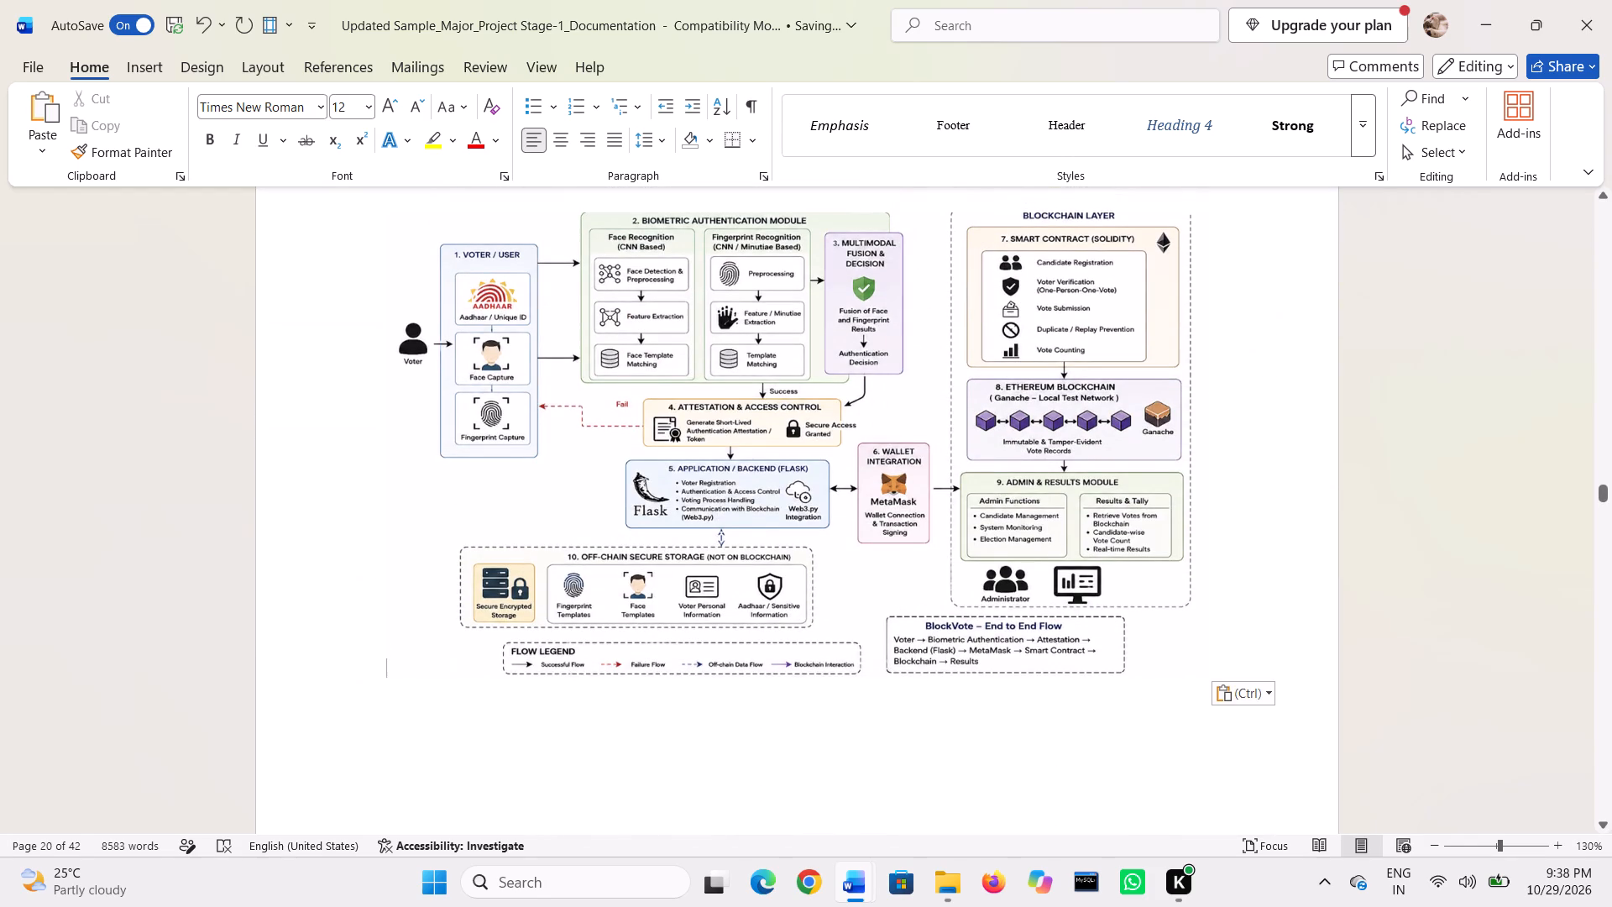
scroll(577, 731, down, 1)
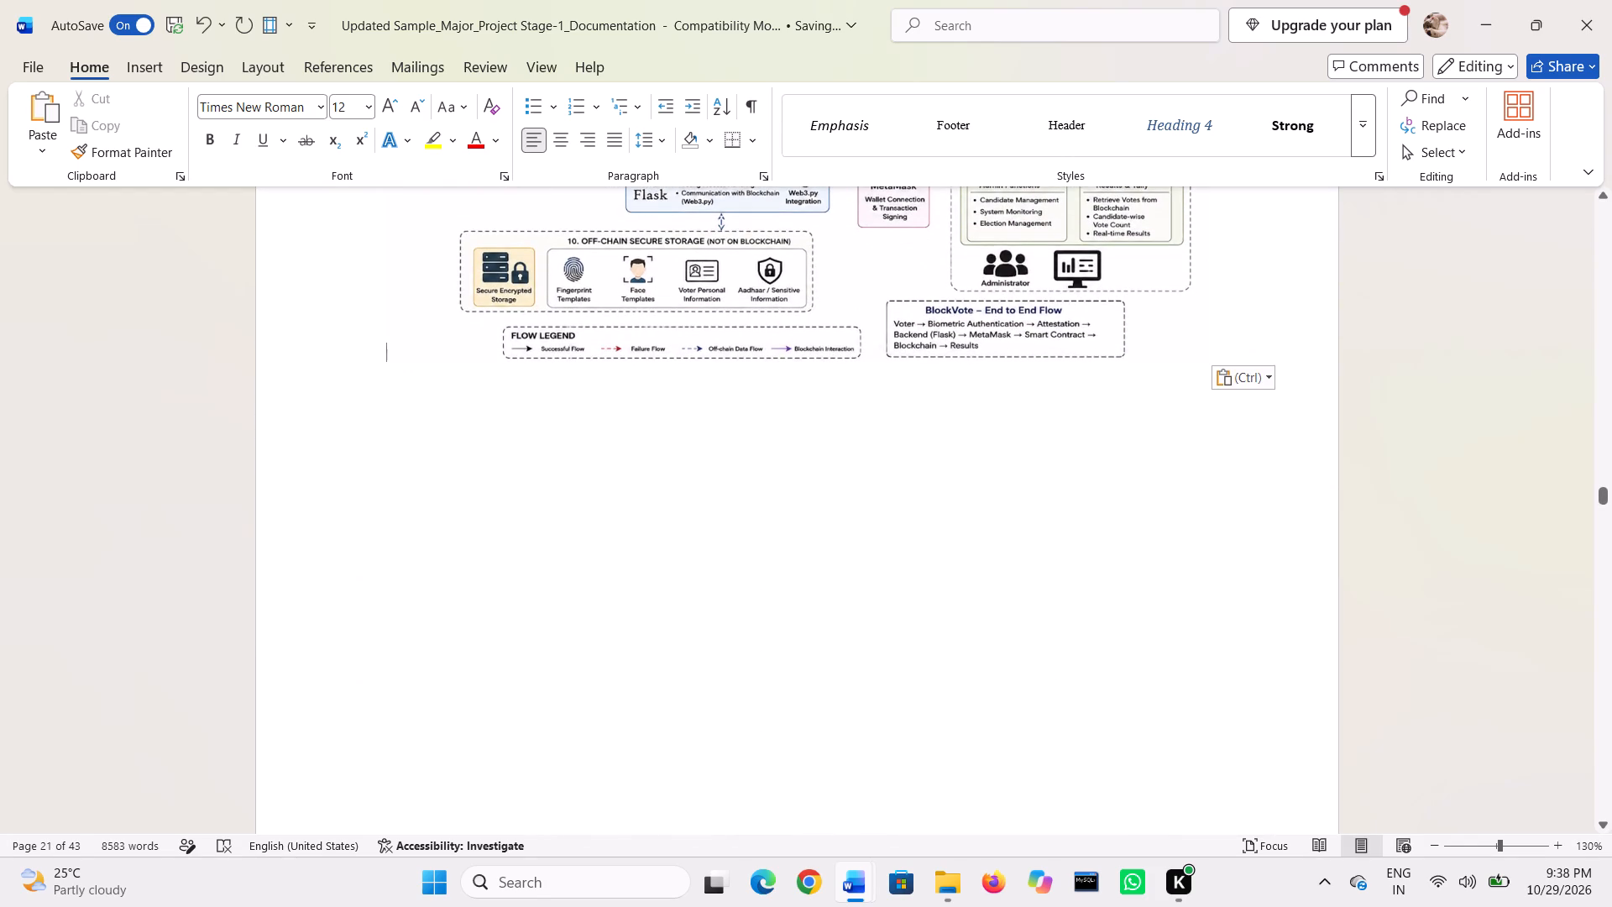
double_click(590, 503)
scroll(603, 449, up, 6)
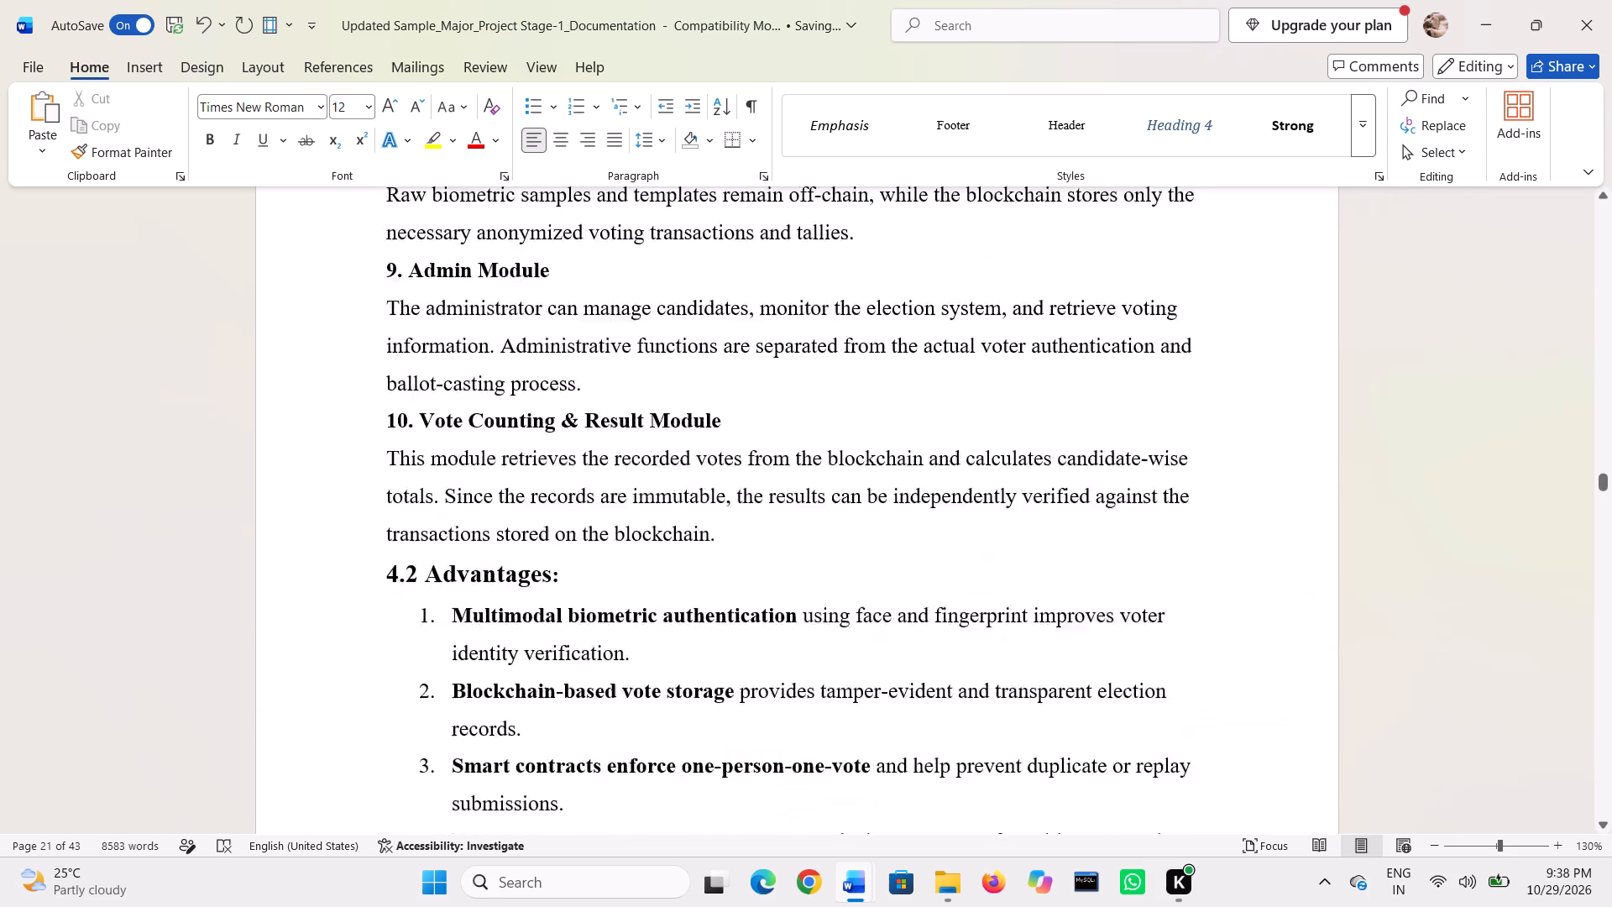
scroll(603, 449, down, 1)
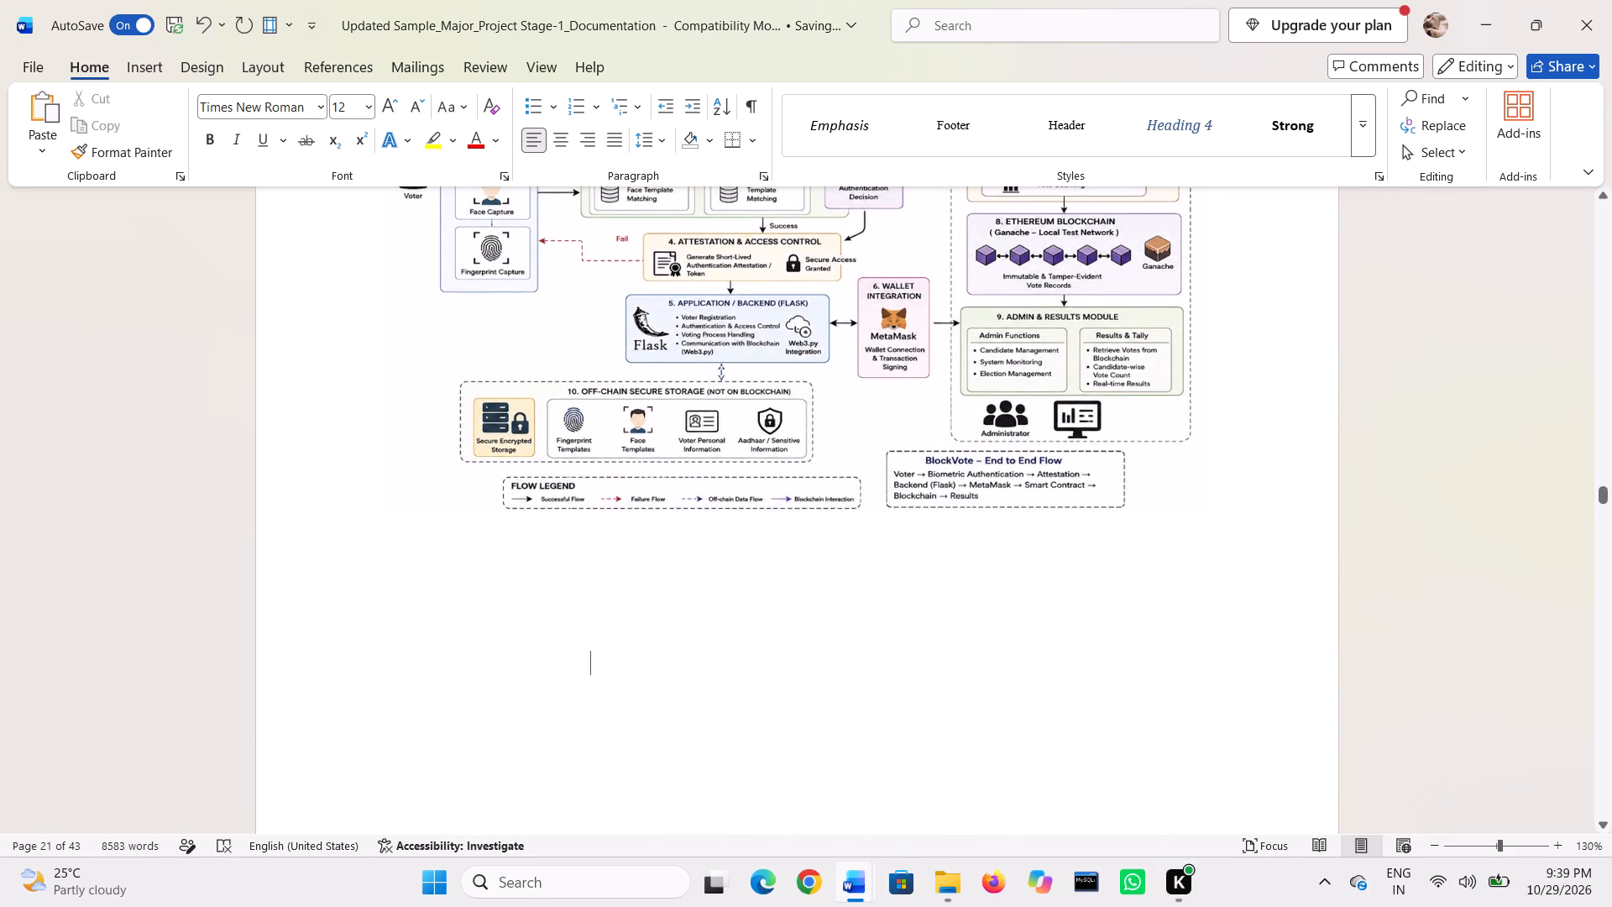
text(4,)
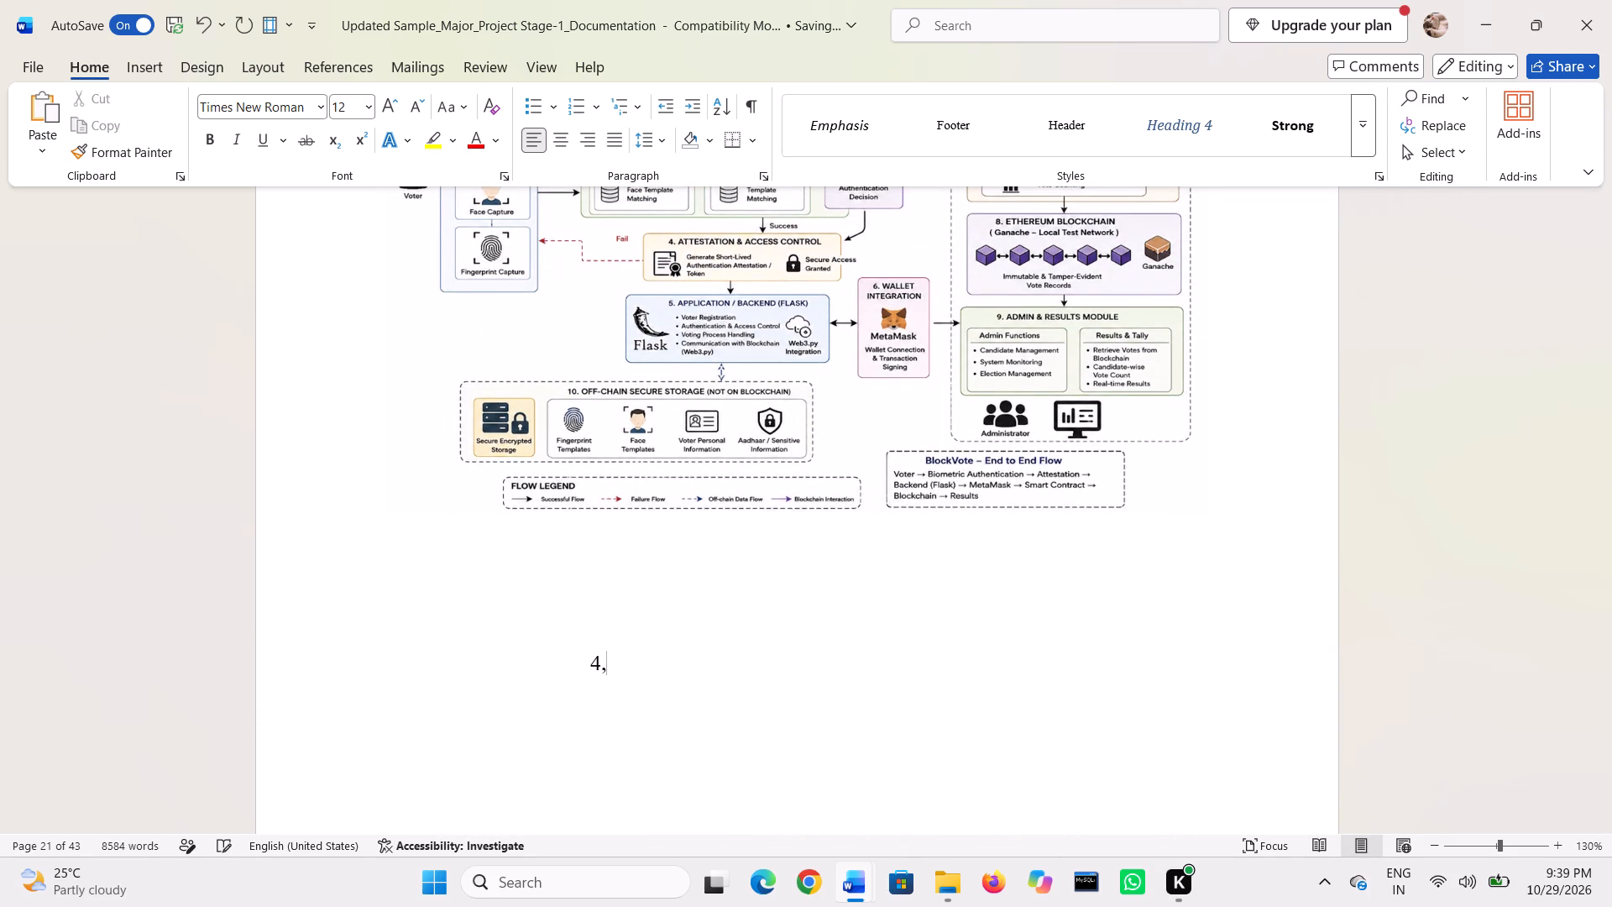
key(BackSpace)
text(.3)
key(space)
key(BackSpace)
key(BackSpace)
text(2 Propso)
key(BackSpace)
key(BackSpace)
text(osed)
Look through the list of figures and the Proposed System chapter to check the figure's numbering and title.
scroll(600, 657, up, 18)
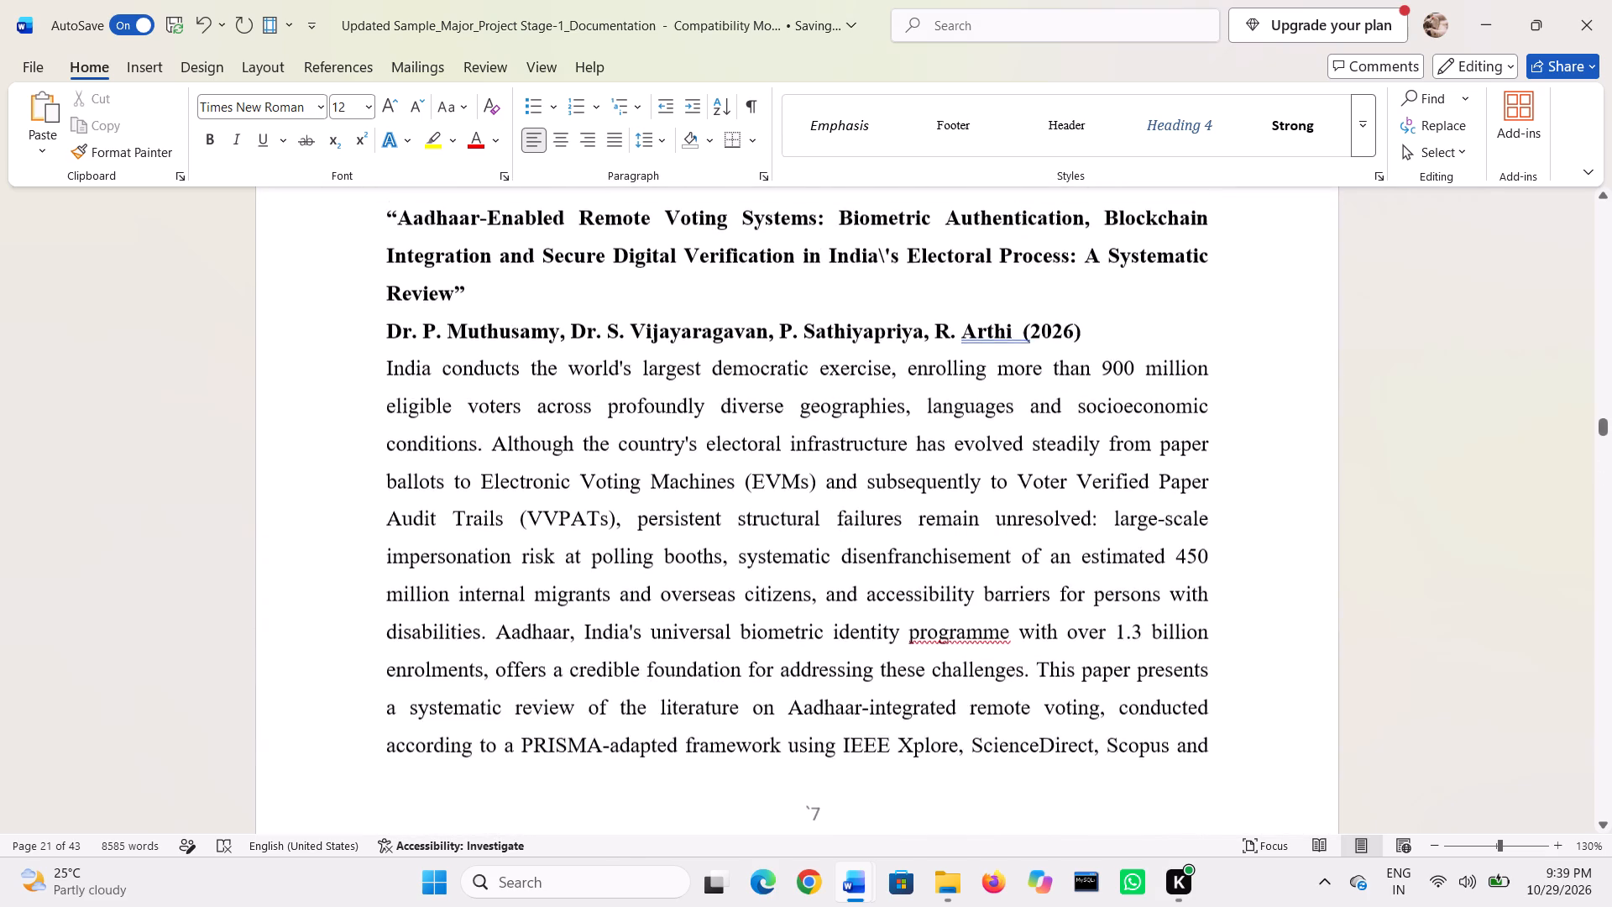
scroll(600, 657, up, 14)
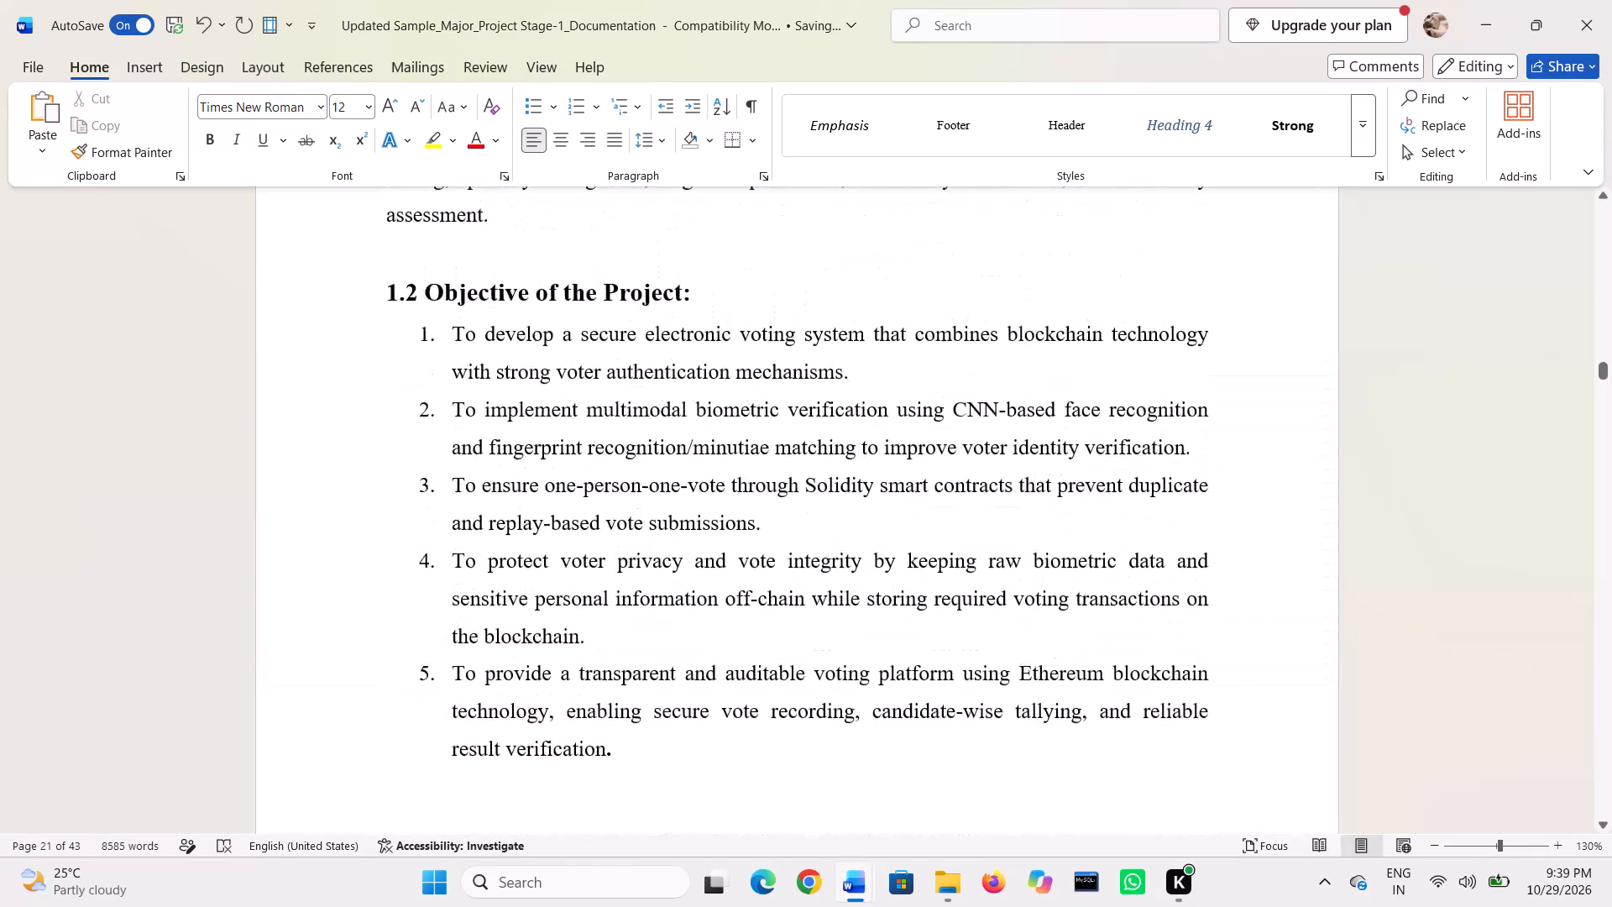
scroll(600, 657, up, 9)
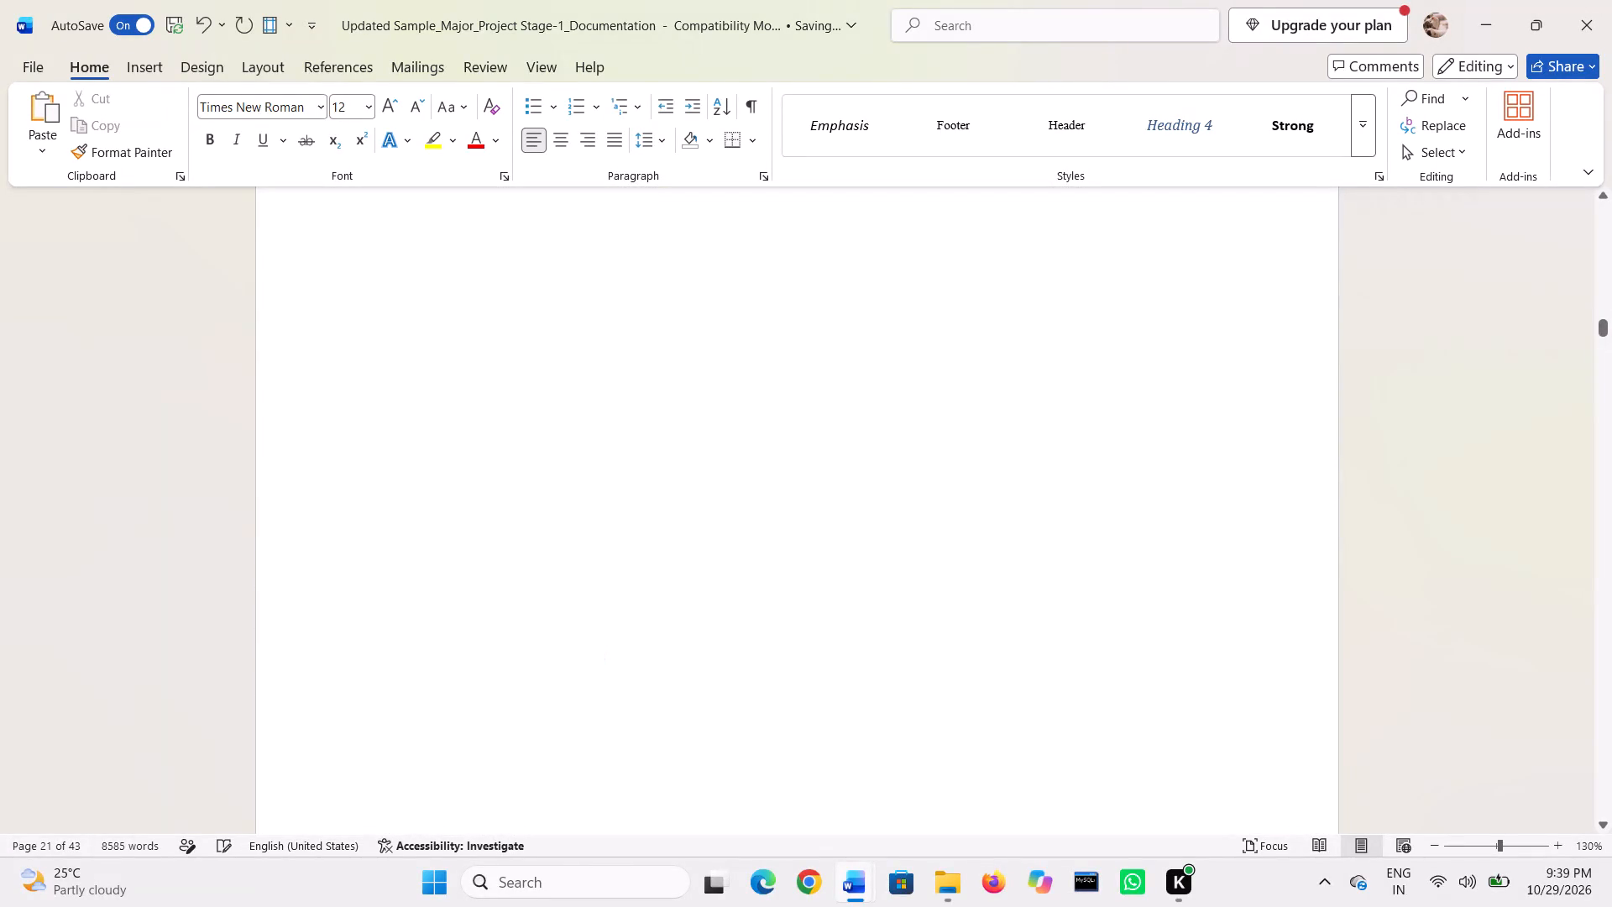
scroll(600, 657, up, 5)
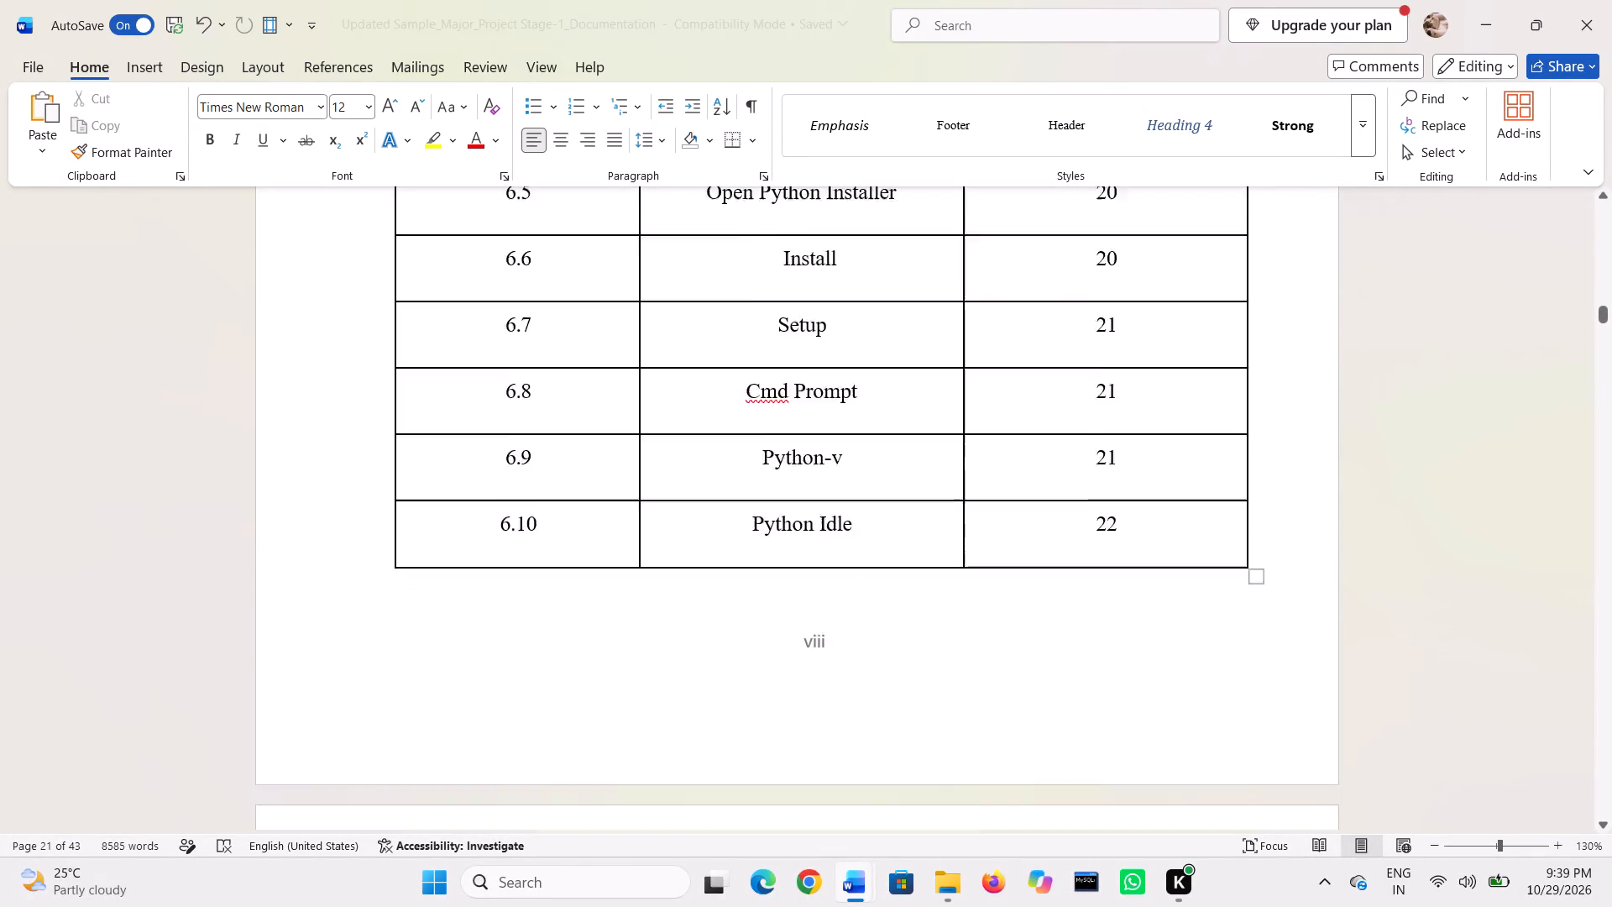
scroll(600, 657, up, 1)
scroll(600, 657, down, 13)
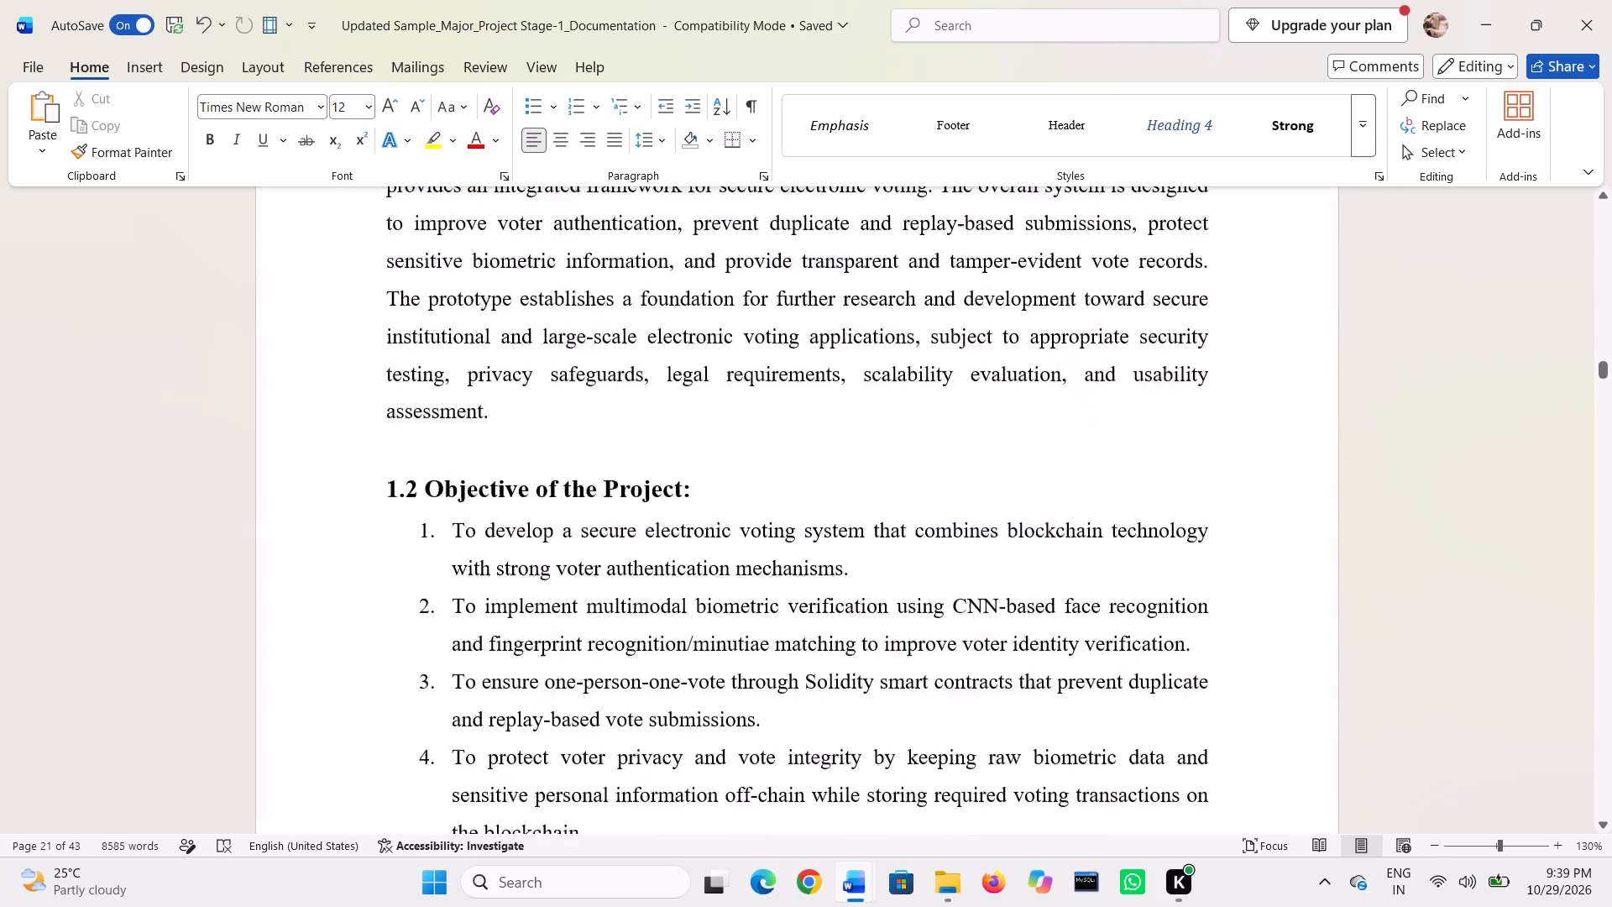
scroll(600, 657, down, 13)
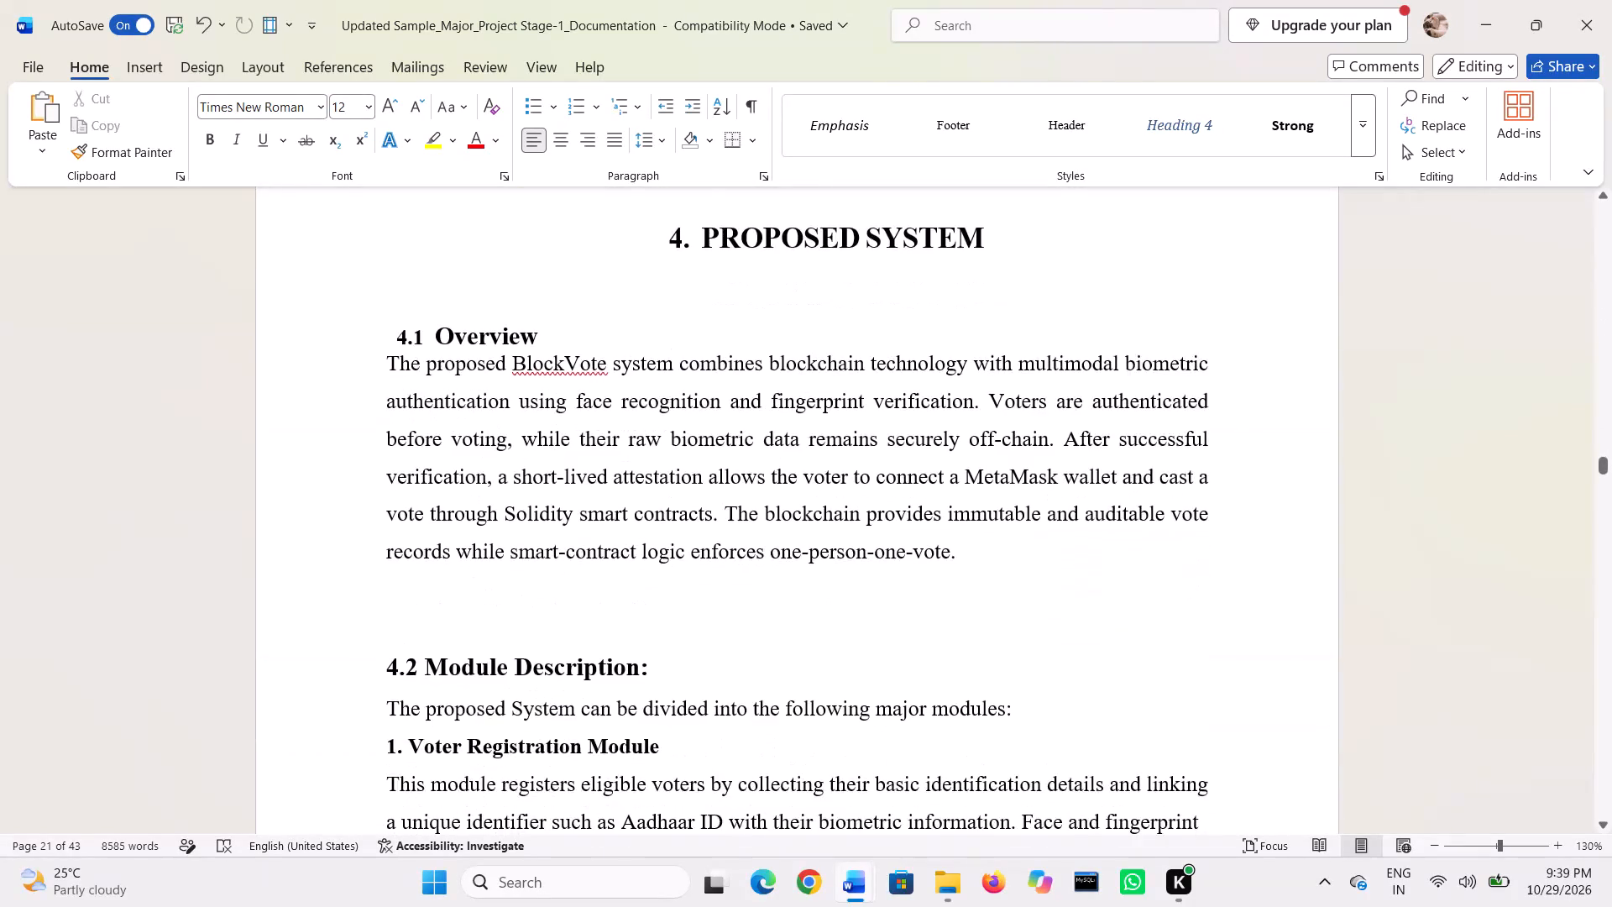
scroll(600, 657, down, 6)
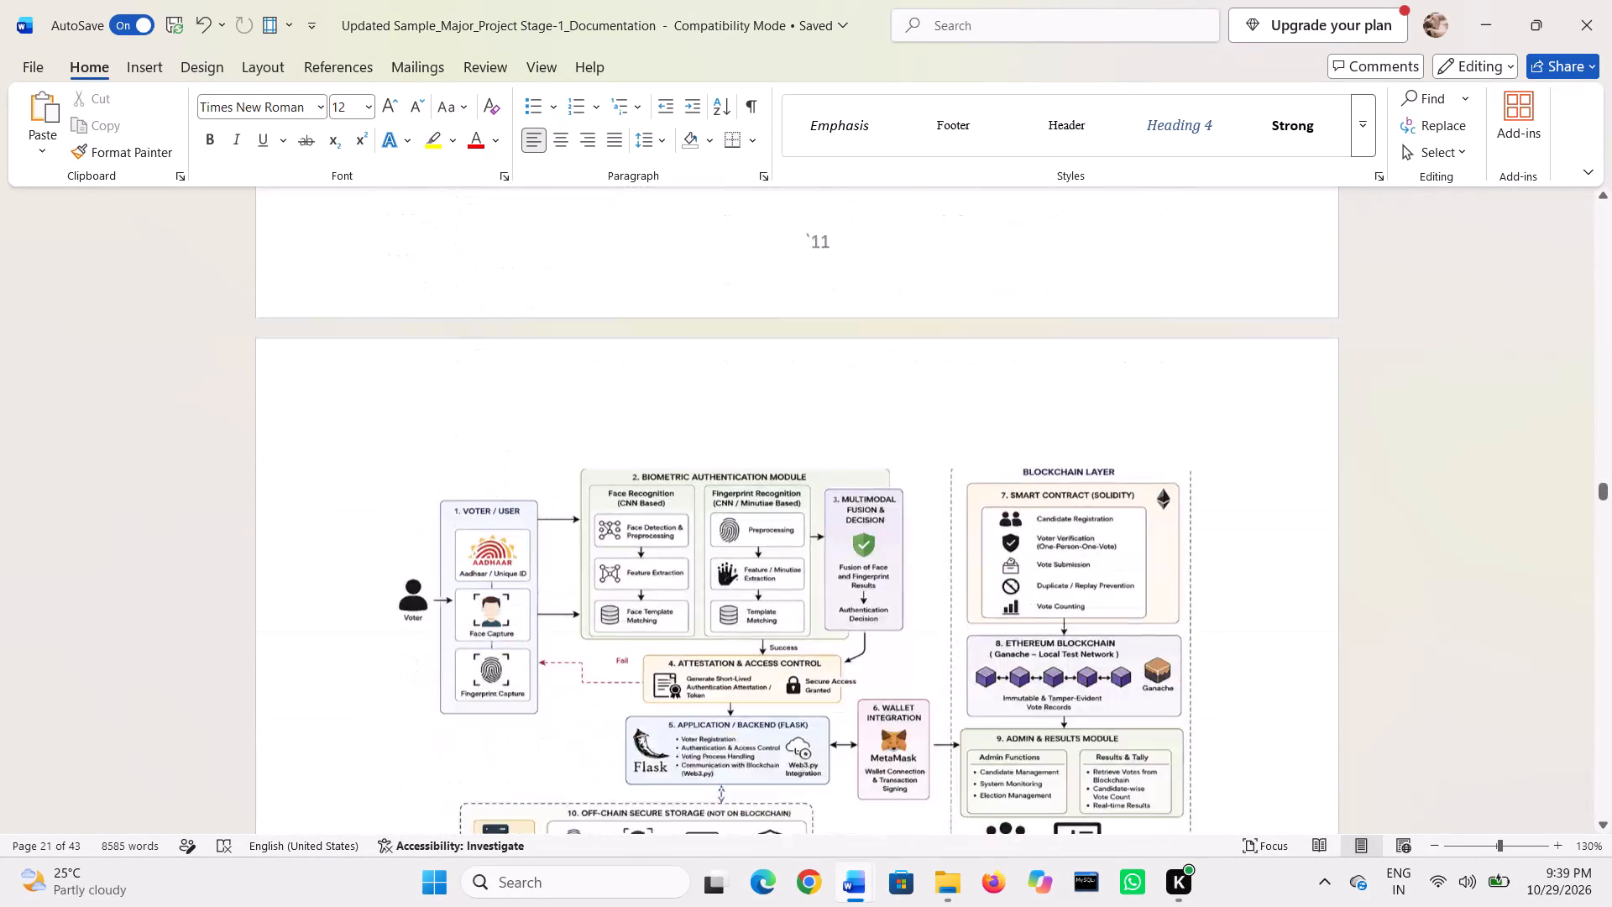
scroll(600, 657, down, 2)
scroll(600, 657, up, 3)
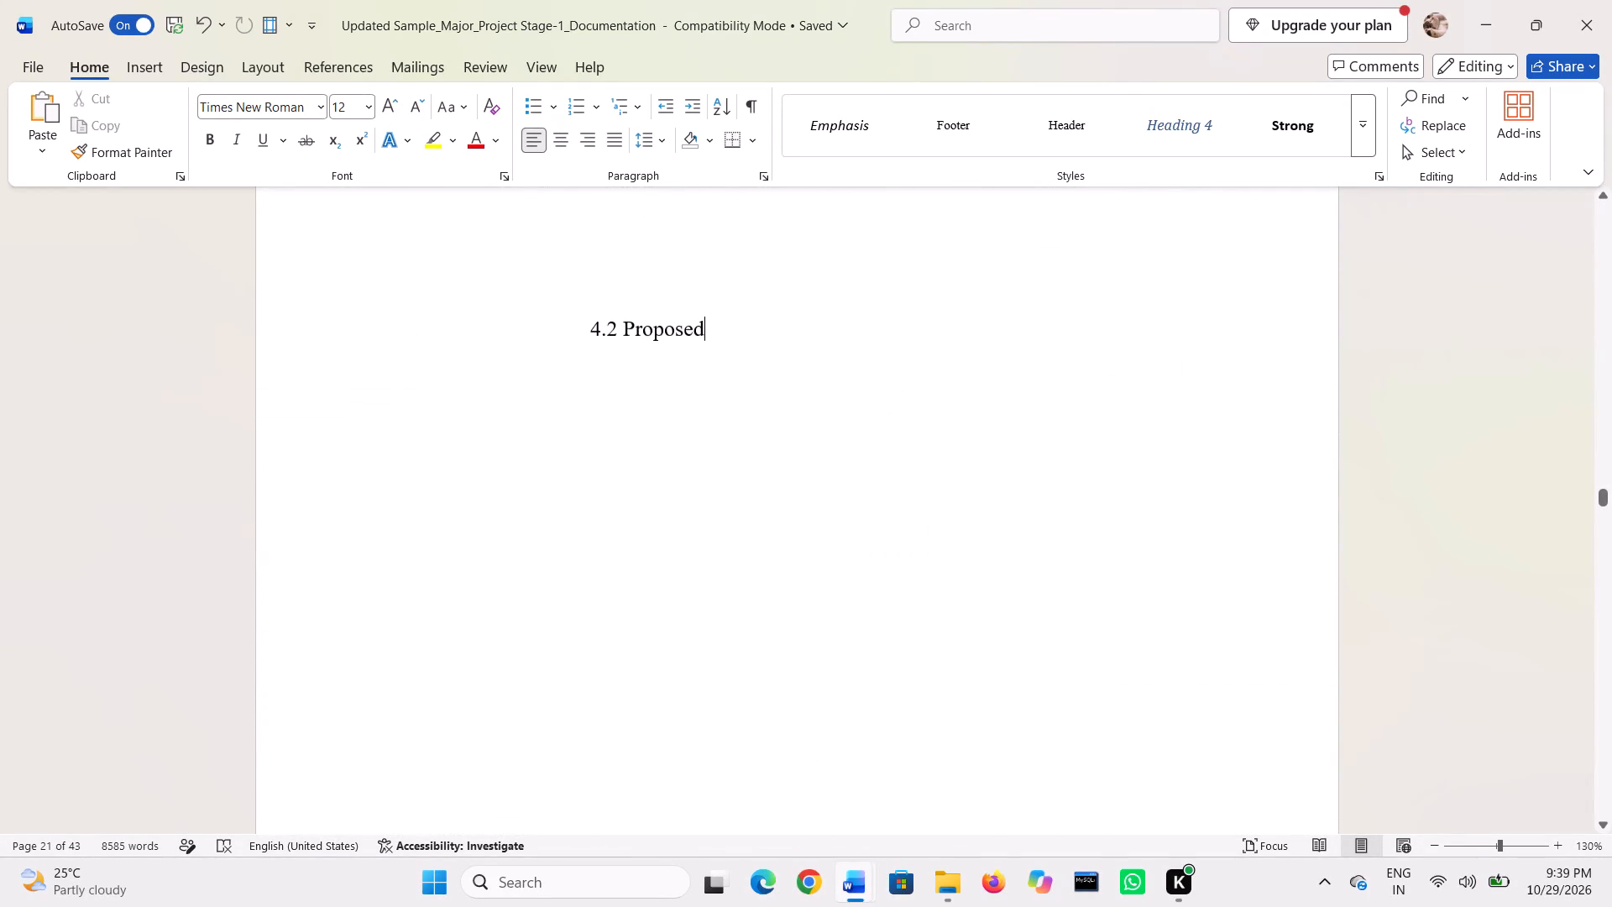
Complete the diagram's caption so it reads "4.2 Proposed Model".
key(space)
text(Model)
scroll(725, 377, up, 1)
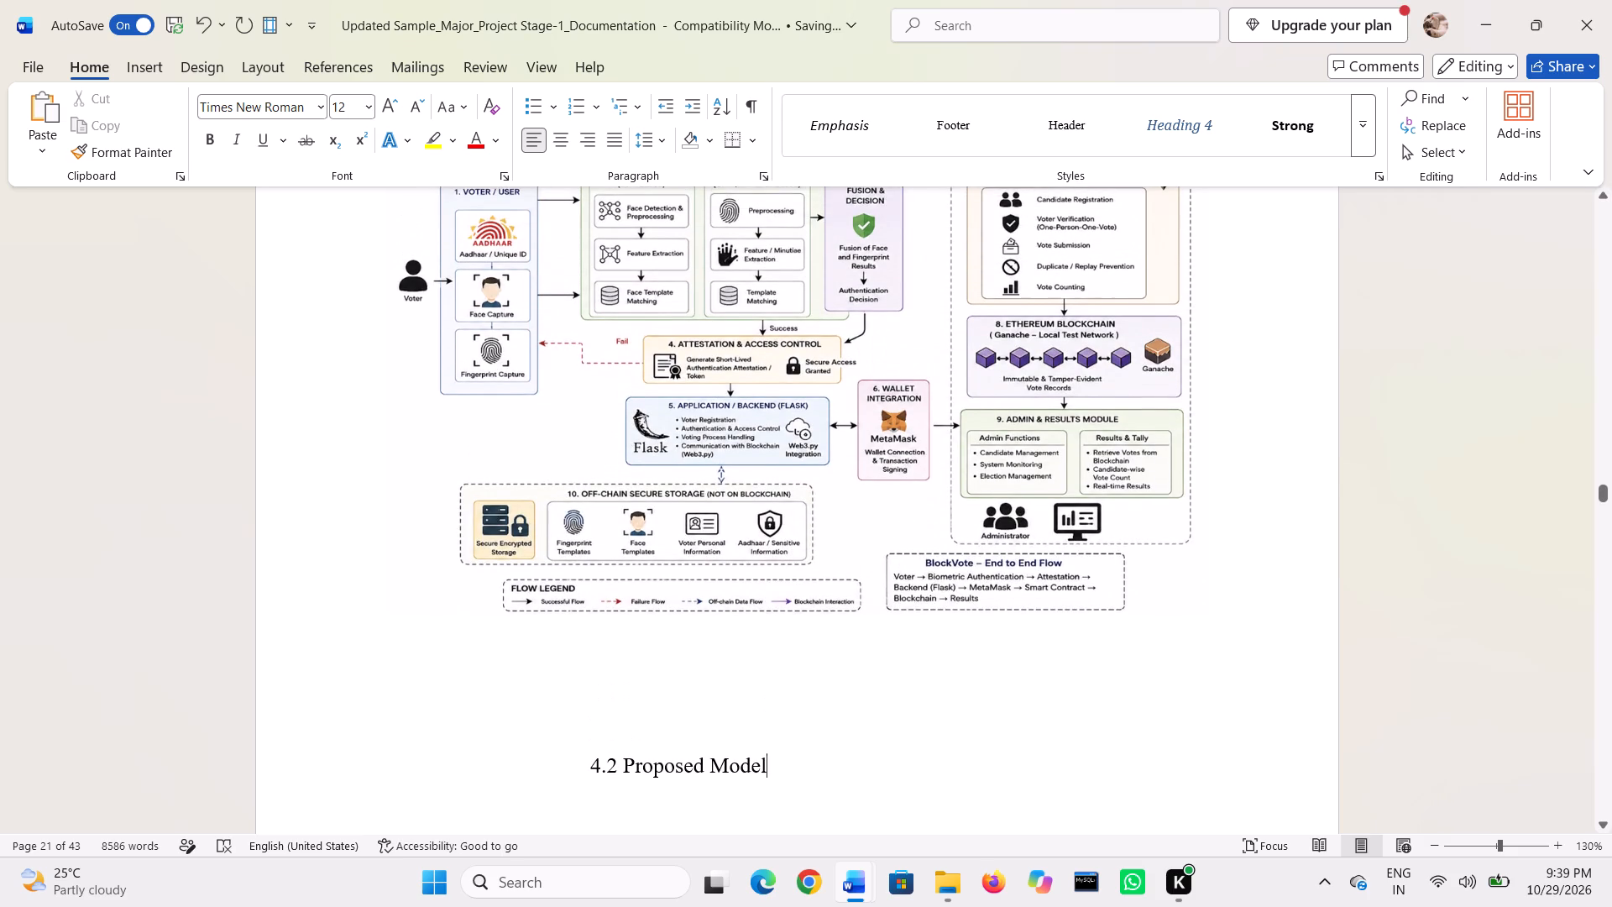
Add leading spaces before the "4.2 Proposed Model" caption to shift it toward the centre beneath the diagram.
click(578, 774)
key(space)
key(space)
key(space)
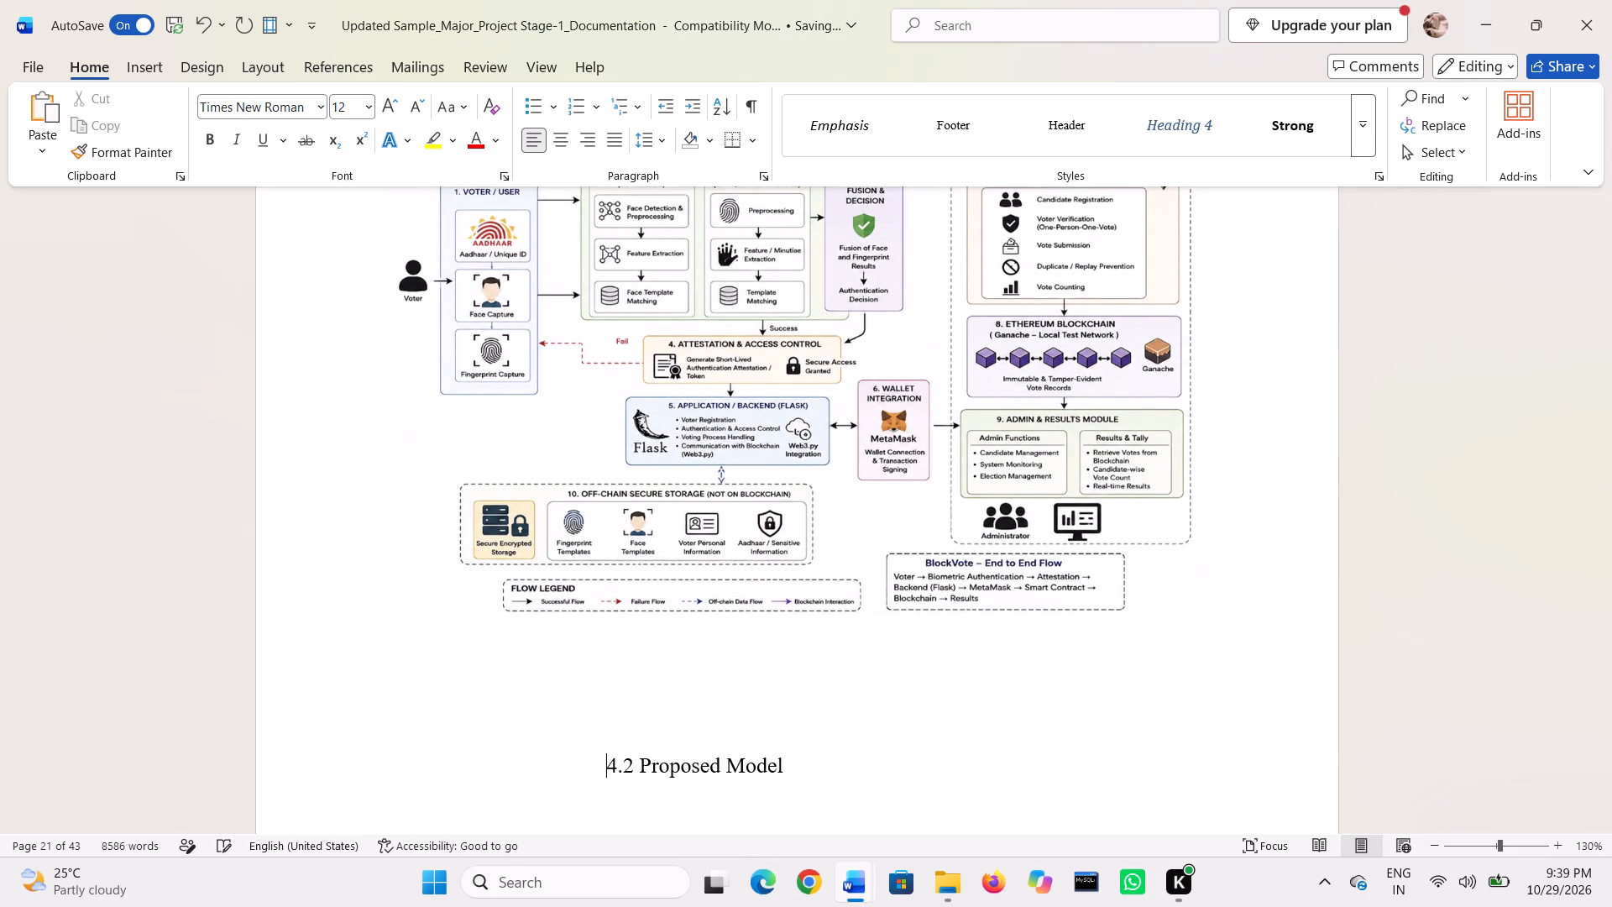
key(space)
key(space)
key(space)
key(space)
key(space)
key(space)
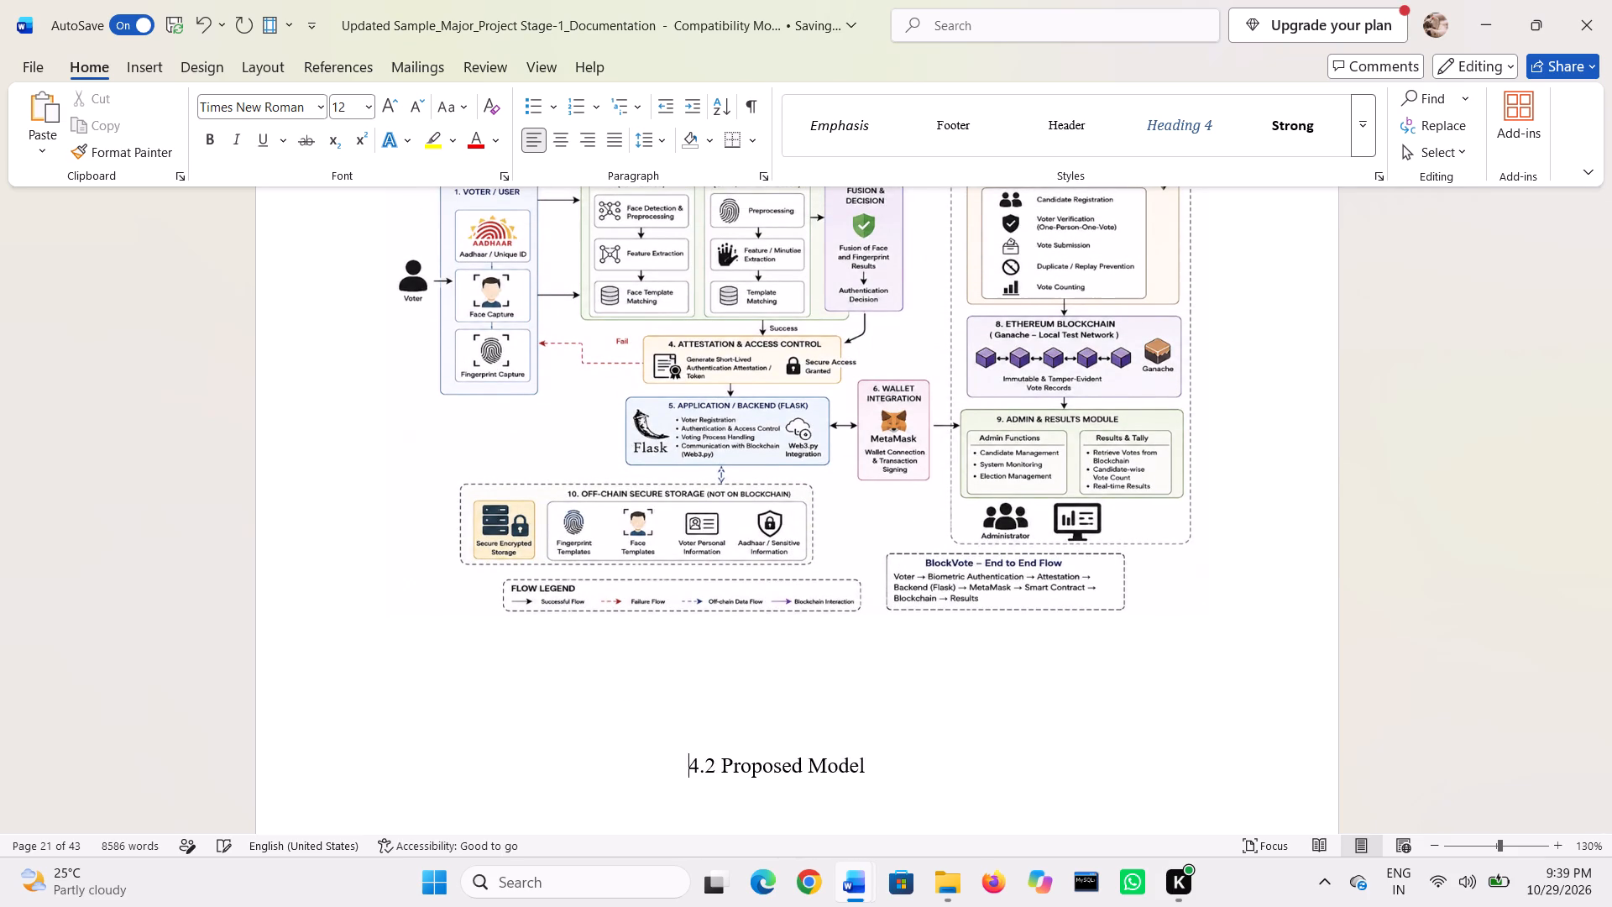
Shift the "4.2 Proposed Model" caption slightly further toward the centre and remove the blank lines between it and the diagram.
key(space)
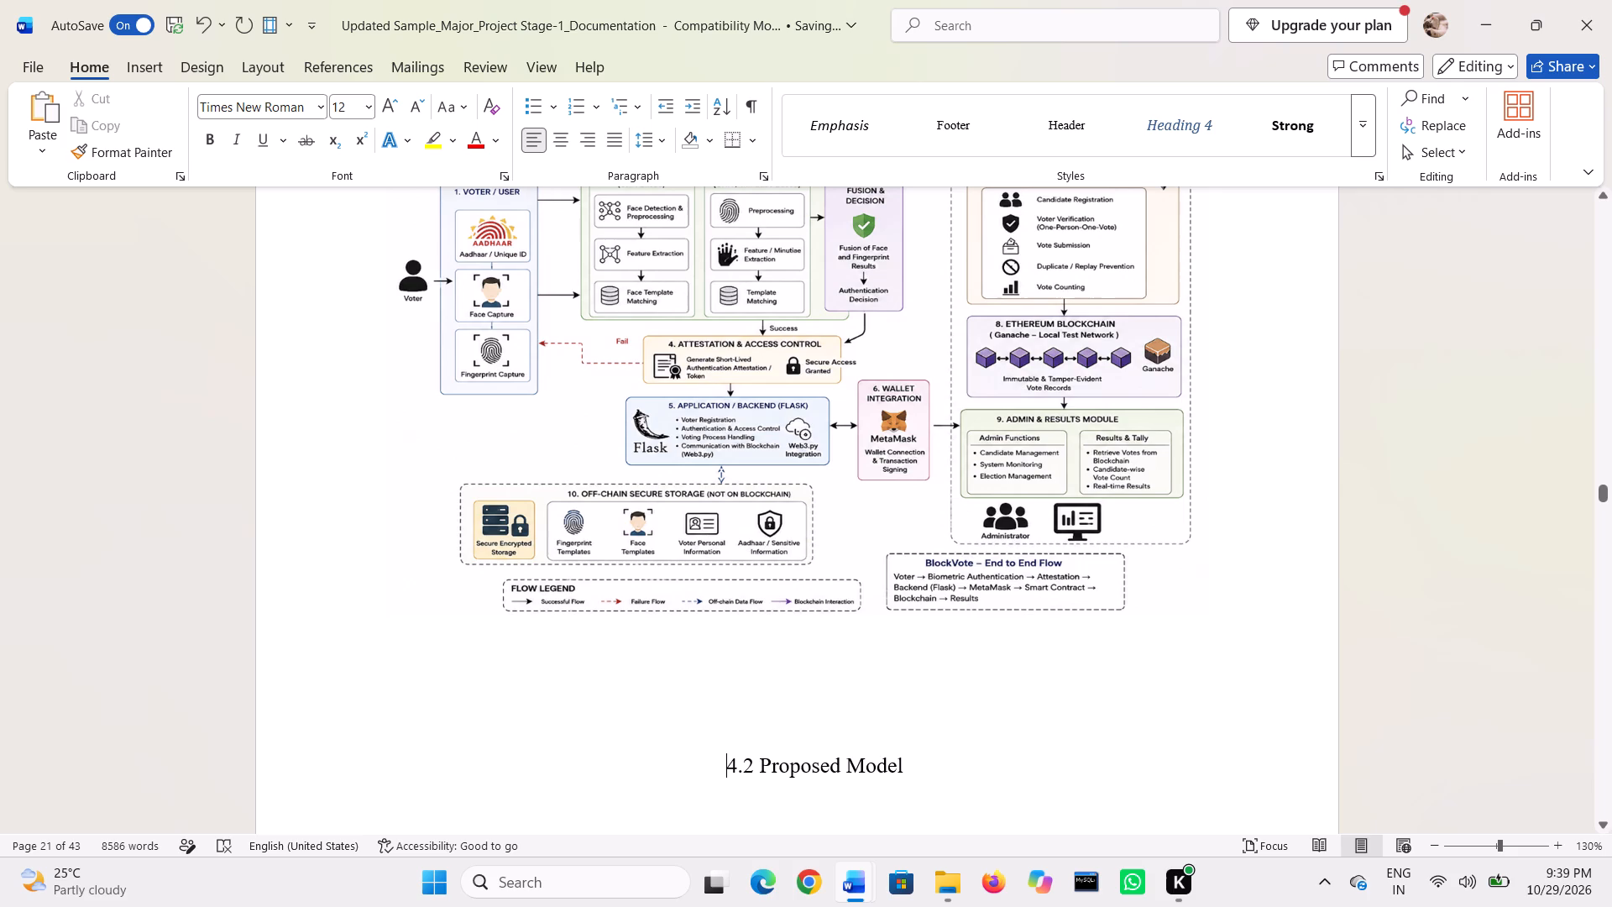
click(741, 725)
key(BackSpace)
key(BackSpace)
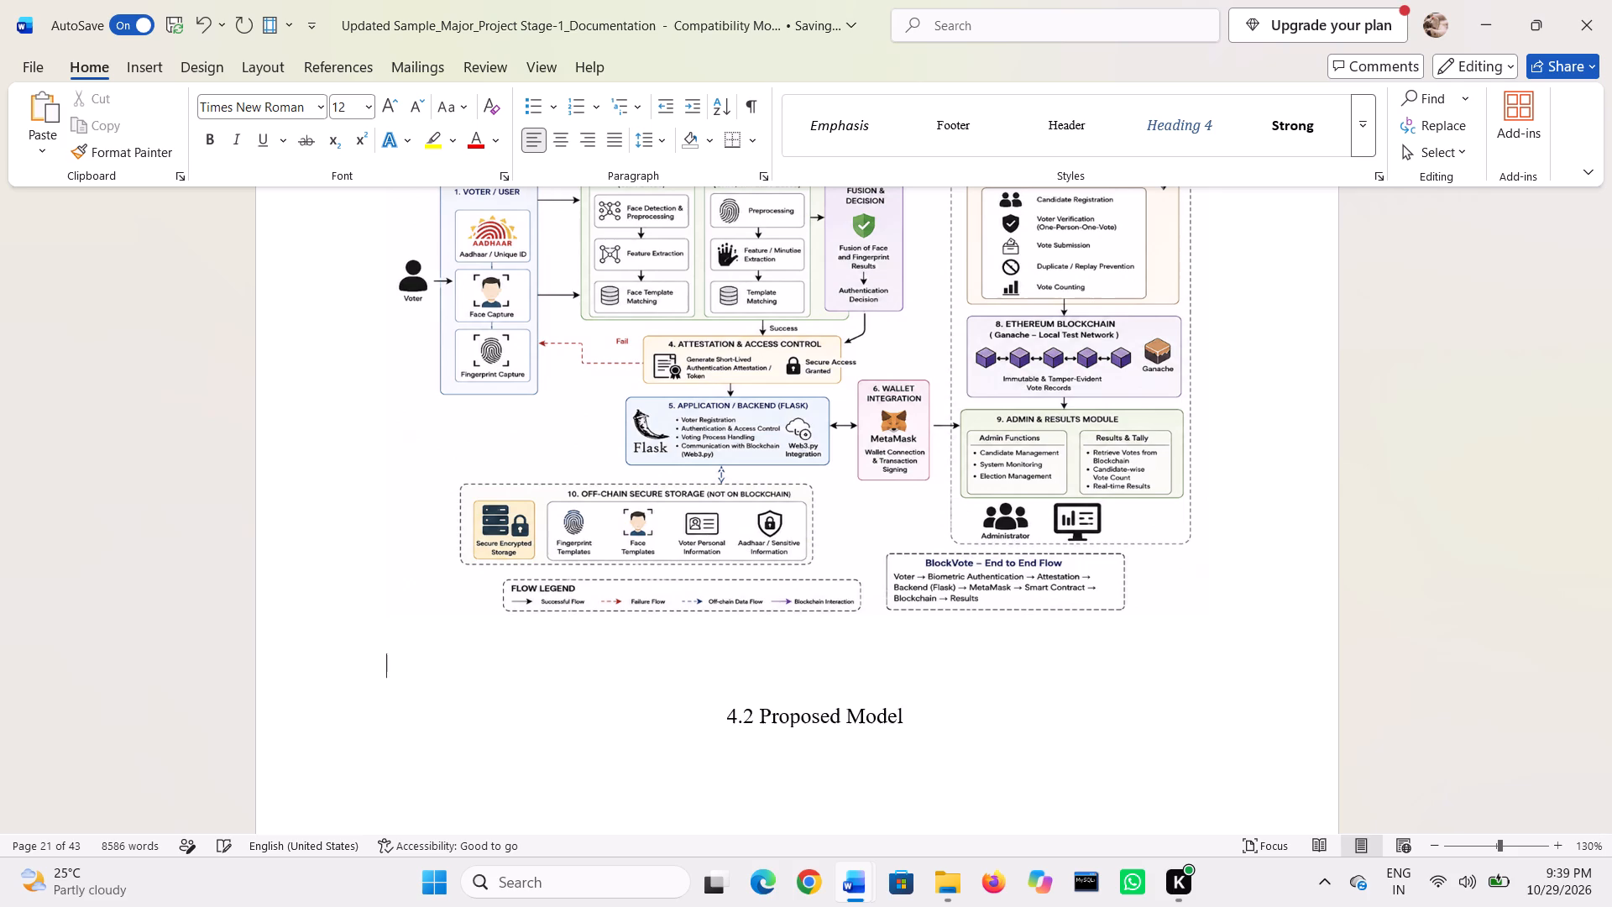
key(BackSpace)
key(BackSpace)
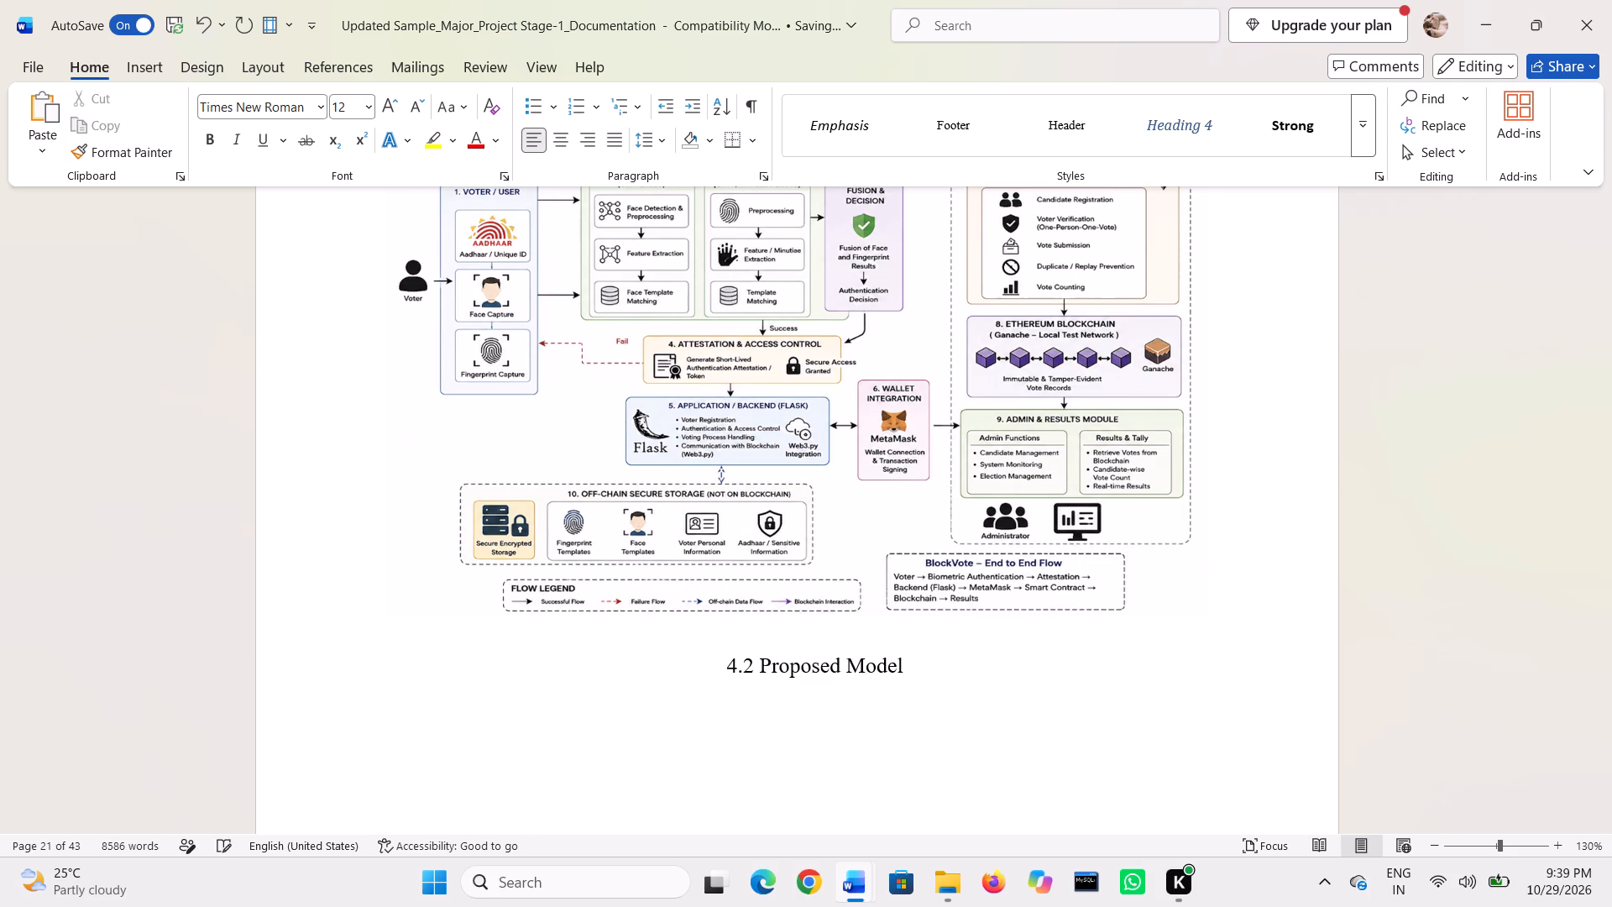
Set the font size of the "4.2 Proposed Model" caption to 11.
double_click(809, 655)
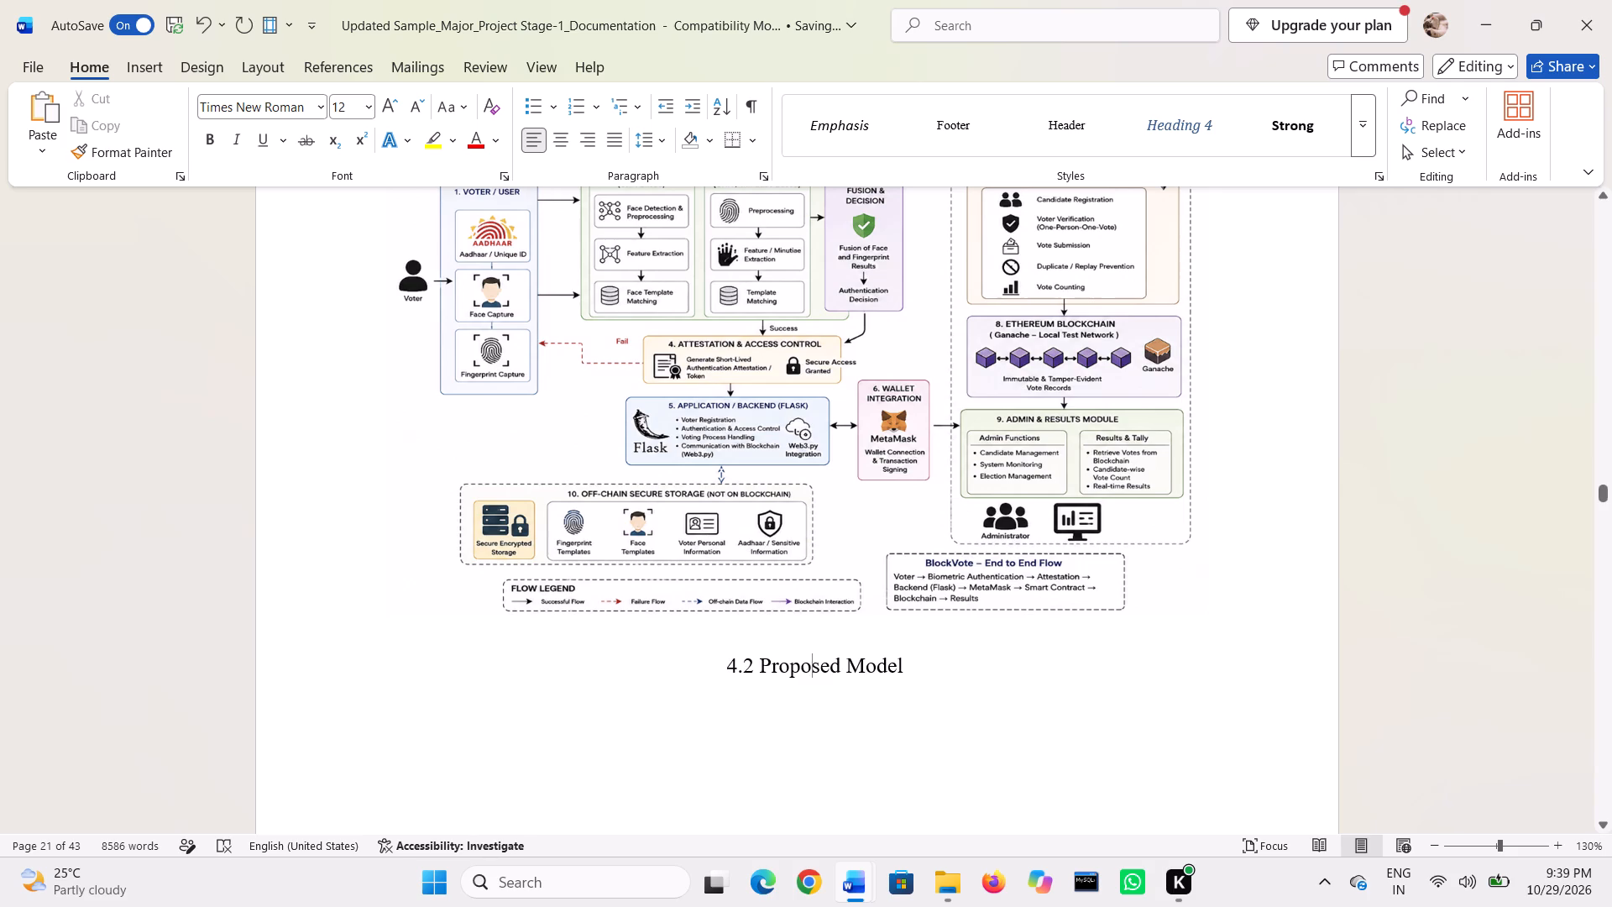
click(735, 663)
drag(728, 663, 831, 656)
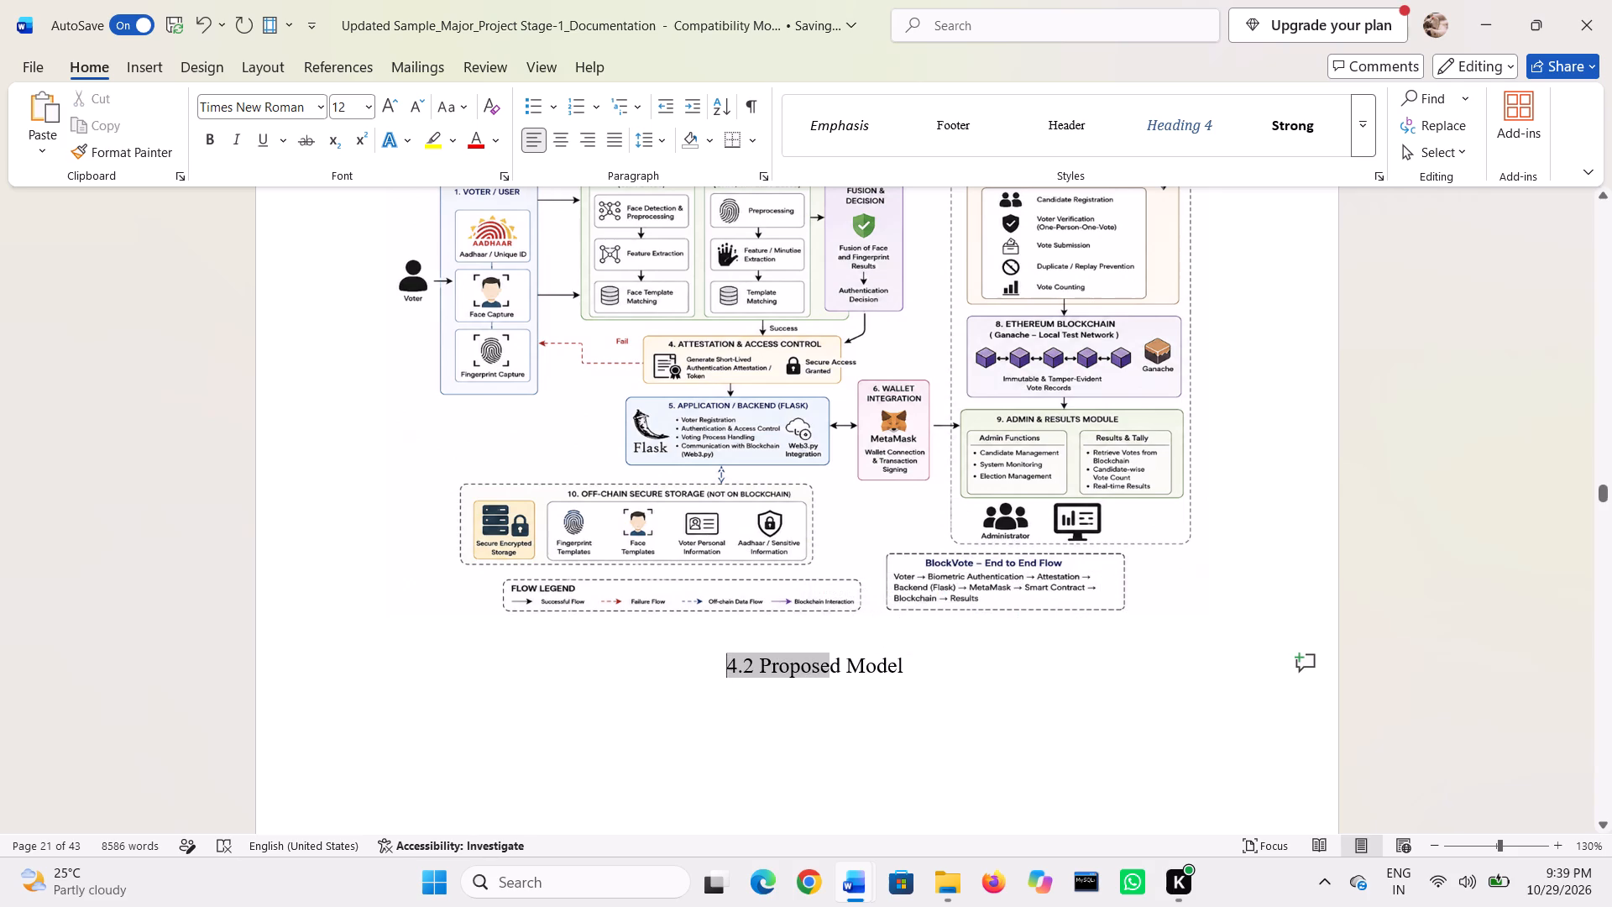
drag(831, 656, 892, 659)
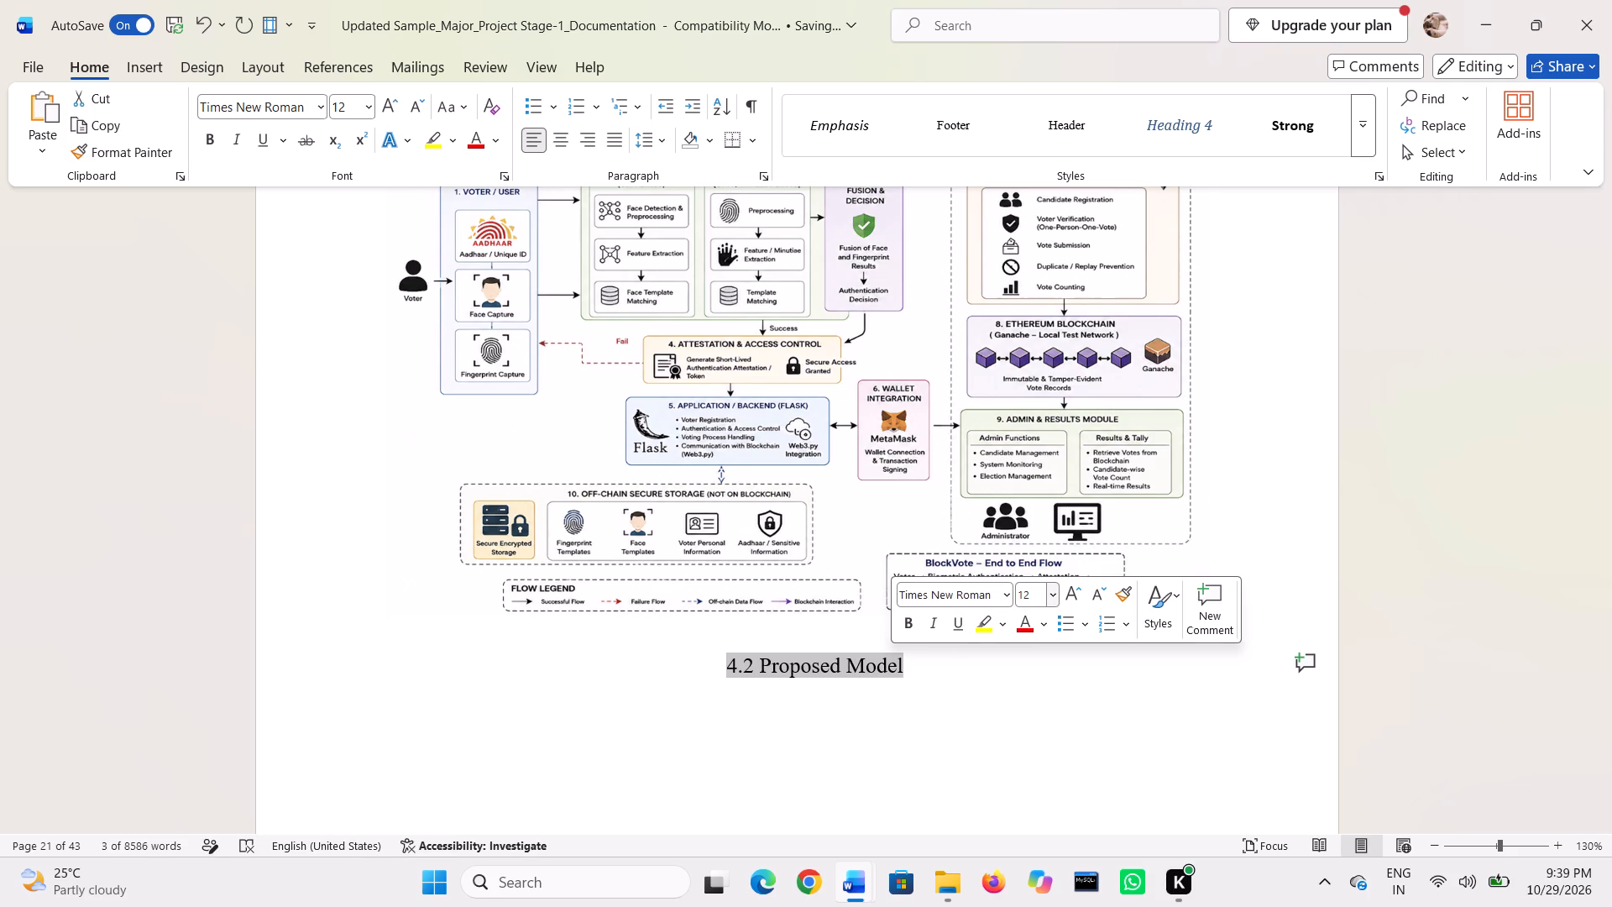
click(1030, 593)
text(11)
key(Return)
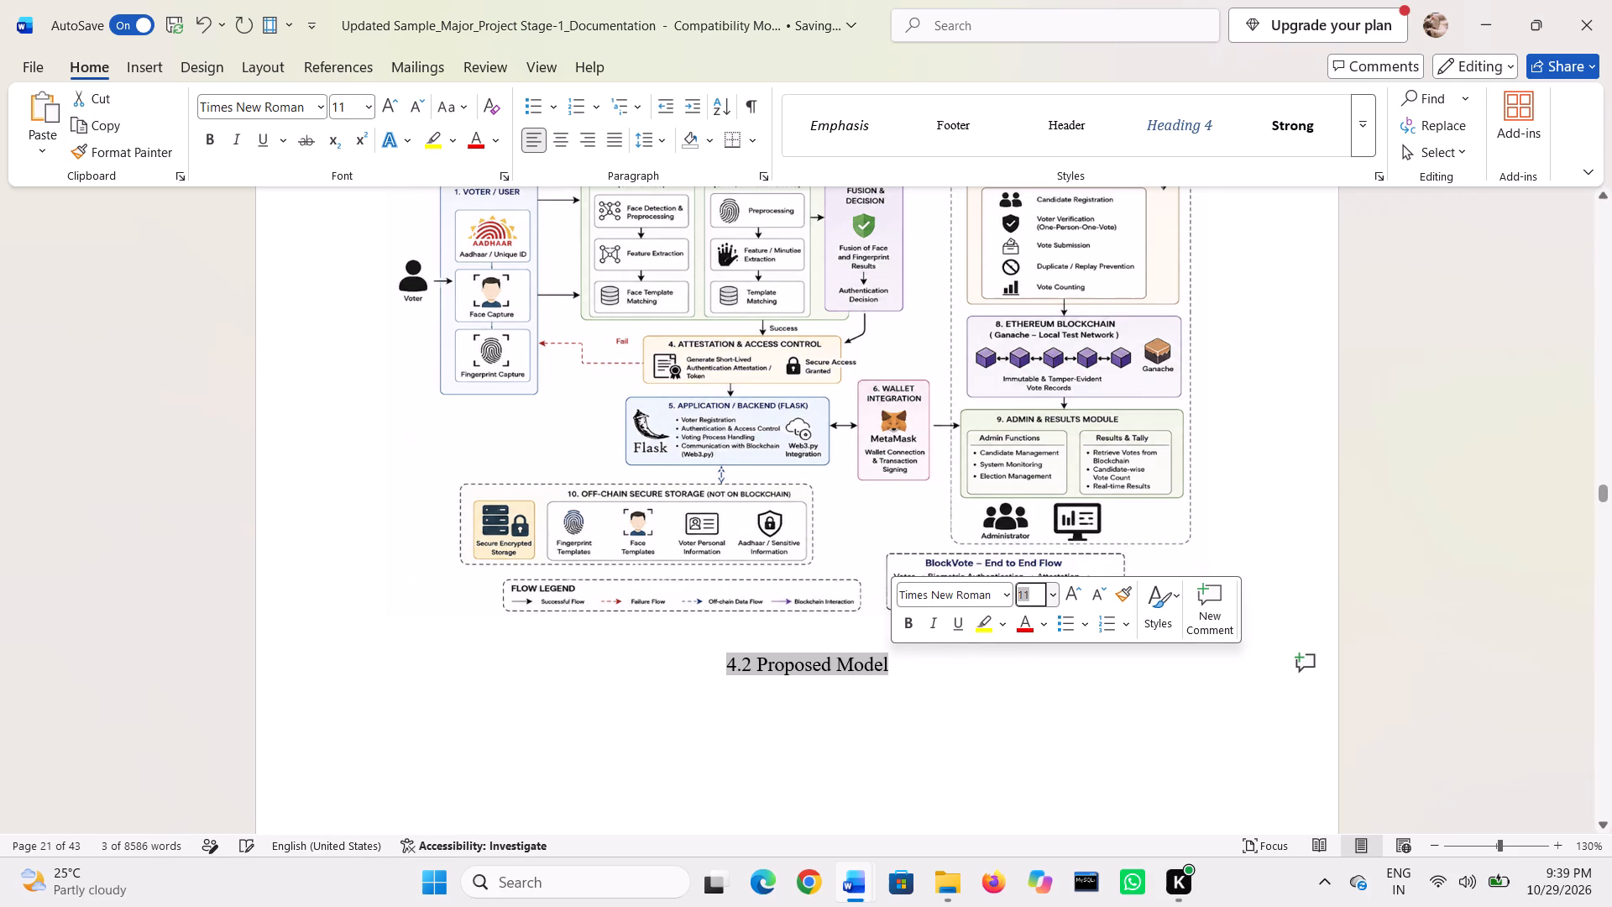
click(691, 747)
Look through the pages after the diagram to check where the UML Diagrams chapter starts.
scroll(691, 747, down, 2)
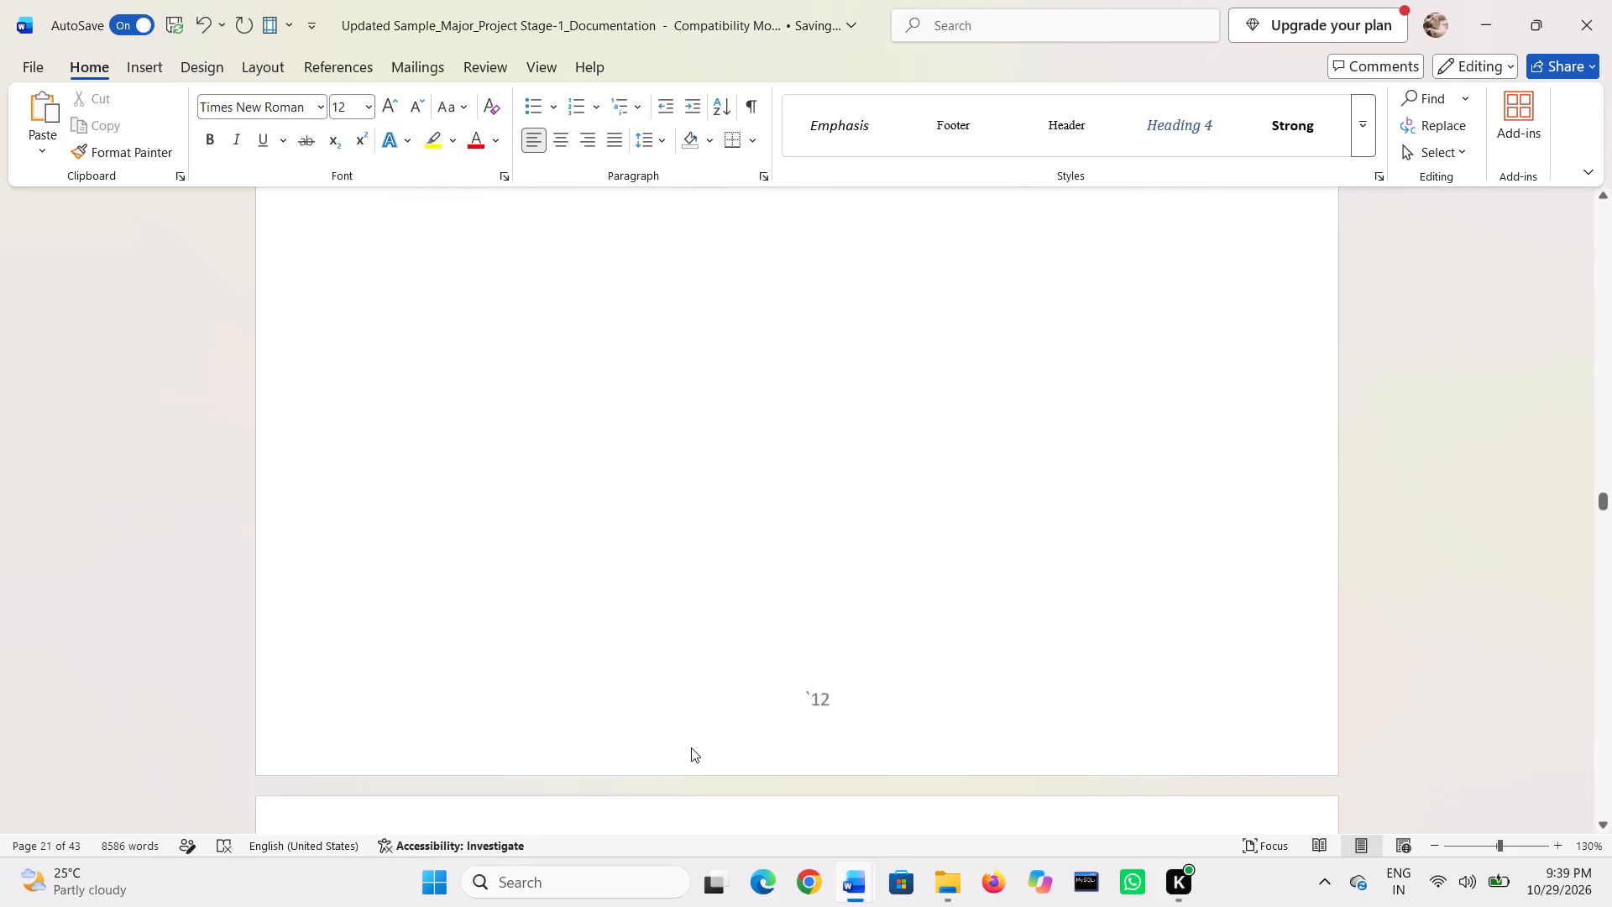
scroll(691, 747, down, 4)
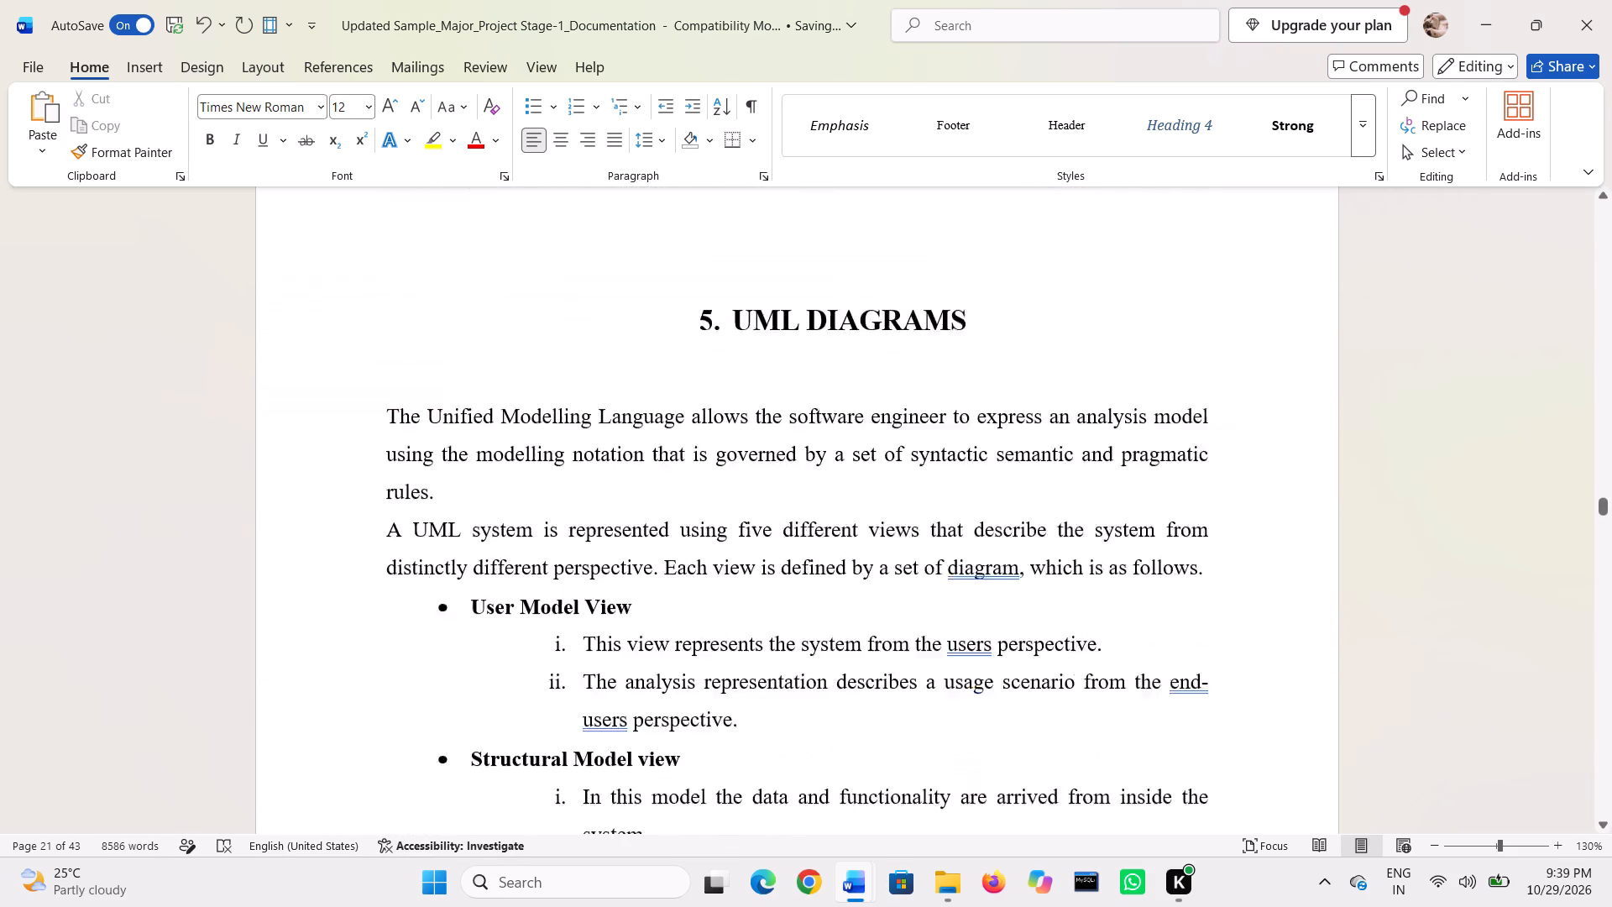
scroll(691, 747, down, 3)
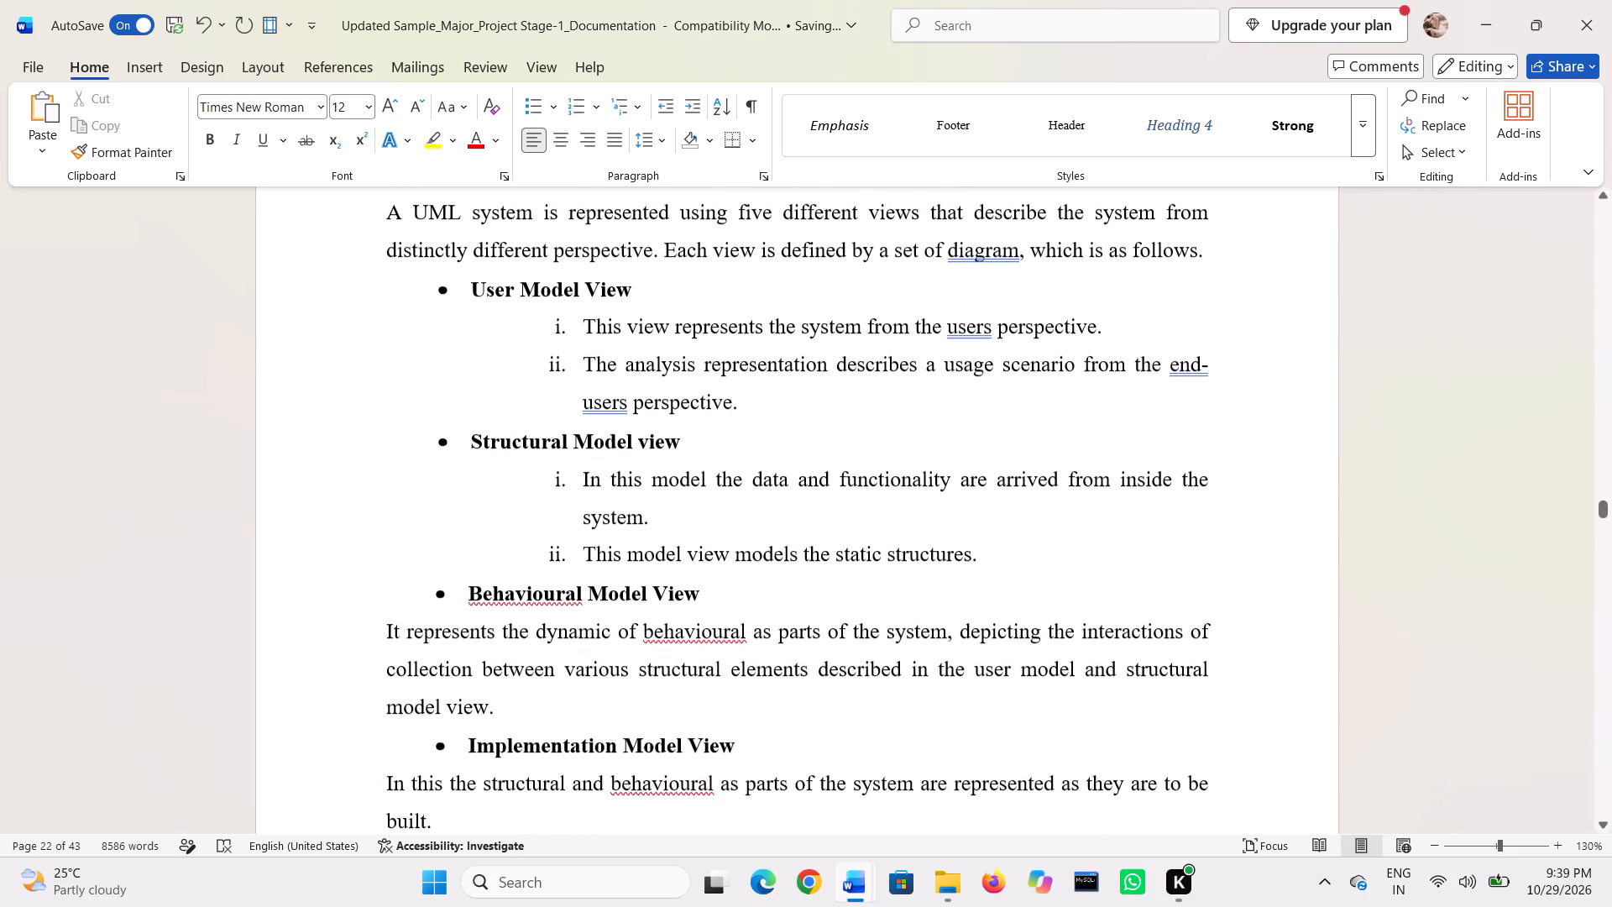
scroll(691, 747, down, 1)
In the table of contents, set the page numbers of "5. UML DIAGRAMS" and "5.1 Class Diagram" to 13.
scroll(691, 747, up, 6)
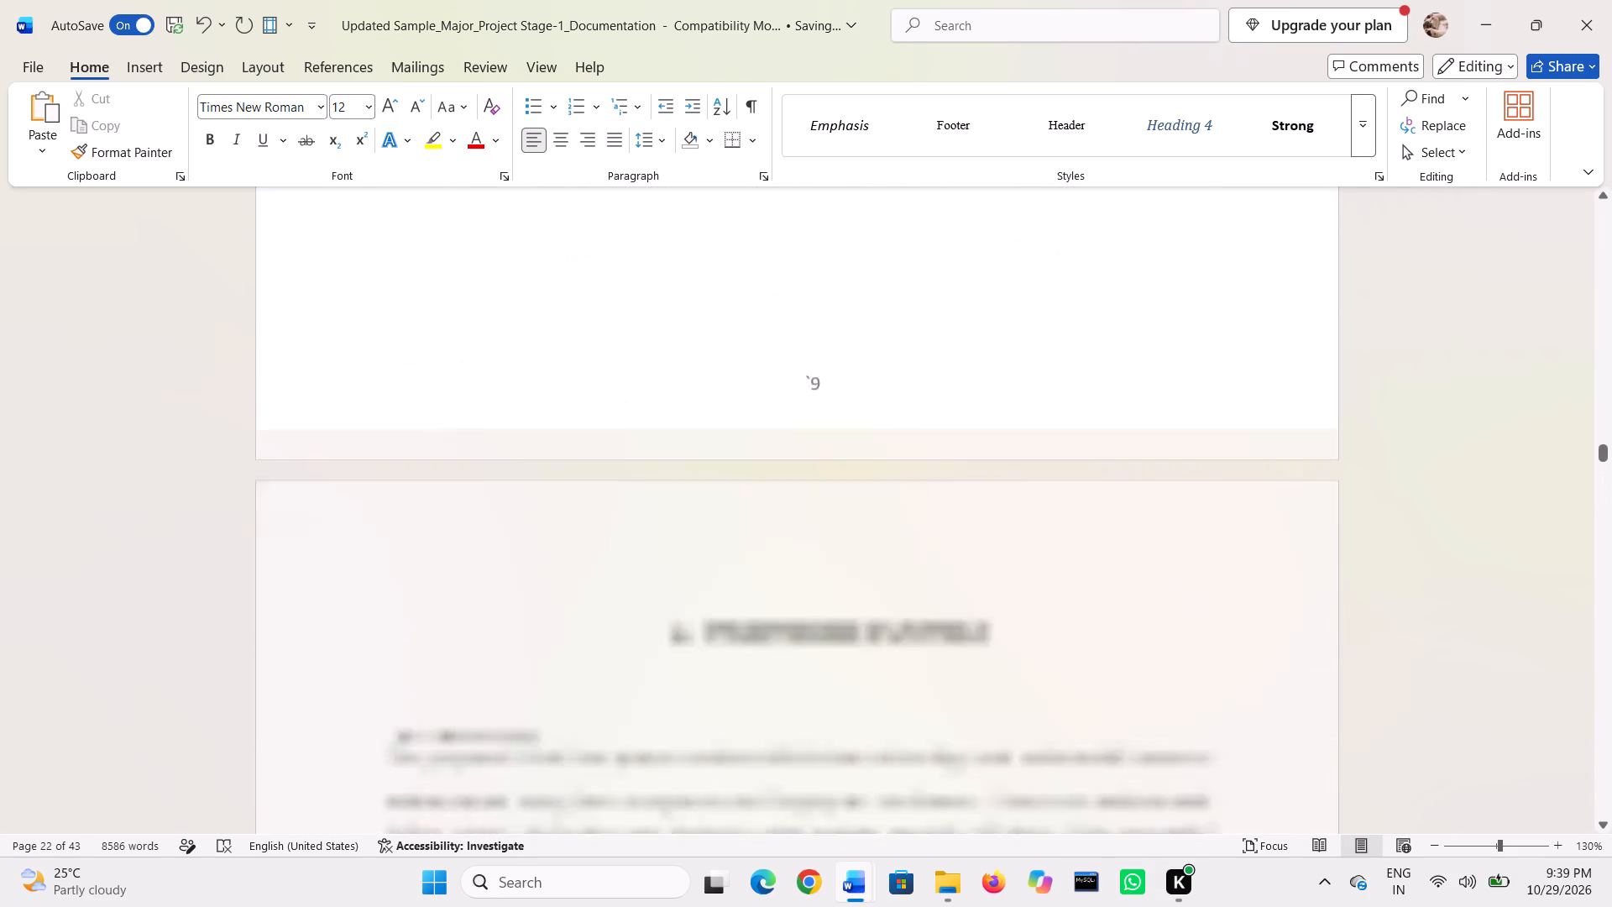
scroll(691, 747, up, 17)
scroll(691, 747, down, 1)
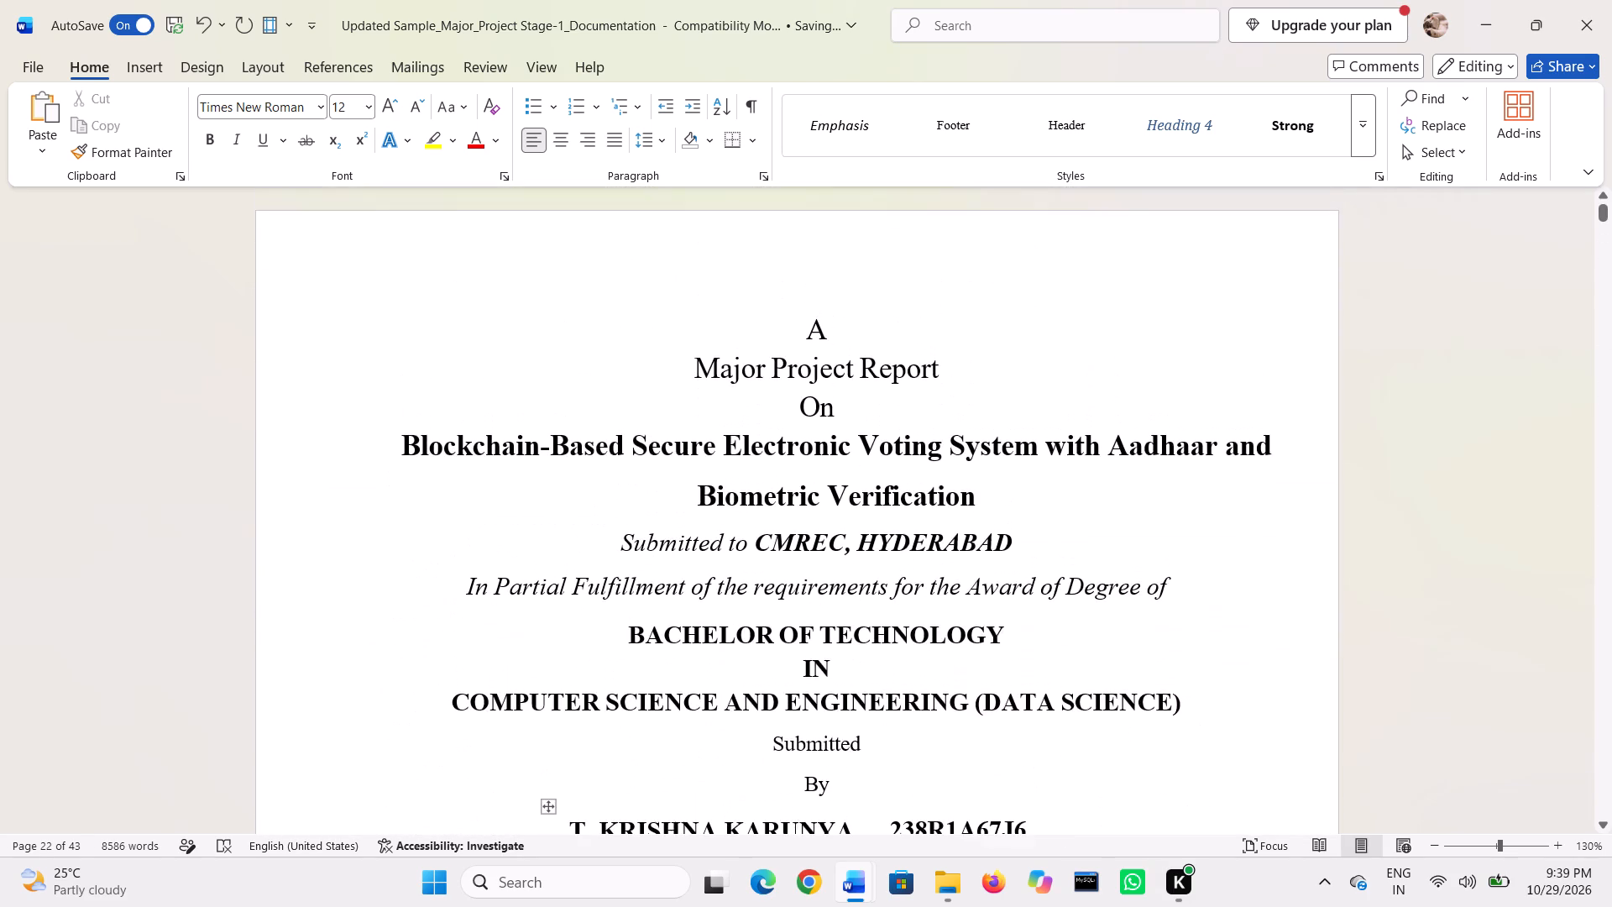
scroll(691, 747, down, 1)
scroll(691, 747, up, 2)
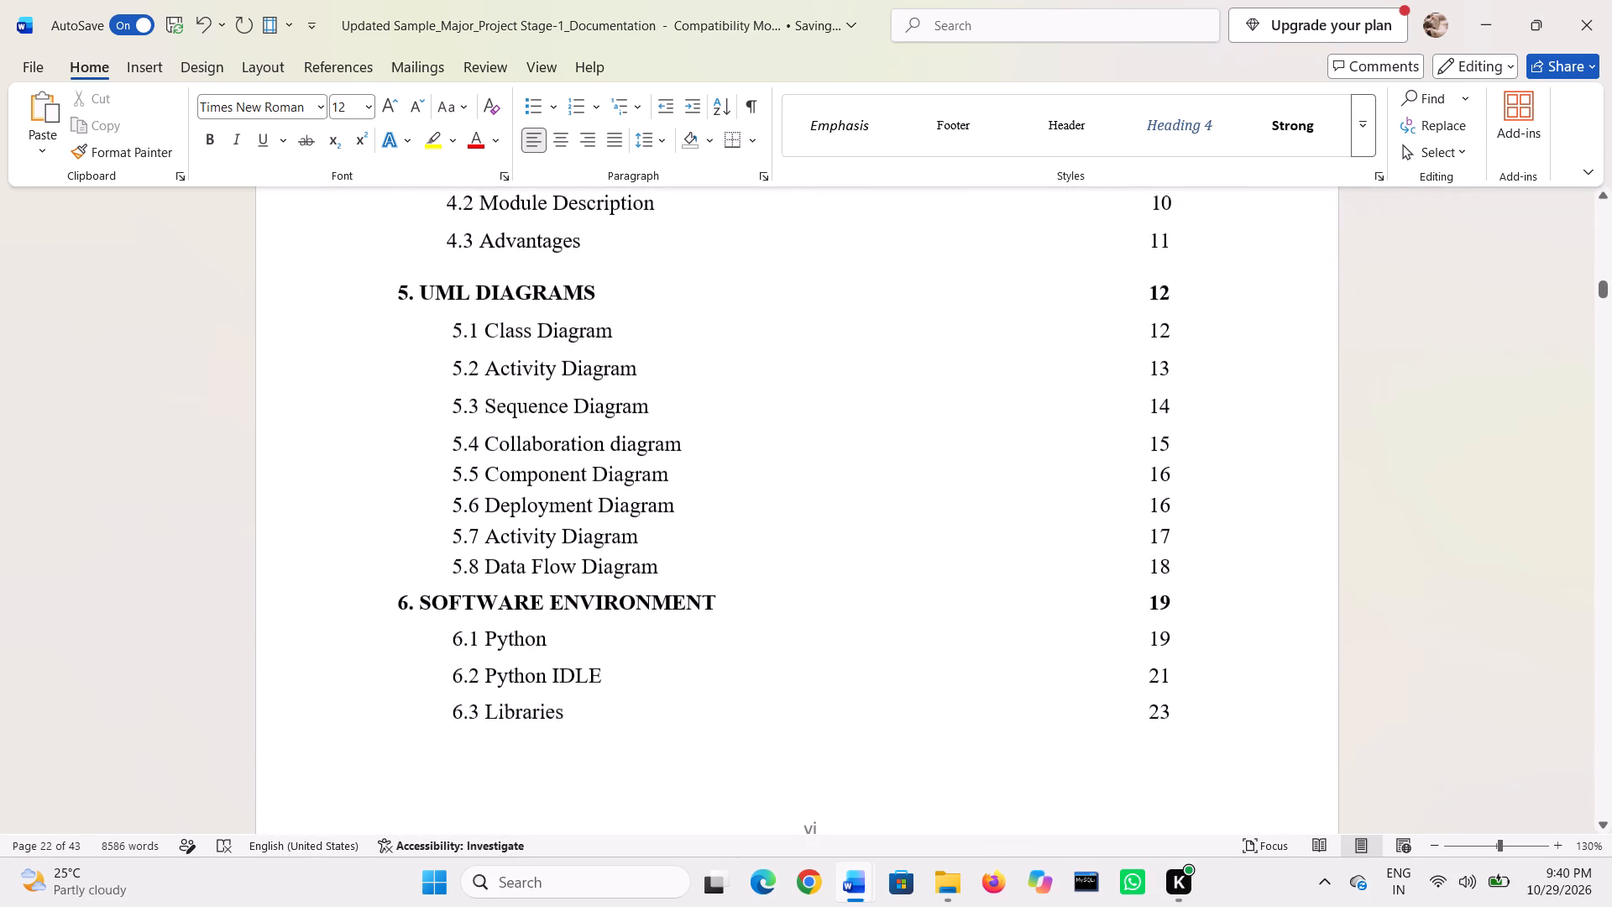
scroll(691, 747, up, 1)
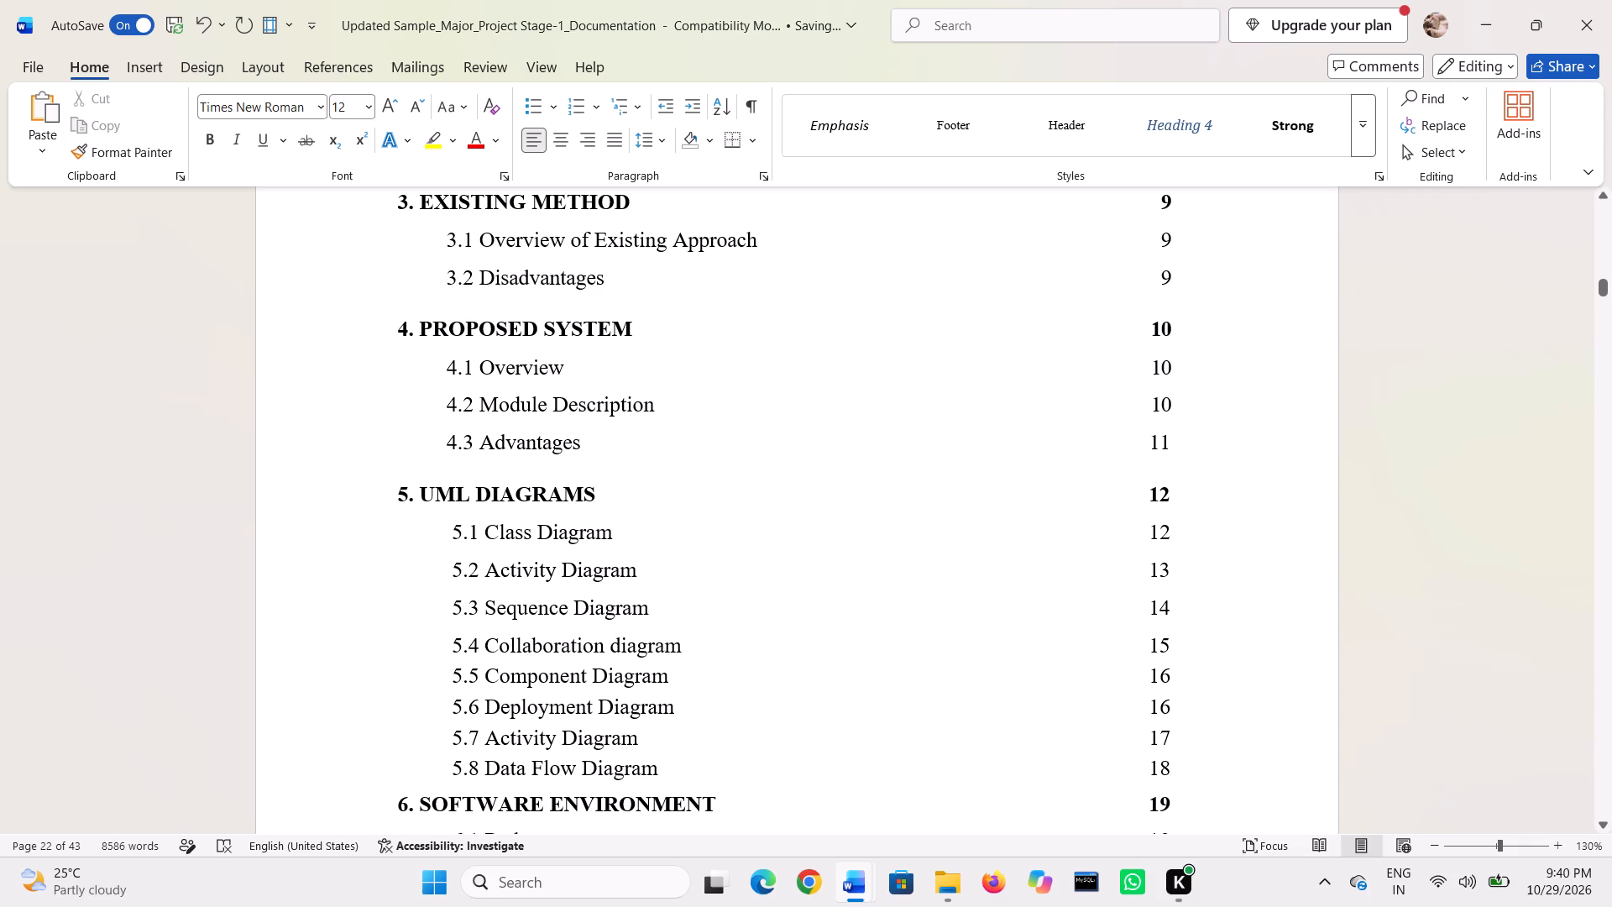
click(1174, 500)
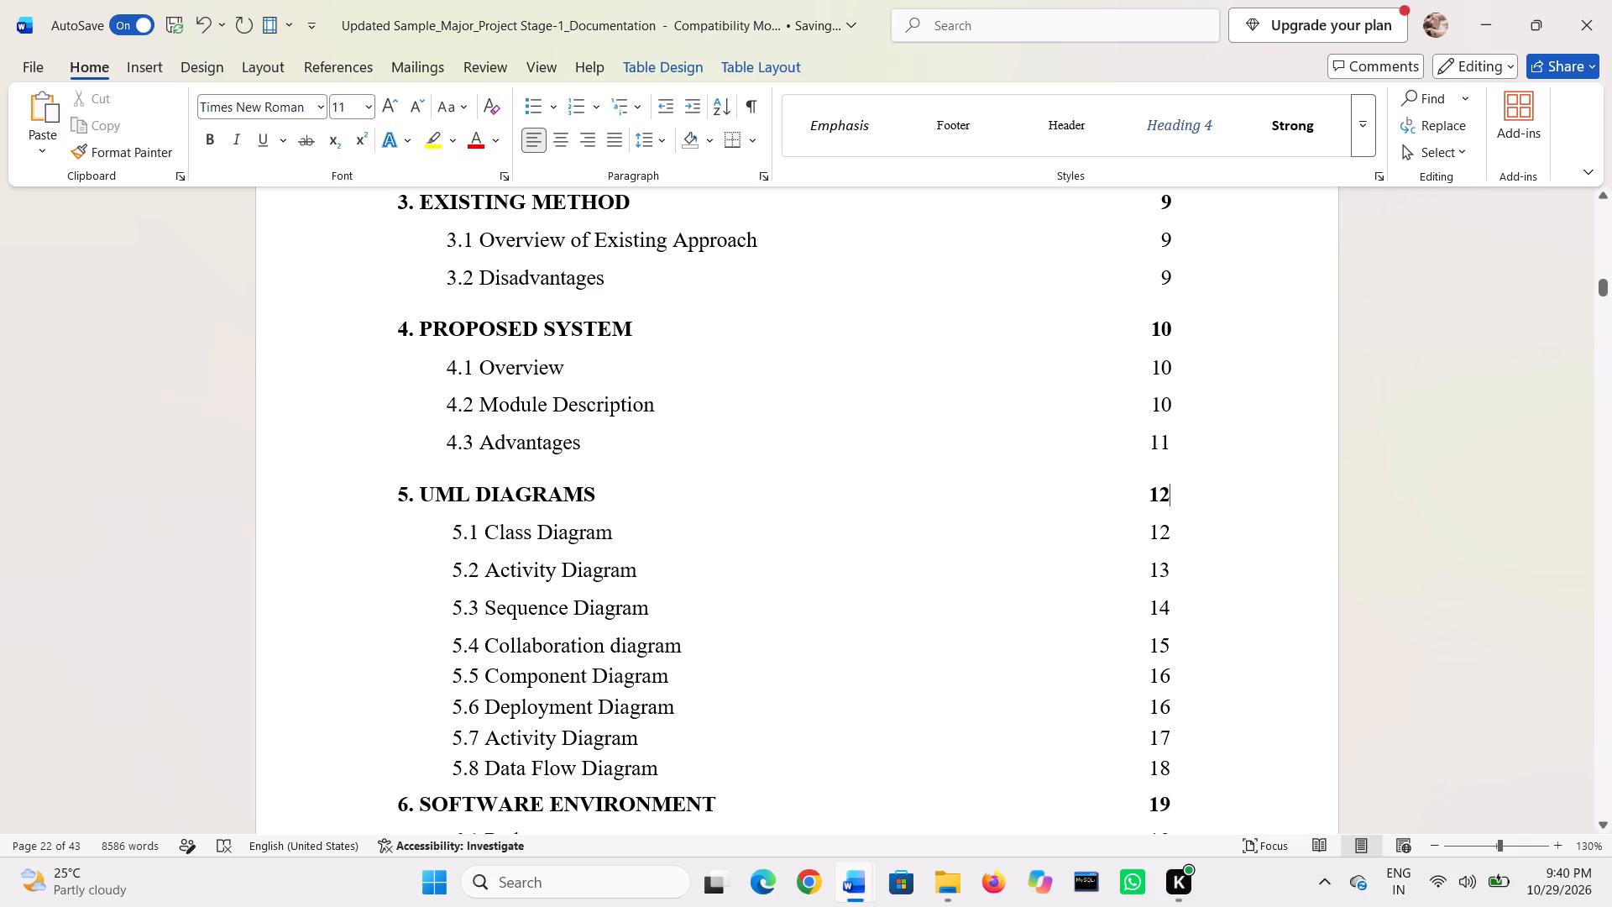
key(BackSpace)
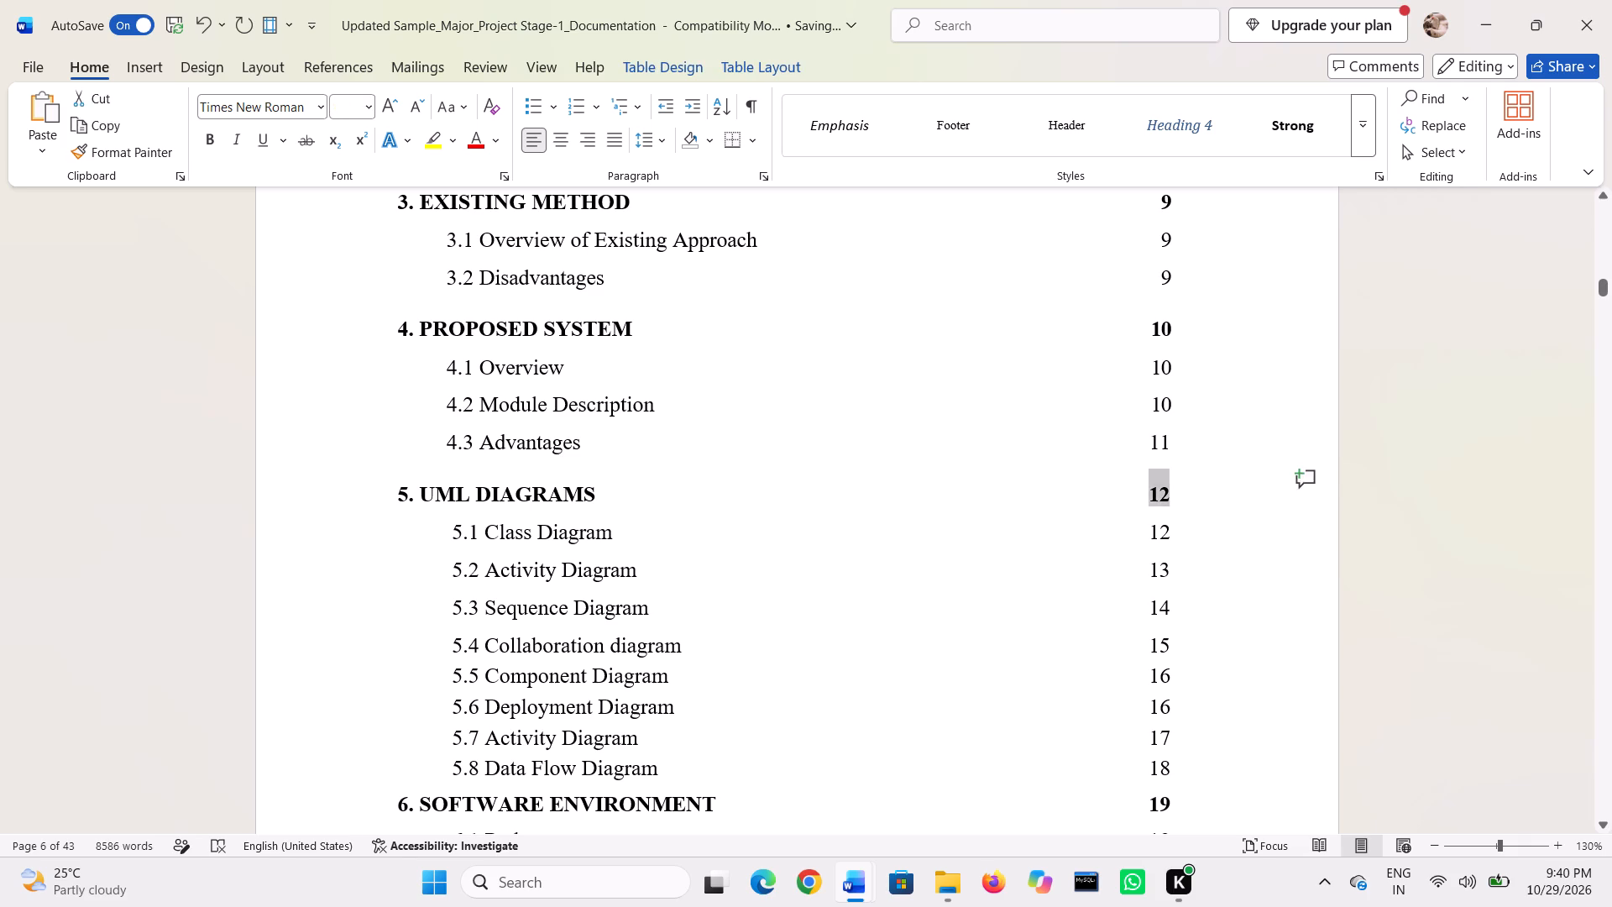
key(3)
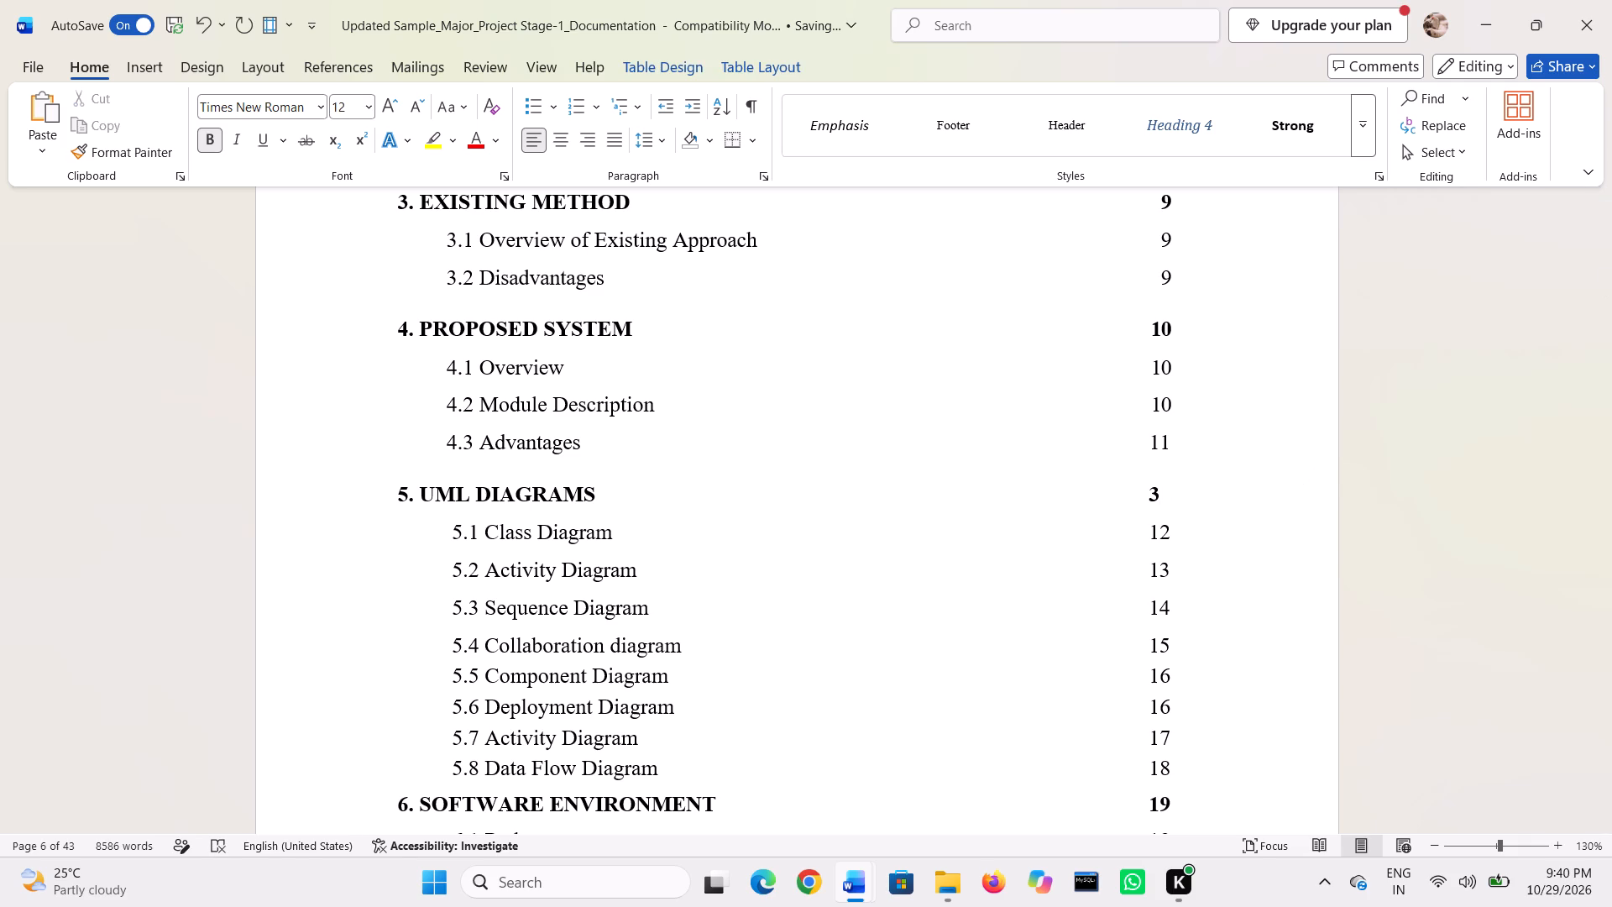
key(BackSpace)
text(13)
click(1172, 534)
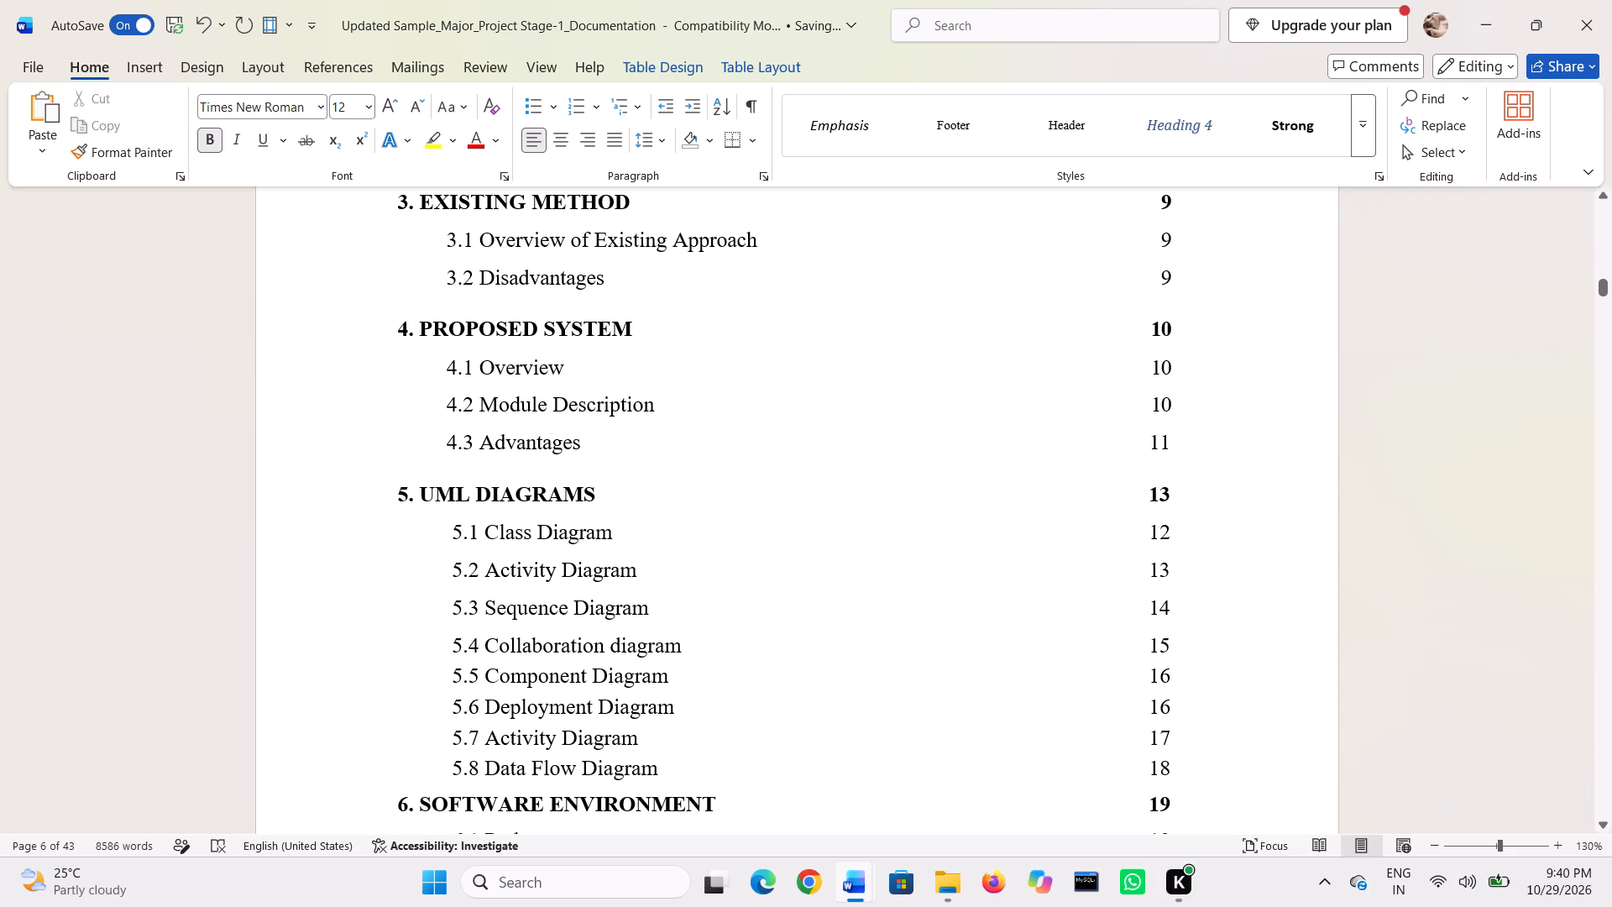
key(BackSpace)
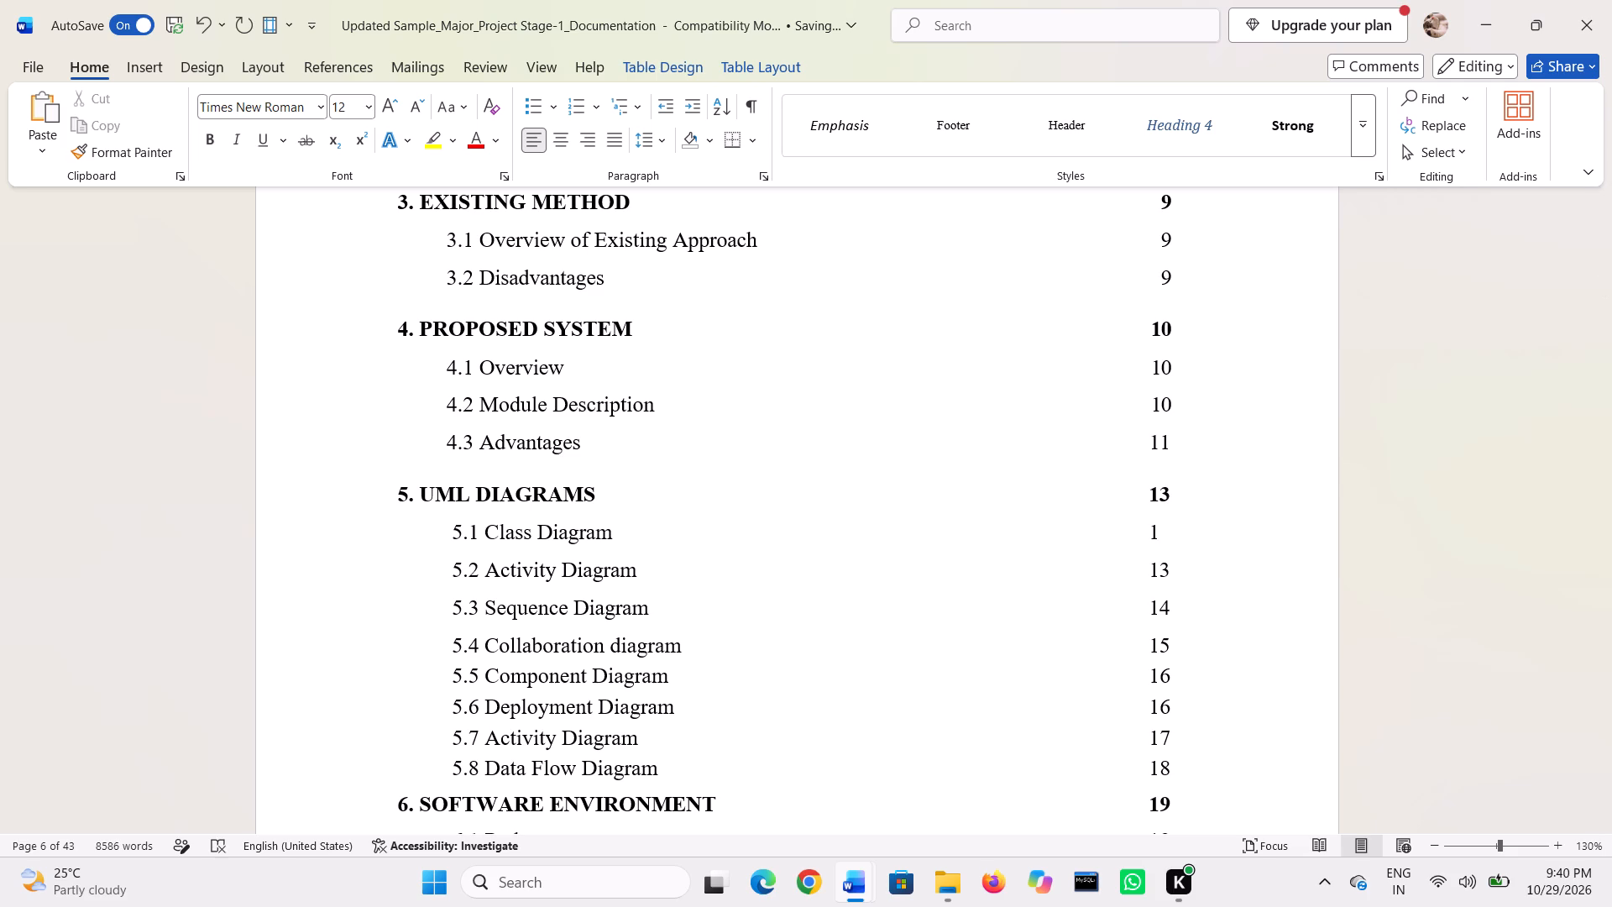
key(3)
Set the contents page numbers to 14 for 5.2 Activity Diagram, 15 for 5.3 Sequence Diagram and 16 for 5.4 Collaboration diagram.
key(Down)
key(BackSpace)
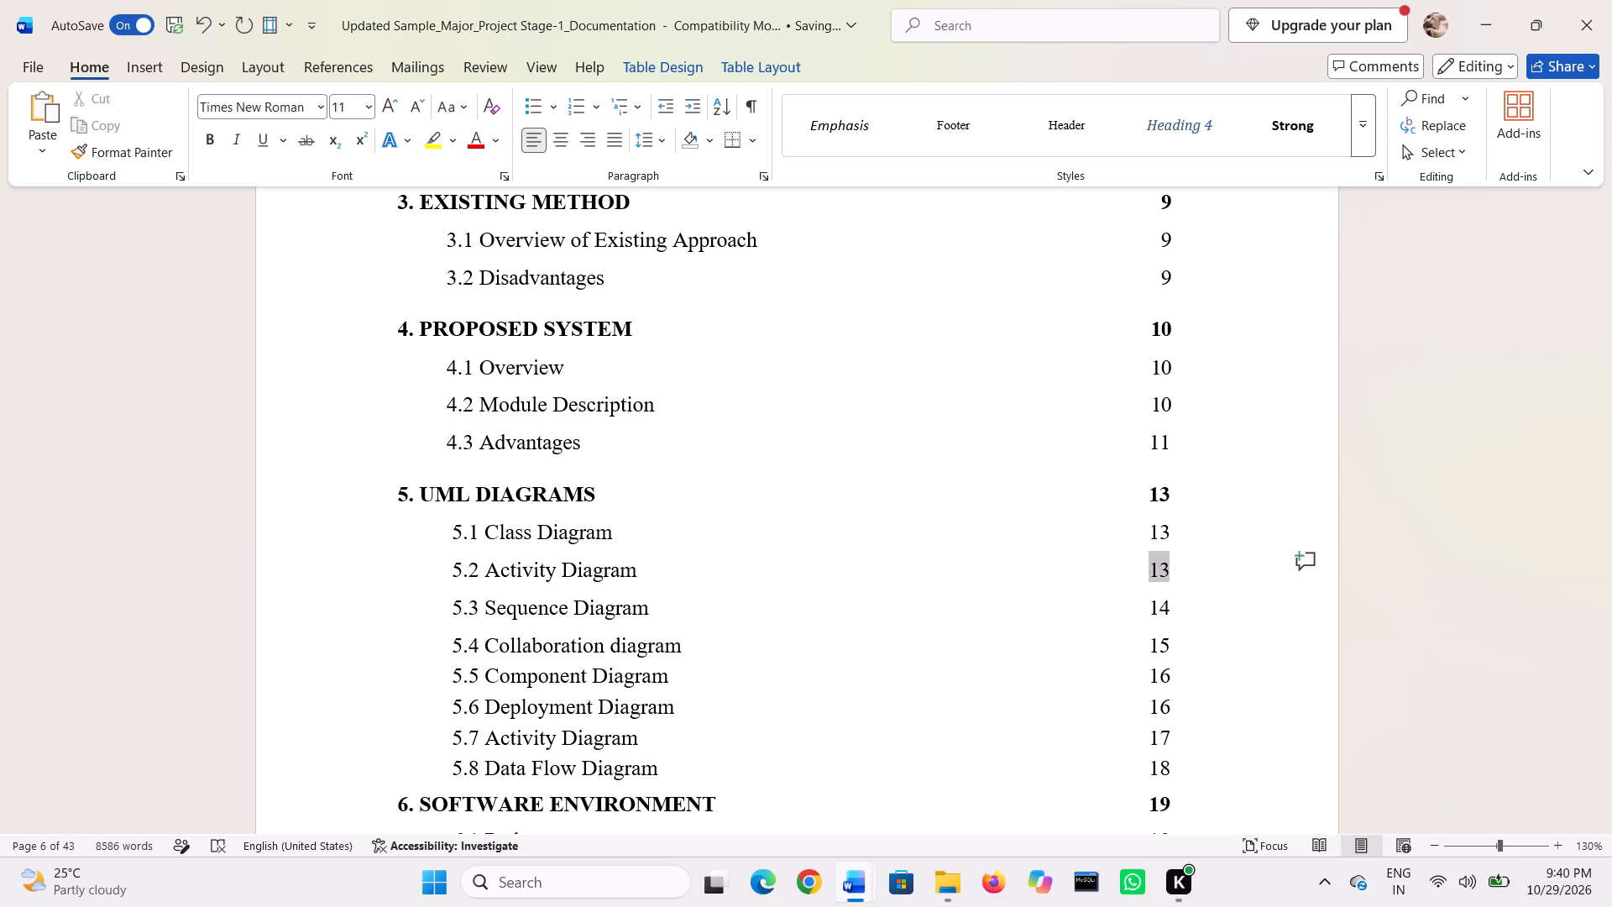
key(4)
key(BackSpace)
text(14)
click(1172, 606)
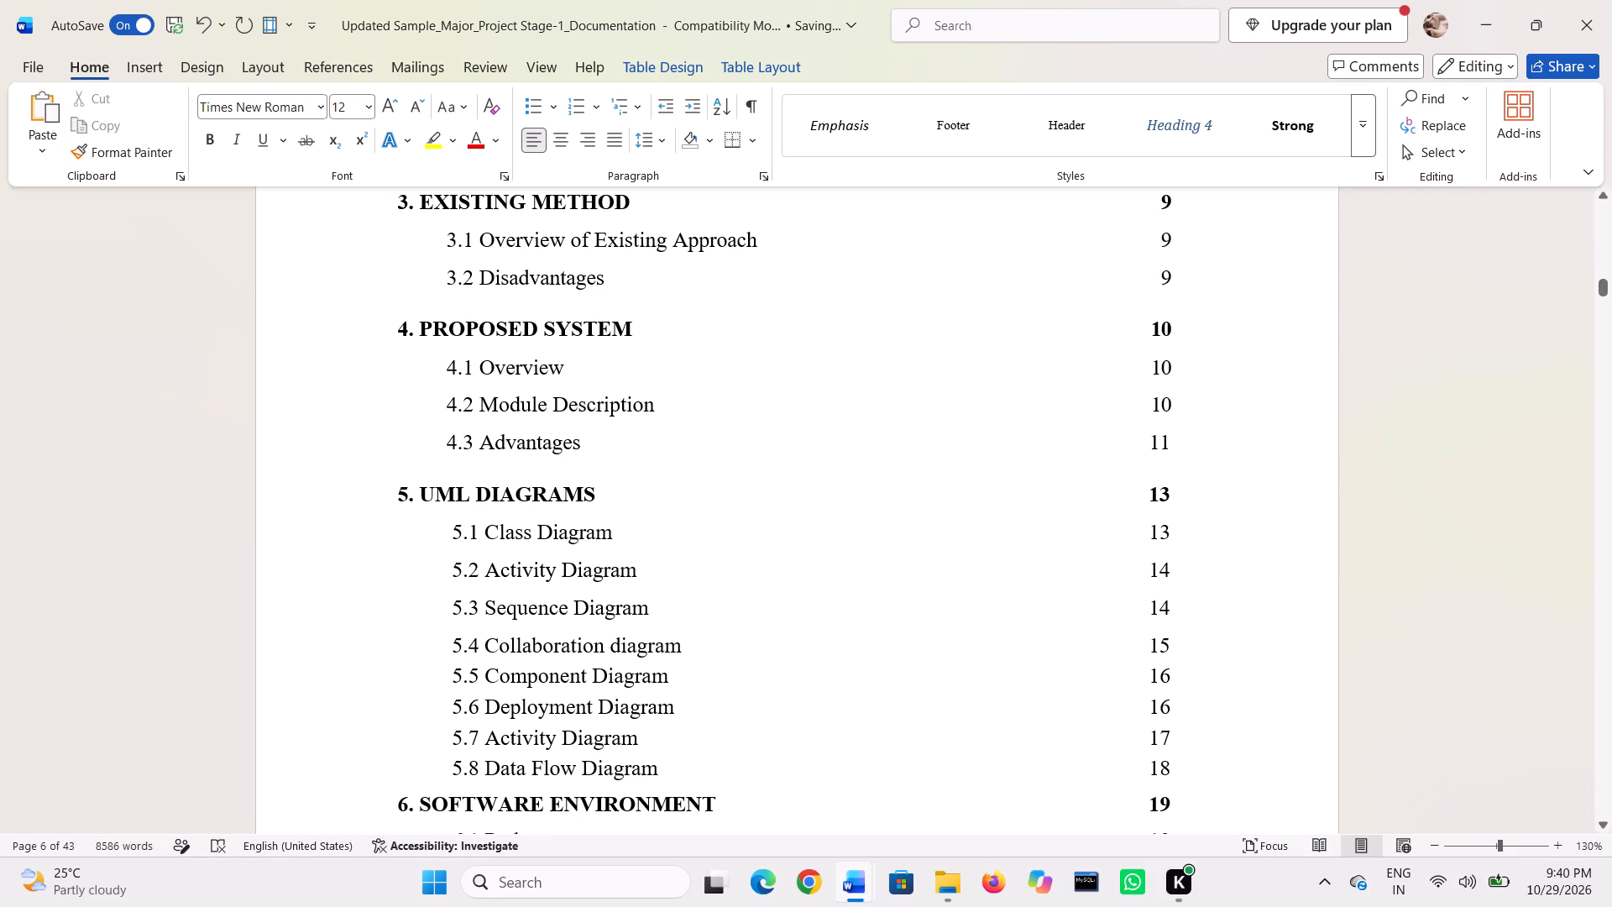
key(BackSpace)
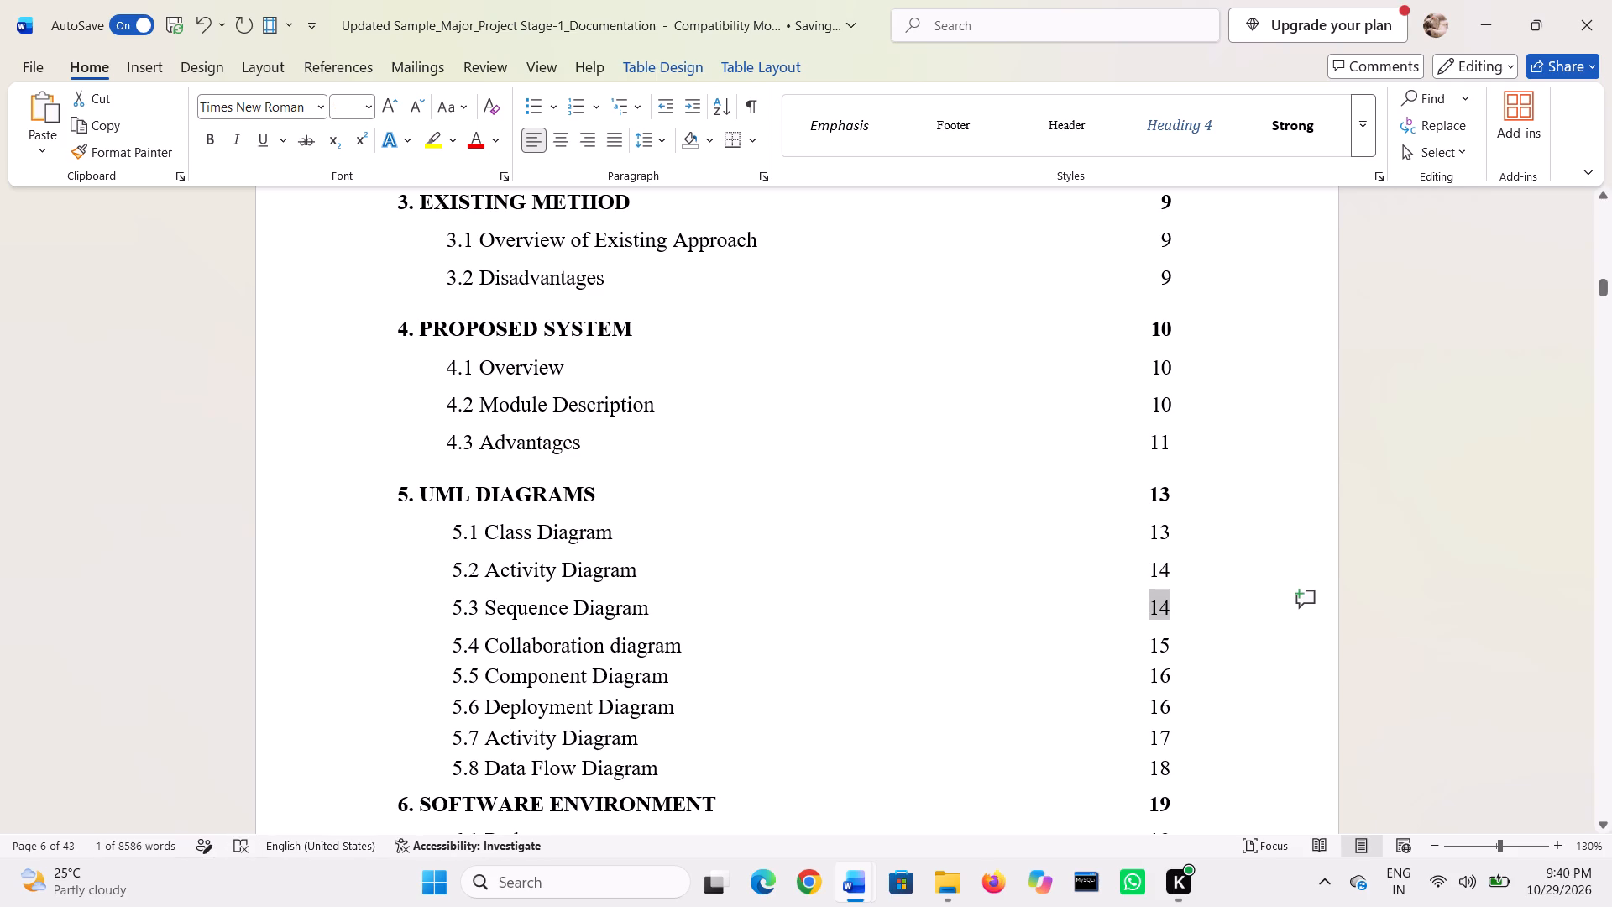
text(15)
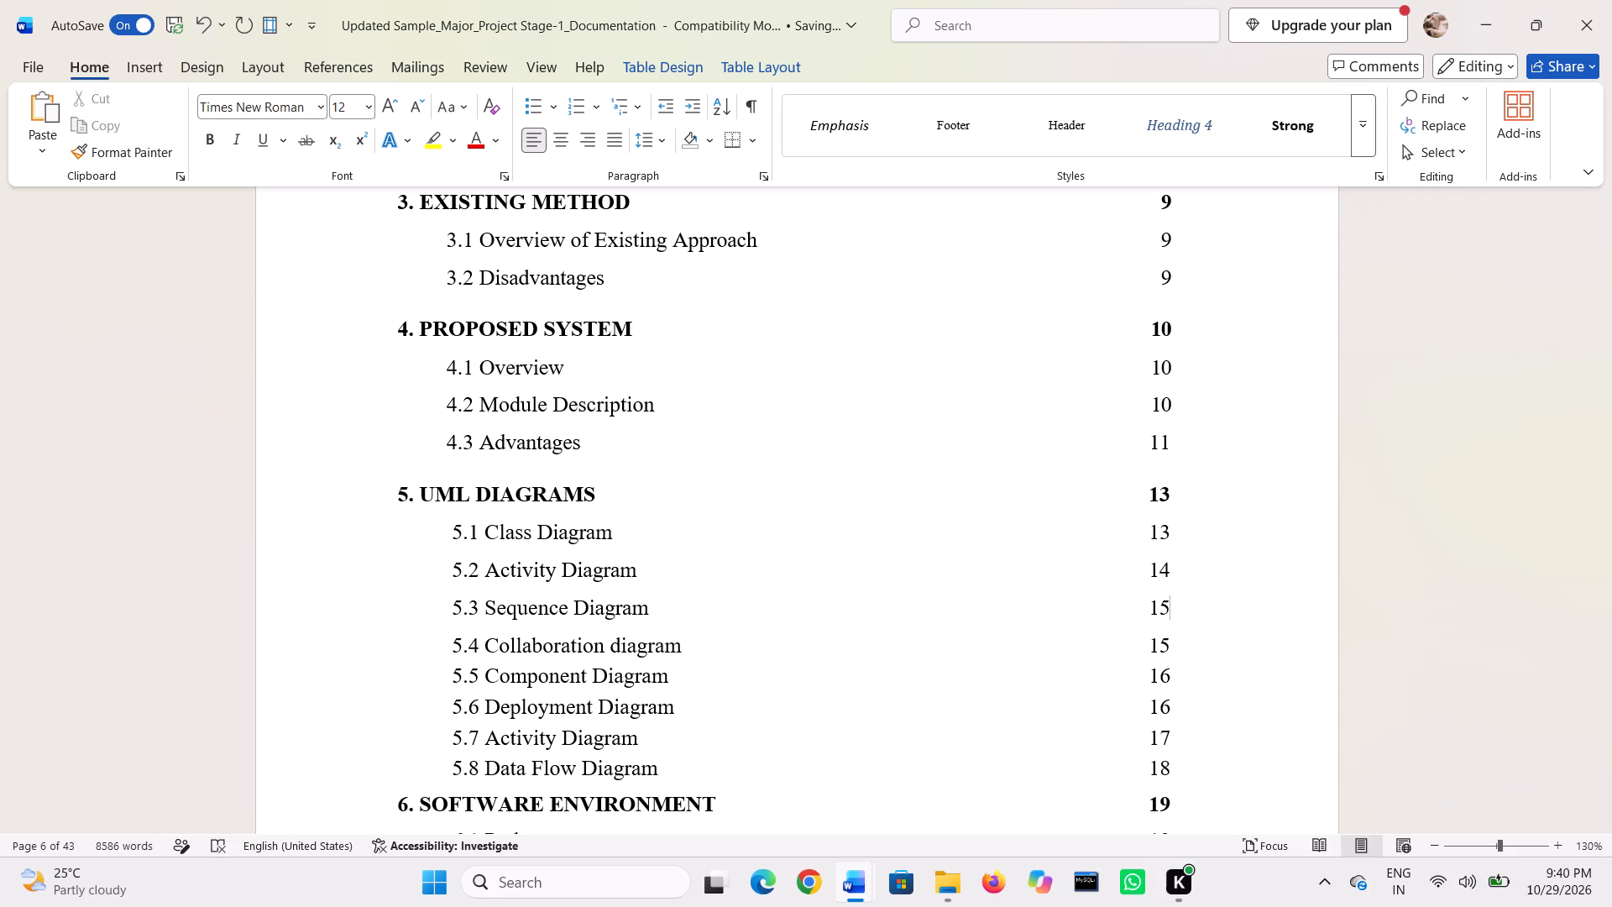
click(1171, 648)
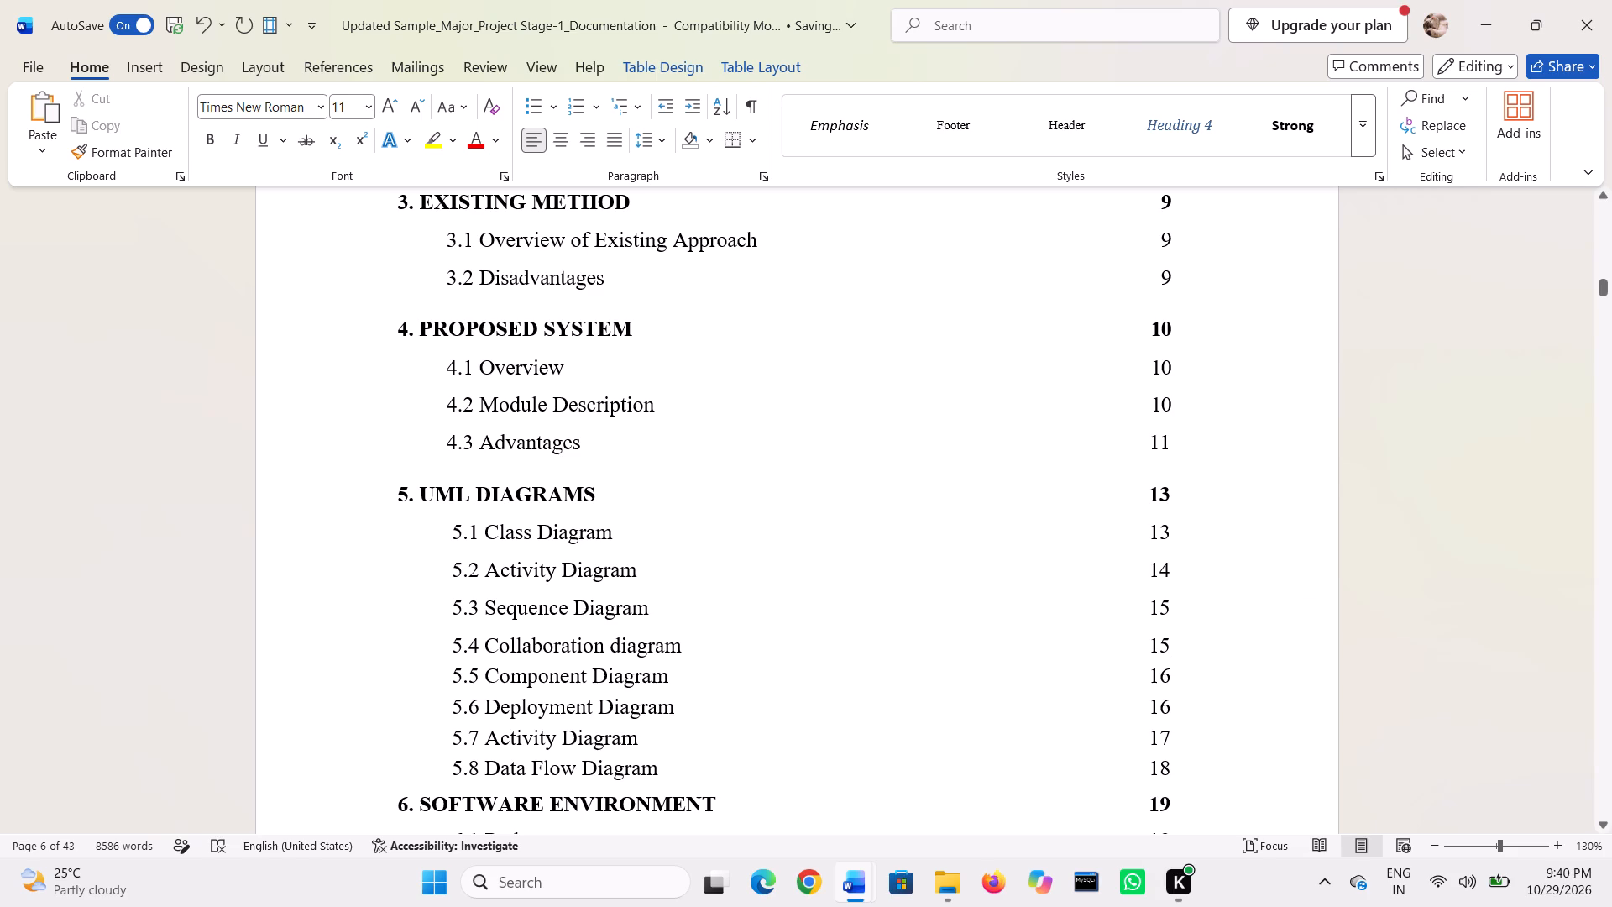
key(BackSpace)
text(16)
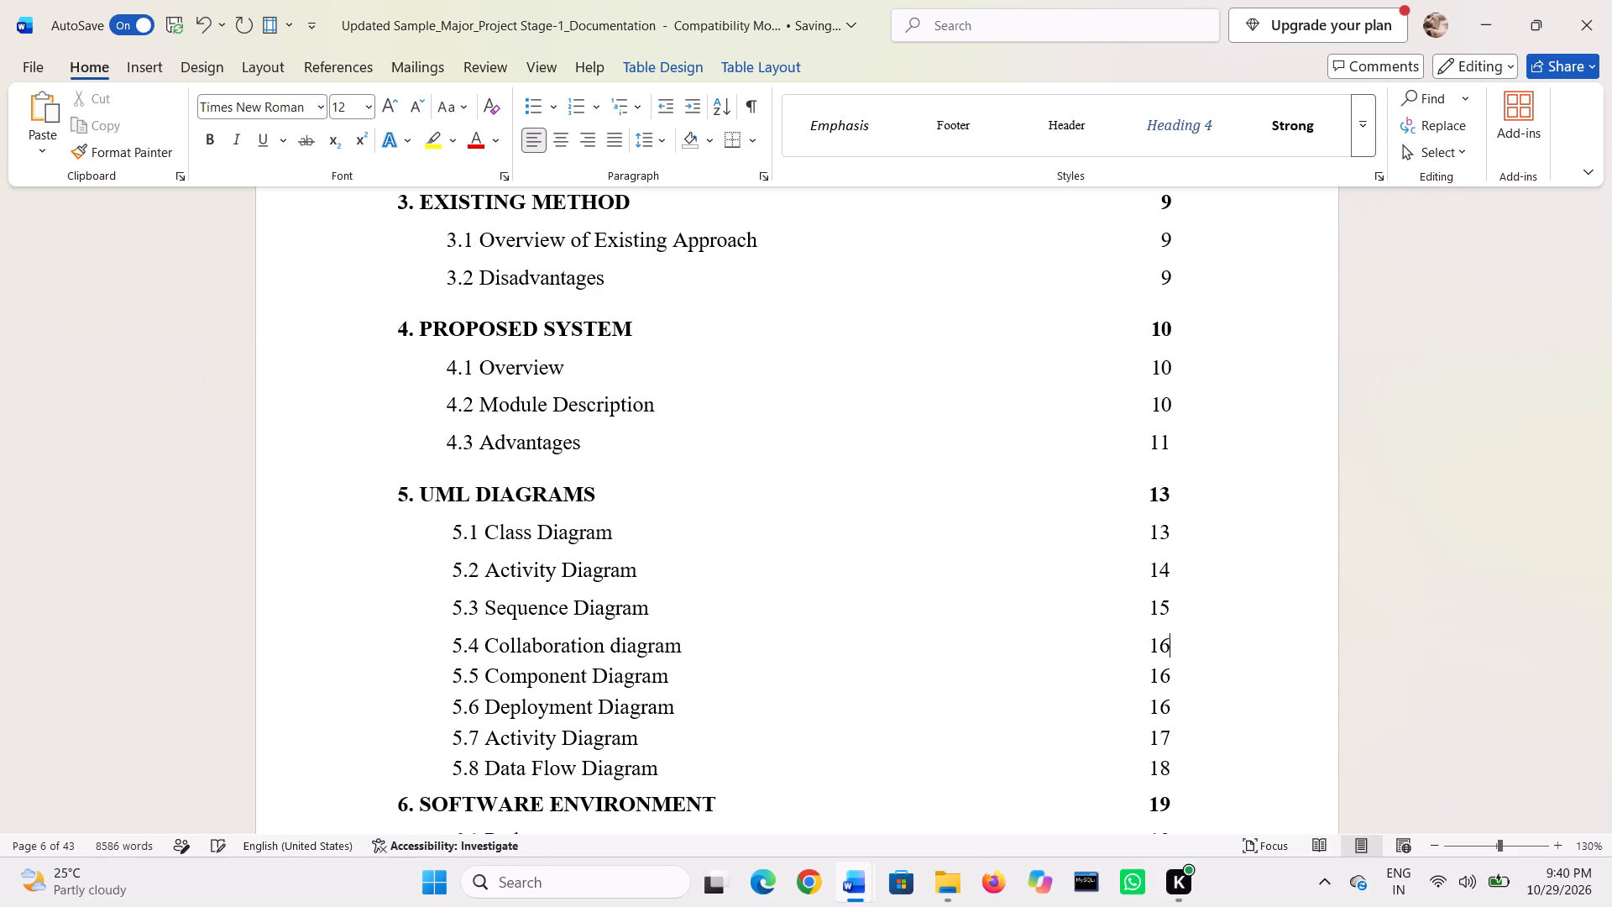
Set the contents page numbers to 17 for entries 5.5 and 5.6, 18 for 5.7 Activity Diagram and 19 for 5.8 Data Flow Diagram.
click(1171, 671)
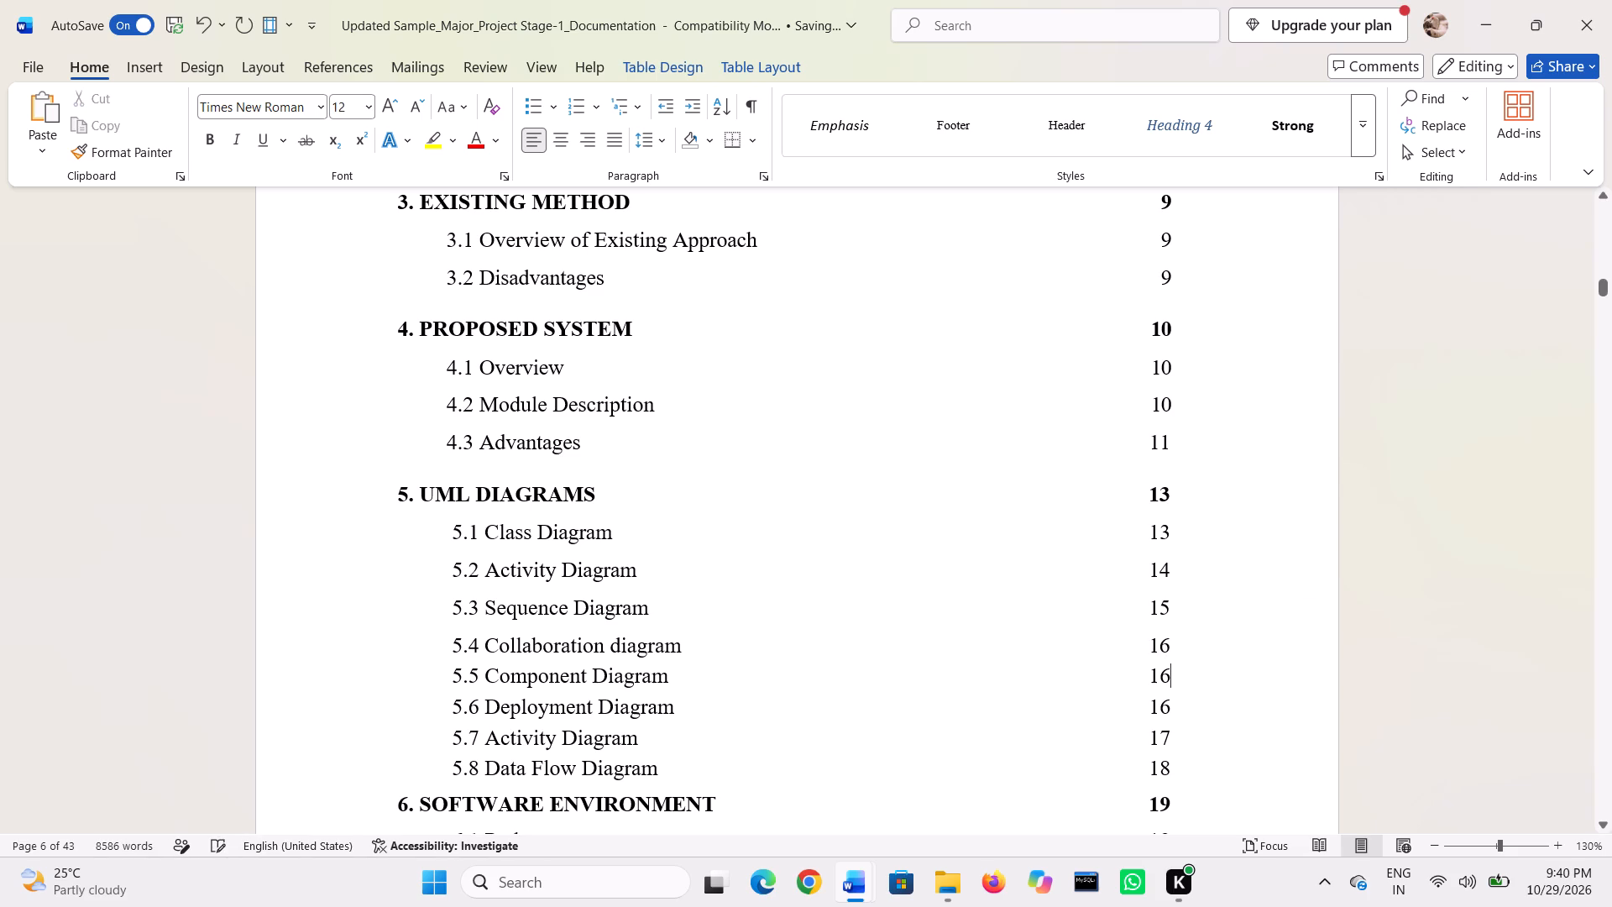
key(BackSpace)
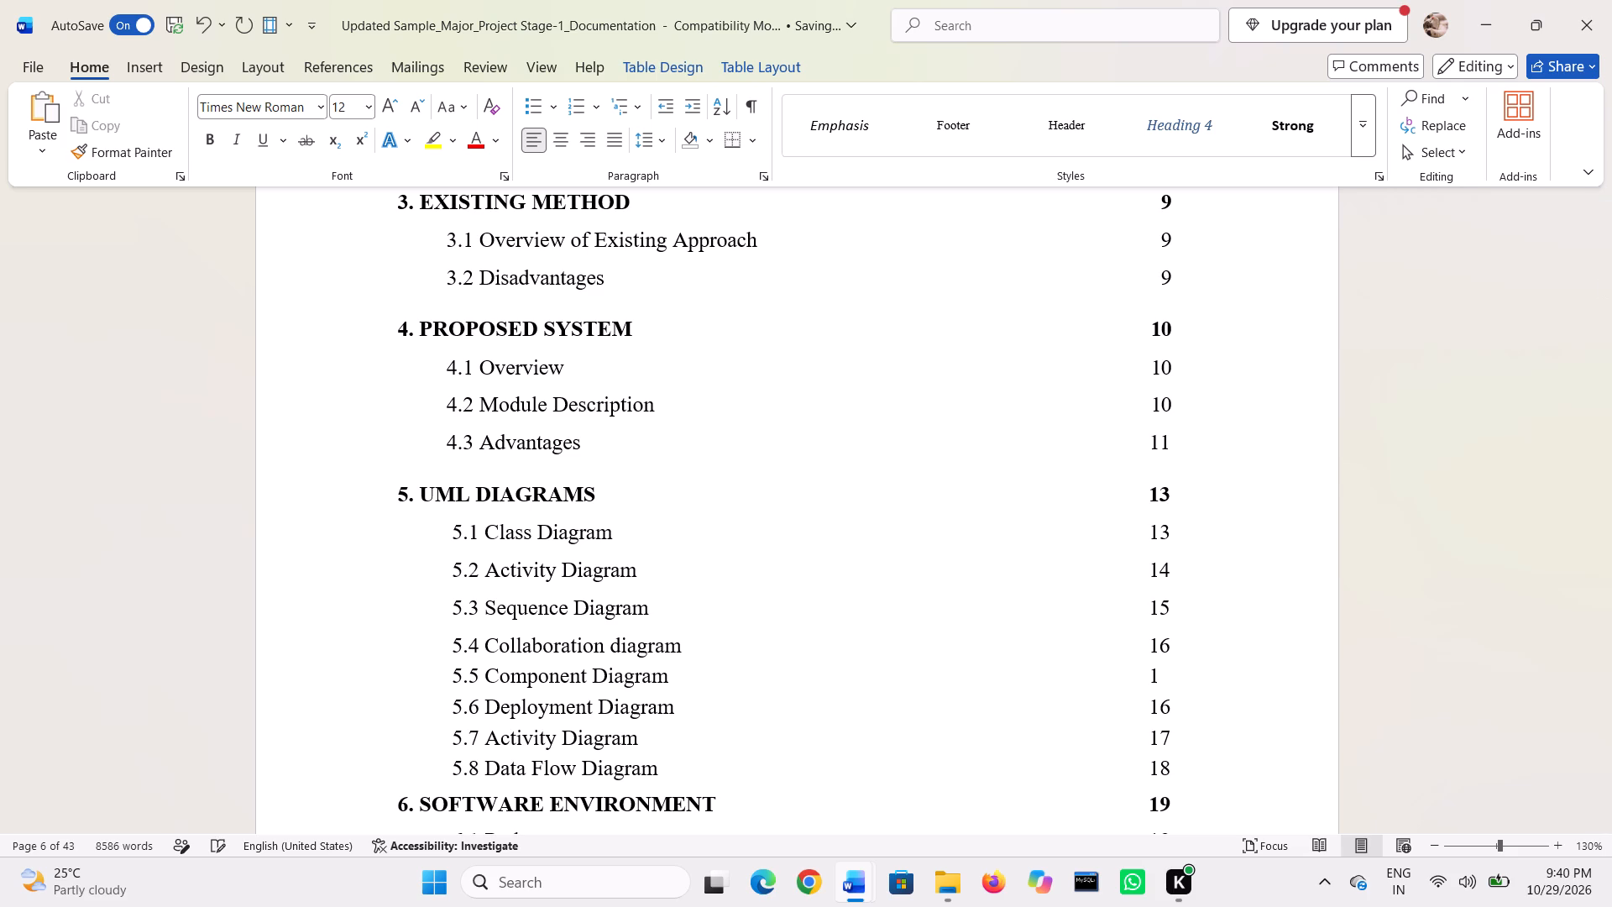
key(7)
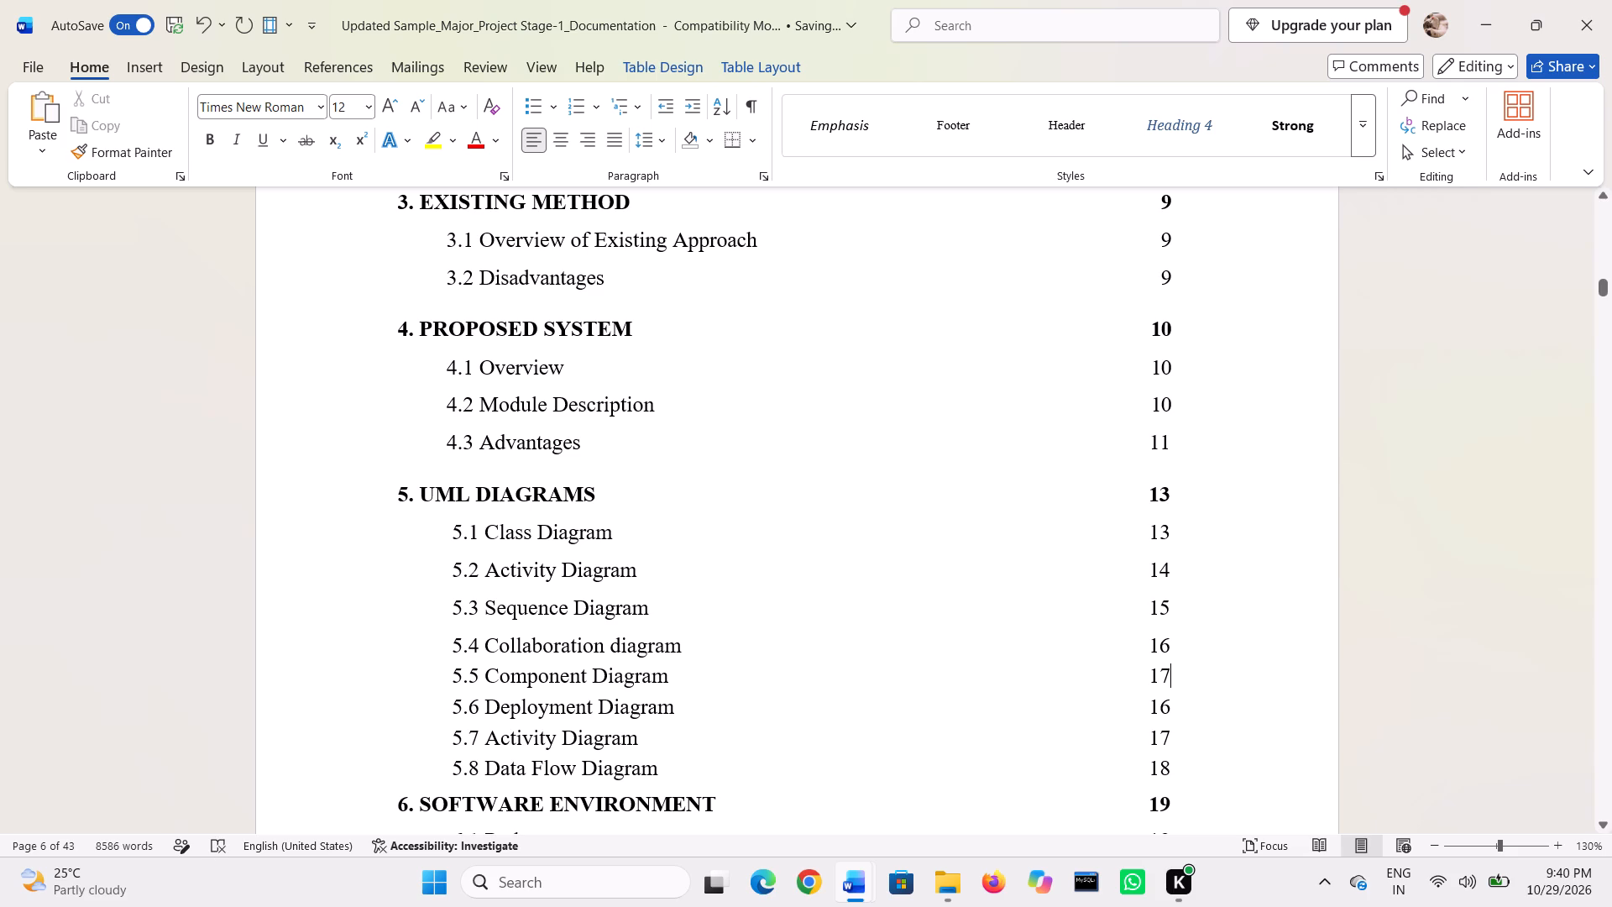
click(1167, 710)
key(BackSpace)
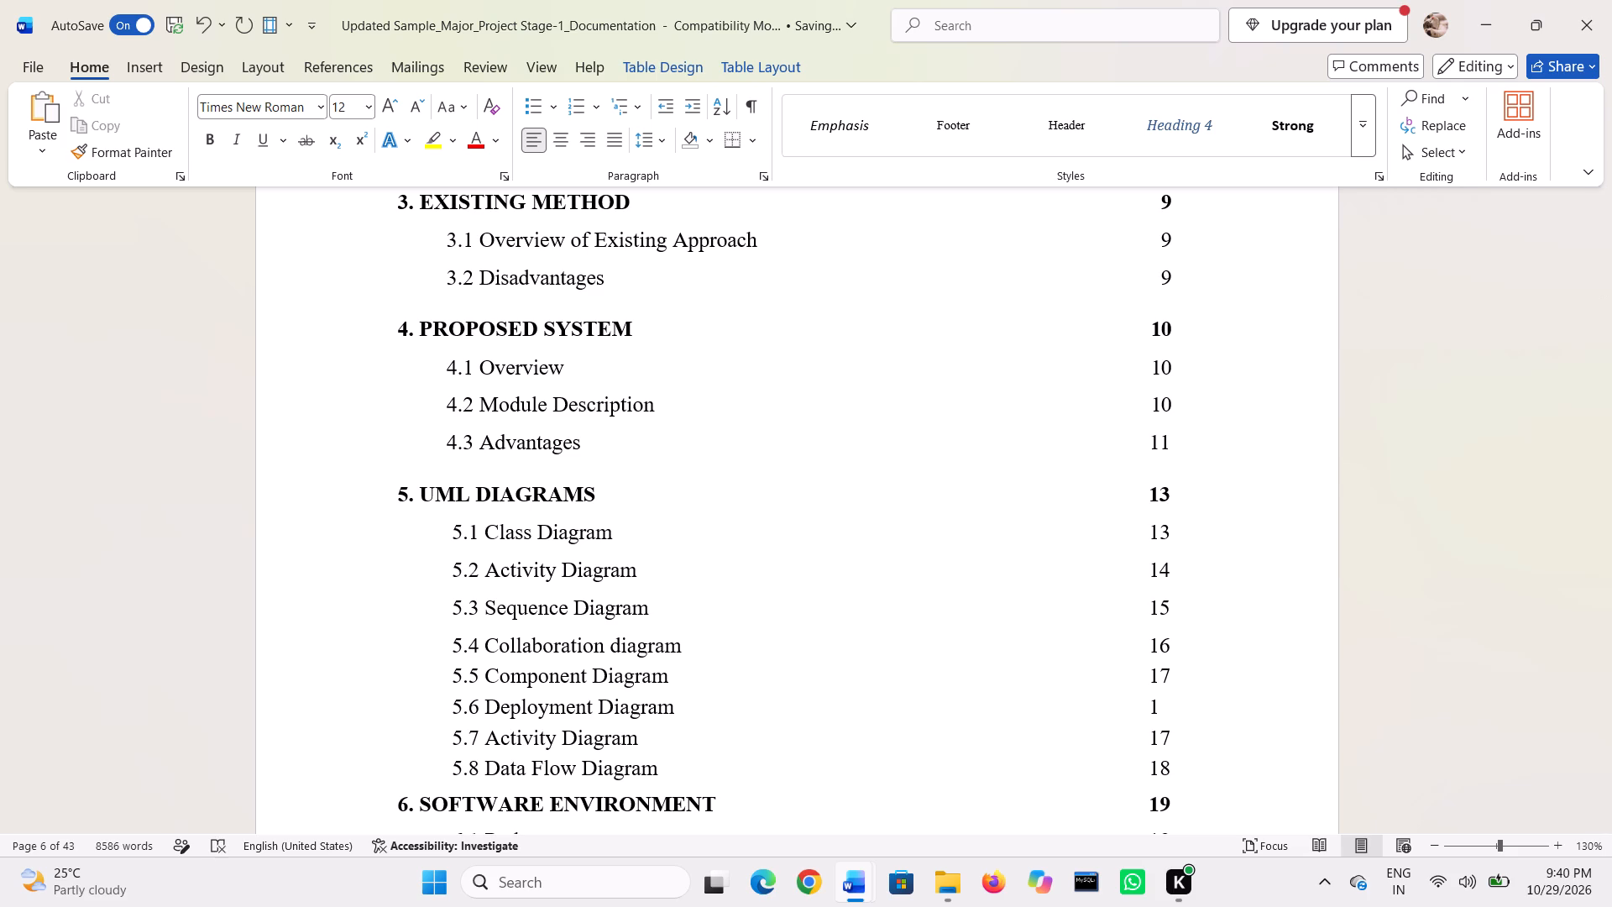
key(7)
click(1173, 739)
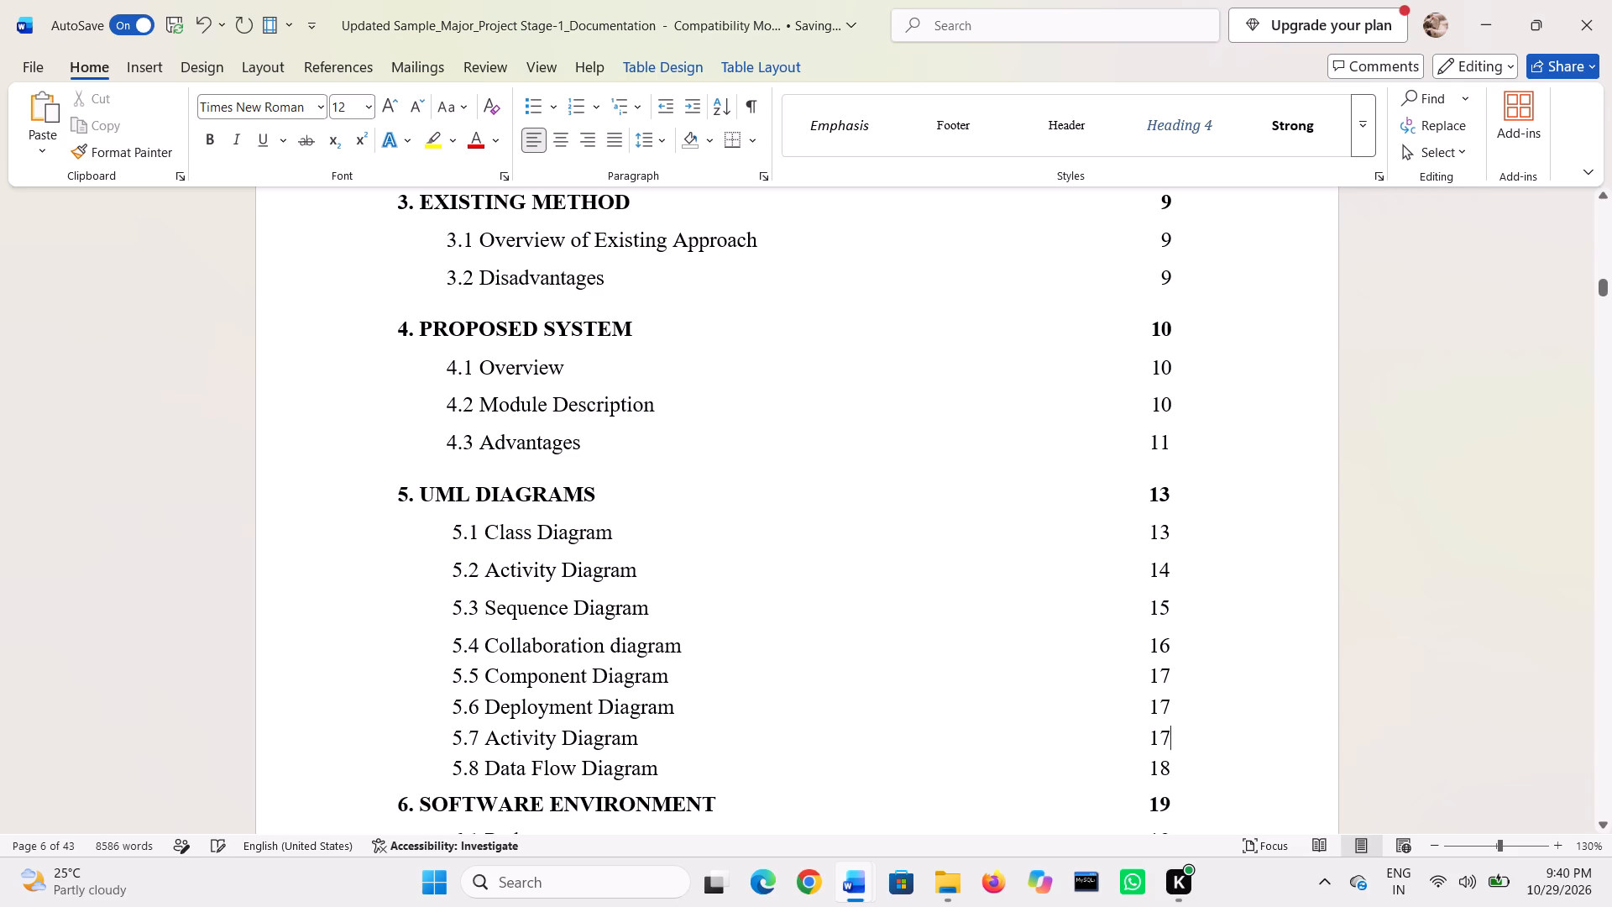
key(BackSpace)
key(8)
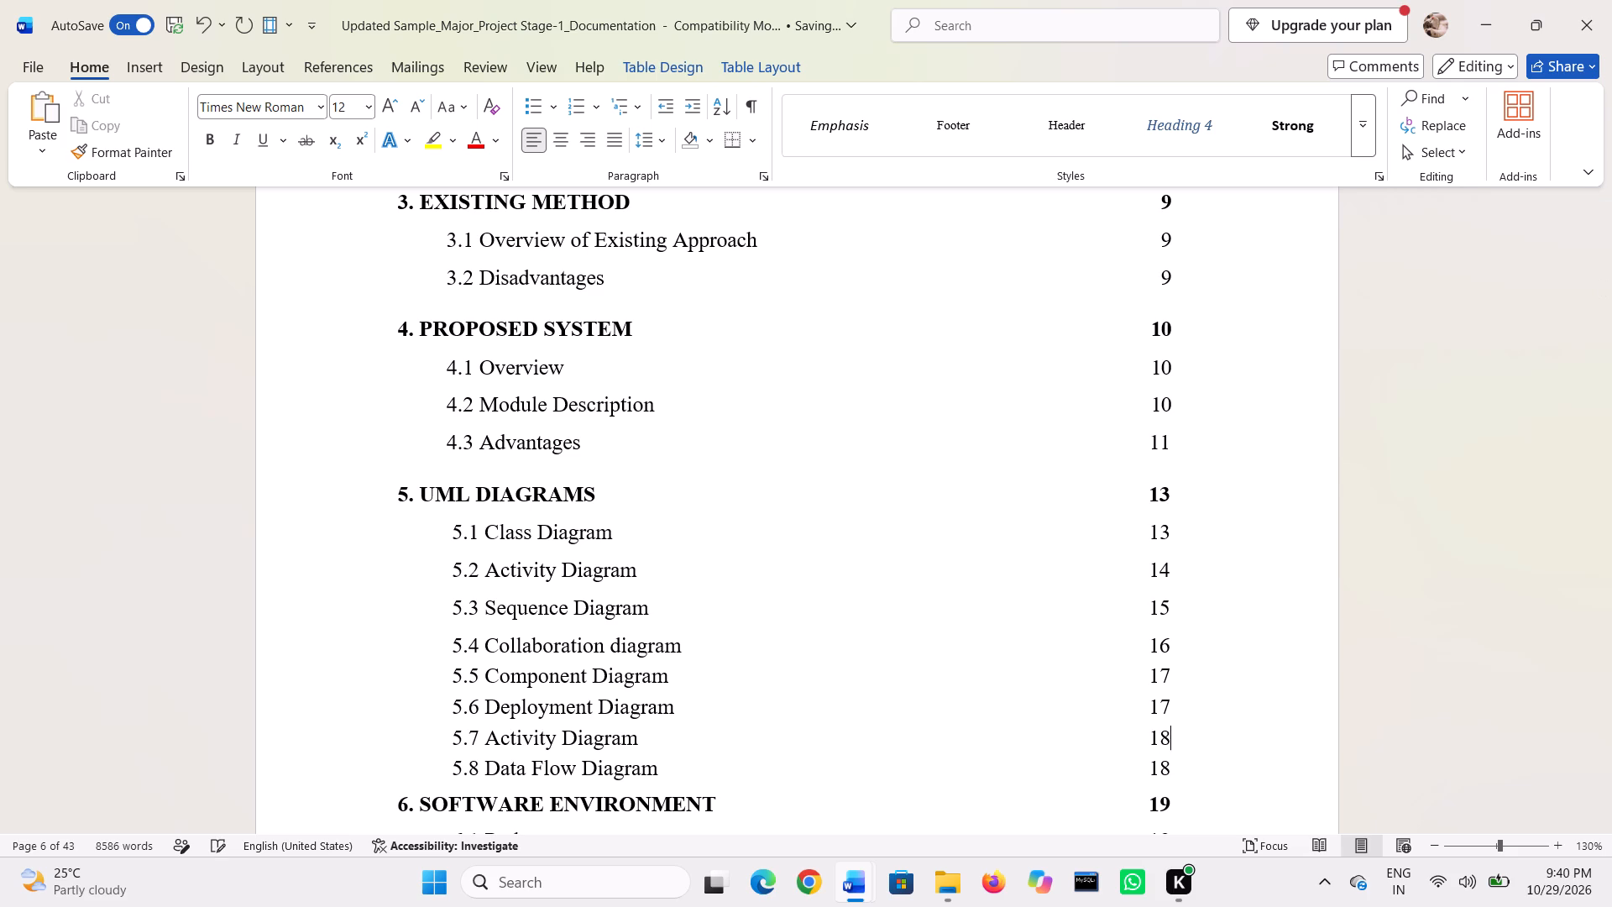
click(1181, 767)
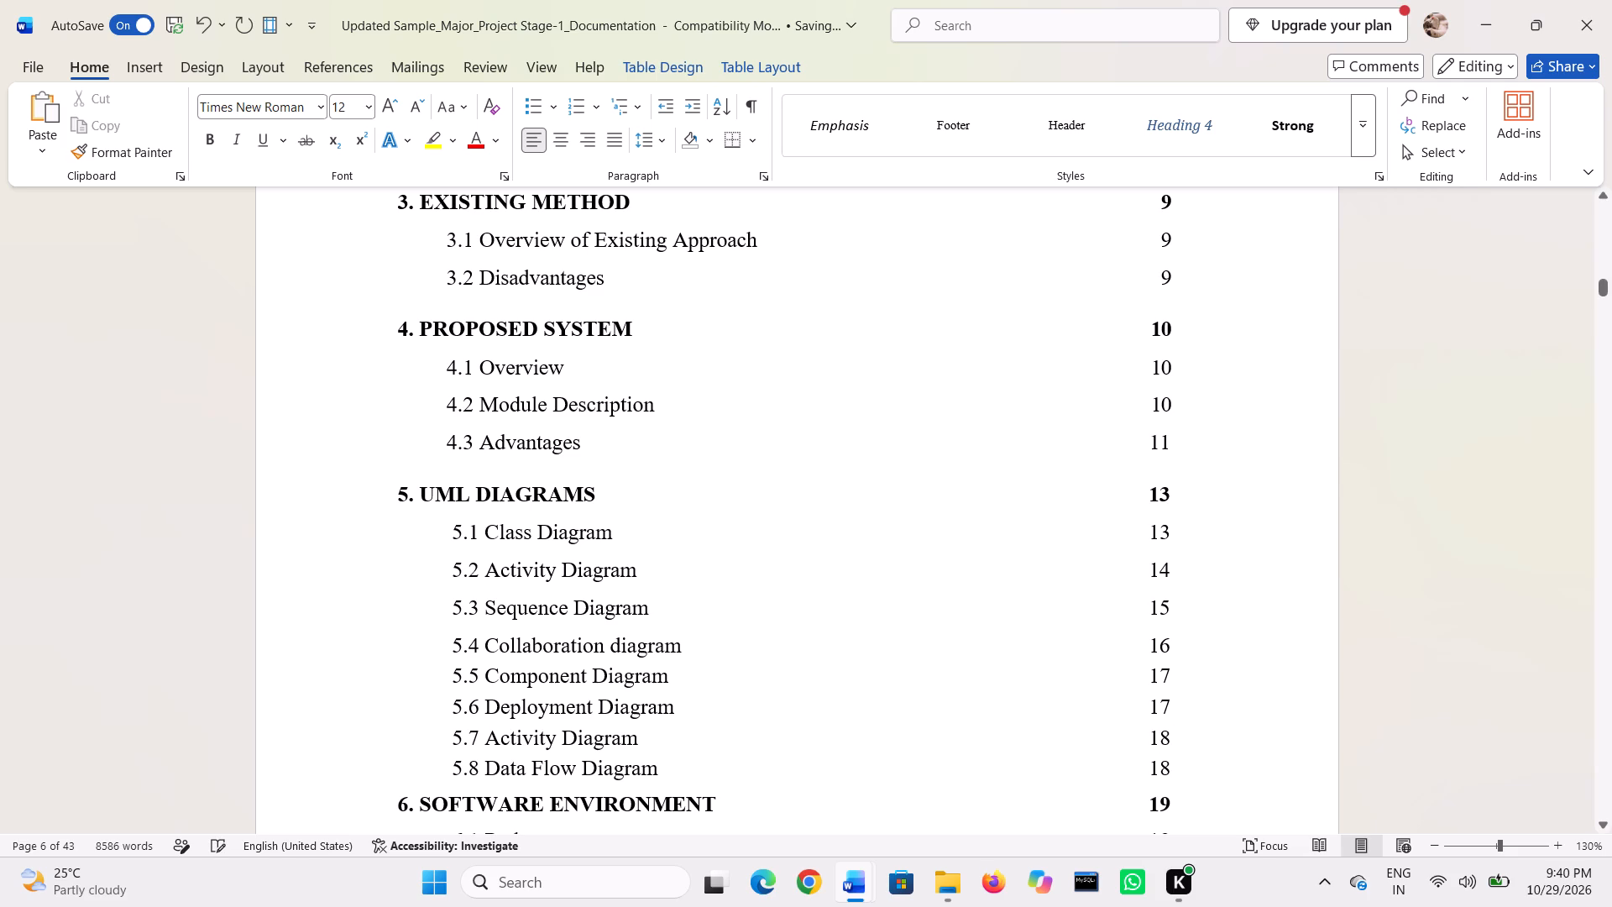
key(BackSpace)
key(9)
scroll(1181, 767, down, 1)
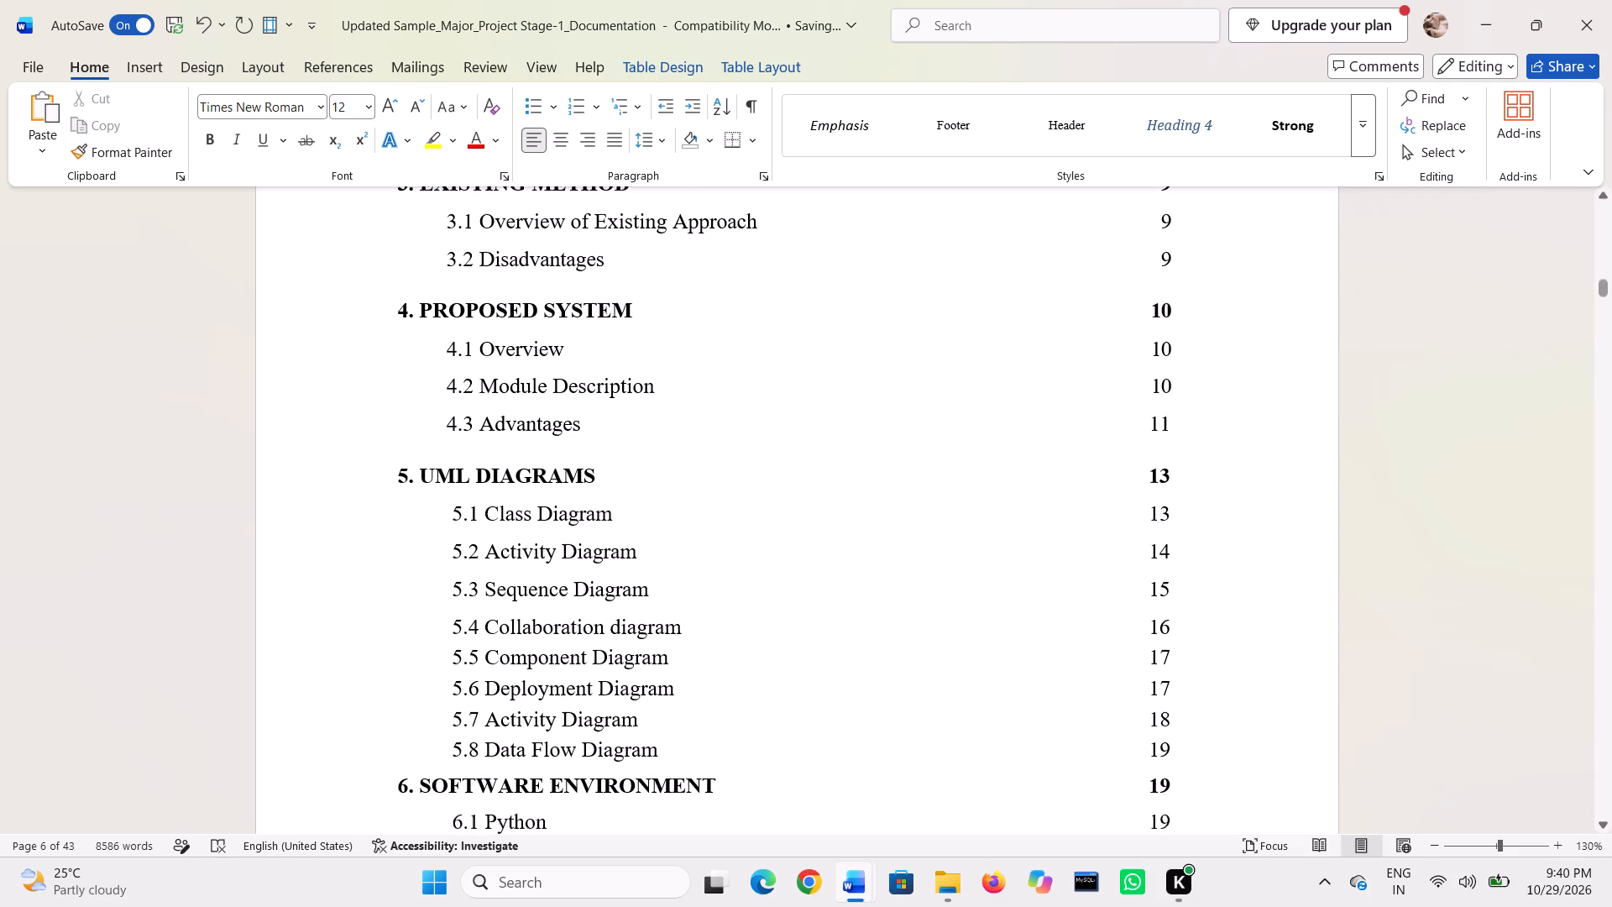
In the table of contents, set the page numbers of "6. SOFTWARE ENVIRONMENT" and "6.1 Python" to 20.
scroll(1181, 767, down, 1)
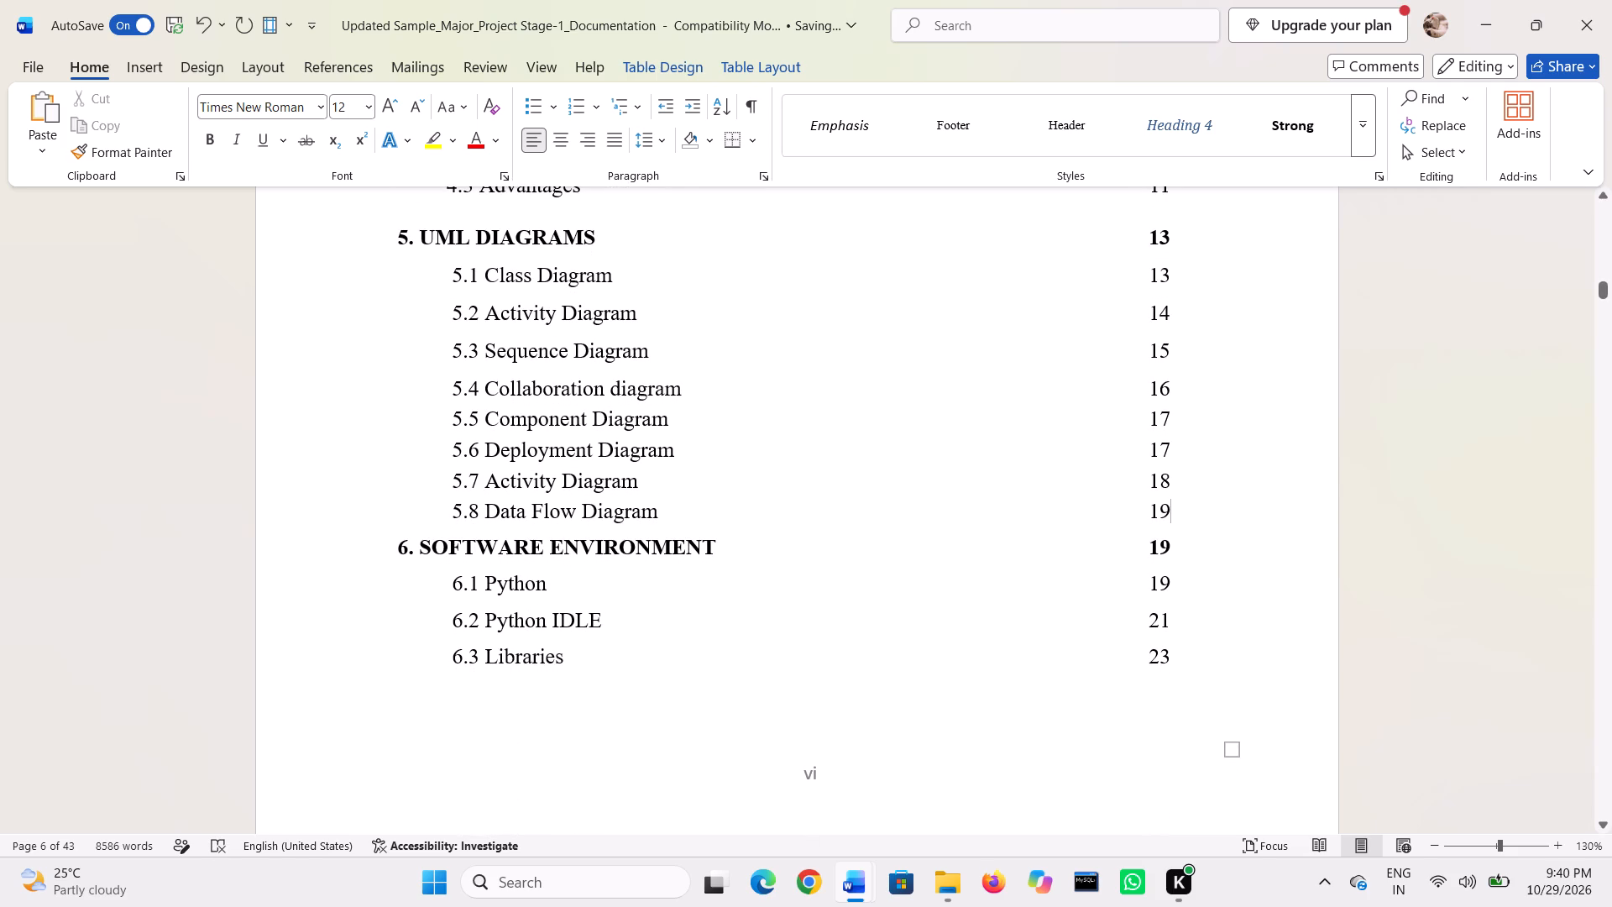
click(1167, 553)
key(BackSpace)
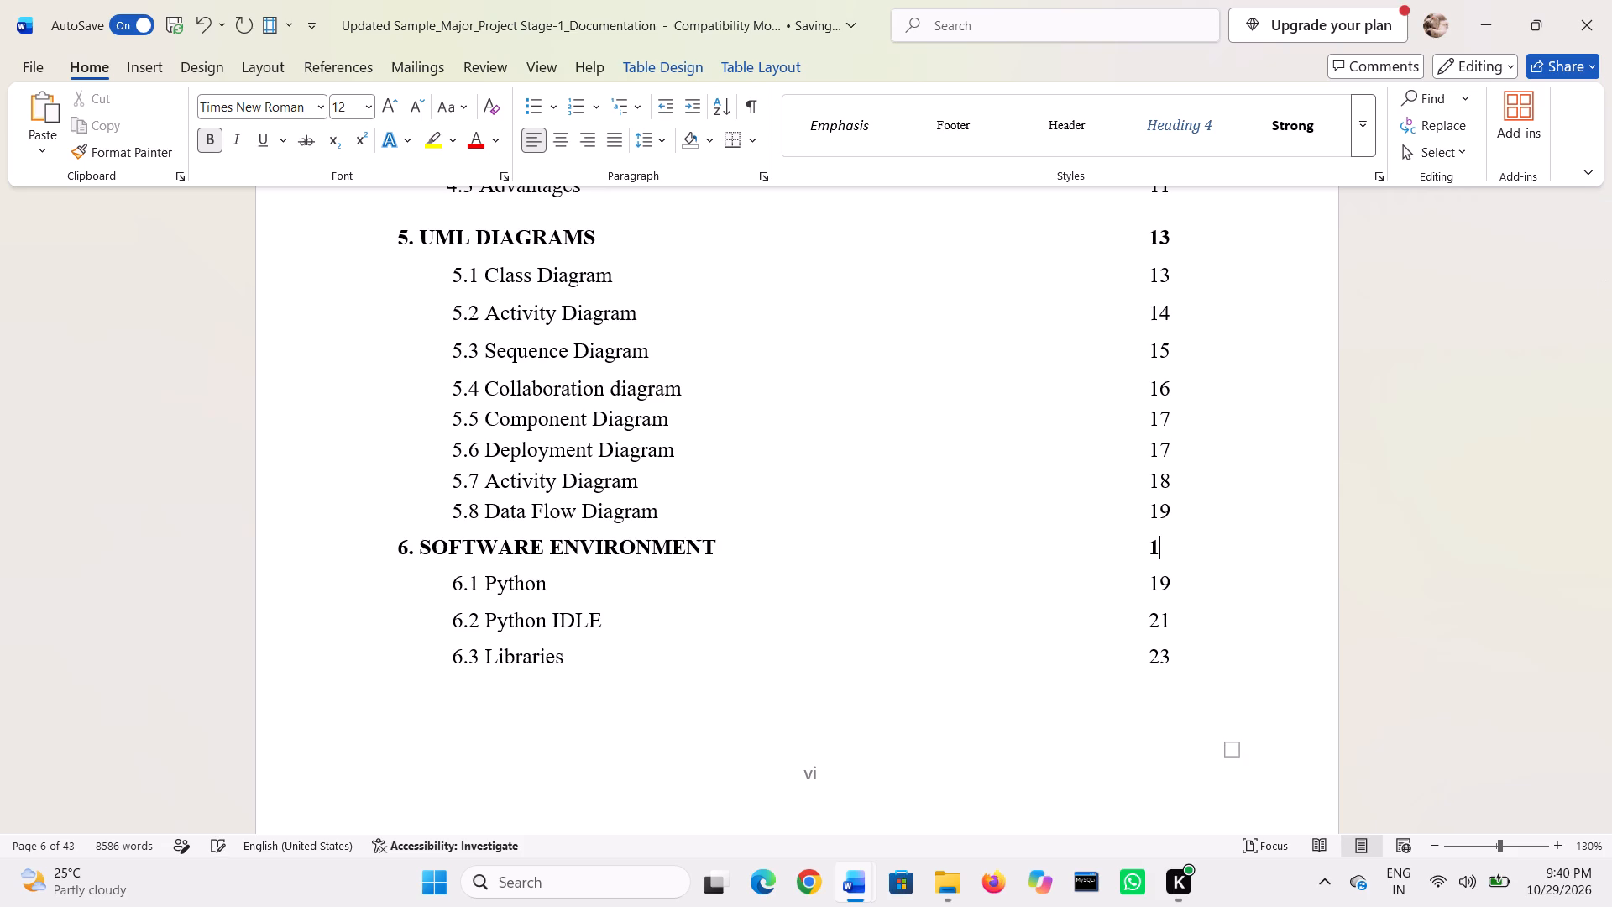
key(BackSpace)
text(20)
click(1174, 588)
key(BackSpace)
key(BackSpace)
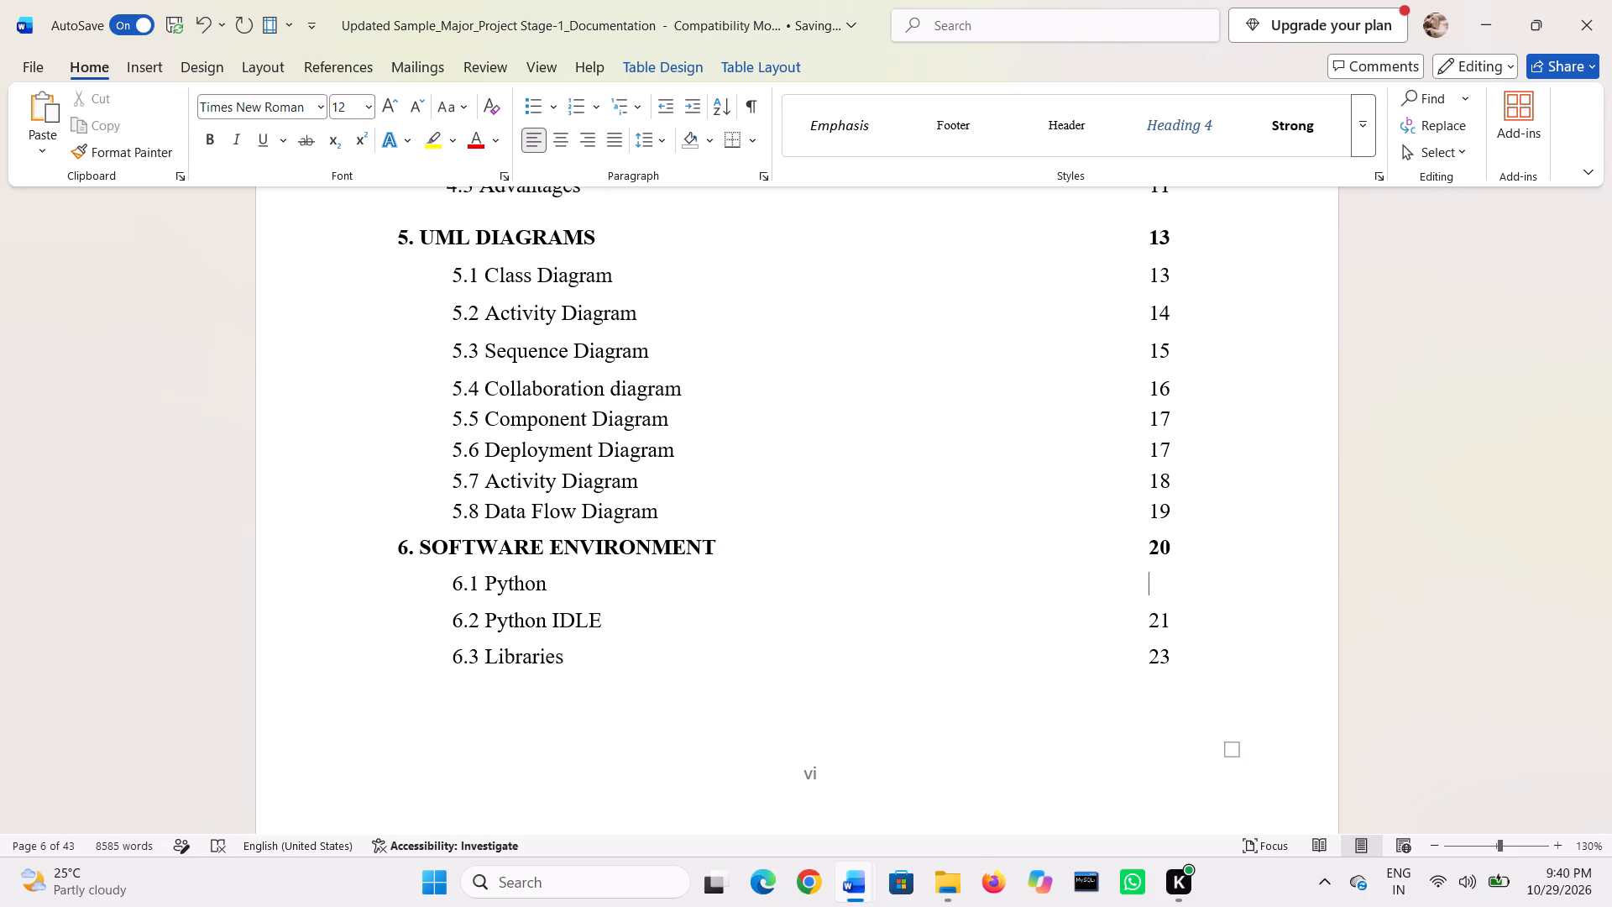
text(20)
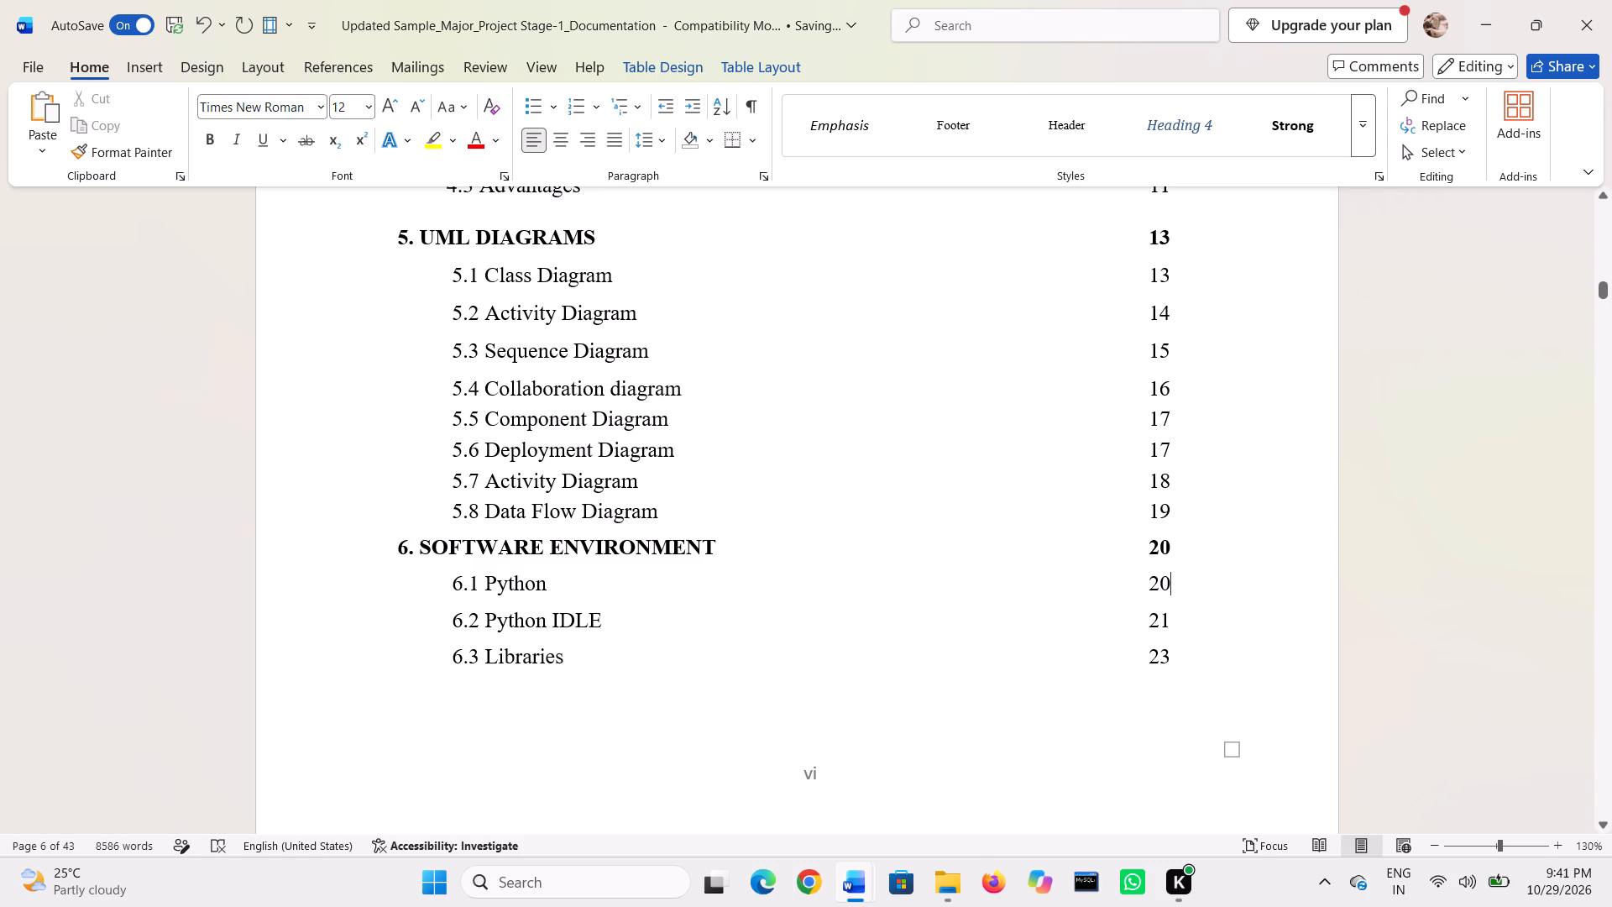
Set the contents page numbers to 22 for 6.2 Python IDLE and 24 for 6.3 Libraries.
click(1167, 627)
key(BackSpace)
key(2)
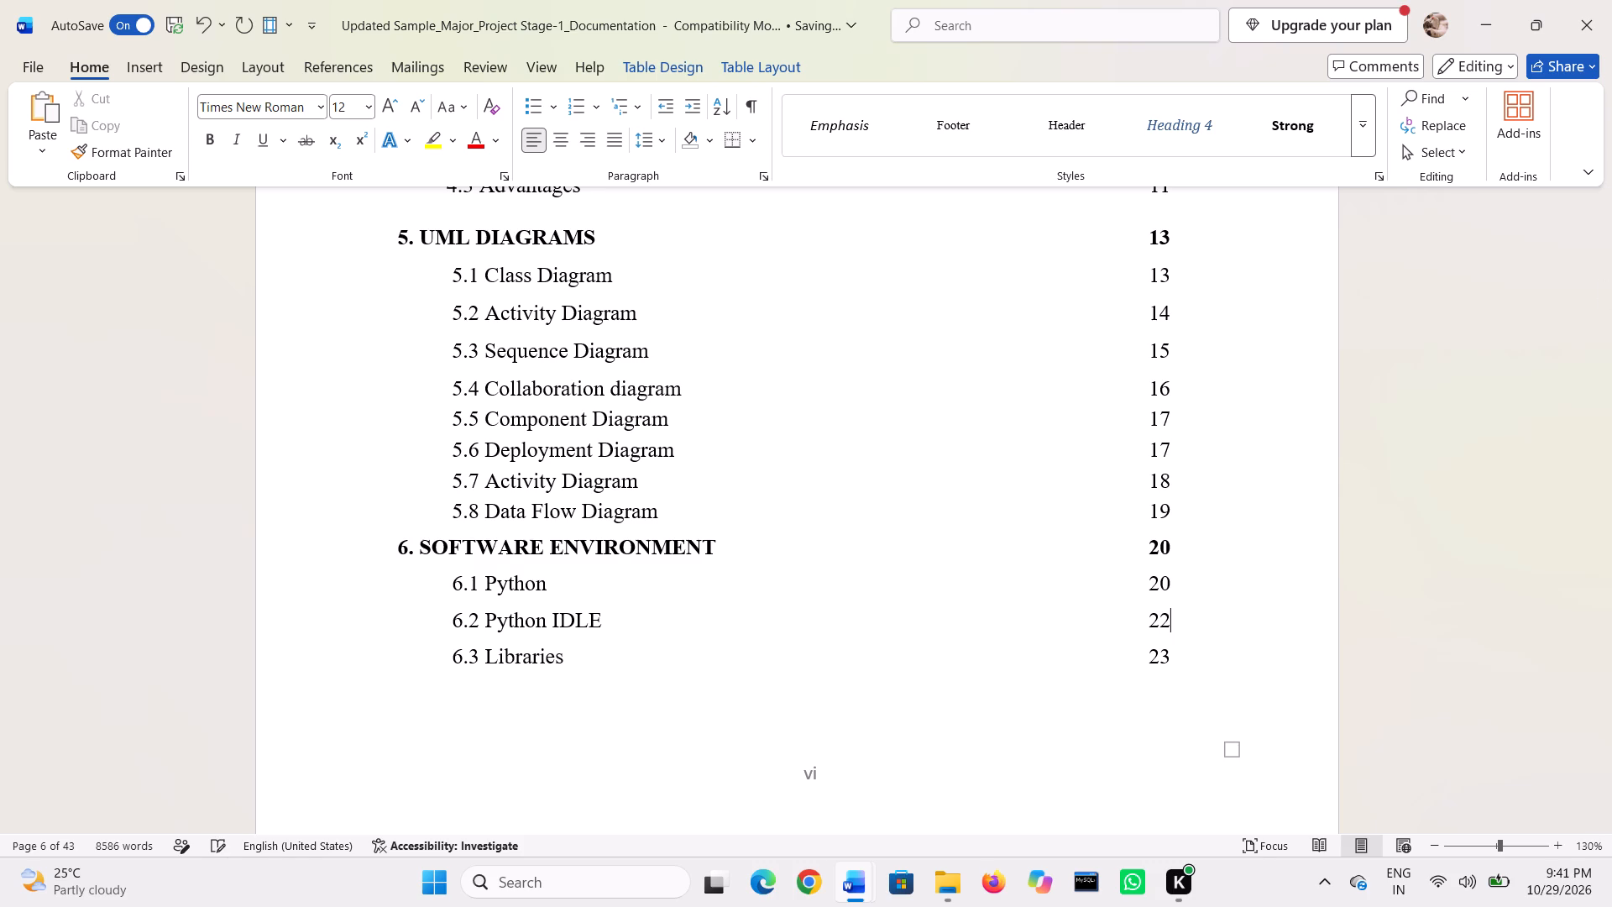
click(1171, 651)
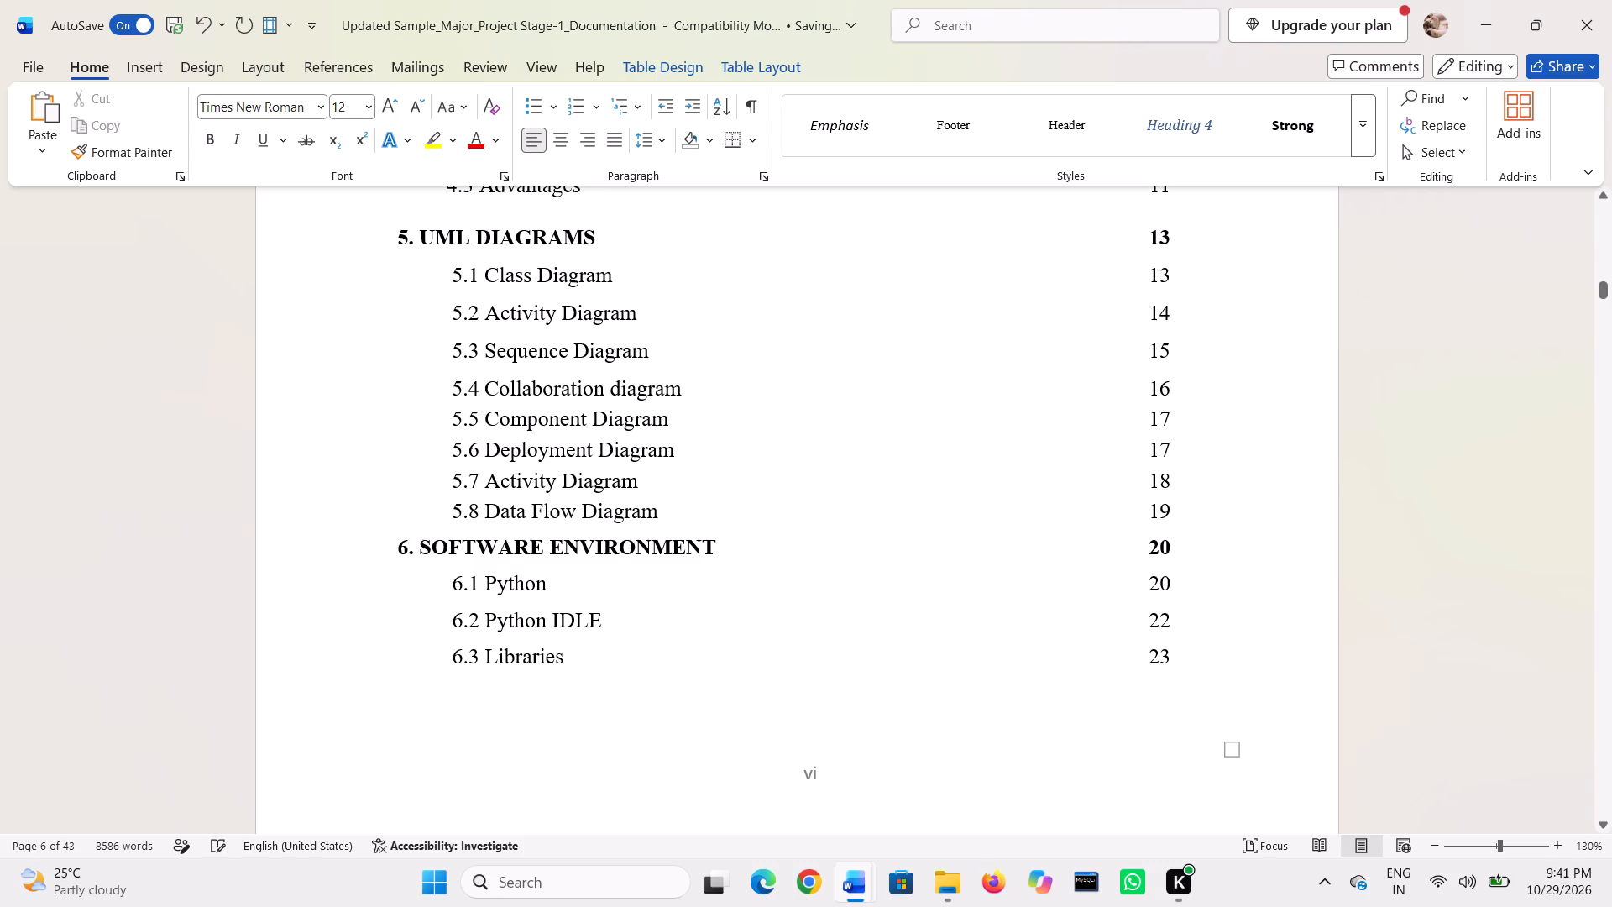
key(BackSpace)
key(4)
Set the contents page numbers of "7. SYSTEM REQUIREMENTS SPECIFICATIONS" and its entries 7.1 and 7.2 to 29.
scroll(1171, 651, down, 1)
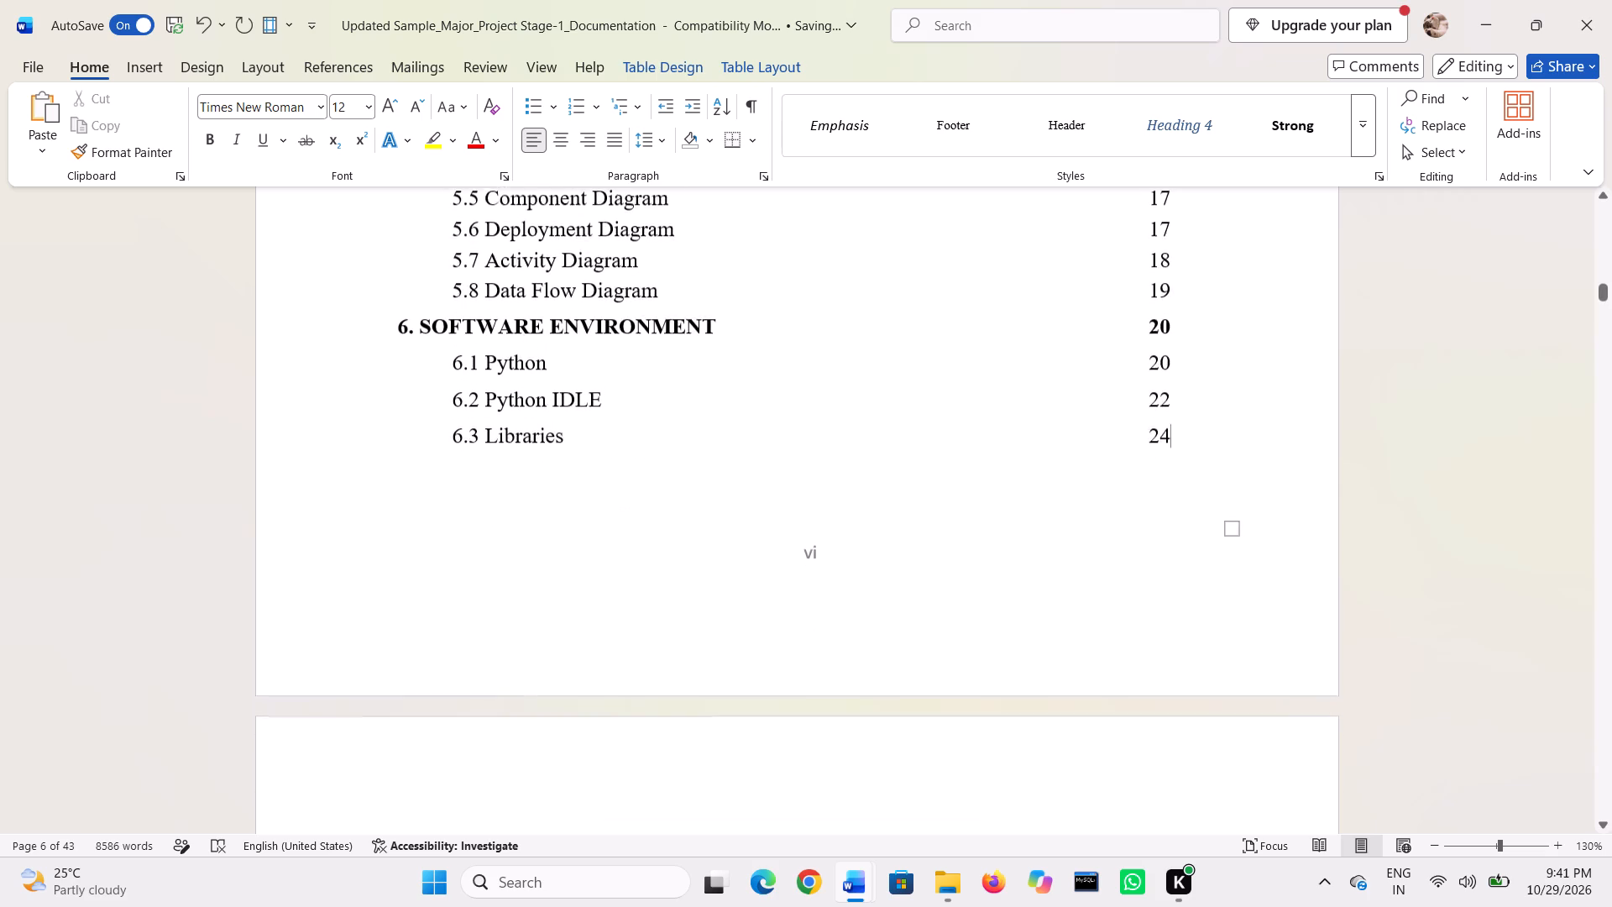
scroll(1171, 651, down, 2)
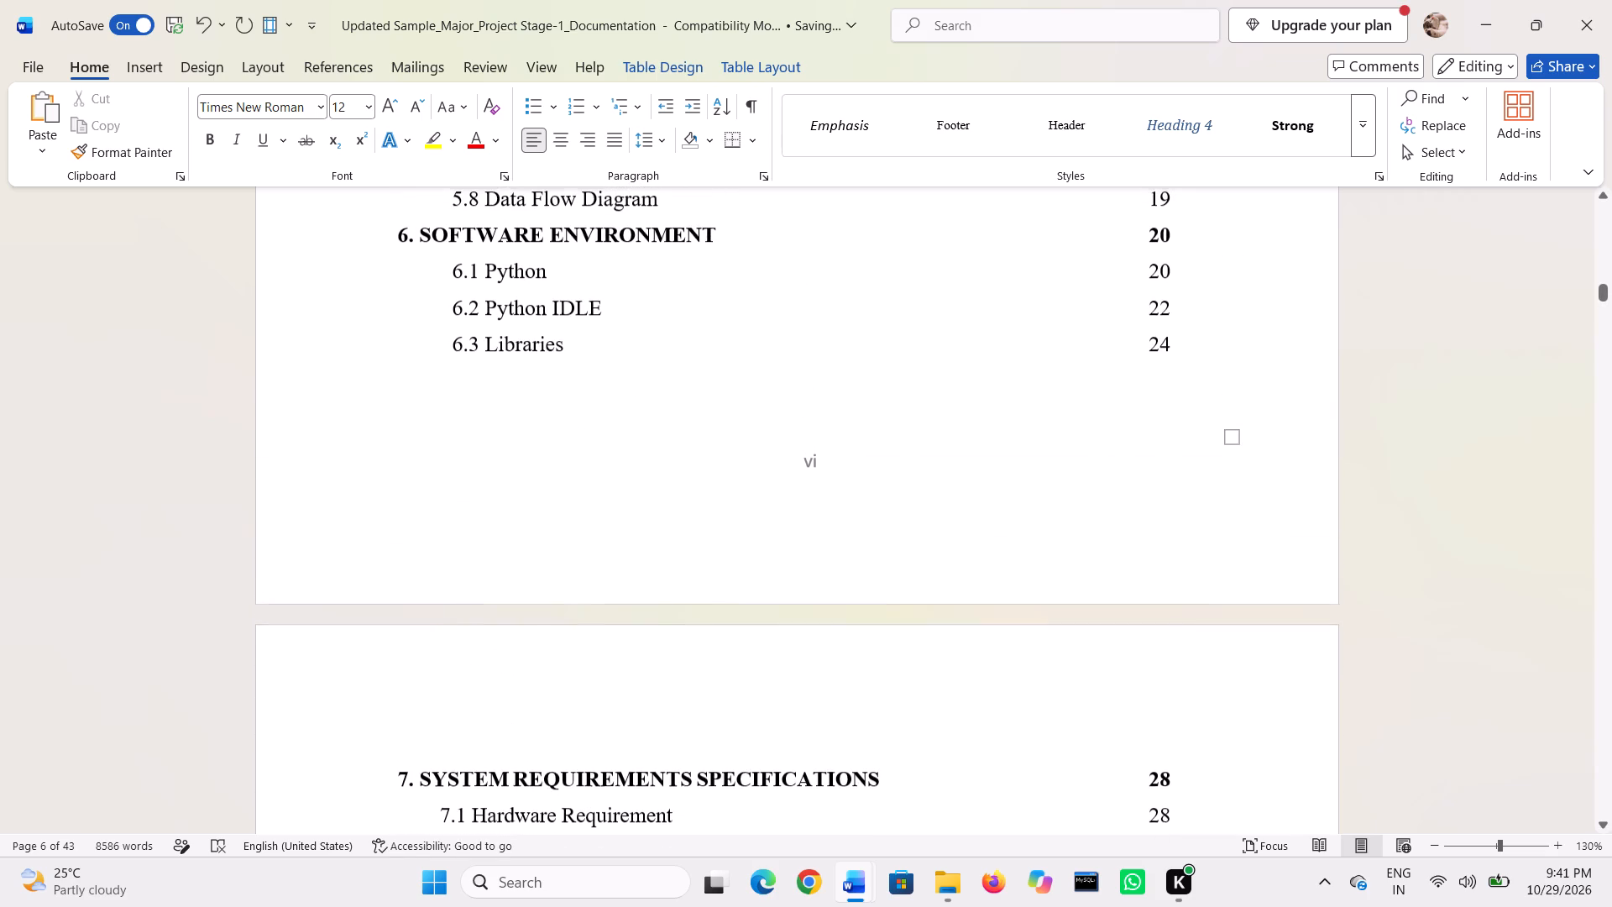
scroll(1171, 651, down, 1)
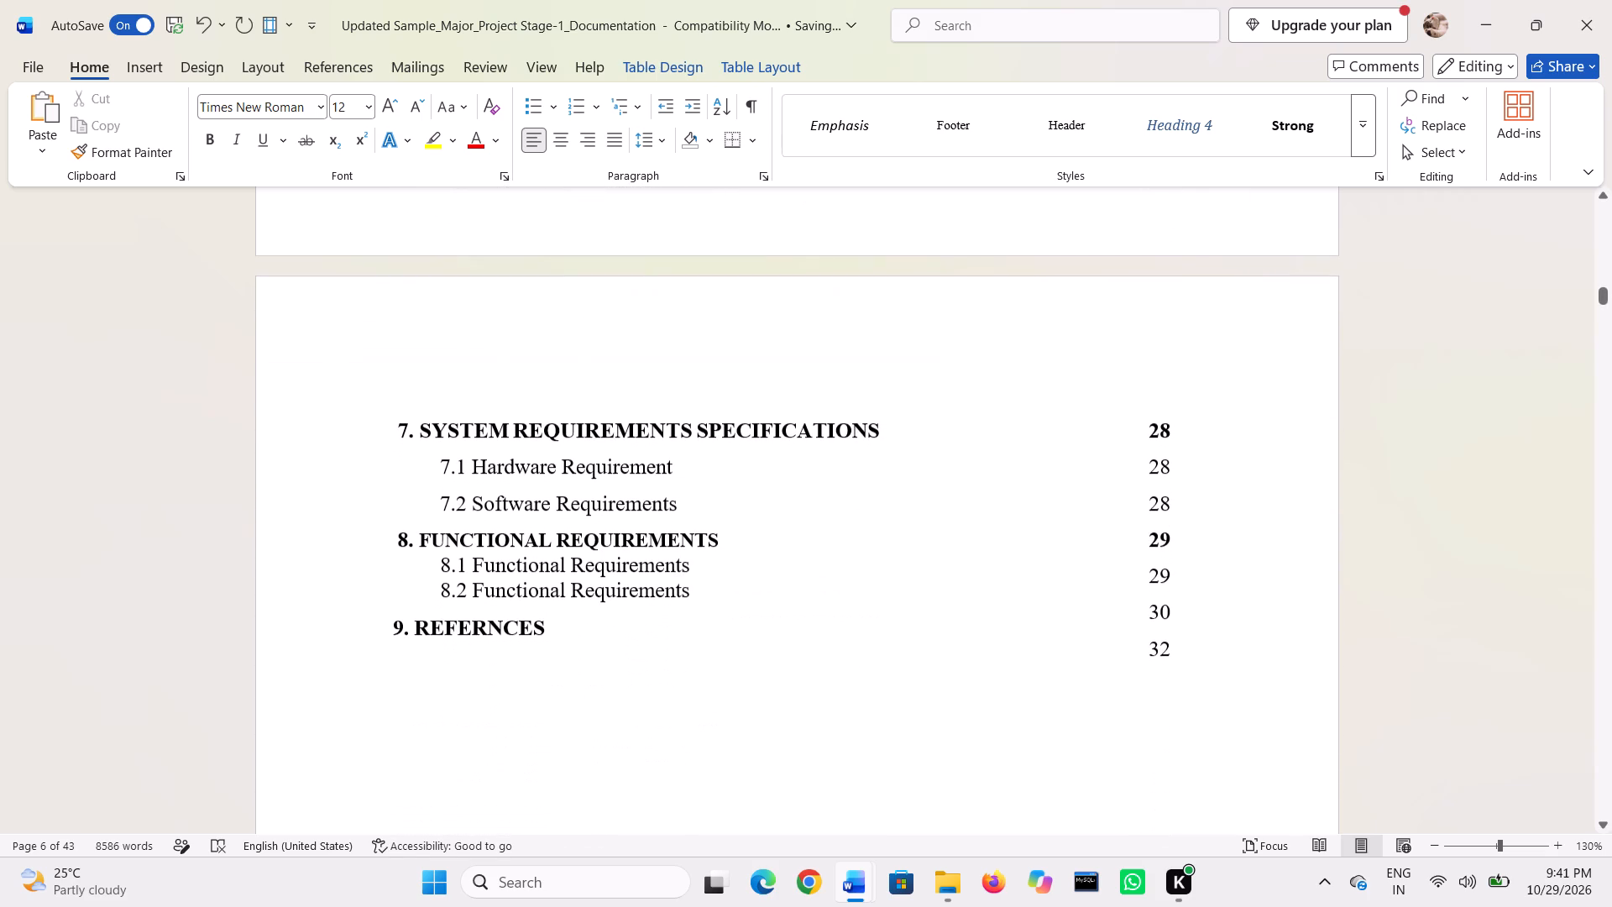
click(1171, 433)
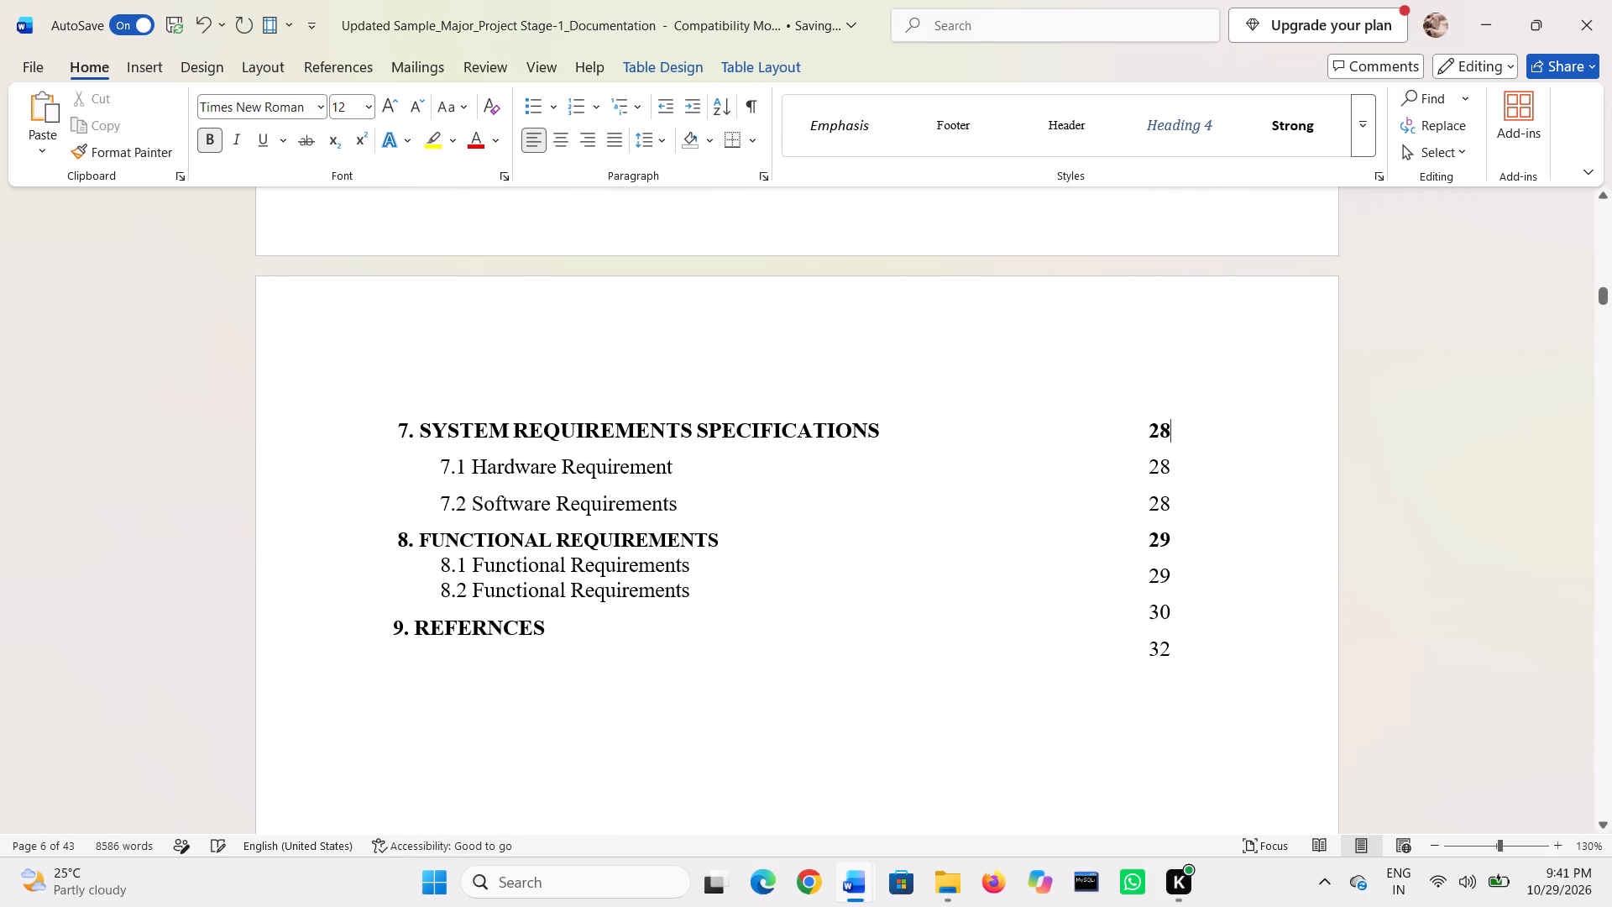
key(BackSpace)
key(9)
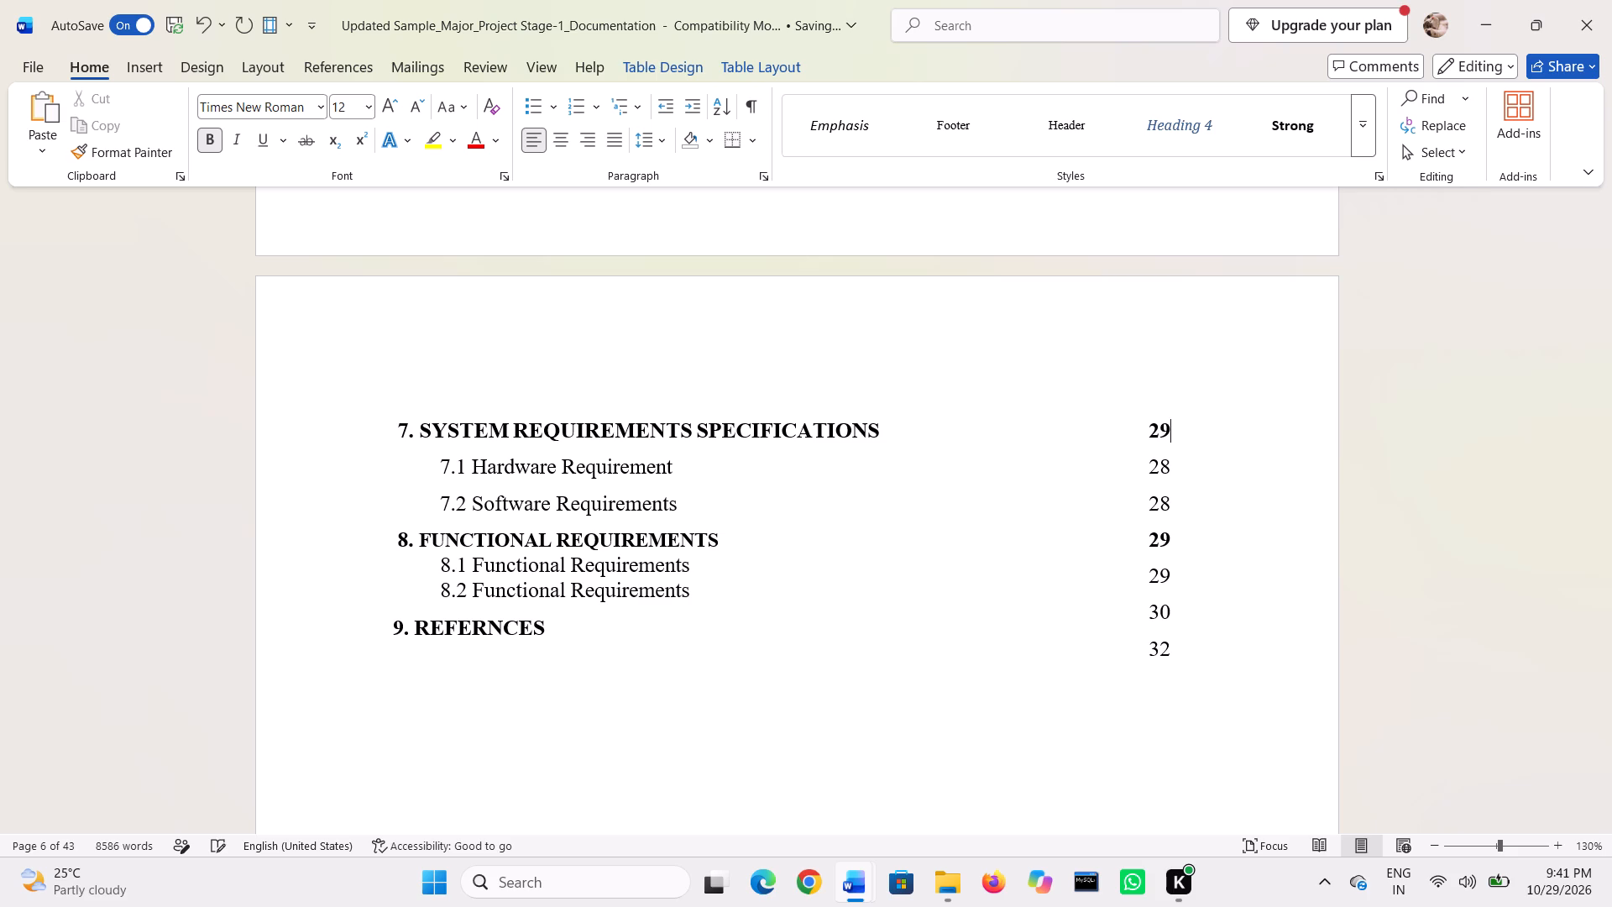
click(1172, 470)
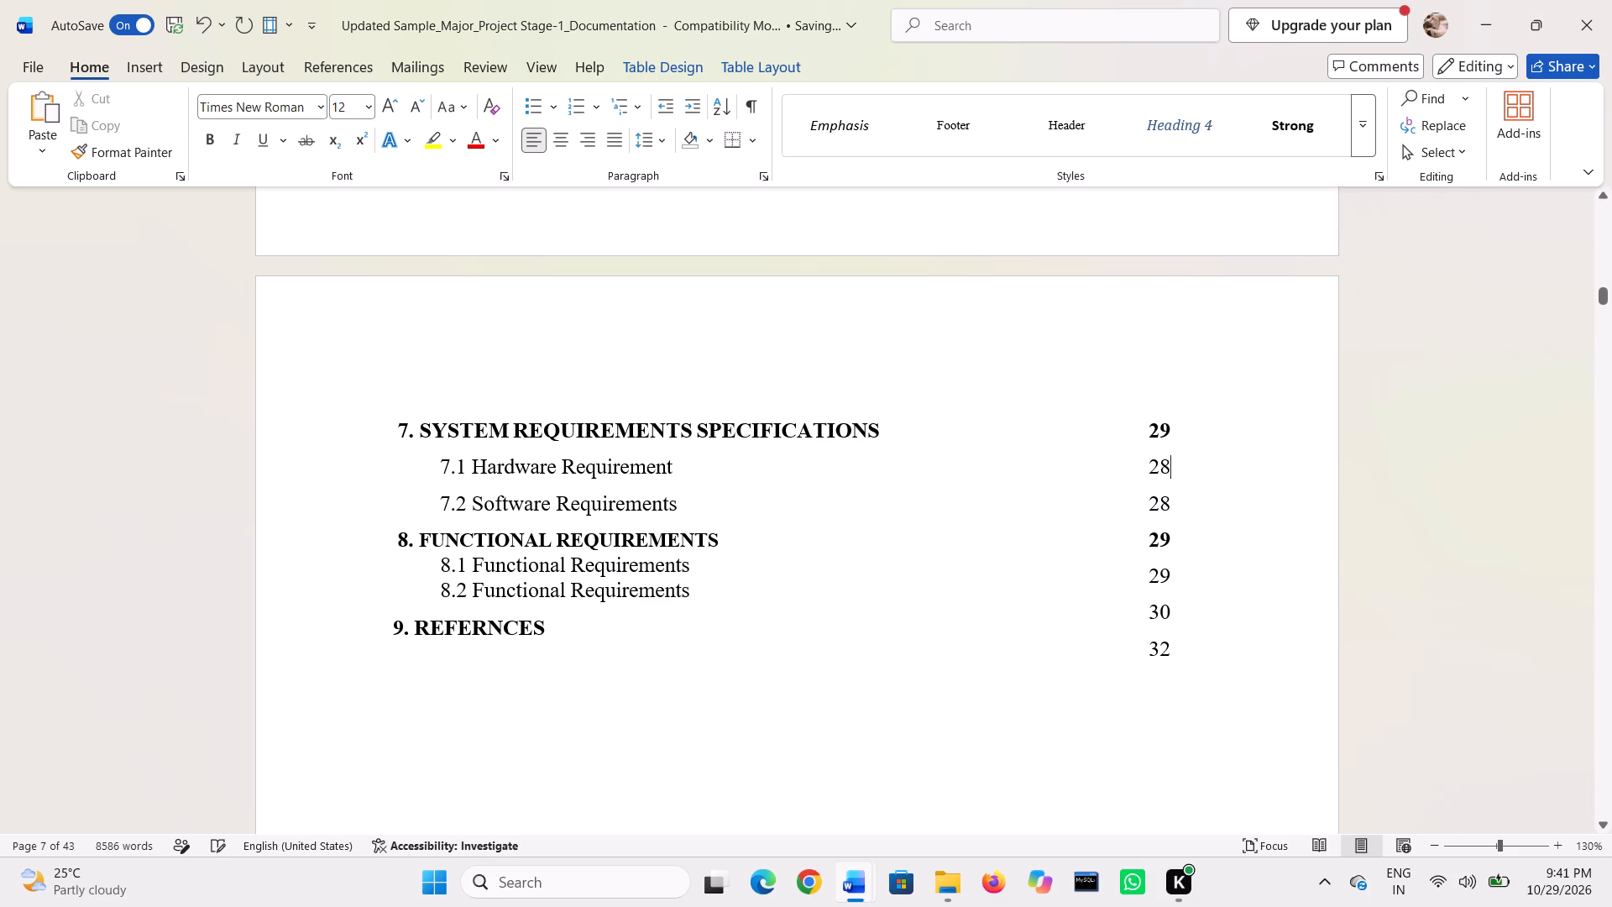
key(BackSpace)
key(9)
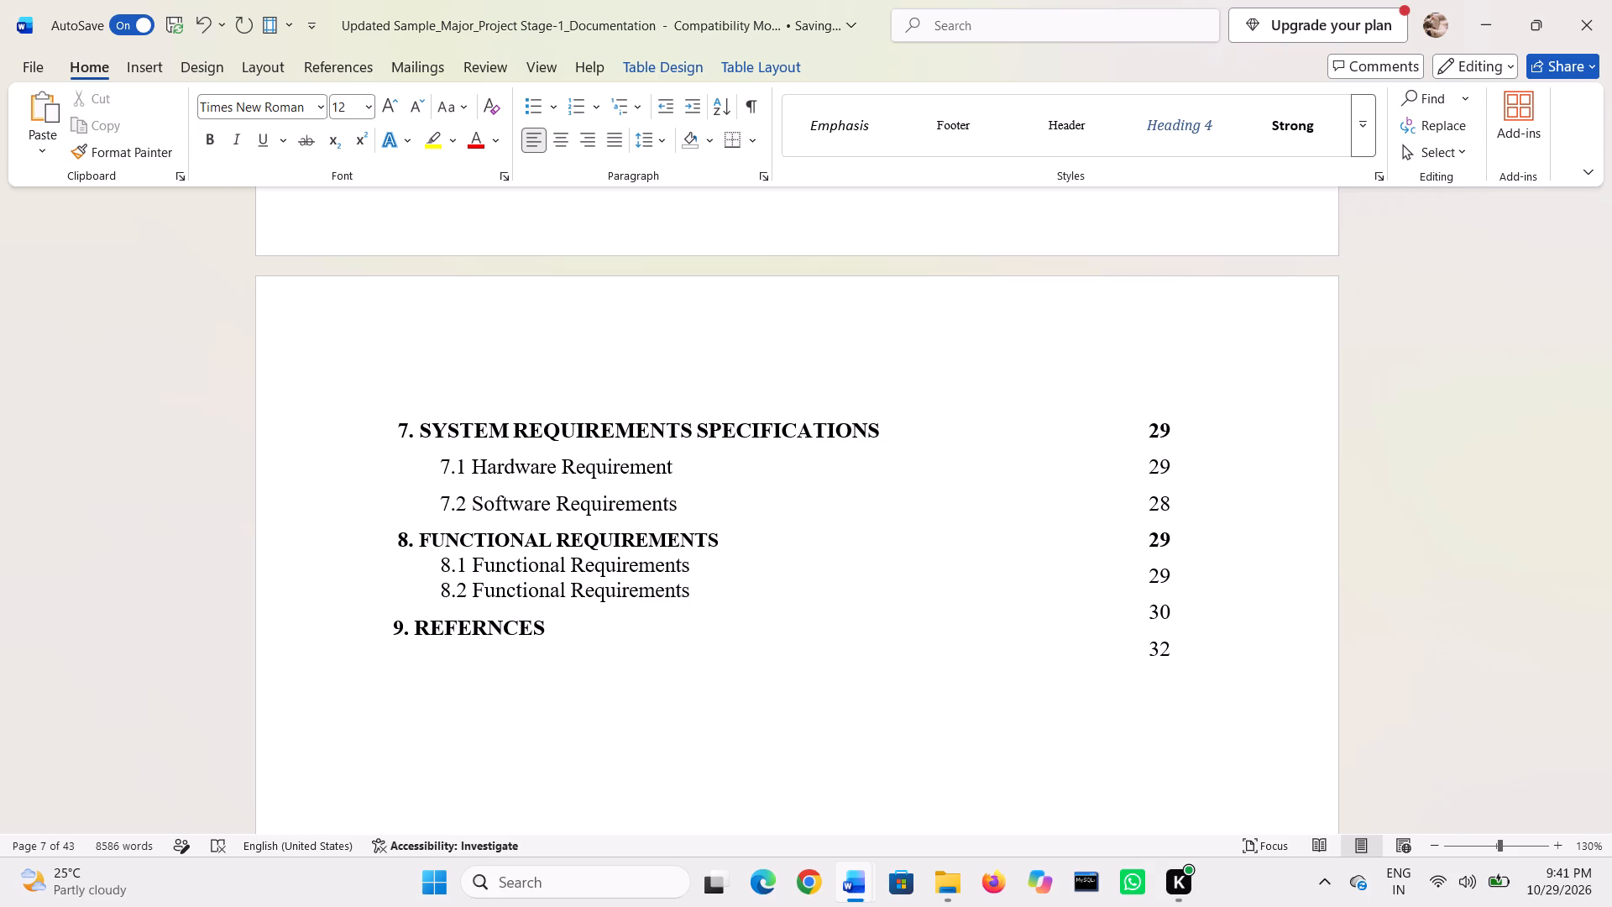
click(1172, 502)
key(BackSpace)
key(9)
Set the contents page numbers to 30 for "8. FUNCTIONAL REQUIREMENTS" and entry 8.1, and to 31 for entry 8.2.
click(1166, 537)
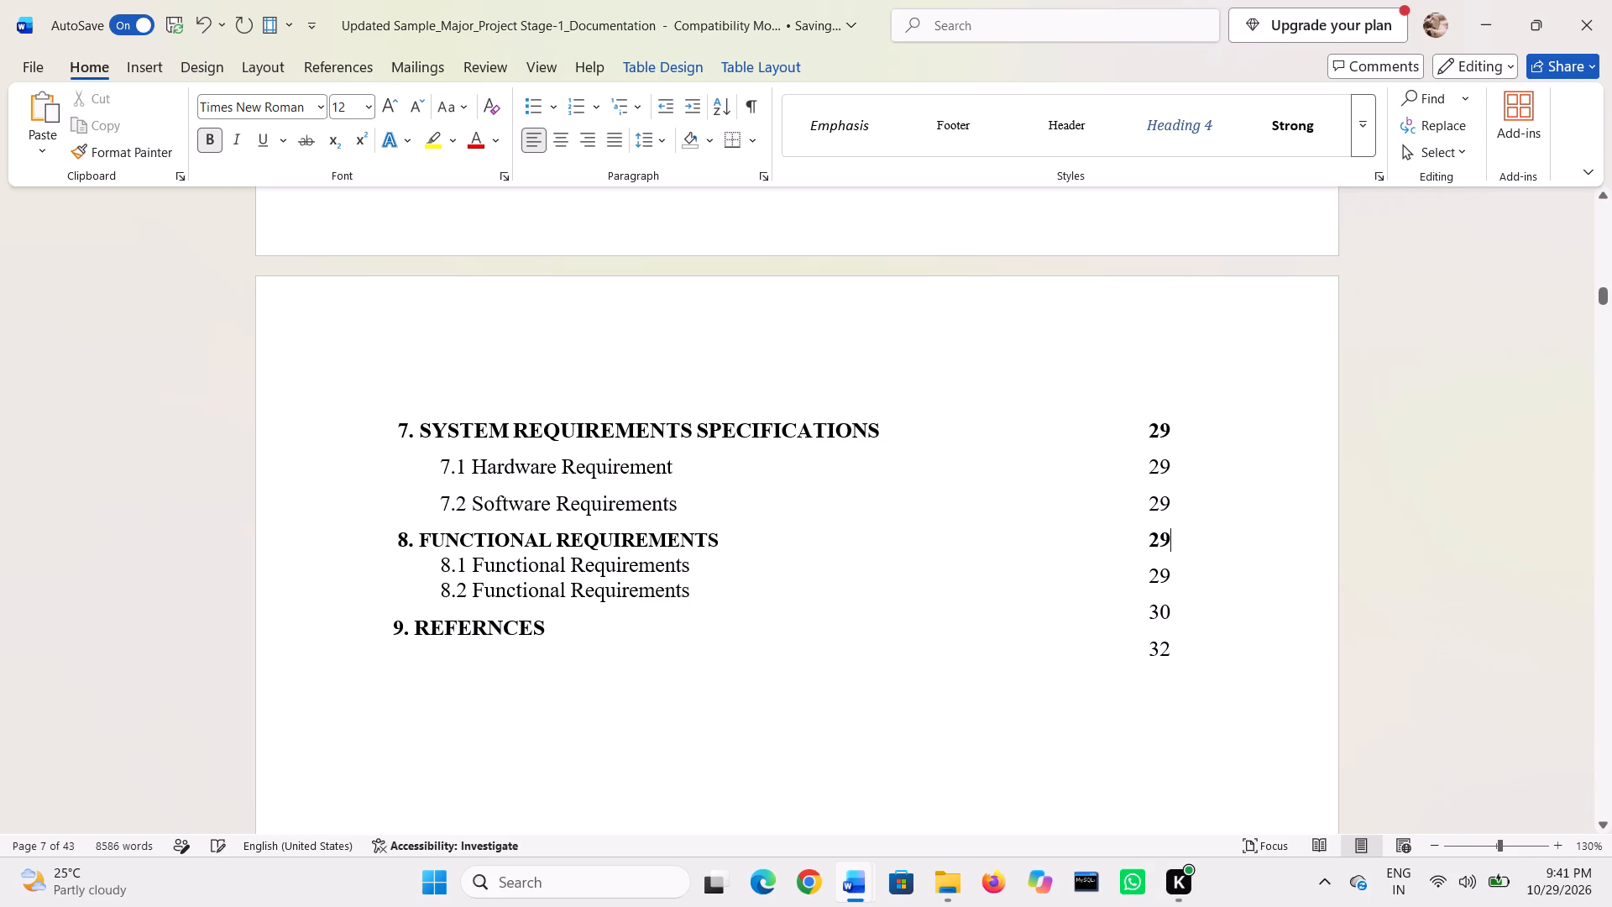
key(BackSpace)
key(BackSpace)
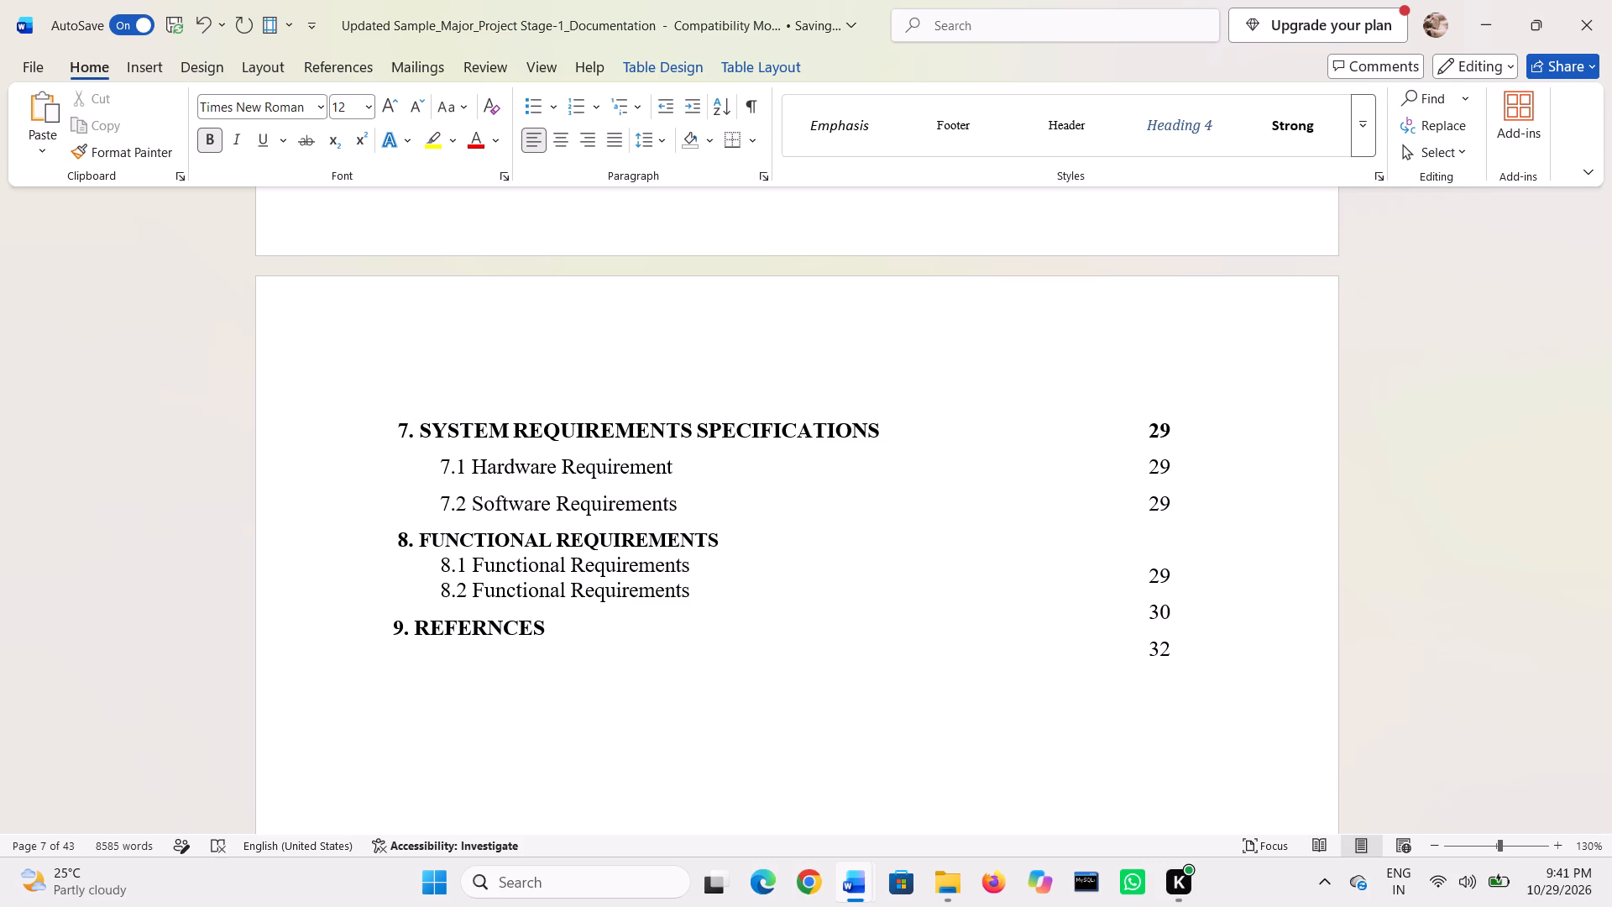
text(30)
click(1171, 575)
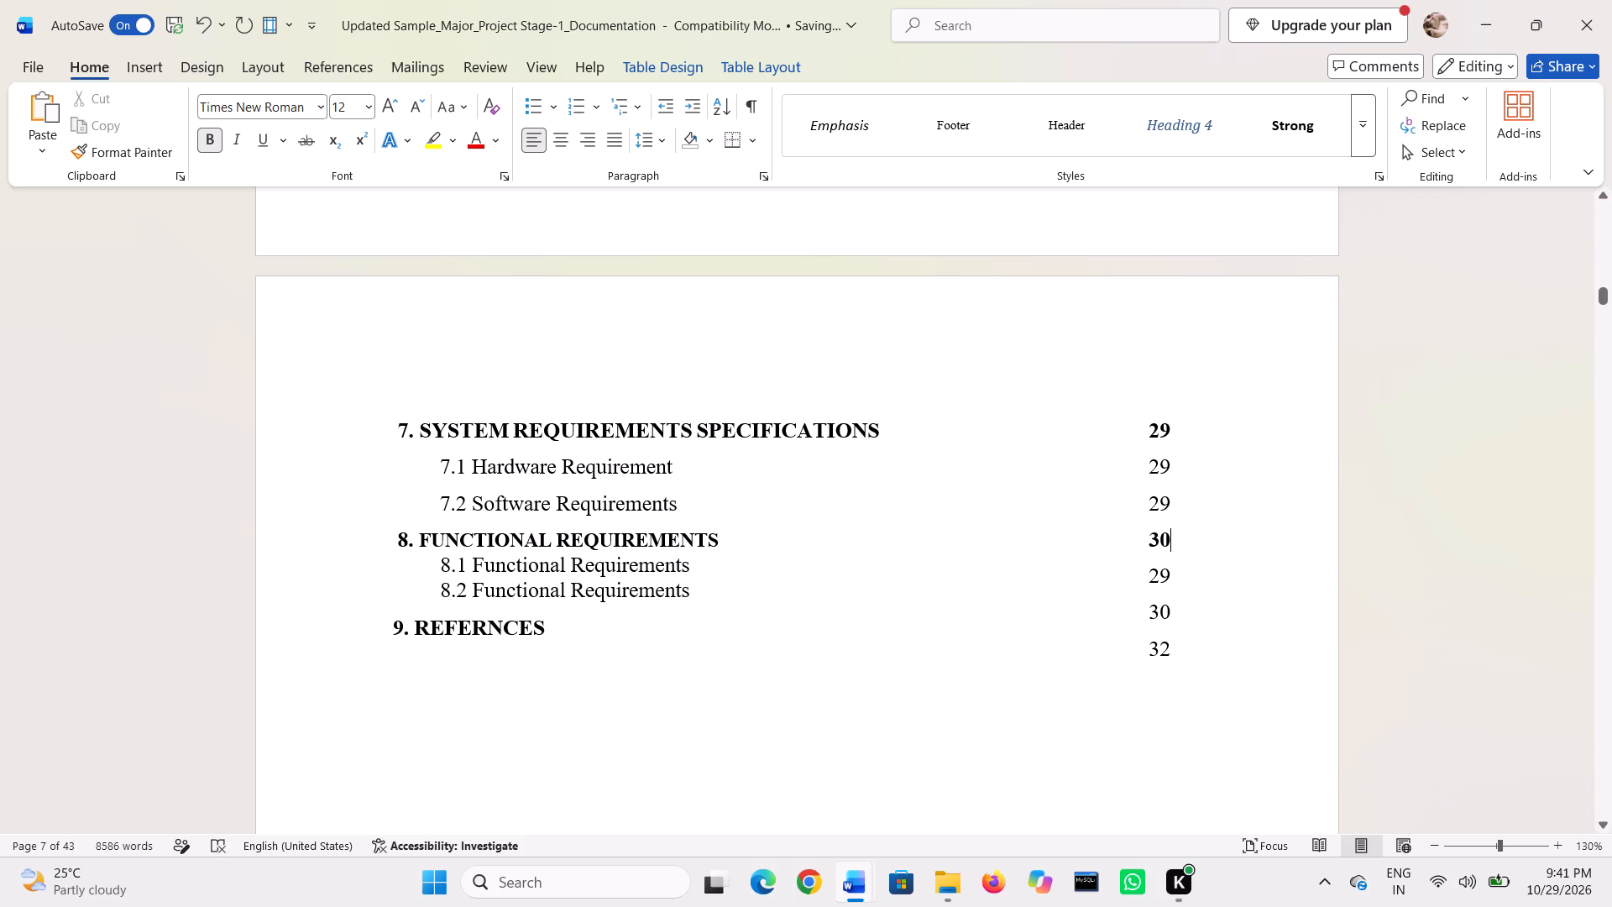
key(BackSpace)
key(BackSpace)
text(30)
click(1170, 609)
key(BackSpace)
key(3)
key(BackSpace)
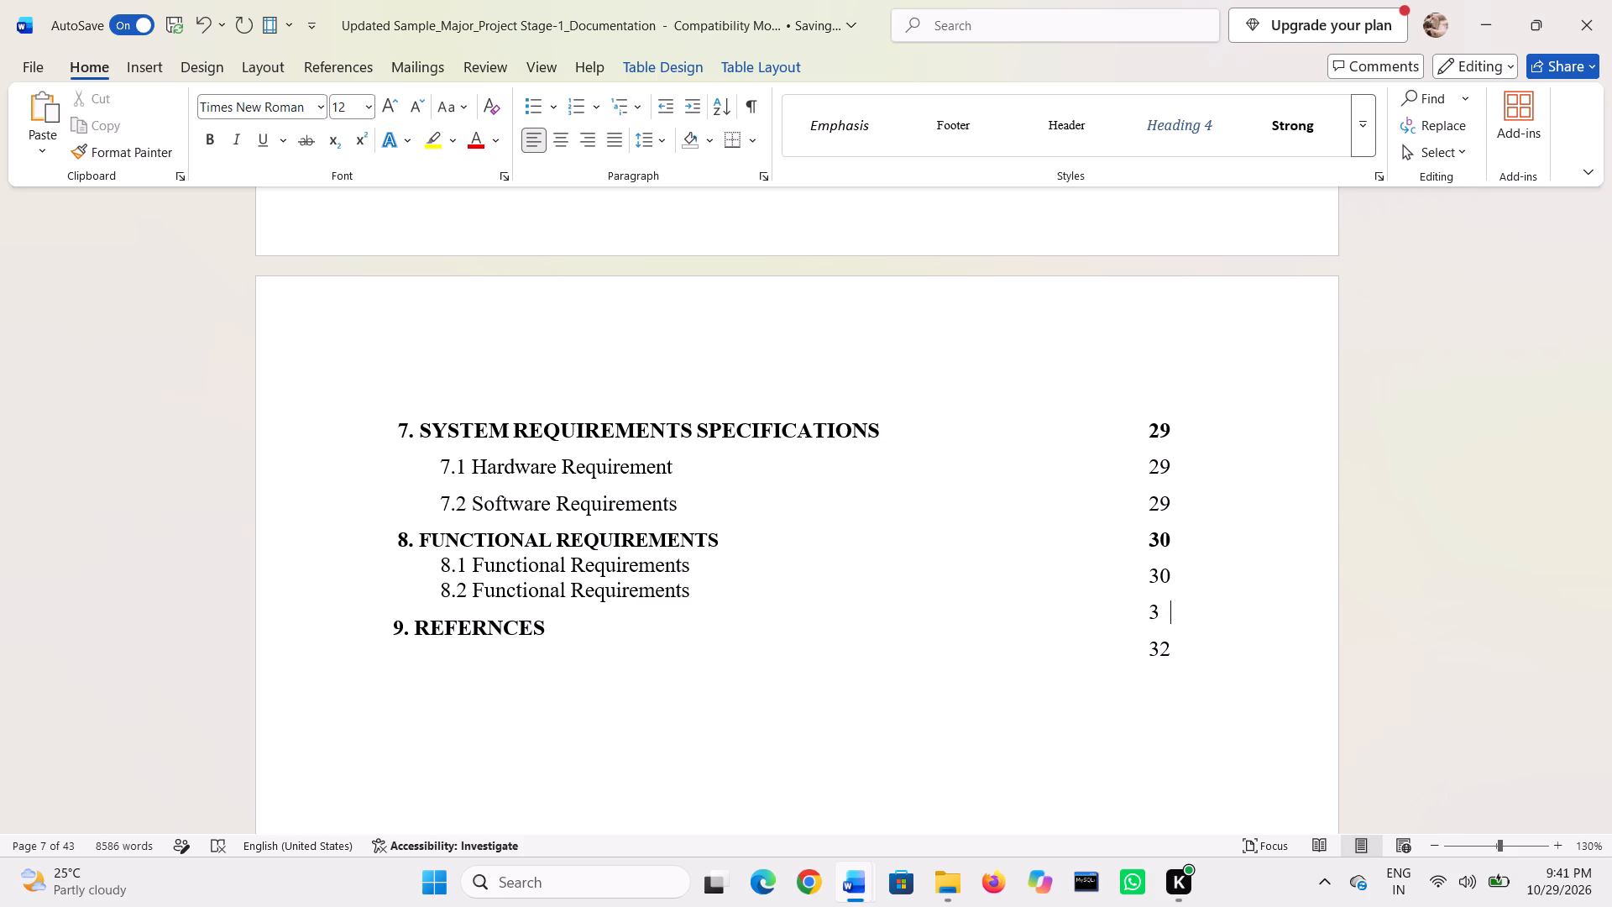
key(1)
Set the contents page number of the References entry, section 9, to 33 and make that number bold.
click(1171, 640)
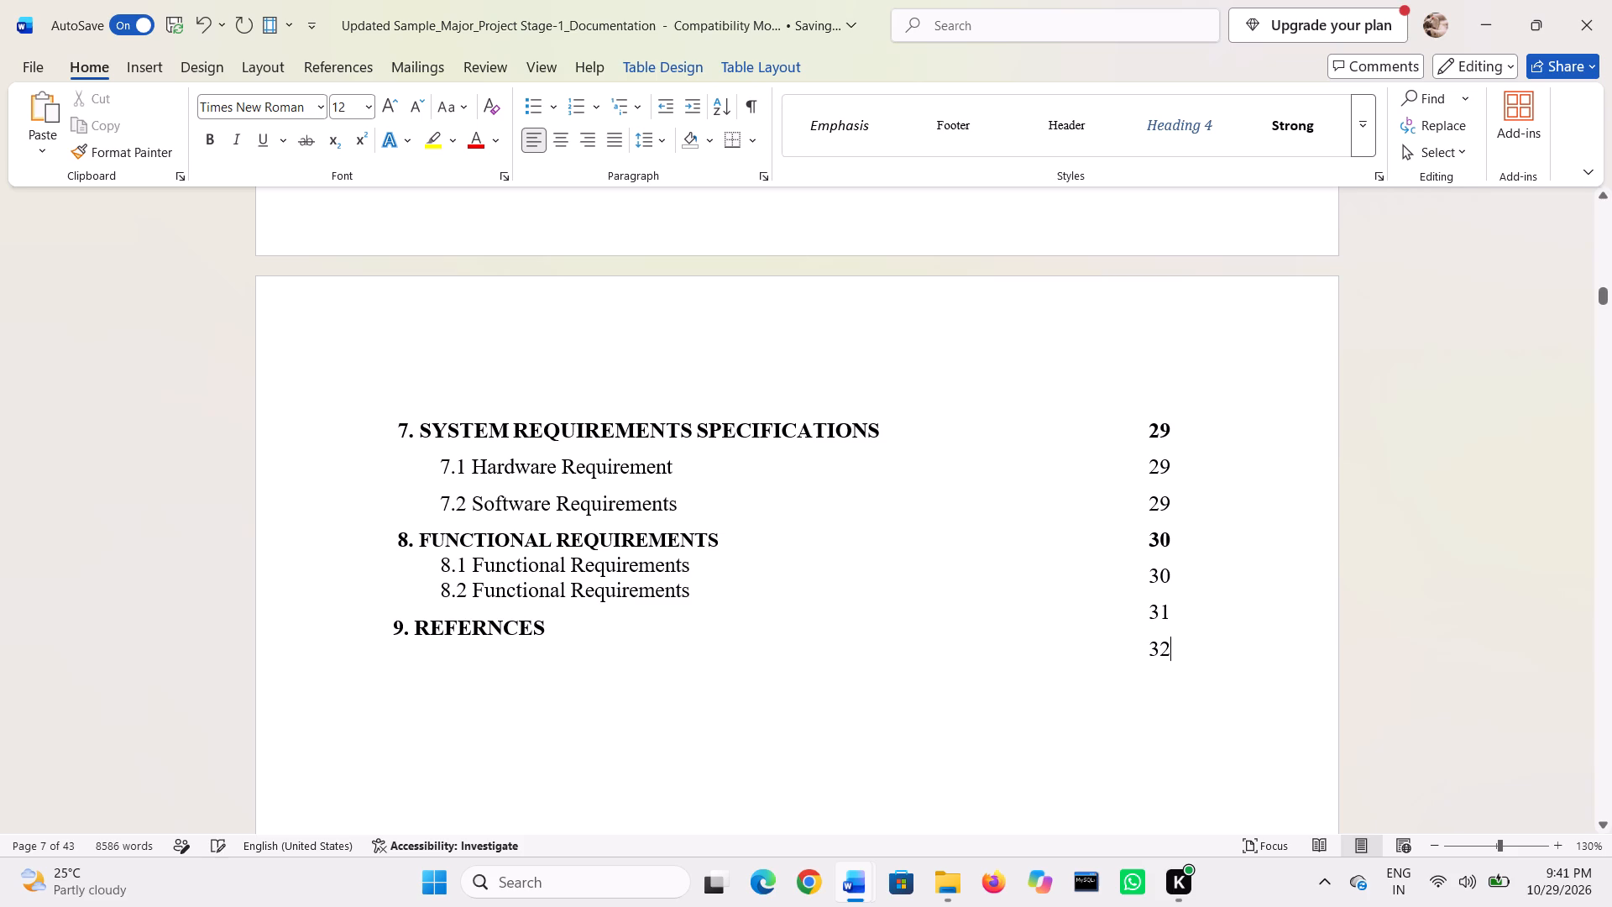
key(BackSpace)
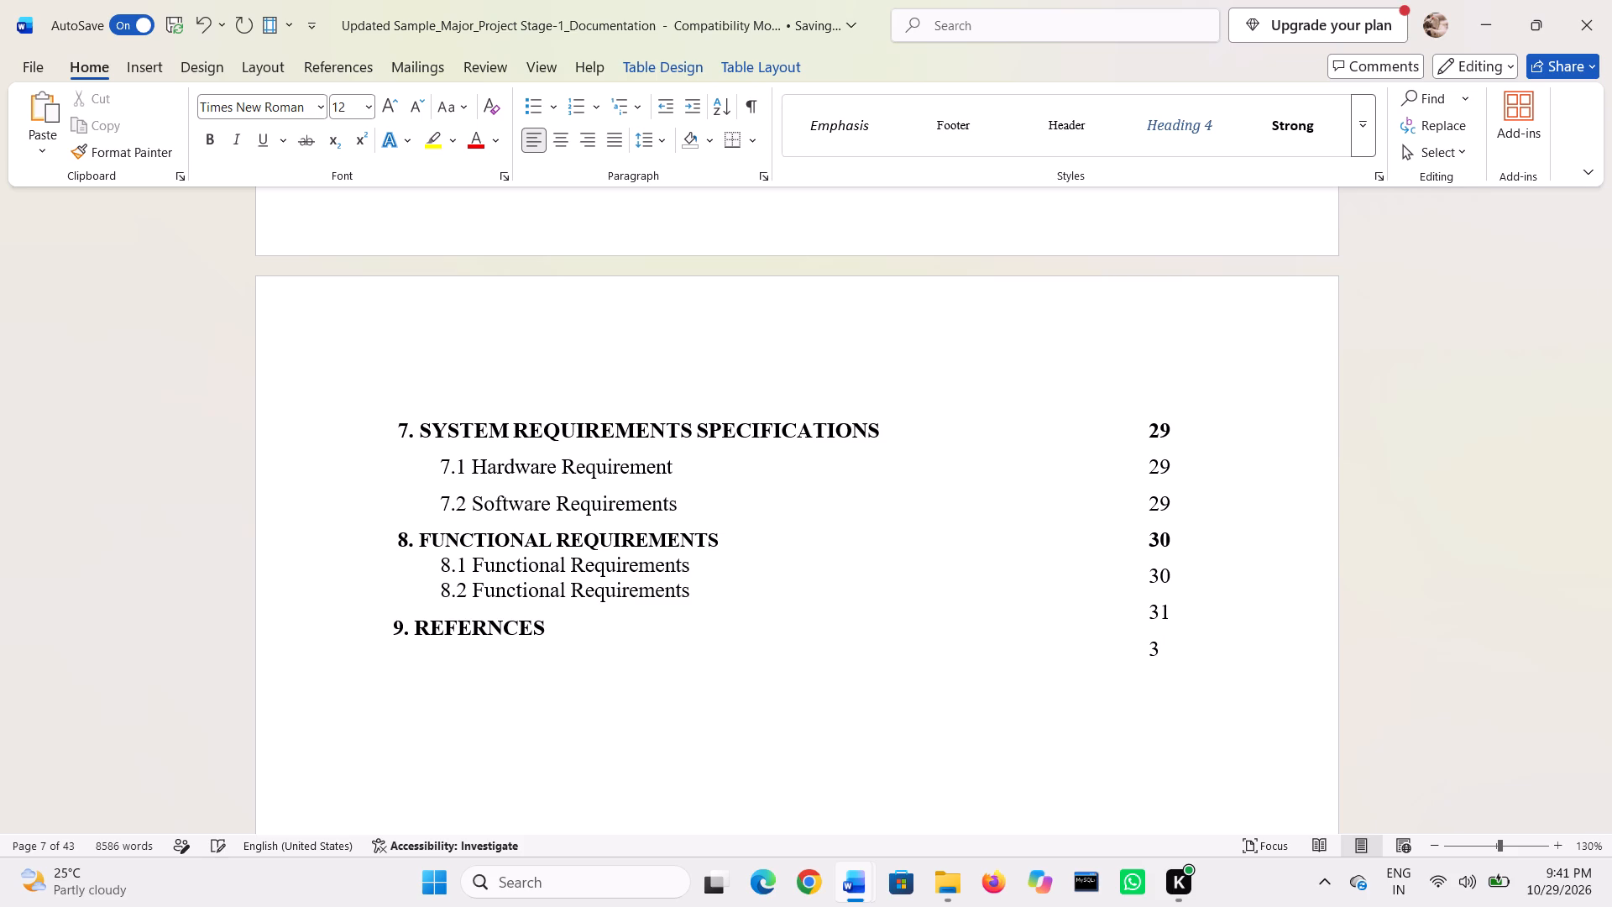
key(3)
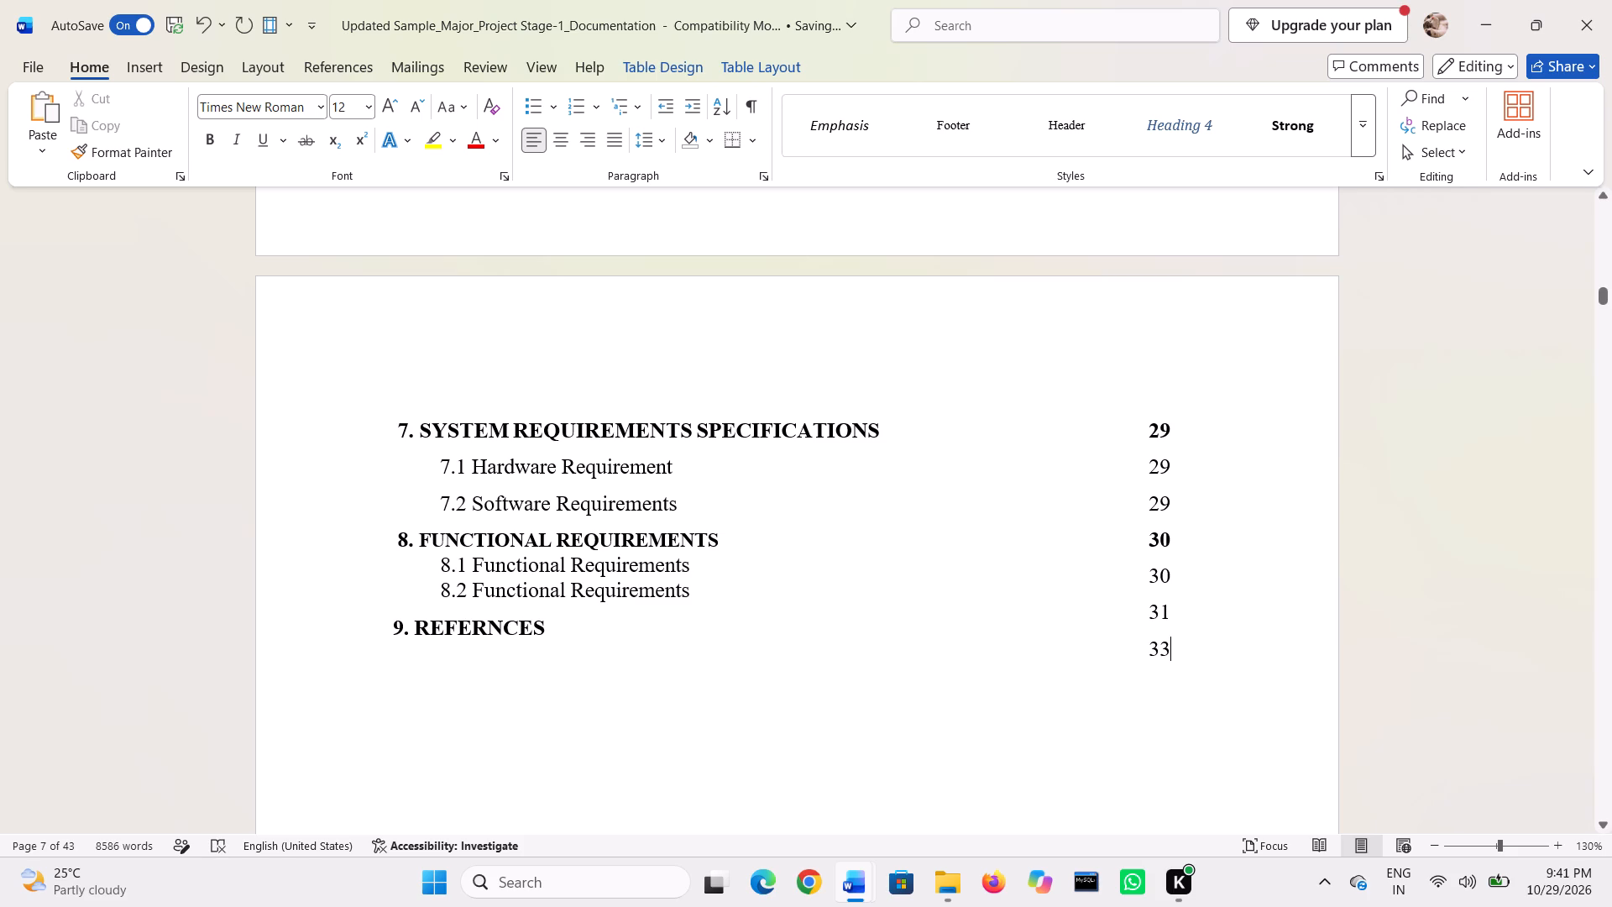
drag(1149, 649, 1168, 648)
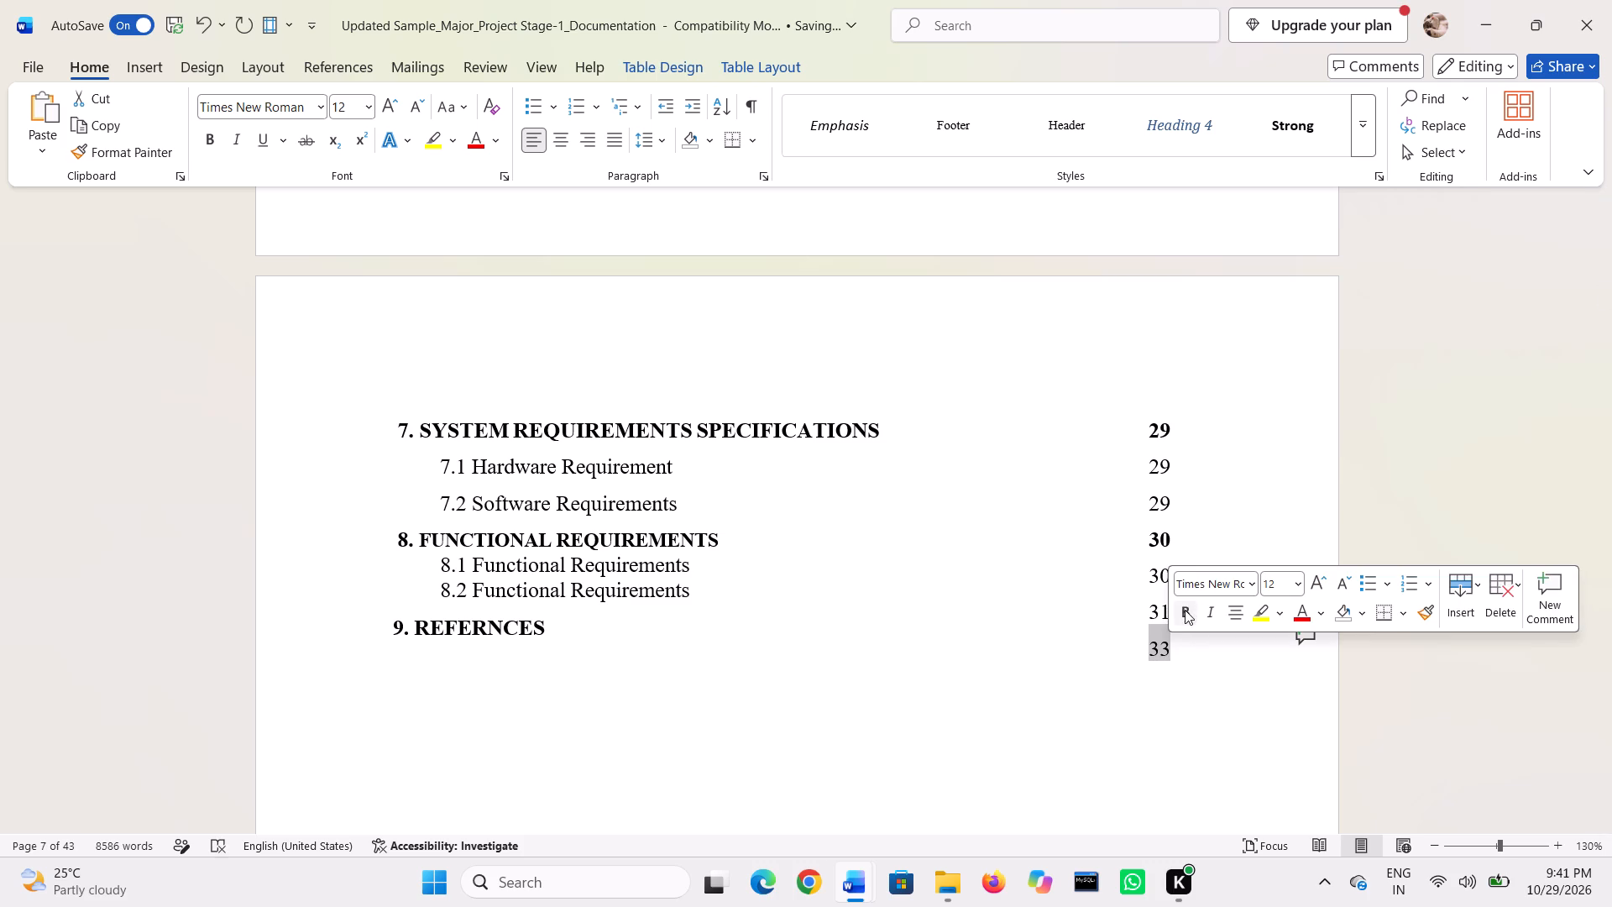
click(1185, 610)
click(953, 695)
In the List of Figures table, change the figure number of "FI Scores of Models in Existing System" to 4.2.
scroll(953, 695, down, 2)
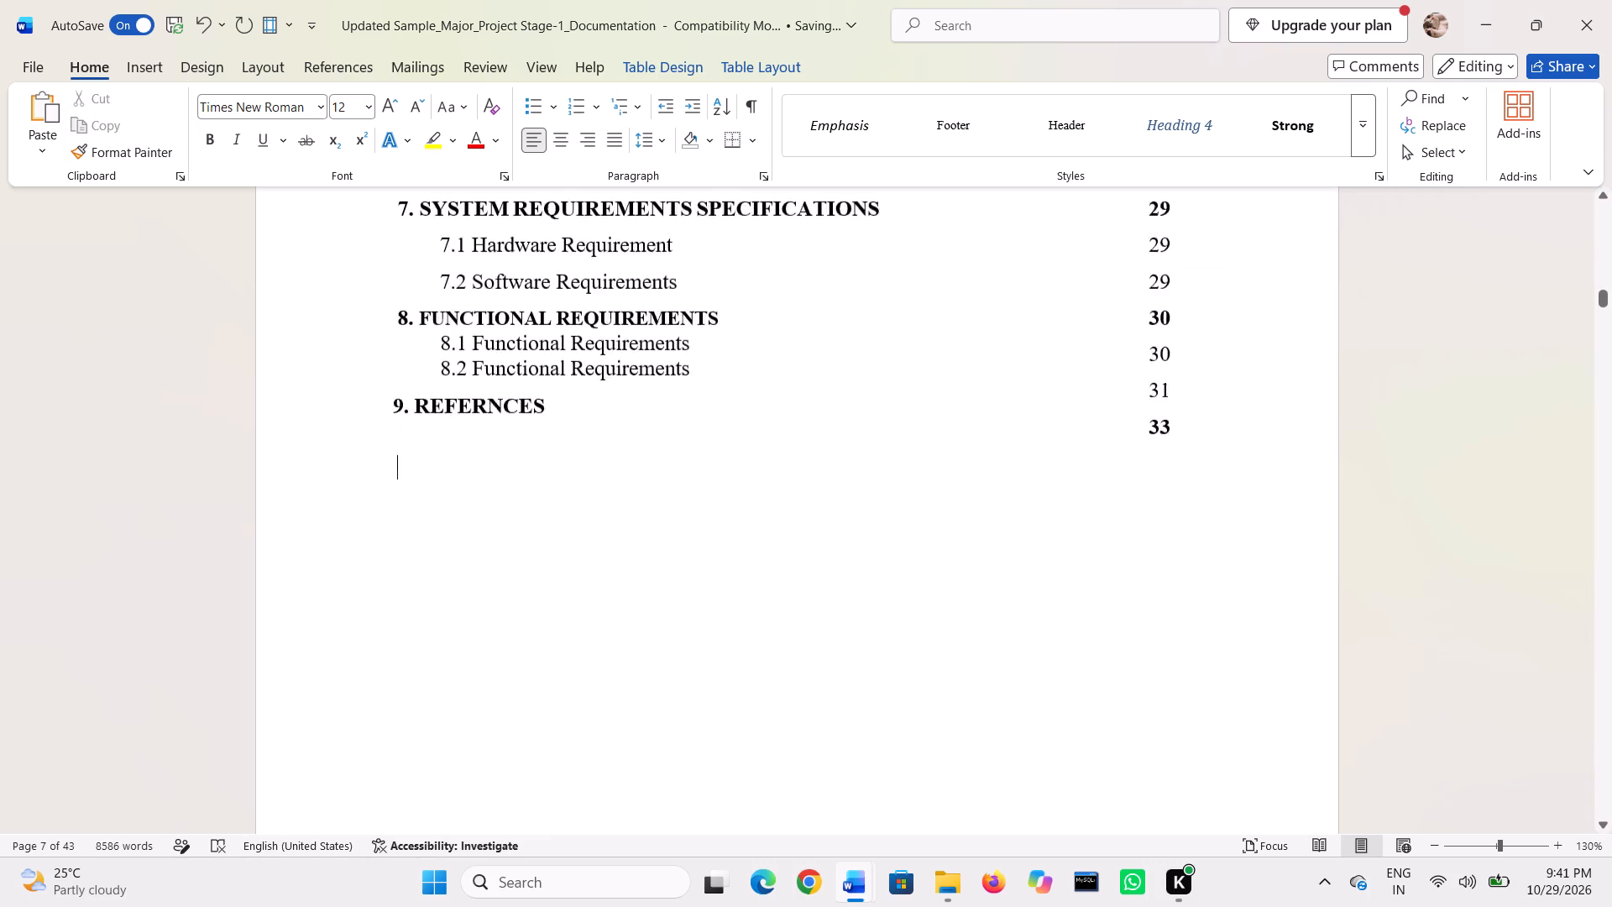
scroll(953, 695, down, 5)
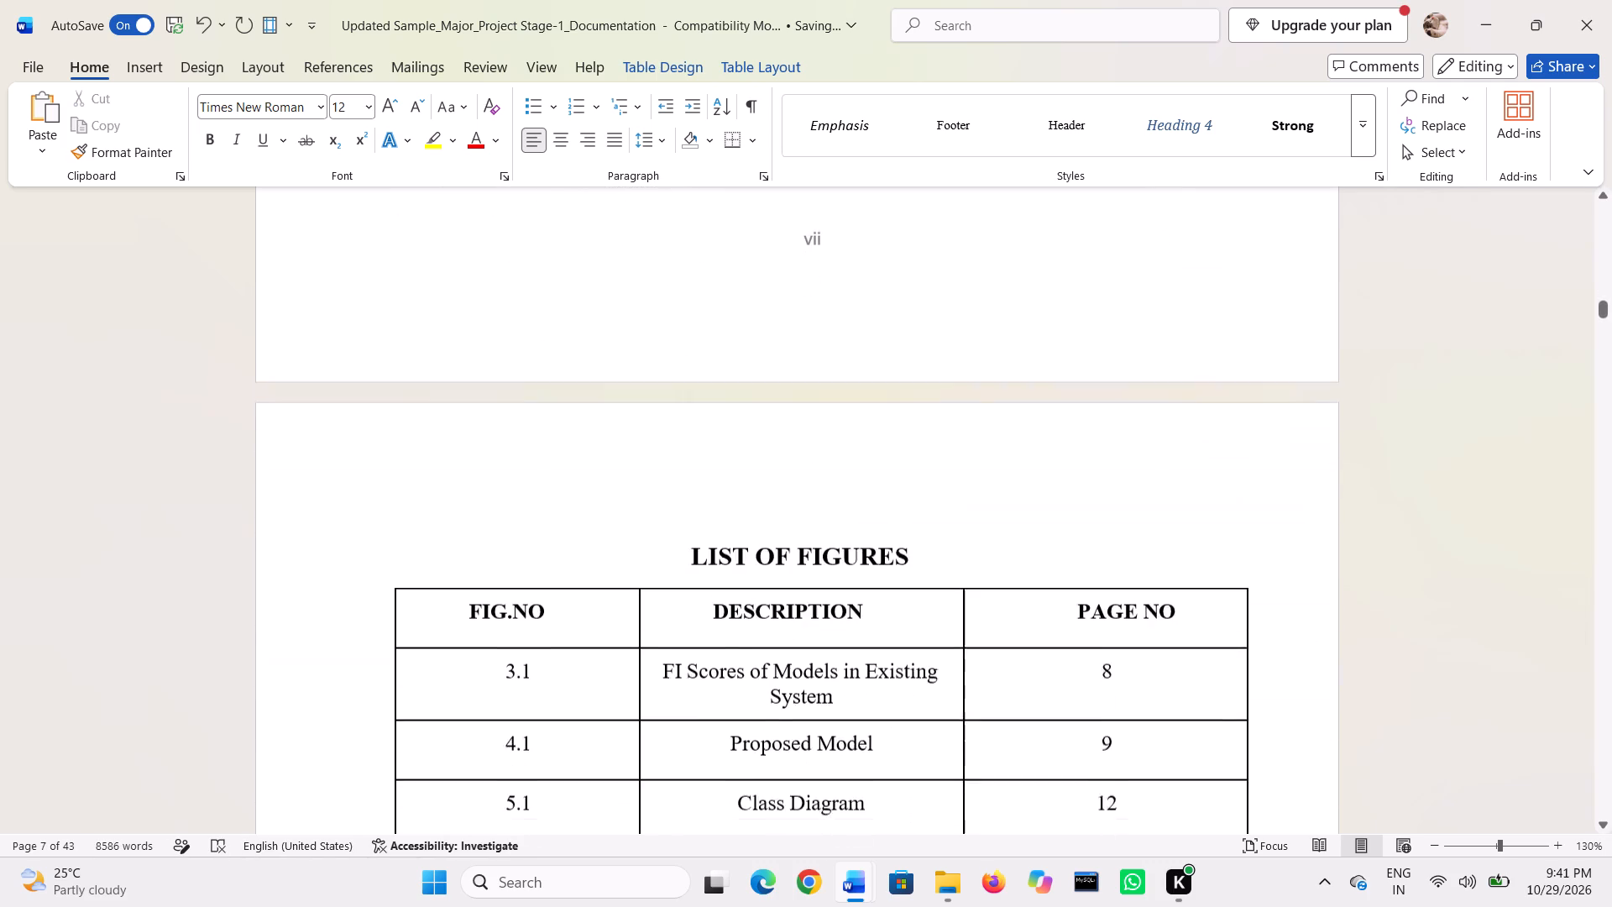
scroll(953, 695, down, 1)
scroll(823, 540, up, 1)
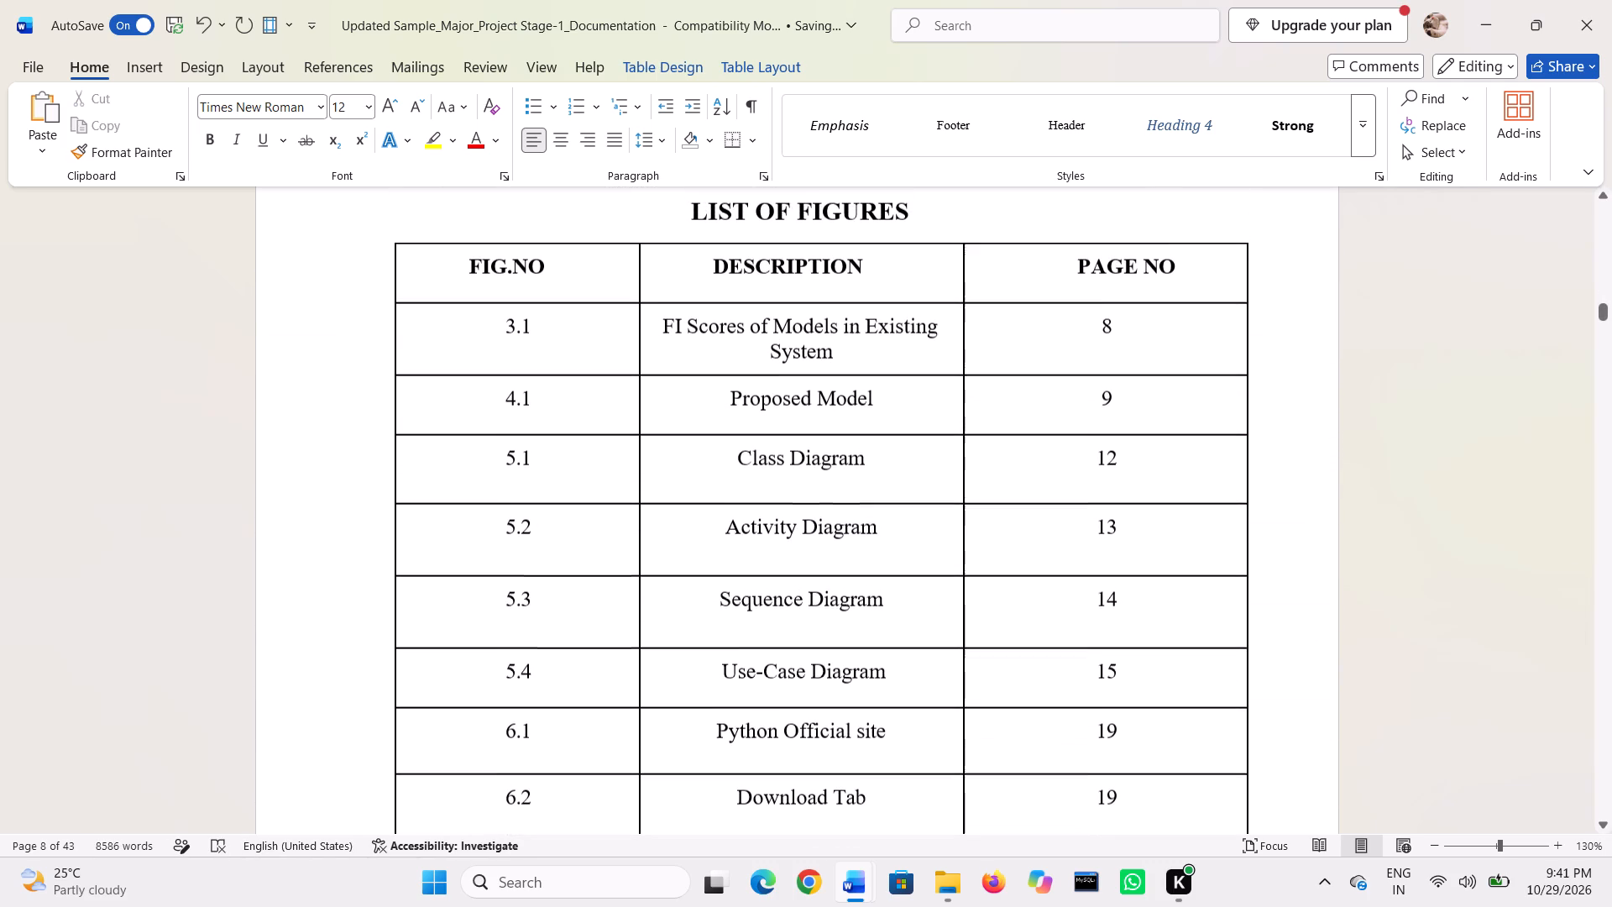
click(540, 391)
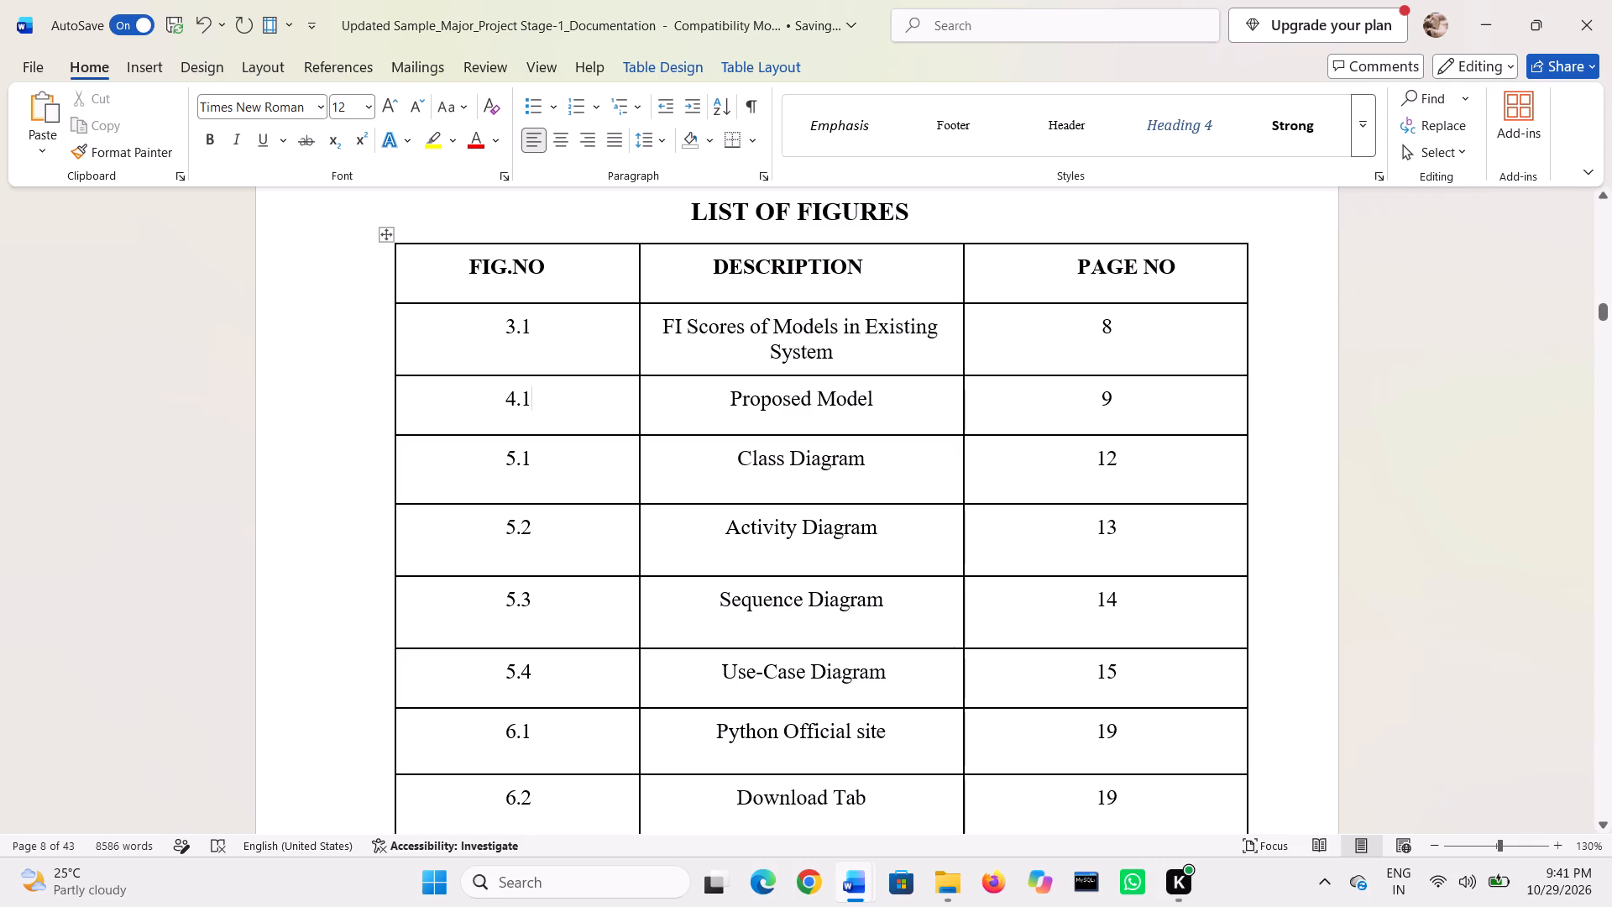
drag(532, 328, 502, 329)
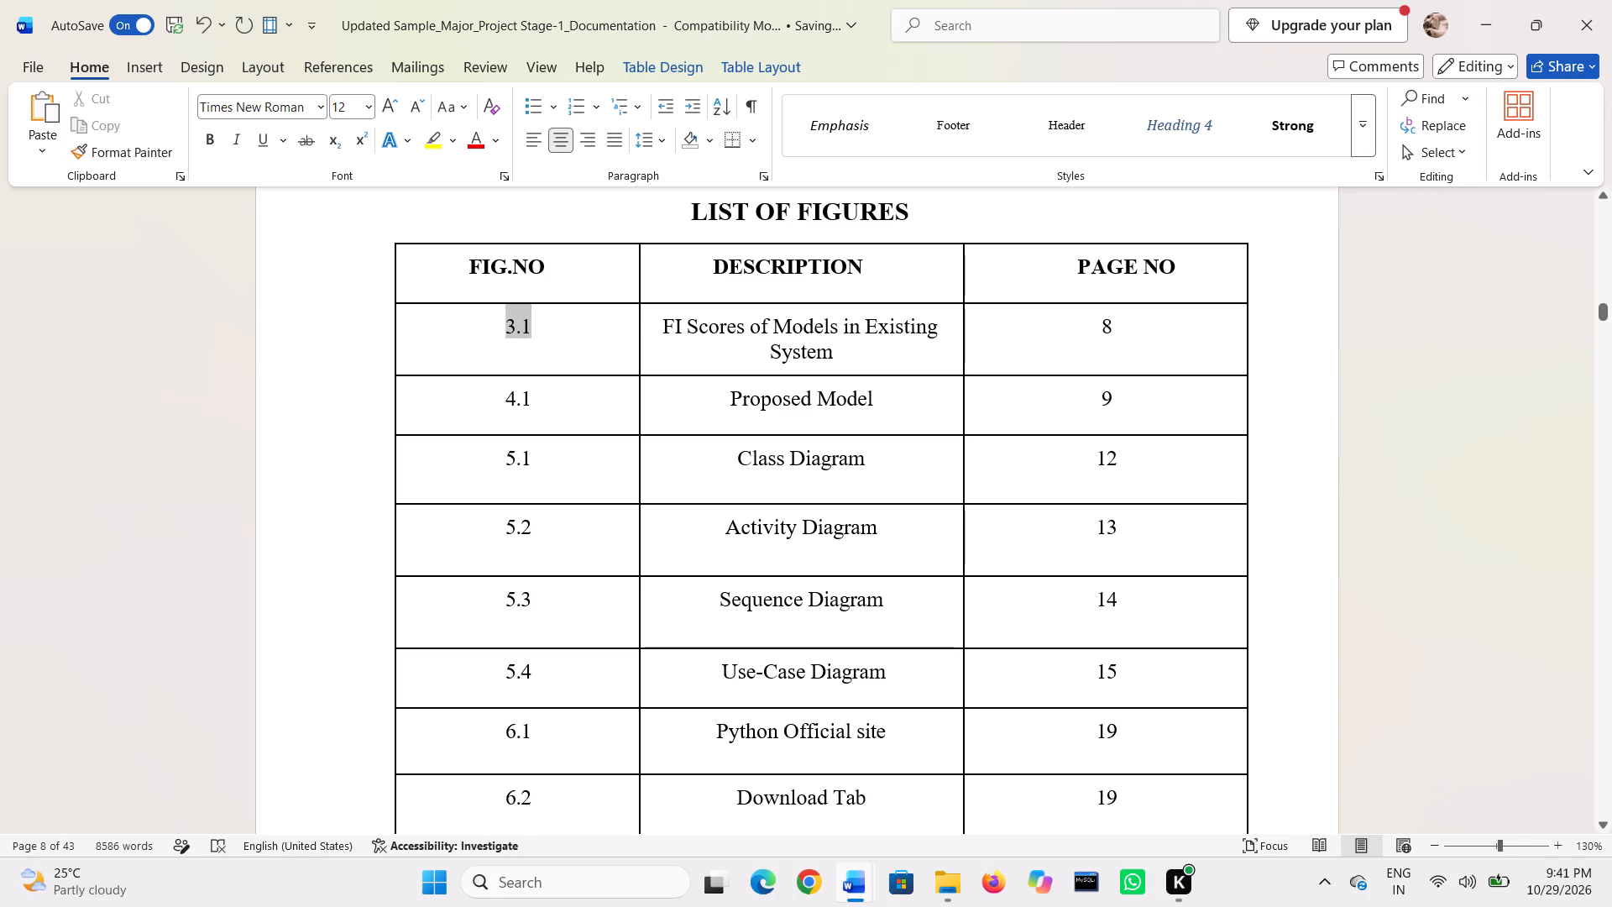
drag(502, 329, 501, 329)
text(4.1)
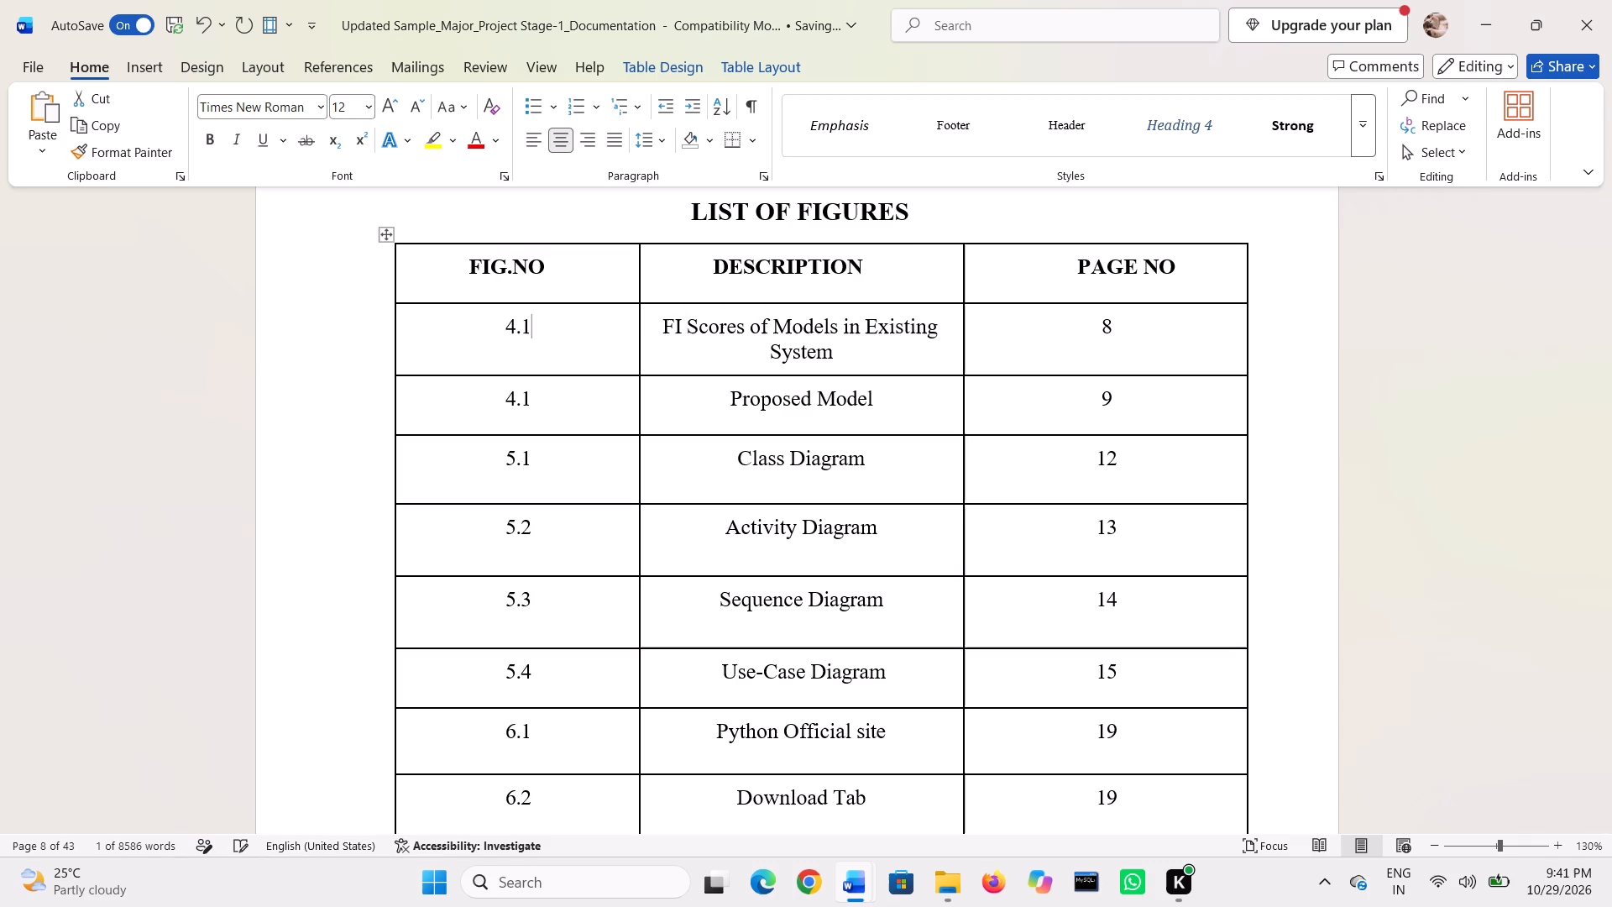
key(BackSpace)
key(2)
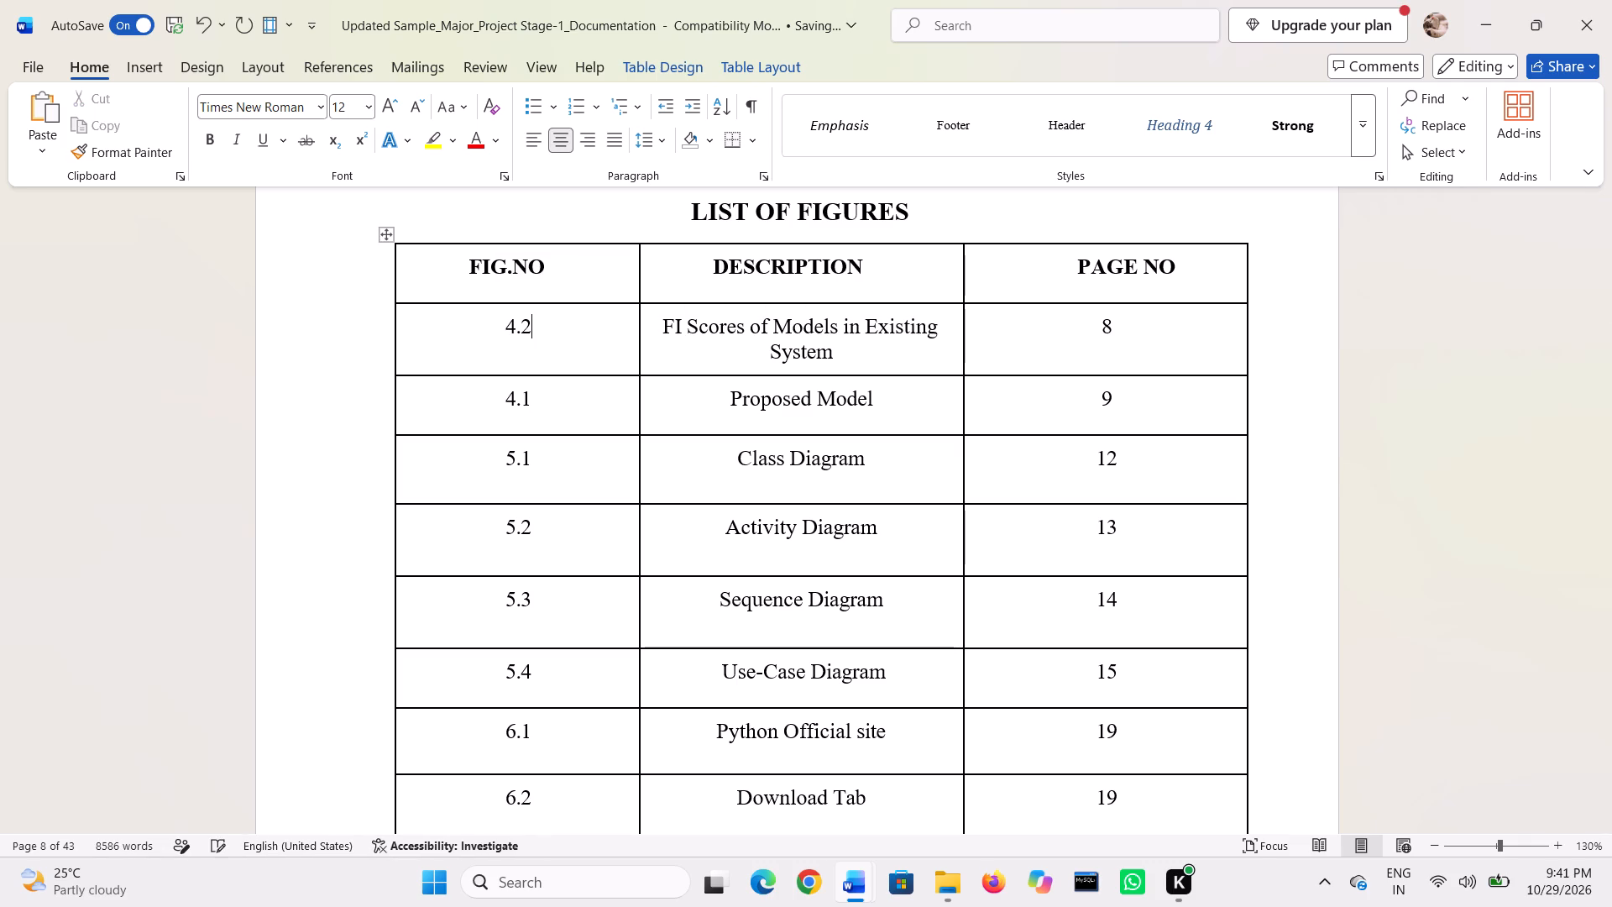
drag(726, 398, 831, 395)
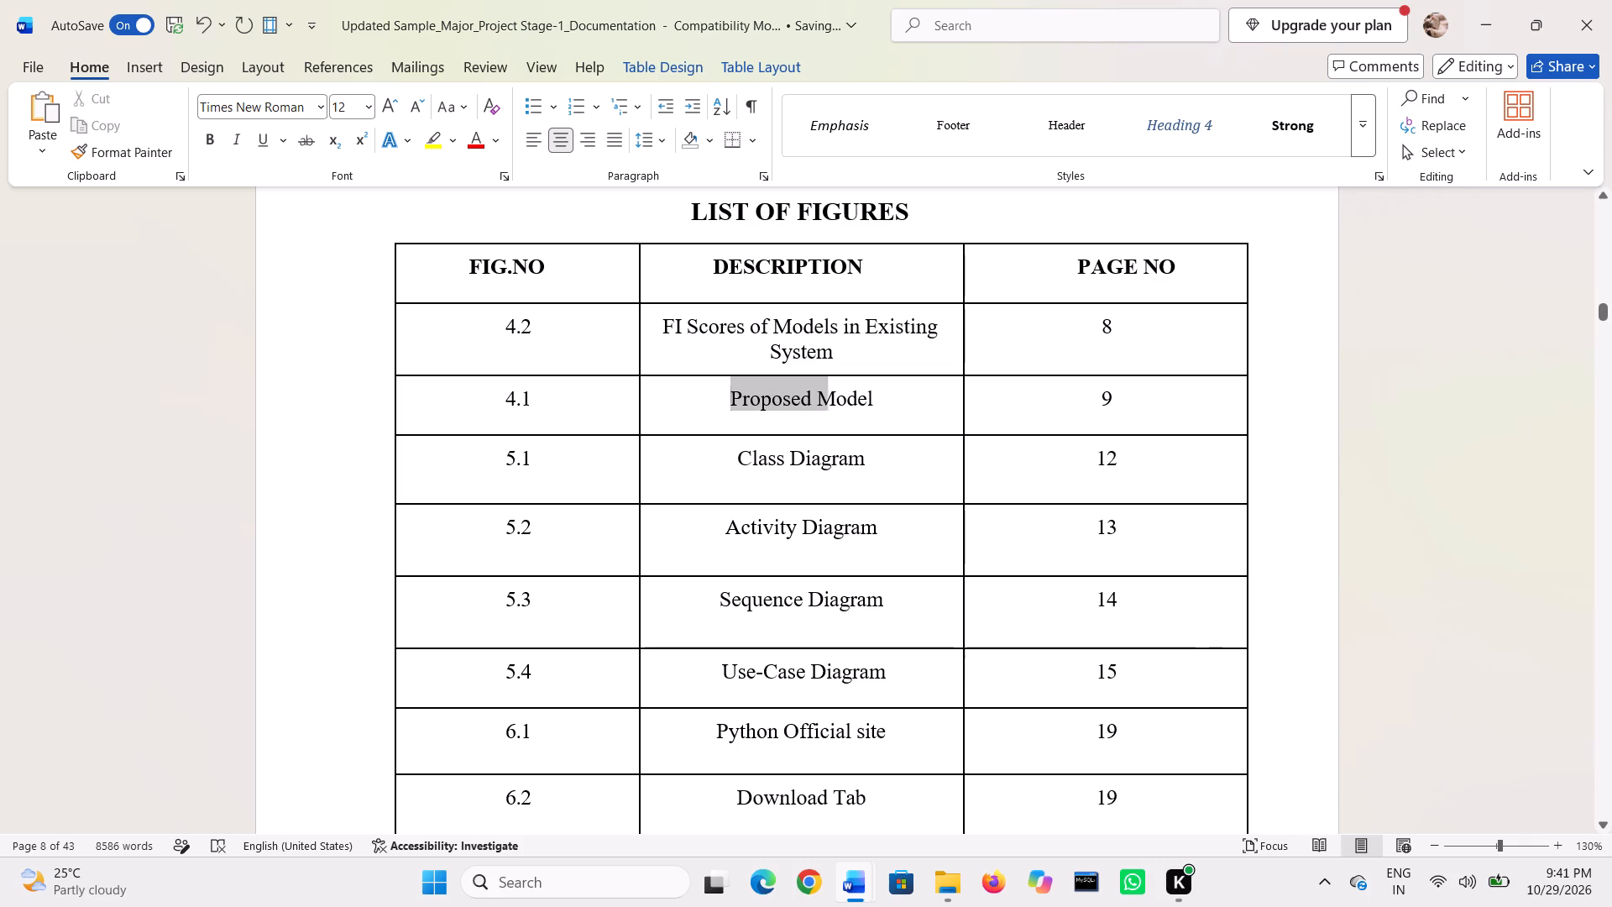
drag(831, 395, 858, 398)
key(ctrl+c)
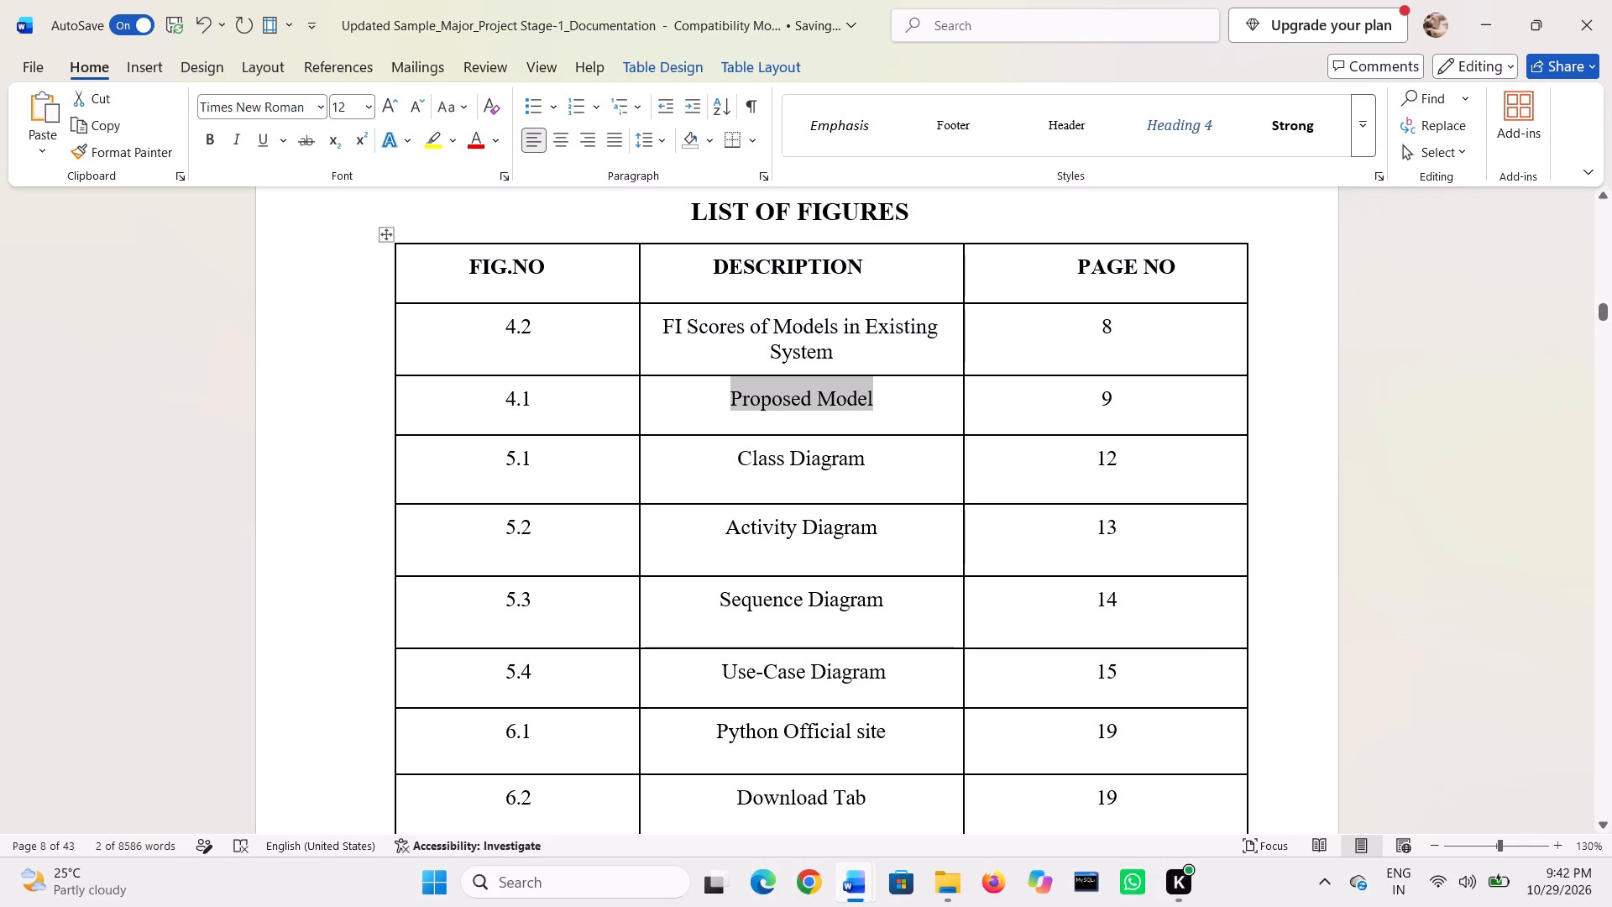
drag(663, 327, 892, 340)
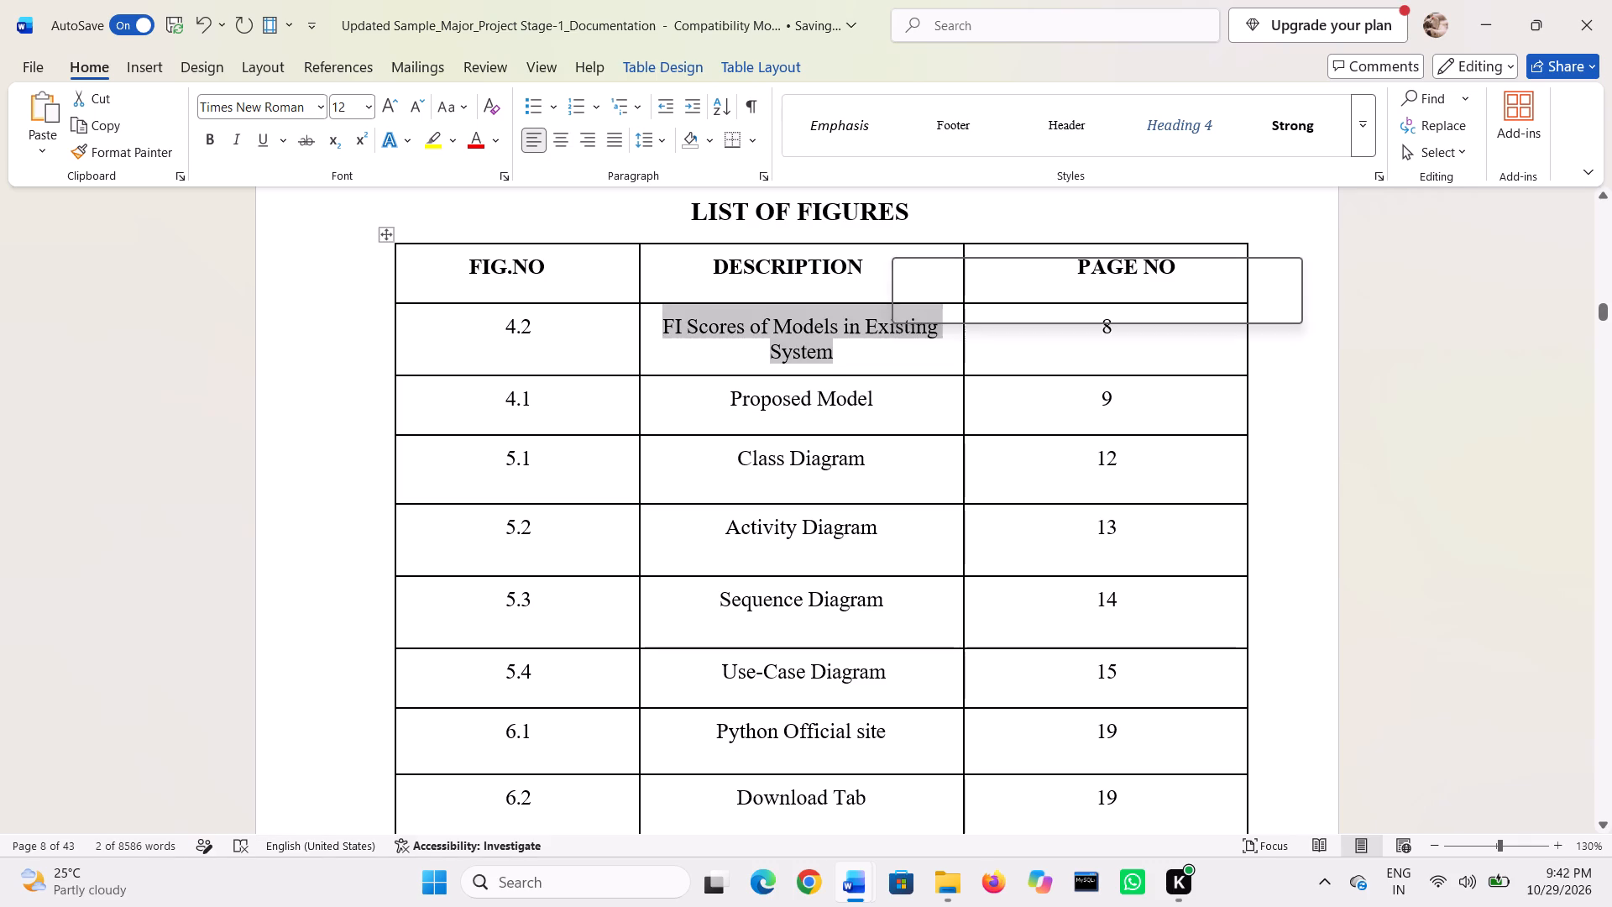
Delete the entire "FI Scores of Models in Existing System" row from the List of Figures table.
click(458, 341)
drag(427, 340, 814, 306)
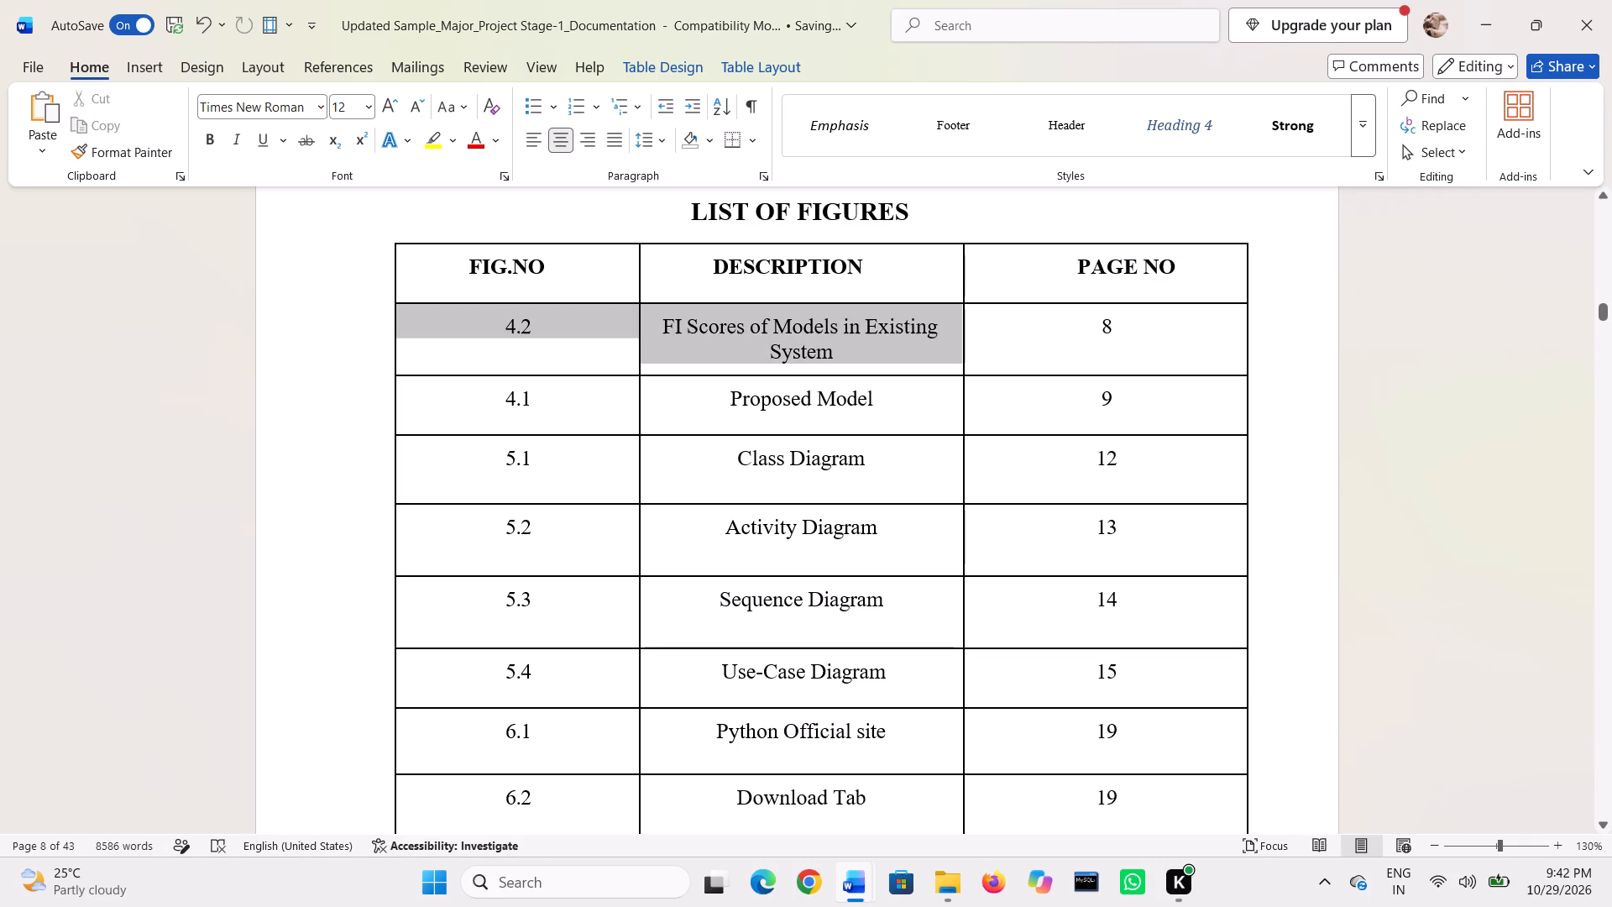
drag(814, 306, 1097, 323)
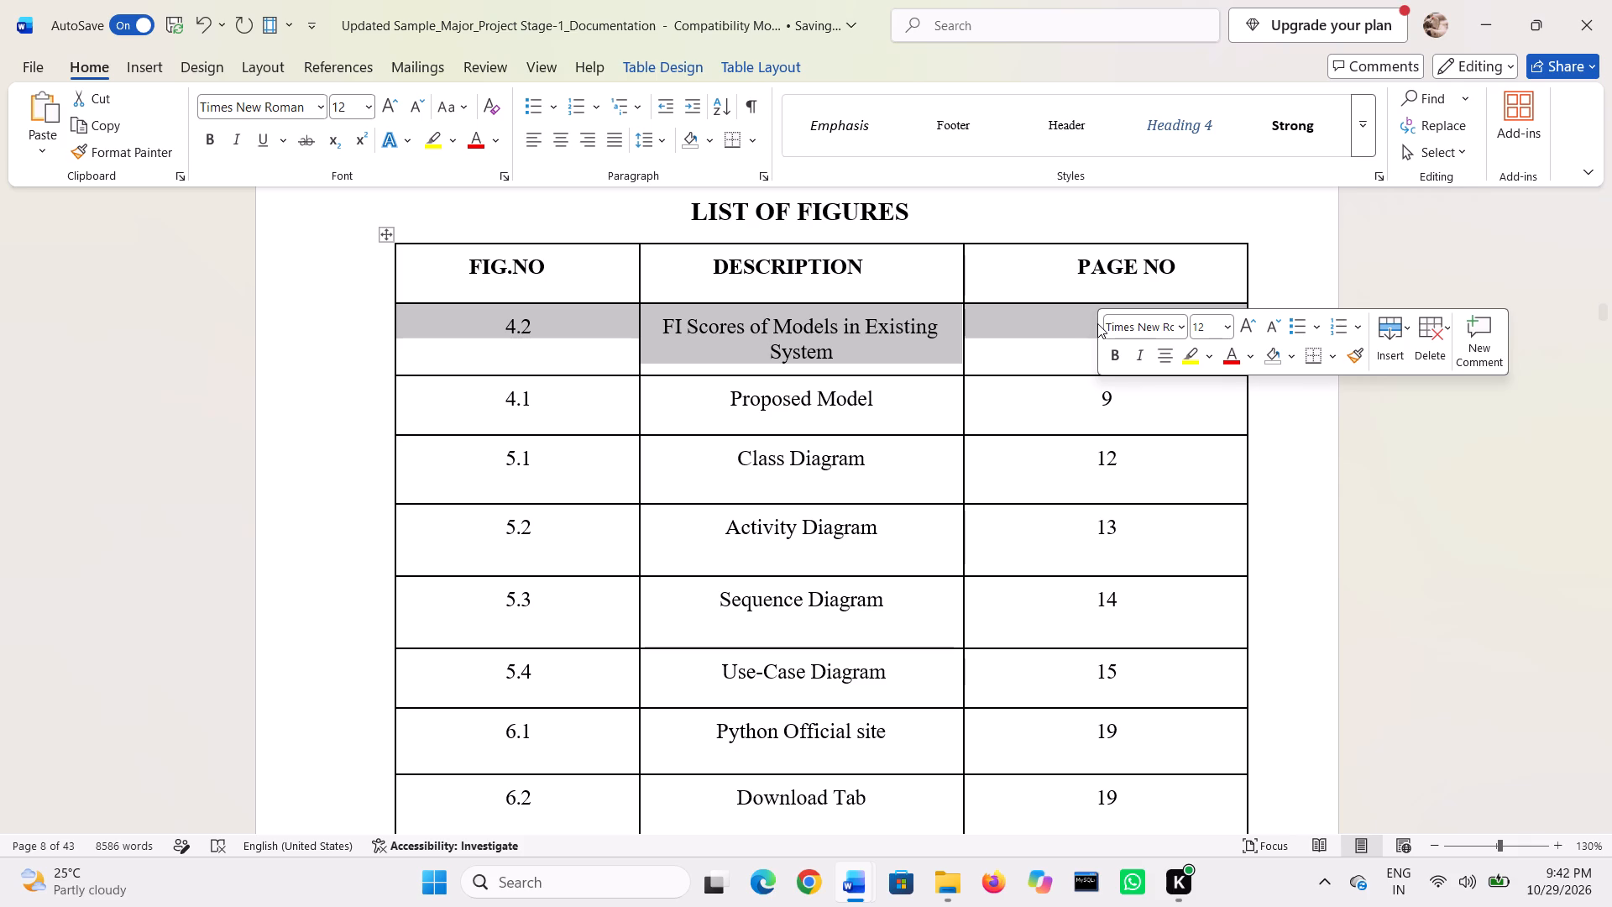
key(BackSpace)
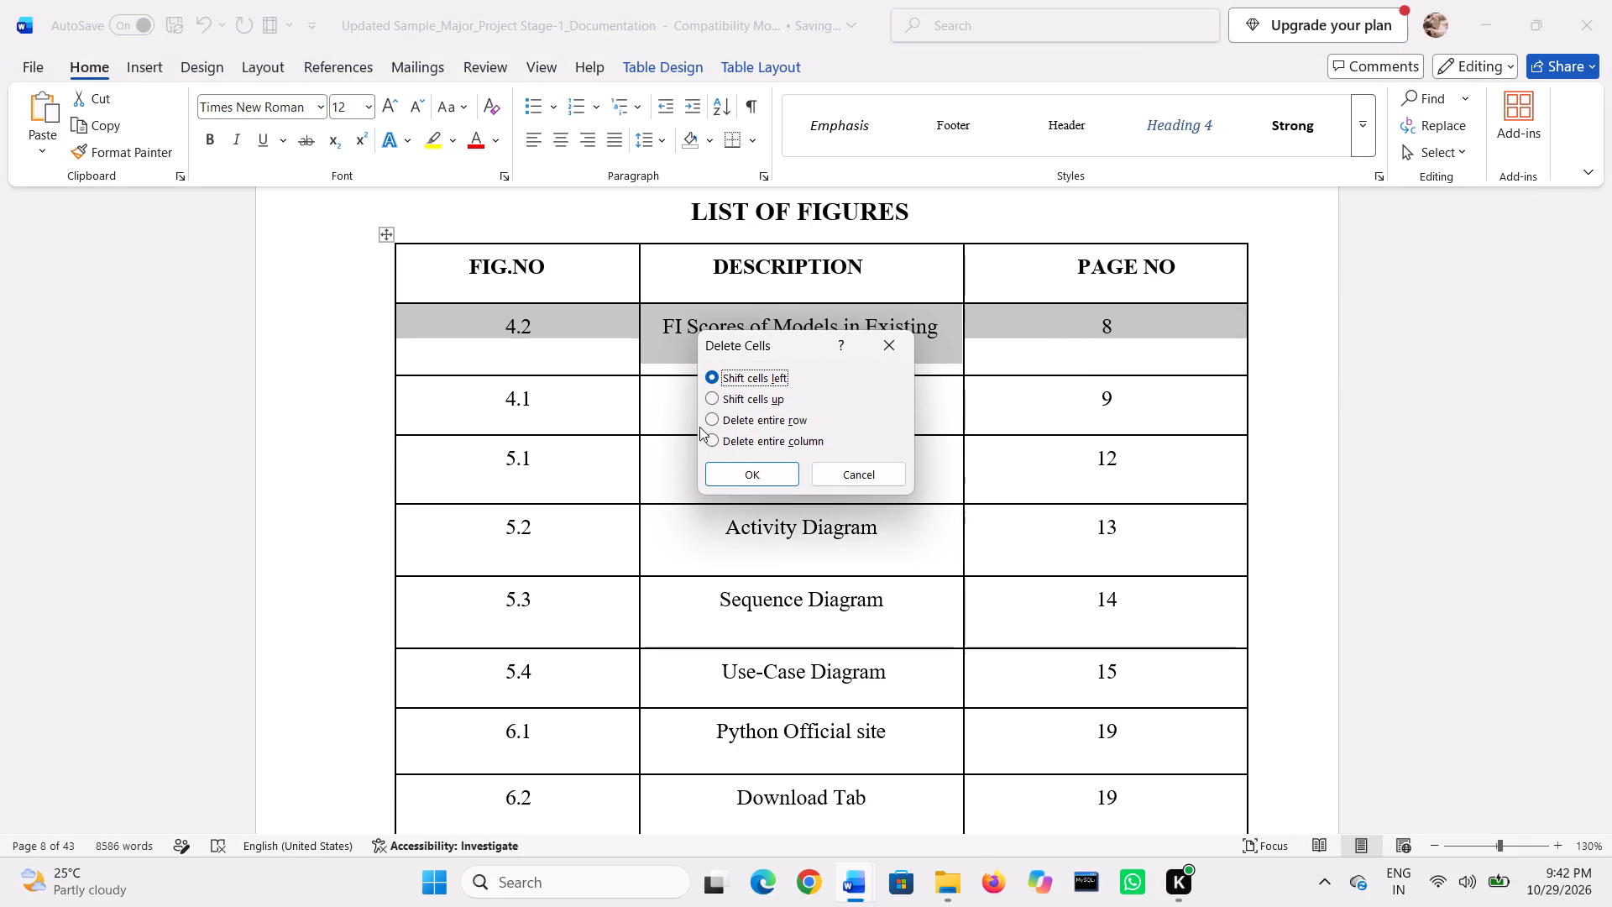
click(714, 412)
click(749, 485)
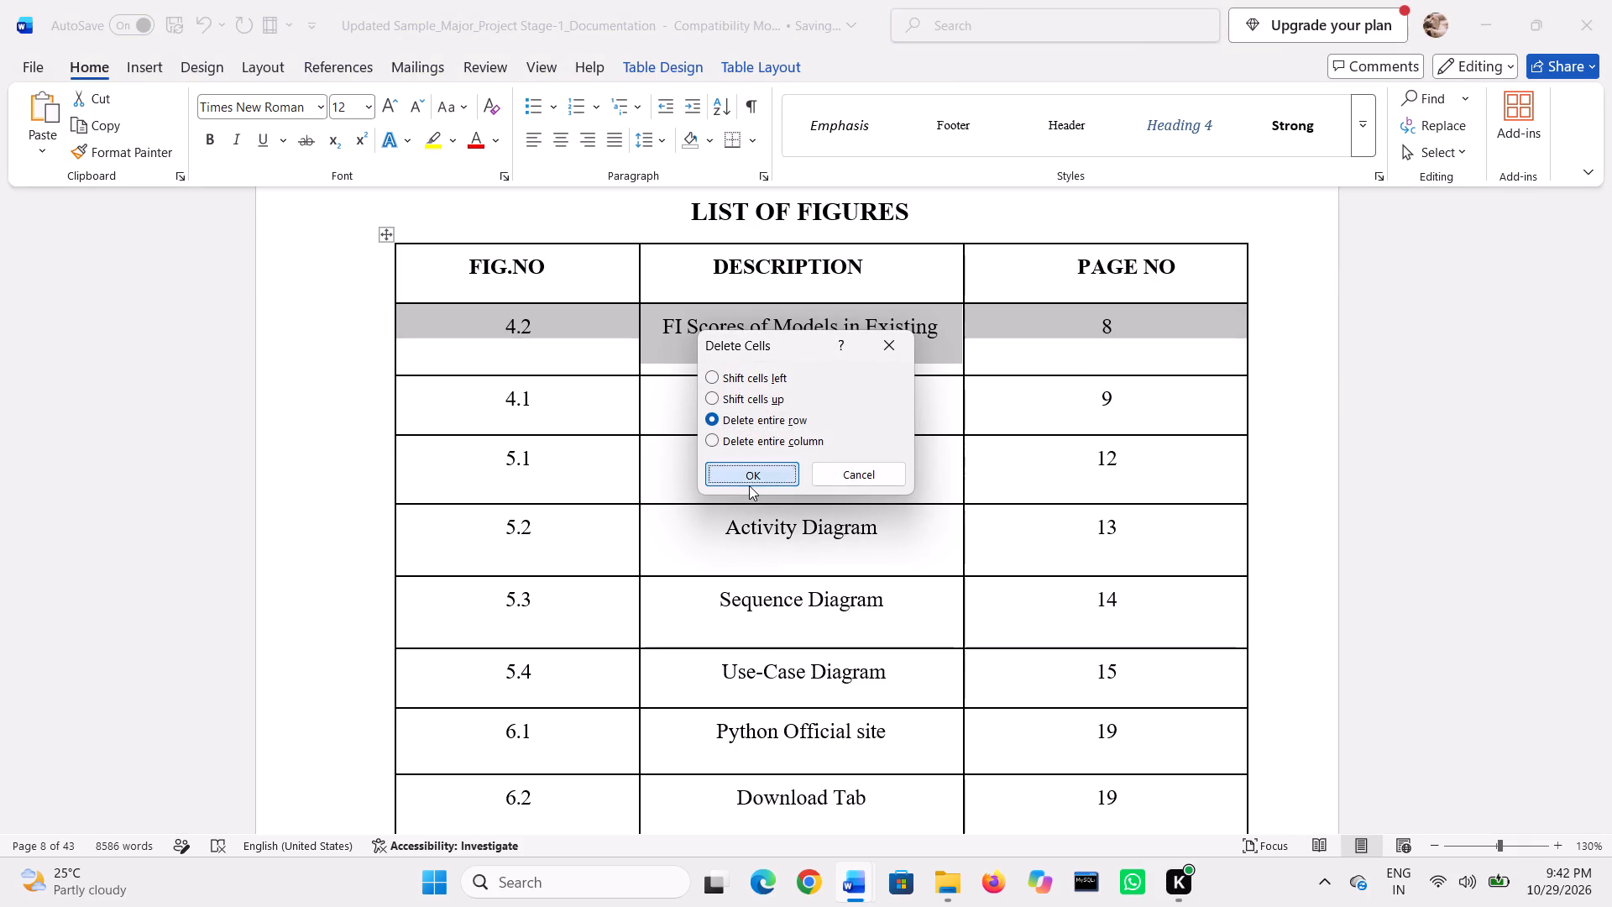
Change the figure number of the "Proposed Model" entry in the List of Figures to 4.2.
click(566, 341)
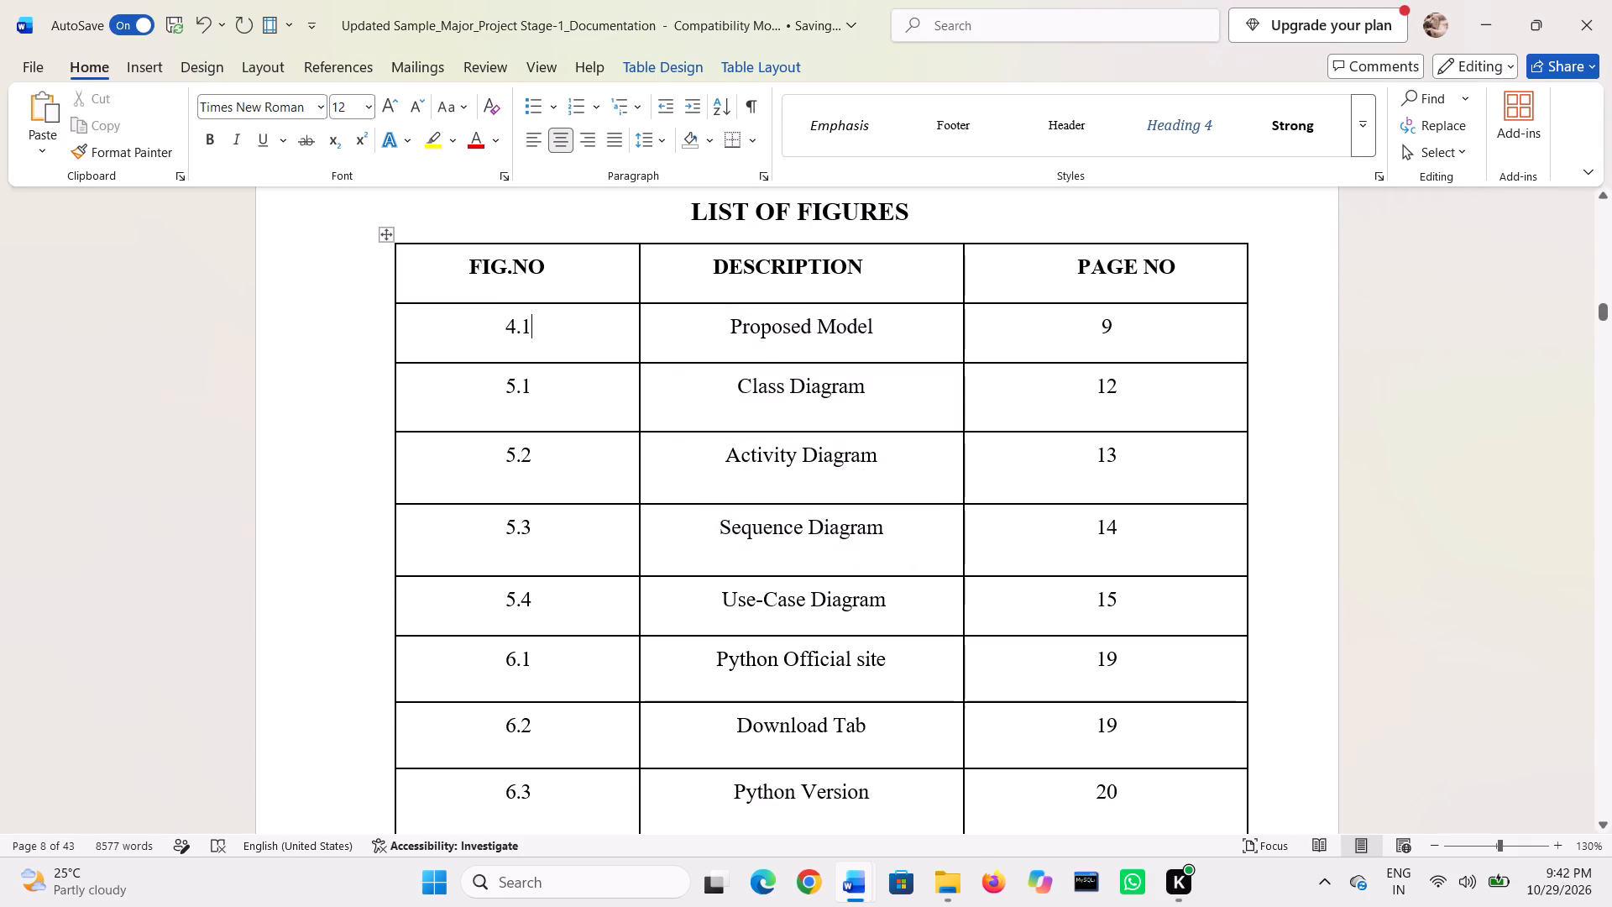
key(BackSpace)
key(2)
Check the table of contents and set the page number of "Proposed Model" in the List of Figures to 12.
scroll(926, 493, up, 1)
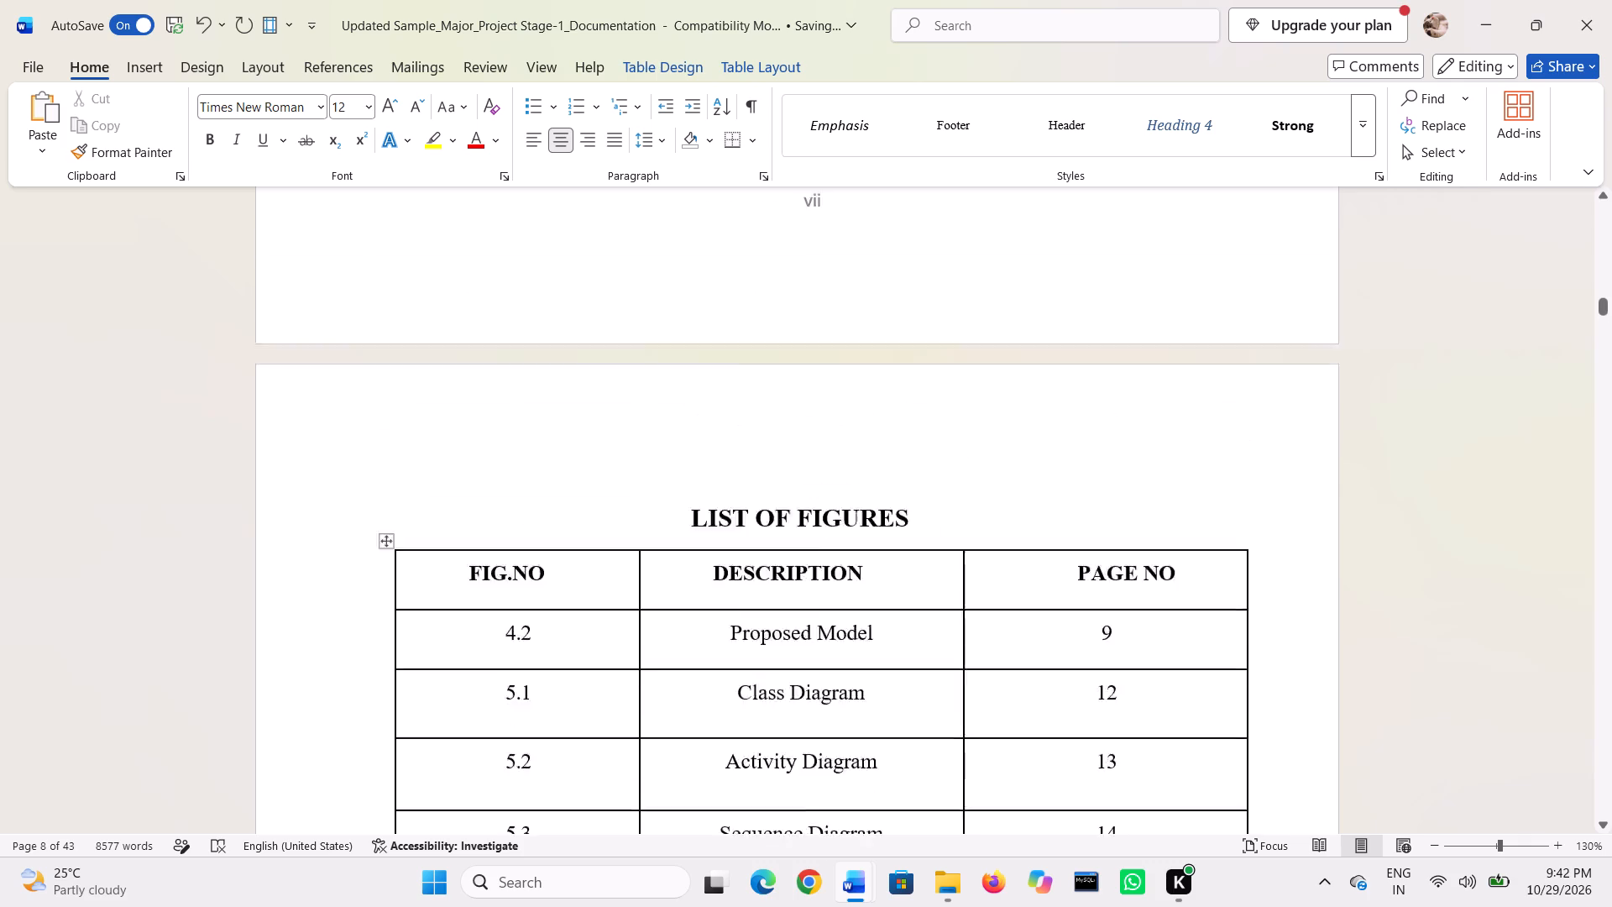
scroll(926, 493, up, 10)
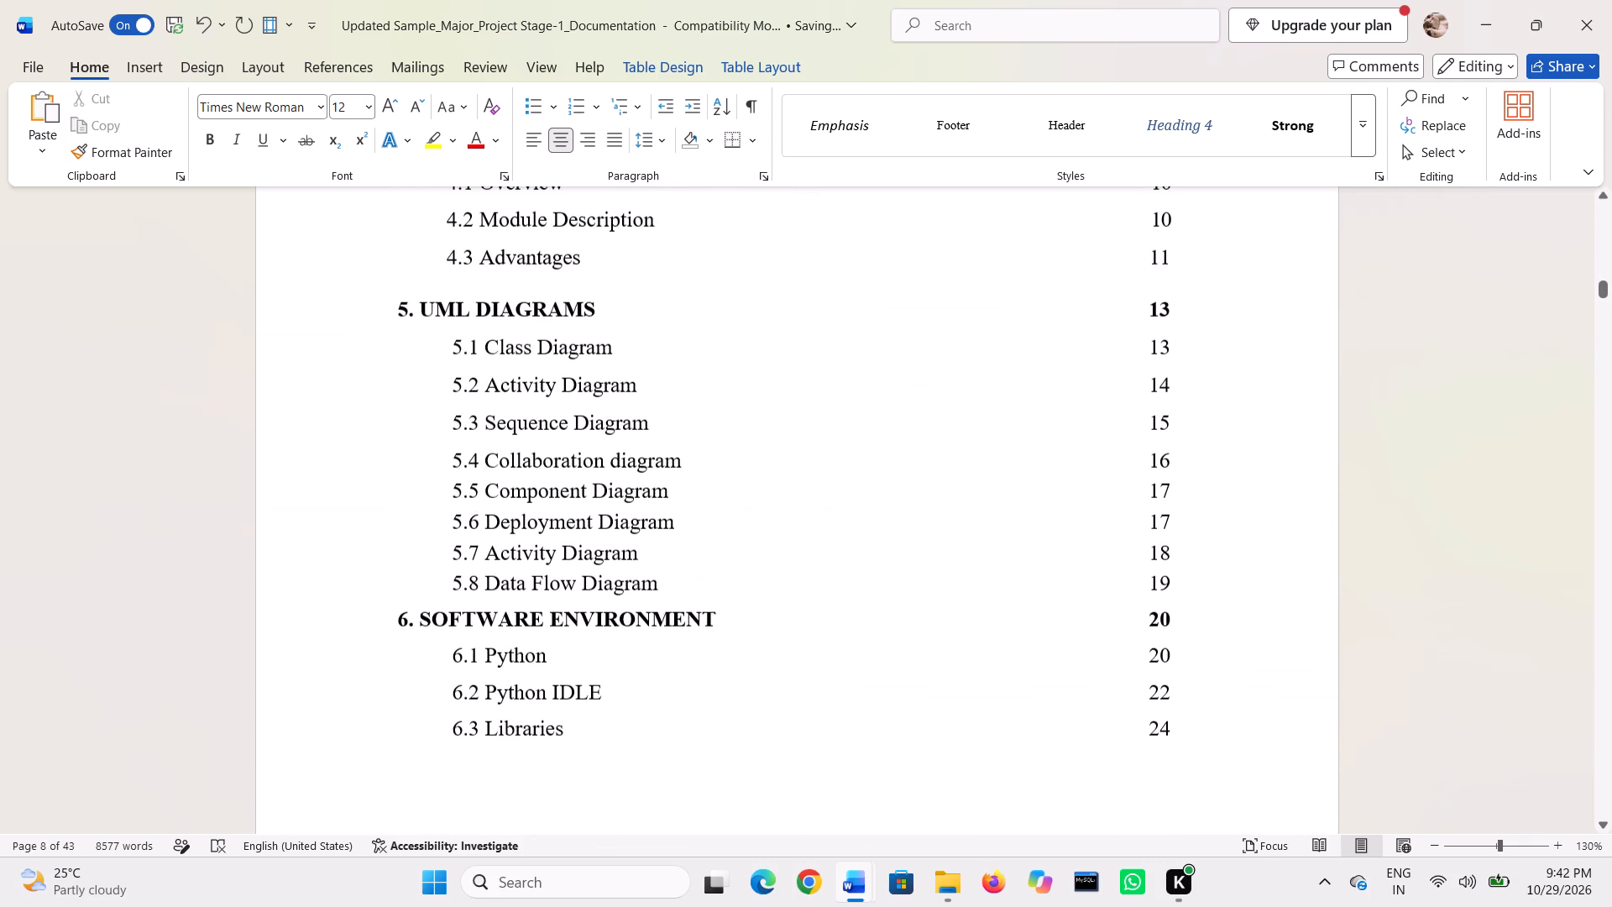
scroll(926, 493, up, 1)
scroll(926, 493, down, 4)
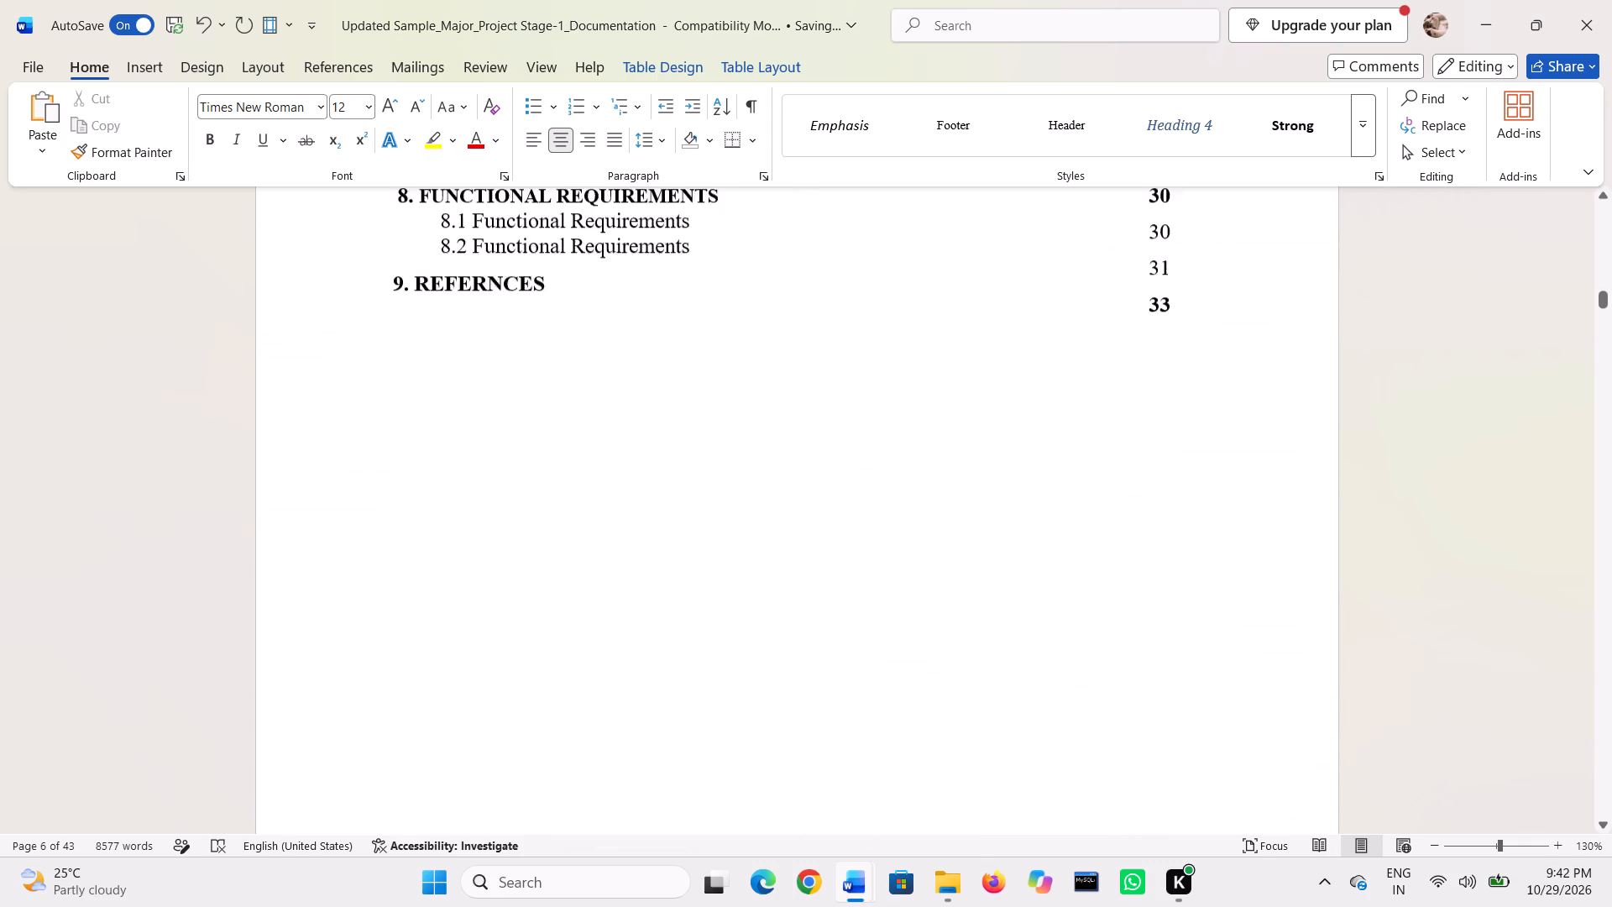
scroll(926, 493, down, 3)
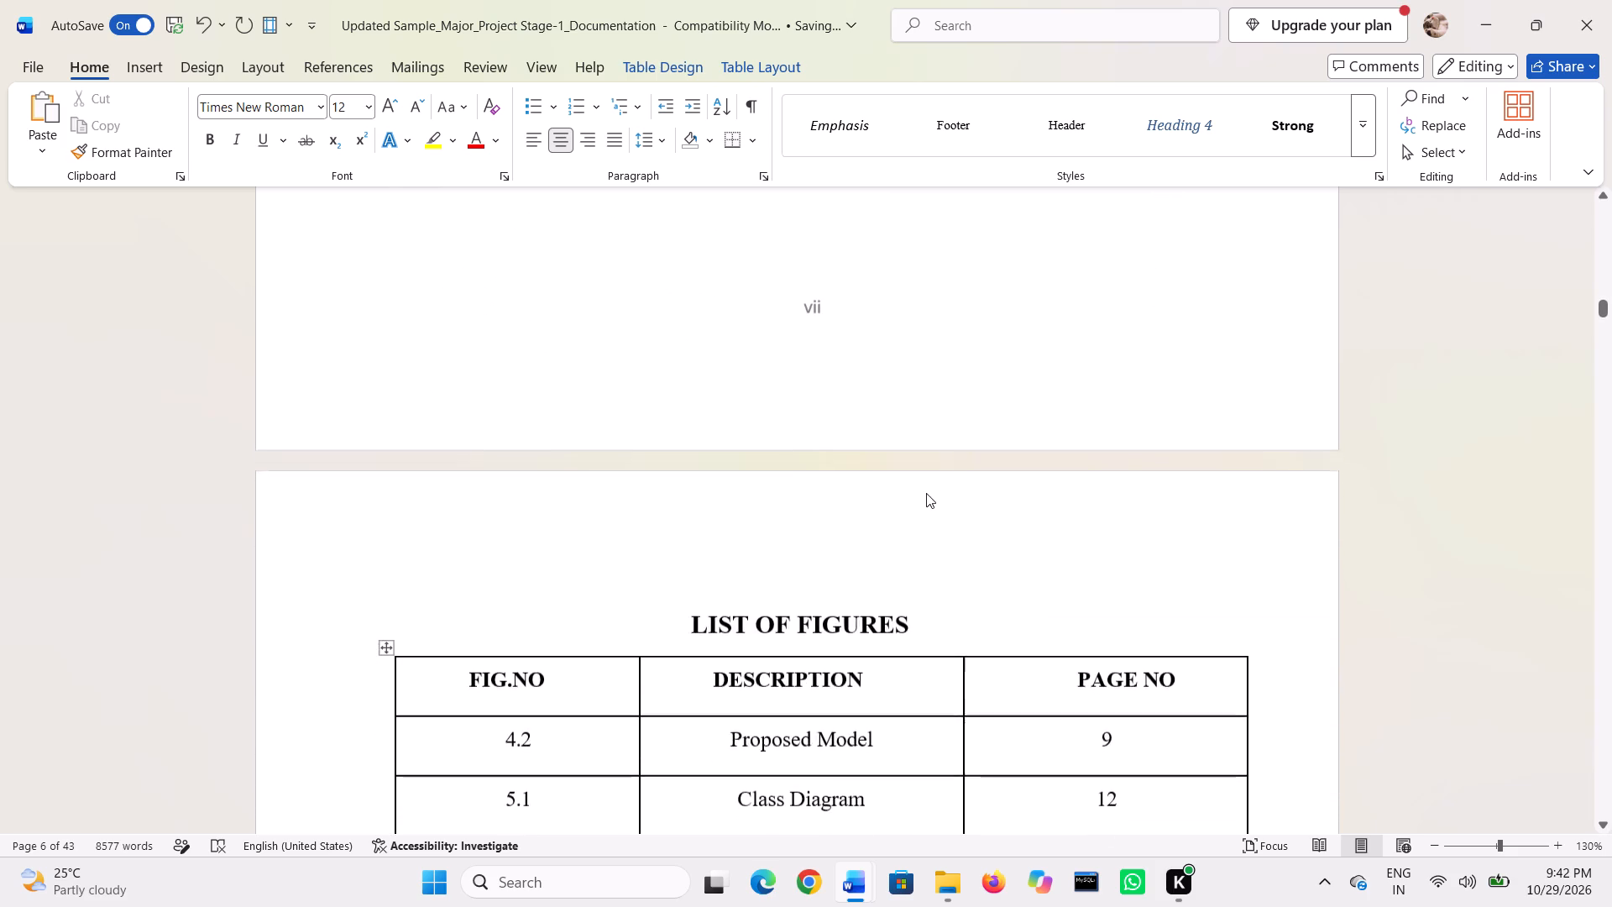
scroll(926, 493, down, 1)
click(1129, 617)
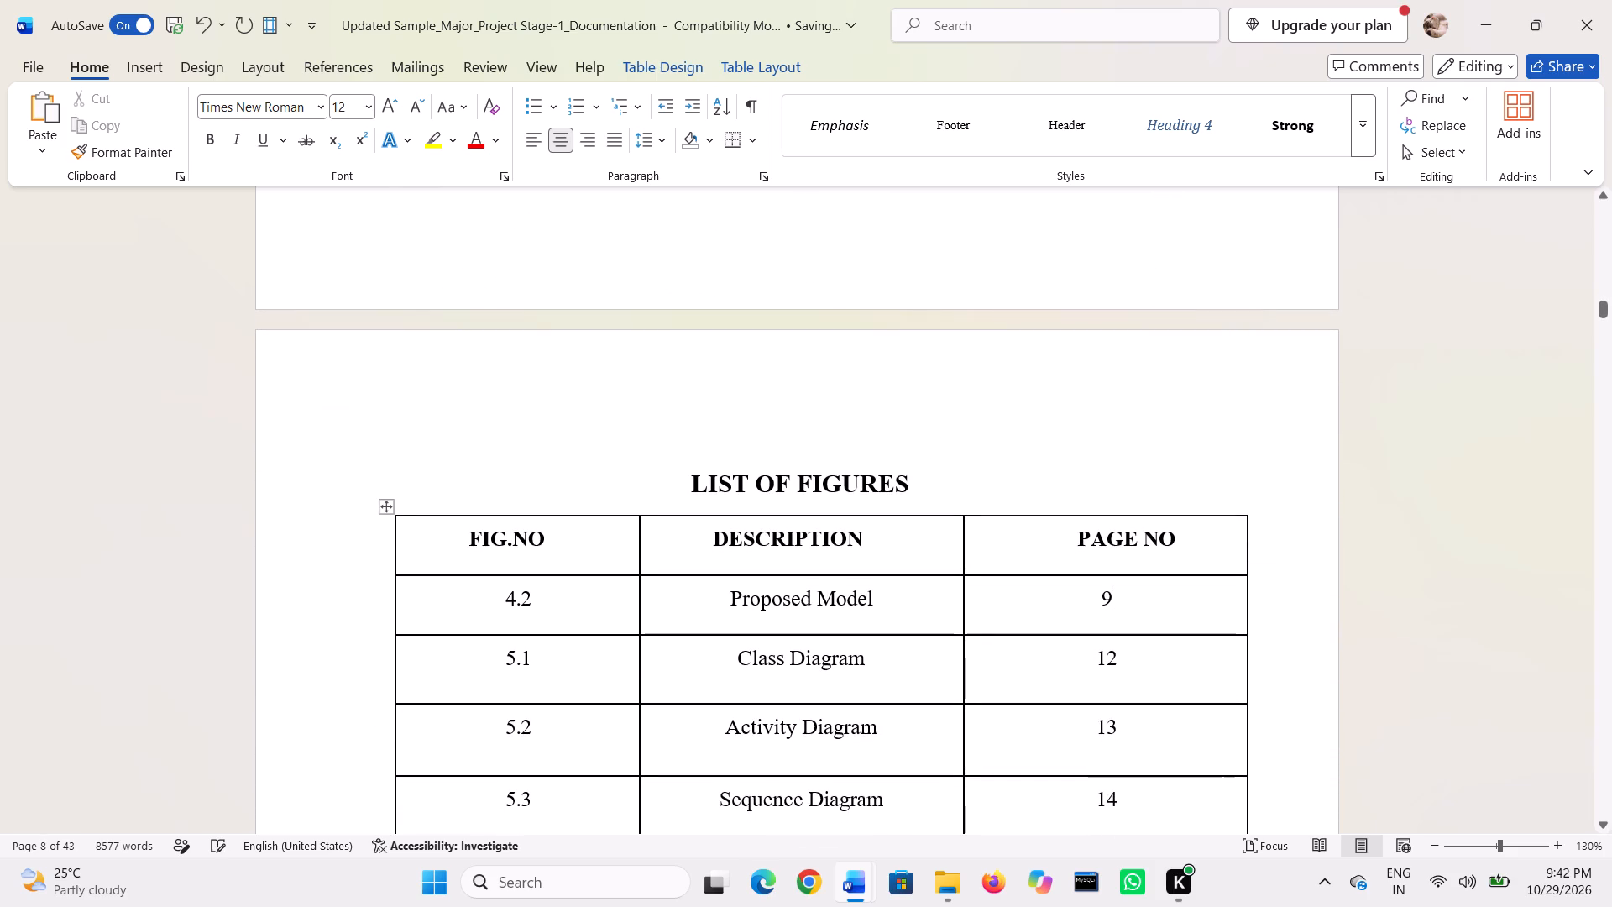
key(BackSpace)
text(12)
Review the remaining List of Figures entries and look through the document body for the pages of the listed figures.
scroll(1129, 617, down, 1)
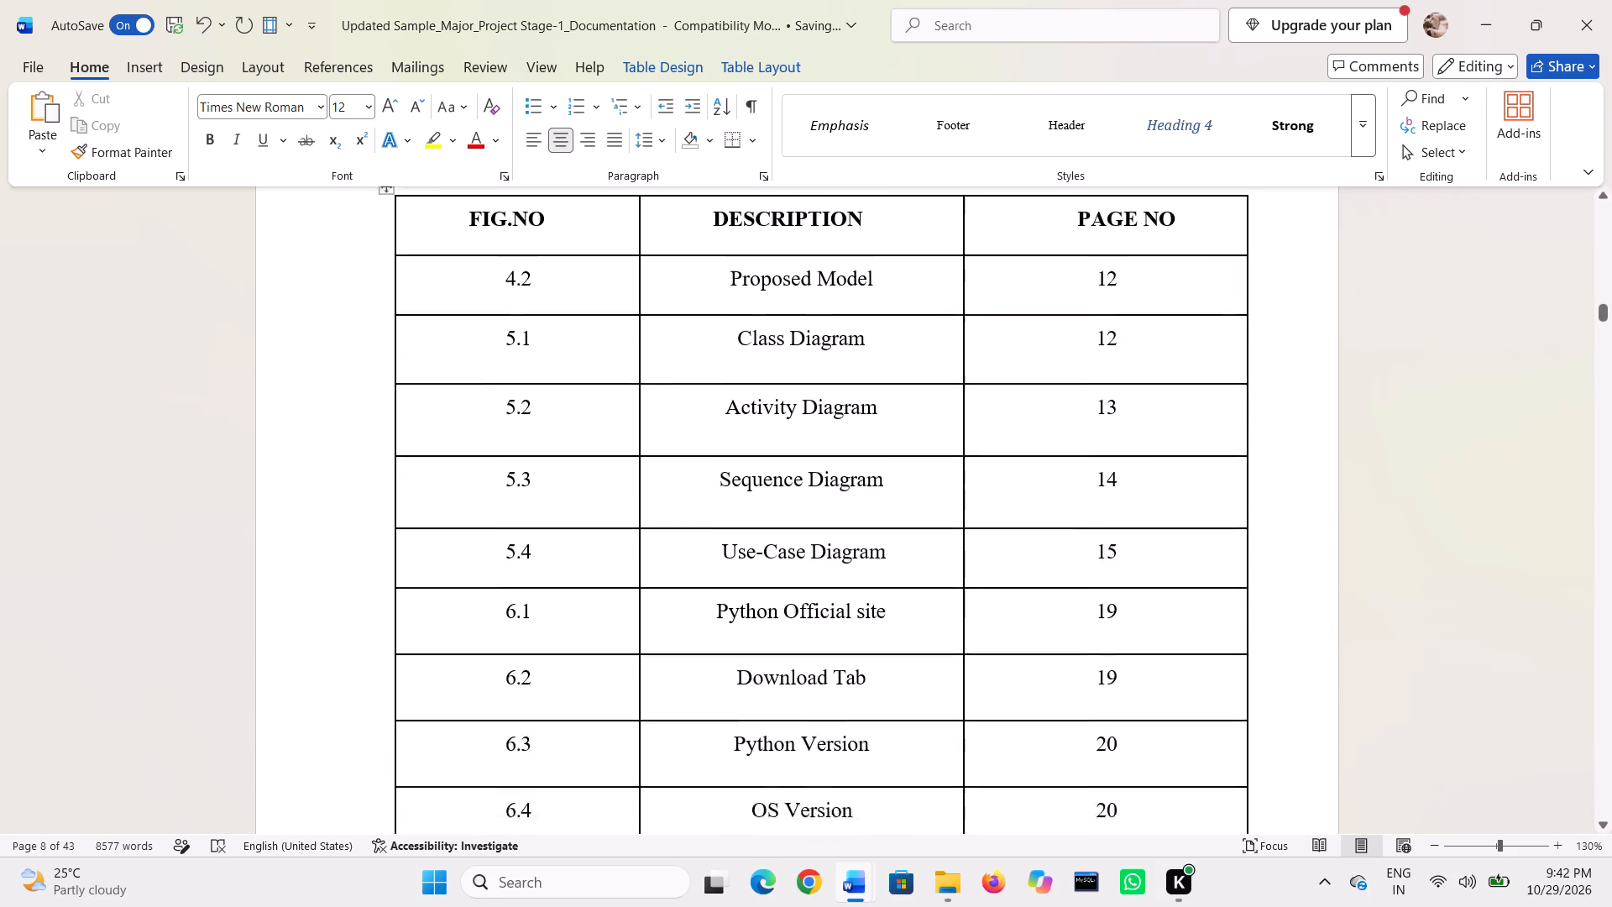
scroll(1129, 617, down, 1)
scroll(1129, 617, up, 4)
scroll(1129, 617, down, 2)
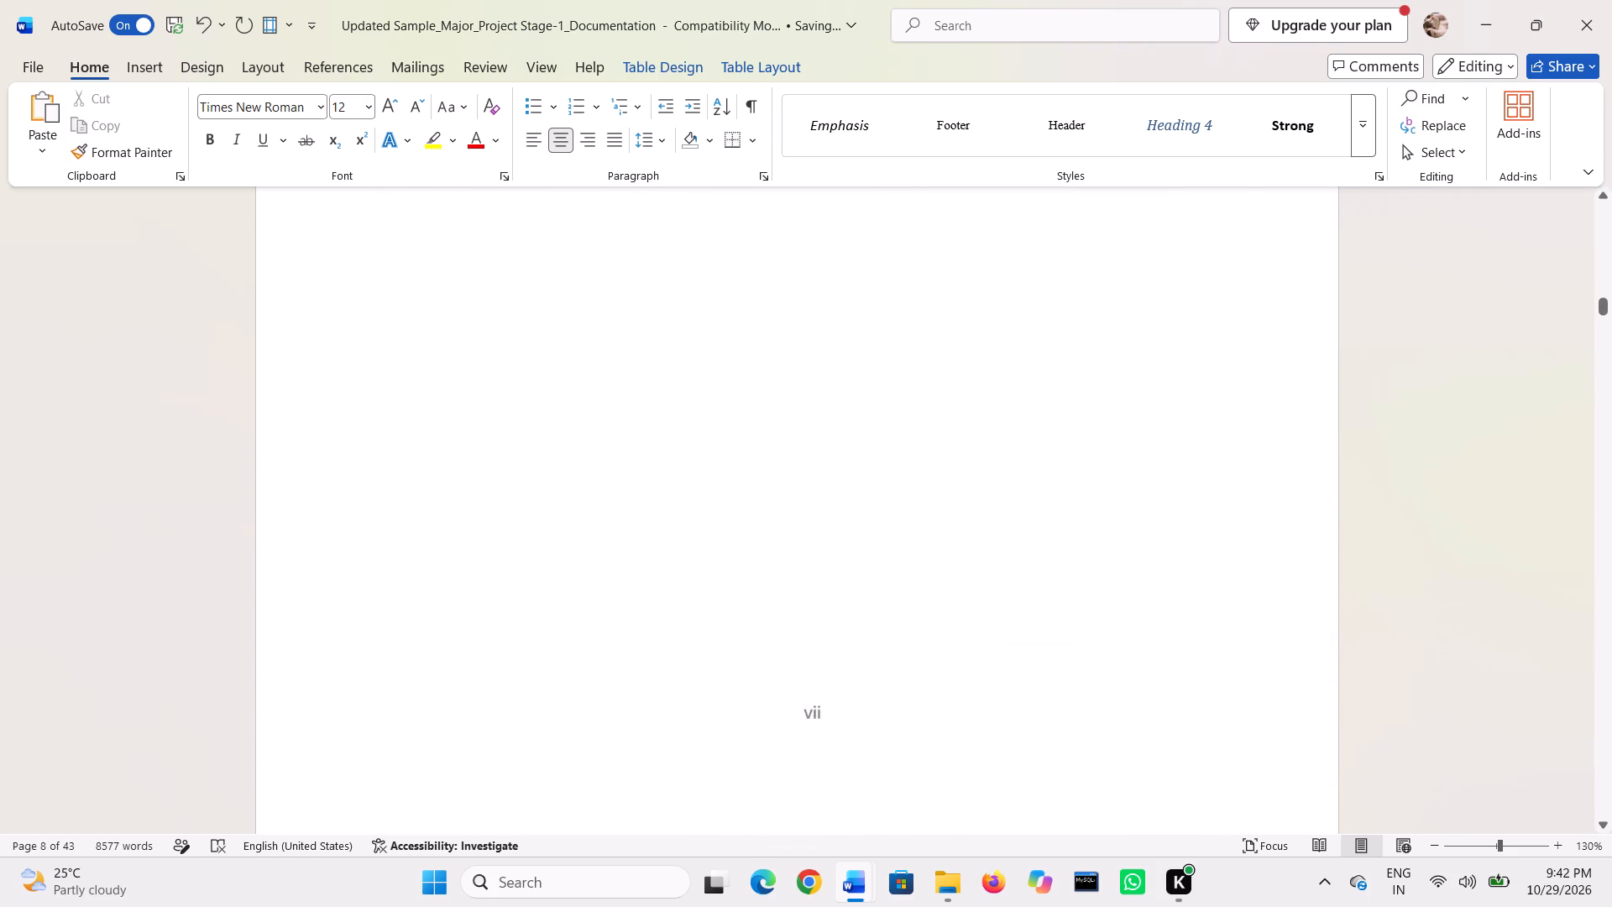
scroll(1129, 617, down, 3)
scroll(1068, 525, up, 1)
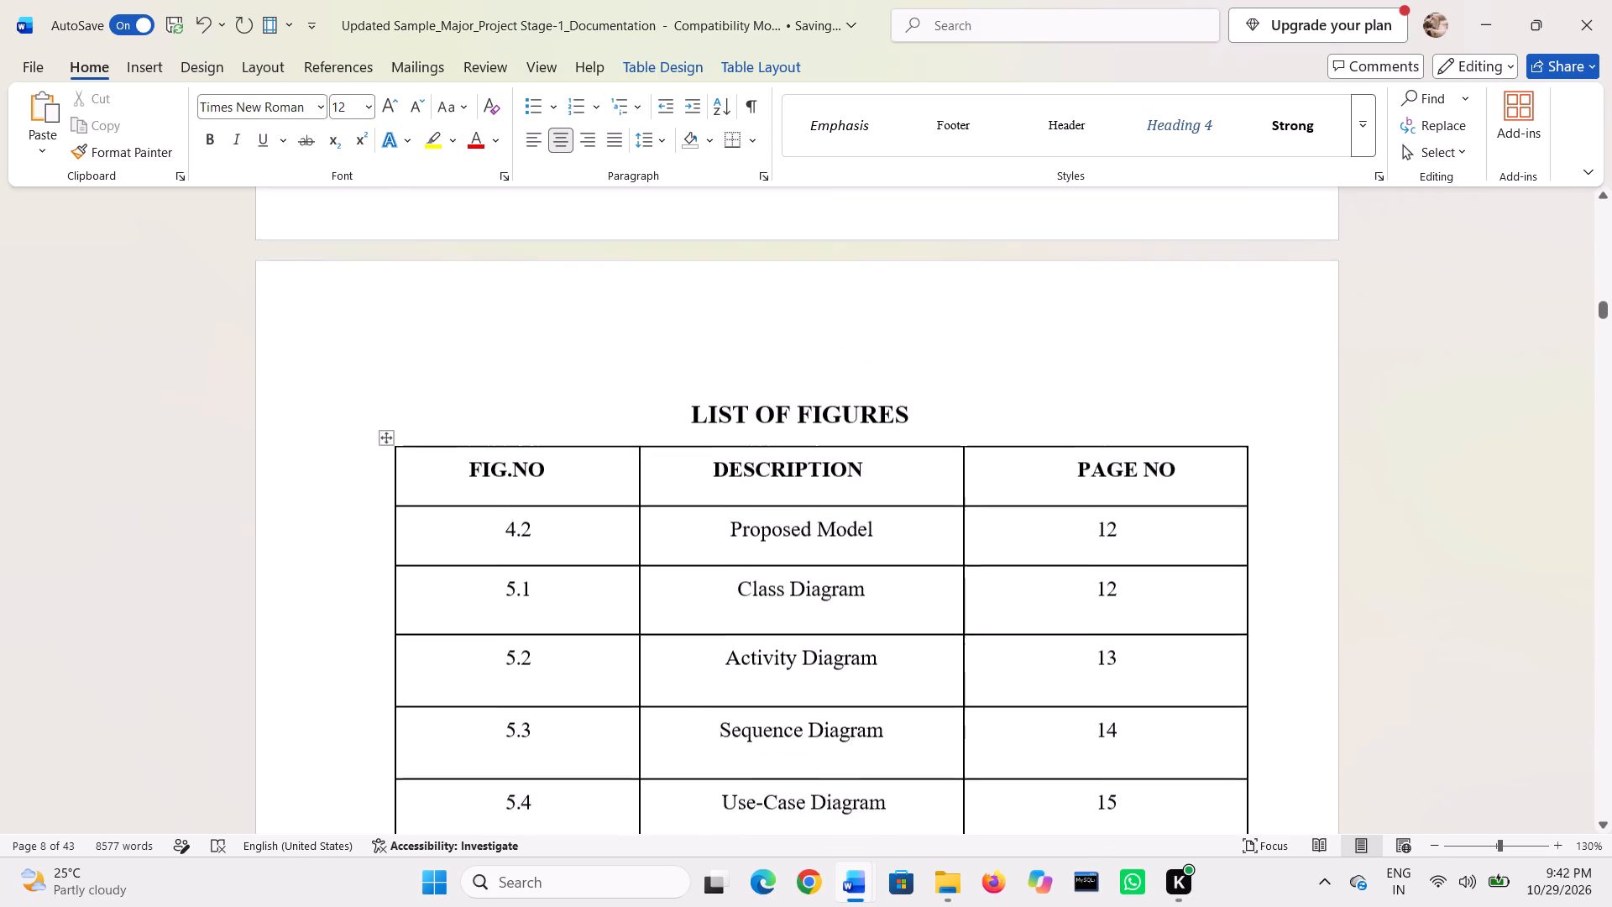
scroll(1068, 525, up, 1)
scroll(1068, 525, down, 10)
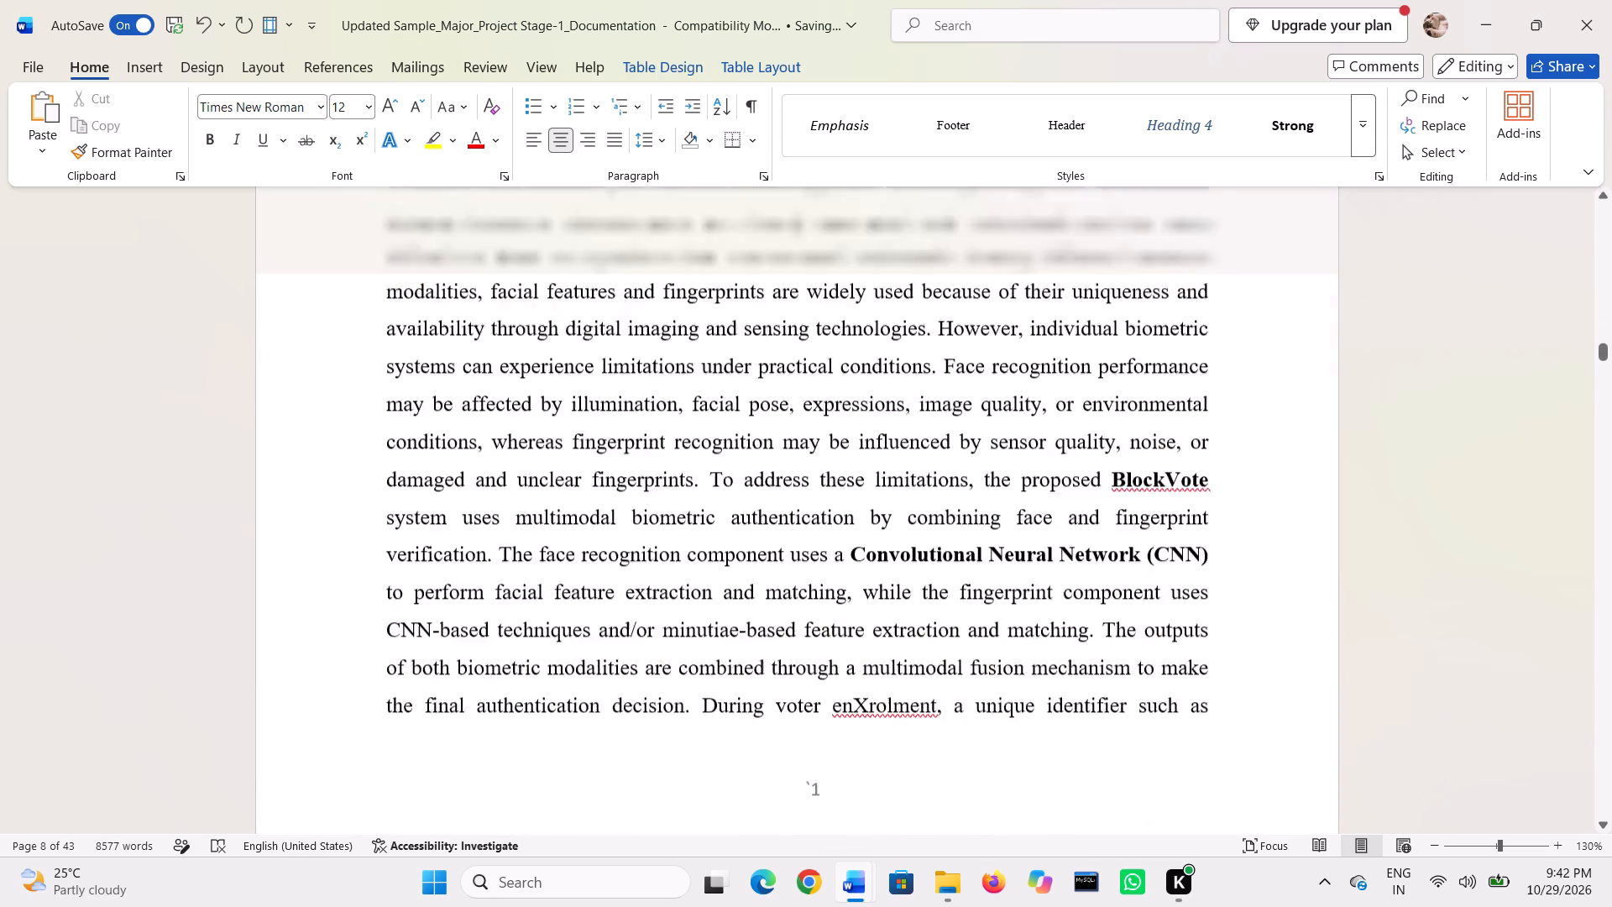
scroll(1068, 525, down, 6)
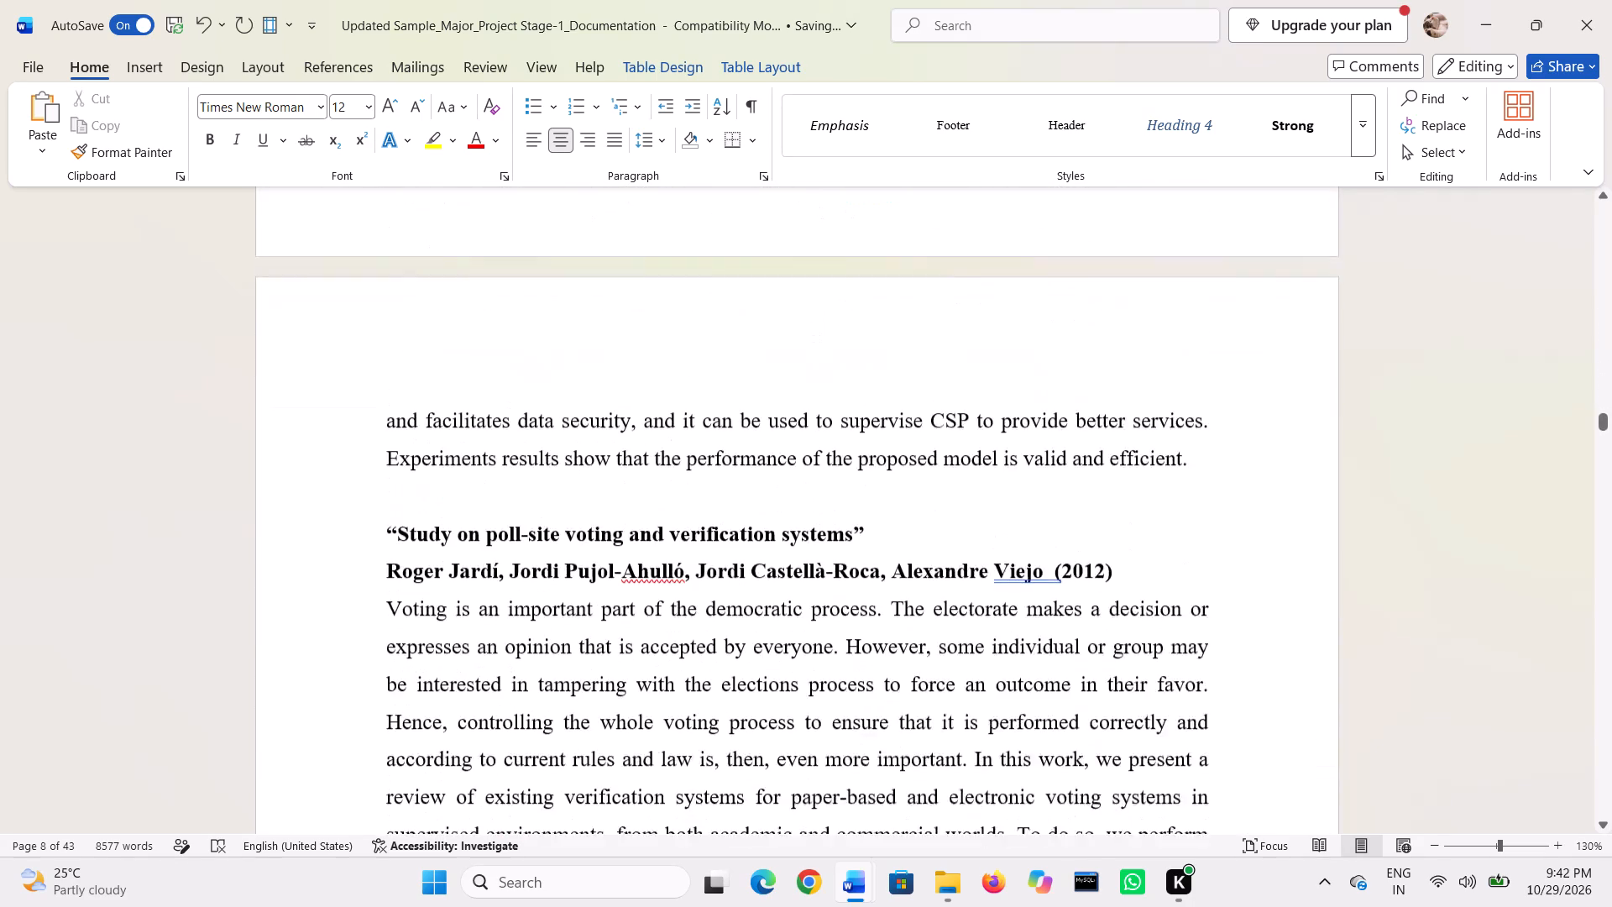
scroll(1068, 525, down, 1)
right_click(1068, 525)
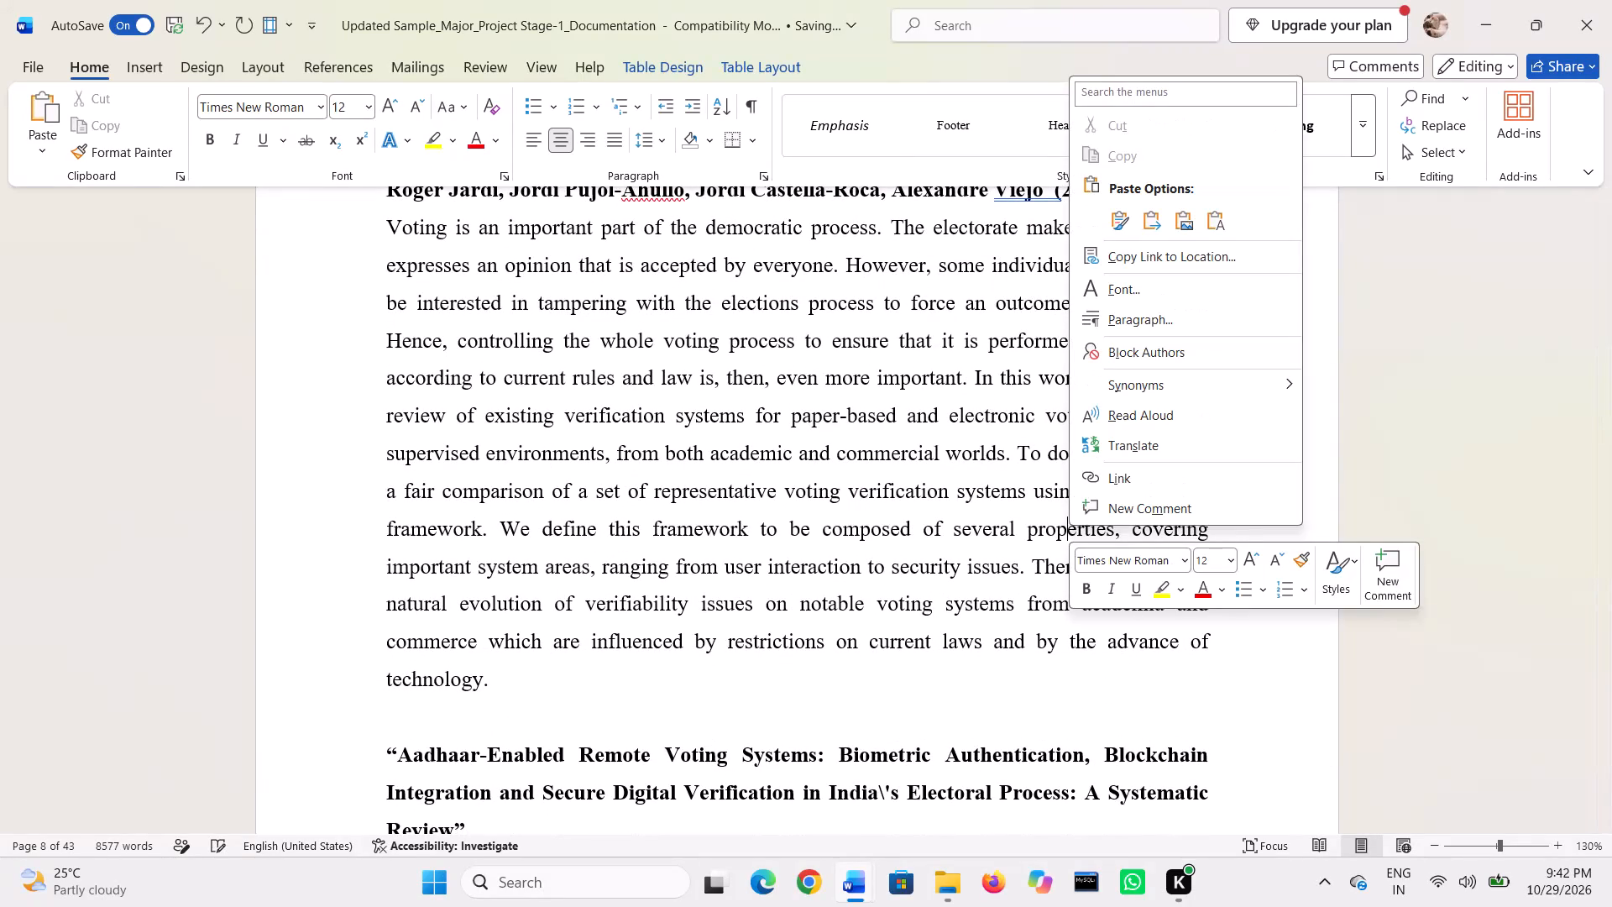
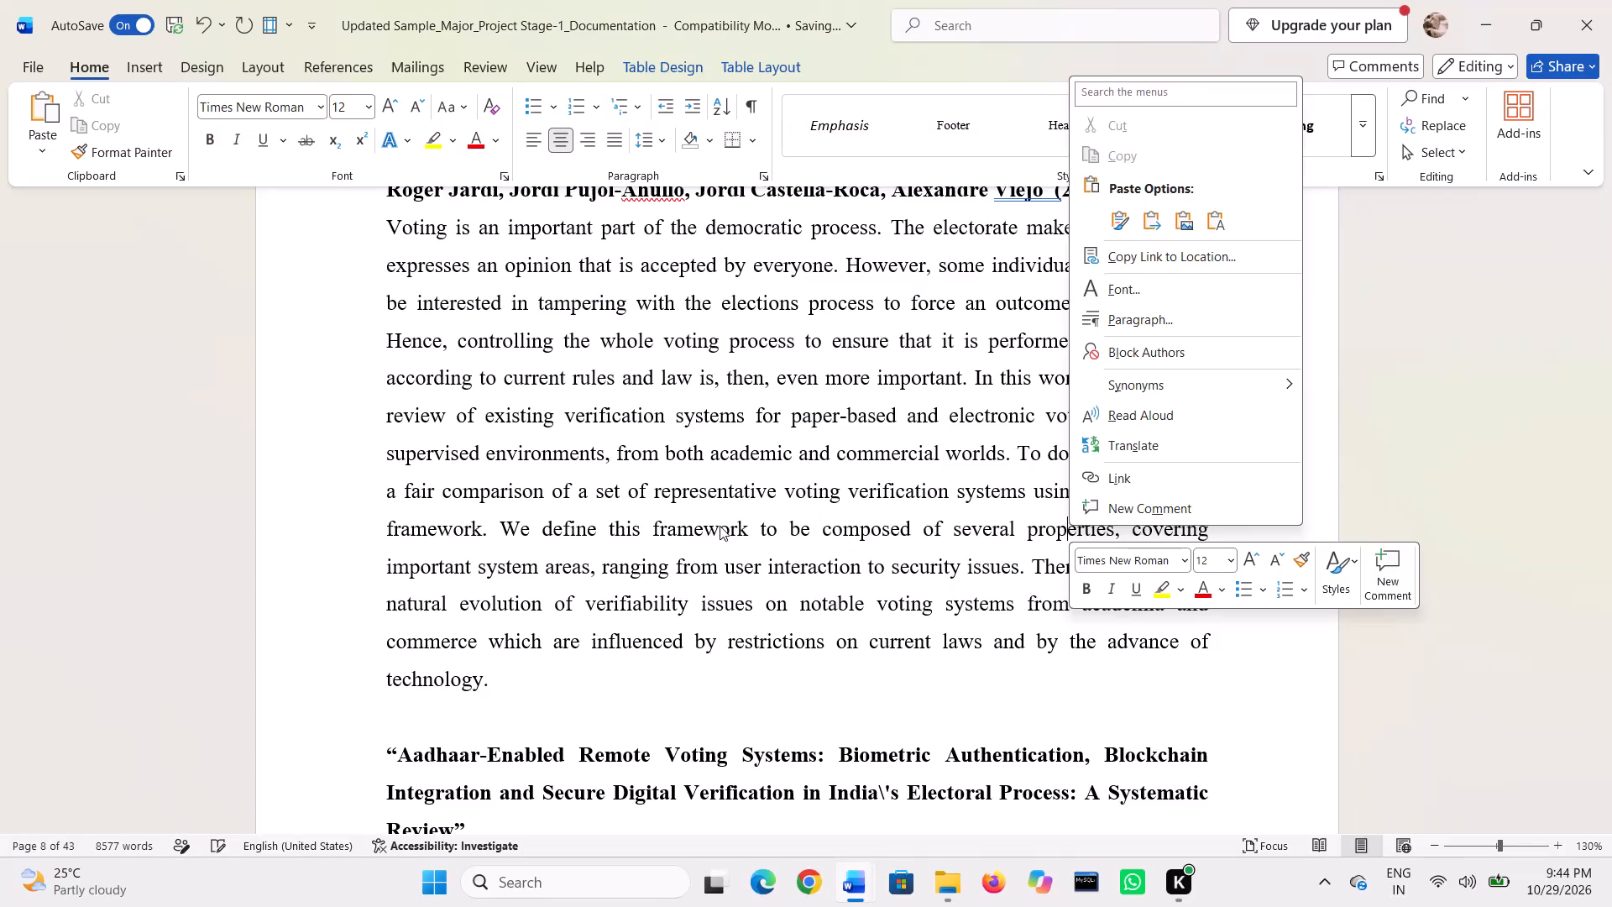
Review the literature survey entries and the opening of the Proposed System chapter for layout problems.
click(720, 526)
scroll(720, 526, down, 4)
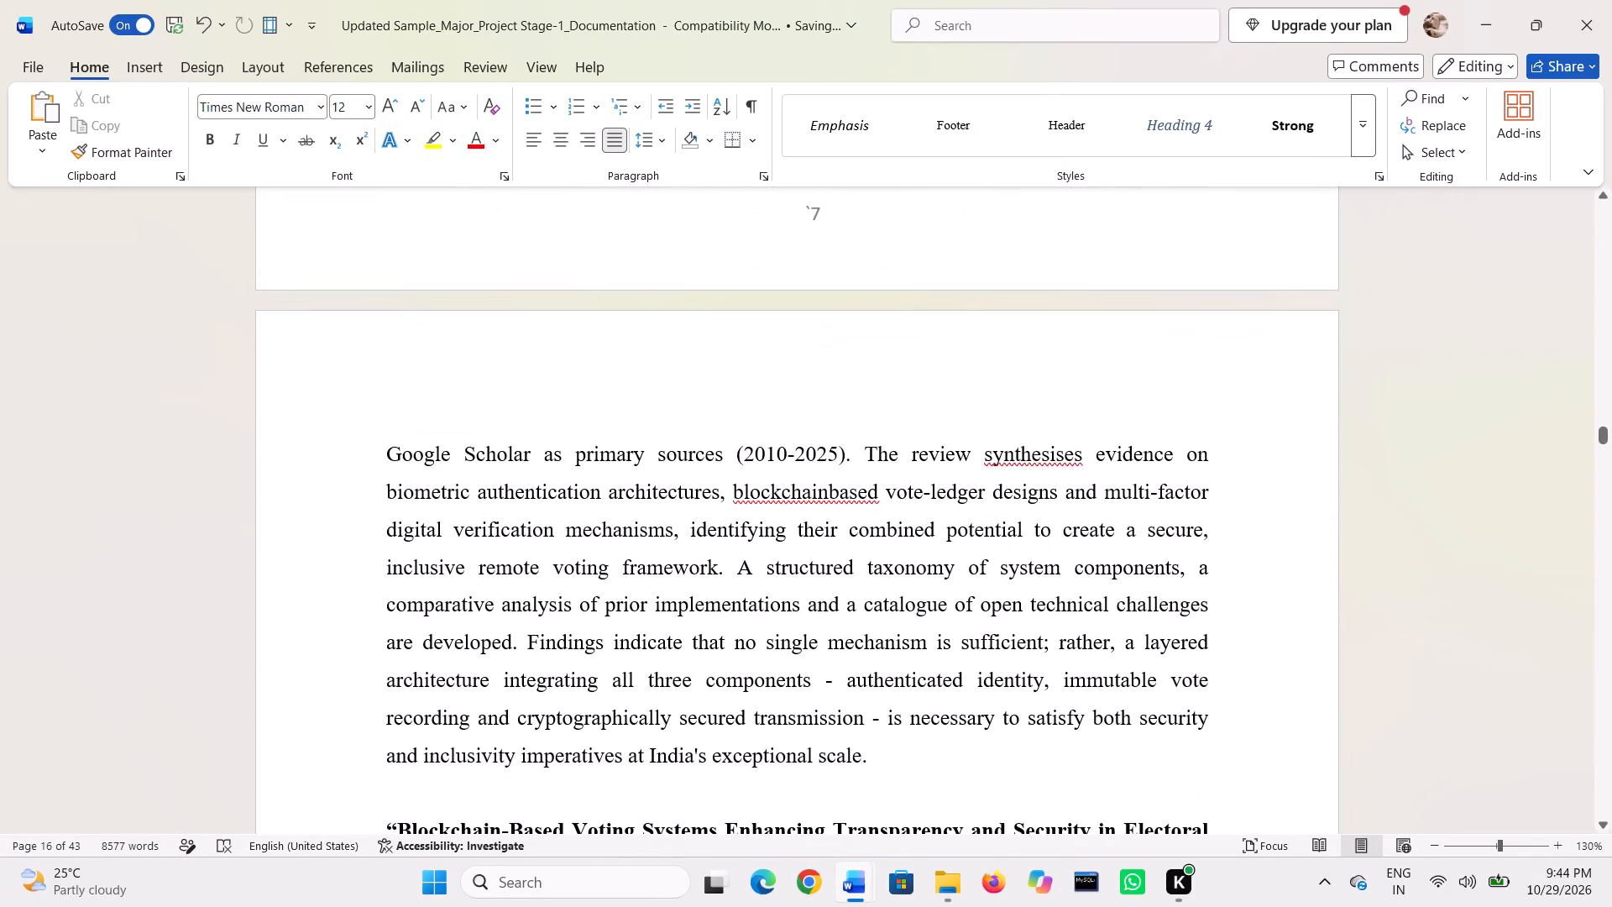
scroll(720, 526, down, 3)
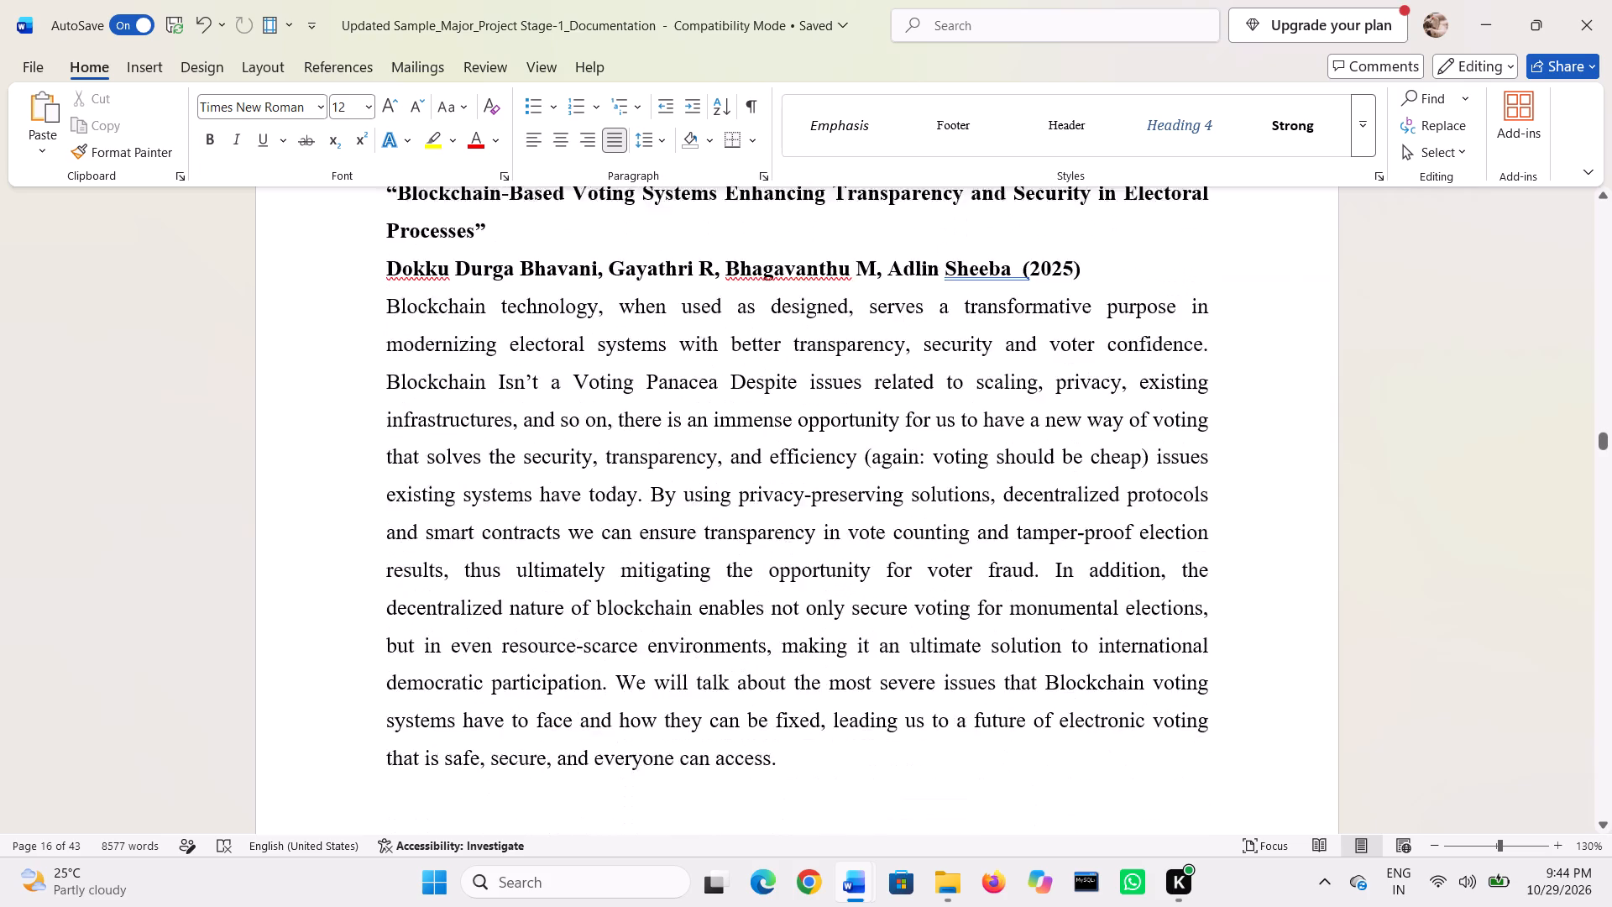
scroll(720, 526, down, 14)
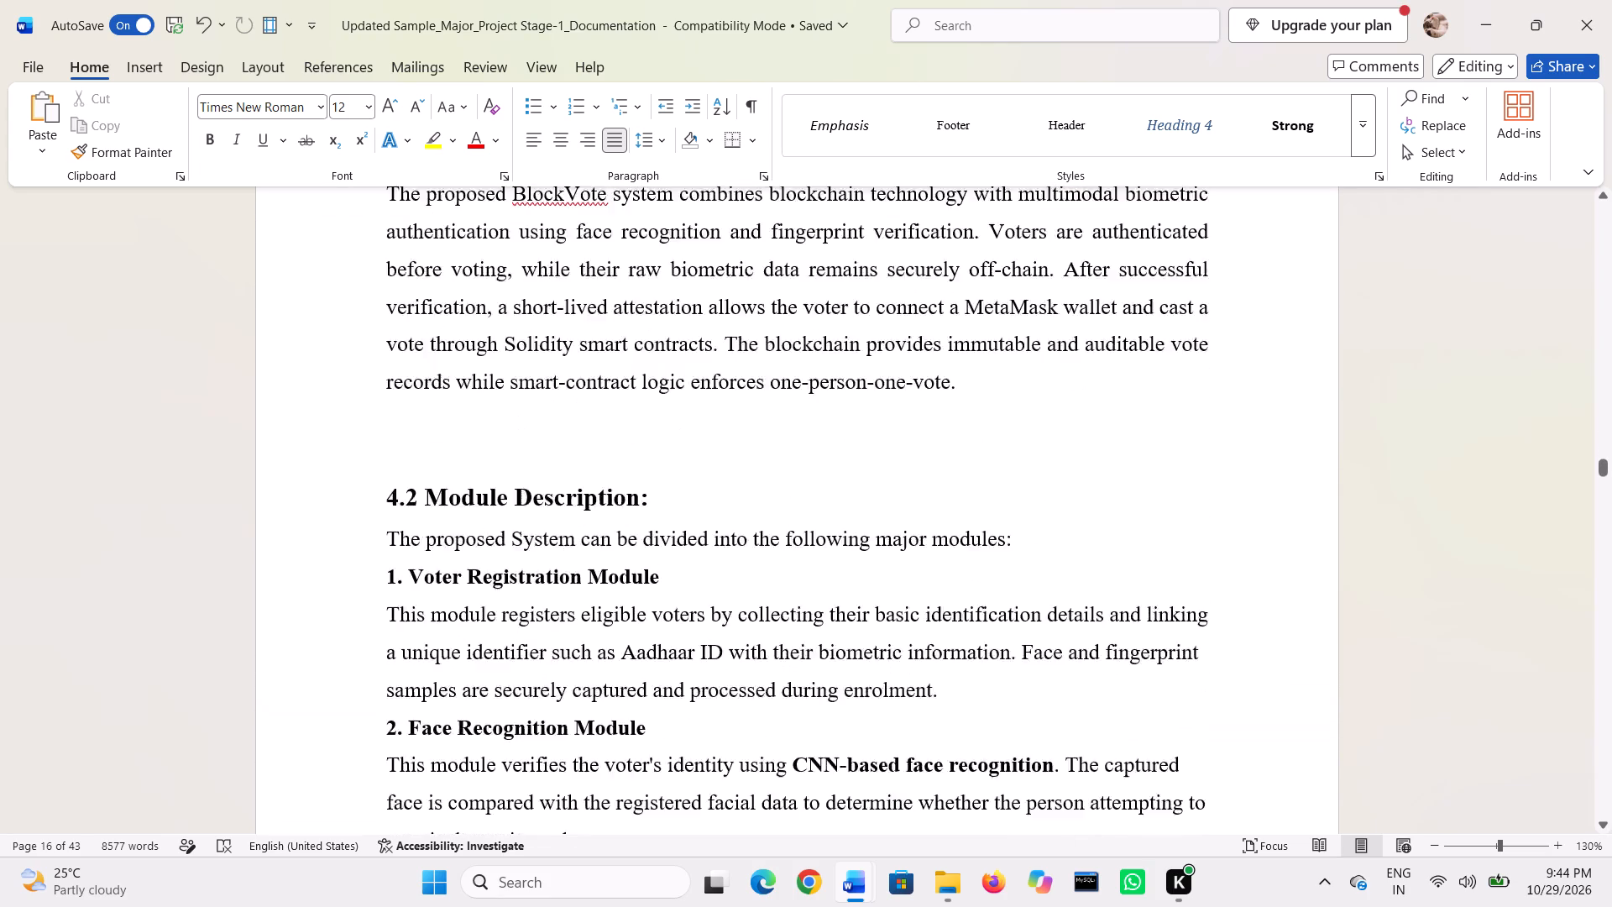
scroll(720, 526, down, 1)
scroll(720, 526, up, 2)
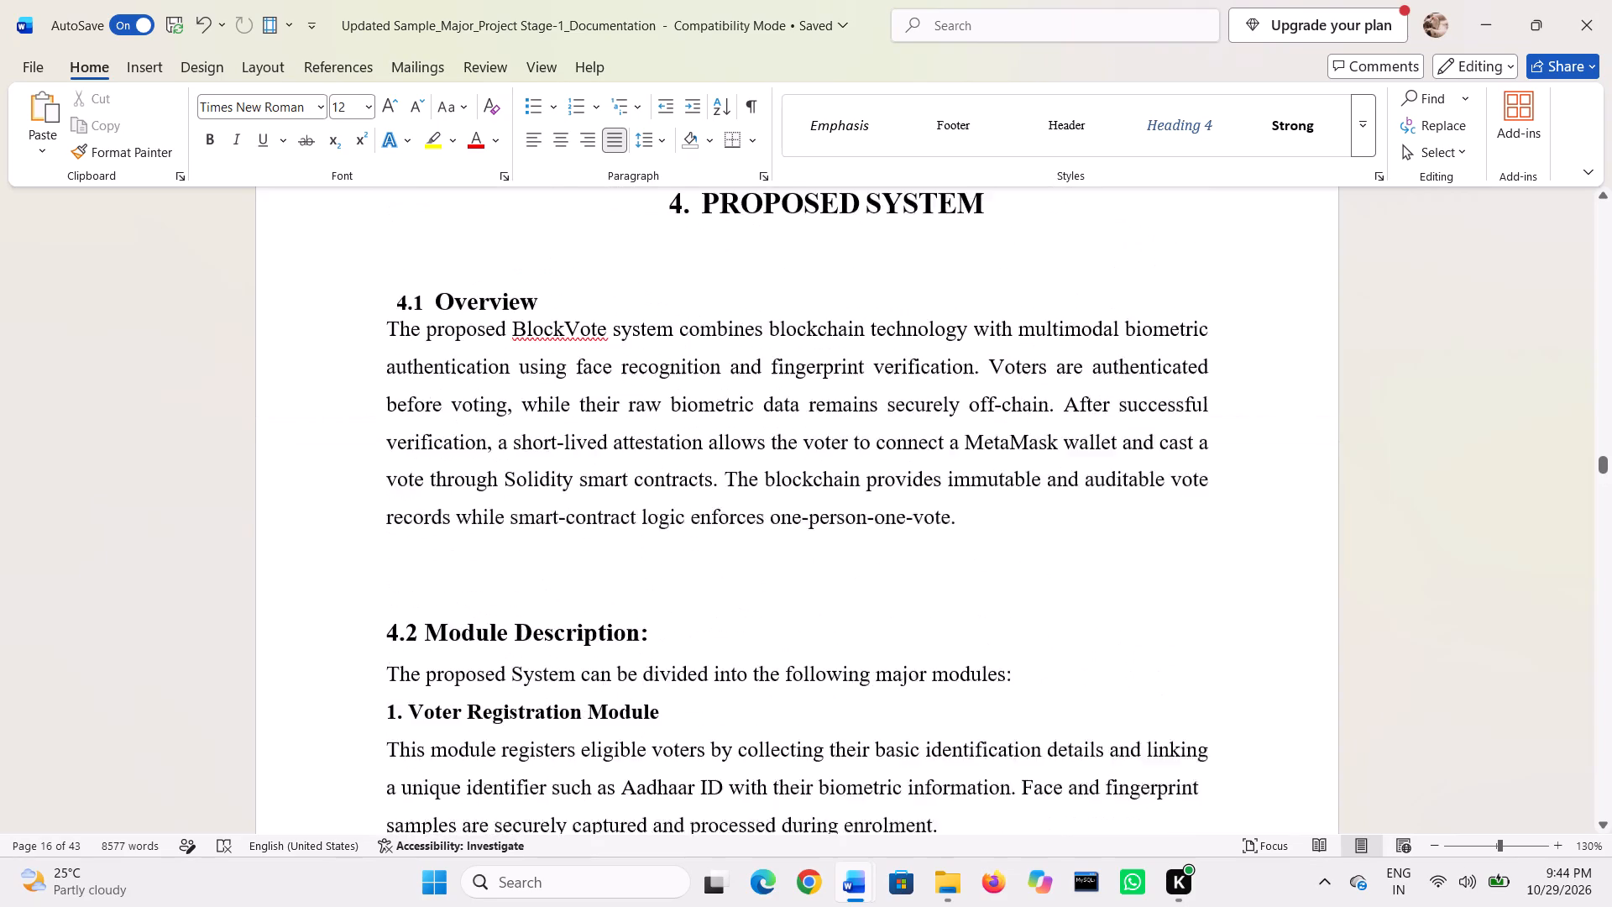
click(556, 486)
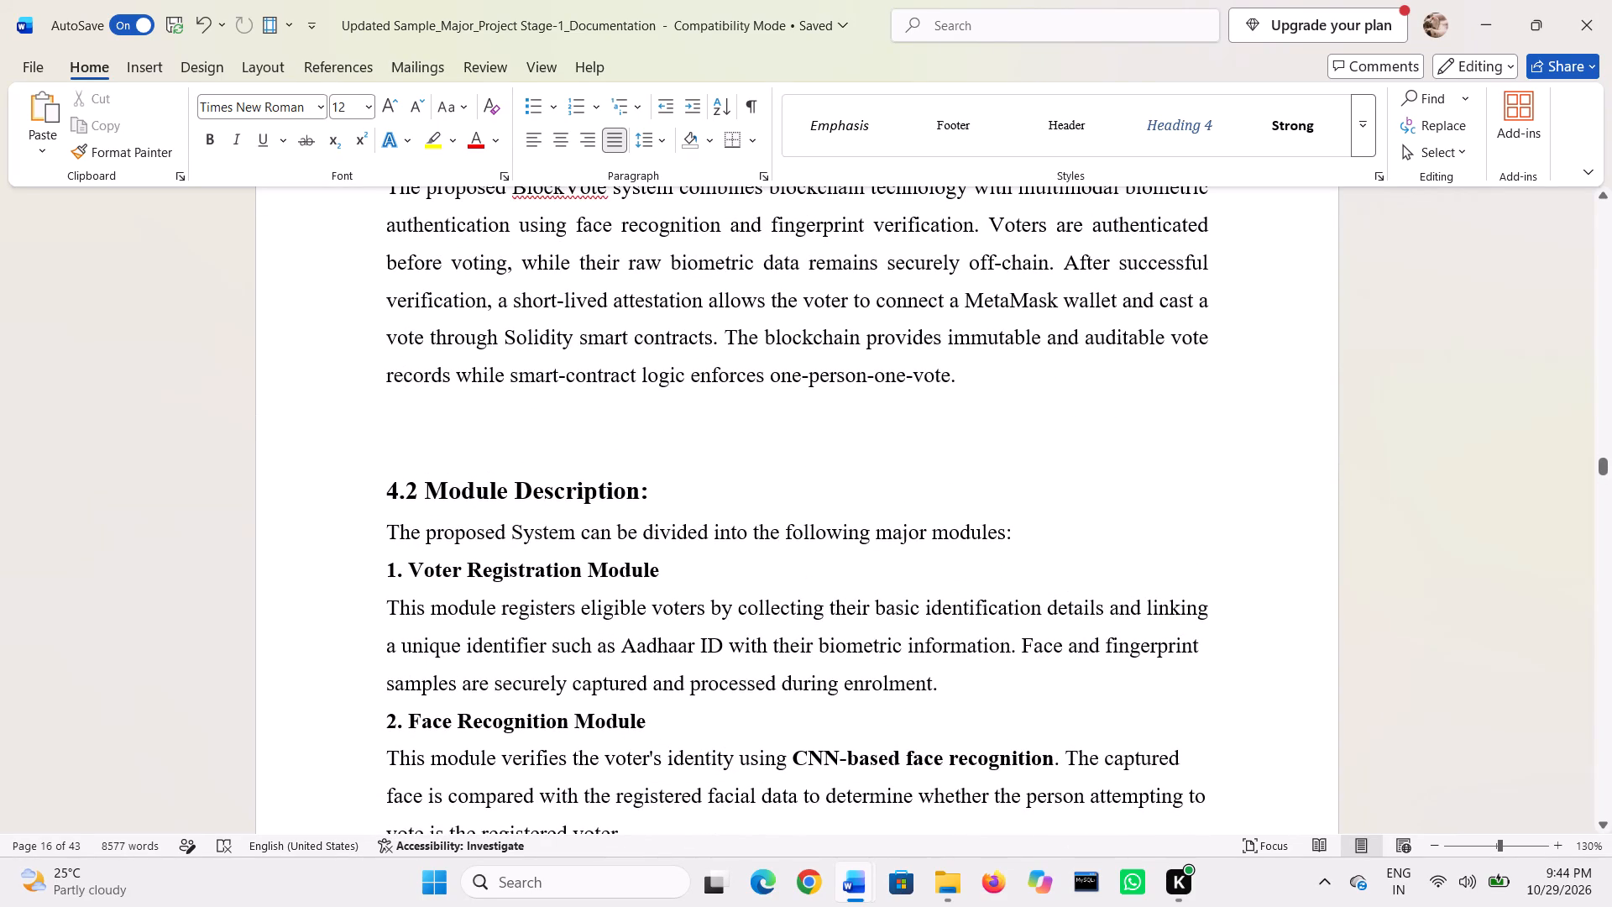
scroll(492, 354, up, 1)
click(474, 333)
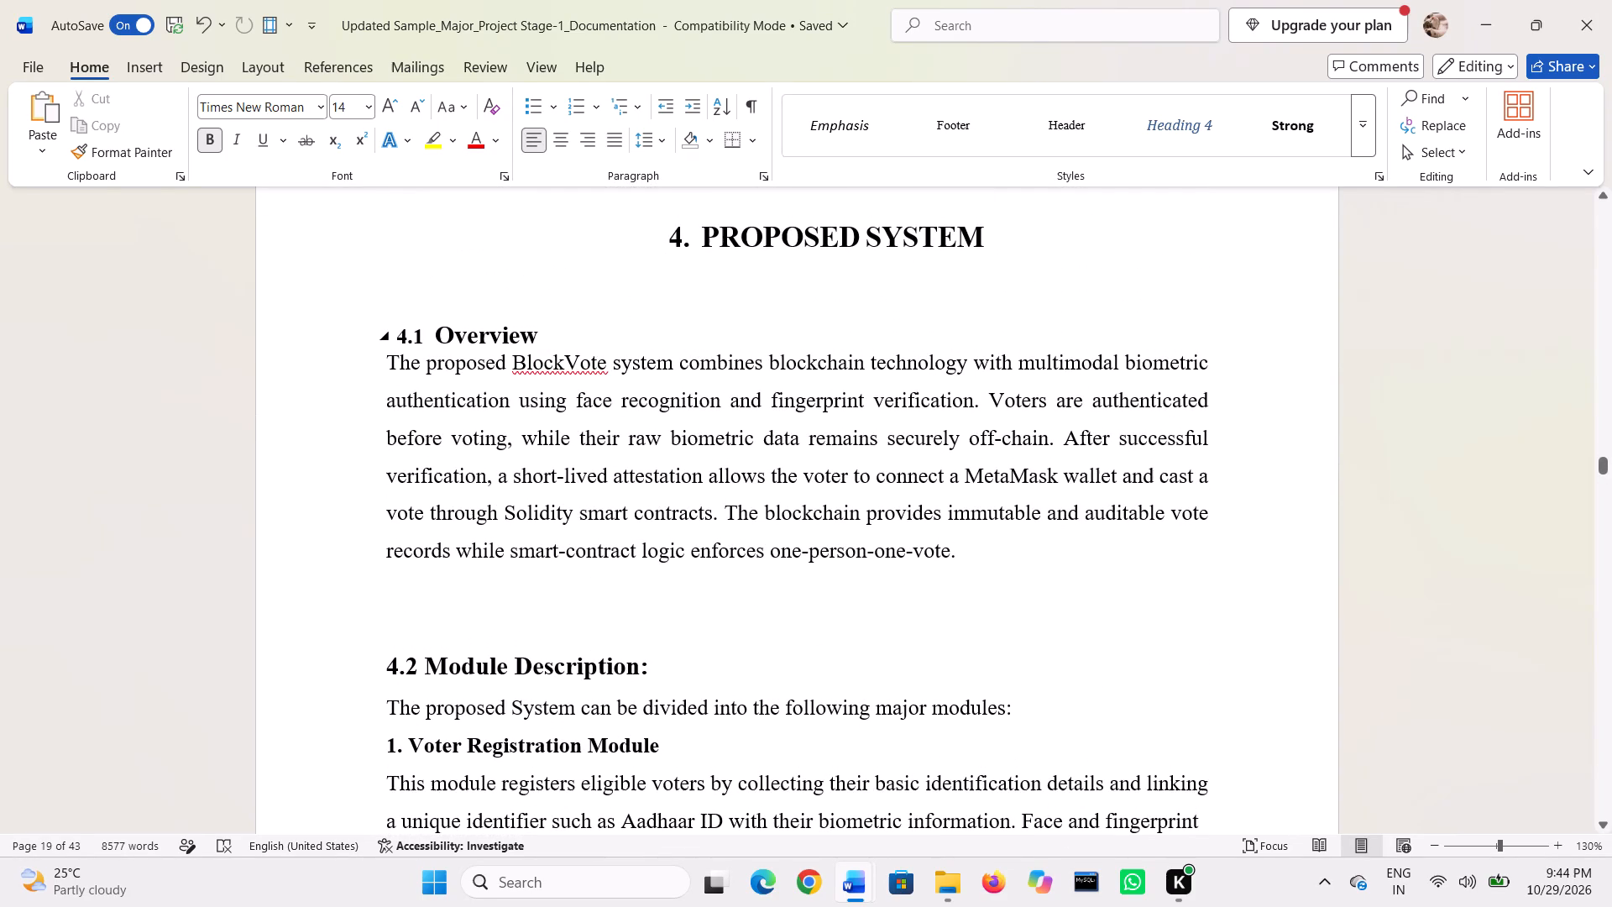
Delete the blank line above the "4. Multimodal Biometric Authentication Module" heading.
scroll(474, 333, down, 2)
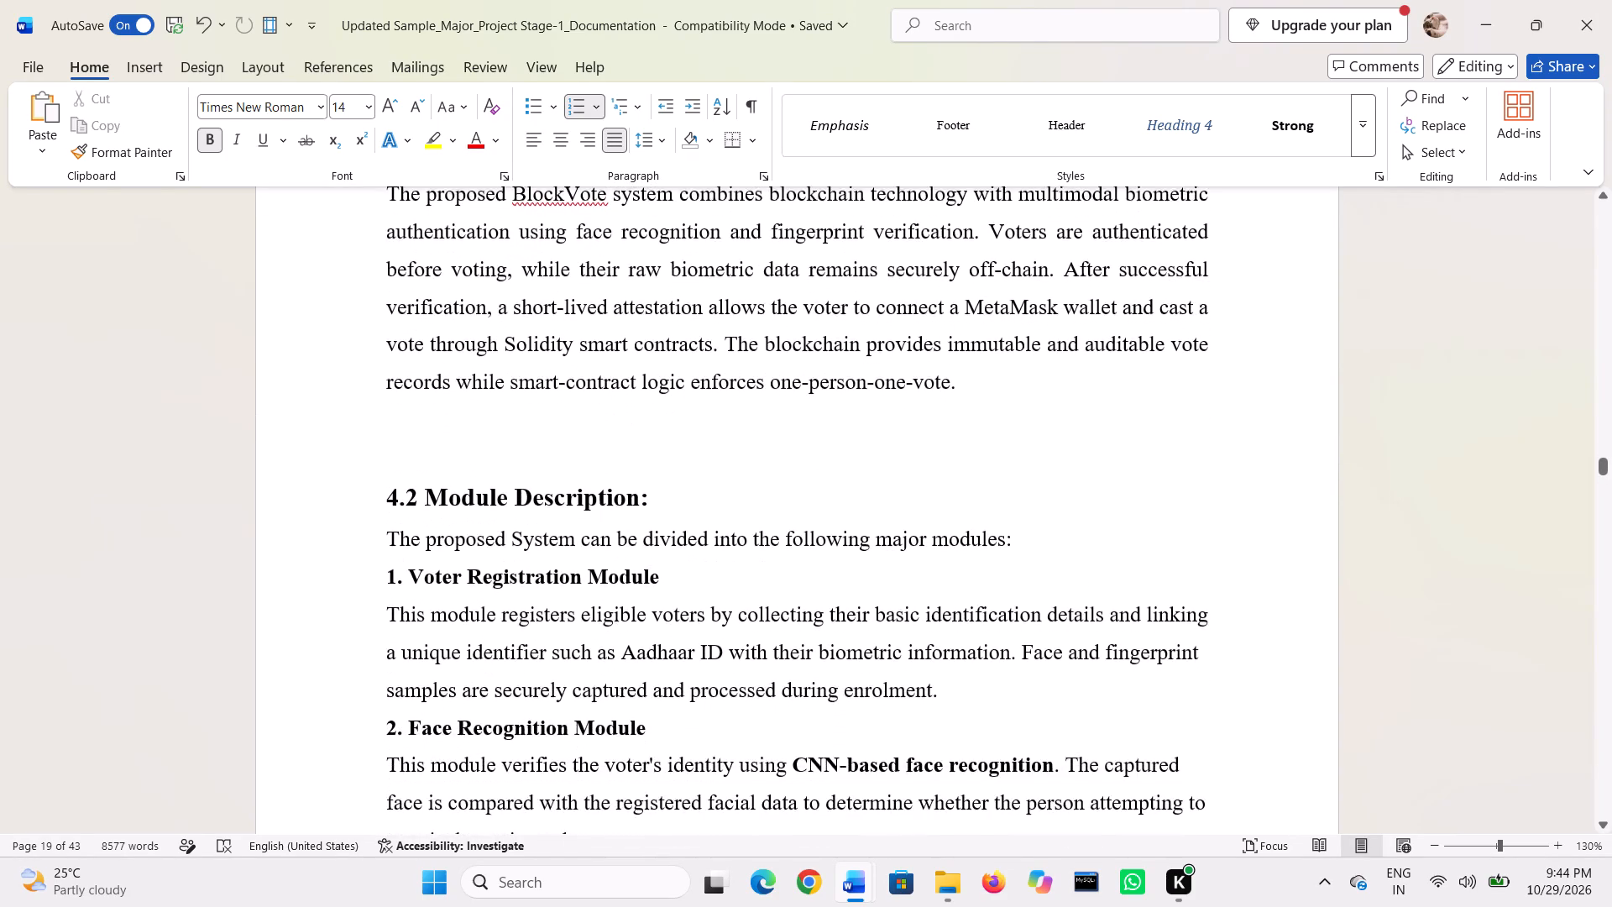
scroll(474, 333, down, 4)
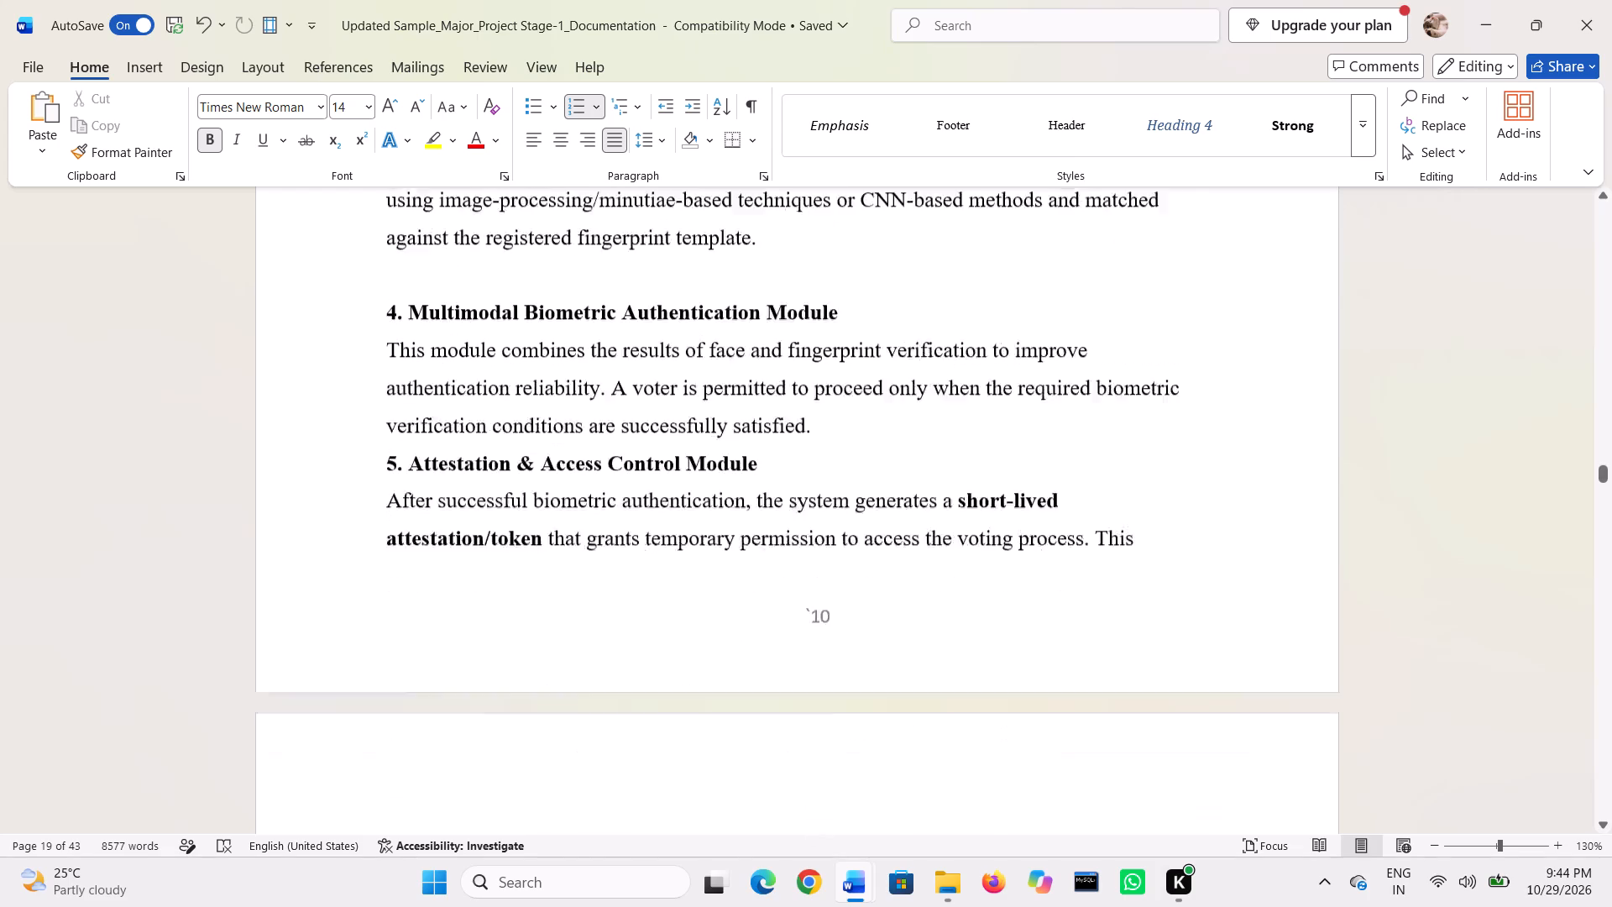
scroll(474, 333, down, 1)
scroll(474, 333, up, 2)
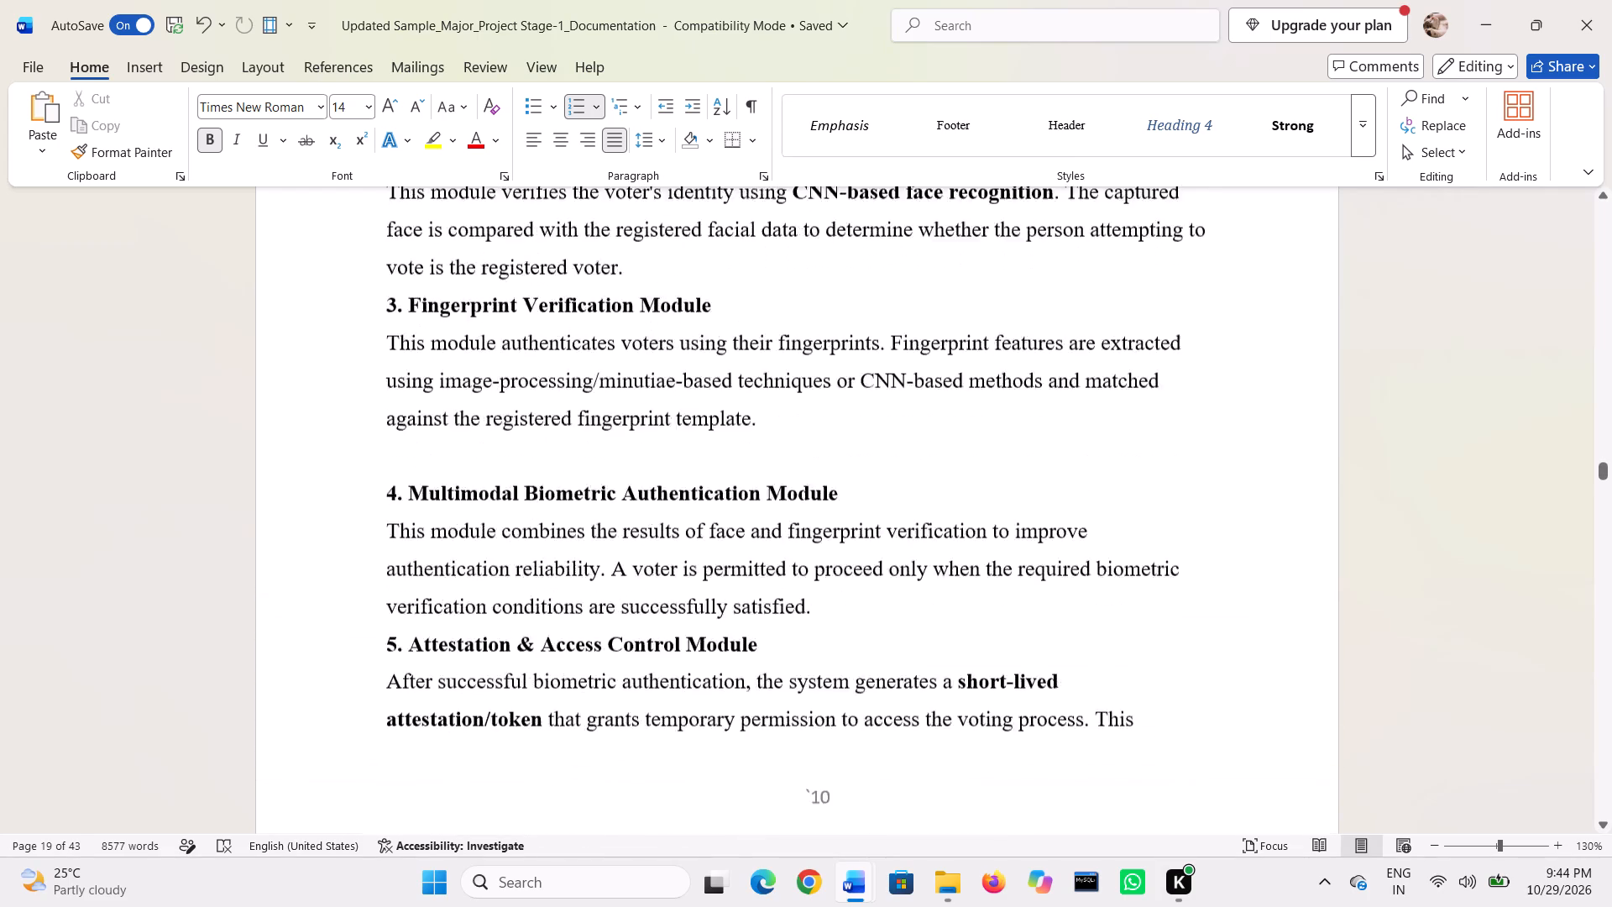
scroll(474, 333, up, 1)
click(397, 648)
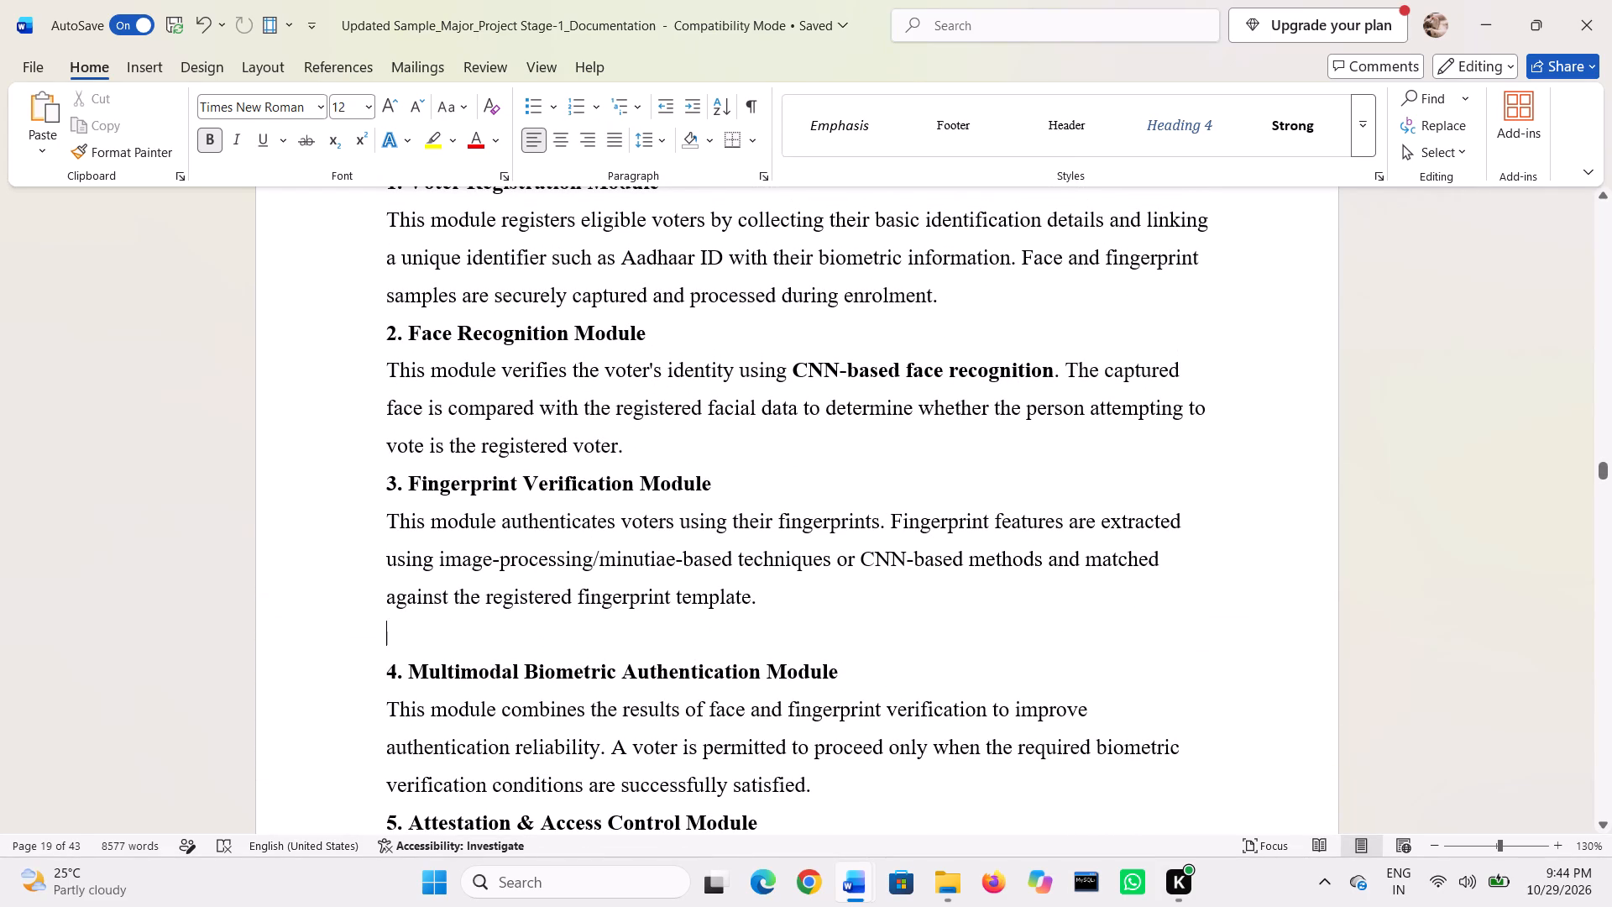
key(BackSpace)
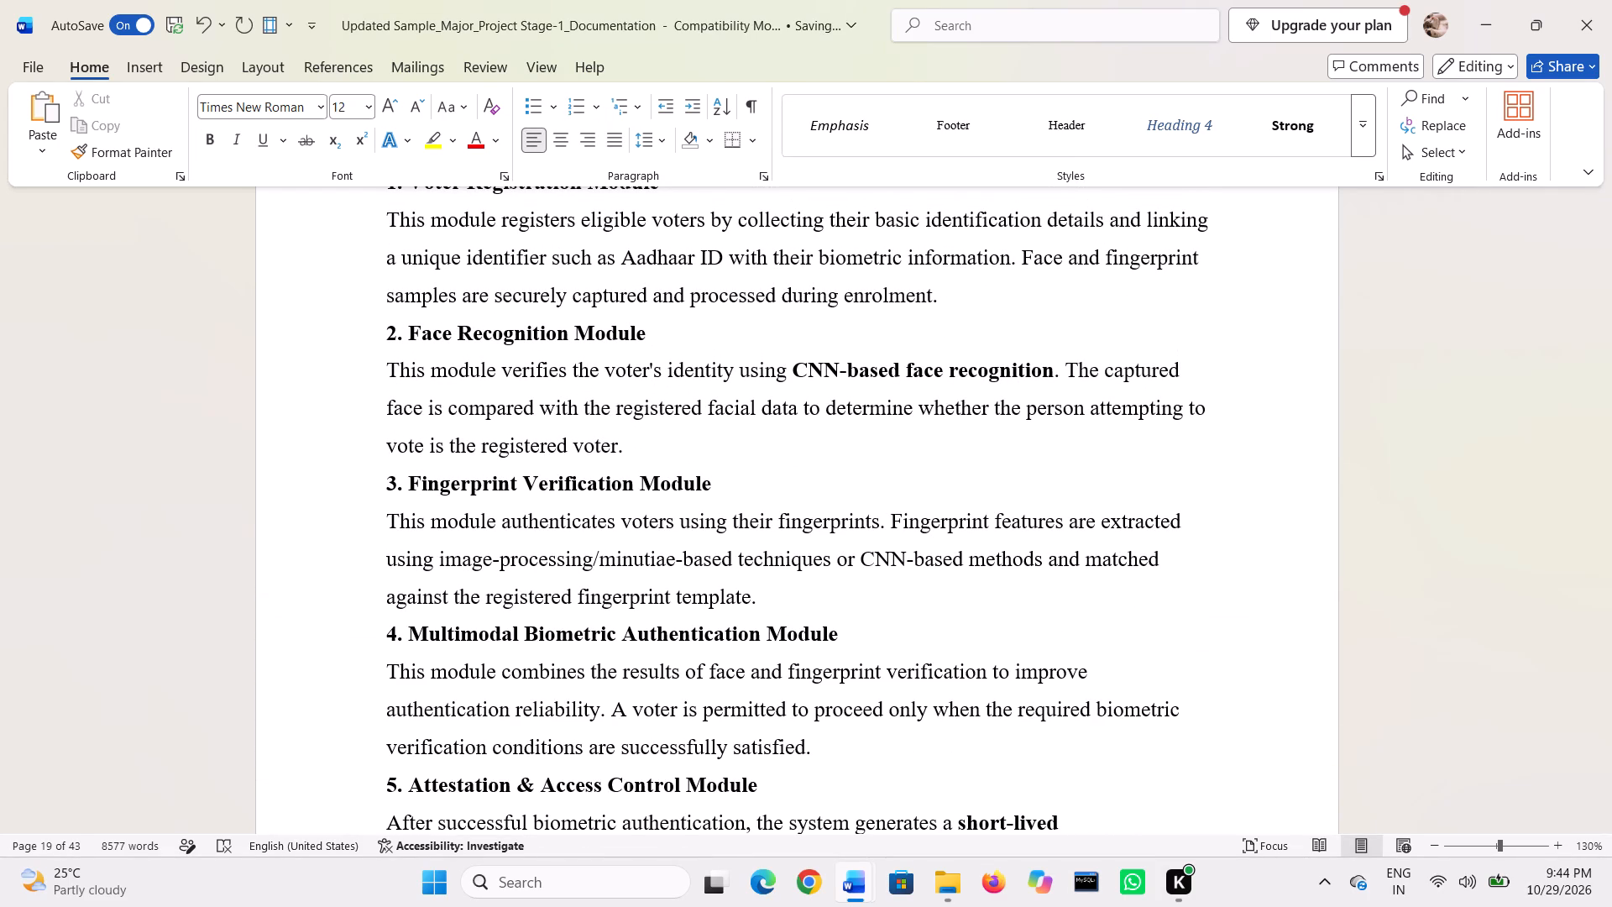
Reduce the gap between the 4.1 Overview paragraph and the "4.2 Module Description" heading to a single blank line.
scroll(397, 648, down, 5)
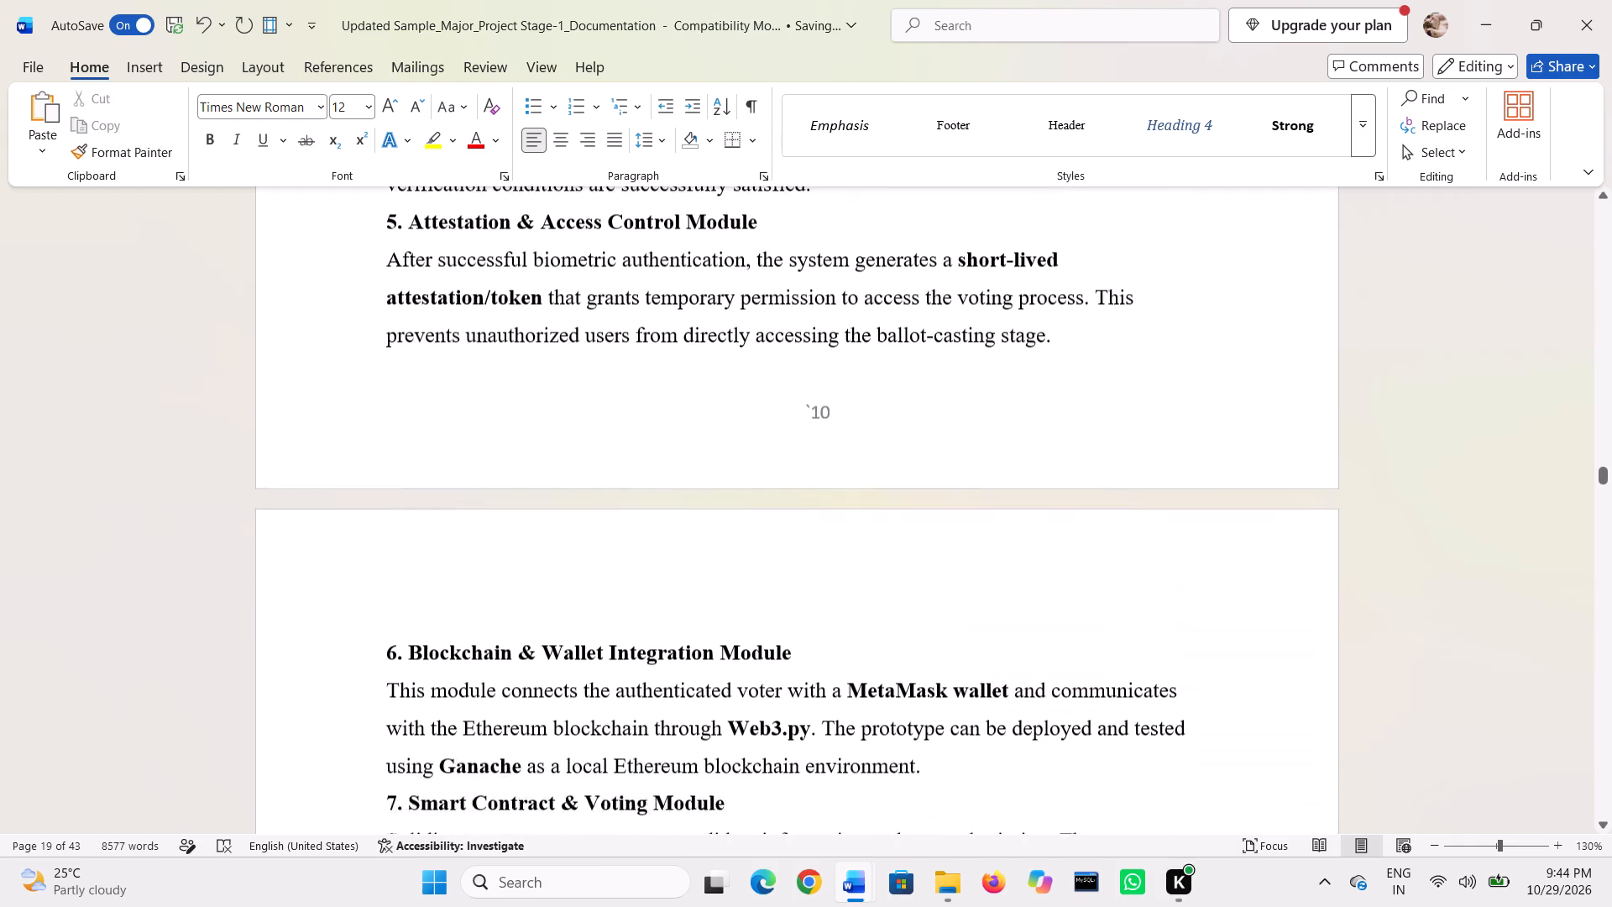
scroll(397, 648, down, 5)
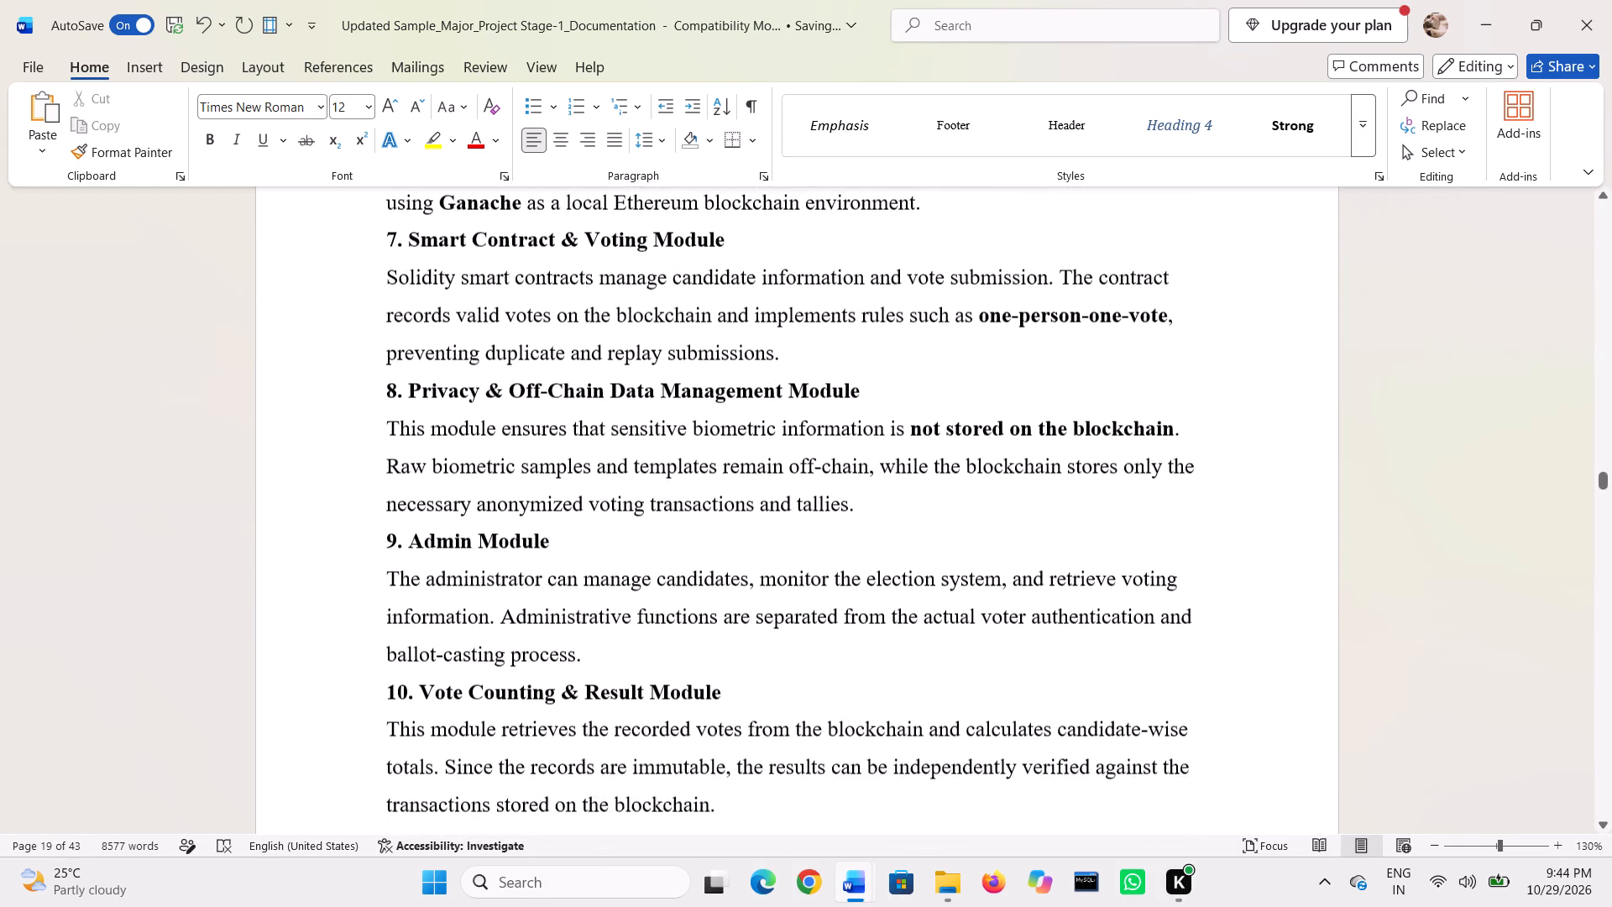
scroll(397, 648, down, 1)
scroll(397, 648, up, 1)
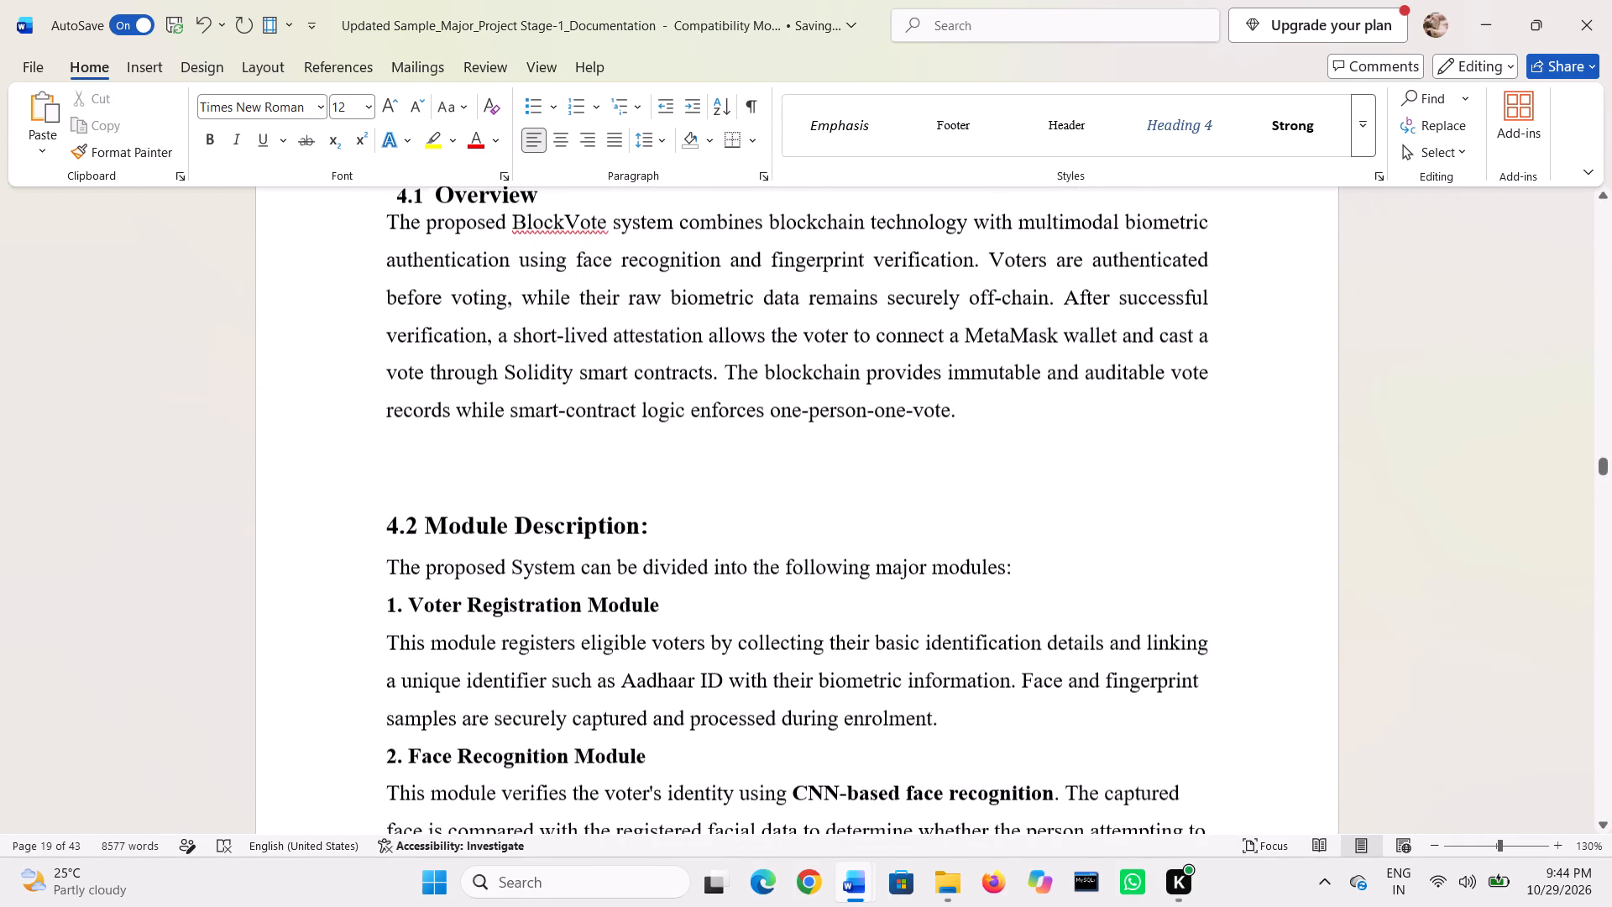
click(385, 481)
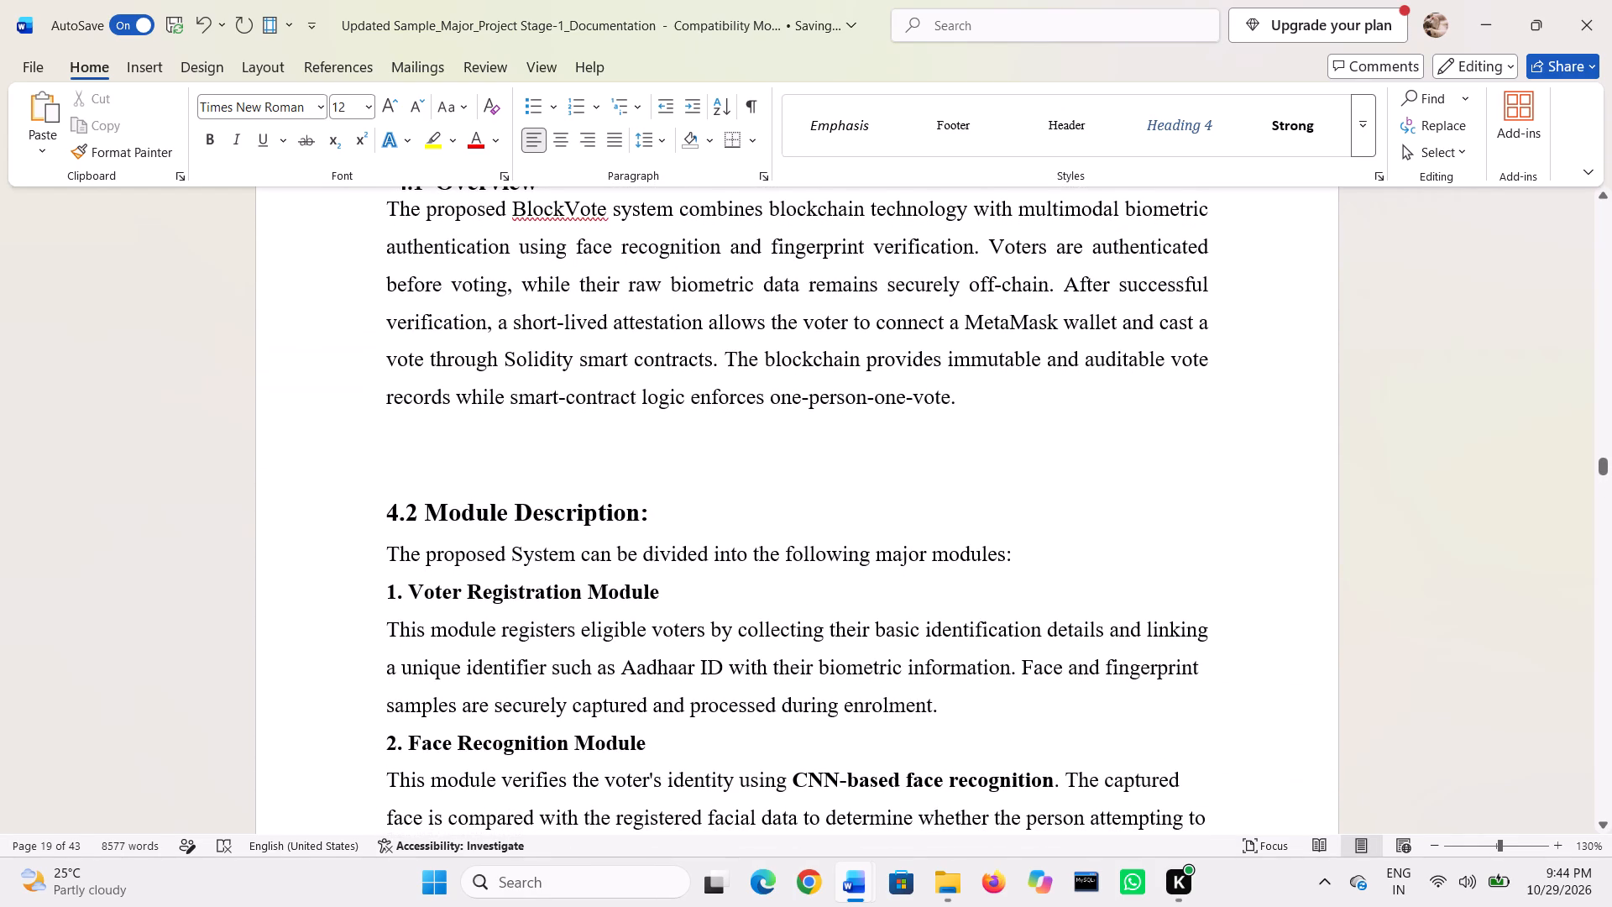
key(BackSpace)
key(BackSpace)
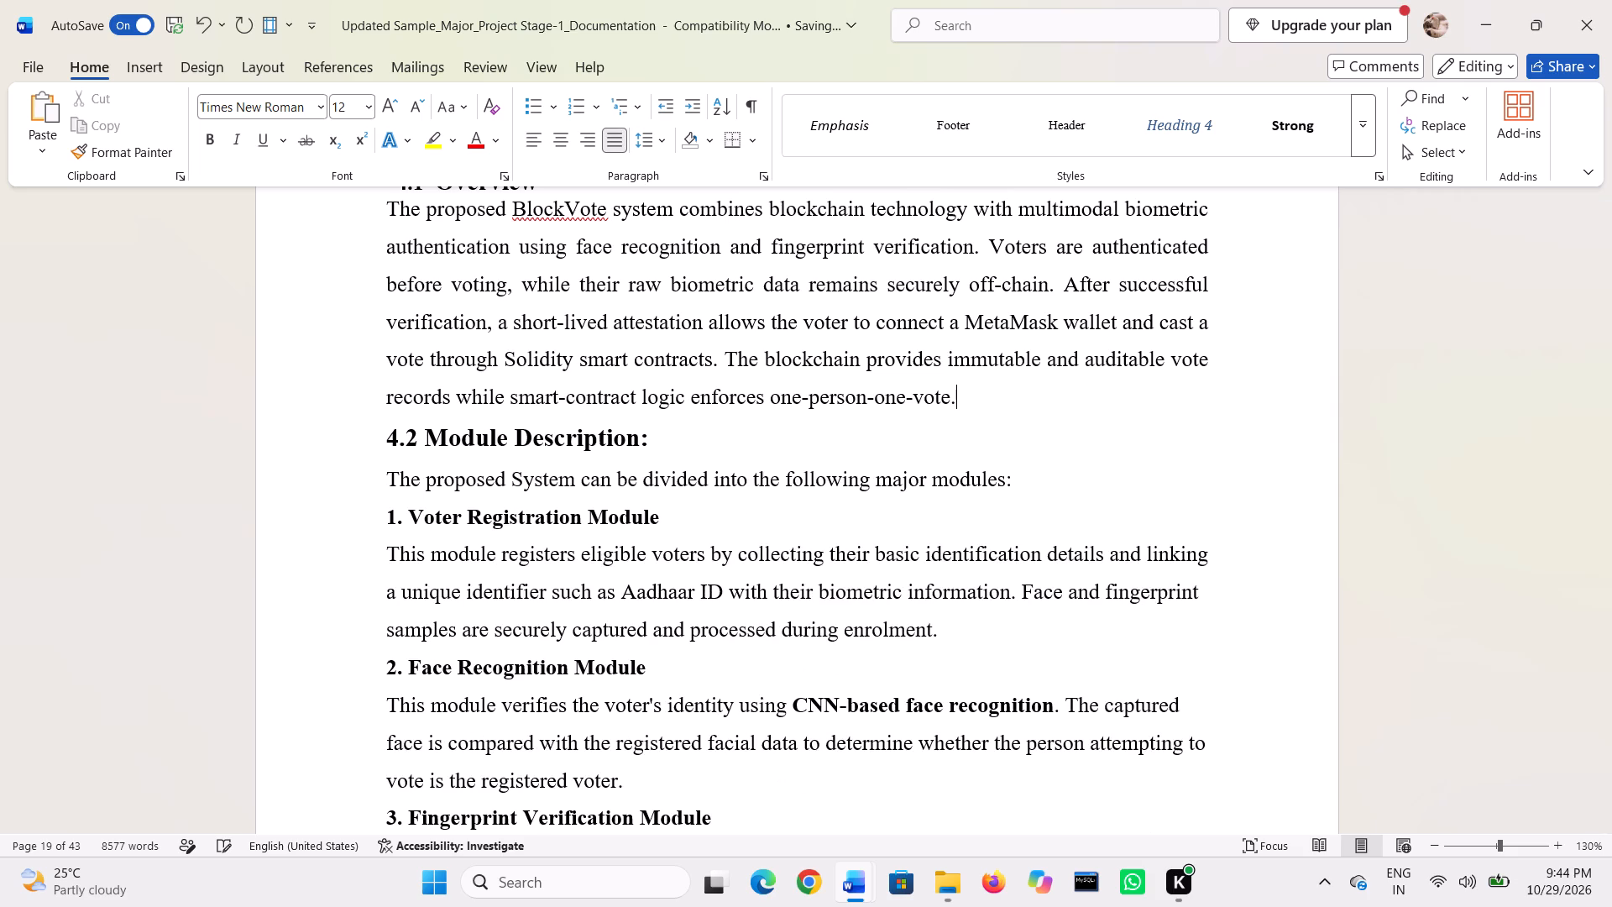
key(Return)
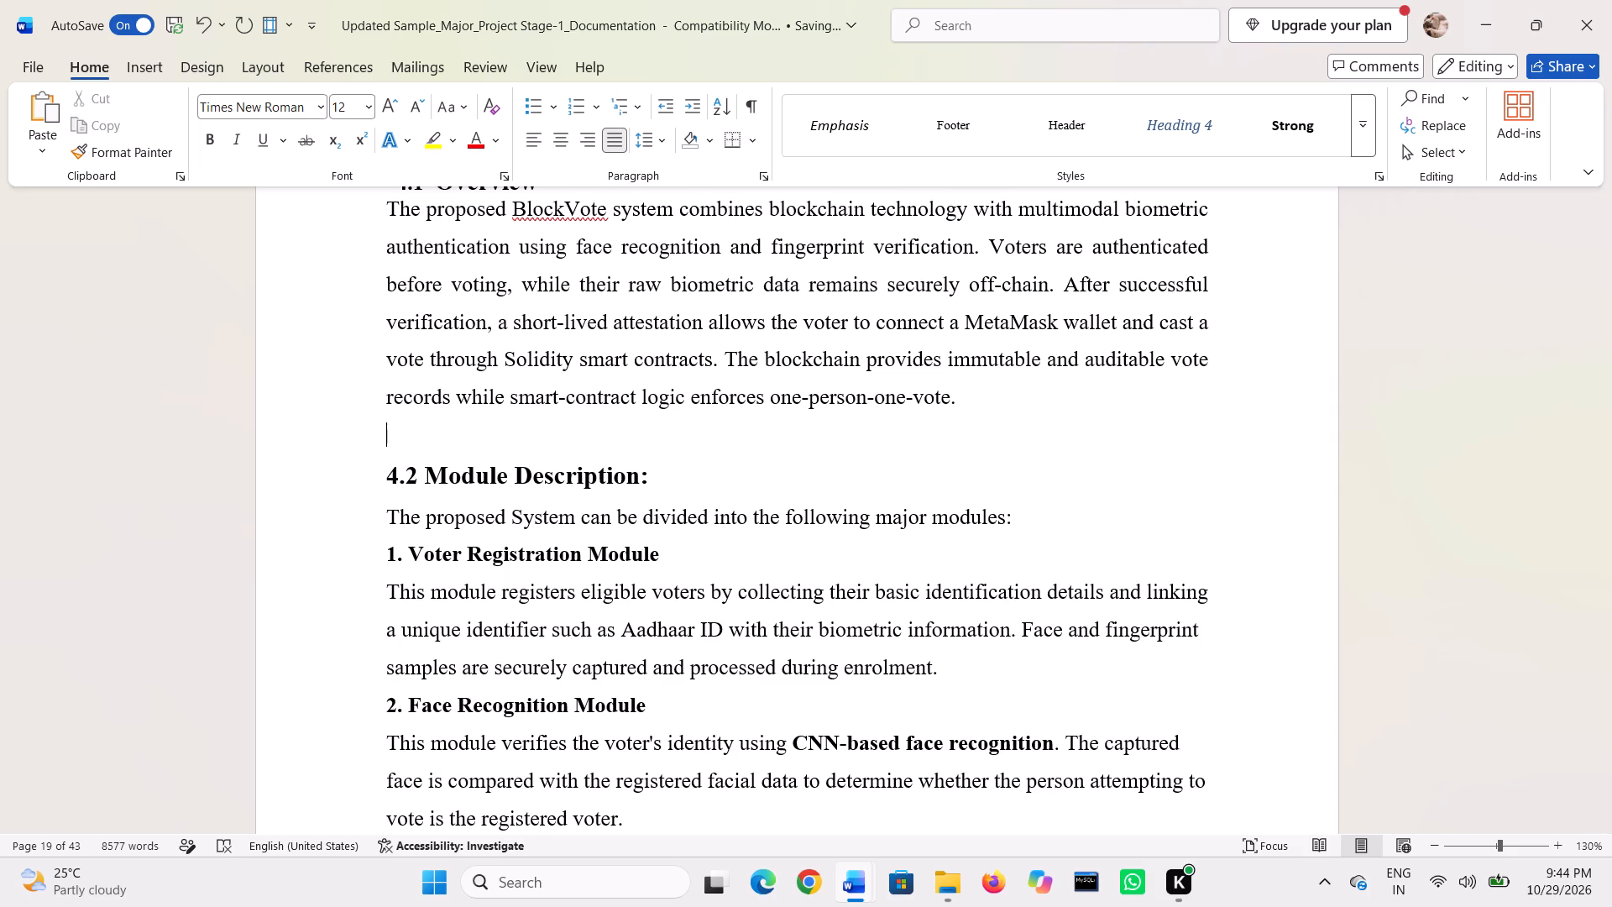
Renumber the Advantages heading in the Proposed System chapter as 4.3.
scroll(385, 481, down, 1)
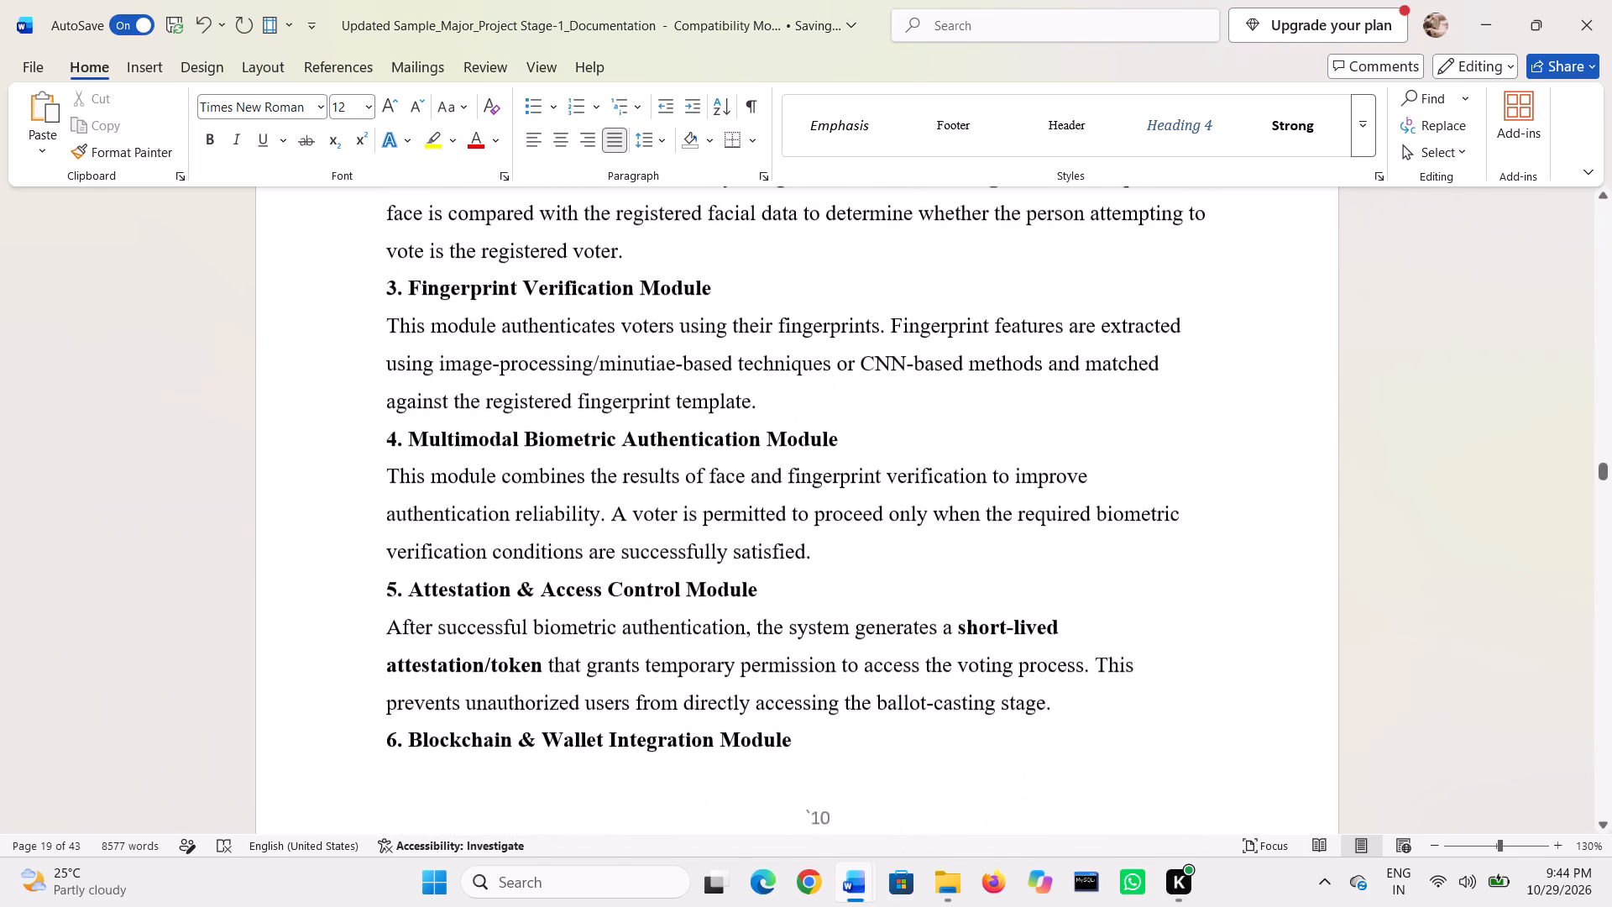
scroll(385, 481, down, 4)
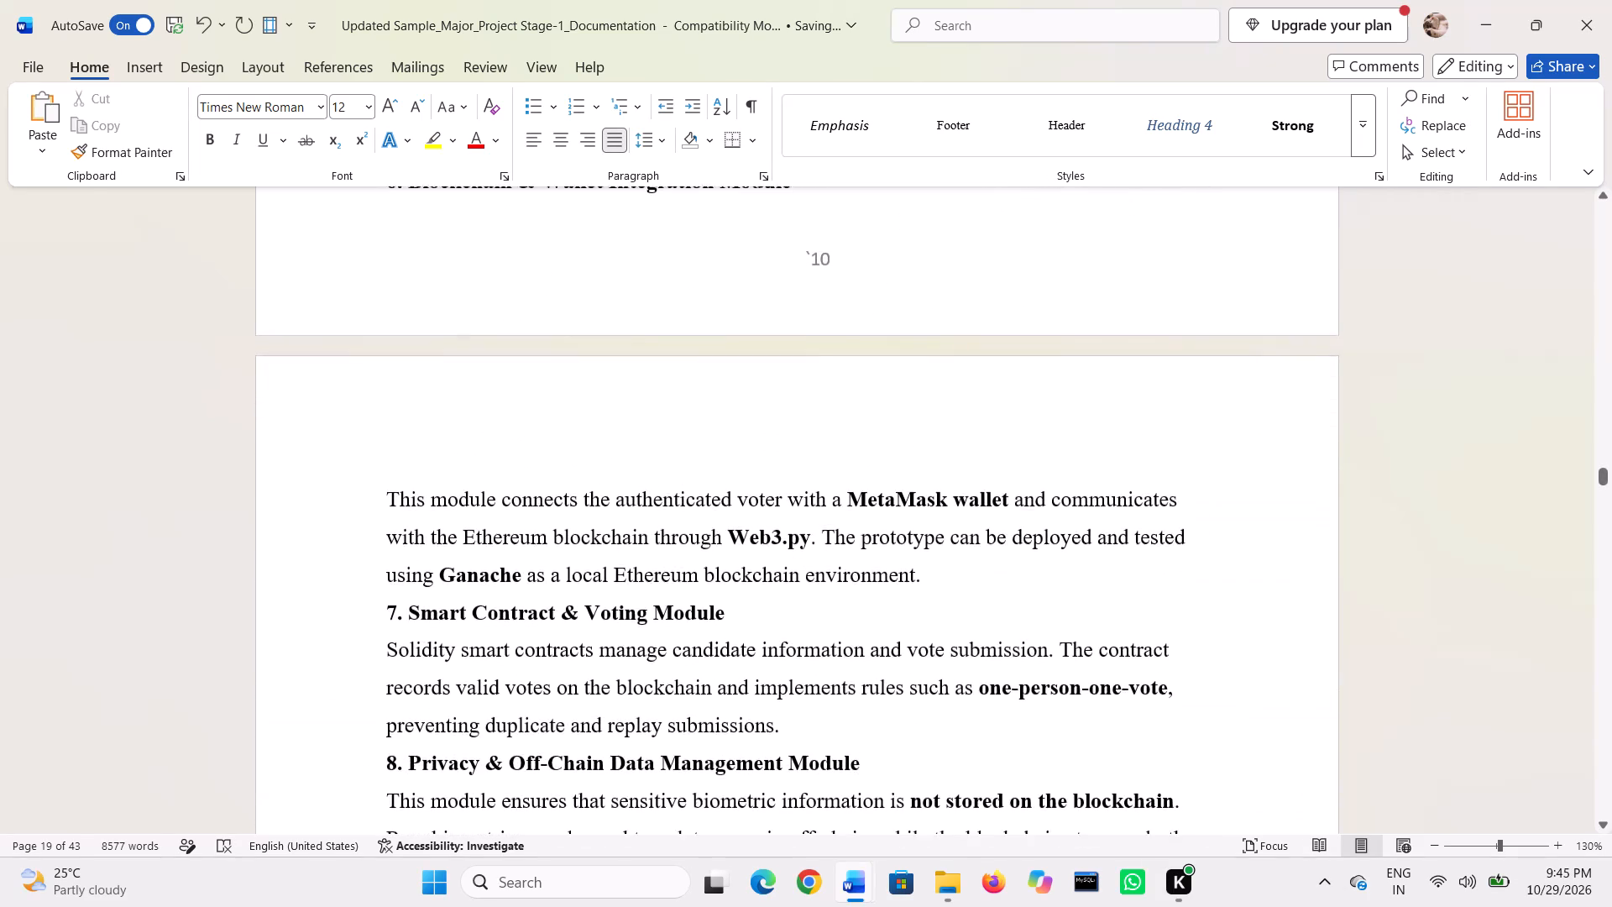
scroll(385, 481, down, 4)
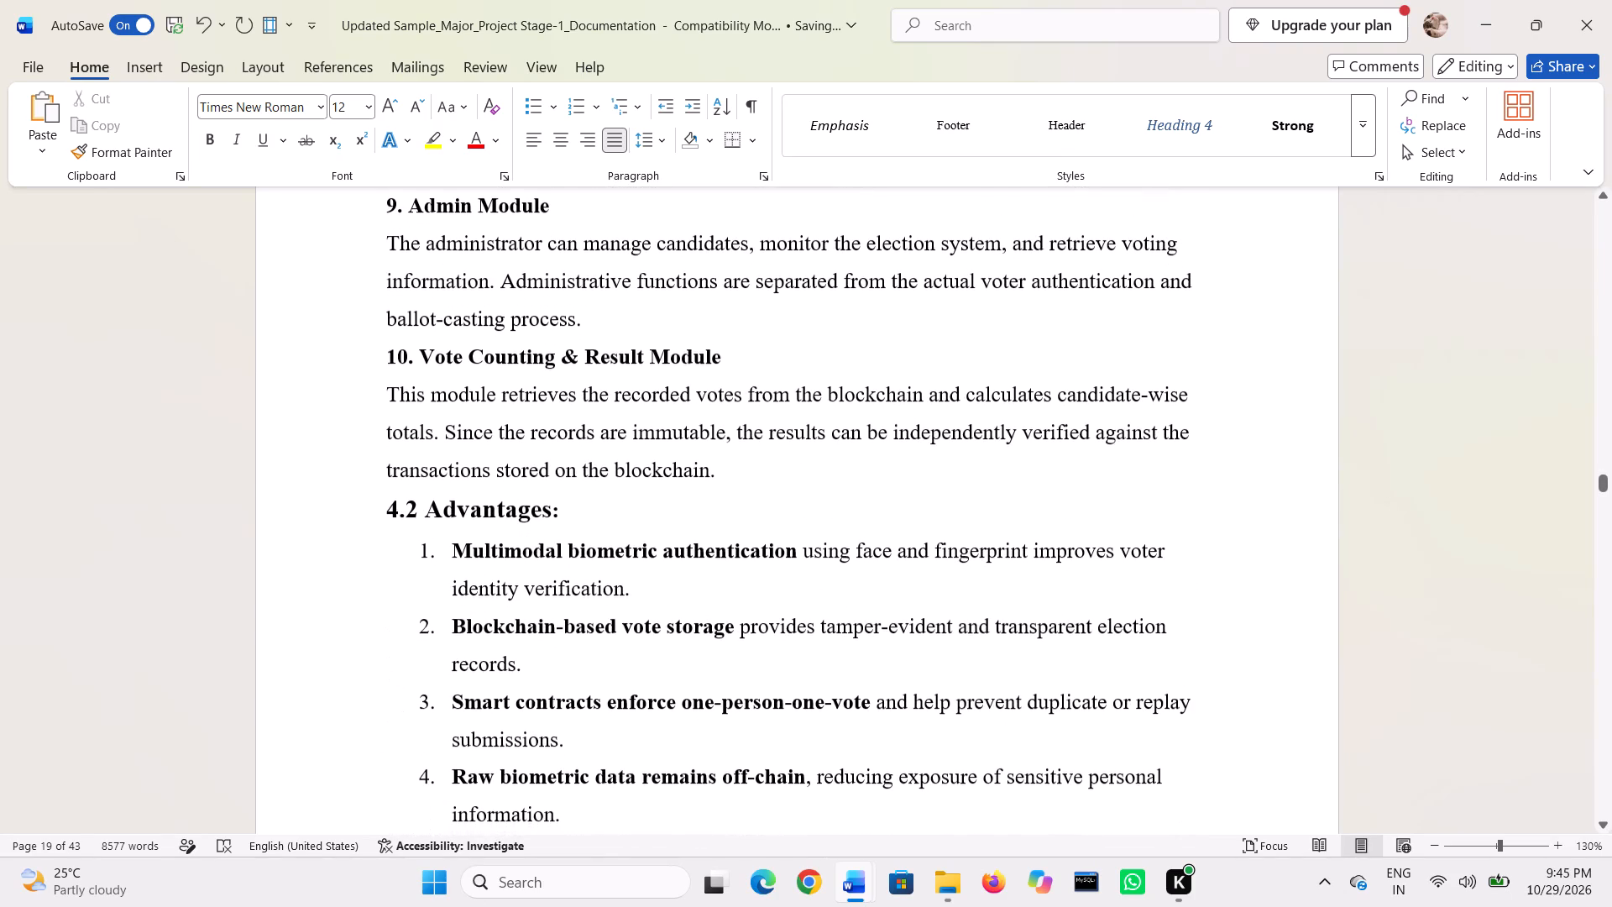
scroll(416, 506, up, 1)
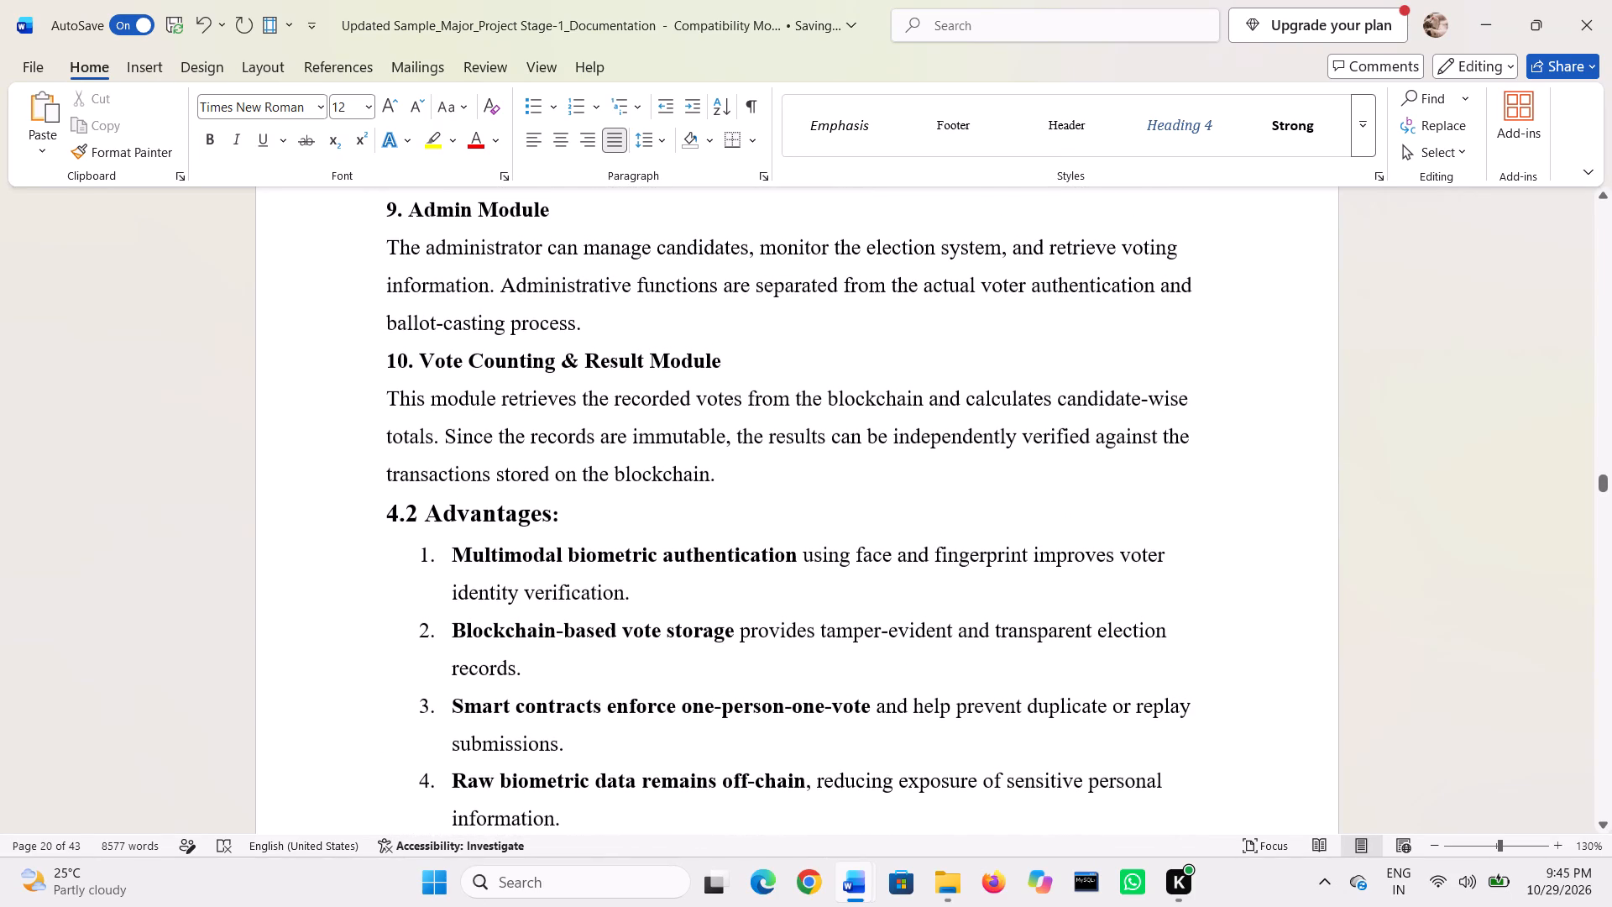
click(416, 506)
key(BackSpace)
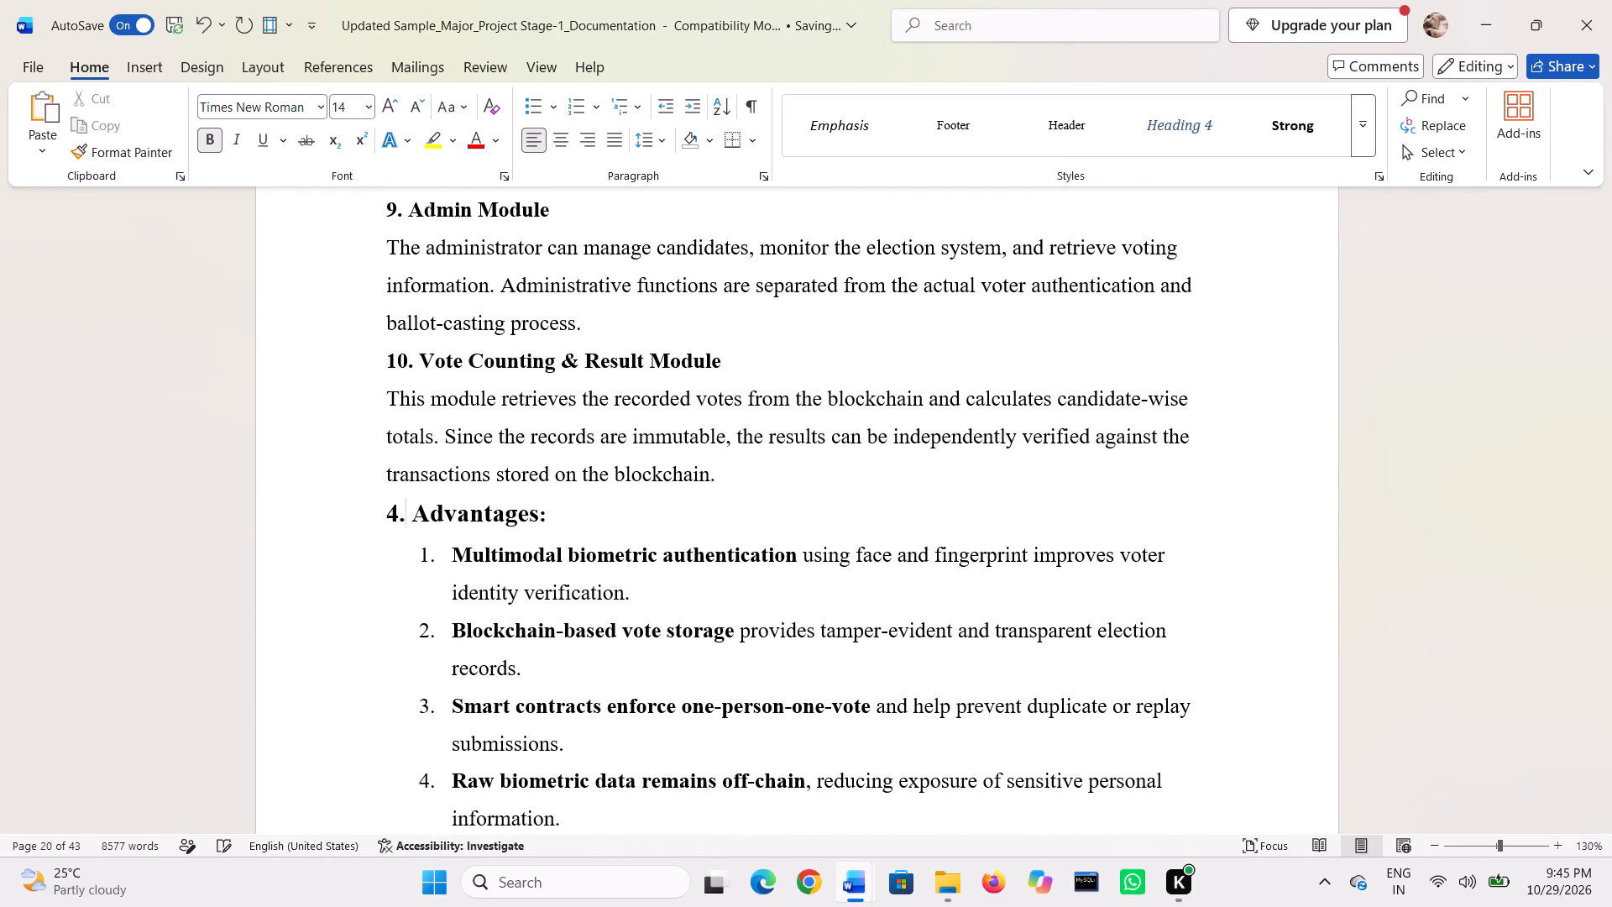
key(3)
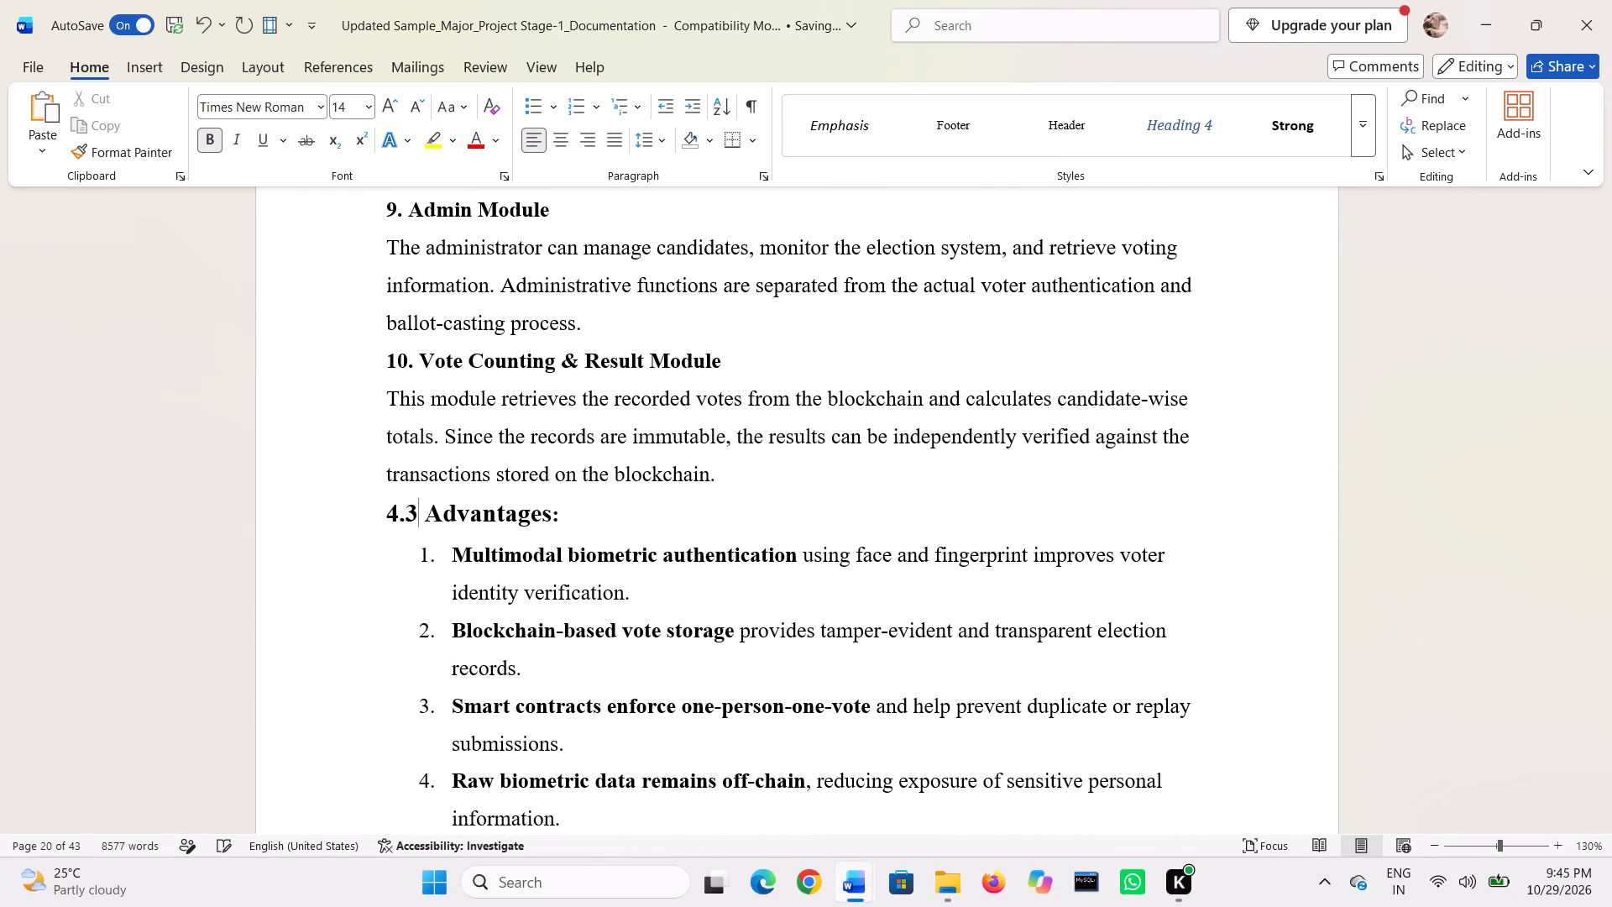
Insert a blank line between the Vote Counting & Result Module paragraph and the Advantages heading.
click(720, 485)
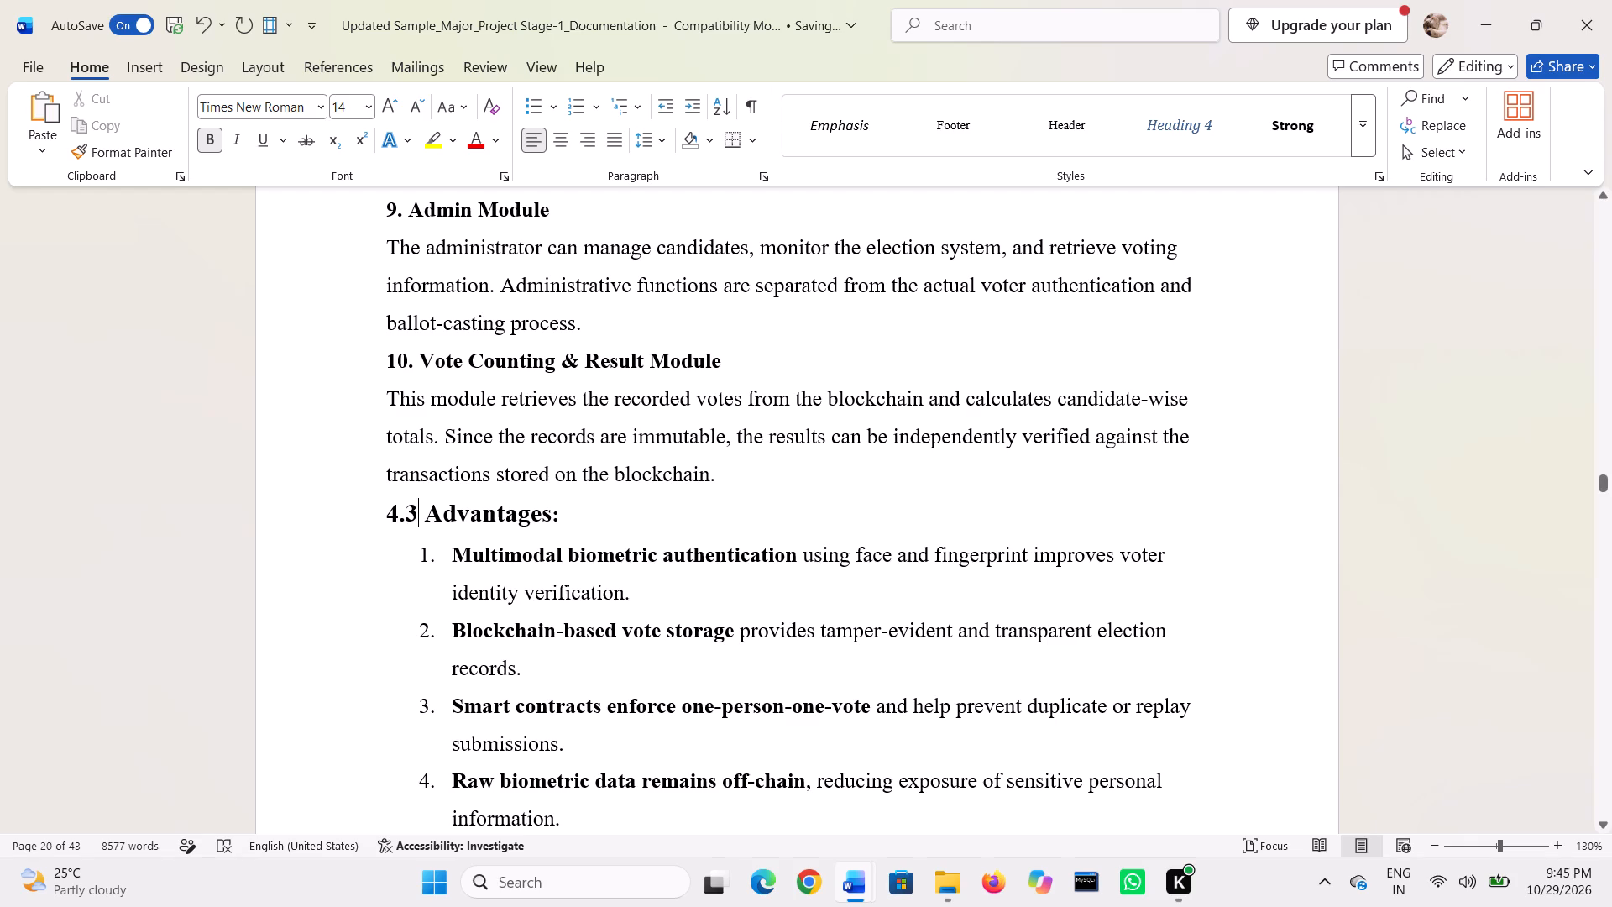
key(Return)
Renumber the Proposed Model figure caption below the architecture diagram as 4.3.
scroll(720, 485, down, 4)
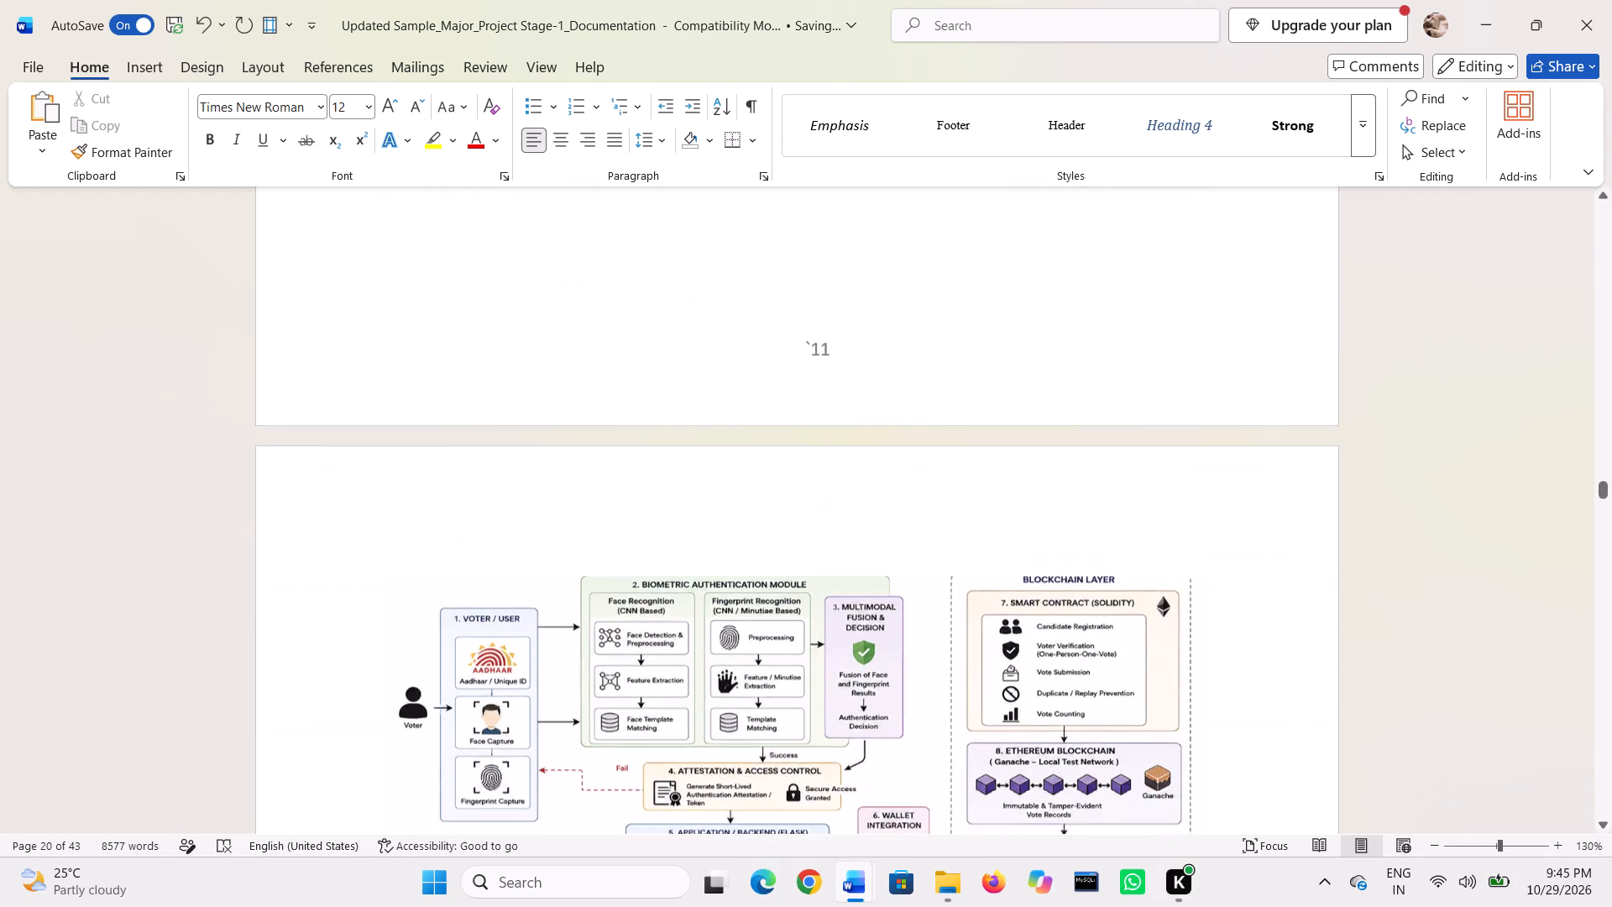
scroll(720, 485, down, 1)
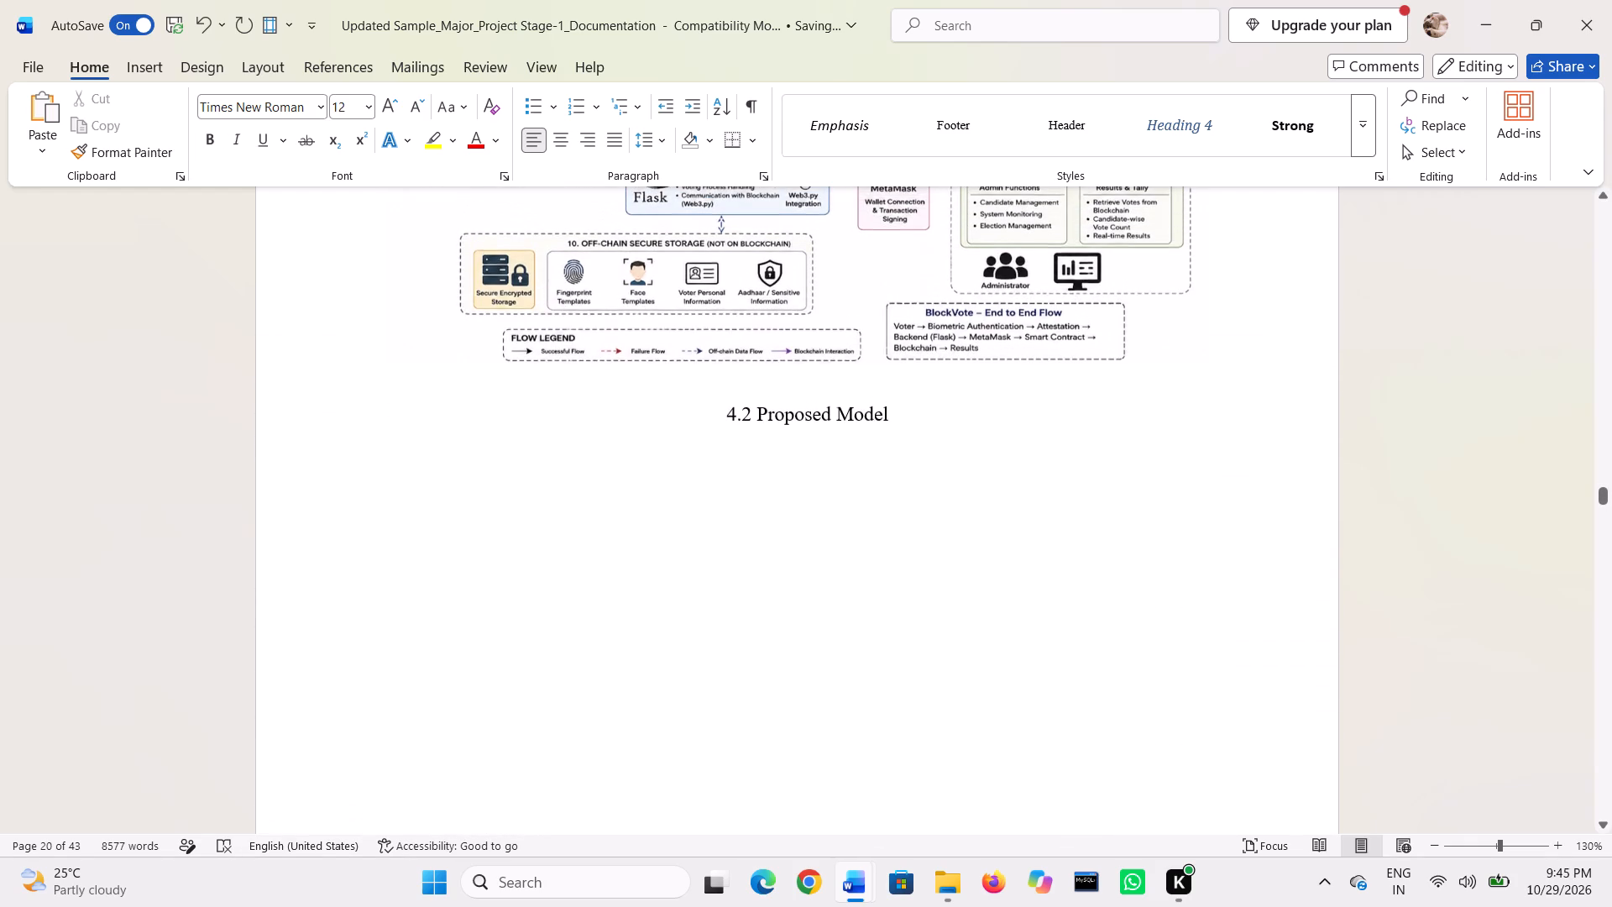
click(756, 409)
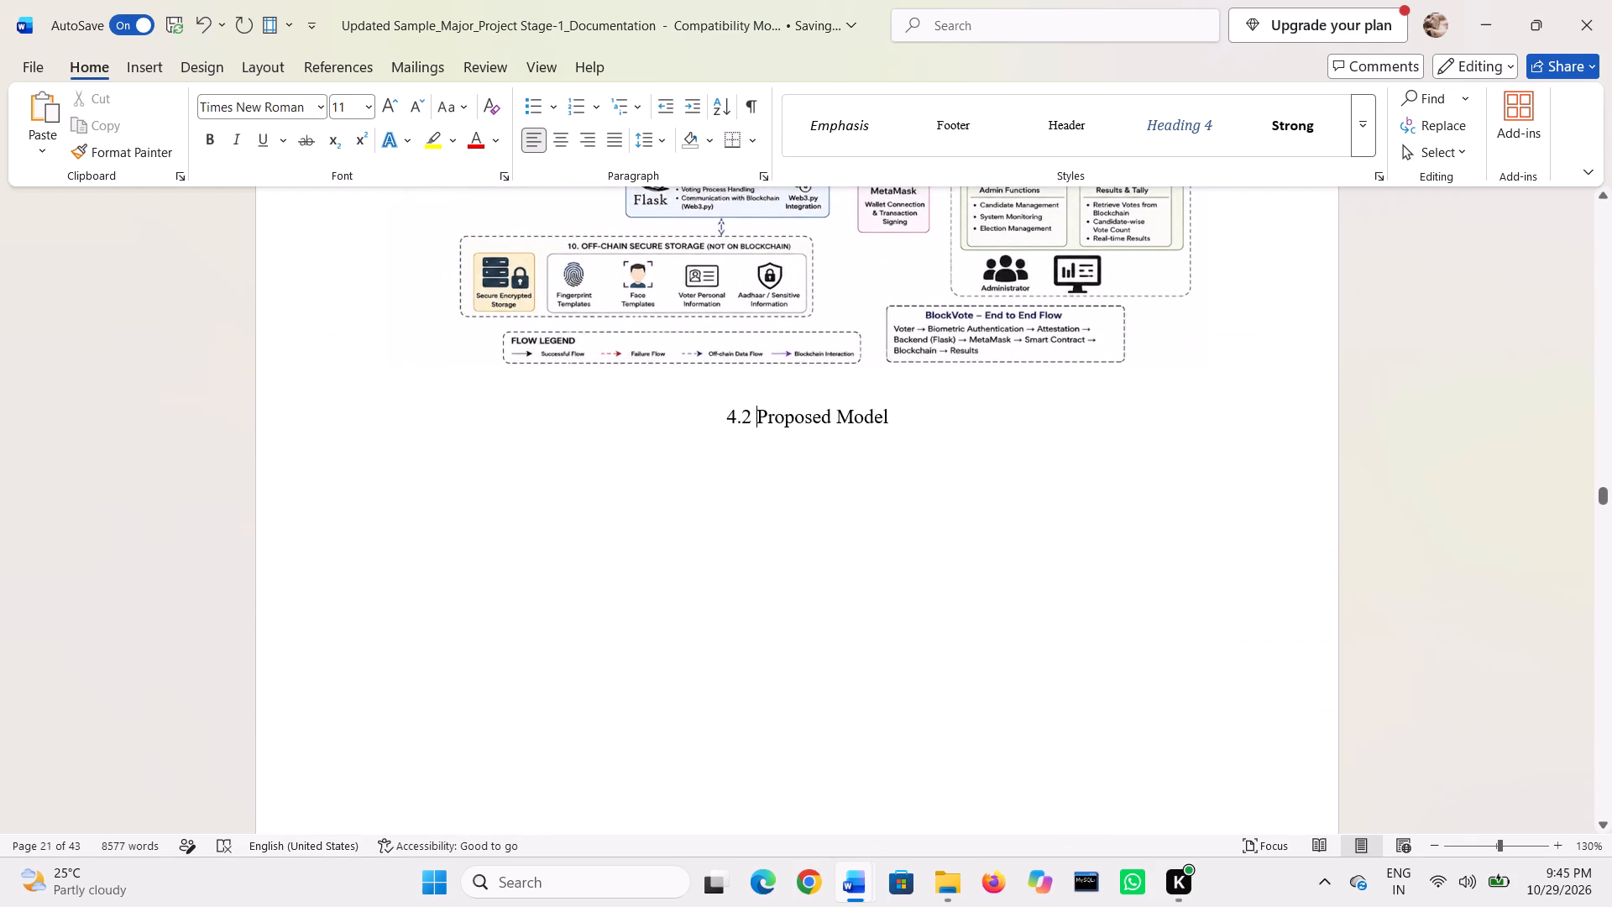
key(Left)
key(BackSpace)
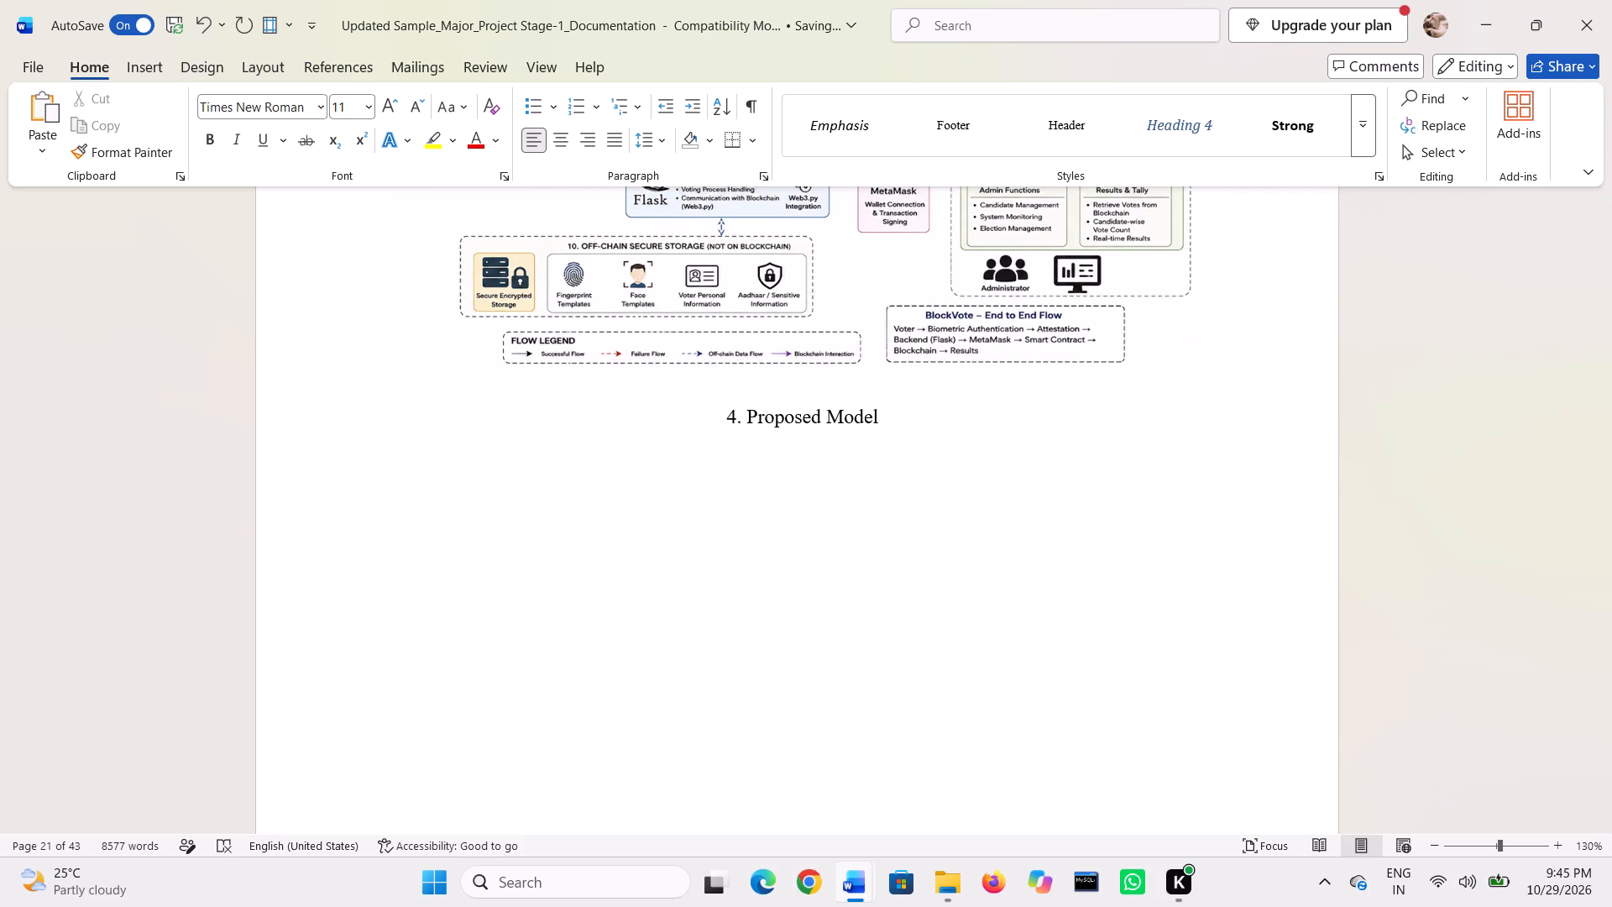
key(3)
Examine the UML Diagrams chapter, including its class and use case diagrams, headings and captions.
scroll(750, 410, down, 1)
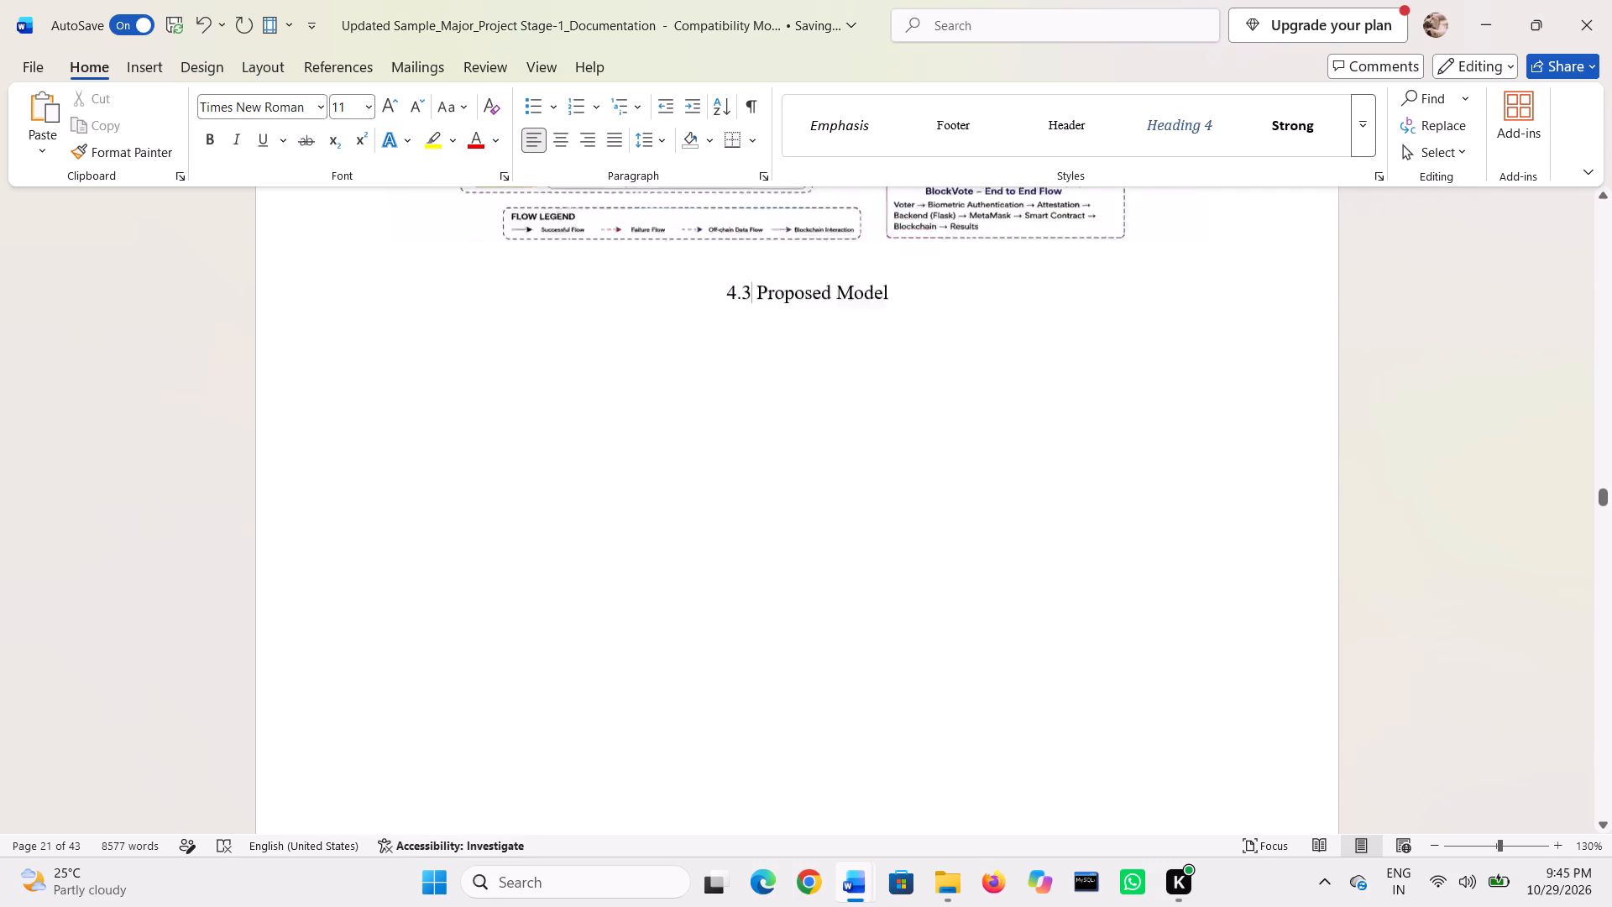
scroll(750, 410, down, 3)
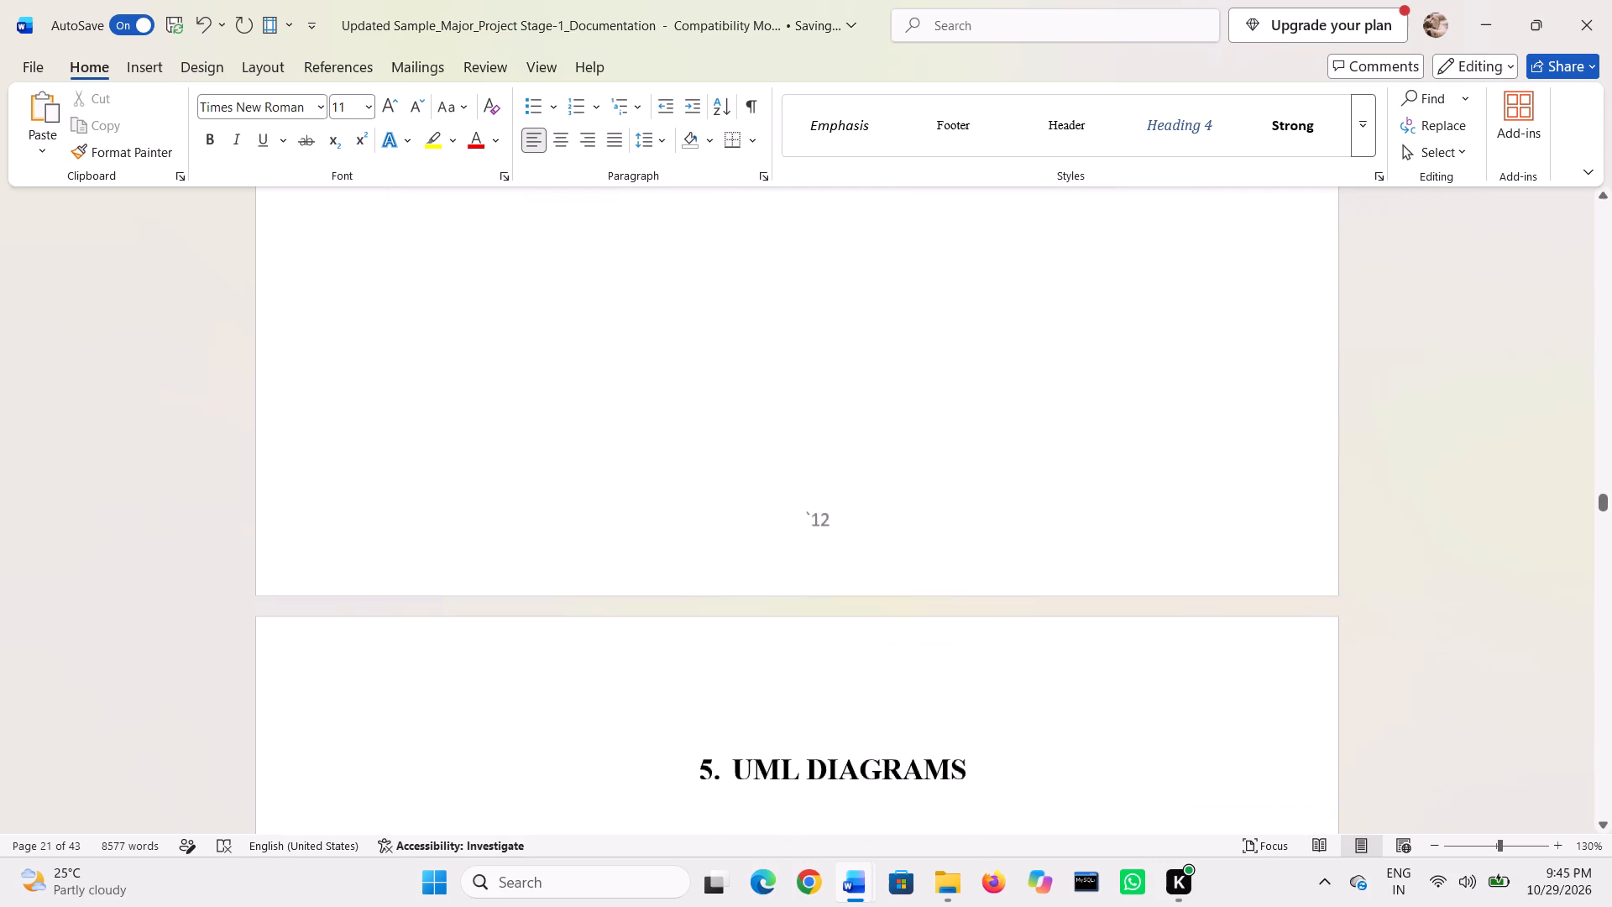
scroll(750, 410, down, 3)
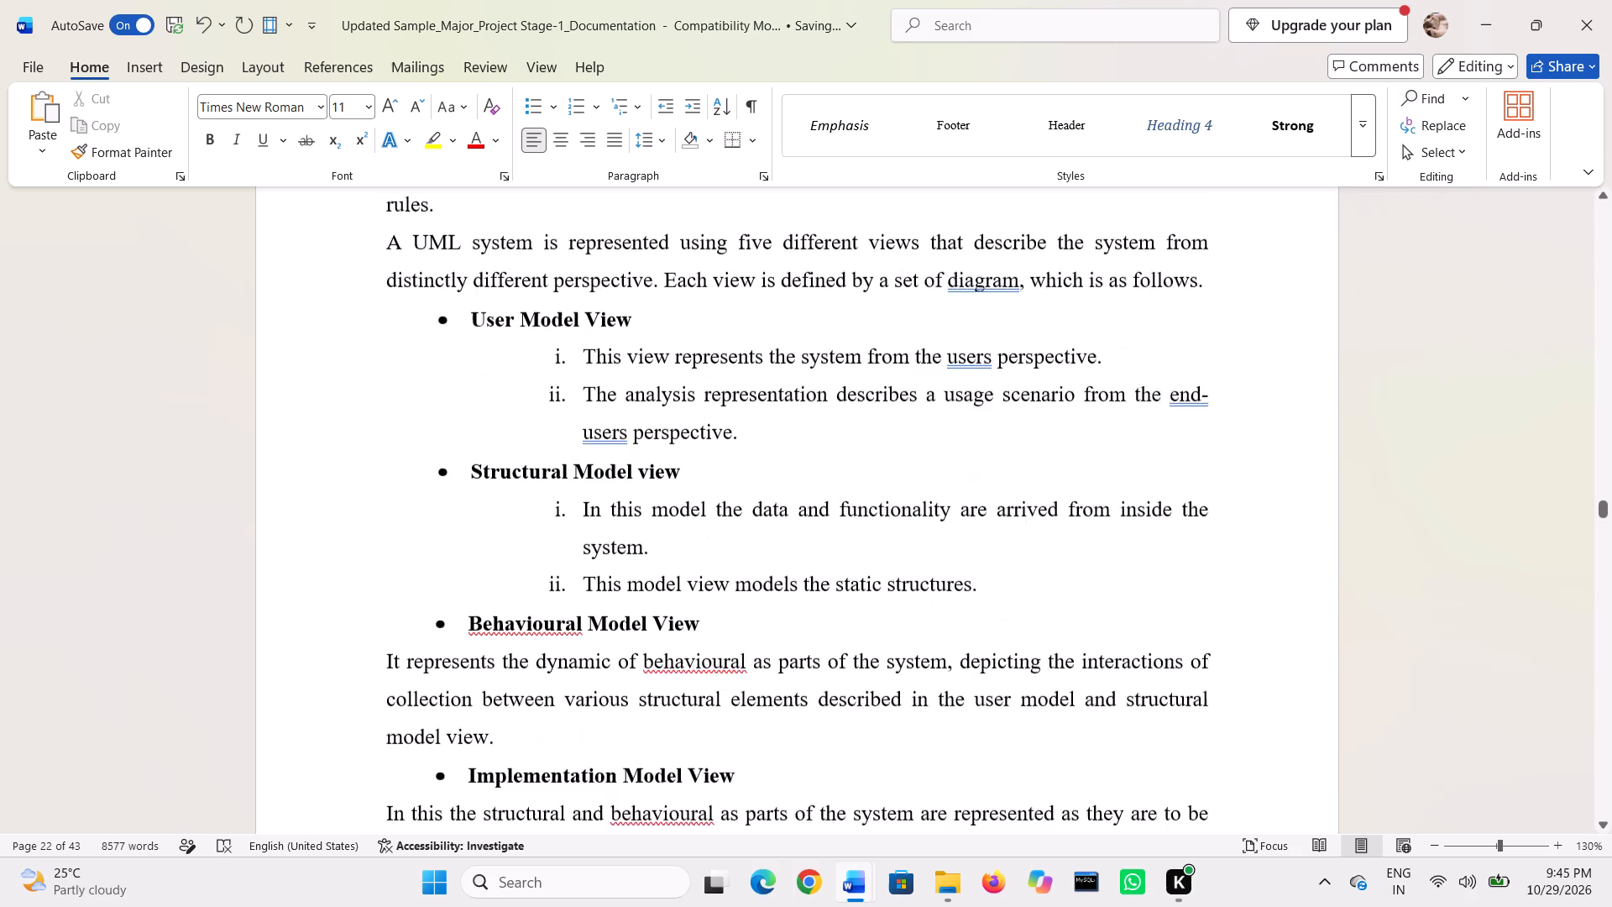
scroll(750, 410, down, 5)
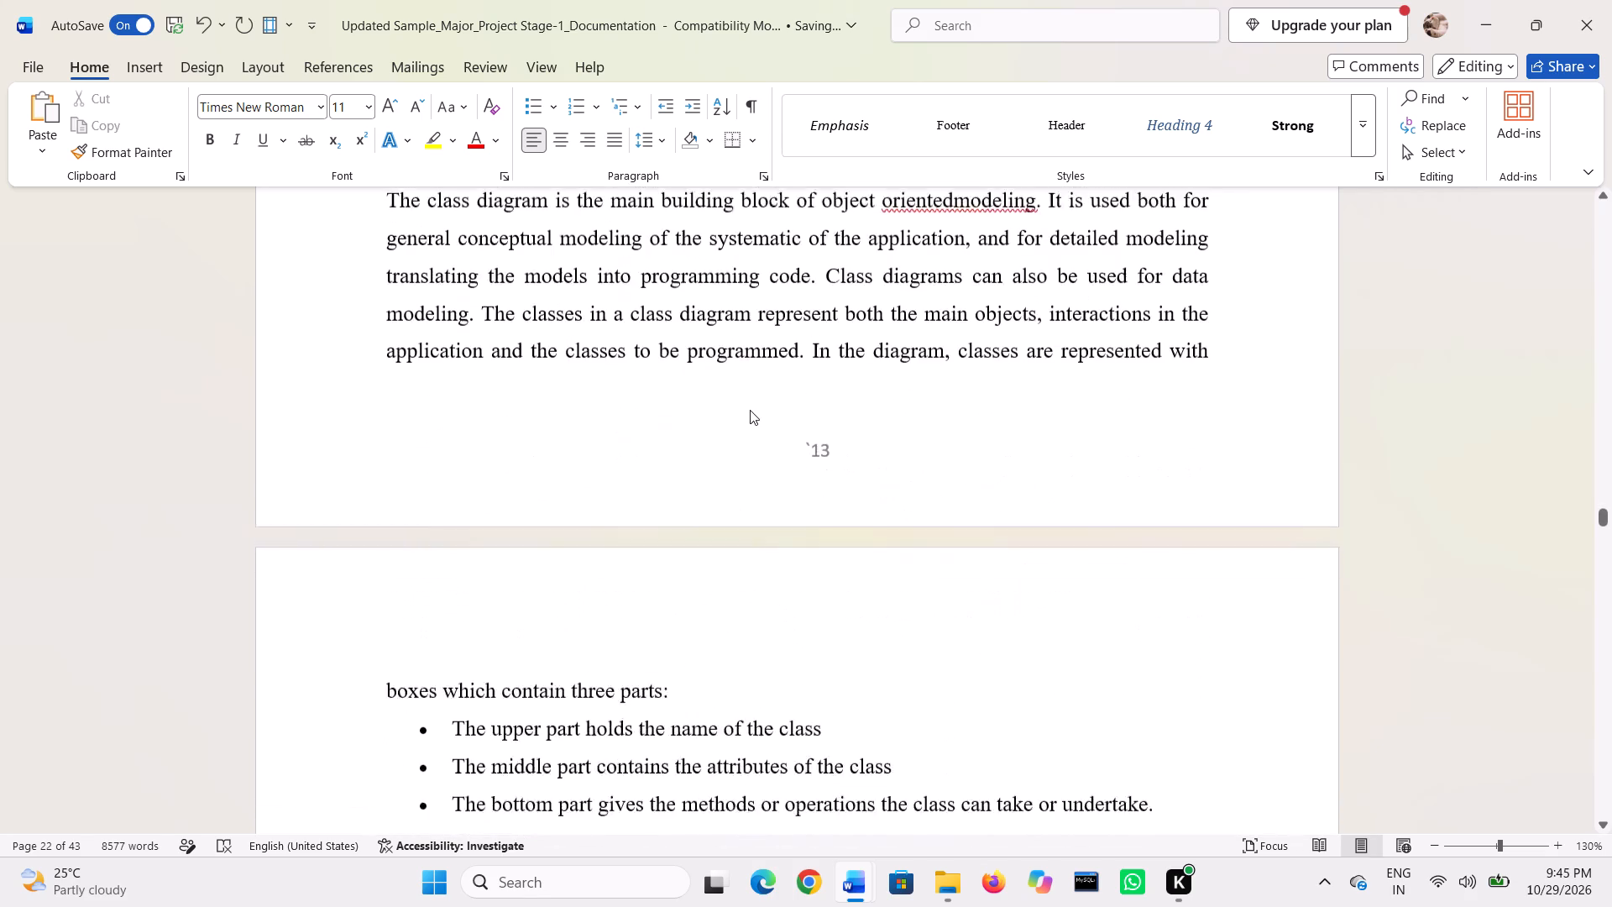
scroll(750, 410, down, 3)
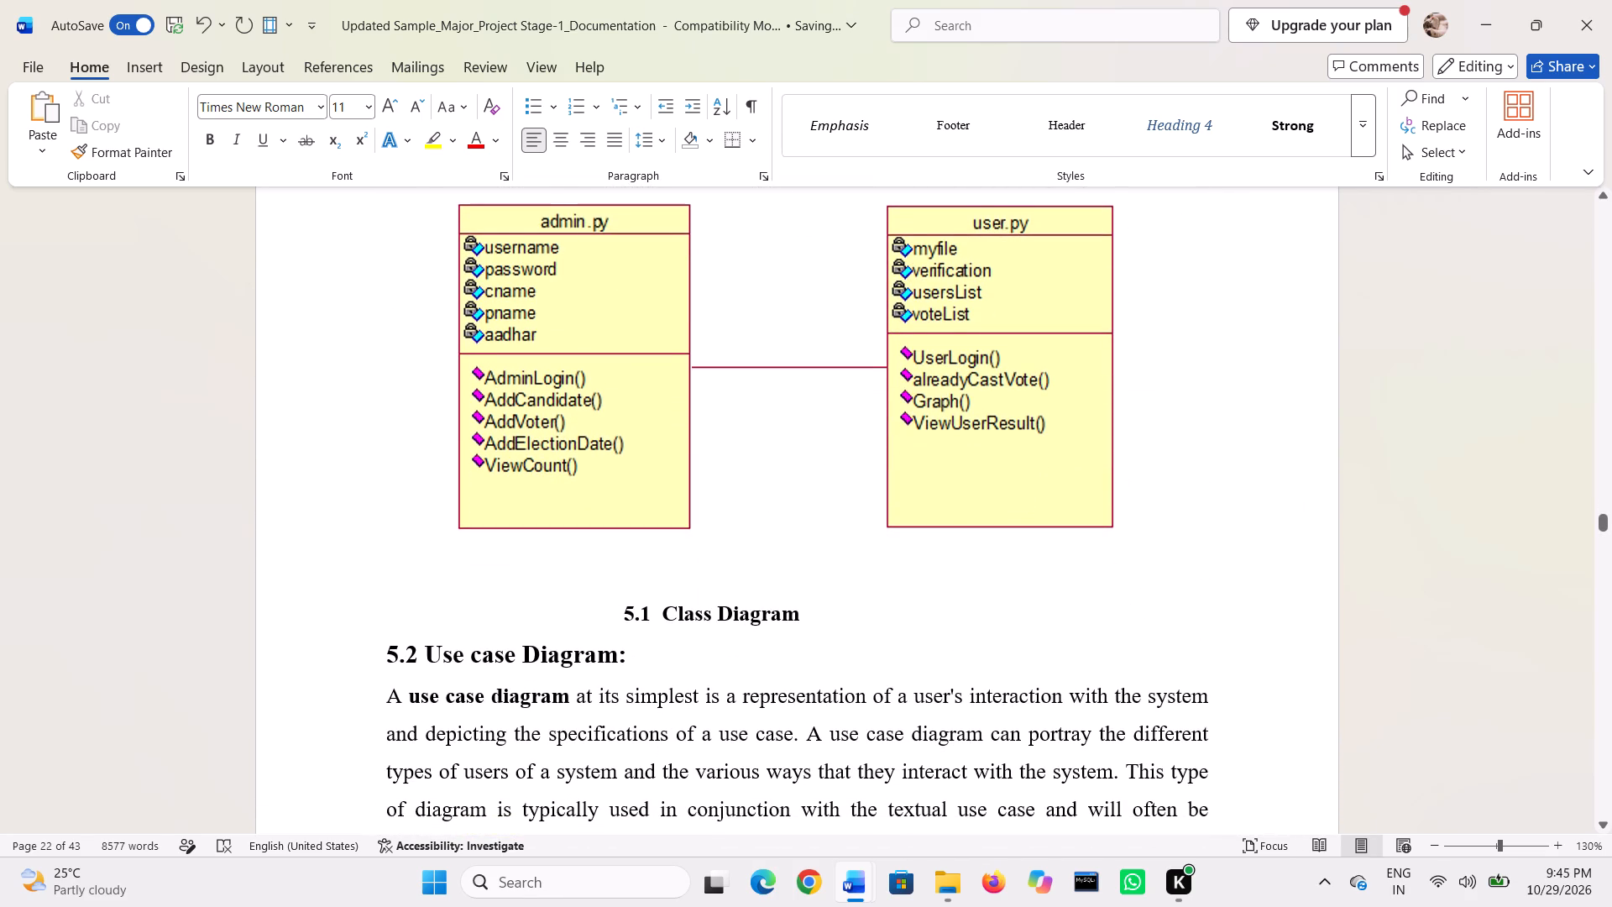
scroll(750, 410, down, 4)
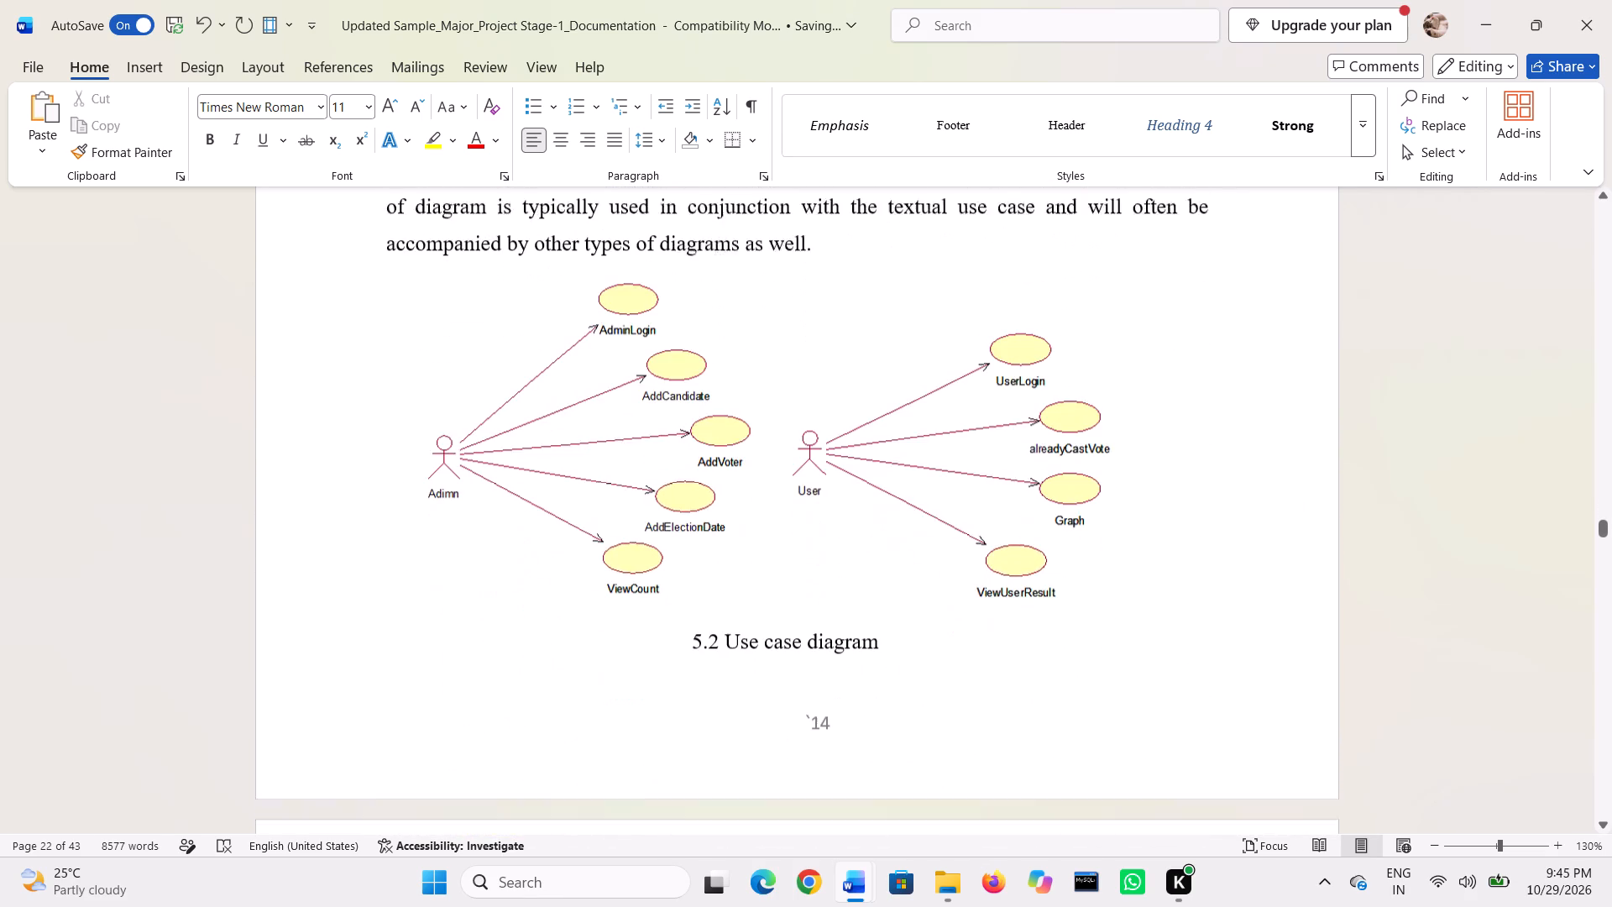
scroll(750, 410, down, 1)
scroll(750, 410, up, 4)
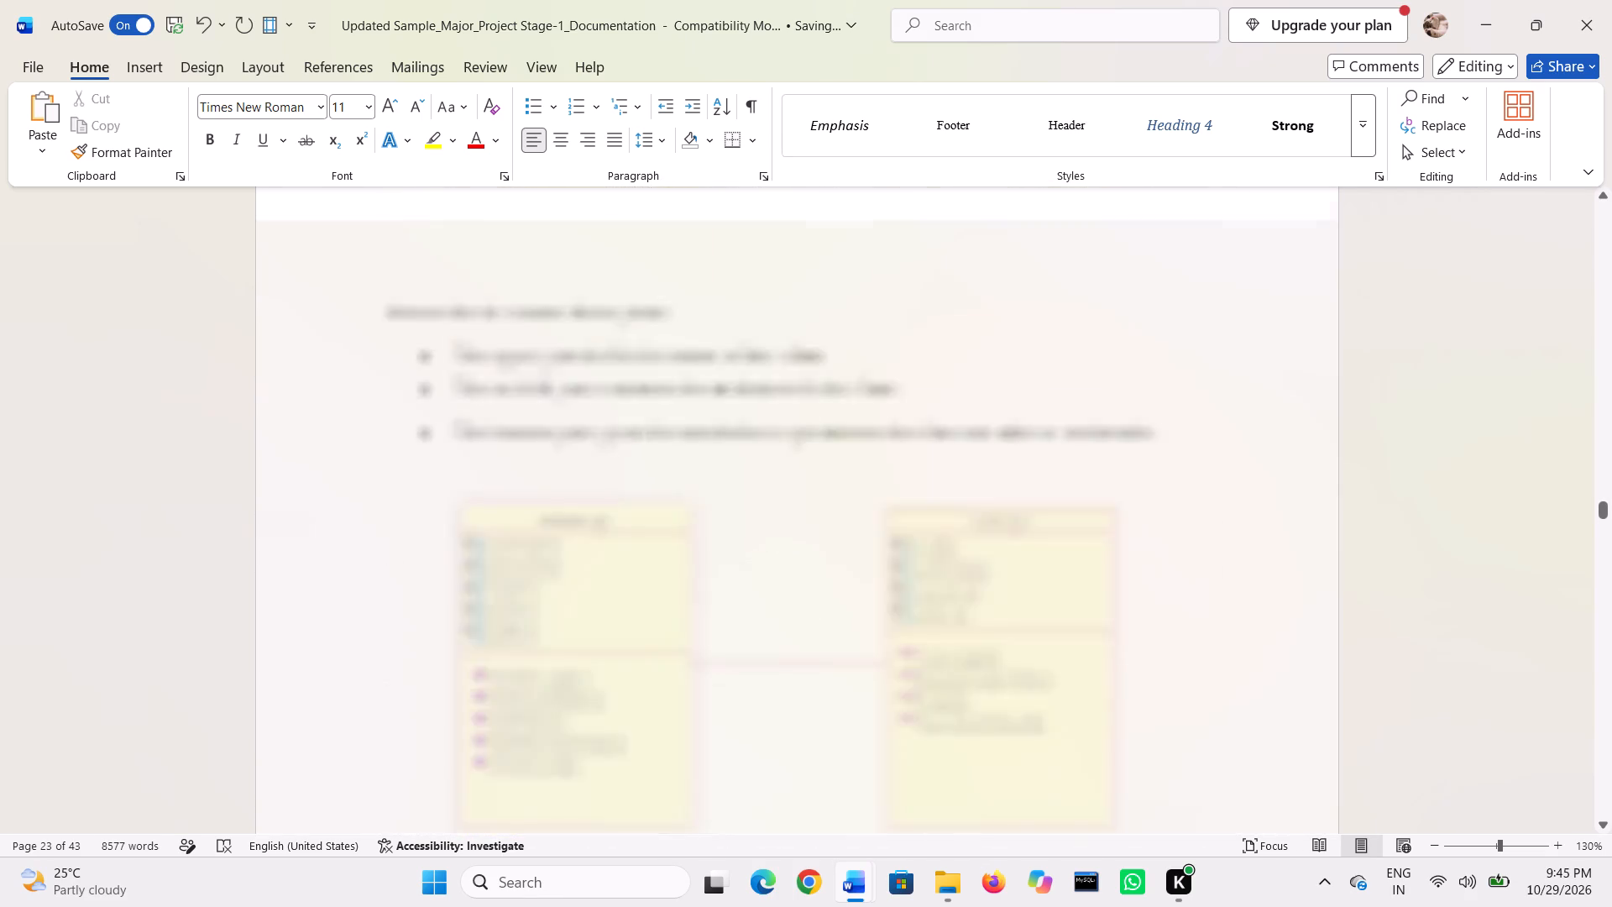
Set the page number of the Class Diagram entry in the List of Figures to 14.
scroll(750, 410, up, 20)
scroll(750, 410, up, 12)
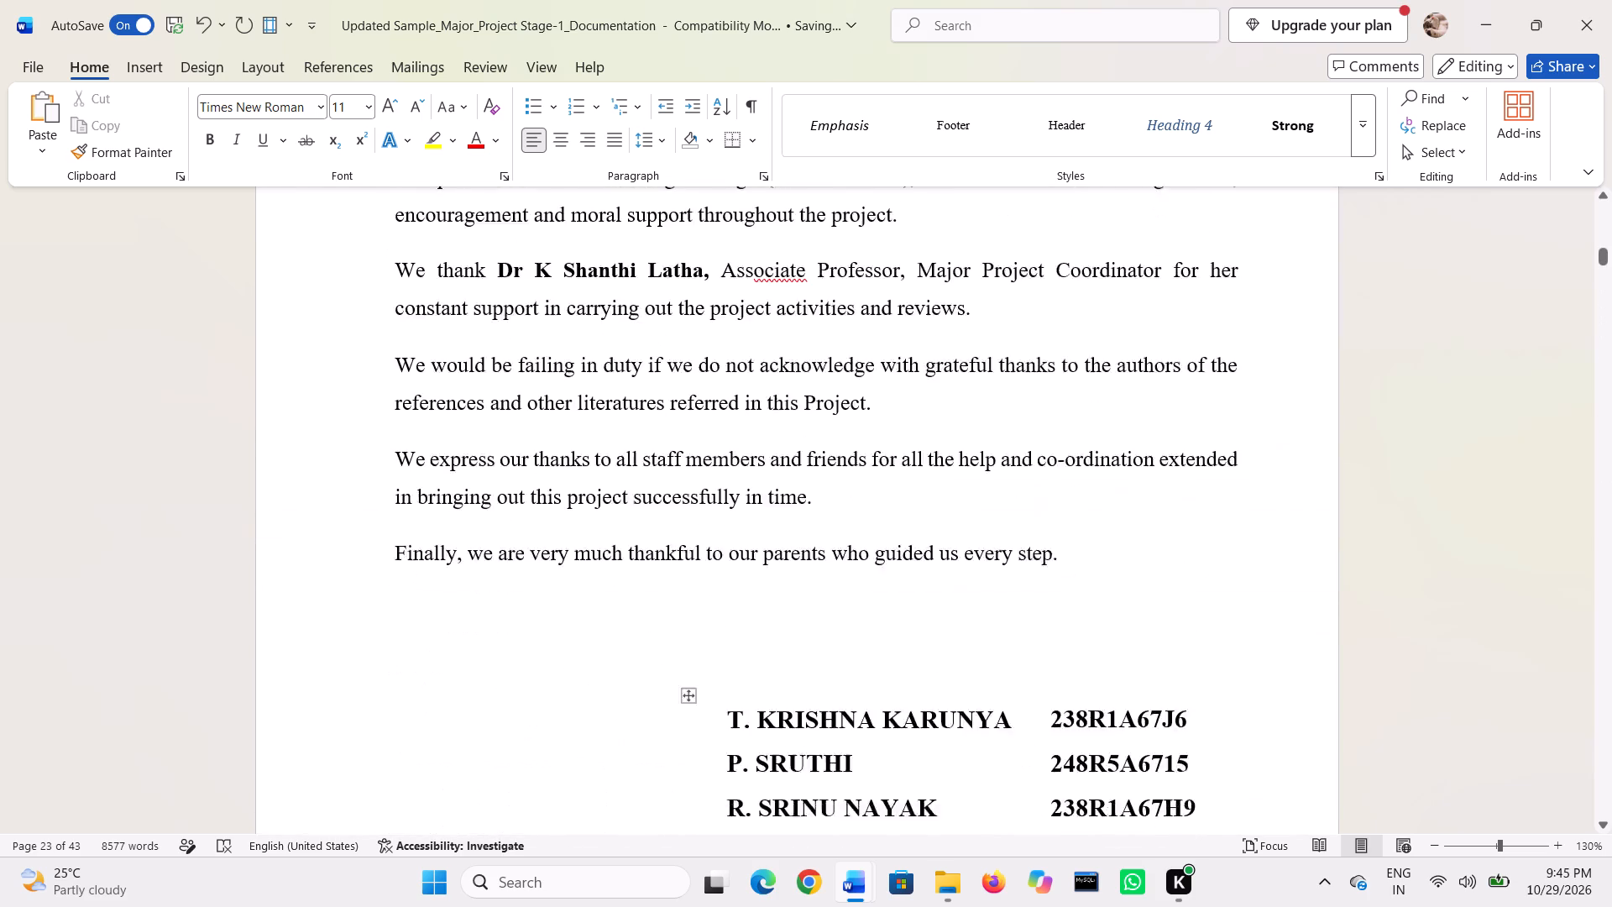
scroll(750, 410, down, 8)
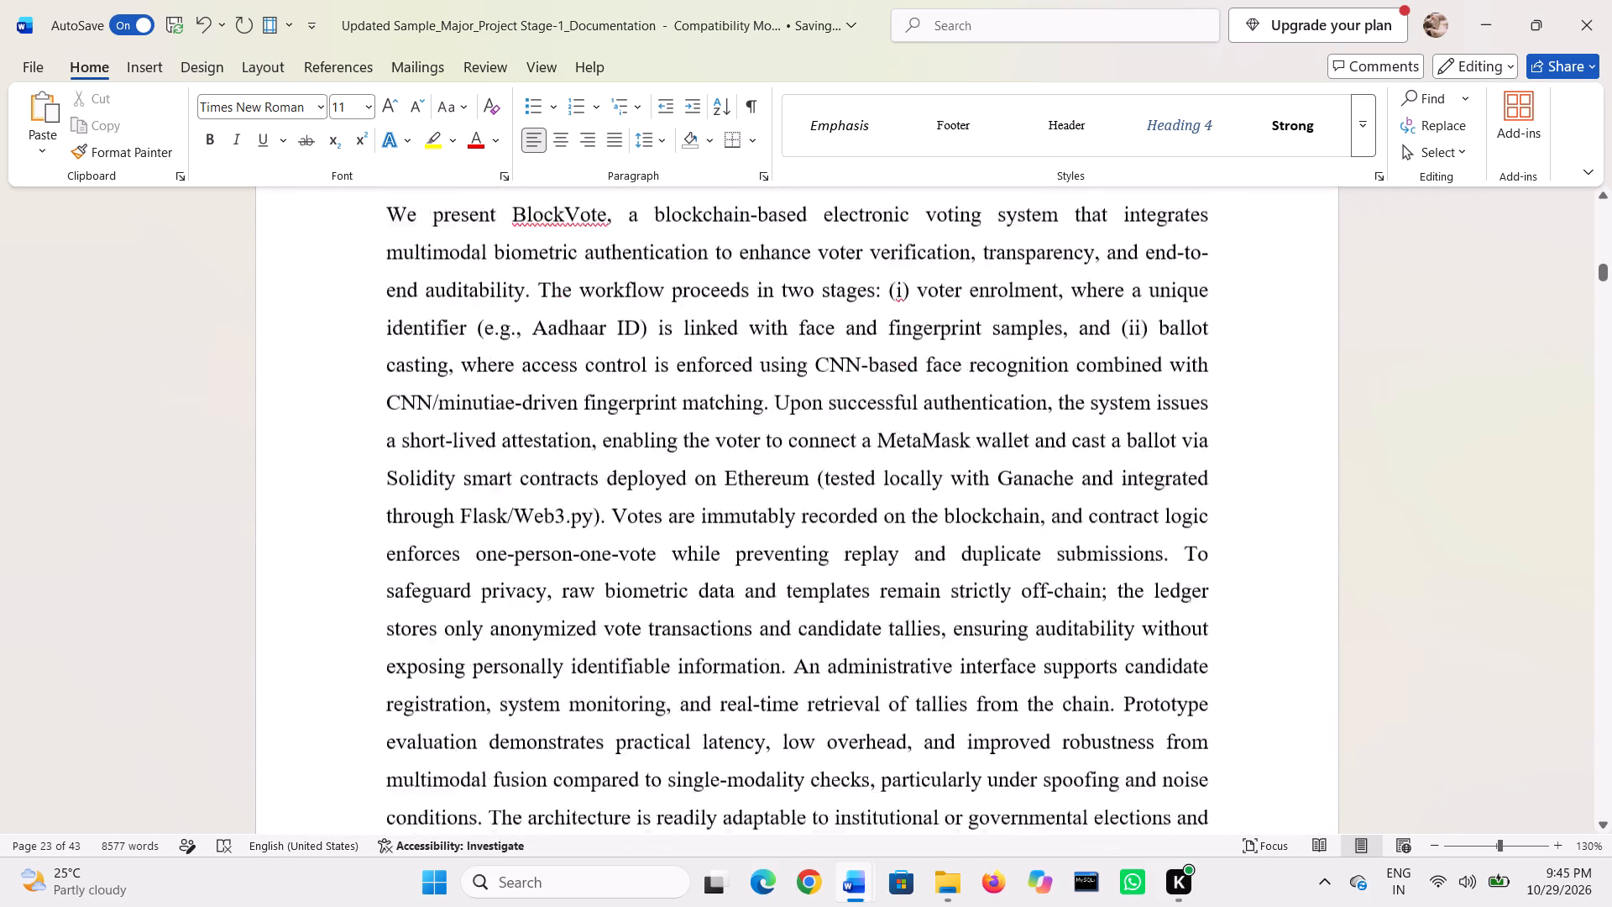
scroll(750, 410, down, 5)
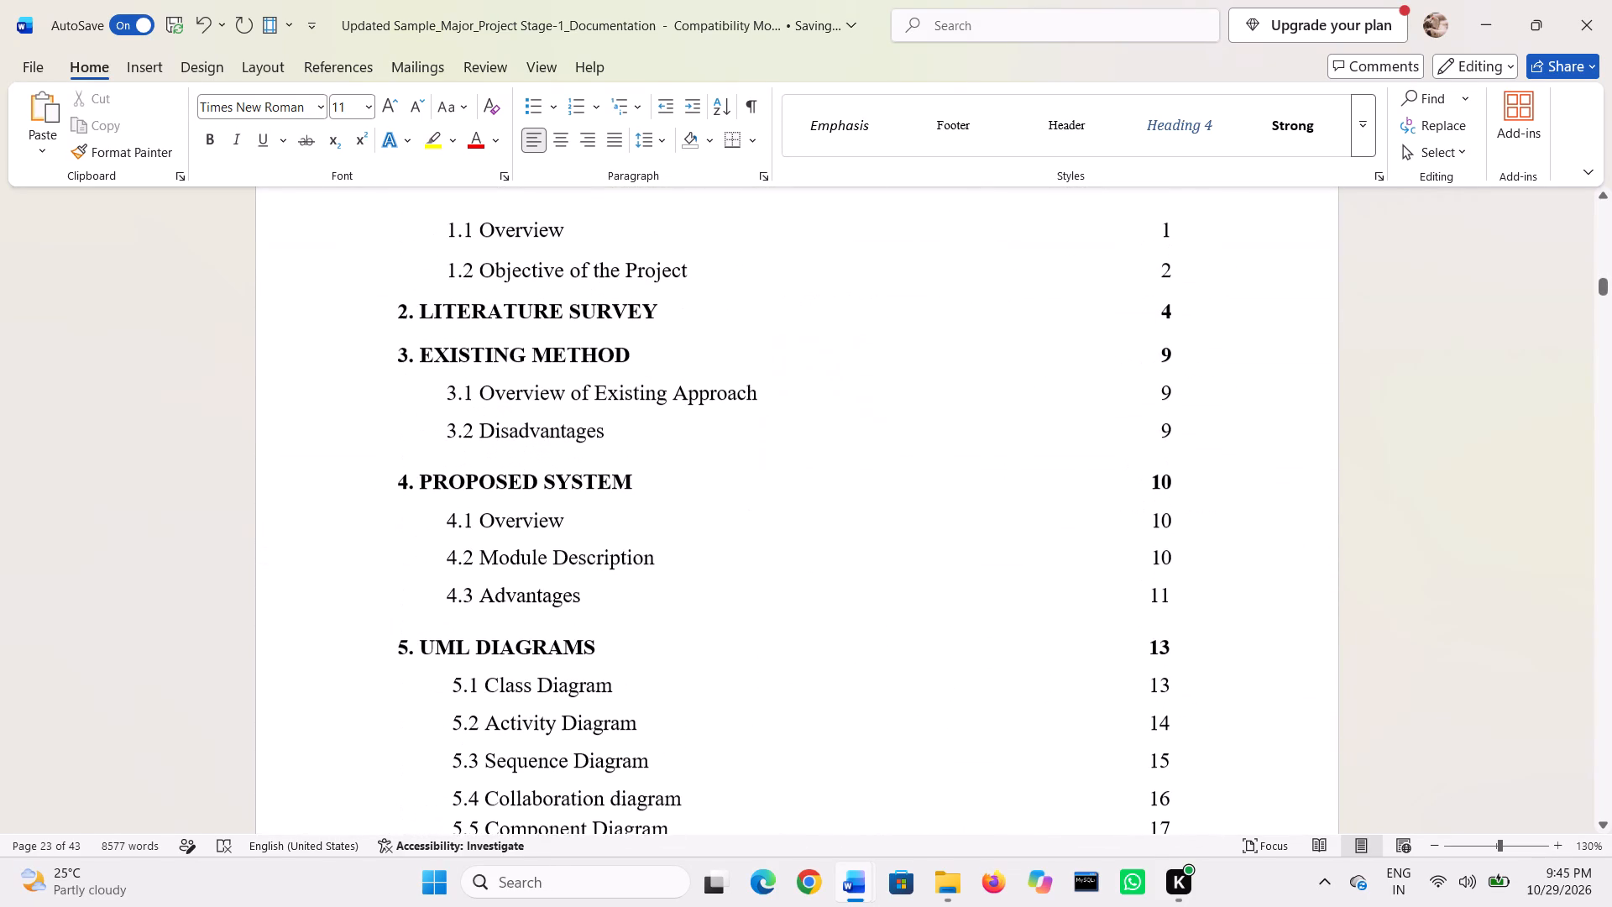
scroll(750, 410, down, 1)
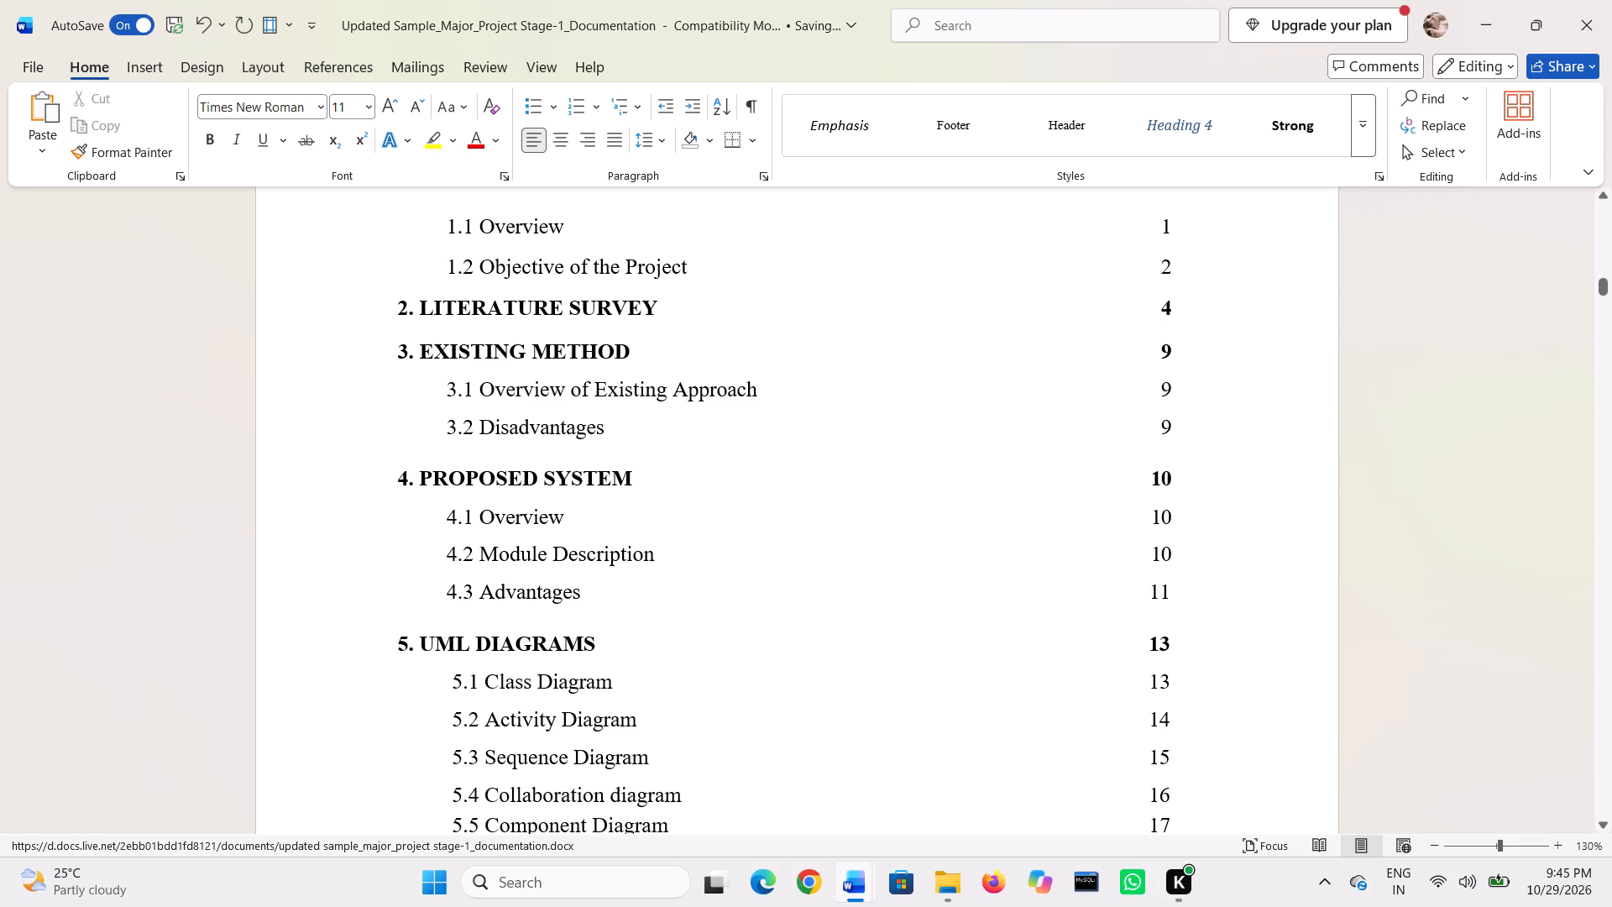
scroll(717, 558, down, 2)
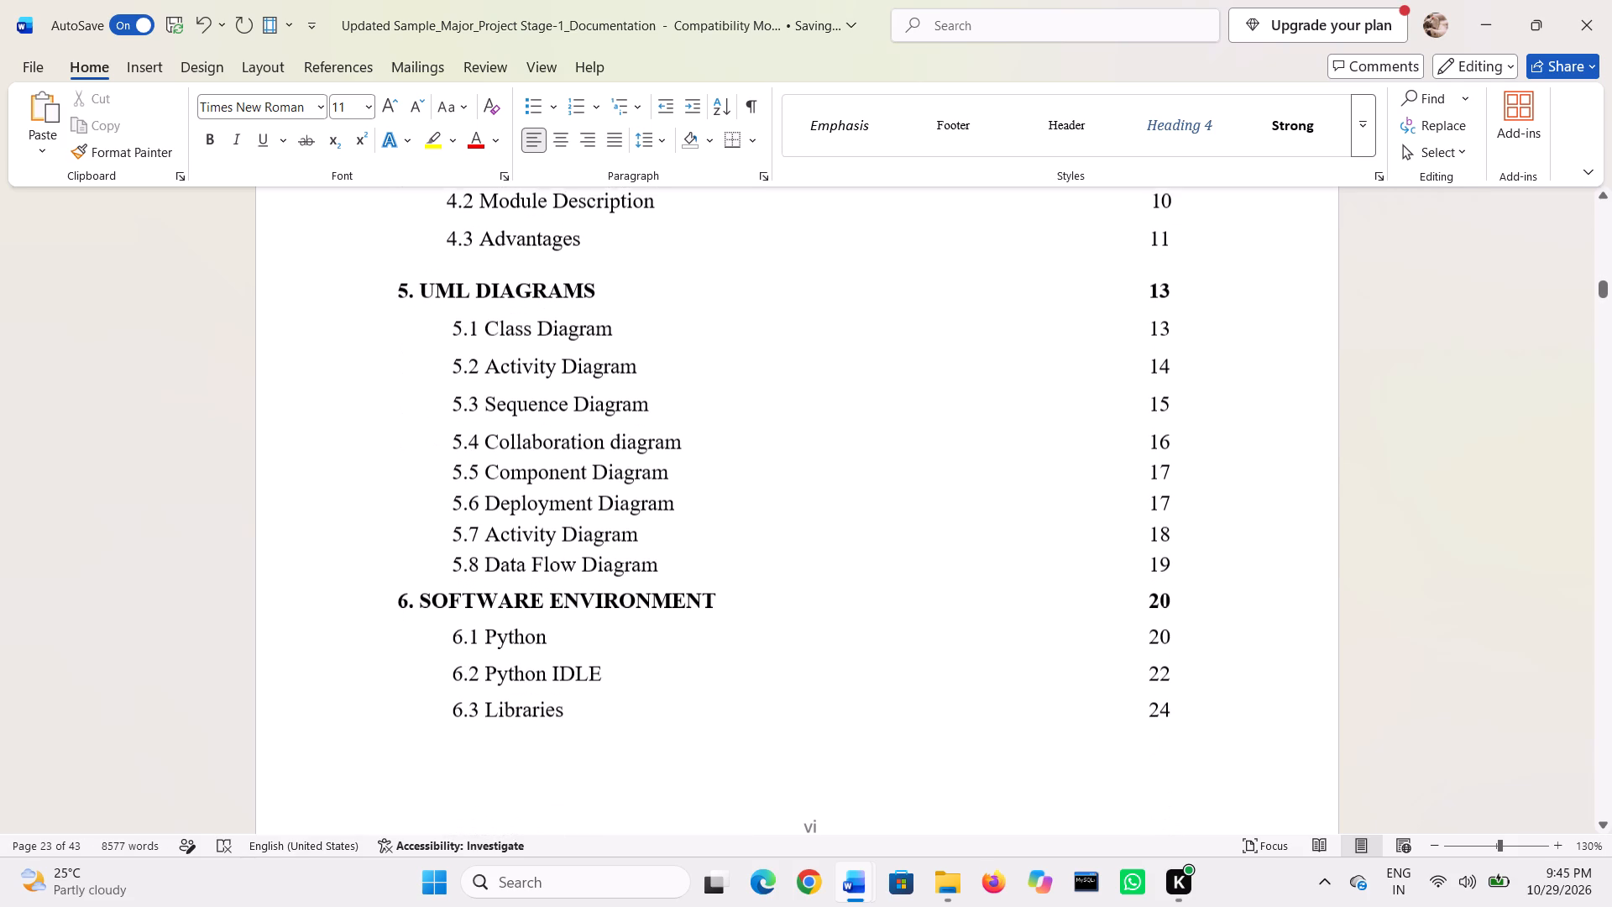
scroll(717, 558, down, 7)
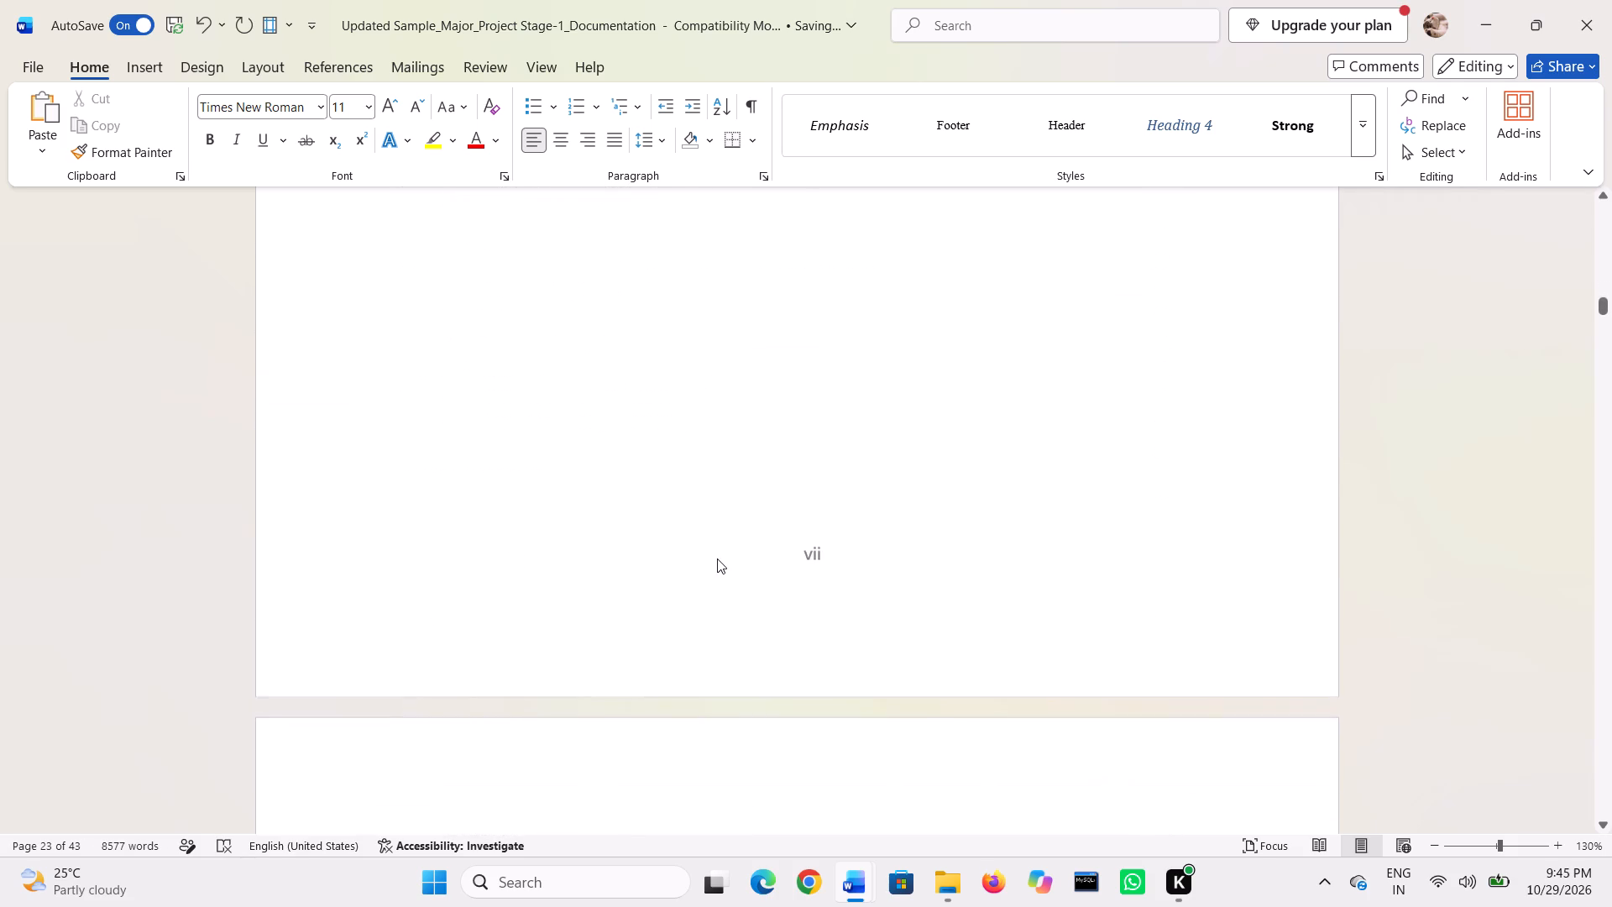
scroll(717, 558, down, 2)
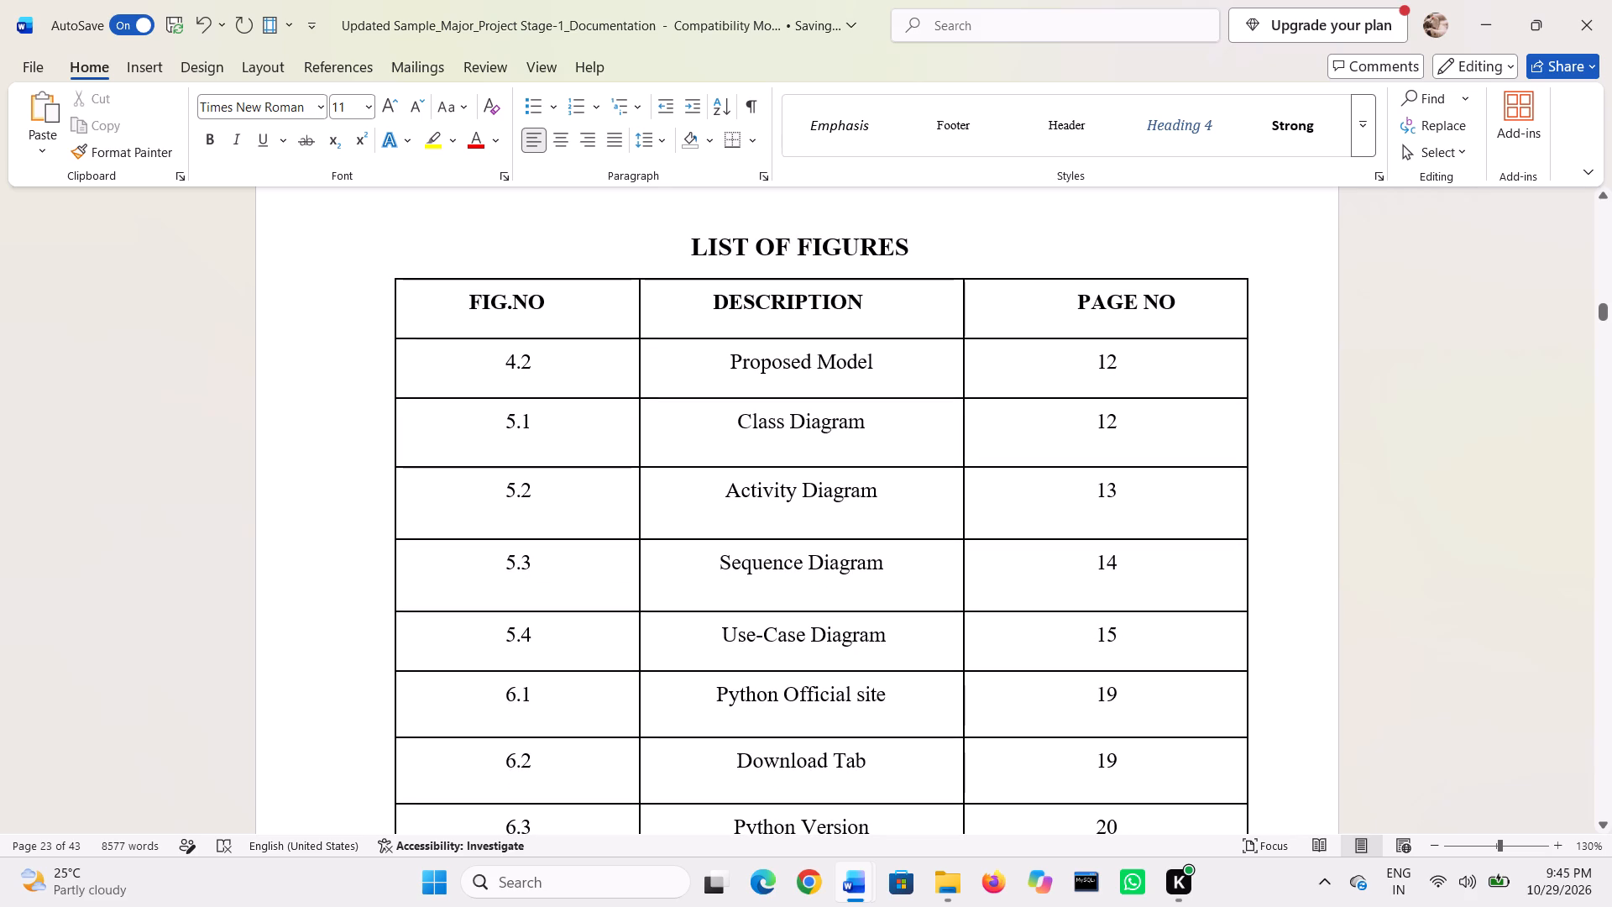
click(1120, 429)
key(BackSpace)
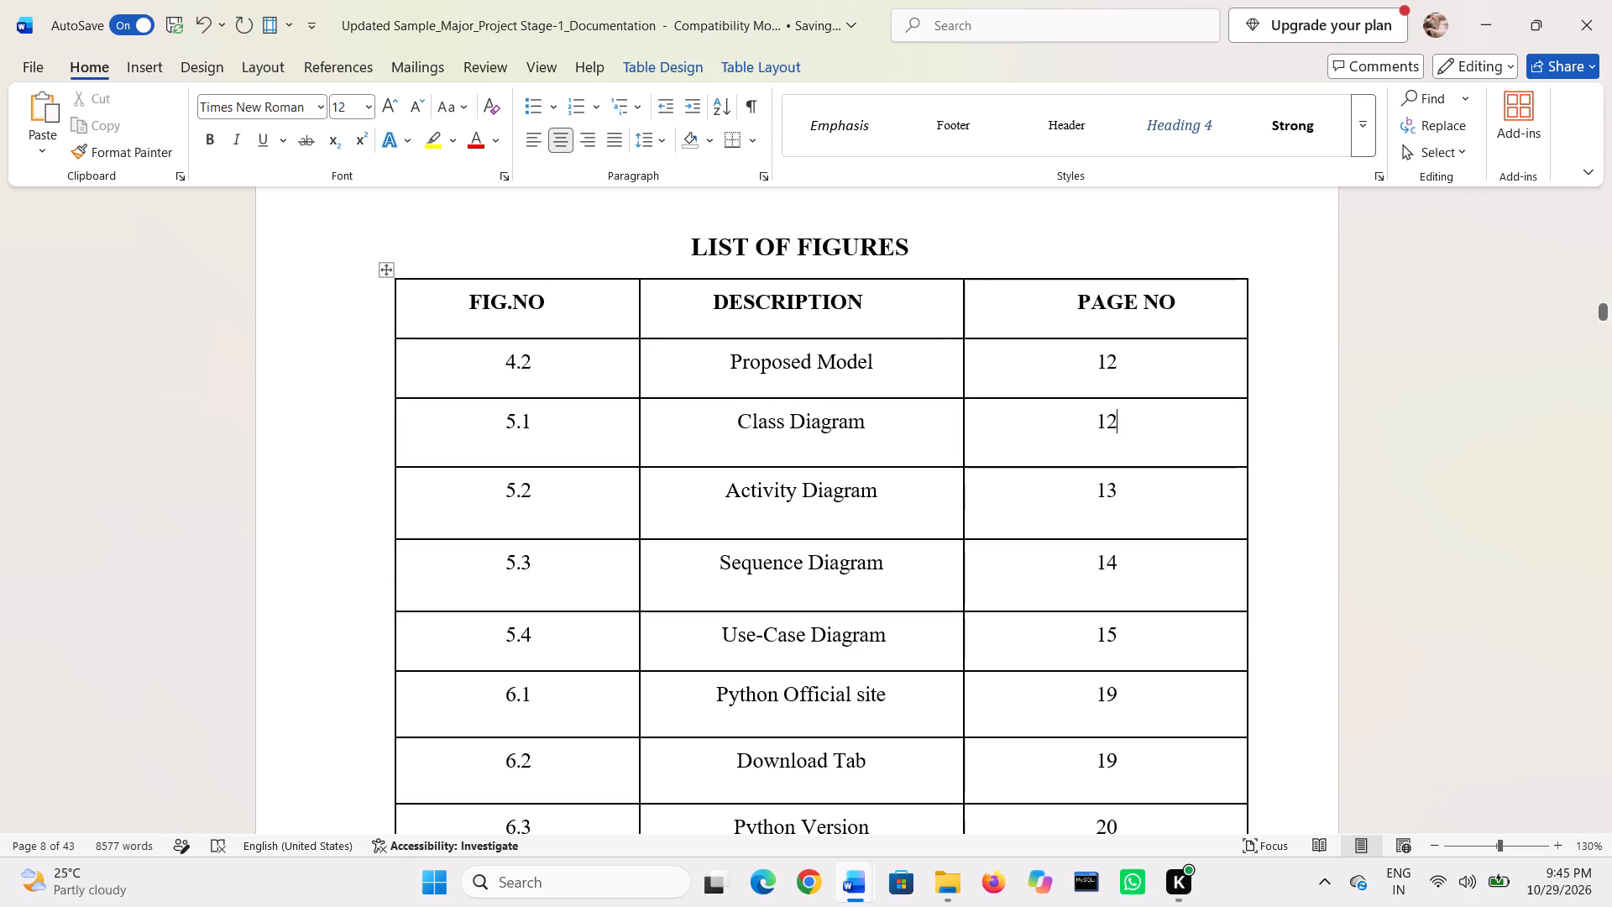
key(4)
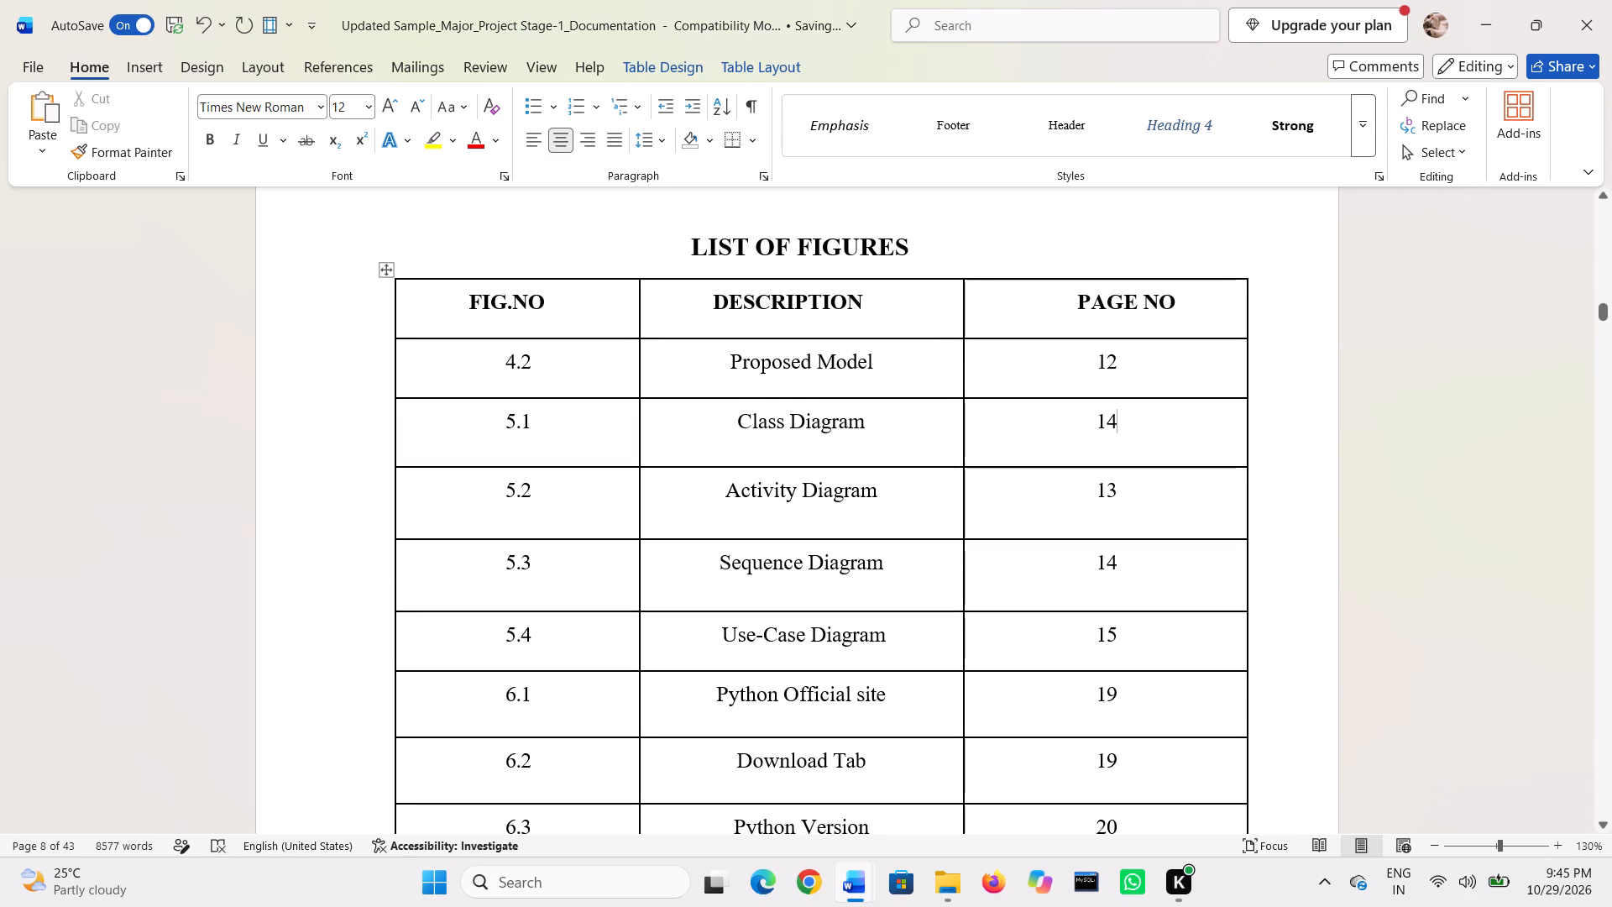
Change figure entry 5.2 in the List of Figures to "Use Case Diagram" with page number 14.
drag(727, 492, 860, 501)
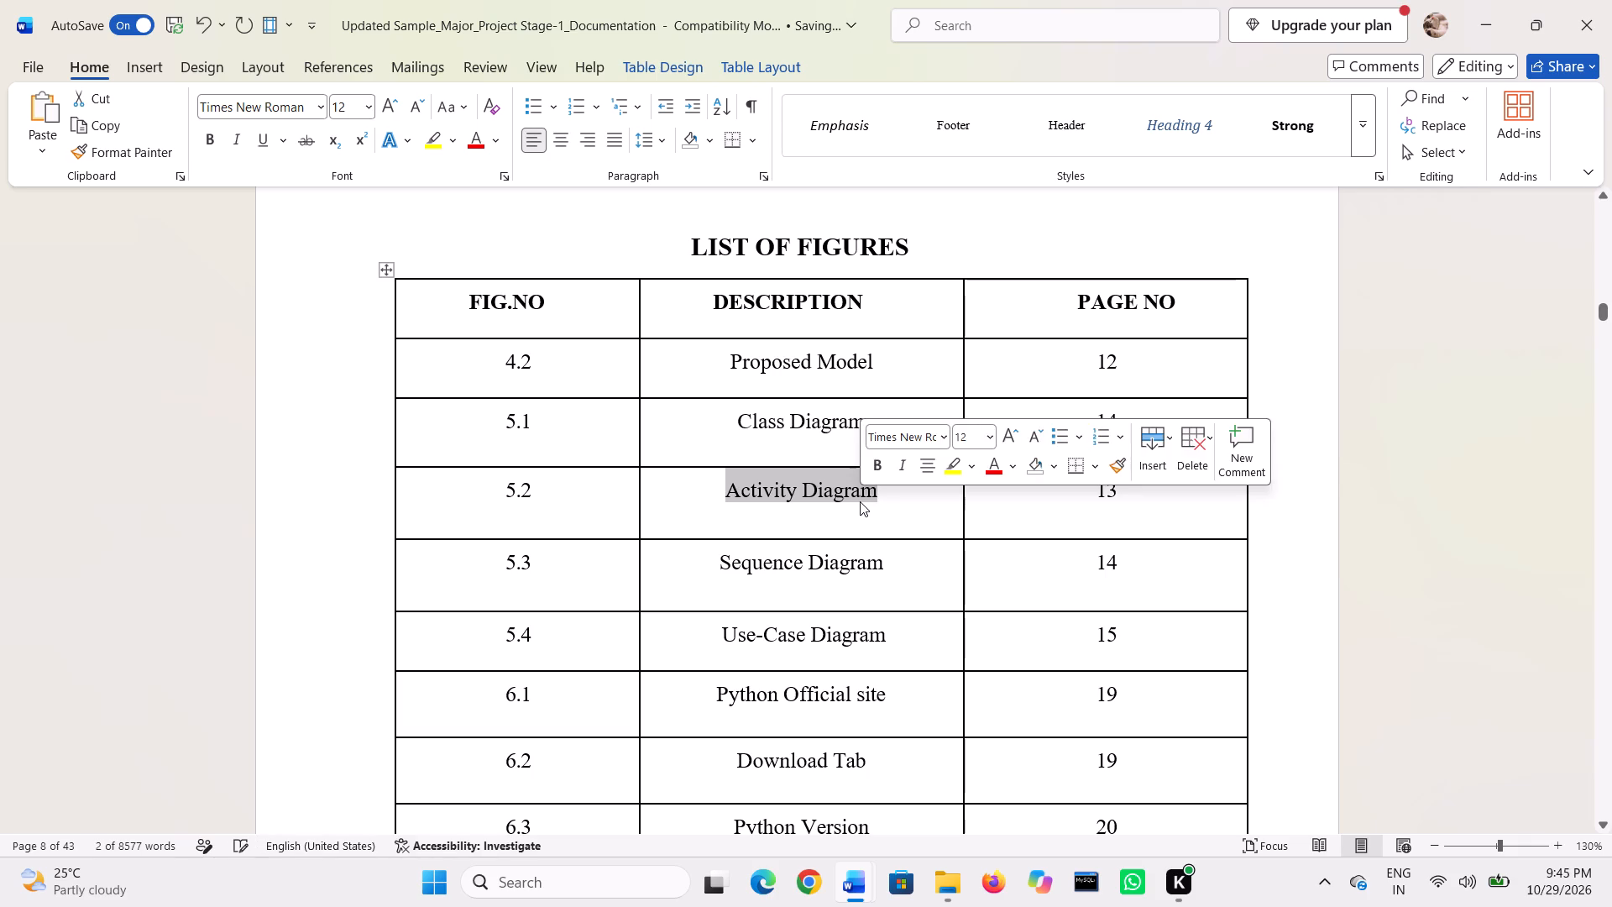
key(shift+u)
text(se)
key(space)
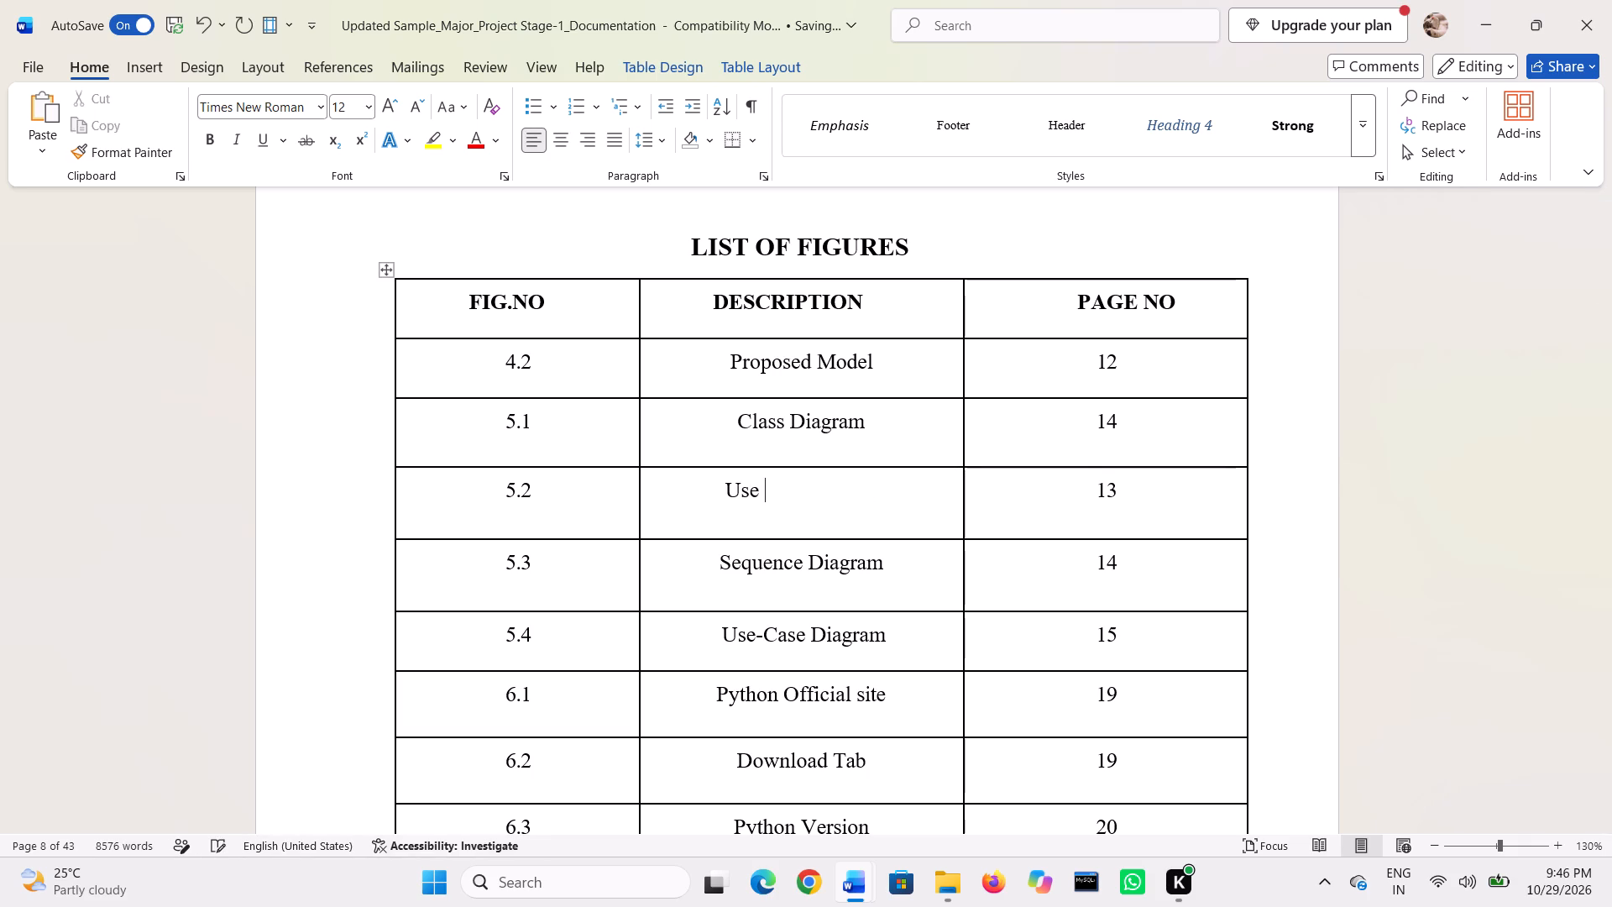
text(ca)
key(BackSpace)
key(BackSpace)
text(Case Diagra)
key(m)
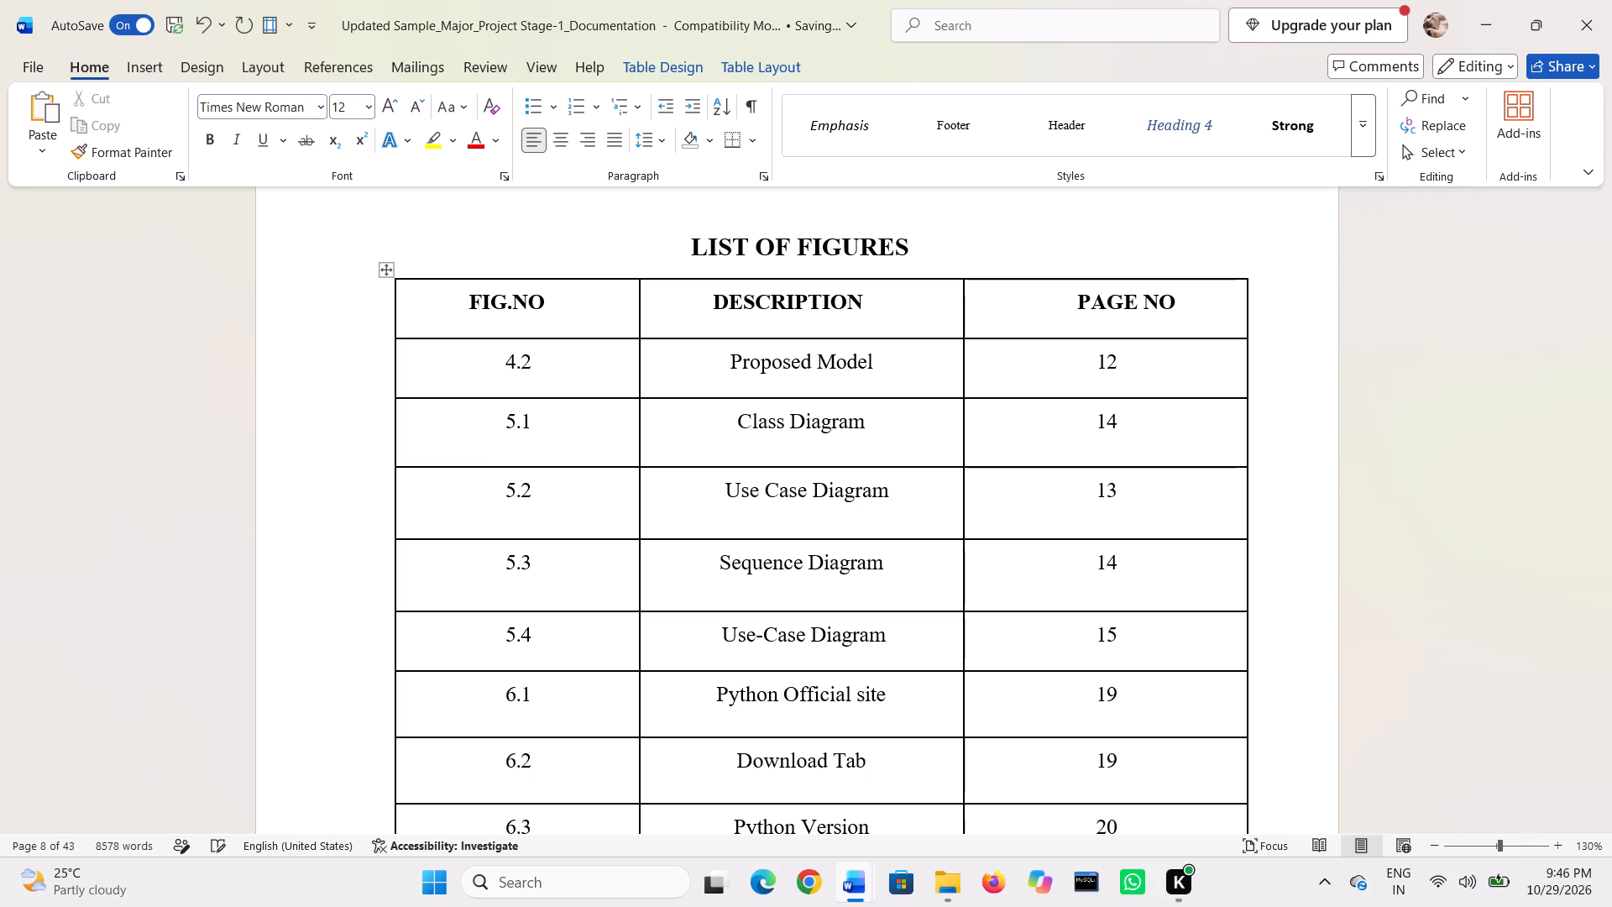
click(1130, 502)
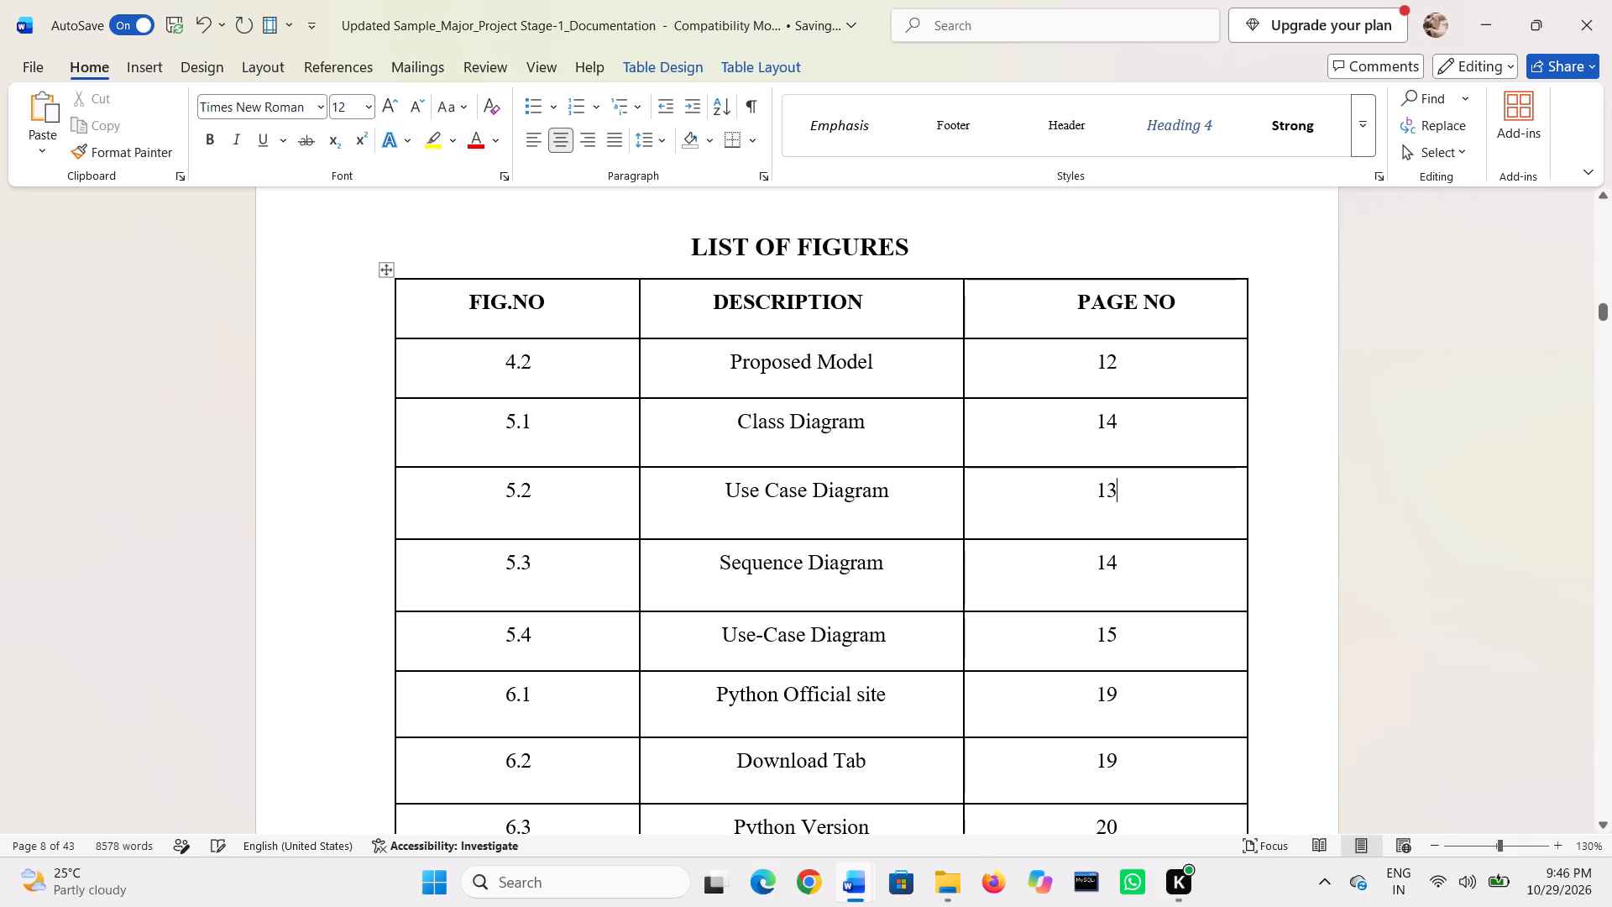
key(BackSpace)
key(4)
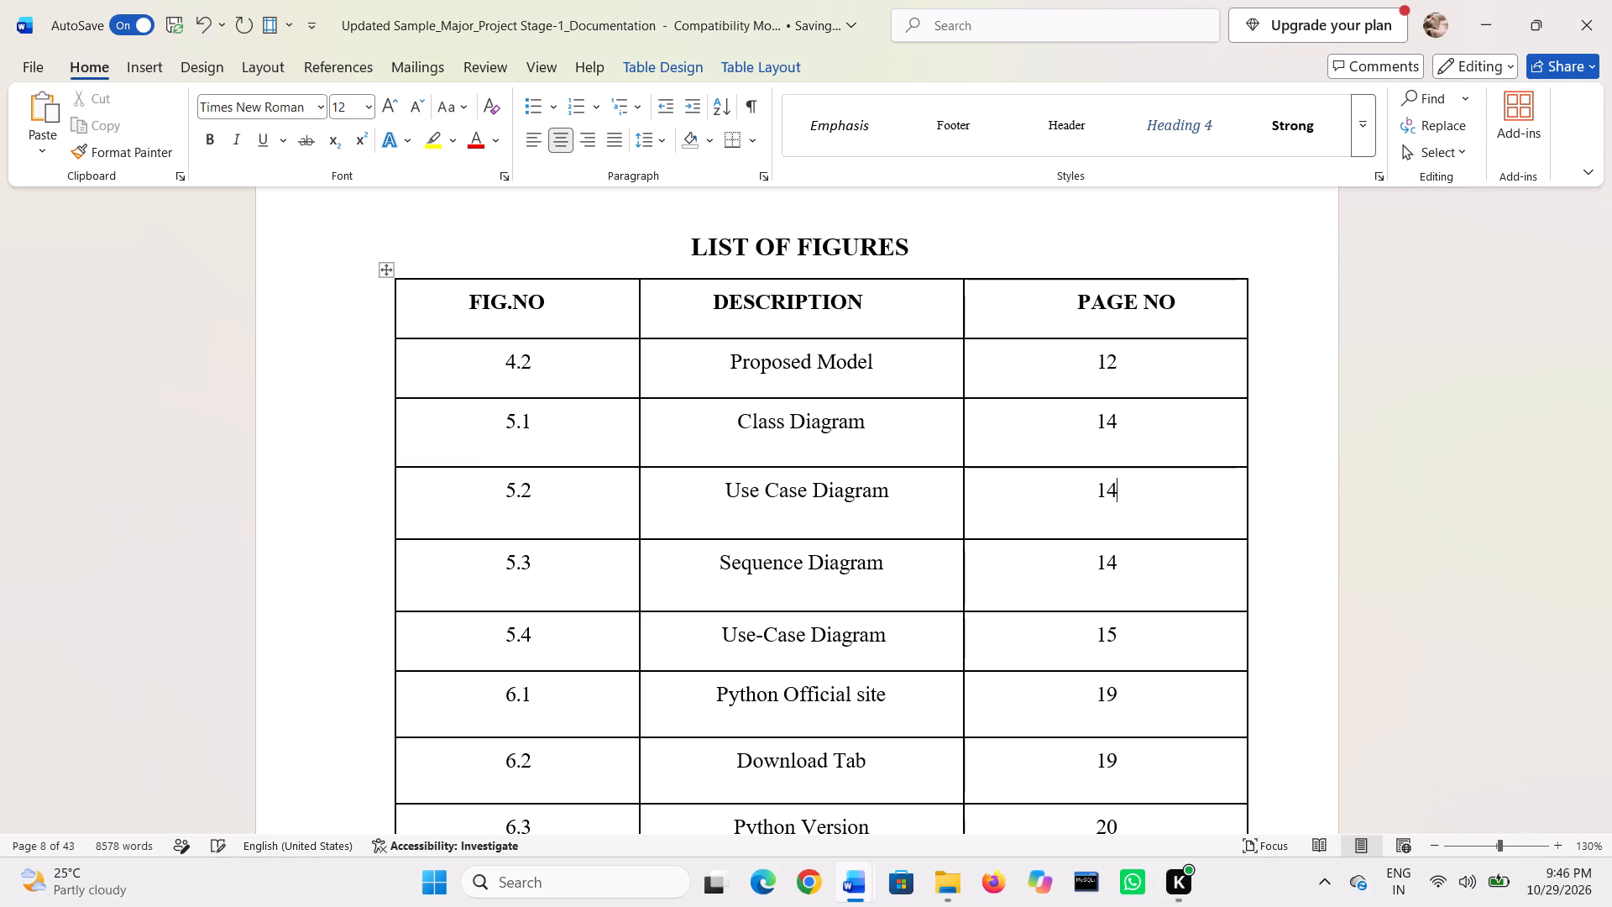
Renumber the Proposed Model entry in the List of Figures as 4.3.
scroll(1130, 502, up, 5)
scroll(1130, 502, down, 3)
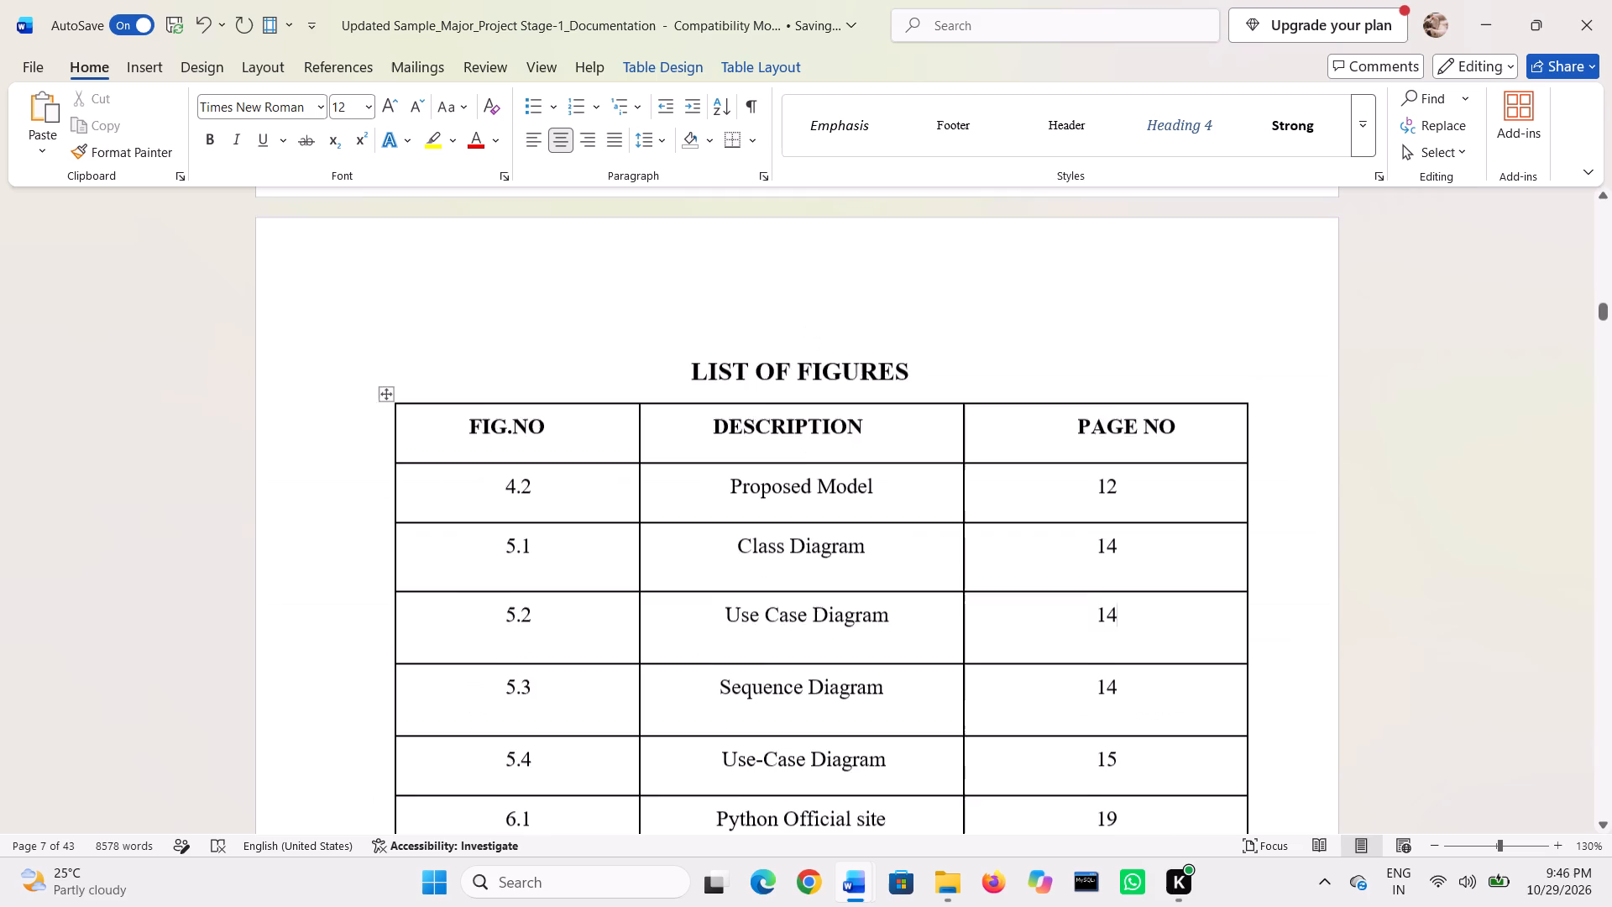
scroll(1130, 502, down, 1)
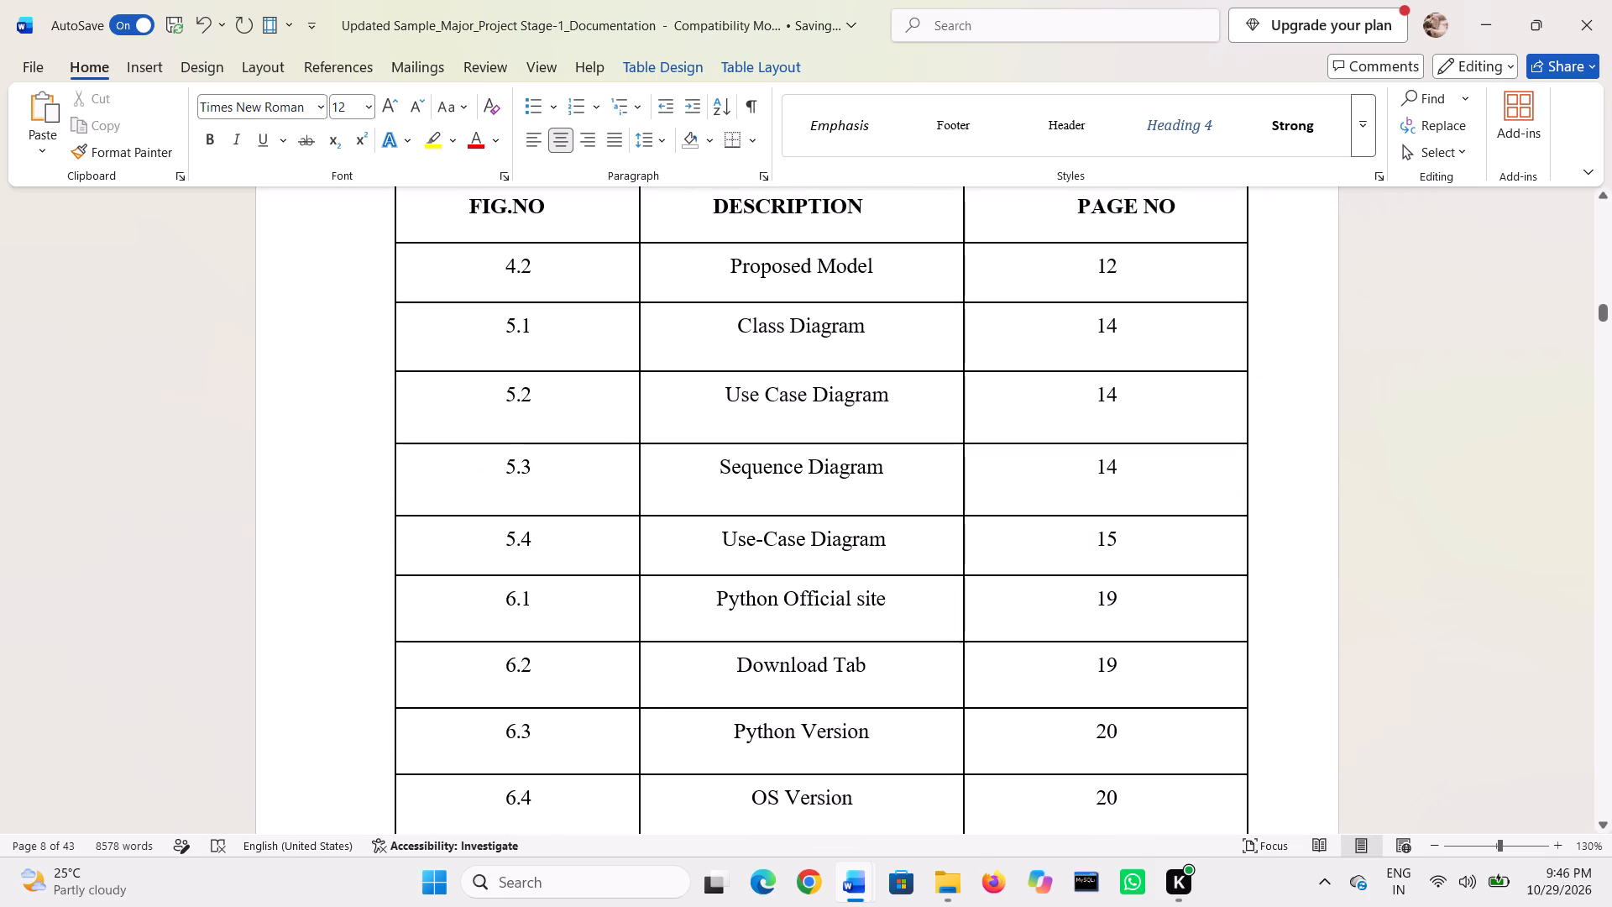
click(531, 270)
key(BackSpace)
key(3)
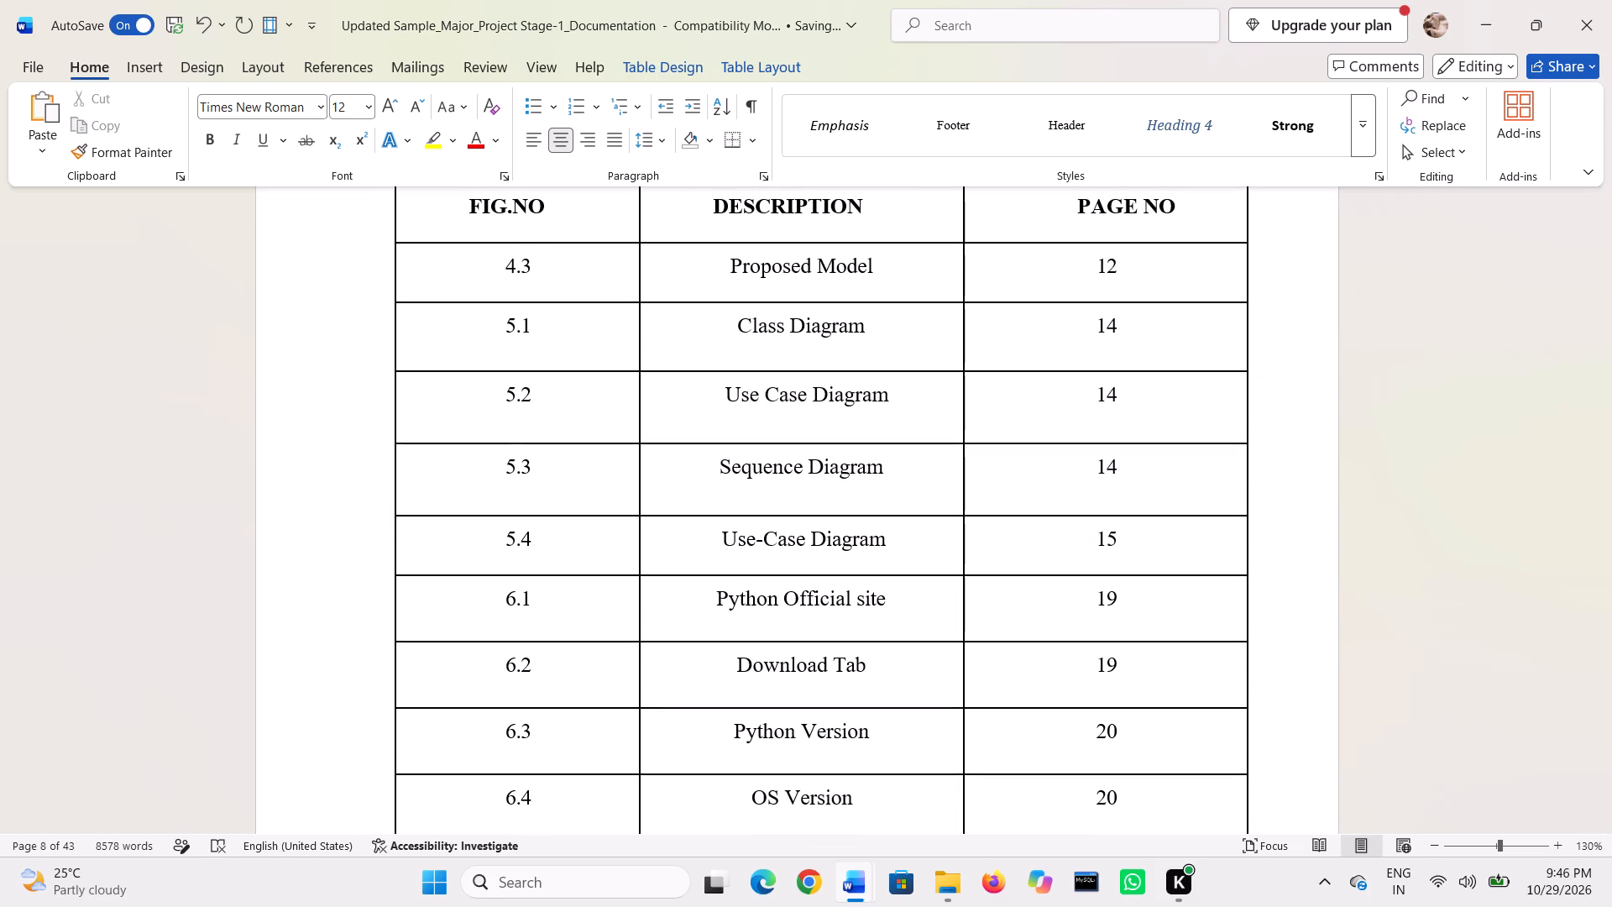
Apply 1.15 line spacing to the table of contents entries 5.5 Component Diagram through 5.8 Data Flow Diagram.
scroll(531, 270, up, 4)
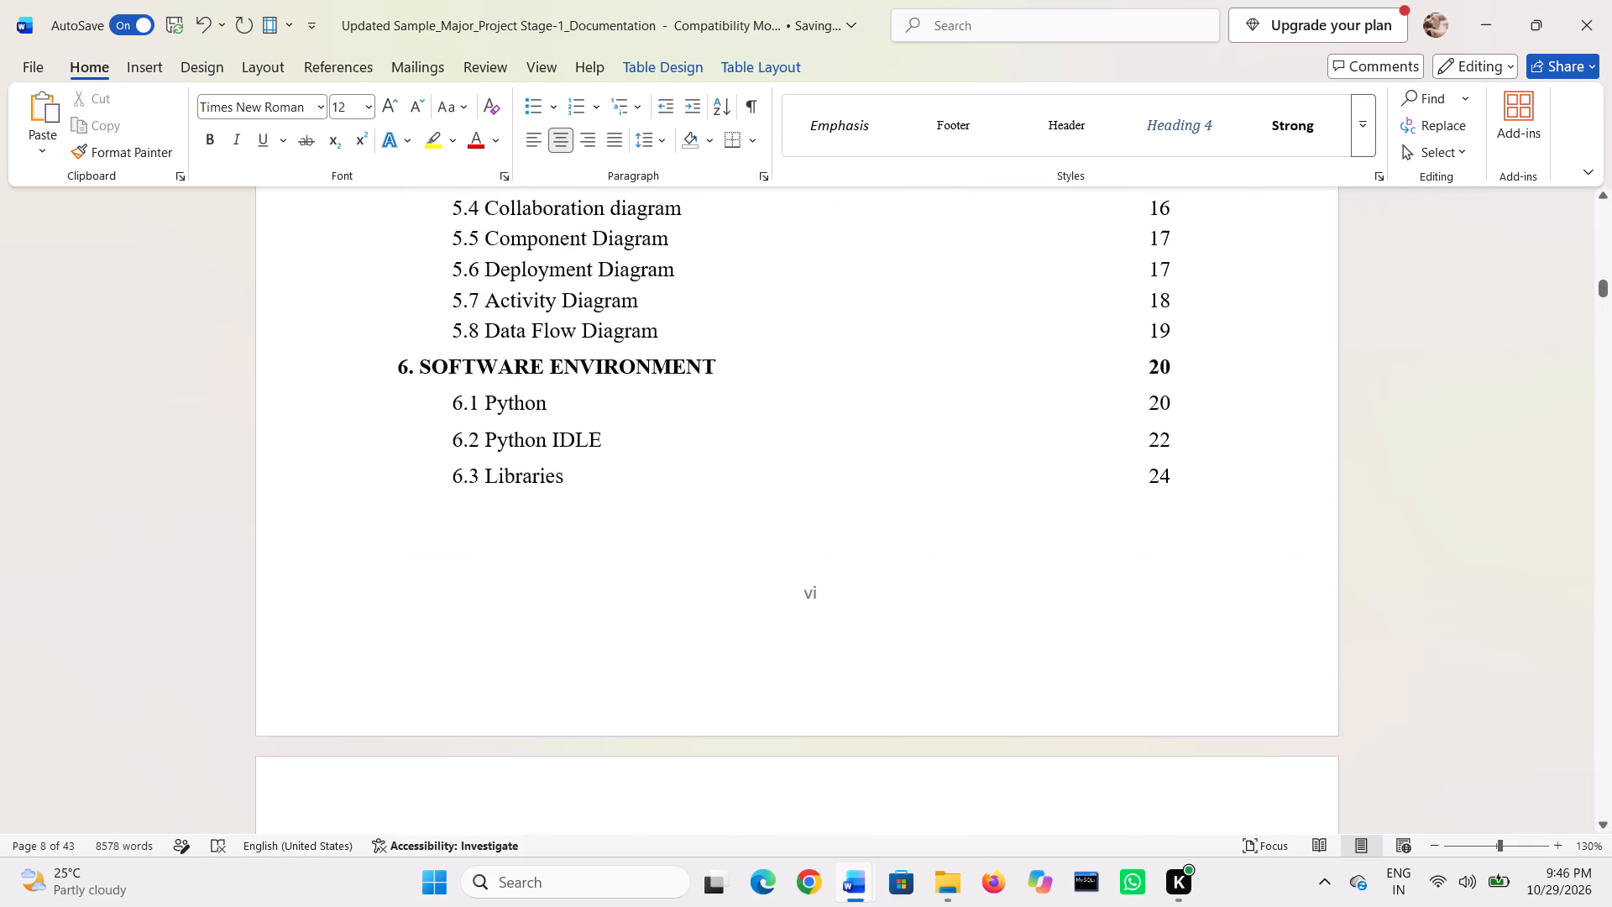
scroll(531, 270, up, 2)
scroll(531, 270, down, 2)
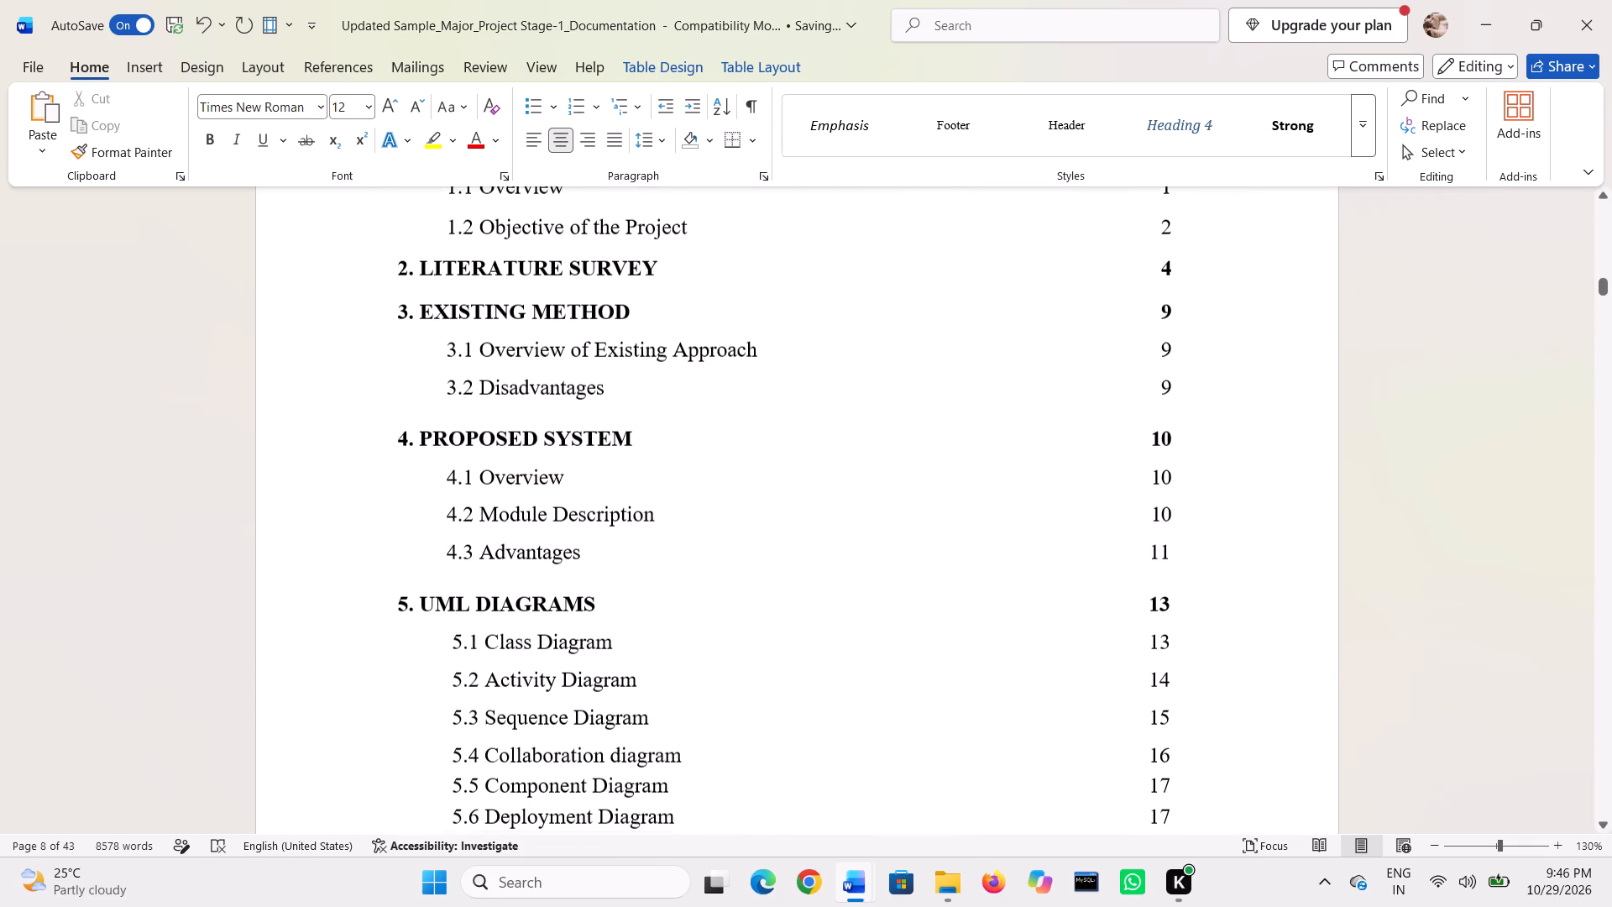
scroll(531, 270, down, 2)
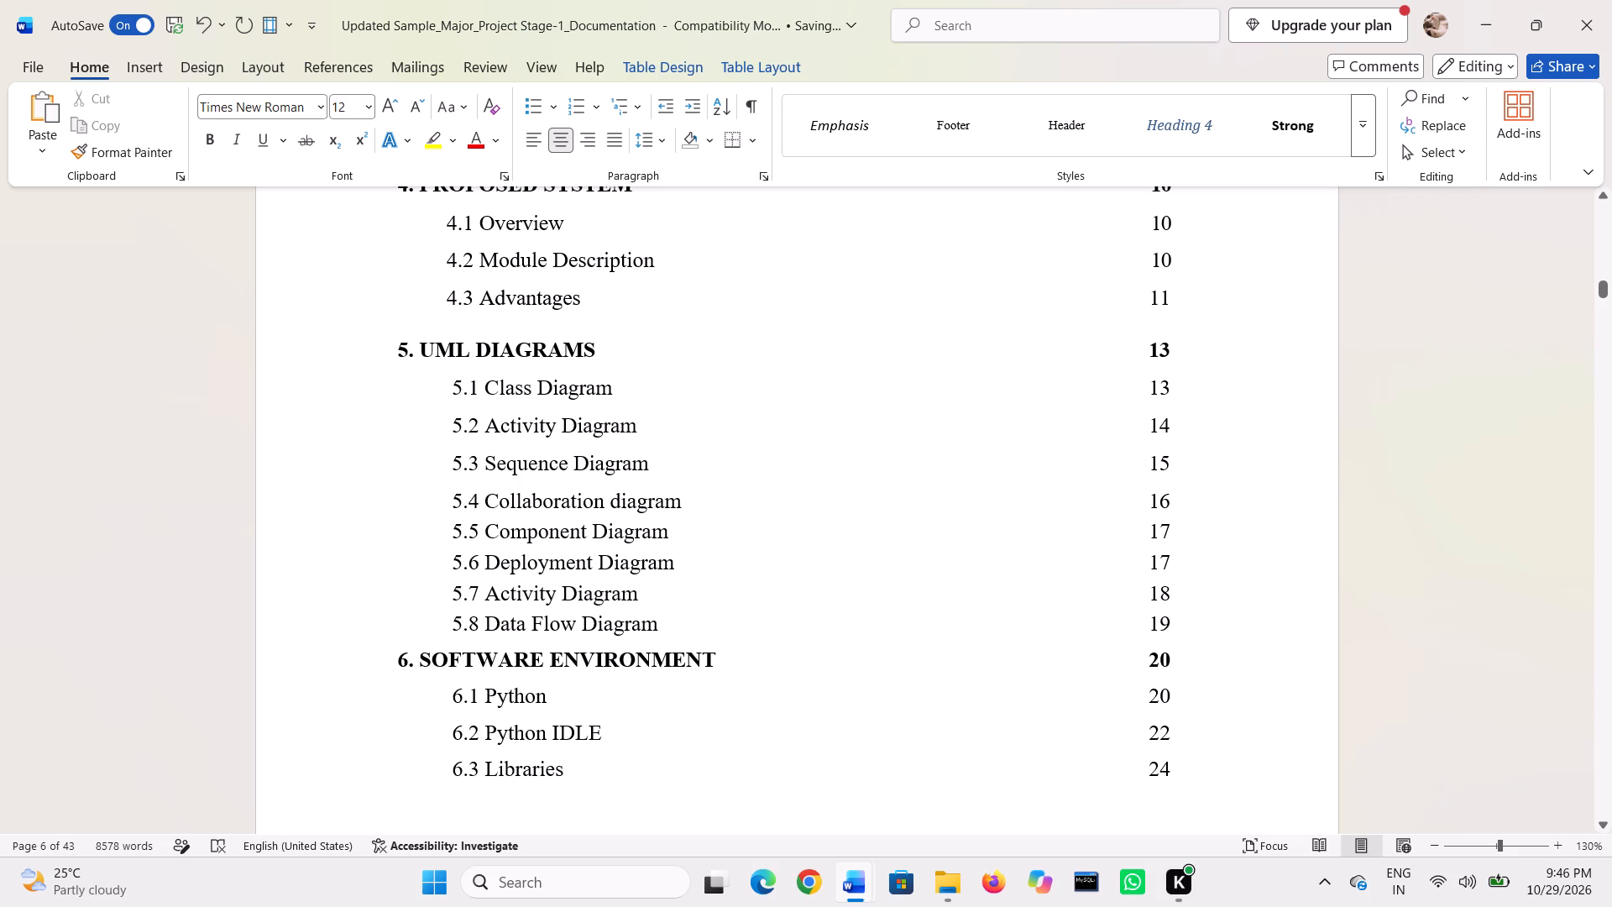
drag(453, 523, 546, 605)
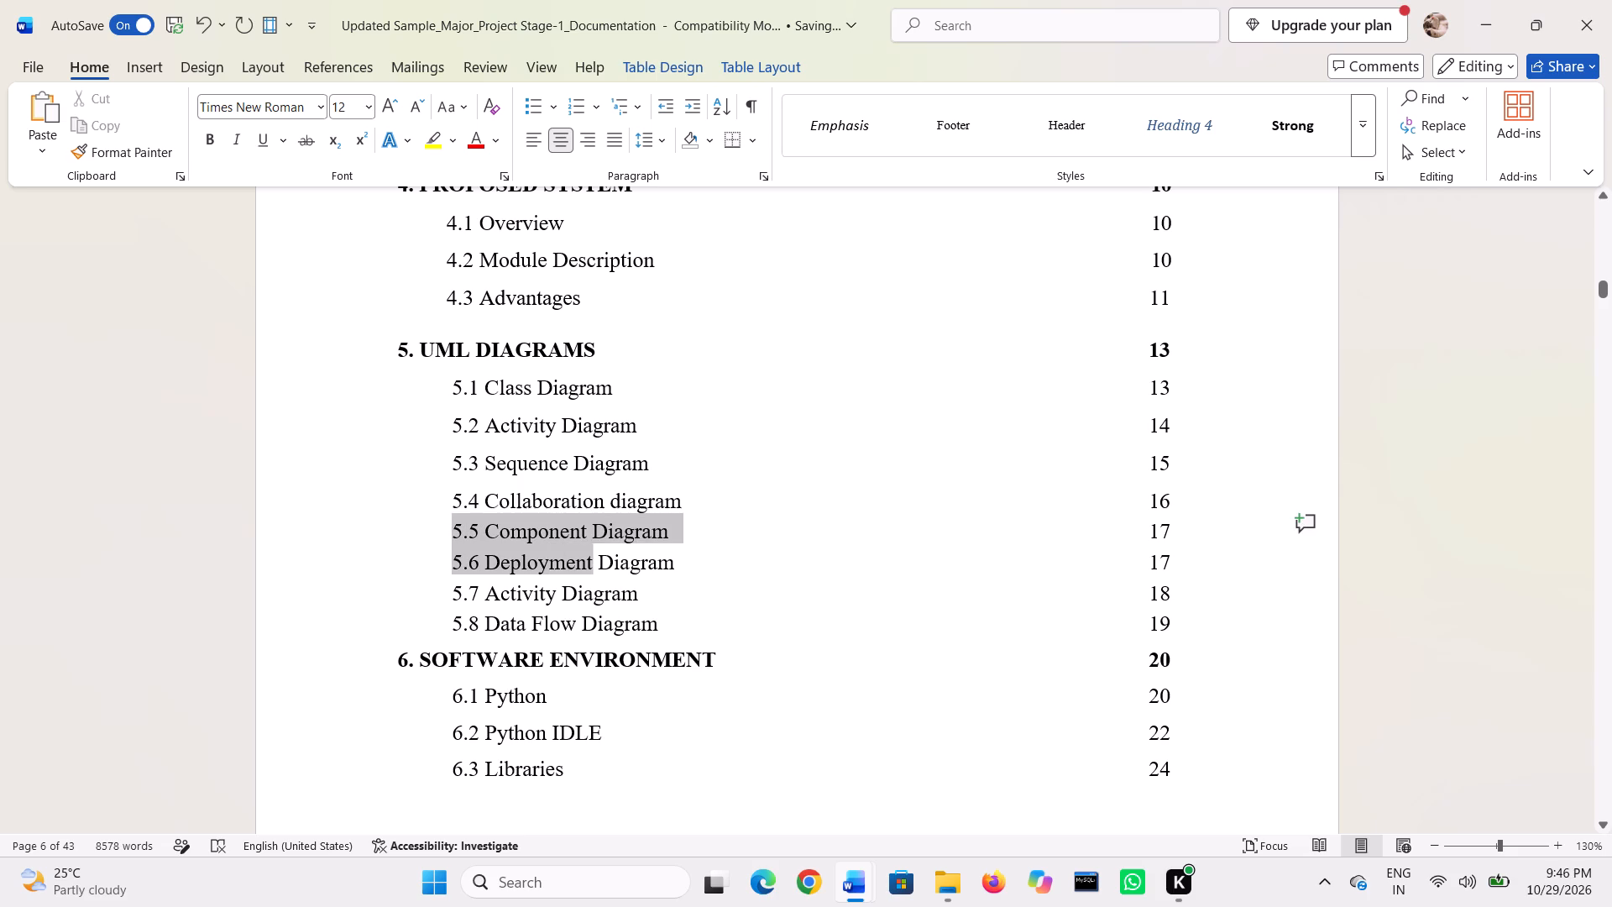
drag(546, 605, 622, 615)
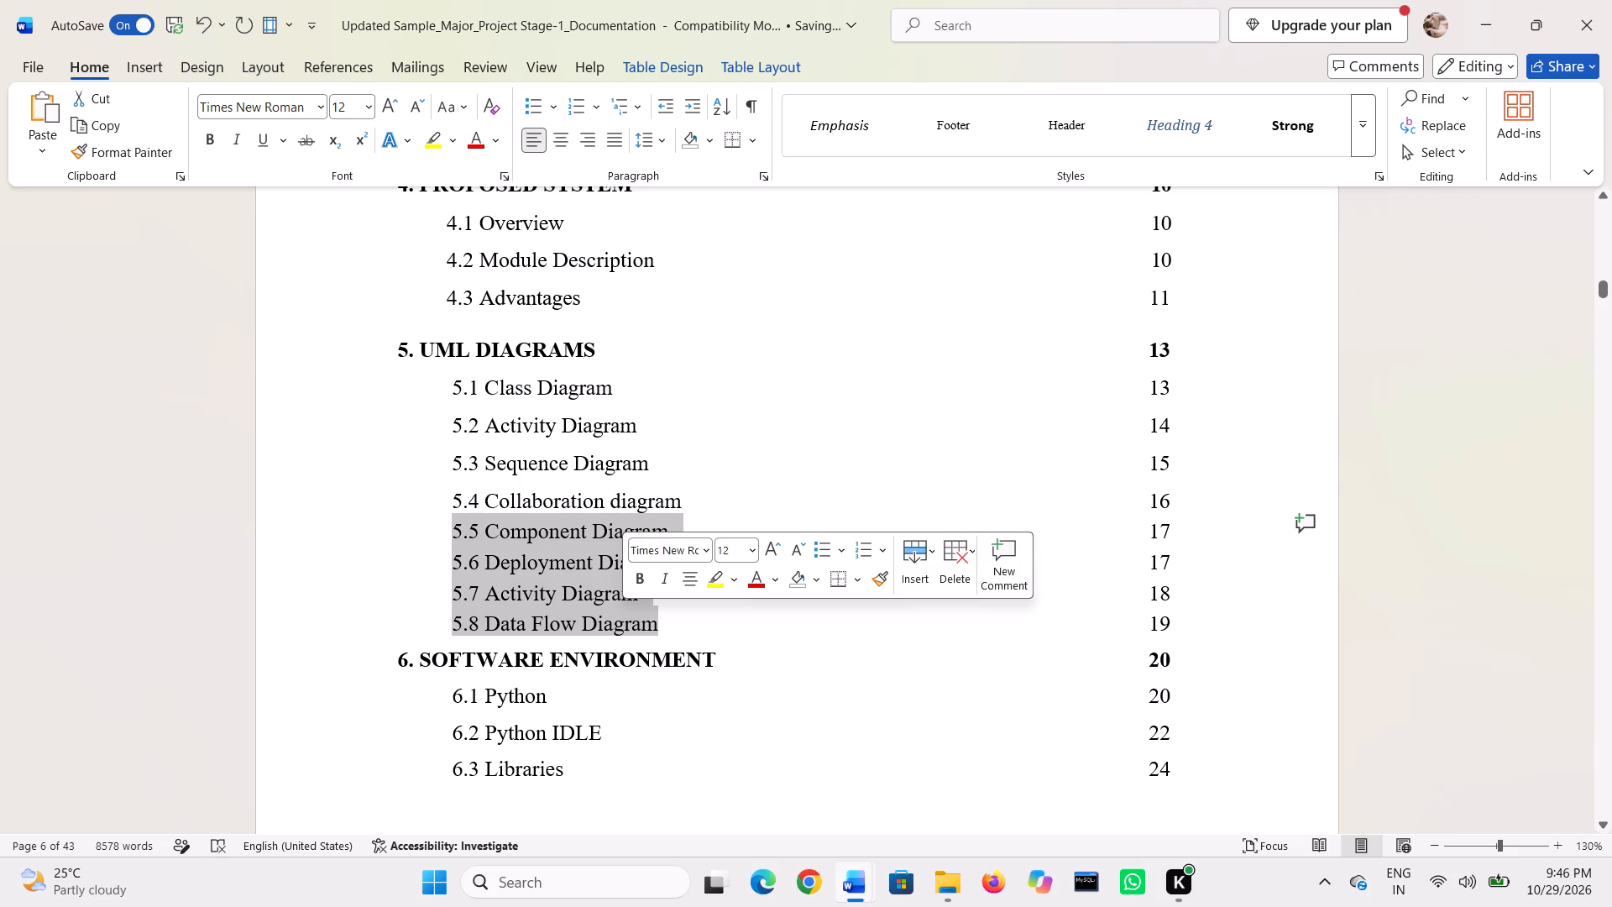
click(656, 141)
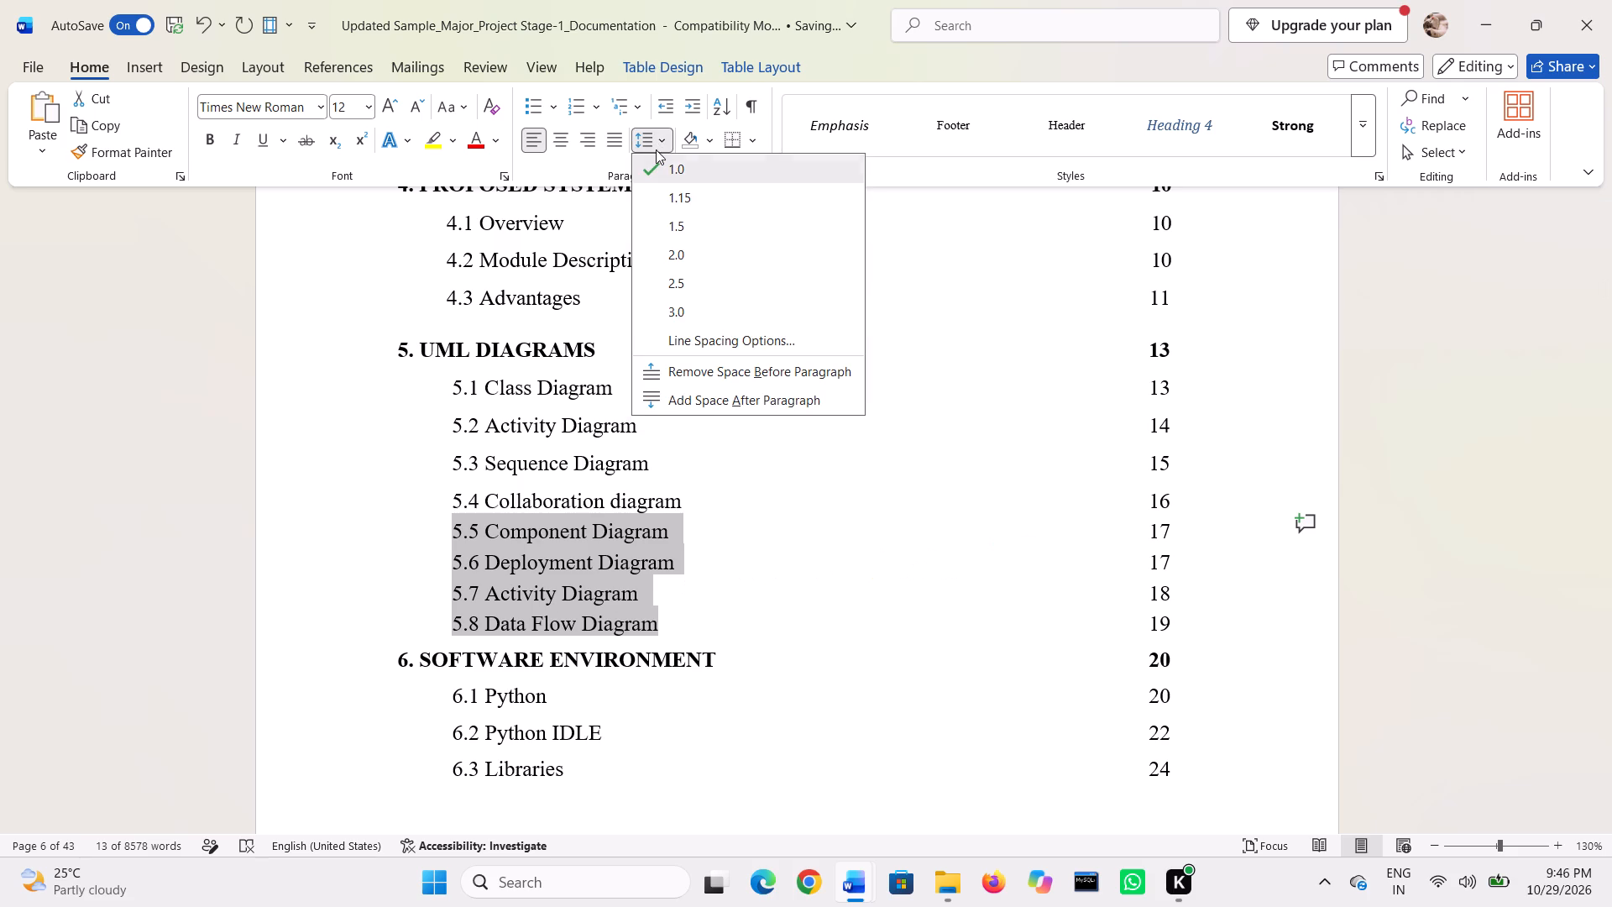
click(667, 191)
Apply 1.15 line spacing to the table of contents entries 5.4 Collaboration diagram and 5.5 Component Diagram.
click(470, 496)
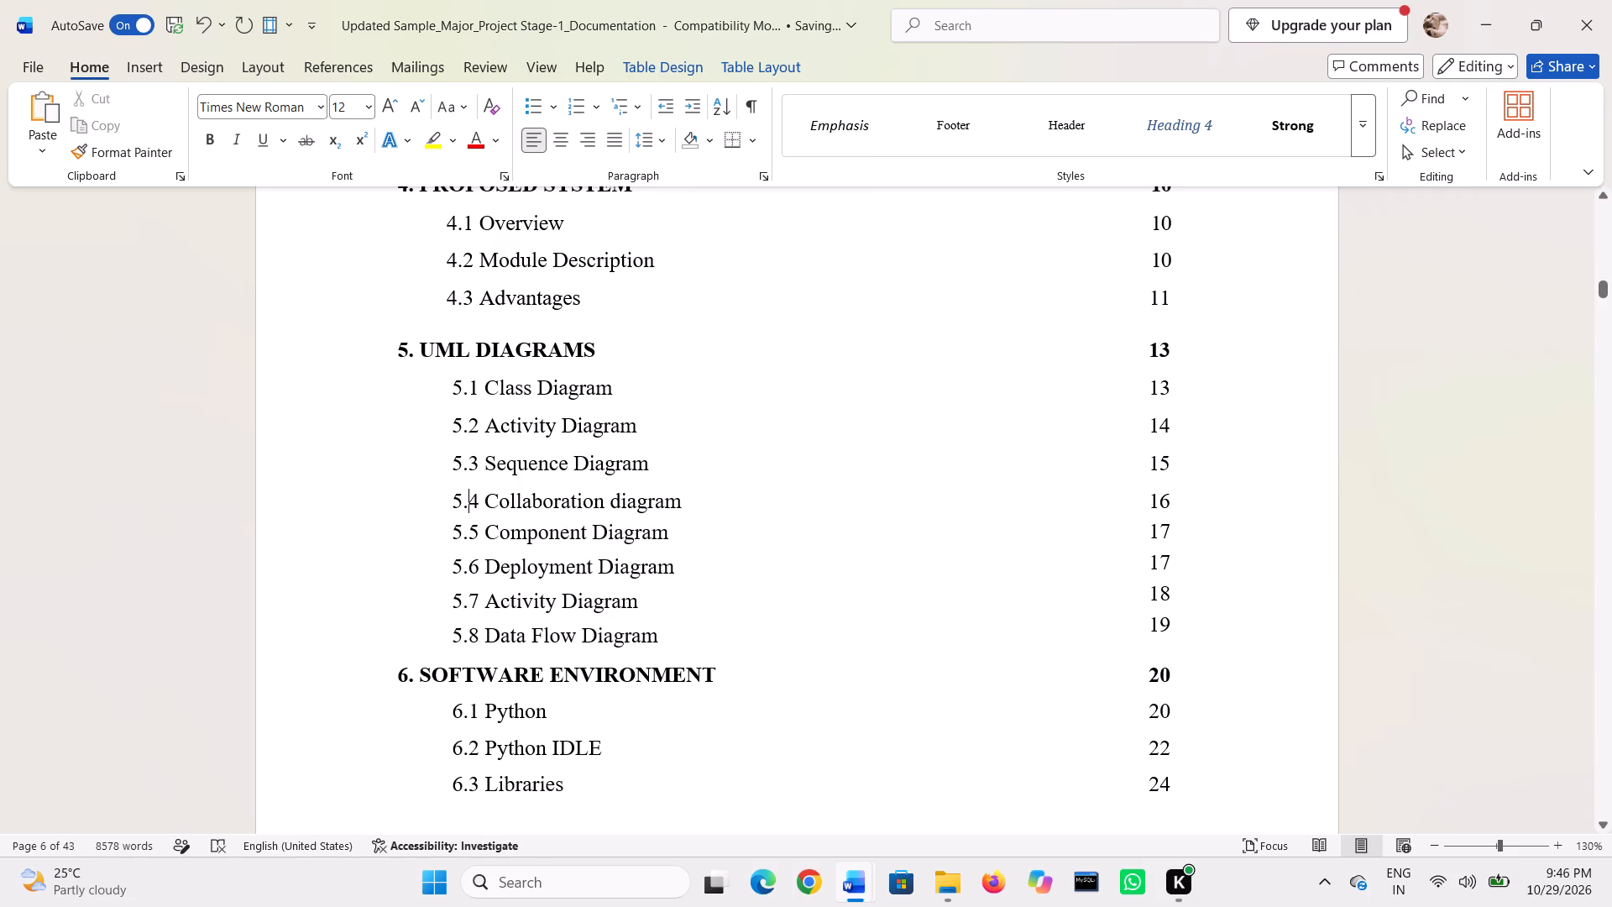
drag(453, 497, 515, 516)
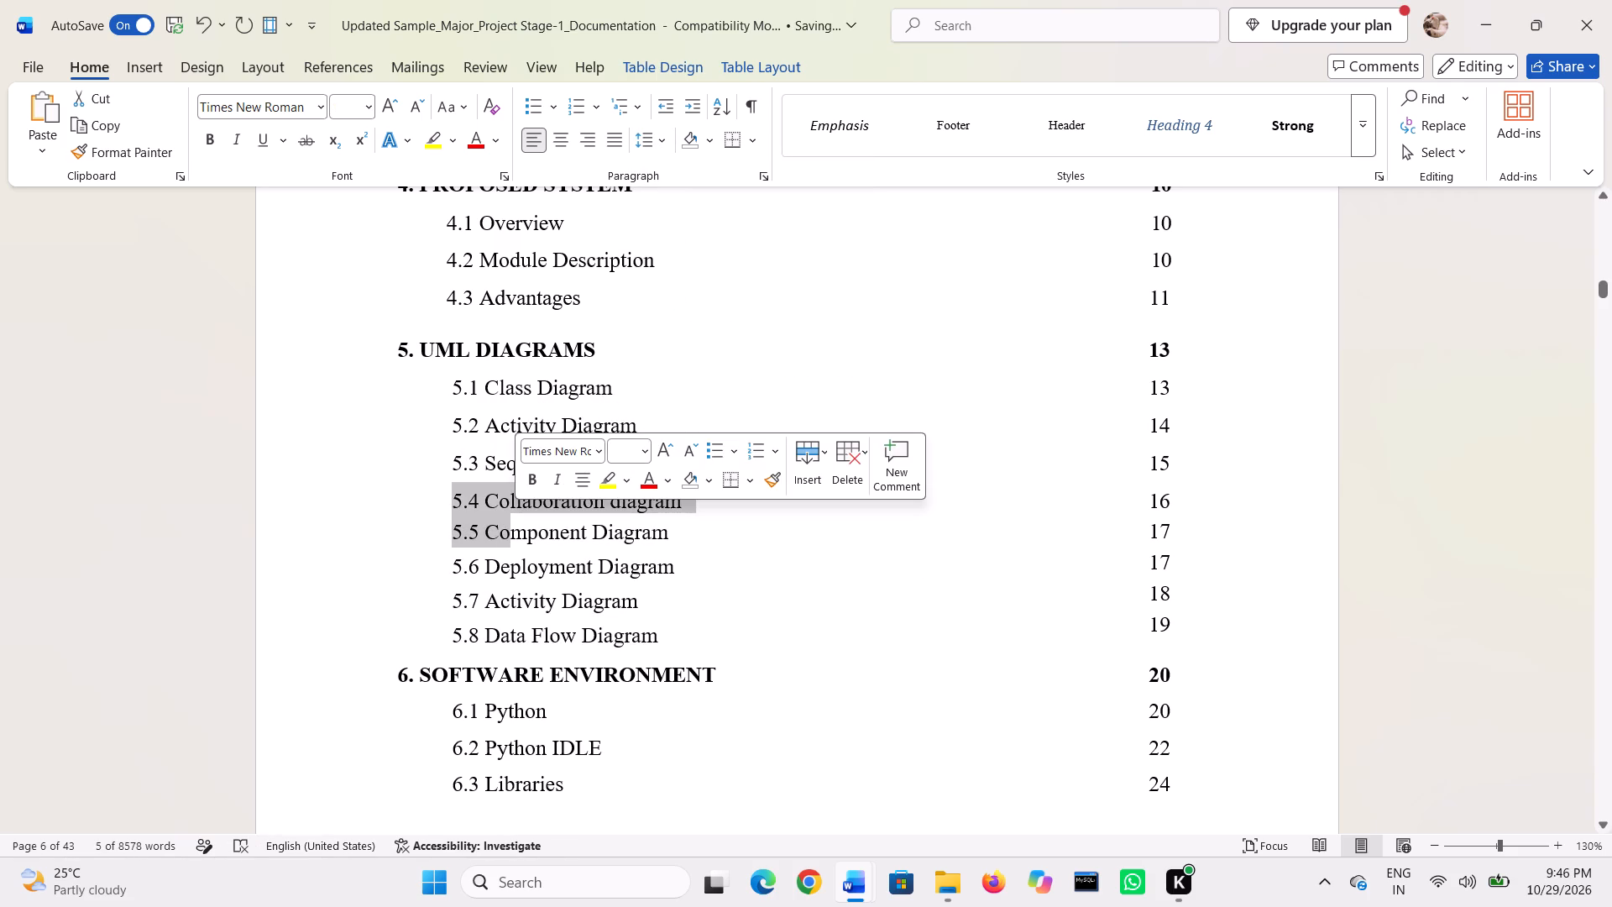
click(664, 133)
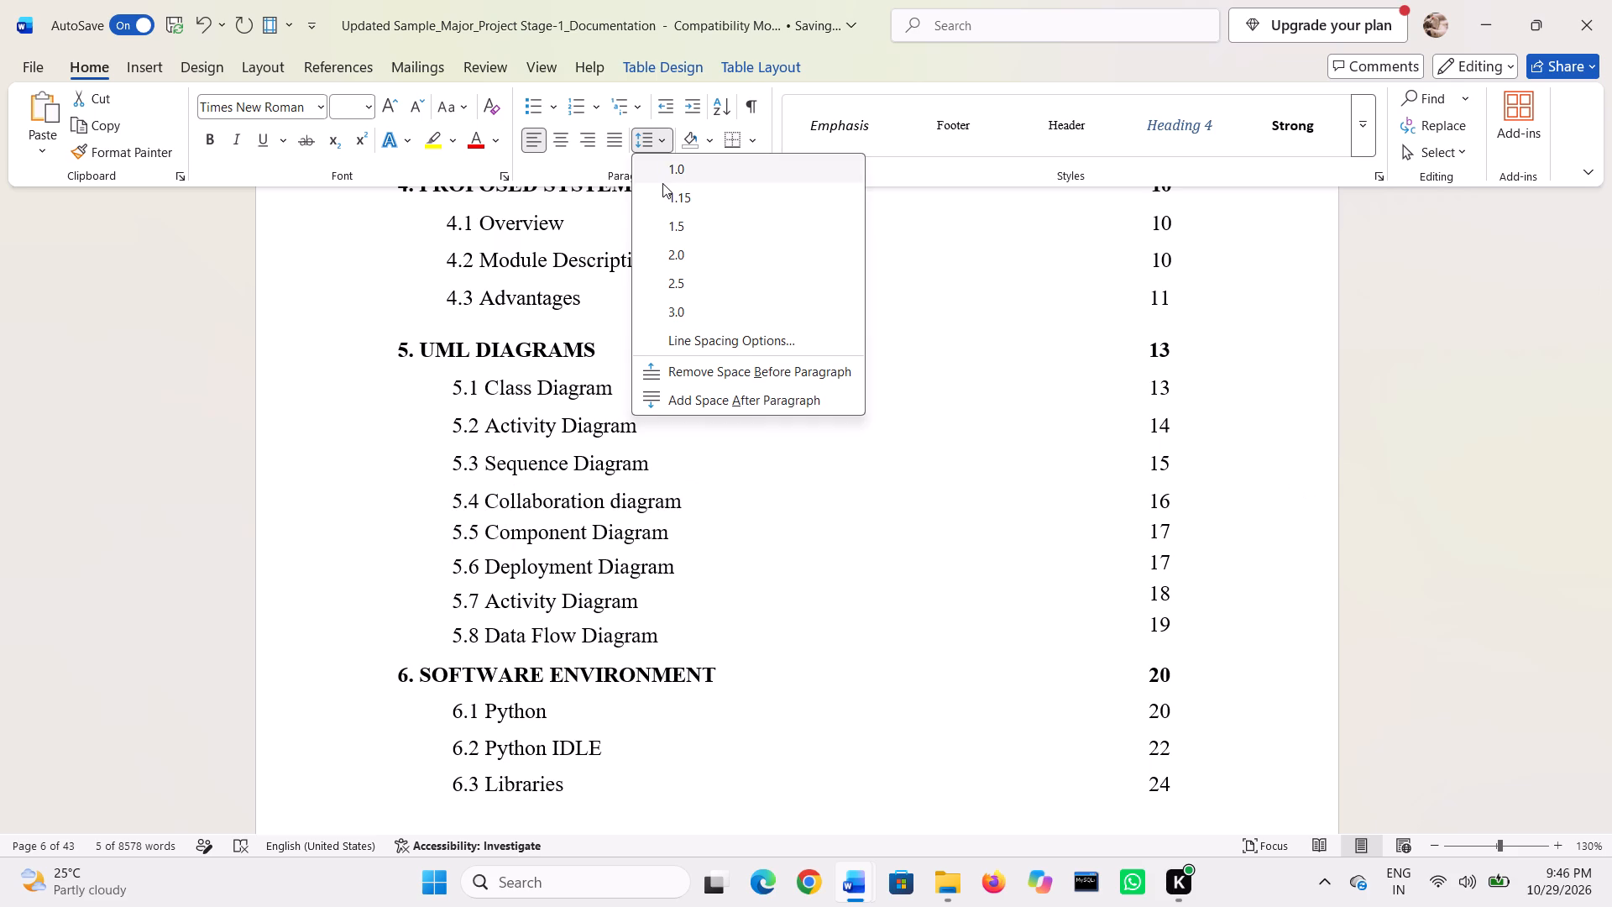
click(662, 186)
click(417, 437)
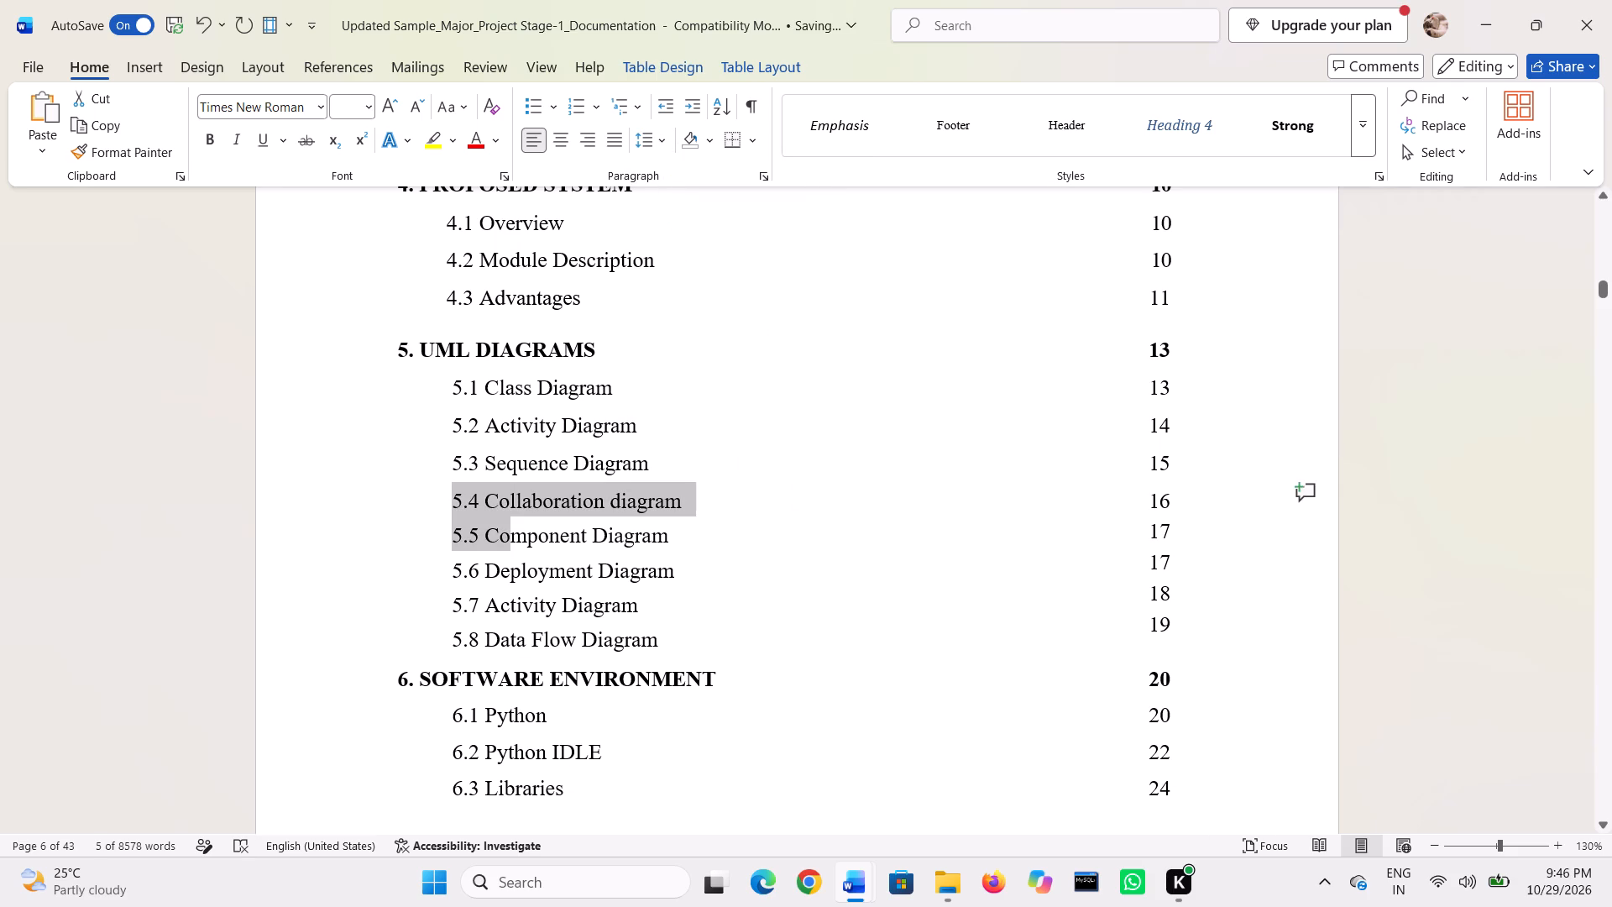
Apply 1.15 line spacing to the Functional Requirements chapter entry and its 8.1 and 8.2 sub-entries in the table of contents.
scroll(417, 437, down, 2)
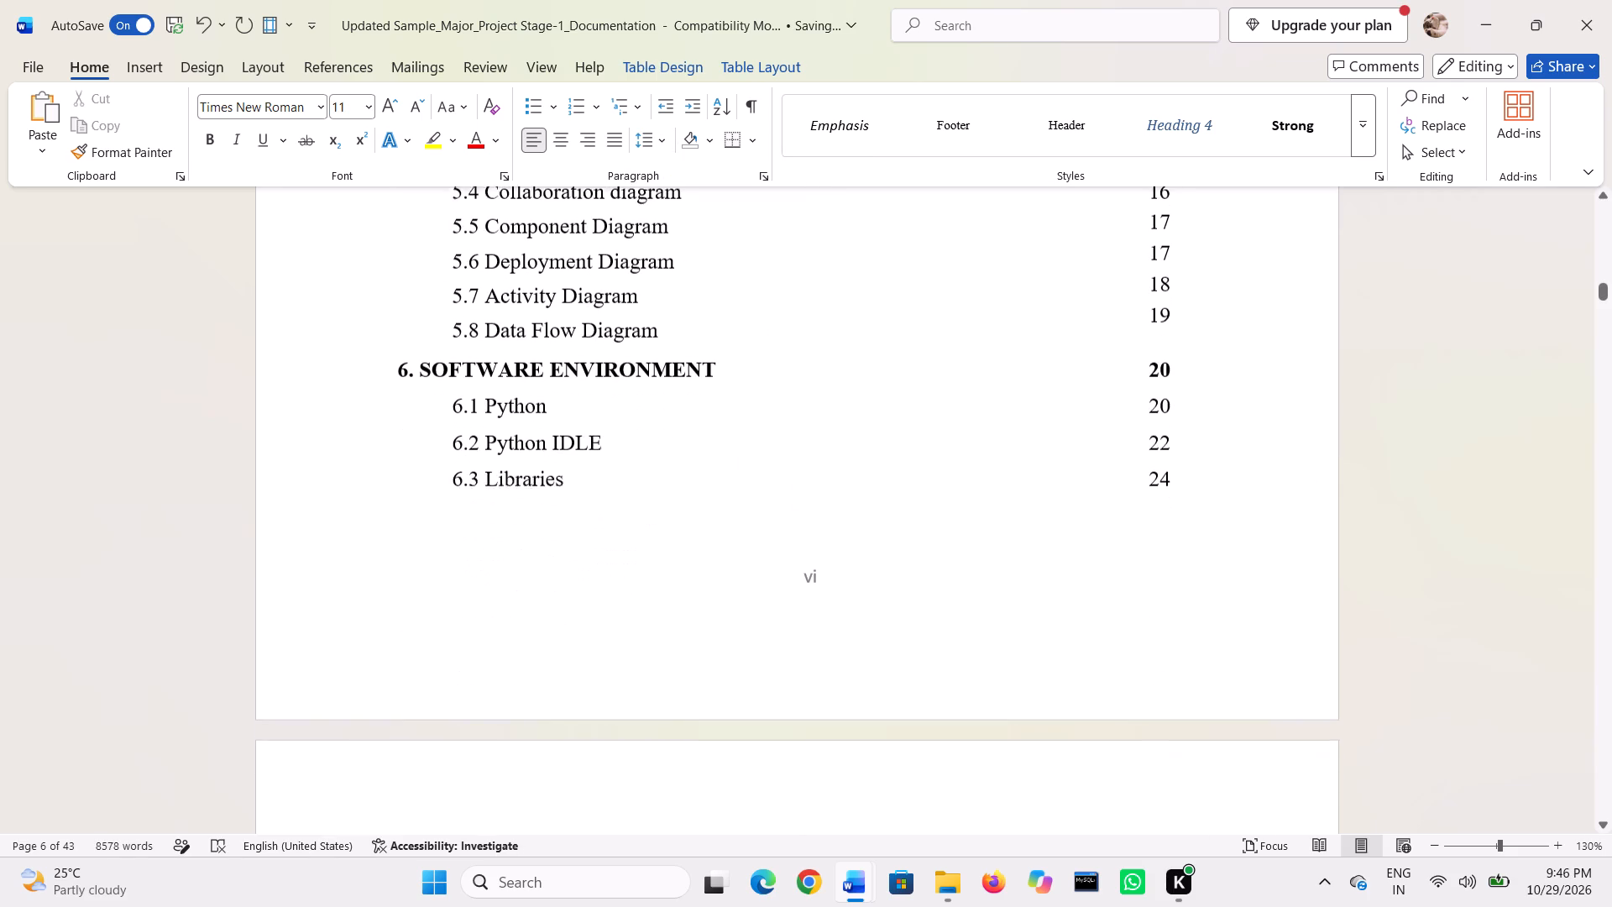
scroll(417, 437, down, 2)
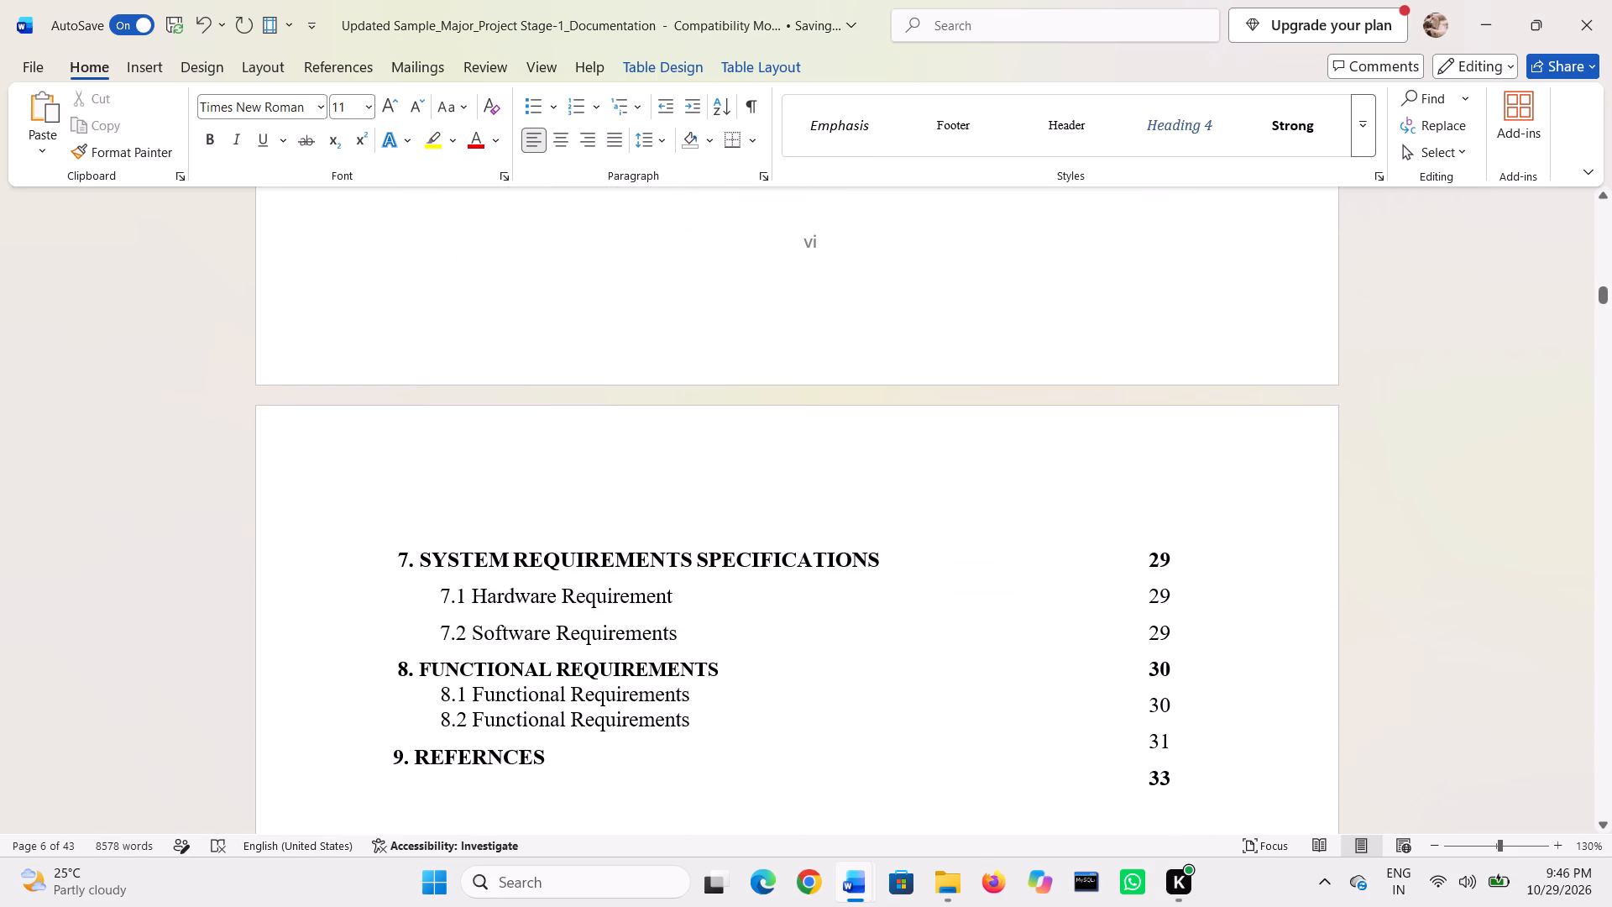
drag(437, 680, 465, 701)
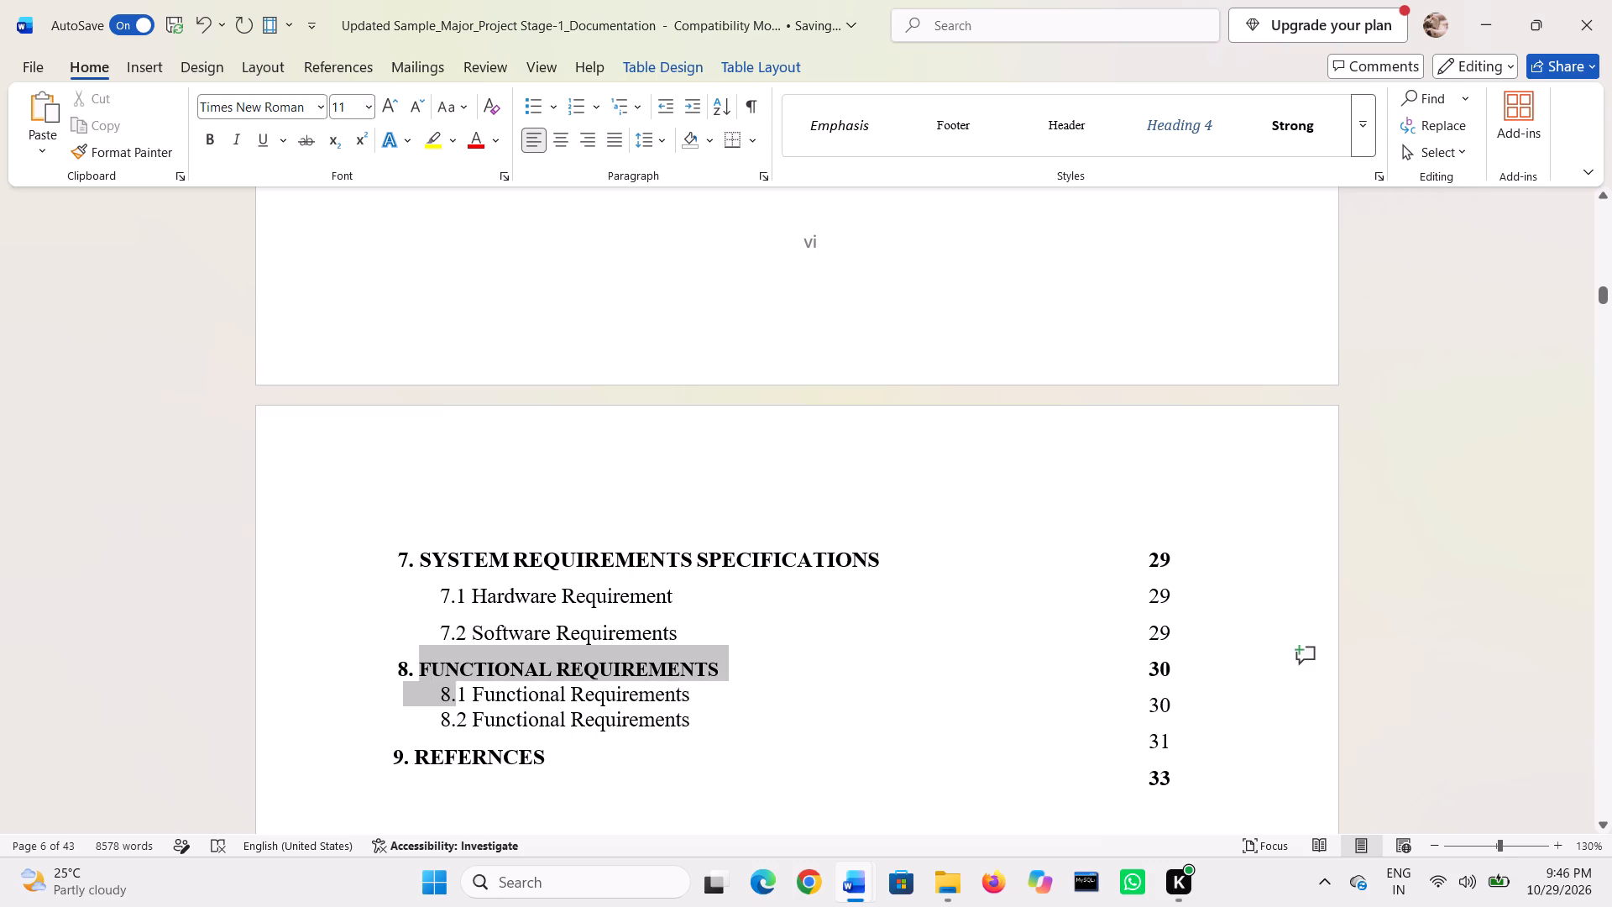
drag(465, 701, 611, 708)
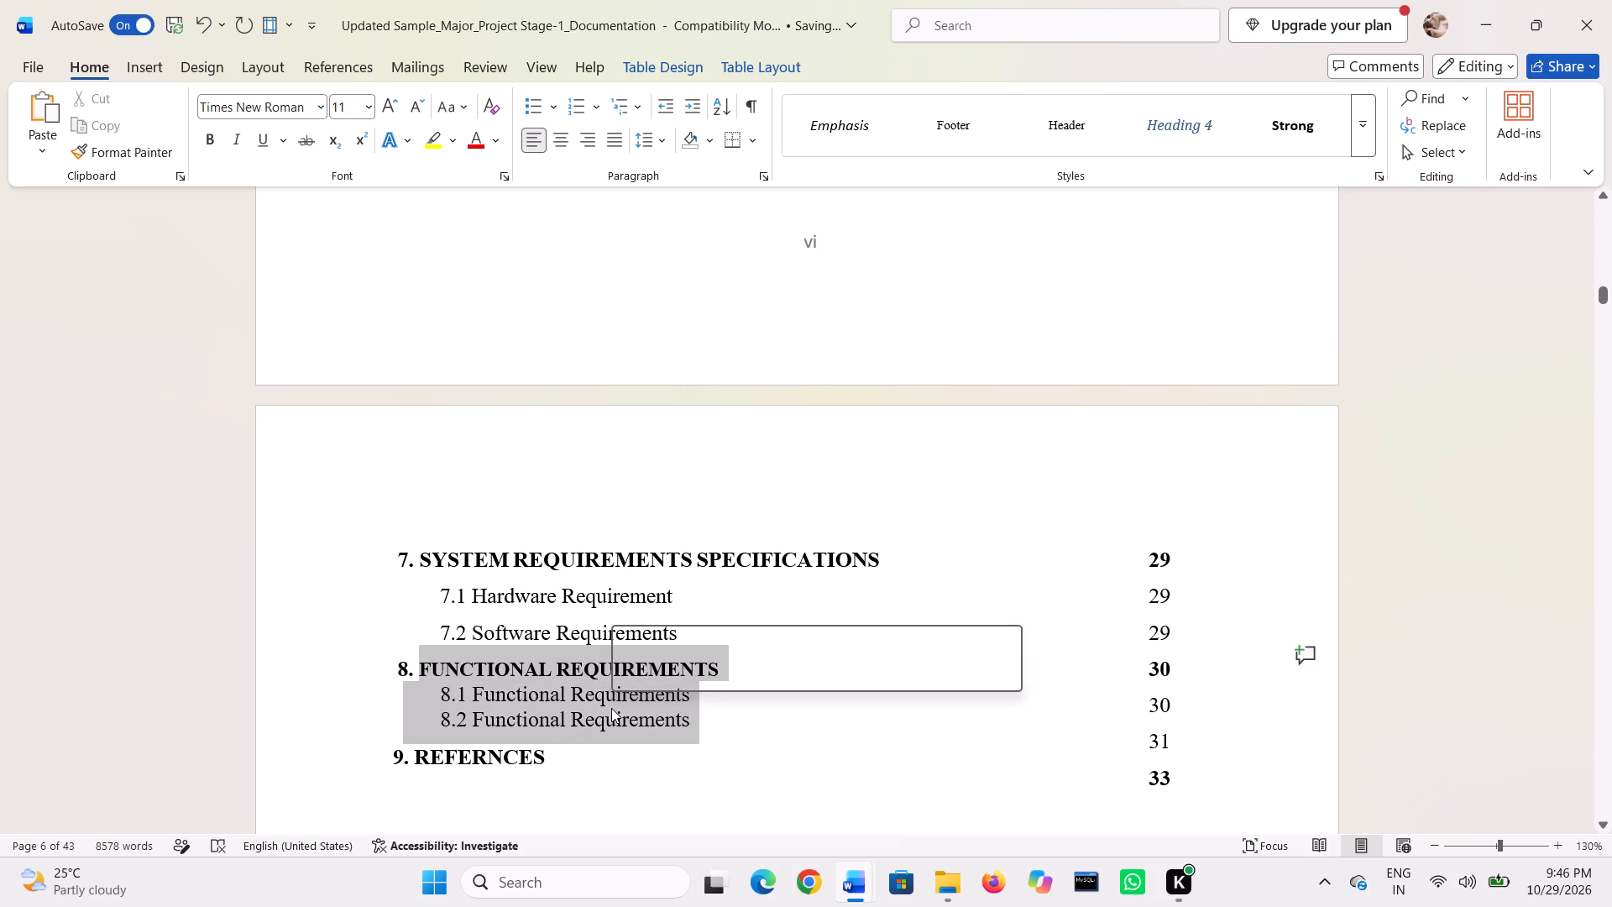
click(649, 154)
click(652, 142)
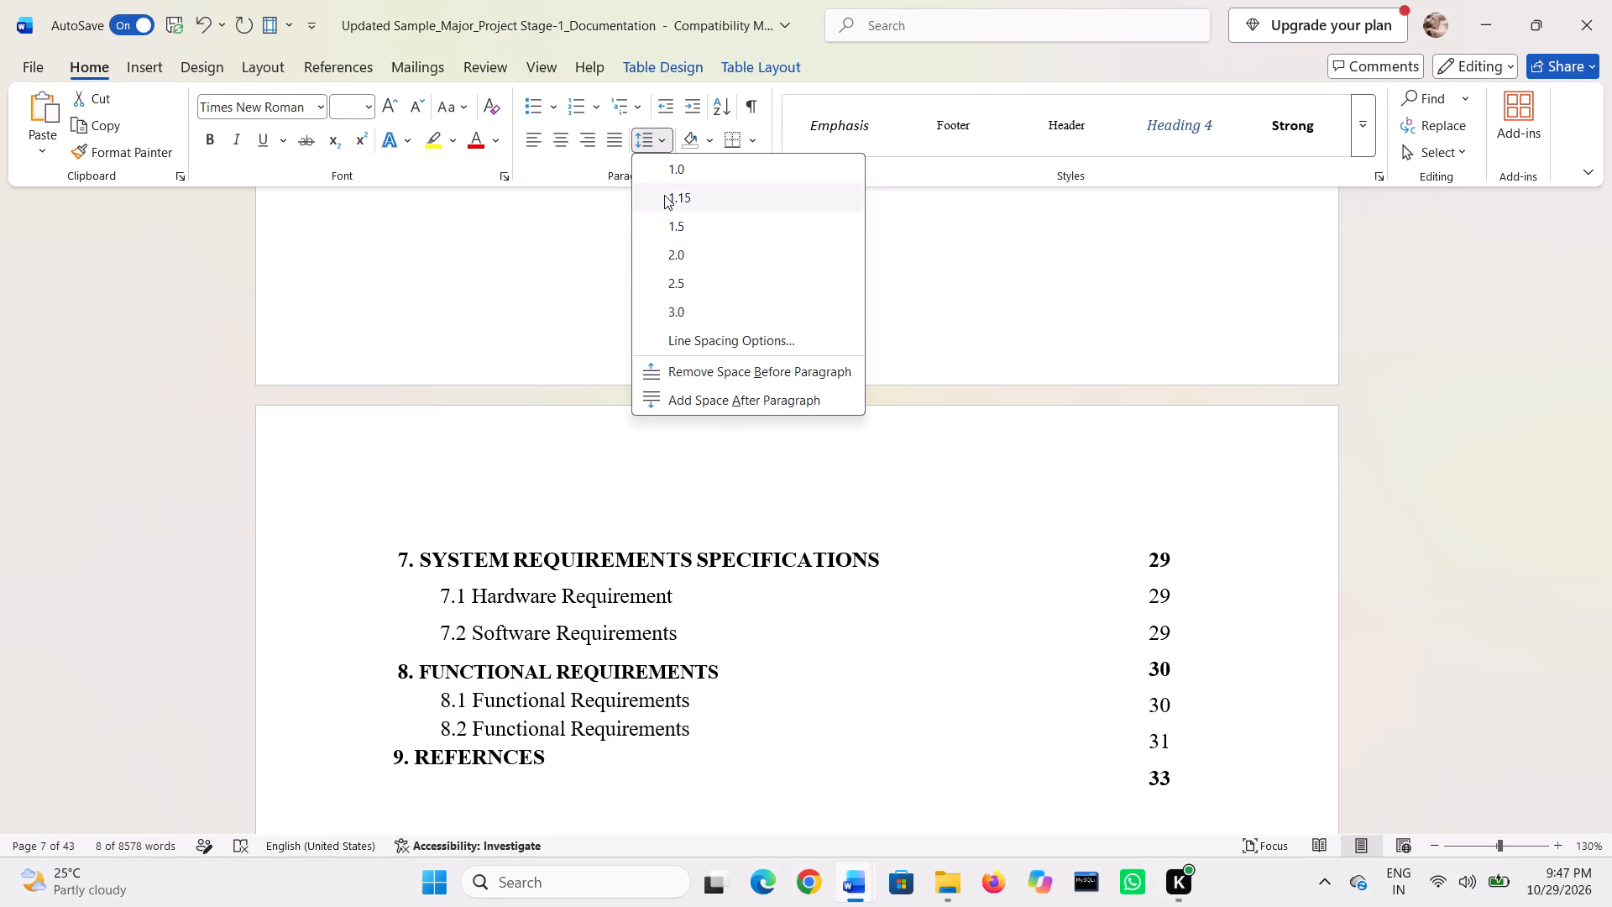
click(664, 195)
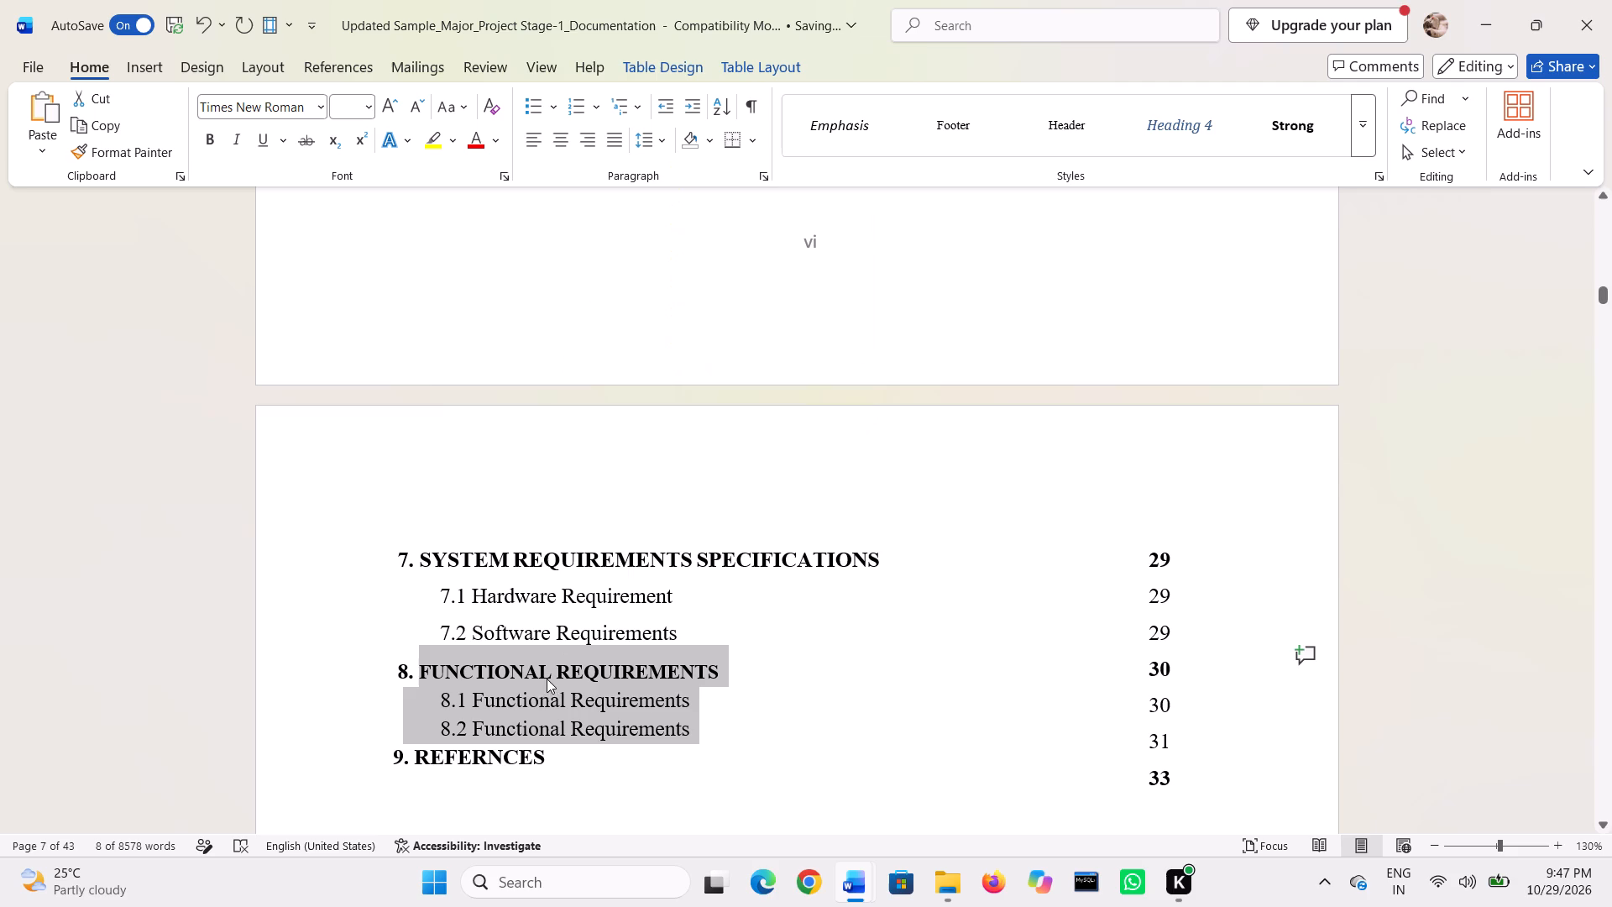
Apply 1.5 line spacing to the 8.1 and 8.2 Functional Requirements sub-entries in the table of contents.
click(539, 693)
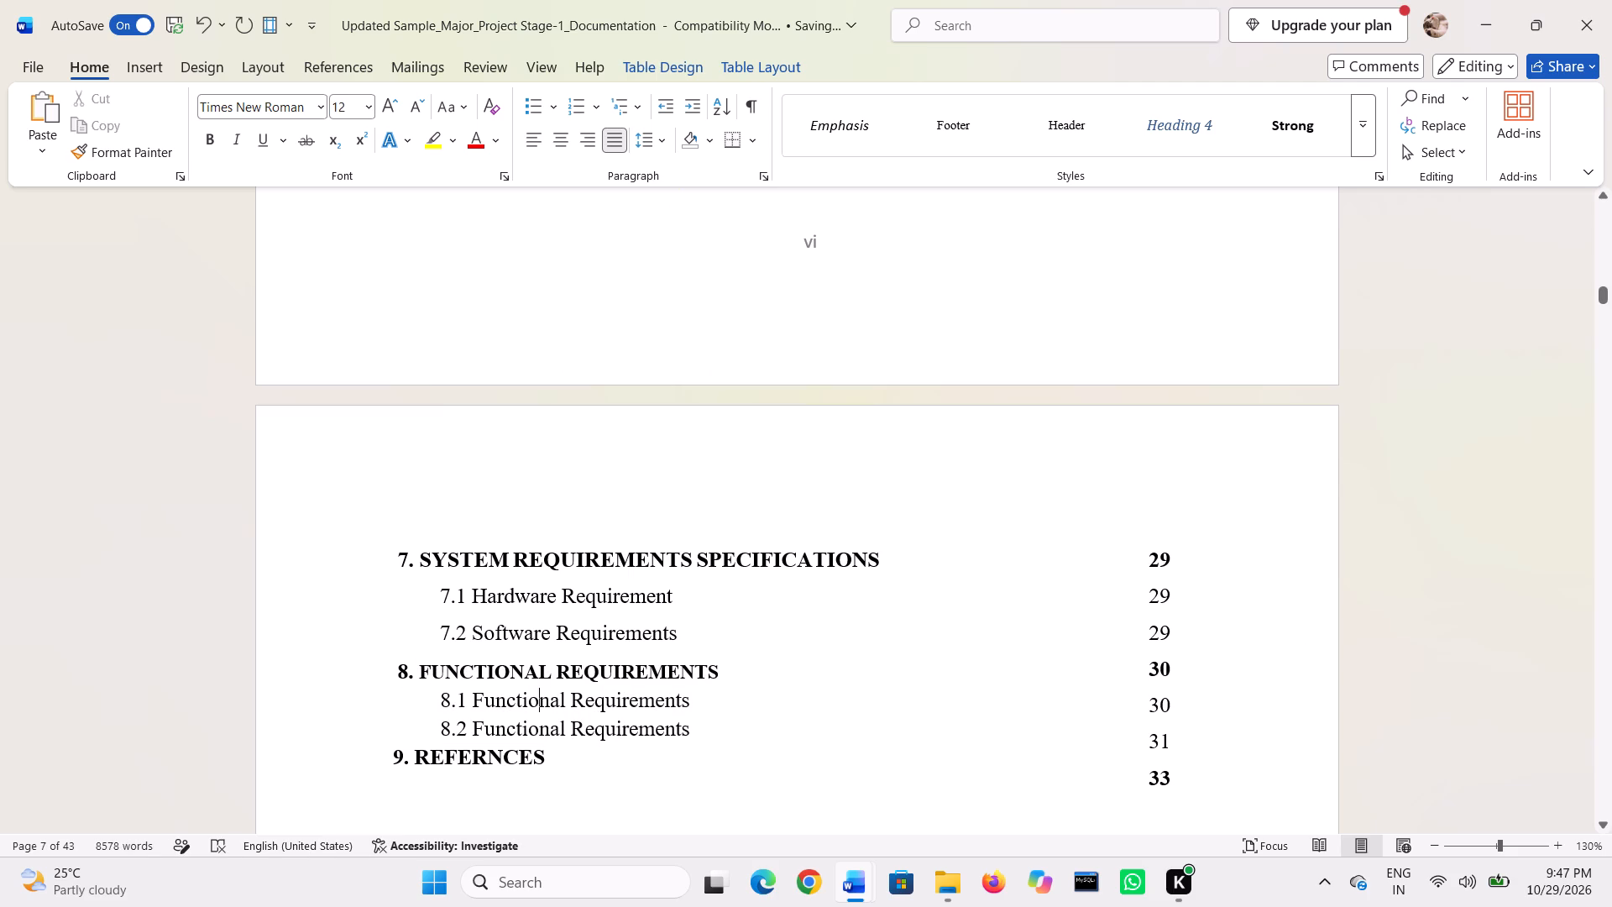
drag(439, 692, 655, 721)
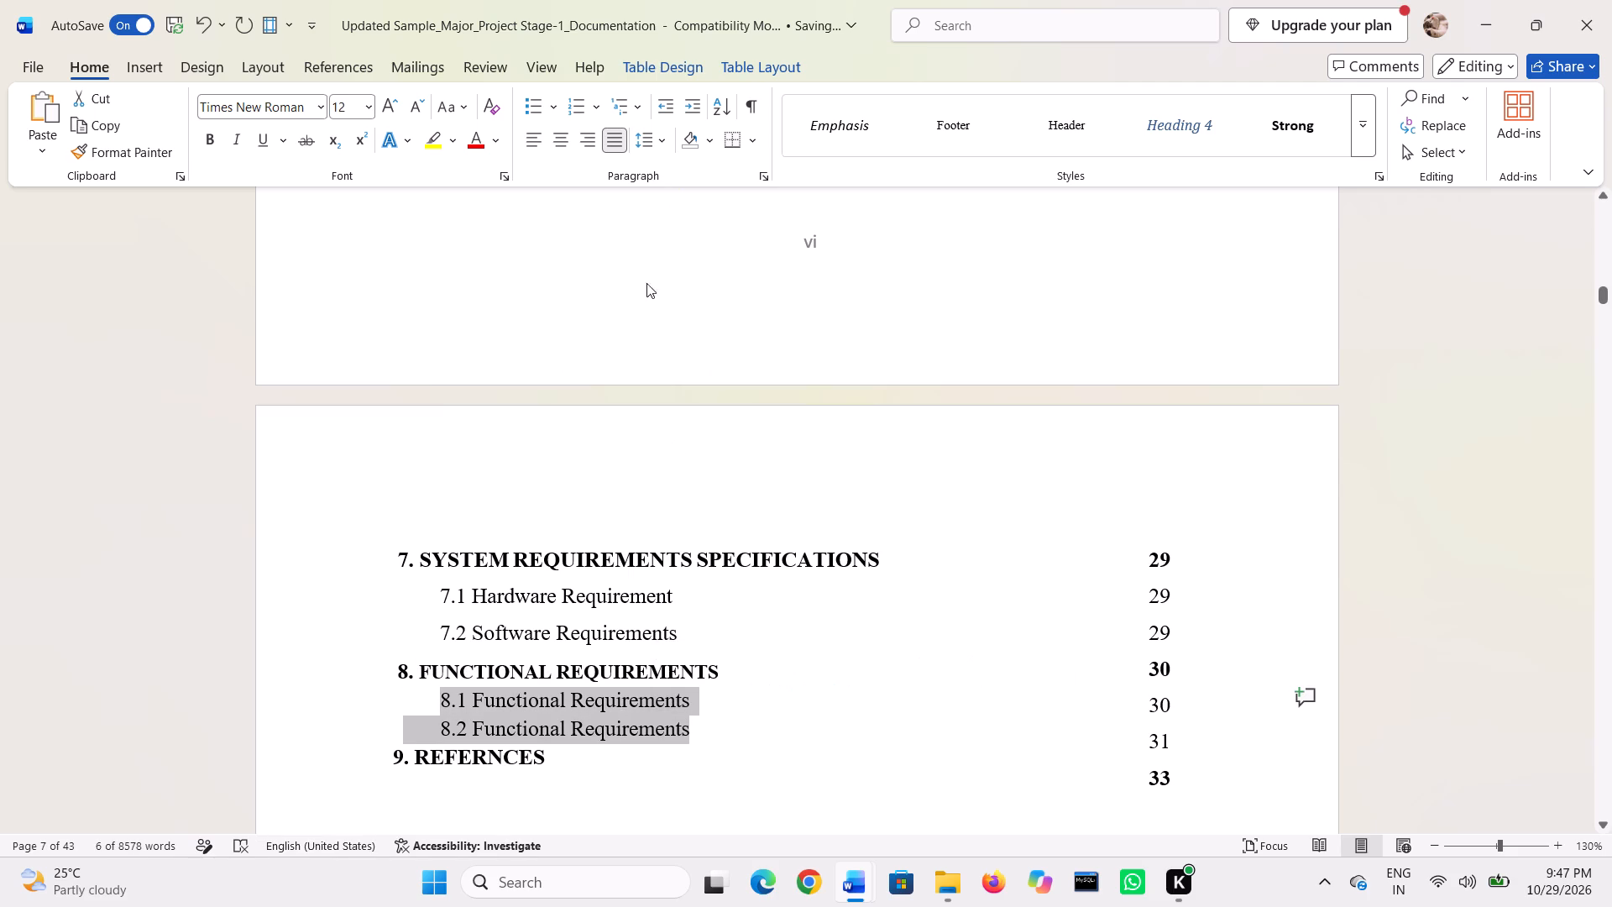
click(657, 140)
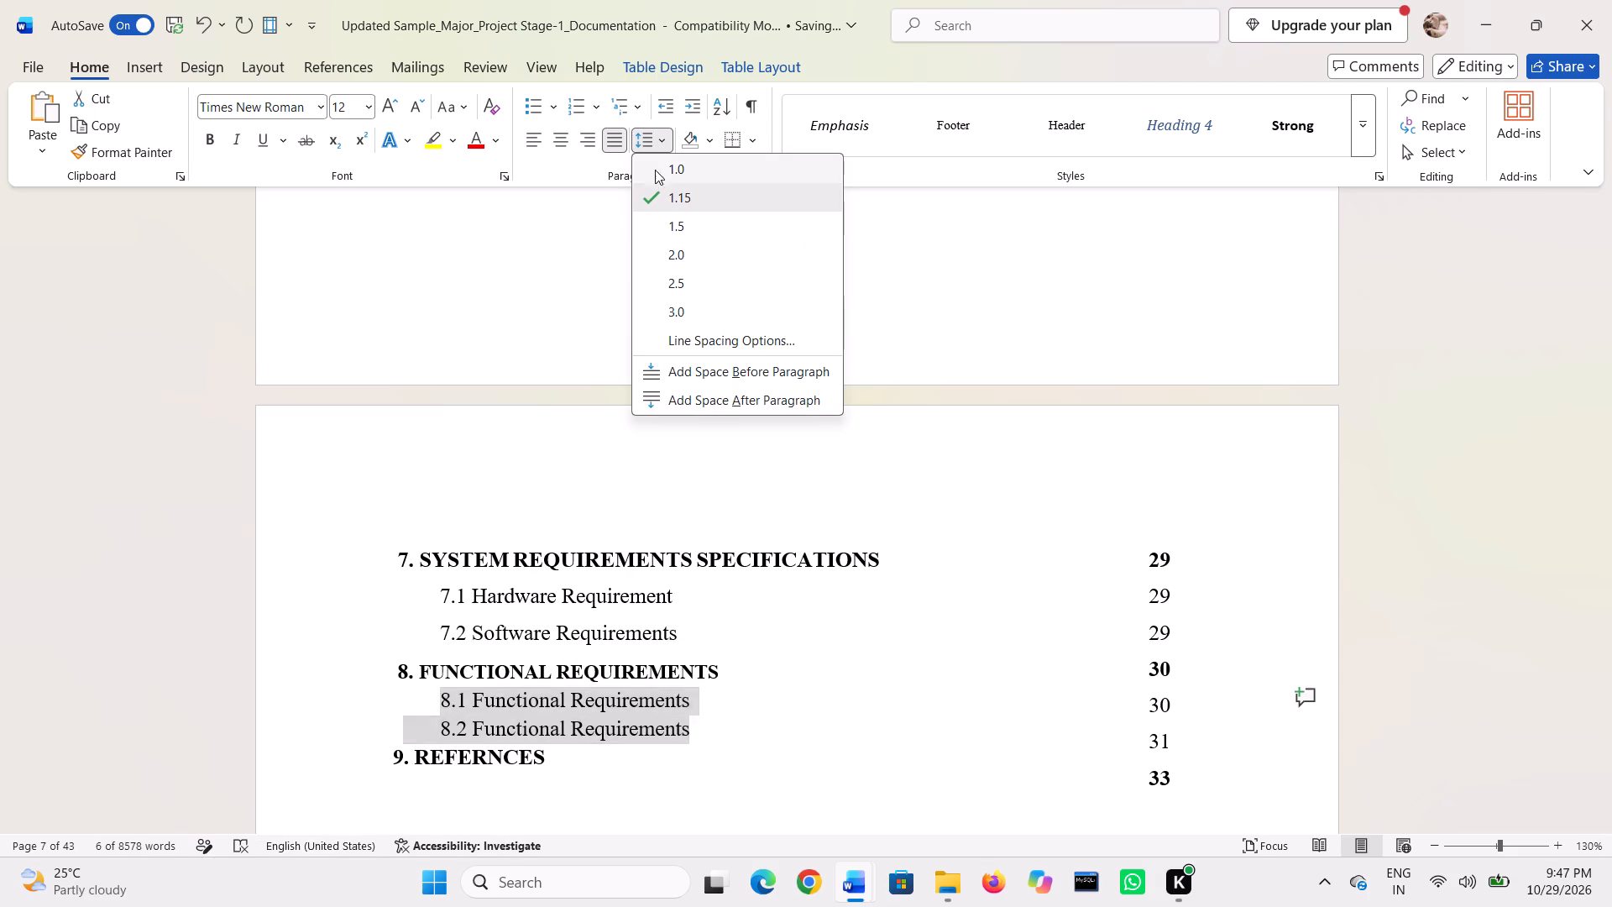
click(667, 224)
click(325, 670)
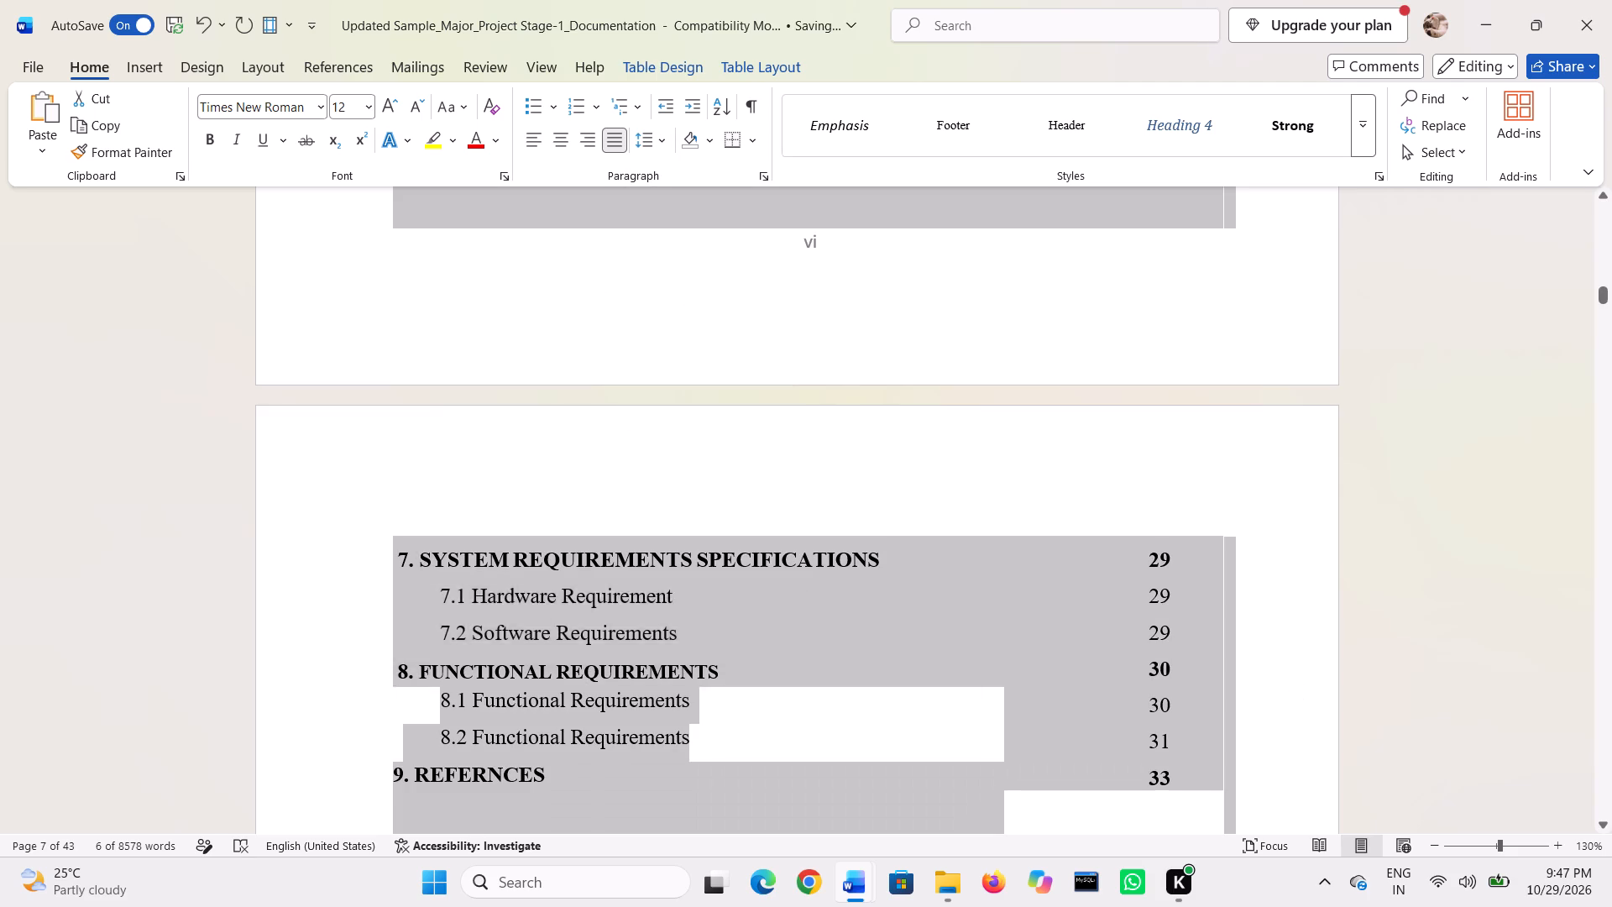
click(541, 438)
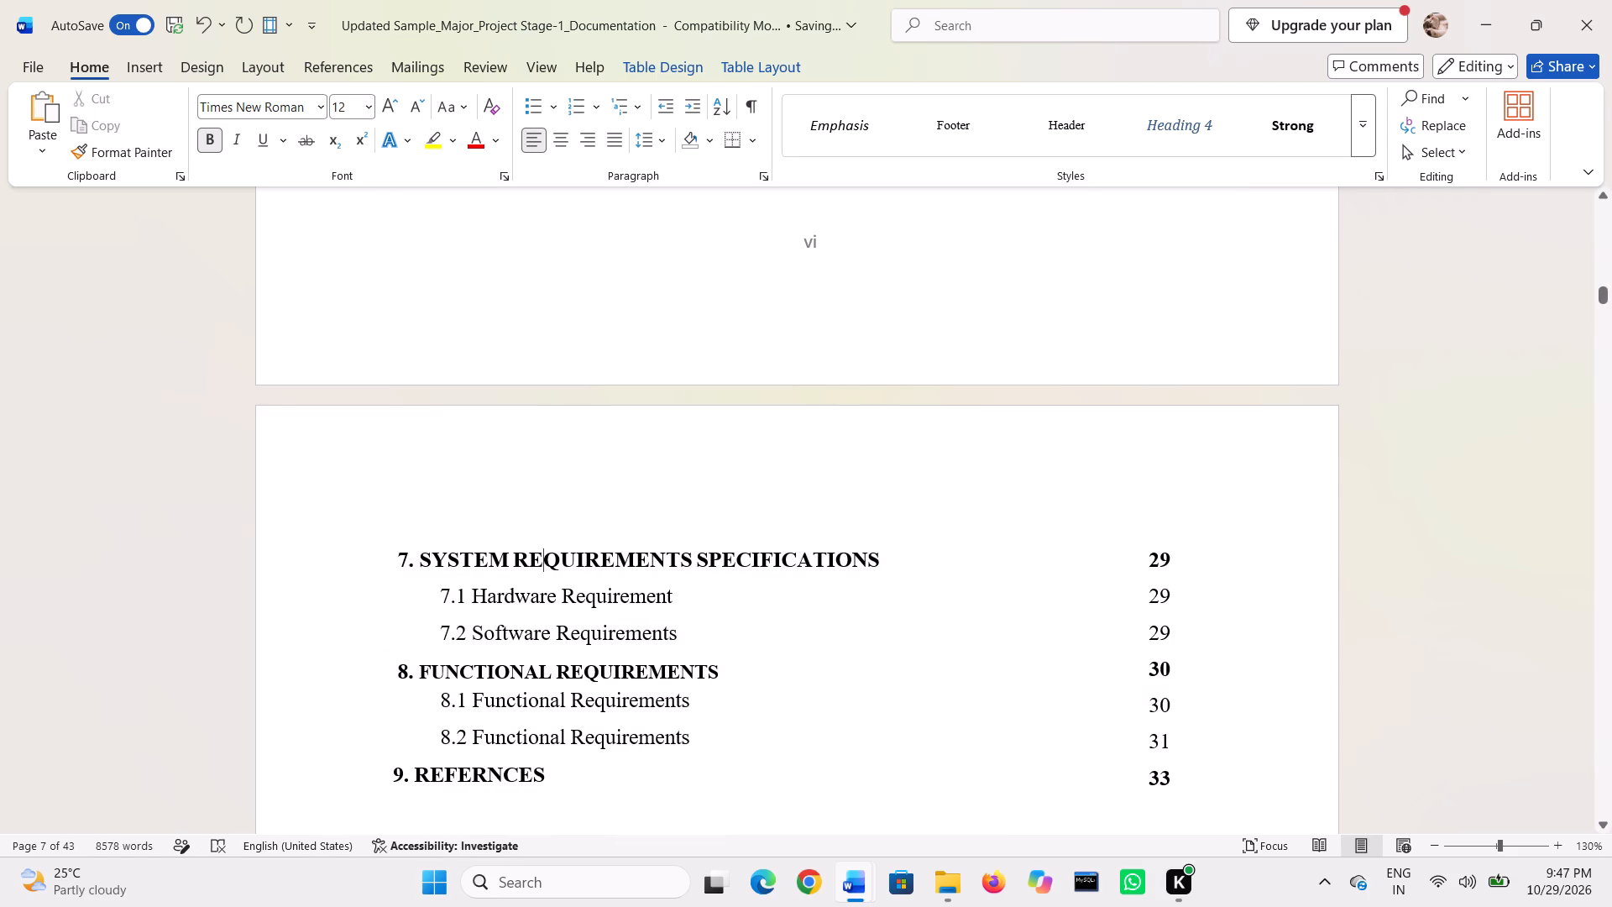
Copy "Collaboration diagram" from table of contents entry 5.4 over the Use-Case Diagram description of figure 5.4 in the List of Figures.
scroll(588, 649, down, 8)
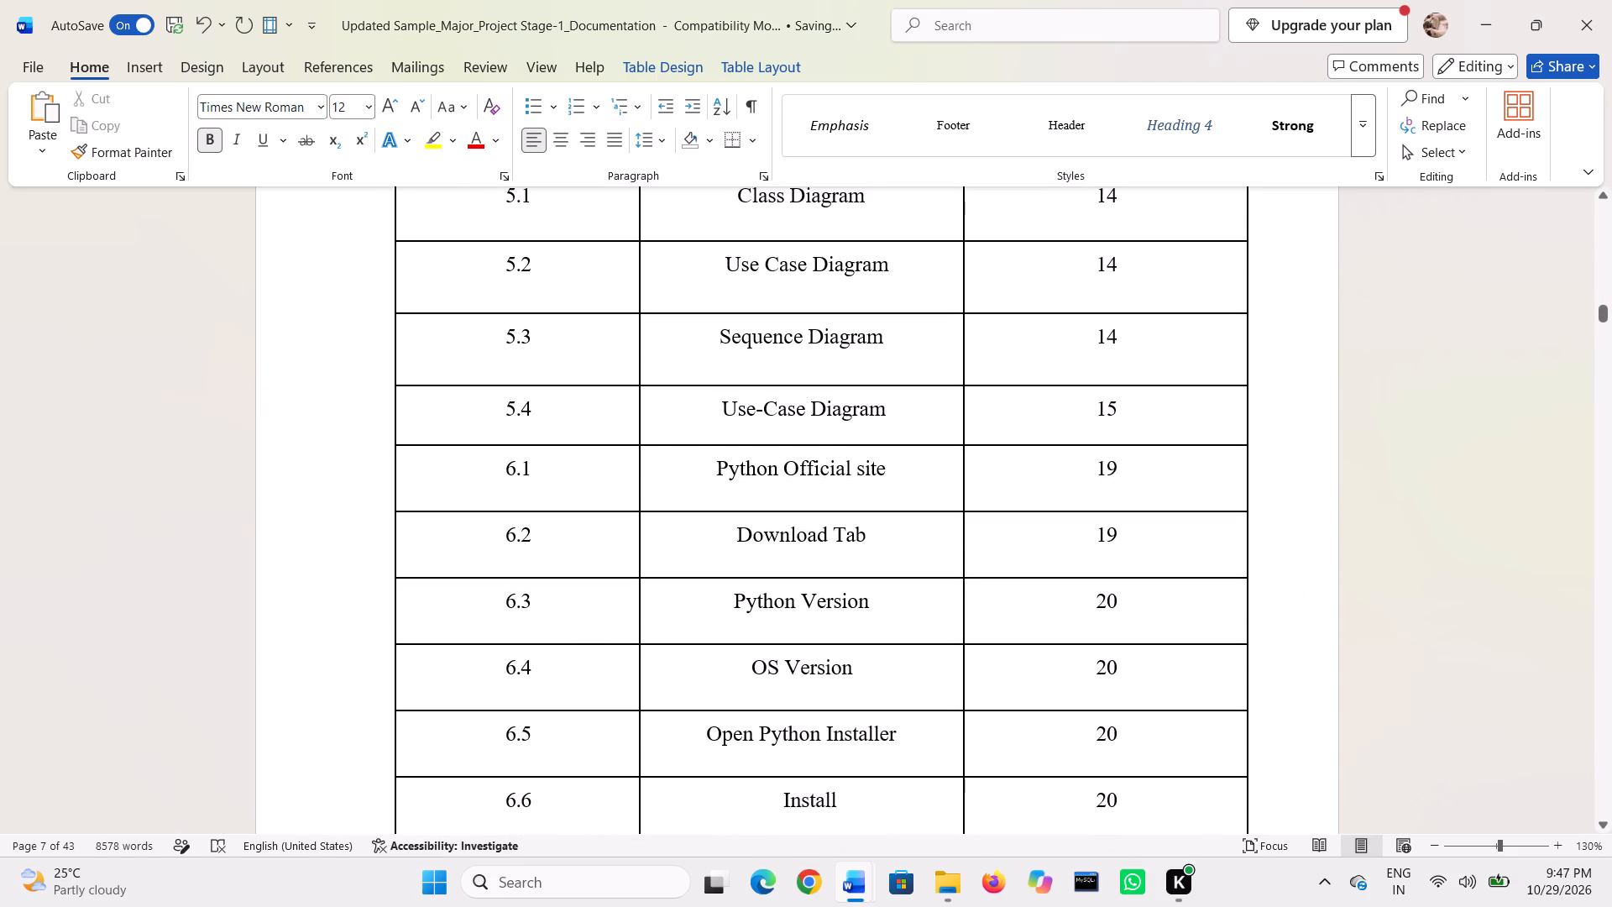
scroll(588, 649, up, 7)
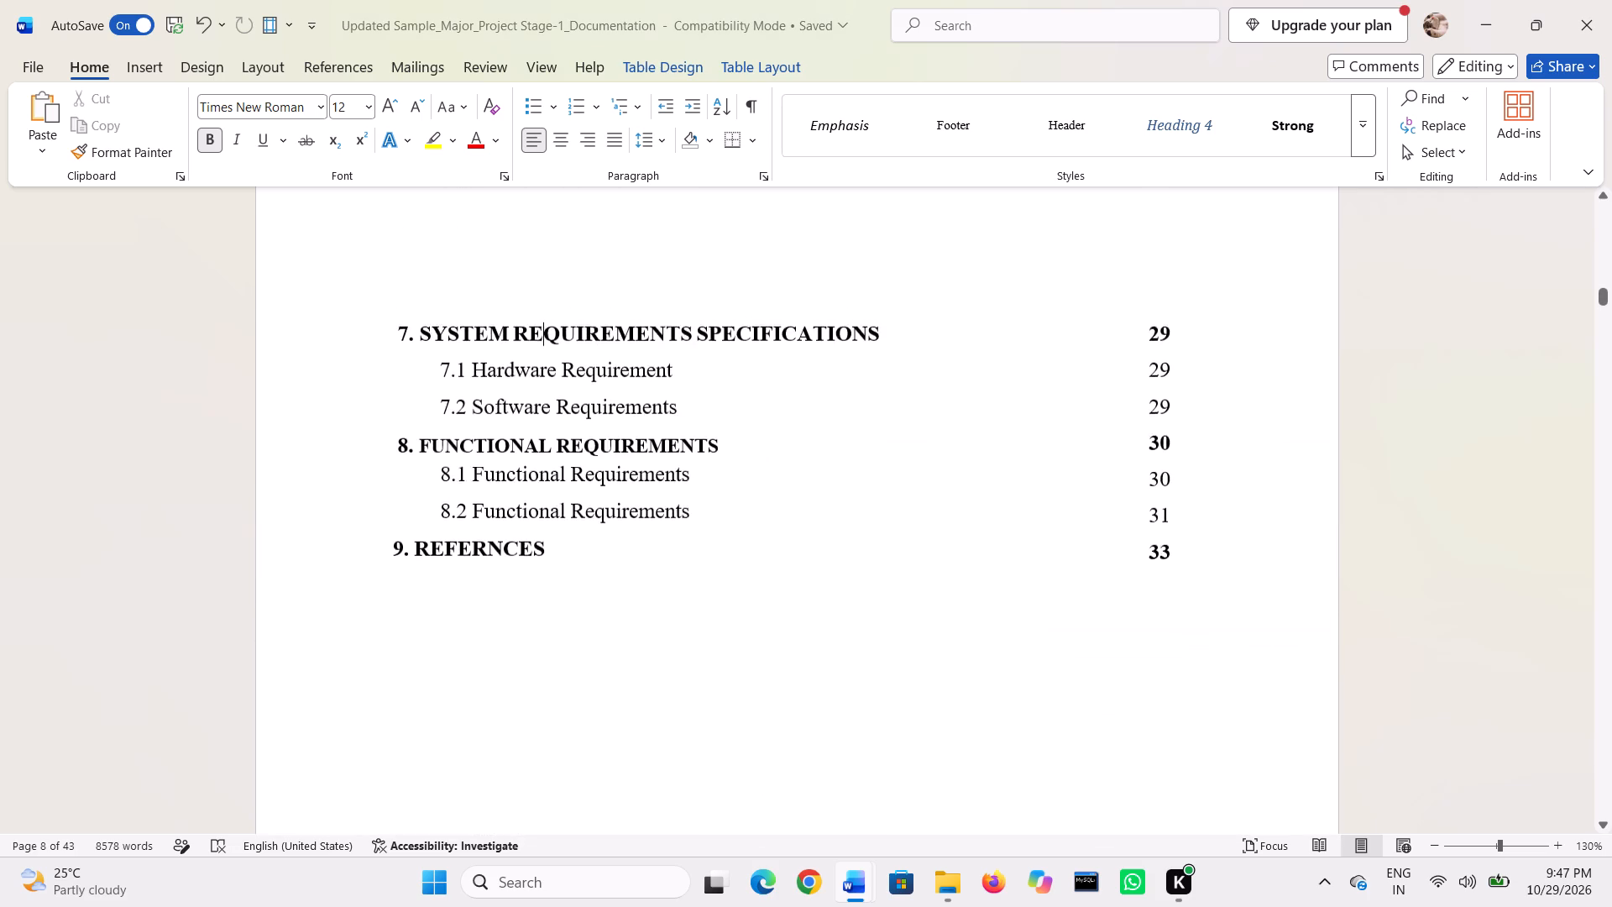
scroll(588, 649, up, 3)
scroll(588, 649, down, 1)
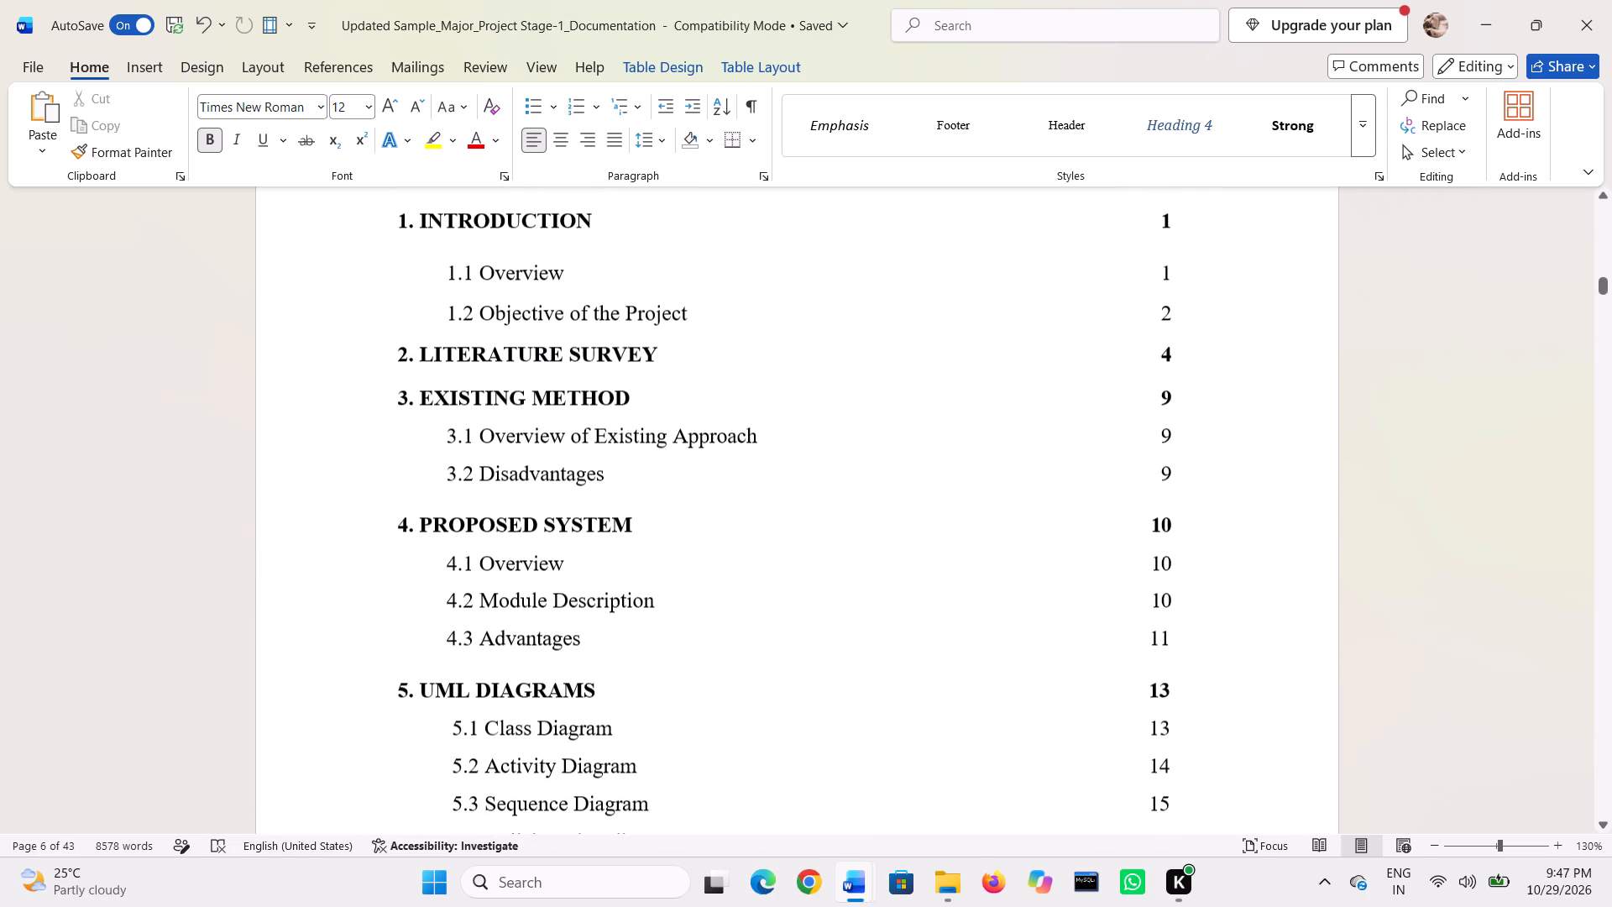
scroll(500, 703, down, 2)
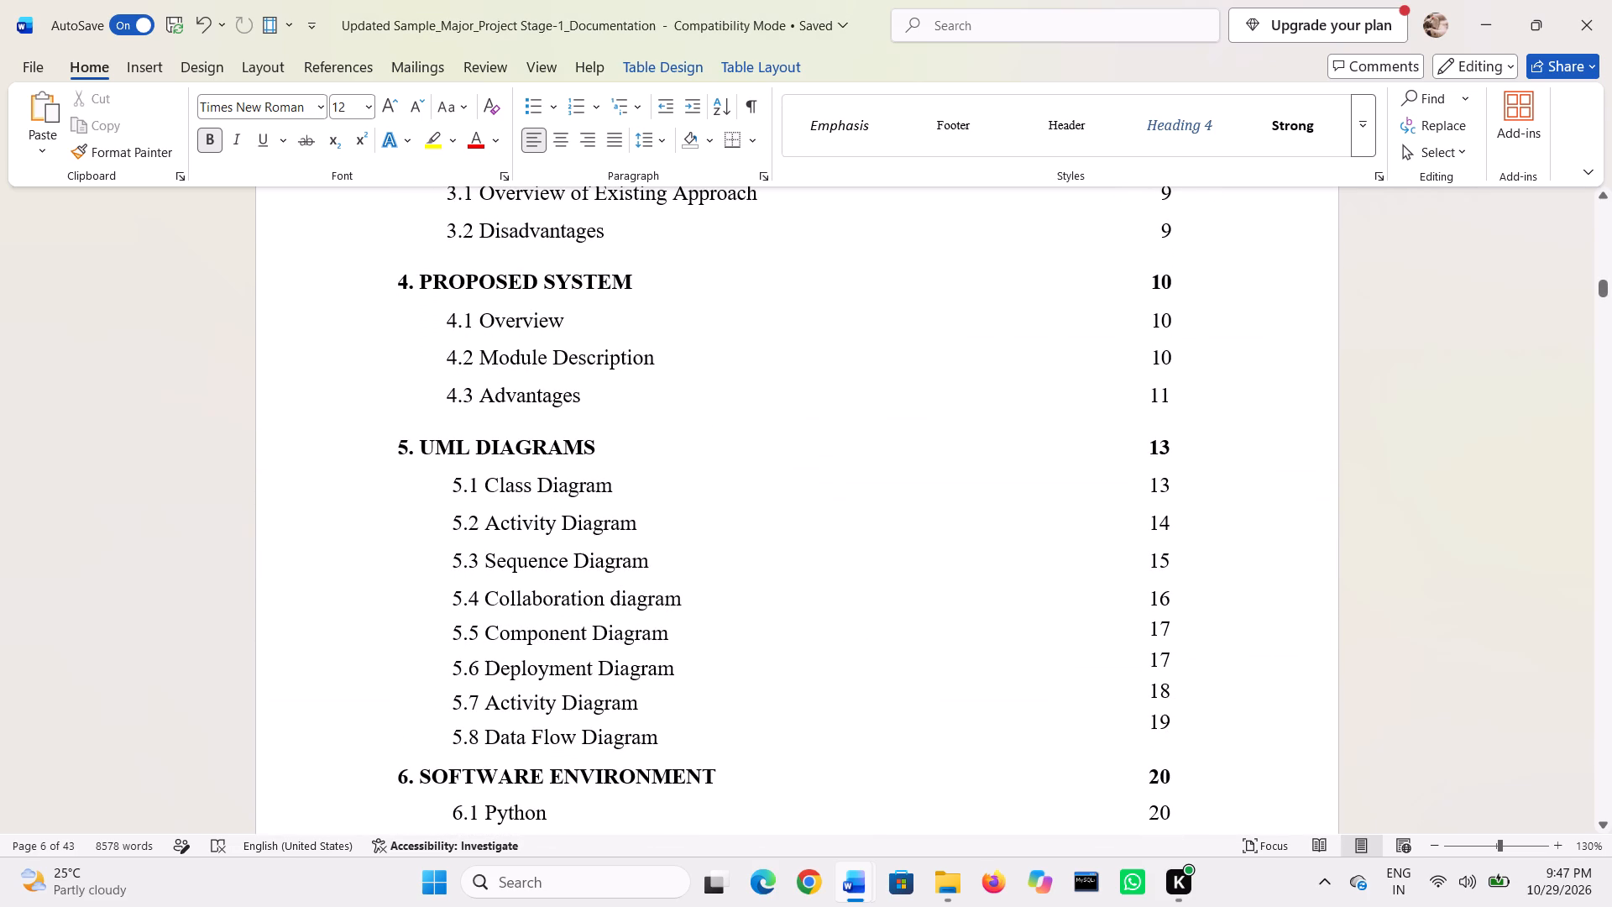
drag(488, 602, 687, 597)
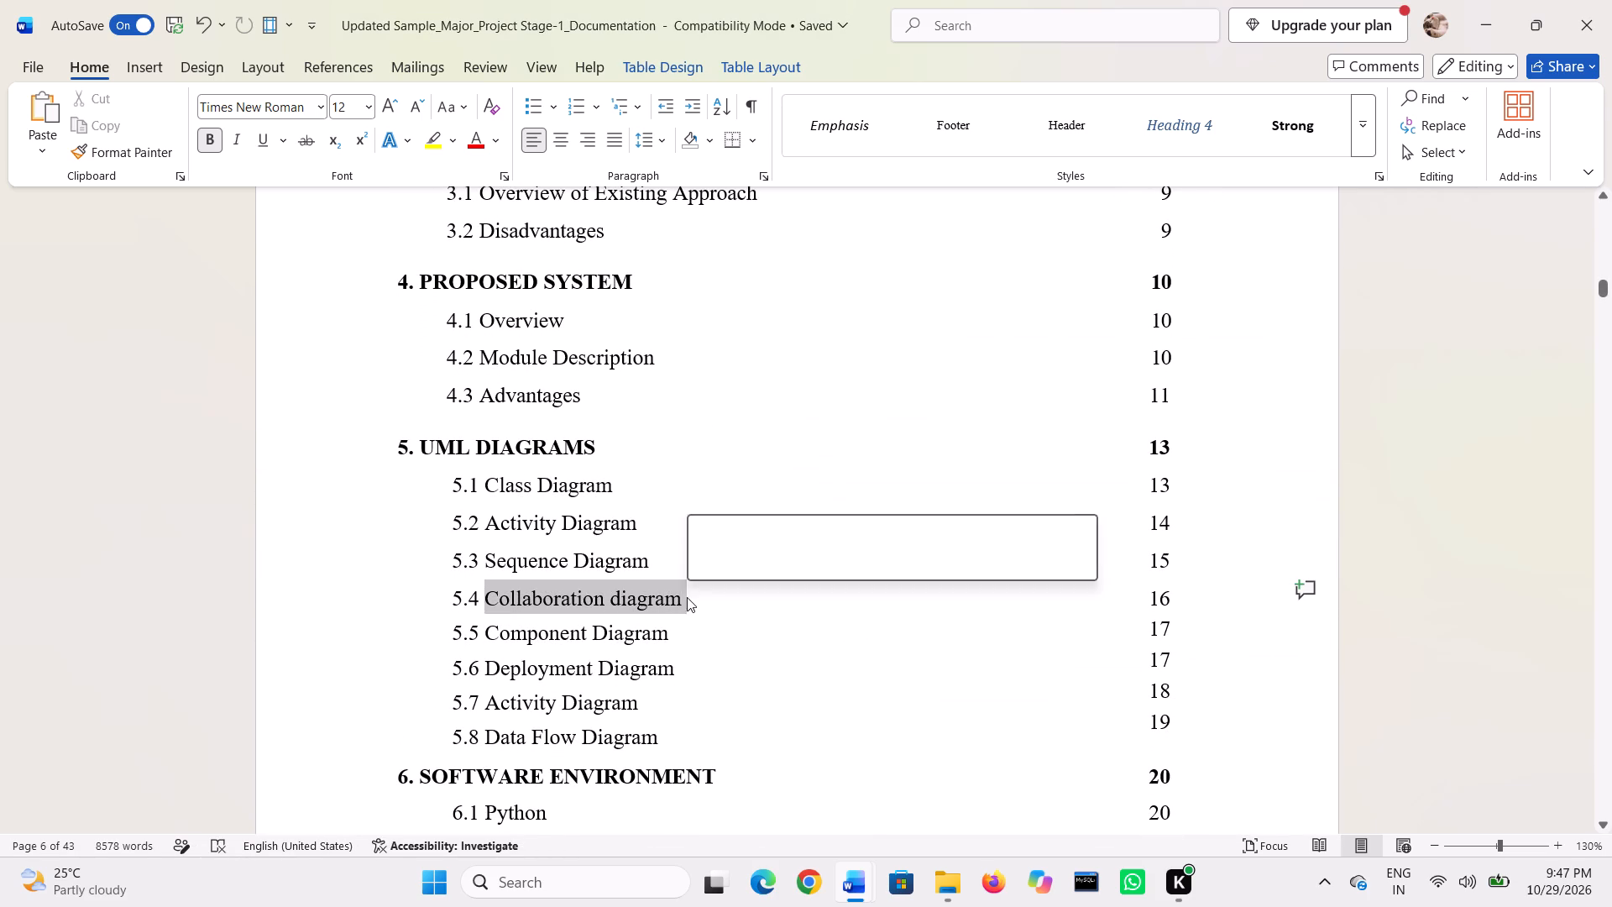
key(ctrl+c)
scroll(687, 597, down, 5)
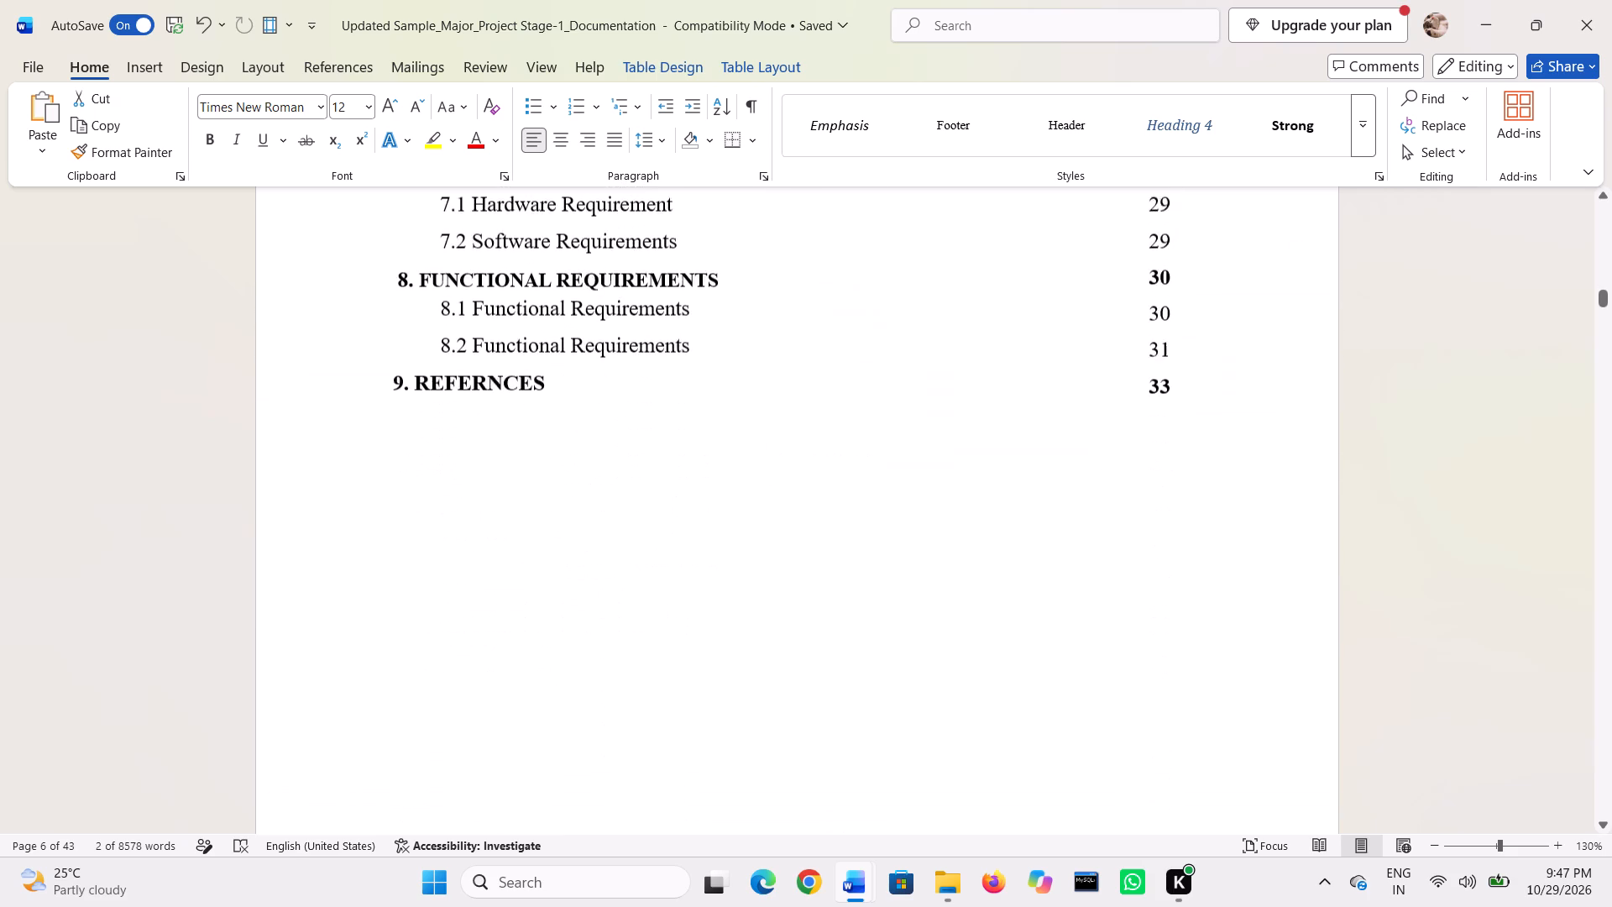
scroll(687, 597, down, 5)
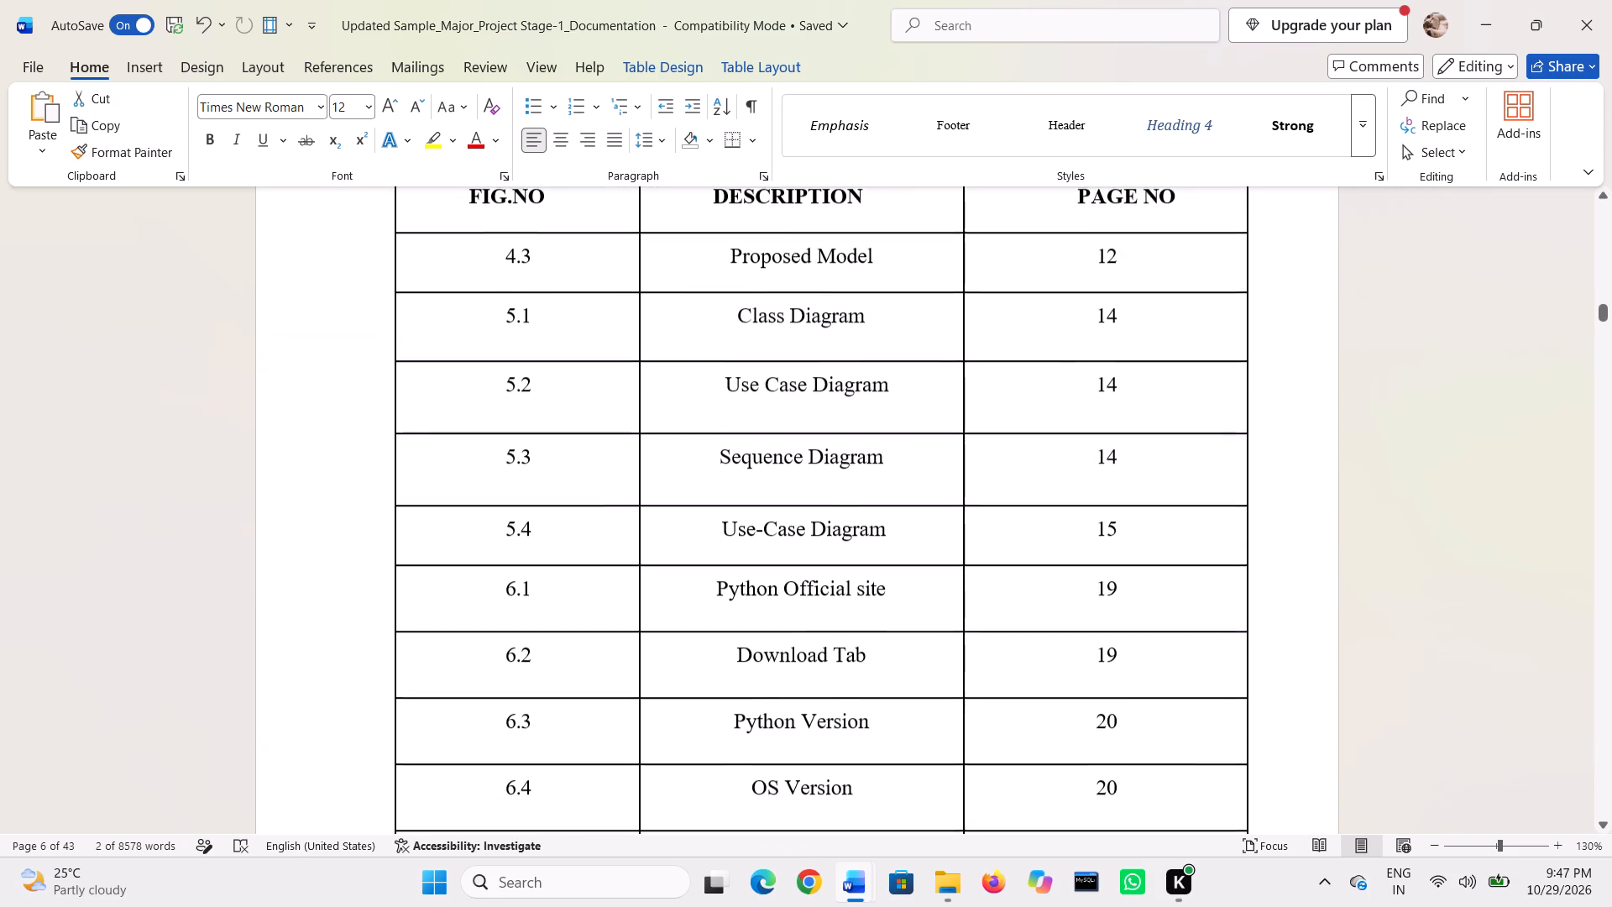
drag(720, 524, 877, 523)
key(ctrl+v)
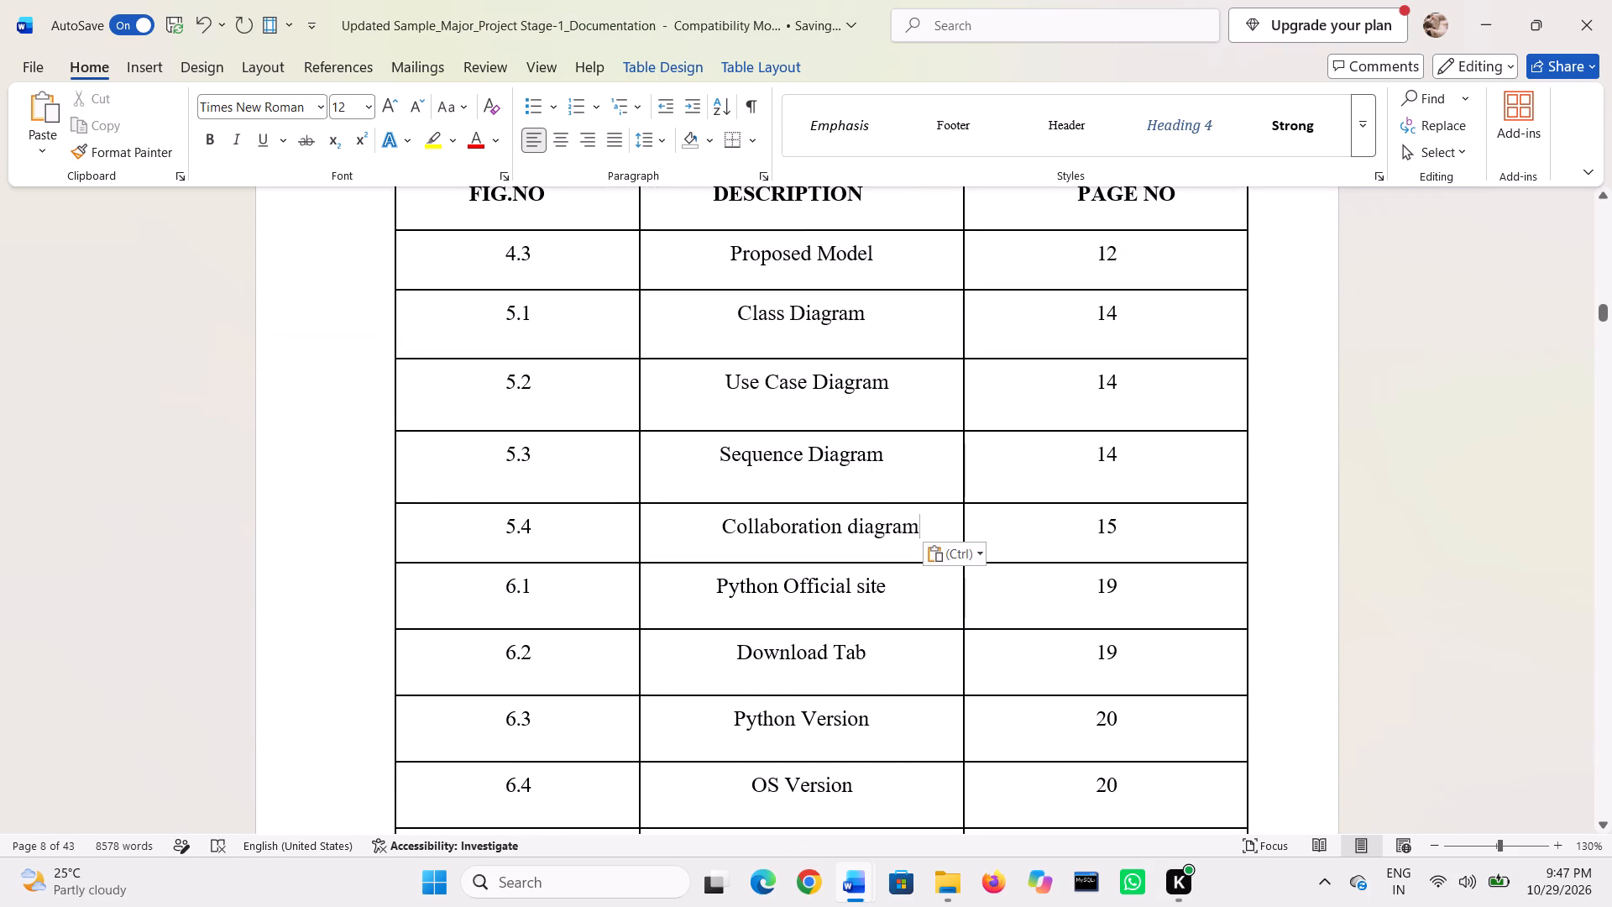
Renumber the Python Official site entry in the List of Figures as 5.5.
click(536, 588)
key(BackSpace)
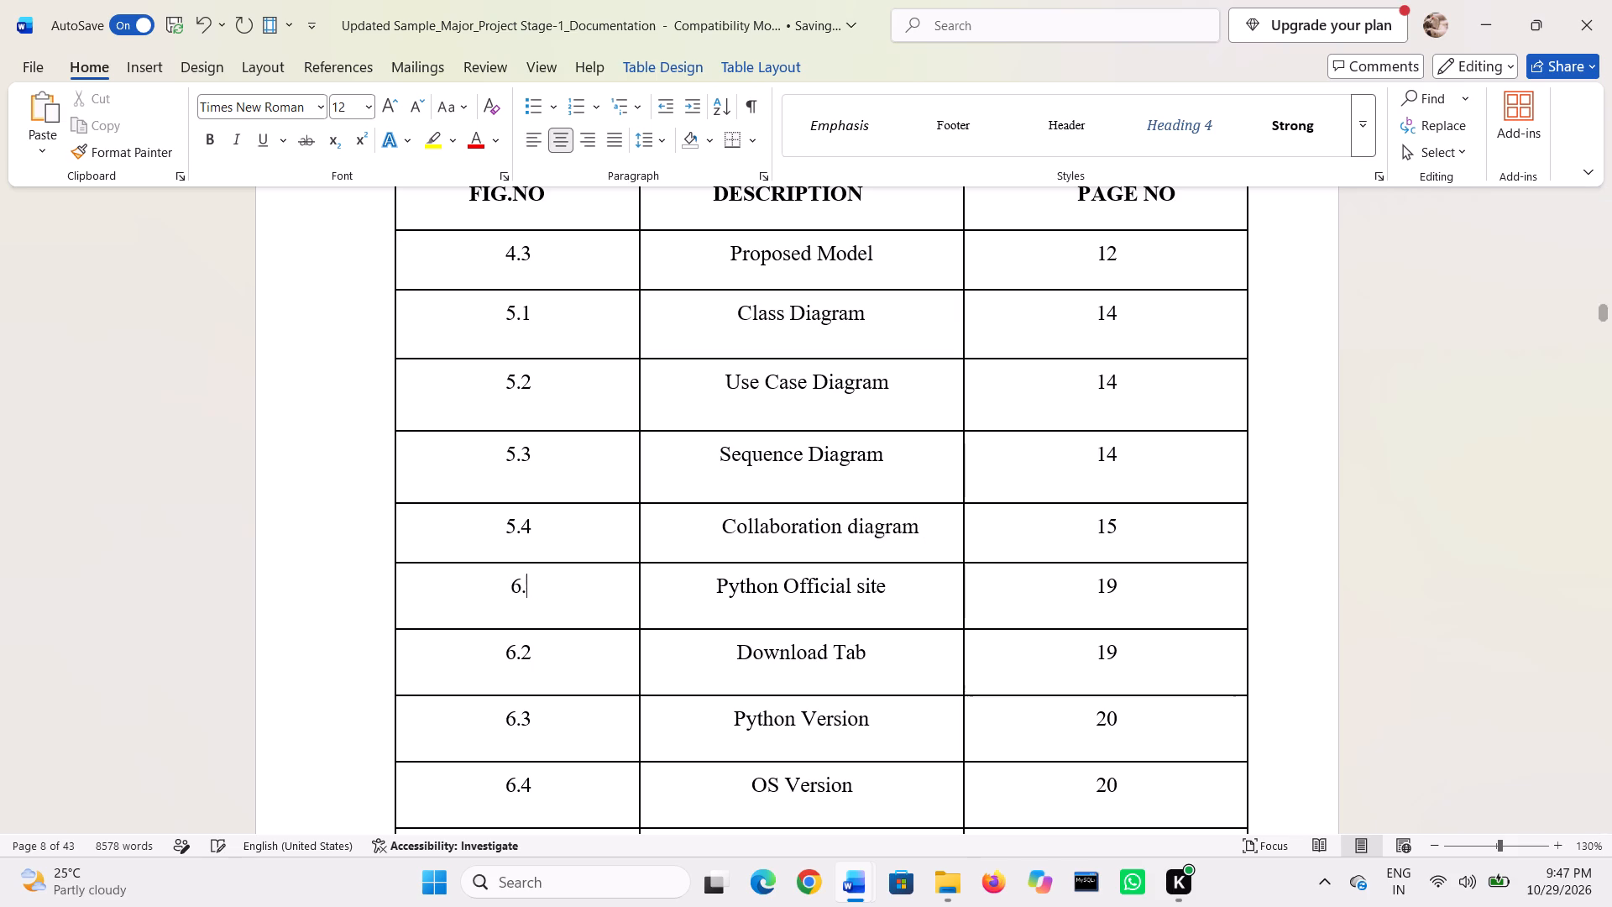
key(BackSpace)
key(BackSpace)
text(5.5)
Replace the Python Official site description of figure 5.5 with "Component Diagram" copied from the table of contents.
scroll(536, 588, up, 1)
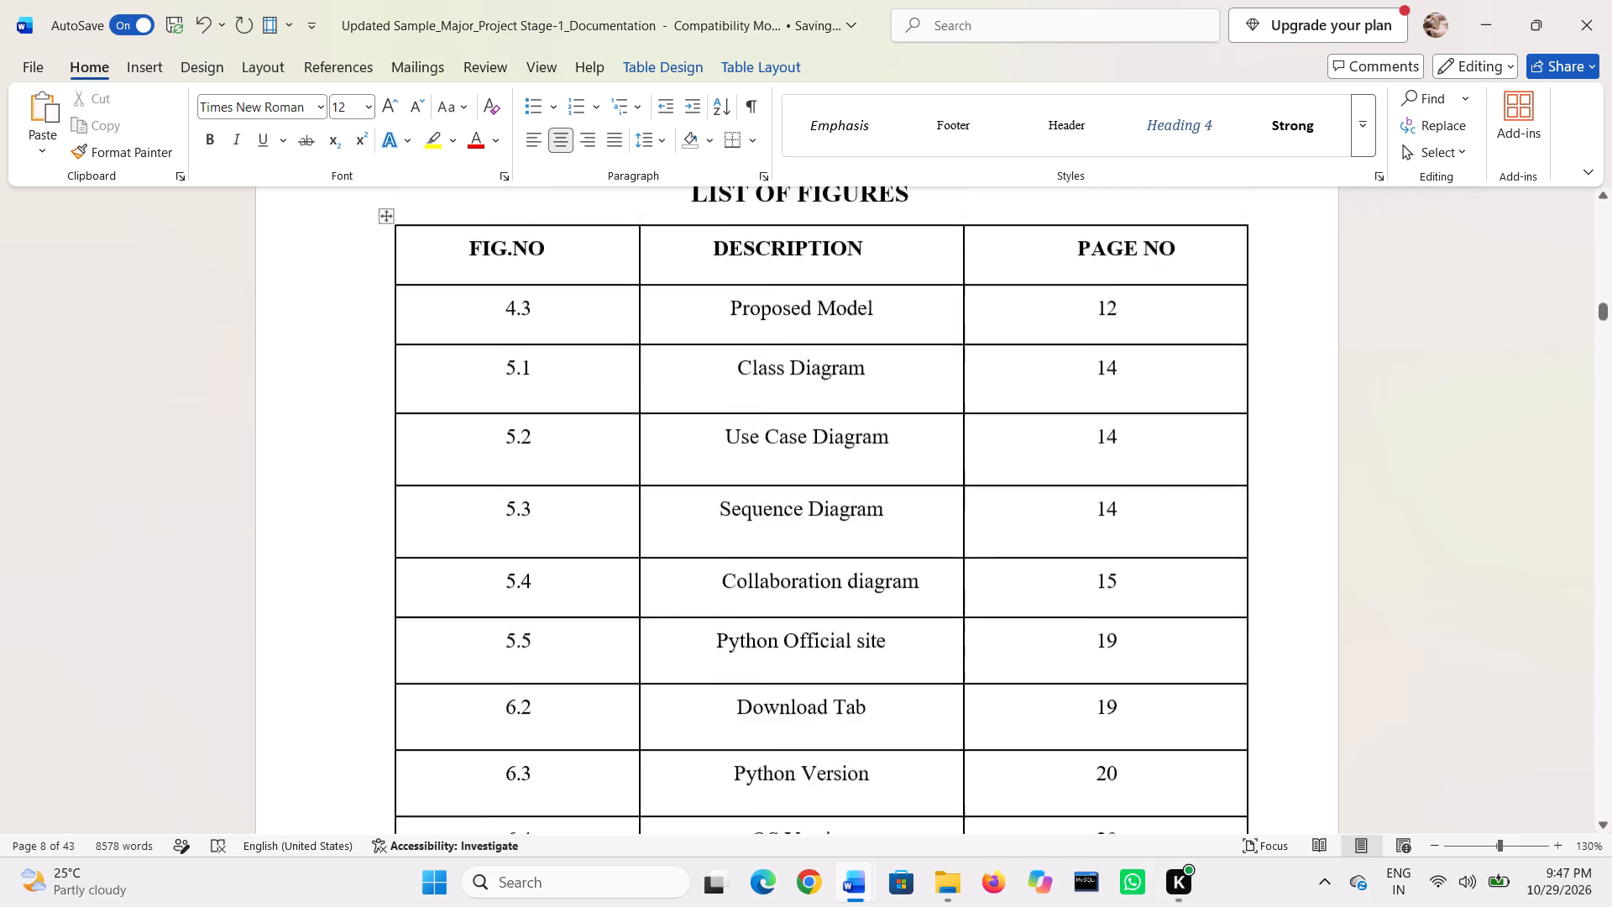
scroll(536, 588, up, 6)
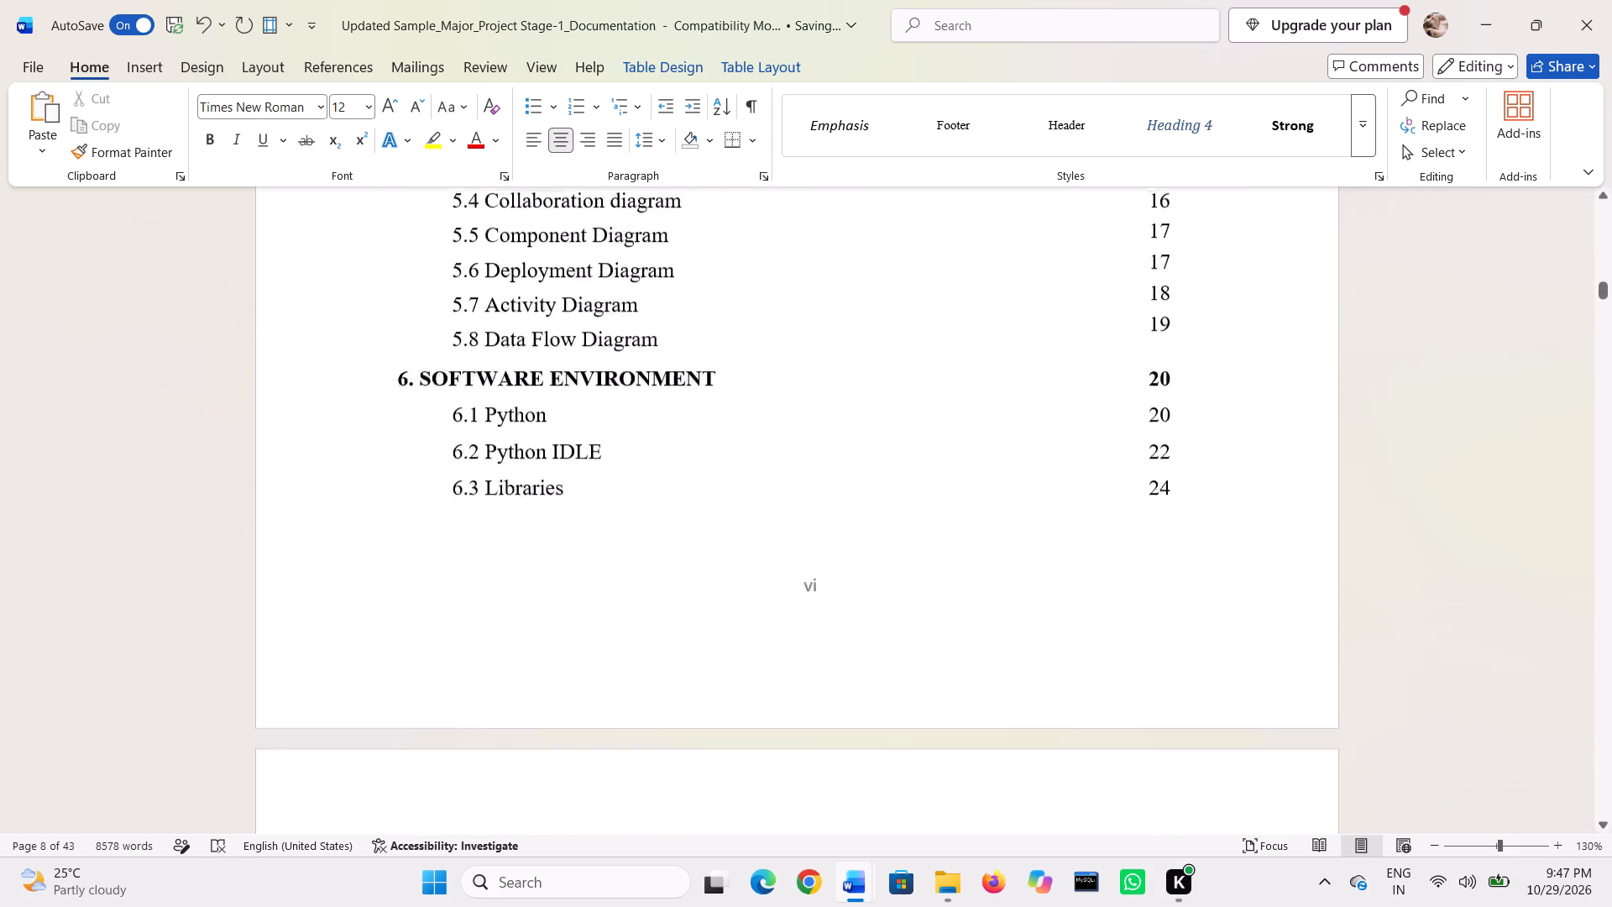
scroll(536, 588, up, 1)
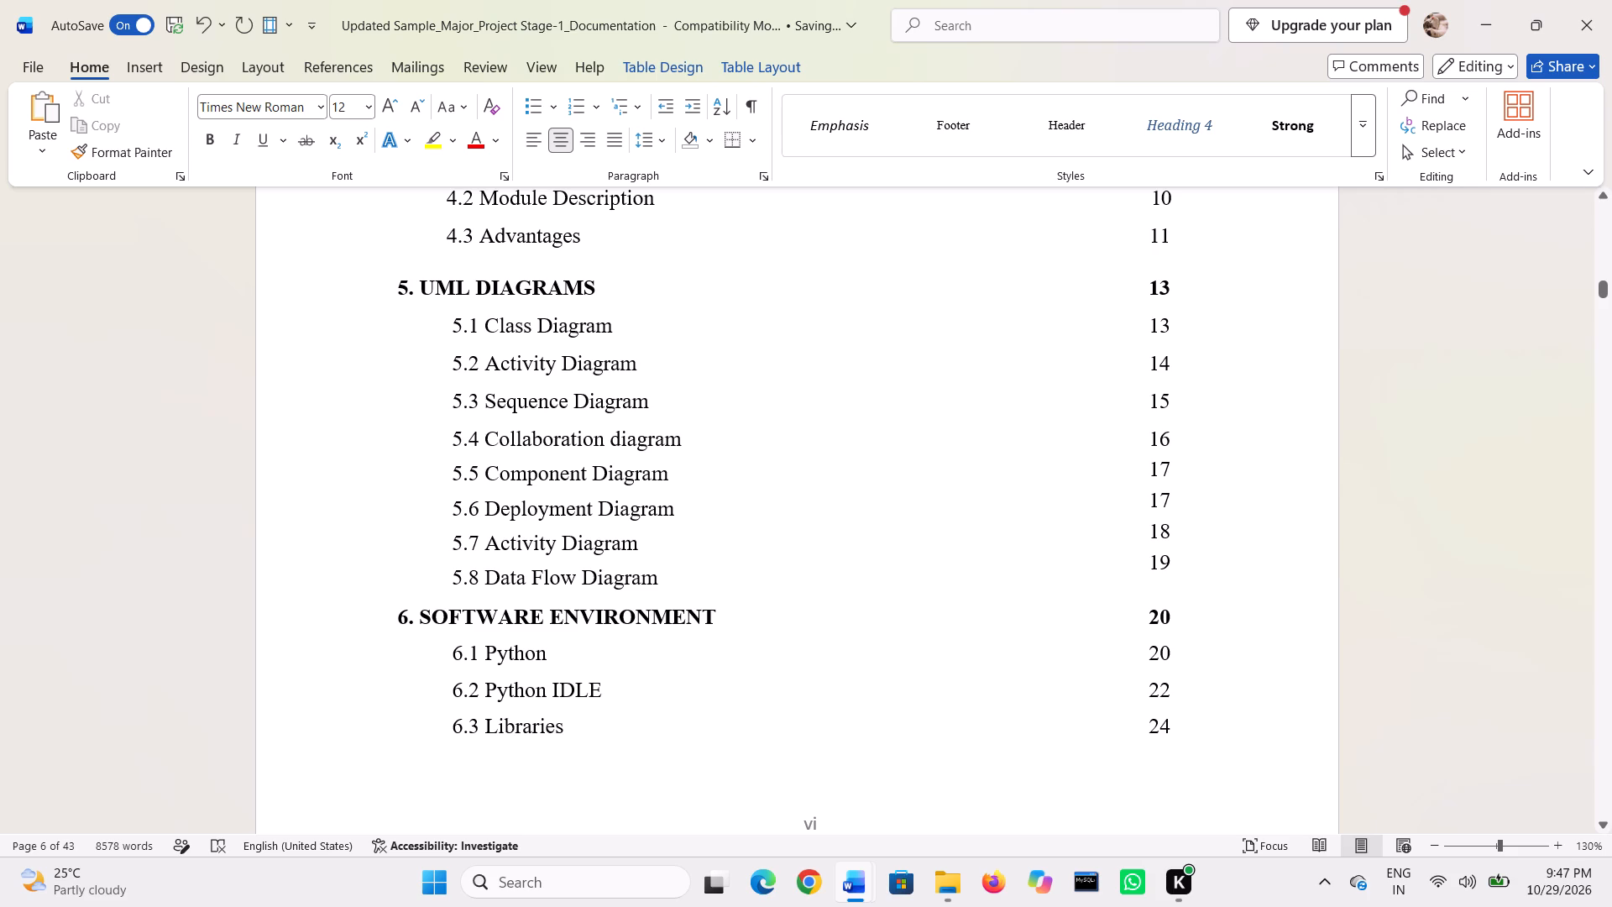
drag(487, 474, 691, 474)
key(ctrl+c)
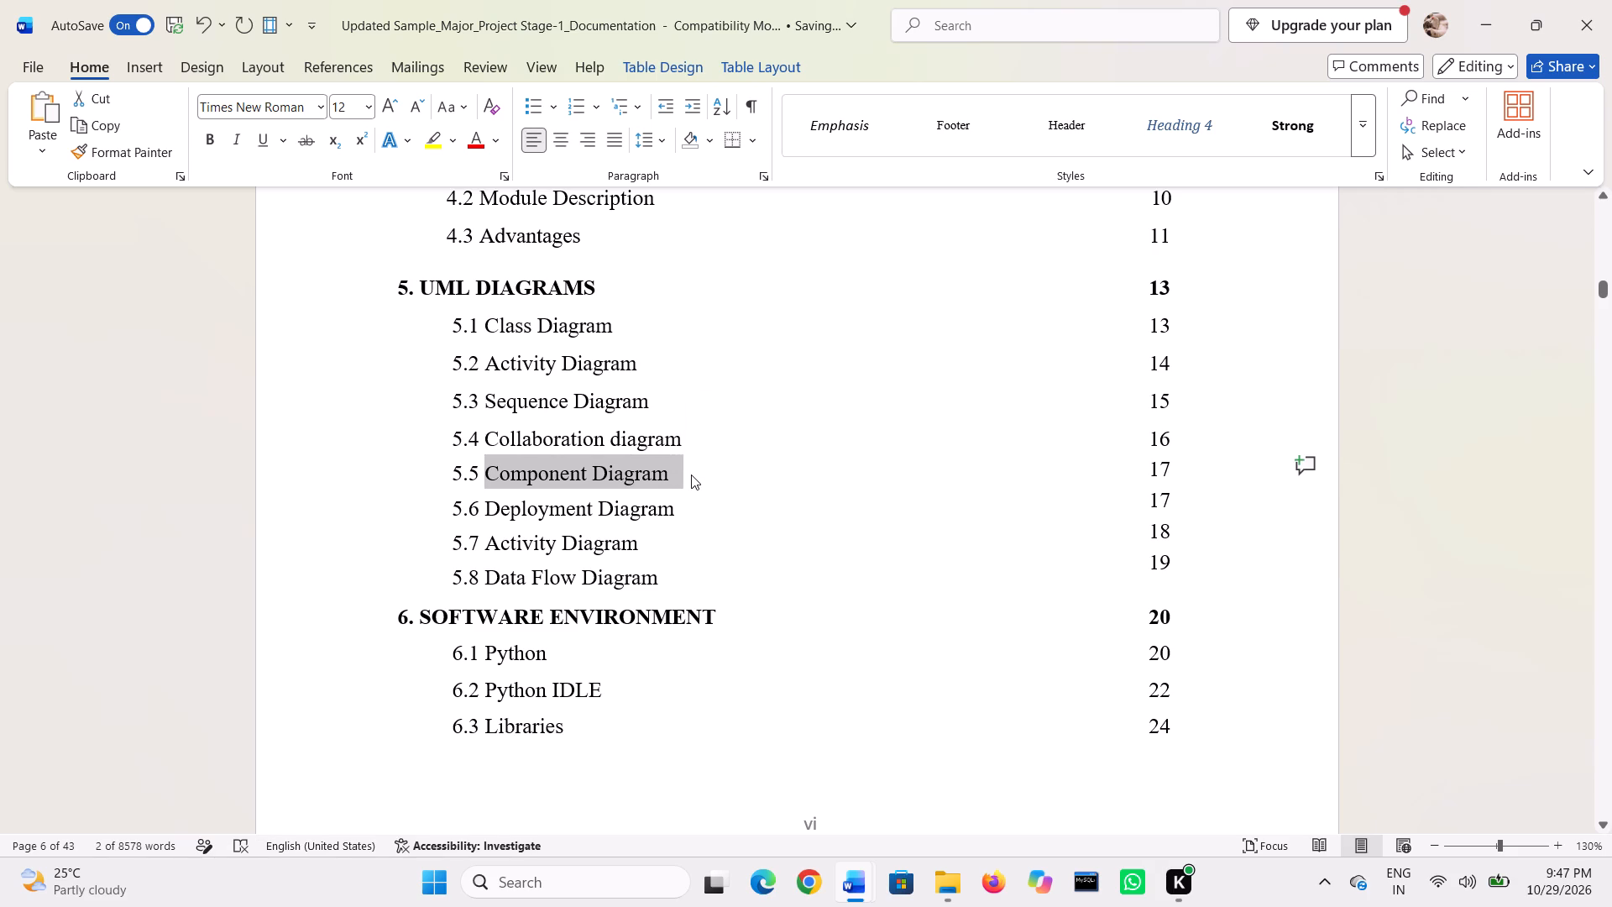
scroll(691, 474, down, 6)
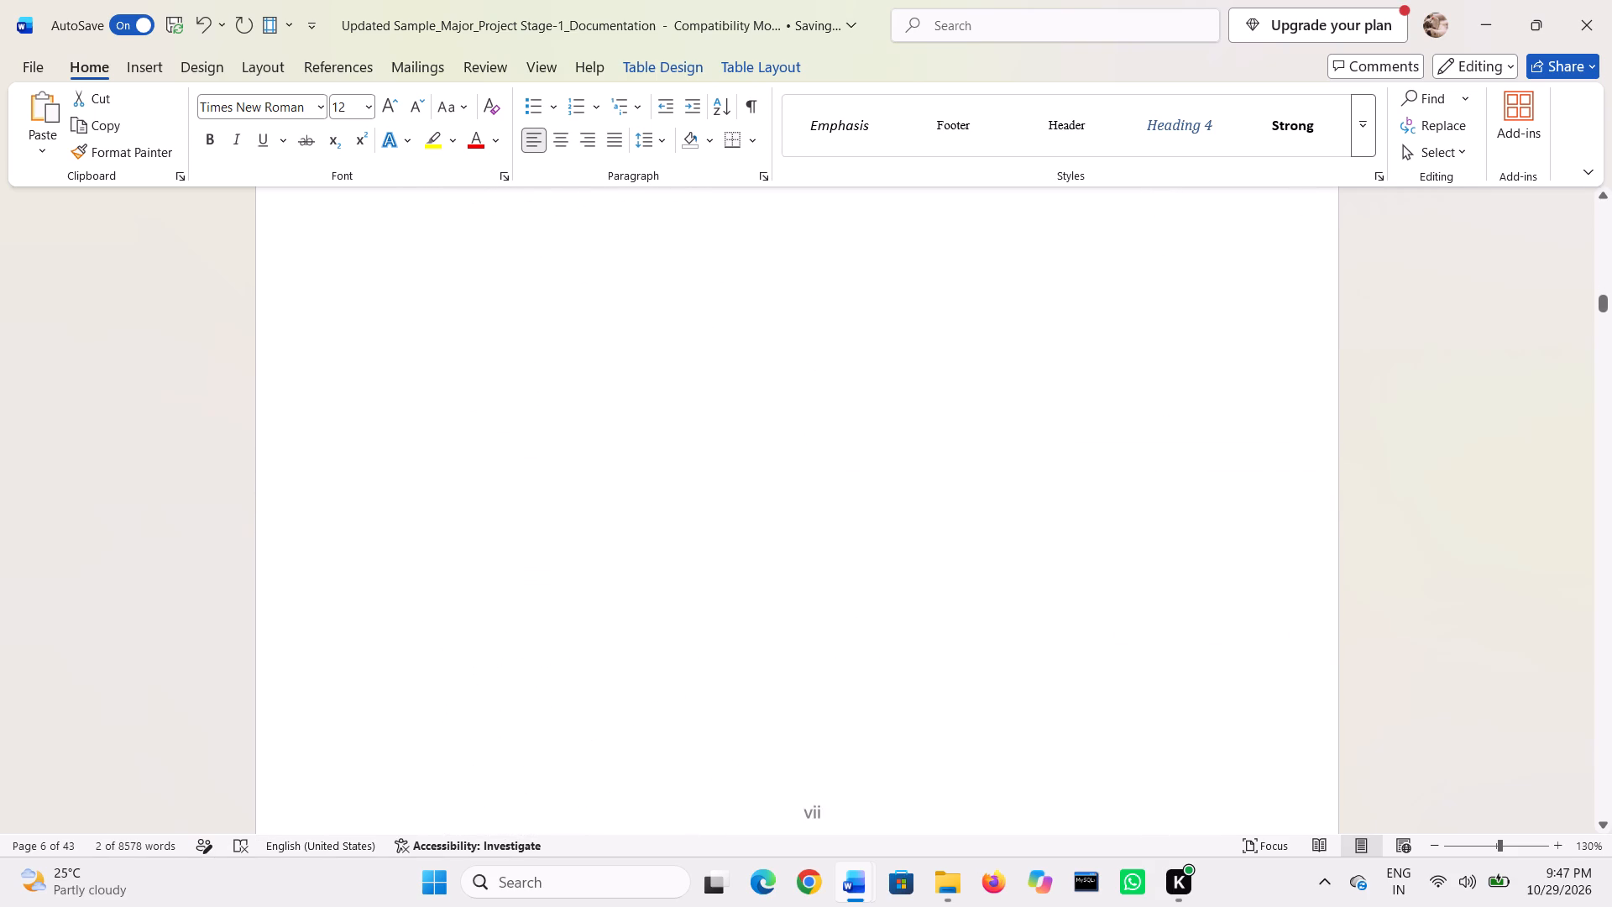
scroll(691, 474, down, 3)
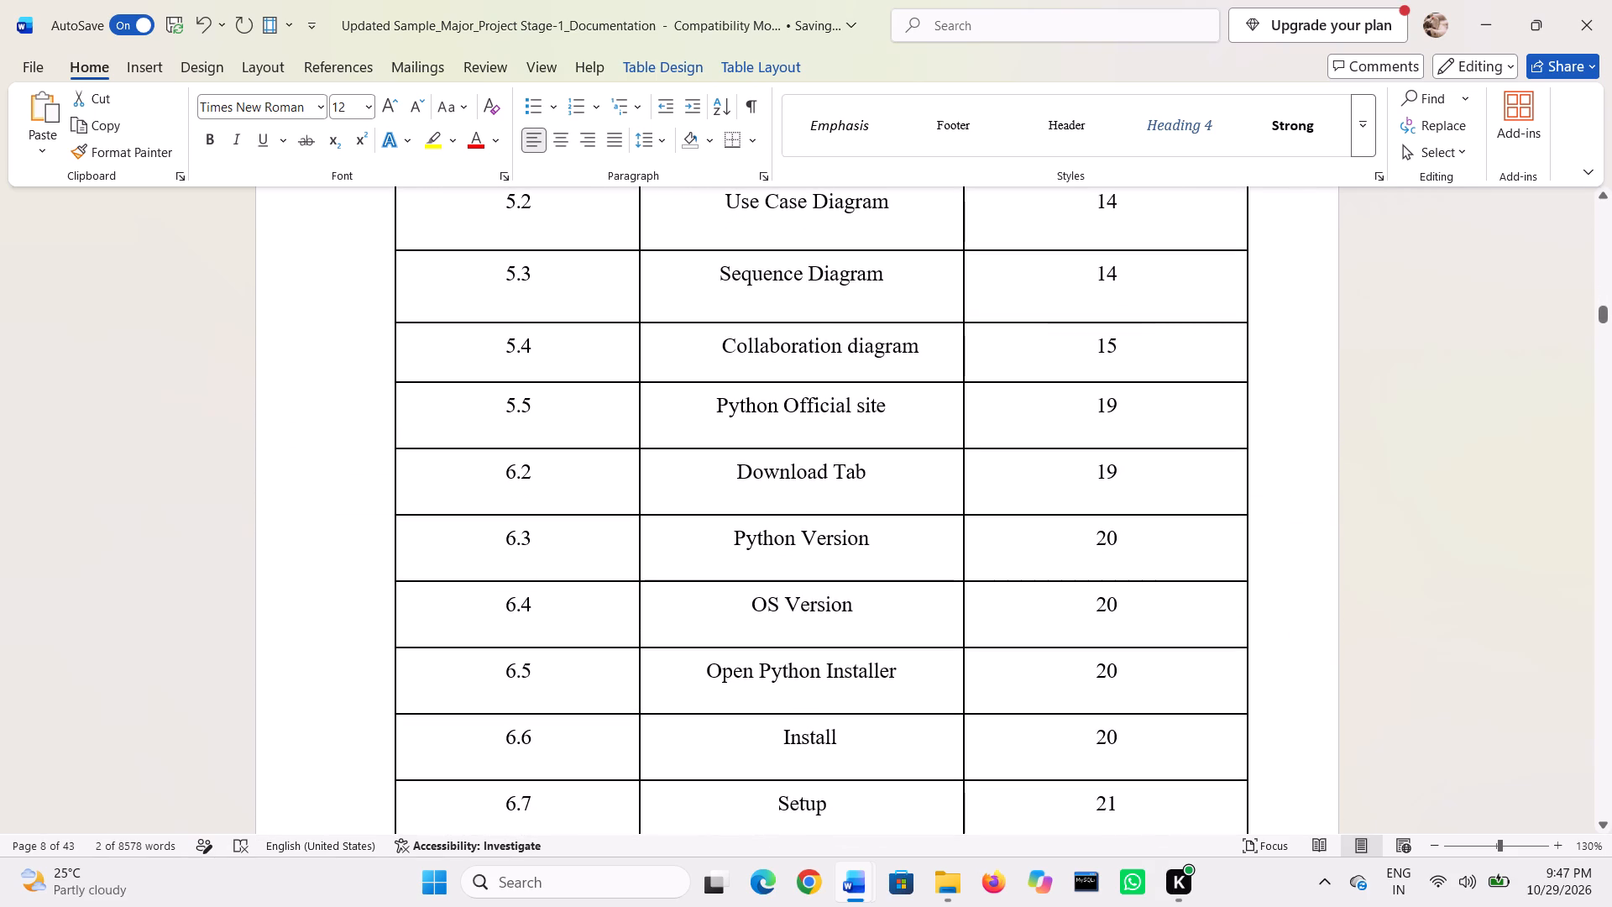
drag(716, 406, 902, 403)
key(ctrl+v)
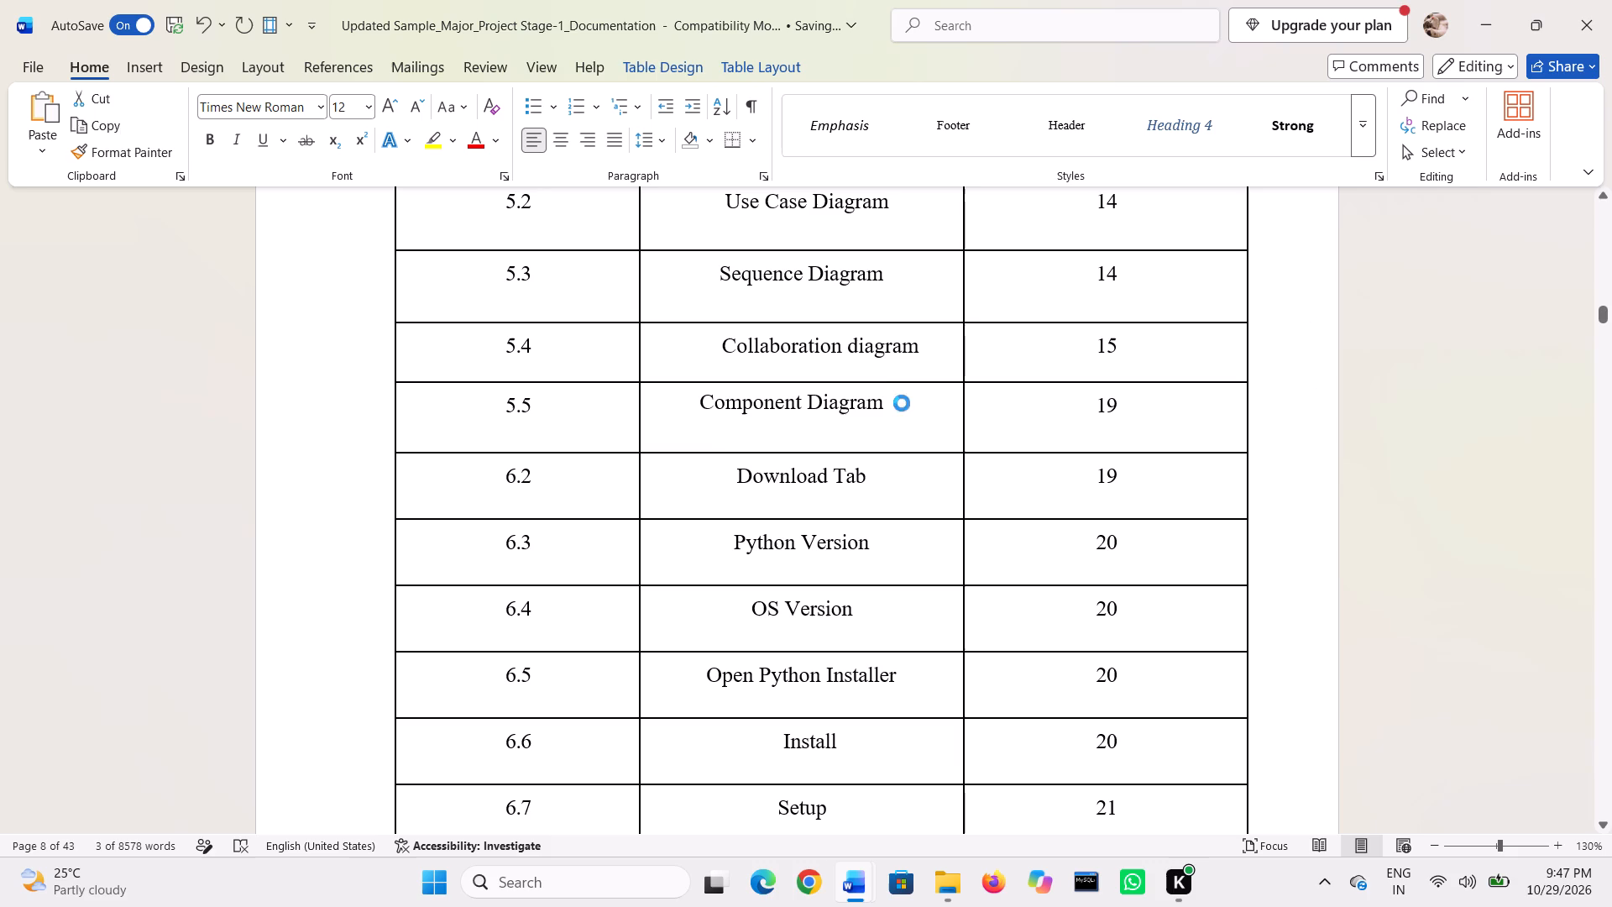
Replace the indent before the Component Diagram description in the List of Figures with seven leading spaces.
click(693, 396)
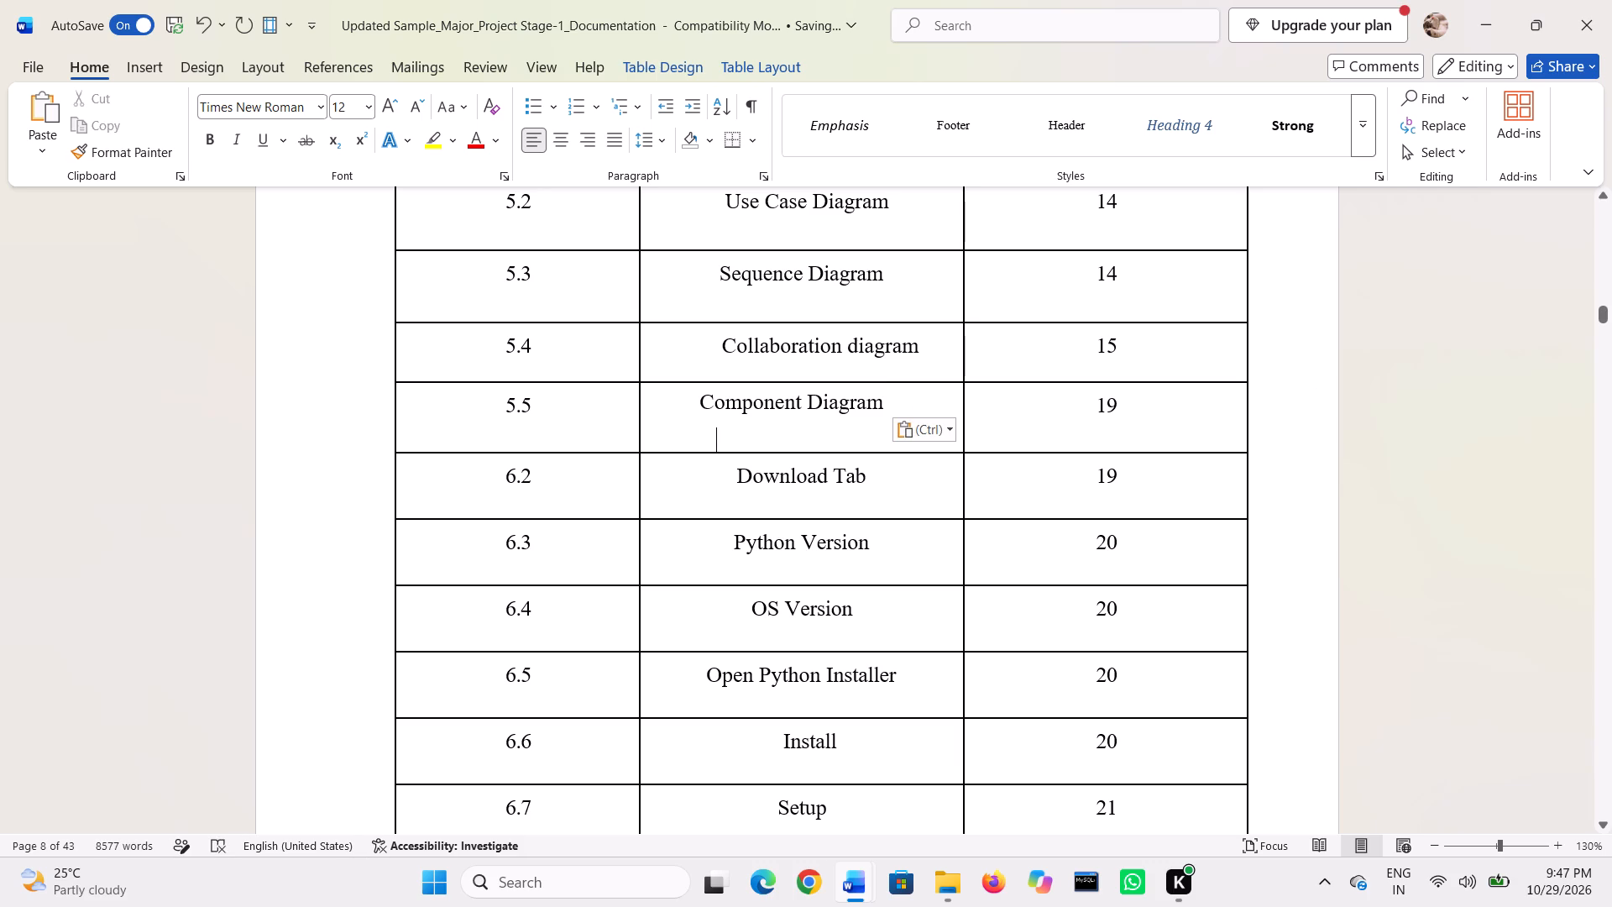
key(Return)
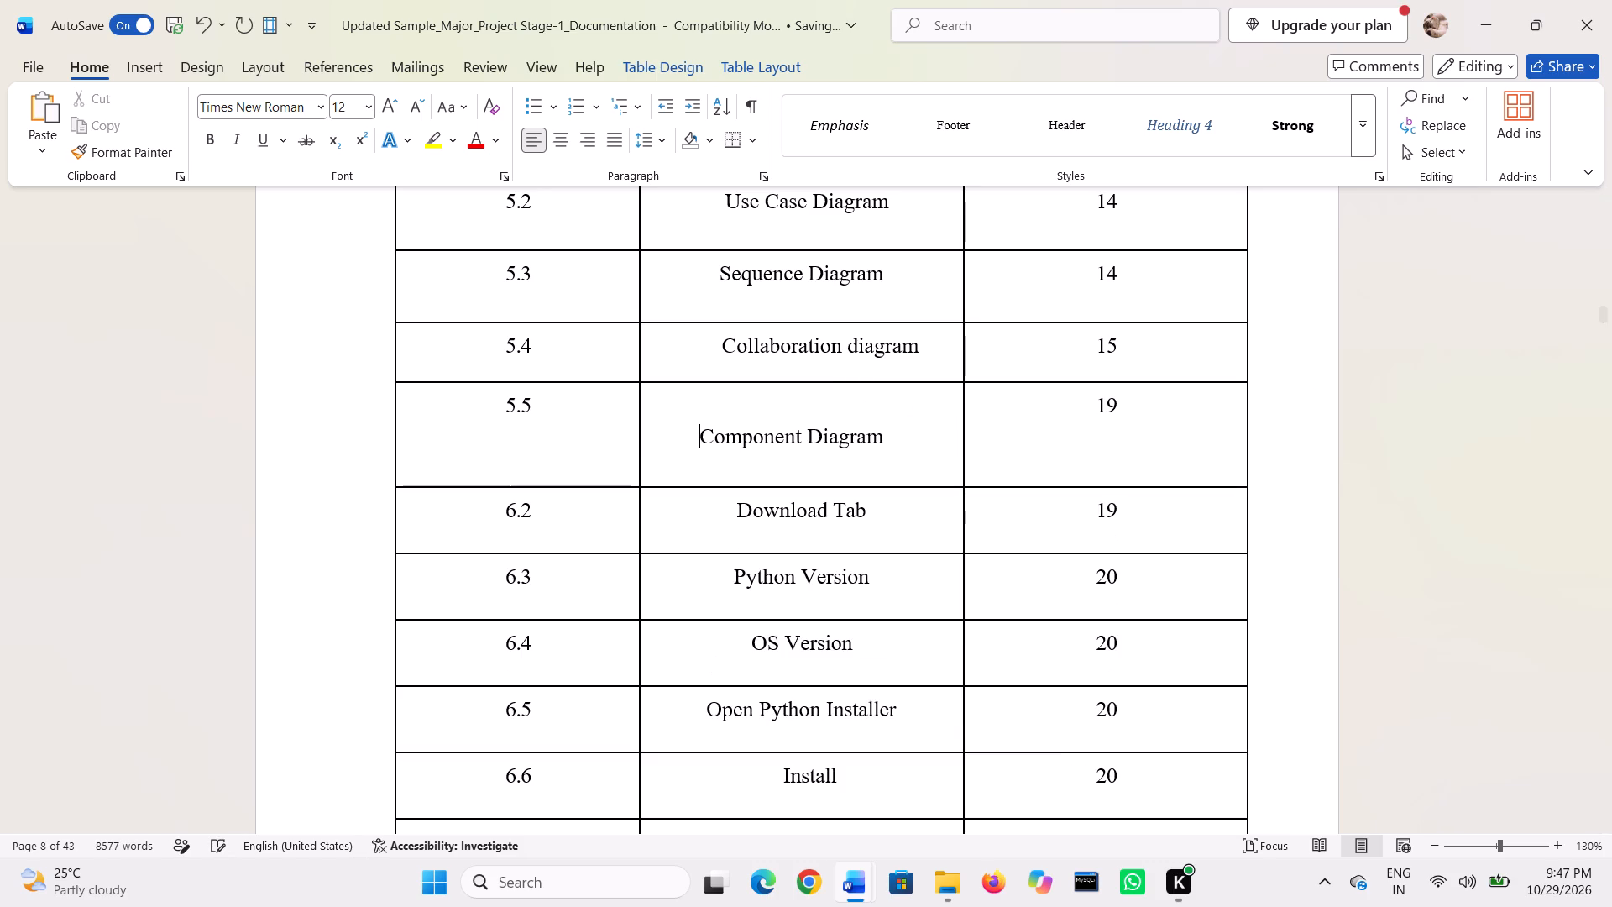
key(BackSpace)
key(BackSpace)
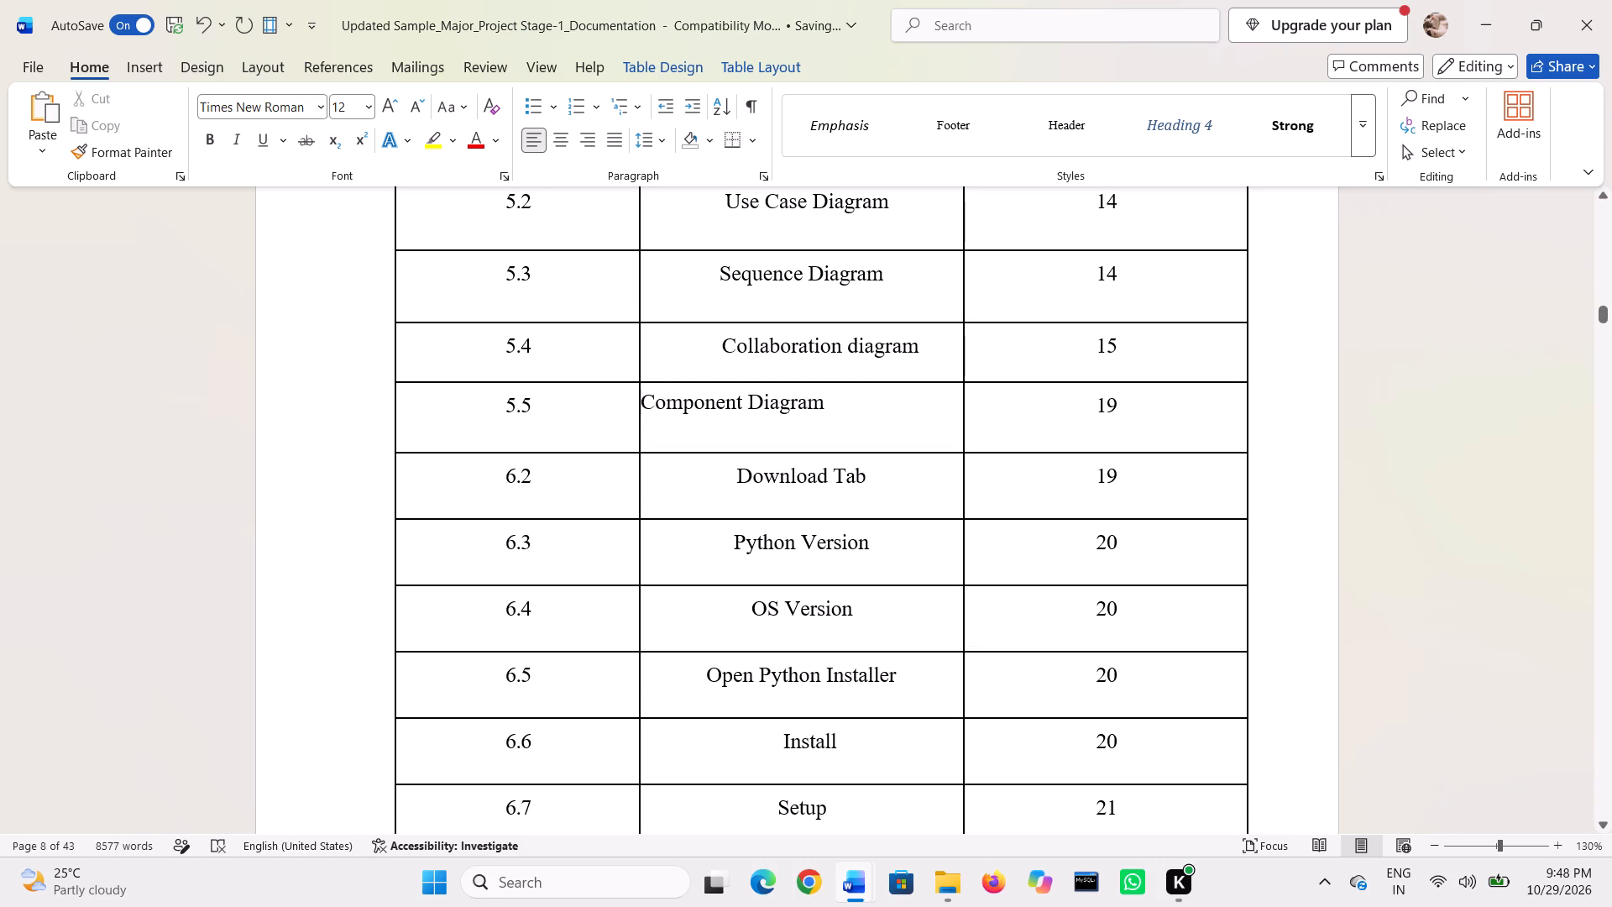
key(space)
key(space)
key(space)
key(space)
key(space)
key(space)
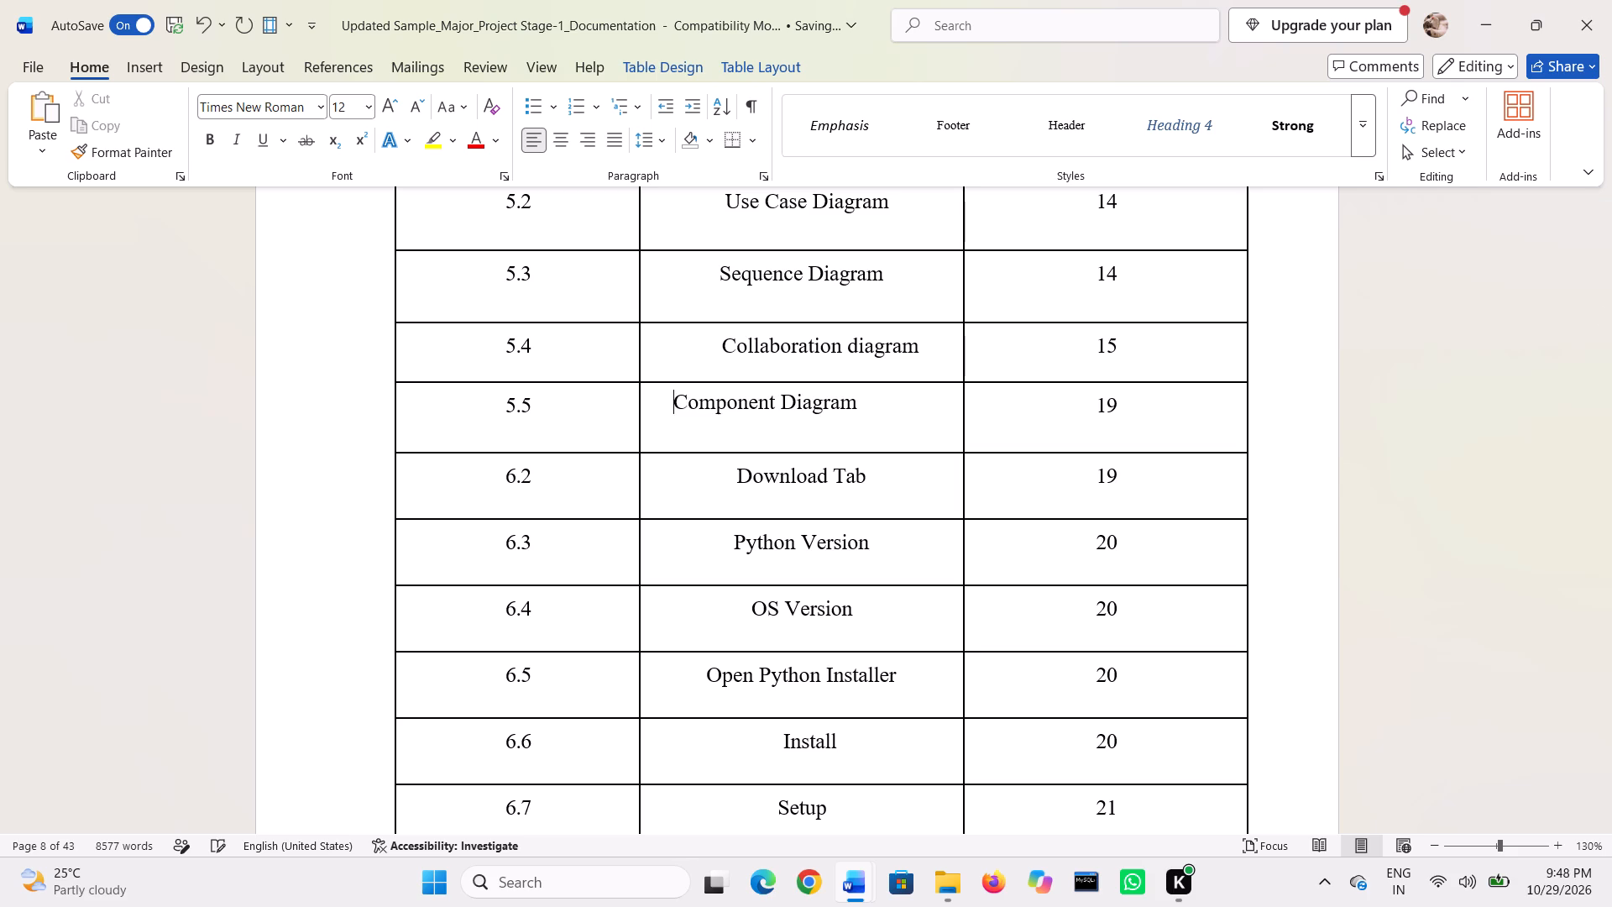
key(space)
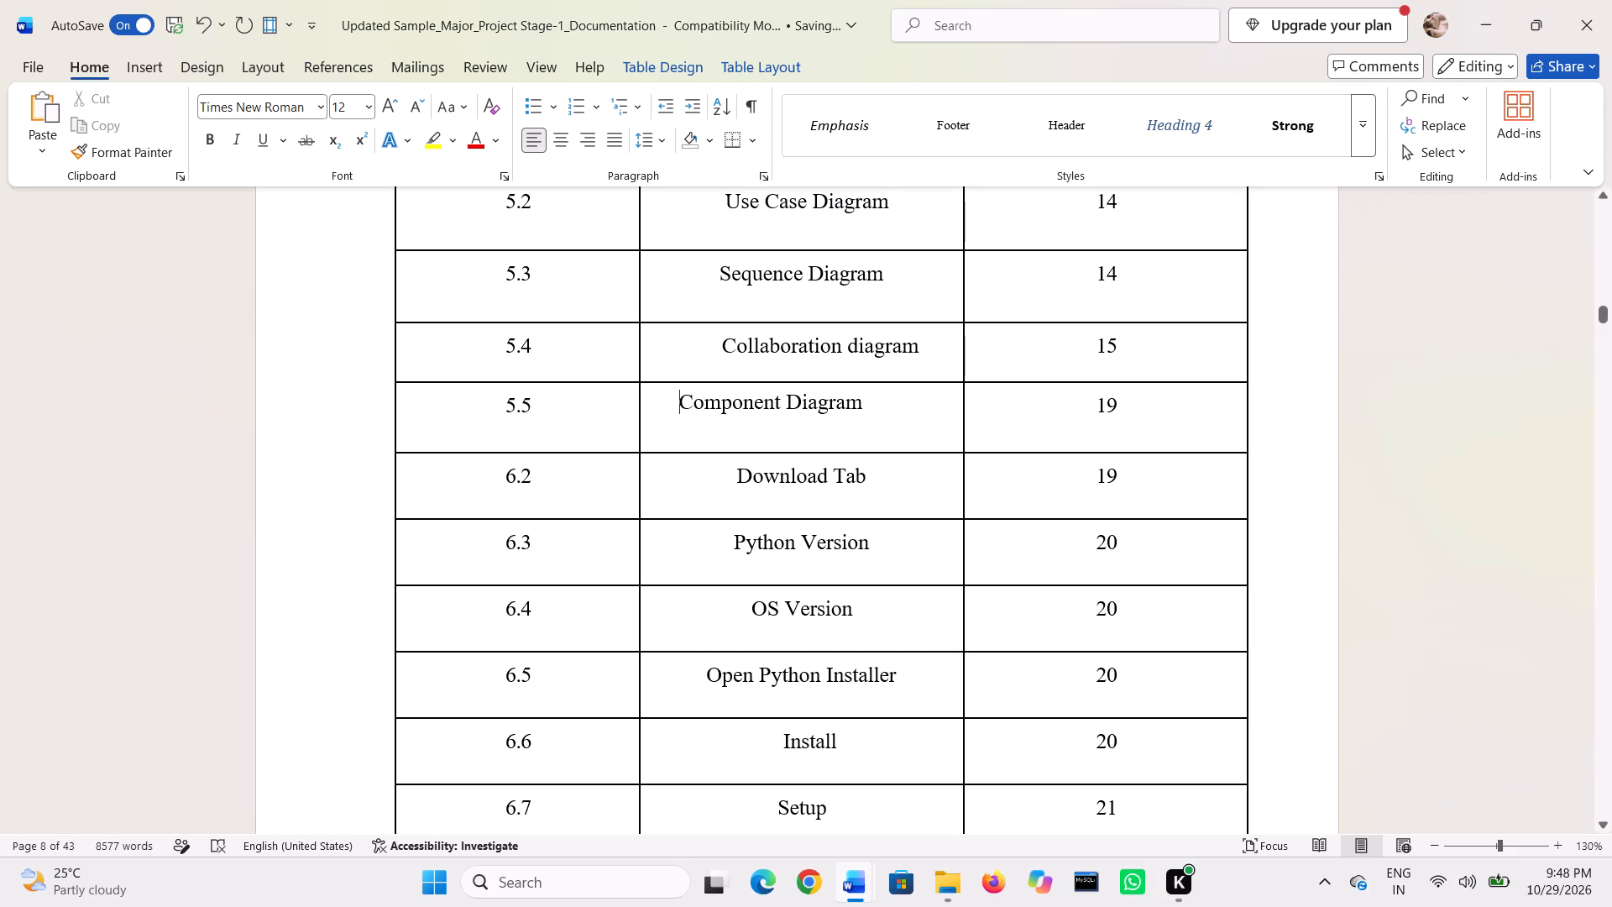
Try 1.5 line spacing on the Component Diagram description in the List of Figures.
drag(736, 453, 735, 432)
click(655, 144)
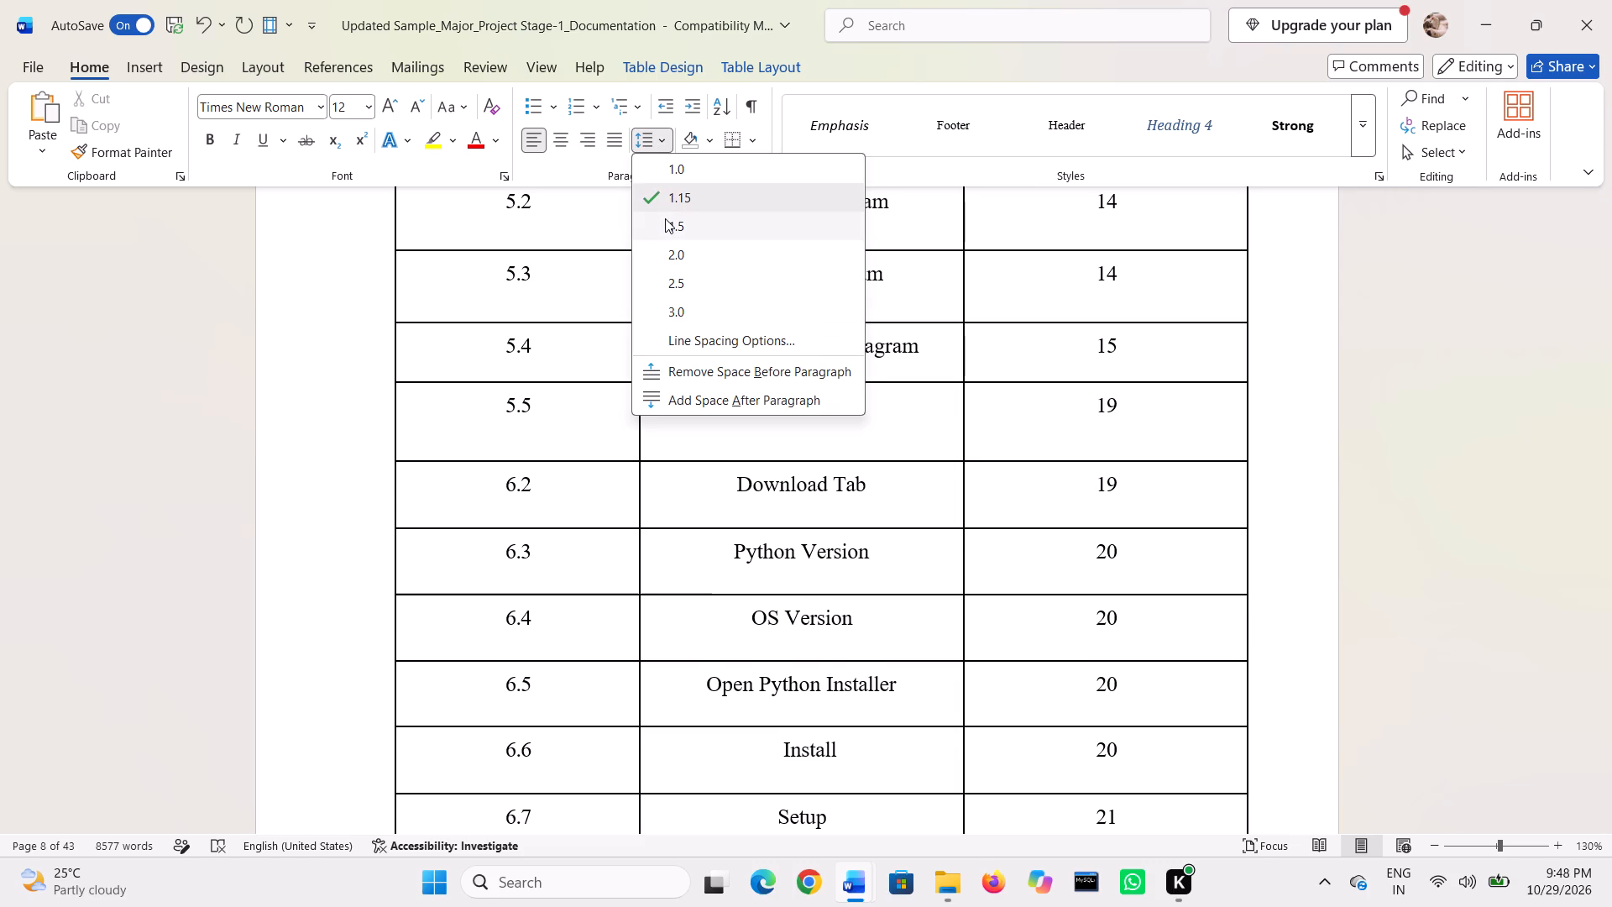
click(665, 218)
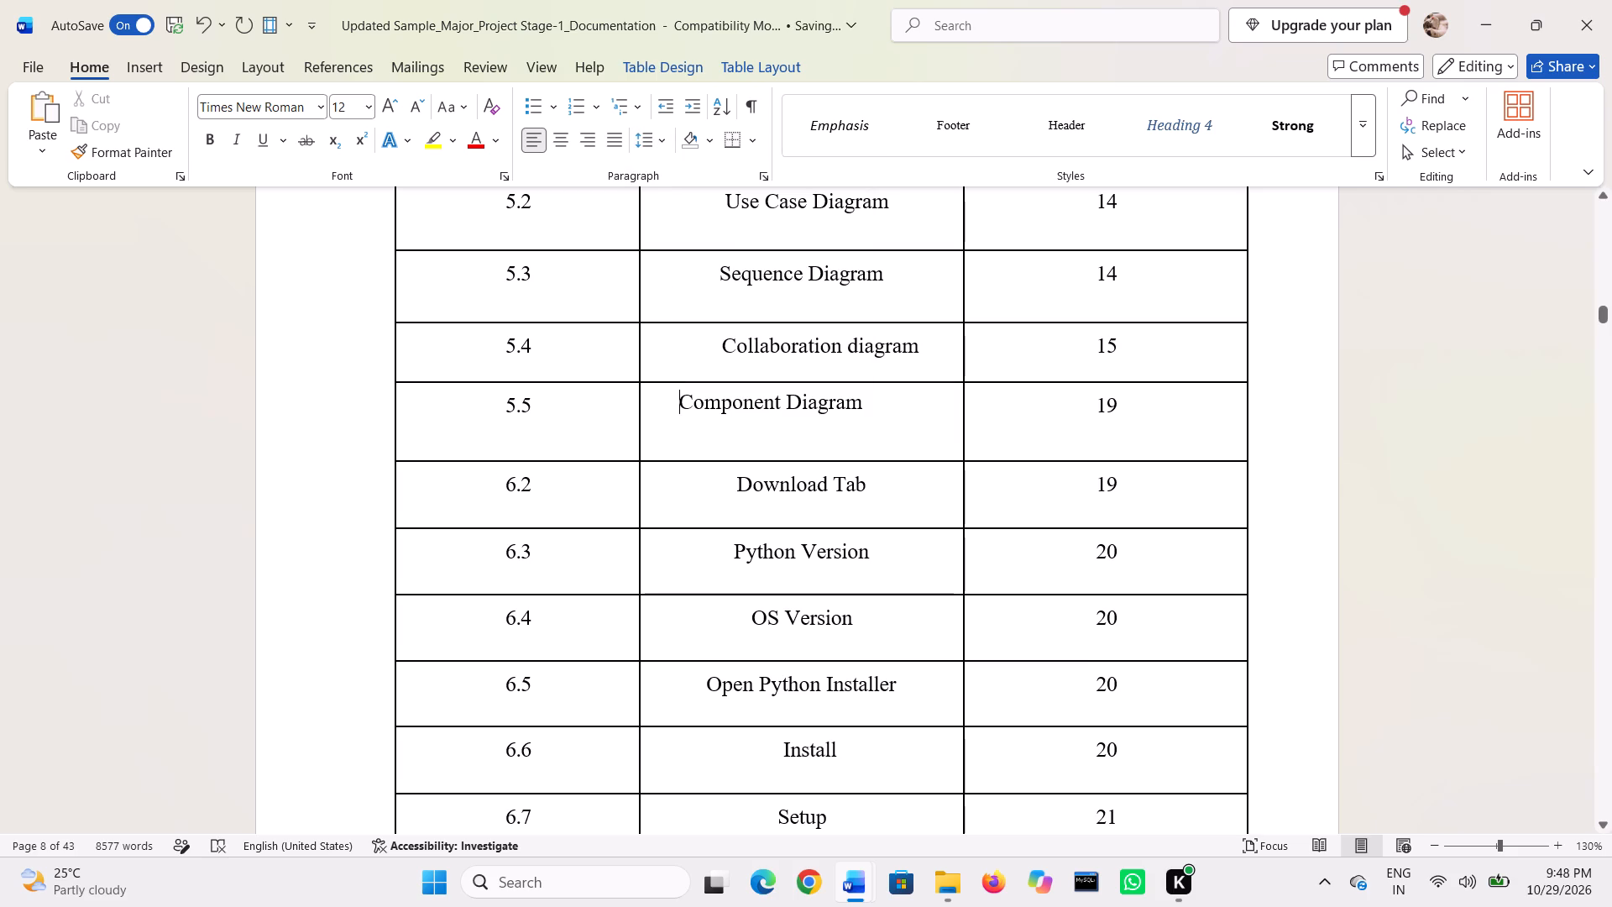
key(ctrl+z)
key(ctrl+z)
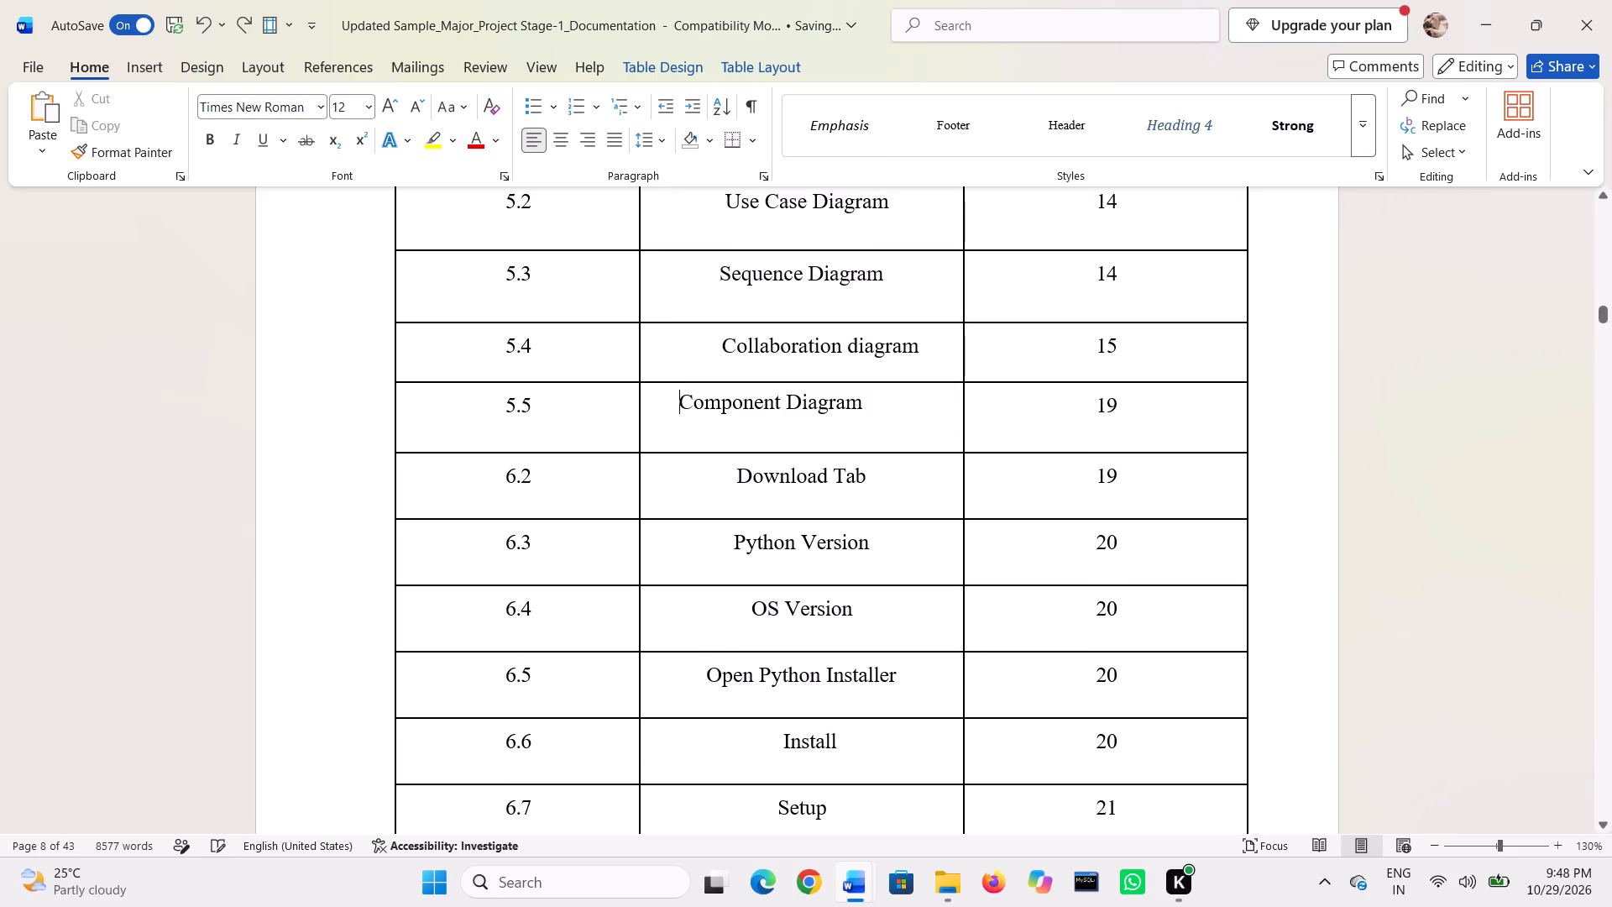
Shift the Component Diagram description closer to the centre of its cell with three more leading spaces.
key(space)
key(space)
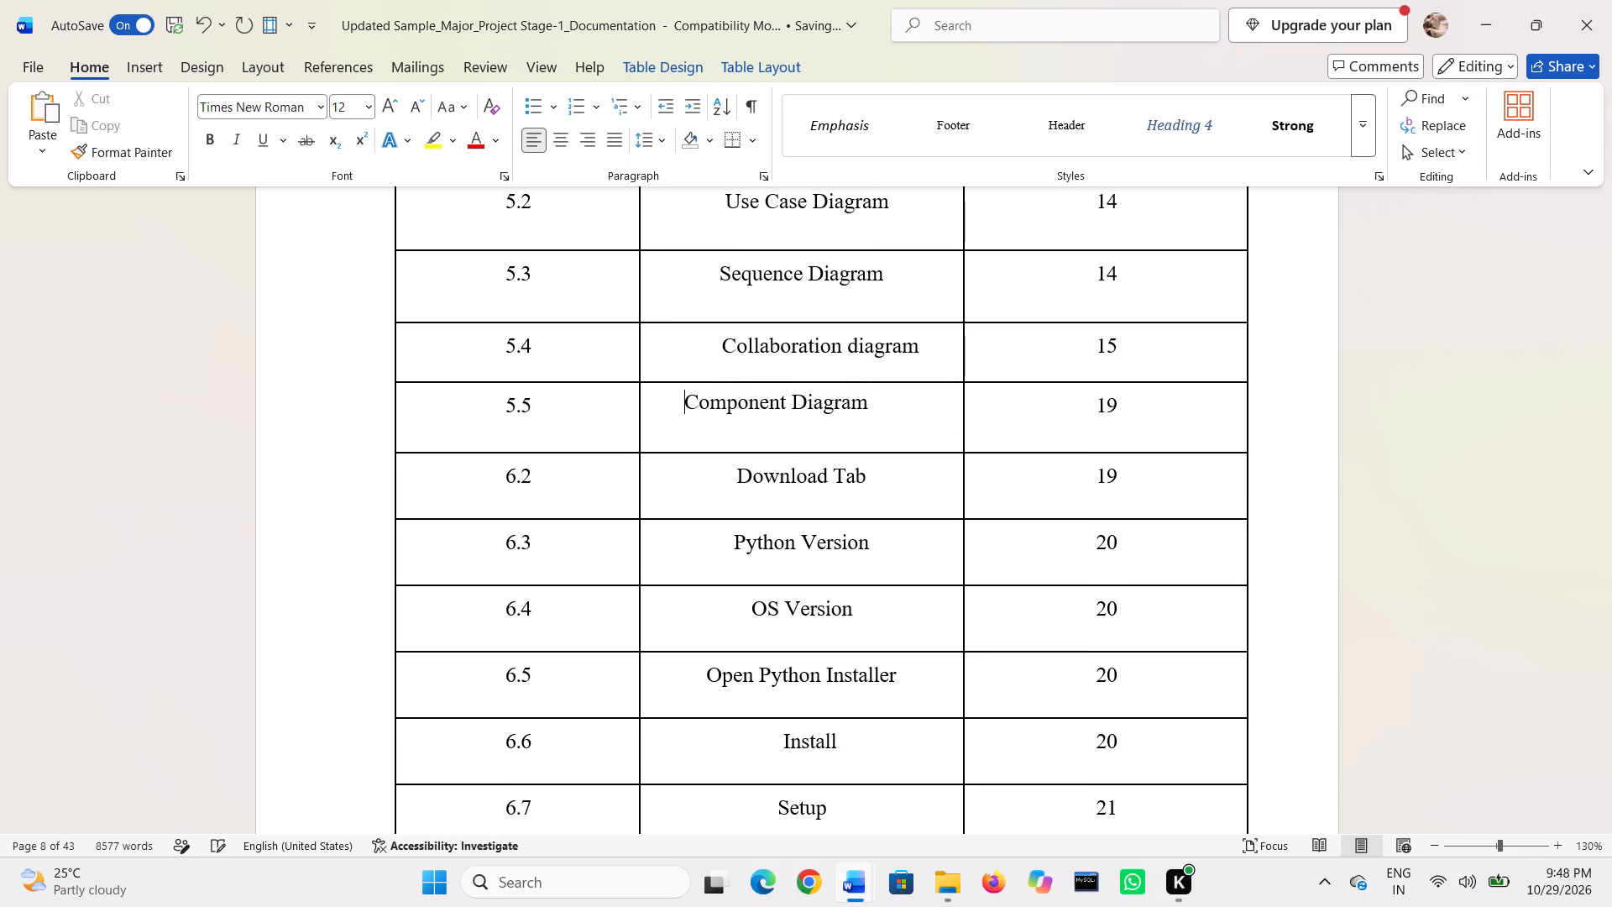
key(space)
Replace the indent before the Collaboration diagram description of figure 5.4 with eight leading spaces to bring it nearer the cell's centre.
click(715, 348)
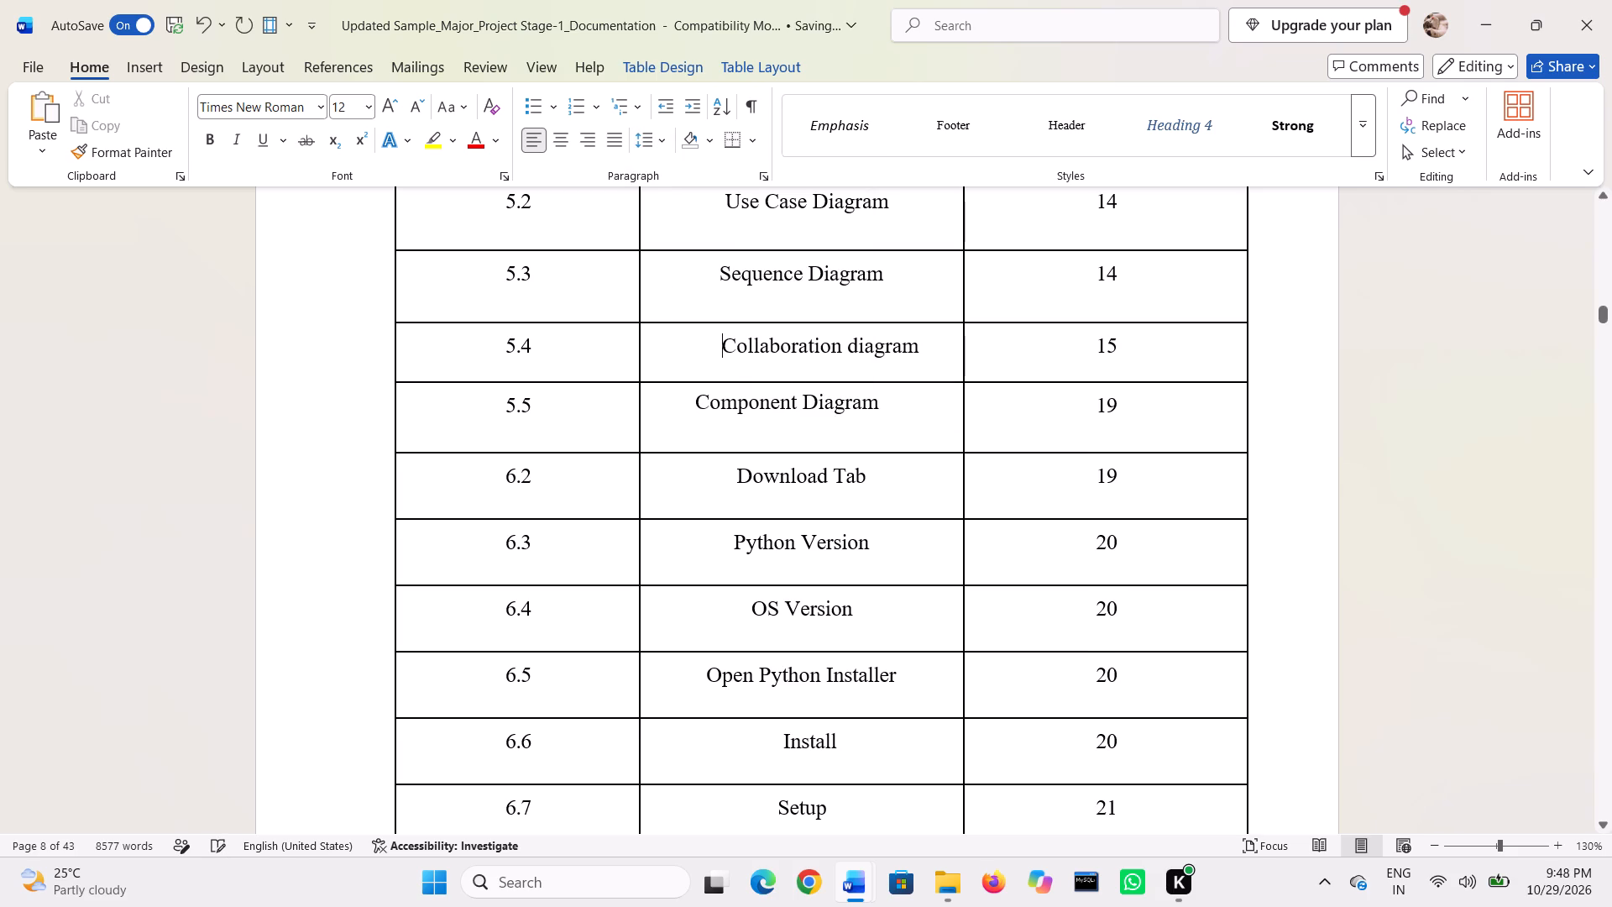
key(BackSpace)
key(space)
key(space)
key(space)
key(space)
key(space)
key(space)
key(space)
key(space)
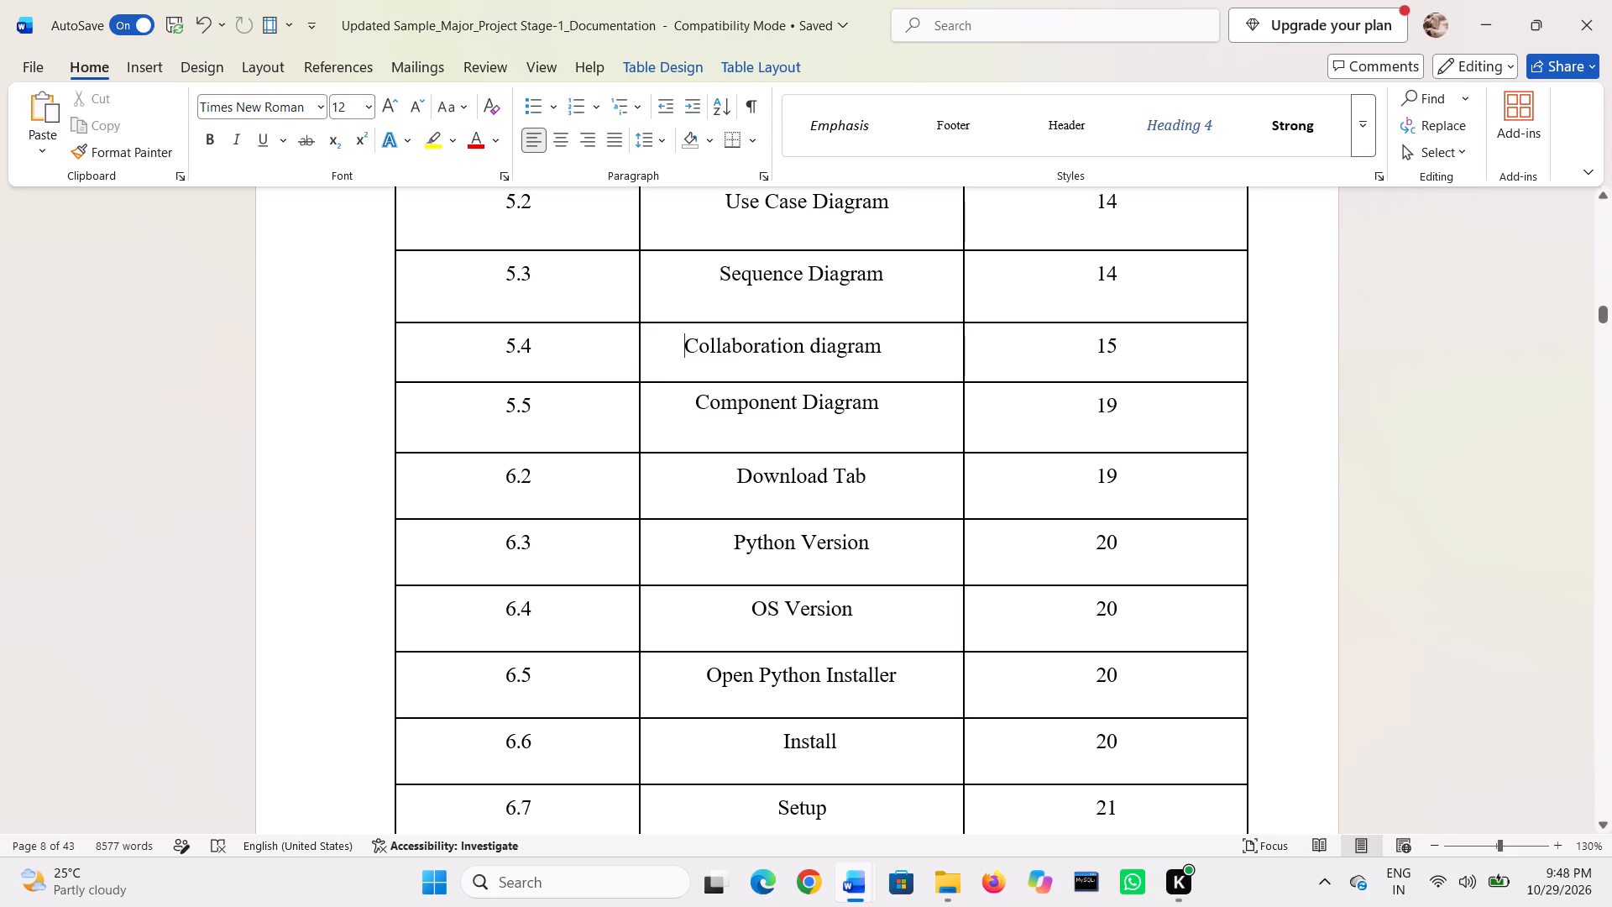
Change the figure number of the Download Tab row in the List of Figures to 5.6.
click(541, 484)
key(BackSpace)
key(BackSpace)
key(BackSpace)
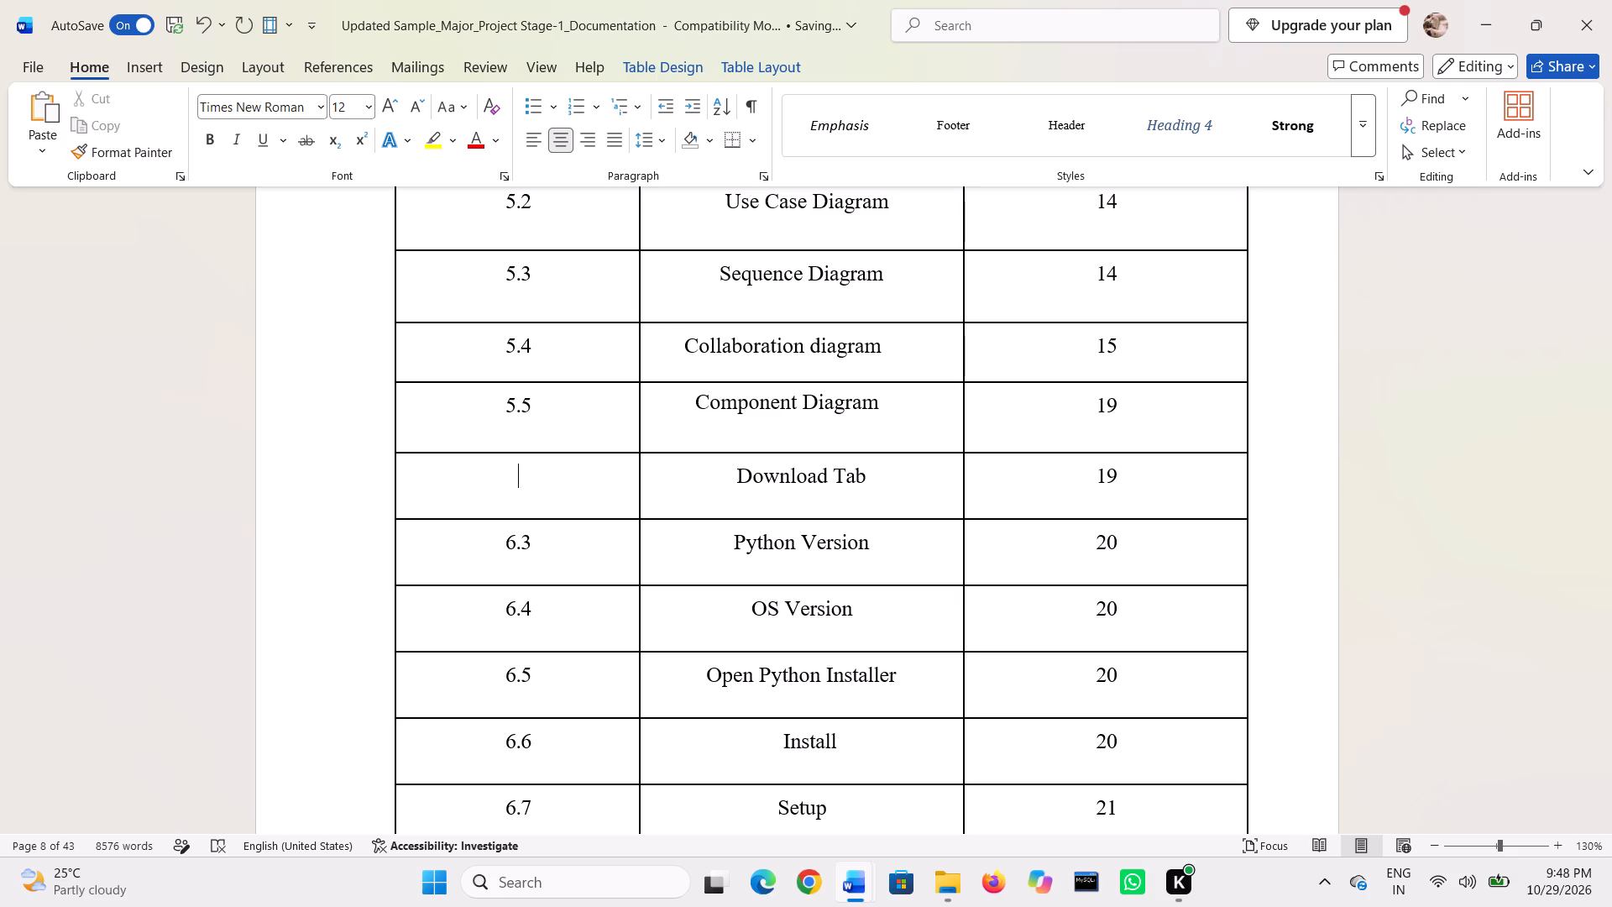
text(5.)
key(6)
Replace the Download Tab description of figure 5.6 with "Deployment Diagram" copied from entry 5.6 in the table of contents.
scroll(663, 488, up, 5)
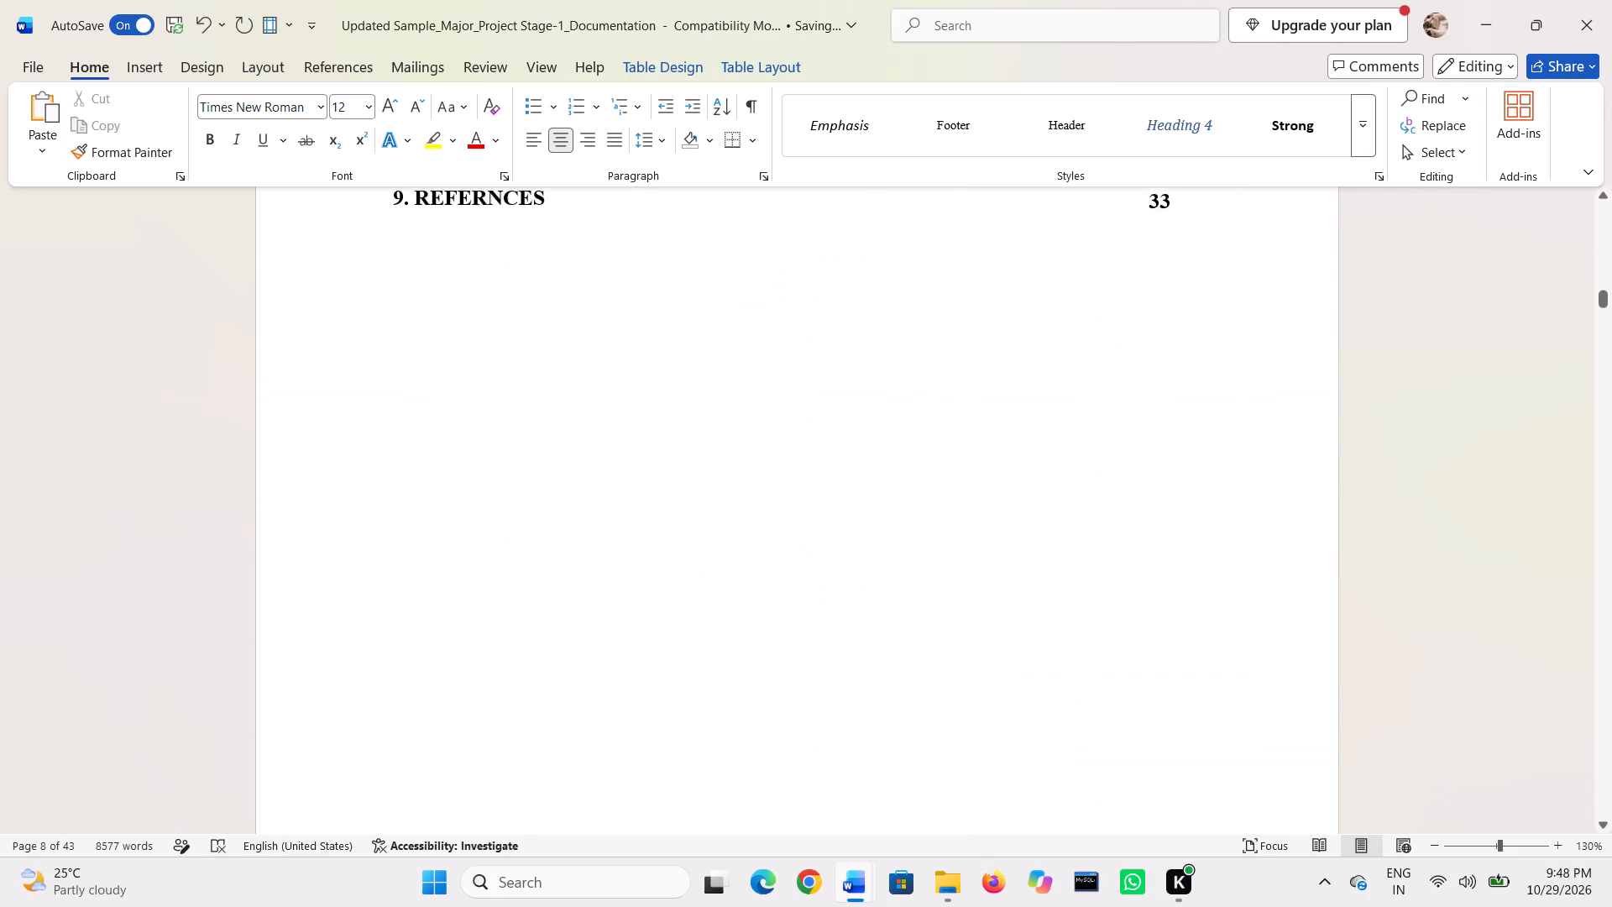
scroll(663, 488, up, 4)
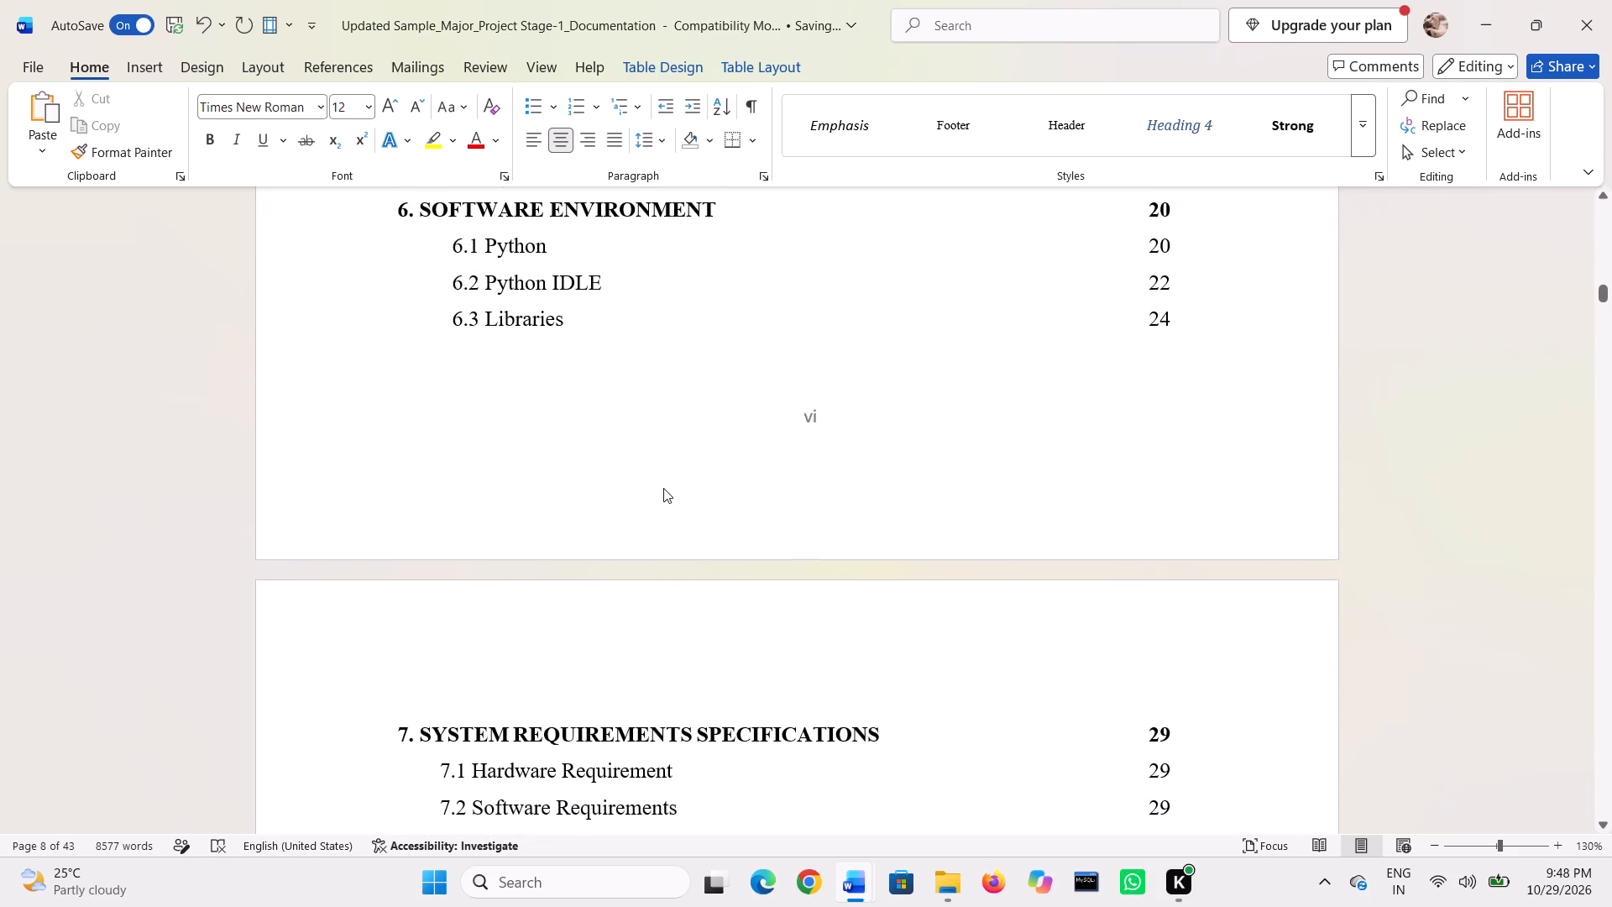
scroll(663, 488, up, 1)
drag(486, 532, 664, 536)
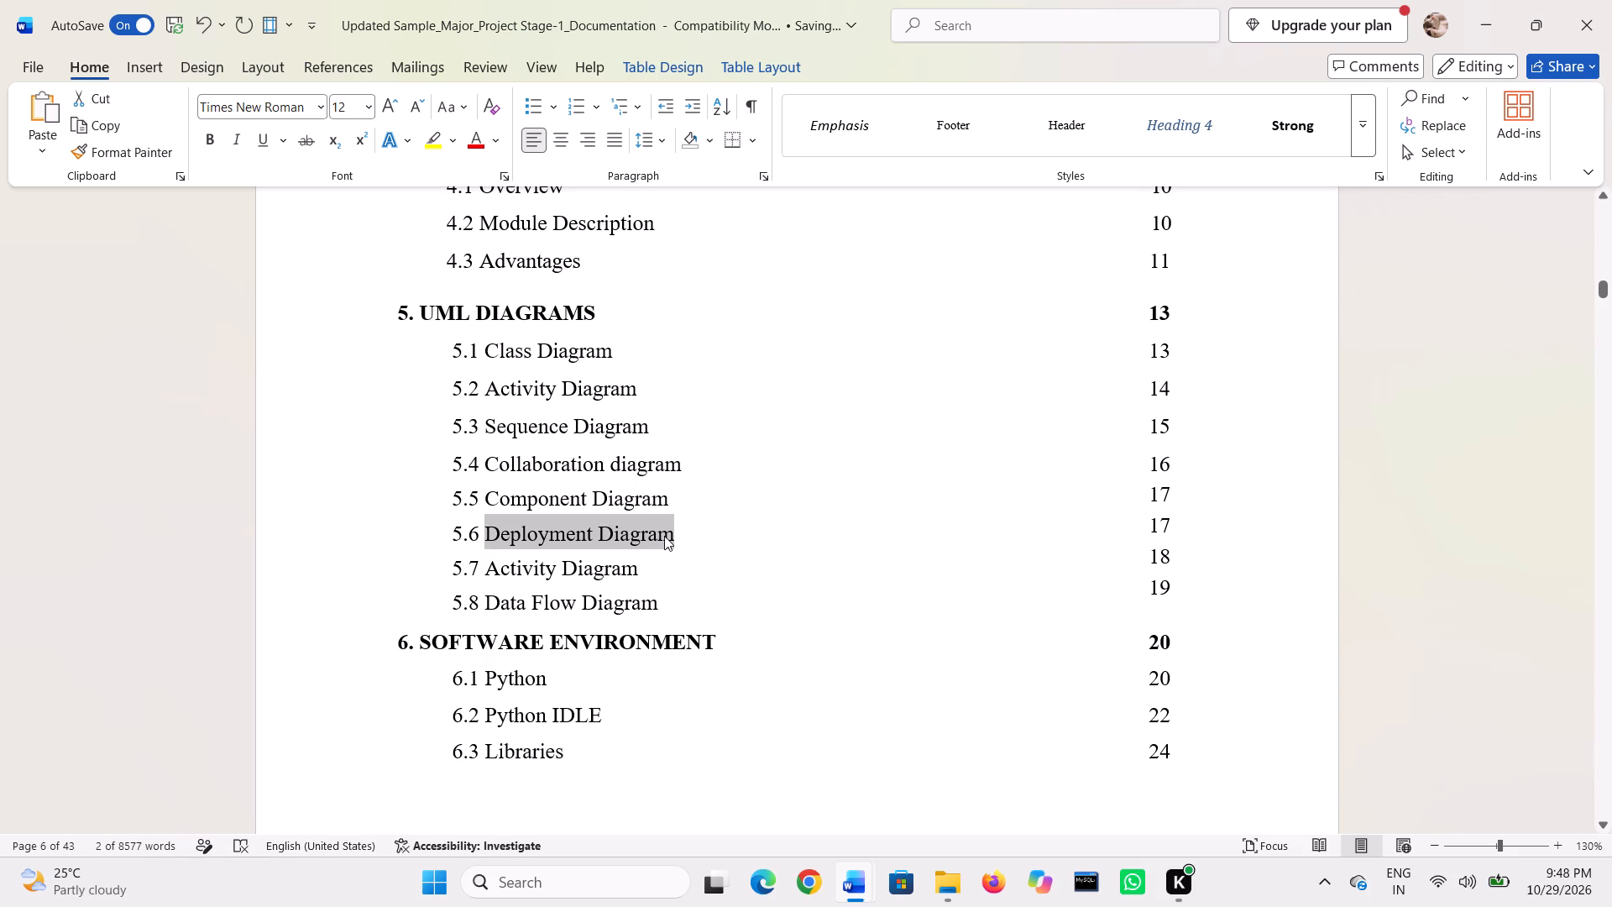
key(ctrl+c)
scroll(664, 536, down, 6)
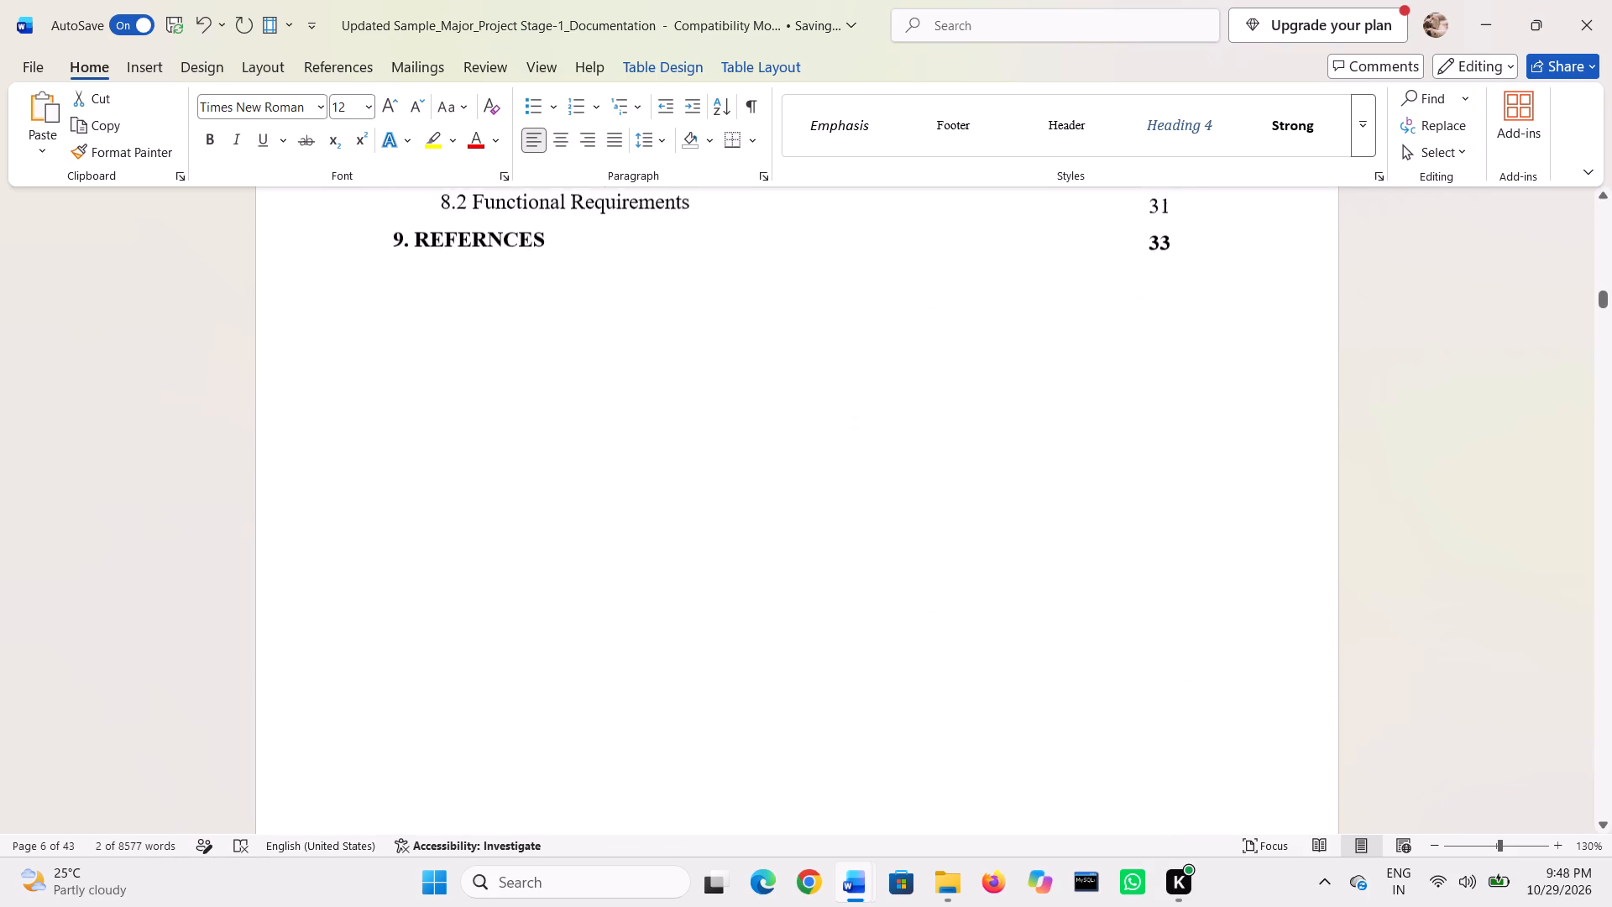
scroll(664, 536, down, 4)
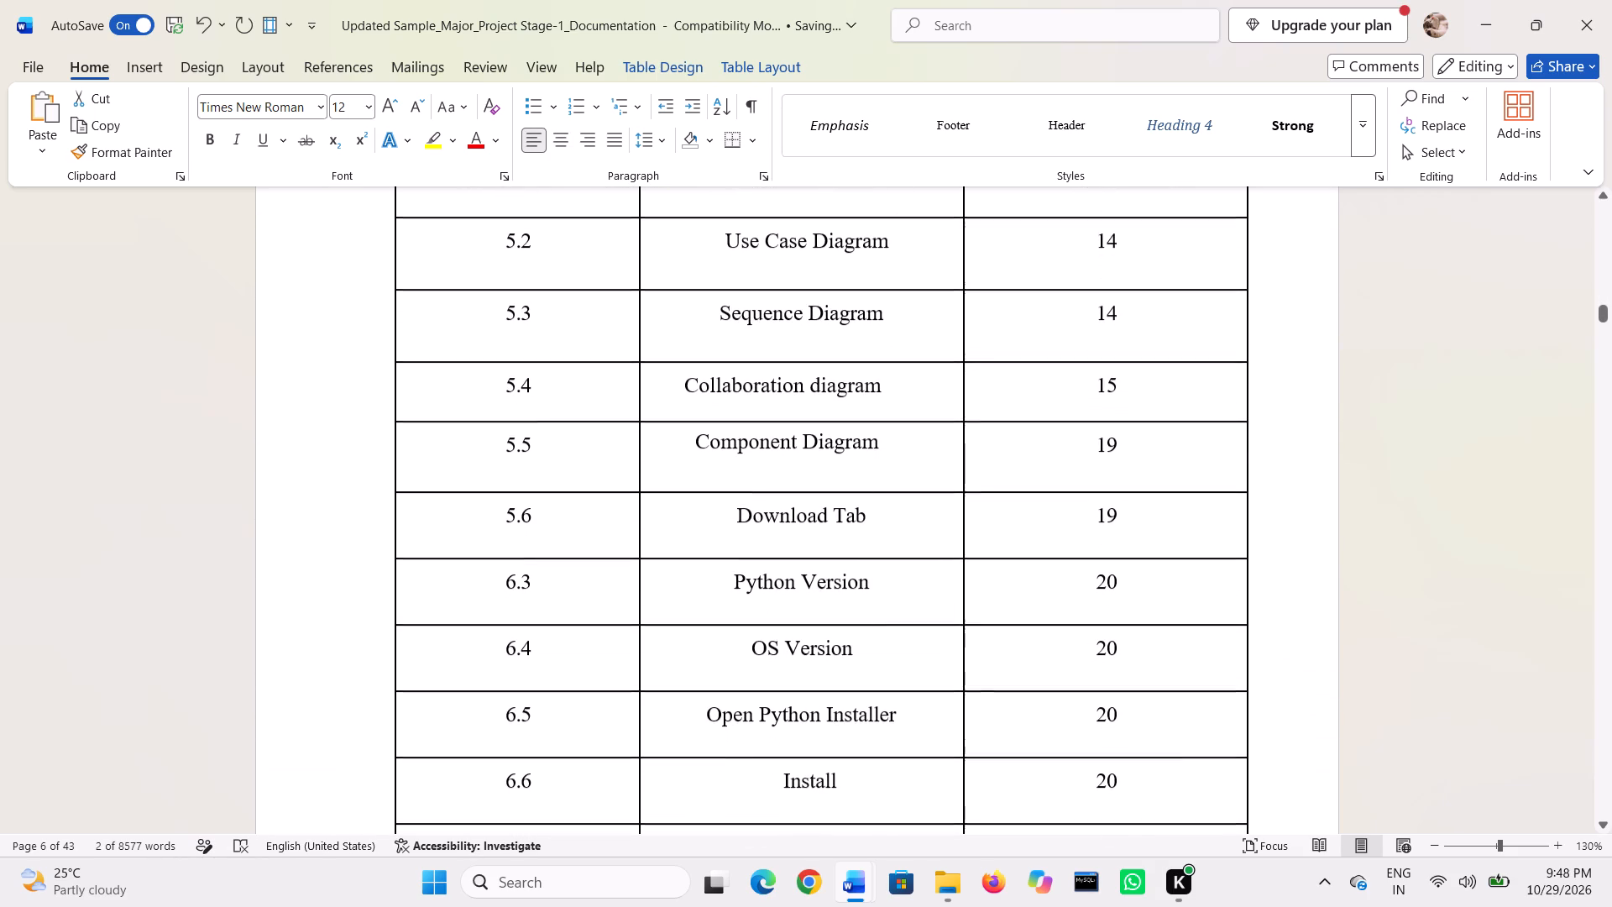
drag(727, 514, 882, 506)
key(ctrl+v)
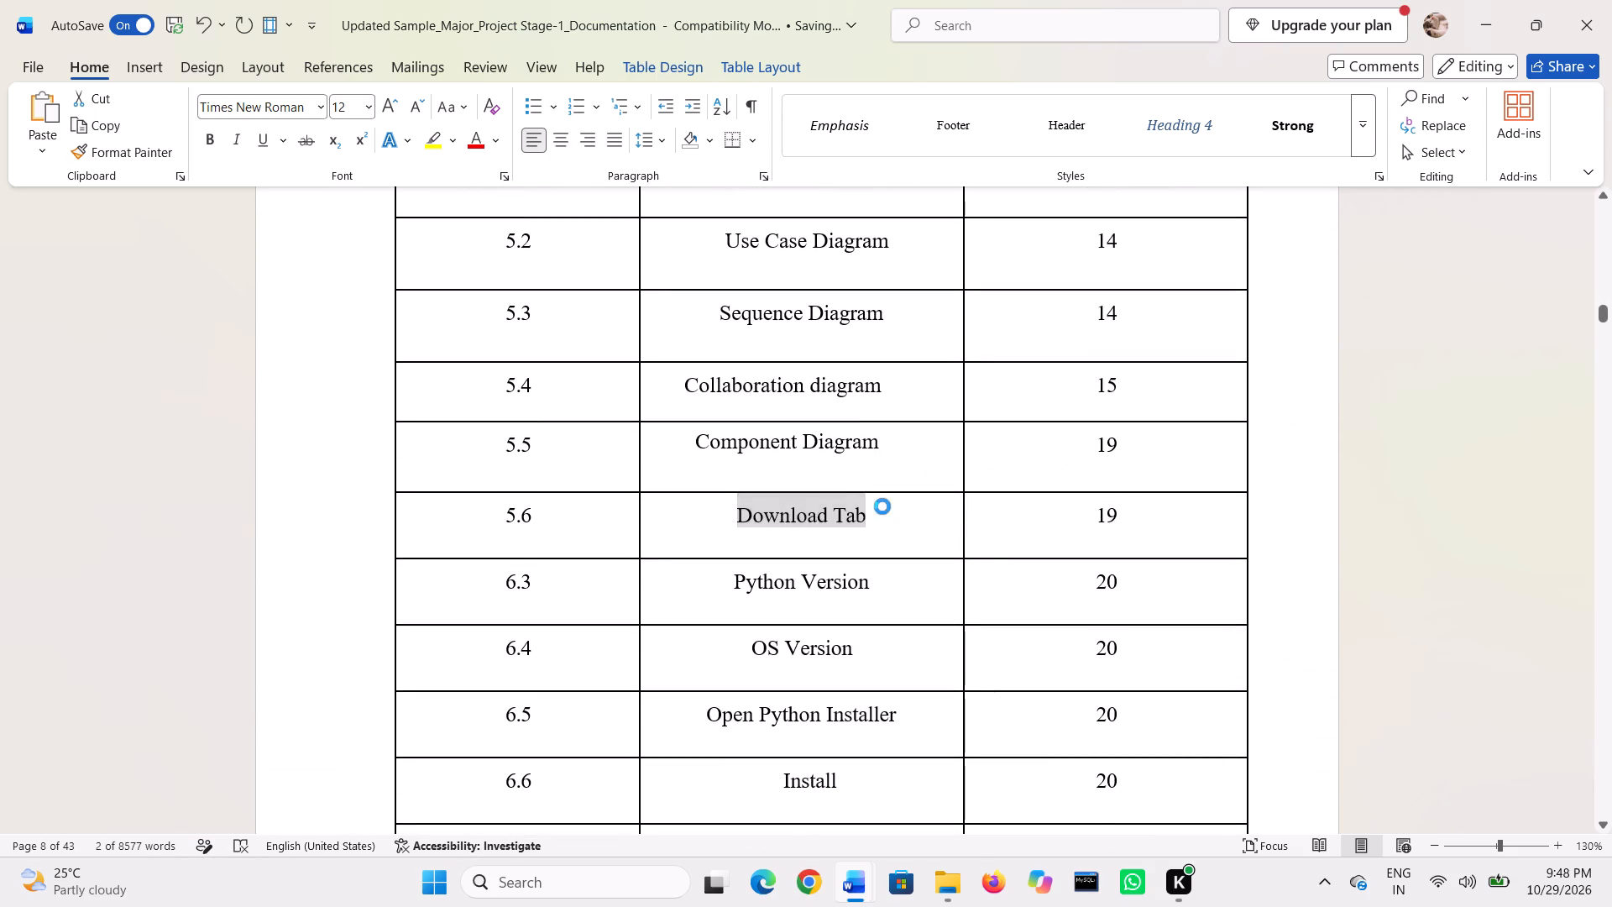
Remove the indent before the Deployment Diagram description and centre it in its cell.
click(738, 522)
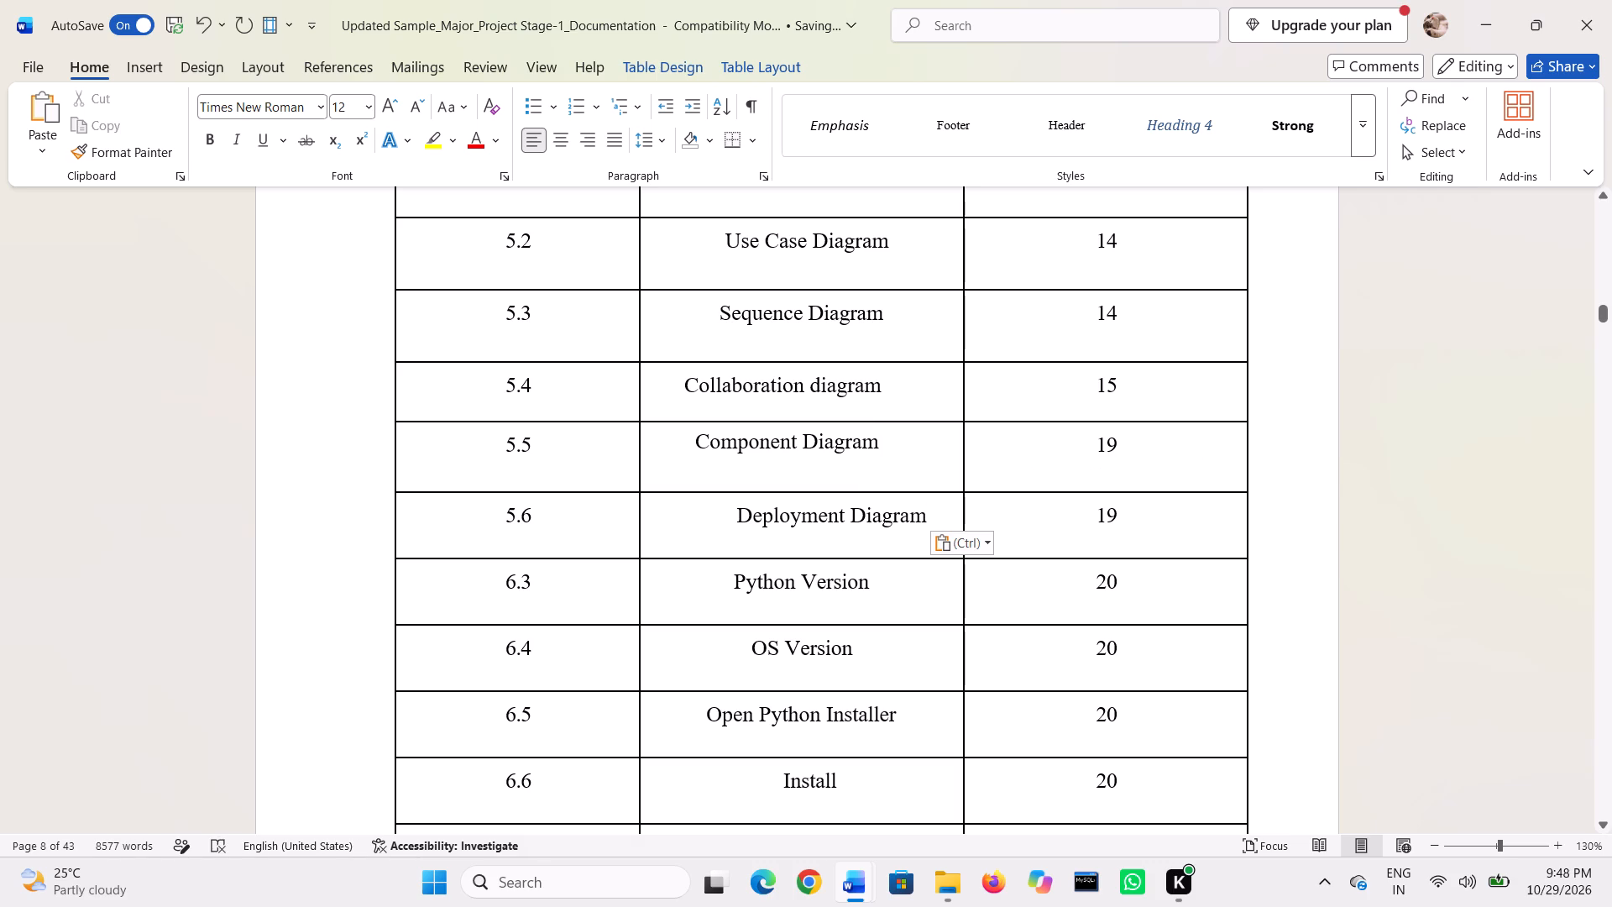
key(BackSpace)
key(space)
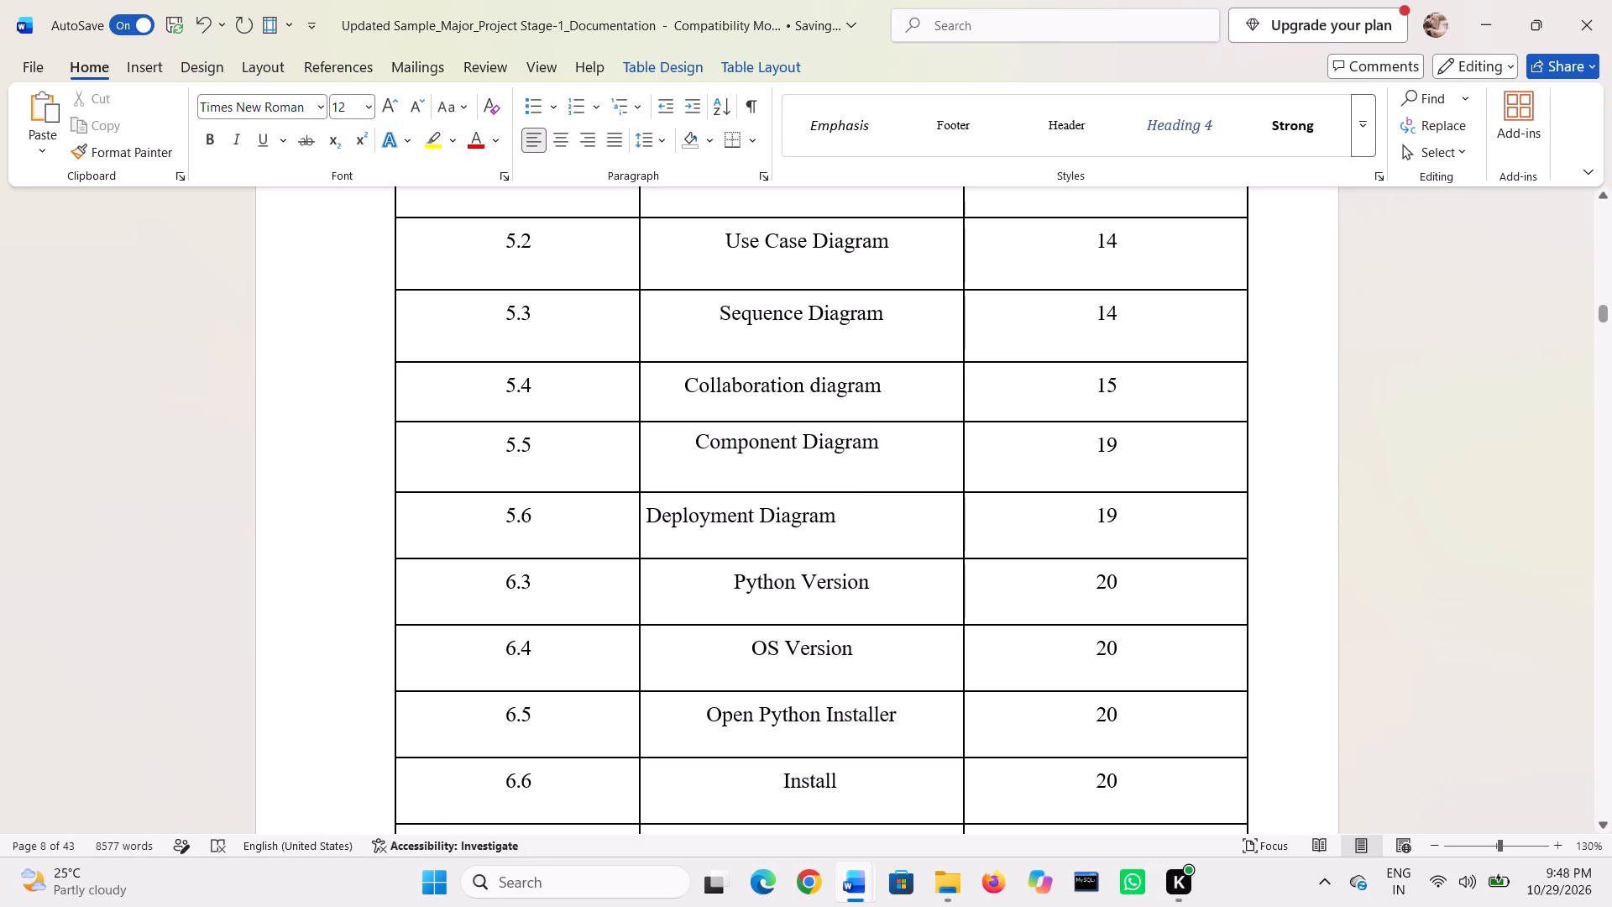
click(560, 134)
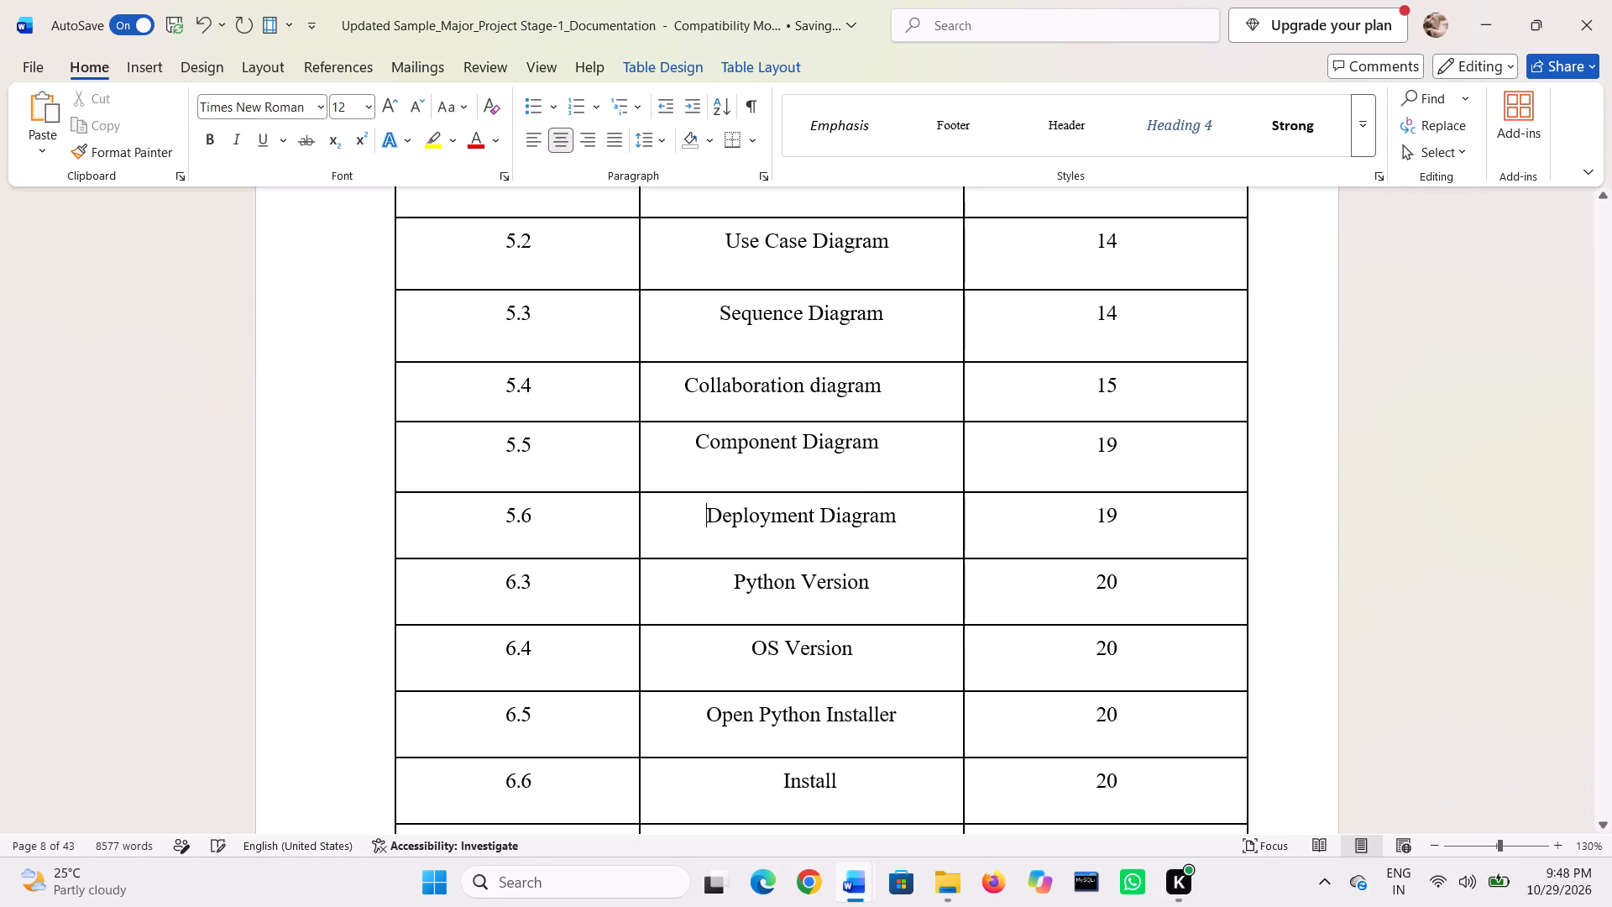
Centre-align the Component Diagram and Collaboration diagram descriptions in the List of Figures.
click(718, 455)
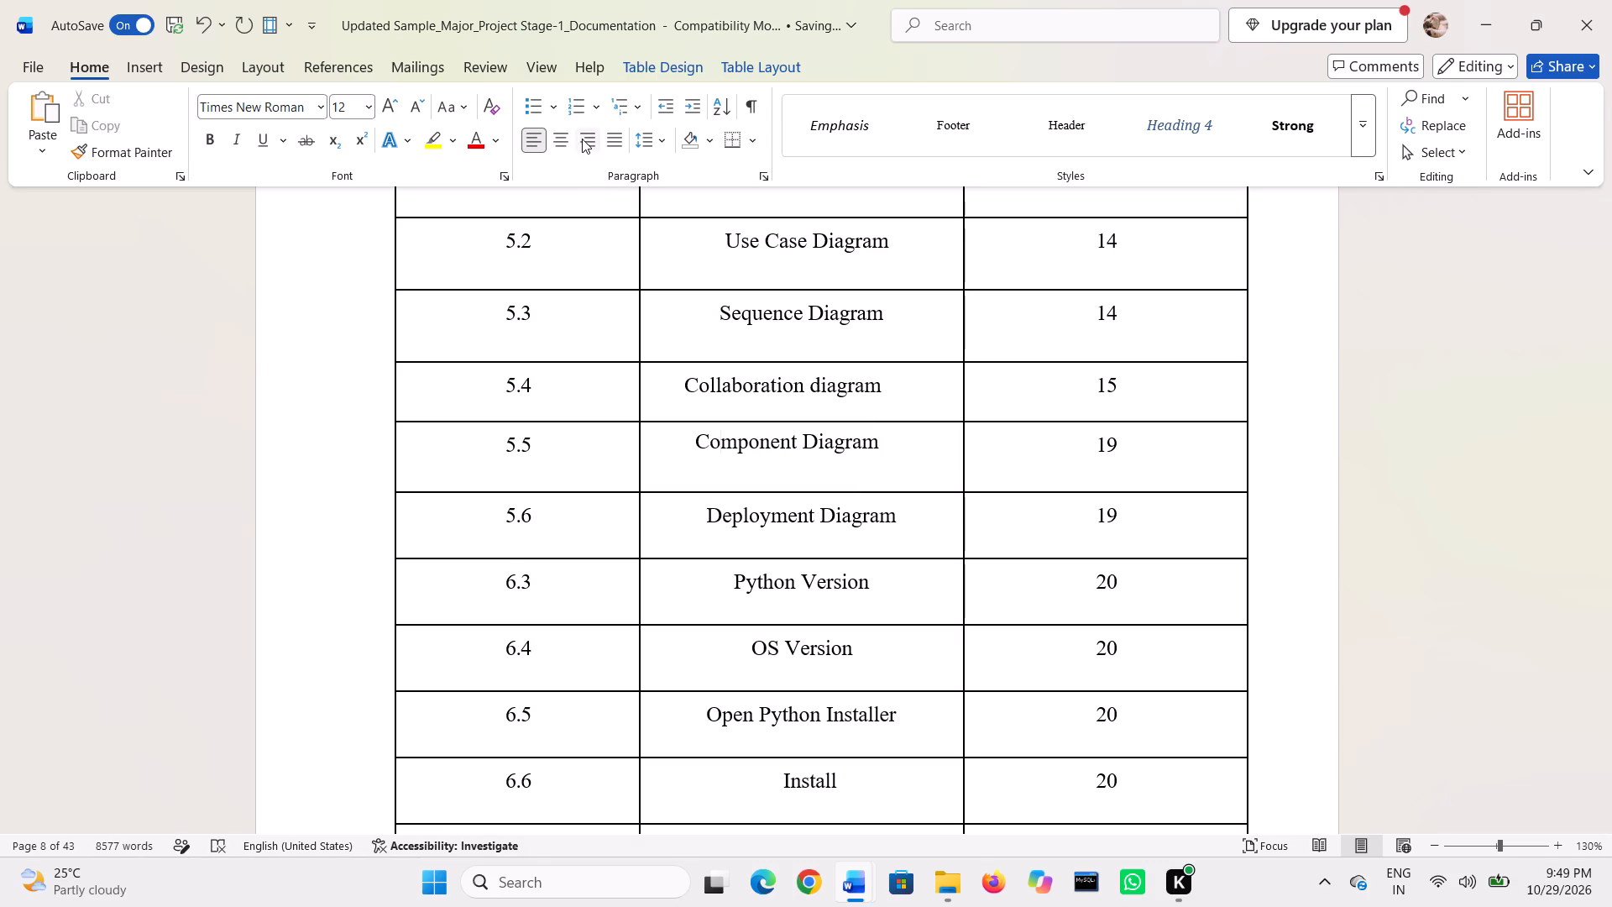
click(556, 135)
click(767, 401)
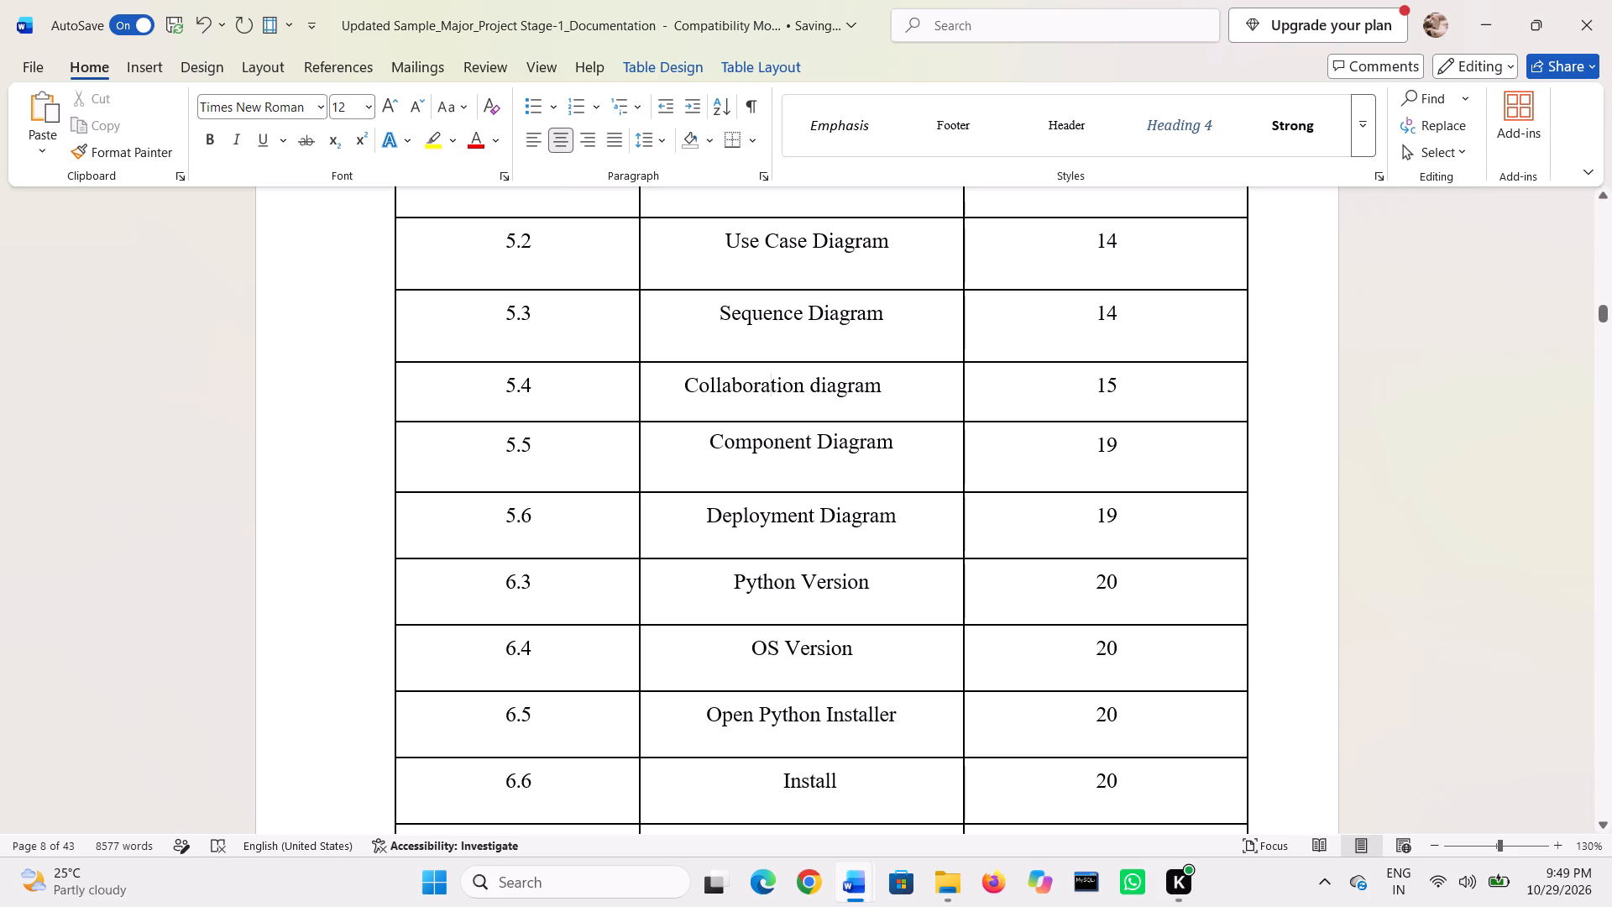
click(563, 127)
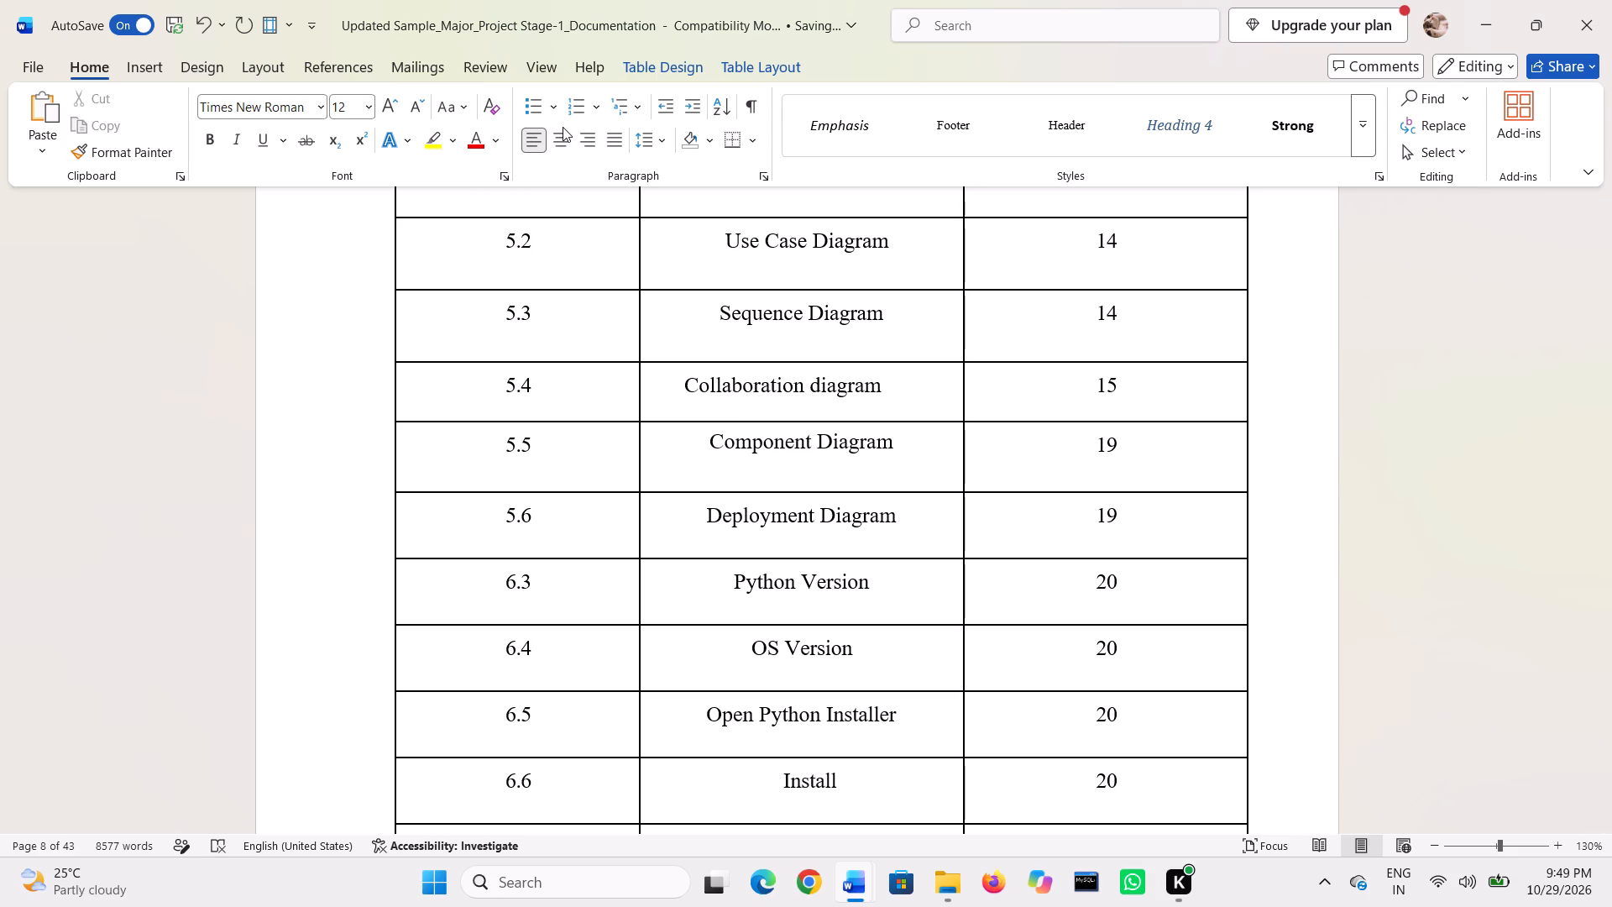
click(552, 134)
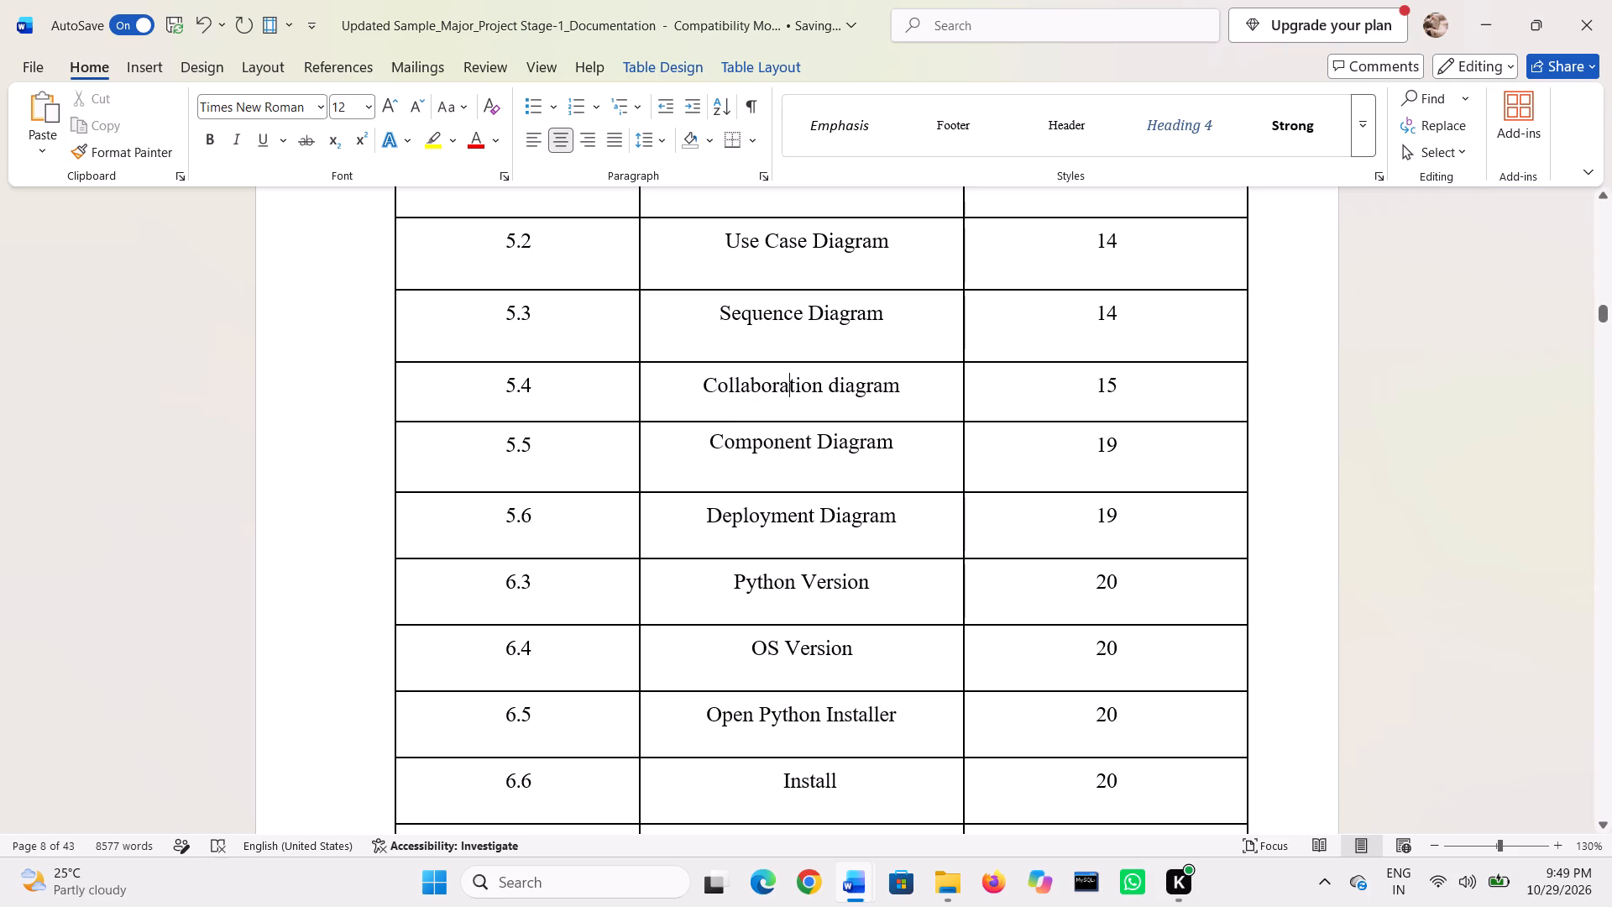
Change the figure number of the Python Version row in the List of Figures to 5.7.
click(543, 587)
key(BackSpace)
key(BackSpace)
key(BackSpace)
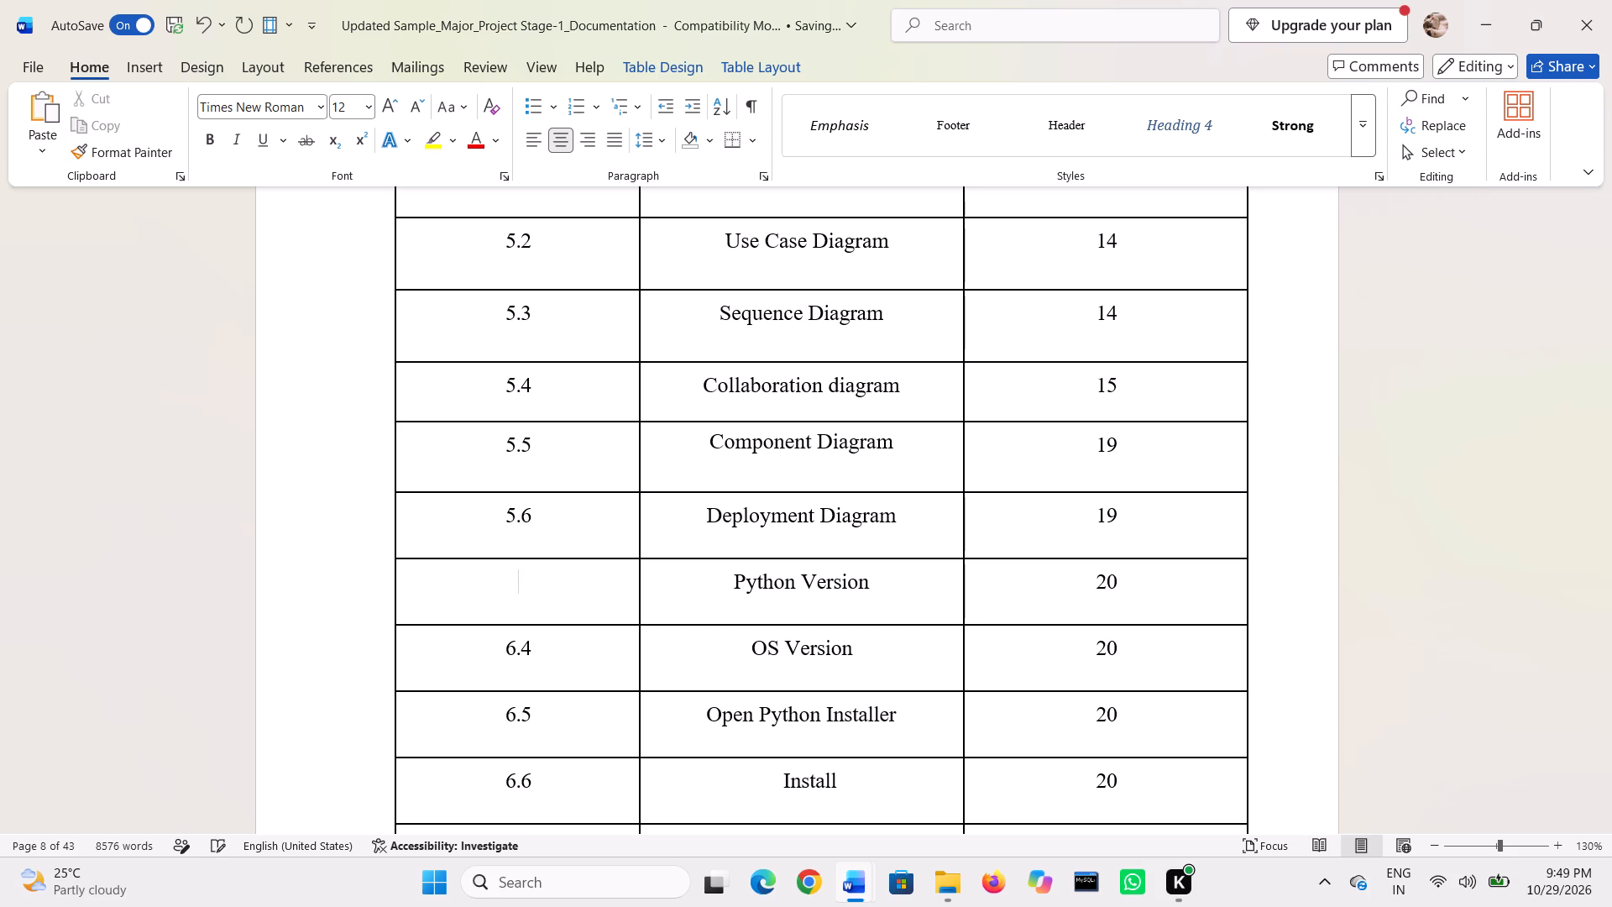
text(5.)
key(7)
Replace the Python Version description of figure 5.7 with "Activity Diagram" copied from entry 5.7 in the table of contents.
scroll(612, 558, up, 4)
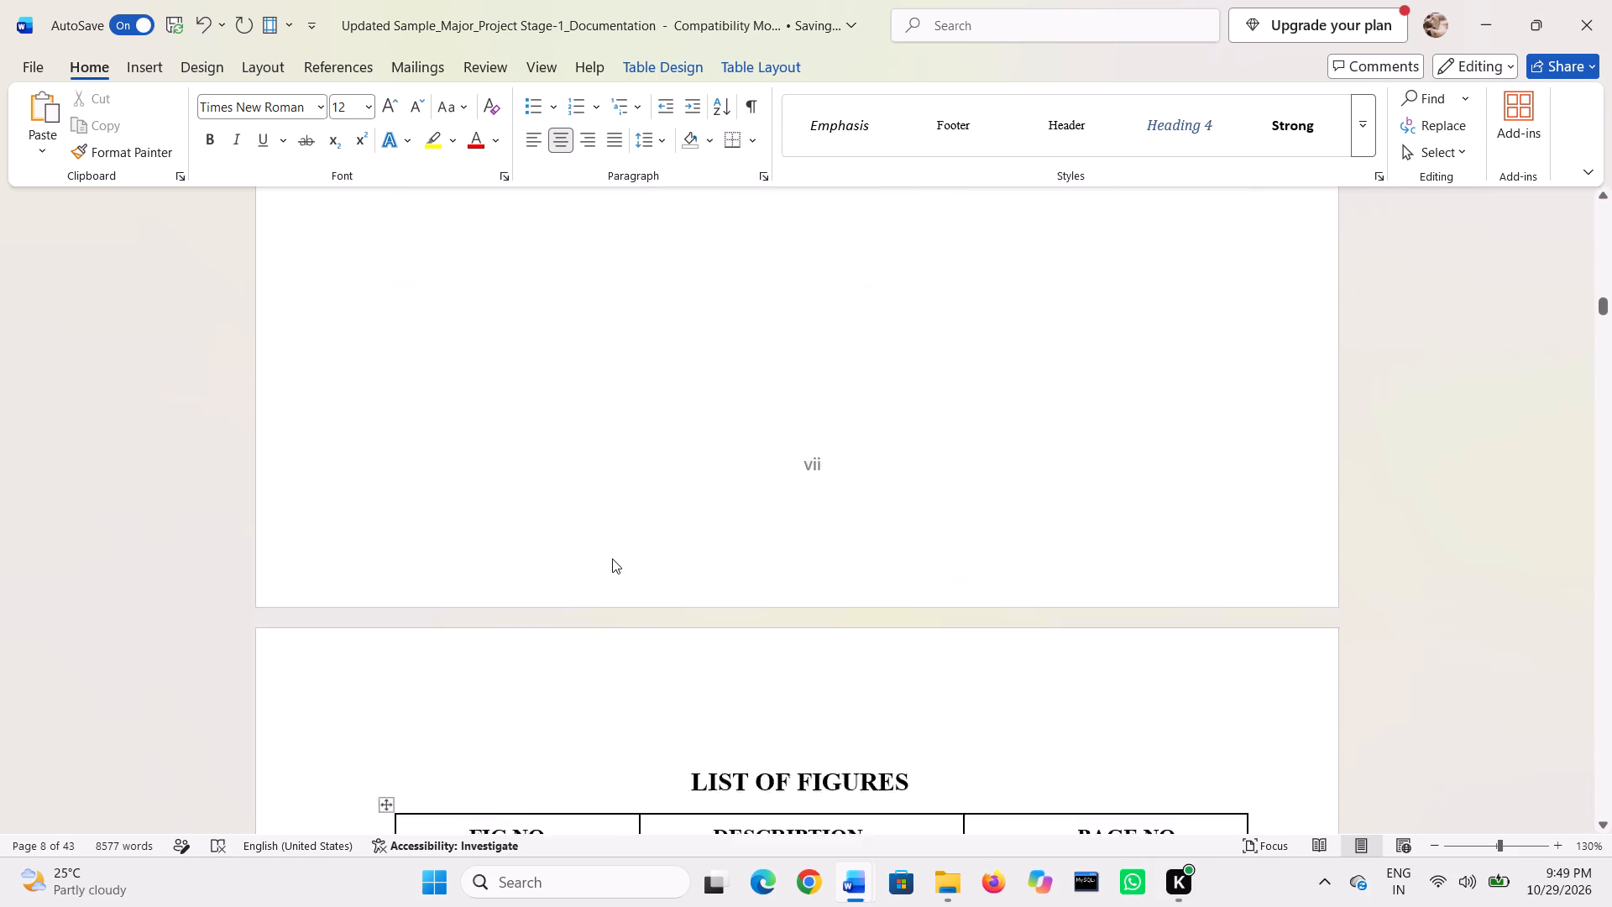
scroll(612, 558, up, 5)
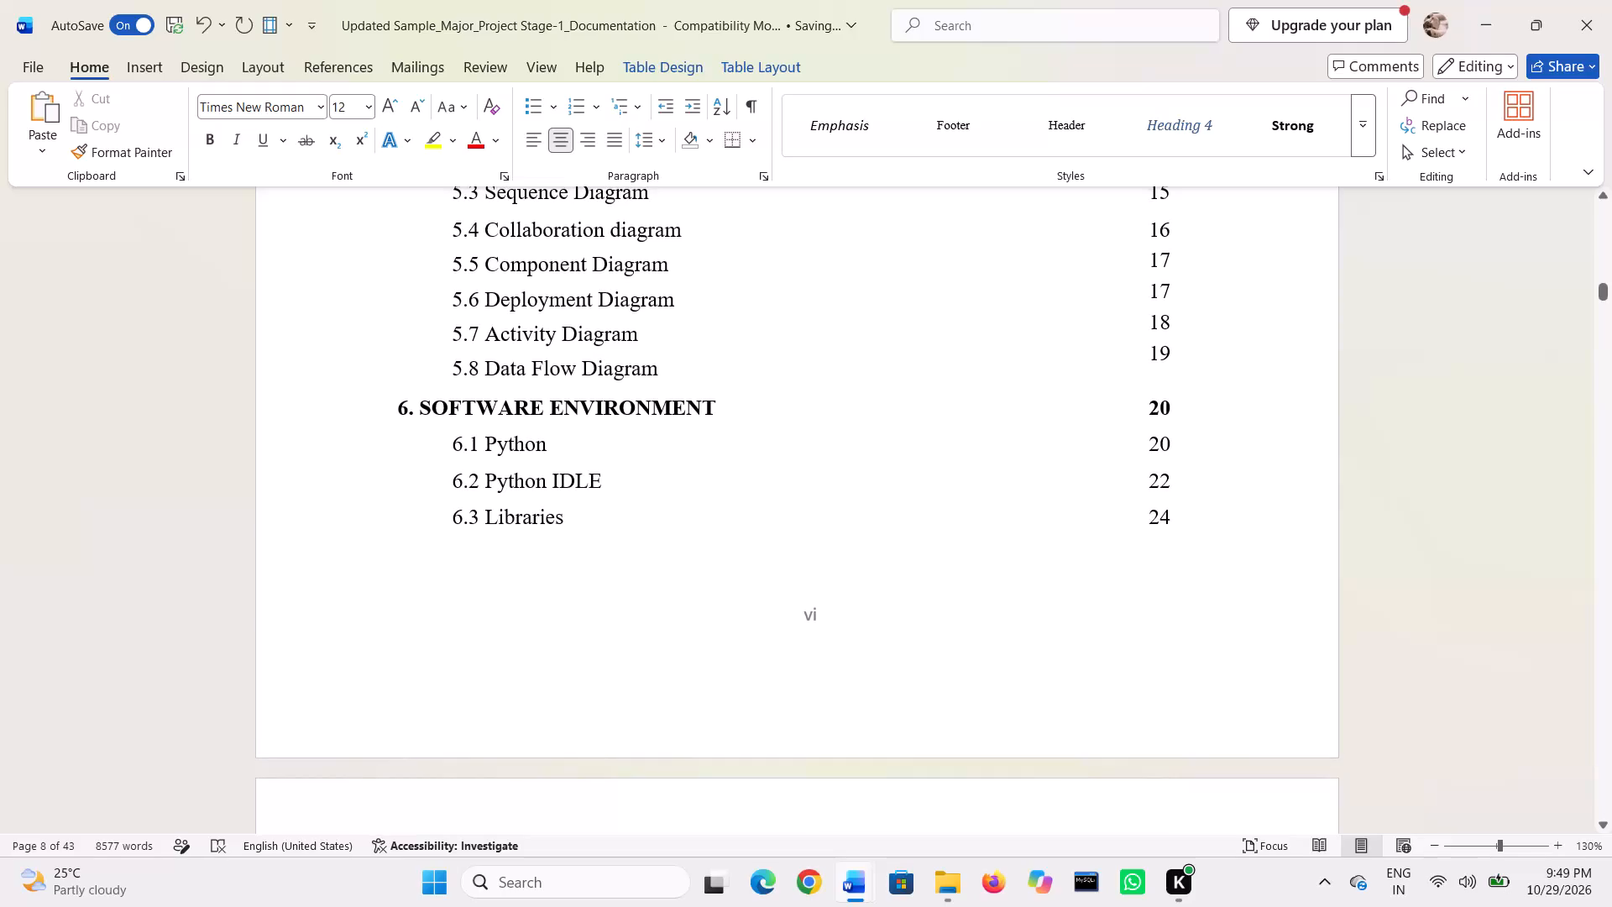
drag(487, 333, 626, 328)
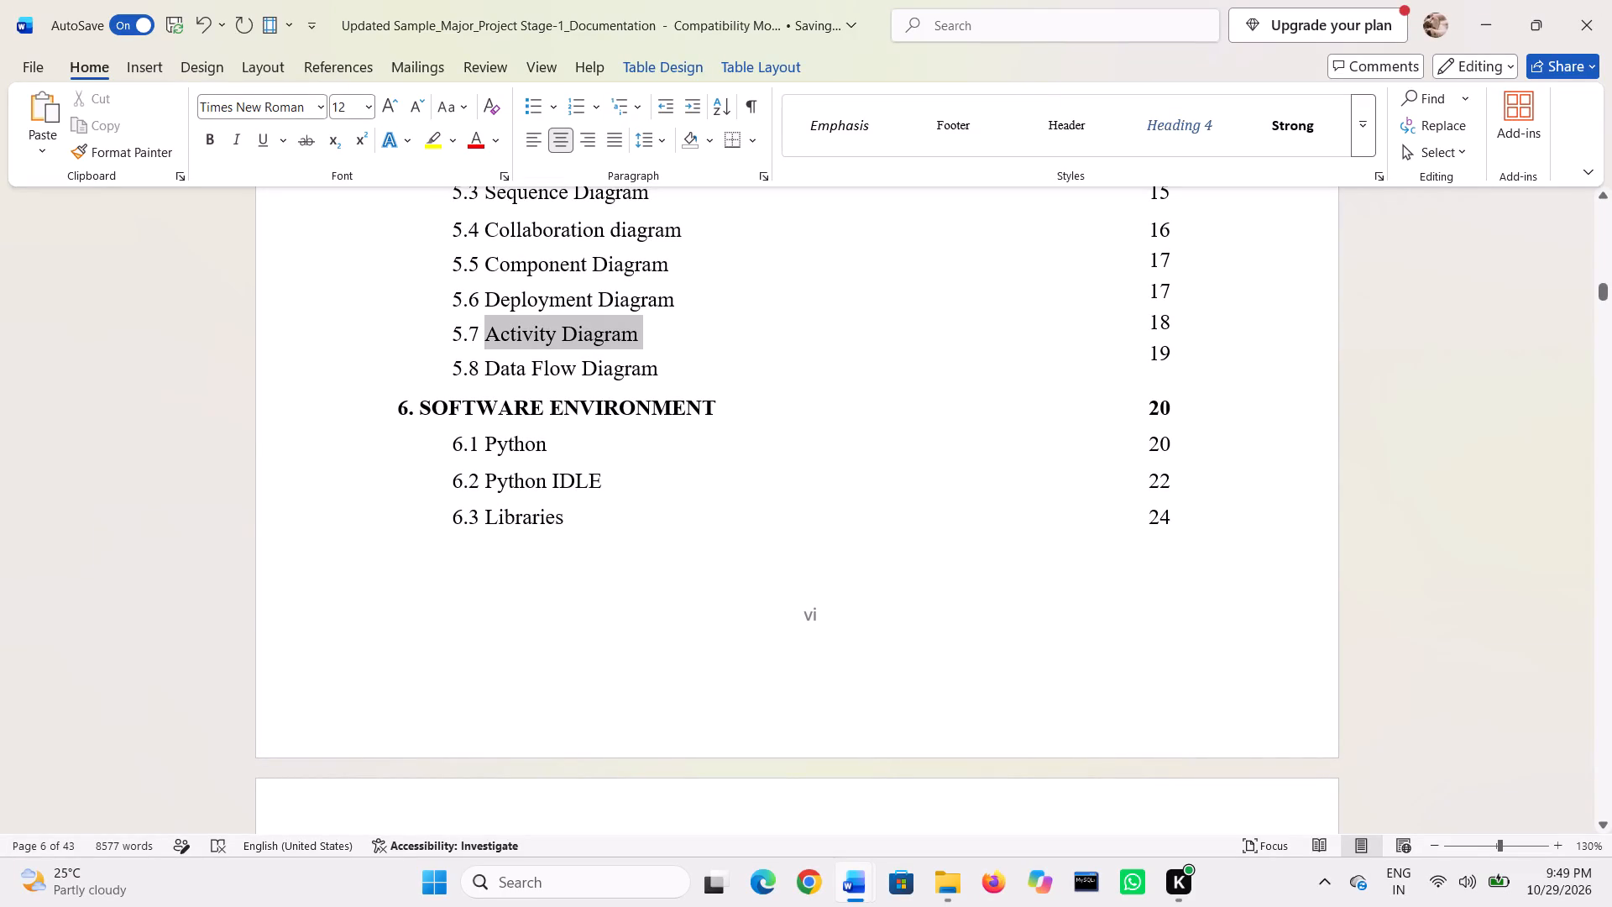
drag(626, 328, 627, 328)
key(ctrl+c)
scroll(713, 507, down, 2)
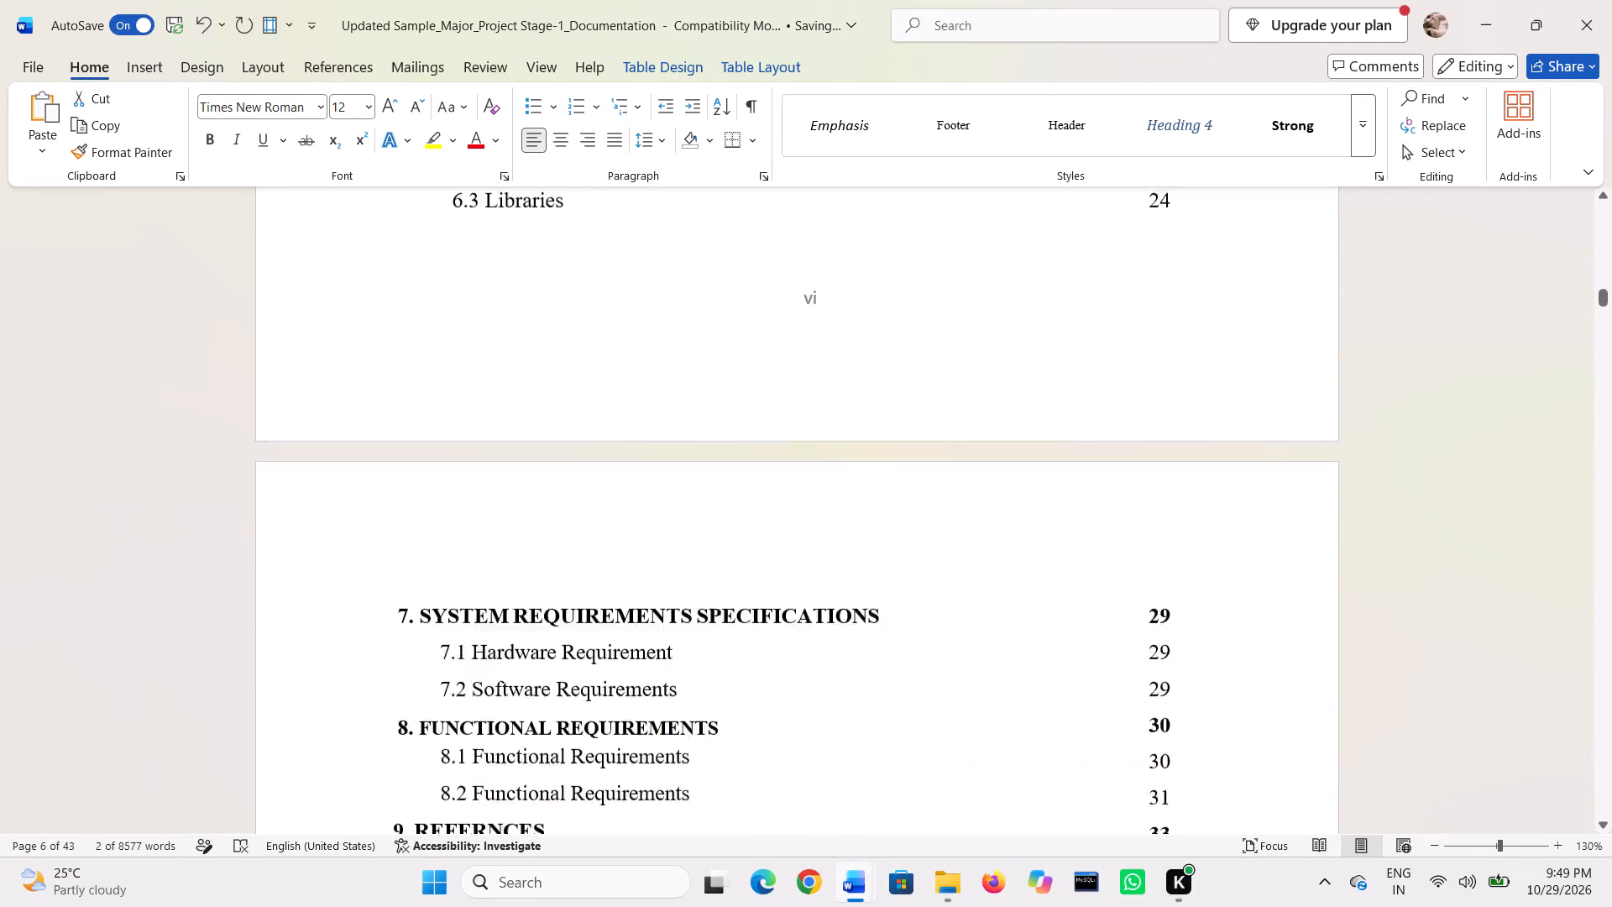
scroll(713, 507, down, 7)
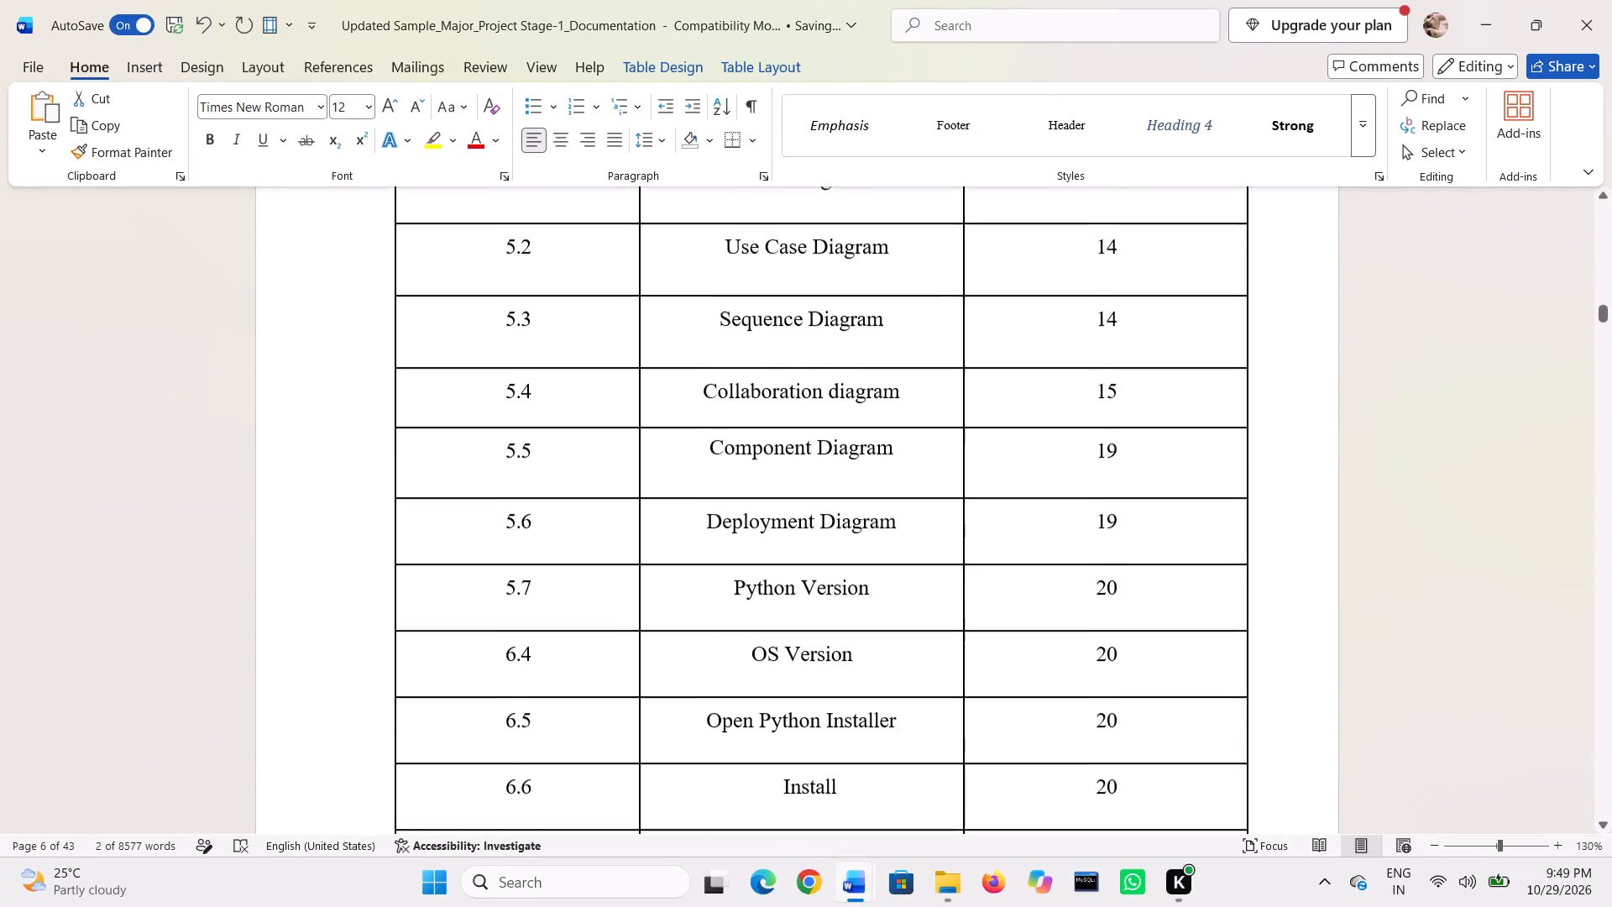
scroll(713, 507, down, 1)
drag(730, 548, 873, 526)
key(ctrl+v)
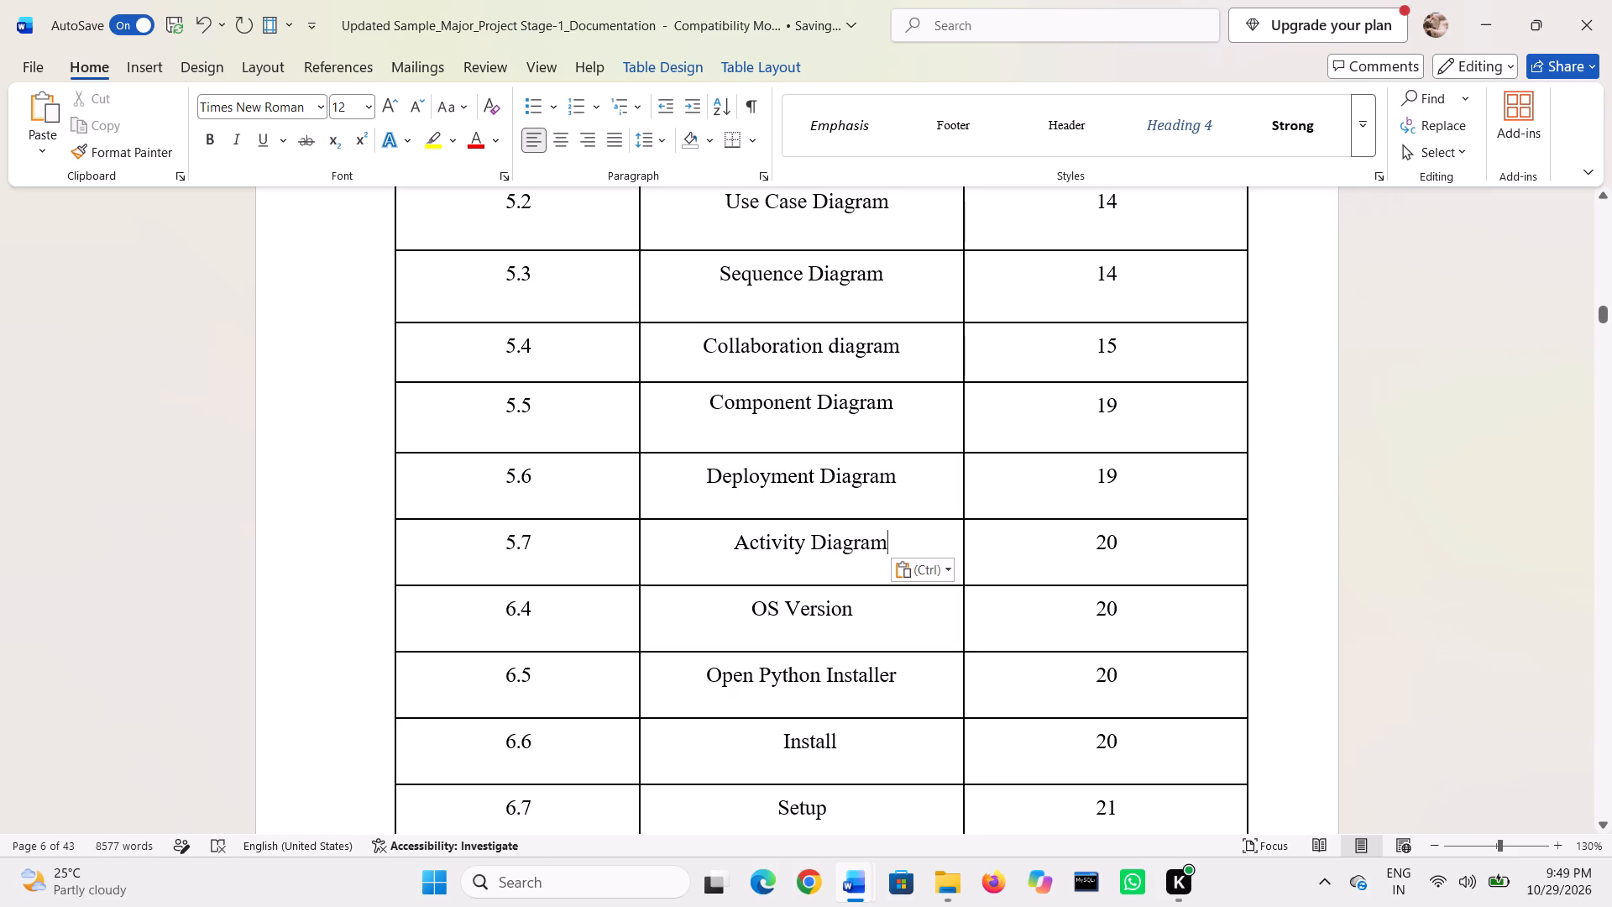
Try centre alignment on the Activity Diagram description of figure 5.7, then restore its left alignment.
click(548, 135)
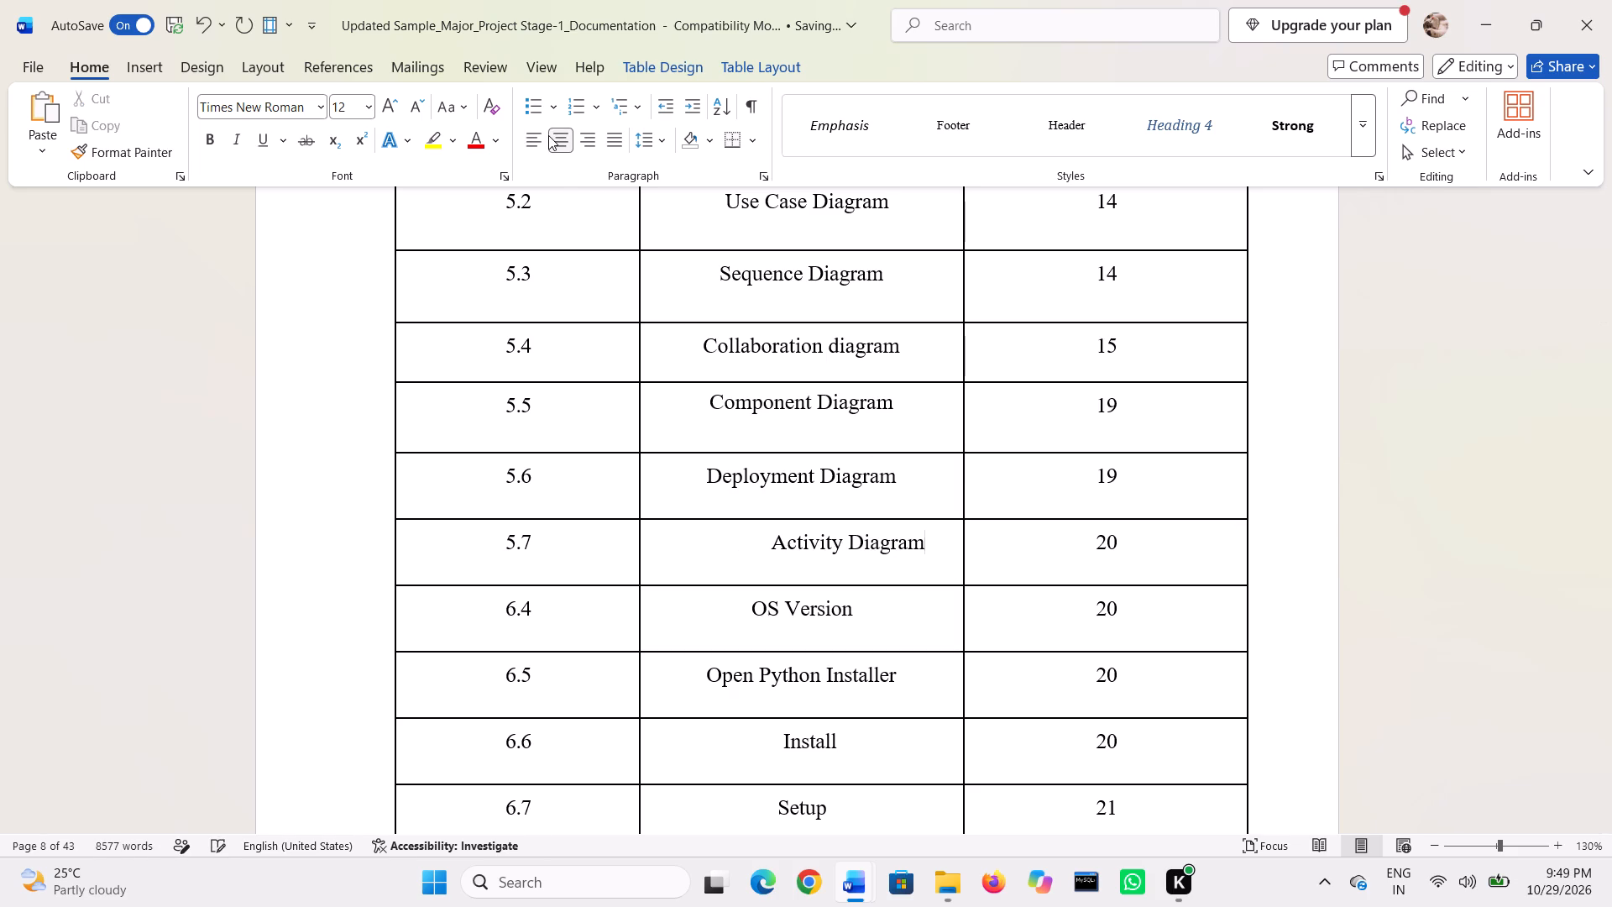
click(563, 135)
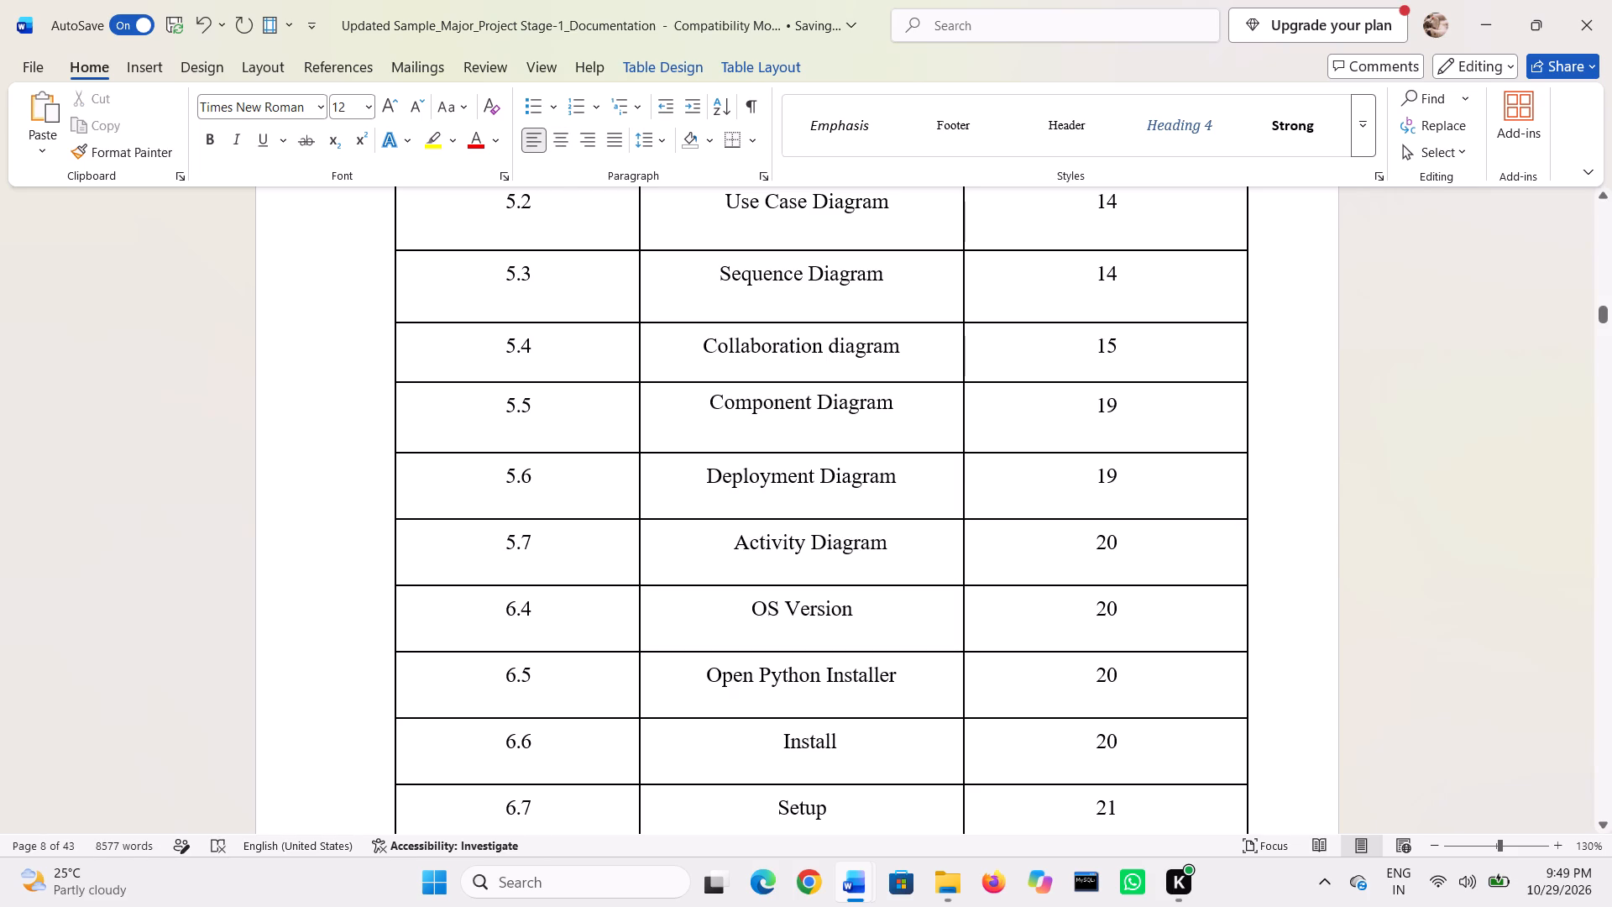
Change the figure number of the OS Version row in the List of Figures to 5.8.
click(548, 605)
key(BackSpace)
key(BackSpace)
key(BackSpace)
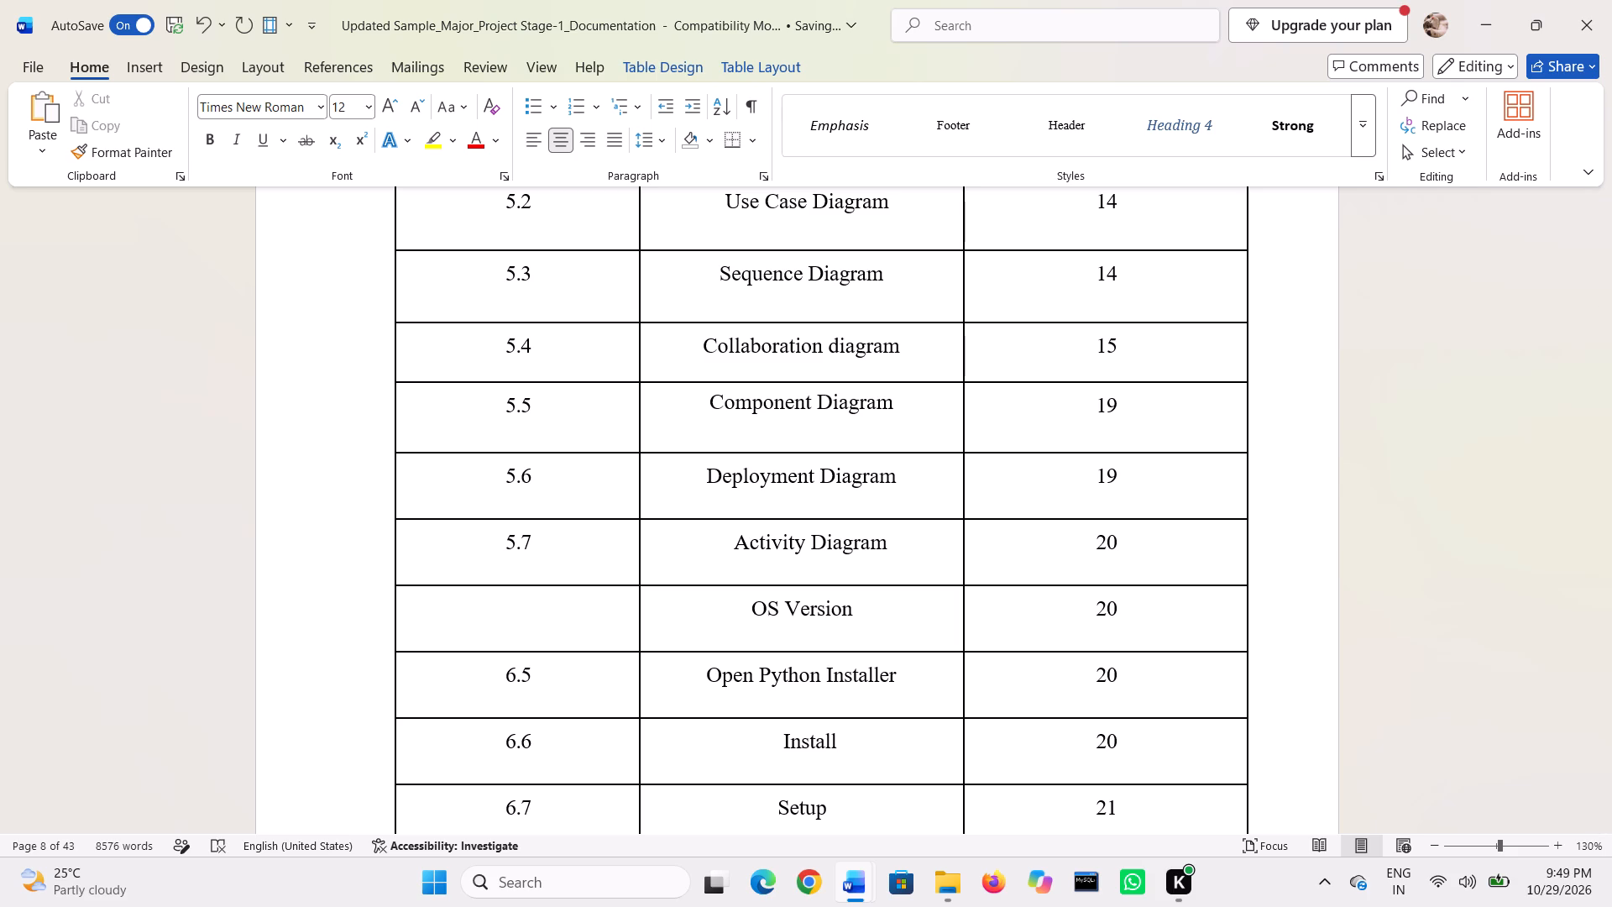
text(5.8)
Replace the OS Version description of figure 5.8 with "Data Flow Diagram" copied from entry 5.8 in the table of contents.
scroll(548, 605, up, 5)
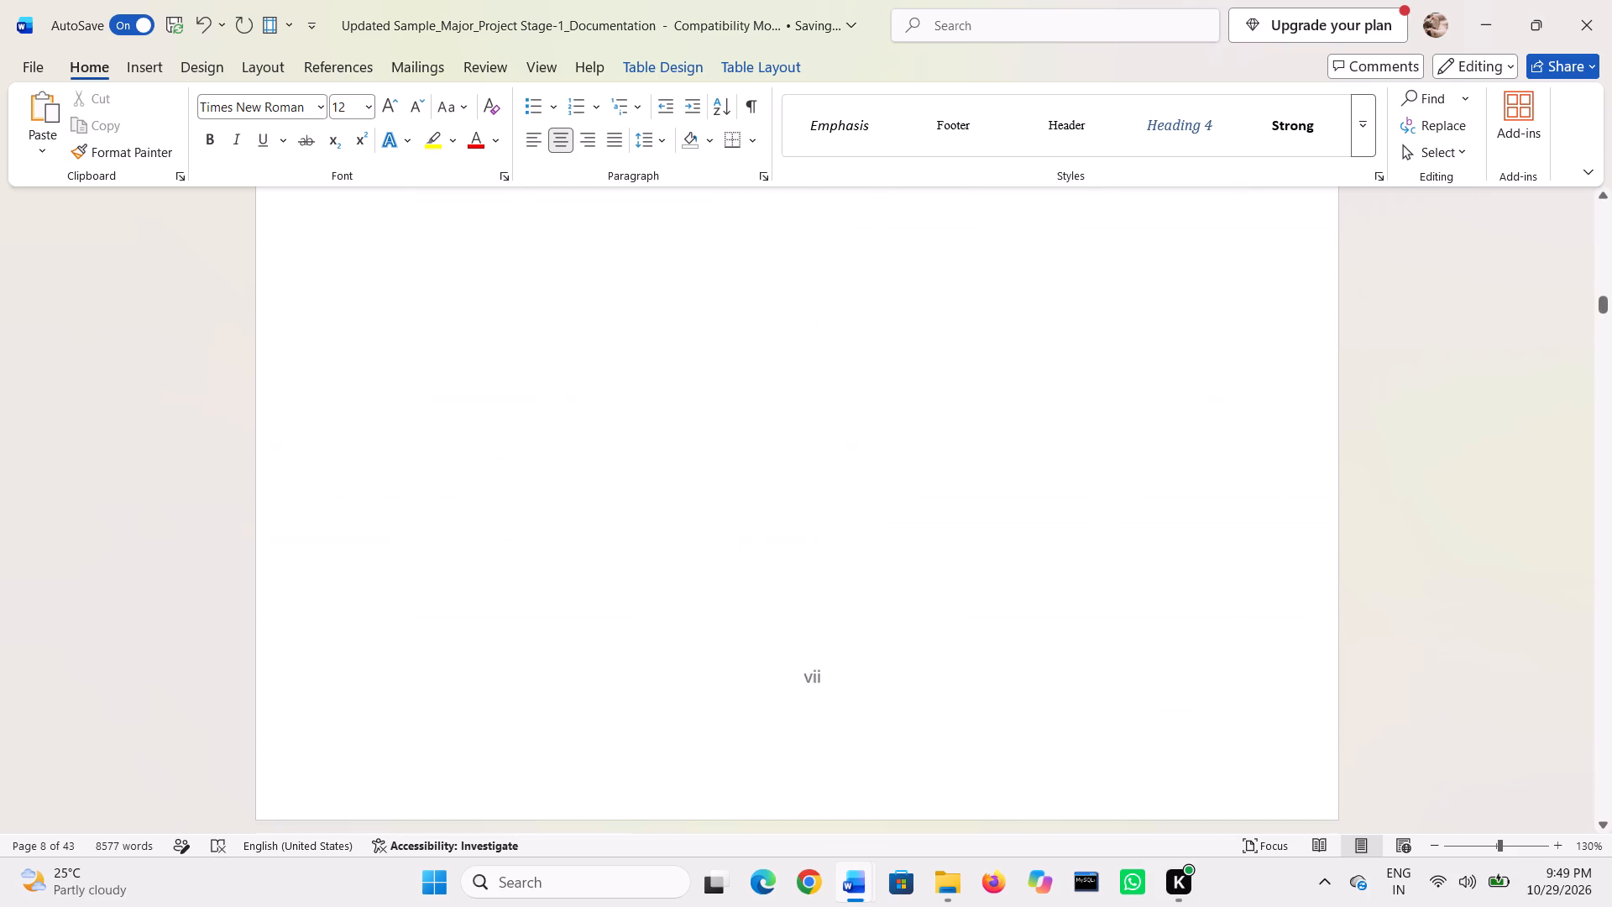
scroll(548, 605, up, 3)
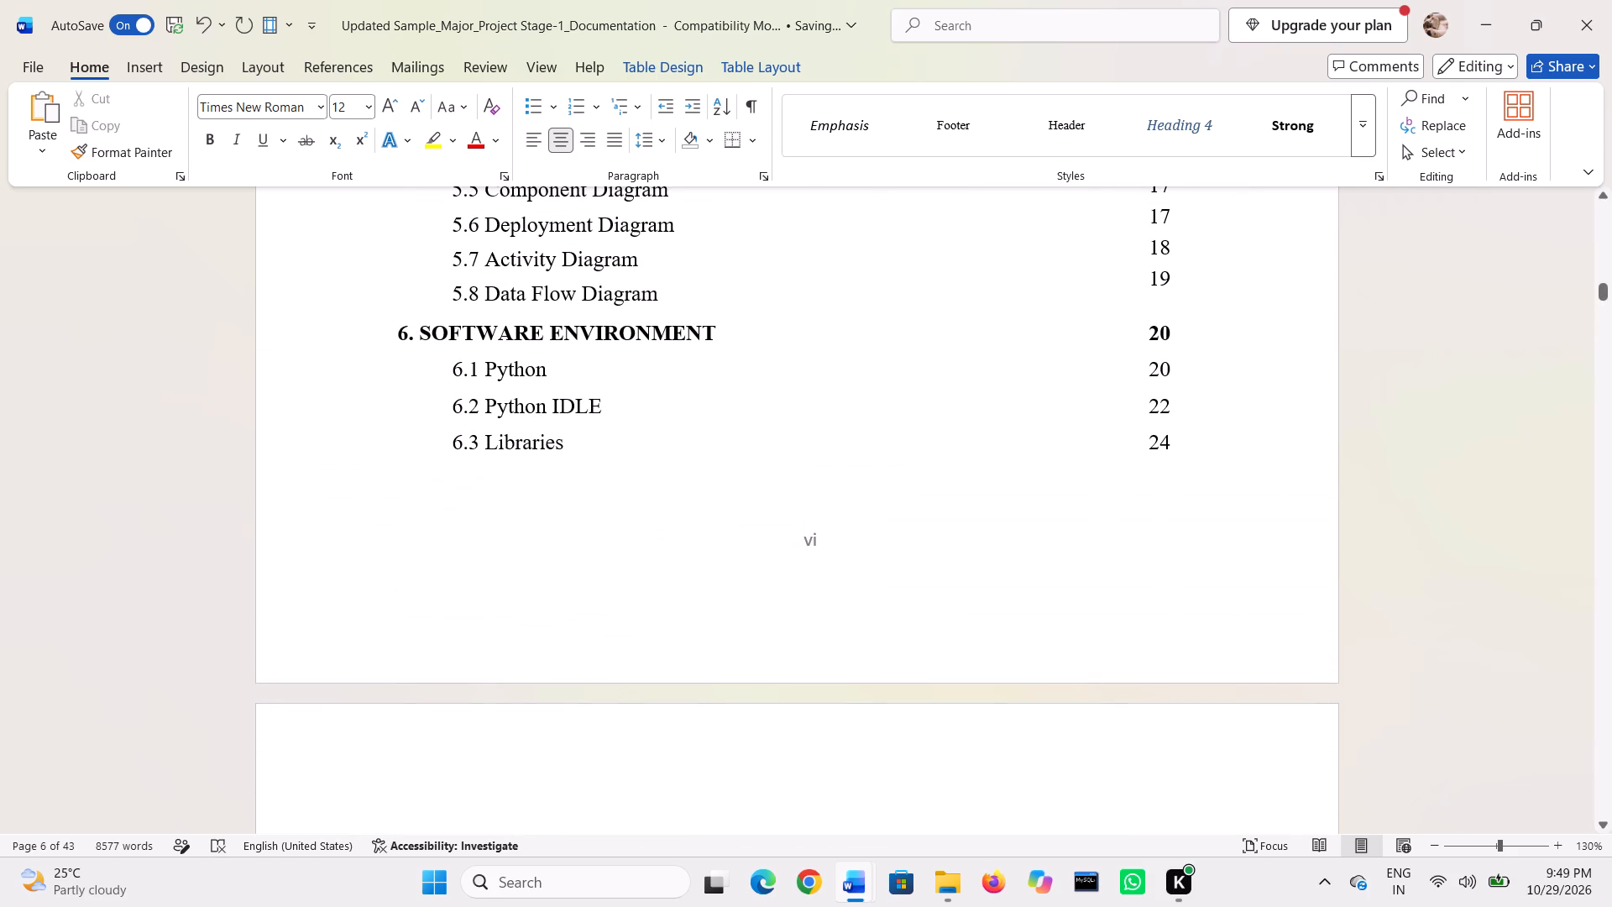
drag(489, 287, 629, 295)
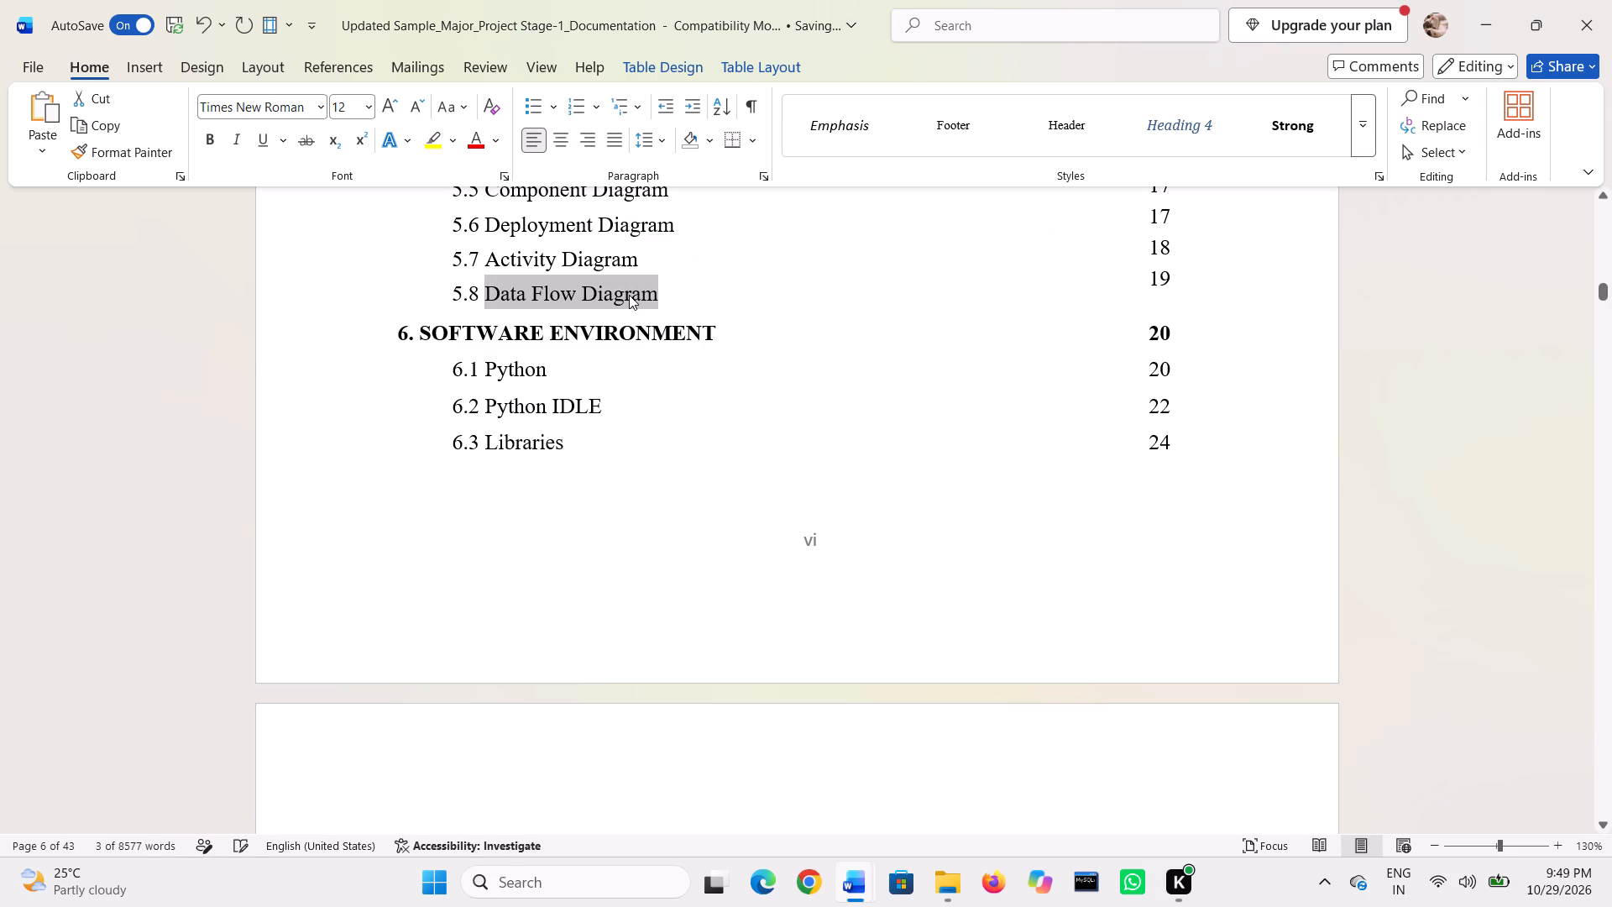
key(ctrl+c)
scroll(629, 295, down, 6)
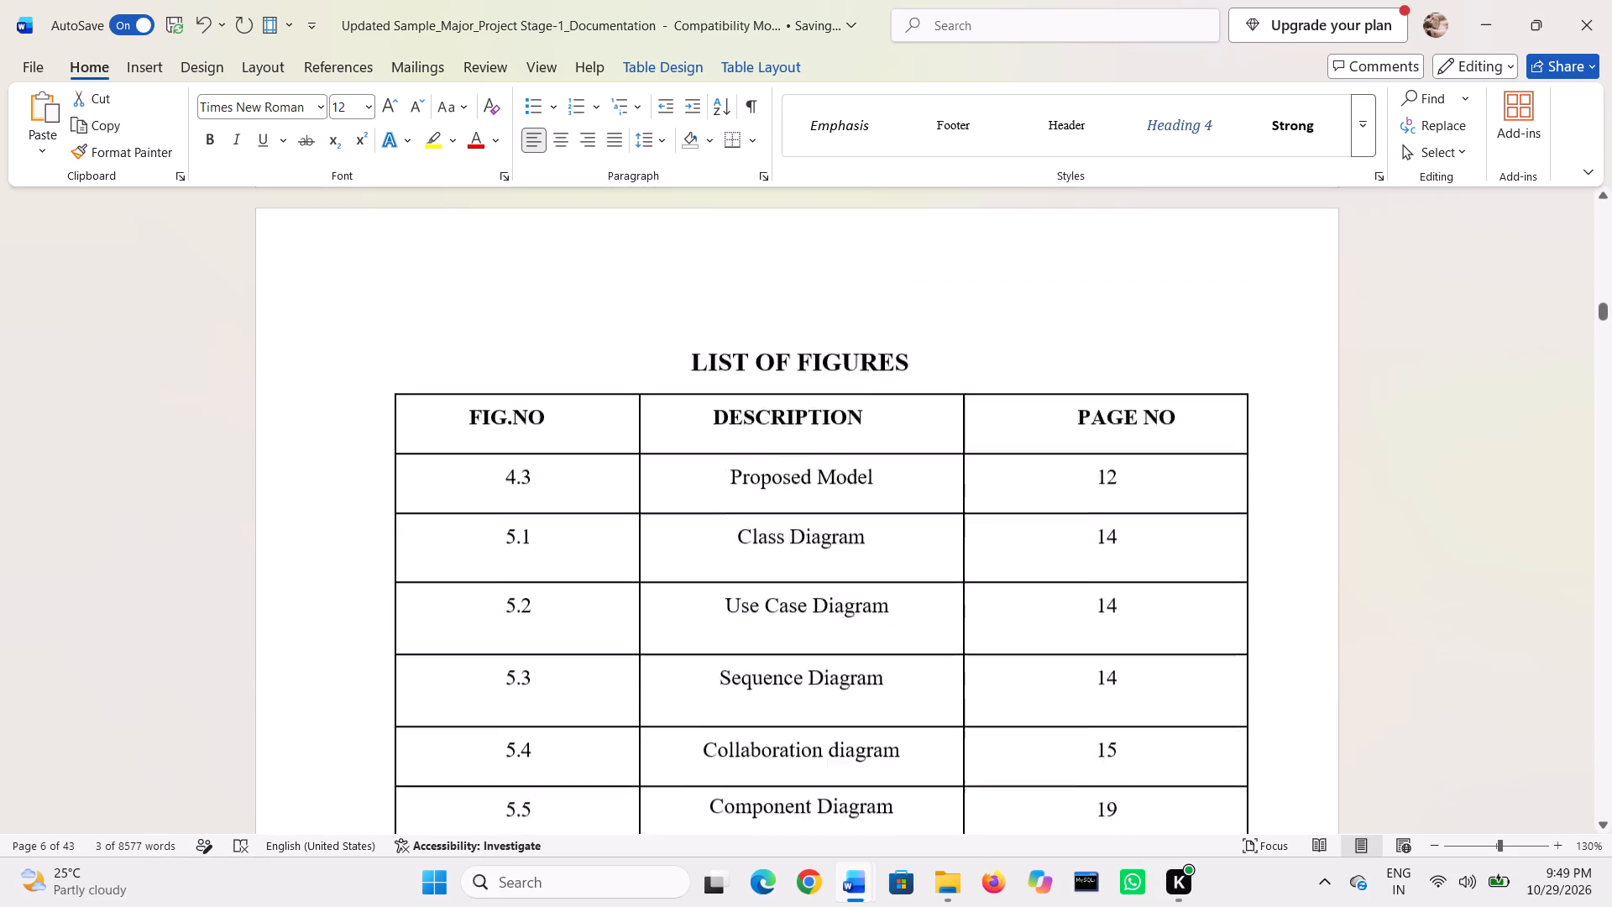
scroll(629, 295, down, 2)
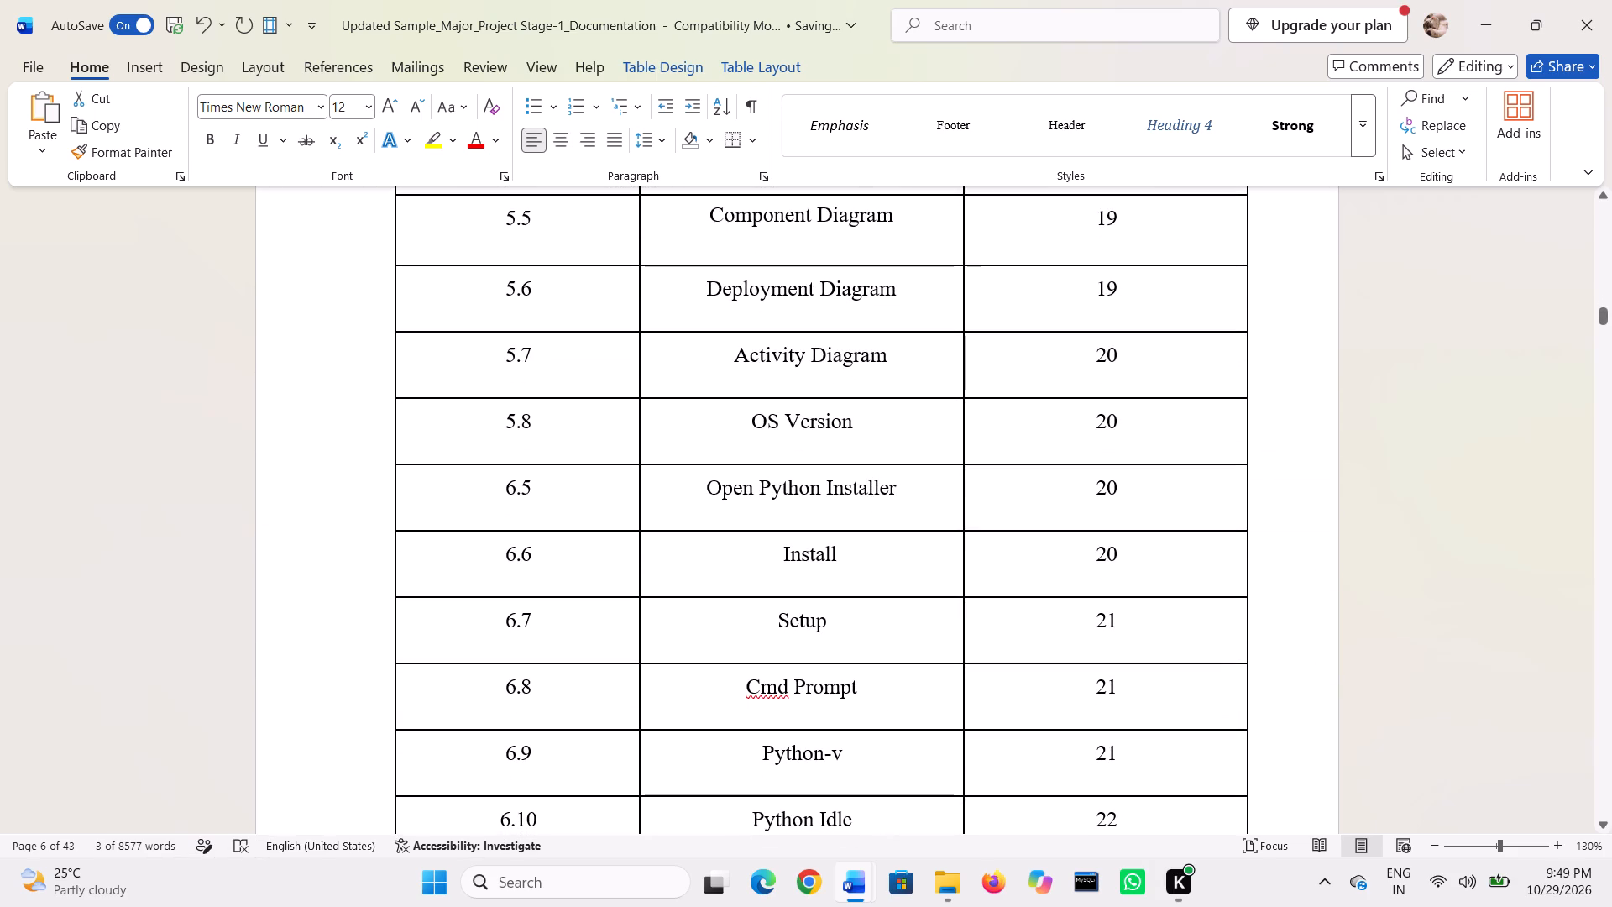
drag(746, 421, 834, 429)
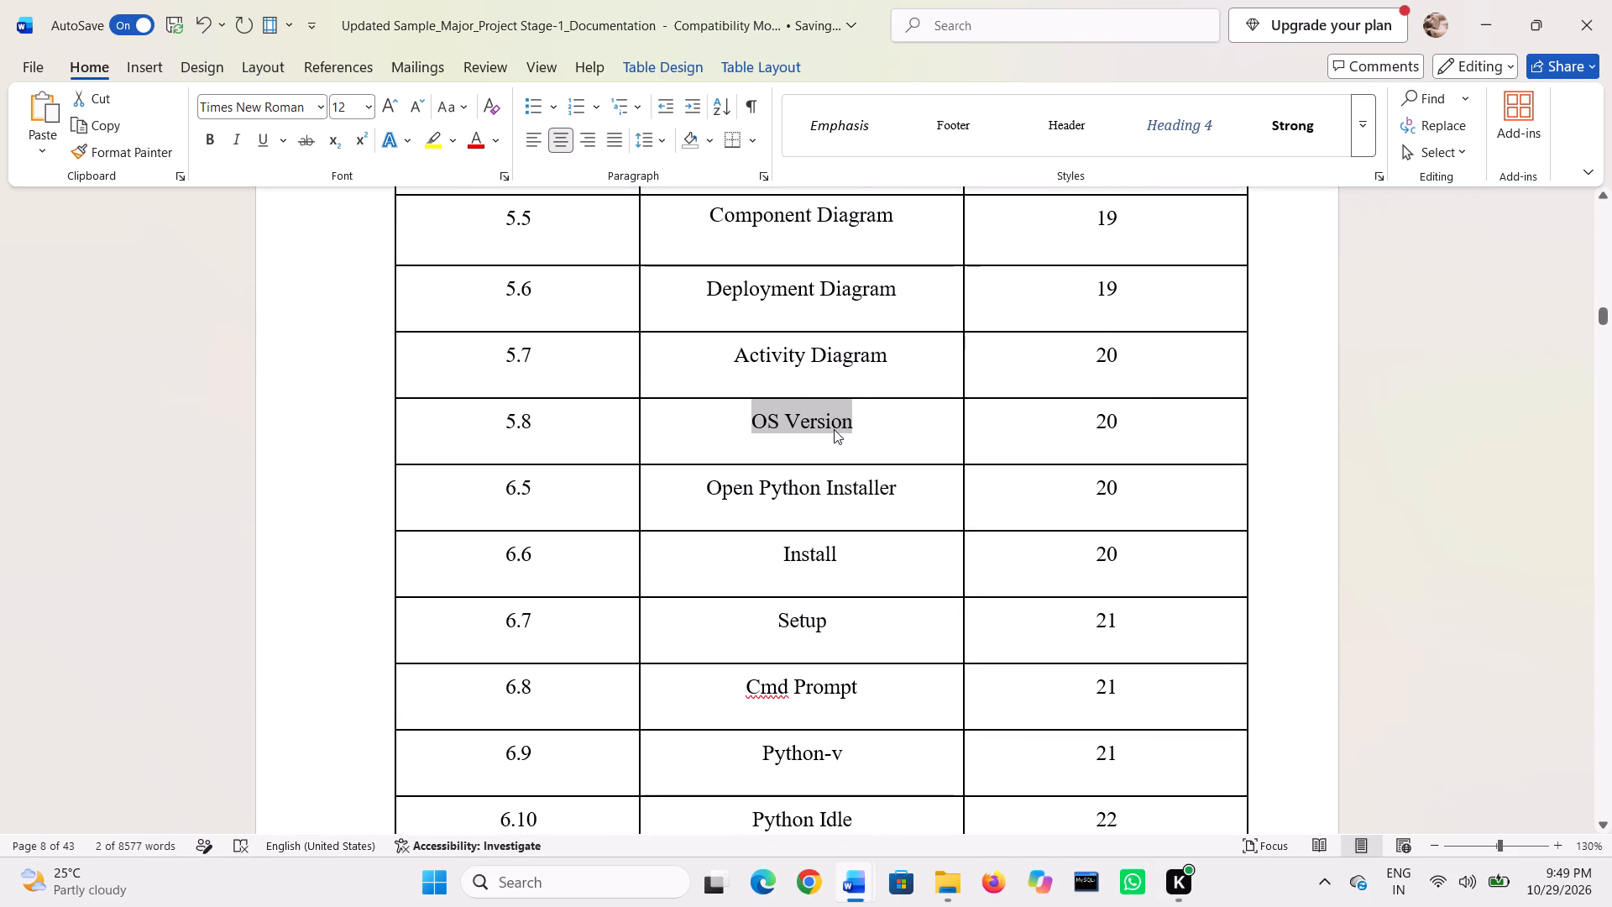
key(ctrl+v)
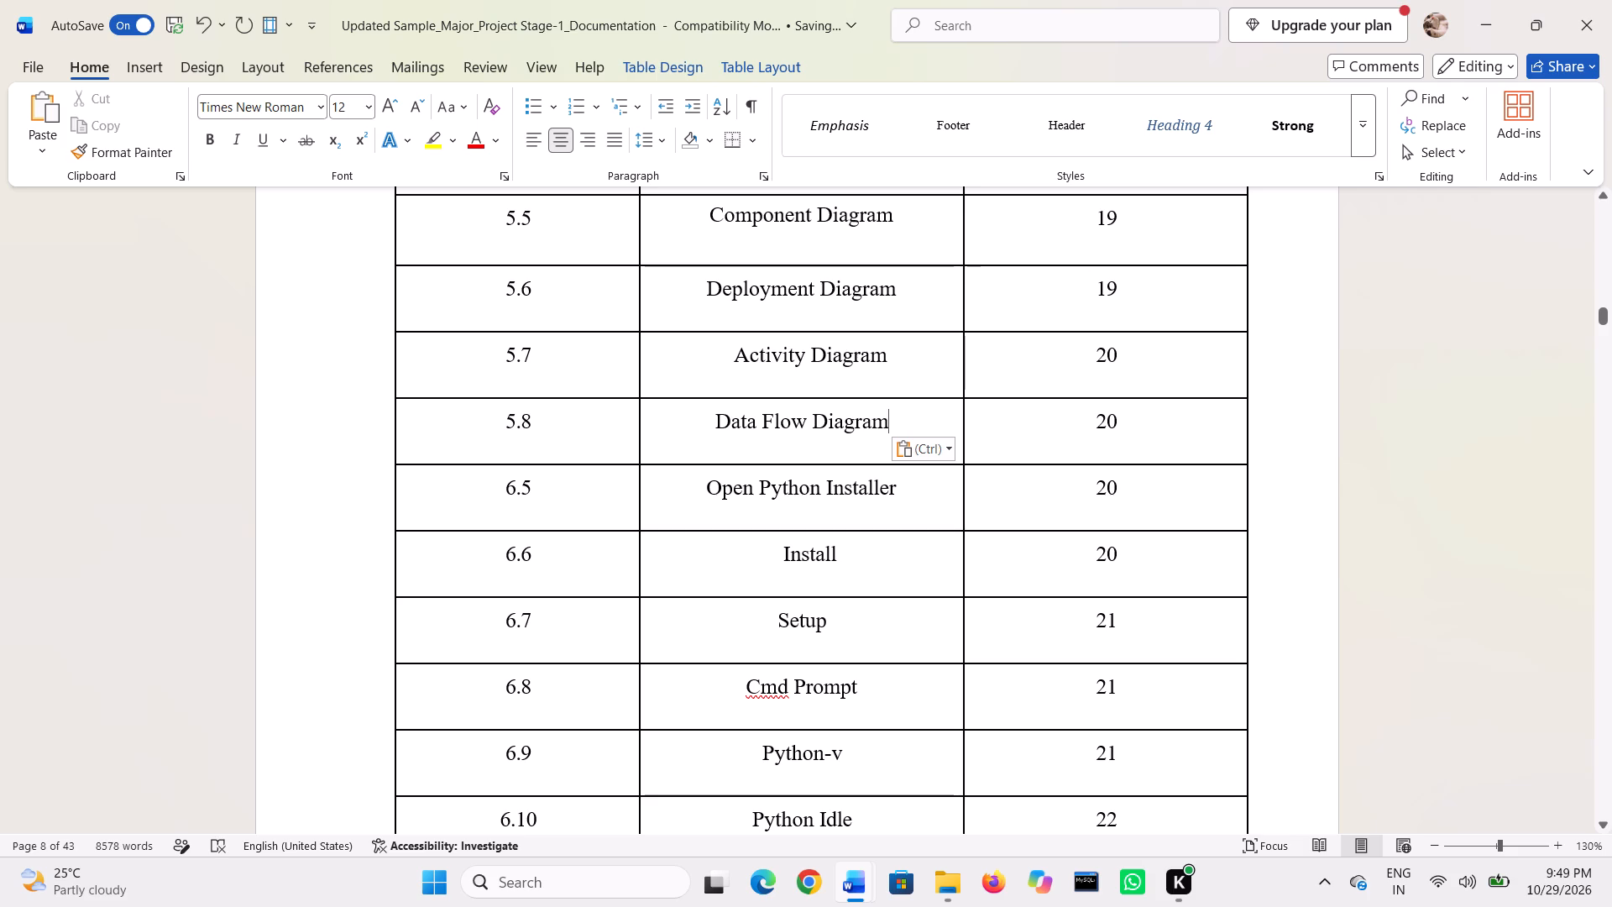
Reposition the Activity Diagram description of figure 5.7 with leading spaces so it lines up with the other centred descriptions.
click(732, 359)
key(BackSpace)
key(space)
key(space)
key(space)
key(space)
key(space)
key(space)
key(space)
key(space)
key(space)
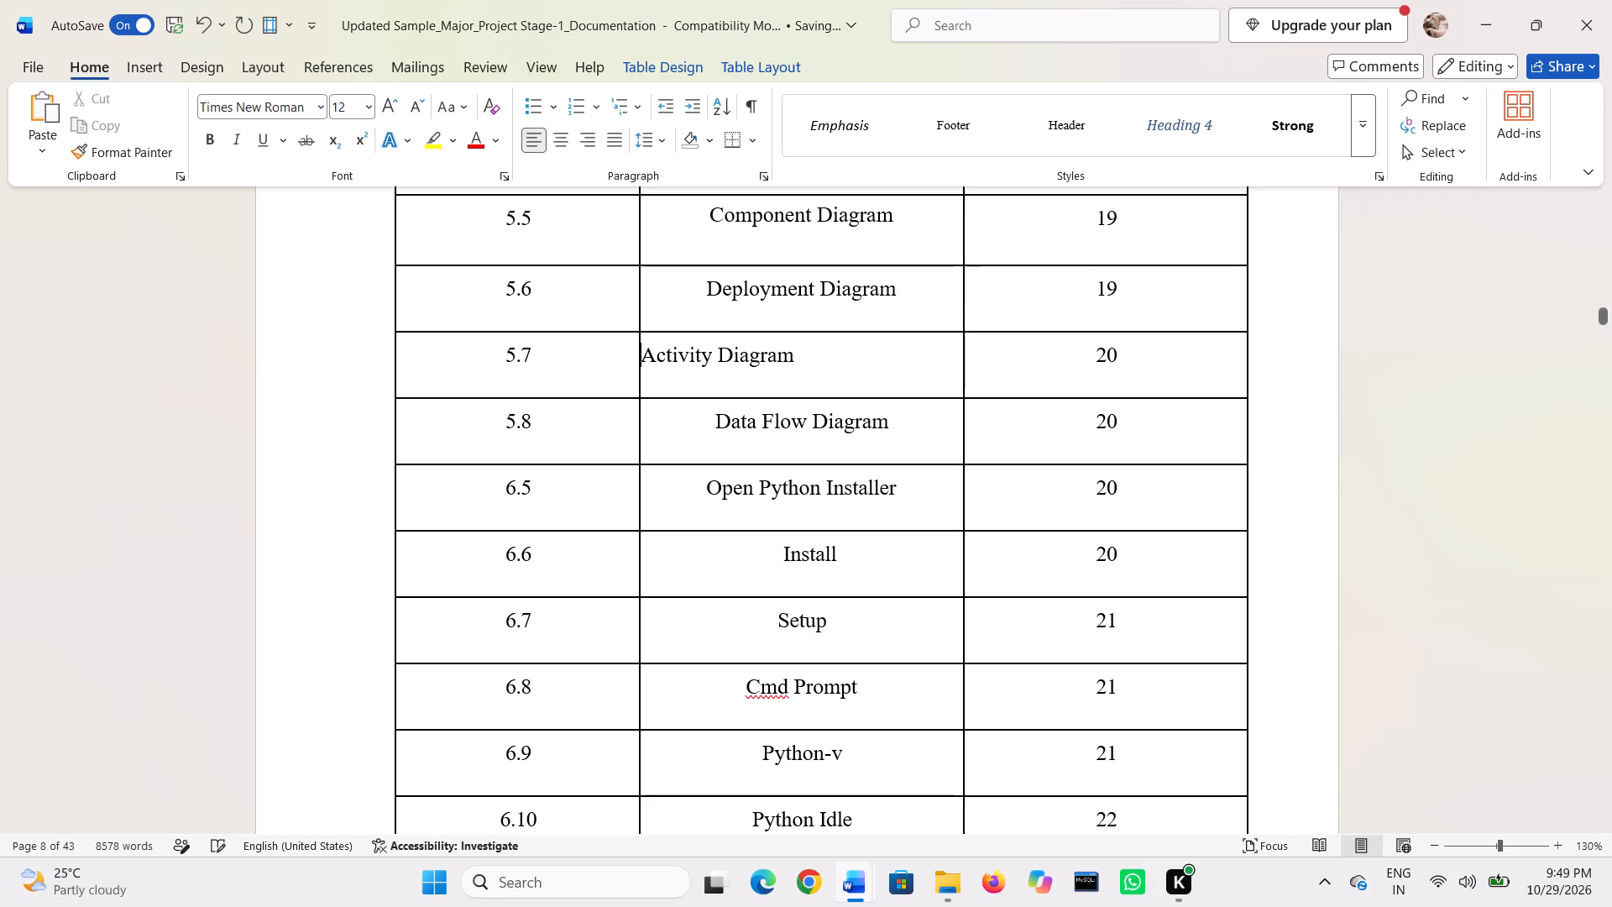
key(space)
key(space)
key(space)
key(space)
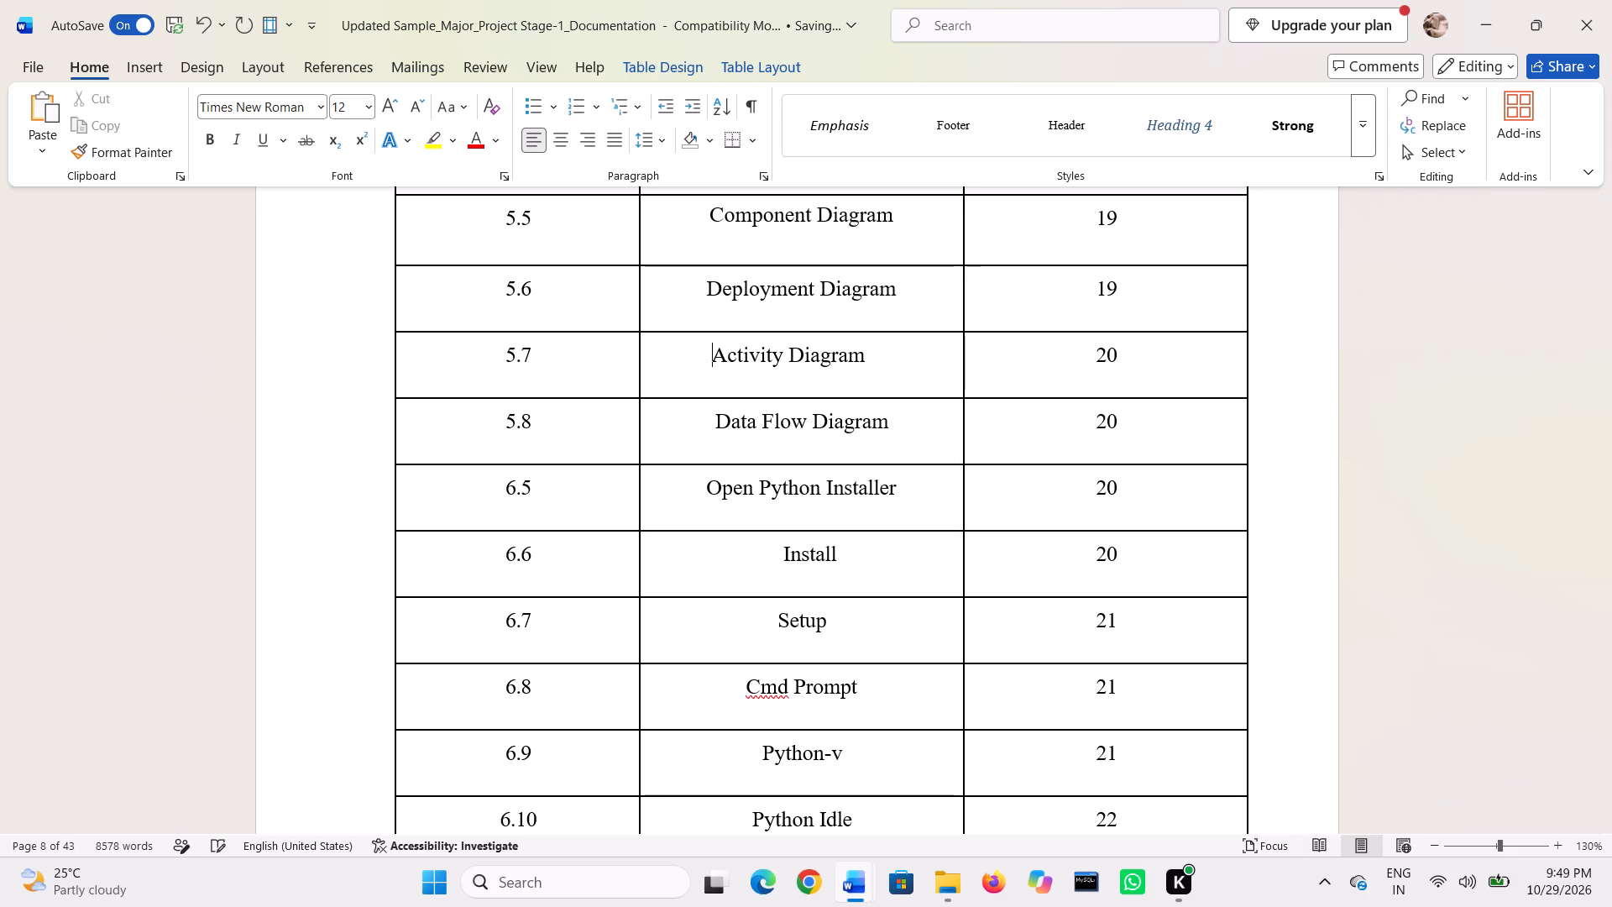
Look through chapter 5 for the page numbers on which the diagrams from 5.3 Sequence to 5.8 Data Flow appear.
scroll(732, 359, up, 2)
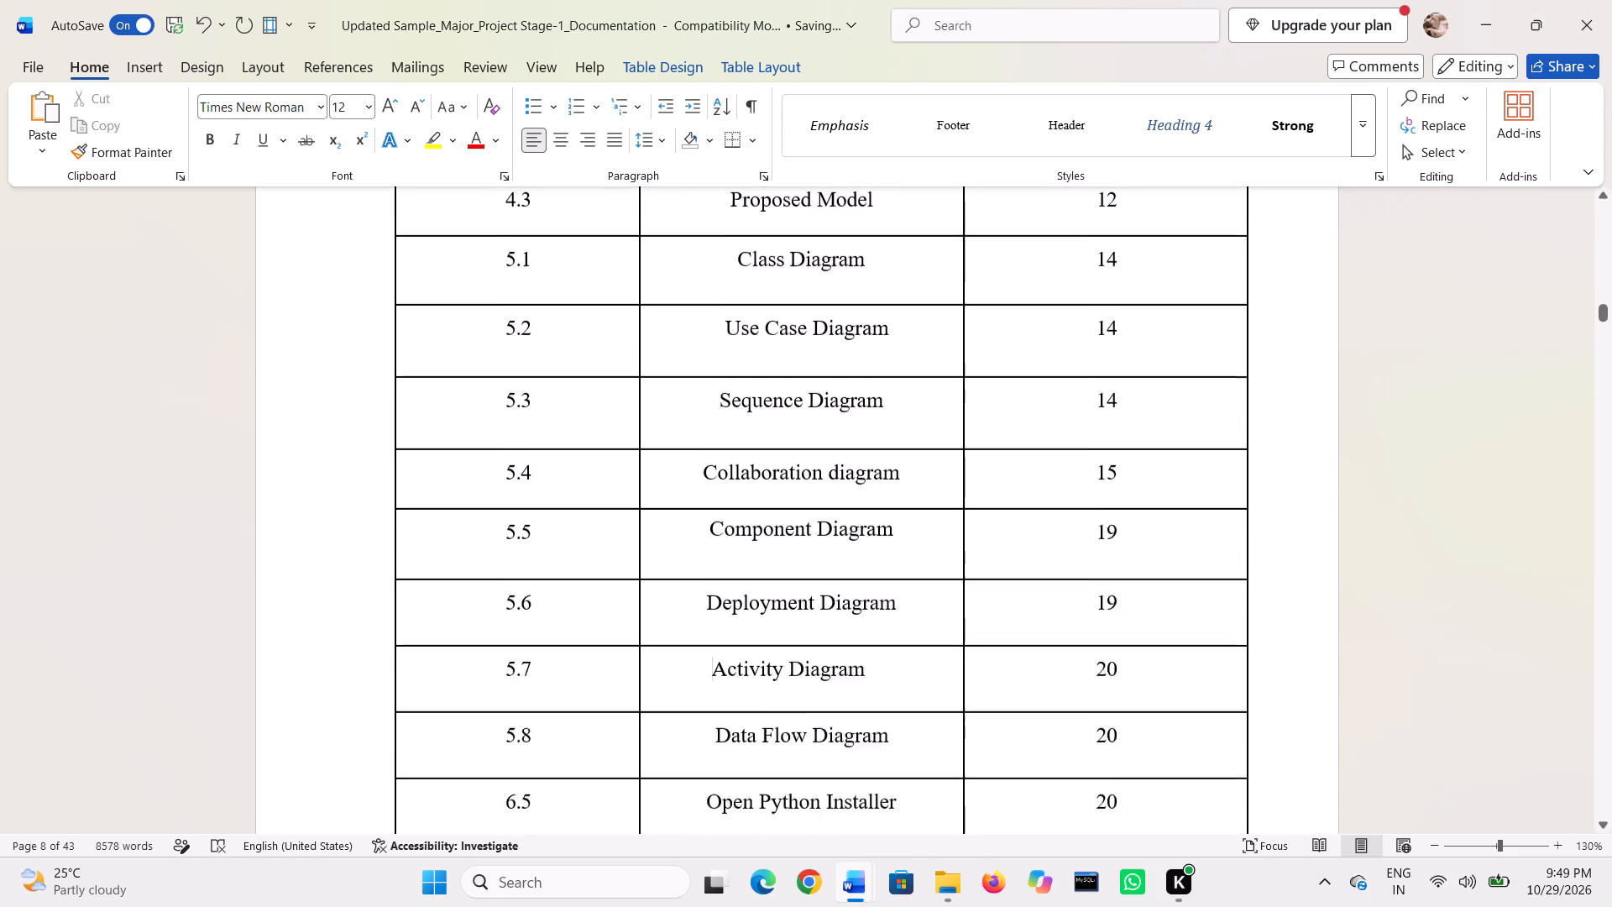
scroll(732, 359, up, 1)
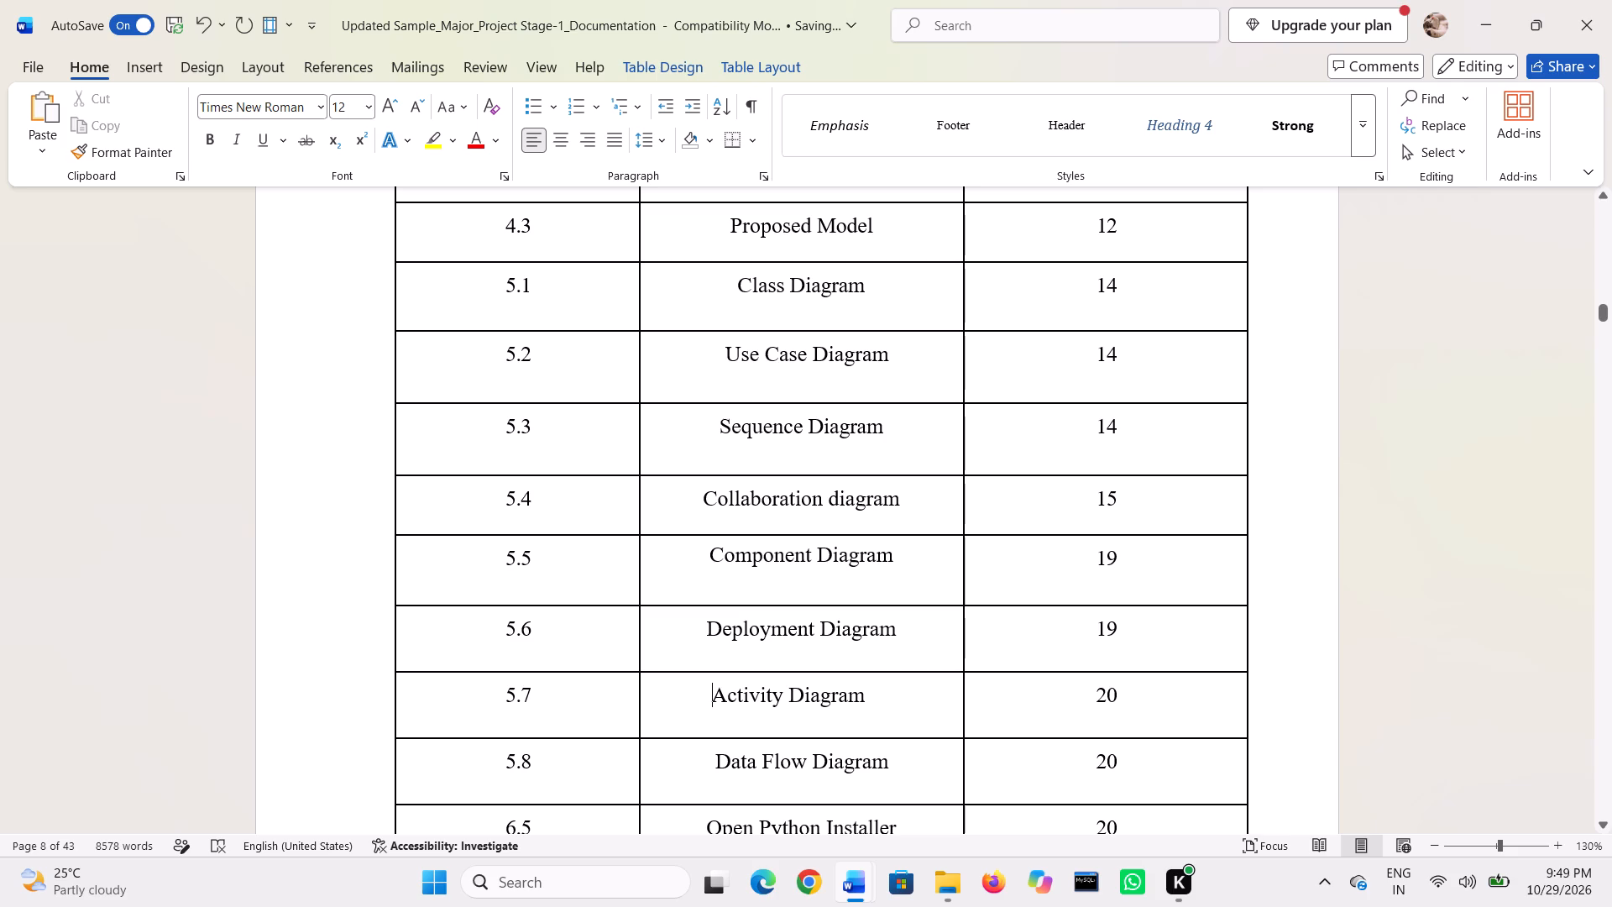
scroll(732, 359, down, 2)
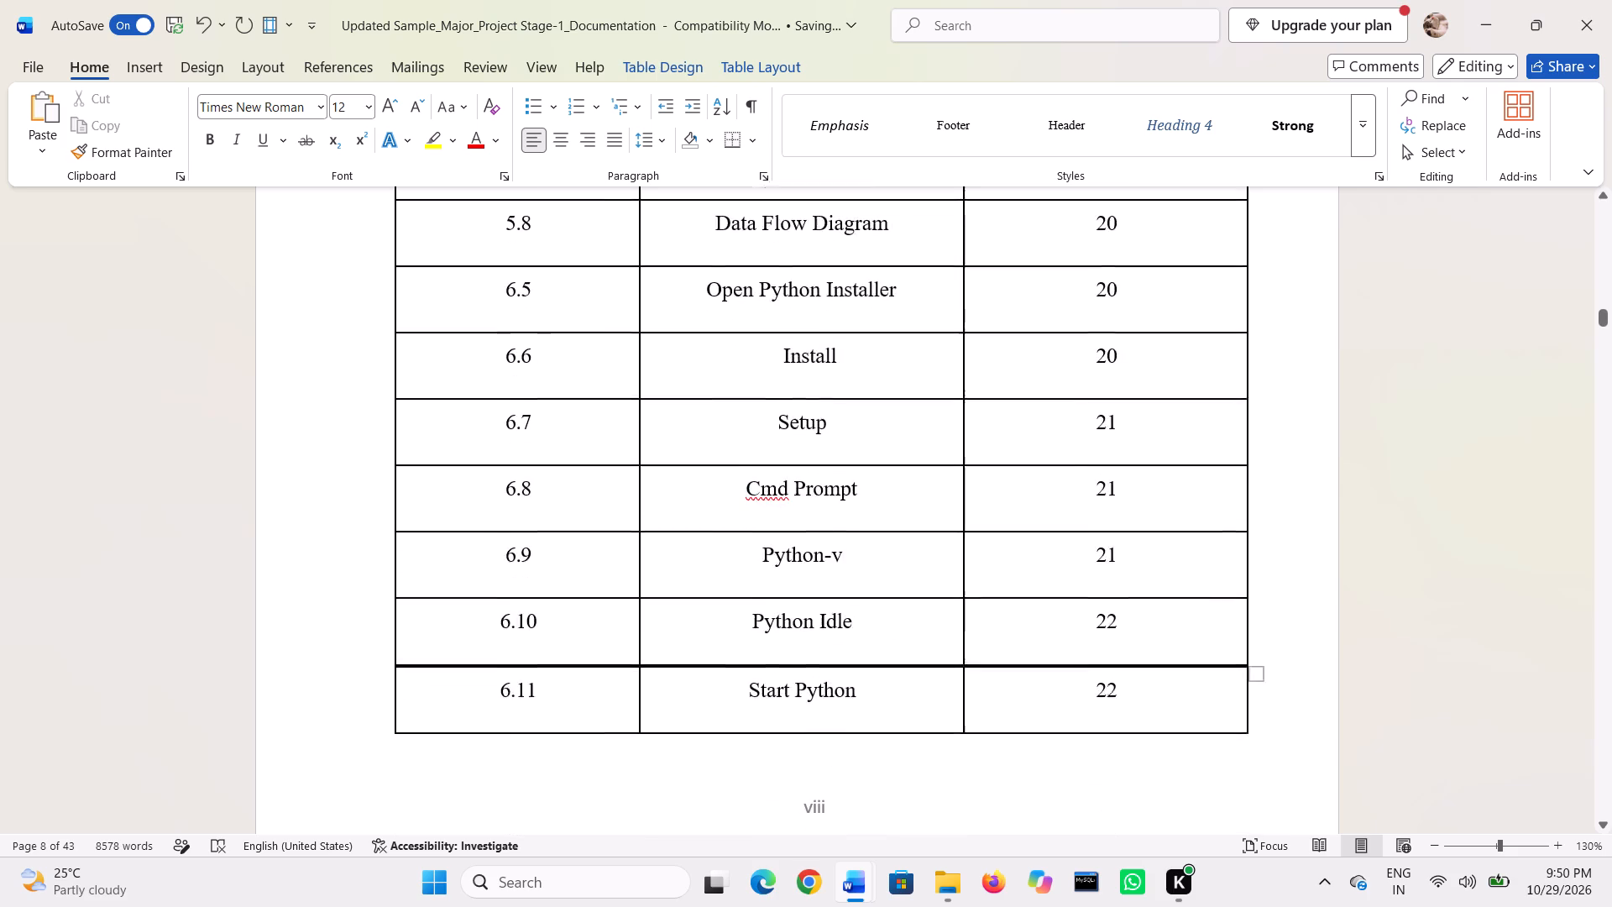
scroll(732, 359, down, 19)
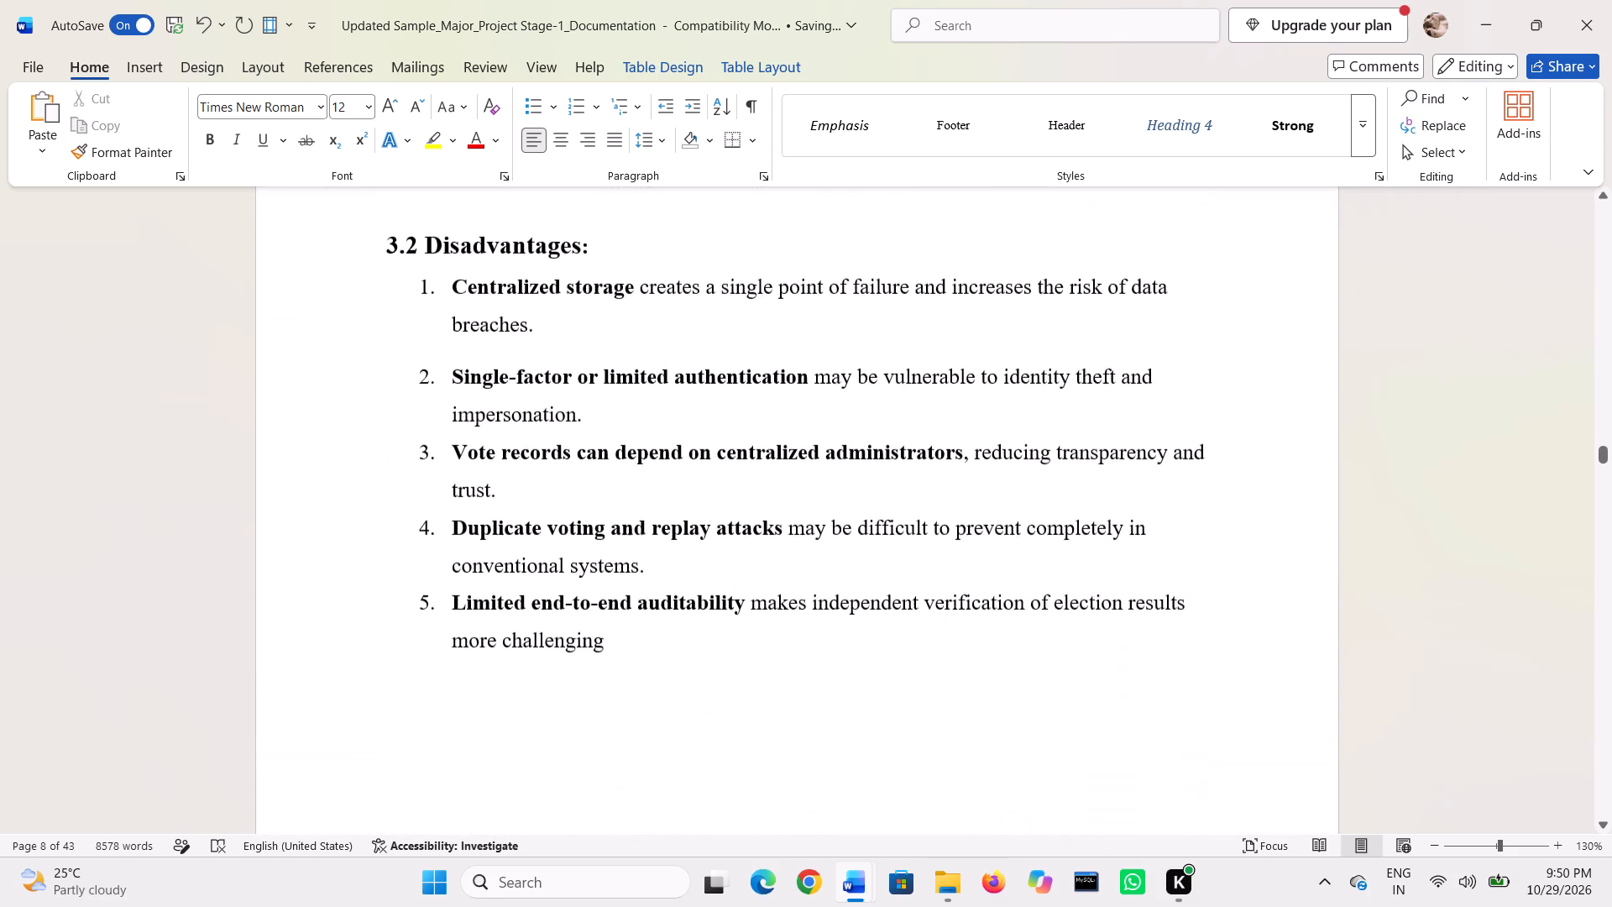
scroll(732, 359, down, 10)
scroll(732, 359, down, 11)
scroll(732, 359, up, 1)
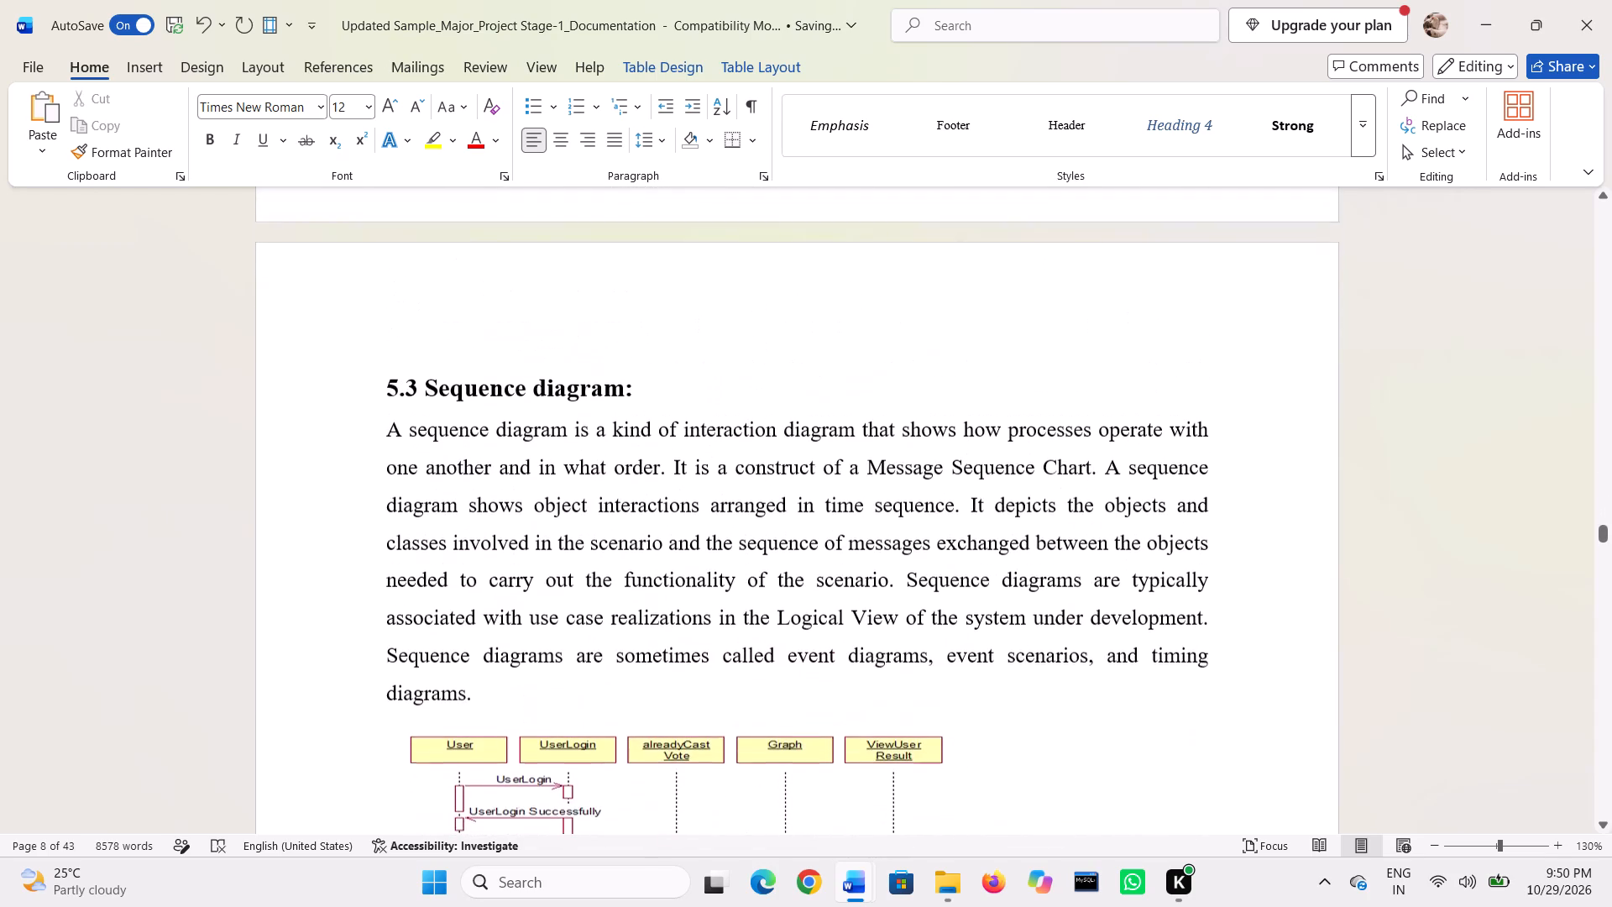
scroll(732, 359, up, 1)
scroll(732, 359, down, 4)
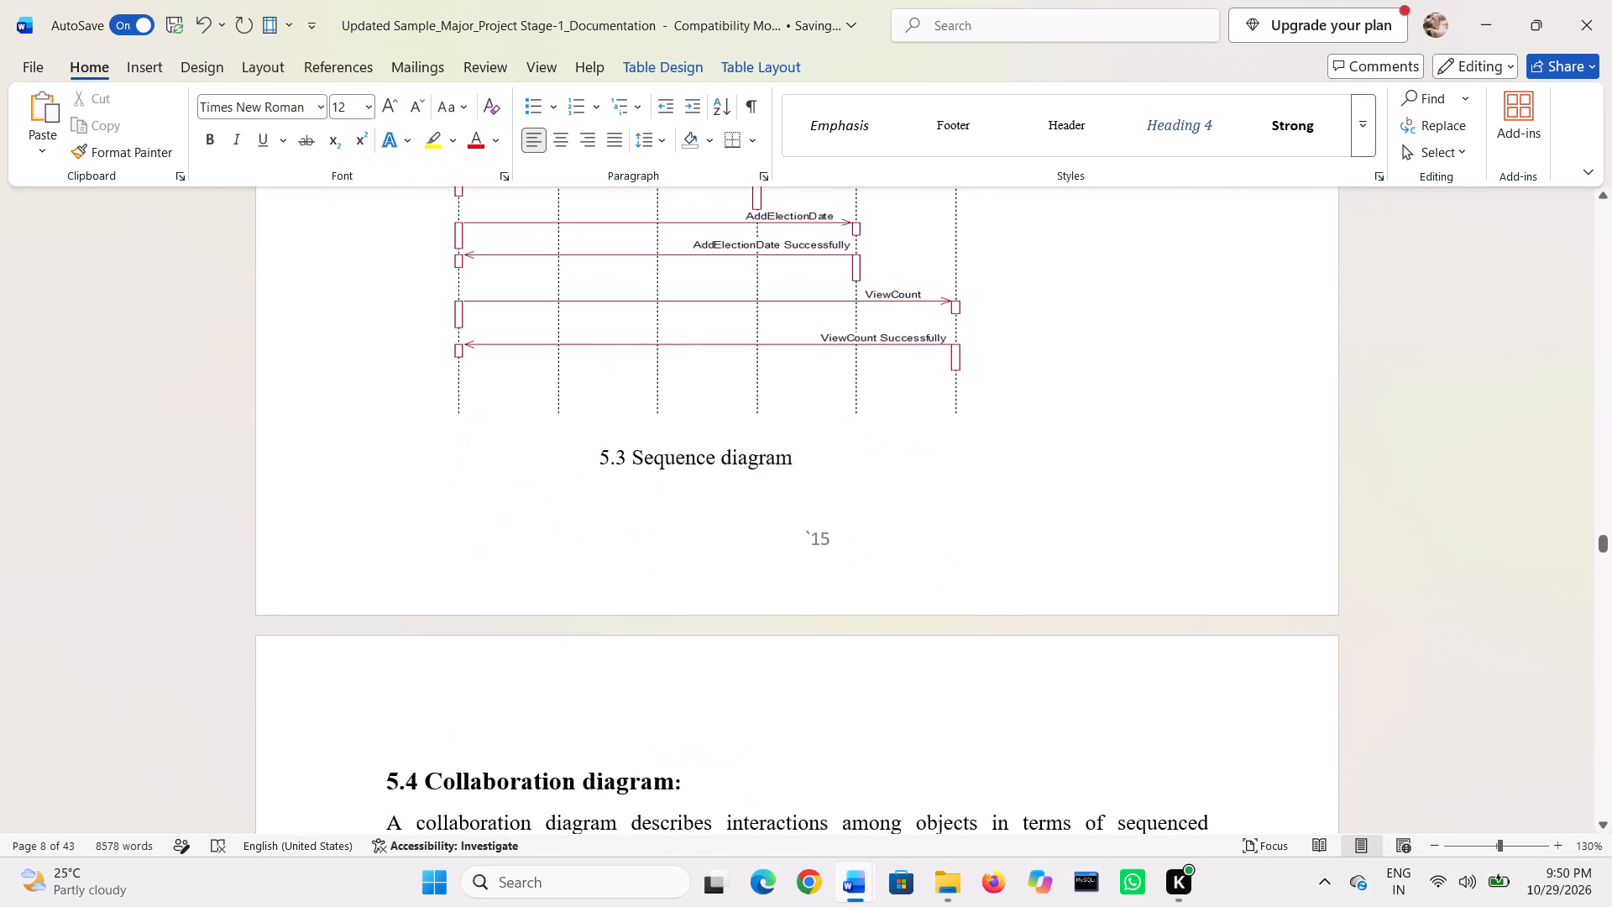
scroll(732, 359, down, 2)
ctrl+scroll(732, 359, up, 1)
ctrl+scroll(732, 359, down, 1)
ctrl+scroll(732, 359, up, 1)
ctrl+scroll(732, 359, down, 1)
ctrl+scroll(732, 359, up, 1)
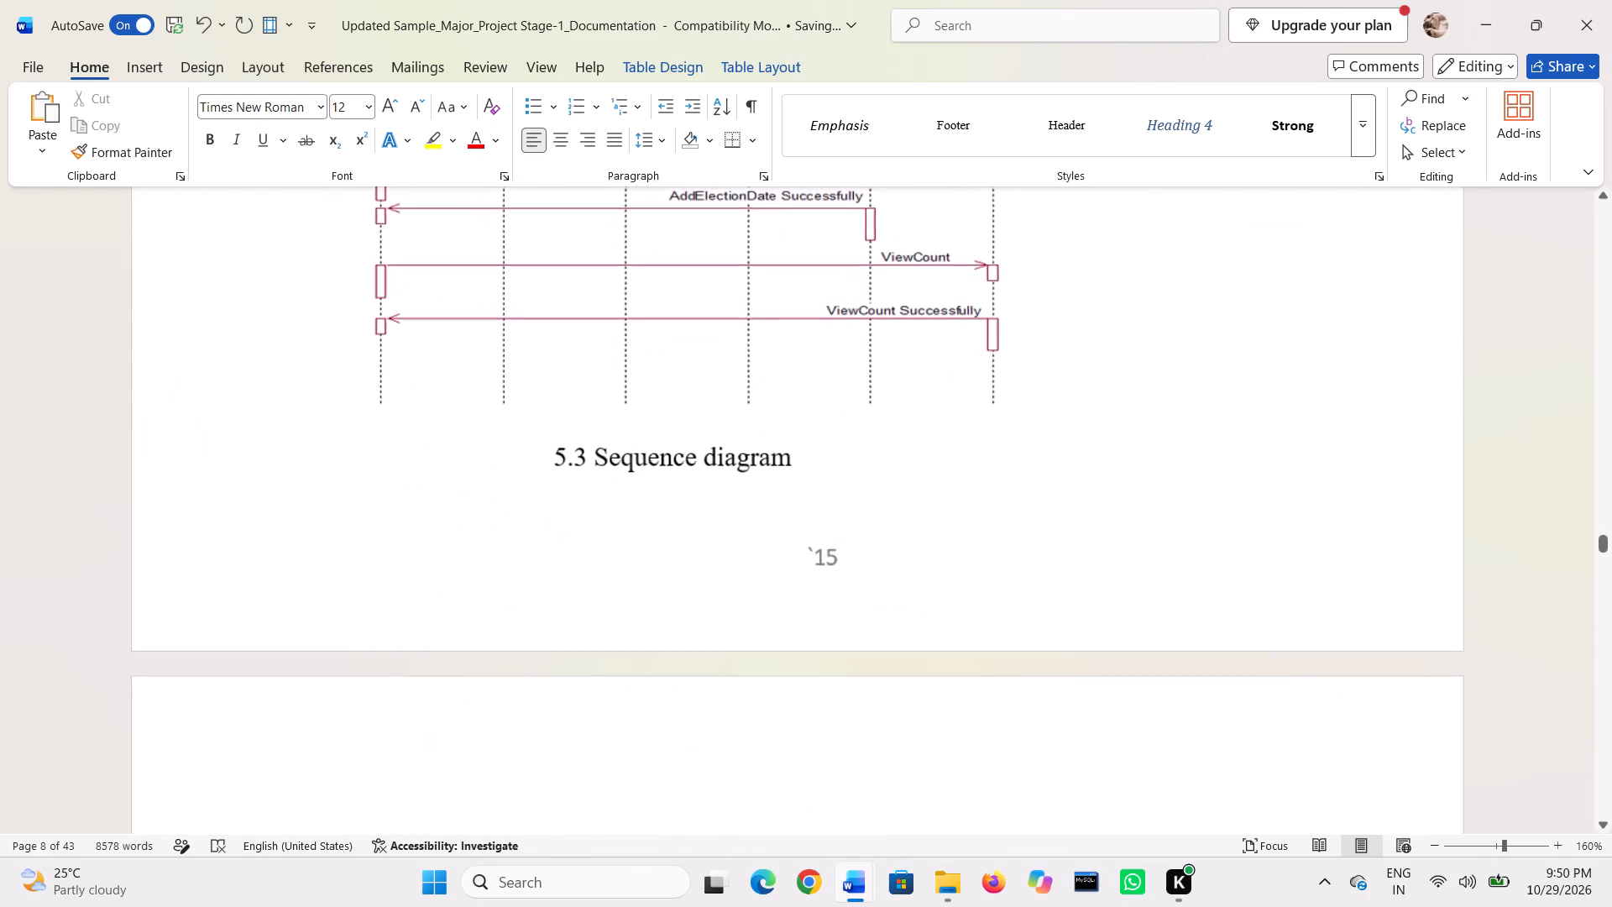
scroll(732, 359, down, 3)
ctrl+scroll(732, 359, down, 1)
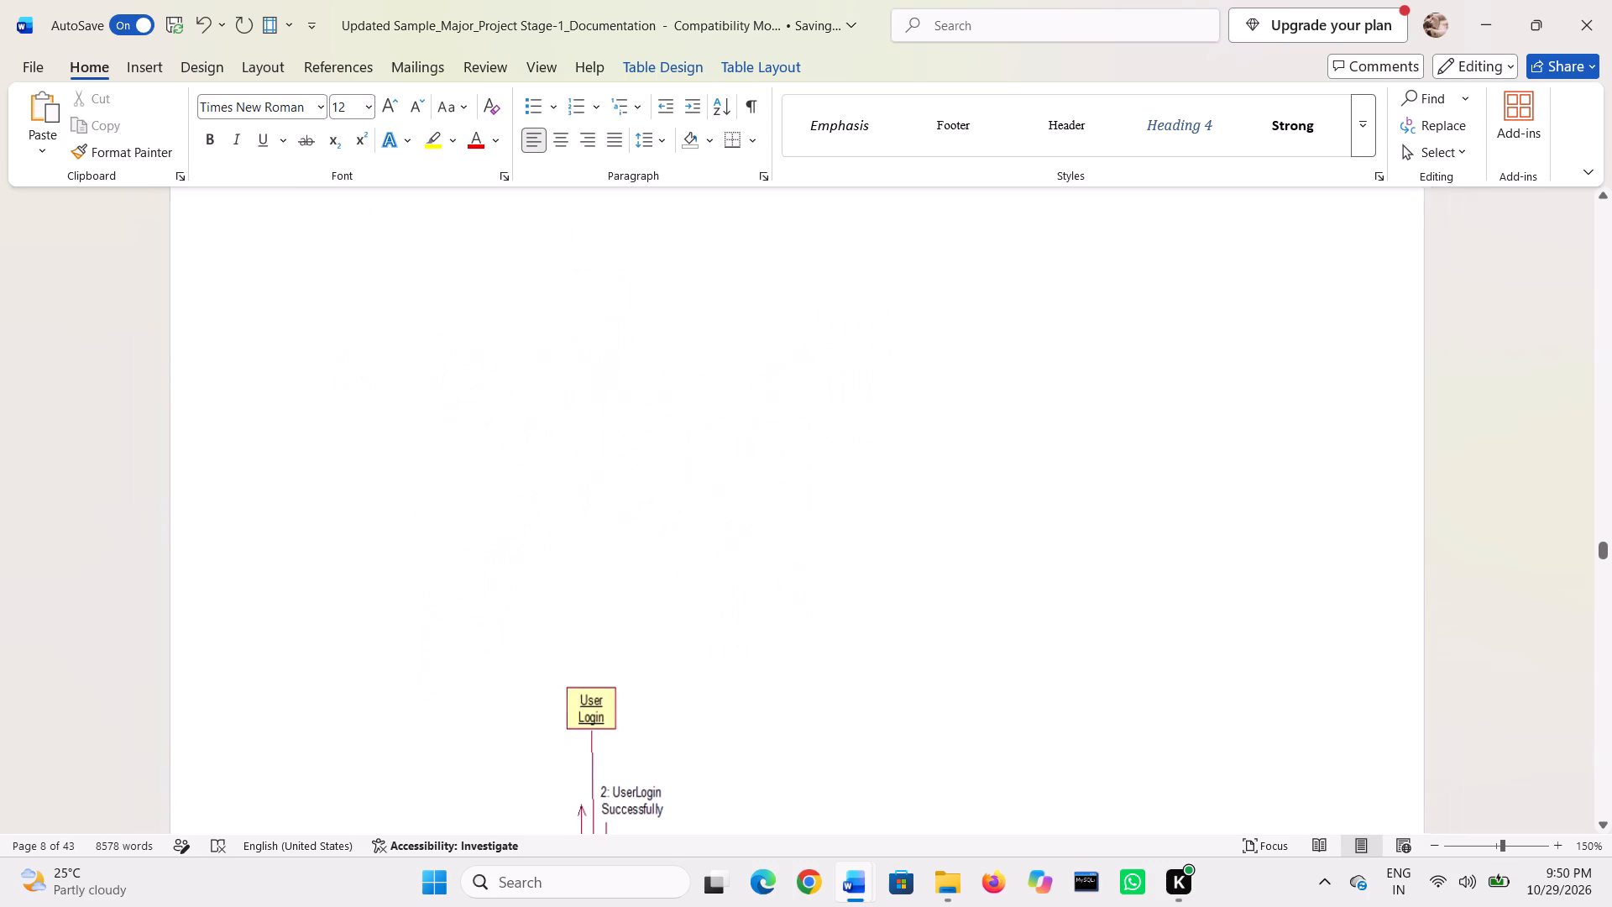
scroll(732, 359, down, 4)
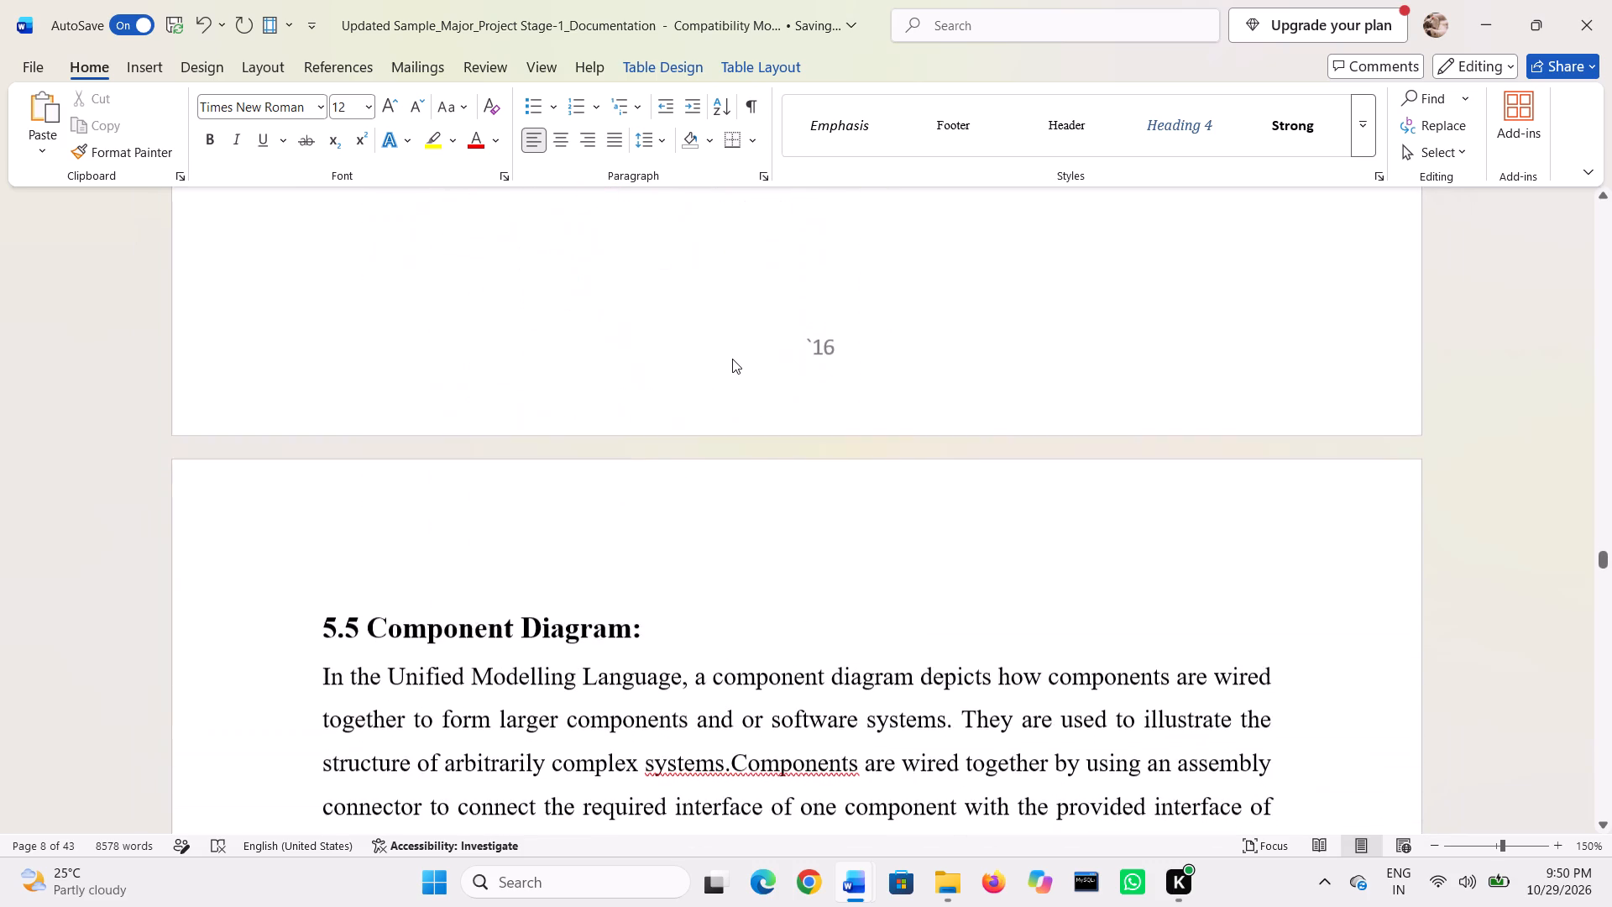
scroll(732, 359, down, 4)
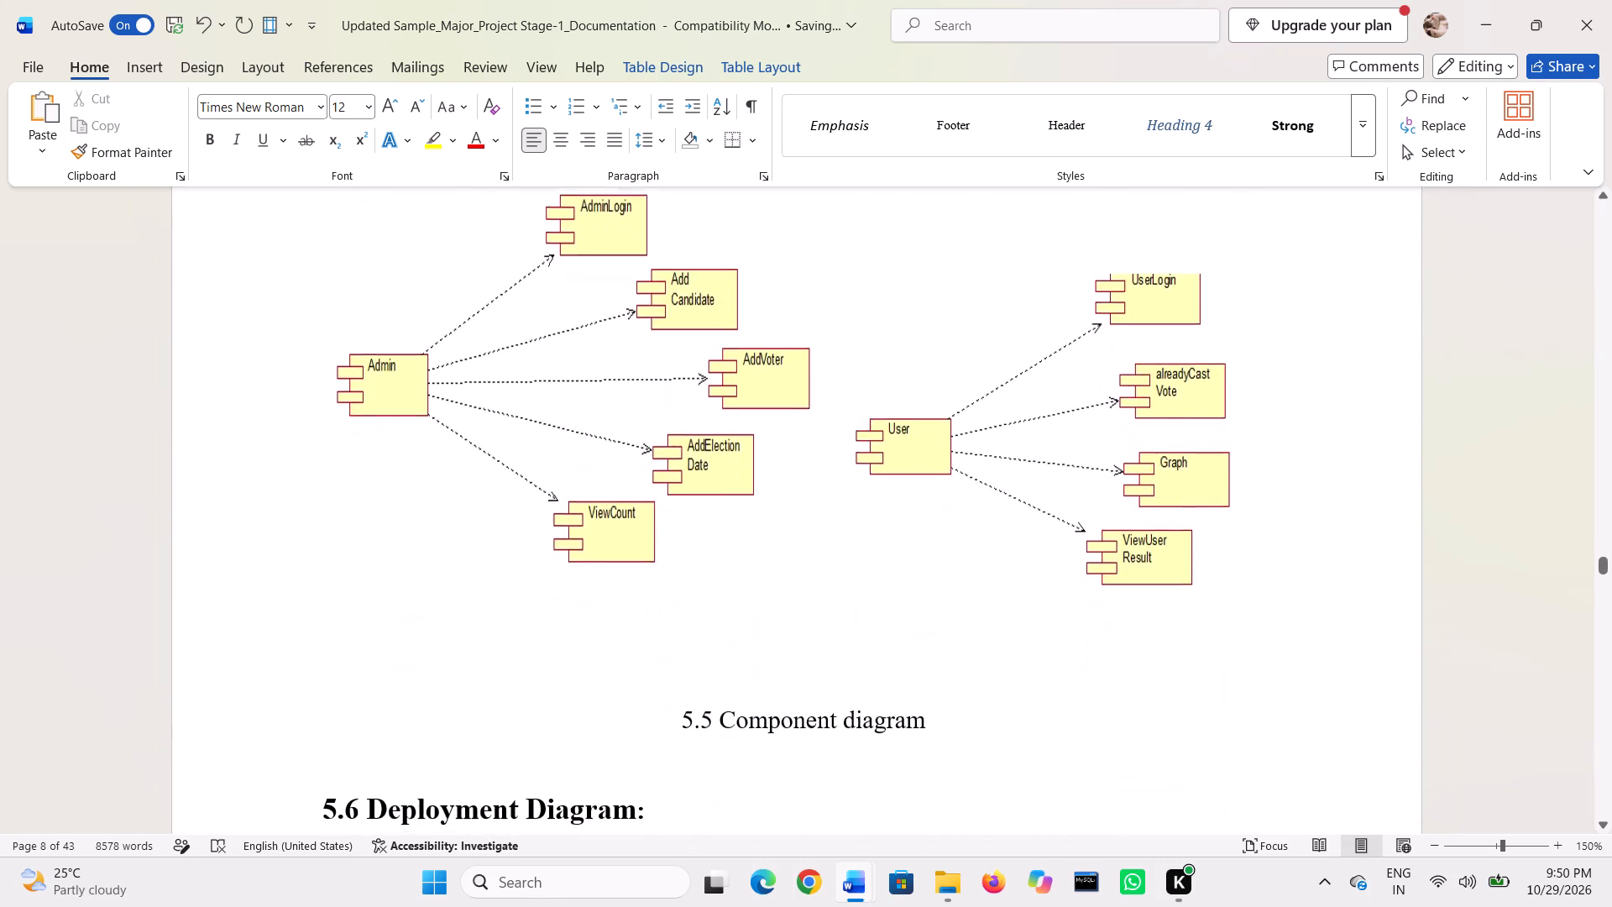
scroll(732, 359, down, 6)
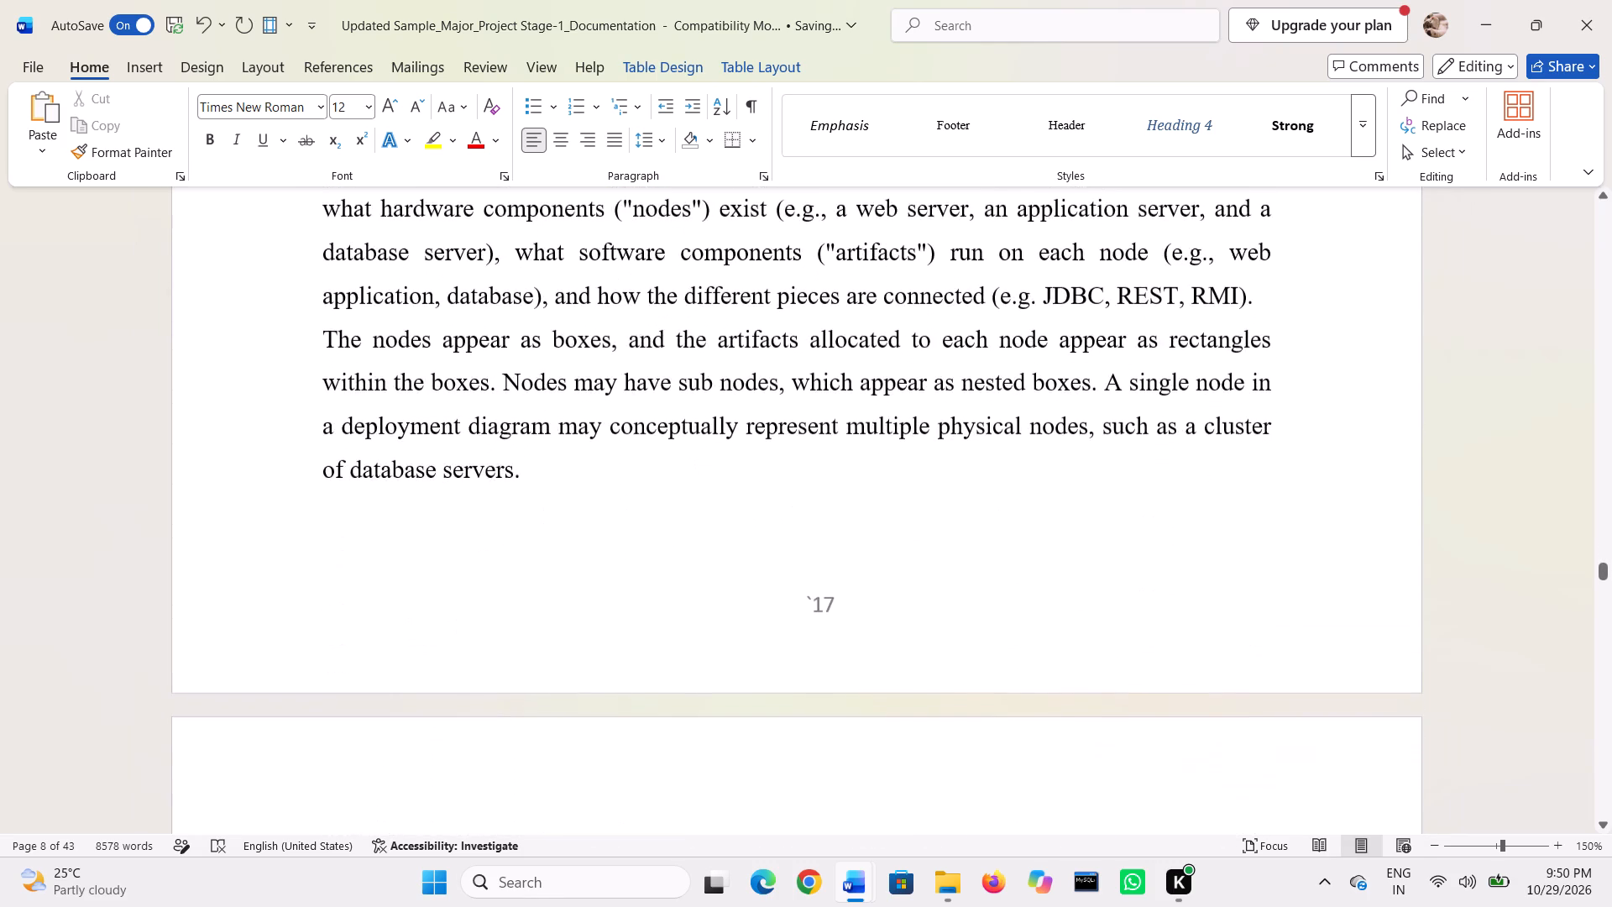
scroll(732, 359, down, 5)
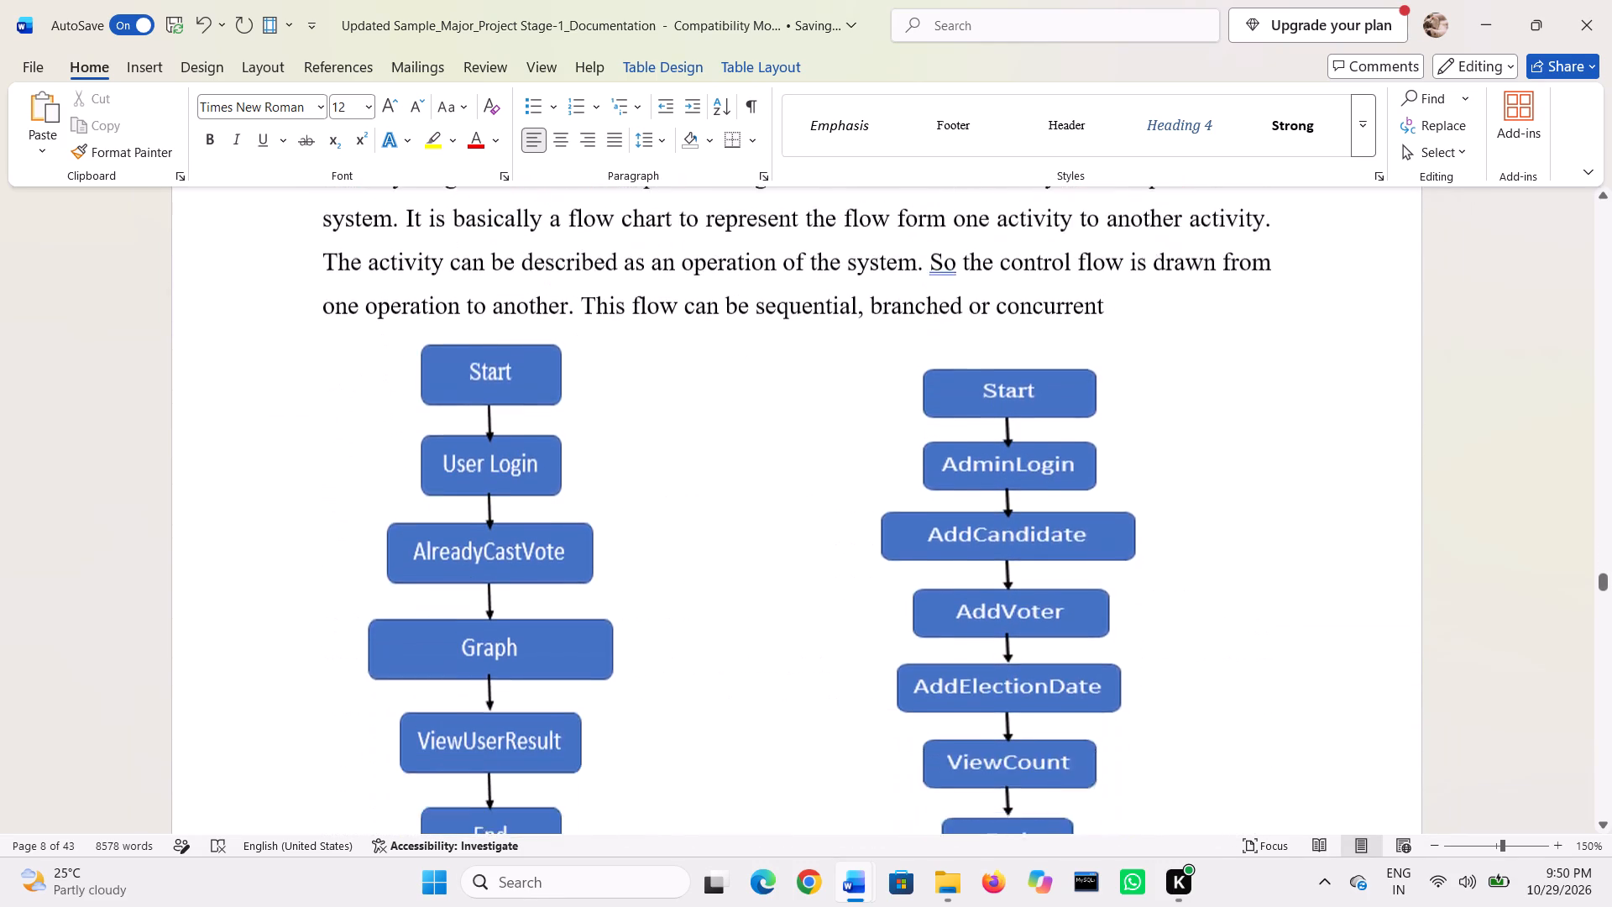
scroll(732, 359, down, 6)
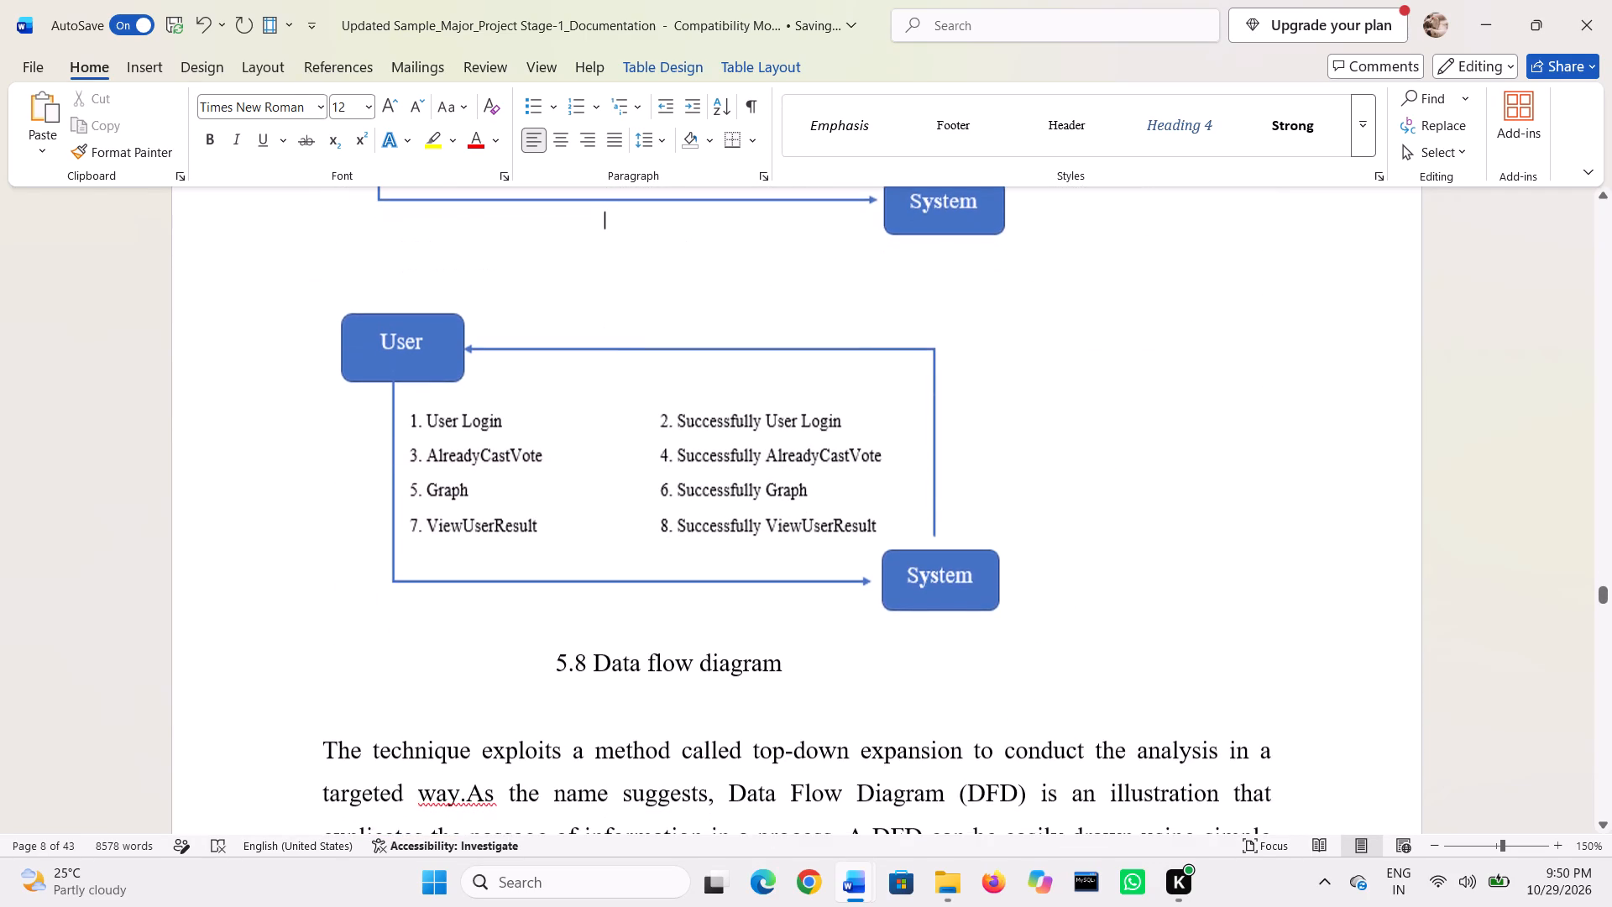
scroll(732, 359, down, 1)
Recheck the page numbers of the collaboration, component, deployment, activity and data flow diagrams in chapter 5.
scroll(732, 359, up, 3)
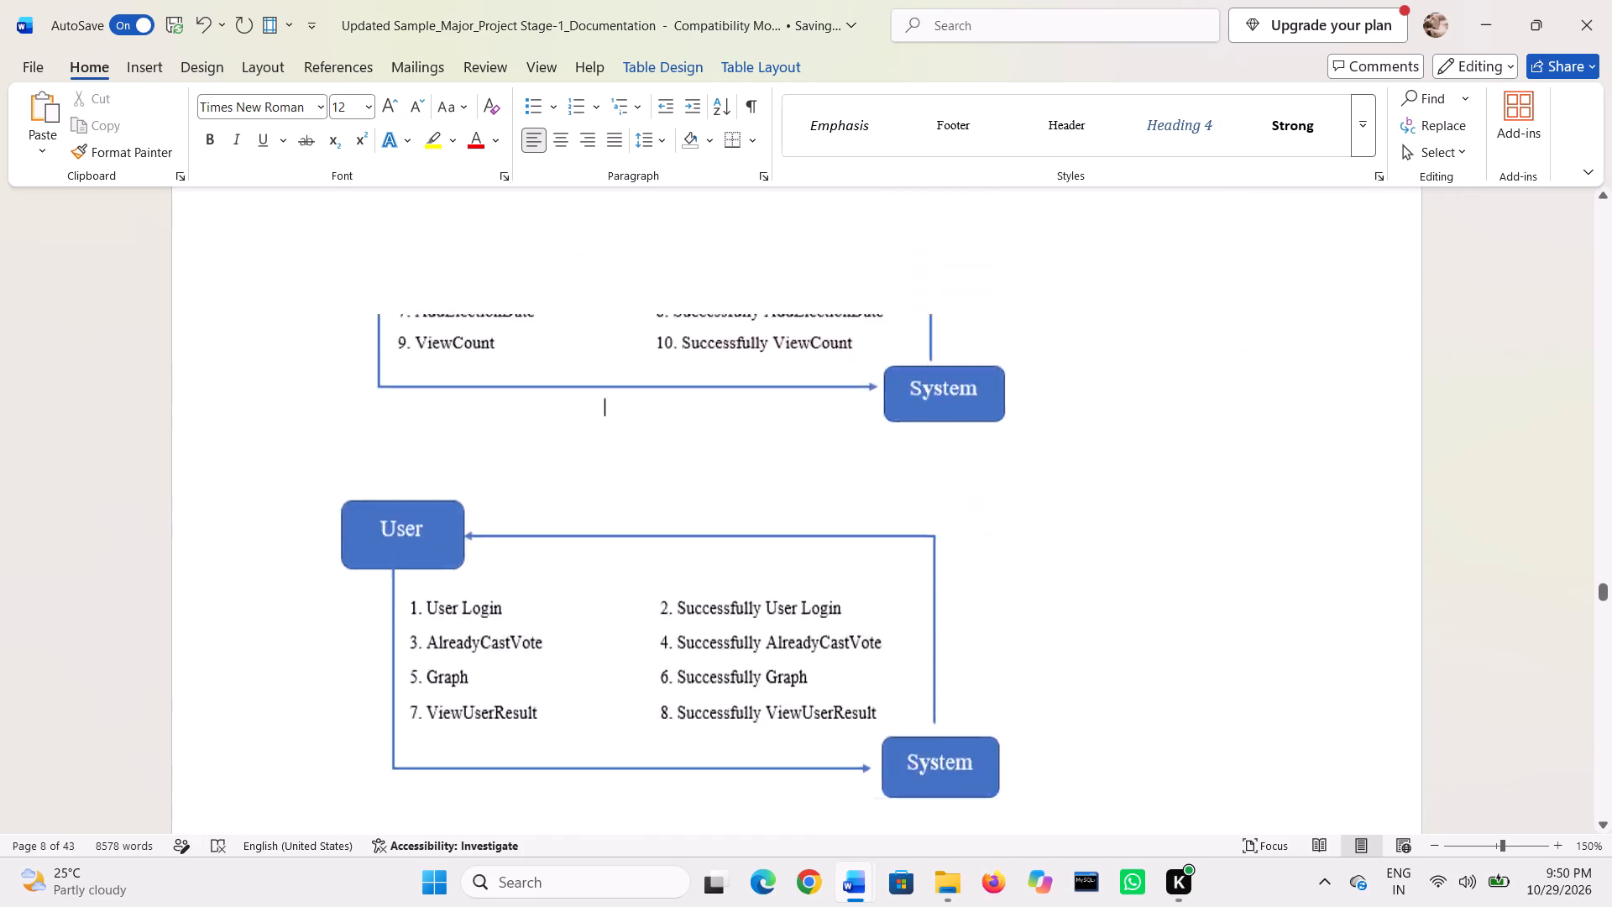
scroll(732, 359, up, 7)
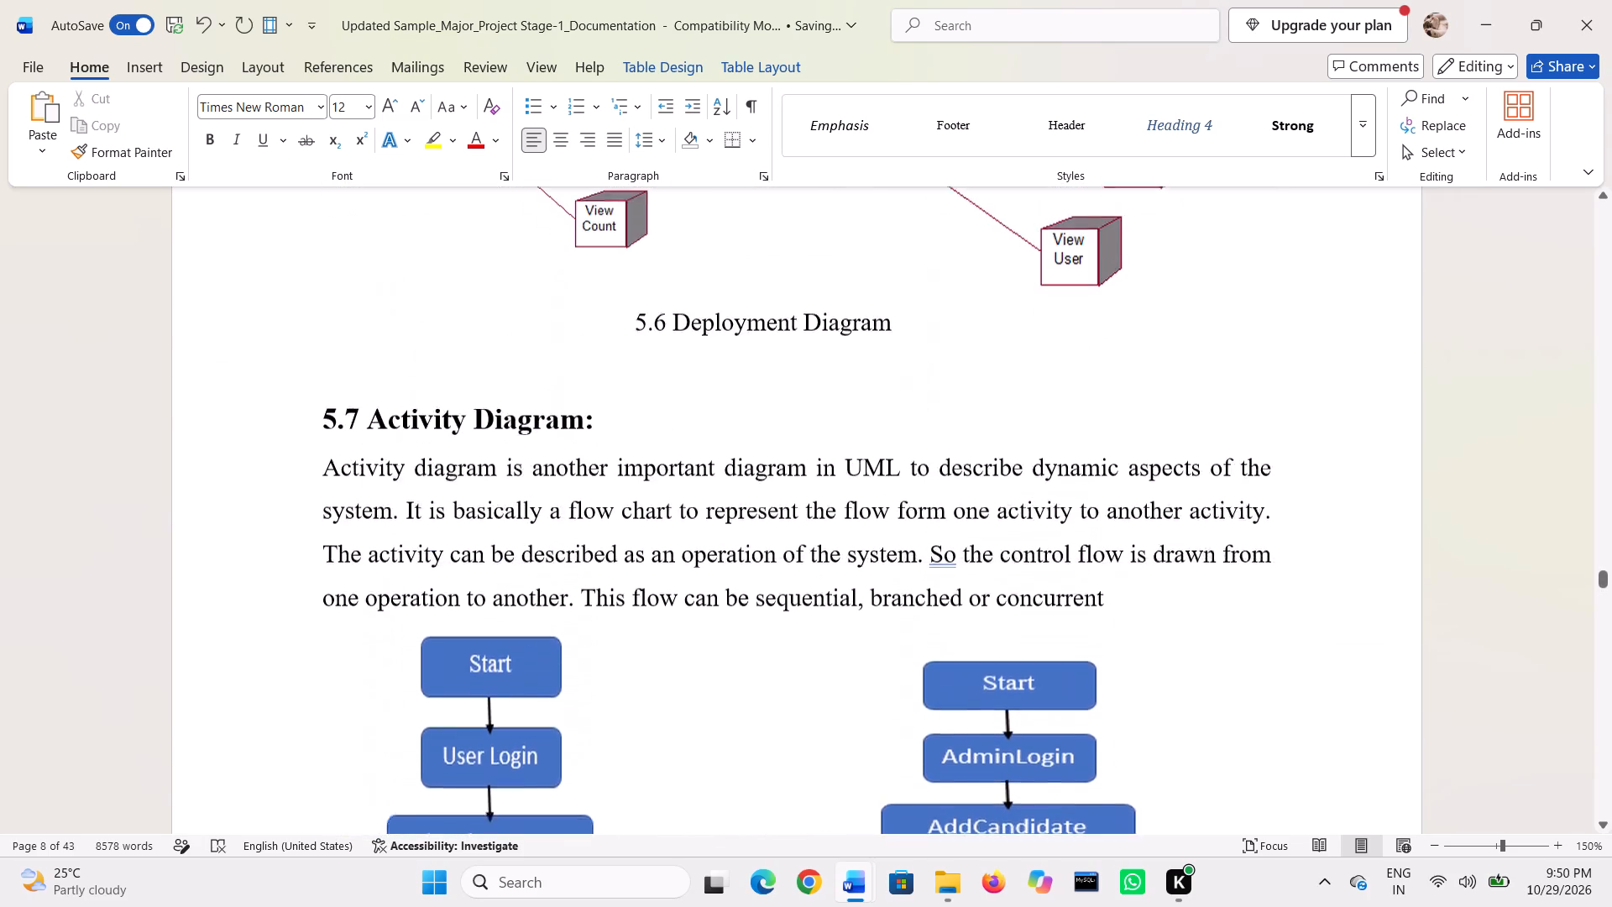
scroll(732, 359, up, 4)
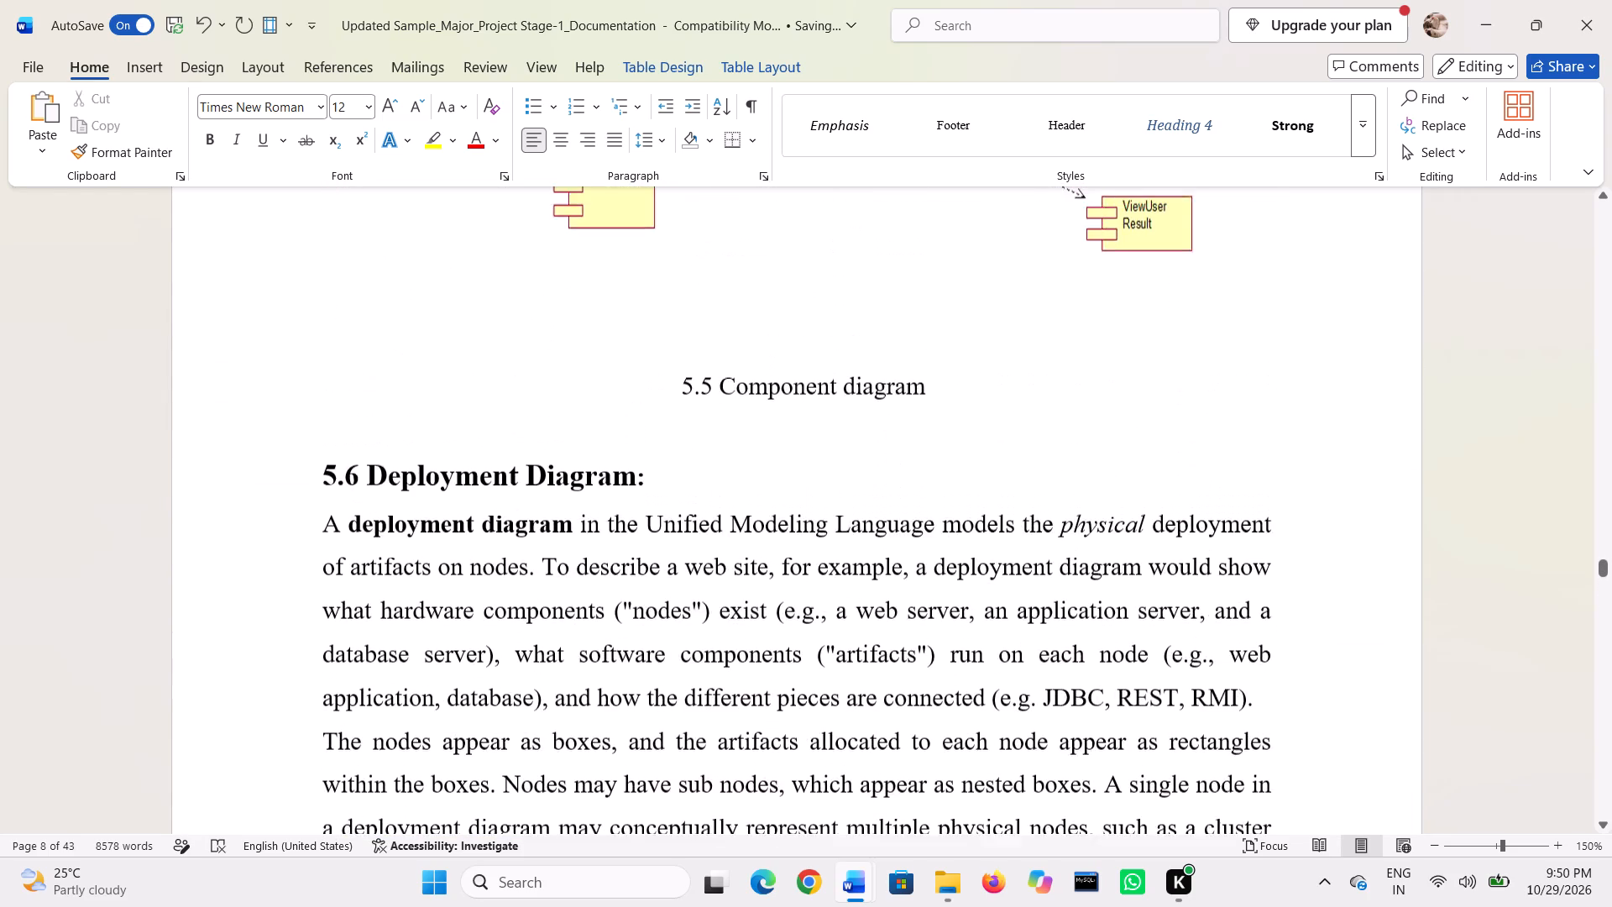
scroll(732, 359, up, 5)
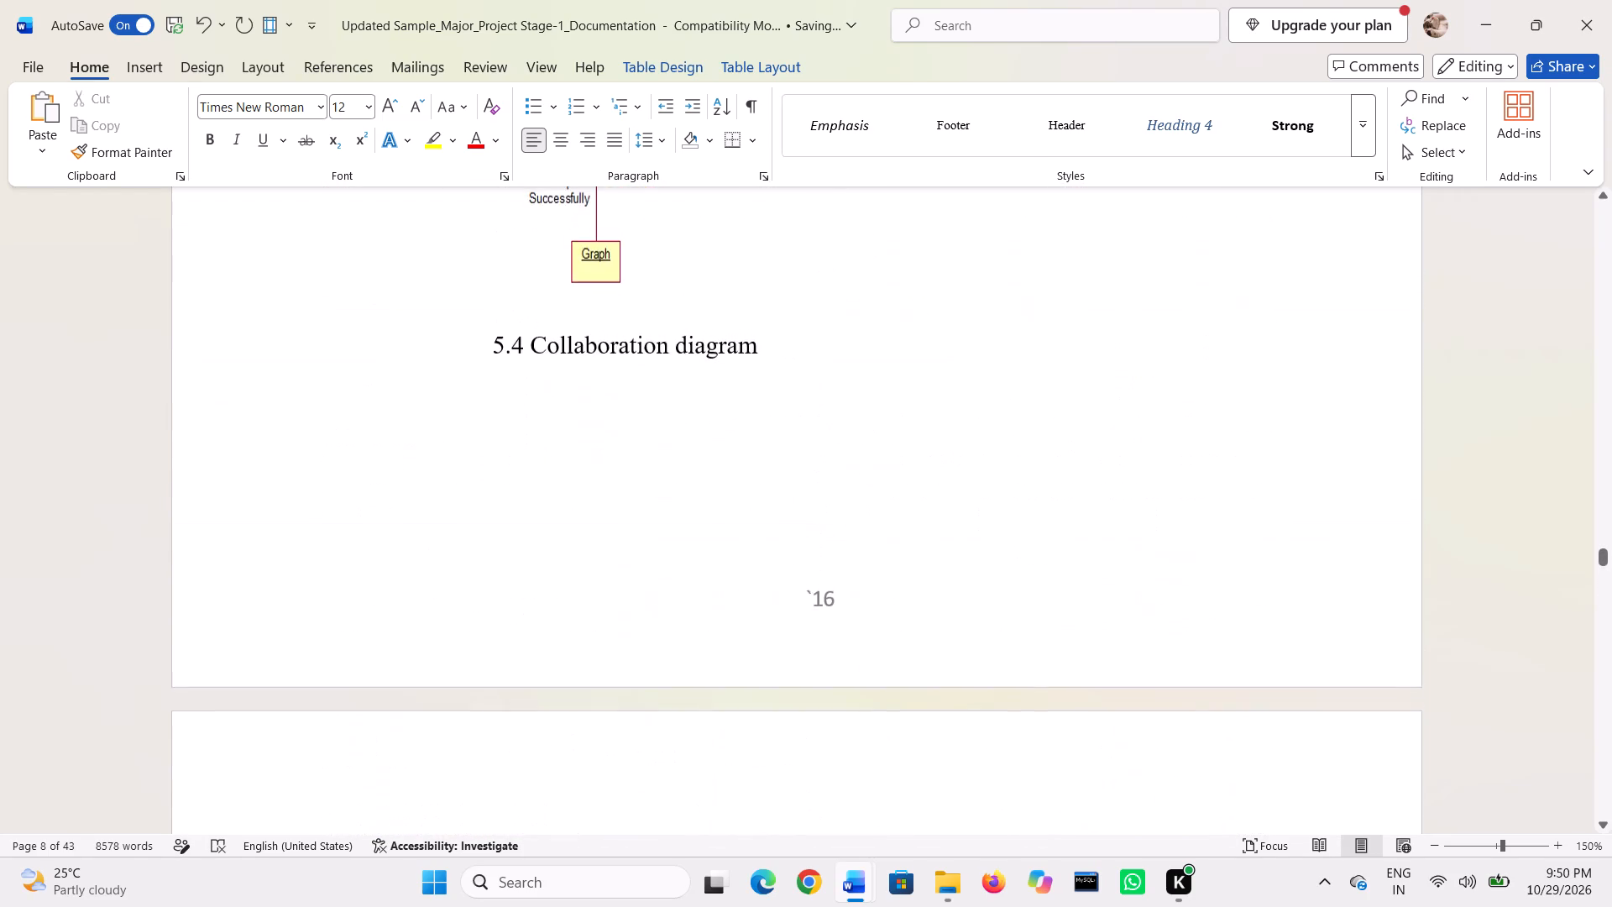
scroll(732, 359, up, 5)
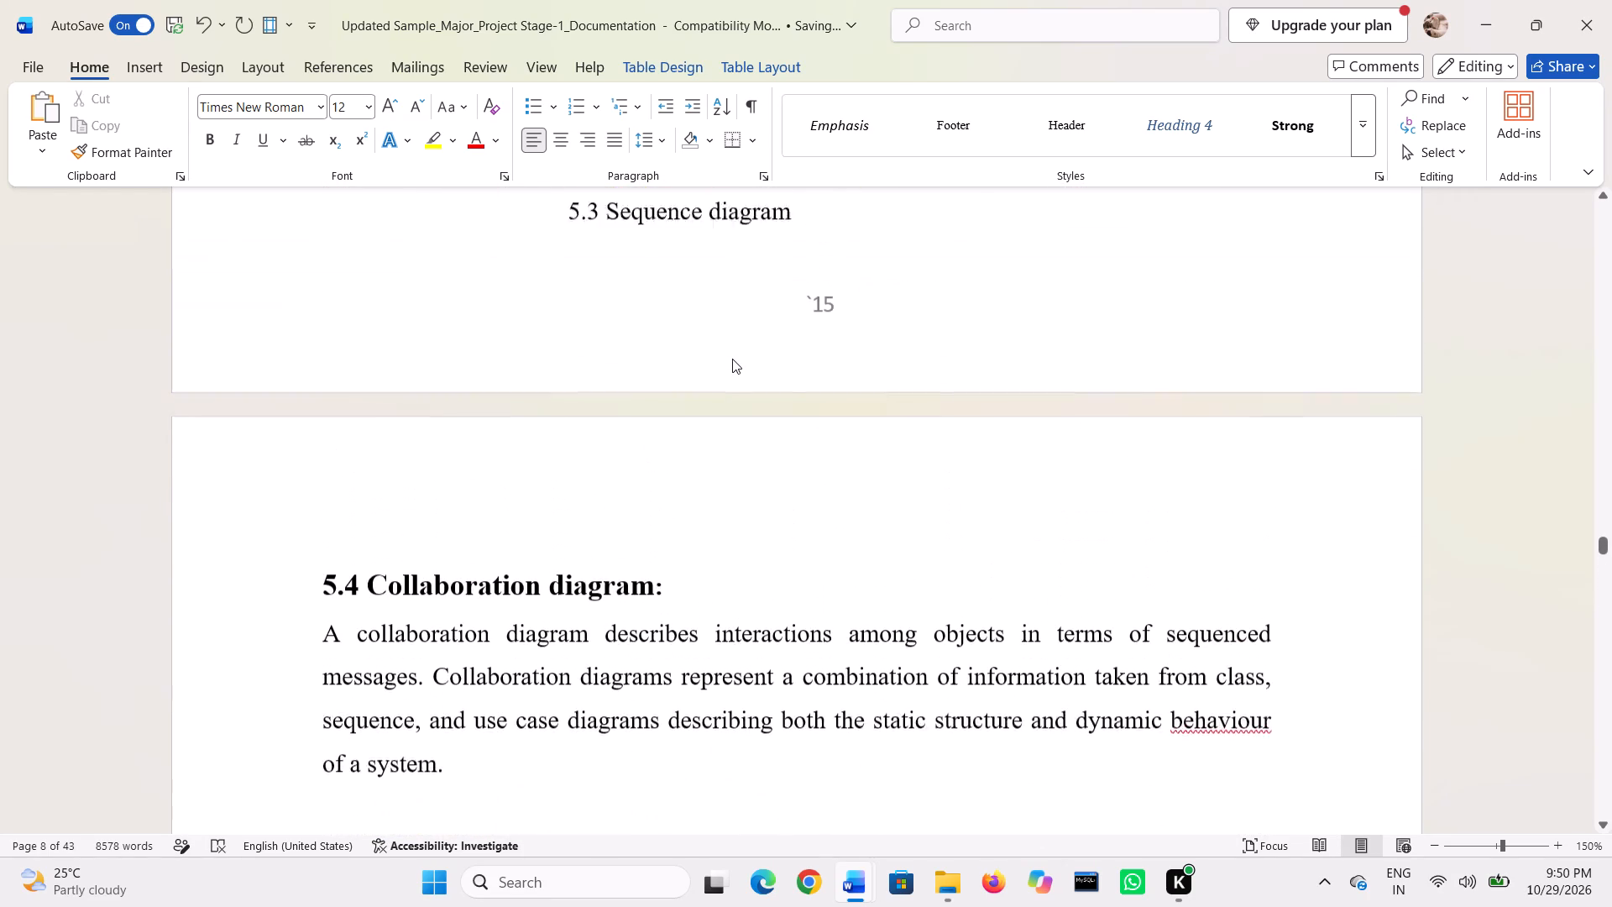
scroll(732, 359, up, 1)
scroll(732, 359, down, 8)
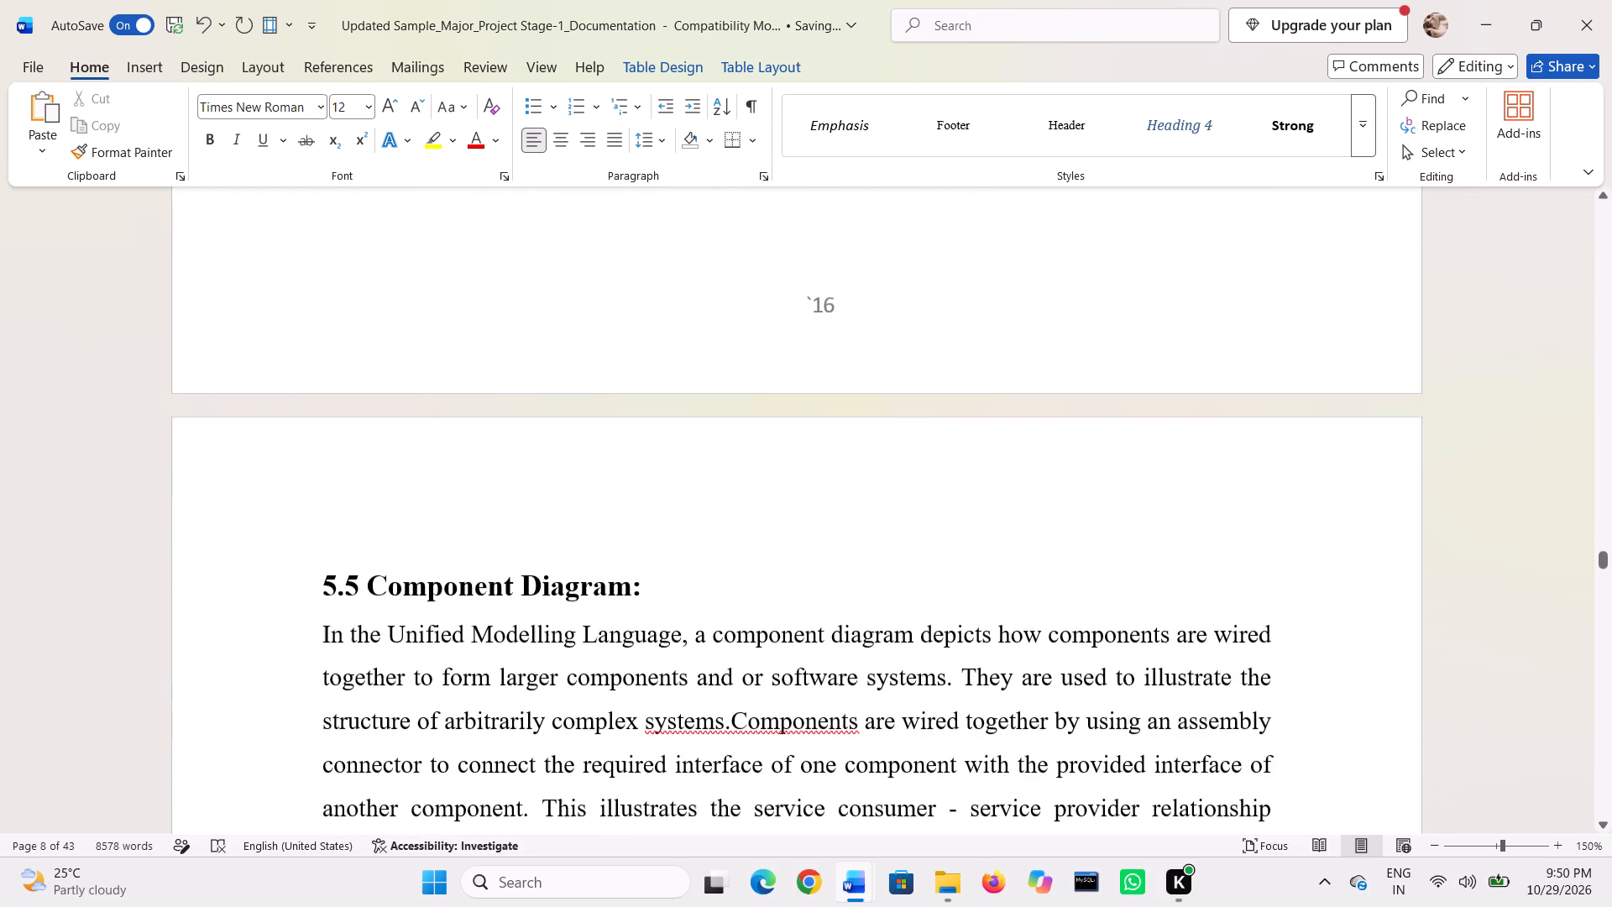
scroll(732, 359, down, 5)
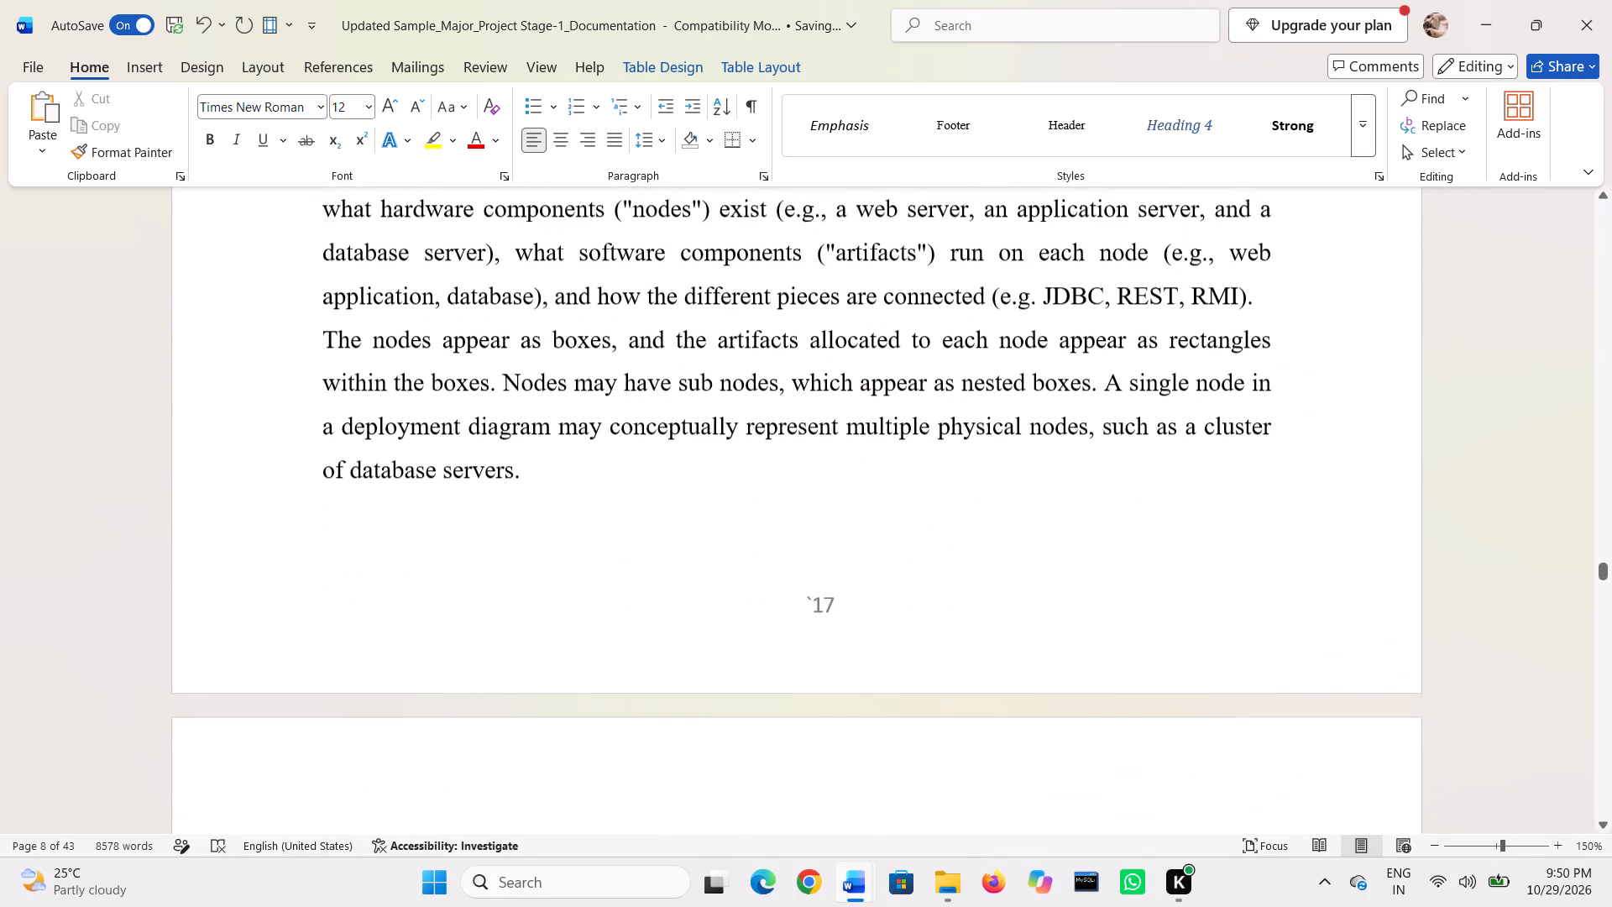
scroll(732, 359, down, 3)
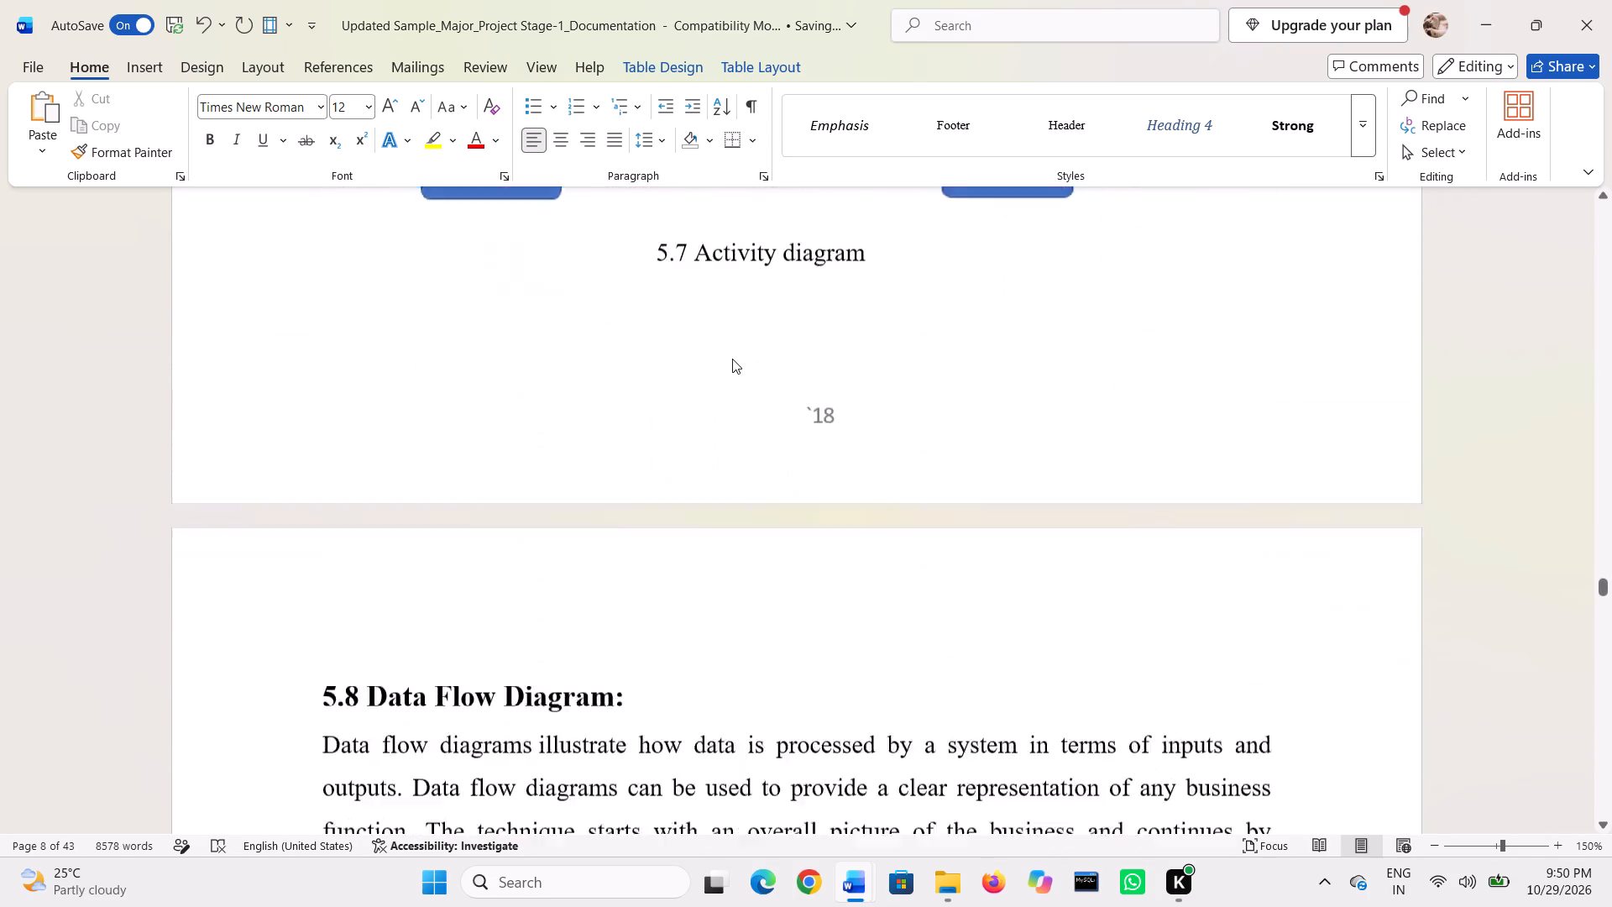
scroll(732, 359, down, 1)
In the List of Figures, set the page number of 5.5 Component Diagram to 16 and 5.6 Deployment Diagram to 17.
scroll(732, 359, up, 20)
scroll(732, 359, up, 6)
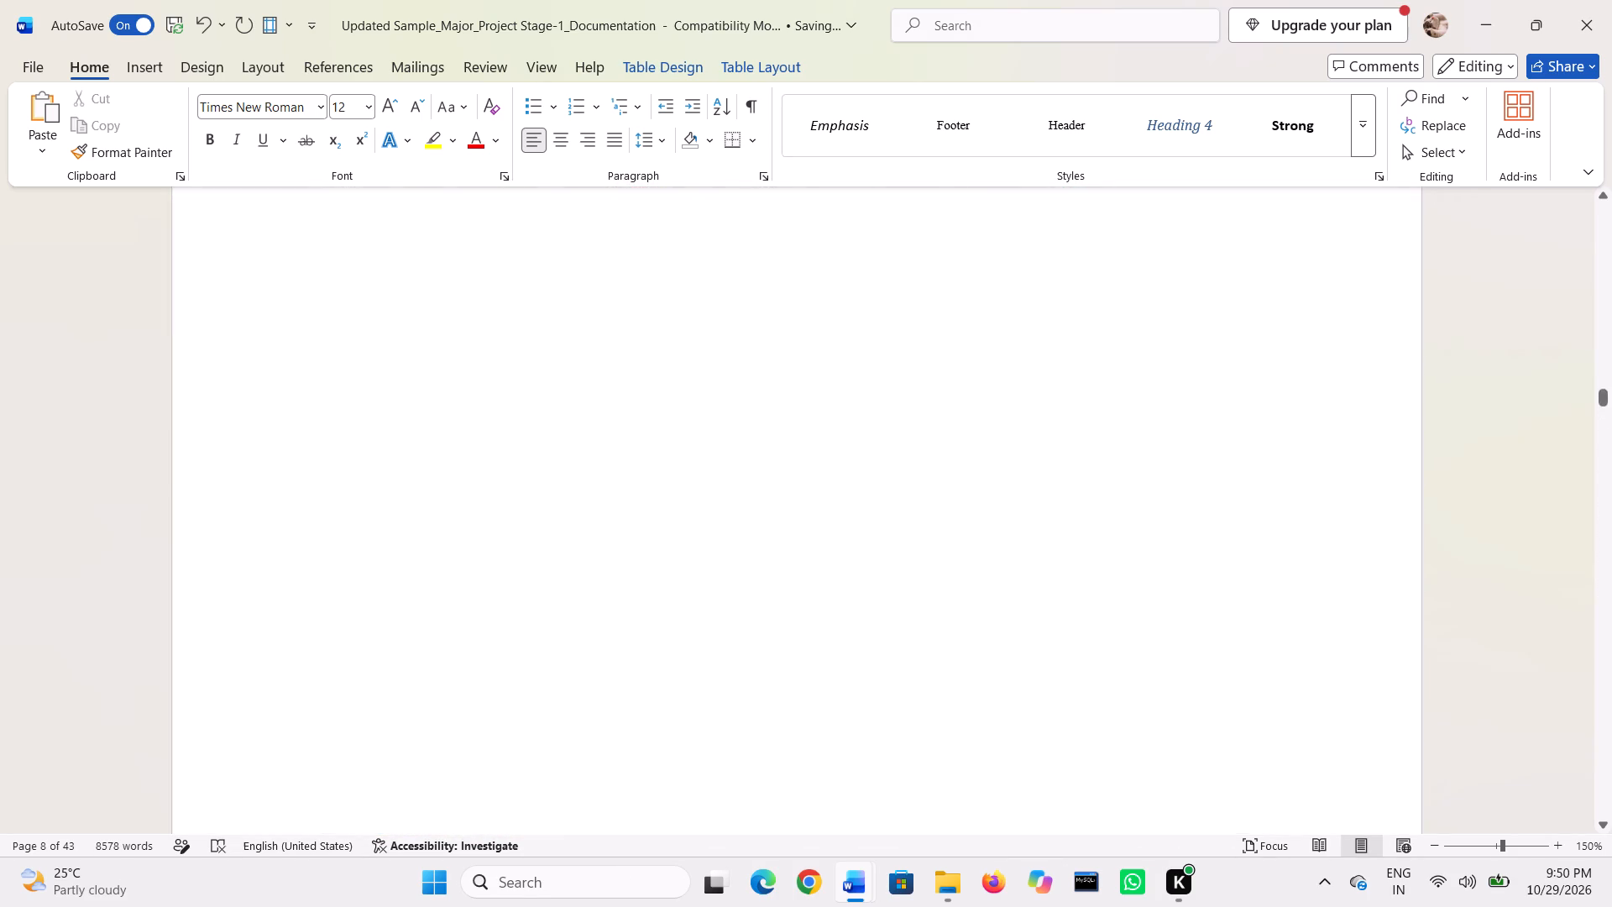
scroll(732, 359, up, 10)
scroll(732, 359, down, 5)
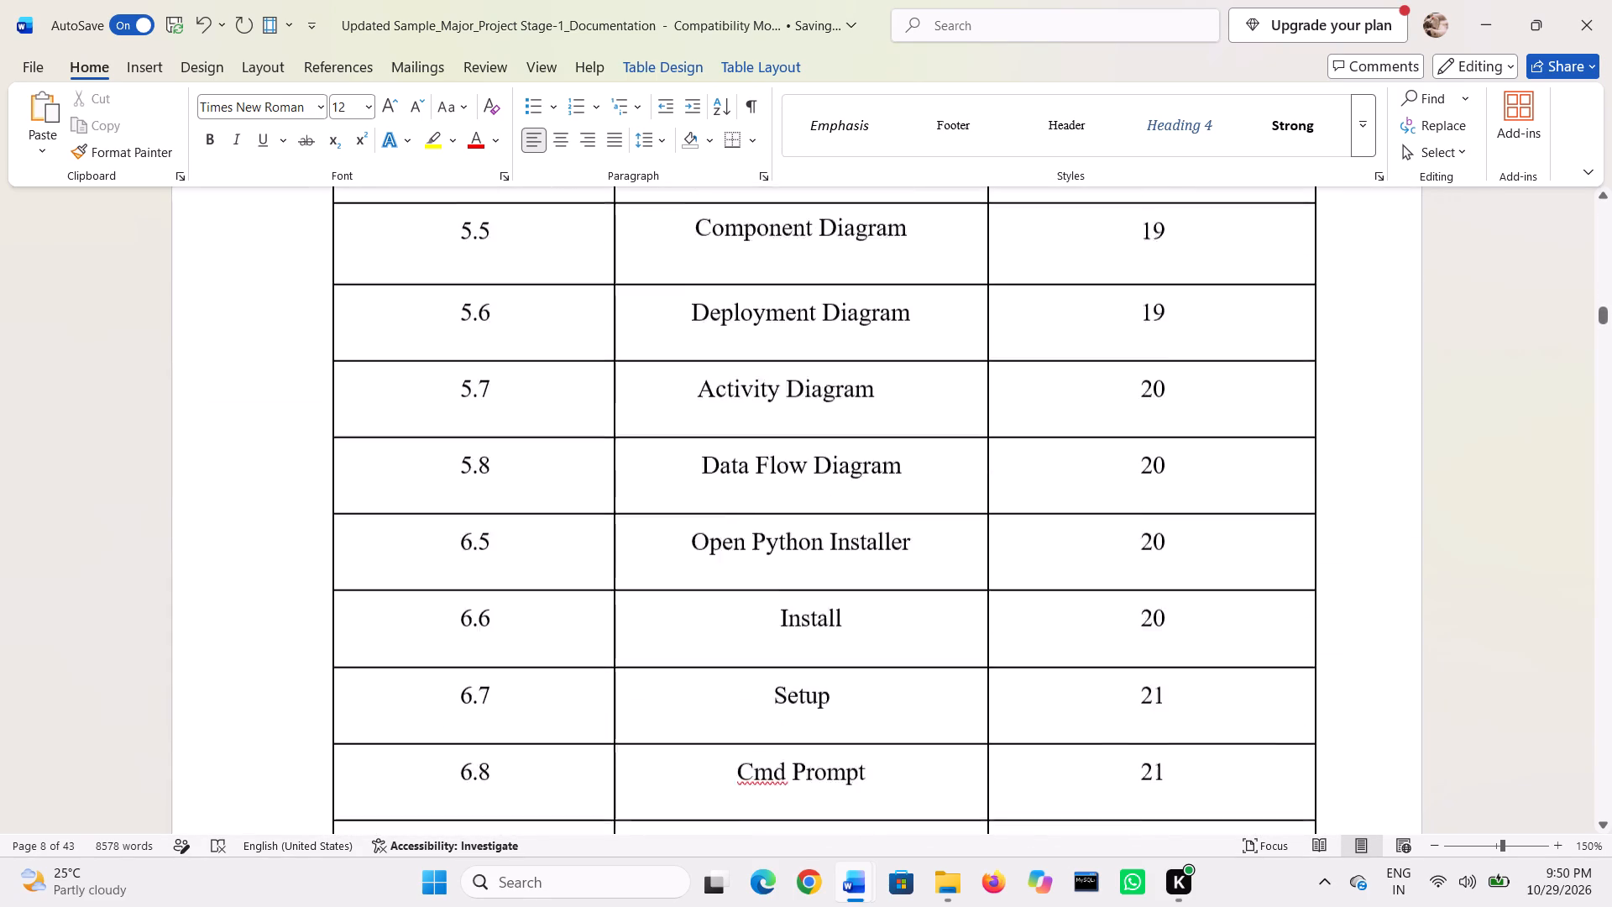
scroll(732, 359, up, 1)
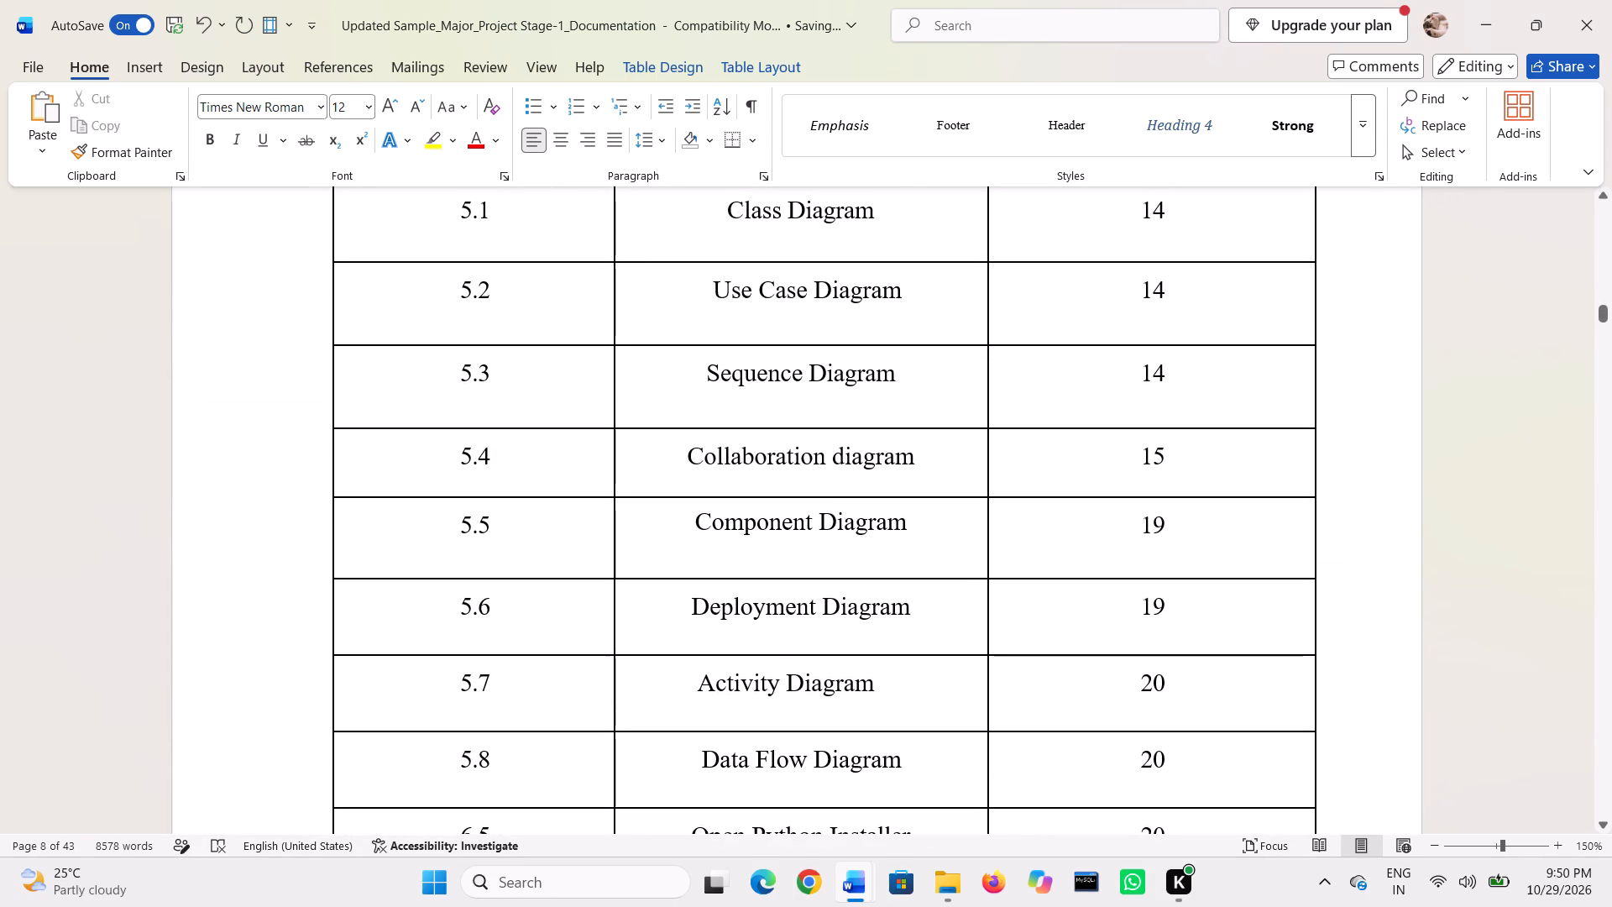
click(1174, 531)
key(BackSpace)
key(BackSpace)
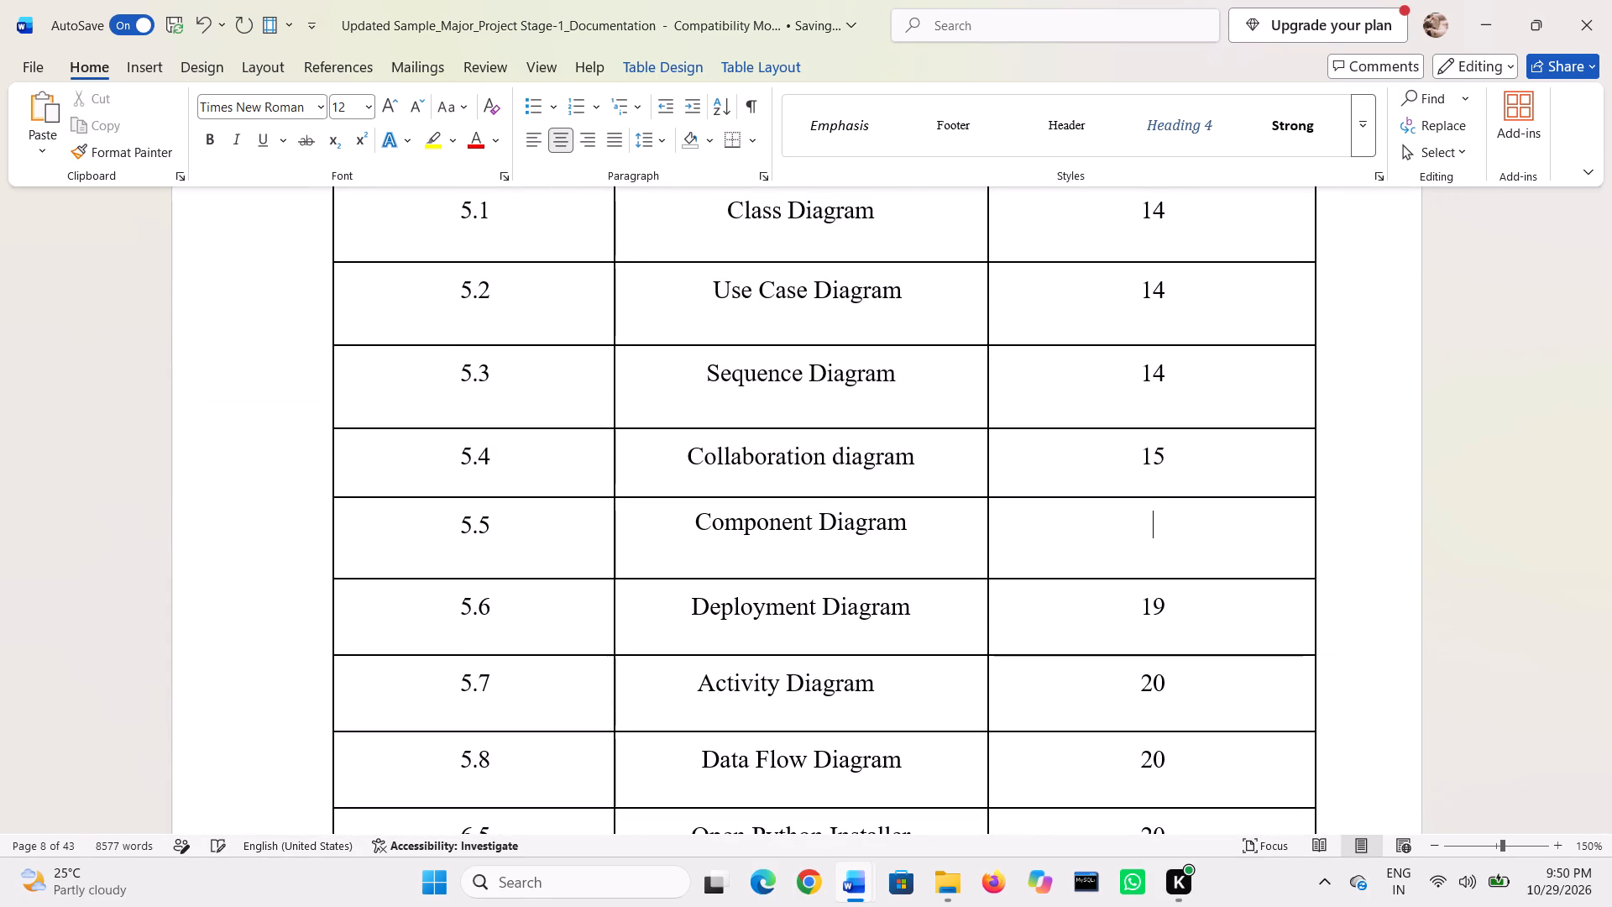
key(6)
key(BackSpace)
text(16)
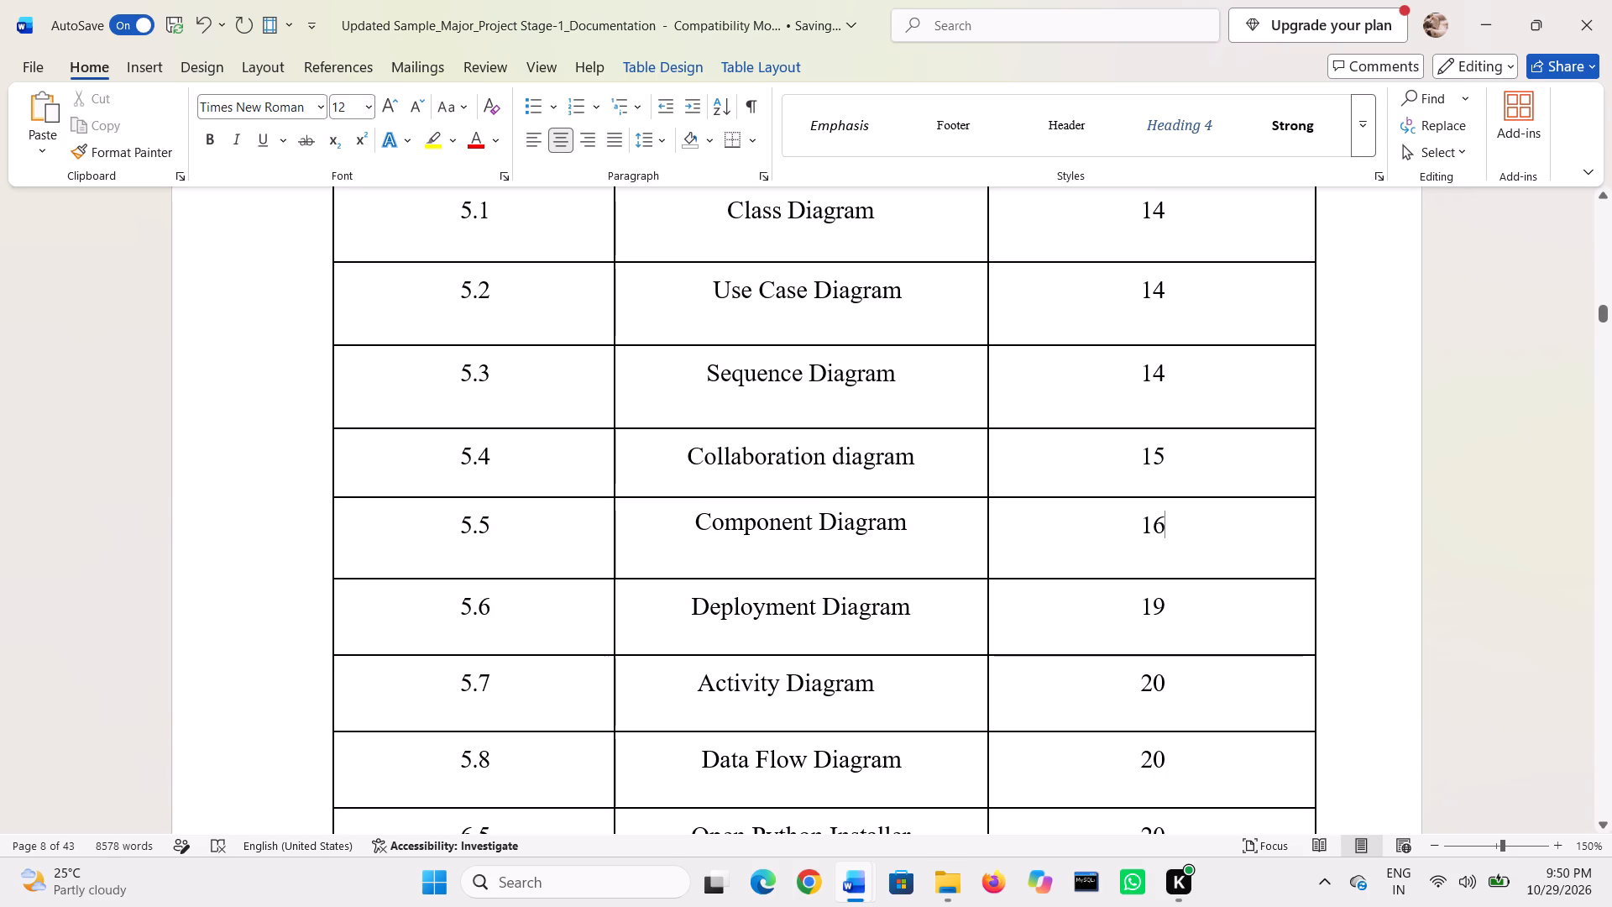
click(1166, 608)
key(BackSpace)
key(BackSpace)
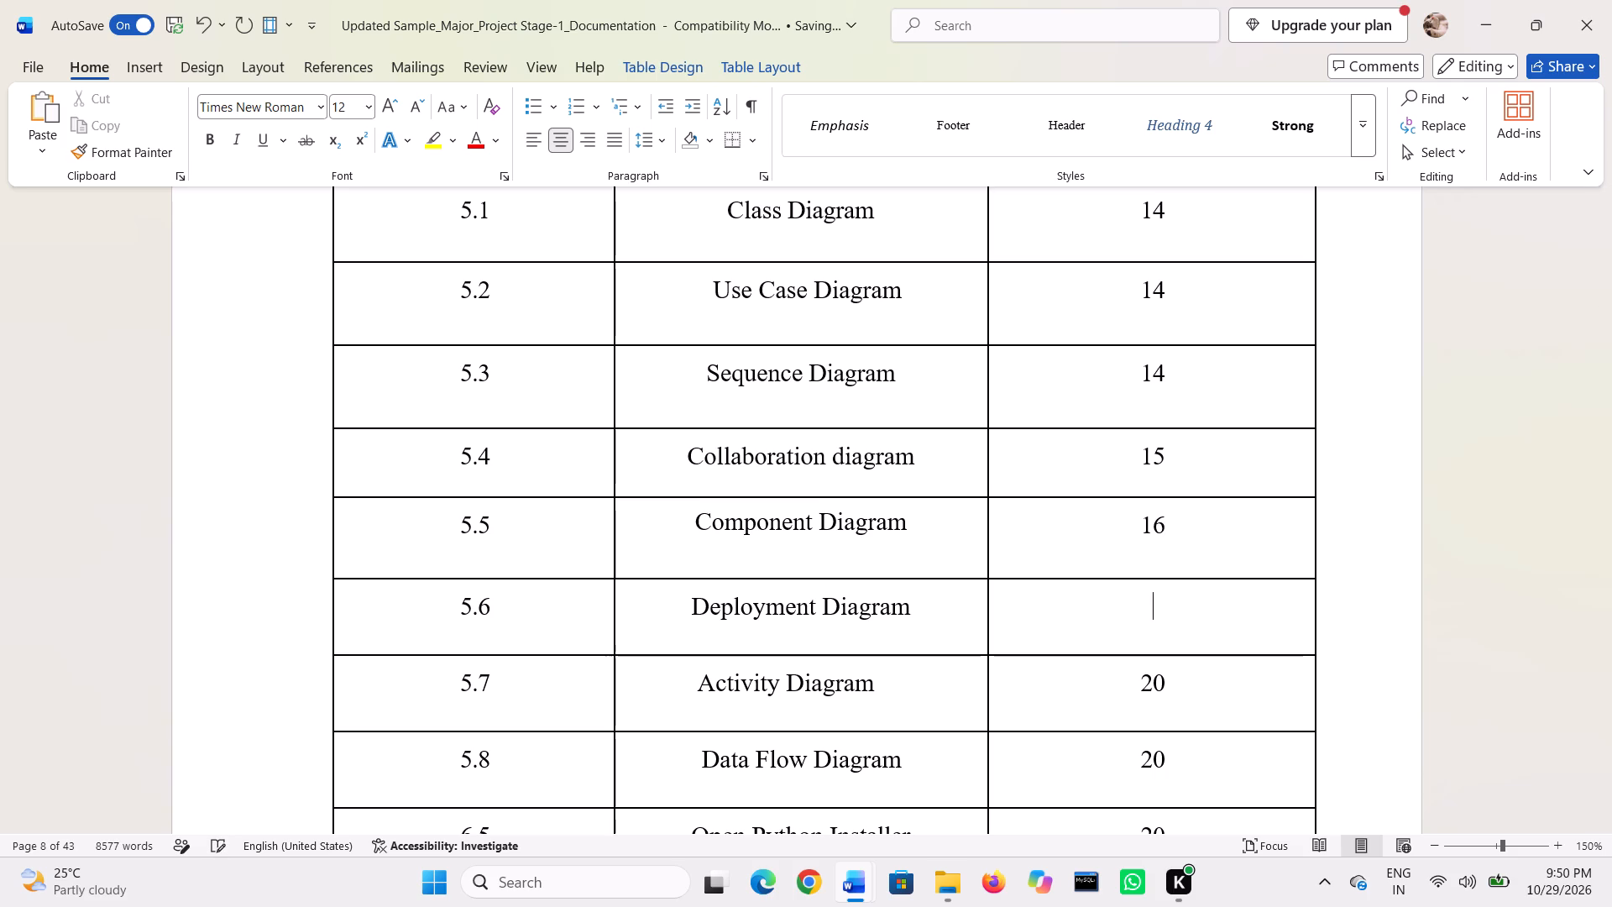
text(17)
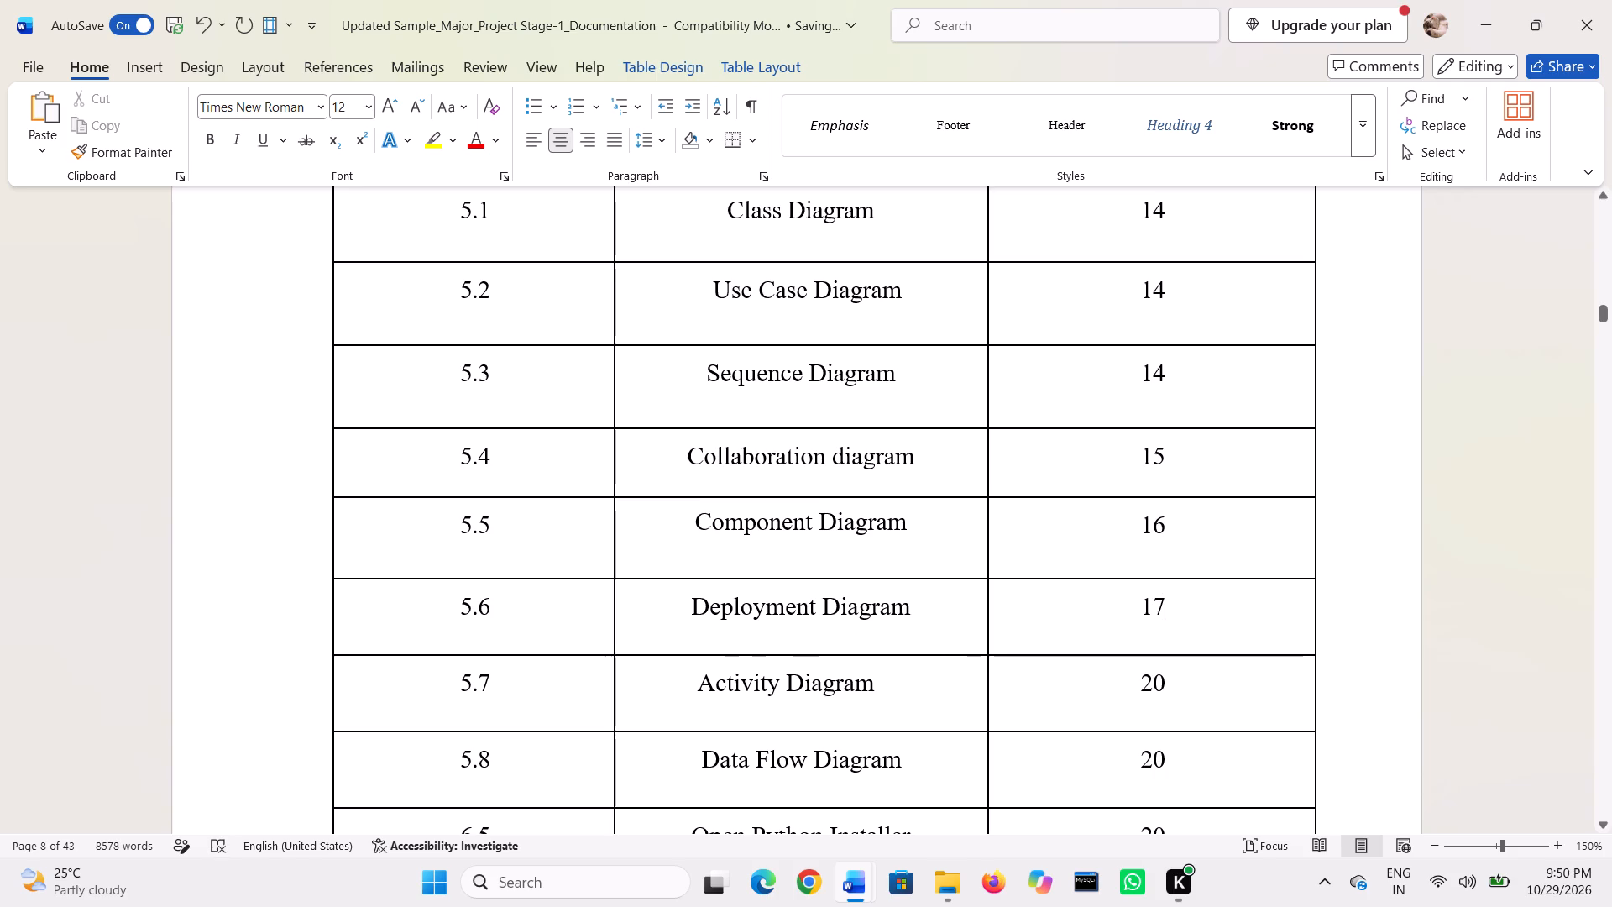
Set the page number of figure 5.7 Activity Diagram in the List of Figures to 18.
click(1164, 689)
key(BackSpace)
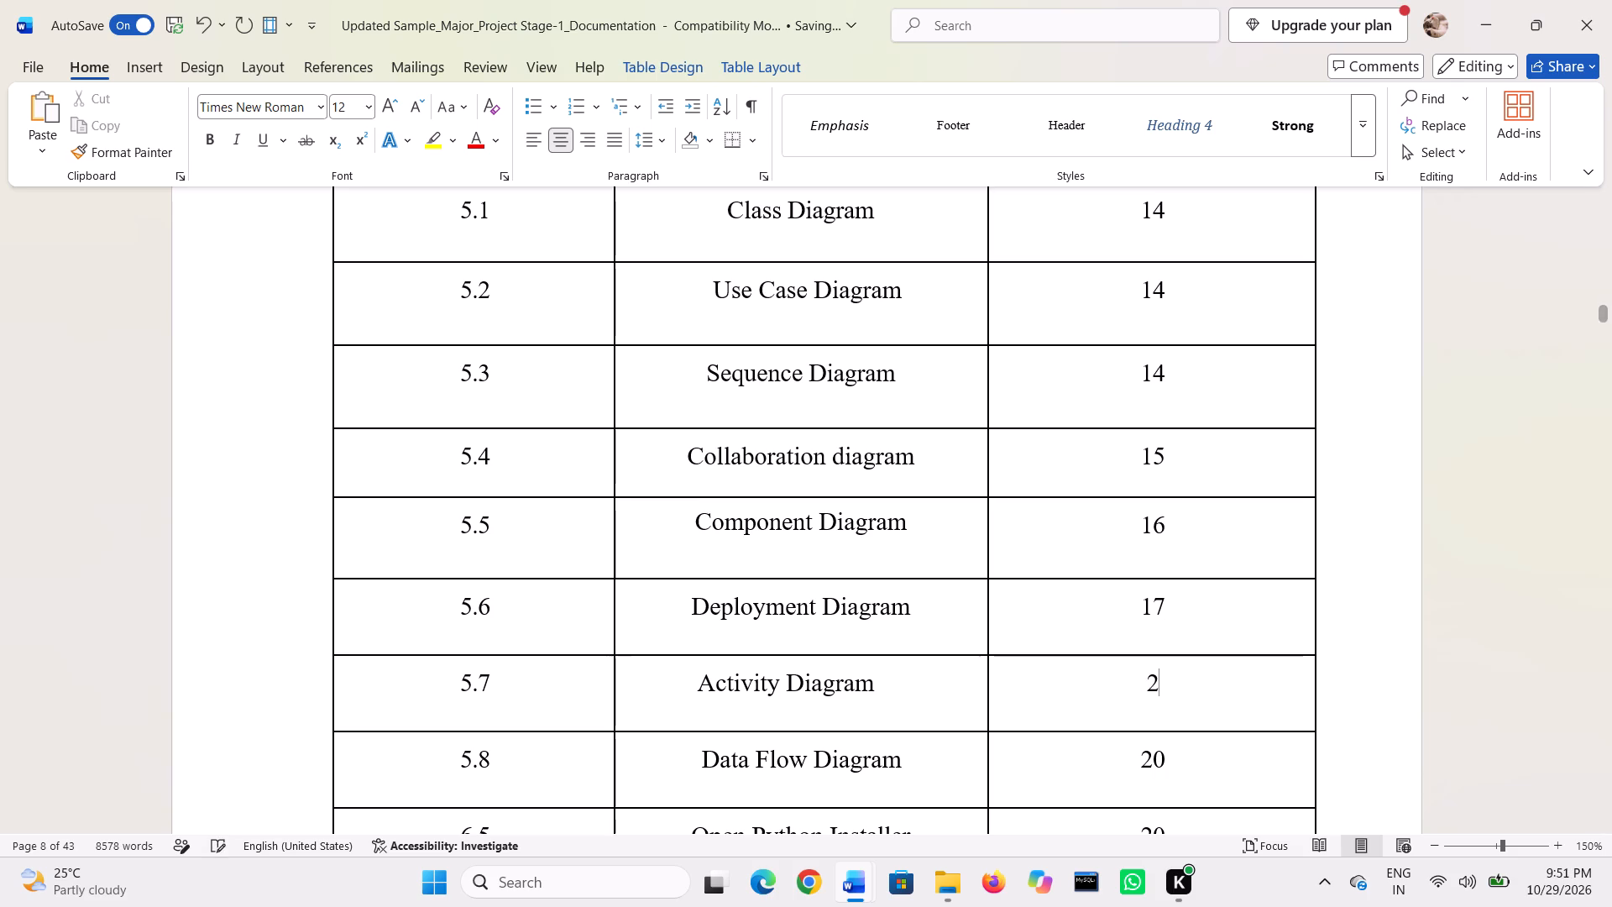
key(BackSpace)
text(18)
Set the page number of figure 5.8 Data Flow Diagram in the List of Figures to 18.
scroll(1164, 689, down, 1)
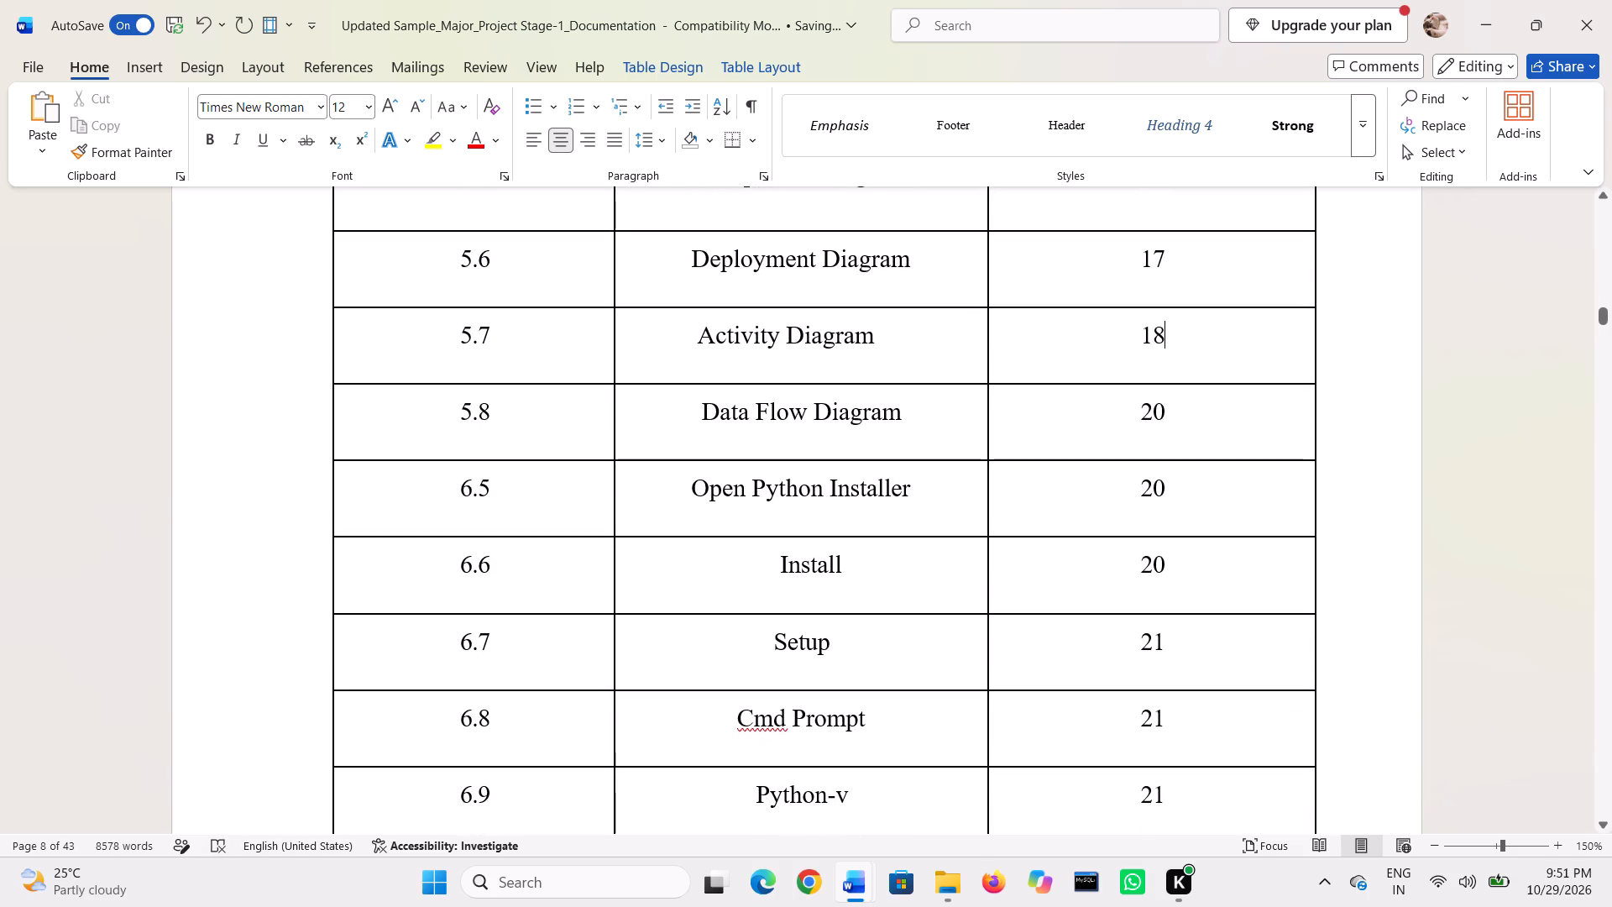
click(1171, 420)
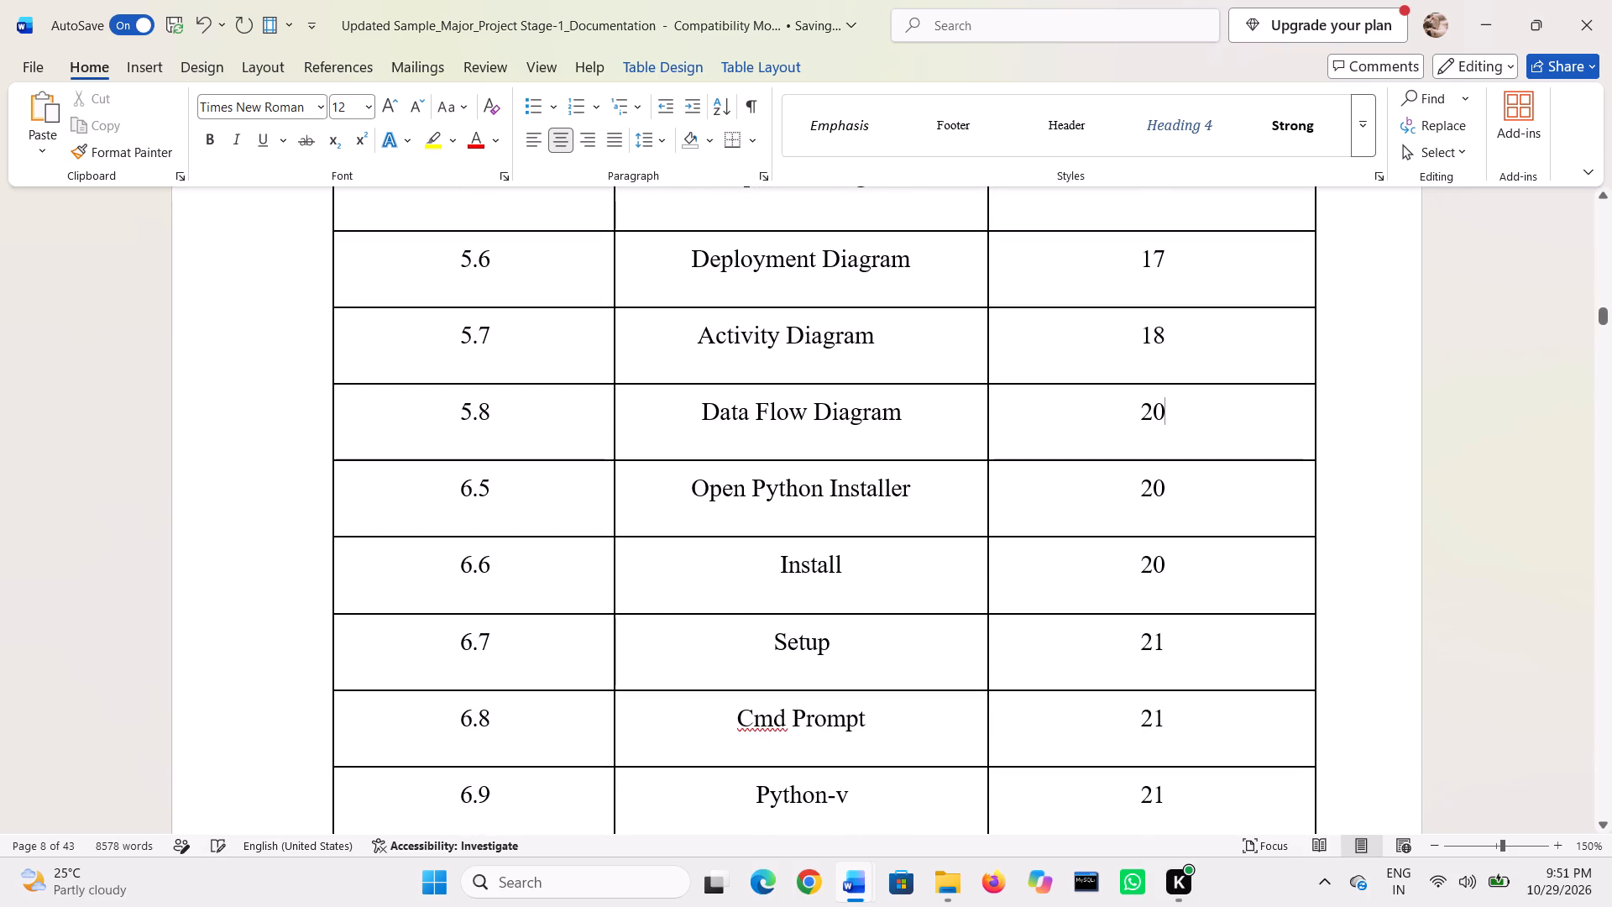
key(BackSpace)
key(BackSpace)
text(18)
In the List of Figures, set the page number of 5.3 Sequence Diagram to 15 and 5.4 Collaboration diagram to 16.
scroll(1148, 490, up, 2)
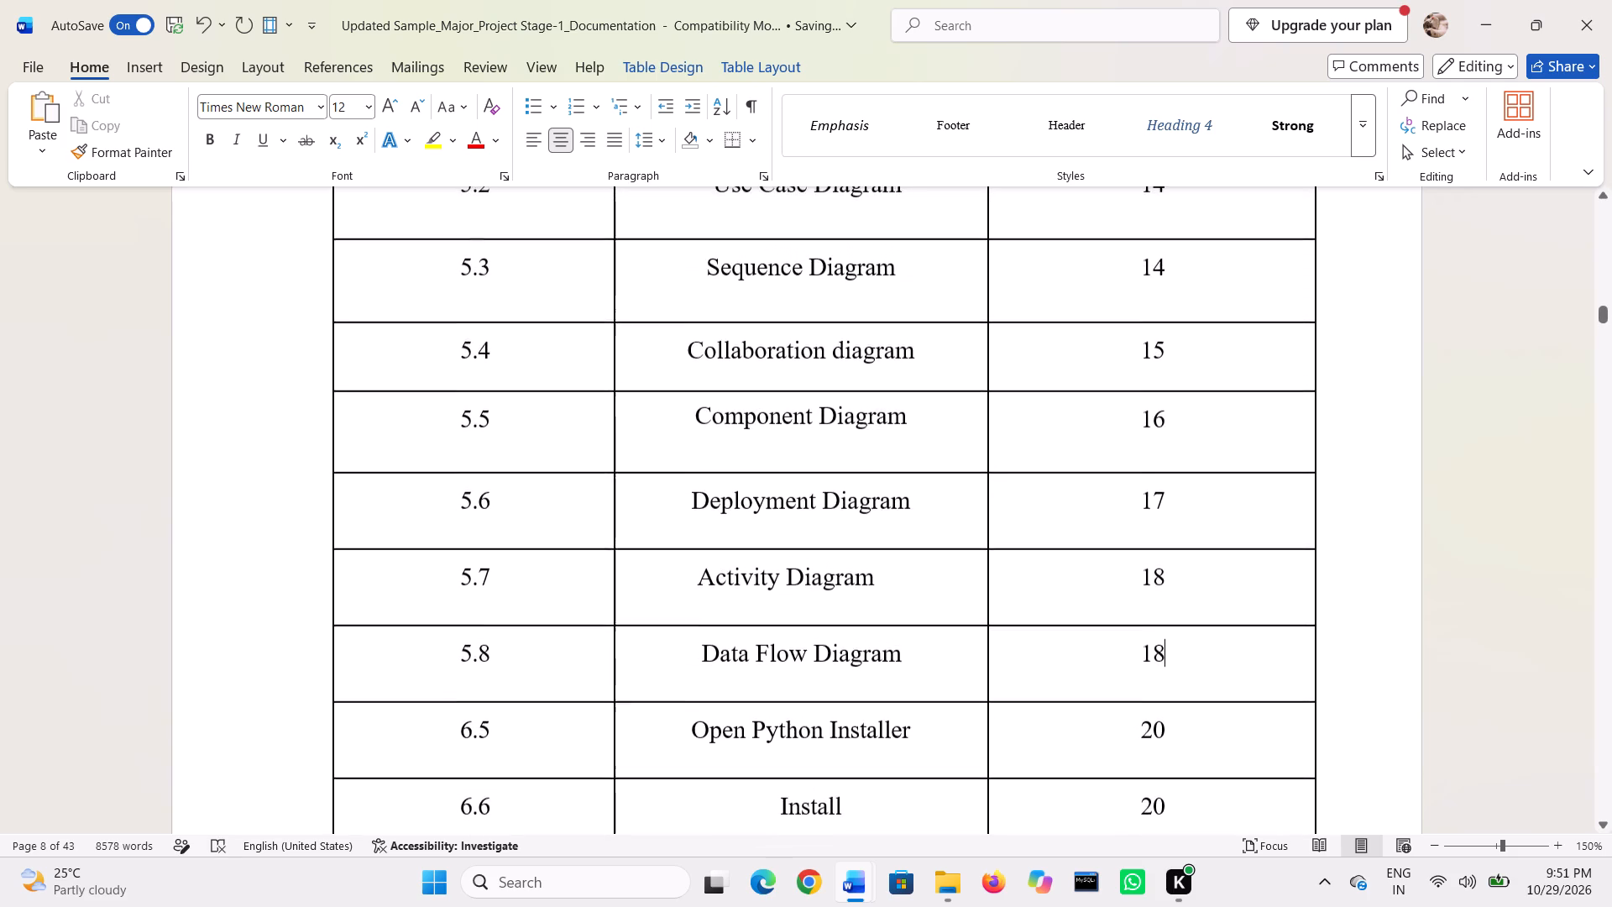
scroll(1148, 490, up, 2)
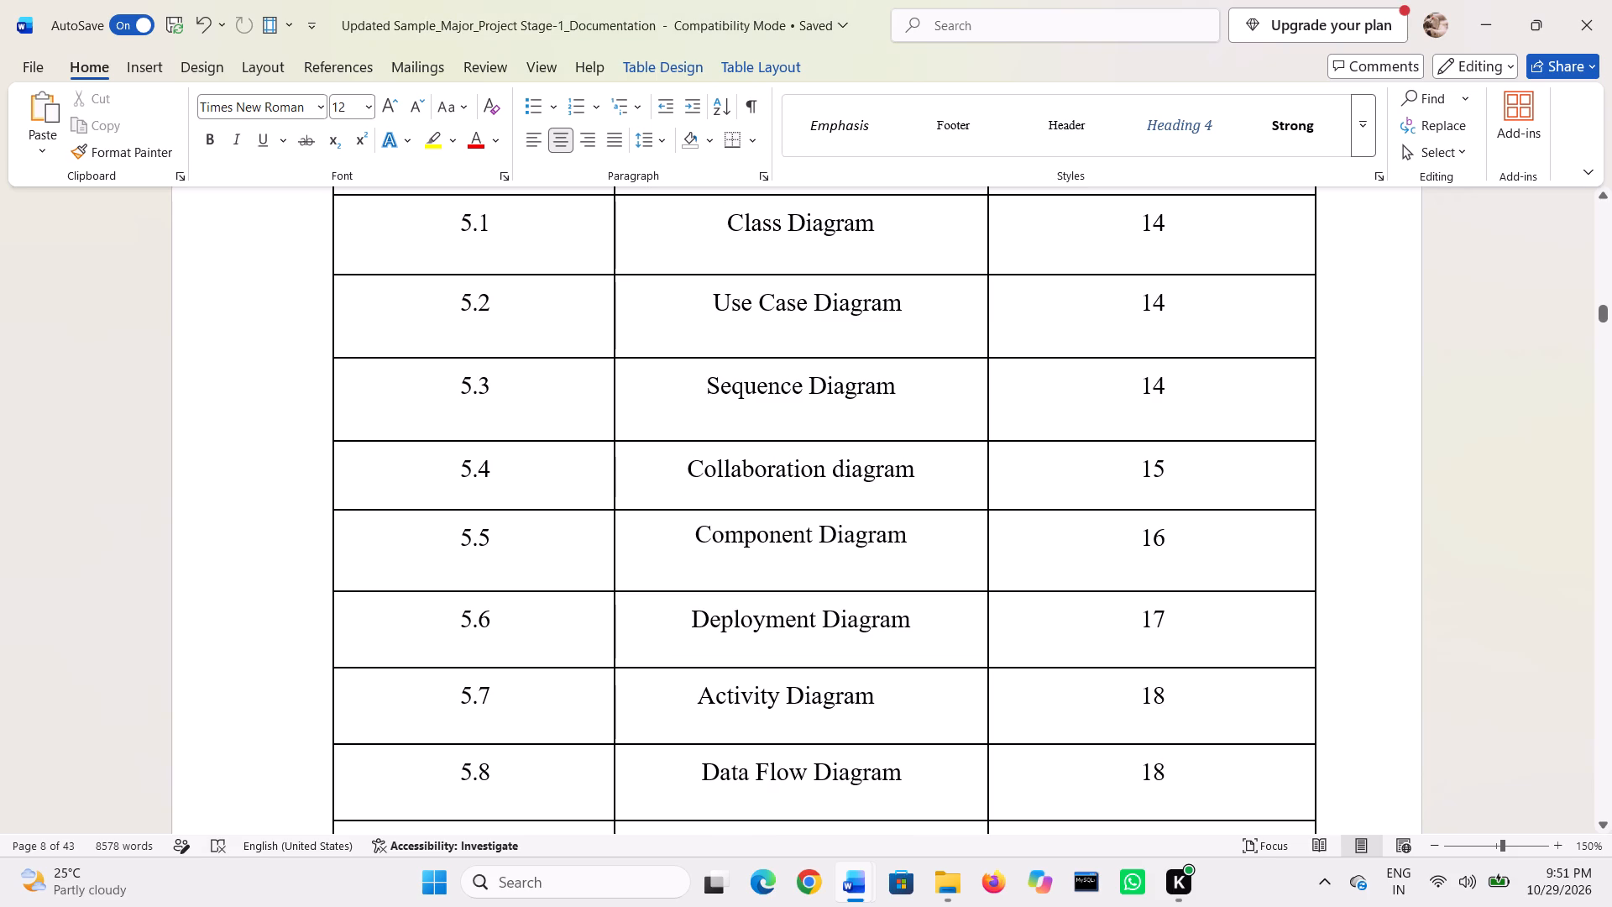
scroll(1170, 475, up, 1)
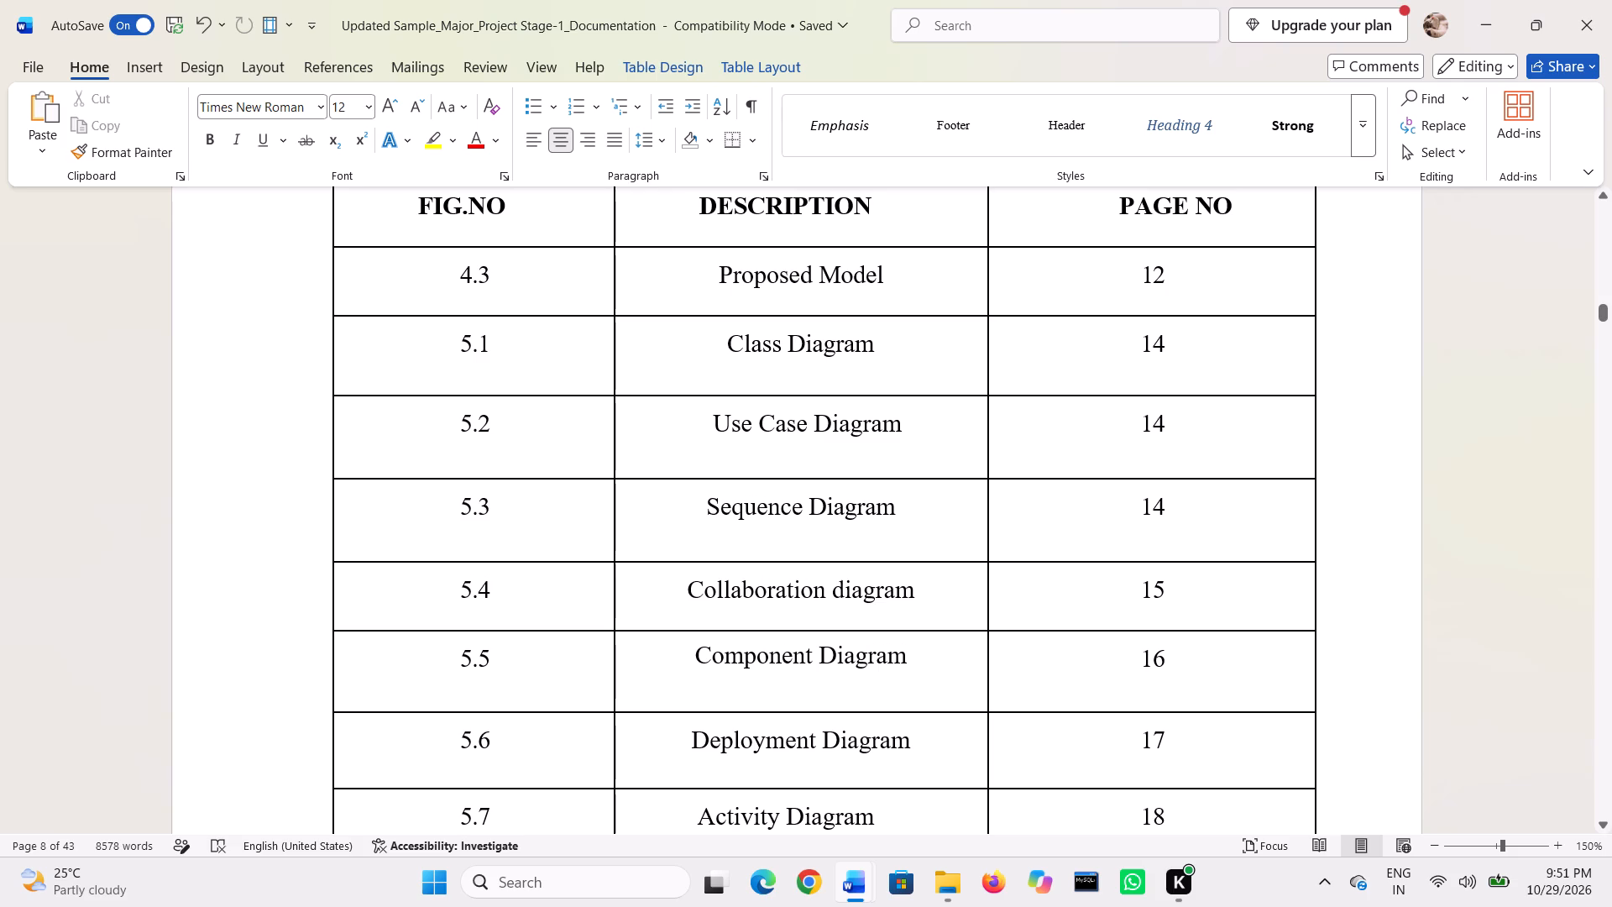
click(1170, 501)
key(BackSpace)
key(5)
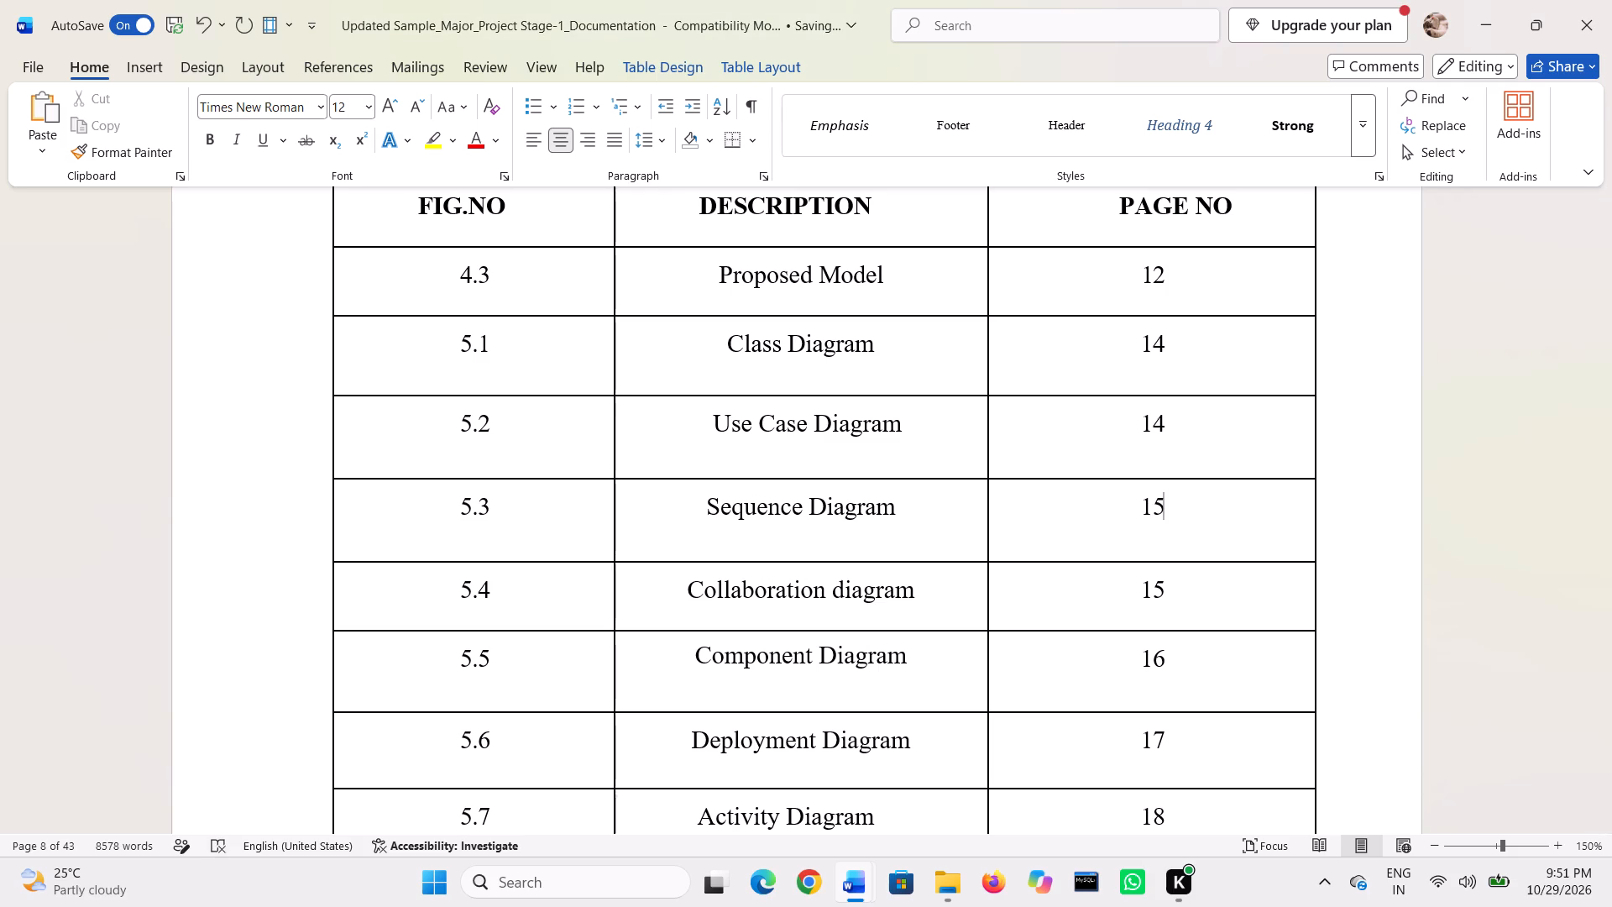
click(1175, 590)
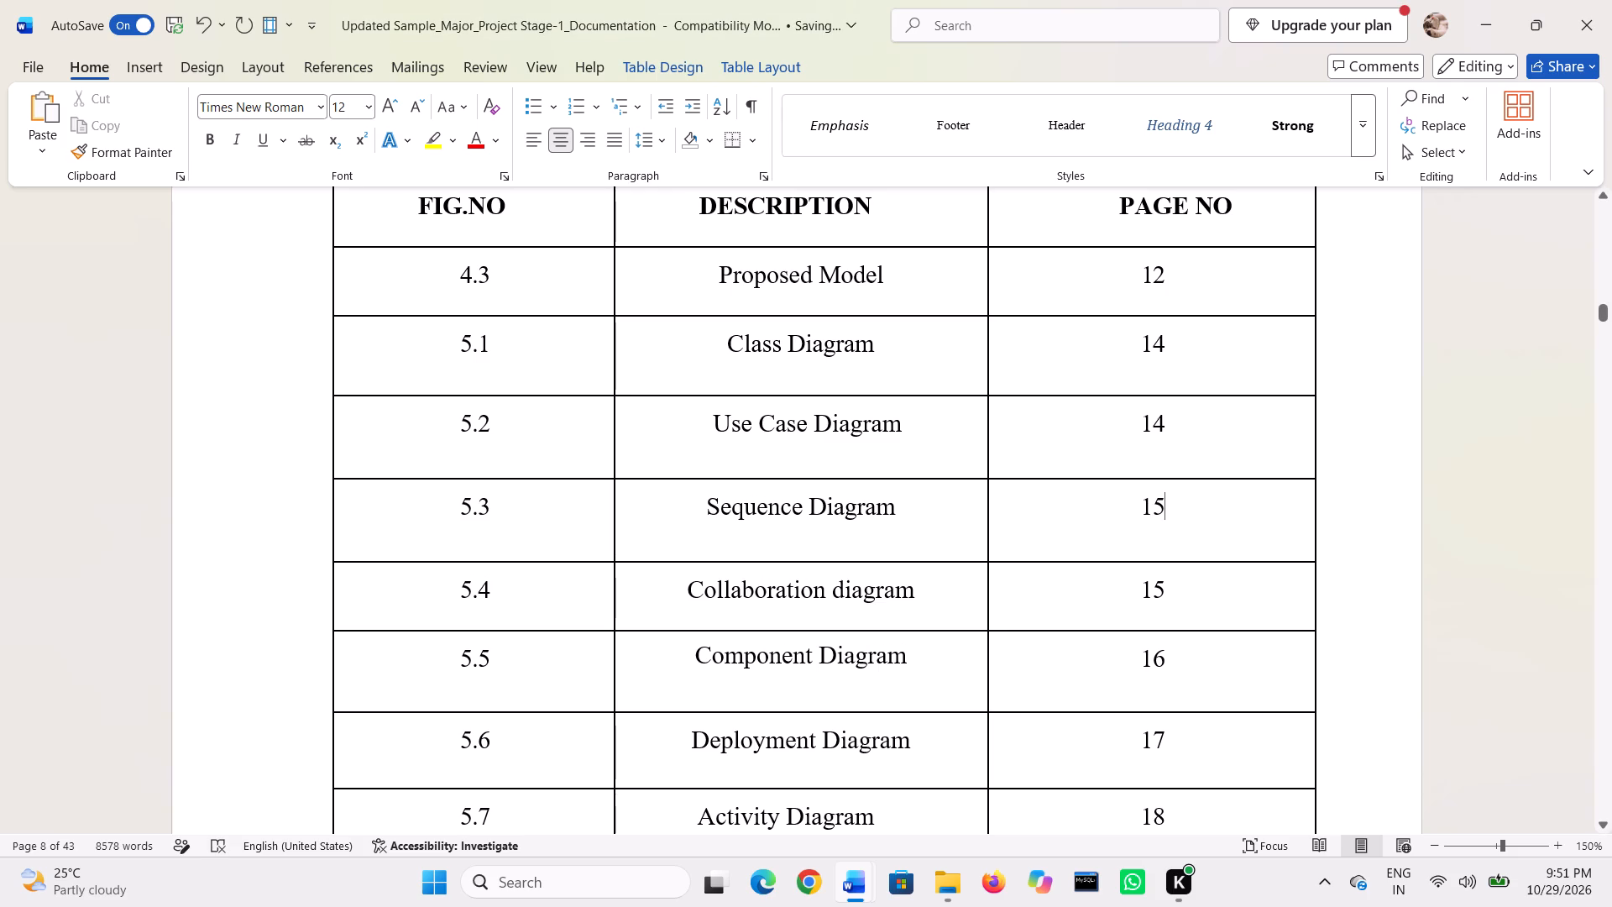
key(BackSpace)
key(6)
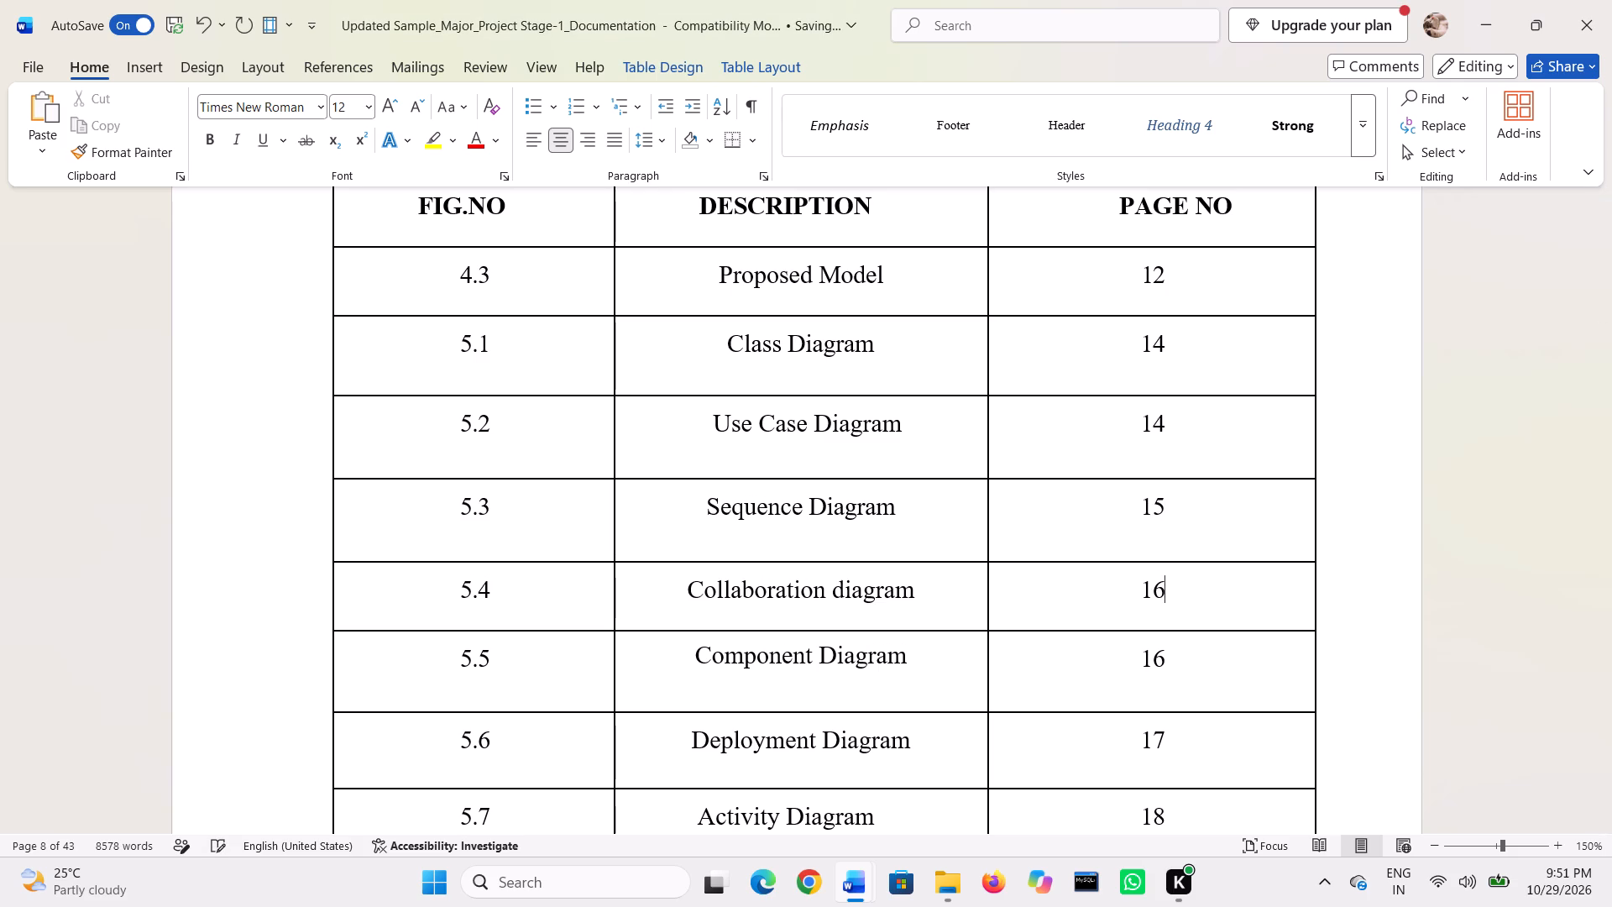
Correct the List of Figures page numbers of the Component, Deployment and Data Flow diagrams (5.5, 5.6, 5.8) to 17, 18 and 19 respectively.
click(1164, 653)
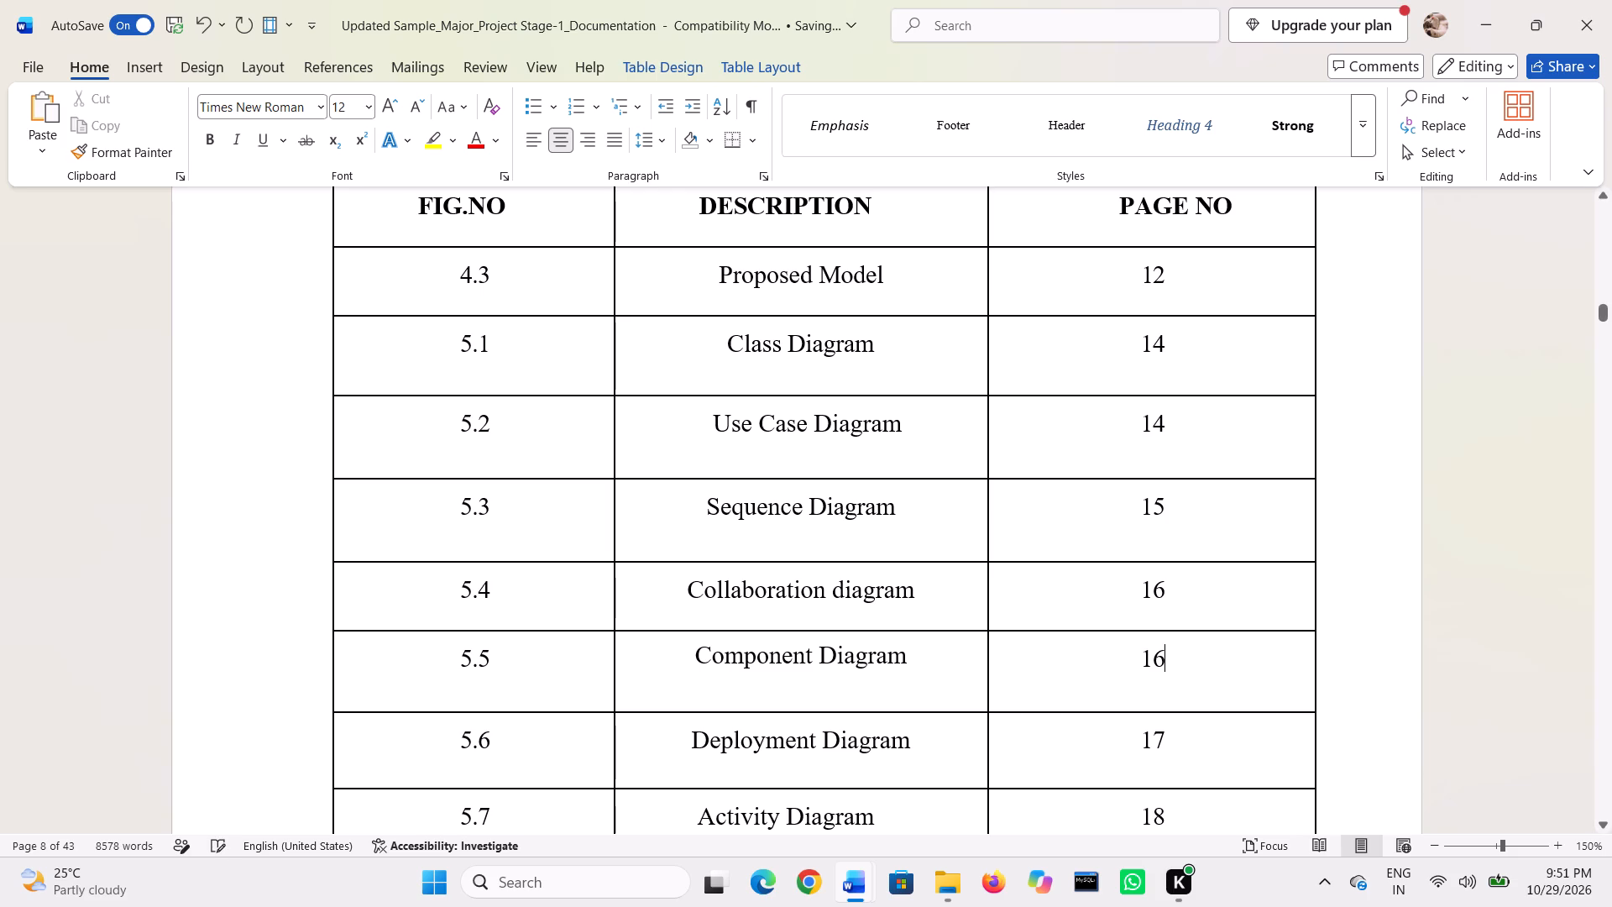
key(BackSpace)
key(7)
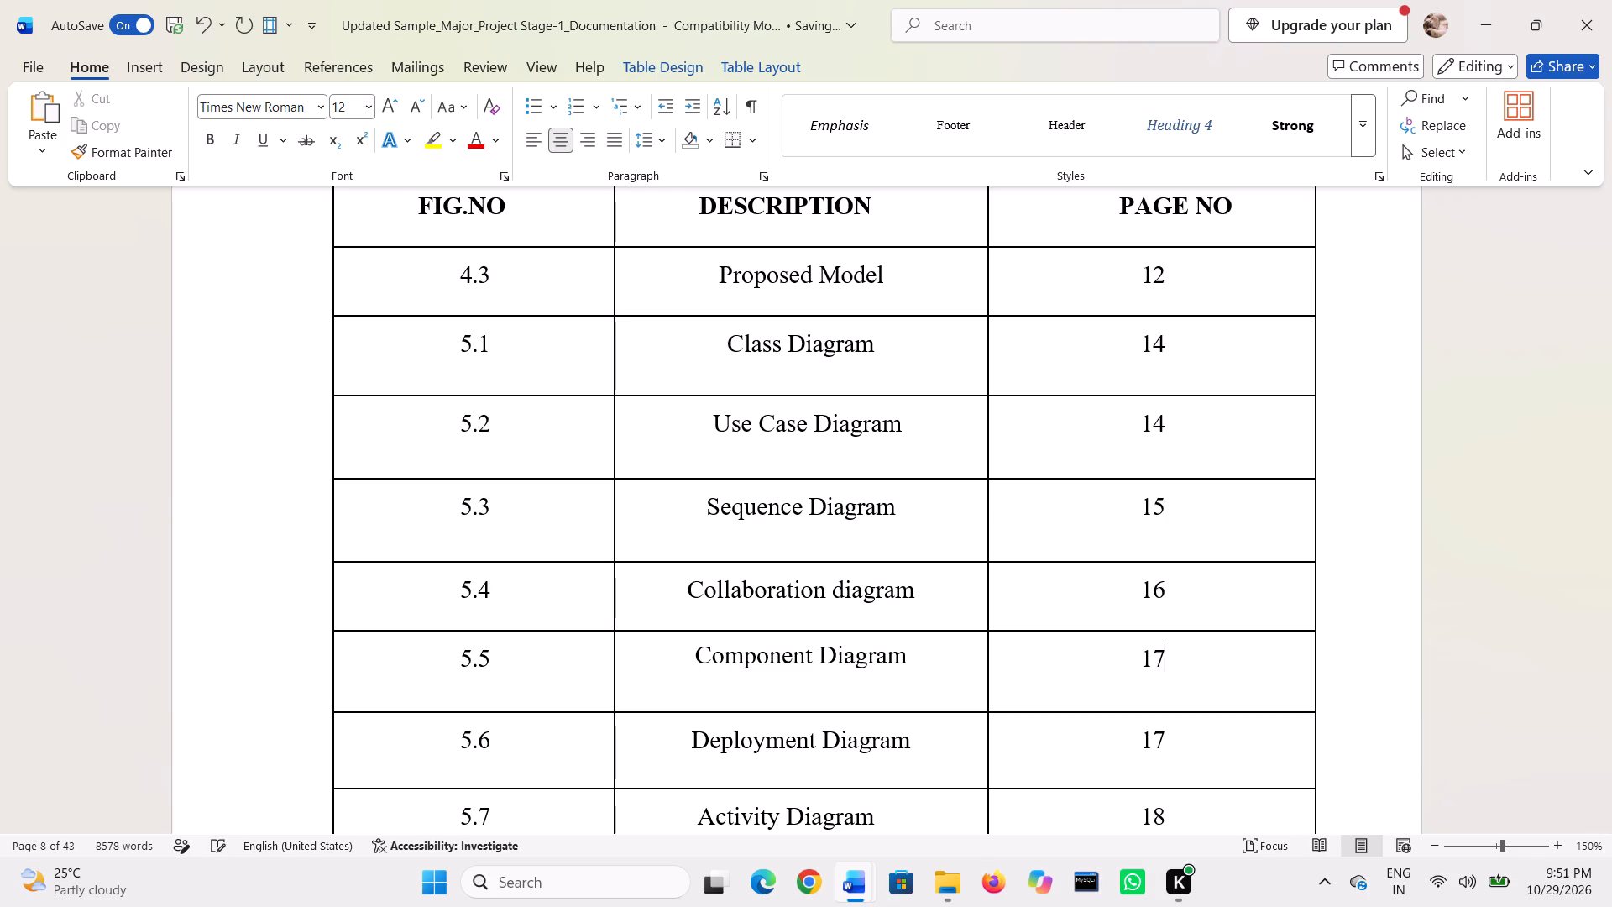
scroll(1164, 653, down, 1)
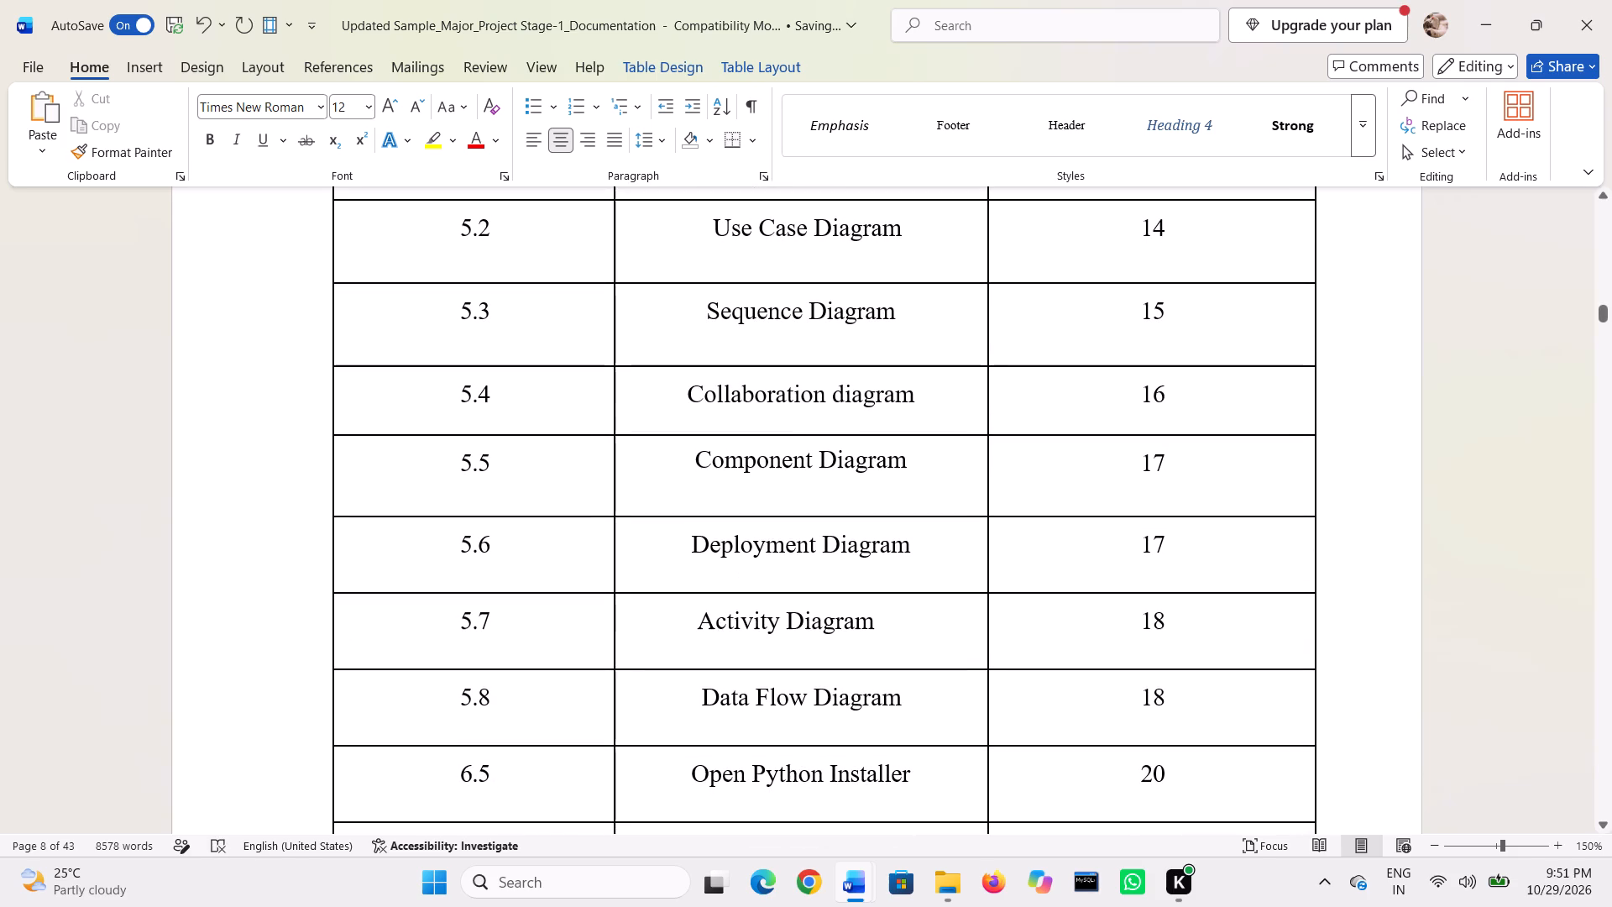
click(1165, 549)
key(BackSpace)
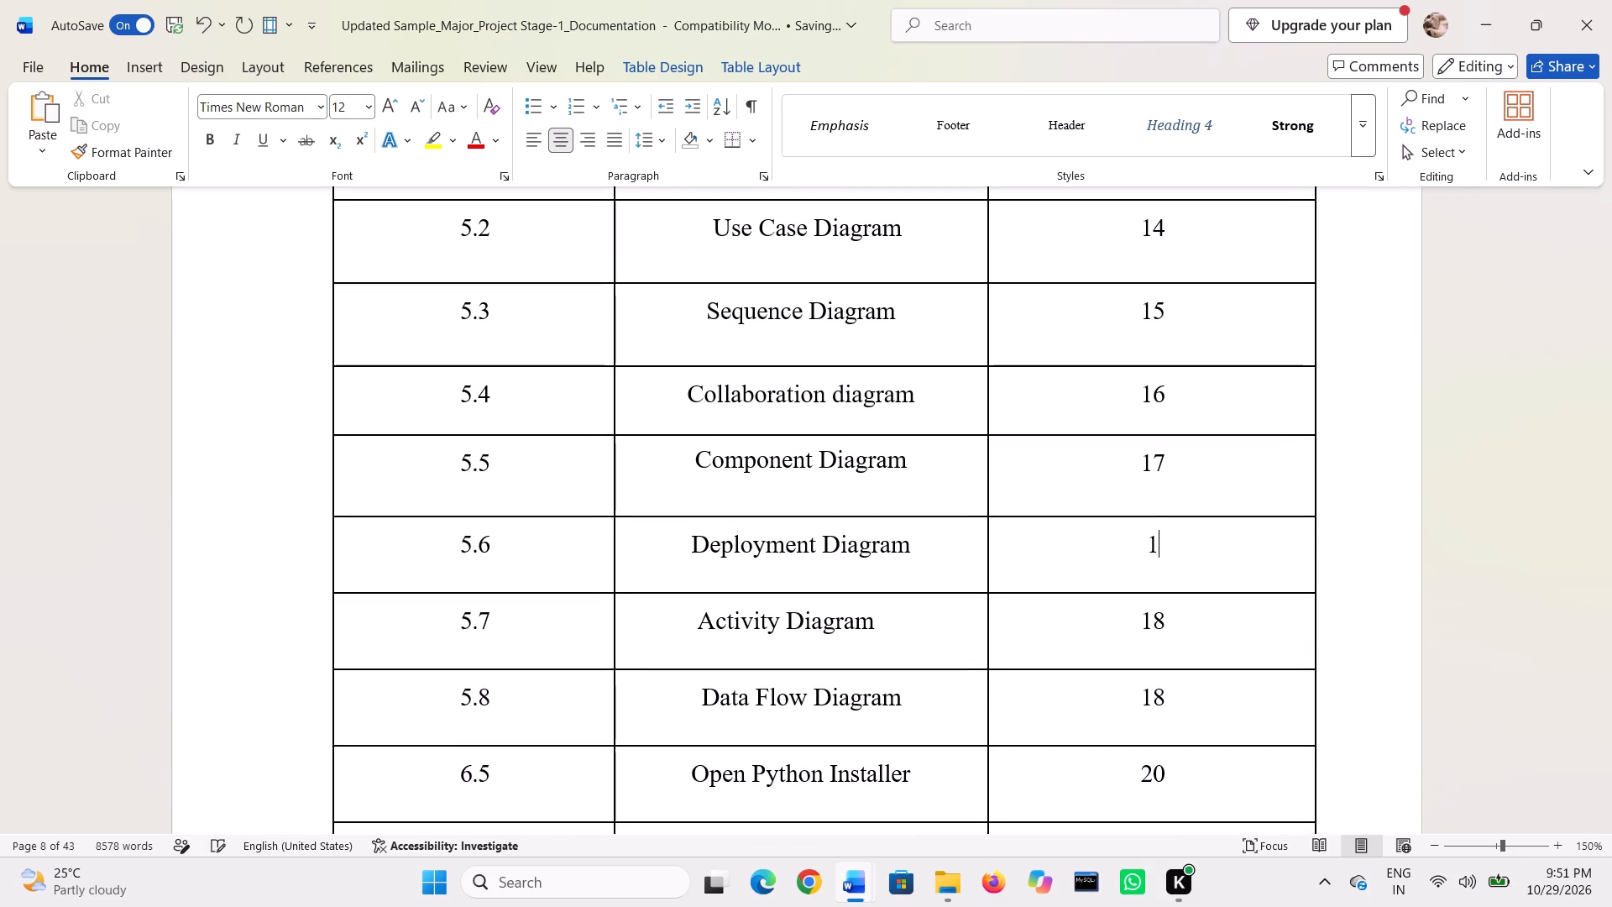
key(8)
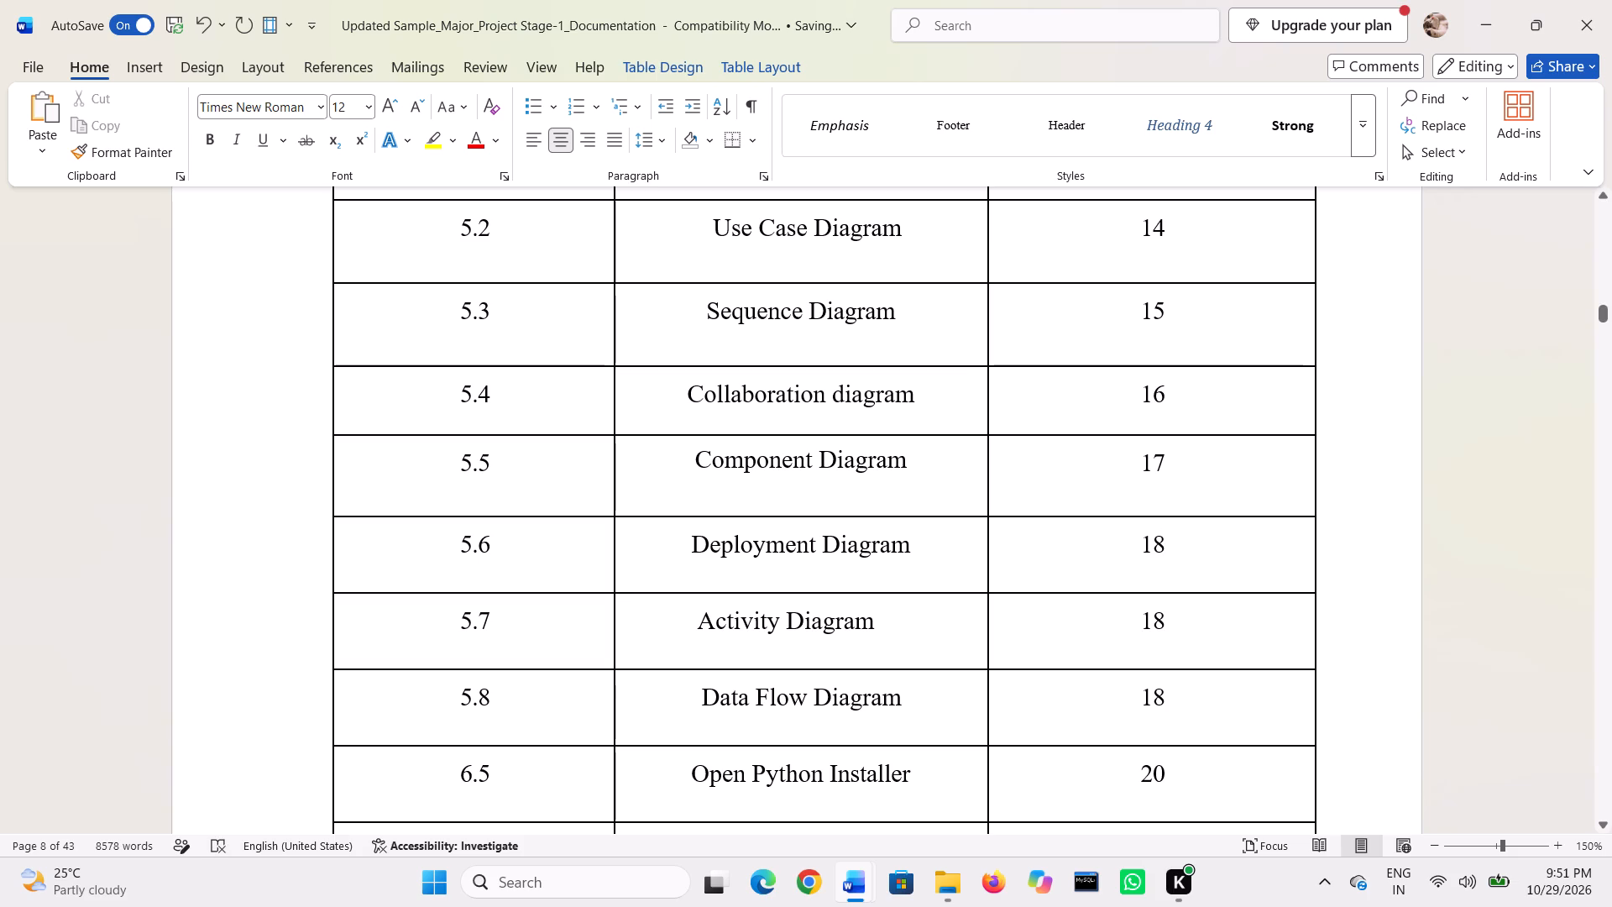
click(1170, 692)
key(BackSpace)
key(9)
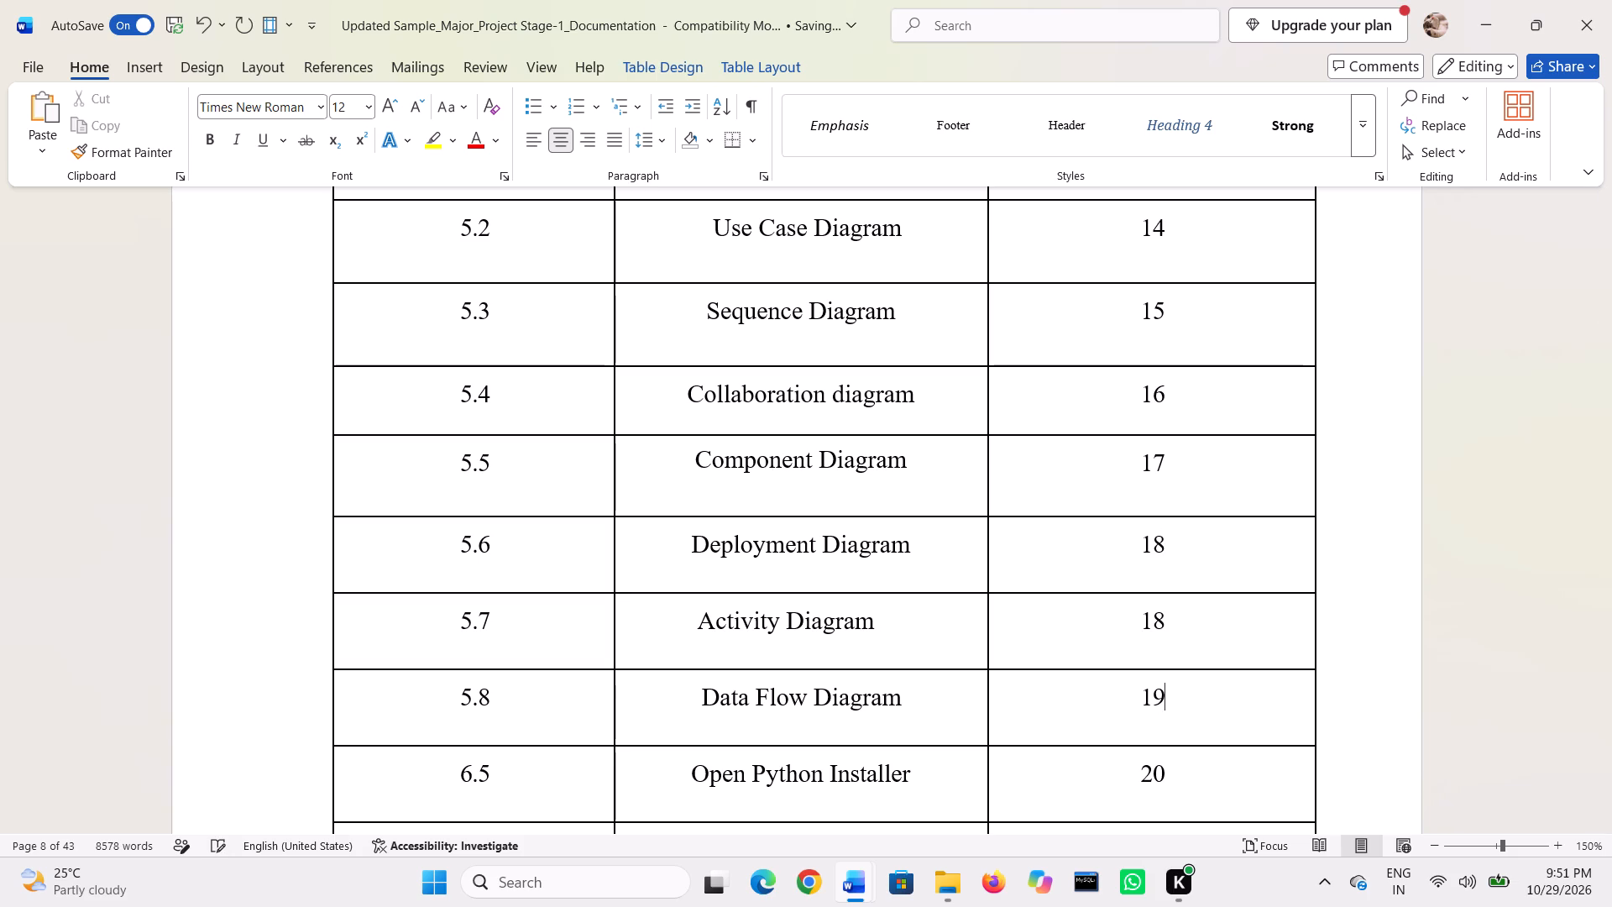
Delete the rows from figure 6.5 Open Python Installer through 6.12 Program at the end of the List of Figures table.
scroll(1170, 692, down, 1)
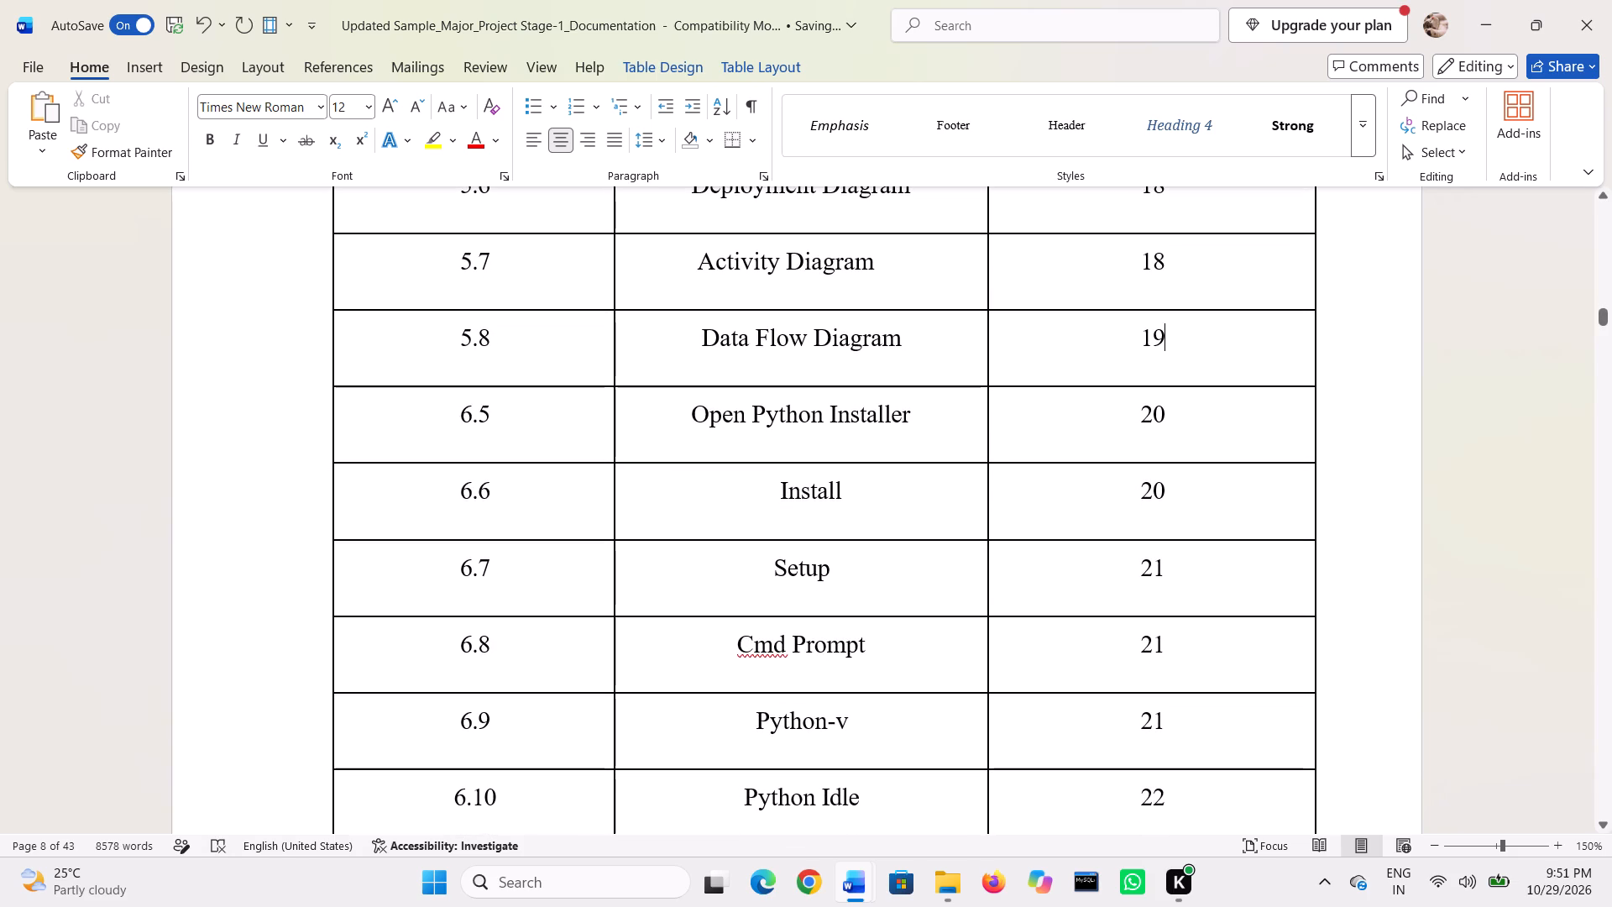
scroll(795, 555, down, 2)
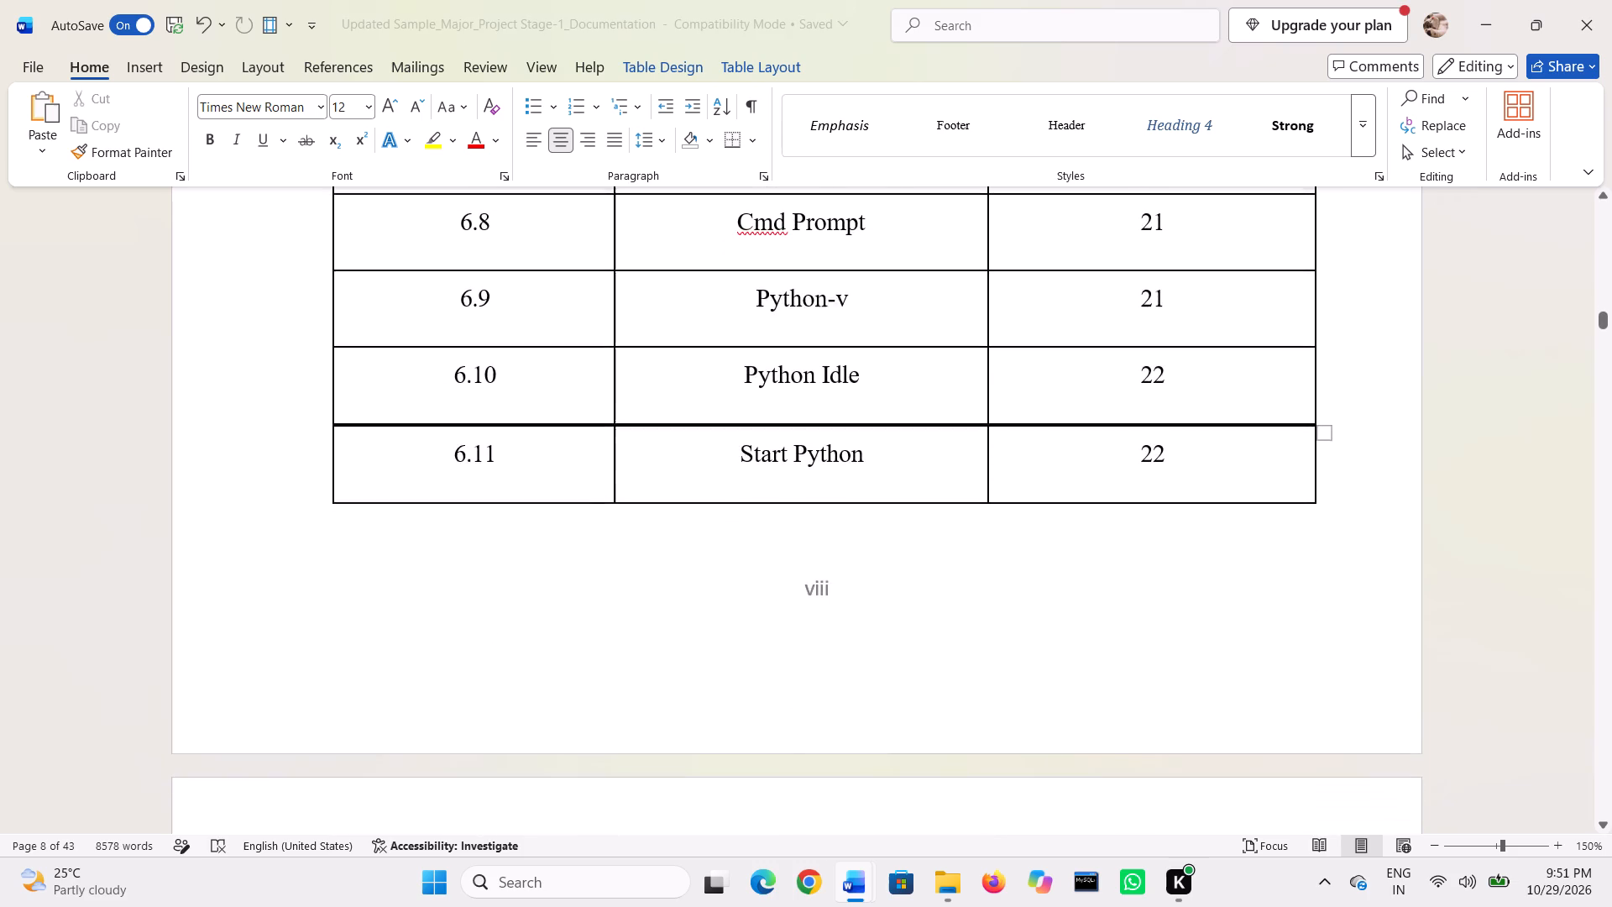
scroll(795, 555, down, 8)
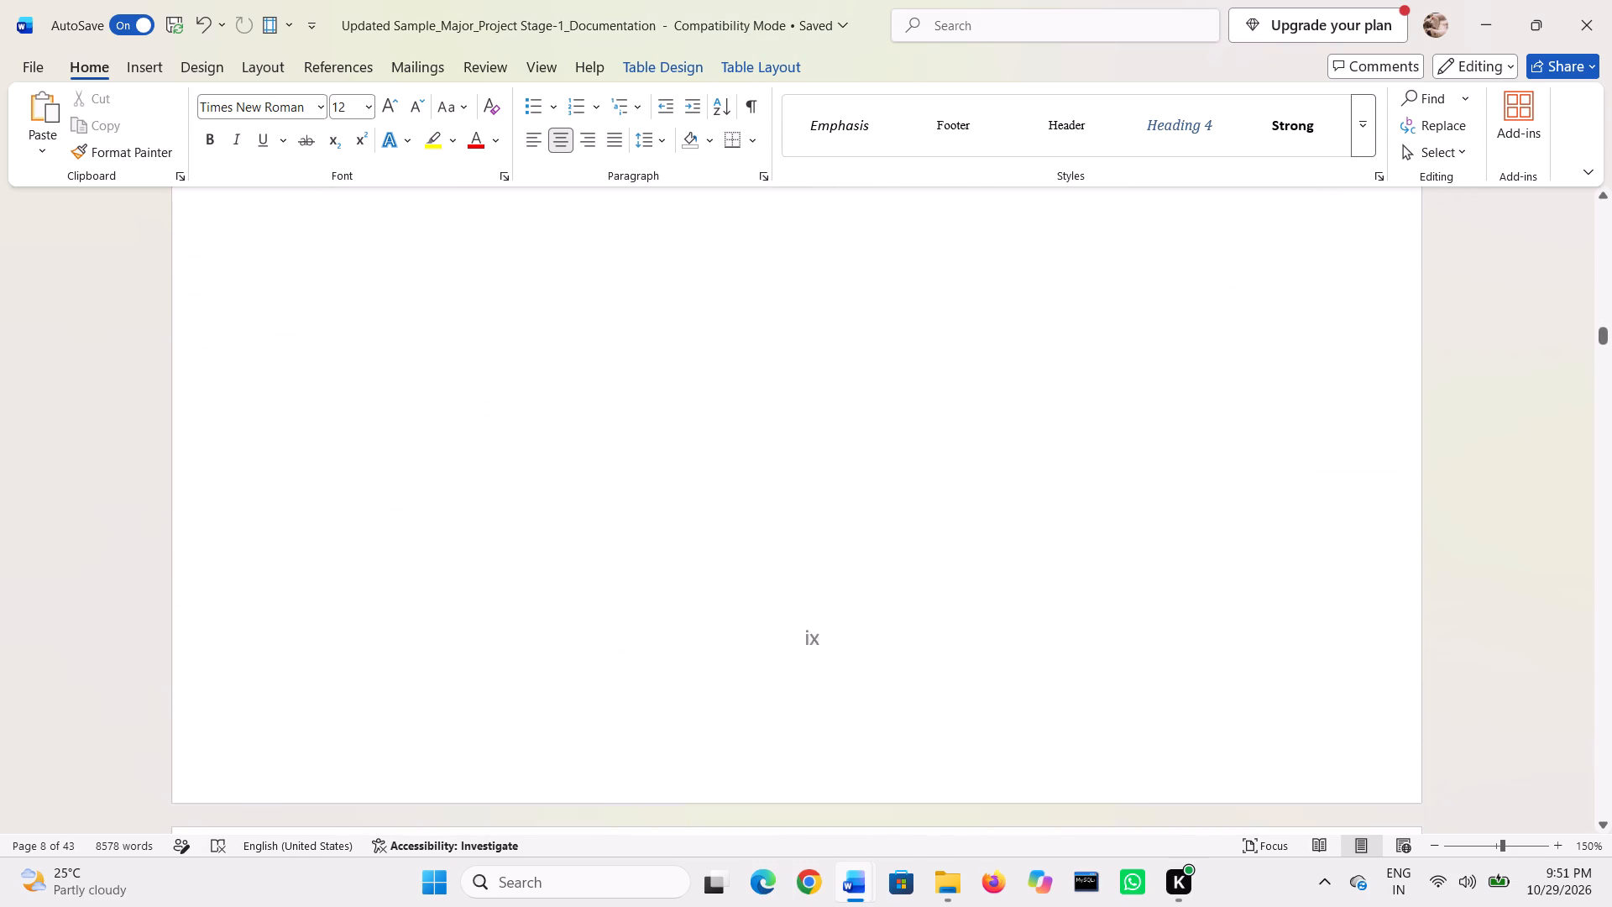
scroll(795, 555, up, 3)
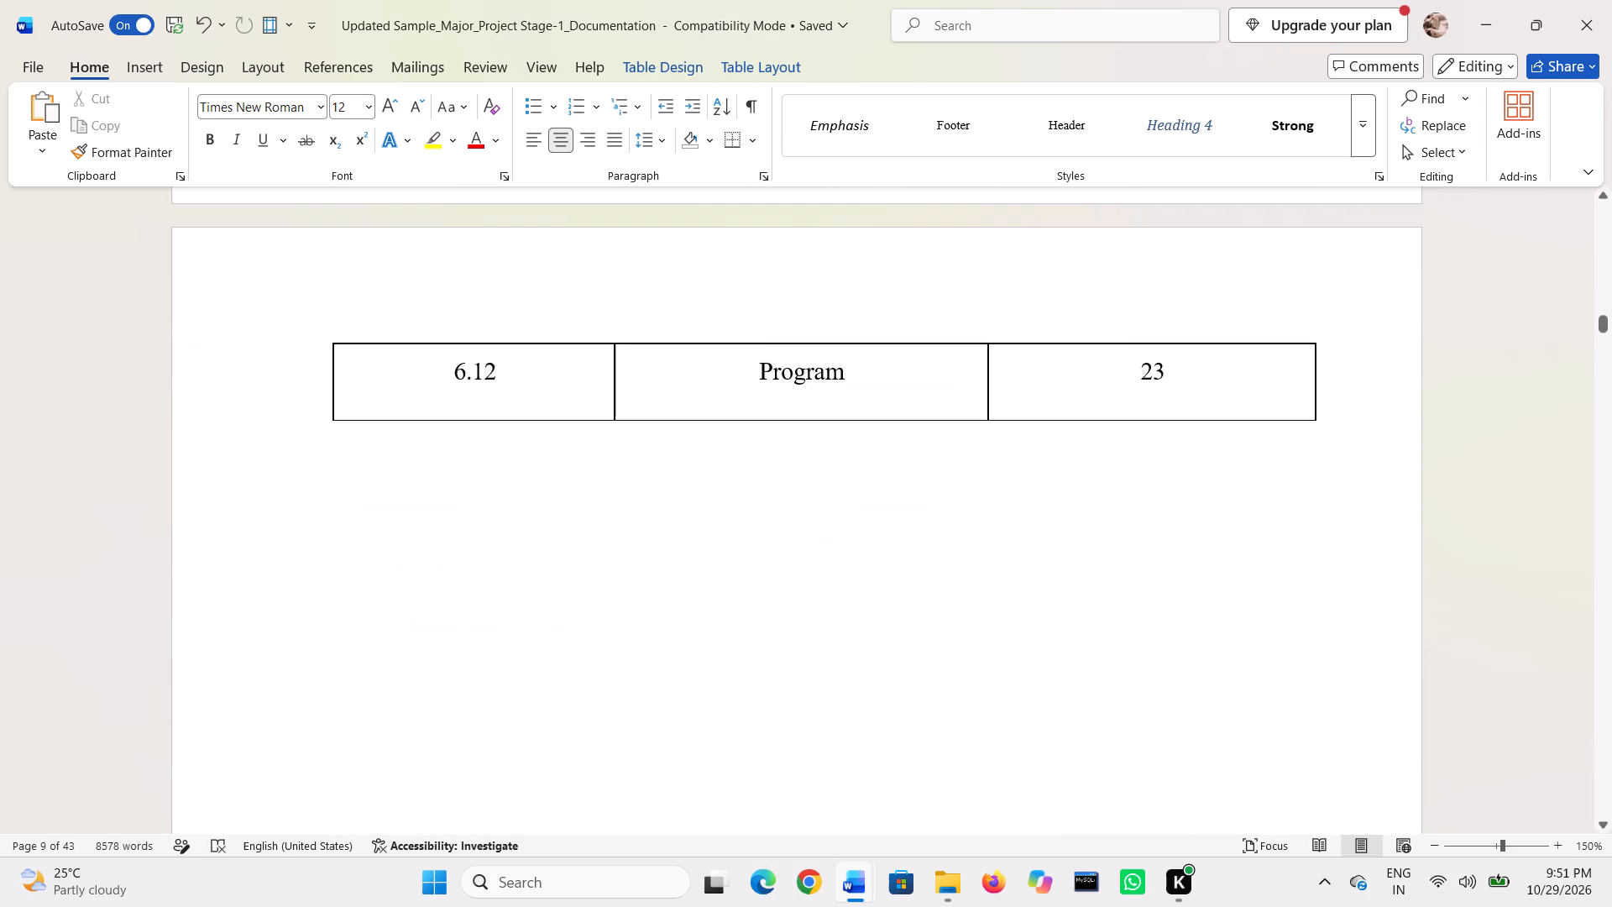
scroll(795, 555, up, 3)
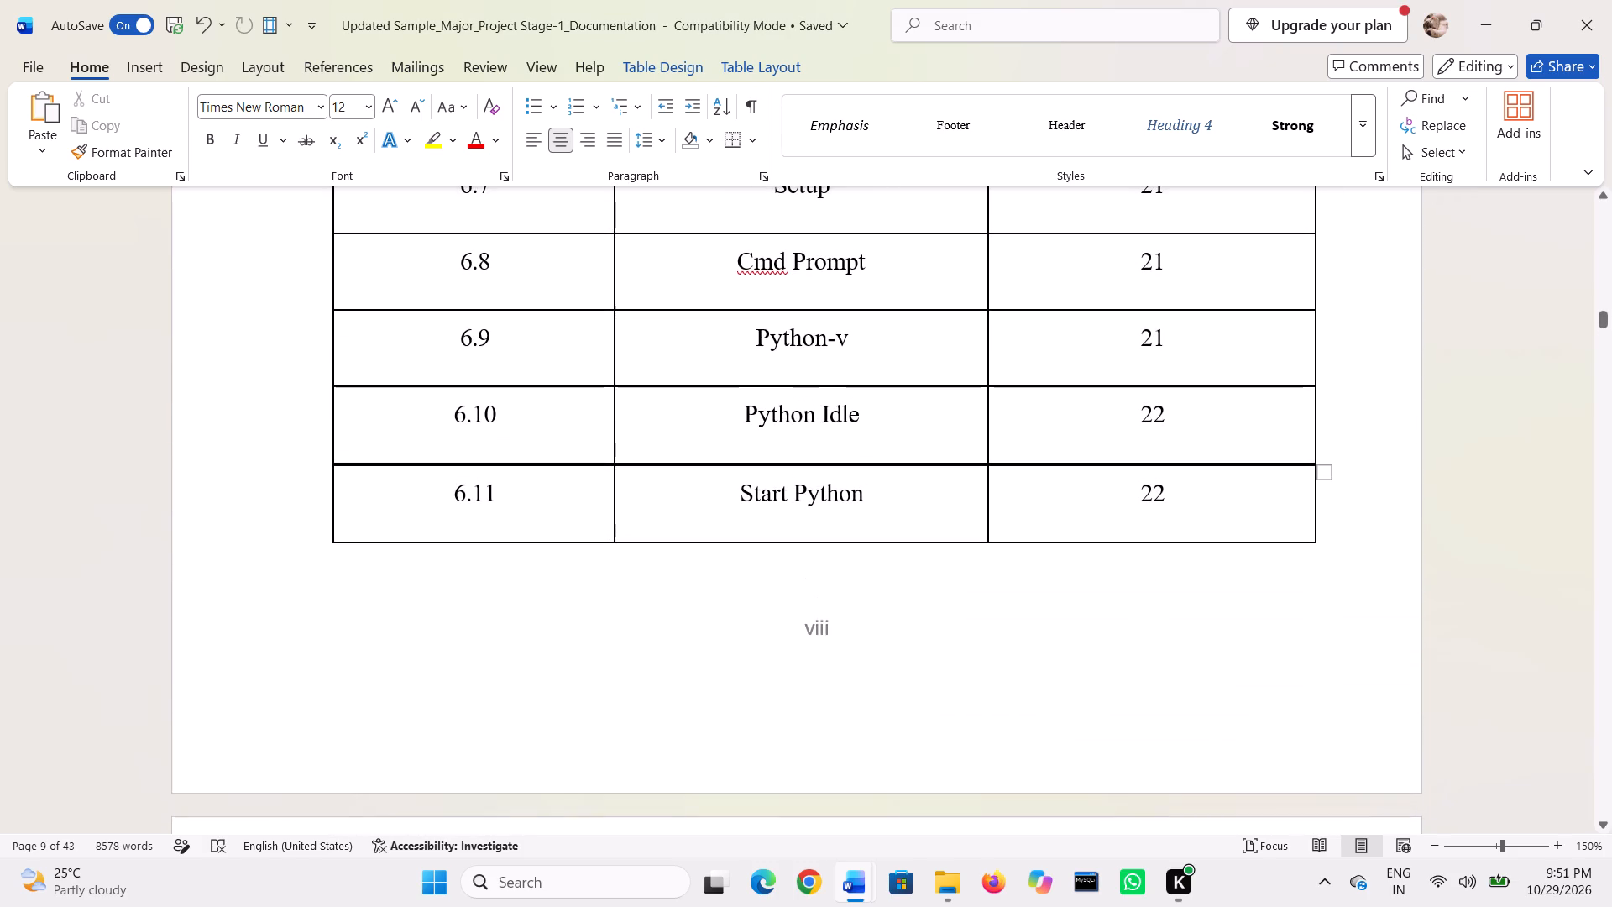
scroll(472, 461, up, 2)
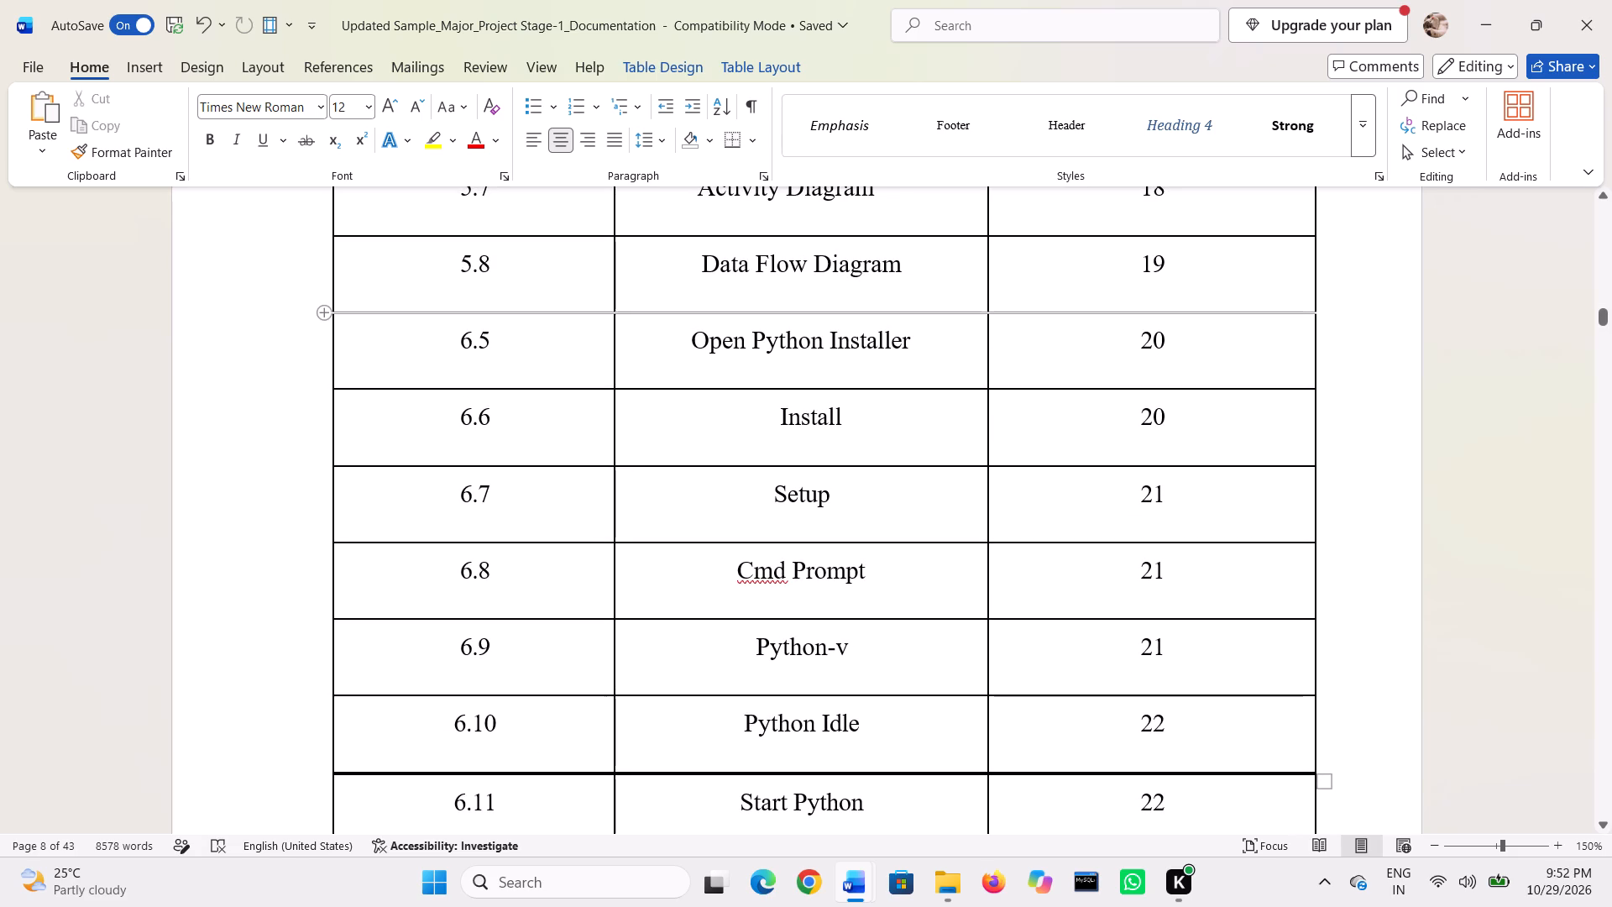
drag(348, 328, 566, 474)
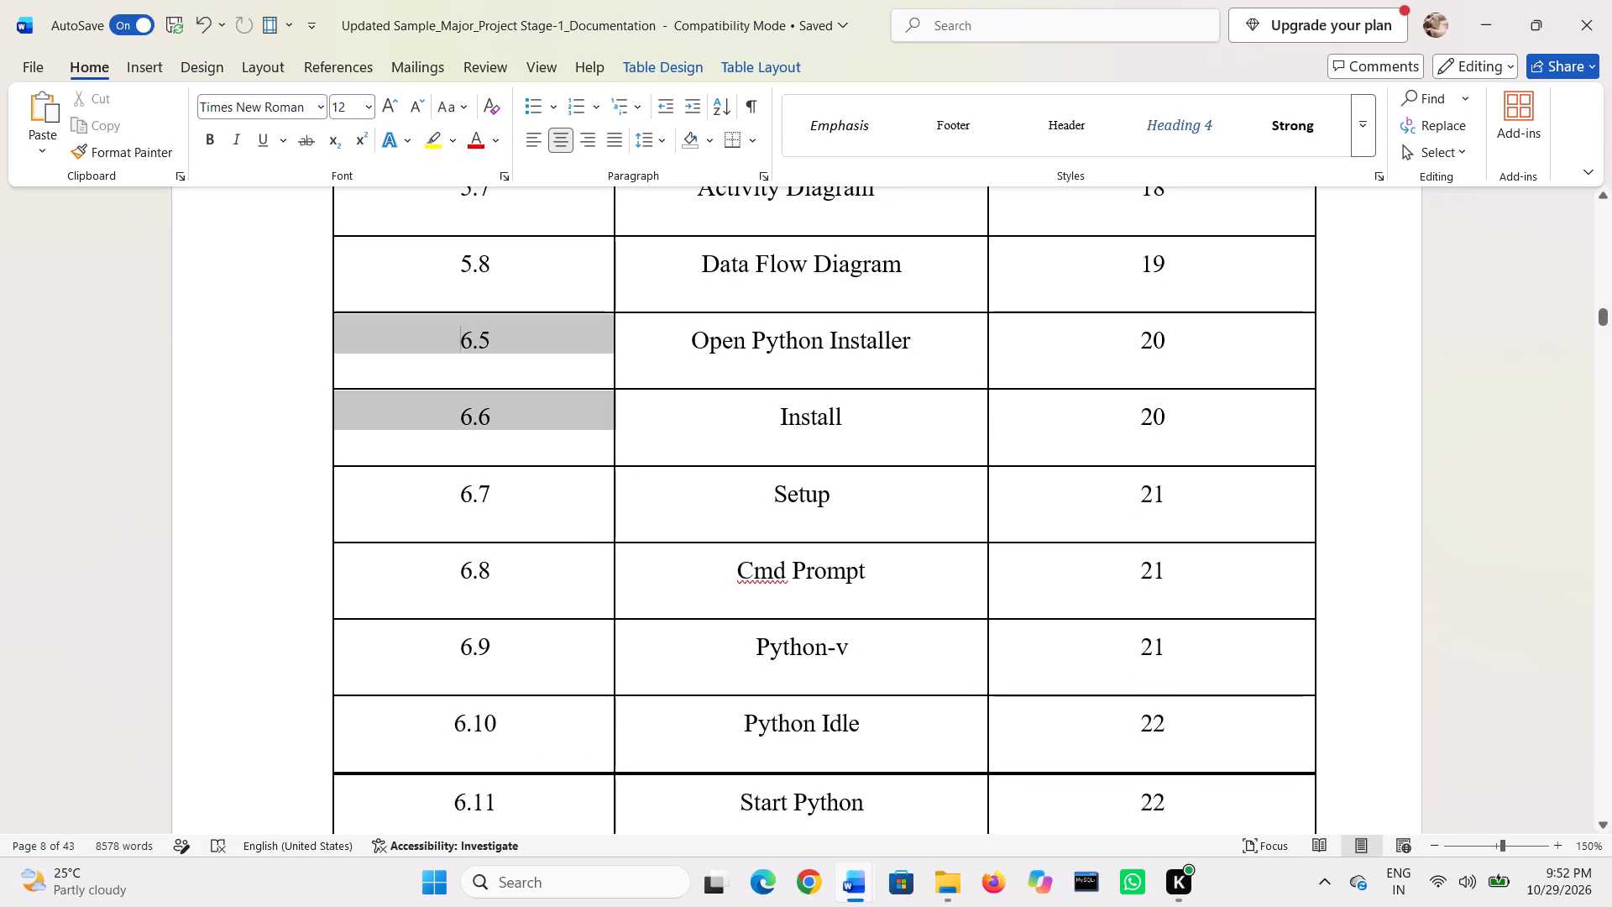
drag(566, 474, 771, 770)
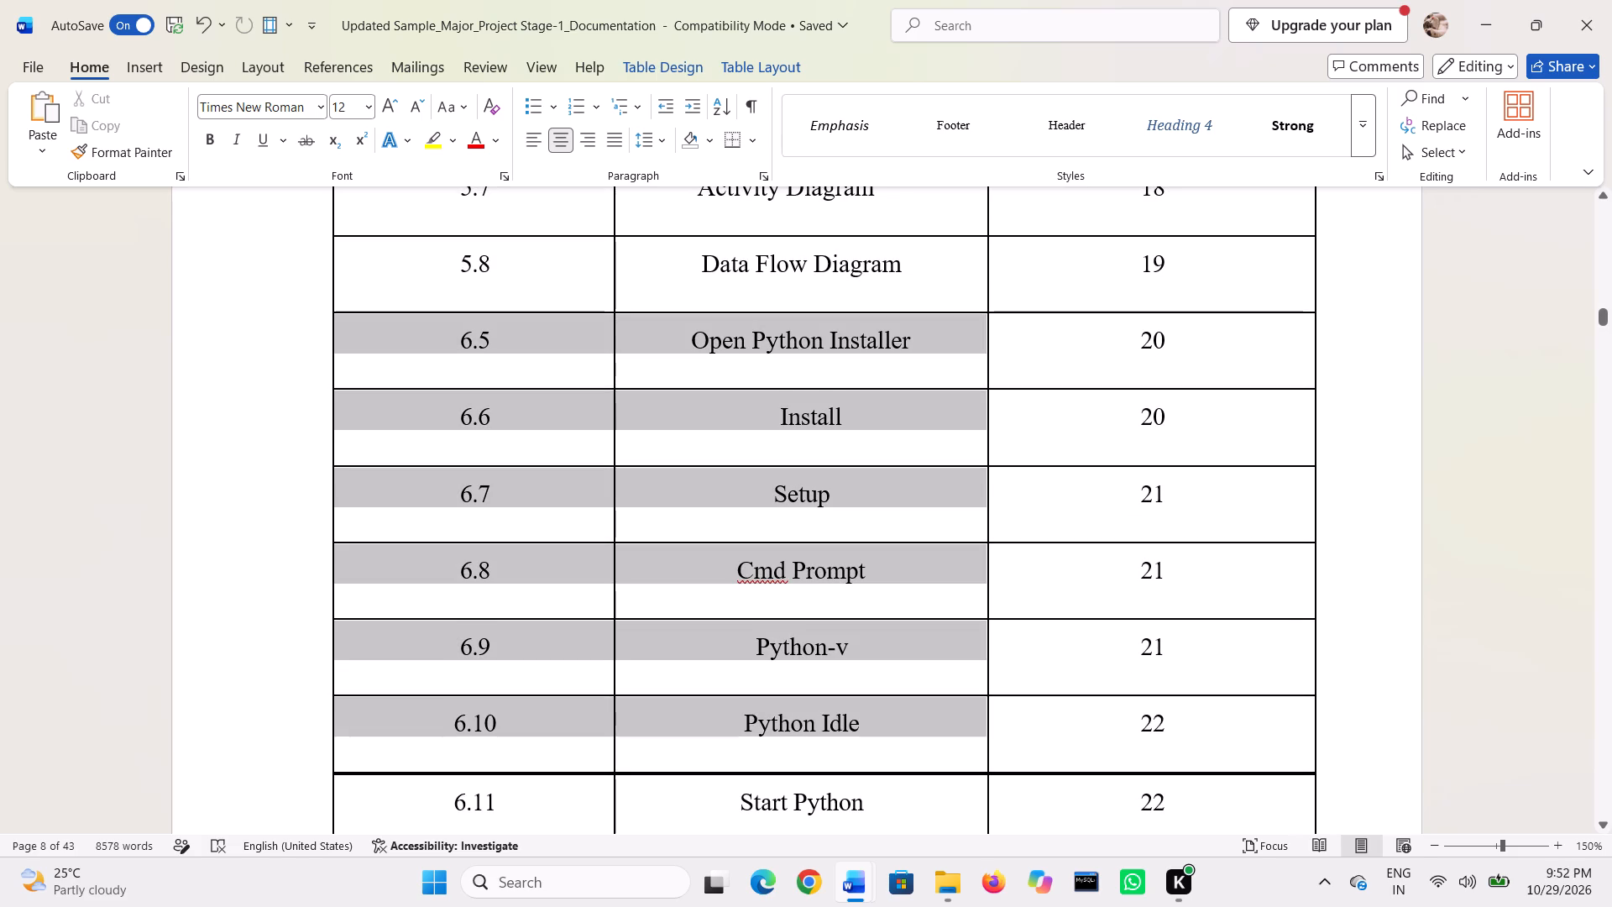
drag(771, 770, 796, 606)
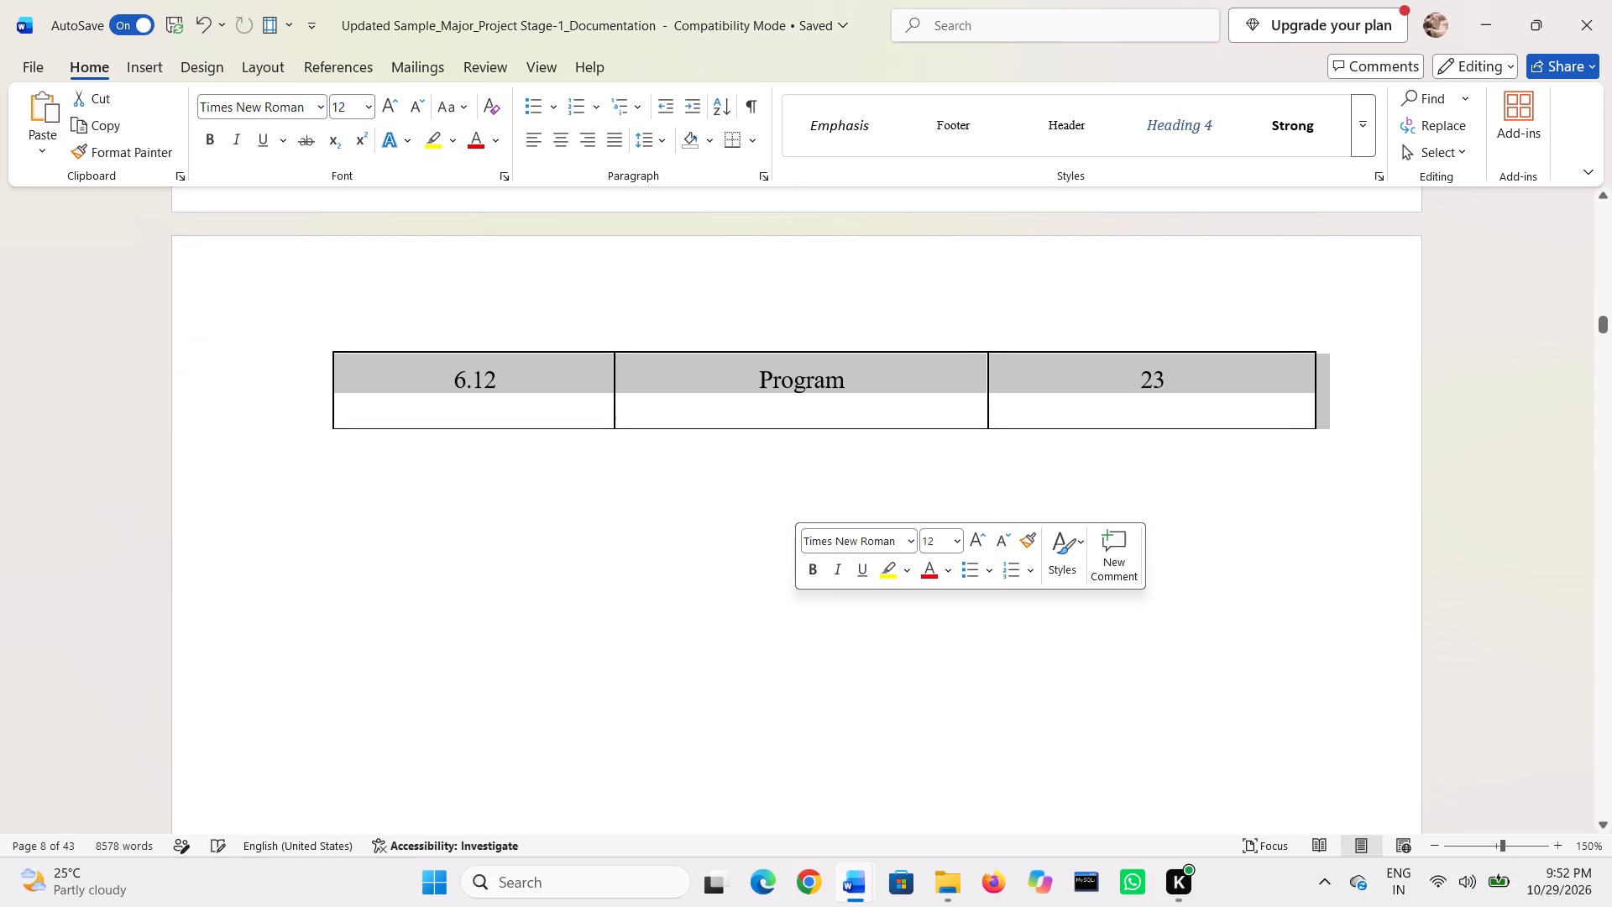
key(BackSpace)
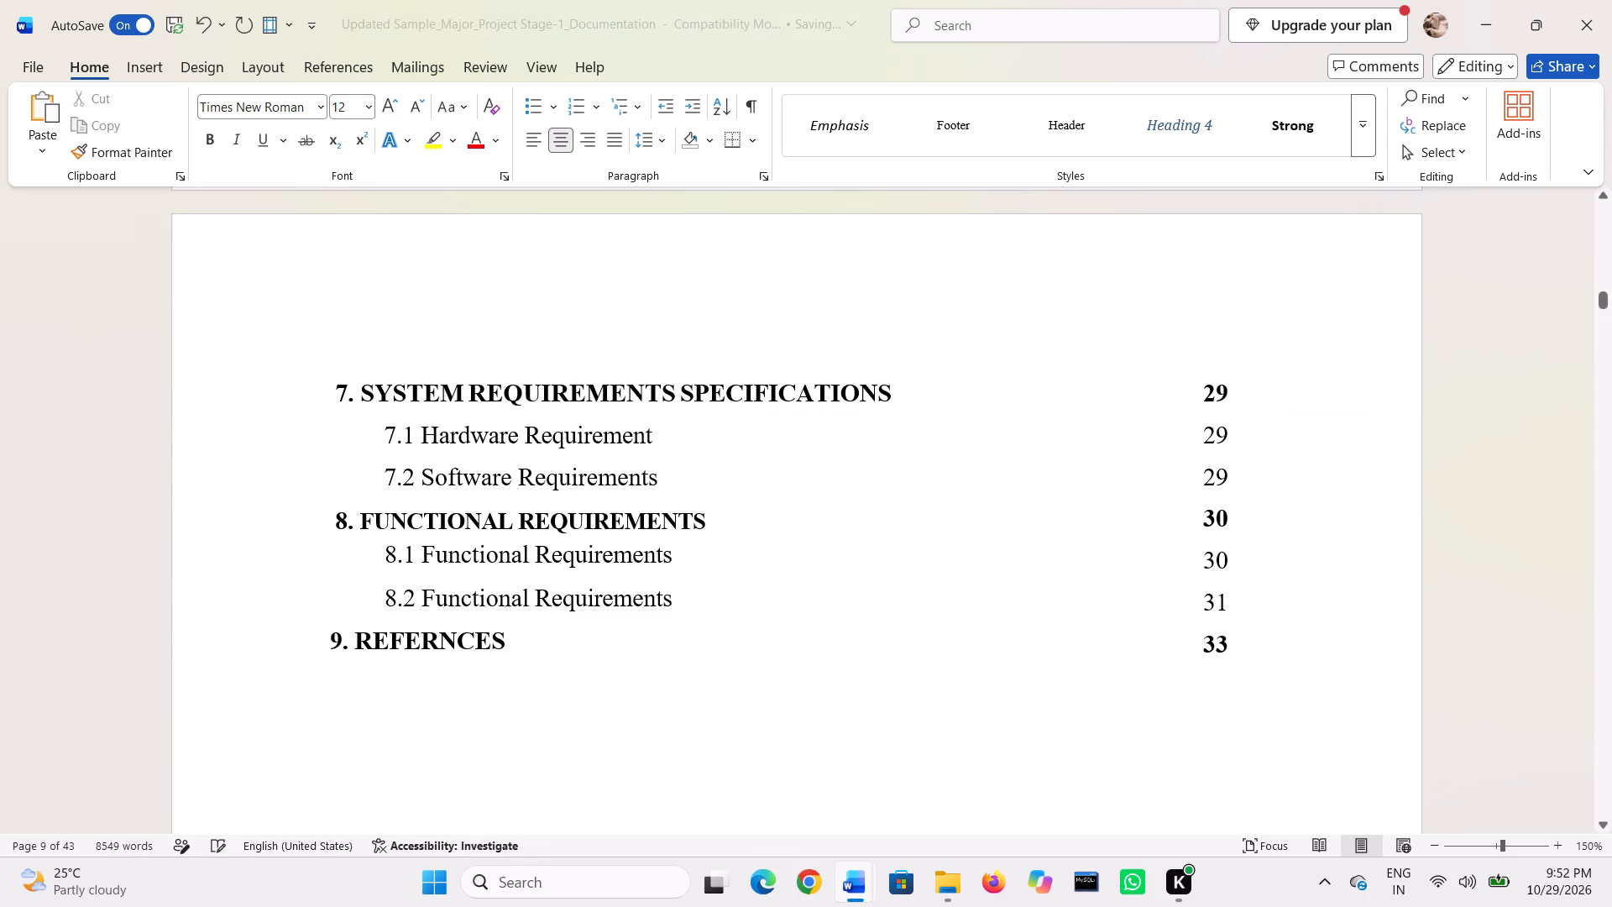
Check the List of Figures table after the row deletions and the opening pages of the Introduction chapter.
scroll(944, 475, down, 4)
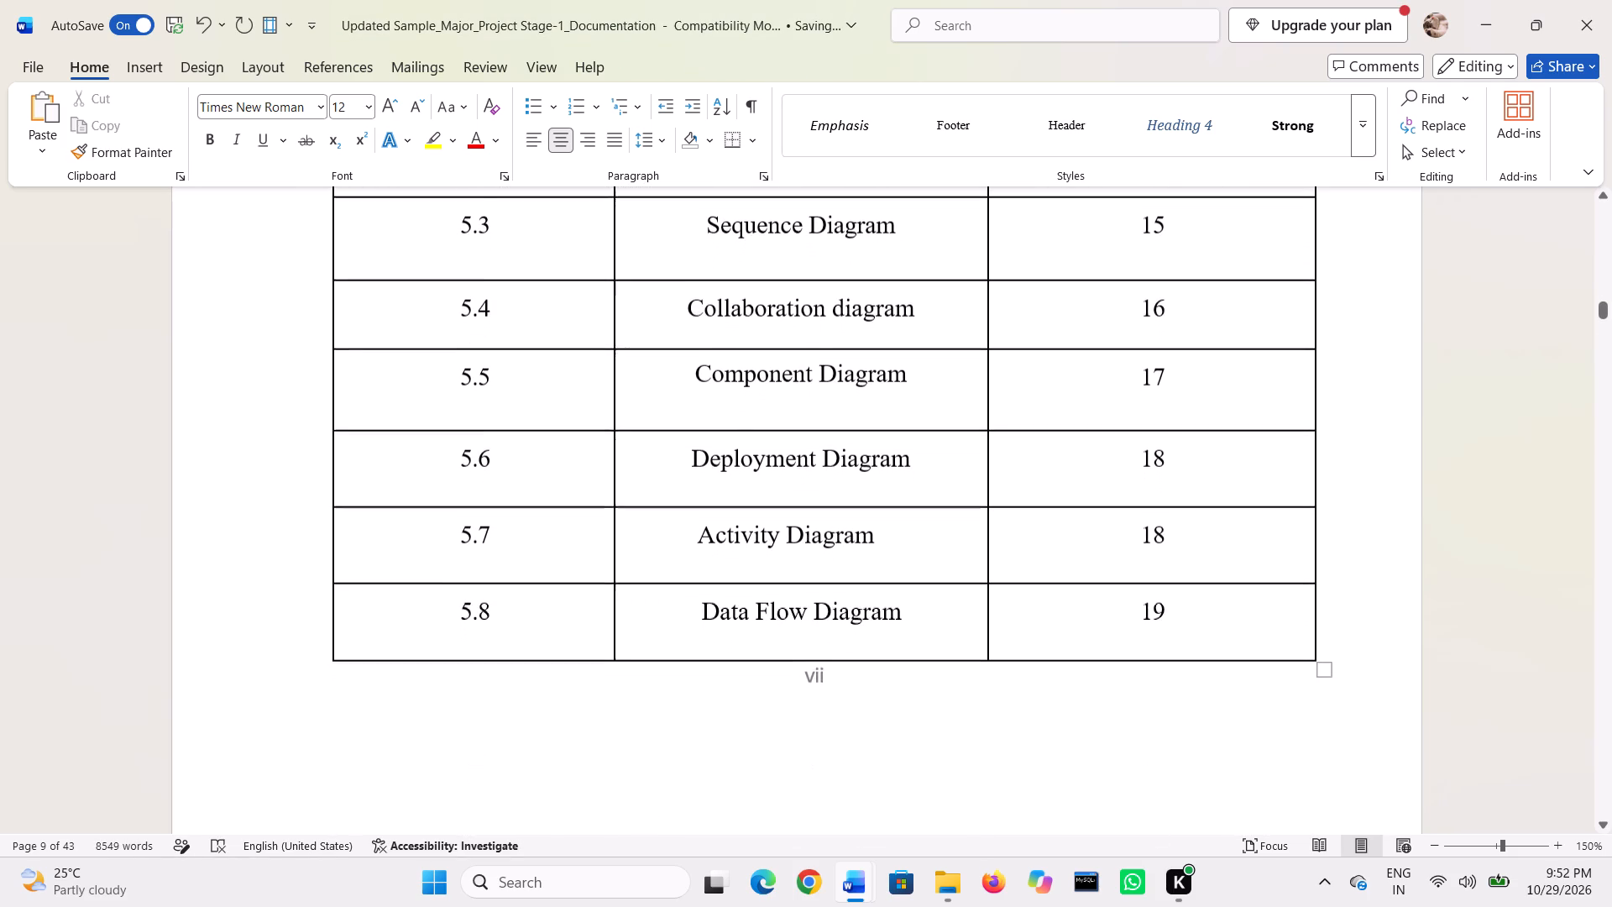
scroll(944, 475, down, 1)
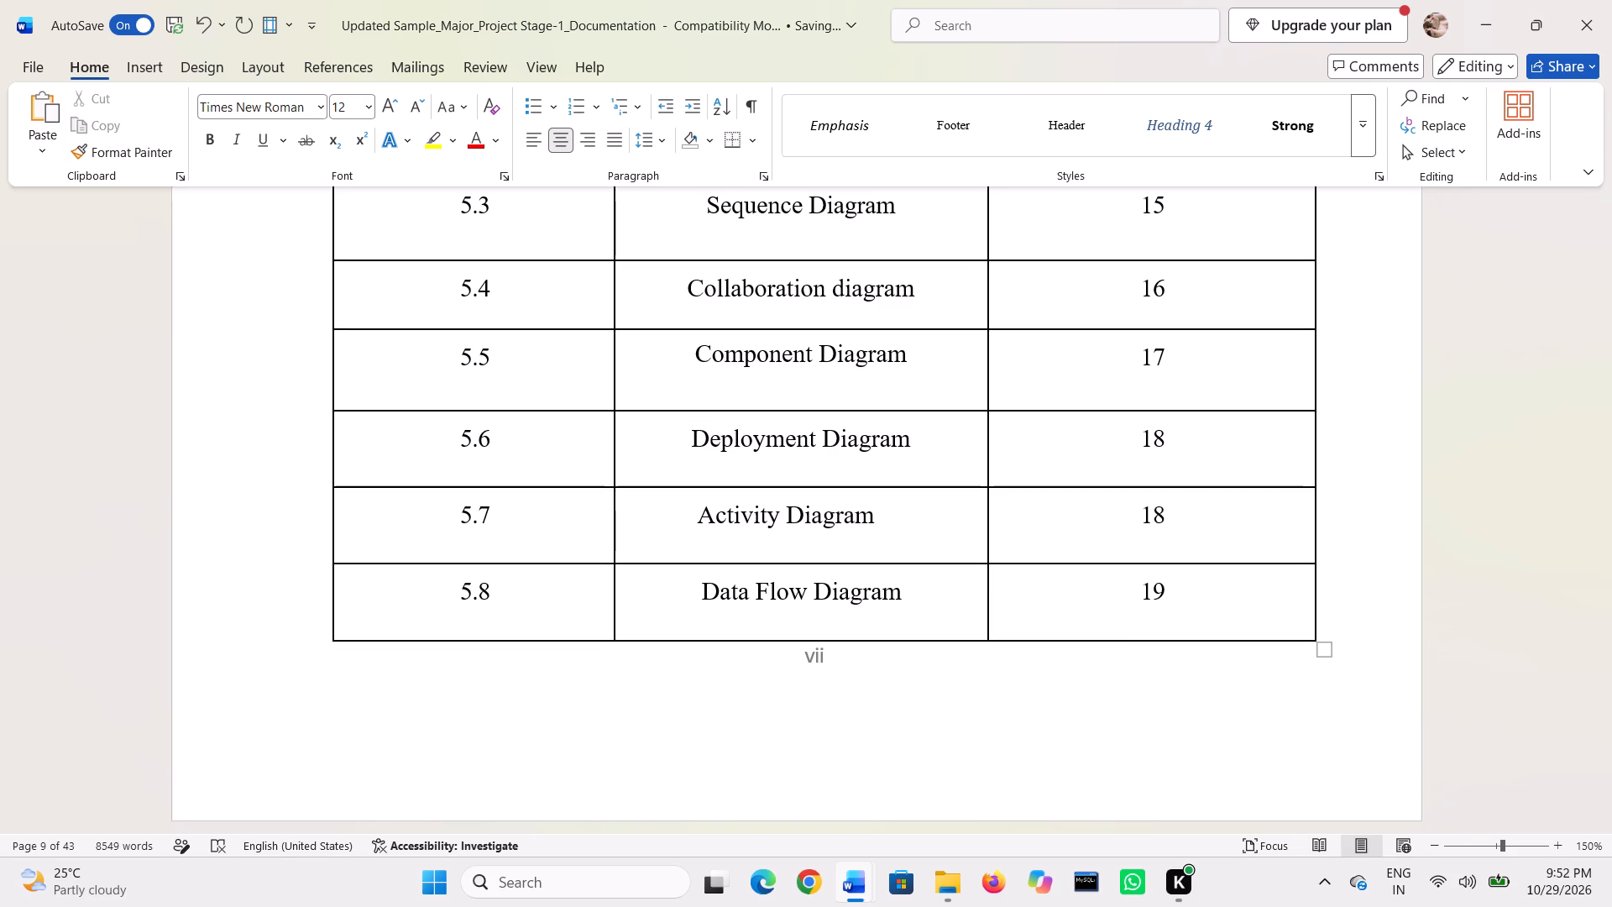
scroll(944, 475, up, 2)
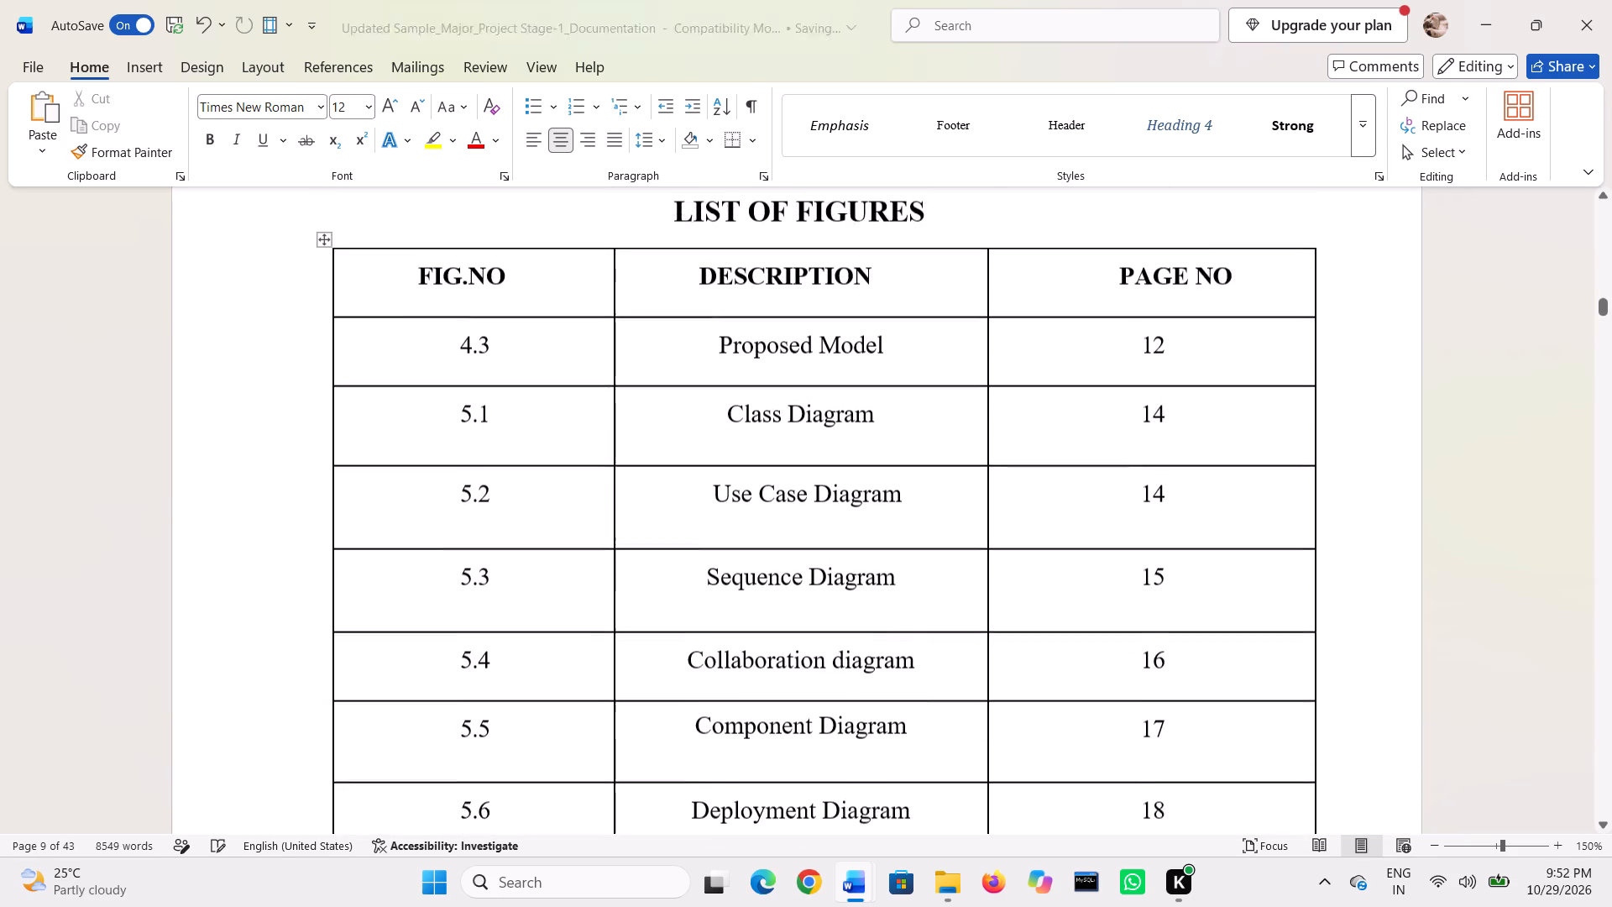
scroll(944, 475, down, 3)
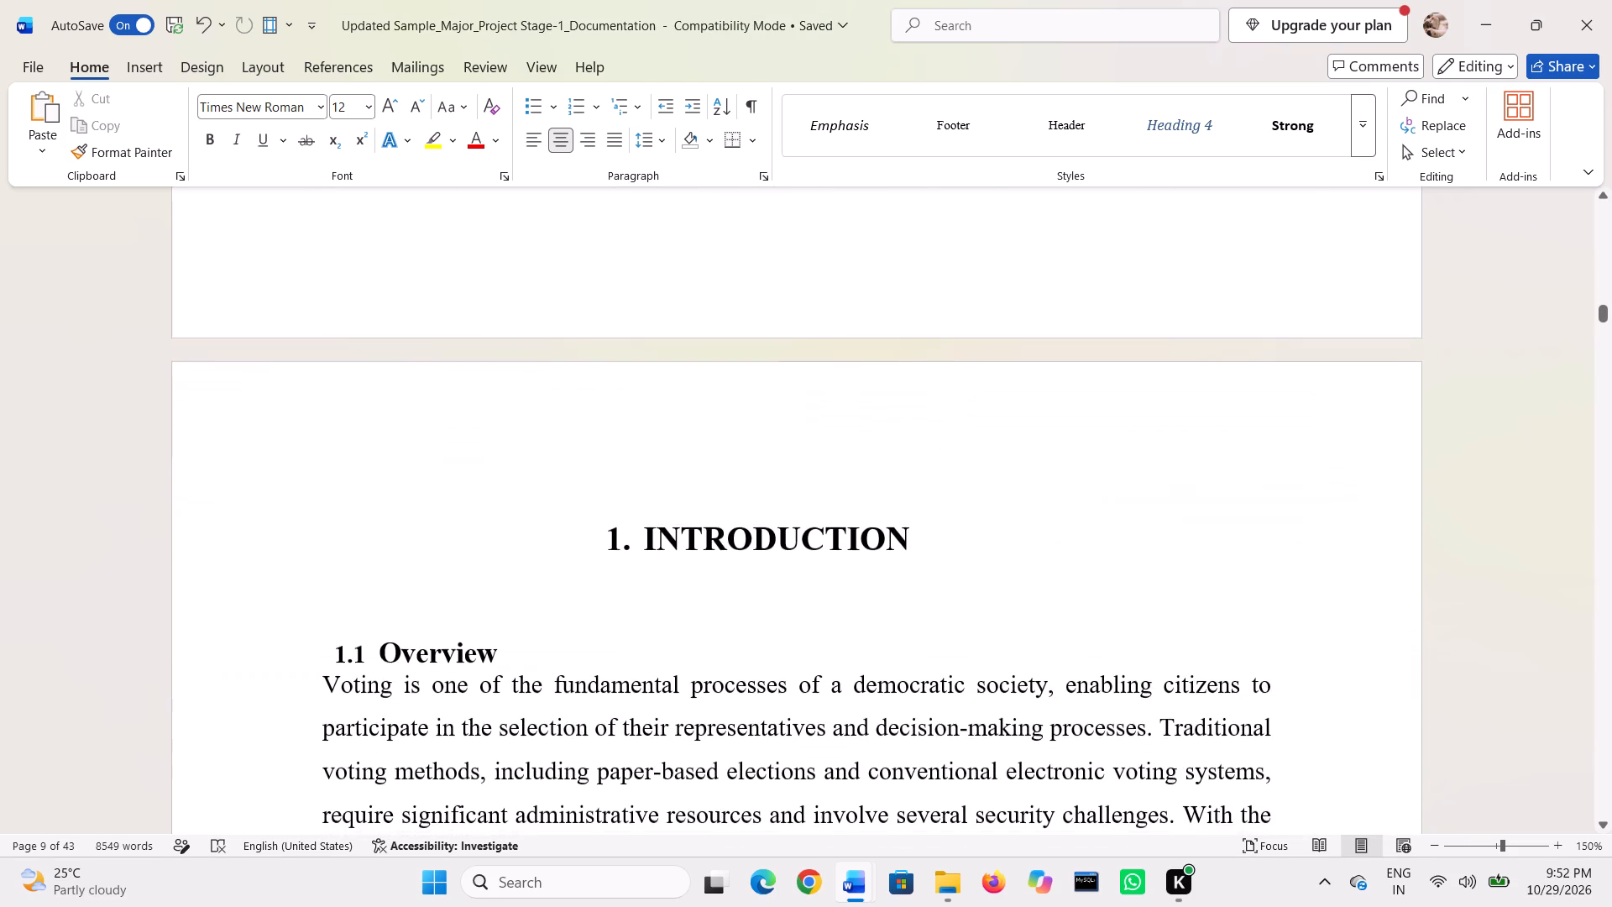
scroll(936, 470, down, 4)
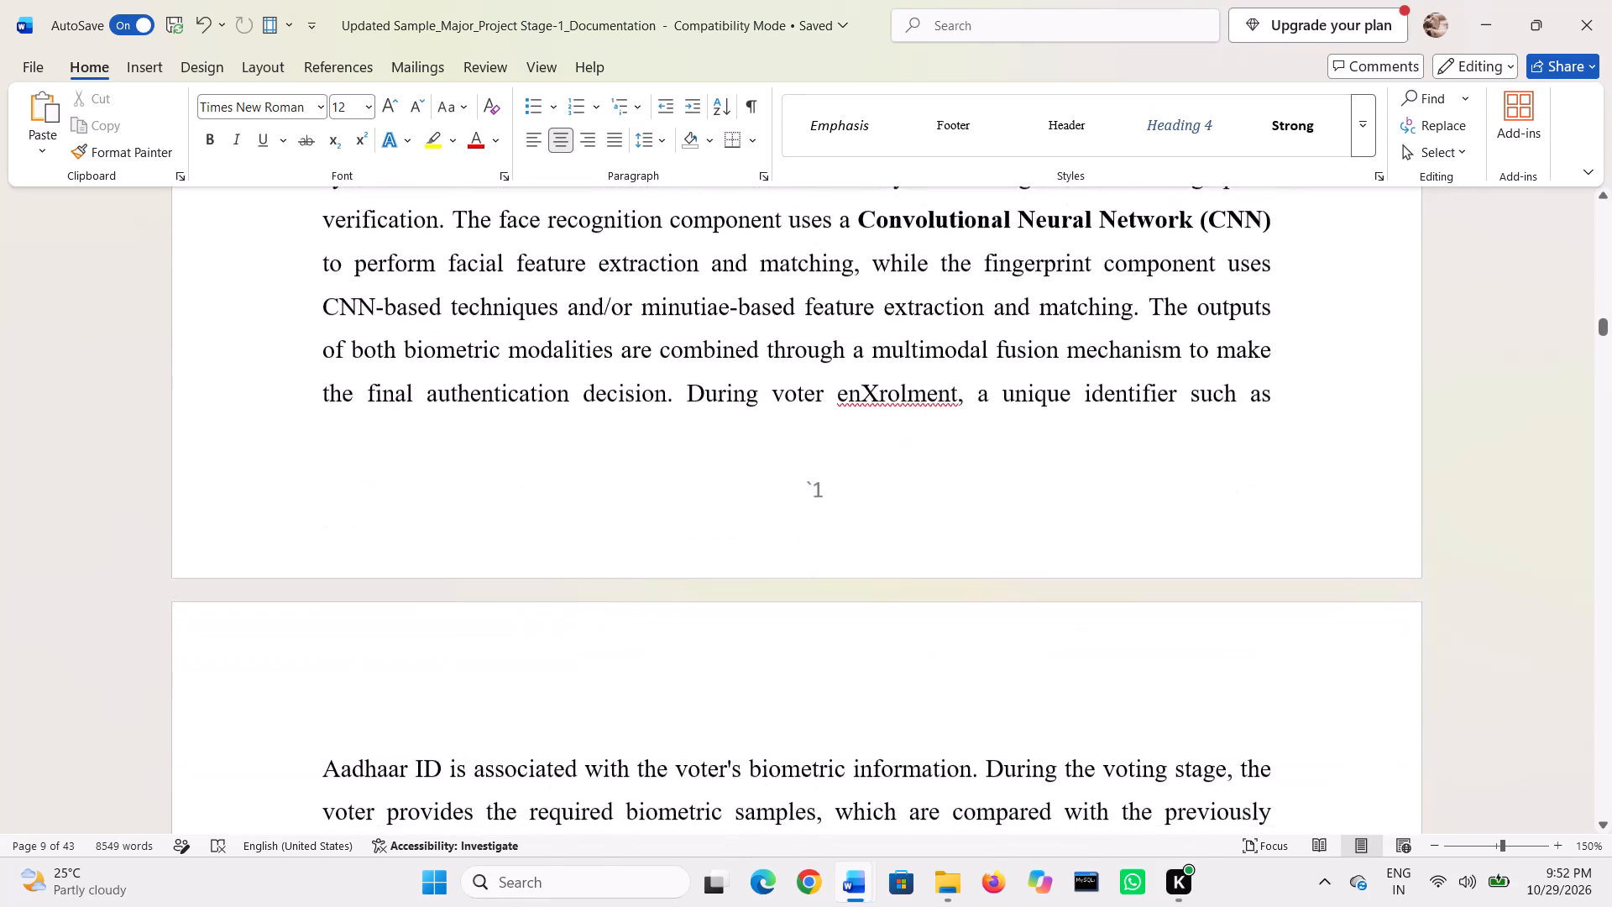
Shift the numbered chapter heading 1. INTRODUCTION slightly to the right on its line.
scroll(936, 470, up, 3)
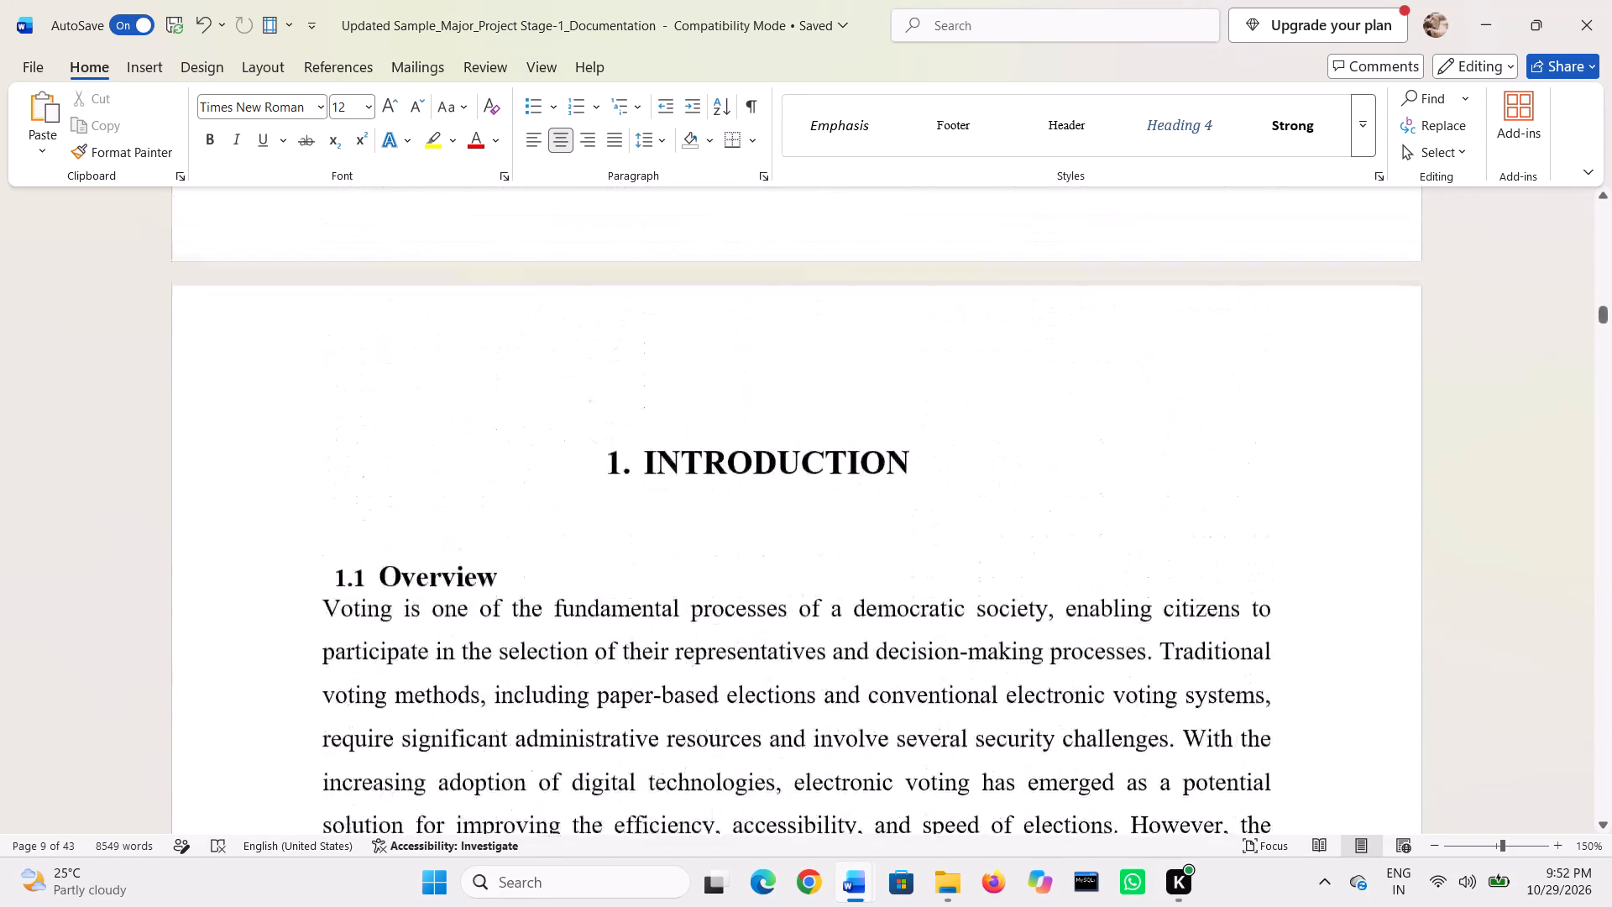
scroll(936, 470, up, 1)
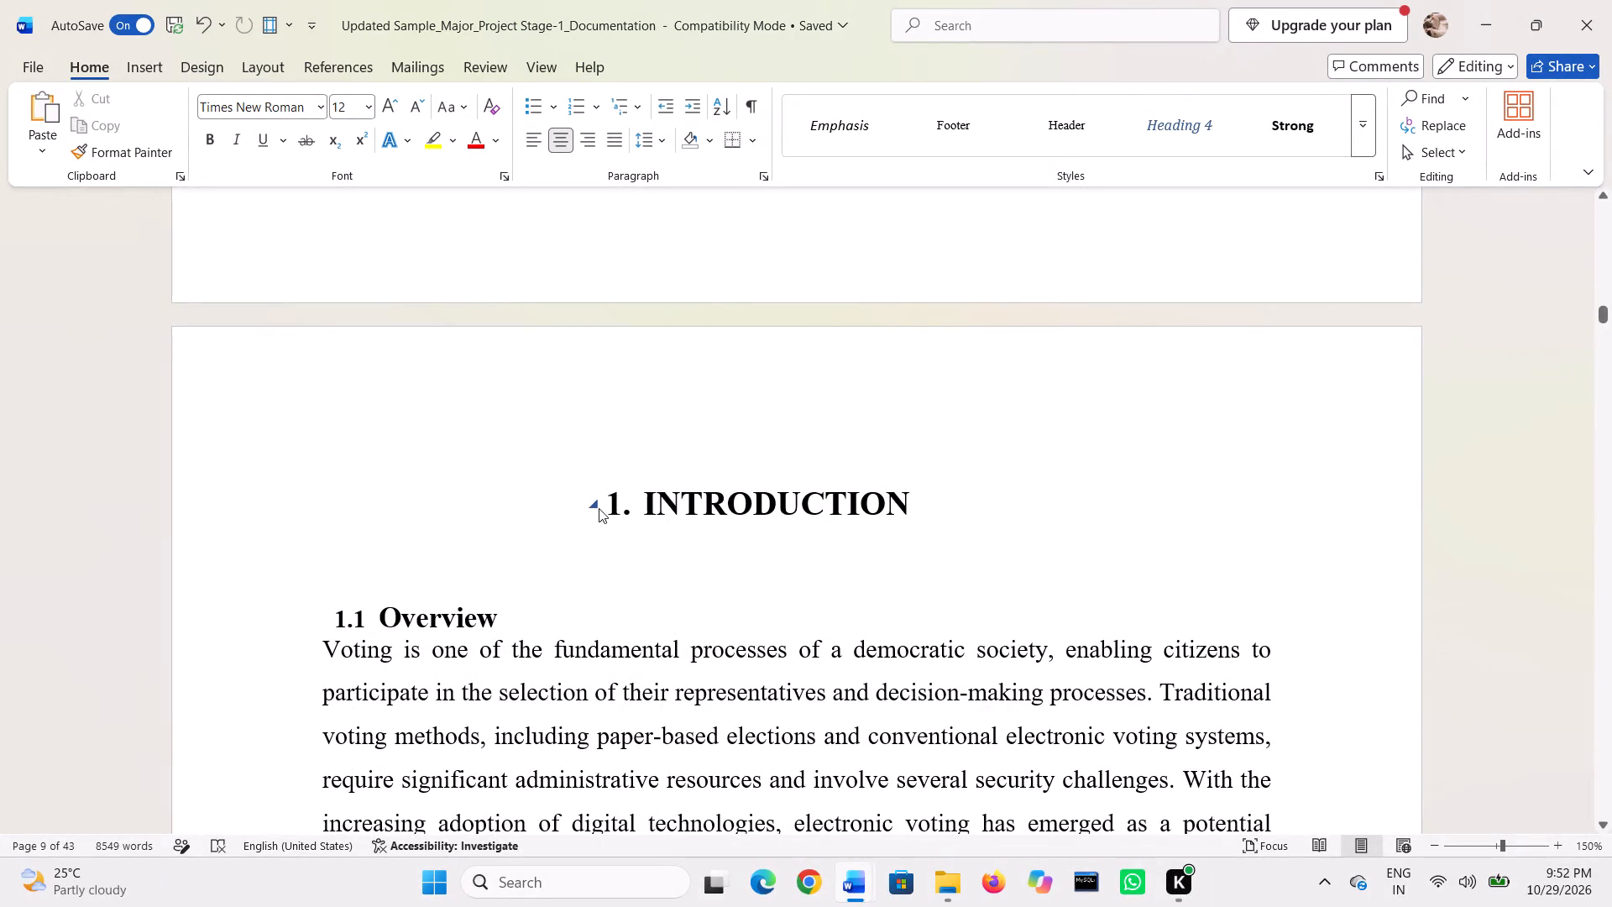
click(609, 506)
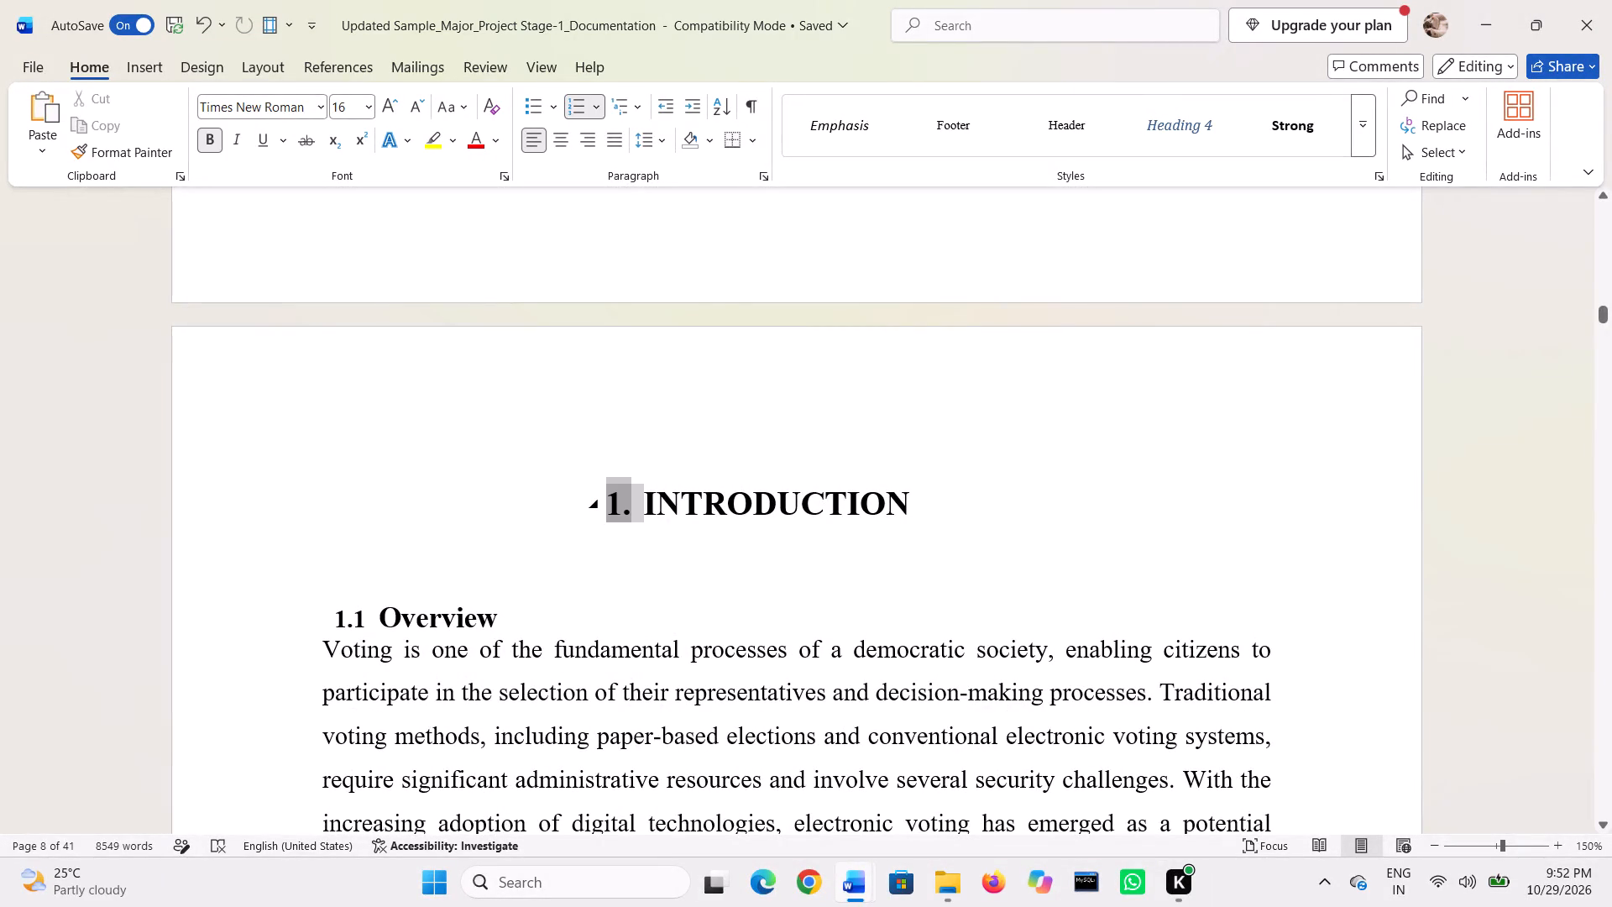
drag(609, 494, 631, 494)
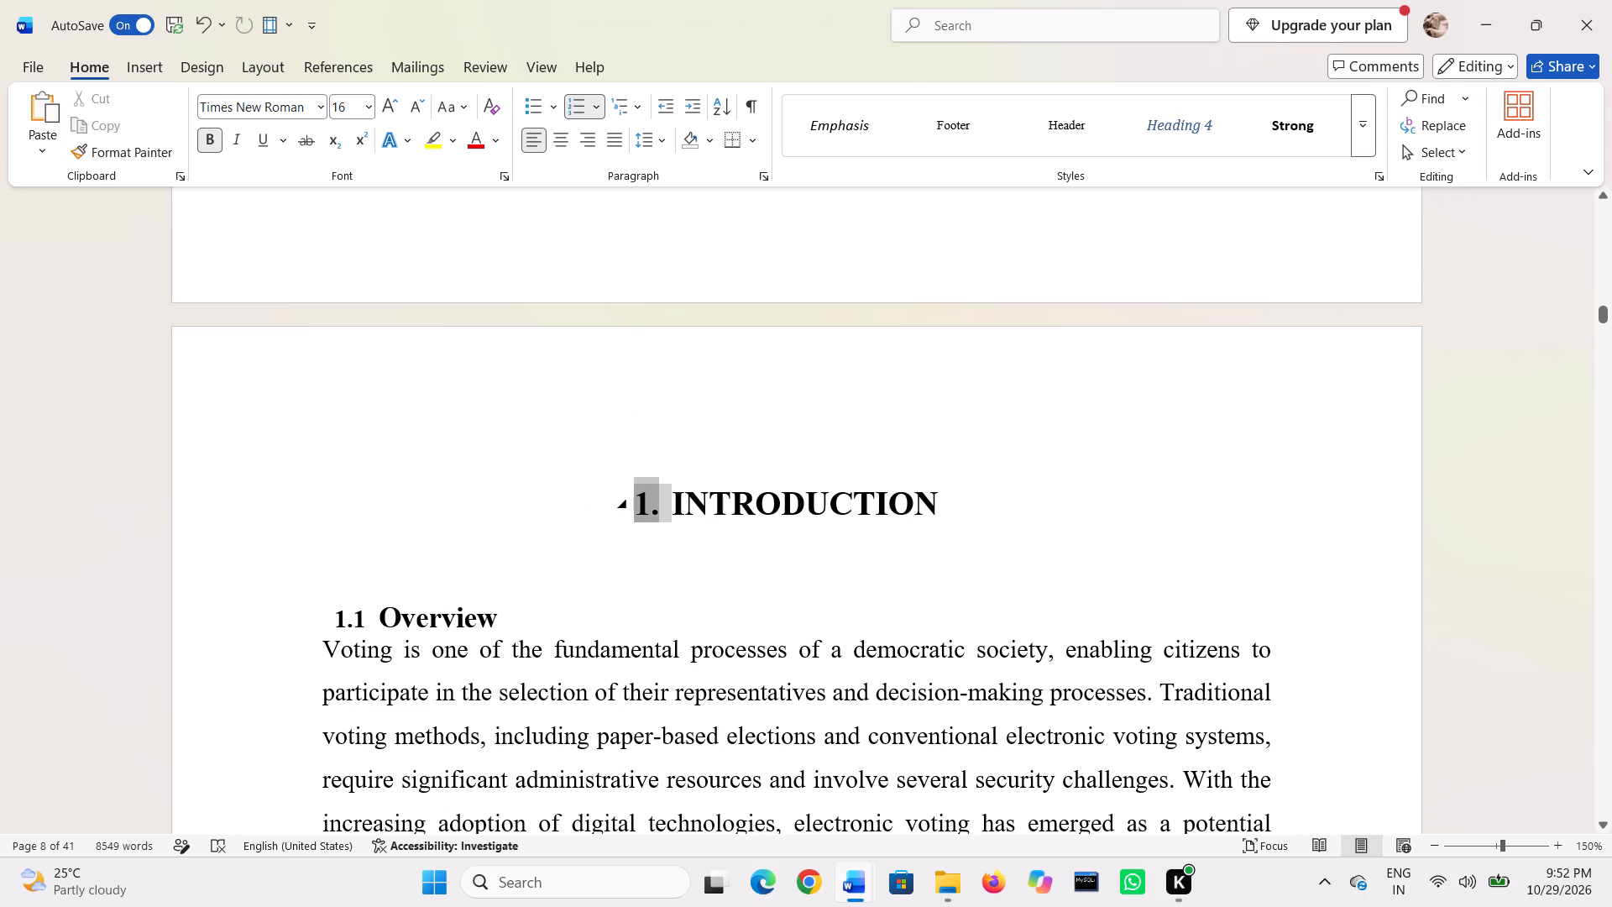
click(662, 394)
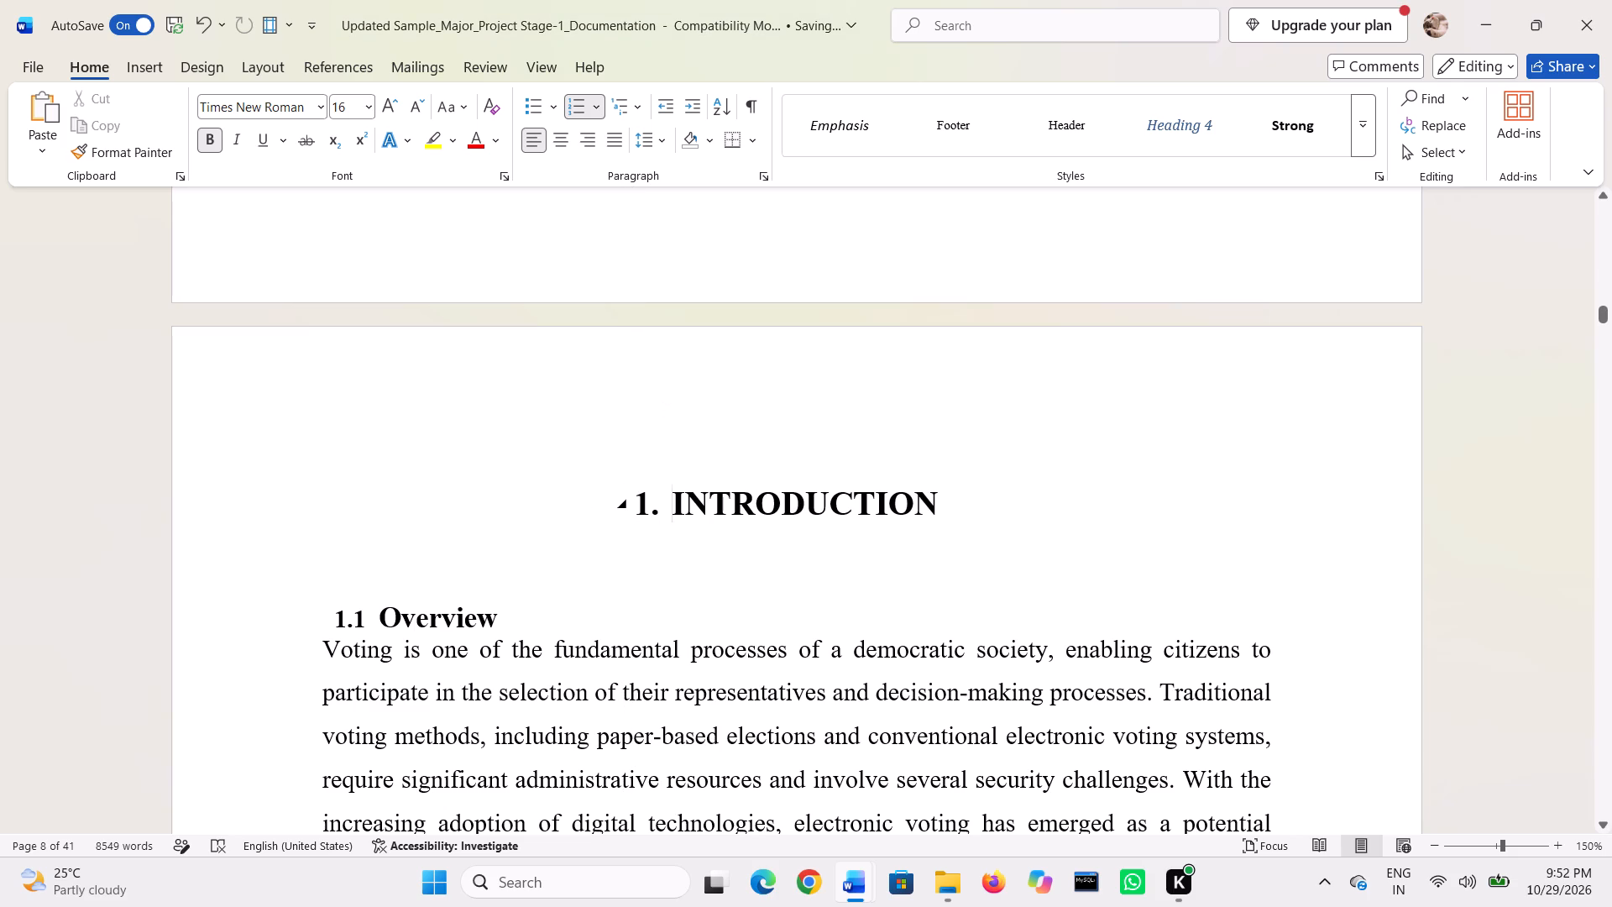
Review the Introduction chapter from 1.1 Overview through the end of 1.2 Objective of the Project.
scroll(661, 511, down, 6)
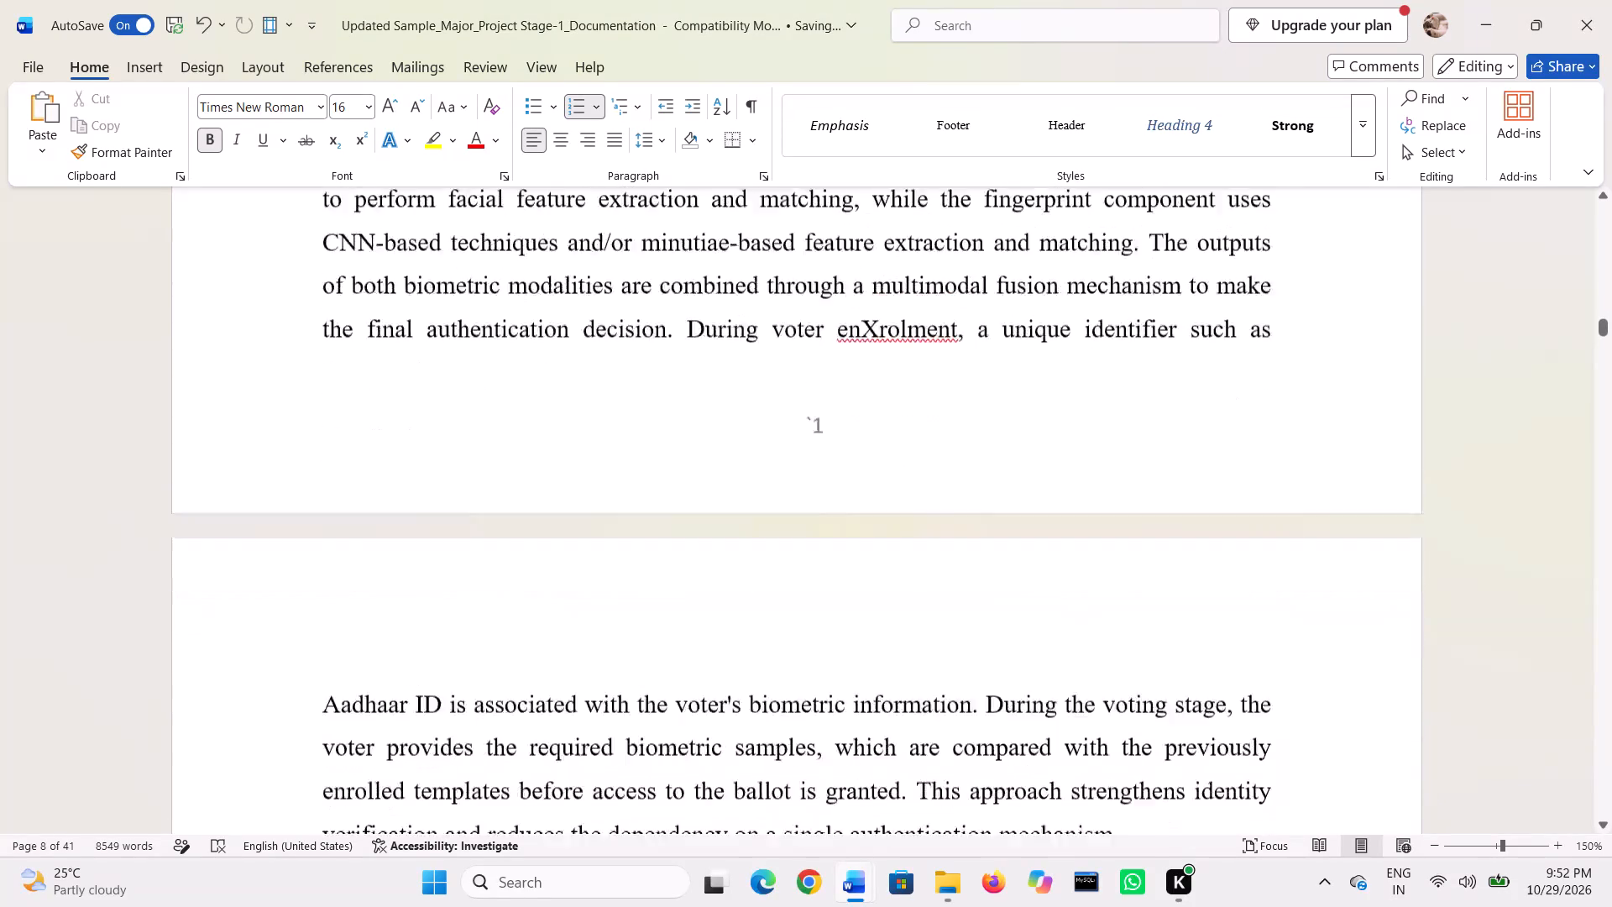
scroll(661, 511, down, 5)
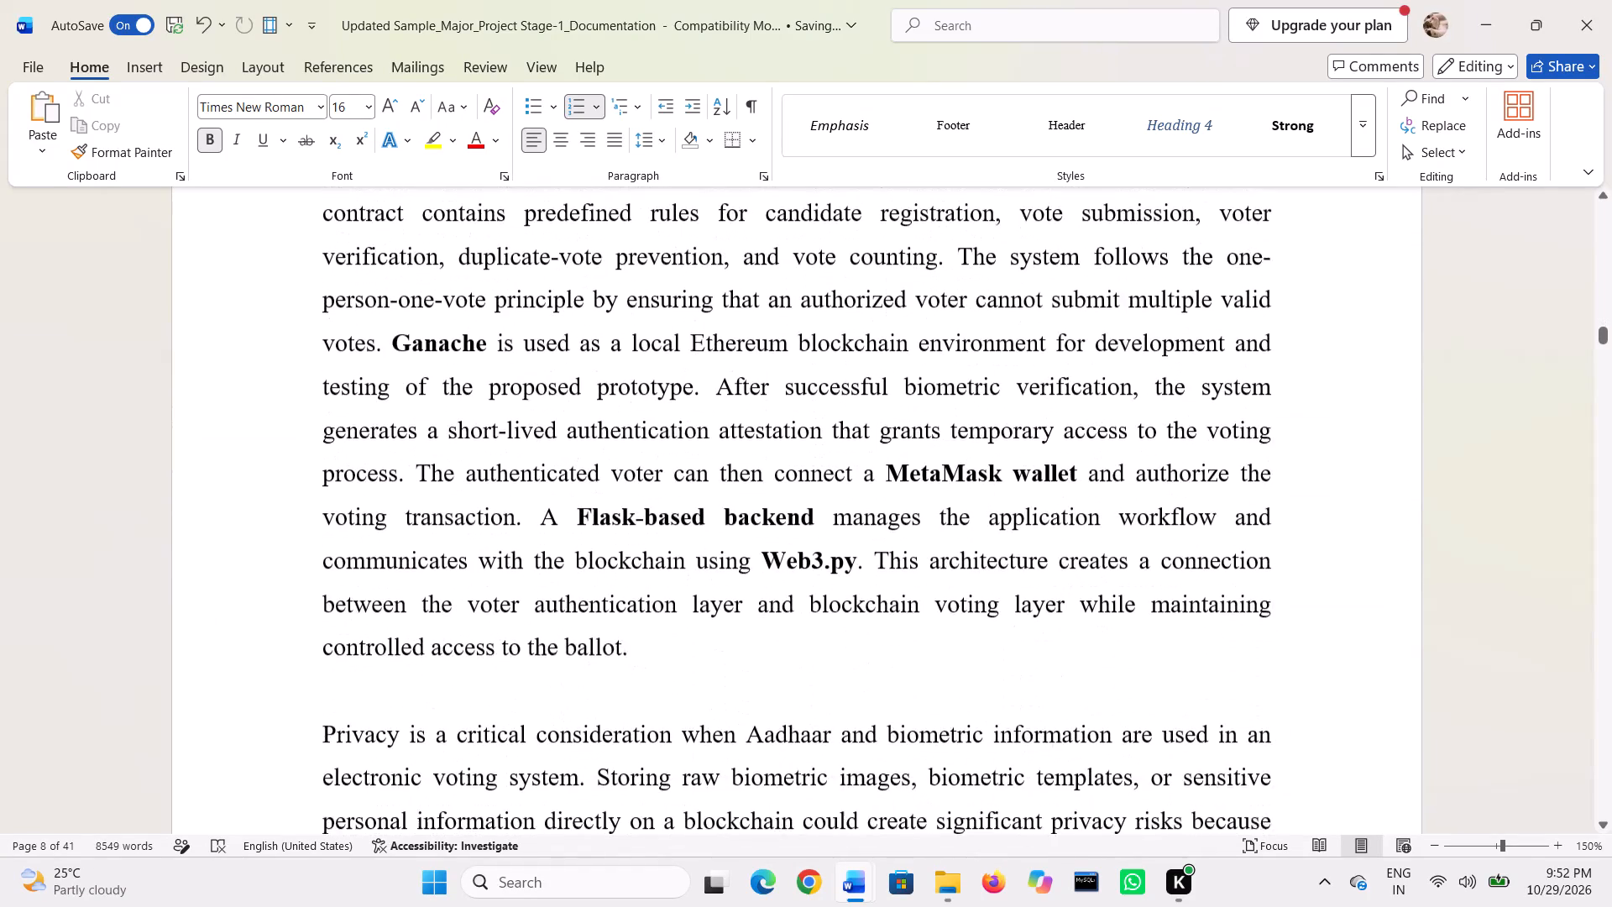
scroll(661, 511, down, 4)
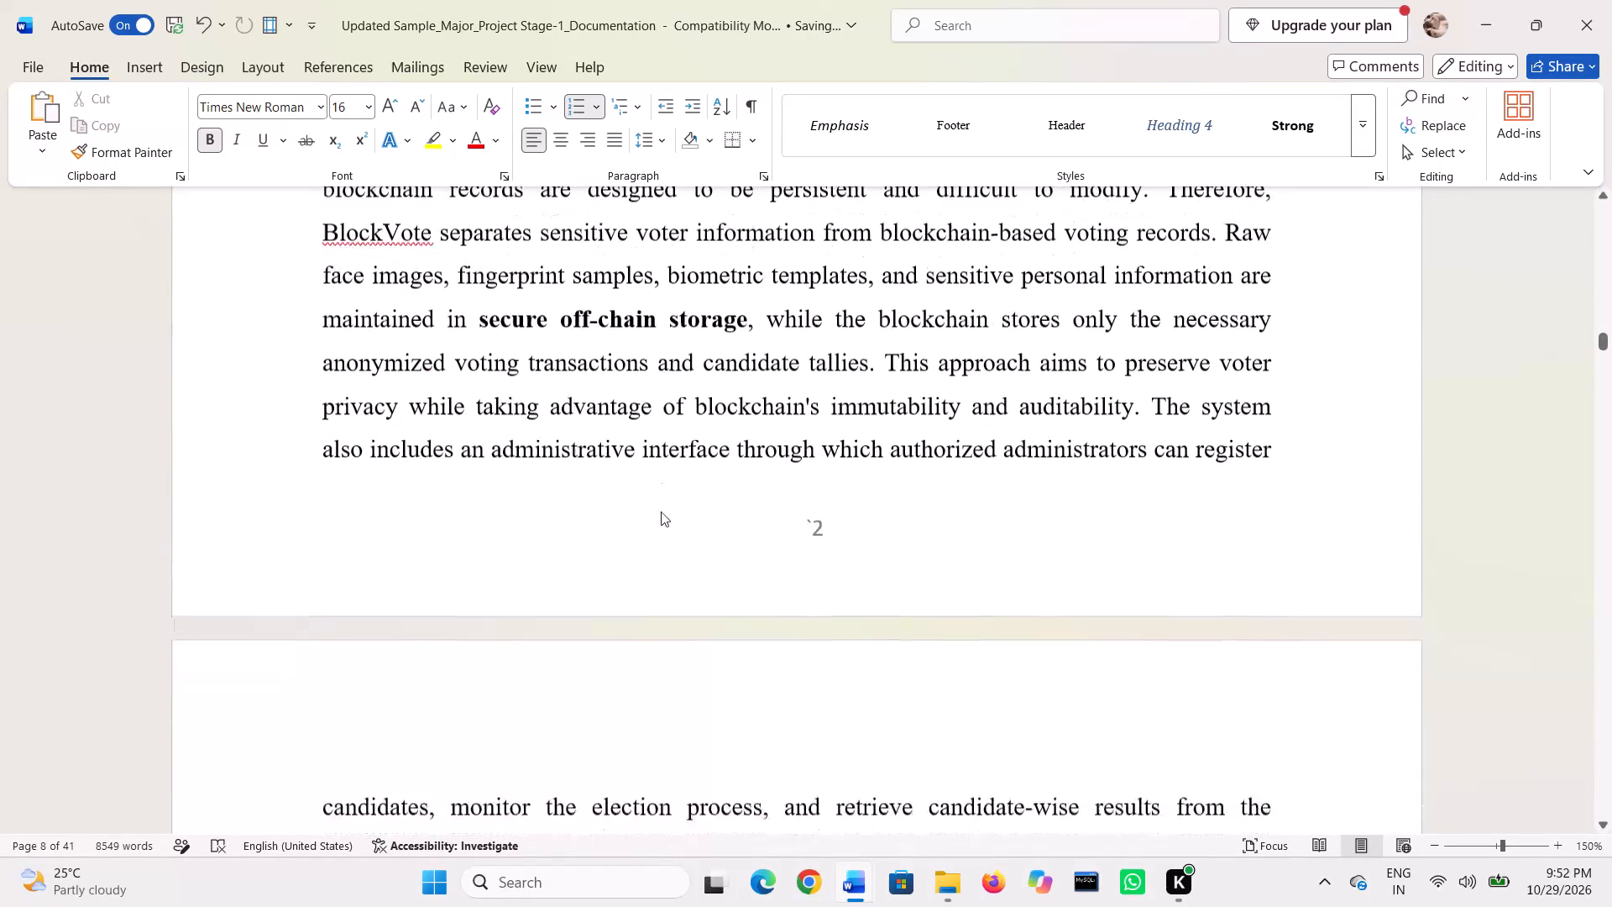
scroll(661, 511, down, 3)
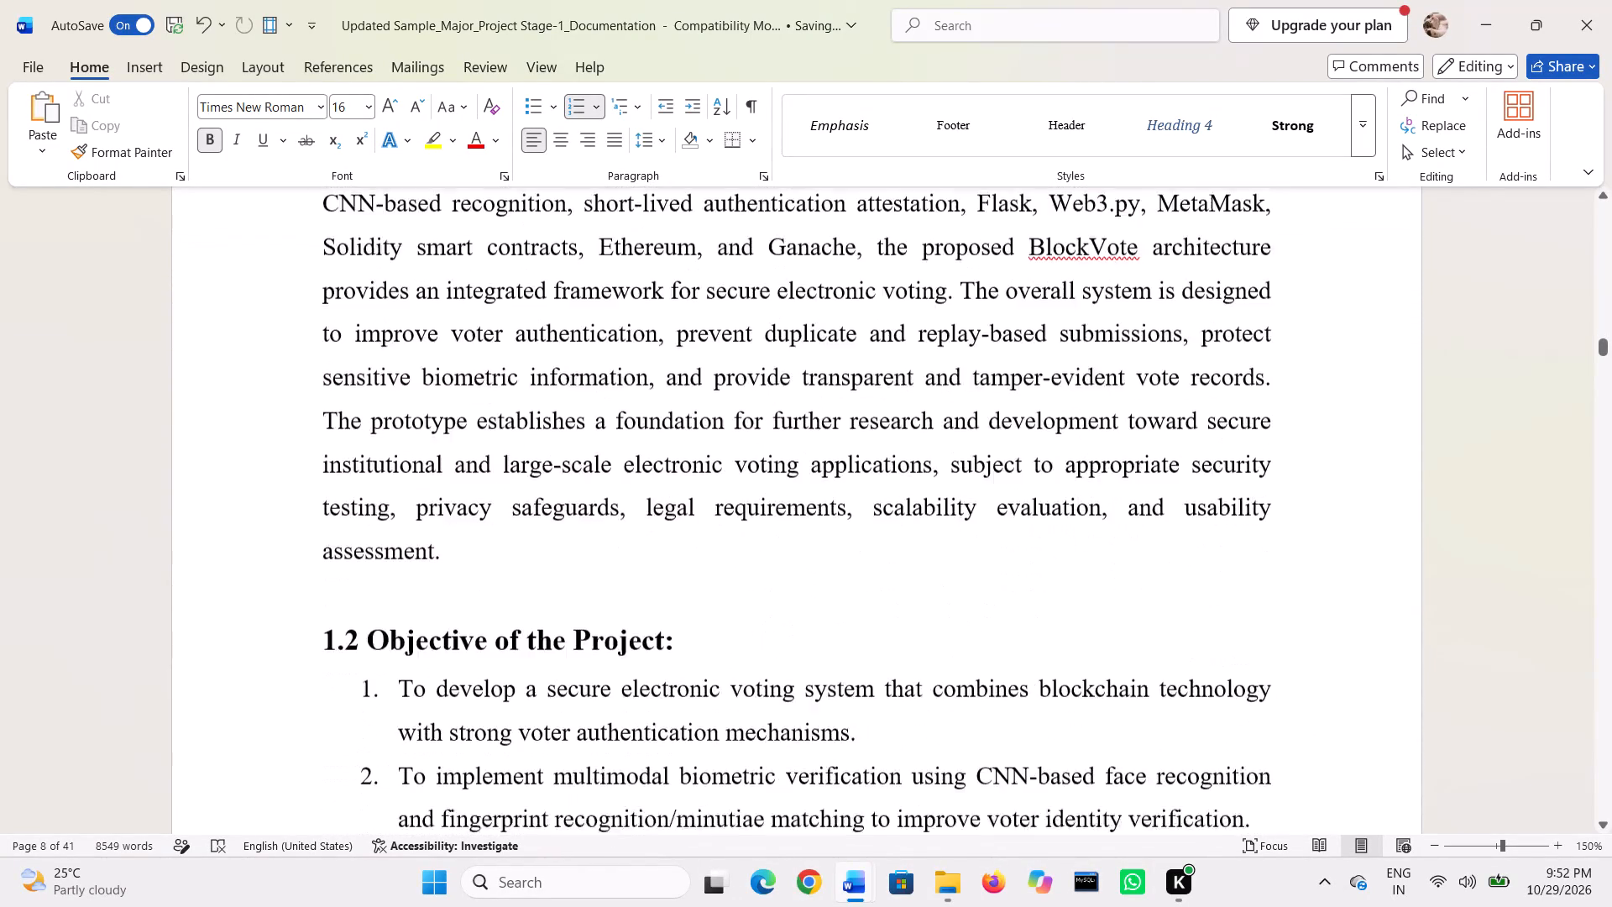
scroll(661, 511, down, 1)
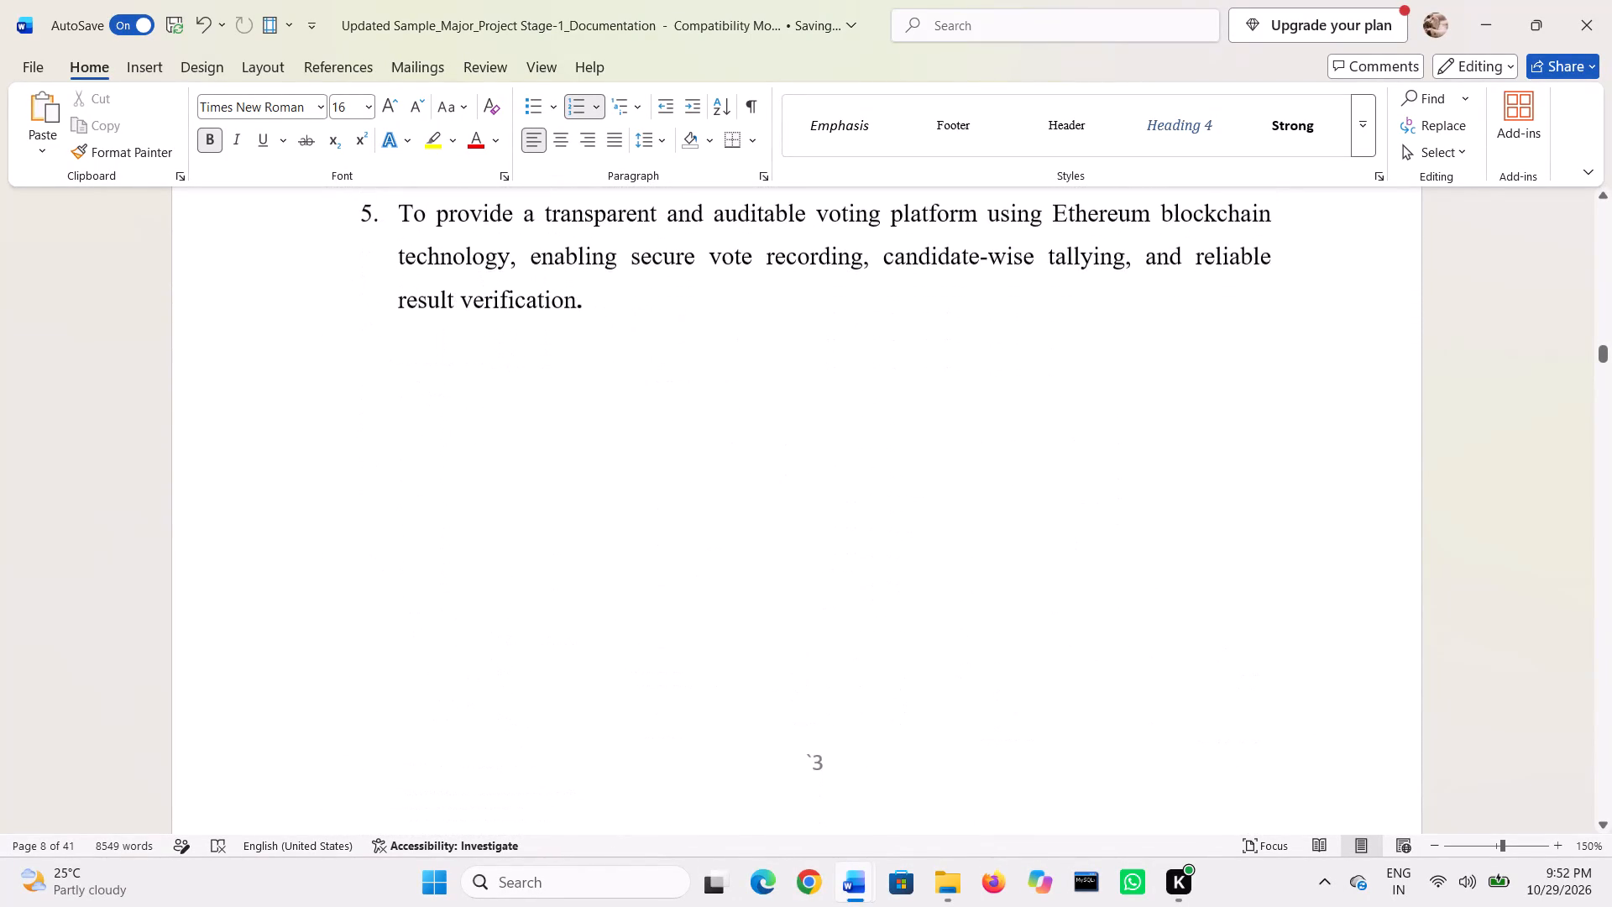
scroll(661, 511, down, 1)
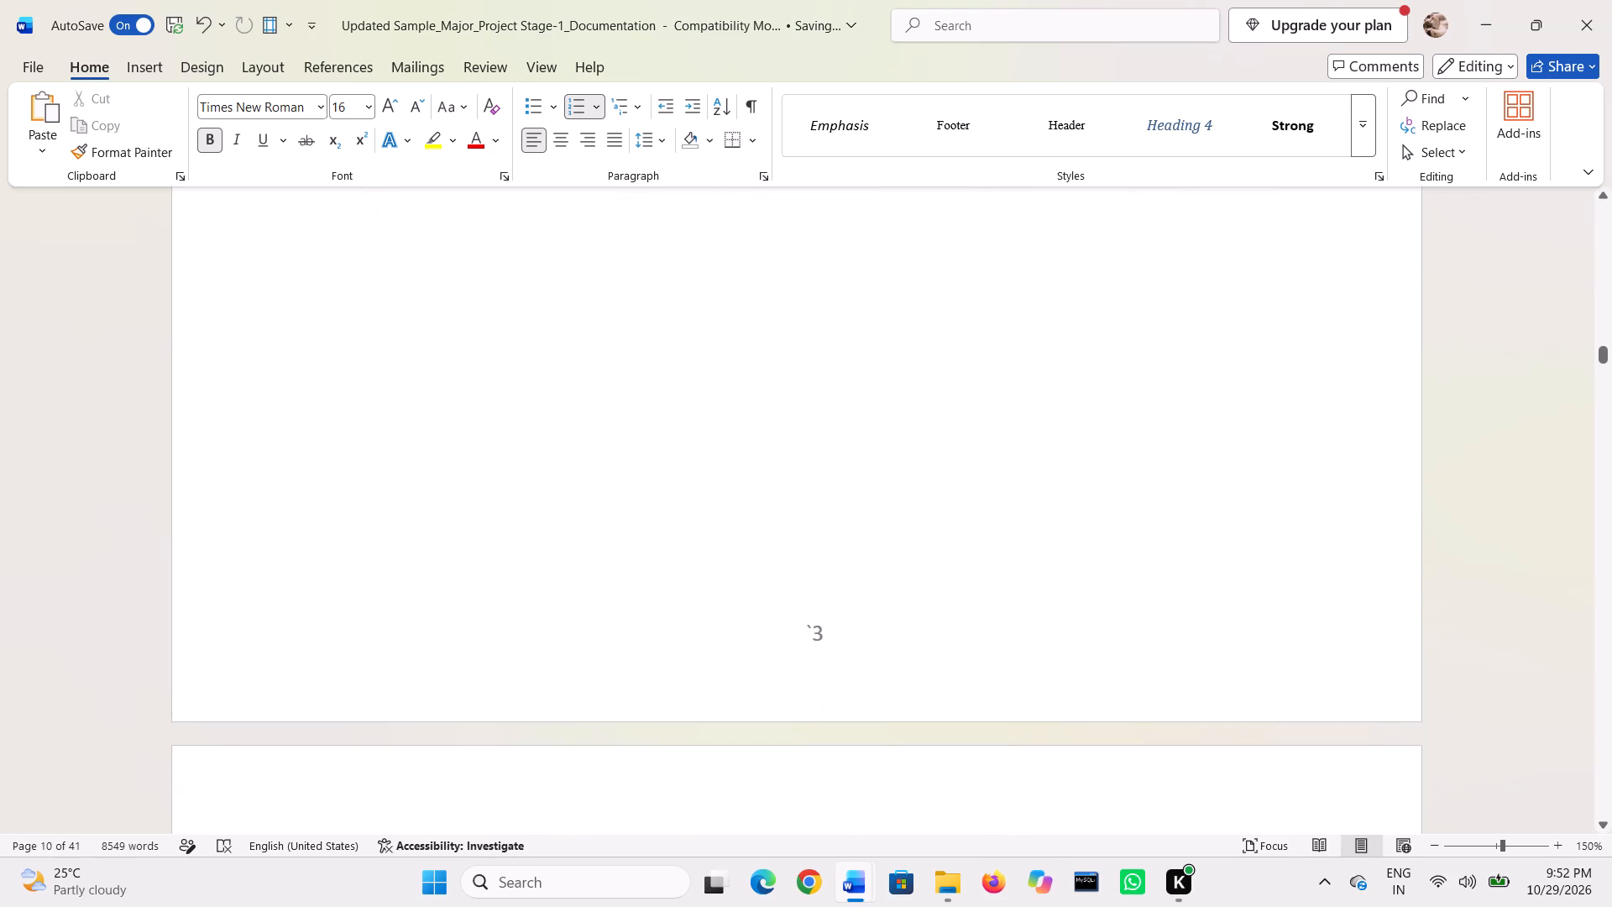
Save the document and rename its file as major pro.
key(ctrl+s)
click(471, 0)
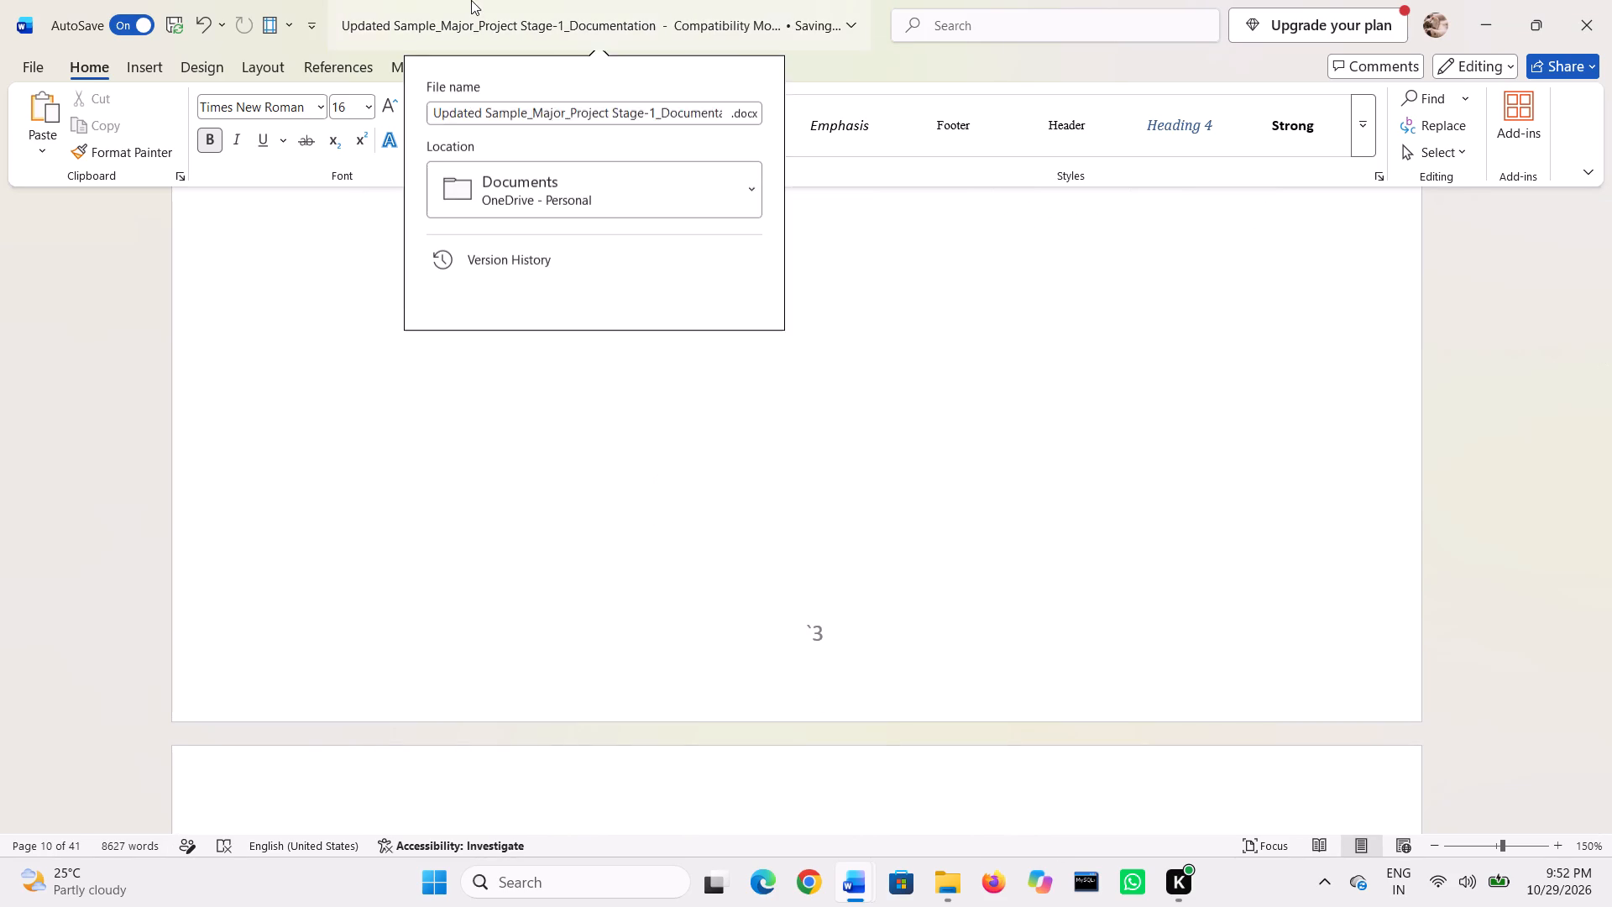
key(BackSpace)
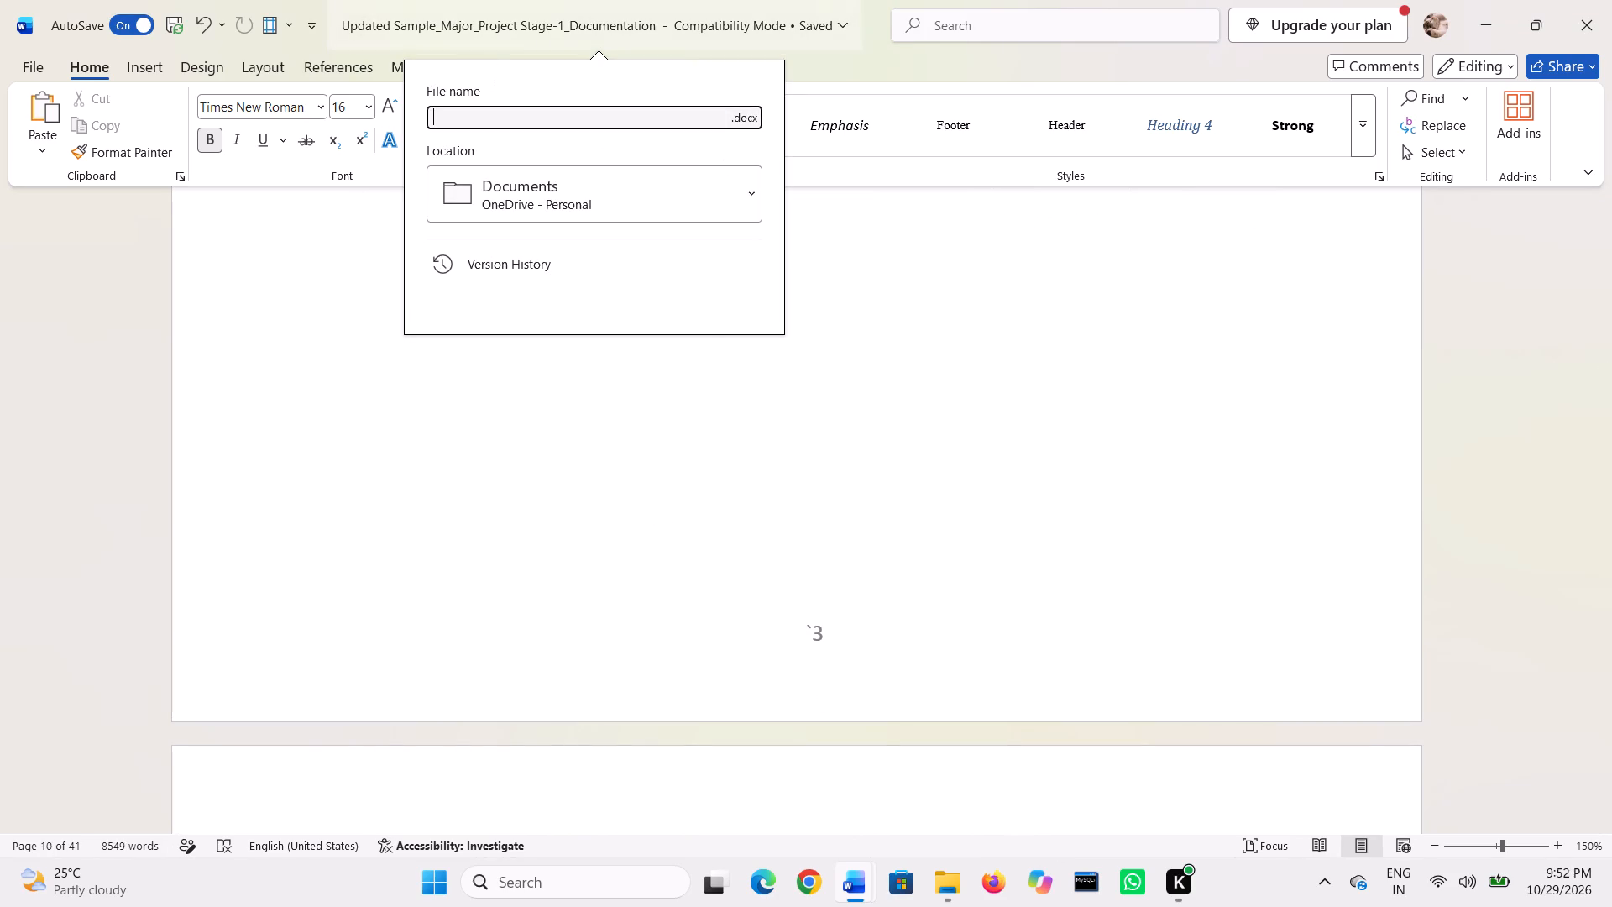
text(maj)
text(or)
key(space)
text(pro)
In File Explorer, delete the Word document named major project from the Downloads folder.
click(935, 885)
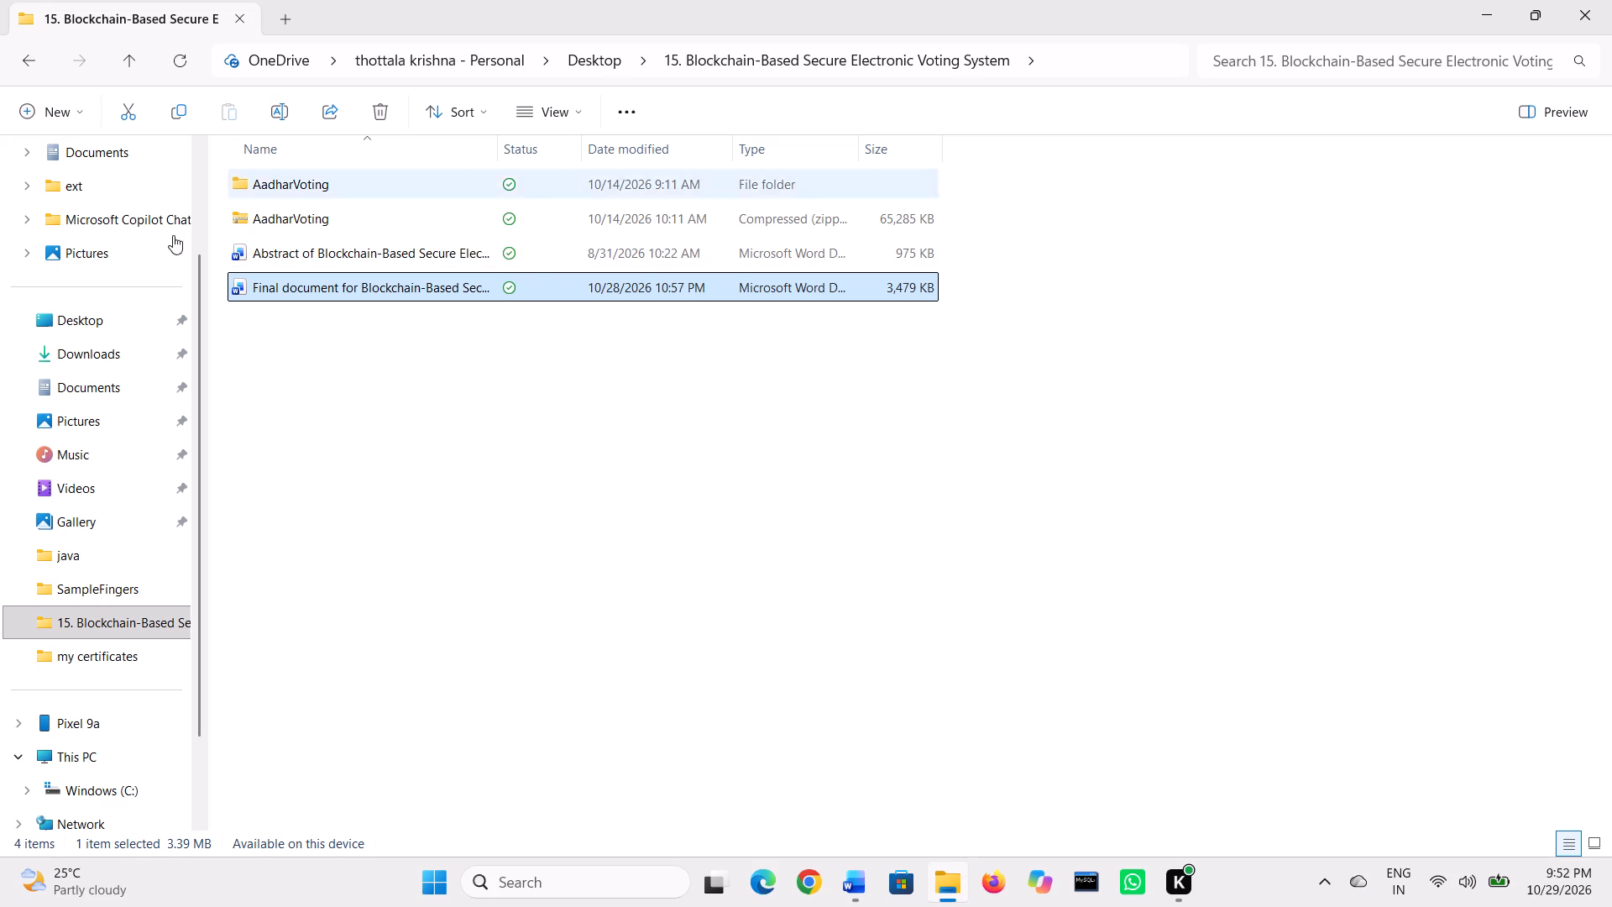
click(92, 332)
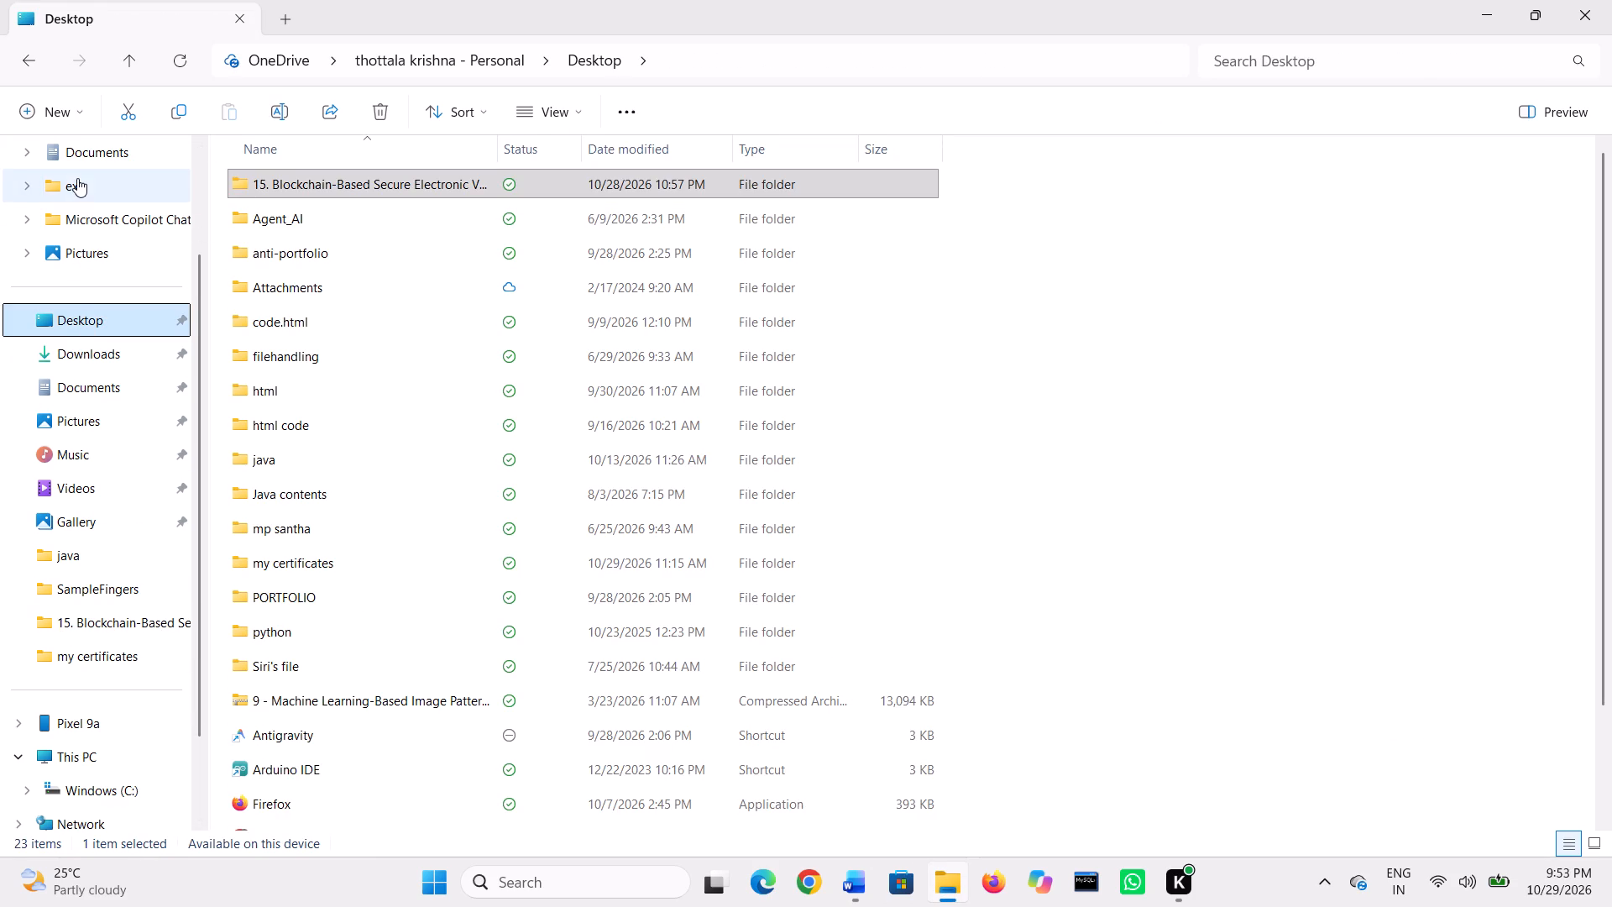
scroll(90, 405, up, 2)
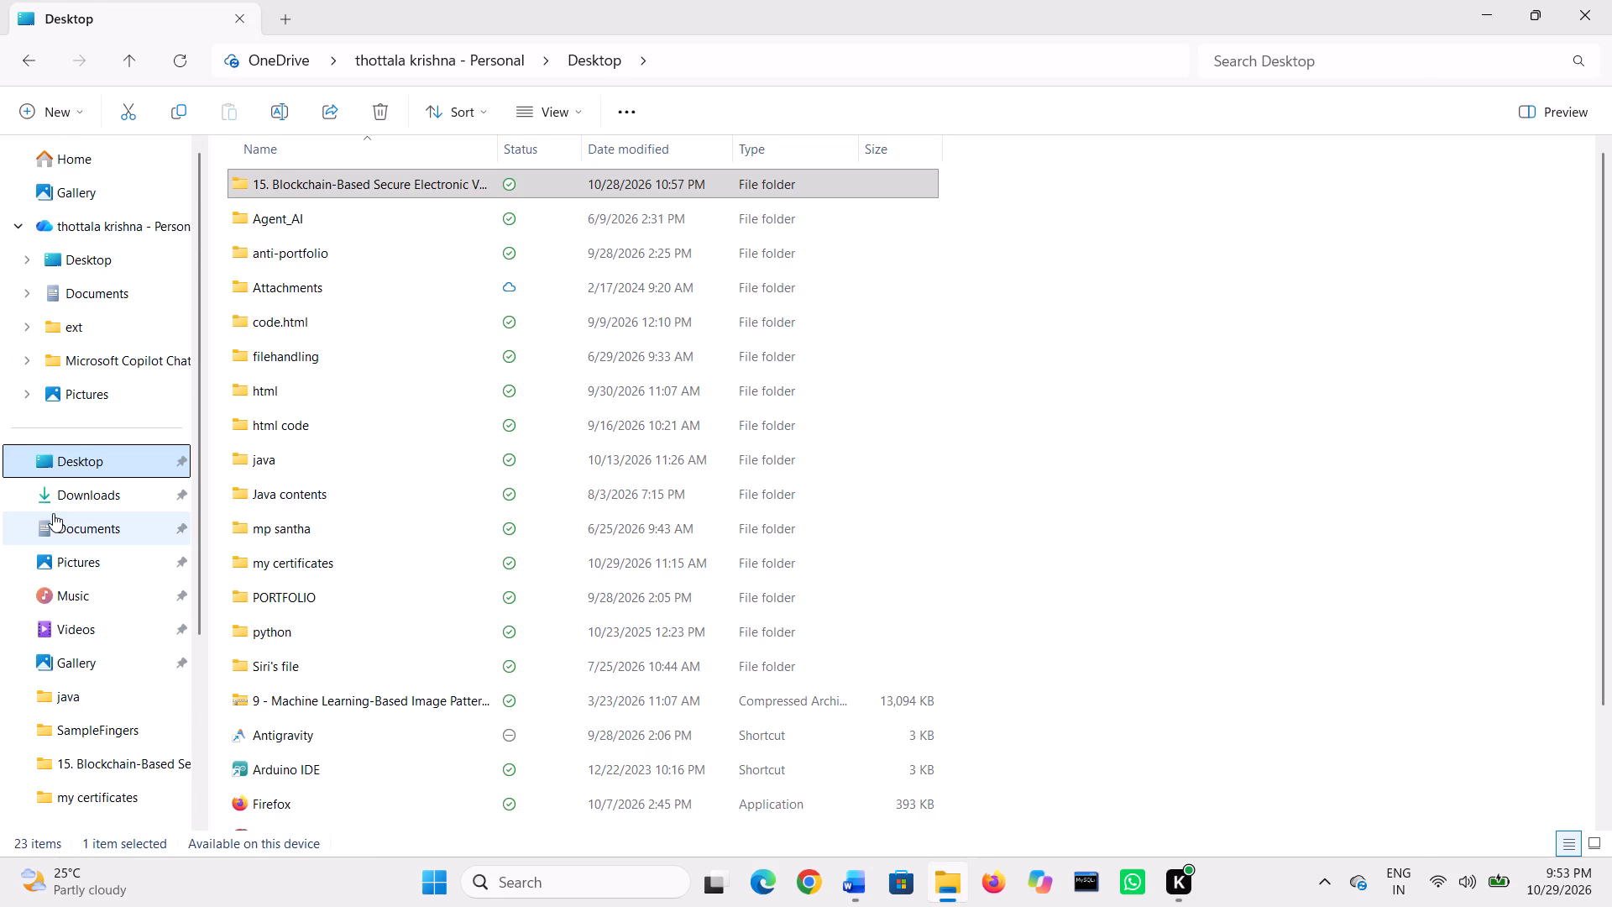
click(53, 504)
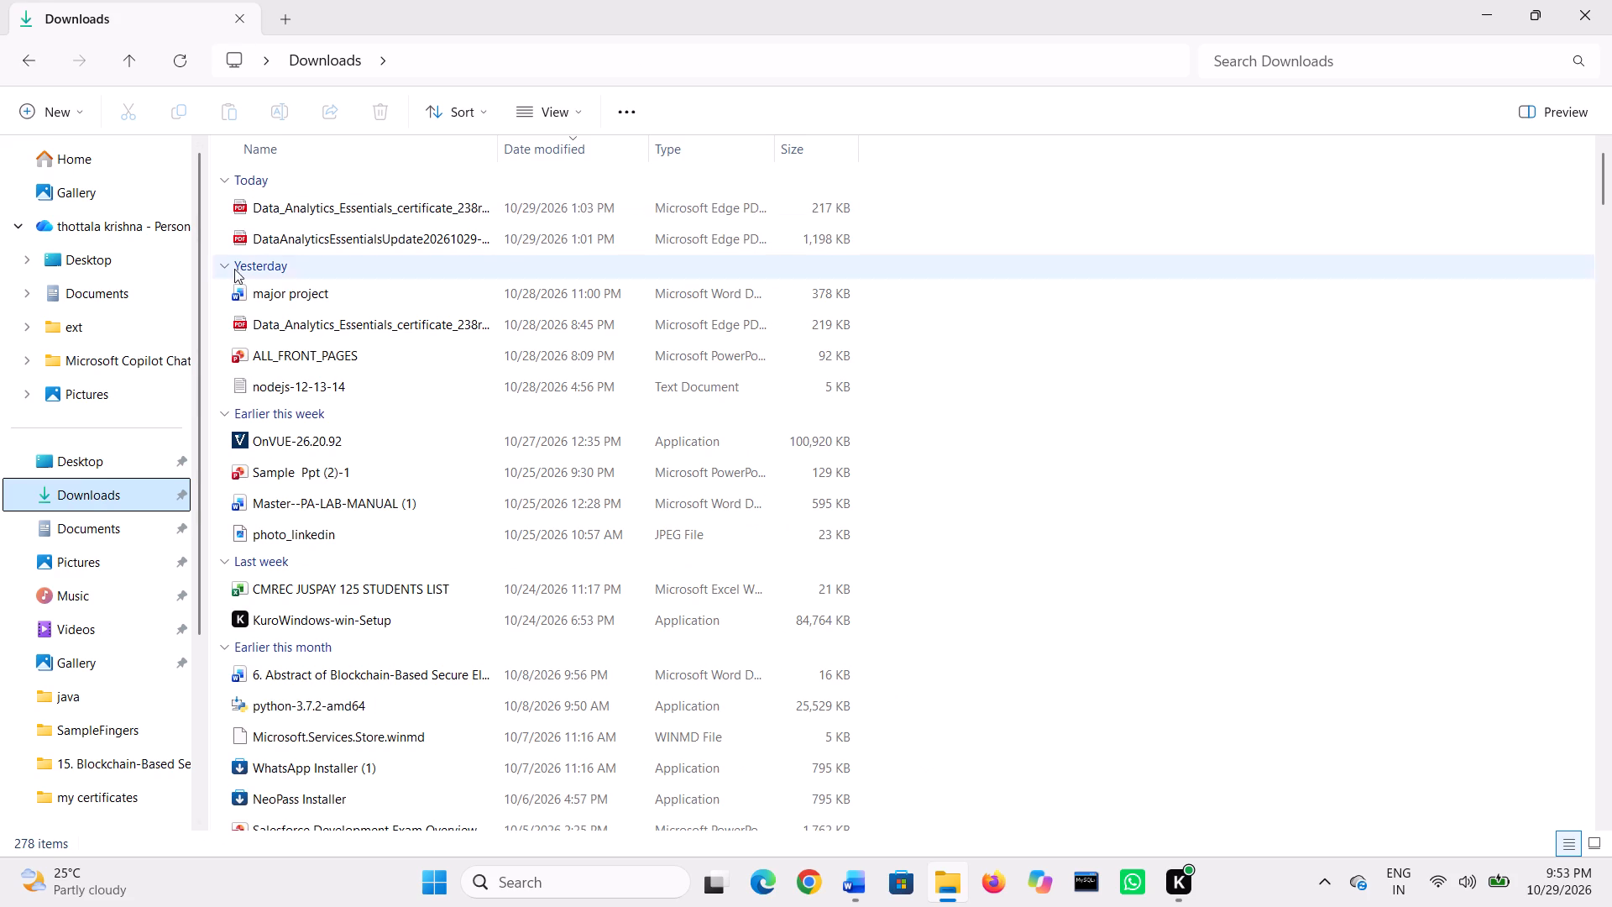
click(288, 296)
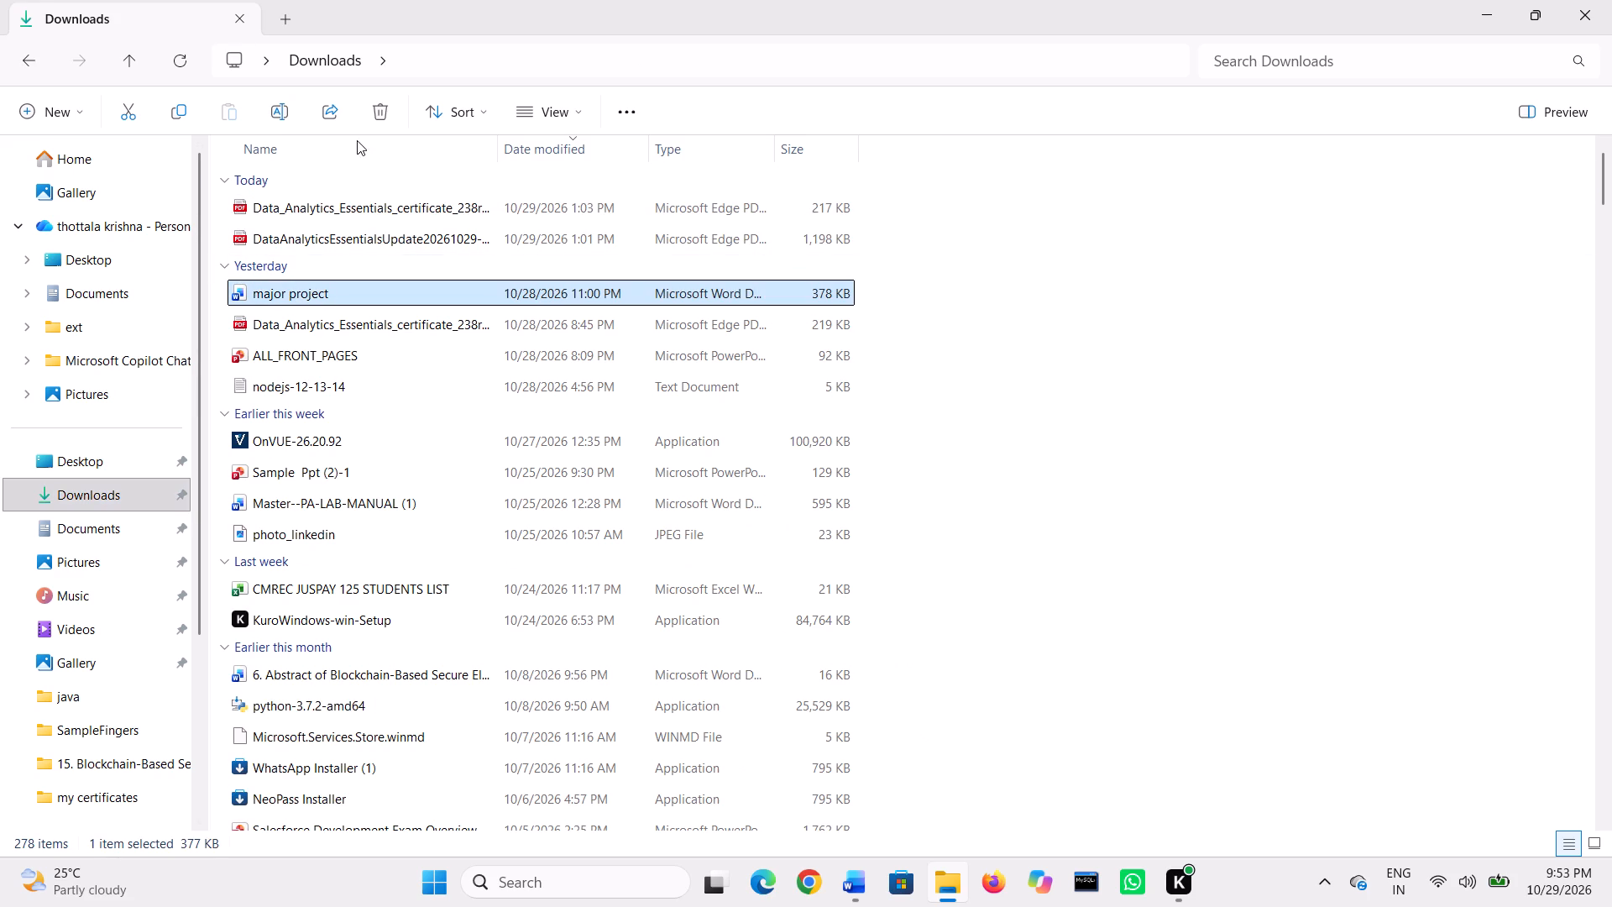
click(377, 113)
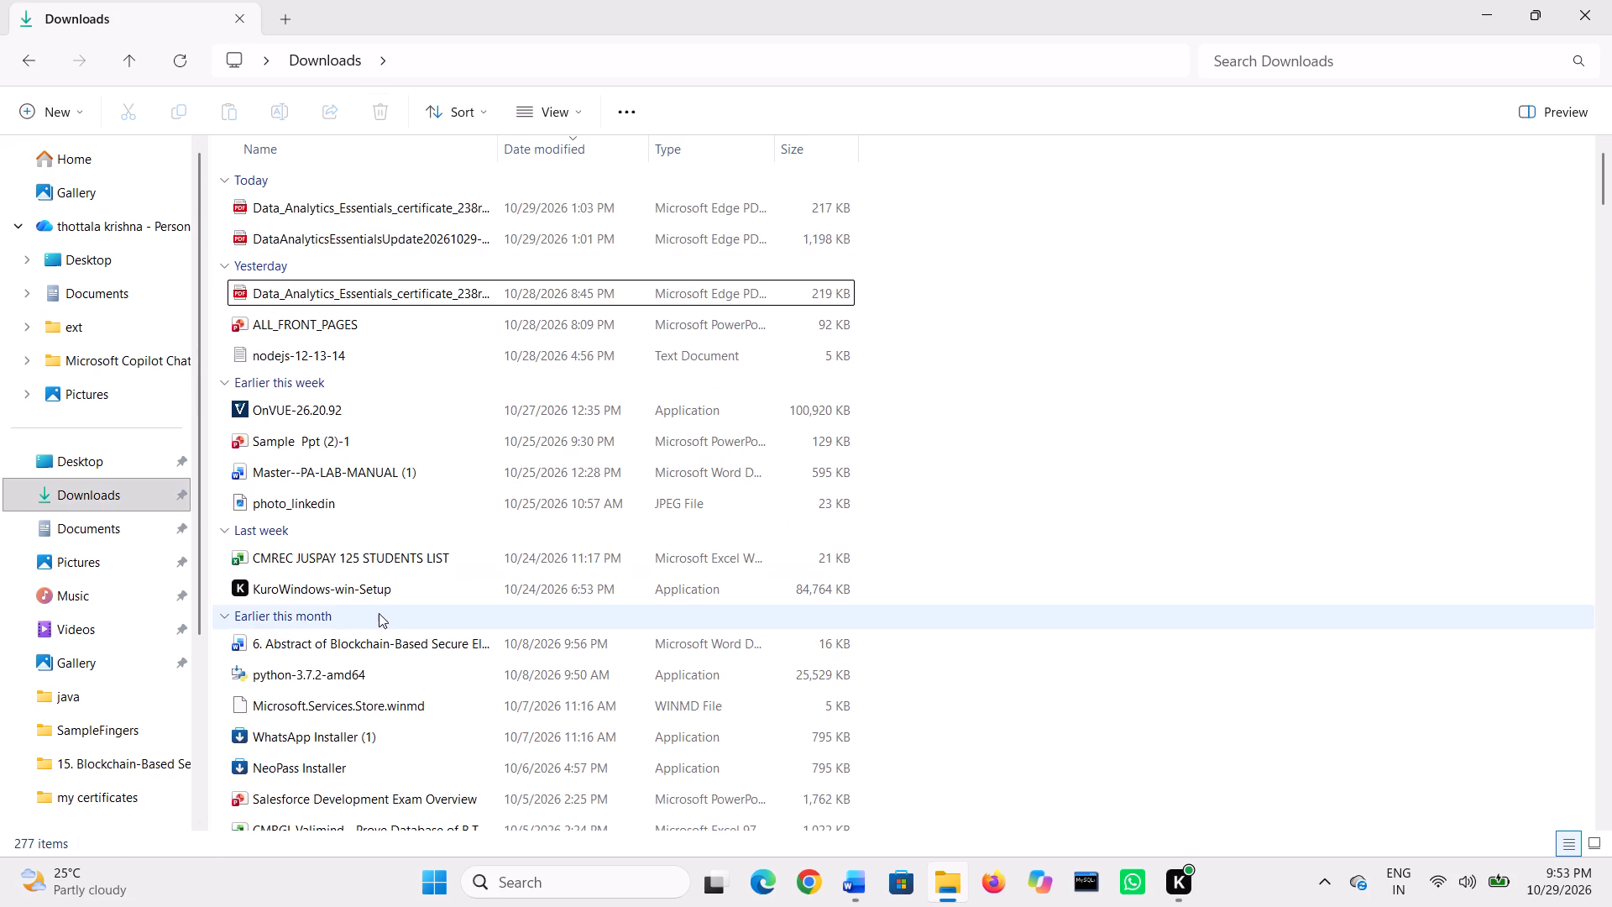
Switch back to the open report in Word and rename its file as major_project.
click(850, 889)
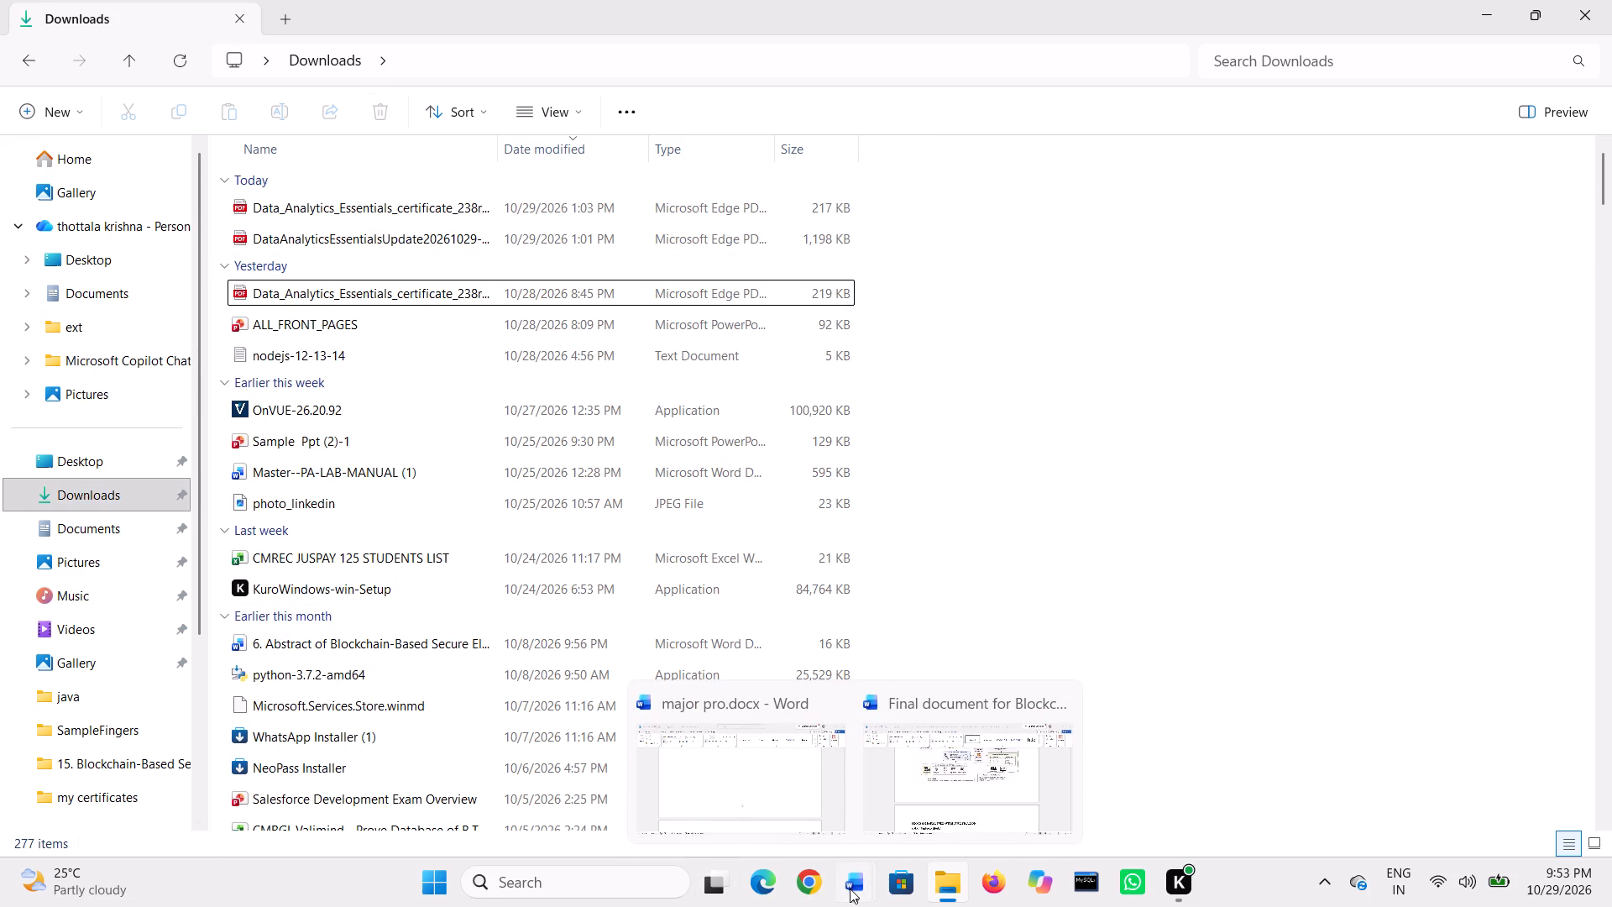
click(772, 802)
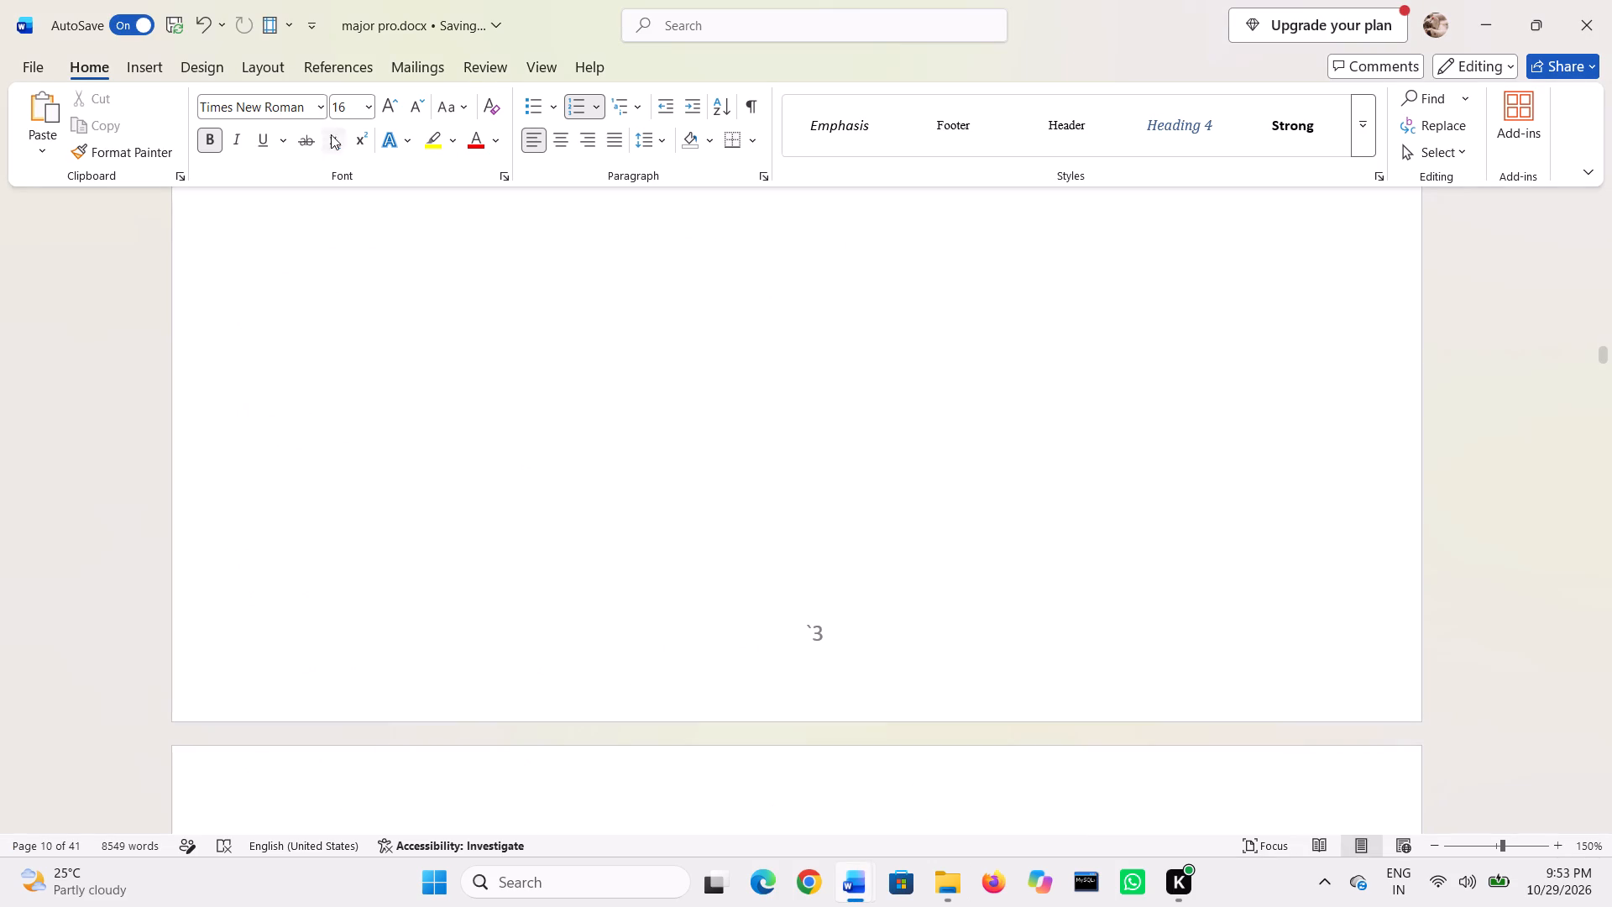
click(403, 29)
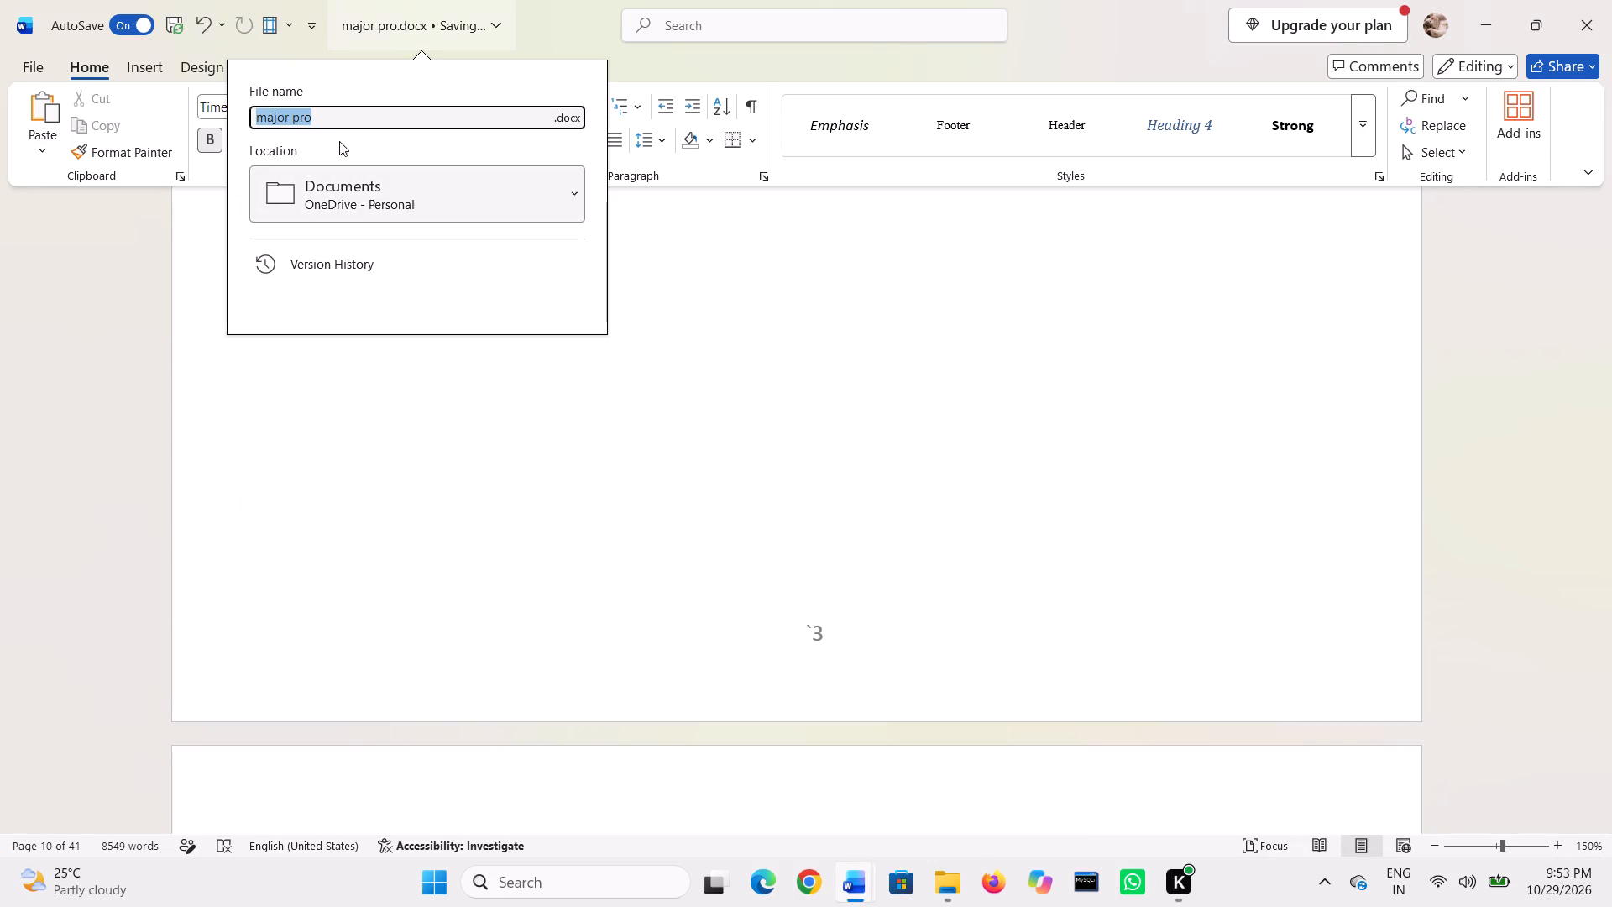
click(325, 116)
text(ject)
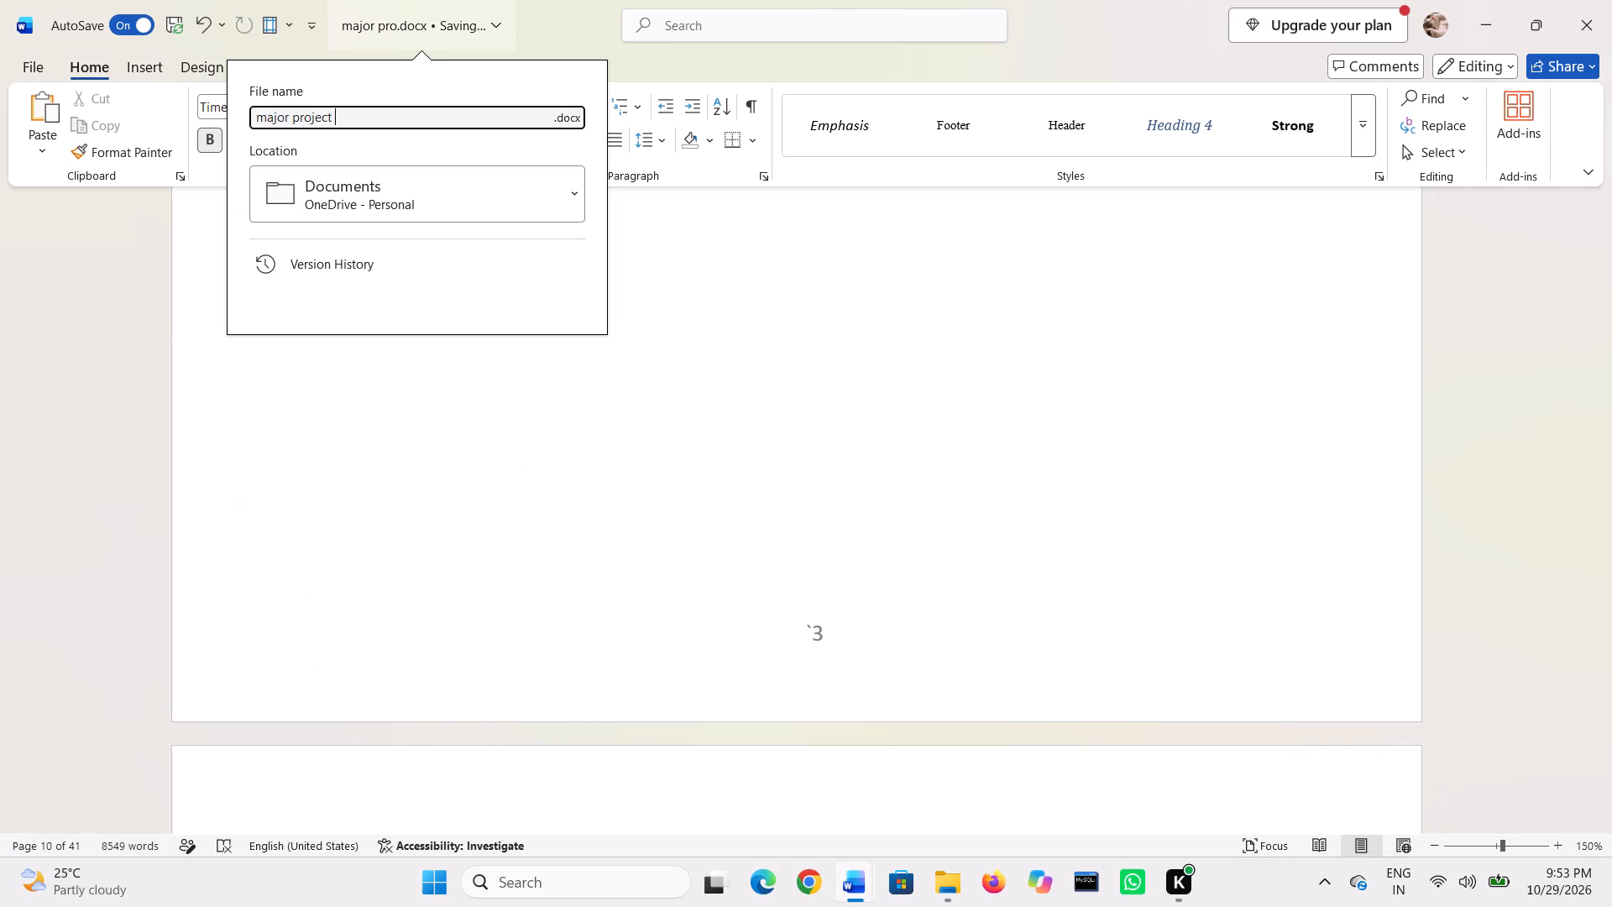
key(space)
key(Left)
key(Left)
key(Left)
key(Left)
key(Left)
key(Left)
key(Left)
key(Left)
key(BackSpace)
key(shift+underscore)
key(Return)
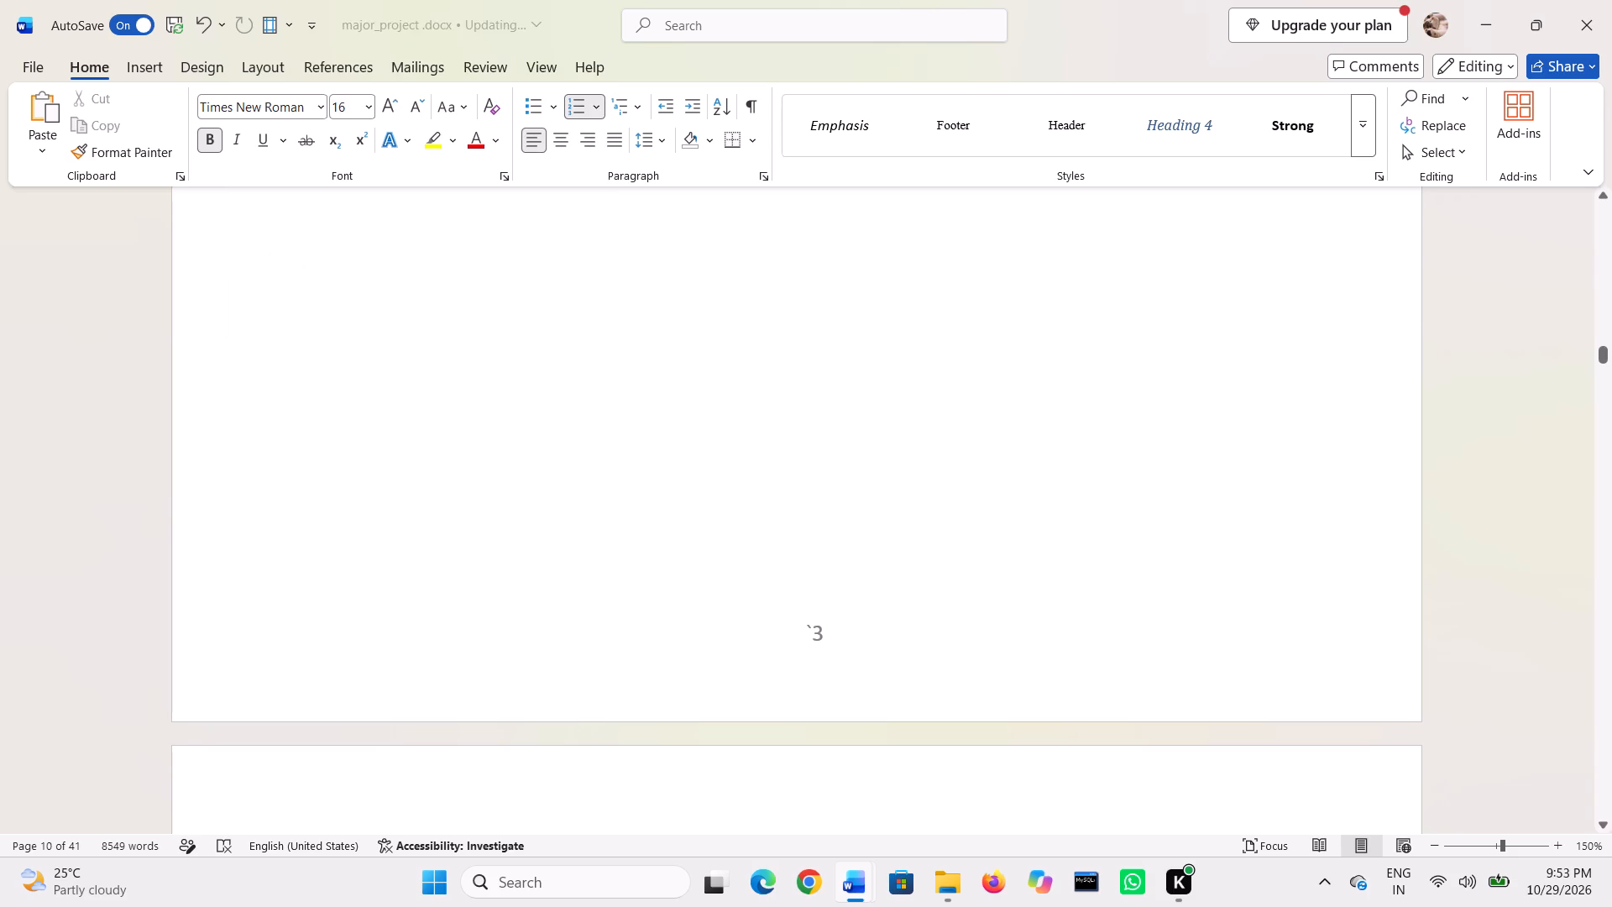
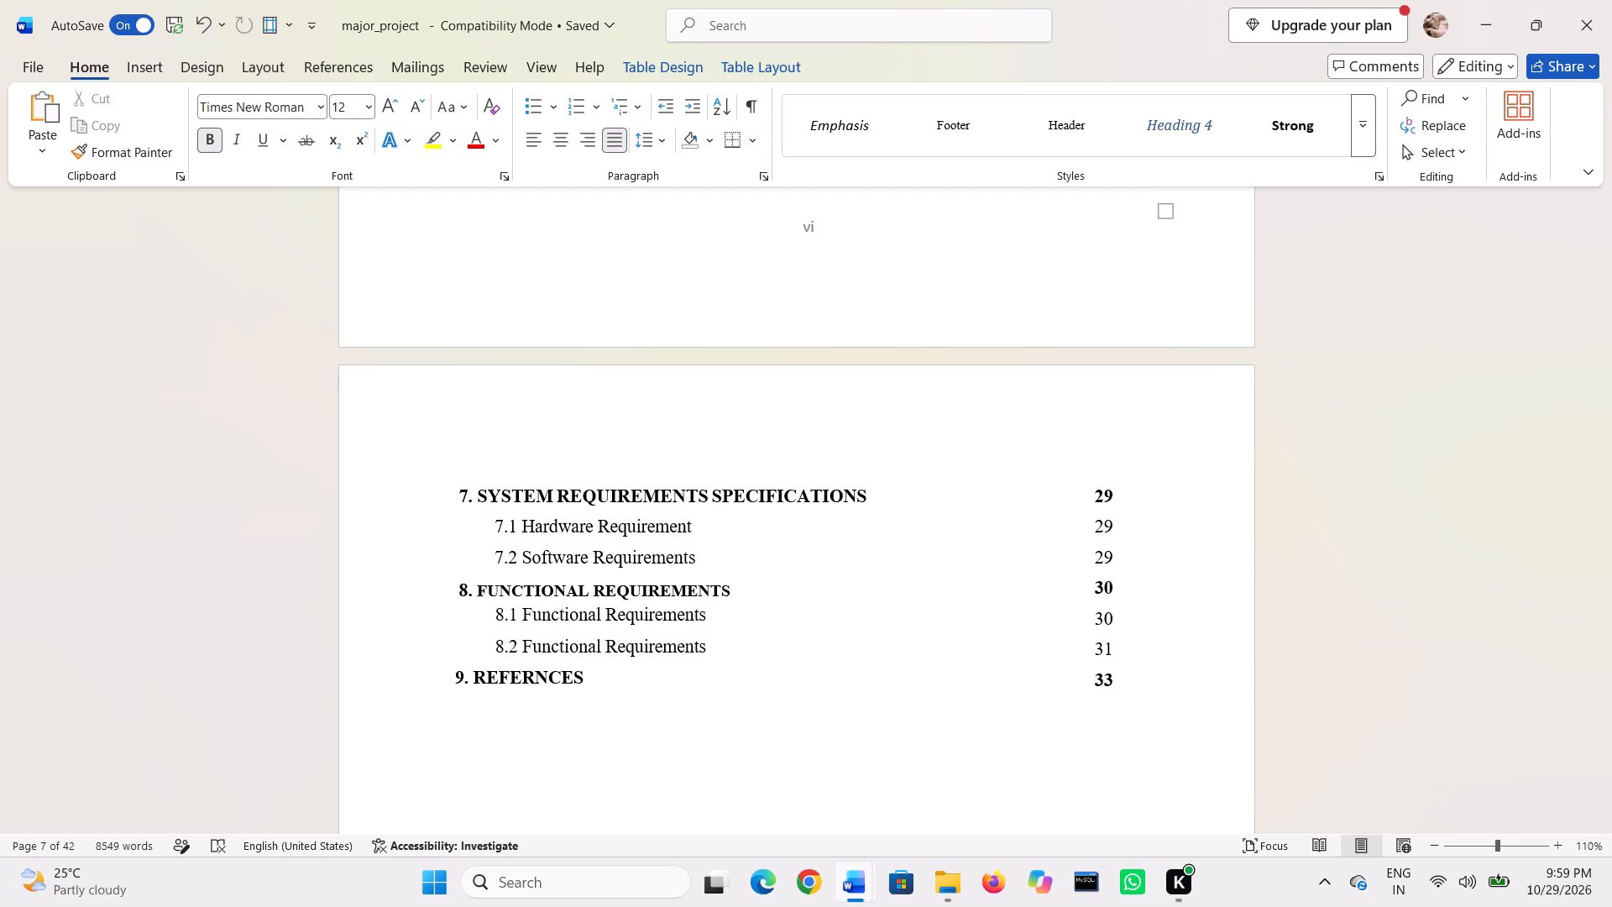
Insert a space before the "9. REFERNCES" entry in the Contents to align it with the entries above.
scroll(894, 685, up, 1)
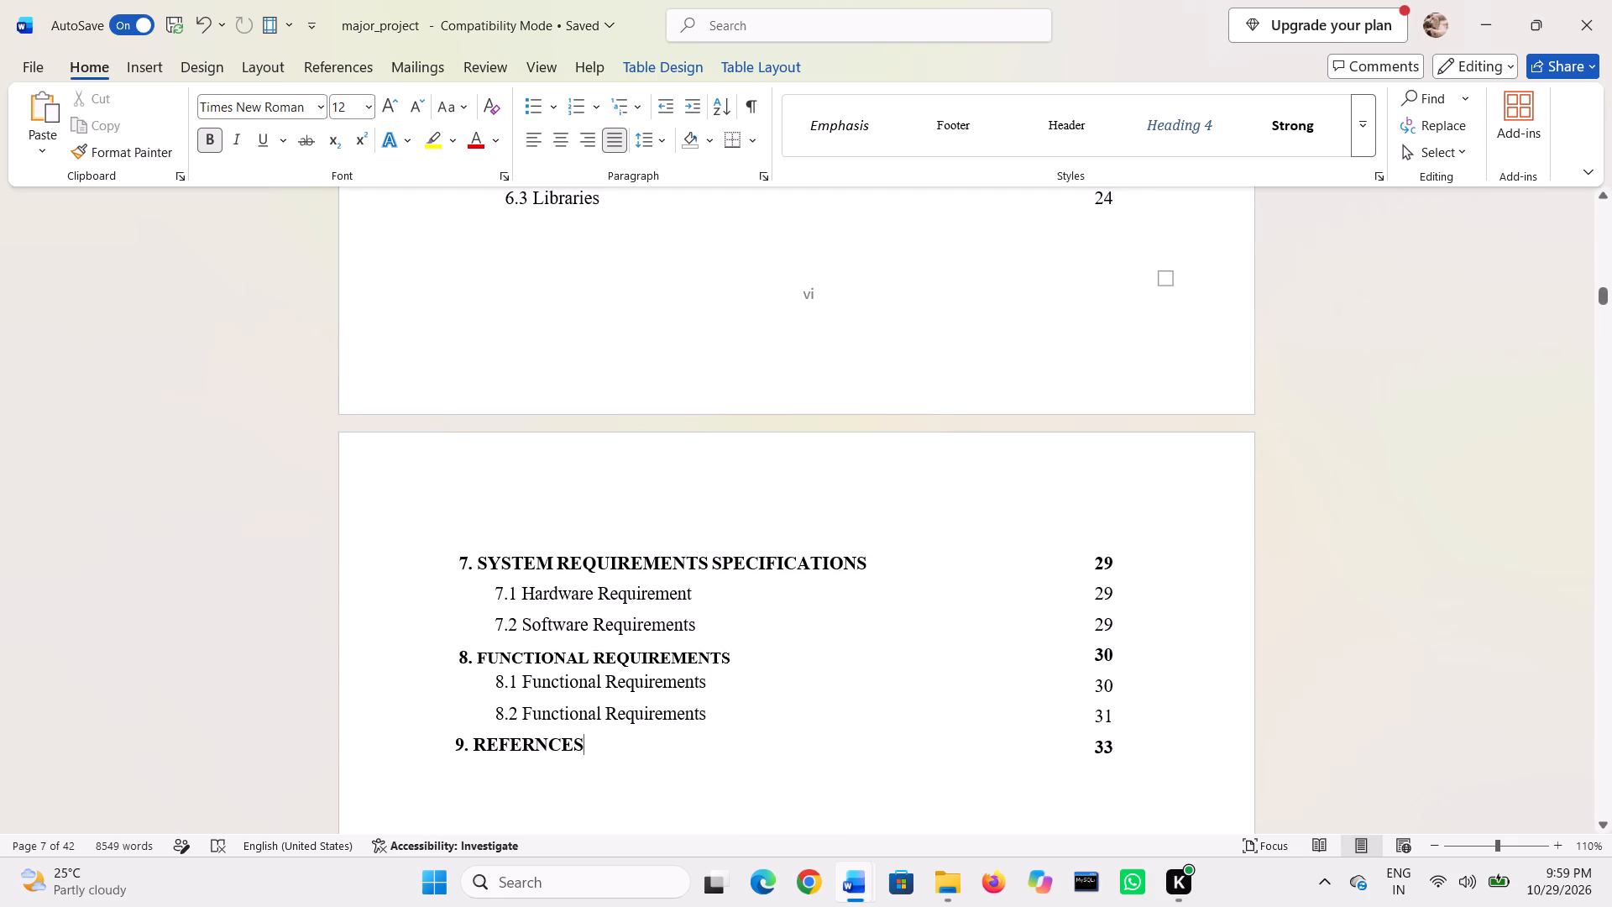
click(455, 737)
key(space)
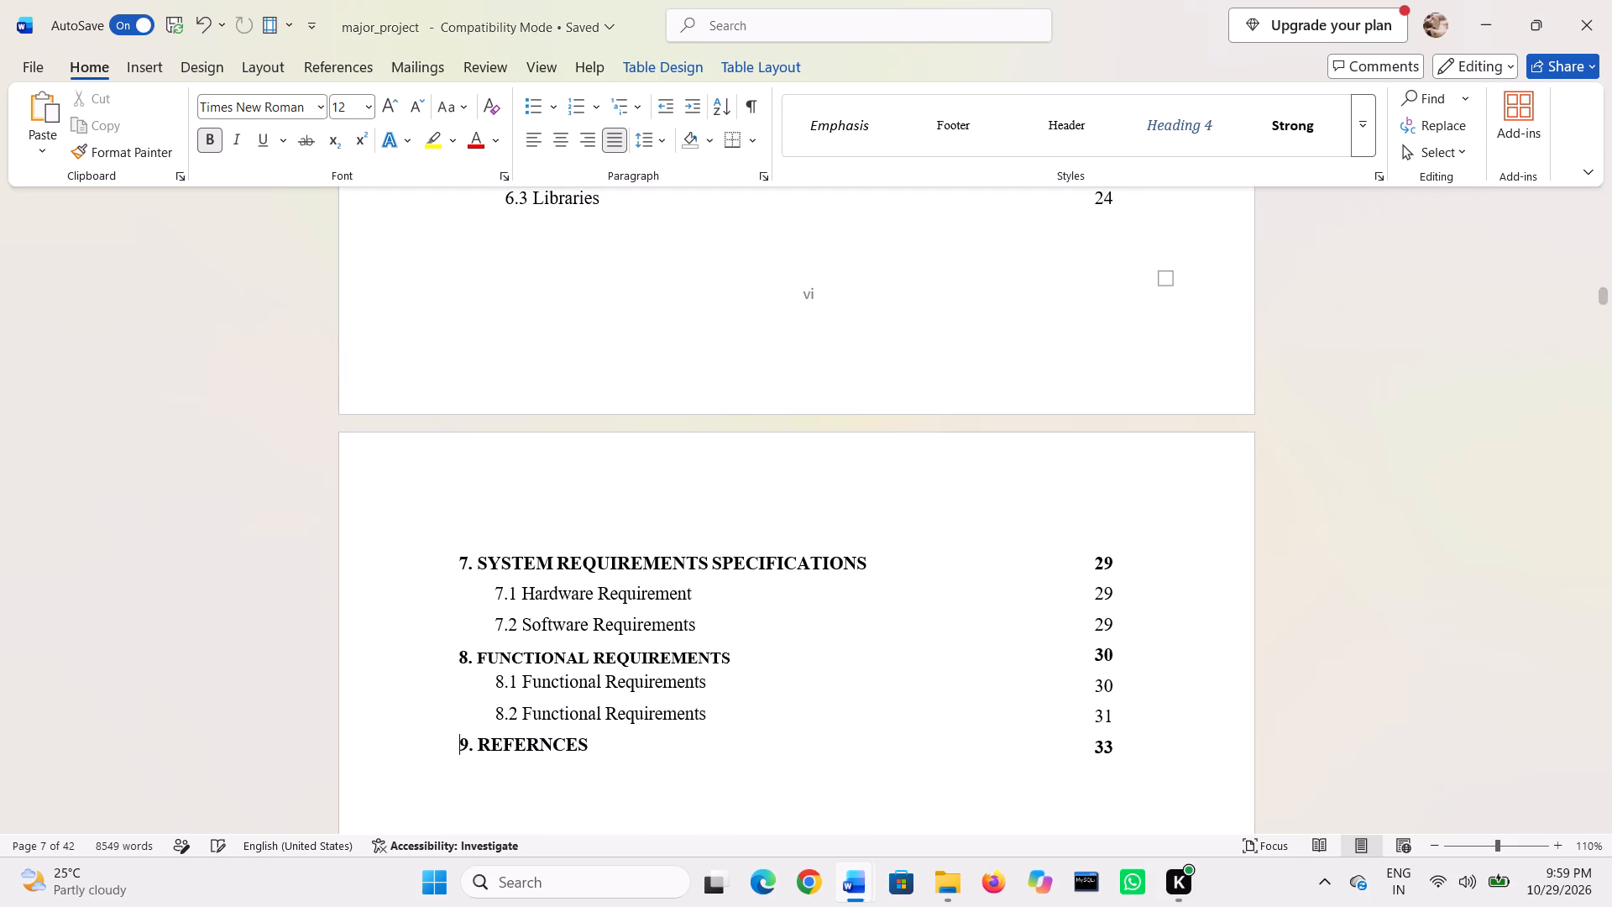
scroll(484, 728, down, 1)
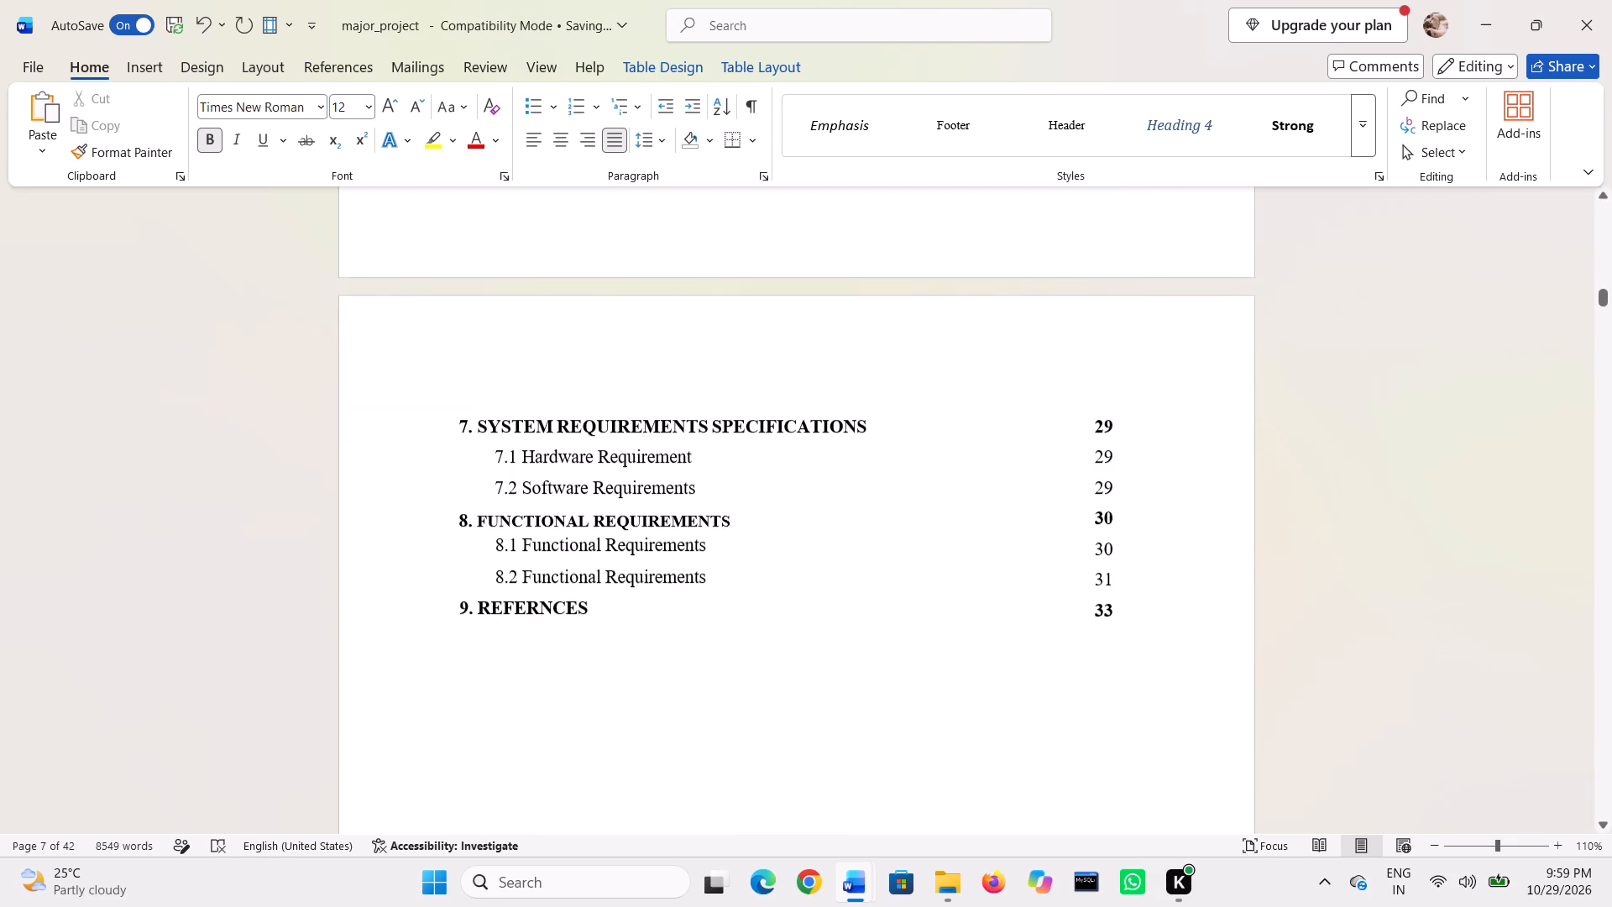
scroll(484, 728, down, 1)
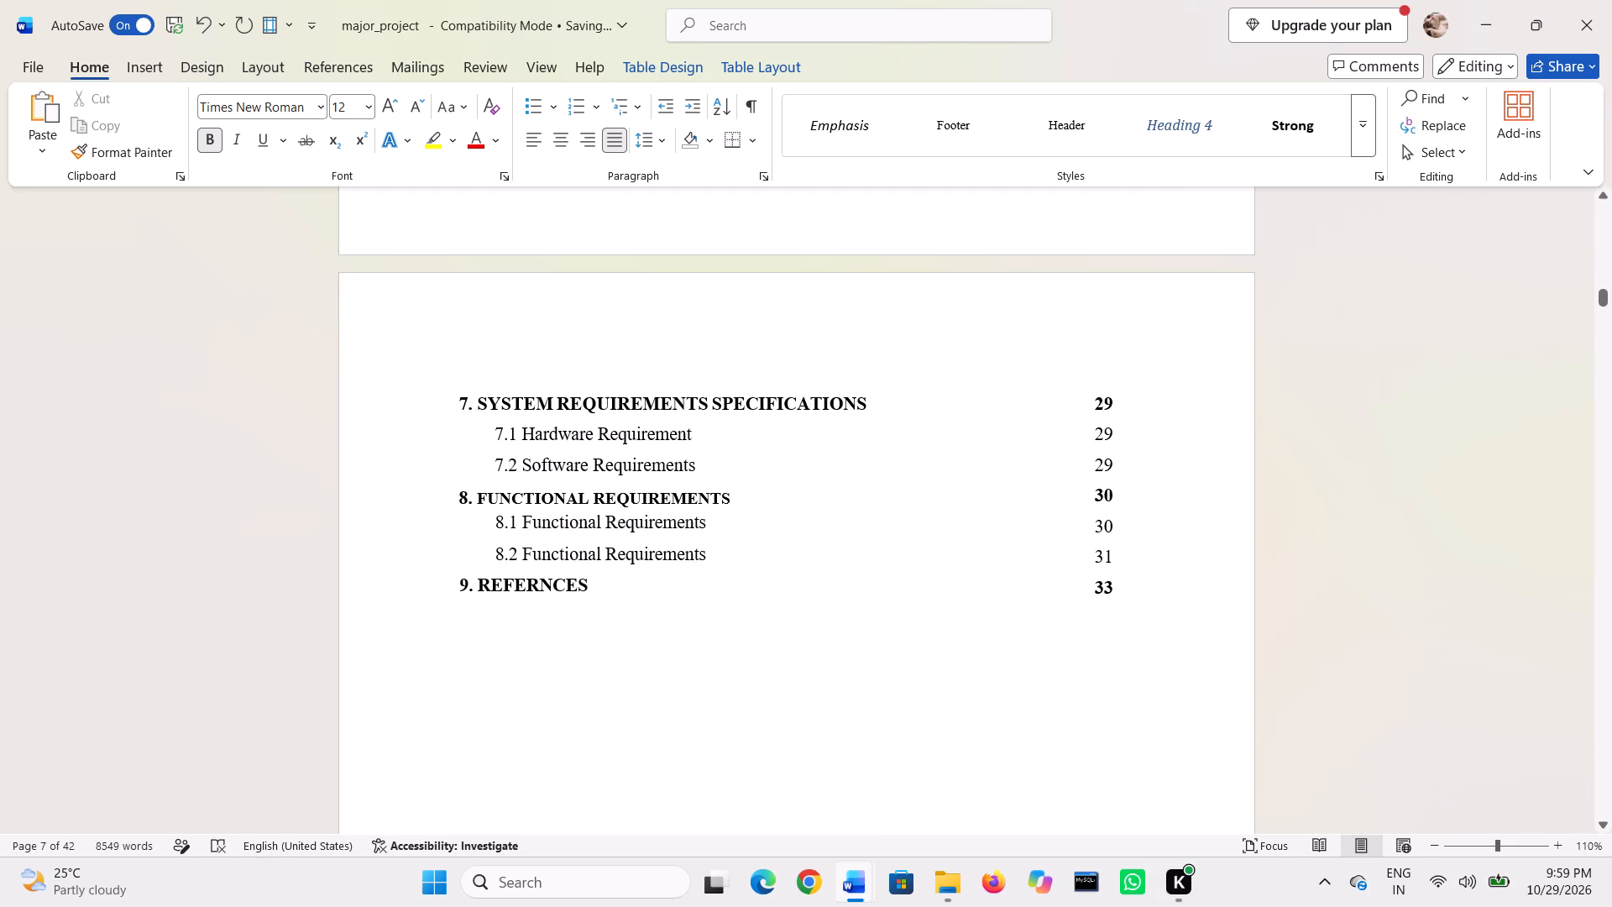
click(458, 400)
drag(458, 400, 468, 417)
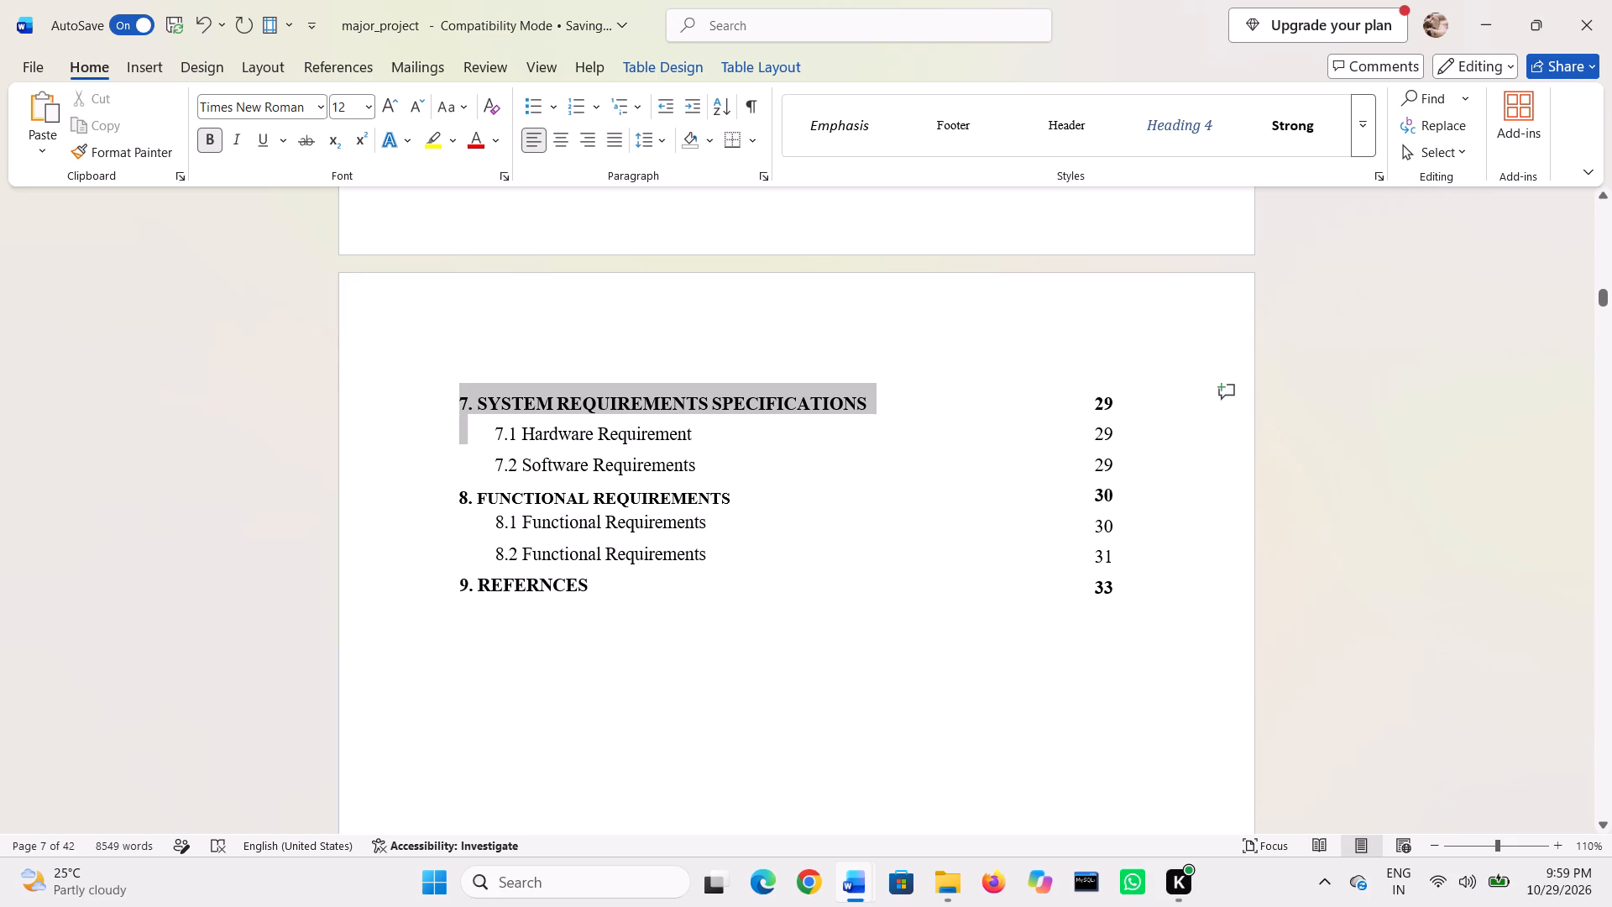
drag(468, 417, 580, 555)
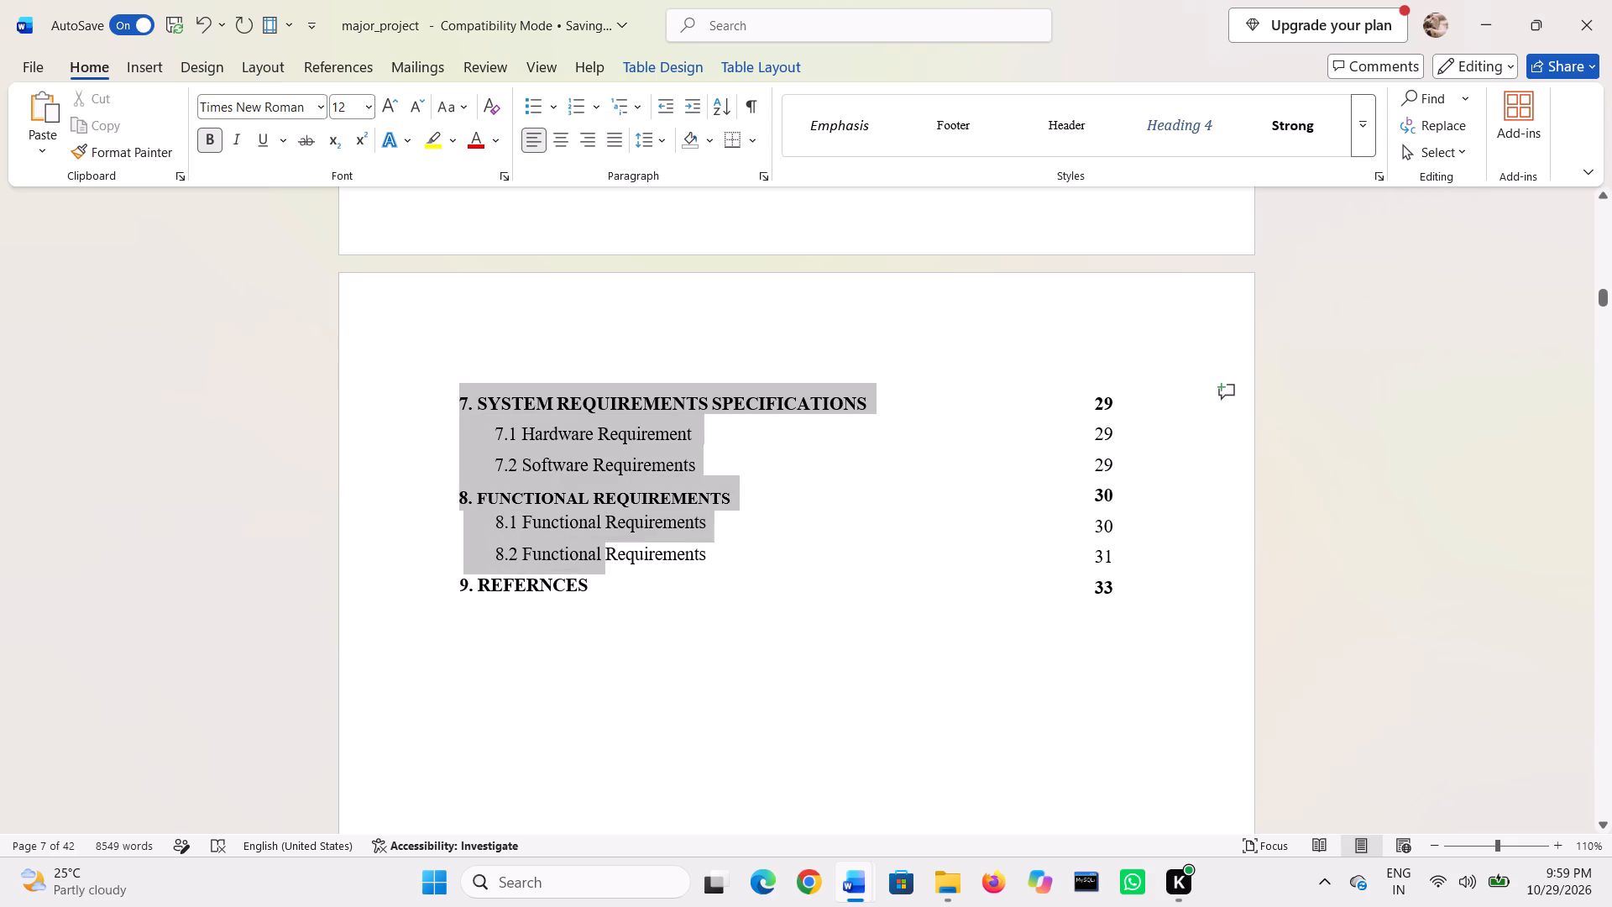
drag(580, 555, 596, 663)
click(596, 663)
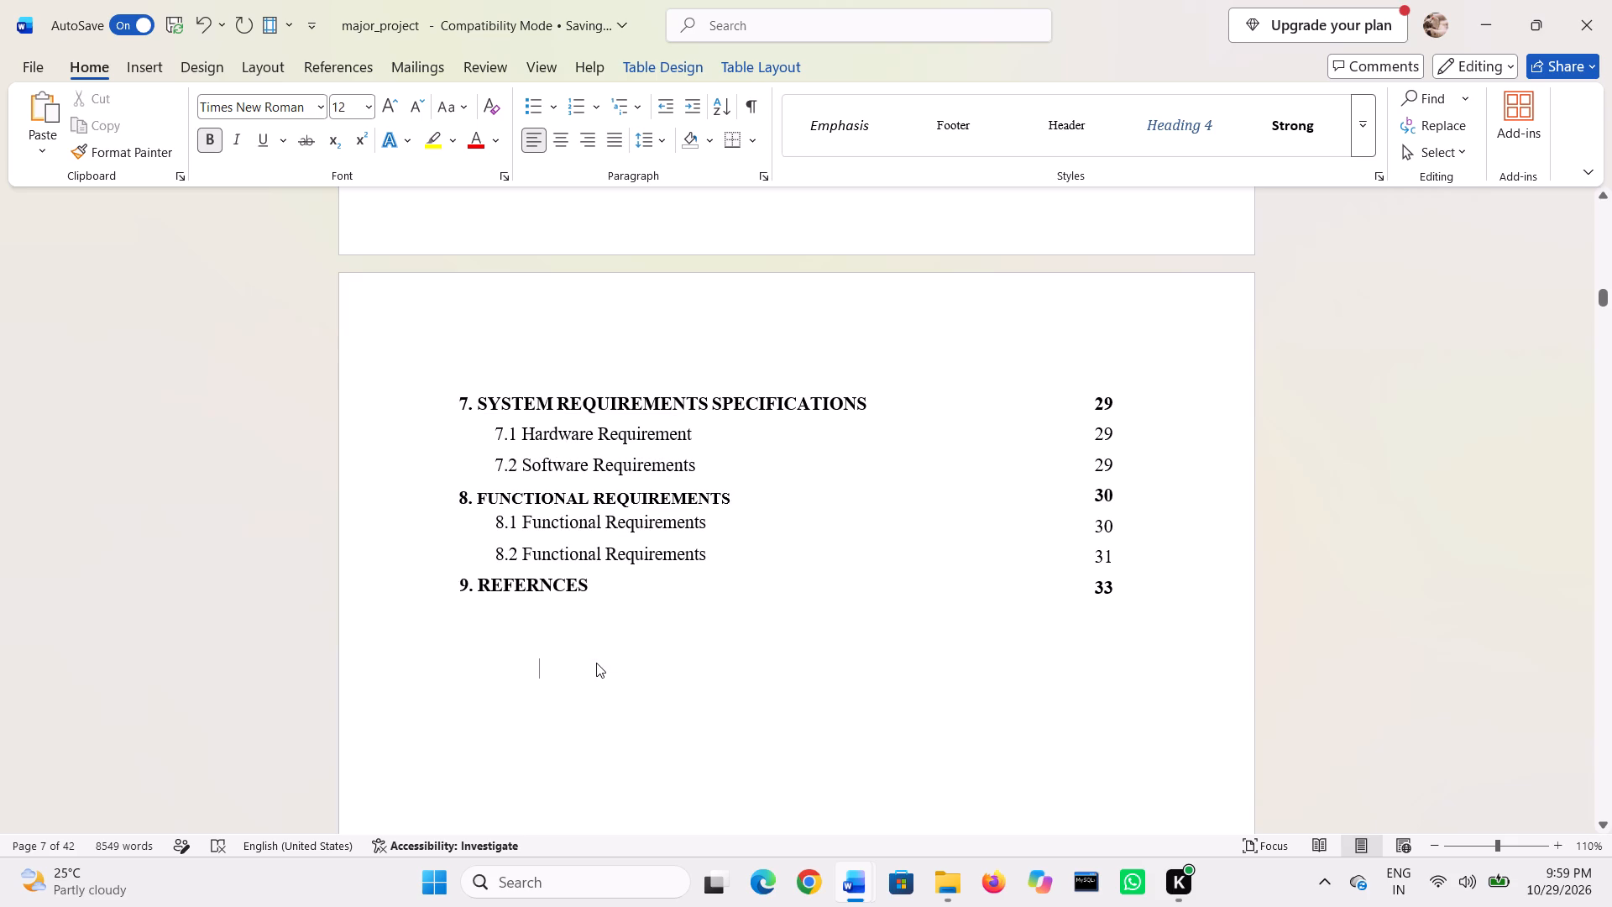
Review the front matter backwards from the end of the Contents through the Abstract to the acknowledgement page.
scroll(519, 640, down, 1)
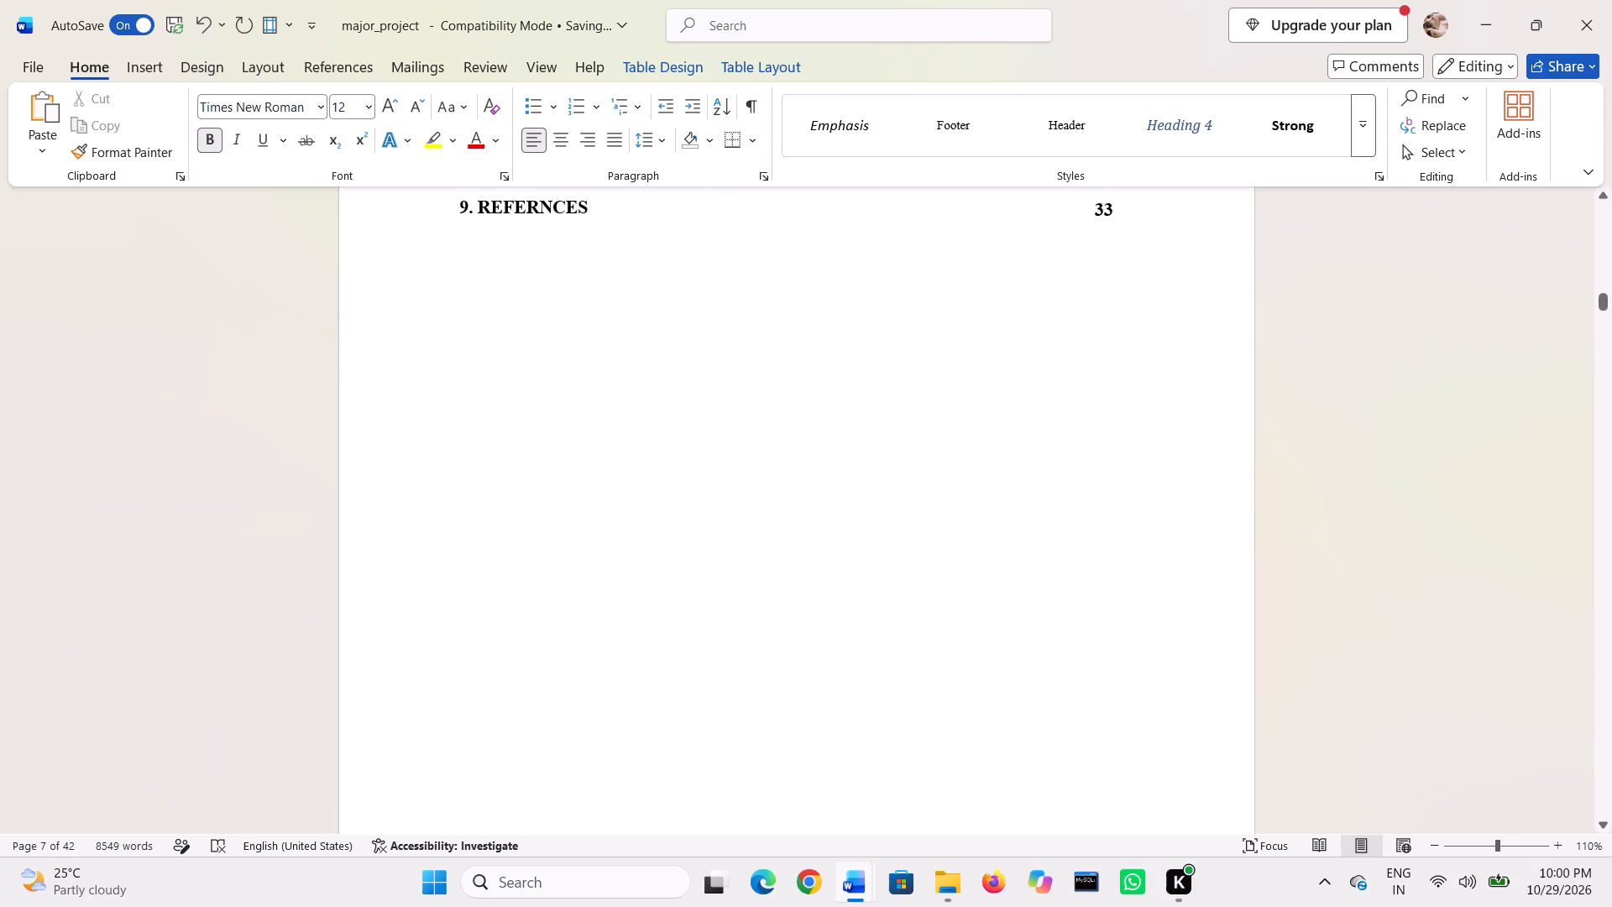
scroll(519, 640, up, 2)
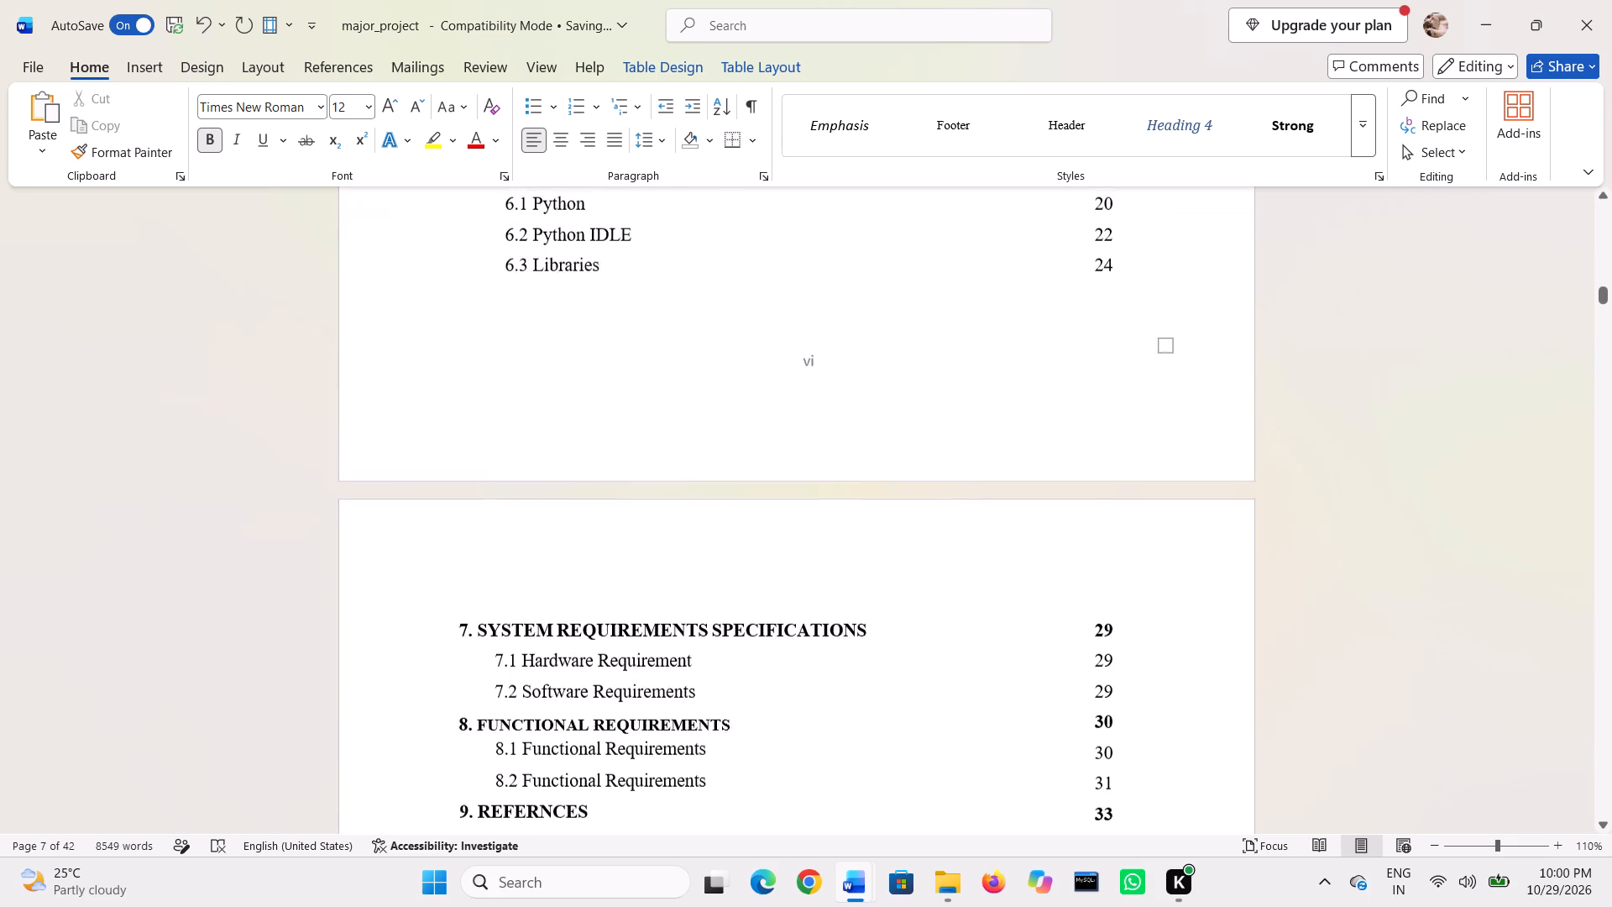
scroll(519, 640, up, 3)
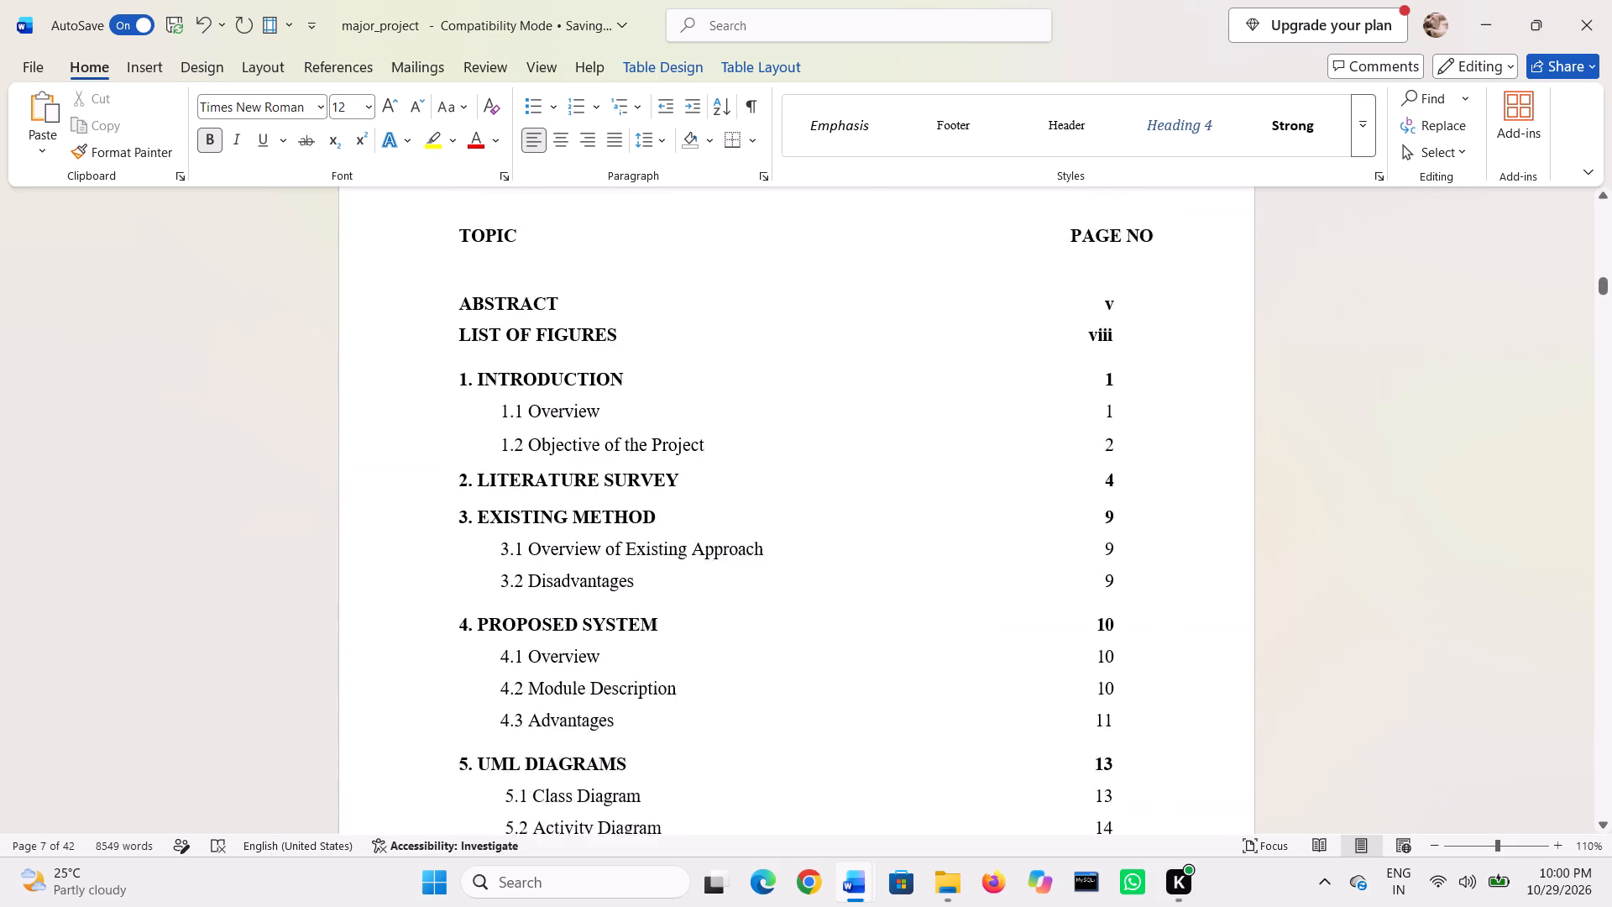
scroll(519, 640, up, 1)
scroll(517, 529, up, 1)
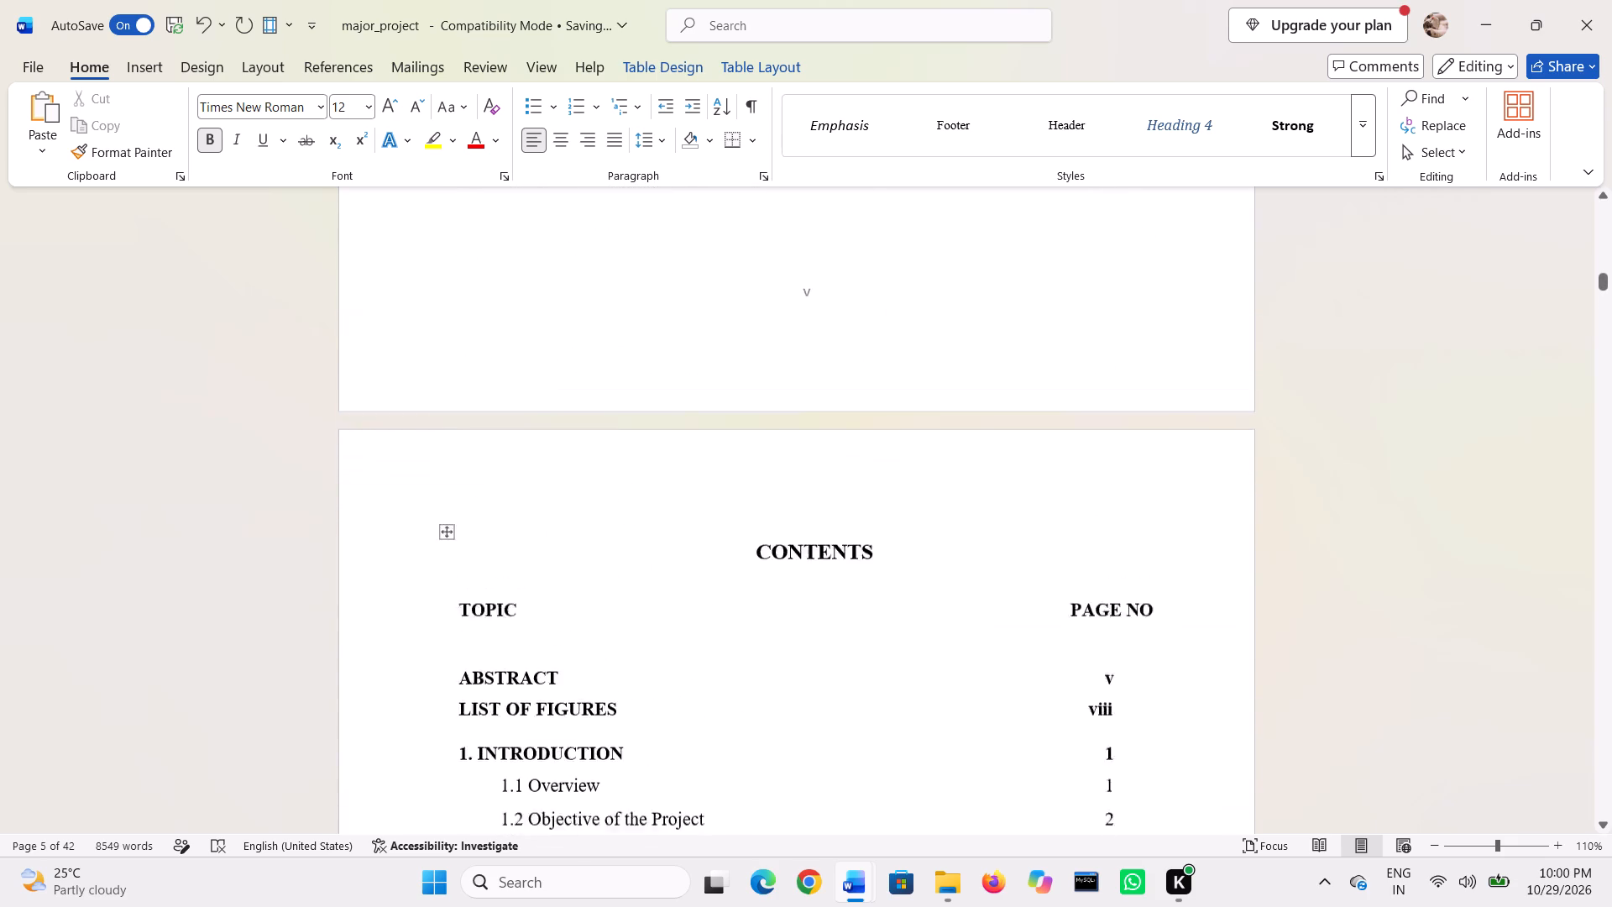
scroll(517, 529, up, 3)
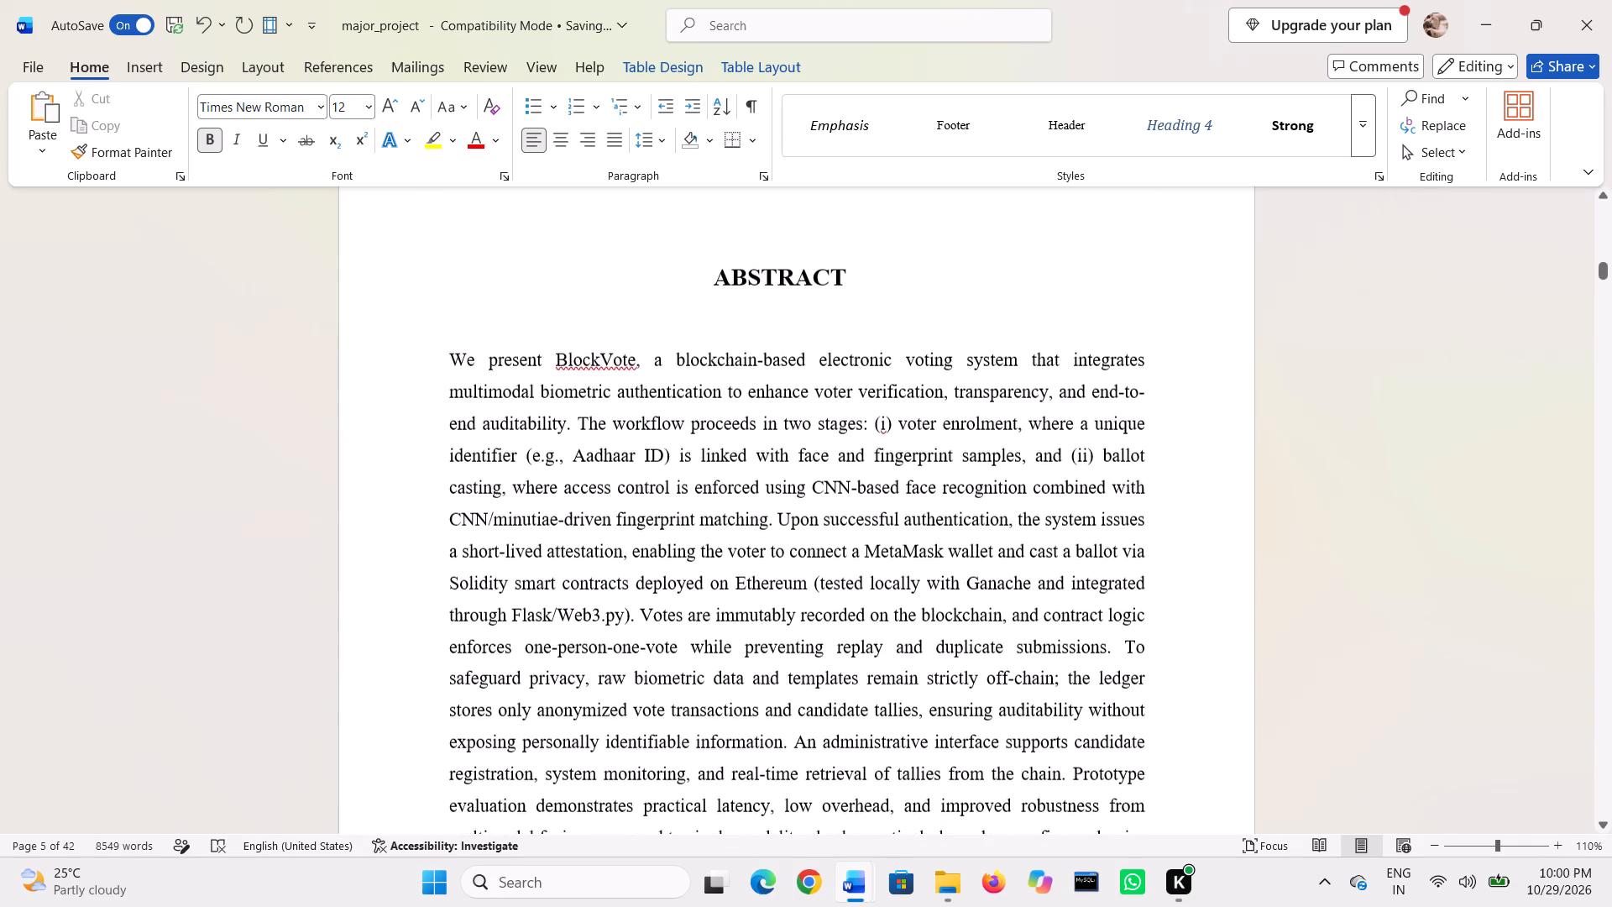
scroll(517, 529, up, 1)
scroll(671, 599, up, 1)
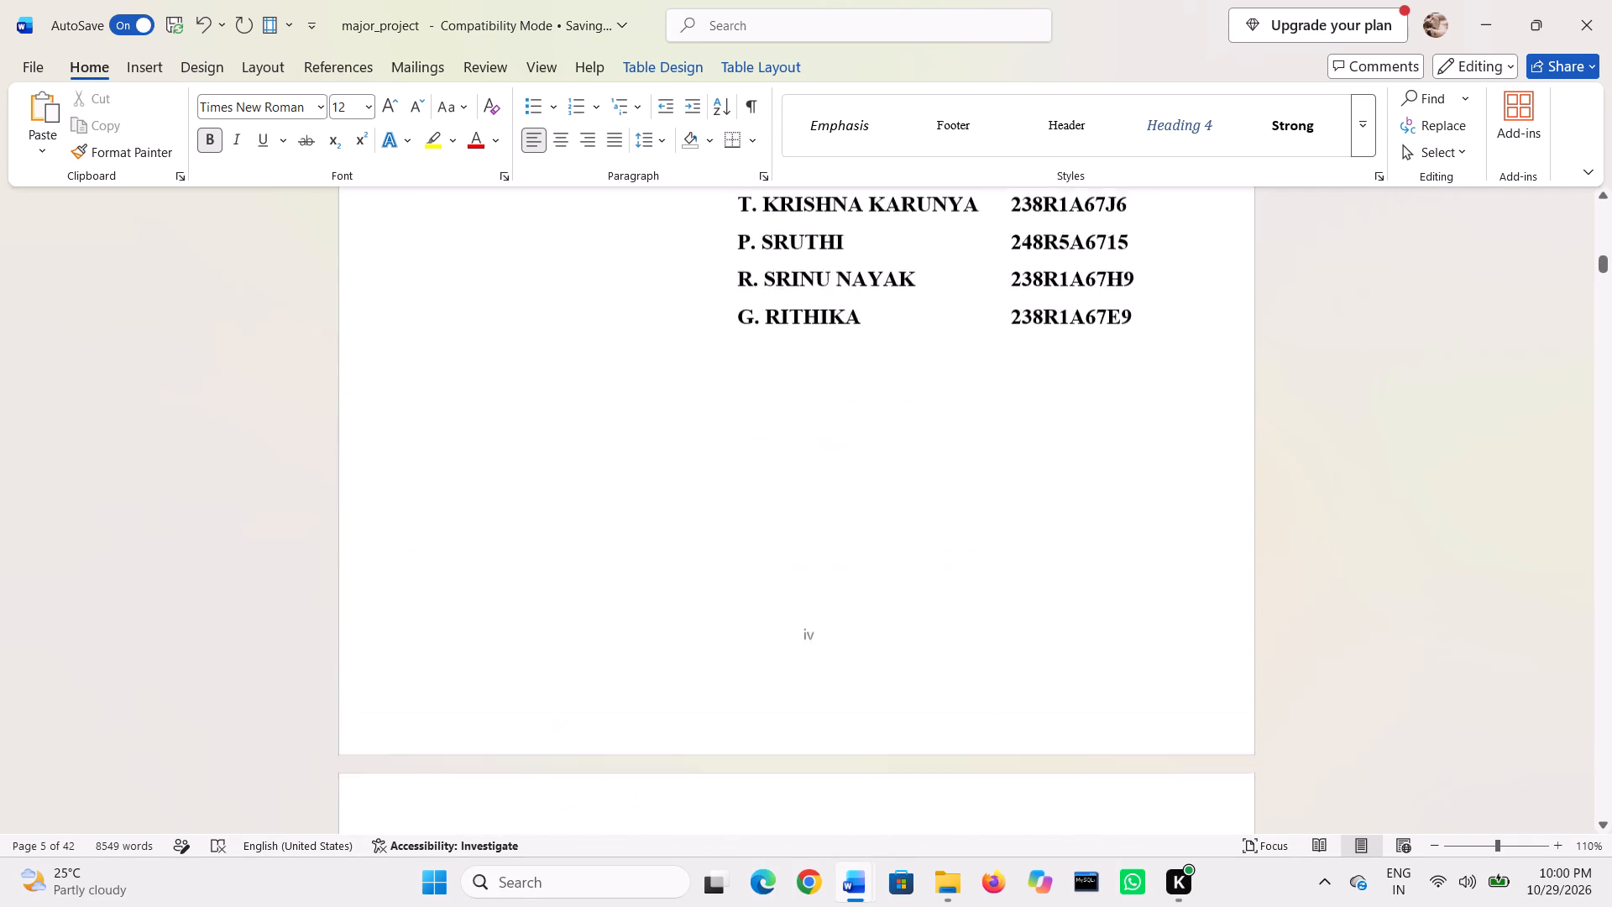
scroll(671, 599, up, 3)
Review the front matter from the acknowledgement page through the Abstract, Contents and List of Figures at a larger zoom.
ctrl+scroll(671, 599, down, 1)
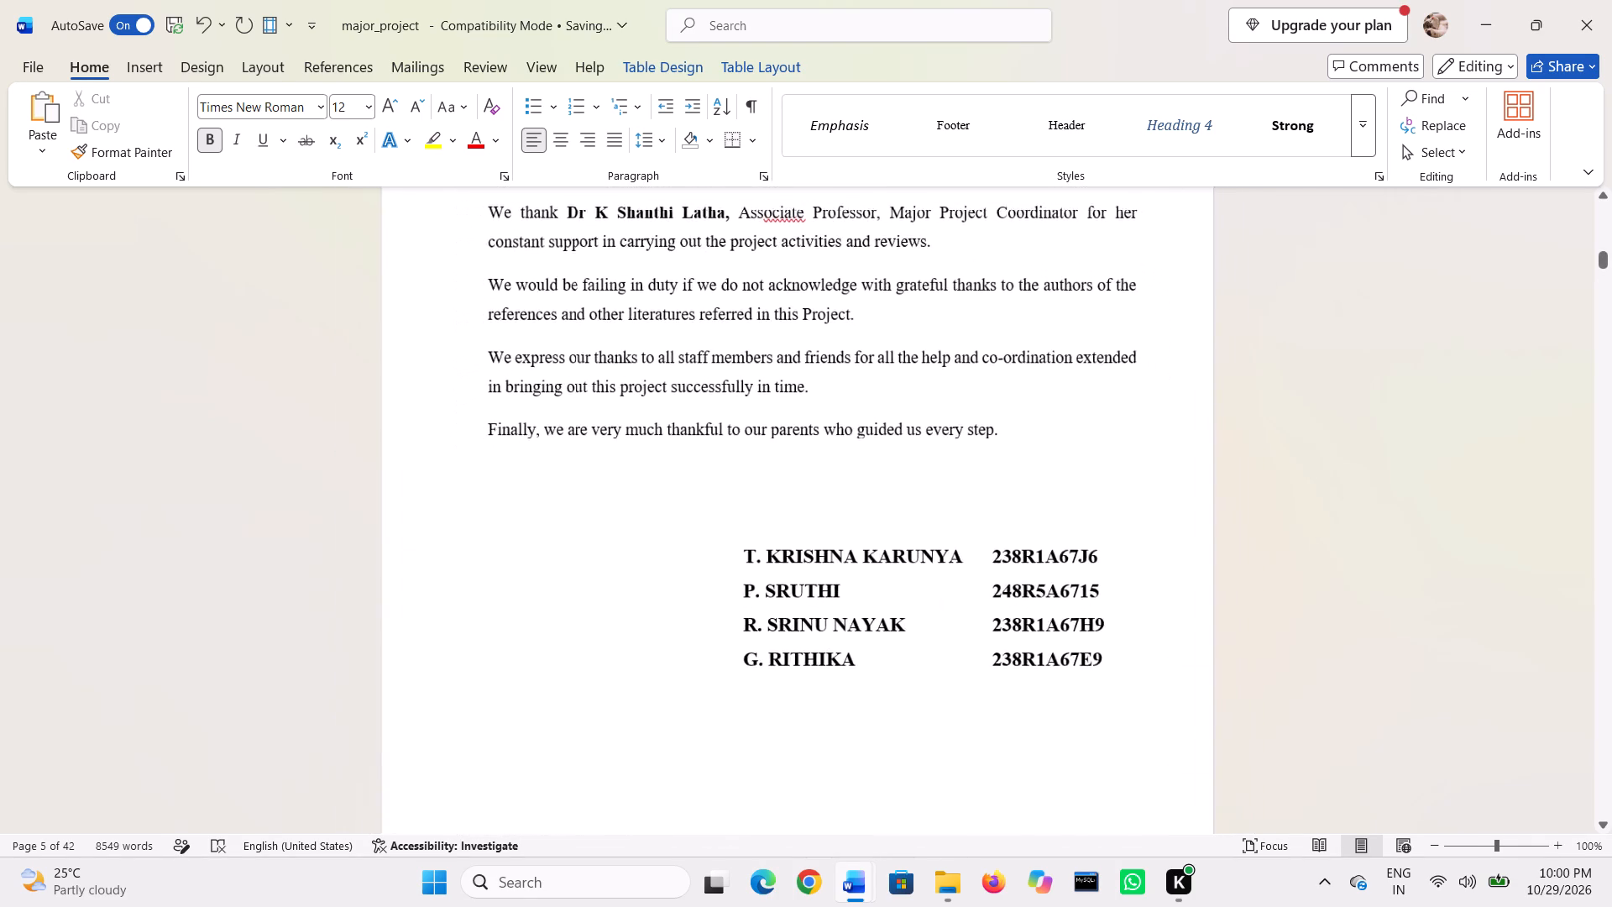
ctrl+scroll(671, 599, down, 1)
scroll(671, 599, down, 4)
ctrl+scroll(671, 599, up, 1)
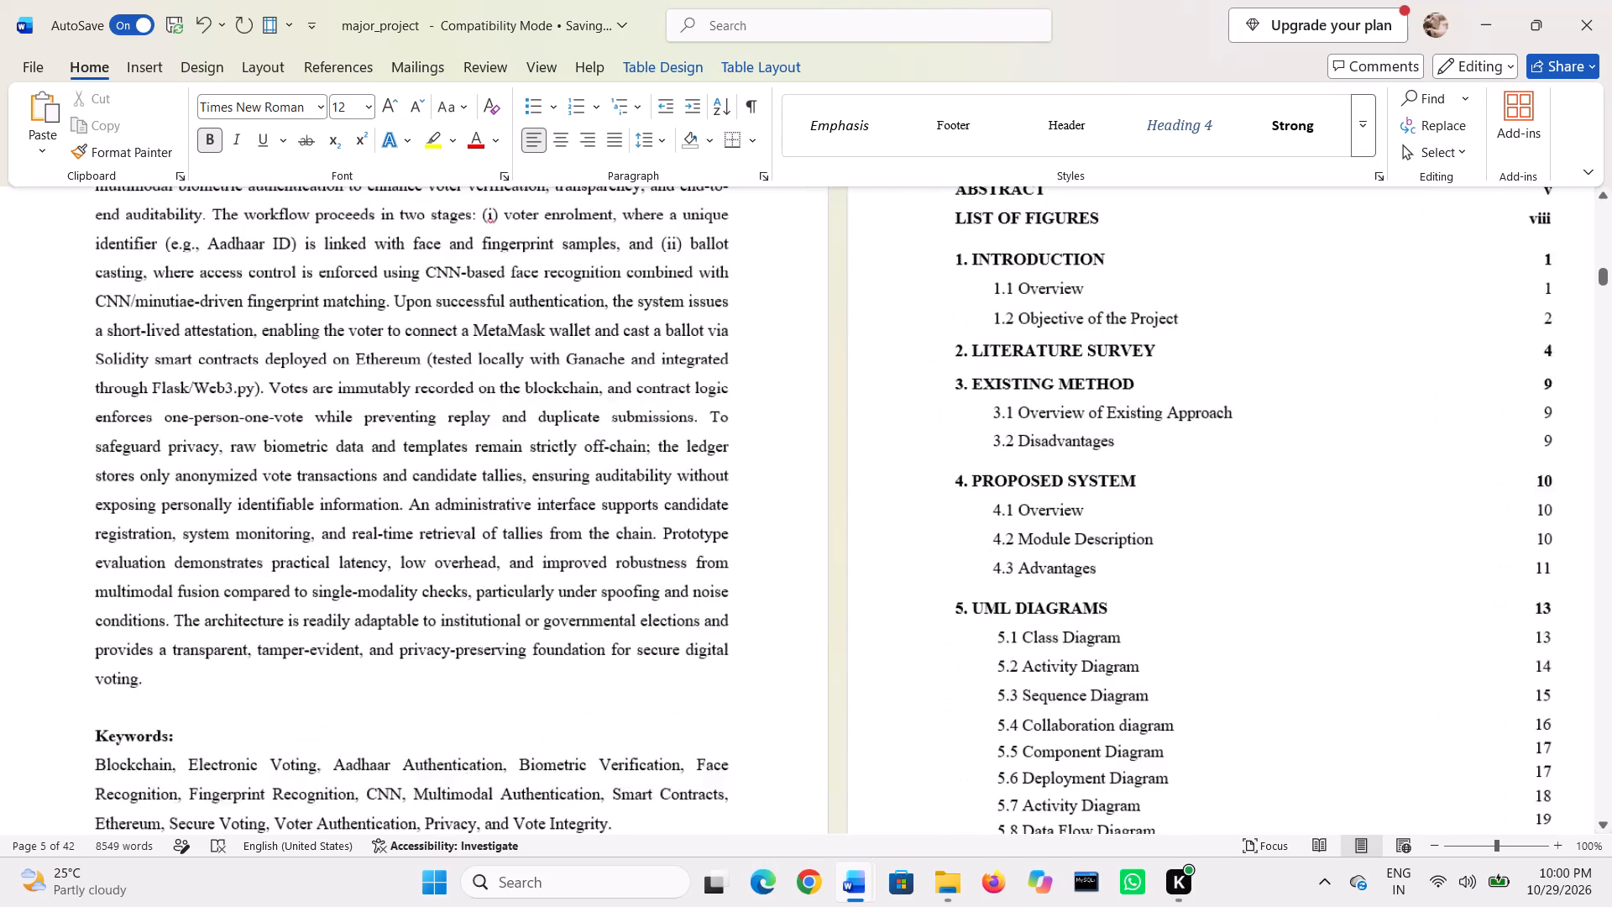
ctrl+scroll(671, 599, up, 3)
scroll(671, 599, down, 5)
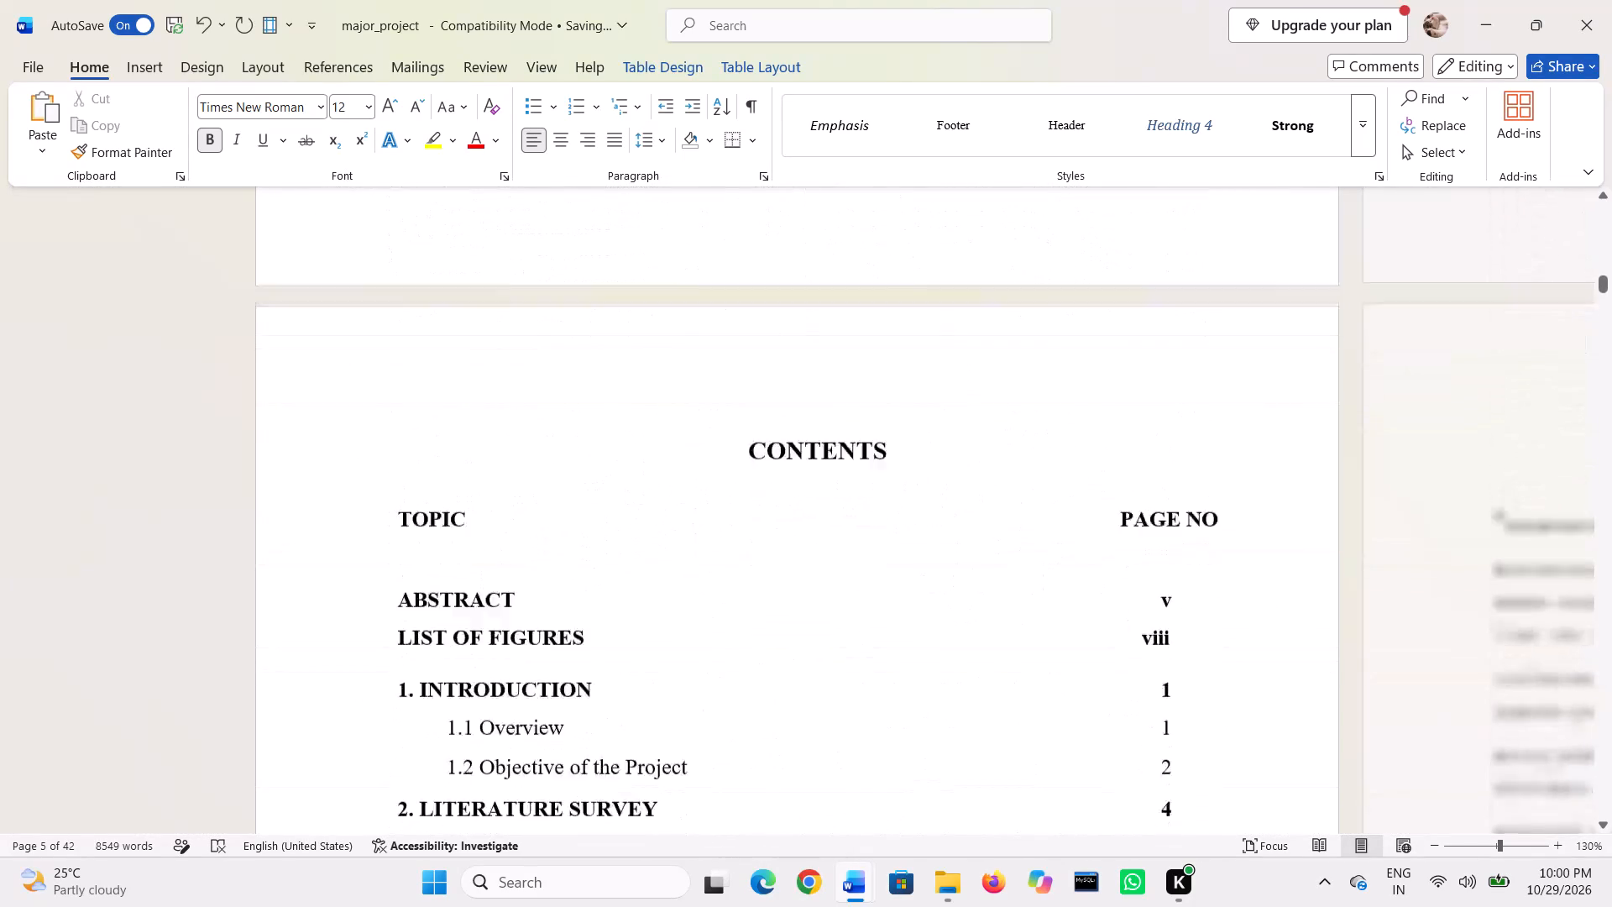
scroll(671, 599, down, 4)
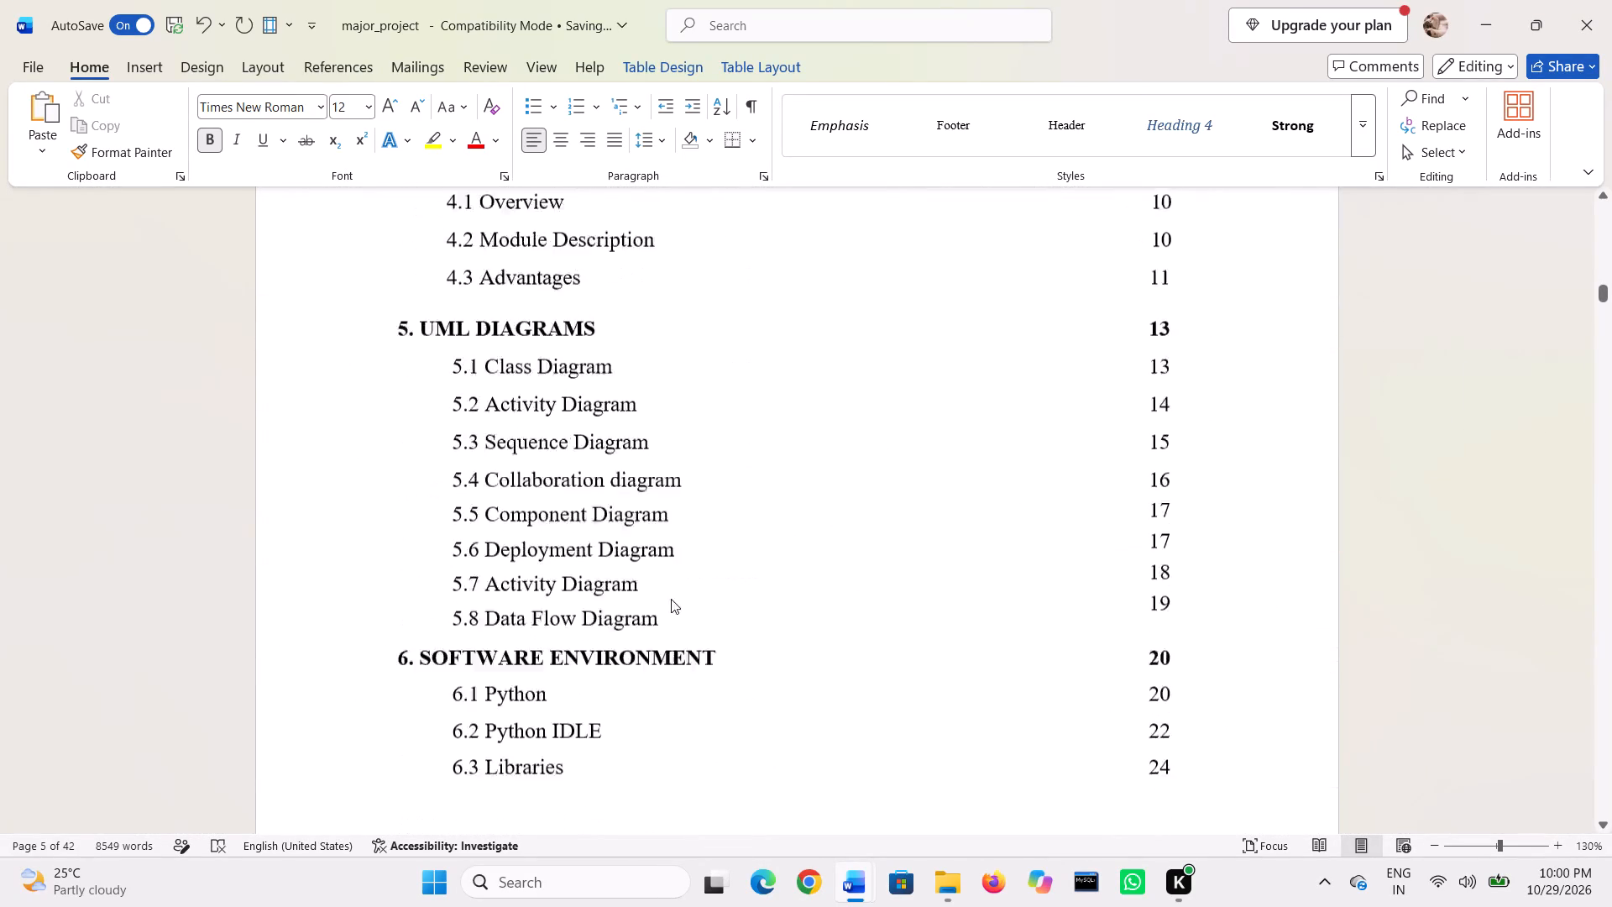
scroll(671, 599, down, 4)
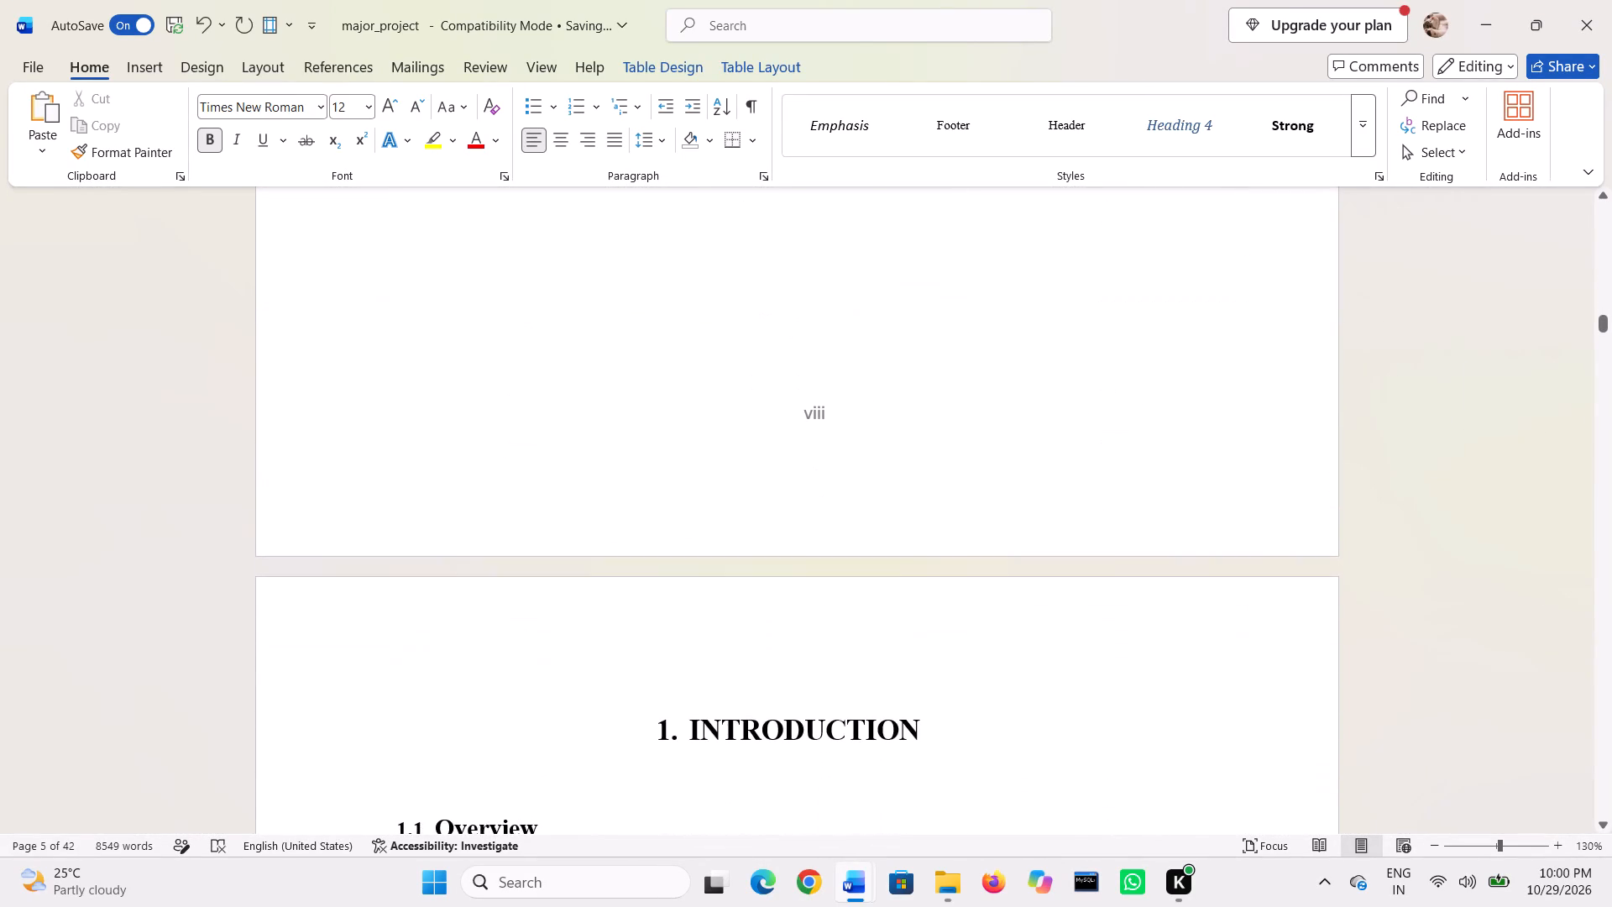
Review the Introduction chapter from 1.1 Overview through the numbered project objectives, examining text, spacing and page numbers.
scroll(671, 599, down, 1)
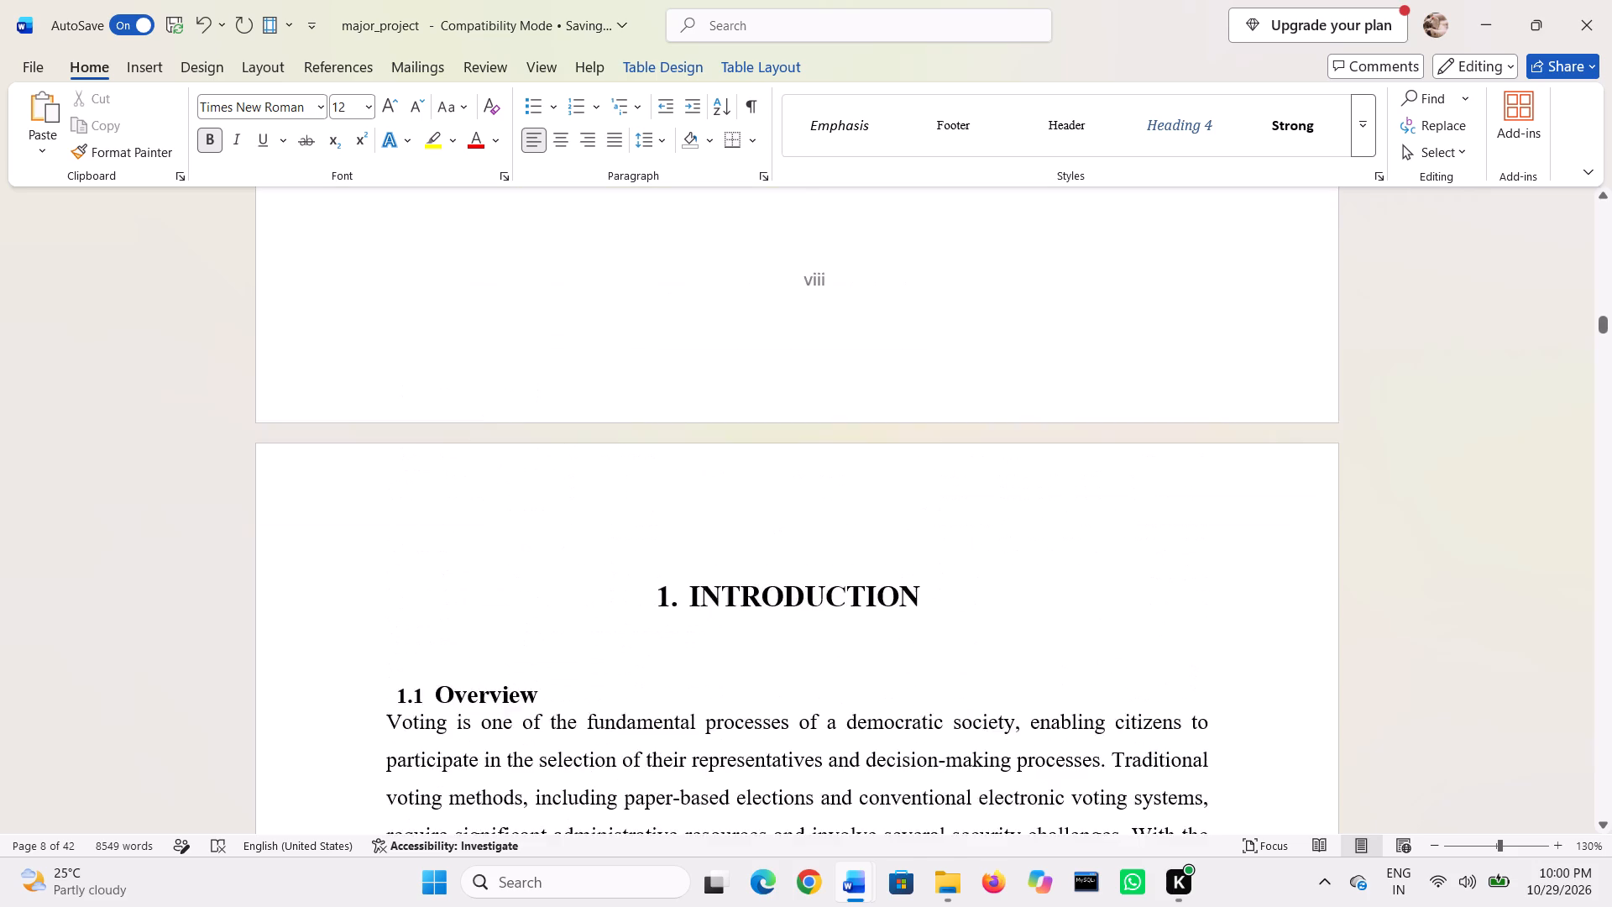
scroll(671, 599, up, 1)
scroll(671, 599, down, 2)
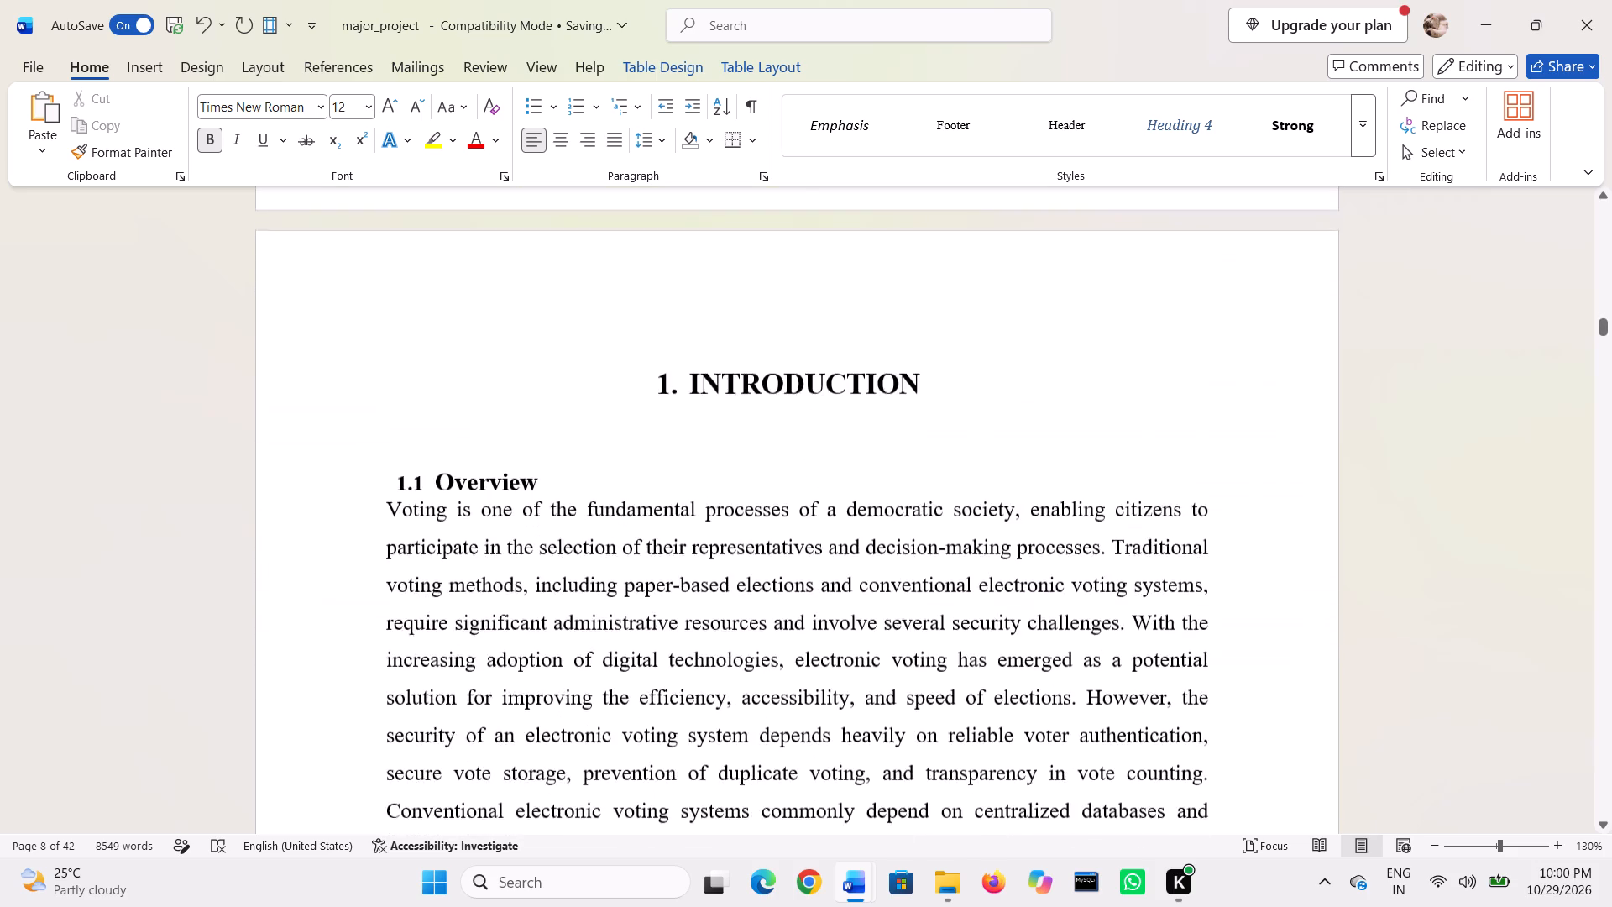
scroll(671, 599, down, 4)
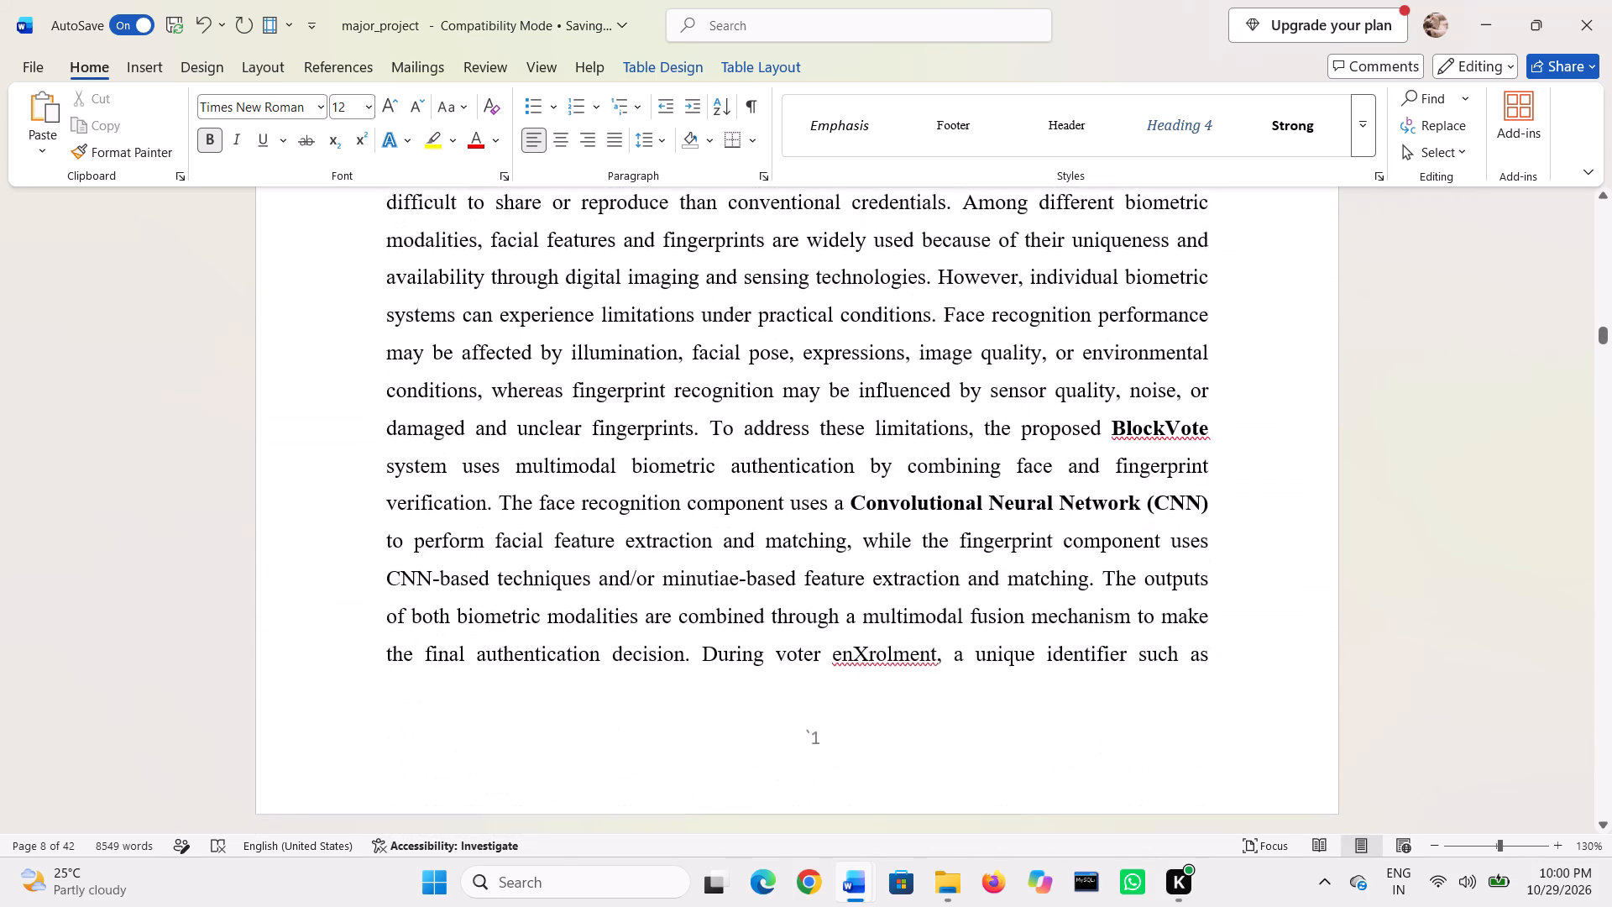
scroll(671, 599, down, 3)
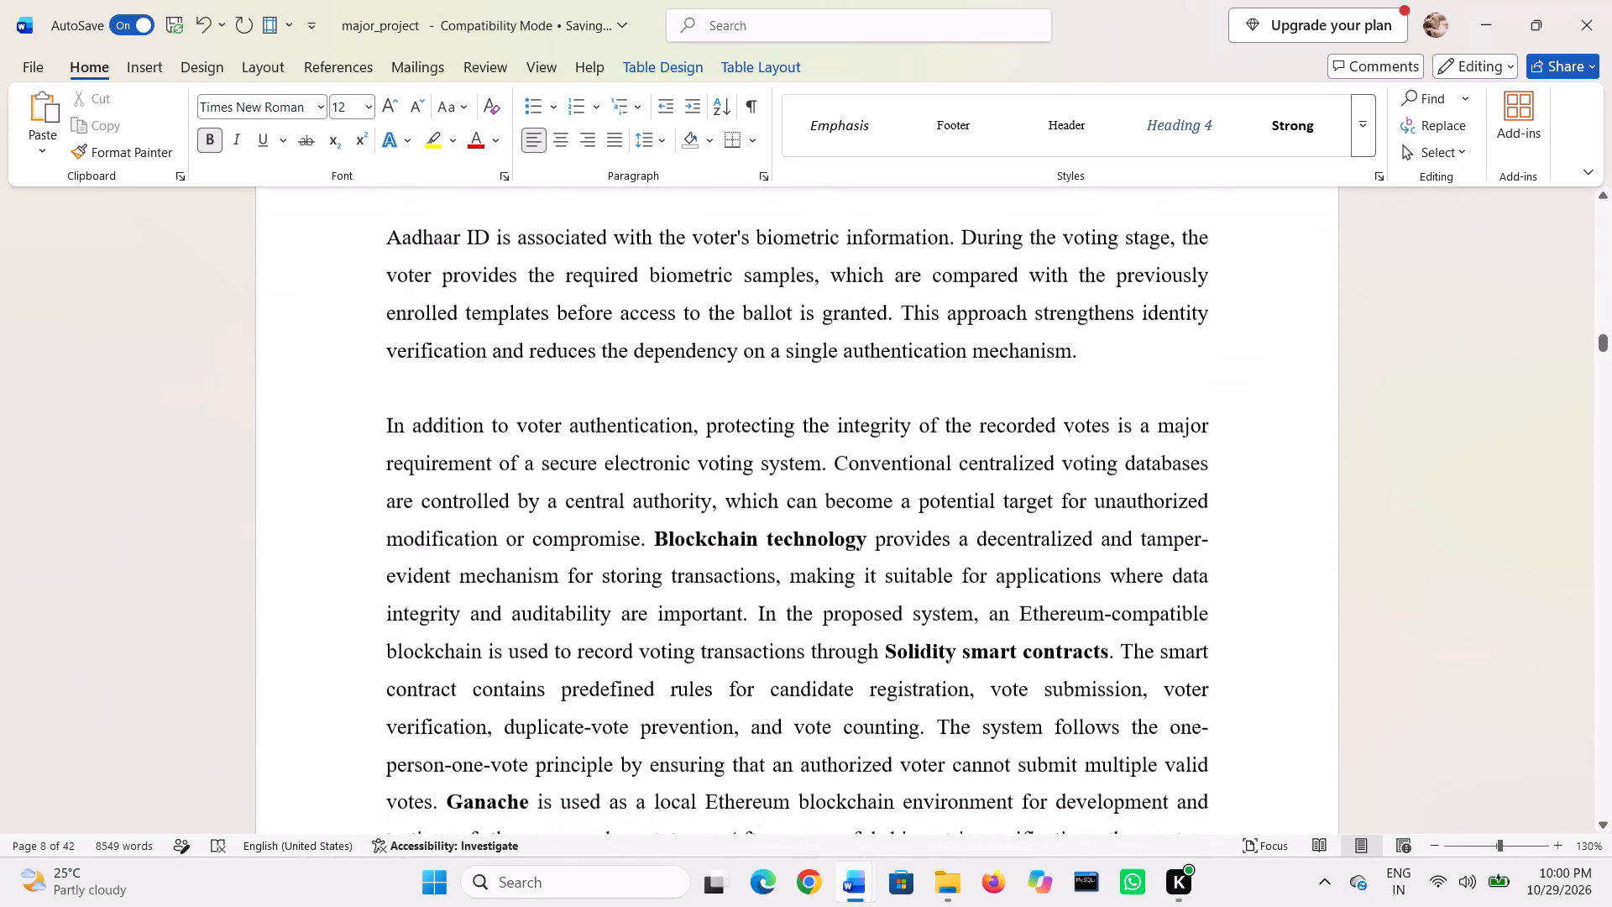
scroll(671, 599, down, 3)
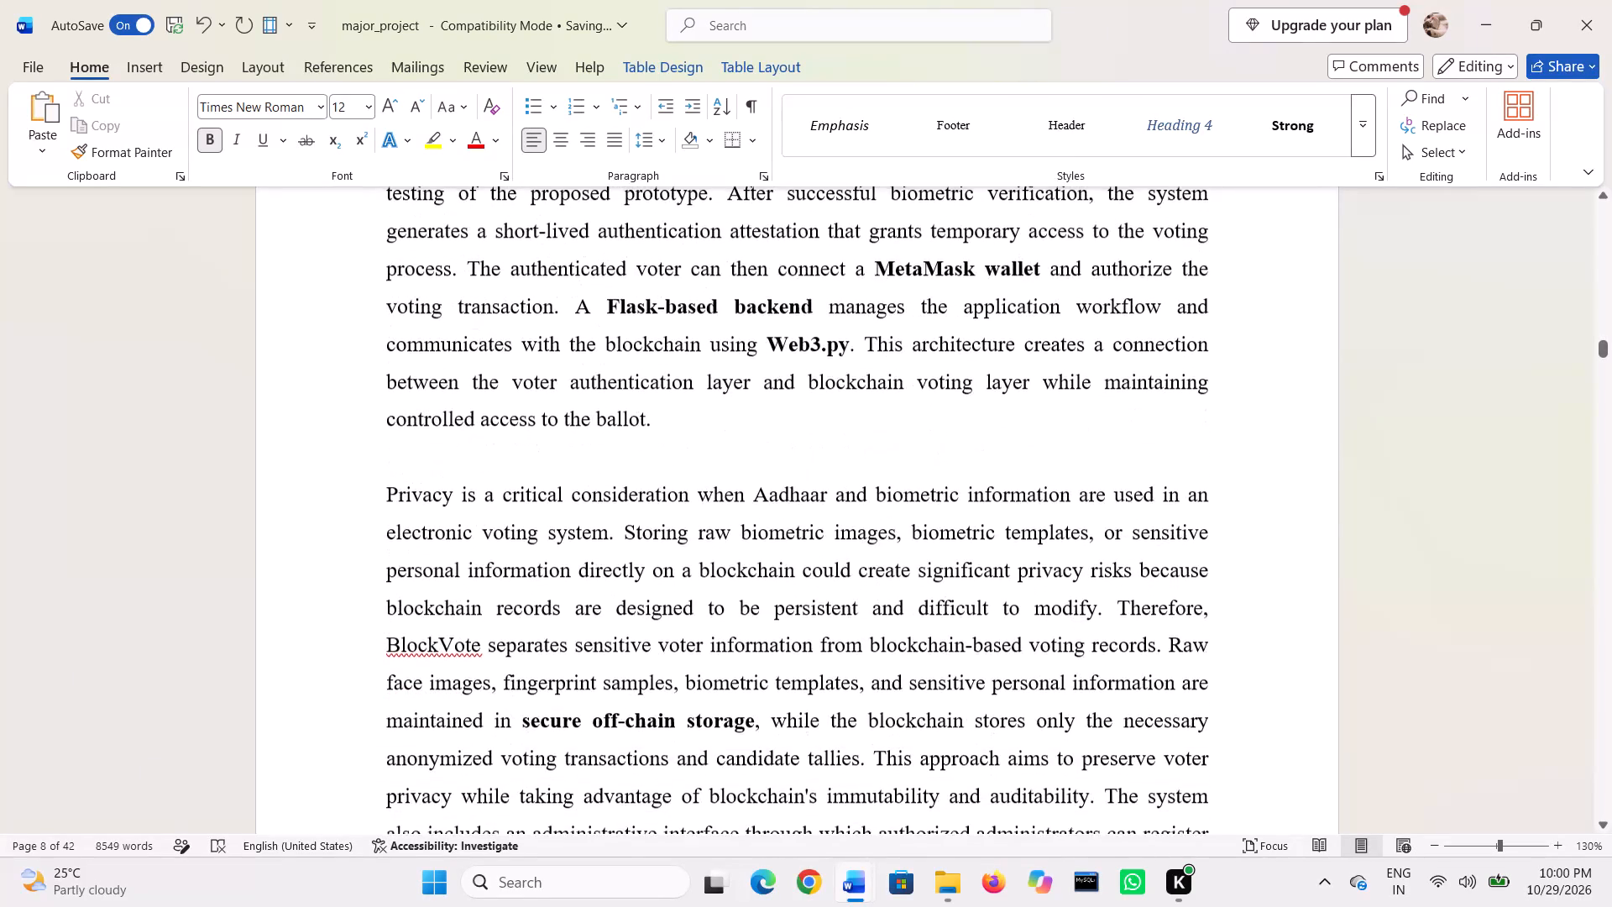
scroll(671, 599, down, 3)
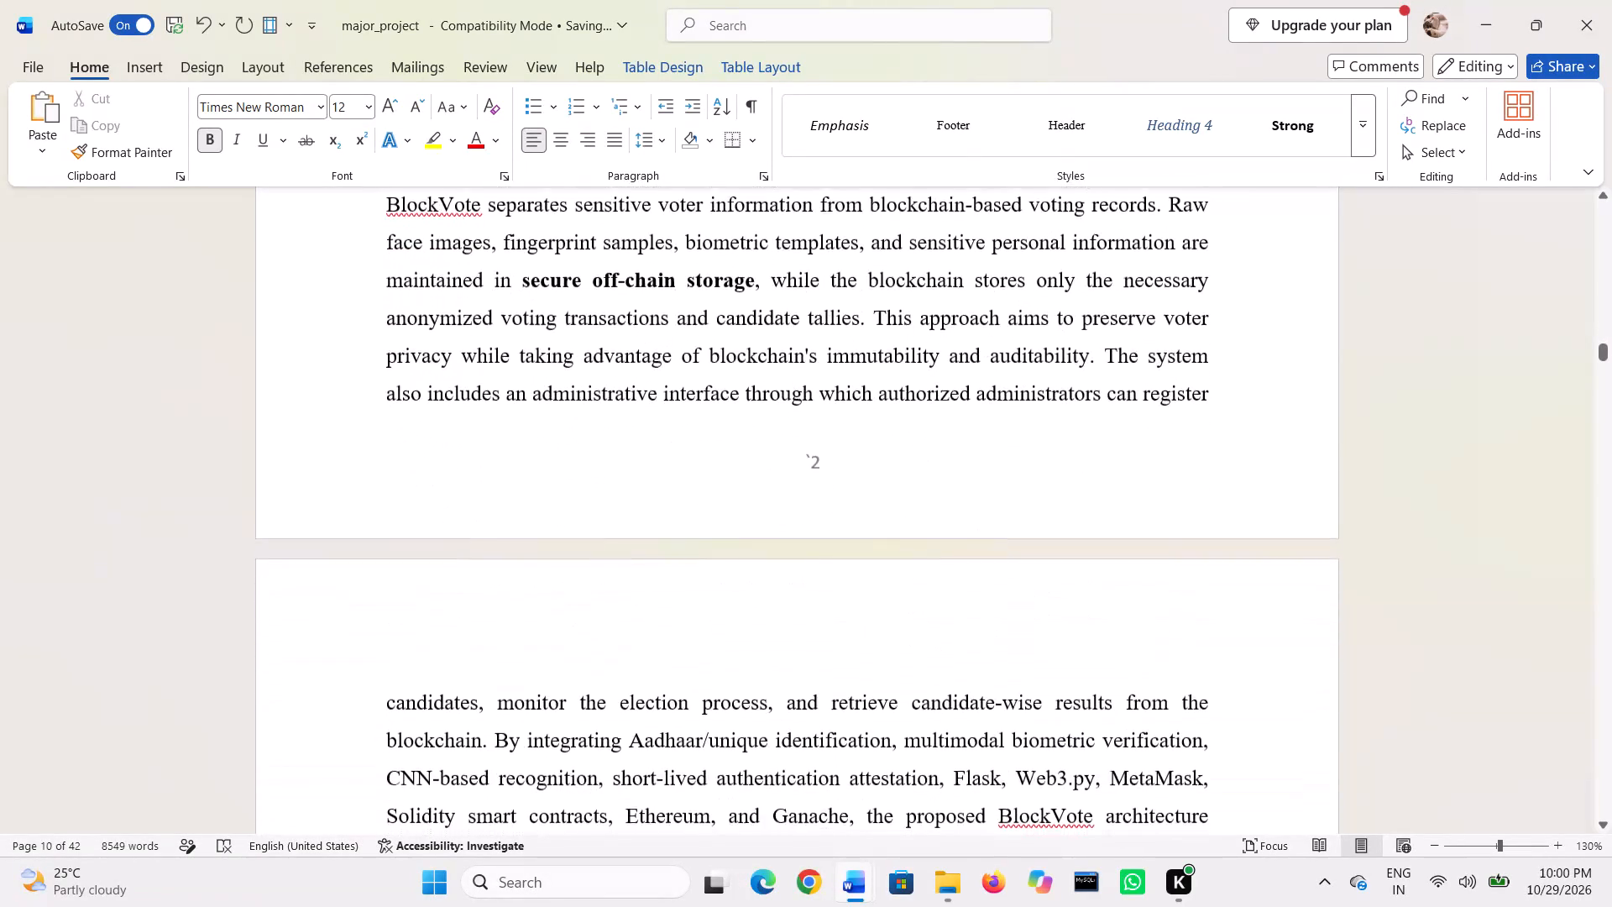
scroll(671, 599, down, 3)
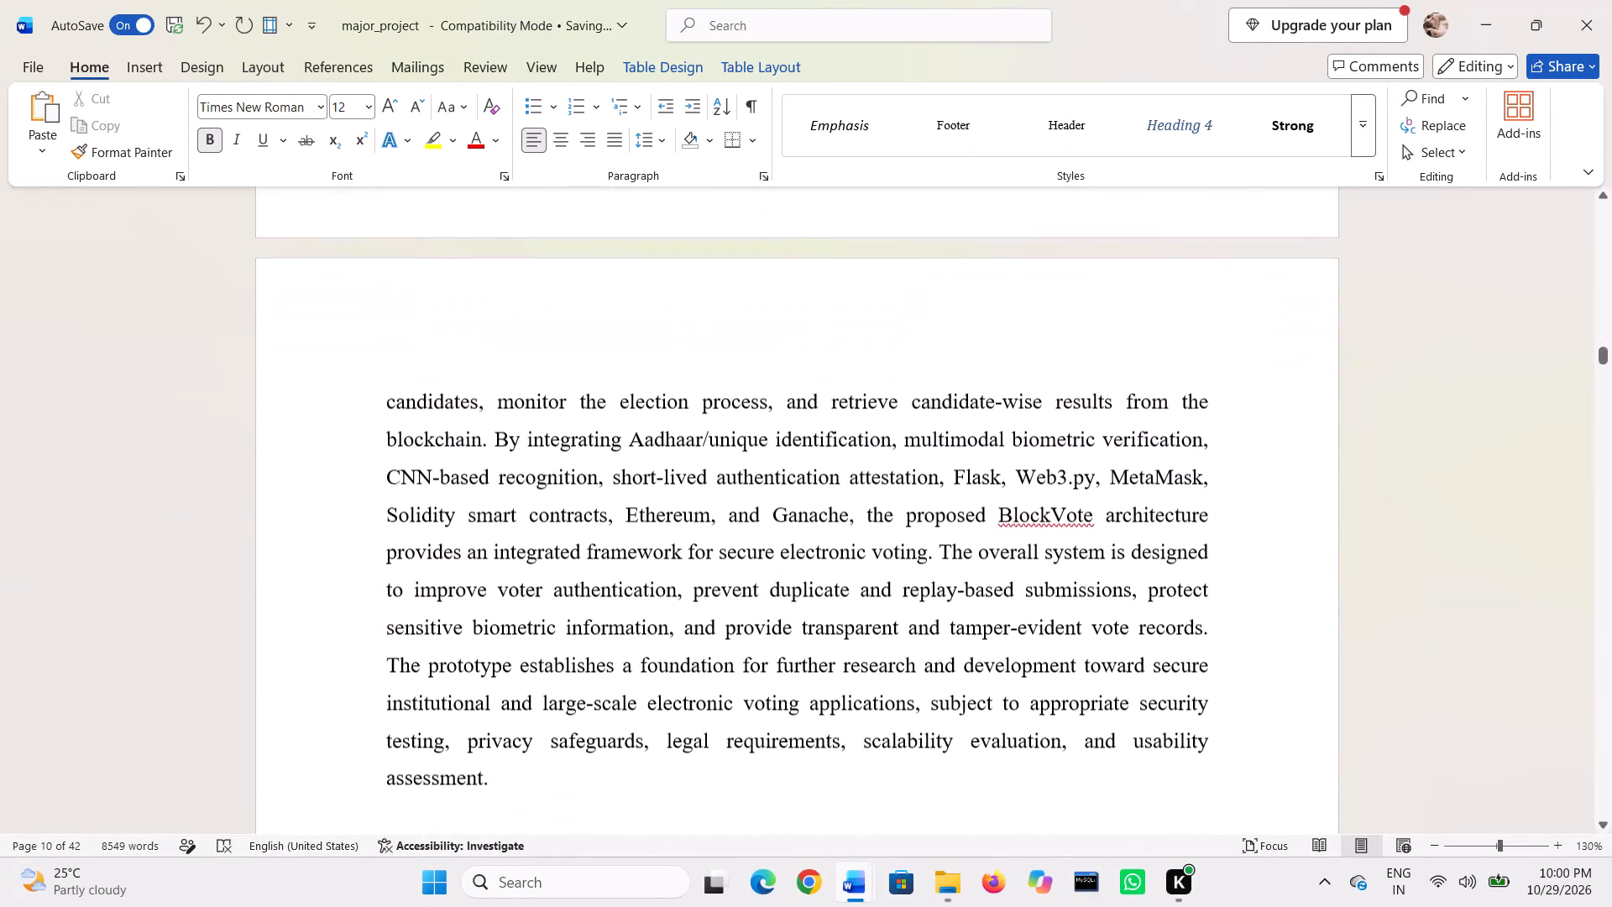
scroll(671, 599, down, 2)
scroll(584, 643, down, 1)
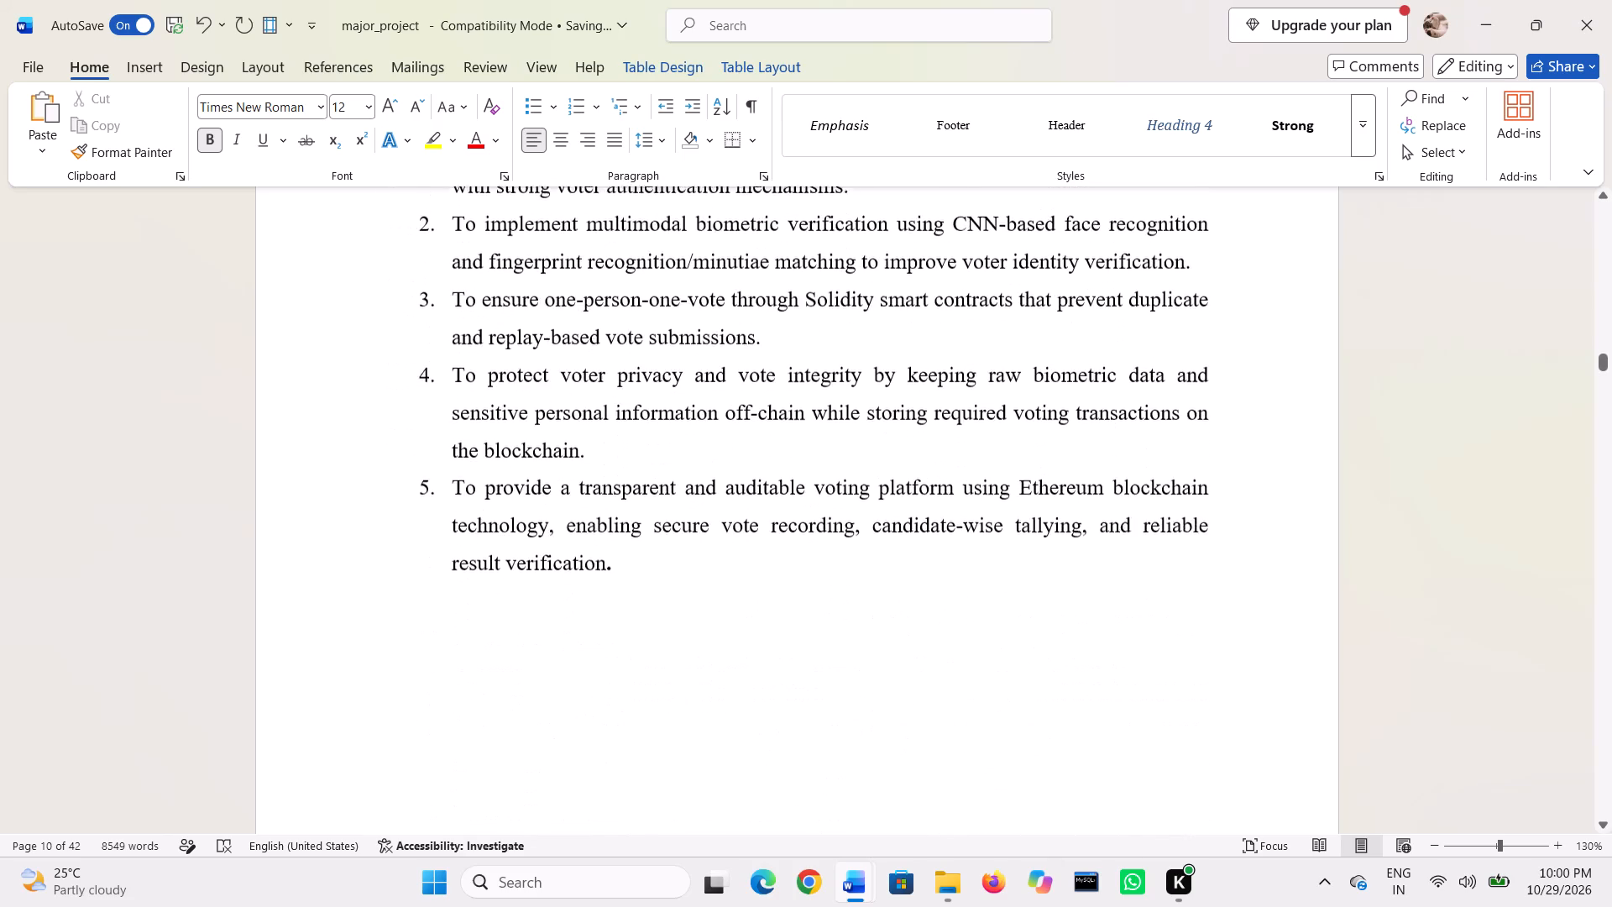
Review the Literature Survey chapter's paper summaries and continue into sections 3.1 and 3.2 of the Existing Method chapter.
scroll(584, 643, down, 4)
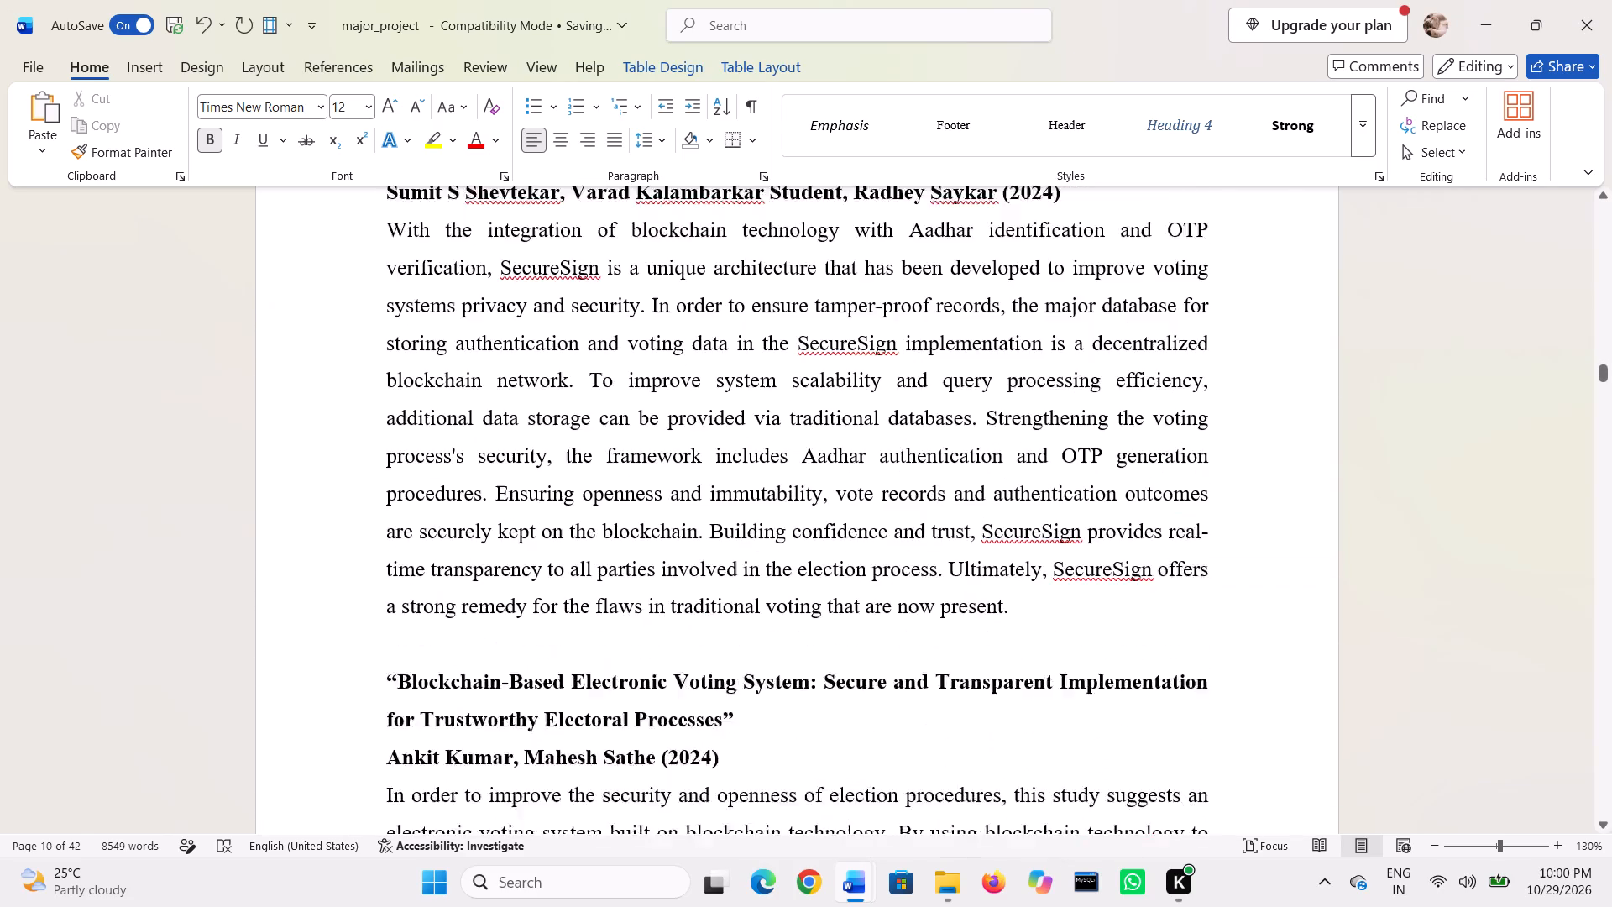
scroll(584, 643, down, 4)
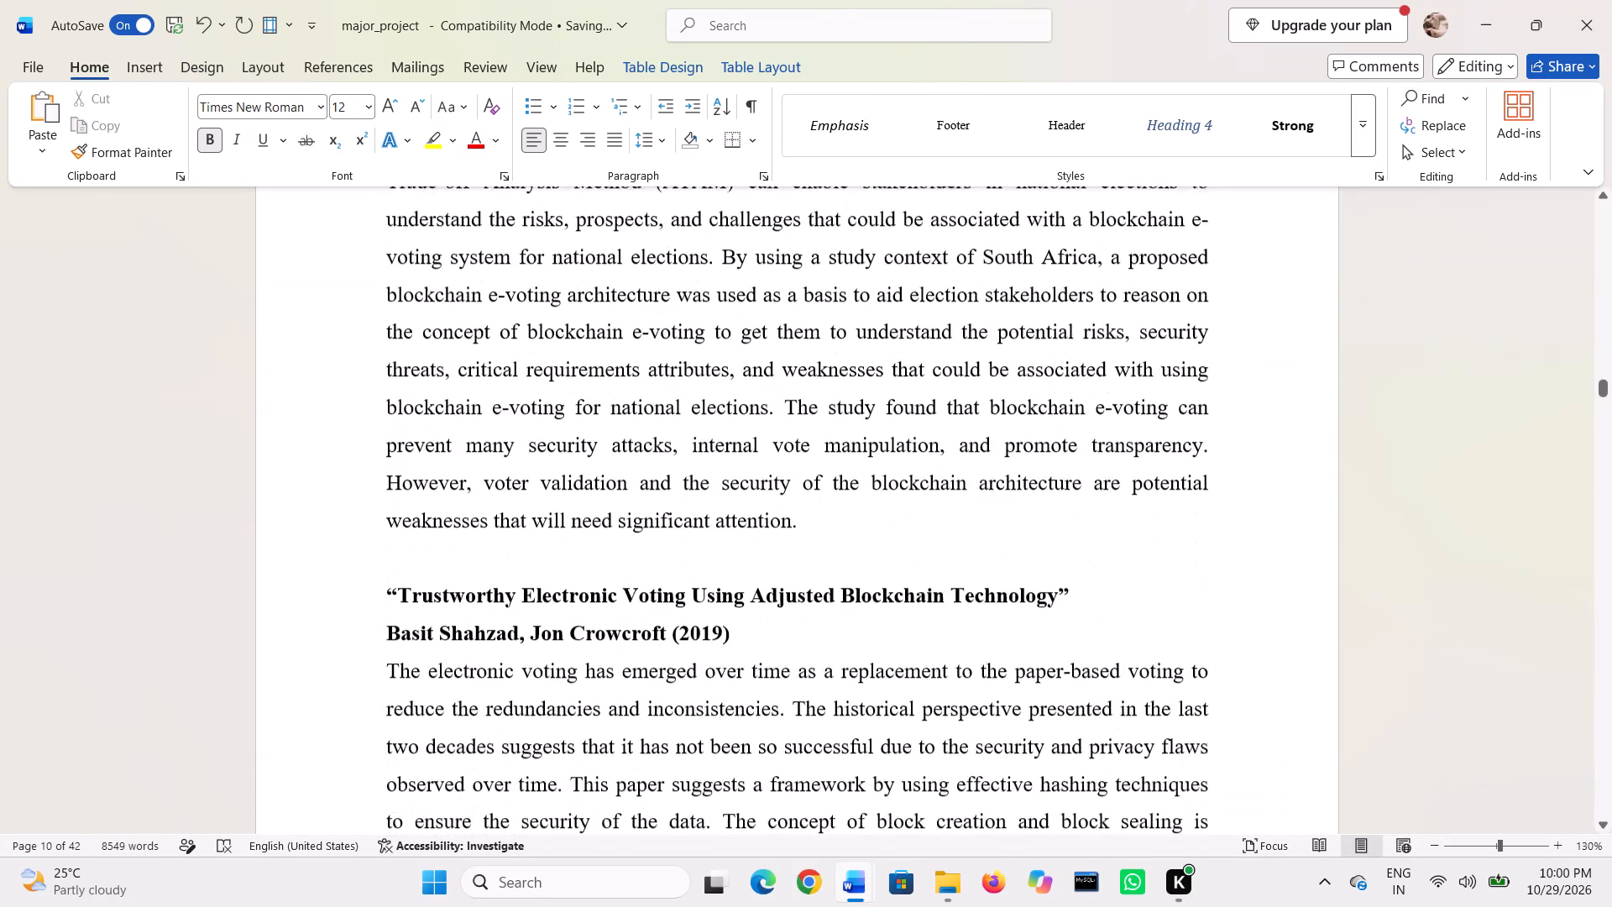
scroll(584, 643, down, 1)
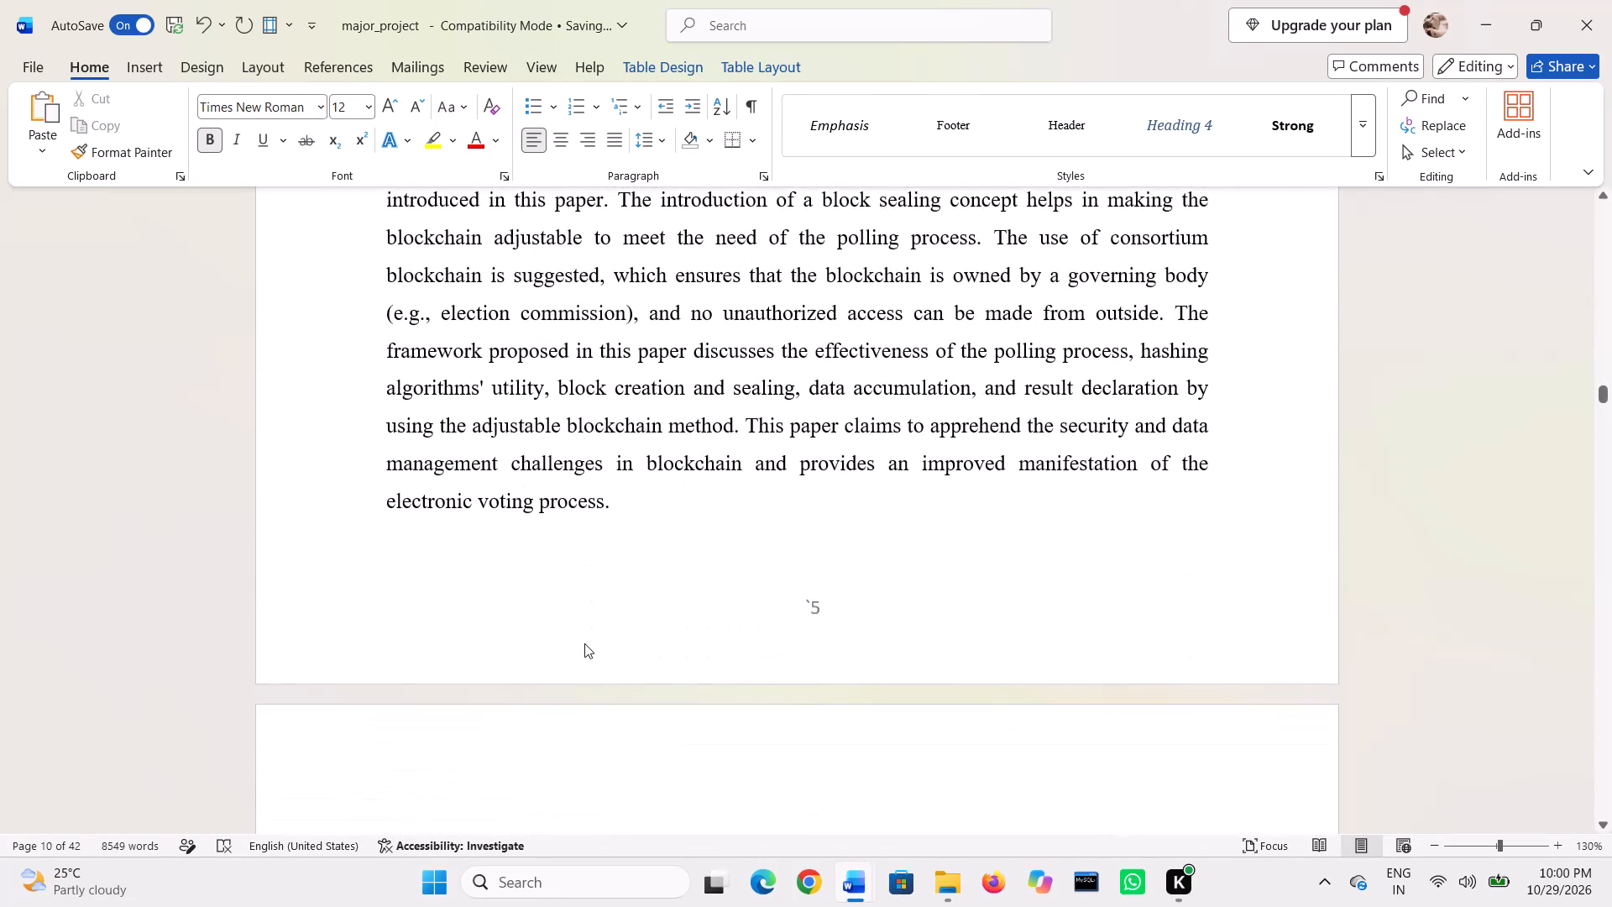
scroll(584, 643, down, 3)
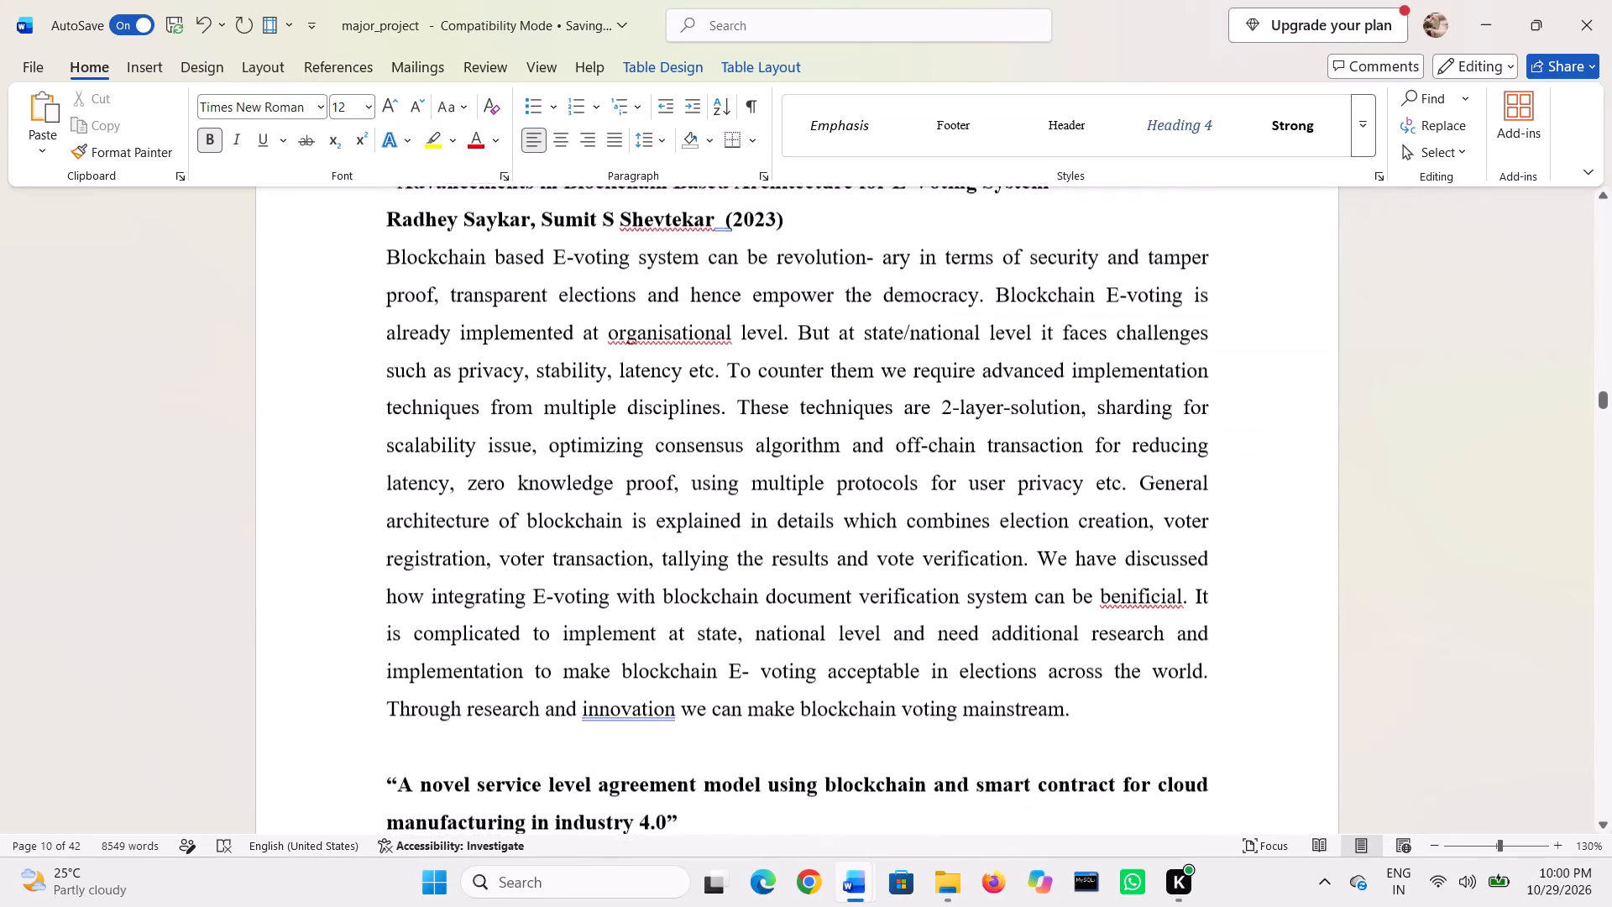
scroll(584, 643, down, 3)
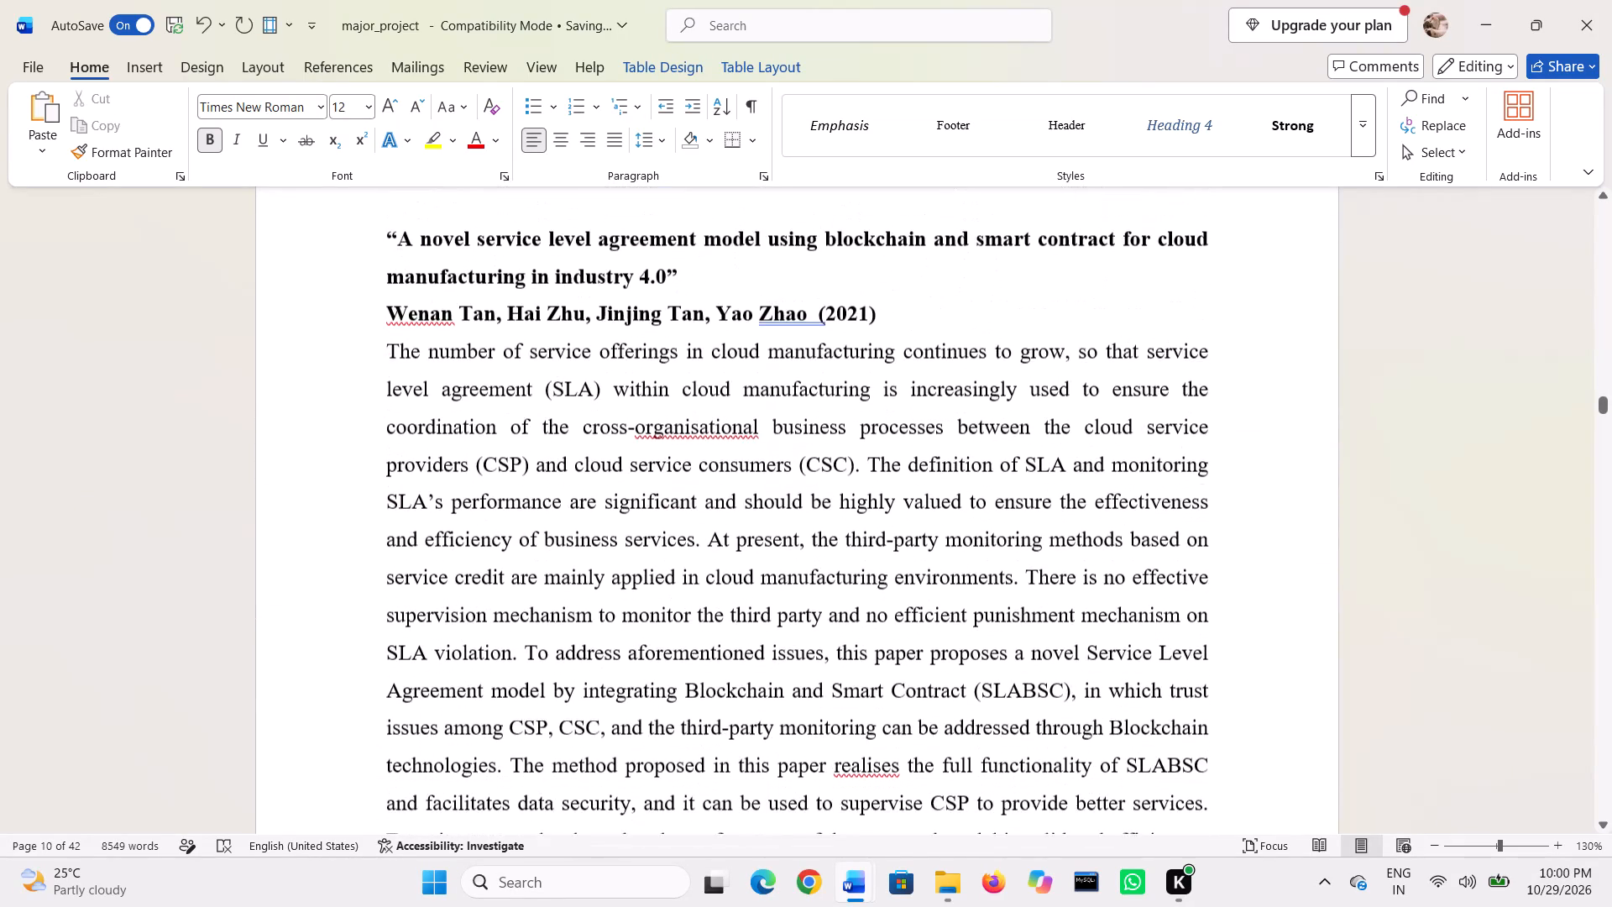
scroll(584, 643, down, 4)
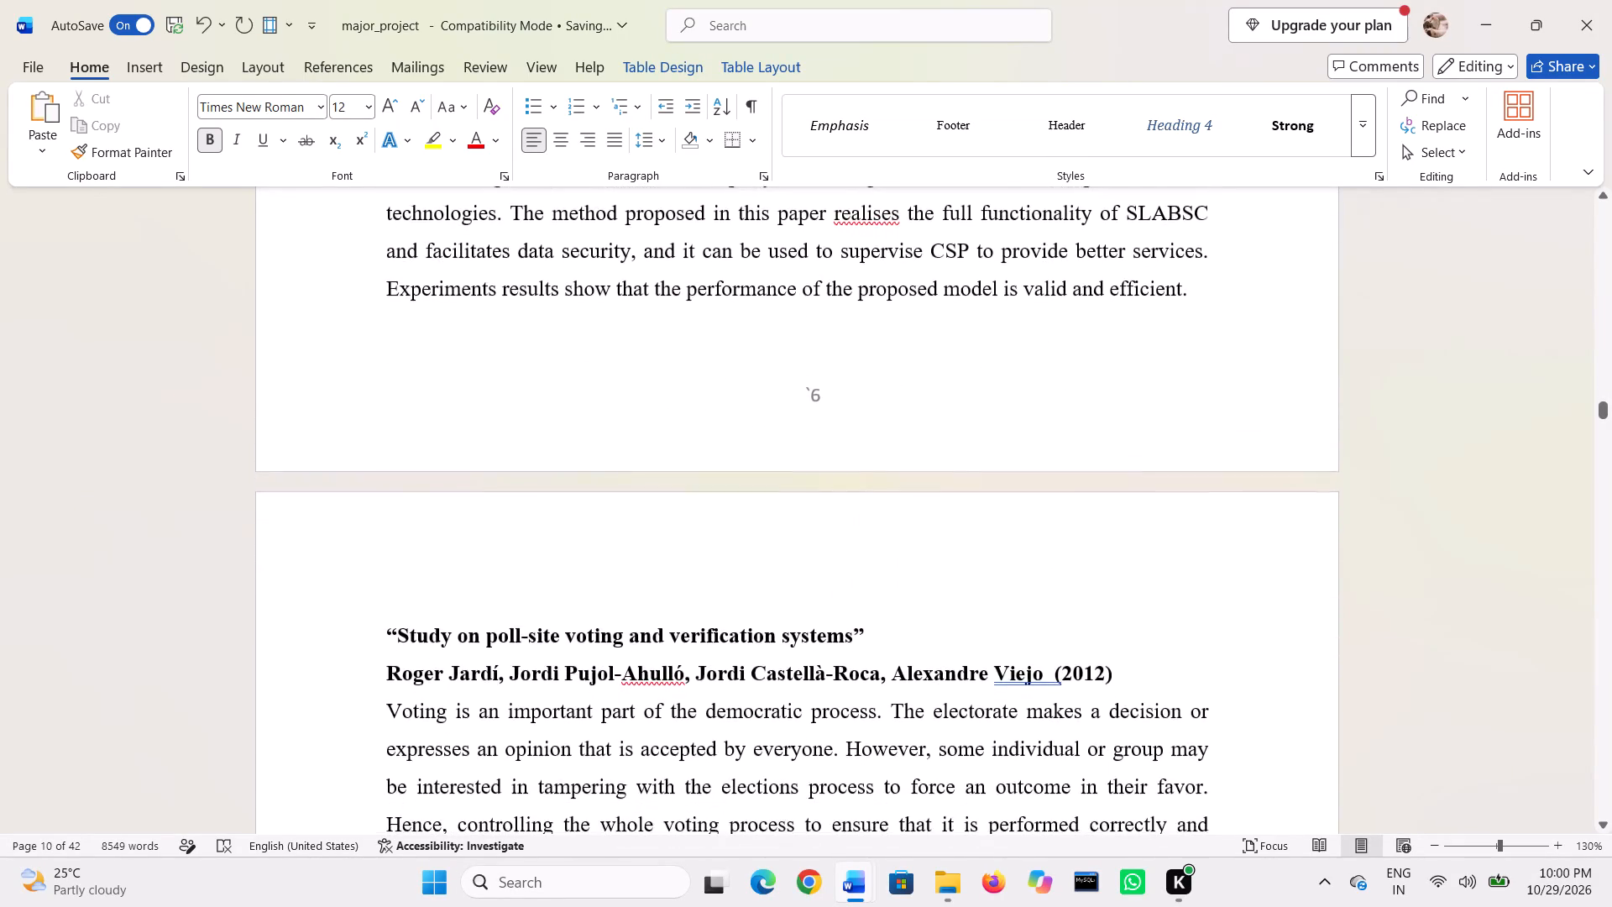
scroll(584, 643, down, 3)
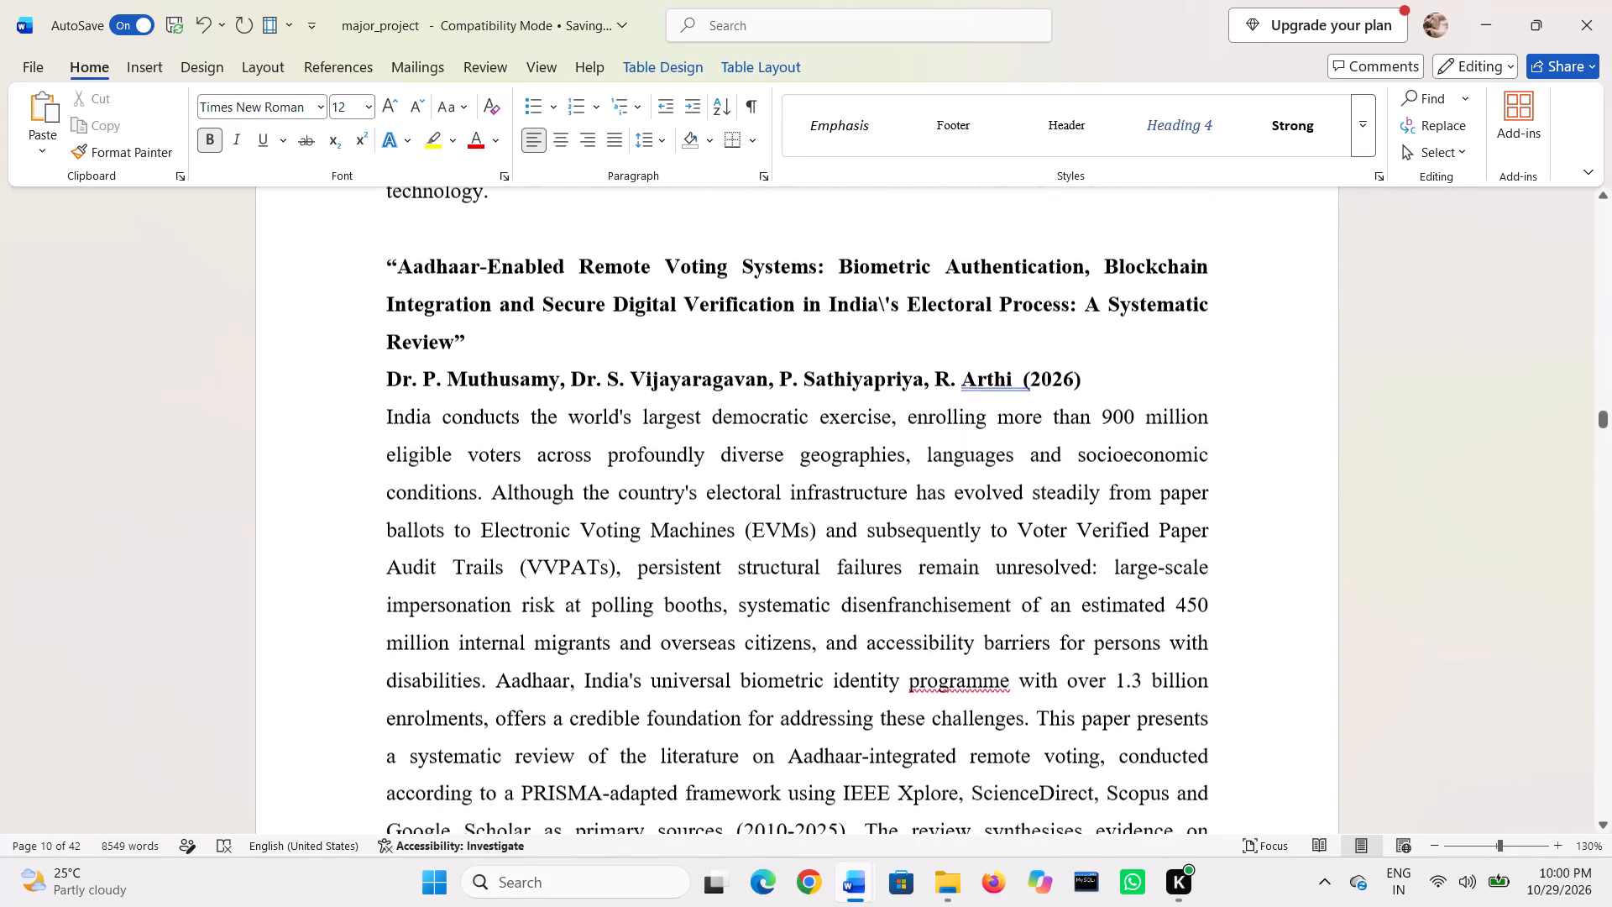
scroll(584, 643, down, 2)
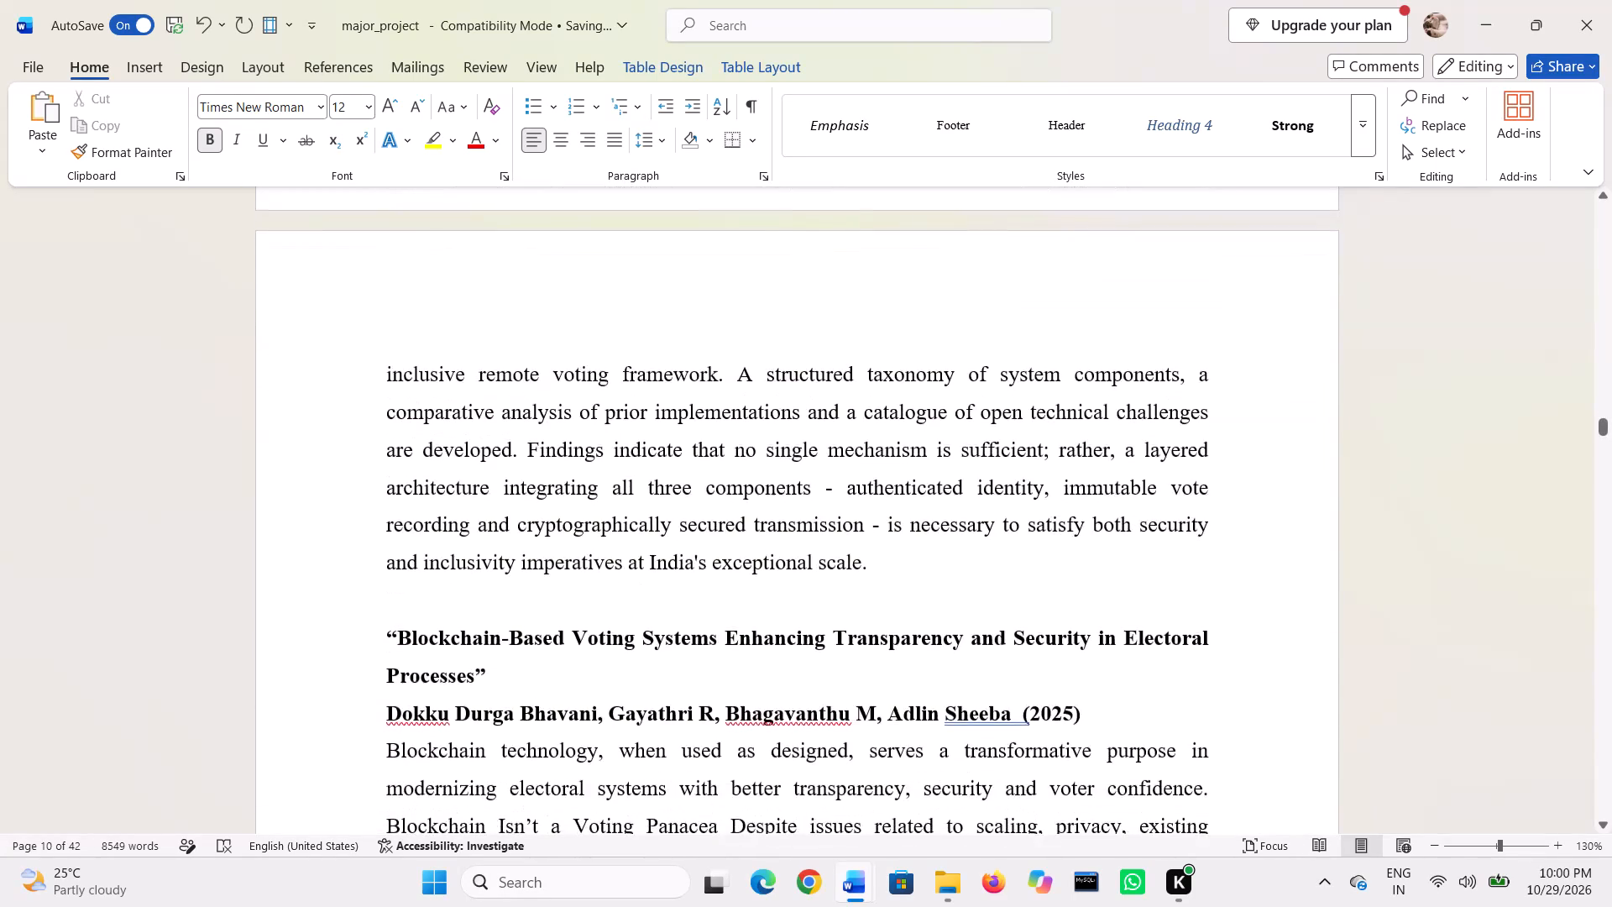
scroll(584, 643, down, 4)
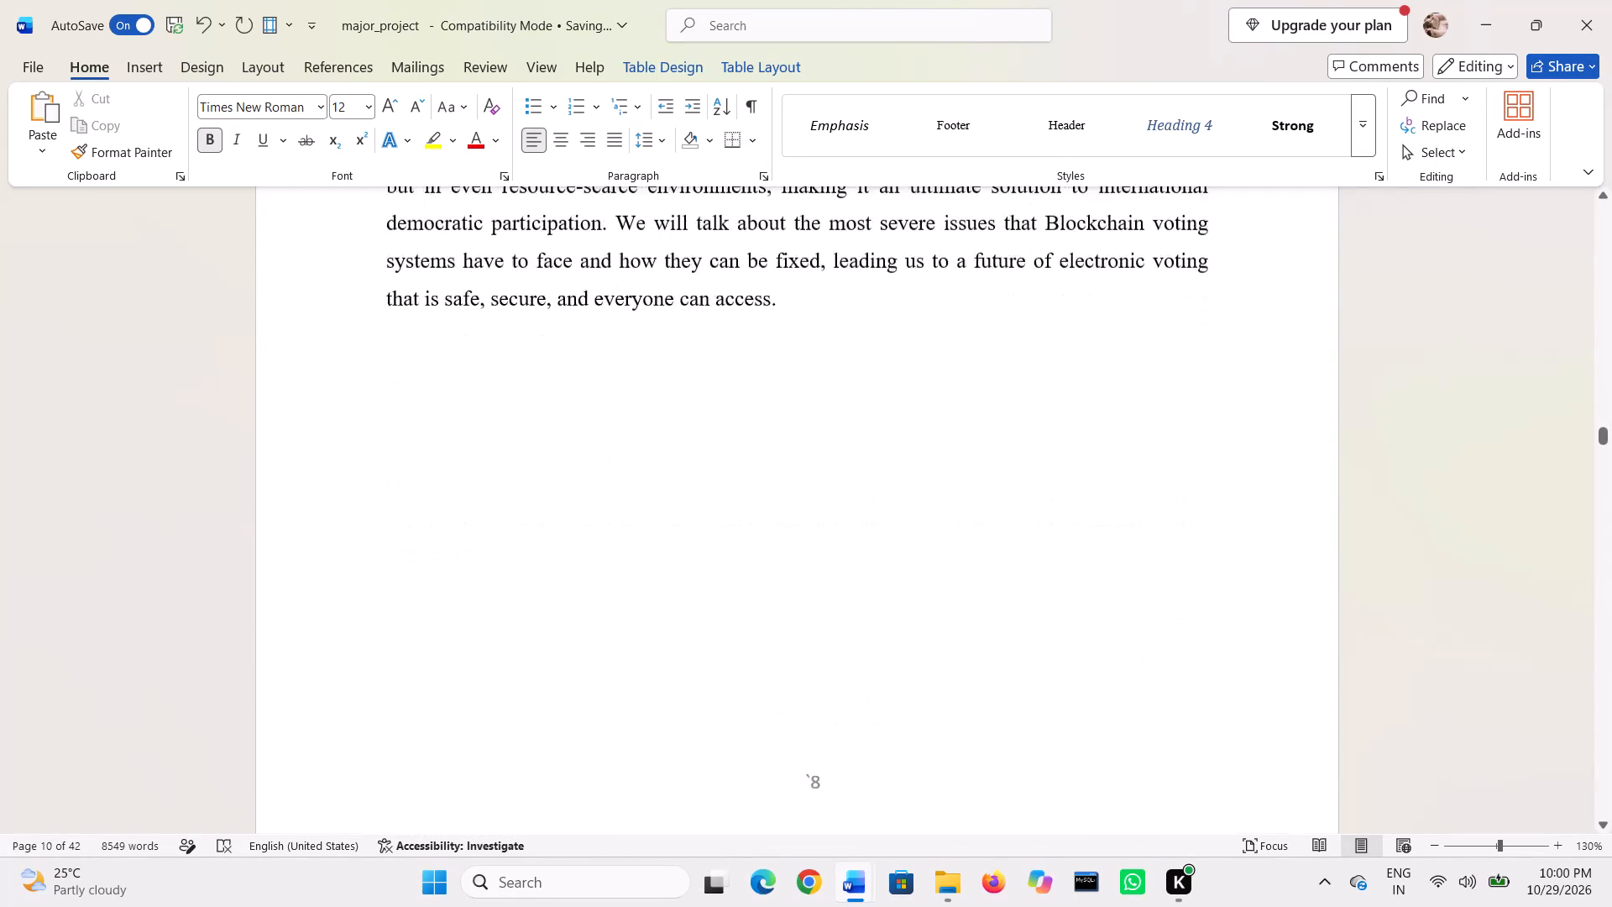
scroll(584, 643, down, 2)
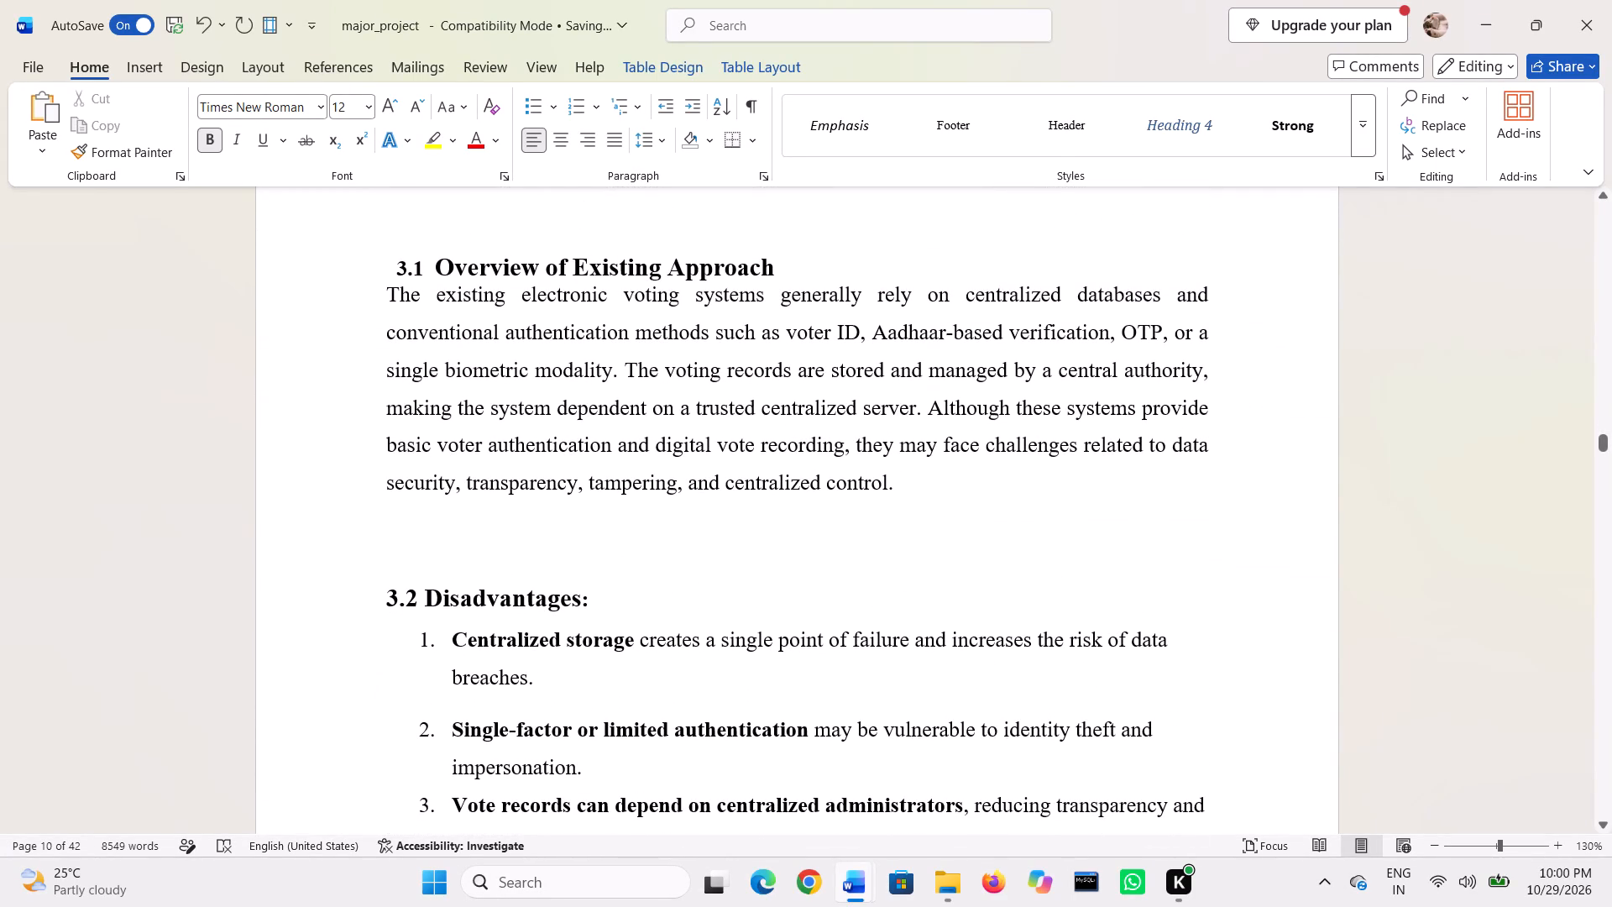
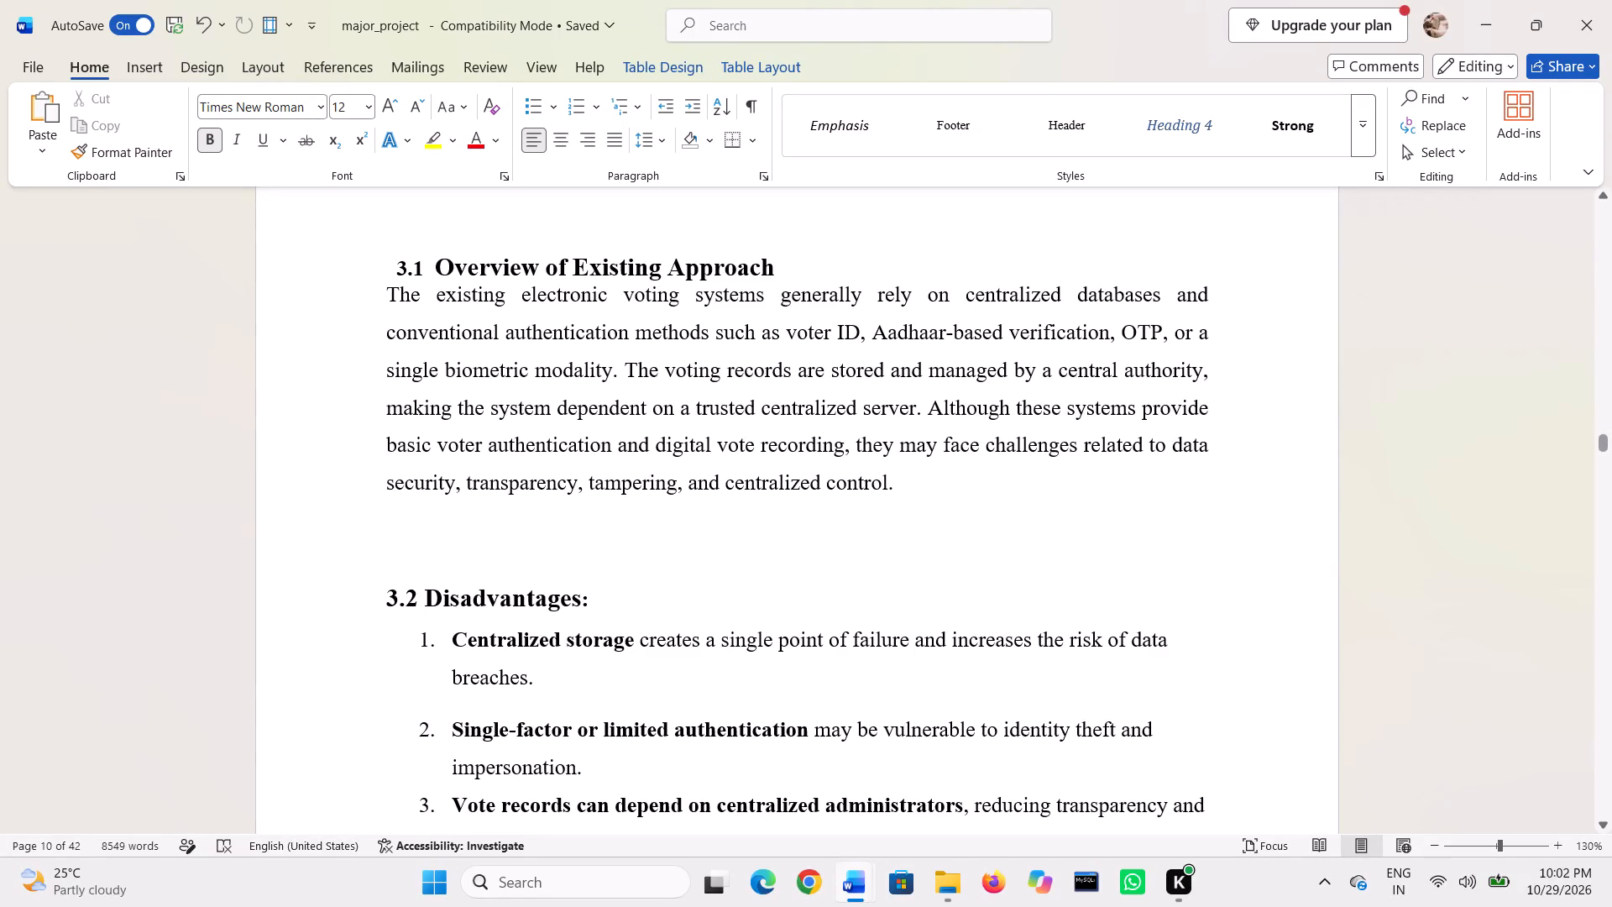
Recheck sections 3.1 and 3.2 and insert one space before the "3.2 Disadvantages:" heading.
scroll(515, 623, down, 2)
scroll(515, 623, up, 3)
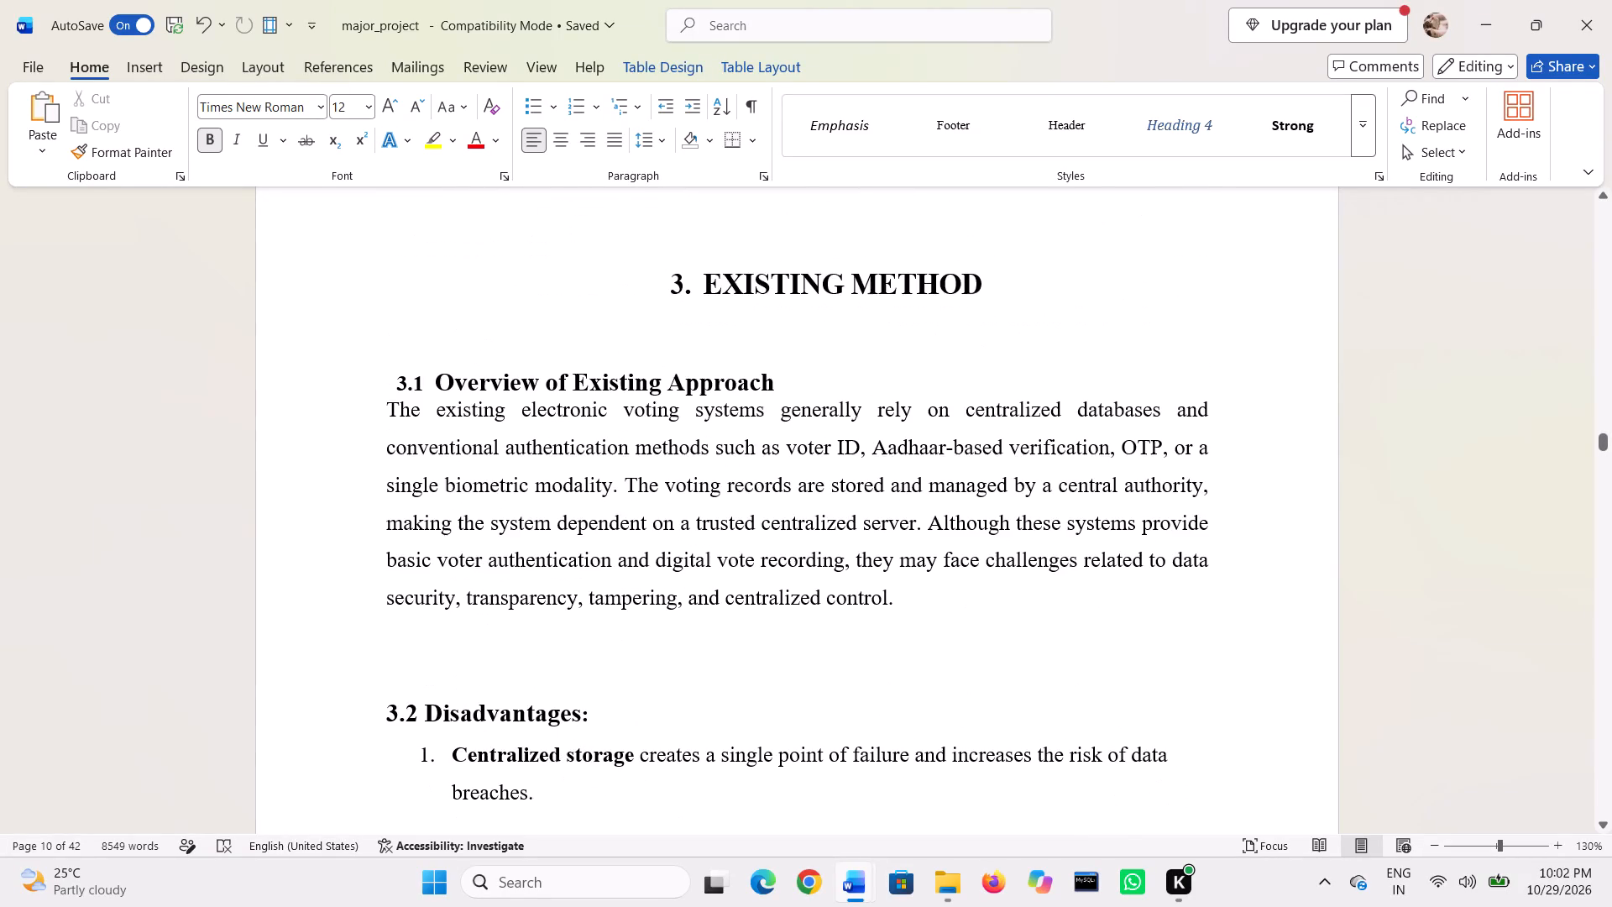
click(484, 384)
scroll(466, 546, down, 1)
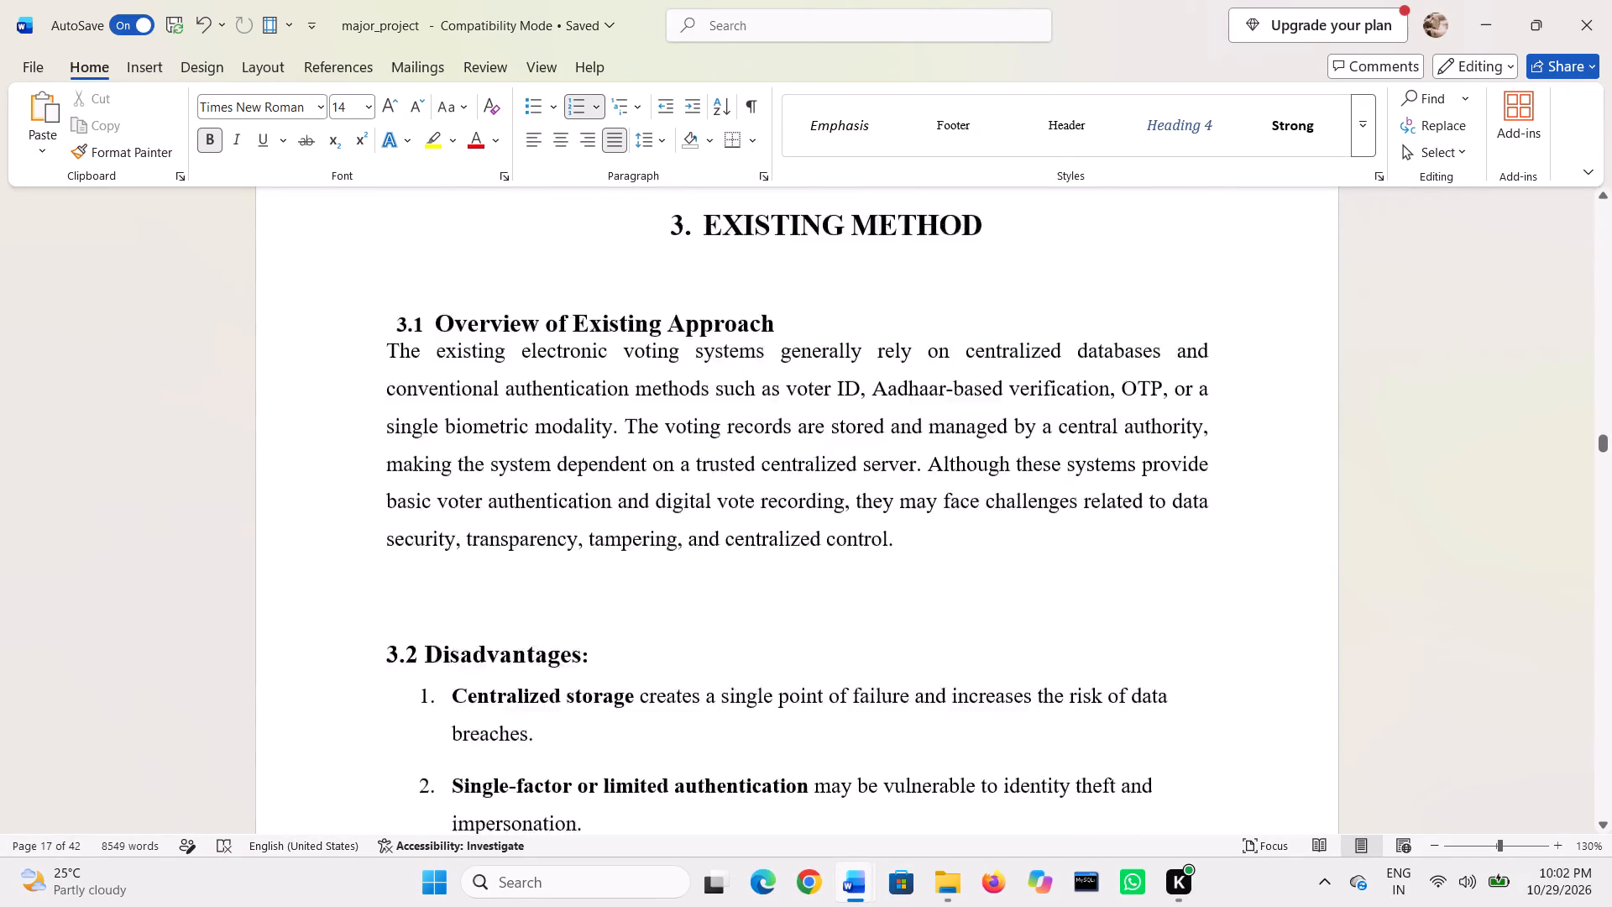
scroll(466, 546, down, 1)
click(442, 528)
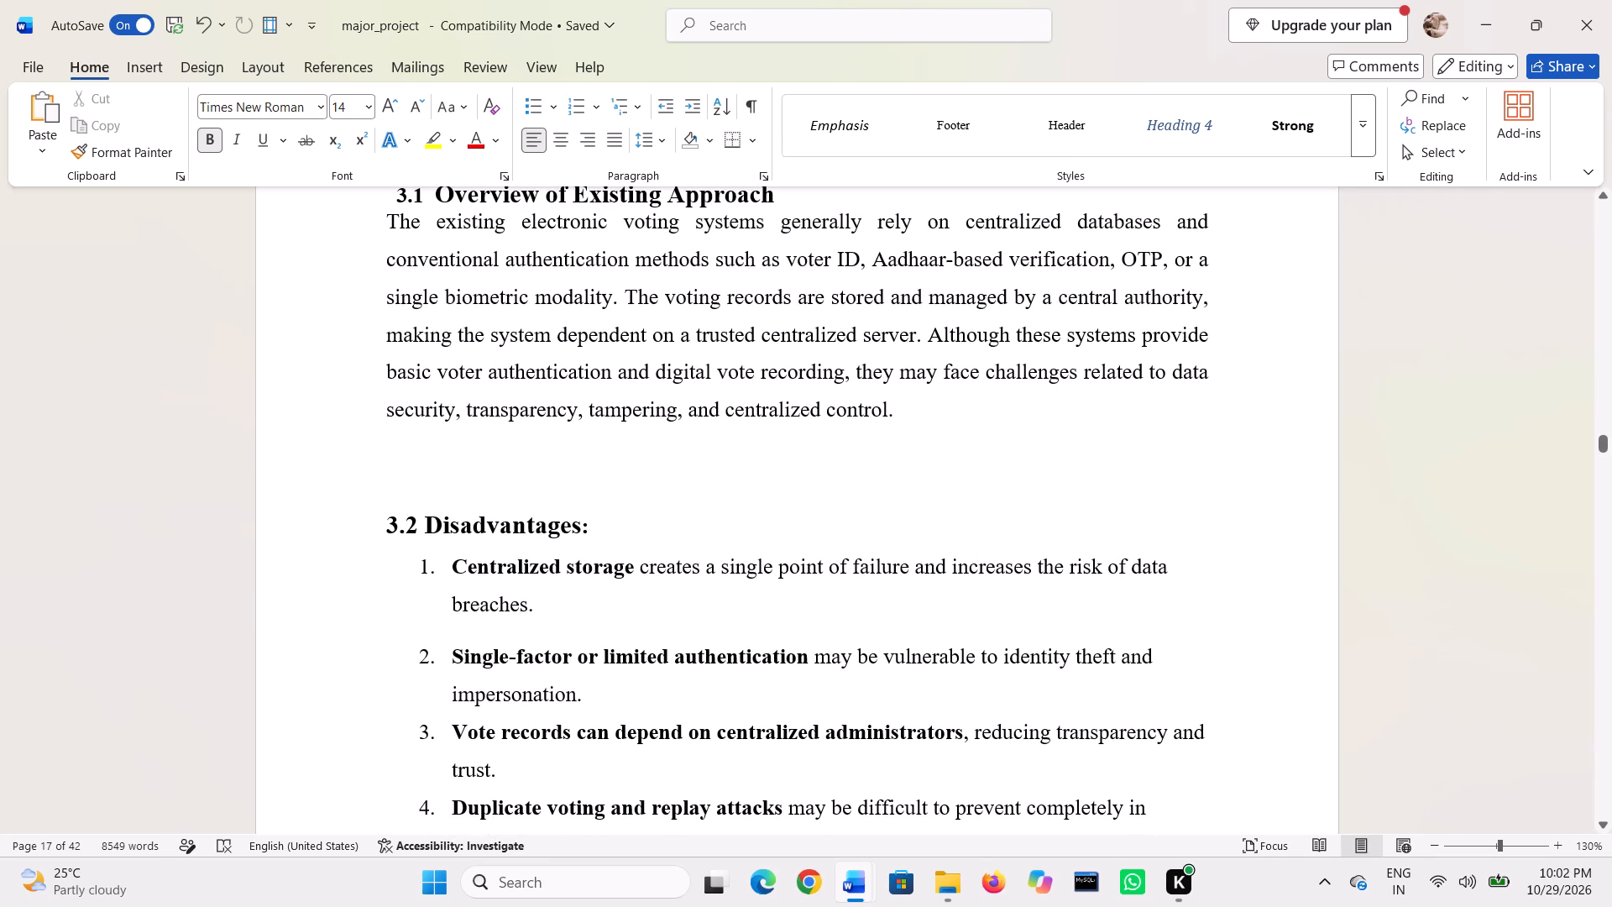
scroll(402, 525, down, 1)
click(382, 400)
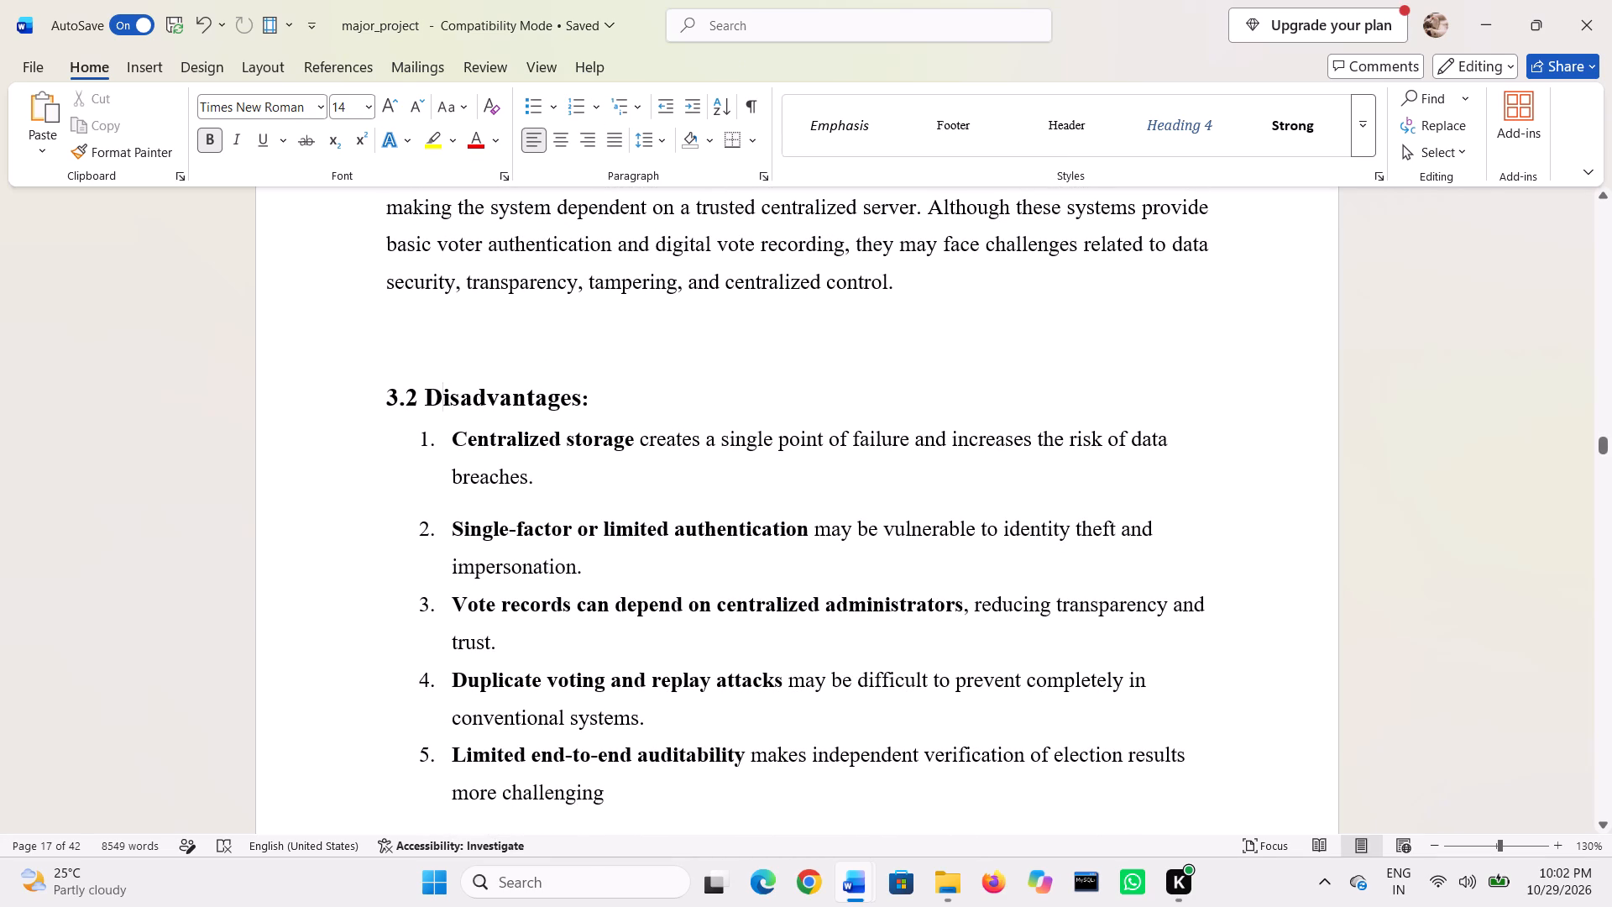
key(space)
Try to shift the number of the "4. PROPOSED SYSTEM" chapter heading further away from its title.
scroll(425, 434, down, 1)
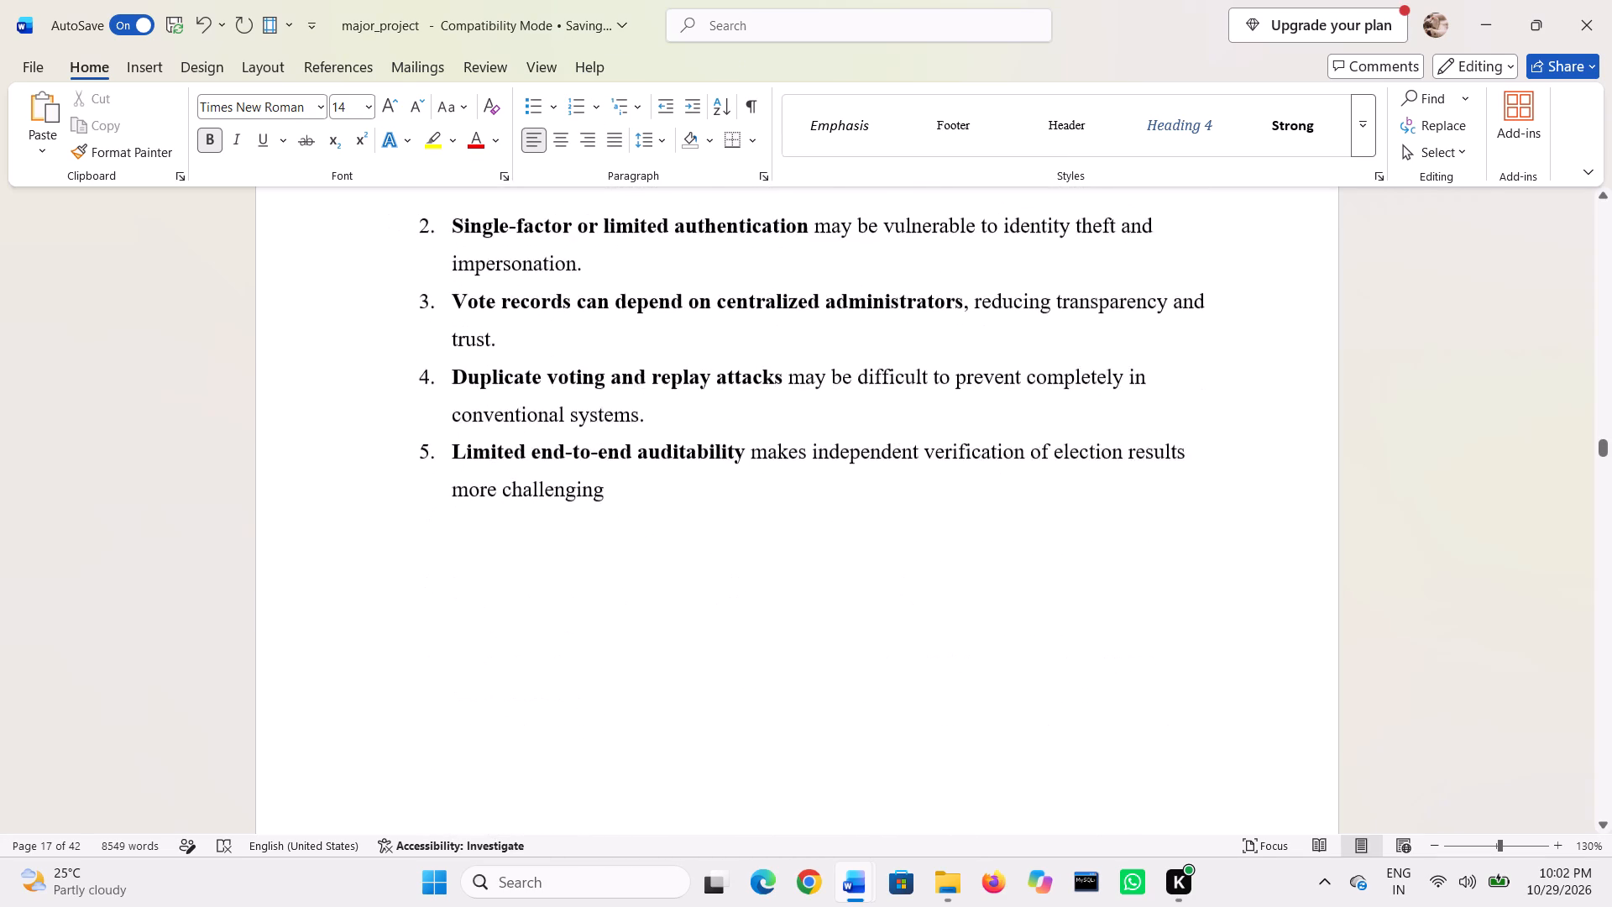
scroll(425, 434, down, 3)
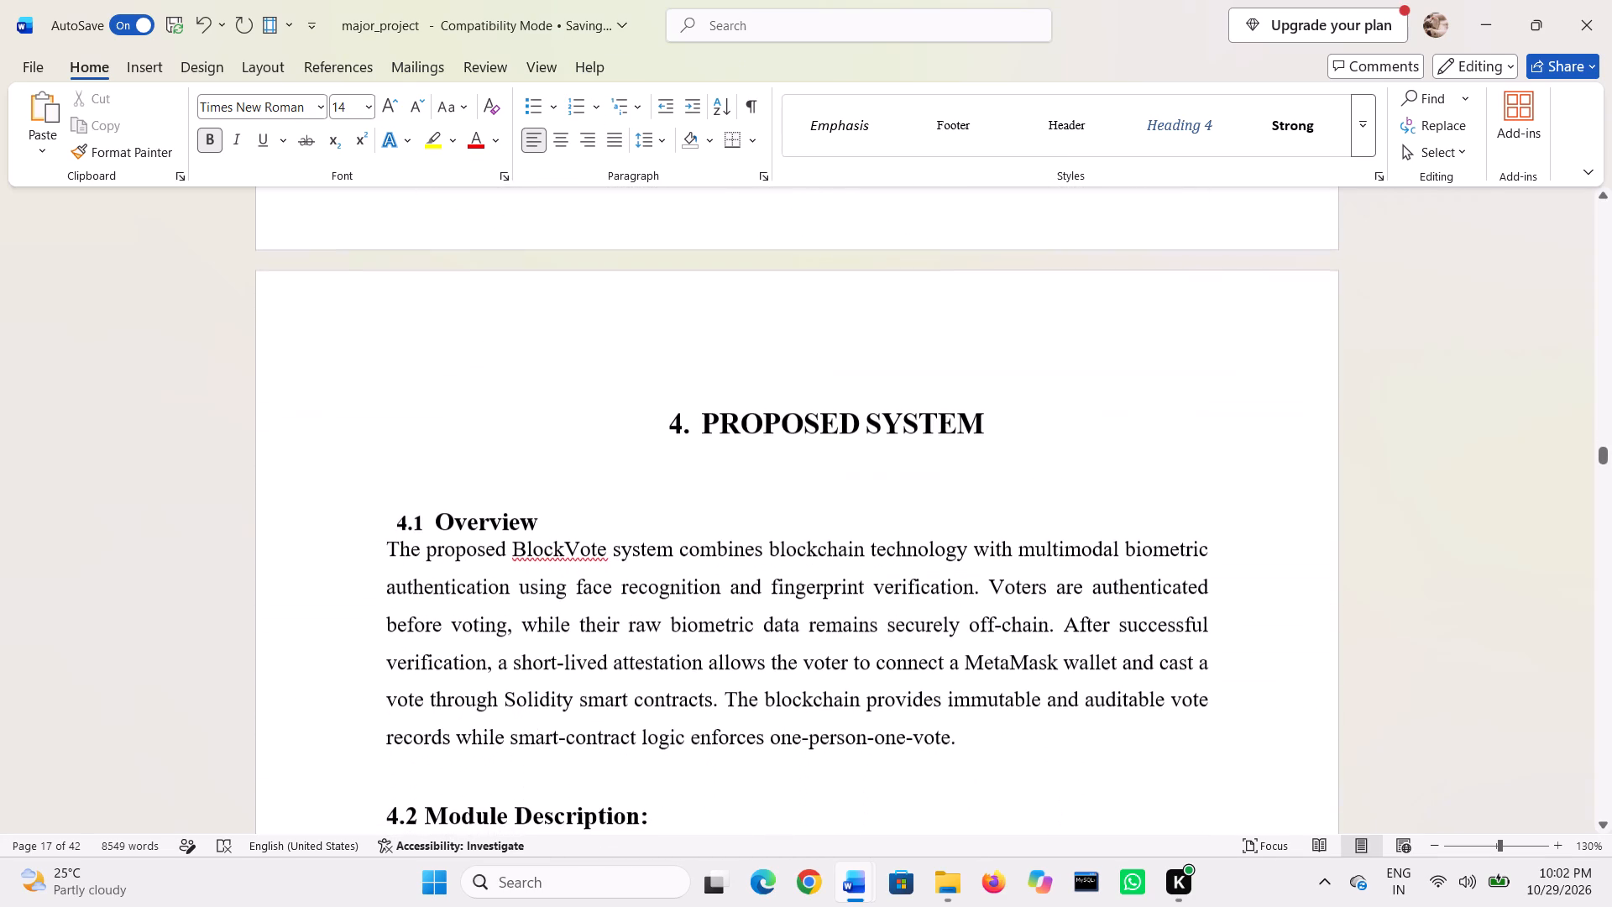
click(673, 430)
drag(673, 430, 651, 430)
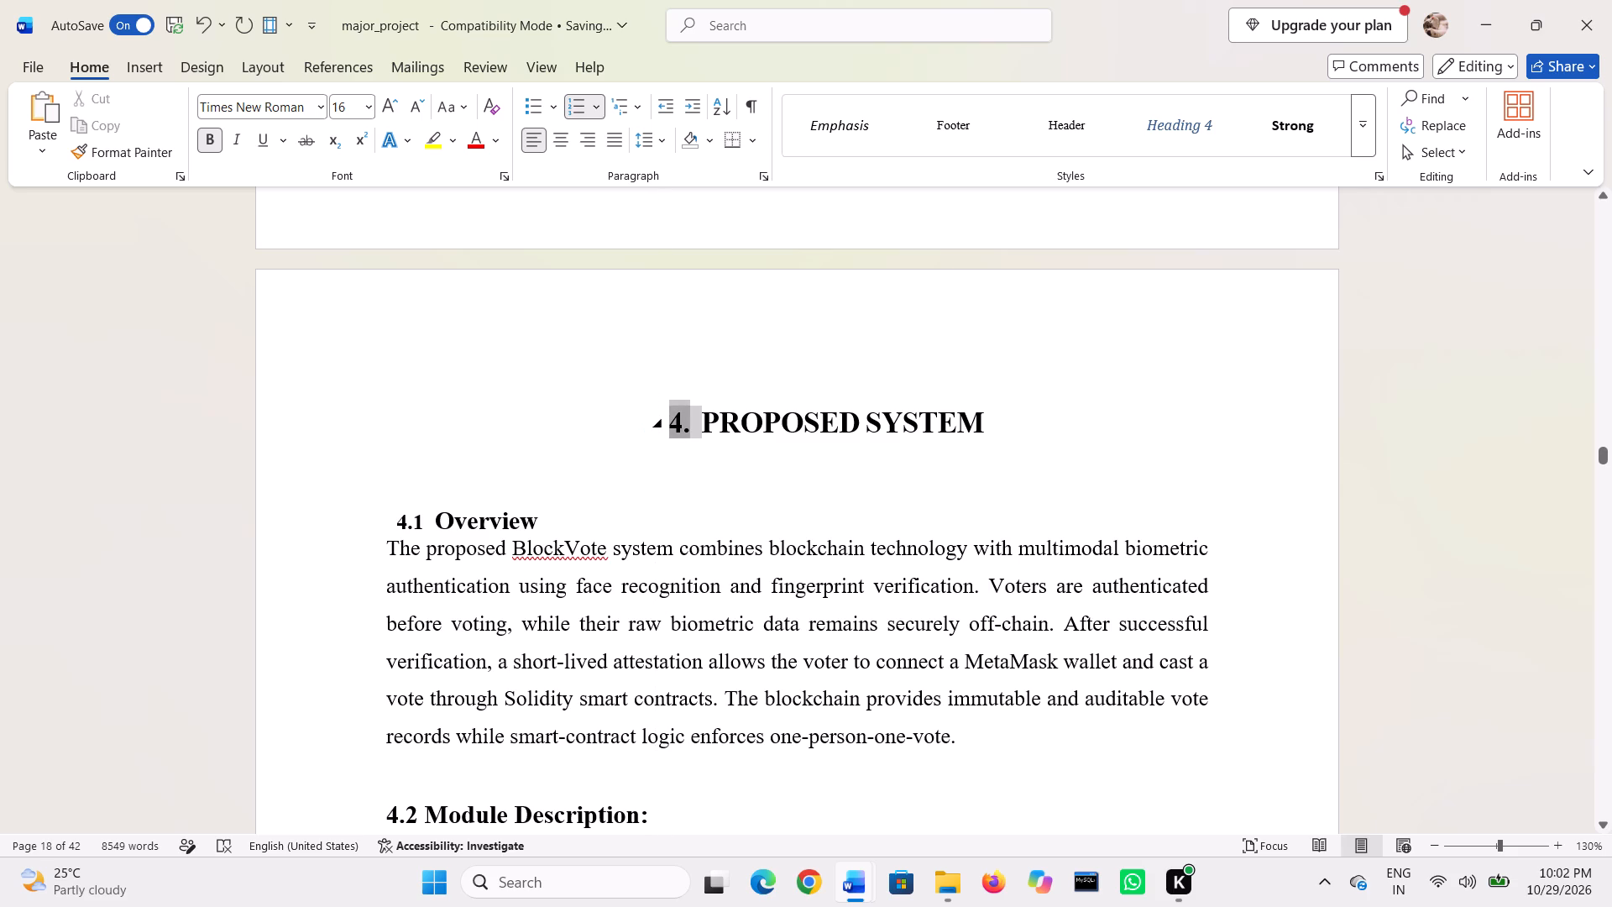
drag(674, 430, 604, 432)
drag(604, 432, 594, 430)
Remove the PROPOSED SYSTEM heading's automatic number and re-enter it as "4." after leading spaces.
click(676, 406)
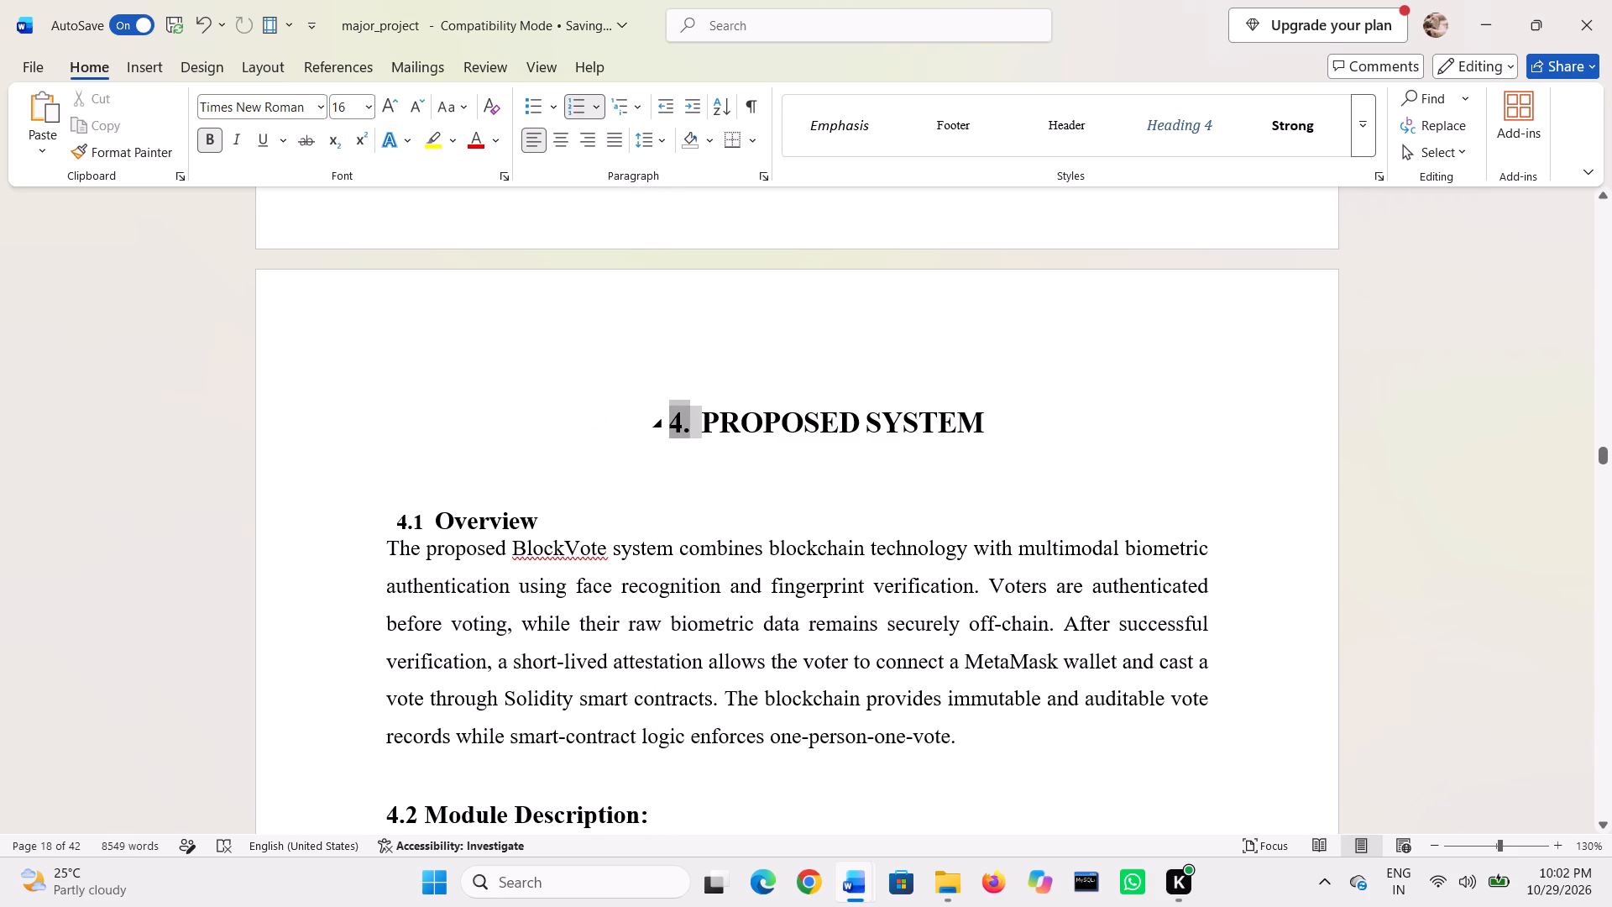
click(732, 401)
click(700, 423)
key(BackSpace)
key(BackSpace)
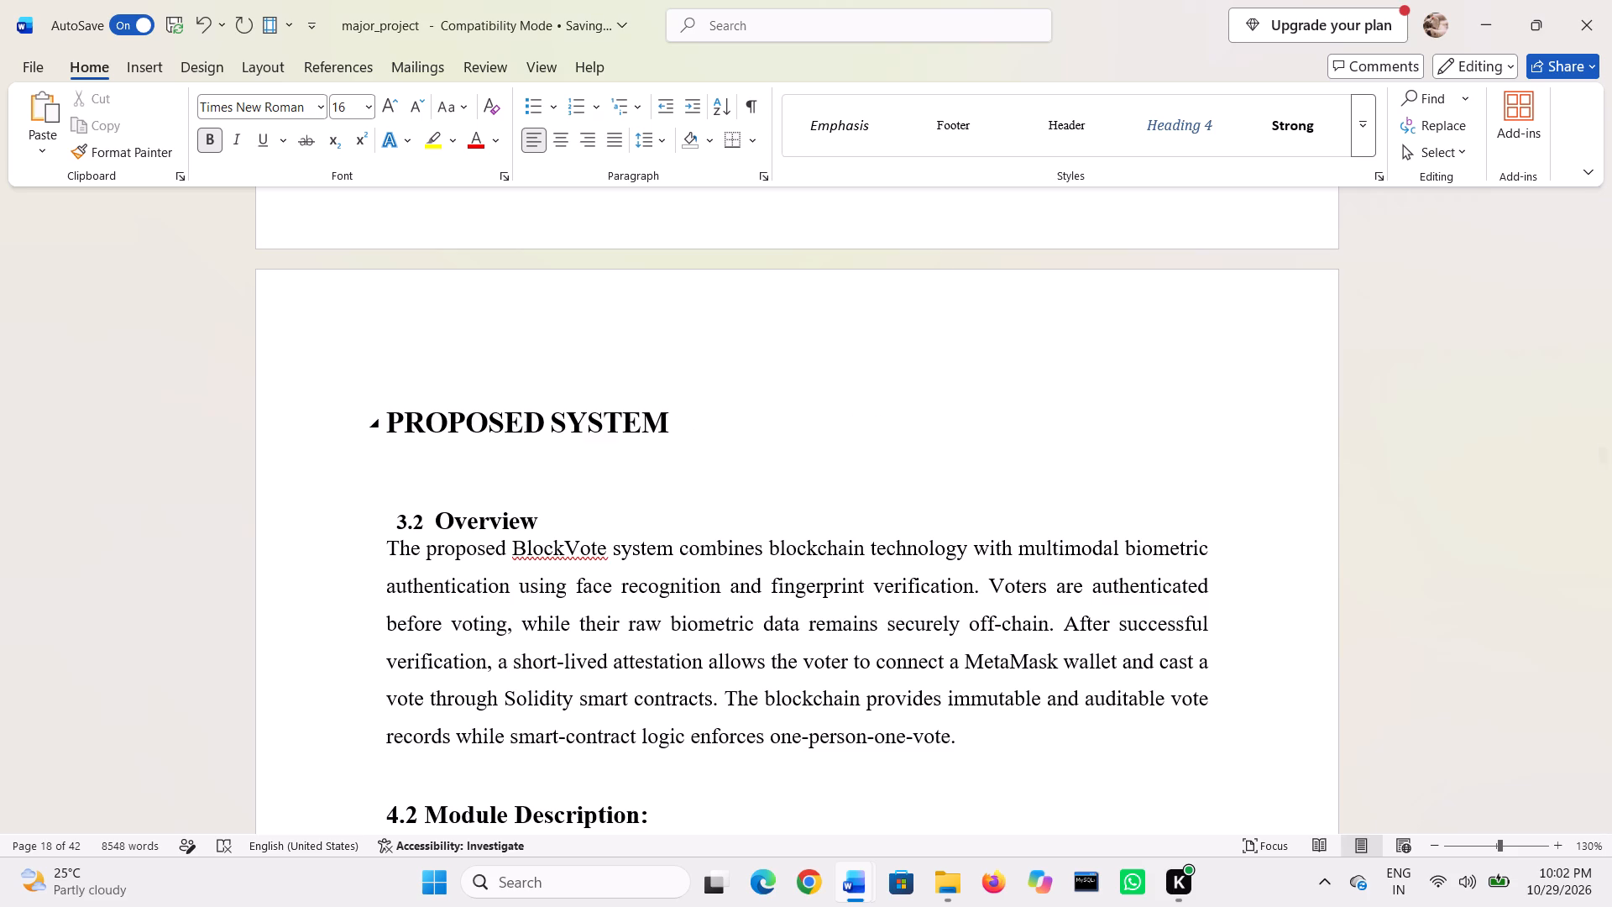
key(space)
key(space)
key(space)
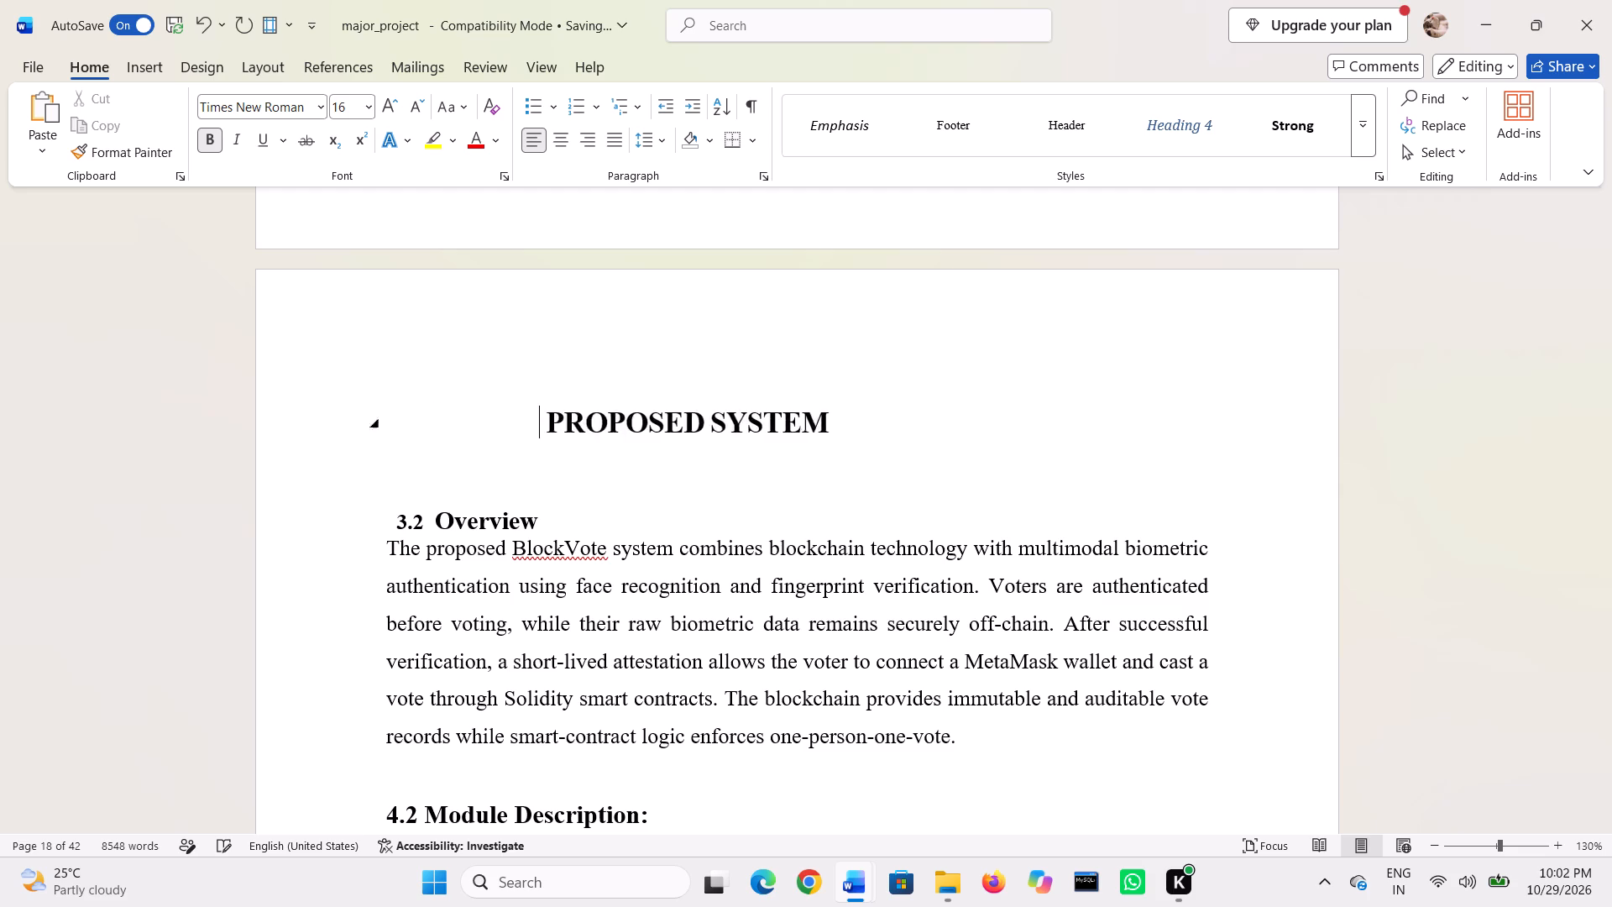
text(4.)
key(space)
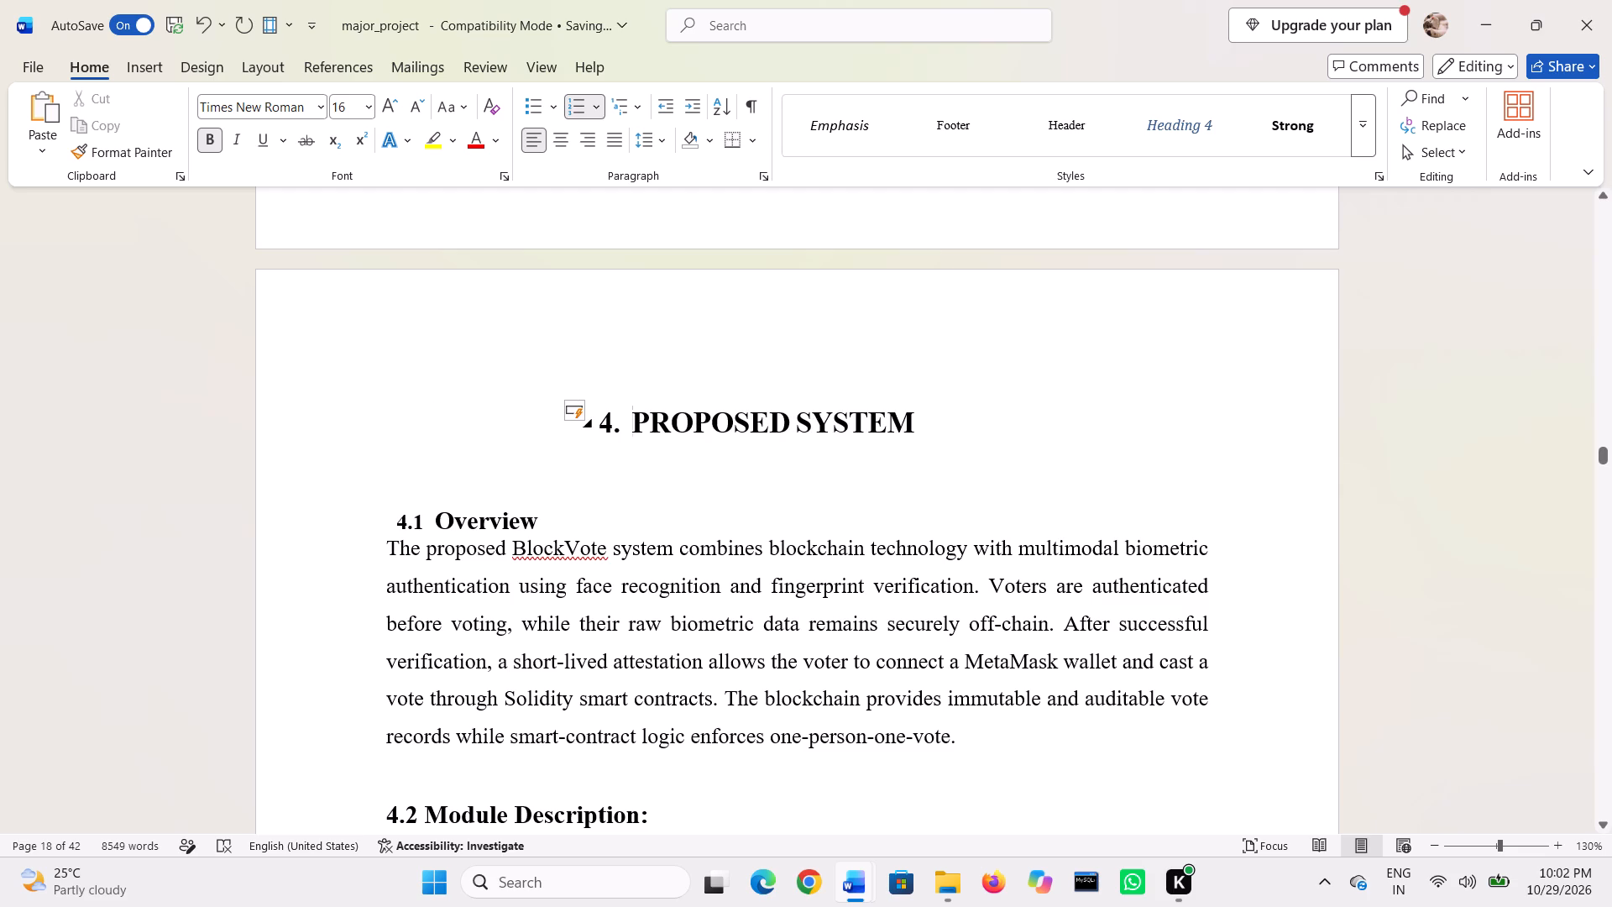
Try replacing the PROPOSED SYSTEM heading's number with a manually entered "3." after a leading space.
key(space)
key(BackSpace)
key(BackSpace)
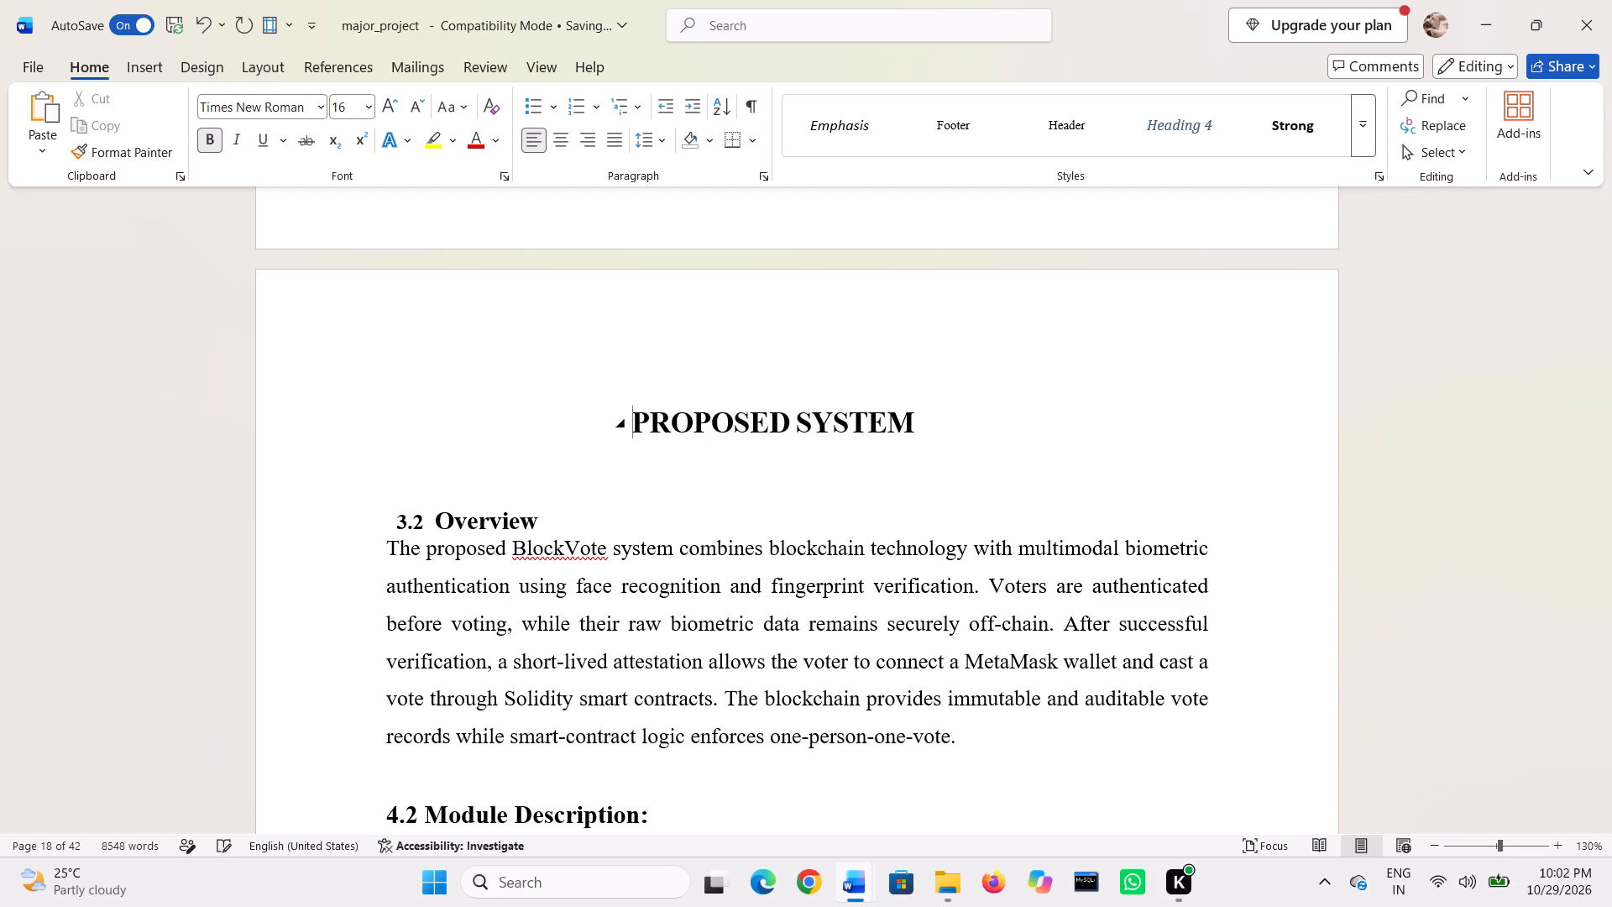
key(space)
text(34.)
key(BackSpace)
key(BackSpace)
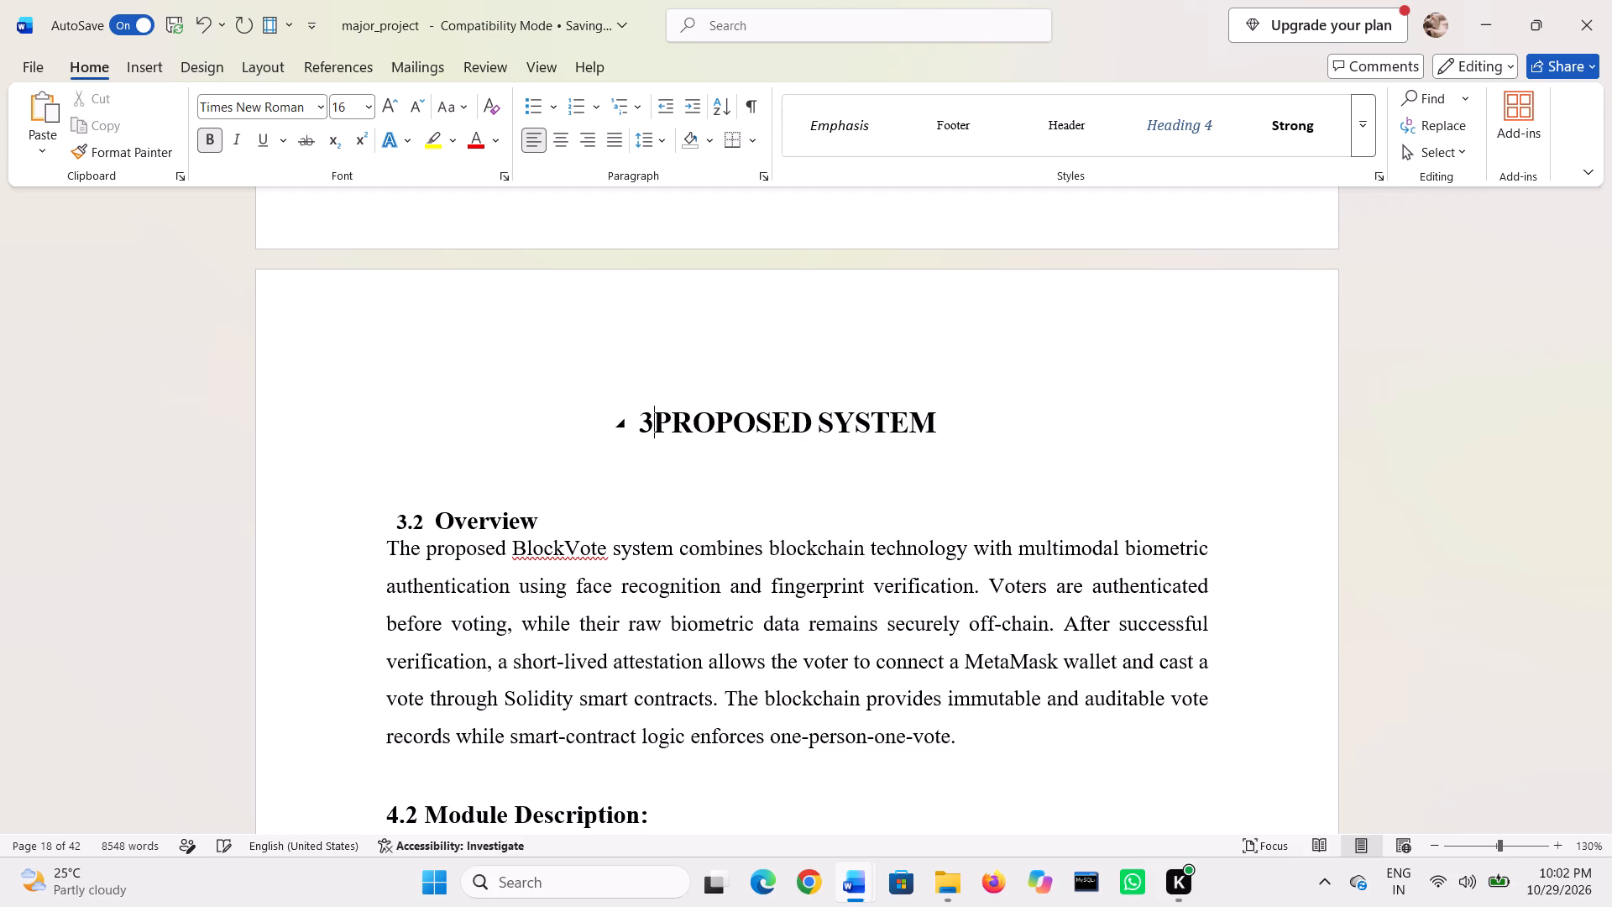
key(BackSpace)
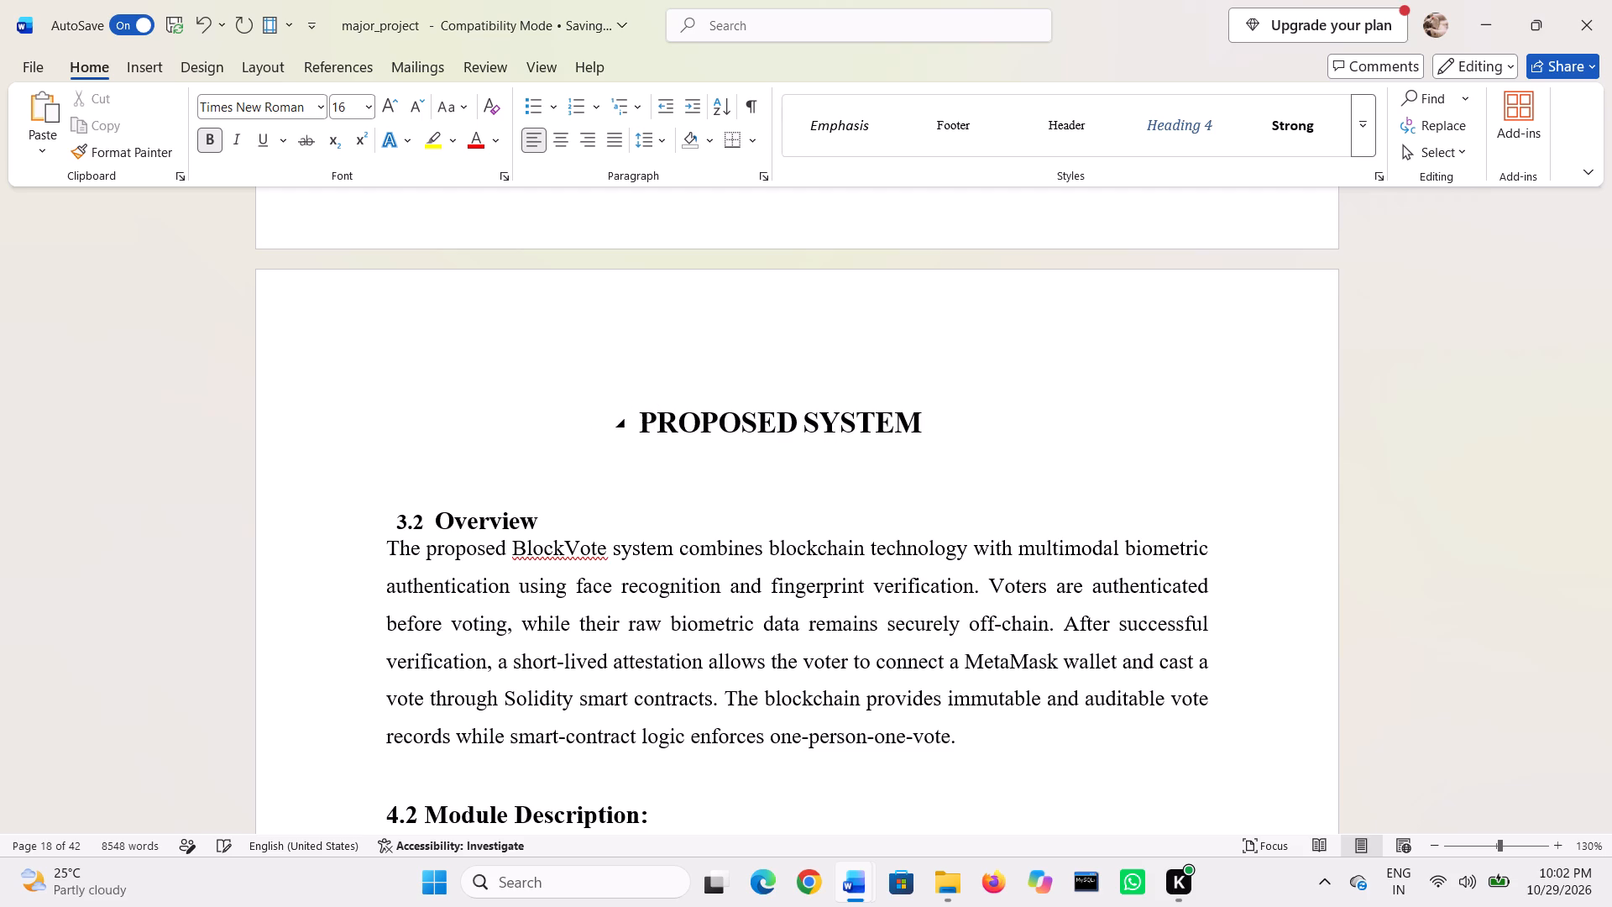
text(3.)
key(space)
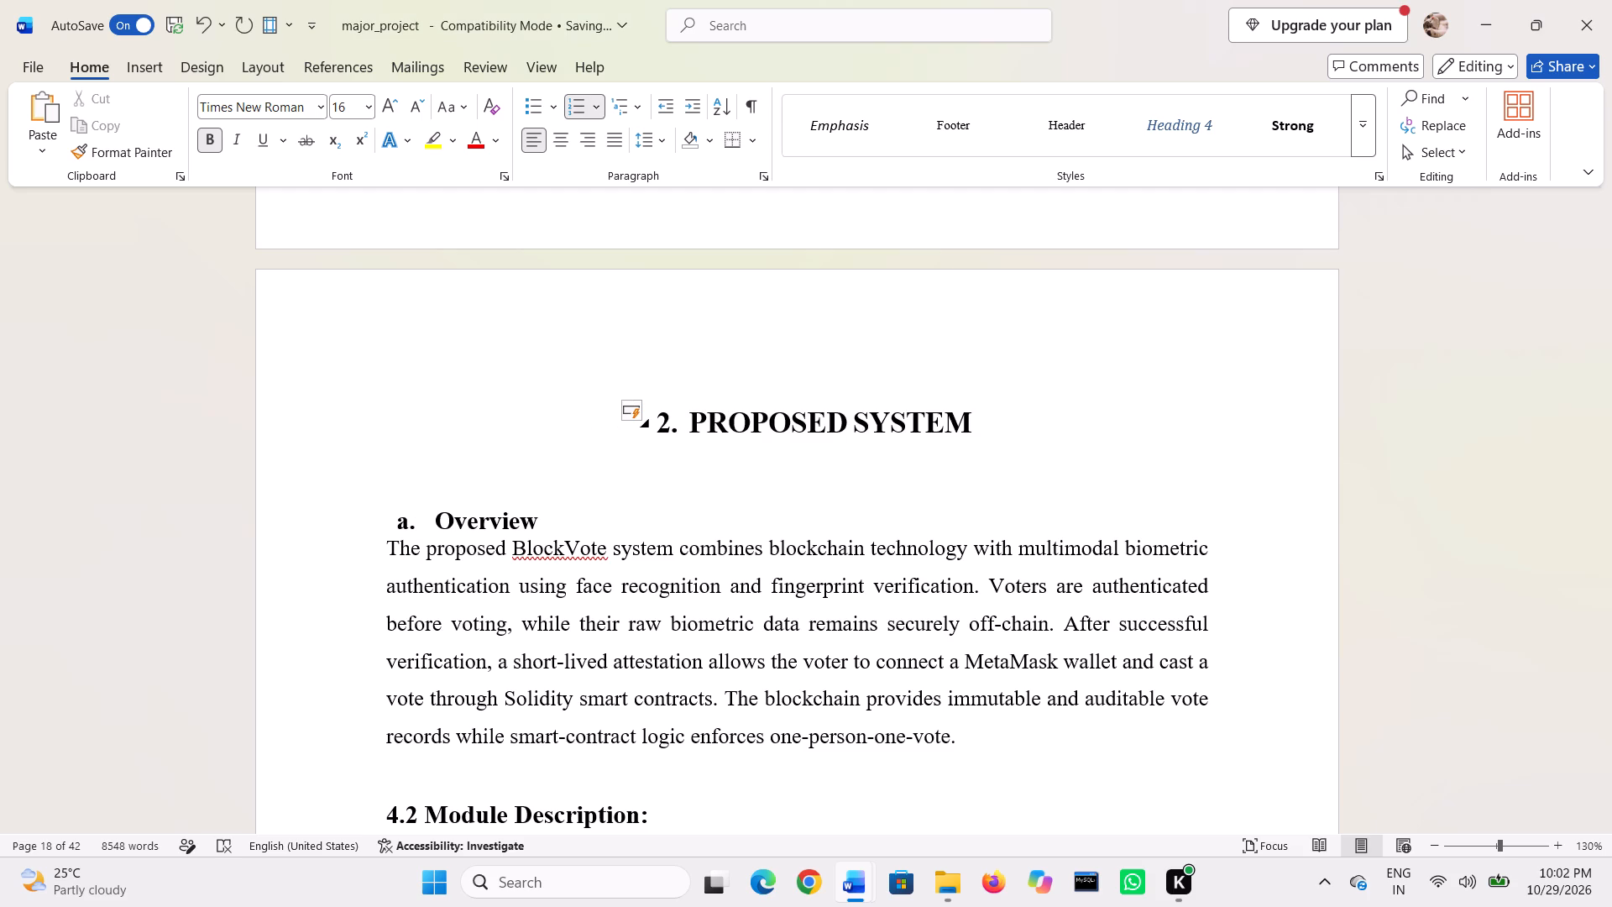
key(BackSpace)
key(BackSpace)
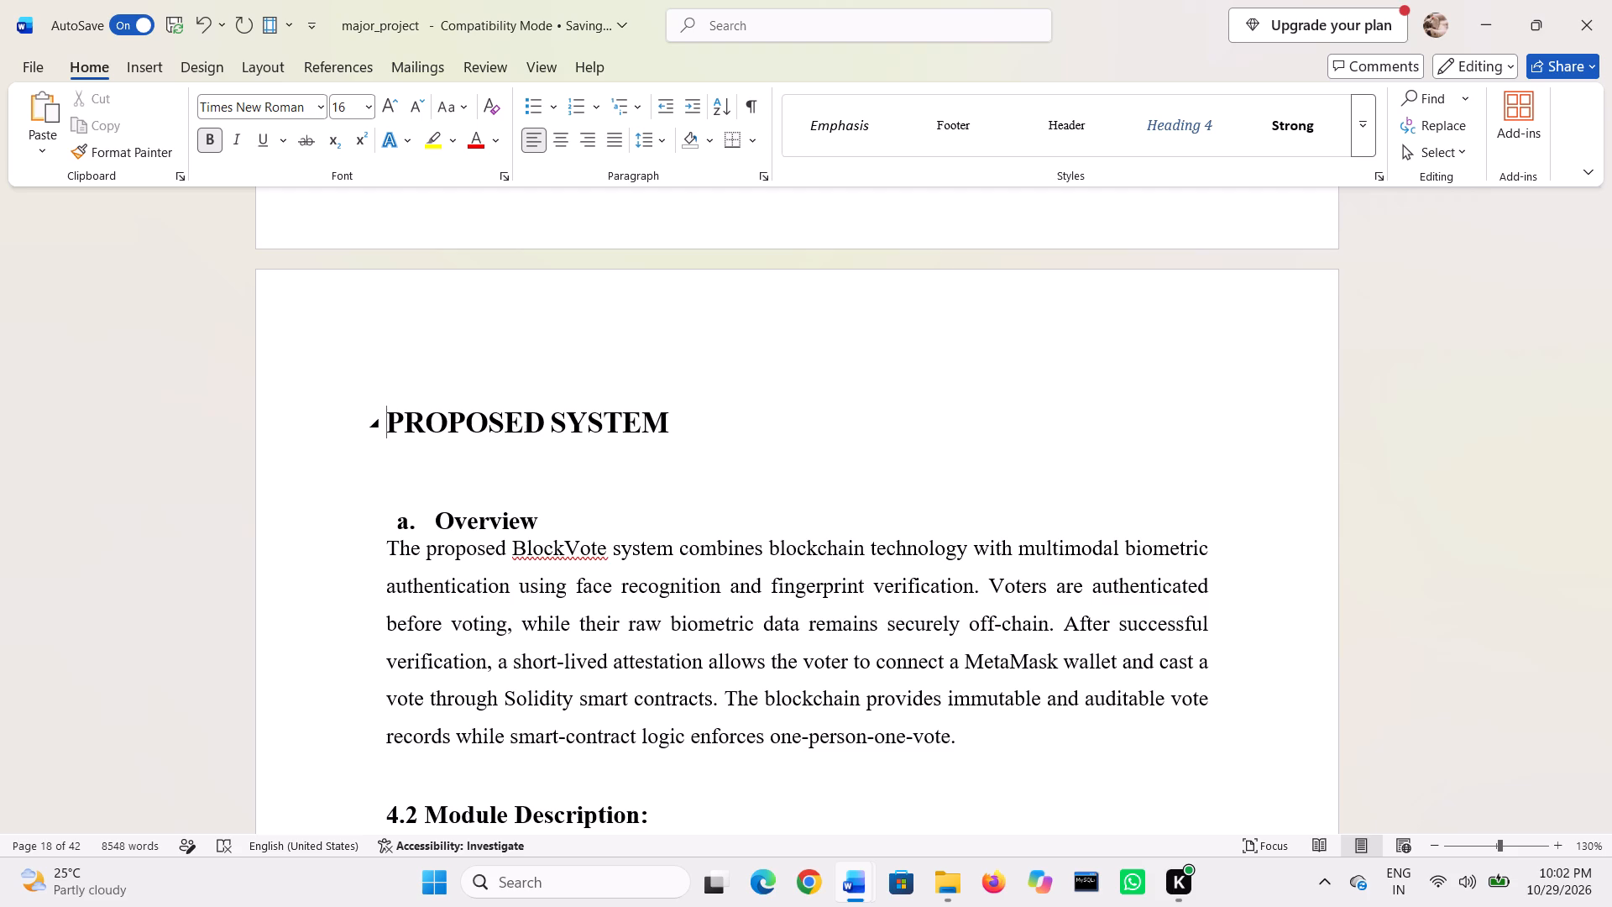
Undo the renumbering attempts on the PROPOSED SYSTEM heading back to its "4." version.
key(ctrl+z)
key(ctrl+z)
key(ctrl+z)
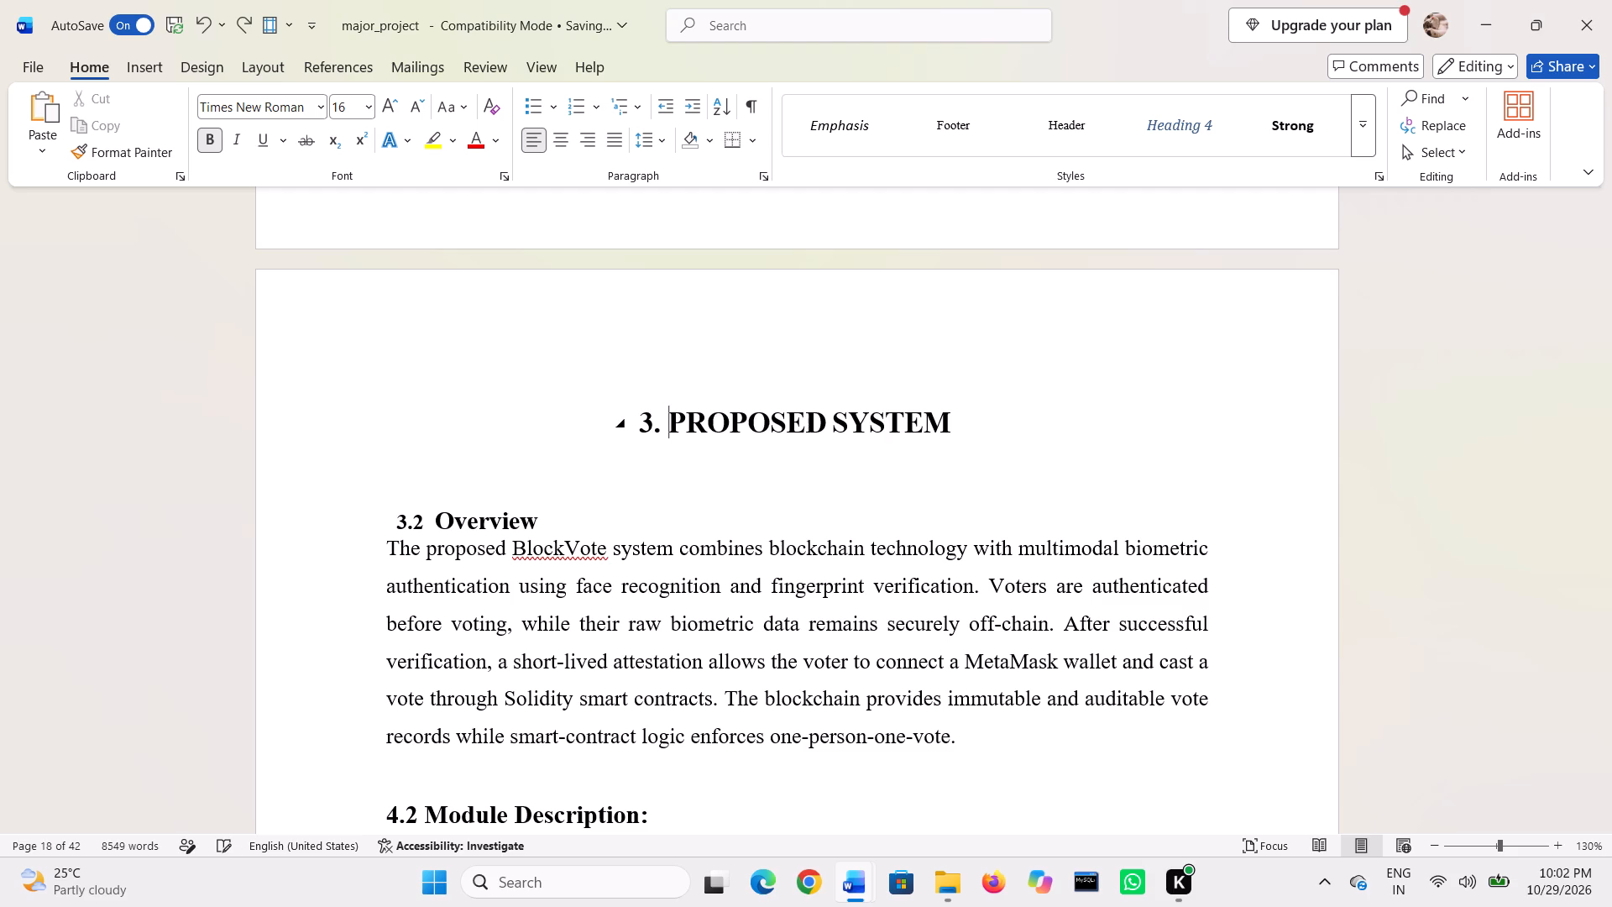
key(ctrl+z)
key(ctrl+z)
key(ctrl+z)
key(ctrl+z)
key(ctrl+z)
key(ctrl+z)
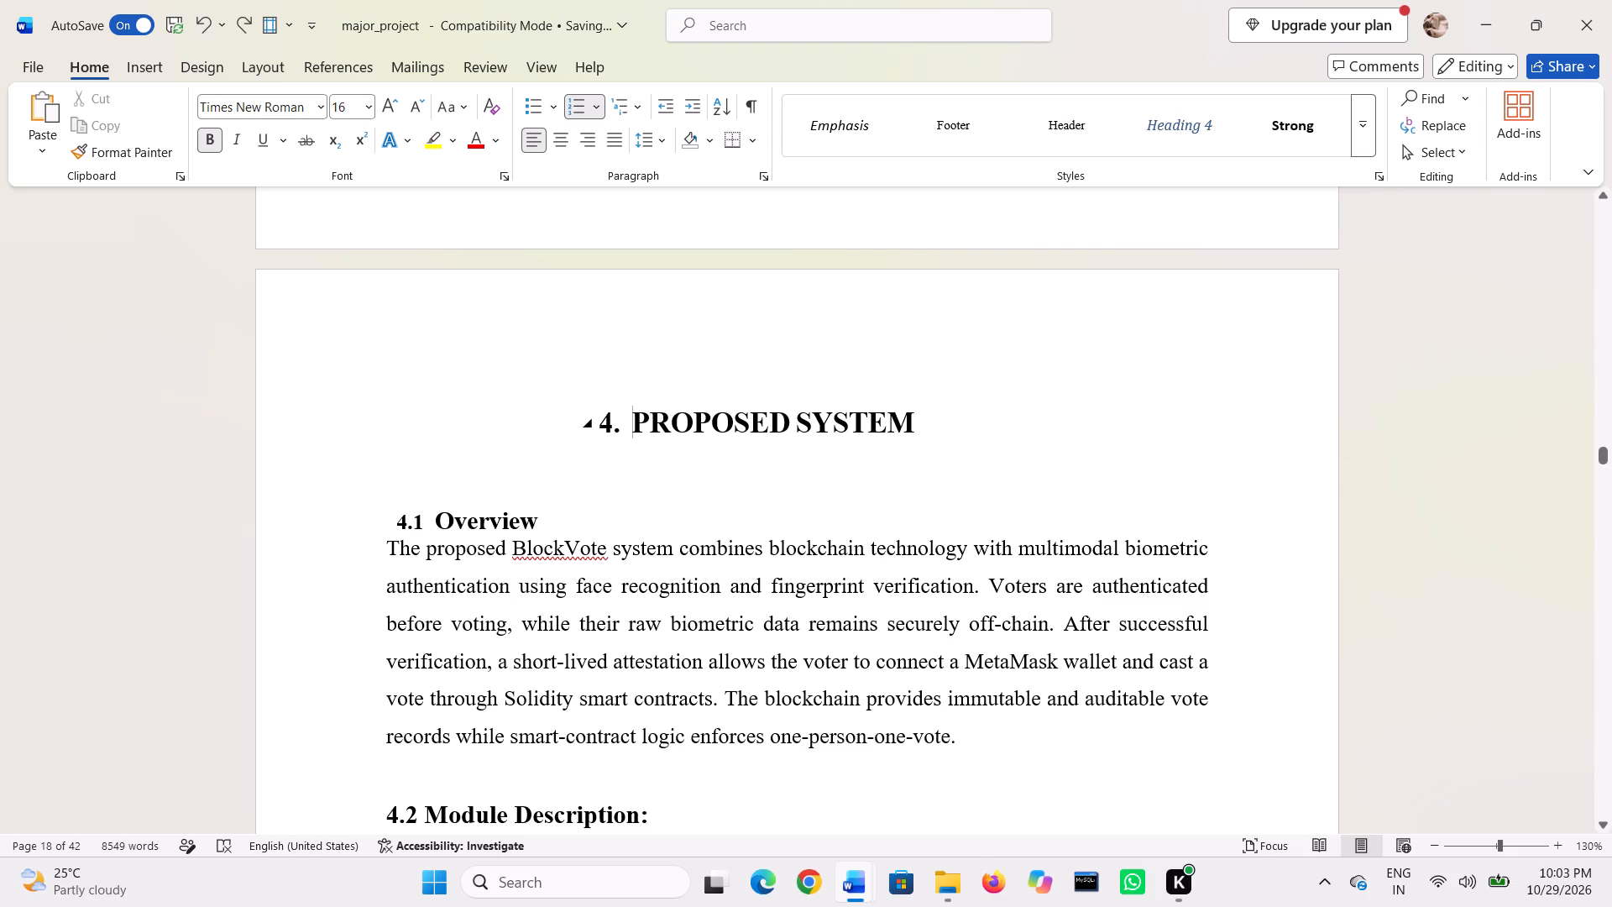
Shift the "4. PROPOSED SYSTEM" heading toward the page centre by adjusting its number indent, with the paragraph left-aligned.
click(562, 144)
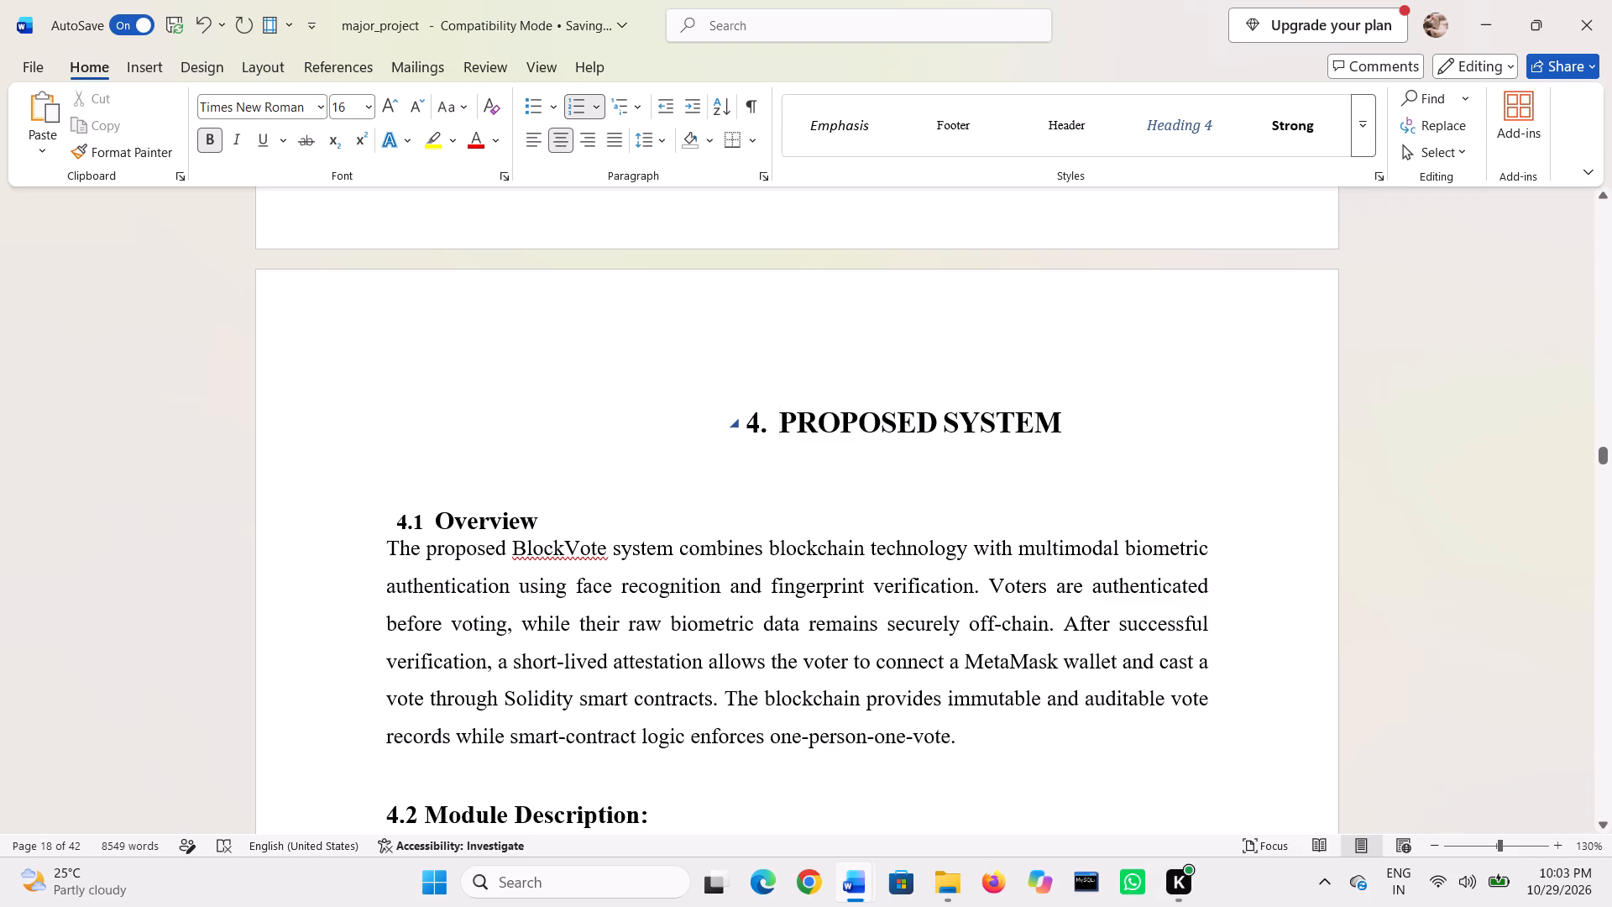
drag(754, 427, 669, 422)
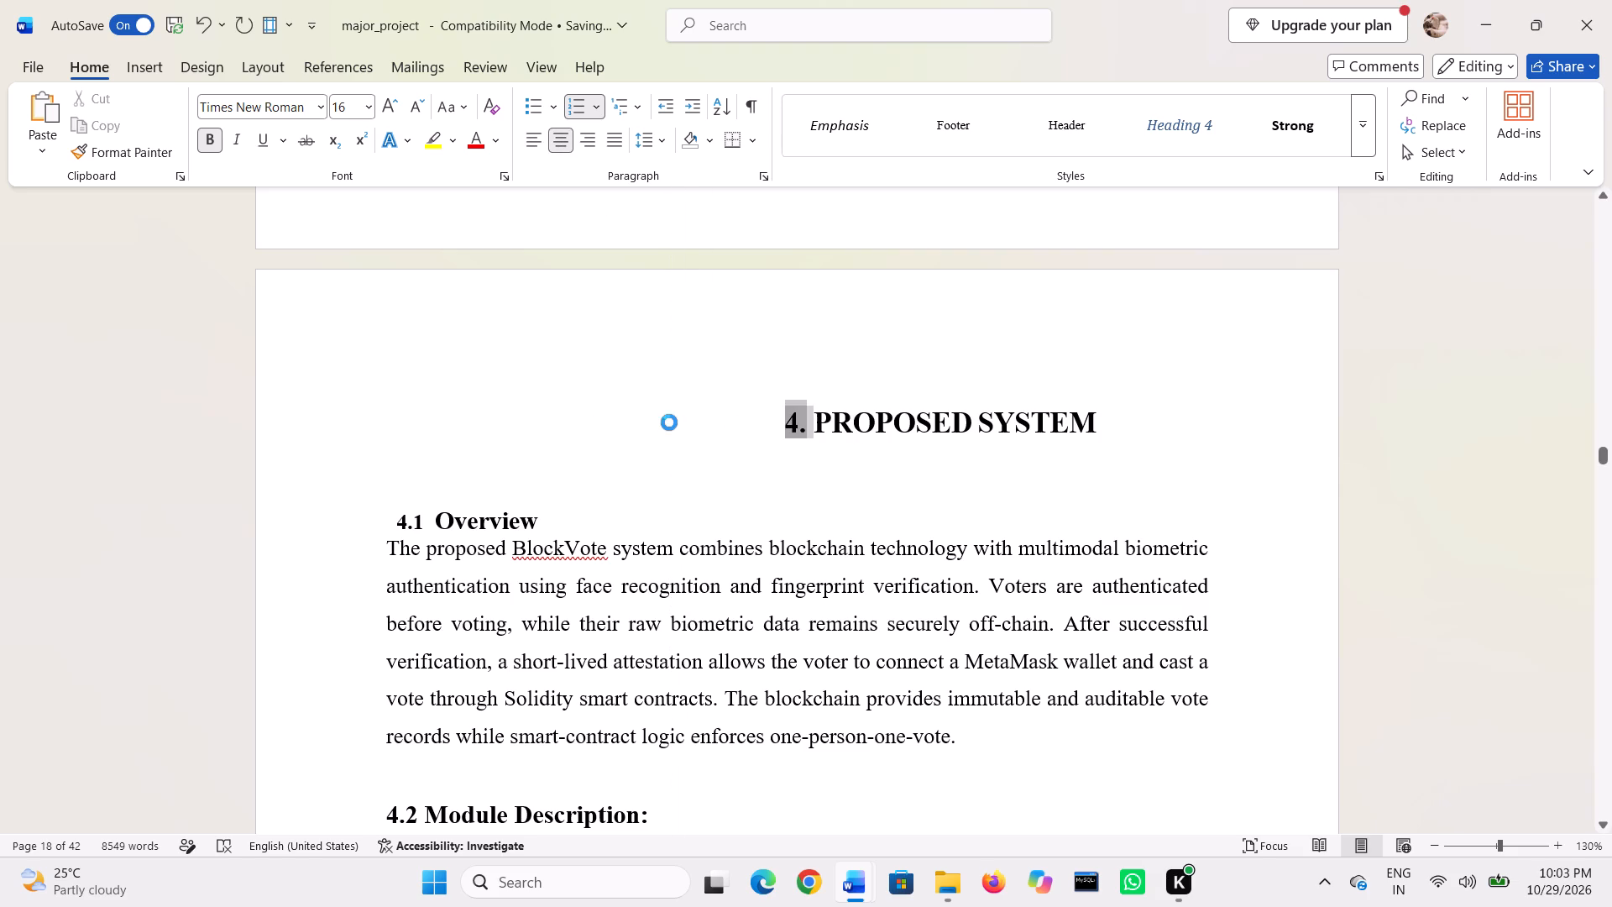
click(536, 140)
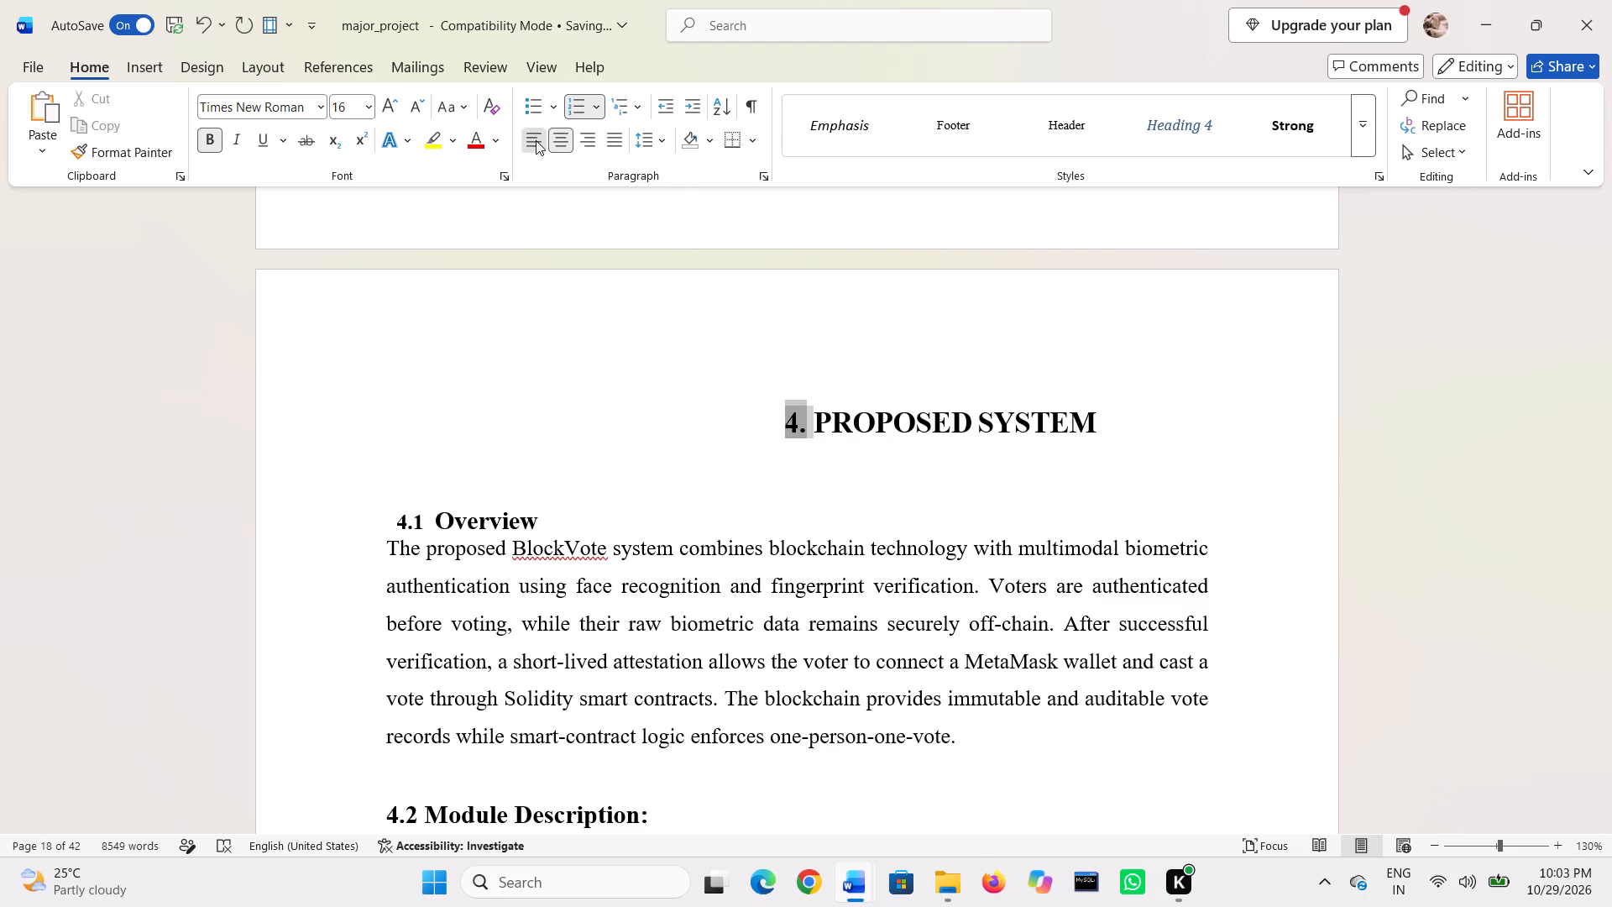
click(811, 359)
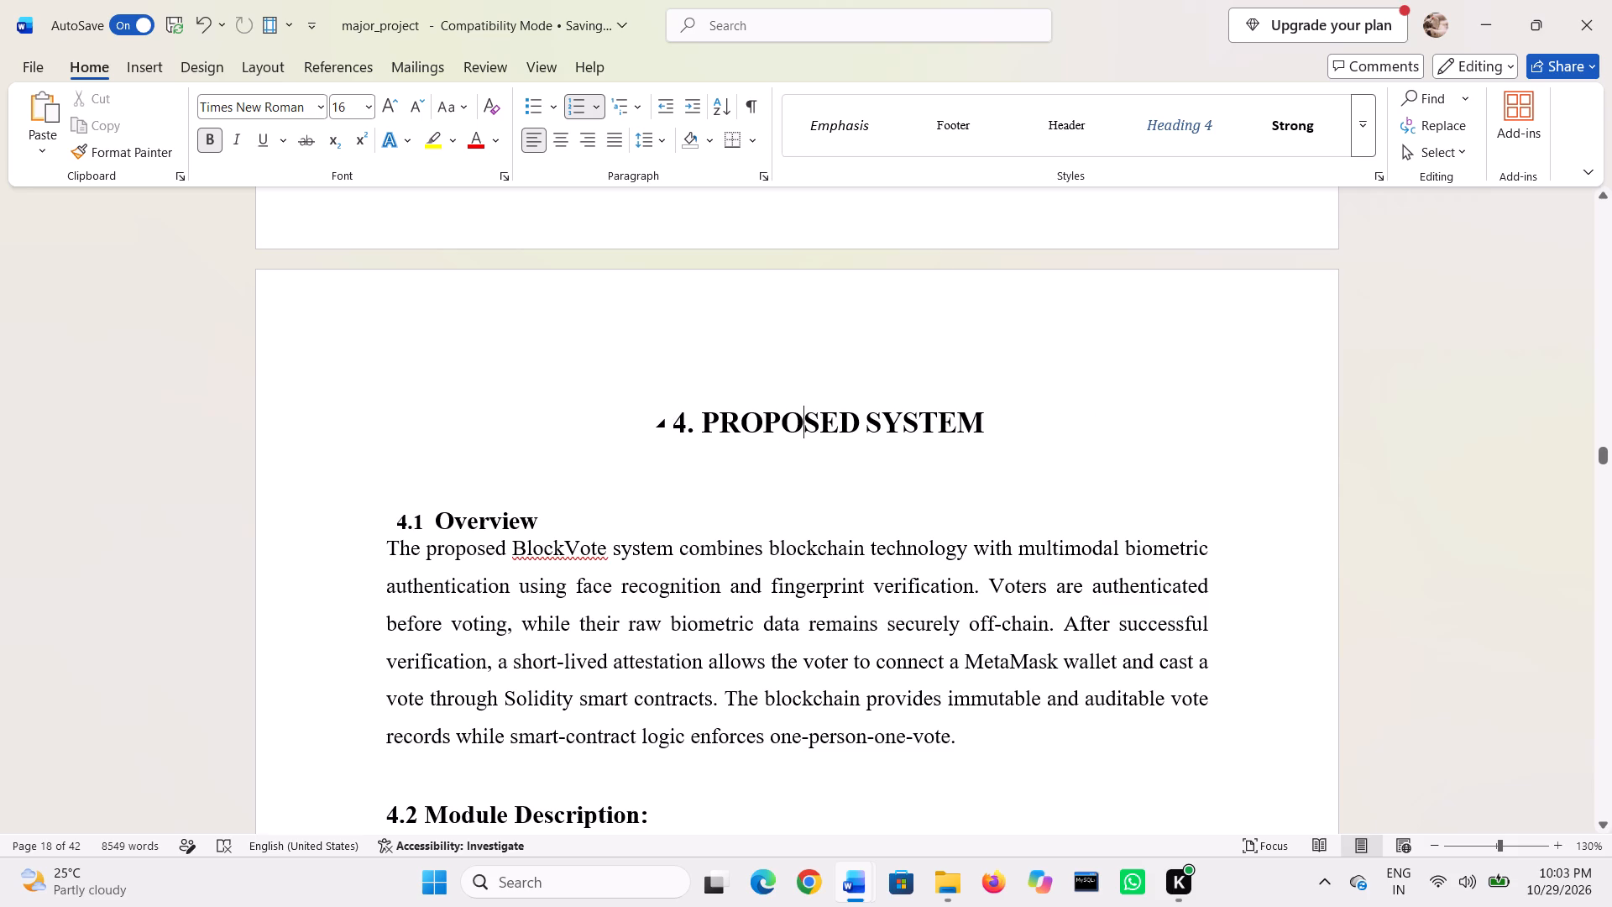
Review section 4.1 Overview and the module descriptions in 4.2 through the Privacy & Off-Chain Data Management Module.
scroll(711, 354, down, 2)
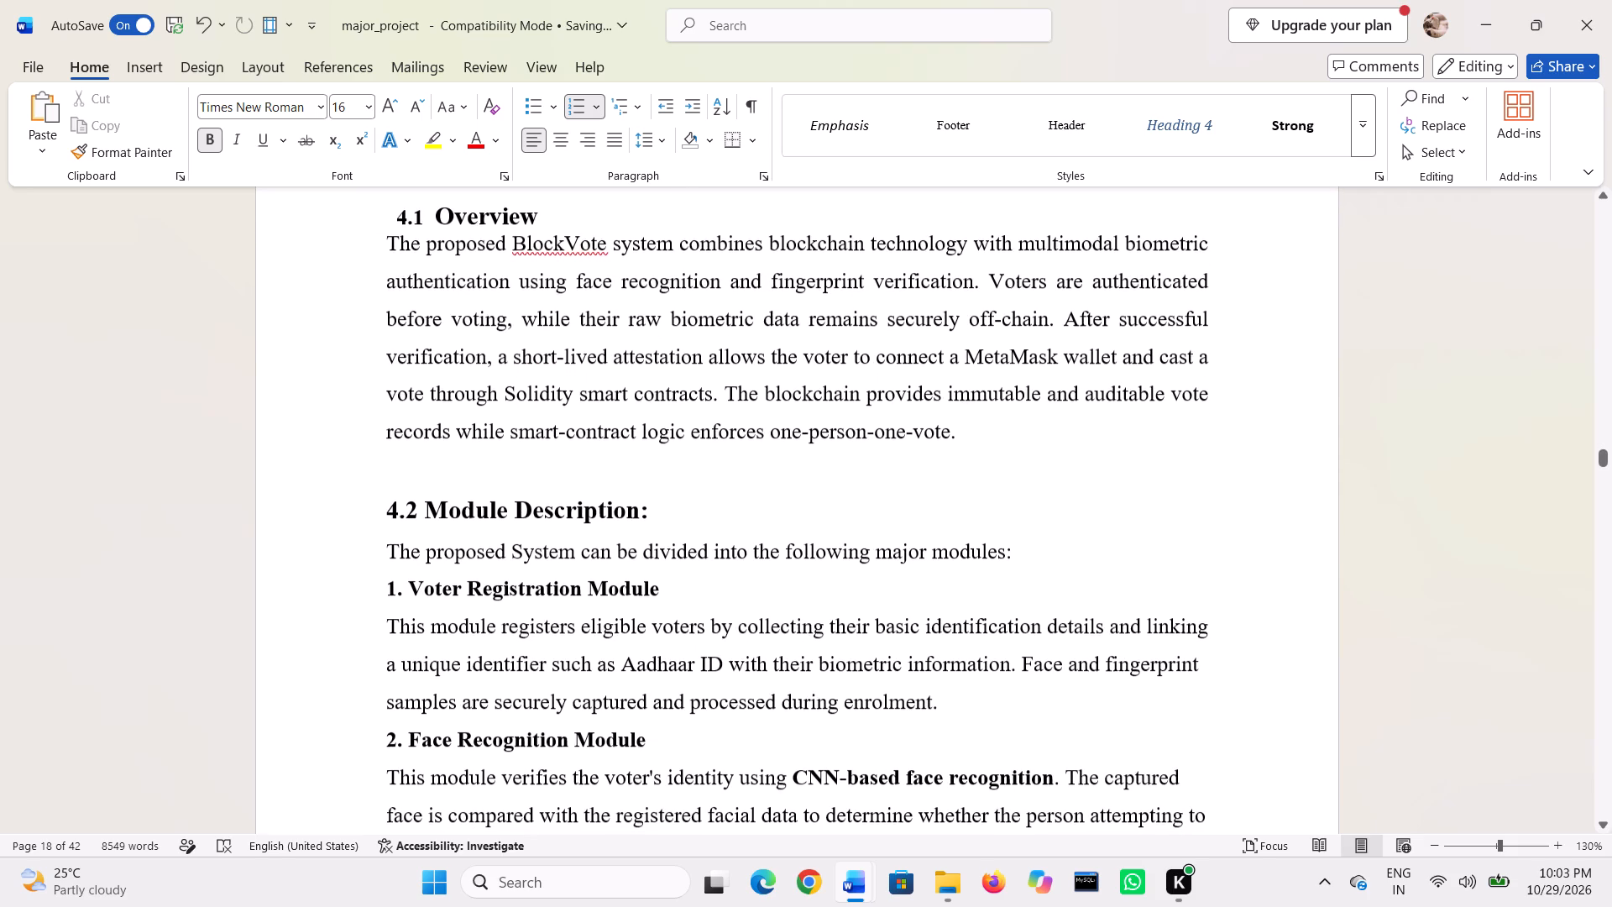
scroll(711, 354, down, 4)
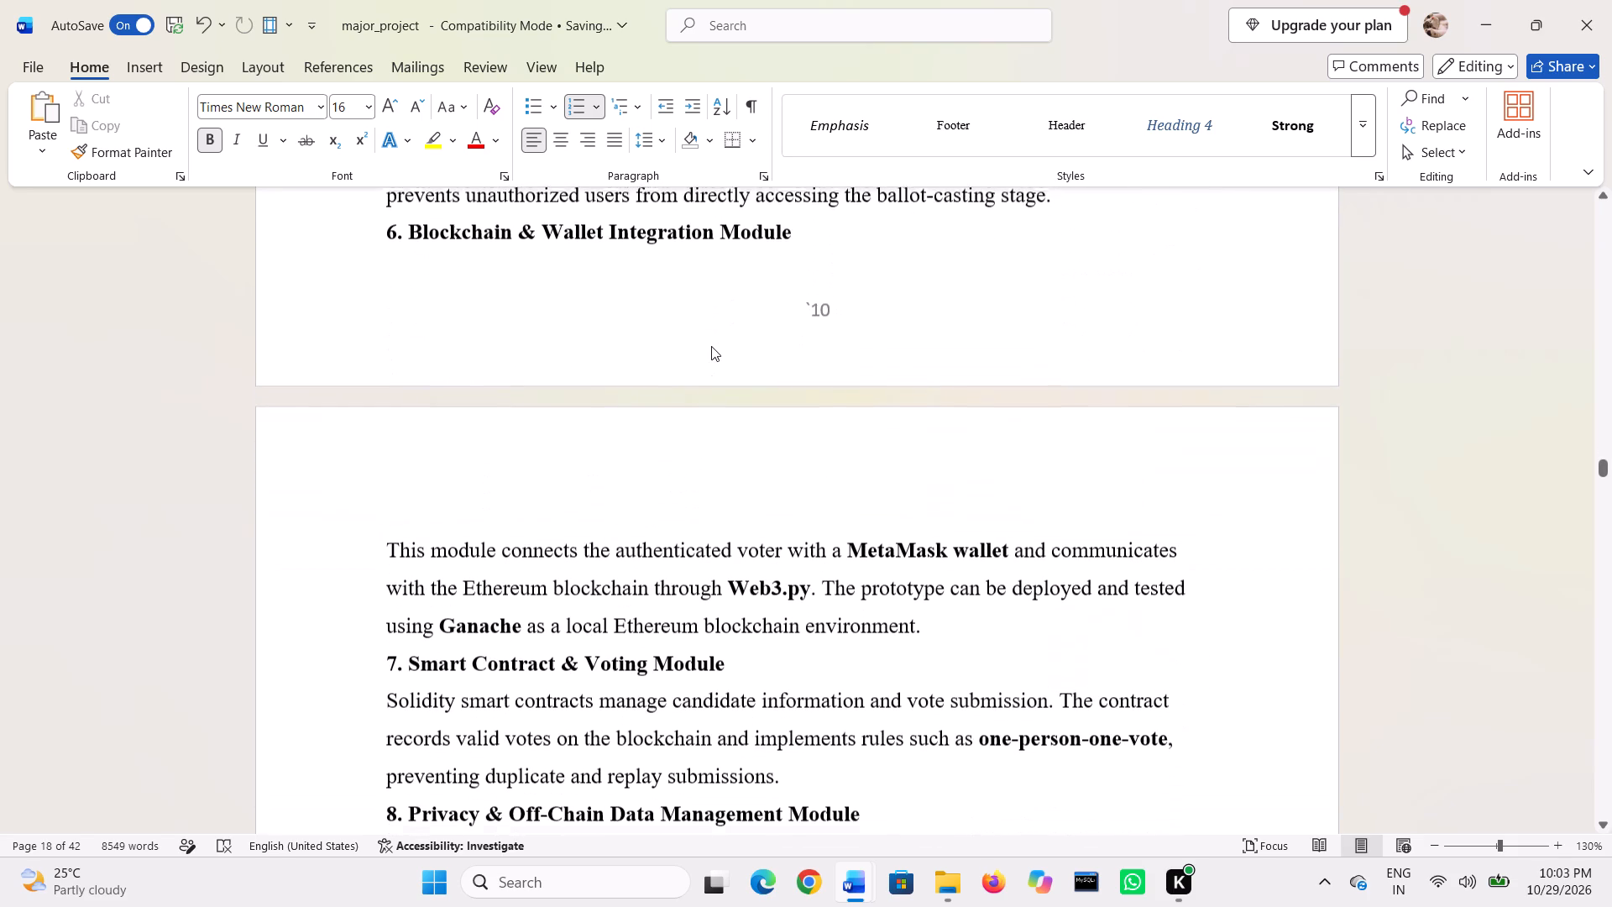
scroll(711, 346, down, 2)
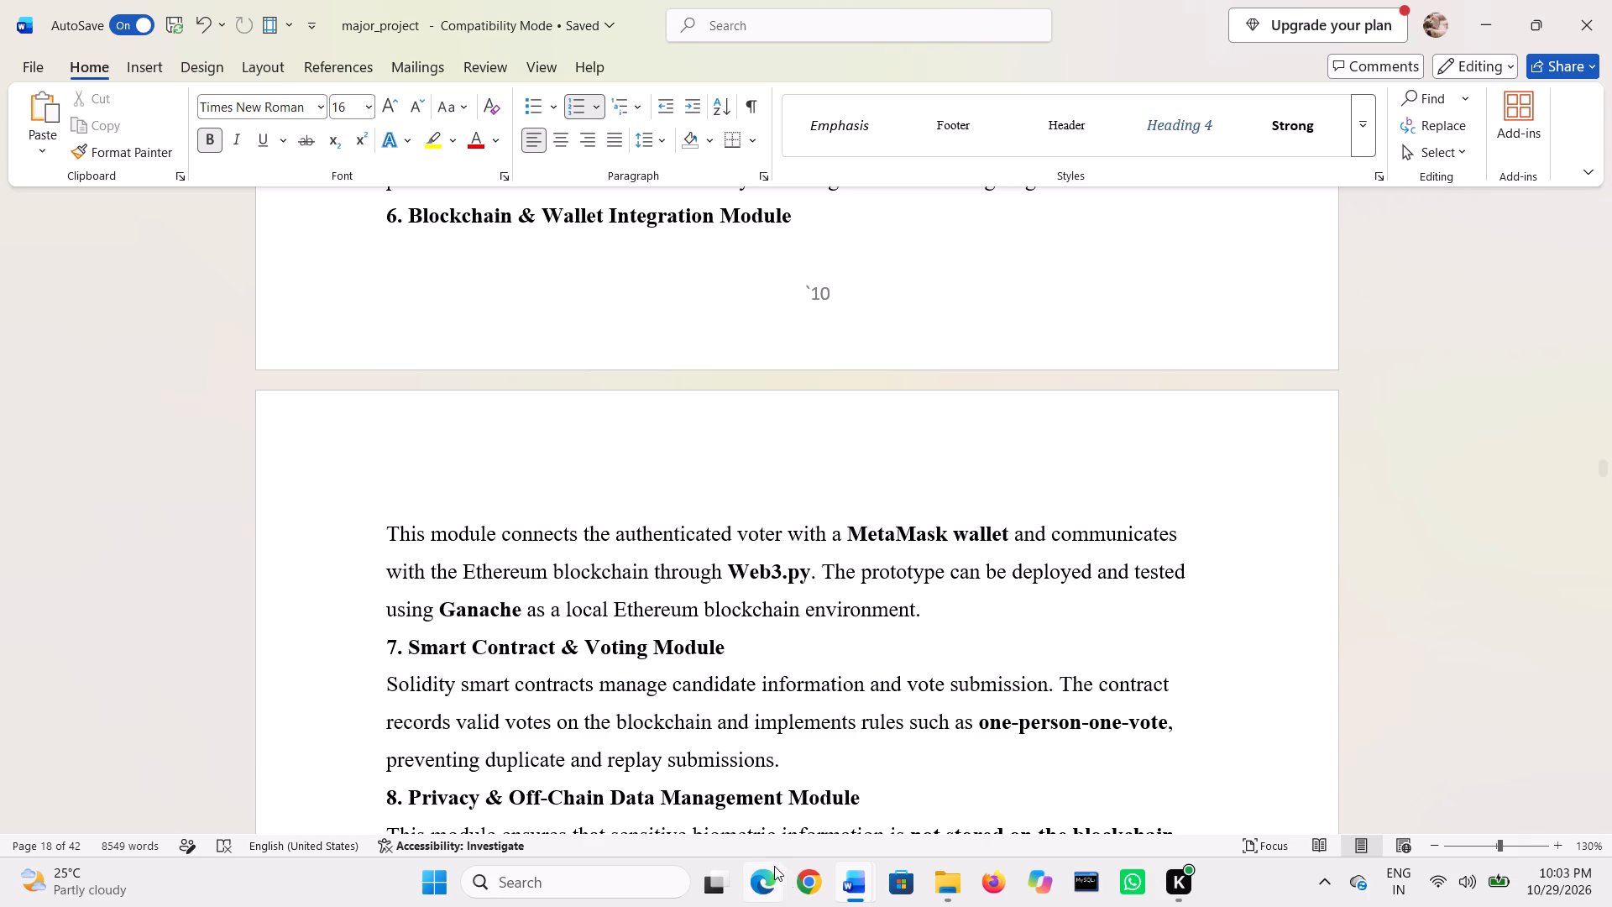
Switch to Chrome with the Person 1 profile and open WhatsApp Web from the browsing history.
click(793, 887)
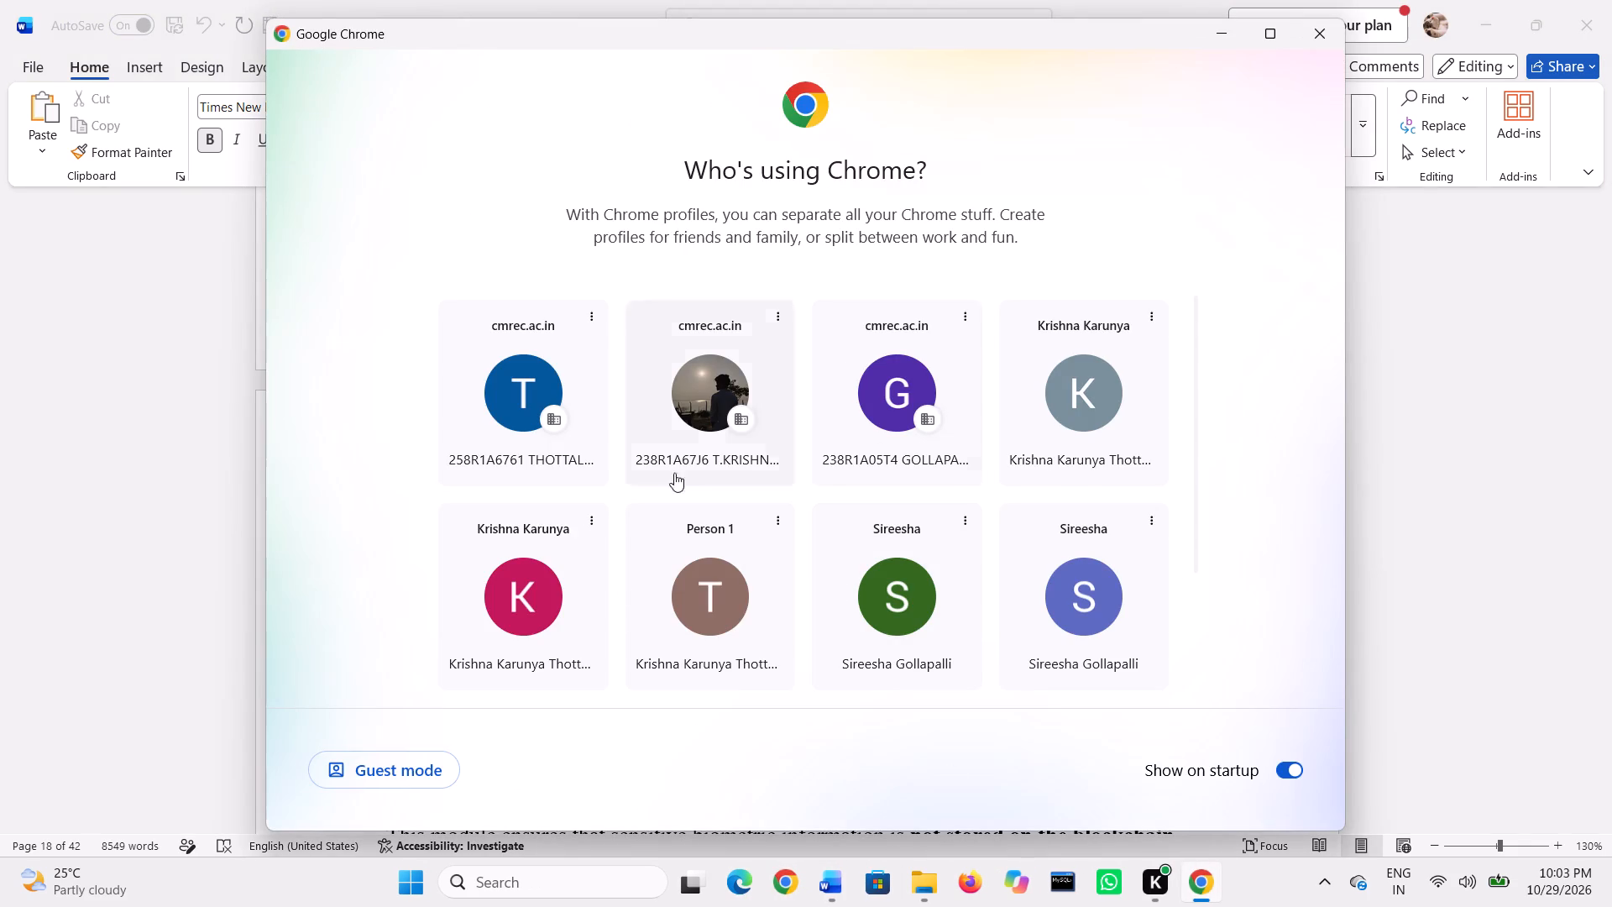
click(712, 609)
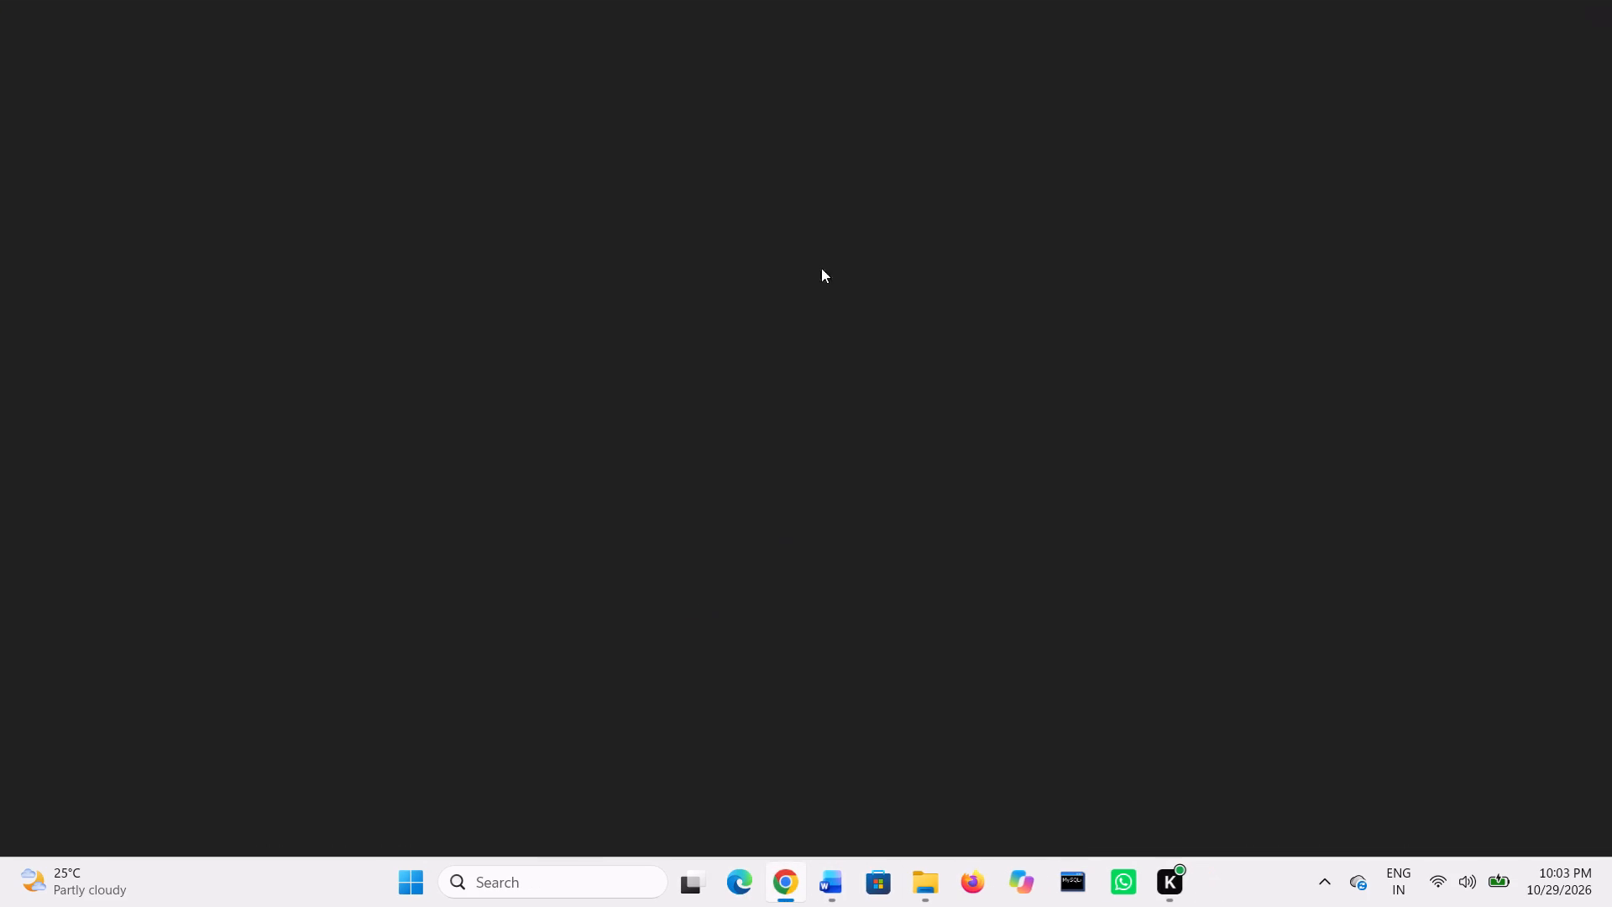
key(ctrl+h)
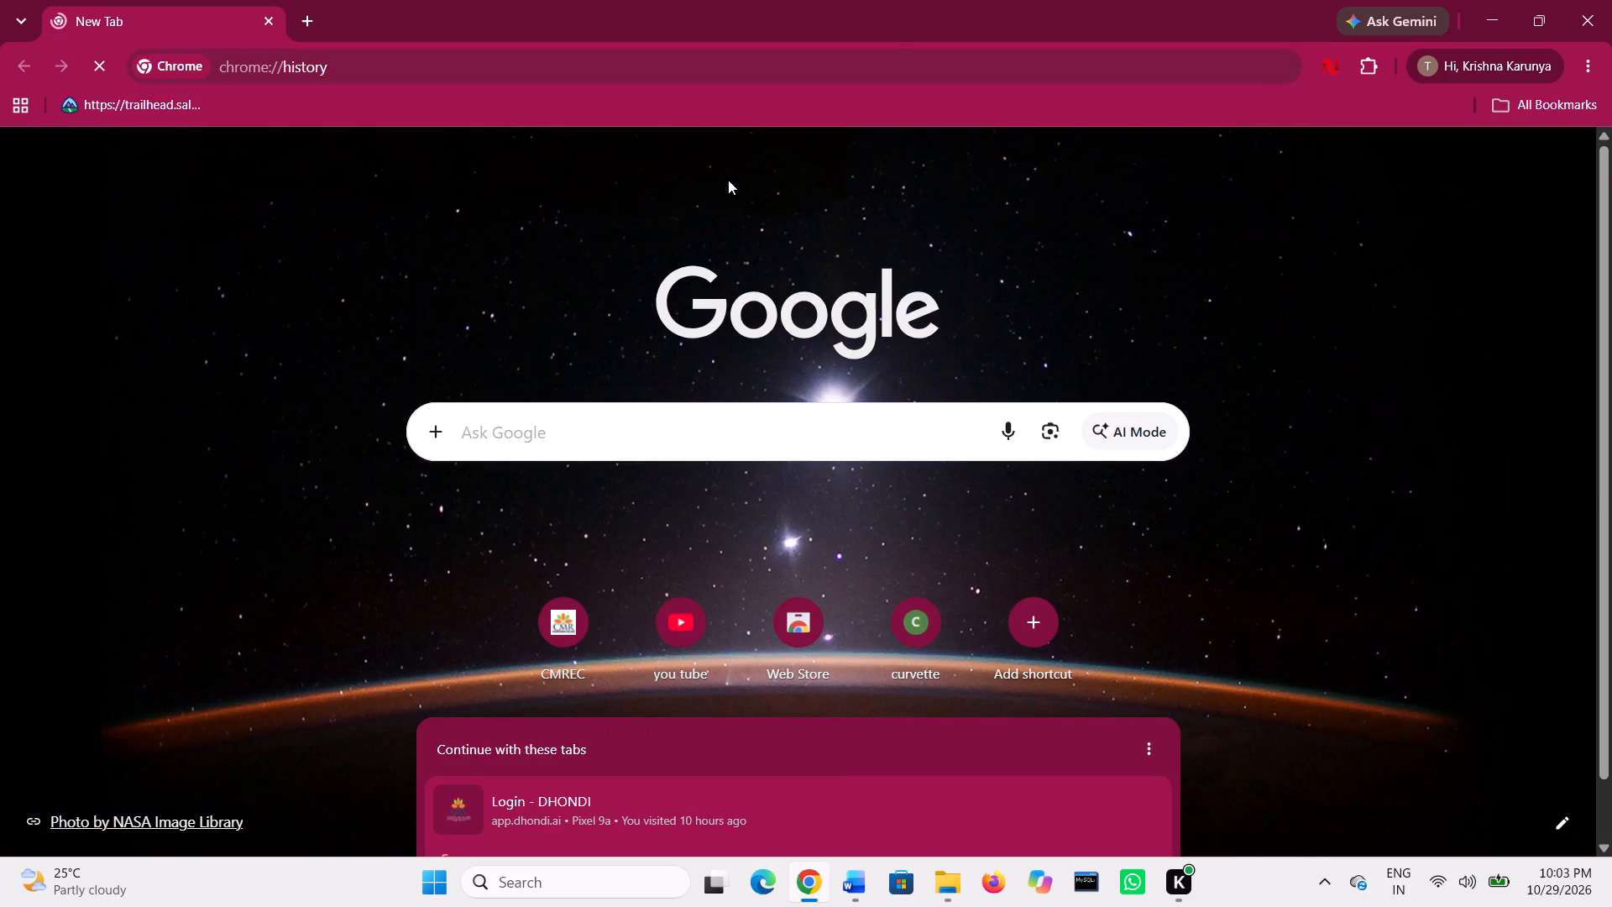
click(662, 310)
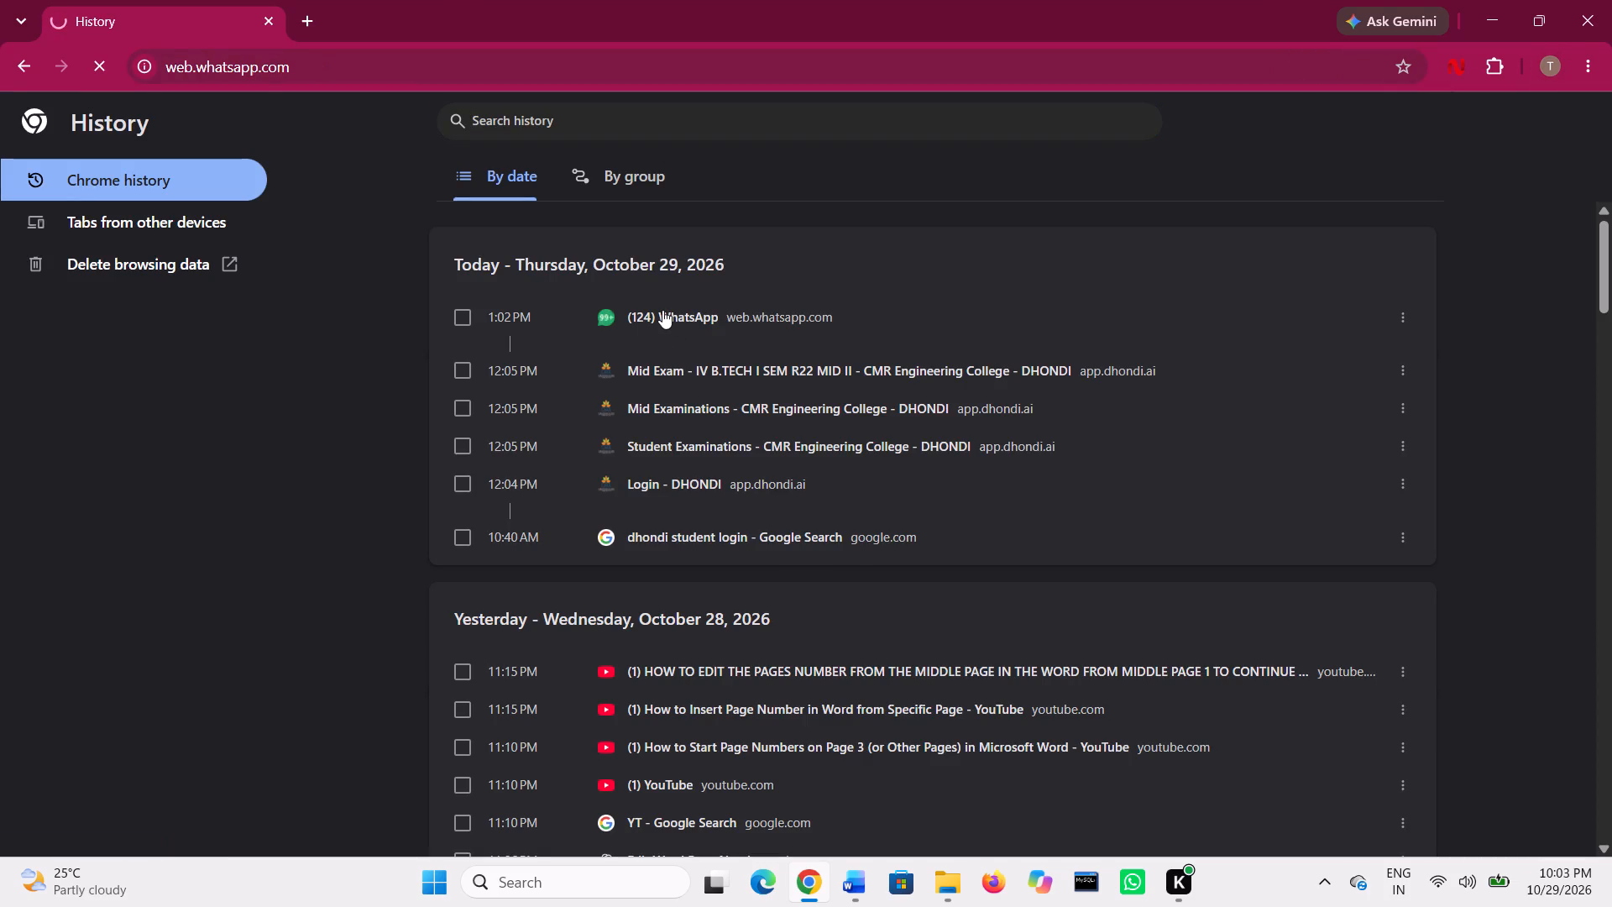